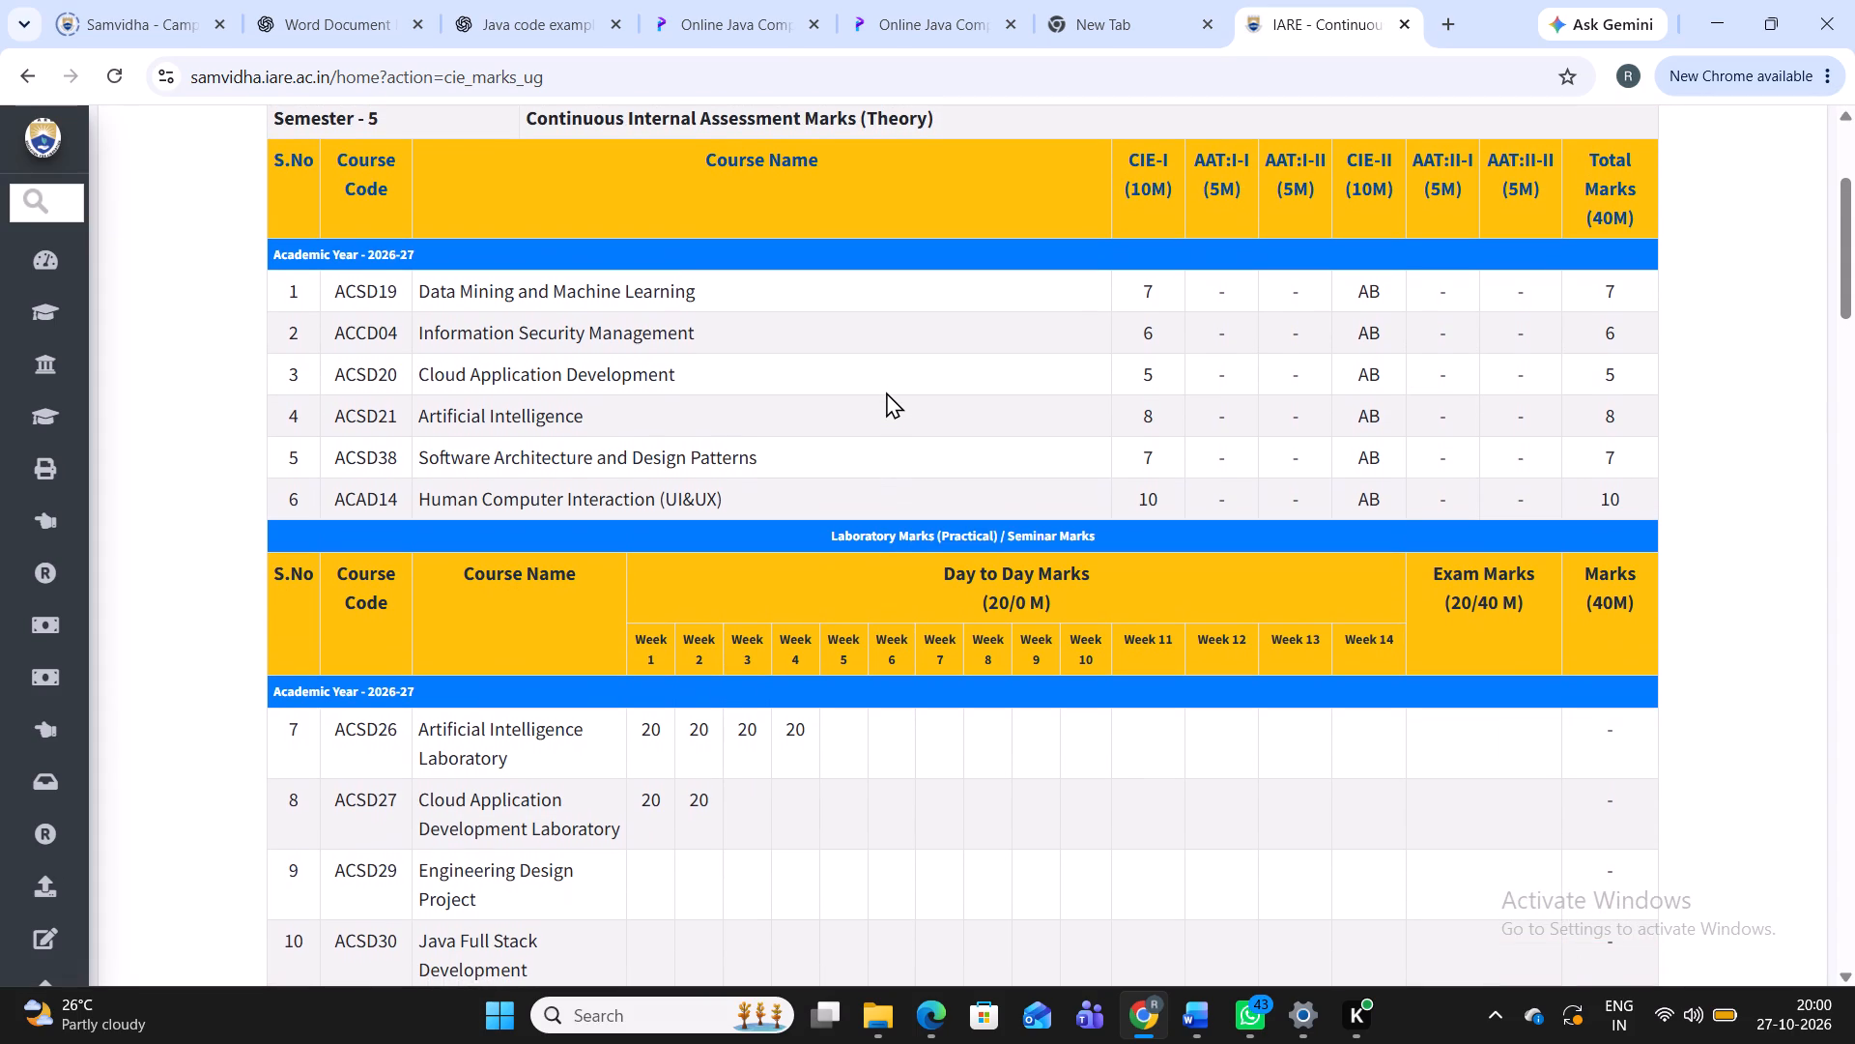
# Open the Lab Record page in the portal's Uploads section.
pyautogui.scroll(-1, 886, 391)
pyautogui.scroll(3, 886, 391)
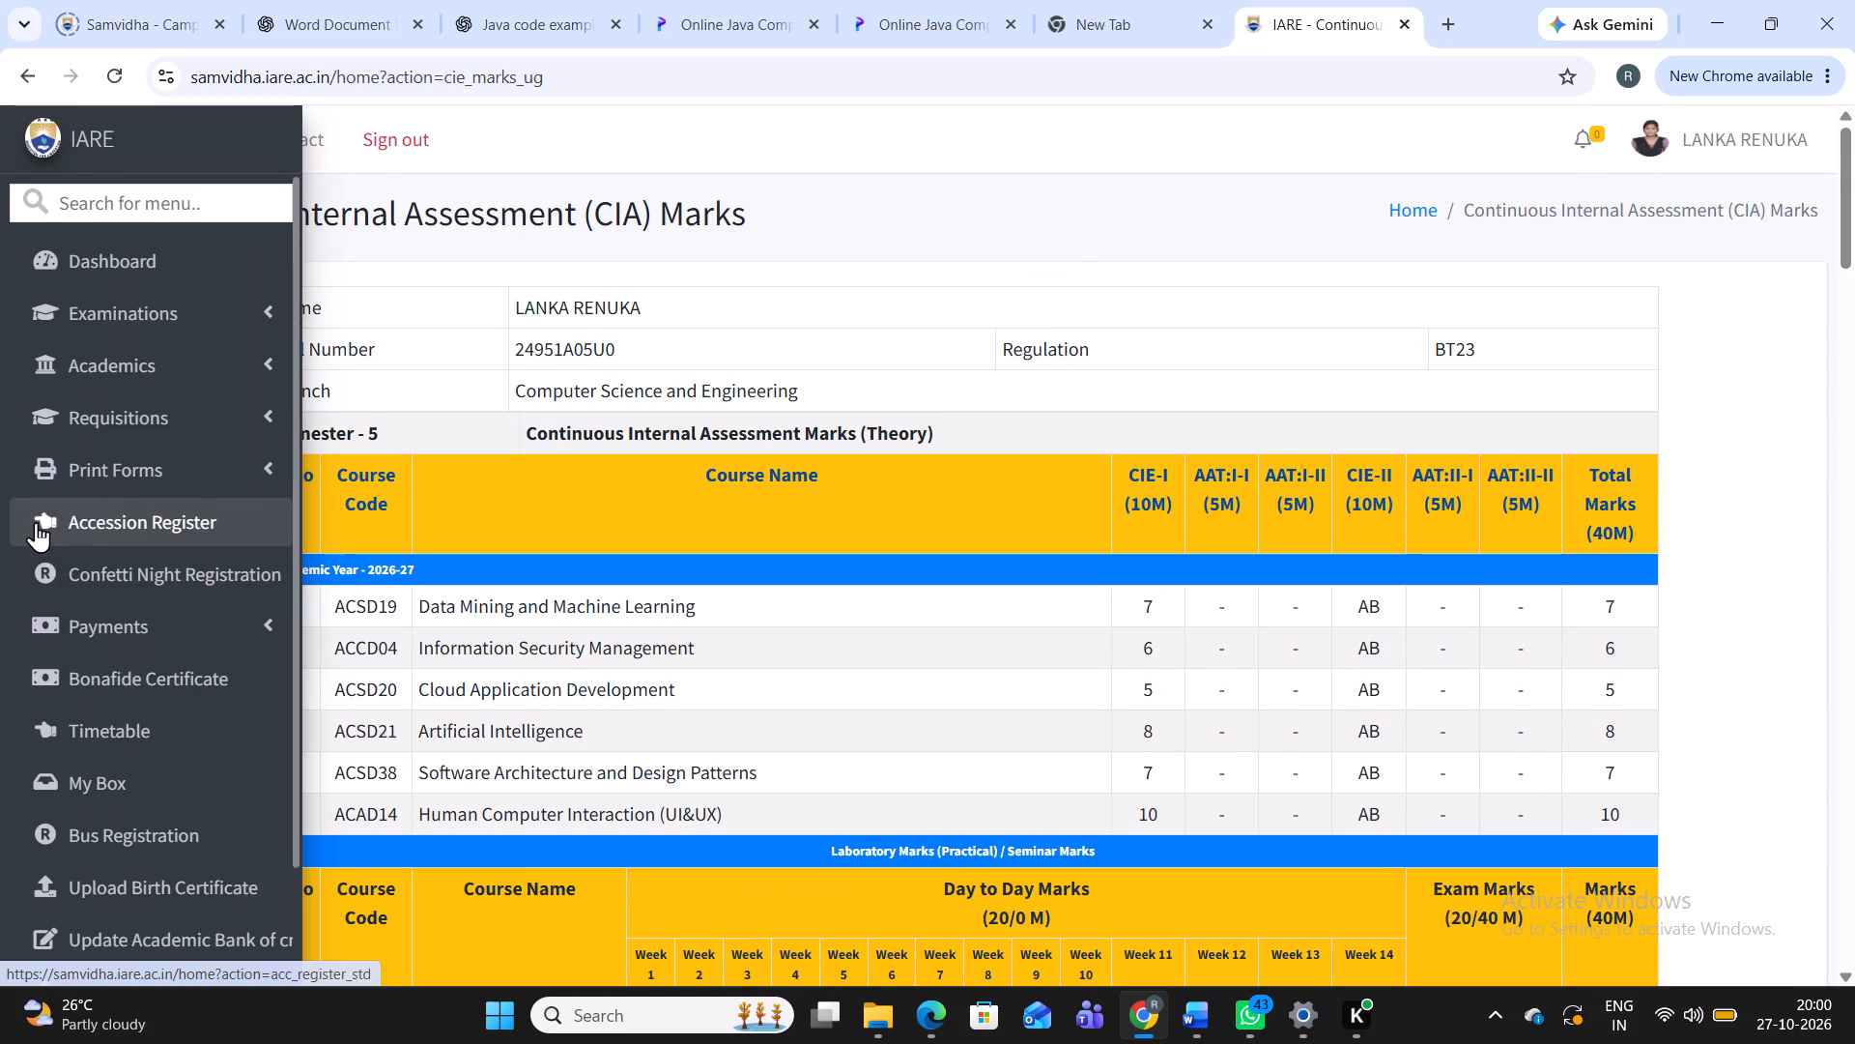
pyautogui.scroll(-8, 36, 522)
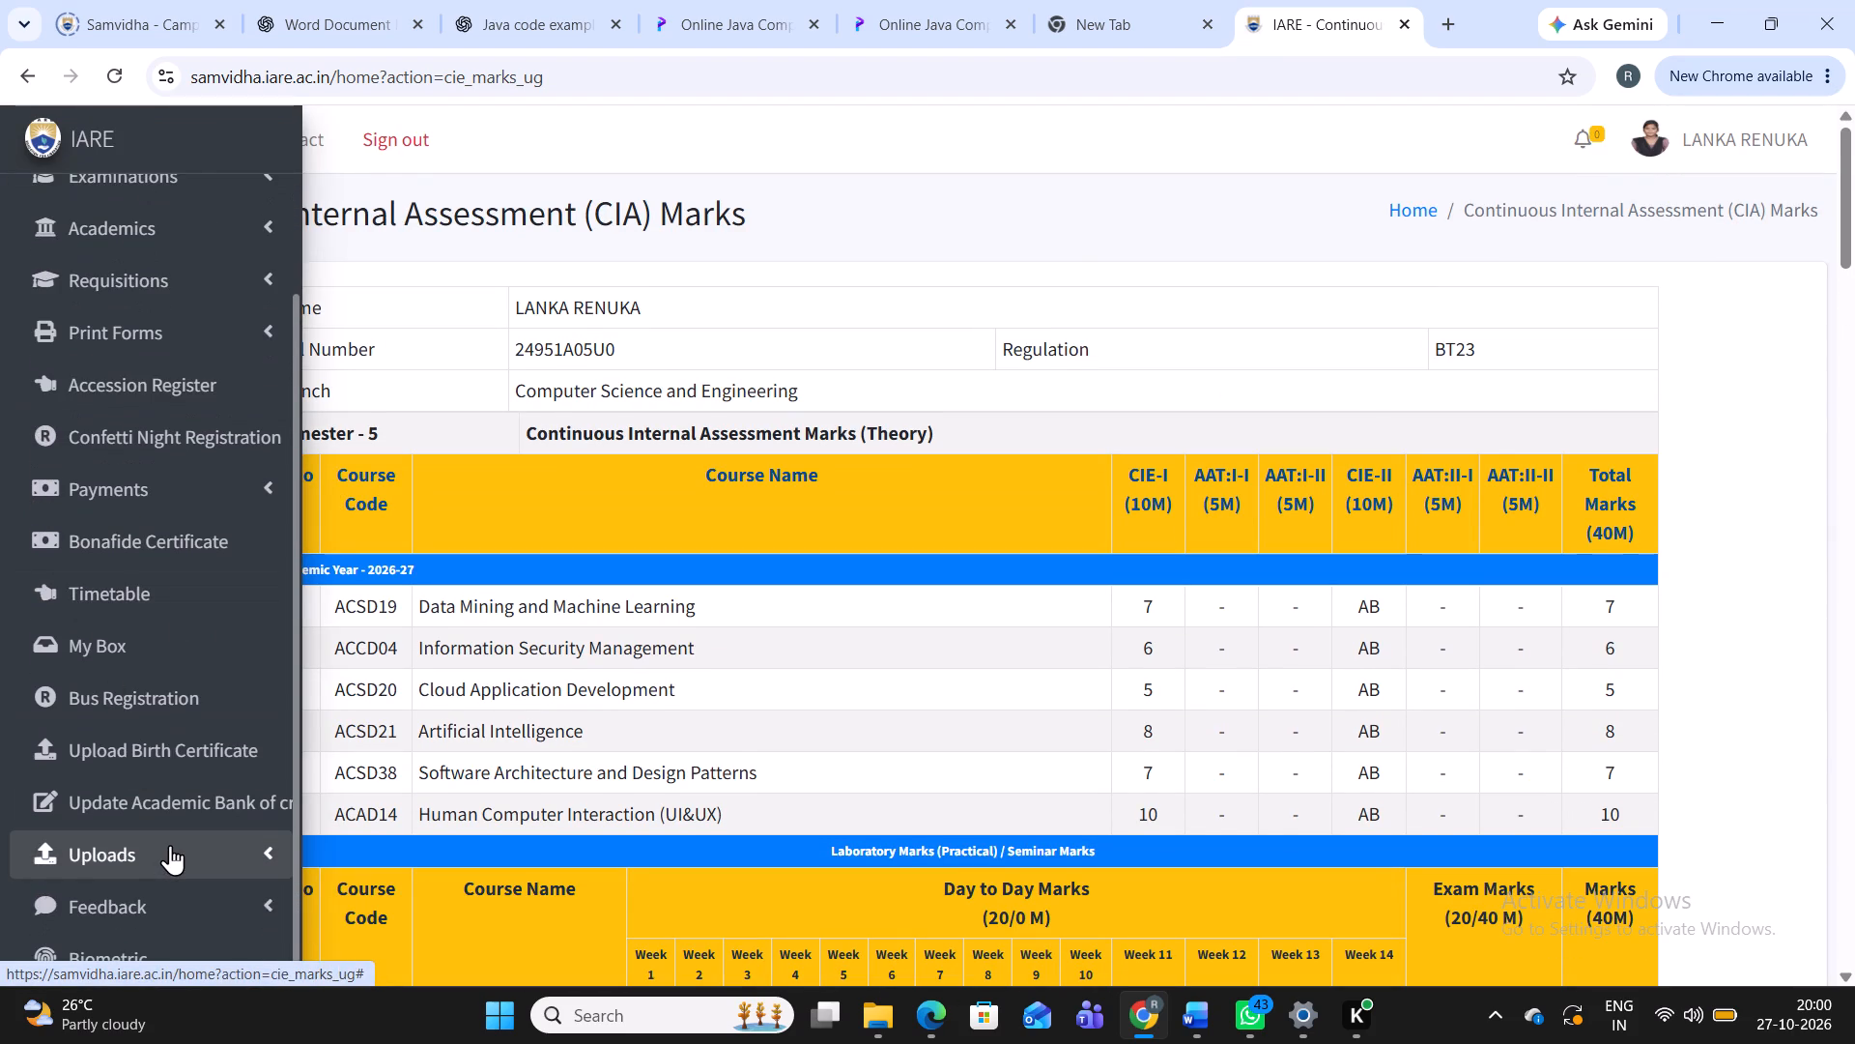
pyautogui.click(170, 843)
pyautogui.scroll(-7, 170, 843)
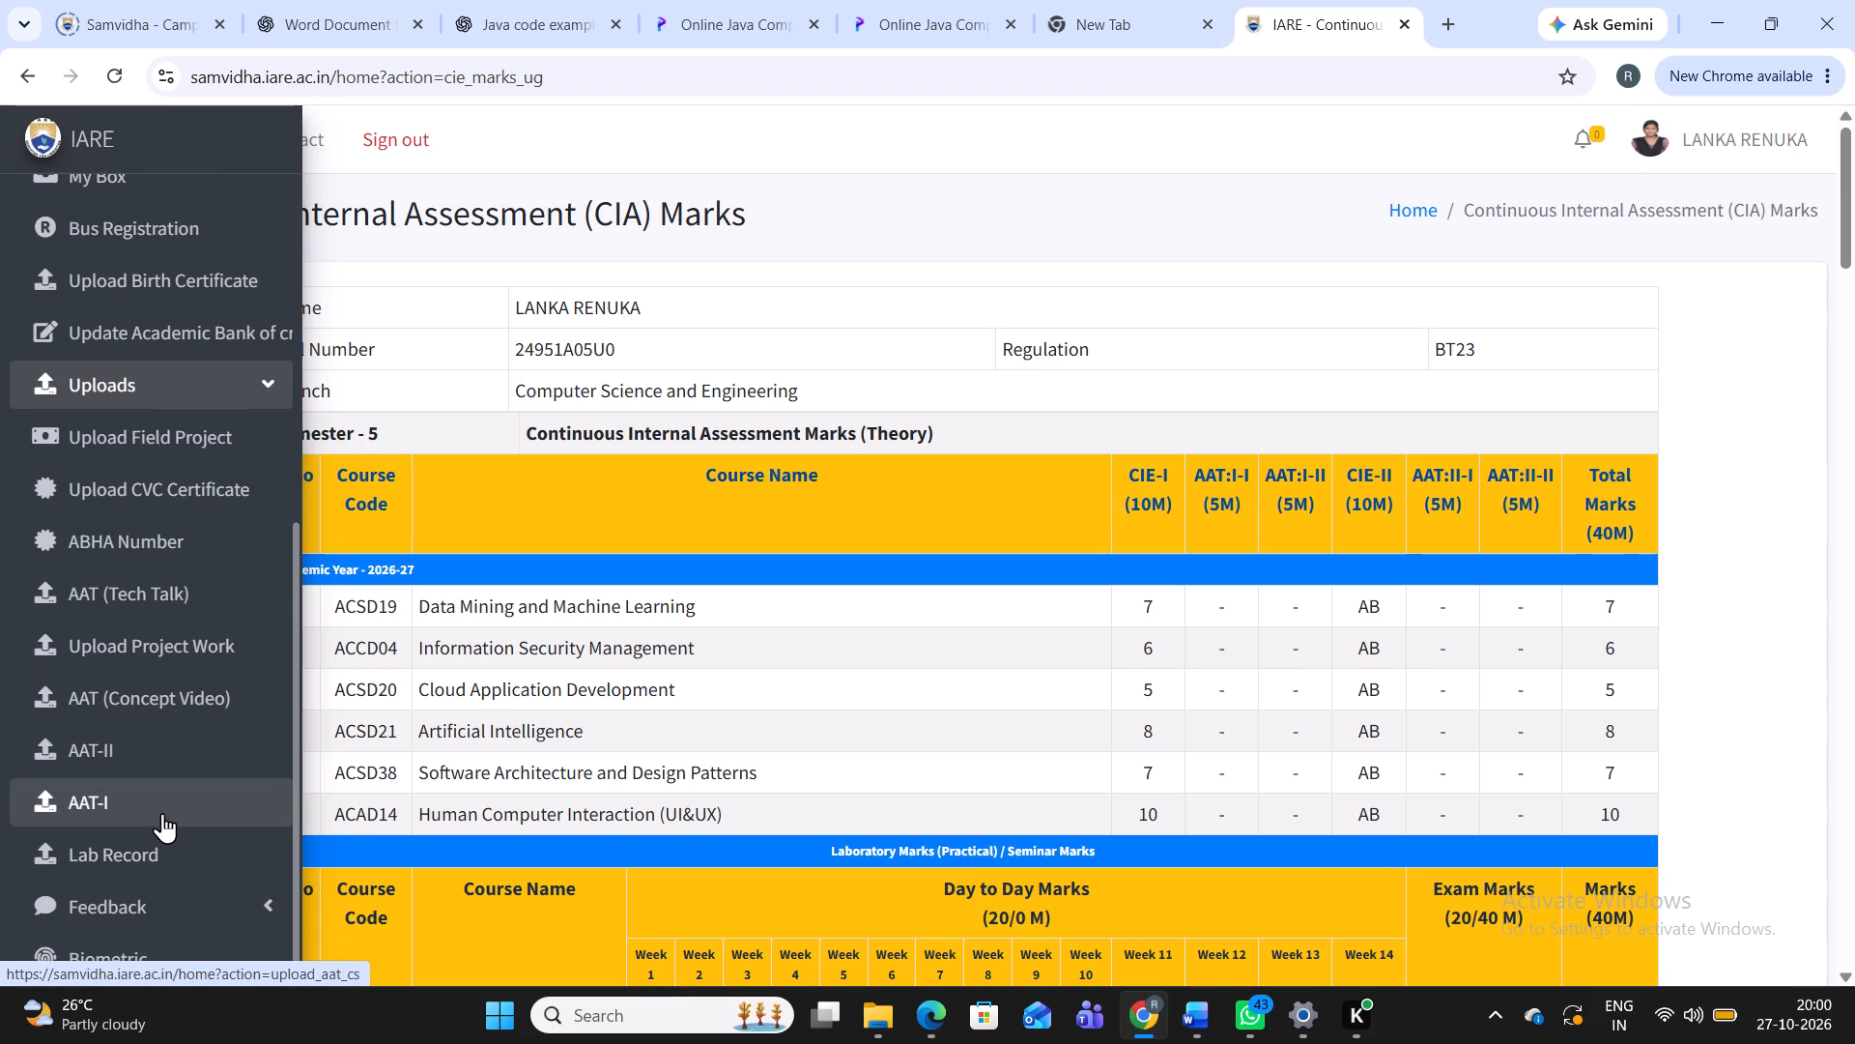
pyautogui.click(158, 850)
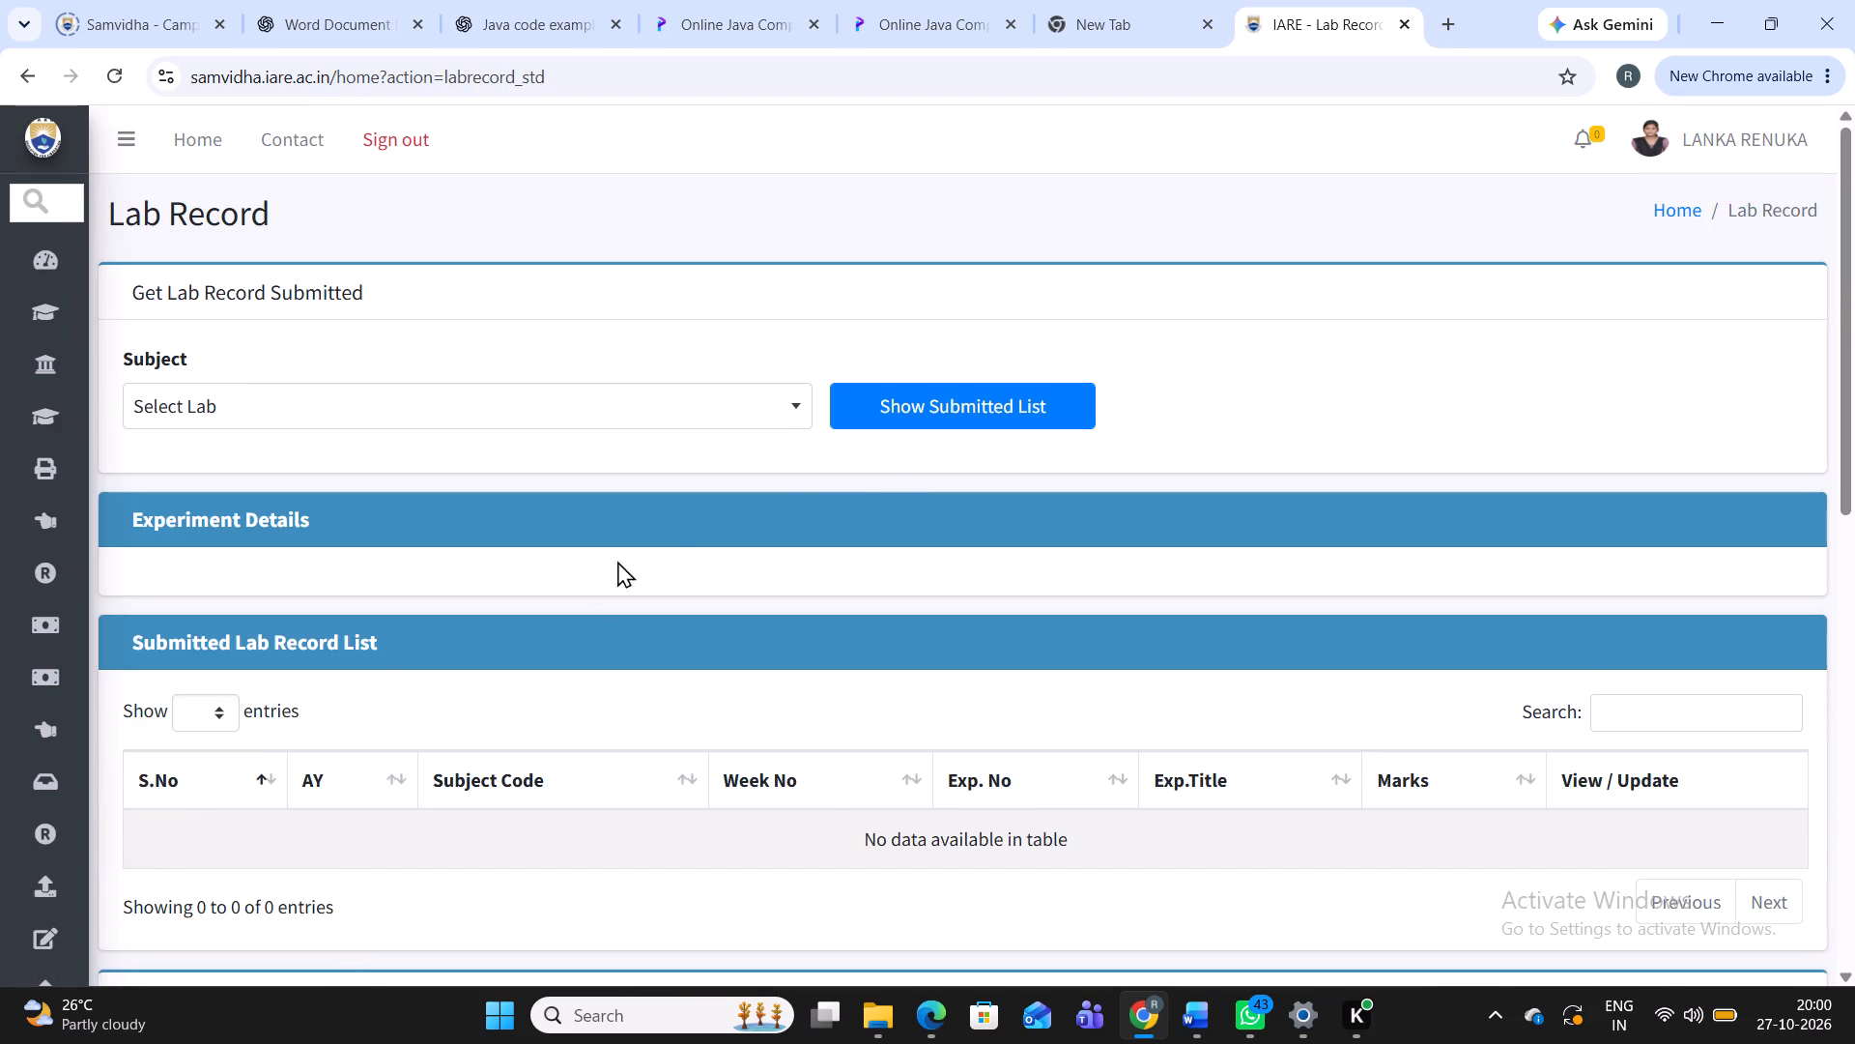
# Display the submitted lab records for the subject ACSD26 - Artificial Intelligence Laboratory.
pyautogui.click(762, 412)
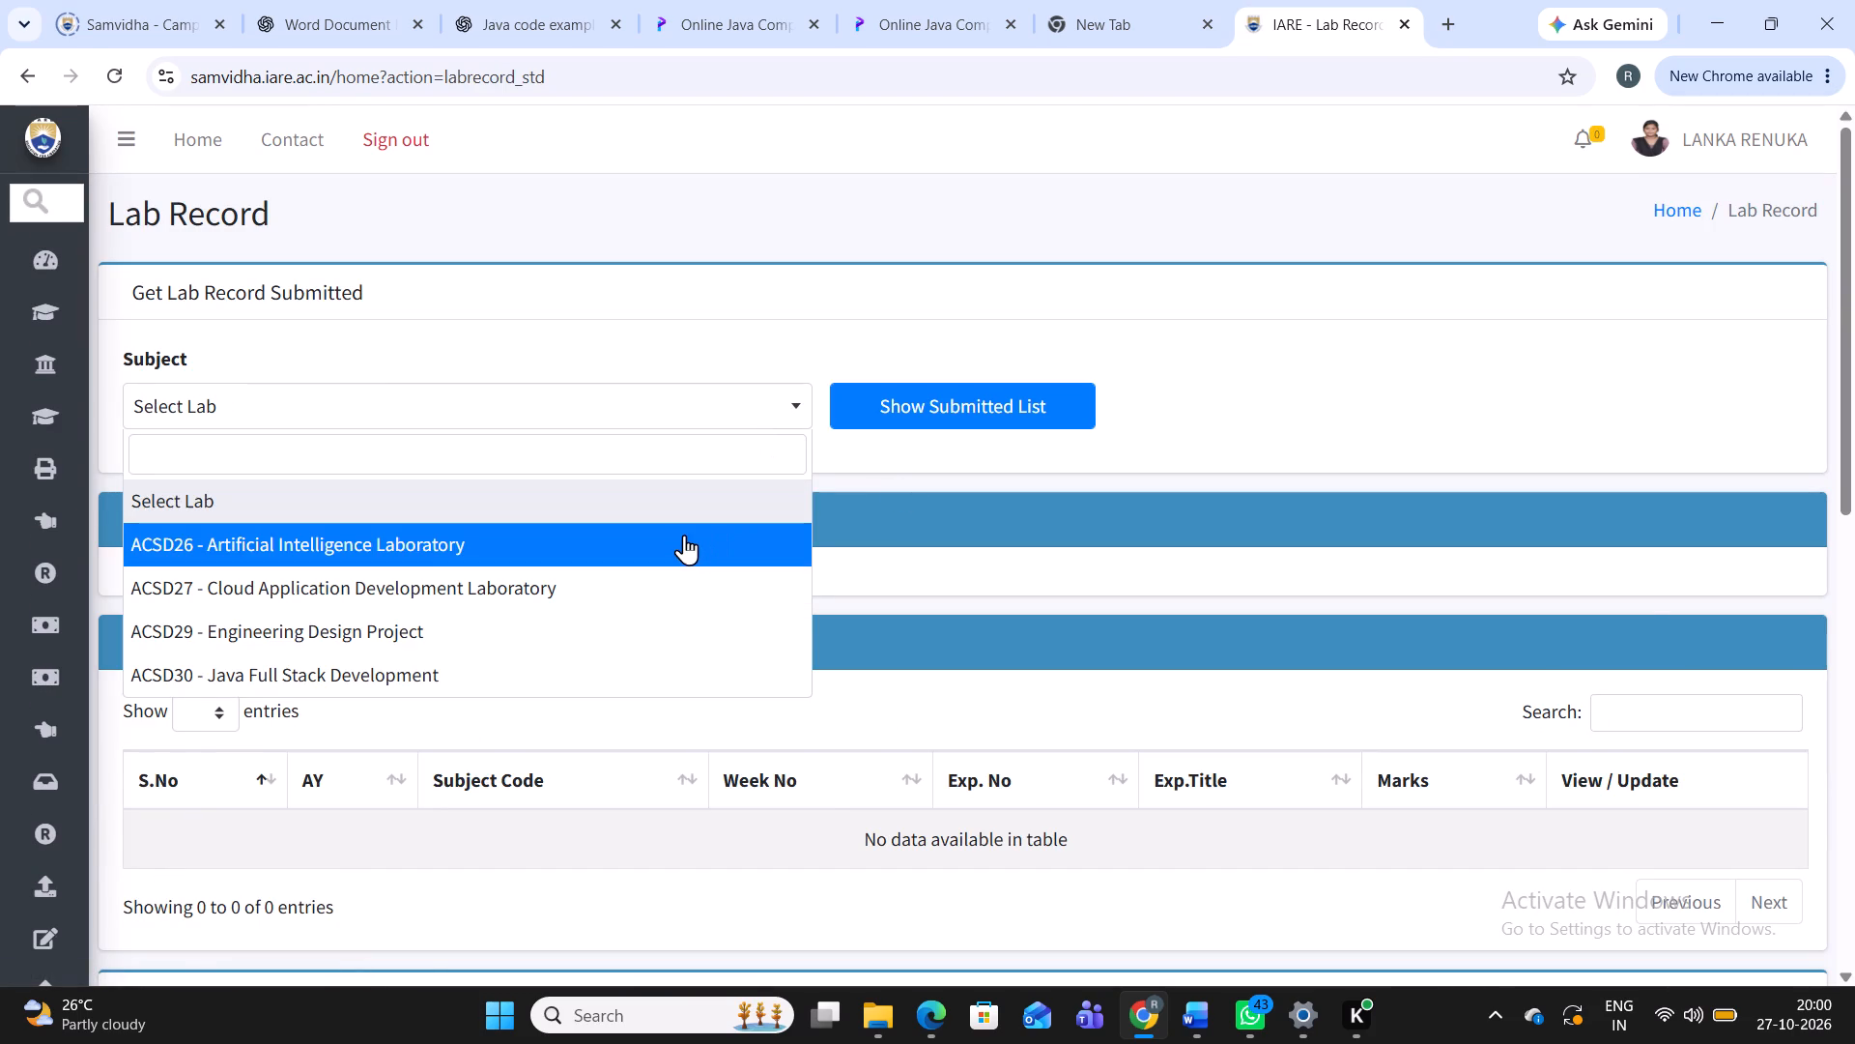
pyautogui.click(684, 535)
pyautogui.click(1004, 382)
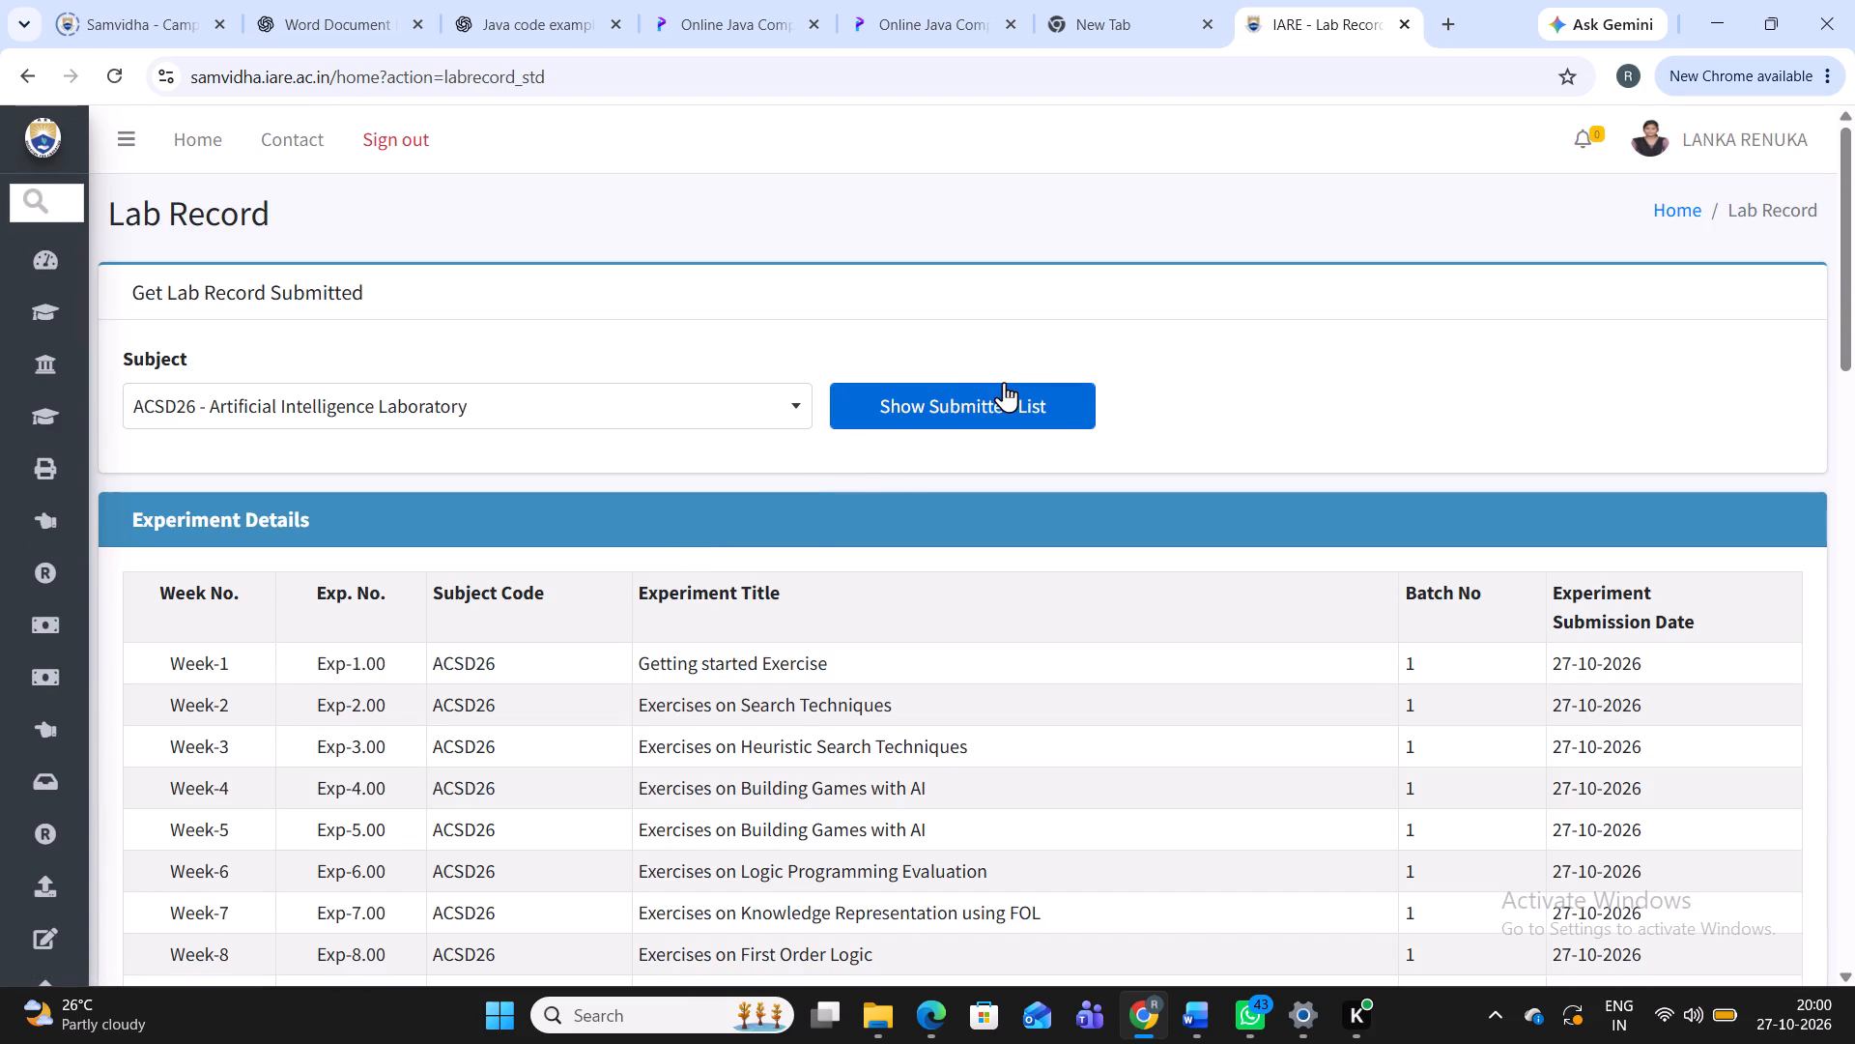
pyautogui.click(985, 410)
# Examine the submitted lab record list for ACSD26, checking the weeks submitted and the marks for each.
pyautogui.scroll(-8, 985, 410)
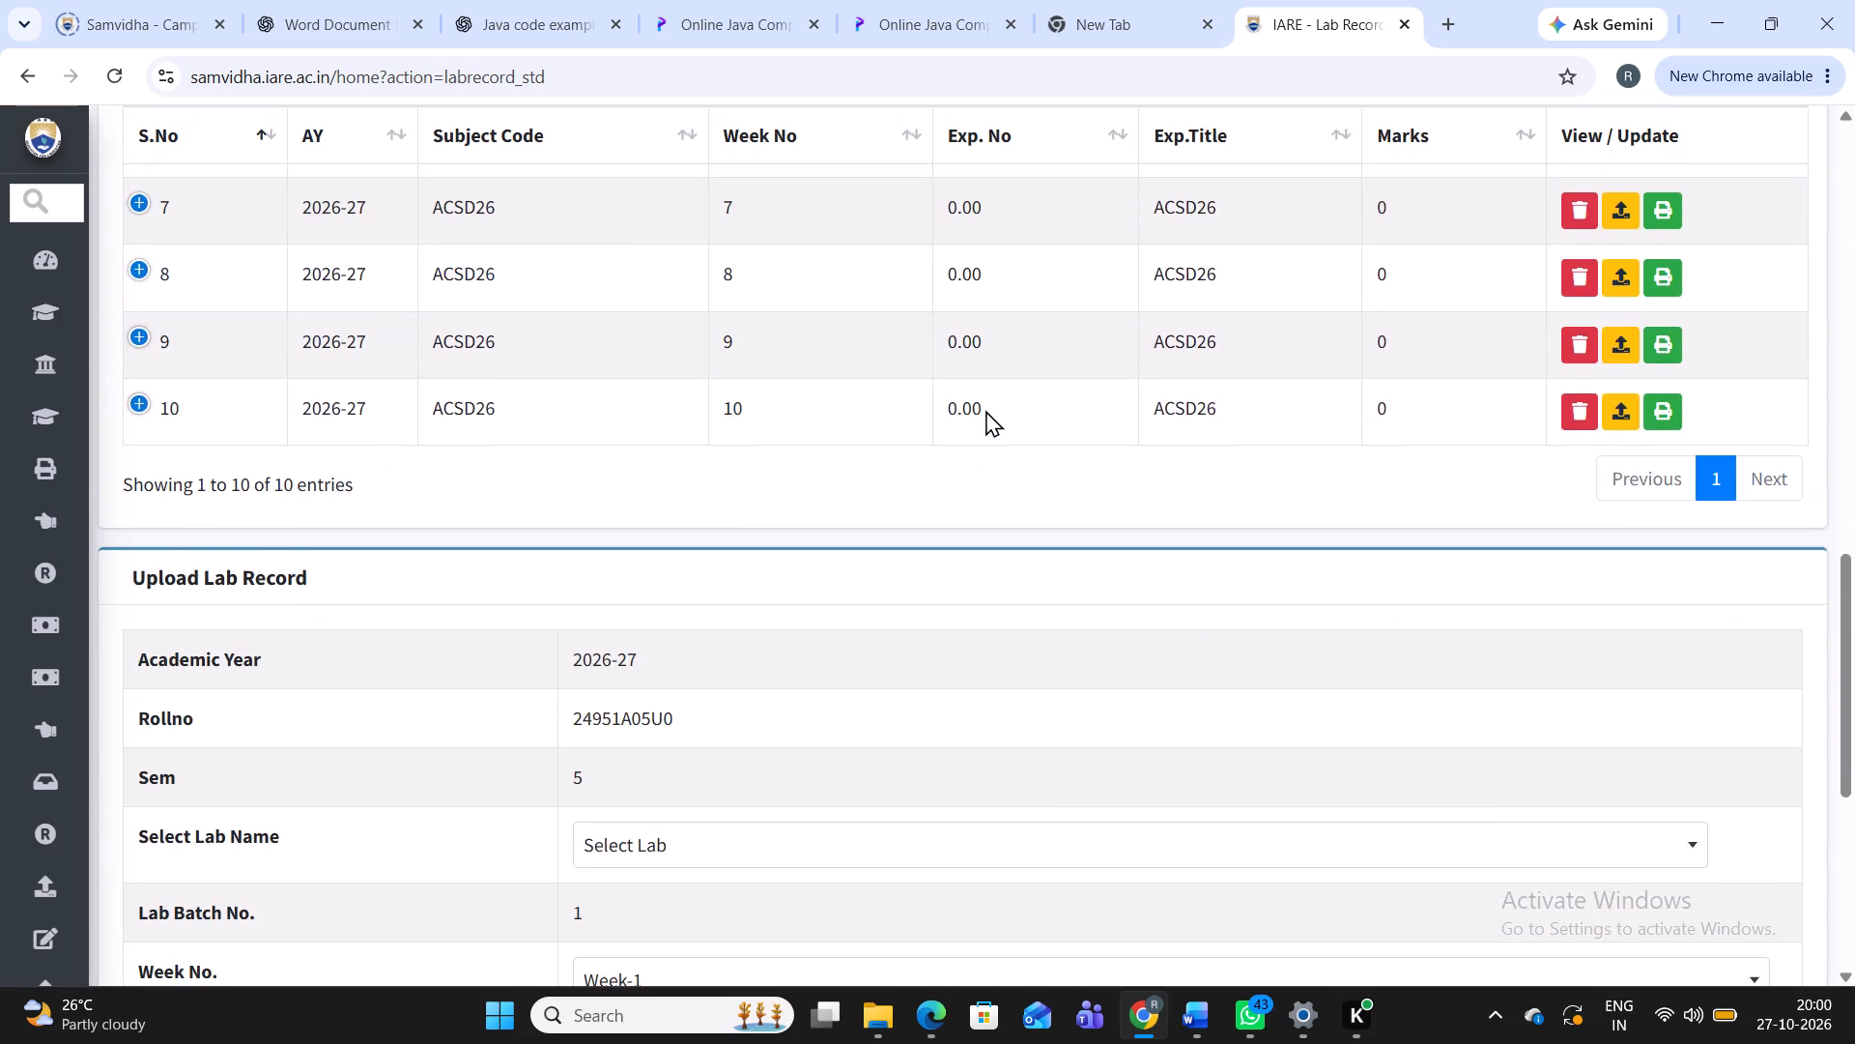
pyautogui.scroll(-1, 985, 410)
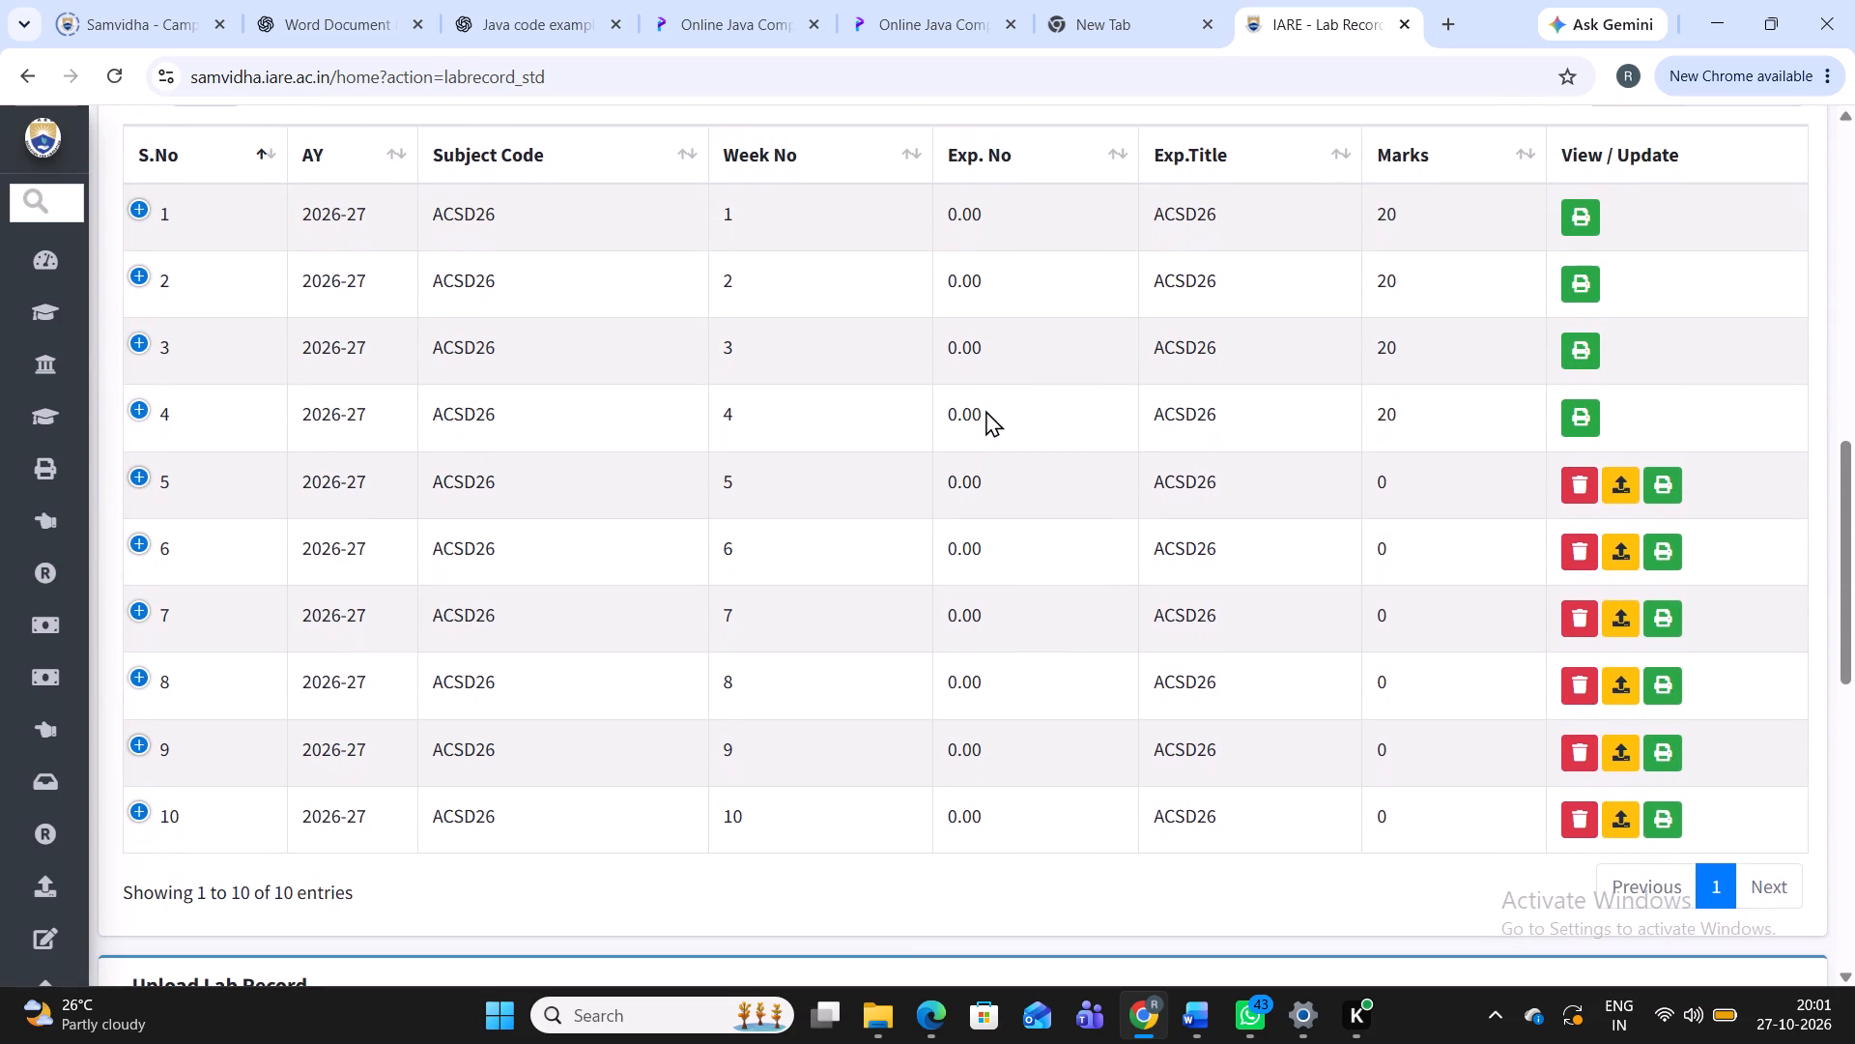
pyautogui.scroll(-2, 985, 410)
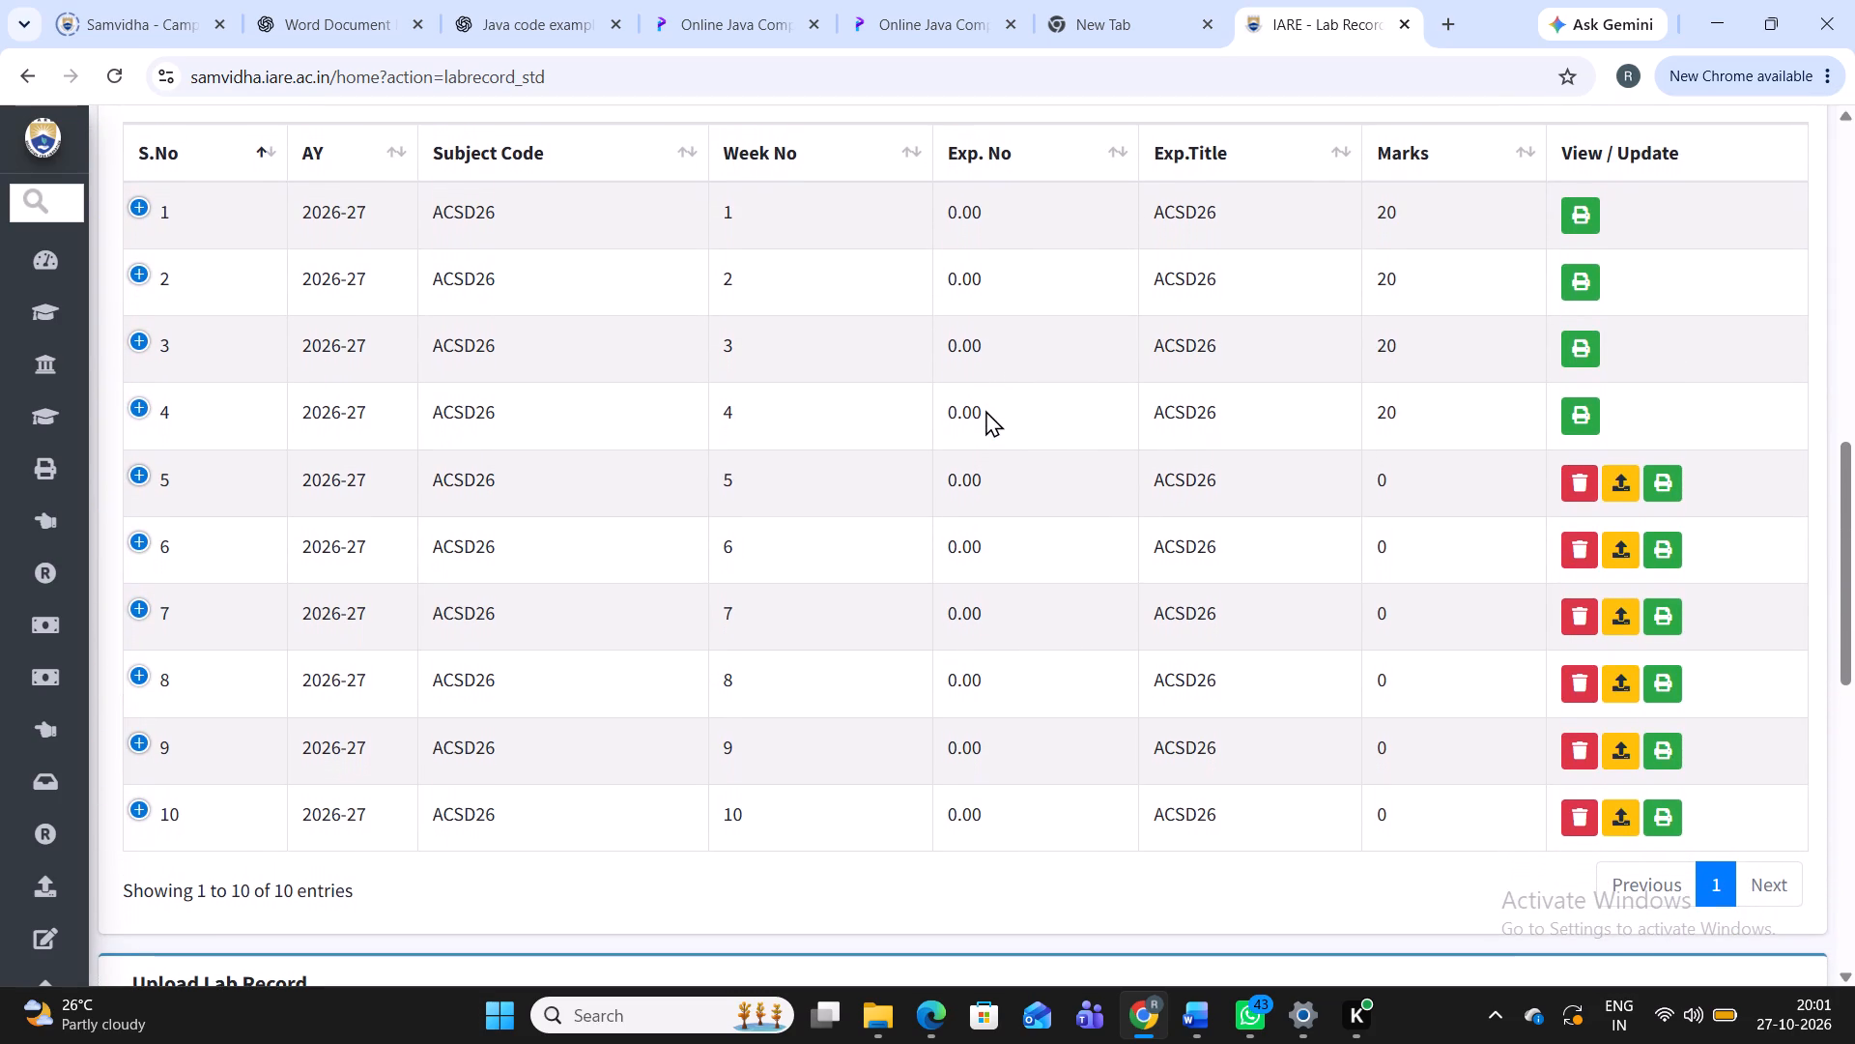
pyautogui.scroll(-1, 985, 410)
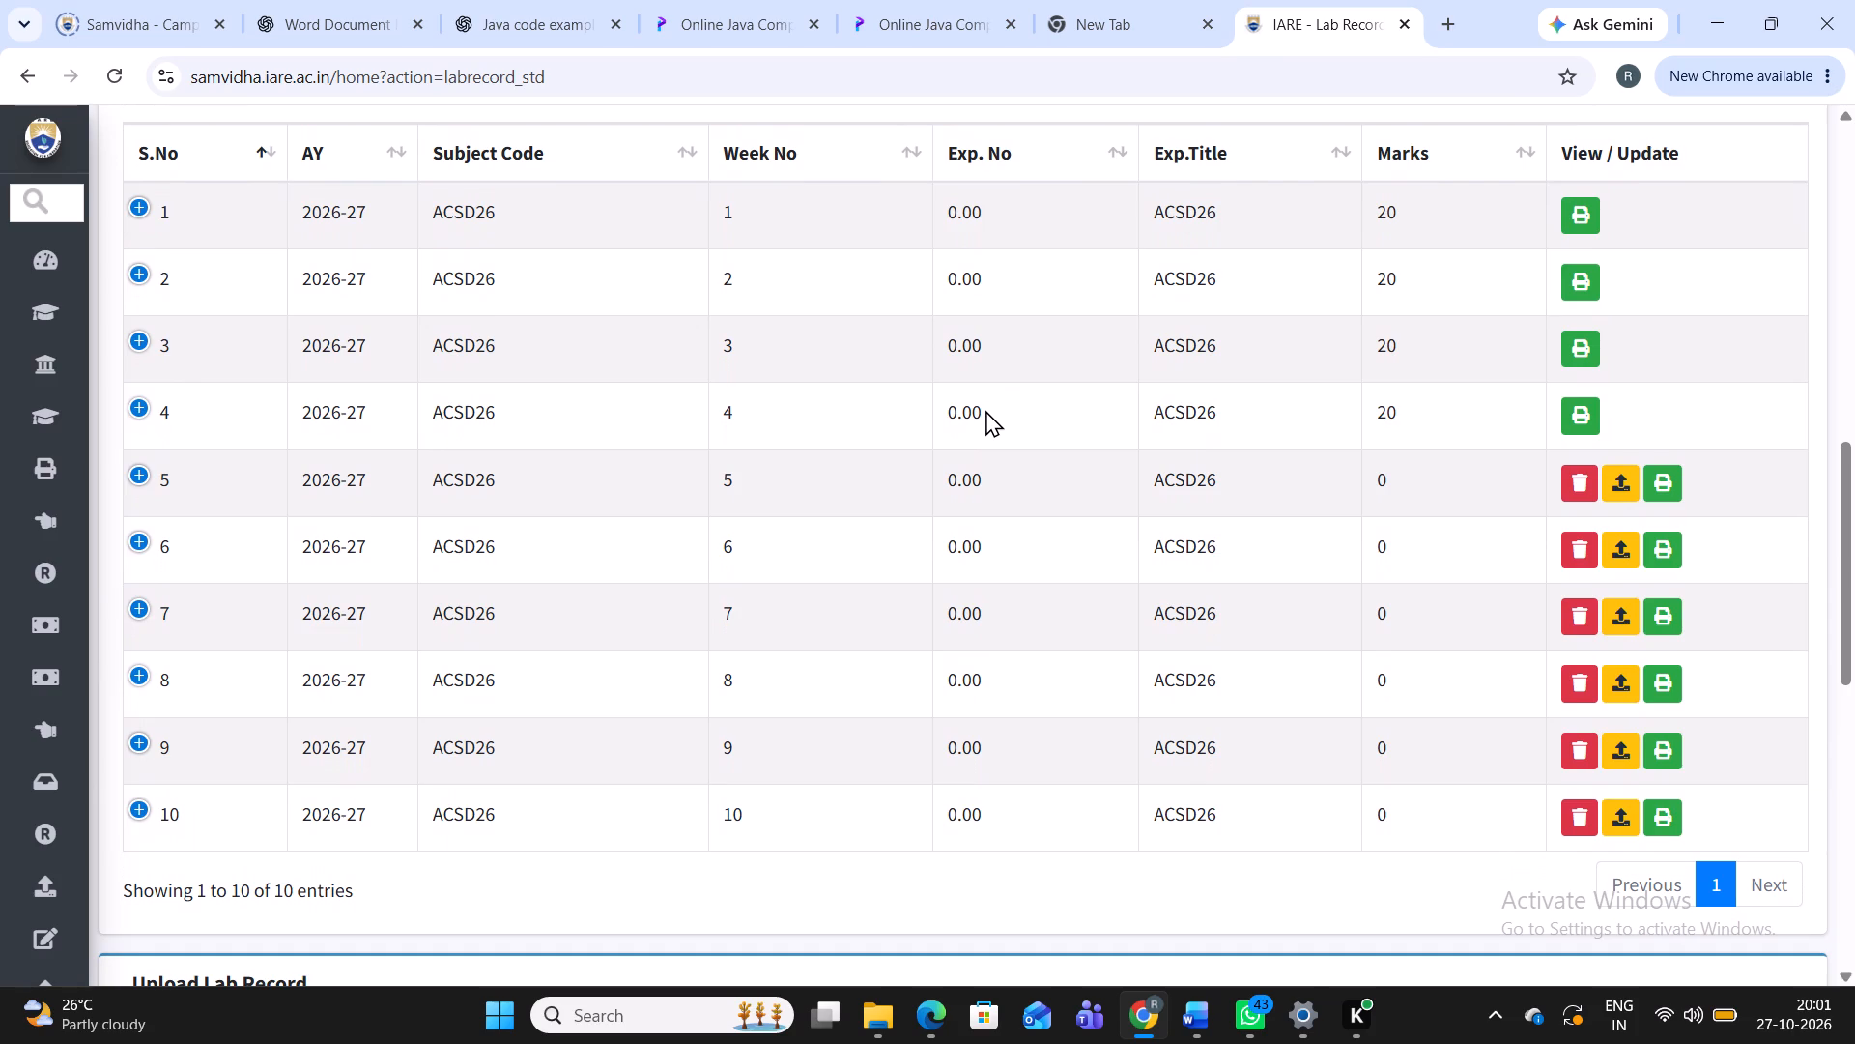
pyautogui.scroll(-1, 985, 410)
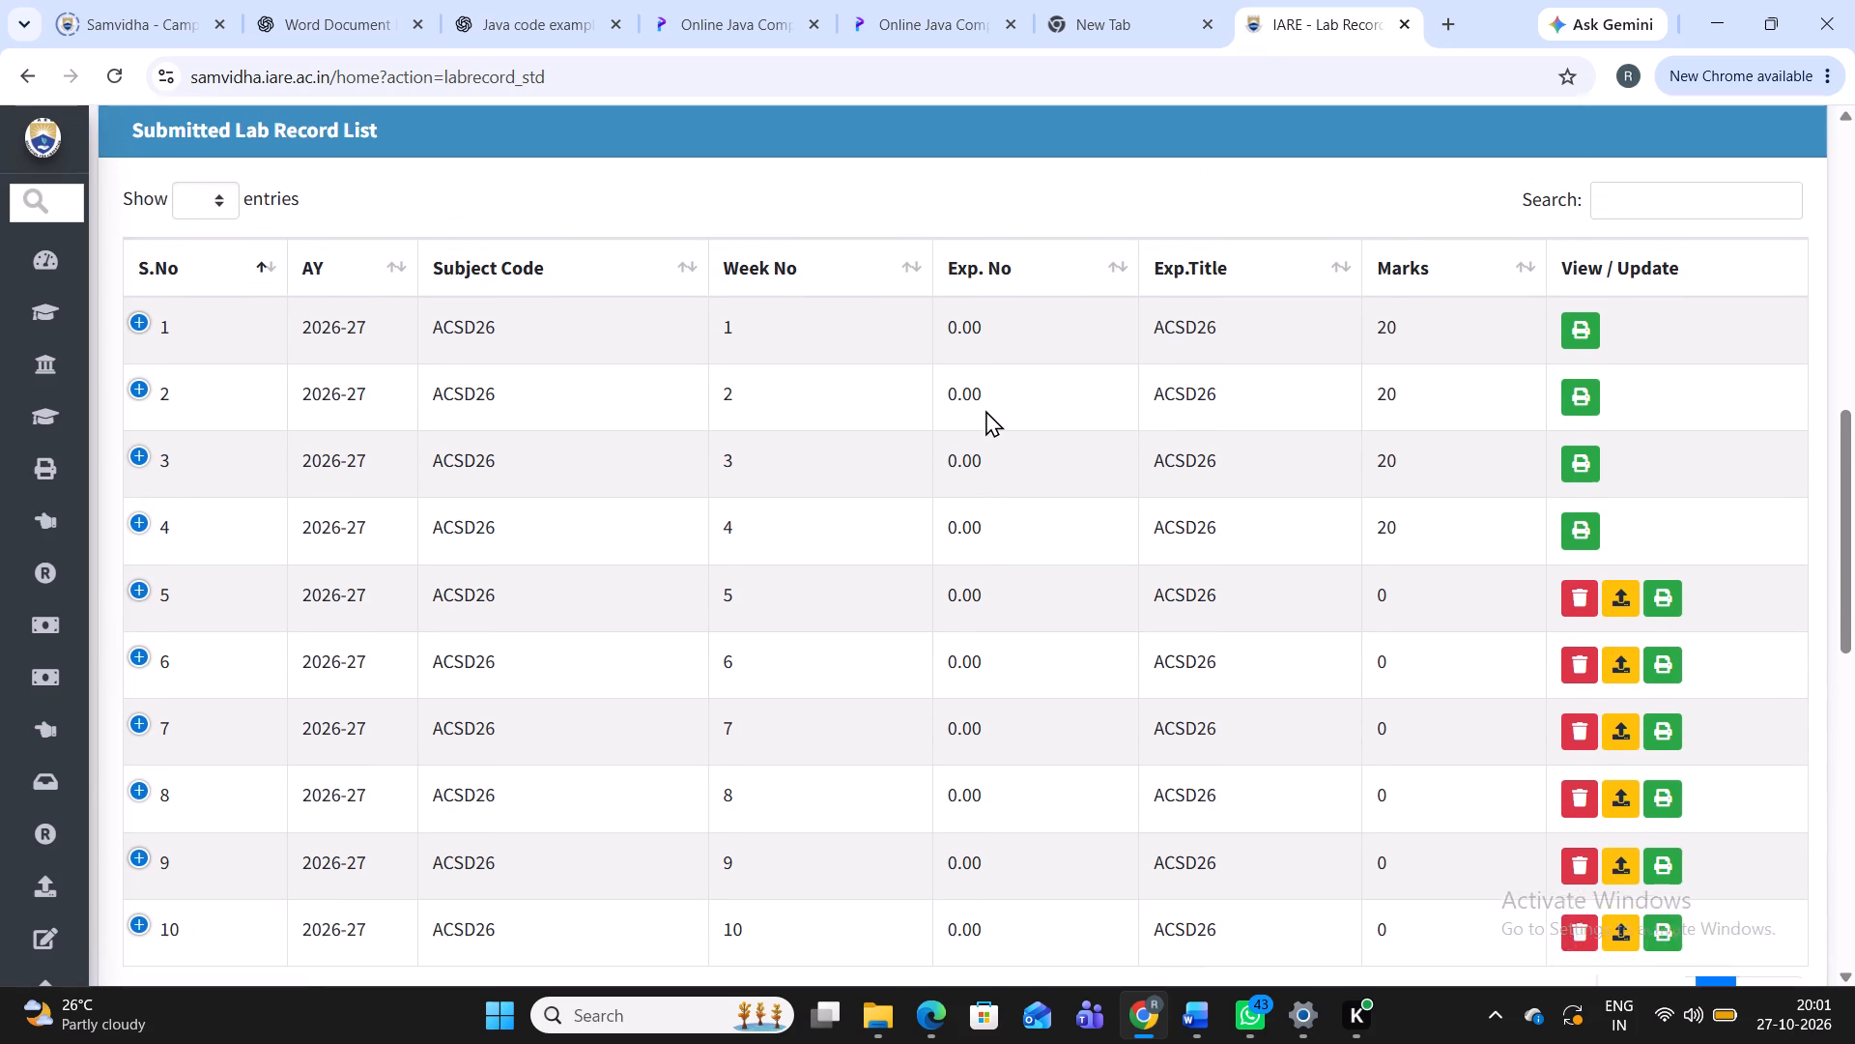
pyautogui.scroll(-1, 985, 410)
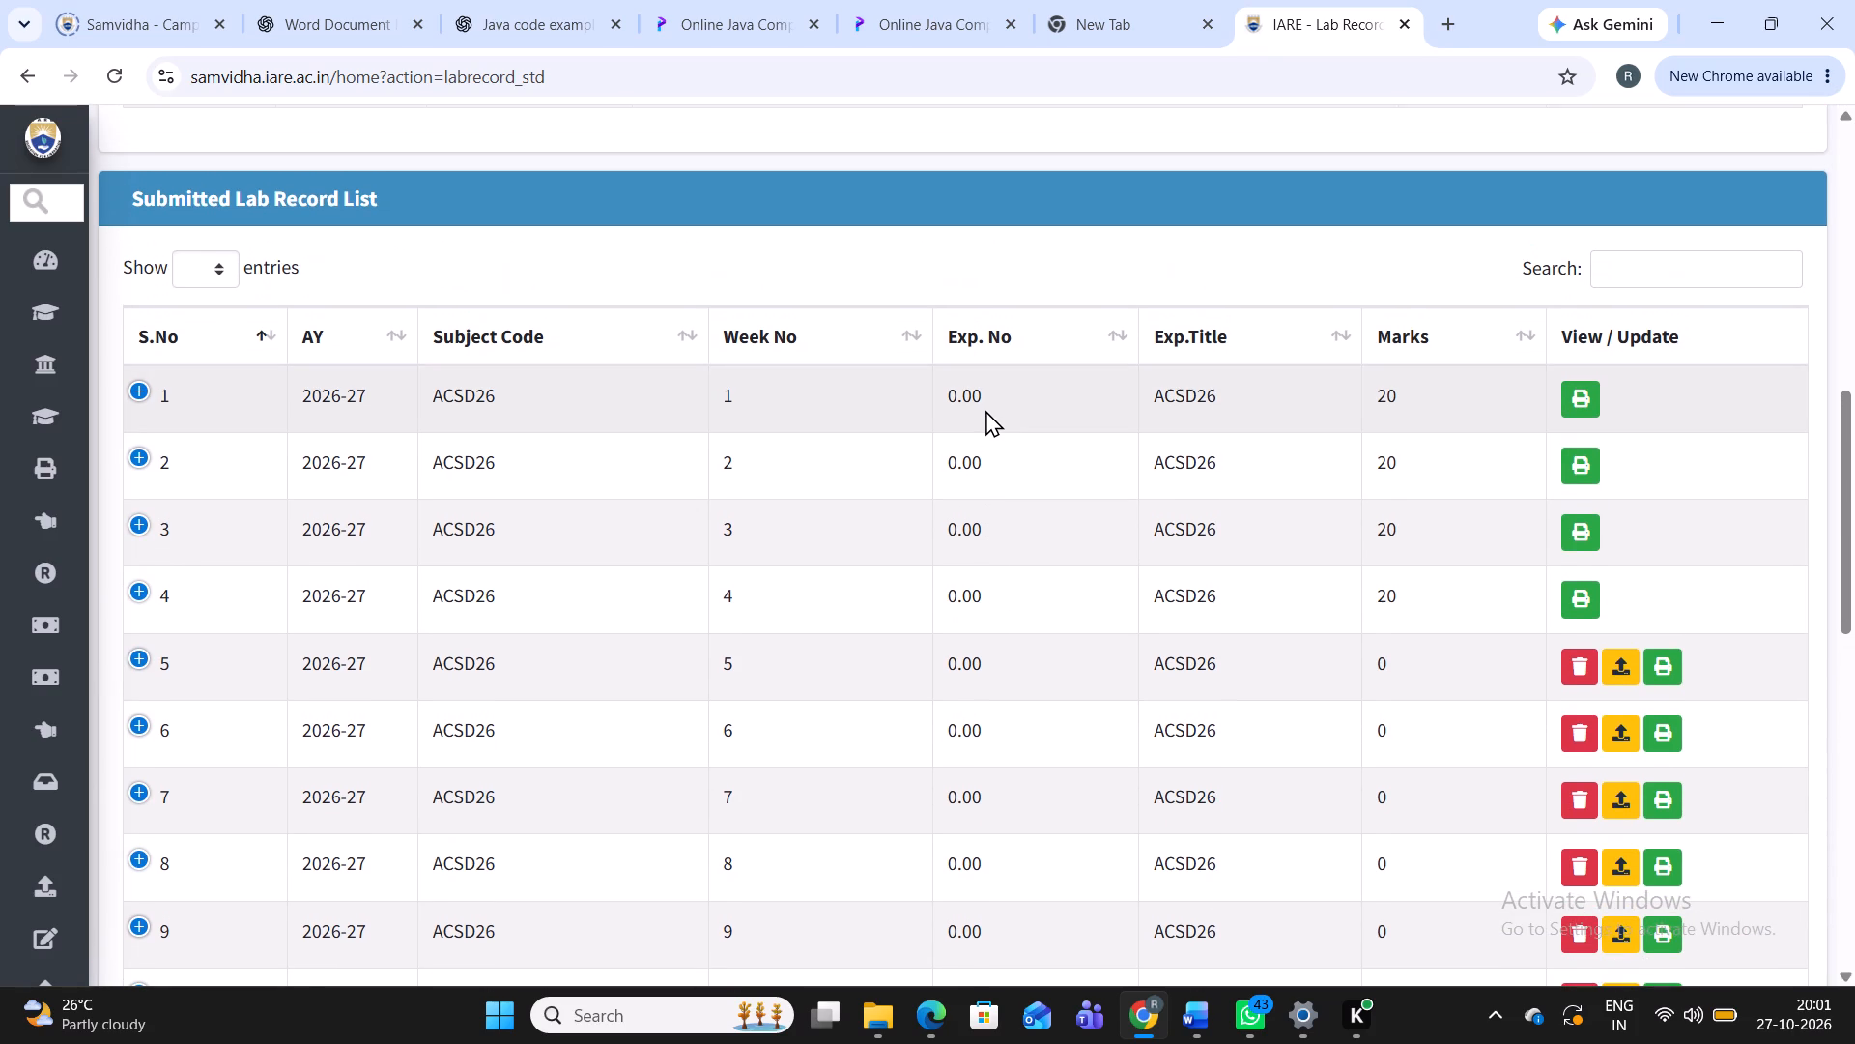
pyautogui.scroll(6, 985, 410)
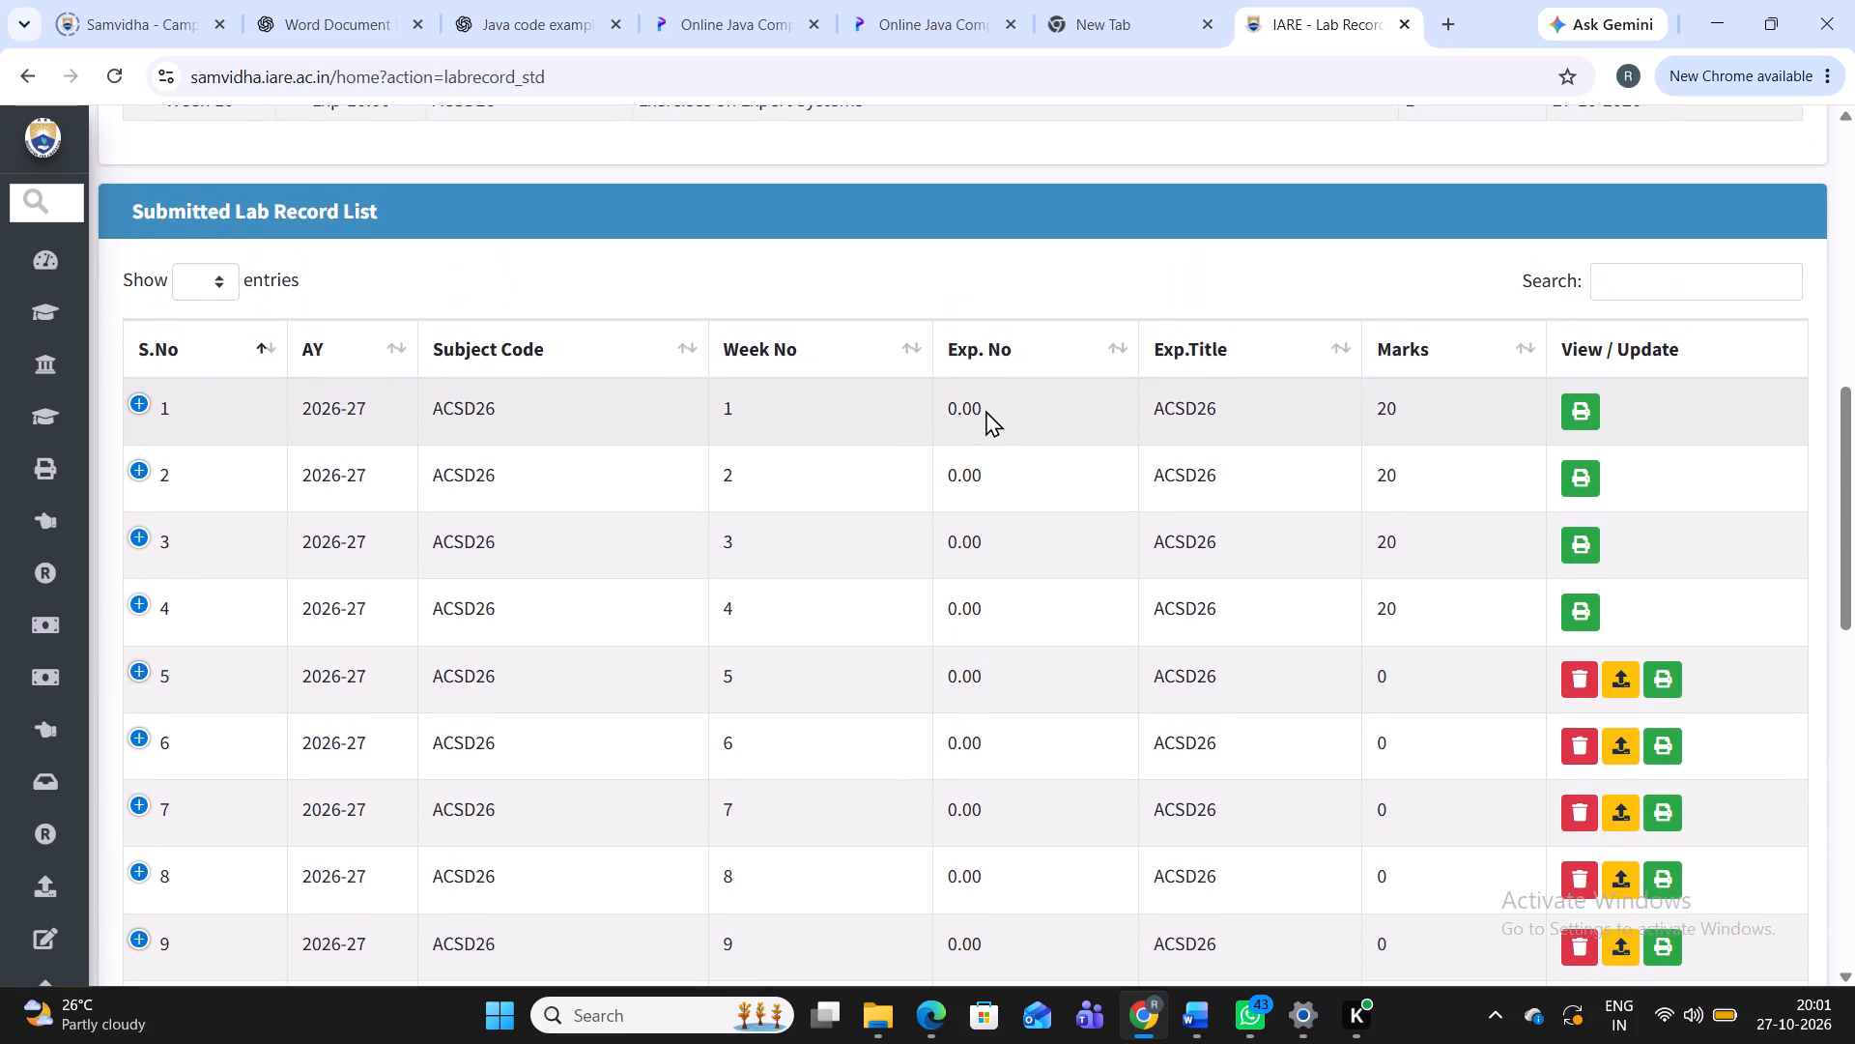
# Display the submitted lab records for ACSD27 - Cloud Application Development Laboratory and review its experiments and submissions.
pyautogui.scroll(3, 985, 410)
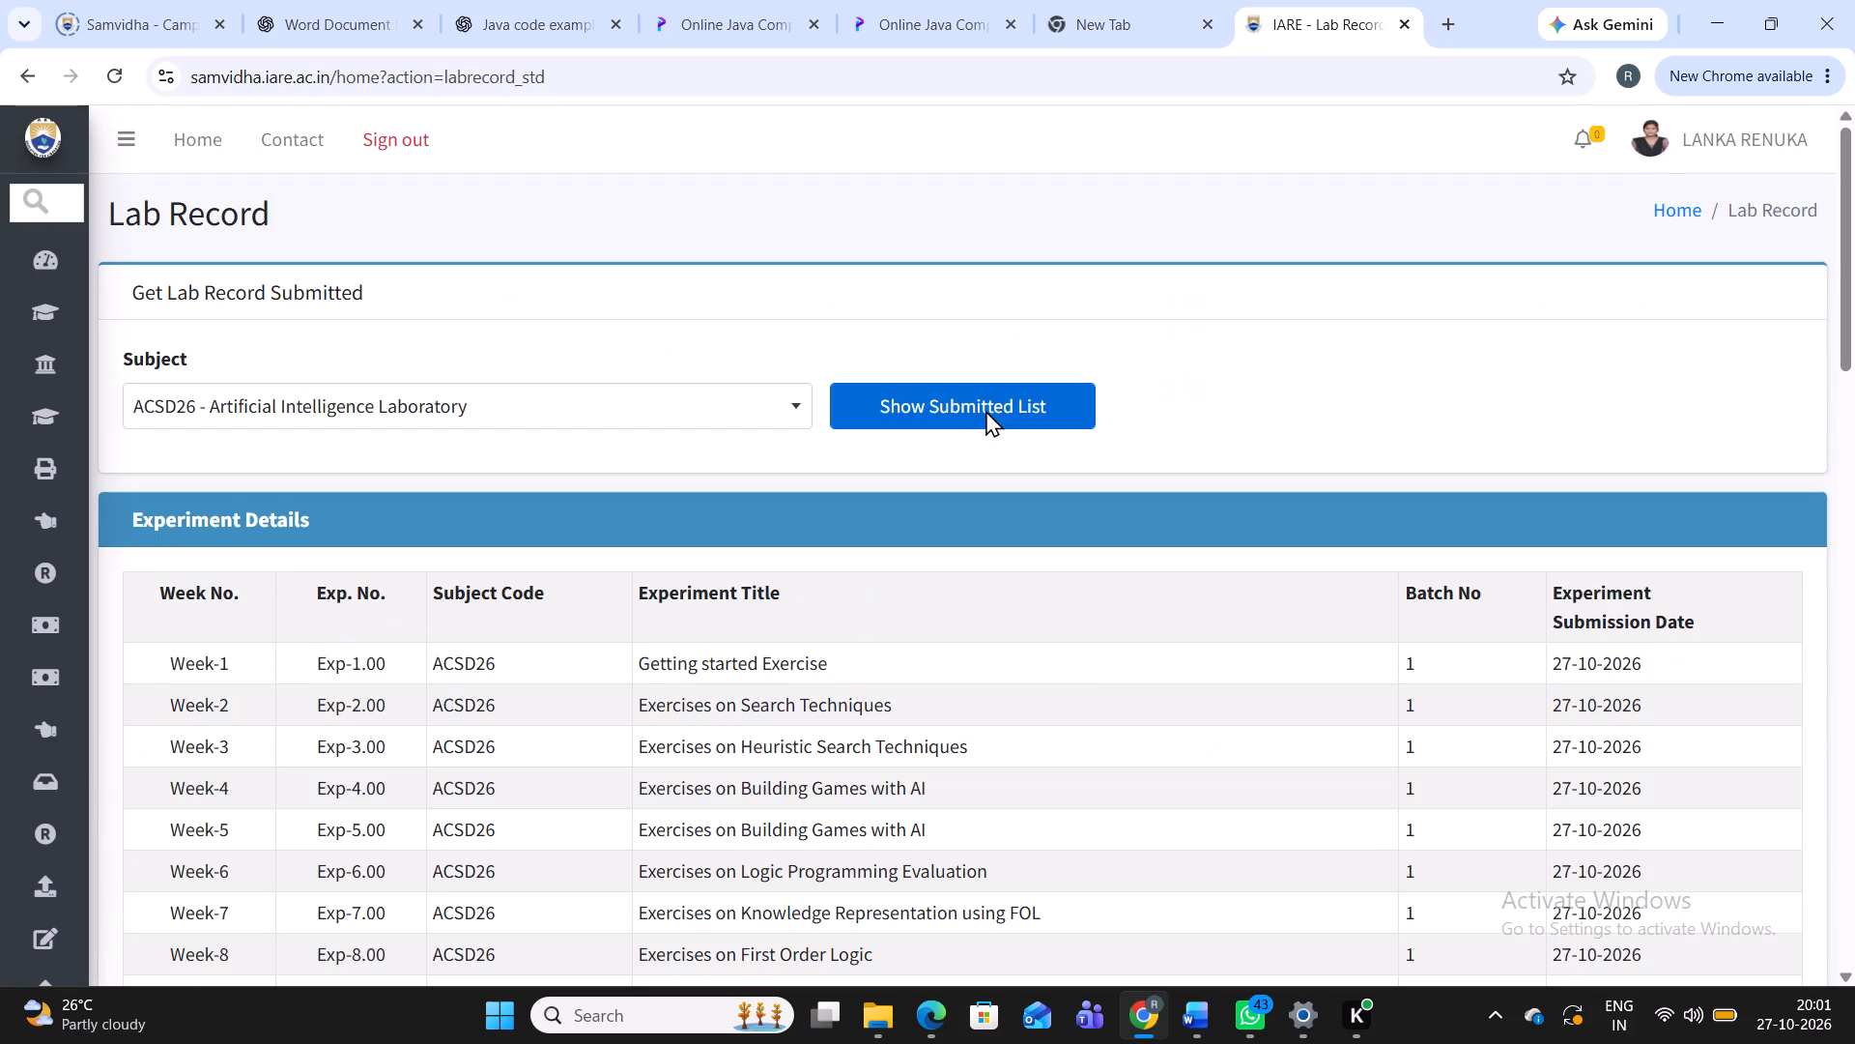
pyautogui.click(632, 387)
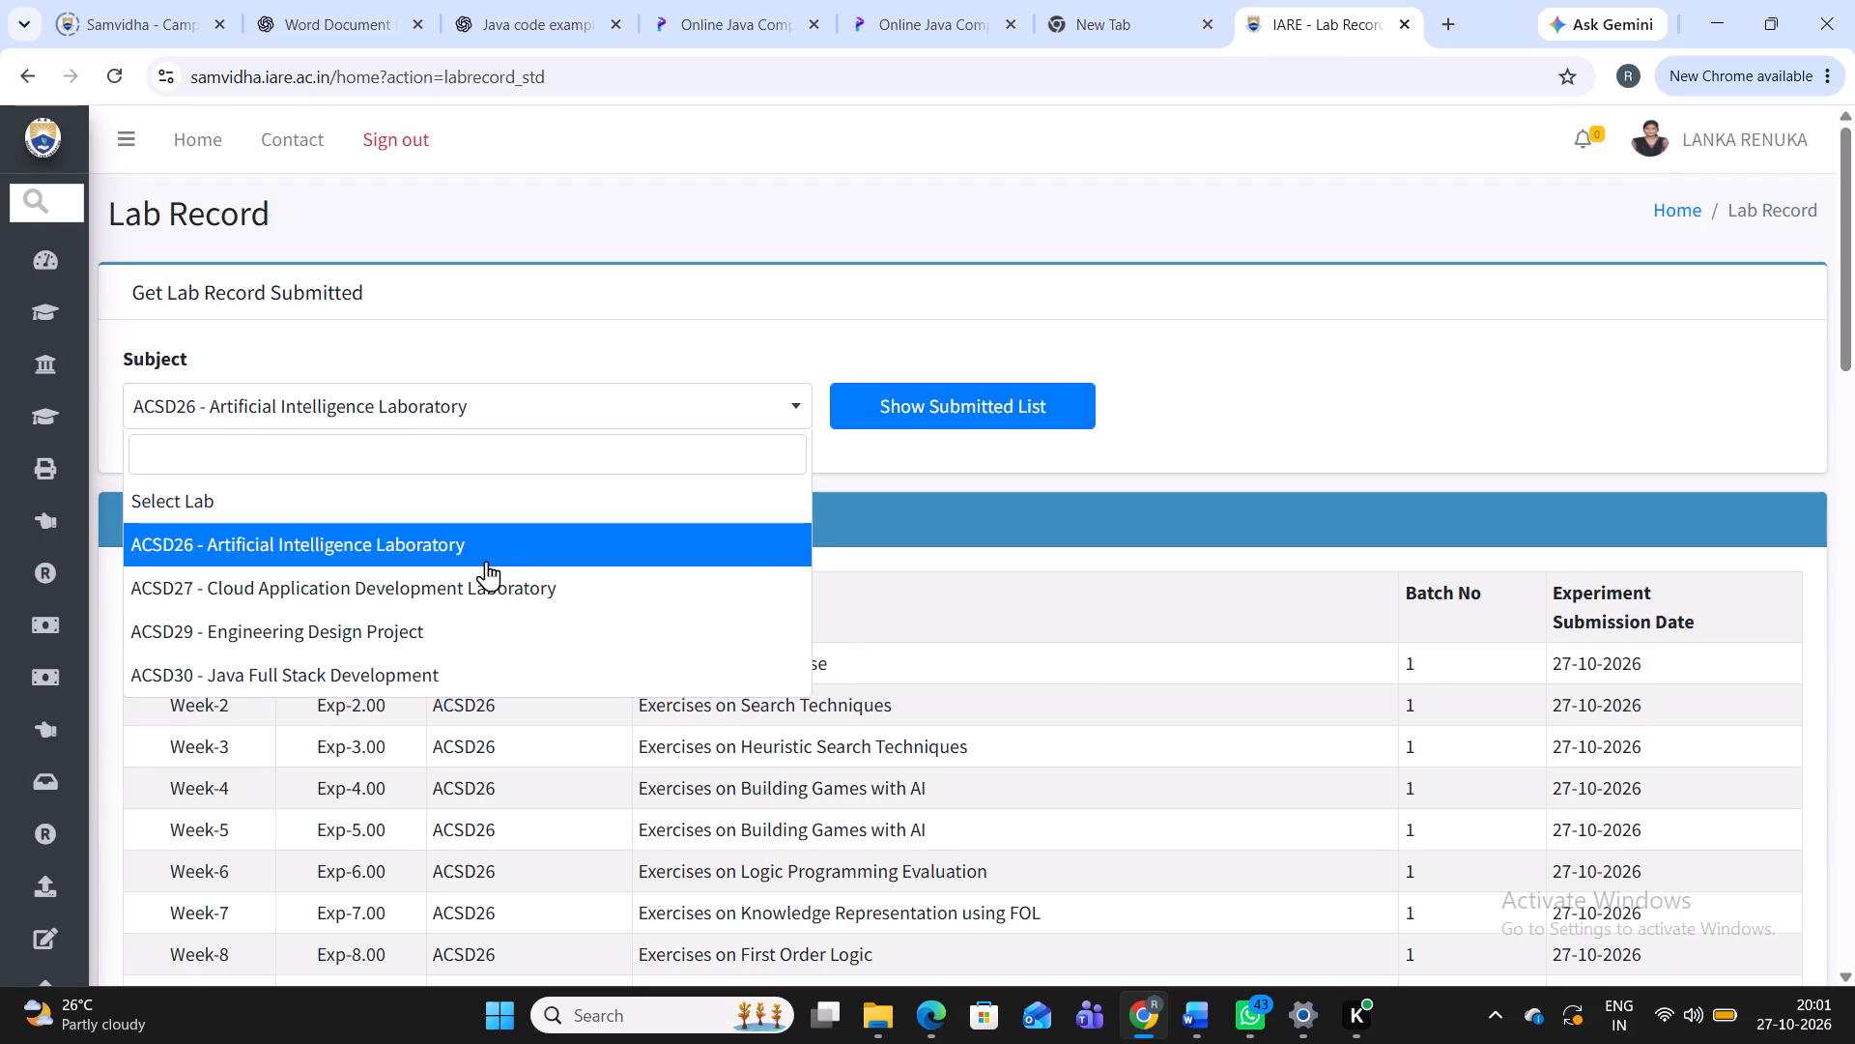
pyautogui.click(472, 573)
pyautogui.doubleClick(878, 410)
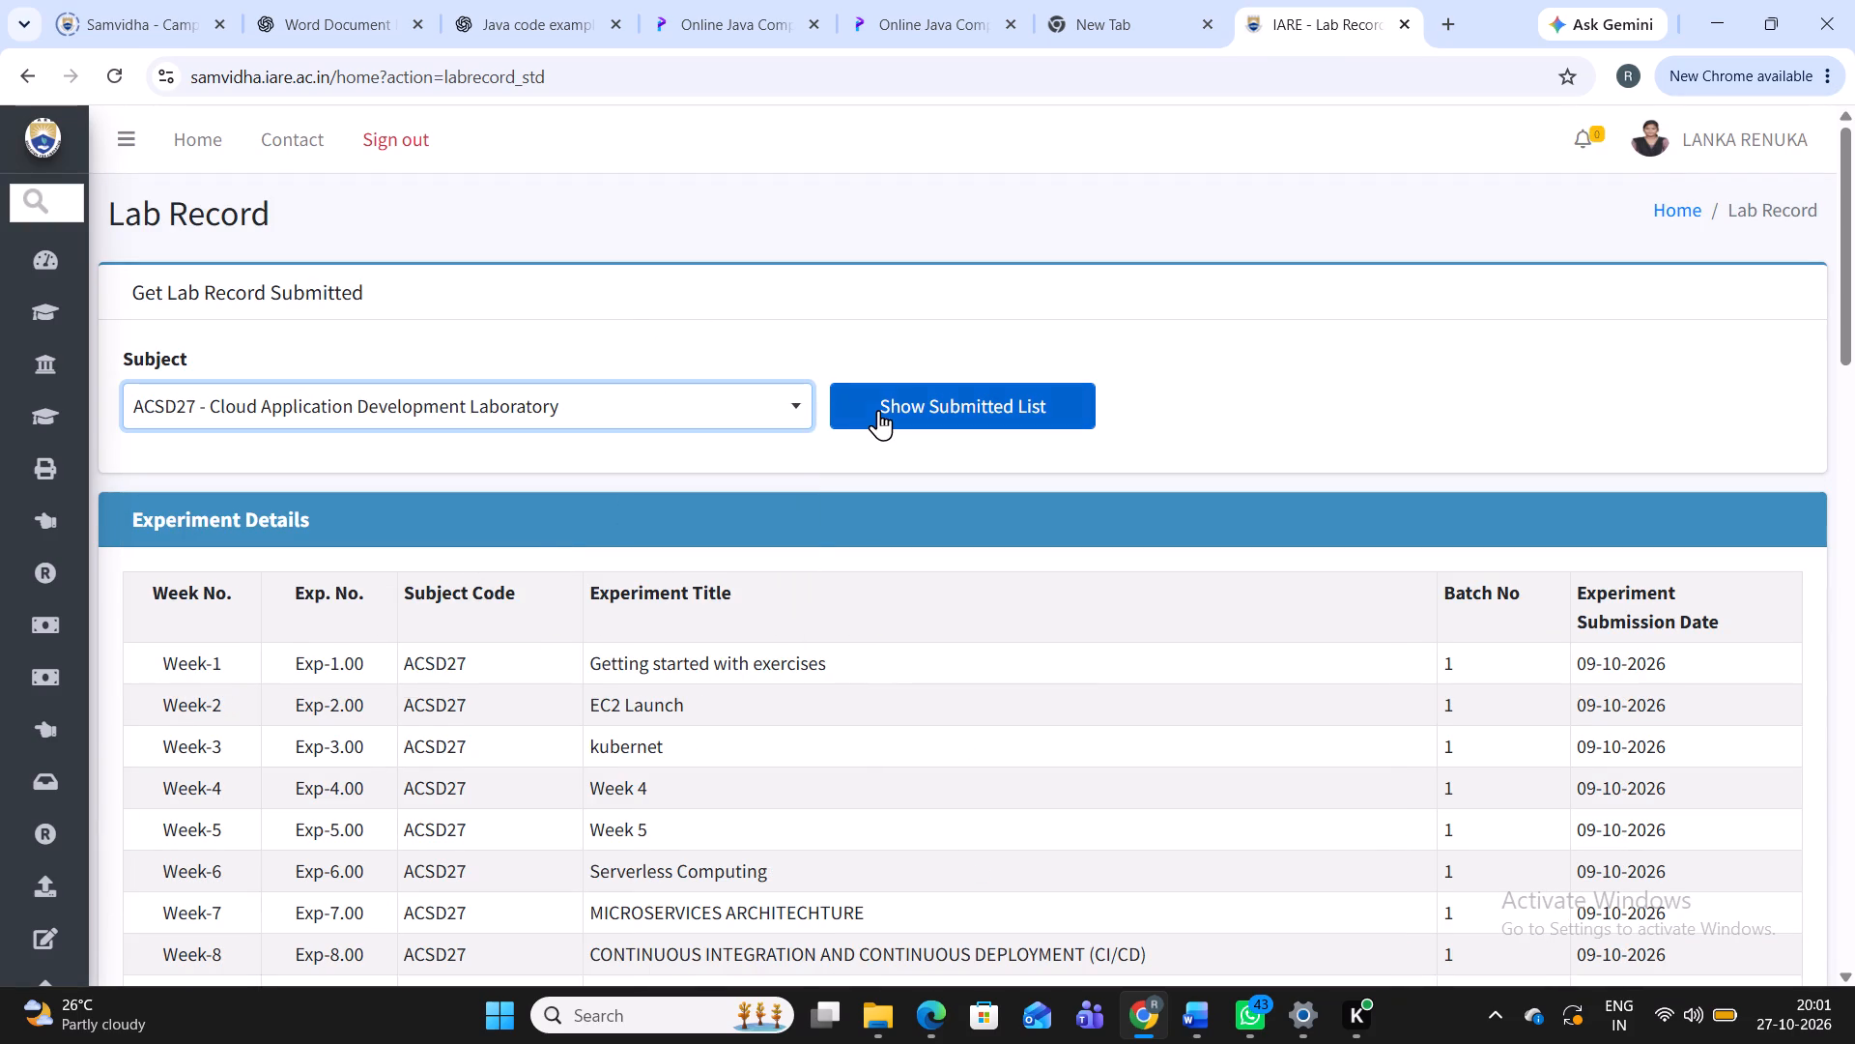
pyautogui.scroll(-3, 878, 410)
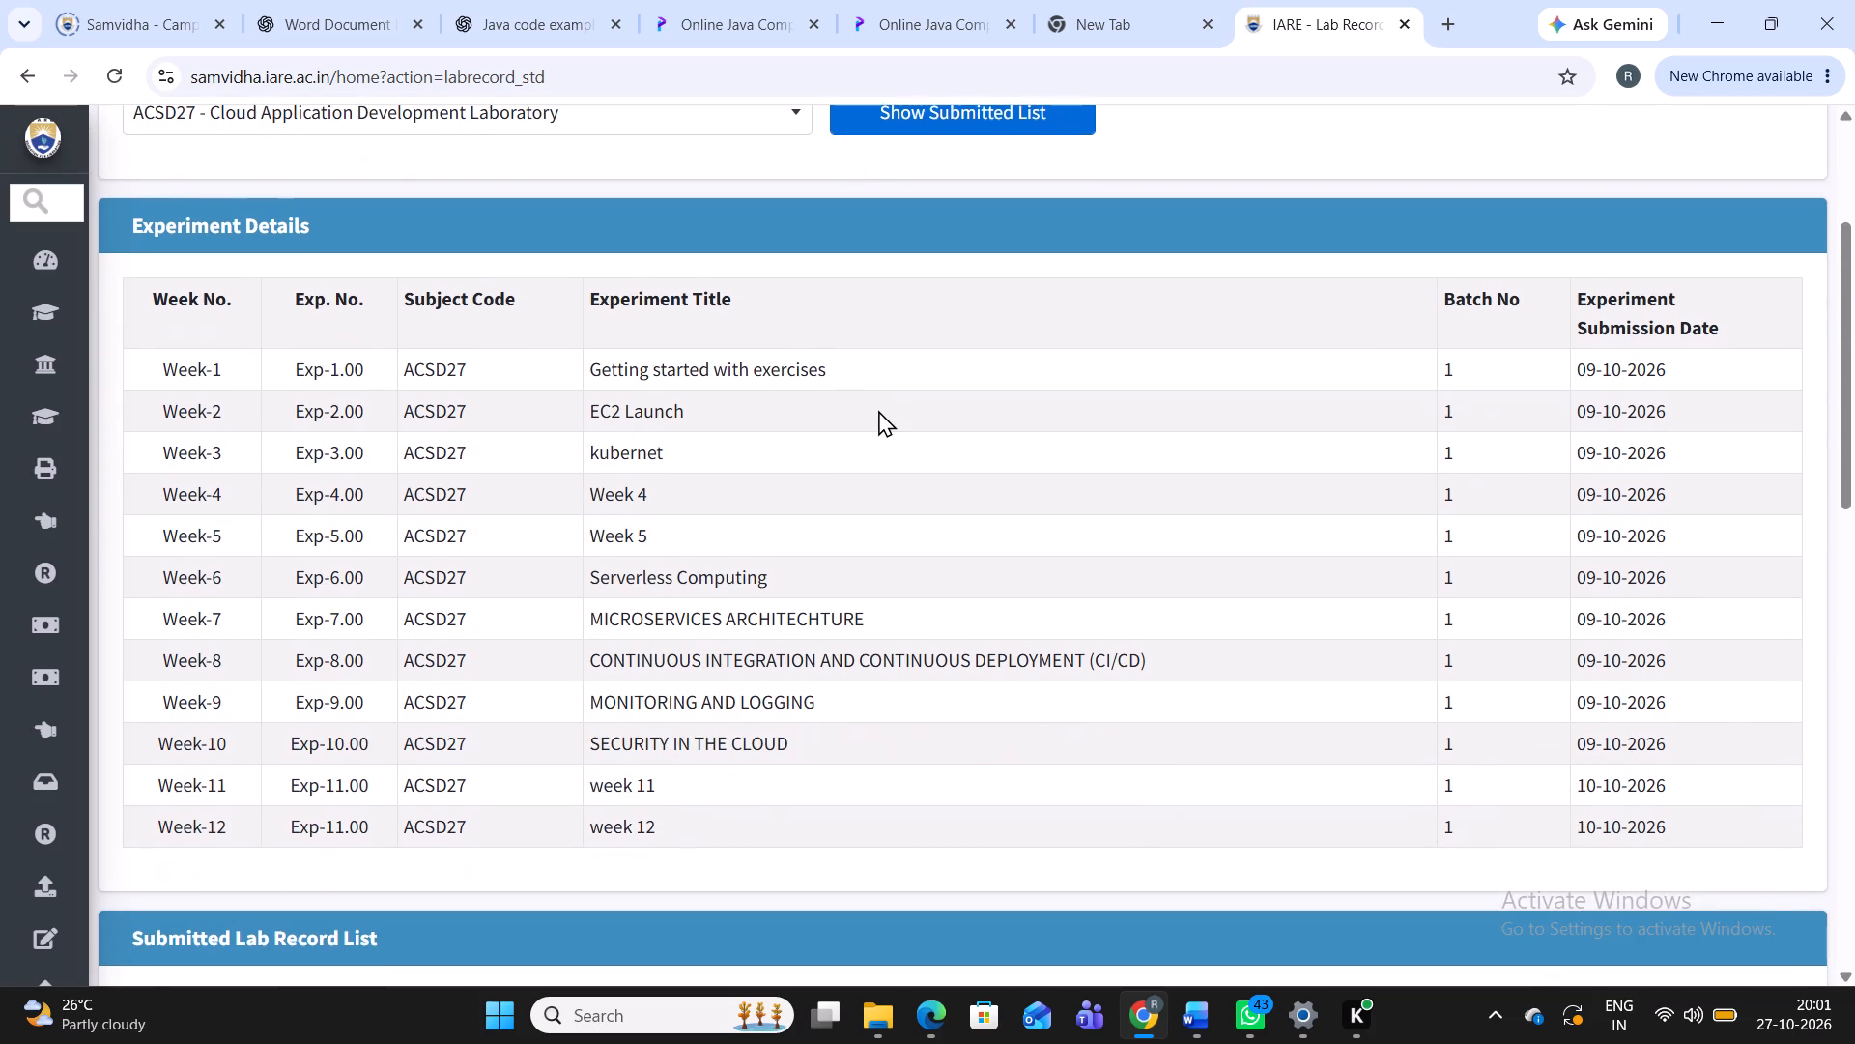
pyautogui.scroll(-2, 878, 410)
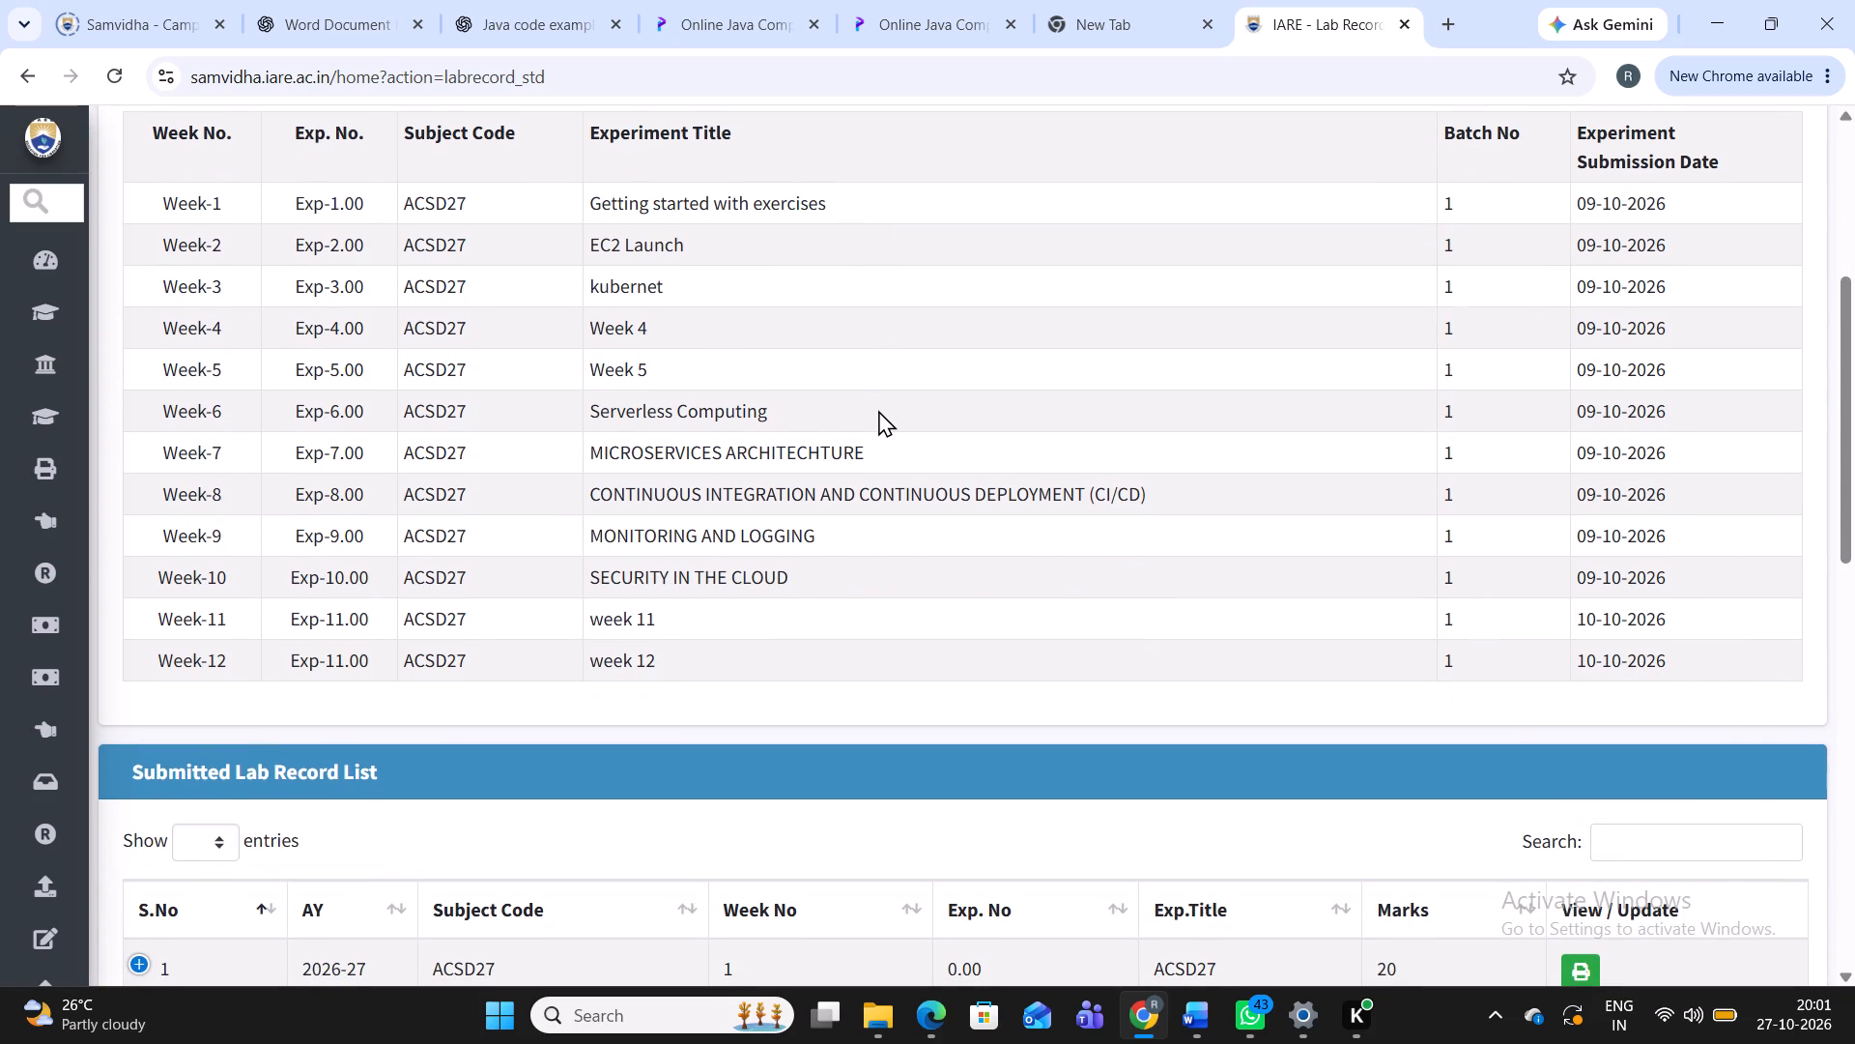
pyautogui.scroll(-9, 1002, 721)
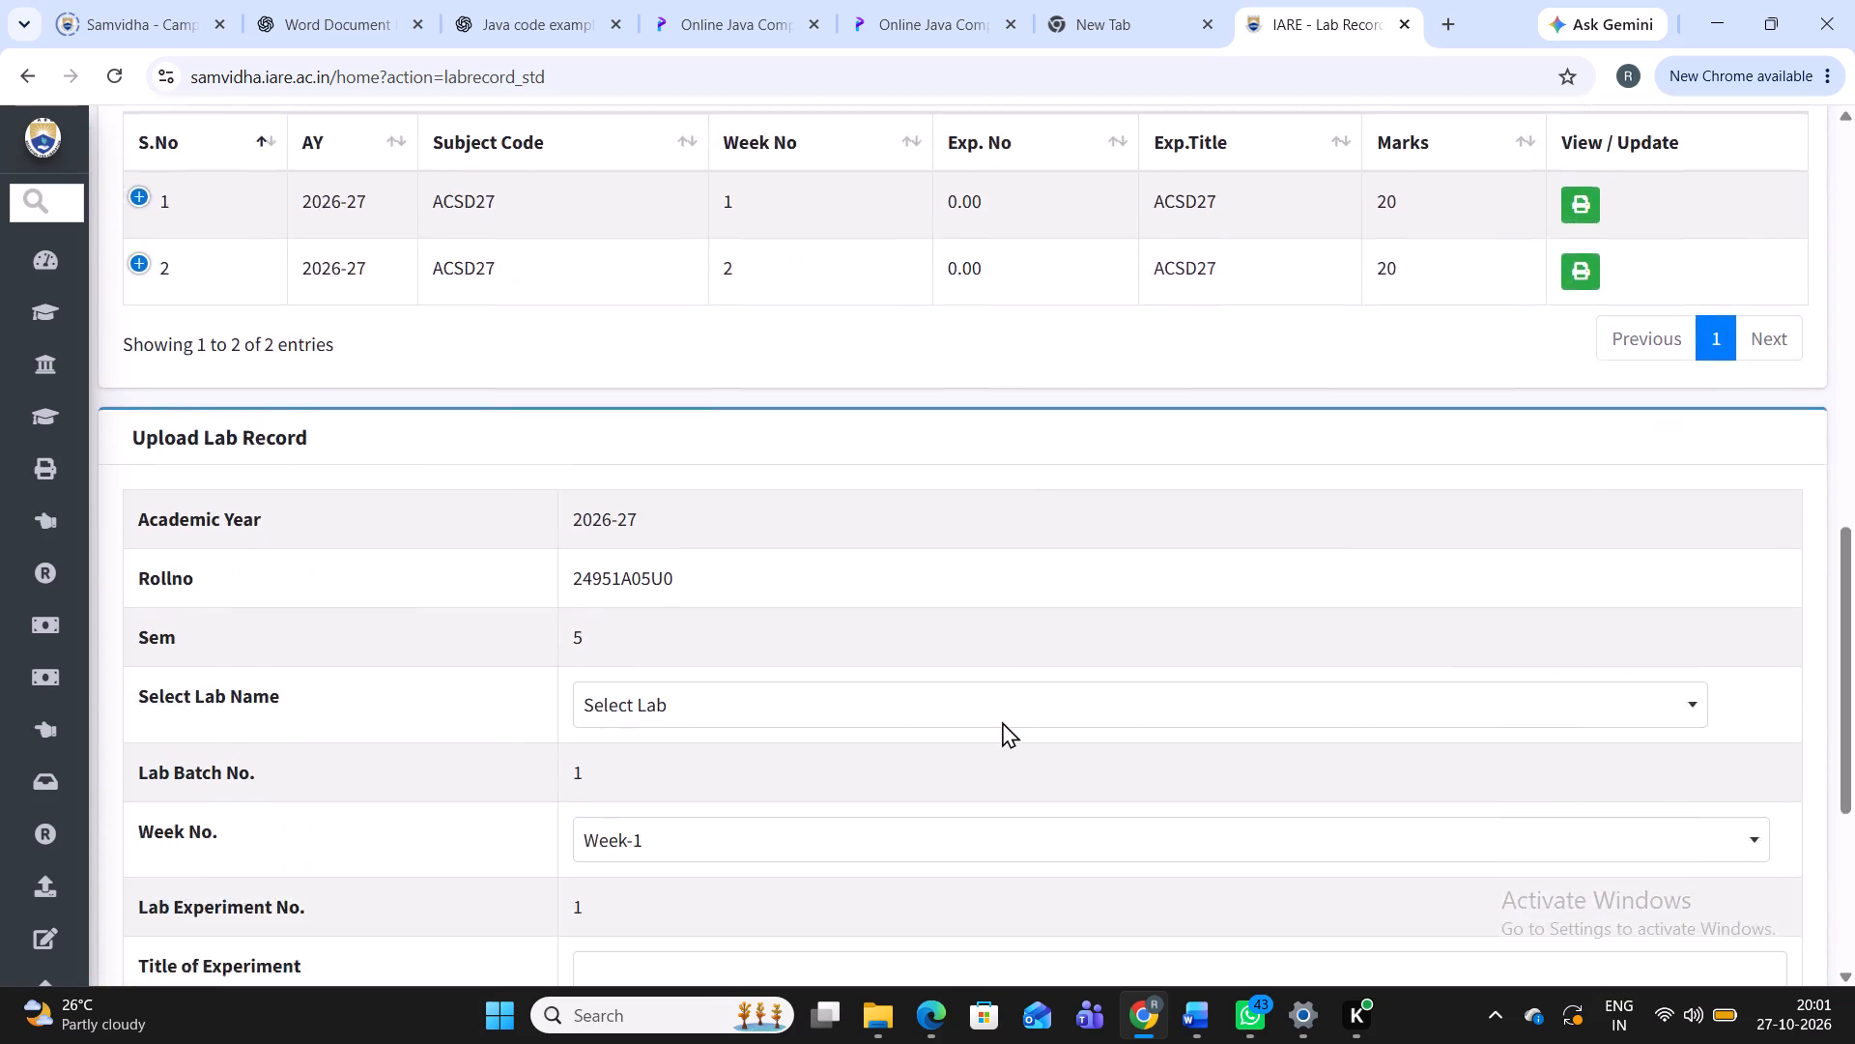
# Open the AAT-I page in the portal's Uploads section.
pyautogui.scroll(-5, 1002, 721)
pyautogui.scroll(13, 1002, 721)
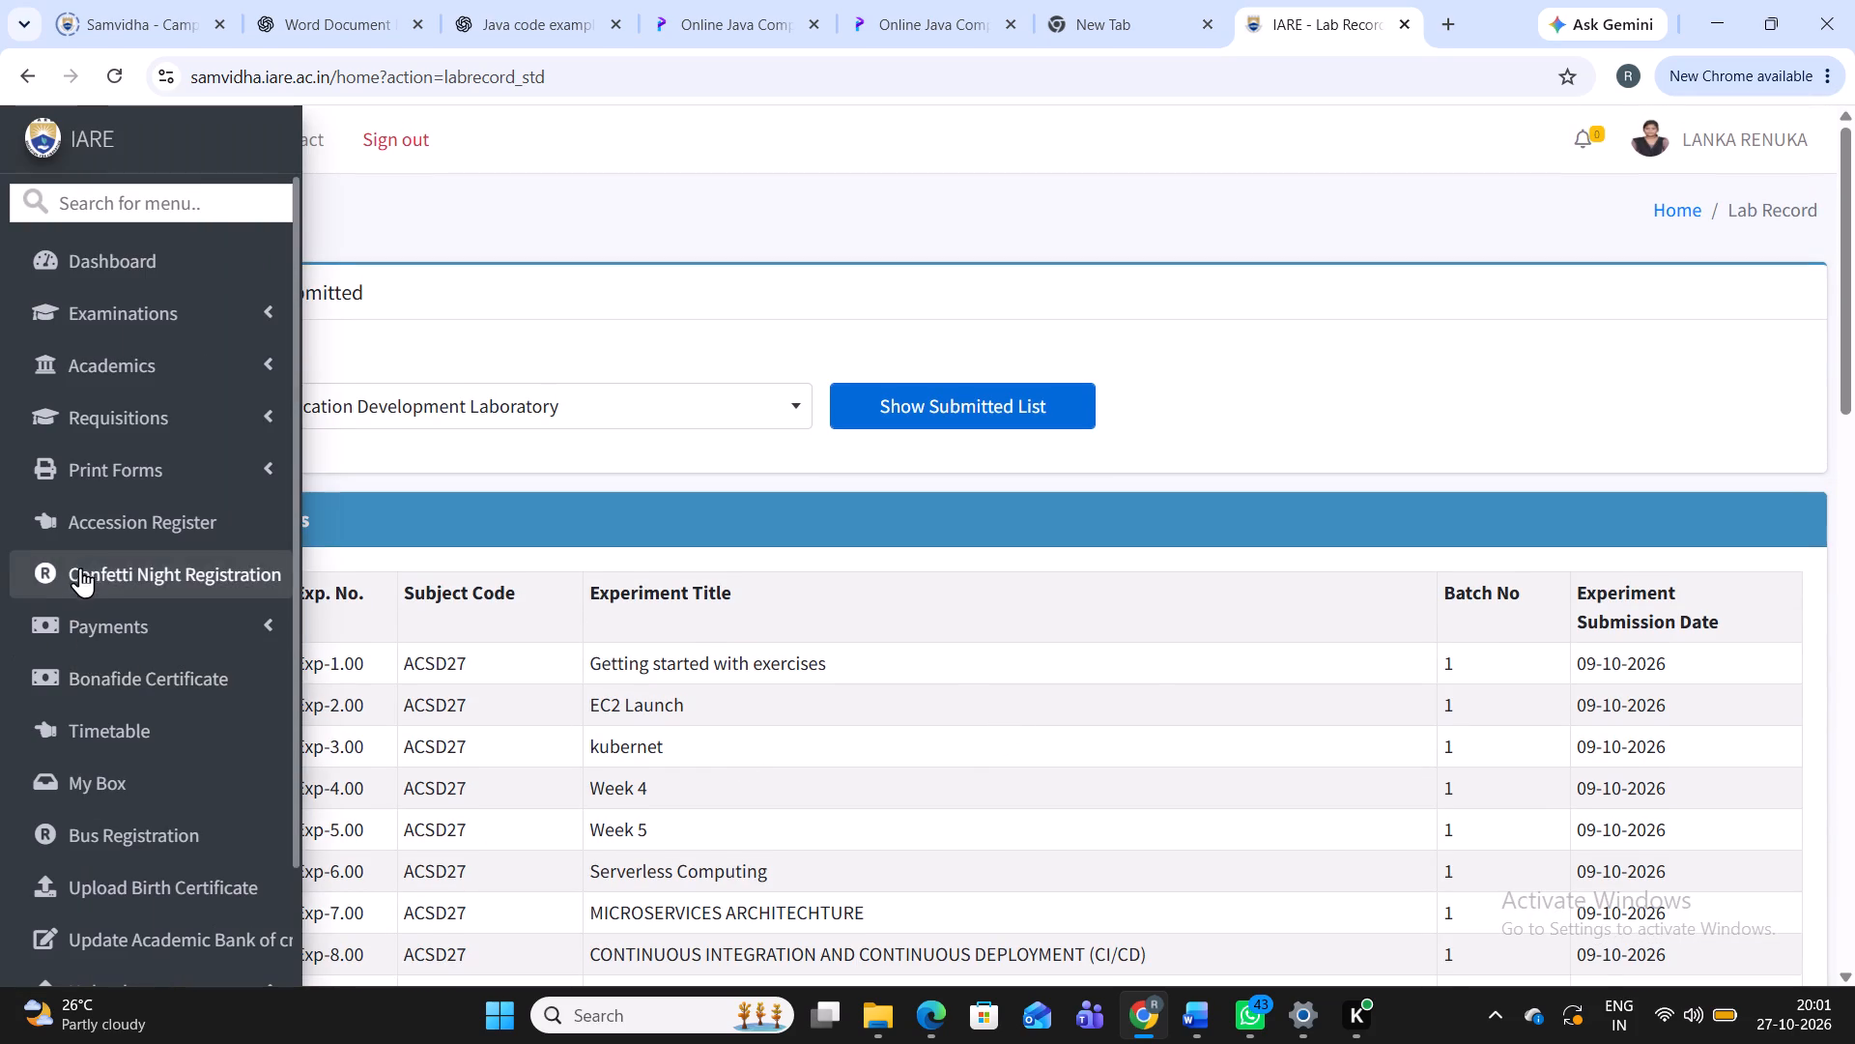
pyautogui.scroll(4, 132, 535)
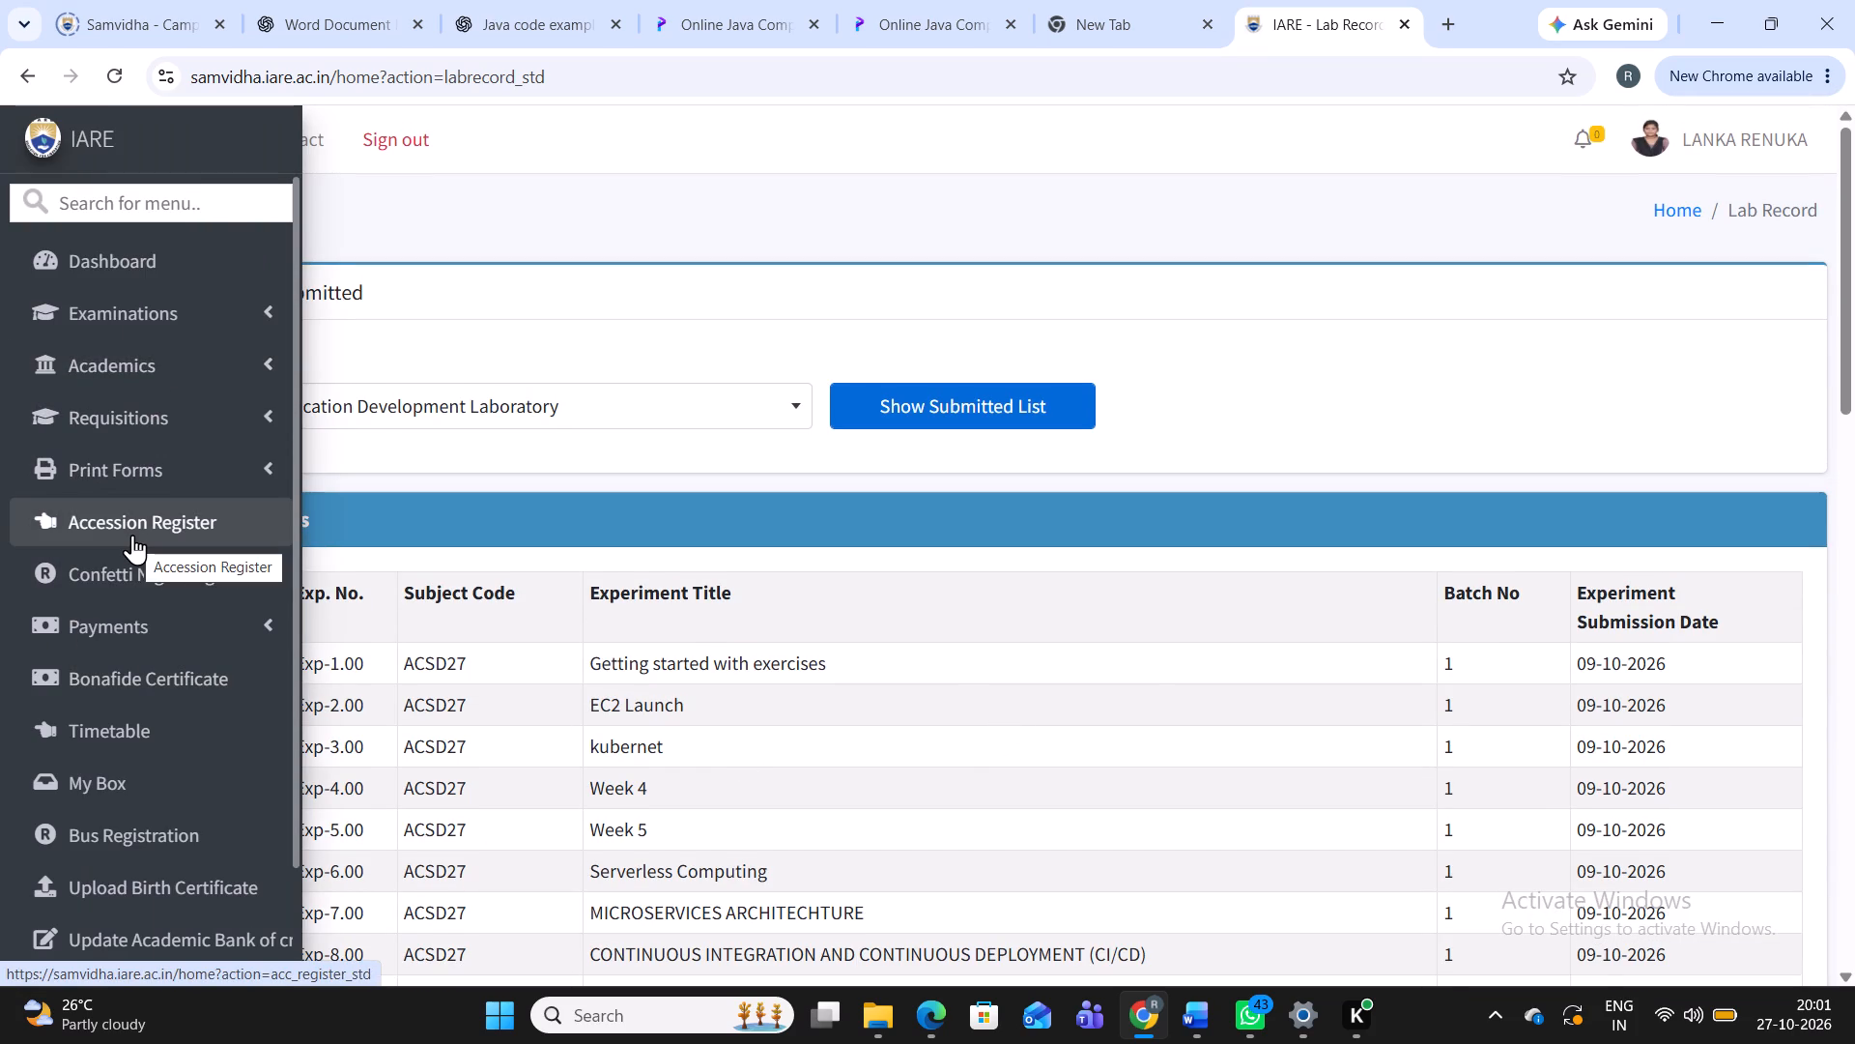
pyautogui.click(186, 304)
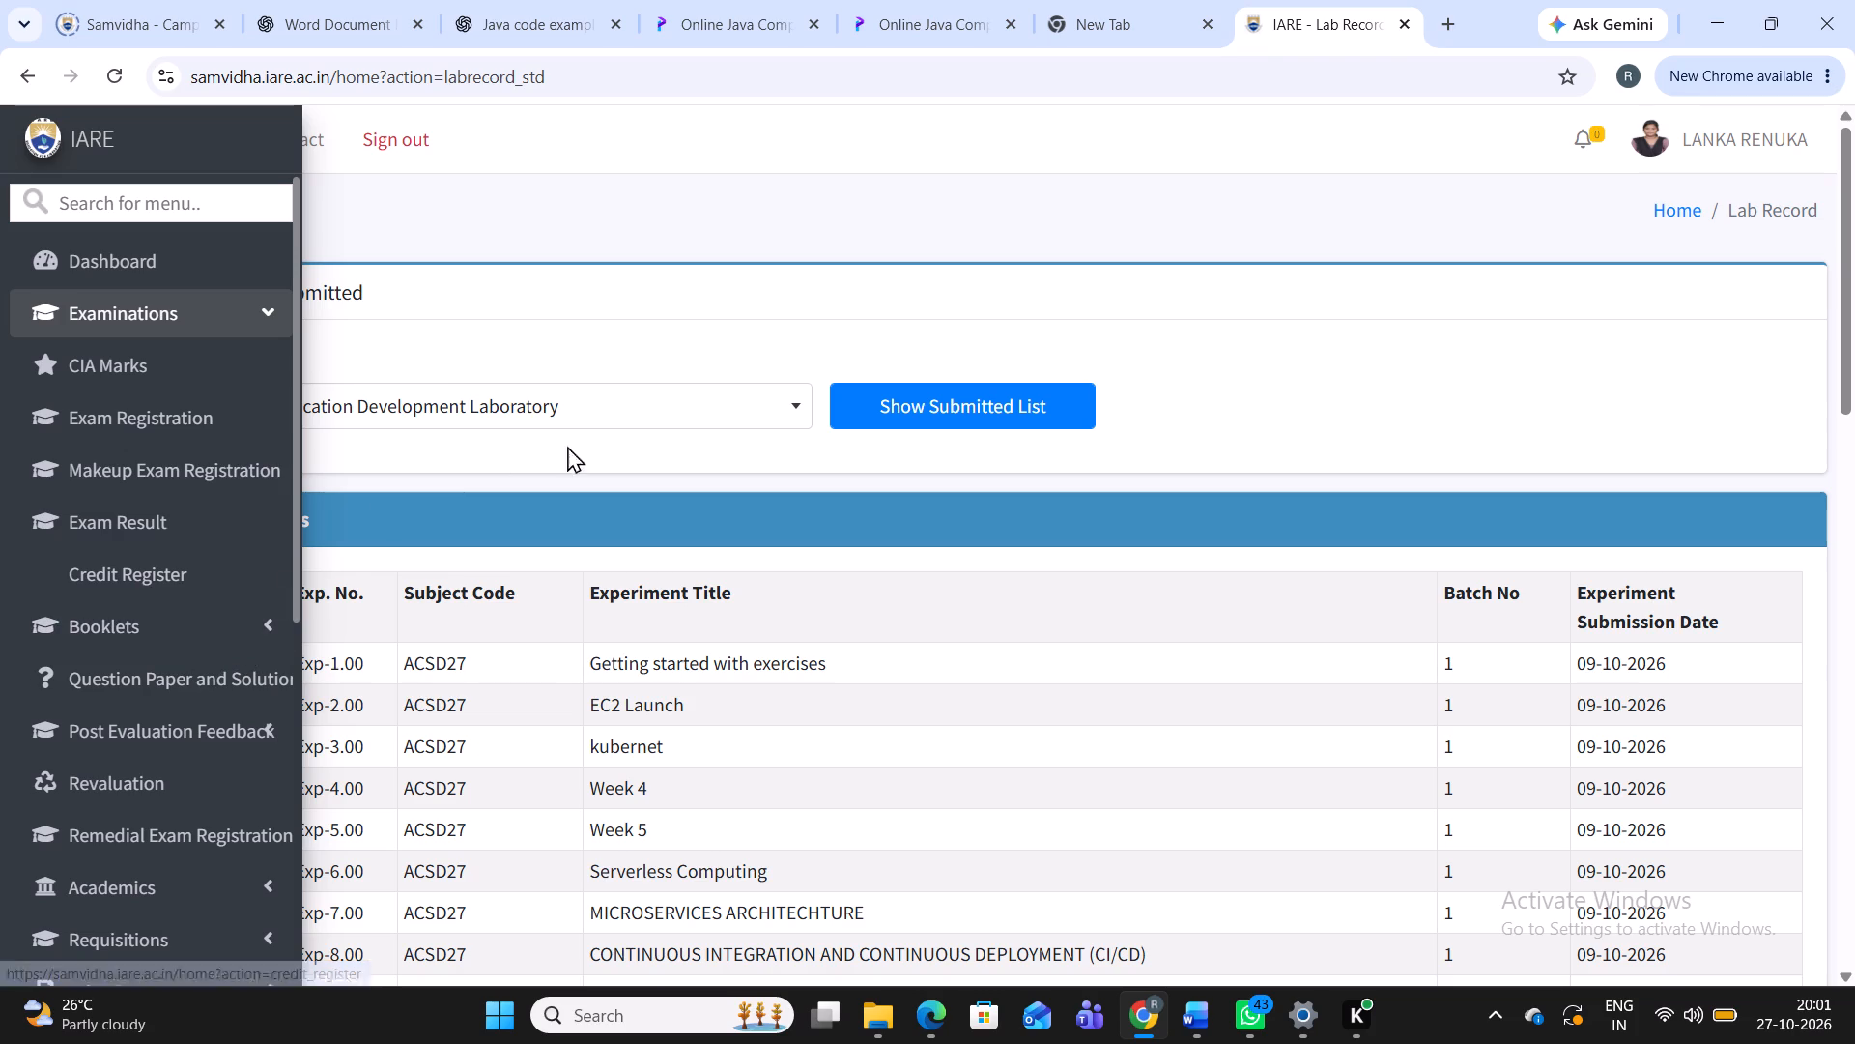
pyautogui.click(660, 407)
pyautogui.scroll(-2, 173, 771)
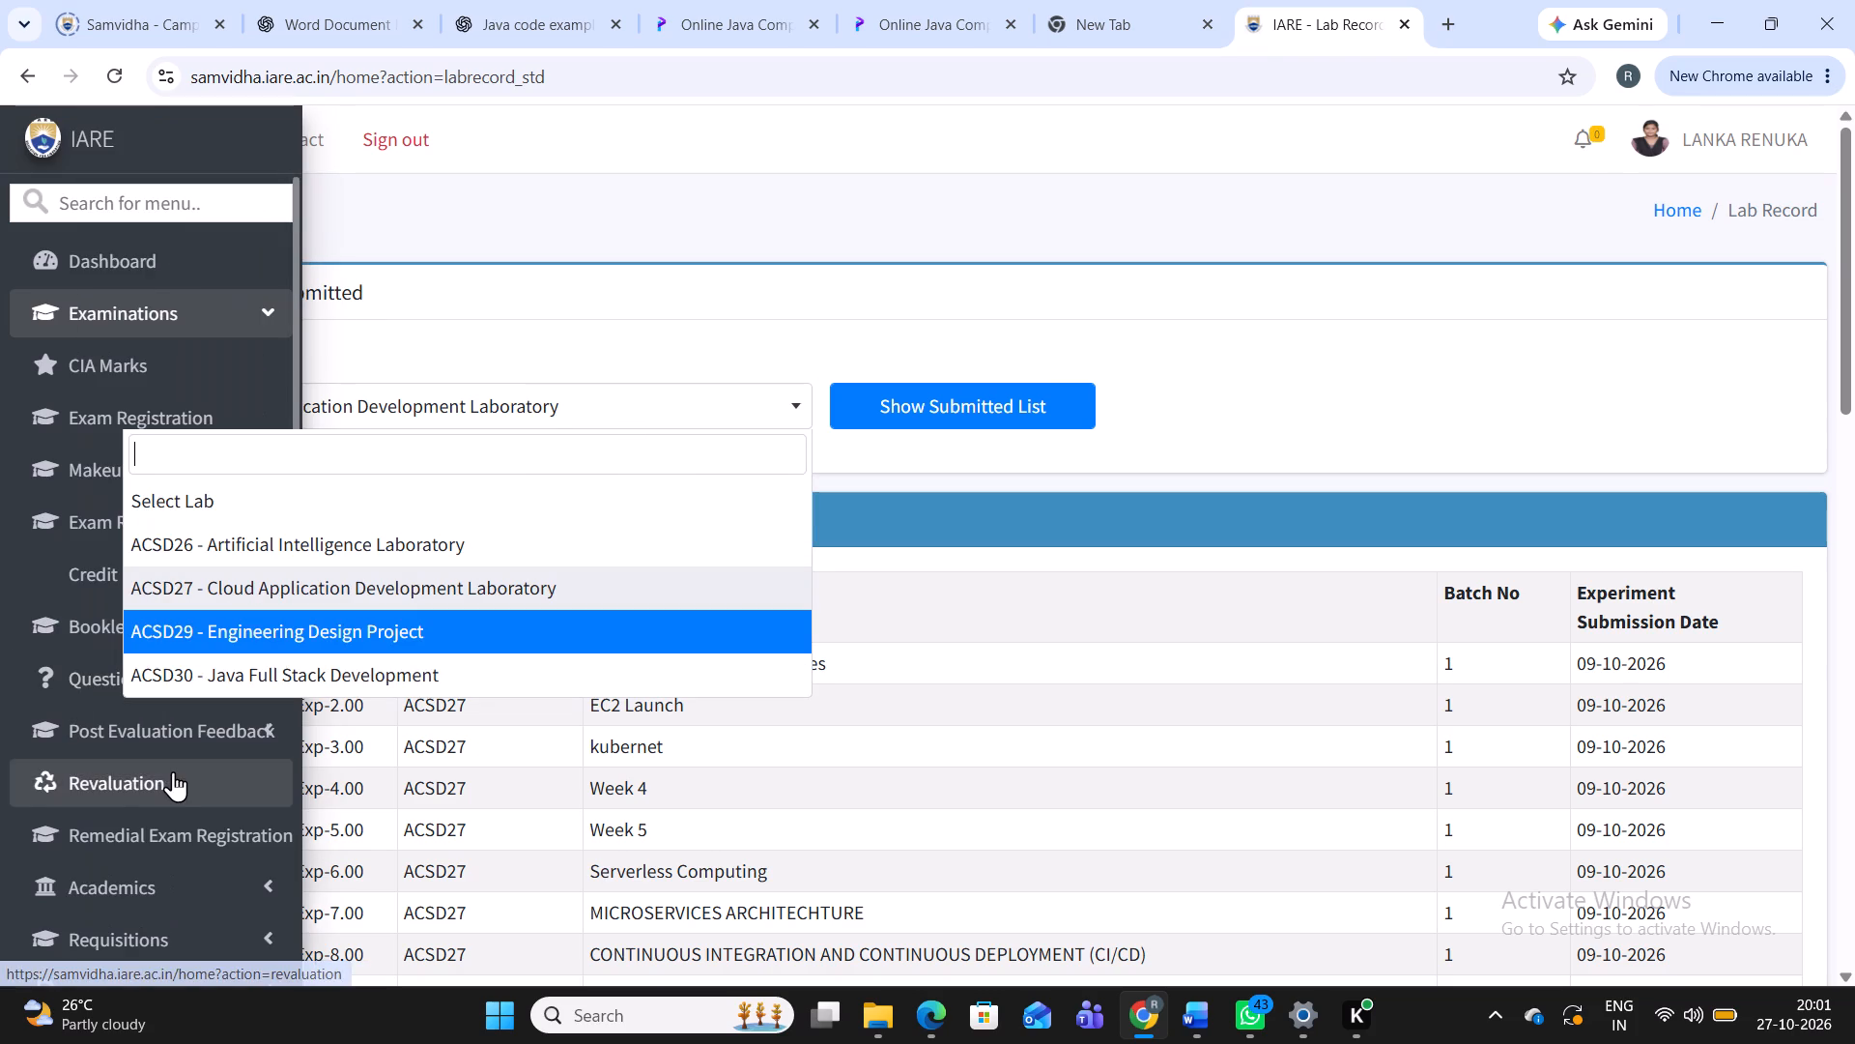
pyautogui.scroll(-7, 173, 771)
pyautogui.click(194, 854)
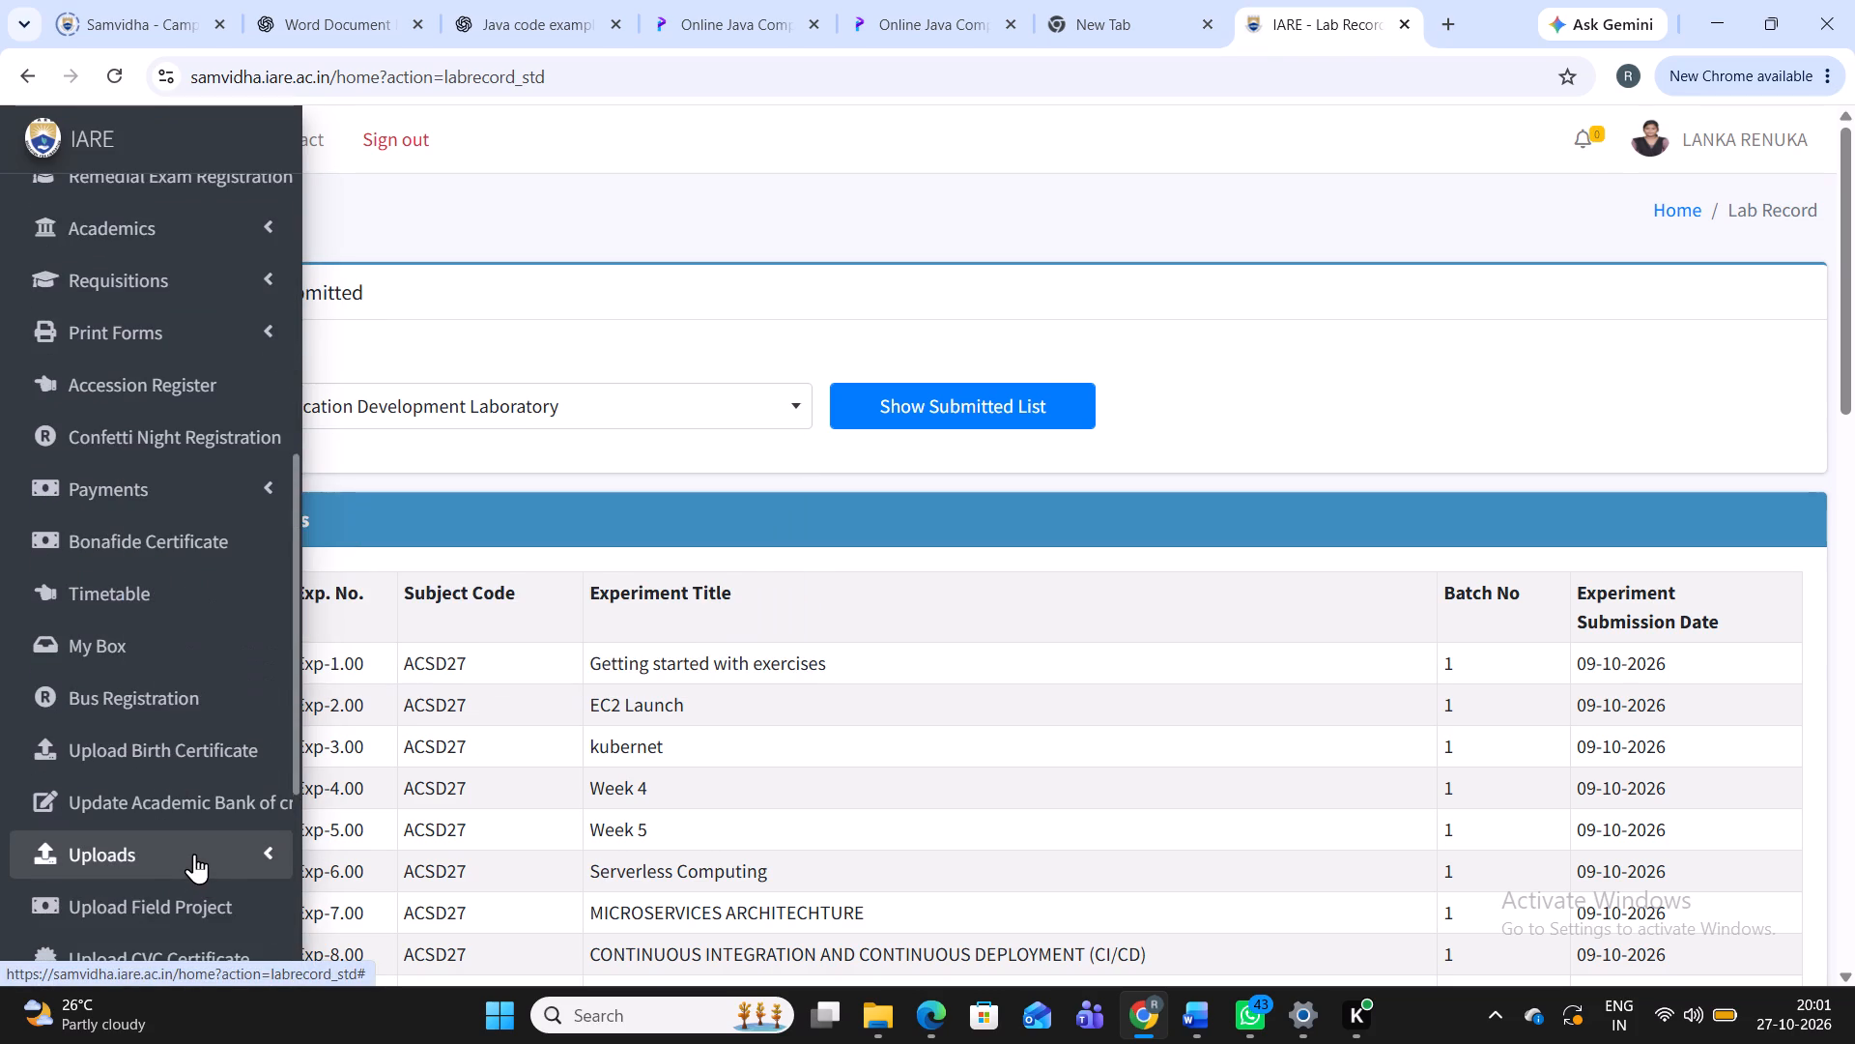
pyautogui.scroll(-4, 223, 912)
pyautogui.click(227, 778)
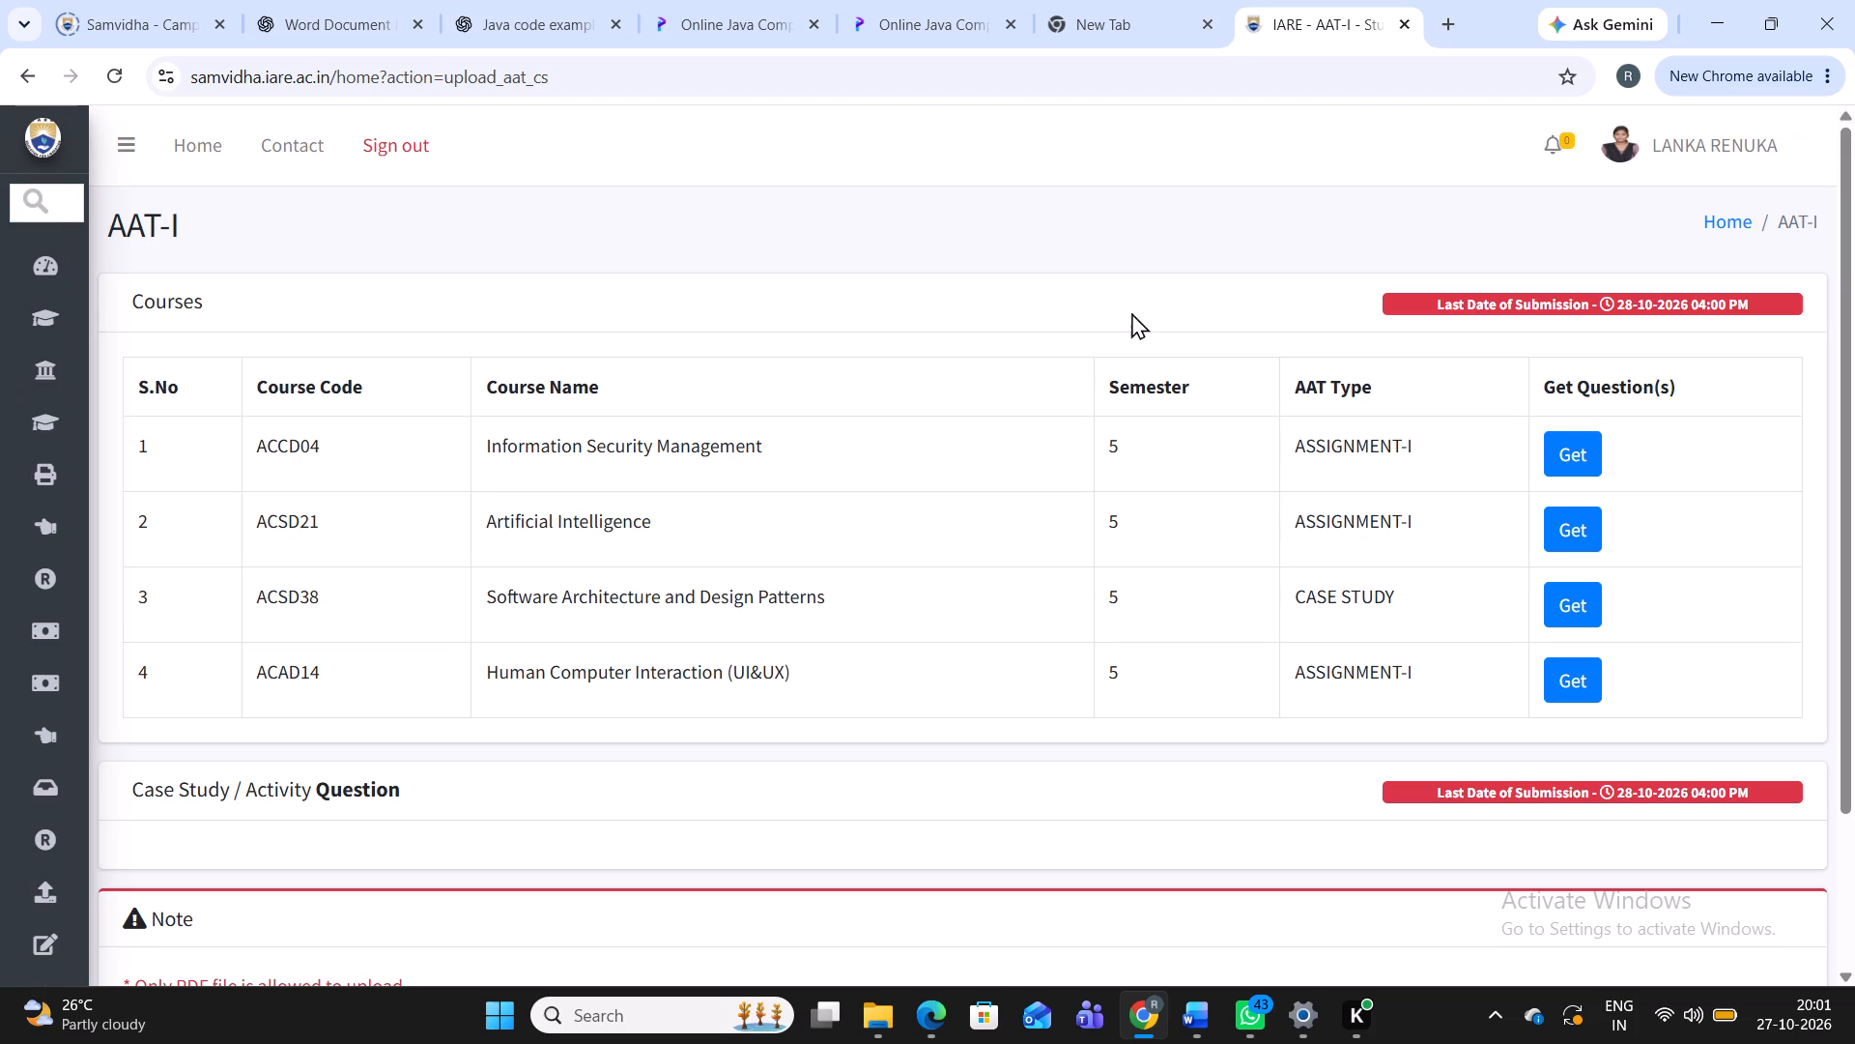
# Display the AAT-I assignment questions for ACCD04 - Information Security Management and review the full question list.
pyautogui.click(1572, 442)
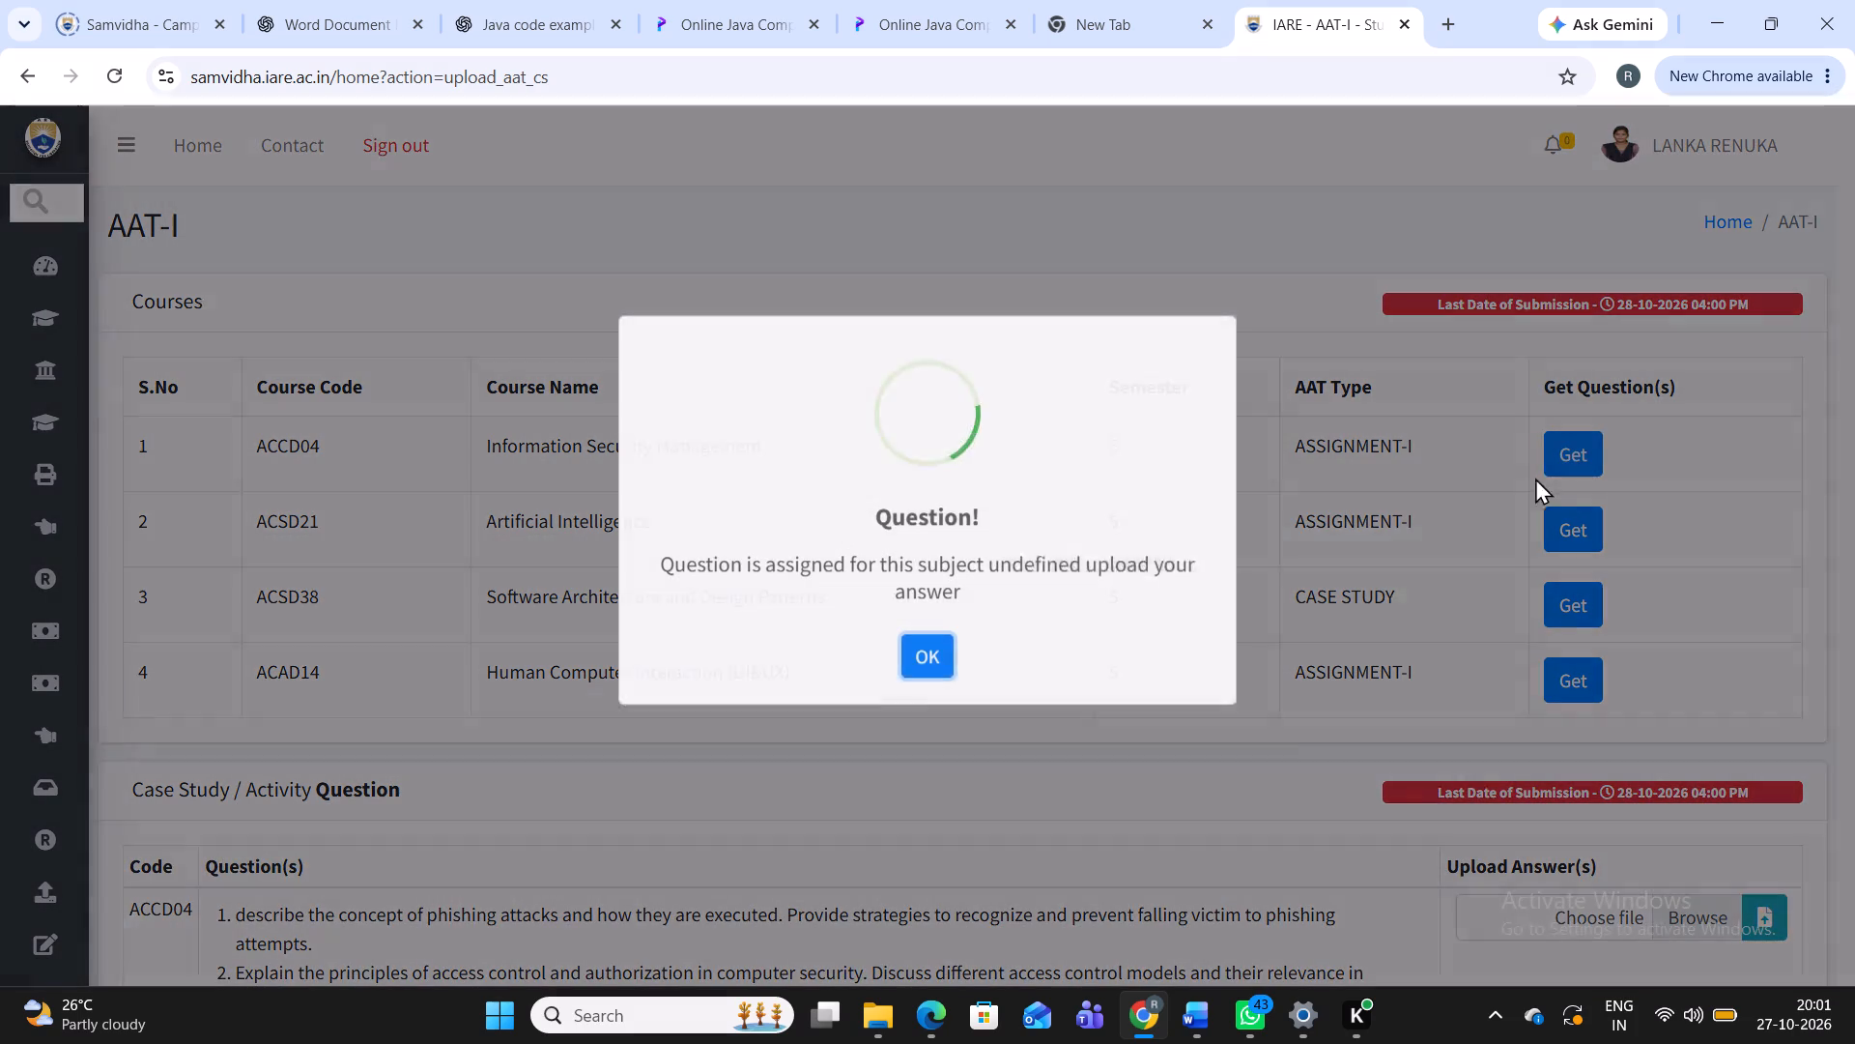
pyautogui.click(939, 681)
pyautogui.scroll(-1, 939, 681)
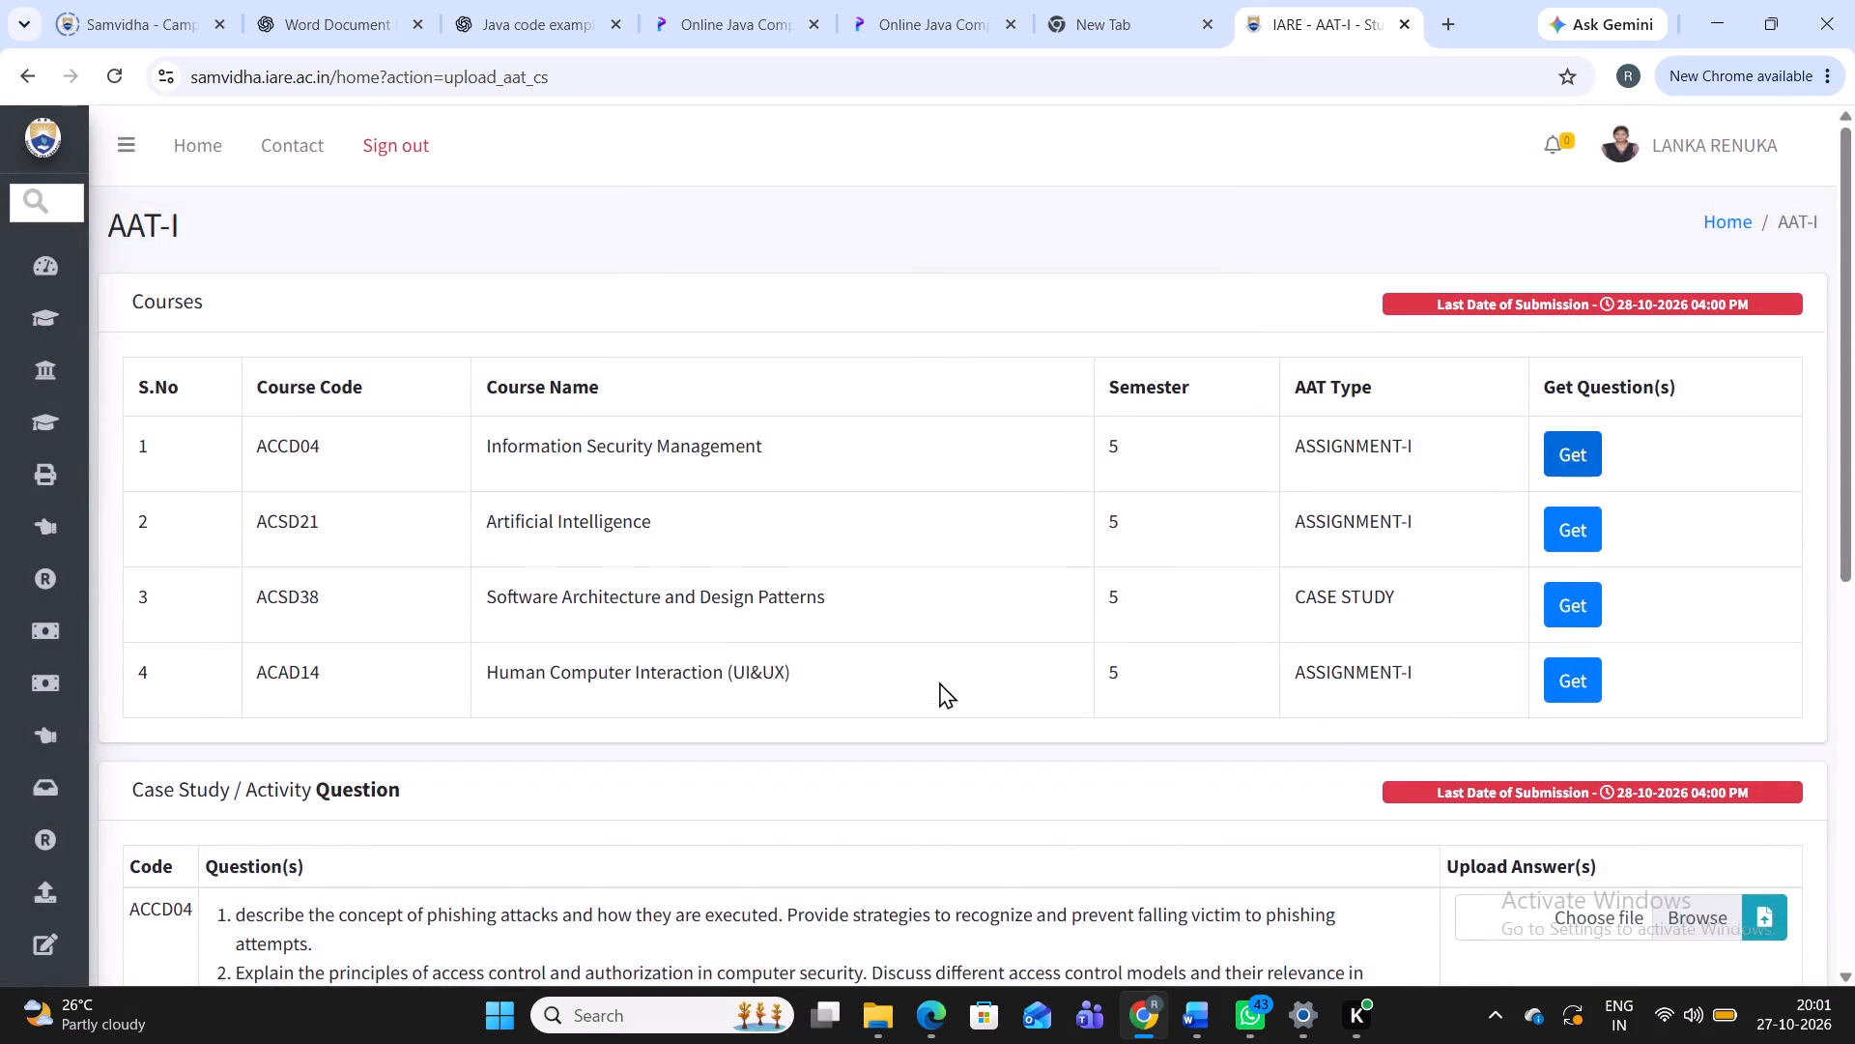
pyautogui.scroll(-4, 939, 681)
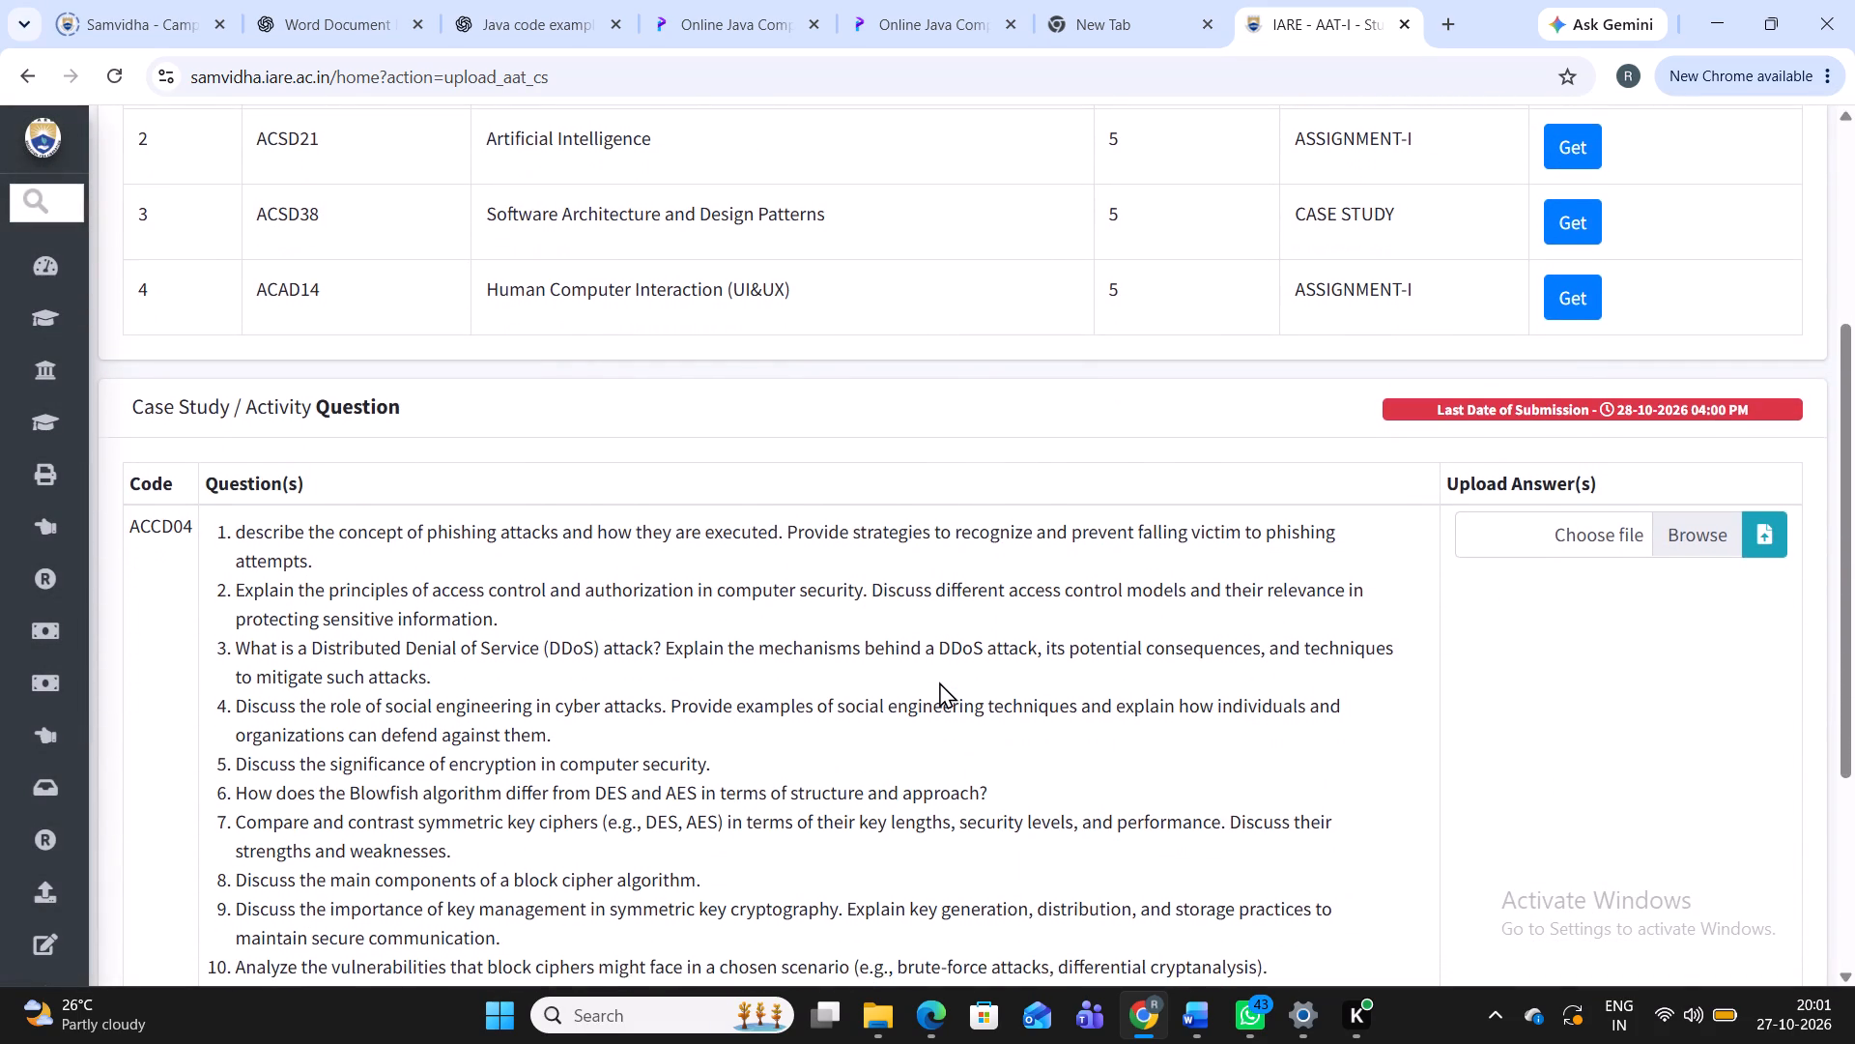
pyautogui.scroll(-2, 939, 681)
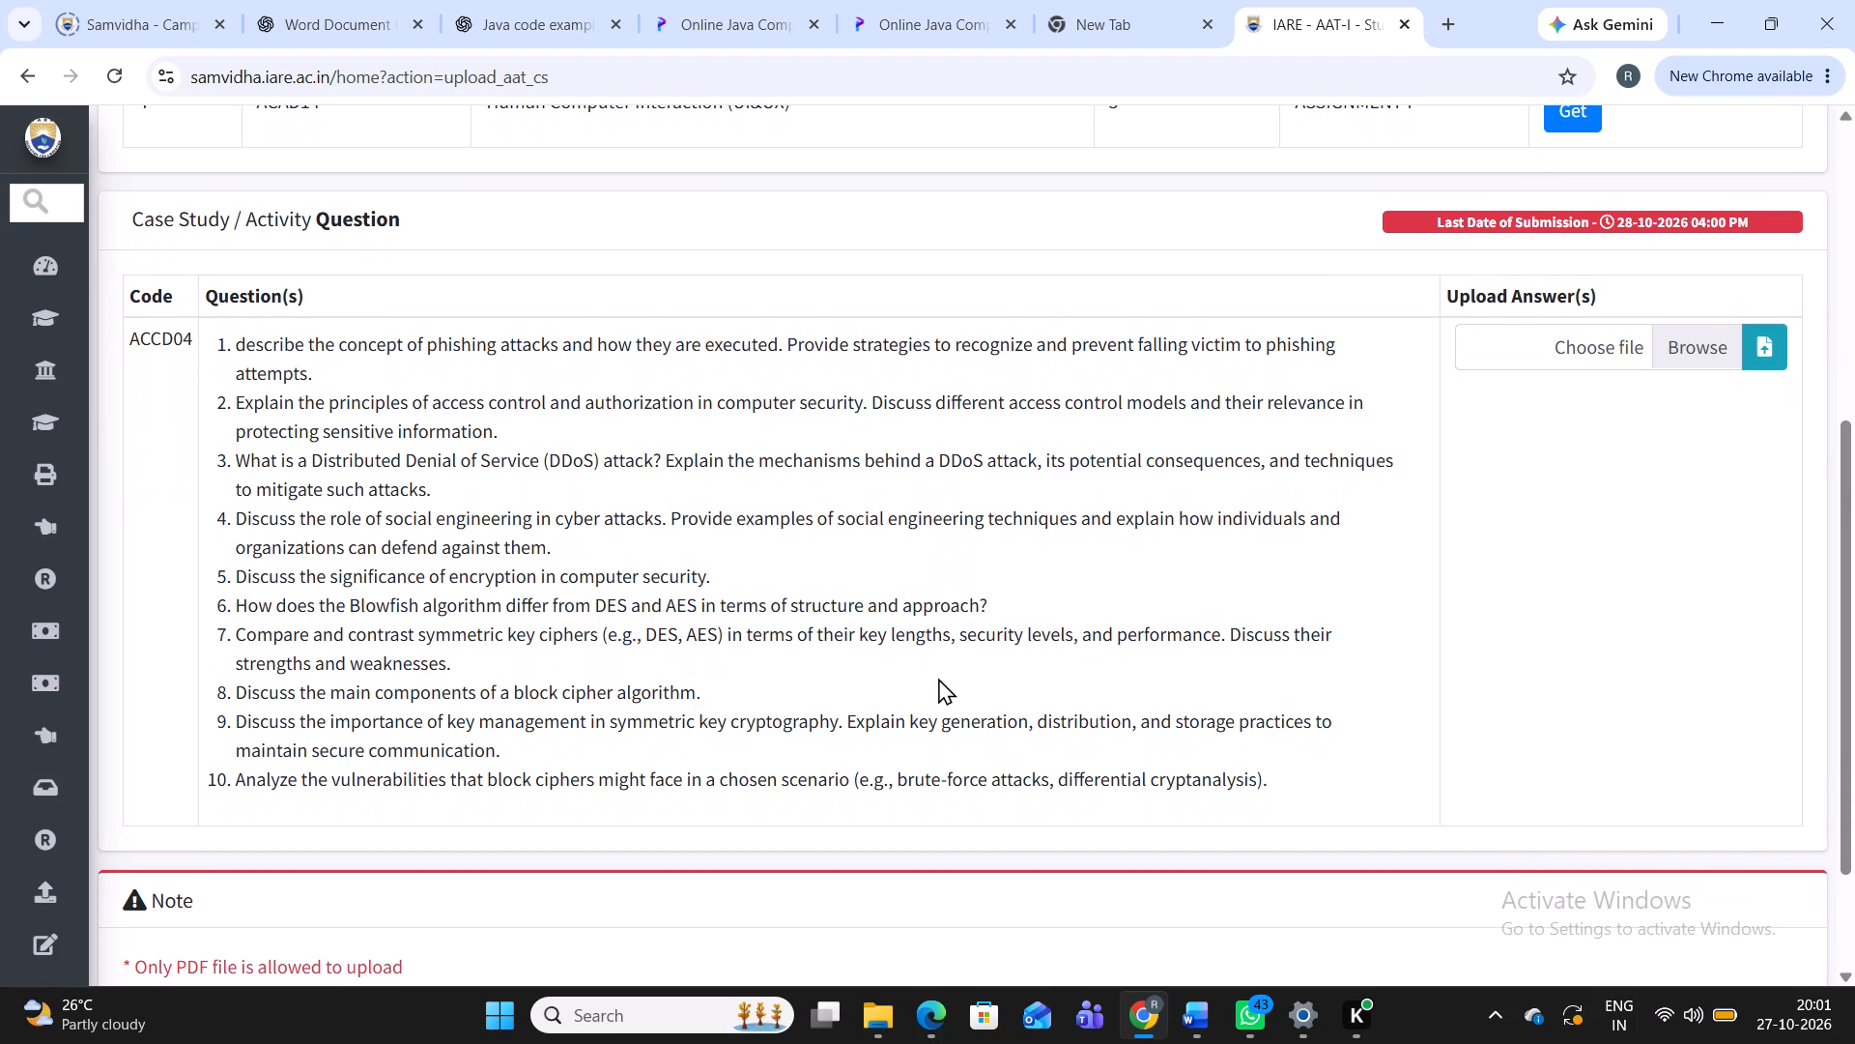
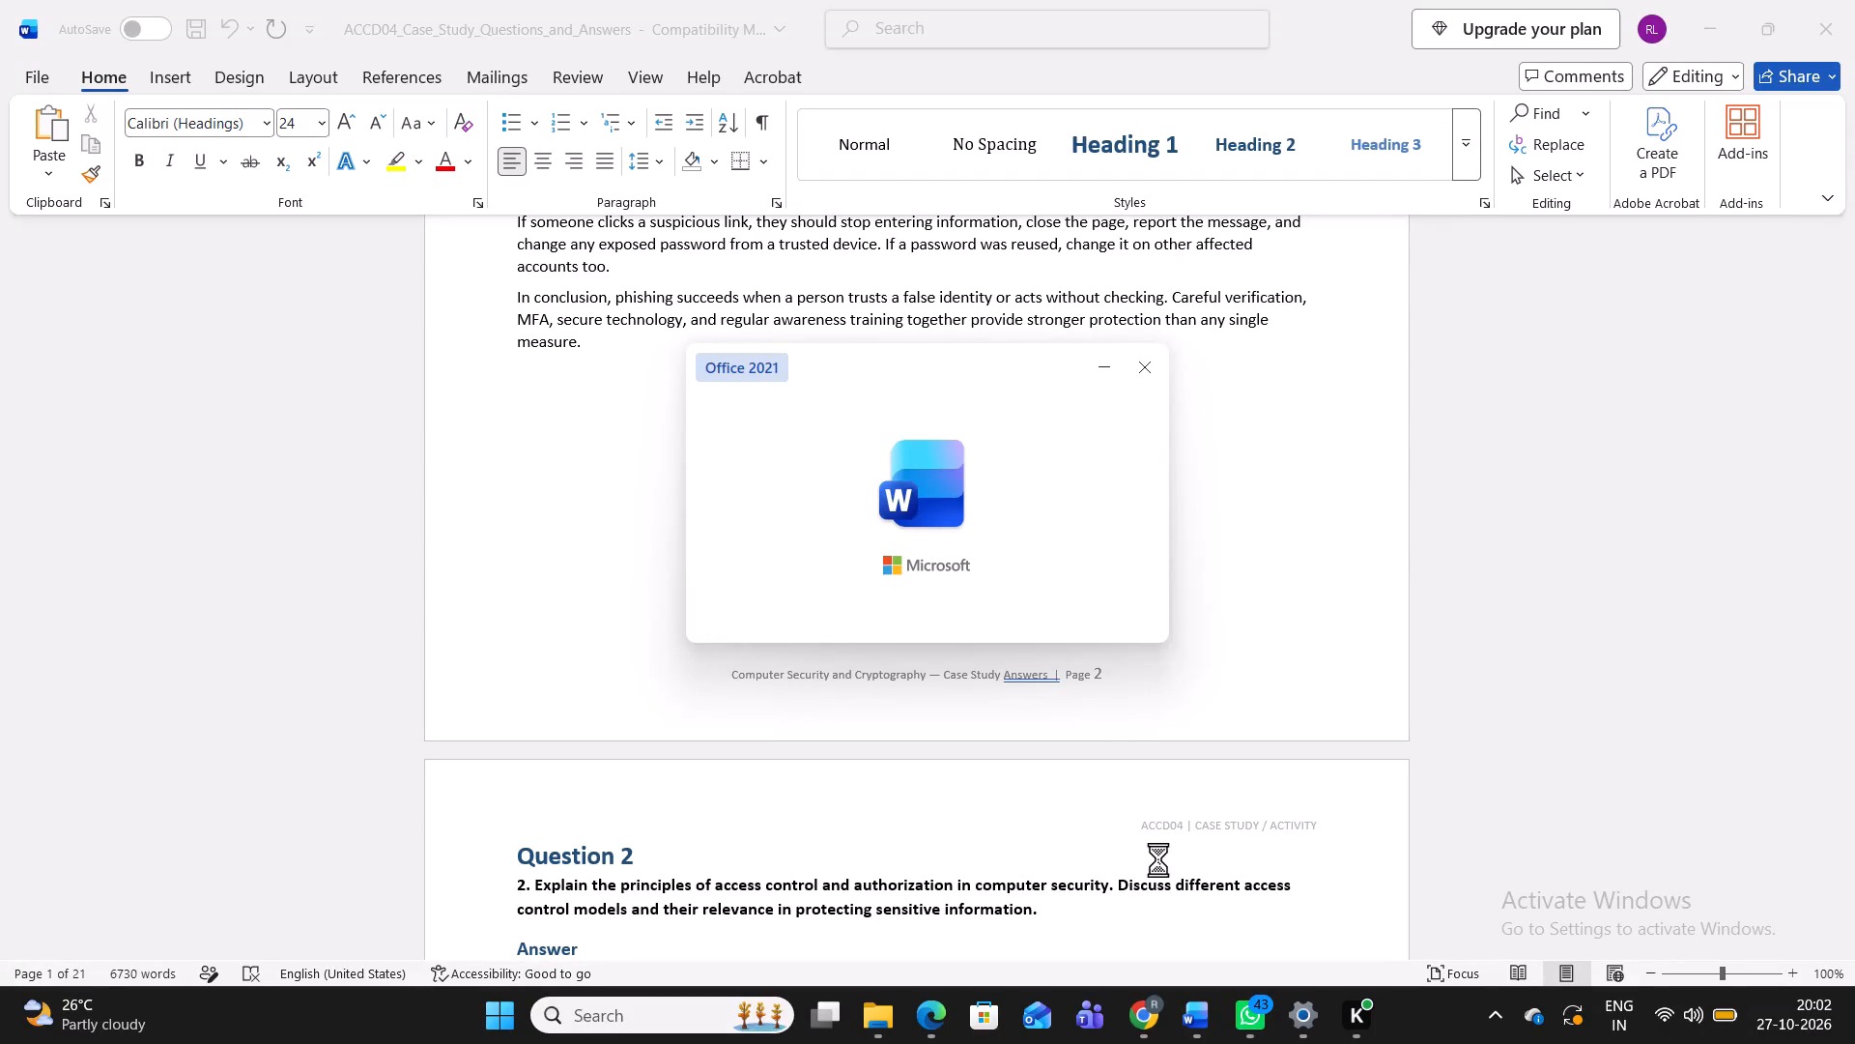
# Dismiss the Viewing notice in the Information Security Management ASSIGNMENT document in Word.
pyautogui.scroll(2, 1163, 871)
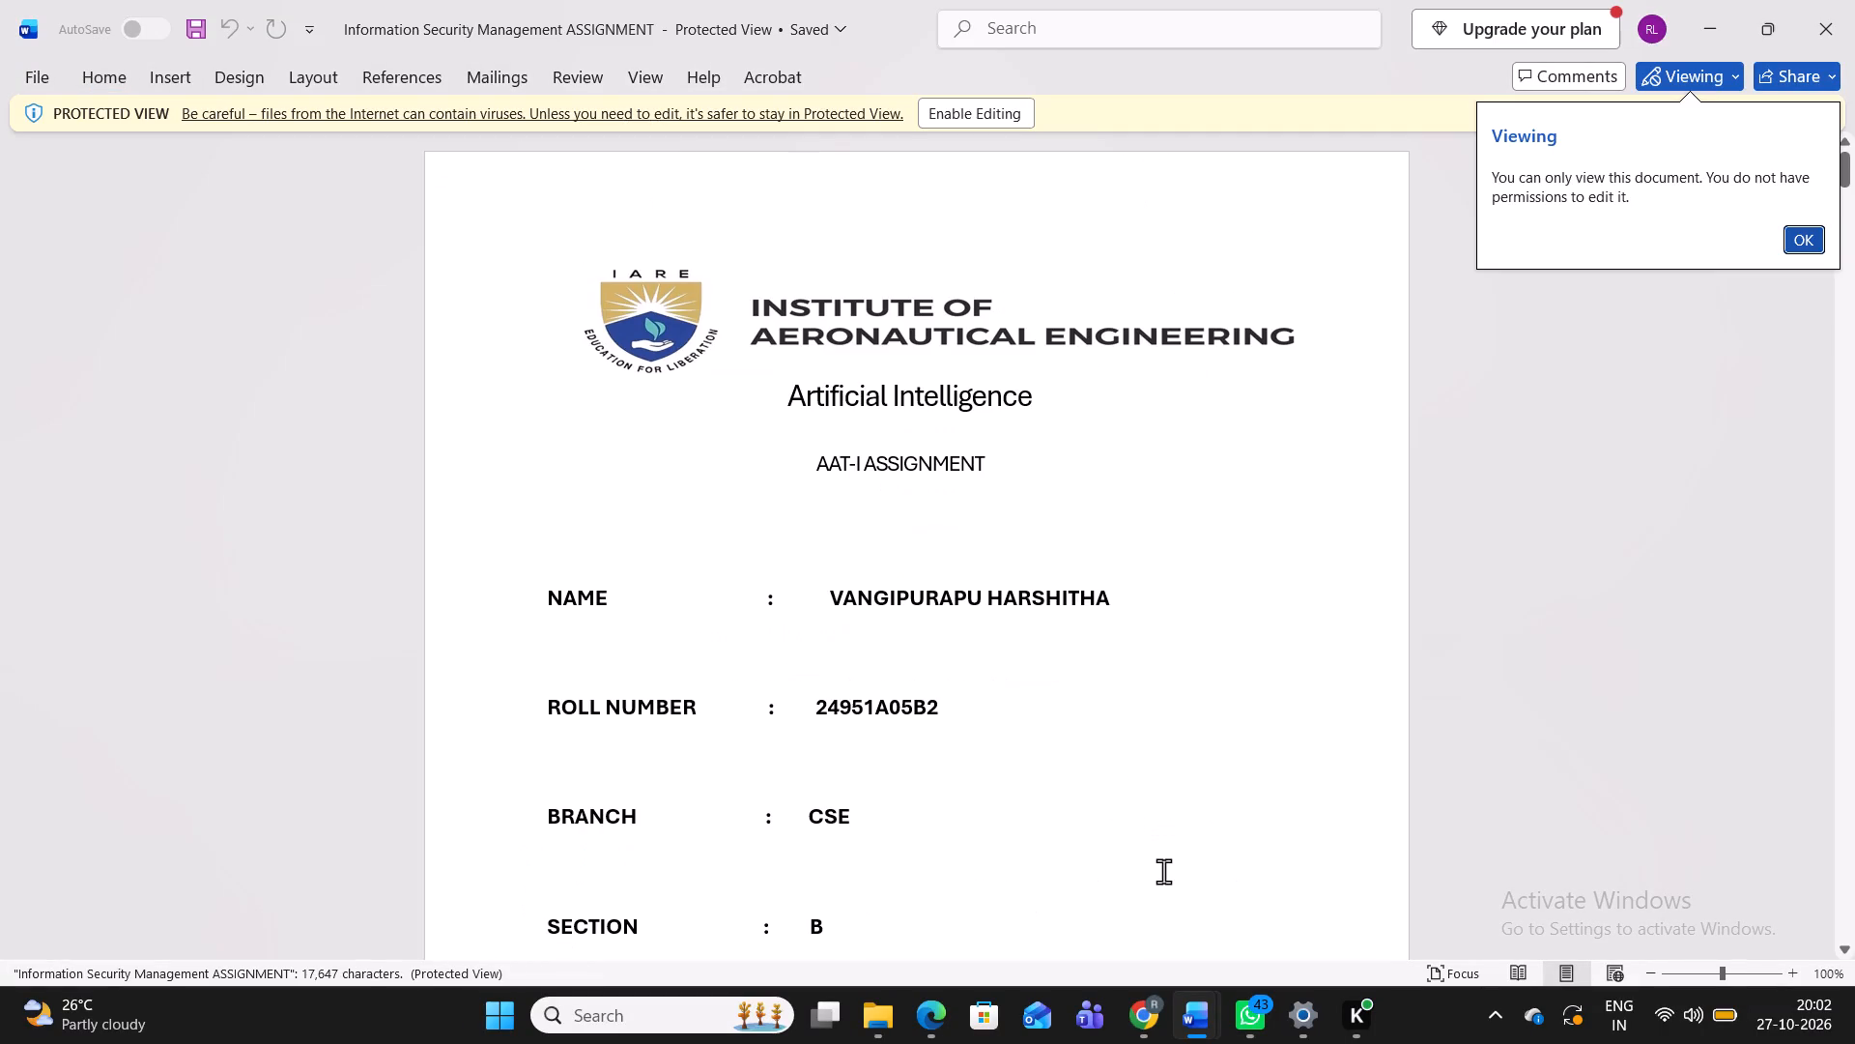
pyautogui.click(1791, 237)
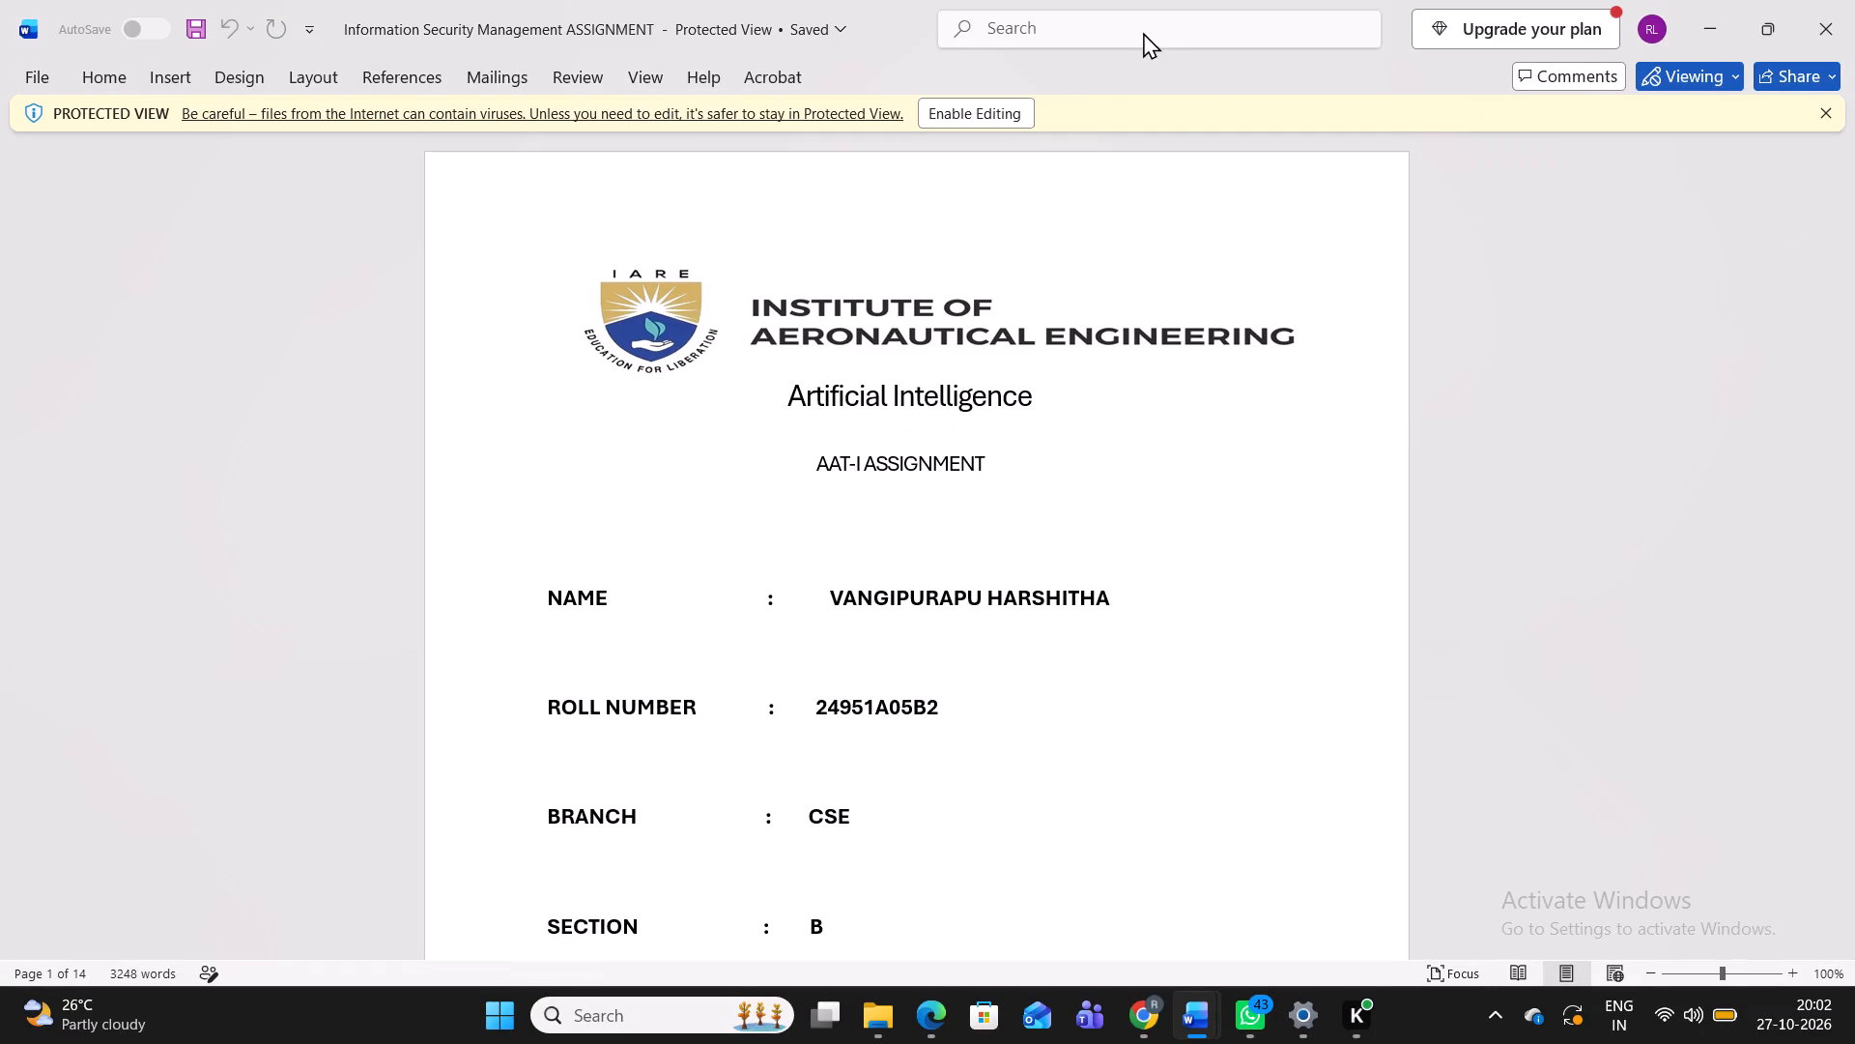
# Enable editing of the Information Security Management ASSIGNMENT document in Word.
pyautogui.click(1007, 105)
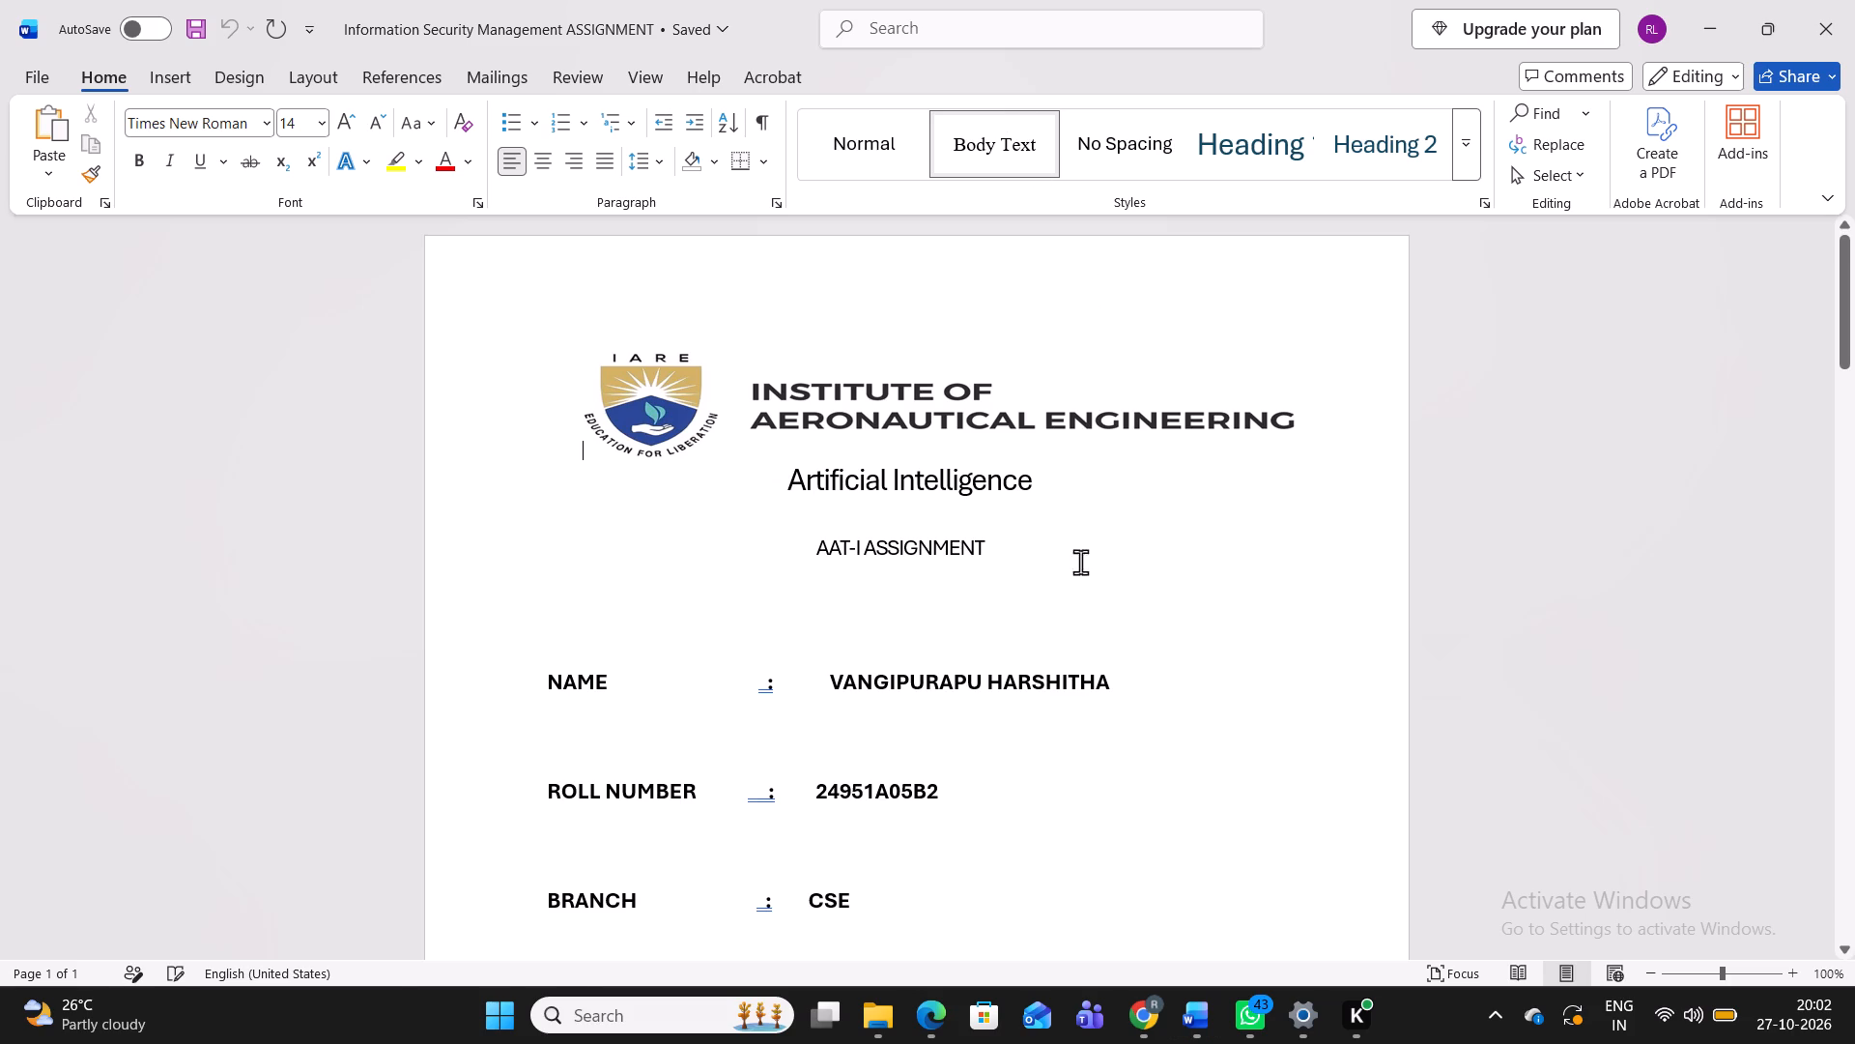
# Replace the student name on the cover page with the portal account holder's name.
pyautogui.scroll(-2, 1080, 562)
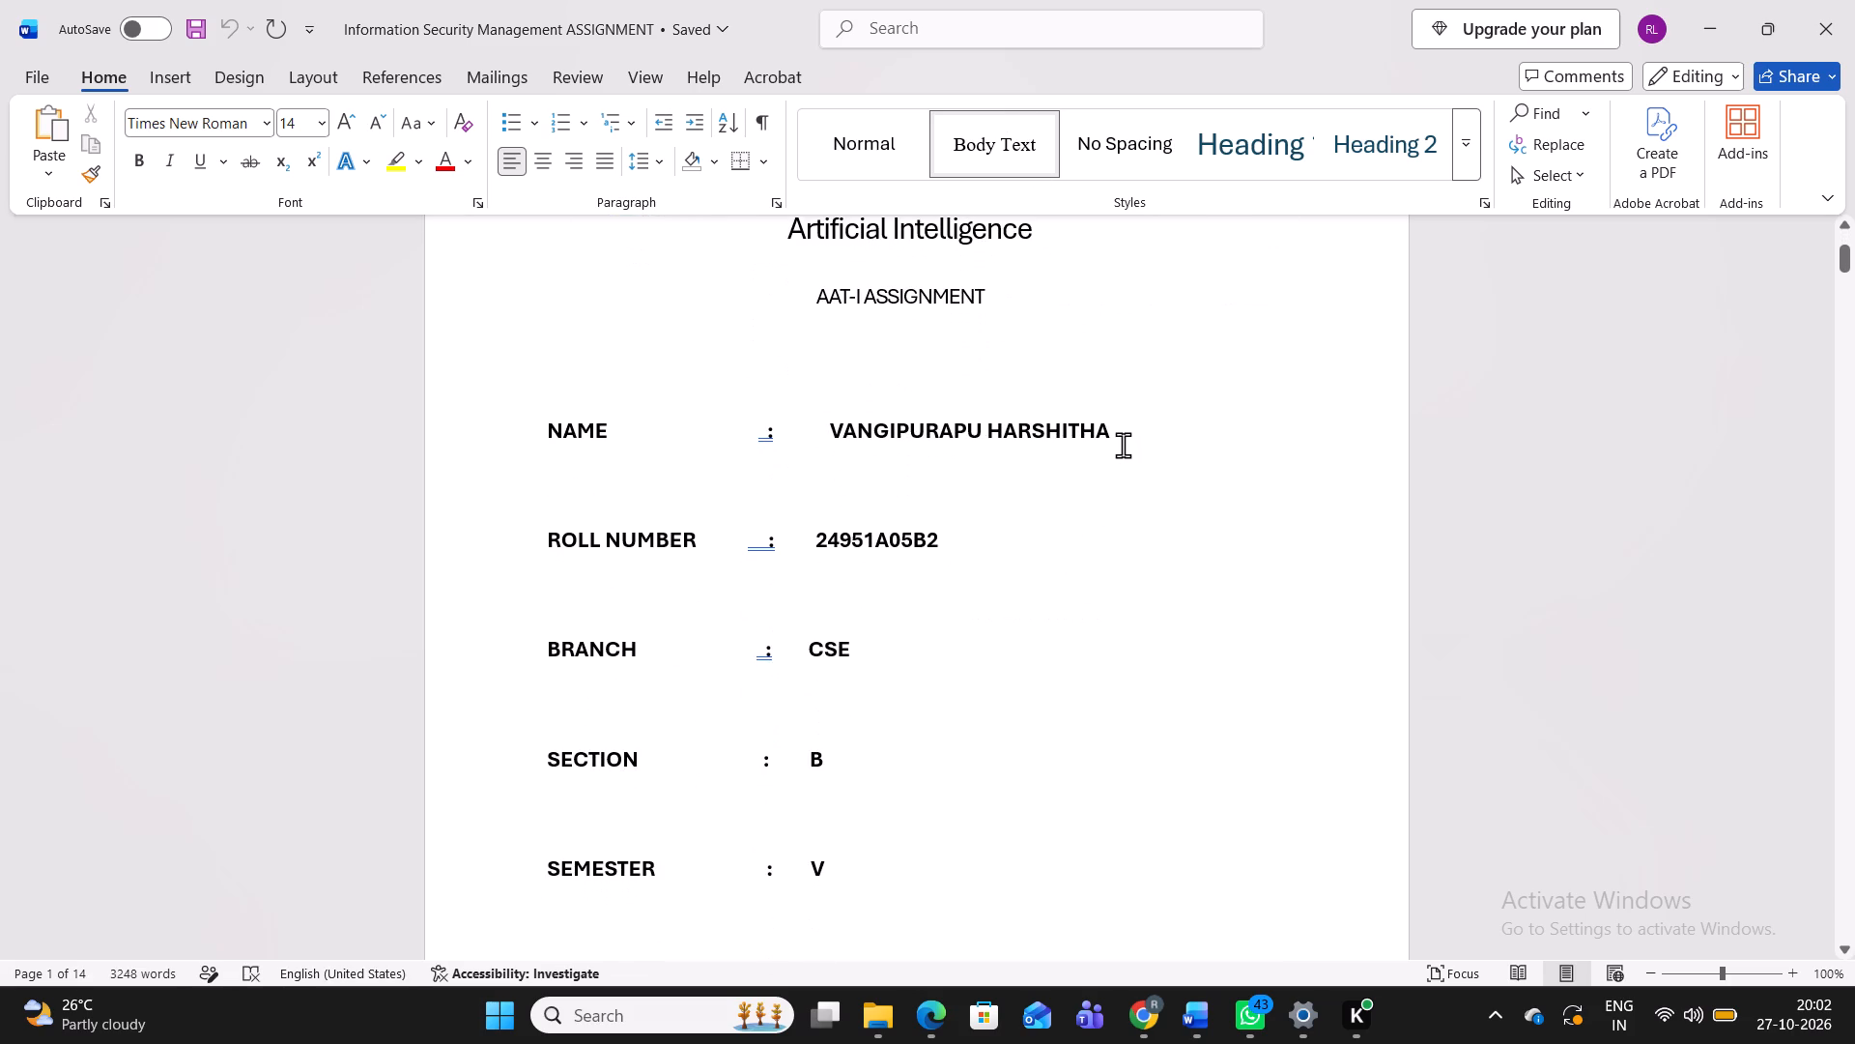
pyautogui.click(1126, 440)
pyautogui.press('BackSpace')
pyautogui.press('BackSpace')
pyautogui.press('BackSpace')
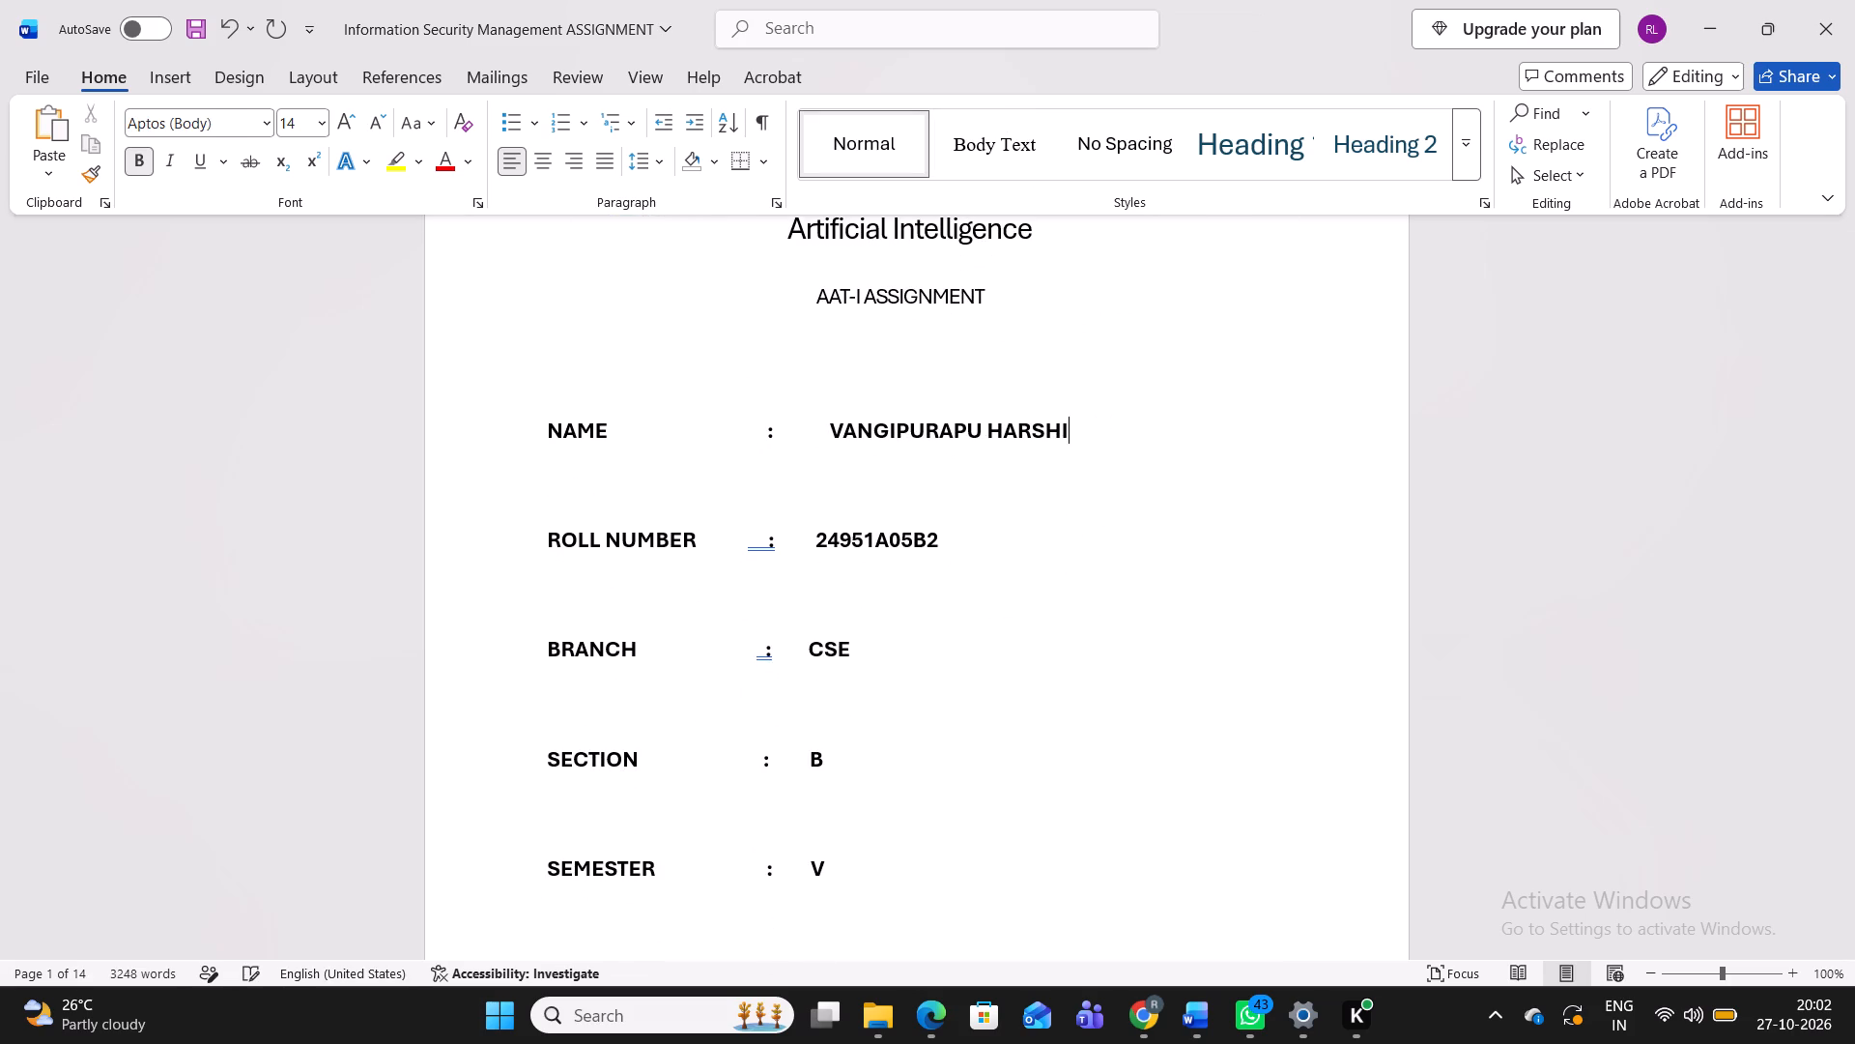
pyautogui.press('BackSpace')
pyautogui.press('BackSpace')
pyautogui.press('BackSpace')
pyautogui.press('BackSpace')
pyautogui.press('BackSpace')
pyautogui.press('BackSpace')
pyautogui.press('BackSpace')
pyautogui.press('BackSpace')
pyautogui.press('BackSpace')
pyautogui.press('BackSpace')
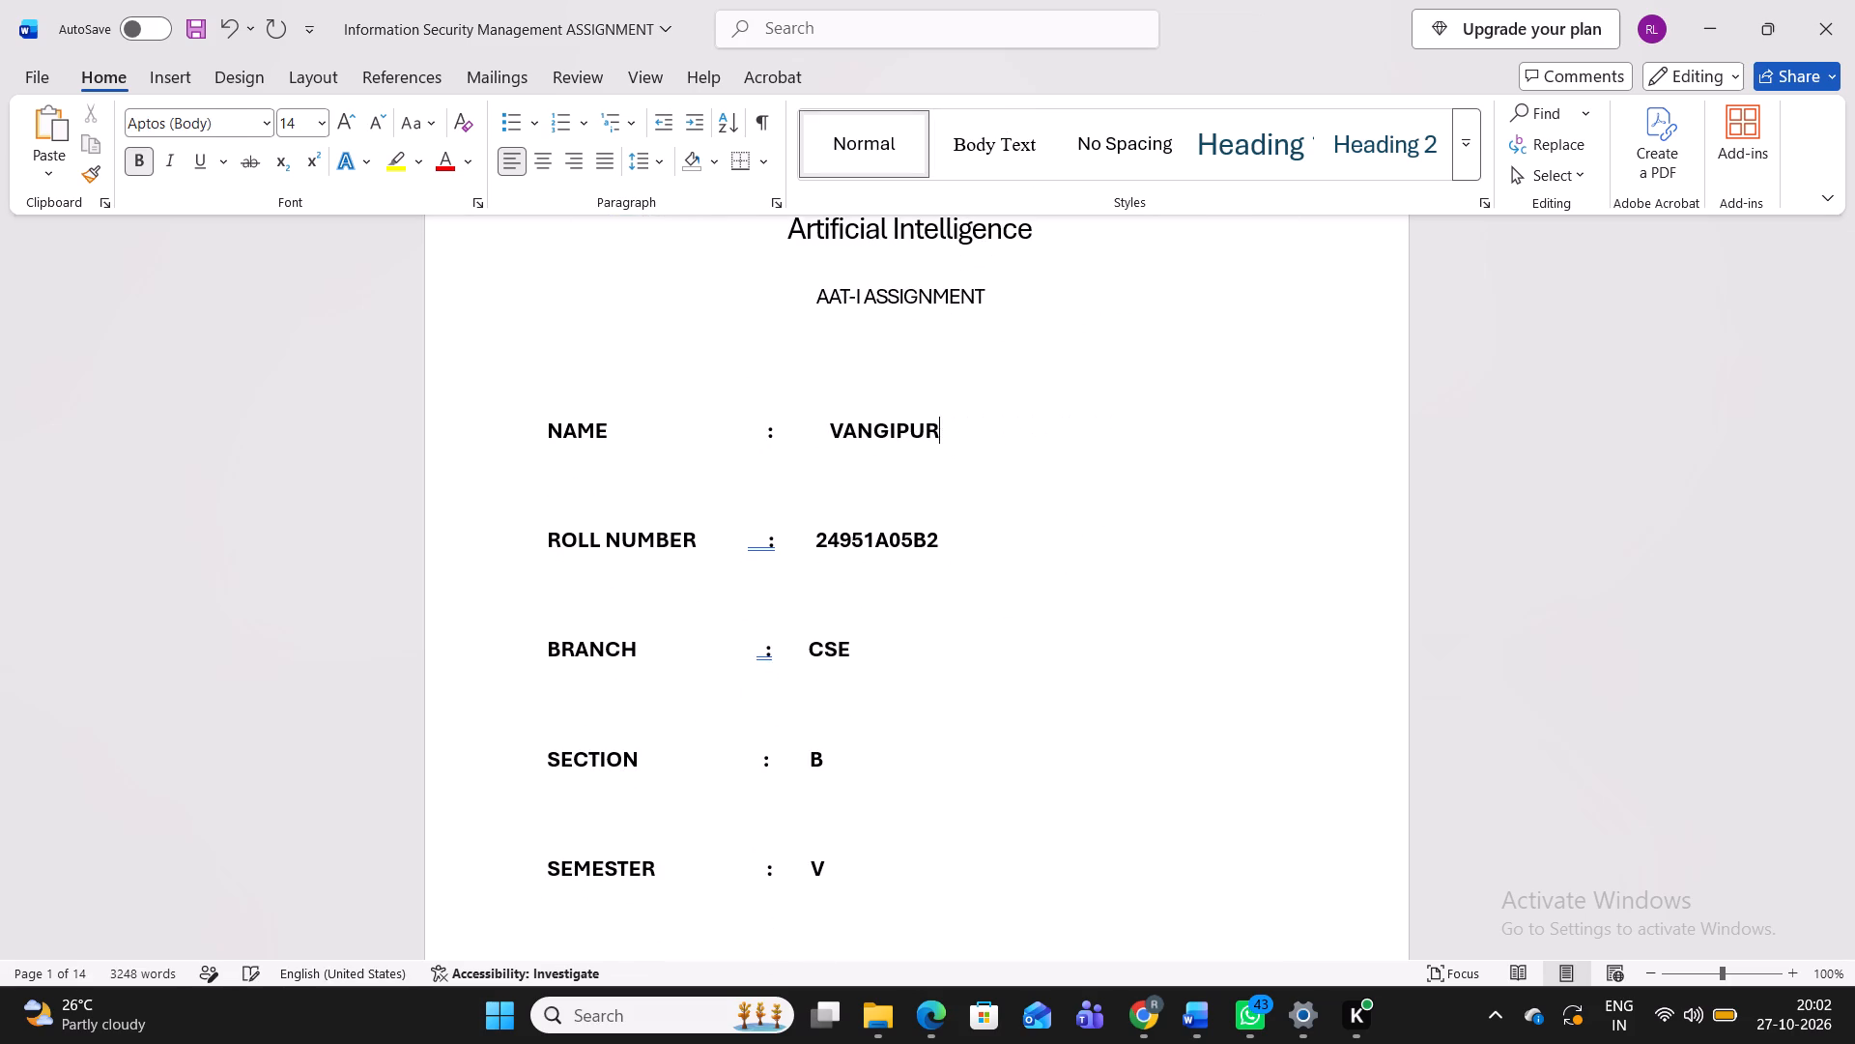
pyautogui.press('BackSpace')
pyautogui.press('BackSpace')
pyautogui.press('BackSpace')
pyautogui.press('BackSpace')
pyautogui.press('BackSpace')
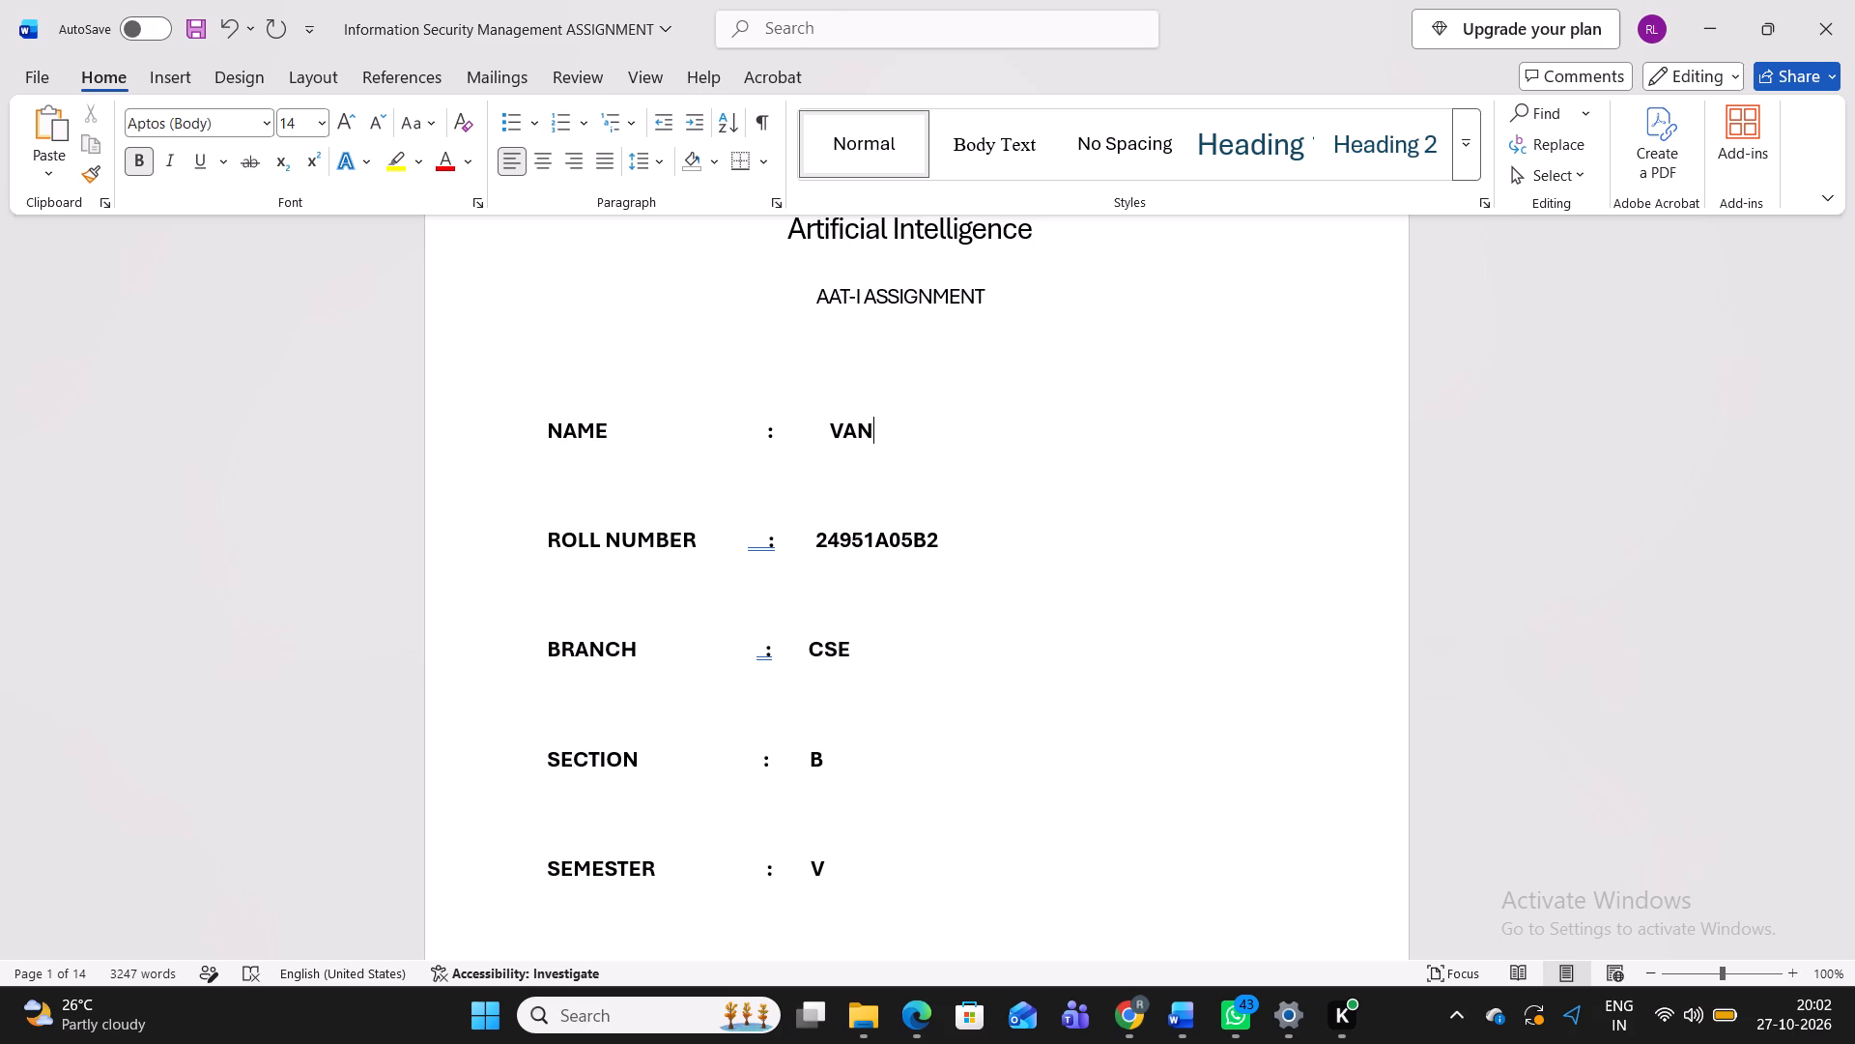
pyautogui.press('BackSpace')
pyautogui.press('BackSpace')
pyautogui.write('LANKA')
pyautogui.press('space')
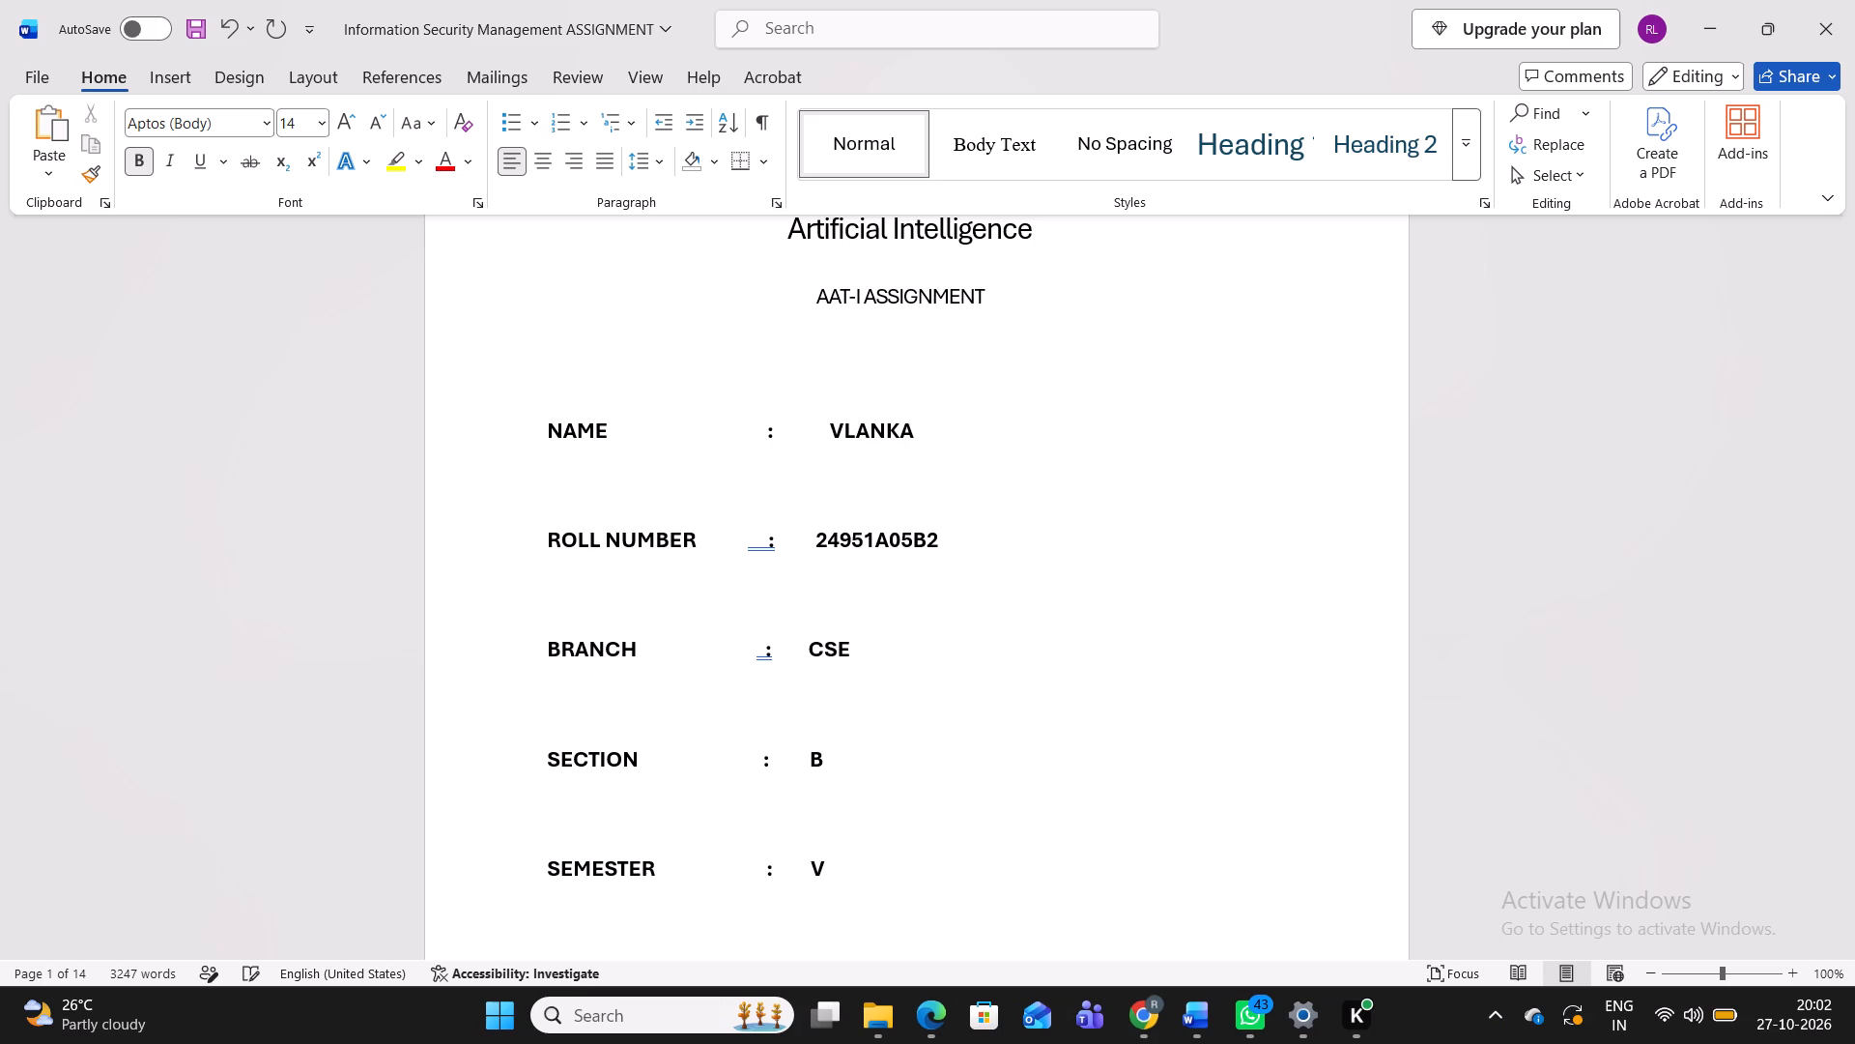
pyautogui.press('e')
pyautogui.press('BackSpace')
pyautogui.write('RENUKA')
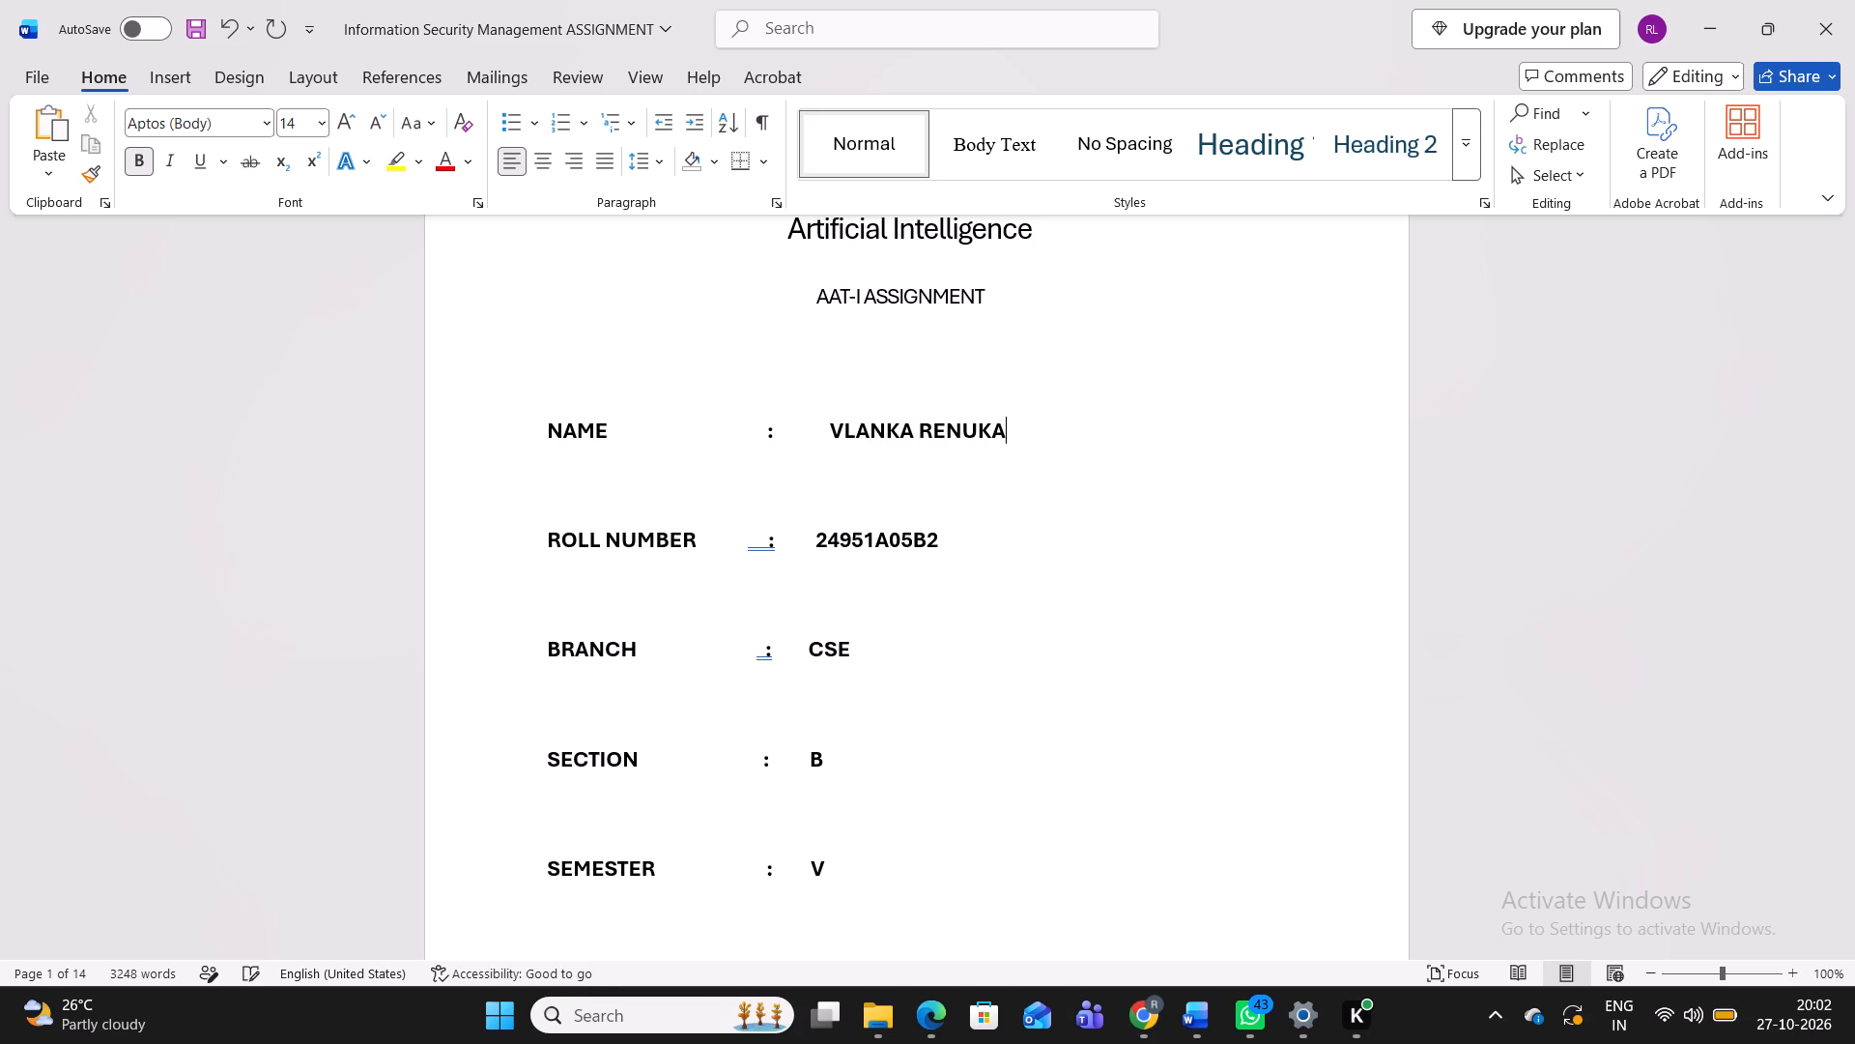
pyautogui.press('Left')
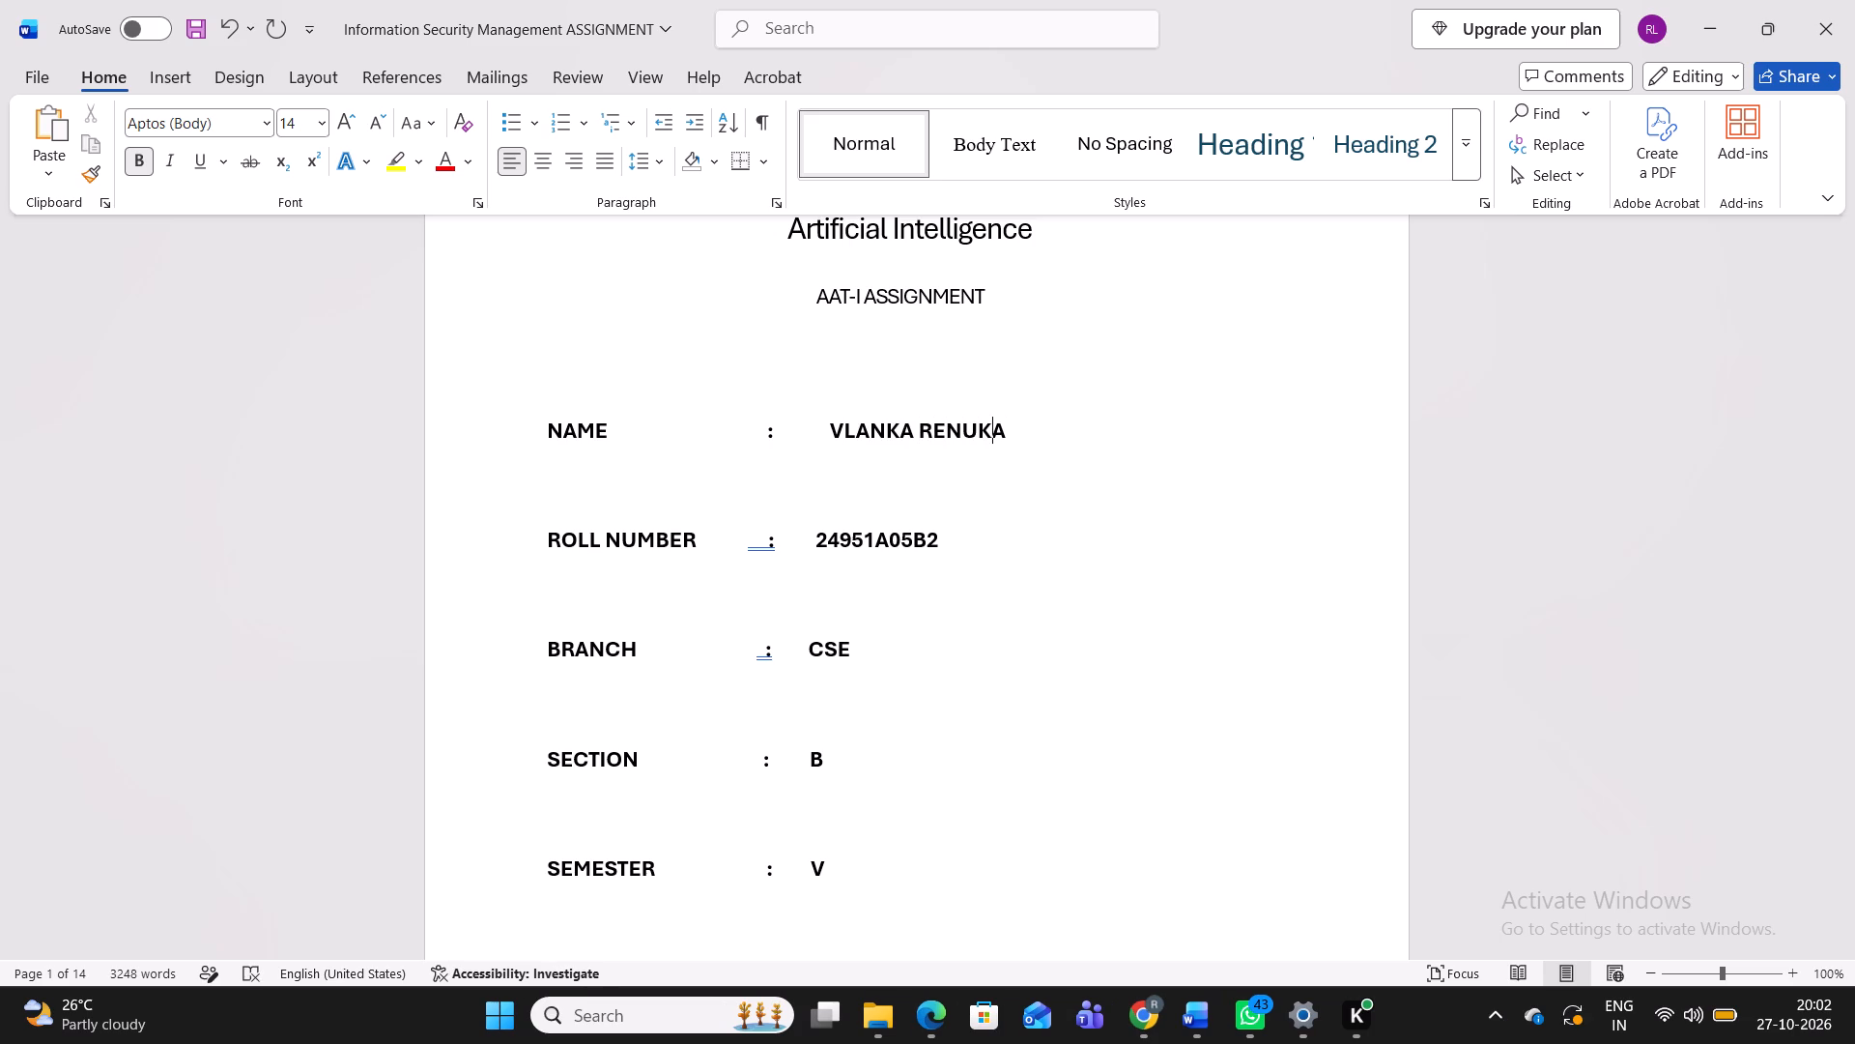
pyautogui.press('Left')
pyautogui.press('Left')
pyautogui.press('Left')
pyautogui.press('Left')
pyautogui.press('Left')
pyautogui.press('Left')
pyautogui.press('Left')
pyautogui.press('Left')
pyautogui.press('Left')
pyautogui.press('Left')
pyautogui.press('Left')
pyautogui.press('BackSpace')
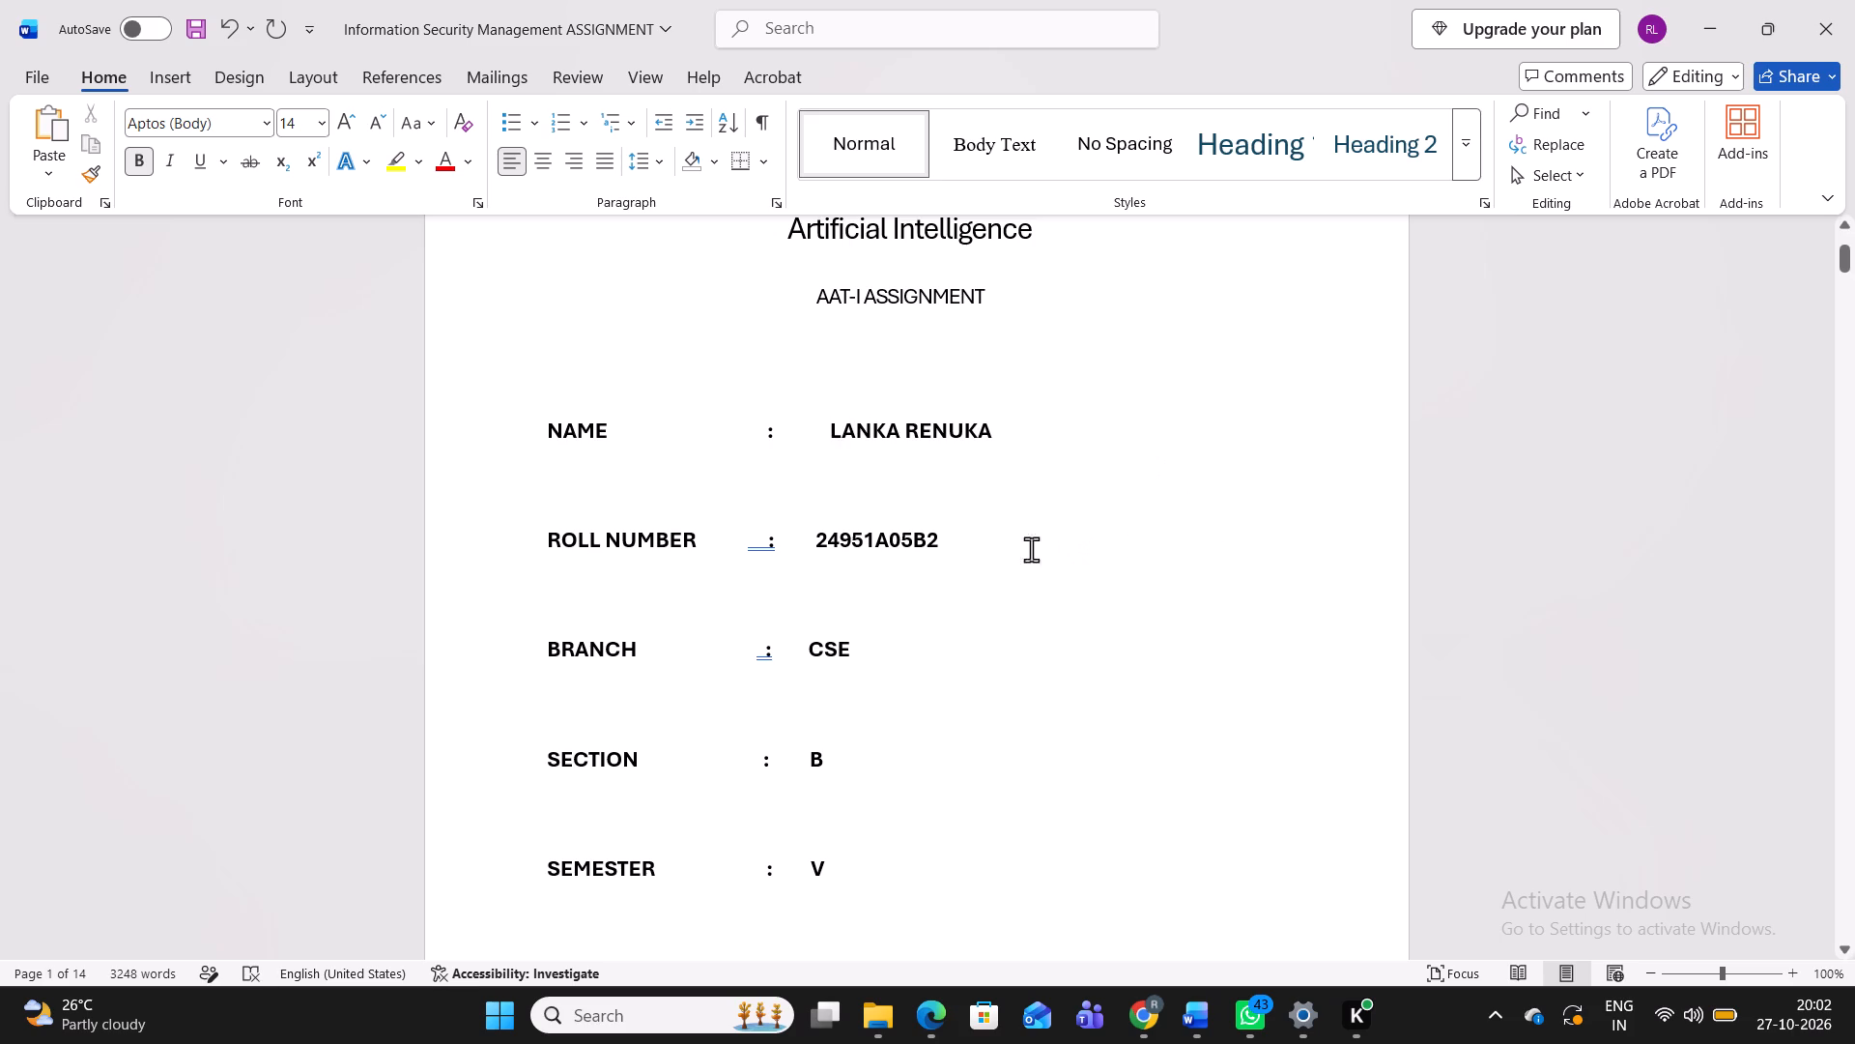
# Replace the last two characters of the cover page's roll number with those of the student's own roll number.
pyautogui.click(958, 546)
pyautogui.press('BackSpace')
pyautogui.press('BackSpace')
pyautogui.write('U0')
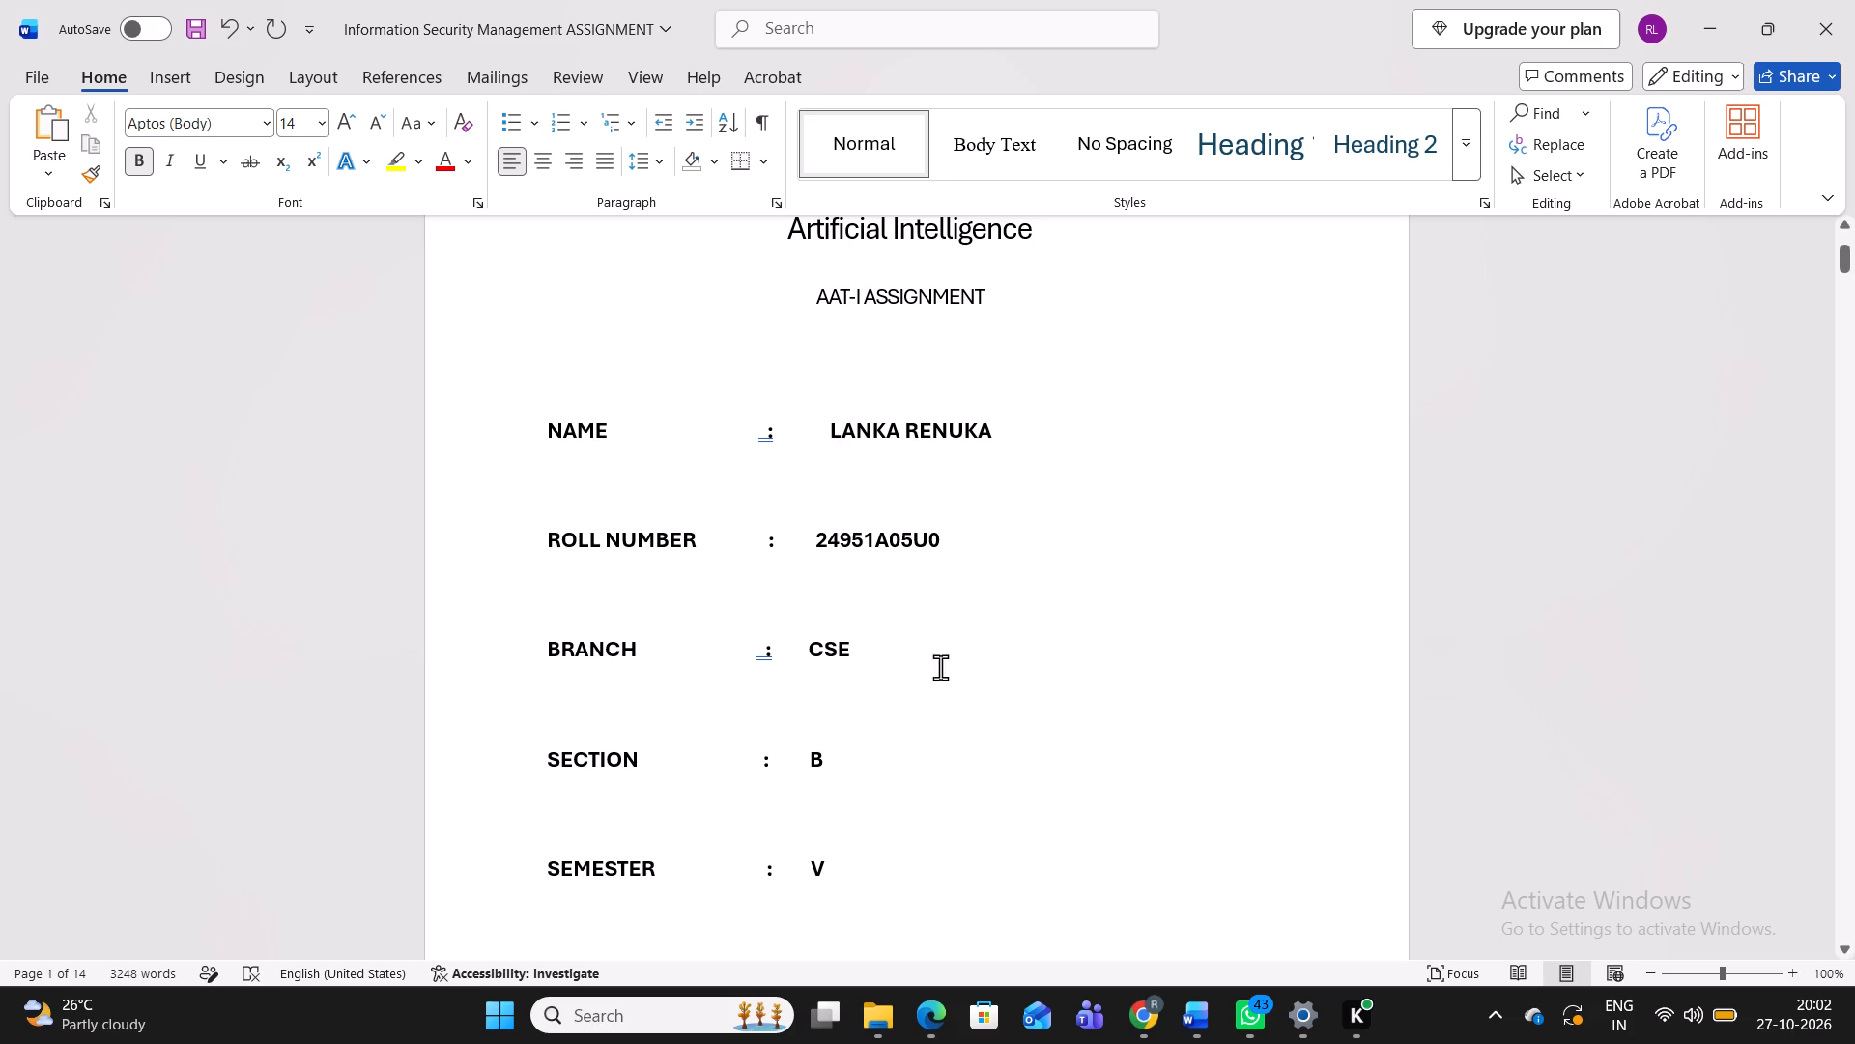
# Switch to Chrome and copy the first ACCD04 question, about phishing attacks, from the portal's AAT-I page.
pyautogui.scroll(-2, 856, 773)
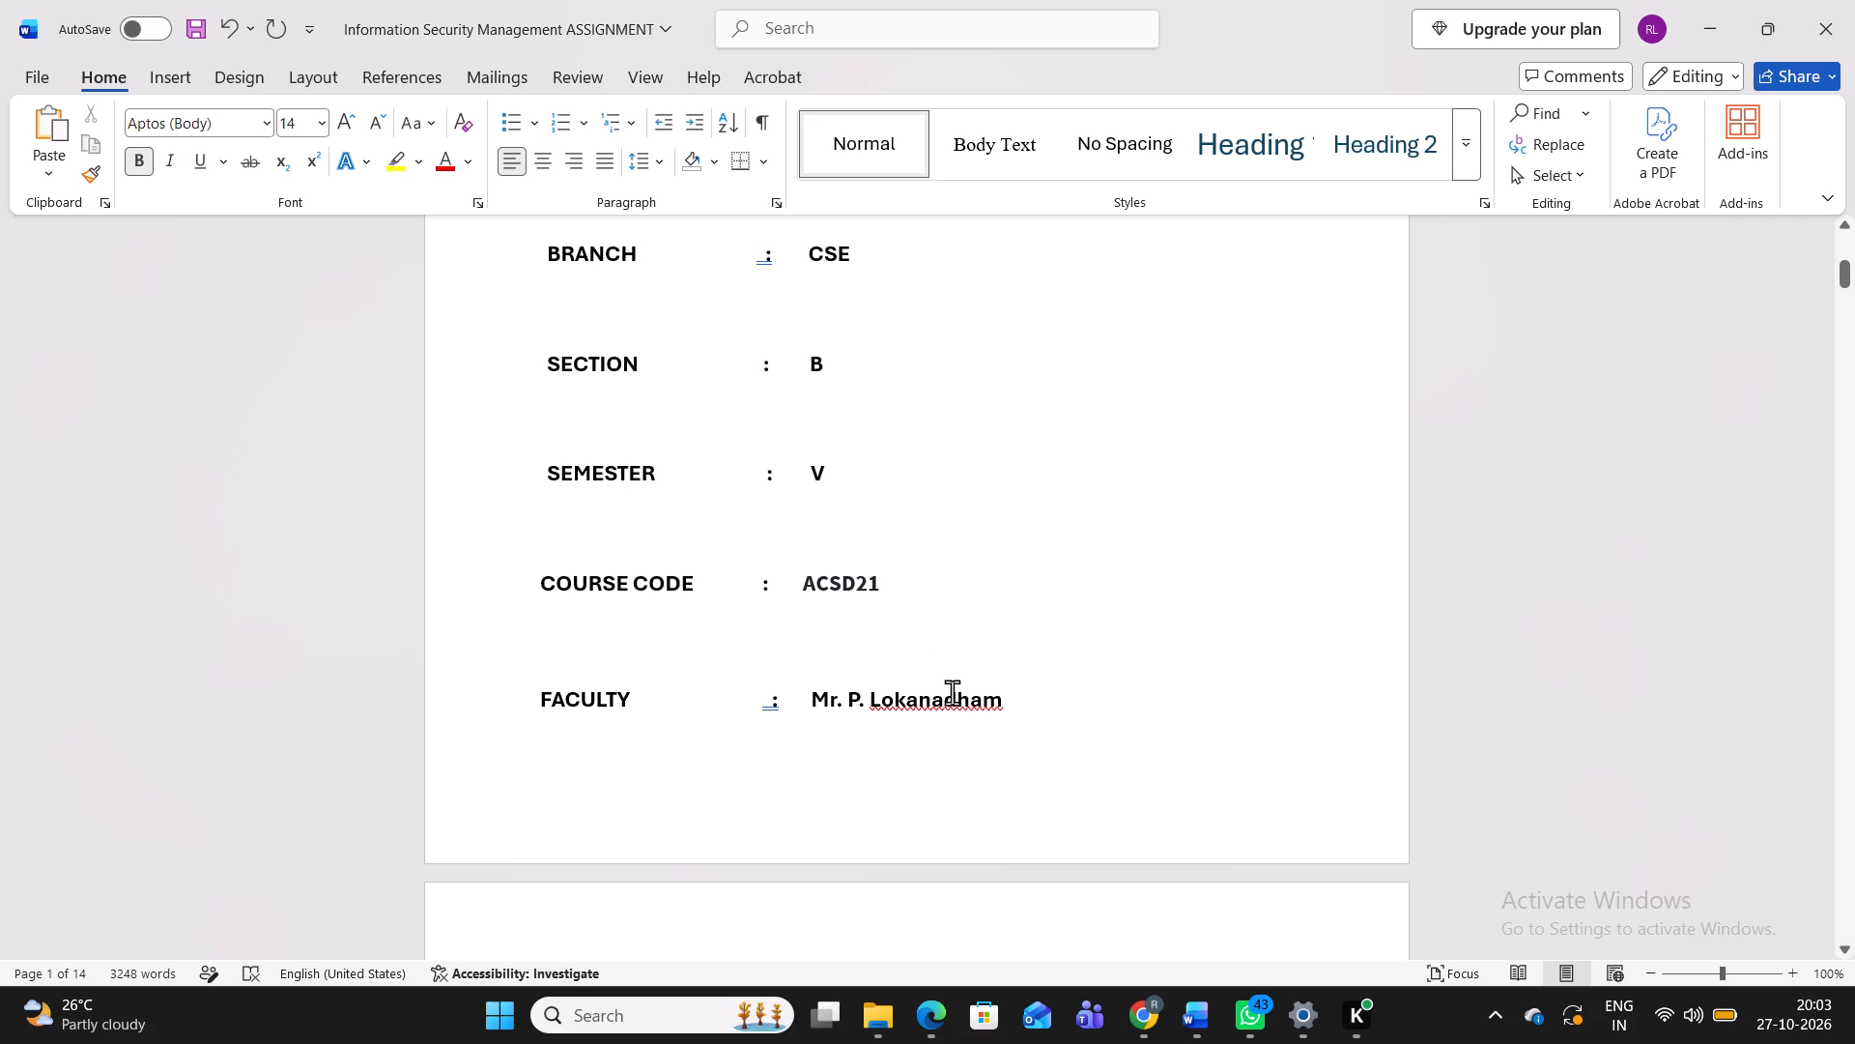
pyautogui.scroll(-1, 1017, 735)
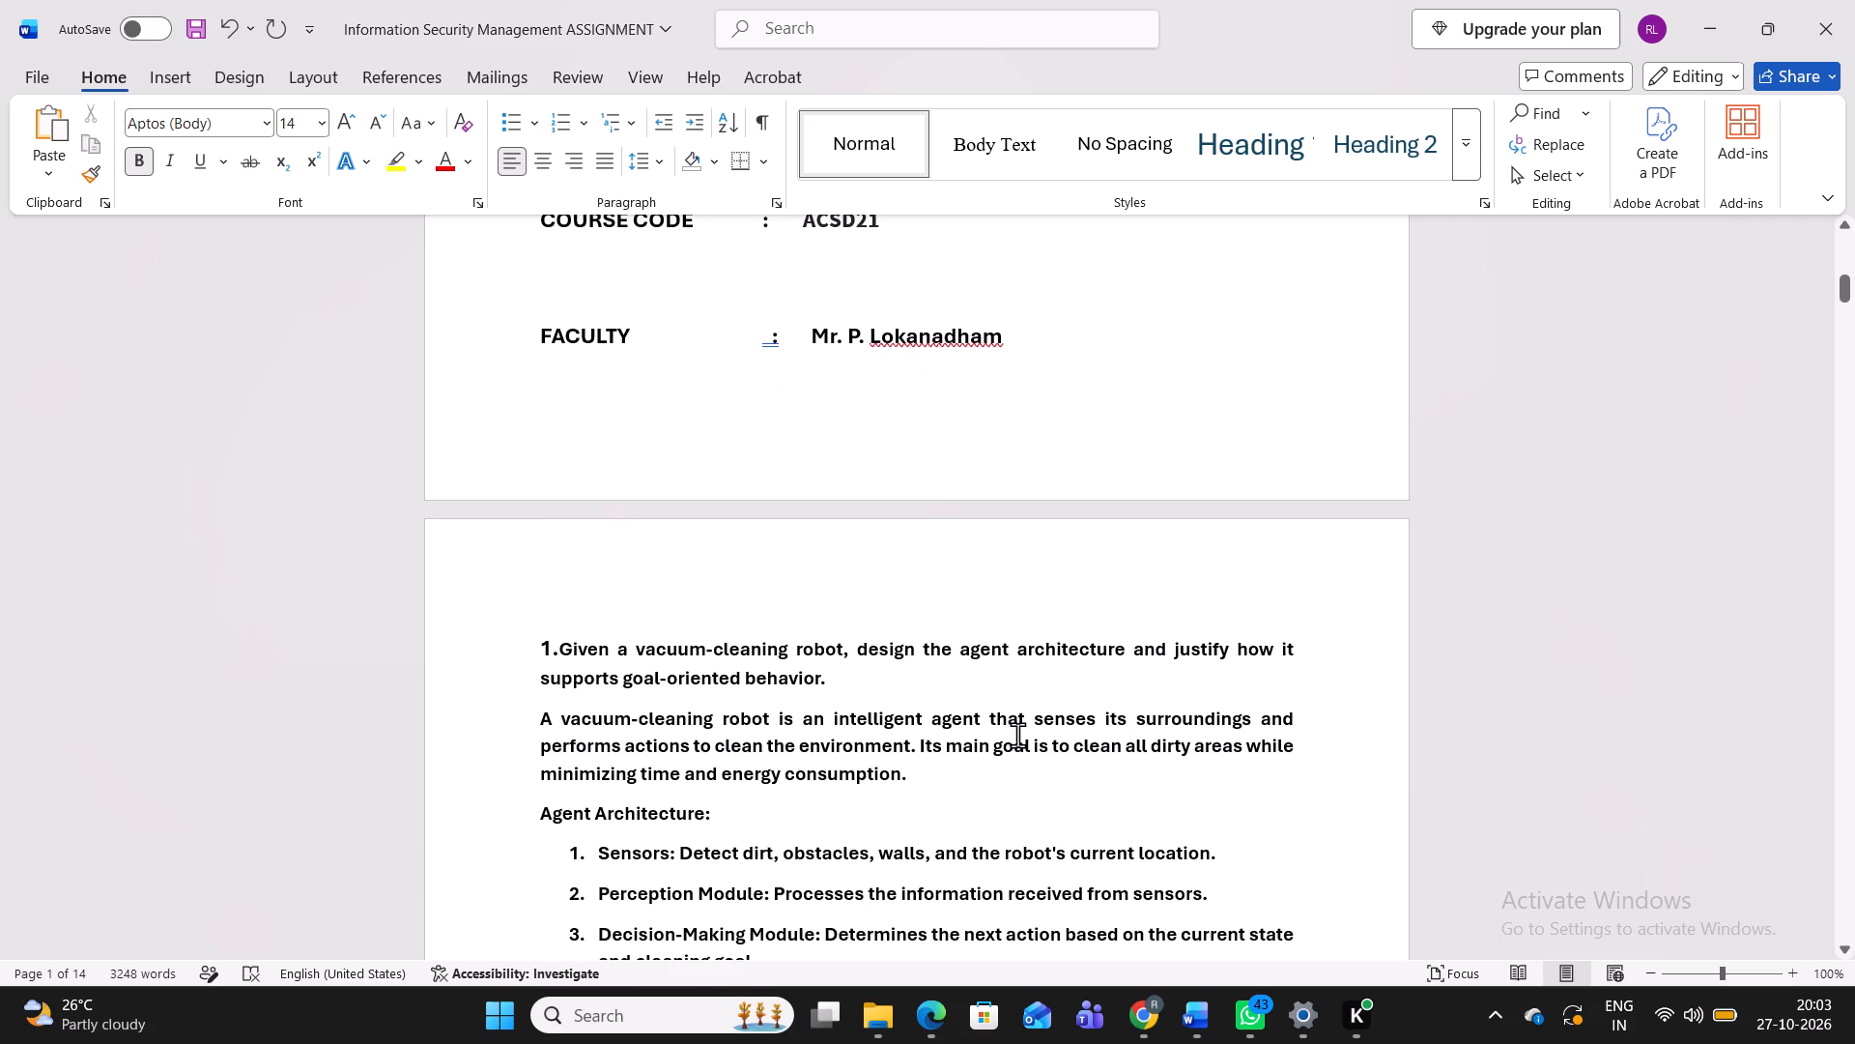
pyautogui.scroll(-3, 1017, 735)
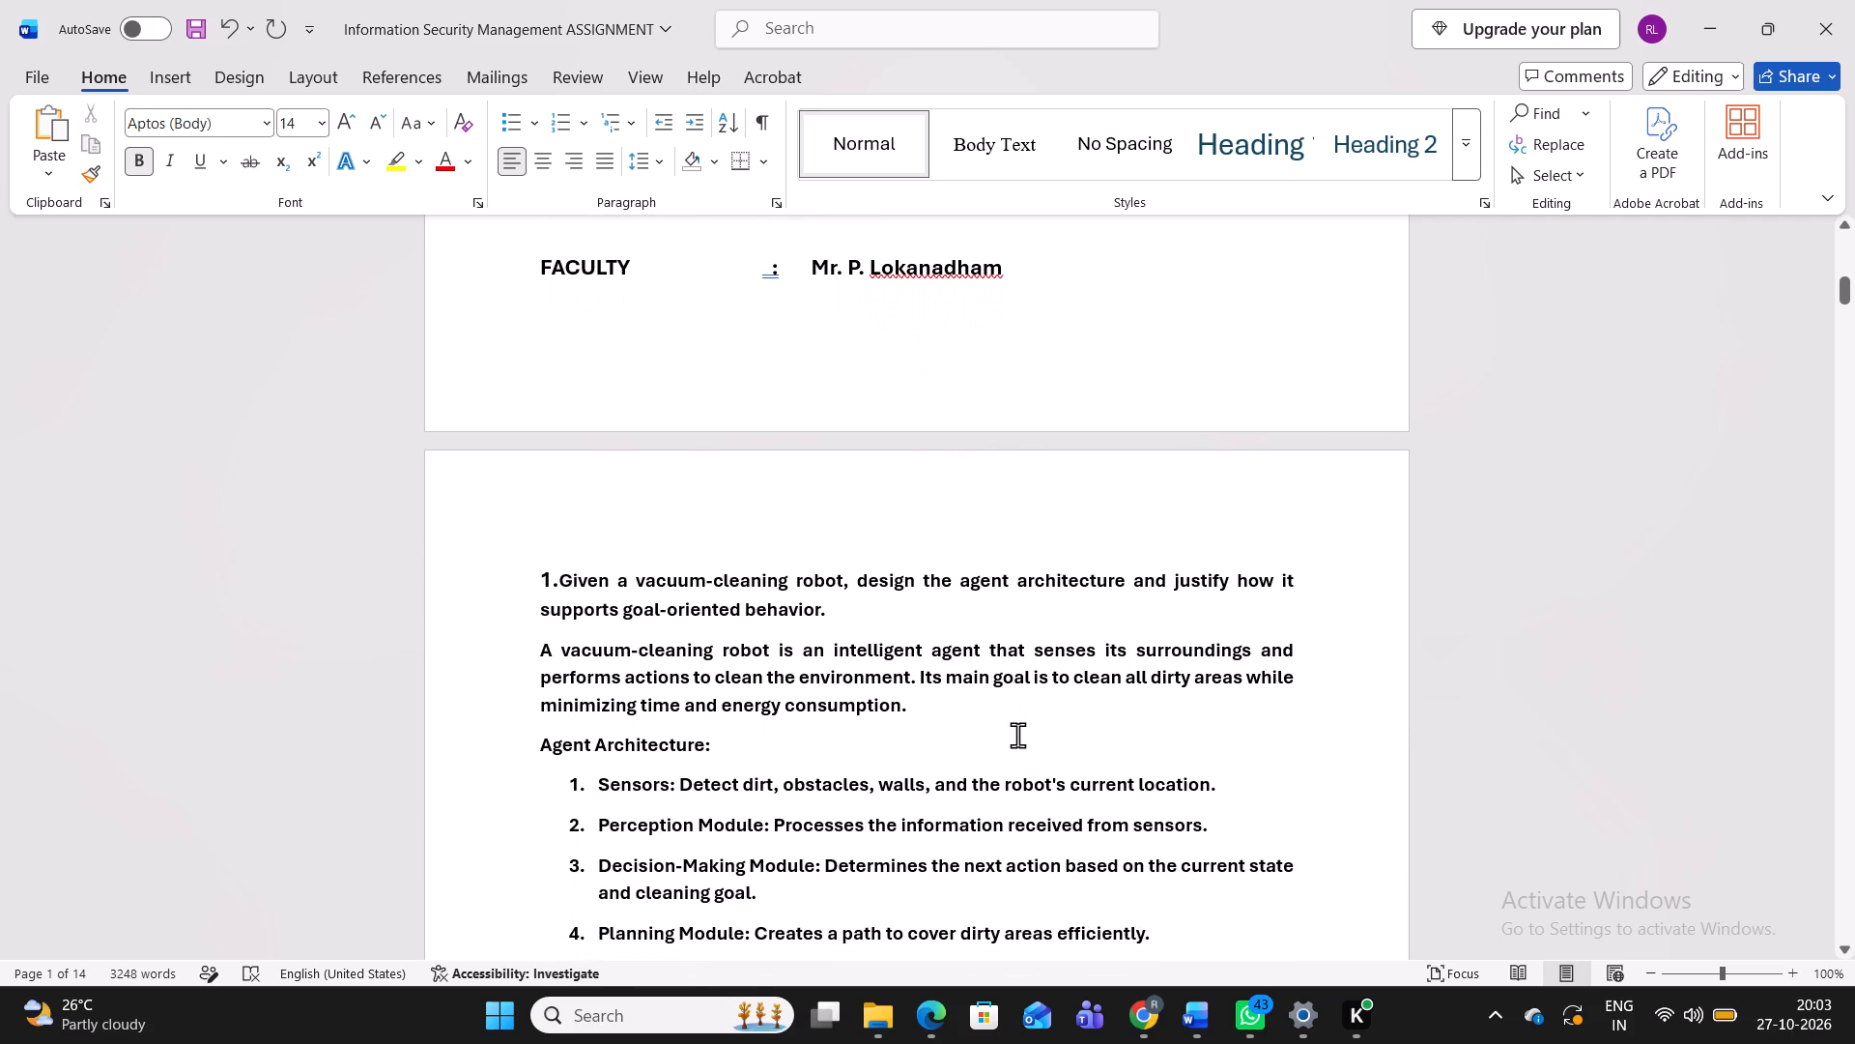
pyautogui.scroll(-2, 1017, 735)
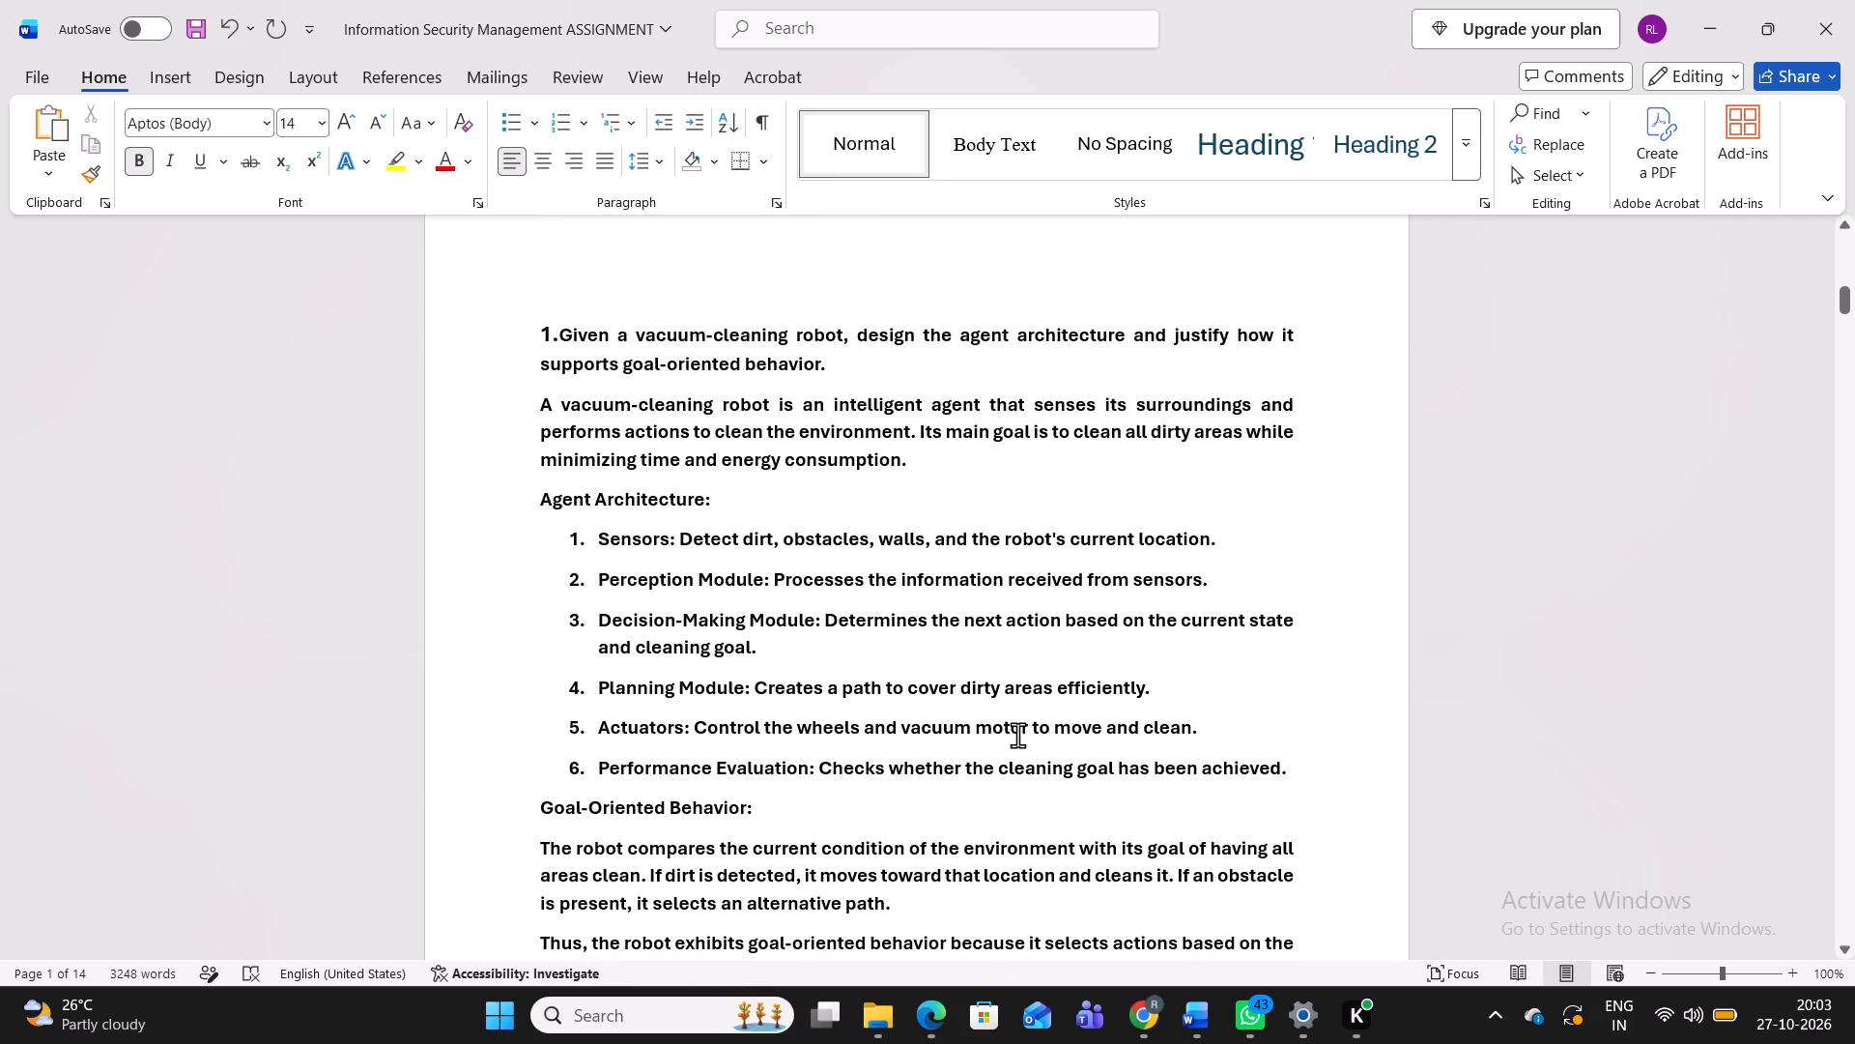
pyautogui.scroll(-1, 1017, 735)
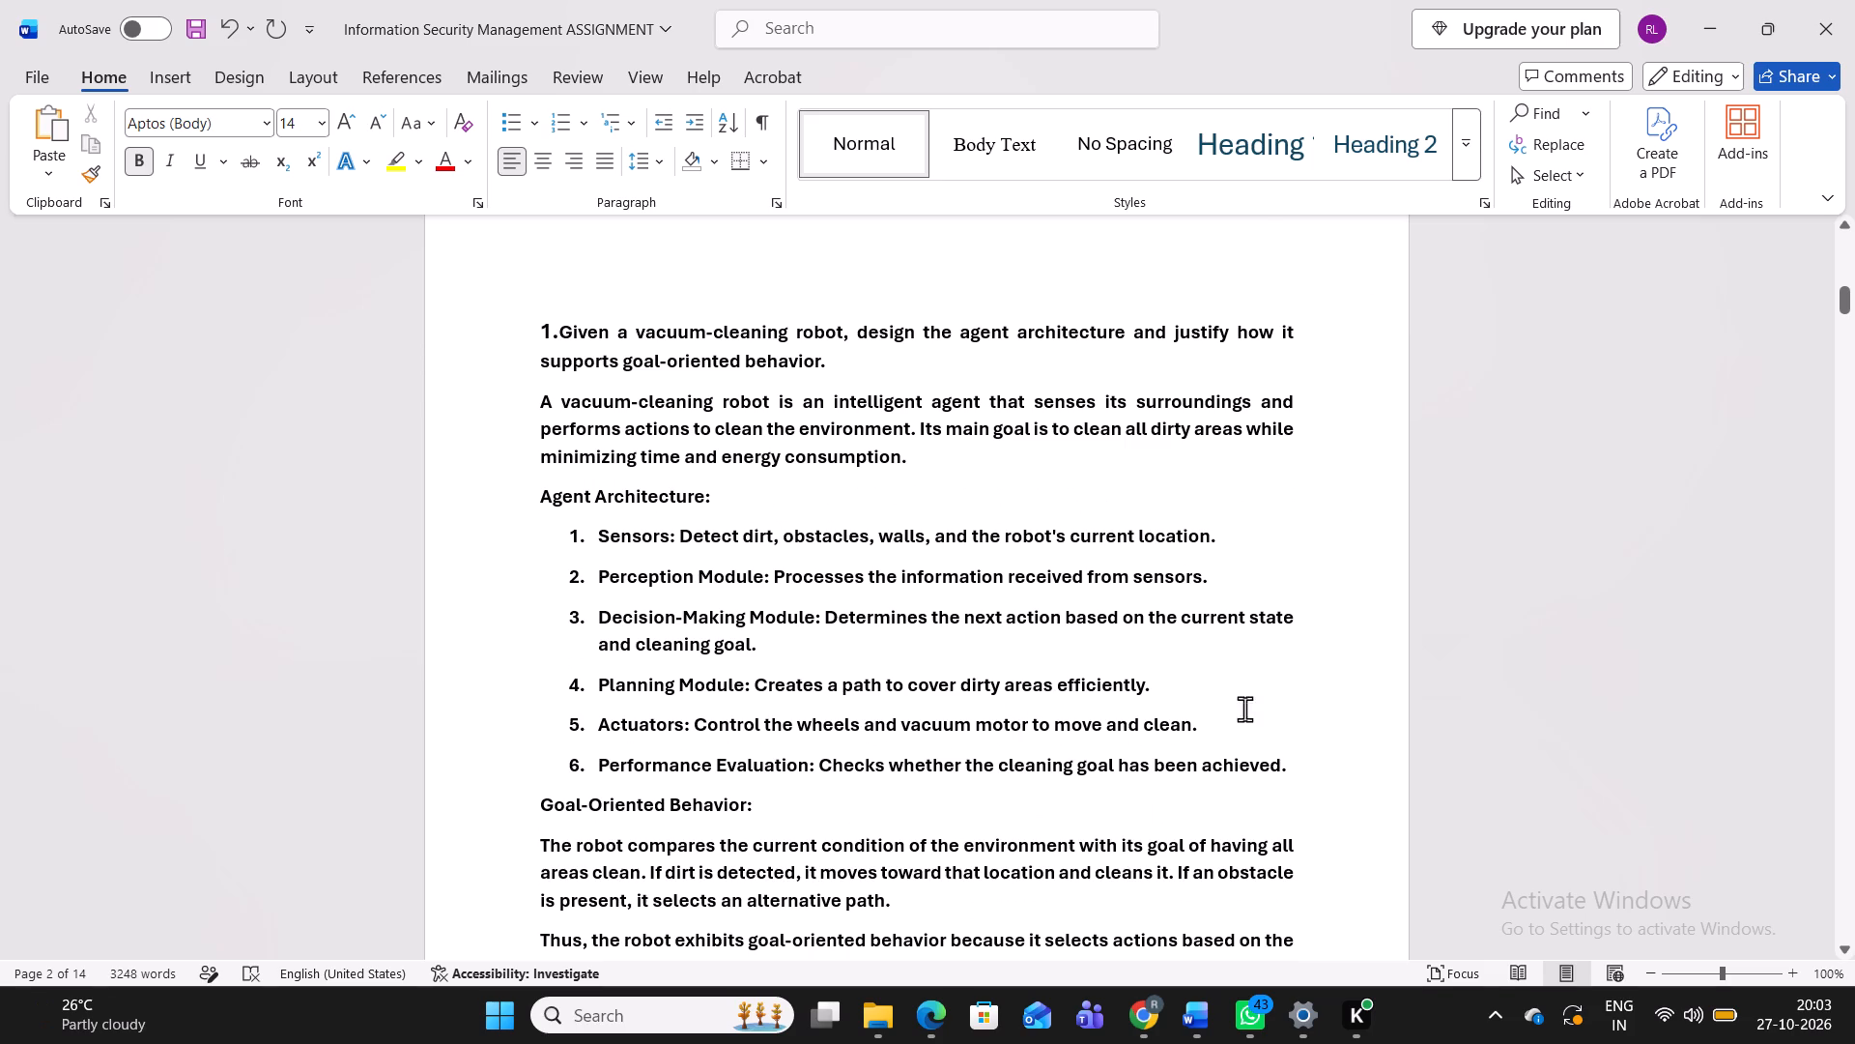
pyautogui.click(1150, 1017)
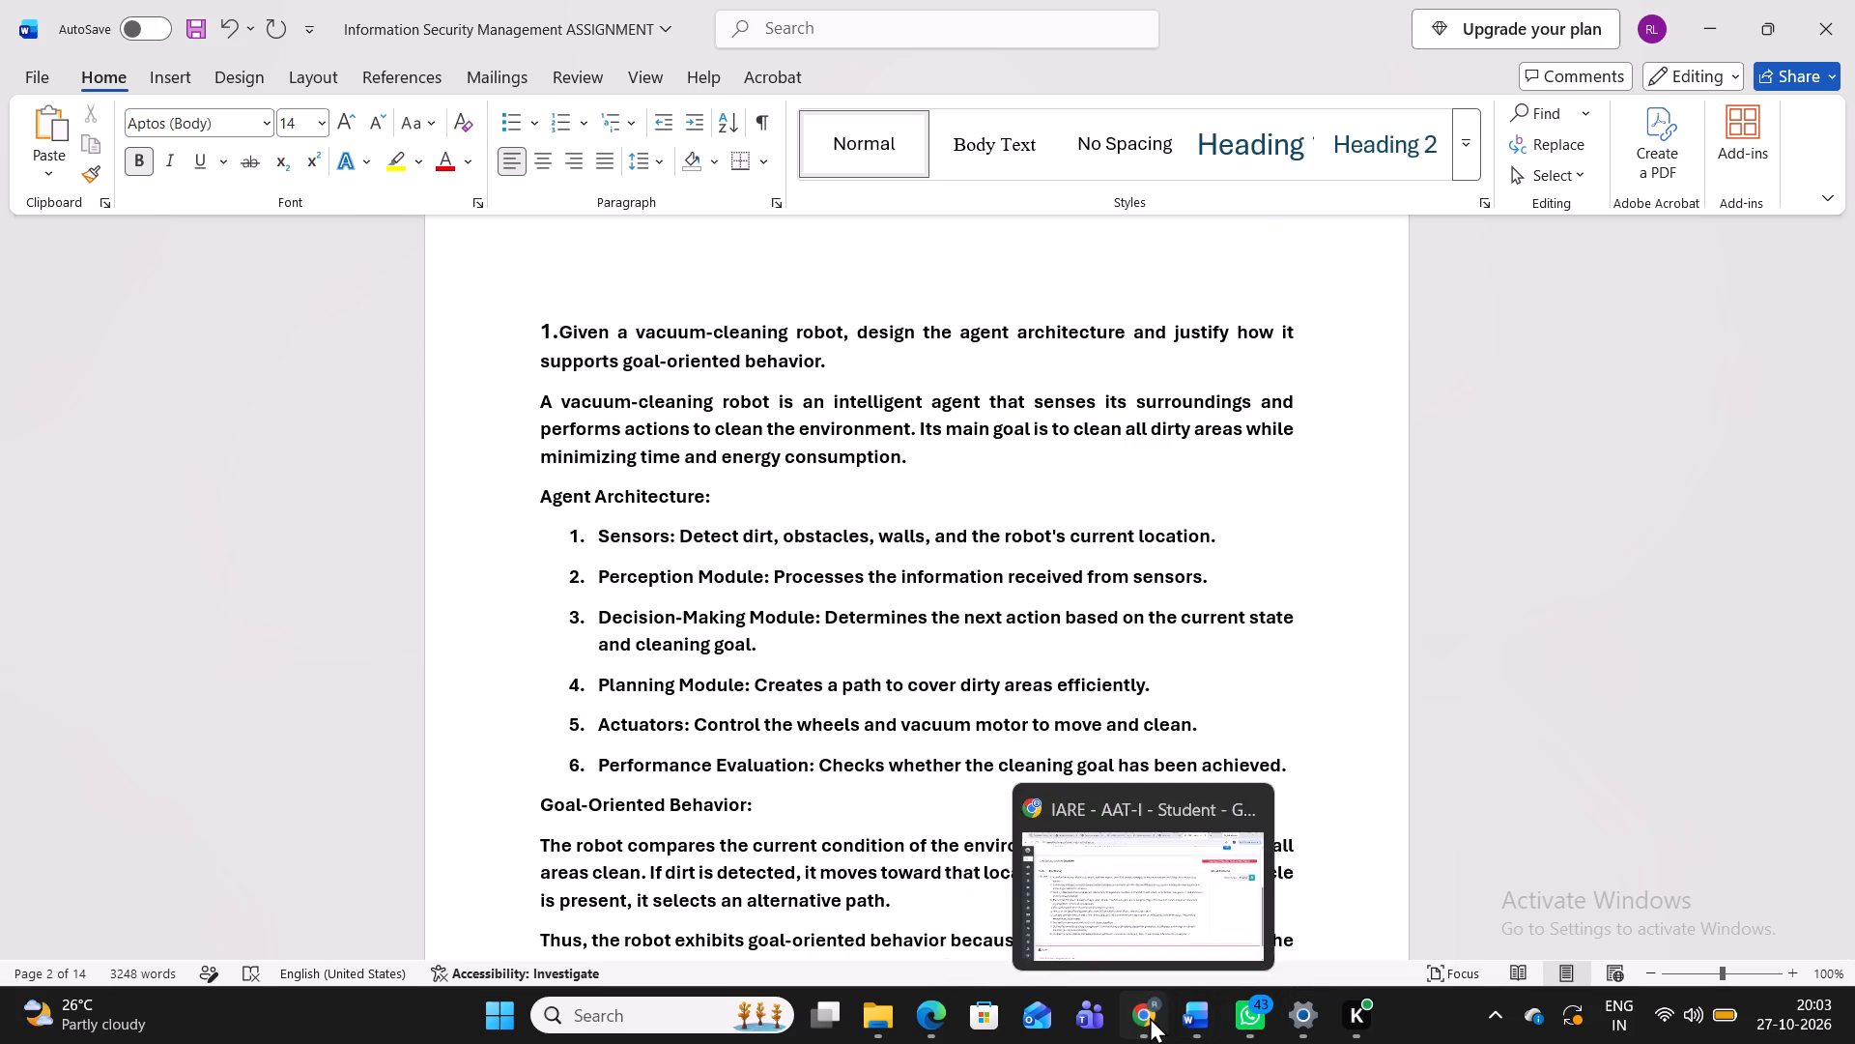
pyautogui.hscroll(1, 489, 453)
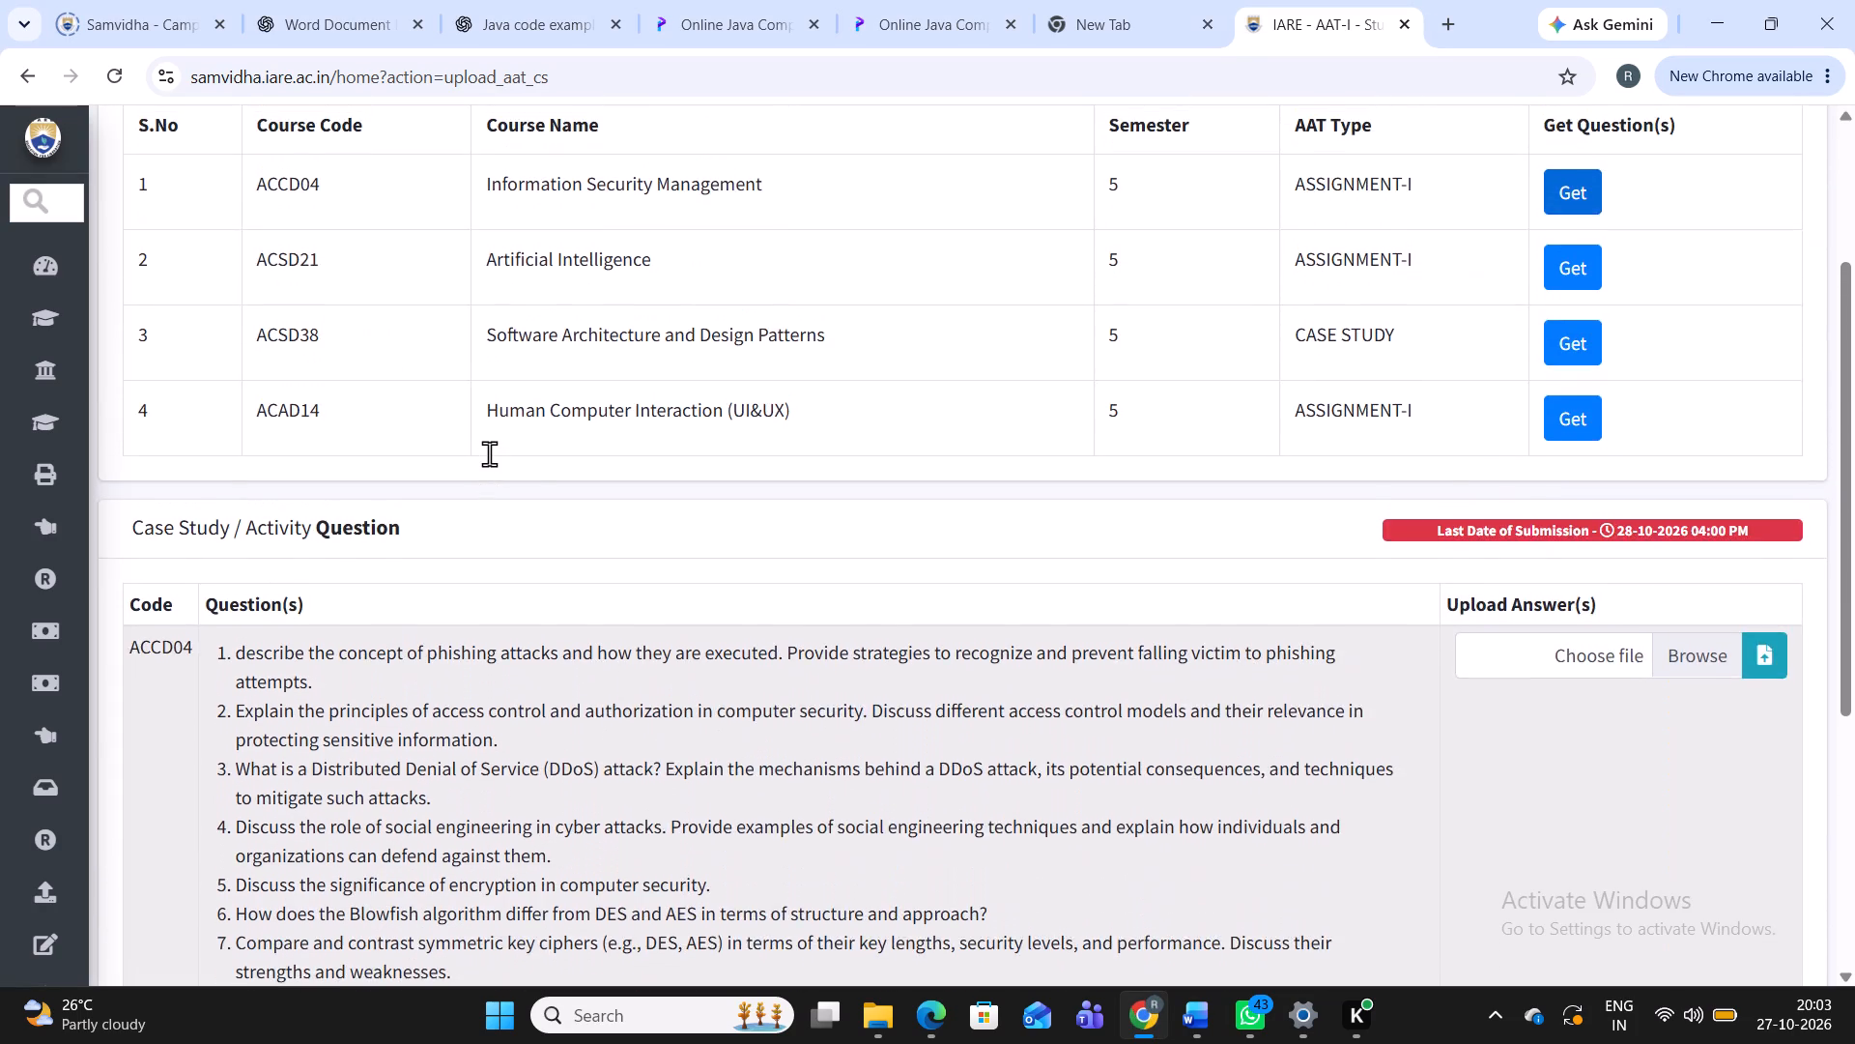
pyautogui.hscroll(1, 489, 453)
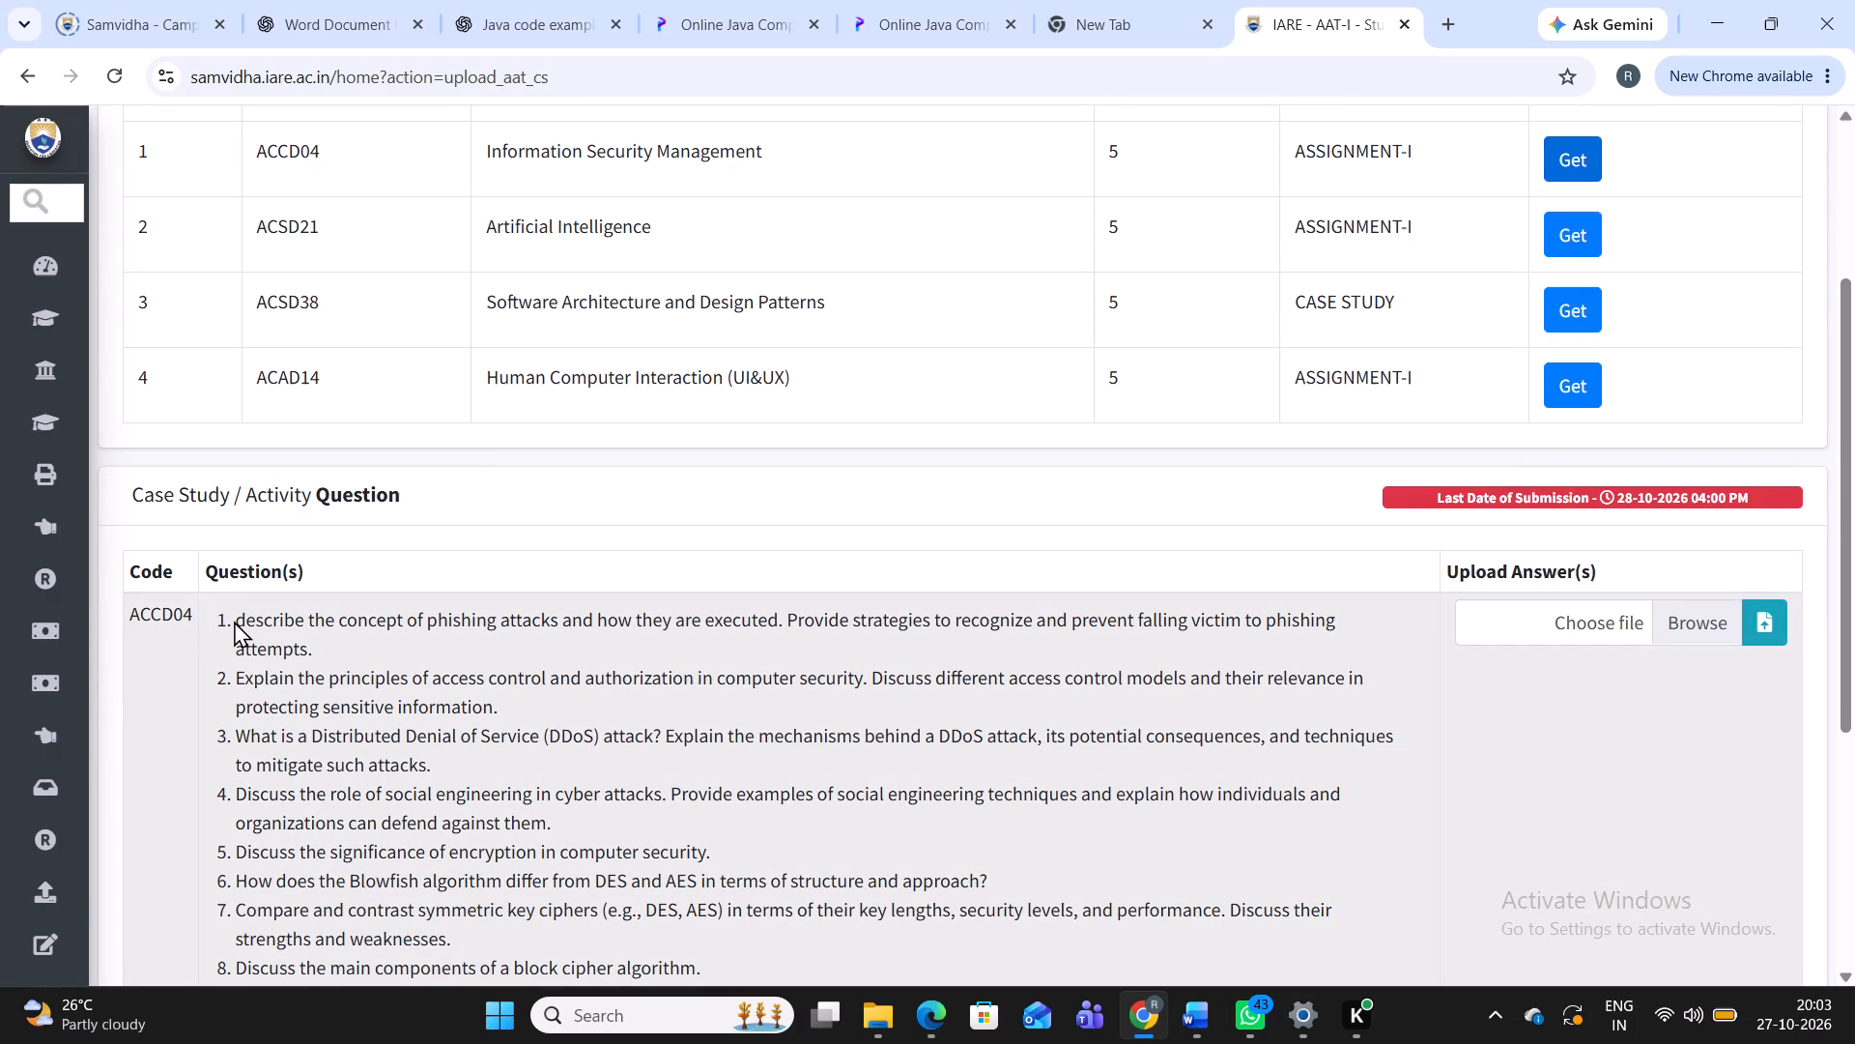
pyautogui.moveTo(234, 621); pyautogui.dragTo(322, 651)
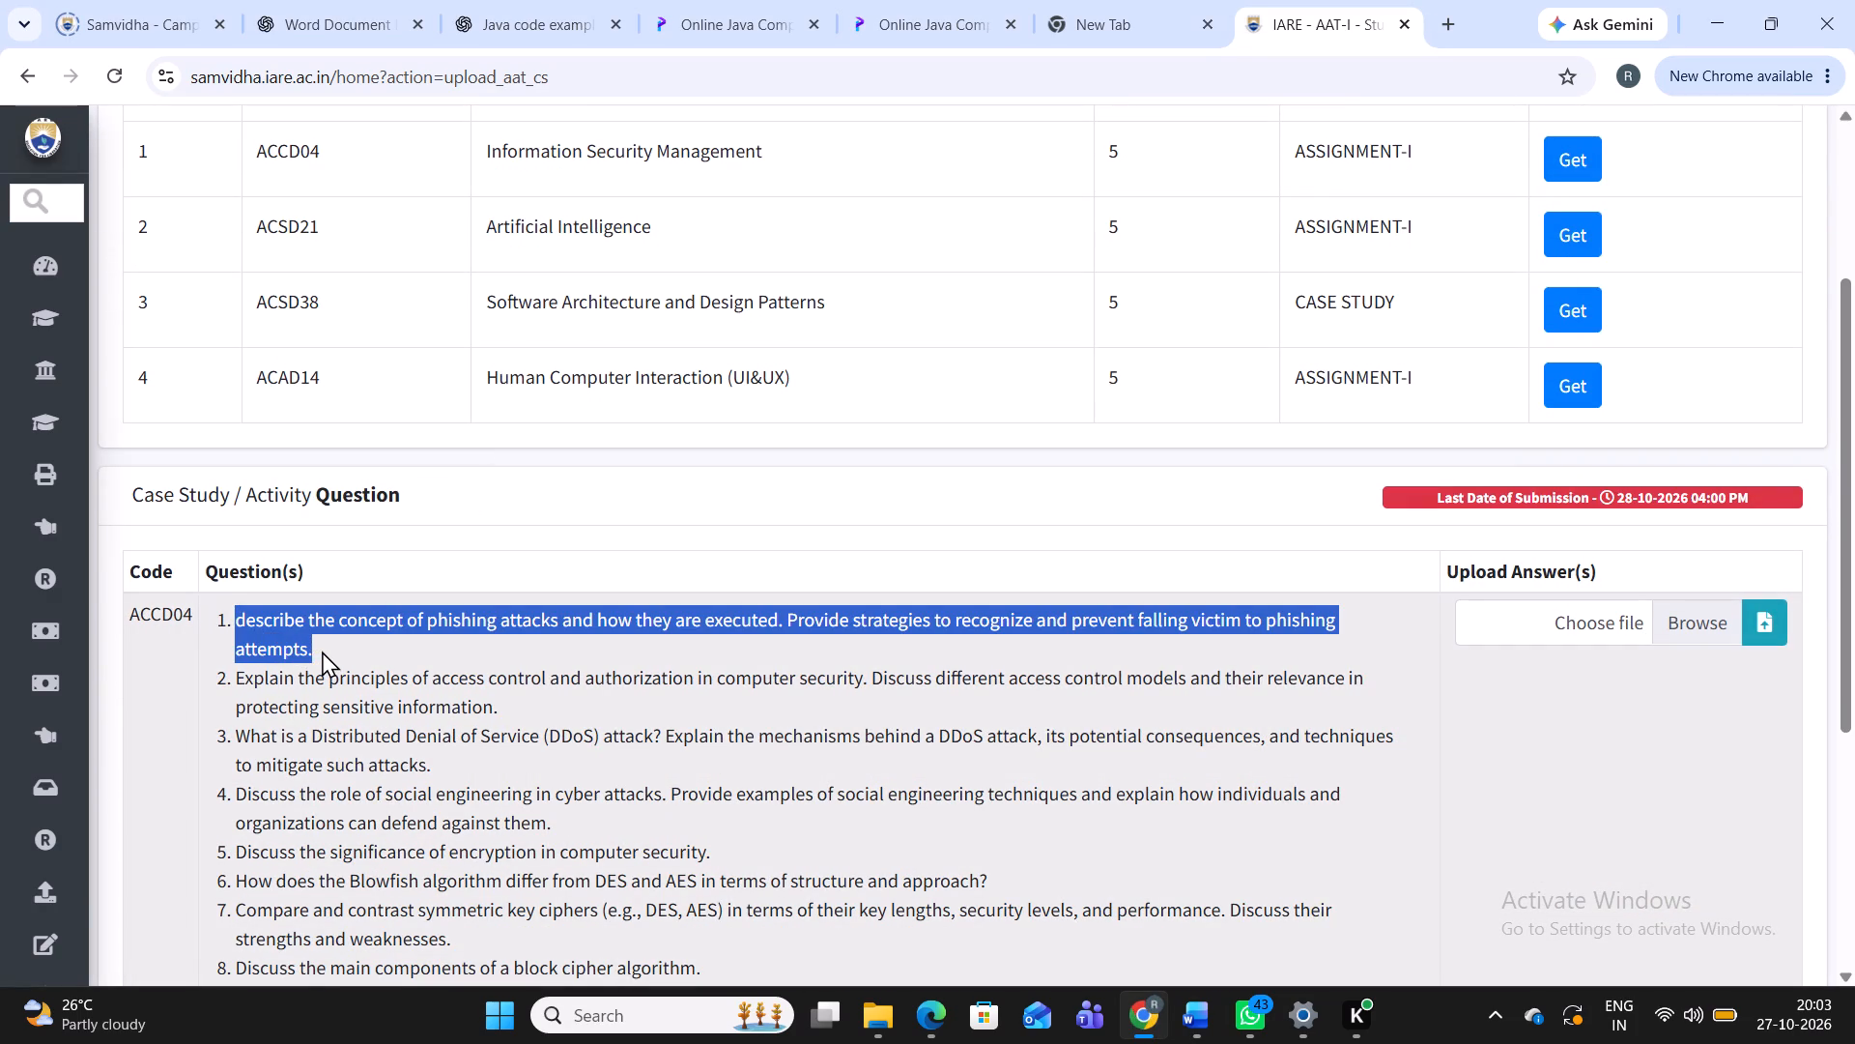
pyautogui.hotkey('ctrl', 'c')
# Arrange the portal's AAT-I page and the Word assignment document side by side.
pyautogui.scroll(1, 322, 651)
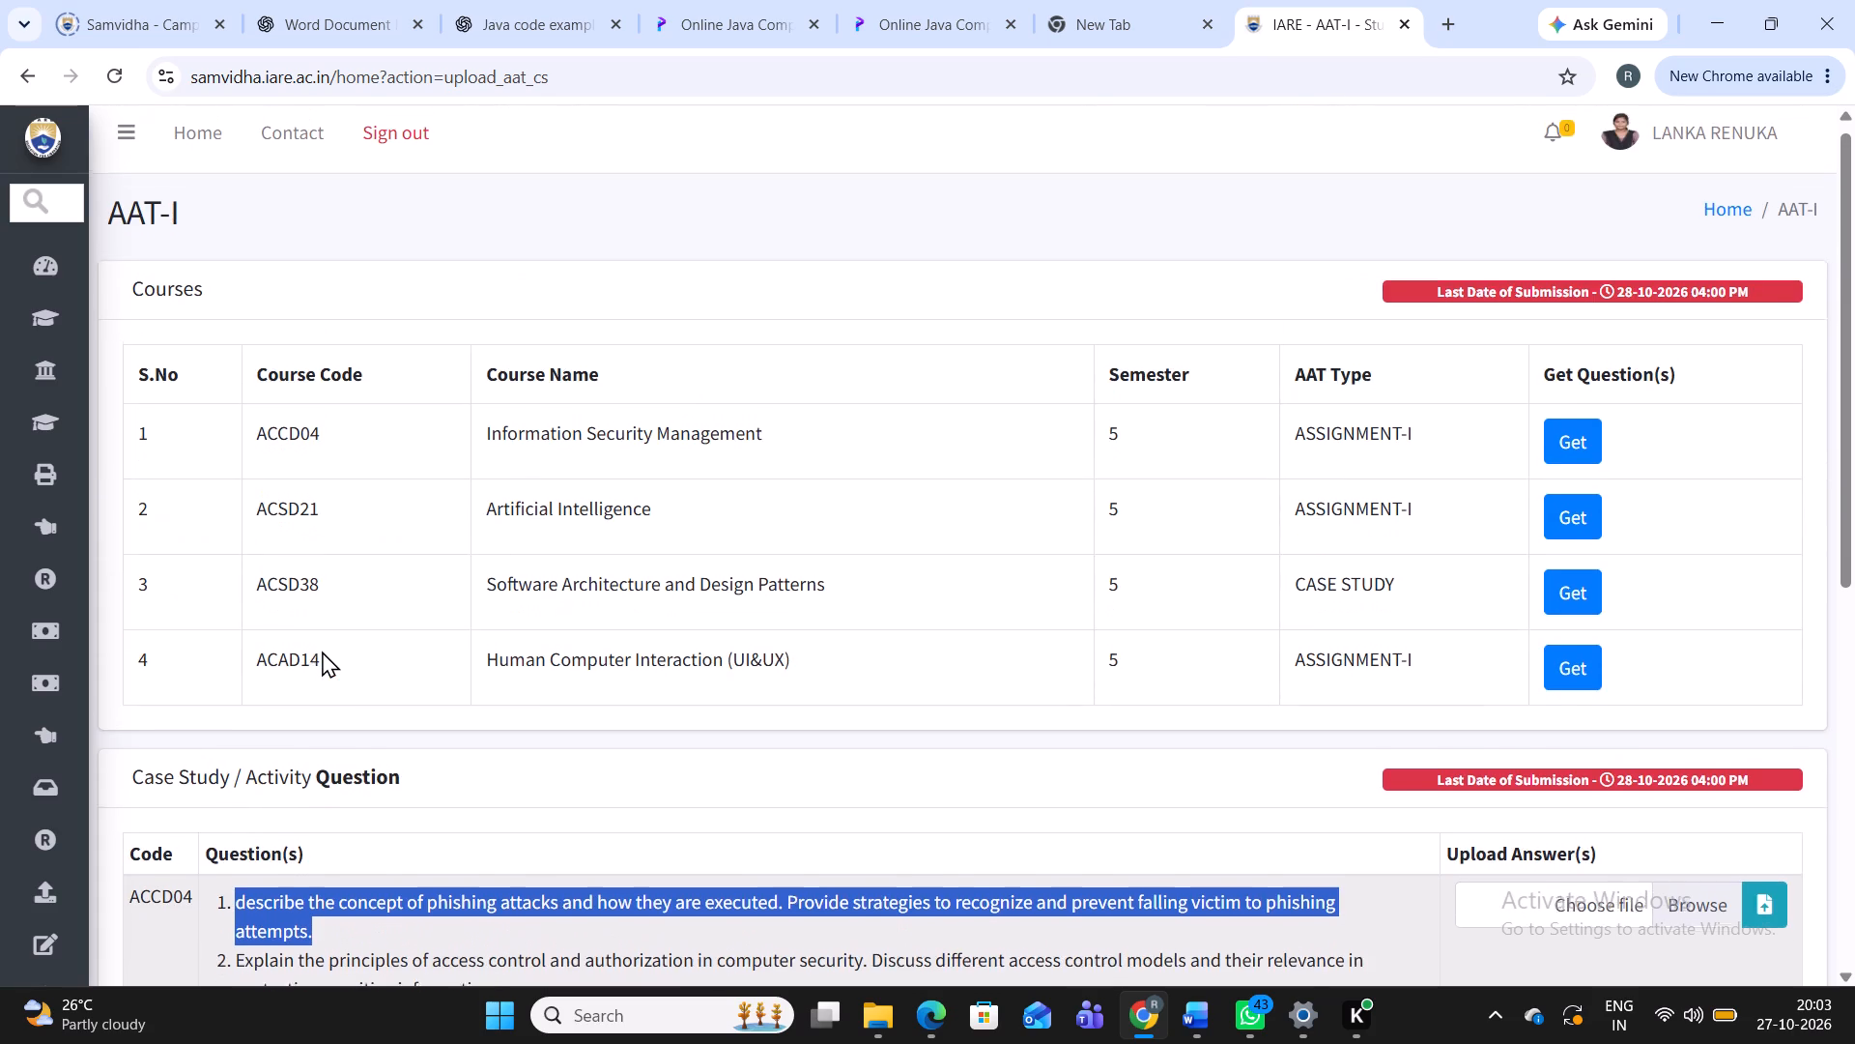
pyautogui.scroll(1, 322, 651)
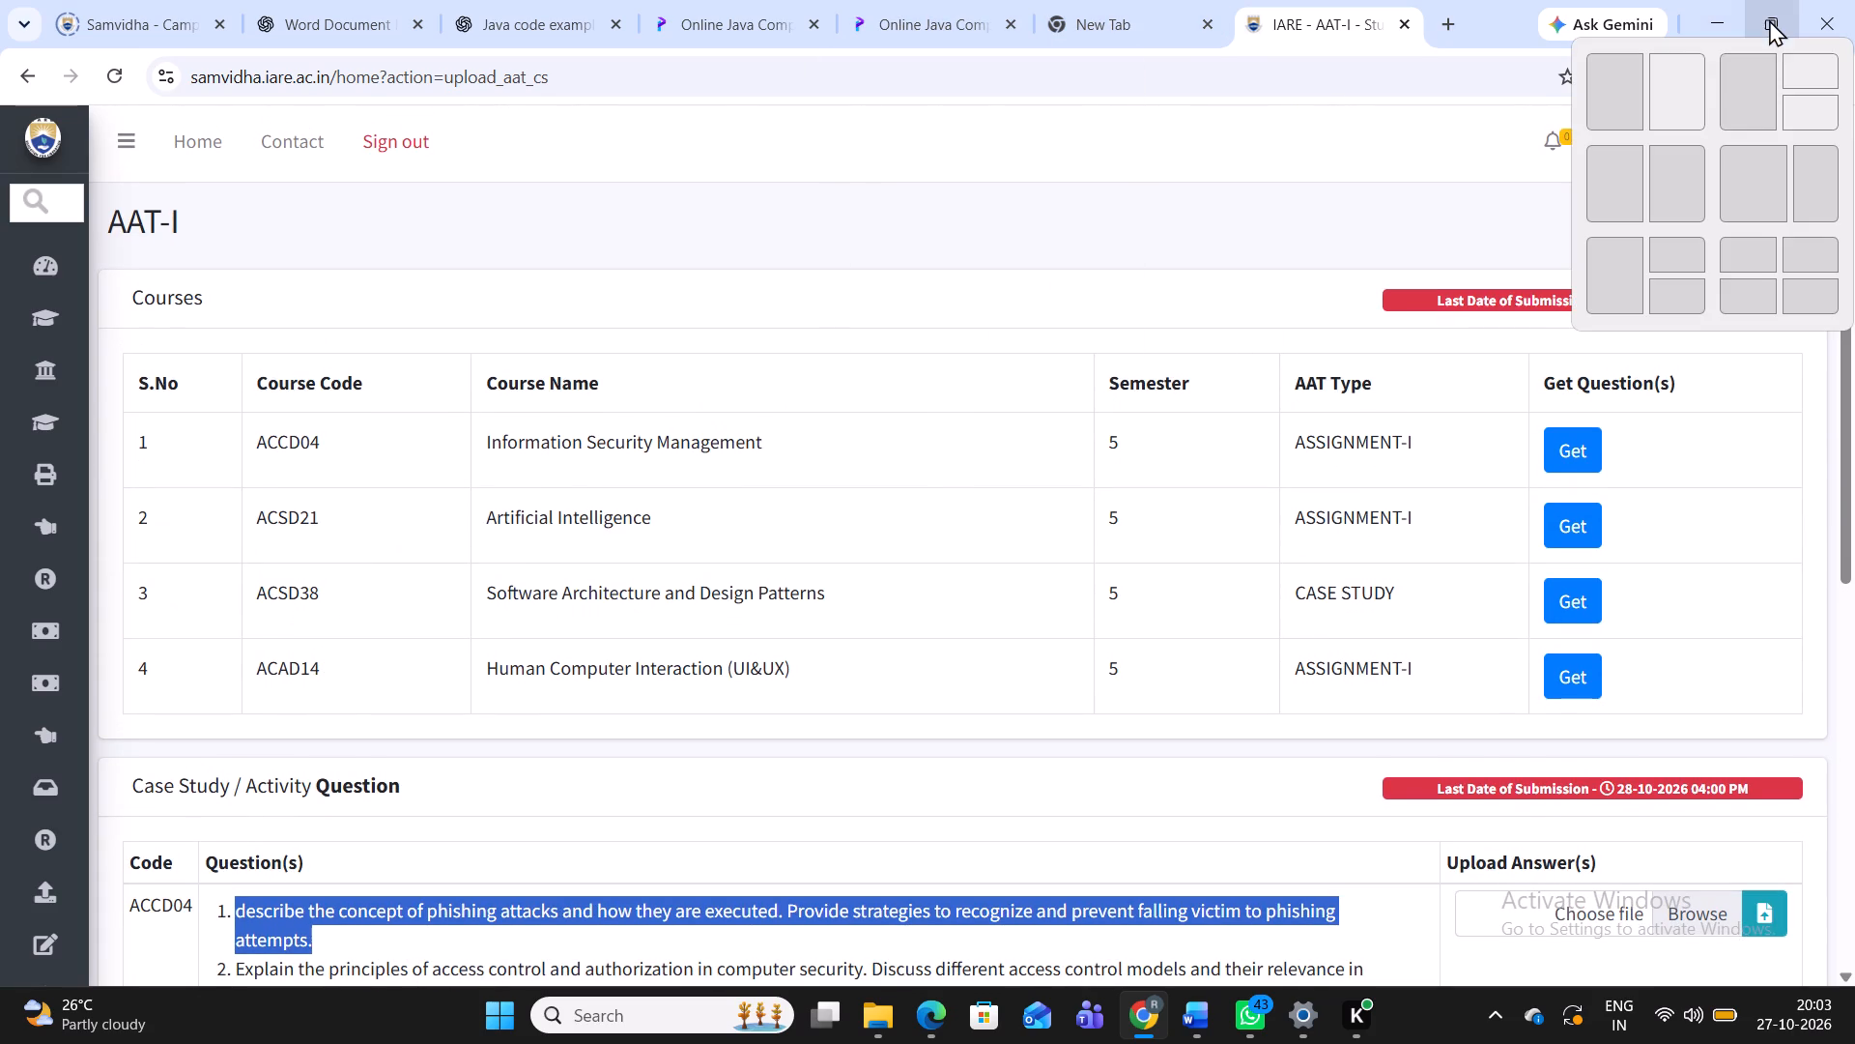
pyautogui.click(1672, 66)
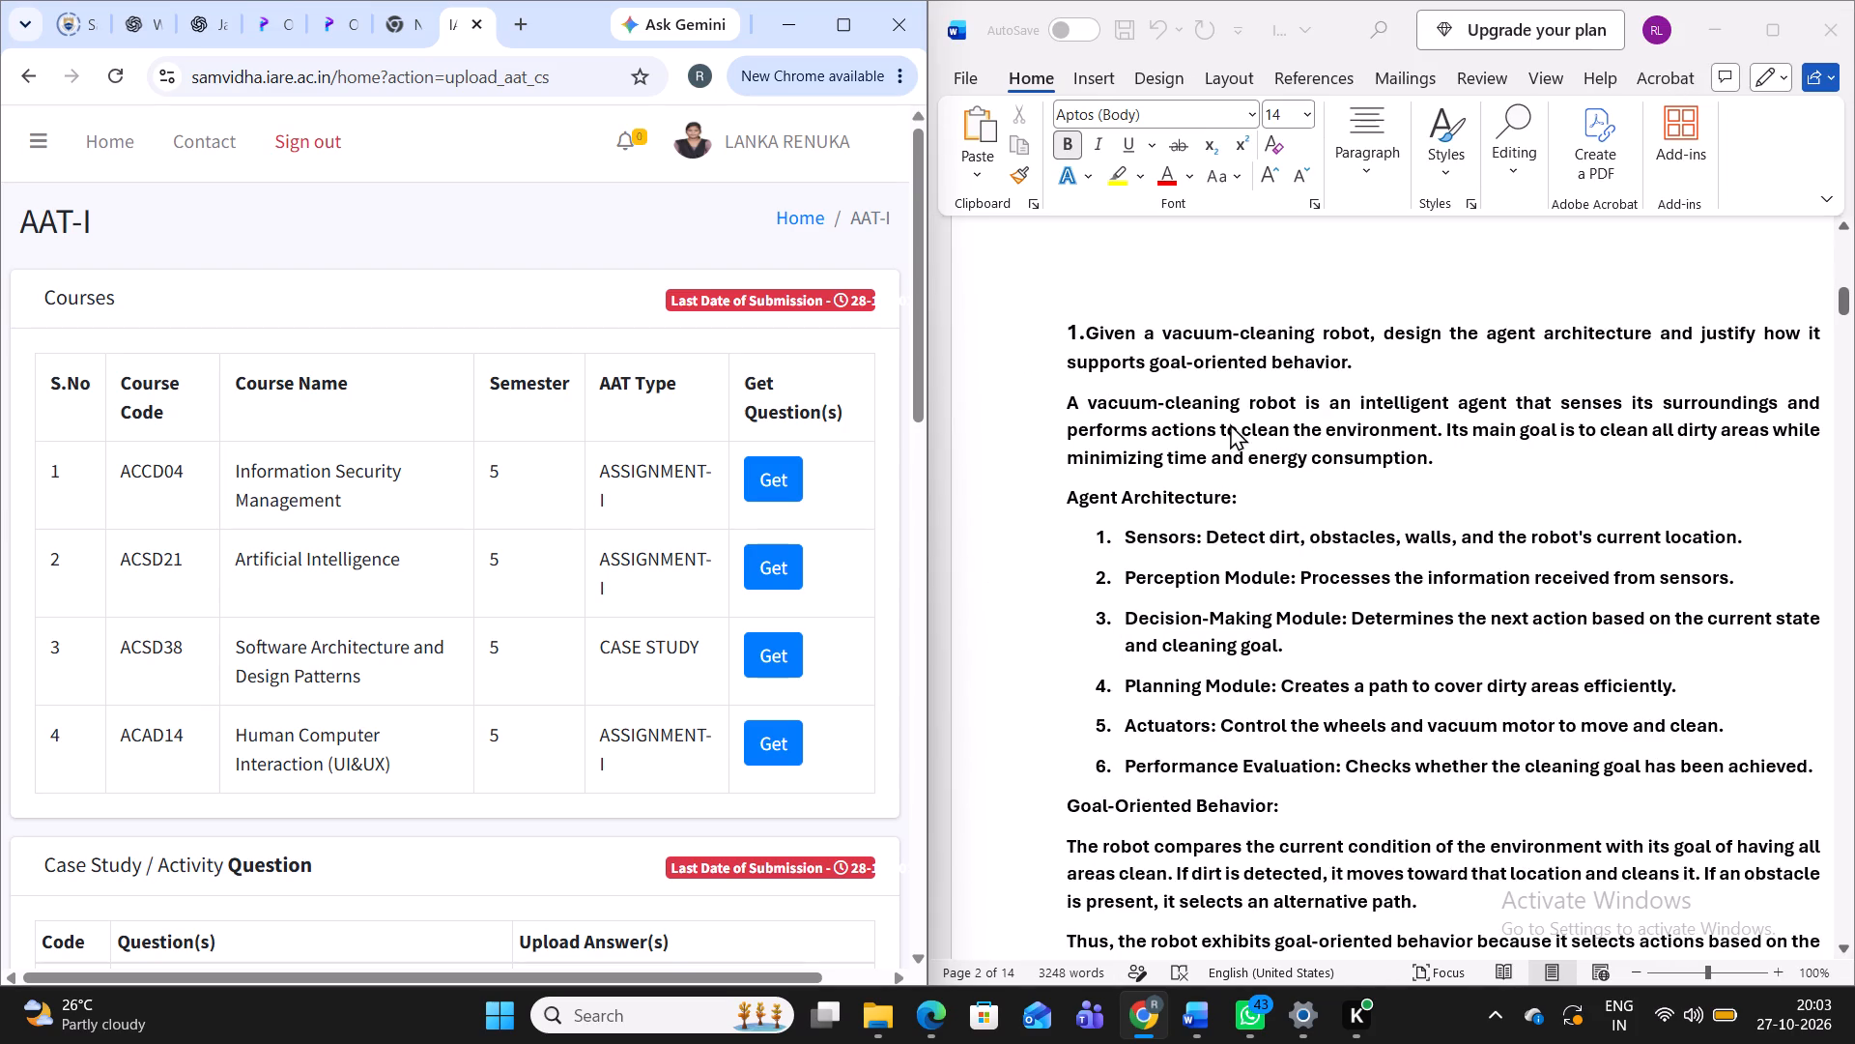
# Replace the vacuum-cleaning robot question 1 with the copied phishing question and remove the duplicate list number.
pyautogui.moveTo(1079, 326); pyautogui.dragTo(1102, 328)
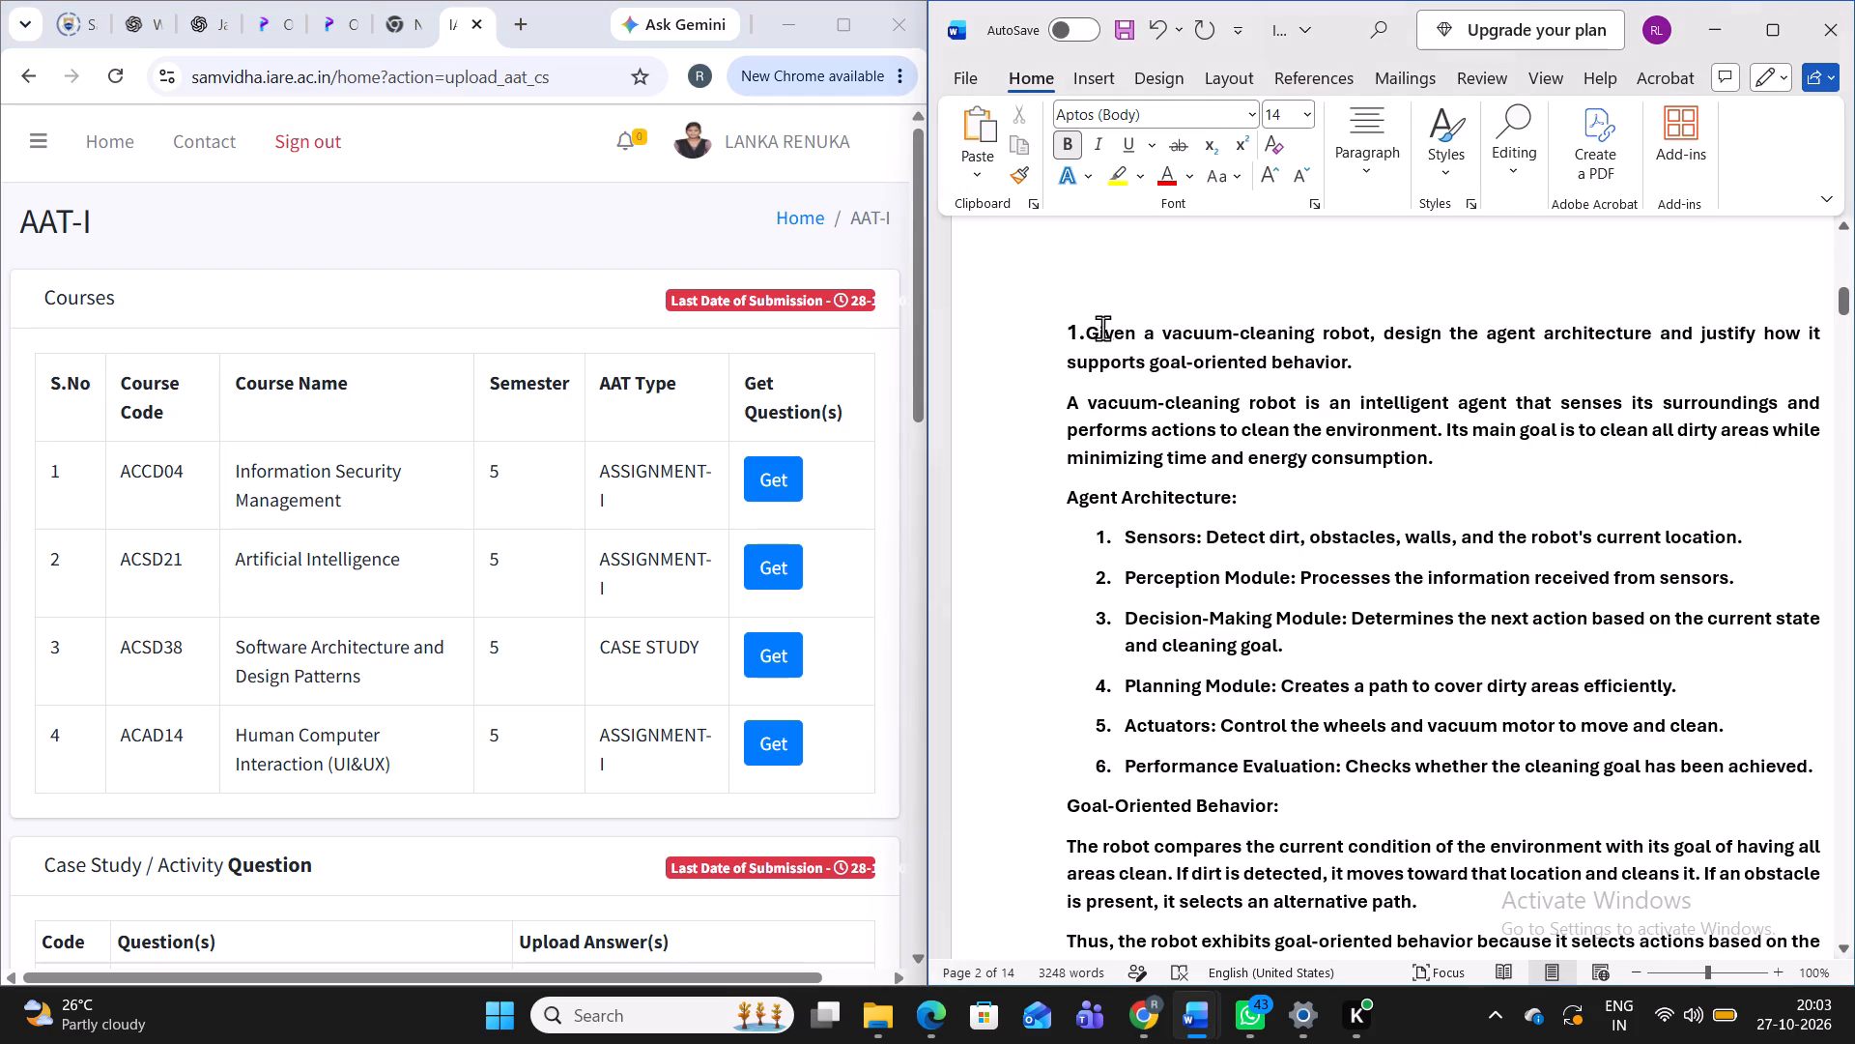
pyautogui.moveTo(1102, 328); pyautogui.dragTo(1088, 325)
pyautogui.moveTo(1088, 325); pyautogui.dragTo(1311, 366)
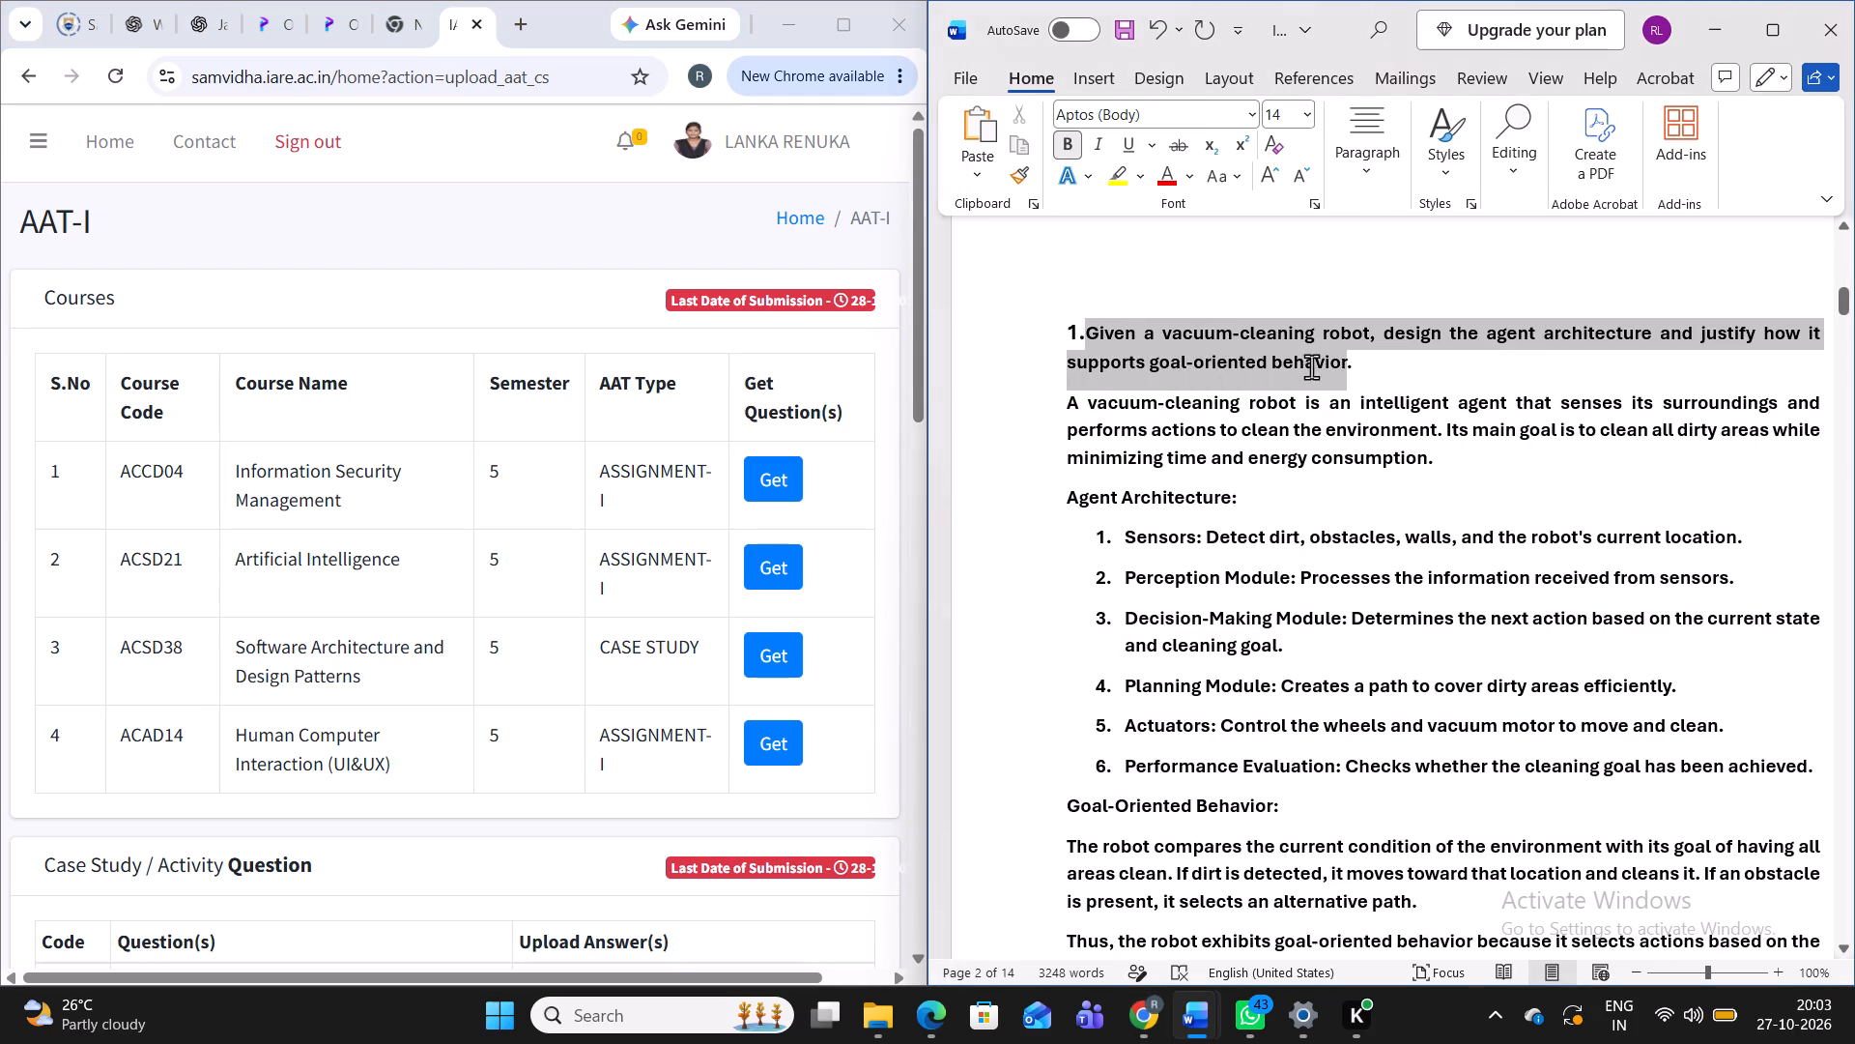
pyautogui.moveTo(1311, 366); pyautogui.dragTo(1356, 355)
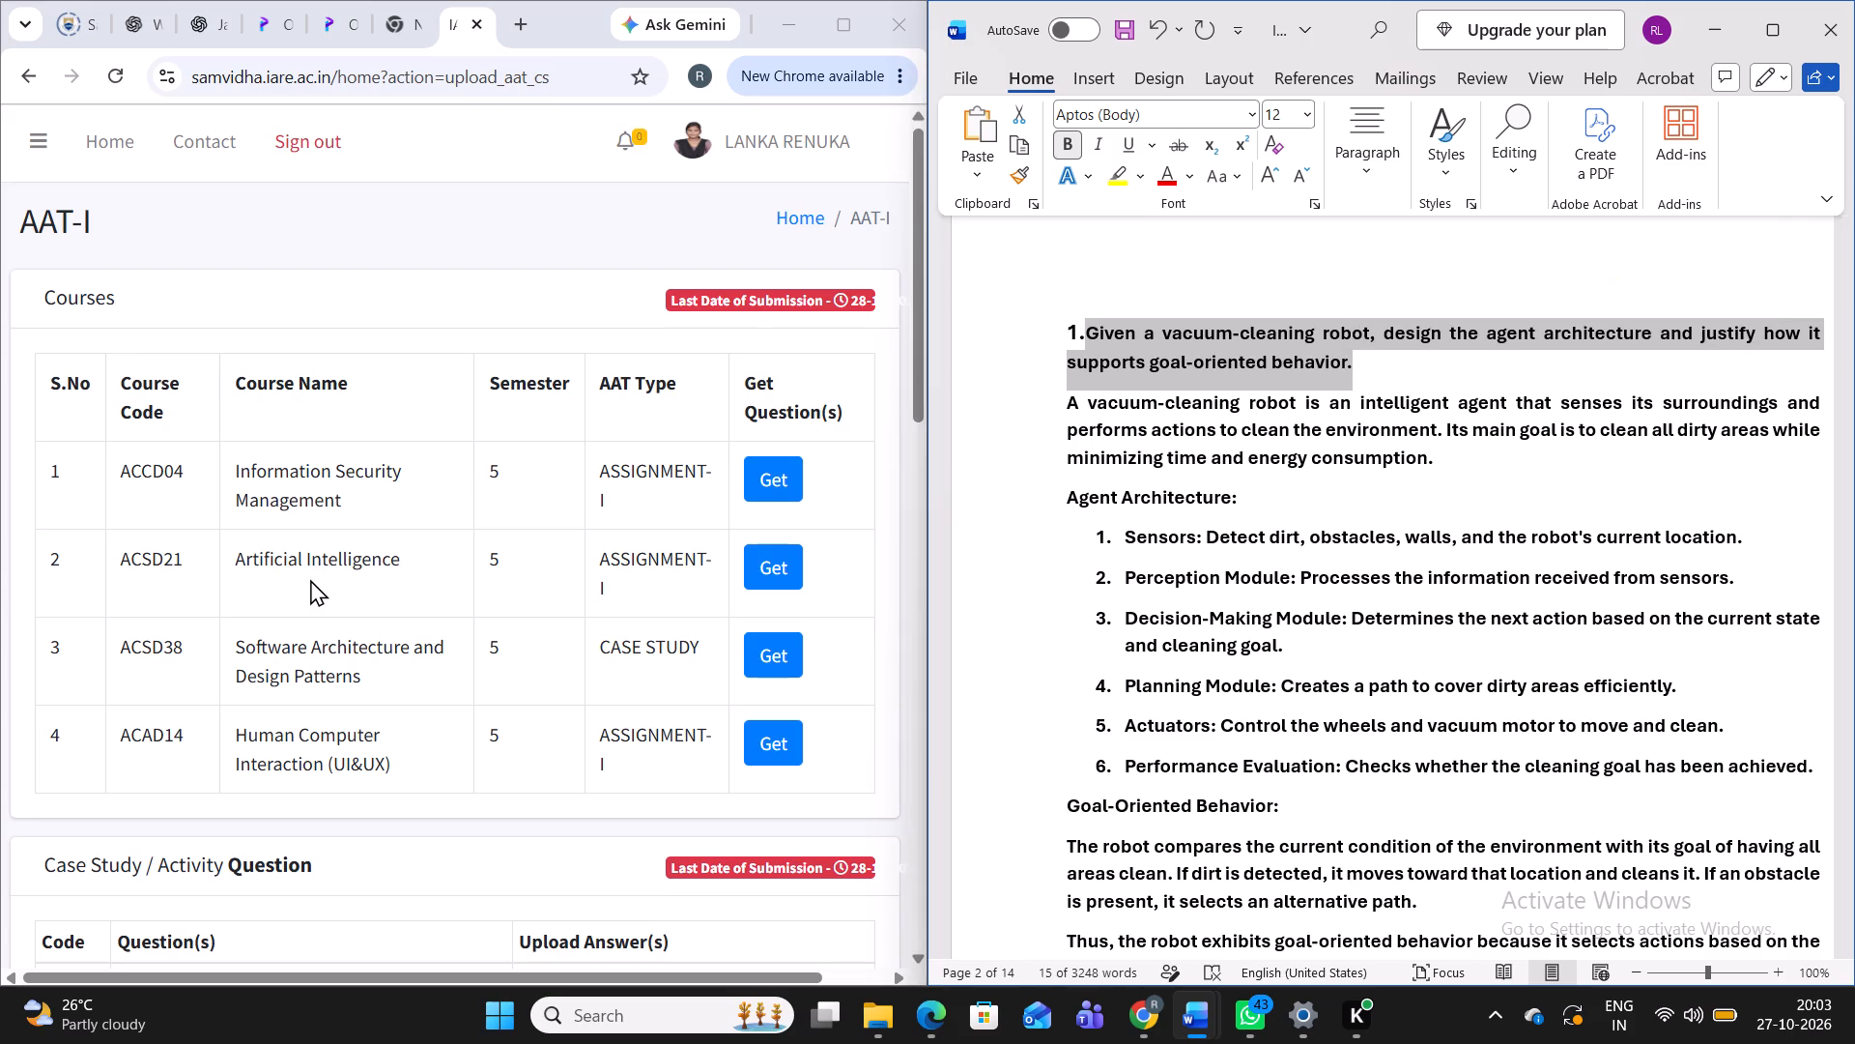
pyautogui.scroll(-3, 310, 579)
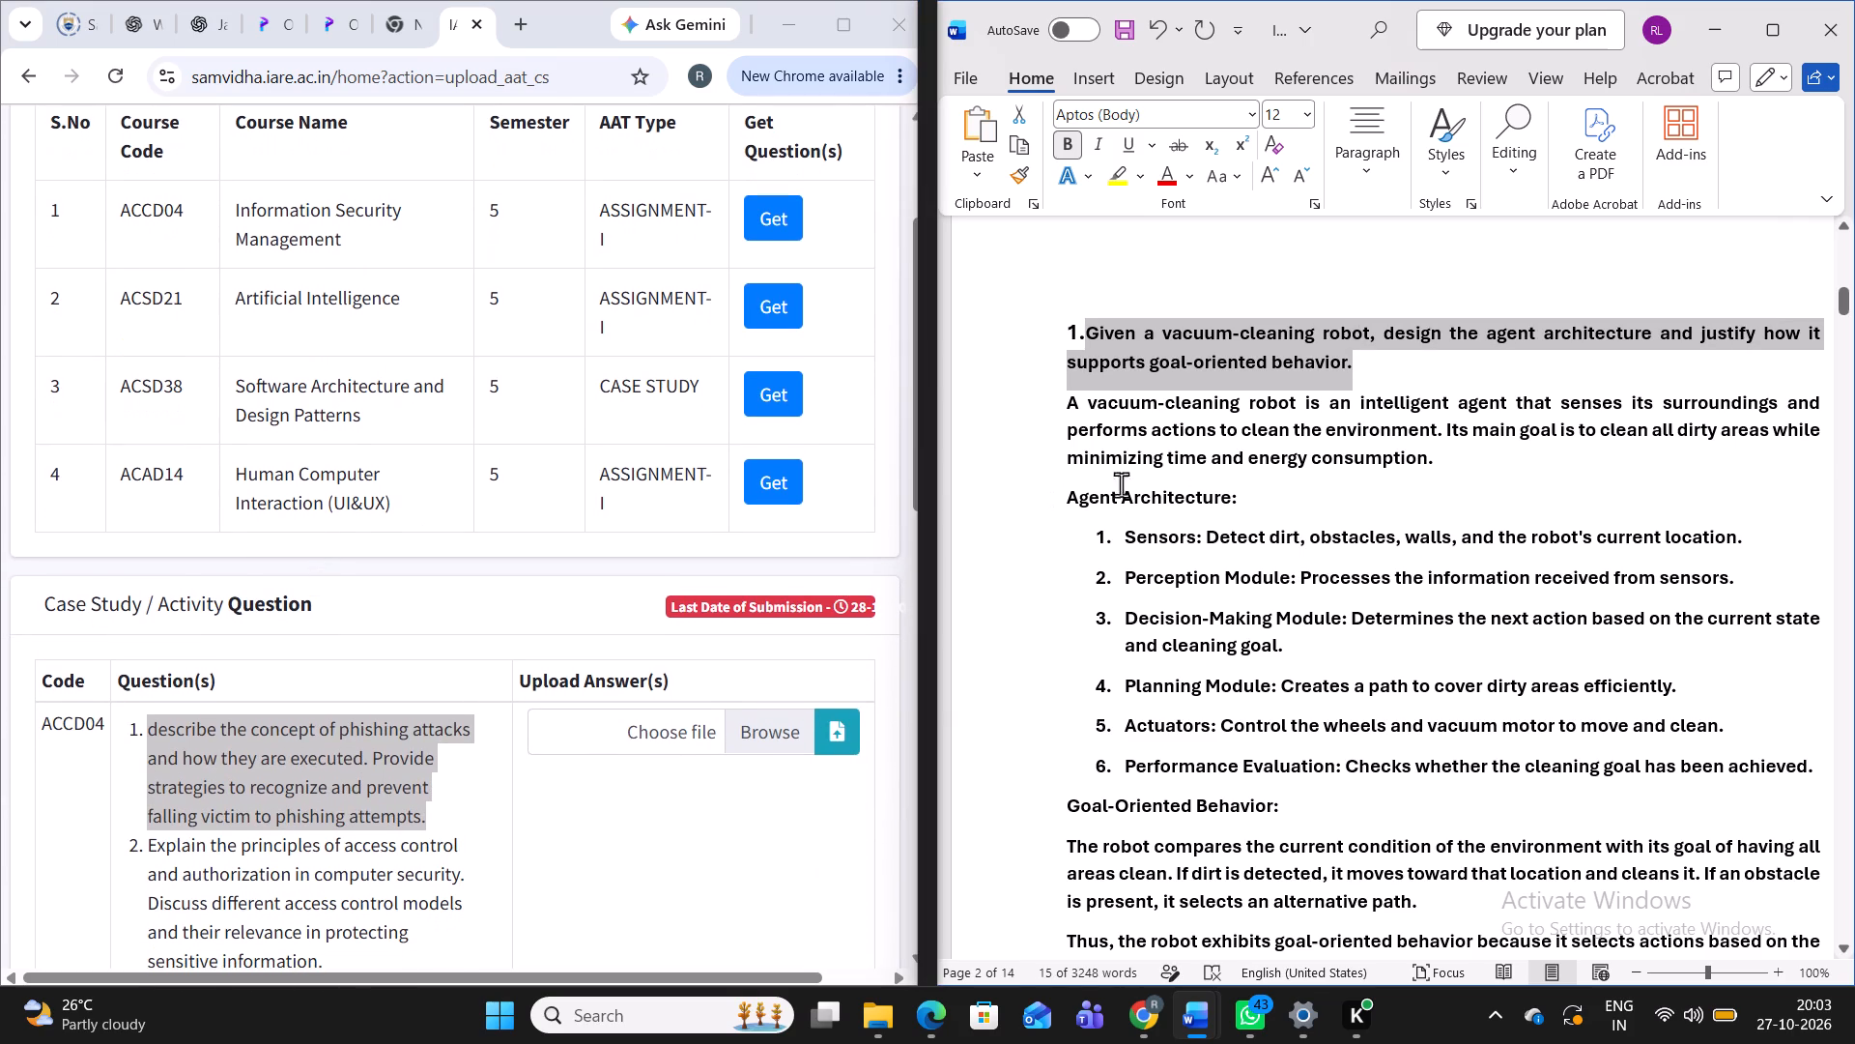
pyautogui.hotkey('ctrl', 'v')
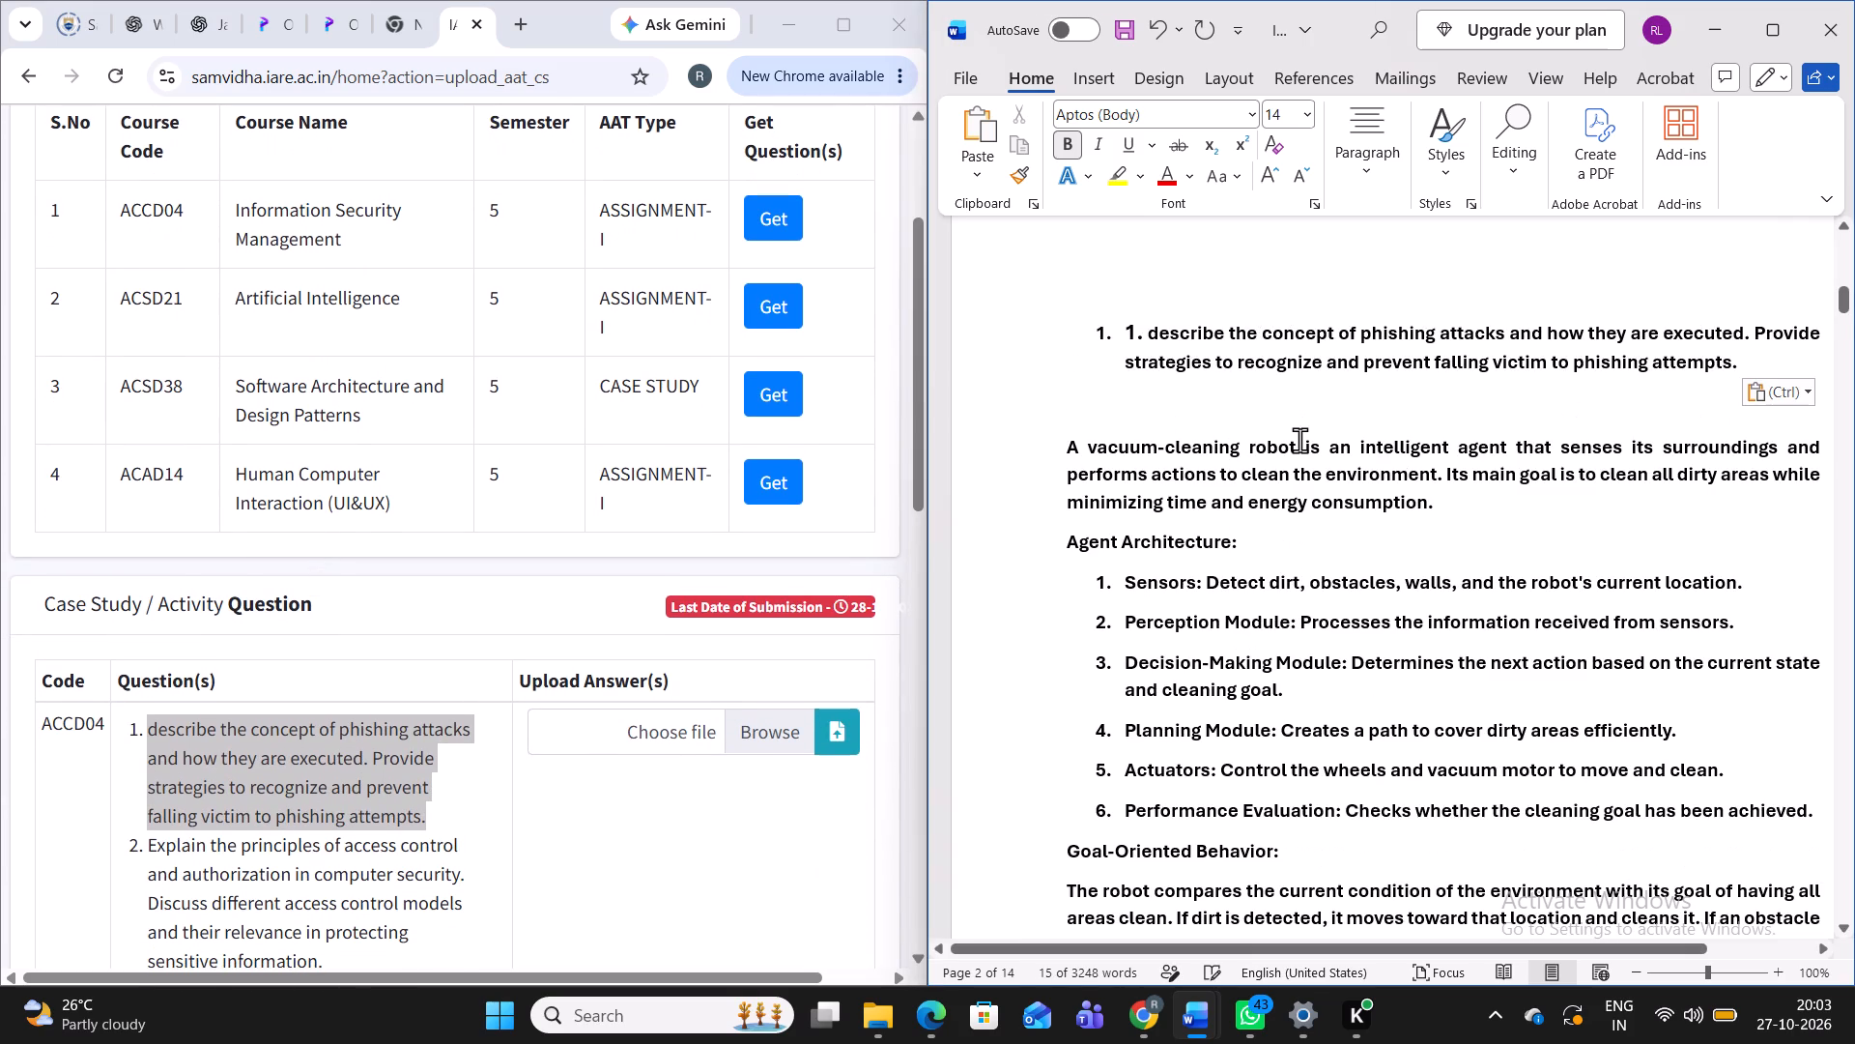
pyautogui.click(1122, 330)
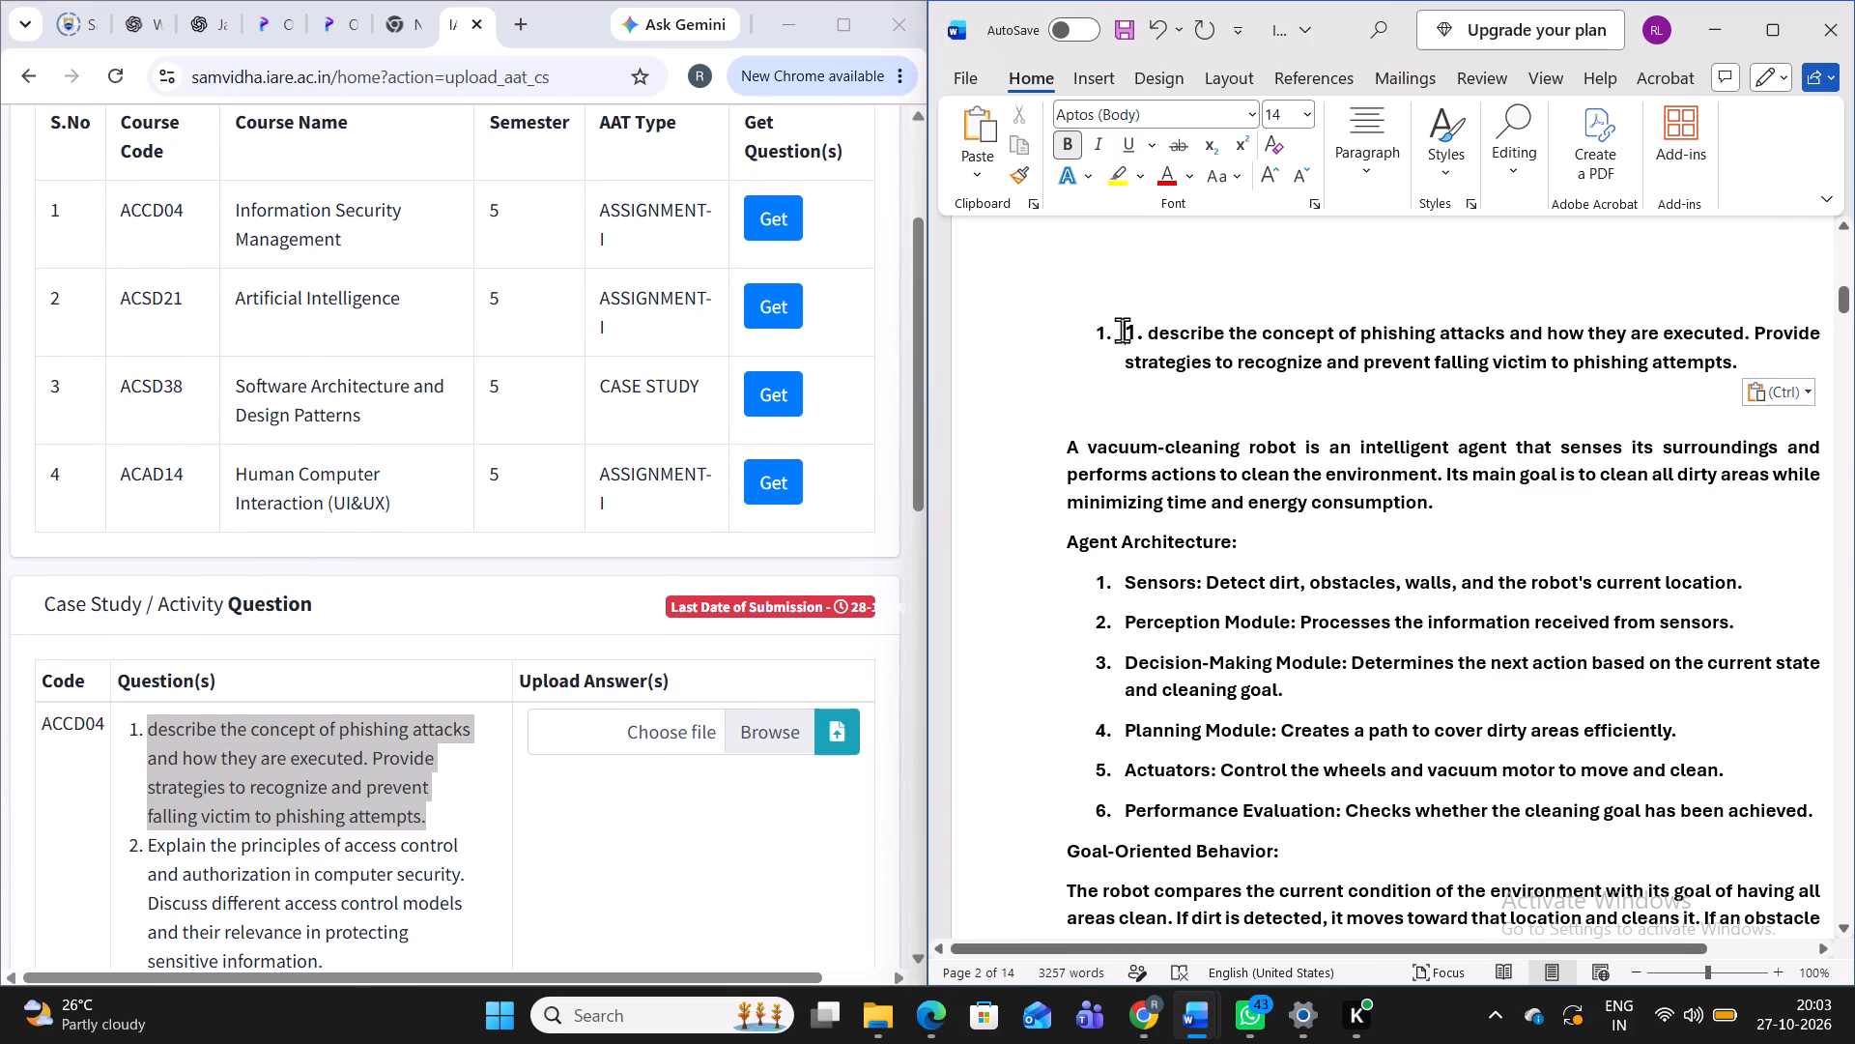
pyautogui.press('BackSpace')
pyautogui.press('BackSpace')
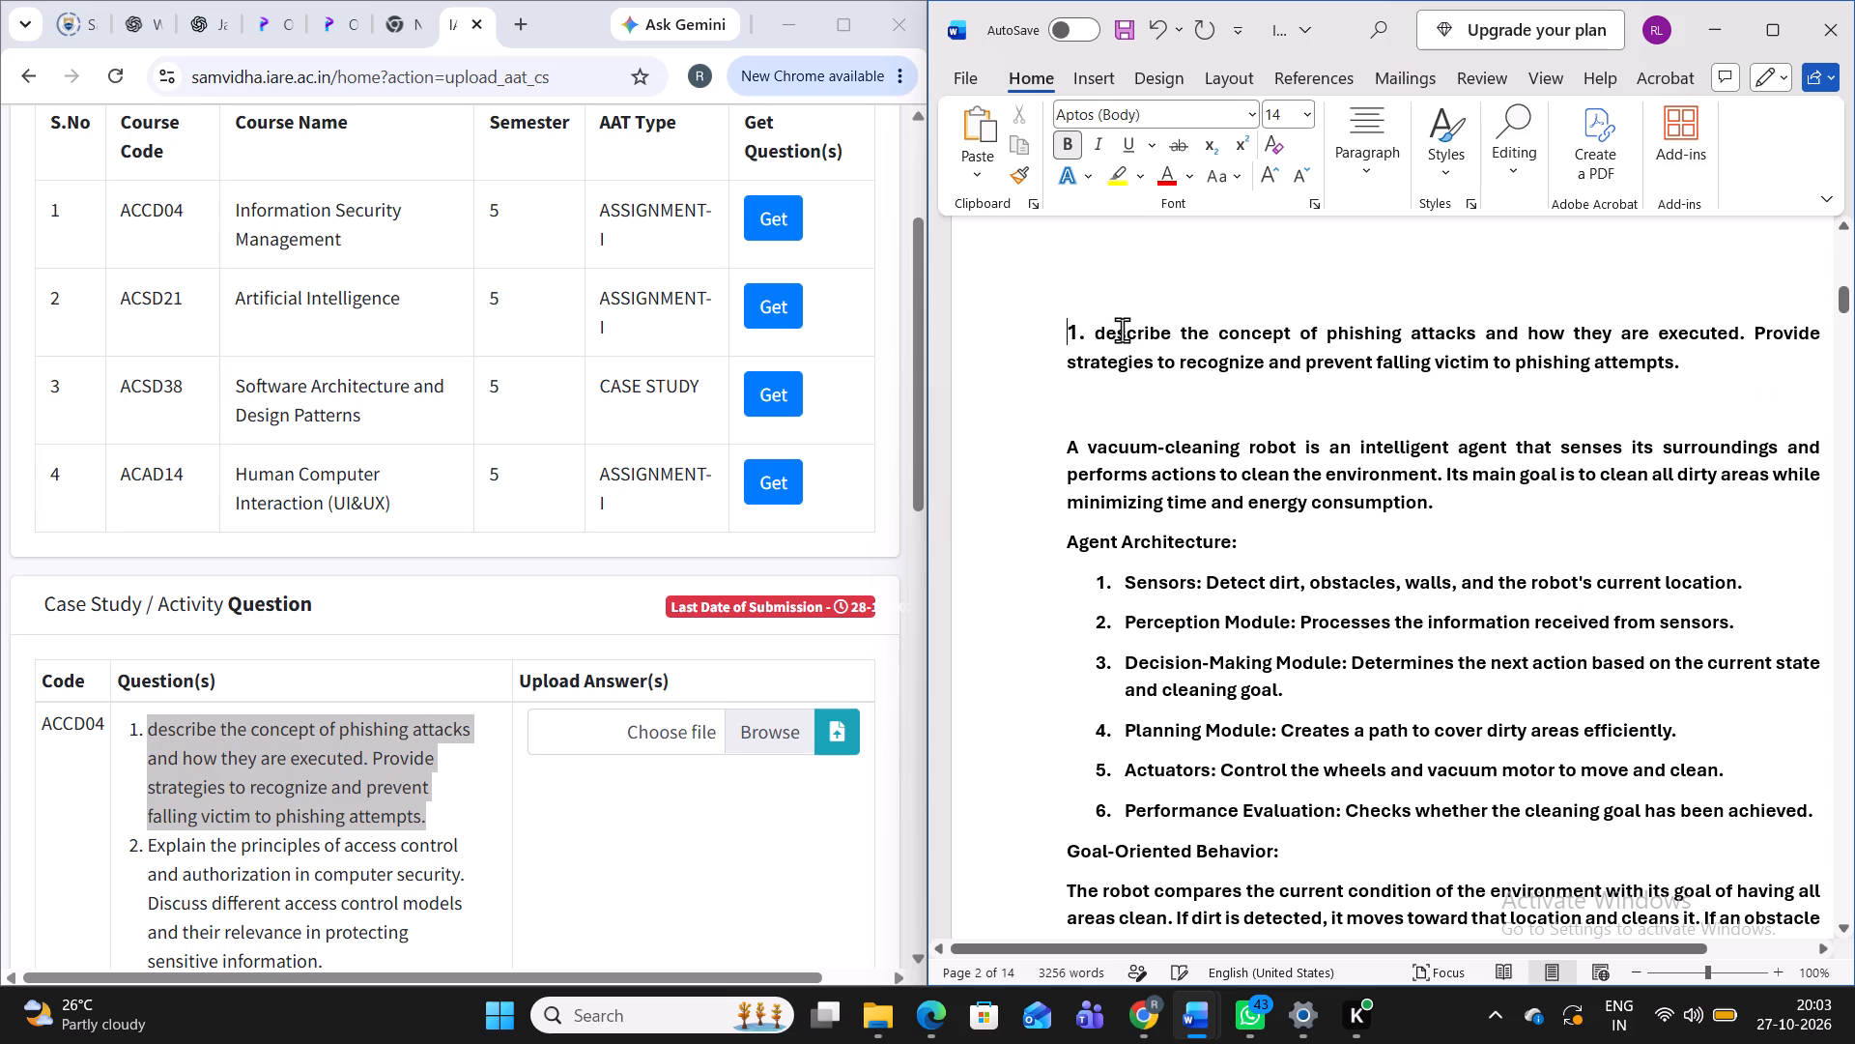
# Delete the blank line between the phishing question and the answer paragraph beneath it.
pyautogui.click(1070, 442)
pyautogui.press('BackSpace')
pyautogui.scroll(-3, 1351, 526)
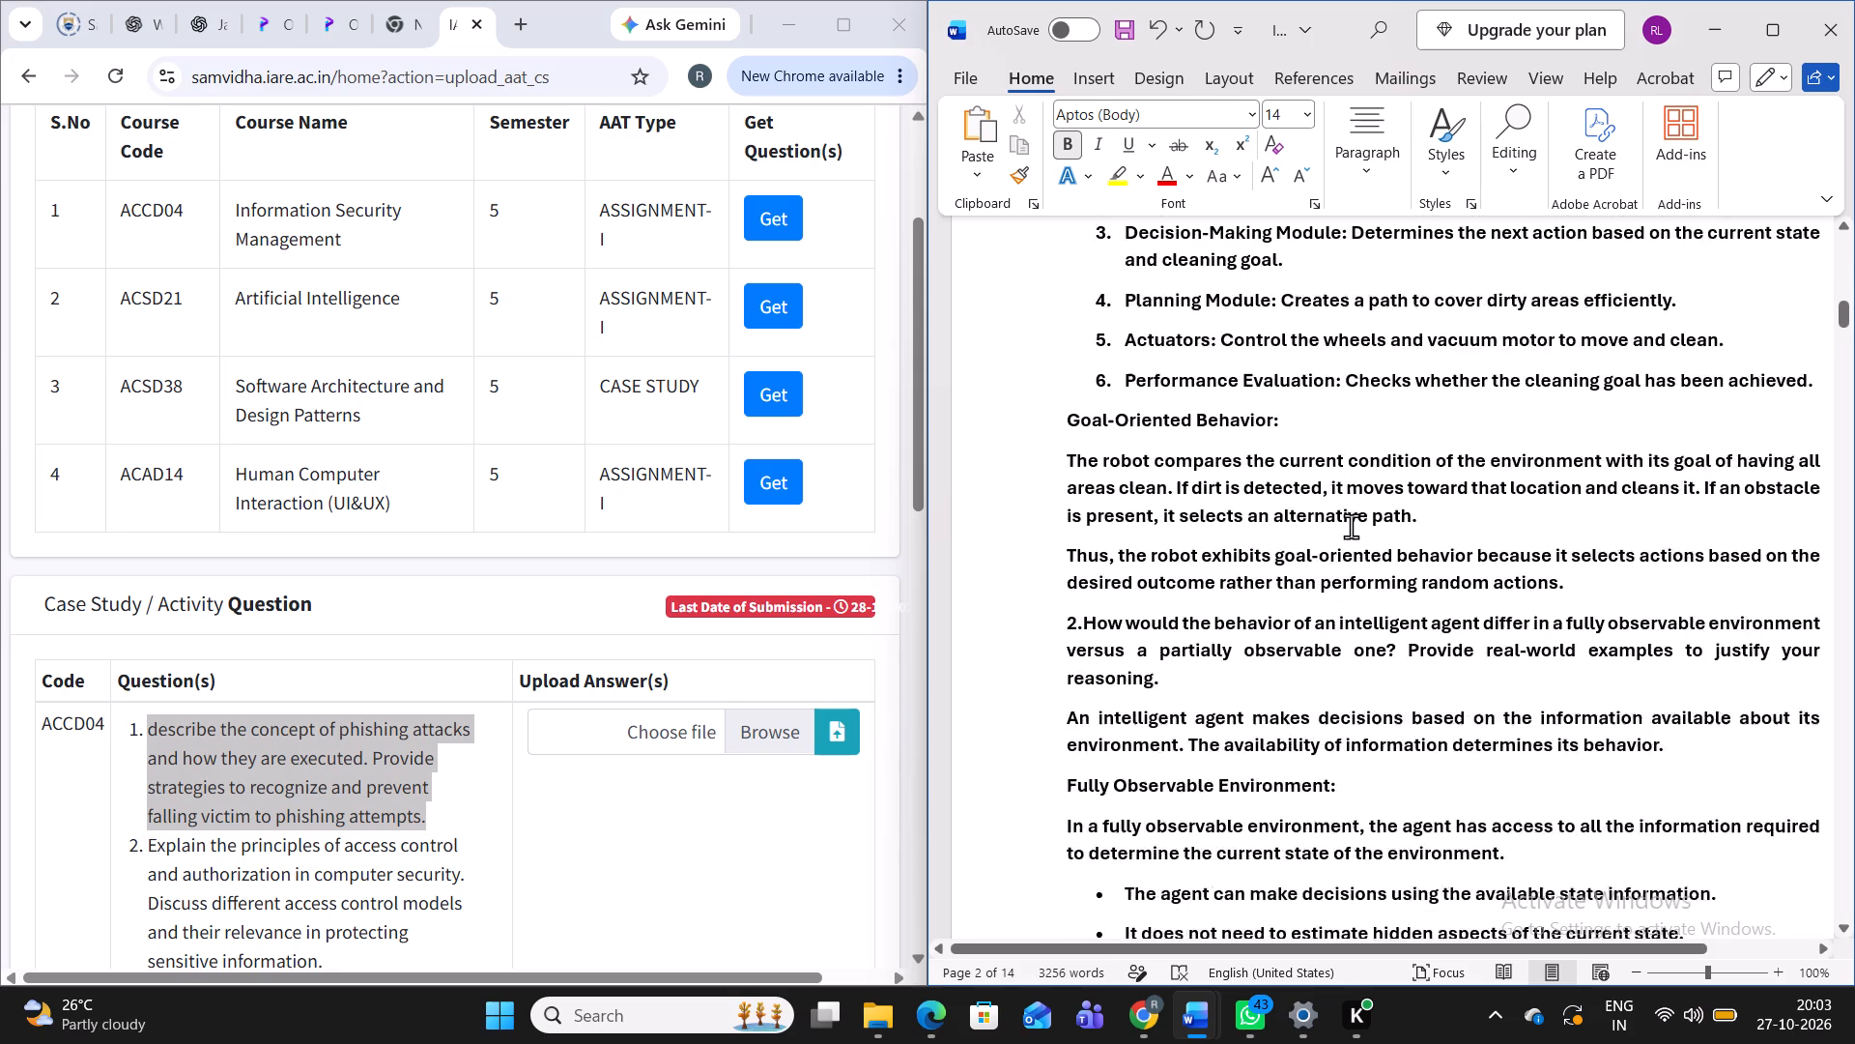
# Look through the old questions 2 to 4 and their answers in the Word assignment document.
pyautogui.scroll(-2, 1351, 526)
pyautogui.hscroll(1, 1351, 526)
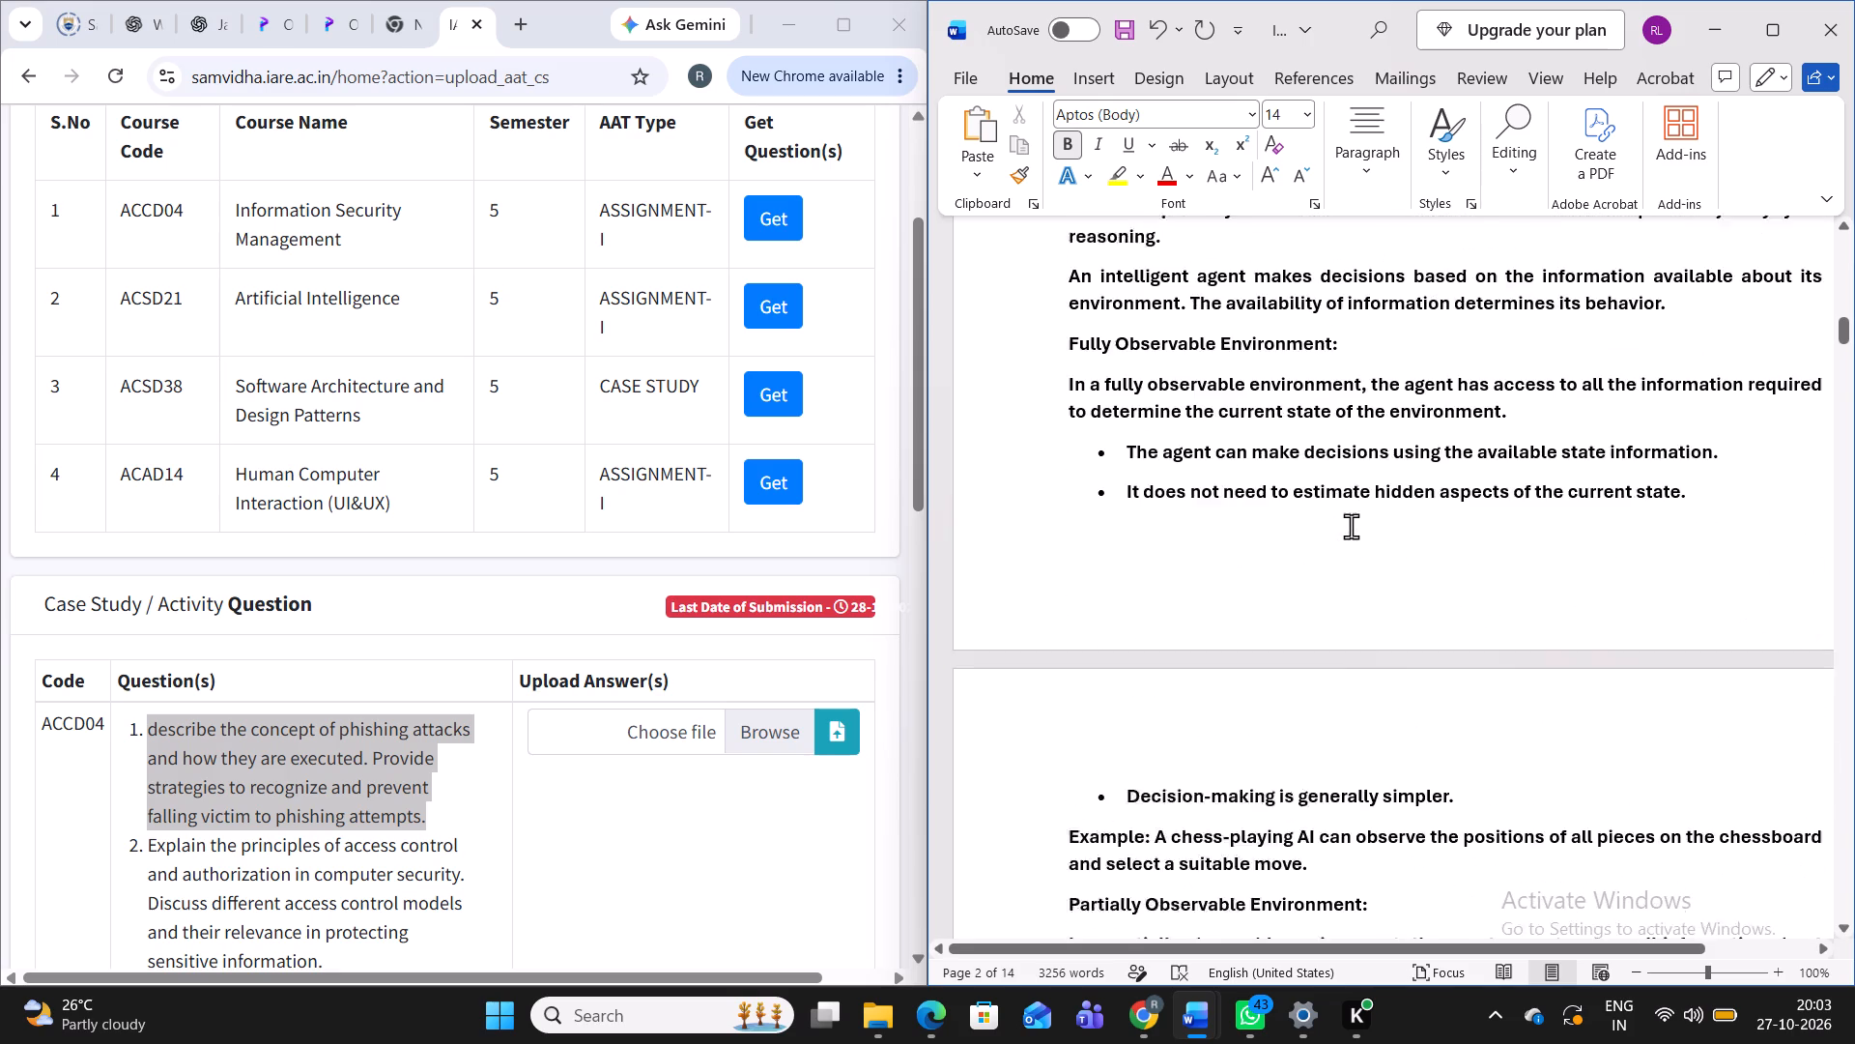
pyautogui.scroll(-2, 1351, 526)
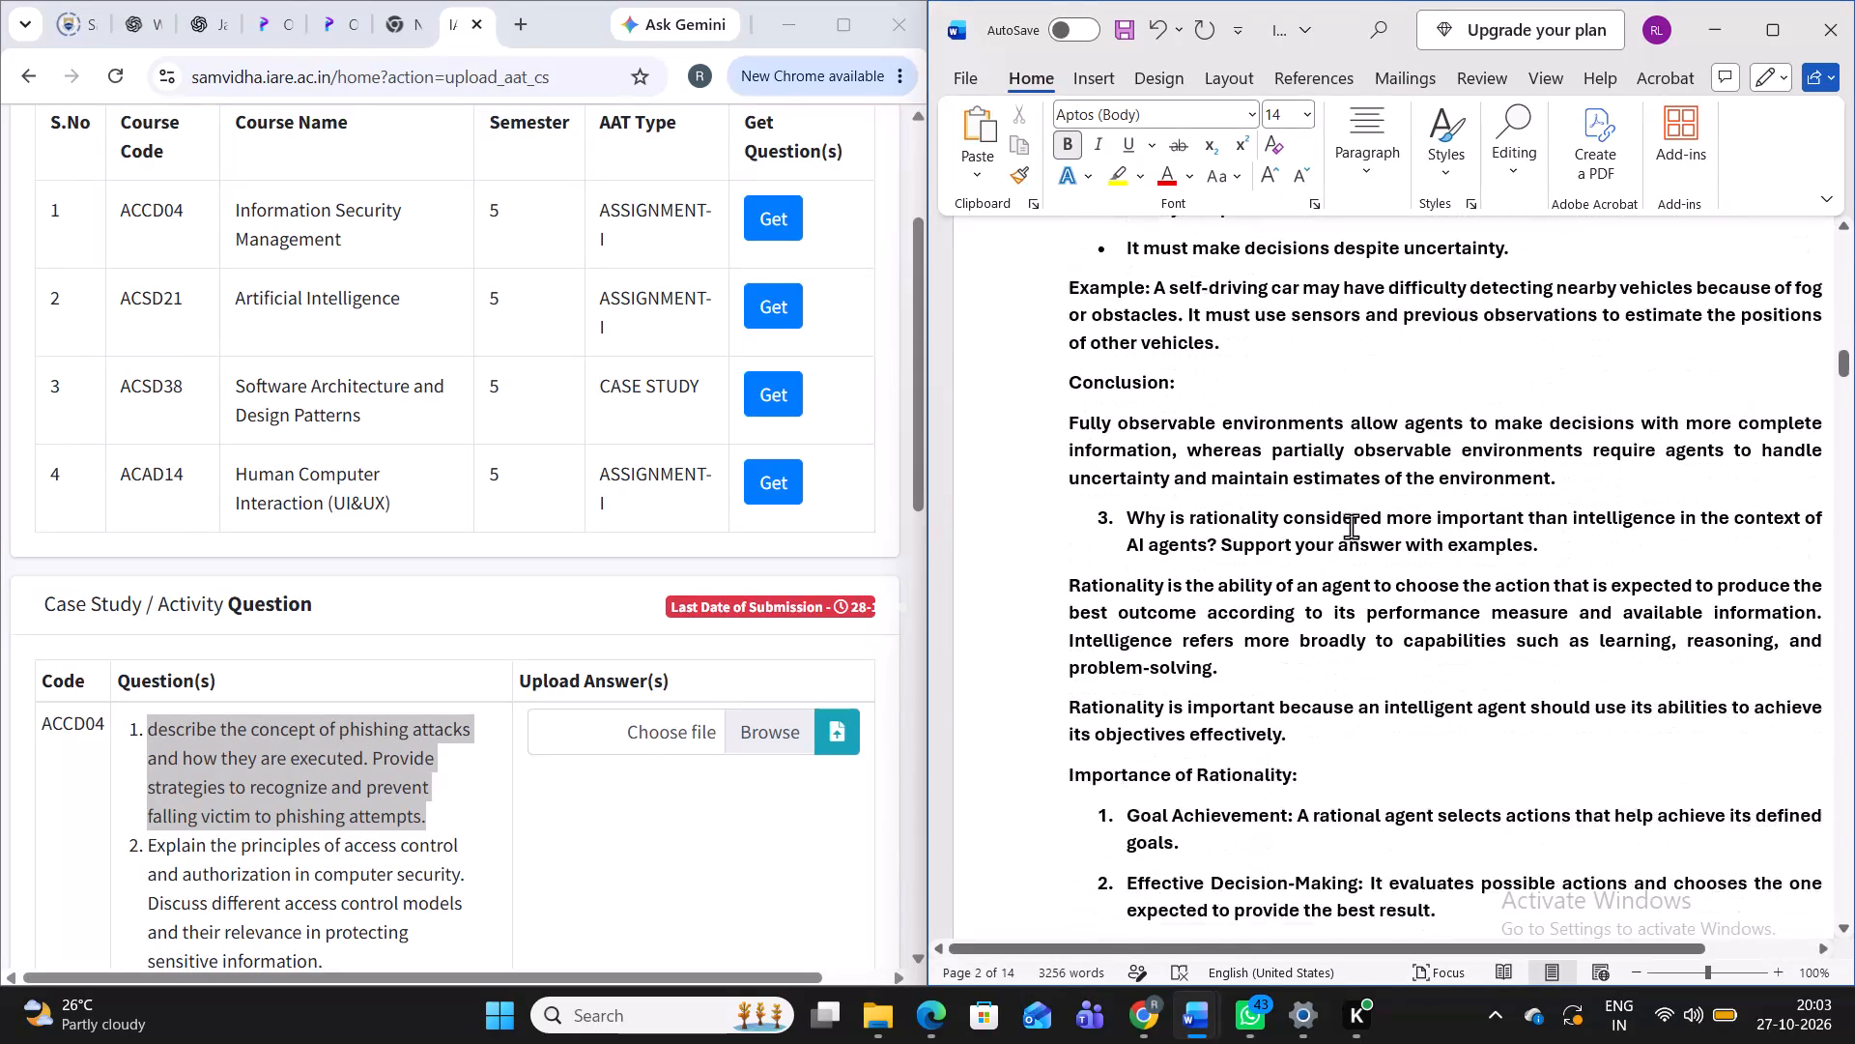
pyautogui.scroll(-7, 1351, 526)
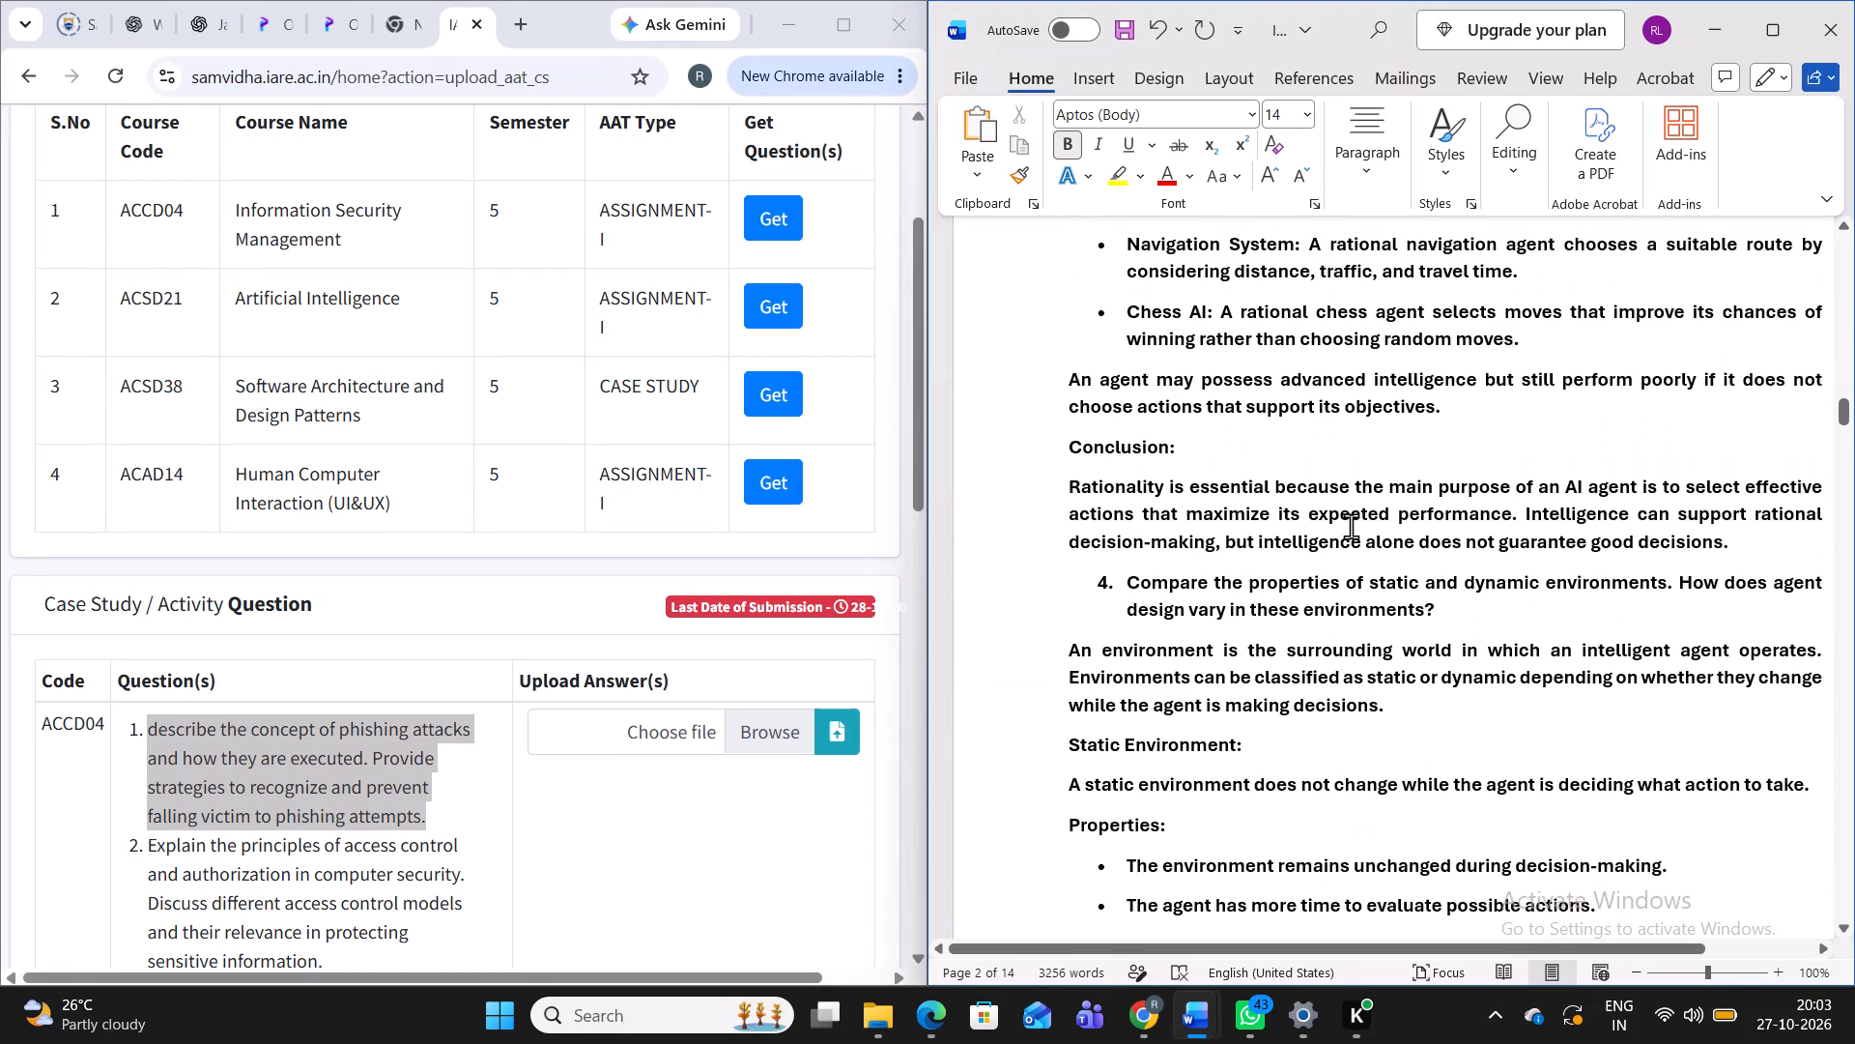
pyautogui.scroll(2, 1351, 526)
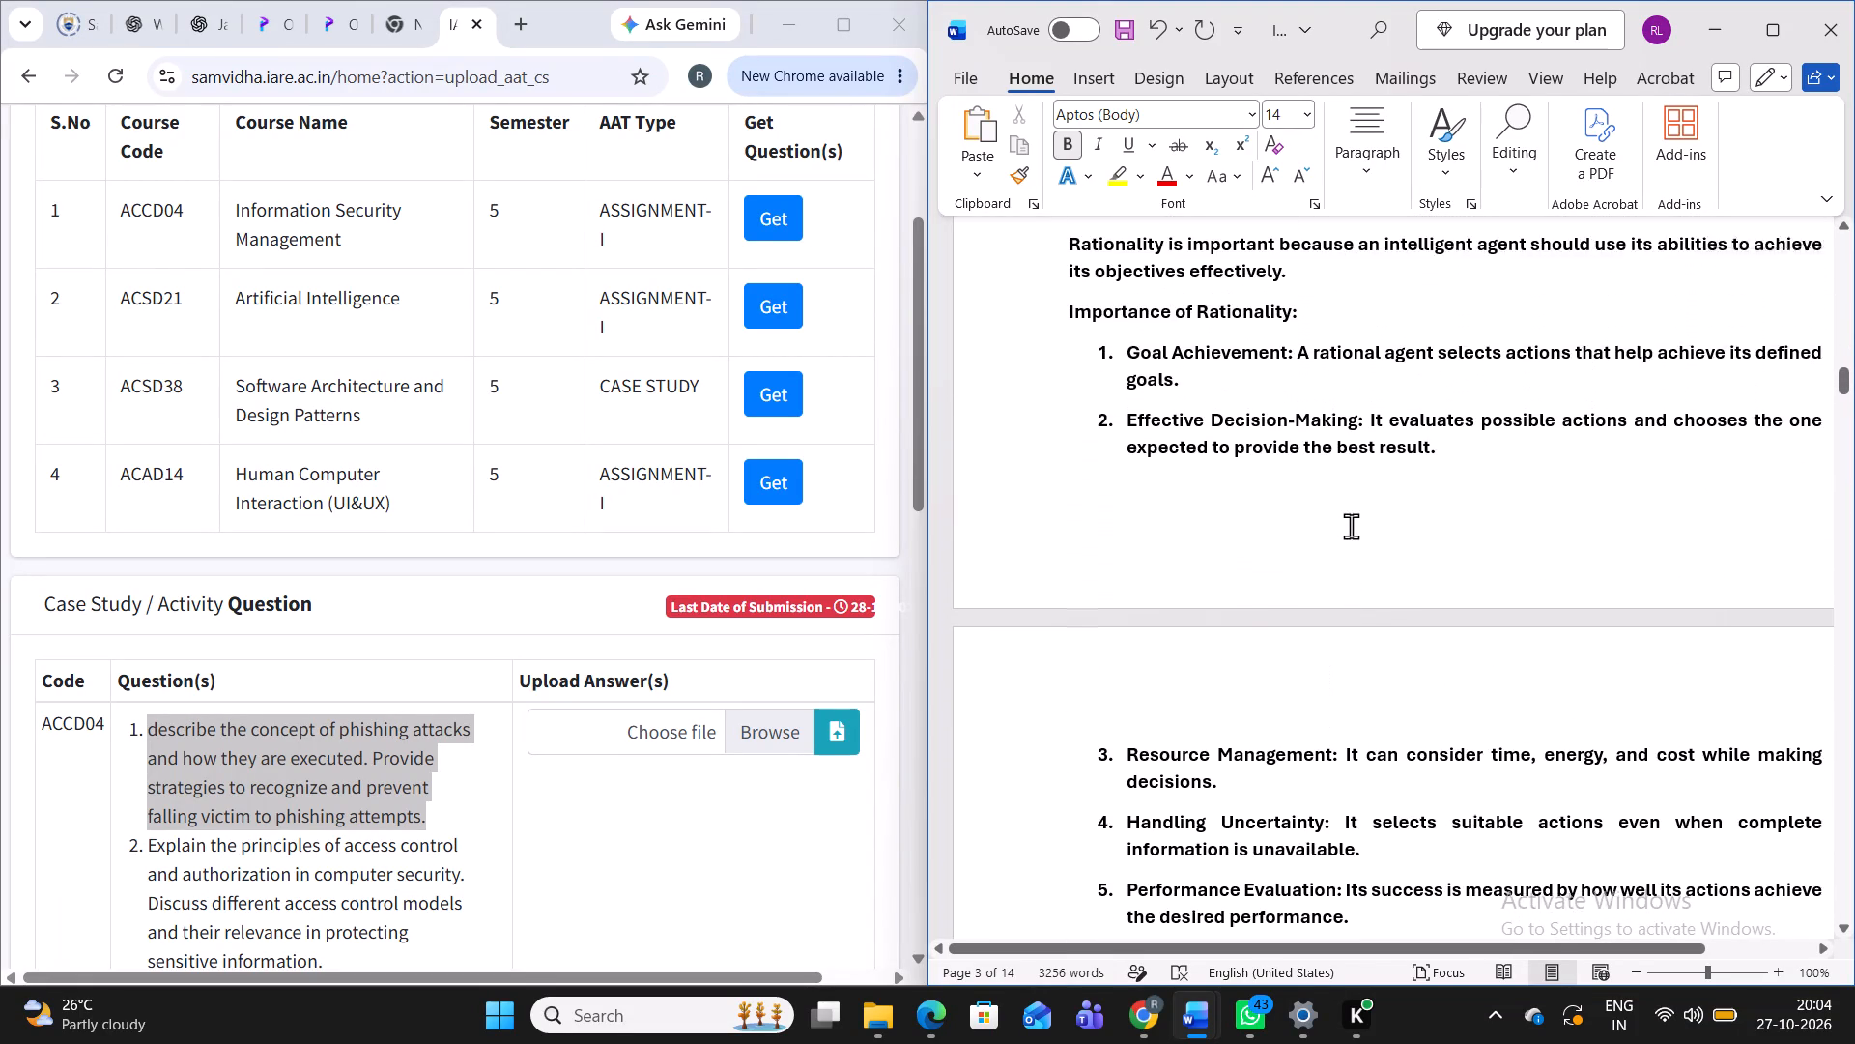
pyautogui.scroll(4, 1351, 526)
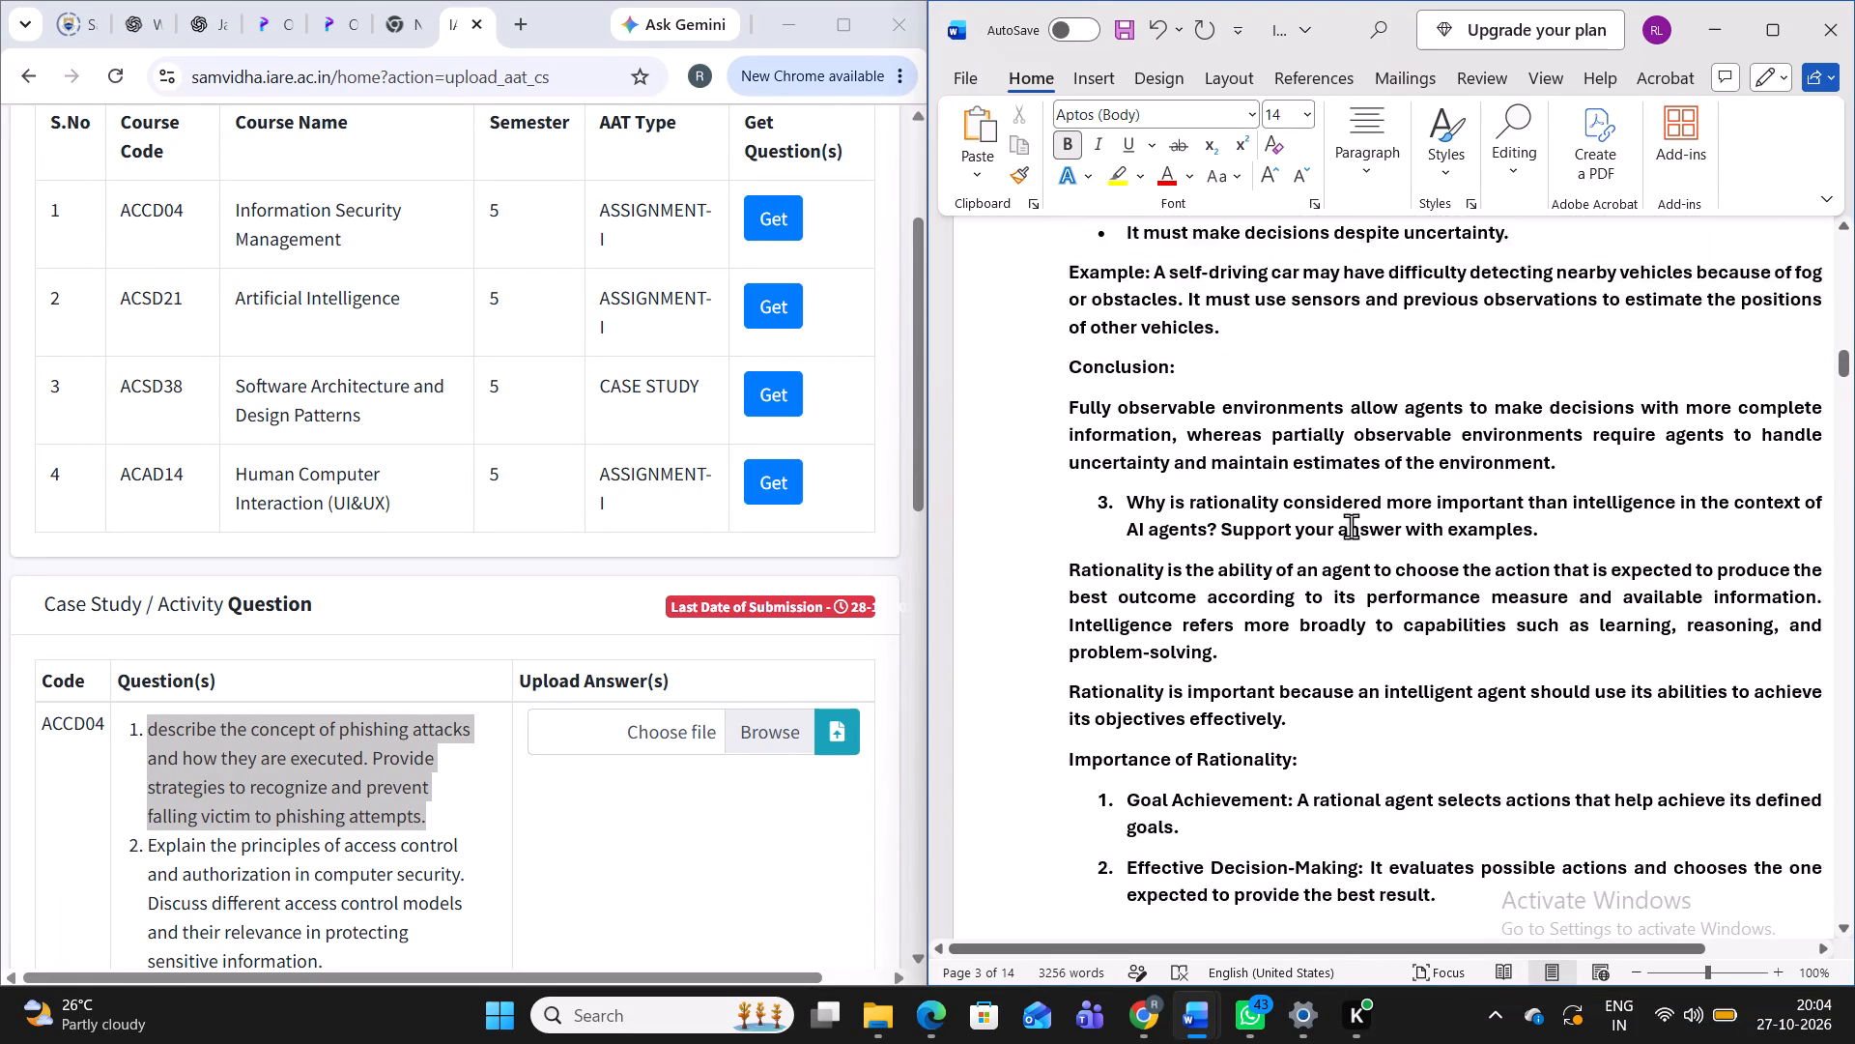
pyautogui.scroll(3, 1351, 526)
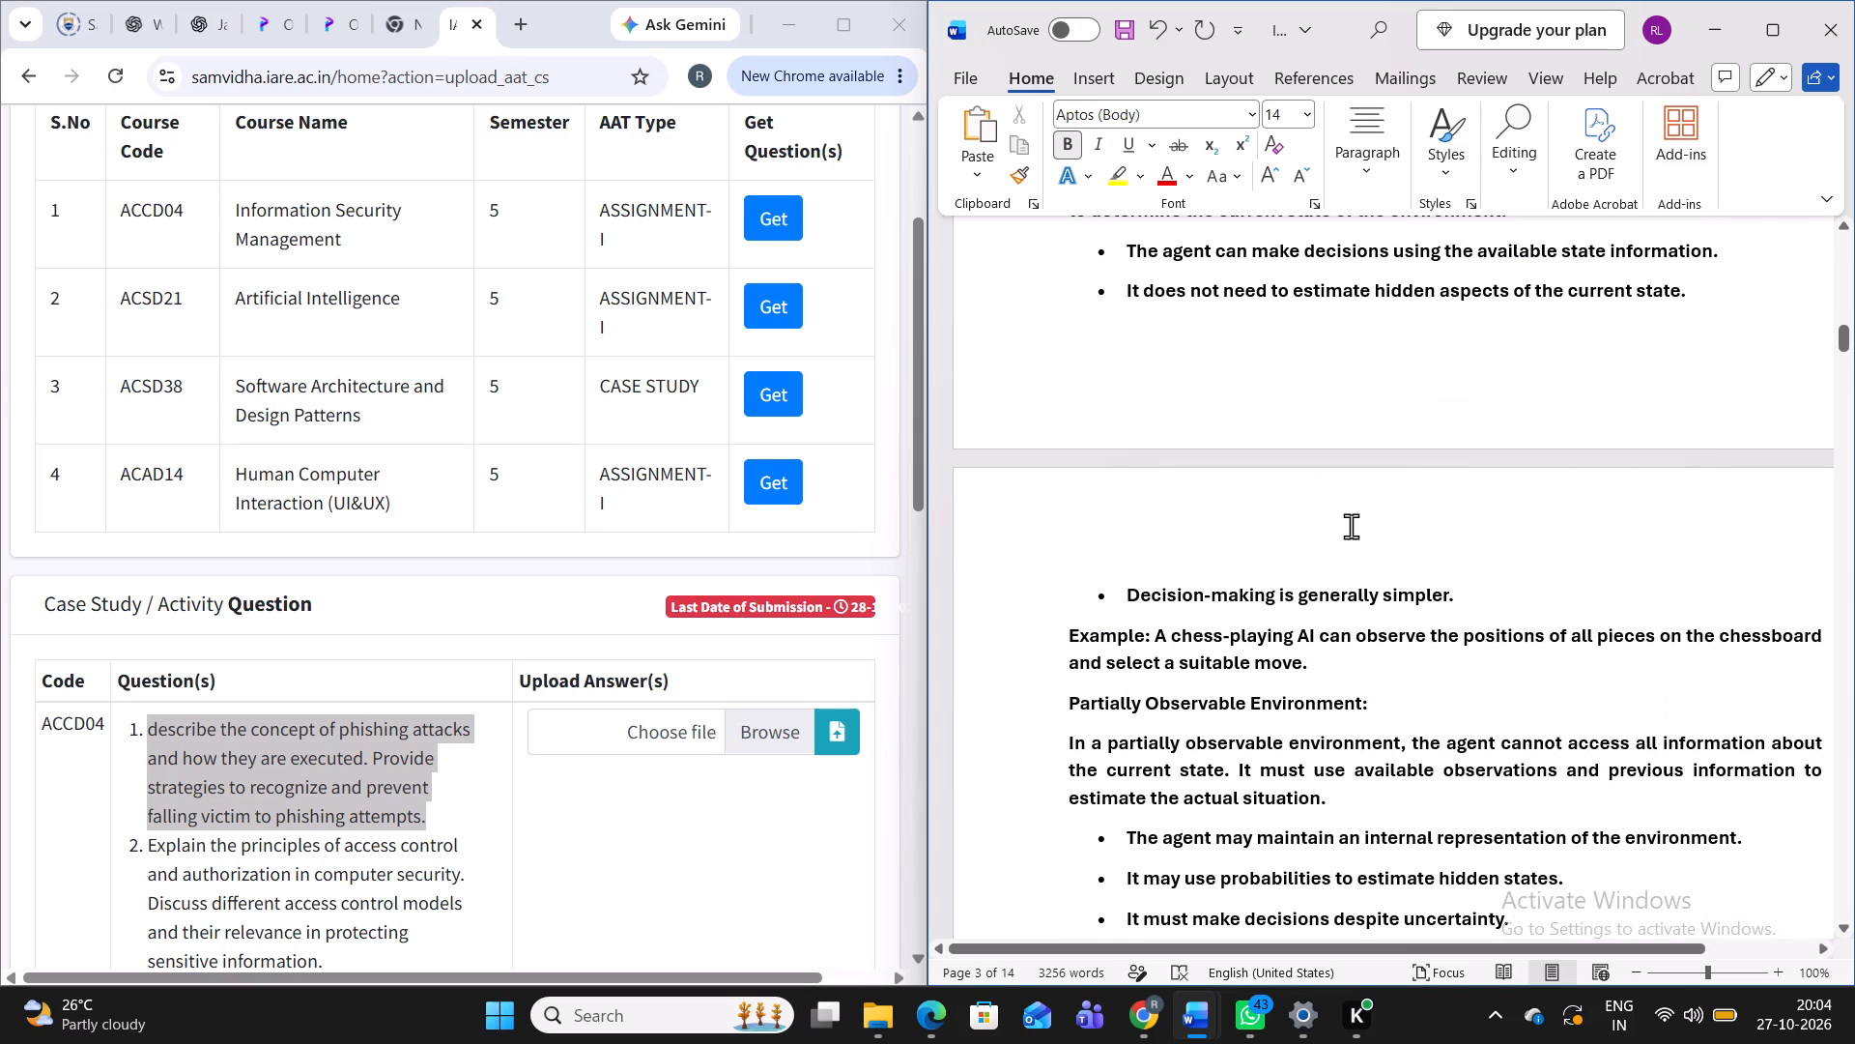
pyautogui.scroll(3, 1351, 526)
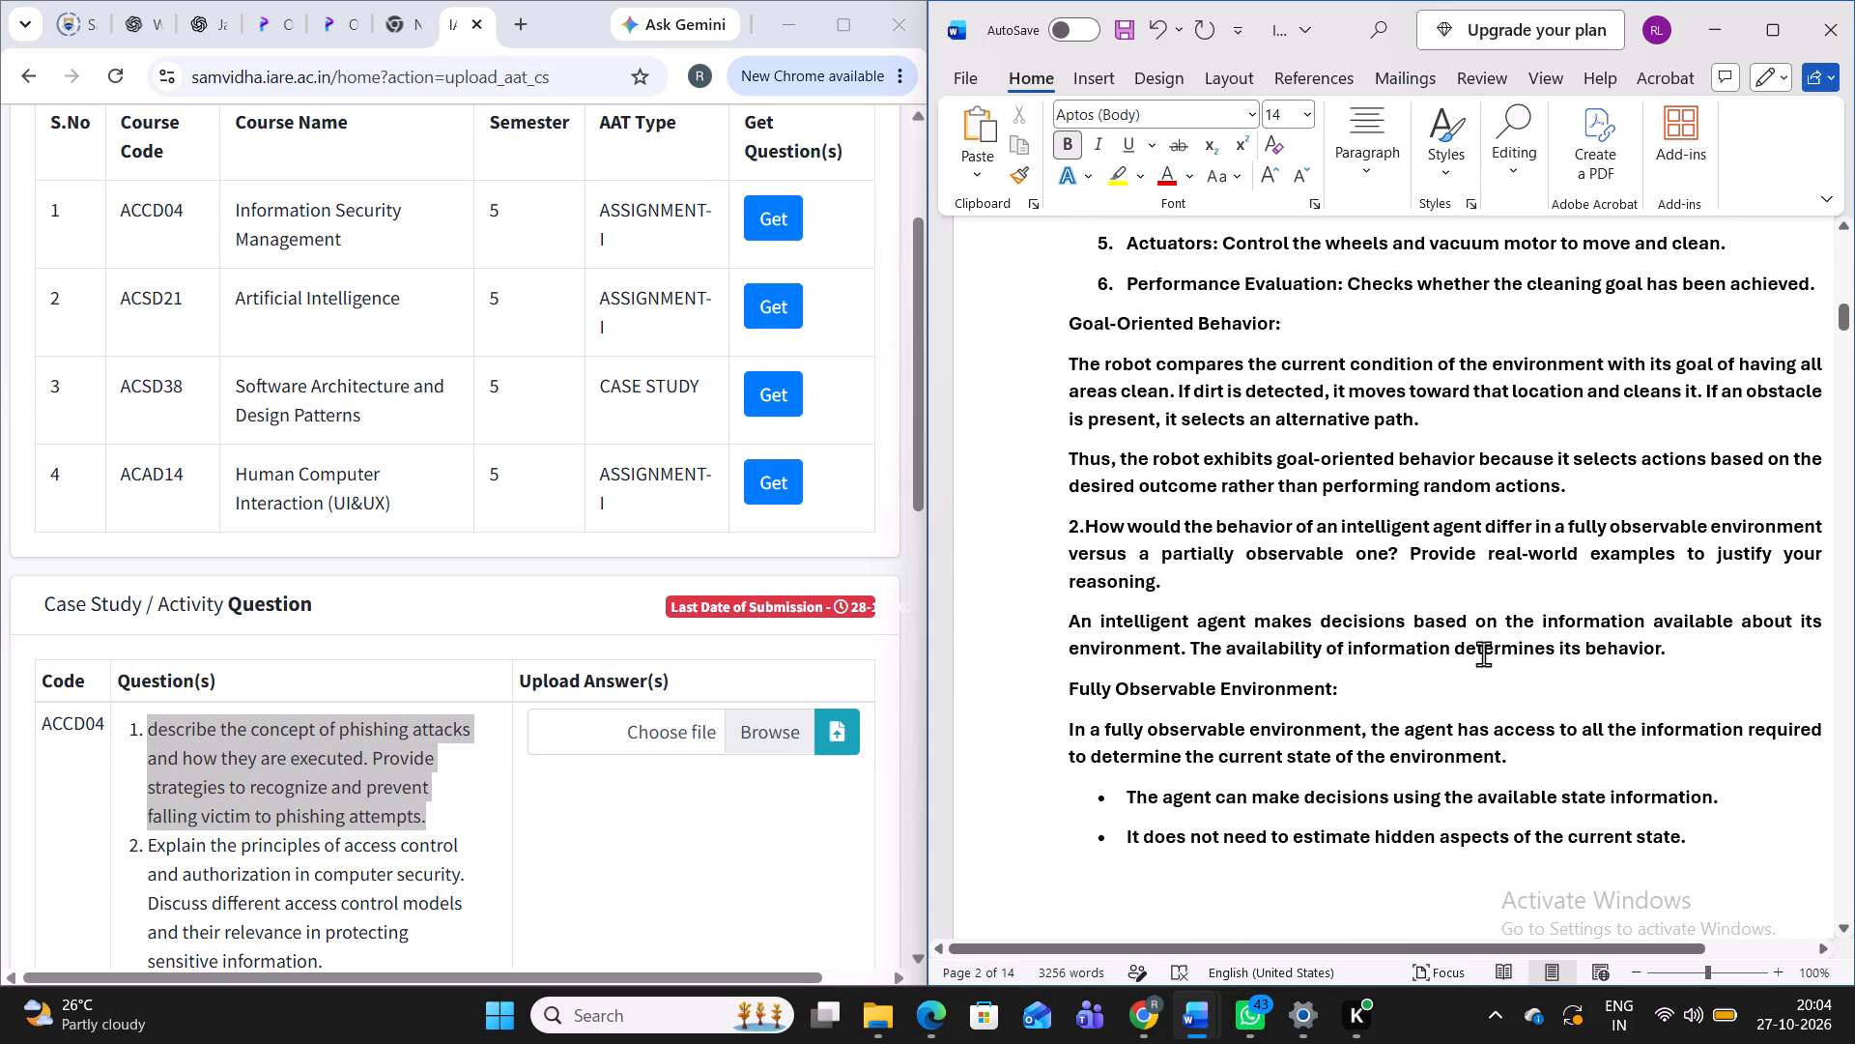
pyautogui.hscroll(-1, 1525, 664)
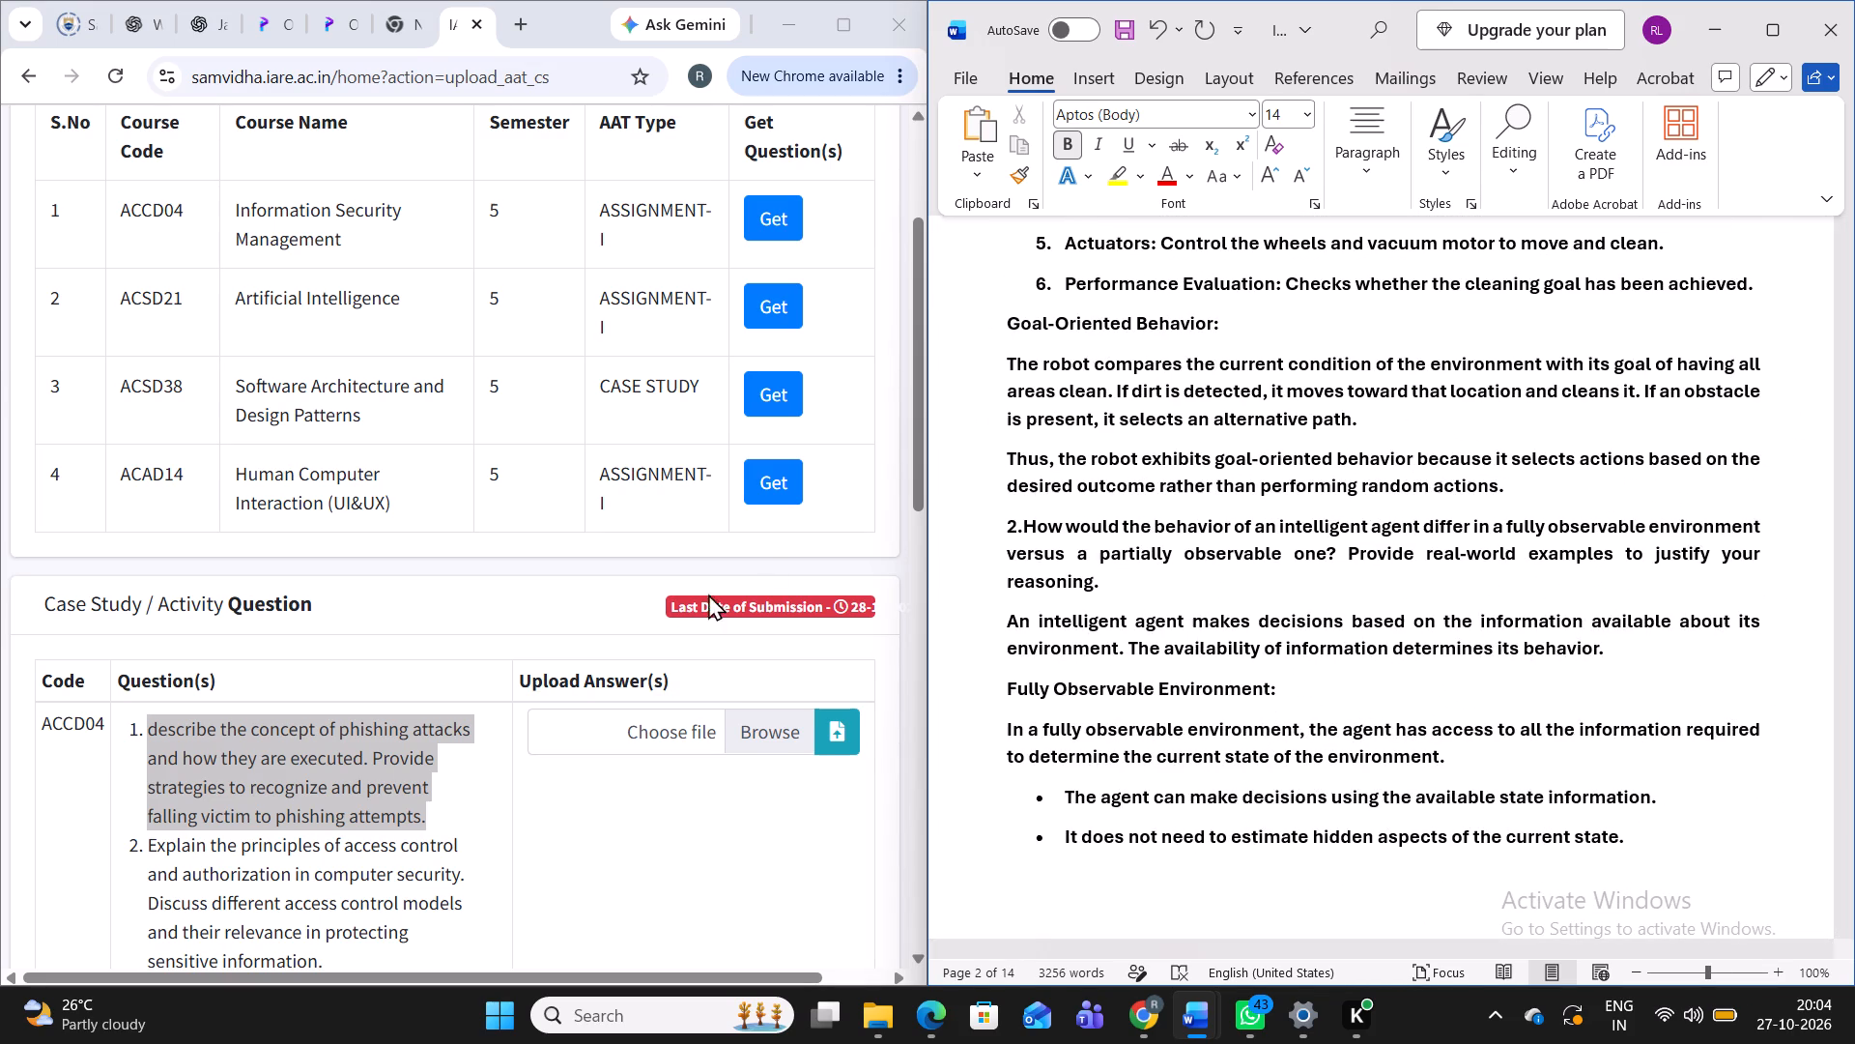
# Switch to Chrome and copy the second ACCD04 question, about access control and authorization principles, from the portal page.
pyautogui.scroll(-5, 615, 745)
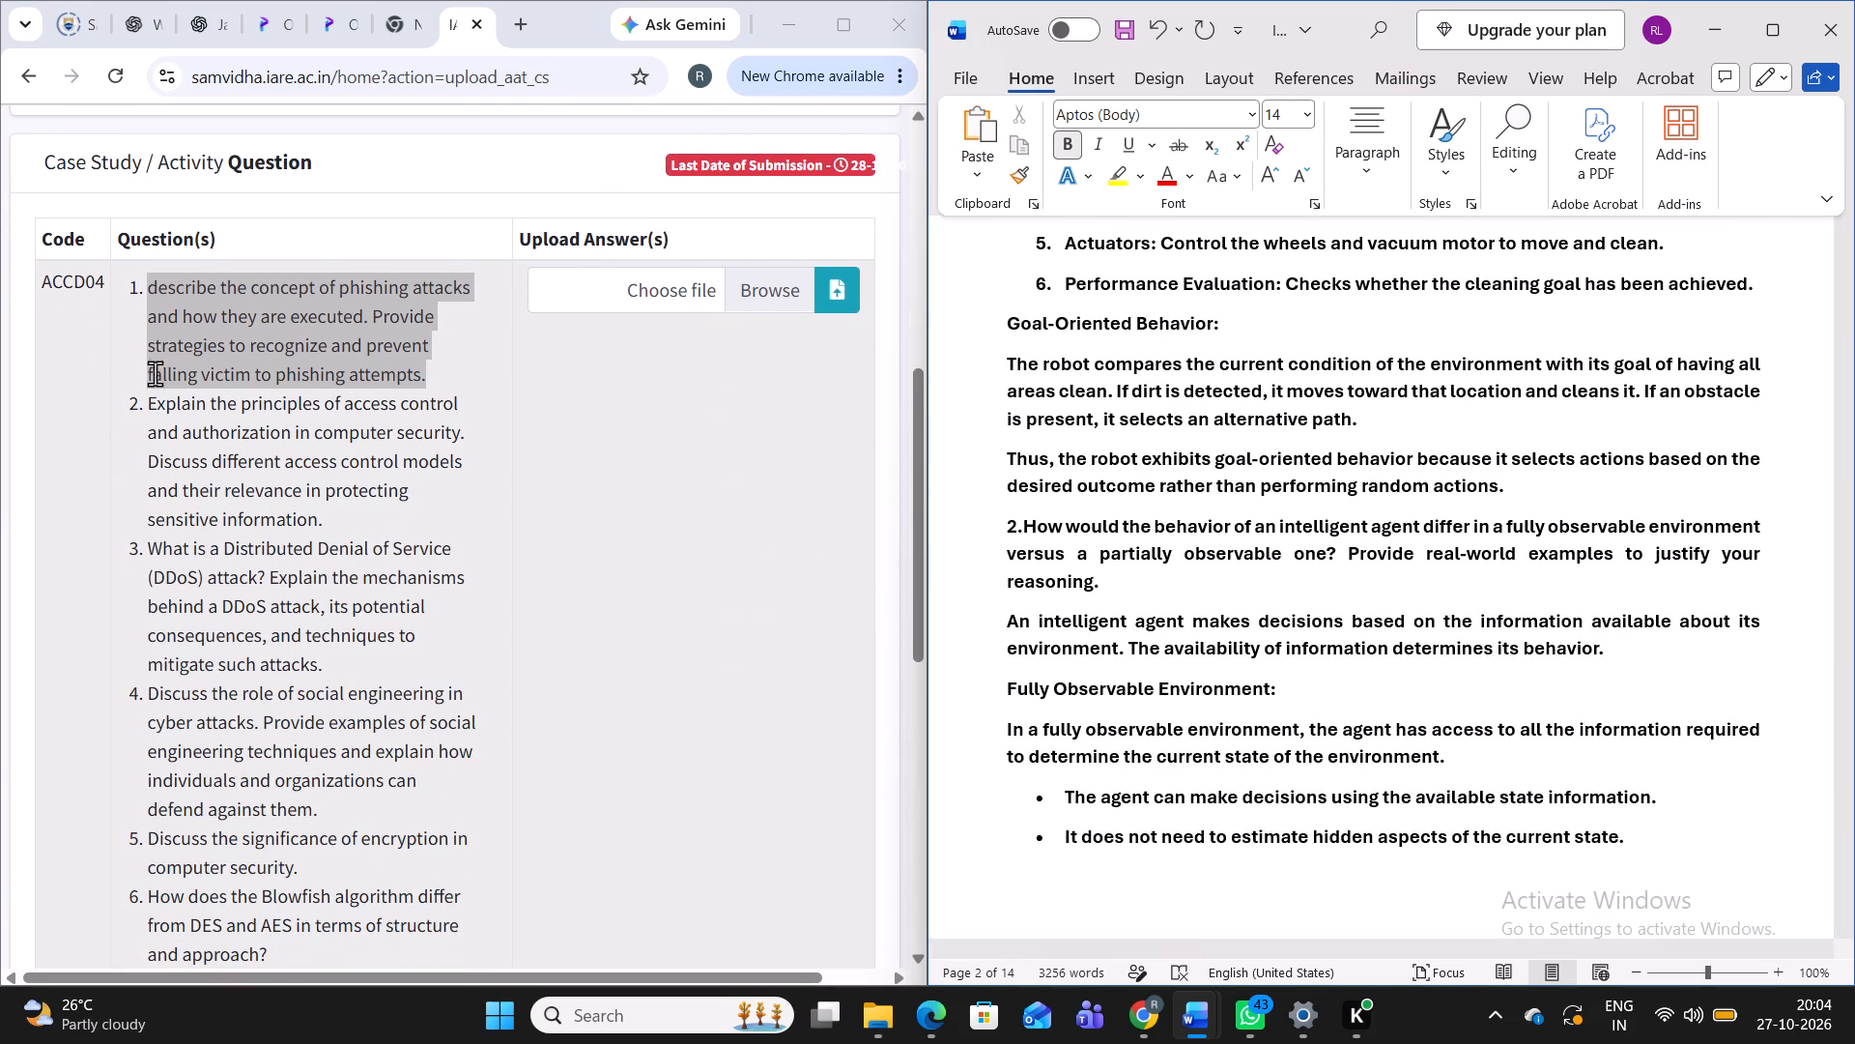
pyautogui.moveTo(151, 398); pyautogui.dragTo(267, 476)
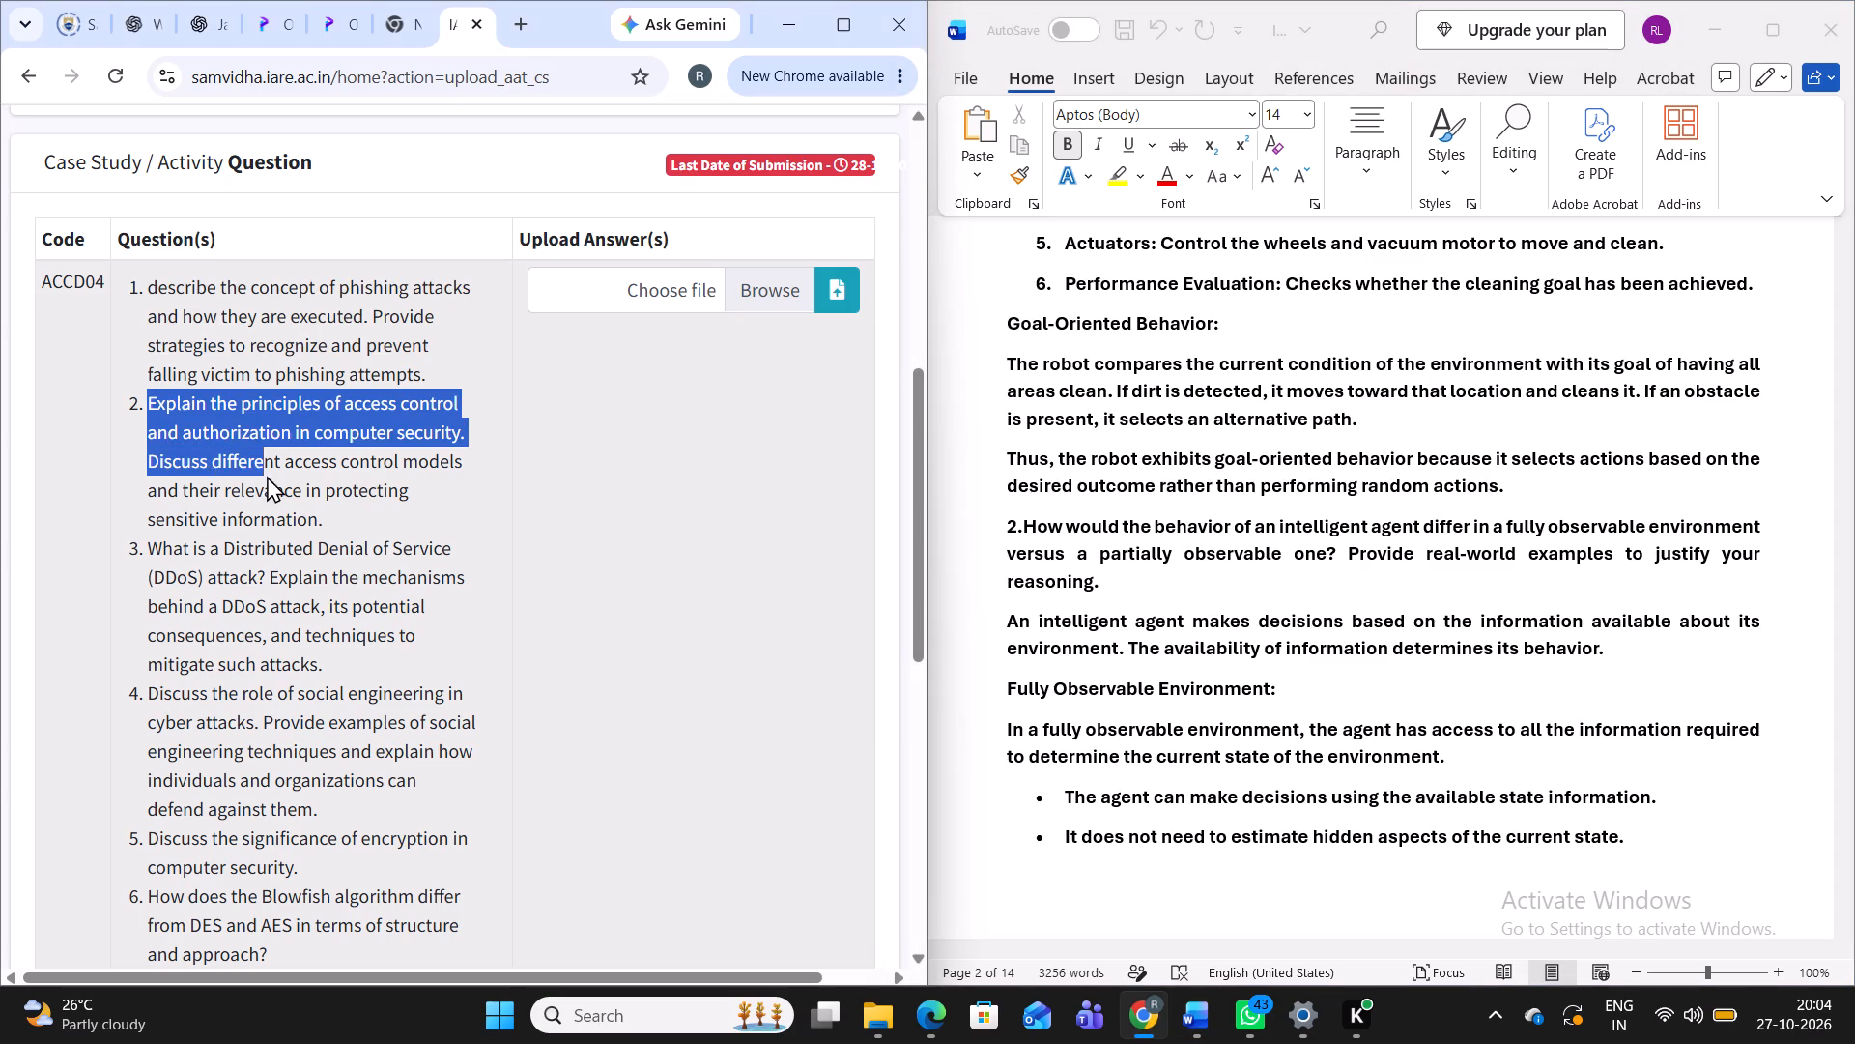
pyautogui.moveTo(267, 476); pyautogui.dragTo(369, 511)
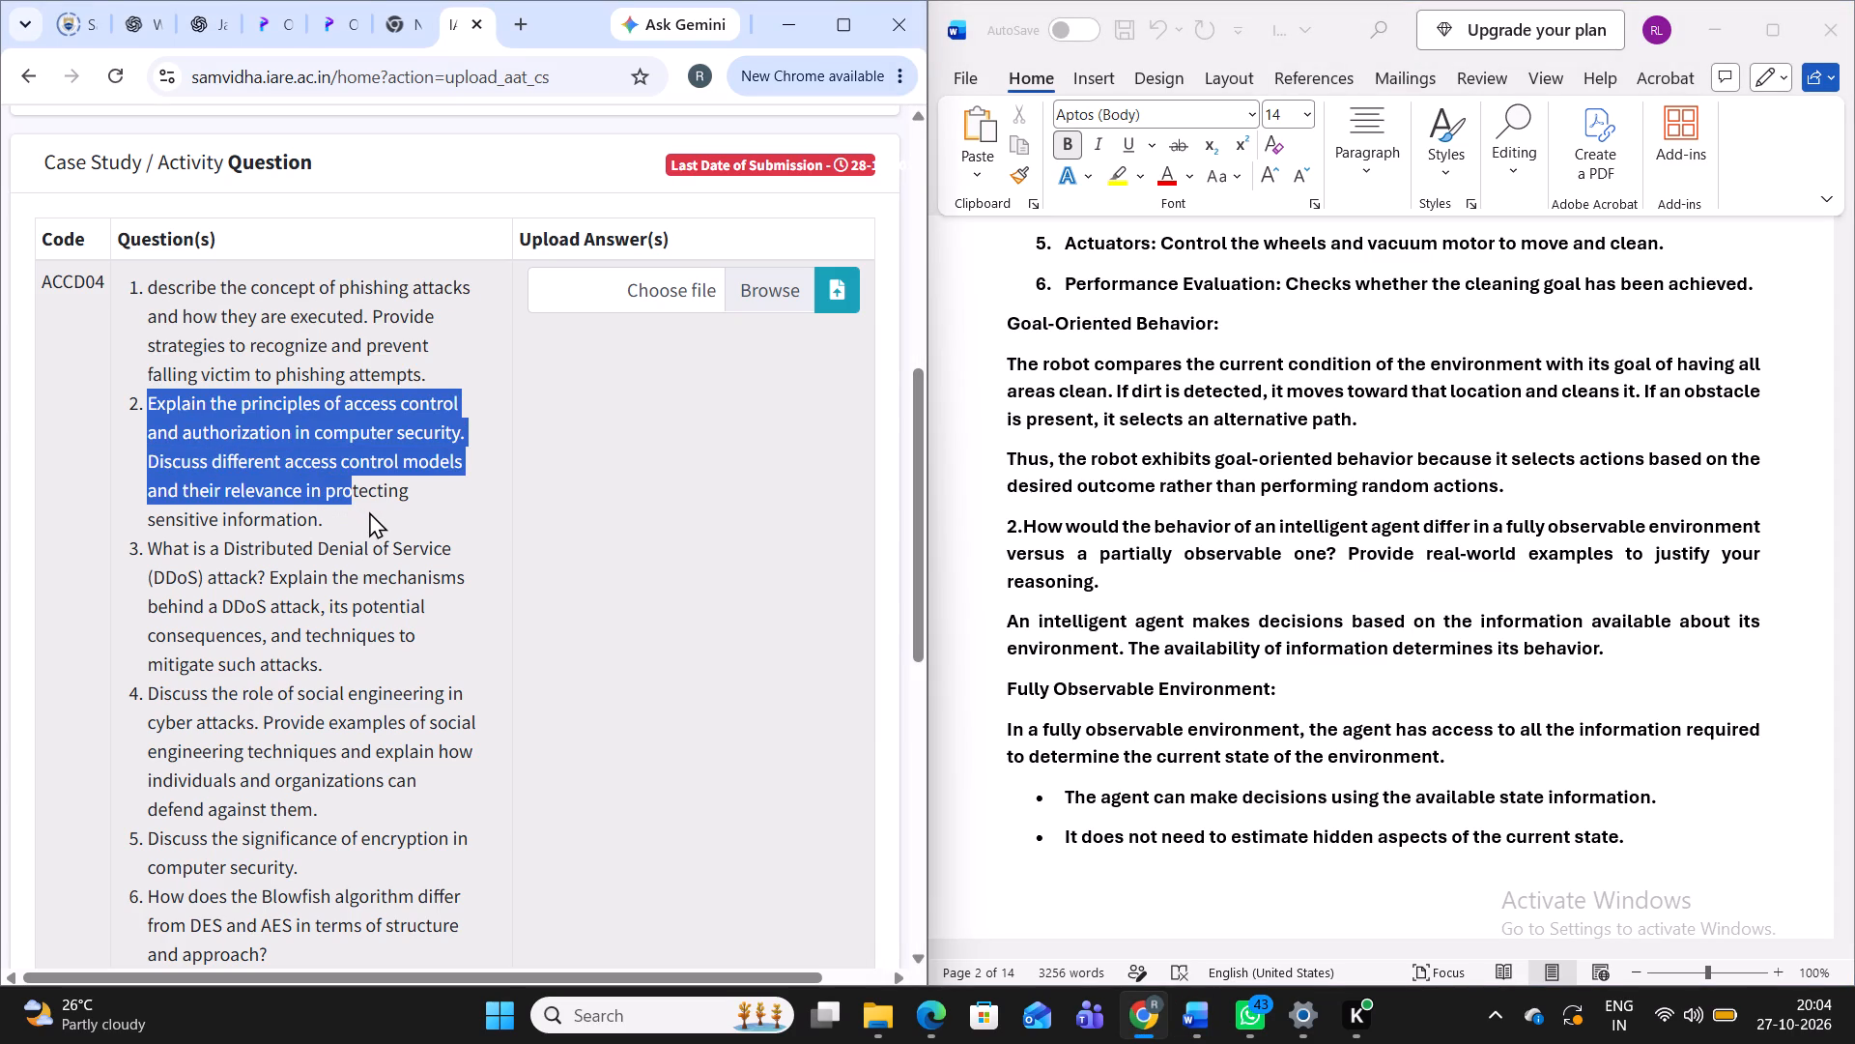
pyautogui.hotkey('ctrl', 'c')
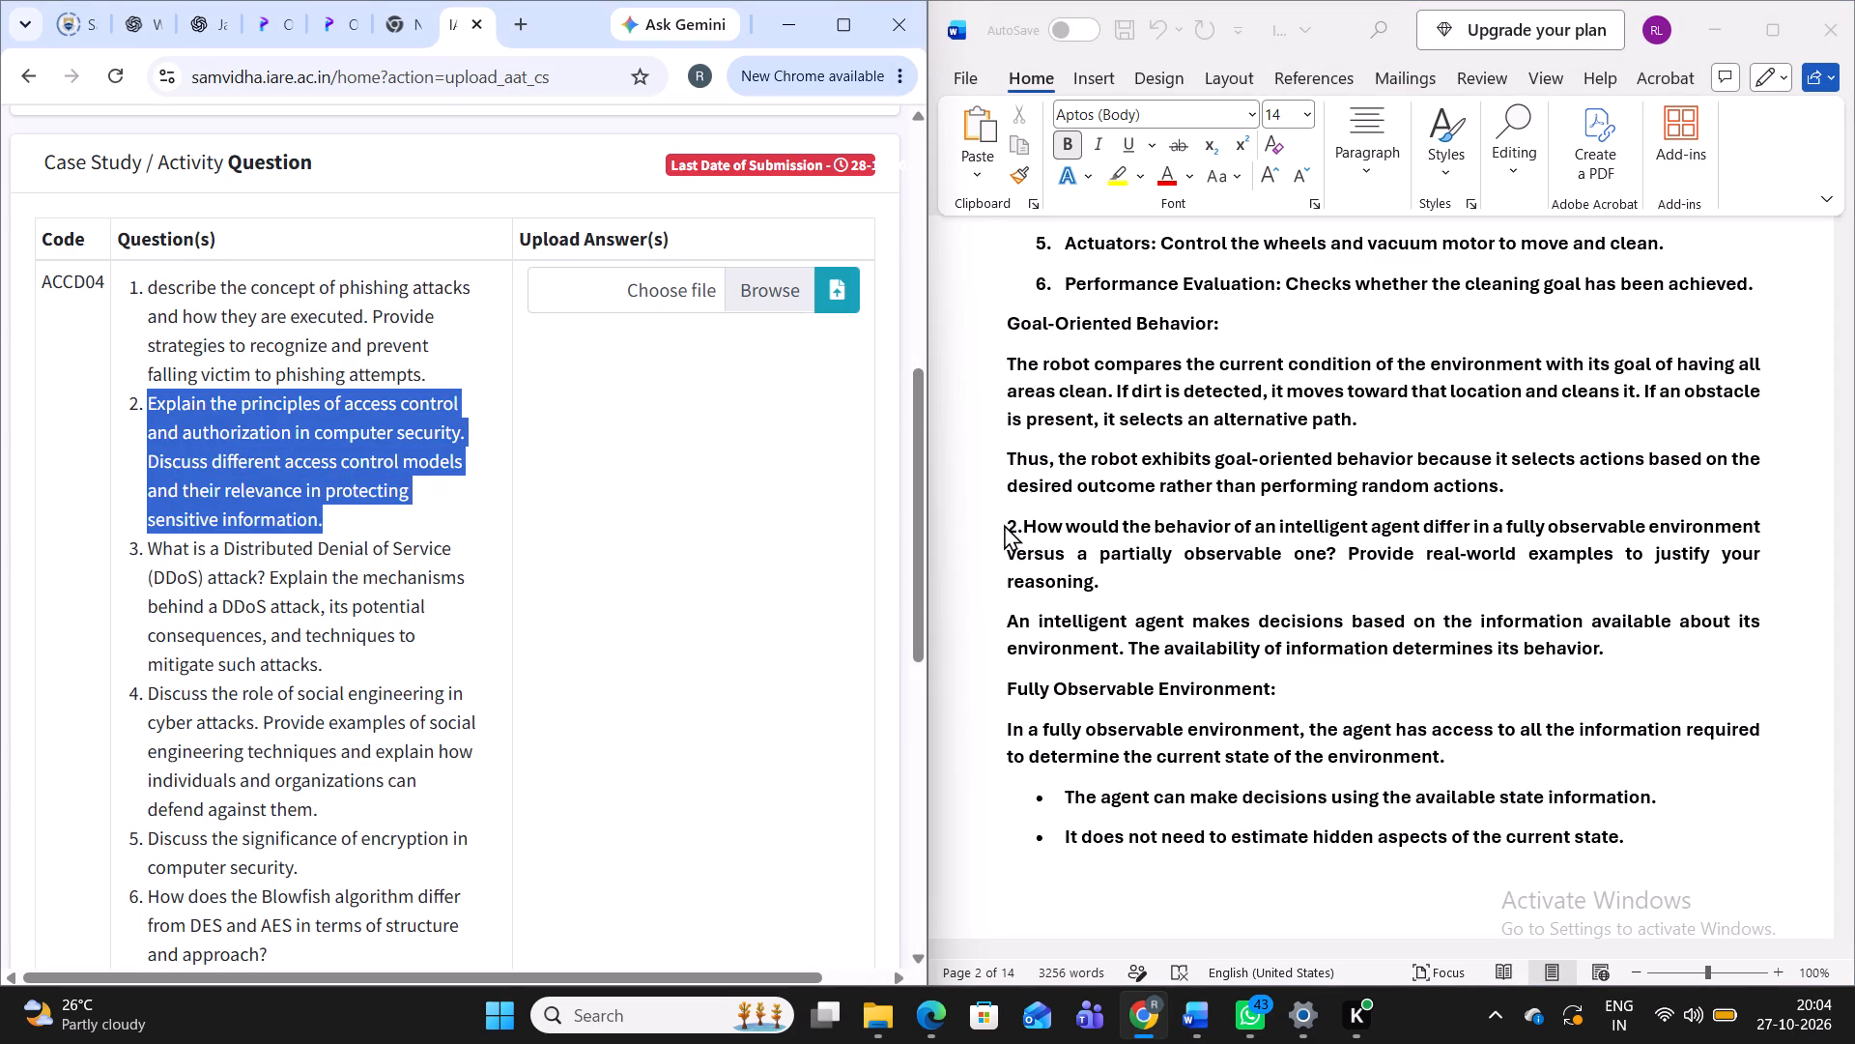
# In the Word document, replace question 2 about fully versus partially observable environments with the copied access control question.
pyautogui.moveTo(1004, 524); pyautogui.dragTo(1101, 585)
pyautogui.moveTo(1101, 585); pyautogui.dragTo(1048, 548)
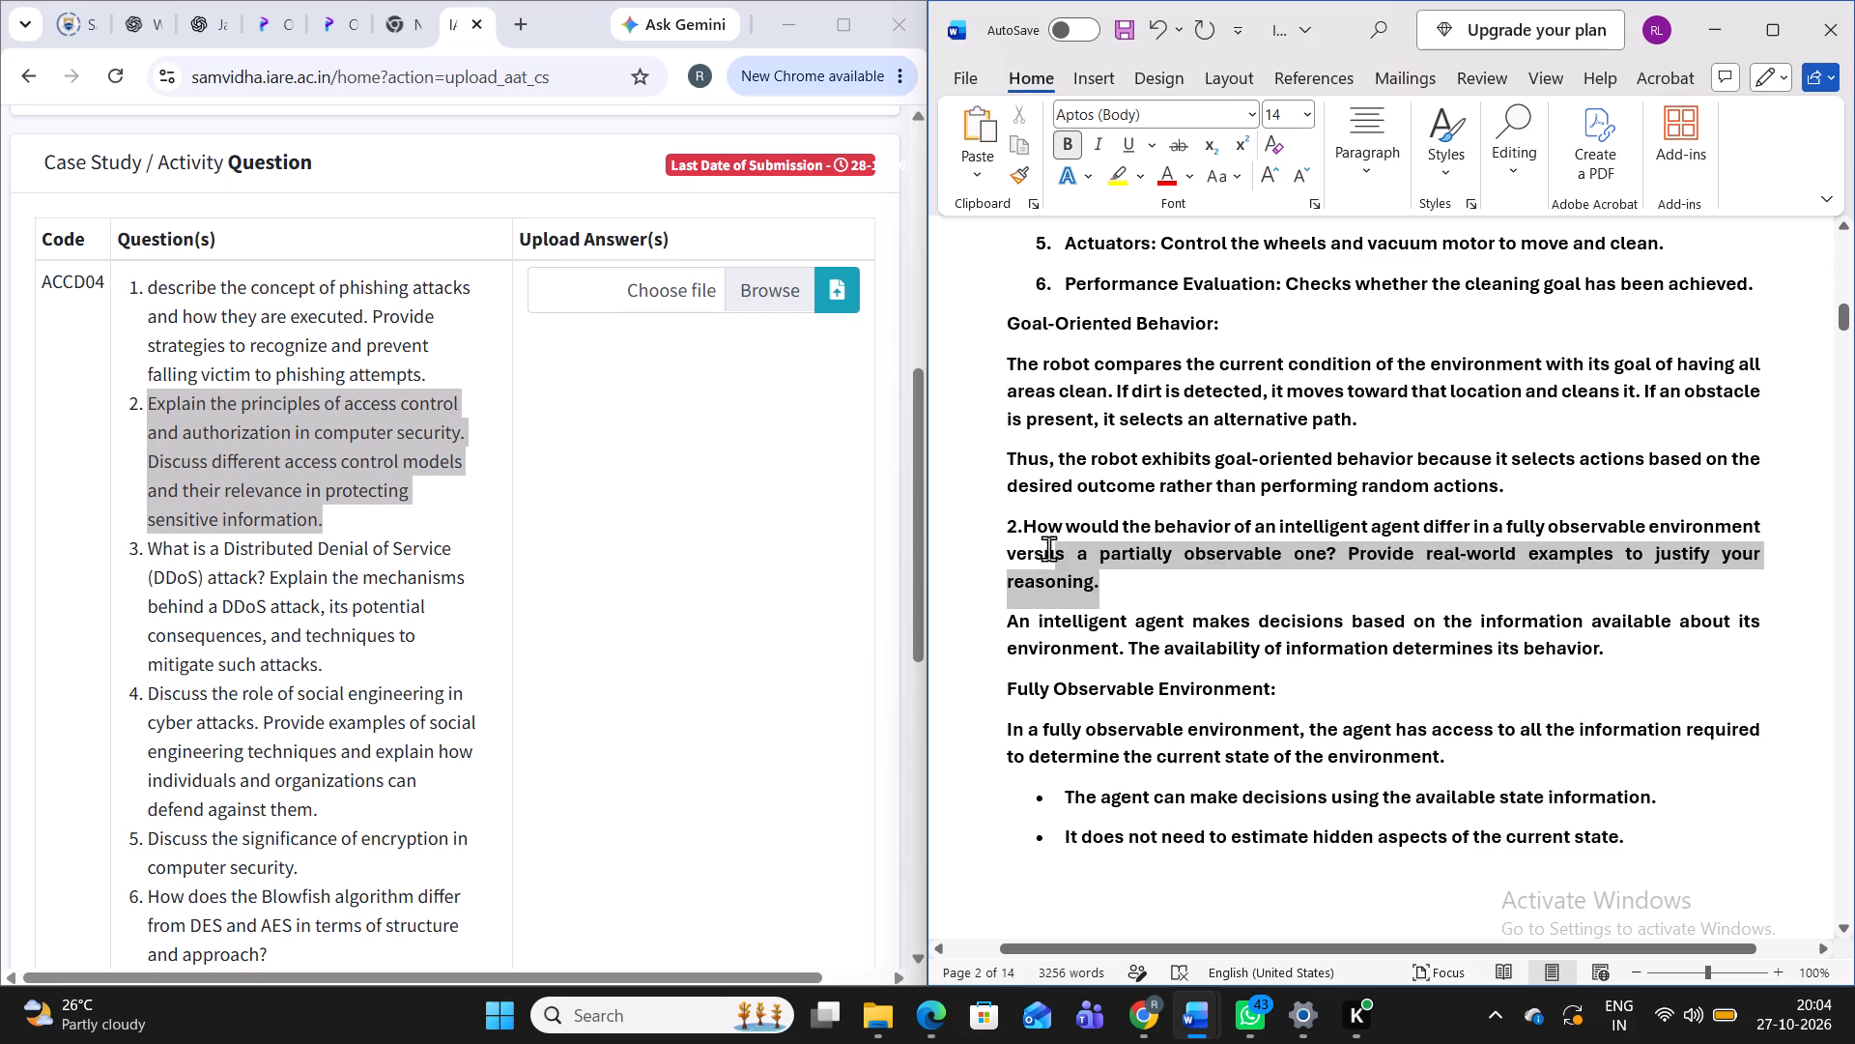
pyautogui.moveTo(1048, 548); pyautogui.dragTo(1005, 523)
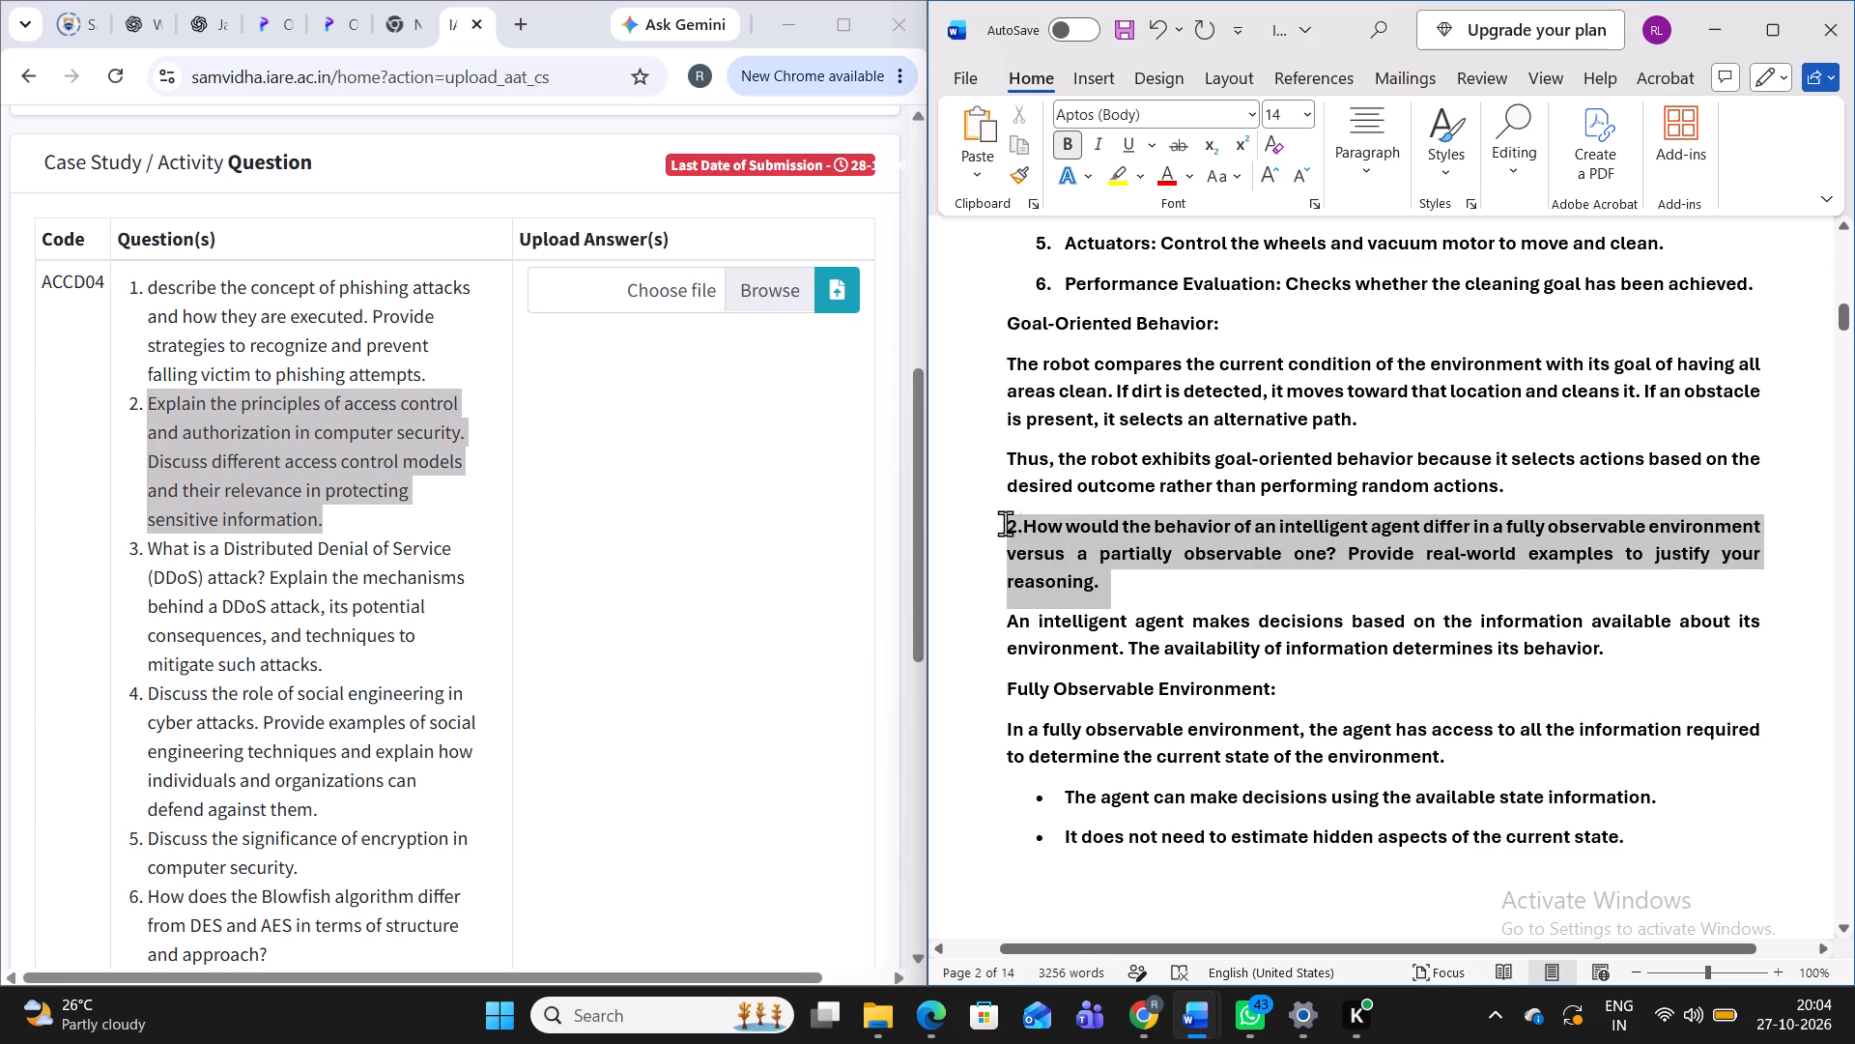
pyautogui.moveTo(1005, 523); pyautogui.dragTo(998, 523)
pyautogui.hotkey('ctrl', 'v')
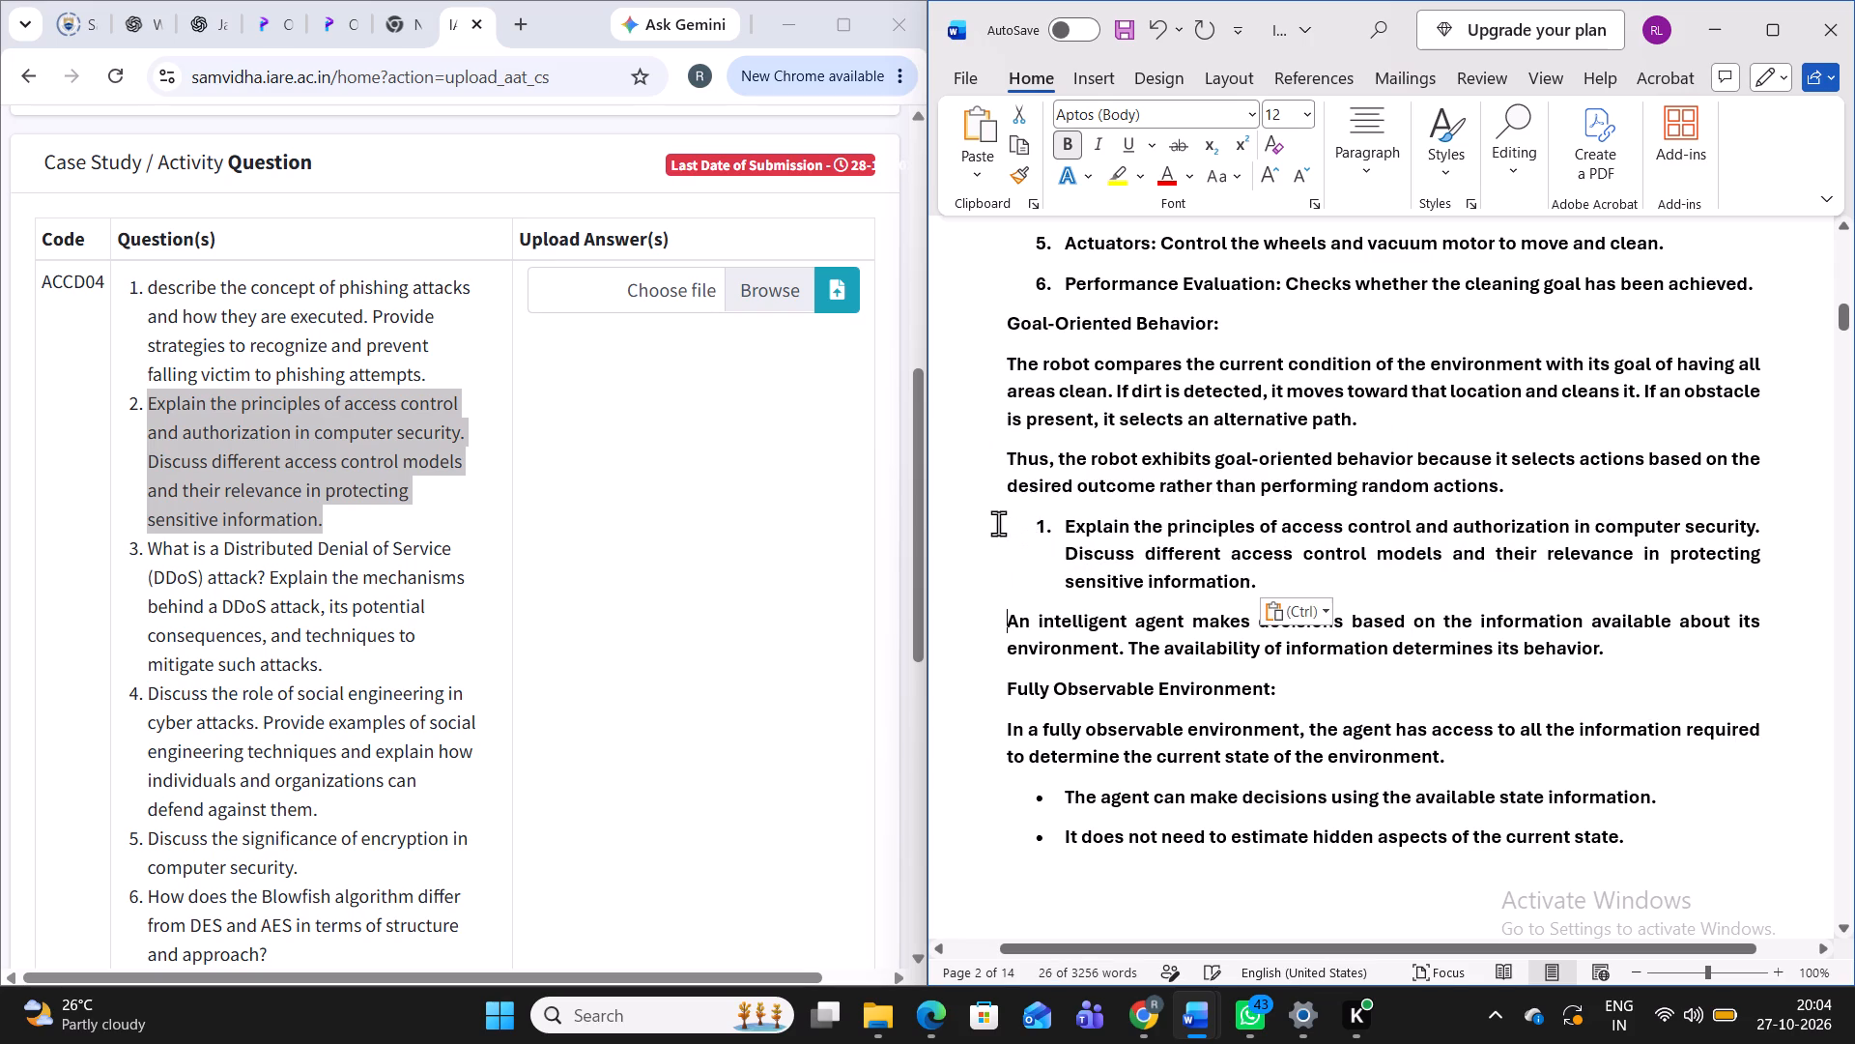
# Remove the pasted access control question's automatic list number and indent, and number it "2." as plain text.
pyautogui.click(1069, 528)
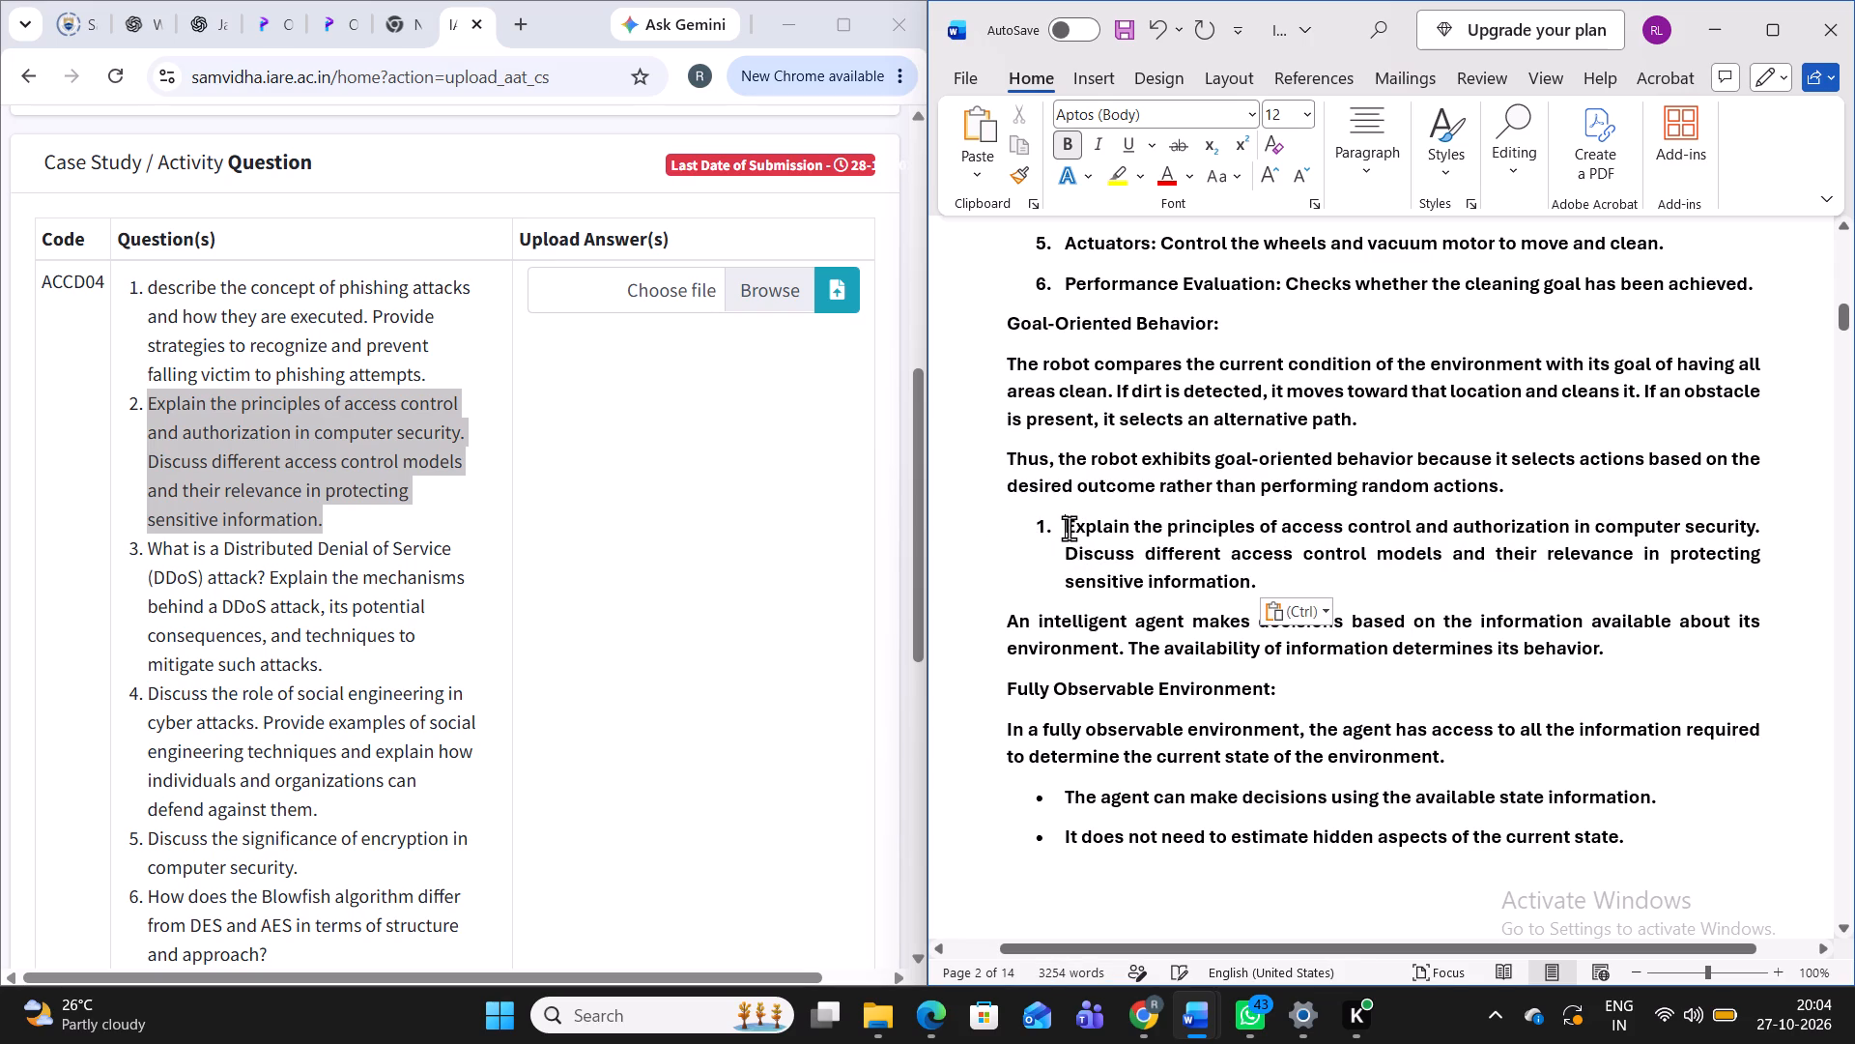
pyautogui.press('BackSpace')
pyautogui.press('BackSpace')
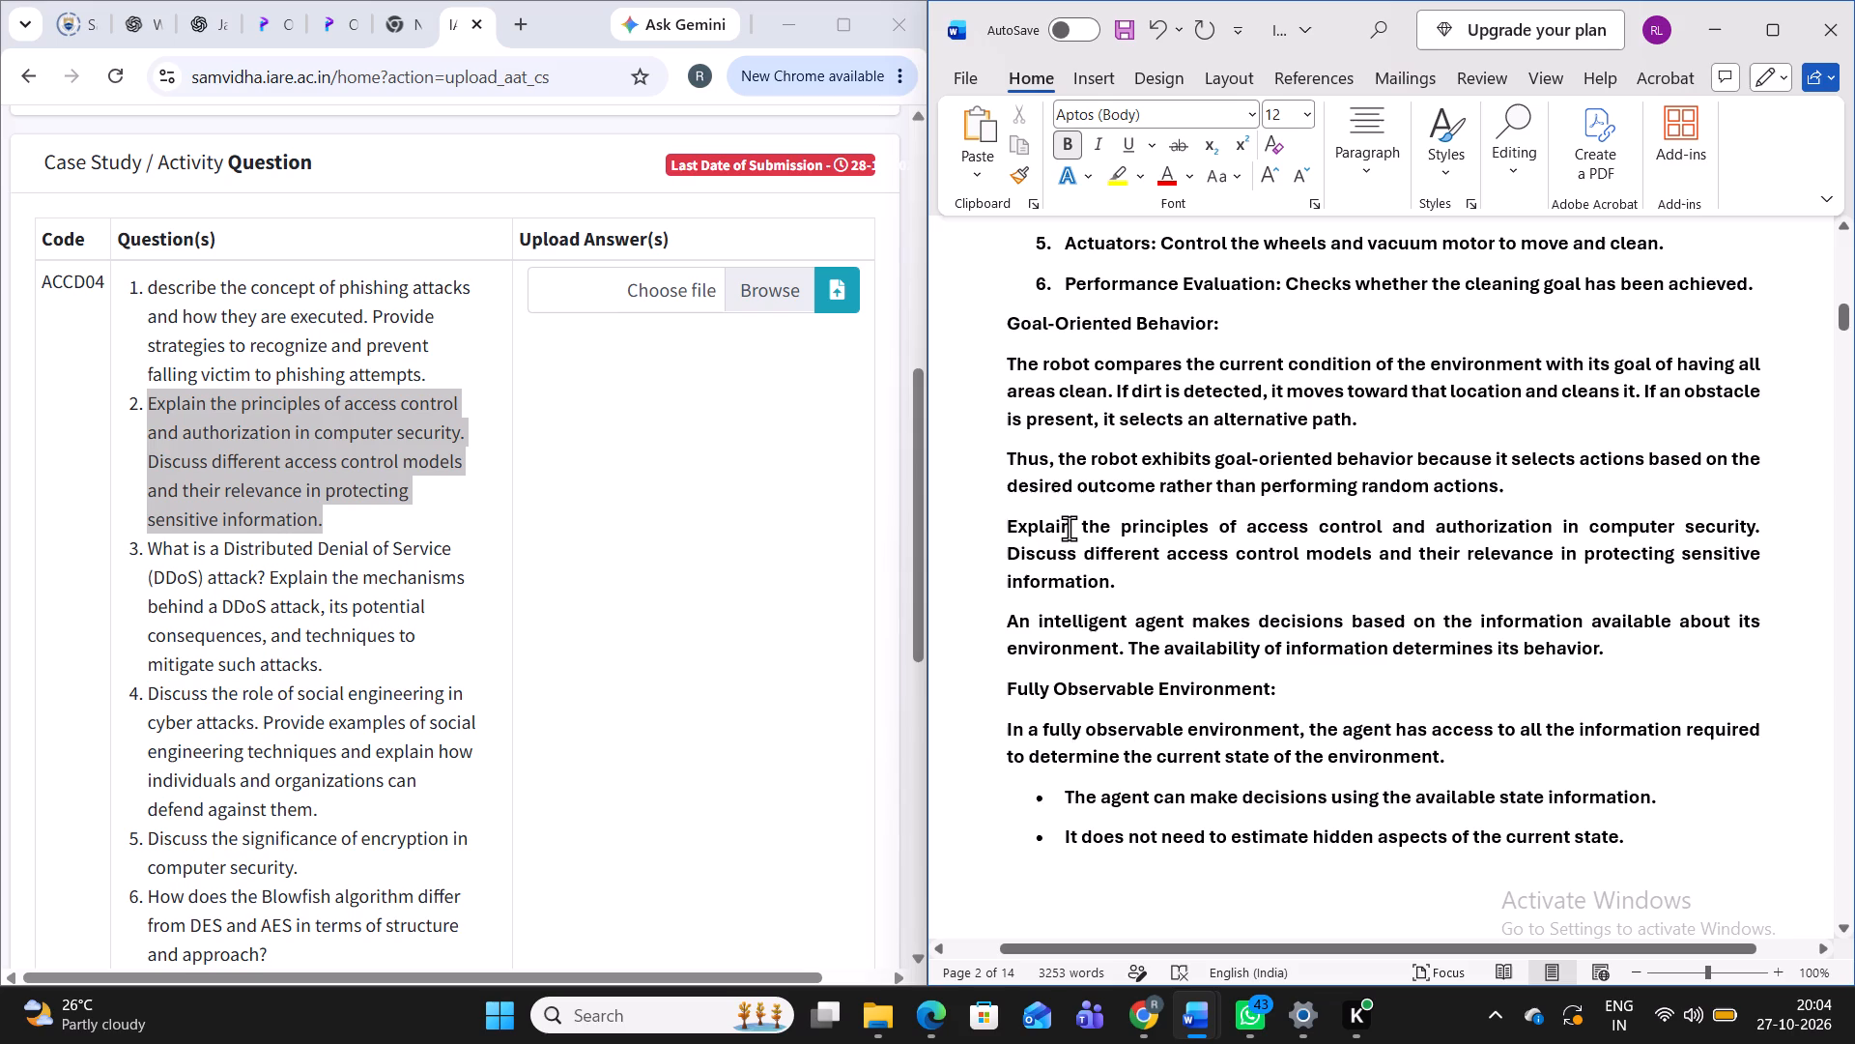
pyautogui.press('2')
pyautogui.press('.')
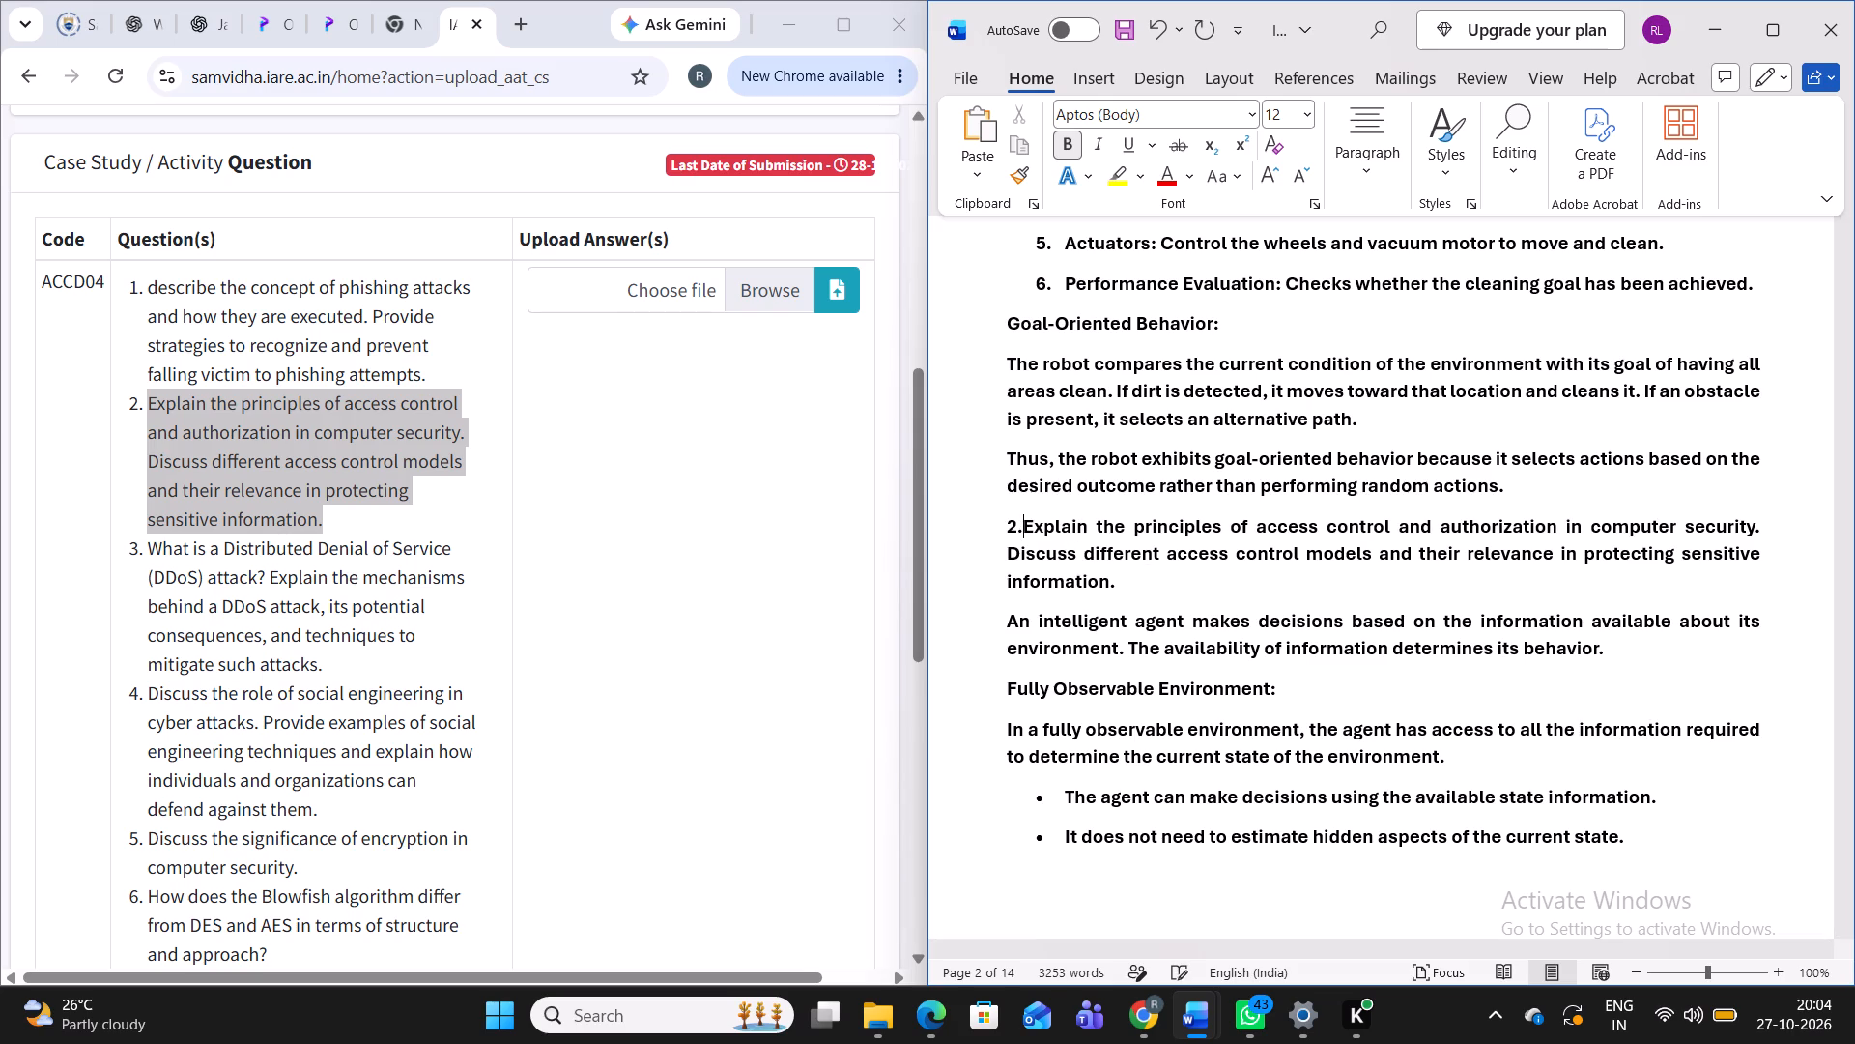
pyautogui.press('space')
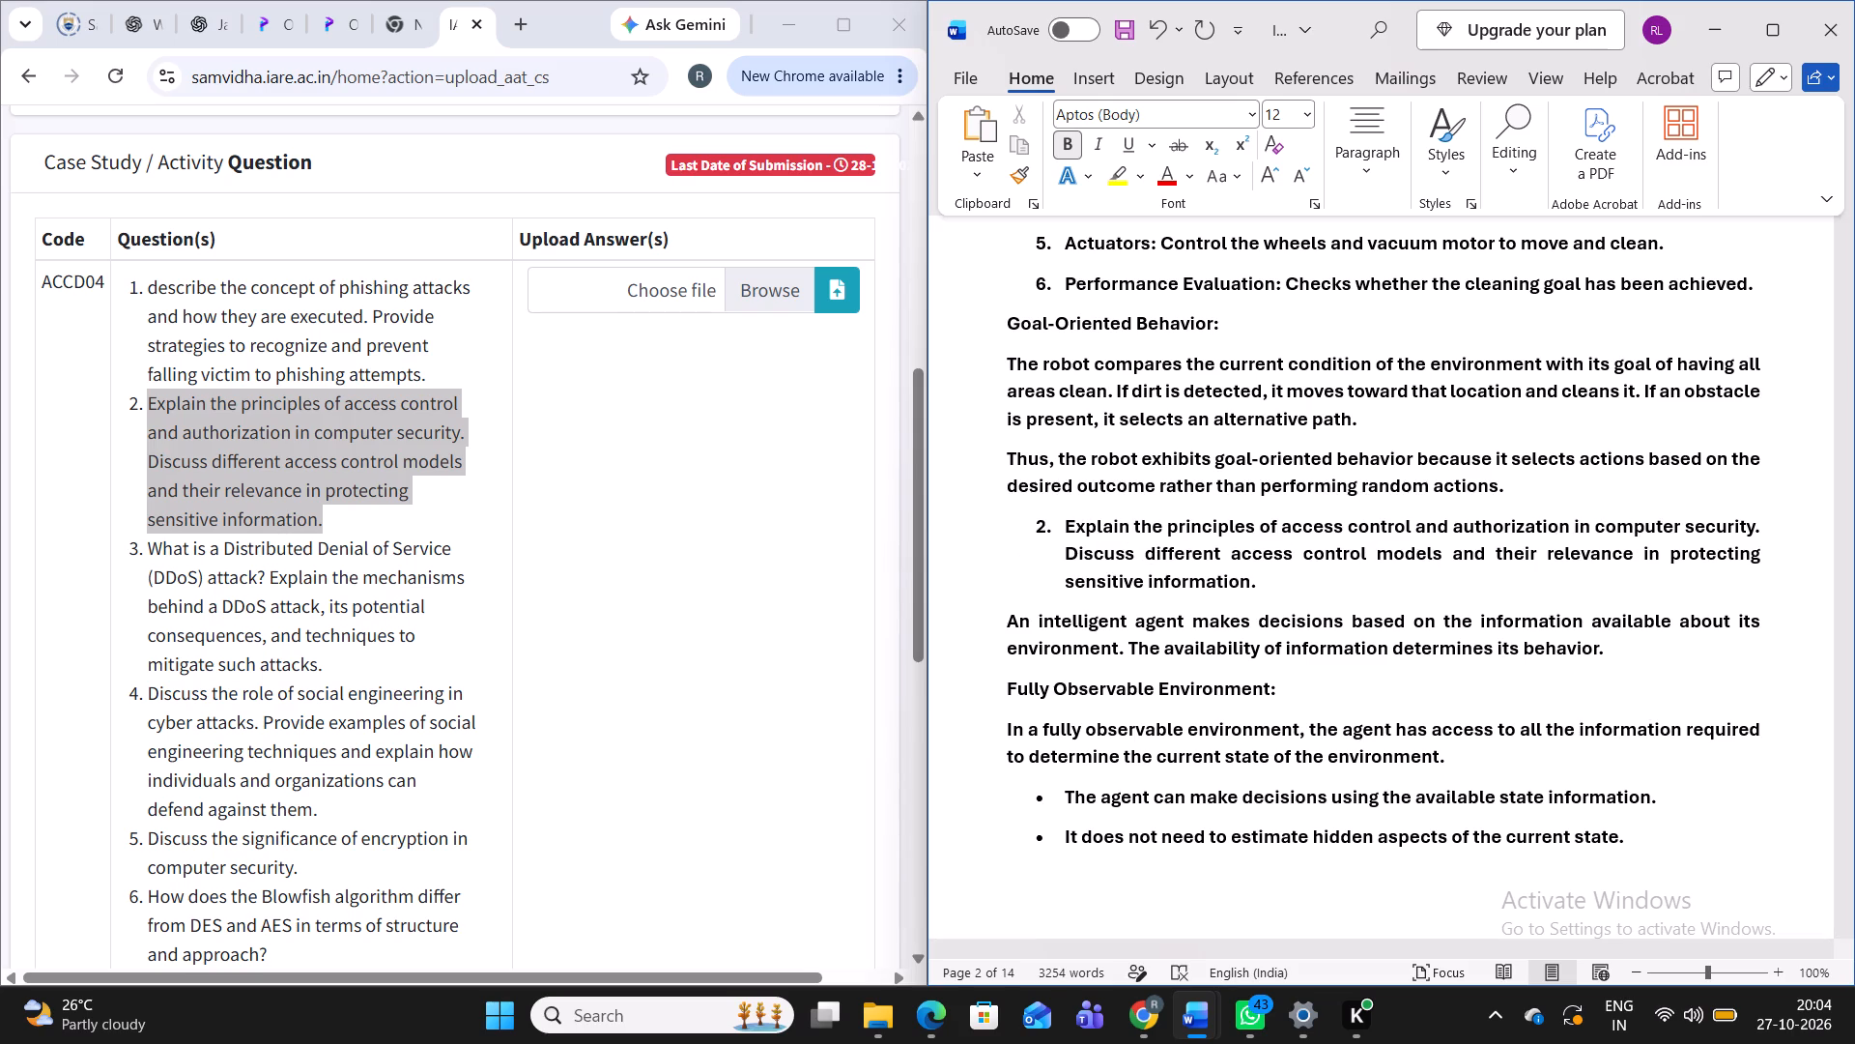
pyautogui.press('BackSpace')
pyautogui.press('BackSpace')
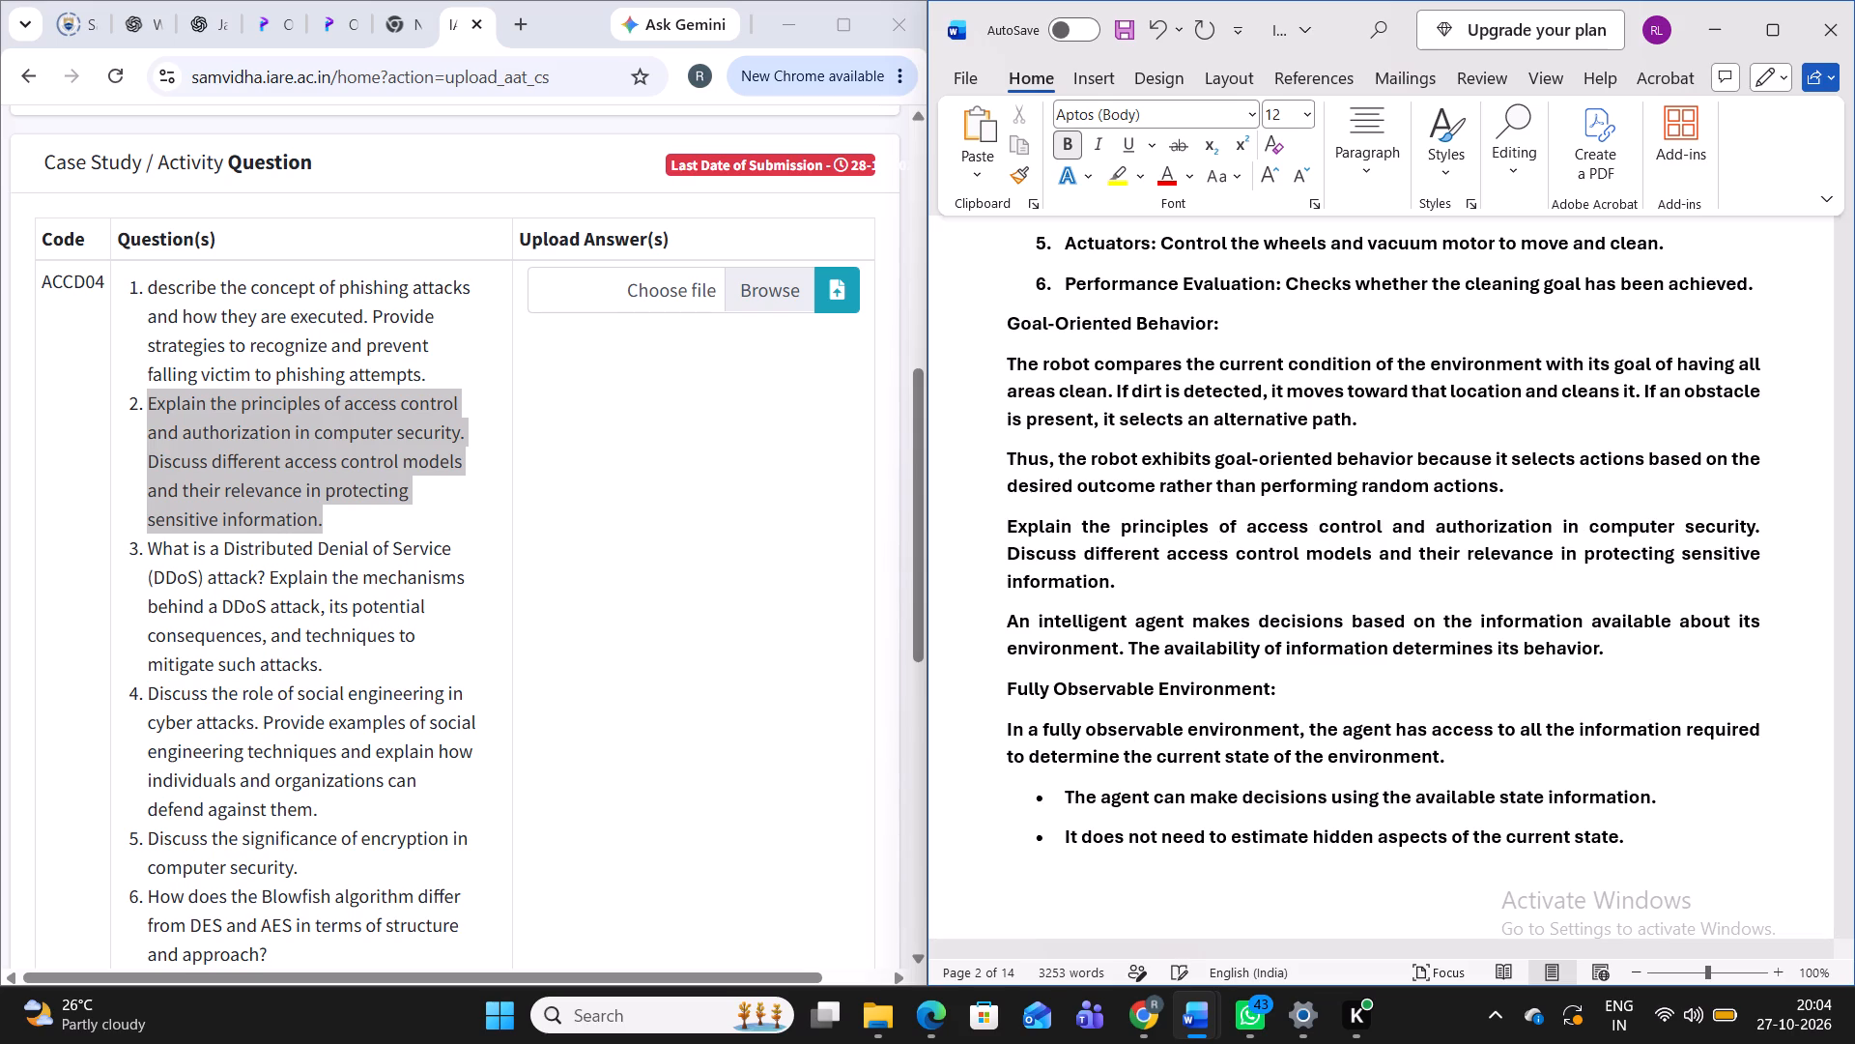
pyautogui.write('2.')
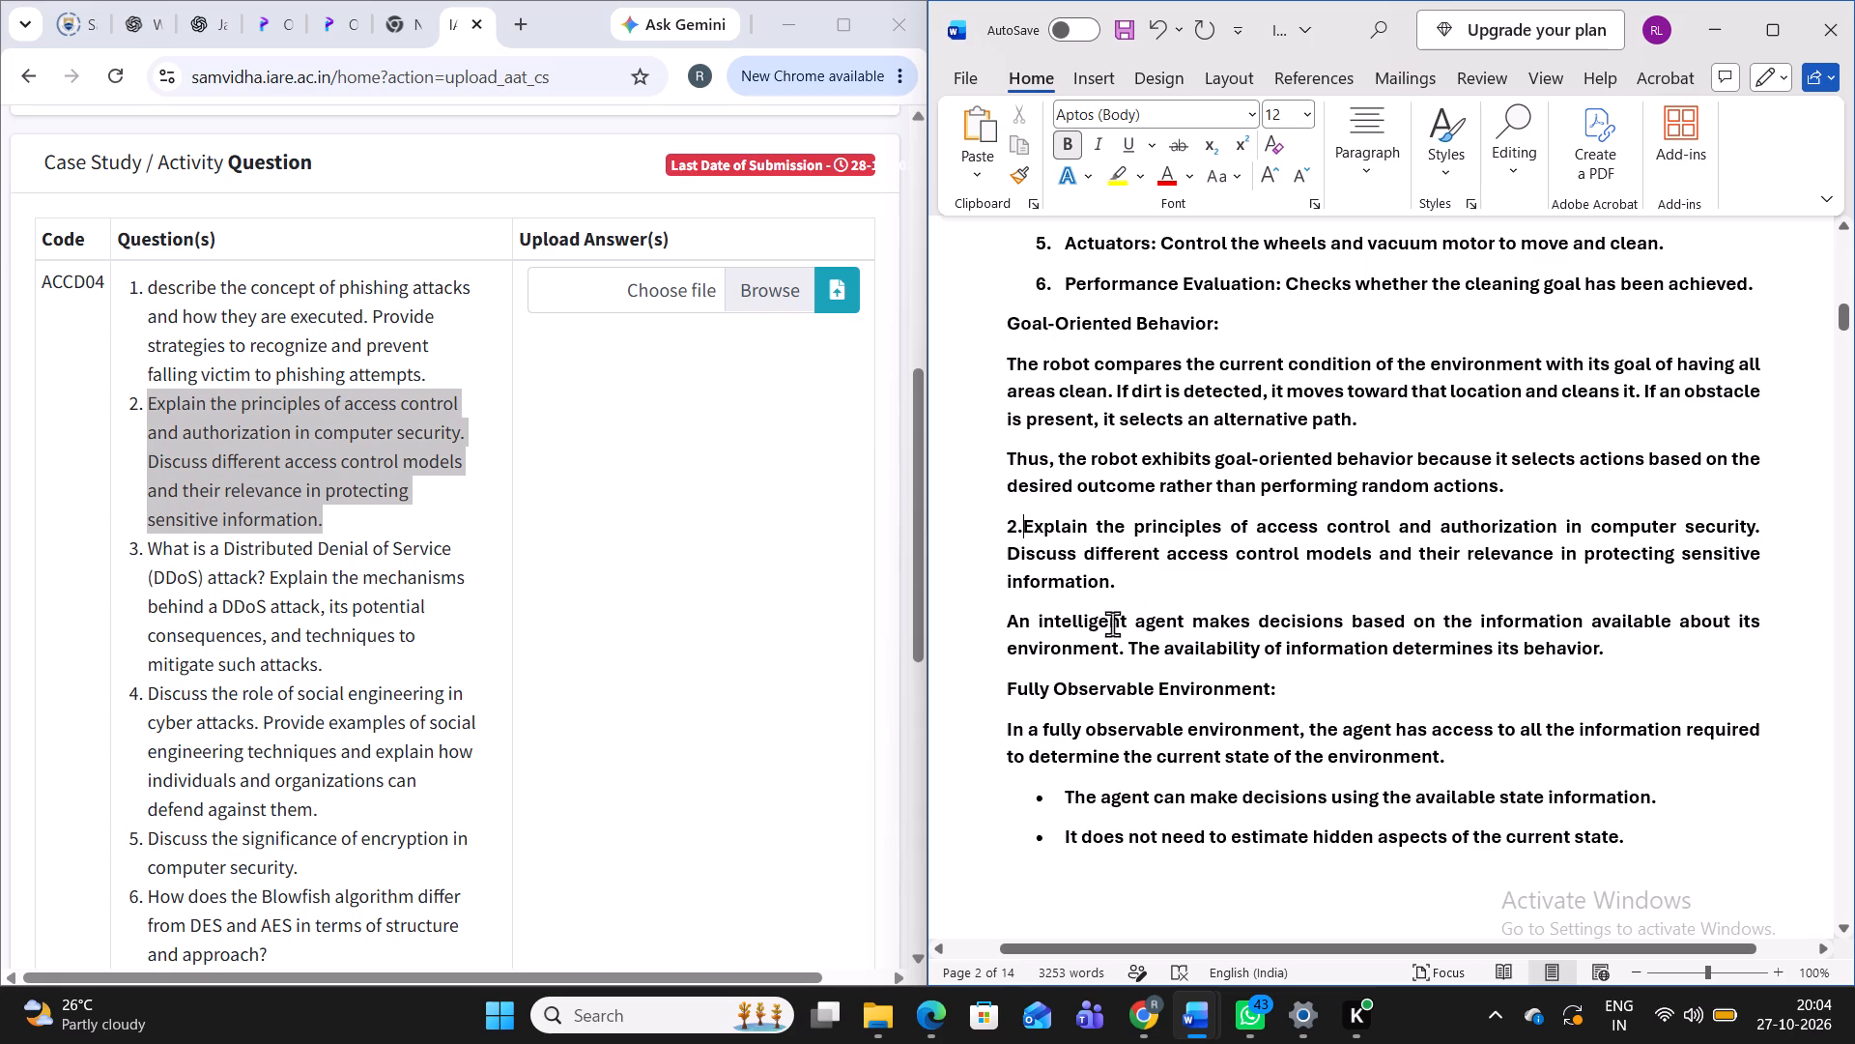
# Switch to Chrome and copy the third ACCD04 question, about Distributed Denial of Service (DDoS) attacks, from the portal page.
pyautogui.scroll(-6, 1092, 656)
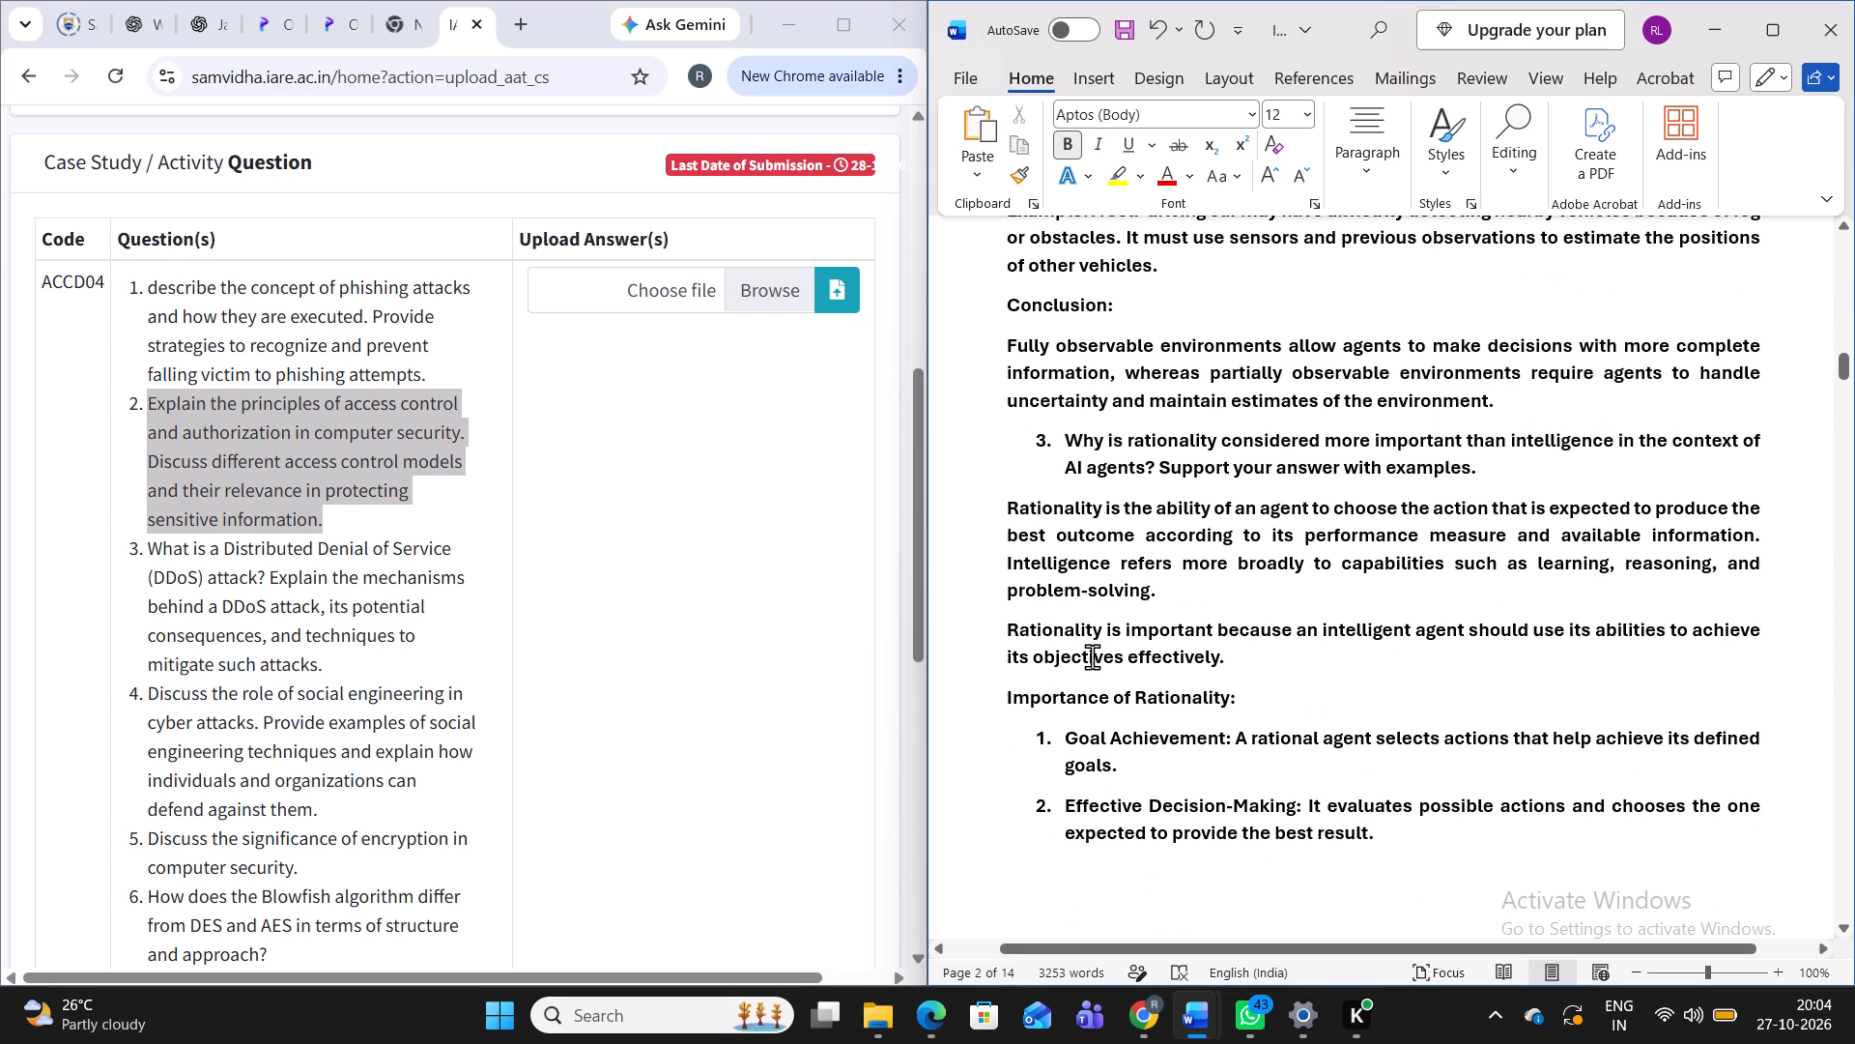
pyautogui.scroll(-1, 1092, 656)
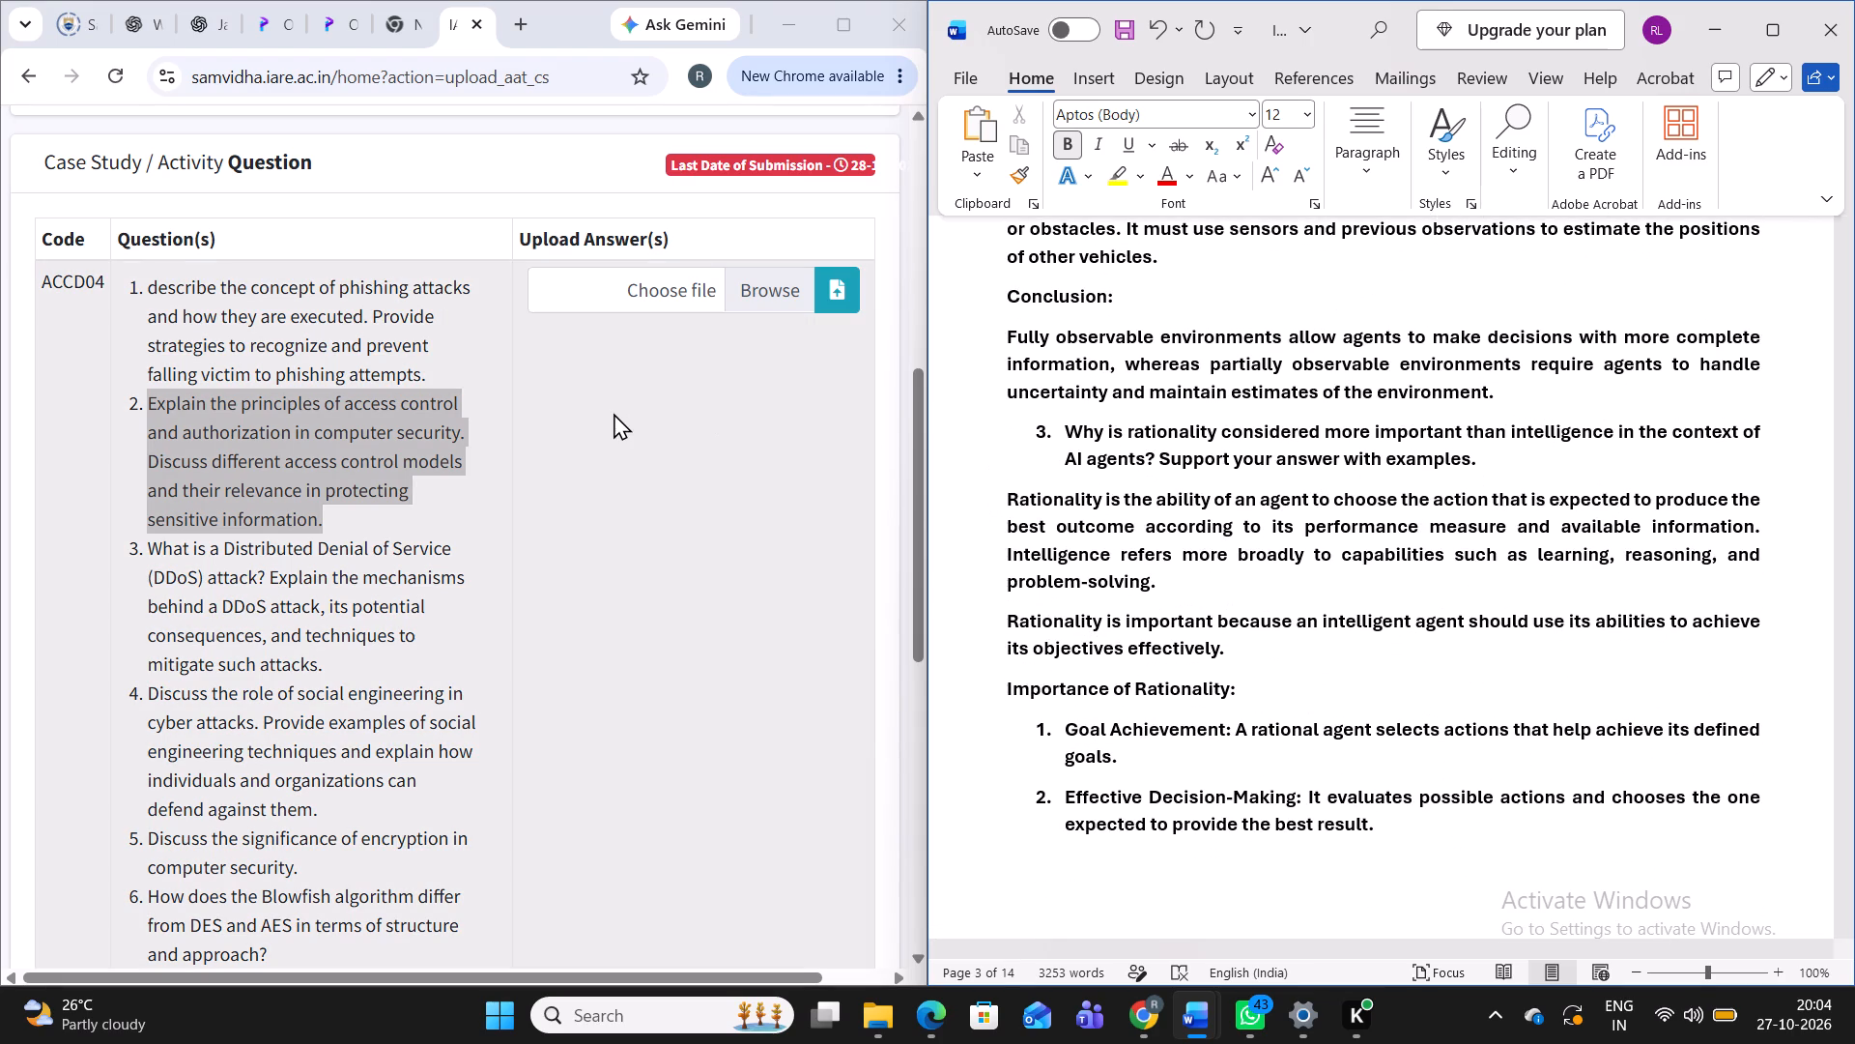
pyautogui.click(152, 554)
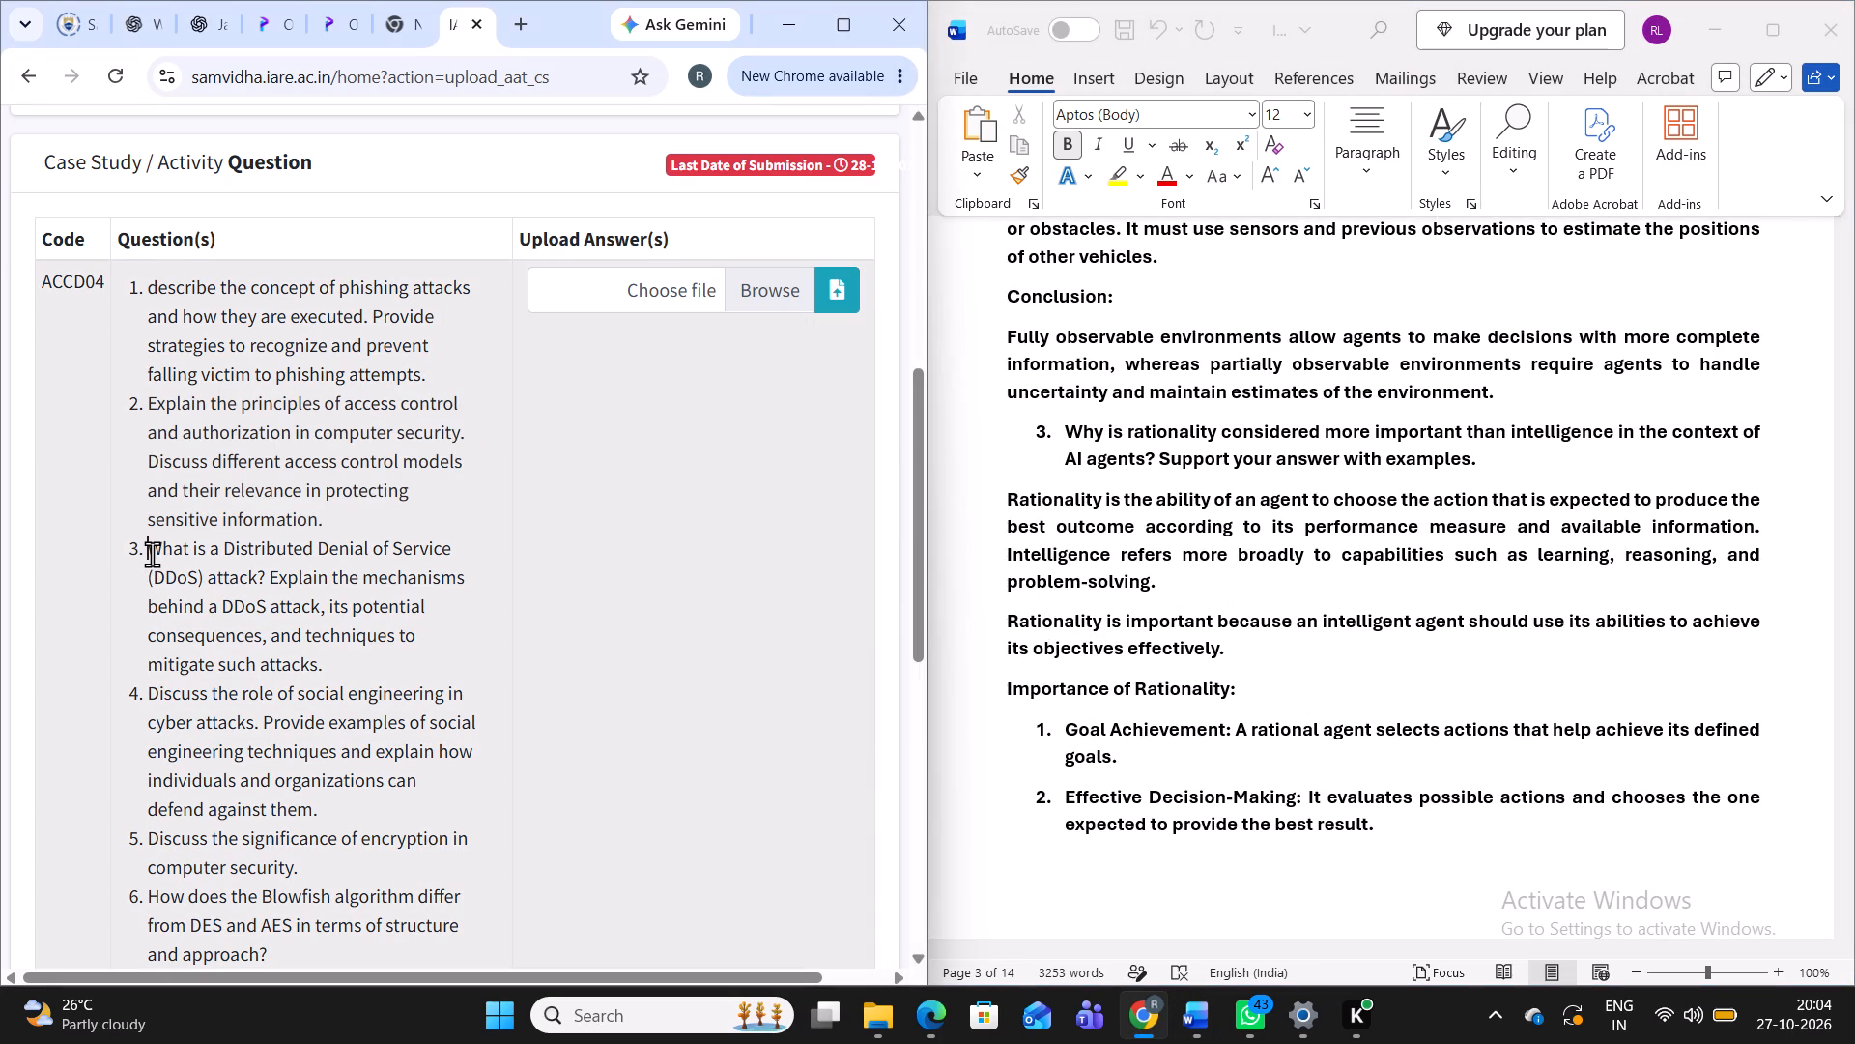
pyautogui.moveTo(152, 554); pyautogui.dragTo(332, 664)
pyautogui.hotkey('ctrl', 'c')
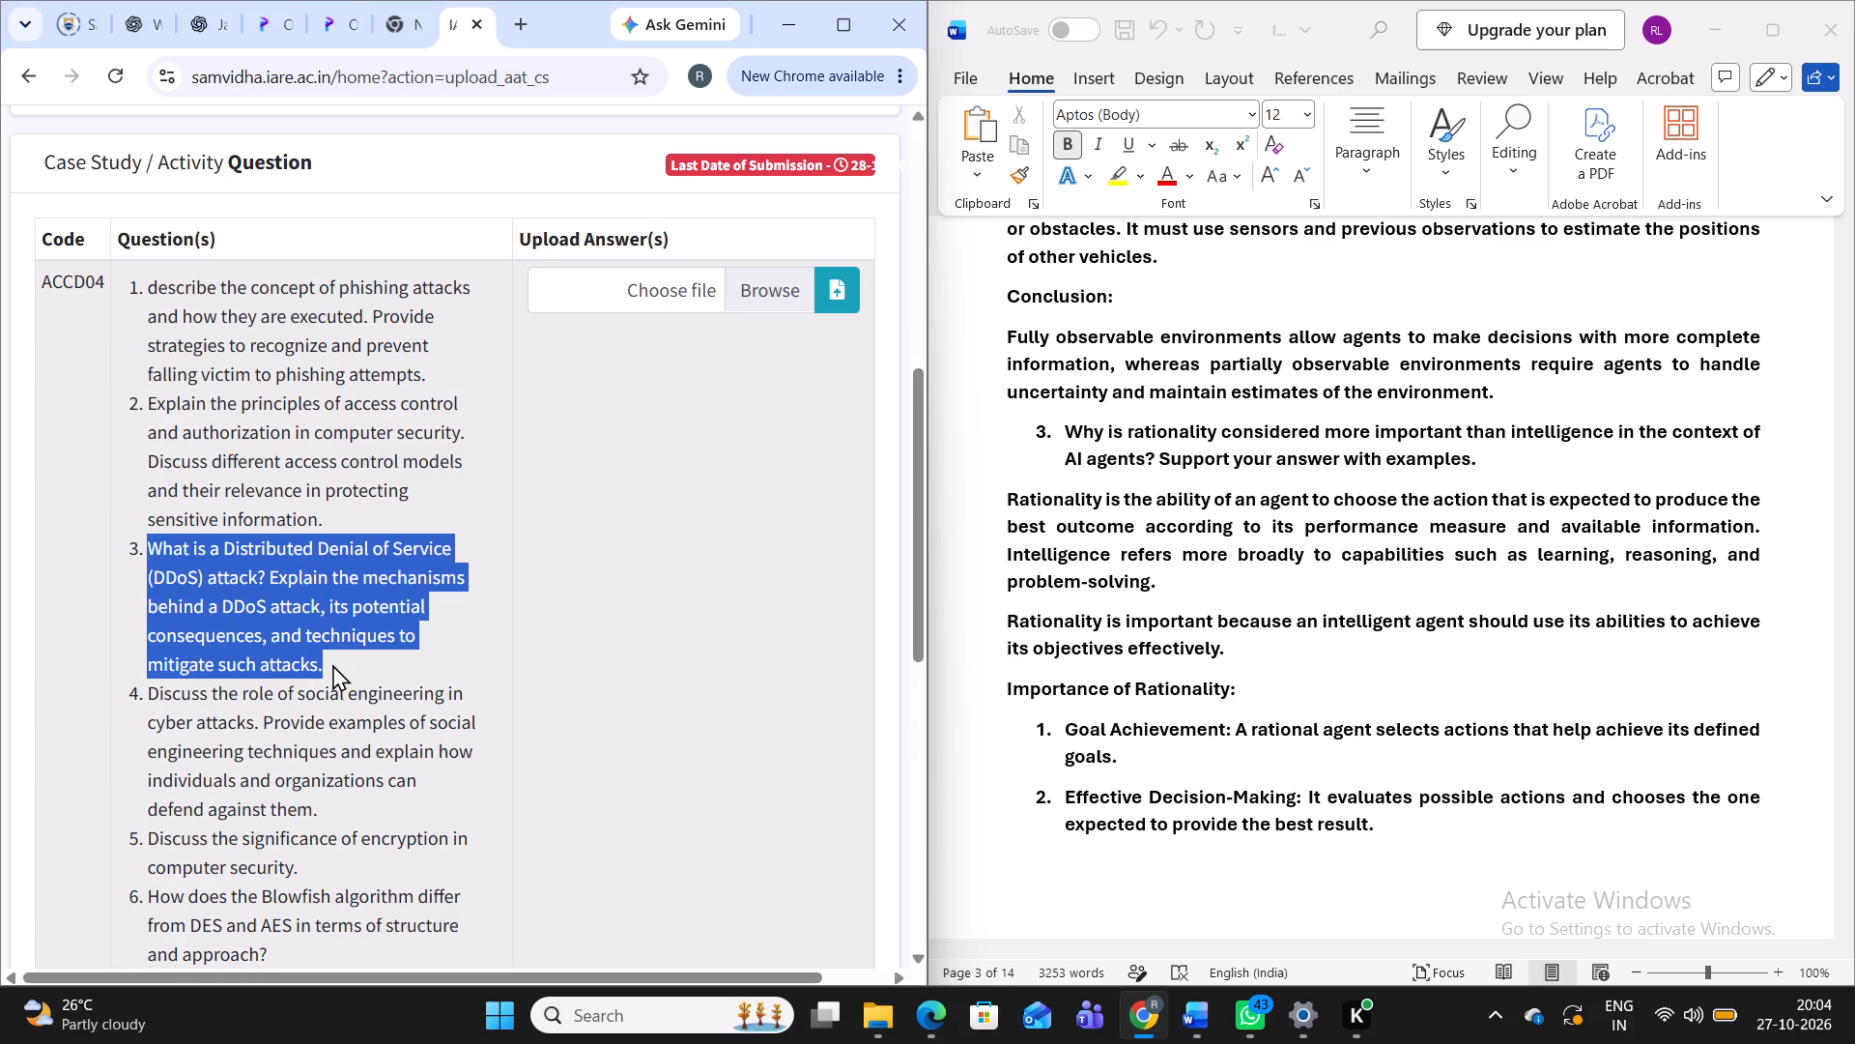
# In the Word document, replace question 3 about rationality versus intelligence with the copied DDoS question.
pyautogui.moveTo(1064, 420); pyautogui.dragTo(1077, 445)
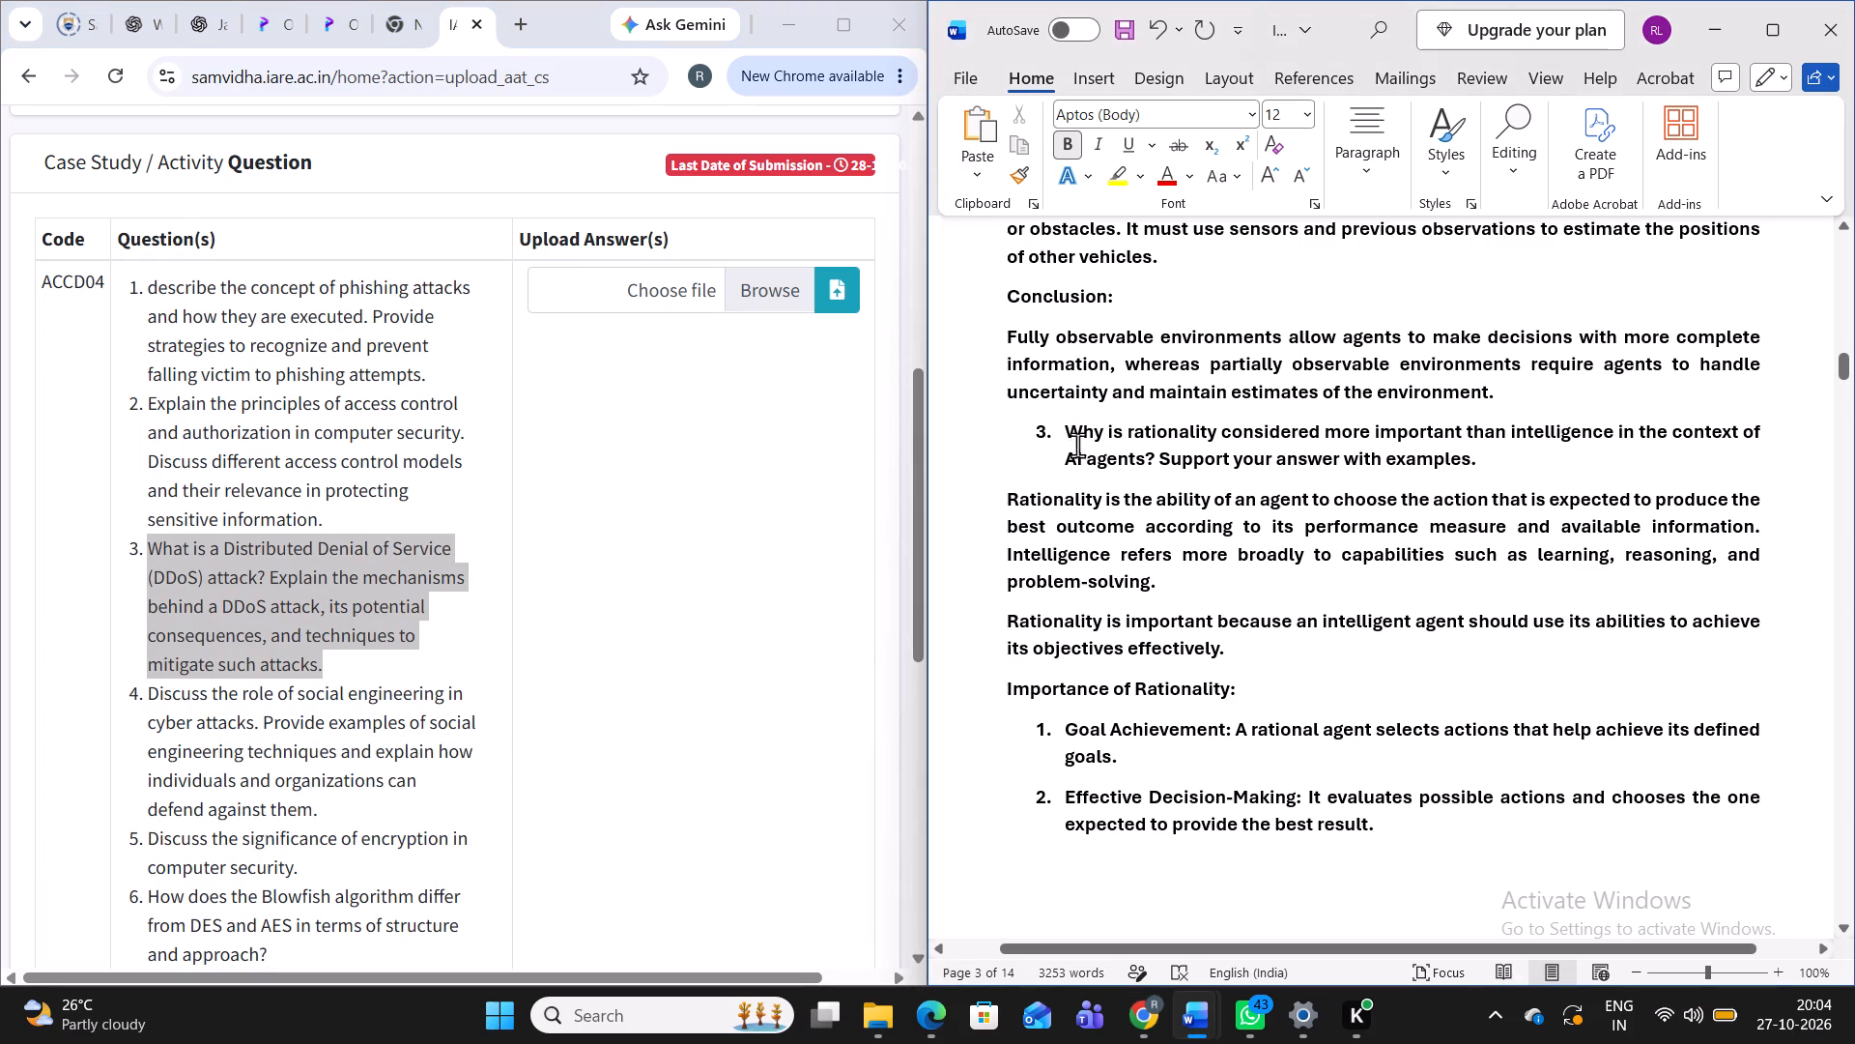
pyautogui.moveTo(1077, 445); pyautogui.dragTo(1065, 434)
pyautogui.moveTo(1065, 434); pyautogui.dragTo(1482, 450)
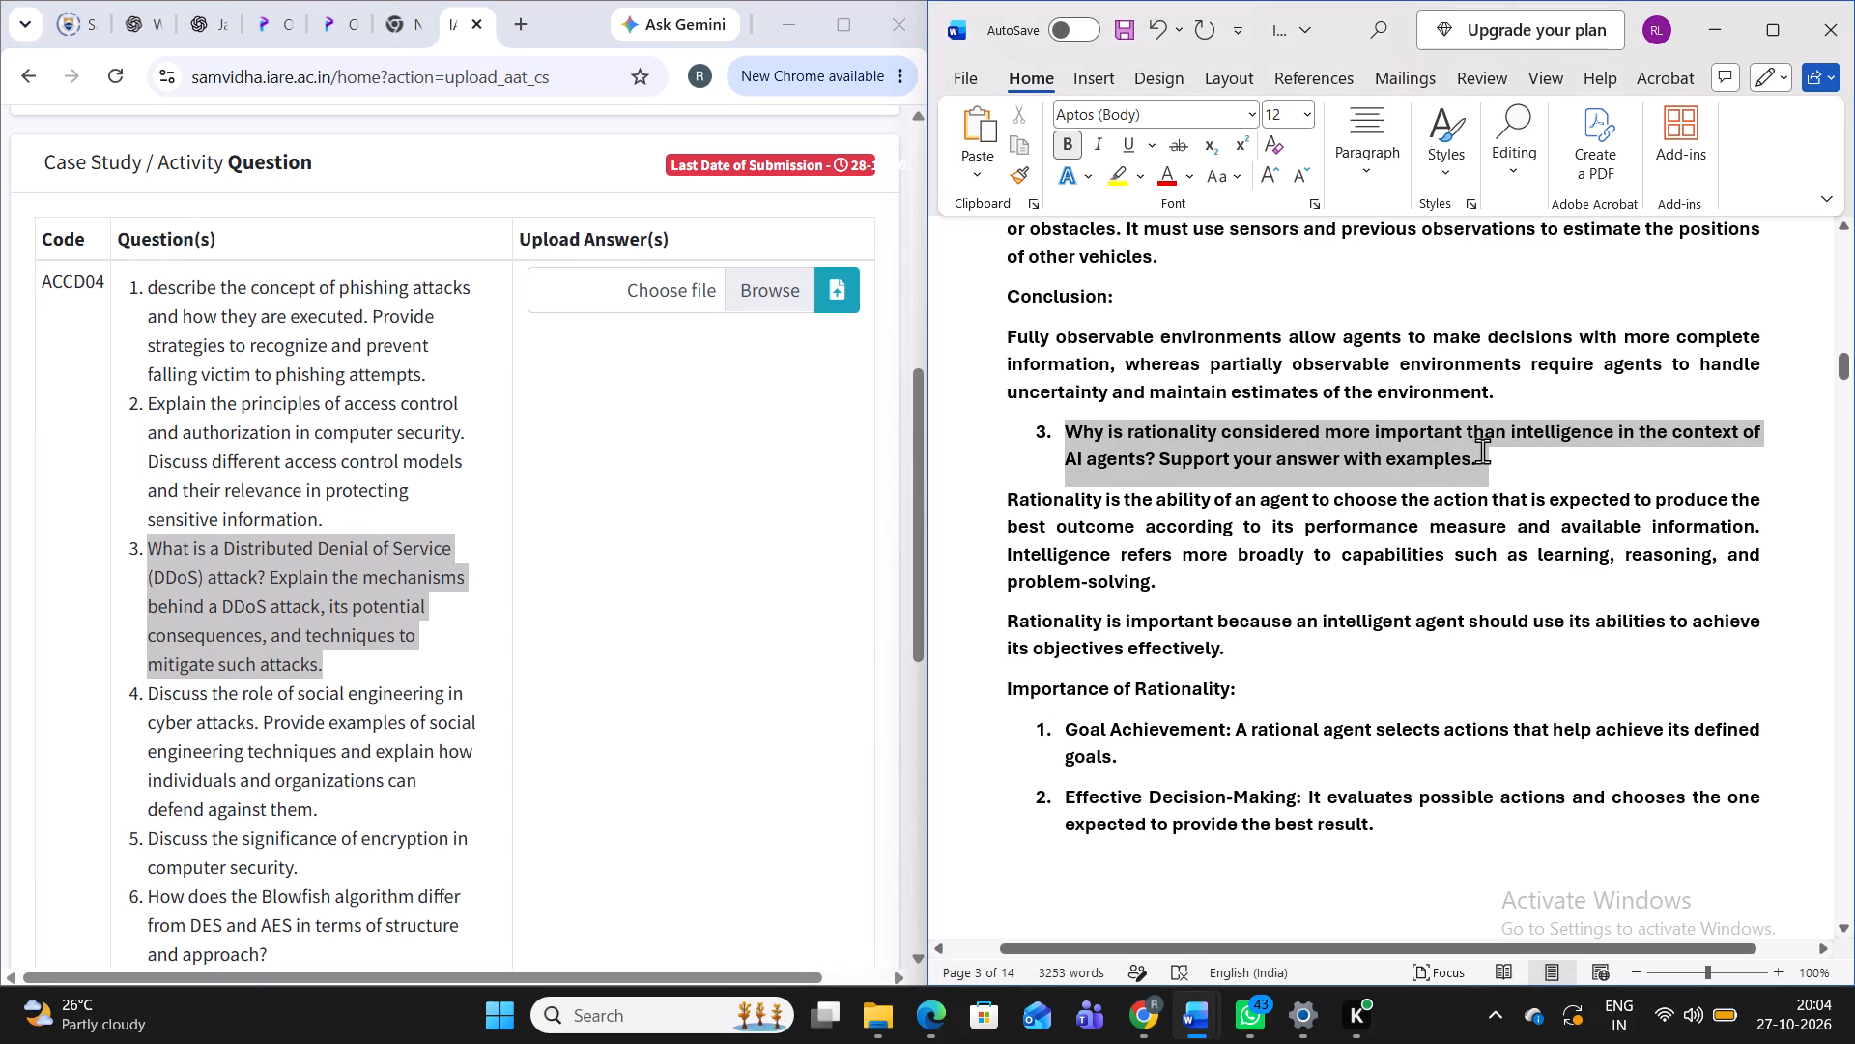
pyautogui.moveTo(1482, 450); pyautogui.dragTo(1483, 450)
pyautogui.hotkey('ctrl', 'v')
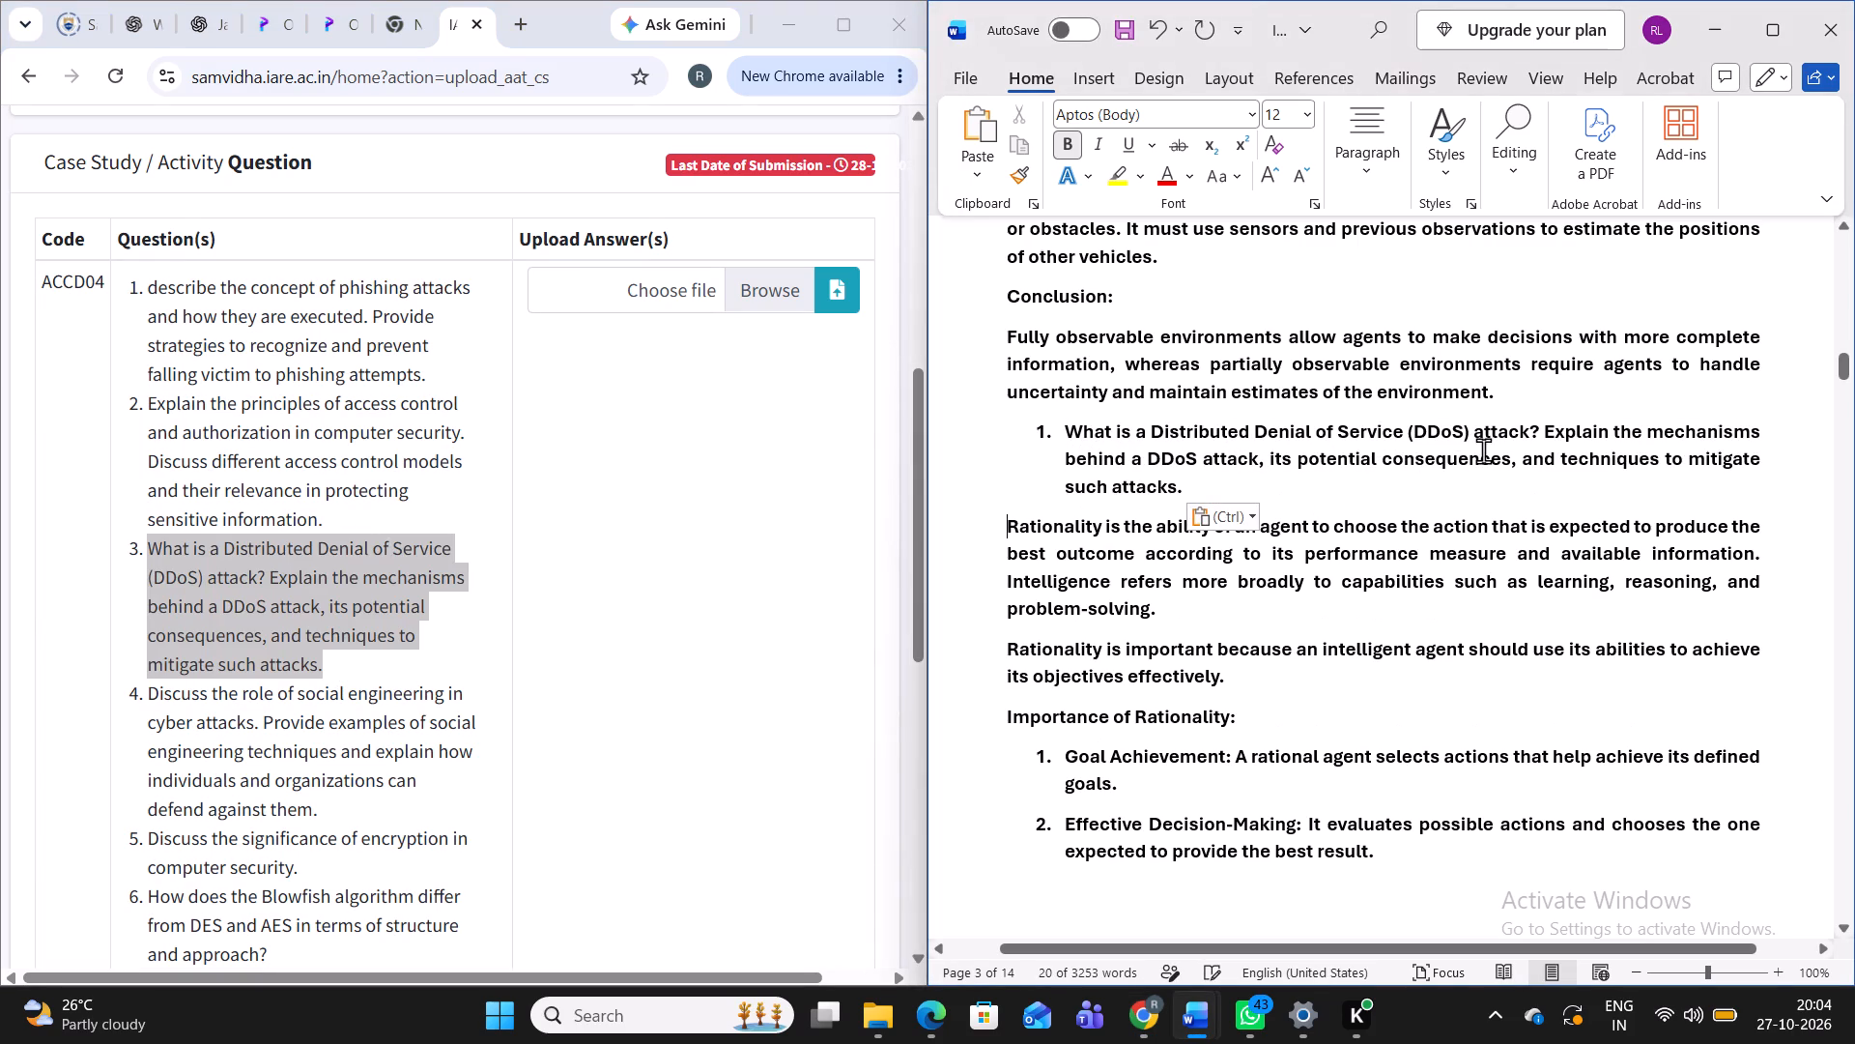
# Remove the pasted DDoS question's automatic list number and indent, and number it "3." as plain text.
pyautogui.click(1065, 418)
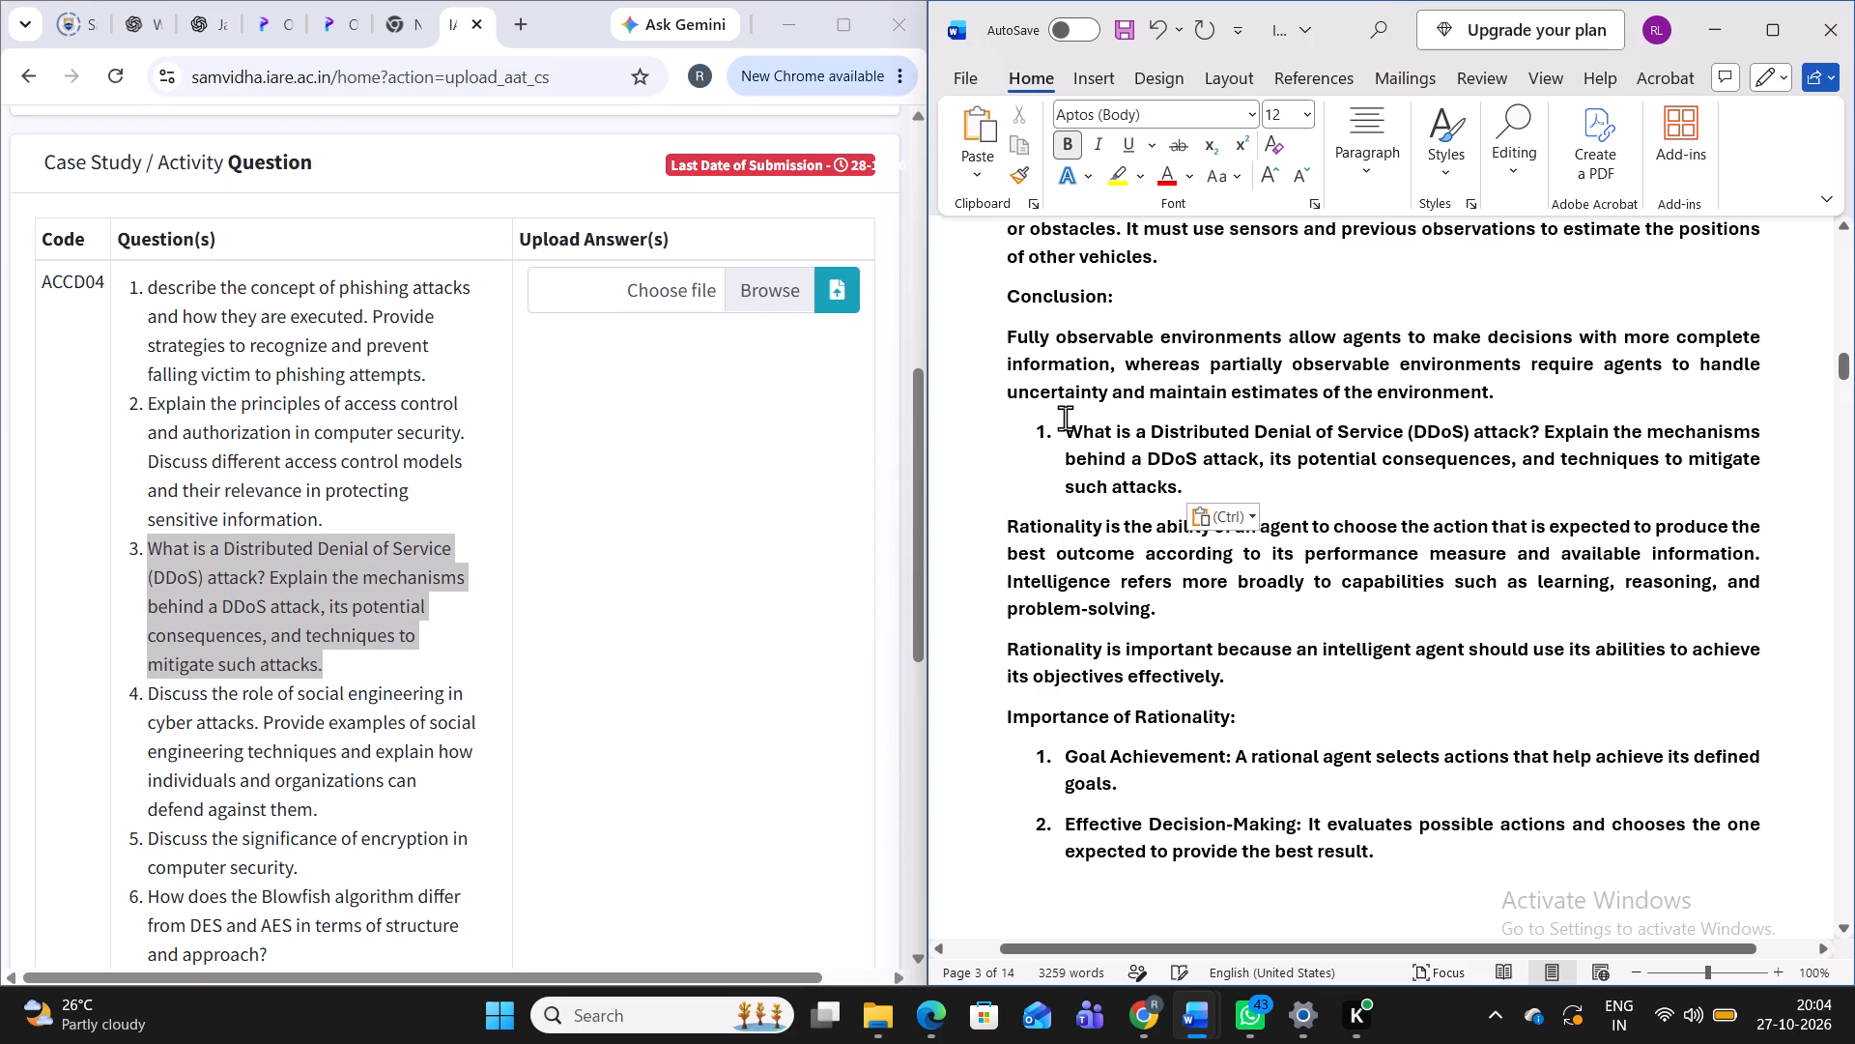
pyautogui.click(1060, 430)
pyautogui.press('BackSpace')
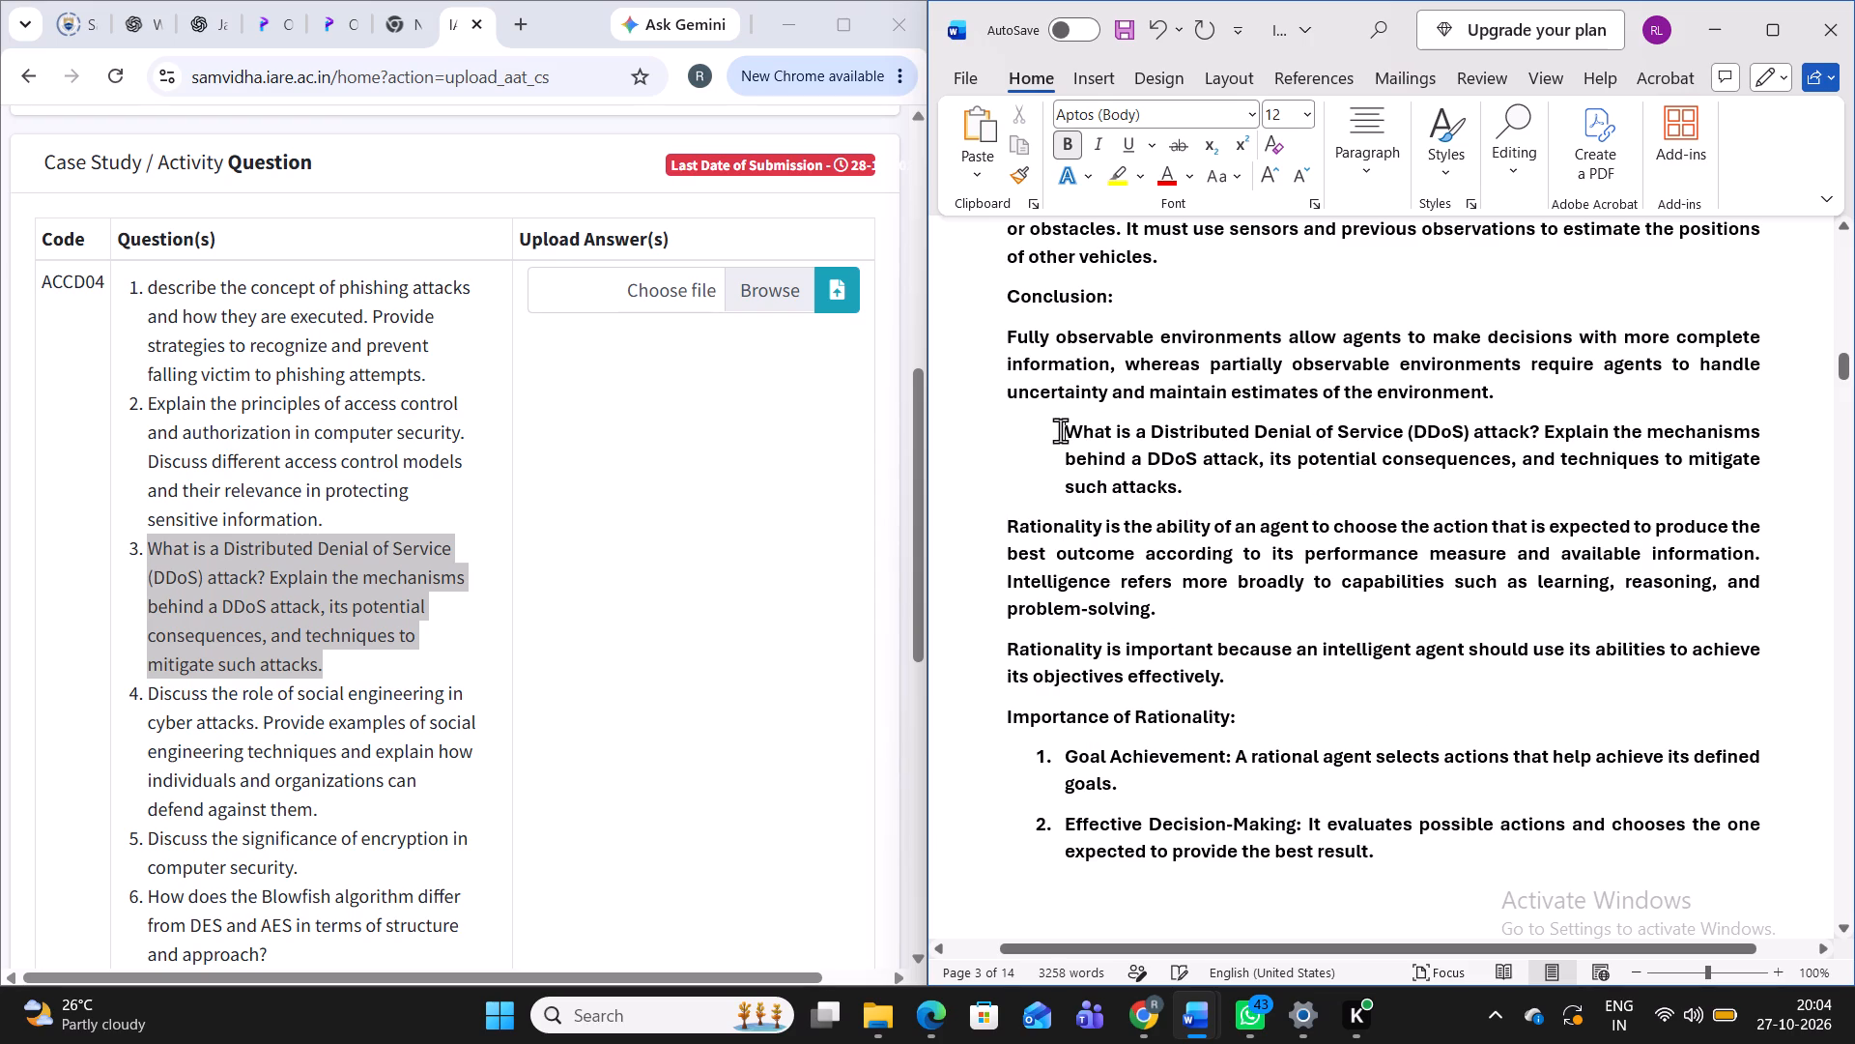
pyautogui.press('BackSpace')
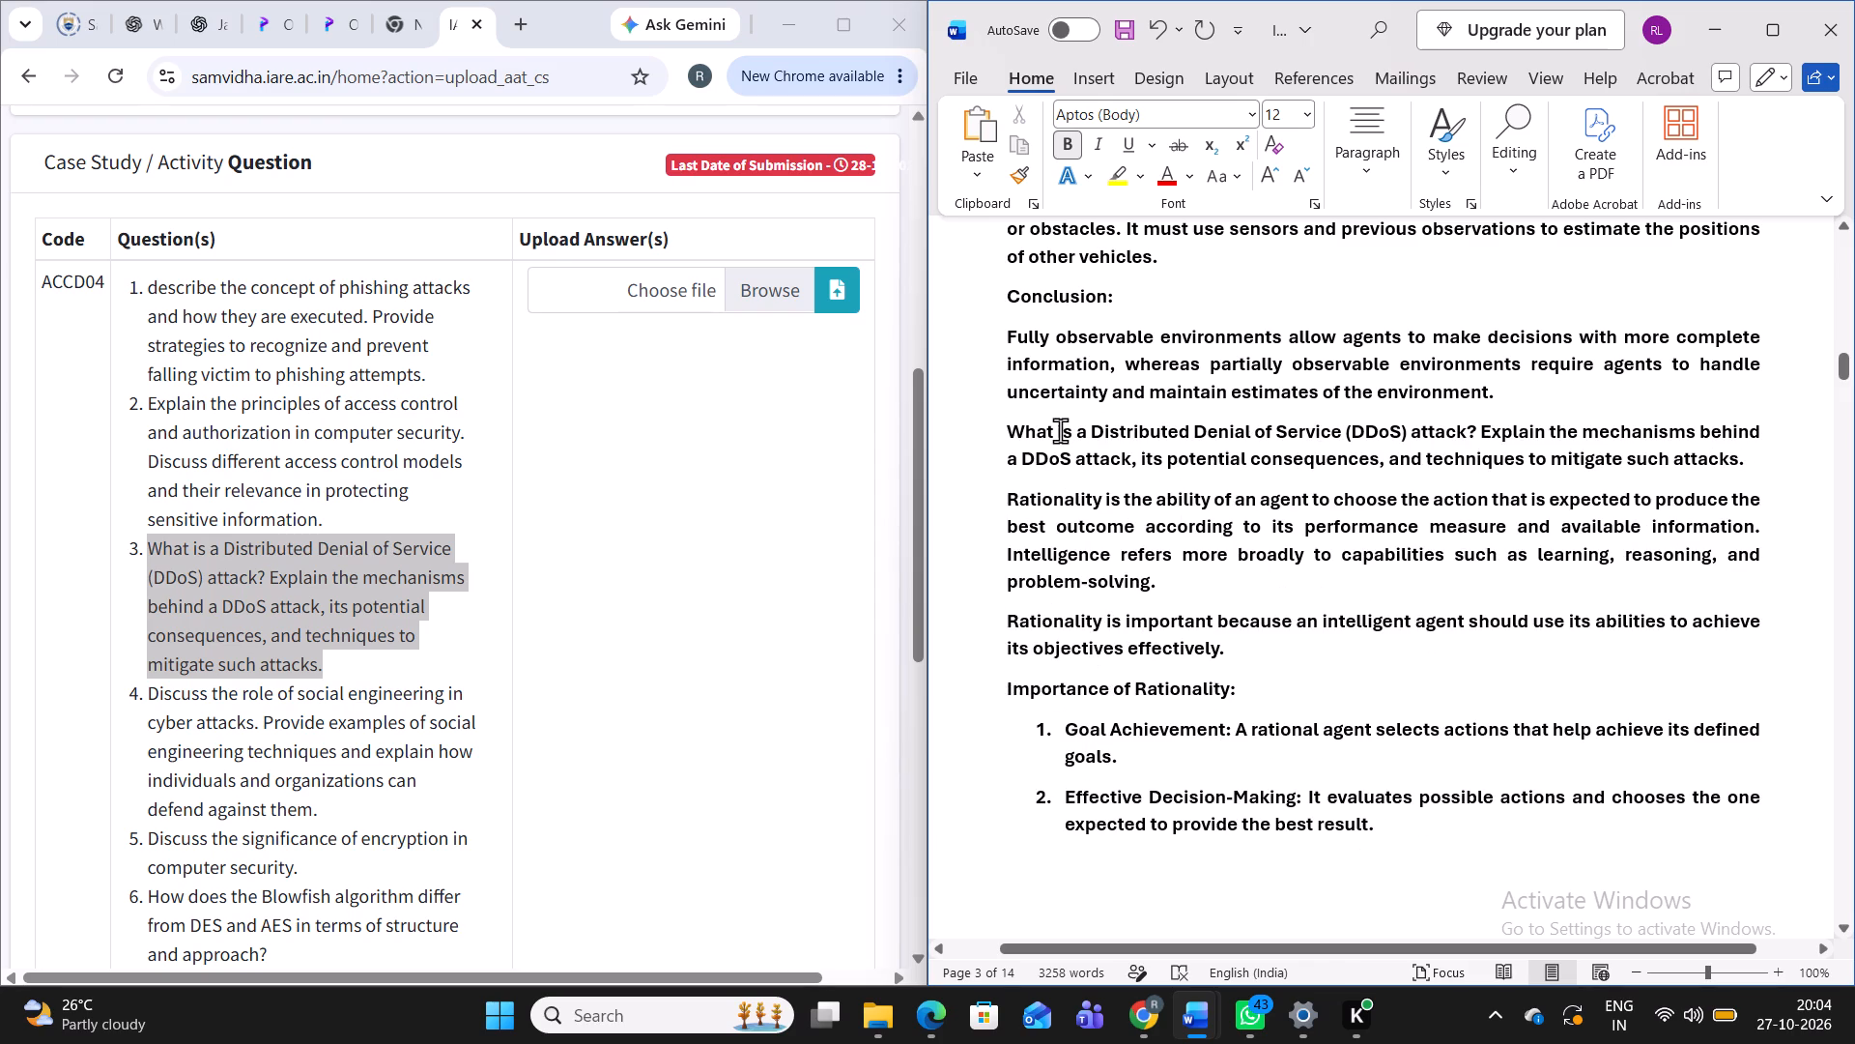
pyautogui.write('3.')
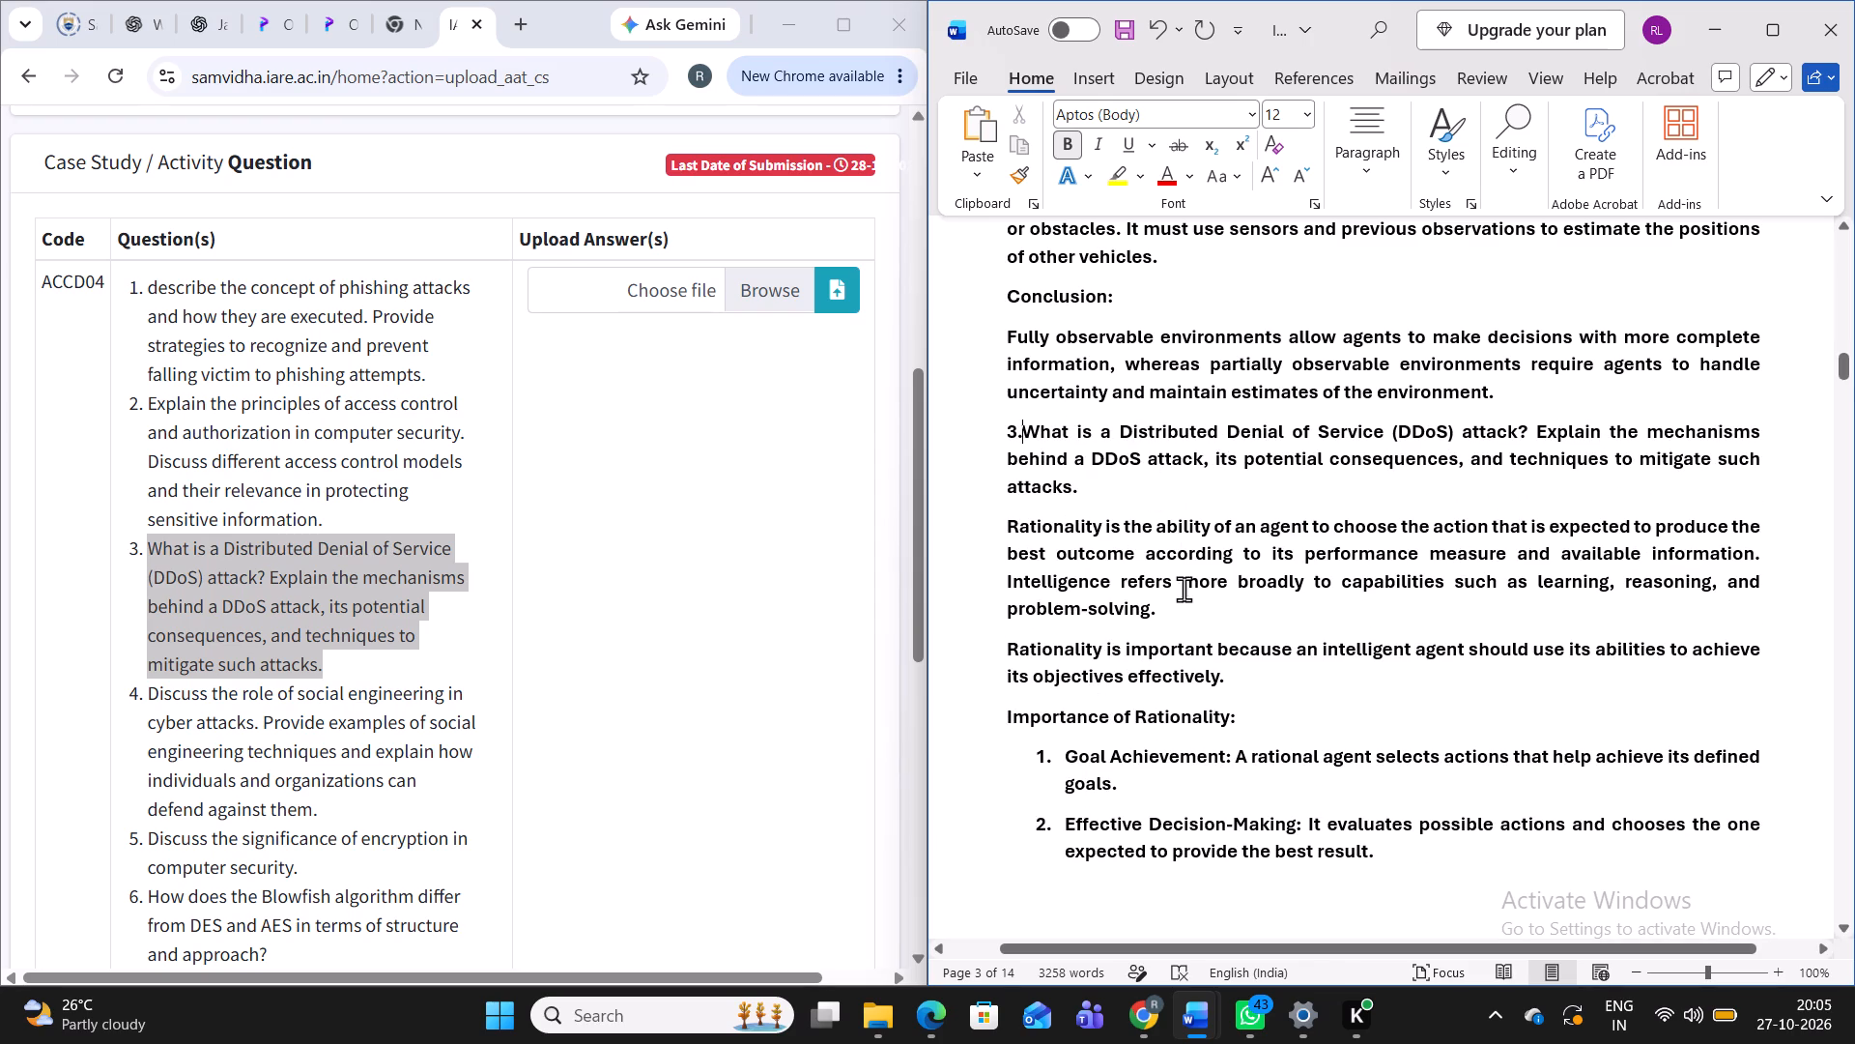
# Switch to Chrome and copy the fourth ACCD04 question, about the role of social engineering in cyber attacks, from the portal page.
pyautogui.scroll(-8, 1184, 589)
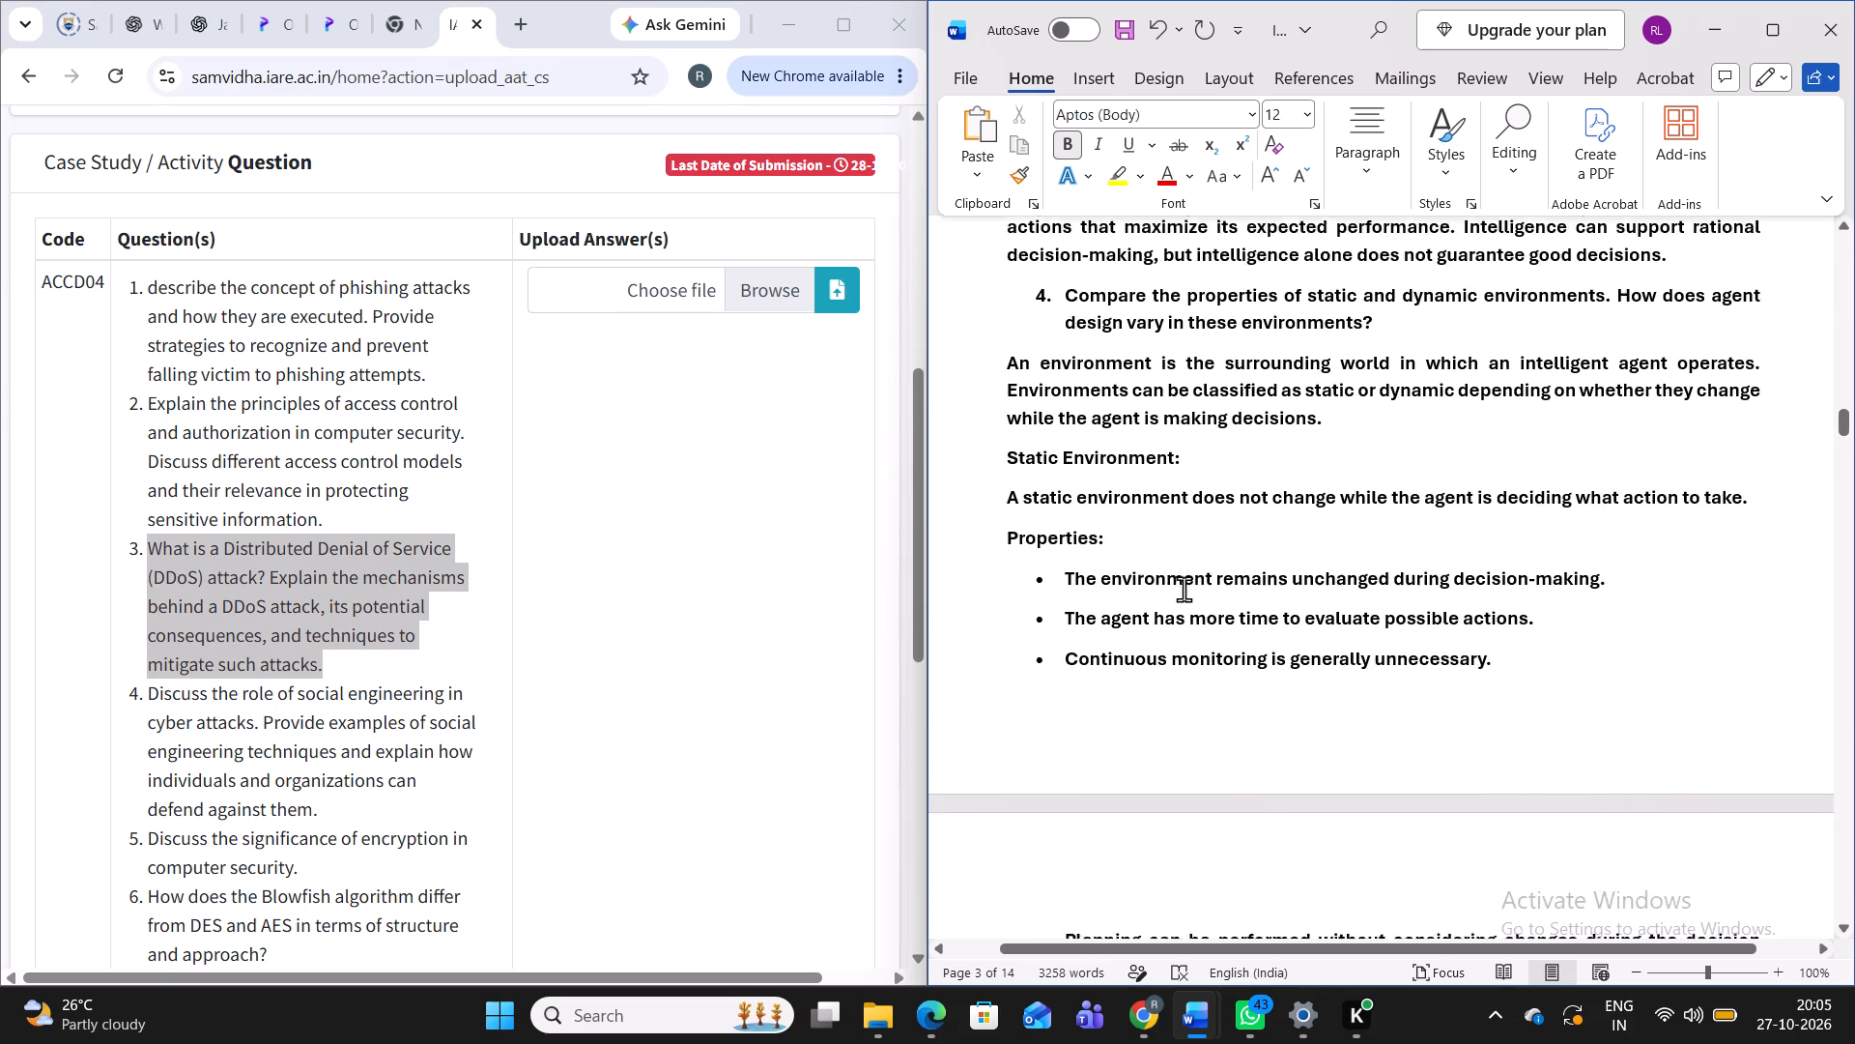
pyautogui.scroll(-1, 1184, 589)
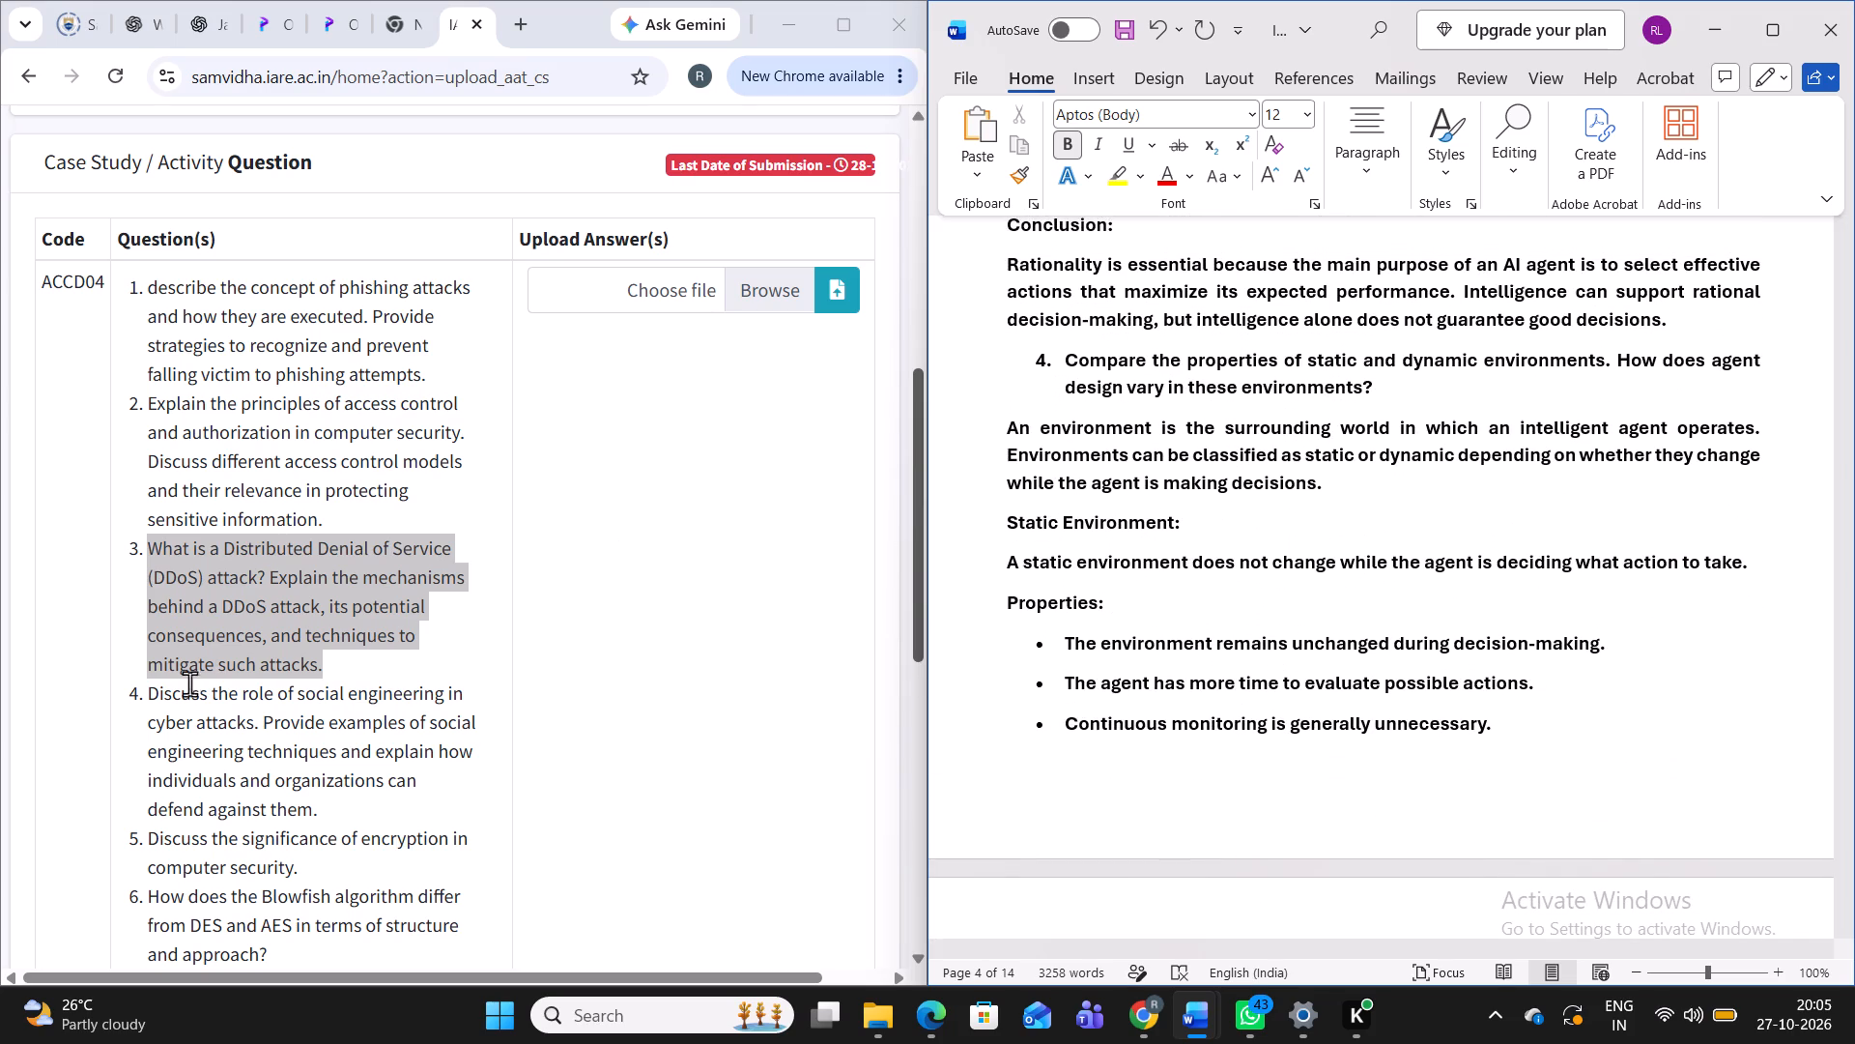
pyautogui.click(147, 683)
pyautogui.moveTo(147, 683); pyautogui.dragTo(154, 689)
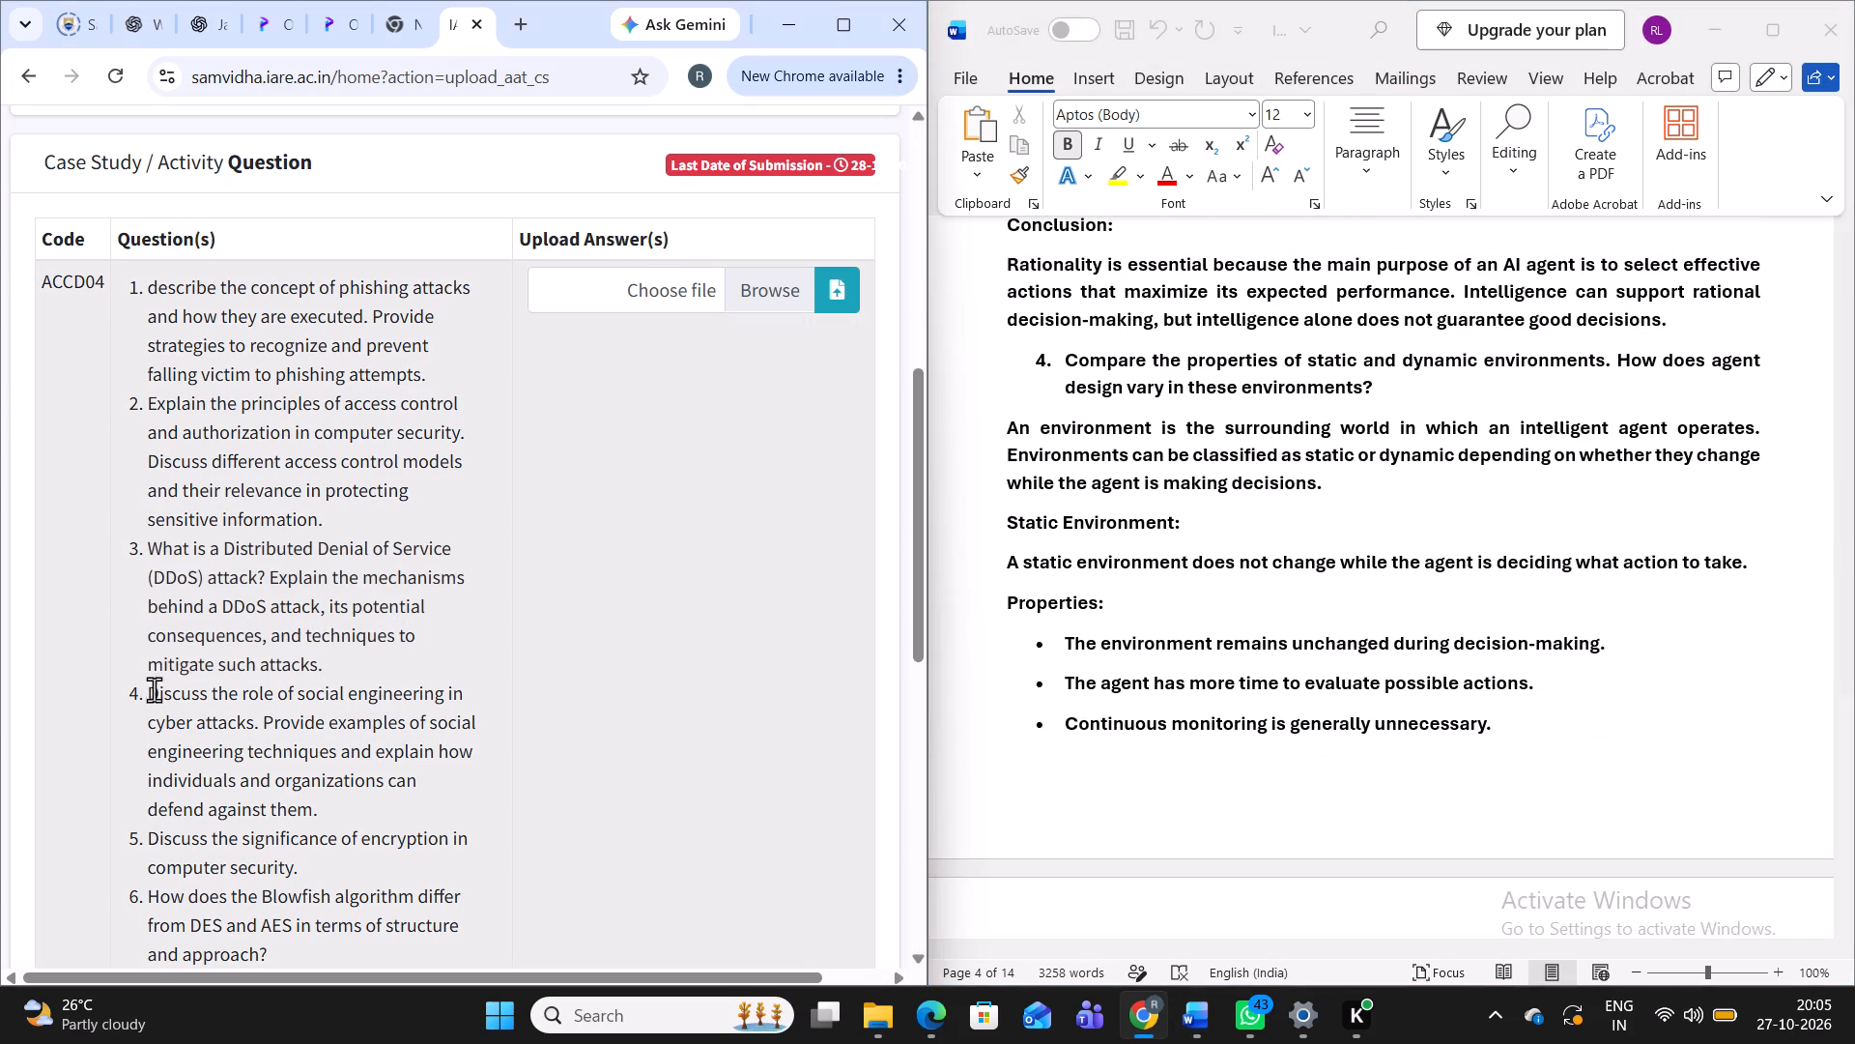
pyautogui.moveTo(154, 689); pyautogui.dragTo(321, 801)
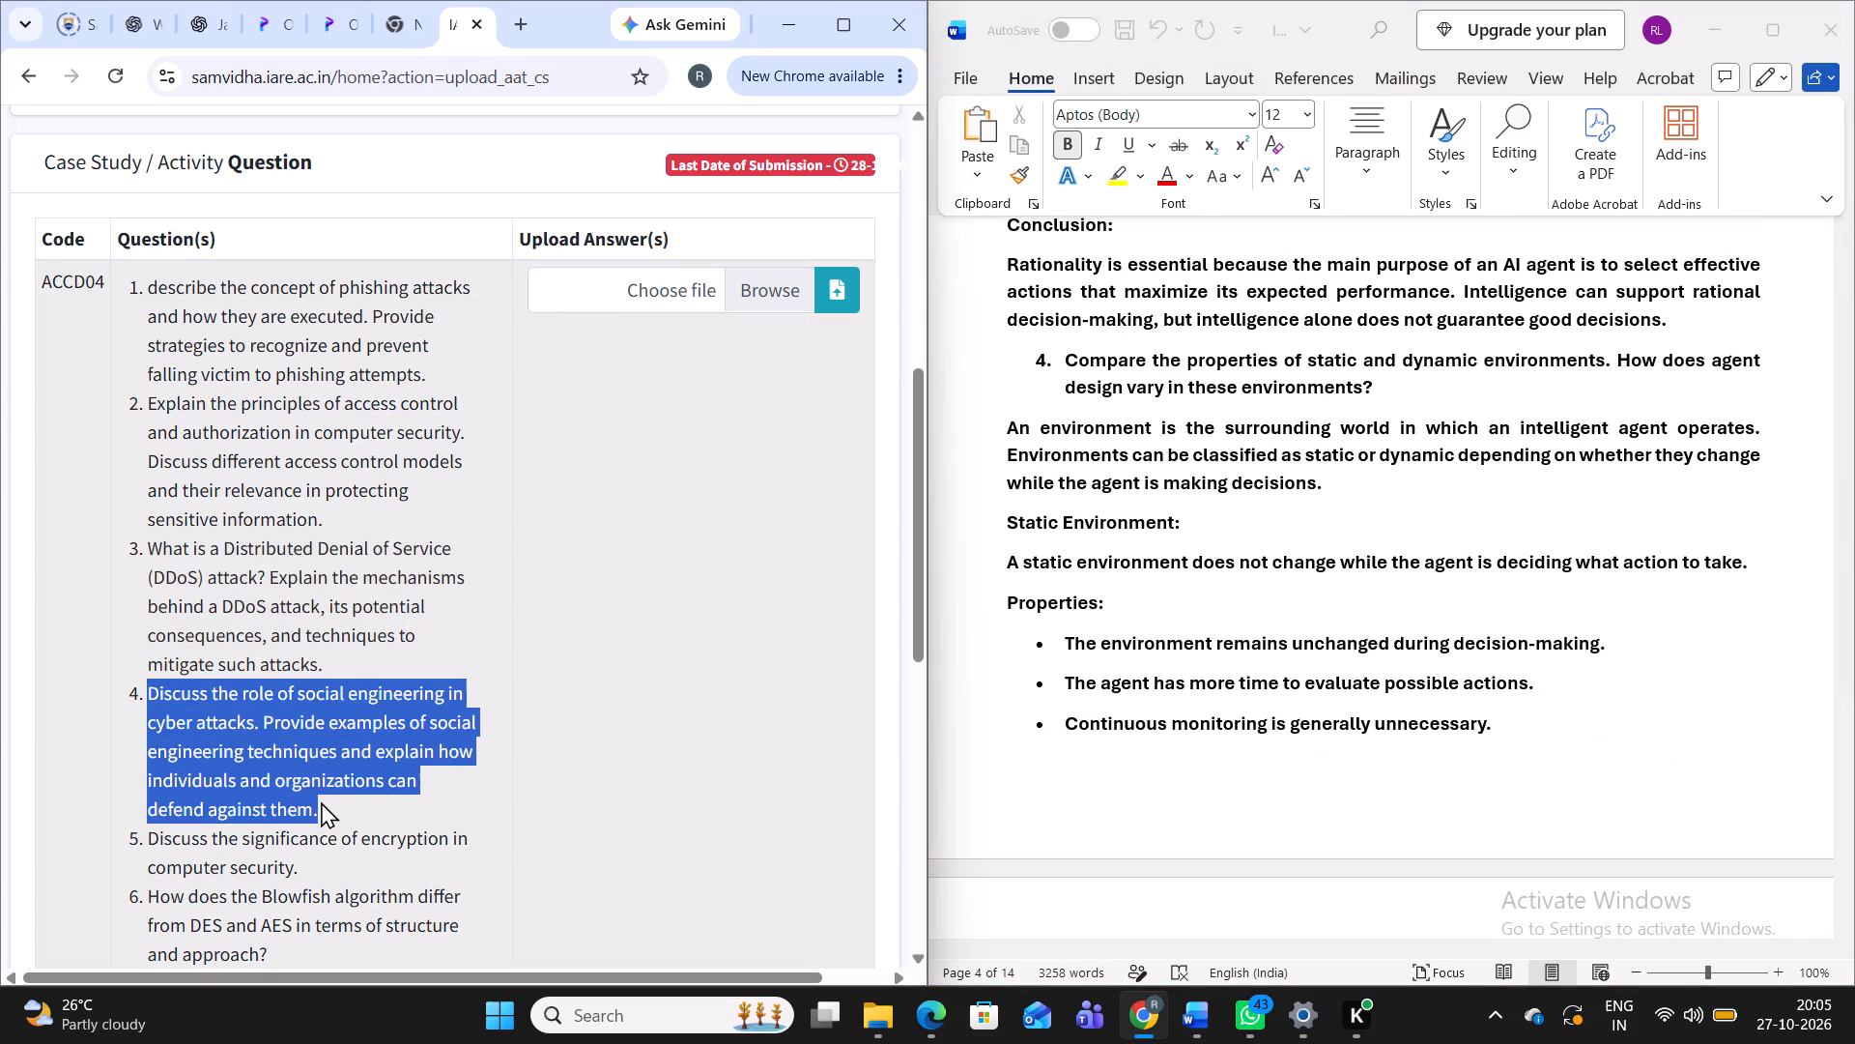
pyautogui.hotkey('ctrl', 'c')
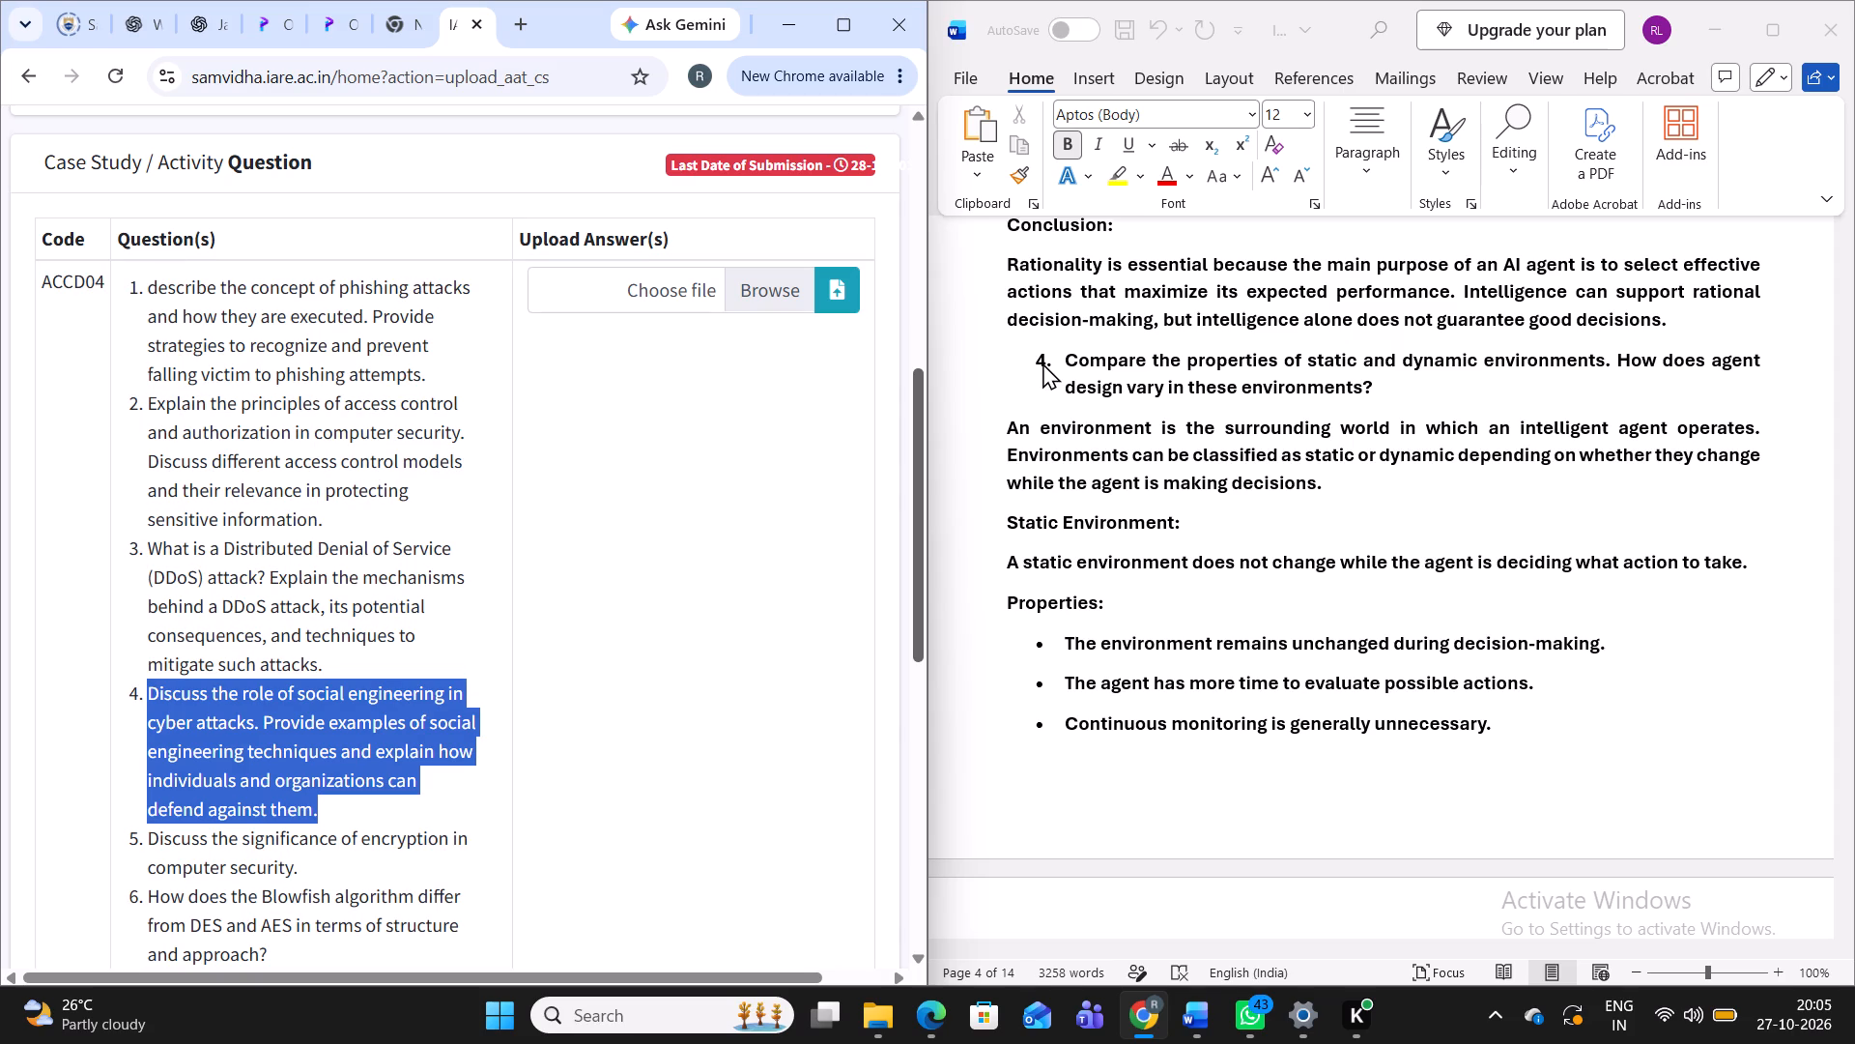
# In the Word document, replace question 4 about static and dynamic environments with the copied social engineering question.
pyautogui.click(1071, 361)
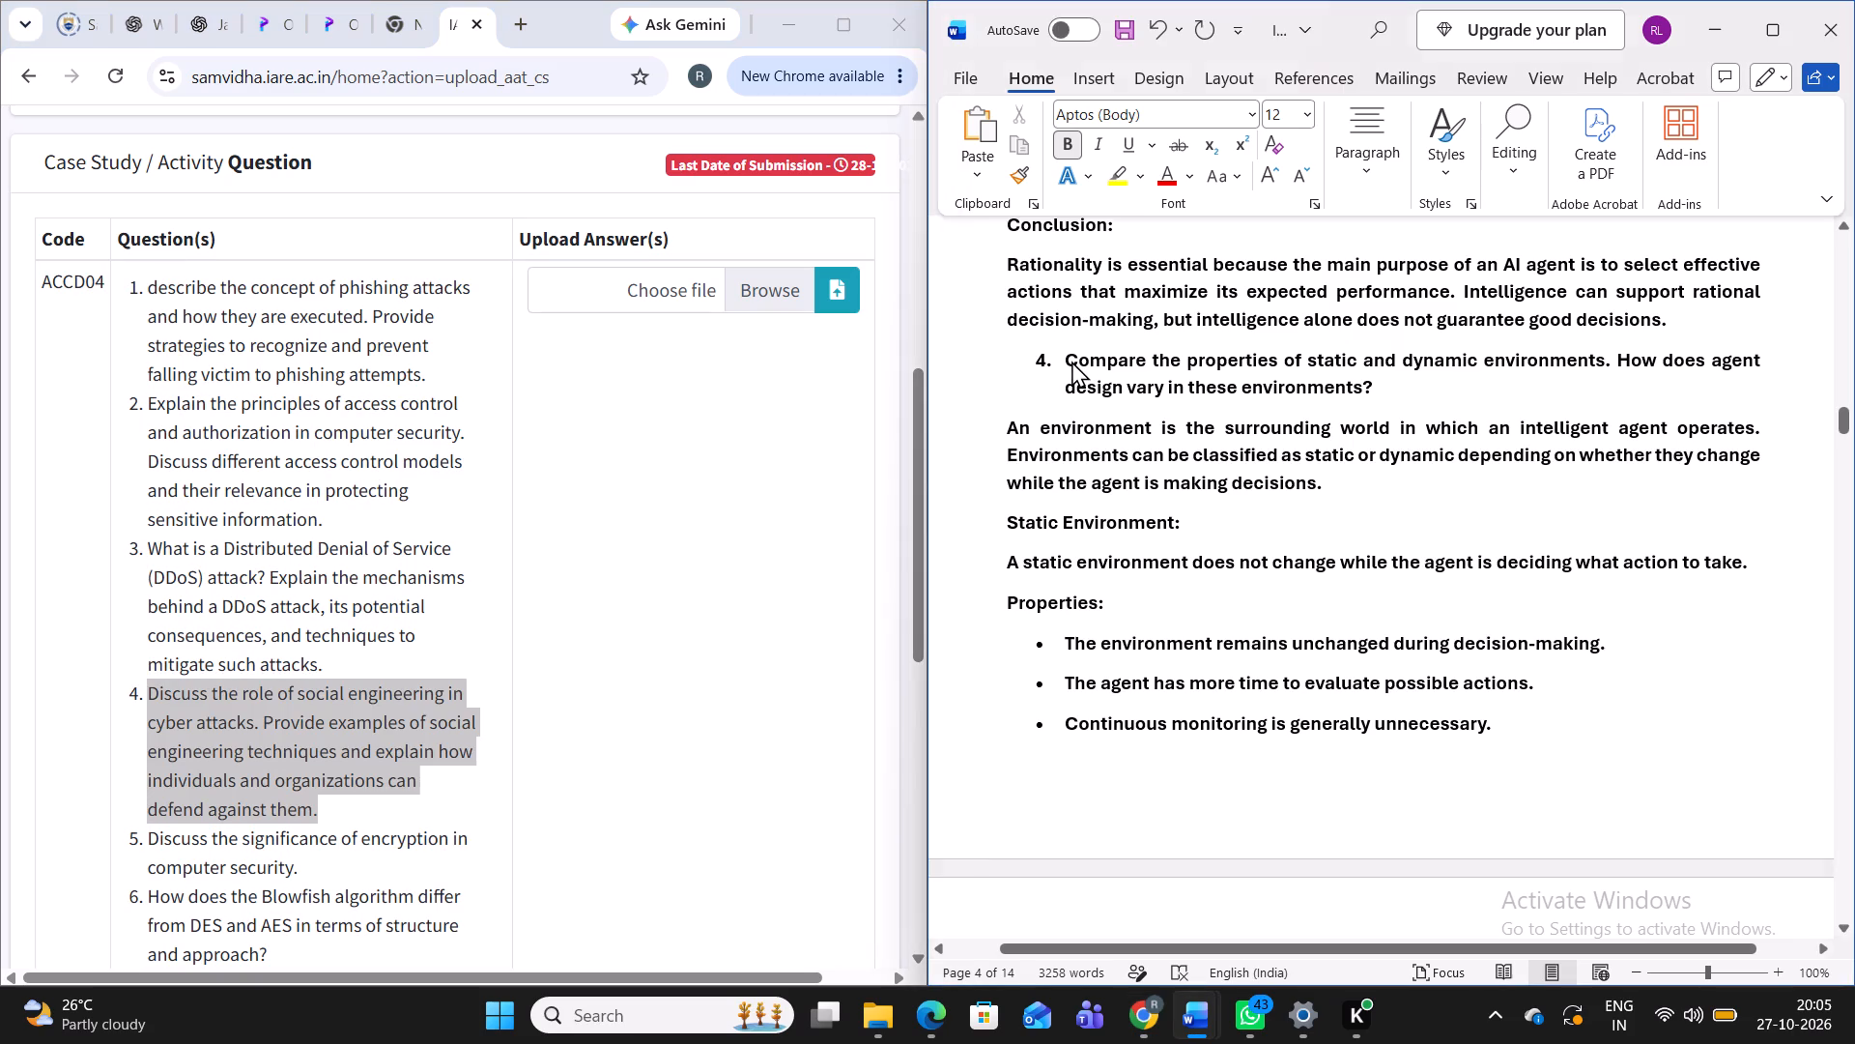
pyautogui.moveTo(1066, 364); pyautogui.dragTo(1130, 391)
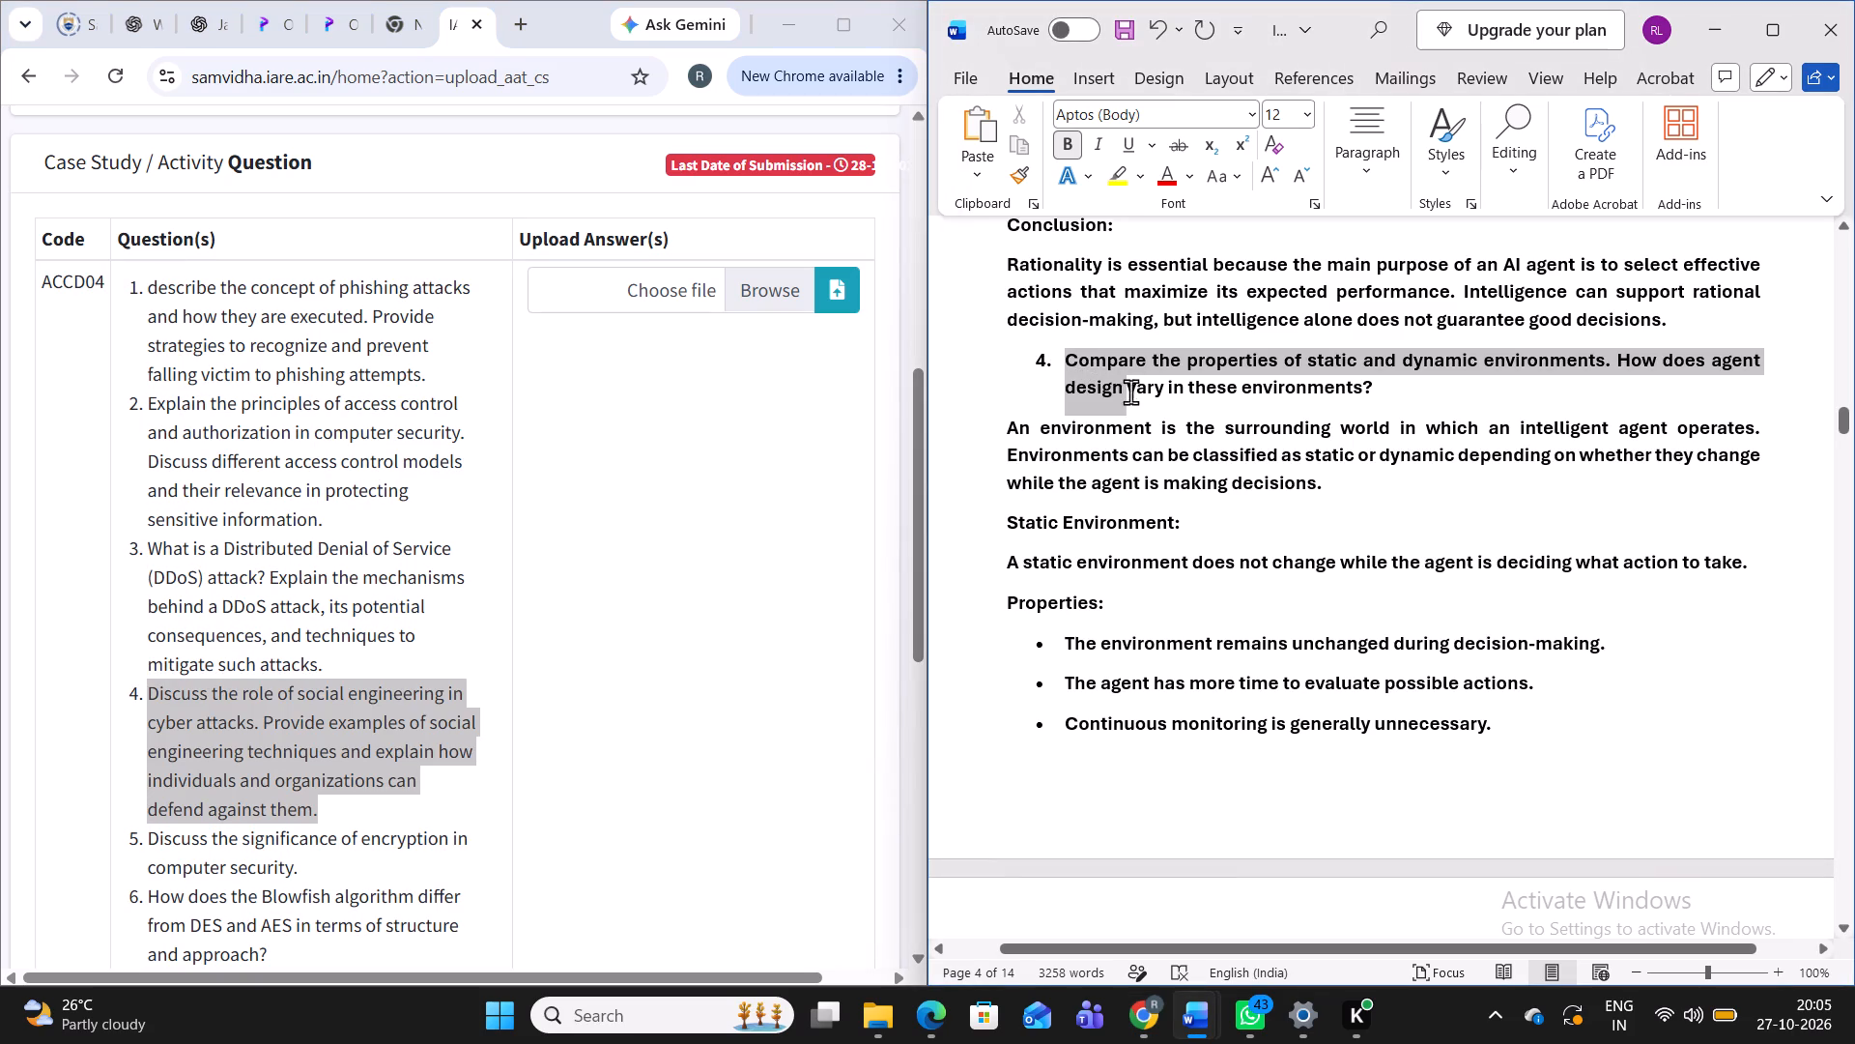
pyautogui.moveTo(1130, 391); pyautogui.dragTo(1366, 388)
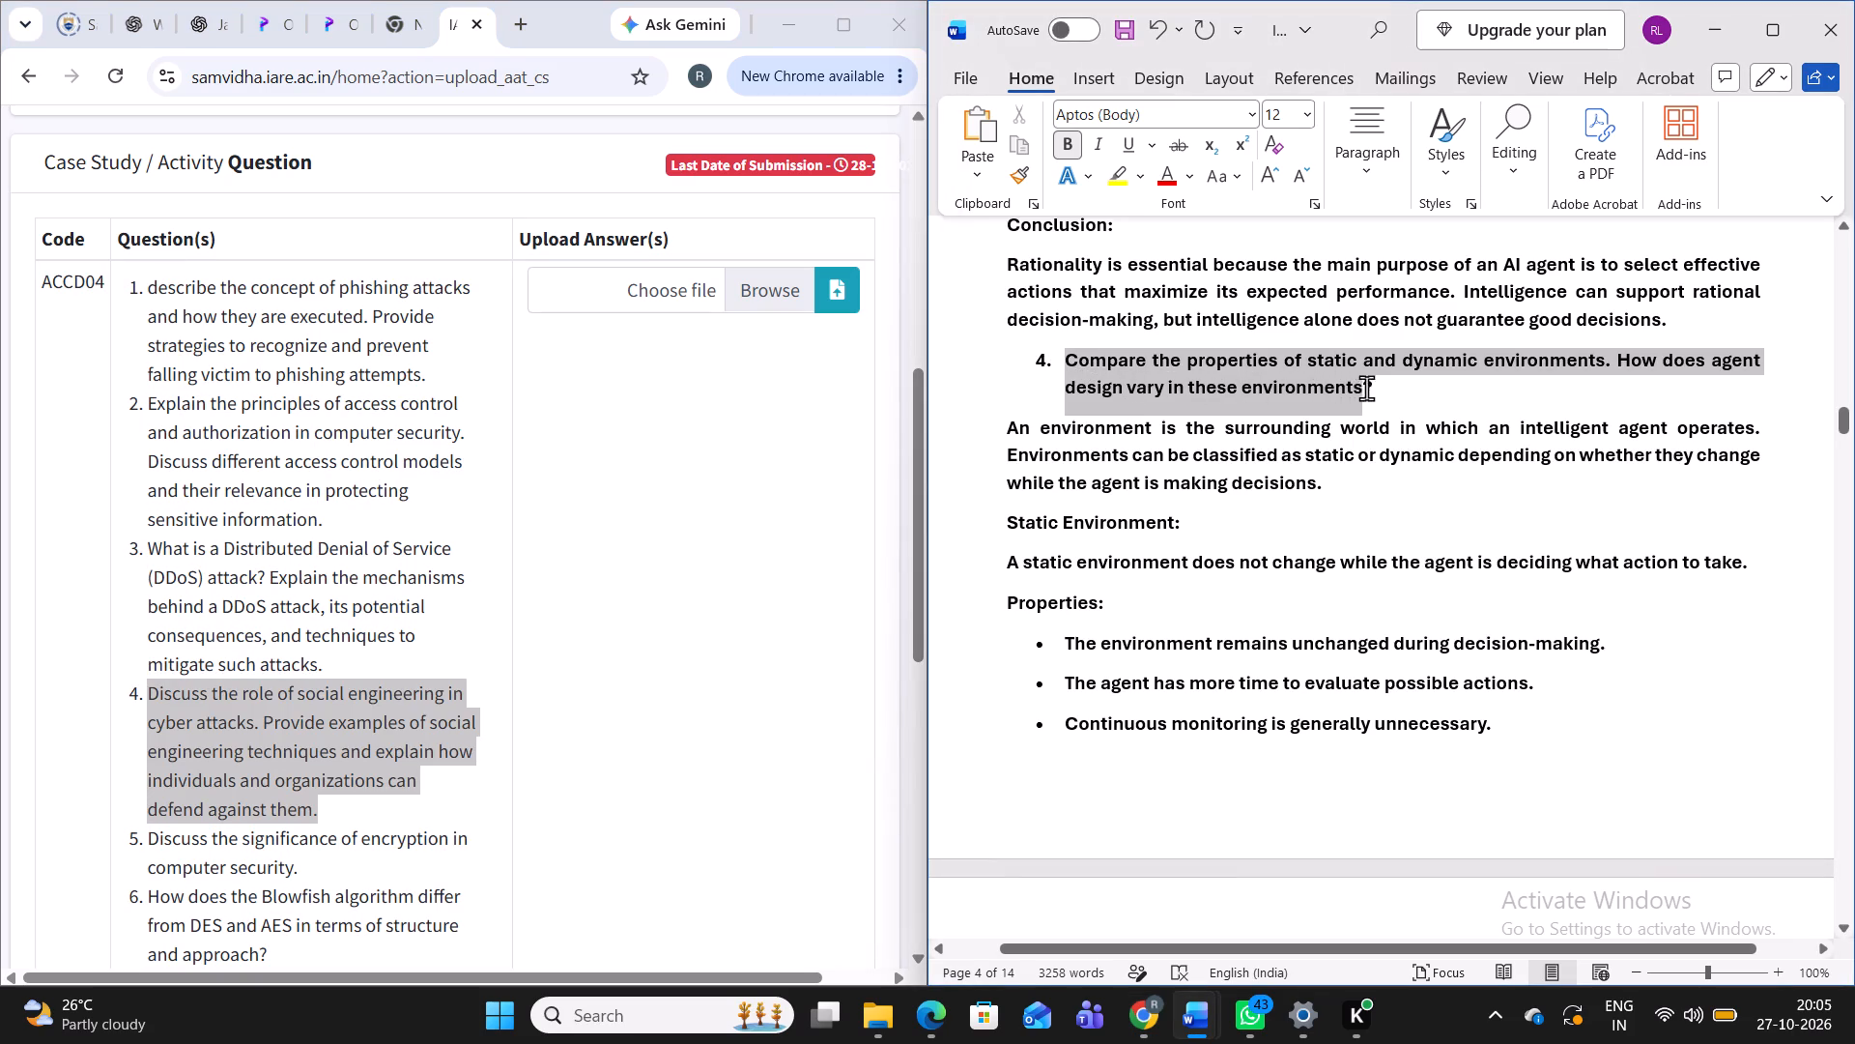
pyautogui.moveTo(1366, 388); pyautogui.dragTo(1382, 388)
pyautogui.hotkey('ctrl', 'v')
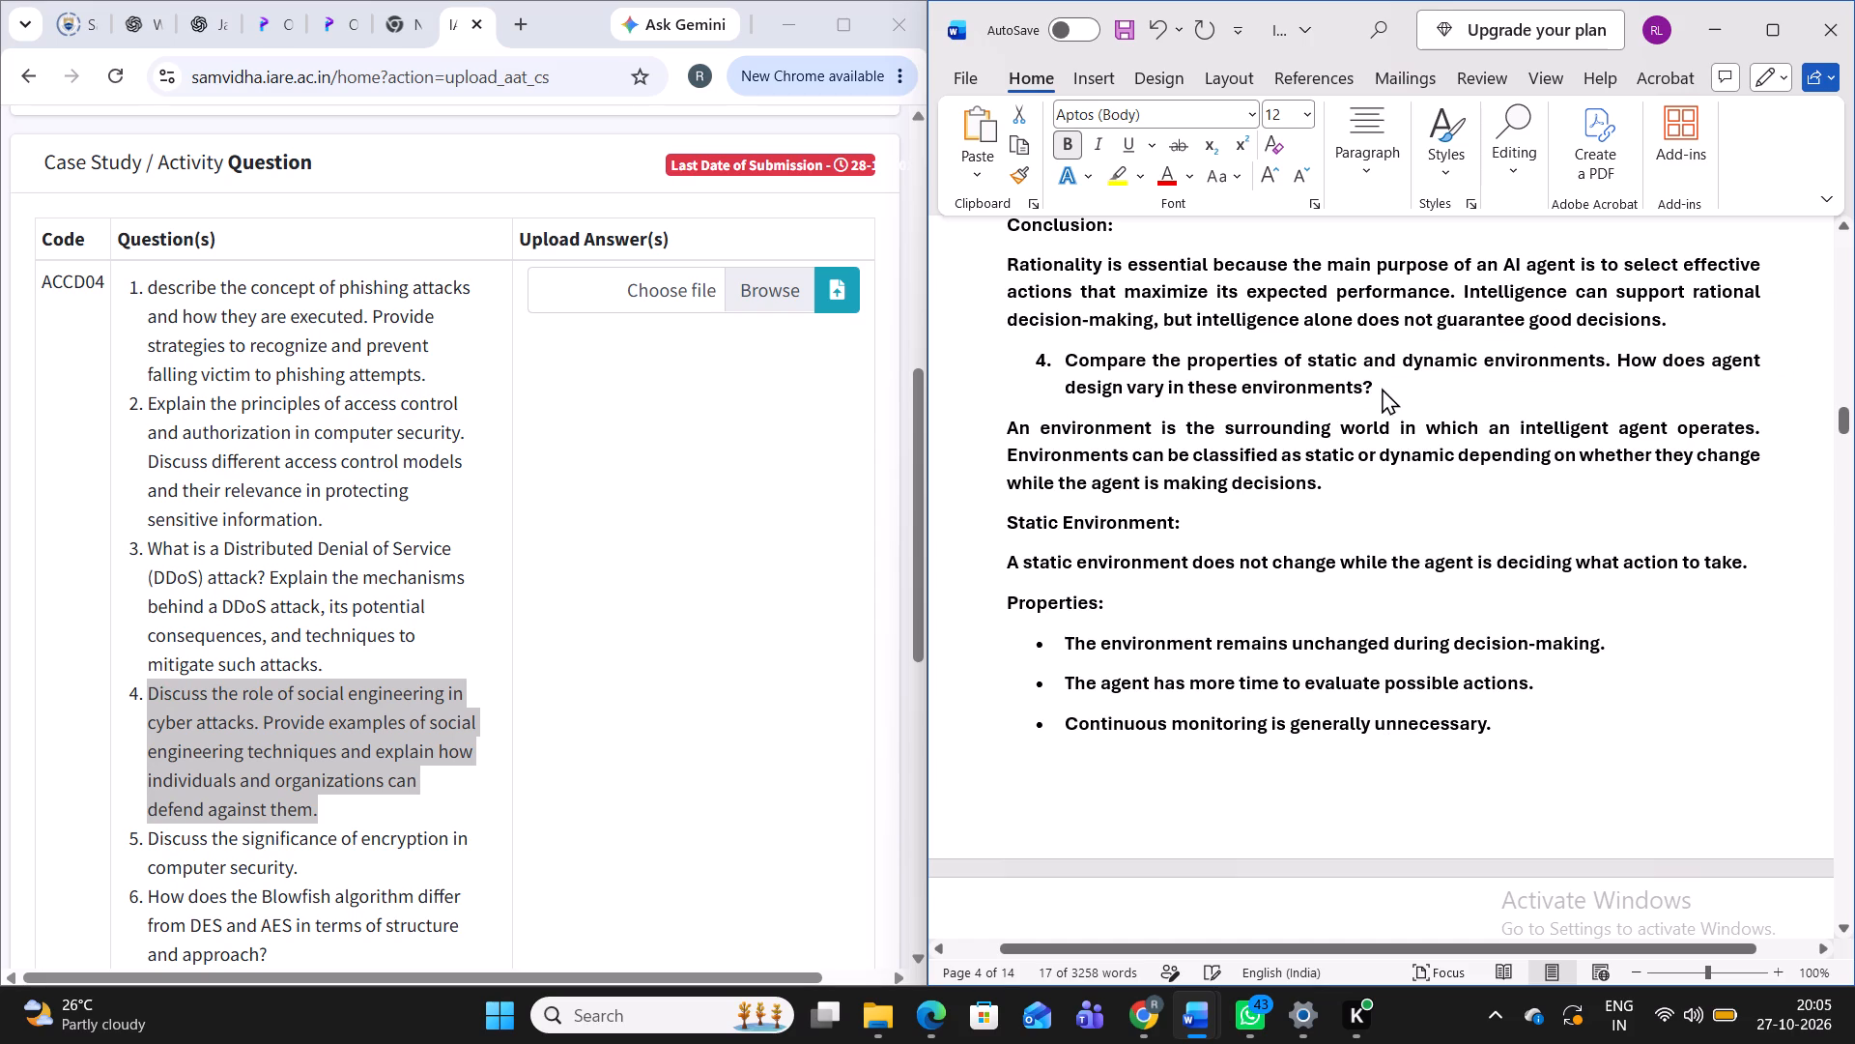
# Remove the pasted social engineering question's automatic list number and indent, and number it "4." as plain text.
pyautogui.click(1066, 352)
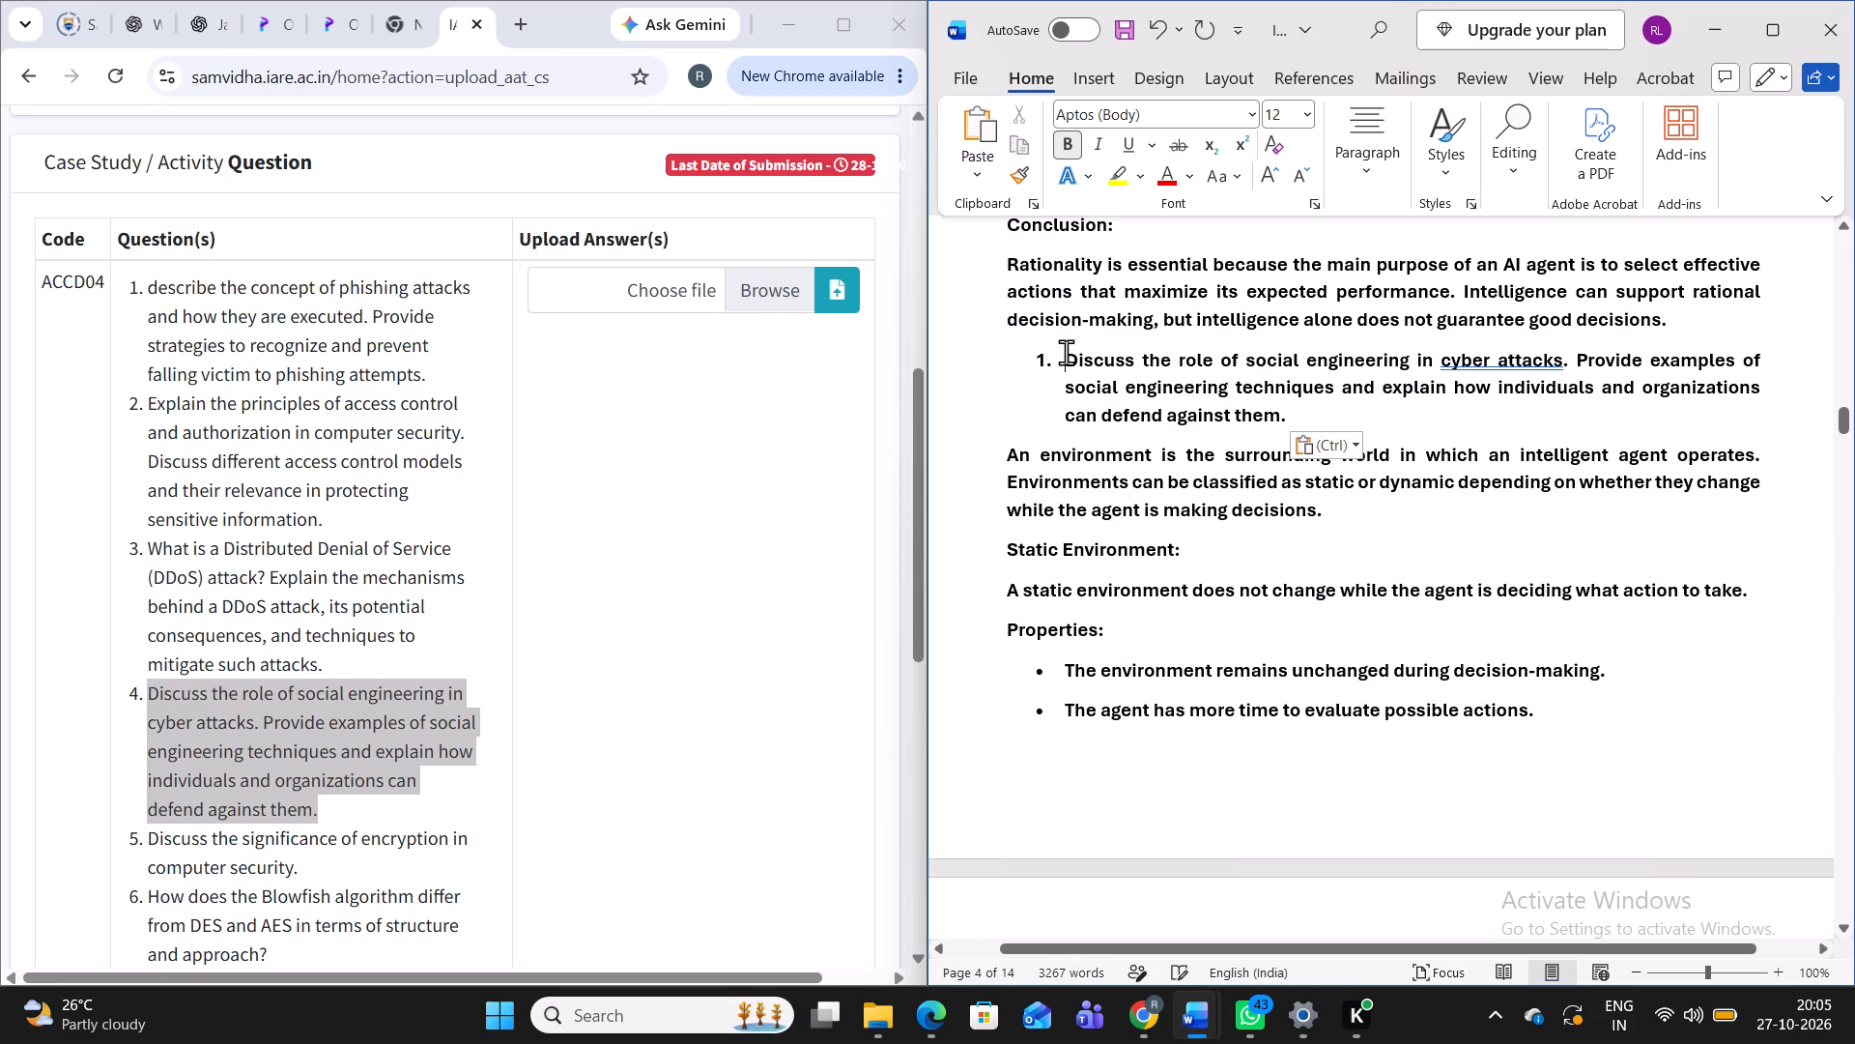
pyautogui.press('BackSpace')
pyautogui.press('BackSpace')
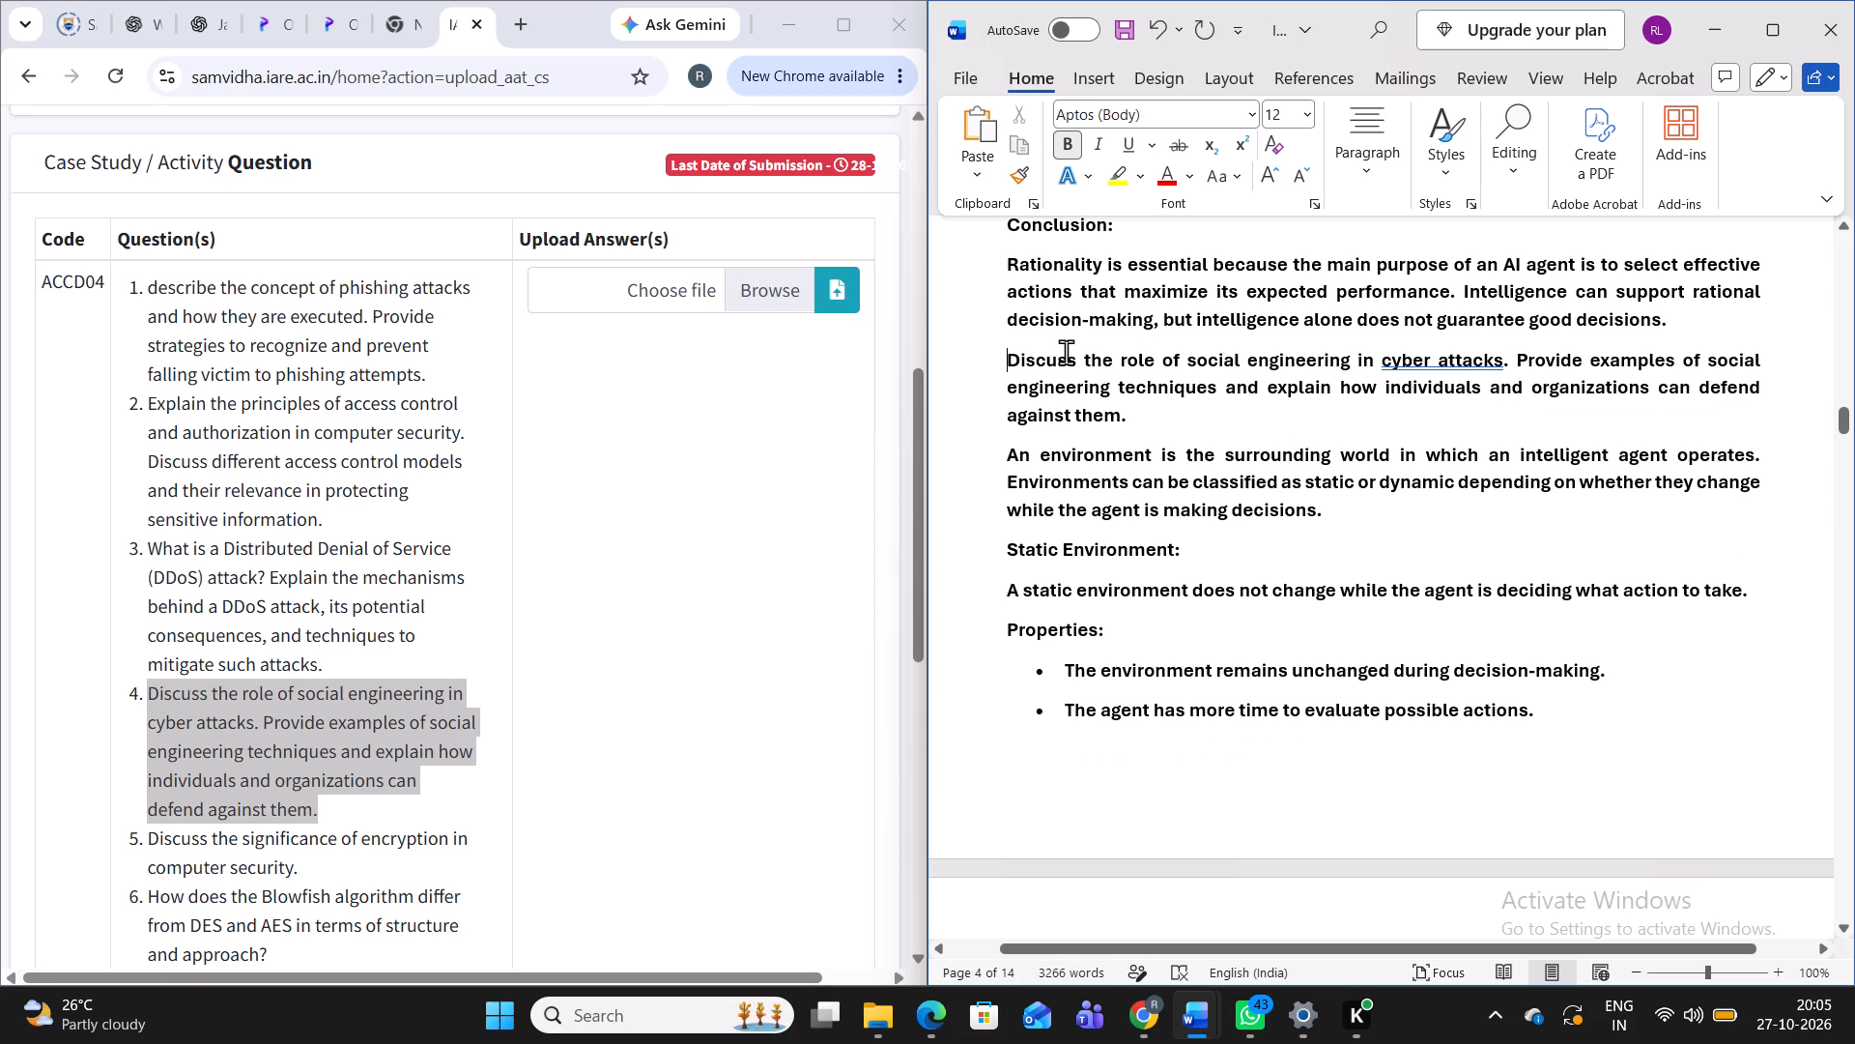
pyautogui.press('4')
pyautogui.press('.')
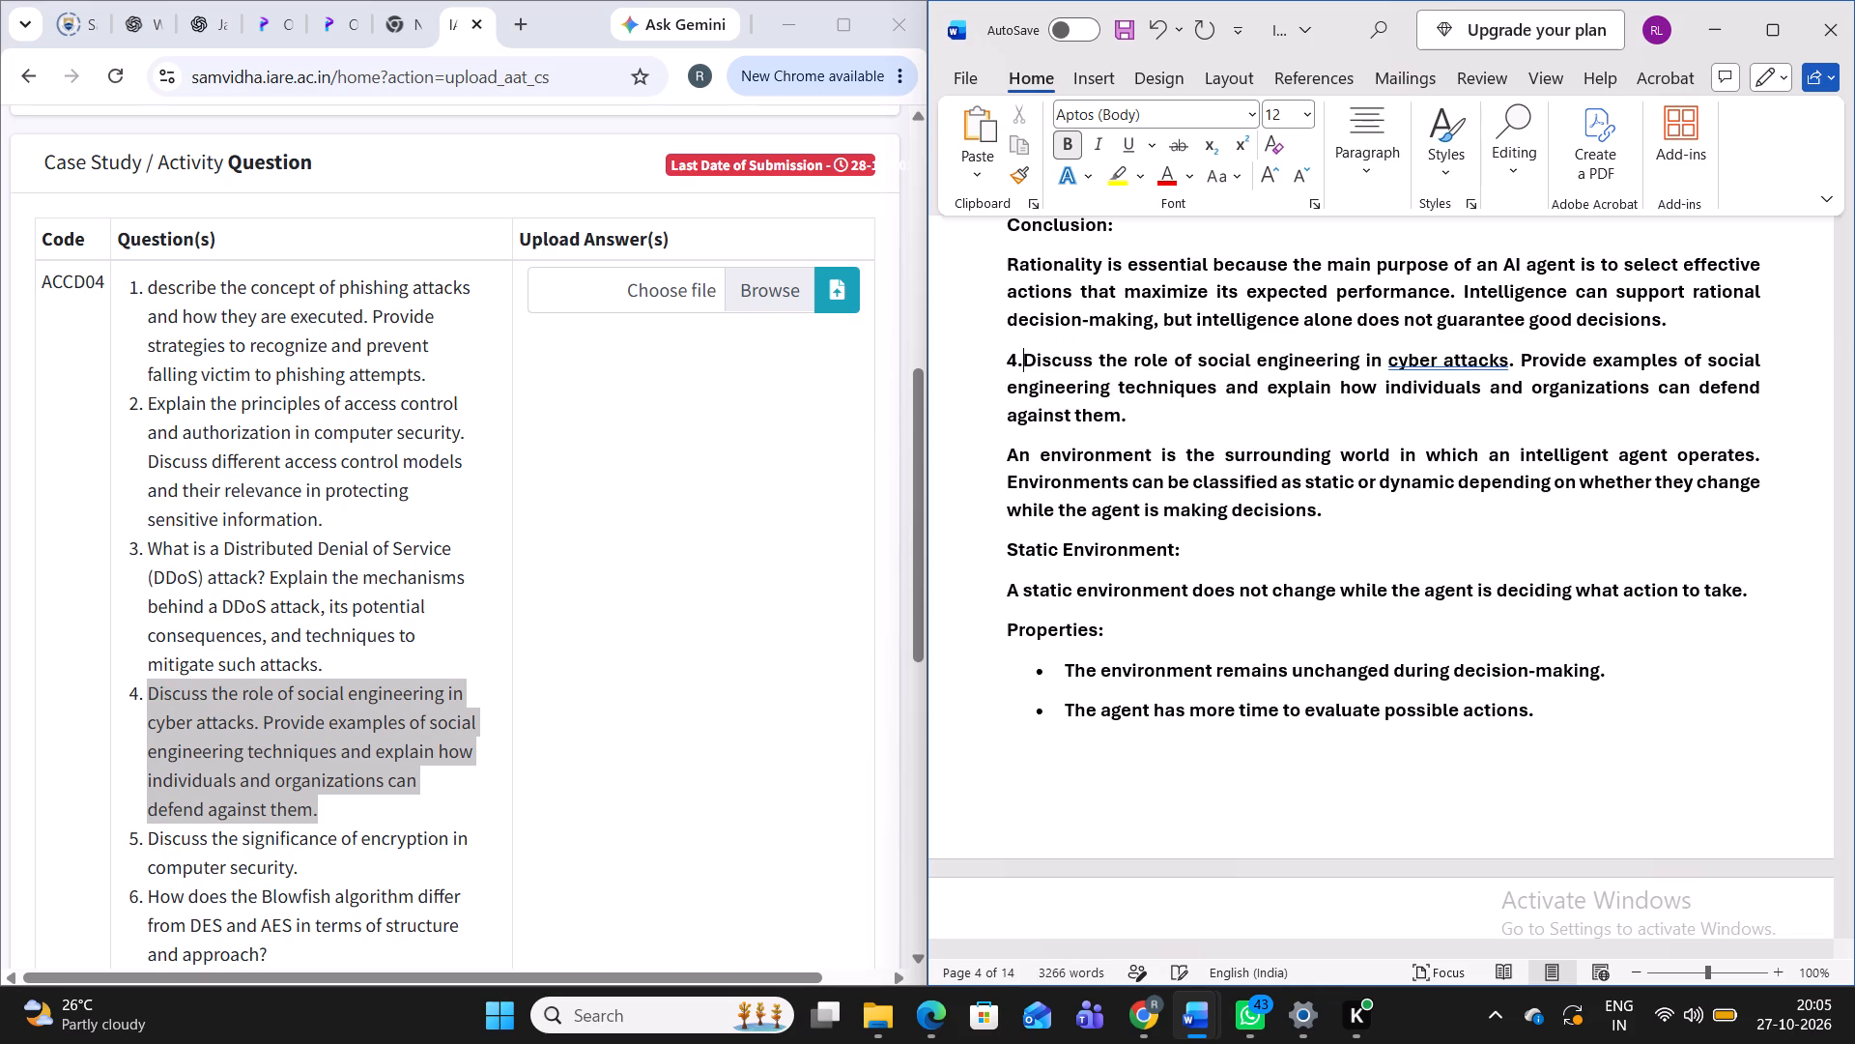
# Switch to Chrome and copy the fifth ACCD04 question, about the significance of encryption in computer security, from the portal page.
pyautogui.scroll(-2, 1243, 655)
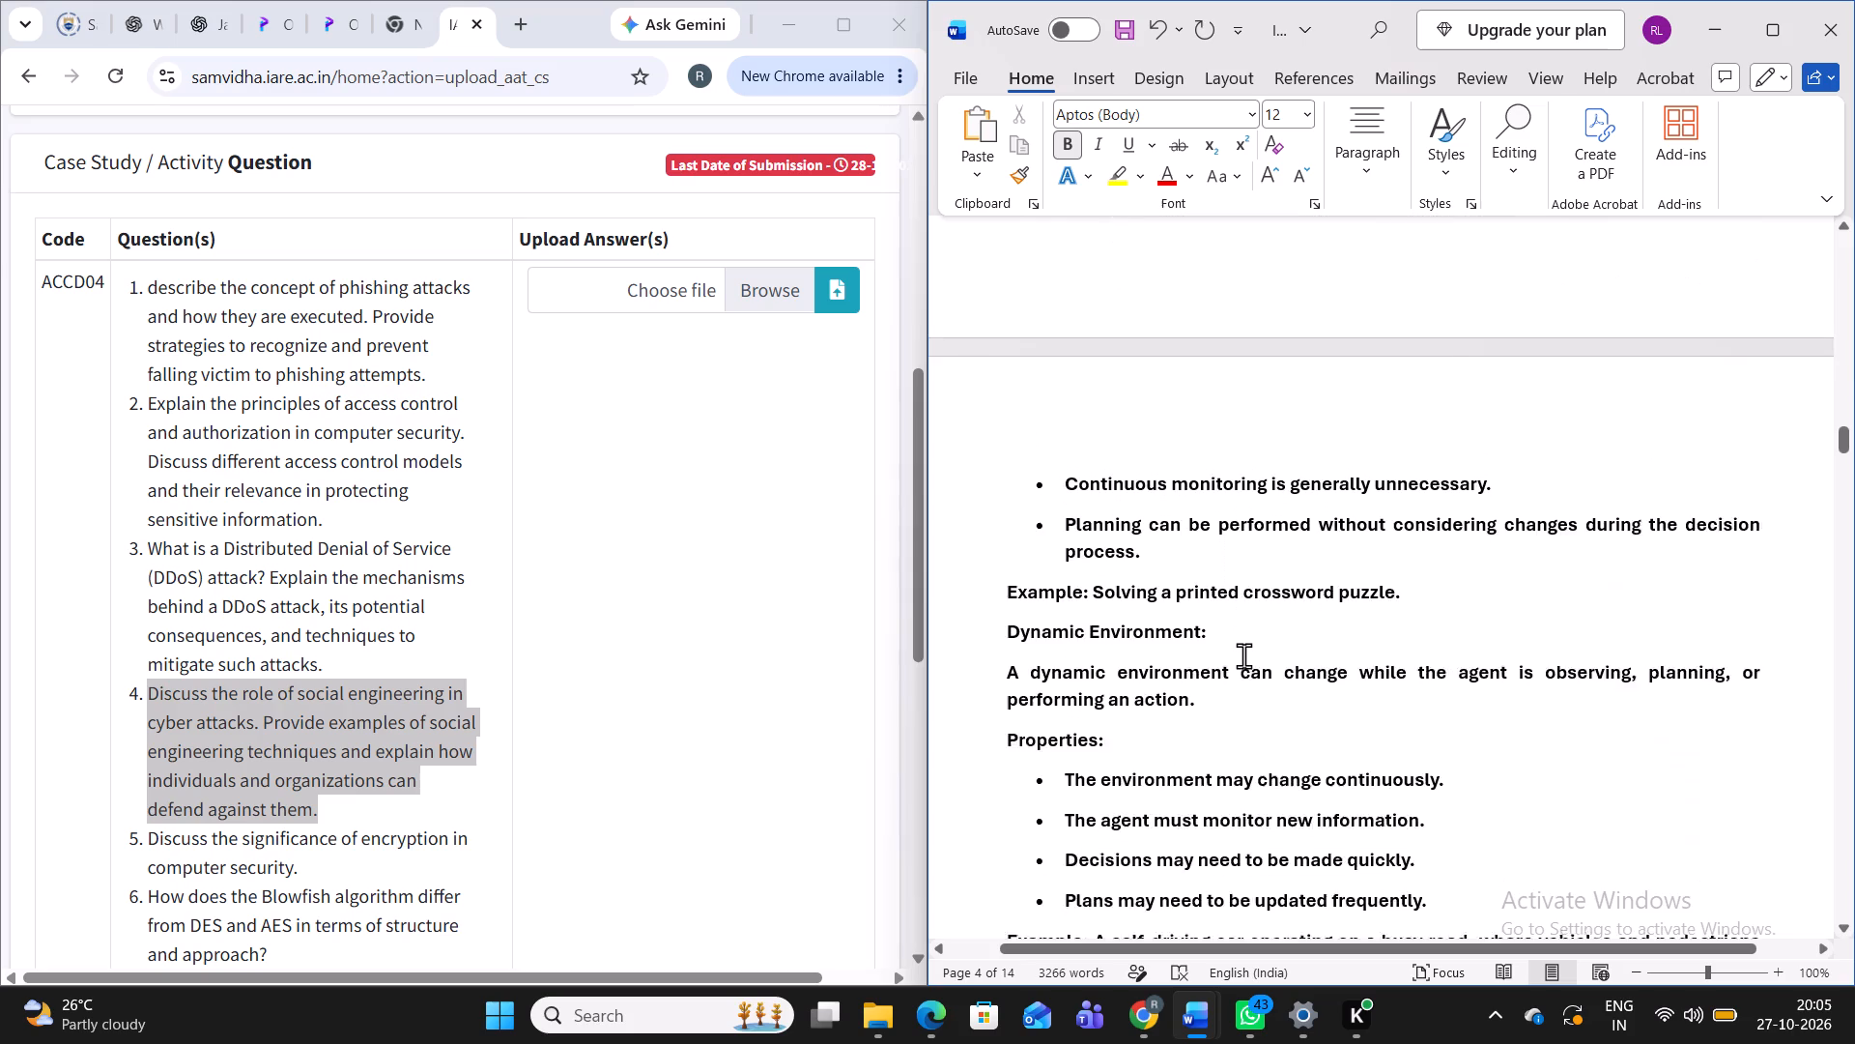
pyautogui.scroll(-4, 1243, 655)
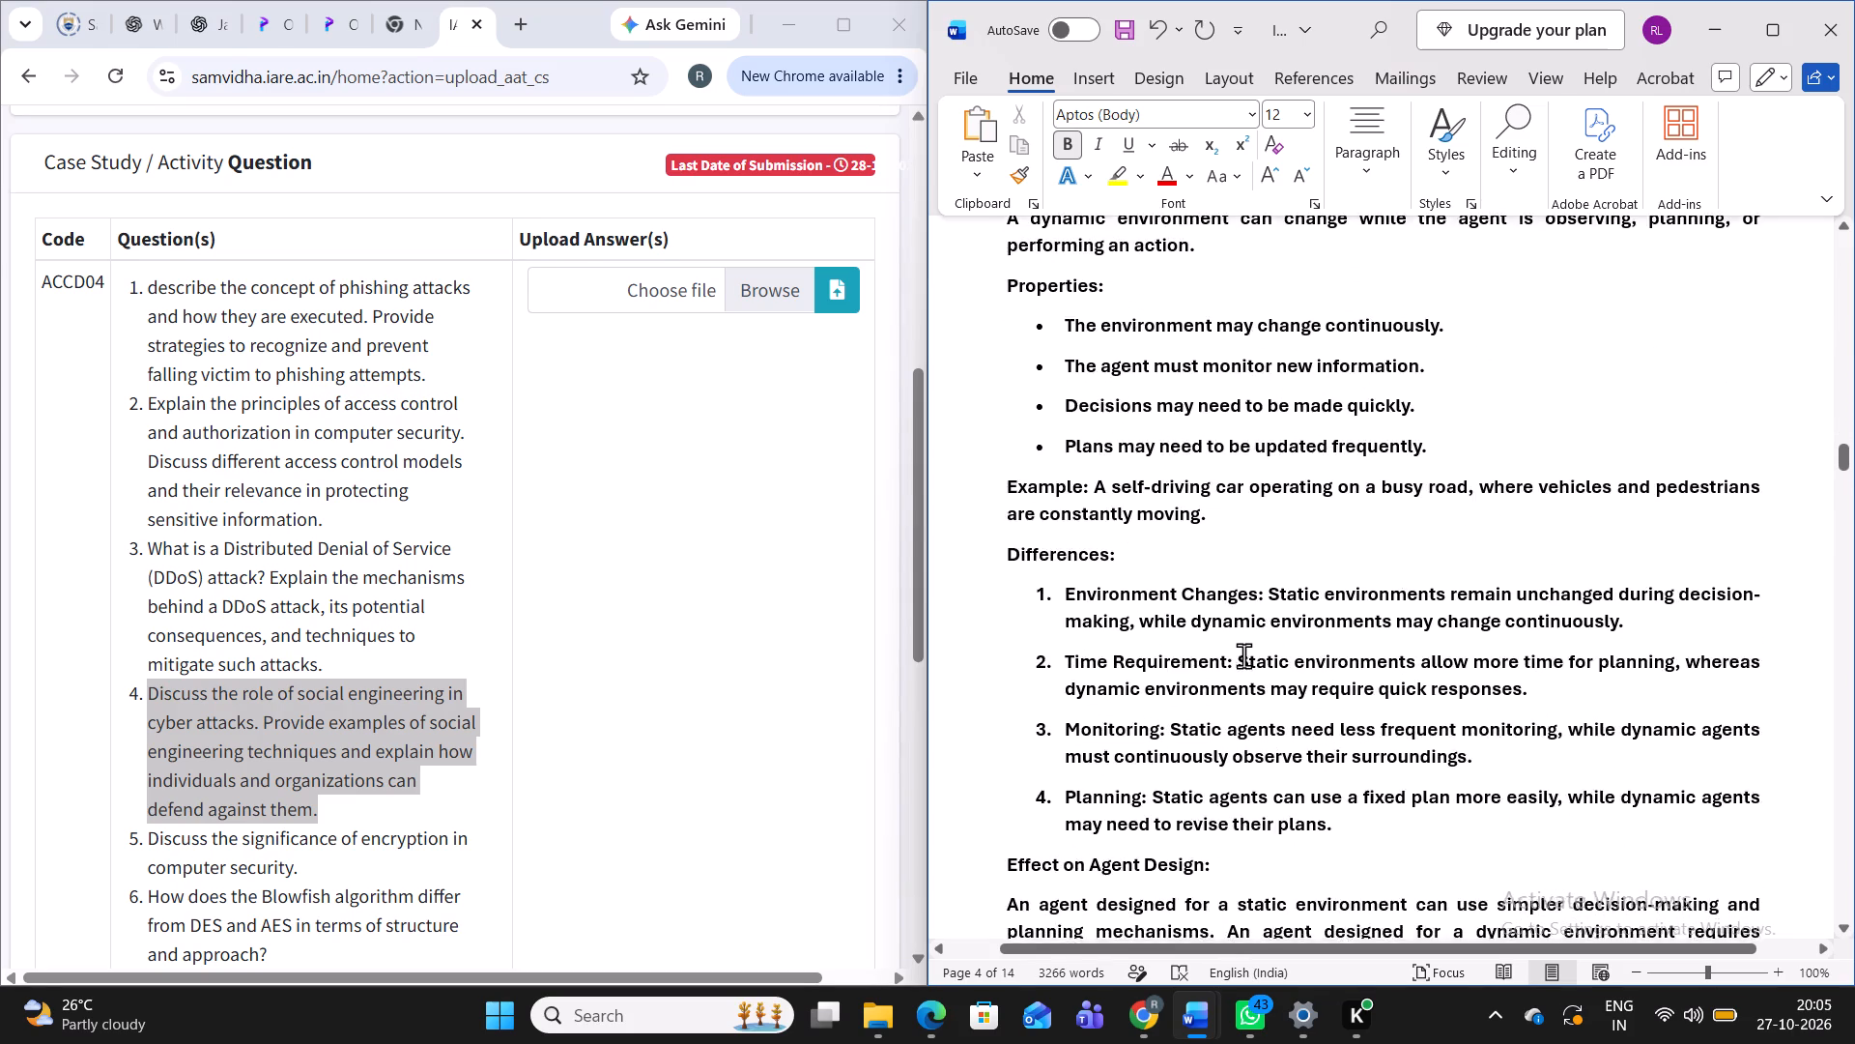
pyautogui.scroll(-6, 1243, 655)
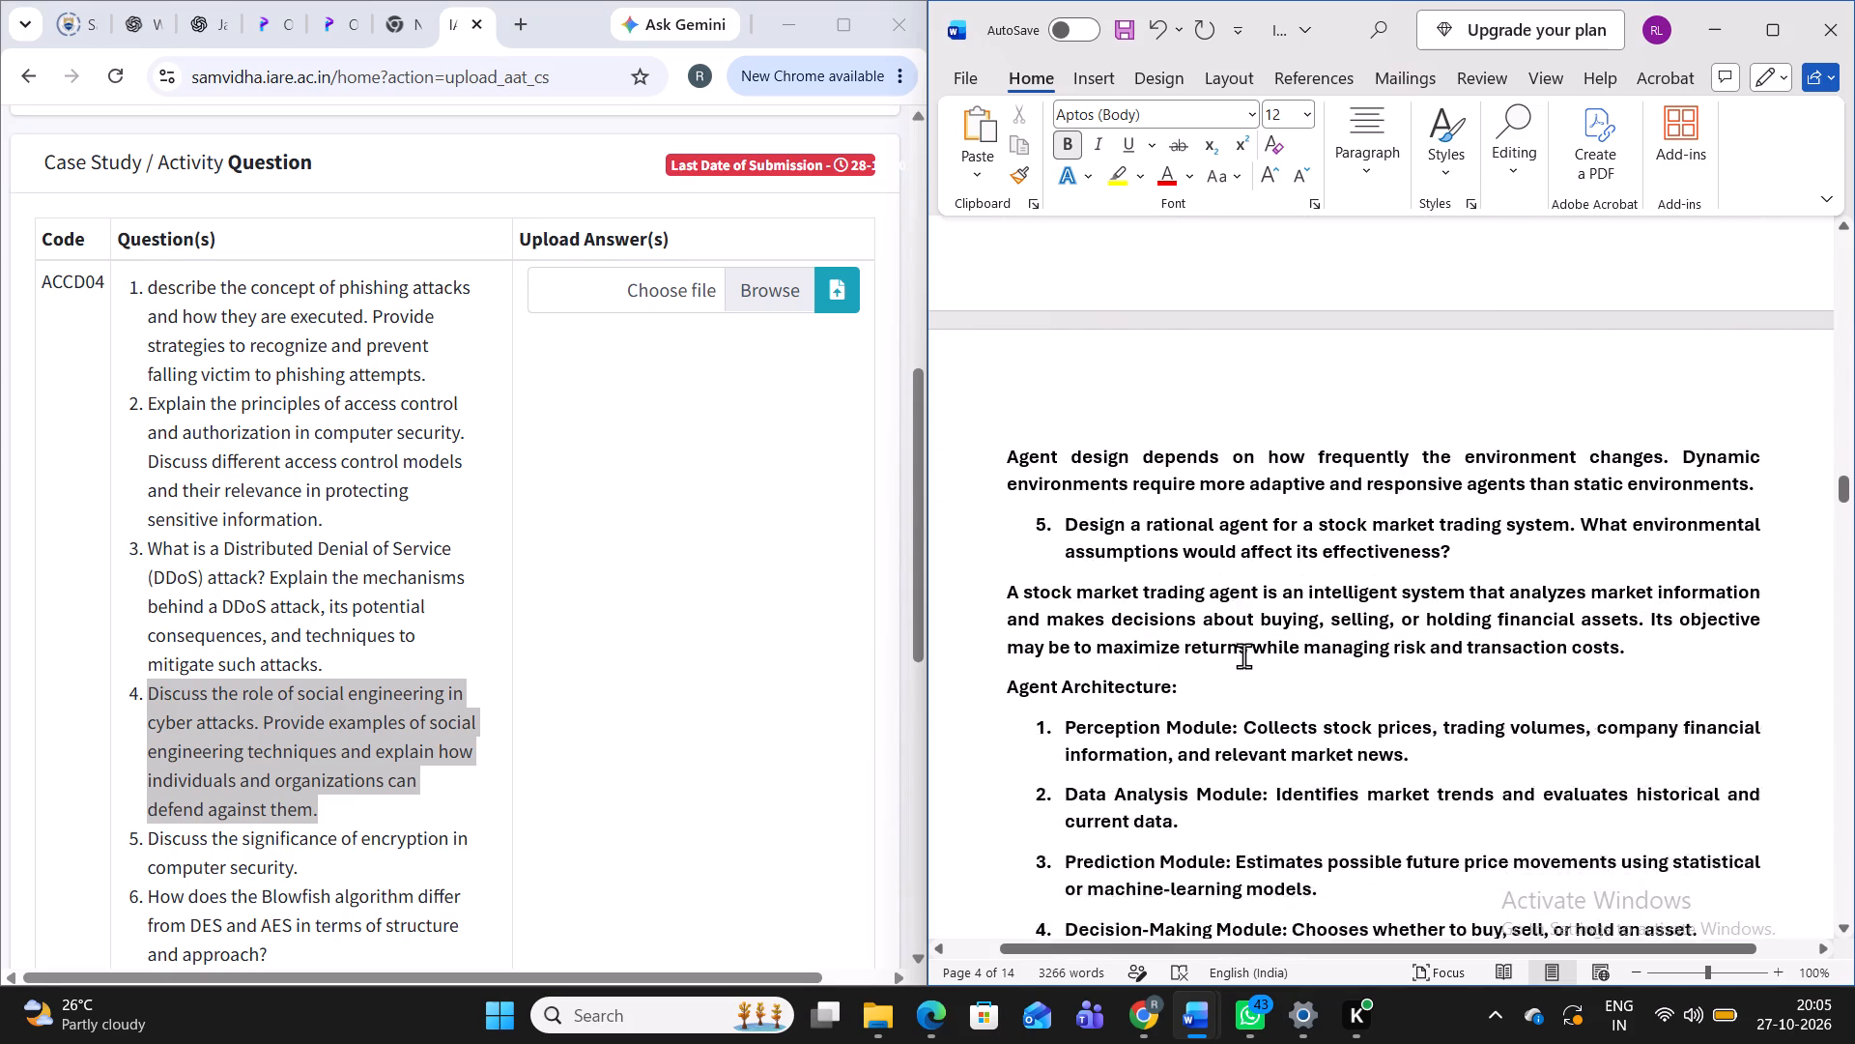
pyautogui.scroll(-2, 1243, 655)
pyautogui.scroll(-4, 345, 782)
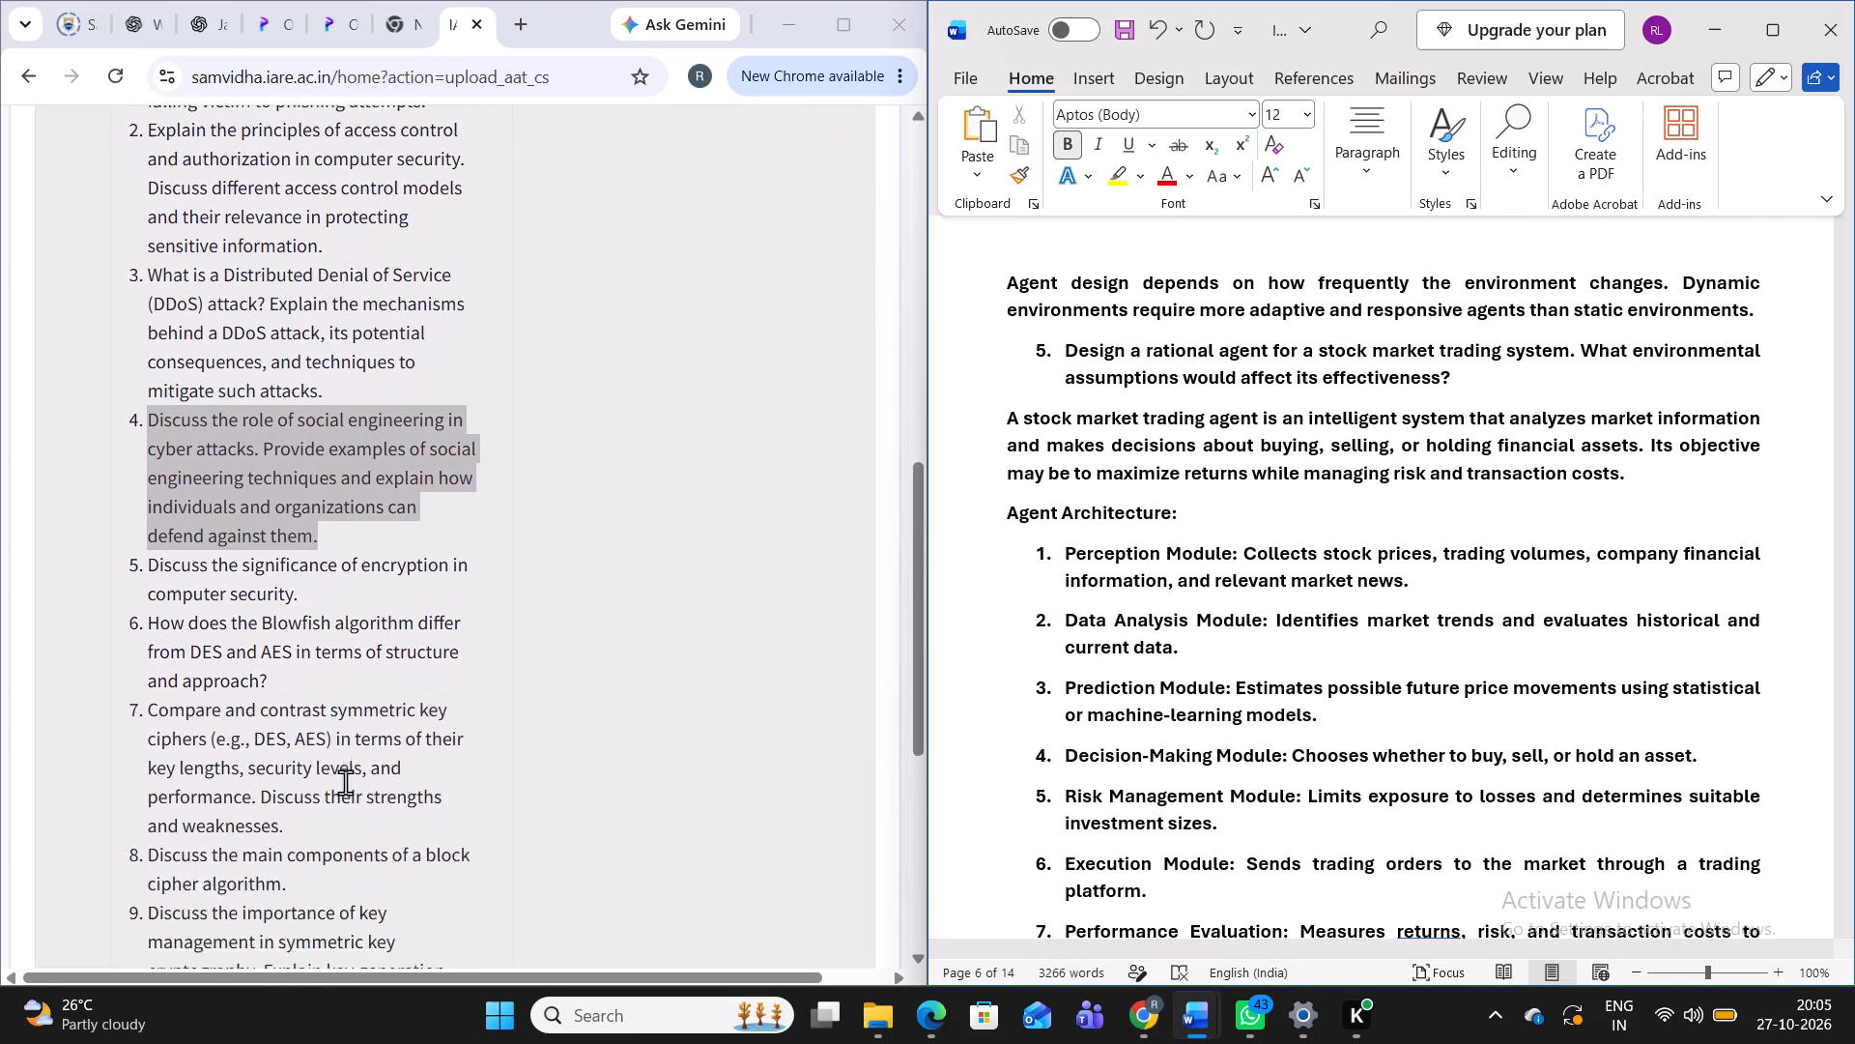
pyautogui.scroll(-4, 345, 782)
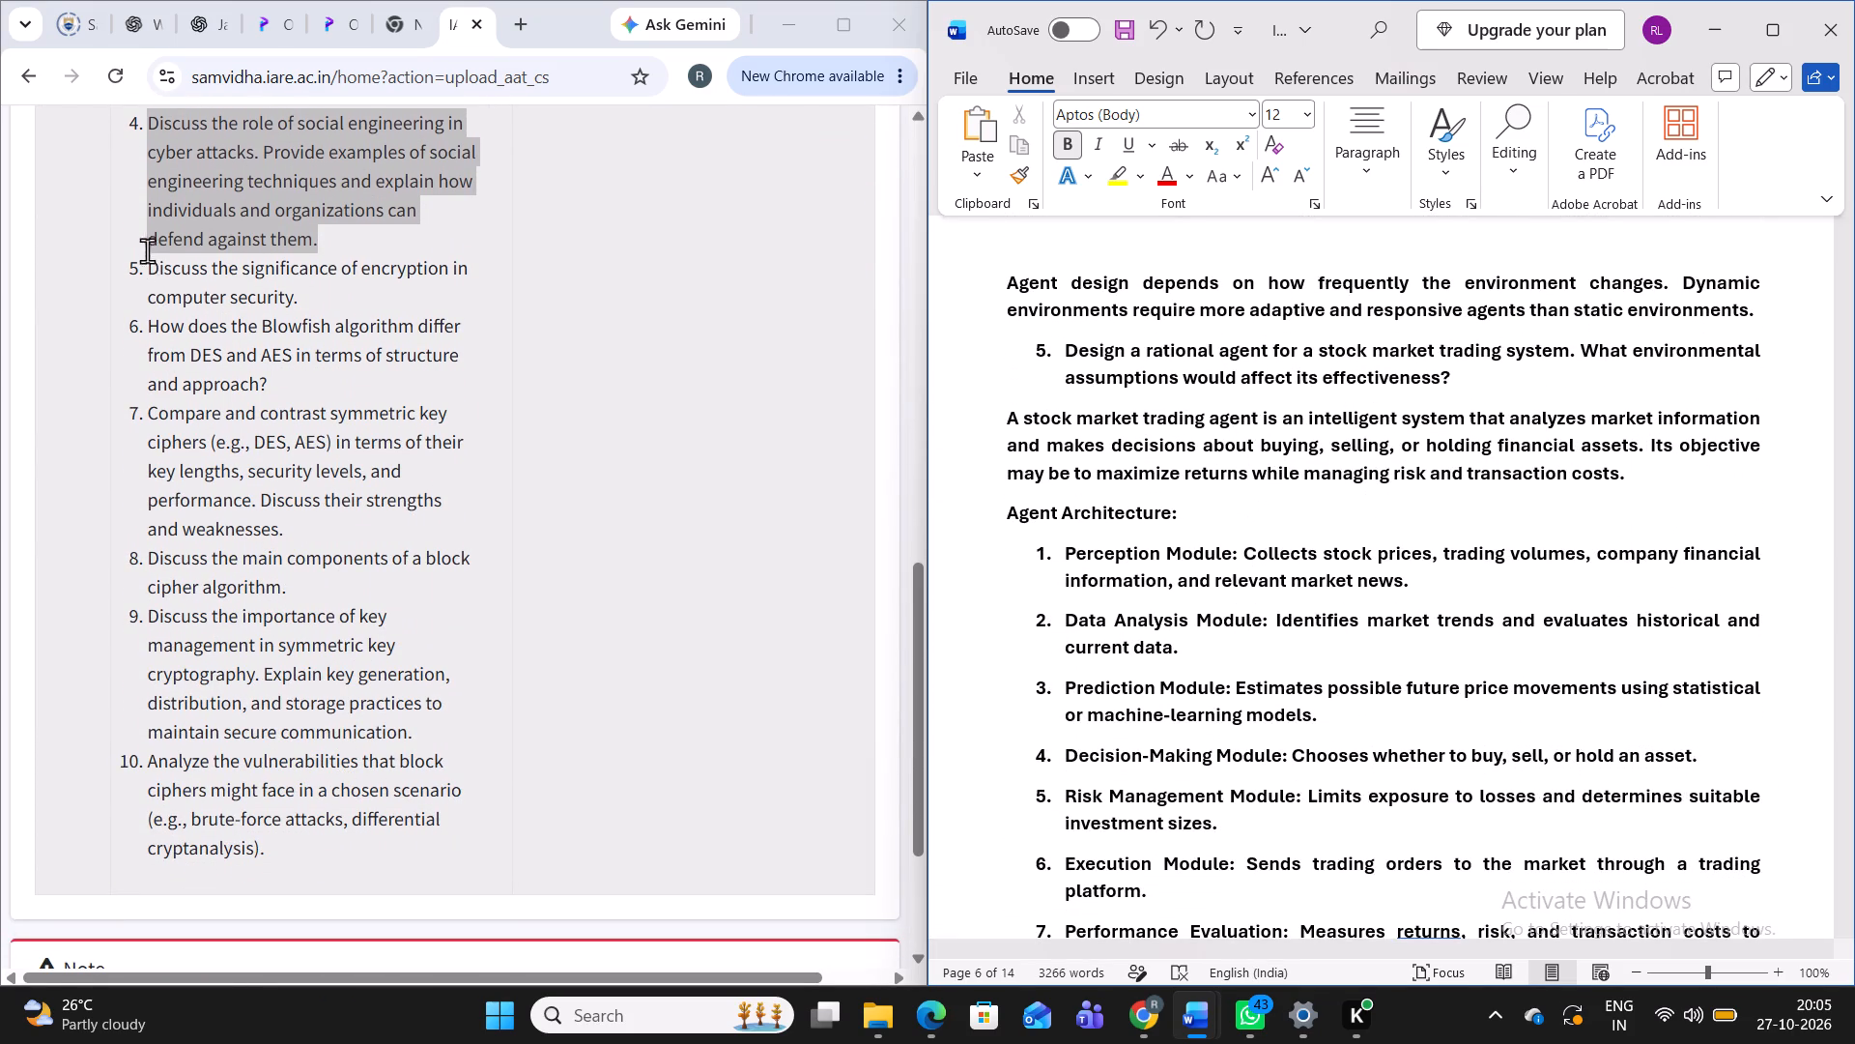
pyautogui.moveTo(146, 261); pyautogui.dragTo(332, 302)
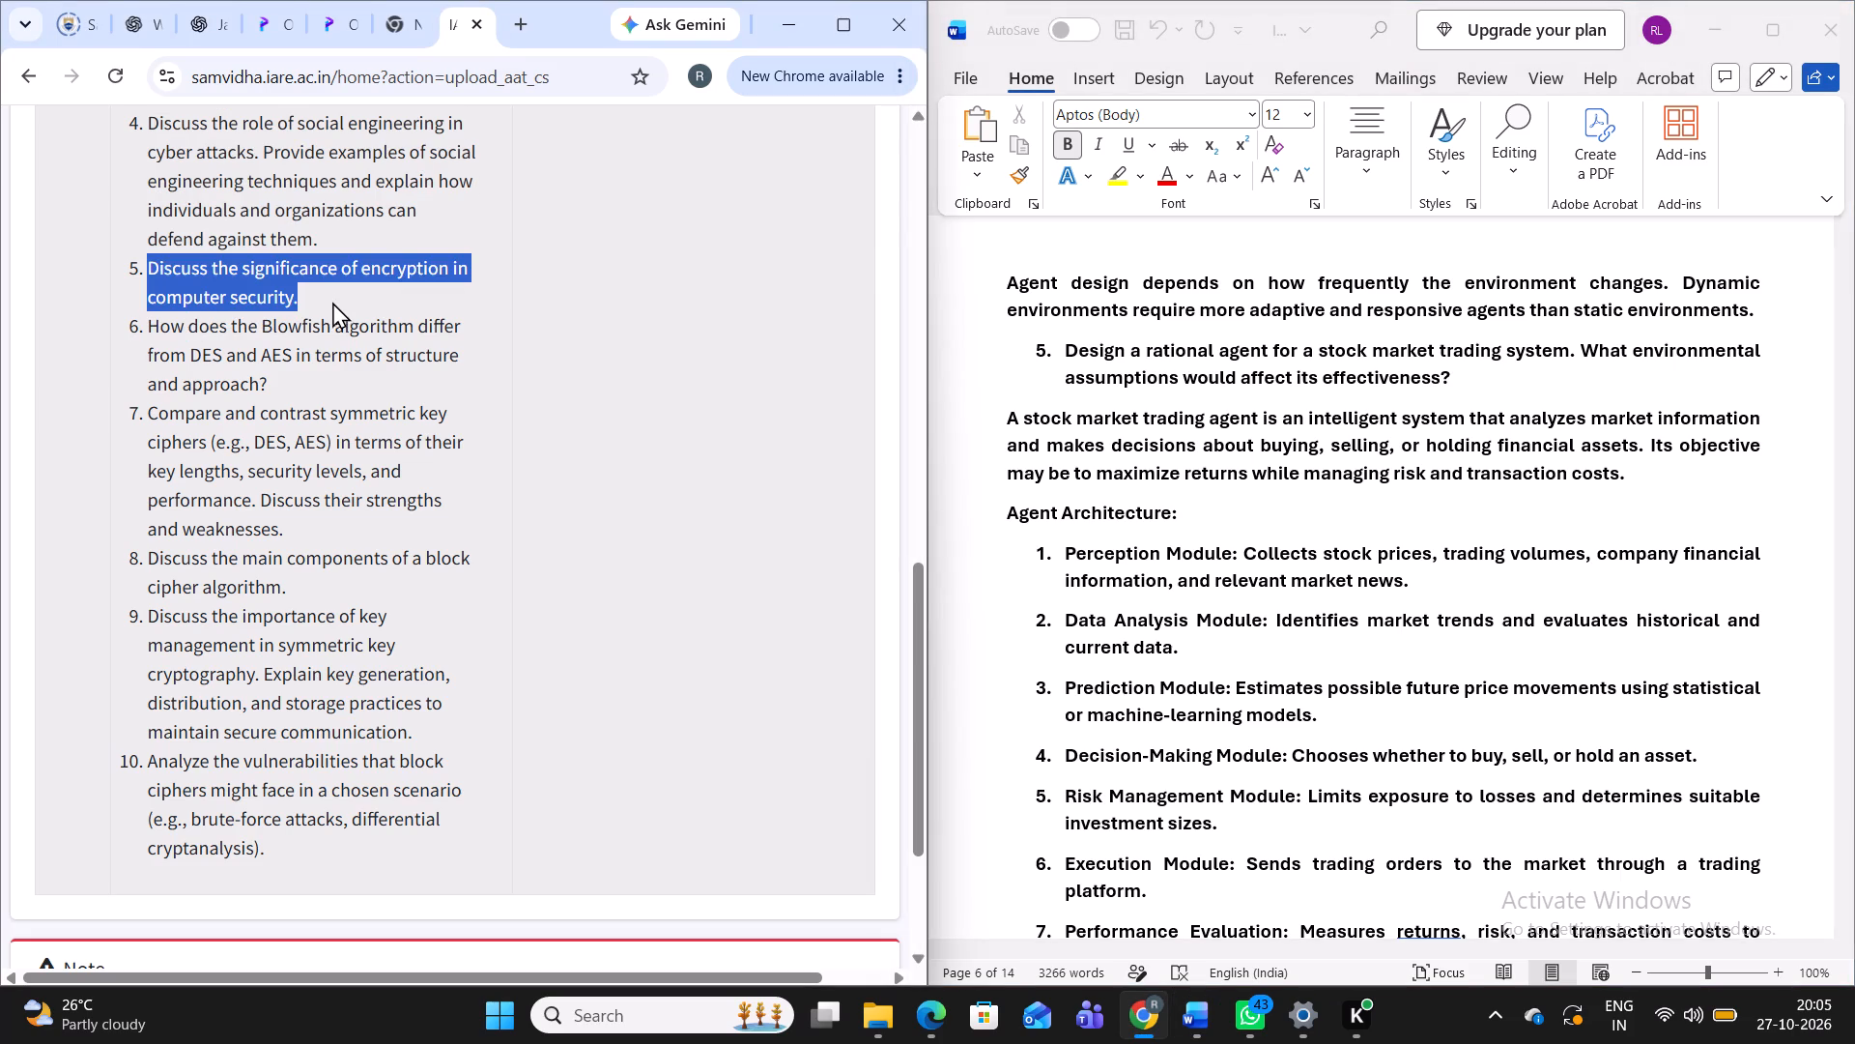
pyautogui.moveTo(332, 302); pyautogui.dragTo(332, 294)
pyautogui.hotkey('ctrl', 'c')
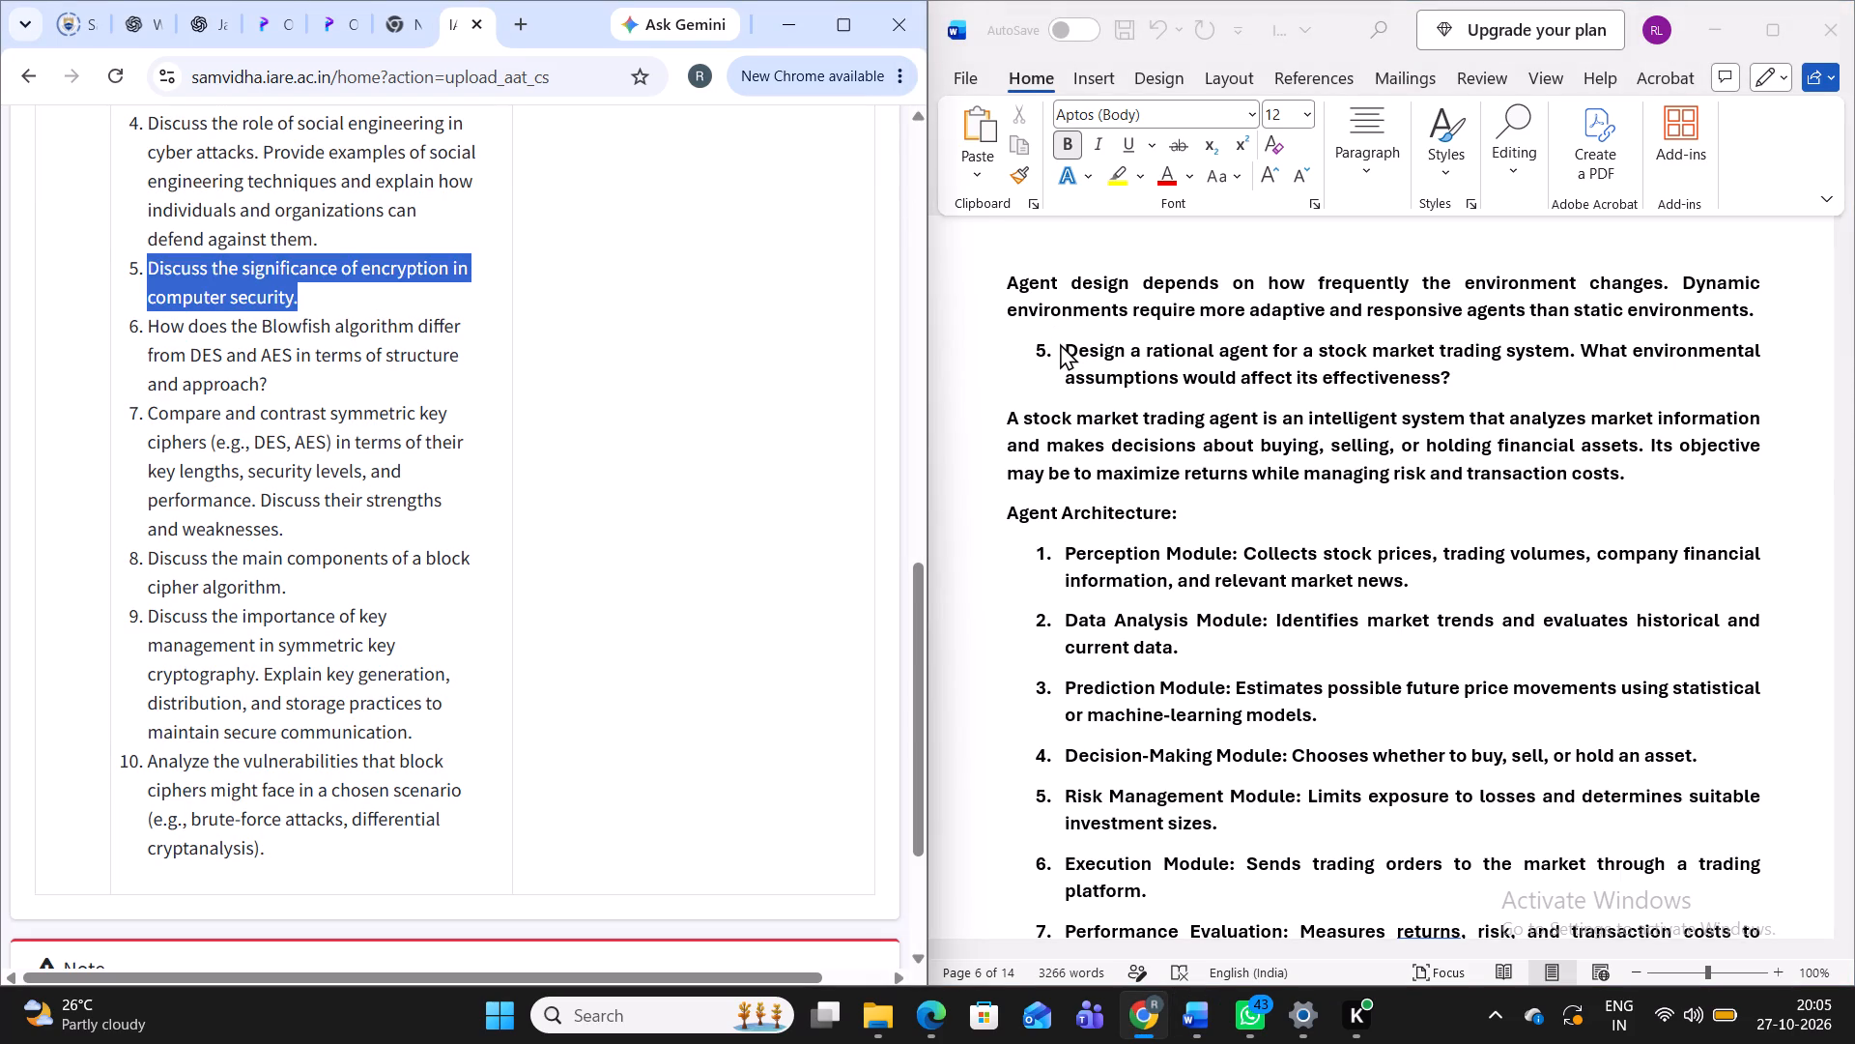
# In the Word document, replace question 5 about a stock market trading agent with the copied encryption question.
pyautogui.moveTo(1060, 343); pyautogui.dragTo(1070, 342)
pyautogui.moveTo(1070, 342); pyautogui.dragTo(1449, 388)
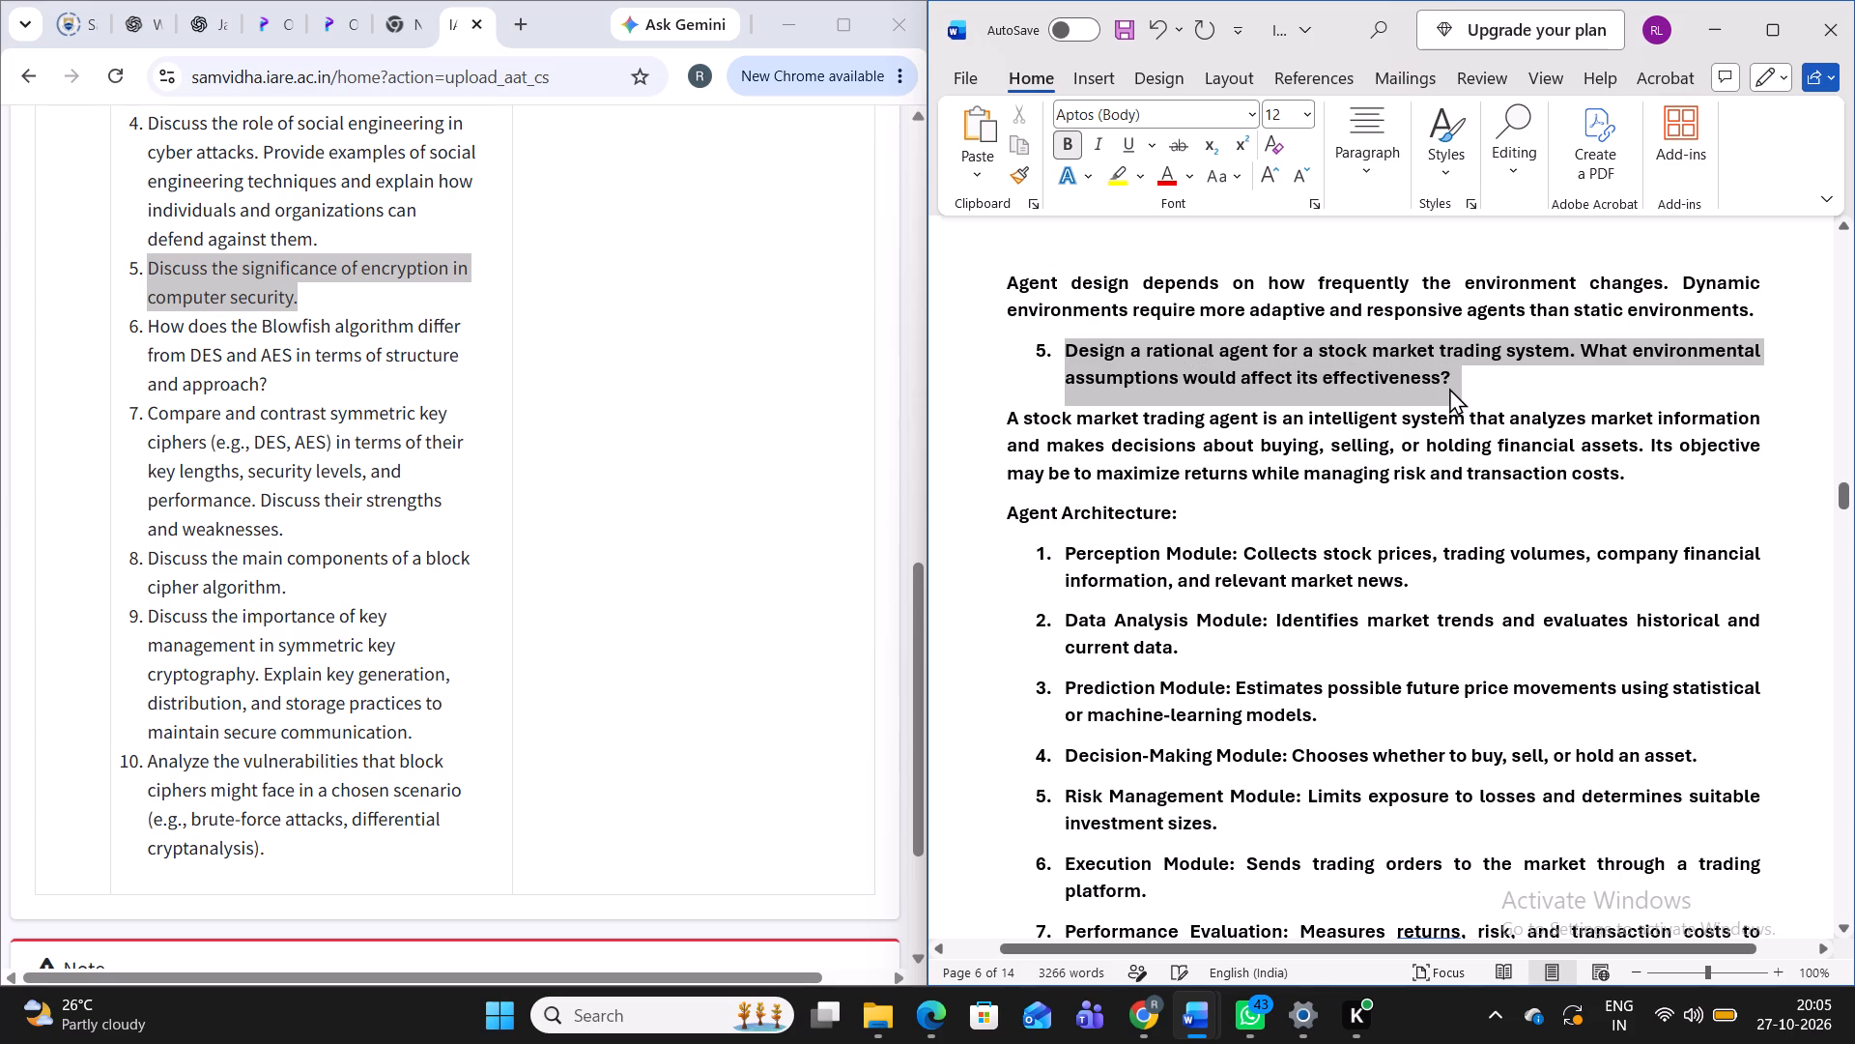
pyautogui.hotkey('ctrl', 'v')
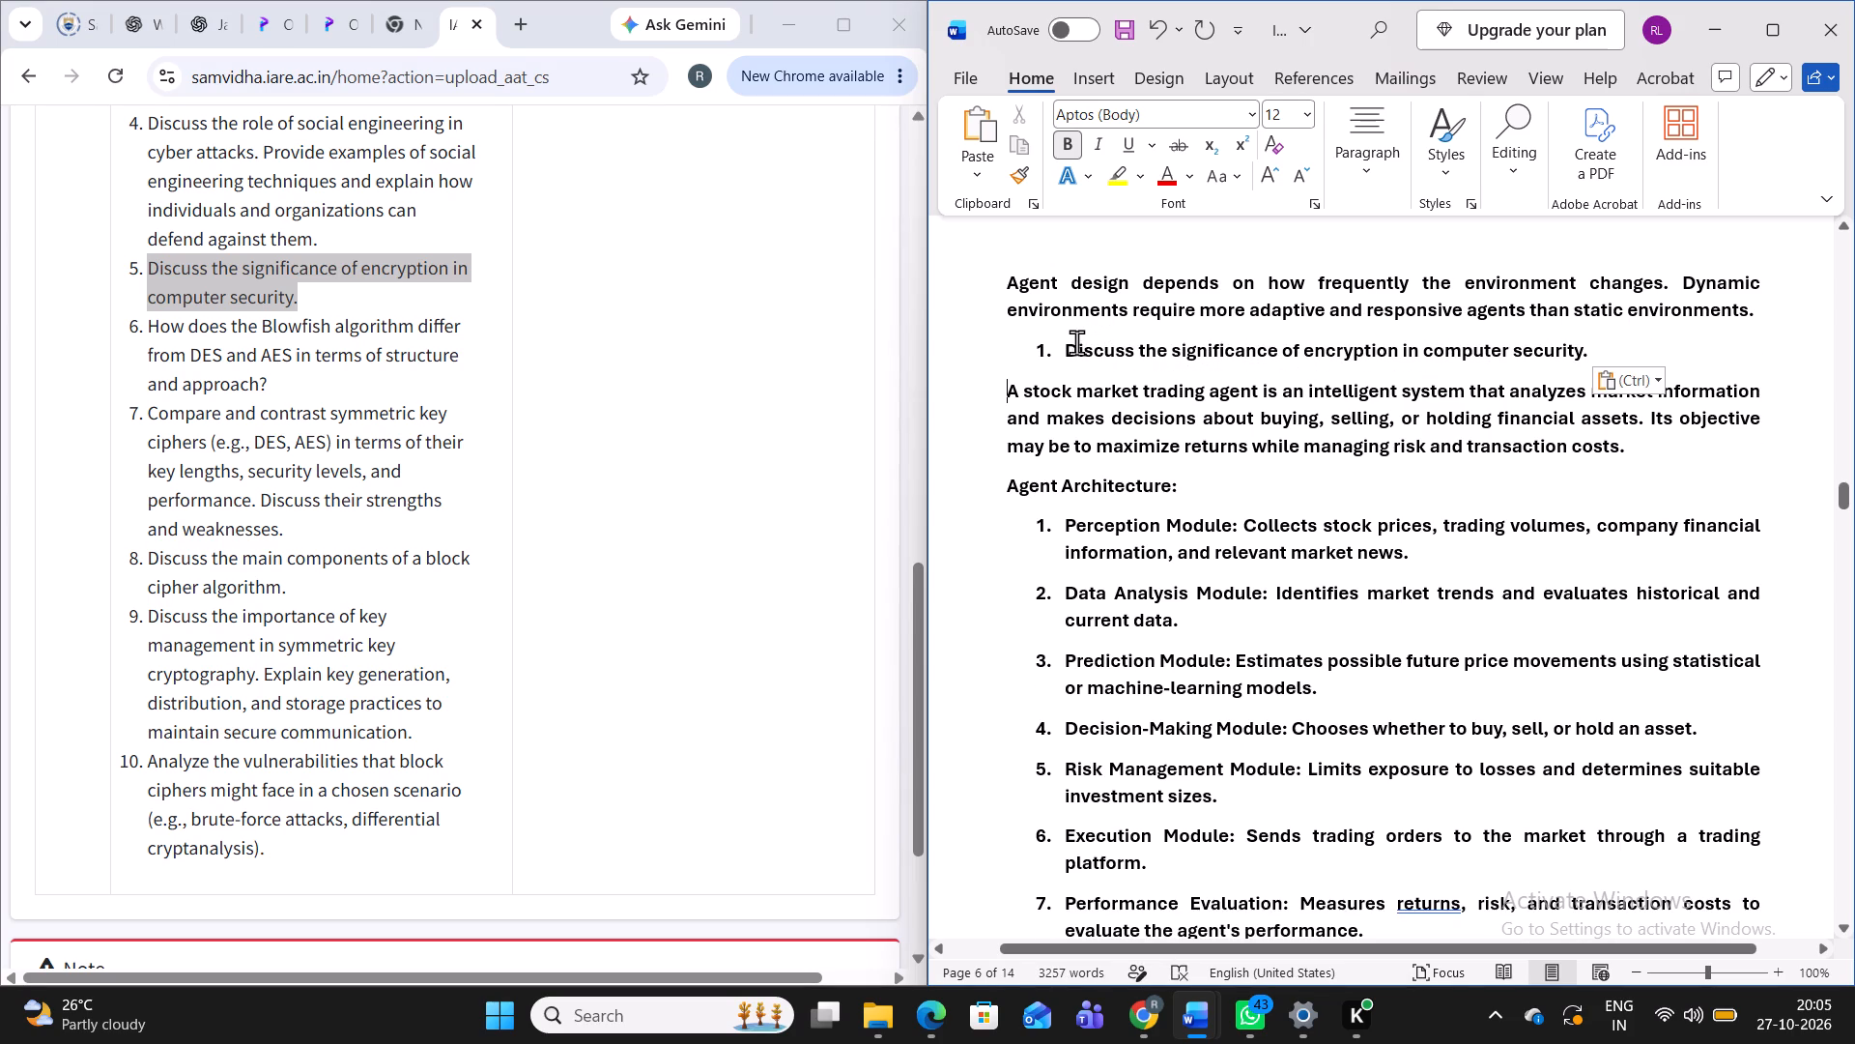
# Remove the pasted encryption question's automatic list number and indent, and number it "5." as plain text.
pyautogui.click(1070, 342)
pyautogui.press('BackSpace')
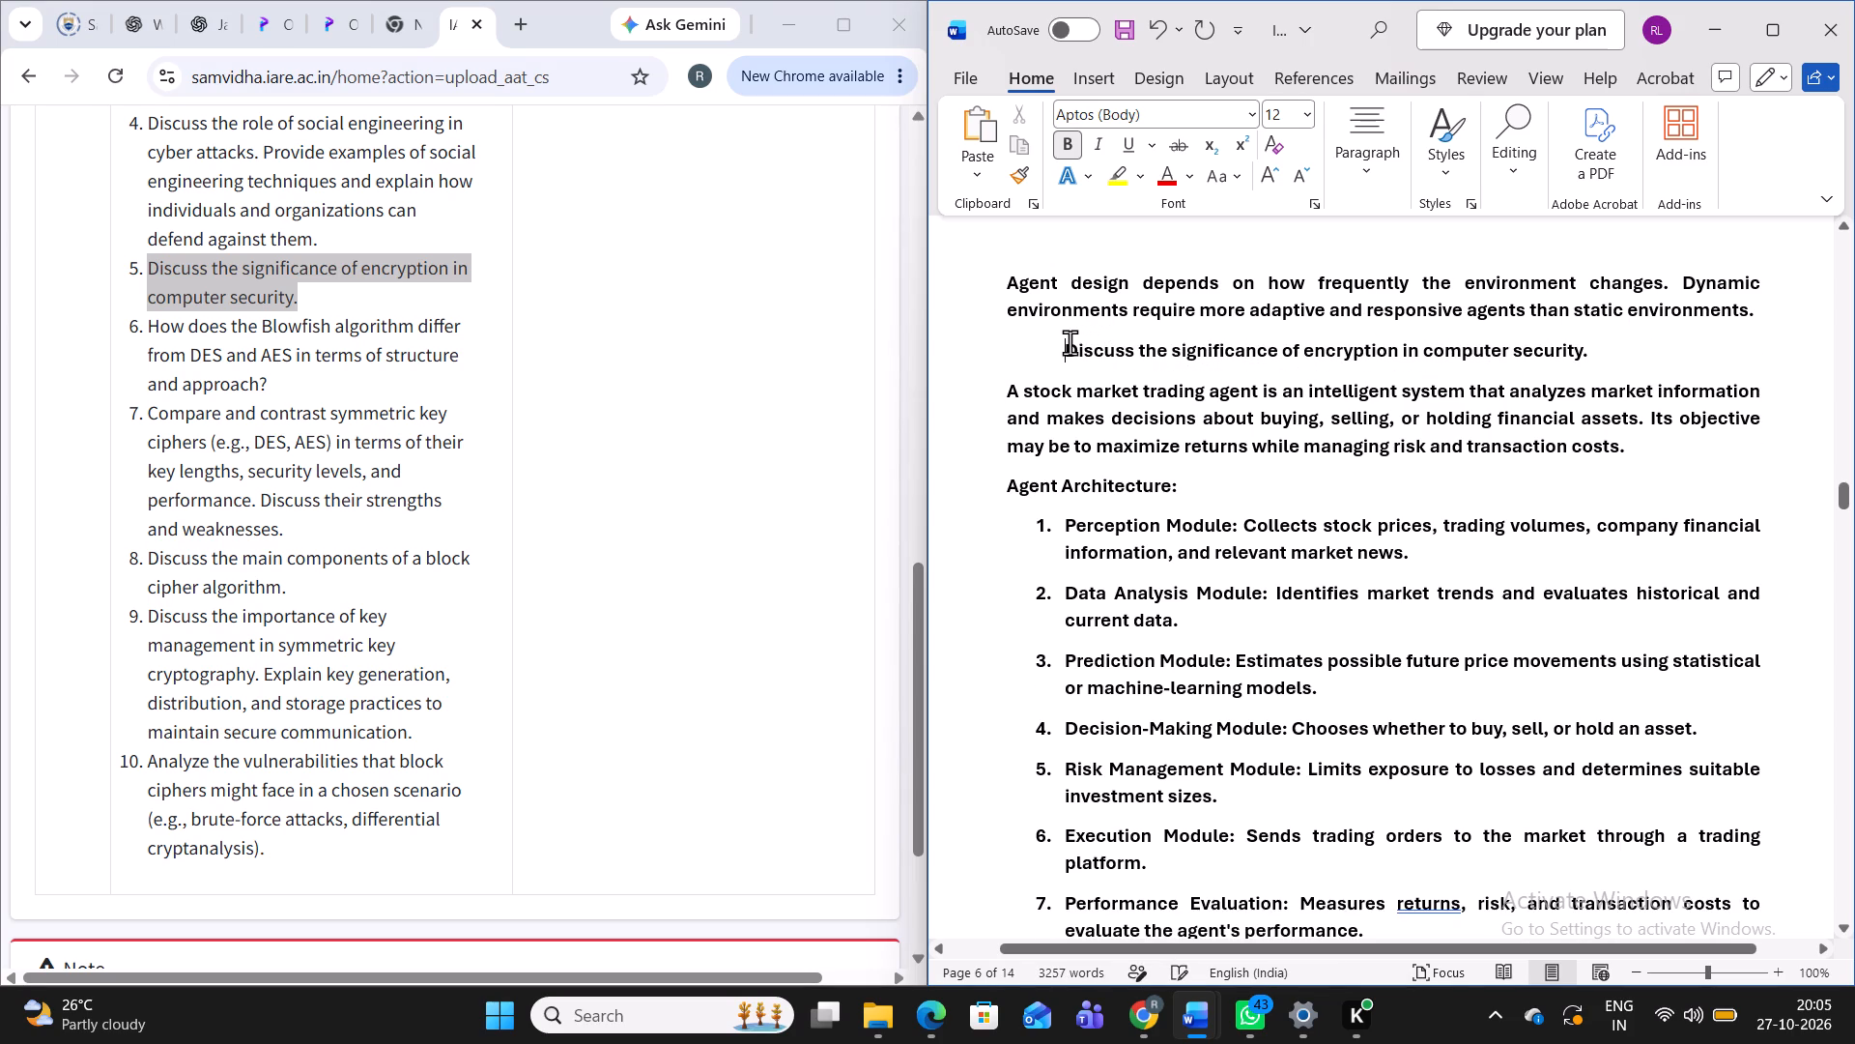
pyautogui.press('BackSpace')
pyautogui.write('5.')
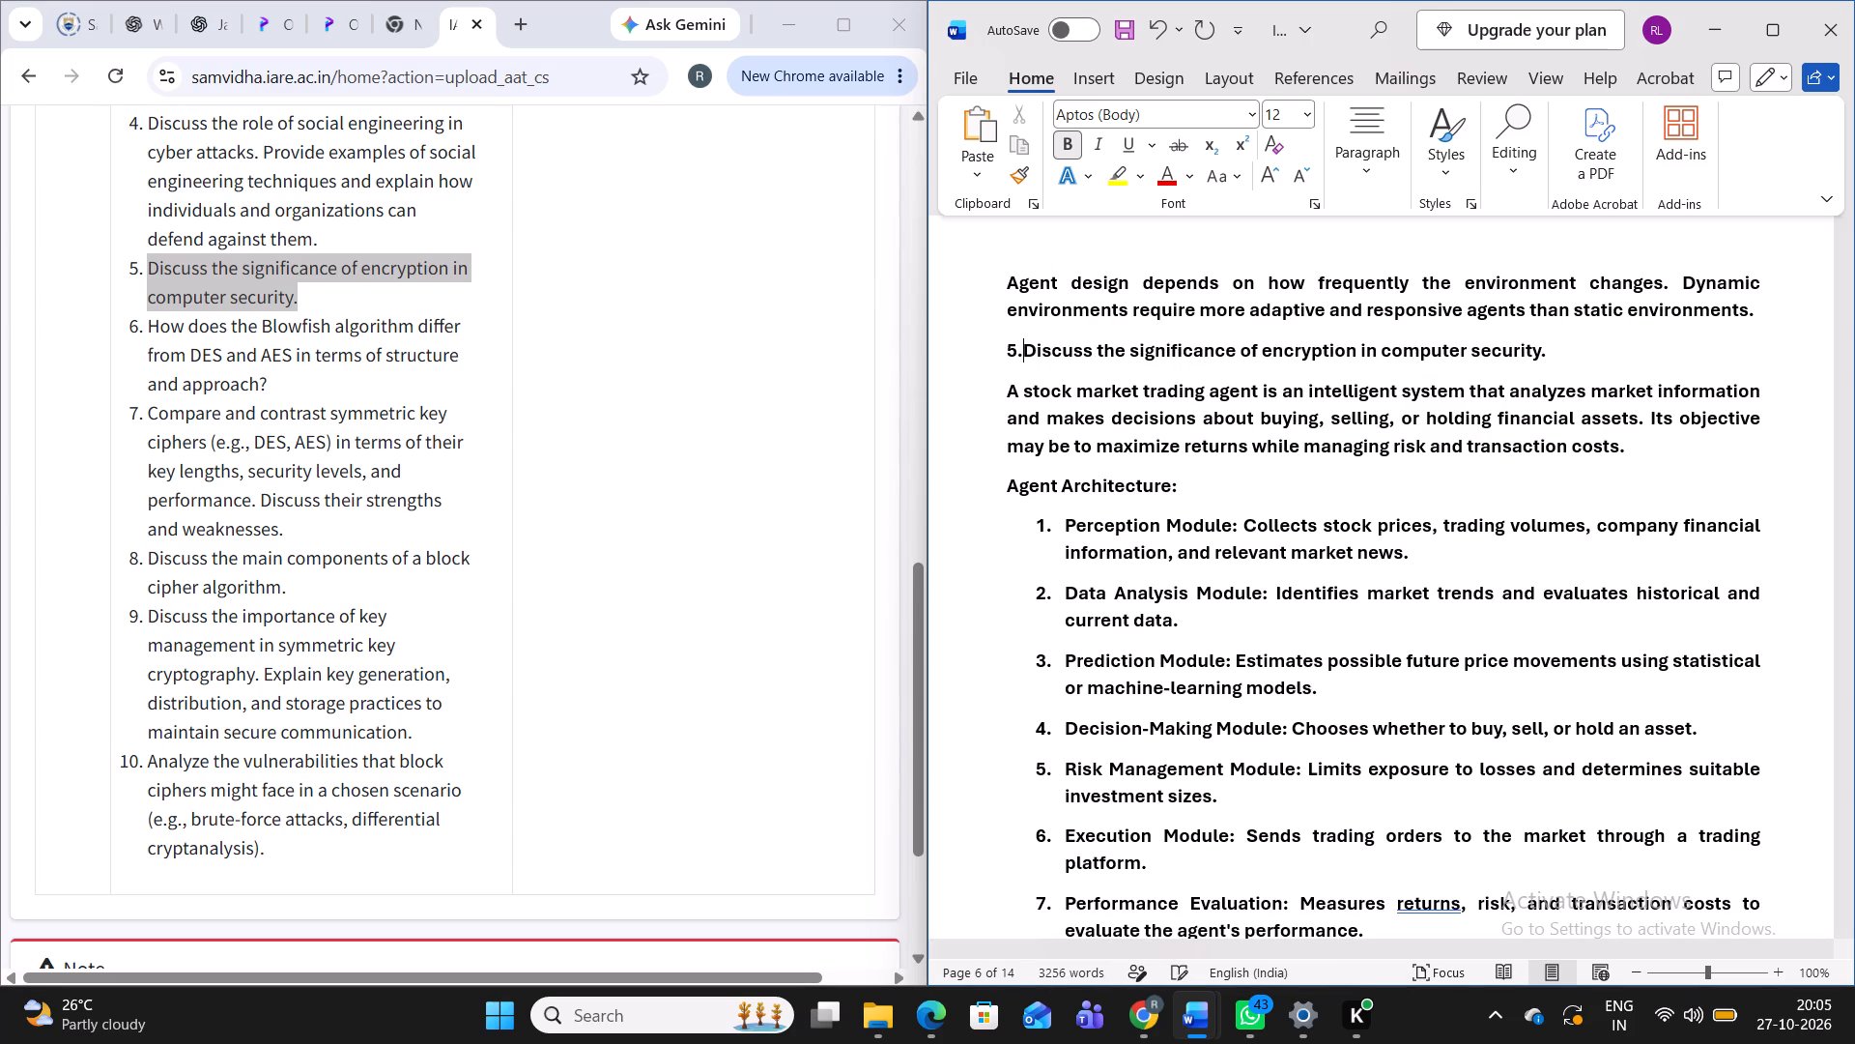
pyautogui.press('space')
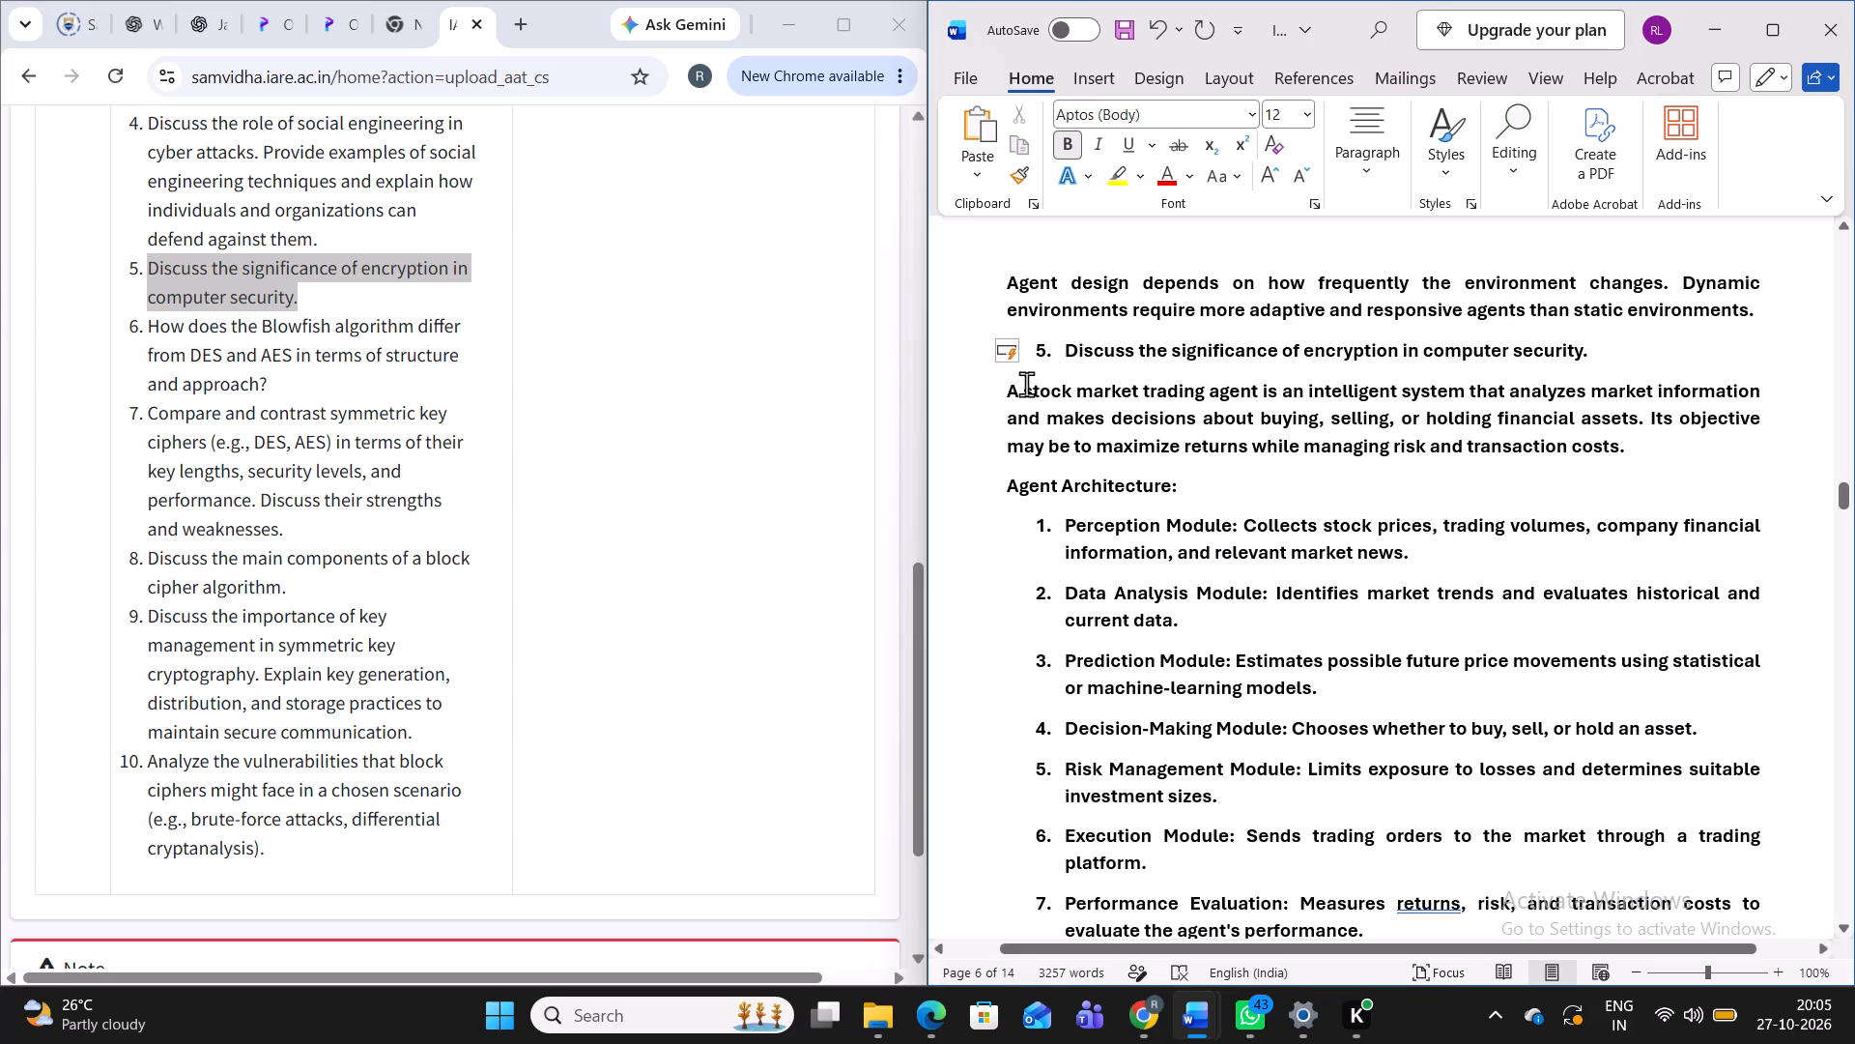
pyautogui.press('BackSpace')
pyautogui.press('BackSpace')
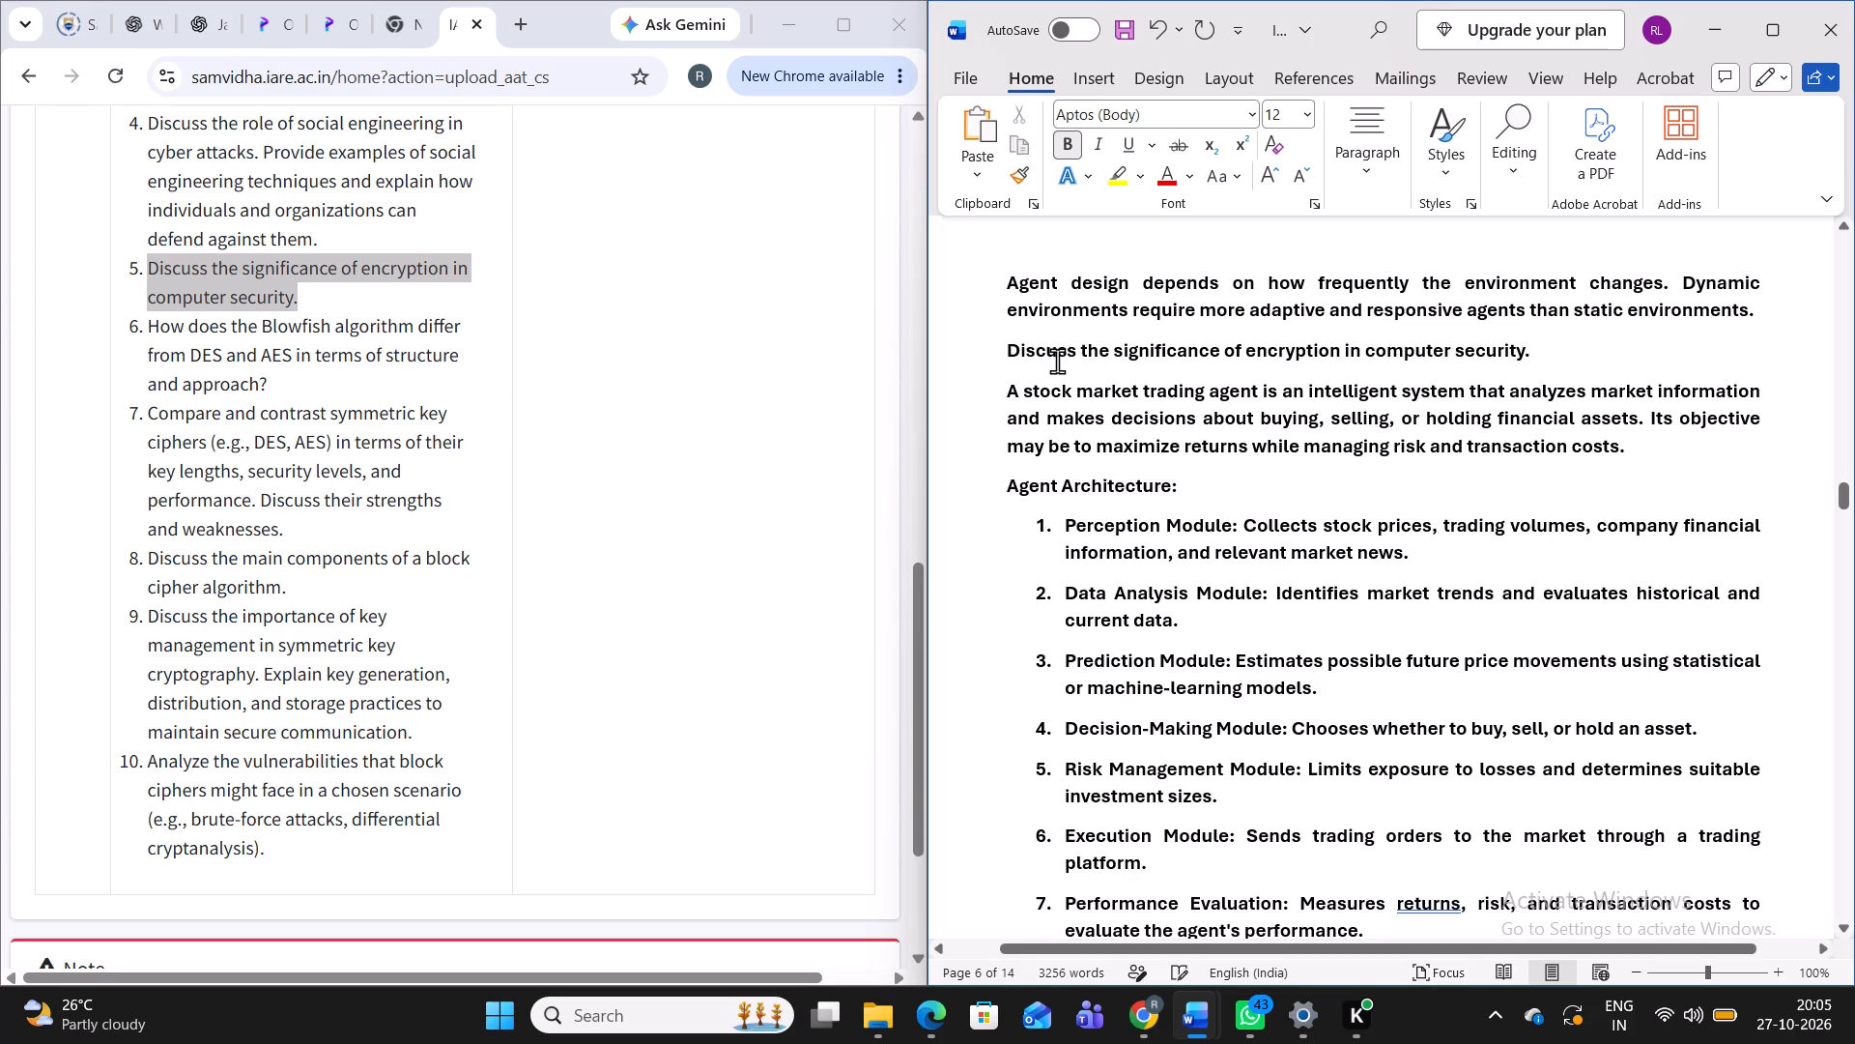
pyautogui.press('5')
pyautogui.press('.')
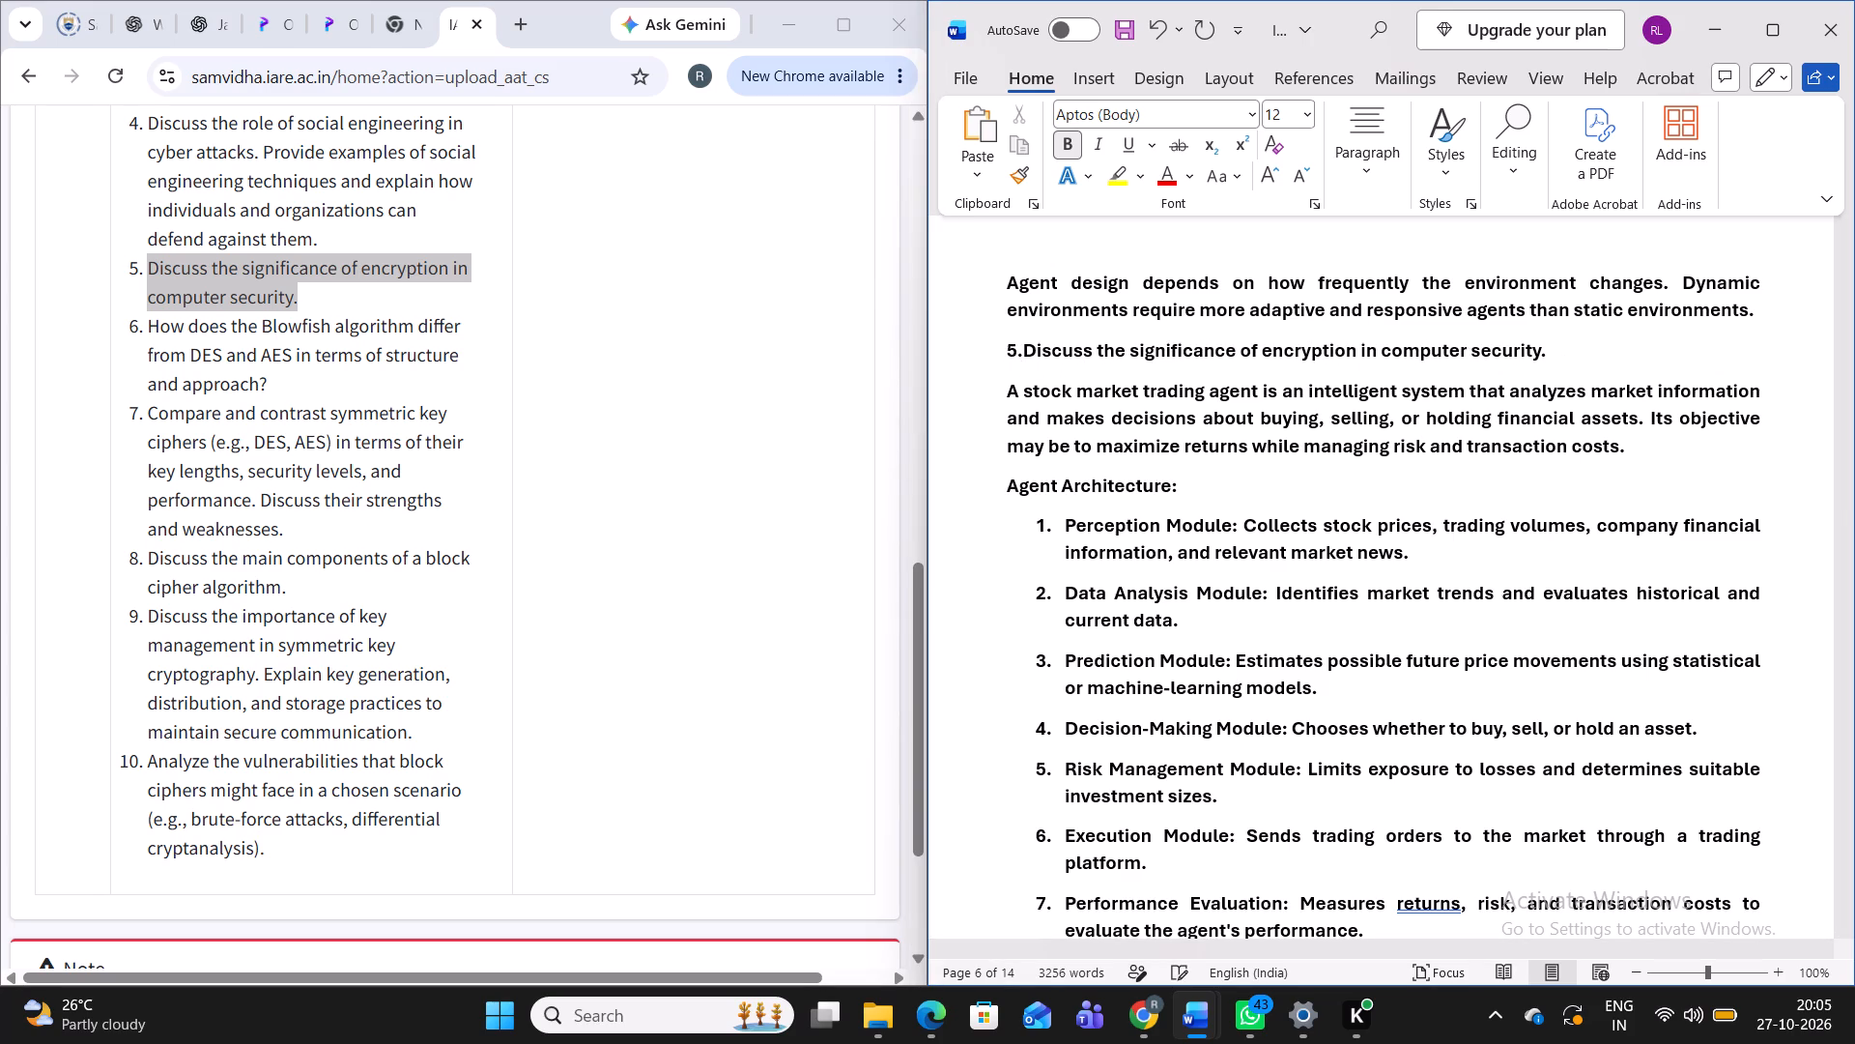
# Switch to Chrome and copy the sixth ACCD04 question, about how Blowfish differs from DES and AES, from the portal page.
pyautogui.scroll(-4, 1233, 530)
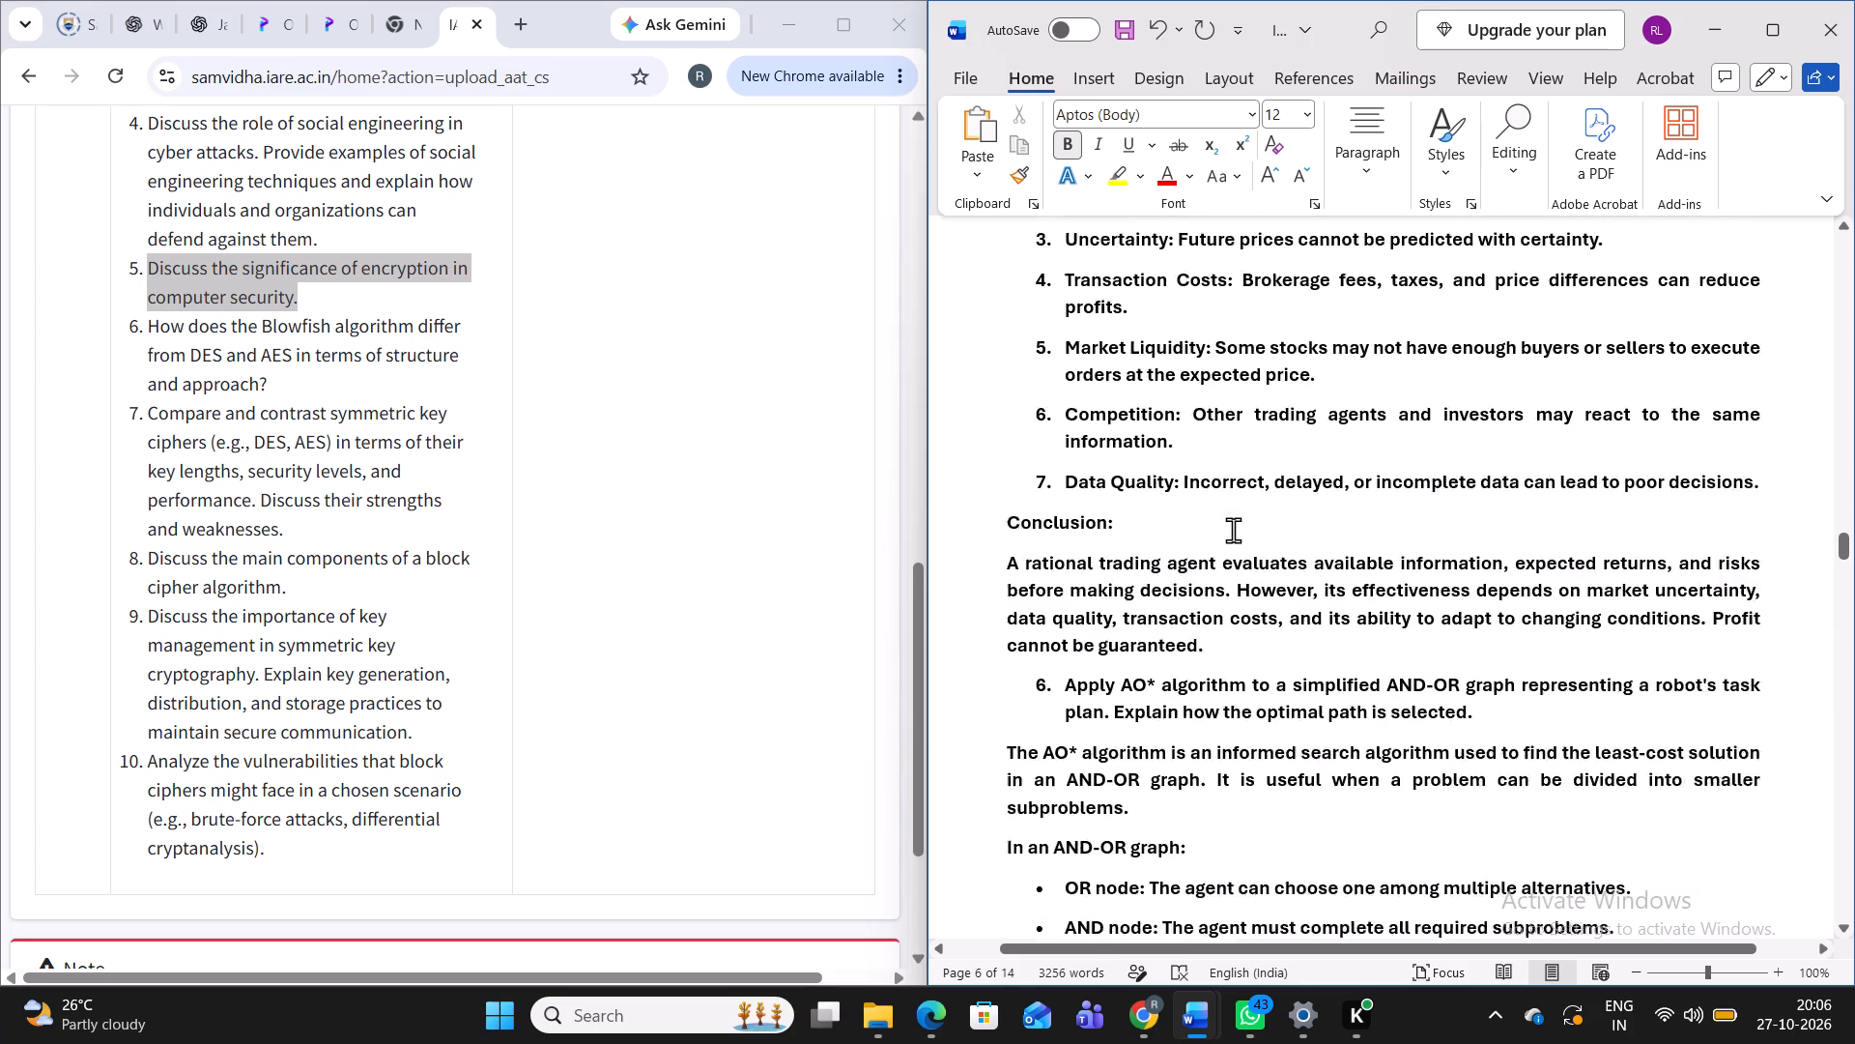
pyautogui.scroll(-4, 1233, 530)
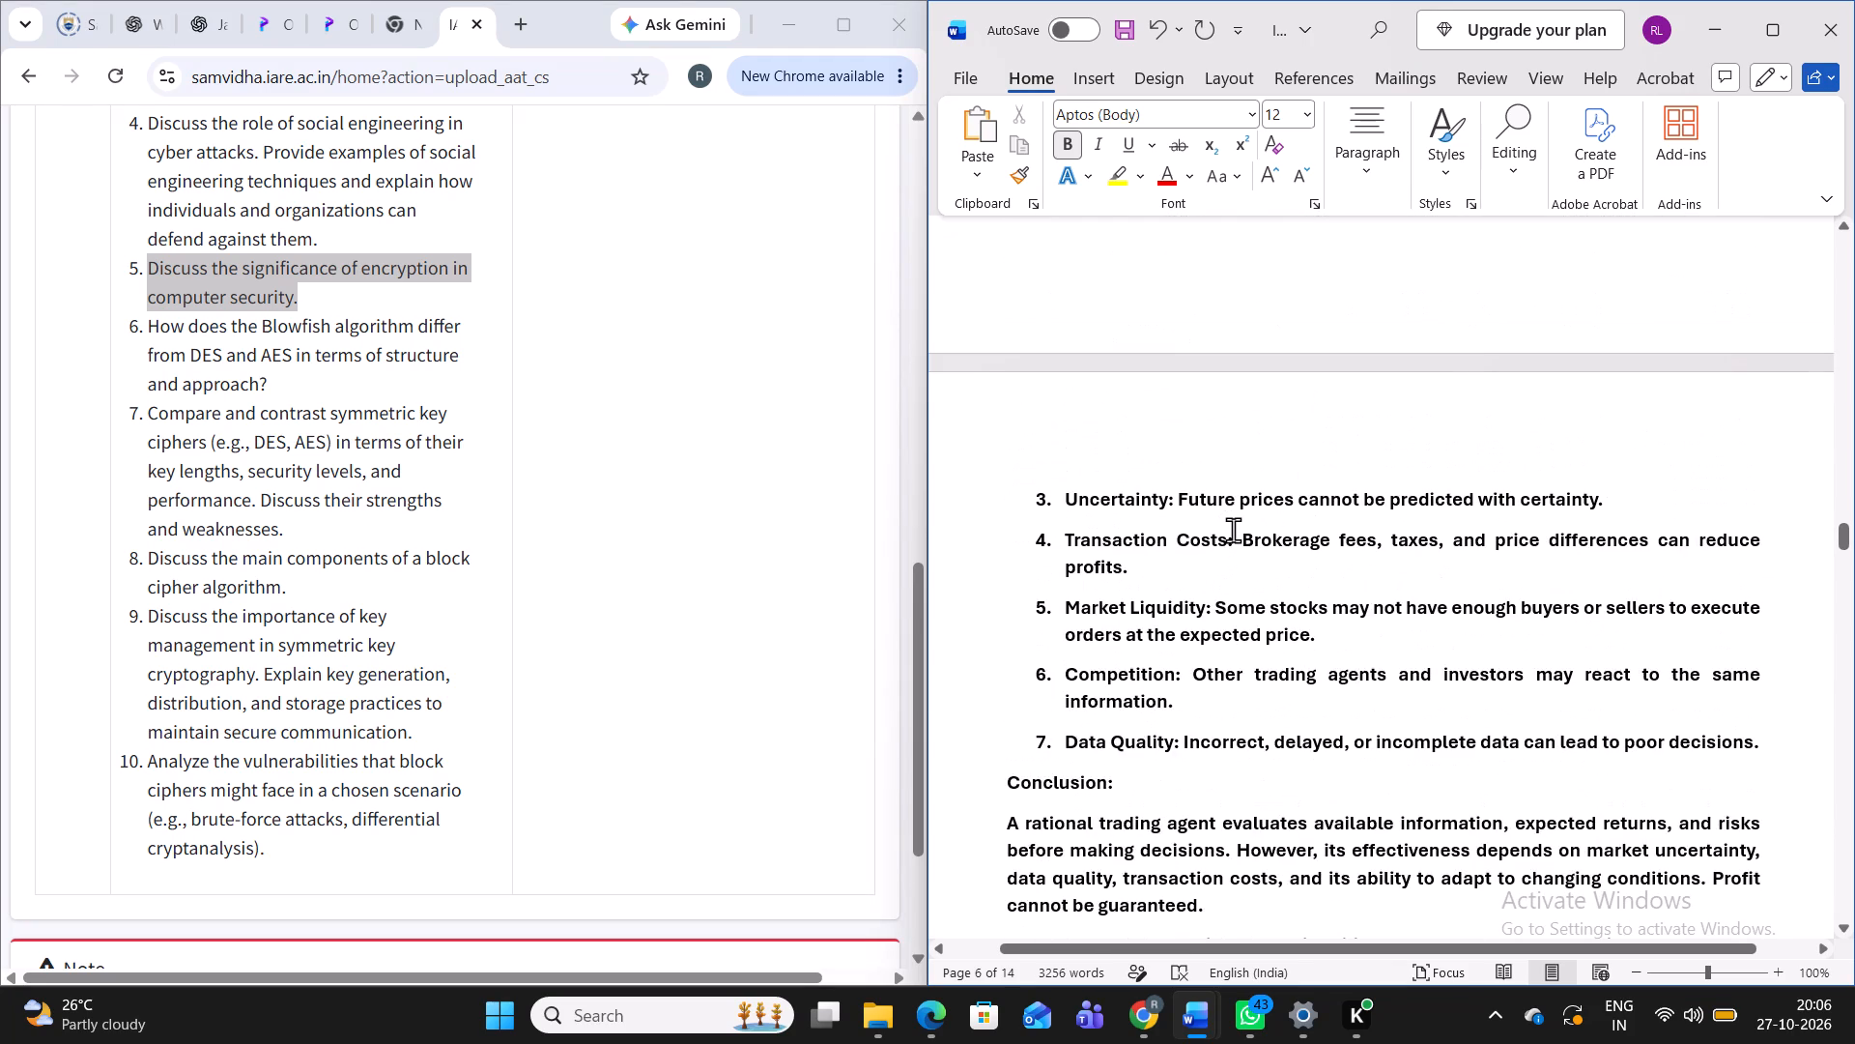
pyautogui.scroll(-2, 1233, 530)
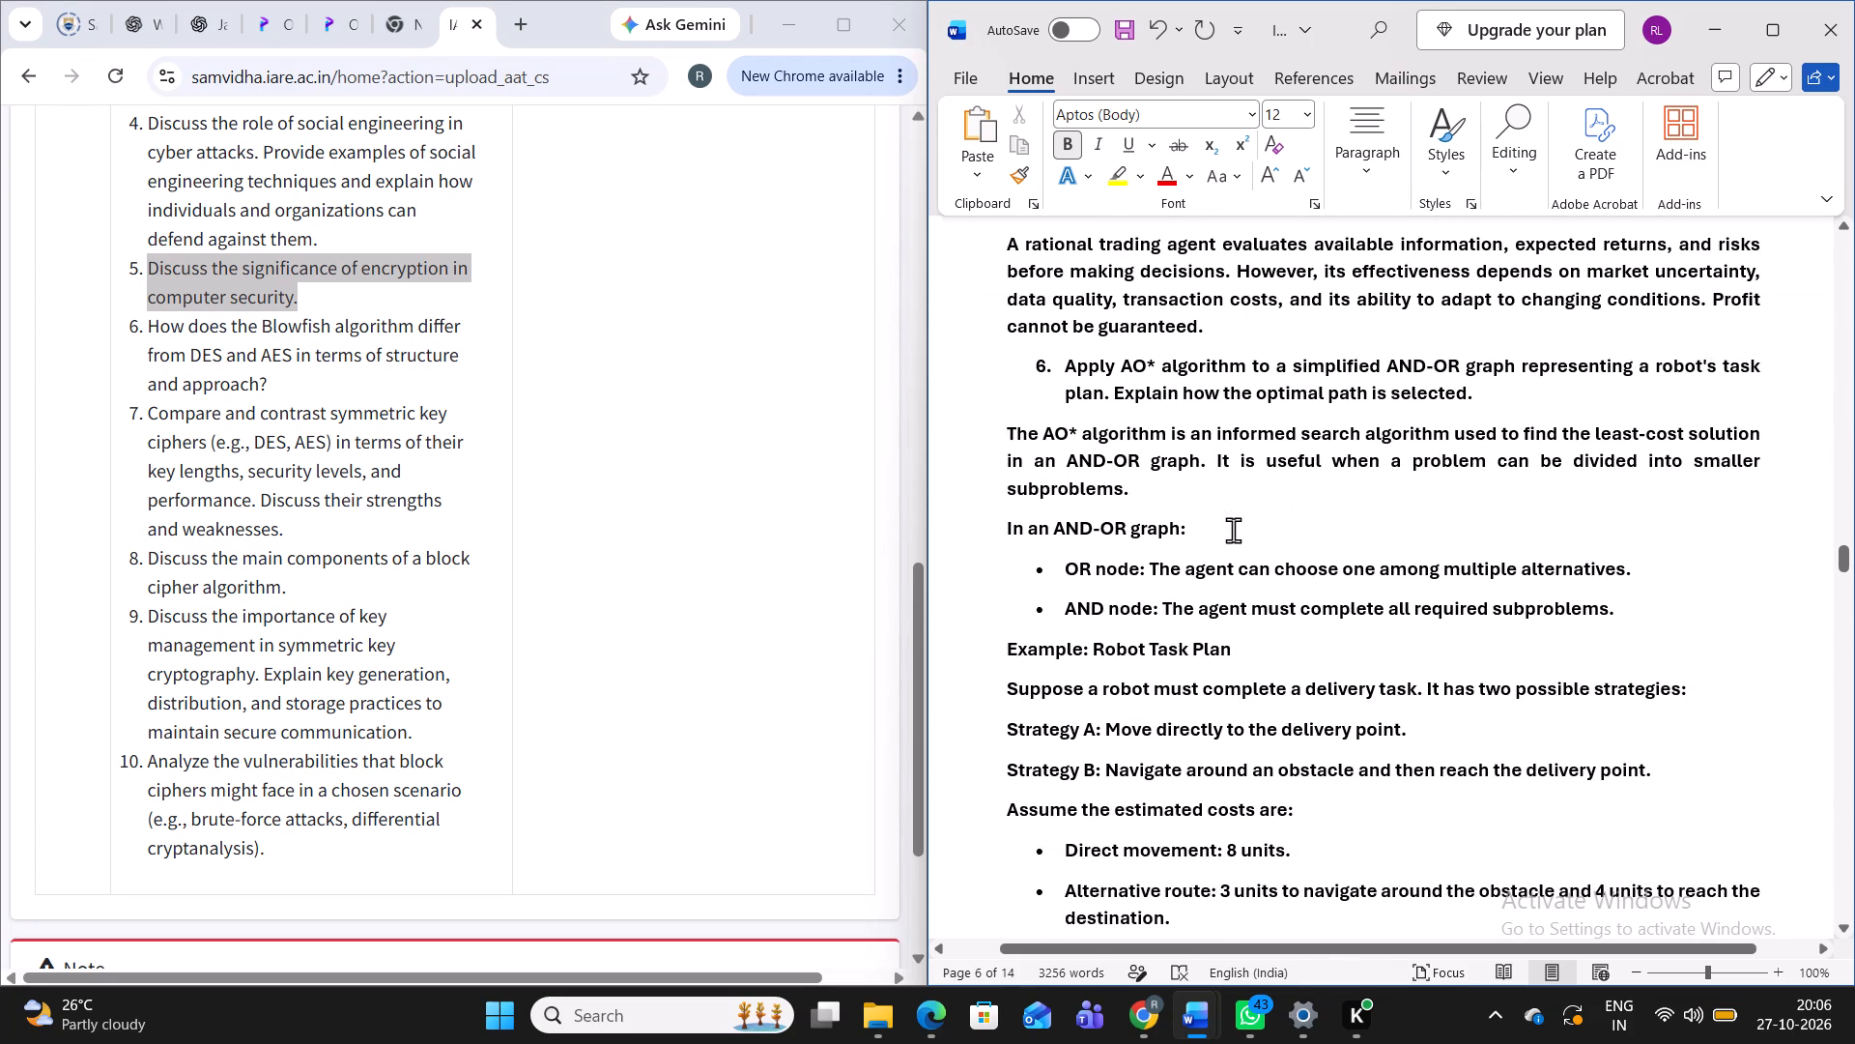
pyautogui.scroll(-1, 1233, 530)
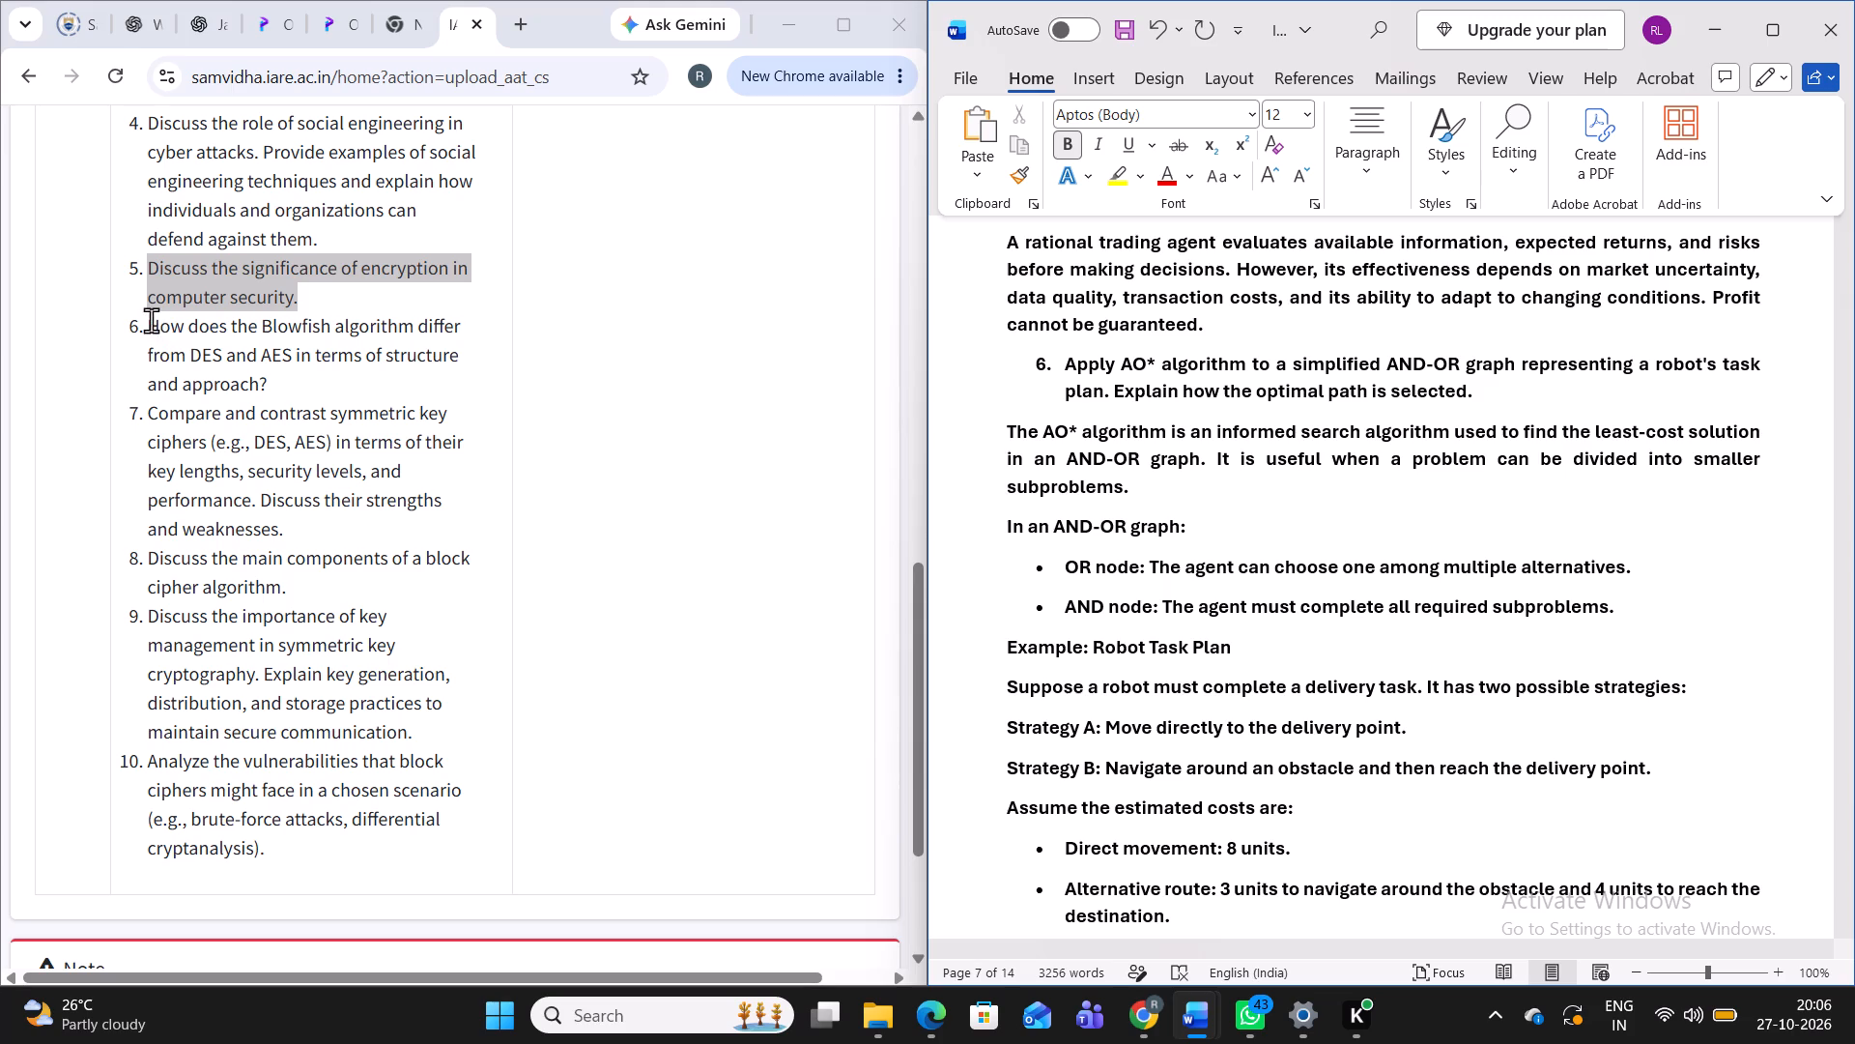
pyautogui.moveTo(151, 320); pyautogui.dragTo(273, 381)
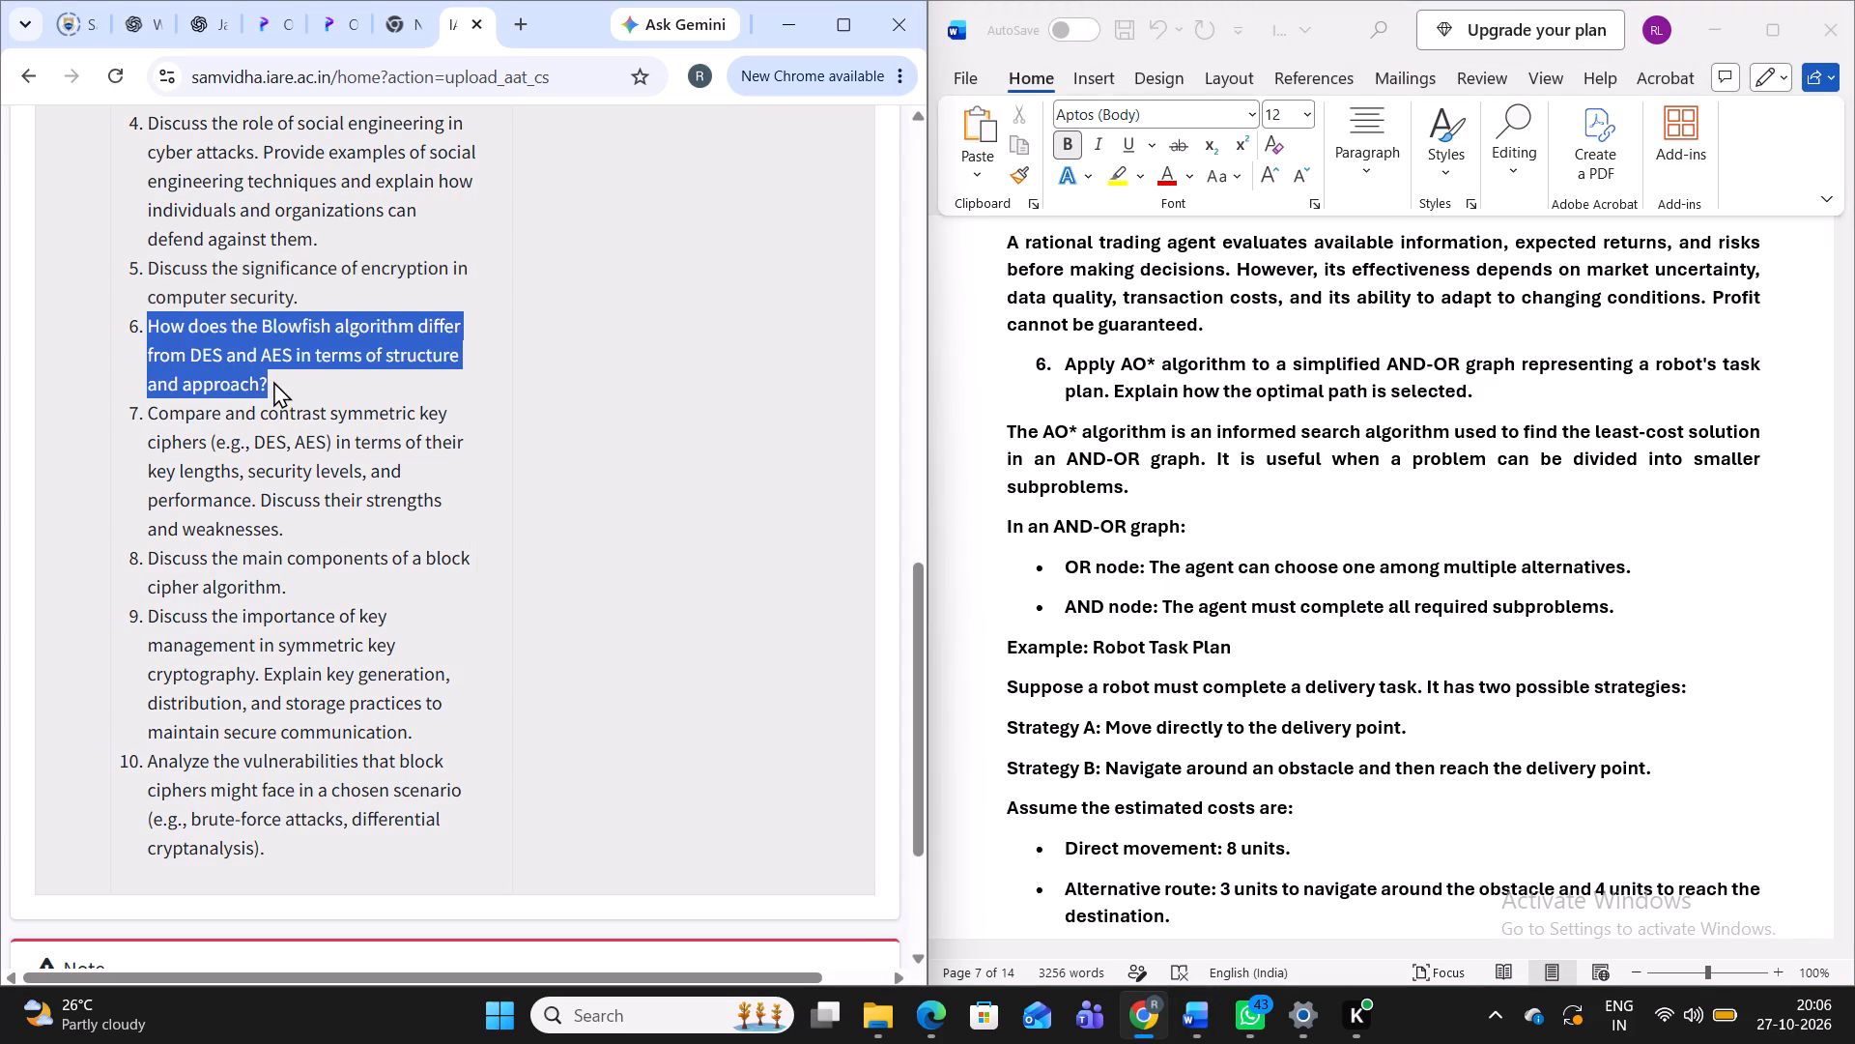
pyautogui.hotkey('ctrl', 'c')
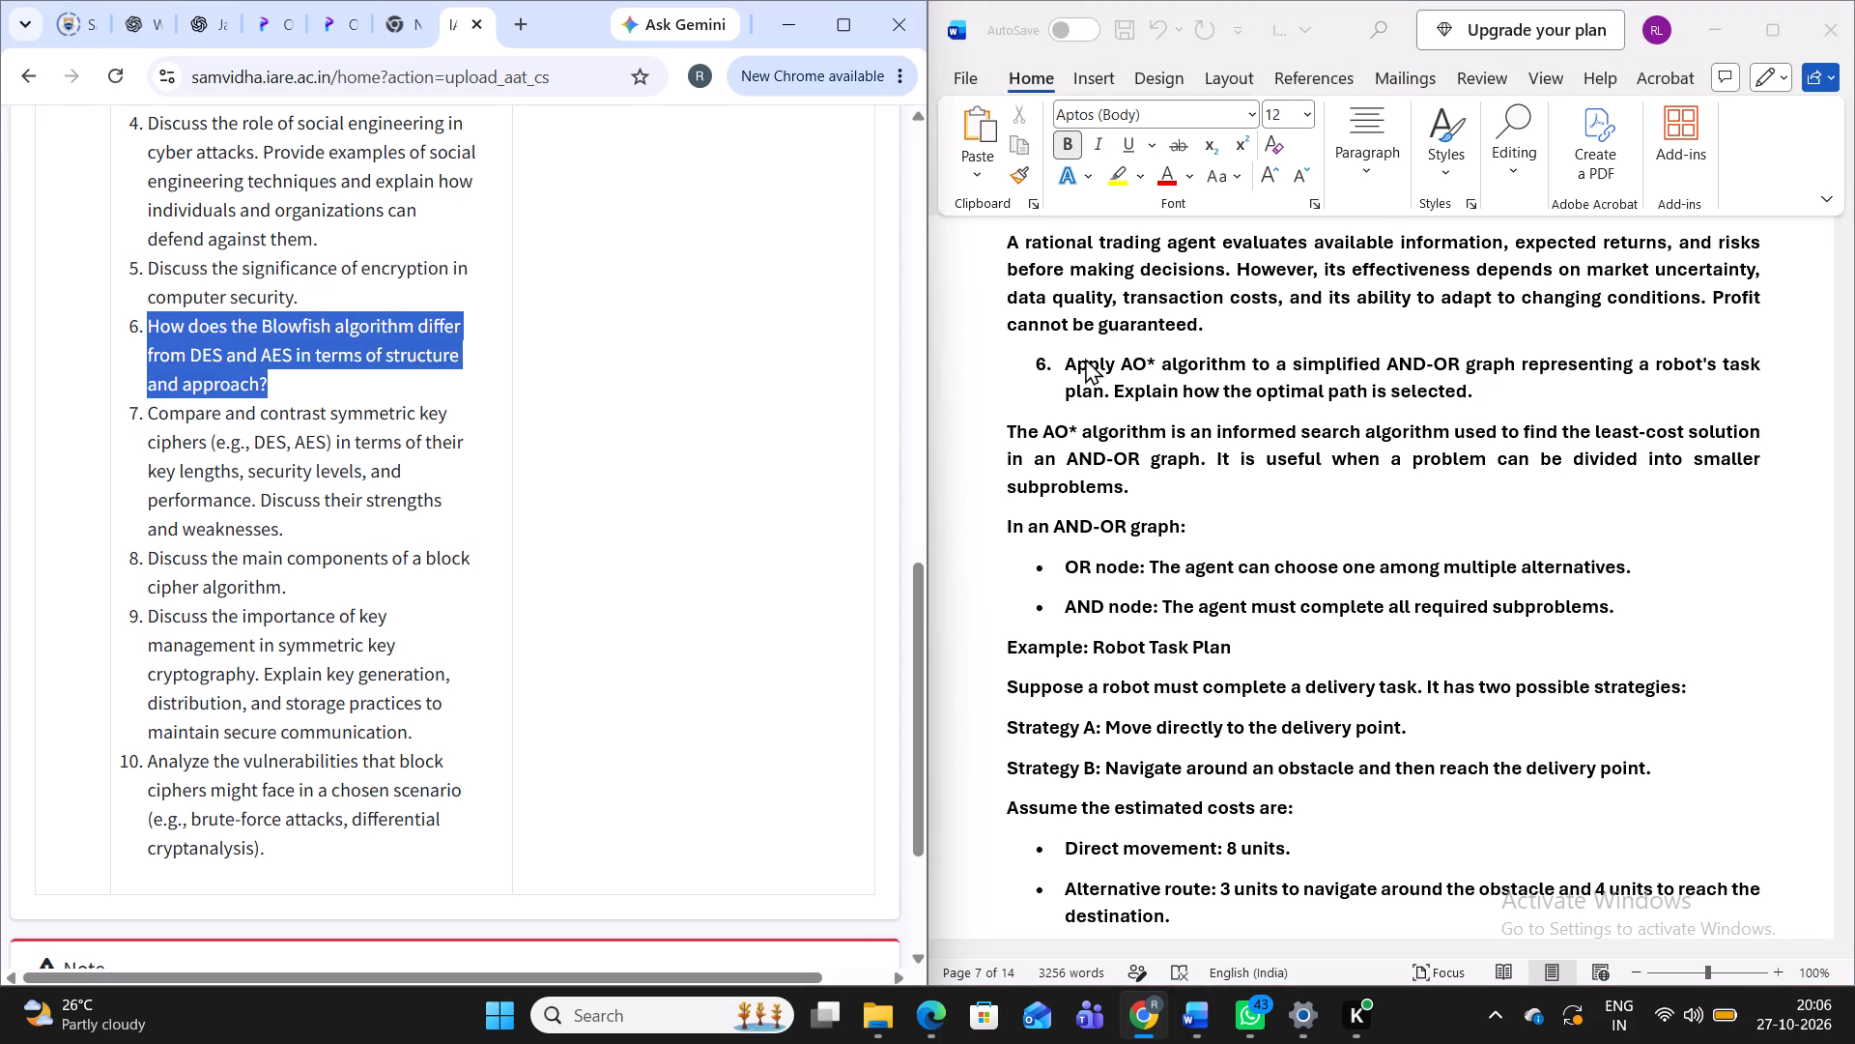
# In the Word document, replace question 6 about the AO* algorithm and a robot's task plan with the copied Blowfish question.
pyautogui.moveTo(1060, 360); pyautogui.dragTo(1111, 386)
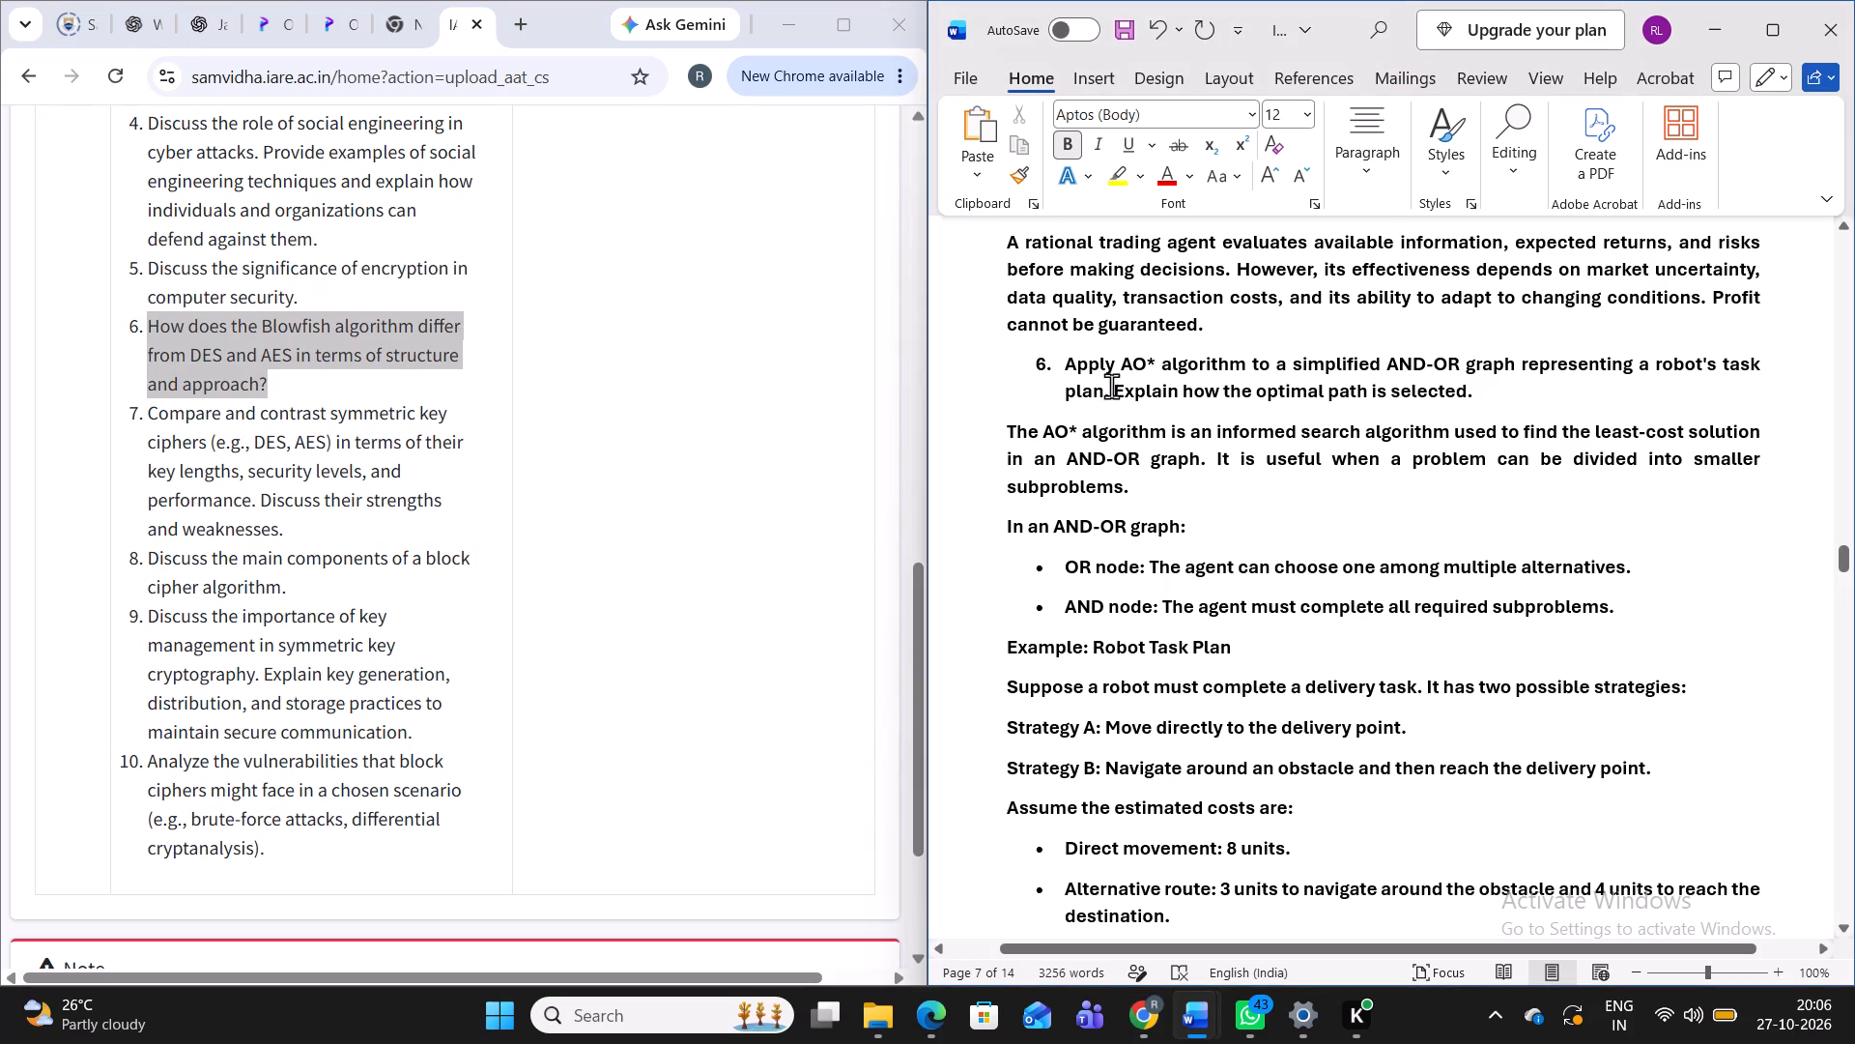
pyautogui.moveTo(1111, 386); pyautogui.dragTo(1070, 357)
pyautogui.moveTo(1070, 357); pyautogui.dragTo(1145, 397)
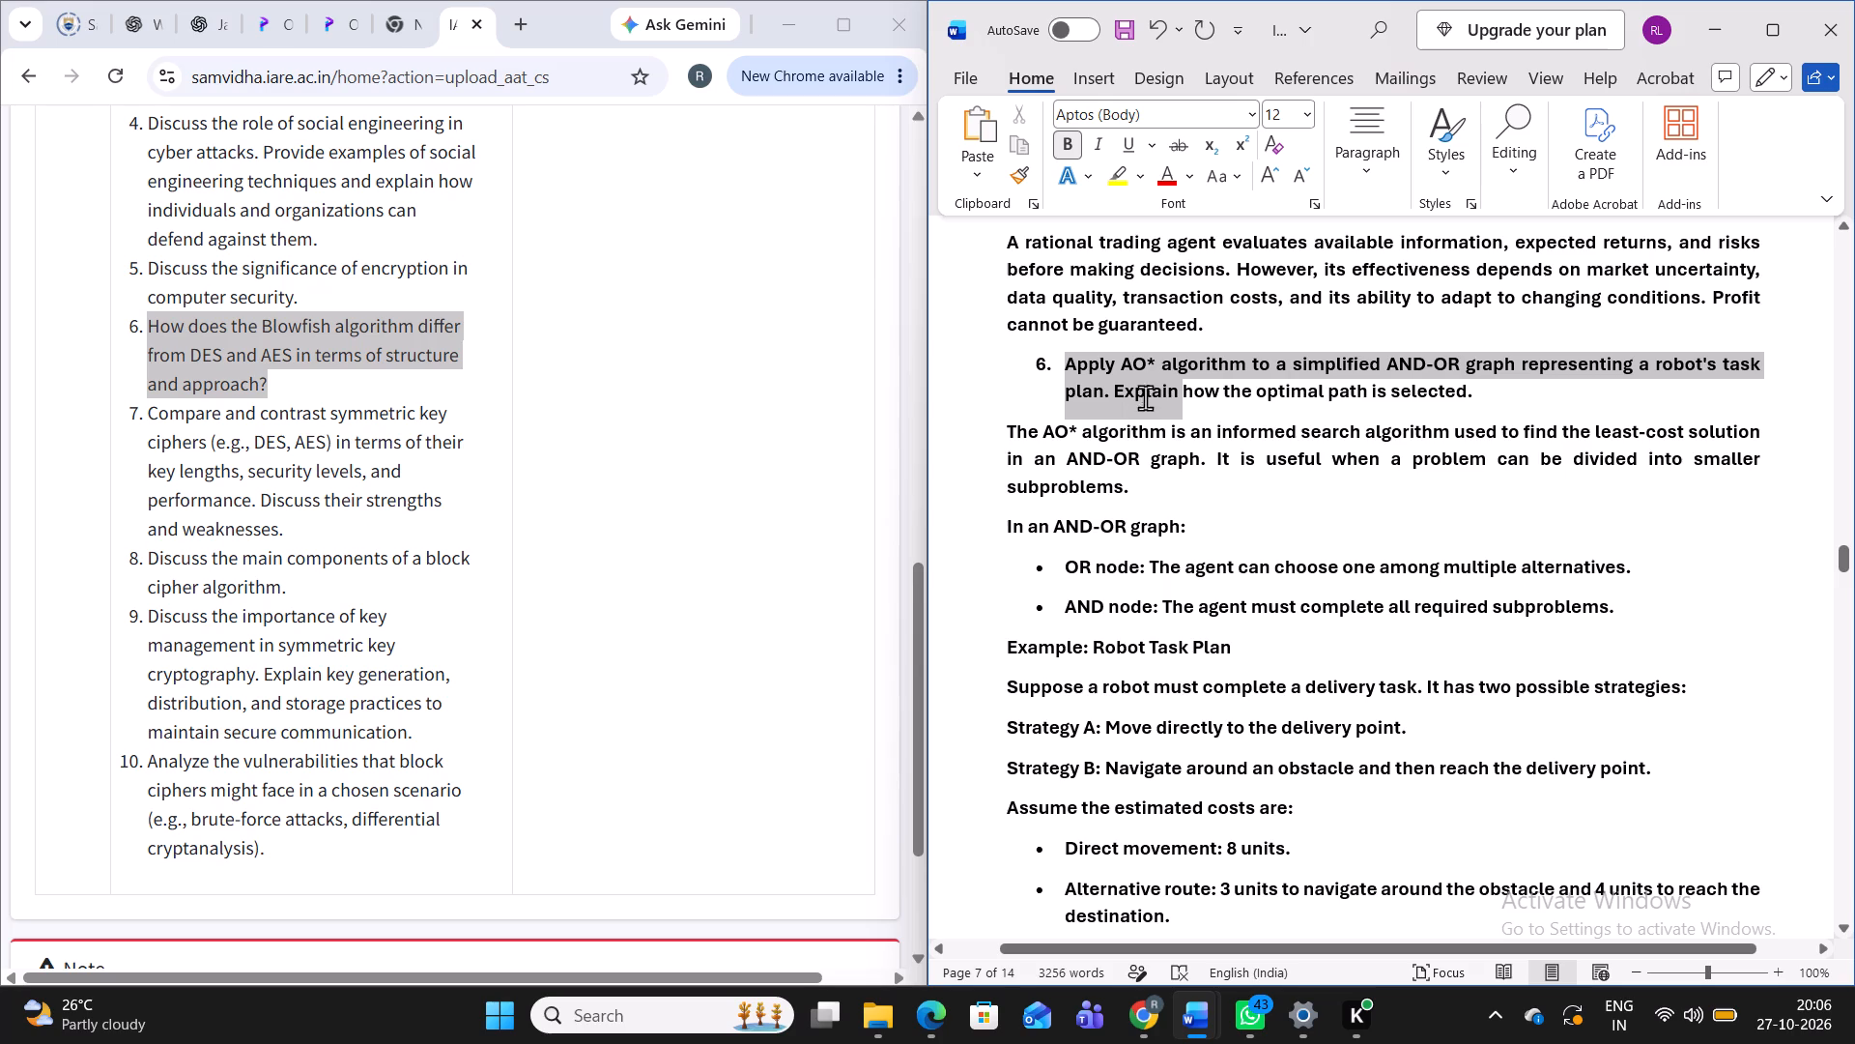
pyautogui.moveTo(1145, 397); pyautogui.dragTo(1494, 402)
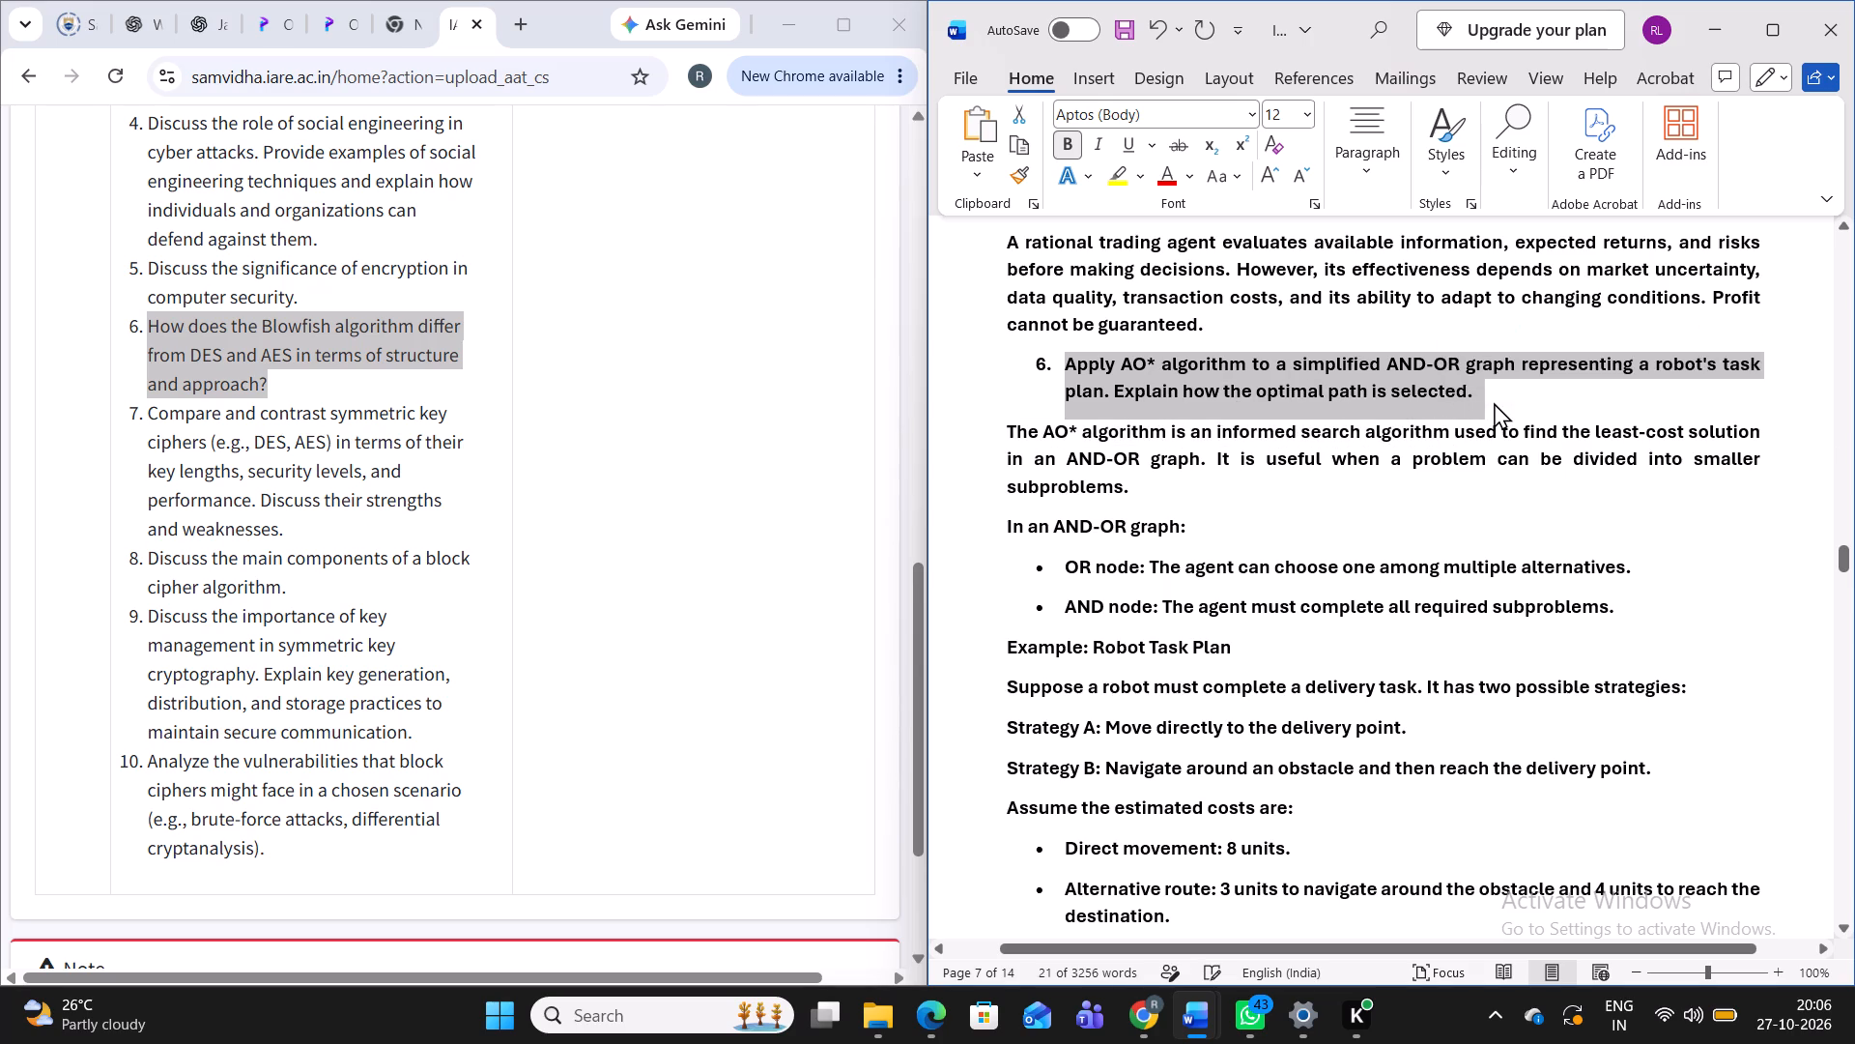
pyautogui.hotkey('ctrl', 'v')
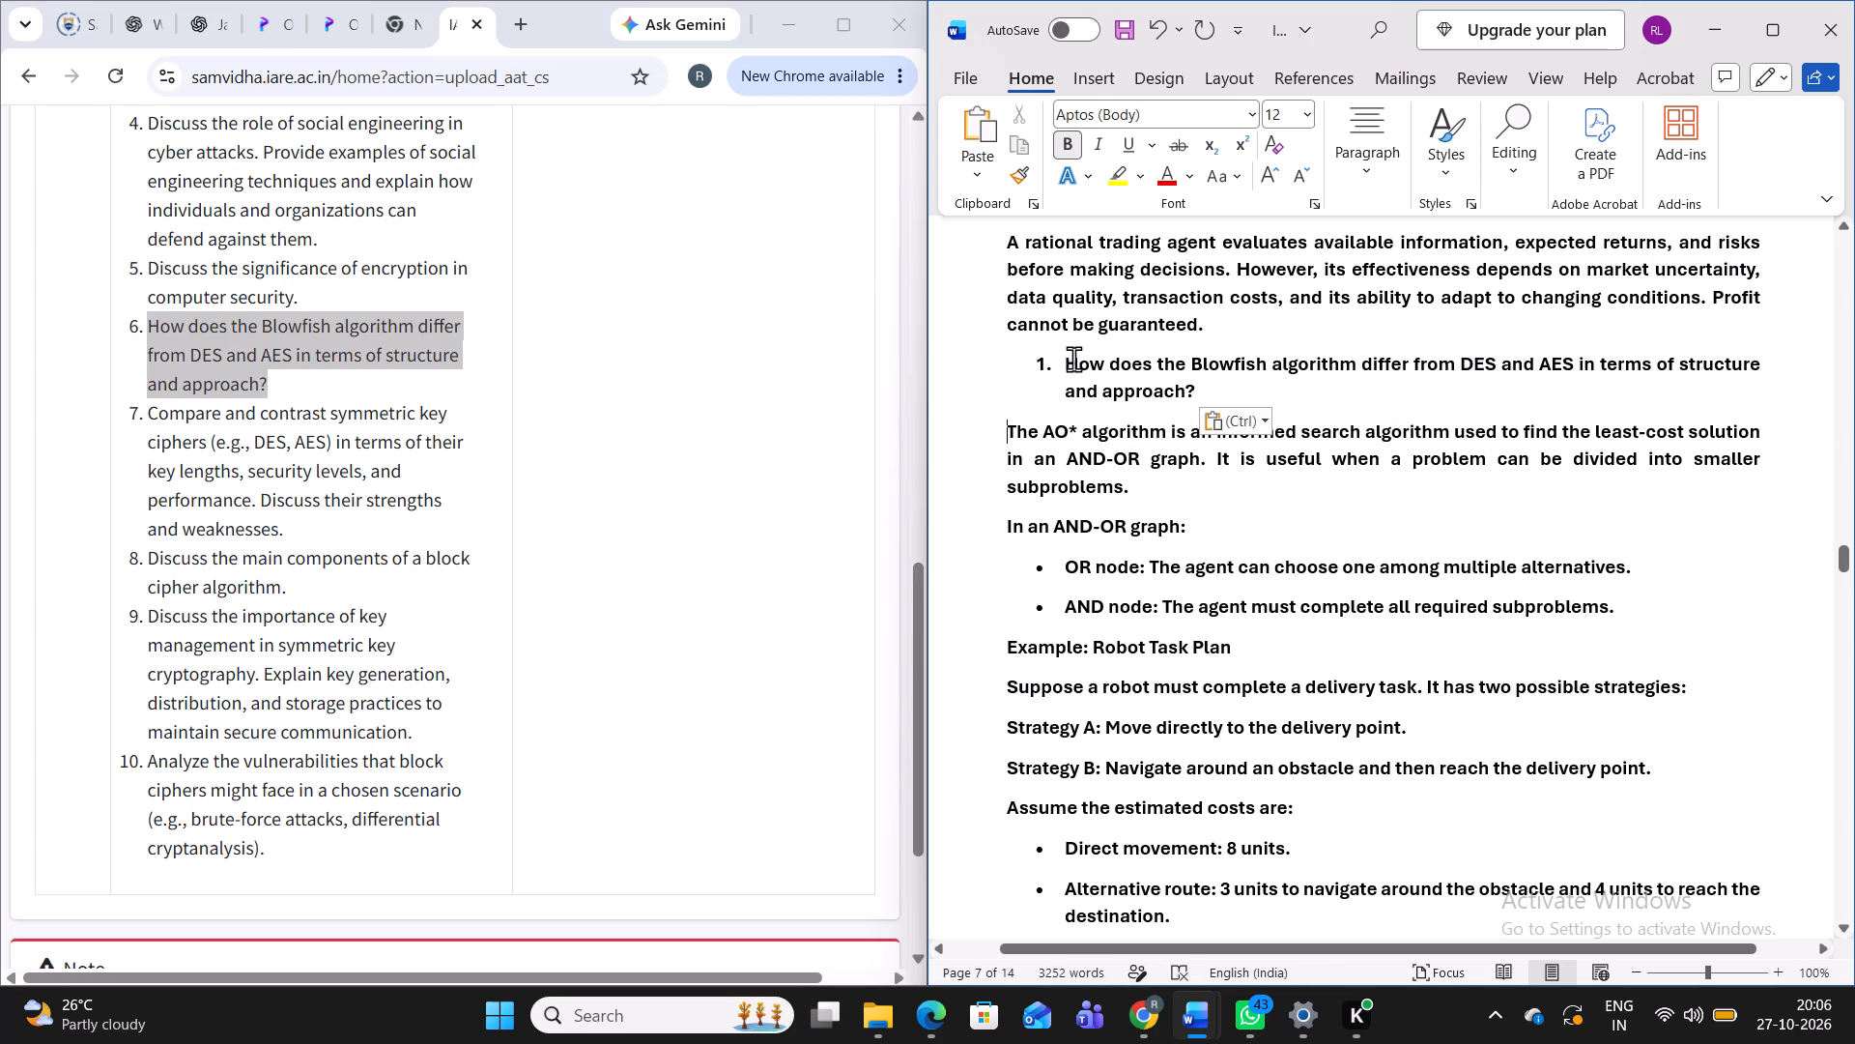
# Remove the pasted Blowfish question's automatic list number and indent, and number it "6." as plain text.
pyautogui.click(1069, 359)
pyautogui.press('BackSpace')
pyautogui.press('BackSpace')
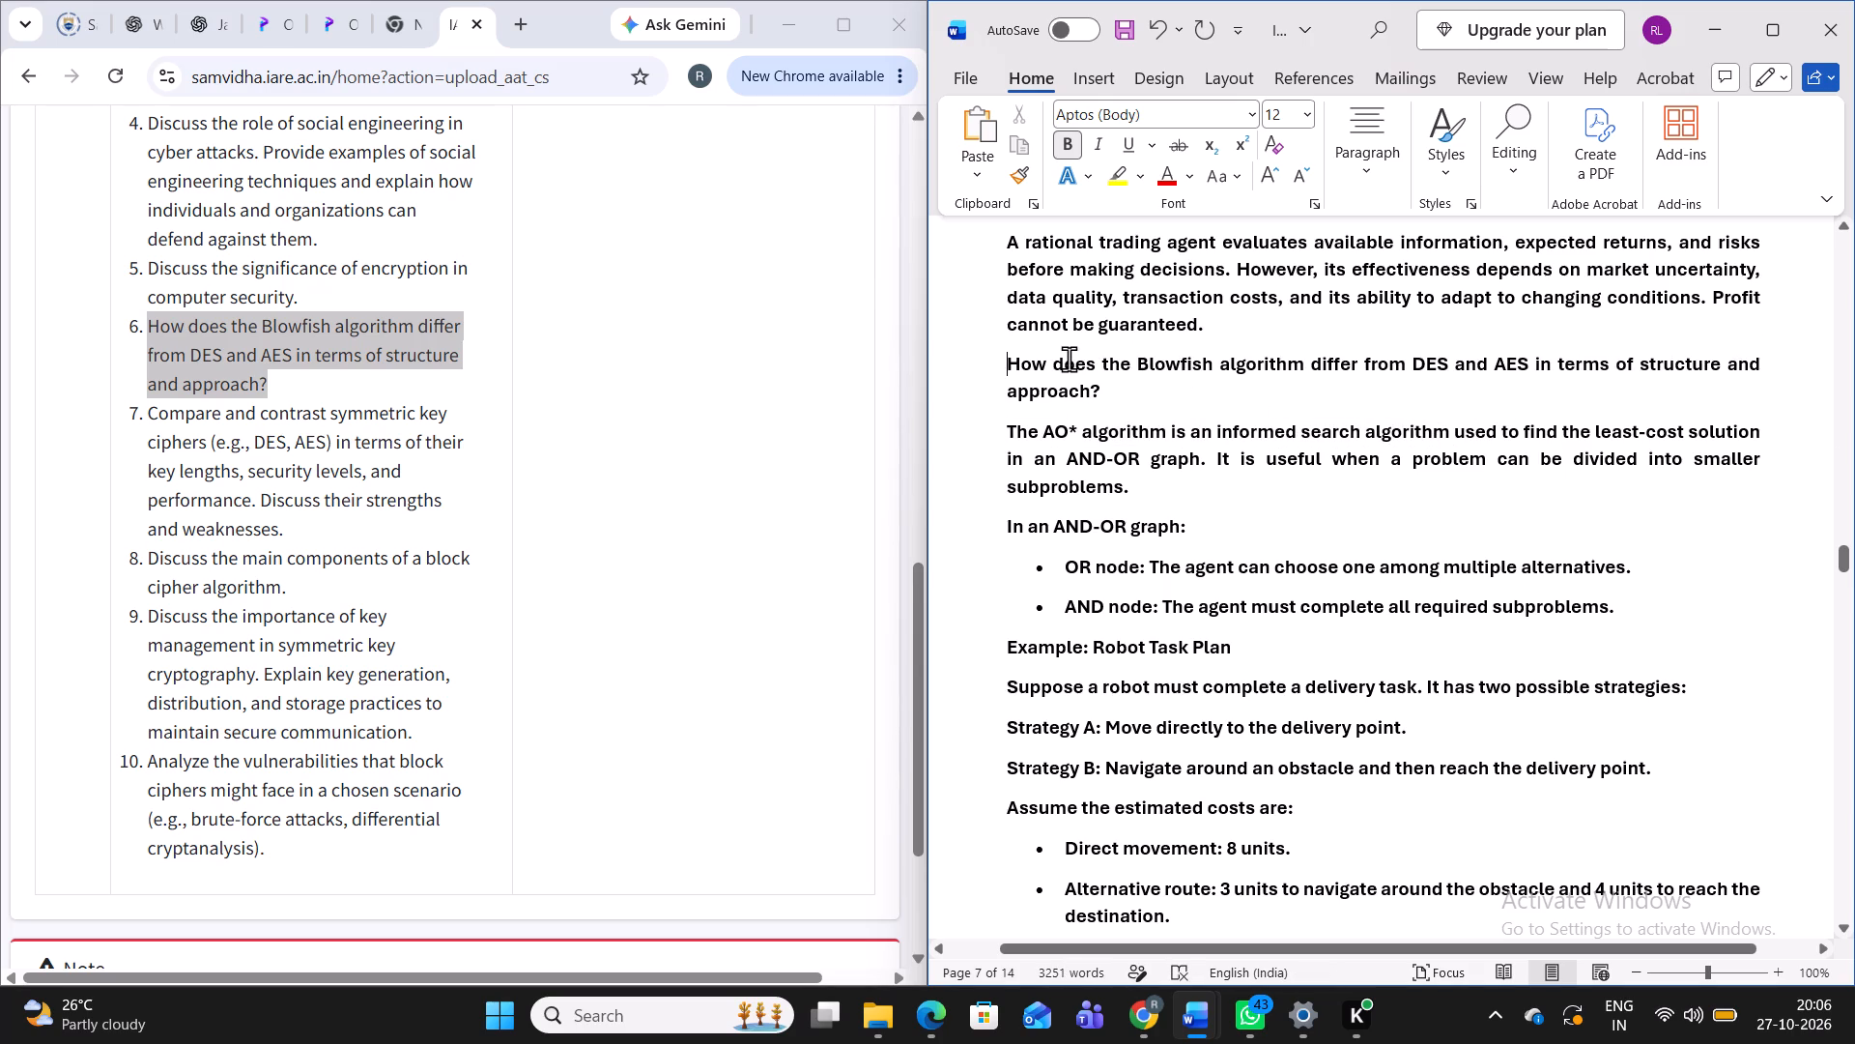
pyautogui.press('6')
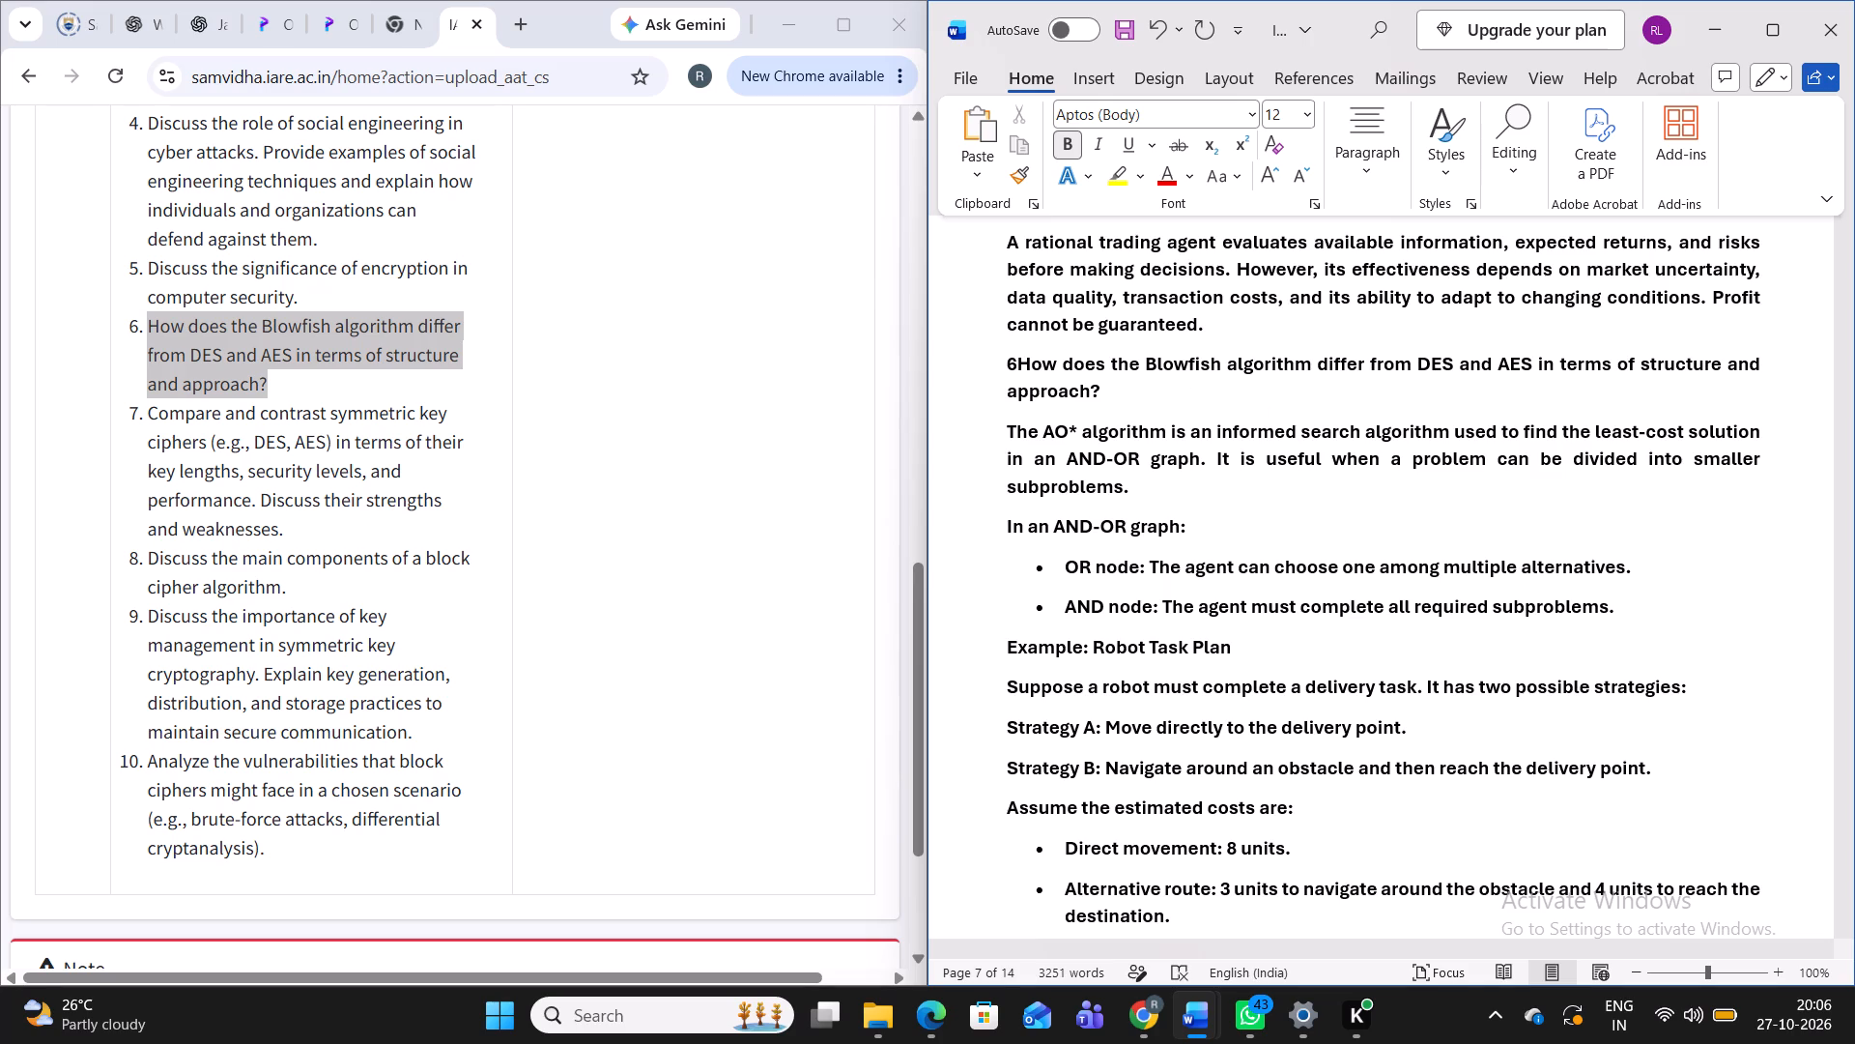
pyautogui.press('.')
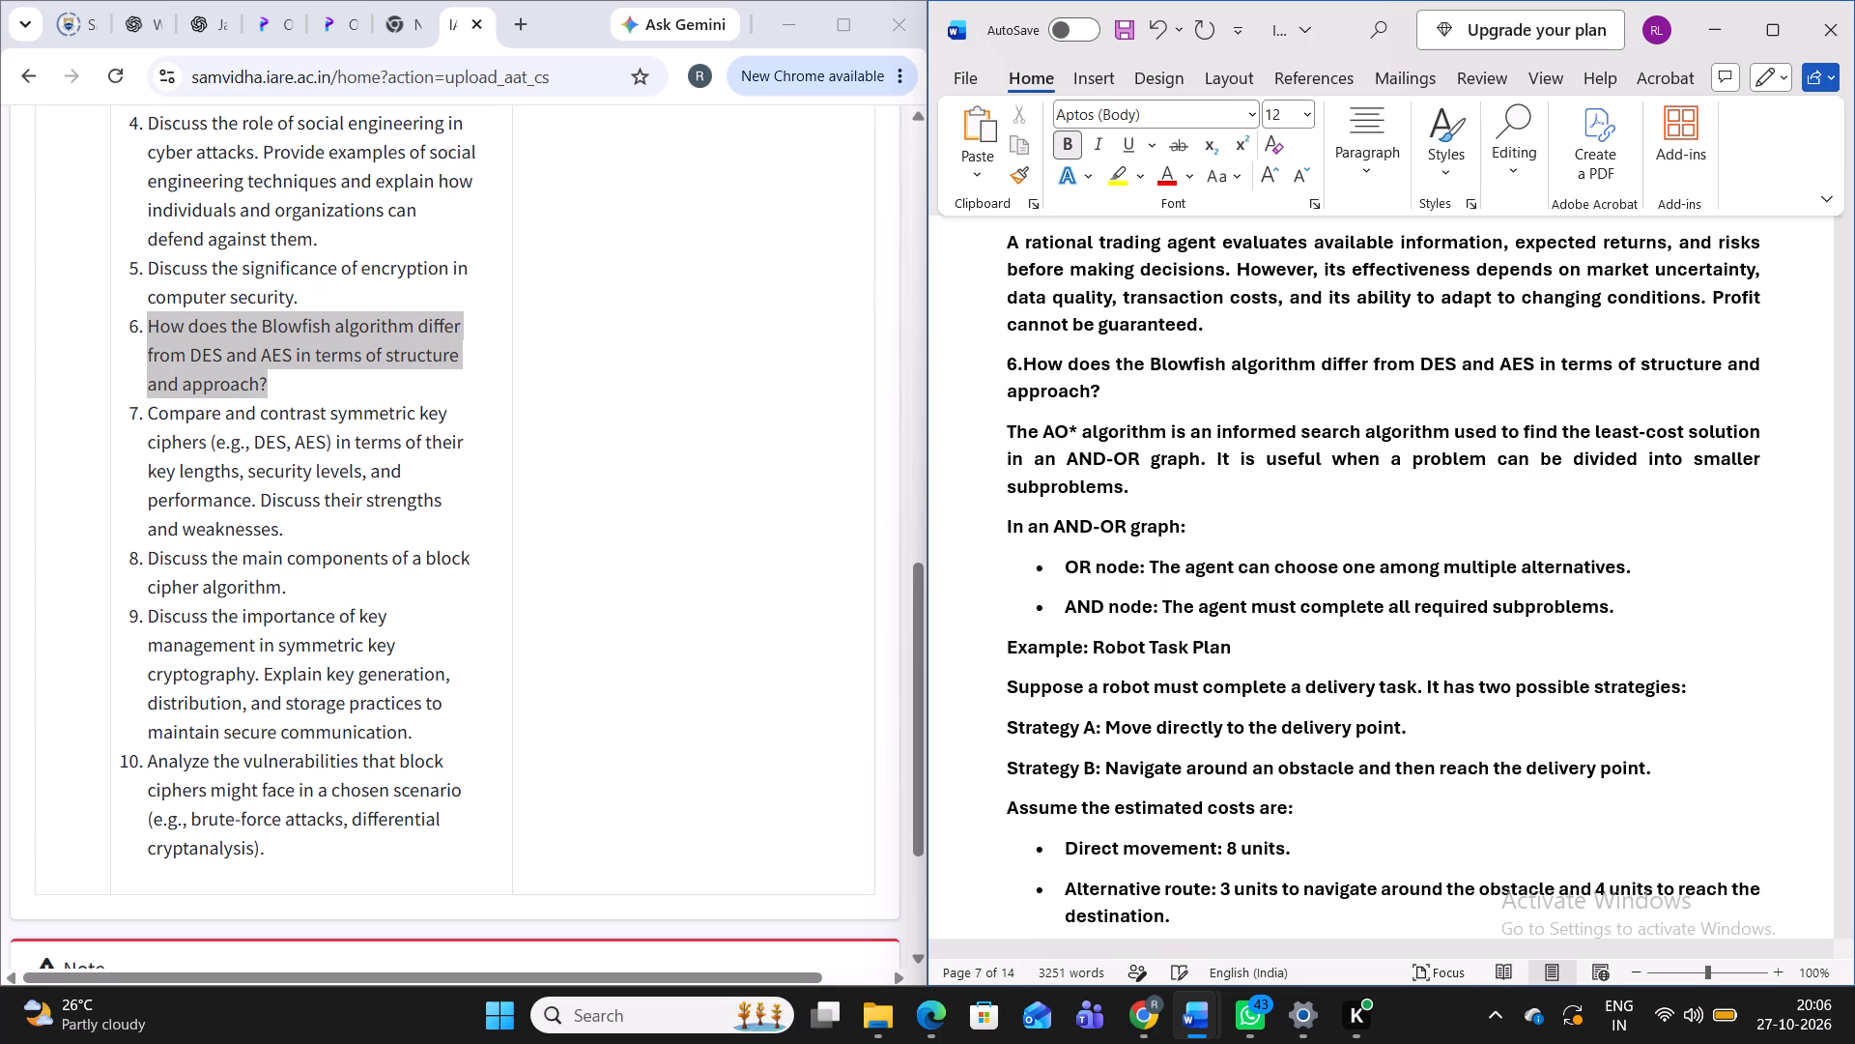
# Switch to Chrome and copy the seventh ACCD04 question, about comparing and contrasting symmetric key ciphers, from the portal page.
pyautogui.scroll(-2, 1345, 631)
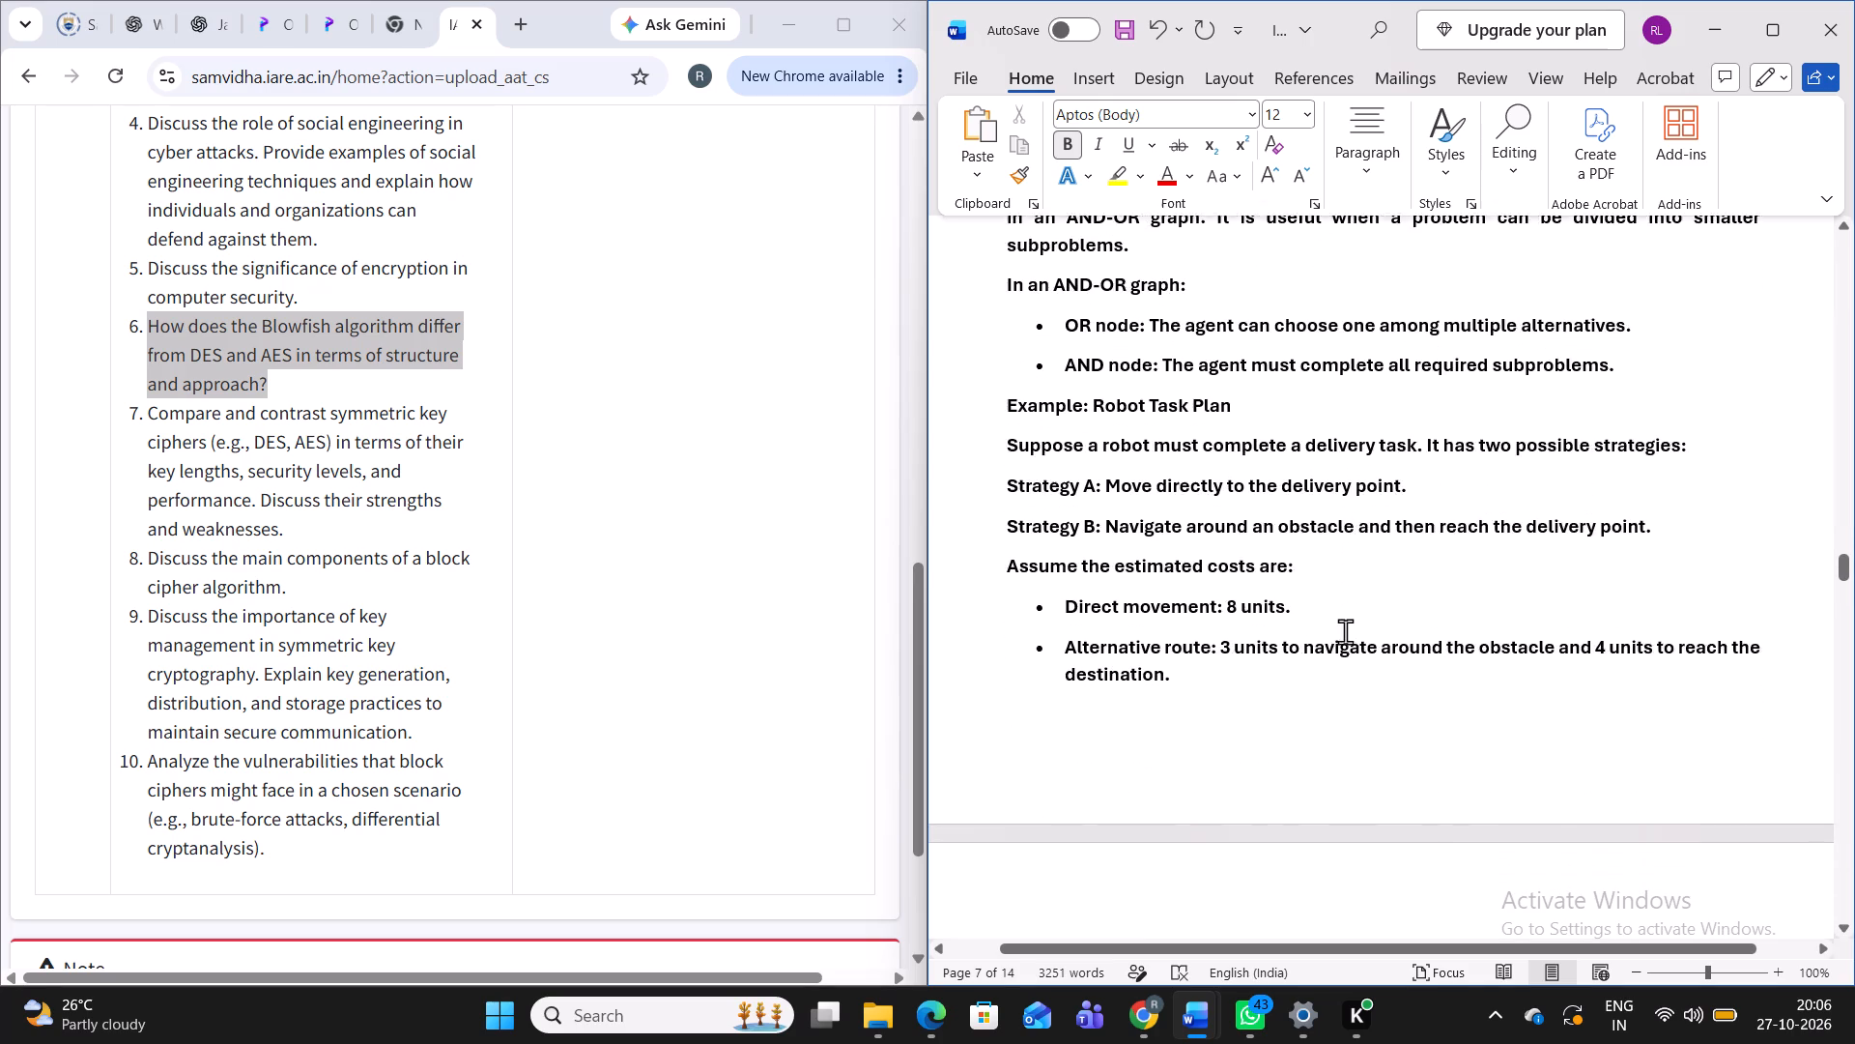
pyautogui.scroll(-6, 1345, 631)
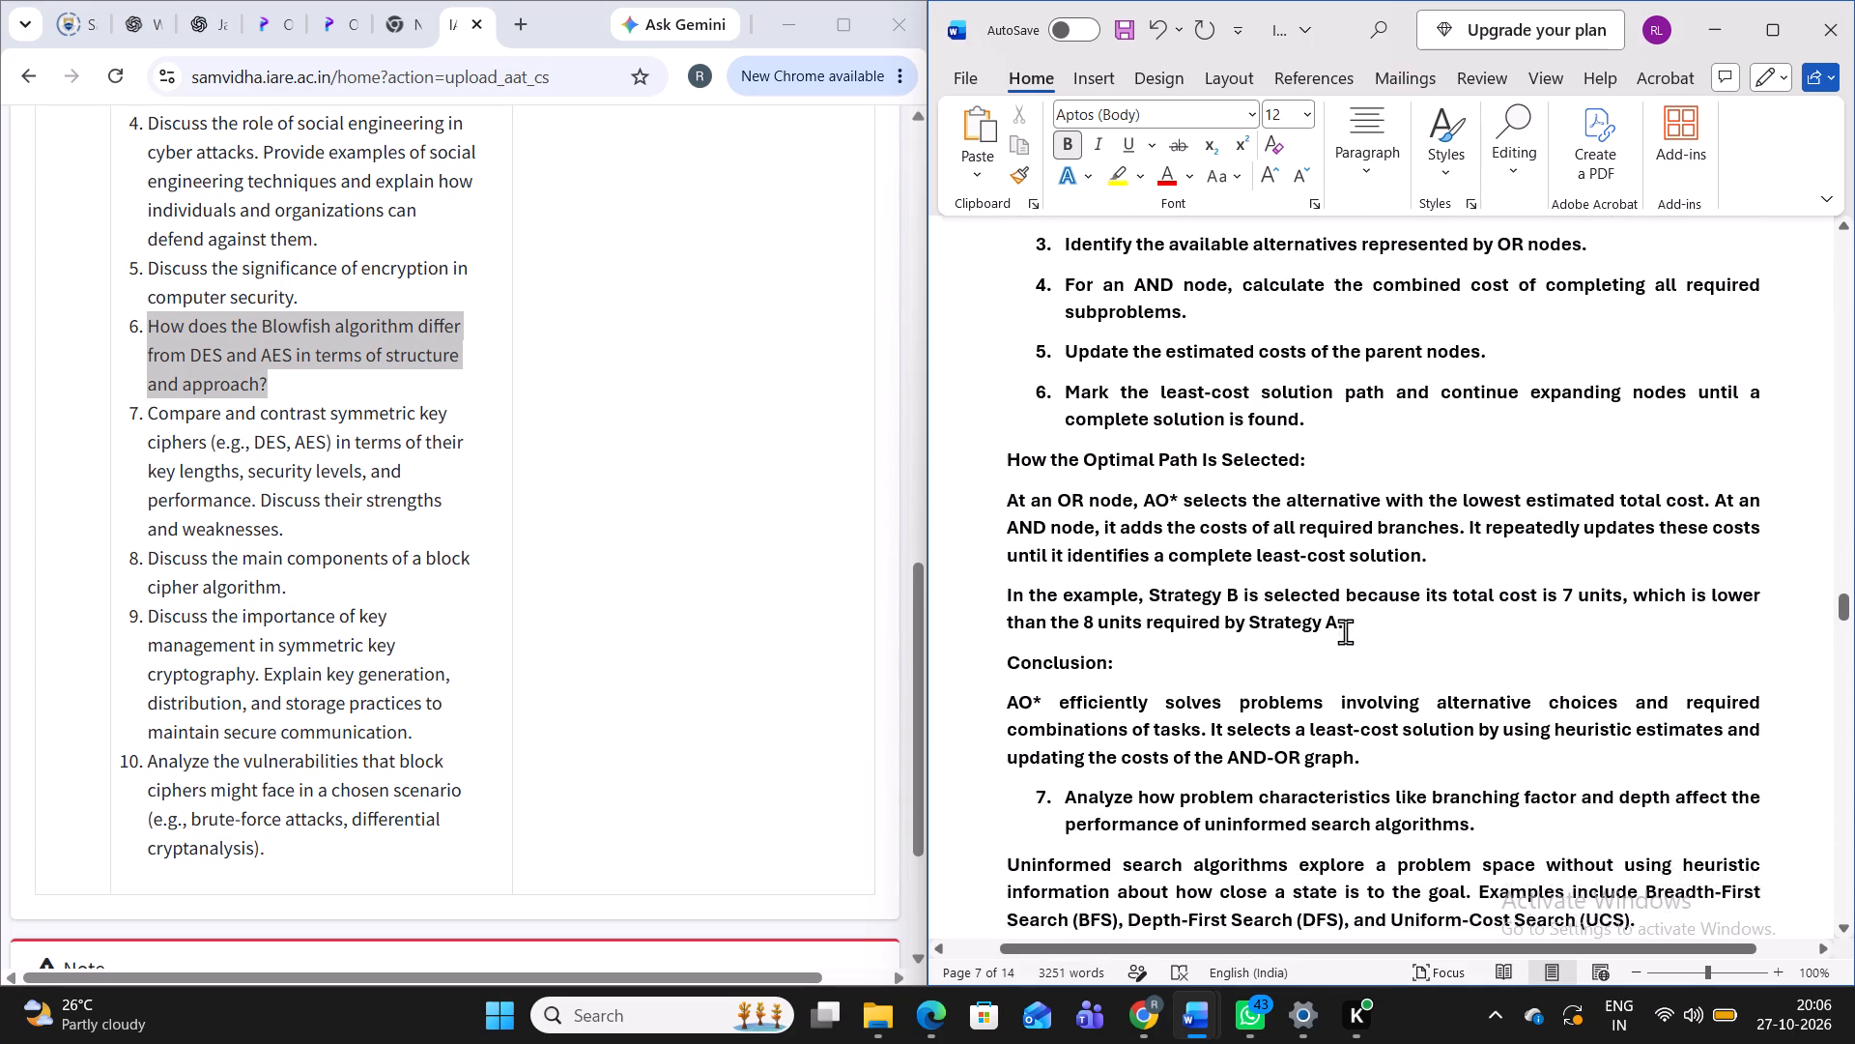
pyautogui.scroll(-2, 1345, 631)
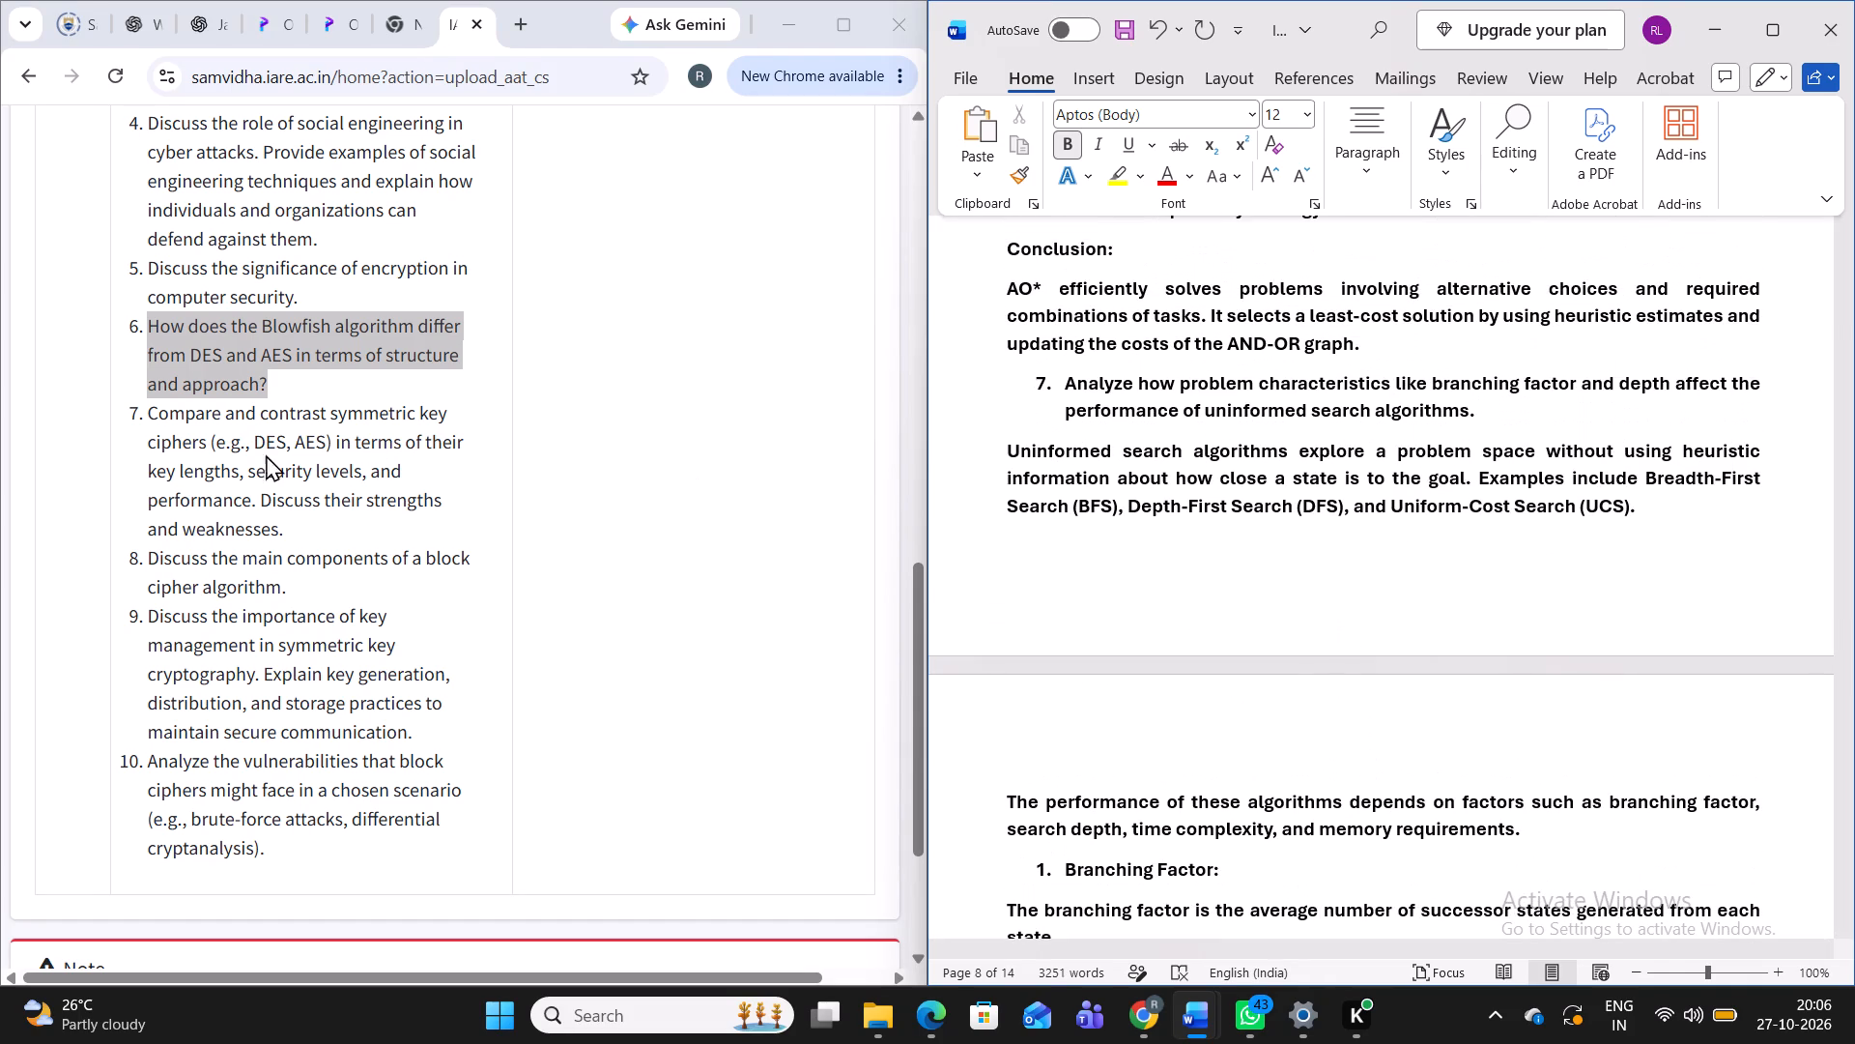
pyautogui.moveTo(149, 409); pyautogui.dragTo(253, 510)
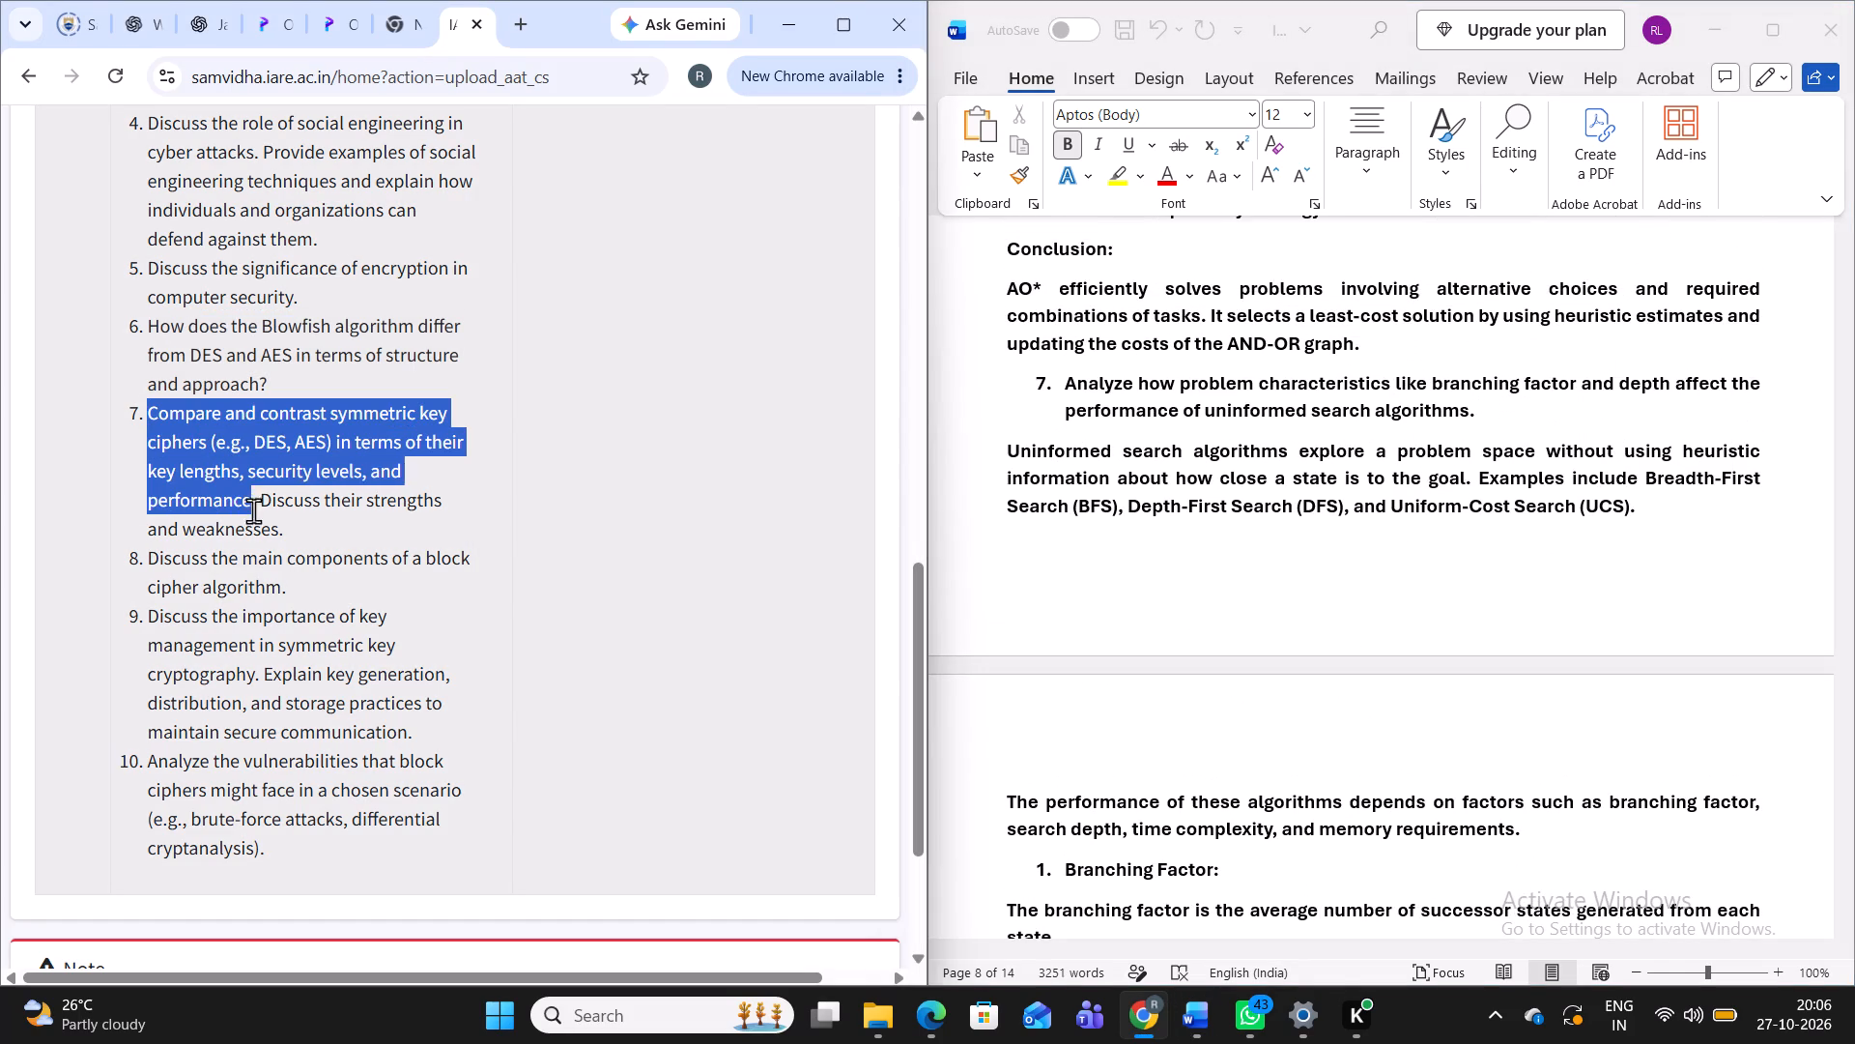
pyautogui.moveTo(253, 510); pyautogui.dragTo(289, 526)
pyautogui.hotkey('ctrl', 'c')
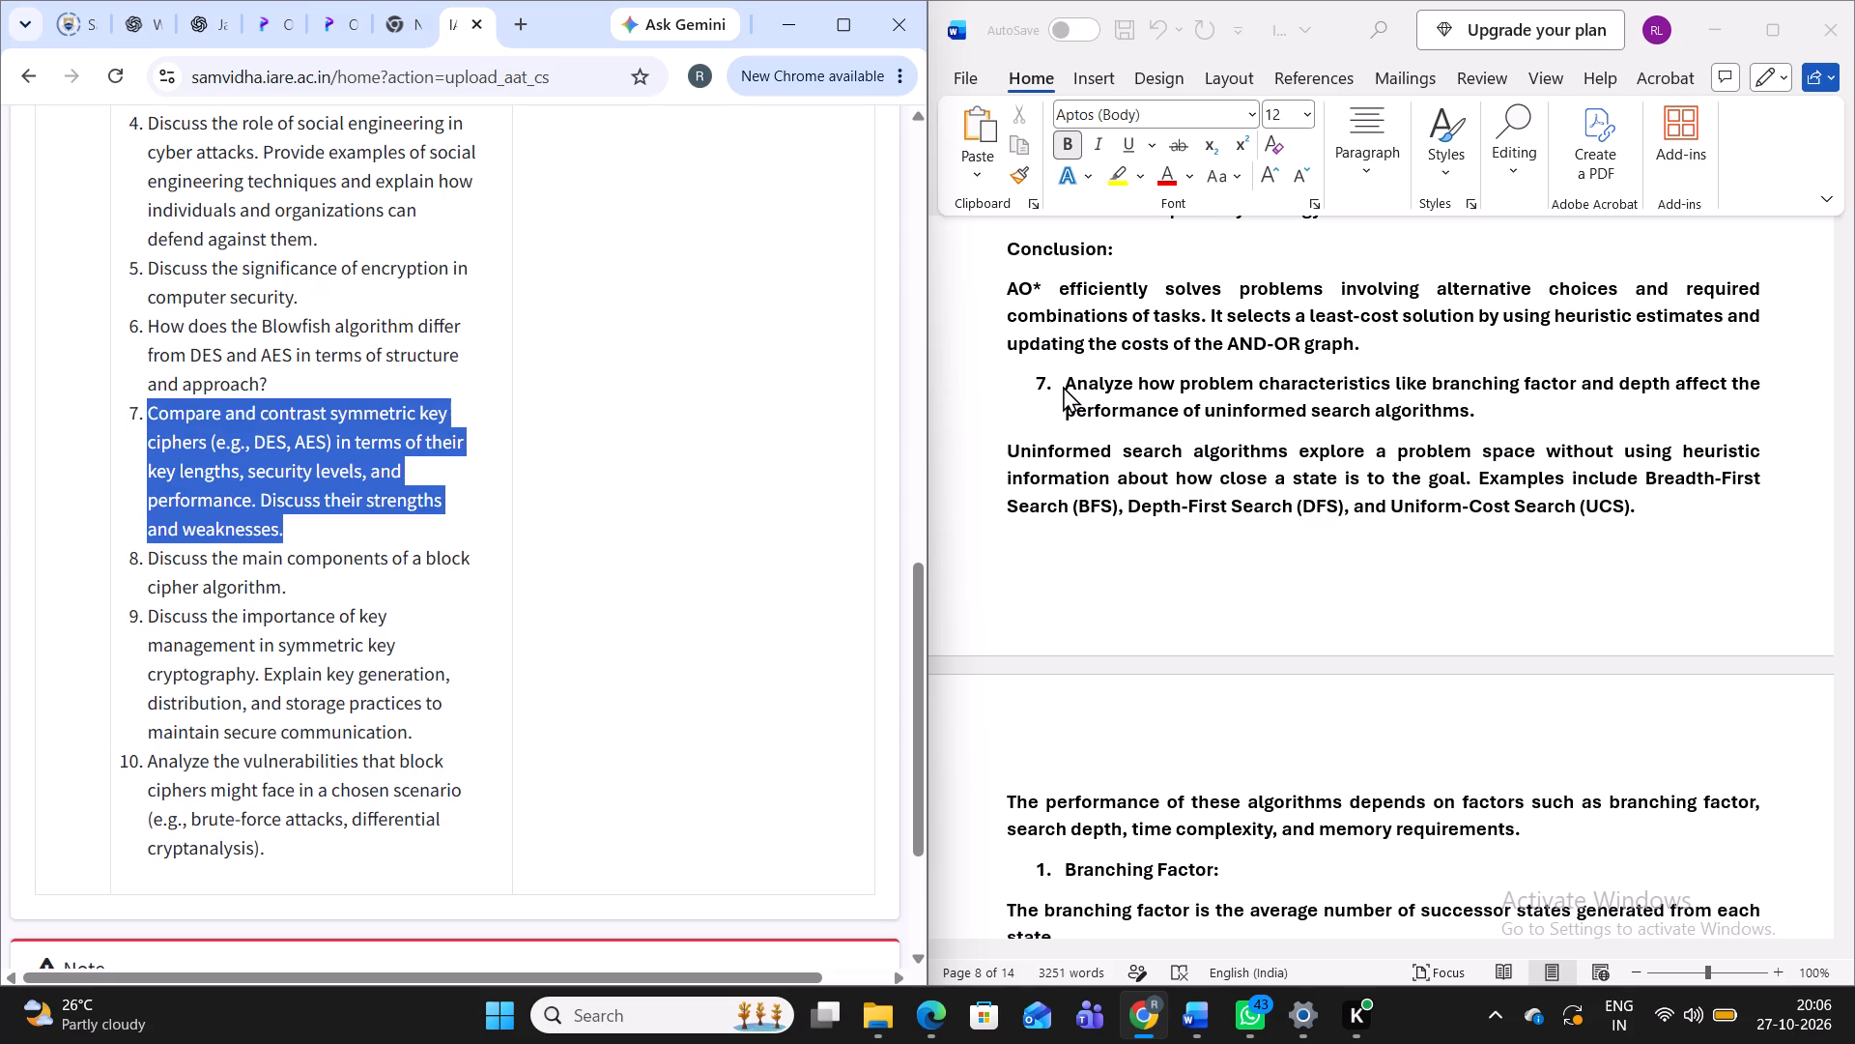
# In the Word document, replace question 7 about branching factor and depth with the copied symmetric key ciphers question.
pyautogui.click(1063, 386)
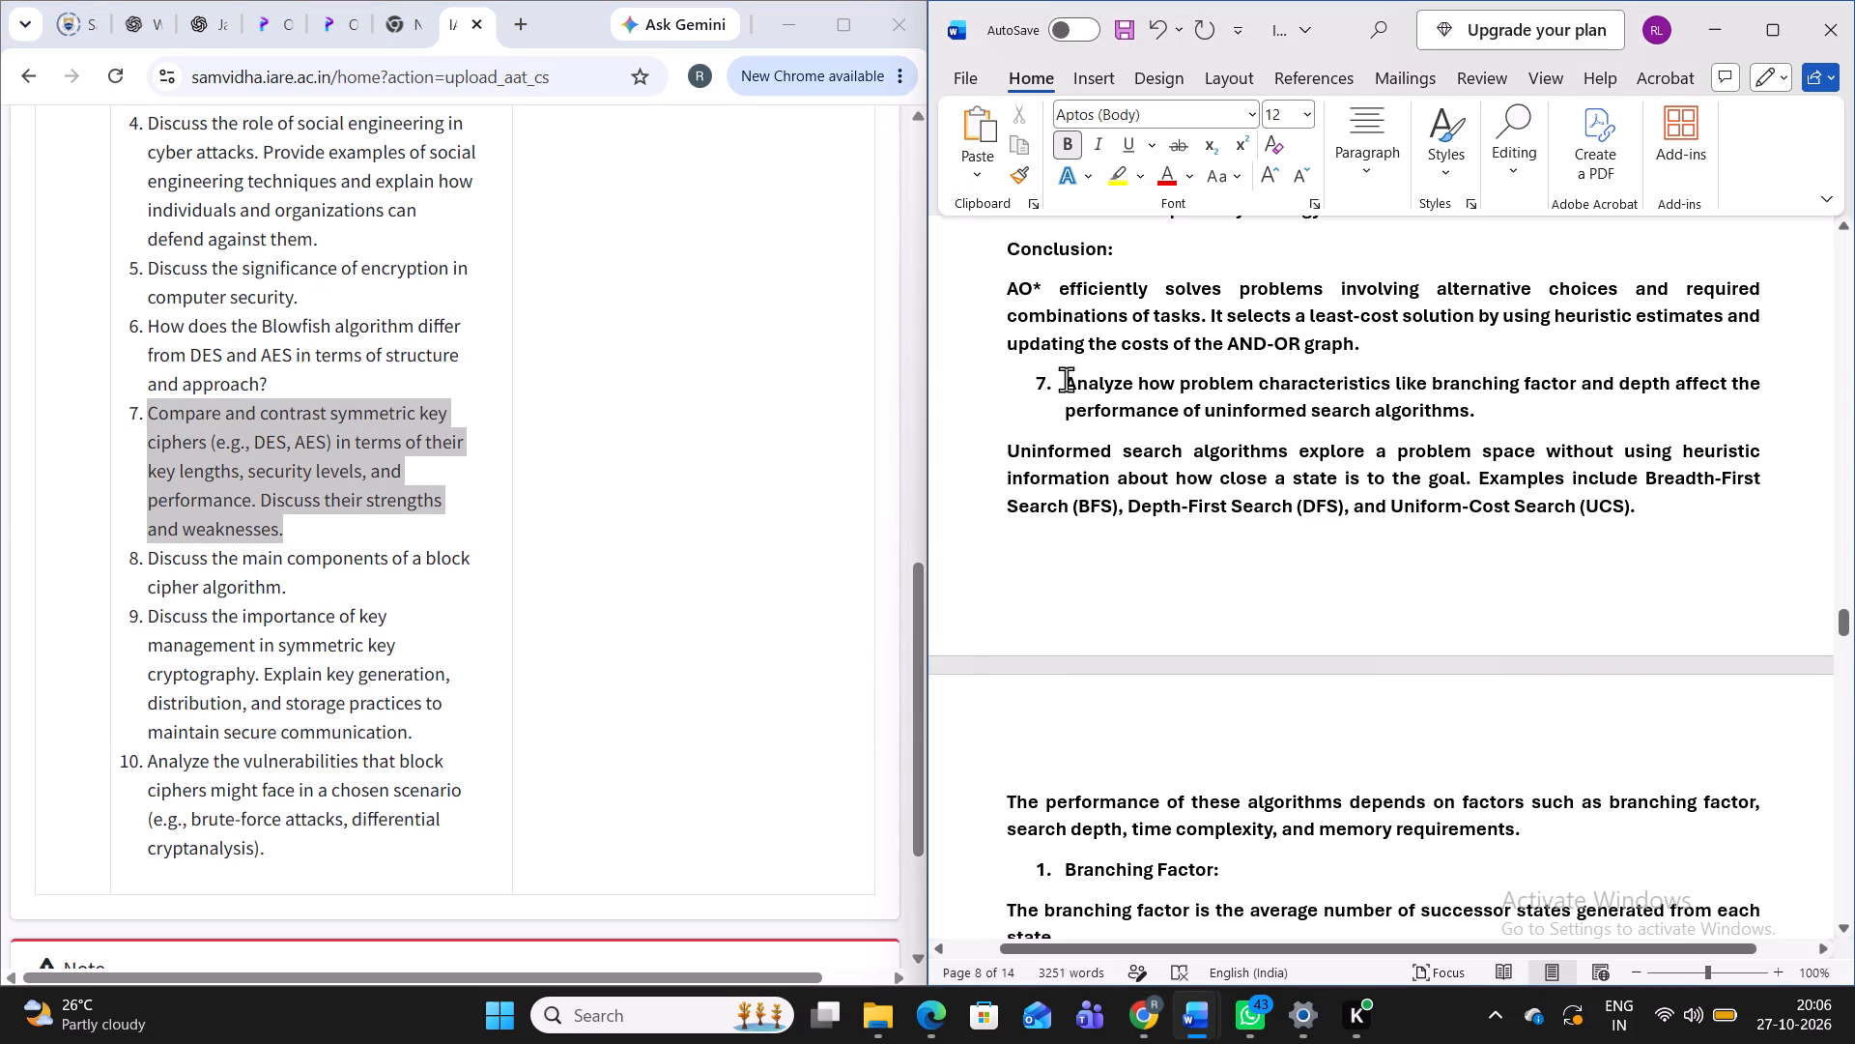
pyautogui.moveTo(1066, 379); pyautogui.dragTo(1489, 415)
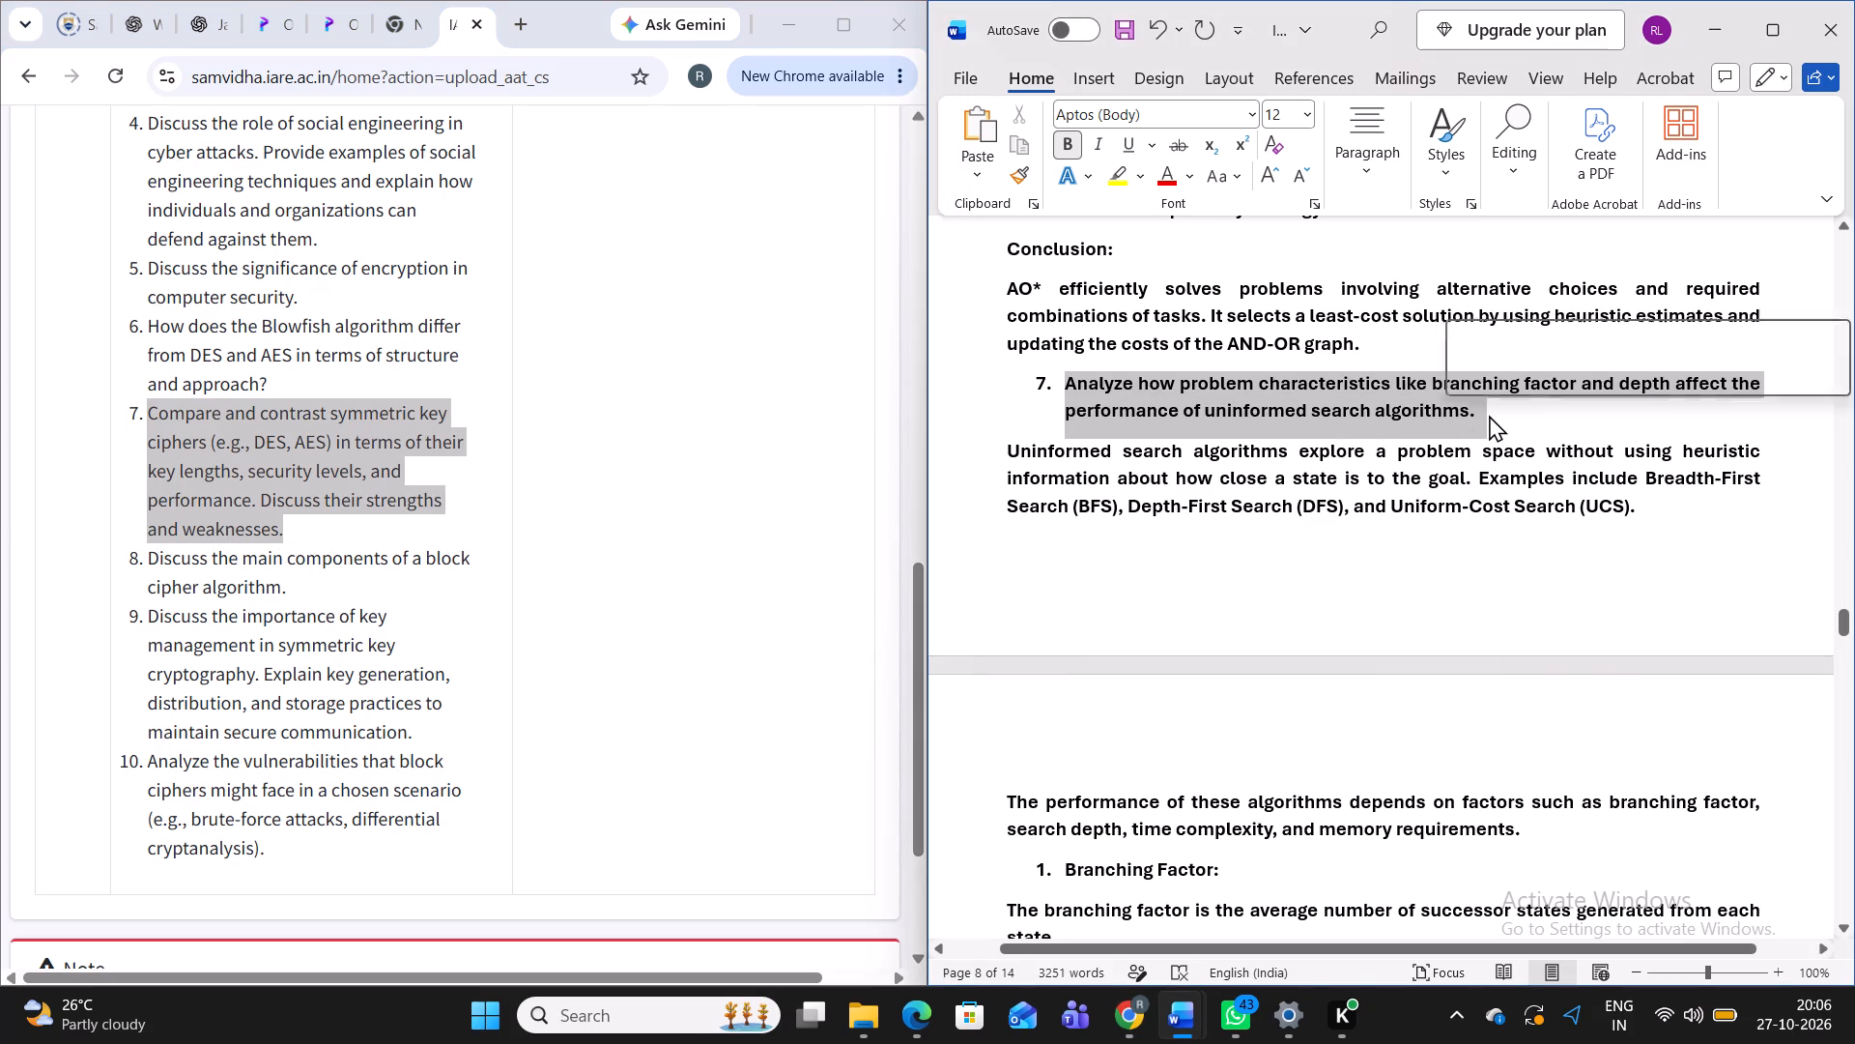
pyautogui.hotkey('ctrl', 'v')
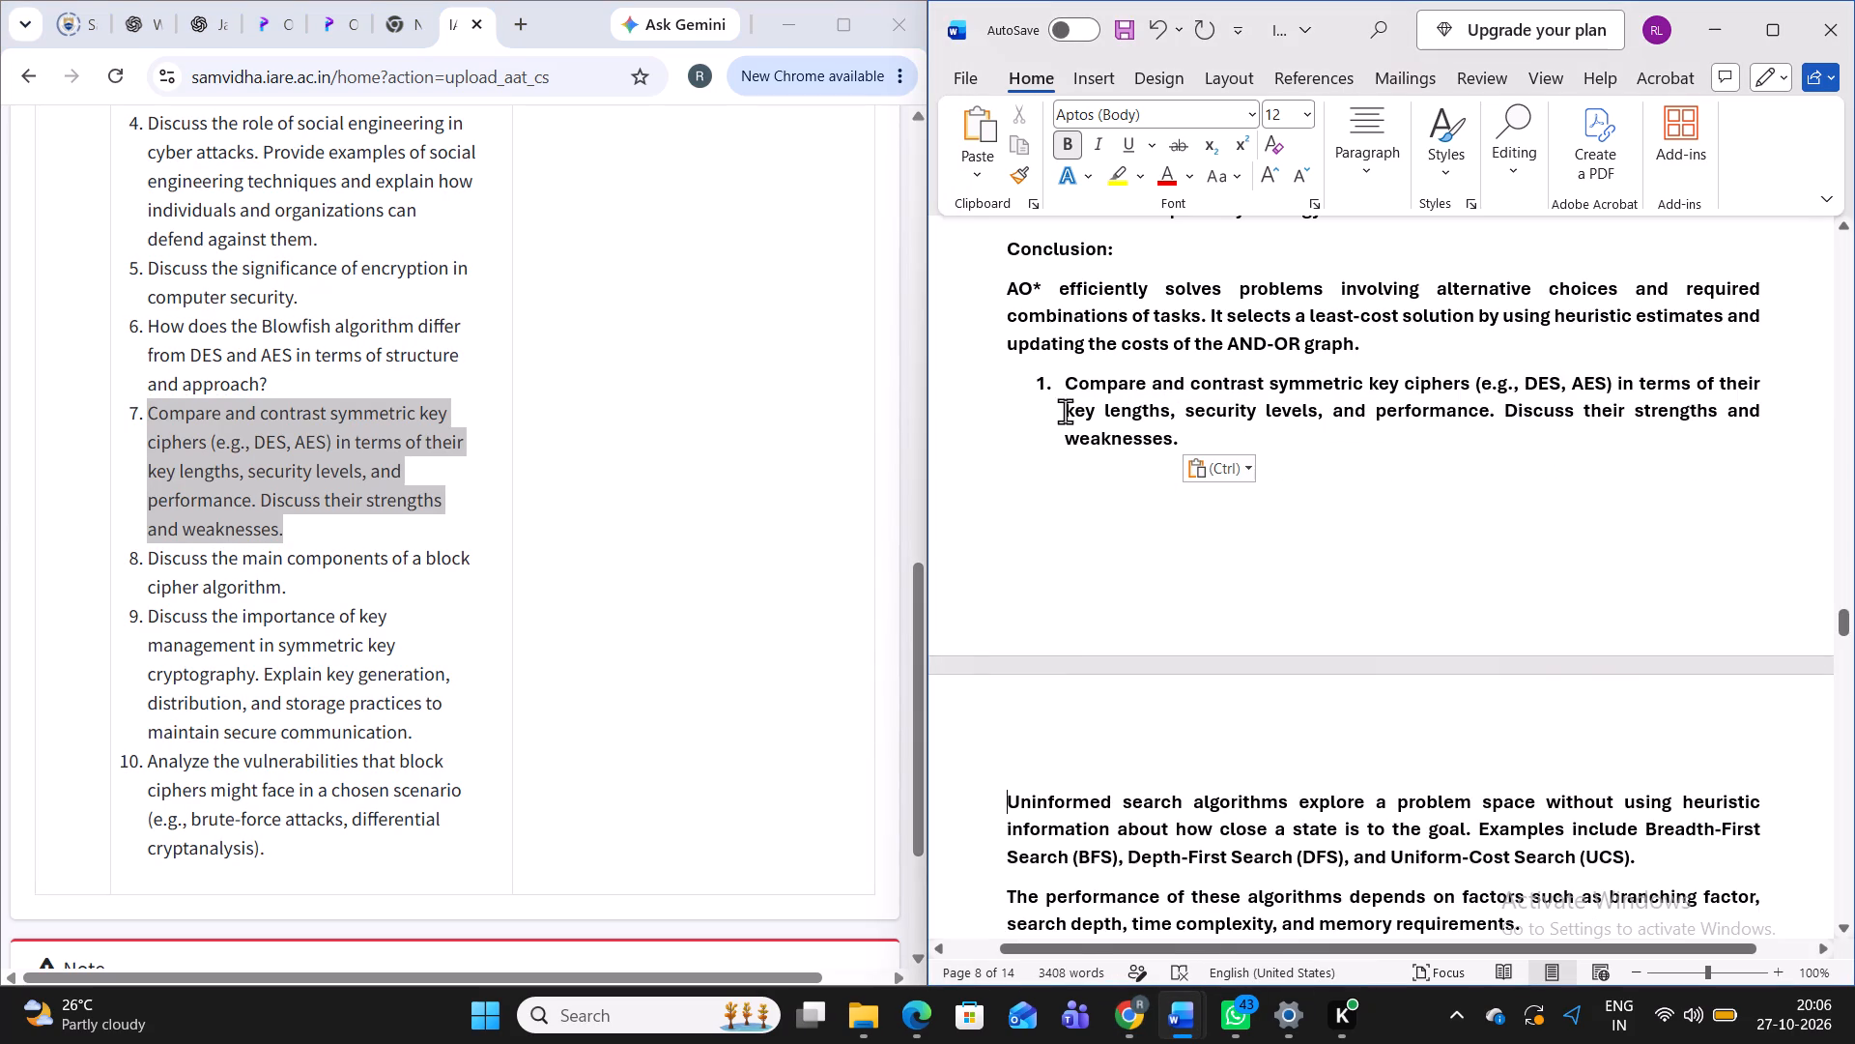
# Remove the pasted symmetric key ciphers question's automatic list number and indent, and number it "7." as plain text.
pyautogui.click(1066, 384)
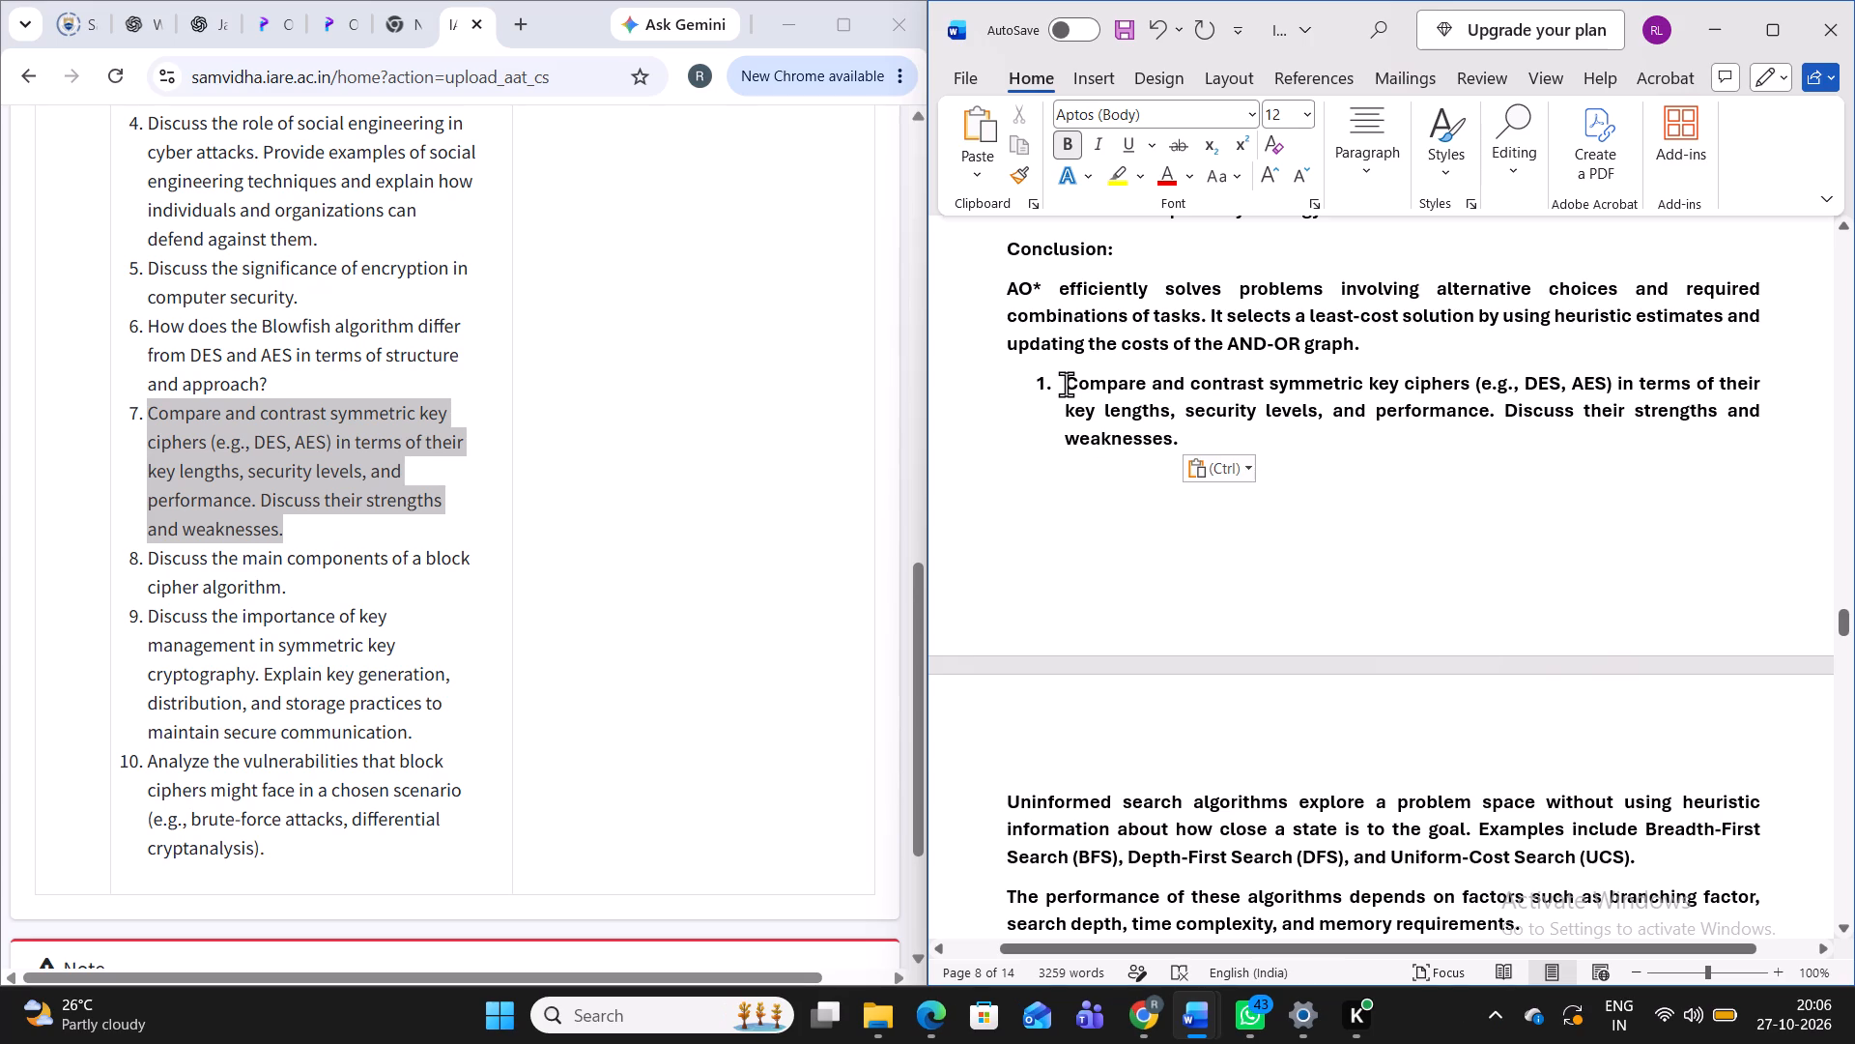
pyautogui.press('BackSpace')
pyautogui.press('BackSpace')
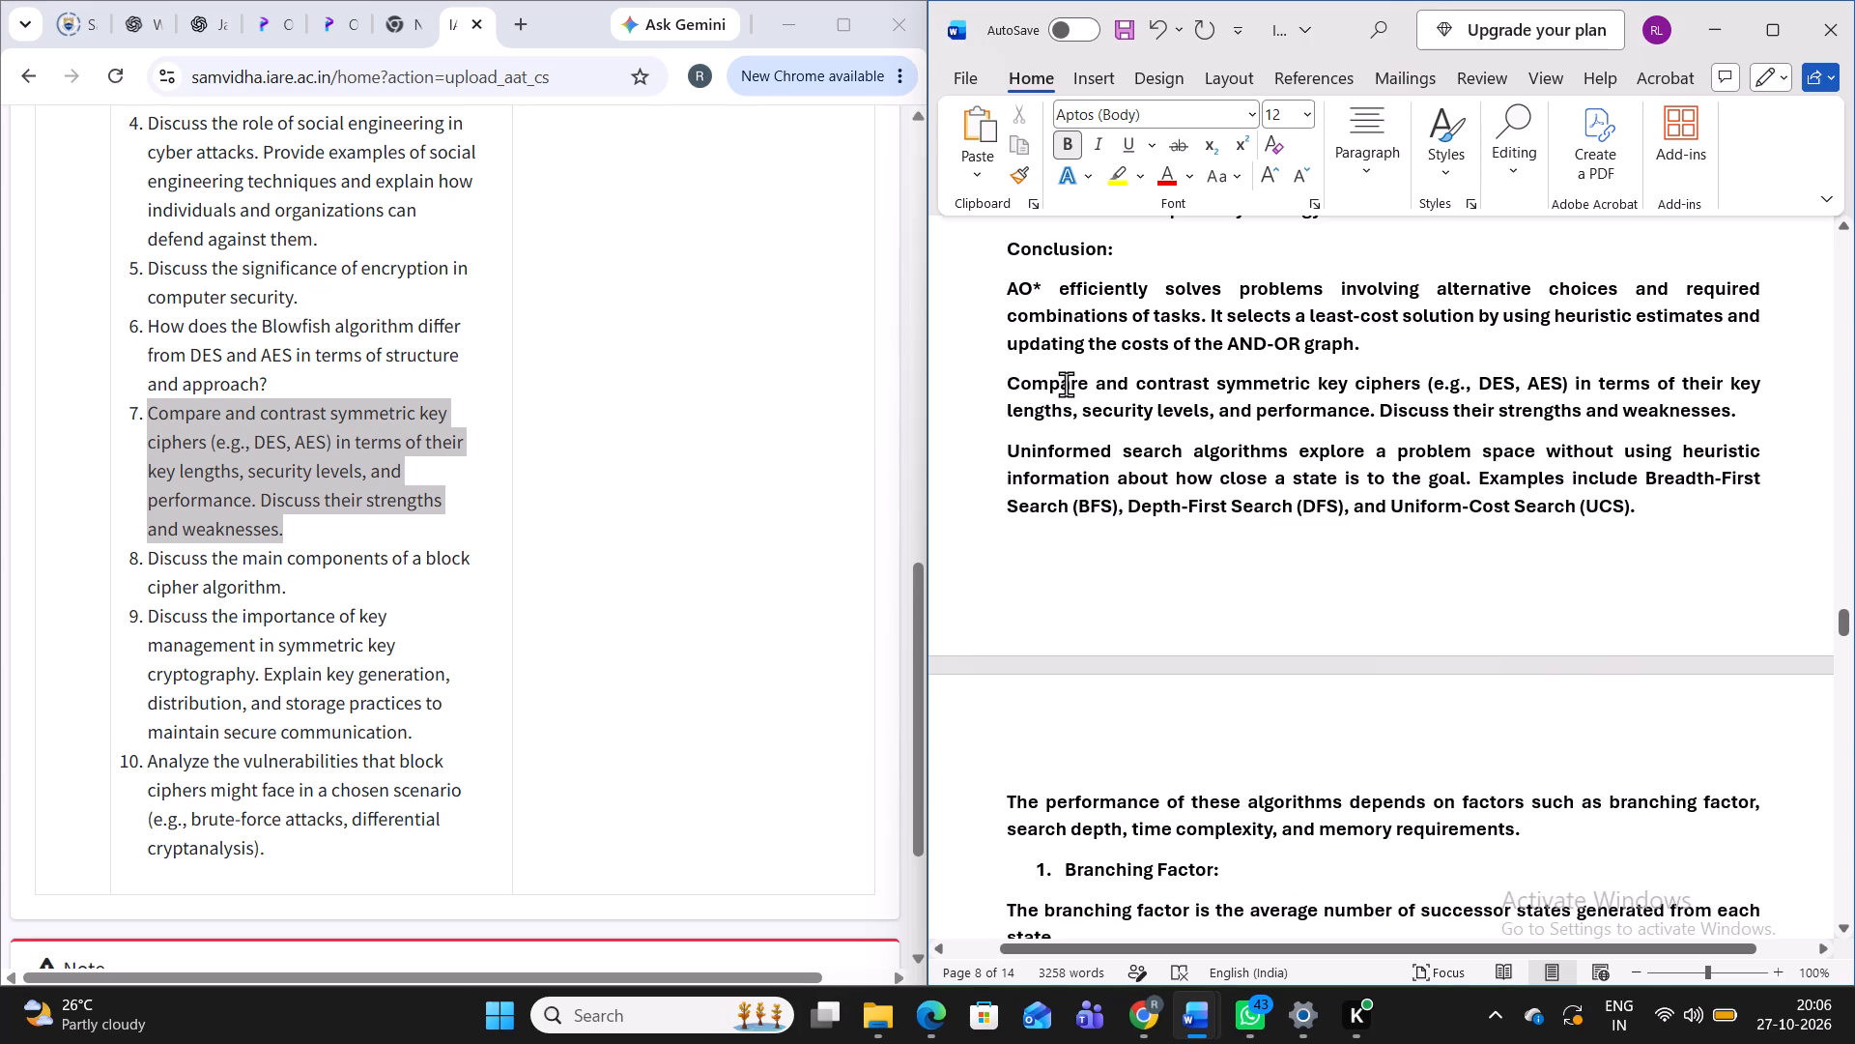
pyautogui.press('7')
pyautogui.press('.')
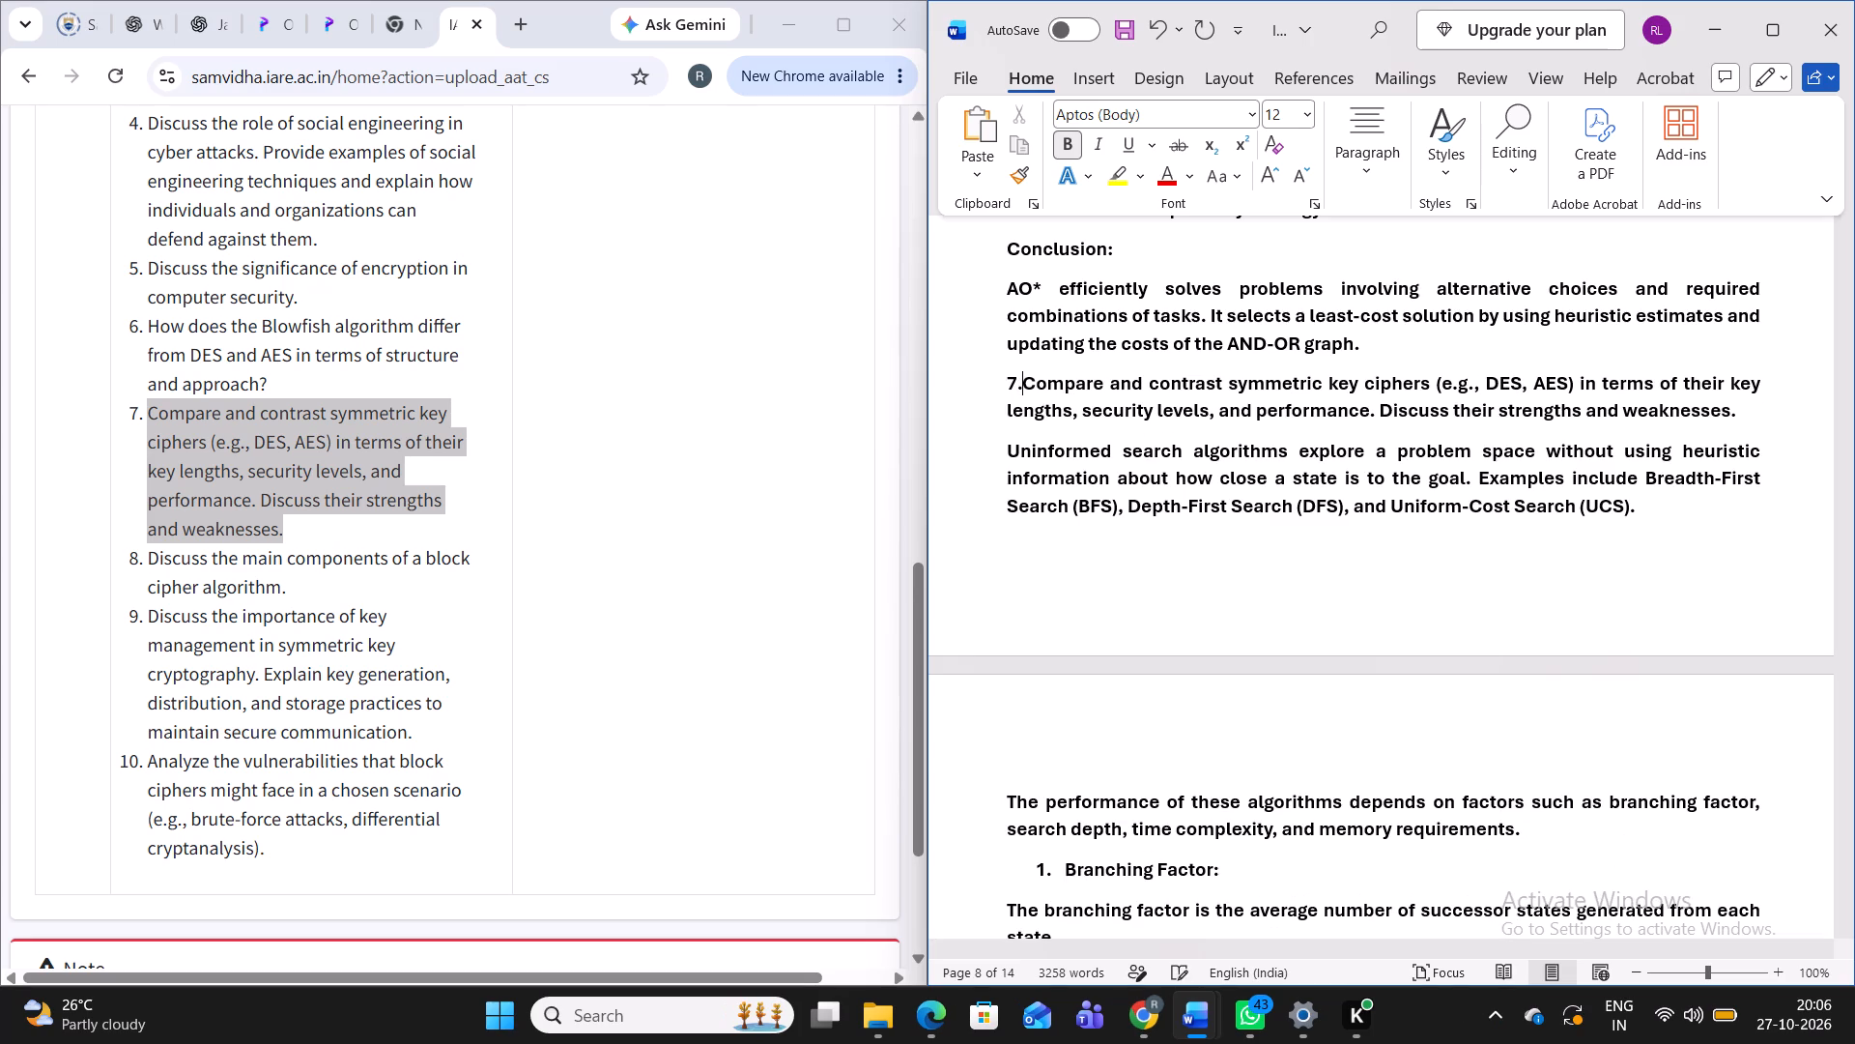
# Switch to Chrome and copy the eighth ACCD04 question, about the main components of a block cipher algorithm, from the portal page.
pyautogui.scroll(-3, 1160, 591)
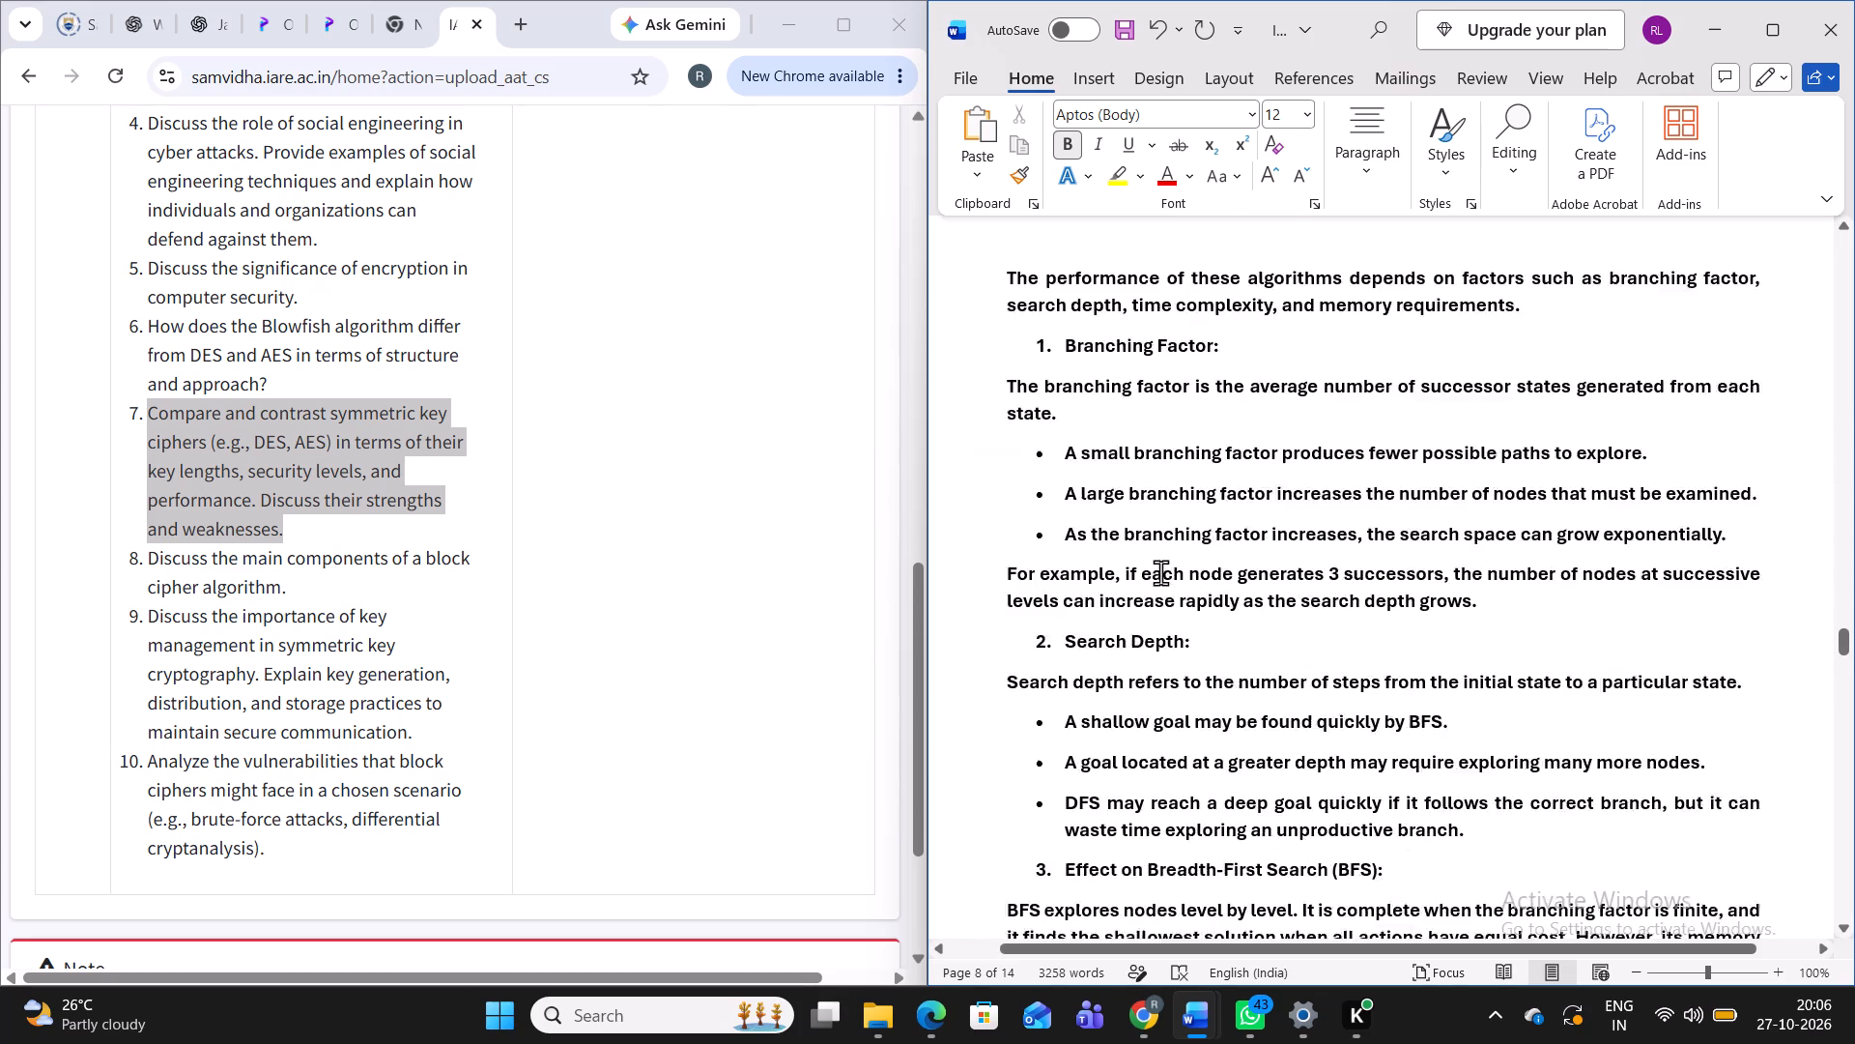
pyautogui.scroll(-6, 1160, 572)
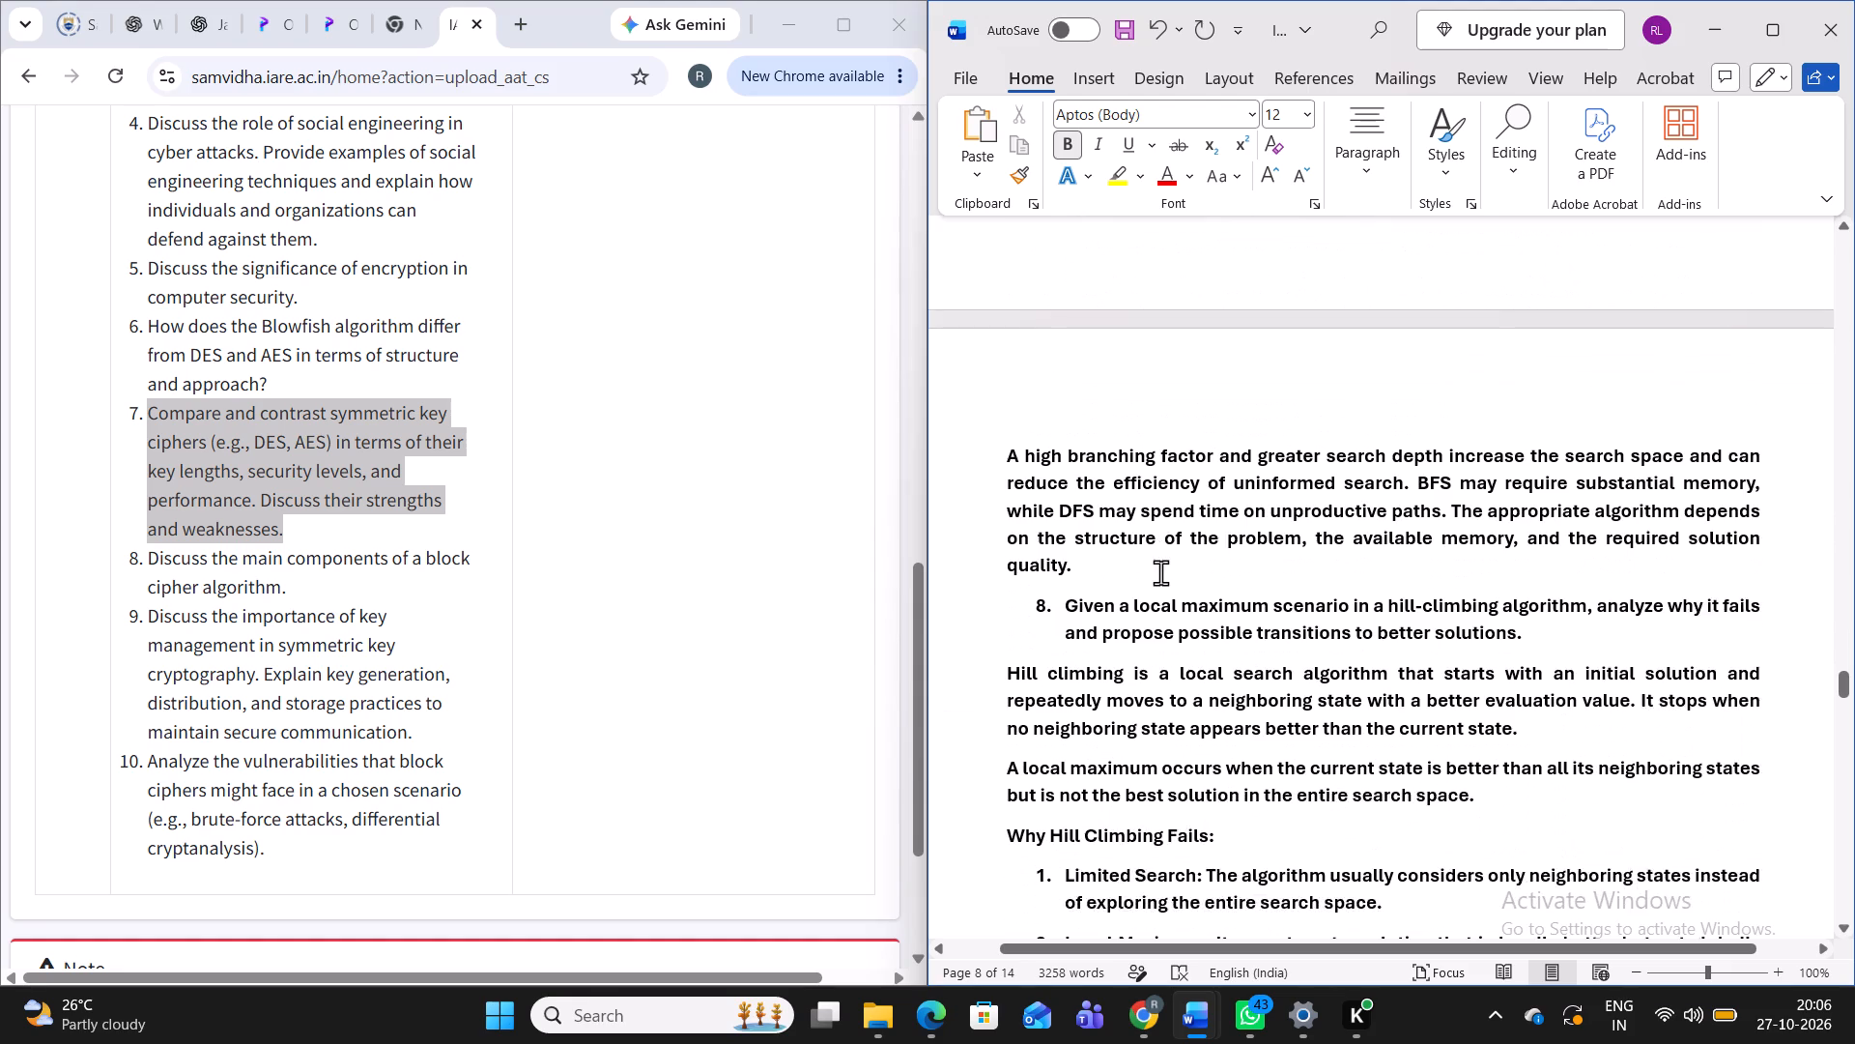
pyautogui.scroll(-1, 1160, 572)
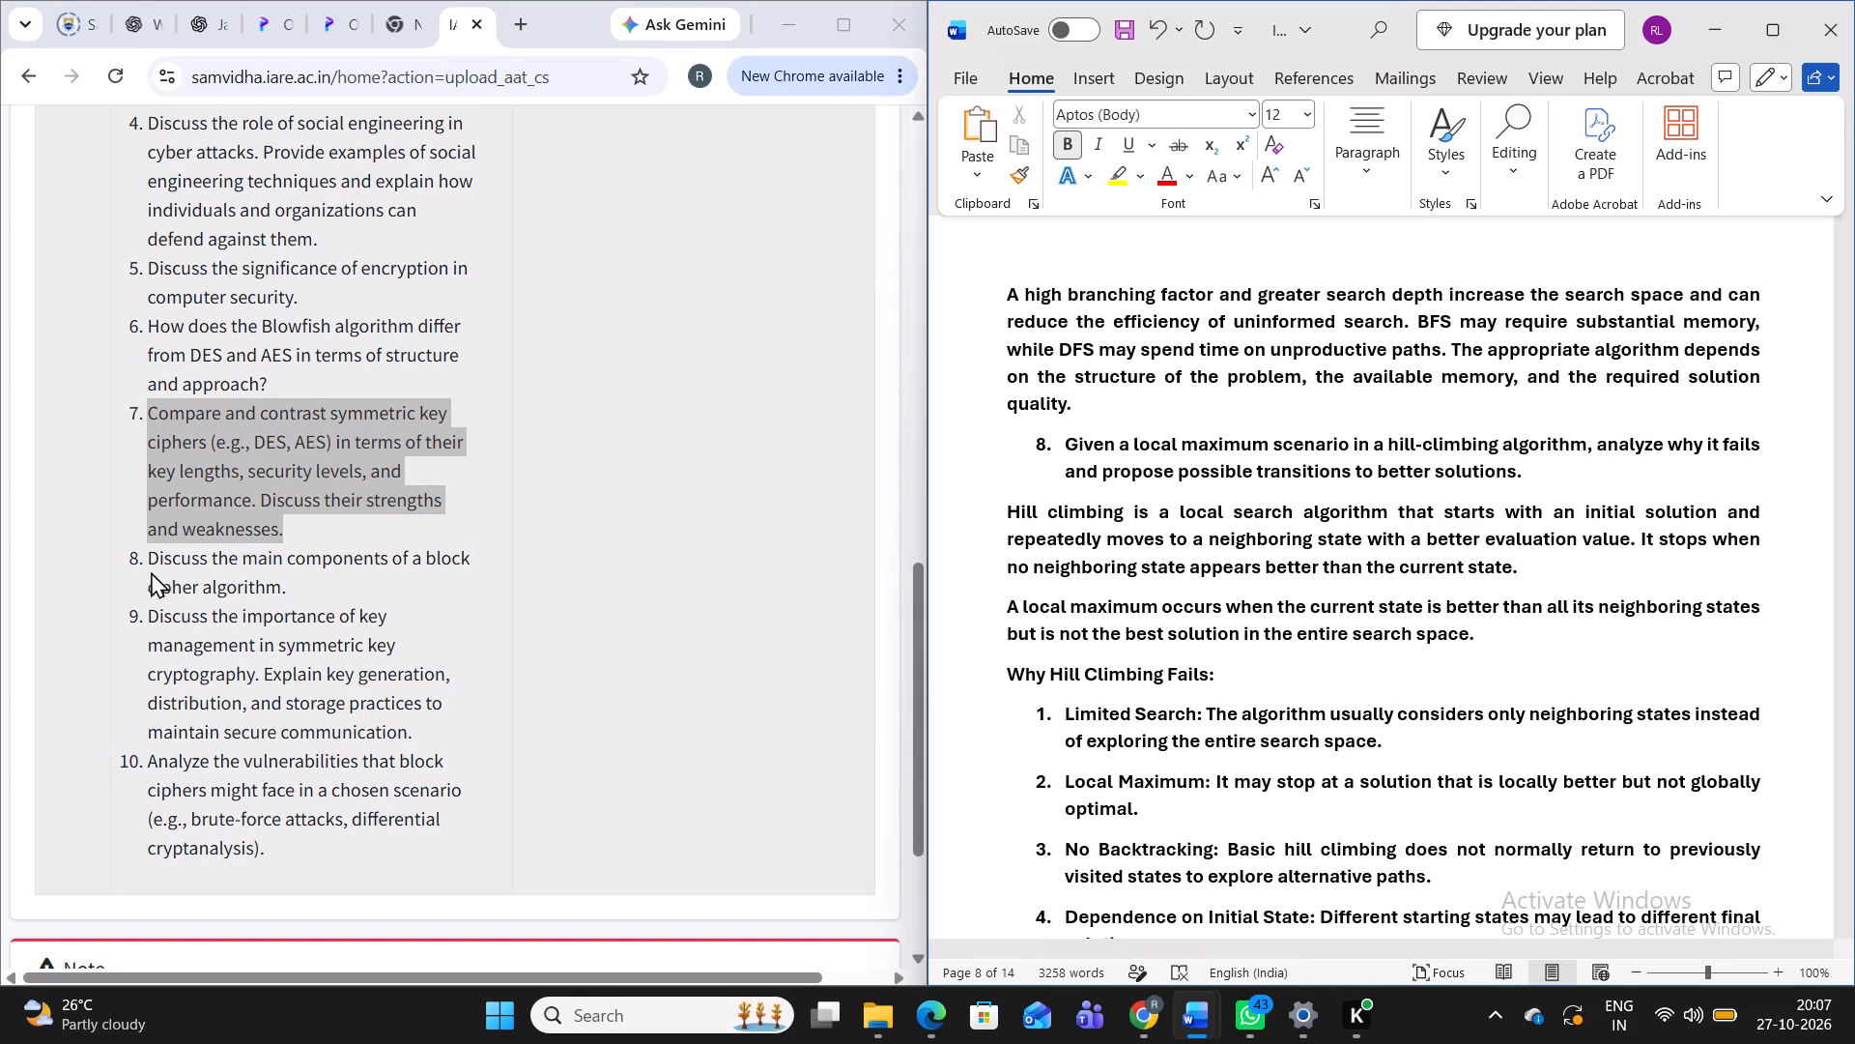
pyautogui.moveTo(147, 559); pyautogui.dragTo(312, 594)
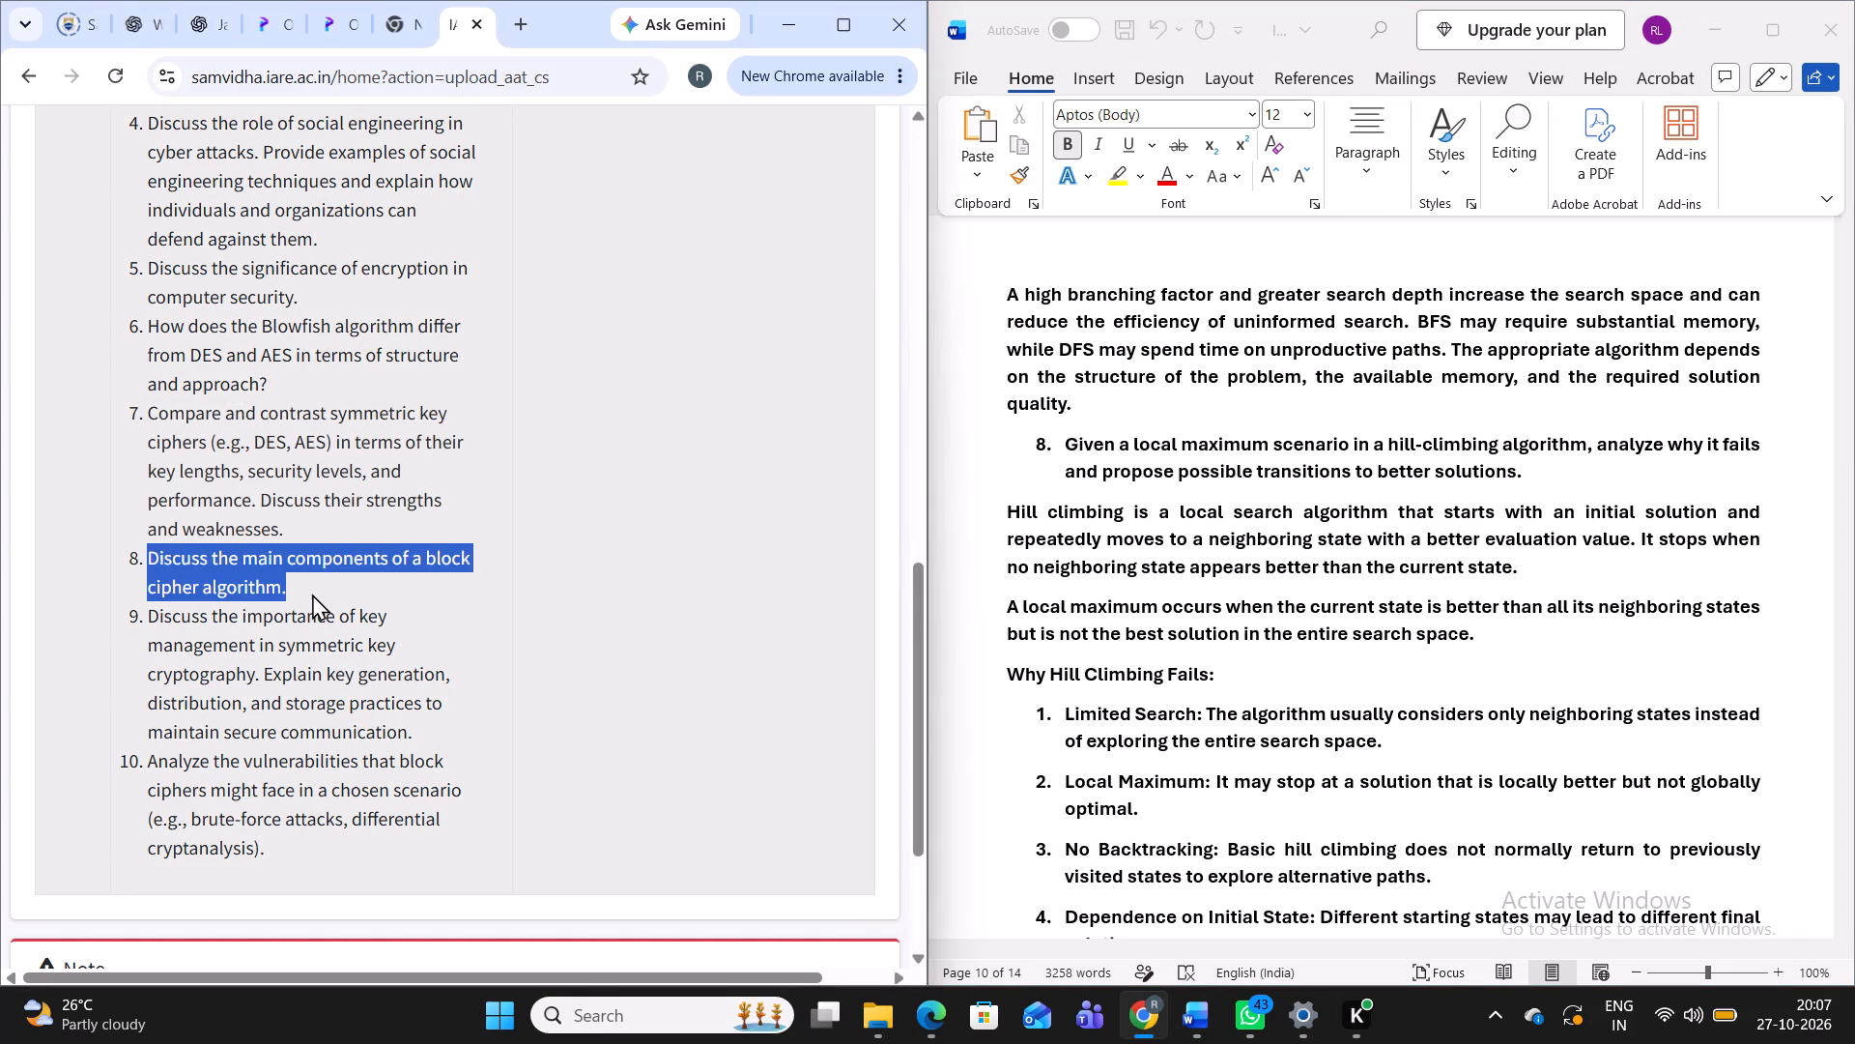
pyautogui.hotkey('ctrl', 'c')
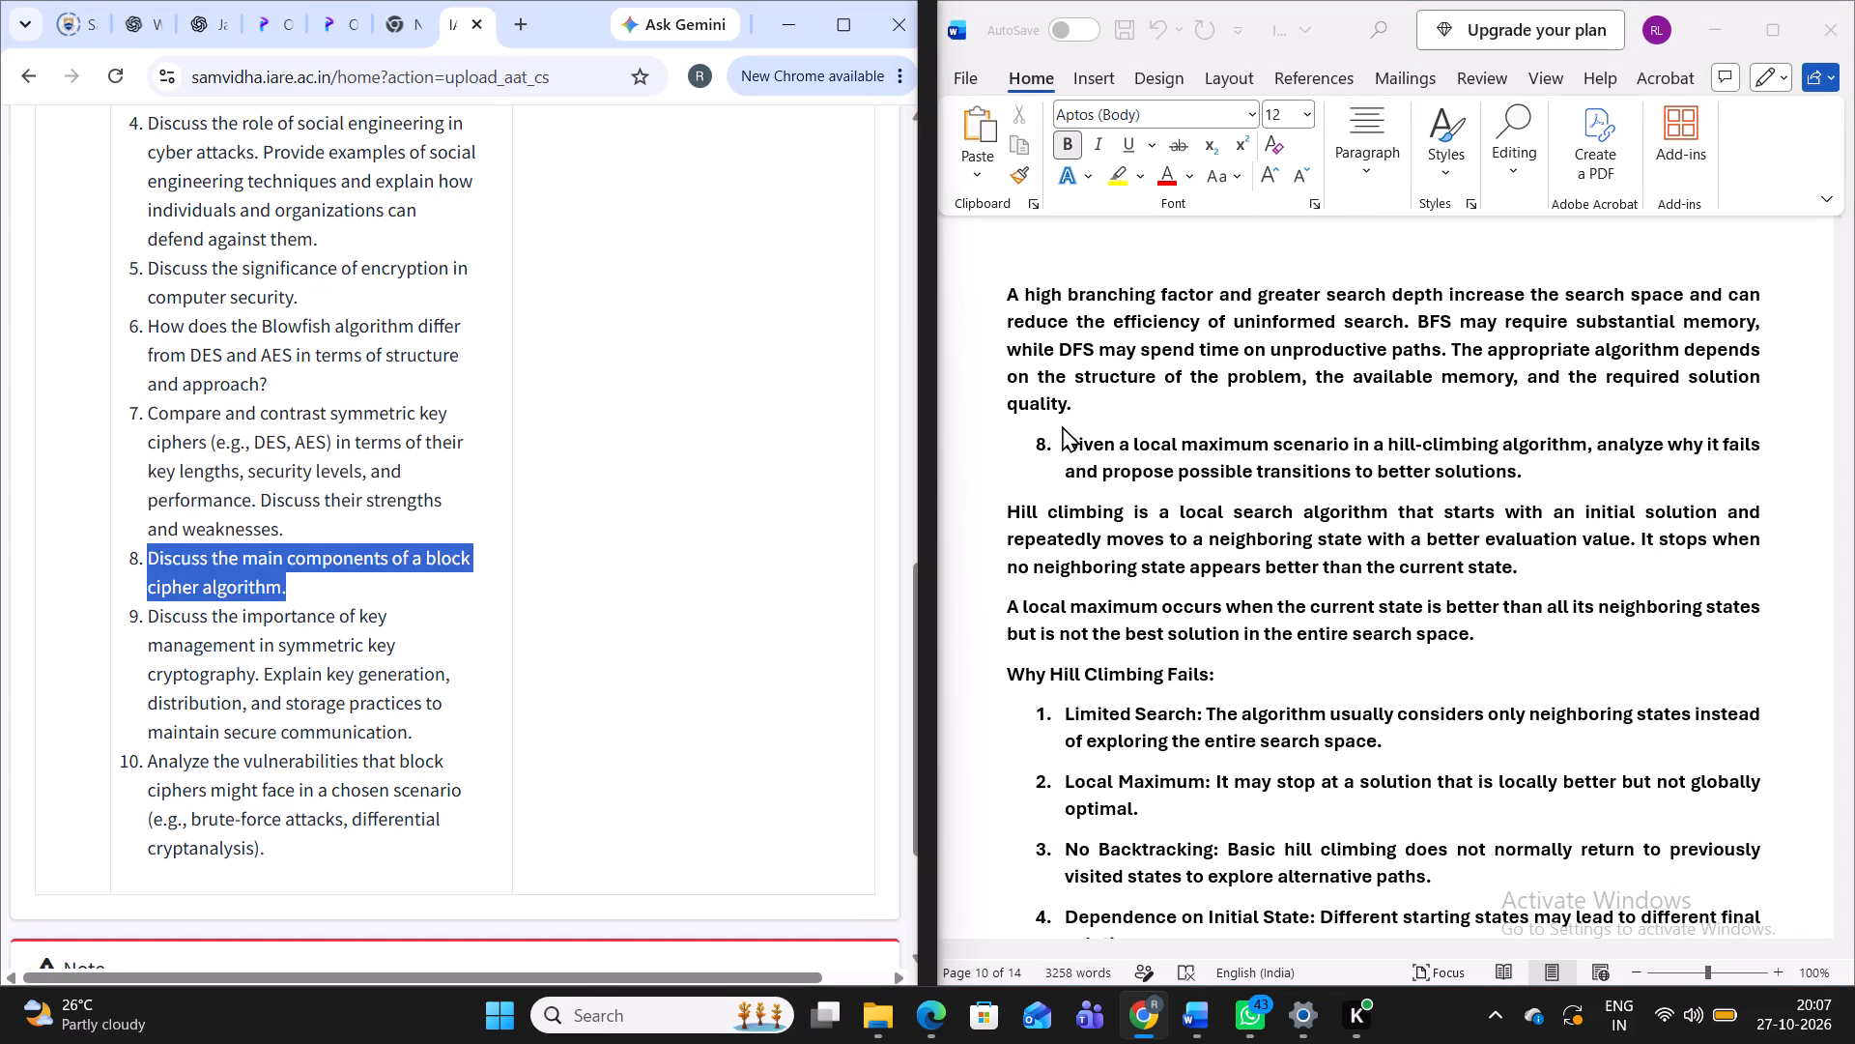
# In the Word document, replace question 8 about a hill-climbing local maximum with the copied block cipher question, leaving no empty line below it.
pyautogui.click(1062, 425)
pyautogui.moveTo(1067, 443); pyautogui.dragTo(1273, 479)
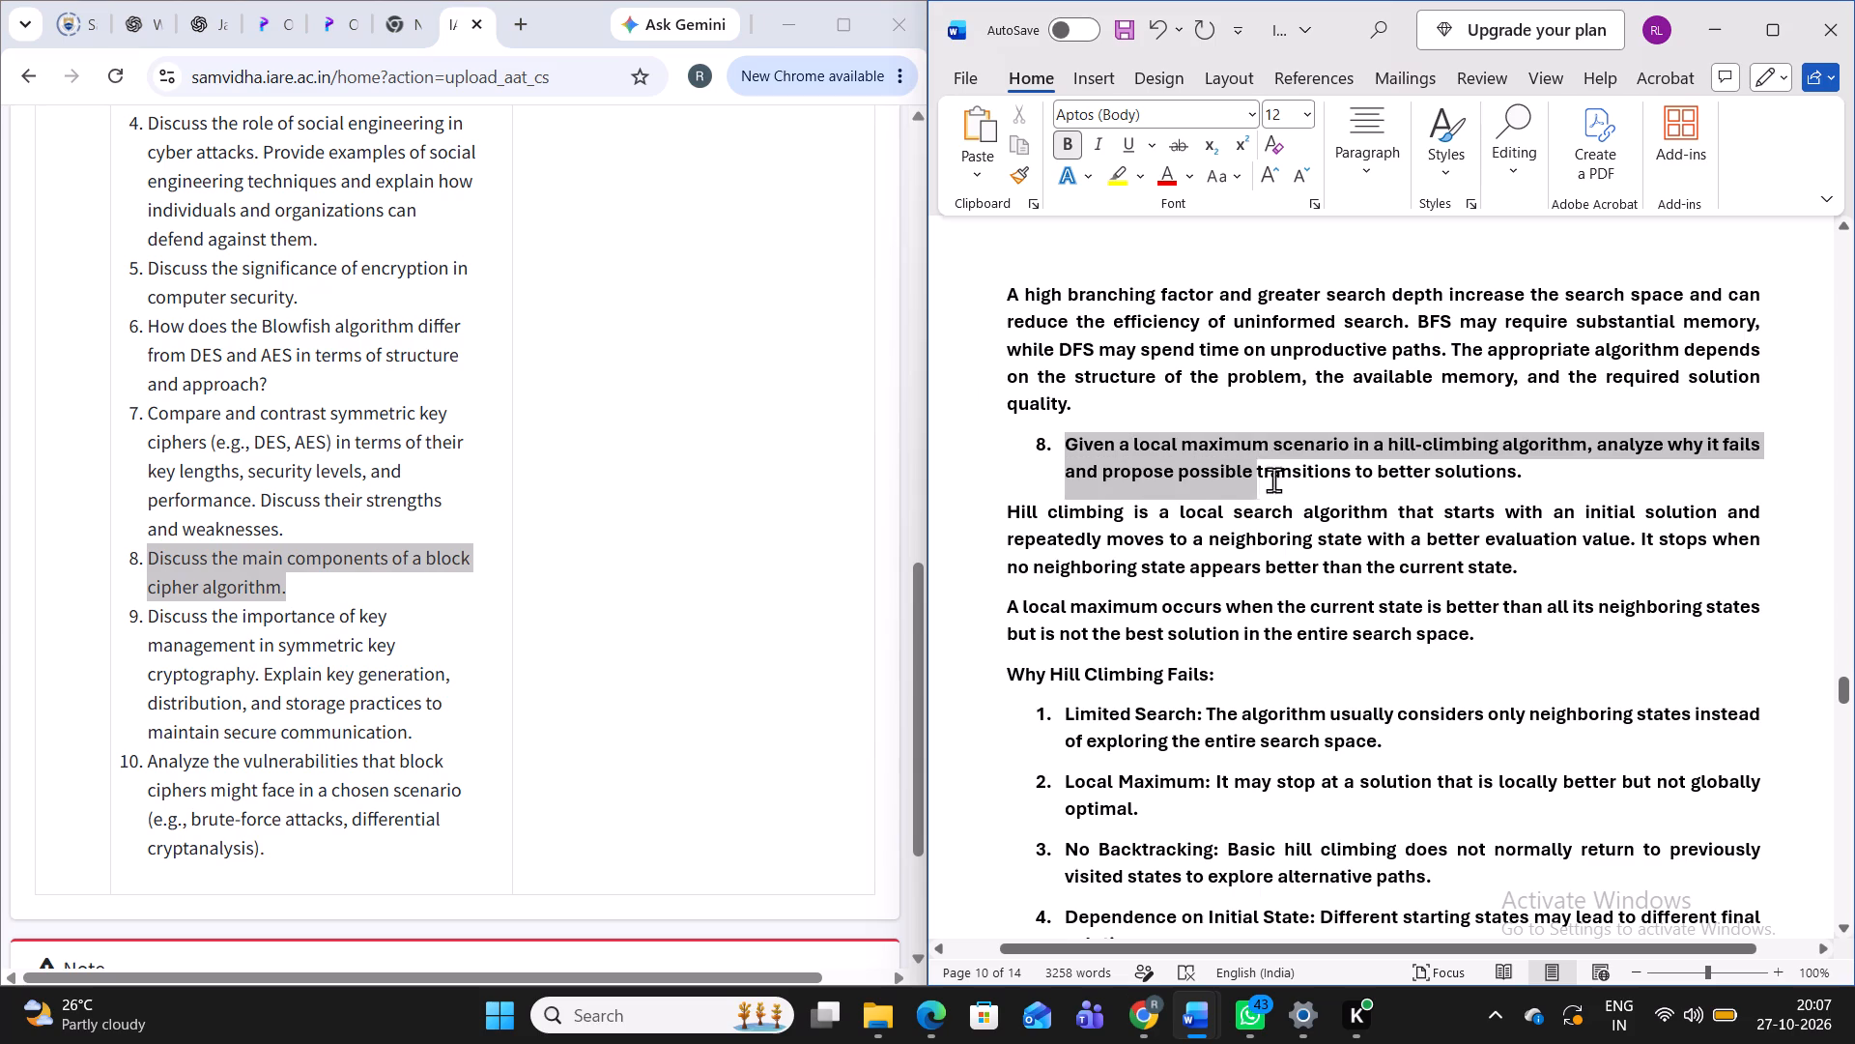
pyautogui.moveTo(1273, 479); pyautogui.dragTo(1525, 474)
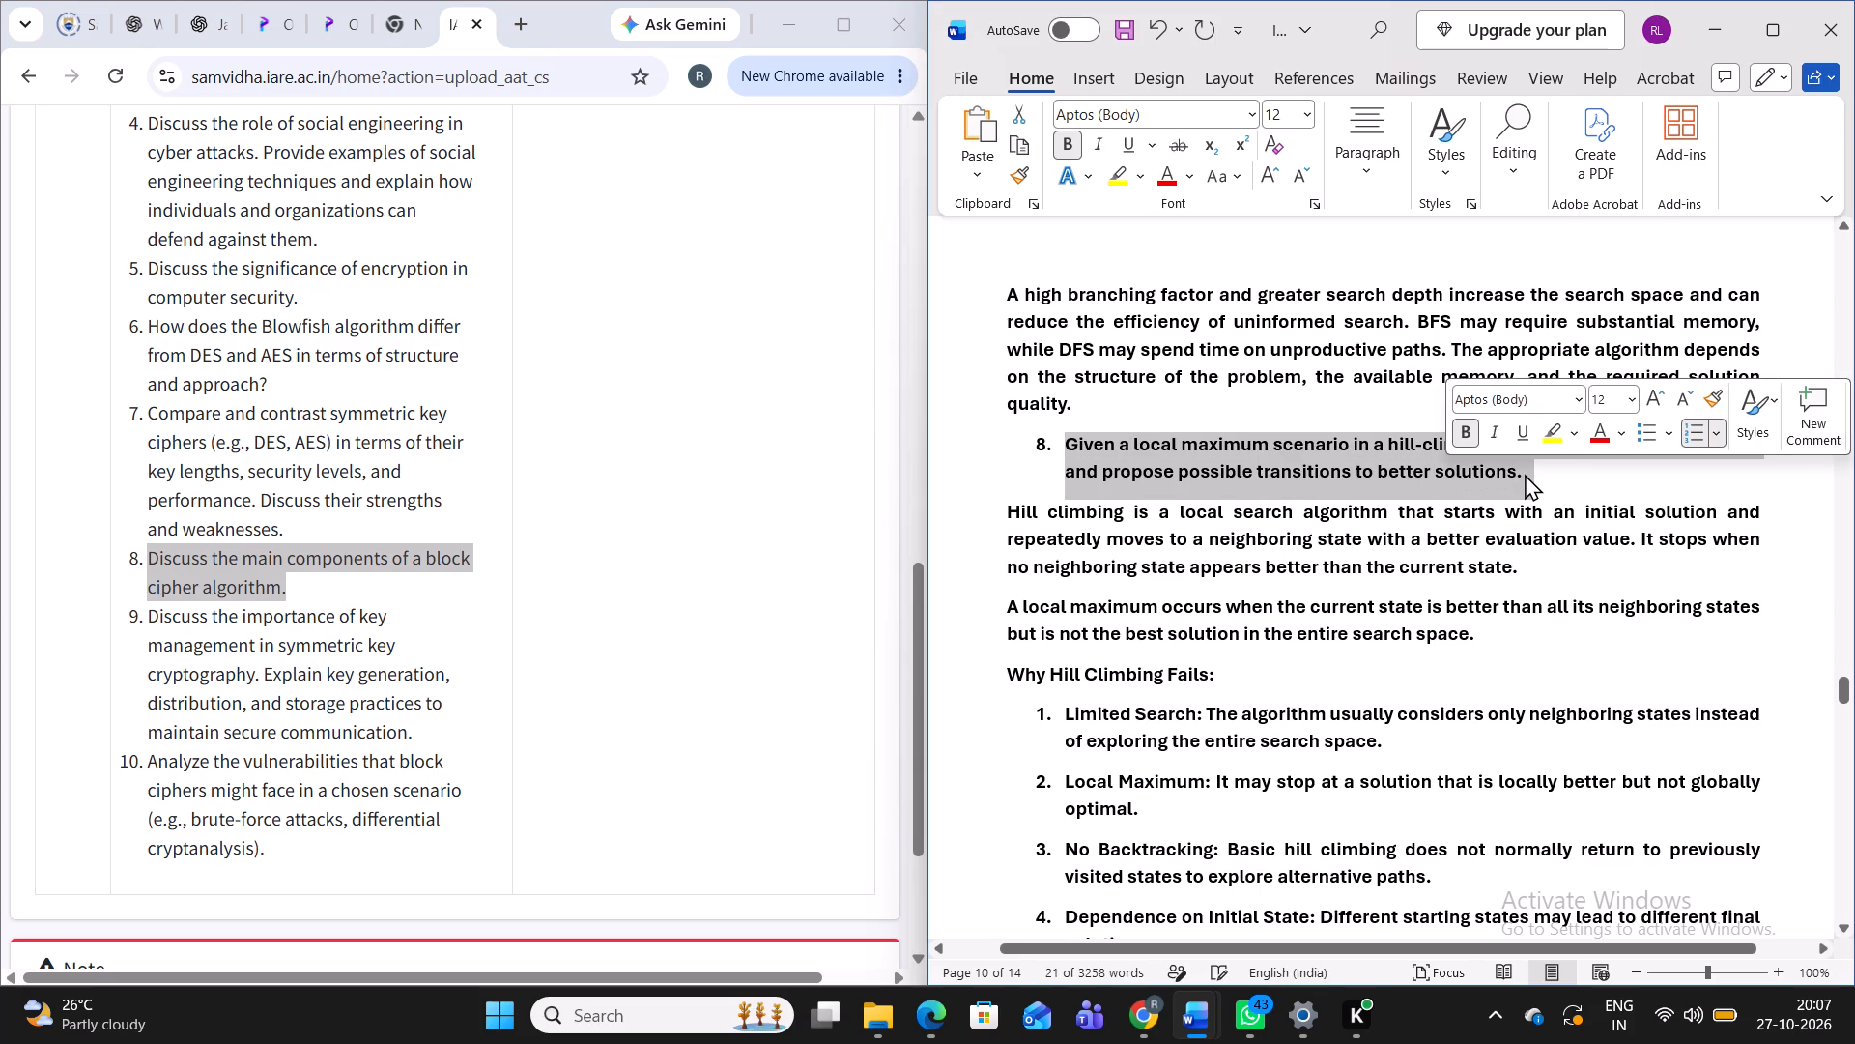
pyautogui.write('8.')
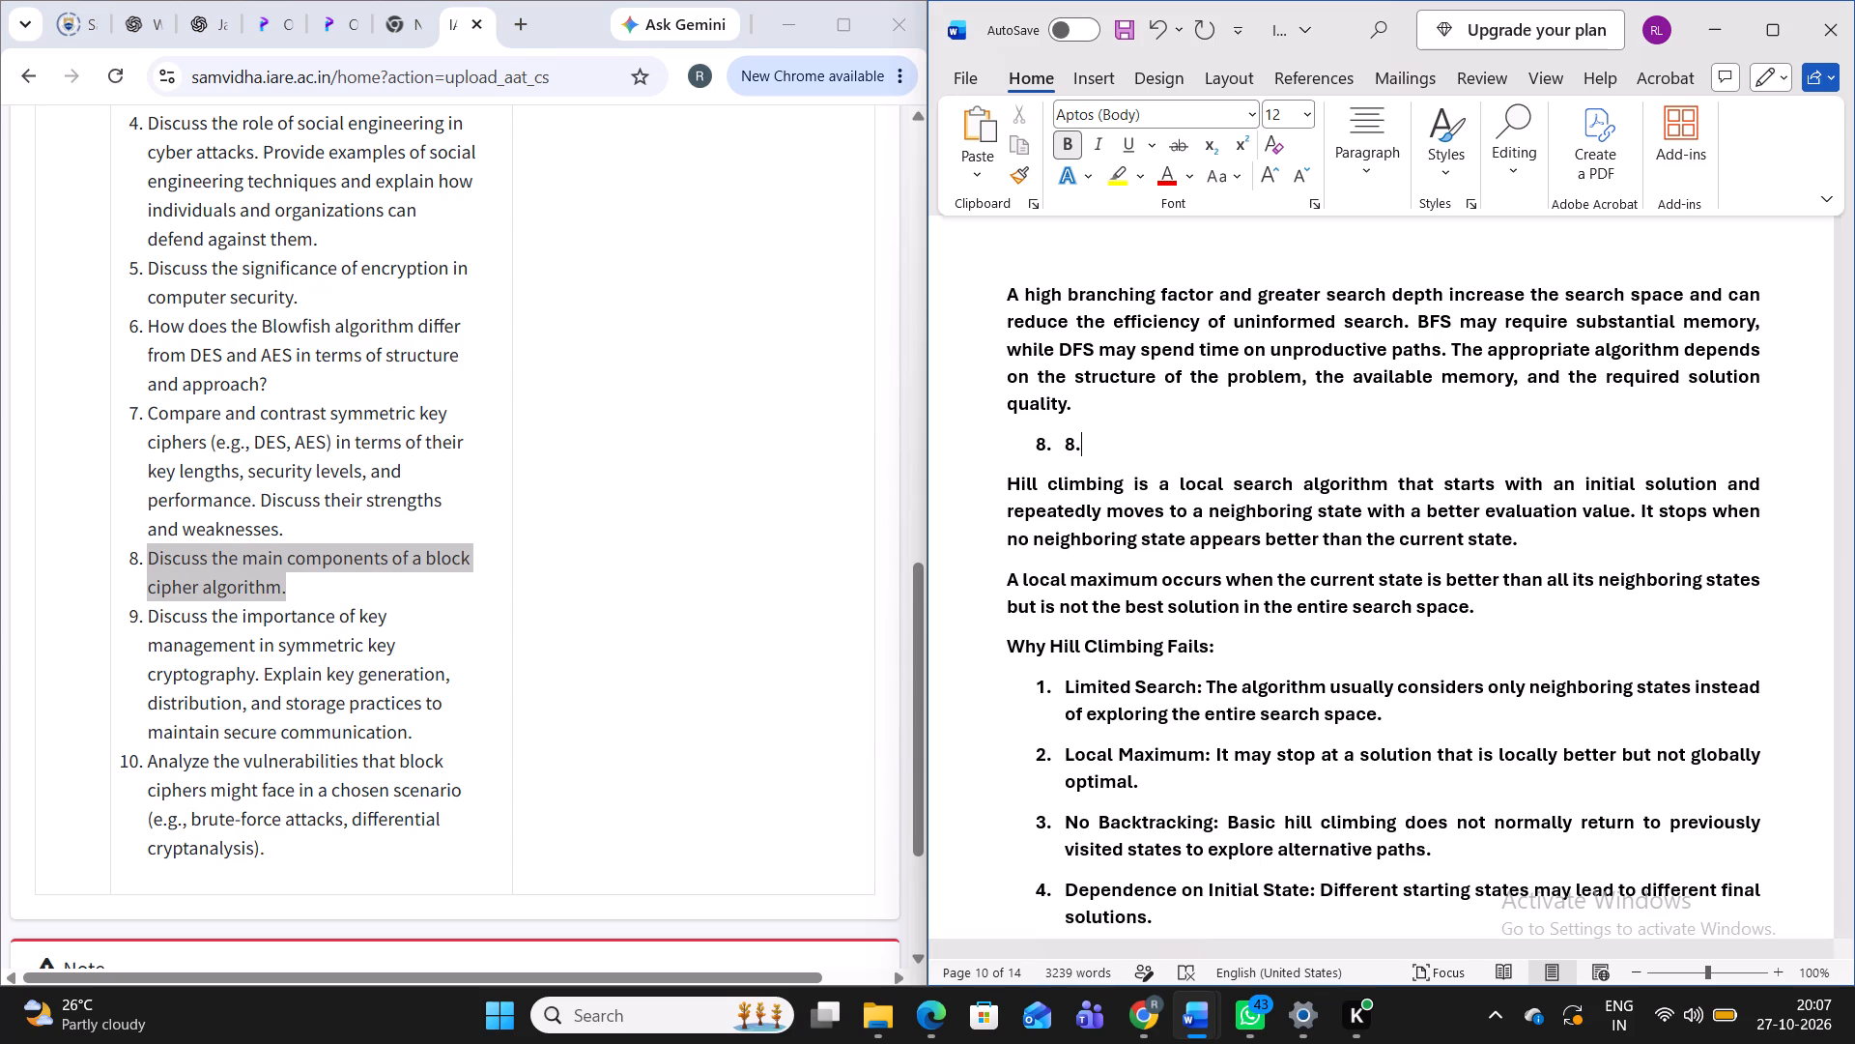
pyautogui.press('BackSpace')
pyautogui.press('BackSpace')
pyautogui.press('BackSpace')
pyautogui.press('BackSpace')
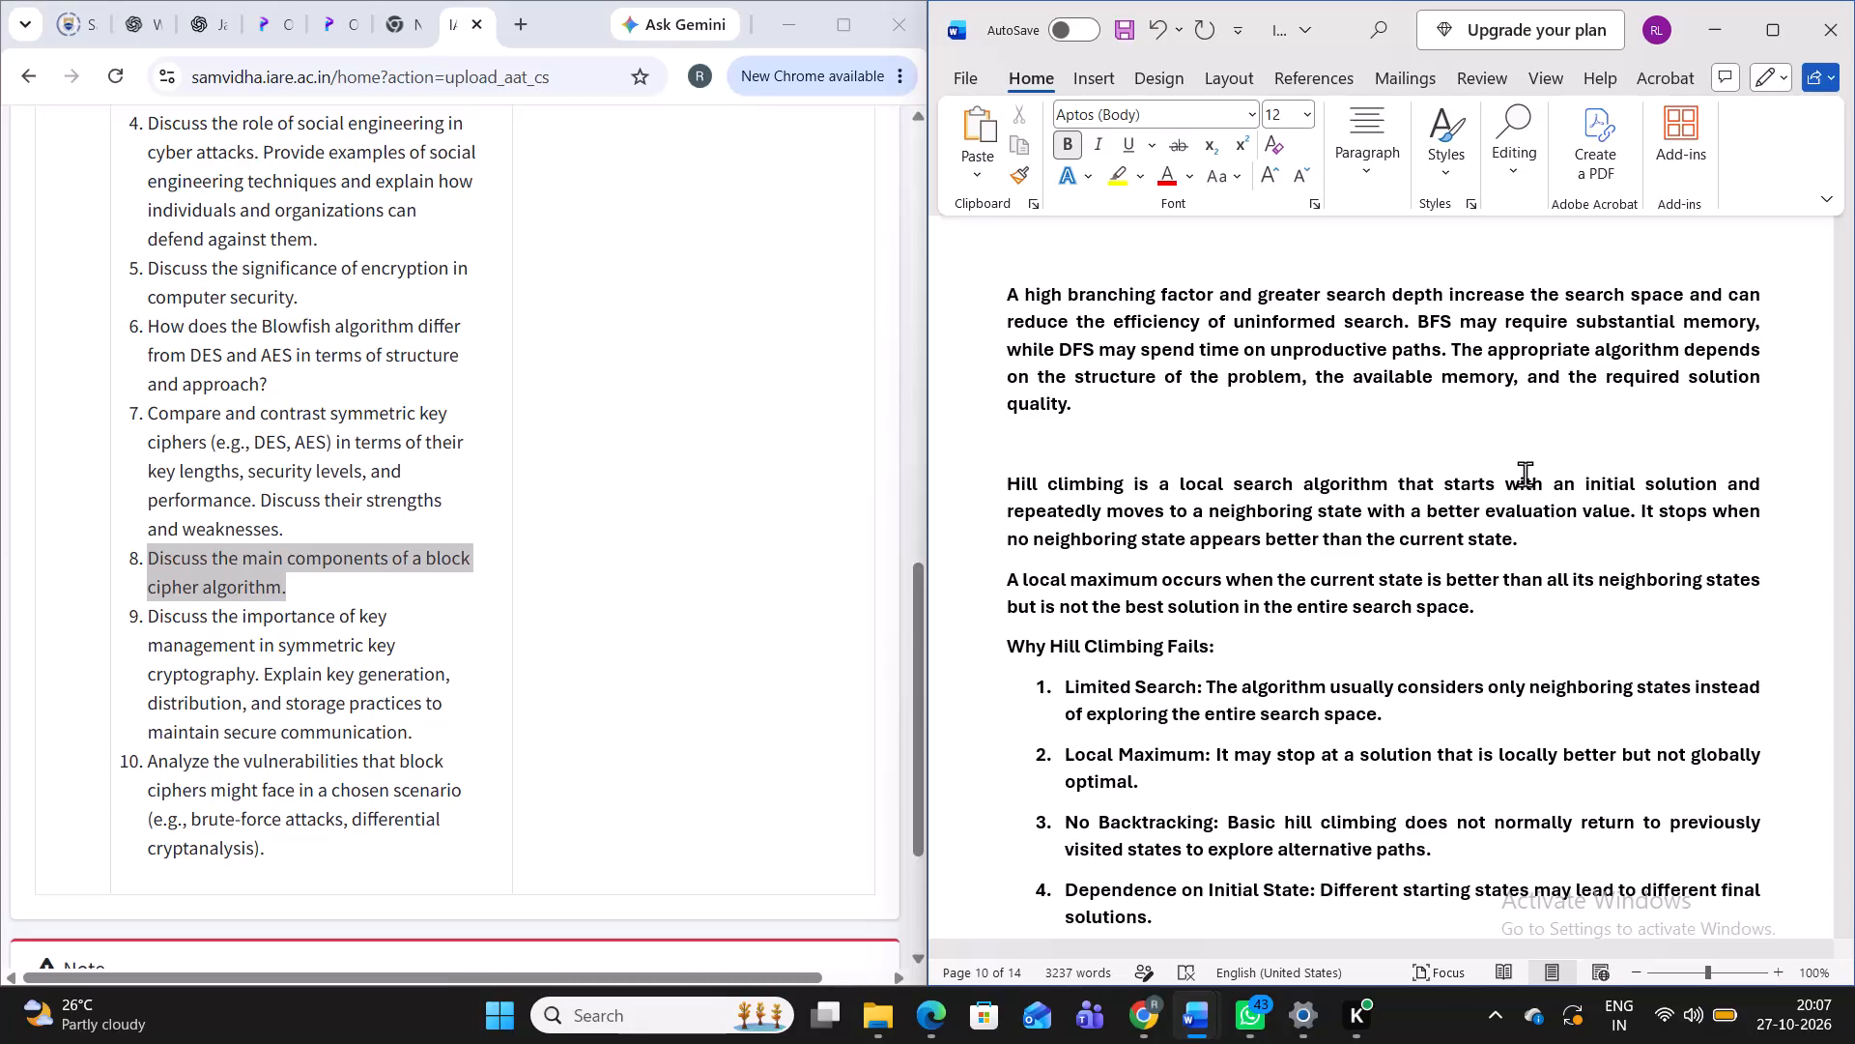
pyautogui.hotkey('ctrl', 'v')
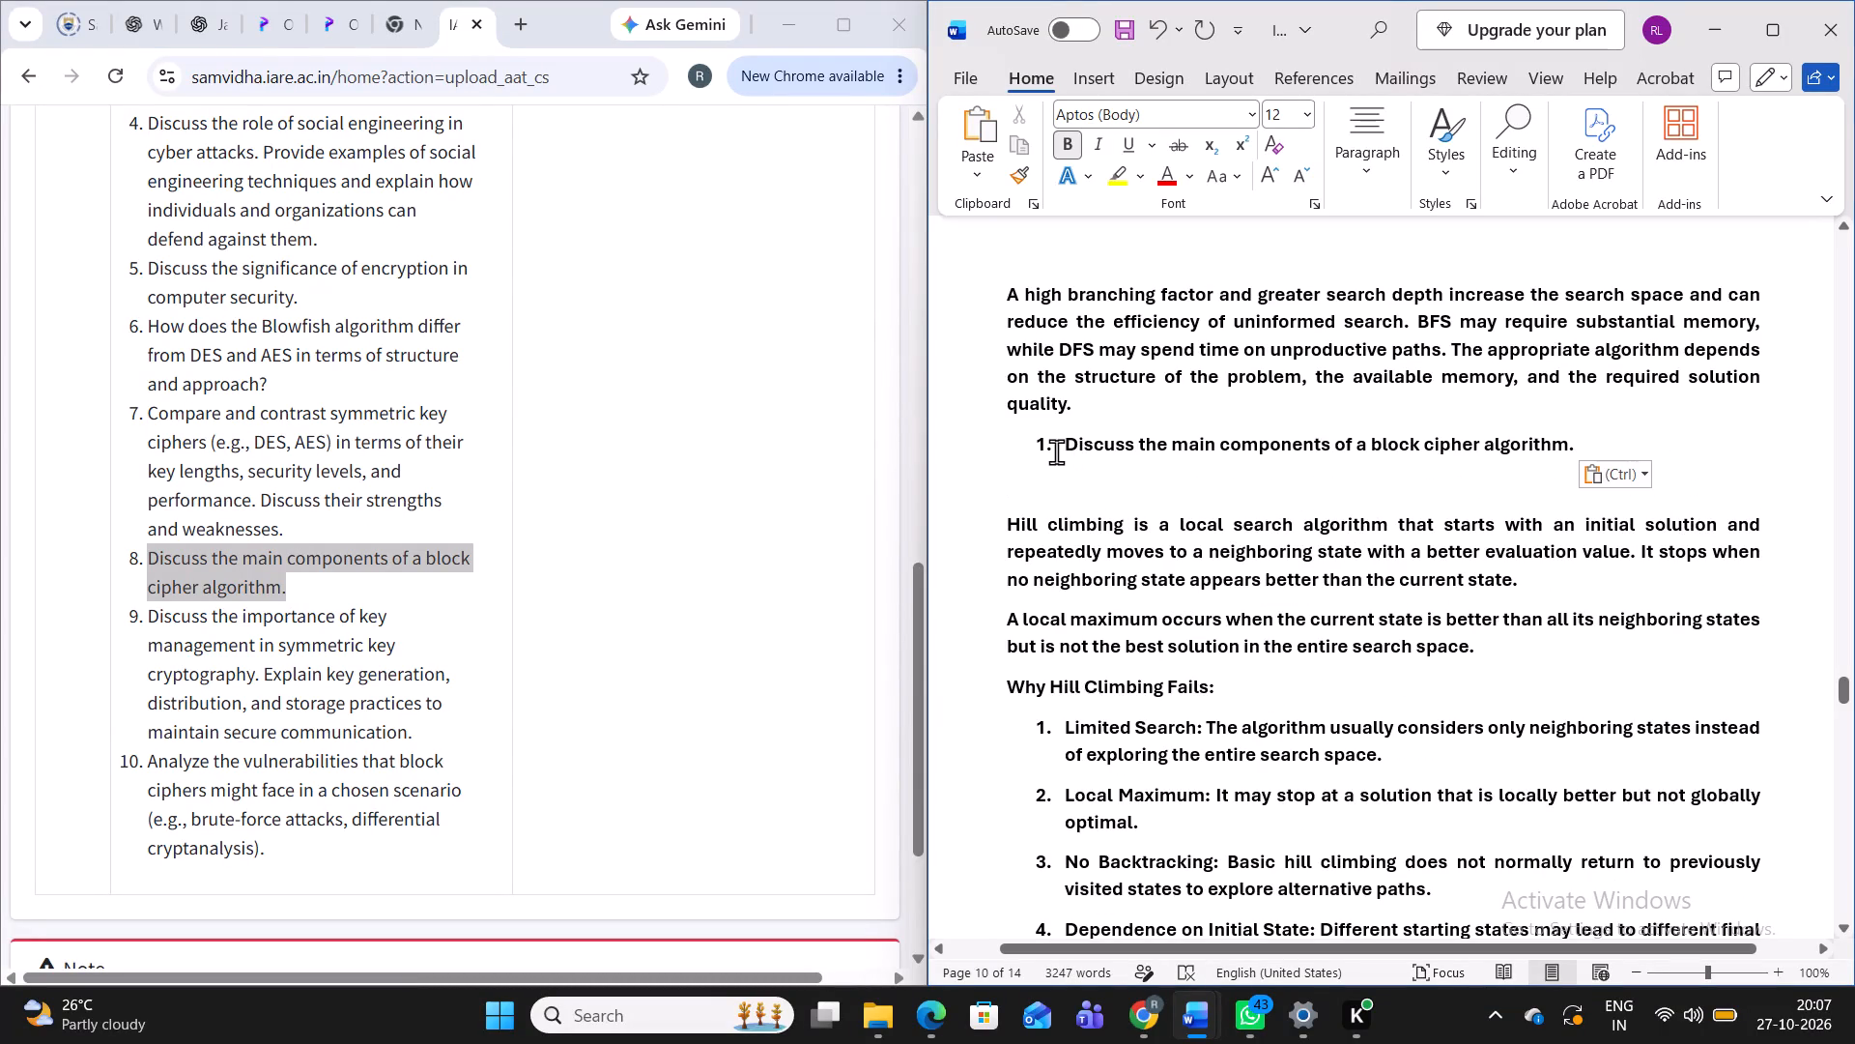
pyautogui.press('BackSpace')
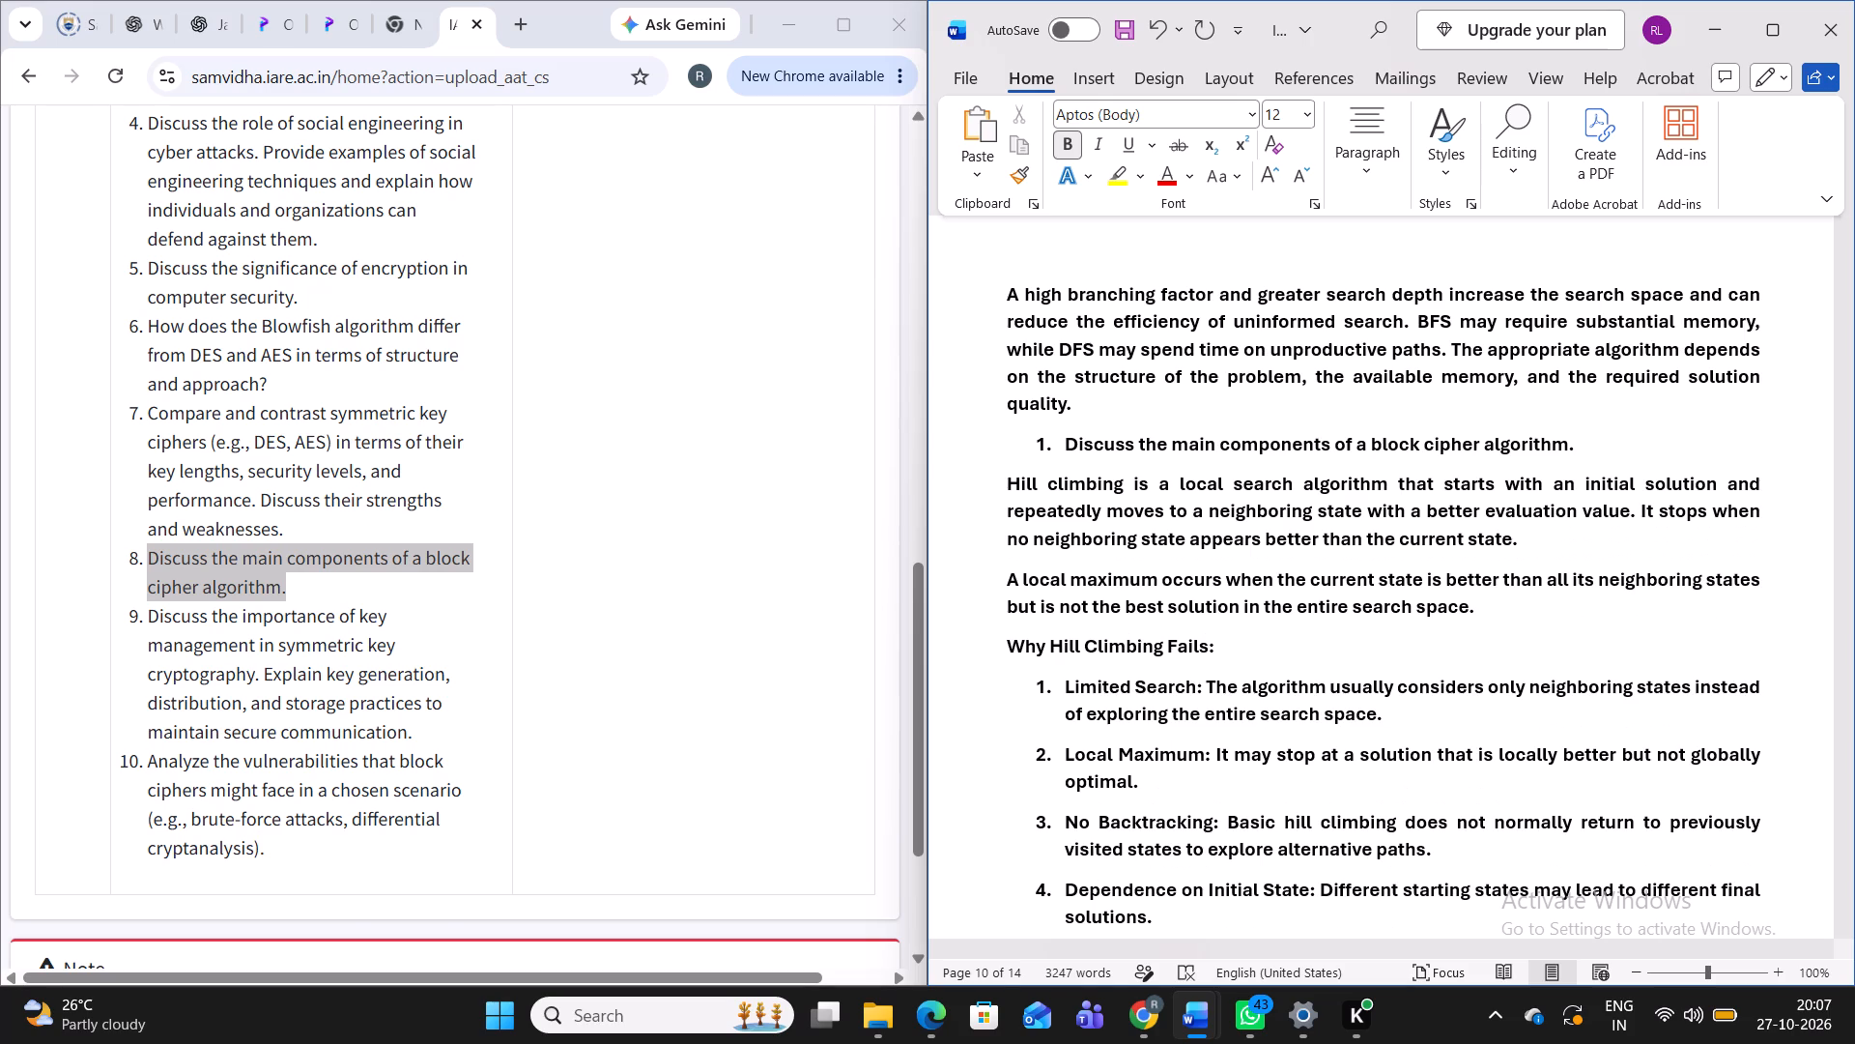
# Remove the pasted block cipher question's automatic list number and indent, and number it "8." as plain text.
pyautogui.click(1066, 447)
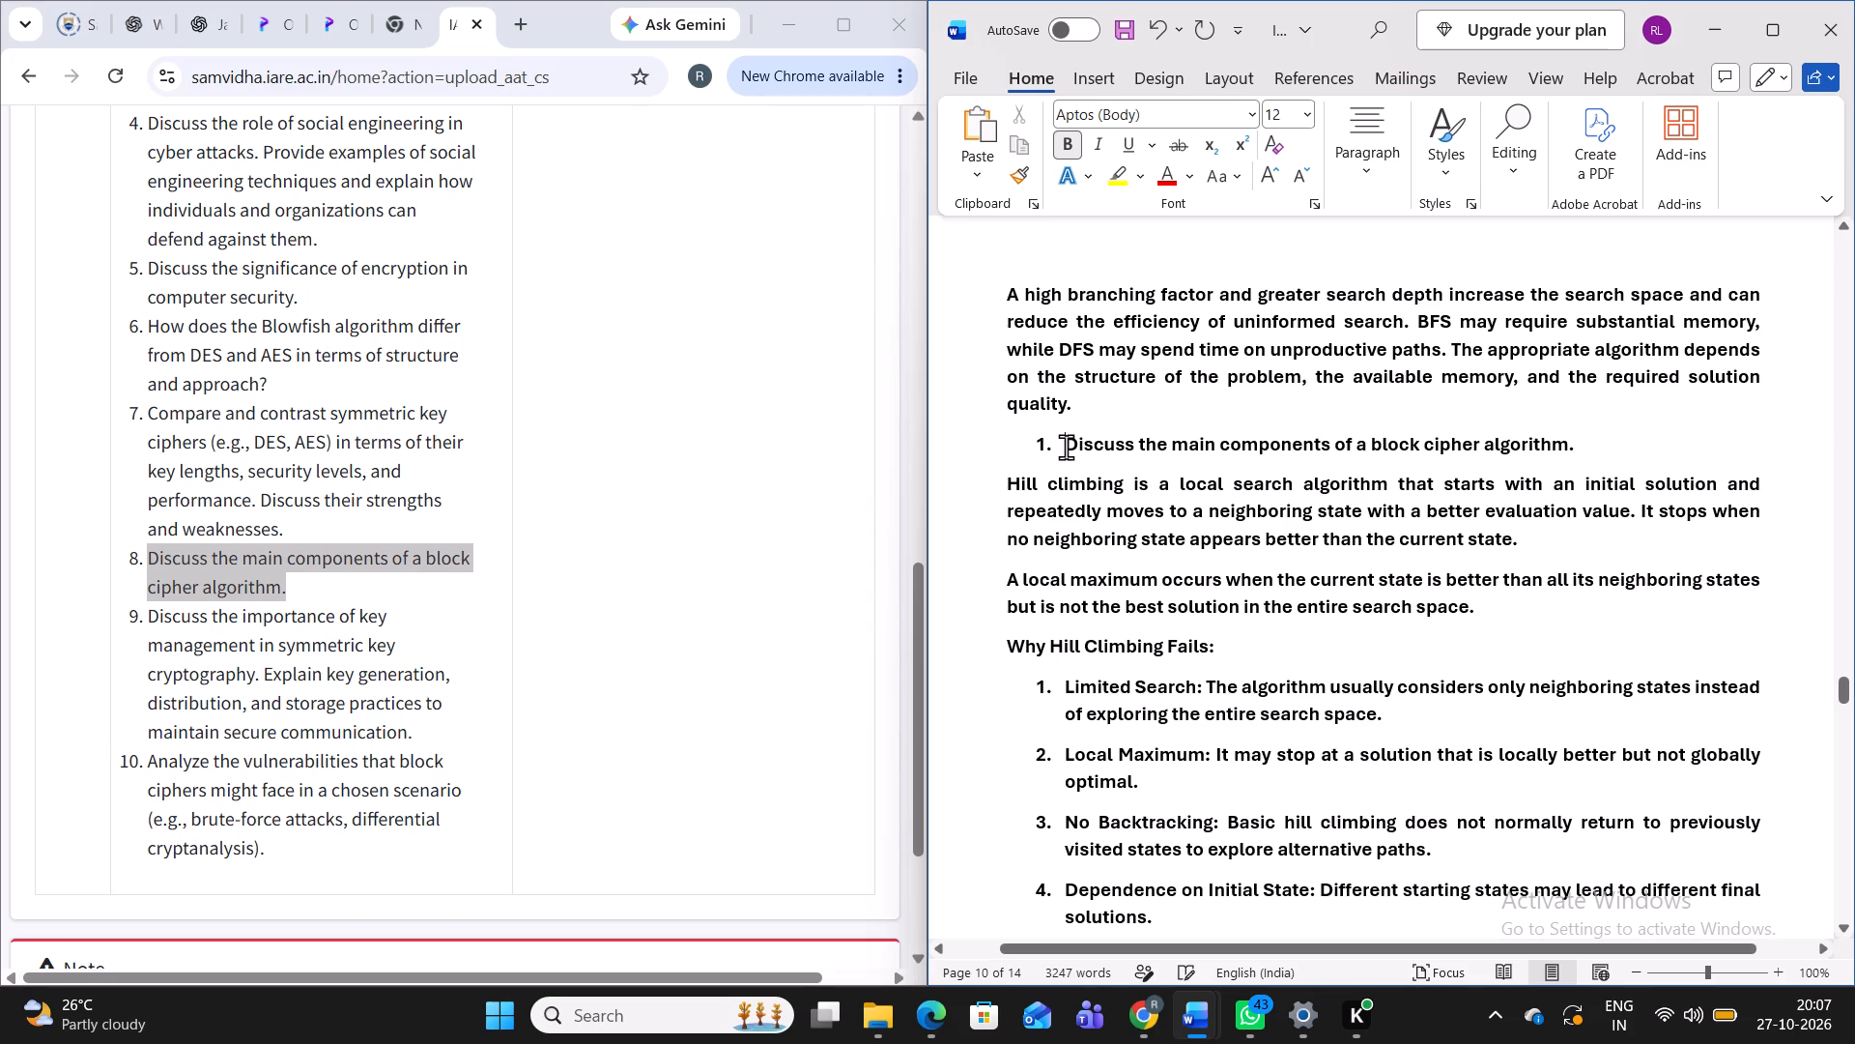
pyautogui.press('BackSpace')
pyautogui.press('BackSpace')
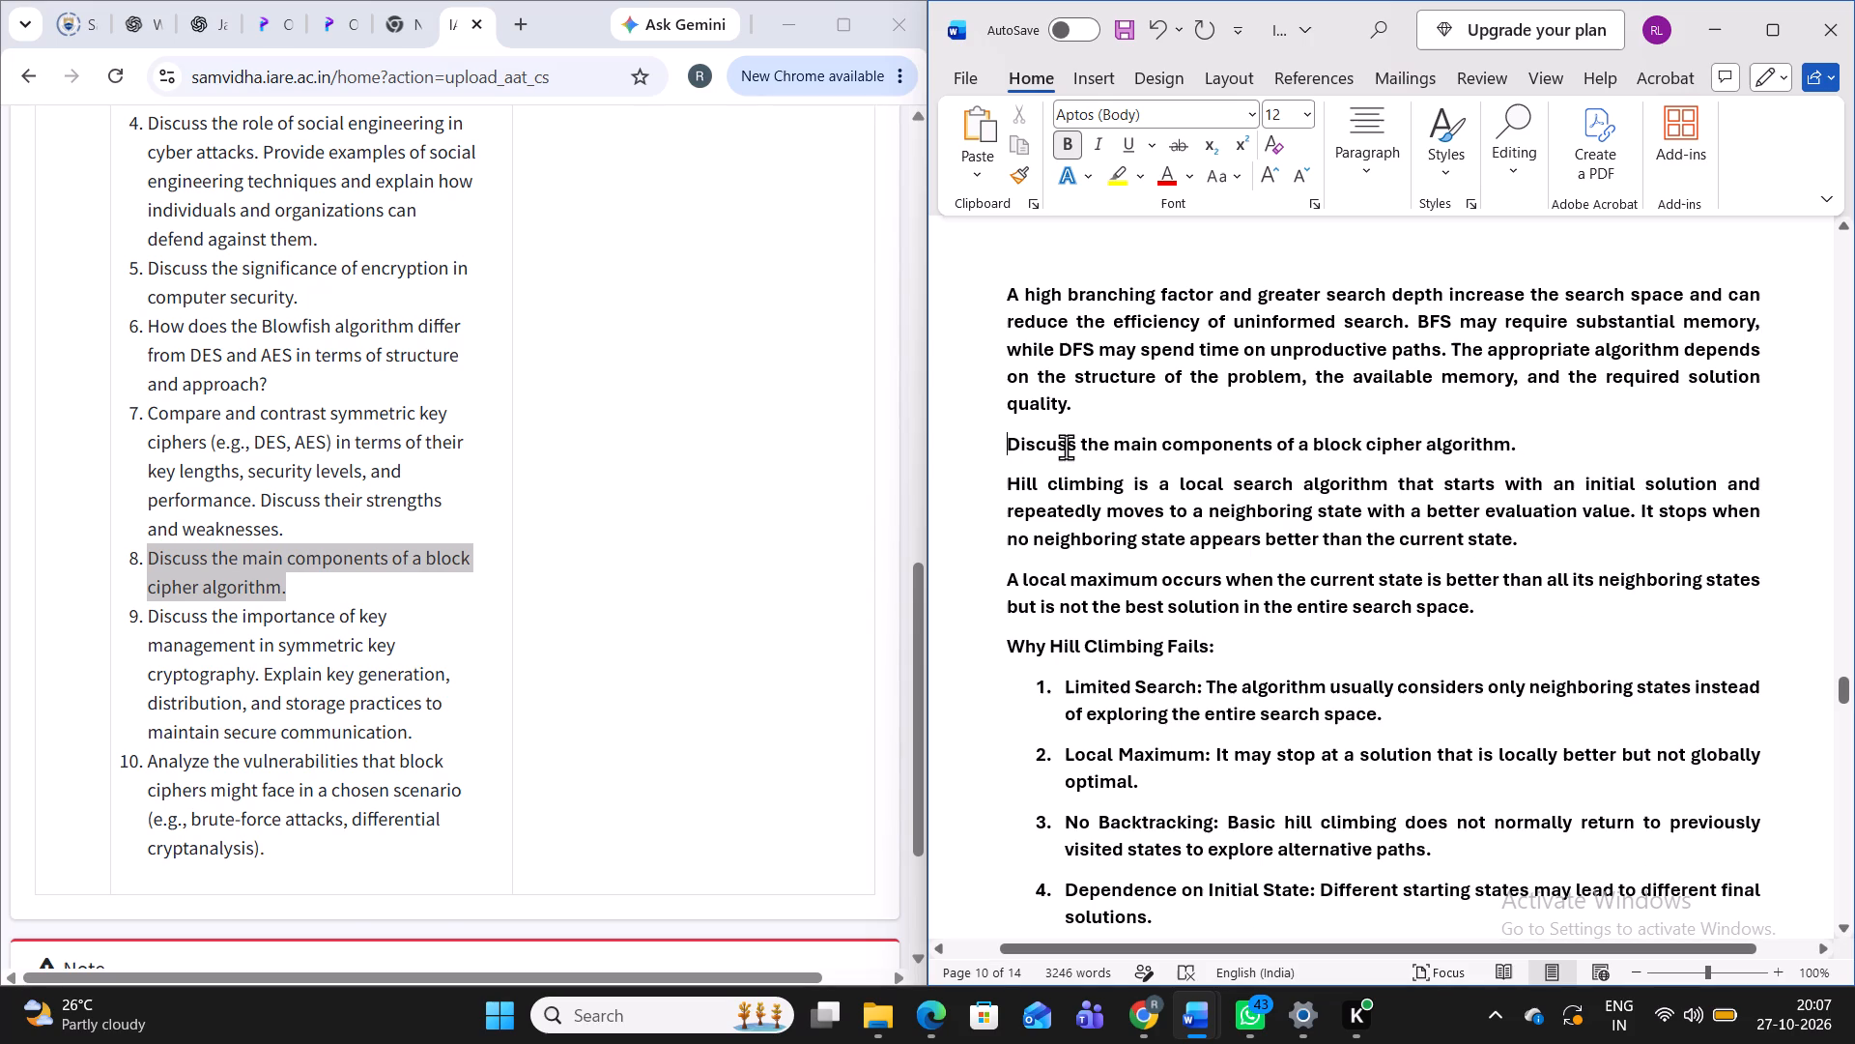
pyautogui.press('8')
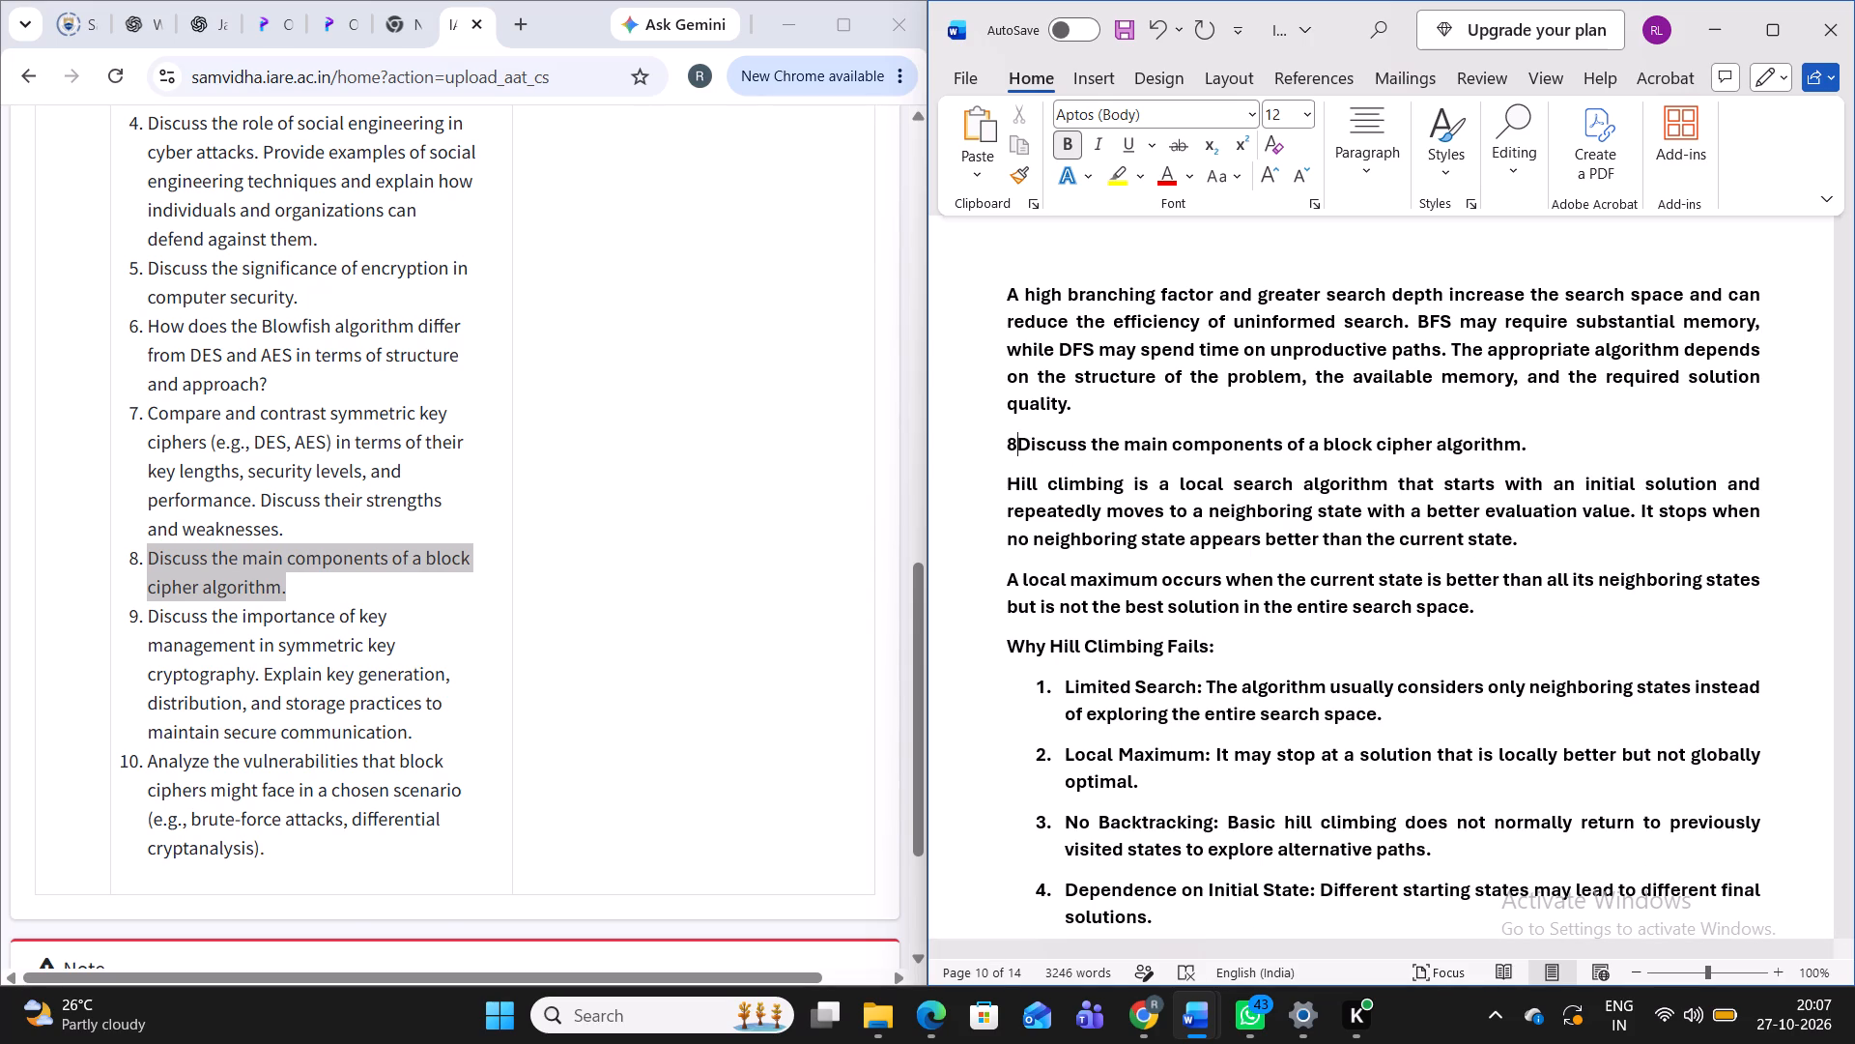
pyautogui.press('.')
# Switch to Chrome and copy the ninth ACCD04 question, about key management in symmetric key cryptography, from the portal page.
pyautogui.scroll(-3, 1232, 609)
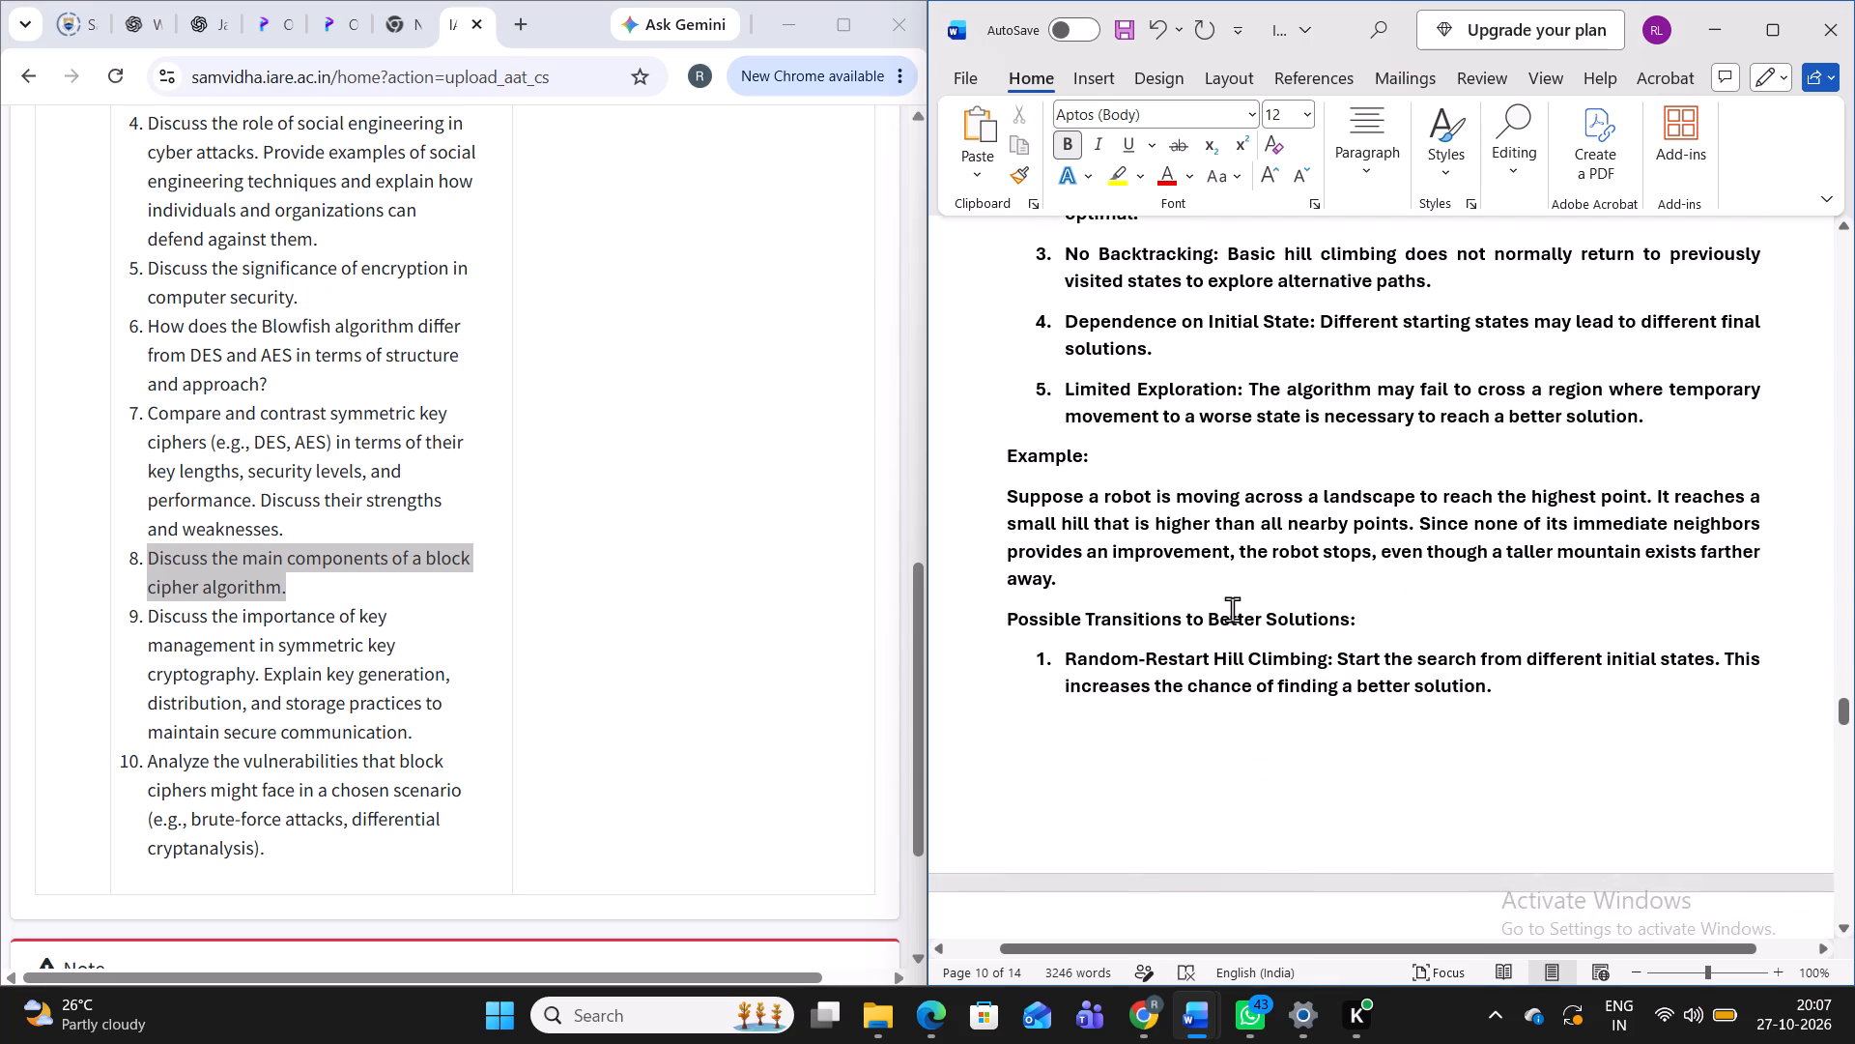
pyautogui.scroll(-7, 1232, 609)
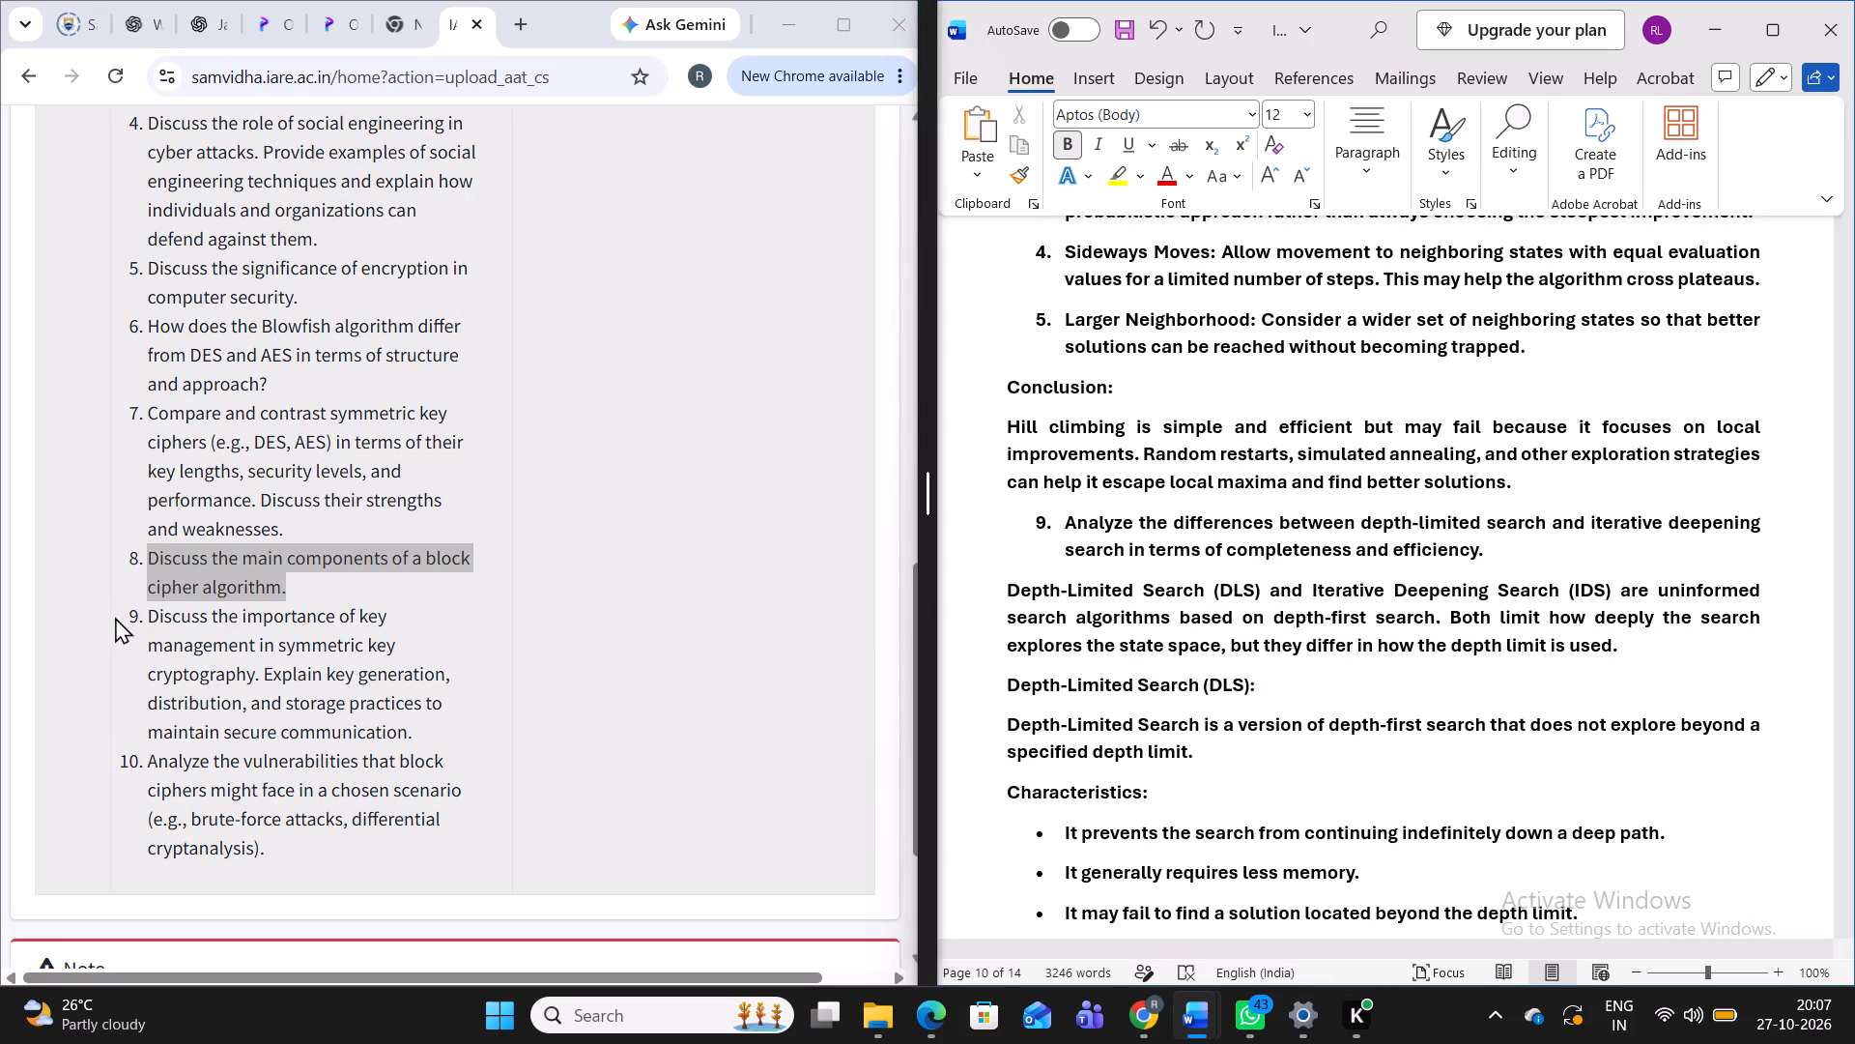
pyautogui.moveTo(147, 612); pyautogui.dragTo(253, 669)
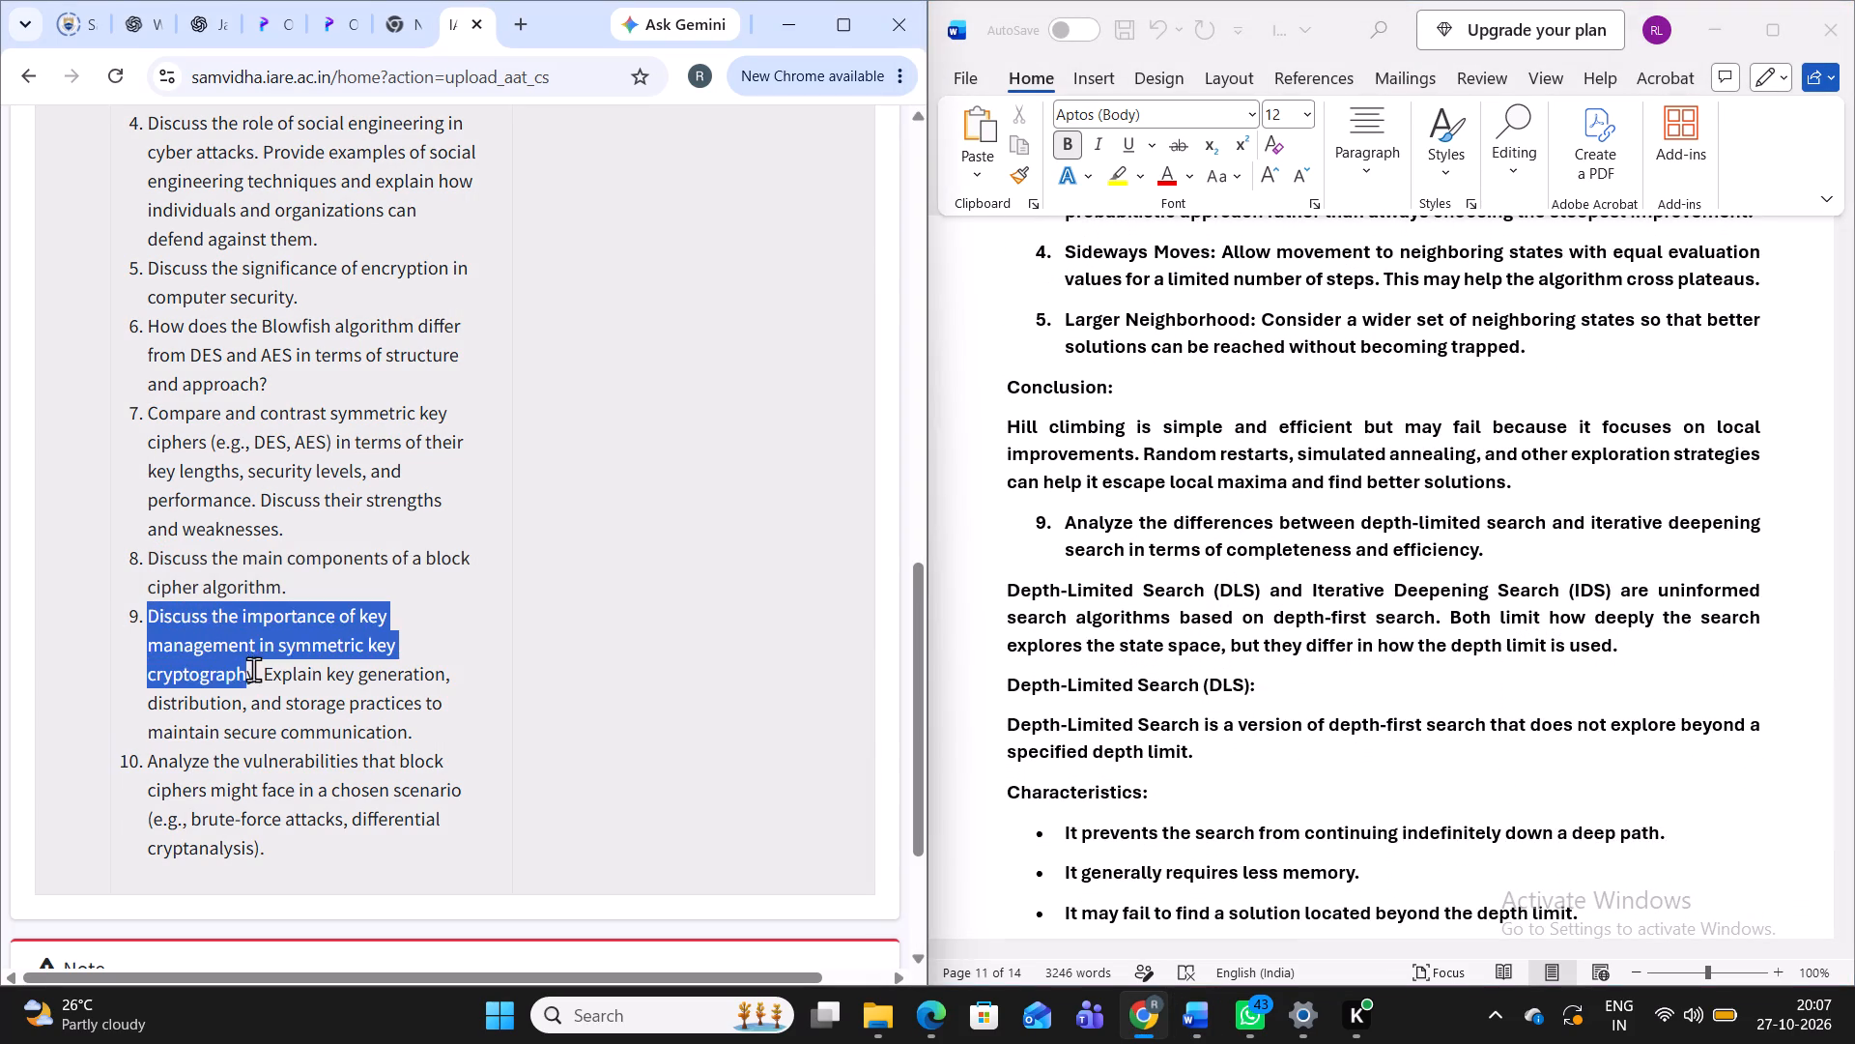
pyautogui.moveTo(253, 669); pyautogui.dragTo(425, 736)
pyautogui.hotkey('ctrl', 'c')
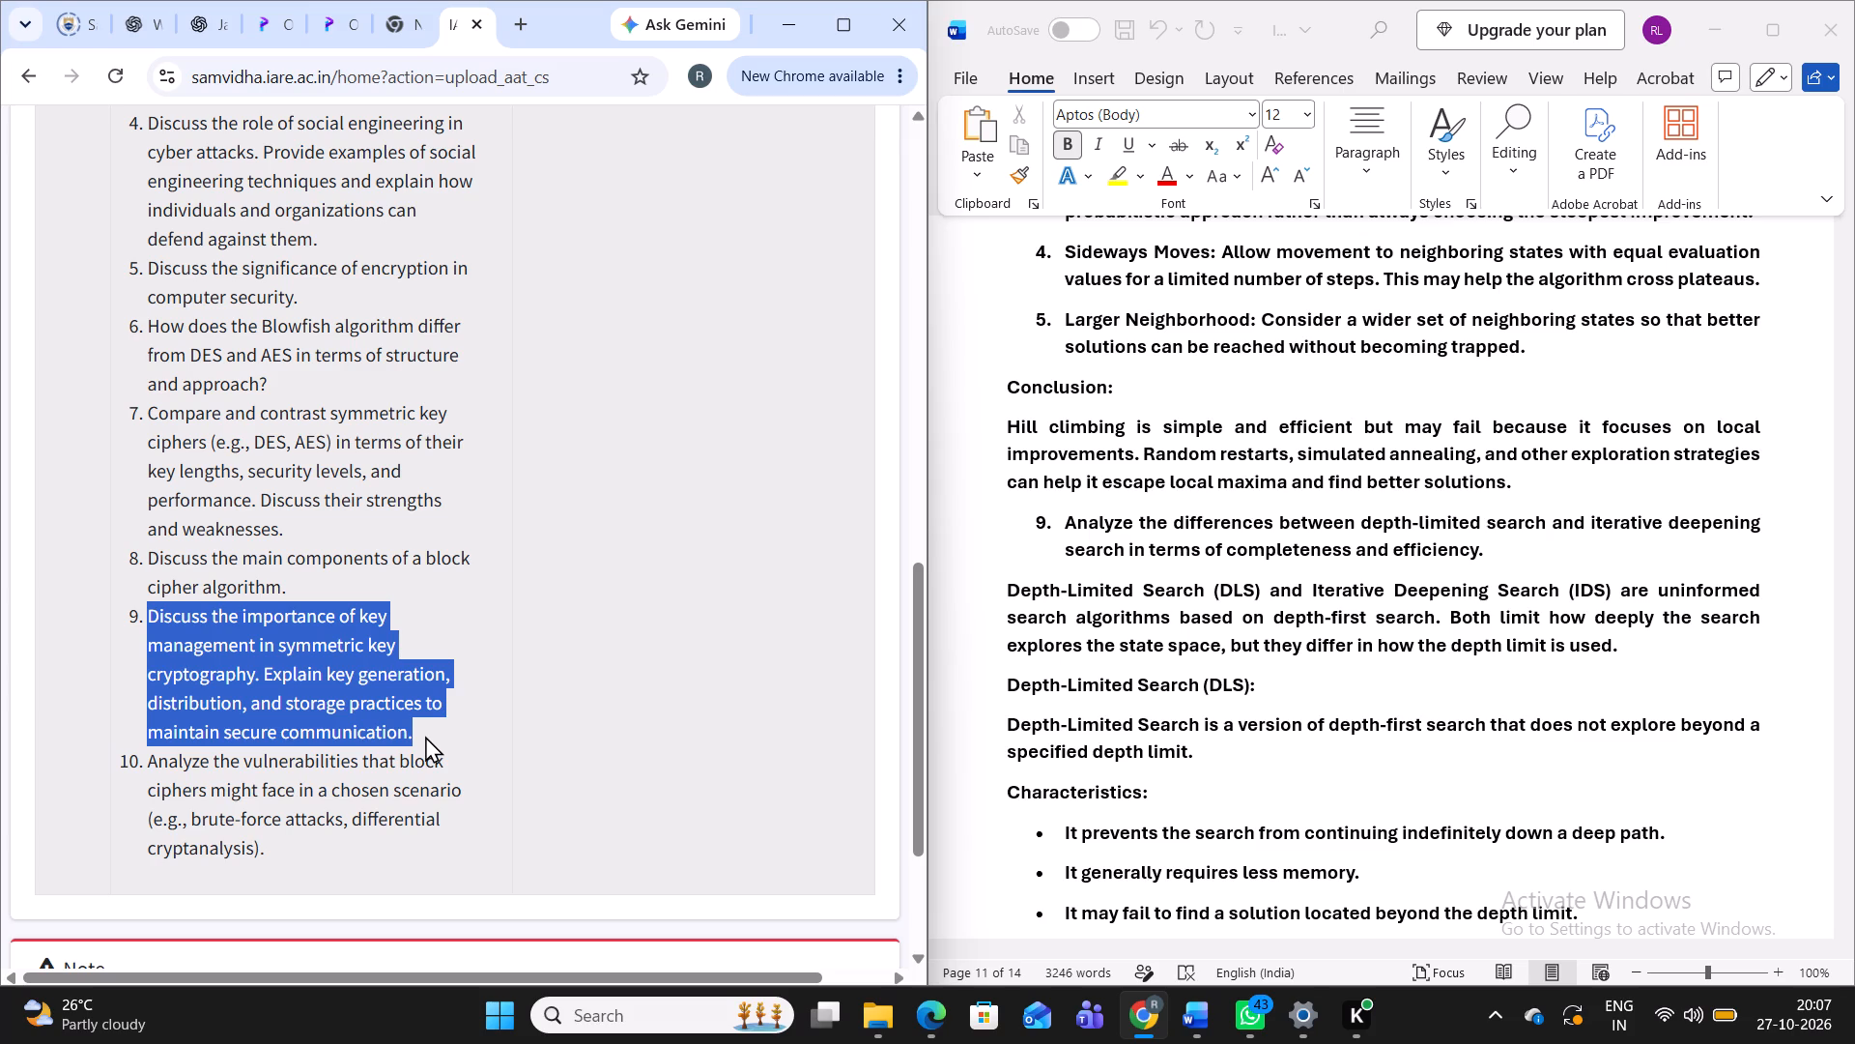
# In the Word document, replace question 9 about depth-limited search and iterative deepening with the copied key management question.
pyautogui.click(1071, 526)
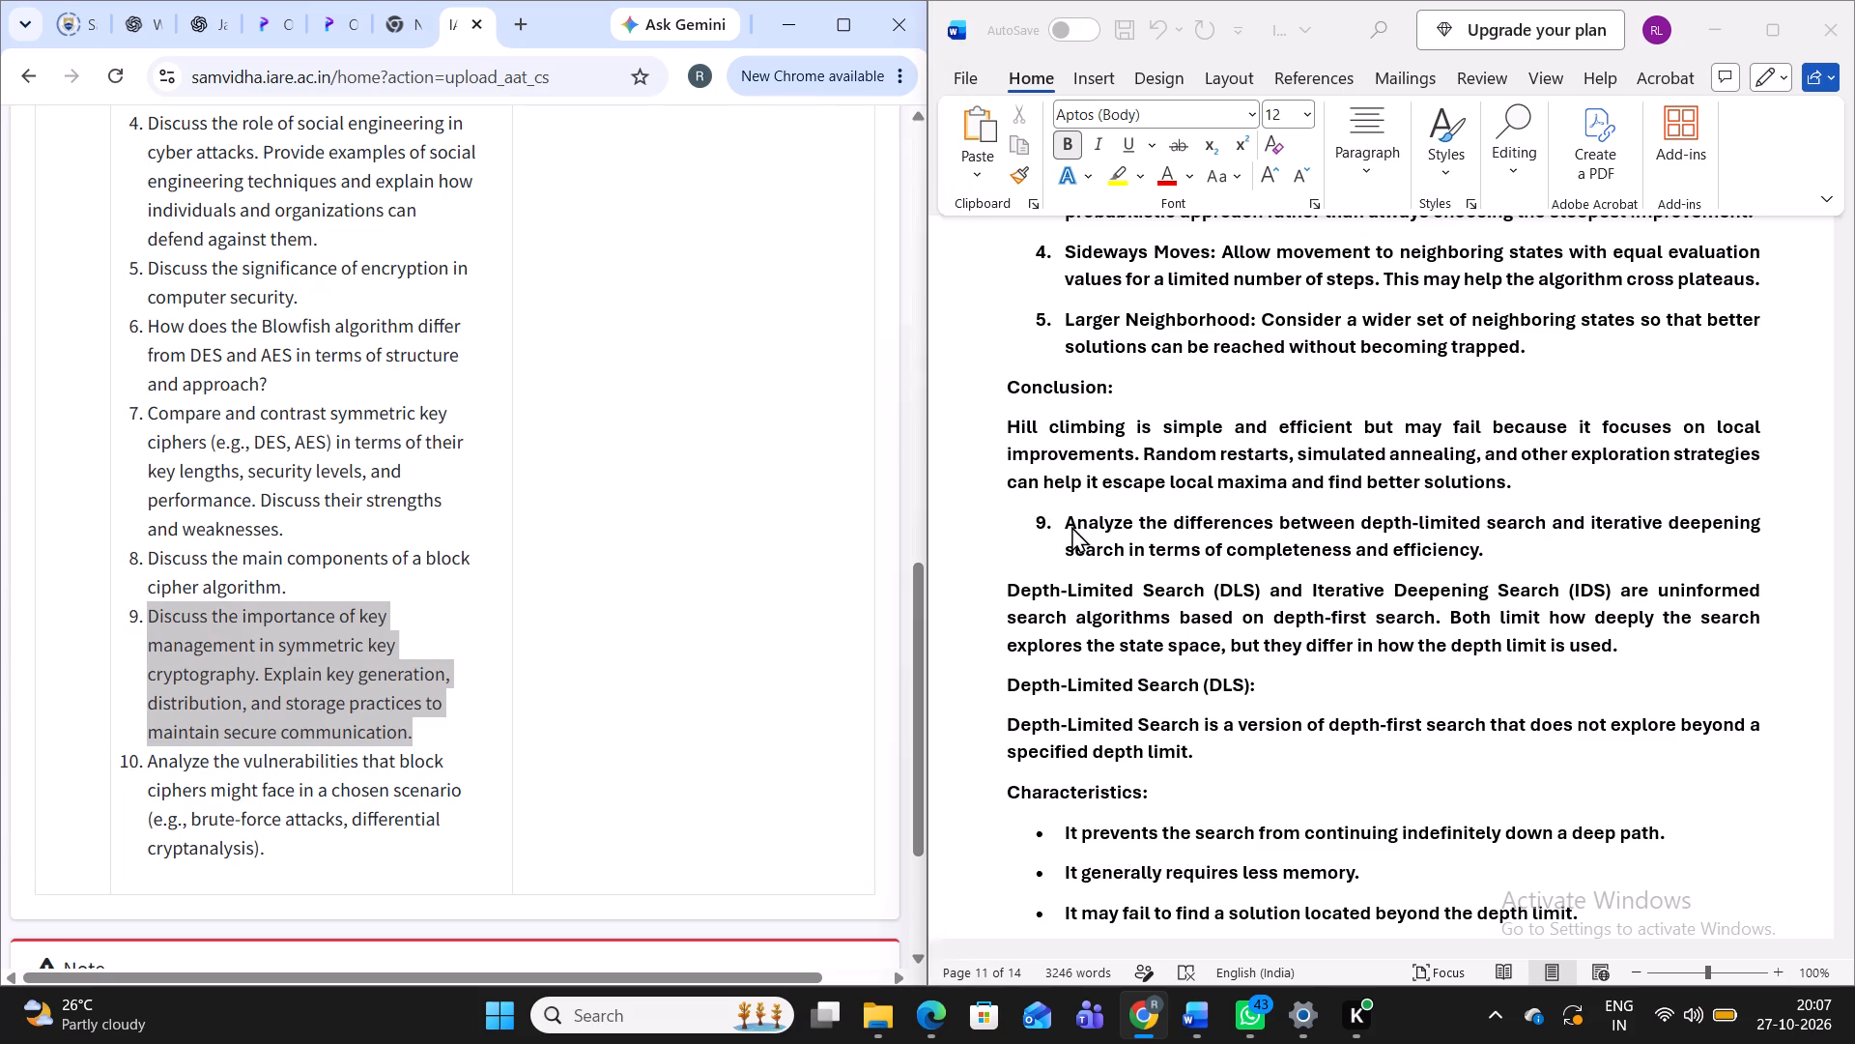
pyautogui.moveTo(1066, 521); pyautogui.dragTo(1487, 555)
pyautogui.hotkey('ctrl', 'v')
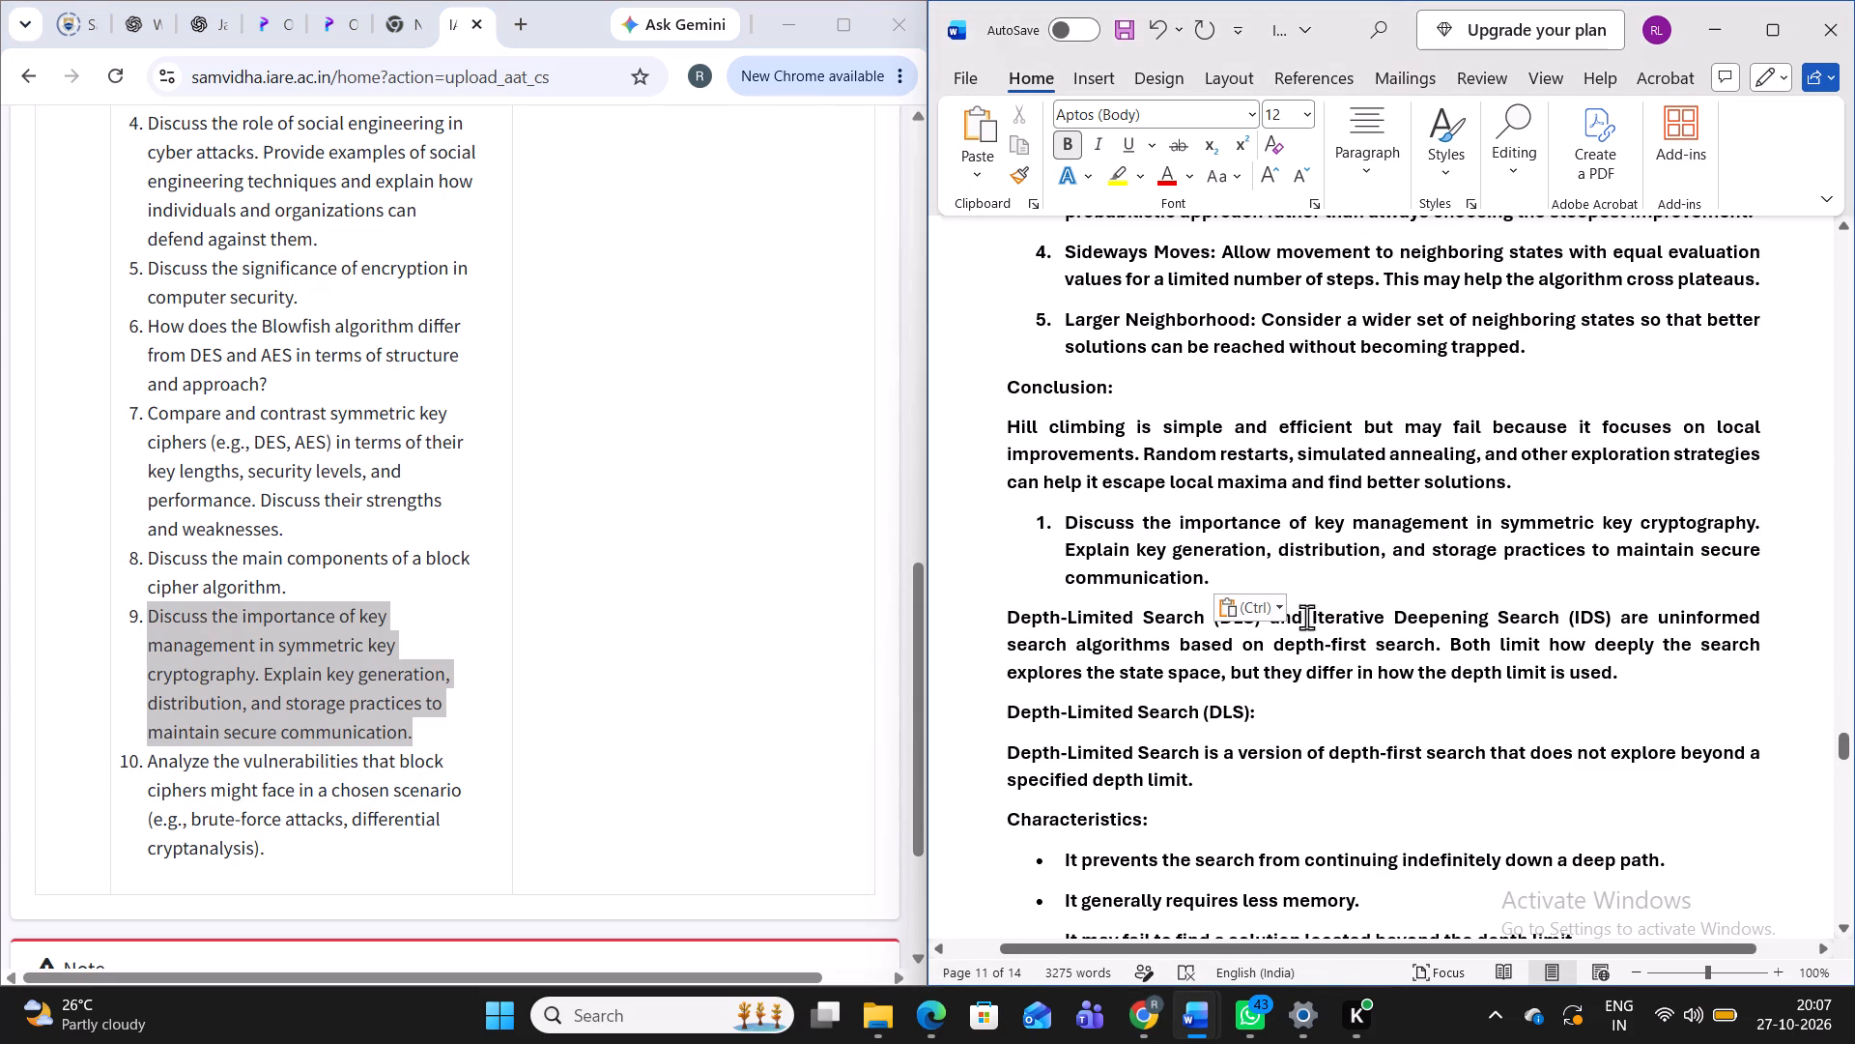
# Remove the pasted key management question's automatic list number and indent, and number it "9." as plain text.
pyautogui.click(1064, 531)
pyautogui.press('BackSpace')
pyautogui.press('BackSpace')
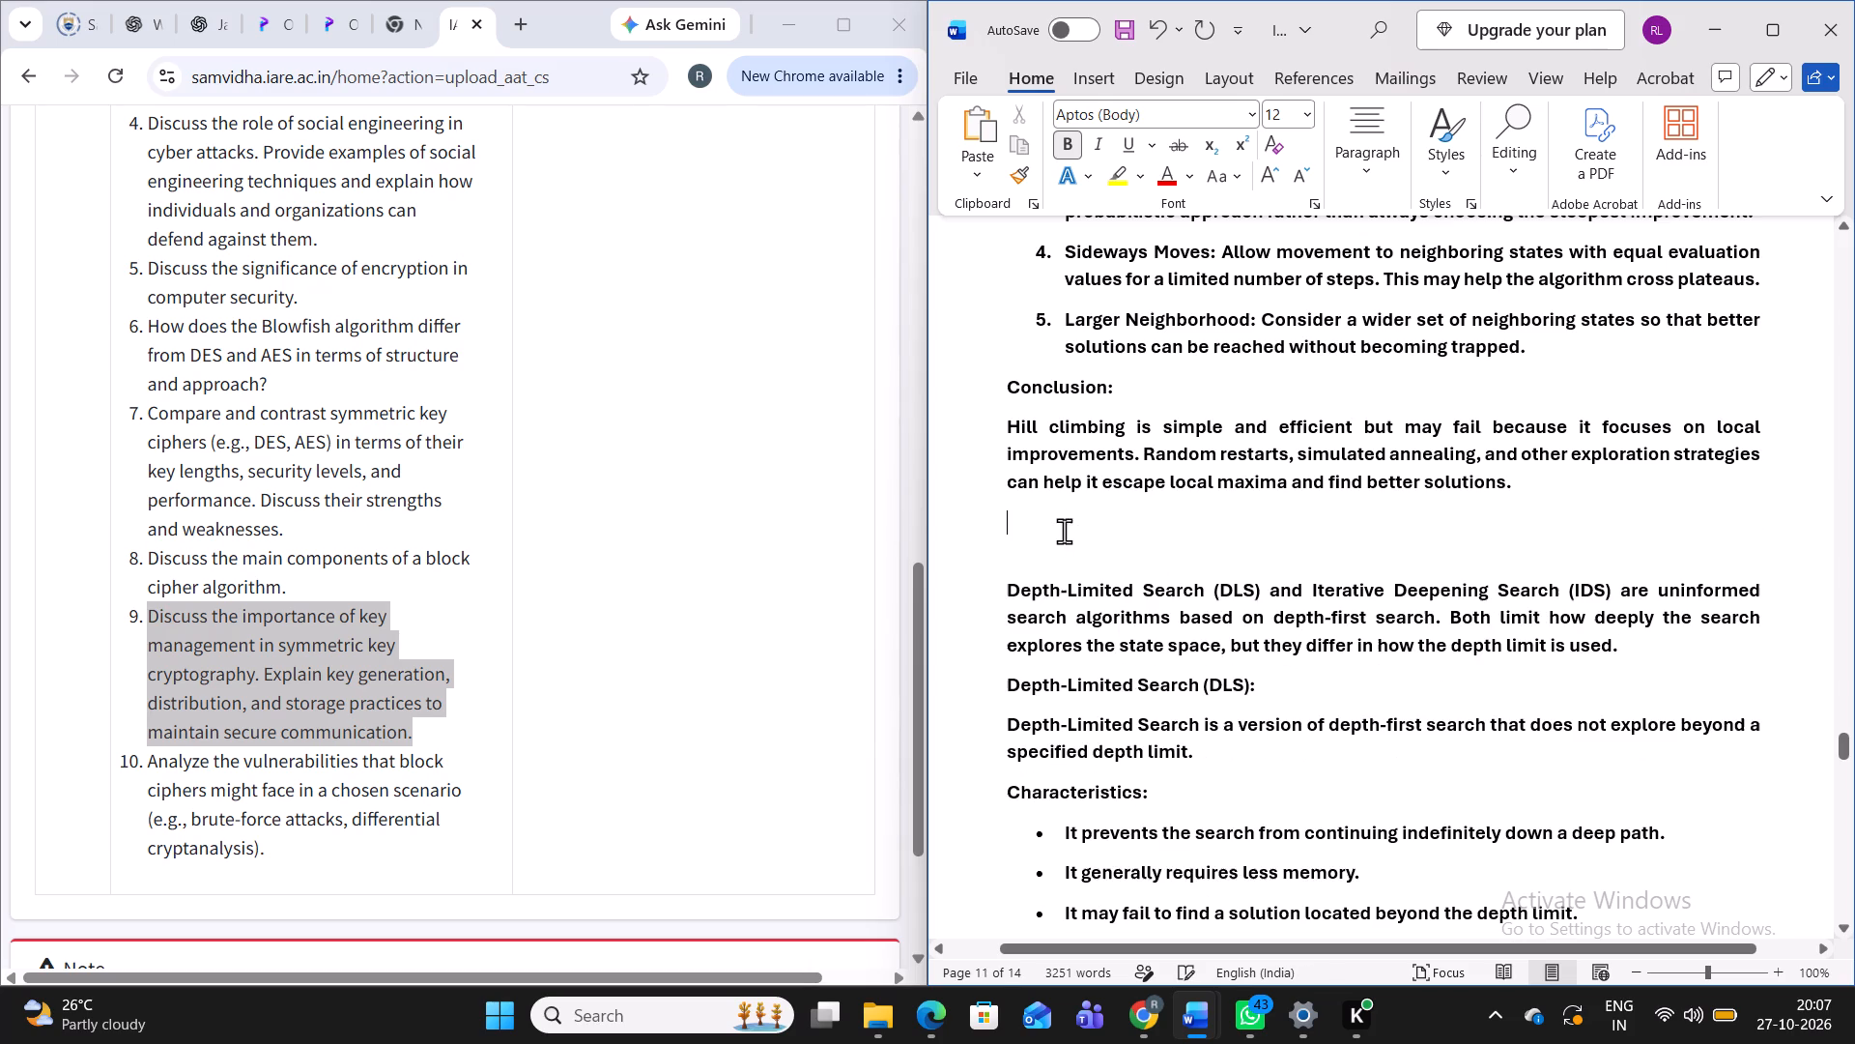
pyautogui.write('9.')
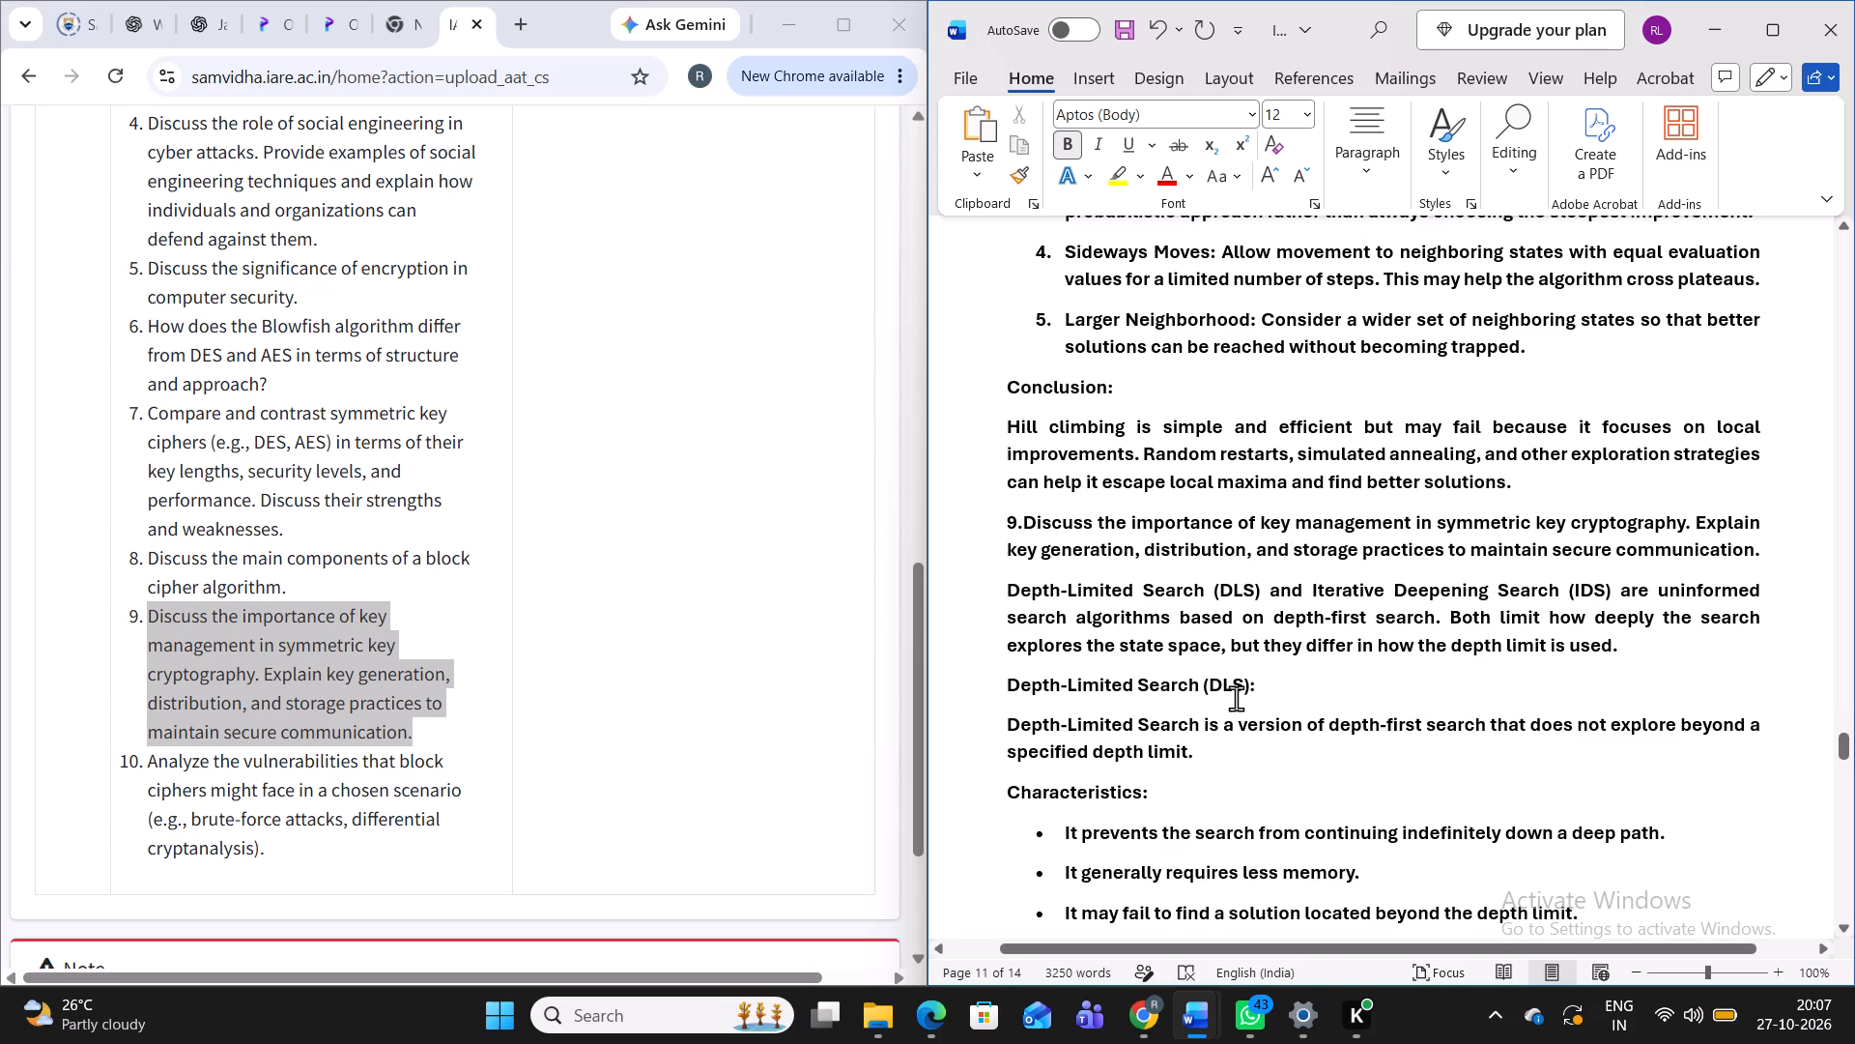
# Switch to Chrome and copy the tenth ACCD04 question, about block cipher vulnerabilities in a chosen scenario, from the portal page.
pyautogui.scroll(-9, 1236, 698)
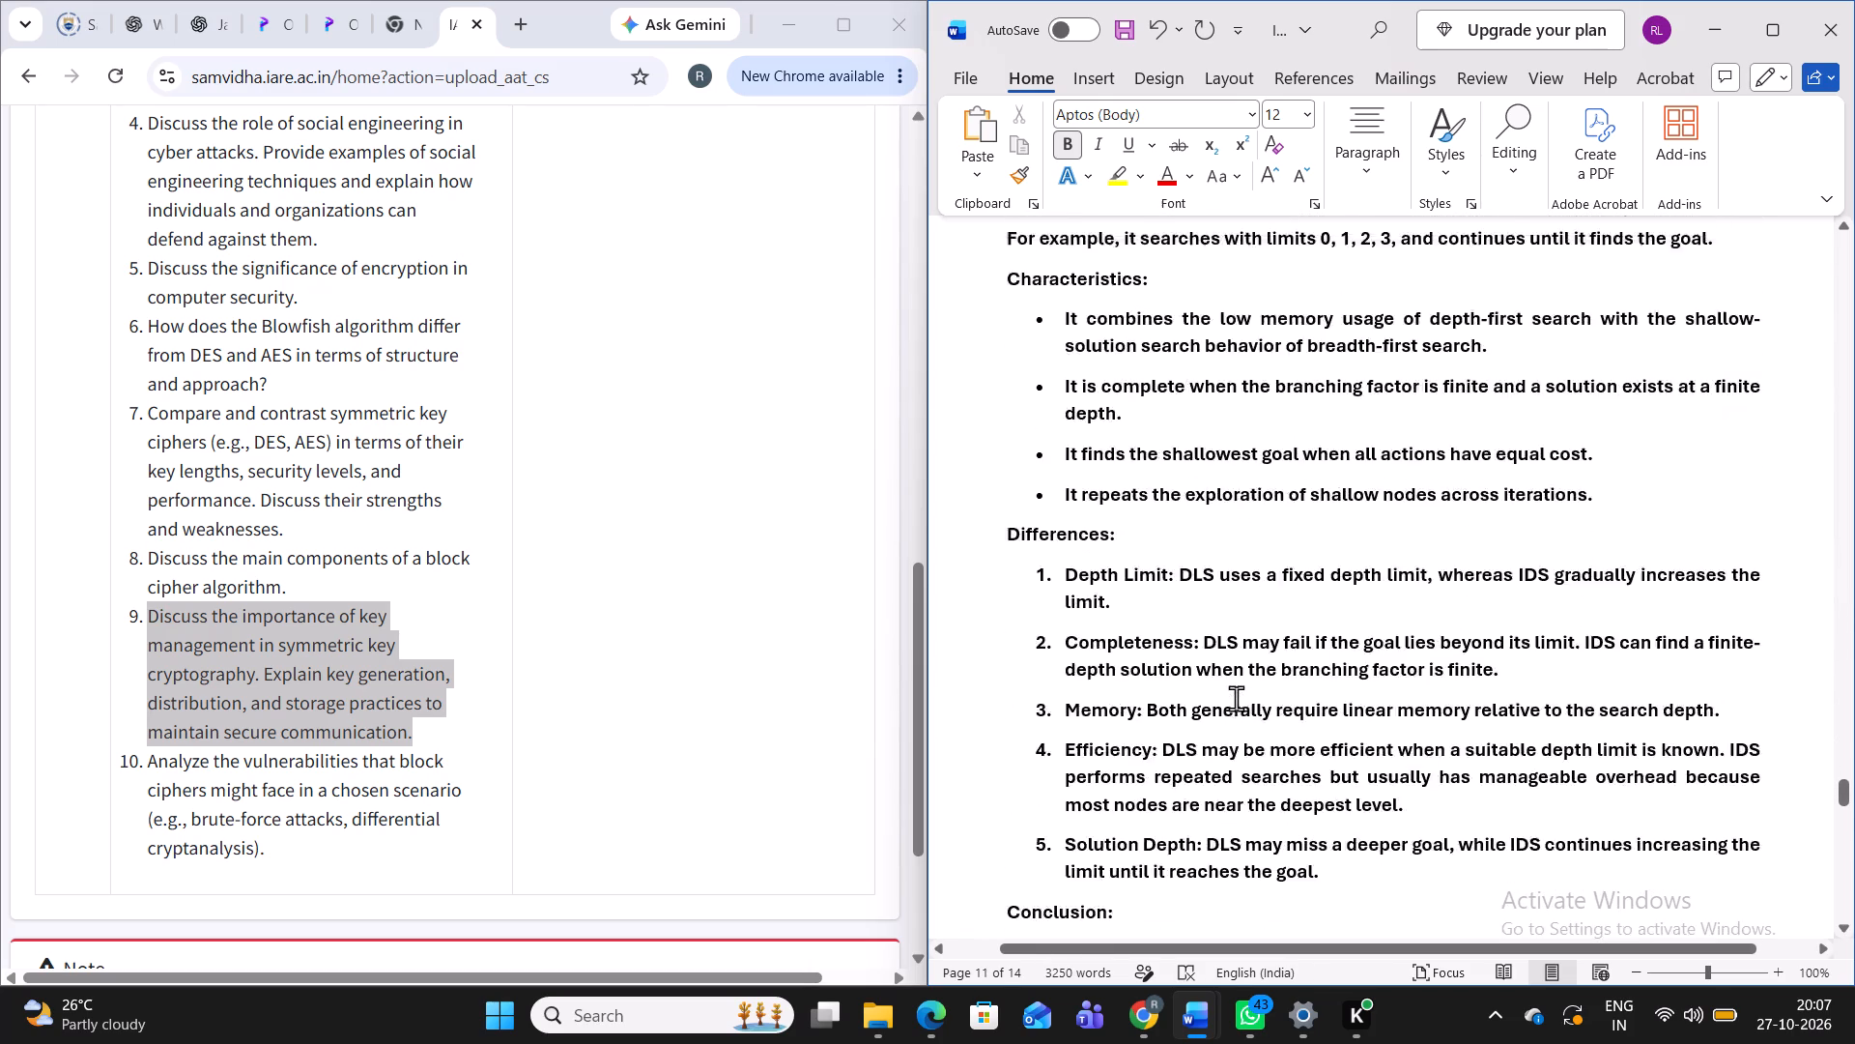
pyautogui.scroll(-2, 1236, 698)
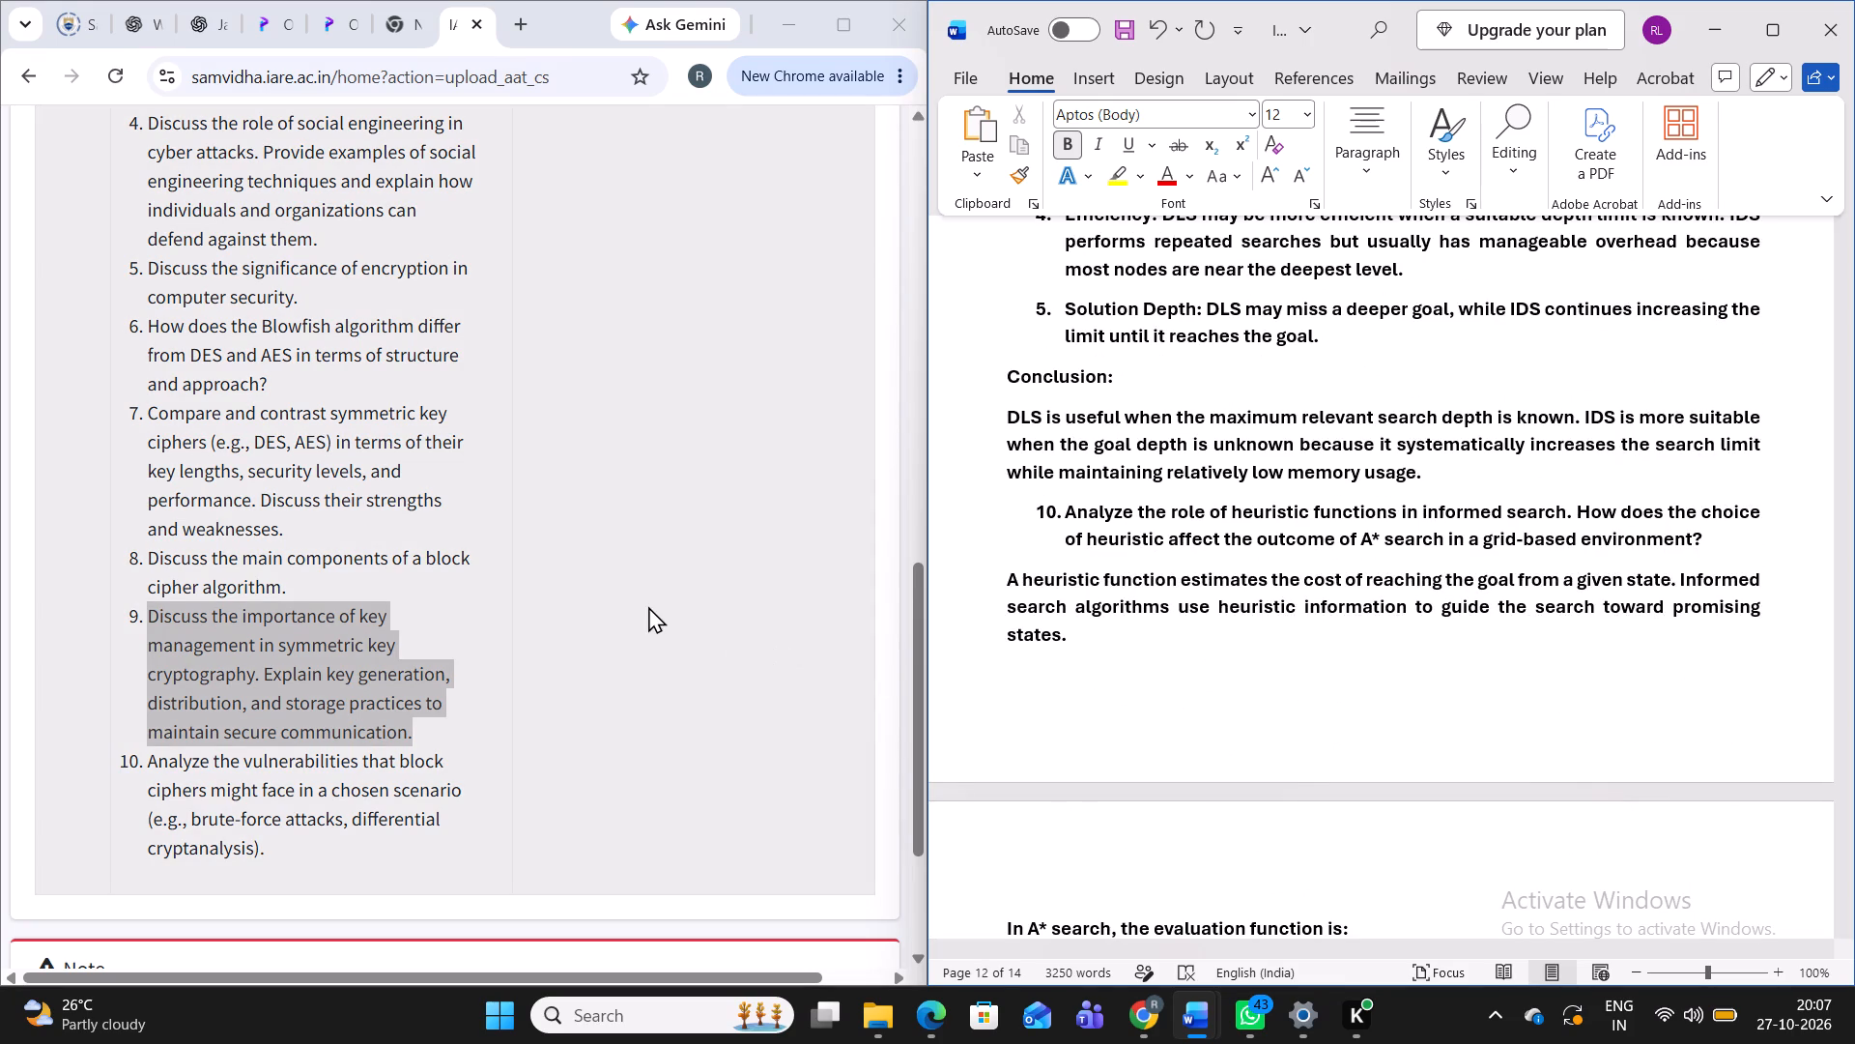
pyautogui.moveTo(145, 759); pyautogui.dragTo(171, 768)
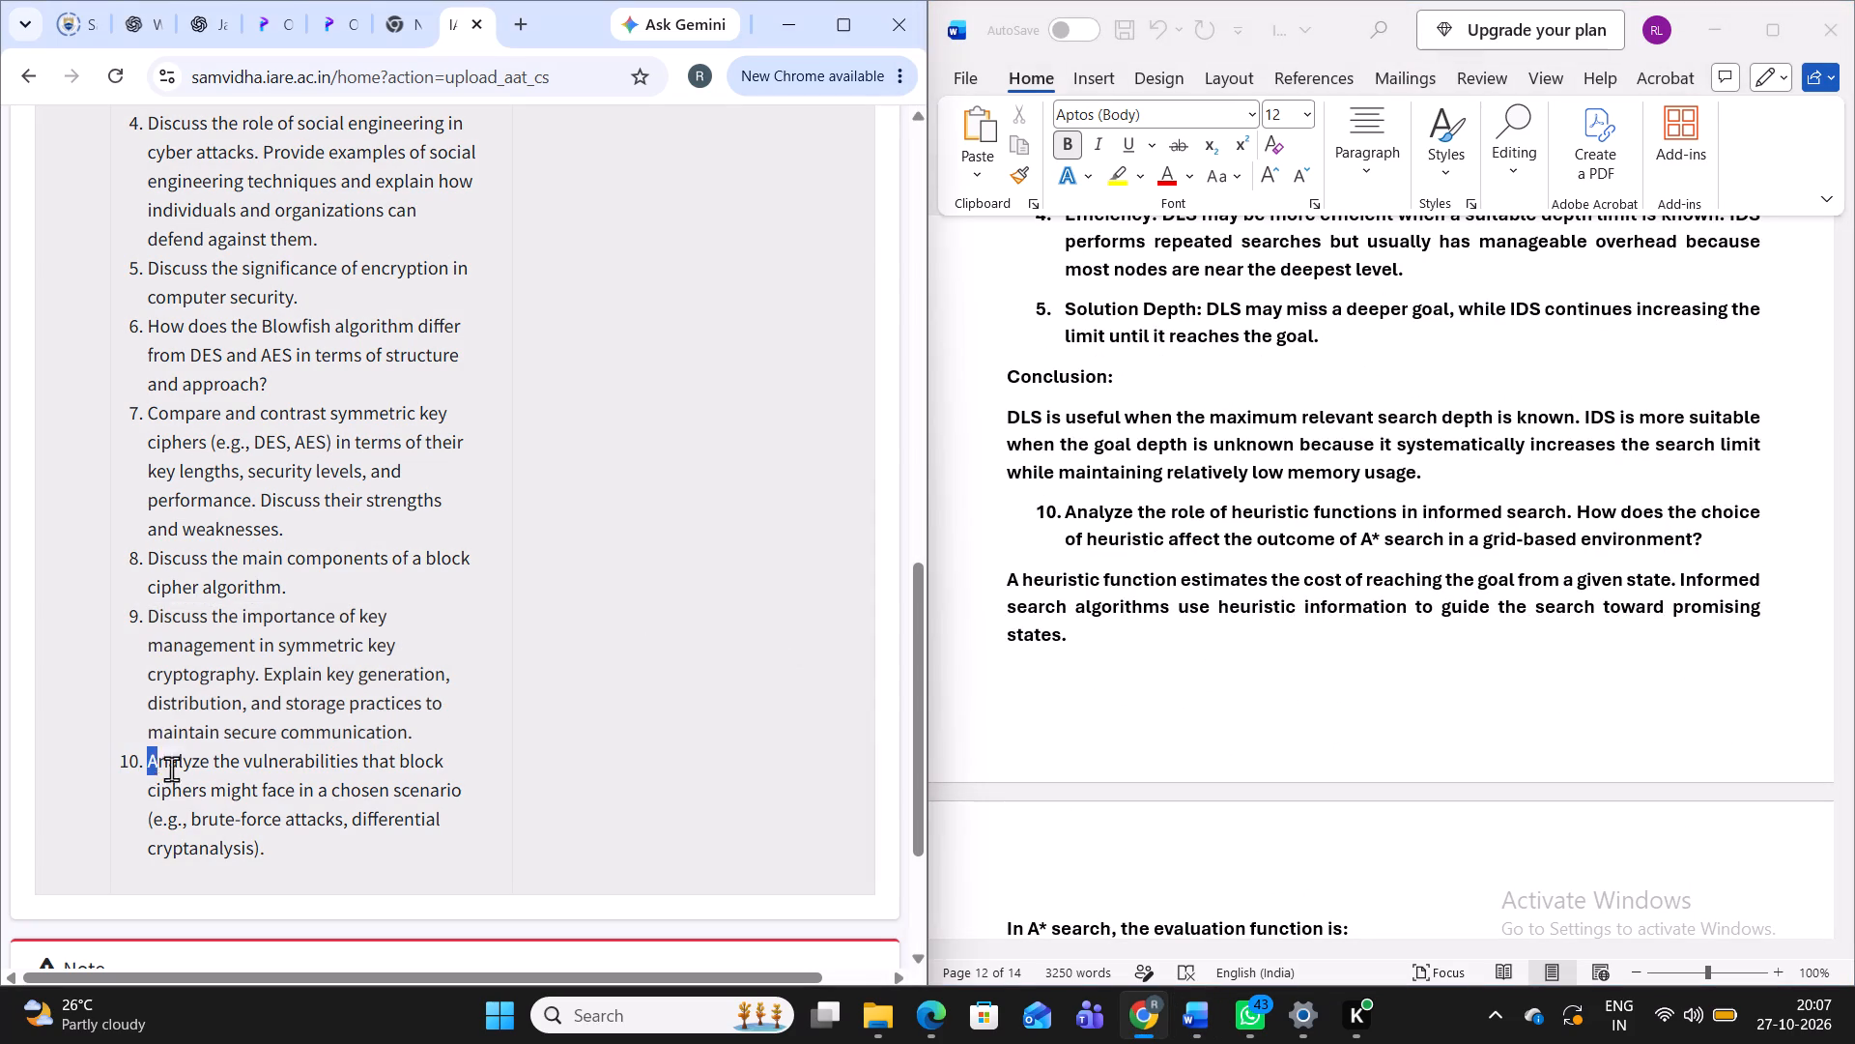
pyautogui.moveTo(171, 768); pyautogui.dragTo(344, 877)
pyautogui.hotkey('ctrl', 'c')
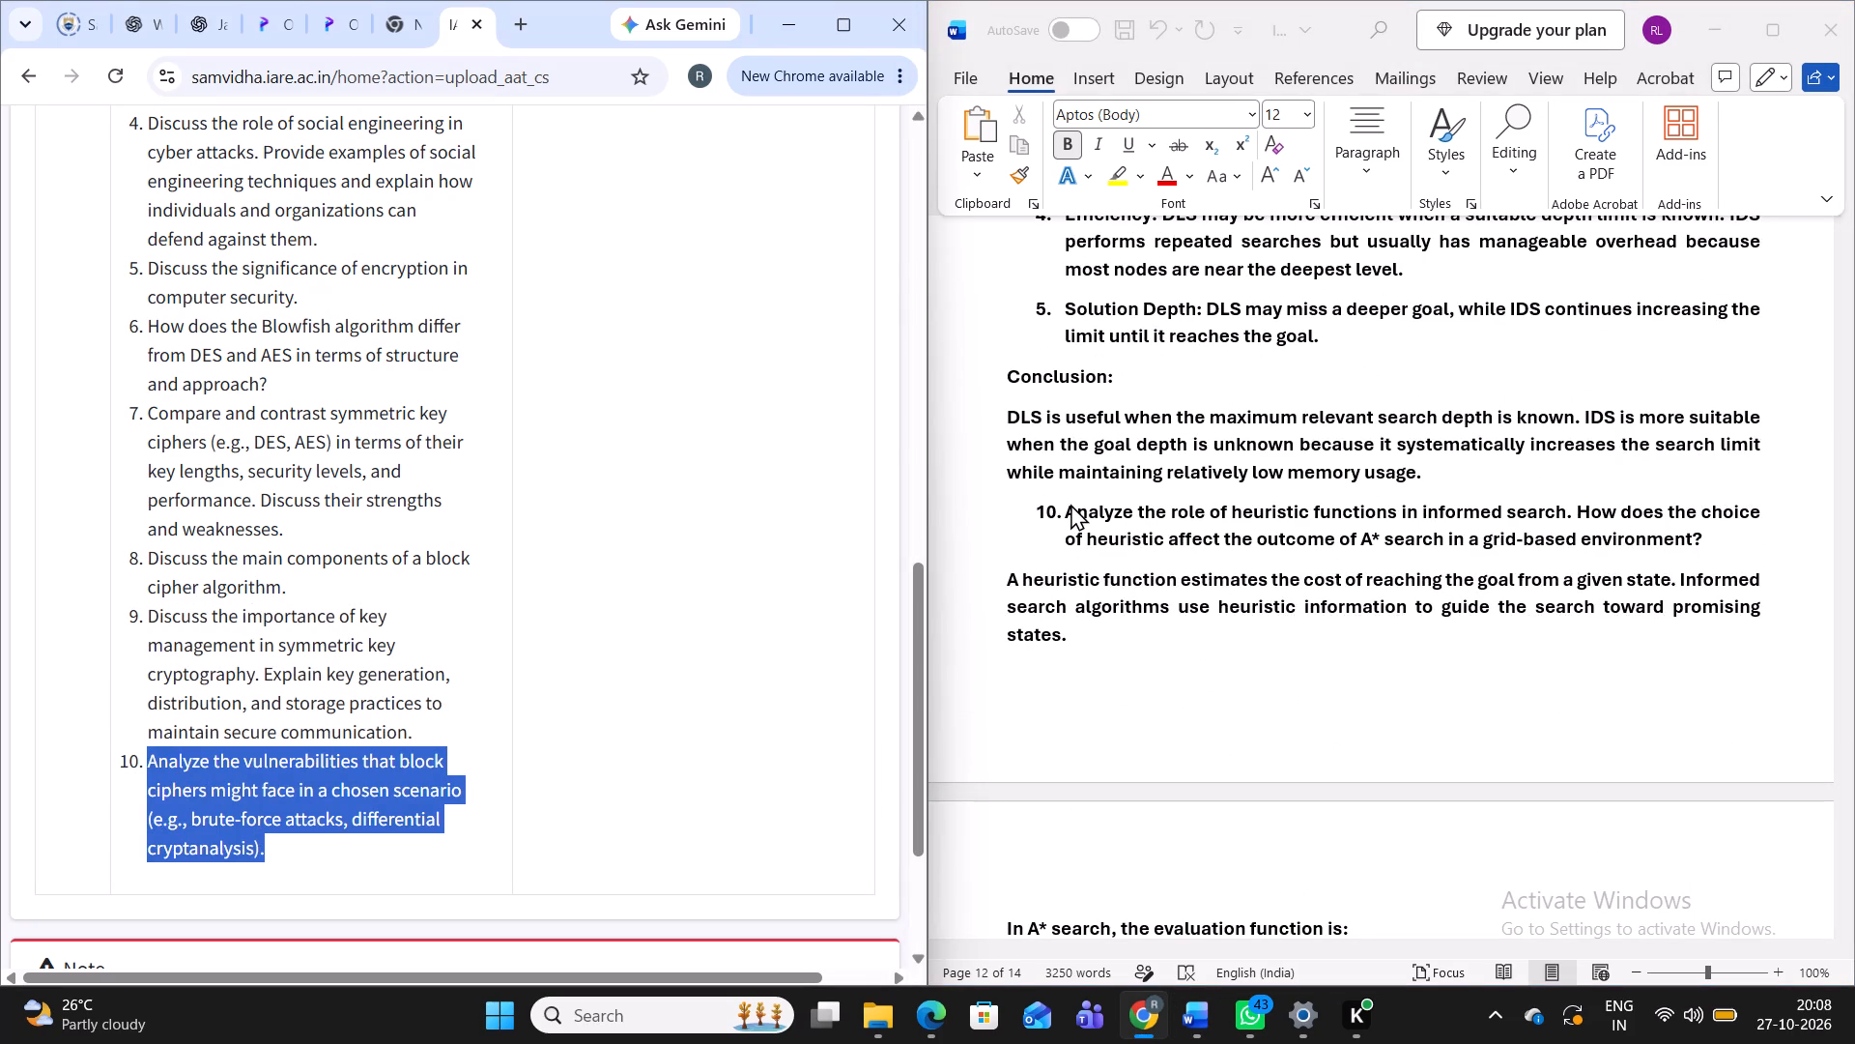
# In the Word document, replace question 10 about heuristic functions in informed search with the copied block cipher vulnerabilities question.
pyautogui.click(1070, 504)
pyautogui.moveTo(1066, 507); pyautogui.dragTo(1179, 526)
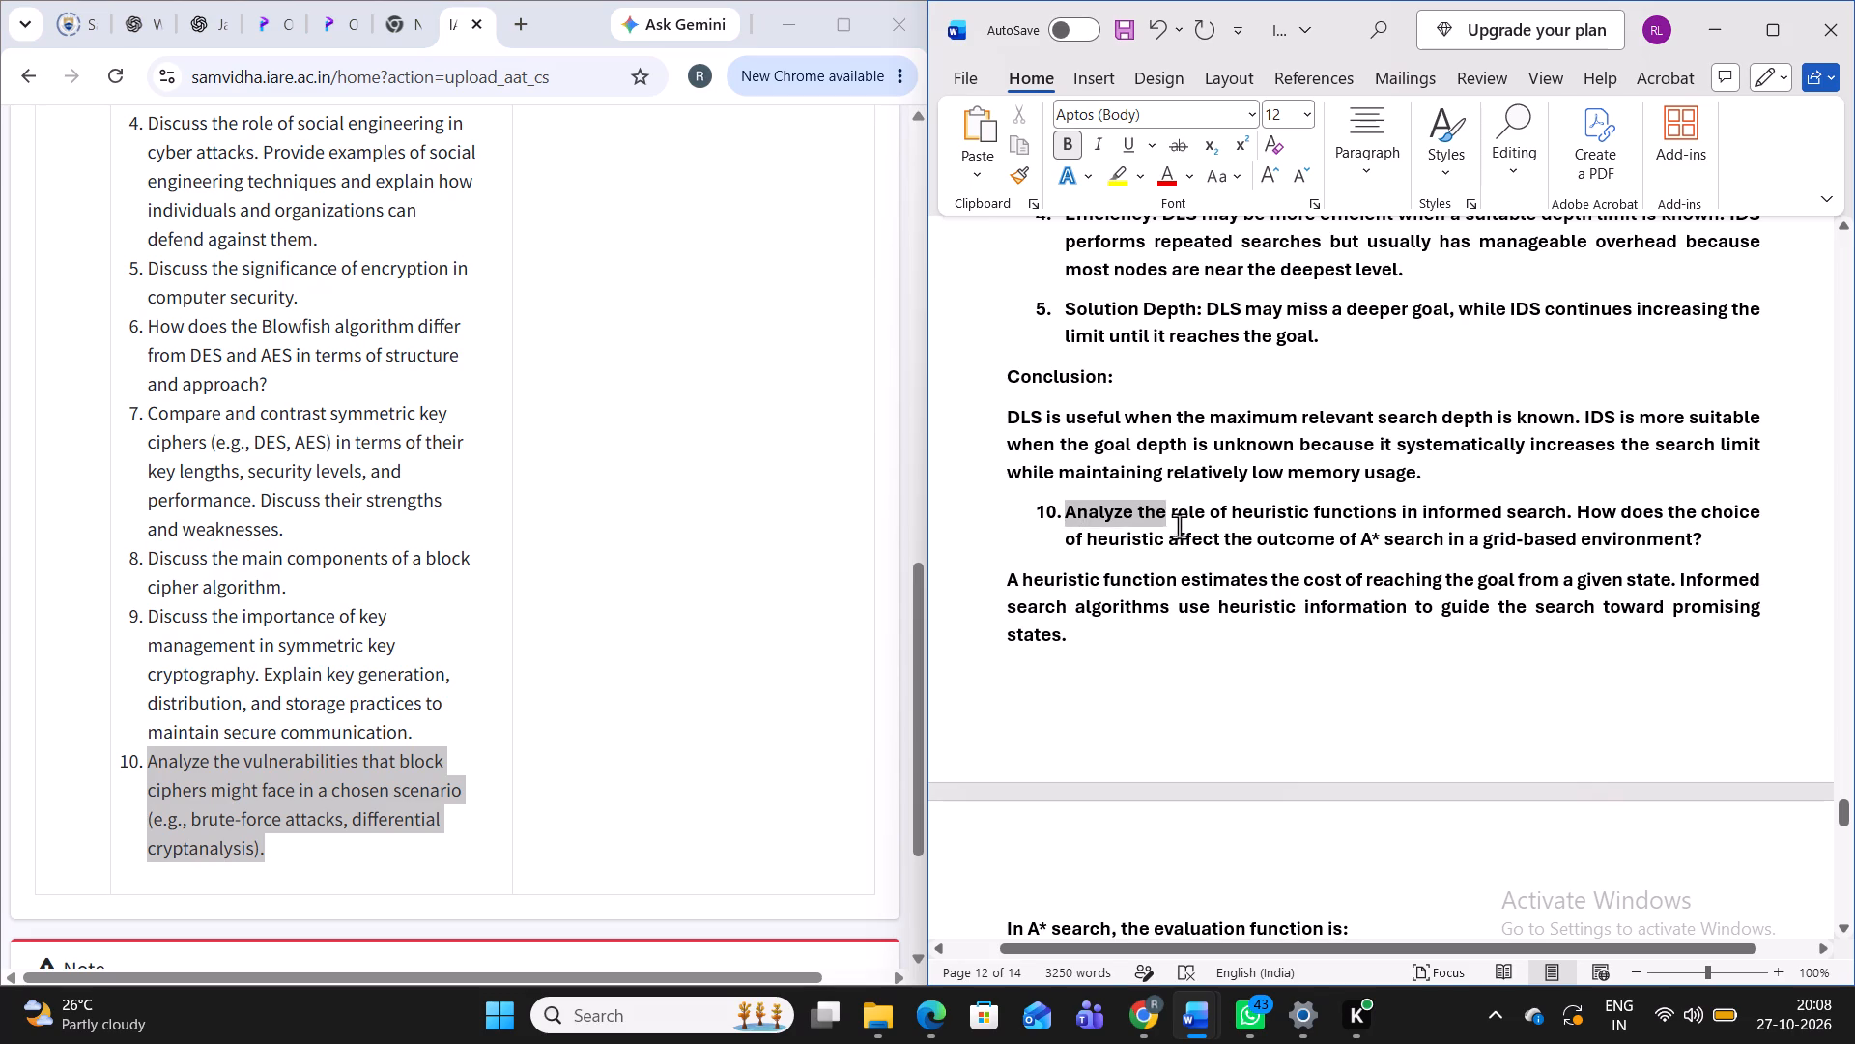
pyautogui.moveTo(1179, 526); pyautogui.dragTo(1716, 548)
pyautogui.hotkey('ctrl', 'v')
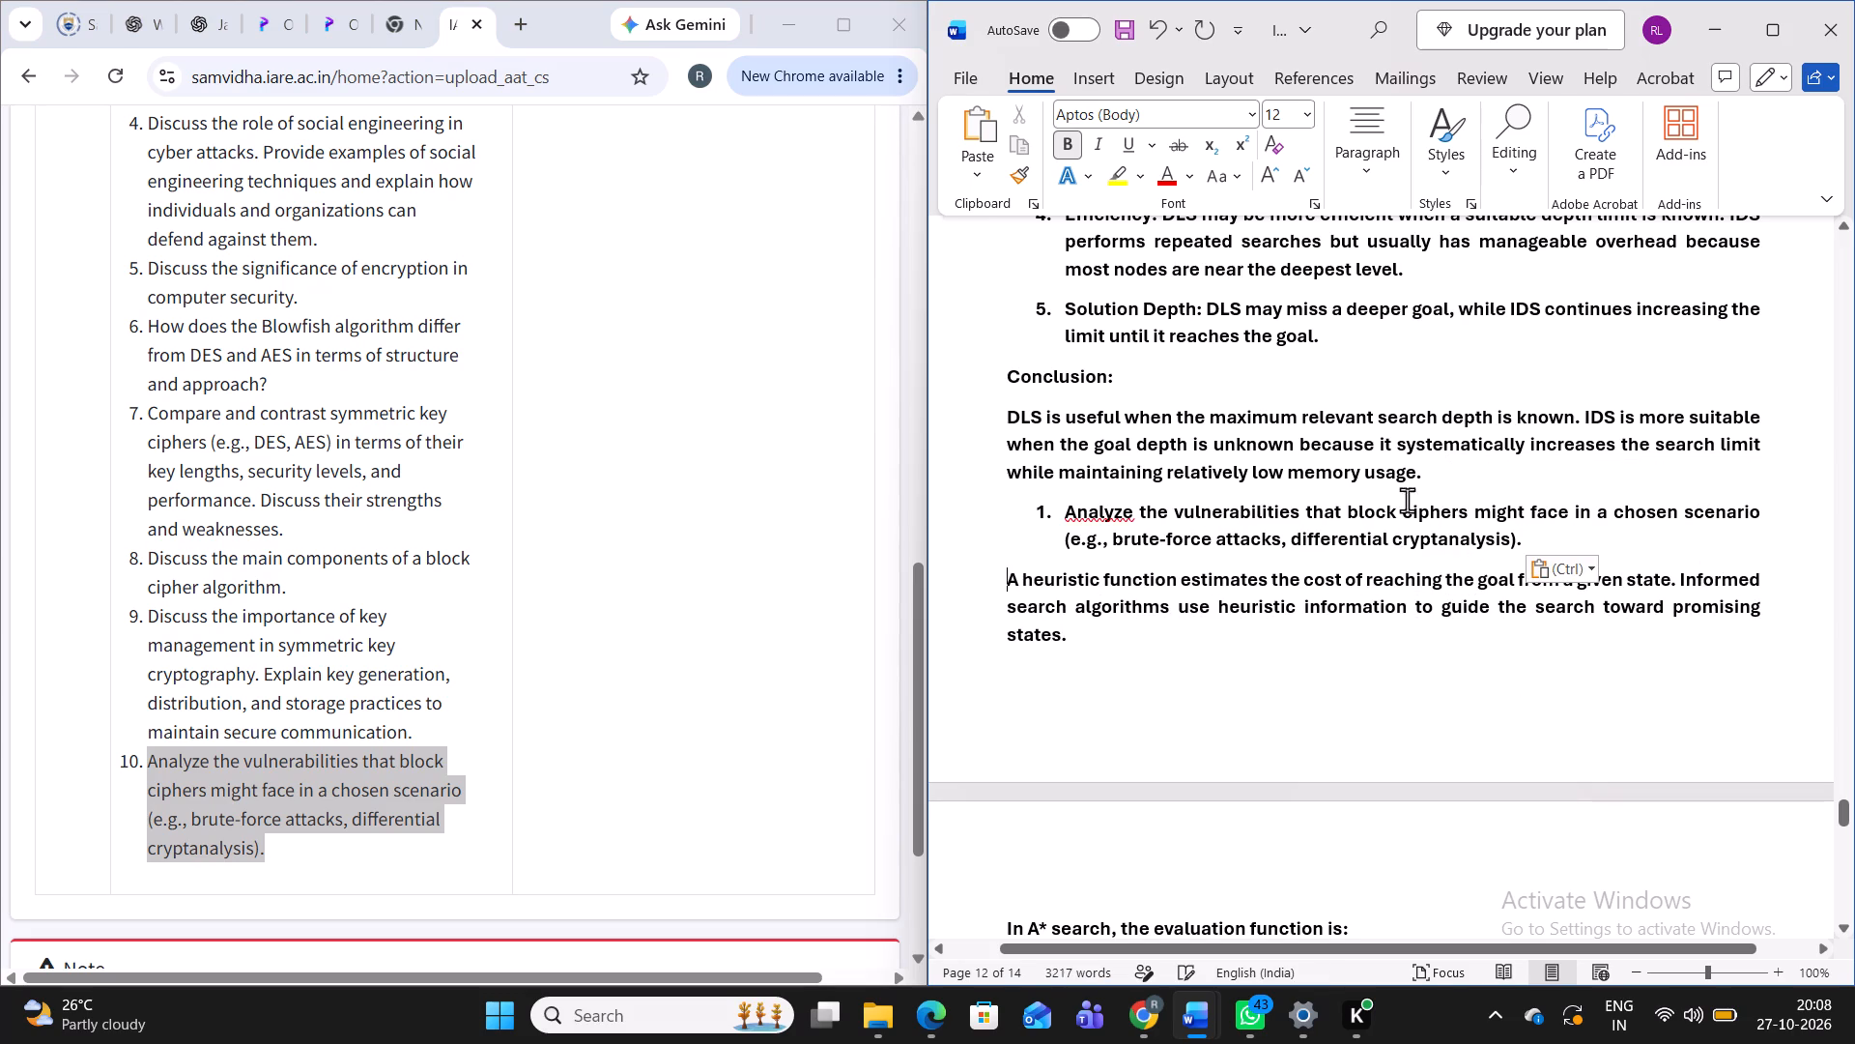
# Remove the pasted block cipher vulnerabilities question's automatic list number and indent, and number it "10." as plain text.
pyautogui.click(1066, 507)
pyautogui.press('BackSpace')
pyautogui.press('BackSpace')
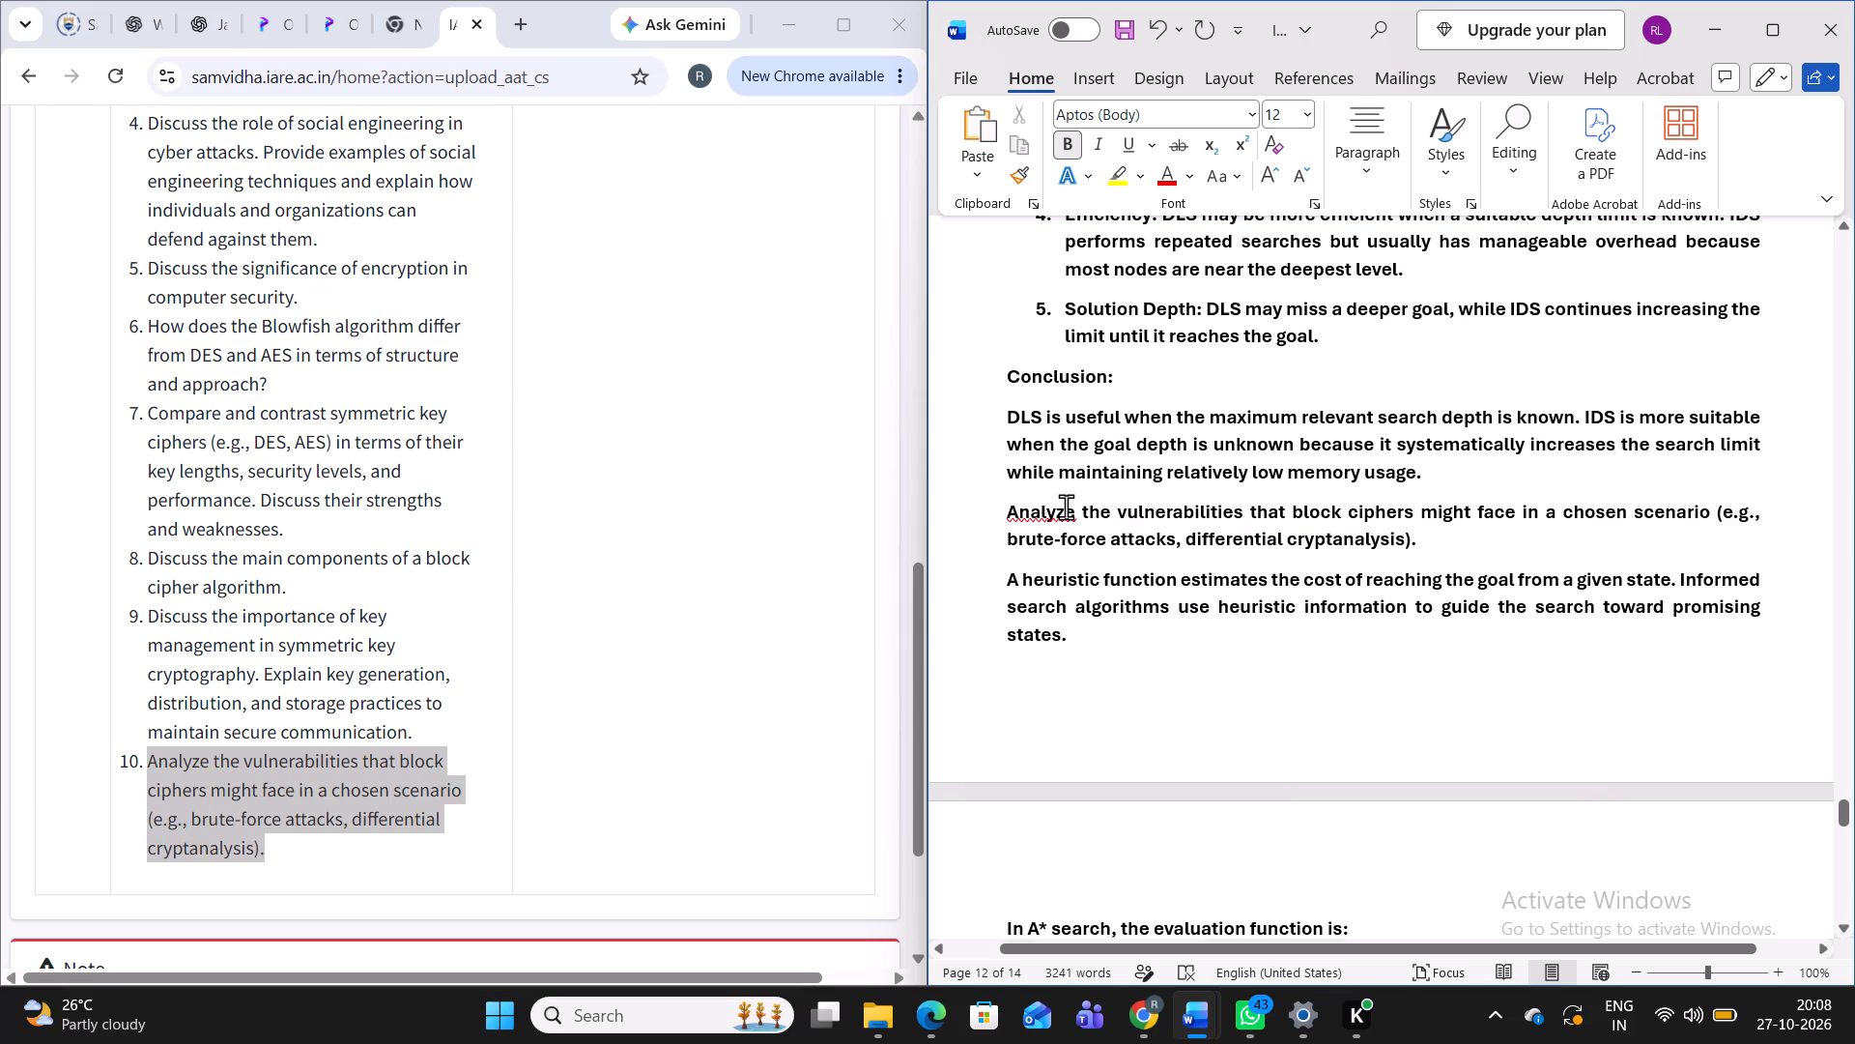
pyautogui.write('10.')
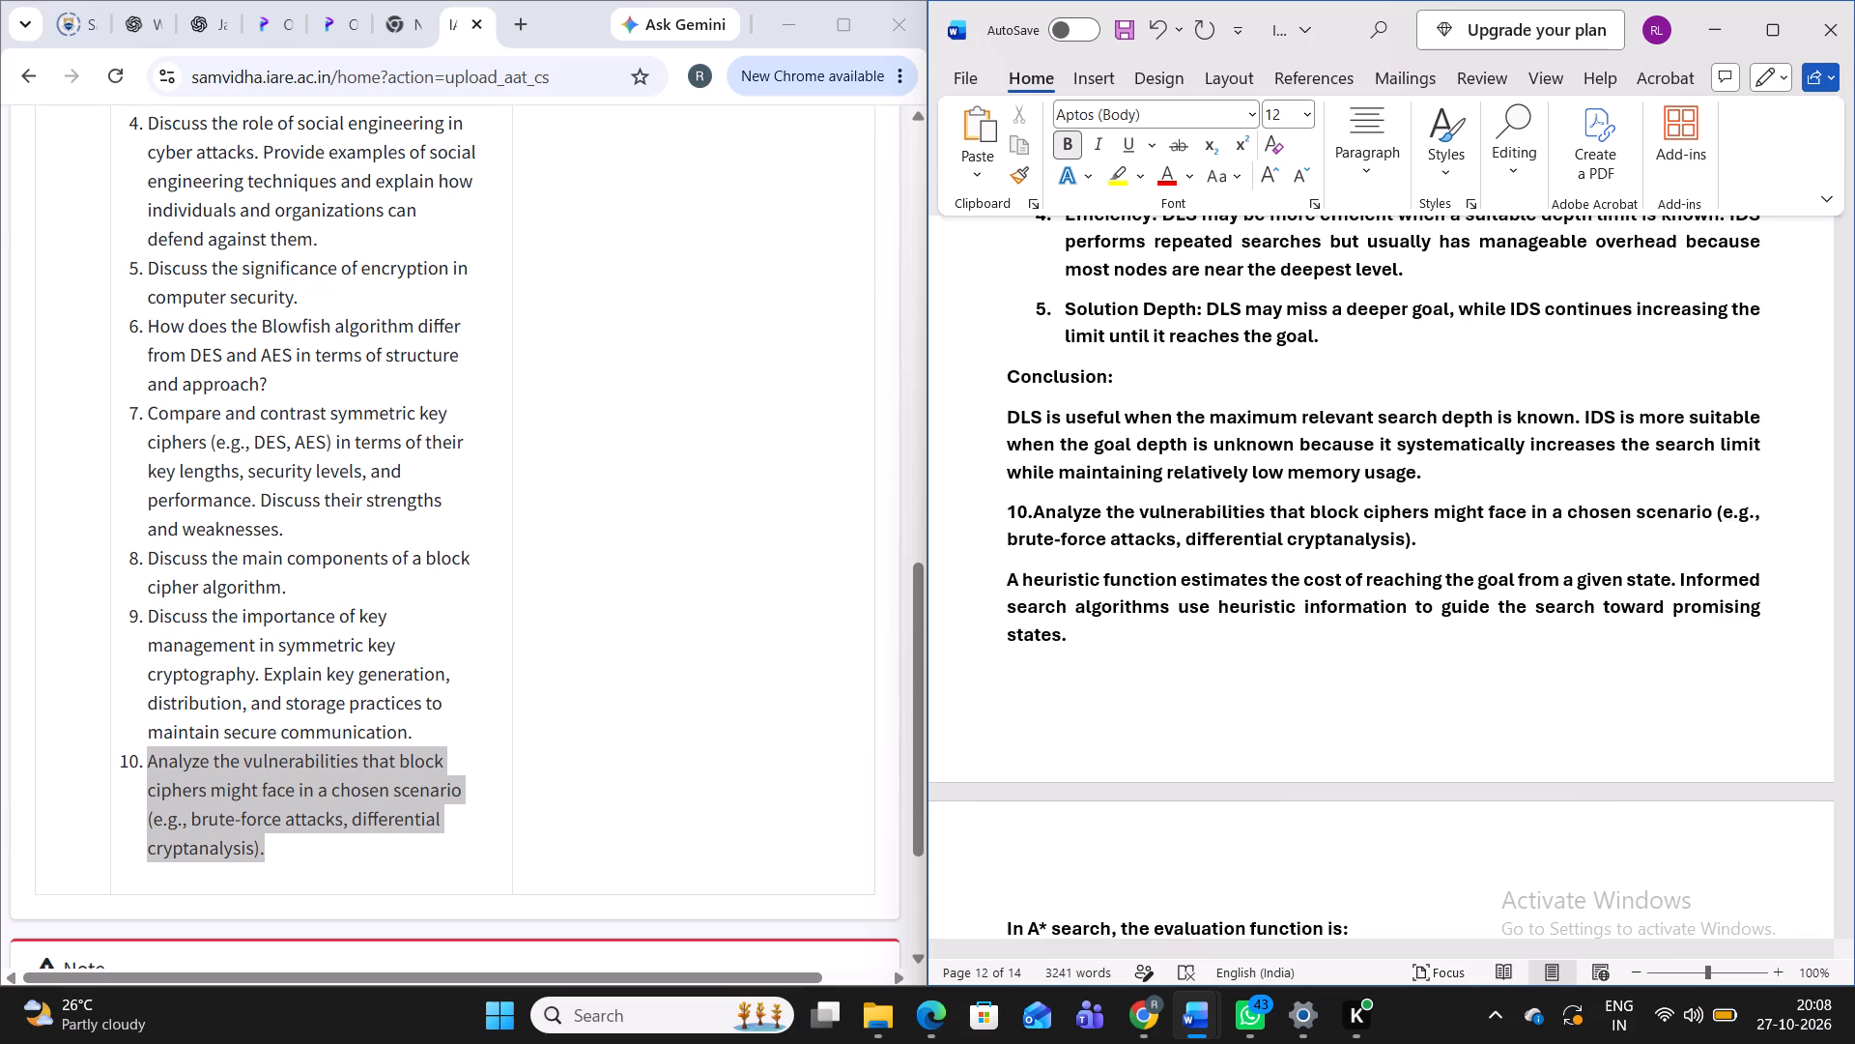
# Maximize the Word window and delete the "AAT-I ASSIGNMENT" text under the subject title on the cover page.
pyautogui.scroll(-5, 1426, 651)
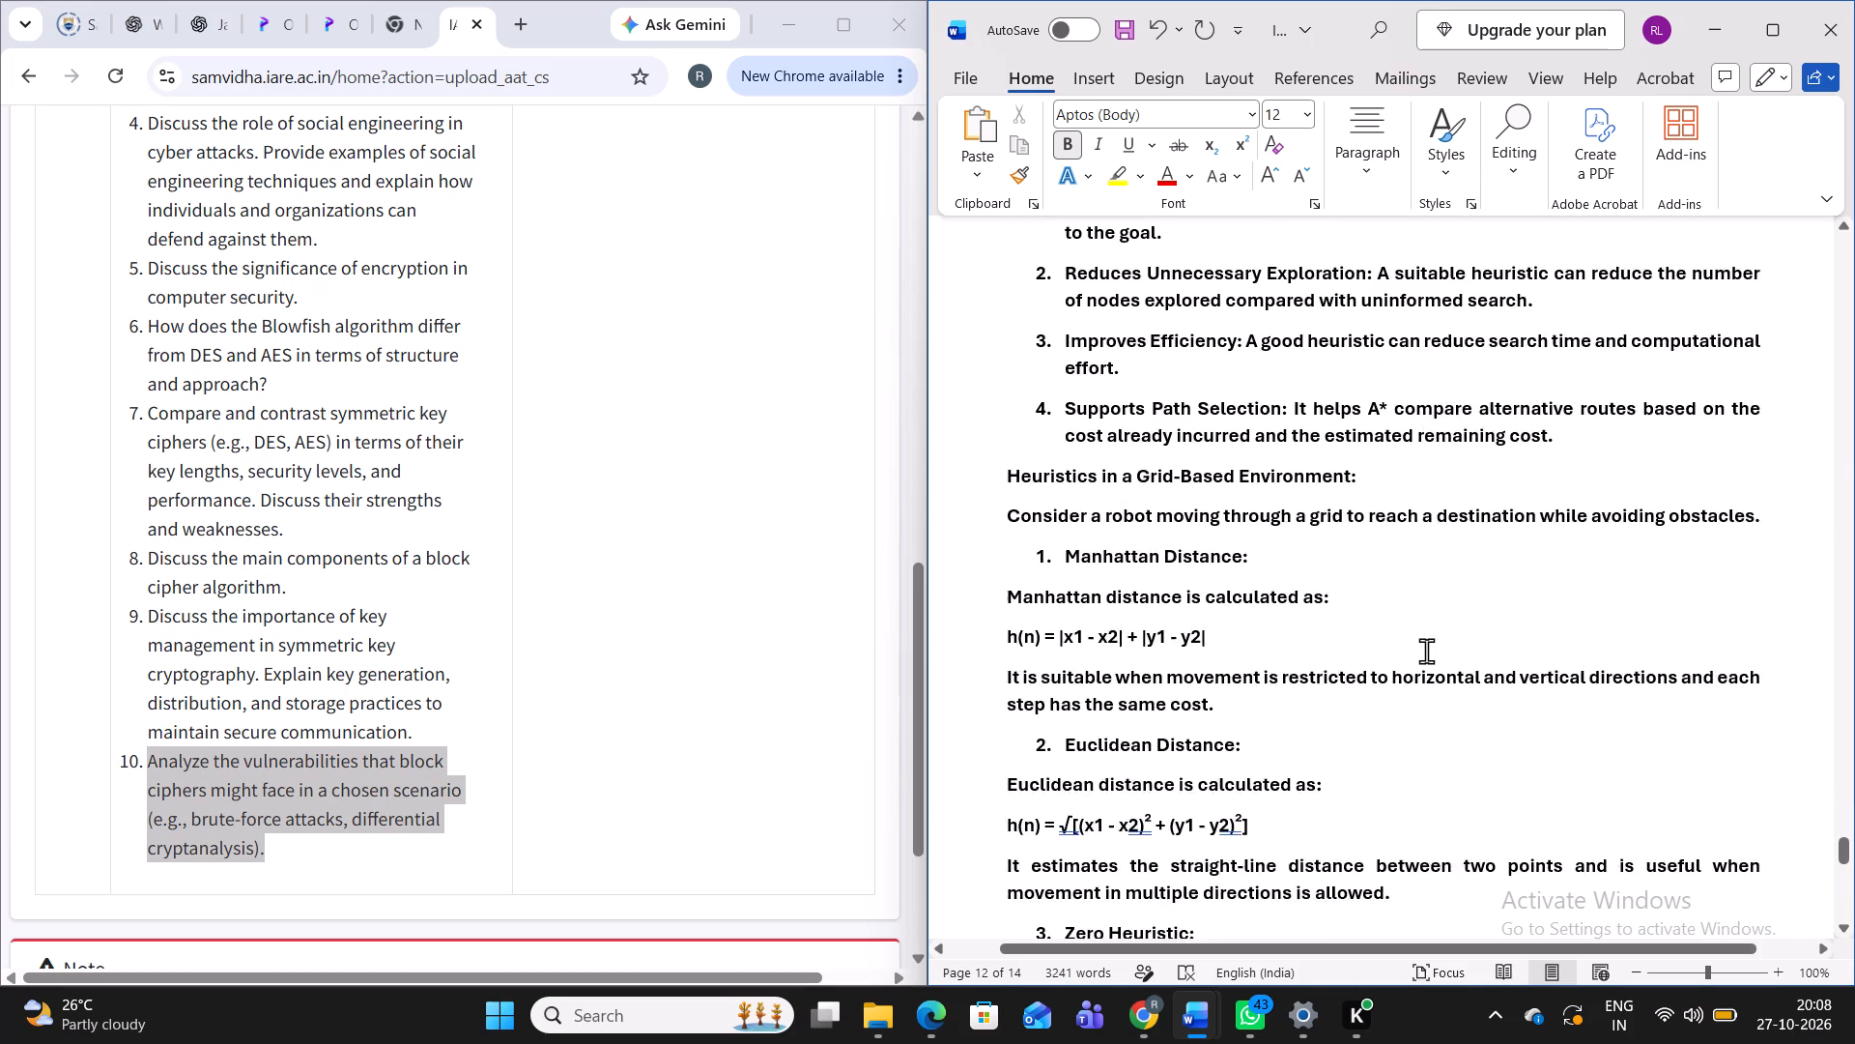
pyautogui.scroll(-9, 1426, 651)
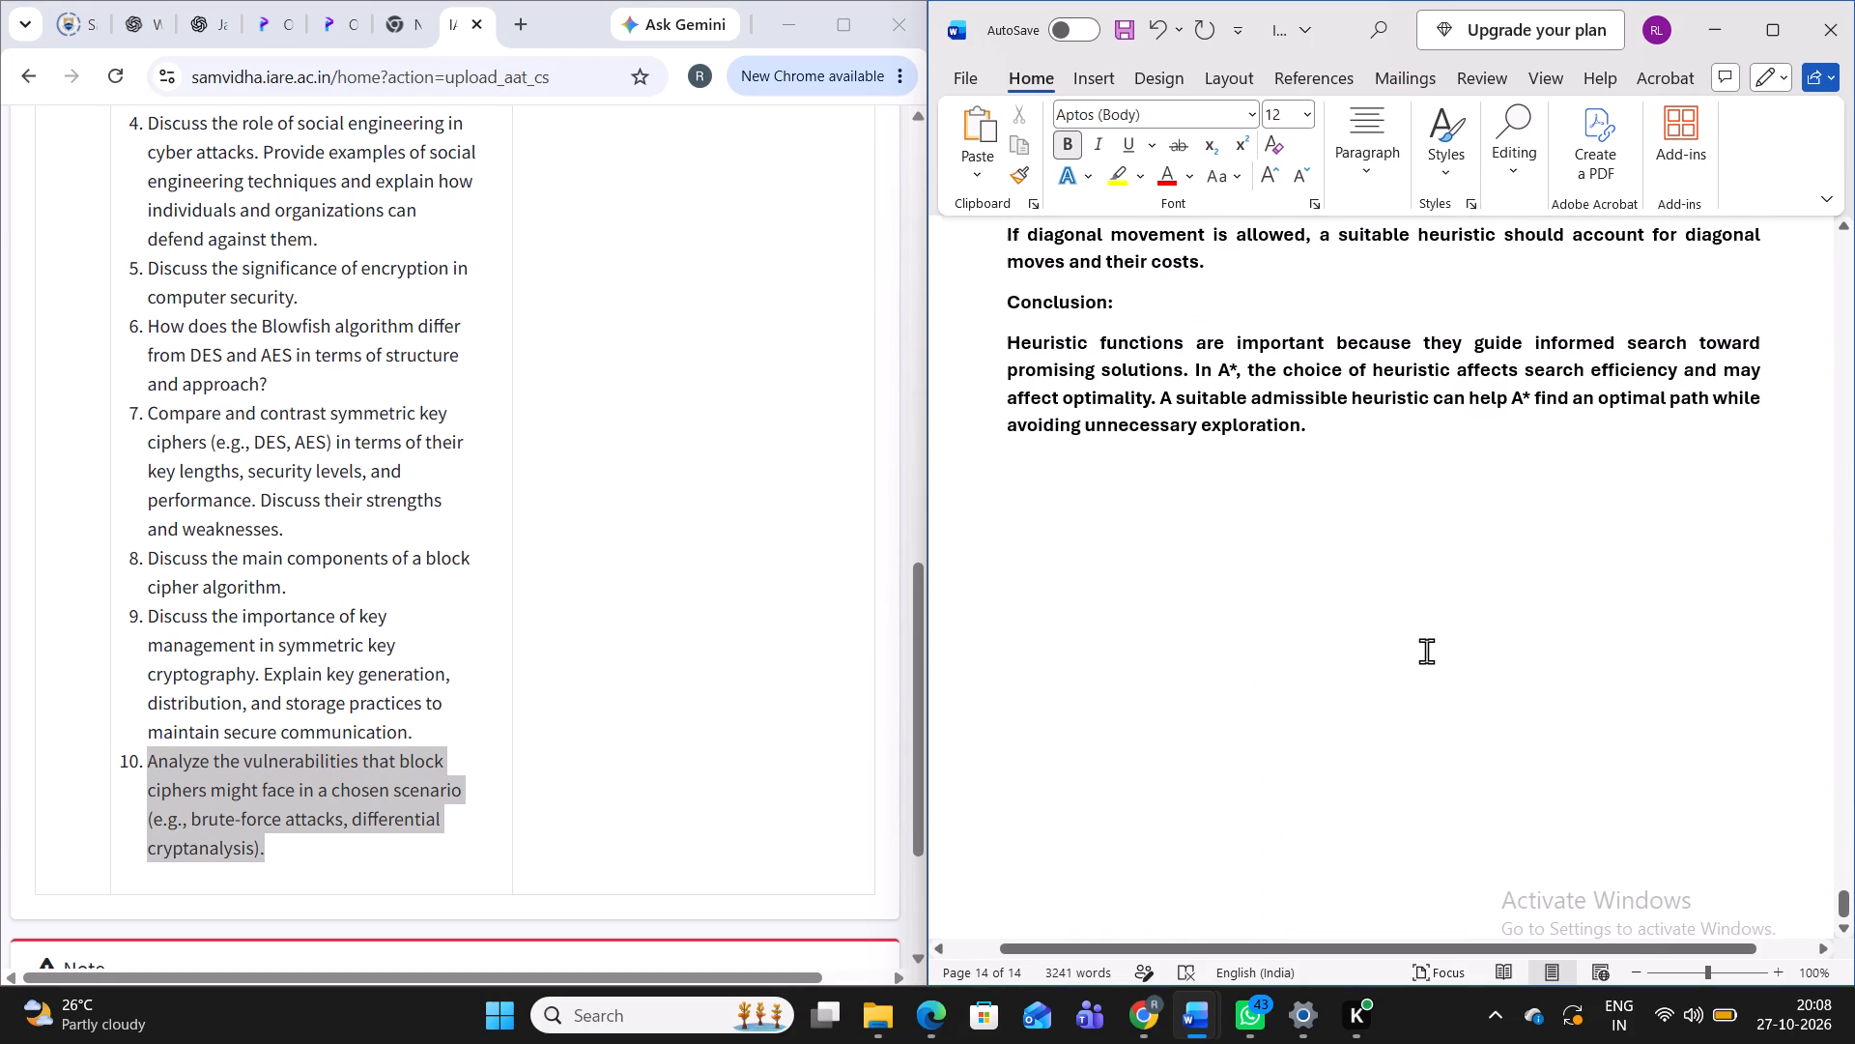
pyautogui.scroll(-9, 1426, 651)
pyautogui.scroll(15, 1426, 651)
pyautogui.scroll(20, 1426, 651)
pyautogui.scroll(12, 1426, 651)
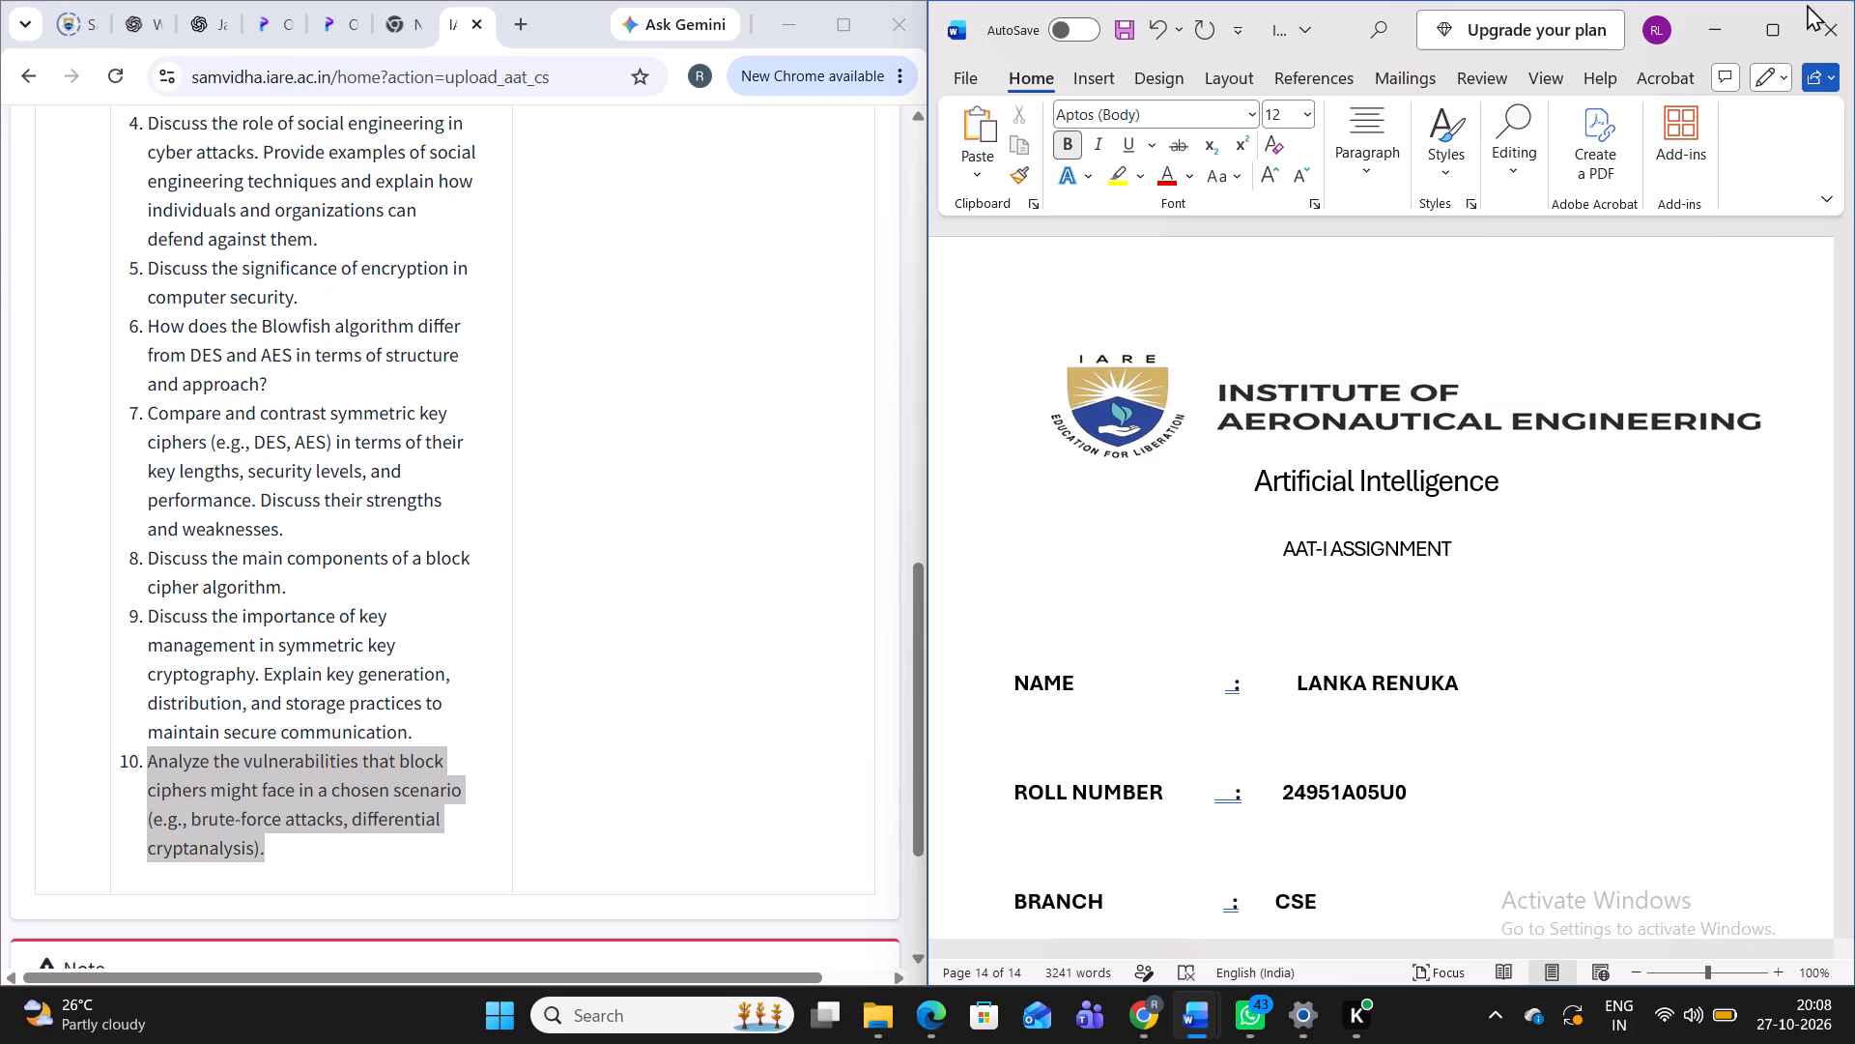
pyautogui.click(1785, 17)
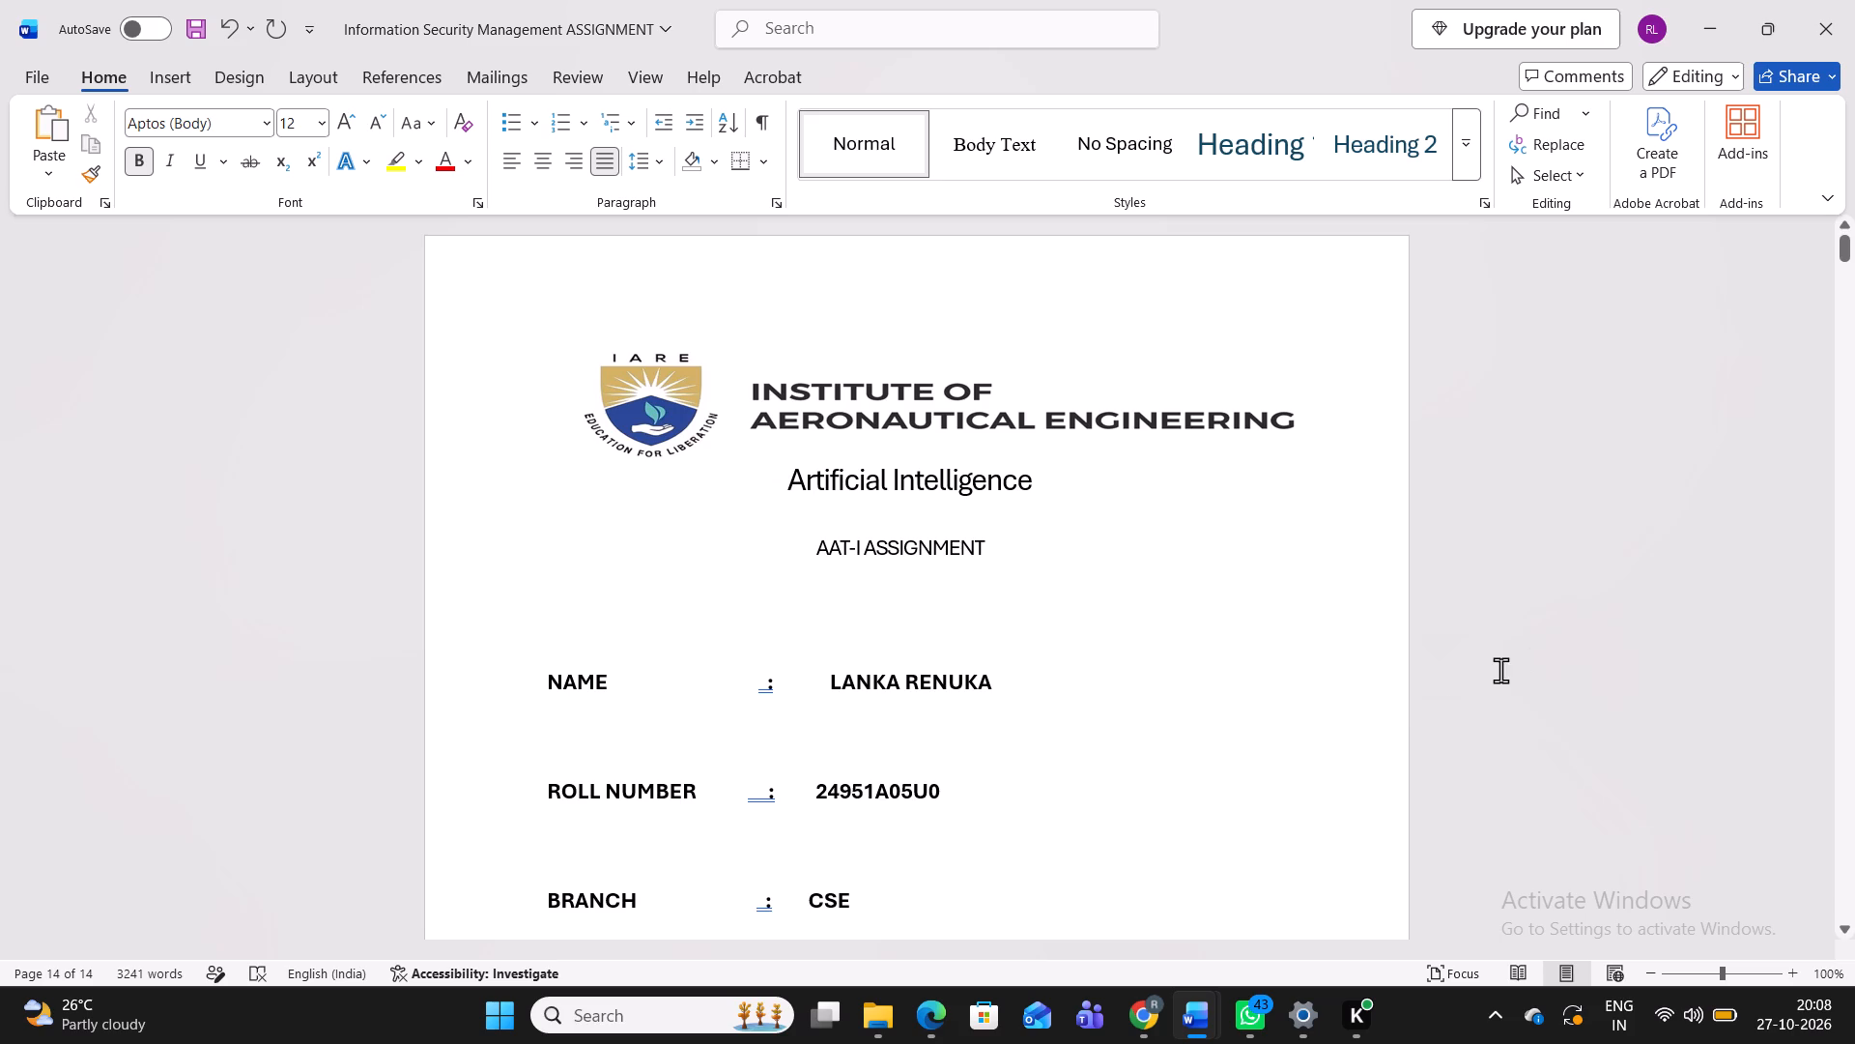
pyautogui.moveTo(999, 551); pyautogui.dragTo(845, 556)
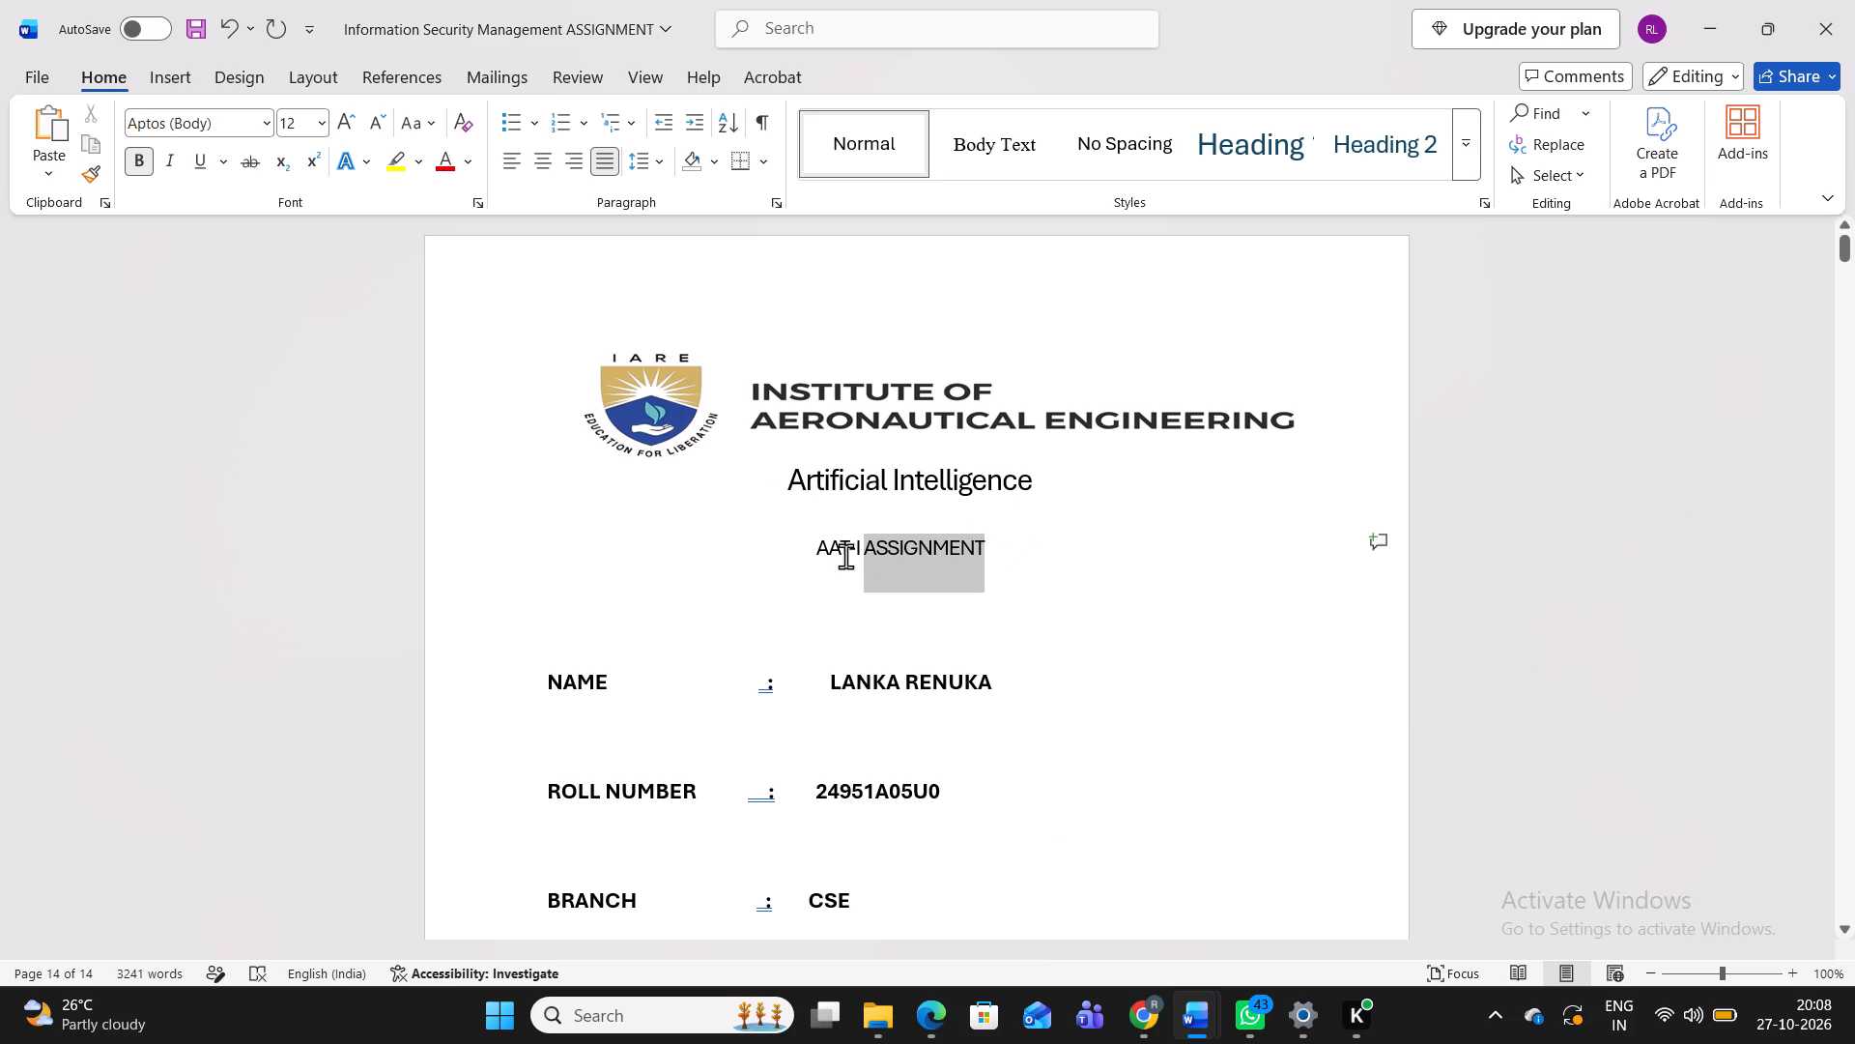
pyautogui.moveTo(845, 556); pyautogui.dragTo(816, 546)
pyautogui.press('BackSpace')
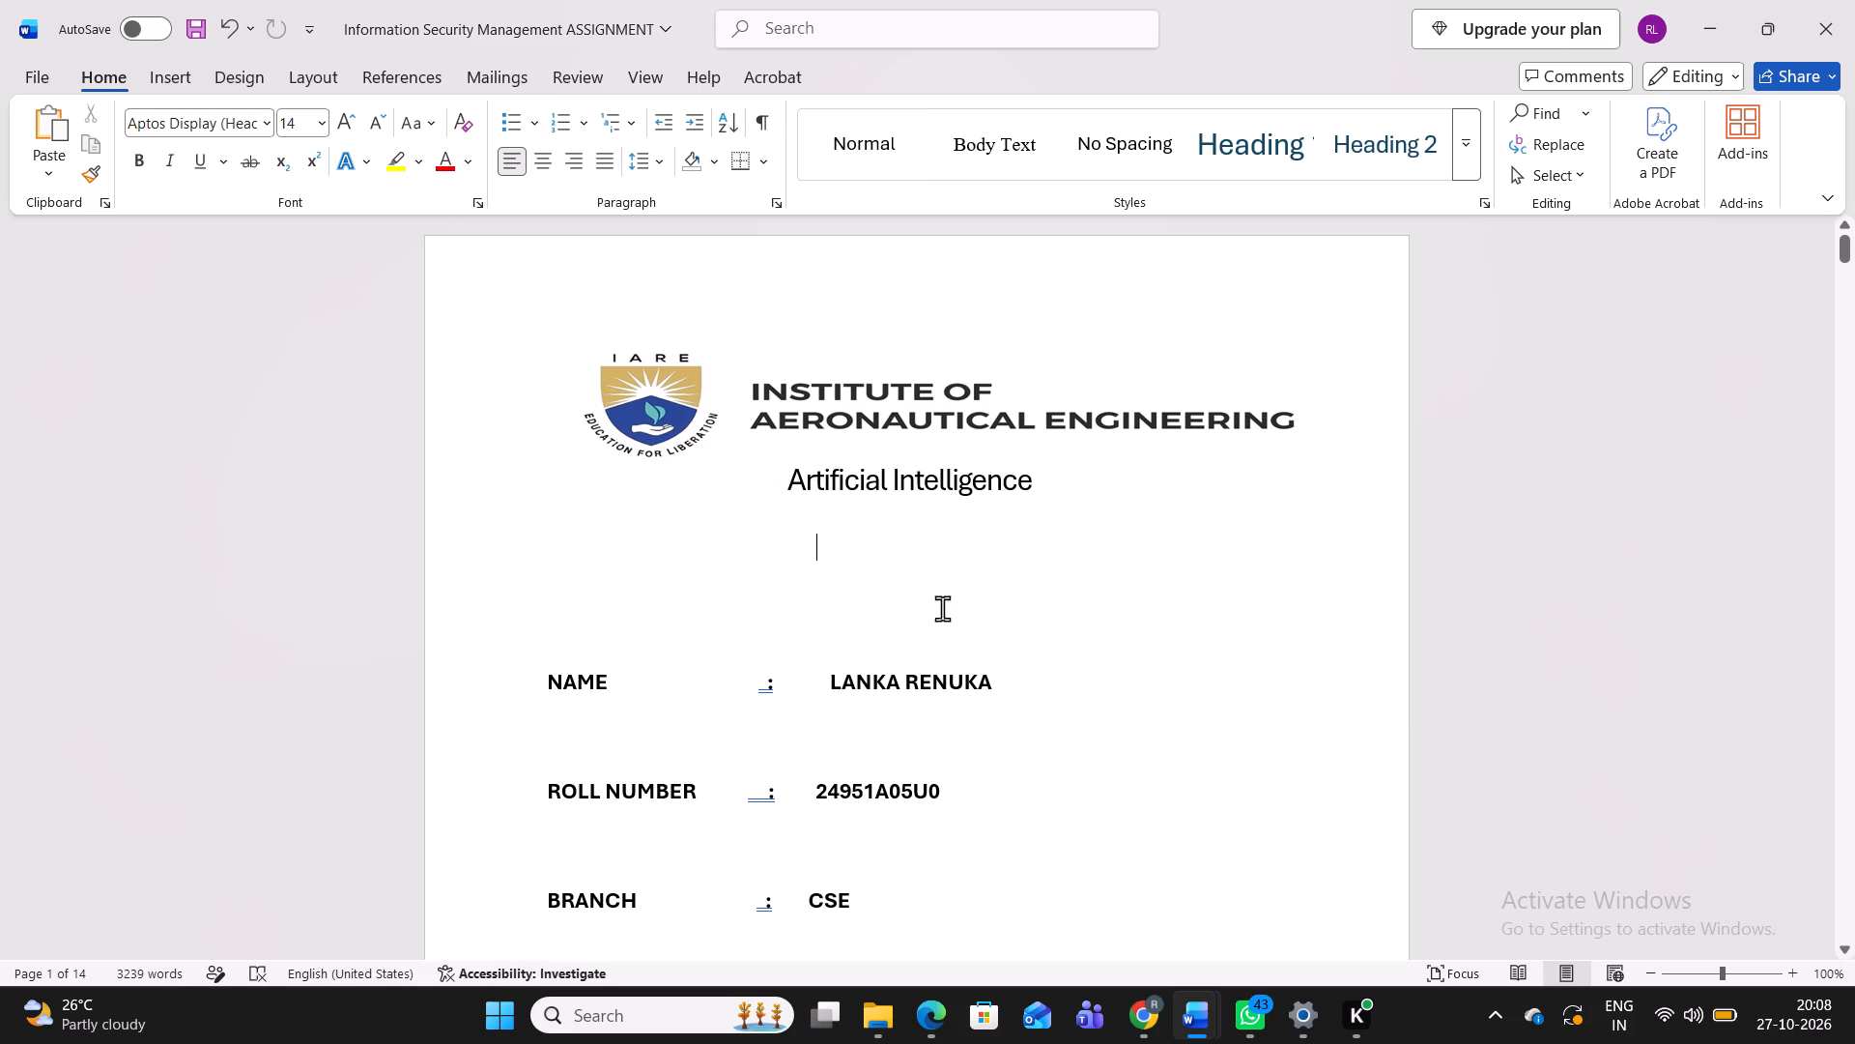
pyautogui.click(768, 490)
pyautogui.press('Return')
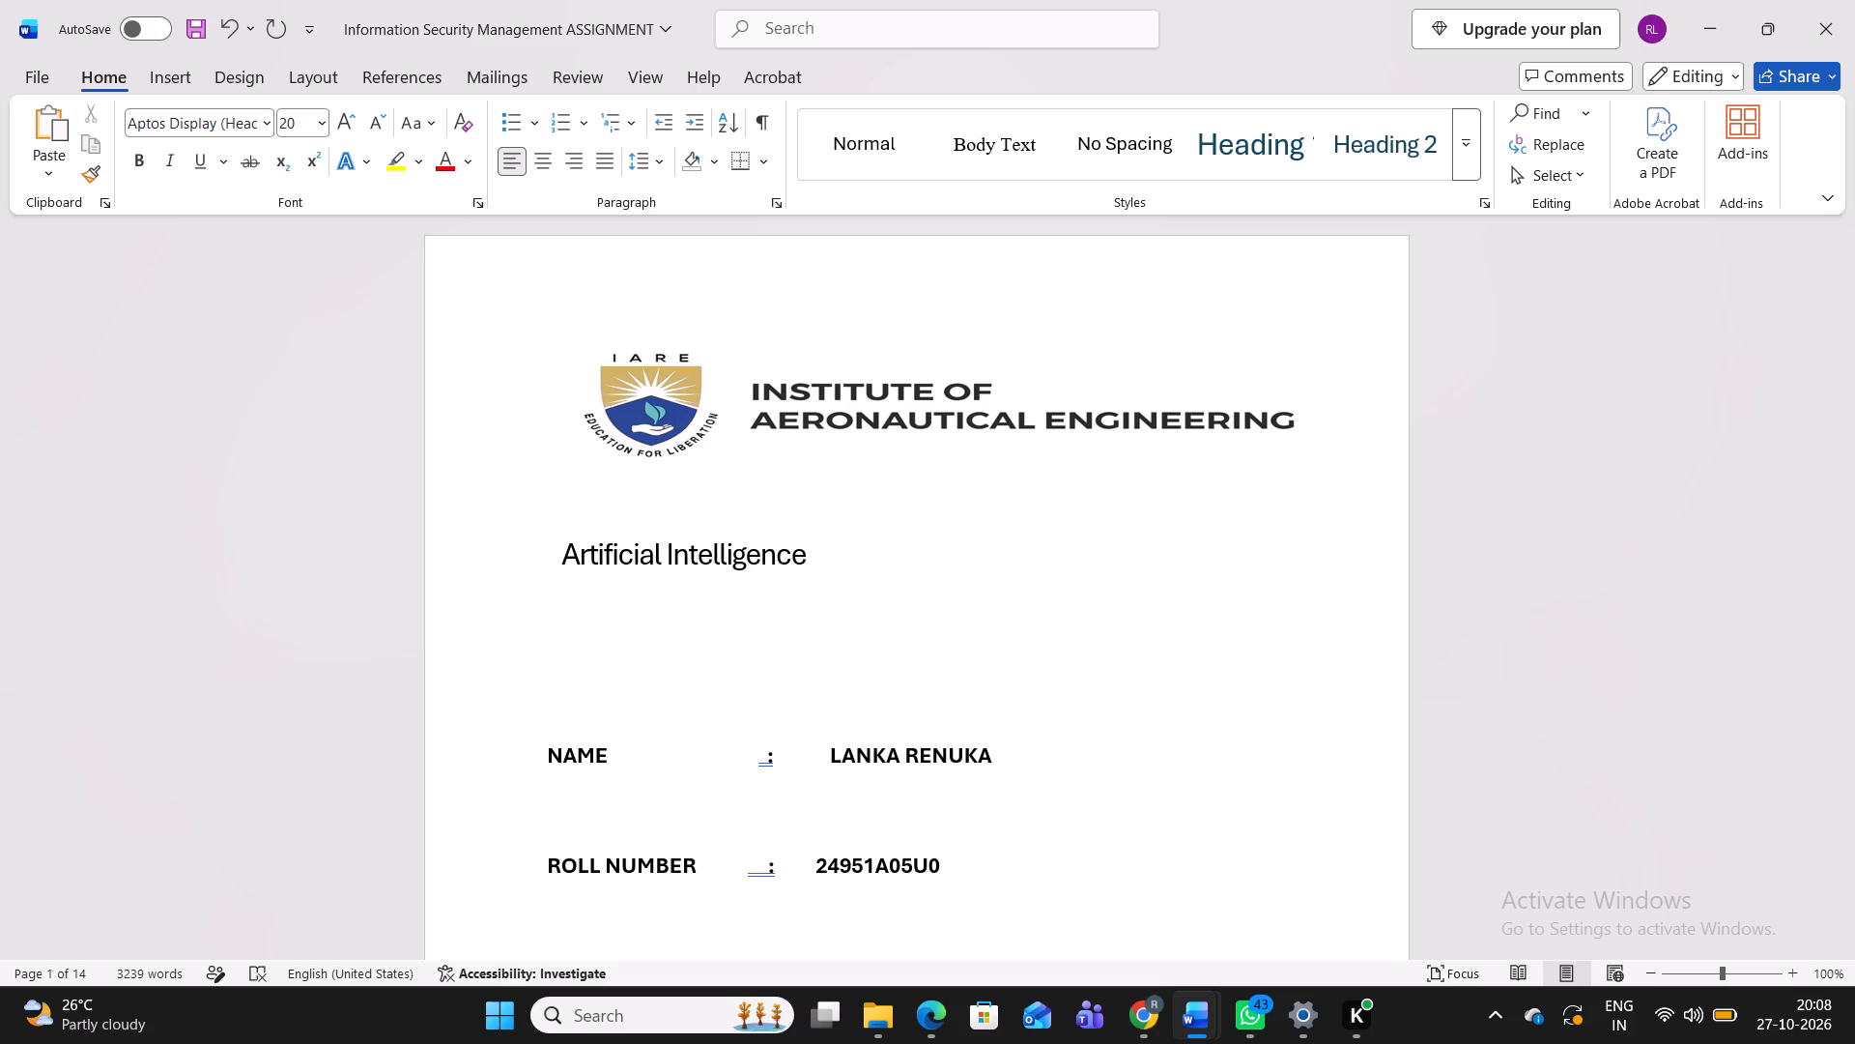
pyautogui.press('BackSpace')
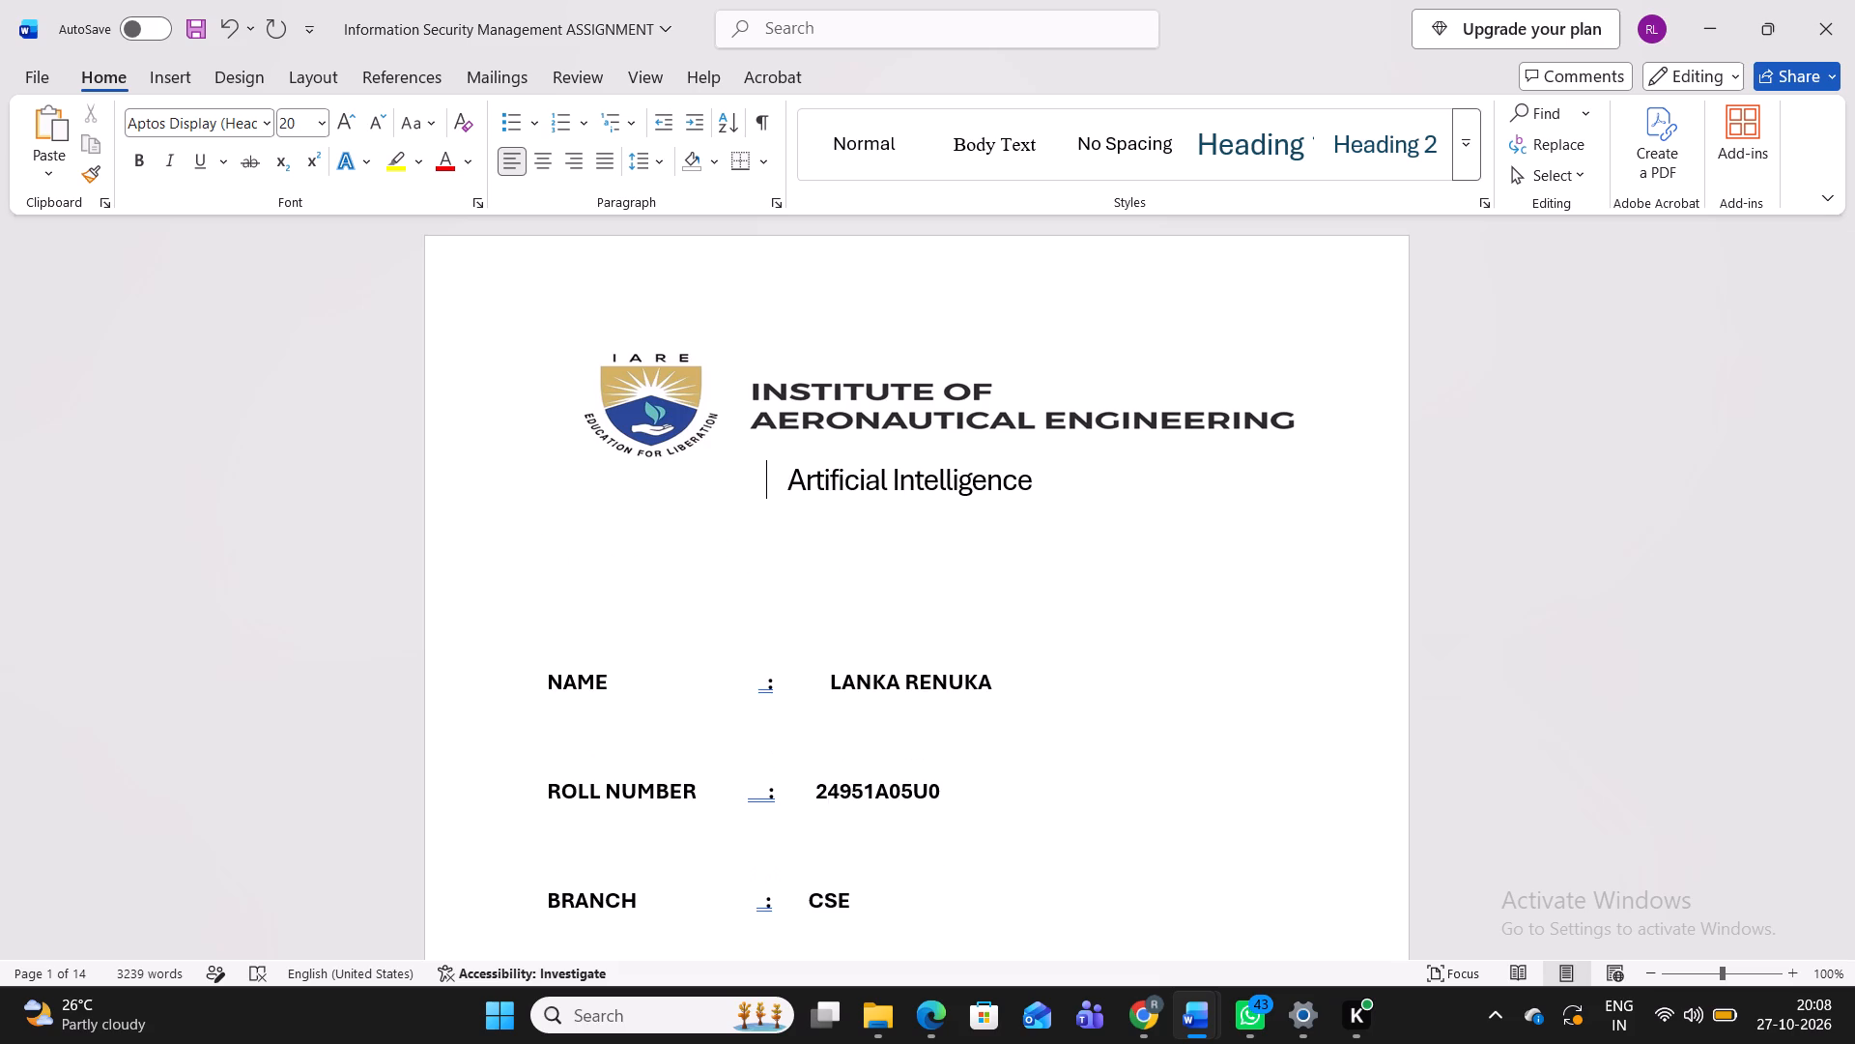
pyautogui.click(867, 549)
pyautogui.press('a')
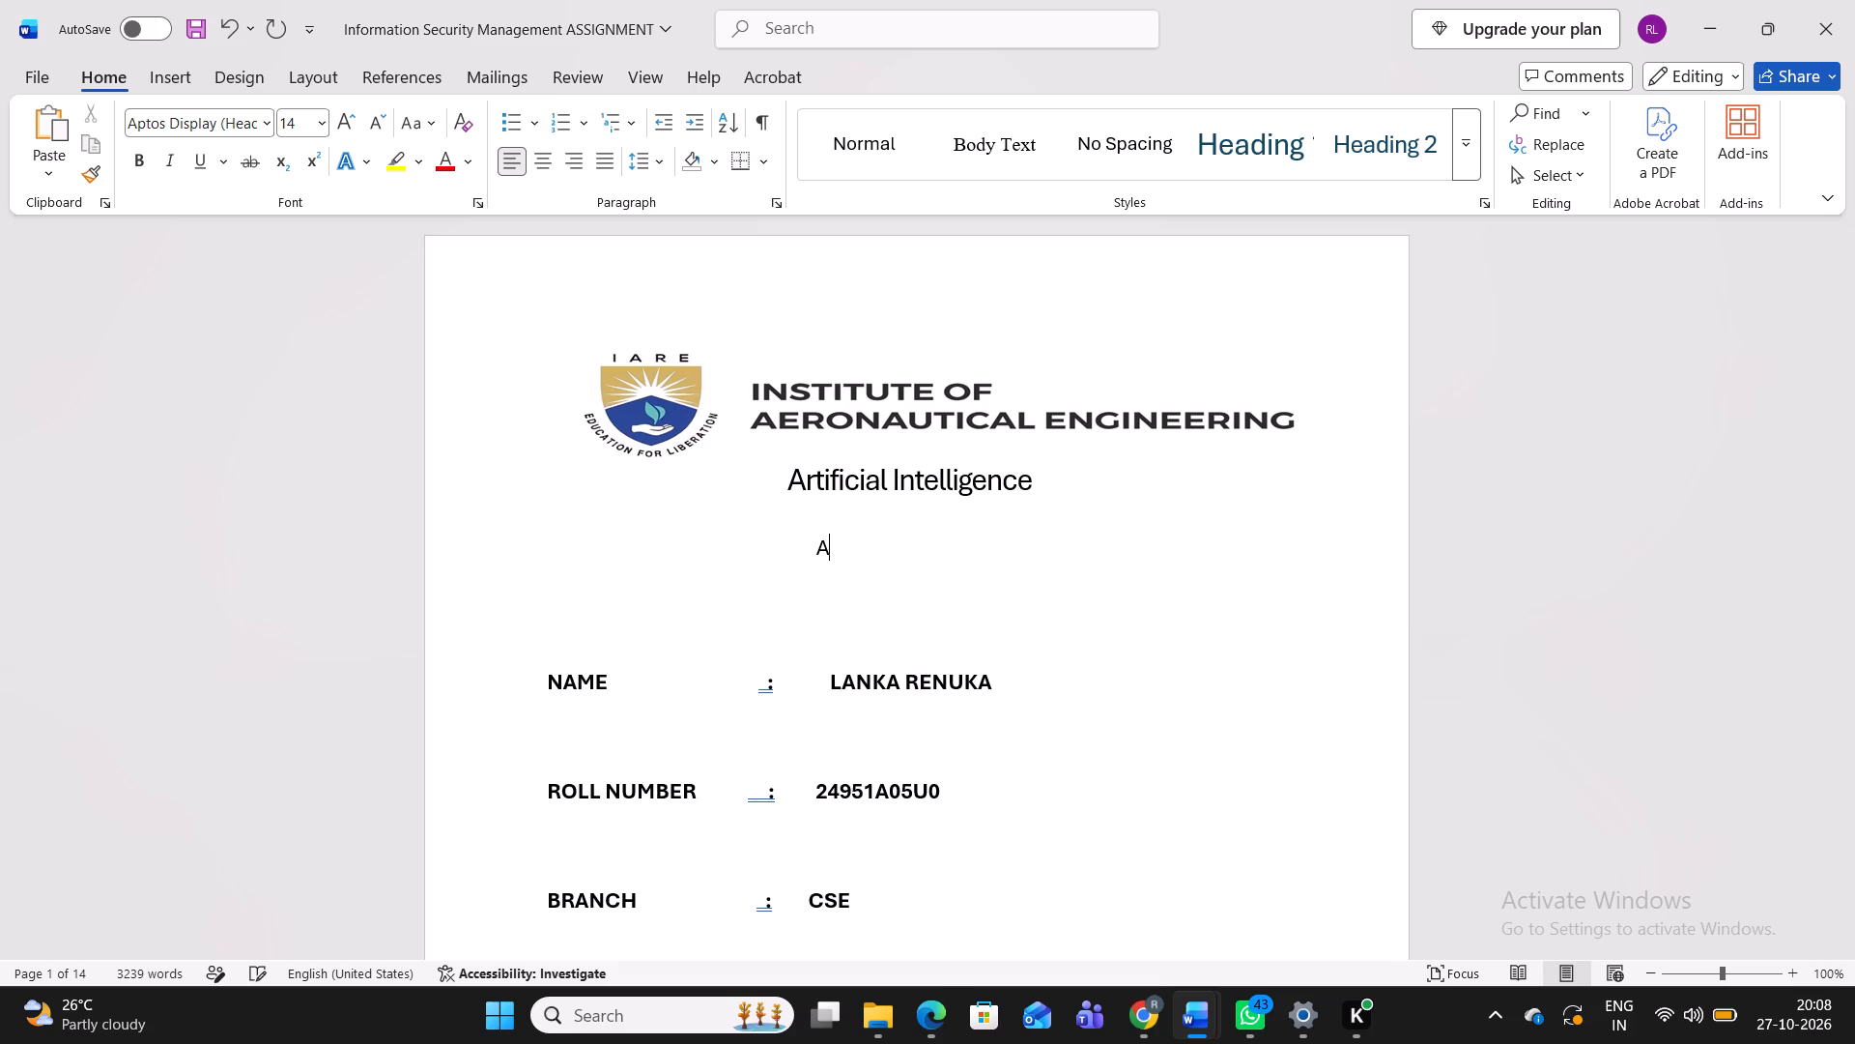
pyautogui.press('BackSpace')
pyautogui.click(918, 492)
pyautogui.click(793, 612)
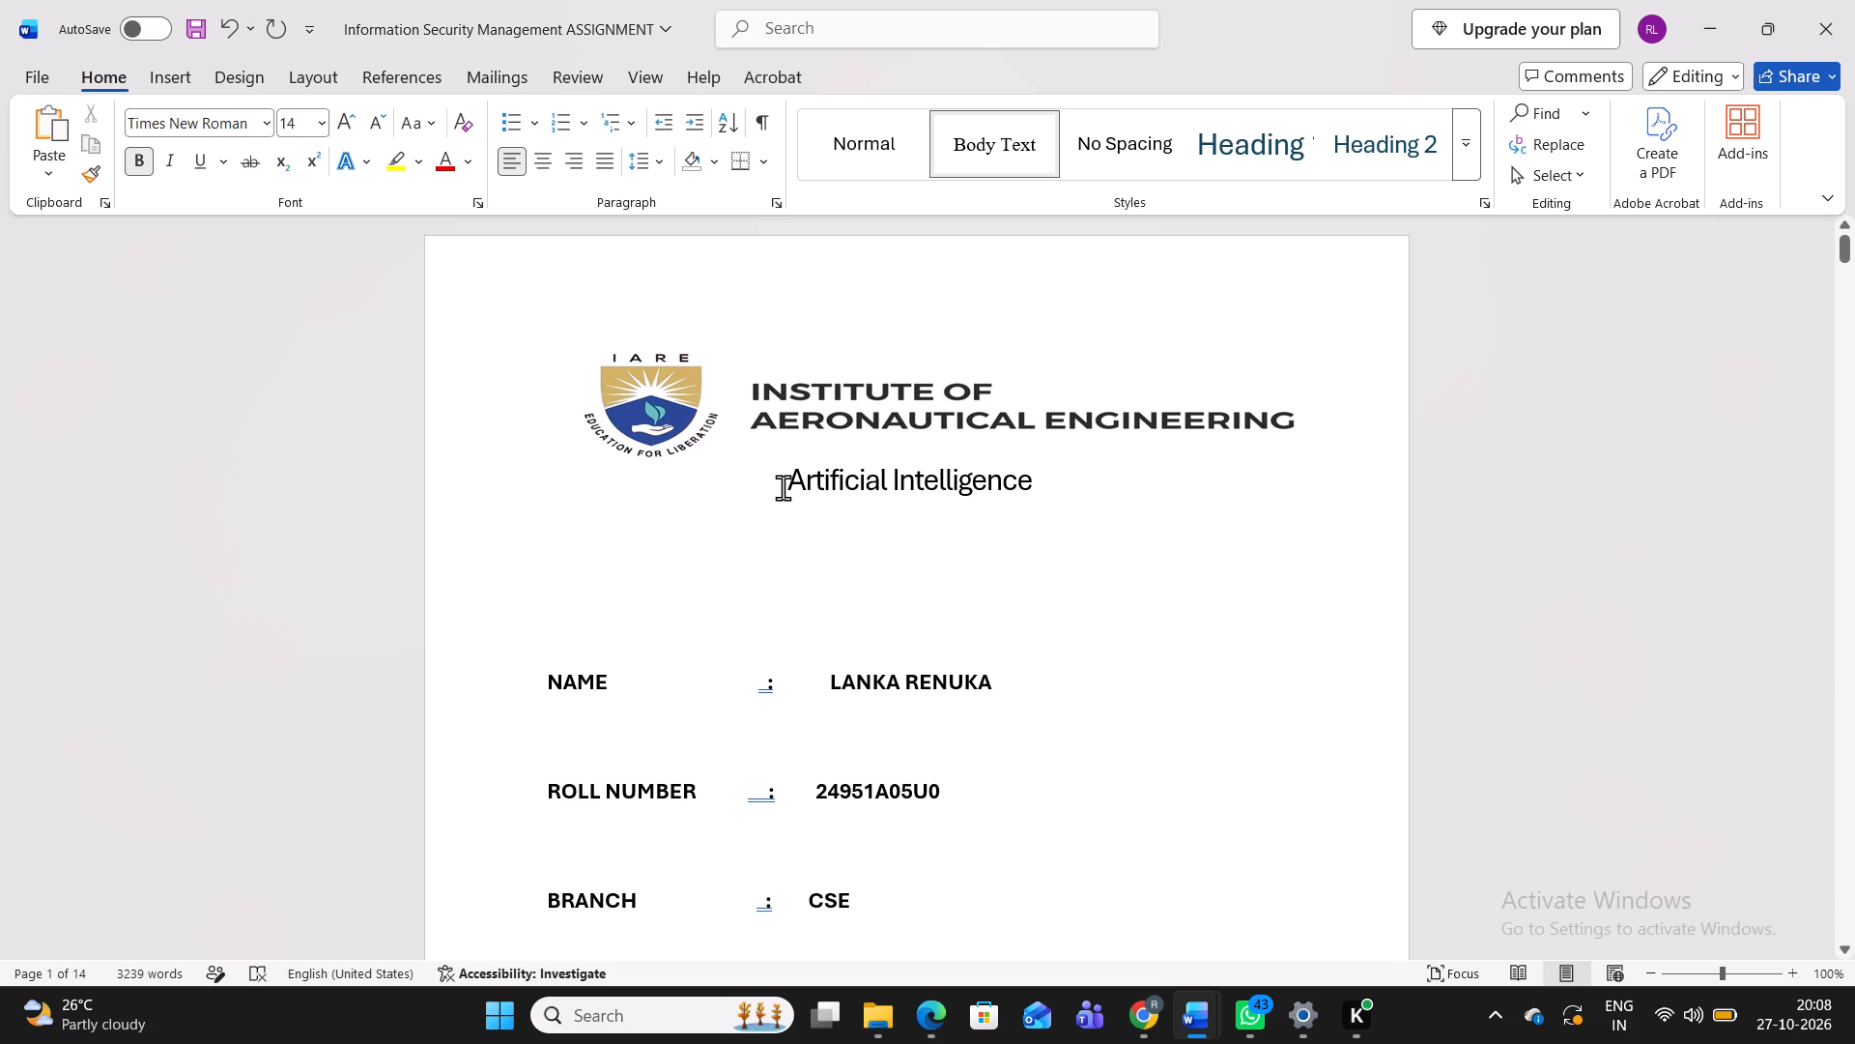
# Move the "Artificial Intelligence" title down one line below the institute logo and indent it with spaces toward the page centre.
pyautogui.click(783, 487)
pyautogui.press('Return')
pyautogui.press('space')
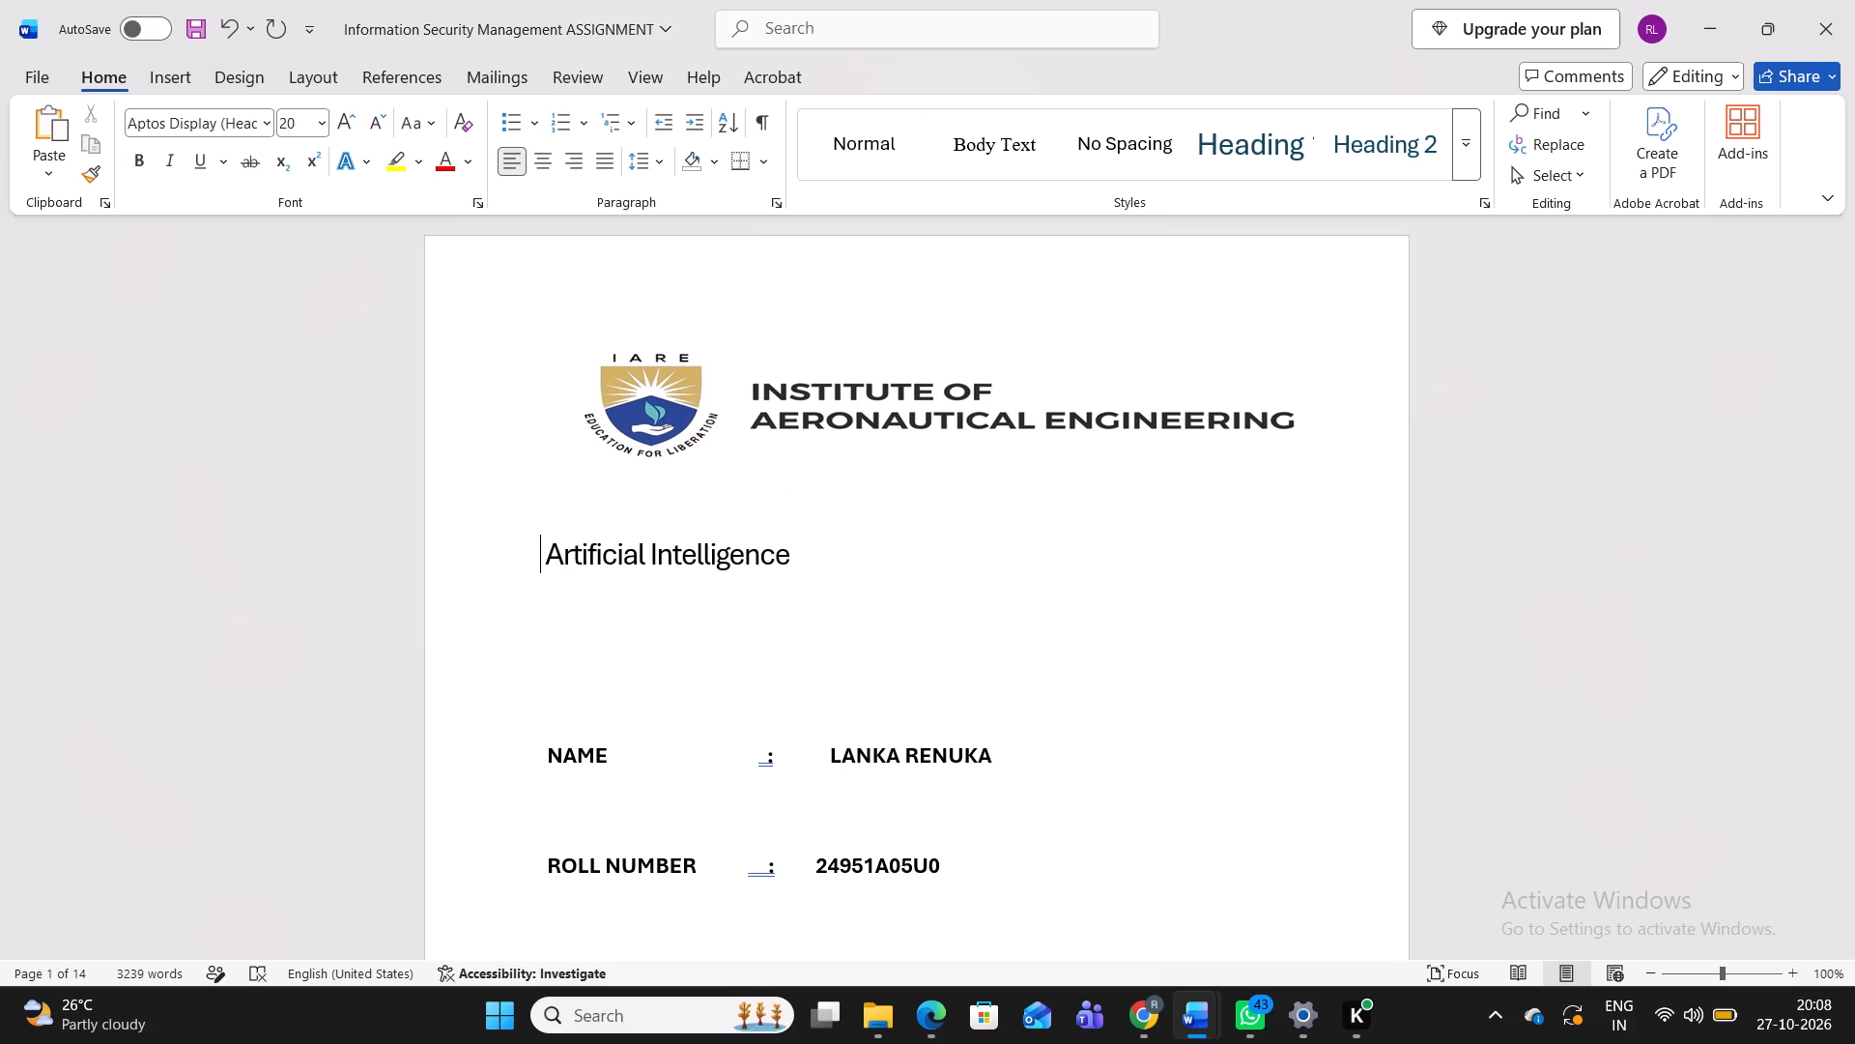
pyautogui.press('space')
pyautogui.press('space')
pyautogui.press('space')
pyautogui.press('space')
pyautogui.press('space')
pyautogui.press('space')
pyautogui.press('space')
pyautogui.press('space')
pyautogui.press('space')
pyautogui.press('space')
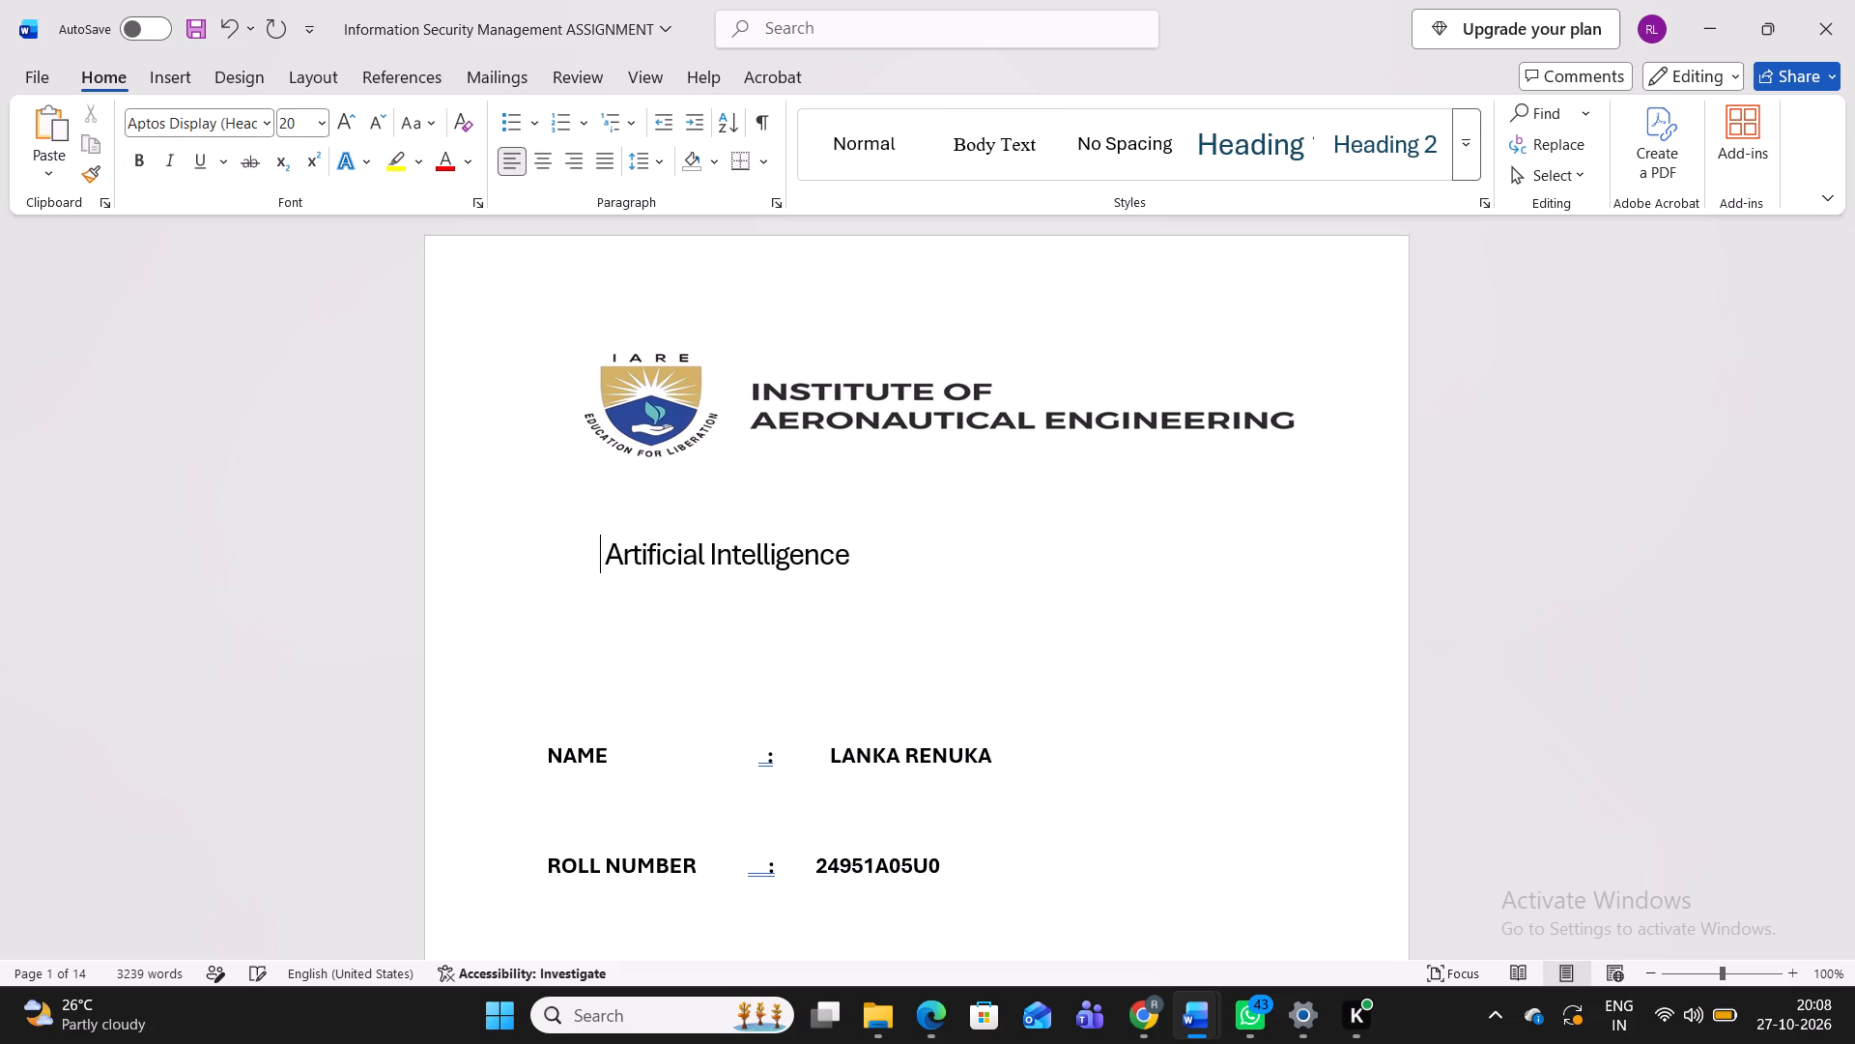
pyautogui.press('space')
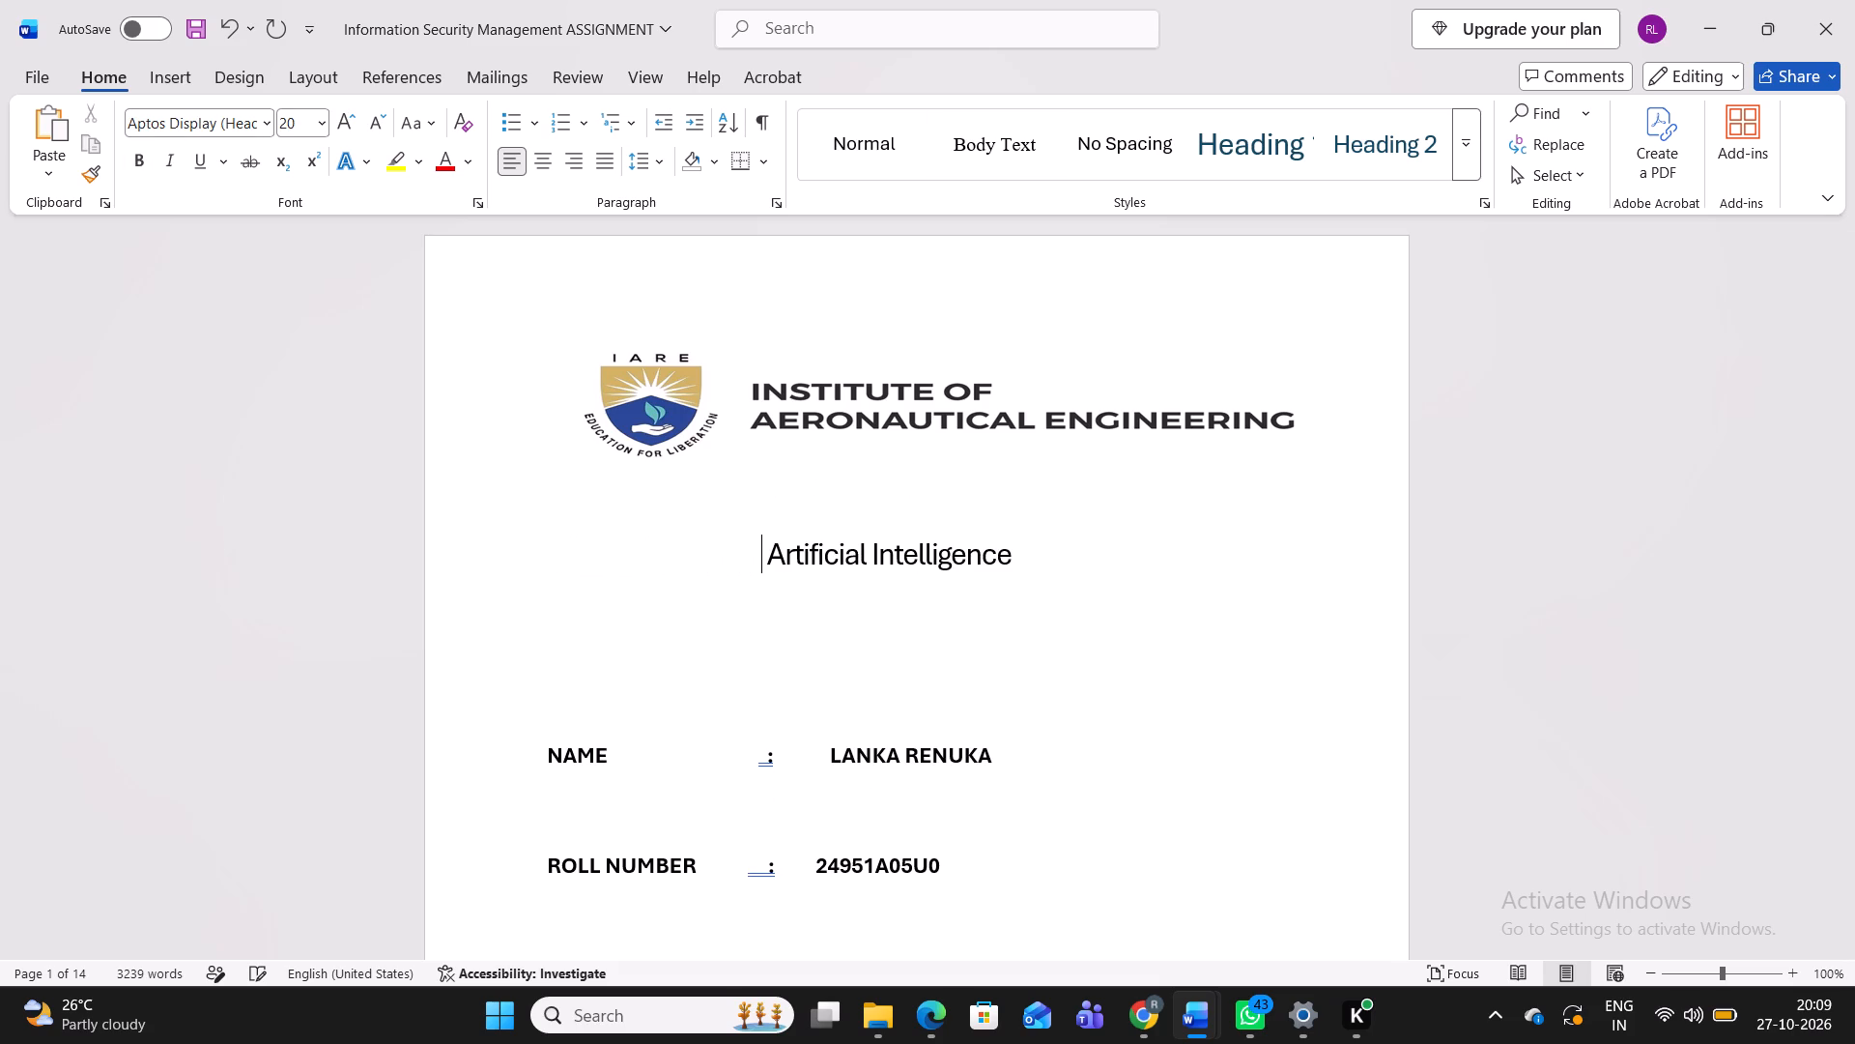
# Remove the extra blank lines above the NAME line on the cover page to bring the student details closer to the title.
pyautogui.click(526, 757)
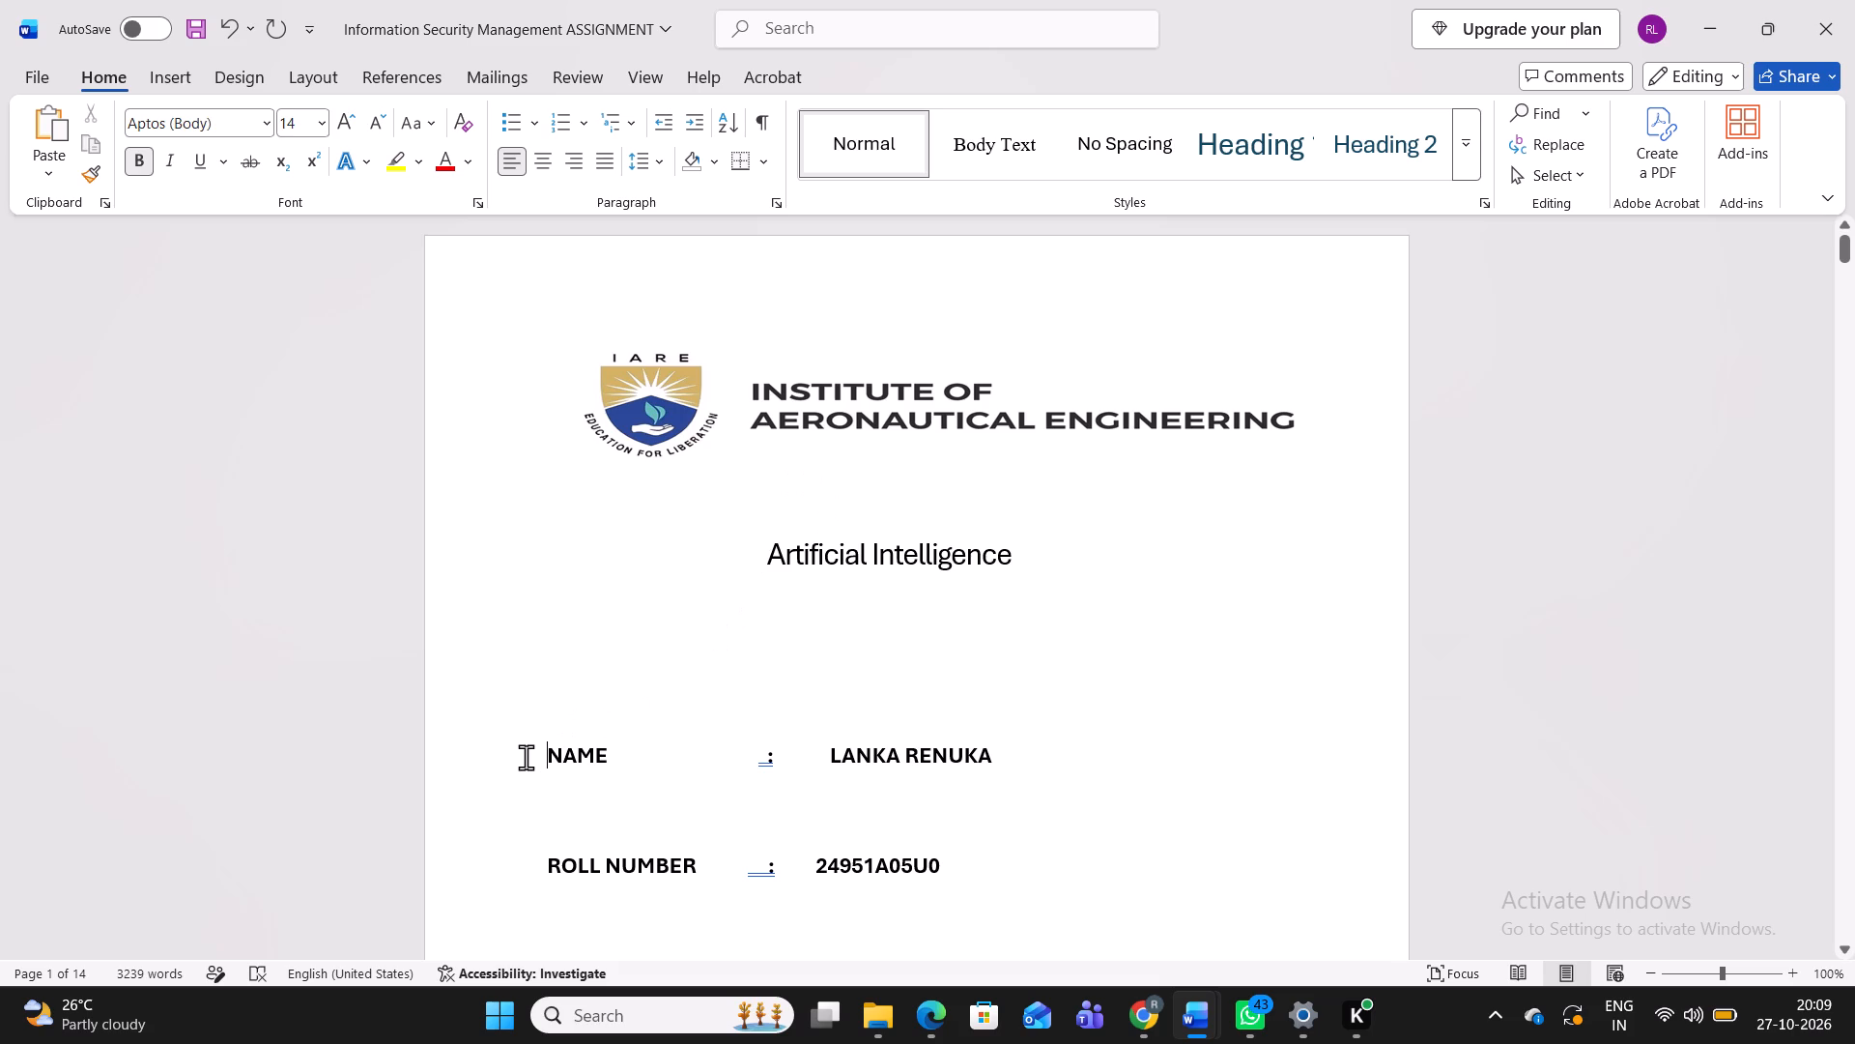
pyautogui.press('BackSpace')
pyautogui.press('BackSpace')
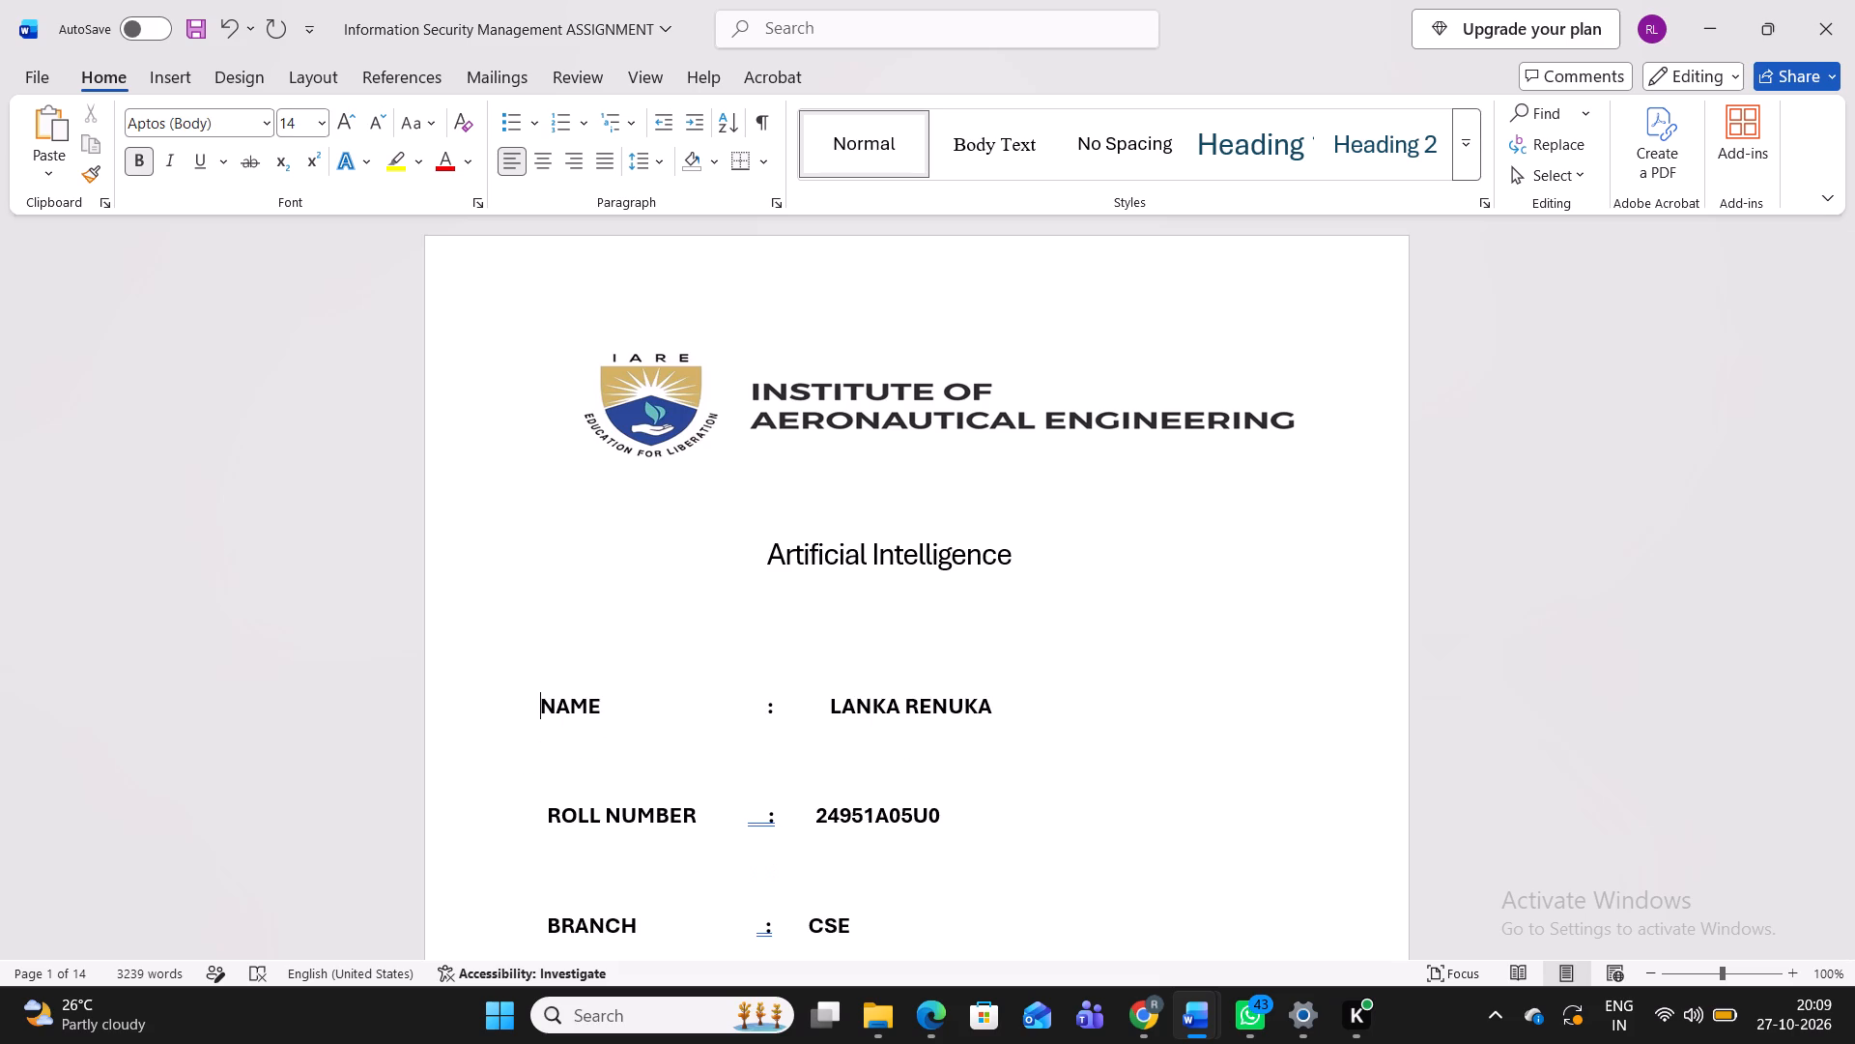
pyautogui.press('BackSpace')
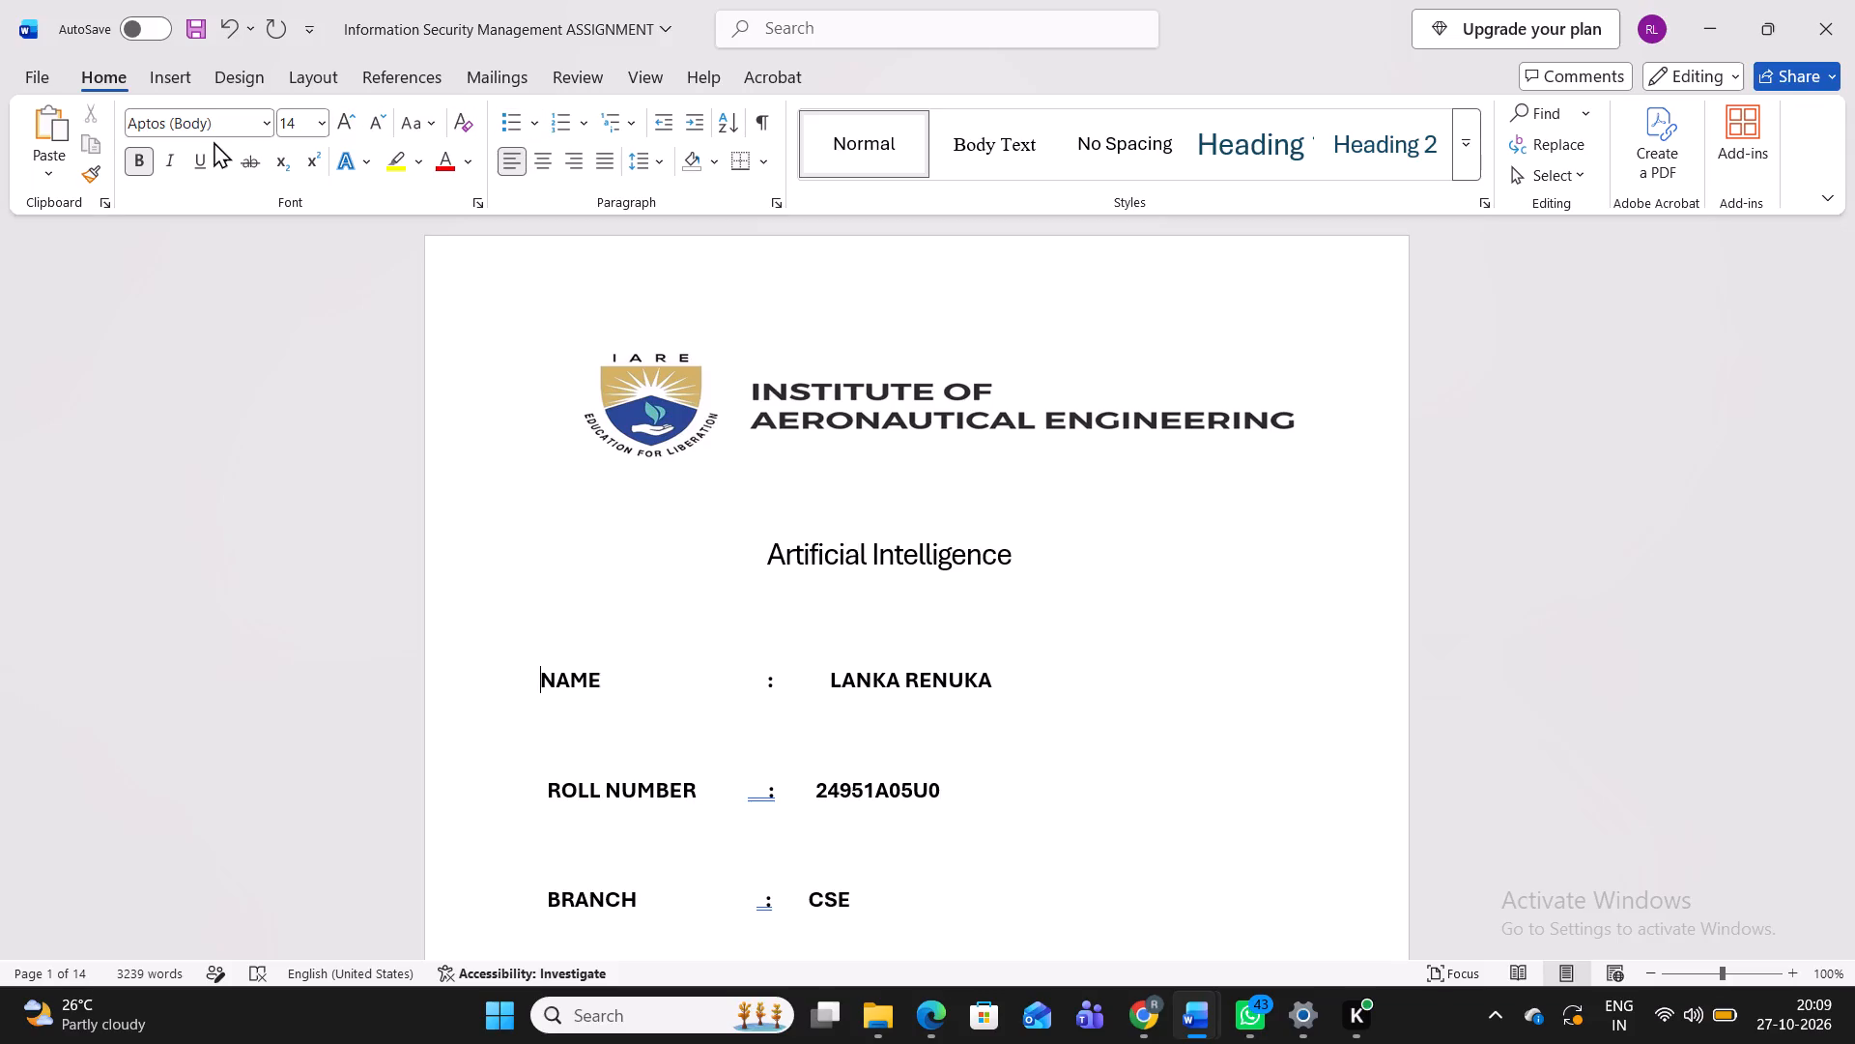
# Save a copy of the document to the Desktop as a Word document named "ism word".
pyautogui.click(35, 72)
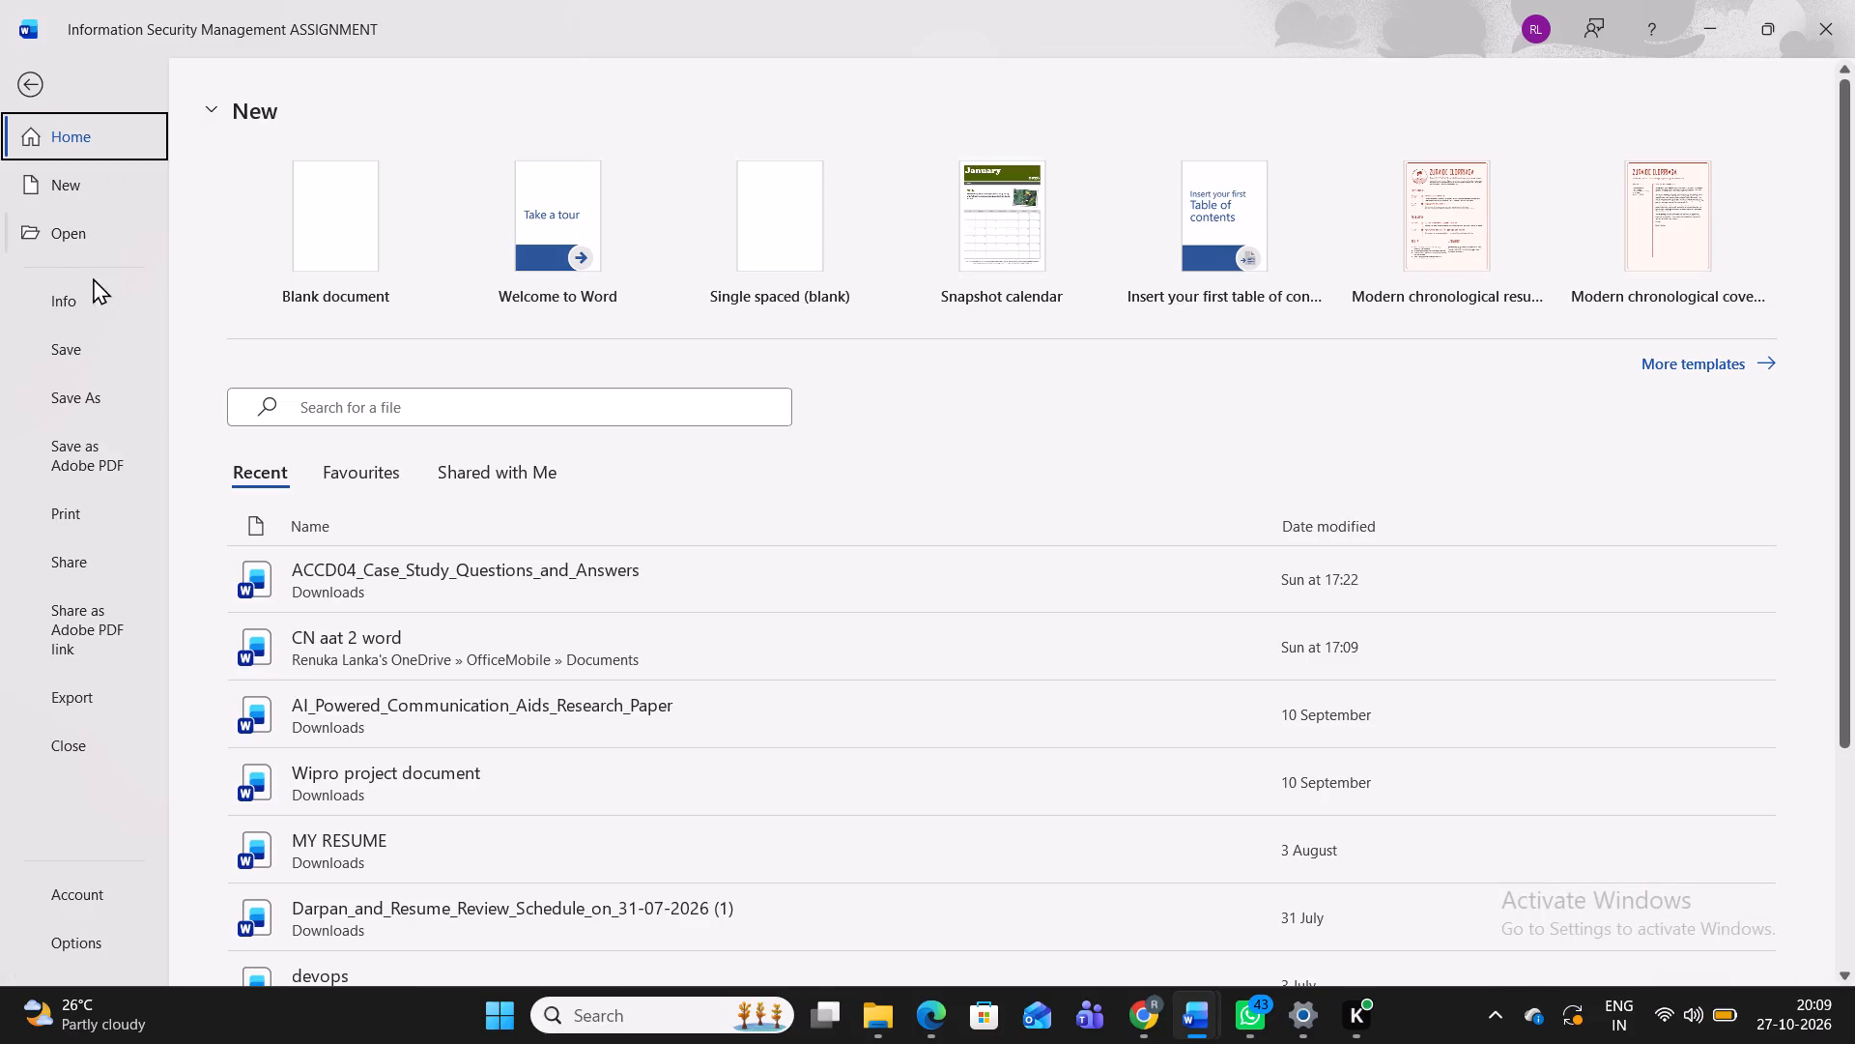
pyautogui.click(63, 393)
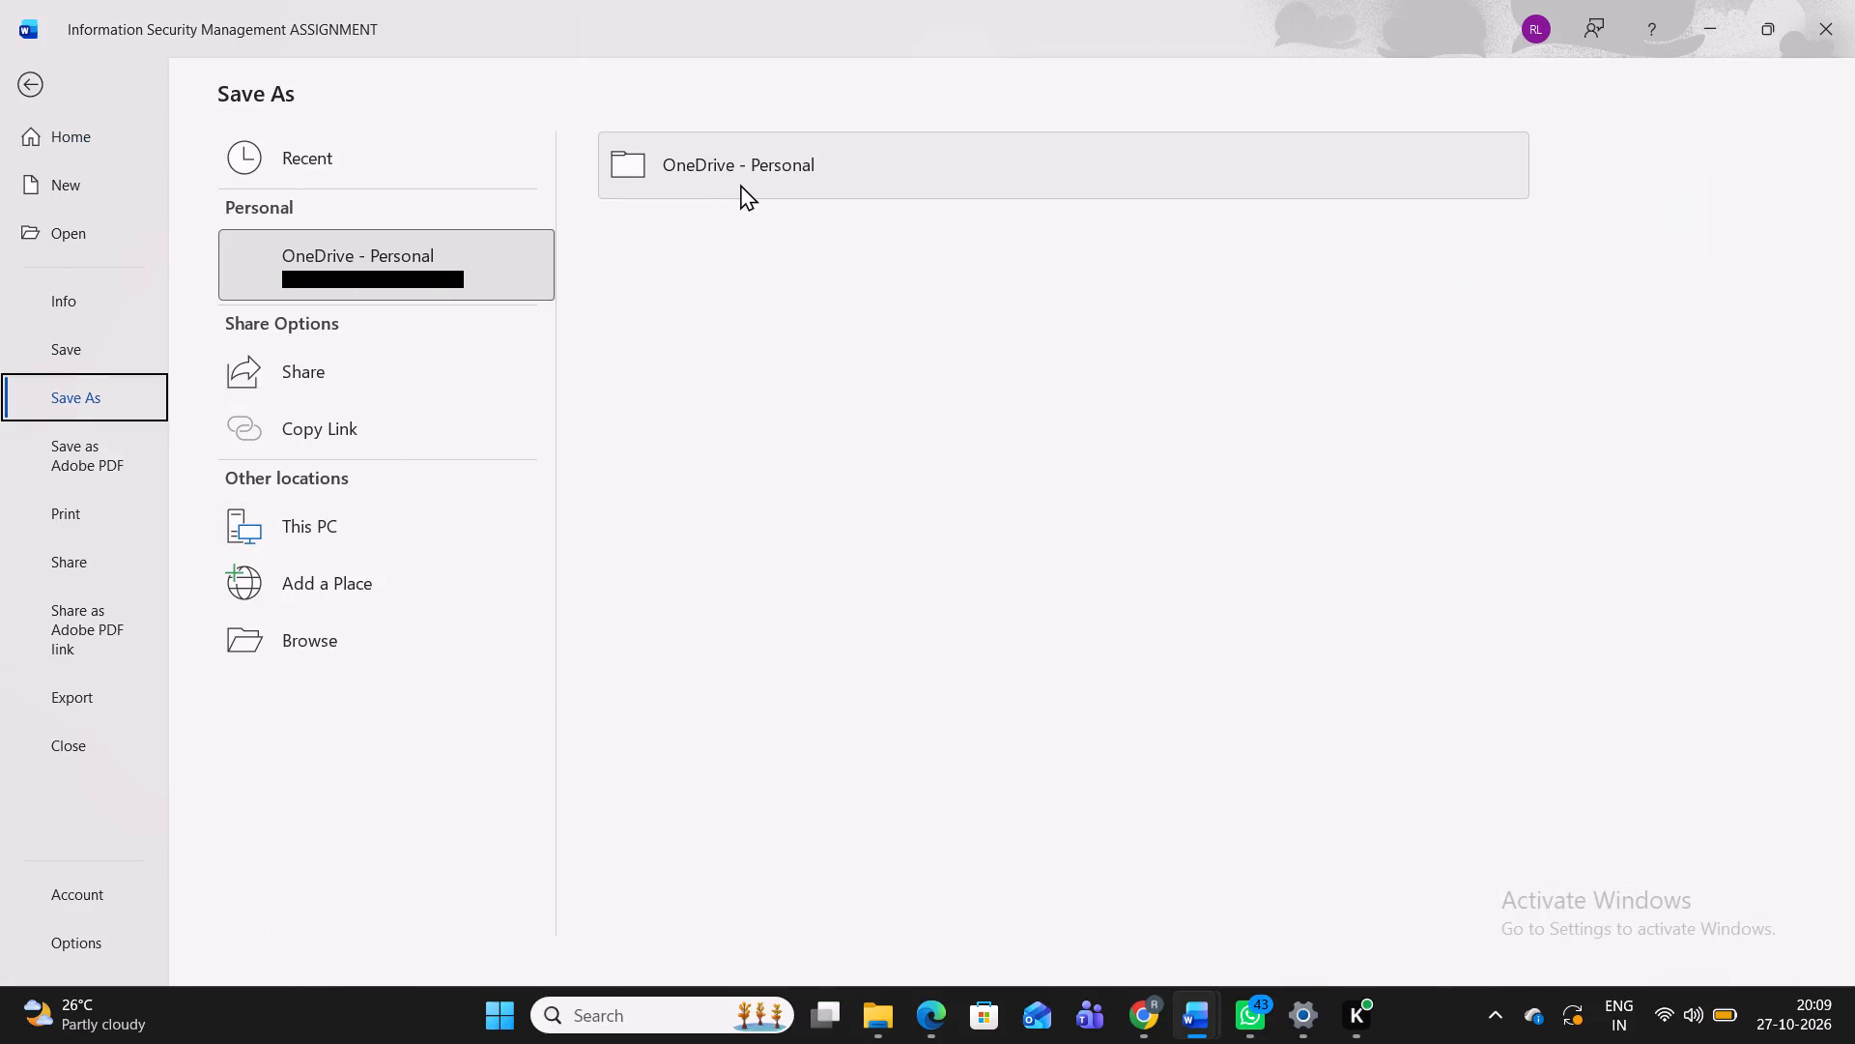
pyautogui.click(297, 525)
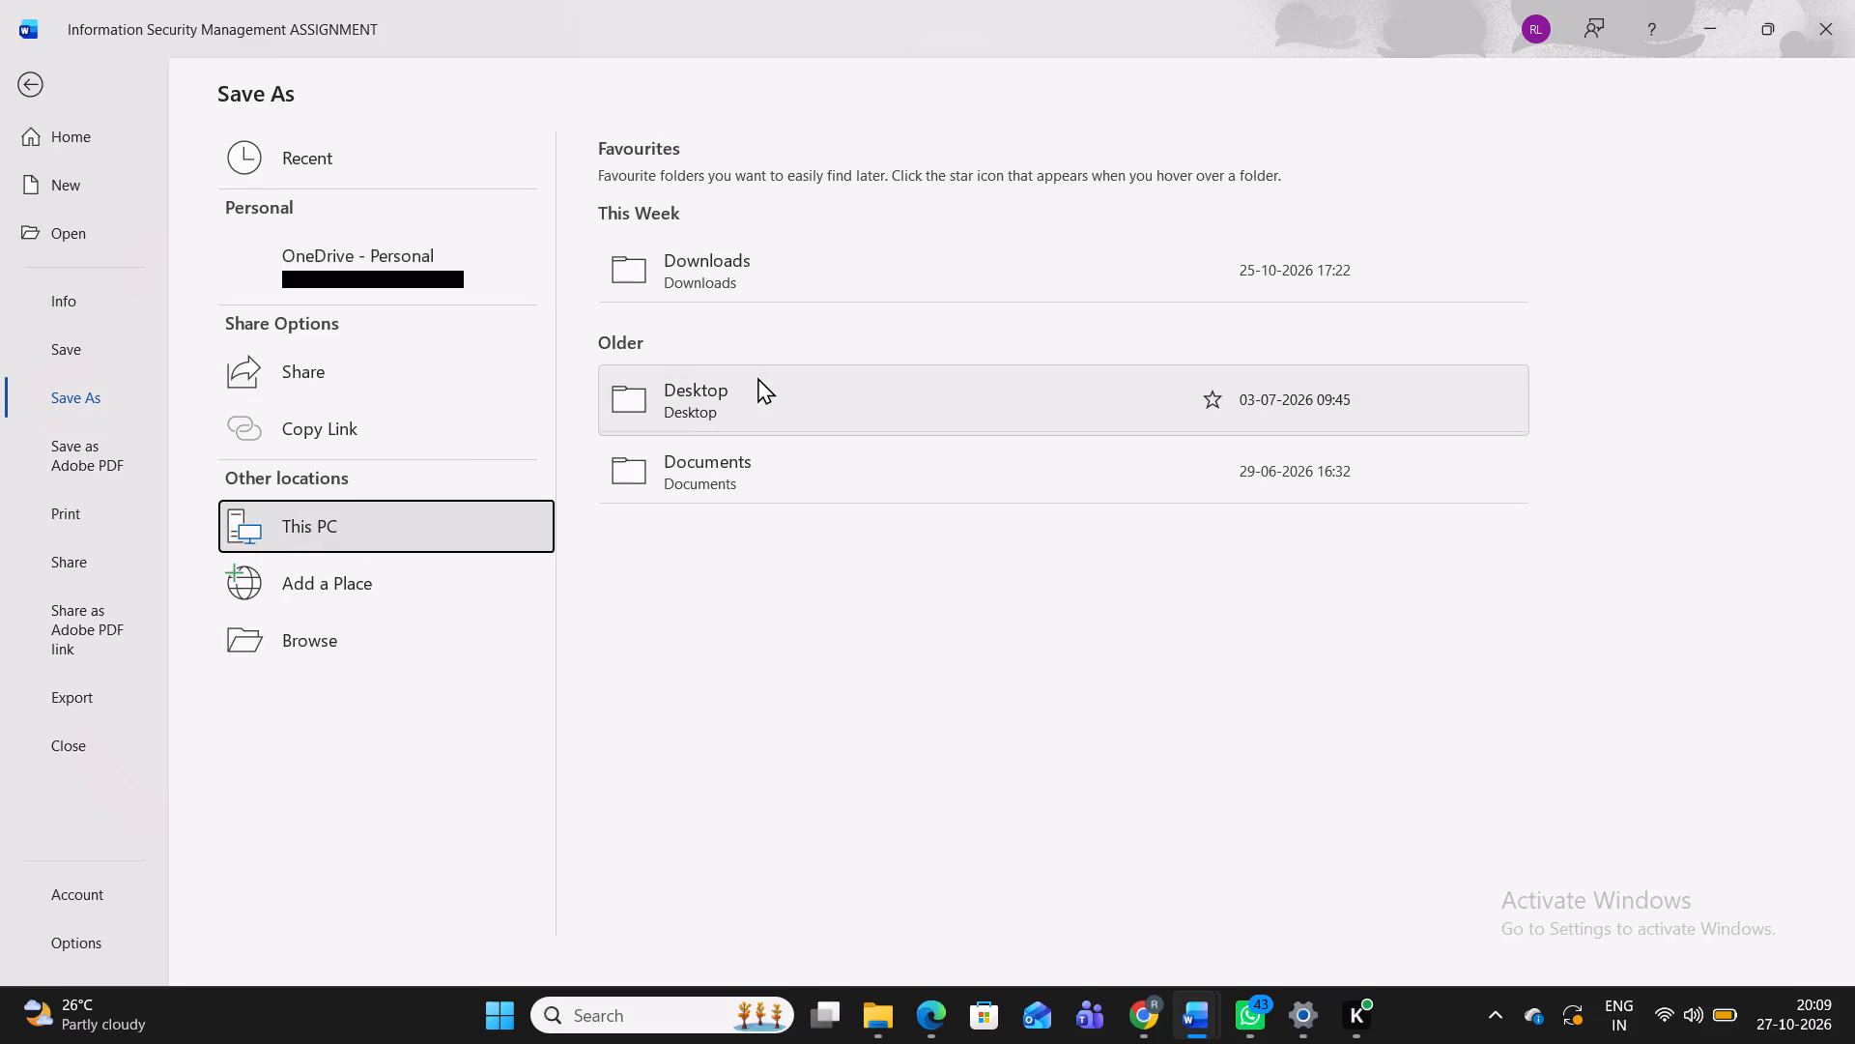
pyautogui.click(757, 377)
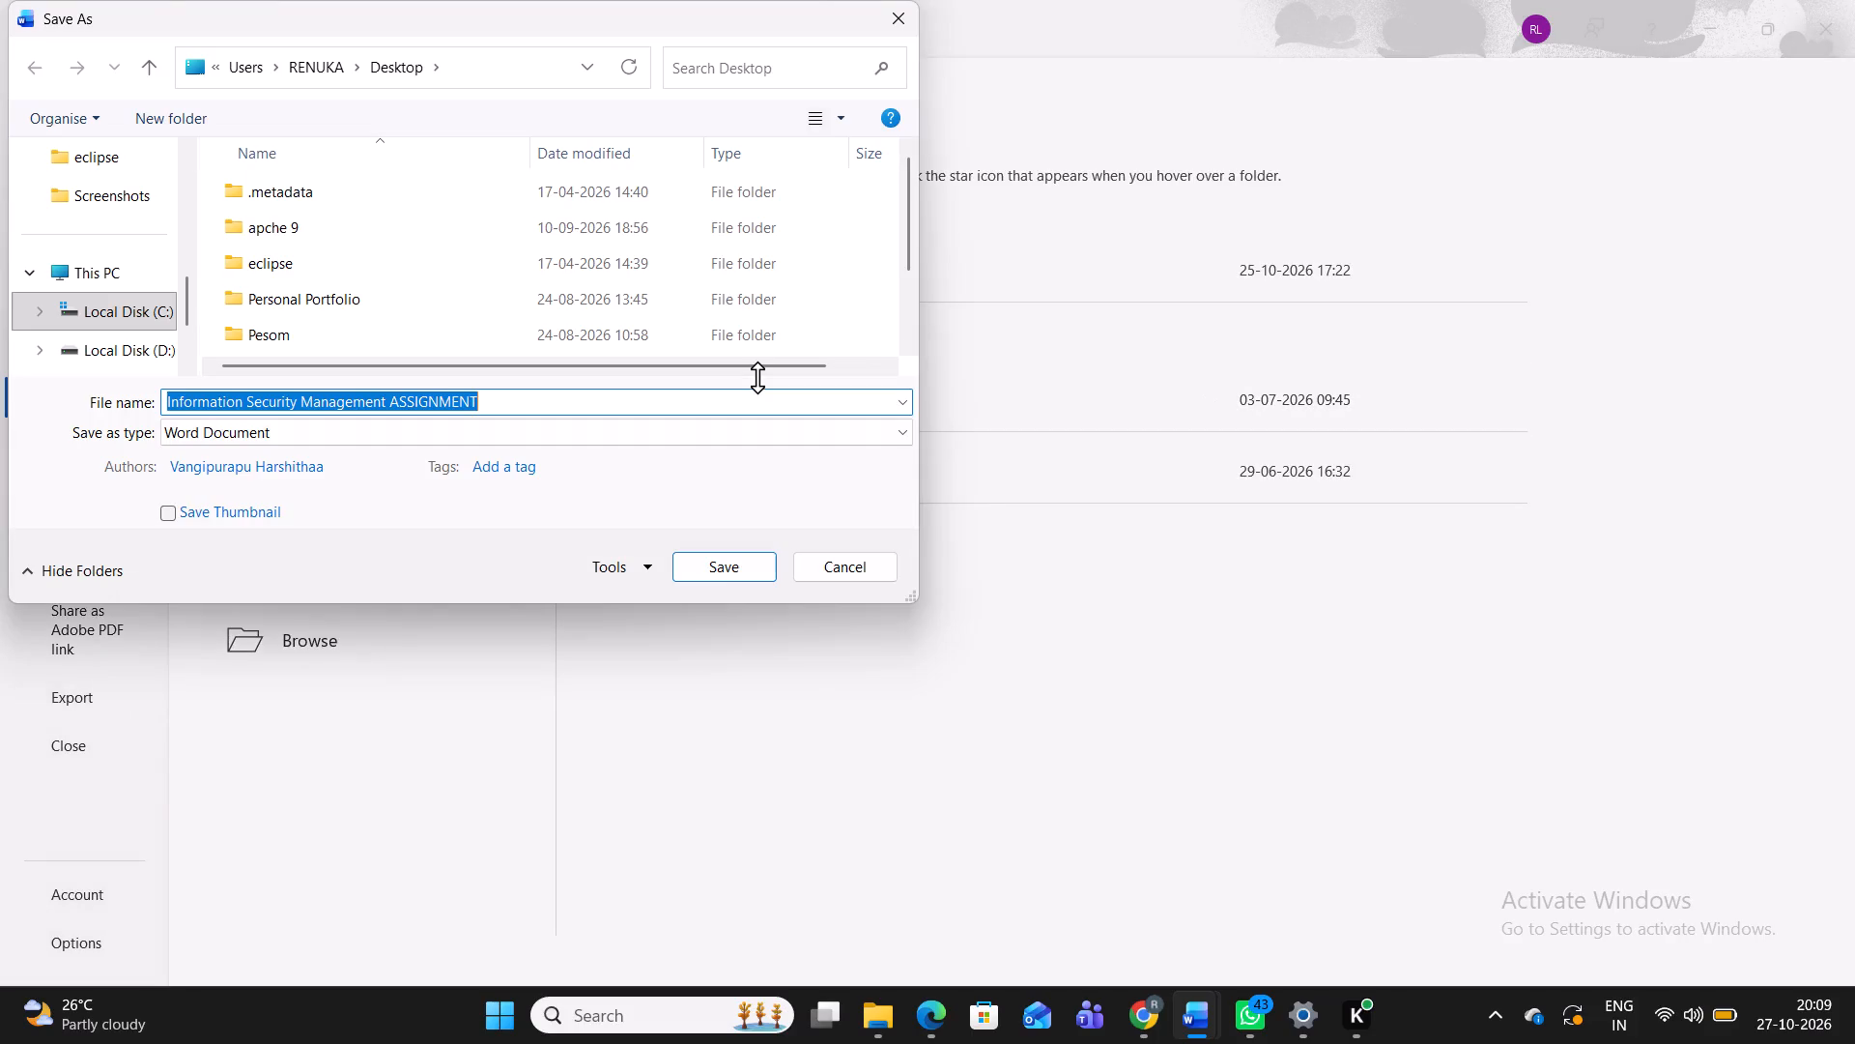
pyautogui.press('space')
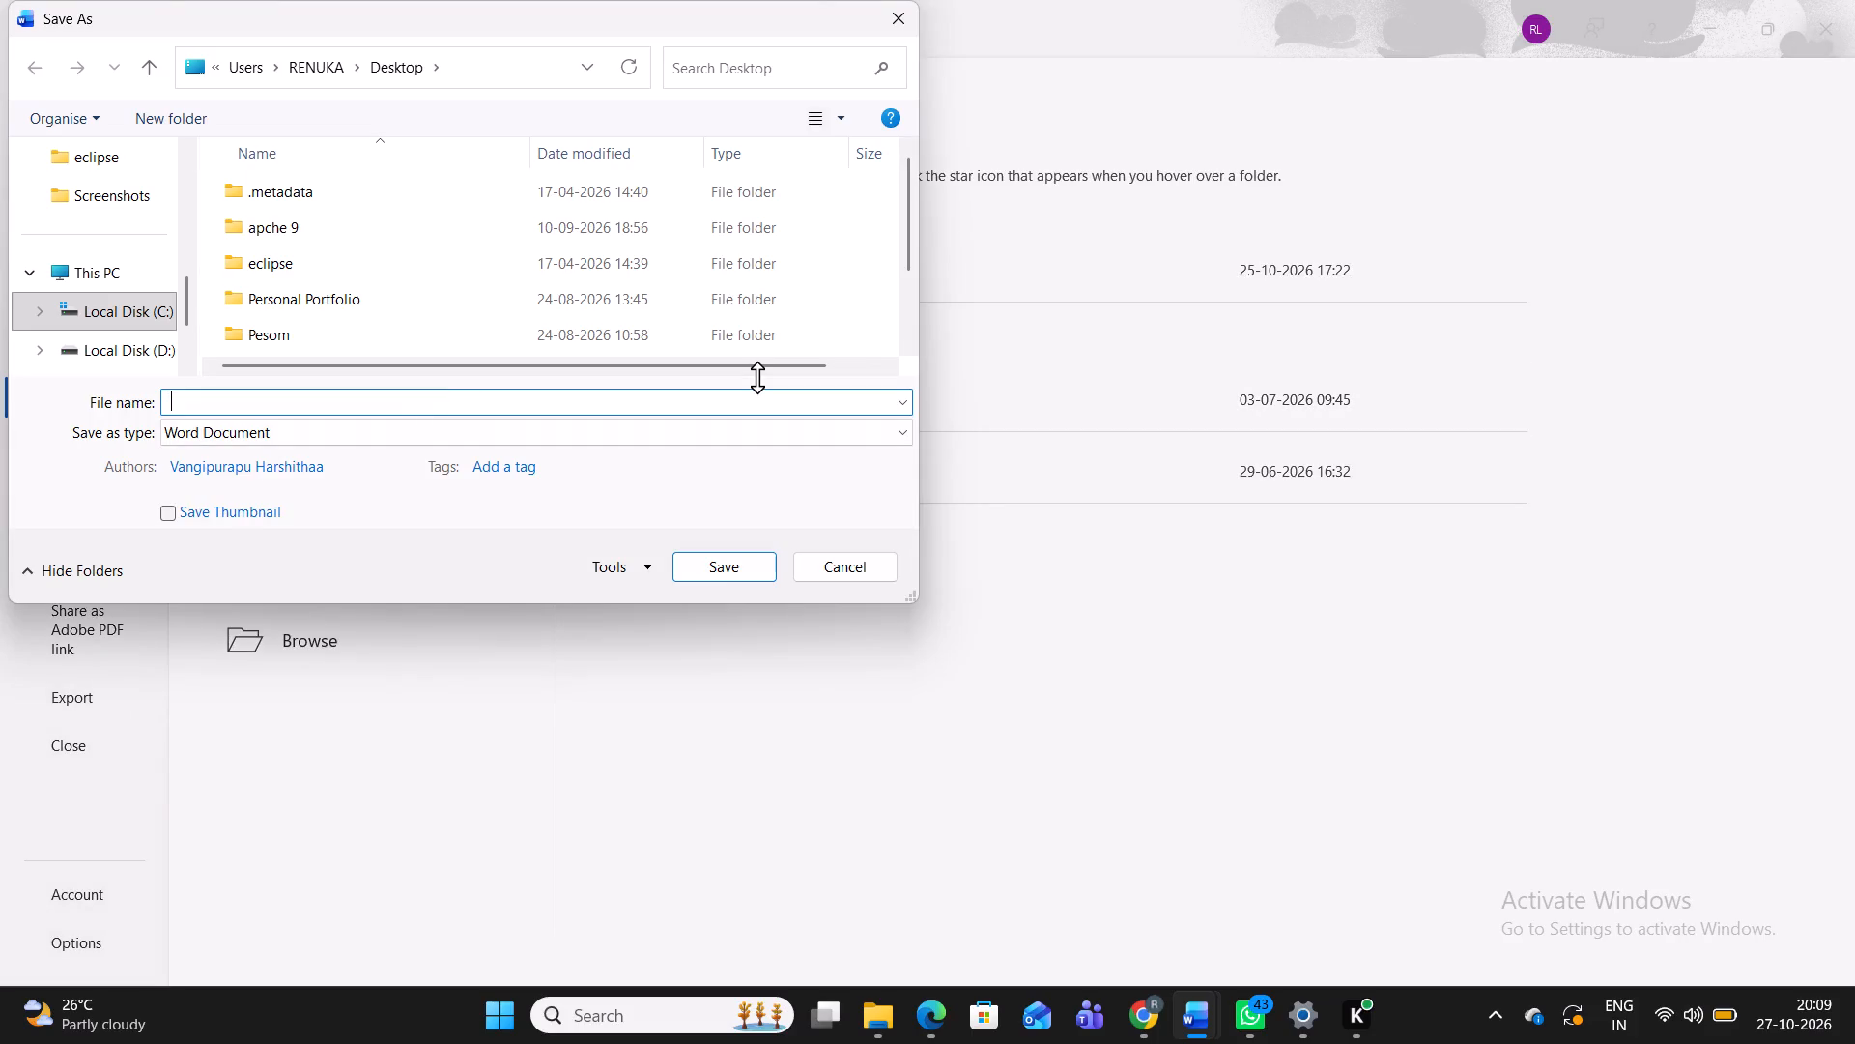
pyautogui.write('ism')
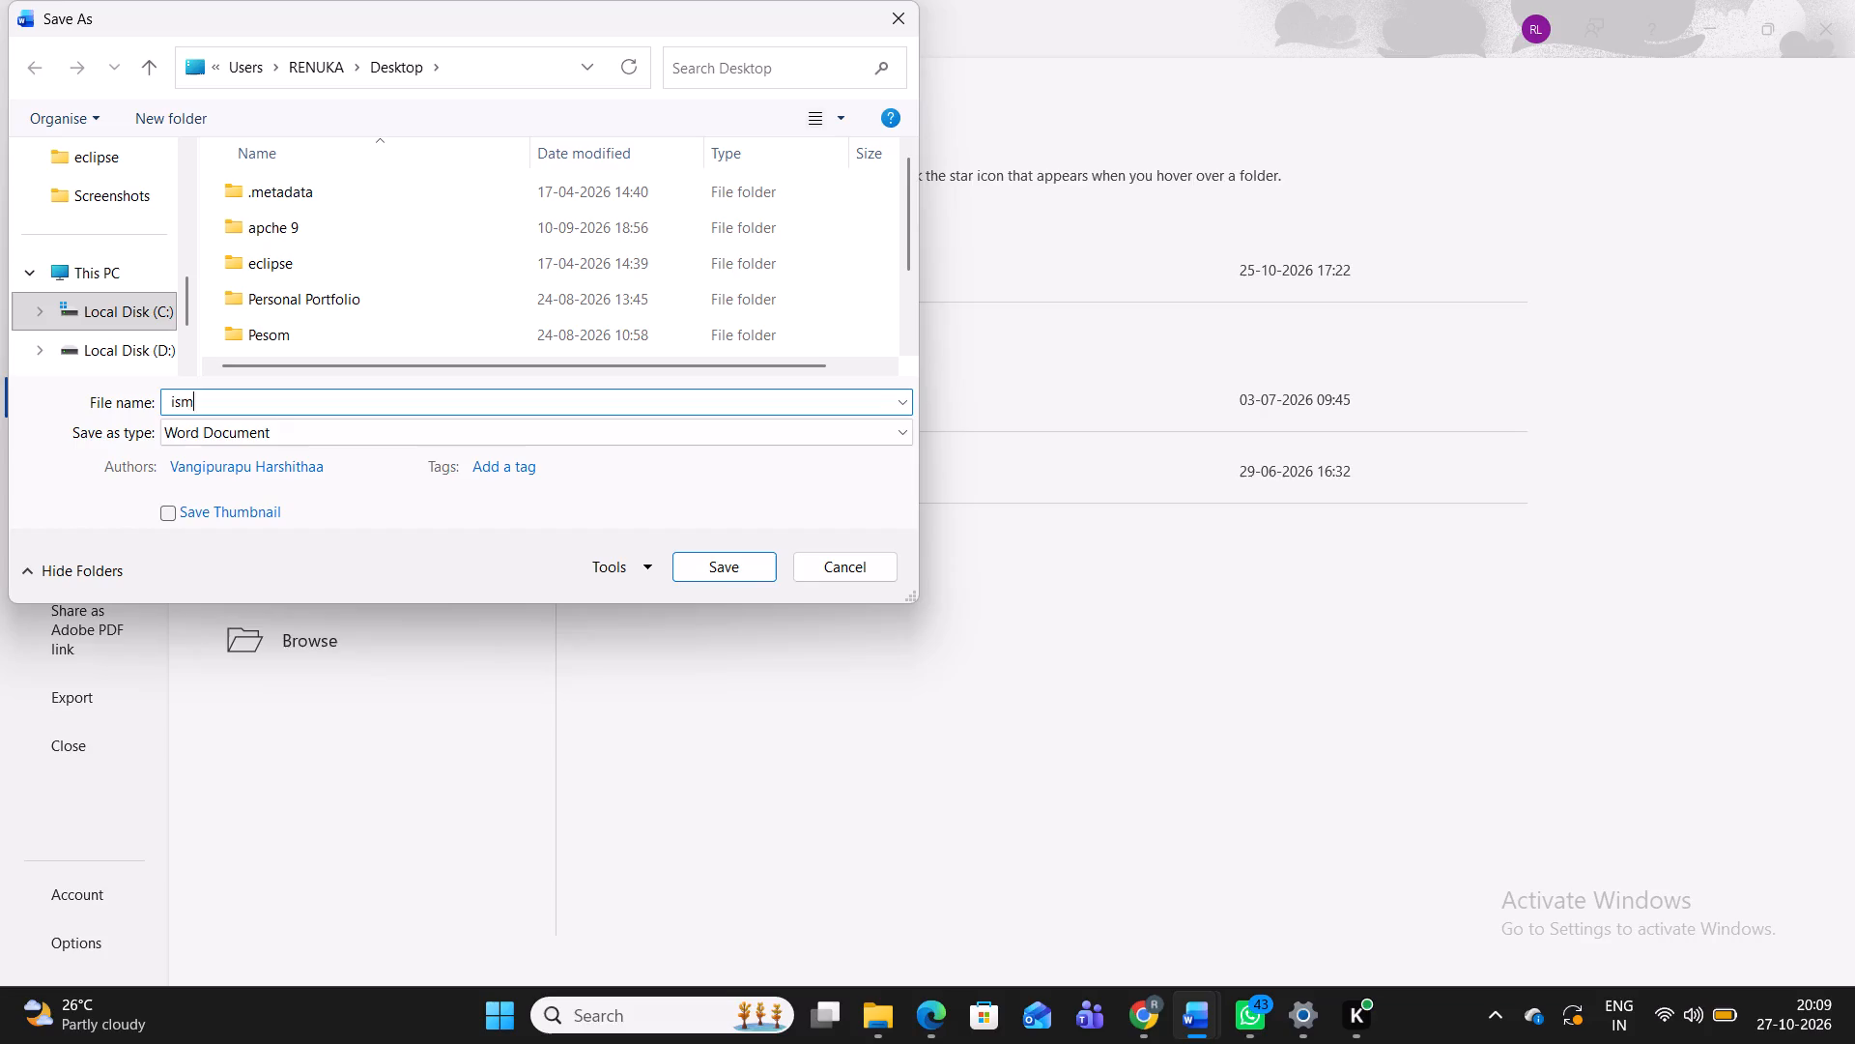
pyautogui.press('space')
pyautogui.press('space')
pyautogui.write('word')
pyautogui.click(719, 572)
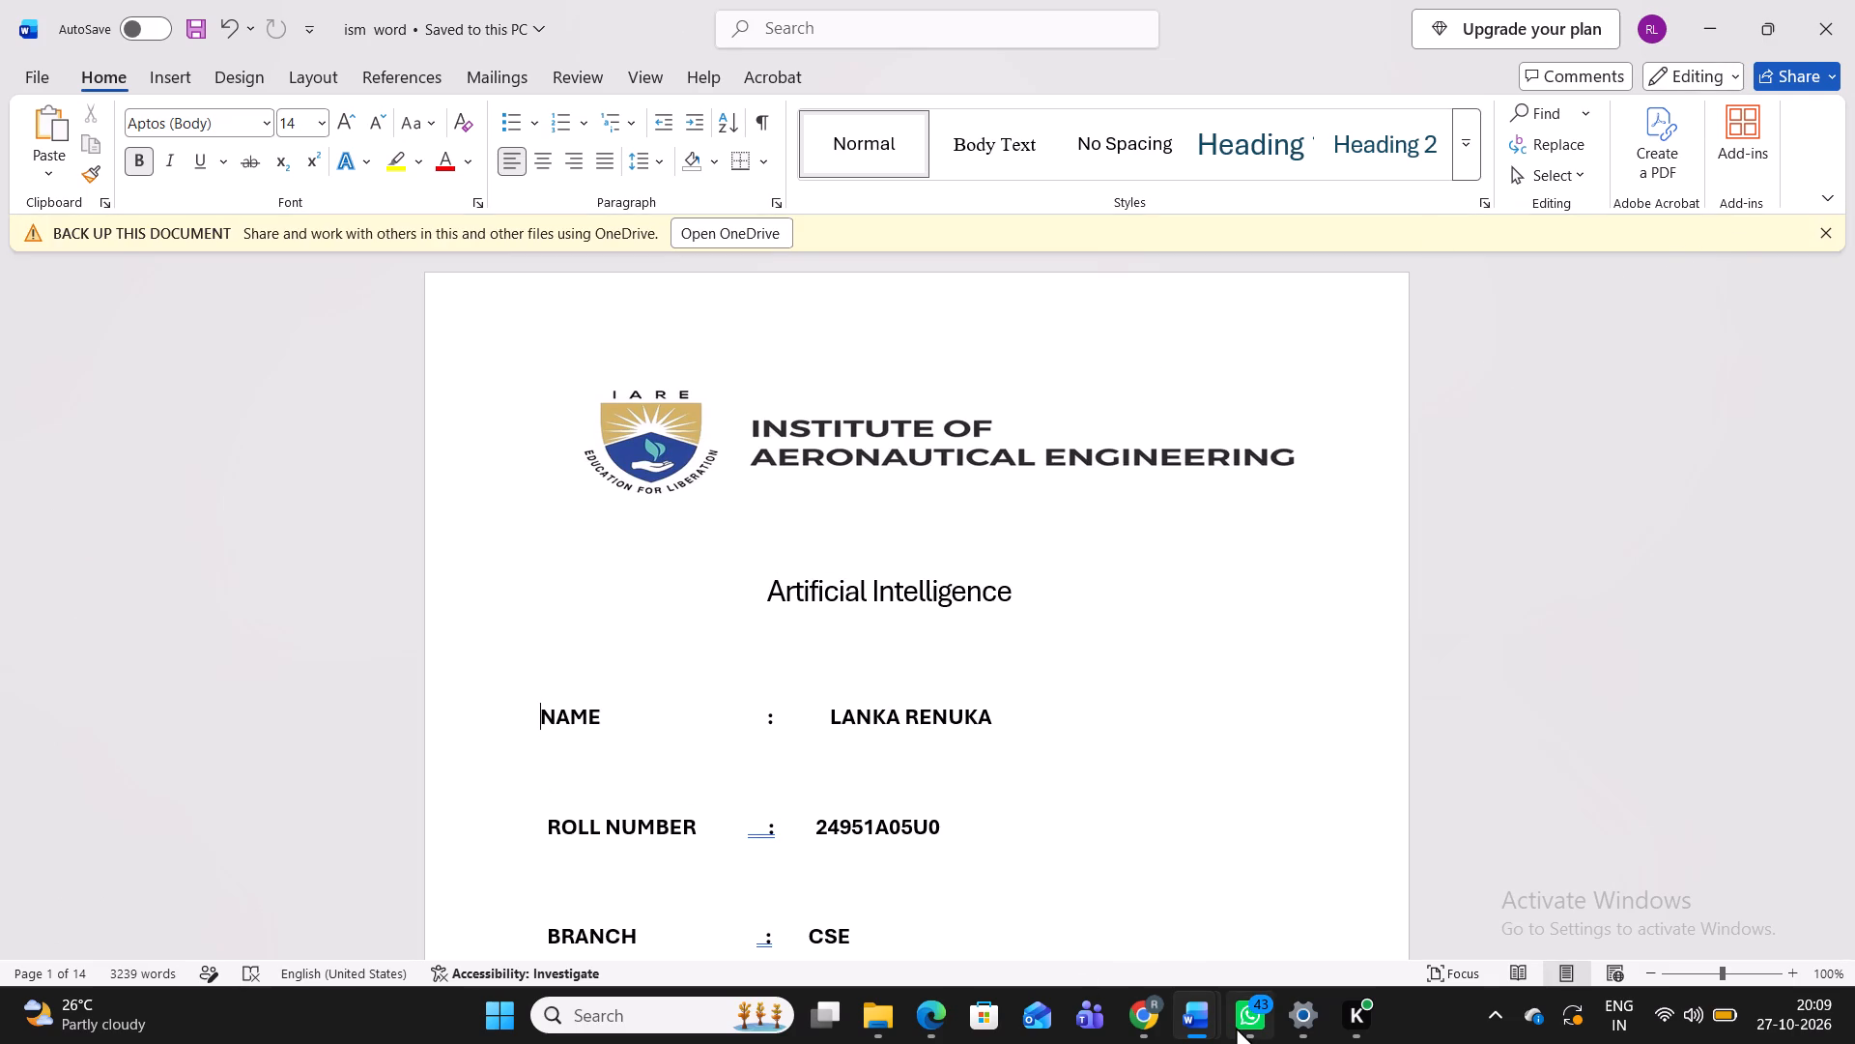
# Switch to Chrome with the AAT-I portal page and maximize its window.
pyautogui.click(1722, 13)
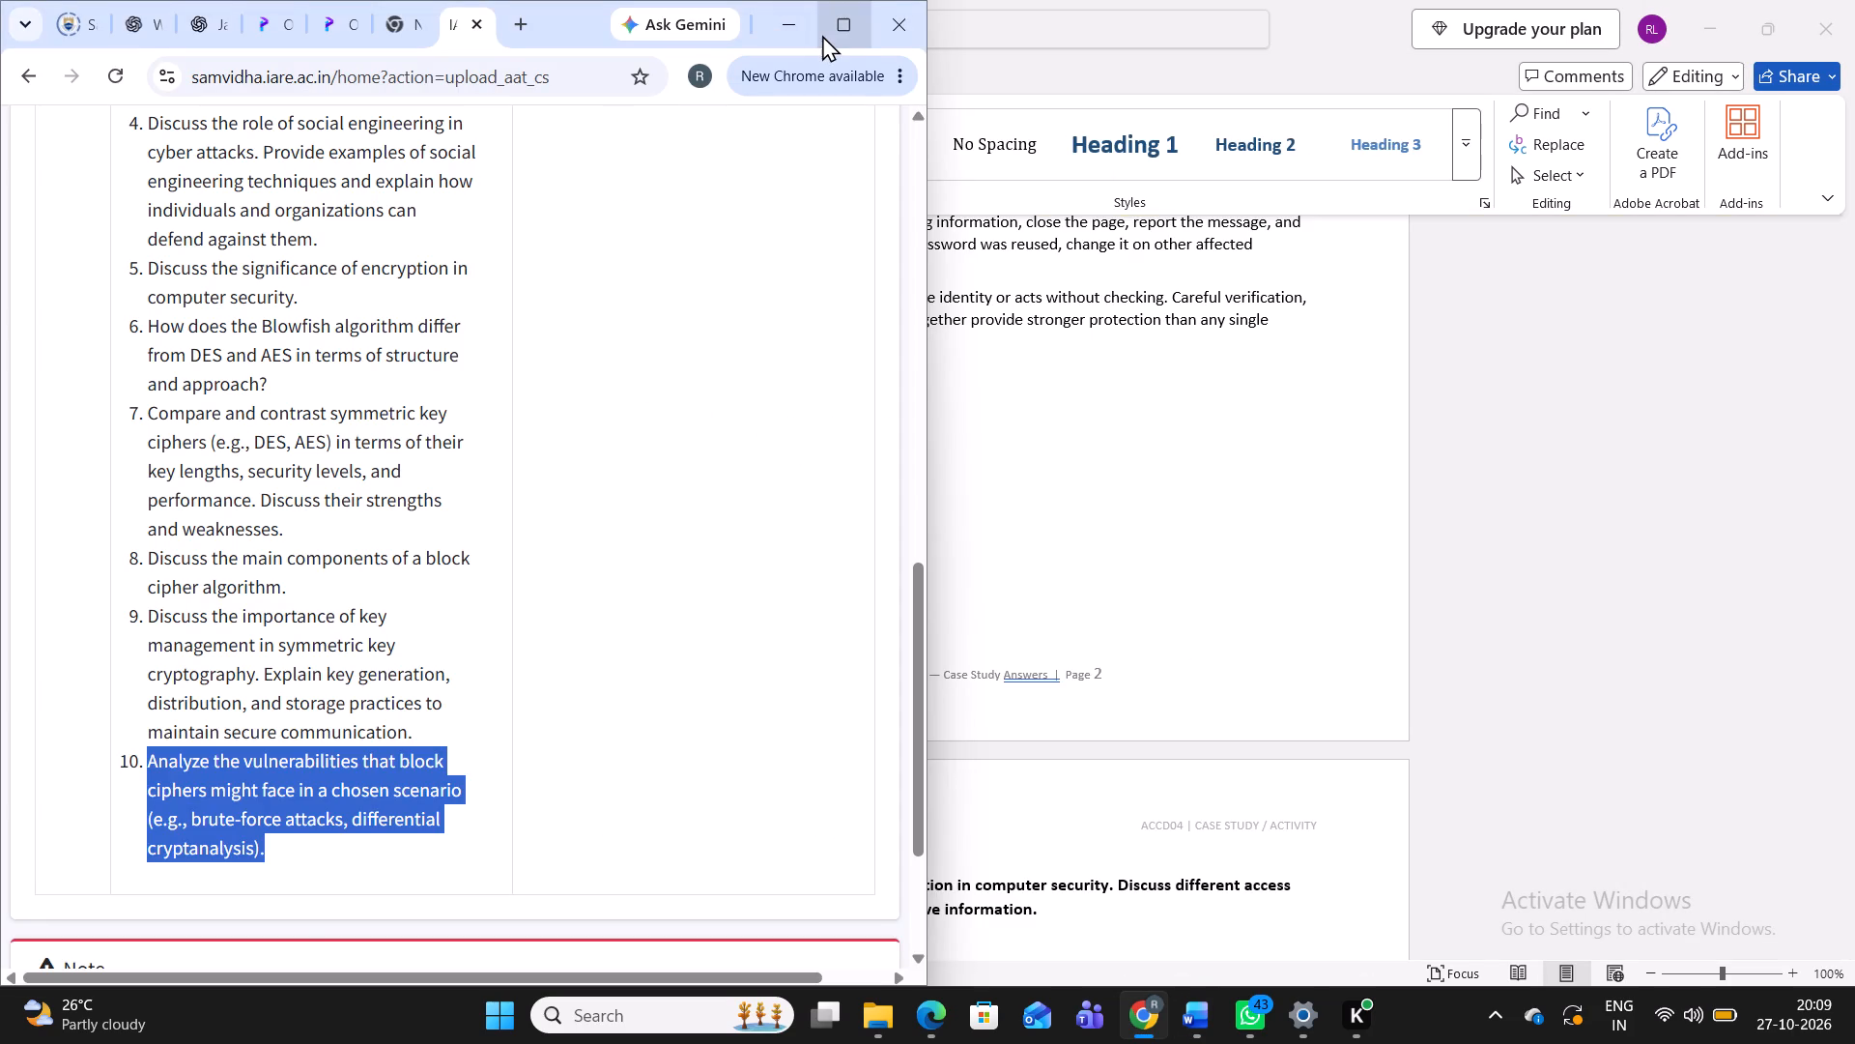
pyautogui.click(822, 35)
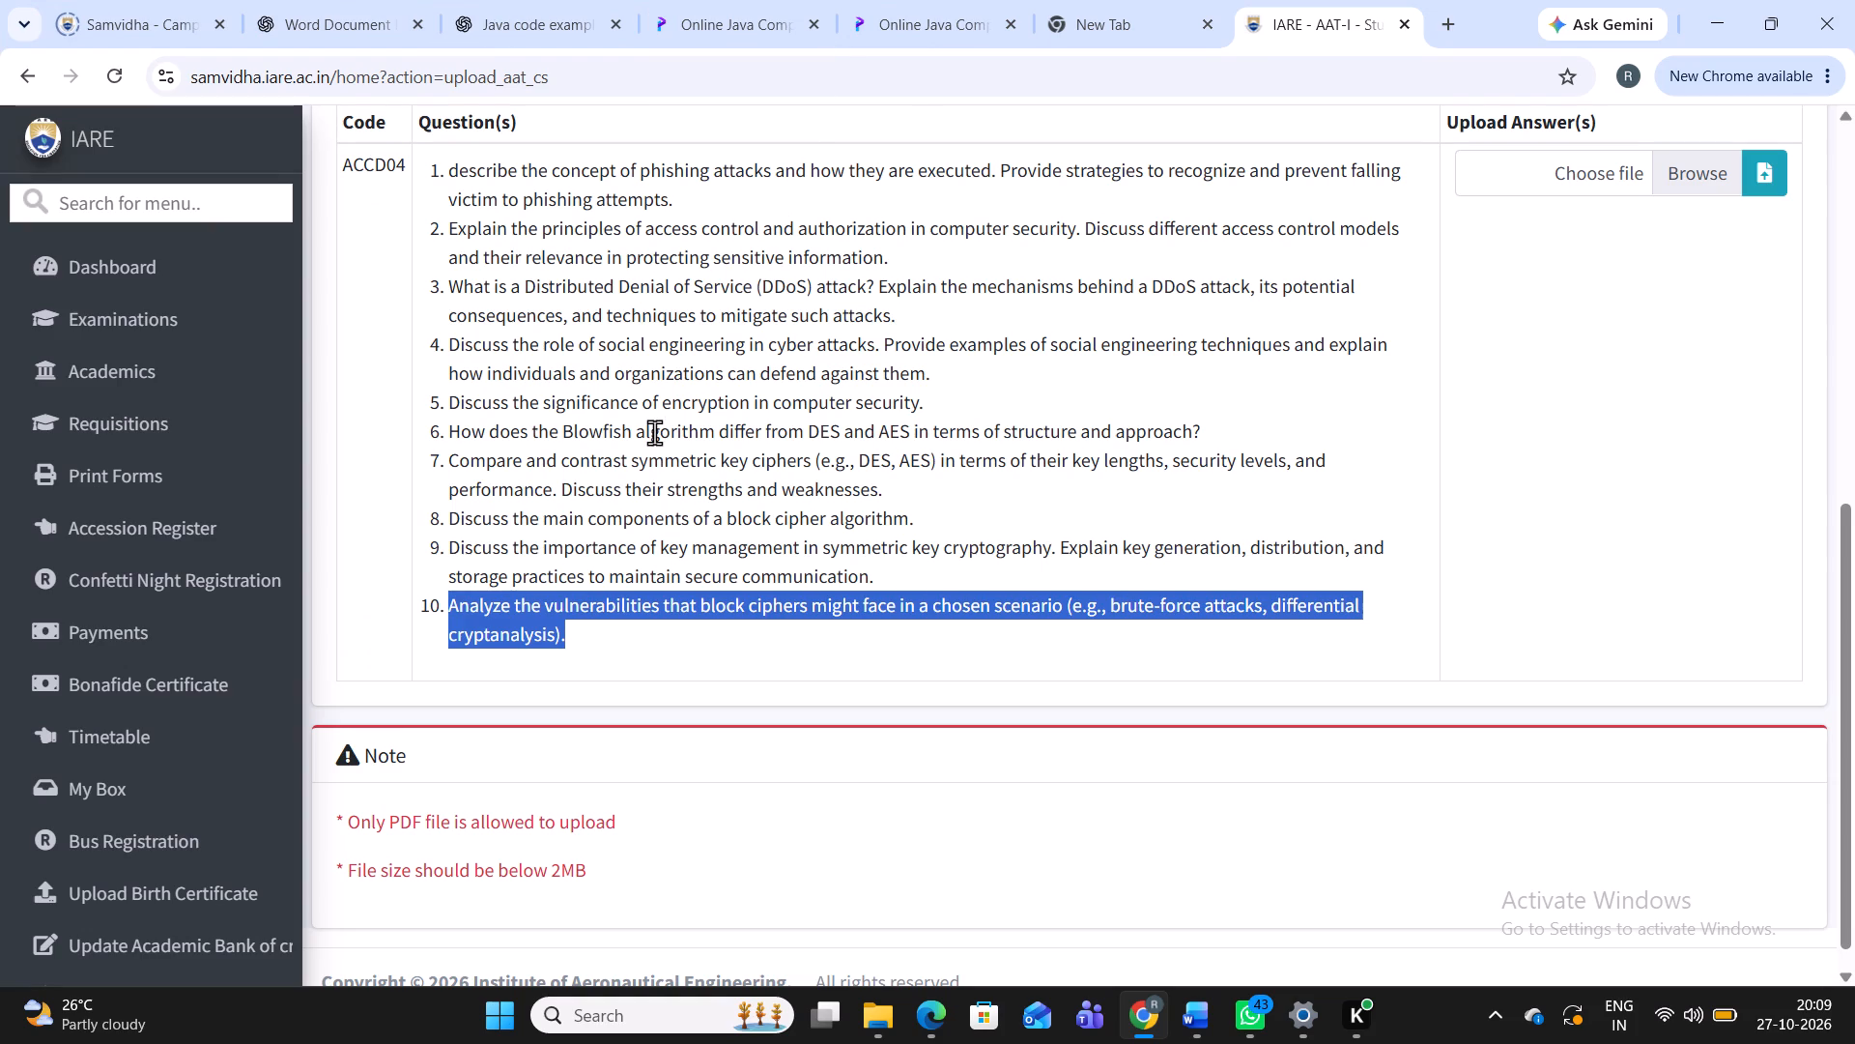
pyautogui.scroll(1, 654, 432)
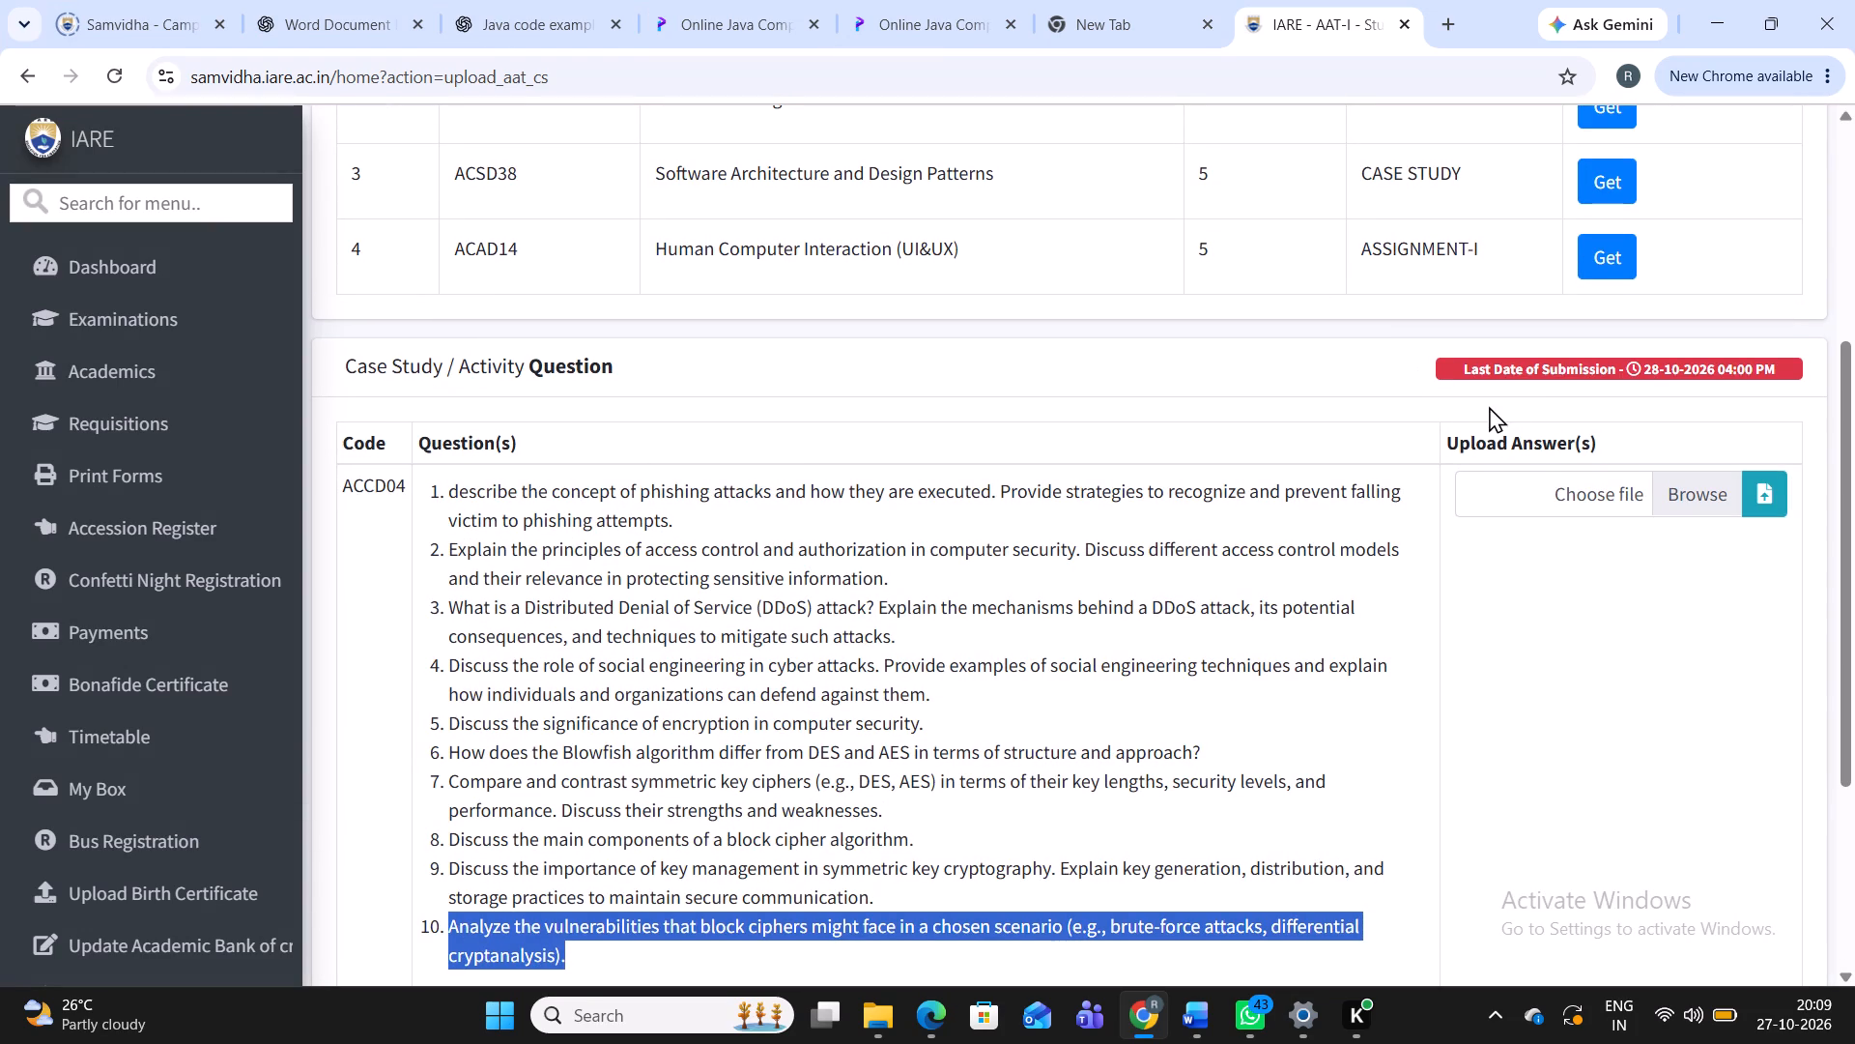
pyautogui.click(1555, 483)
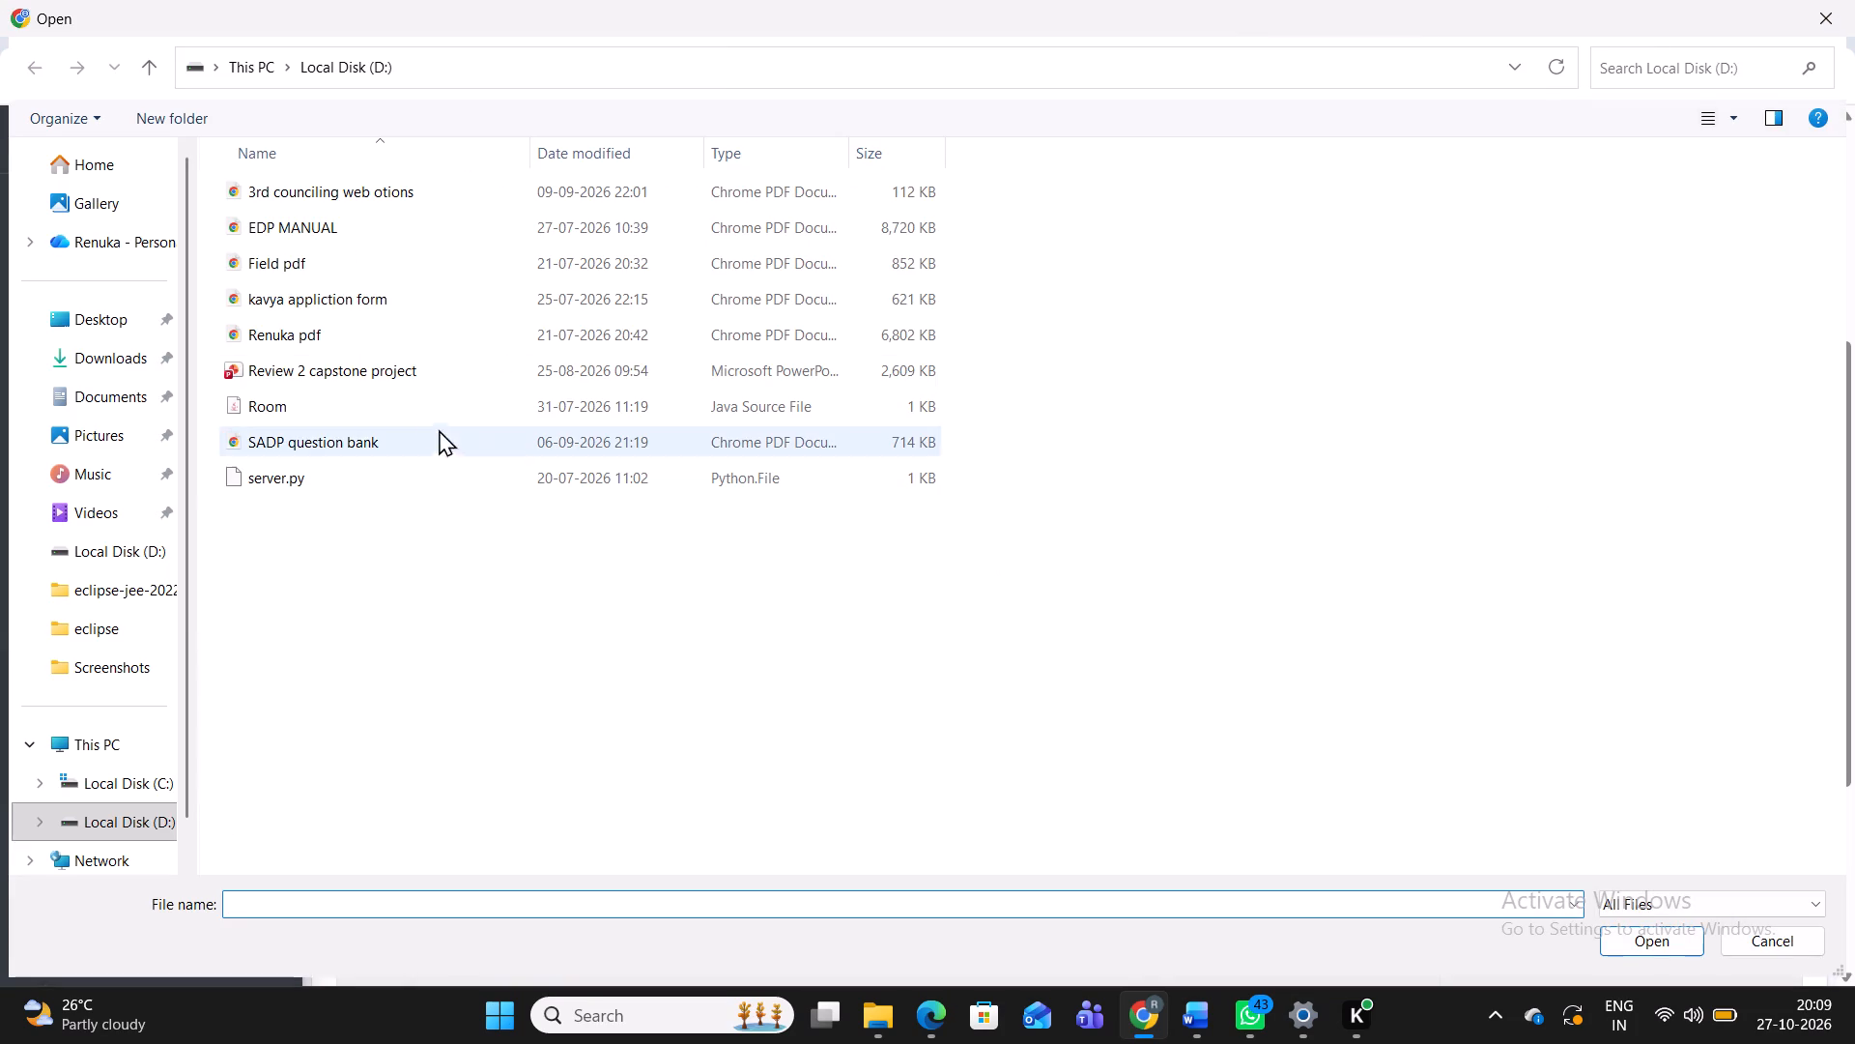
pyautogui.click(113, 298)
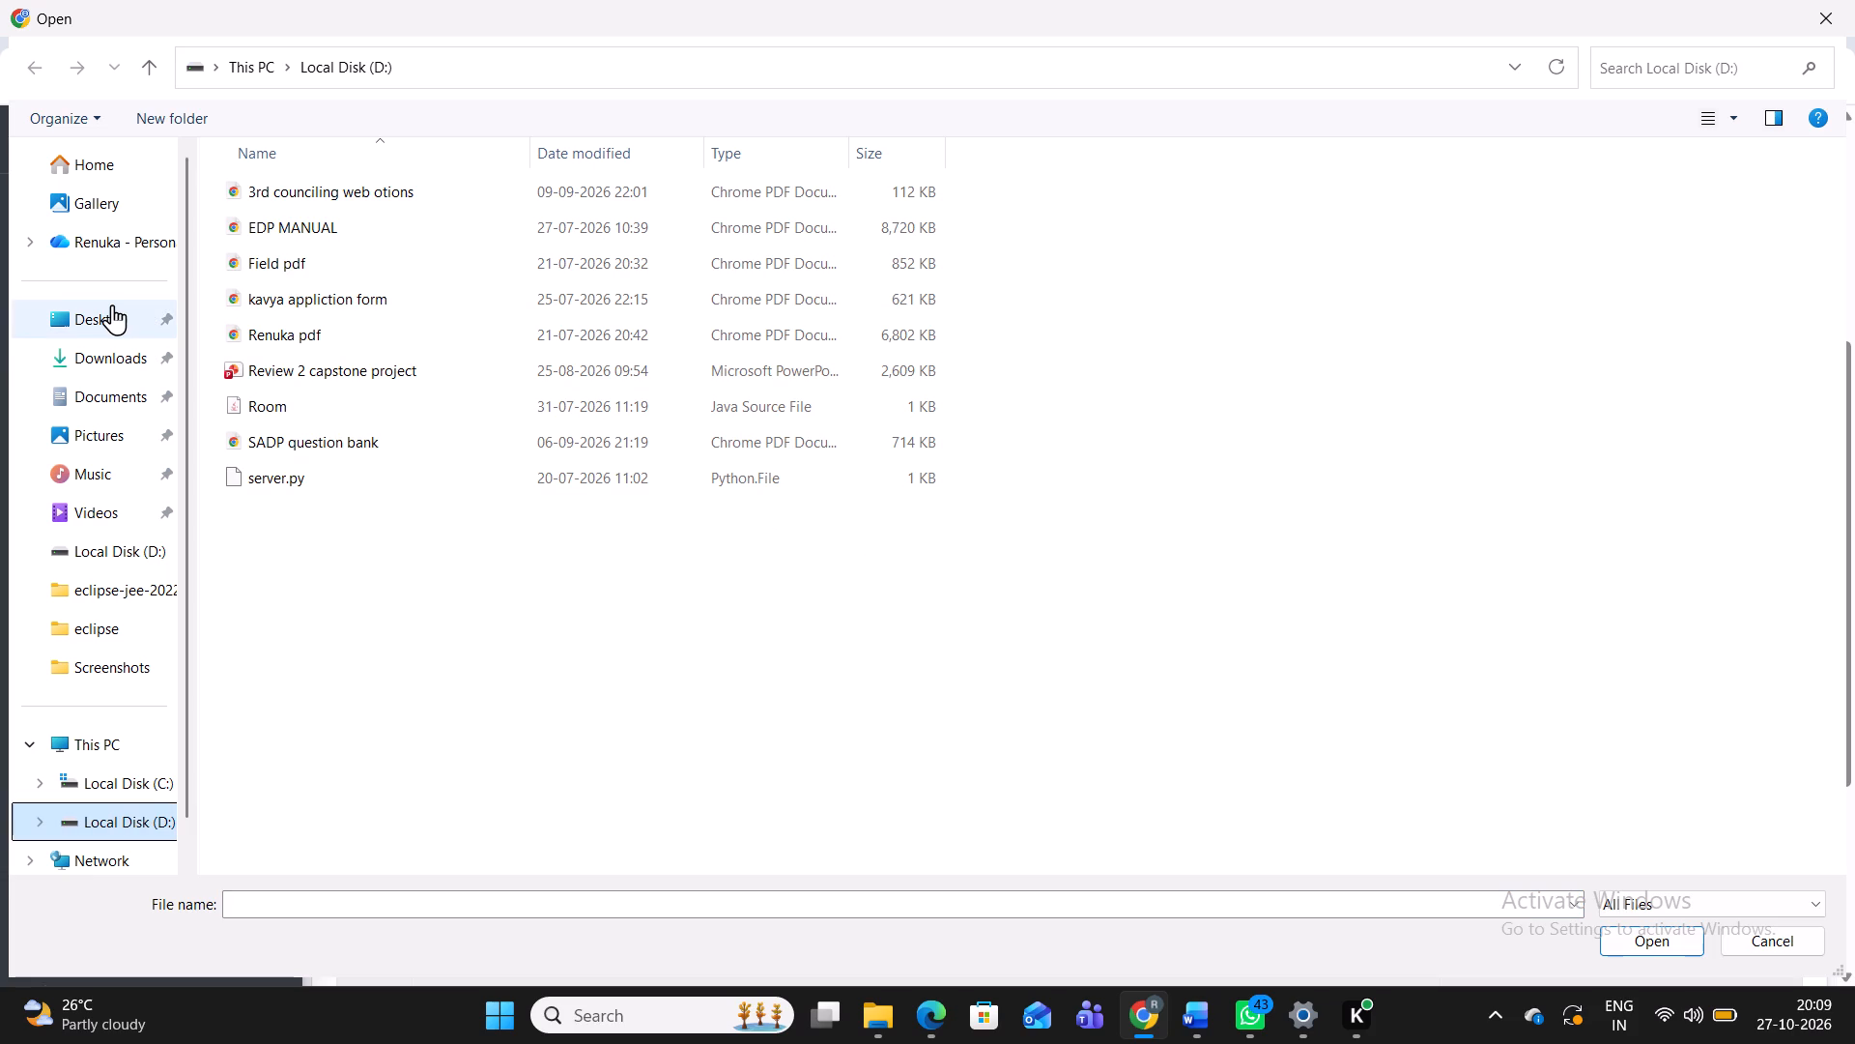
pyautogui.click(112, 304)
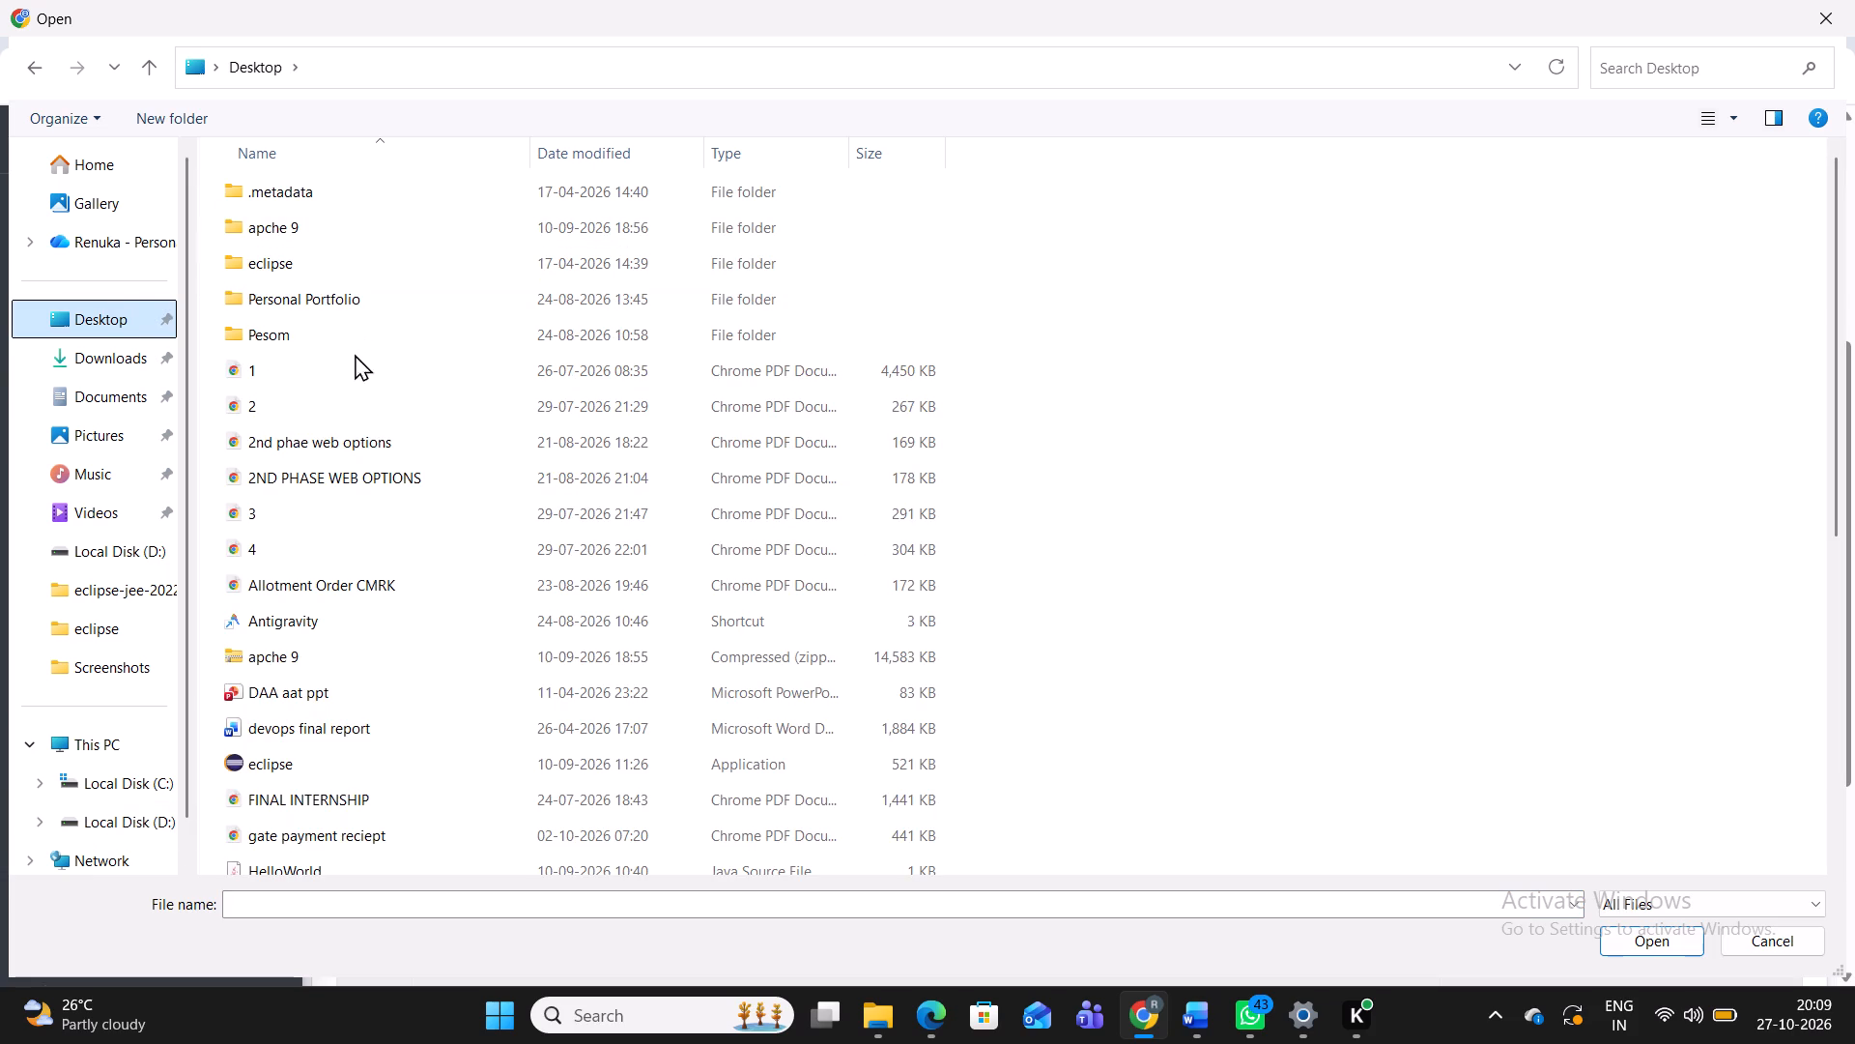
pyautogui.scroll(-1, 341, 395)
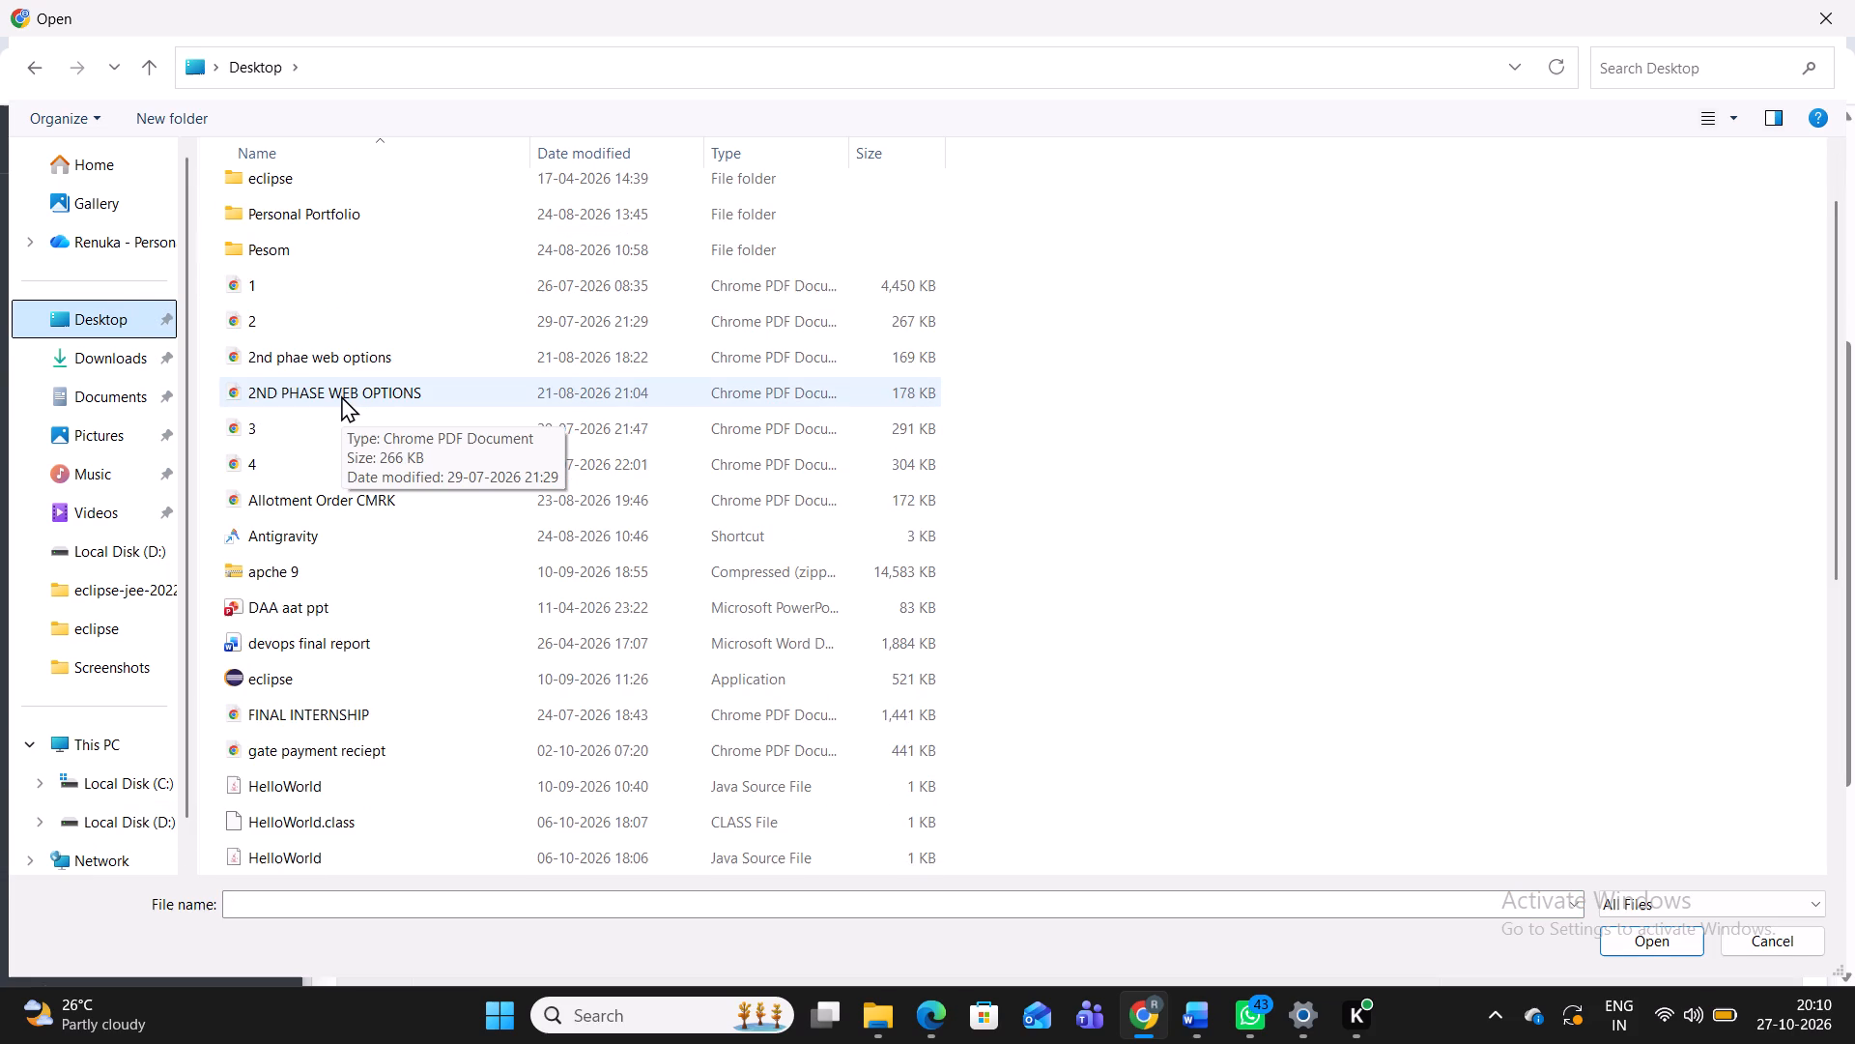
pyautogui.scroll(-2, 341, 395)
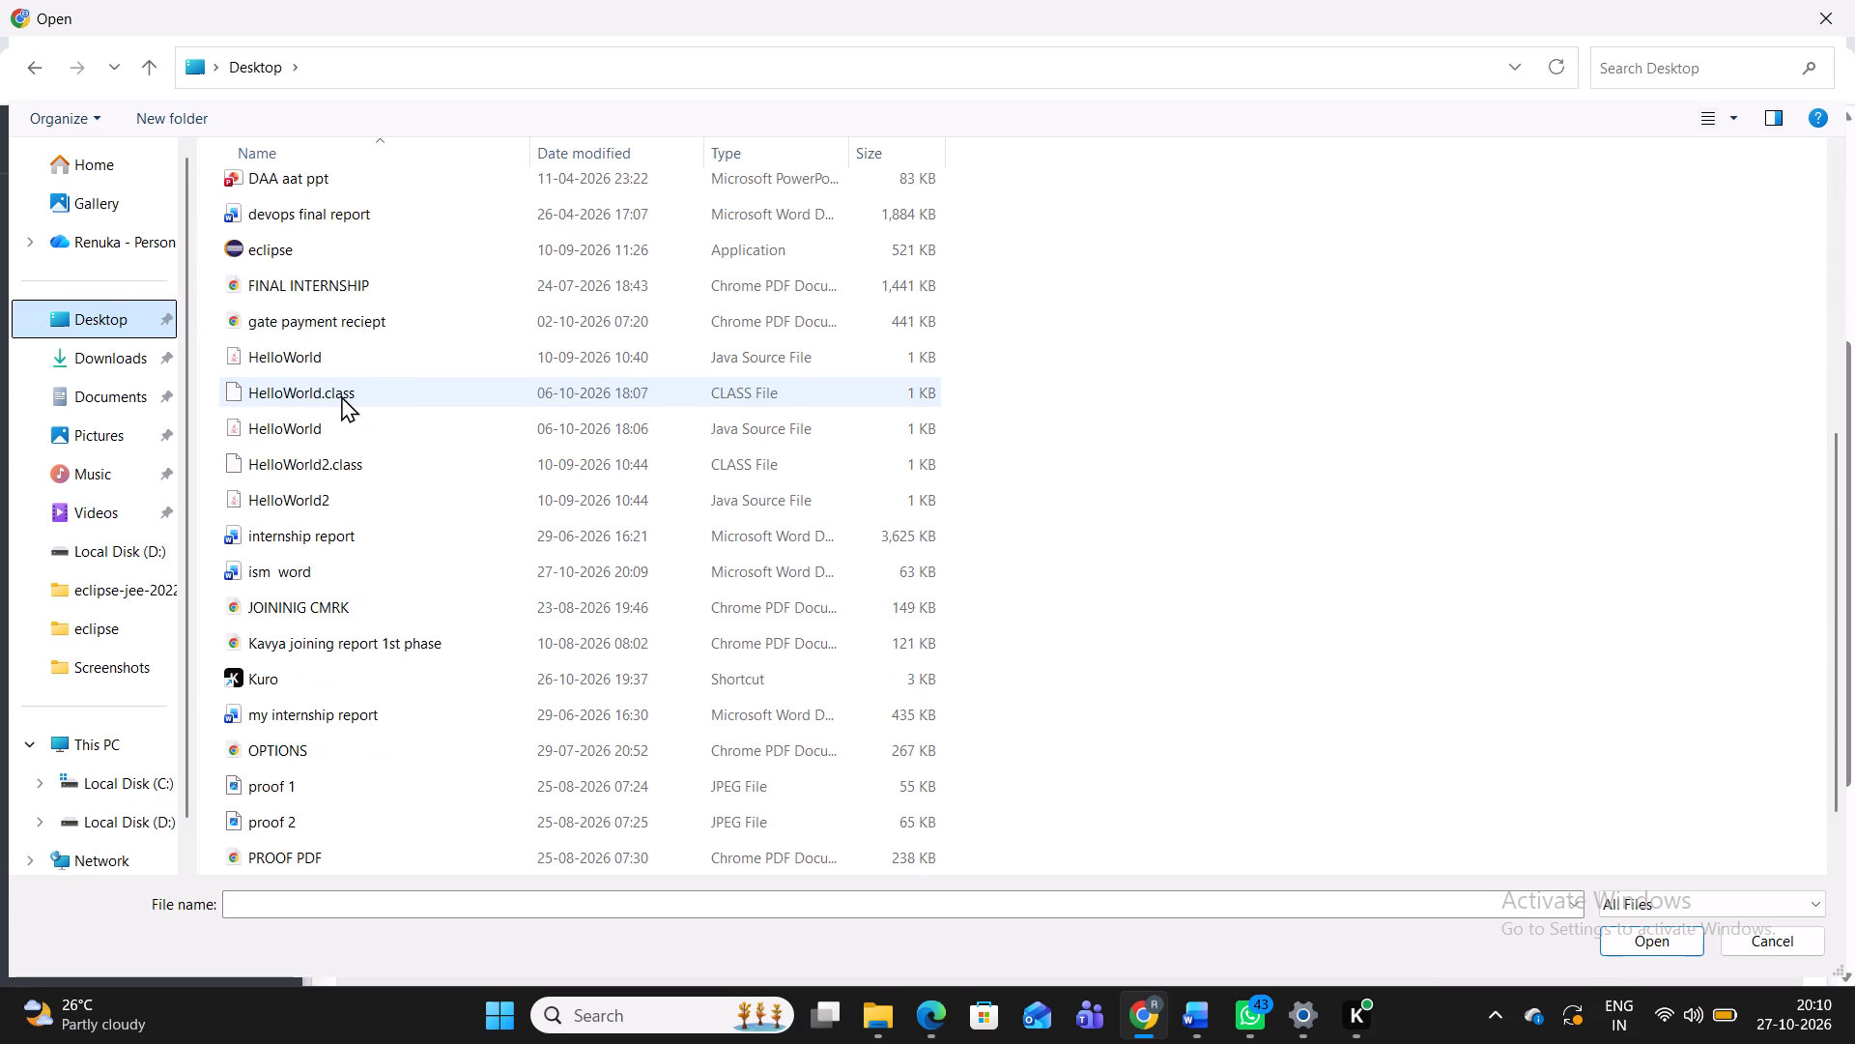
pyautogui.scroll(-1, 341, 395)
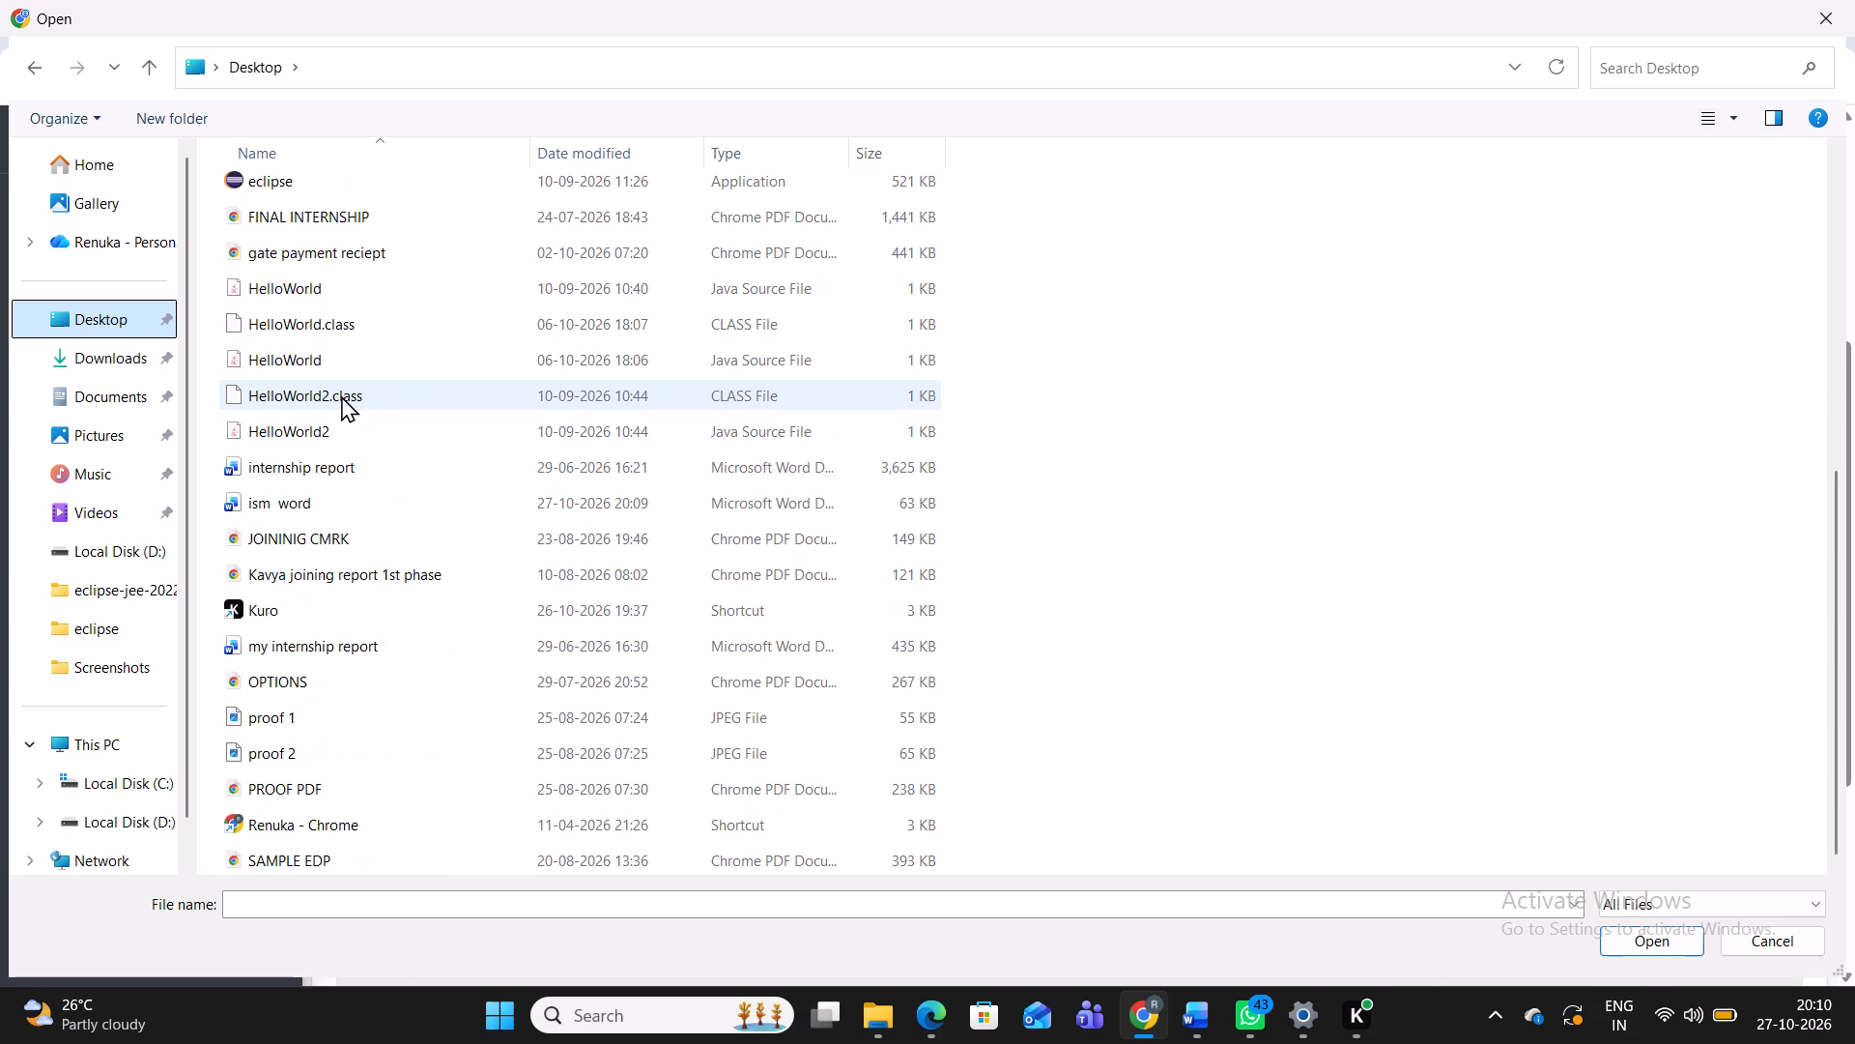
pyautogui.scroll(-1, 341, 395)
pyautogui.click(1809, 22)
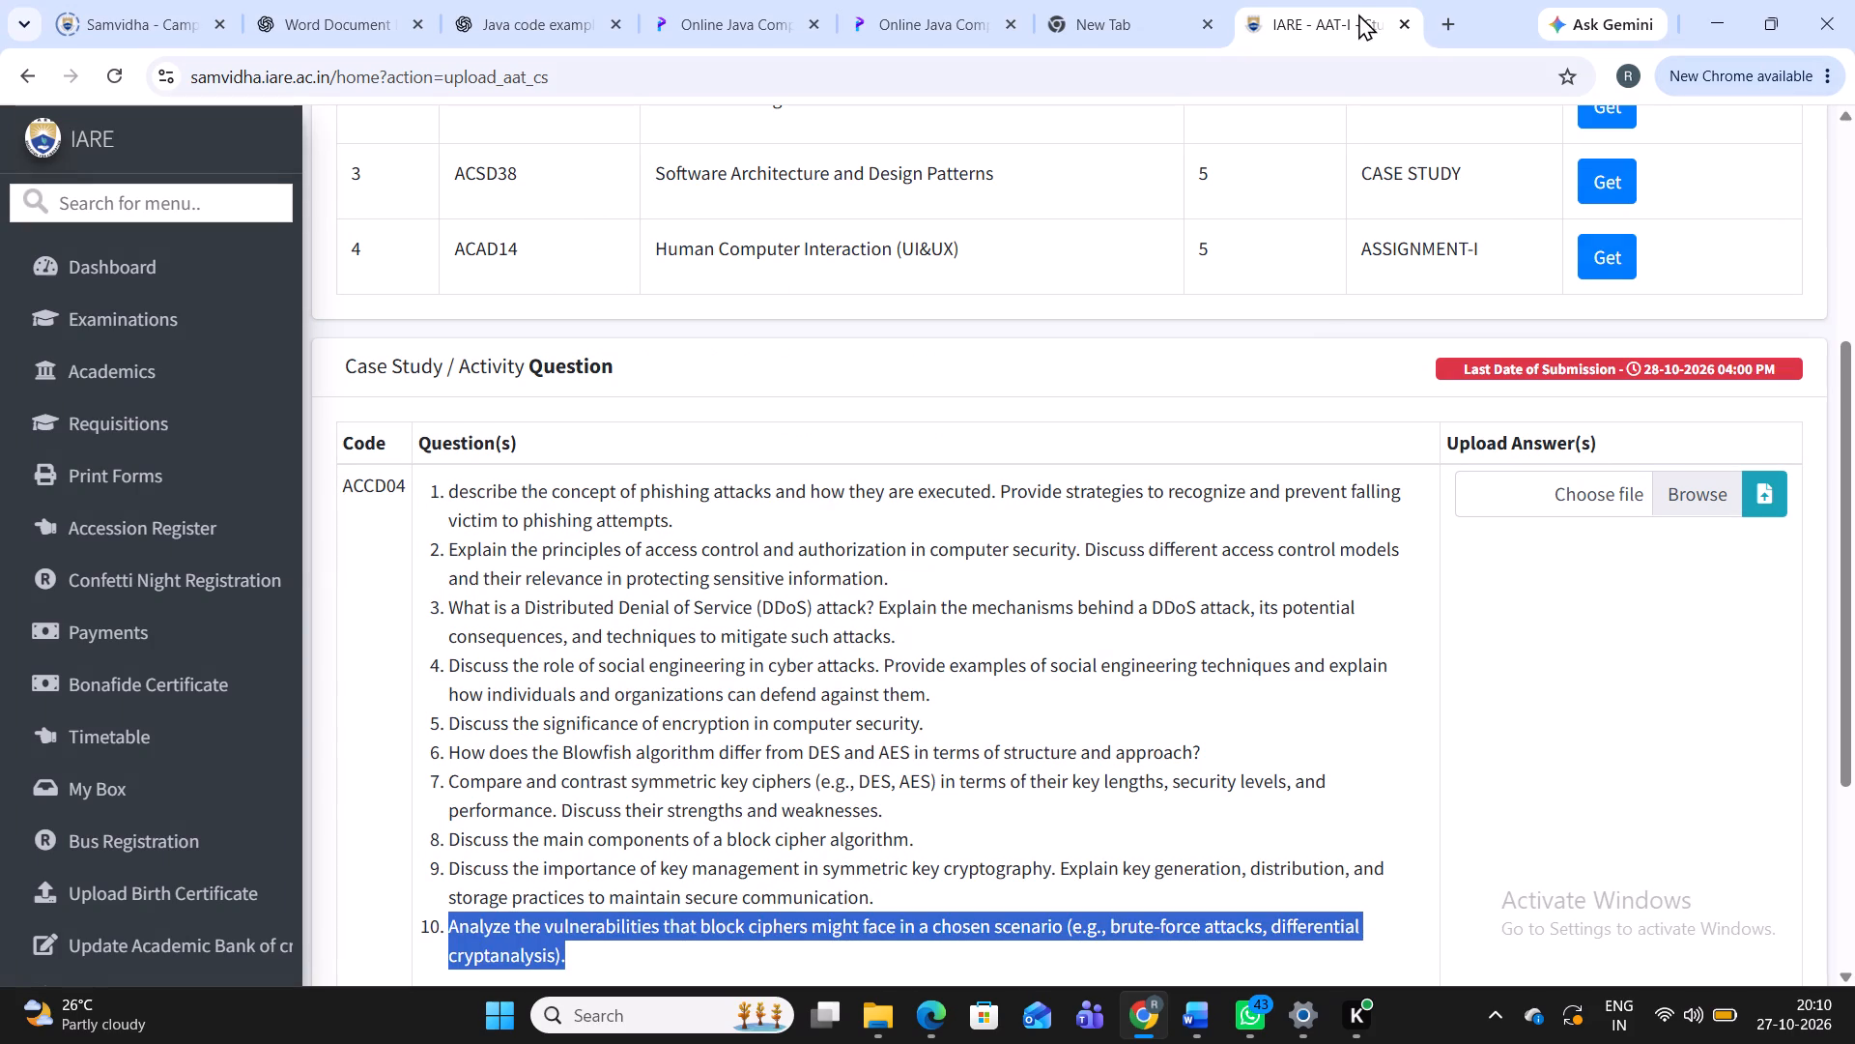
# In a new browser tab, search for "i love pdf" and open the iLovePDF website.
pyautogui.click(1441, 21)
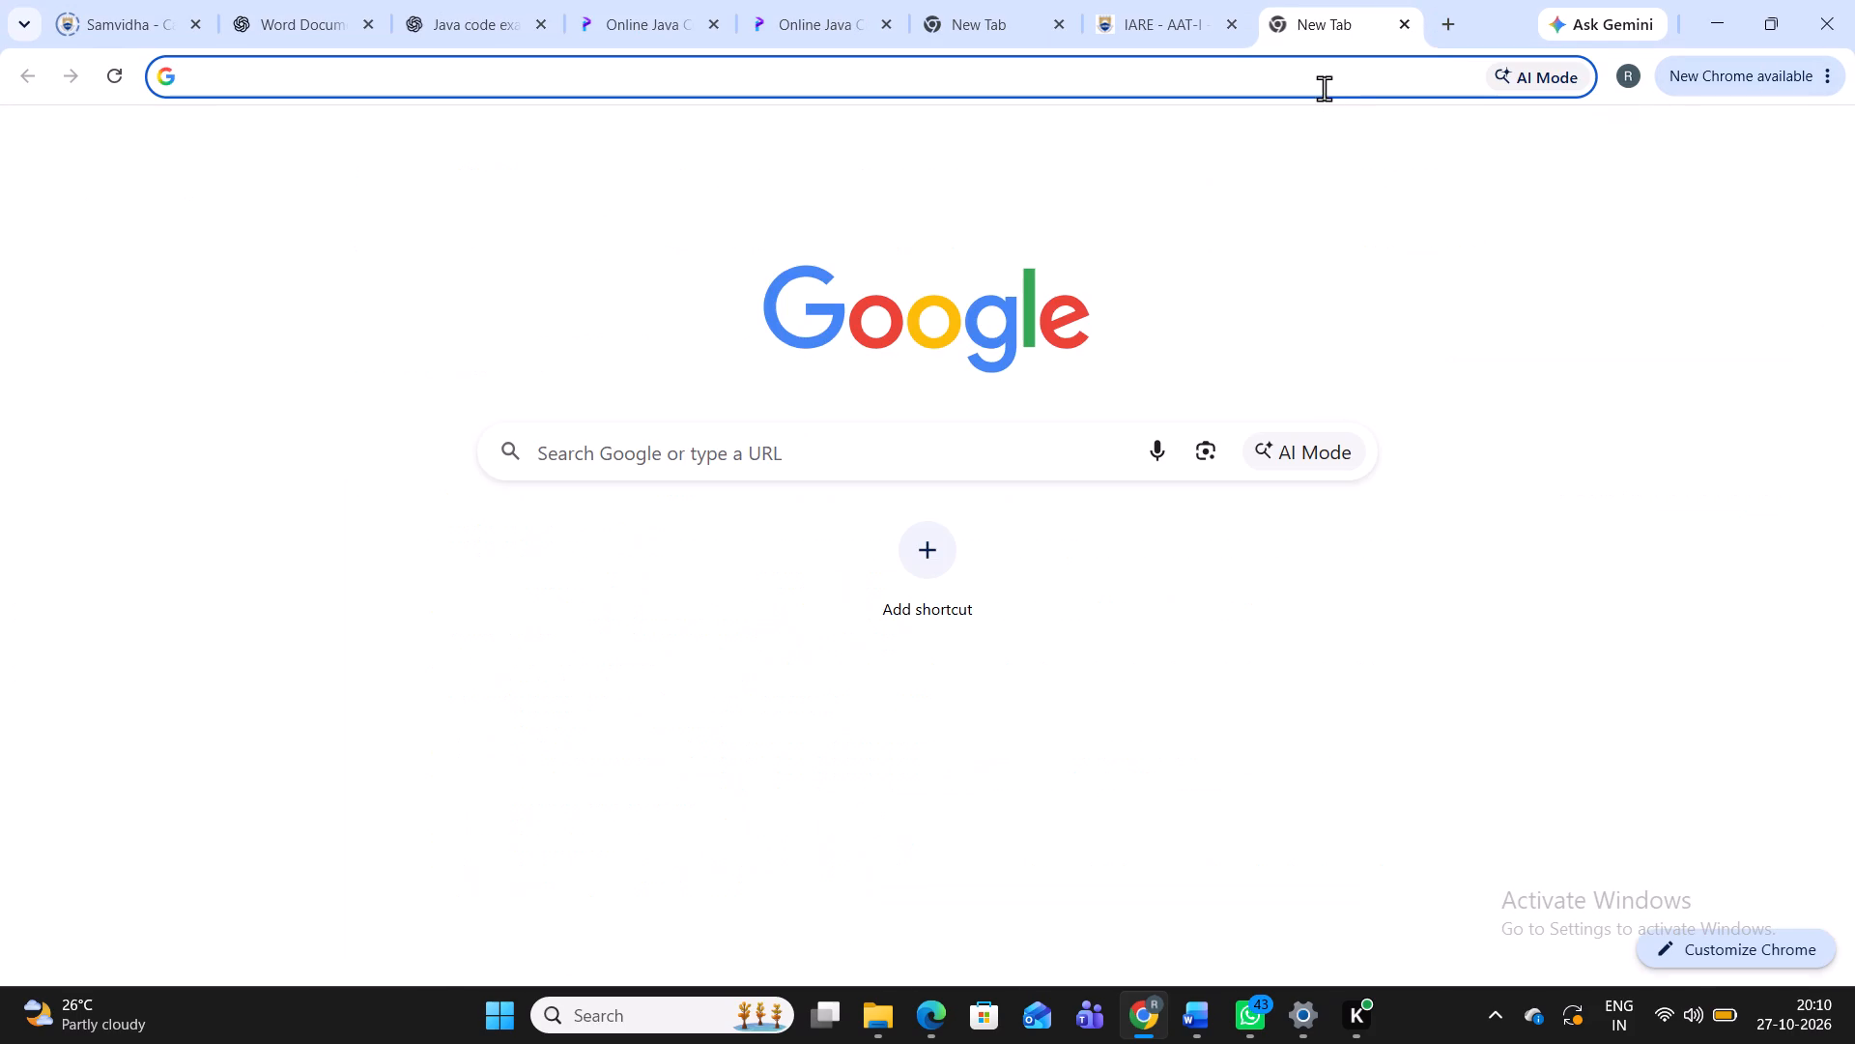
pyautogui.click(1325, 83)
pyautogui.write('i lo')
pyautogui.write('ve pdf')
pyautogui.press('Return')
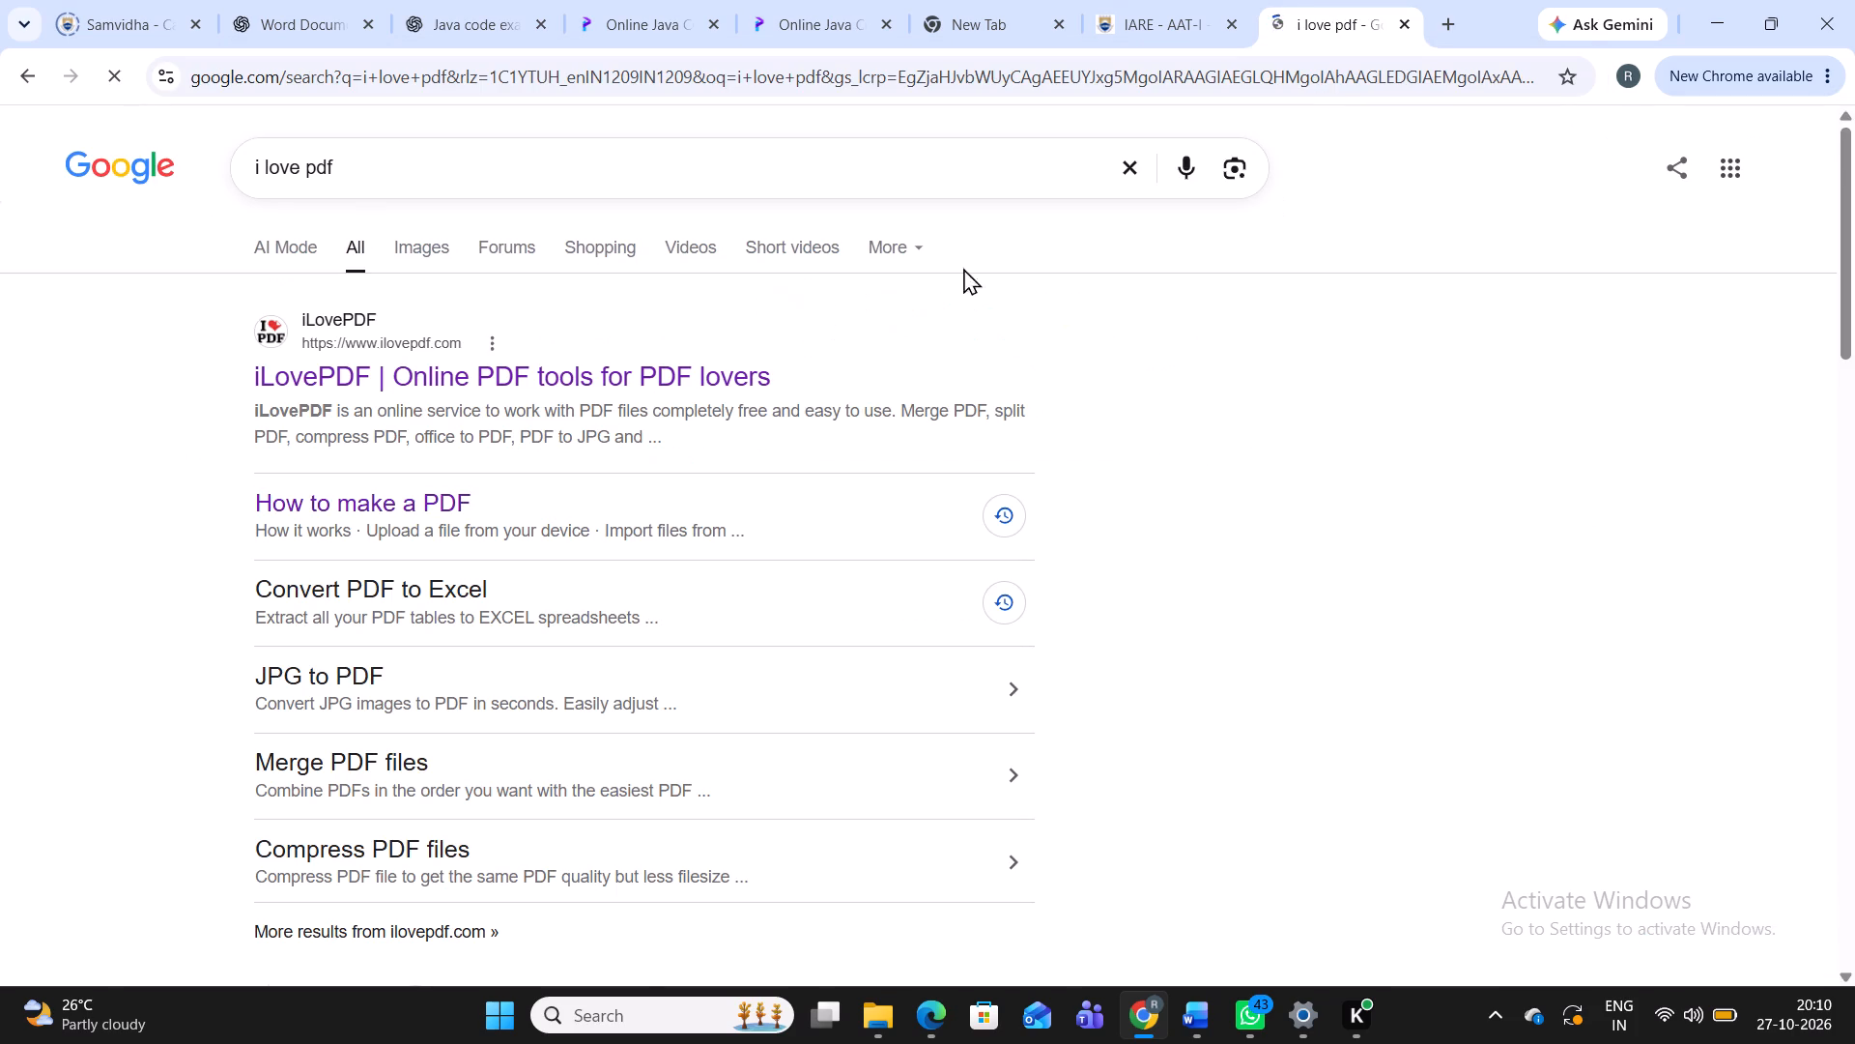
pyautogui.click(331, 362)
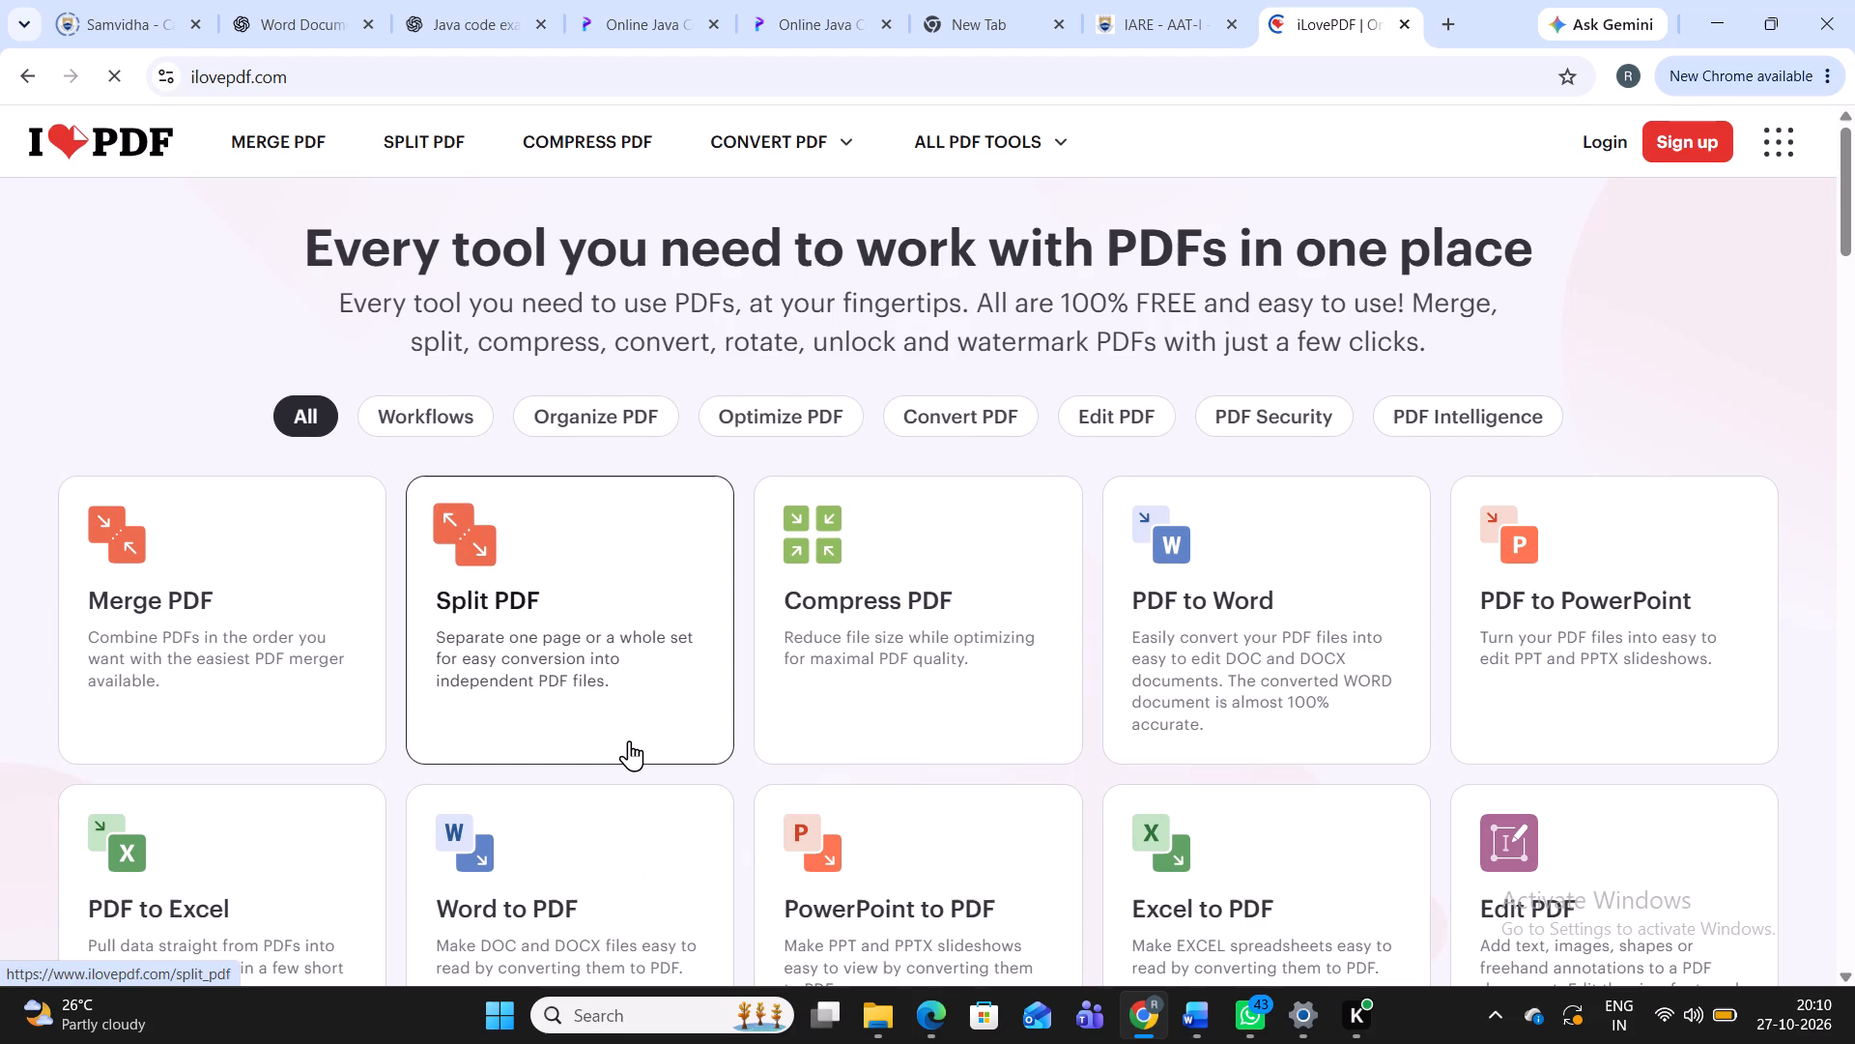
# Convert the "ism word" document from the Desktop with the Word to PDF tool and download the PDF.
pyautogui.scroll(-1, 629, 740)
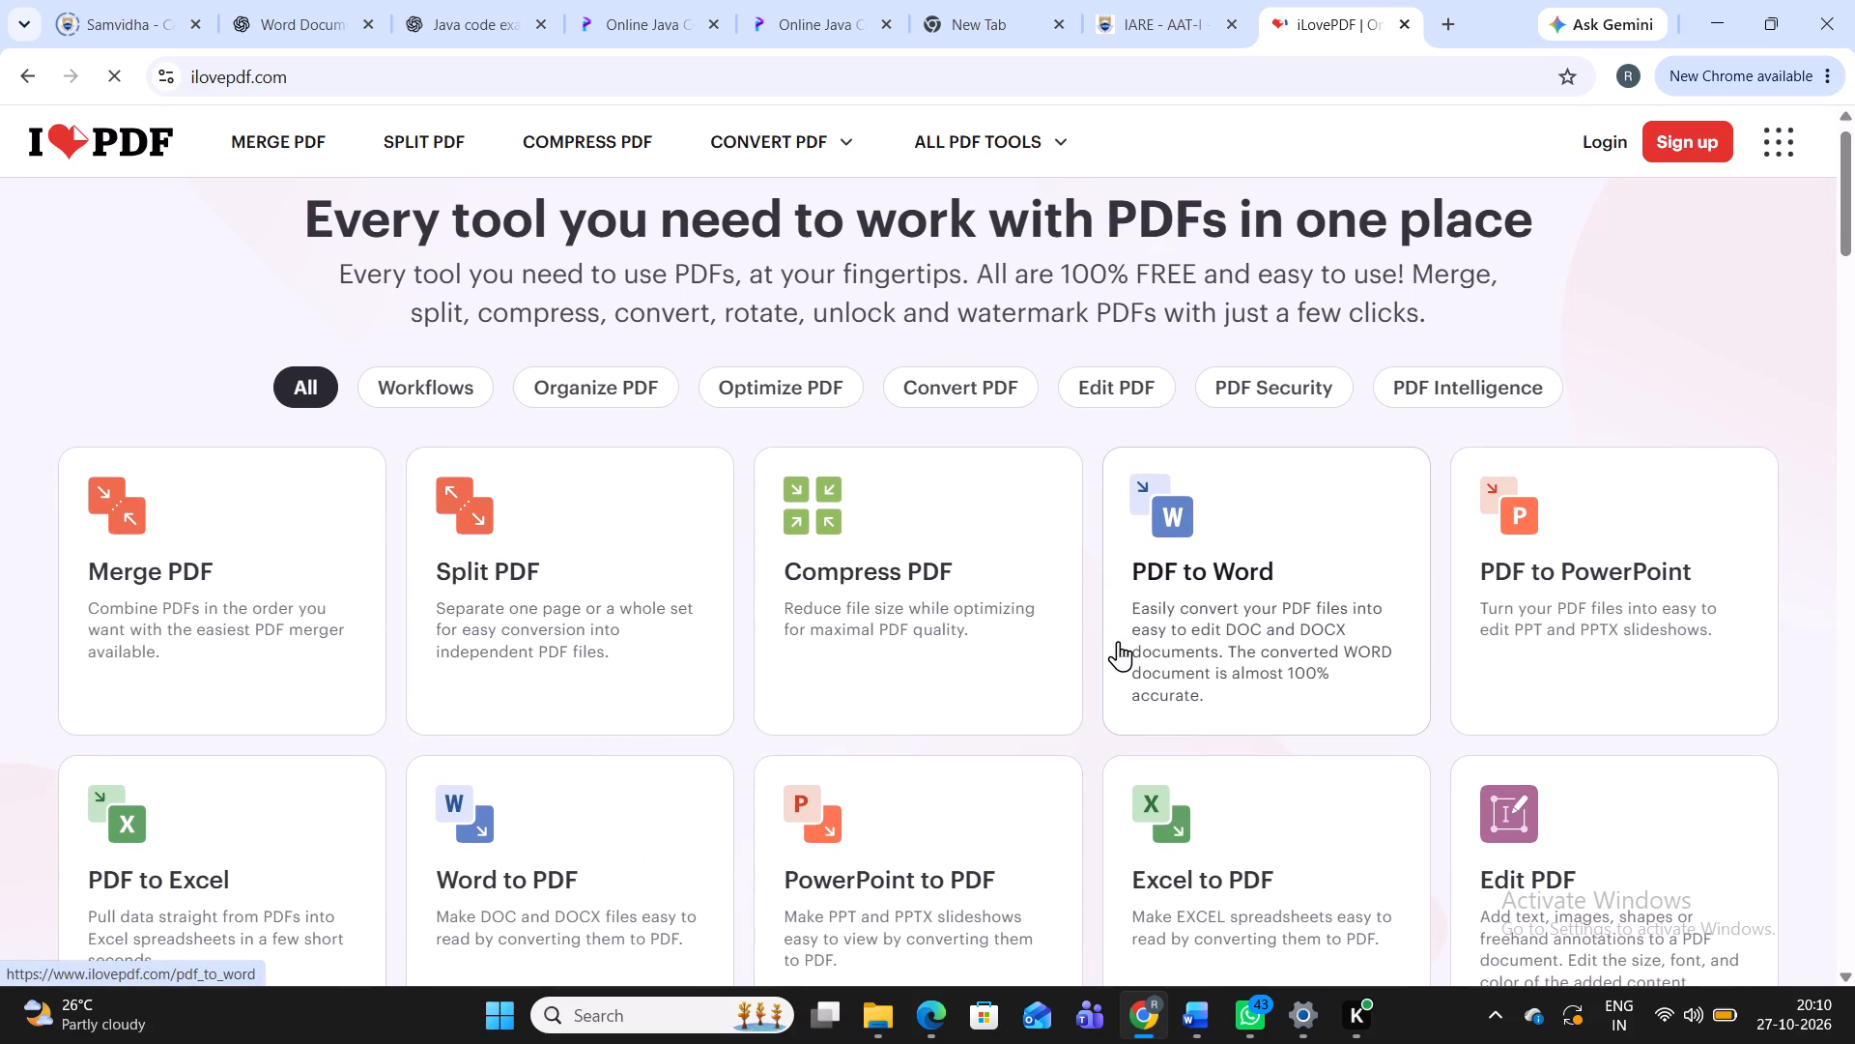
pyautogui.click(529, 815)
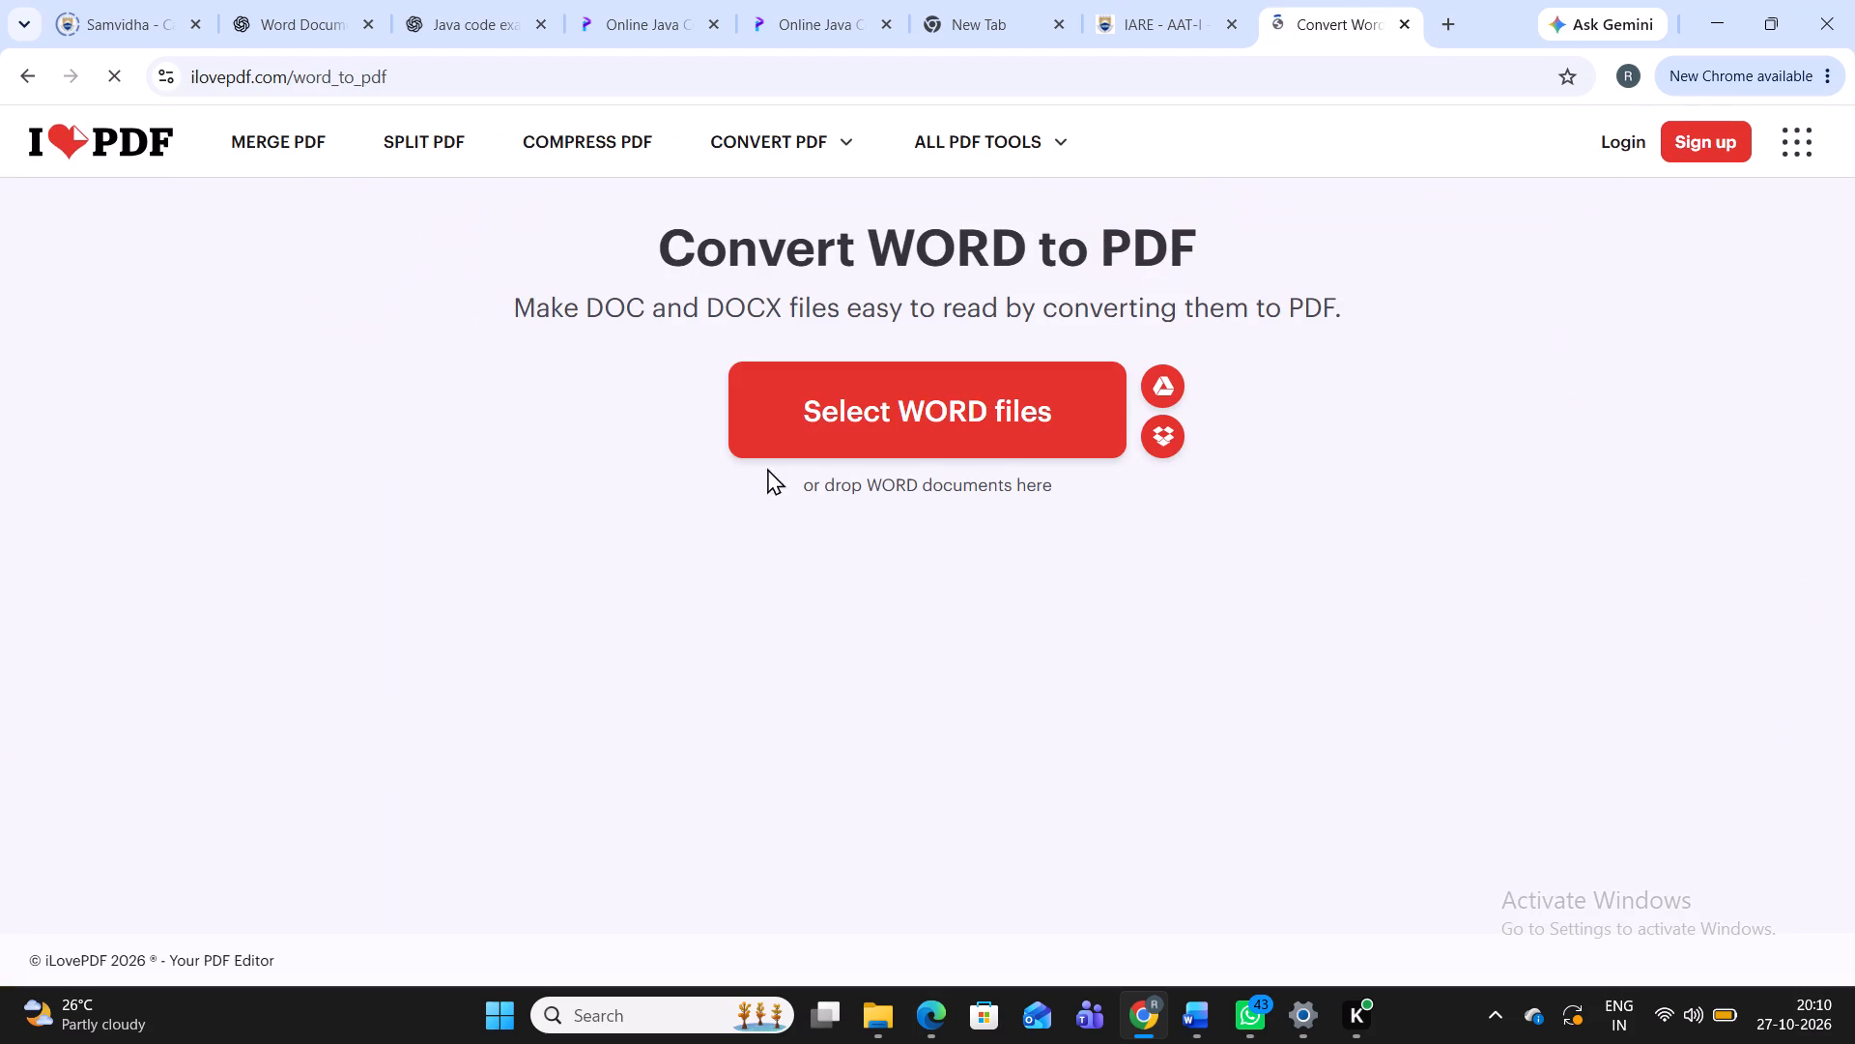
pyautogui.click(1030, 447)
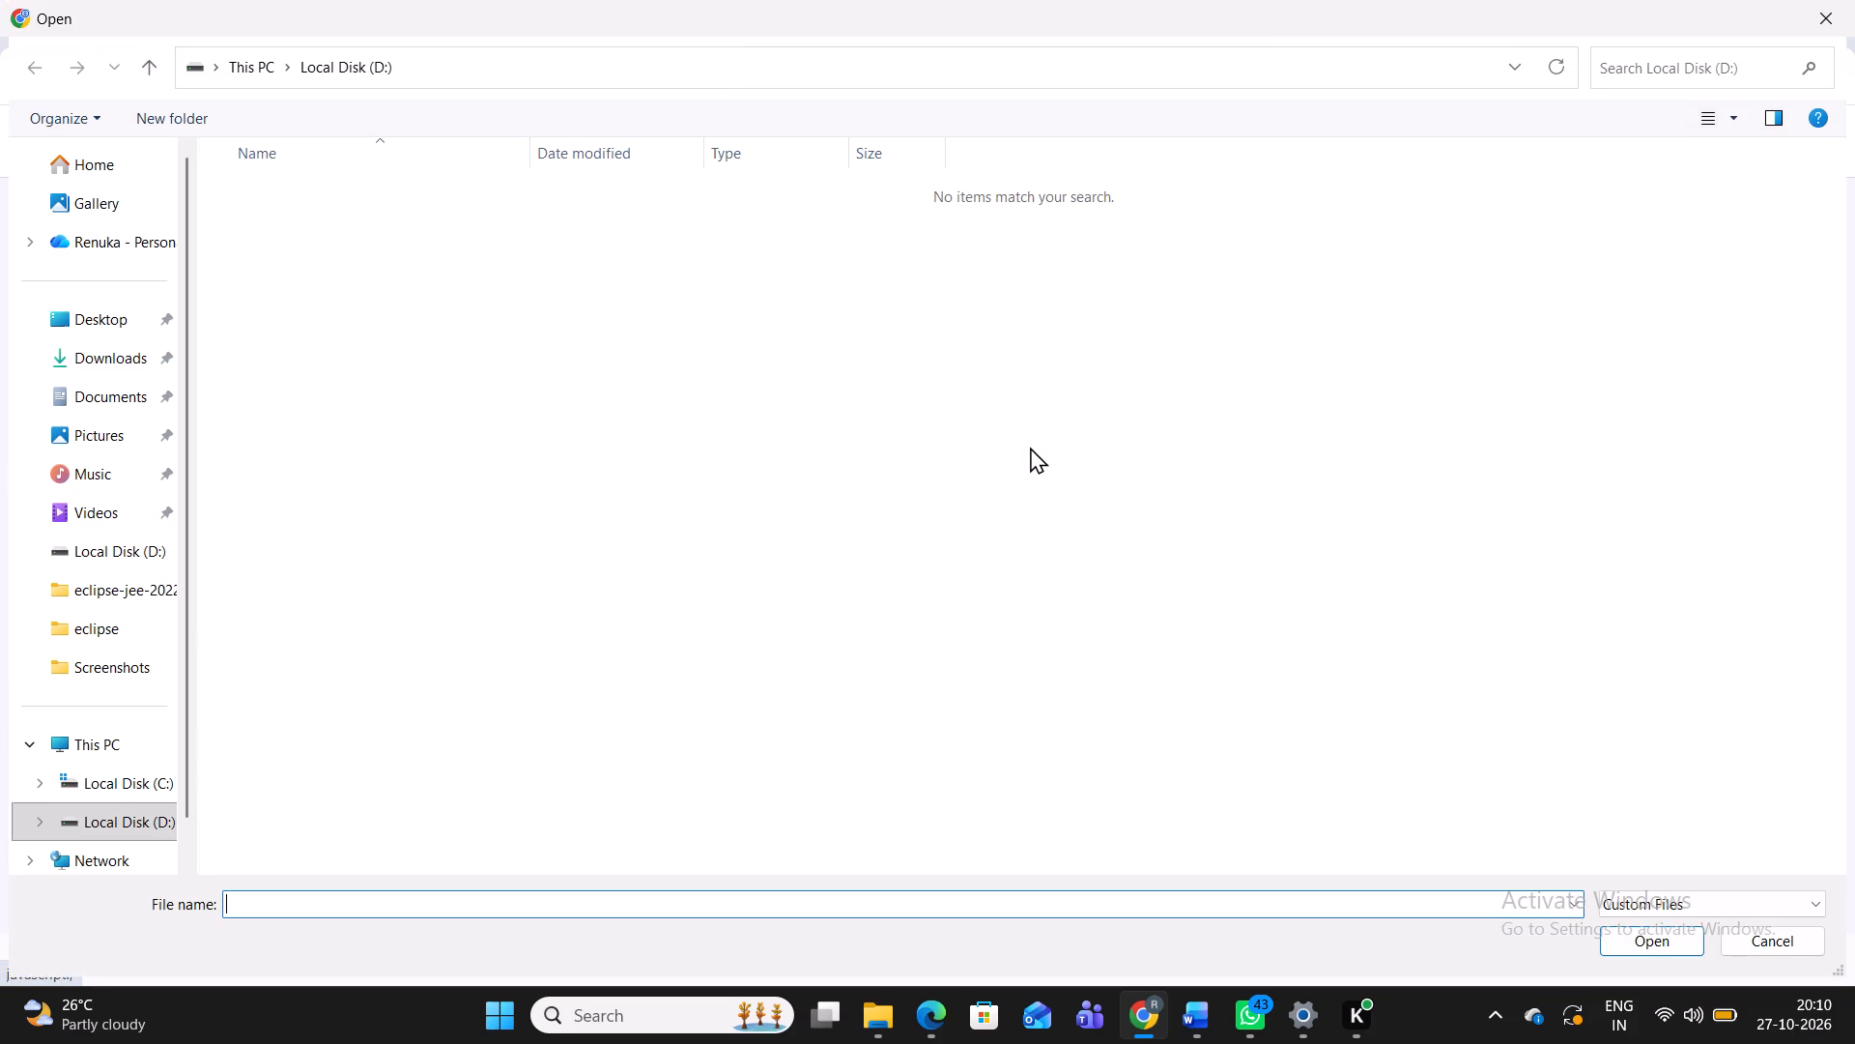
pyautogui.click(126, 314)
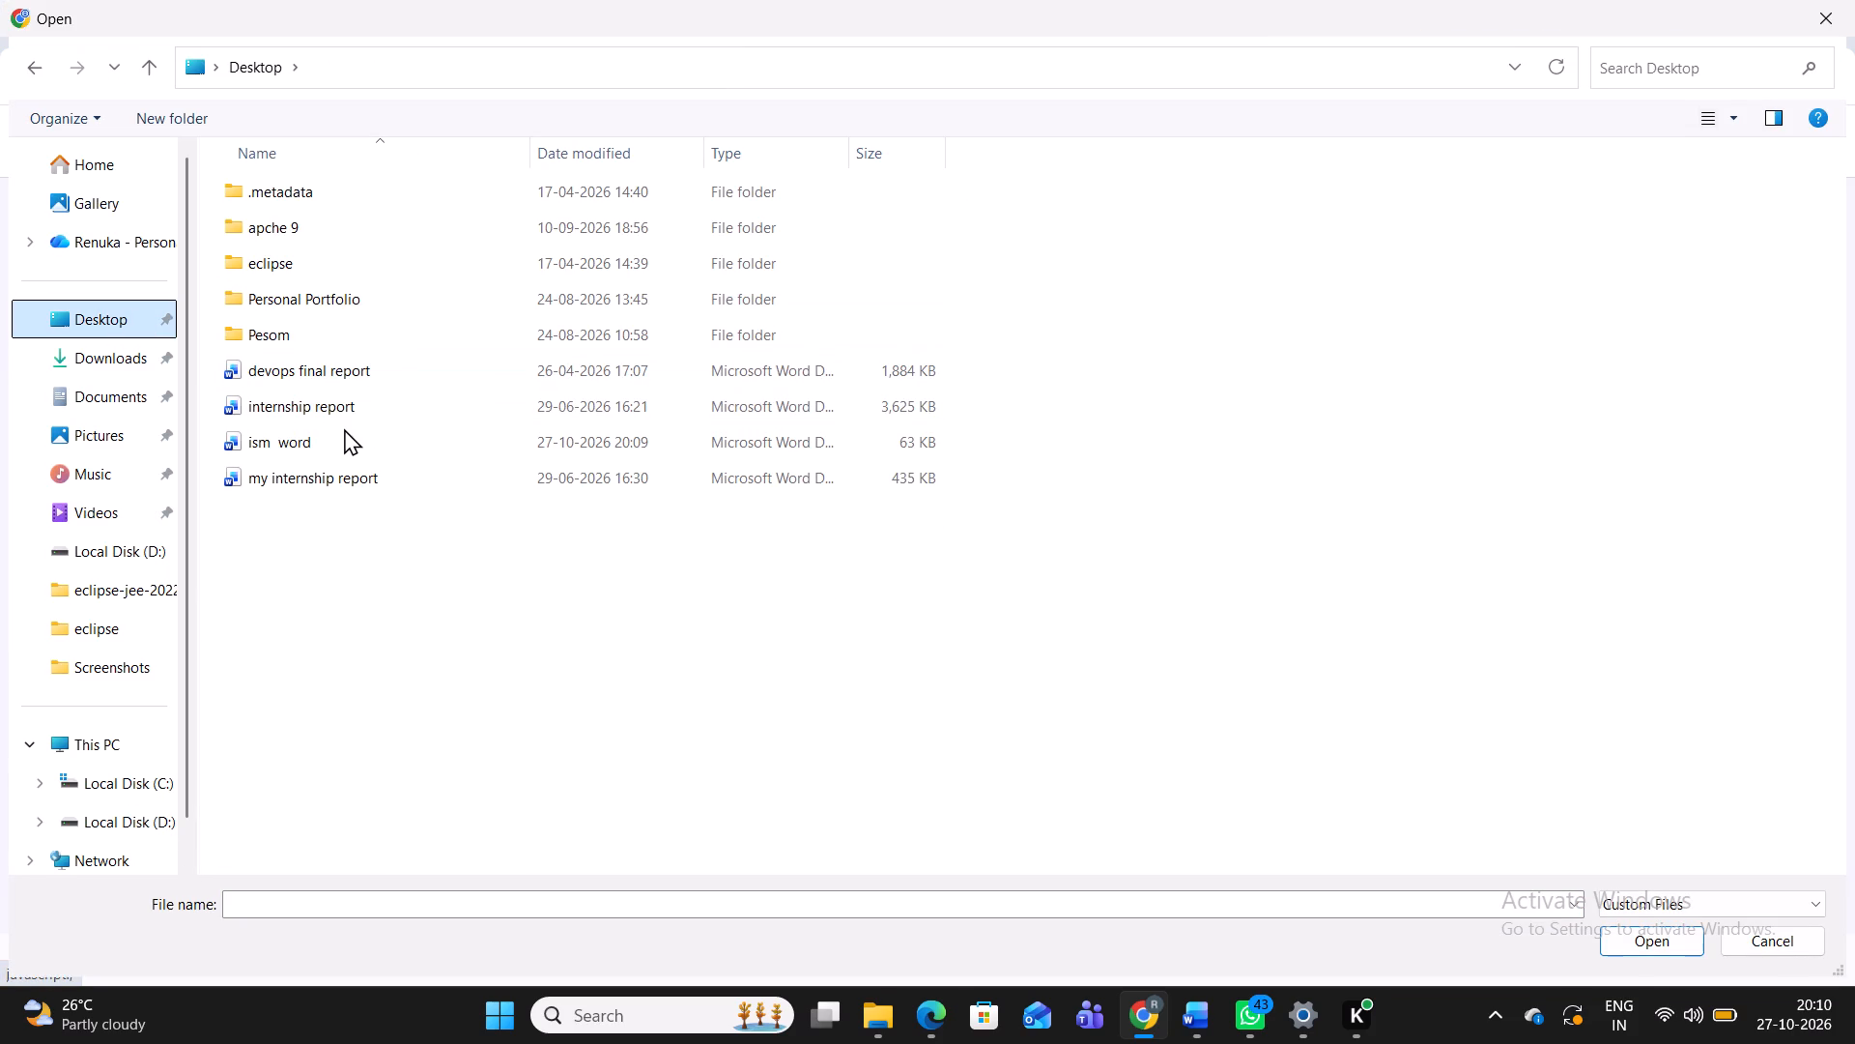
pyautogui.click(344, 430)
pyautogui.doubleClick(344, 430)
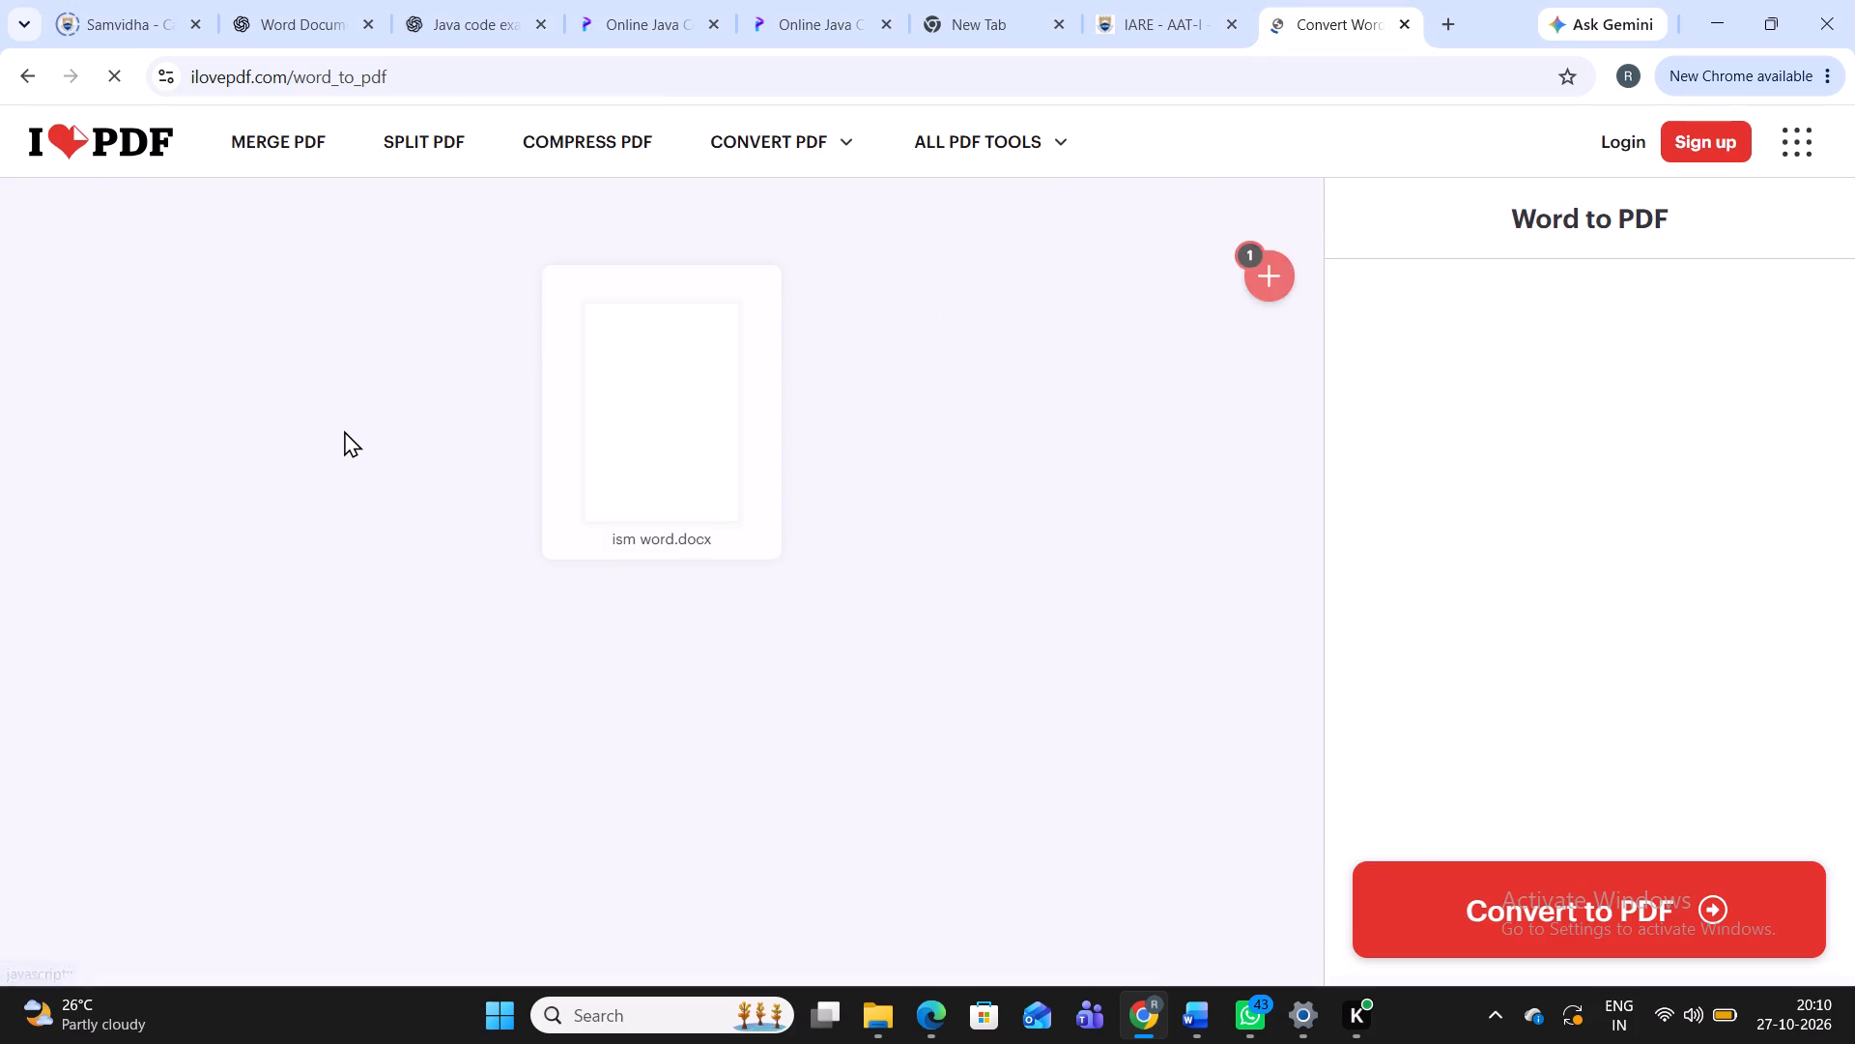
pyautogui.click(1496, 905)
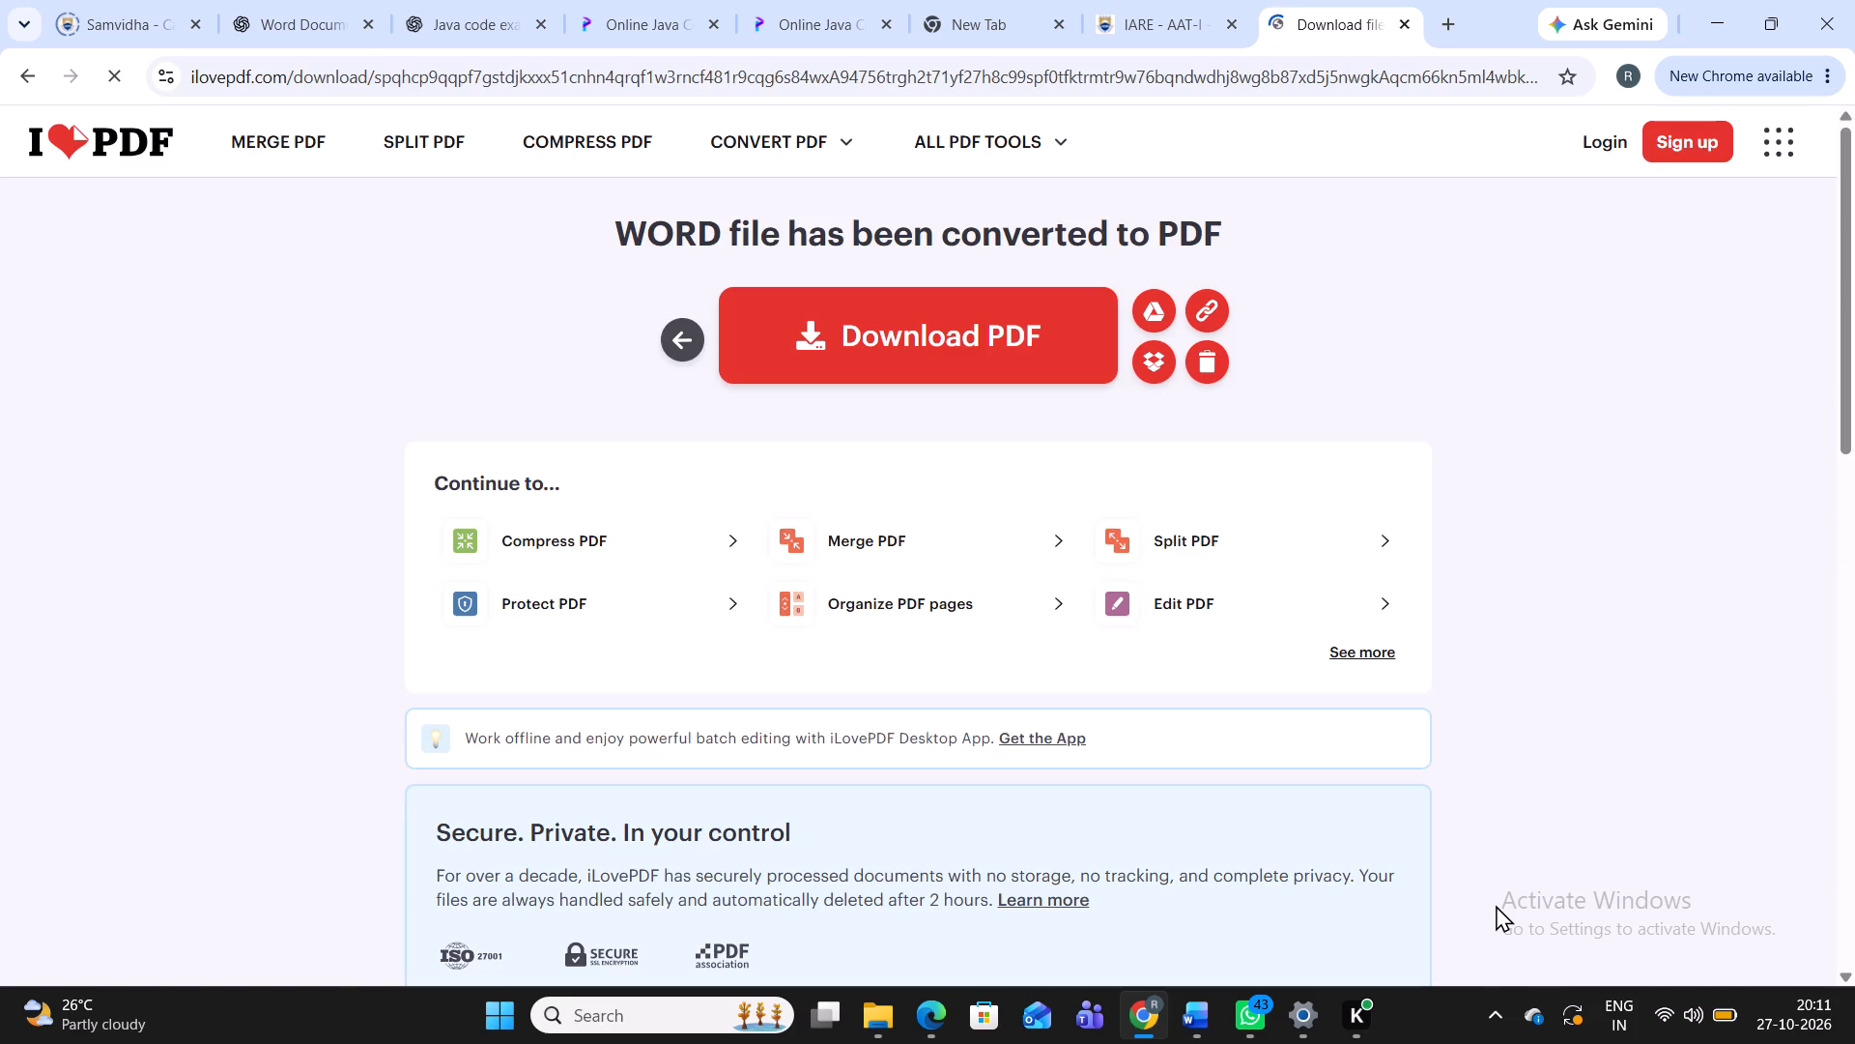
pyautogui.click(1013, 372)
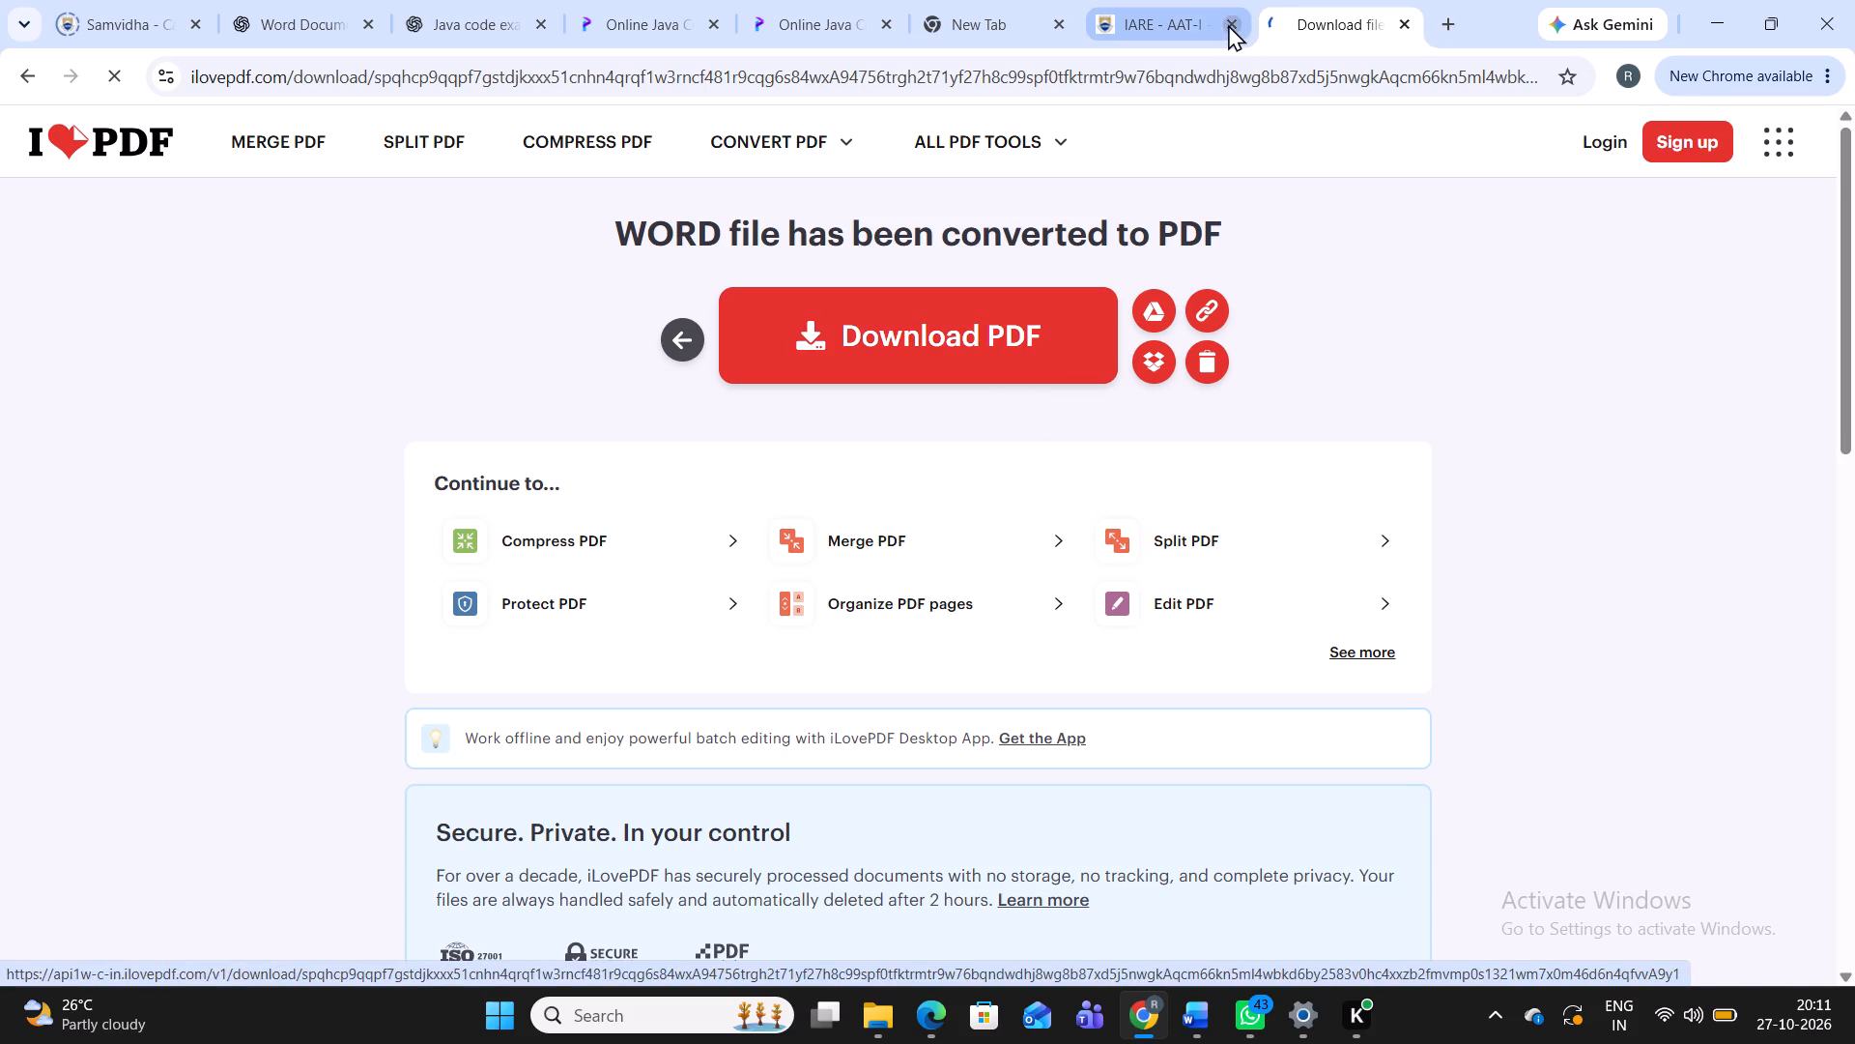
# On the portal's AAT-I page, attach the "ism word" PDF from Downloads as the ACCD04 answer file.
pyautogui.click(1158, 30)
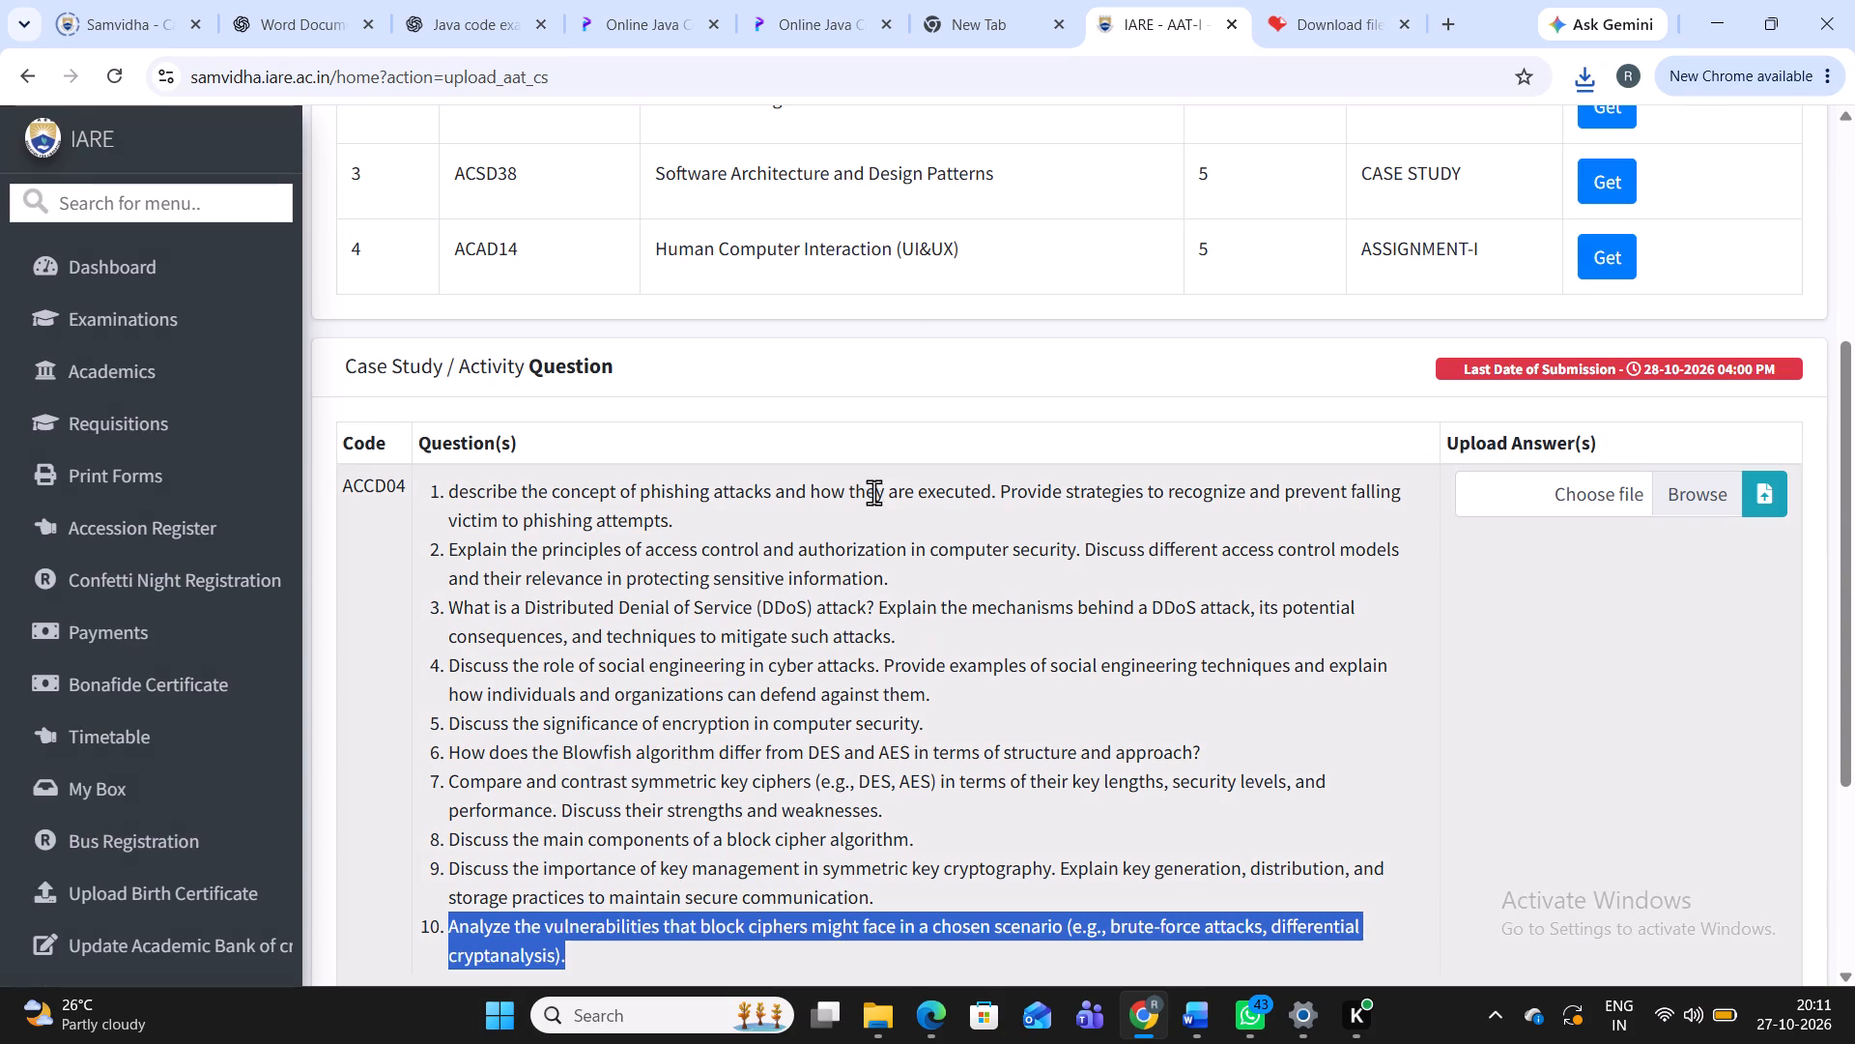
pyautogui.click(1479, 496)
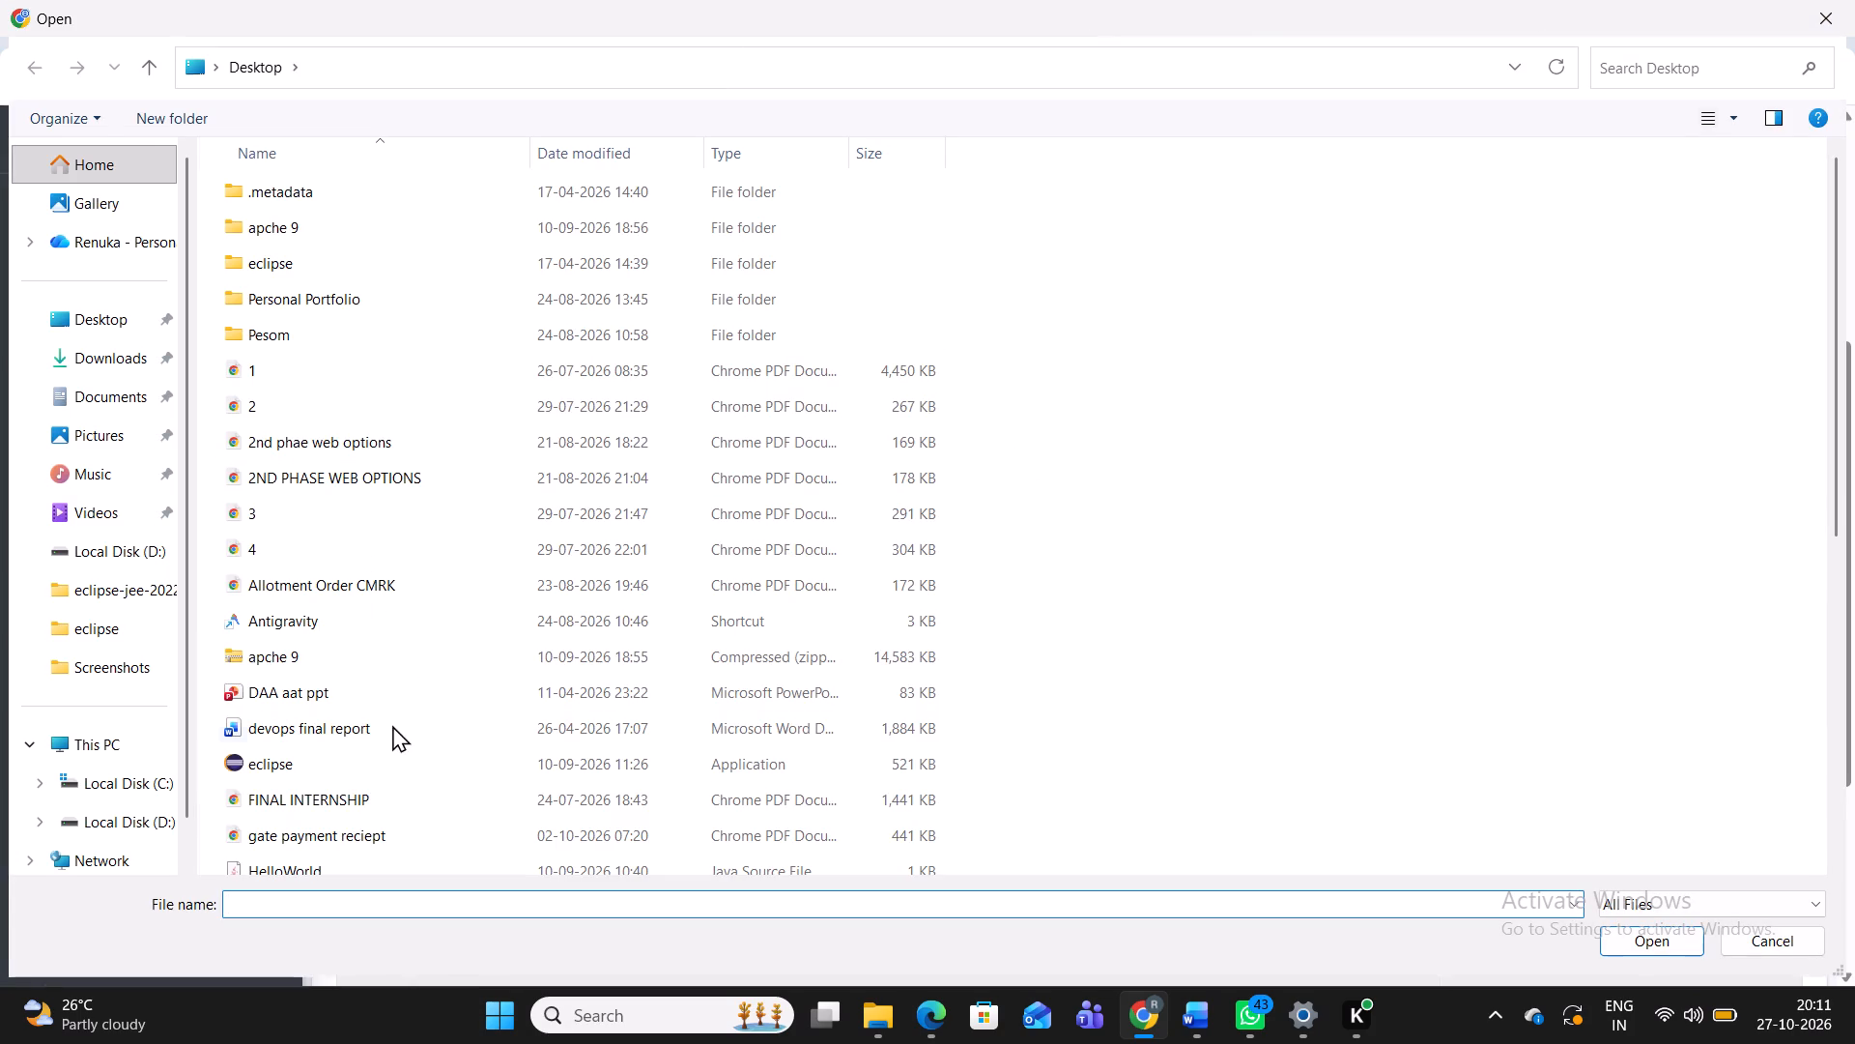
pyautogui.click(92, 347)
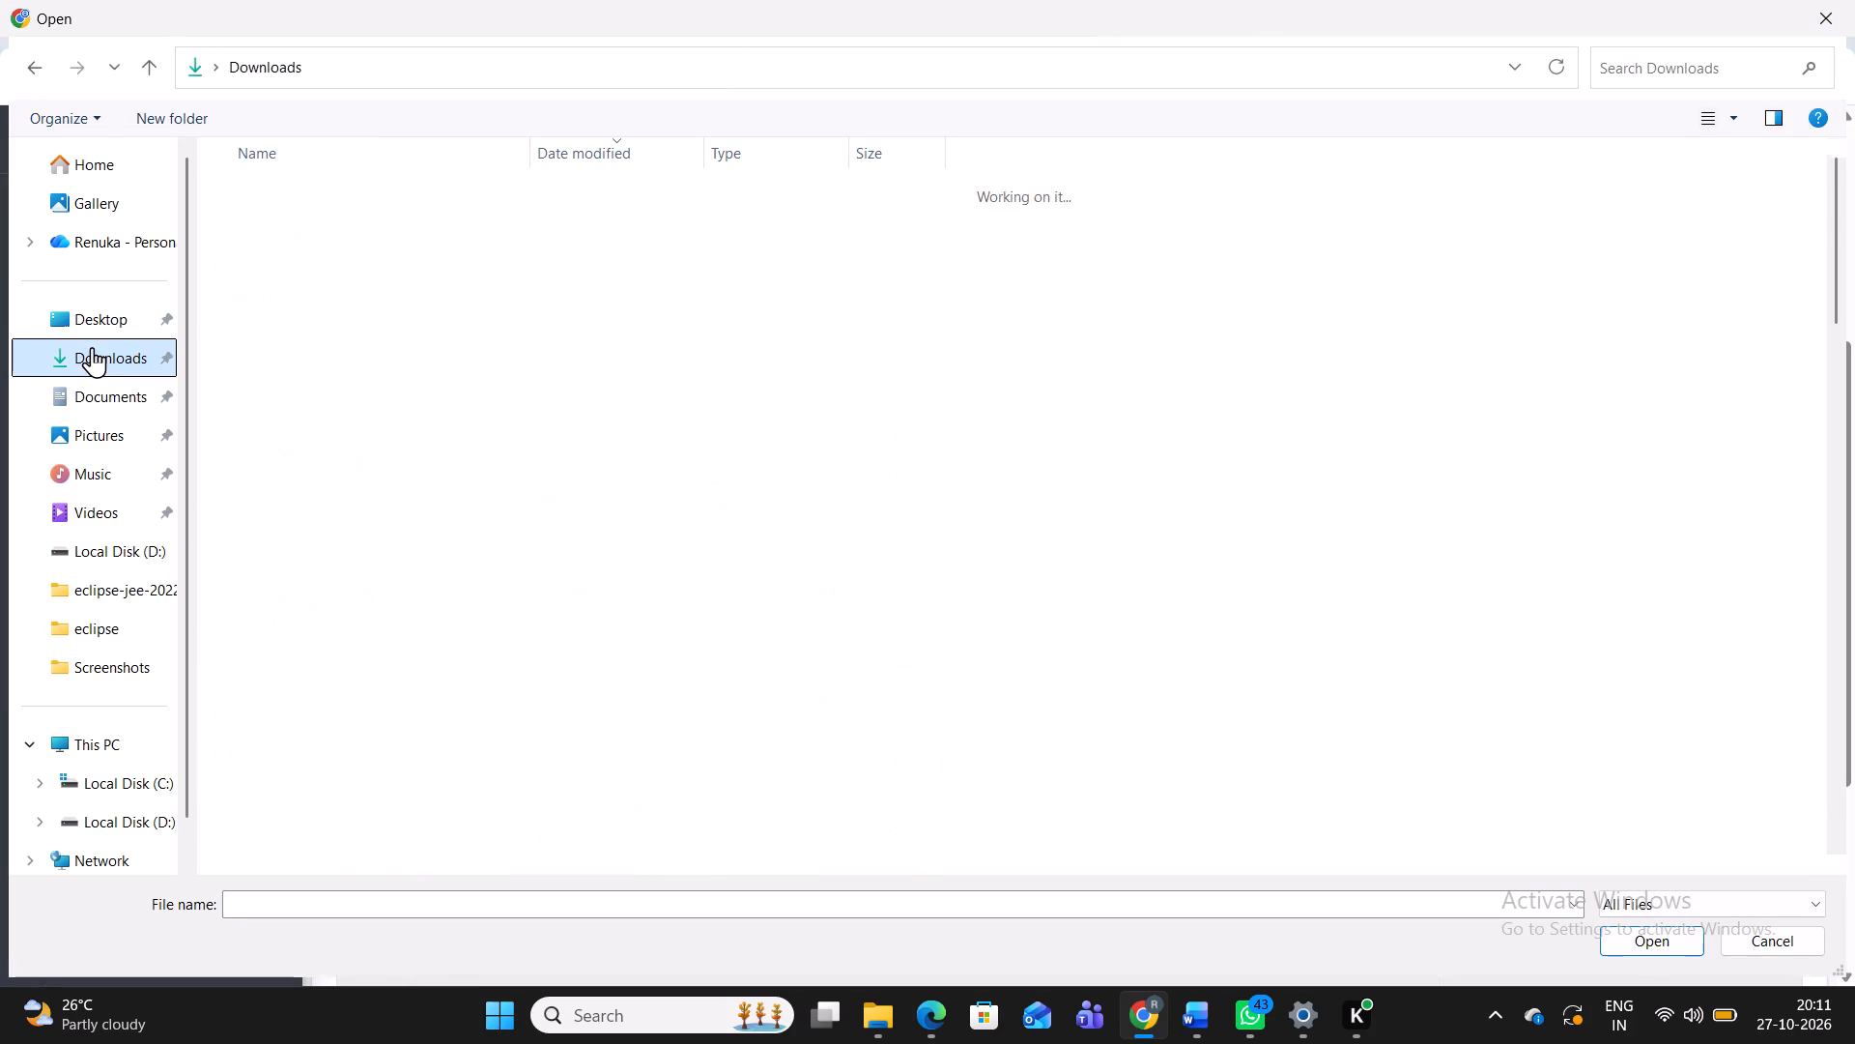
pyautogui.doubleClick(307, 219)
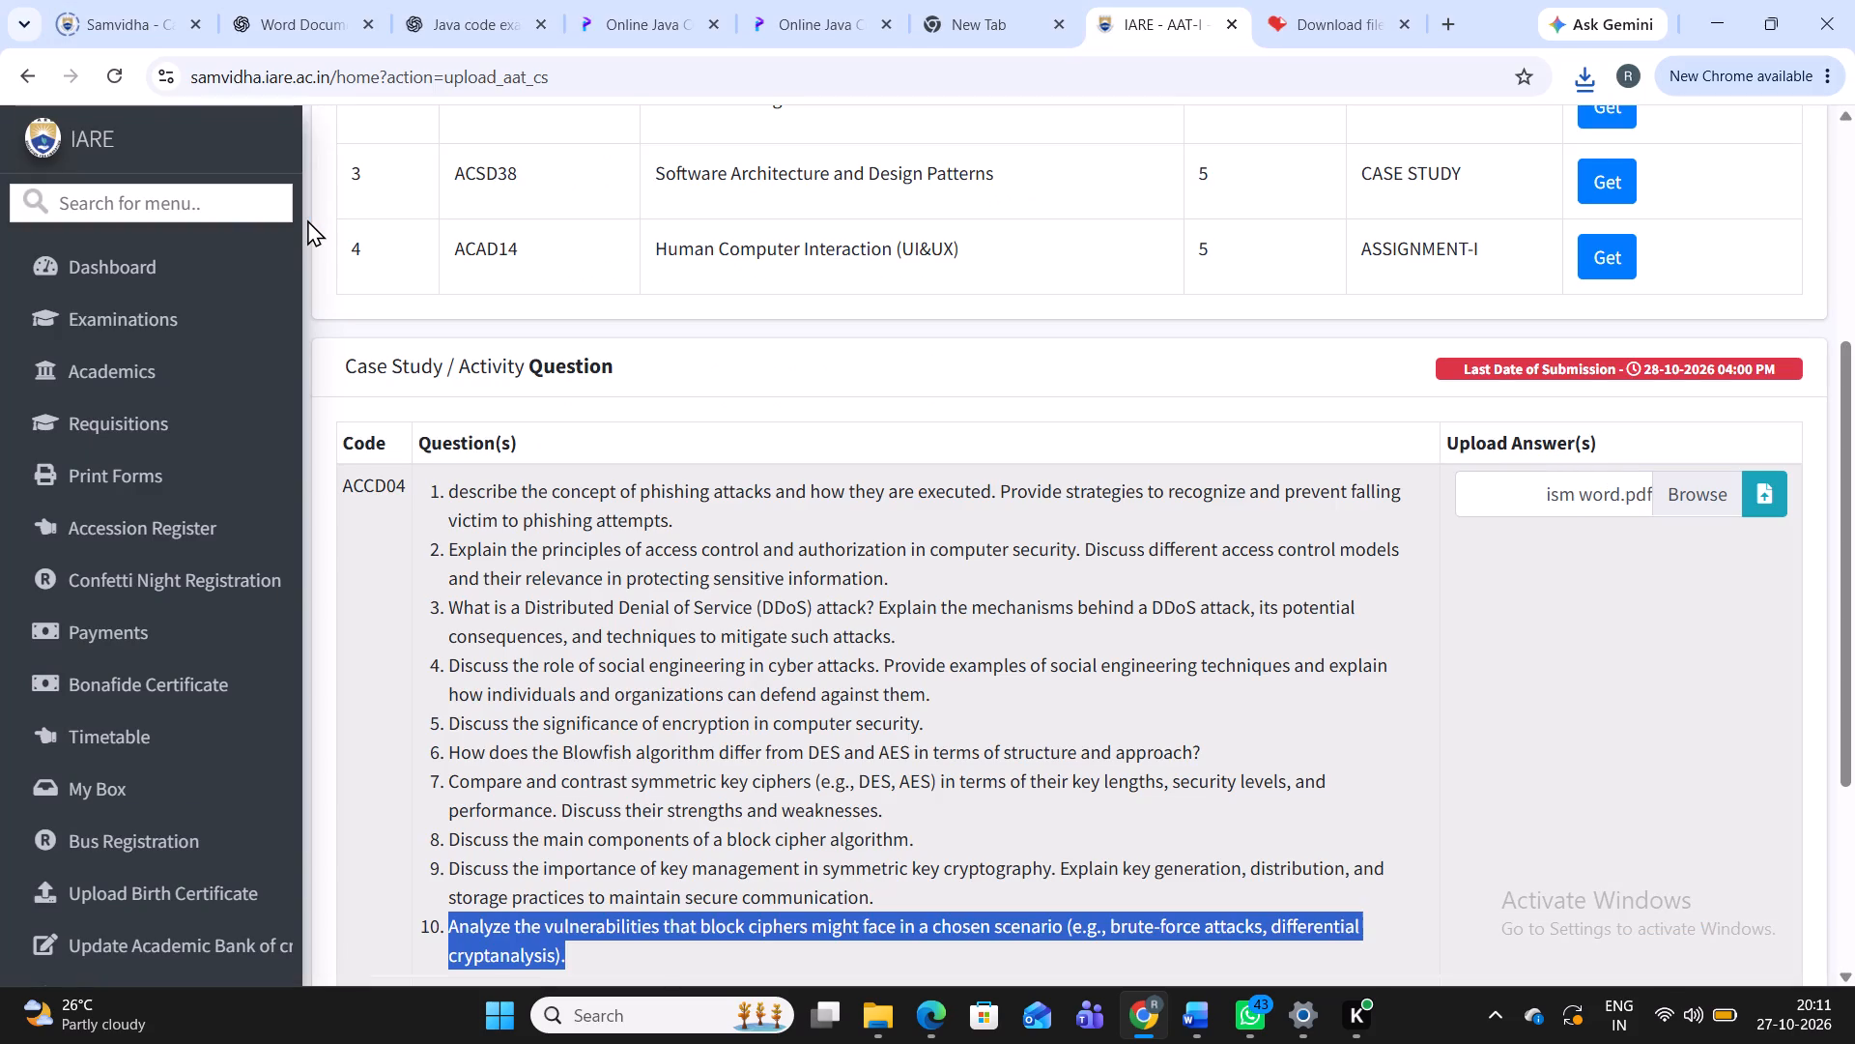
# Try to upload the attached "ism word" PDF as the ACCD04 answer, keeping the chosen file.
pyautogui.click(1757, 497)
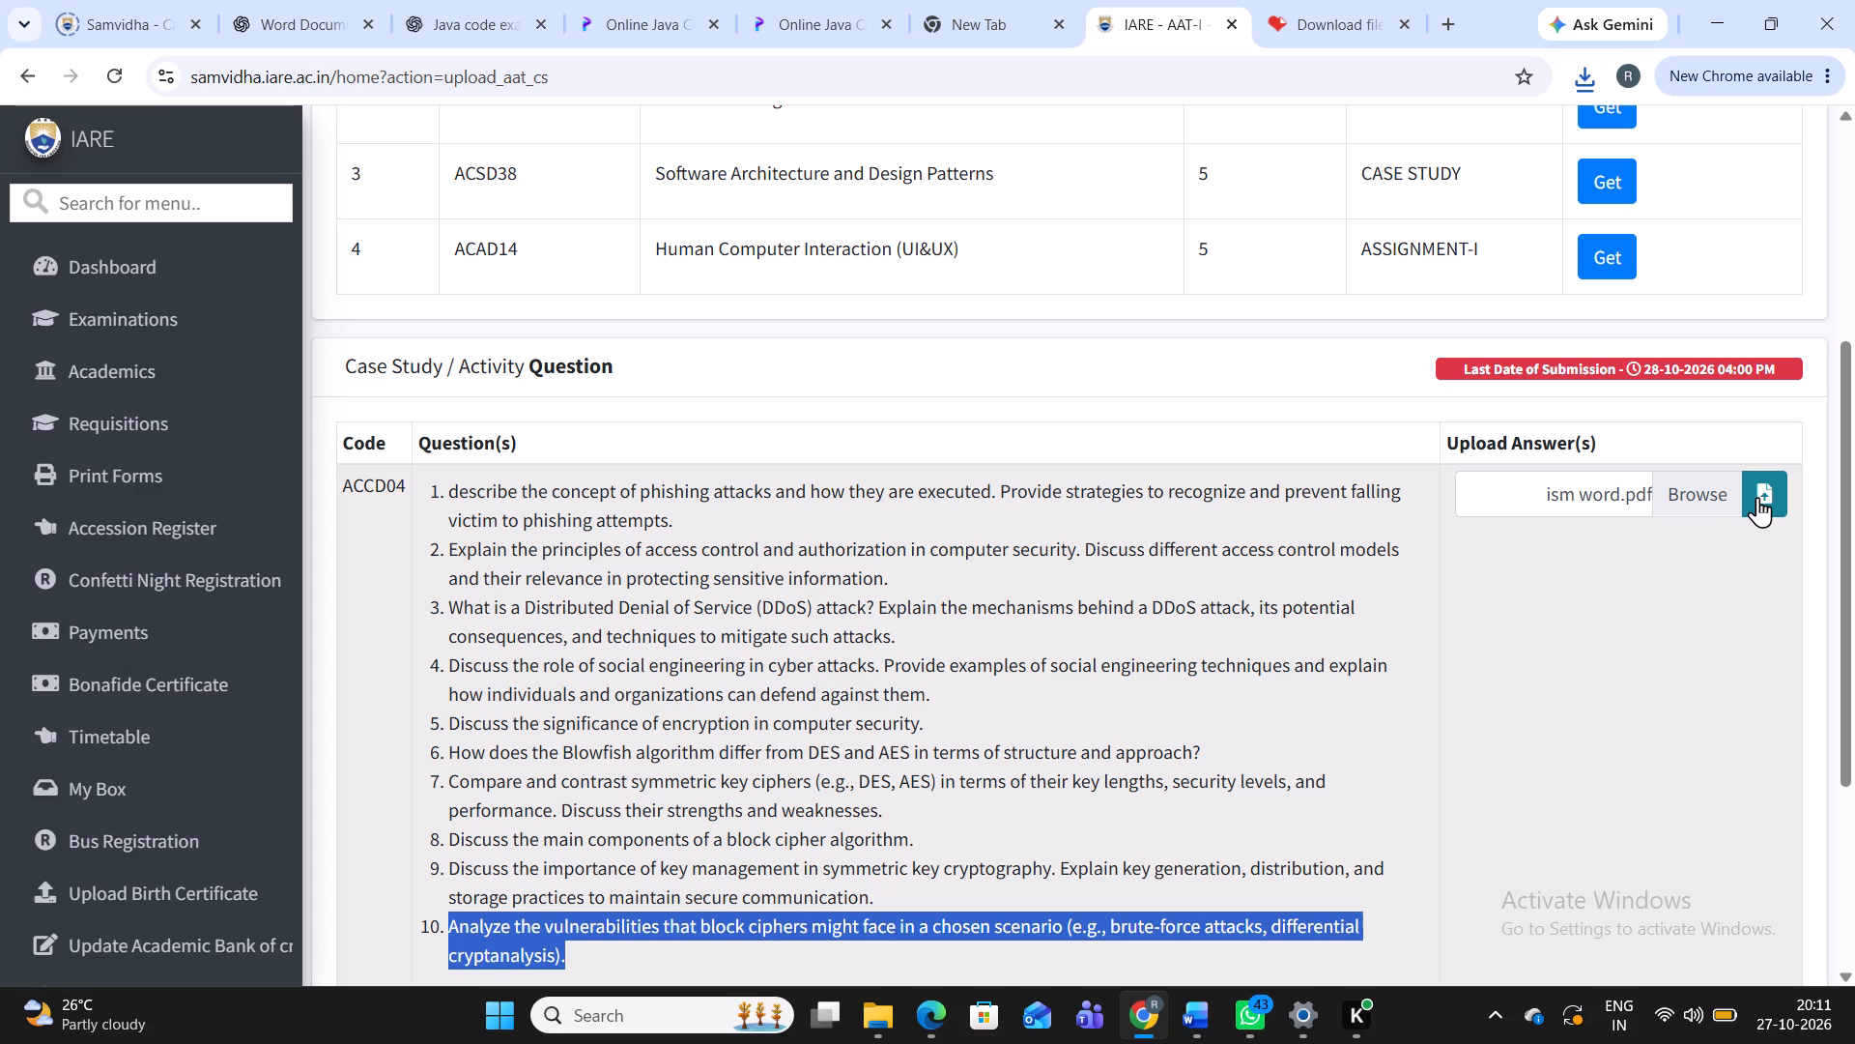
pyautogui.click(1757, 497)
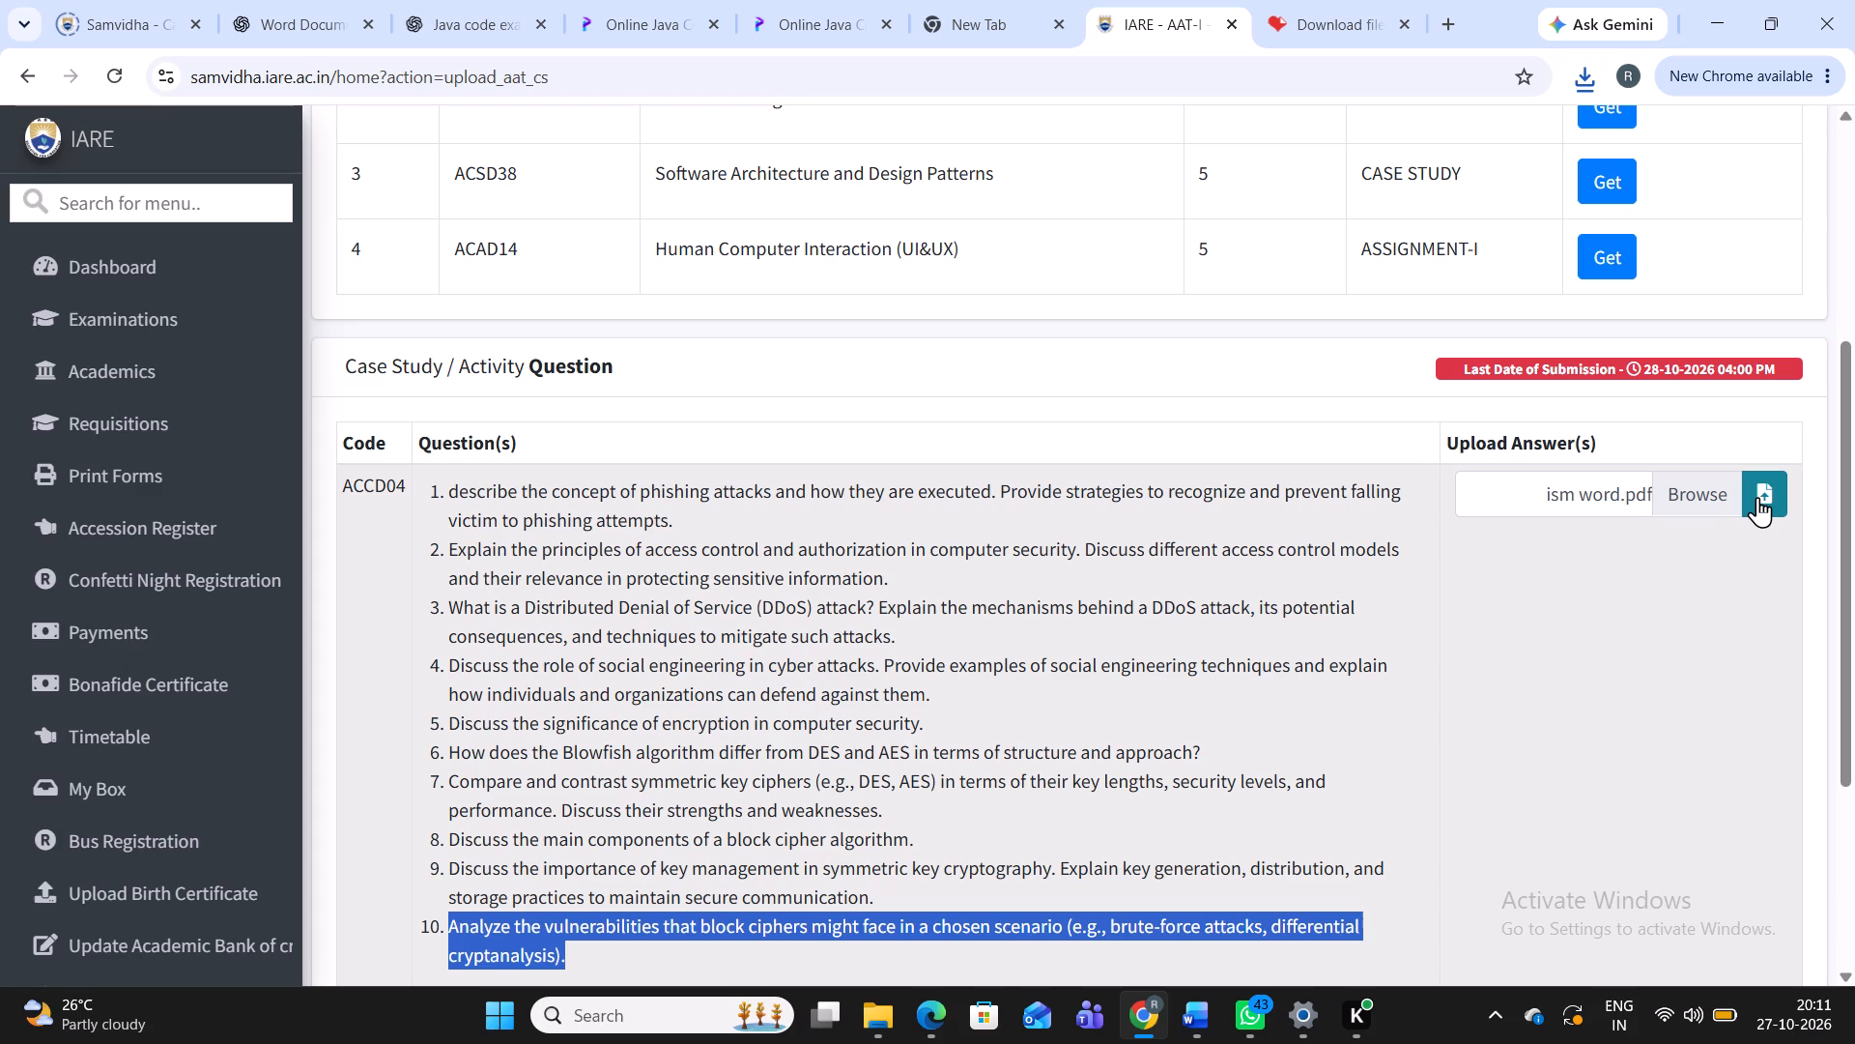
pyautogui.click(1757, 497)
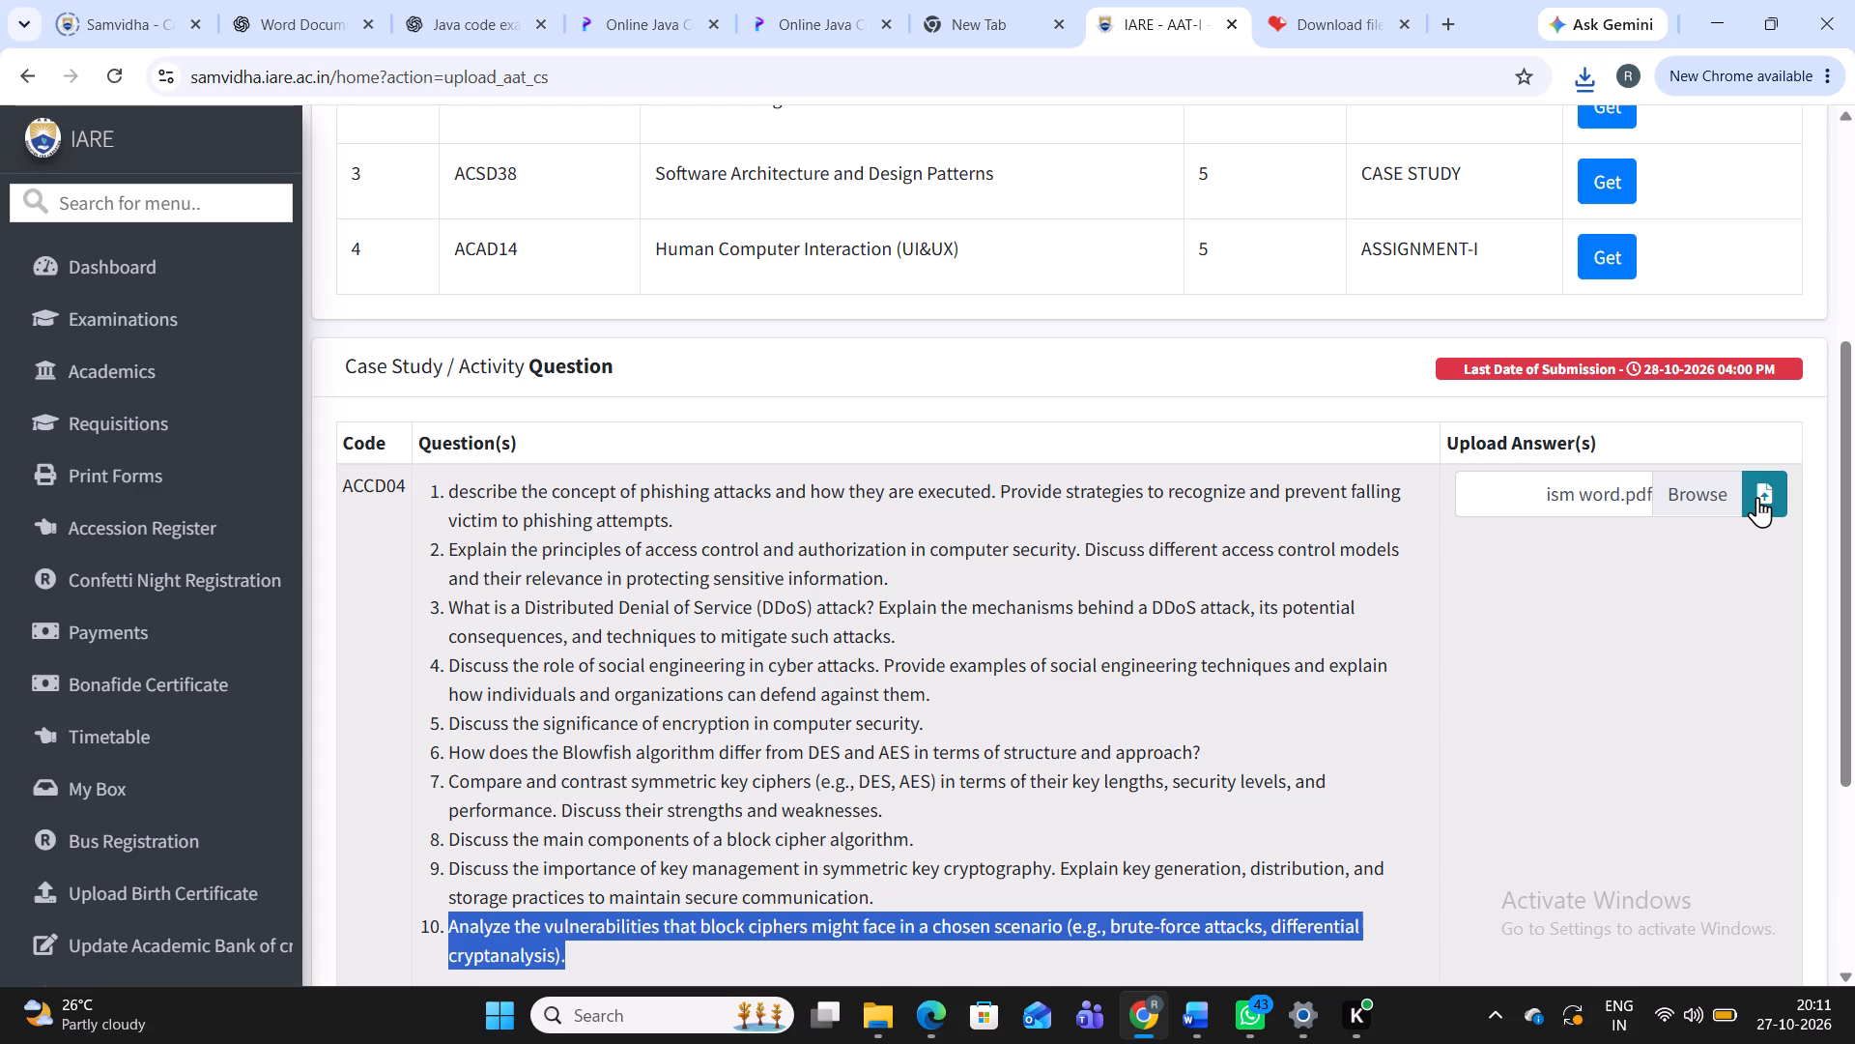
pyautogui.doubleClick(1757, 497)
pyautogui.click(1460, 850)
pyautogui.scroll(-3, 1460, 850)
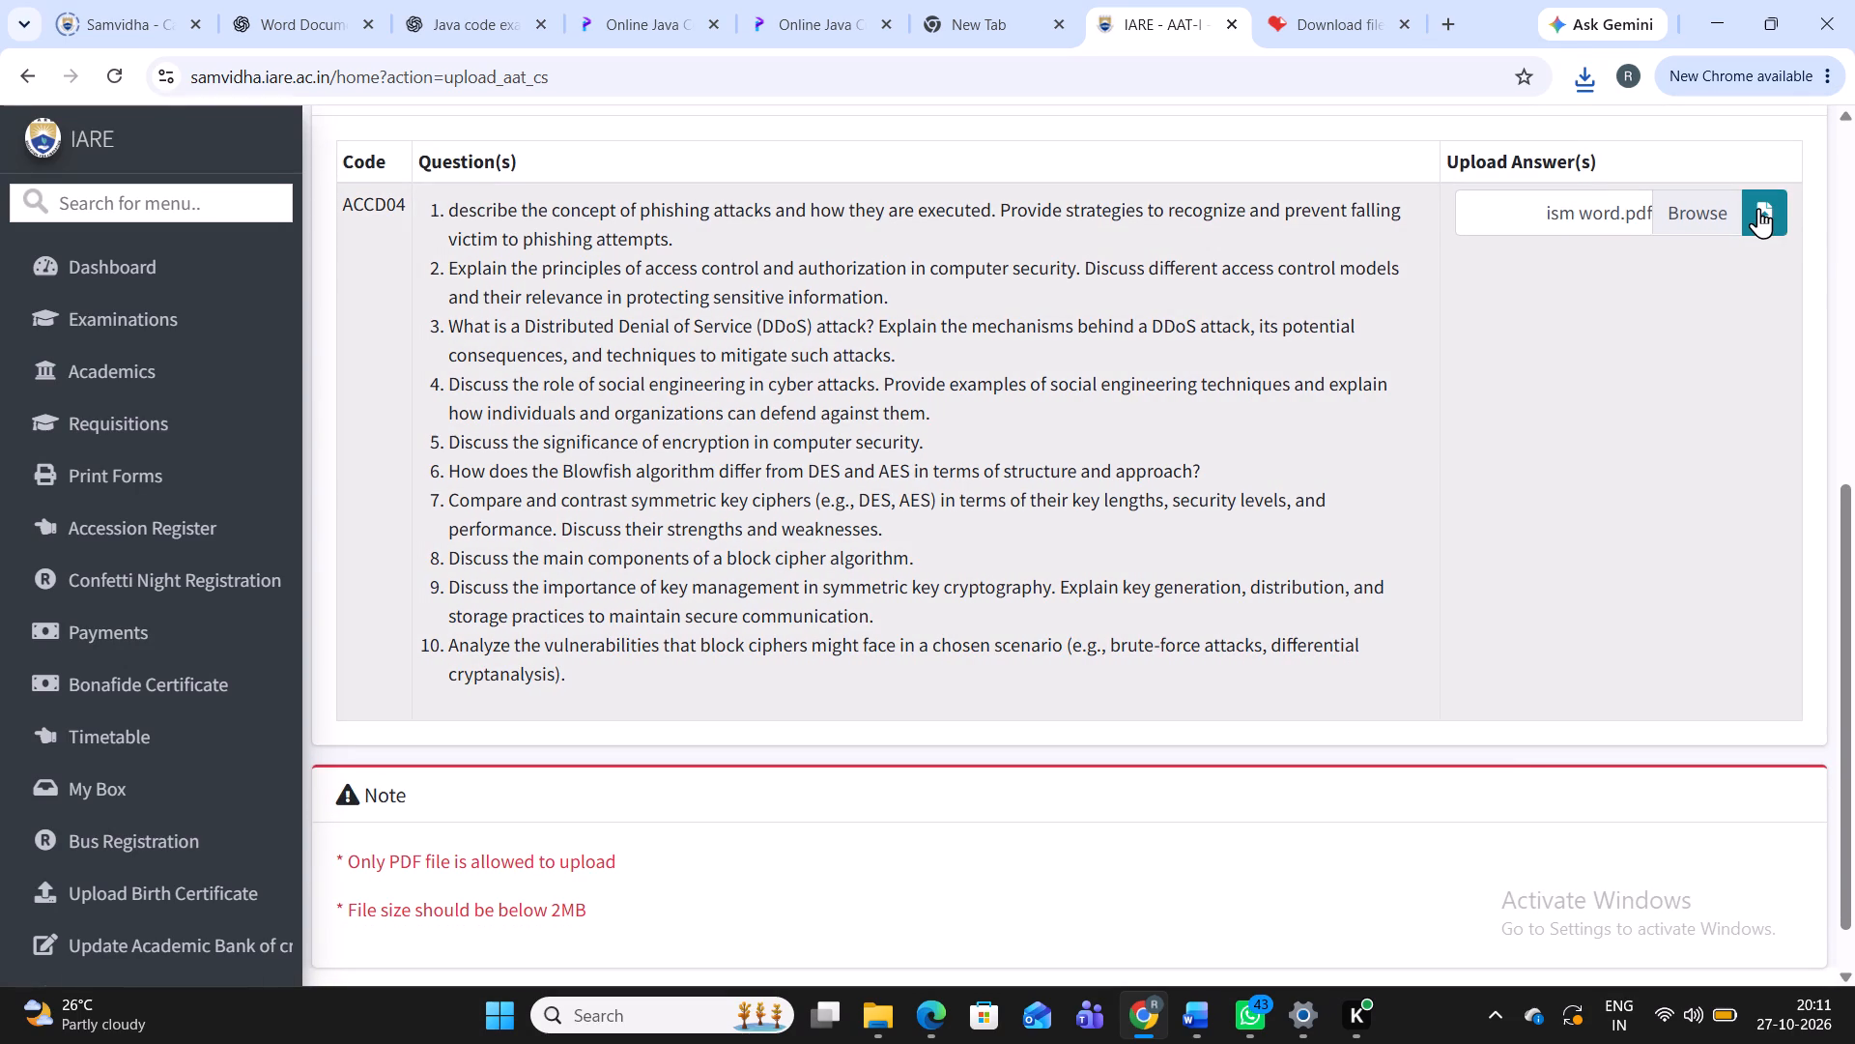
pyautogui.click(1758, 208)
pyautogui.scroll(1, 1544, 318)
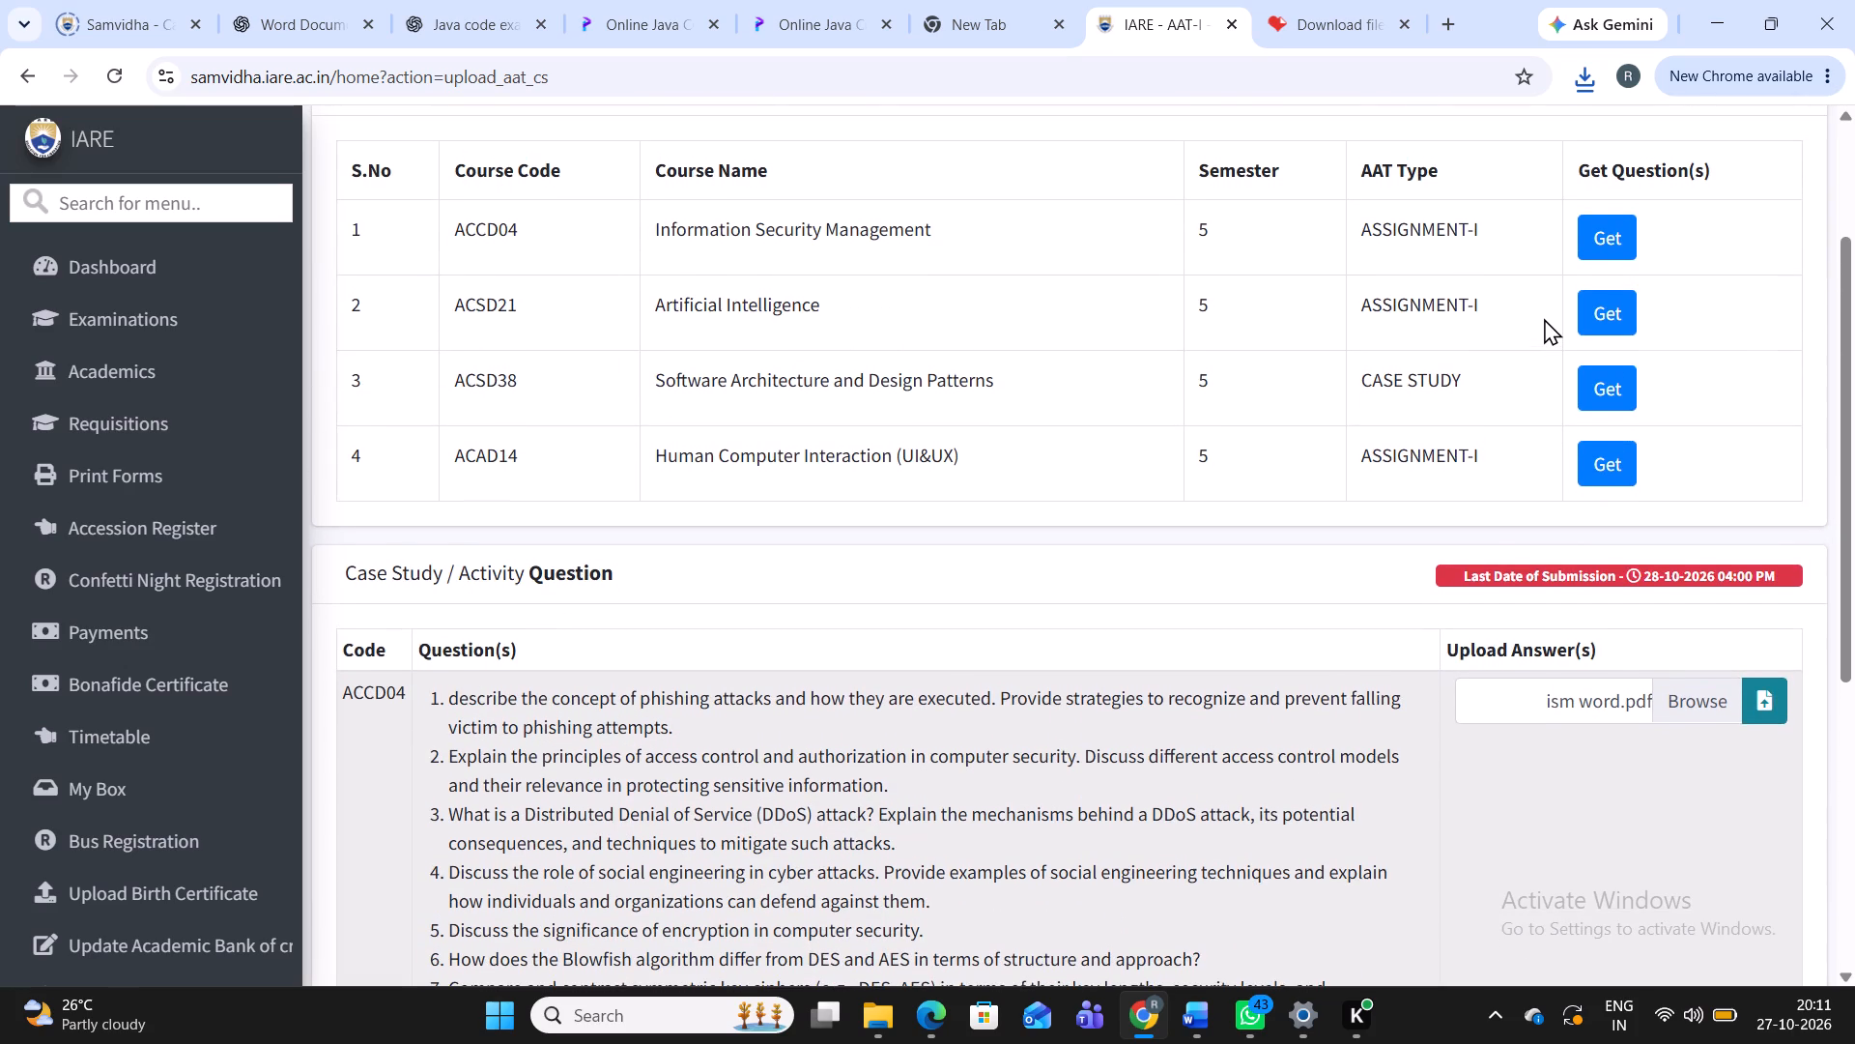
pyautogui.scroll(2, 1544, 318)
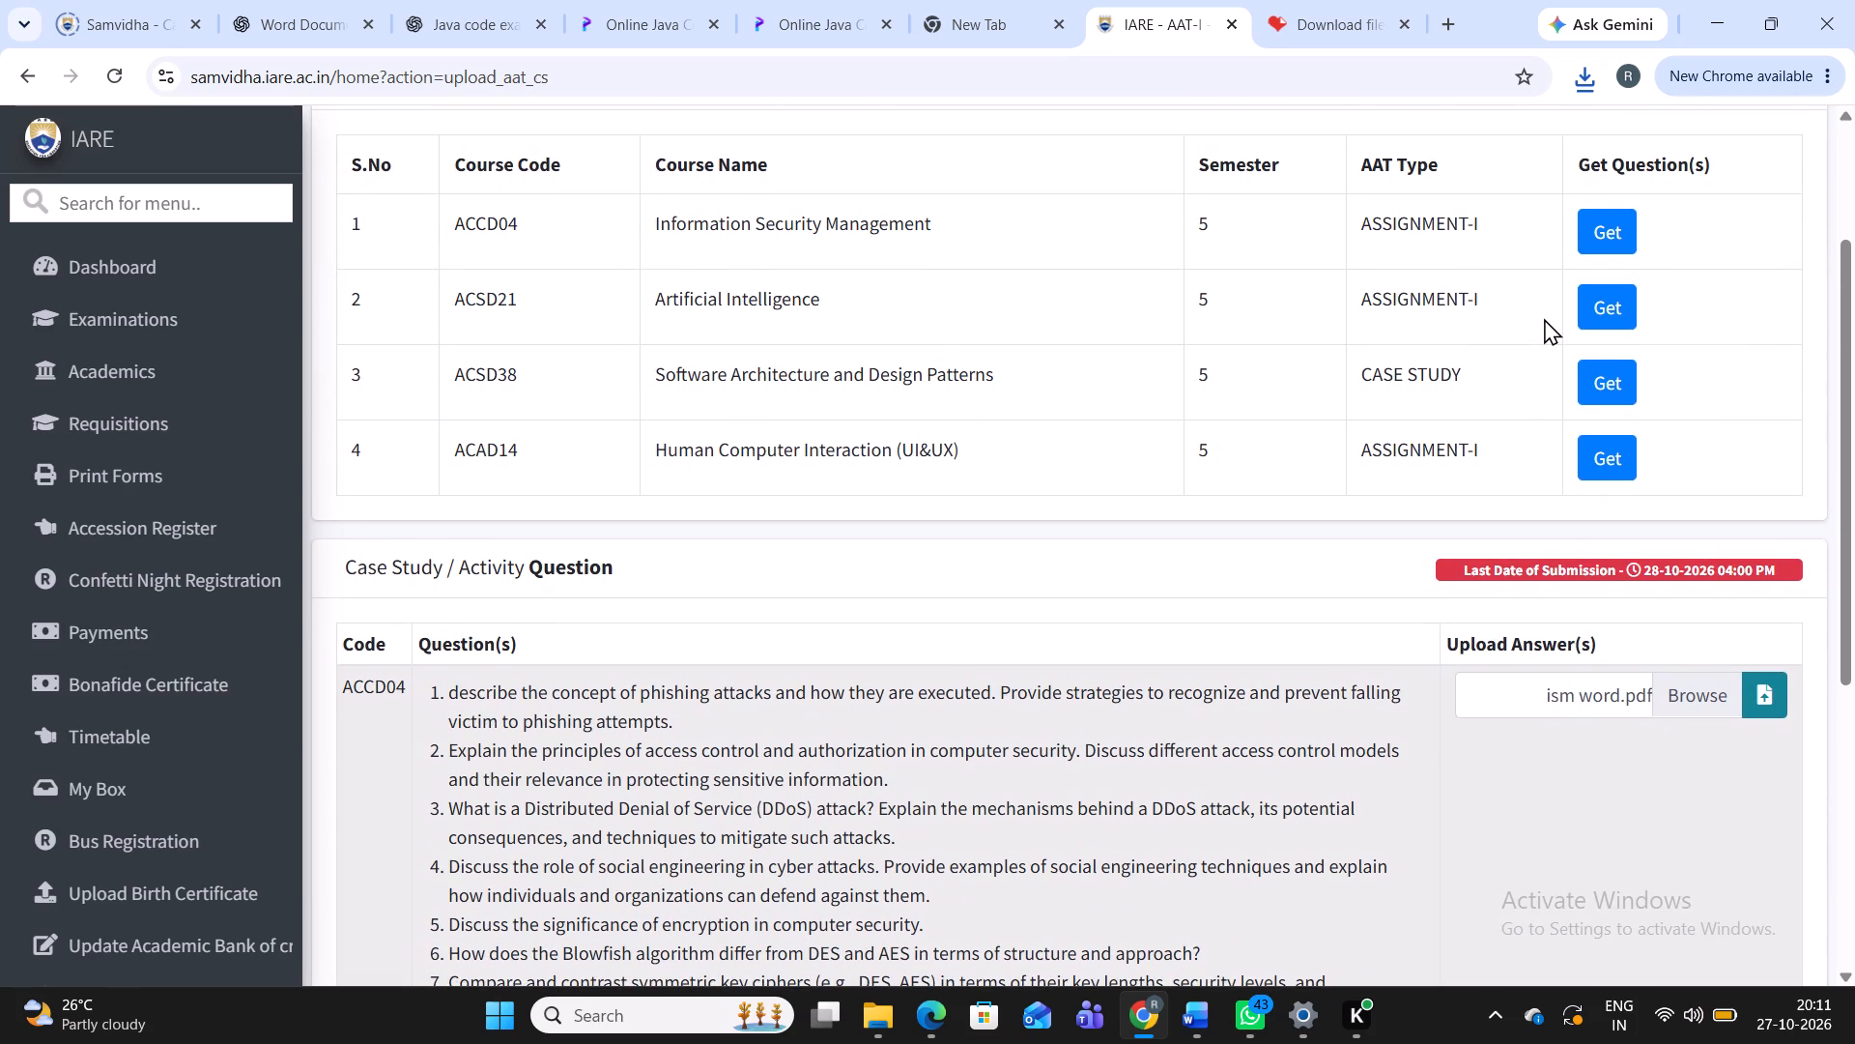
pyautogui.scroll(1, 1544, 318)
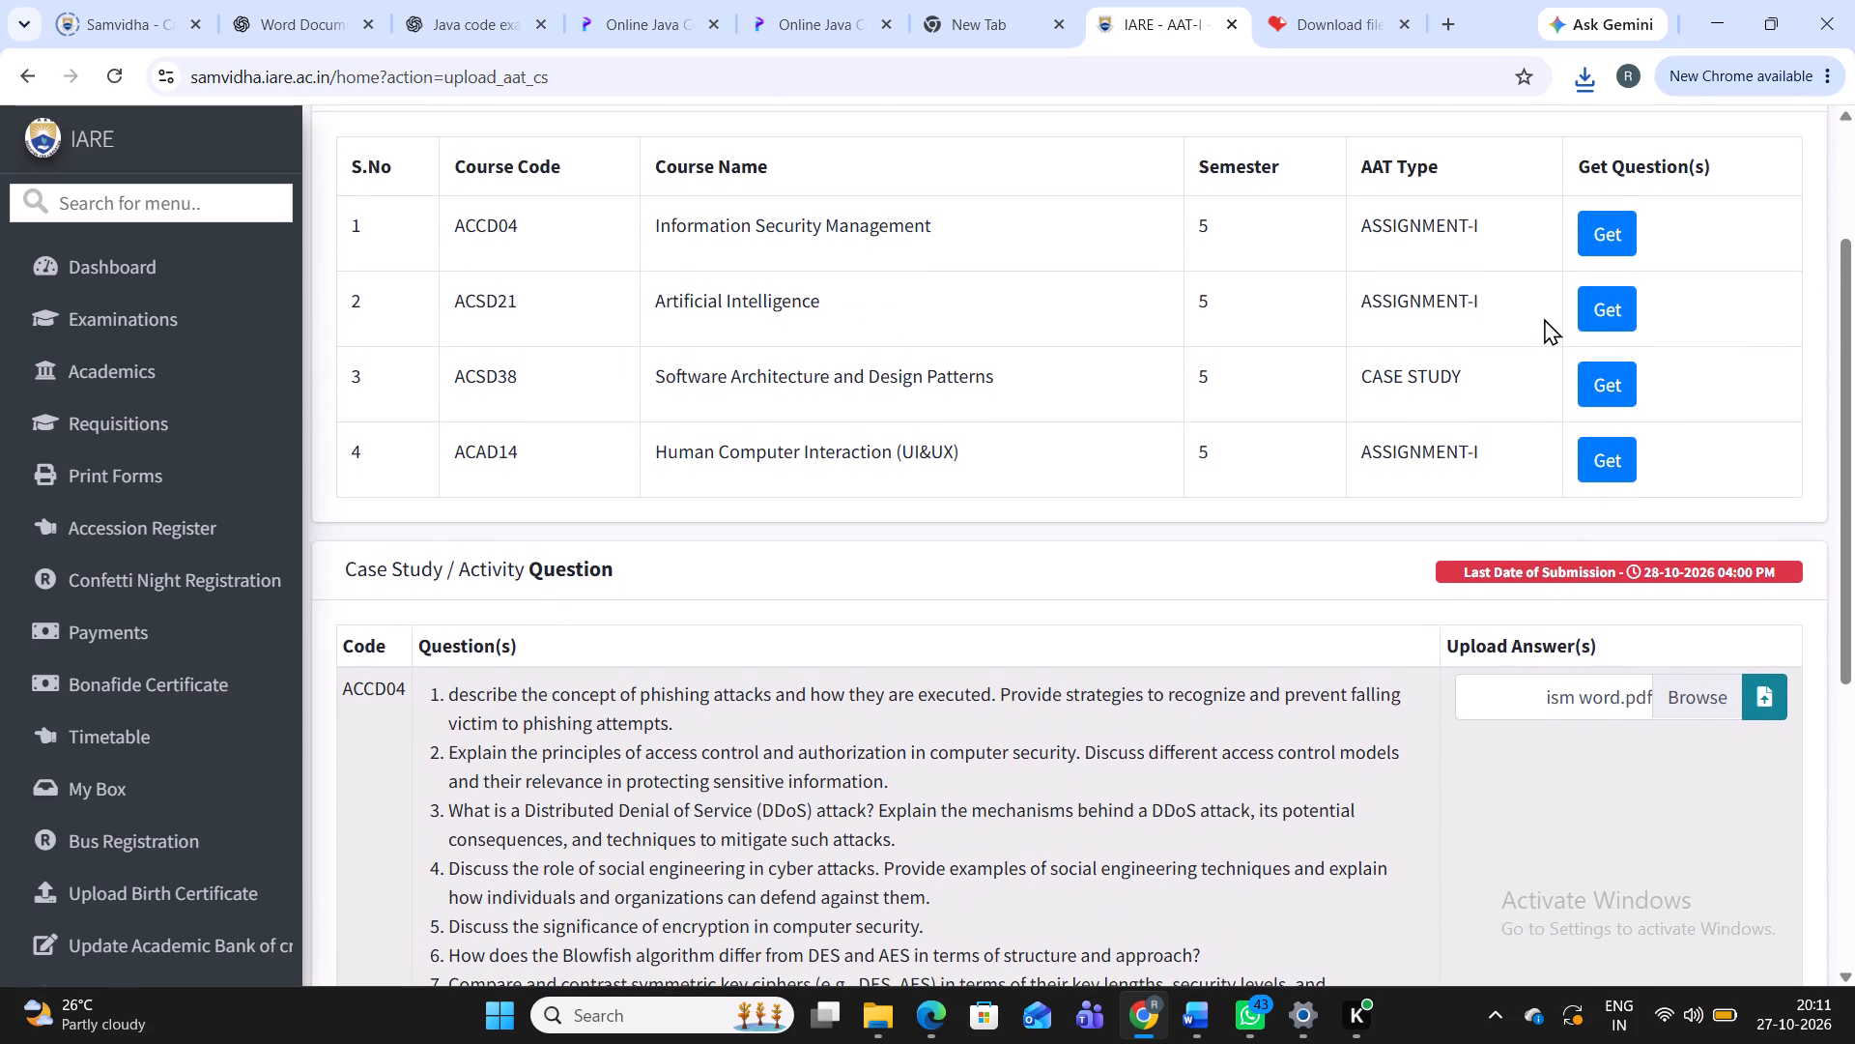
pyautogui.scroll(1, 1544, 318)
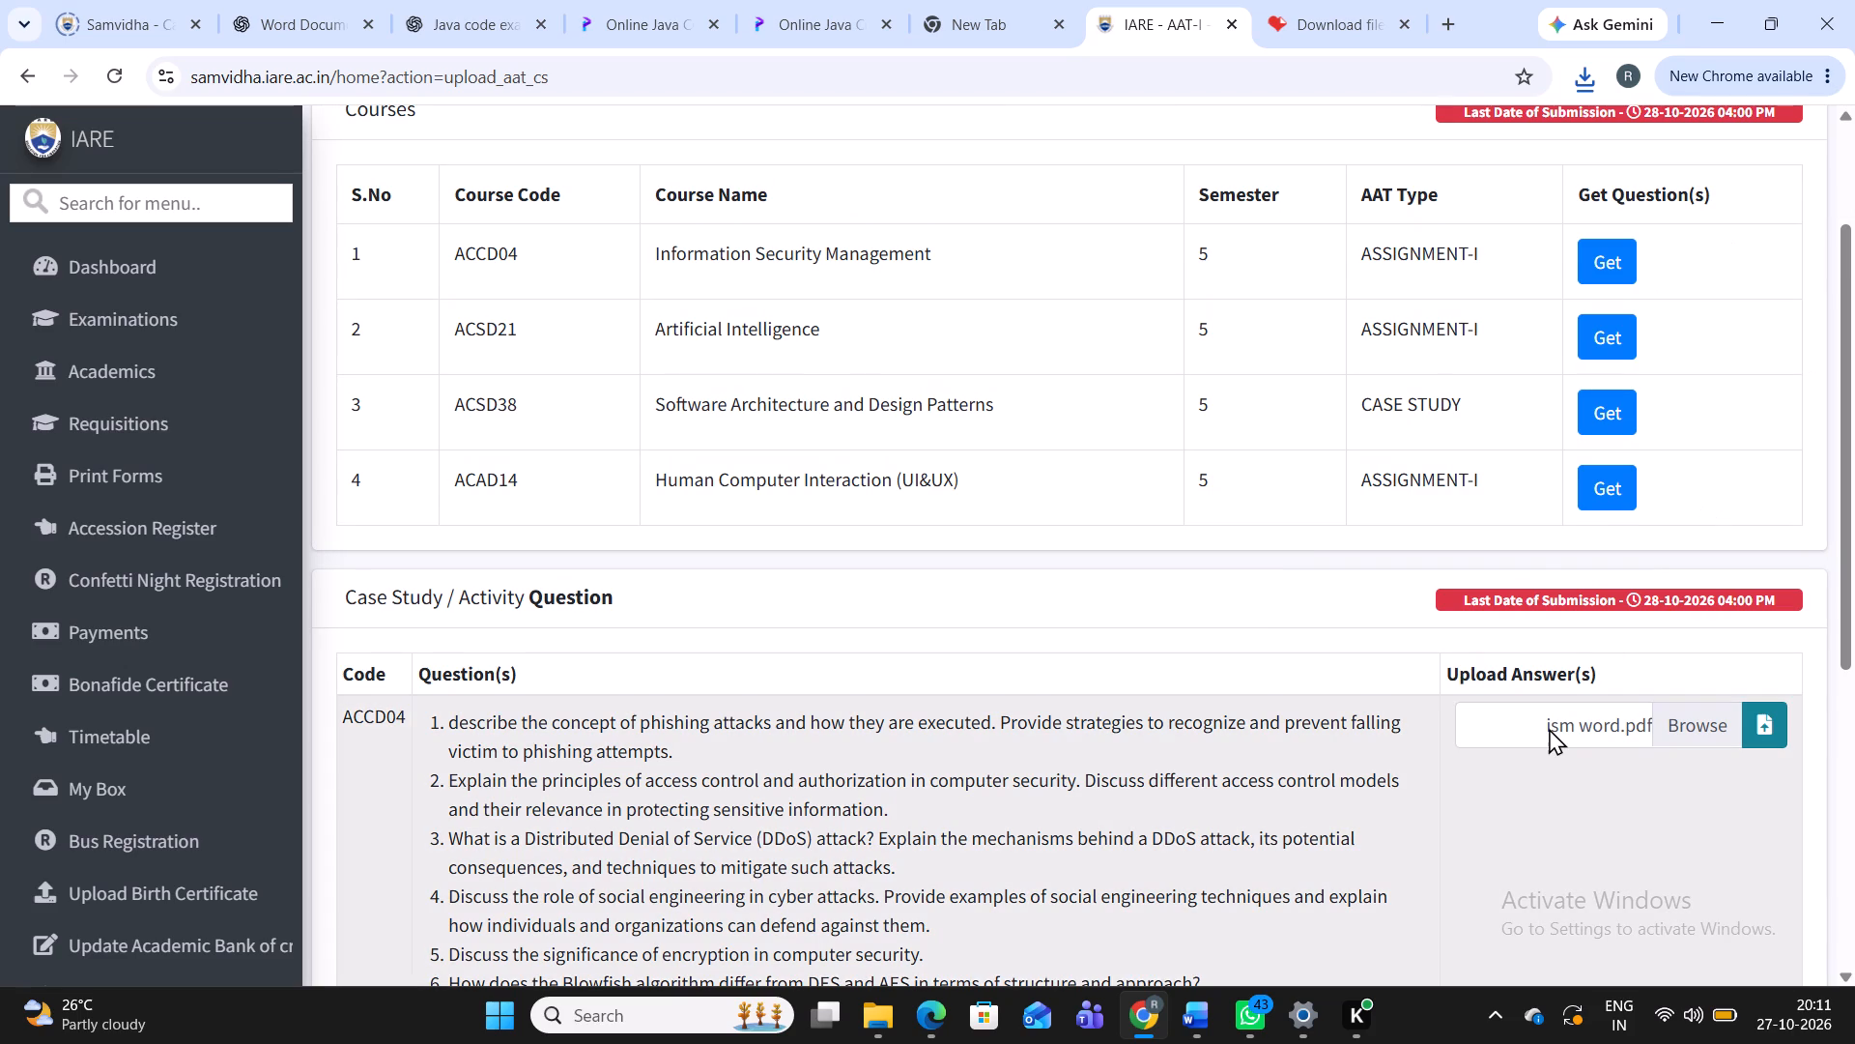
pyautogui.click(1549, 728)
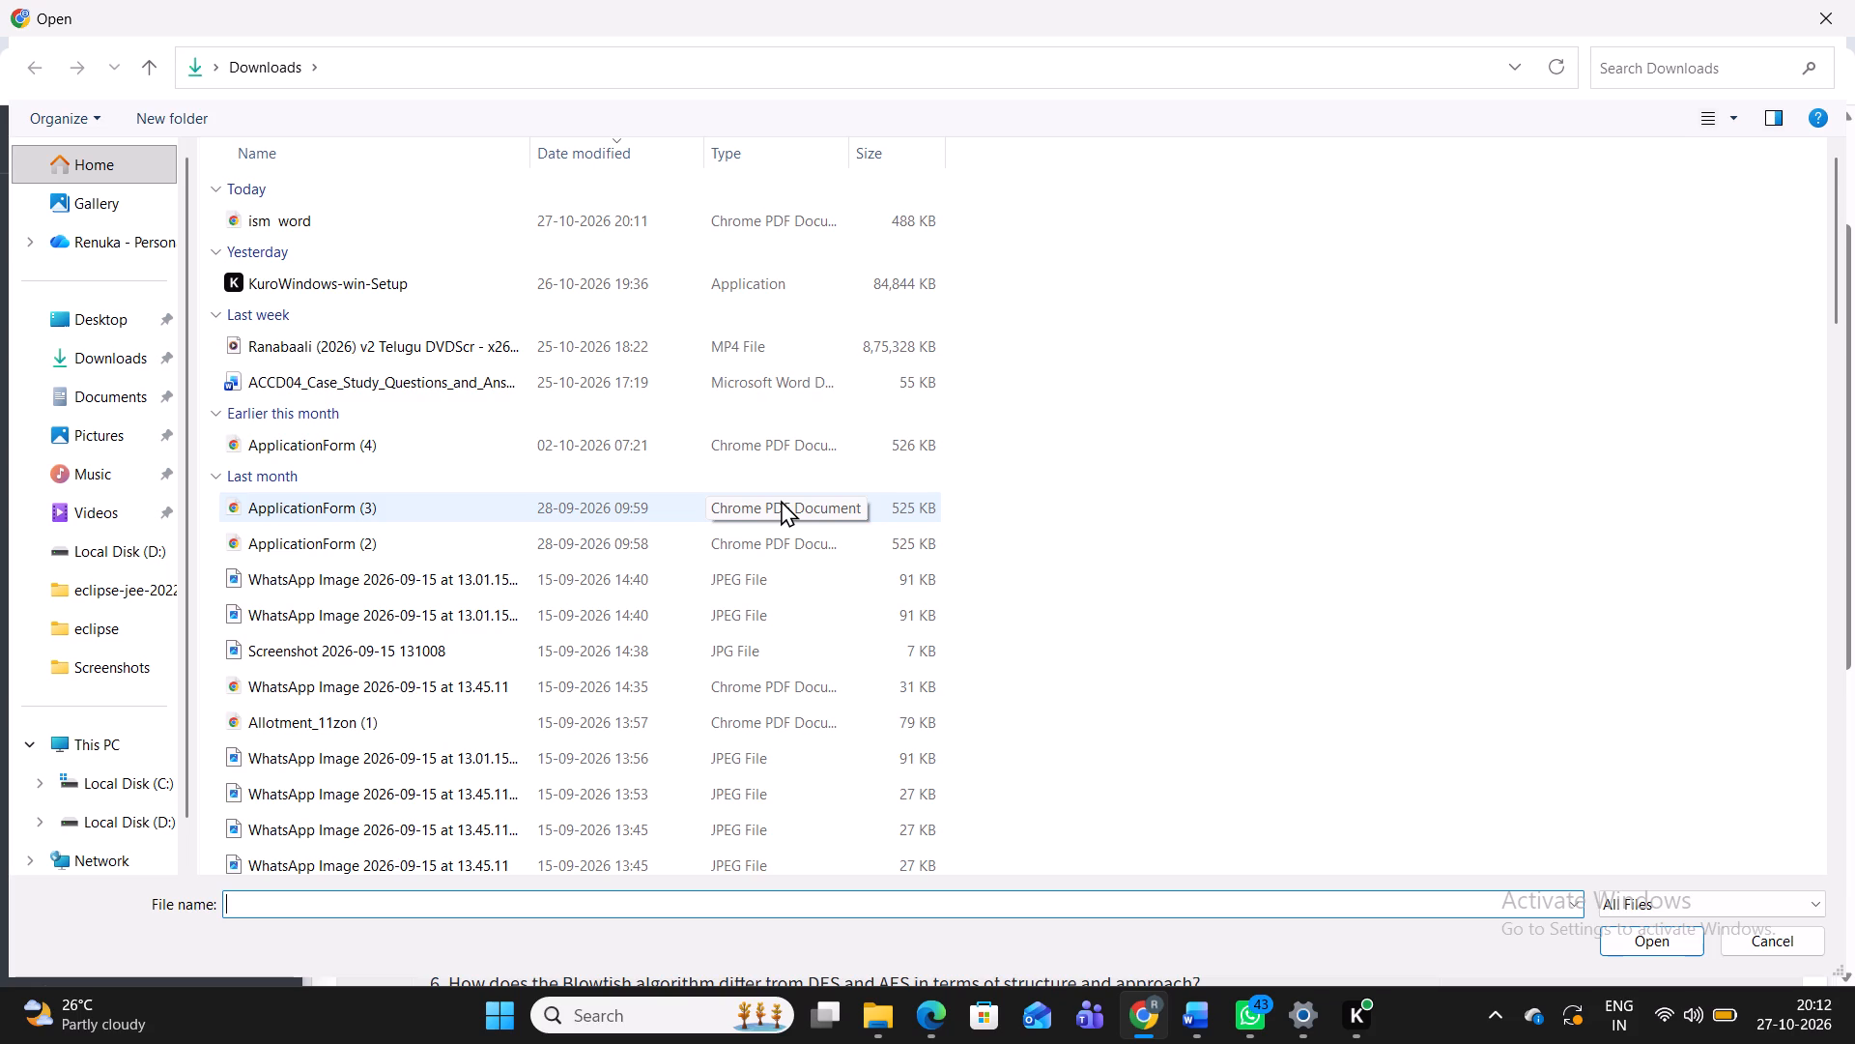
pyautogui.click(1833, 11)
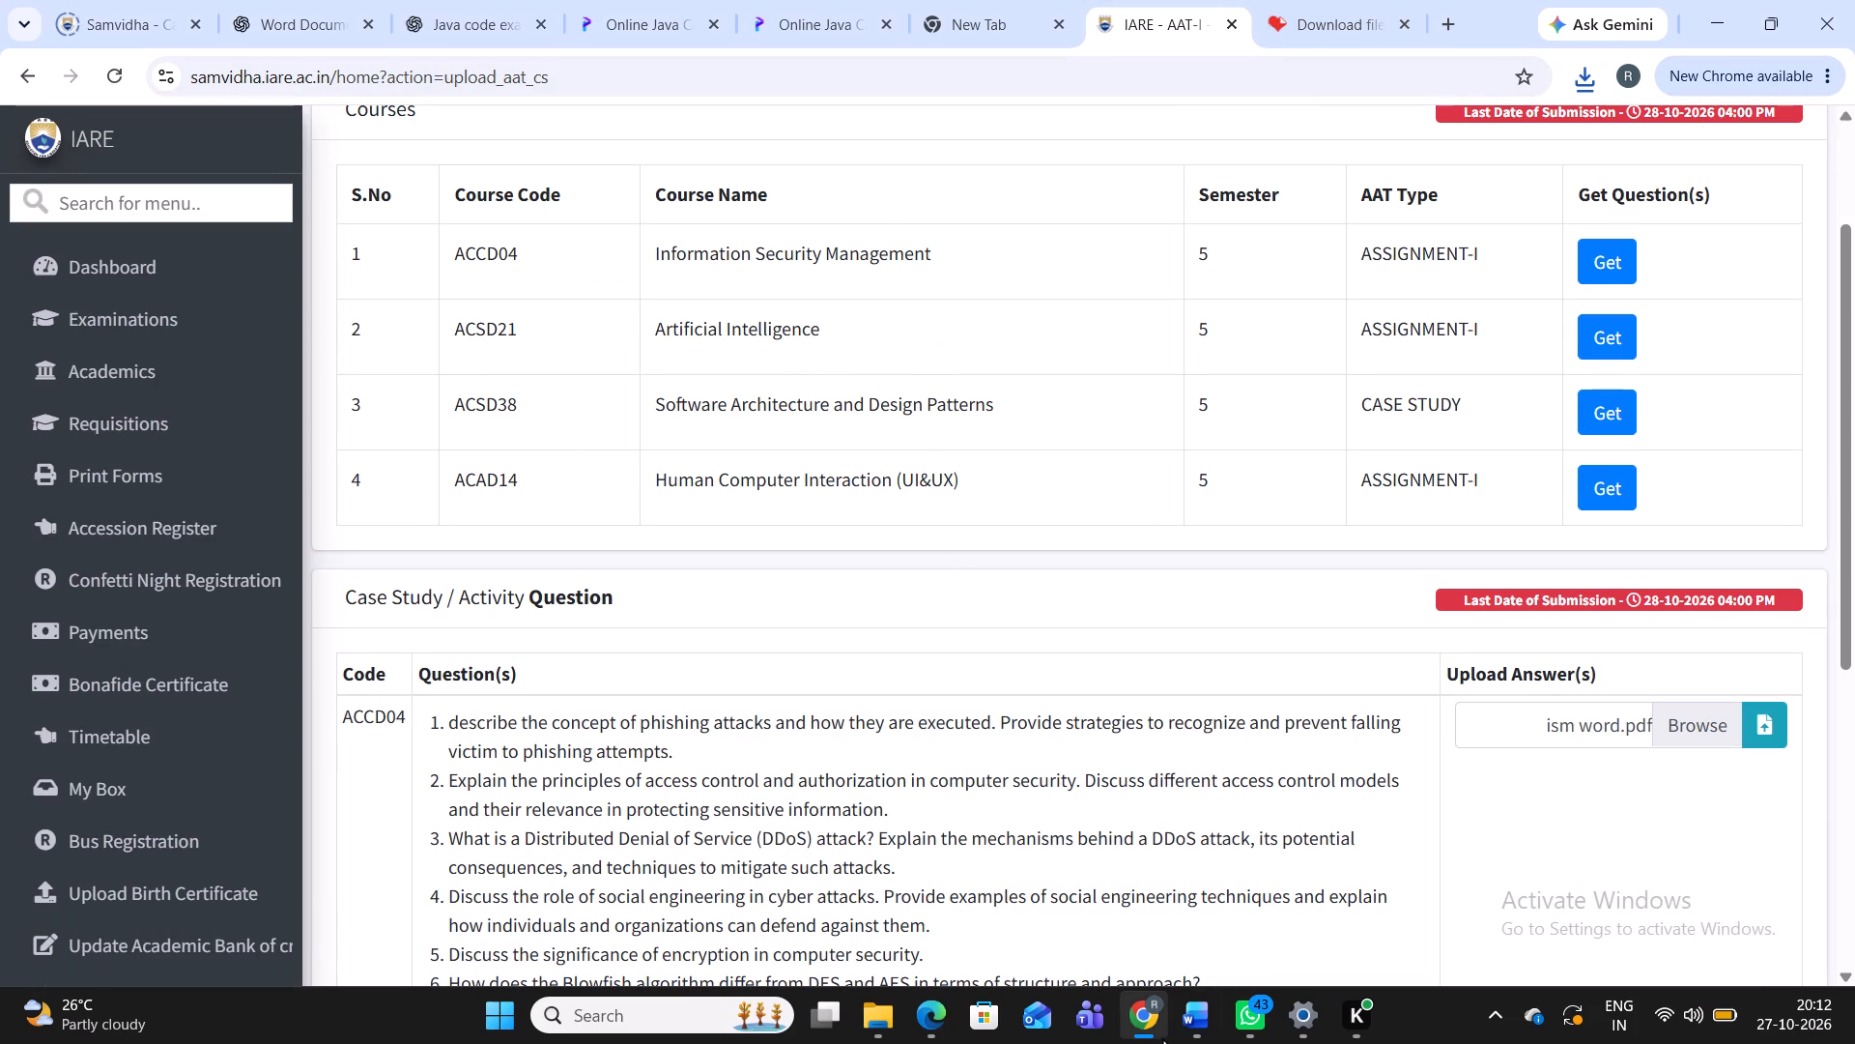
# Copy the course name "Information Security Management" from the ACCD04 row of the course list.
pyautogui.click(1184, 1027)
pyautogui.click(1184, 1027)
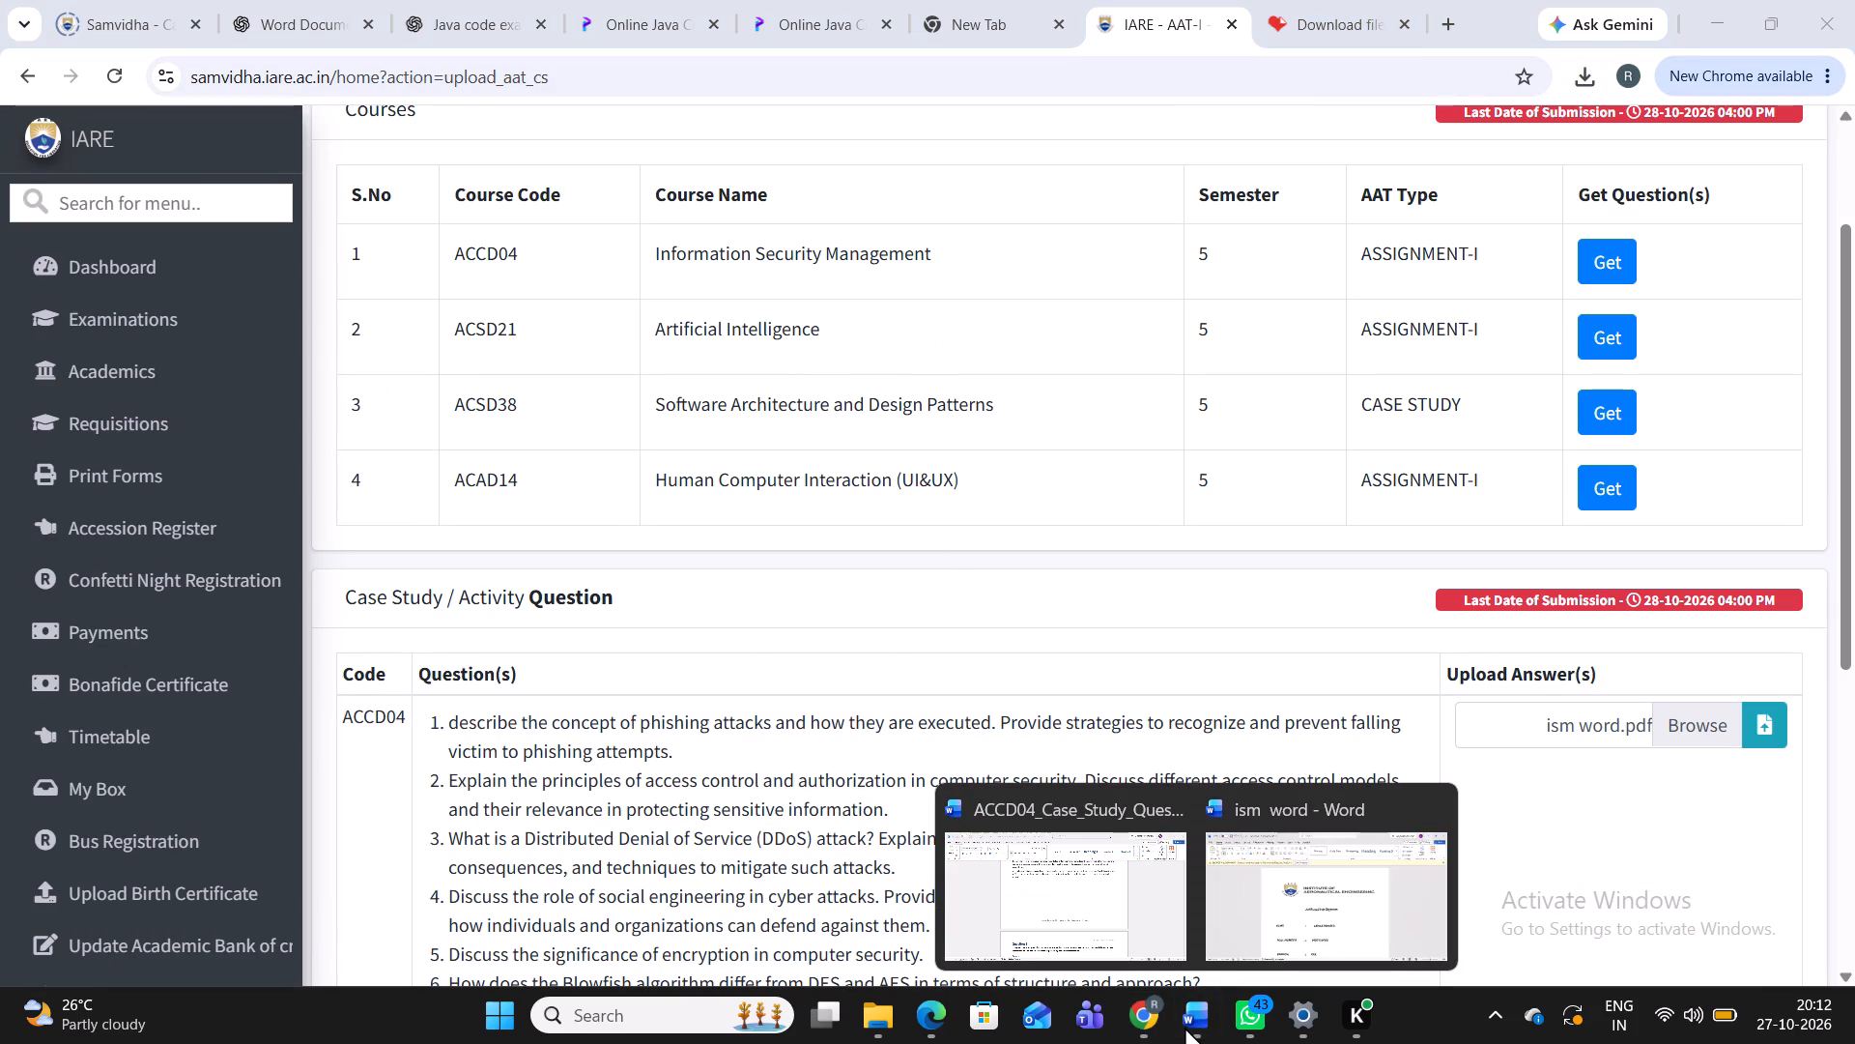
pyautogui.moveTo(953, 246); pyautogui.dragTo(885, 252)
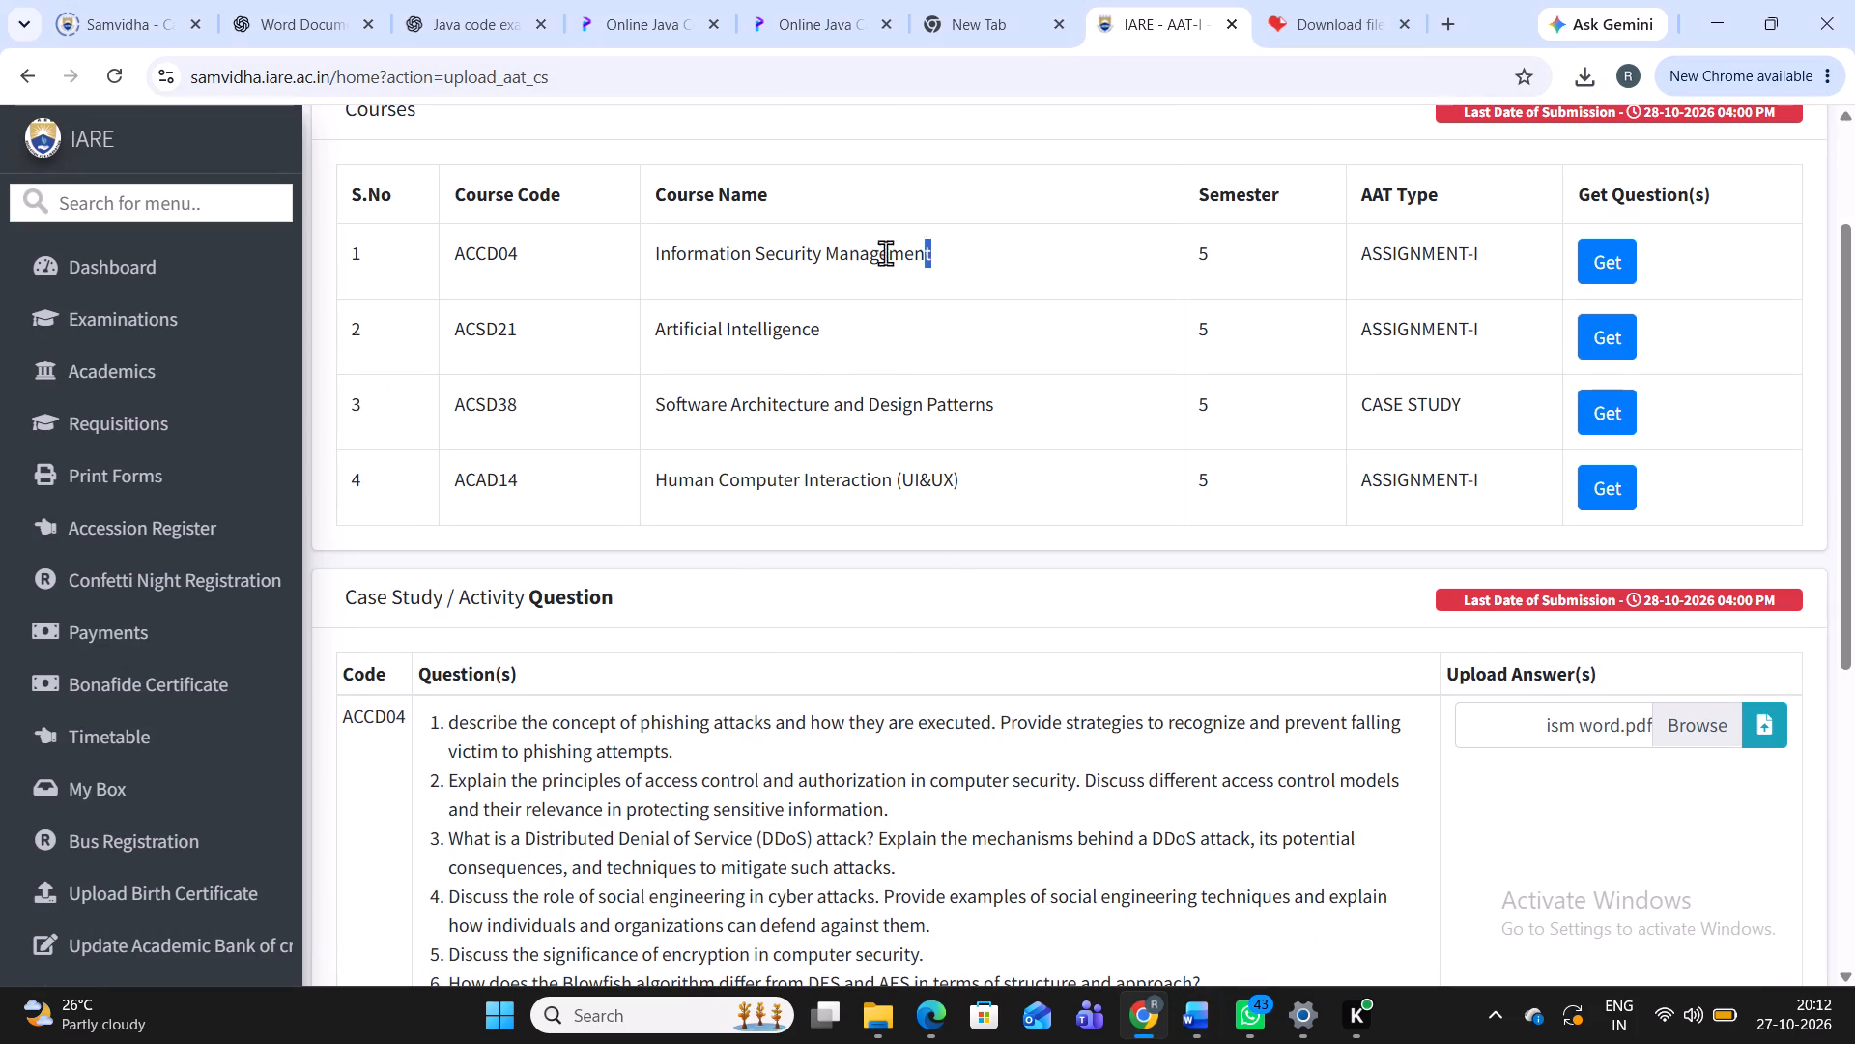
pyautogui.moveTo(885, 252); pyautogui.dragTo(642, 258)
pyautogui.hotkey('ctrl', 'c')
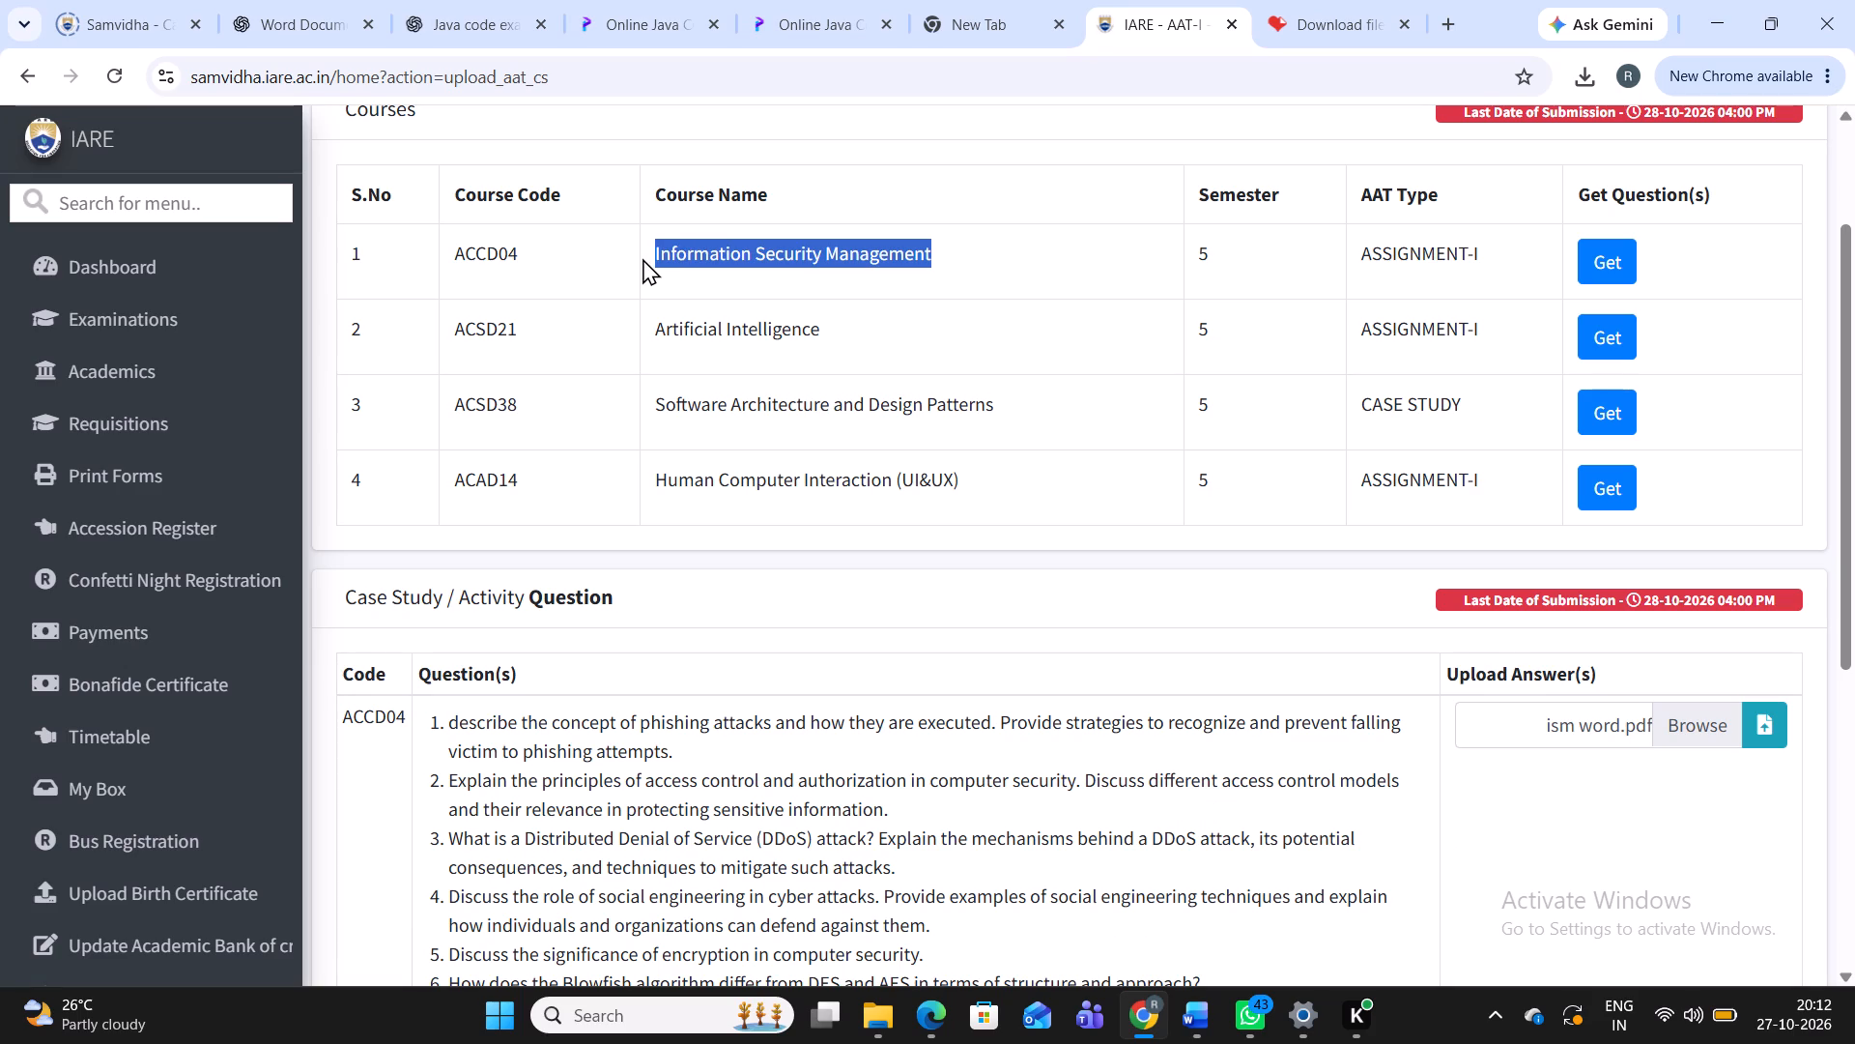
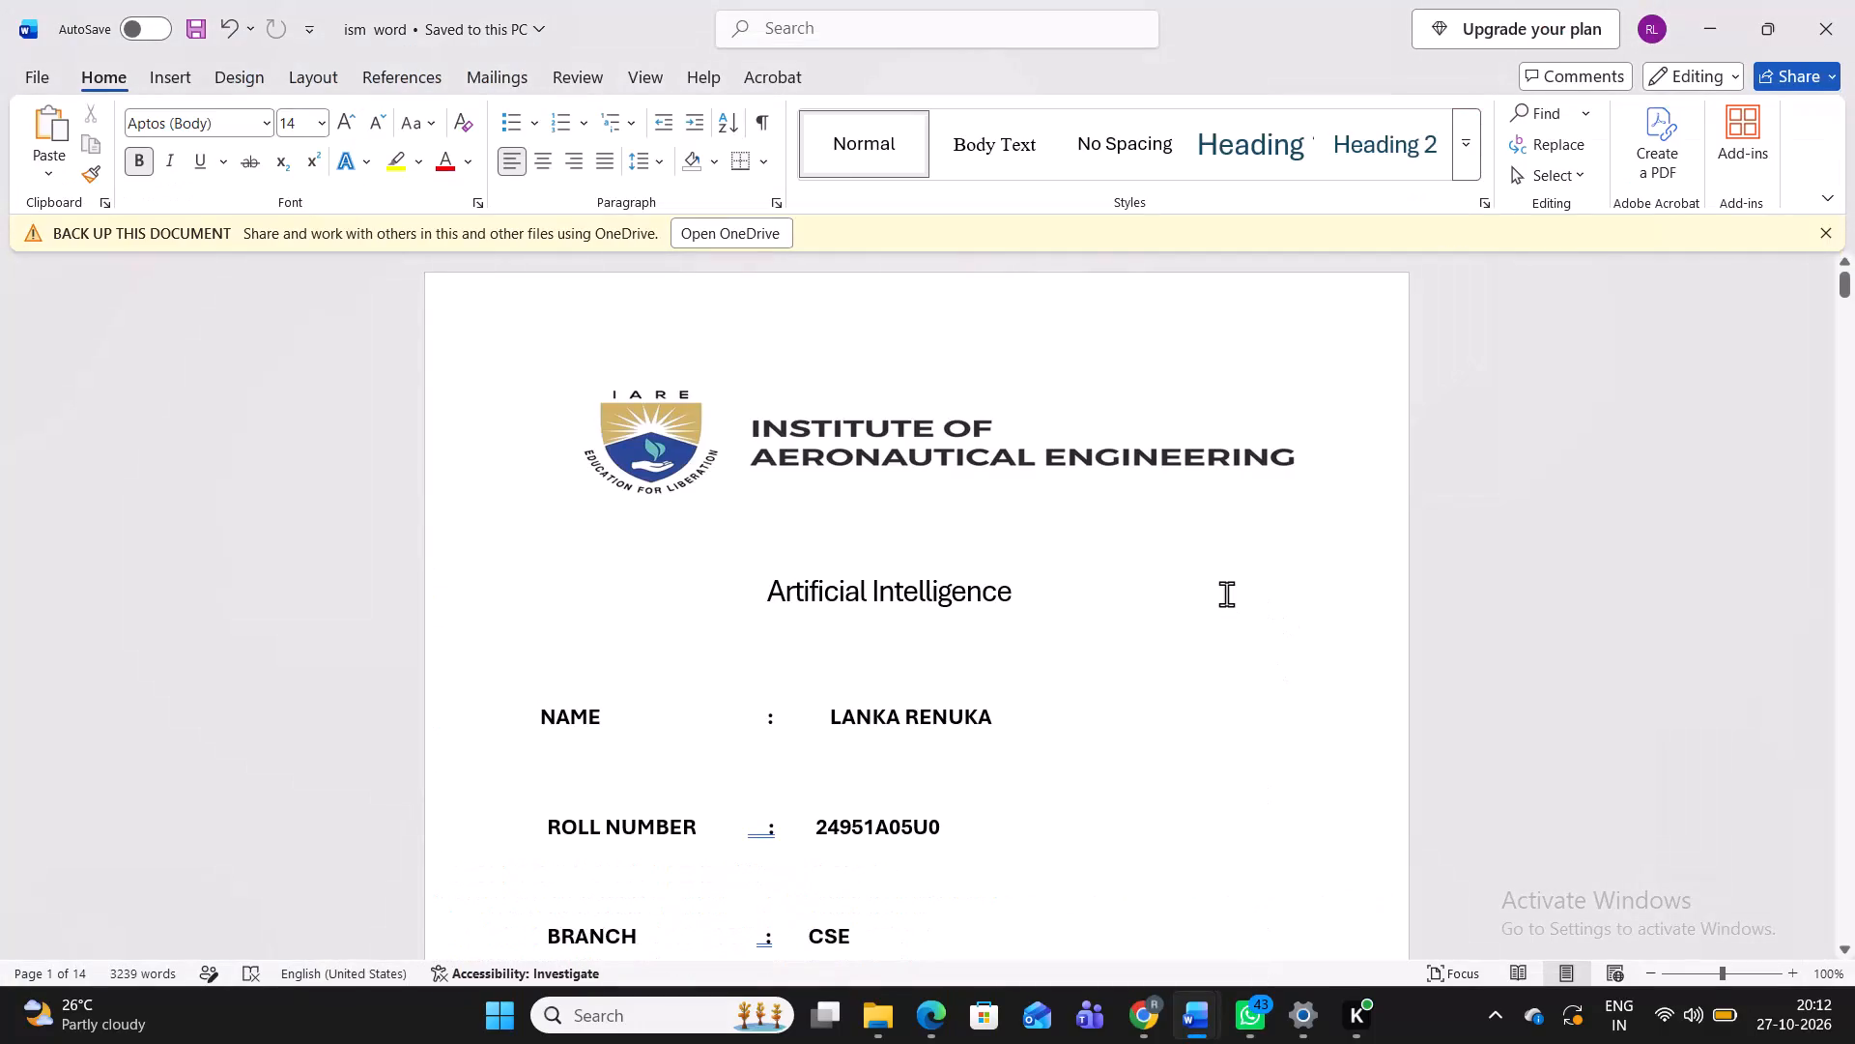
# Replace the cover page title "Artificial Intelligence" with the copied "Information Security Management" and indent it with spaces toward the page centre.
pyautogui.moveTo(1027, 589); pyautogui.dragTo(1008, 591)
pyautogui.moveTo(1008, 591); pyautogui.dragTo(762, 593)
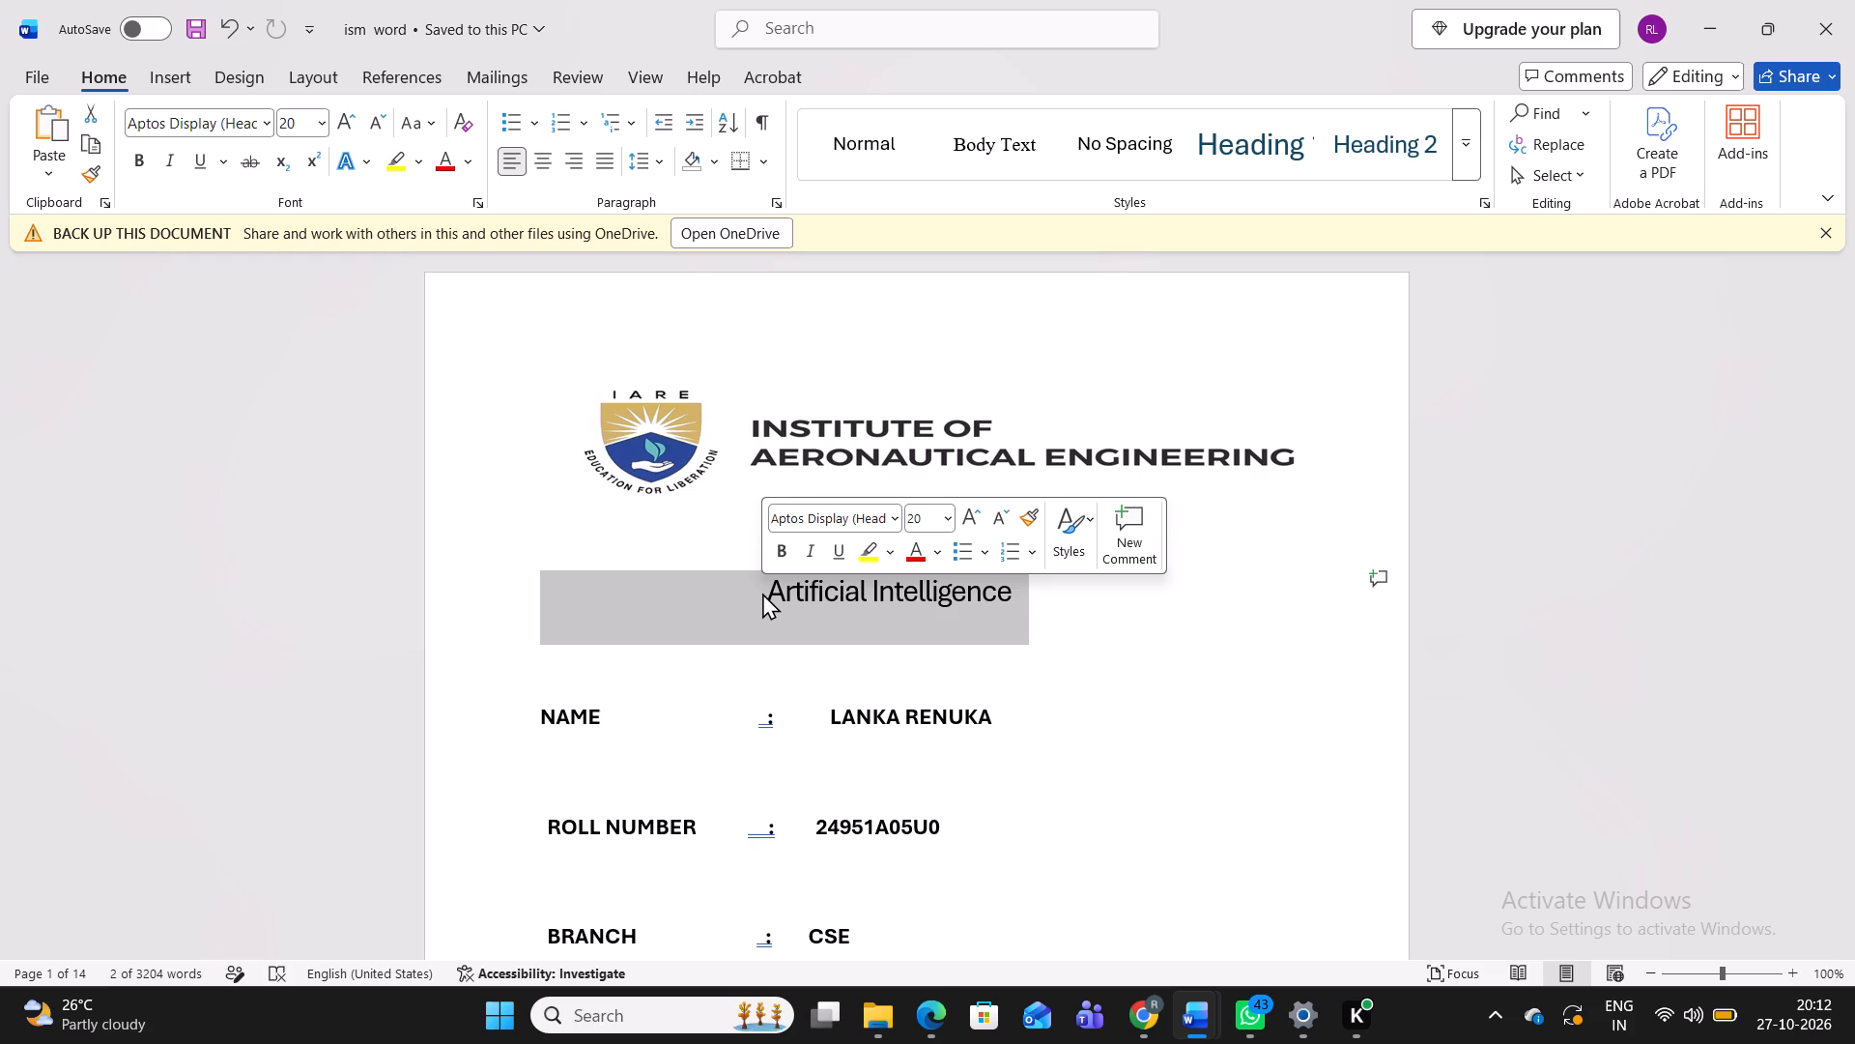
pyautogui.hotkey('ctrl', 'v')
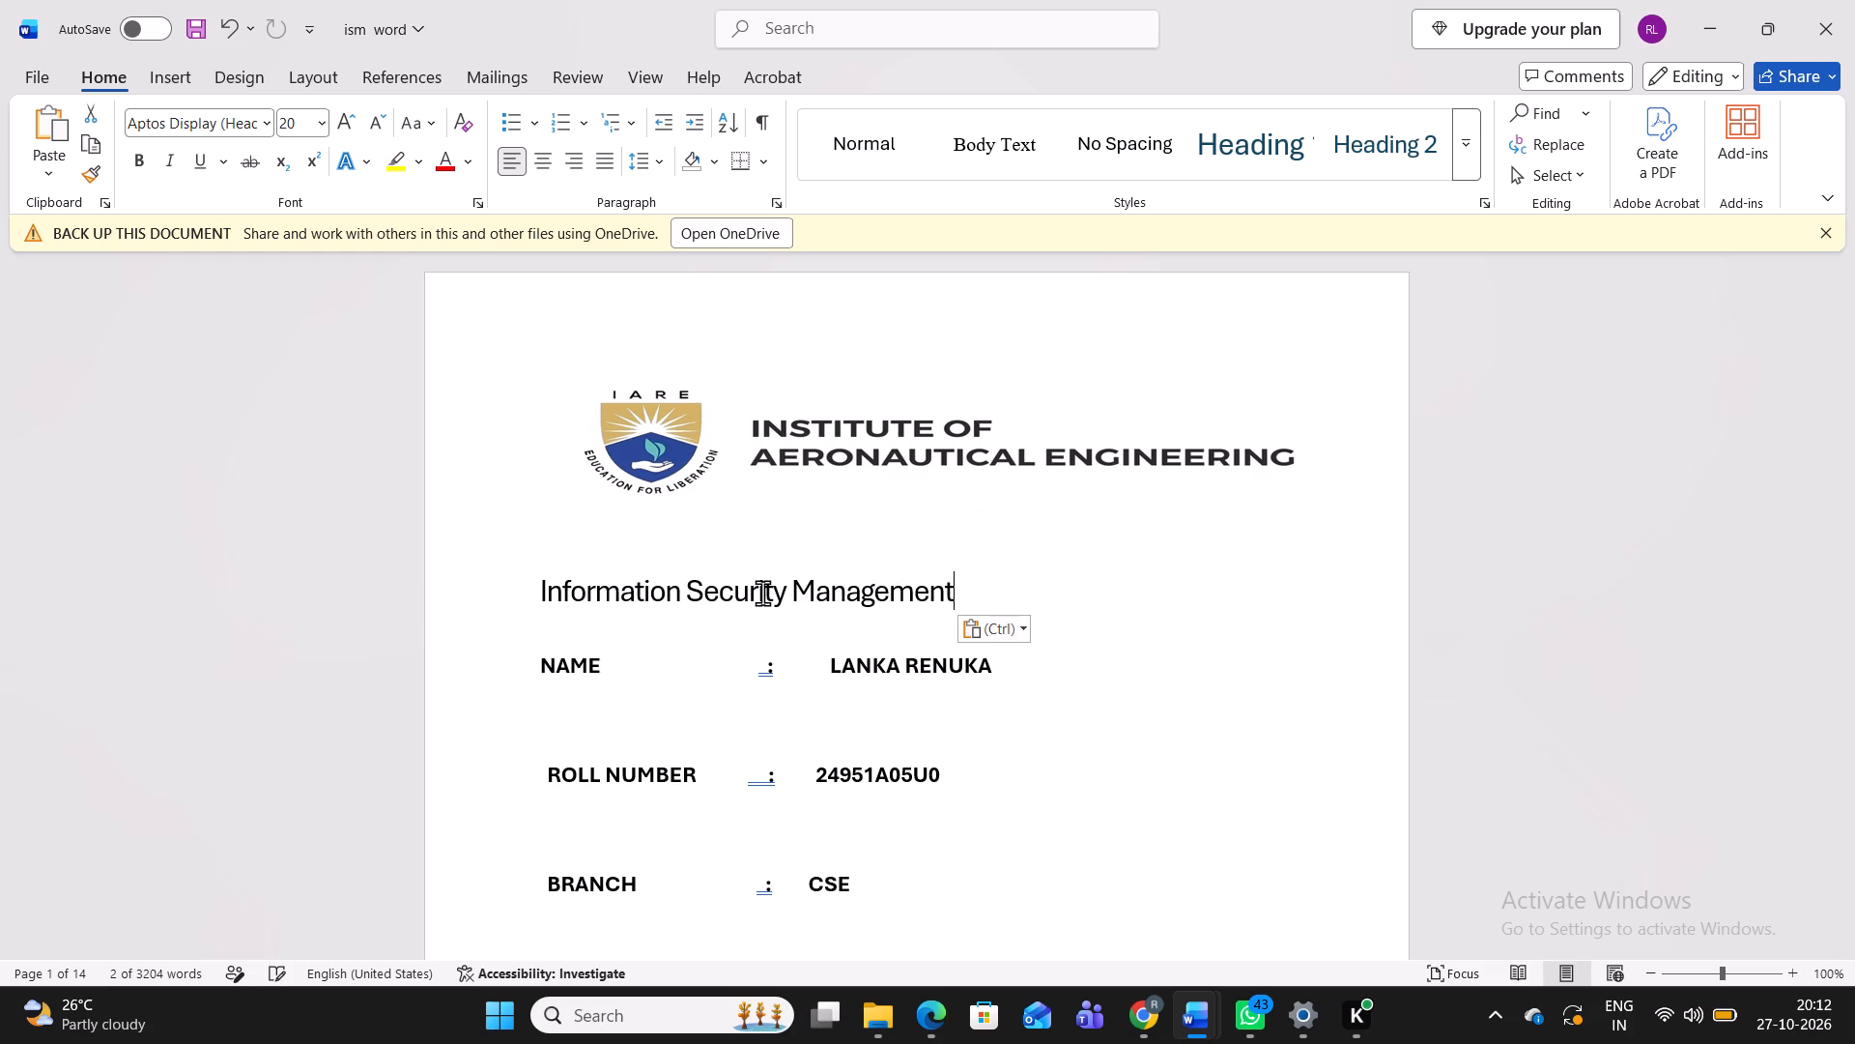
pyautogui.click(533, 581)
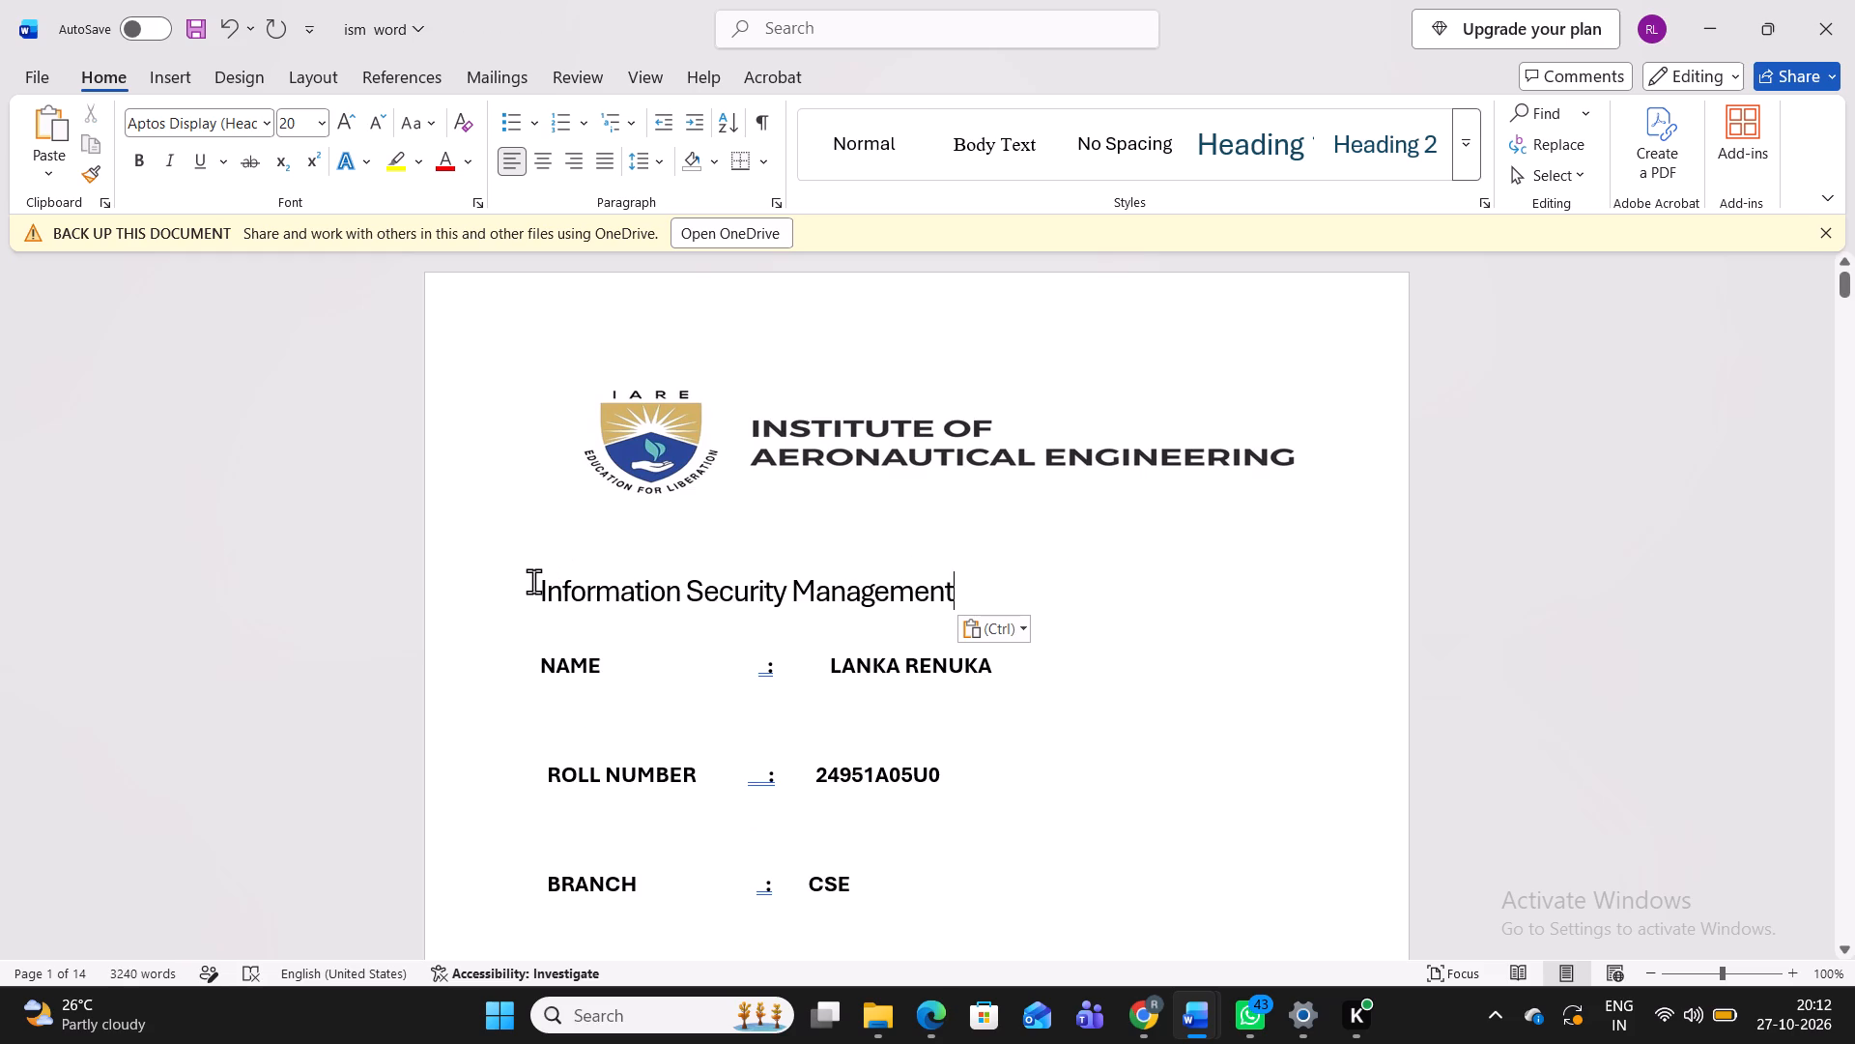
pyautogui.press('space')
pyautogui.press('space')
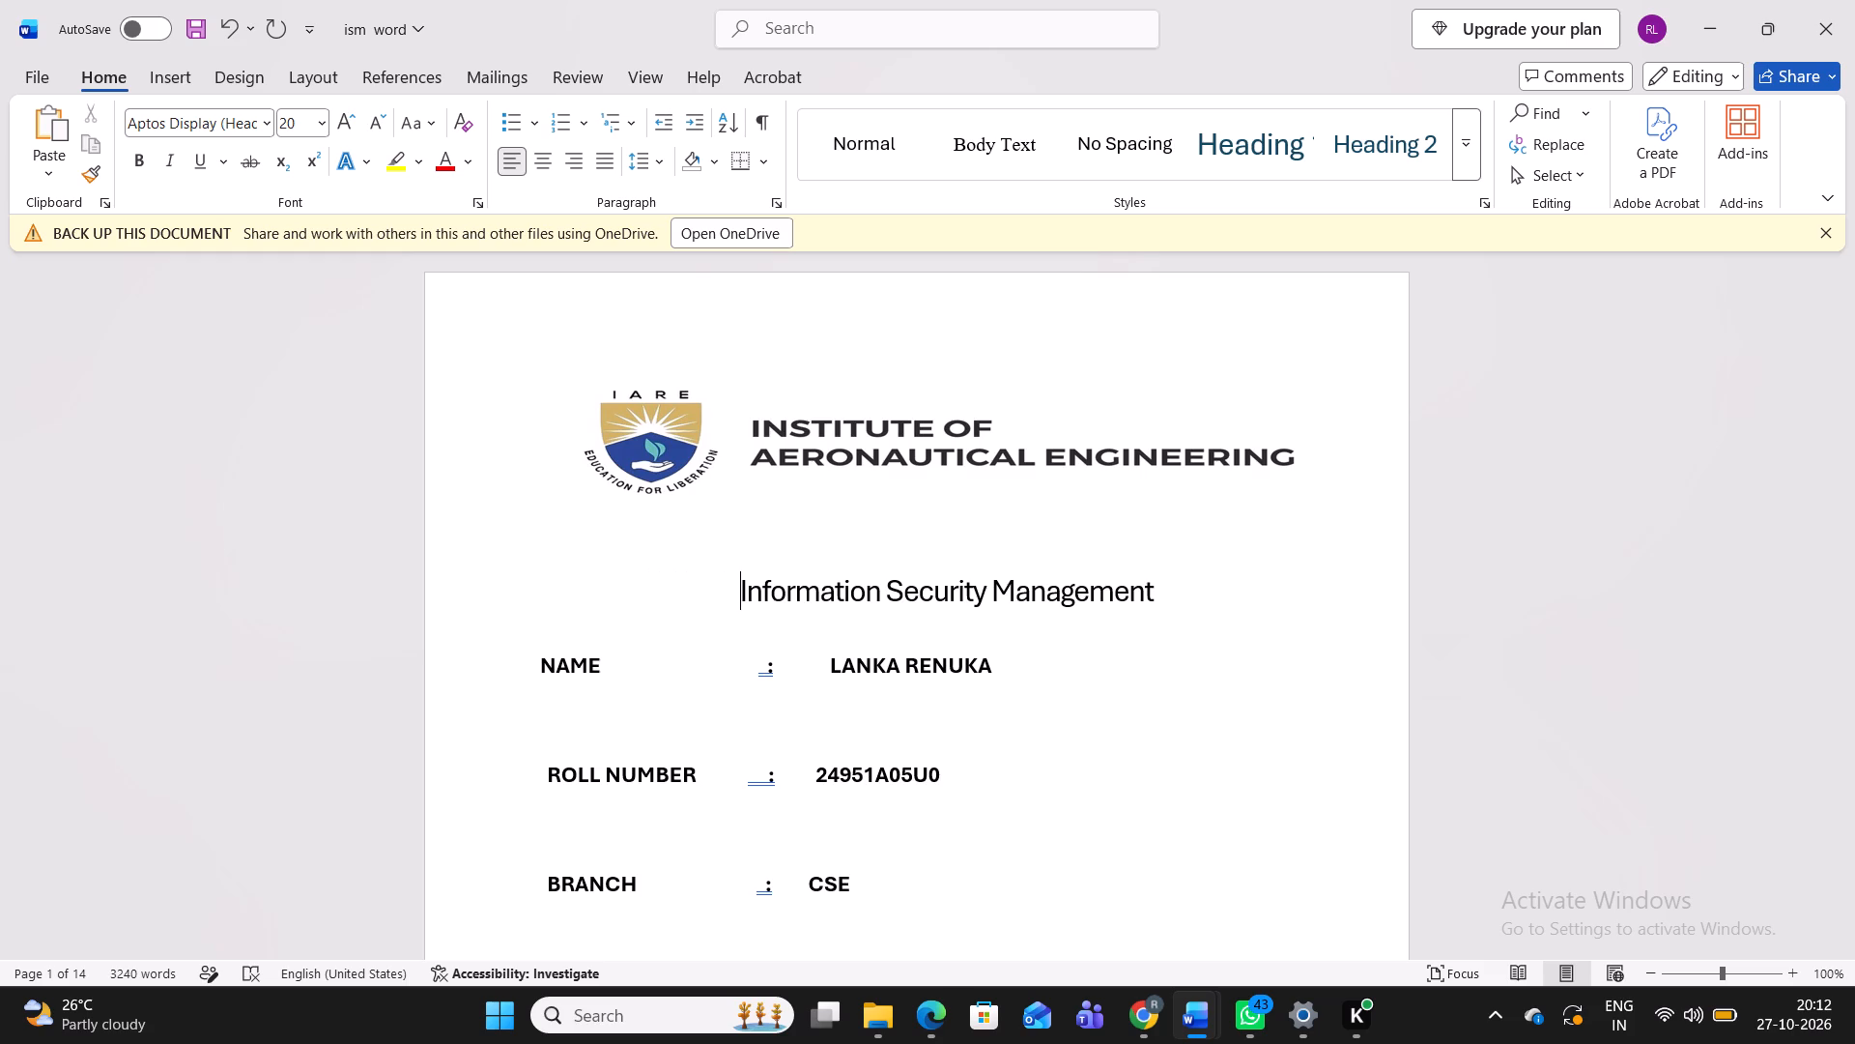
pyautogui.press('Return')
pyautogui.press('BackSpace')
# Insert a blank line between the "Information Security Management" title and the NAME row on the cover page.
pyautogui.press('Right')
pyautogui.press('Right')
pyautogui.press('Right')
pyautogui.press('Right')
pyautogui.press('Right')
pyautogui.press('Right')
pyautogui.press('Right')
pyautogui.press('Right')
pyautogui.press('Right')
pyautogui.press('Right')
pyautogui.press('Right')
pyautogui.press('Right')
pyautogui.press('Right')
pyautogui.press('Right')
pyautogui.press('Right')
pyautogui.press('Right')
pyautogui.press('Right')
pyautogui.press('Right')
pyautogui.press('Right')
pyautogui.press('Right')
pyautogui.press('Return')
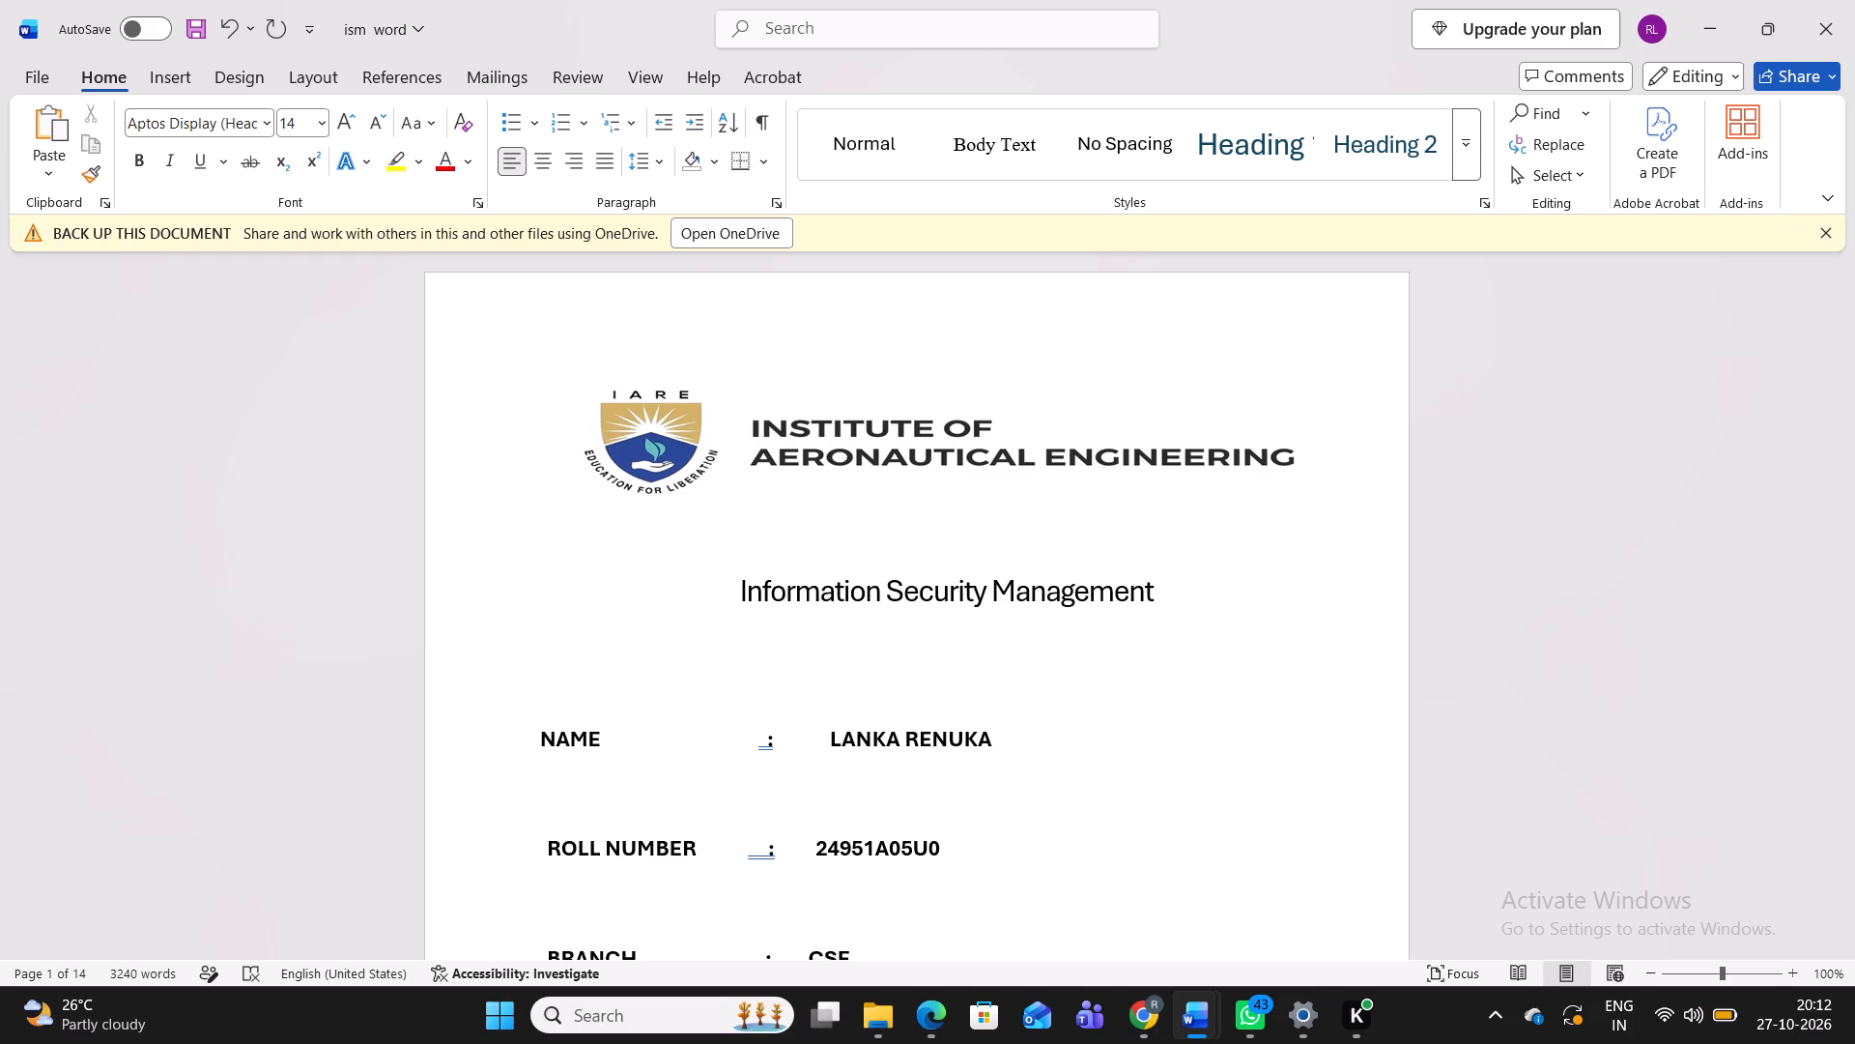
# Delete the whole FACULTY row, including the faculty name, from the bottom of the cover page.
pyautogui.scroll(-2, 870, 760)
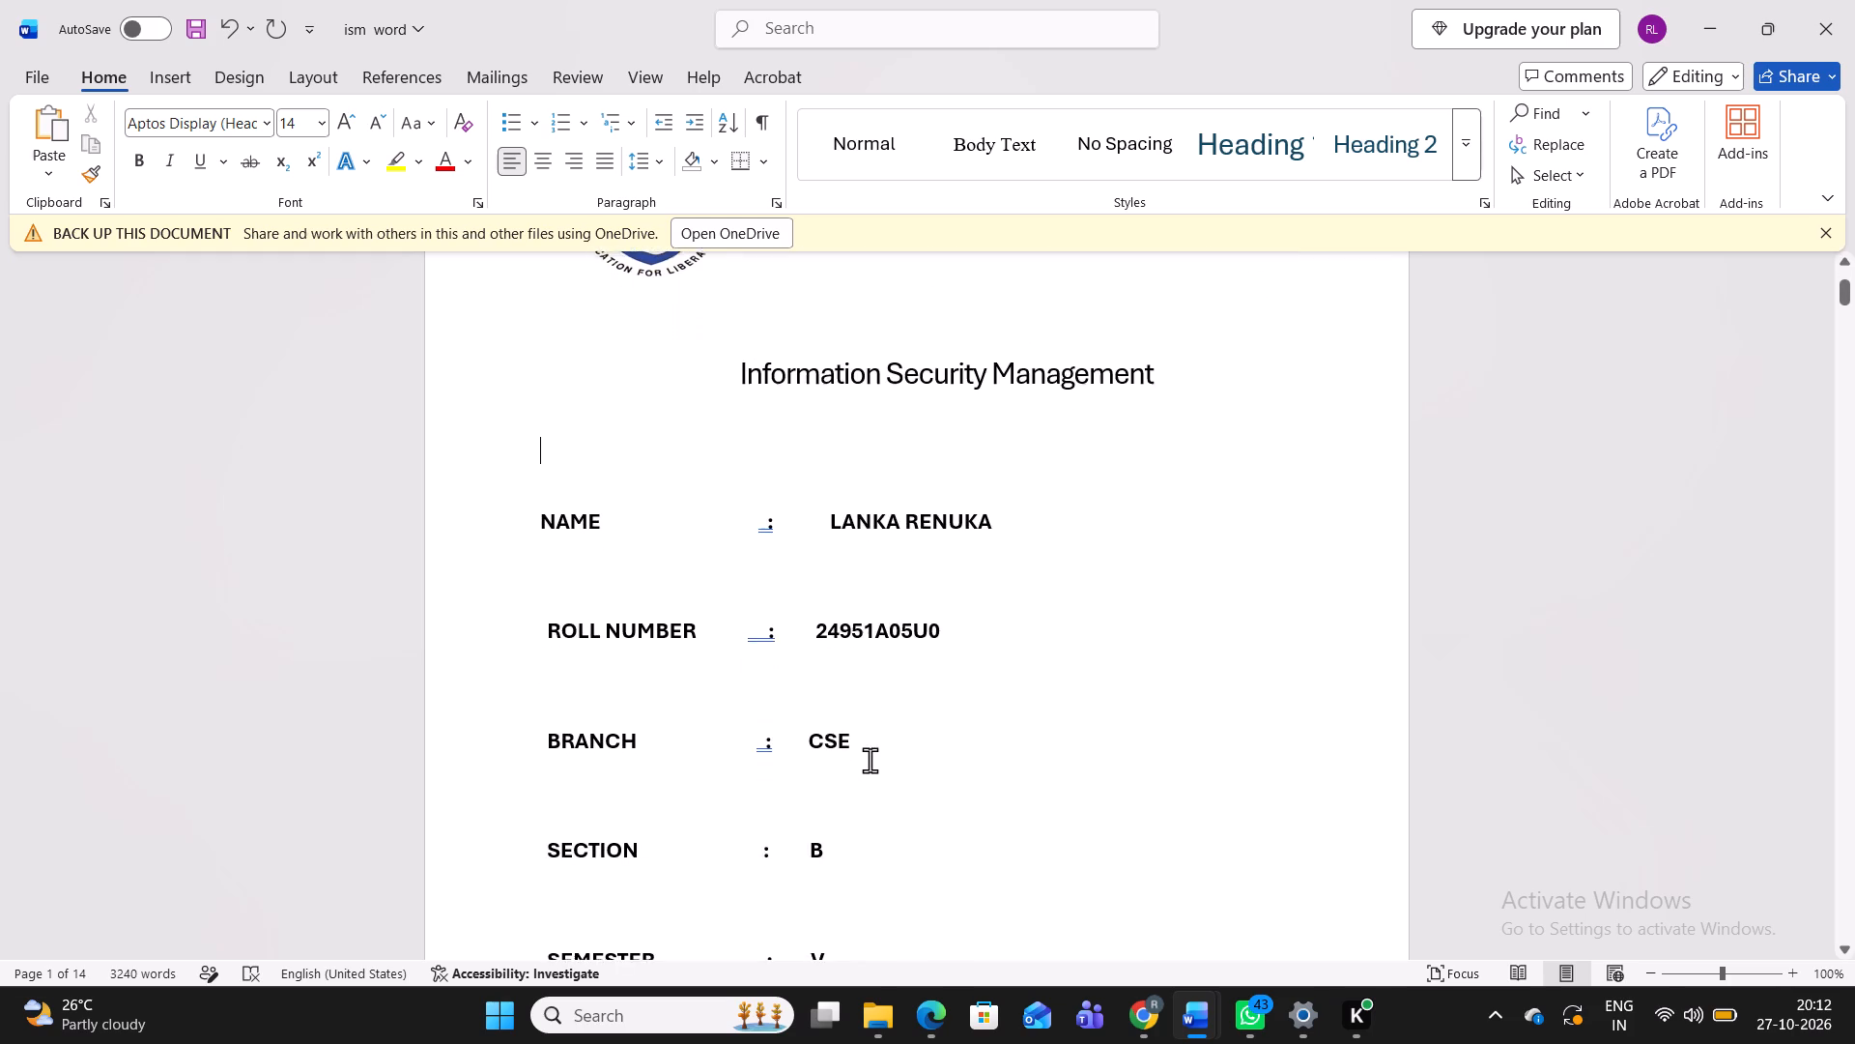
pyautogui.scroll(-3, 870, 760)
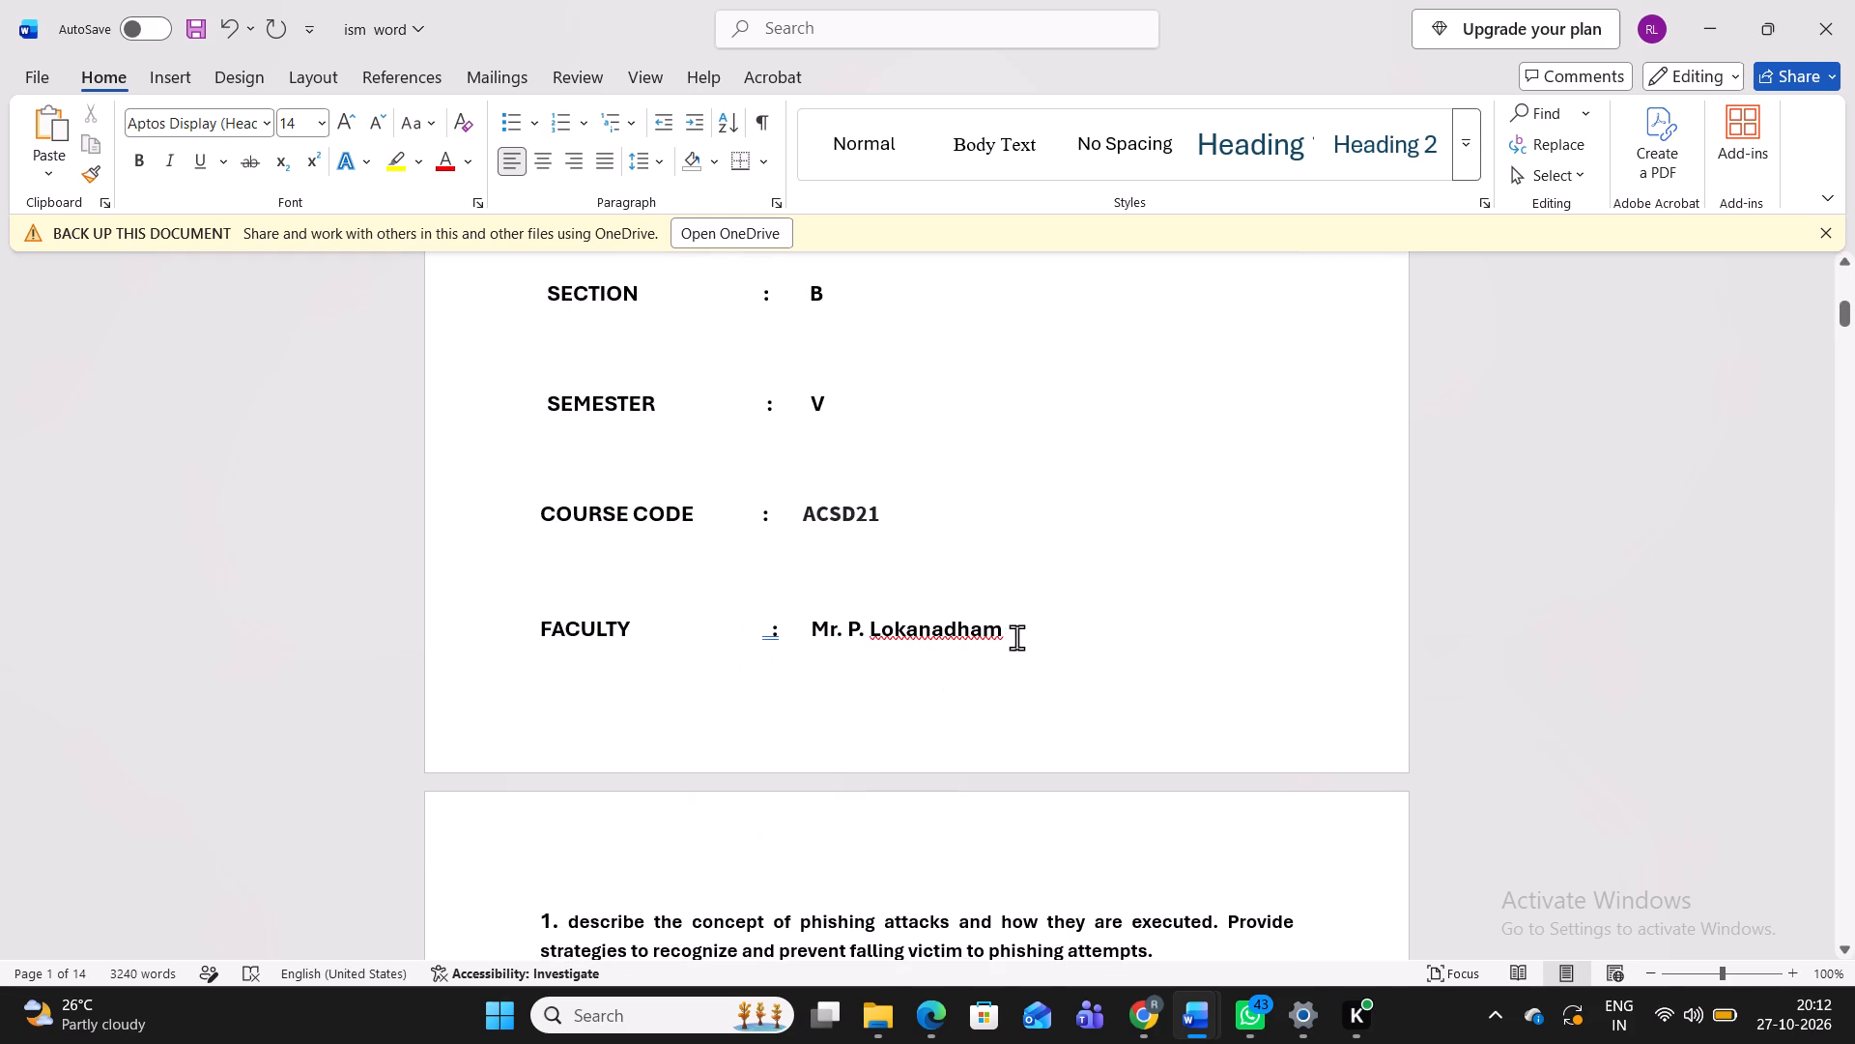
pyautogui.moveTo(1020, 634); pyautogui.dragTo(540, 634)
pyautogui.press('BackSpace')
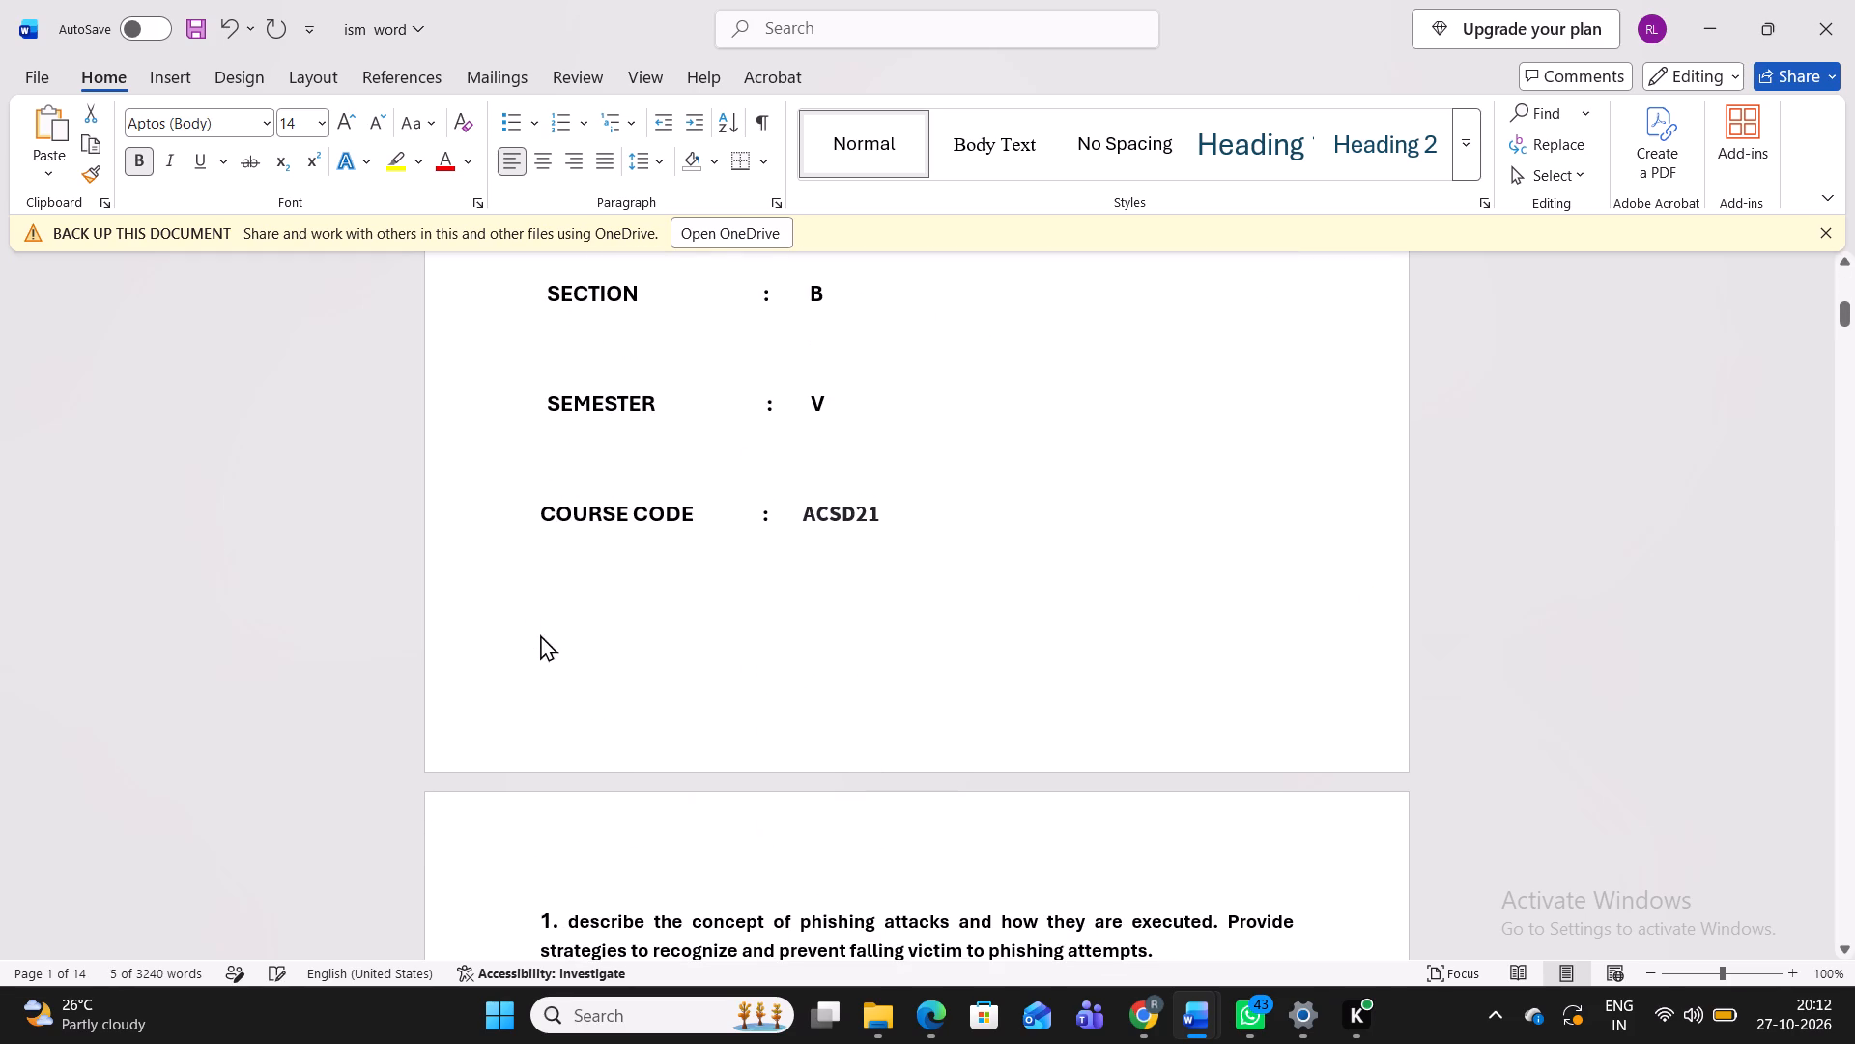
pyautogui.scroll(3, 540, 634)
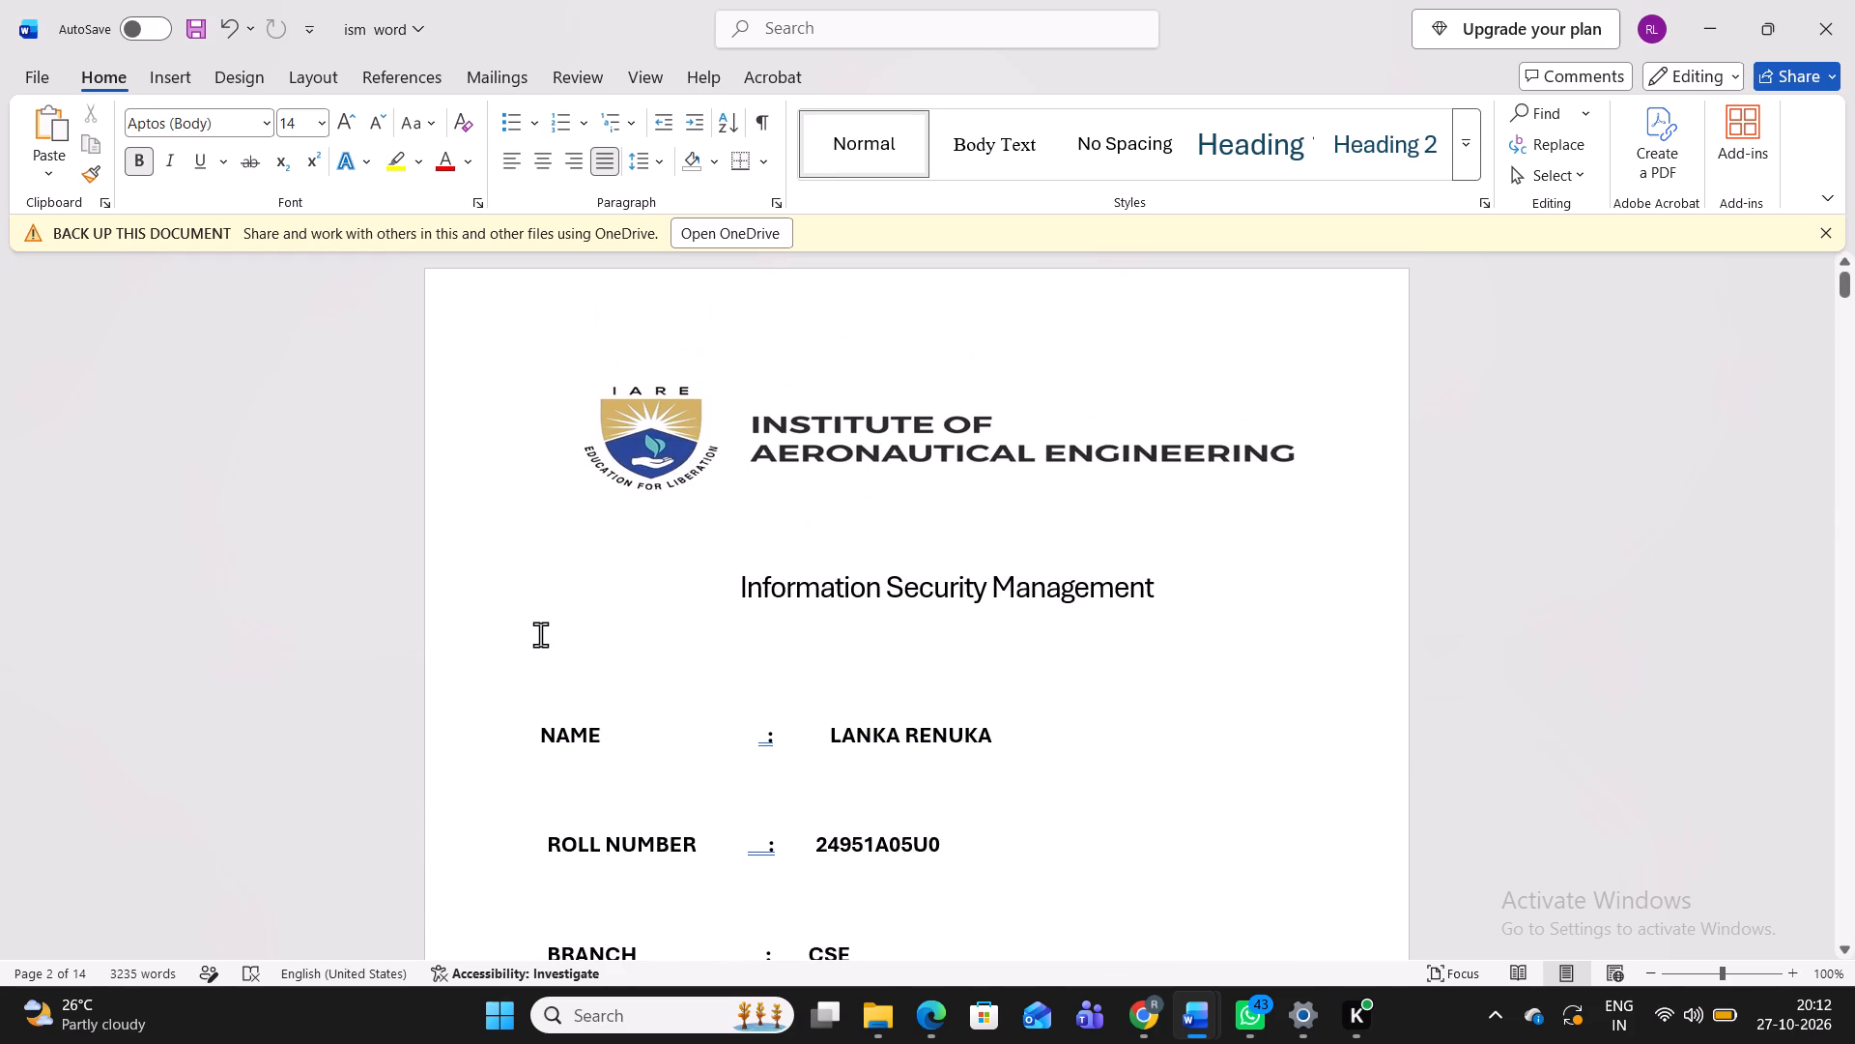
pyautogui.scroll(1, 540, 634)
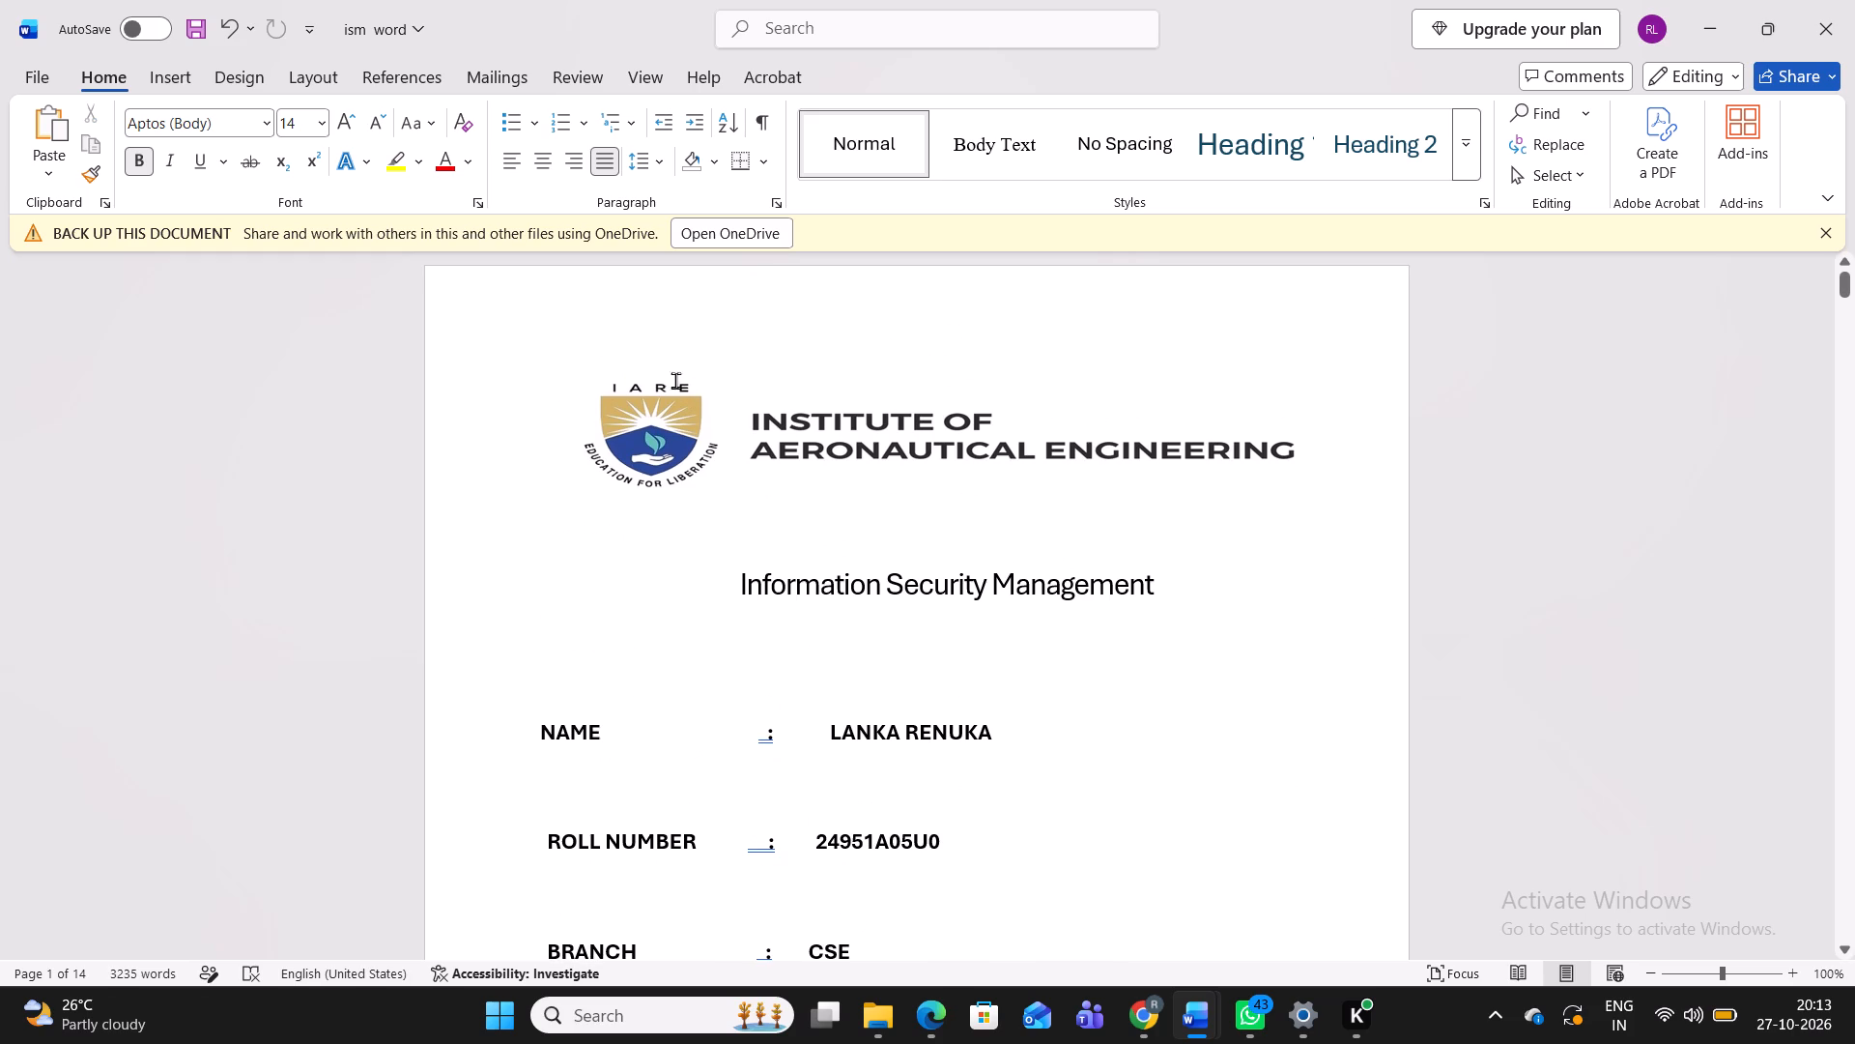
# Switch to Chrome and, on the portal's AAT-I page, delete the uploaded ACCD04 answer file, confirming the deletion.
pyautogui.click(1163, 1038)
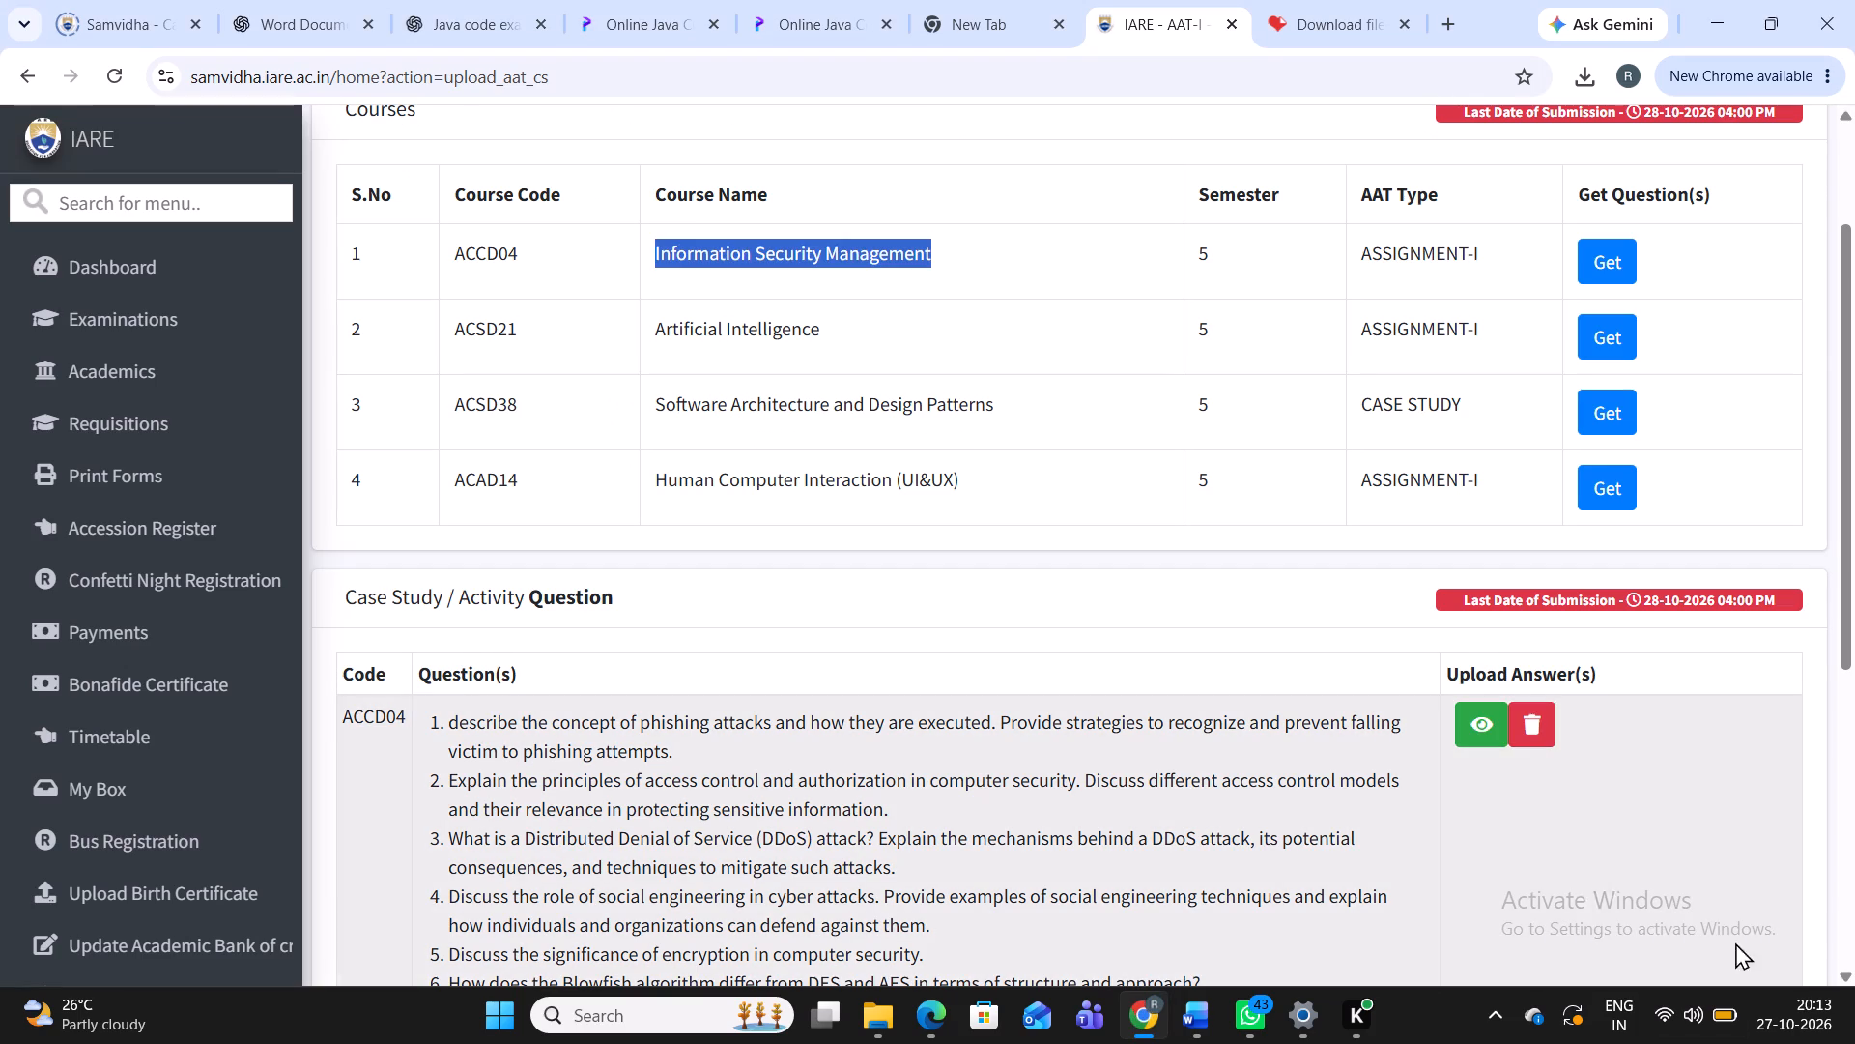
pyautogui.click(1550, 723)
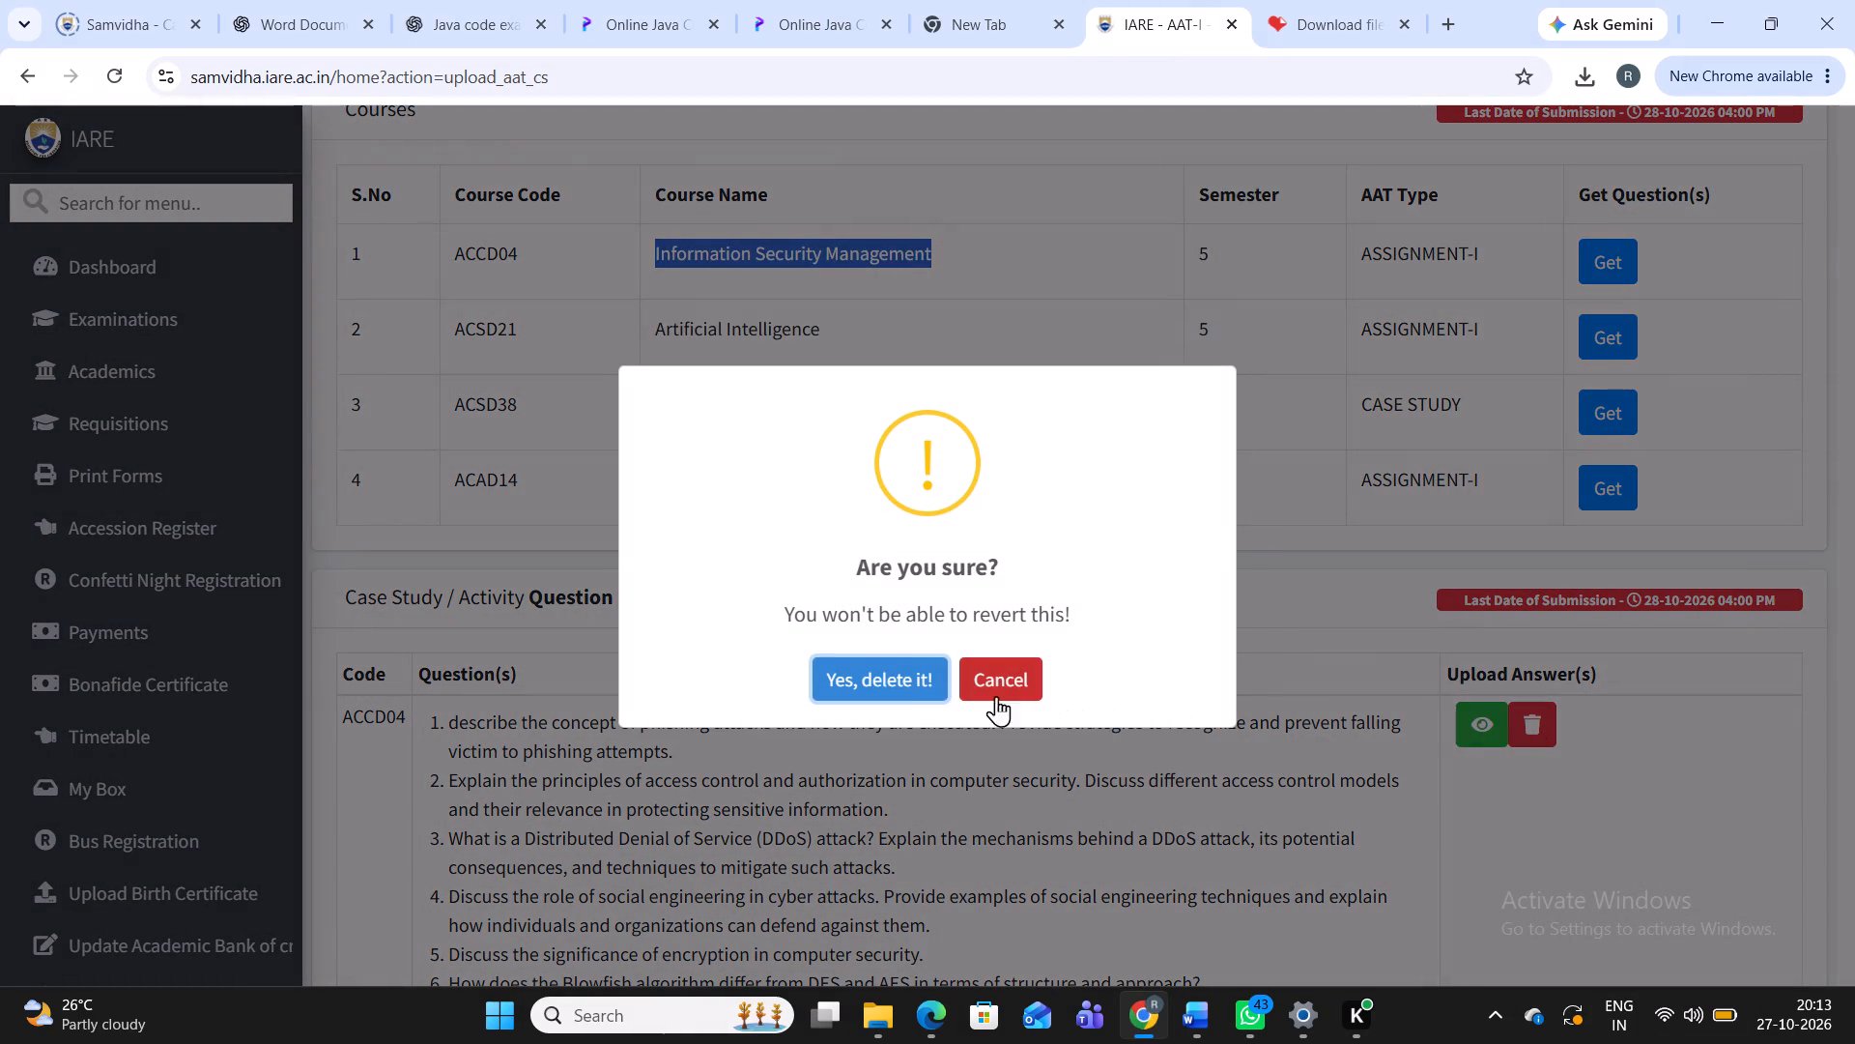
pyautogui.click(927, 681)
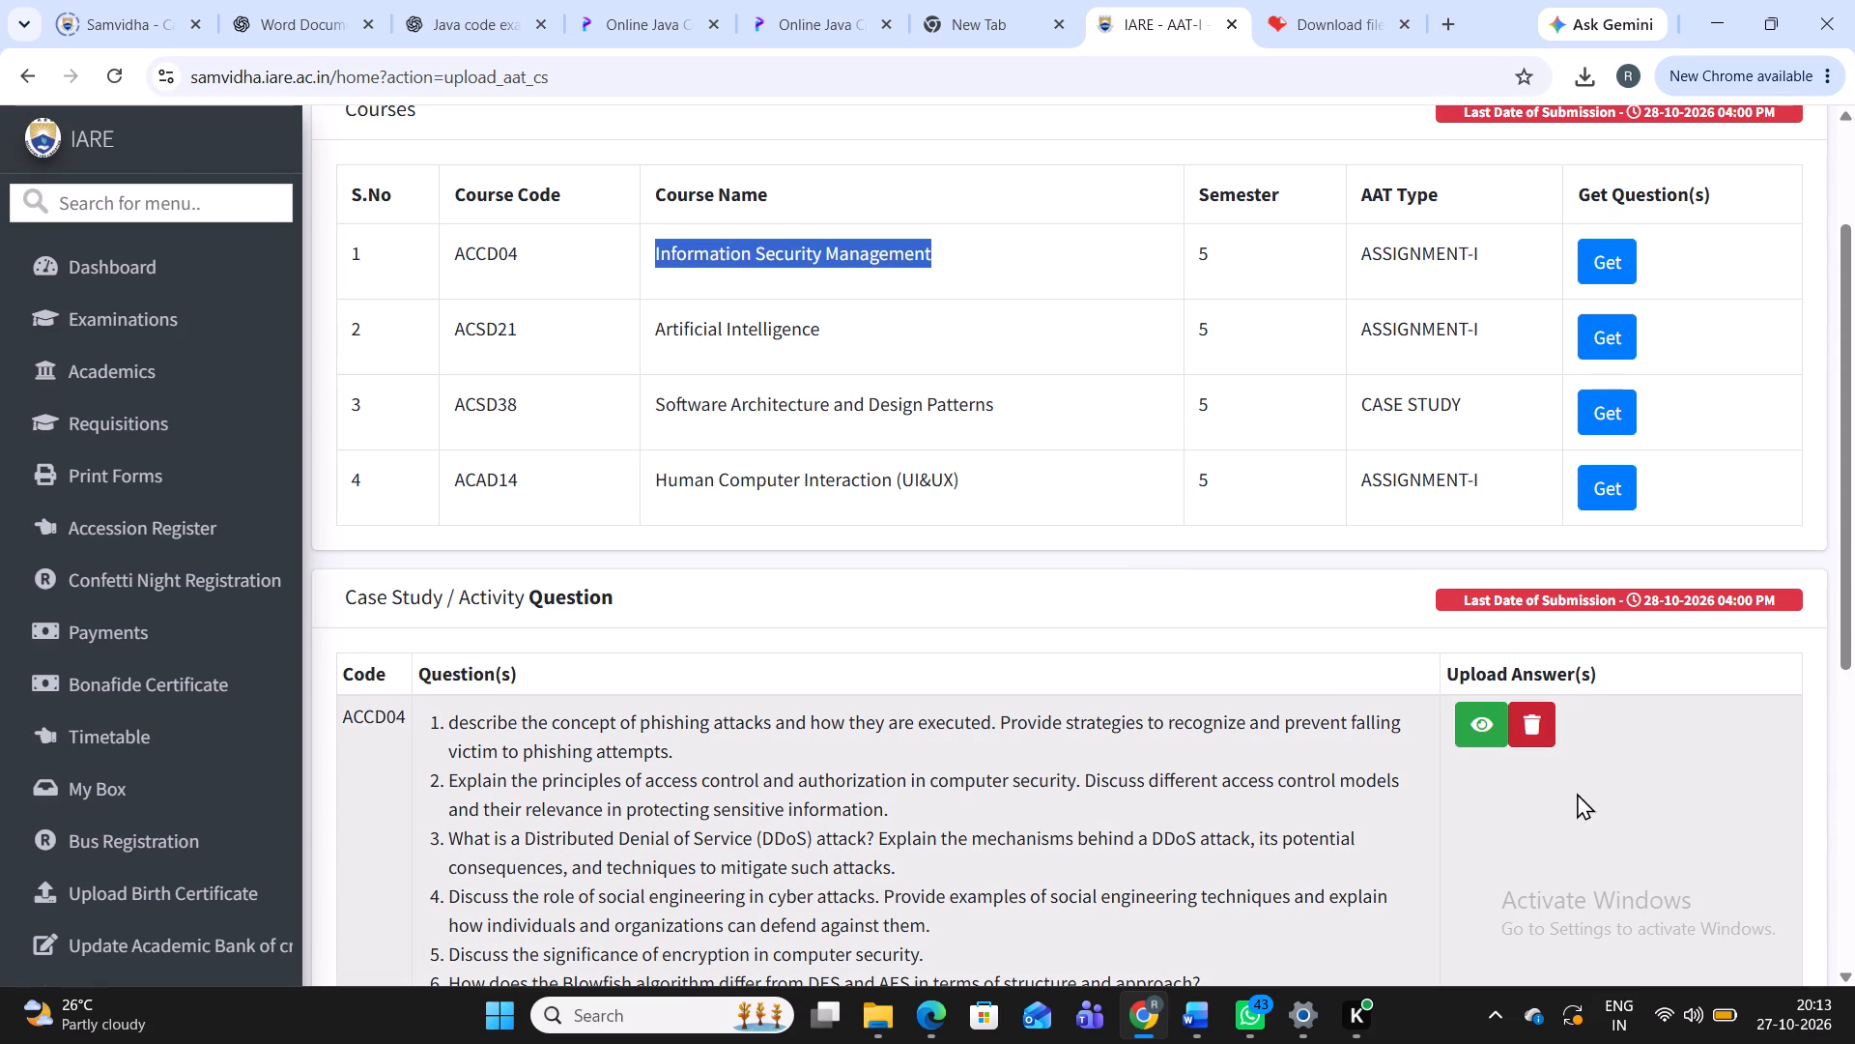
pyautogui.click(1535, 733)
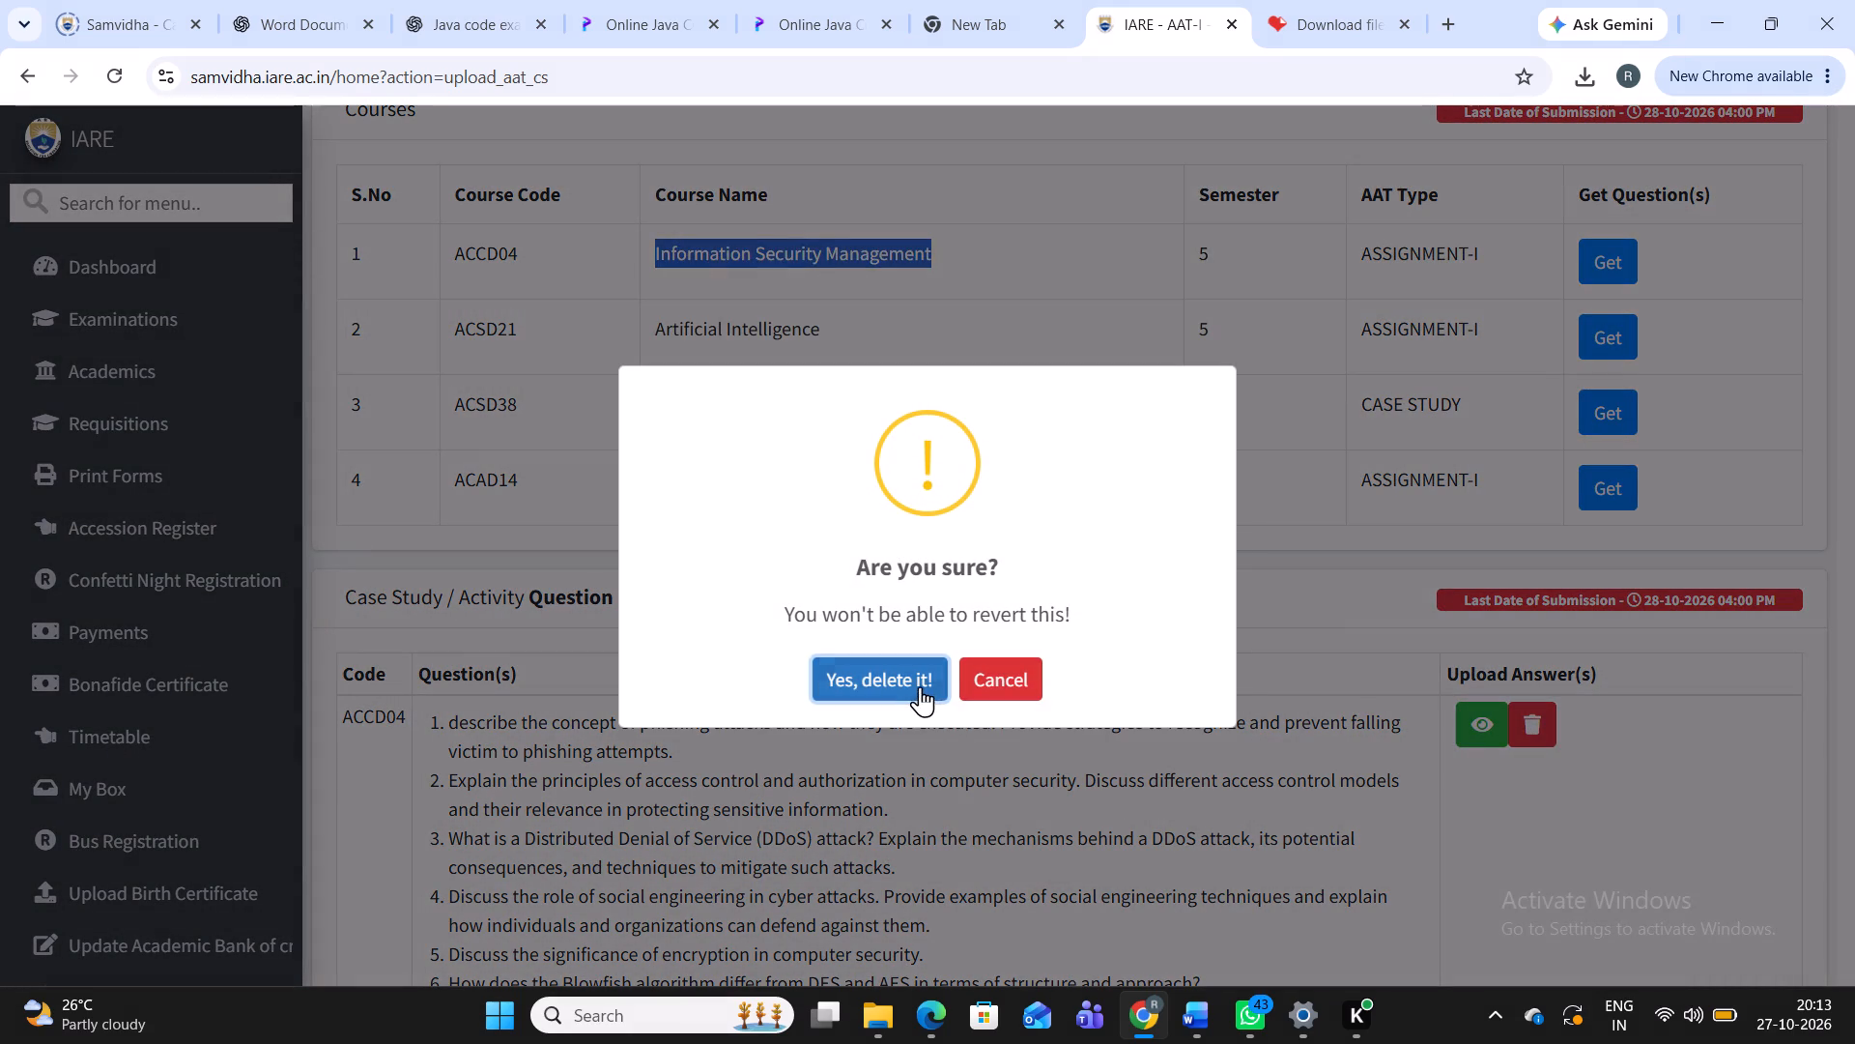
pyautogui.click(920, 686)
# Try to get the assignment questions for the ACSD21 Artificial Intelligence course from the course list.
pyautogui.click(1600, 321)
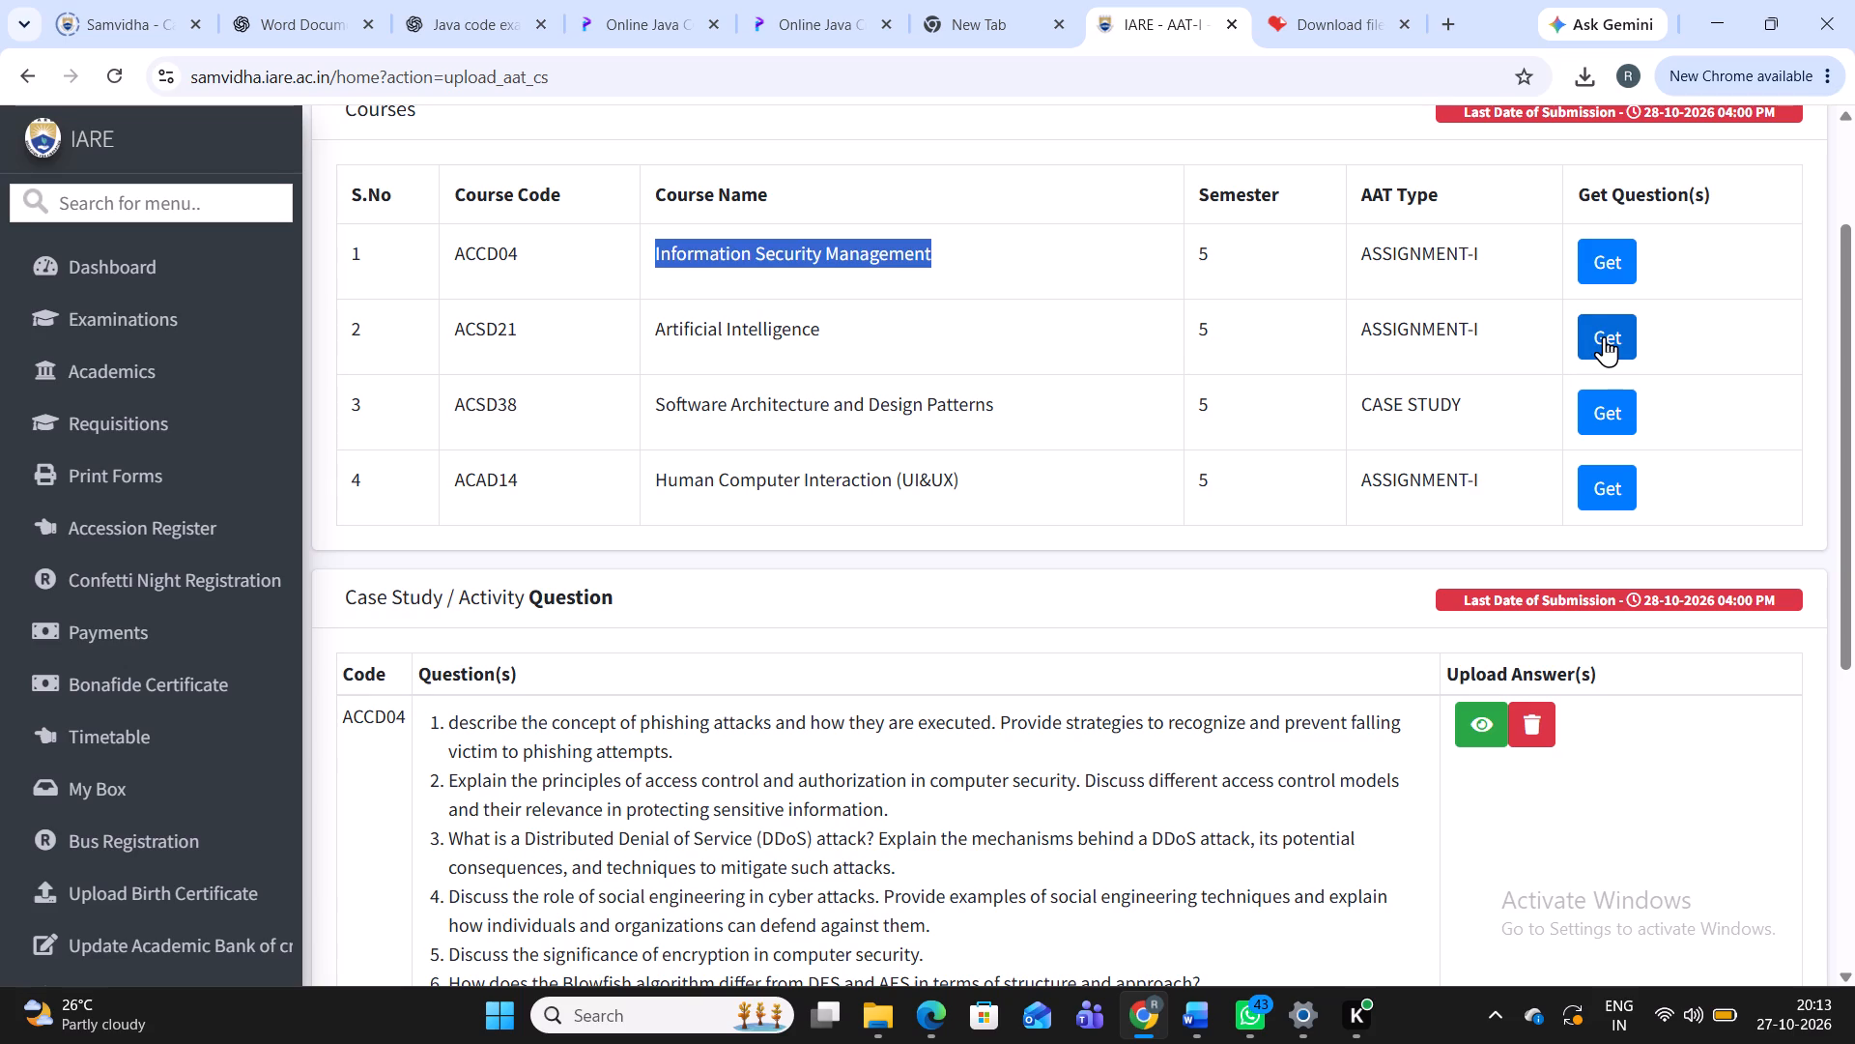
pyautogui.click(1604, 336)
pyautogui.scroll(7, 1060, 262)
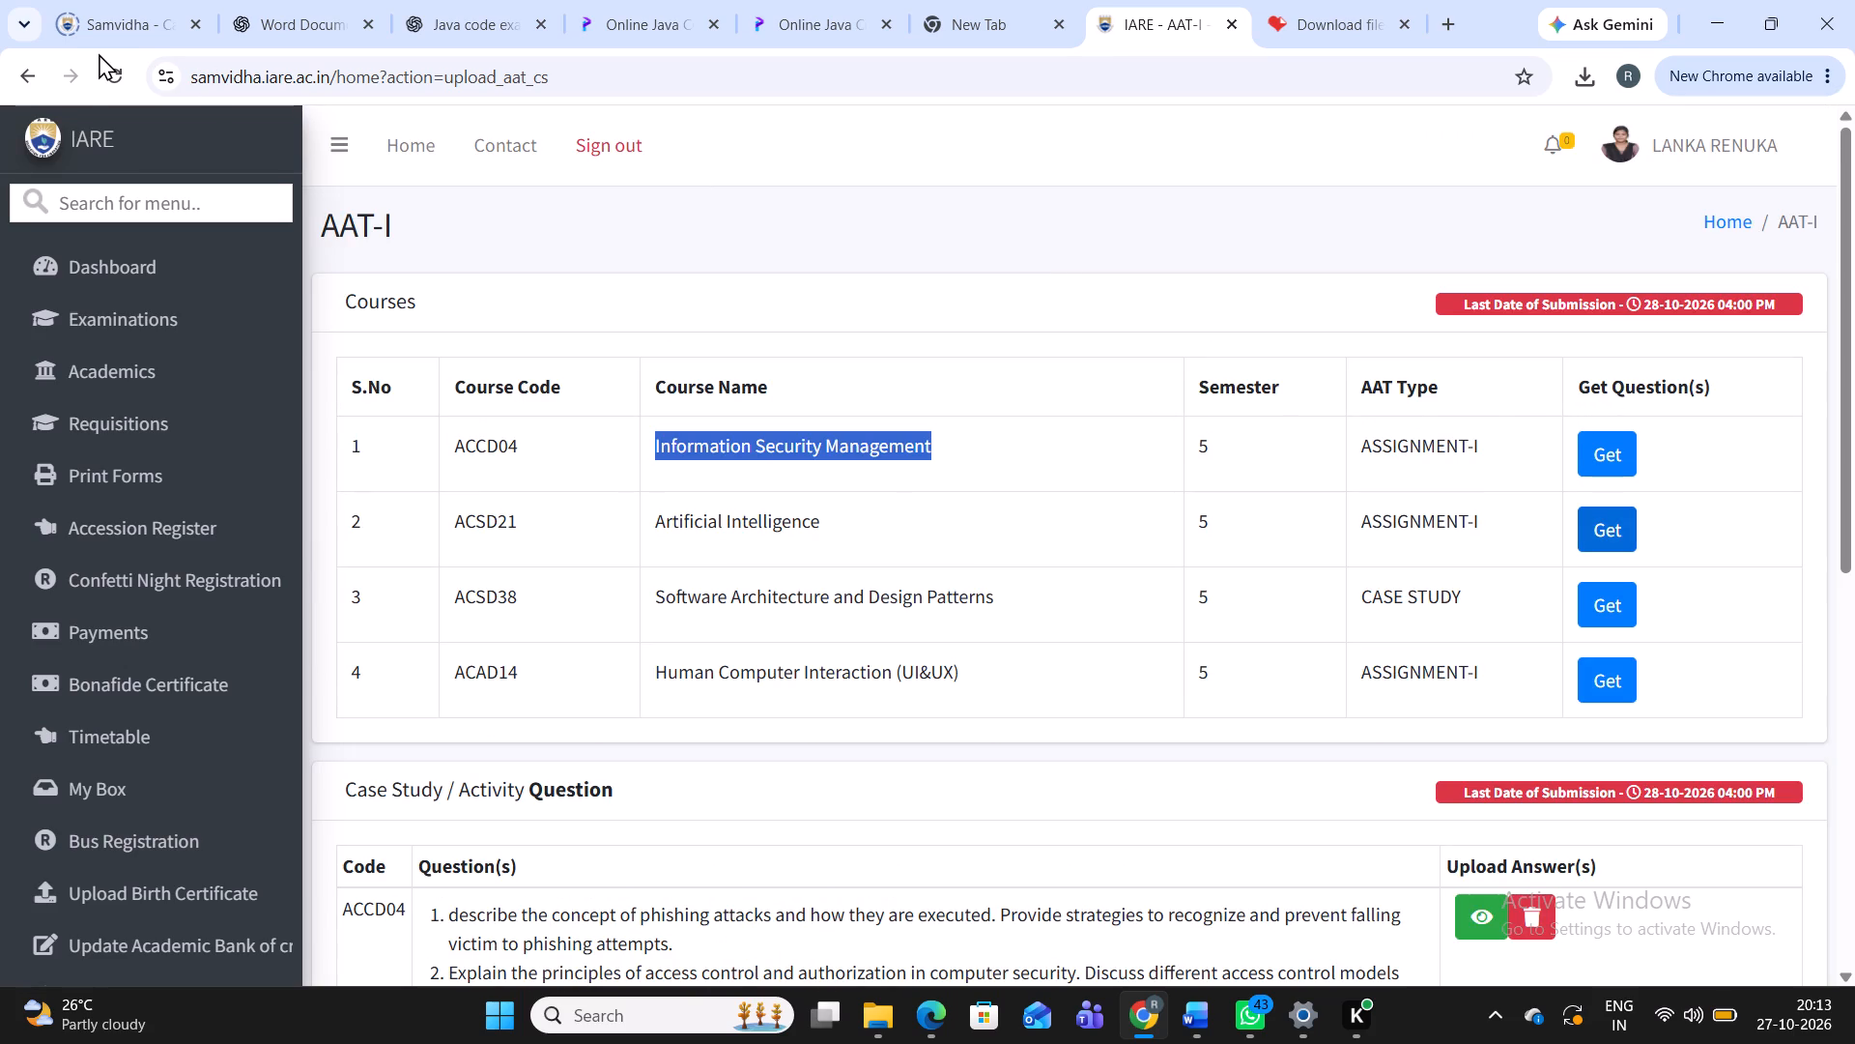
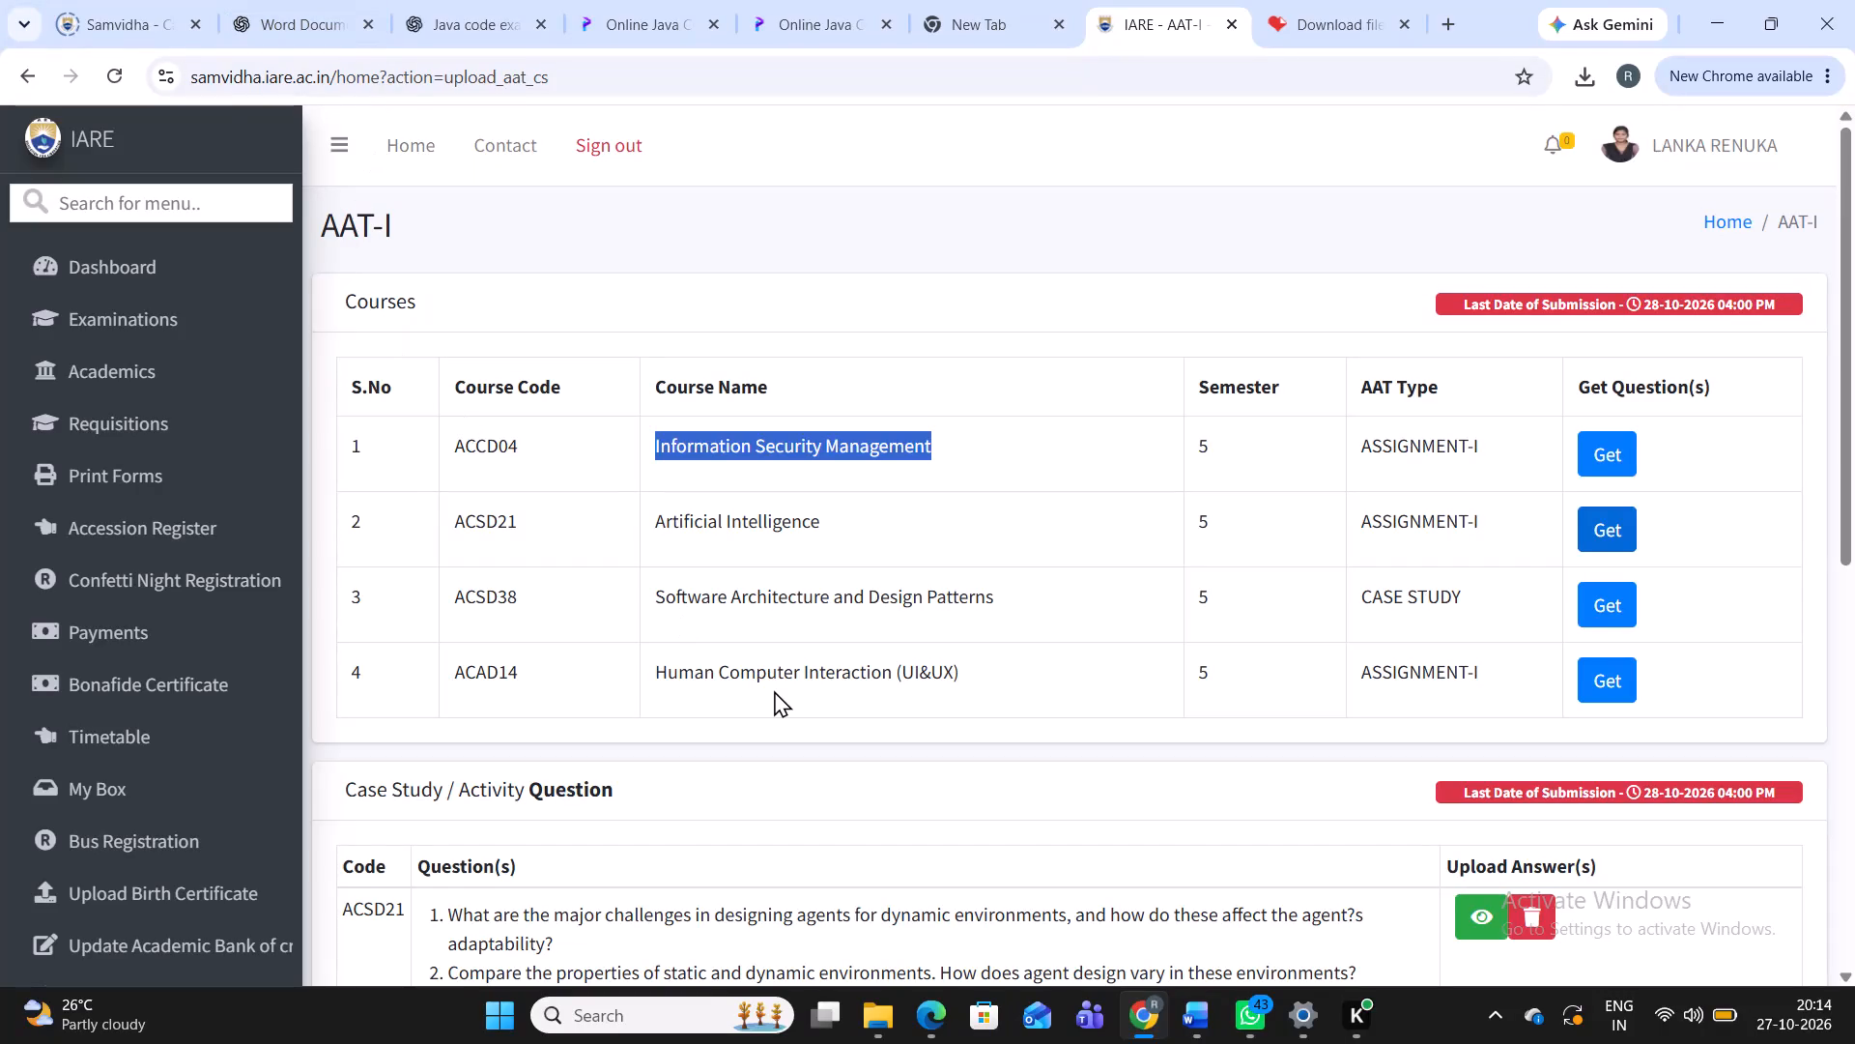
# Get the assignment questions for the ACSD21 Artificial Intelligence course and dismiss the notification.
pyautogui.scroll(-1, 774, 690)
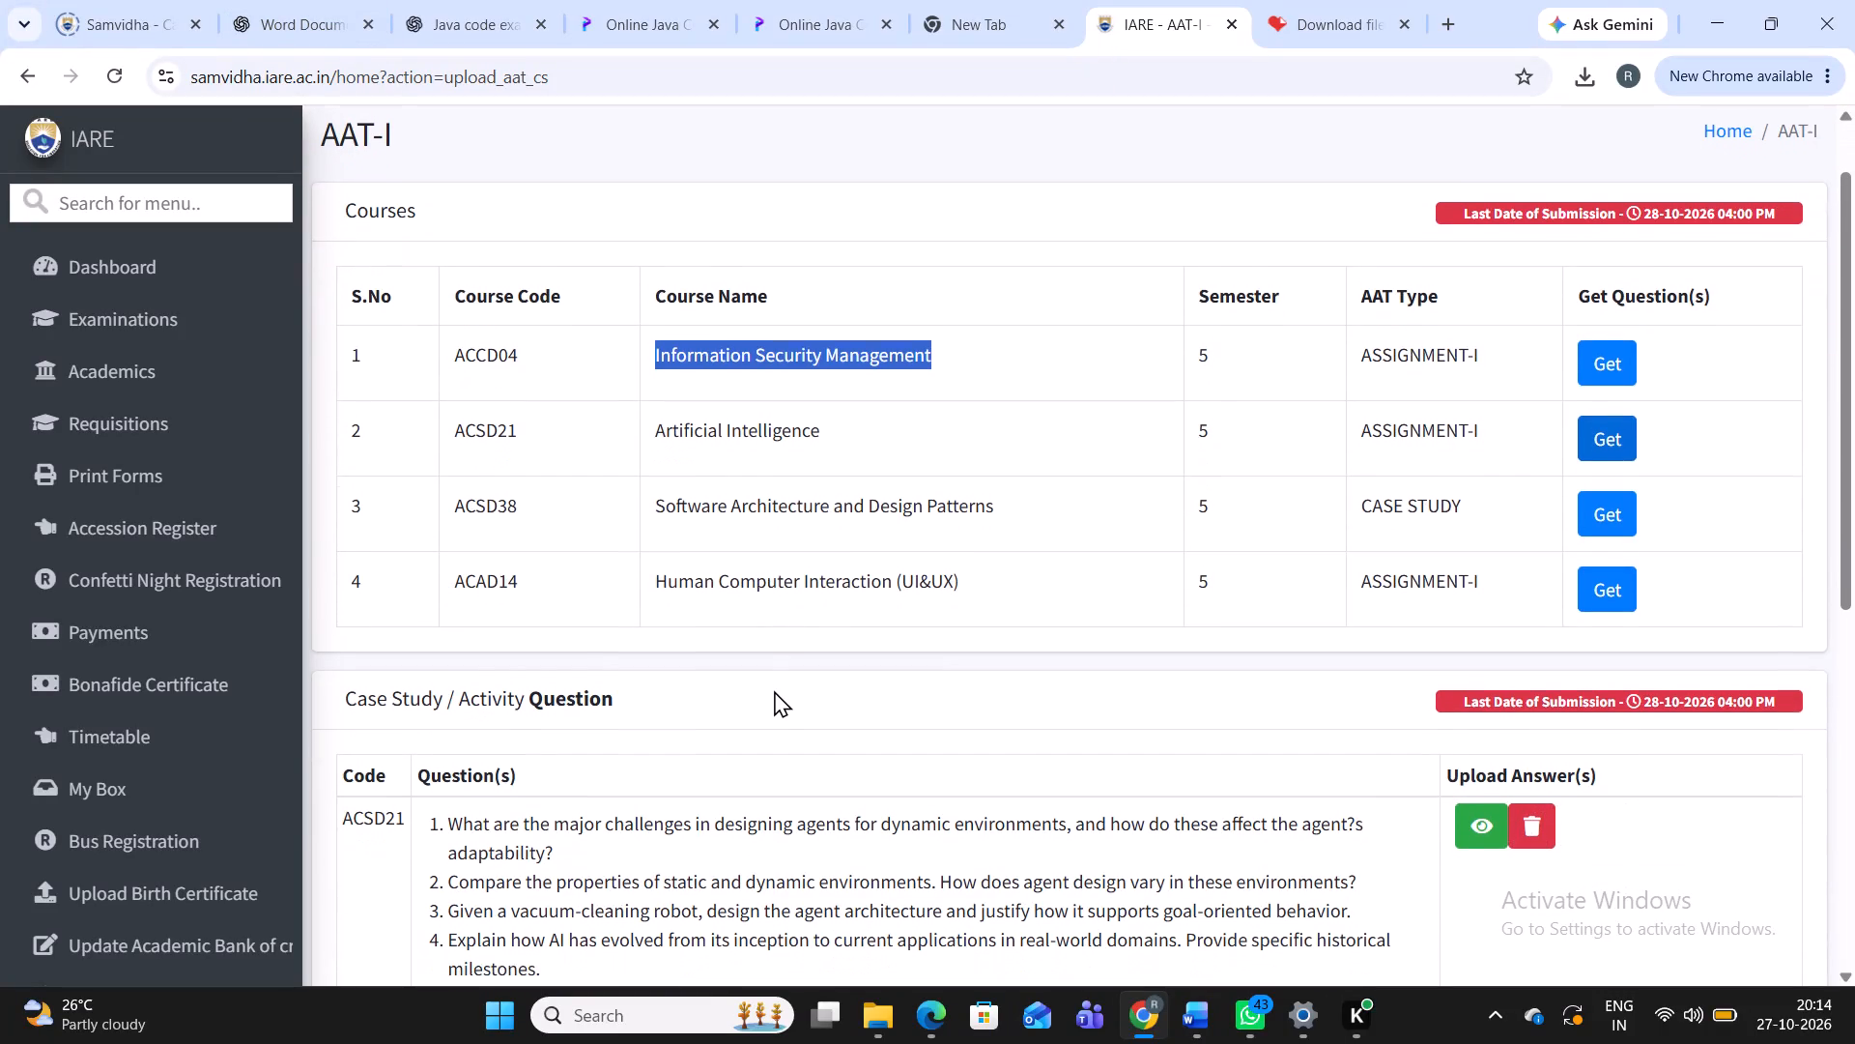
pyautogui.scroll(-1, 774, 690)
pyautogui.click(1608, 440)
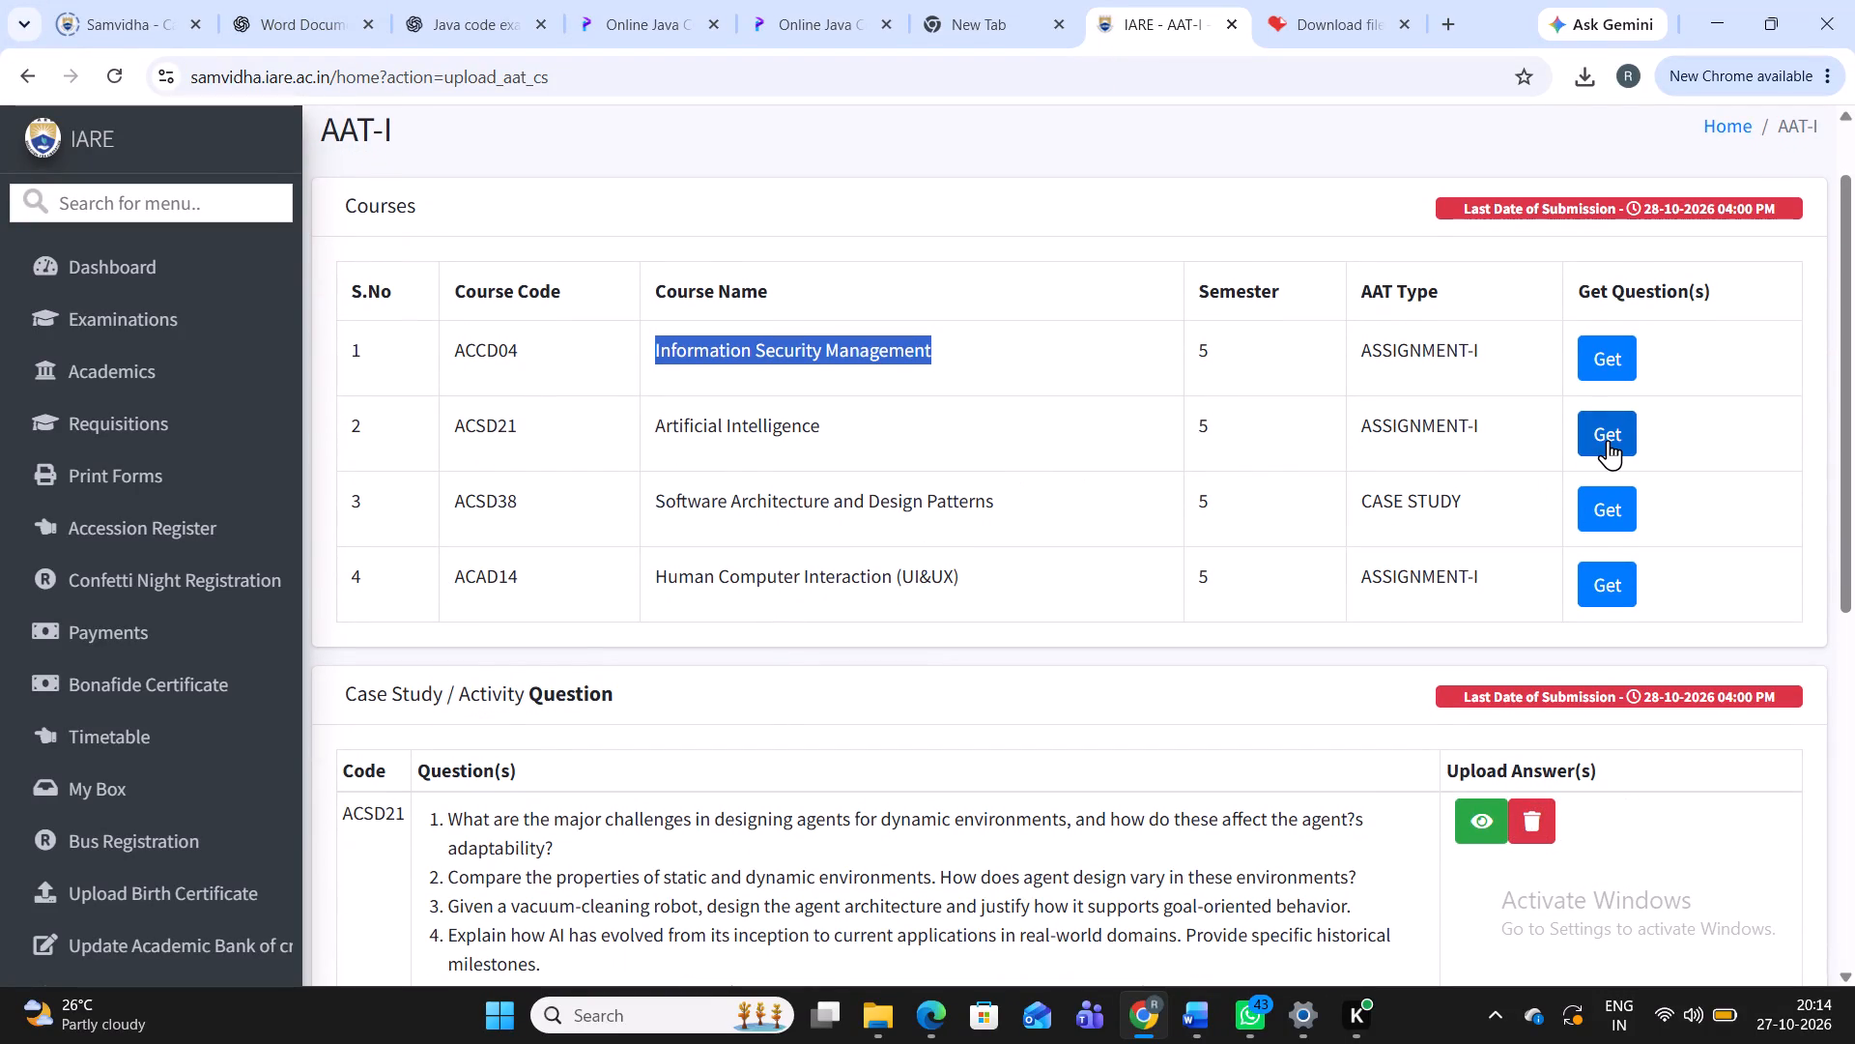
pyautogui.click(923, 700)
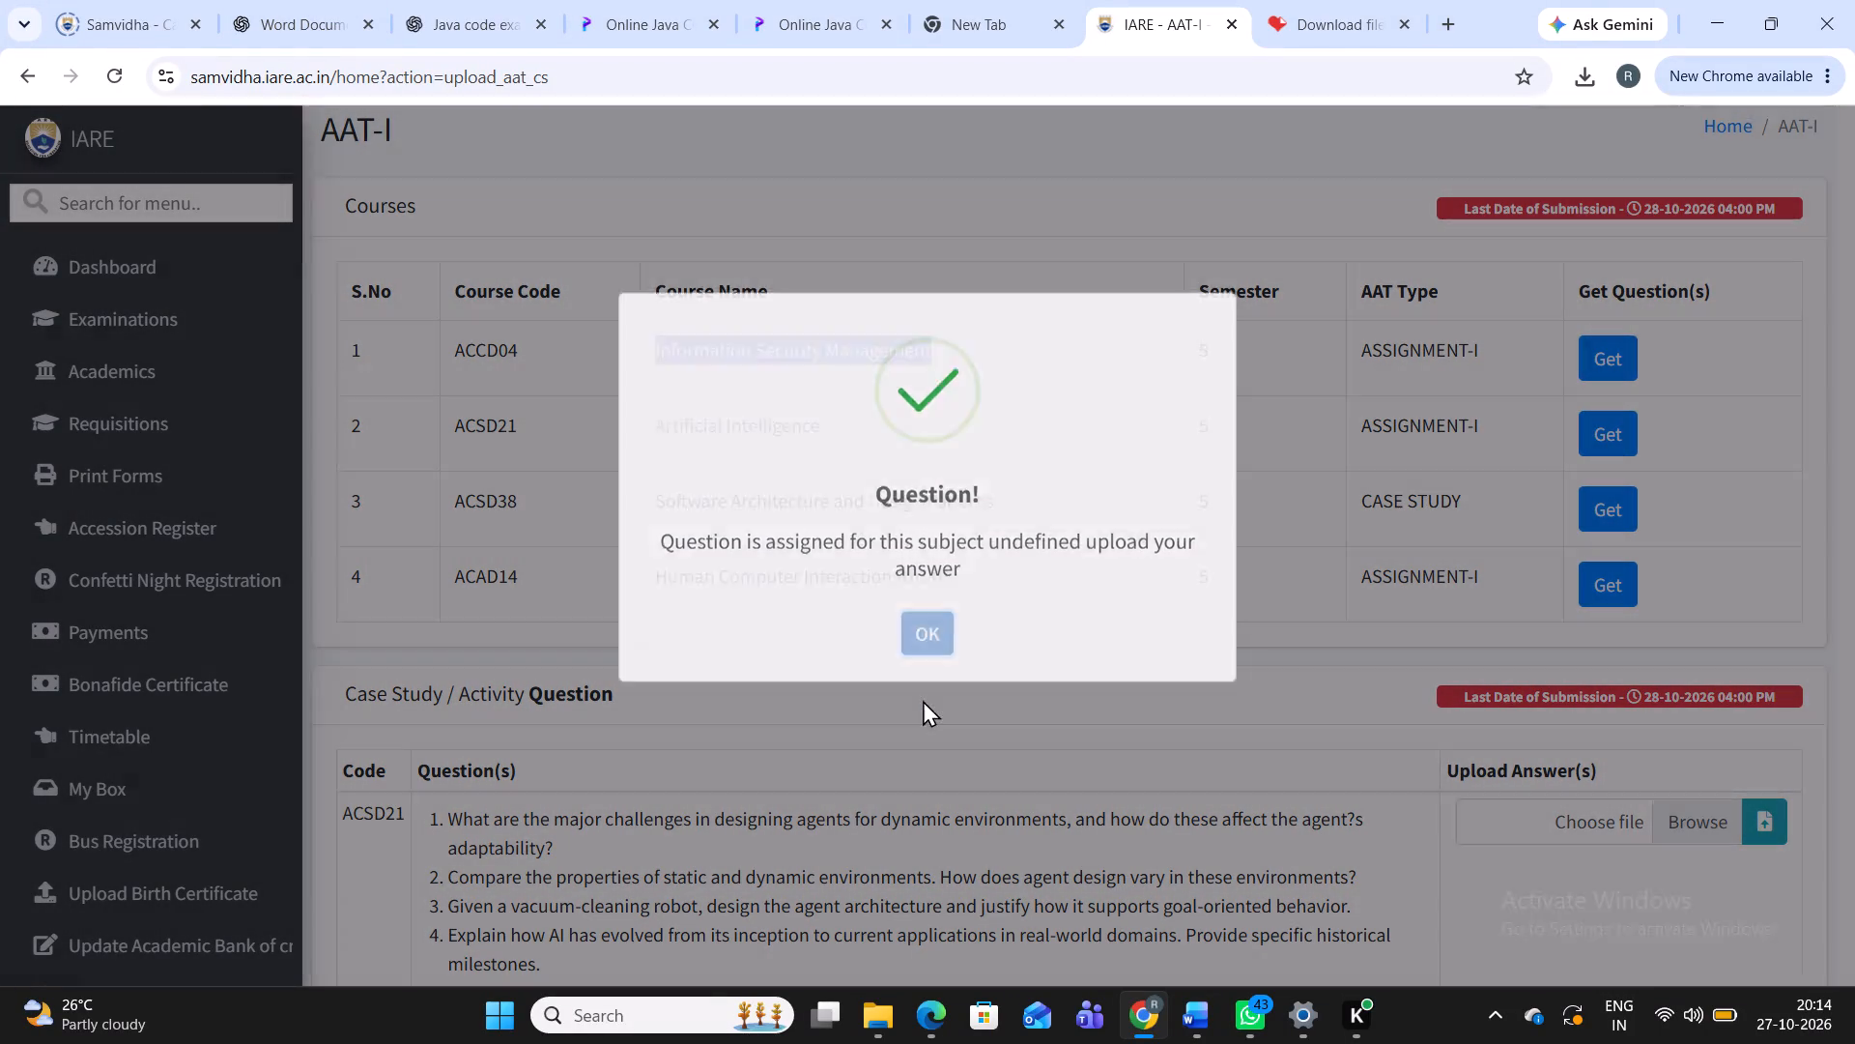
# Get the ACCD04 Information Security Management questions and delete that course's uploaded answer file, confirming the deletion.
pyautogui.click(1631, 357)
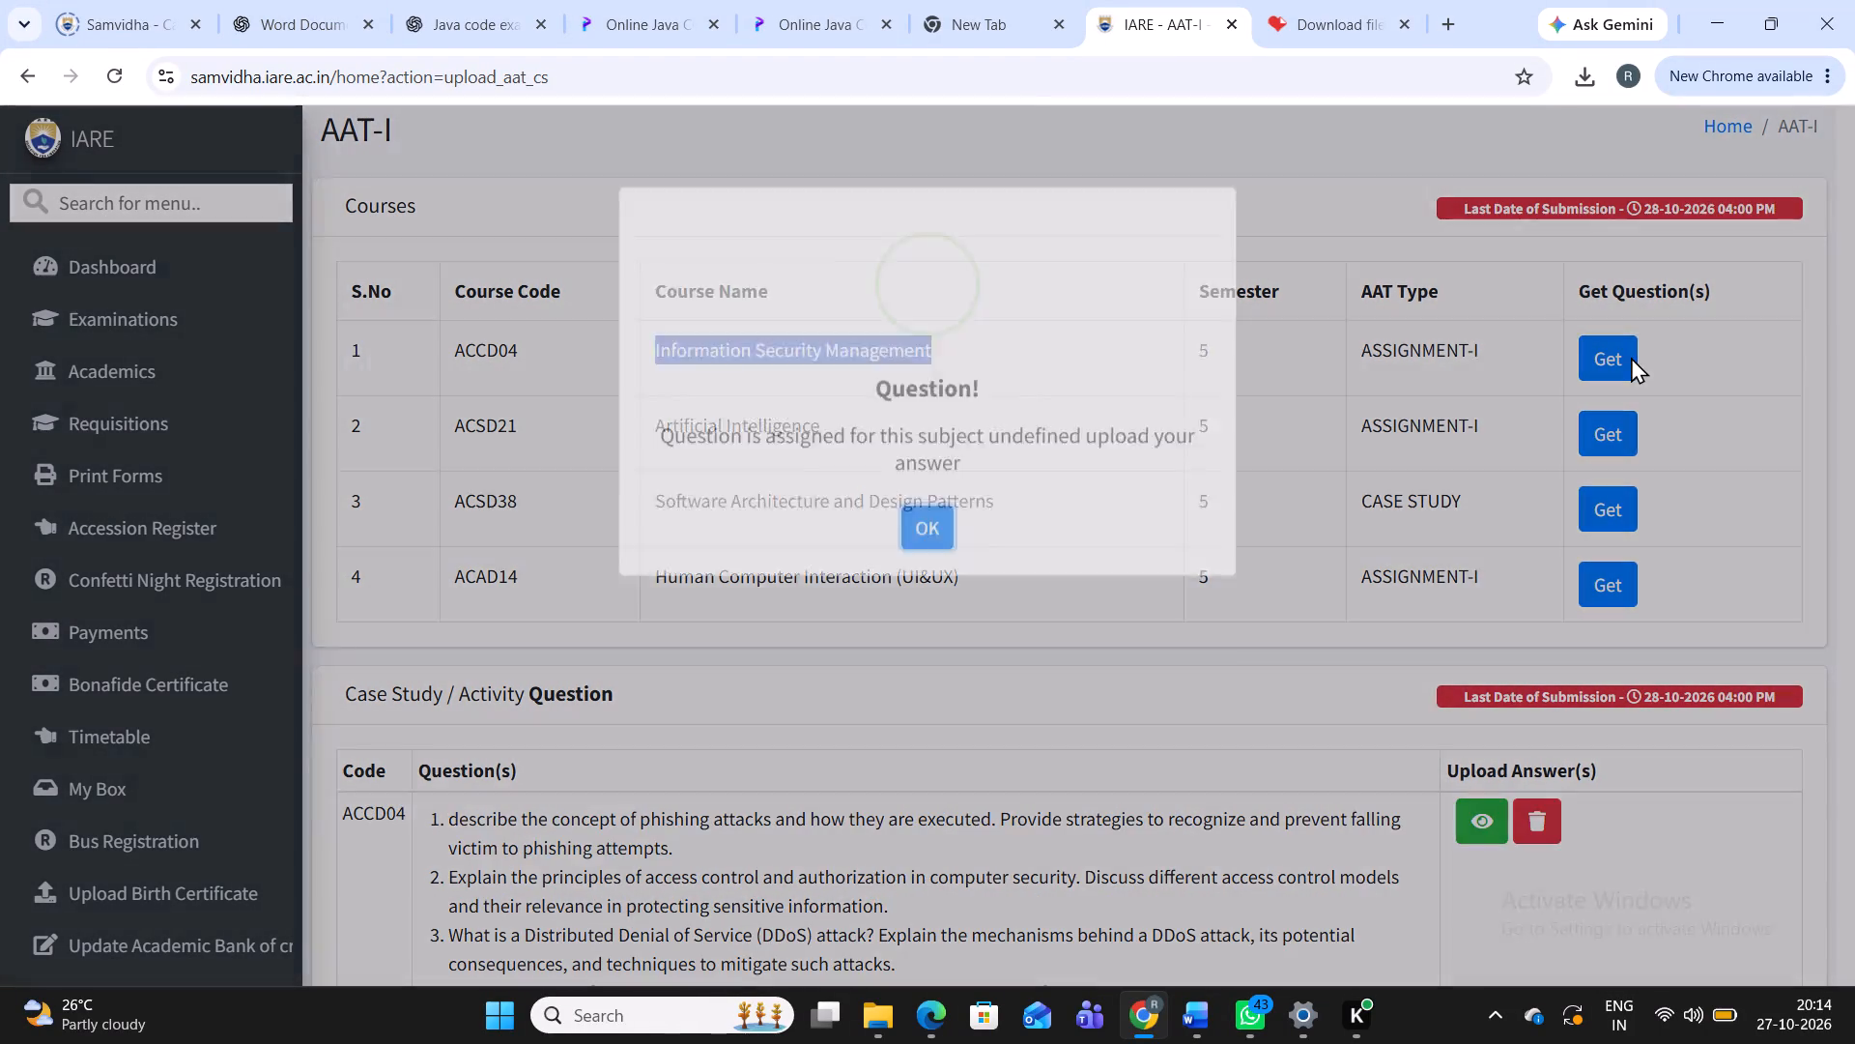
pyautogui.click(924, 705)
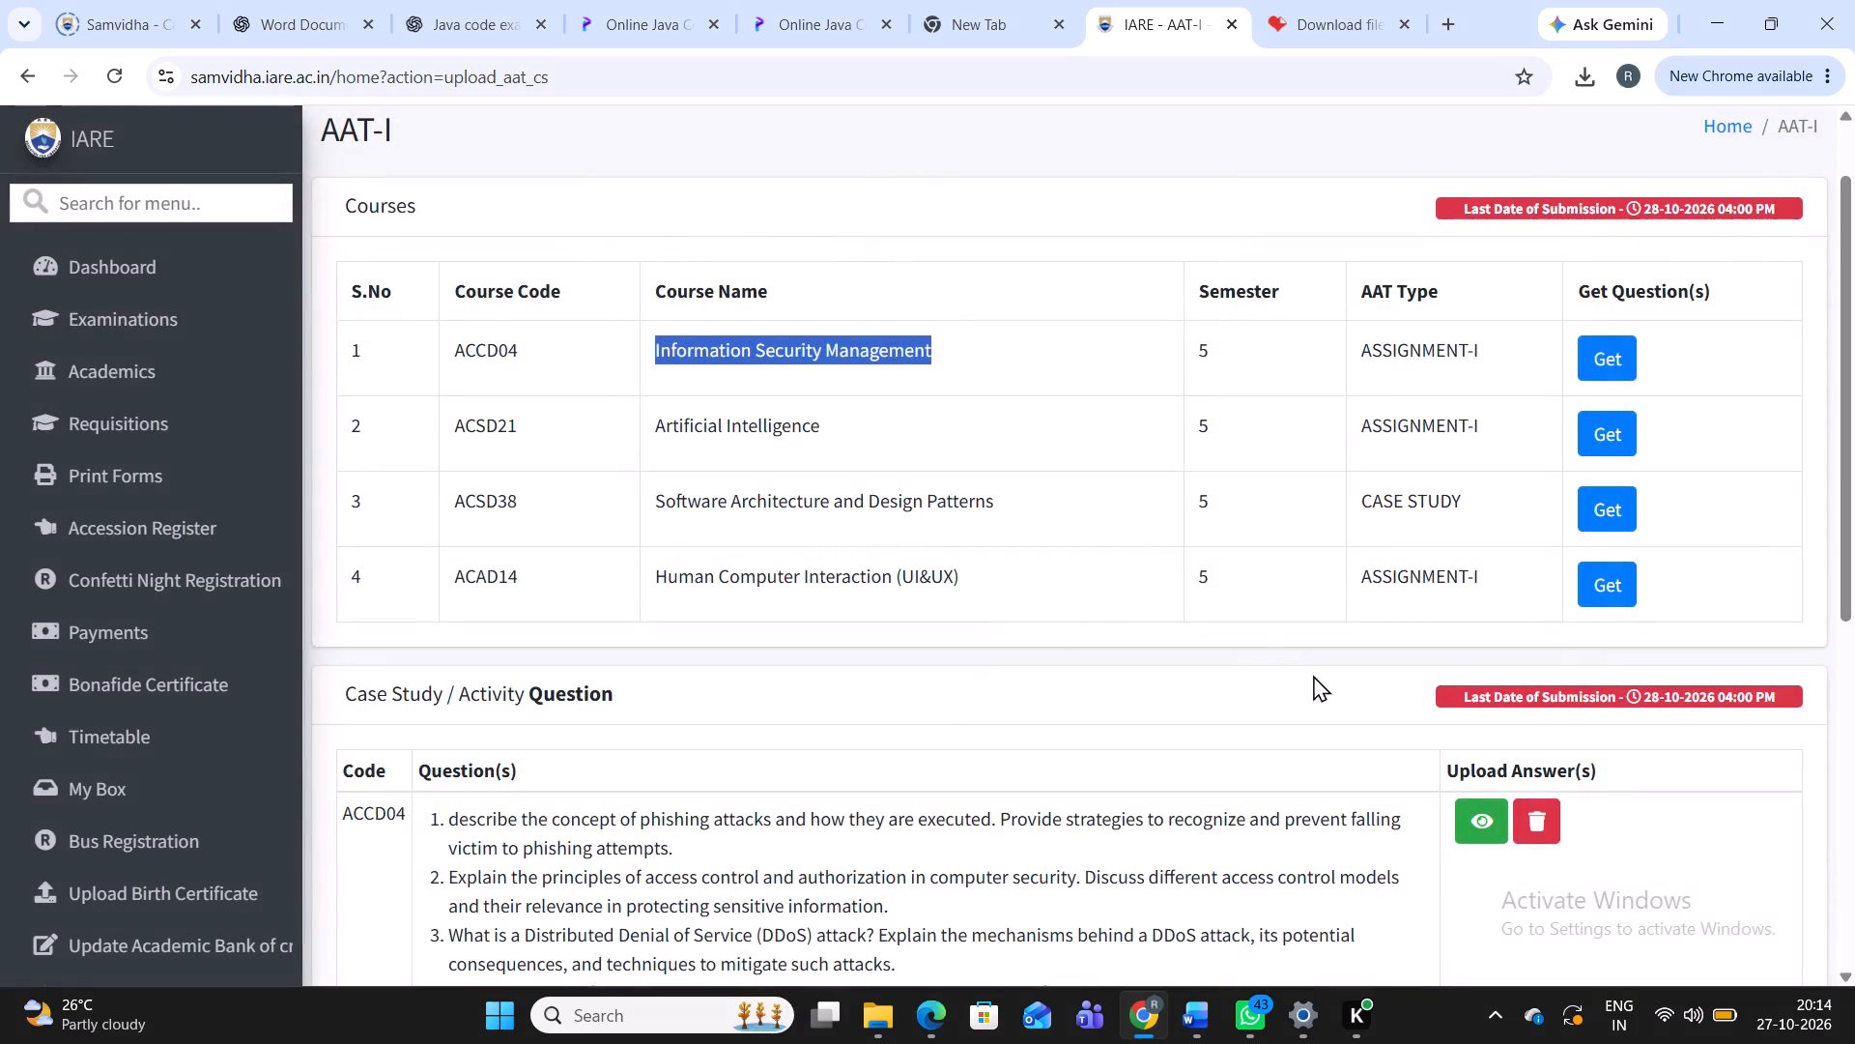
pyautogui.click(1528, 813)
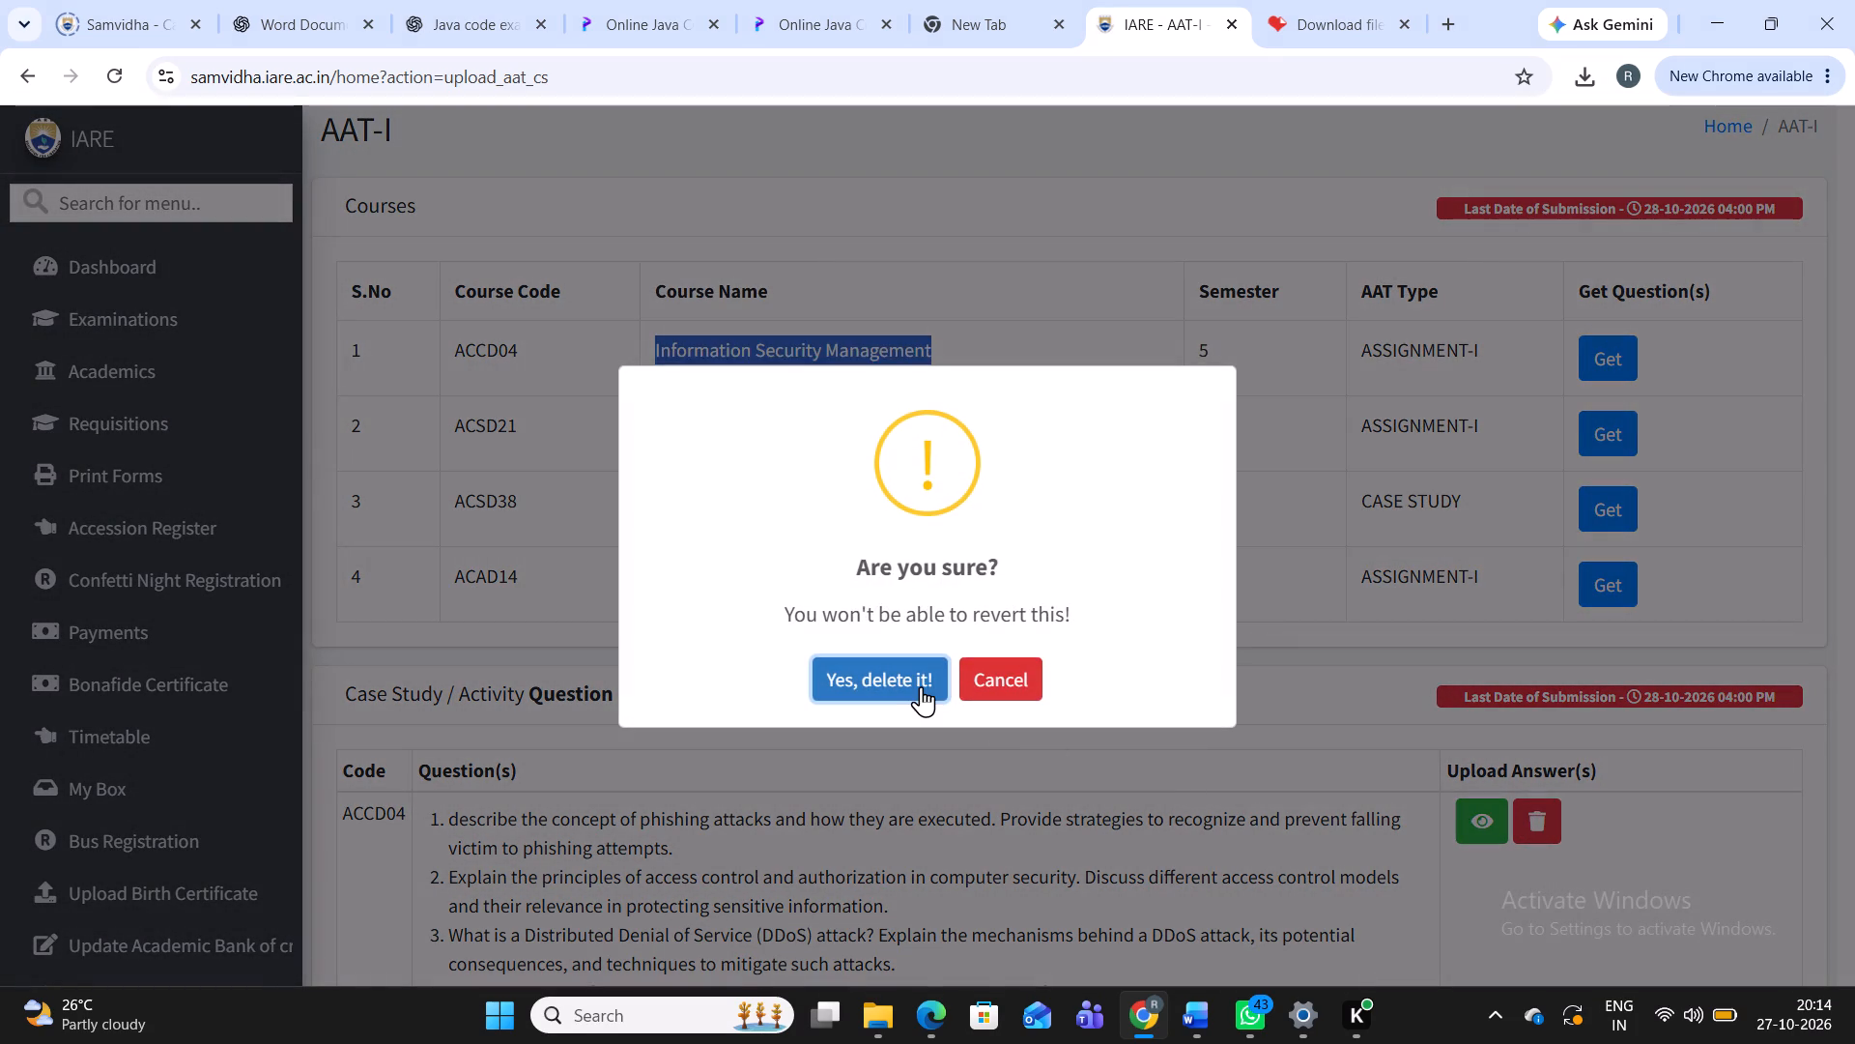
pyautogui.click(921, 686)
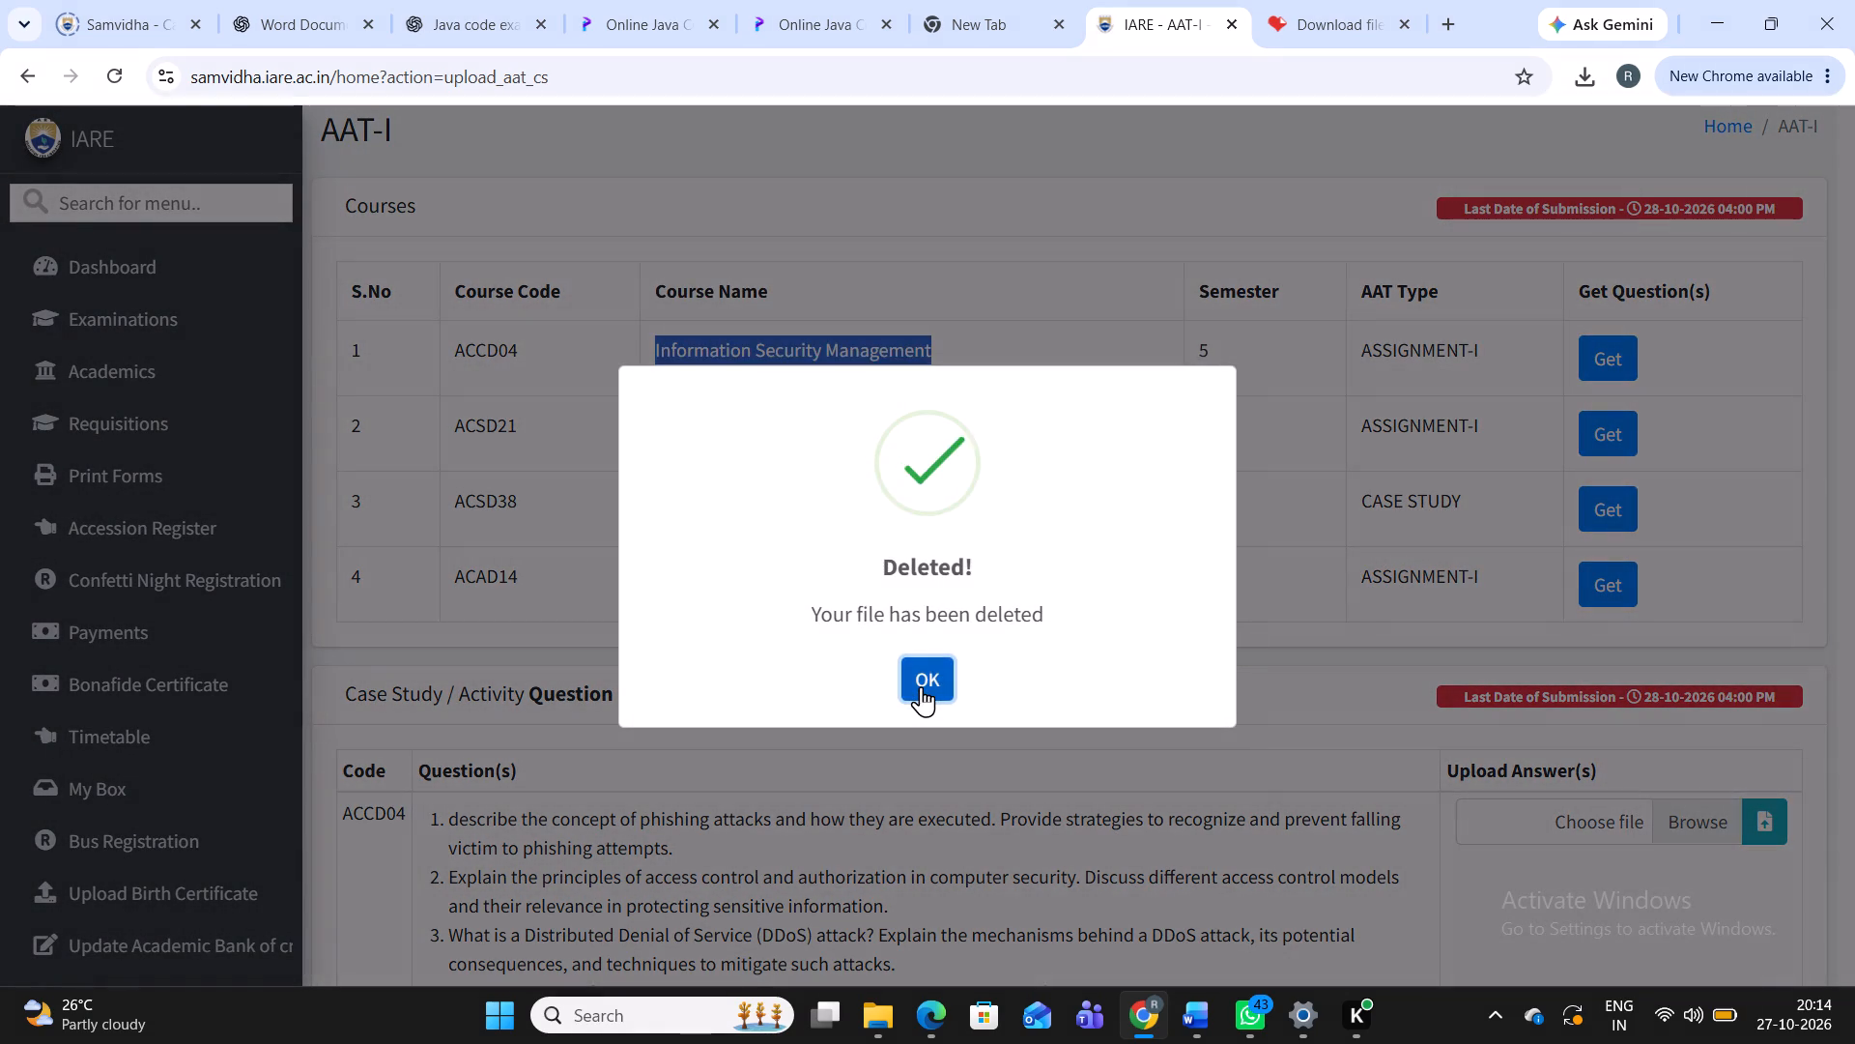
pyautogui.click(921, 686)
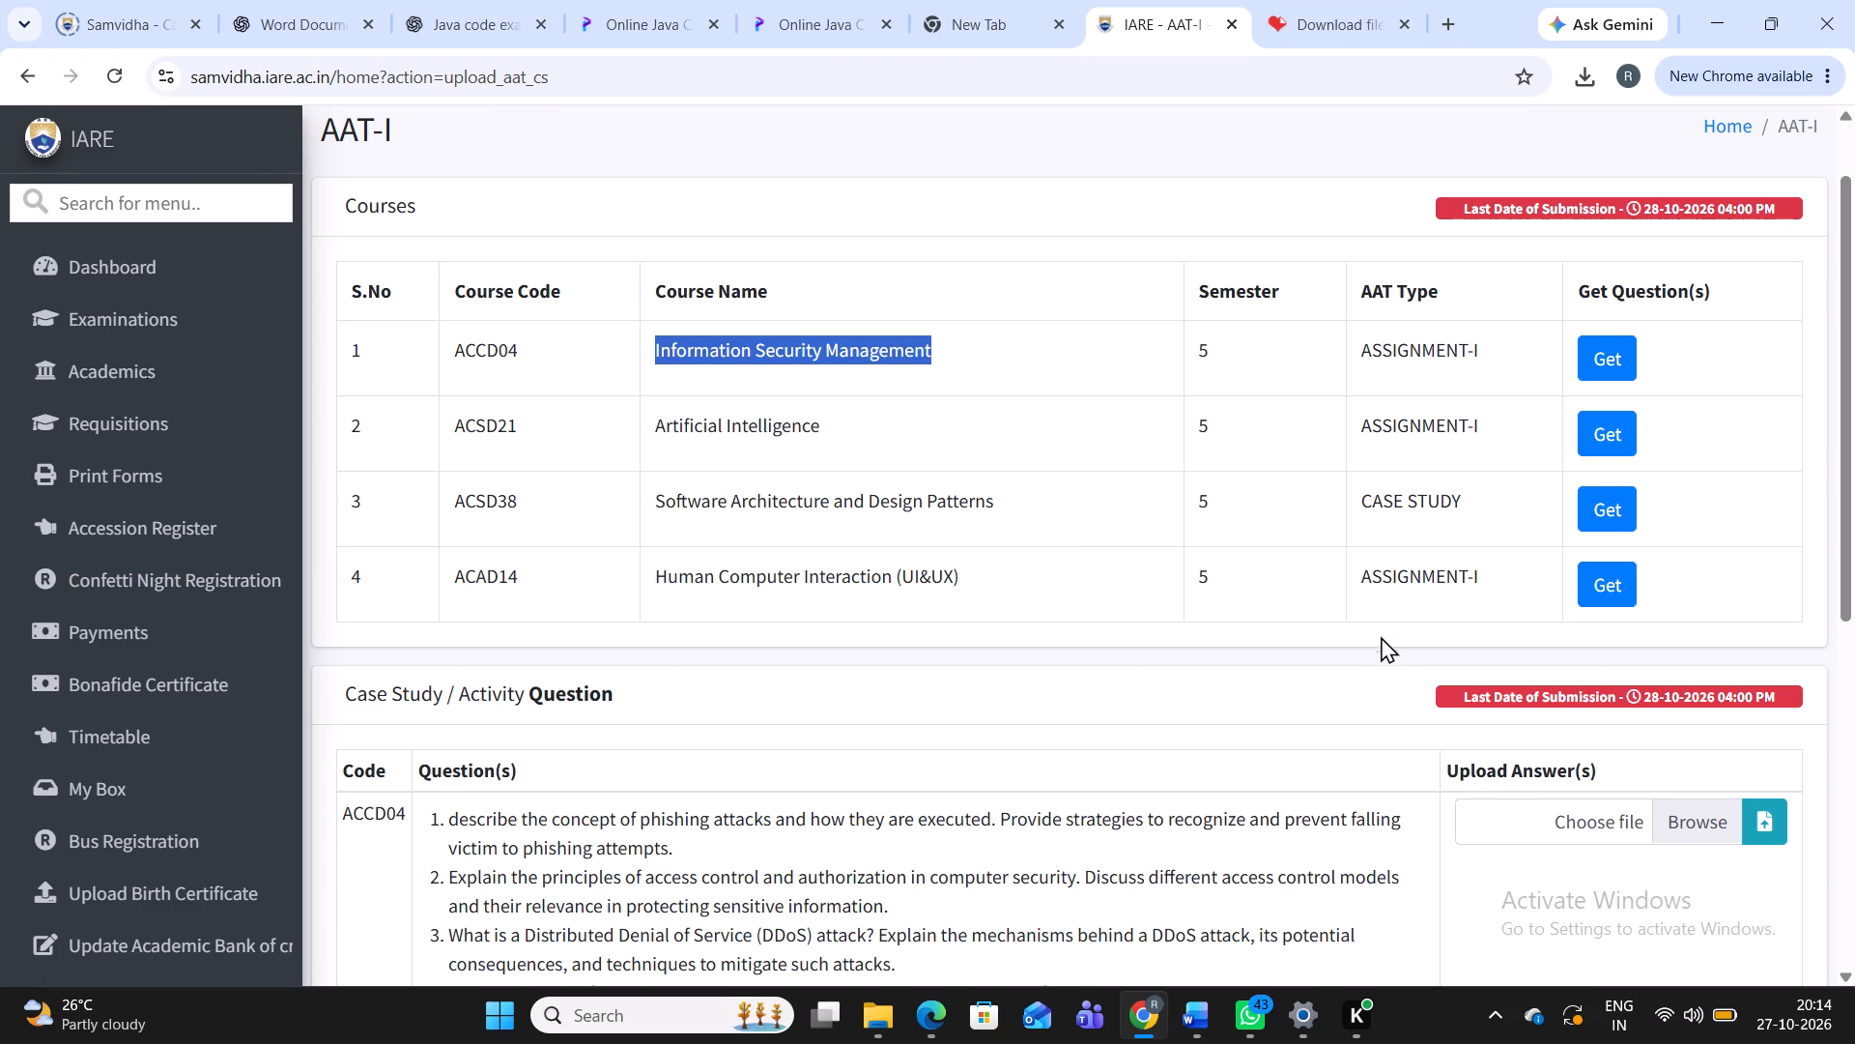
# Reload the ACCD04 Information Security Management questions to check the answer upload area.
pyautogui.click(1612, 355)
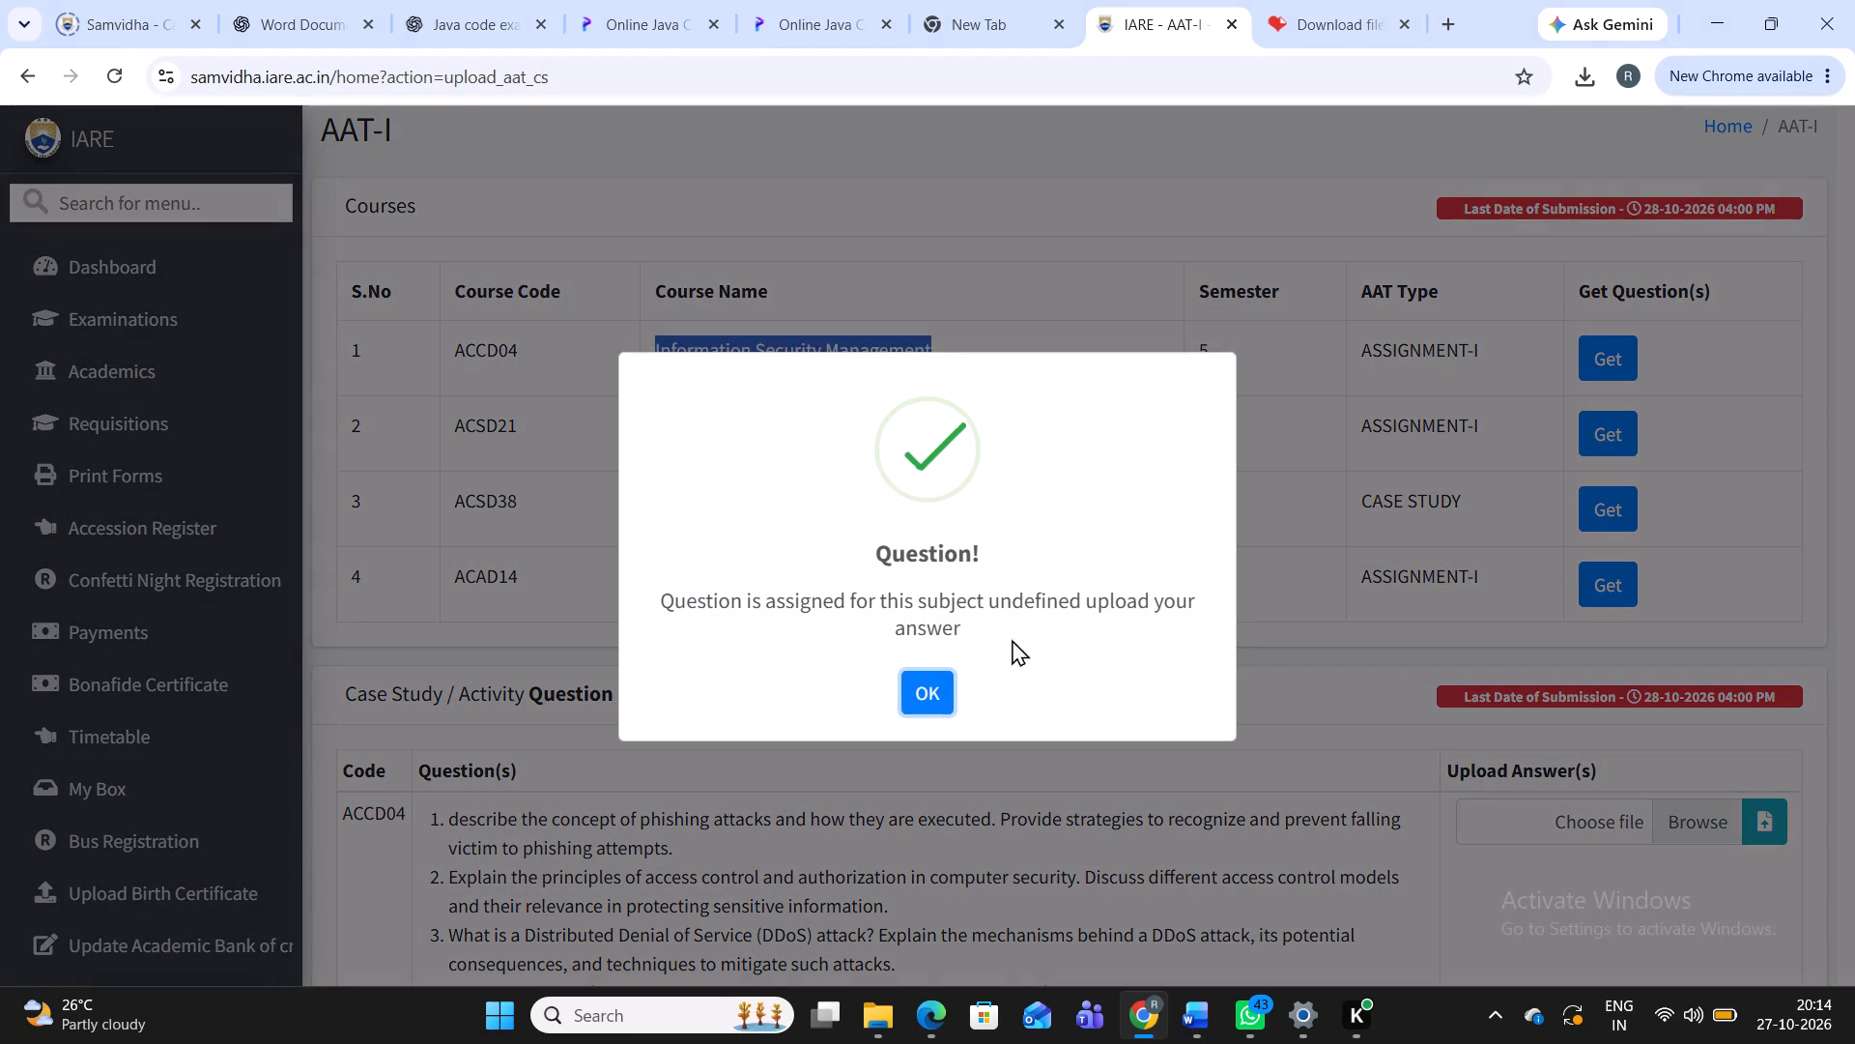
pyautogui.click(927, 690)
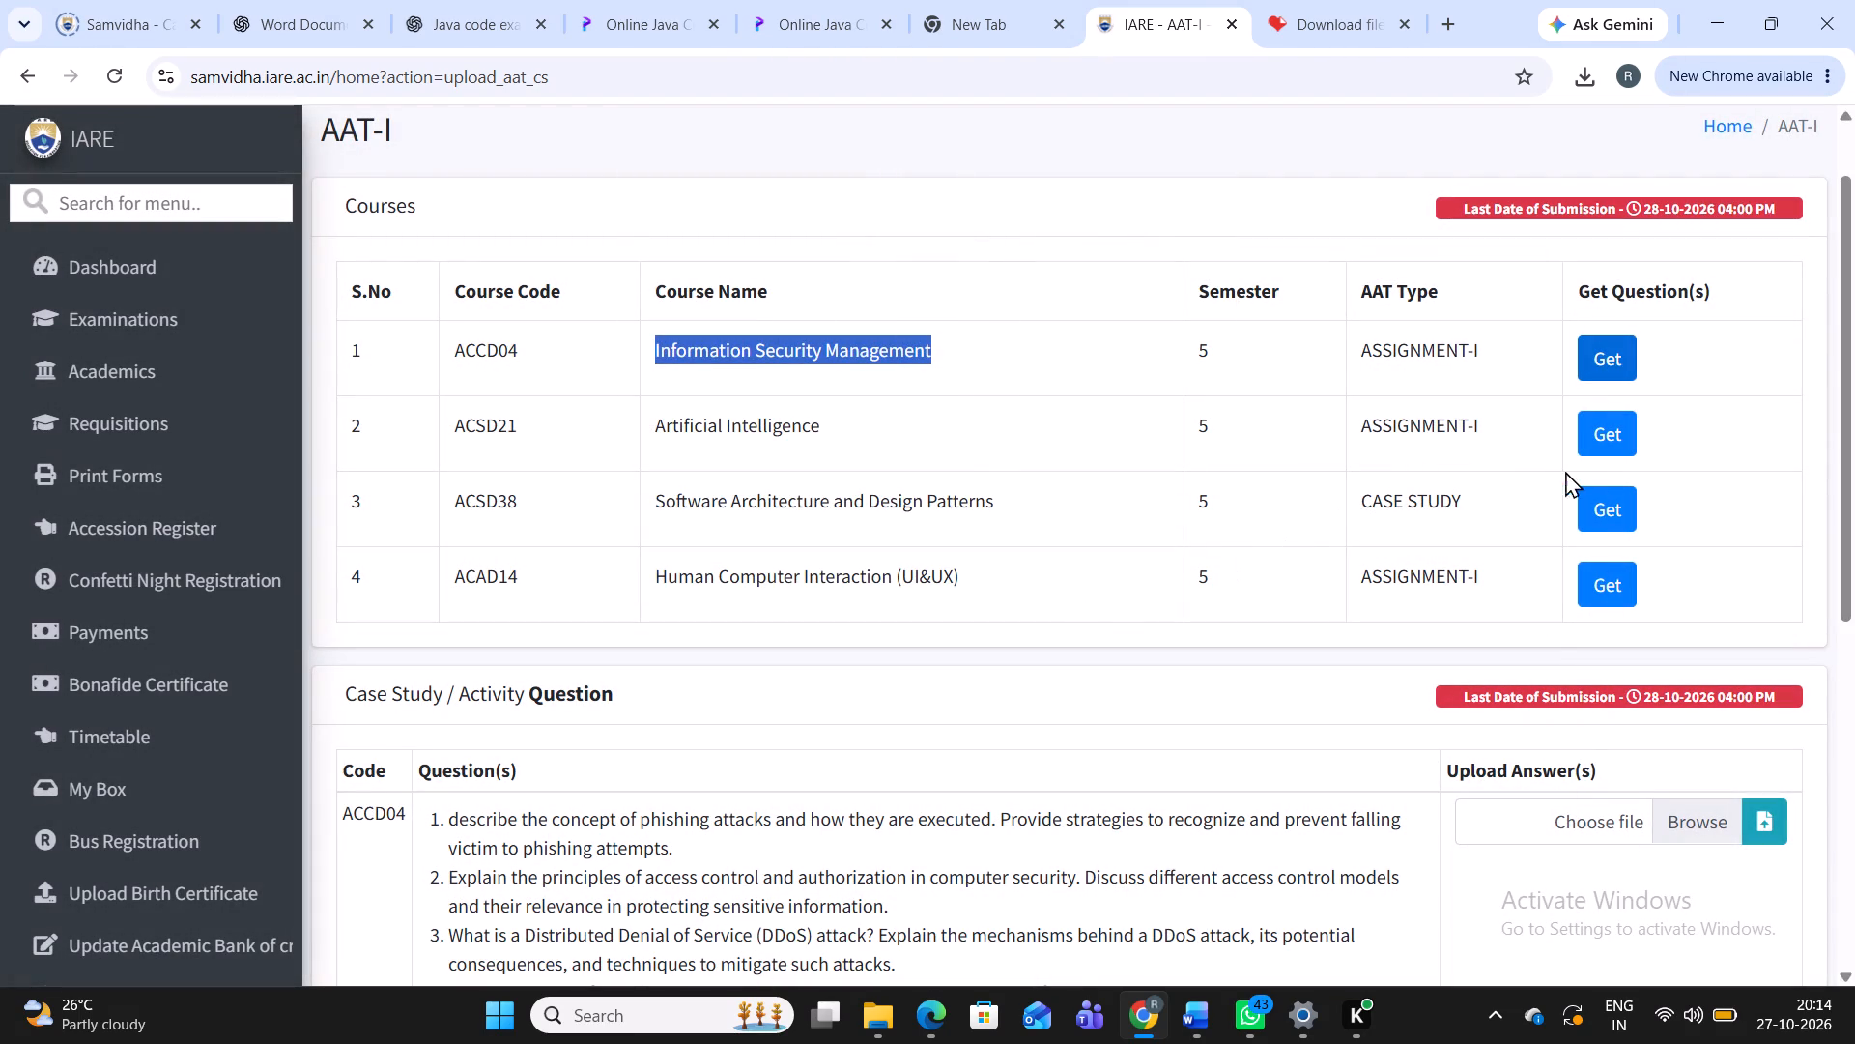
# Get the ACSD21 Artificial Intelligence questions and upload the "ism word" PDF from Downloads as the answer.
pyautogui.click(1586, 445)
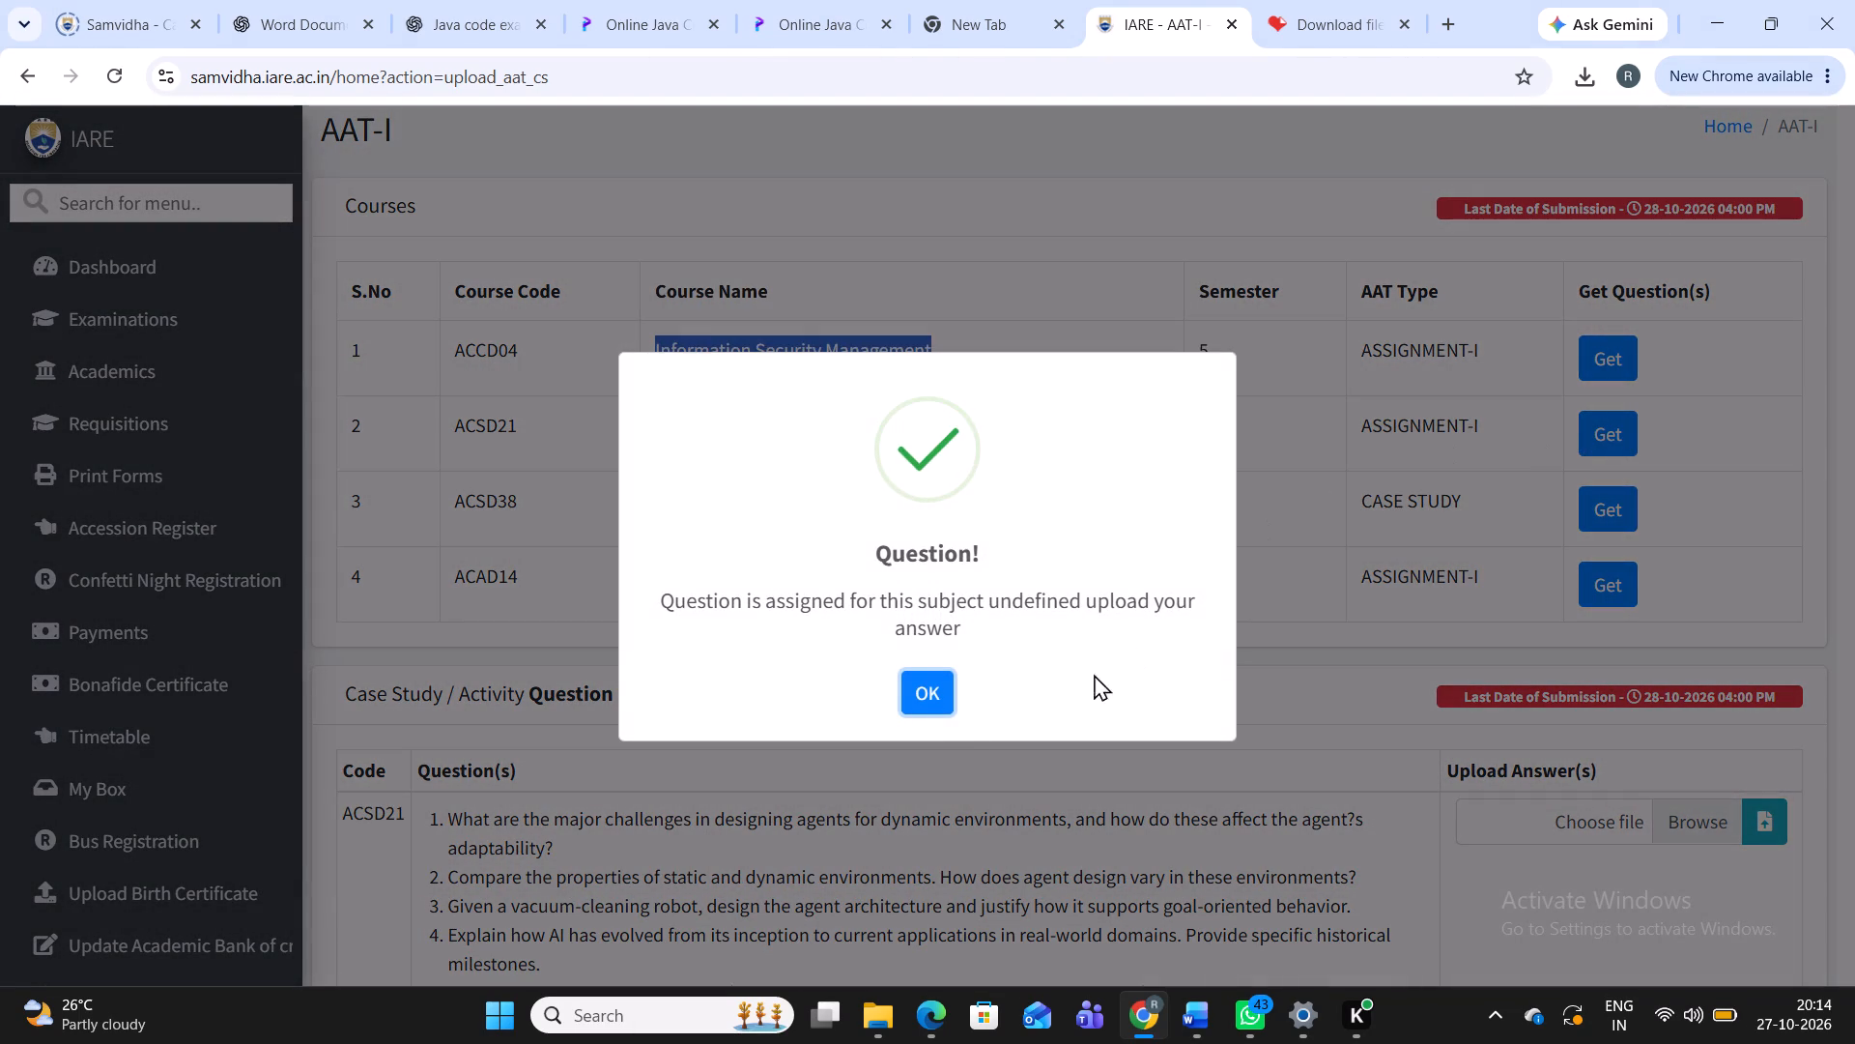
pyautogui.click(926, 706)
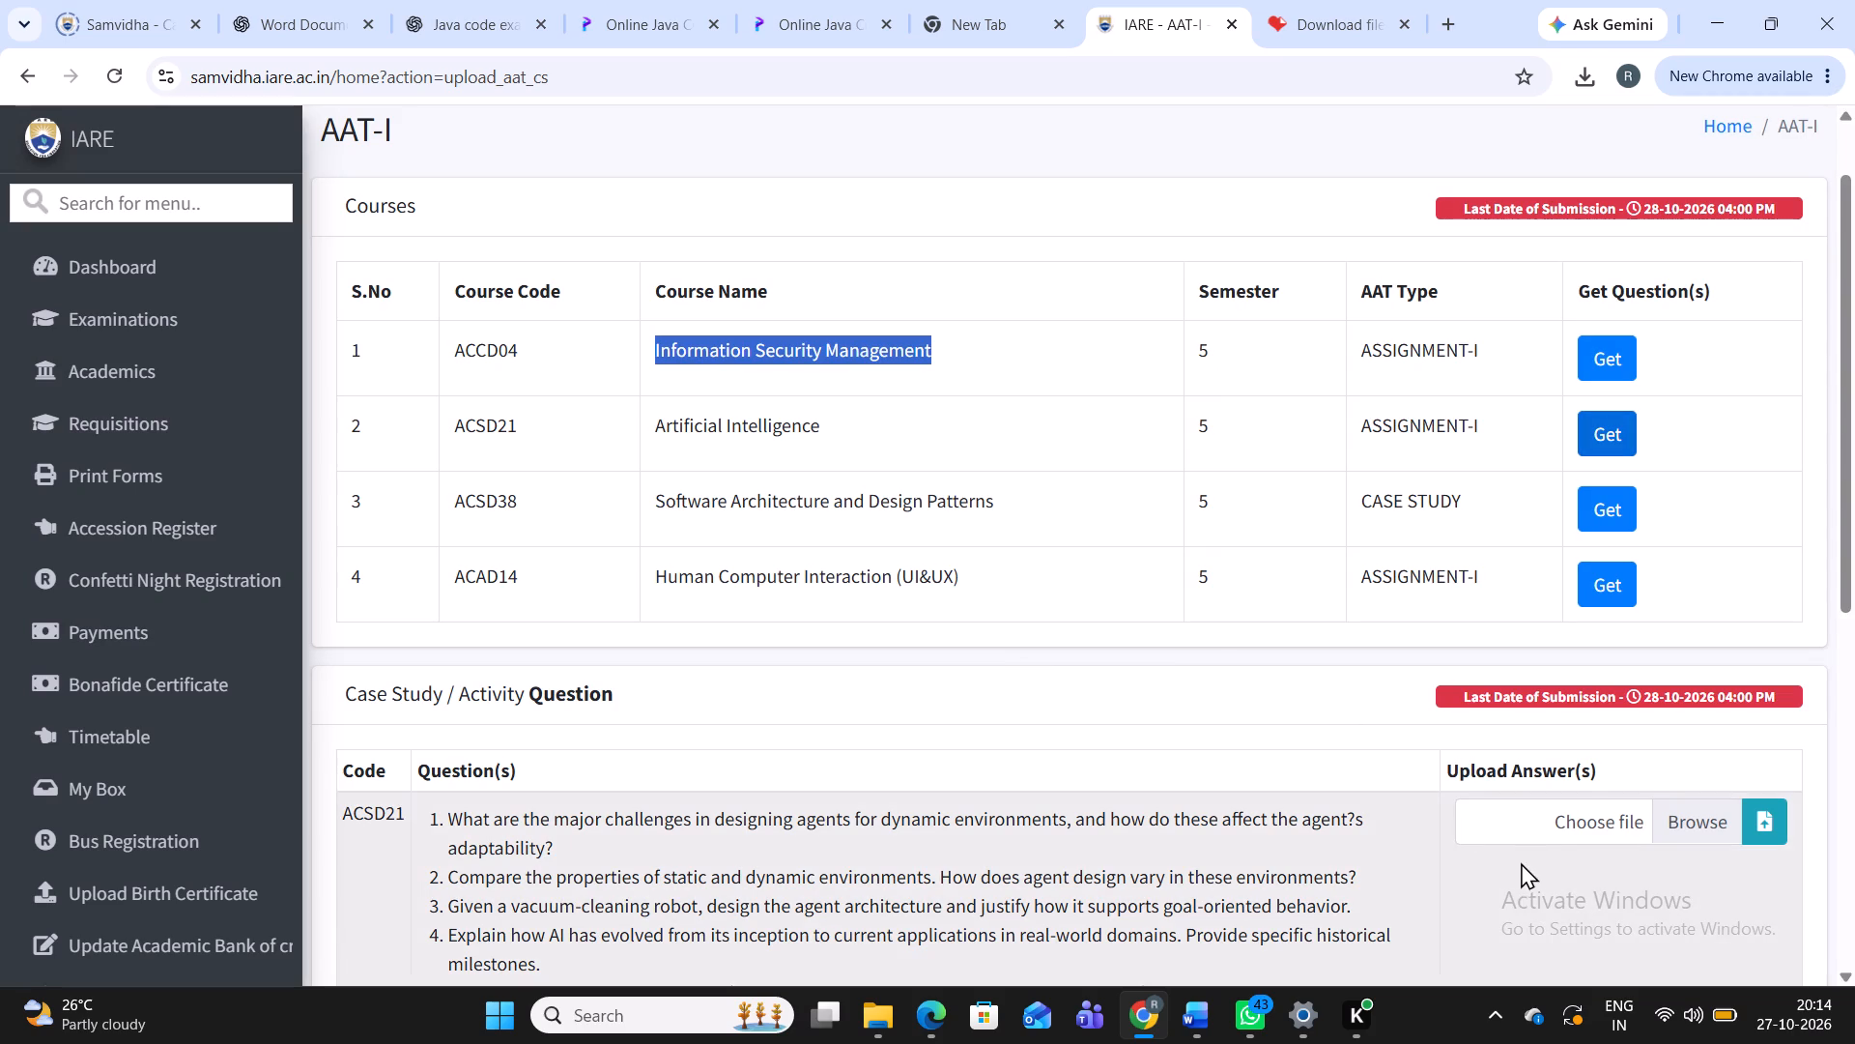
pyautogui.click(1598, 820)
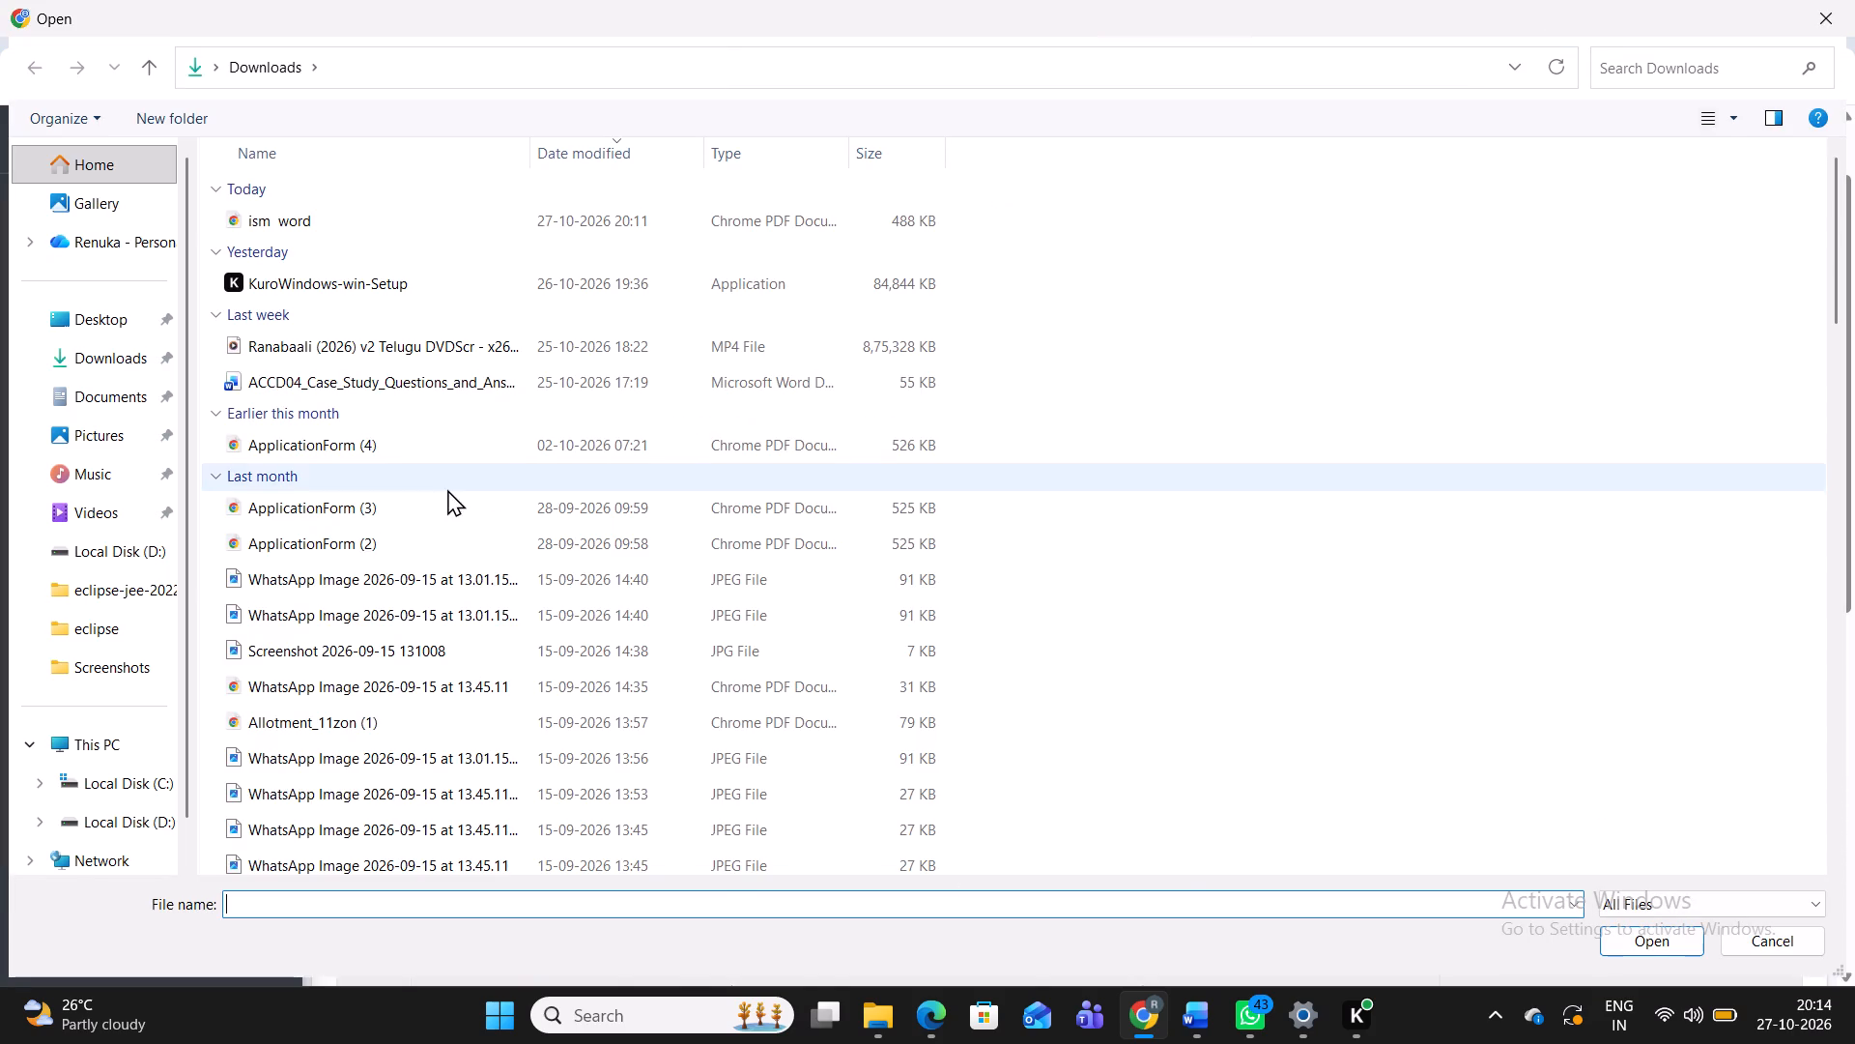
pyautogui.doubleClick(402, 217)
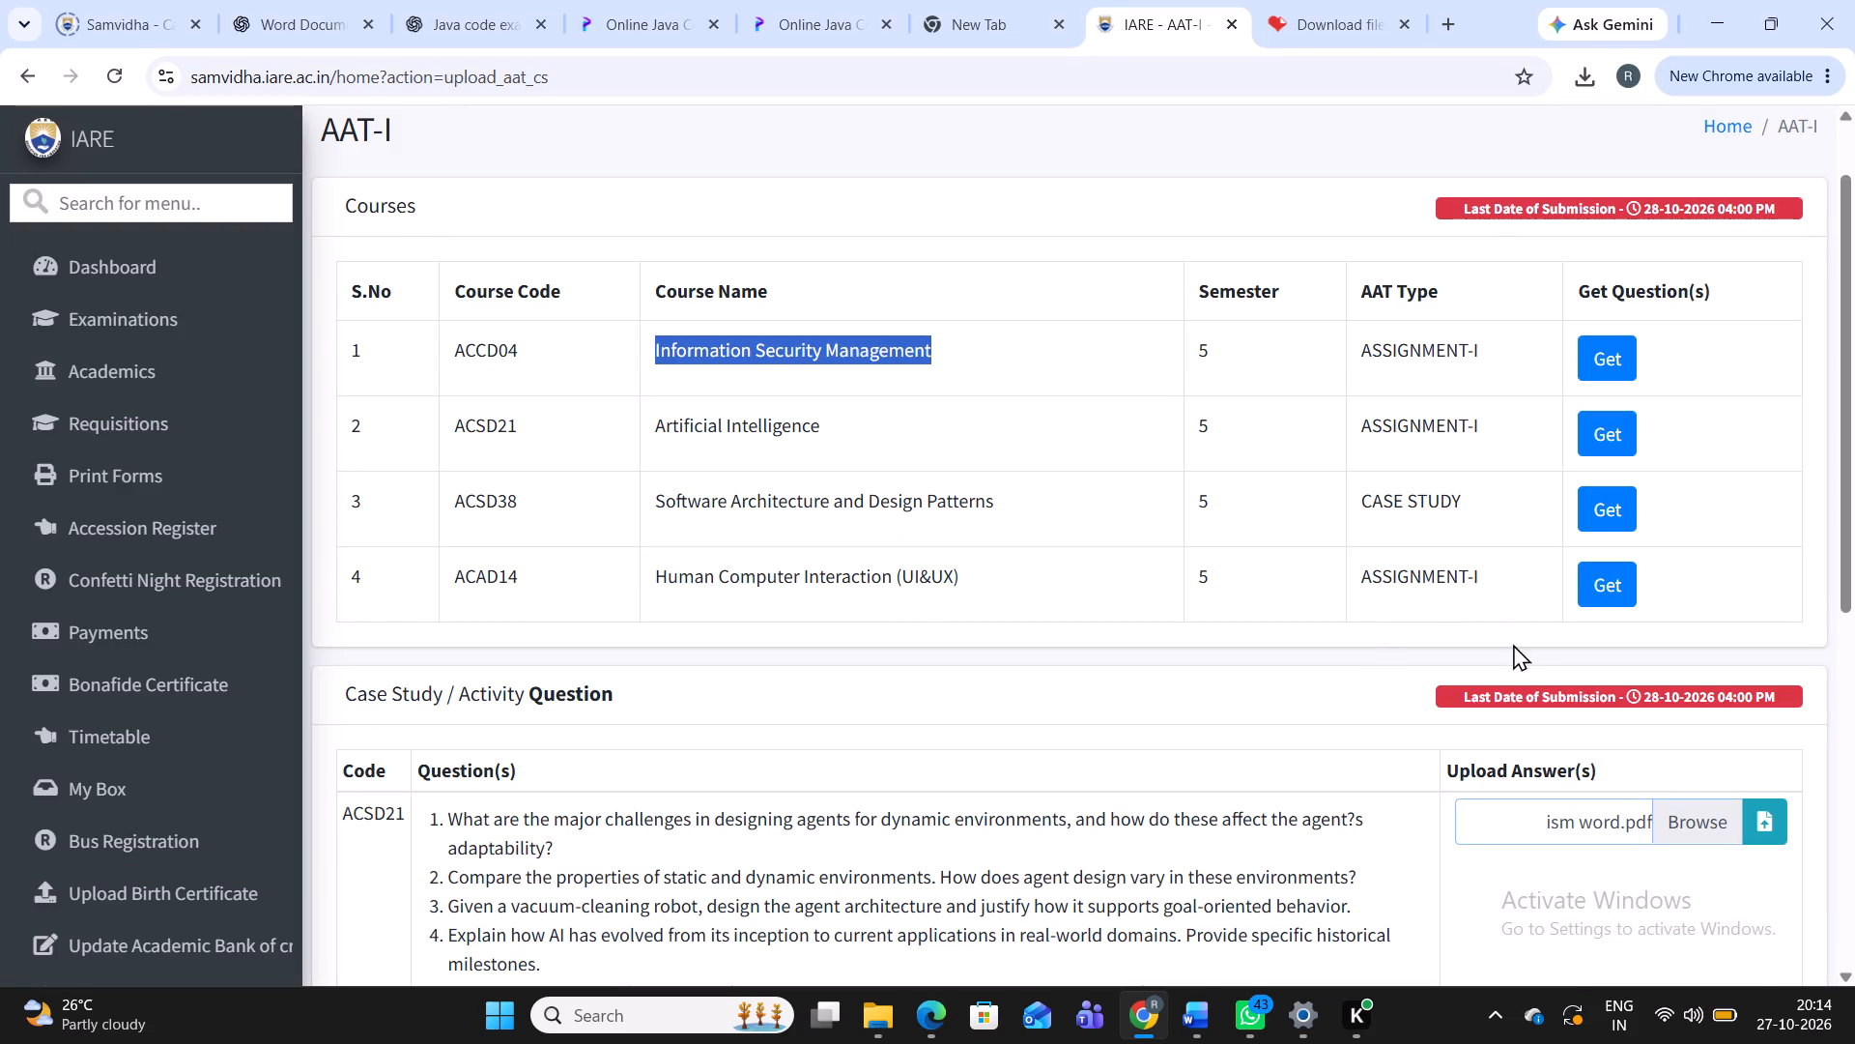
pyautogui.click(1756, 832)
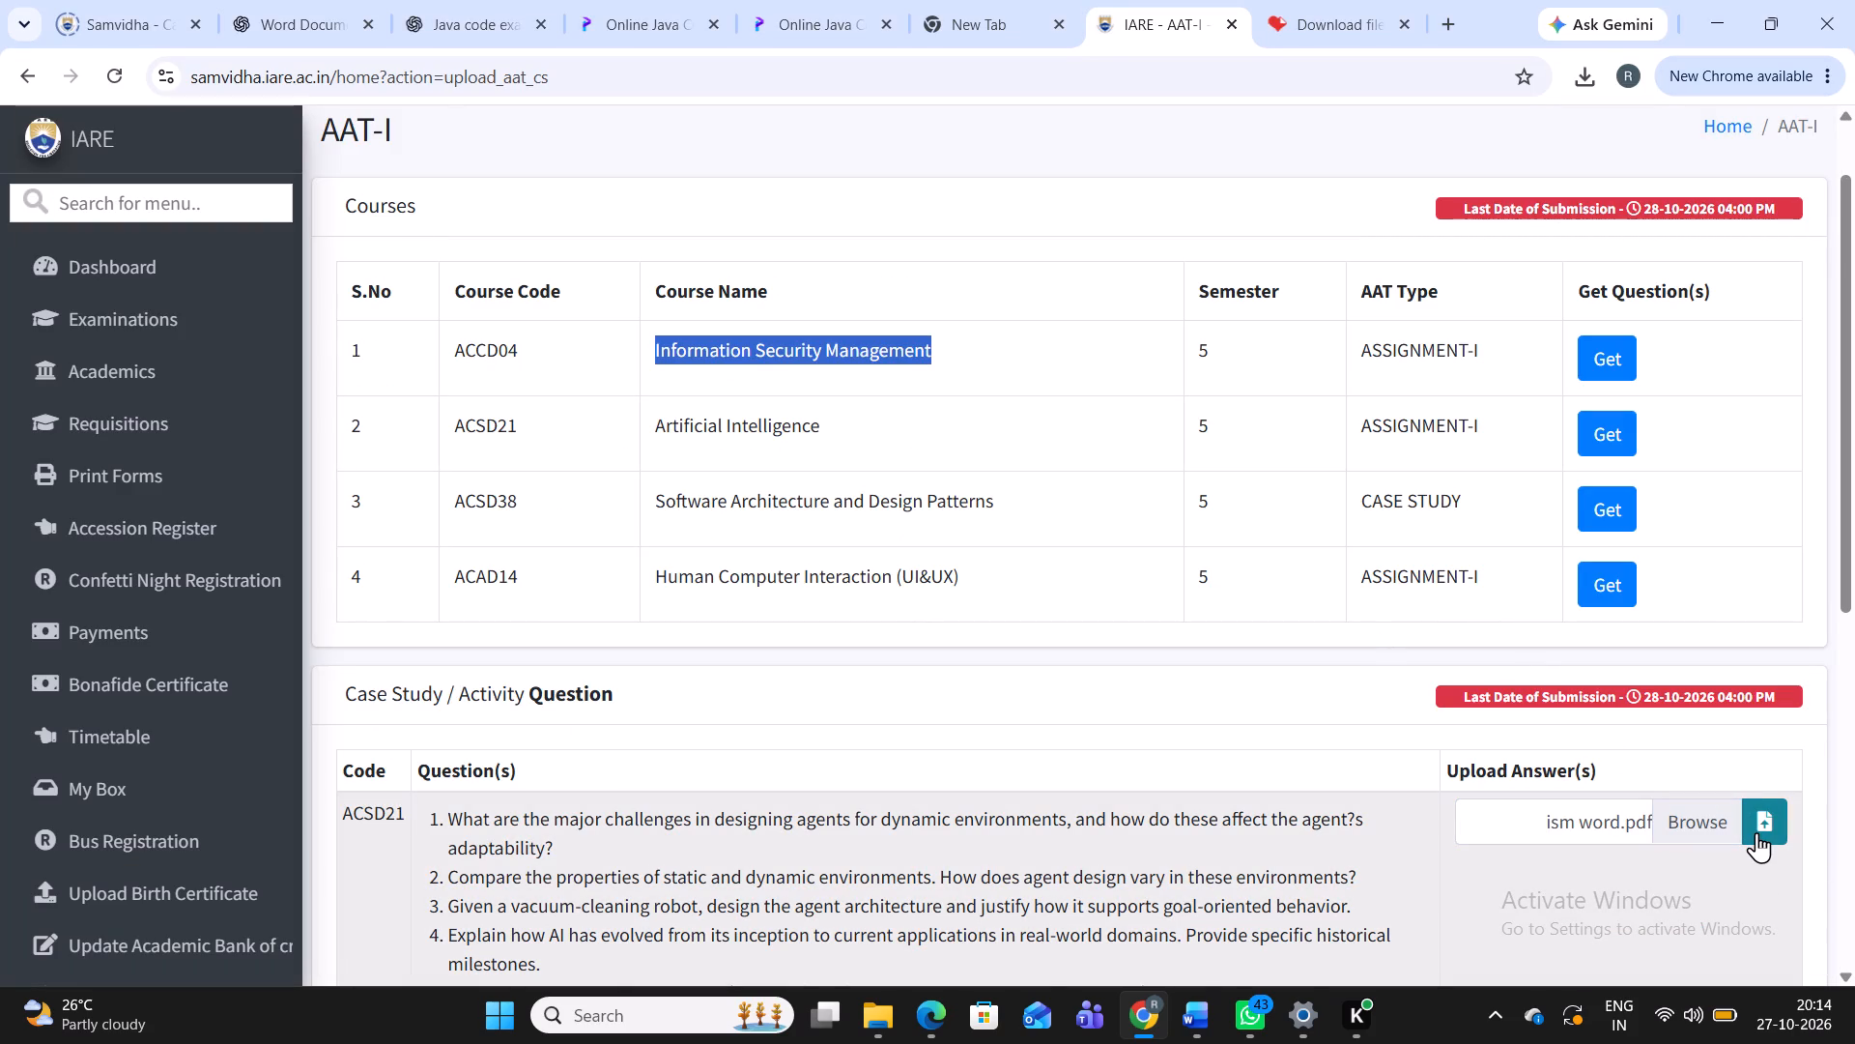
pyautogui.click(1756, 832)
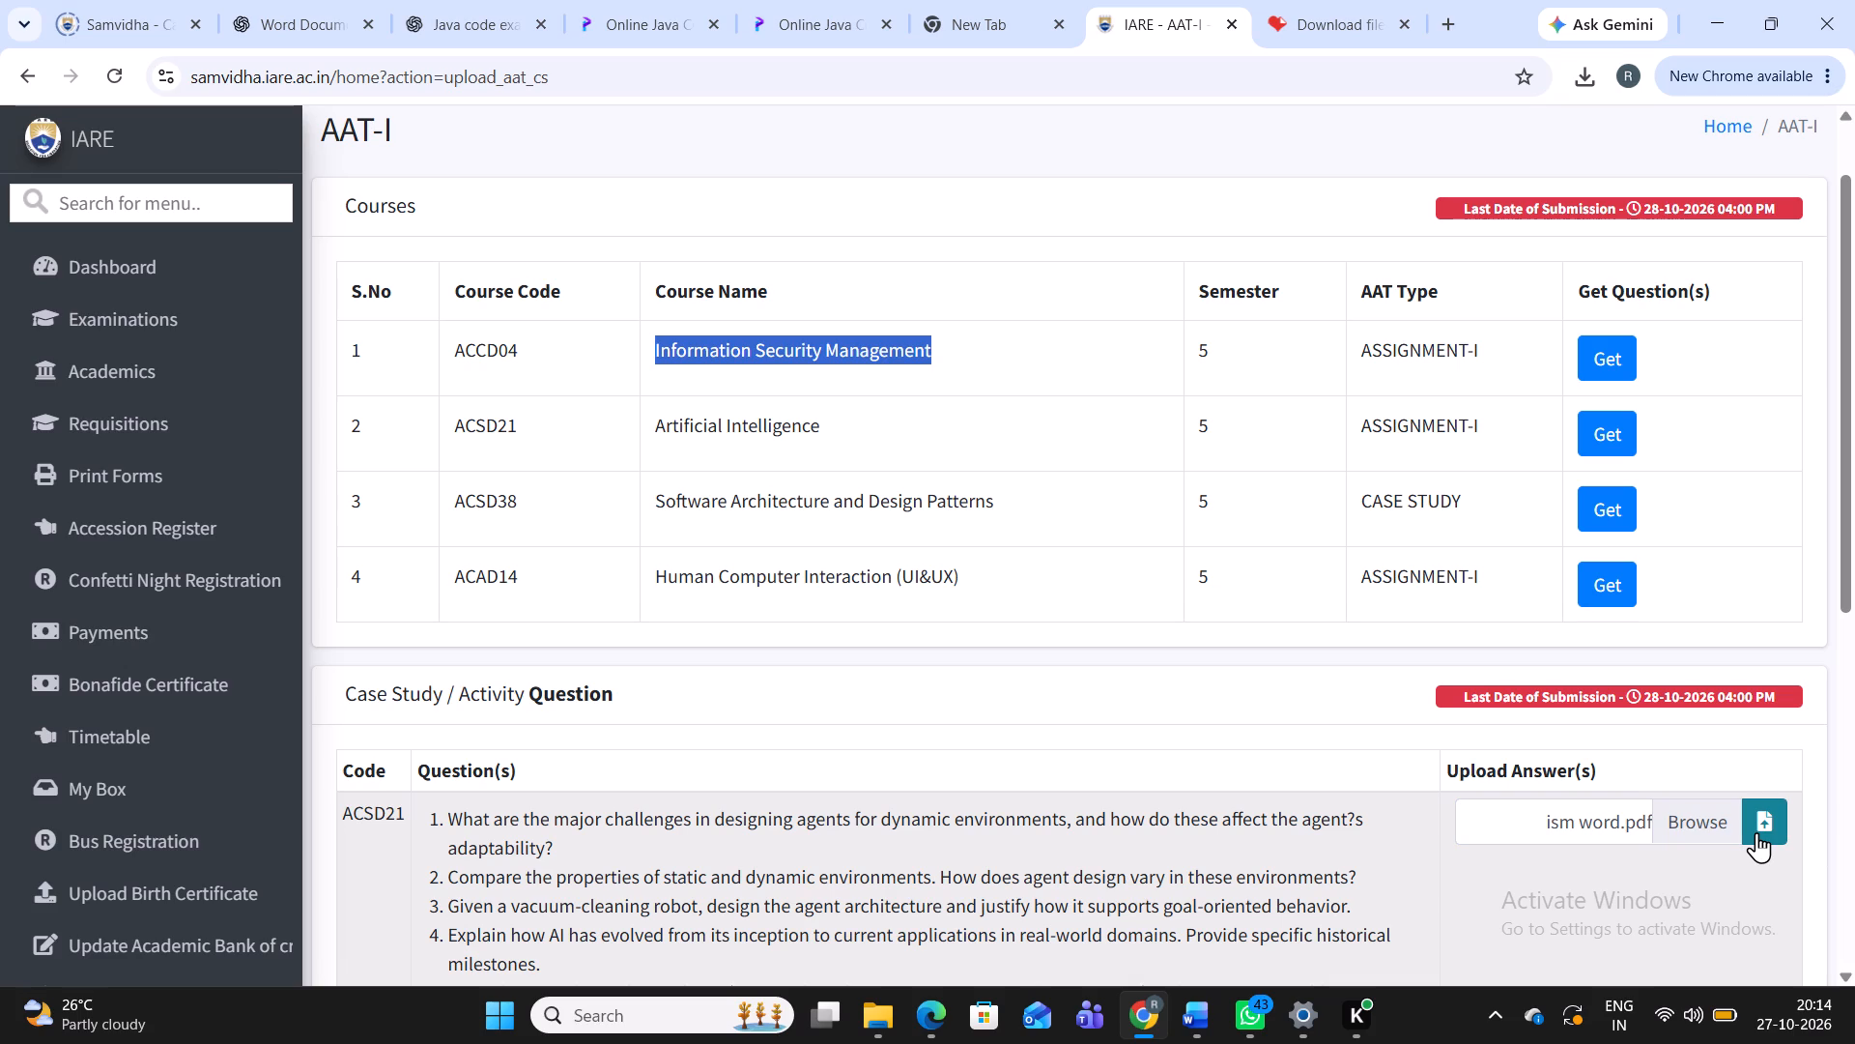
pyautogui.press('3')
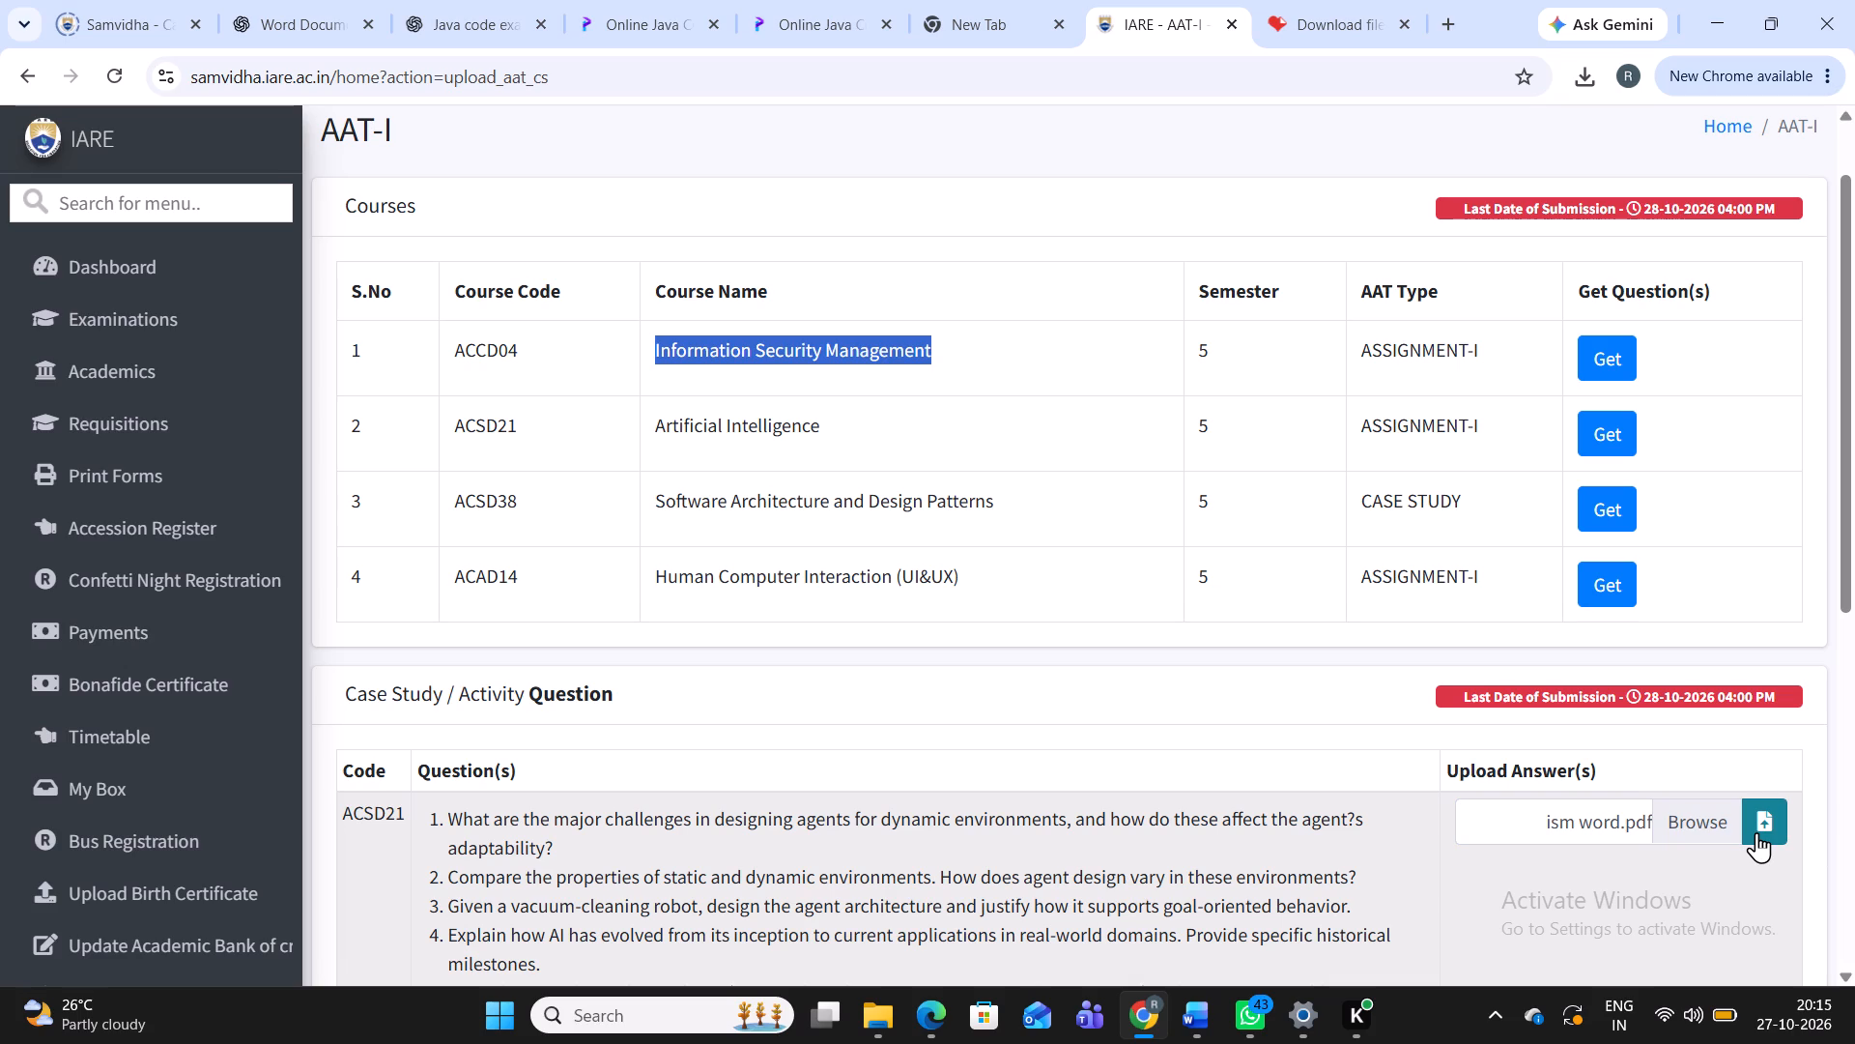
pyautogui.click(1756, 832)
pyautogui.click(1762, 712)
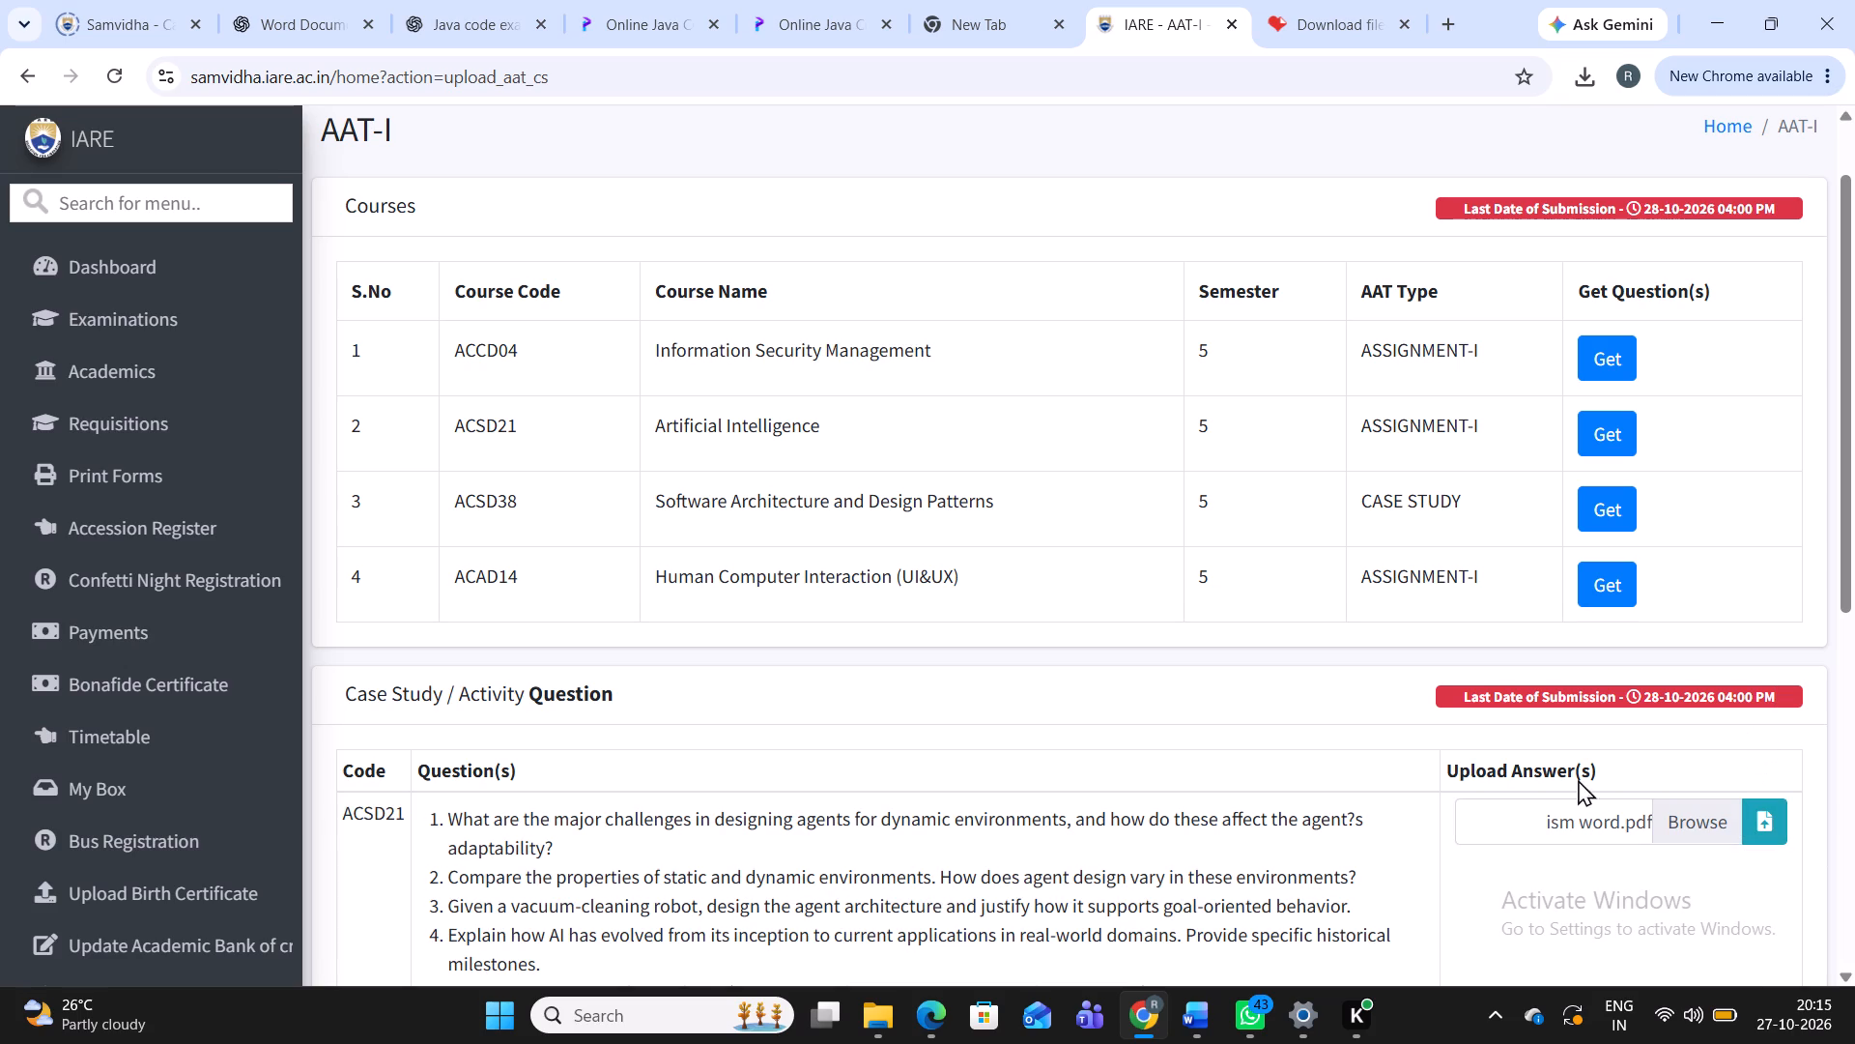
# Switch to the "ism word" document in Word and examine its cover page and the start of the first answer.
pyautogui.click(1209, 1015)
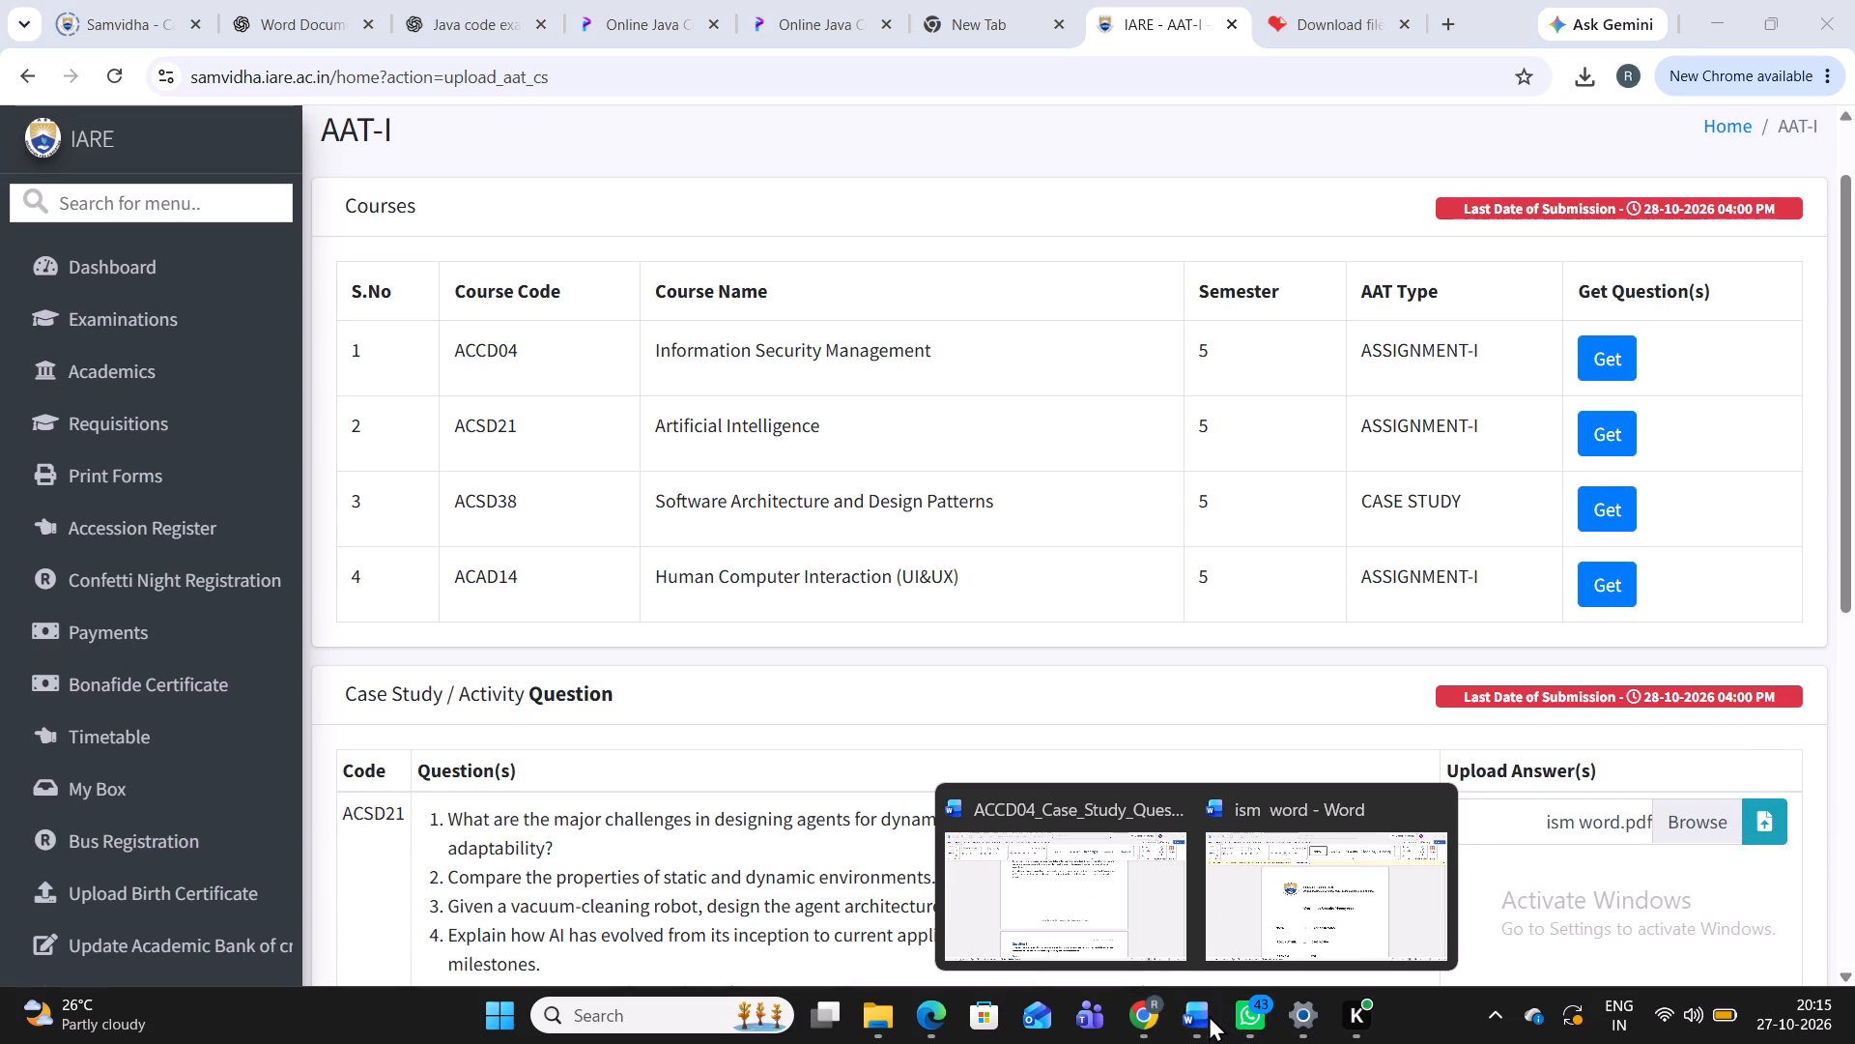
pyautogui.click(1377, 895)
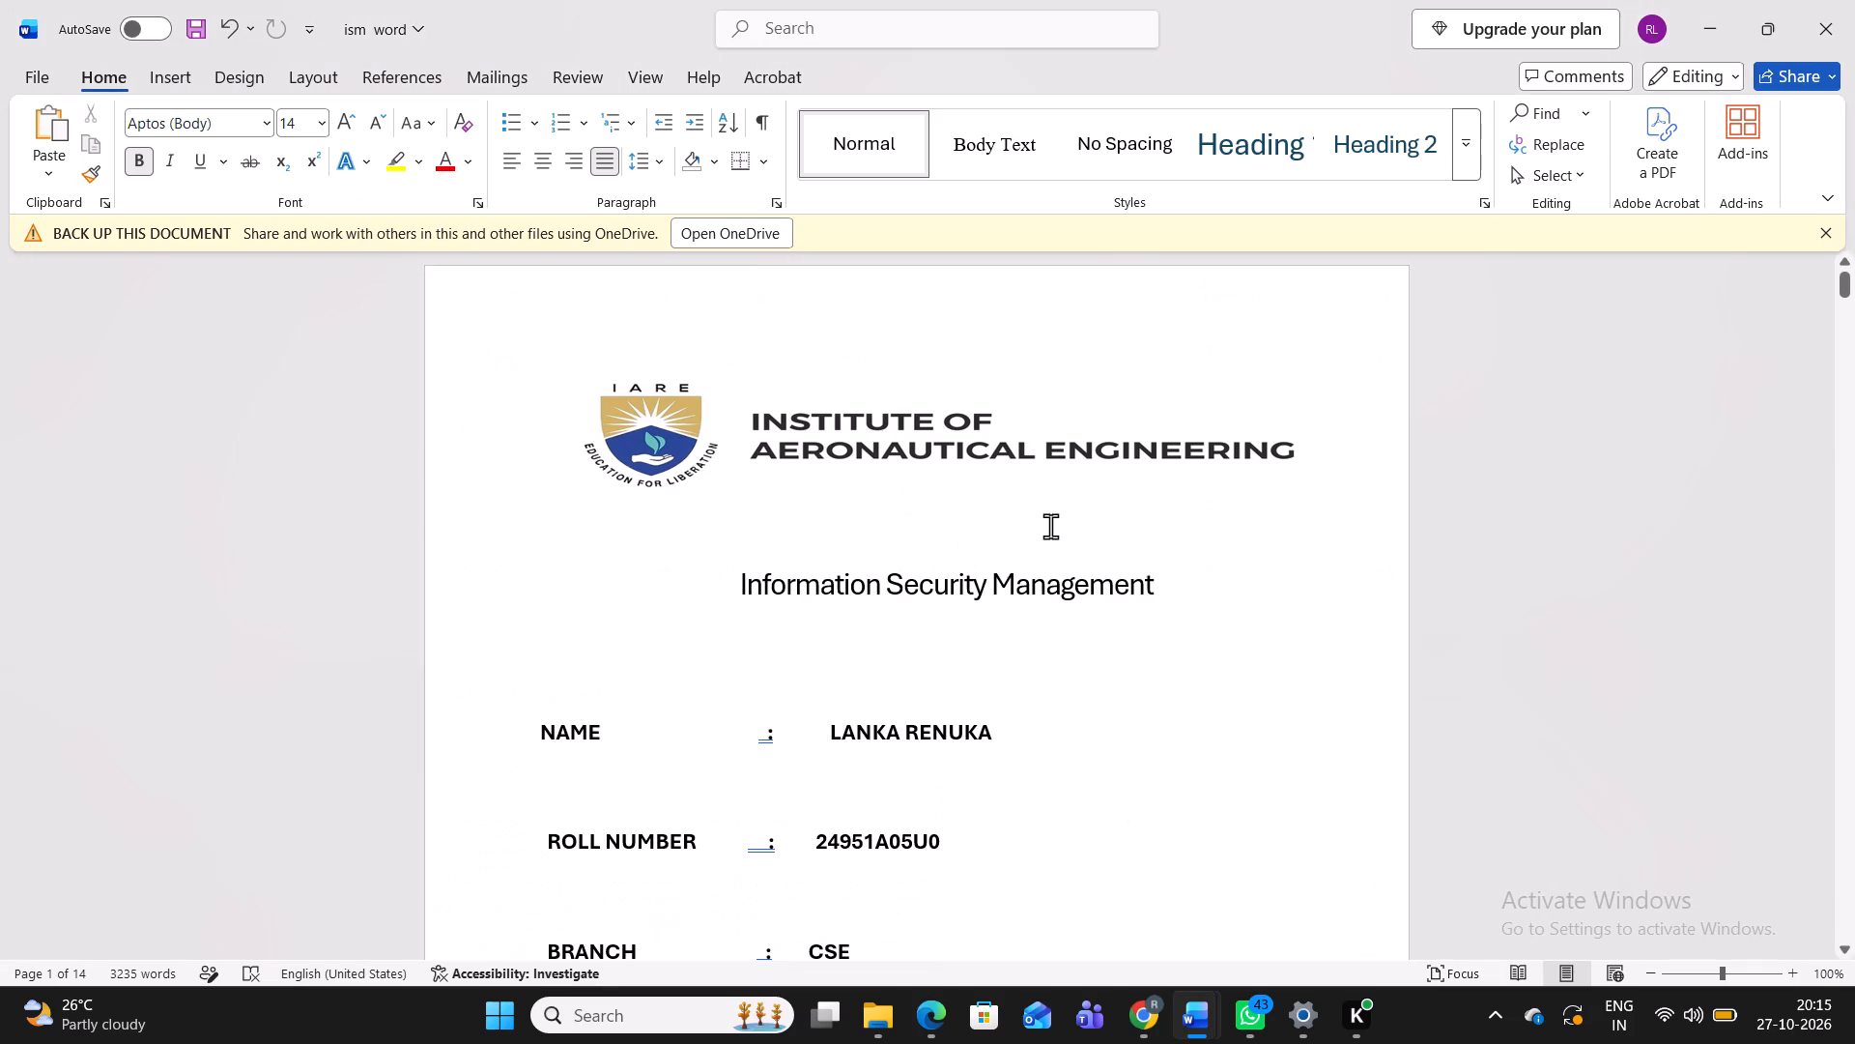
pyautogui.scroll(-1, 906, 591)
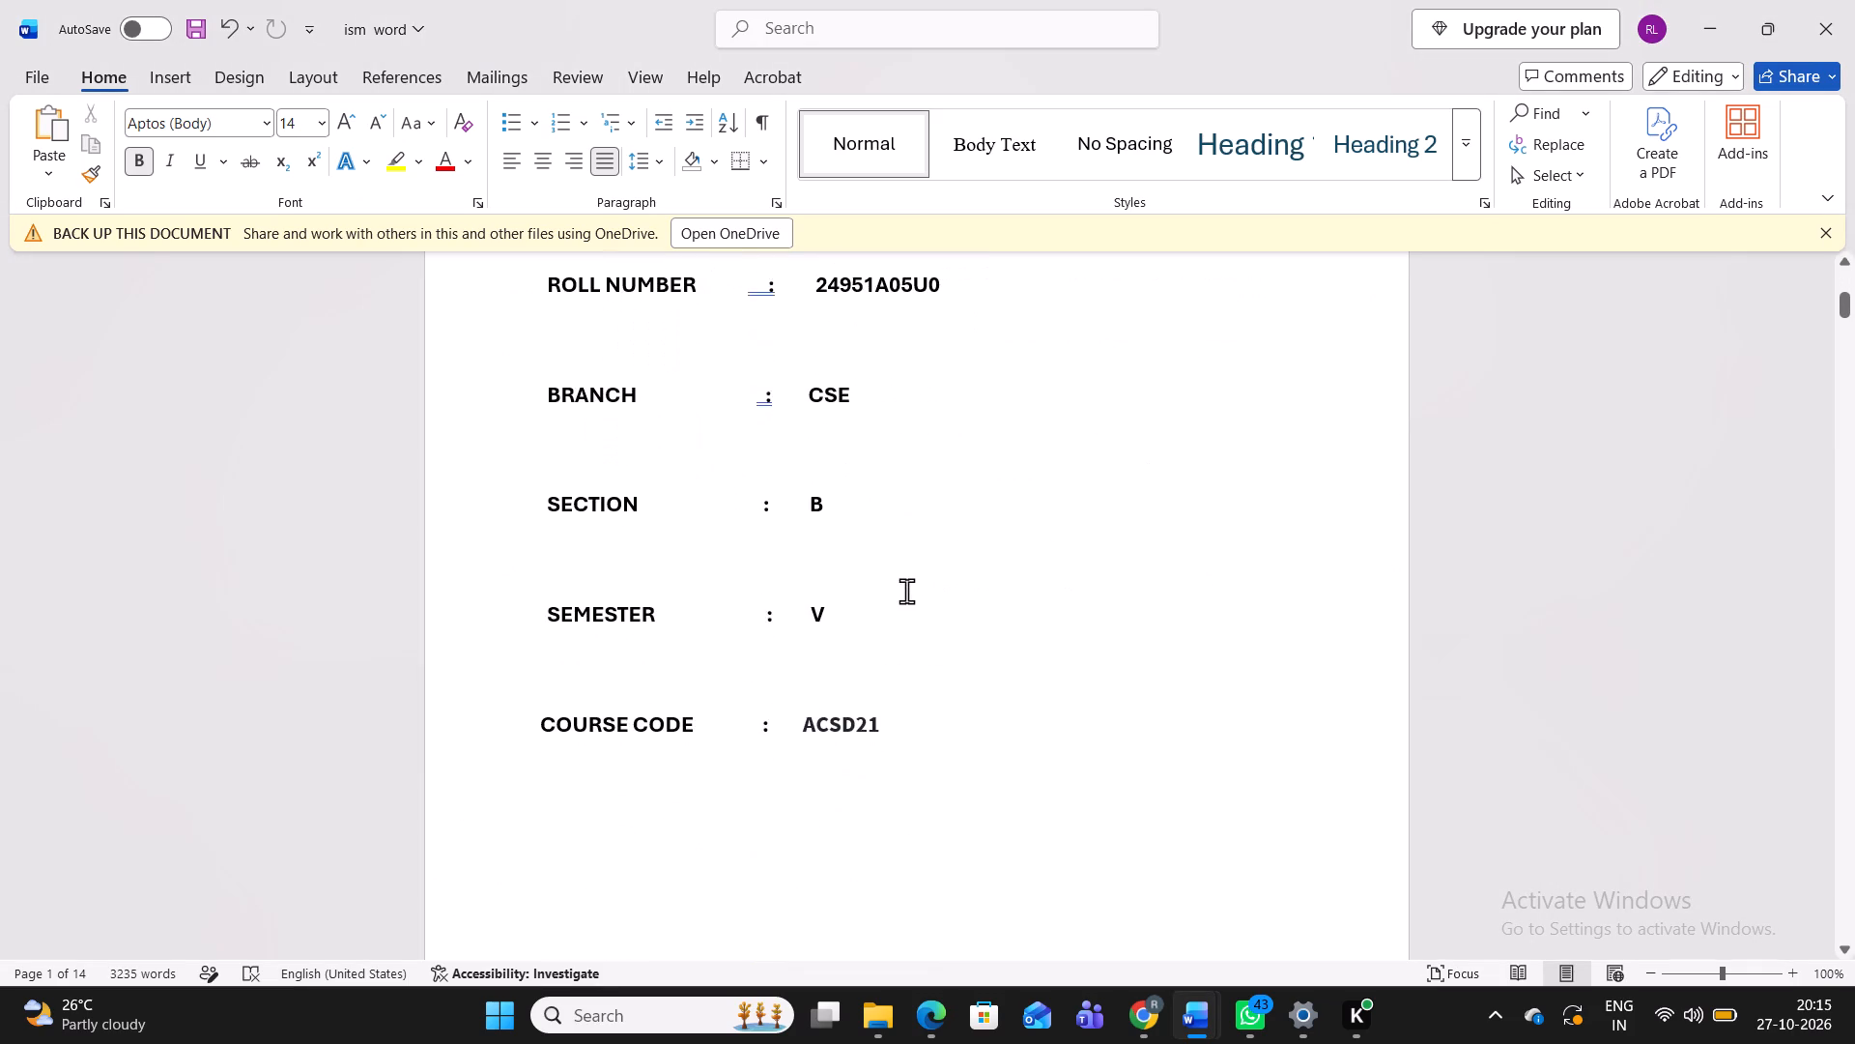
pyautogui.scroll(-1, 906, 591)
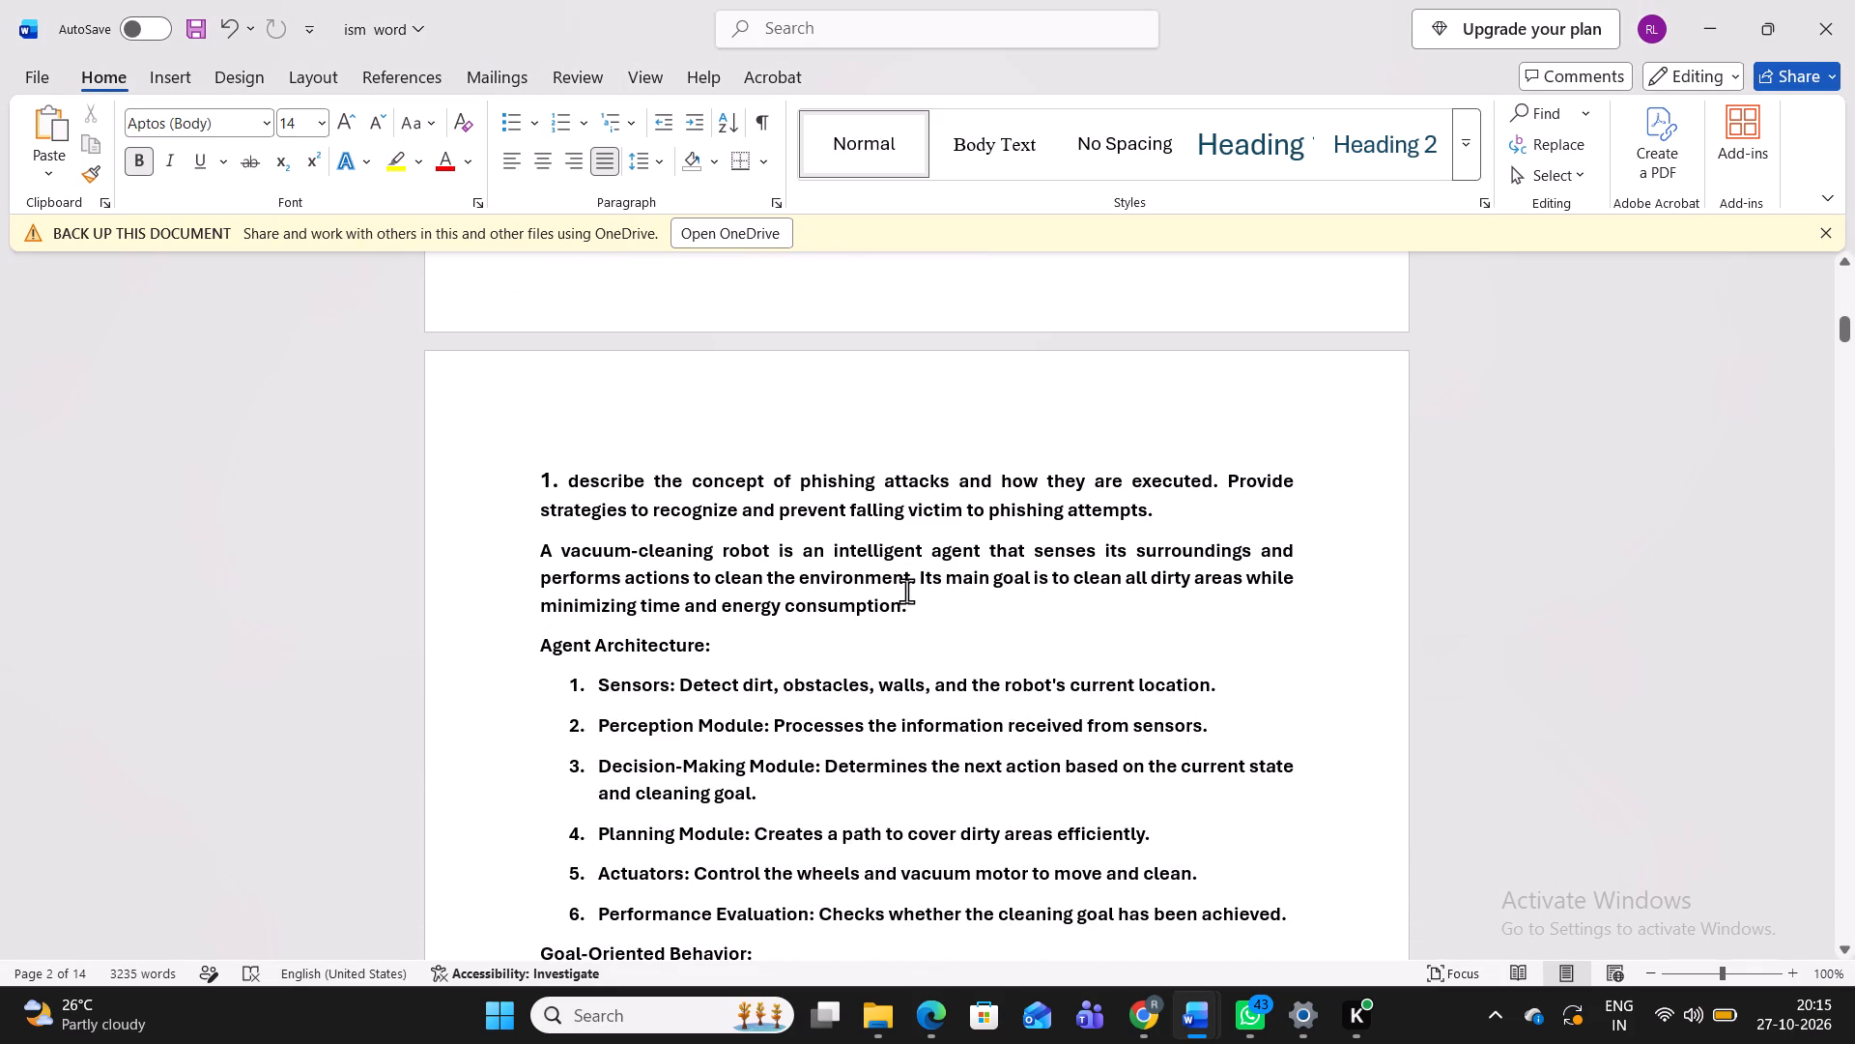
pyautogui.scroll(-3, 906, 591)
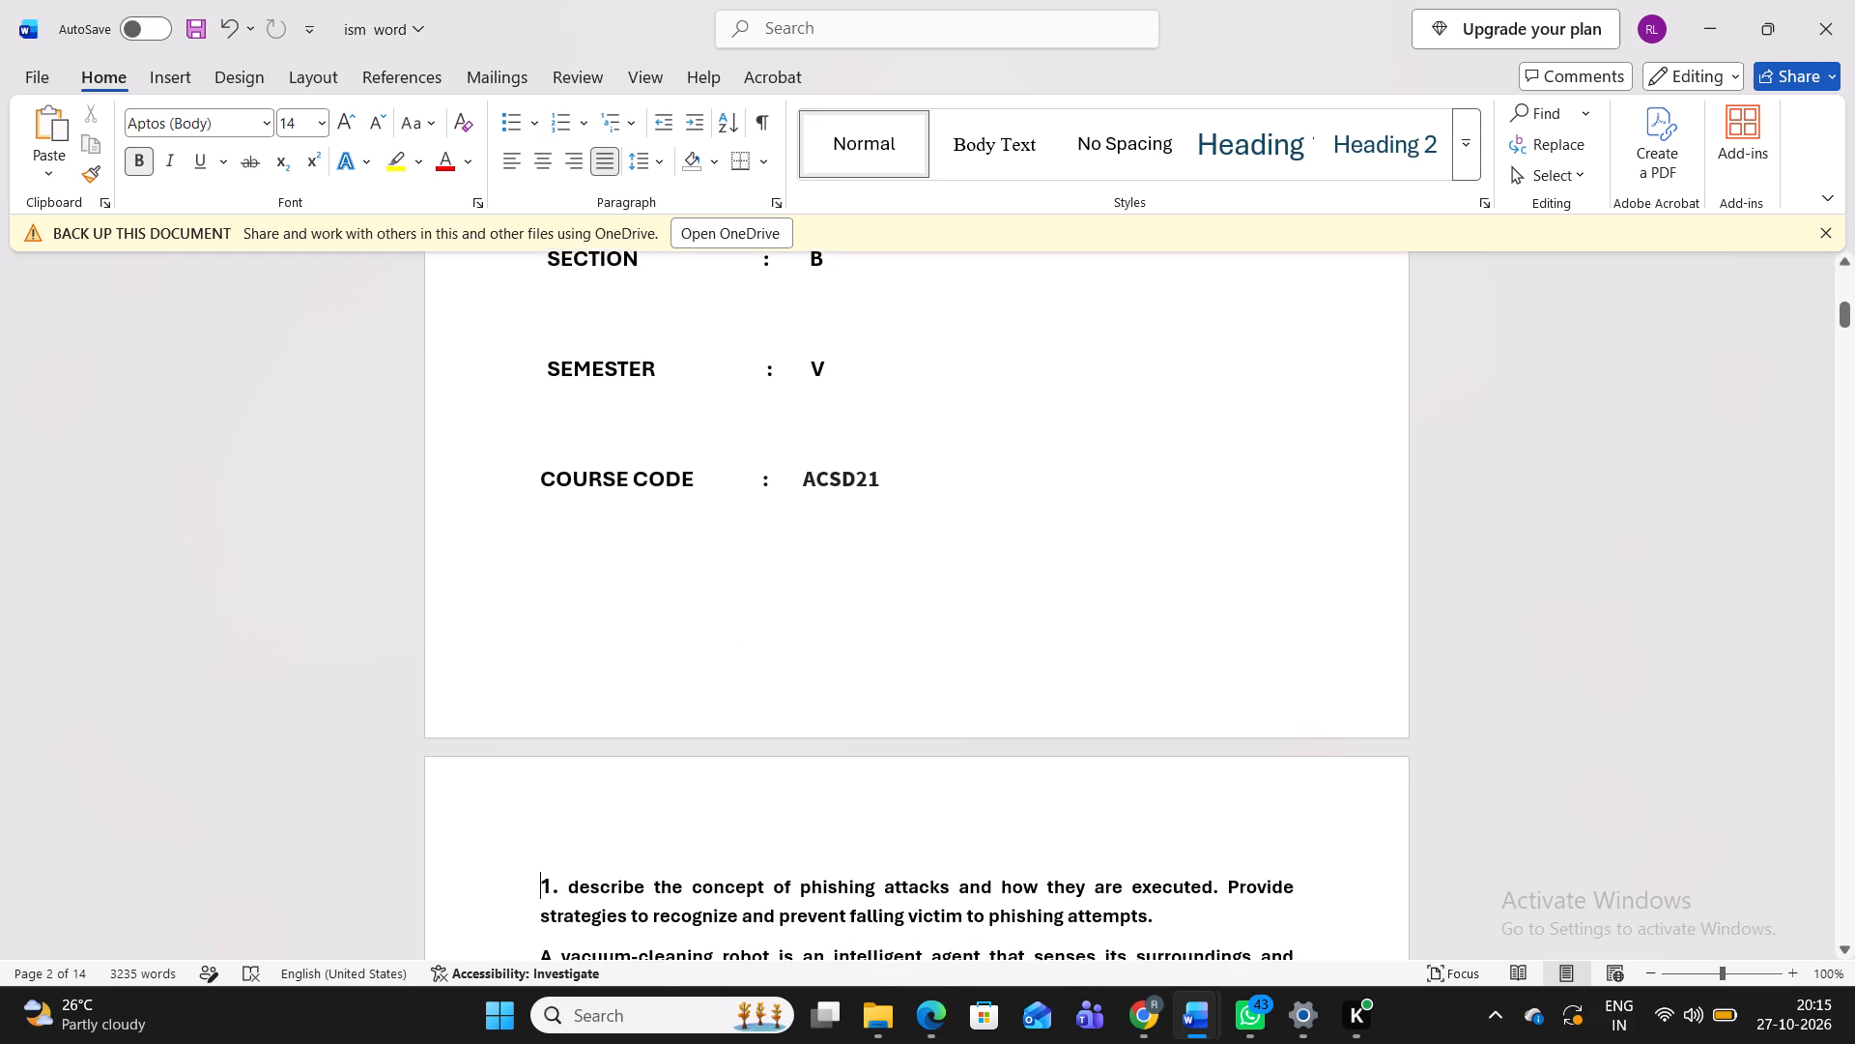
pyautogui.scroll(-3, 906, 591)
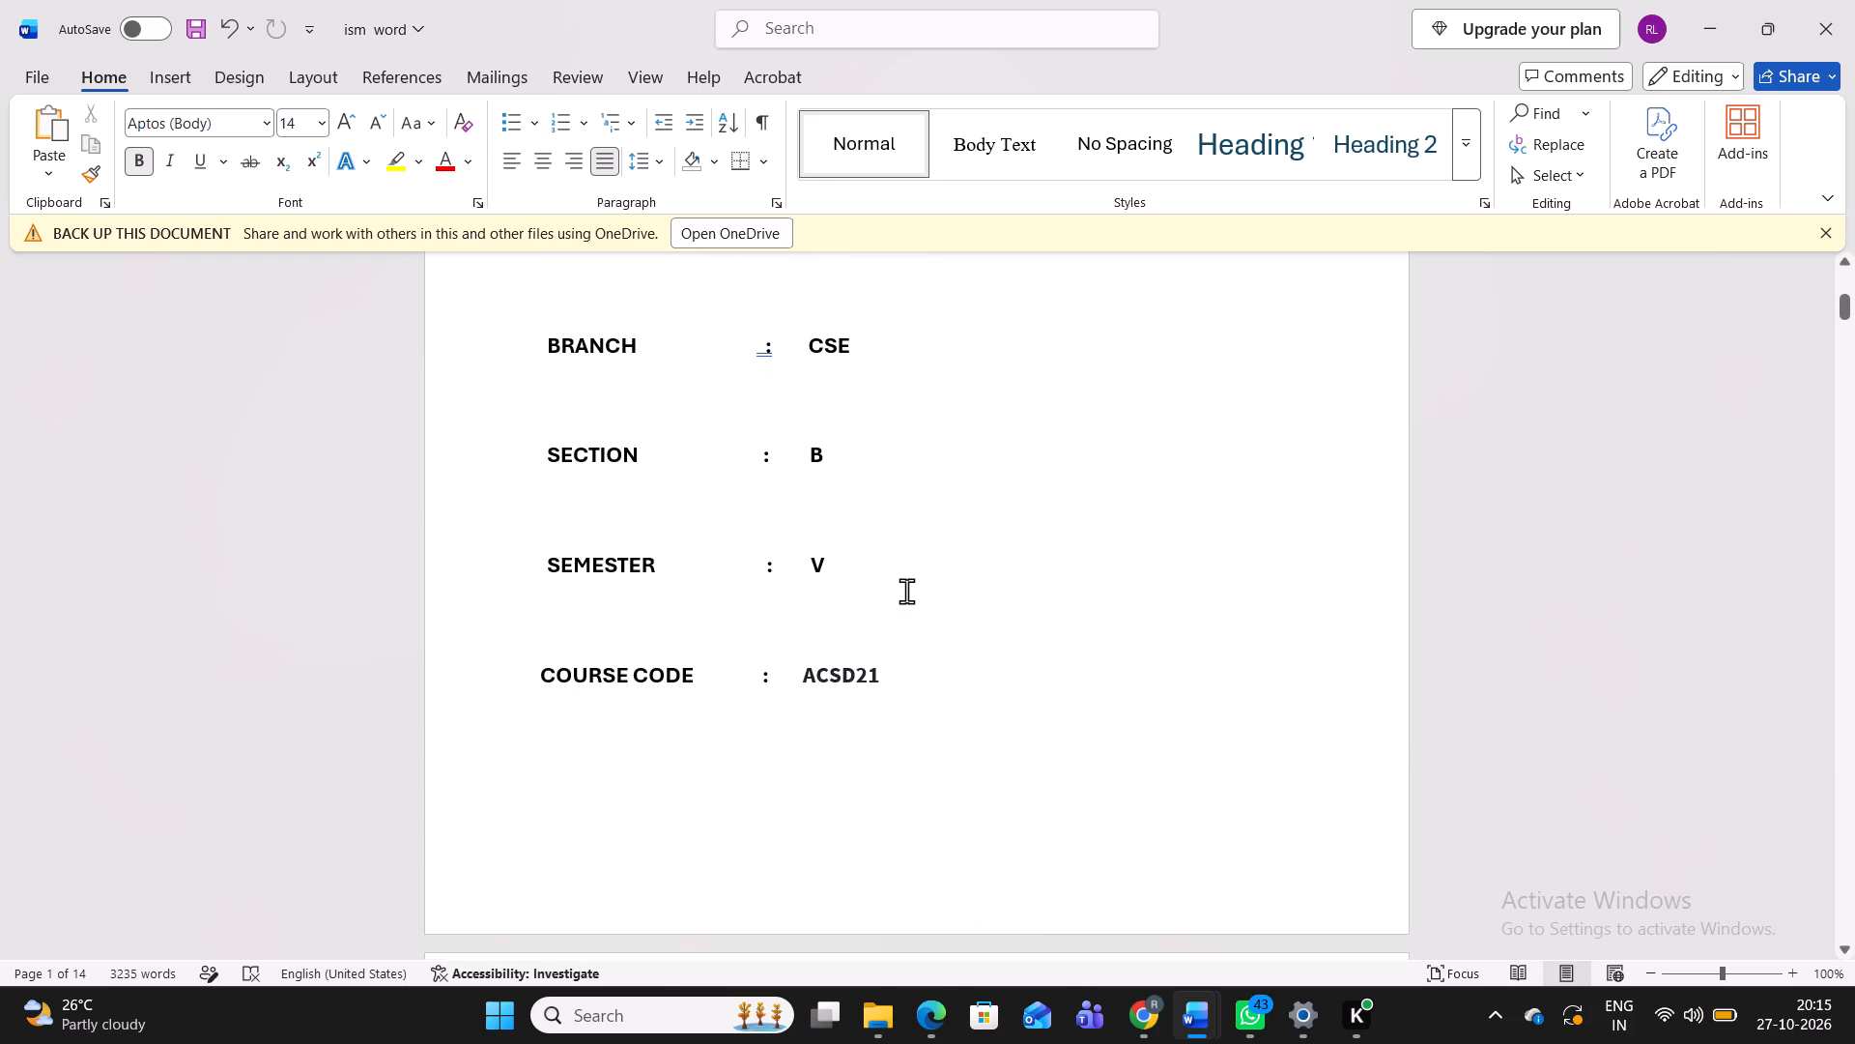
pyautogui.scroll(-1, 906, 591)
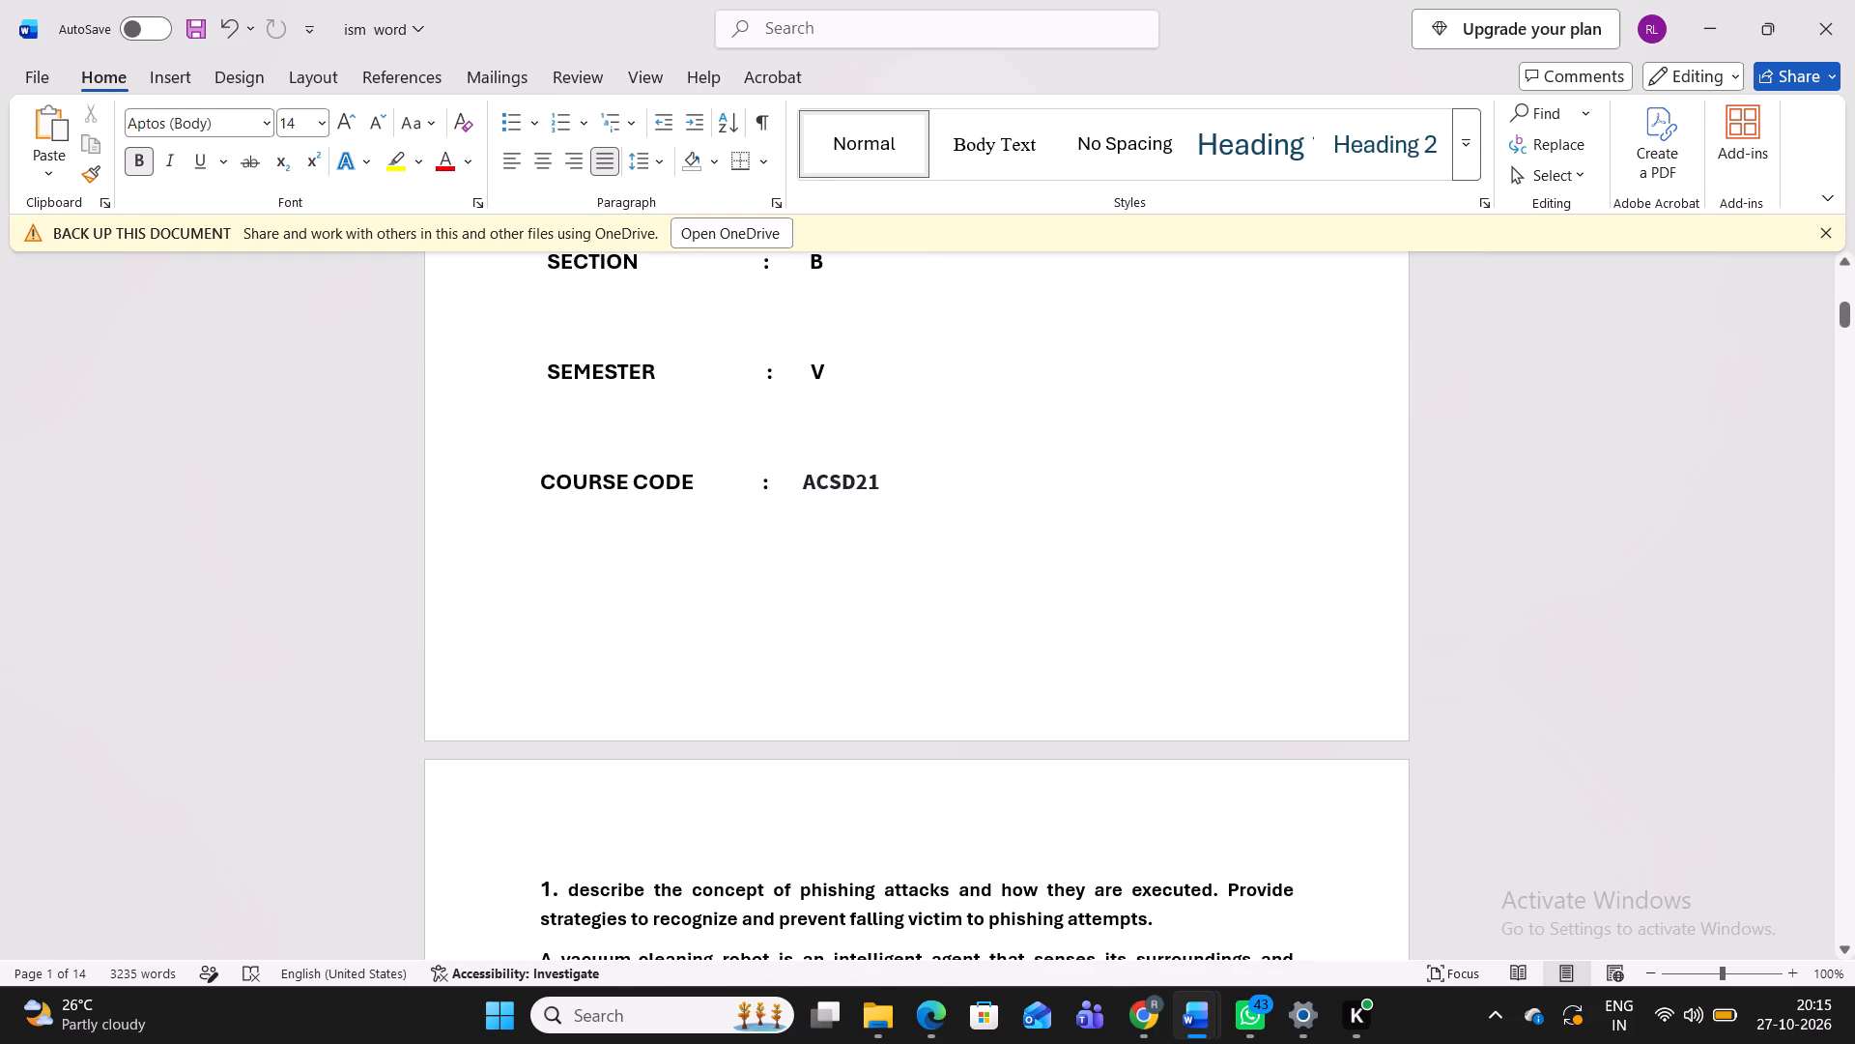
pyautogui.scroll(-1, 906, 591)
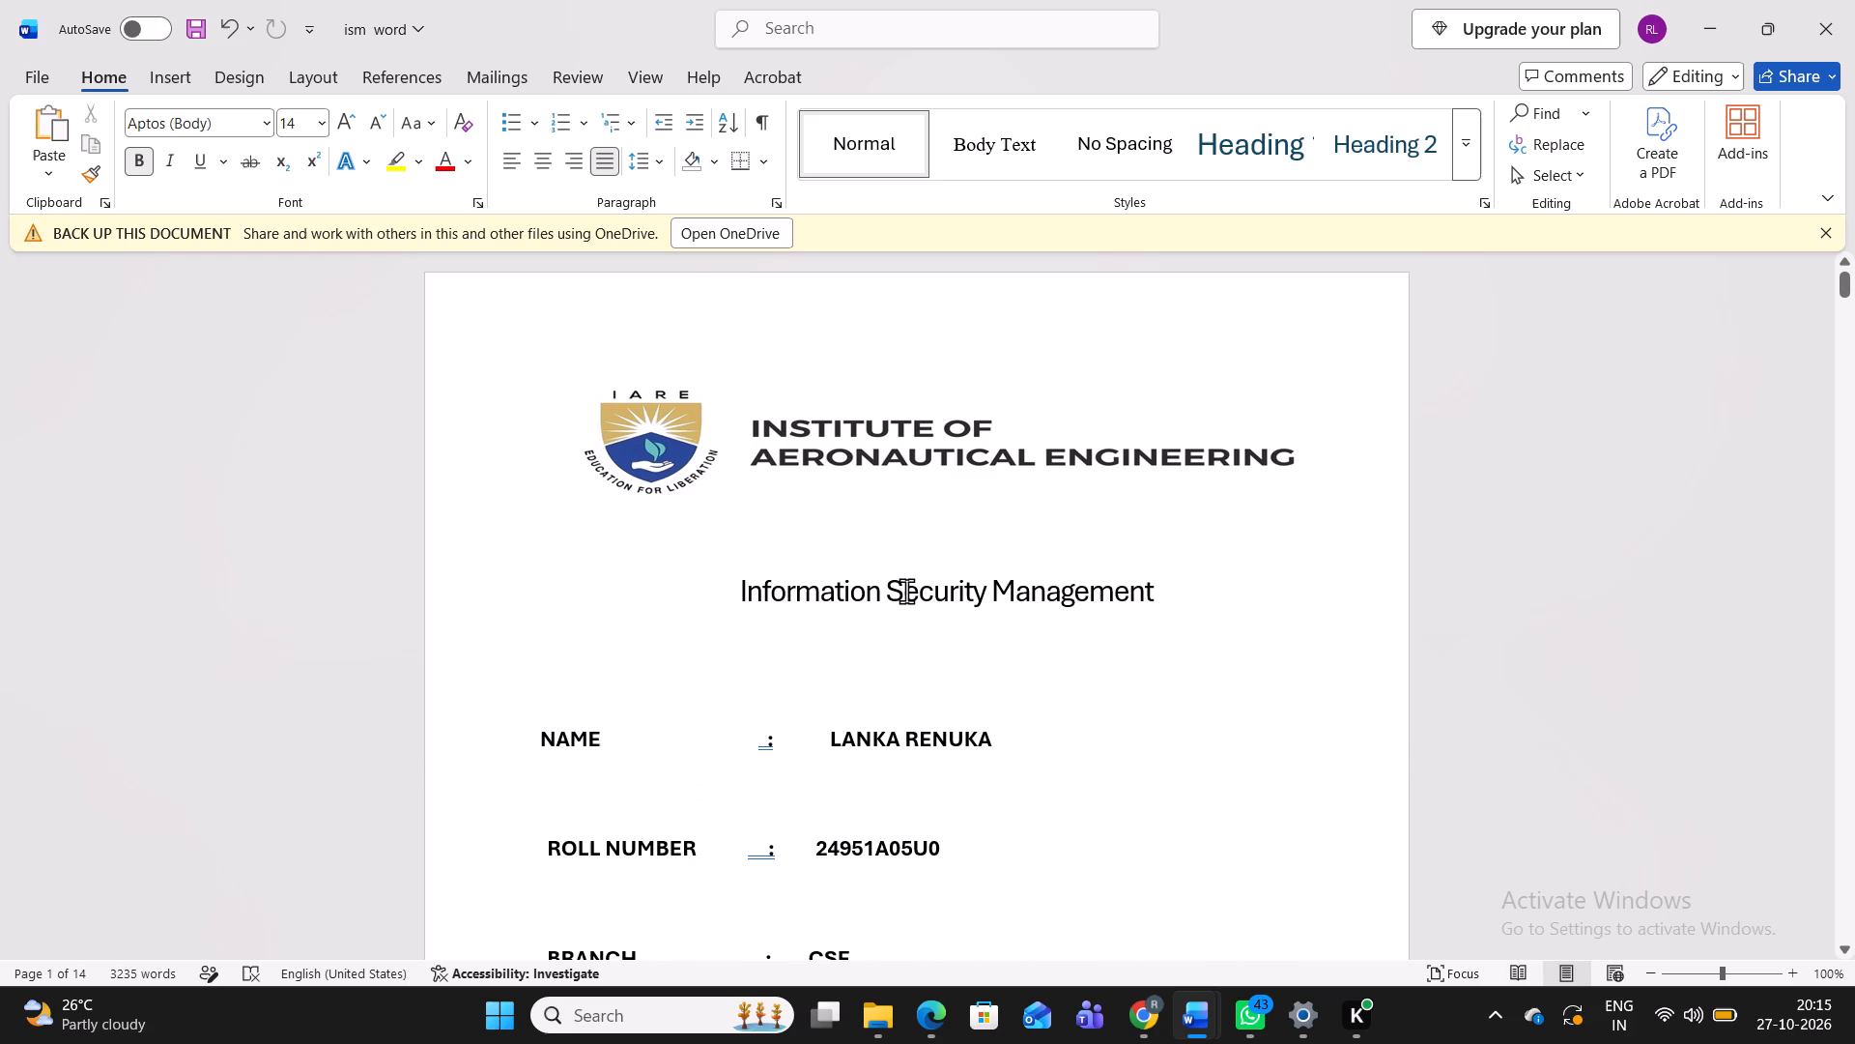
# Save the "ism word" document as a Word document named "ai word" on the Desktop.
pyautogui.click(55, 71)
pyautogui.click(86, 395)
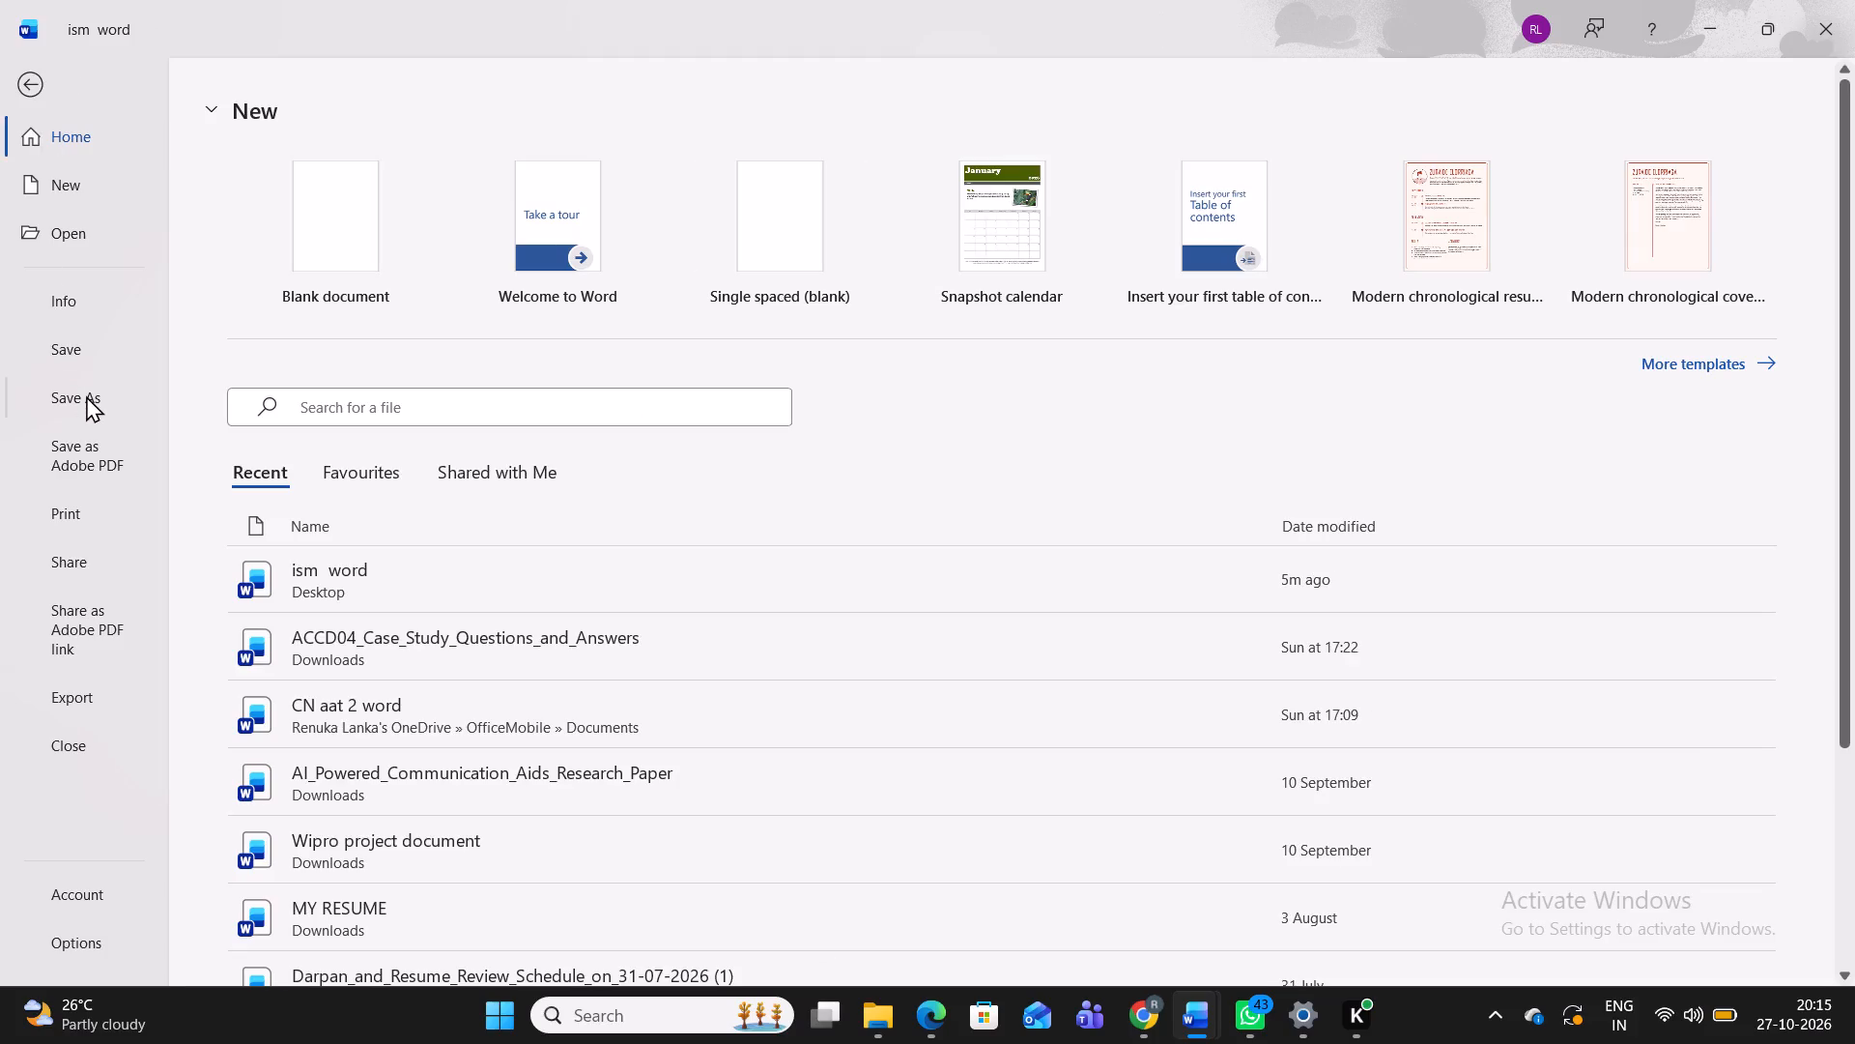
pyautogui.click(798, 284)
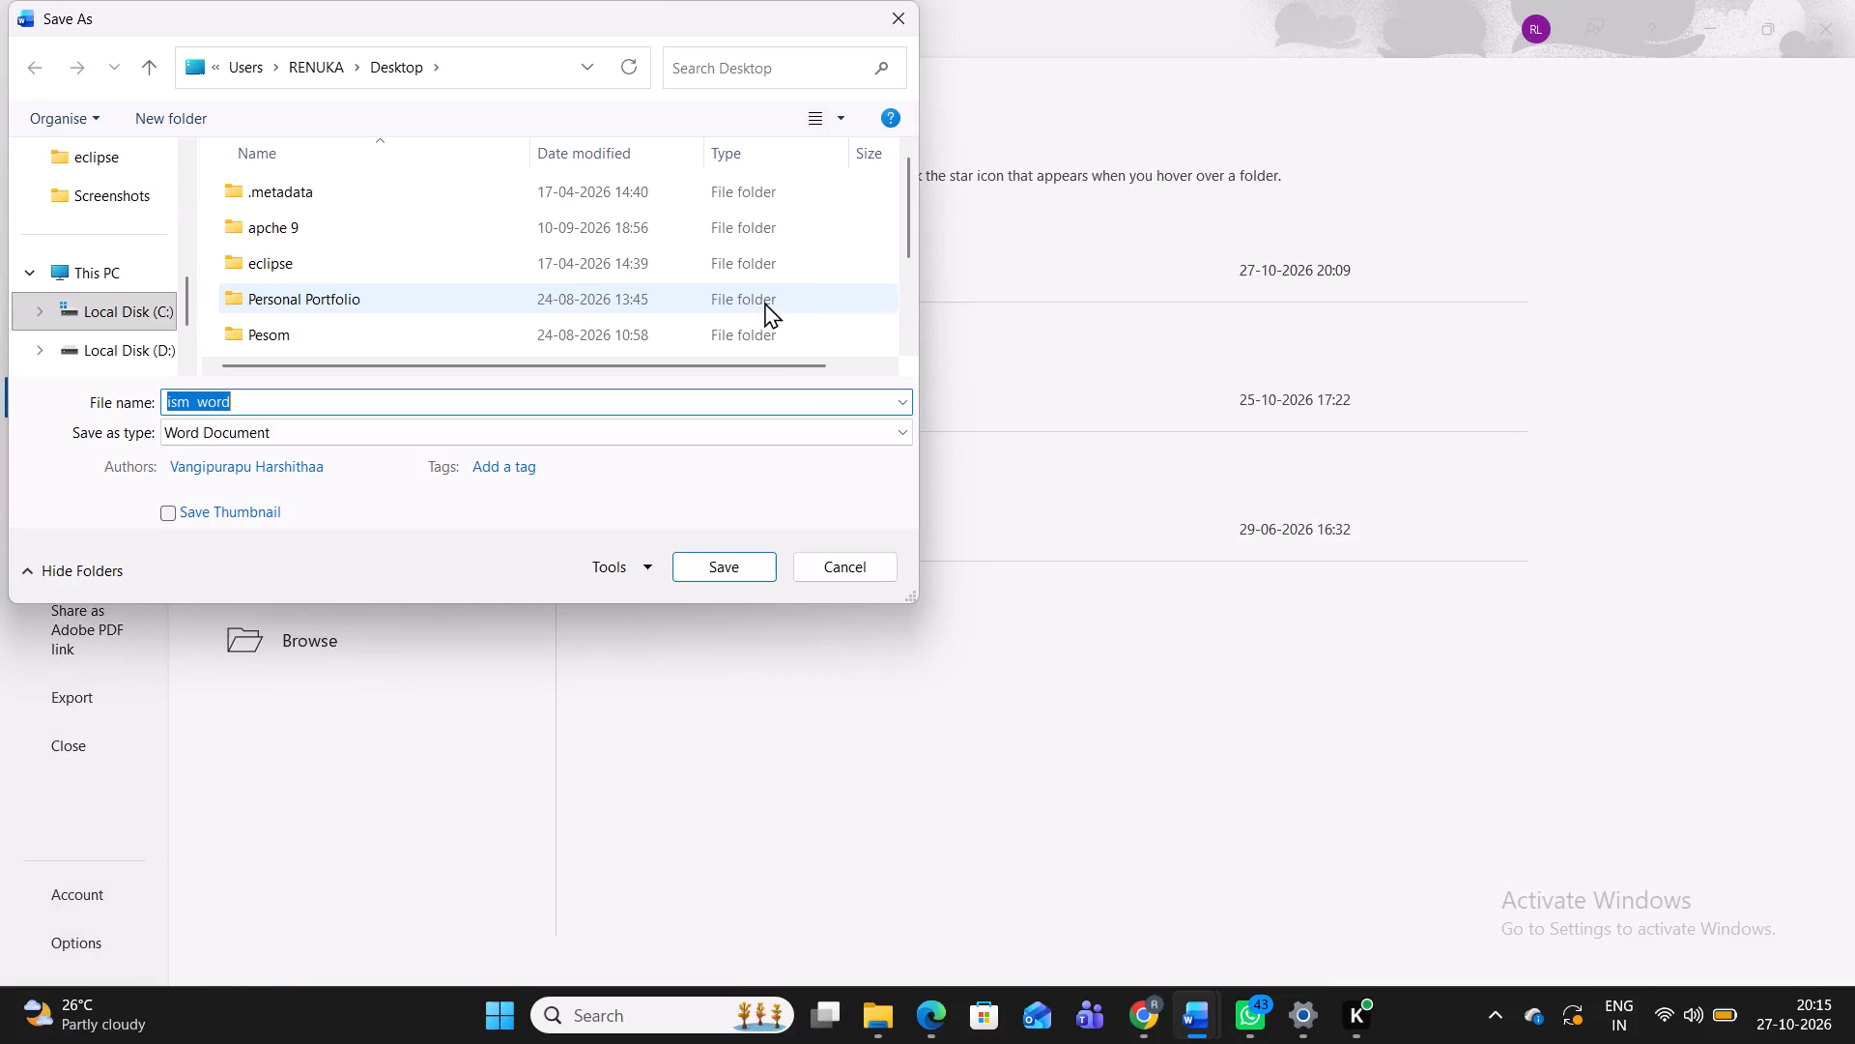
pyautogui.write('ai word')
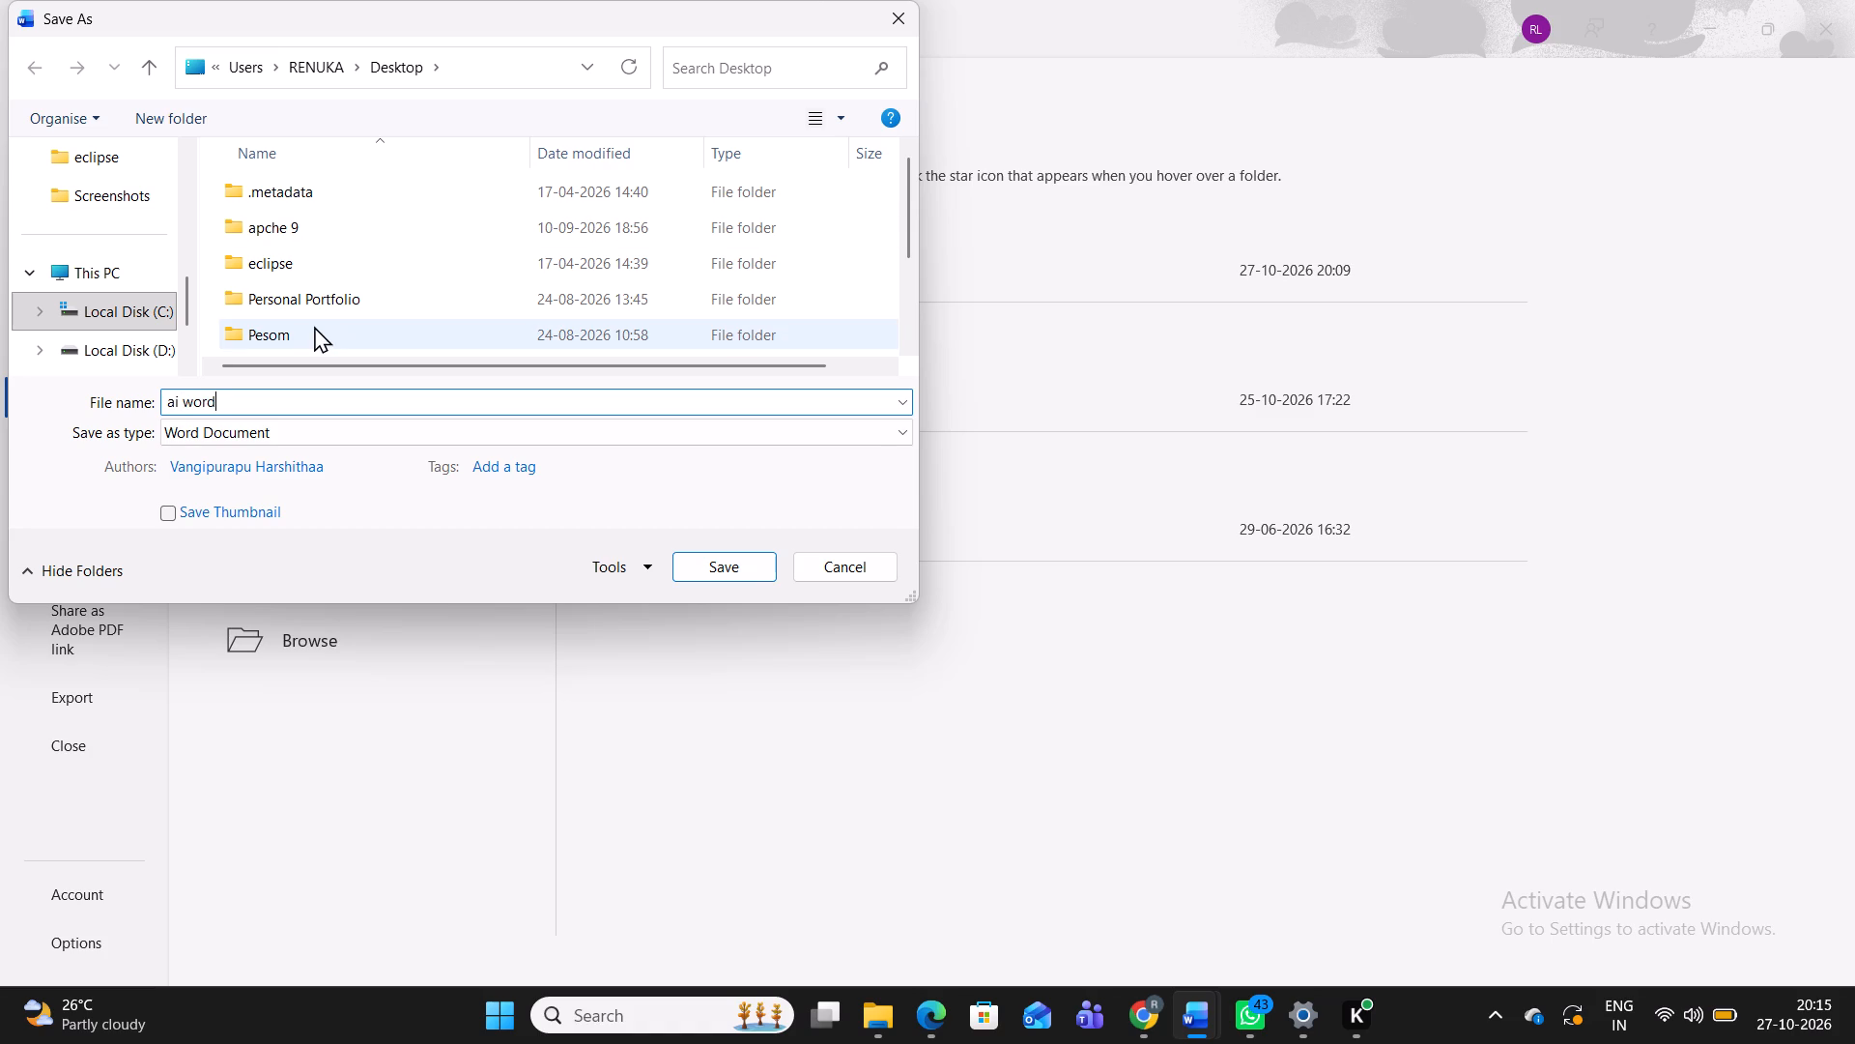
pyautogui.scroll(6, 102, 252)
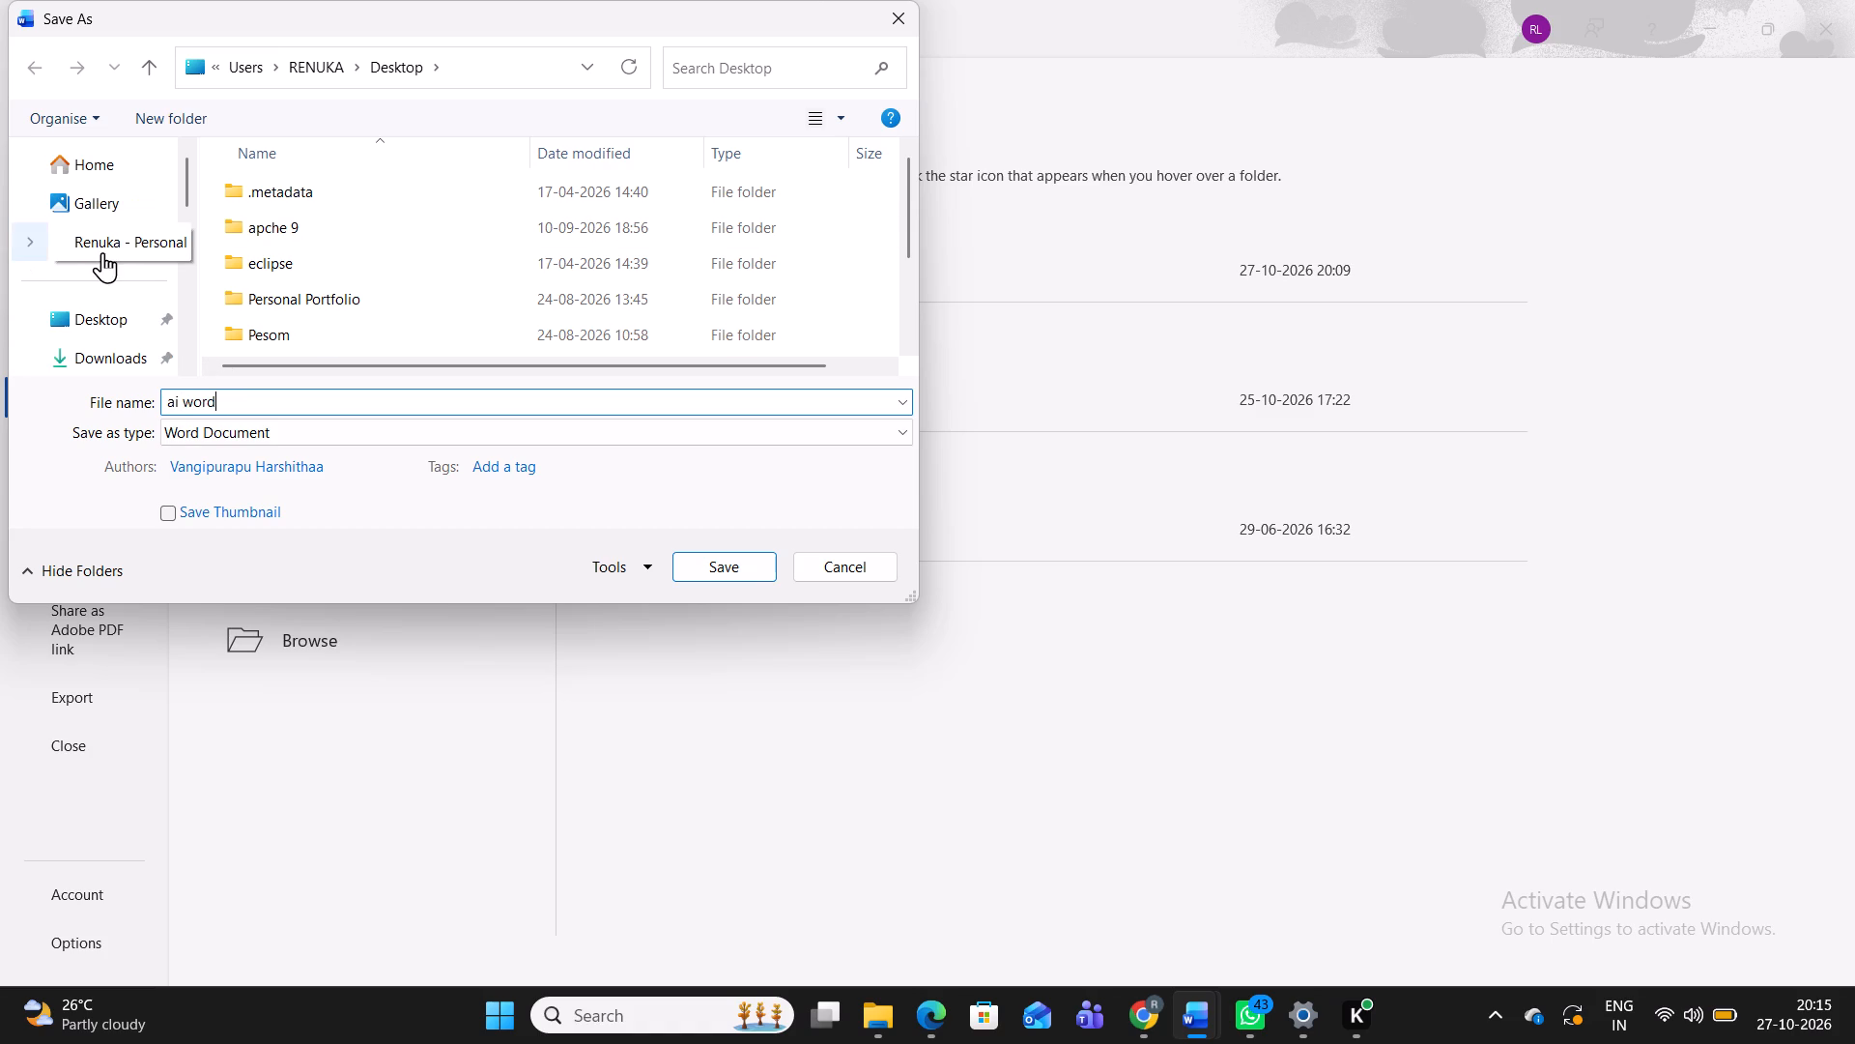
pyautogui.doubleClick(102, 336)
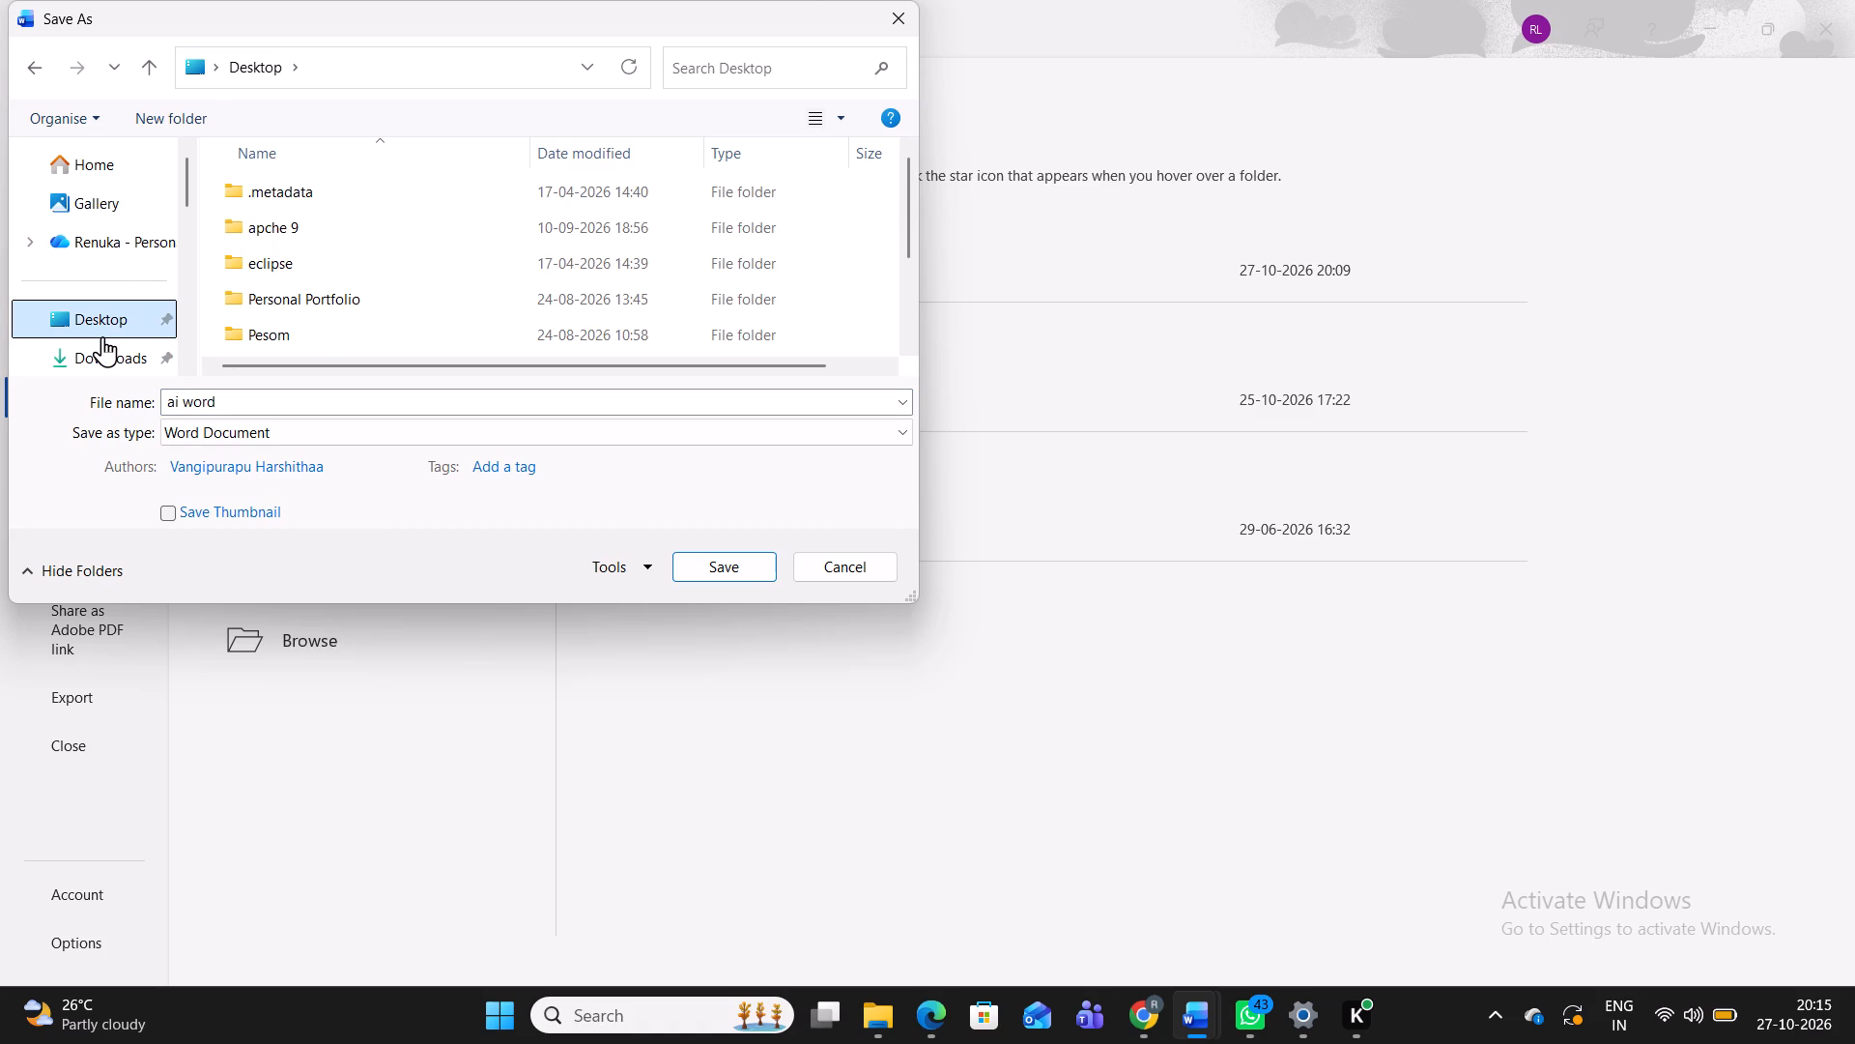
pyautogui.click(737, 563)
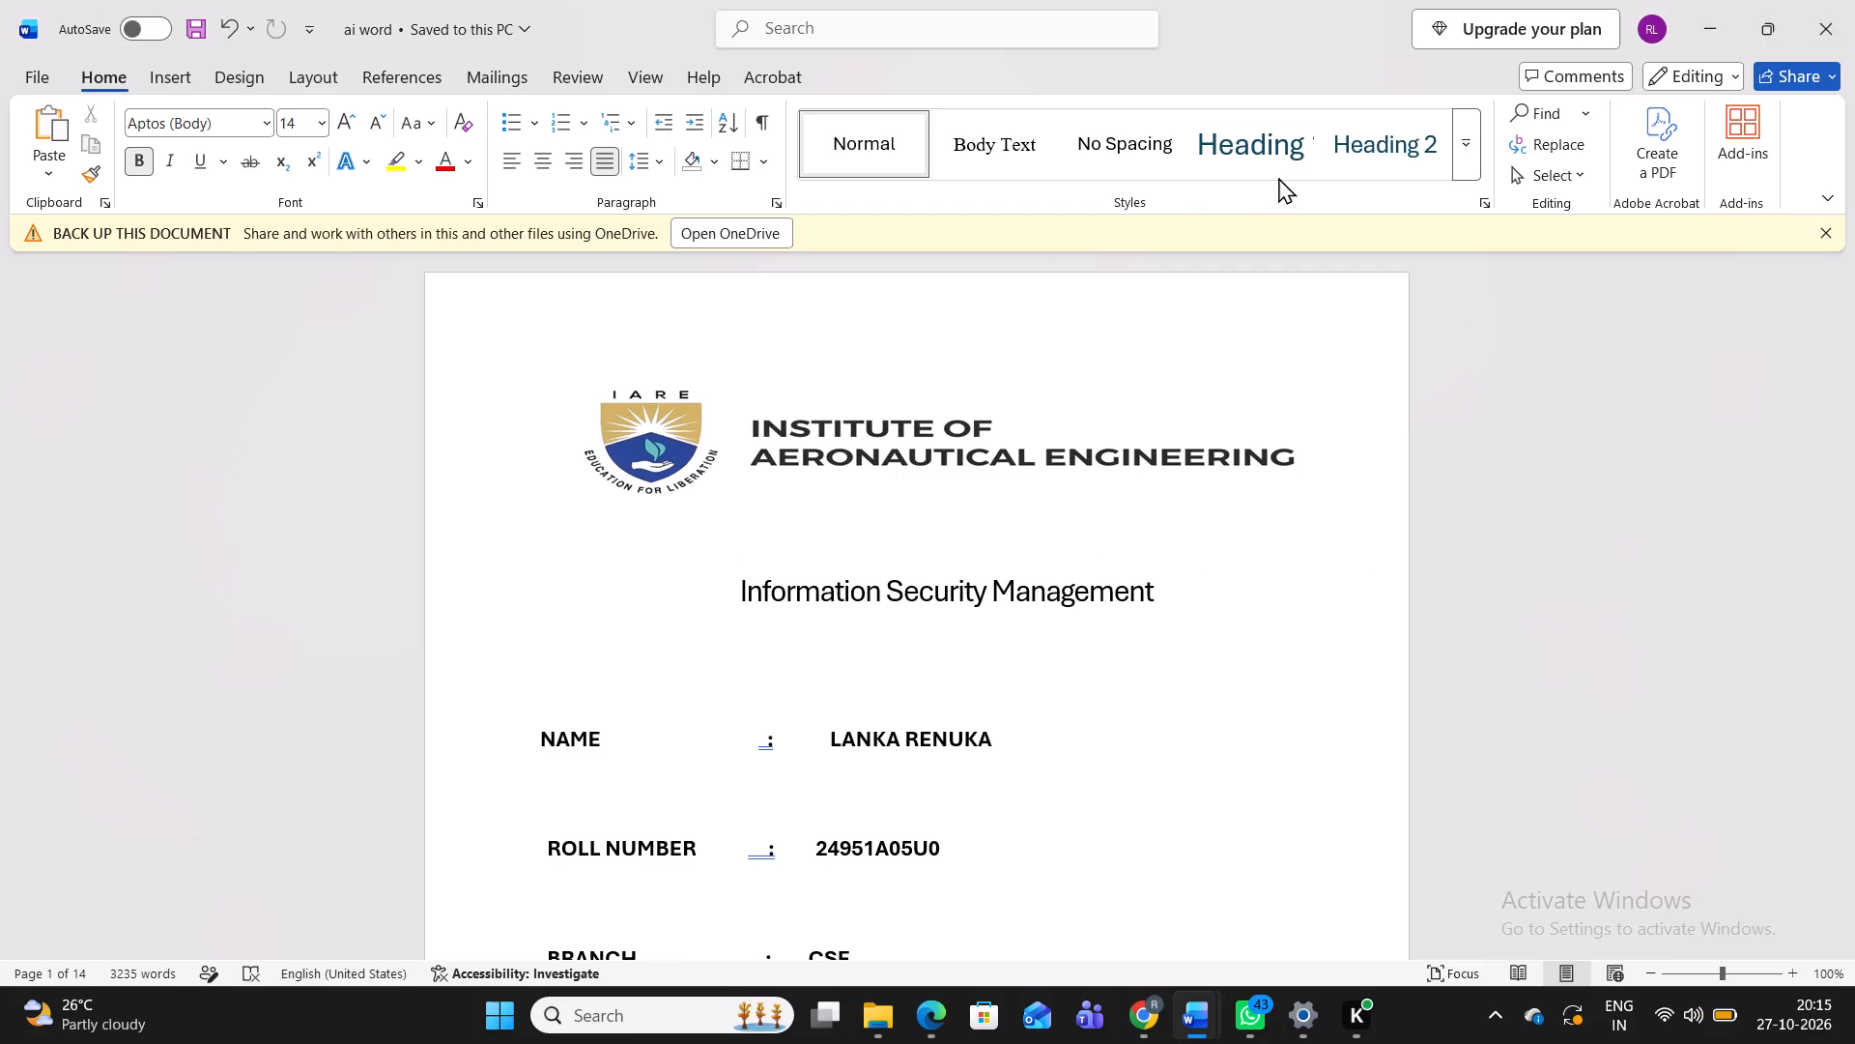
# Switch to the AAT-I portal page in Chrome and get the ACCD04 Information Security Management questions.
pyautogui.click(1682, 47)
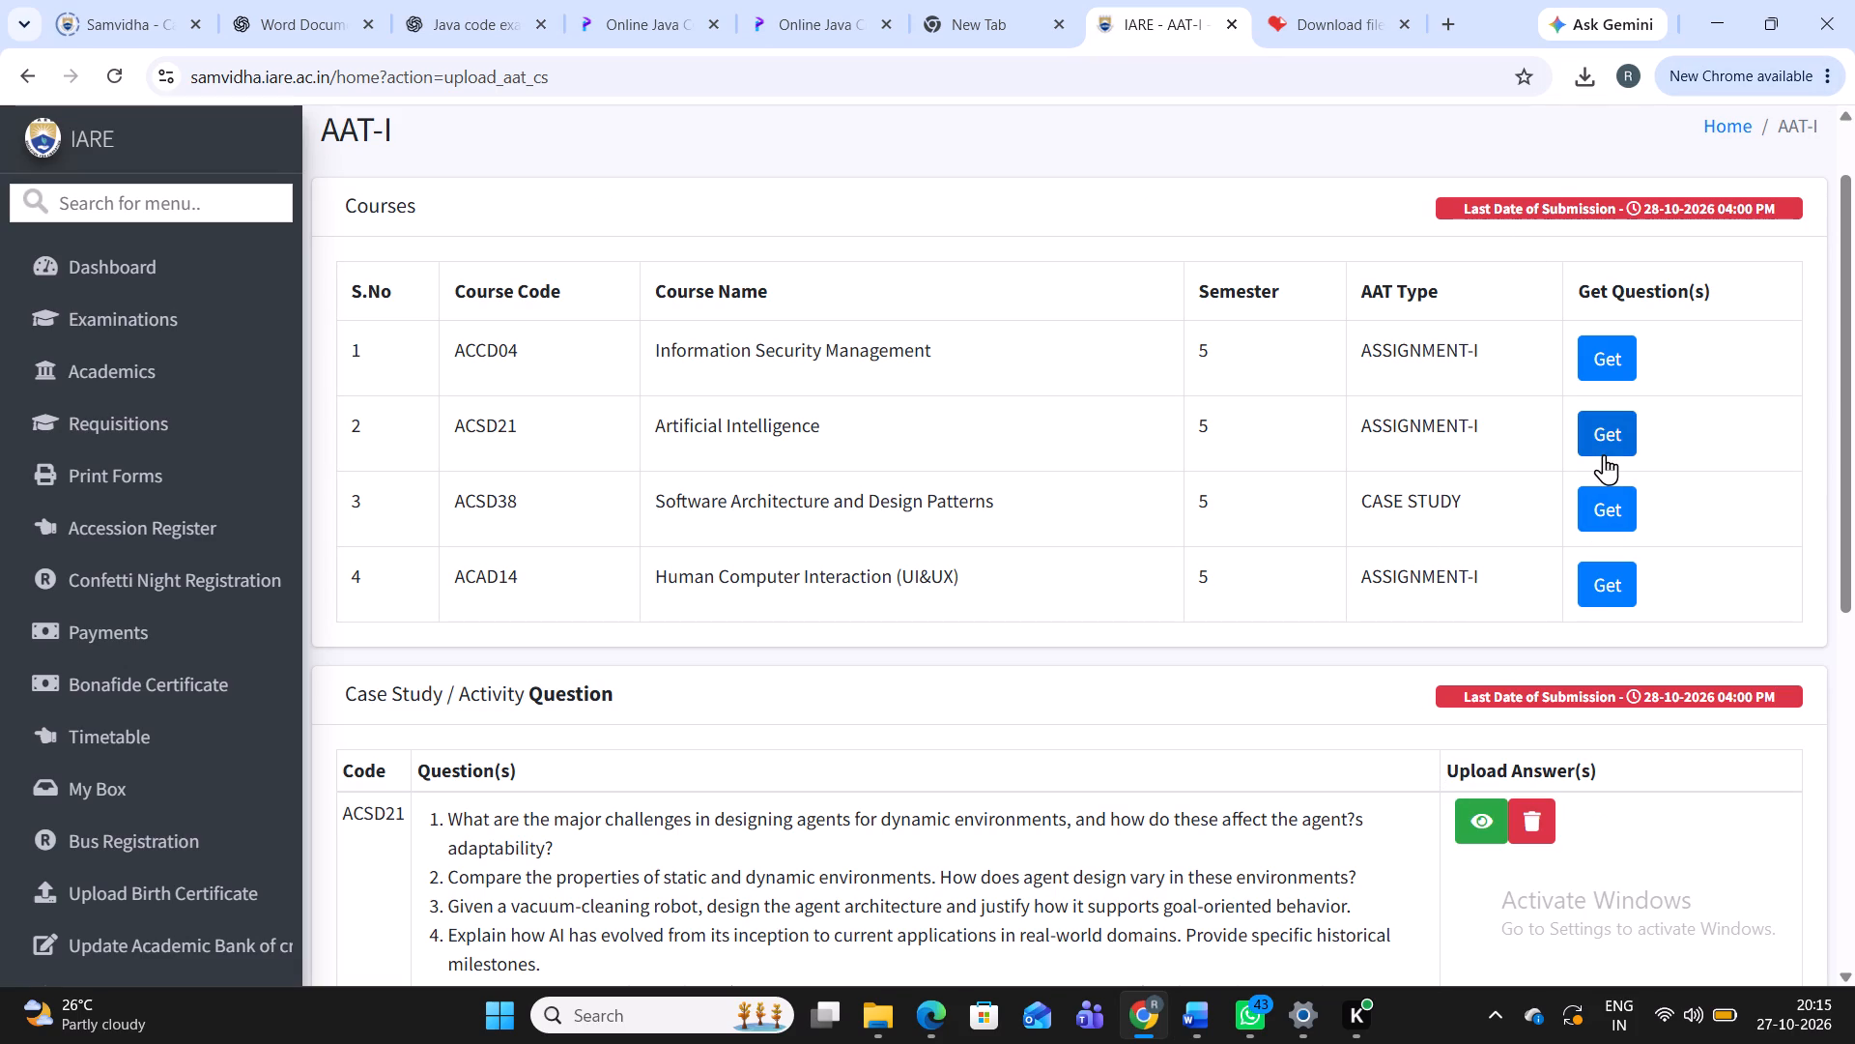
pyautogui.click(1609, 359)
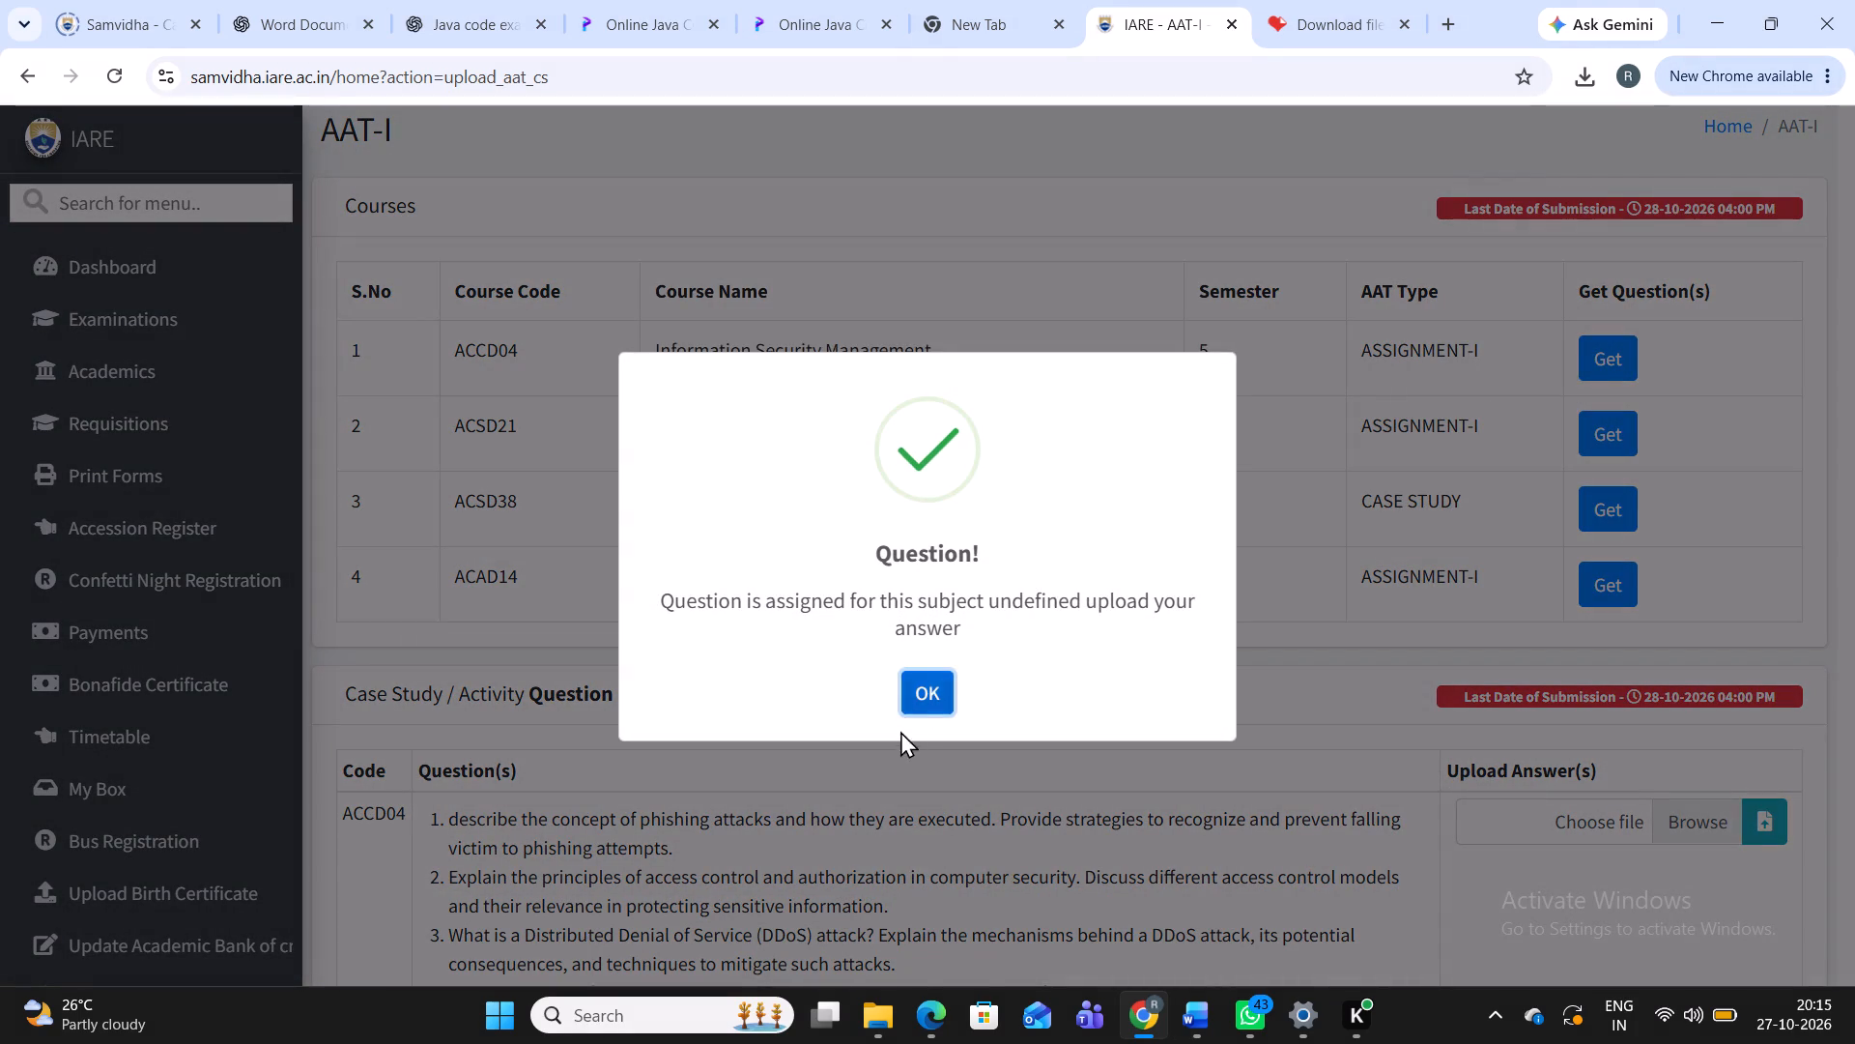
pyautogui.click(953, 673)
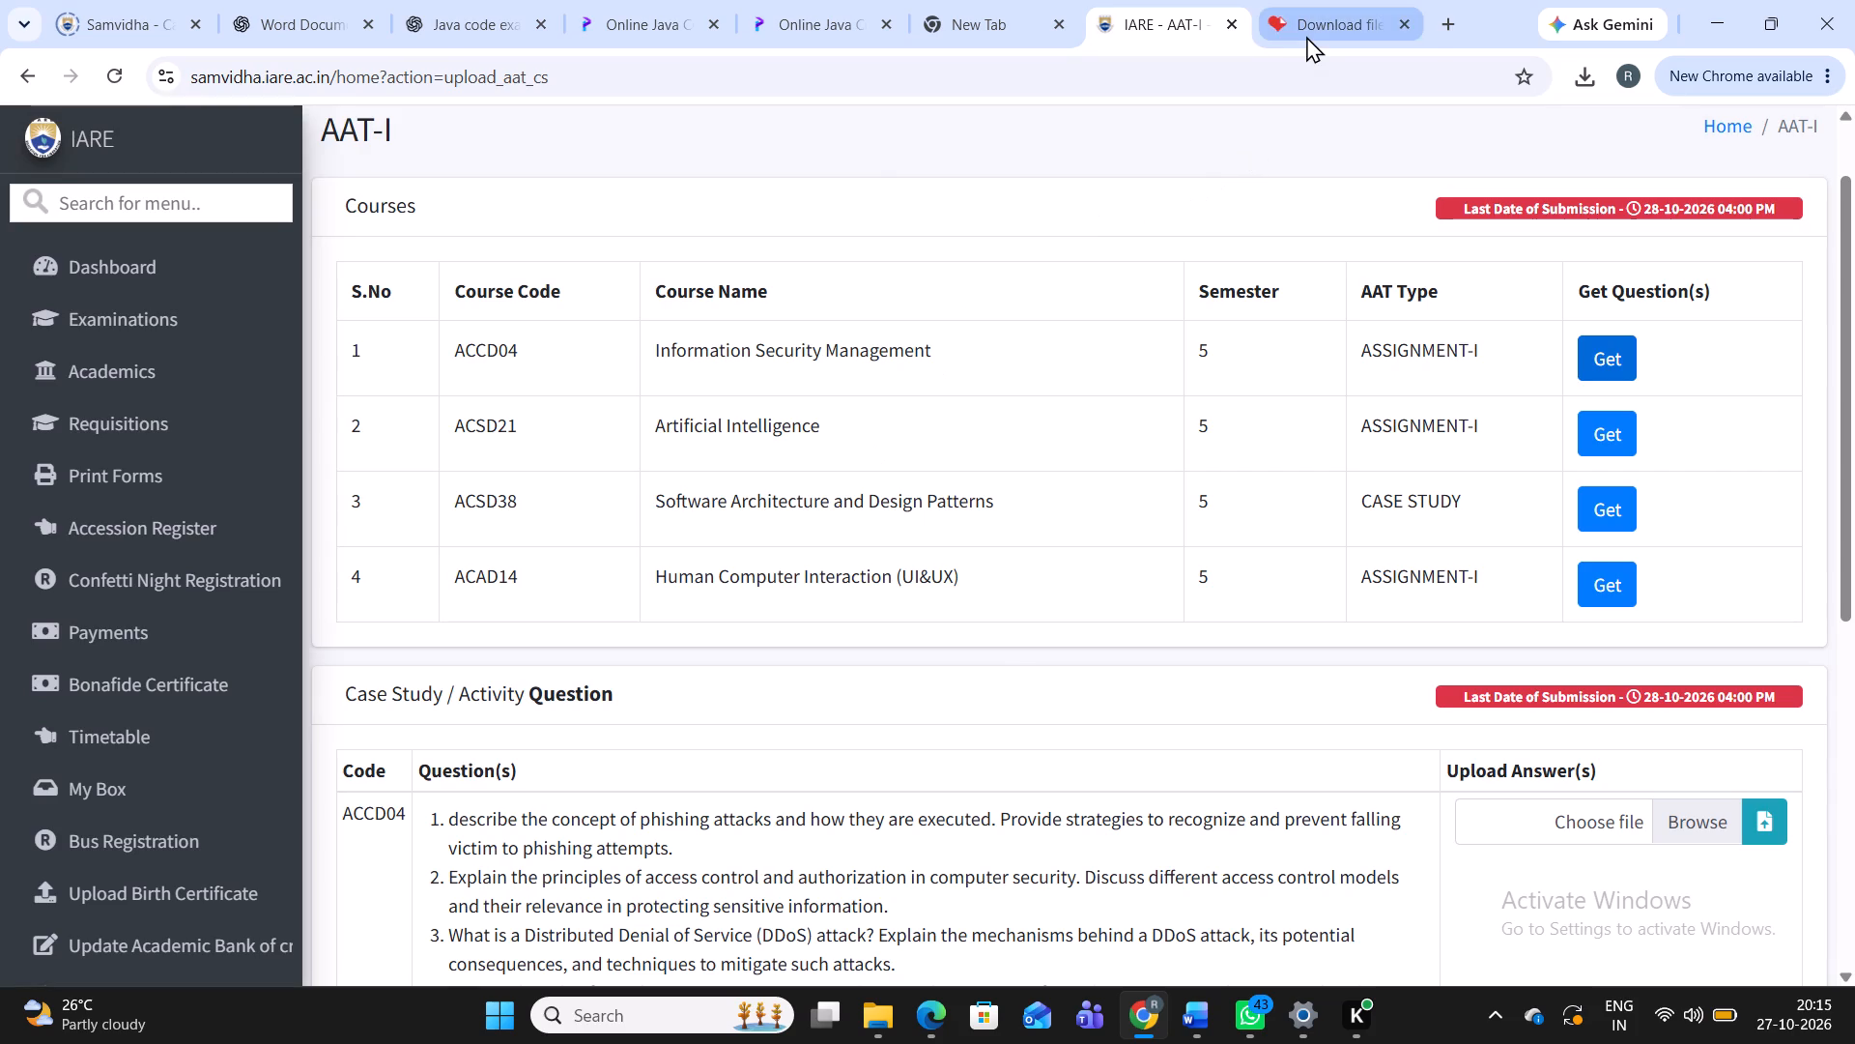
# Convert the "ai word" document from the Desktop to PDF with the iLovePDF Word to PDF converter and download it.
pyautogui.click(1306, 36)
pyautogui.hscroll(12, 795, 657)
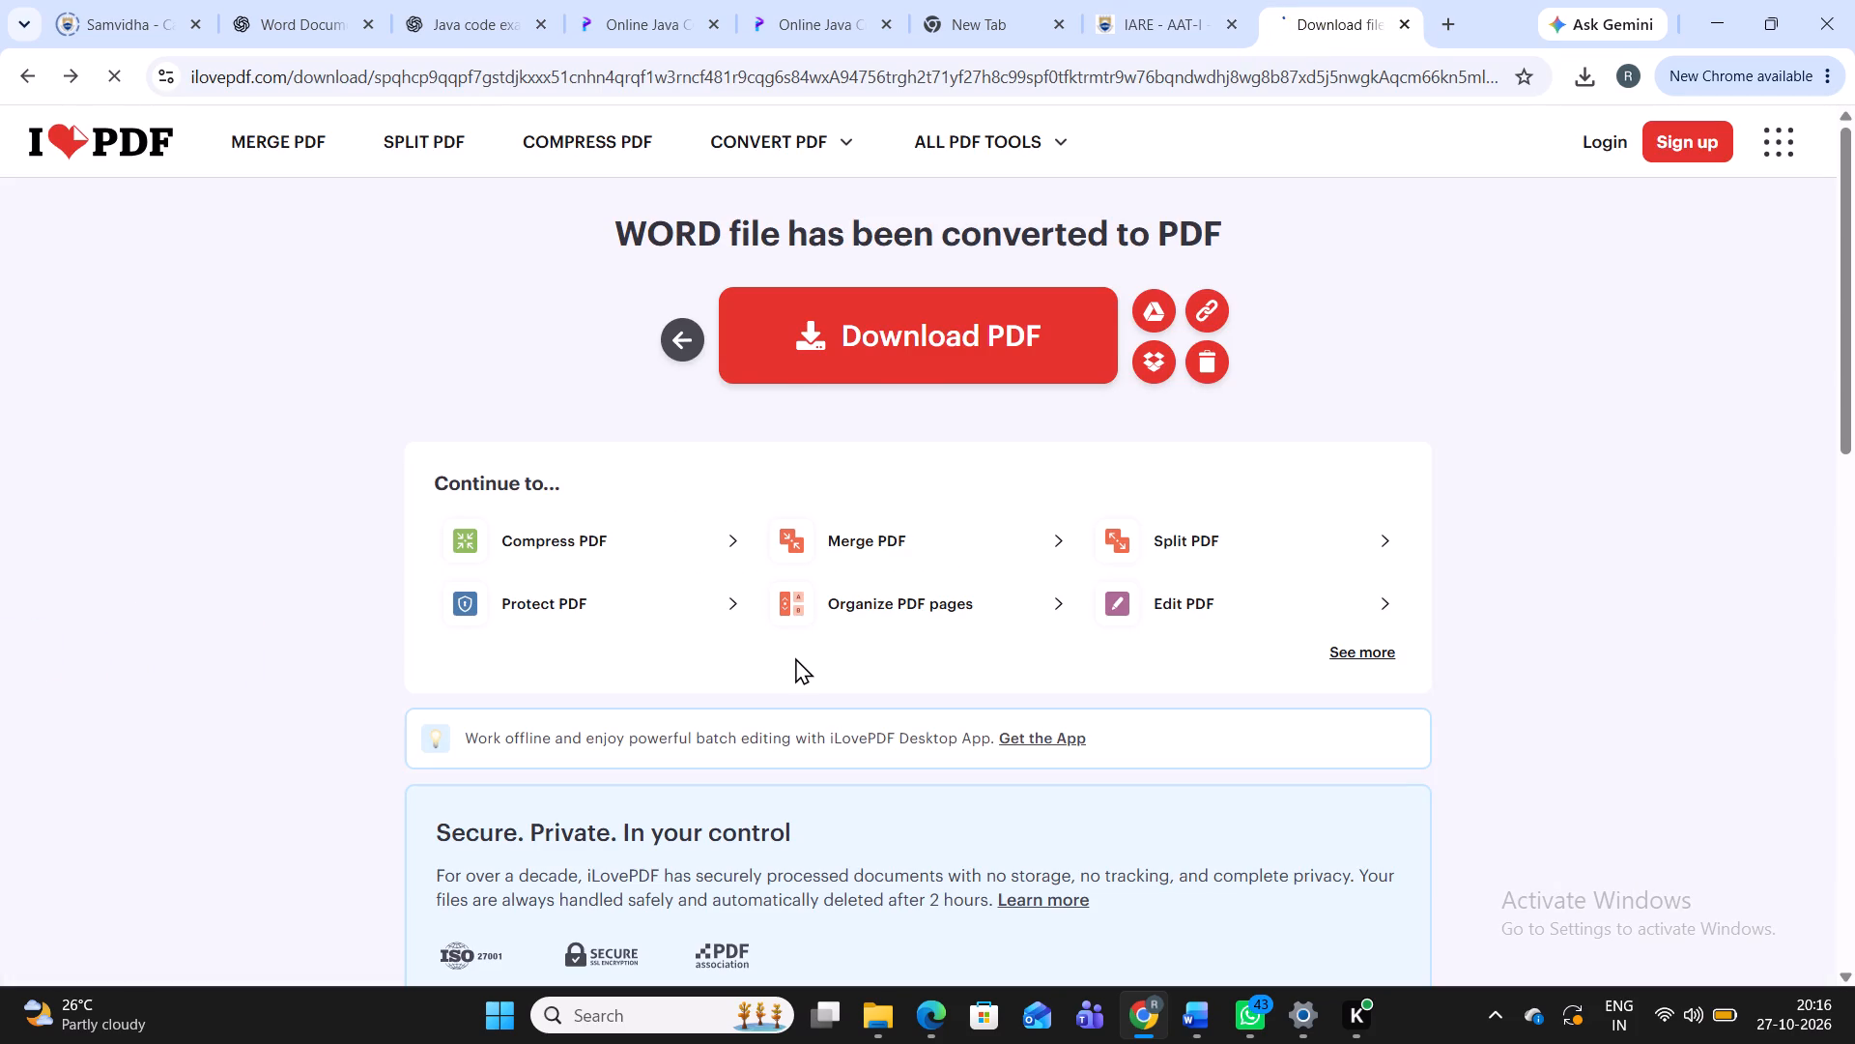
pyautogui.hscroll(1, 795, 657)
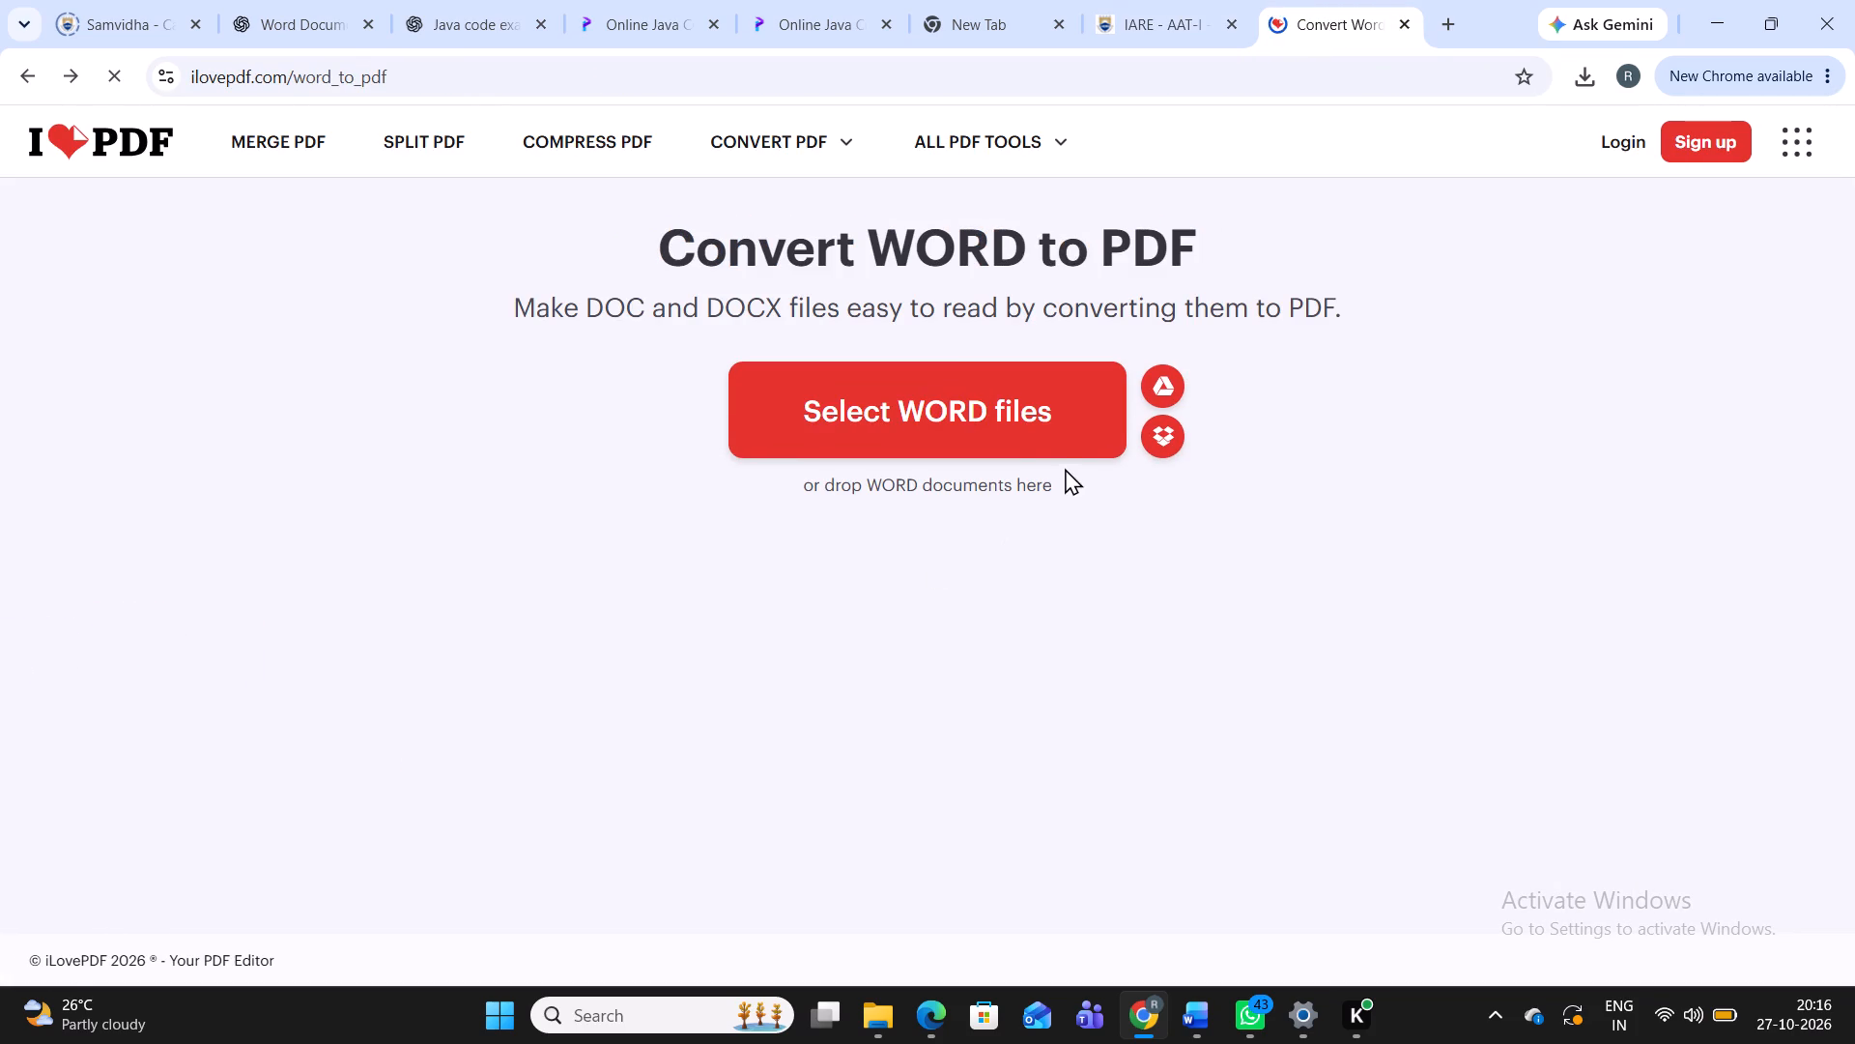
pyautogui.click(1023, 420)
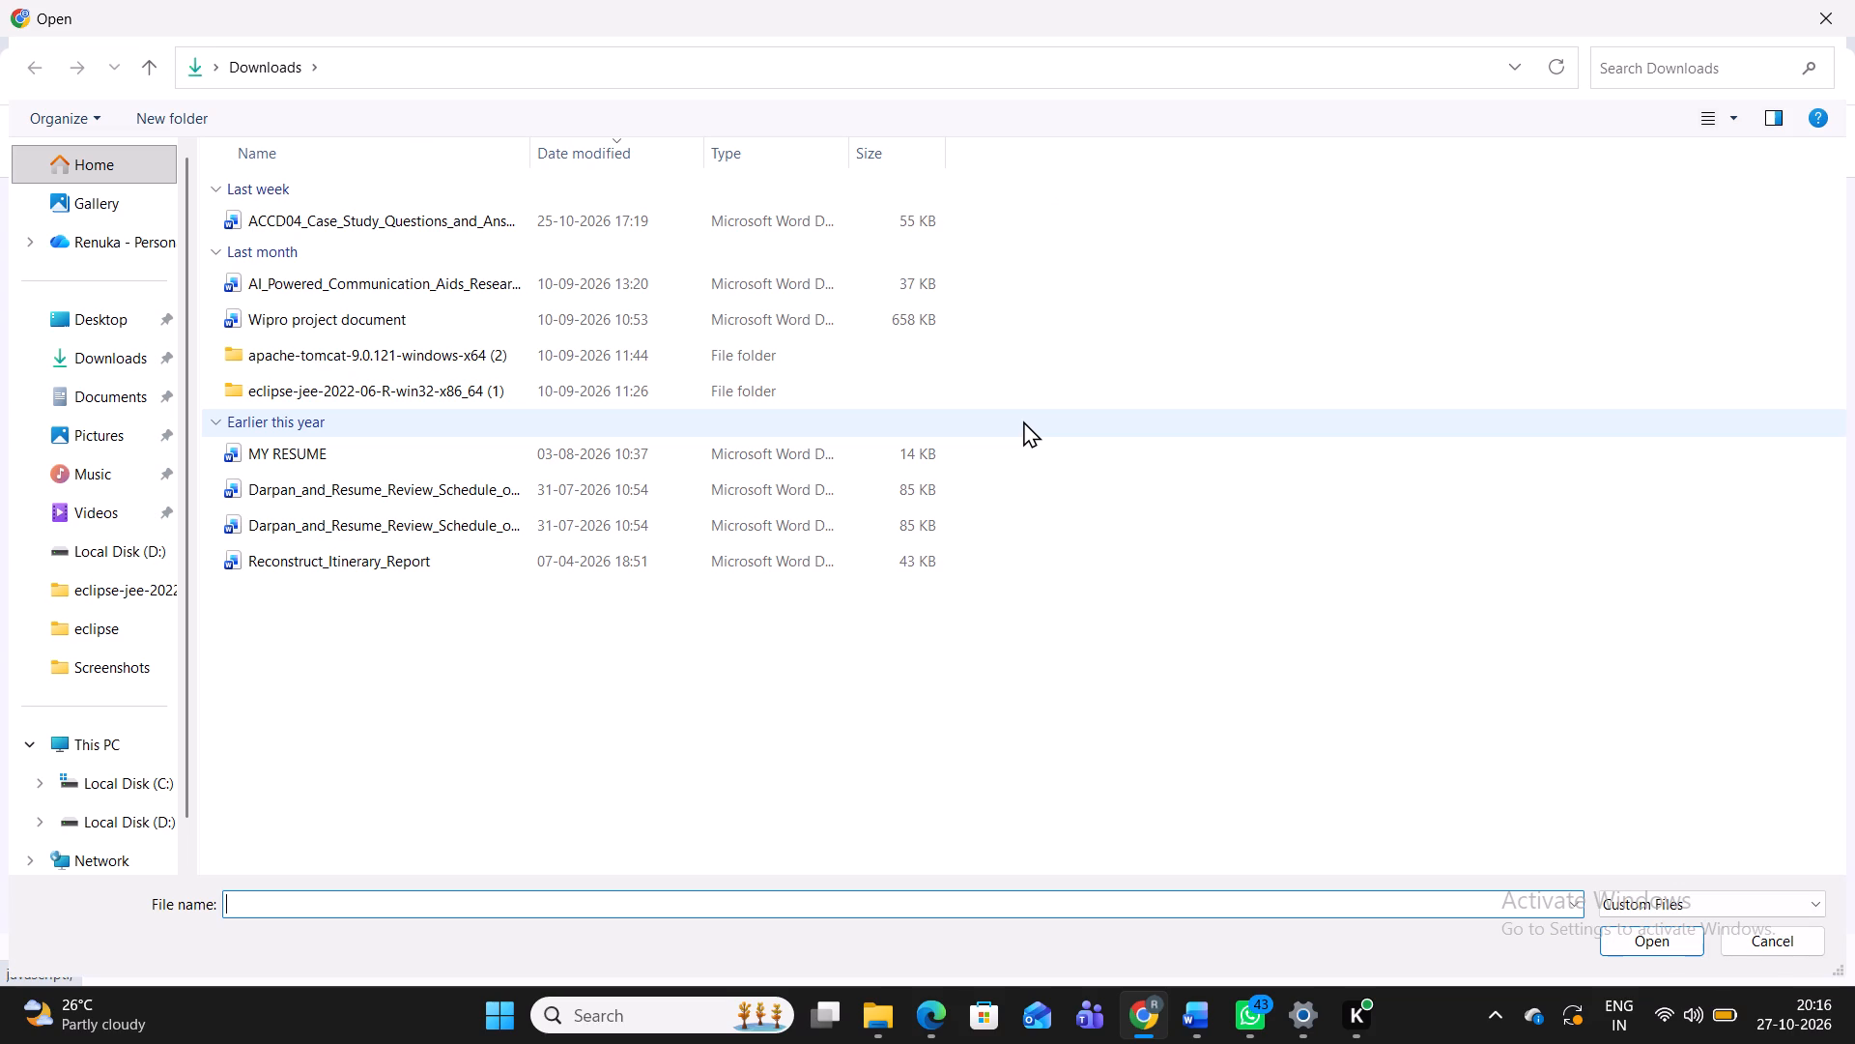
pyautogui.click(106, 315)
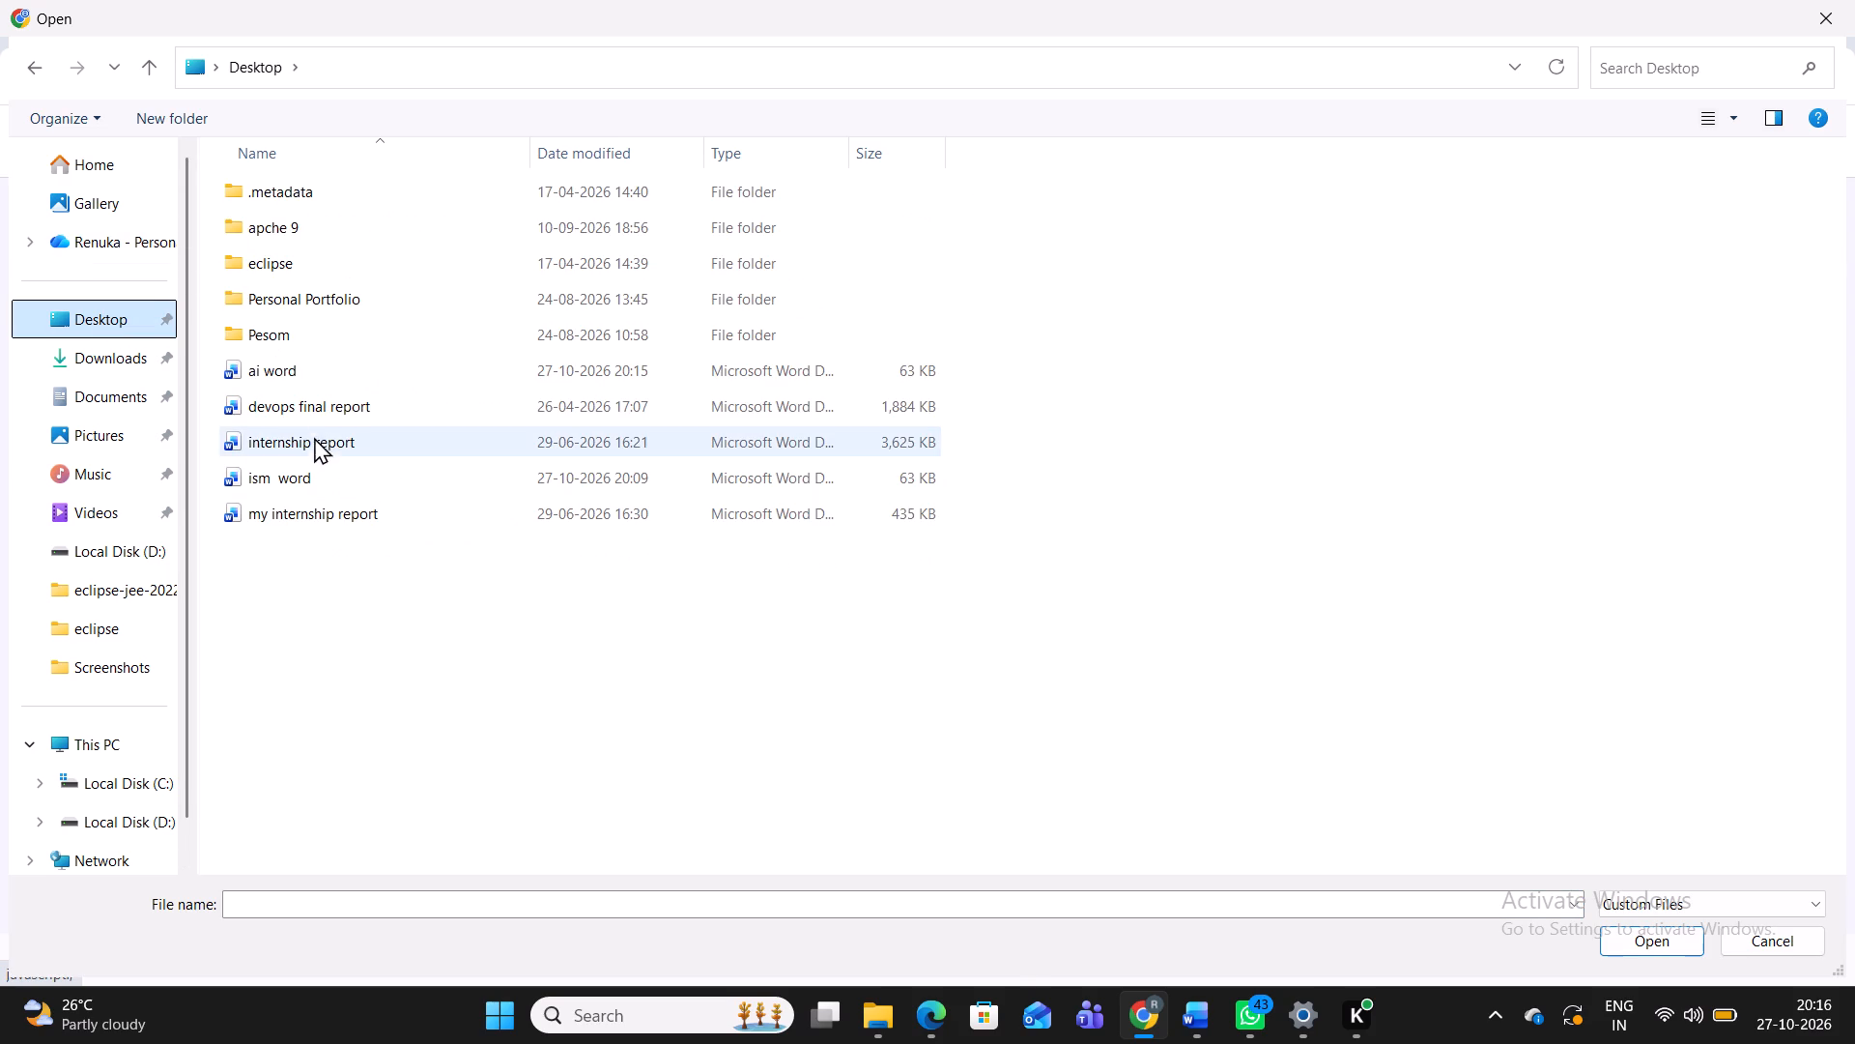
pyautogui.doubleClick(381, 378)
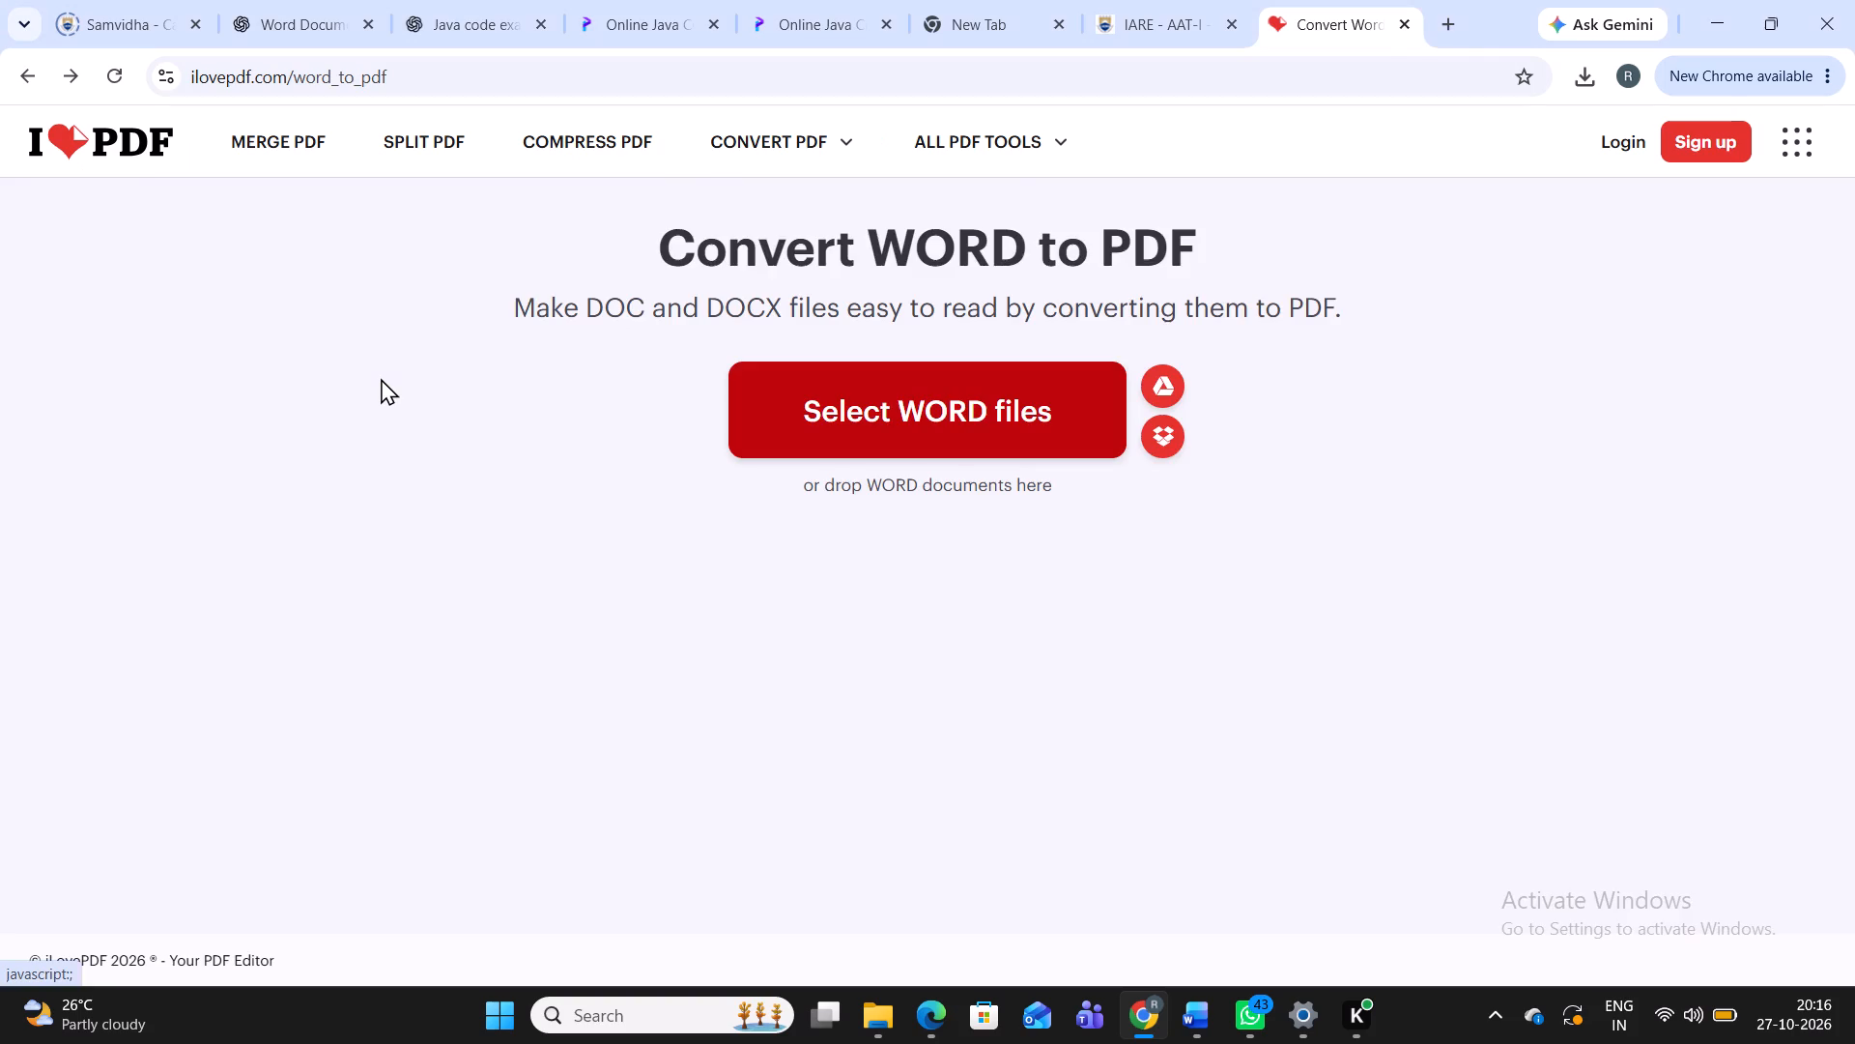
pyautogui.click(1669, 913)
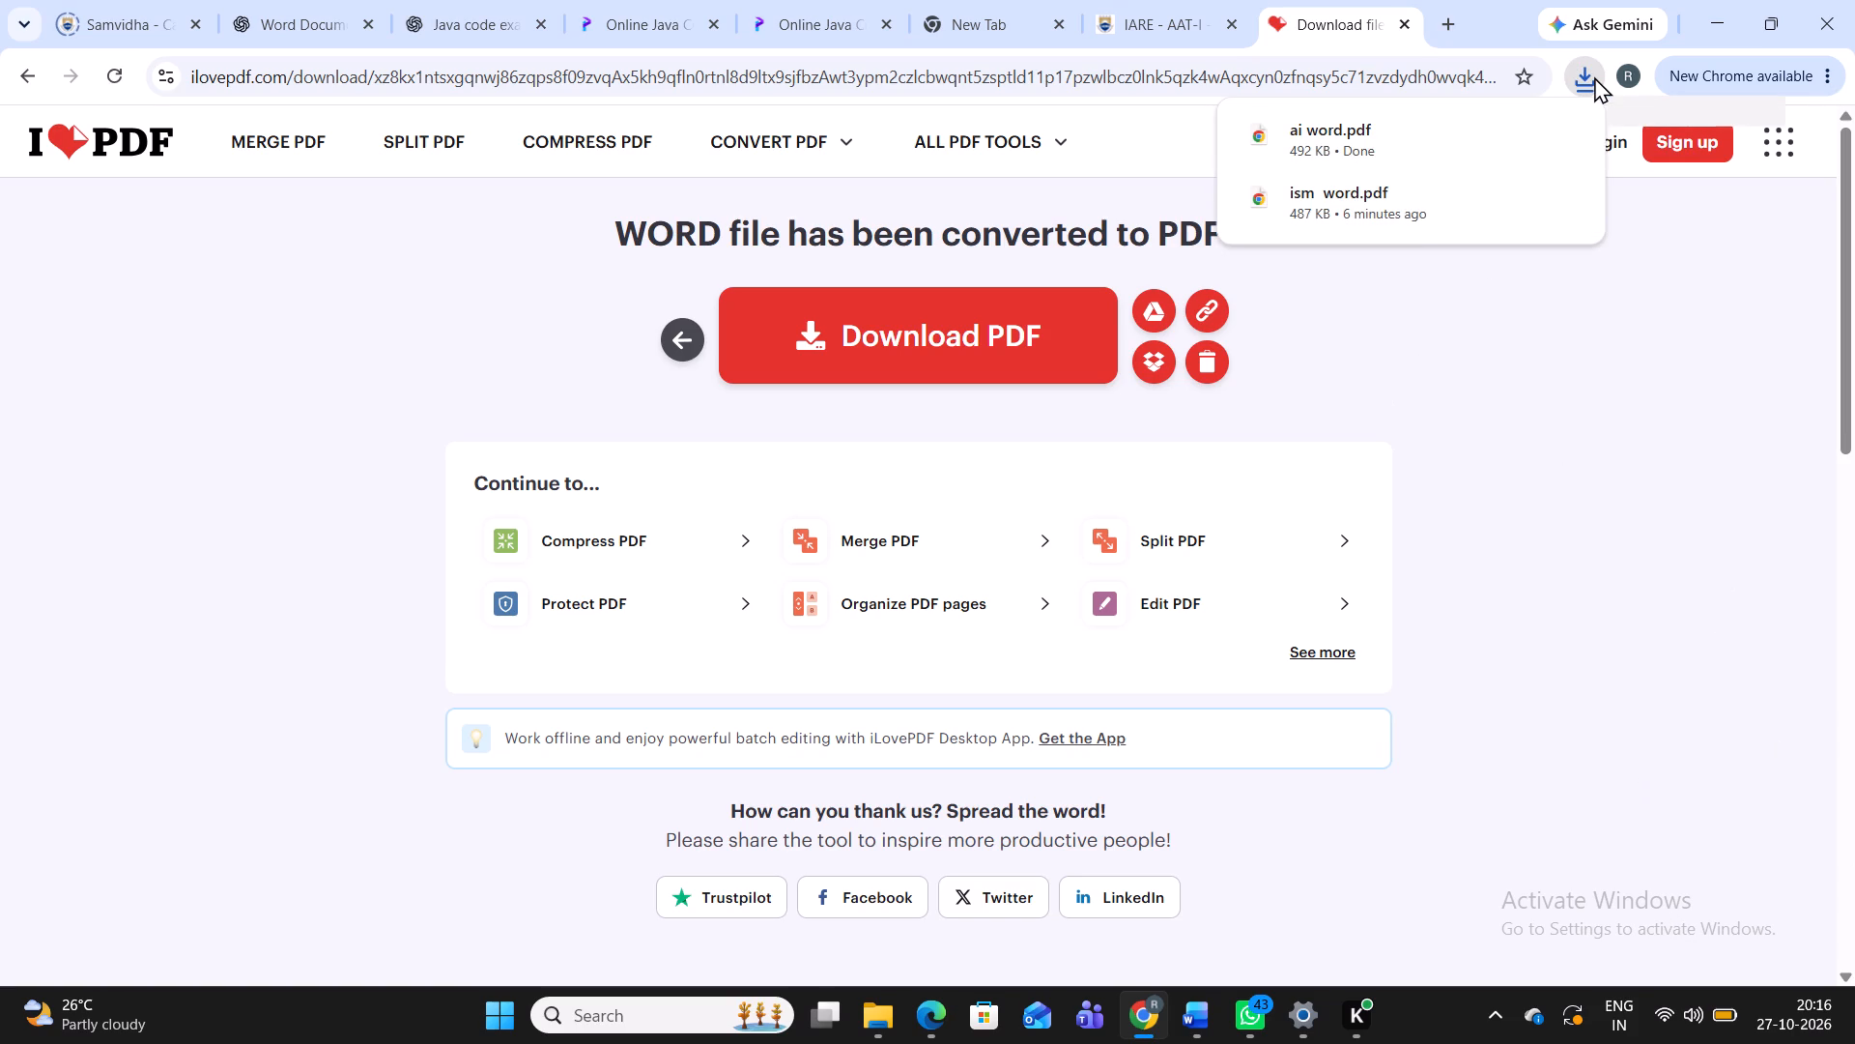
# Upload the "ai word" PDF from Downloads as the ACCD04 answer on the AAT-I portal page.
pyautogui.click(1132, 20)
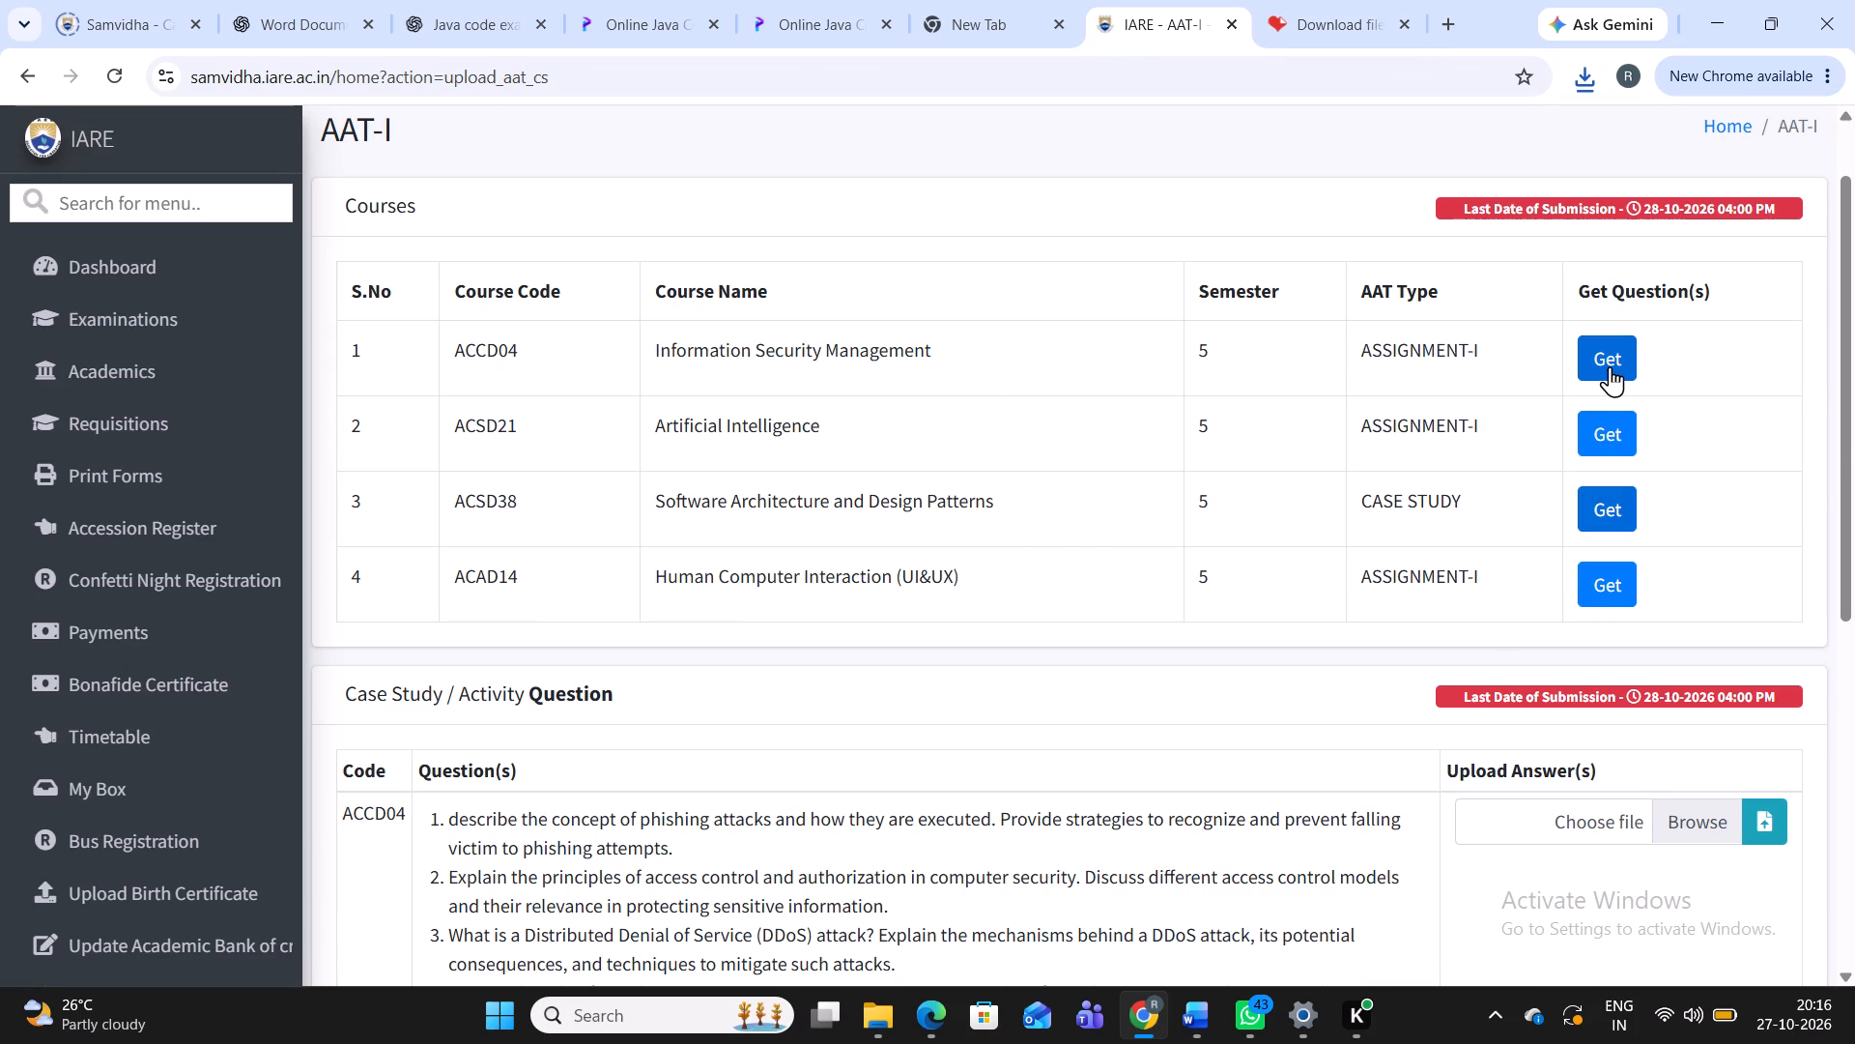
pyautogui.click(1641, 819)
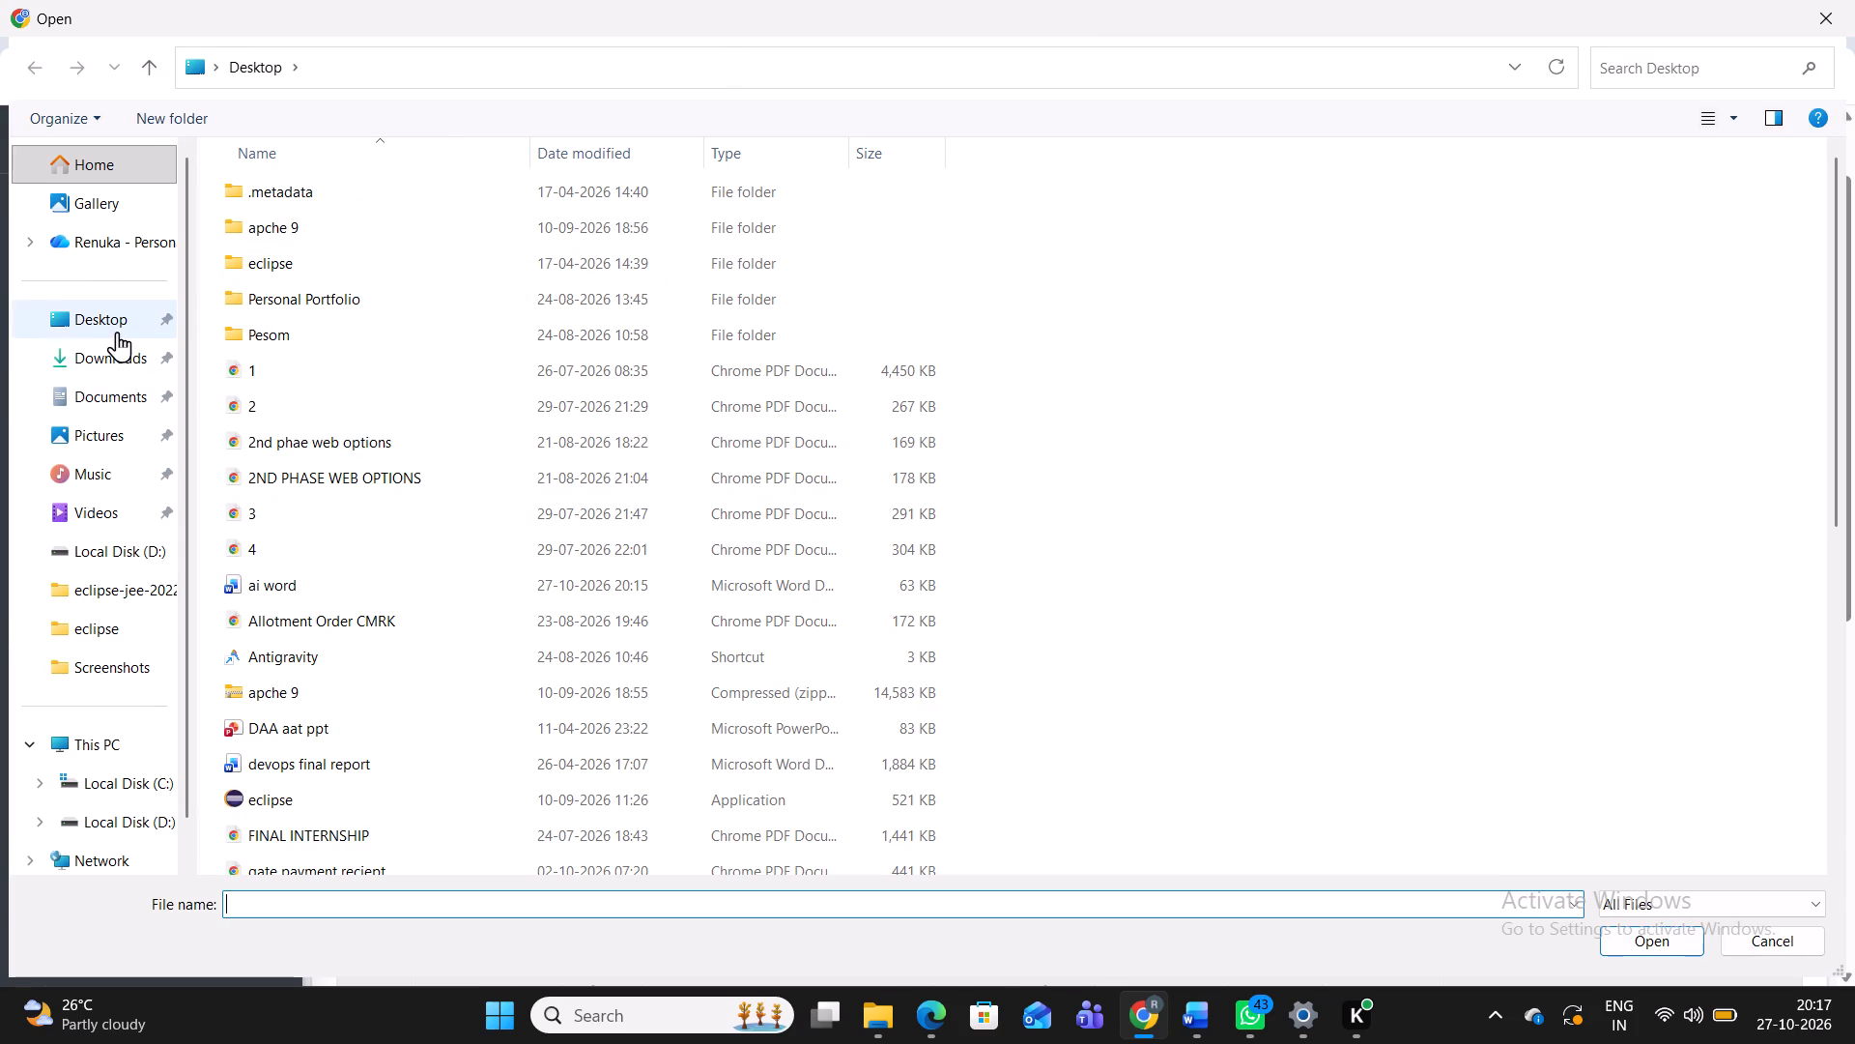
pyautogui.click(121, 360)
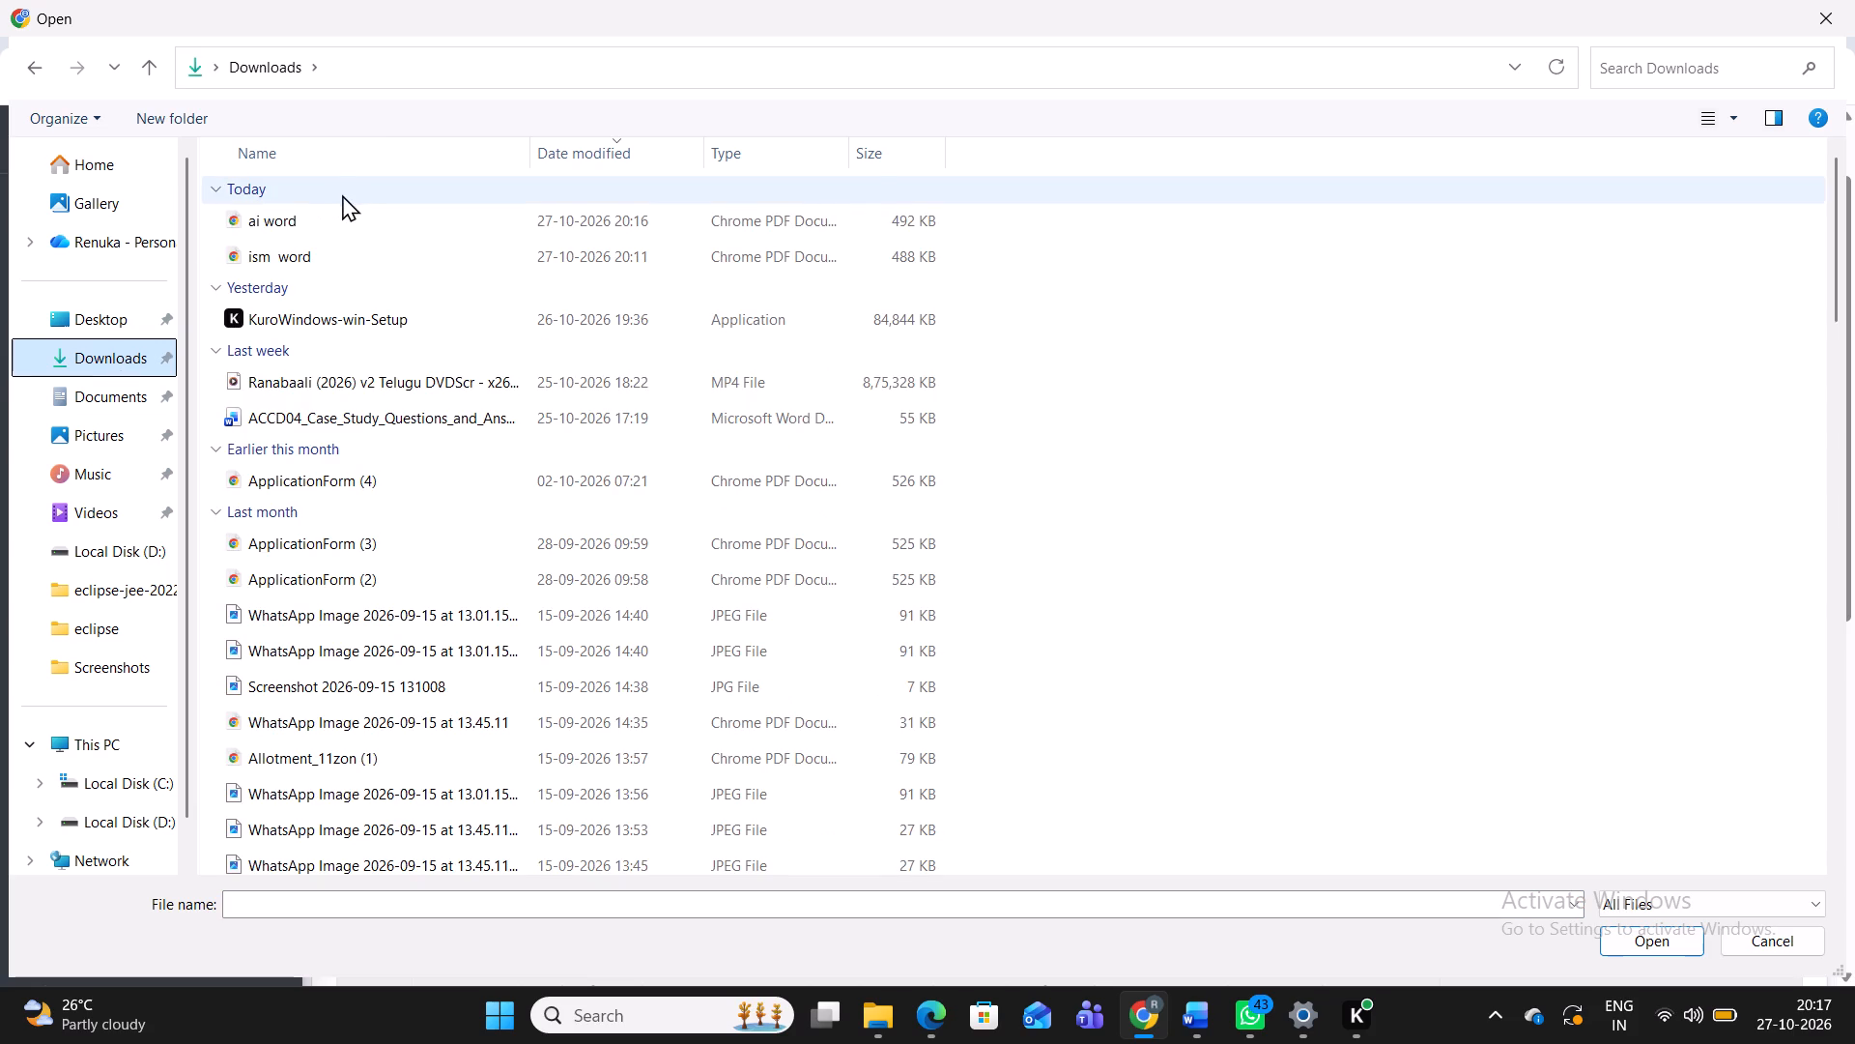
pyautogui.click(351, 218)
pyautogui.doubleClick(351, 218)
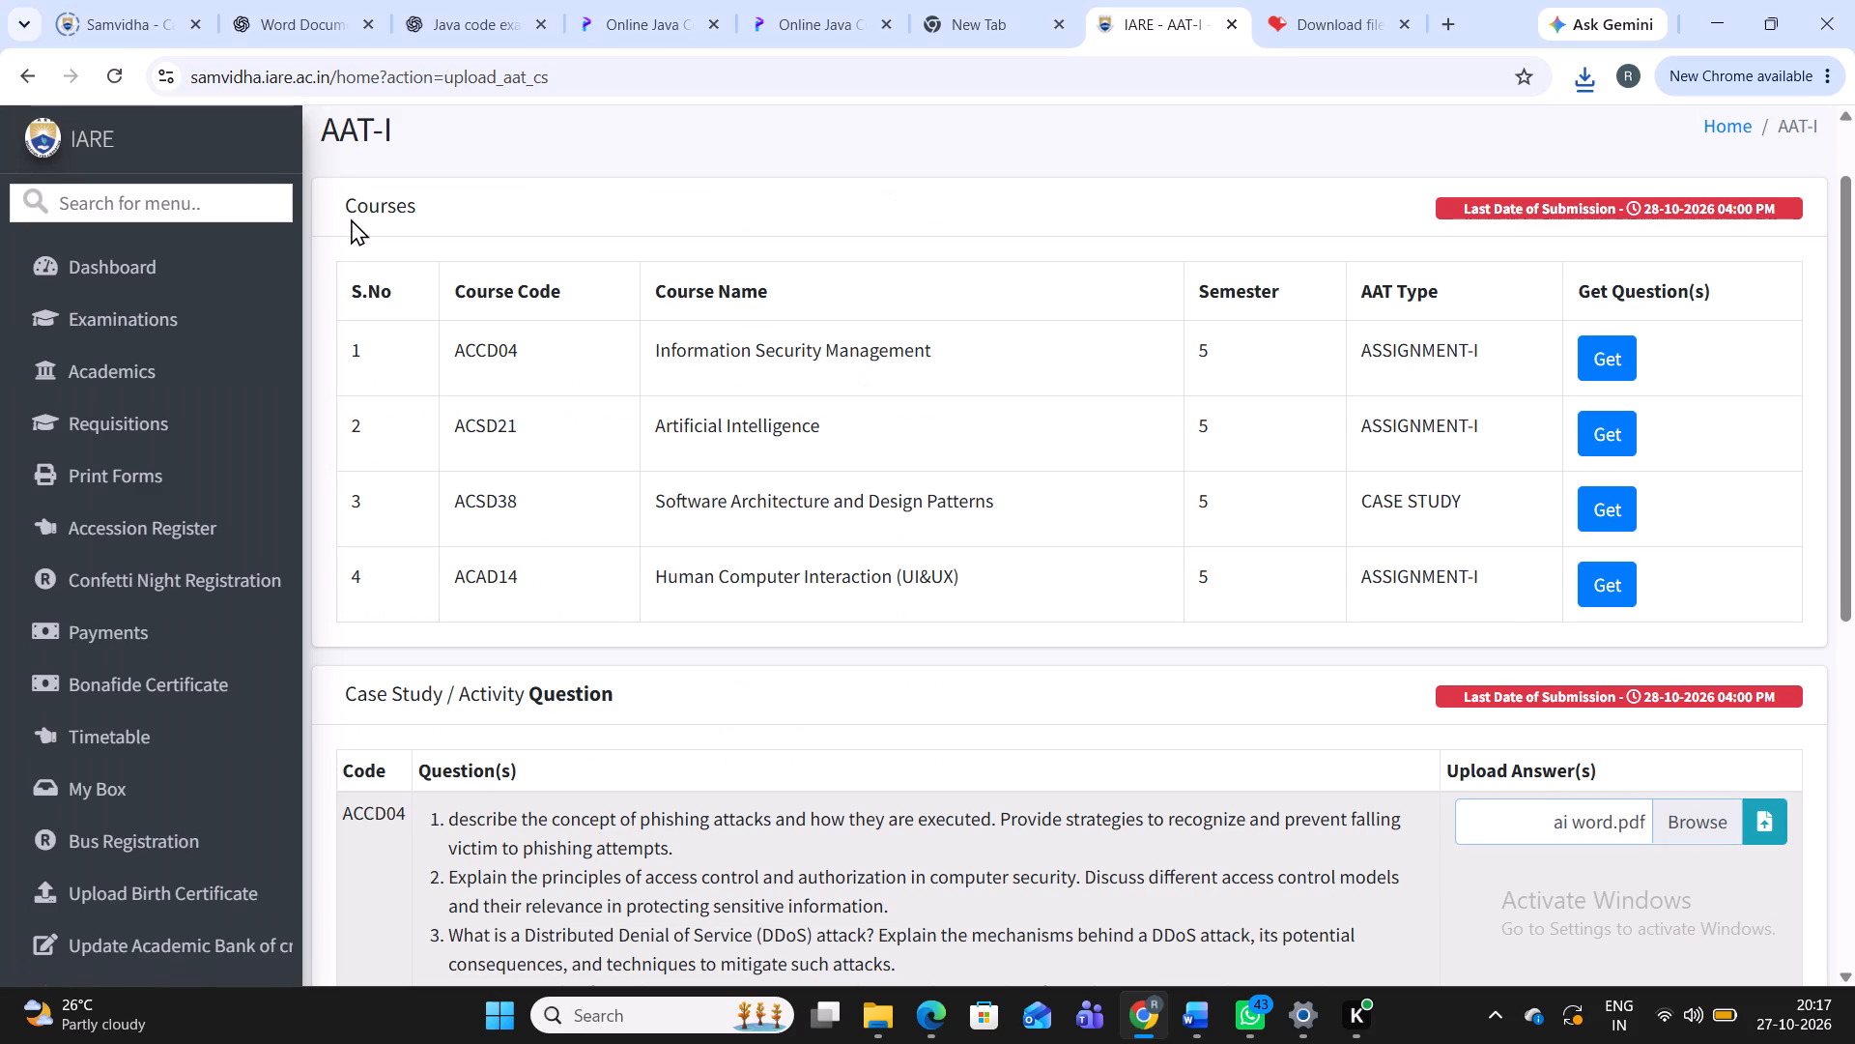
pyautogui.click(1767, 818)
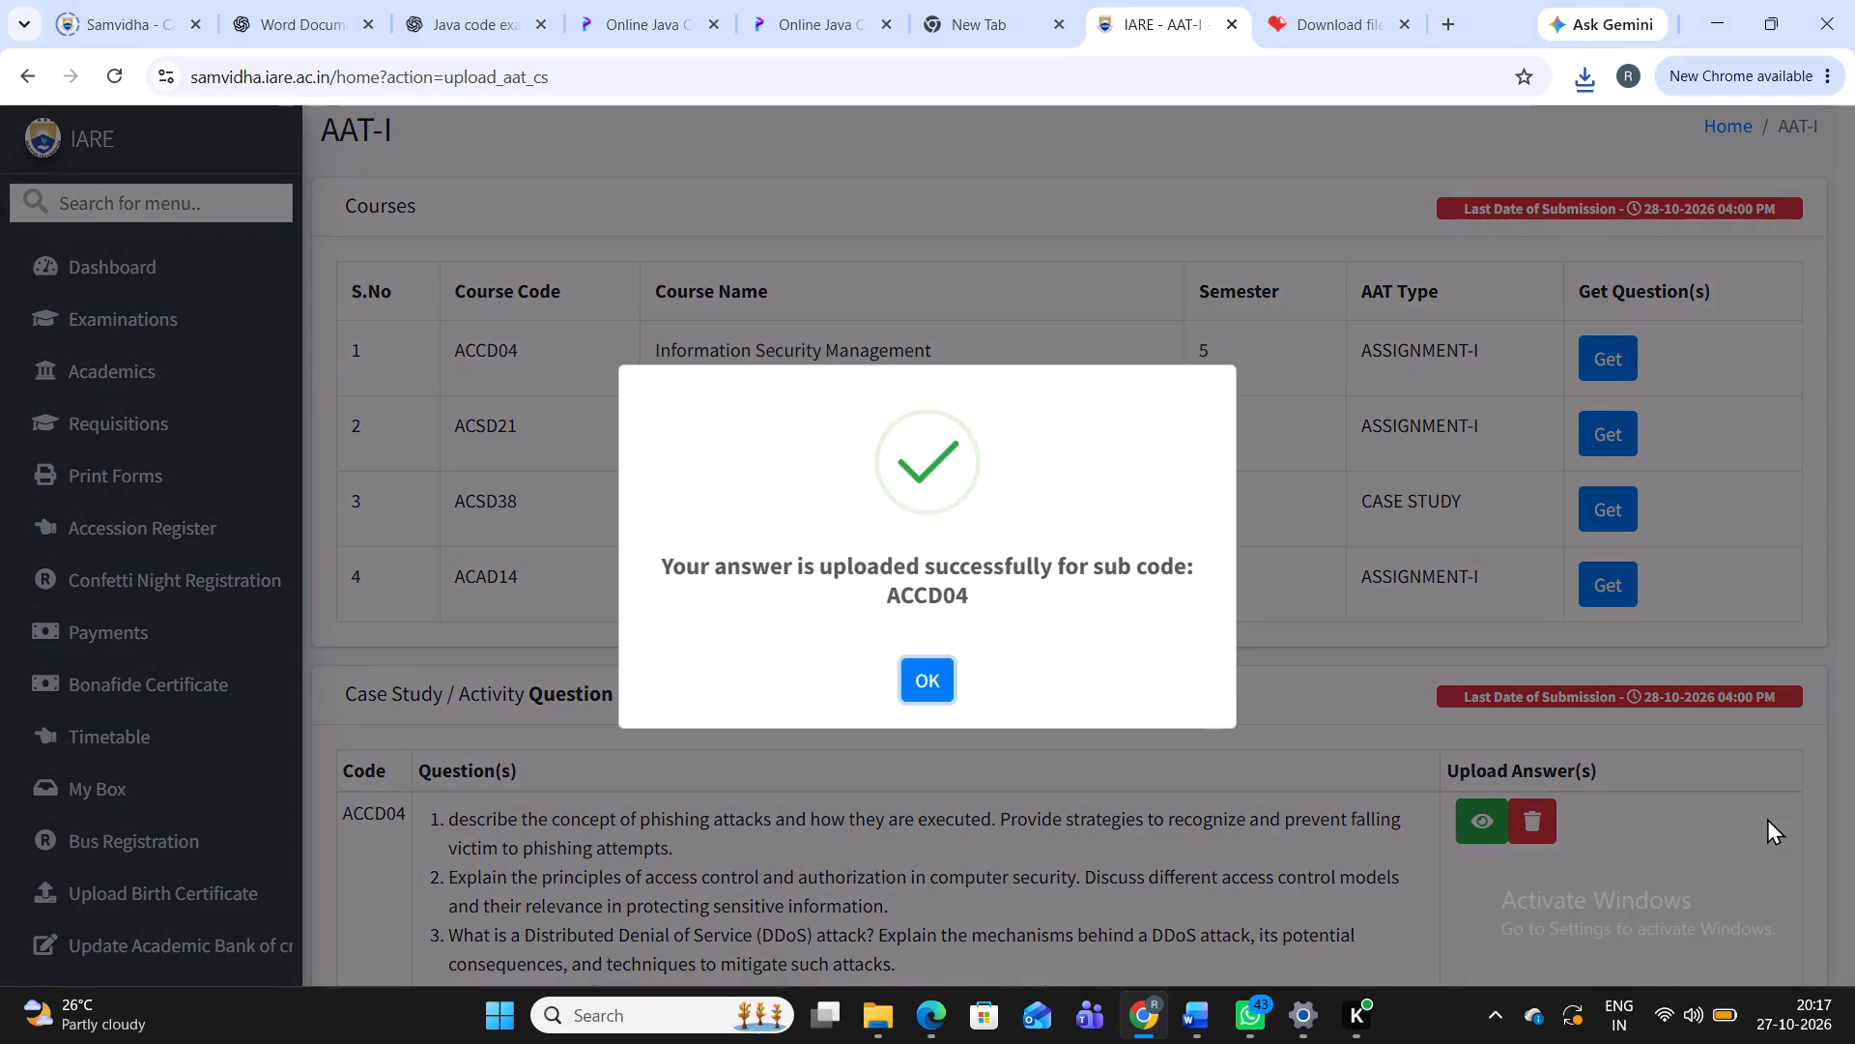
pyautogui.click(941, 687)
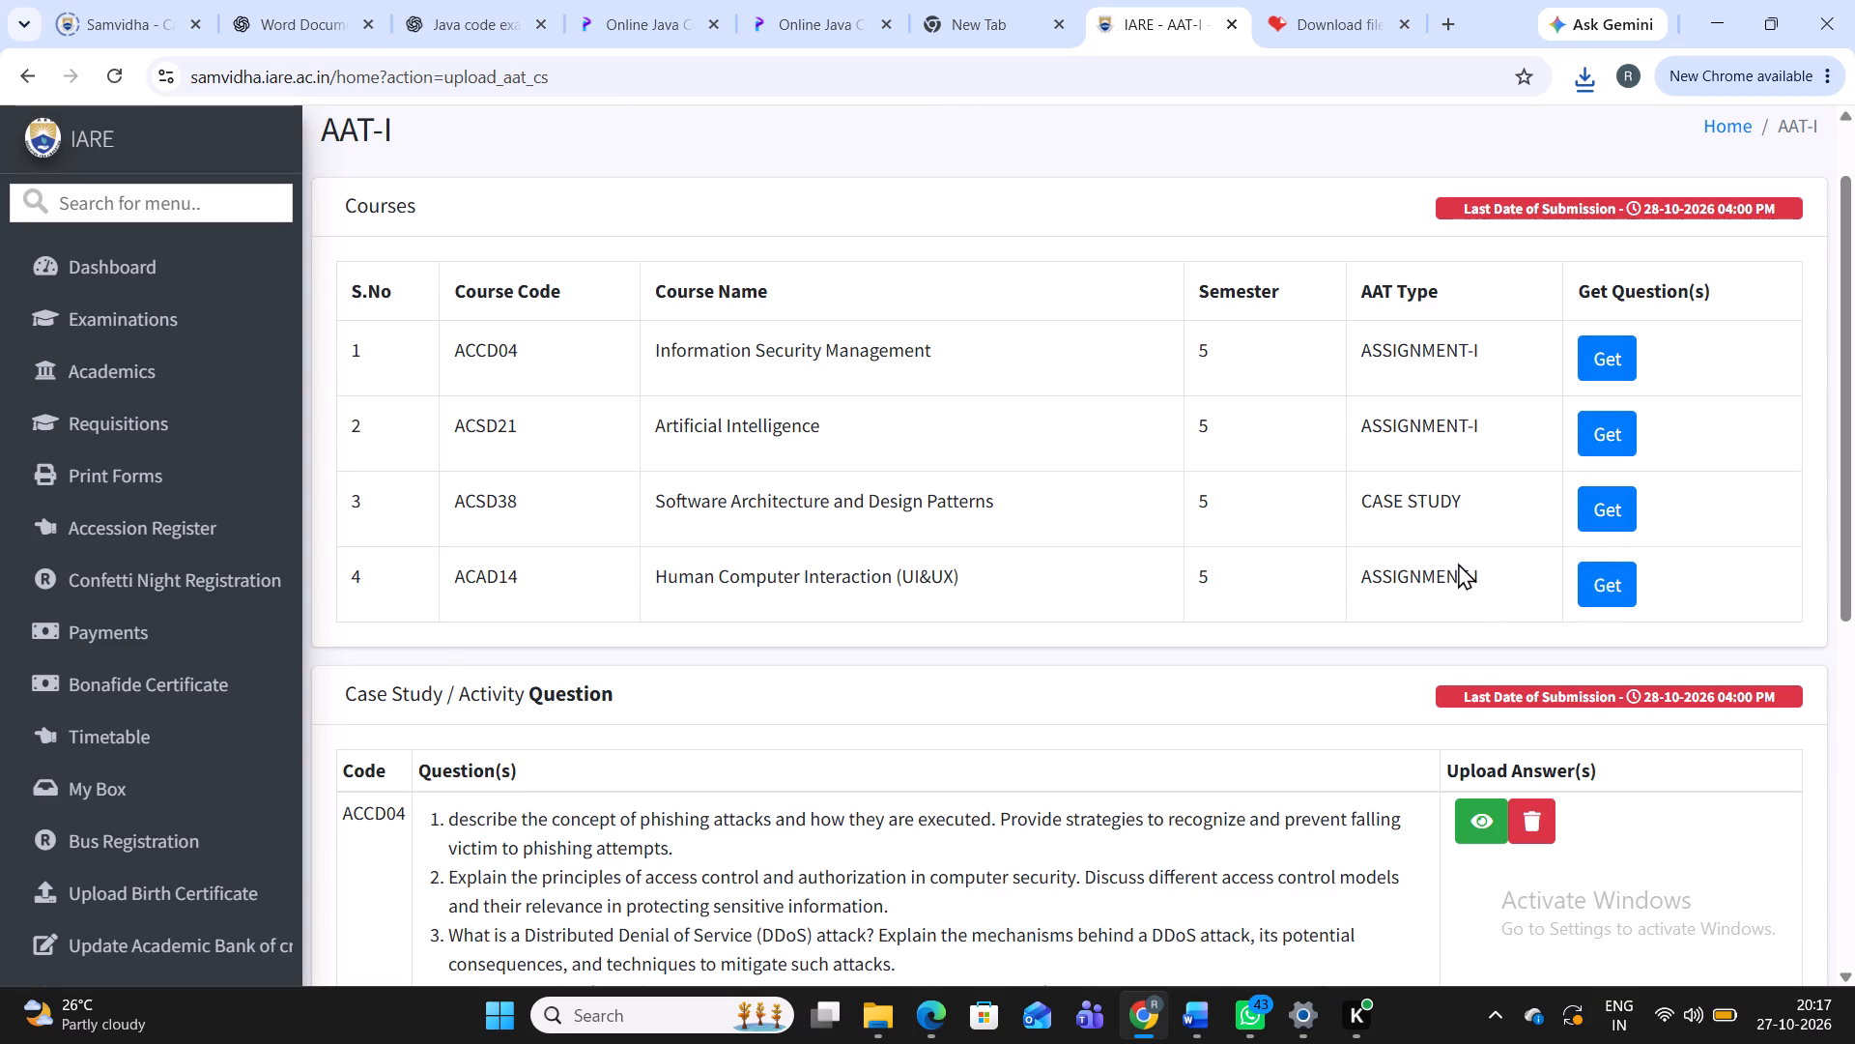
# Get the ACAD14 Human Computer Interaction (UI&UX) assignment questions.
pyautogui.click(1615, 598)
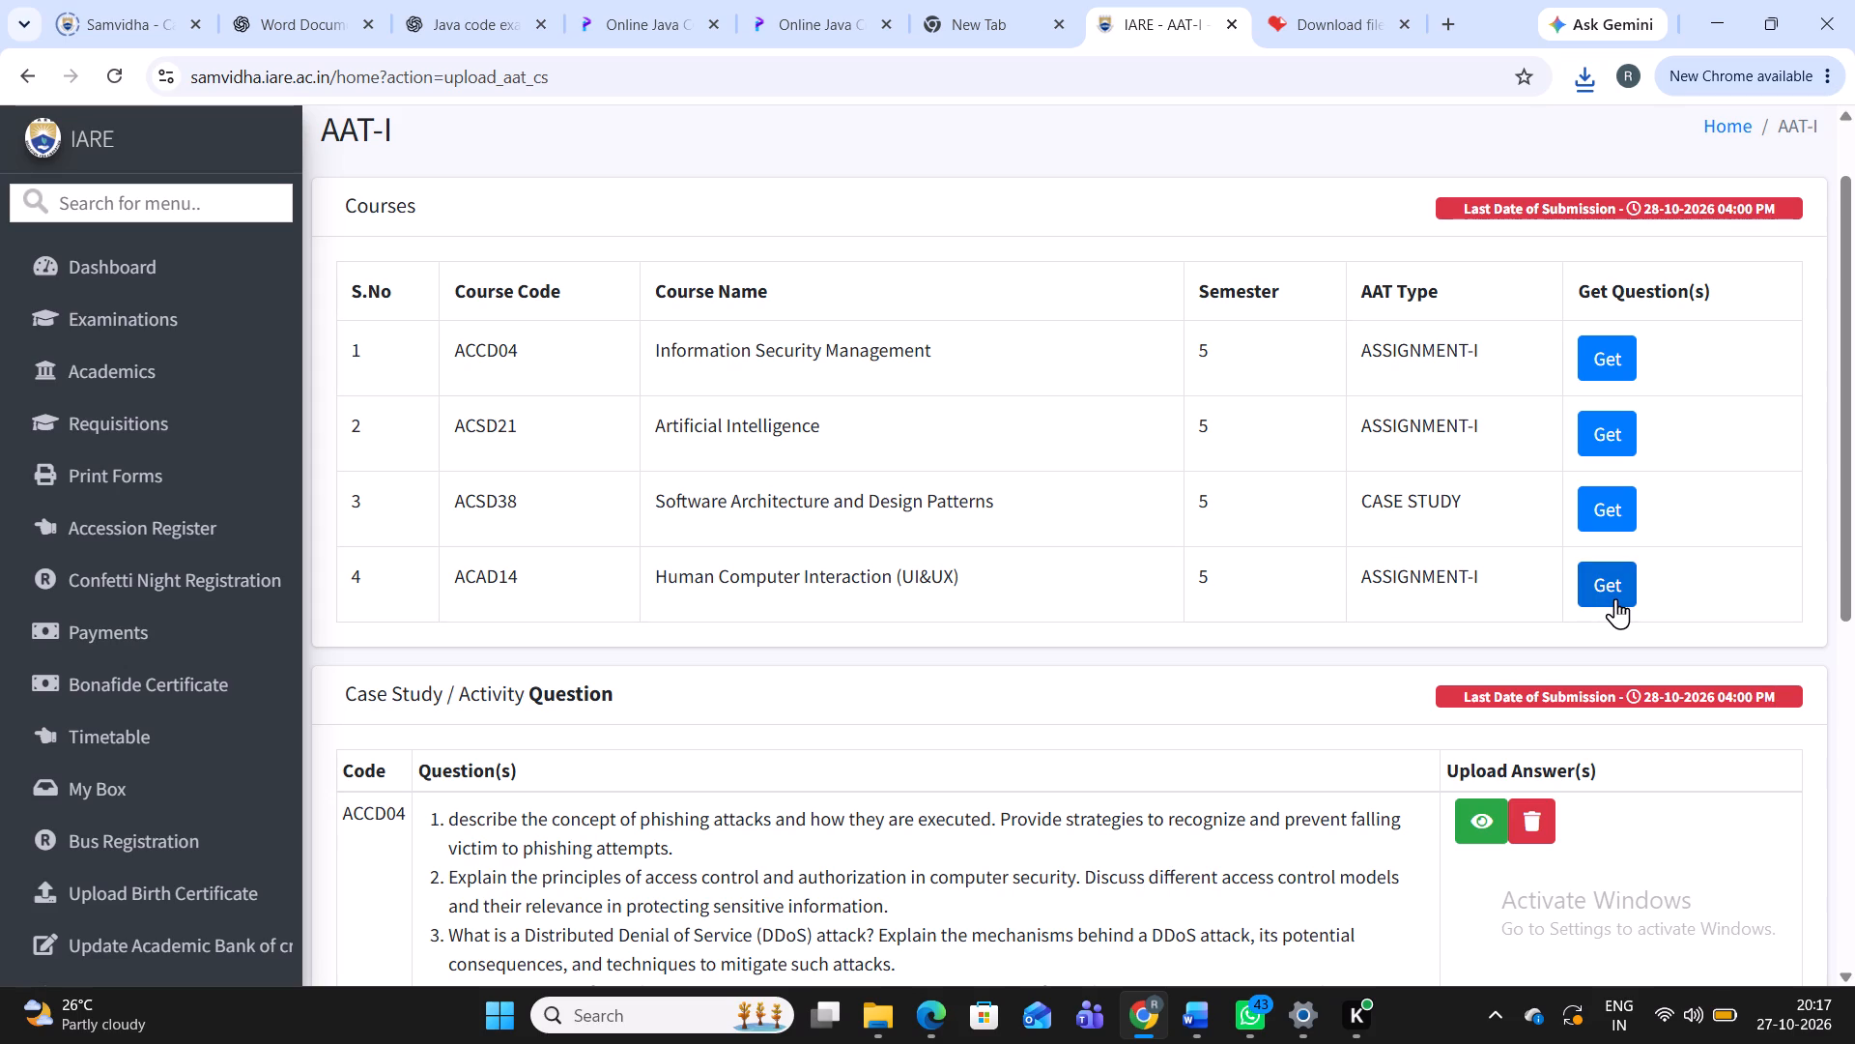
pyautogui.click(938, 699)
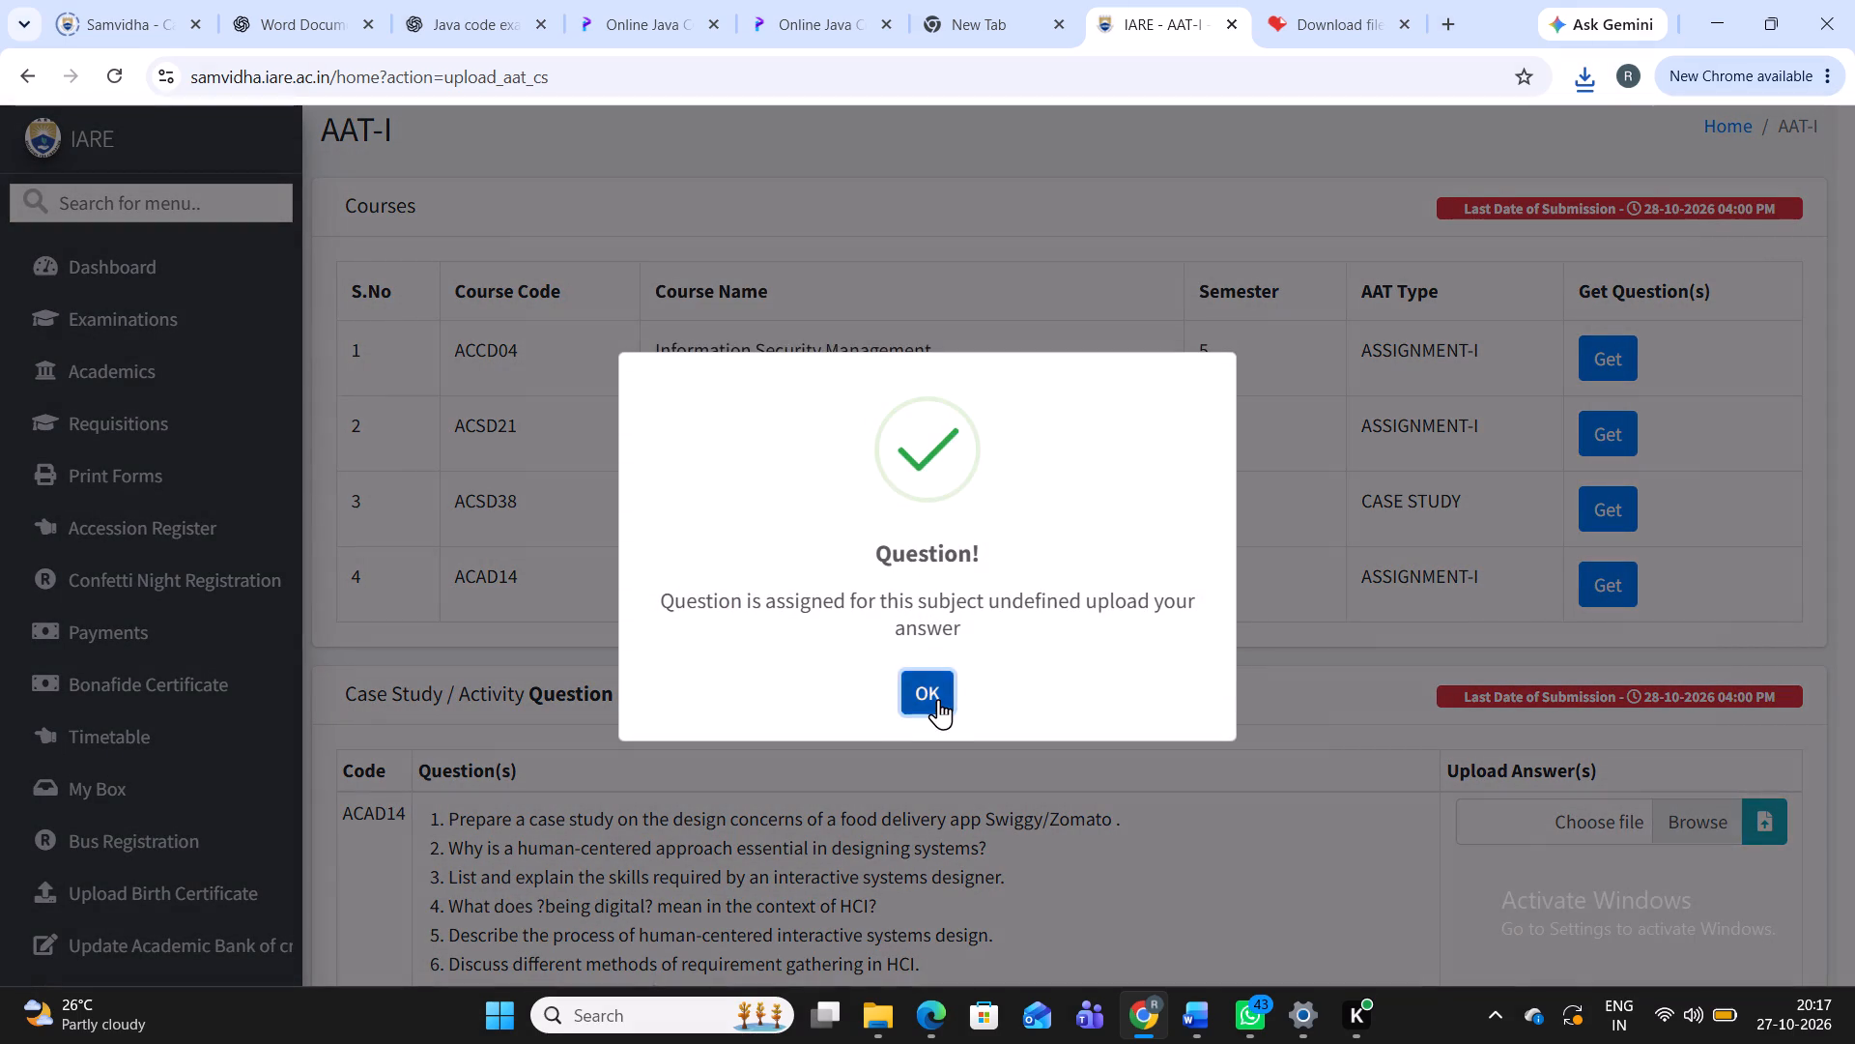
pyautogui.scroll(-4, 938, 699)
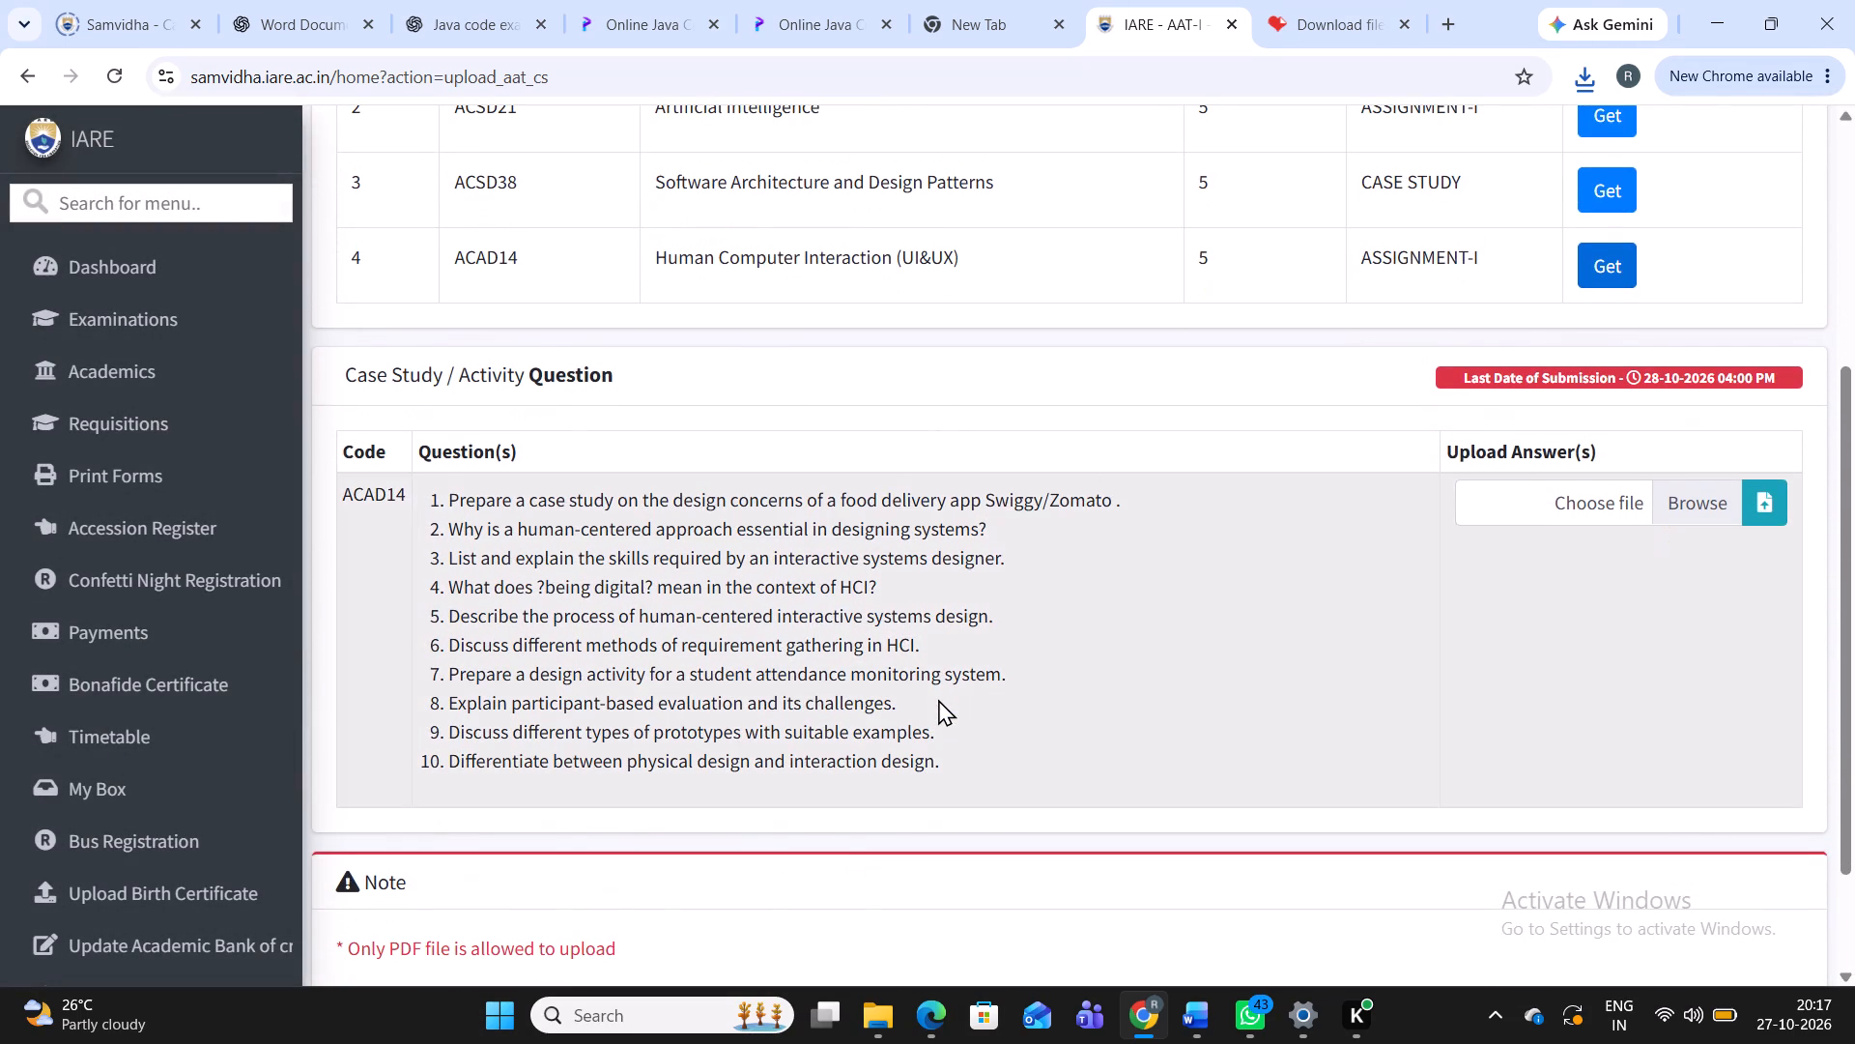
pyautogui.click(1379, 172)
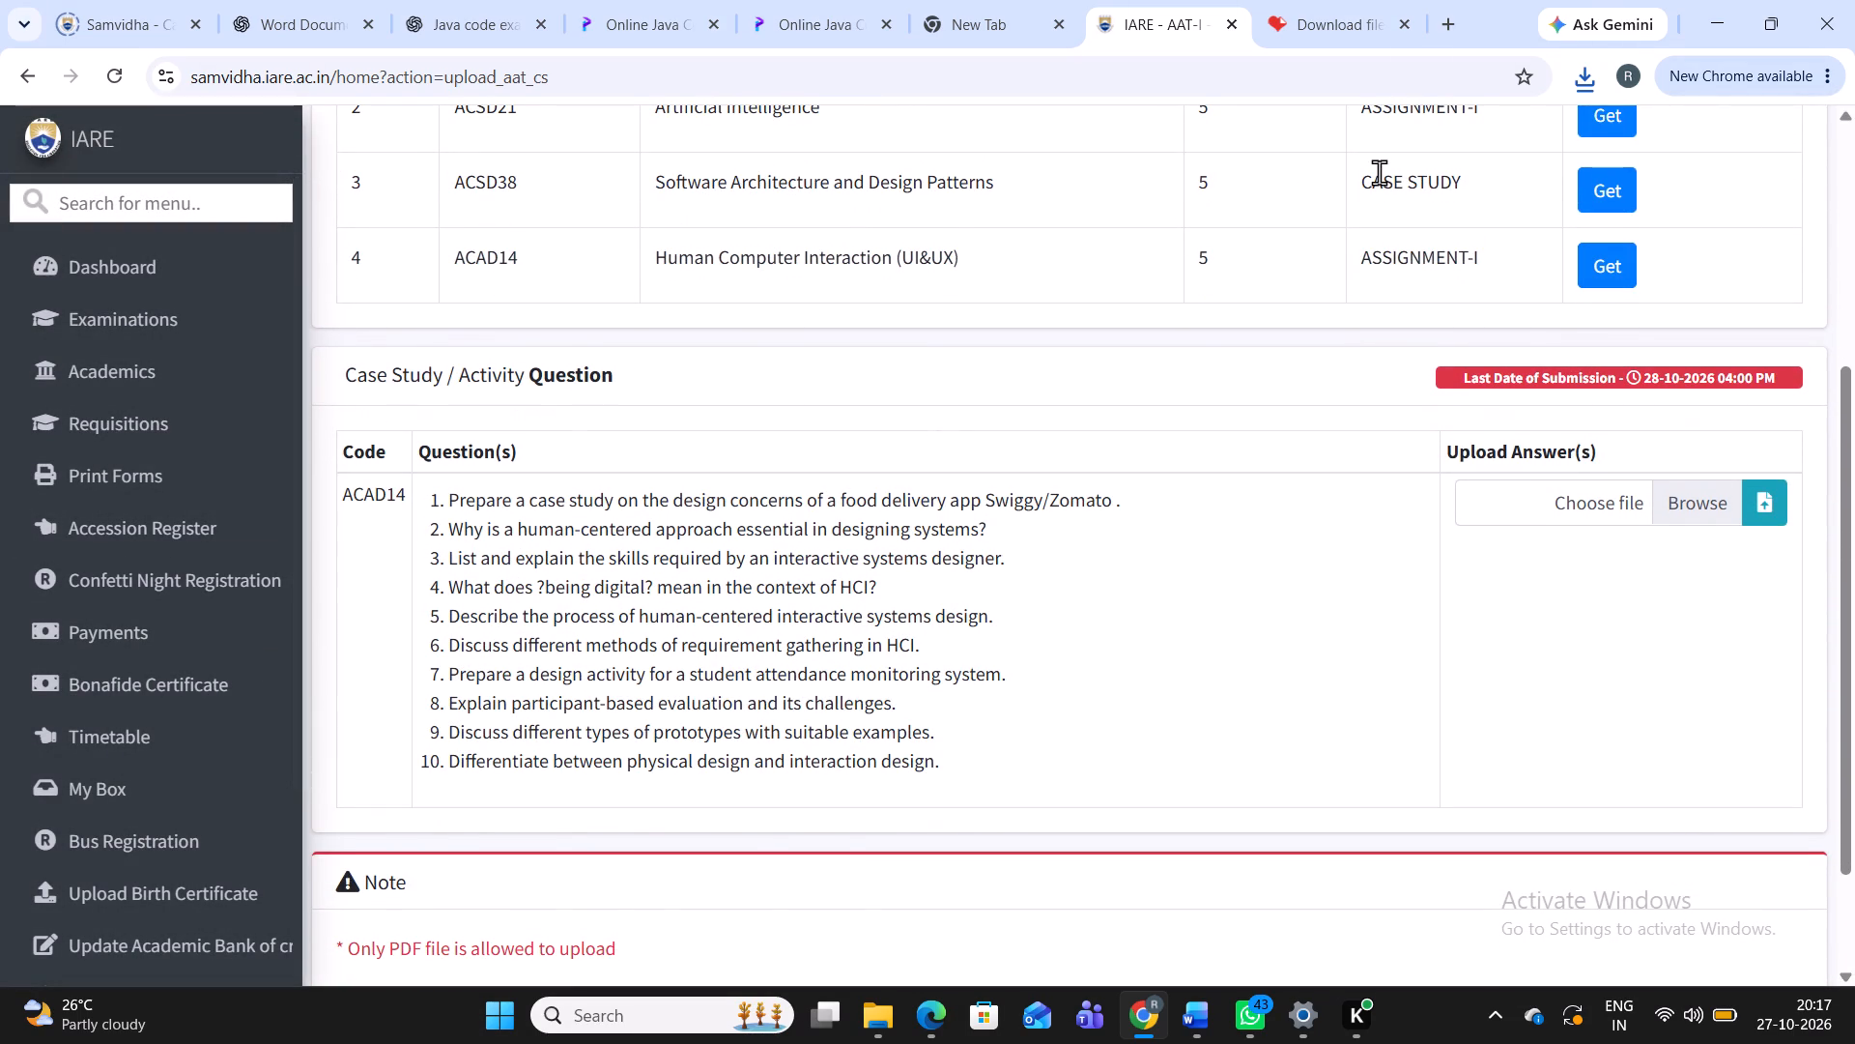
# Switch to the "ai word" document in Word and arrange it side by side with the portal's question page.
pyautogui.click(1191, 1028)
pyautogui.click(1388, 841)
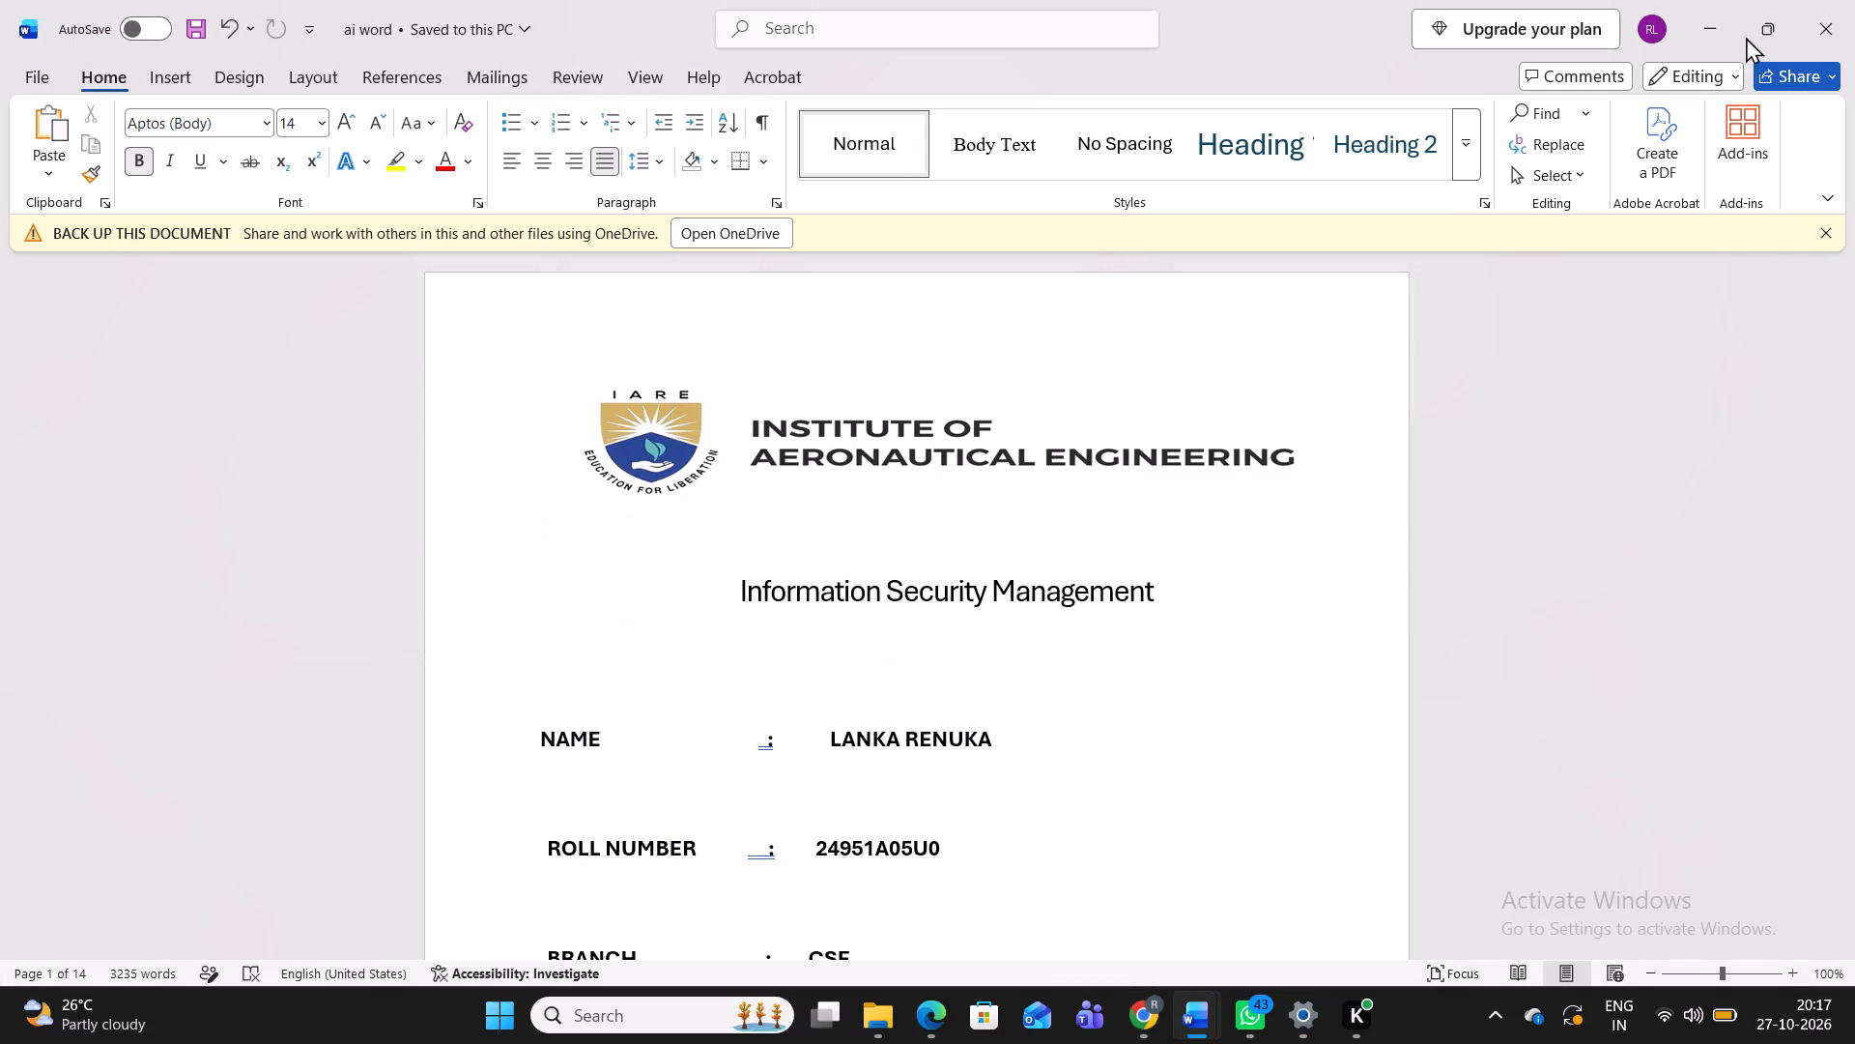
pyautogui.click(1678, 71)
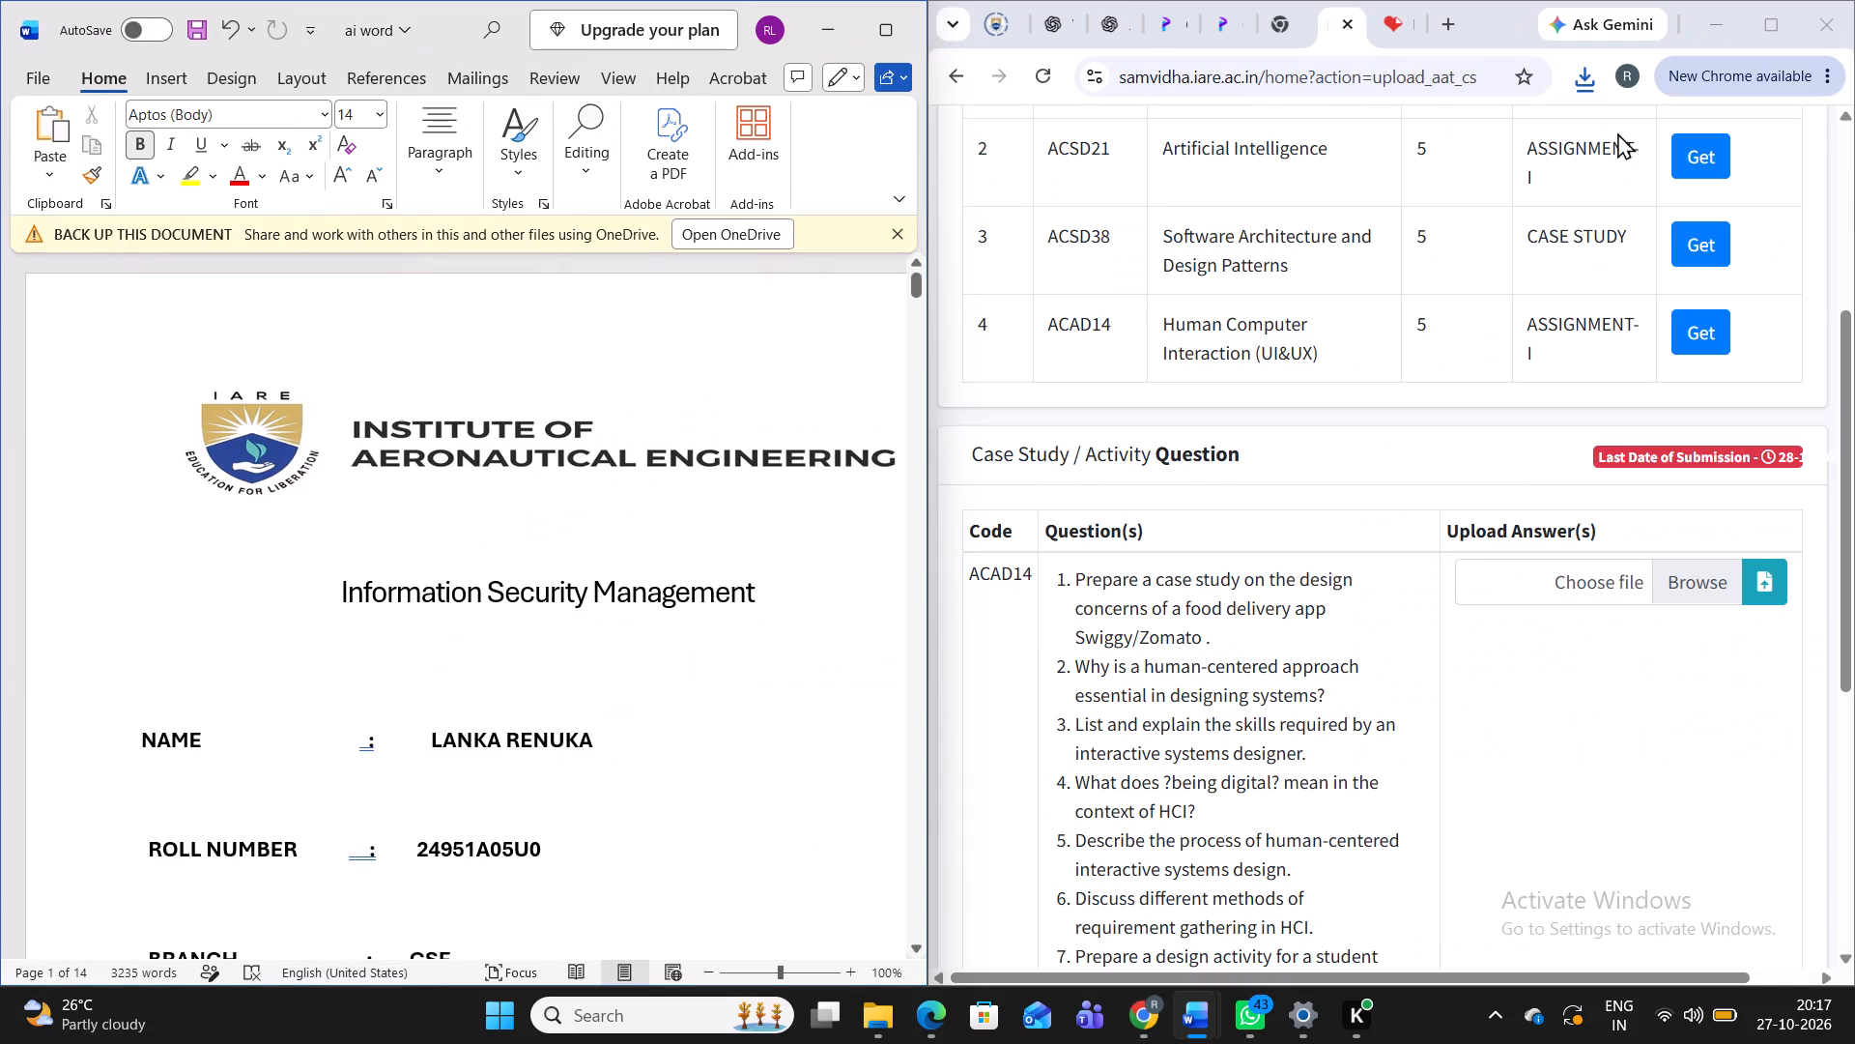
# Replace the first question in "ai word" with the ACAD14 Swiggy/Zomato case study question and move it onto the second page.
pyautogui.scroll(-8, 520, 767)
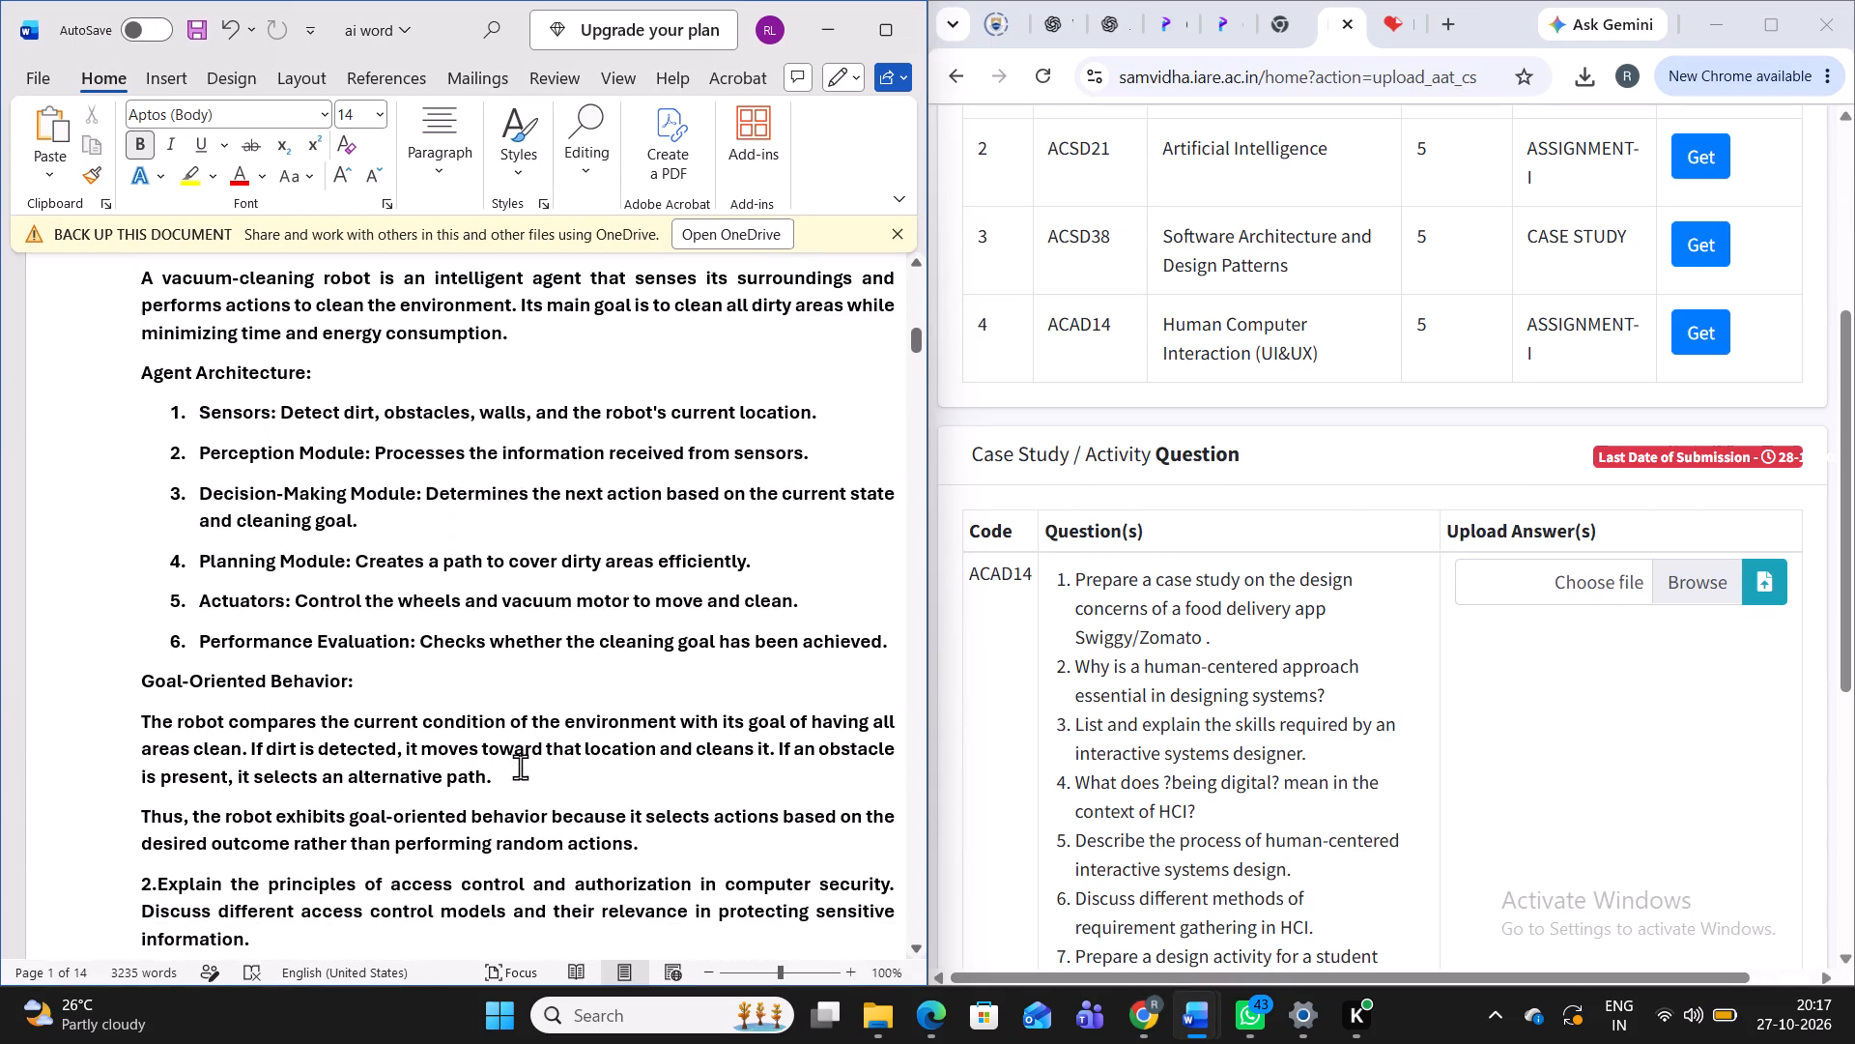
pyautogui.scroll(1, 520, 767)
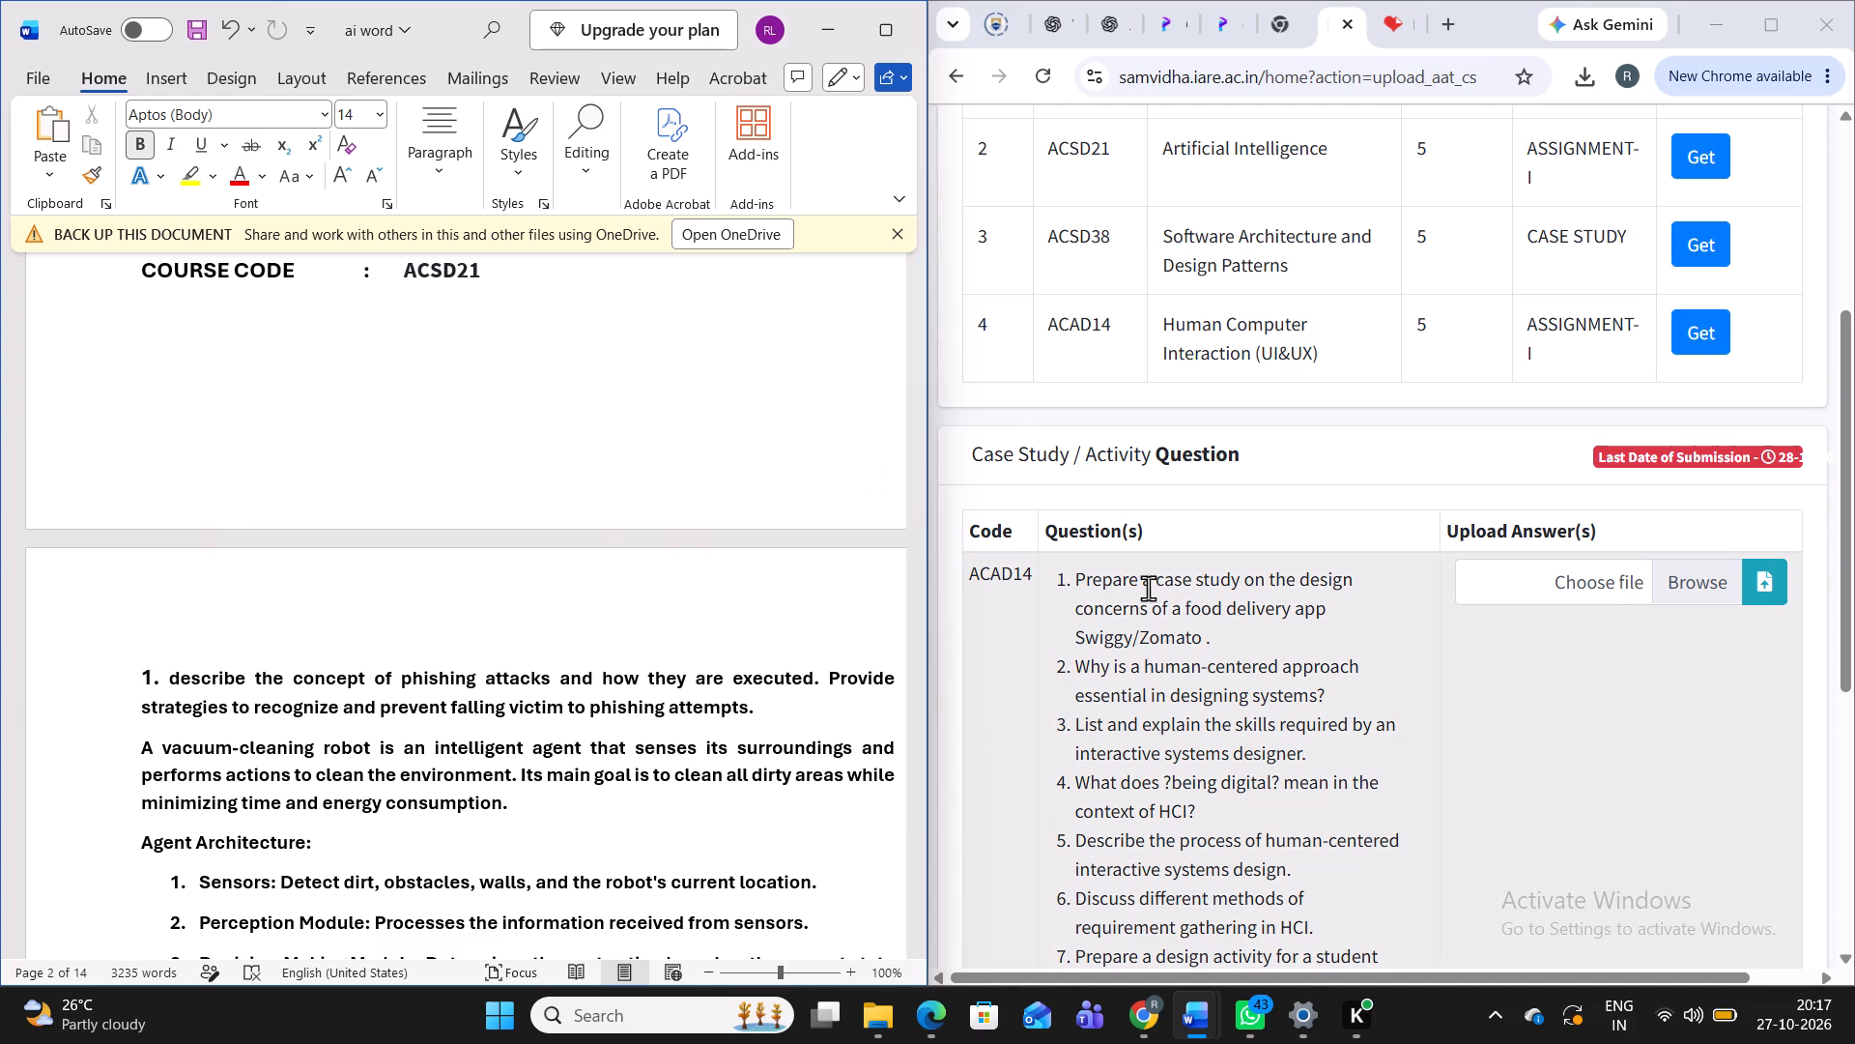
pyautogui.moveTo(1077, 578); pyautogui.dragTo(1151, 629)
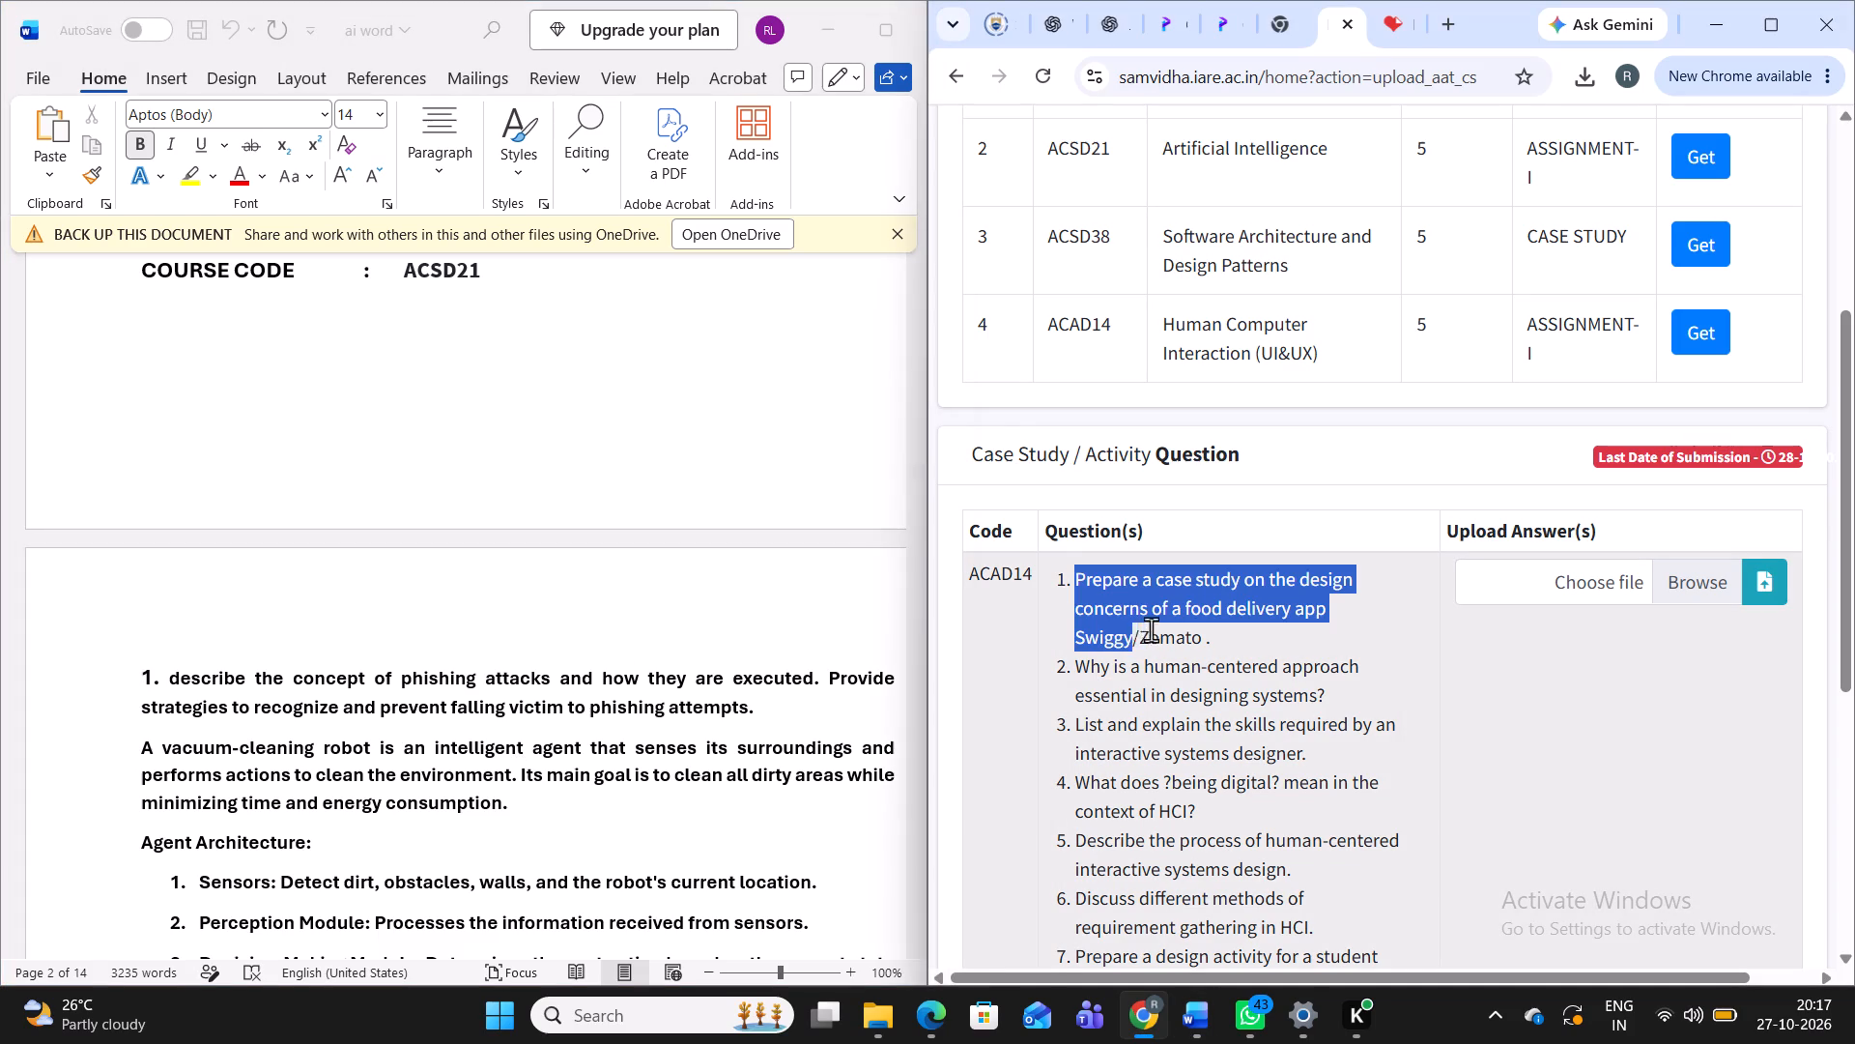
pyautogui.moveTo(1151, 629); pyautogui.dragTo(1207, 636)
pyautogui.hotkey('ctrl', 'c')
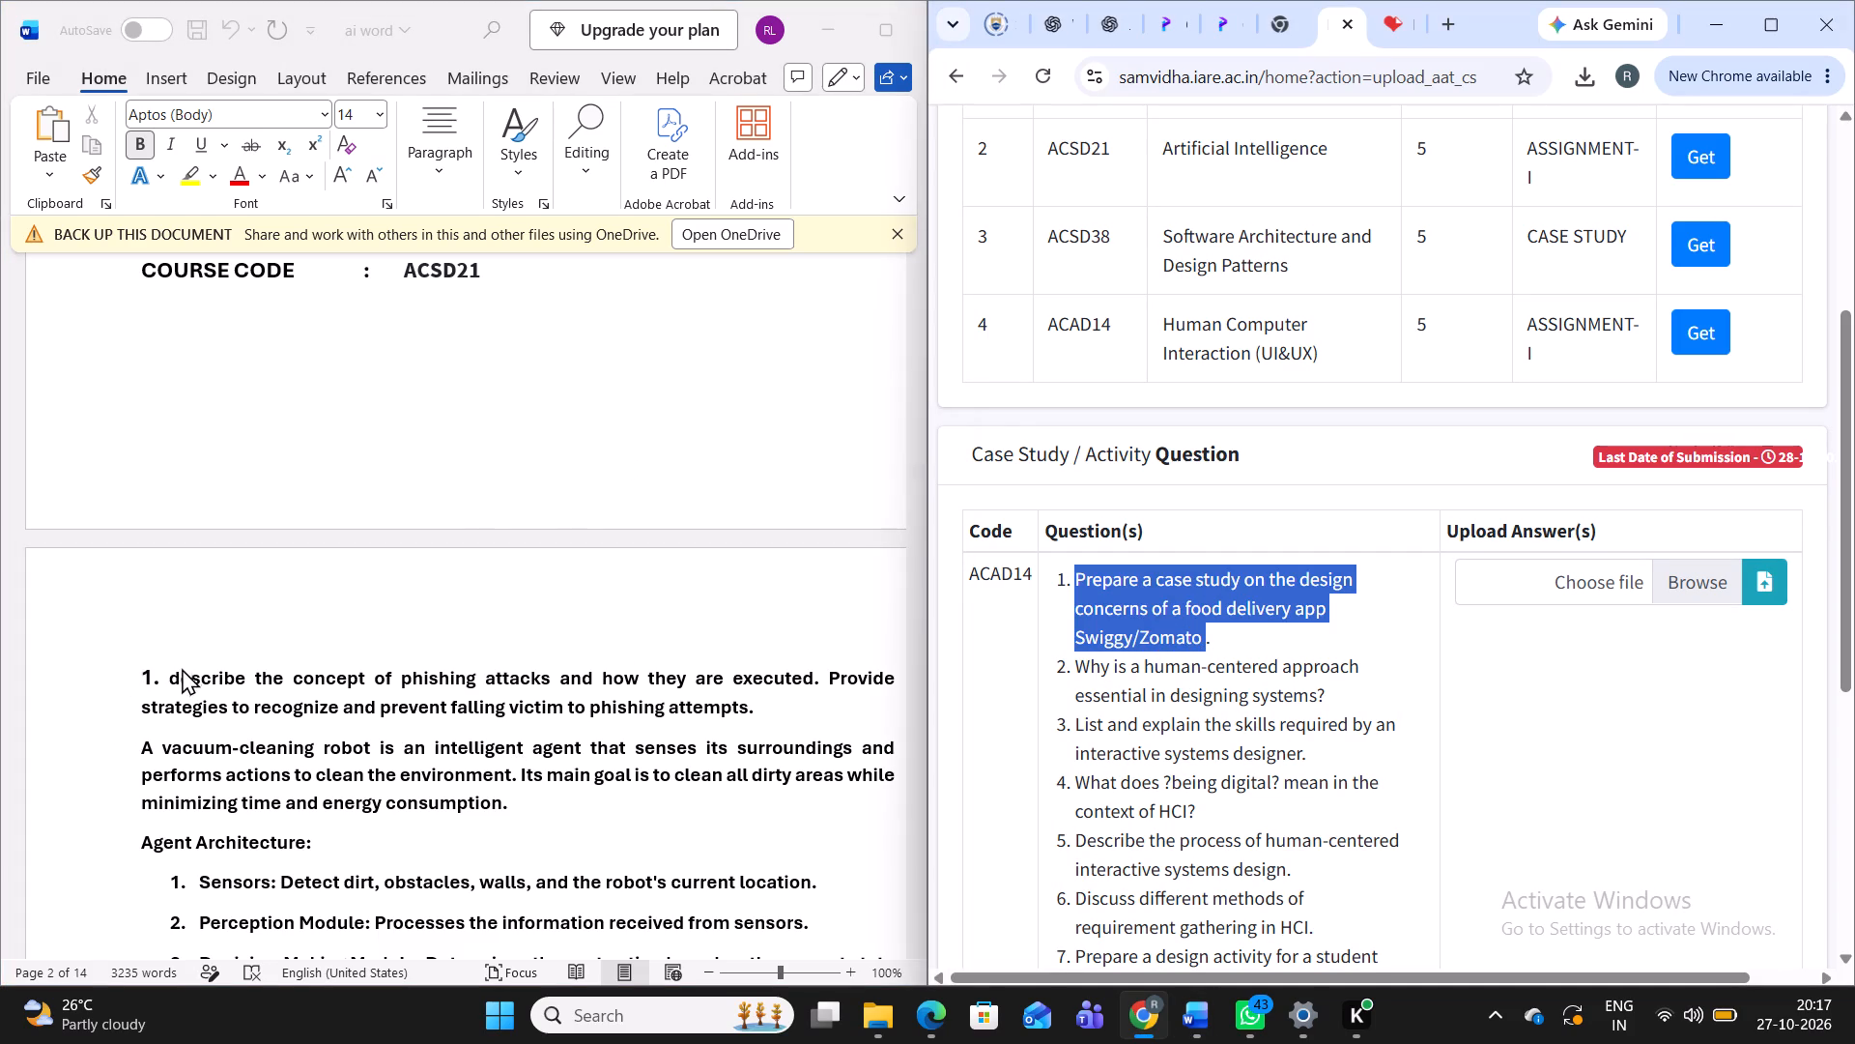
pyautogui.click(177, 671)
pyautogui.moveTo(170, 674); pyautogui.dragTo(588, 721)
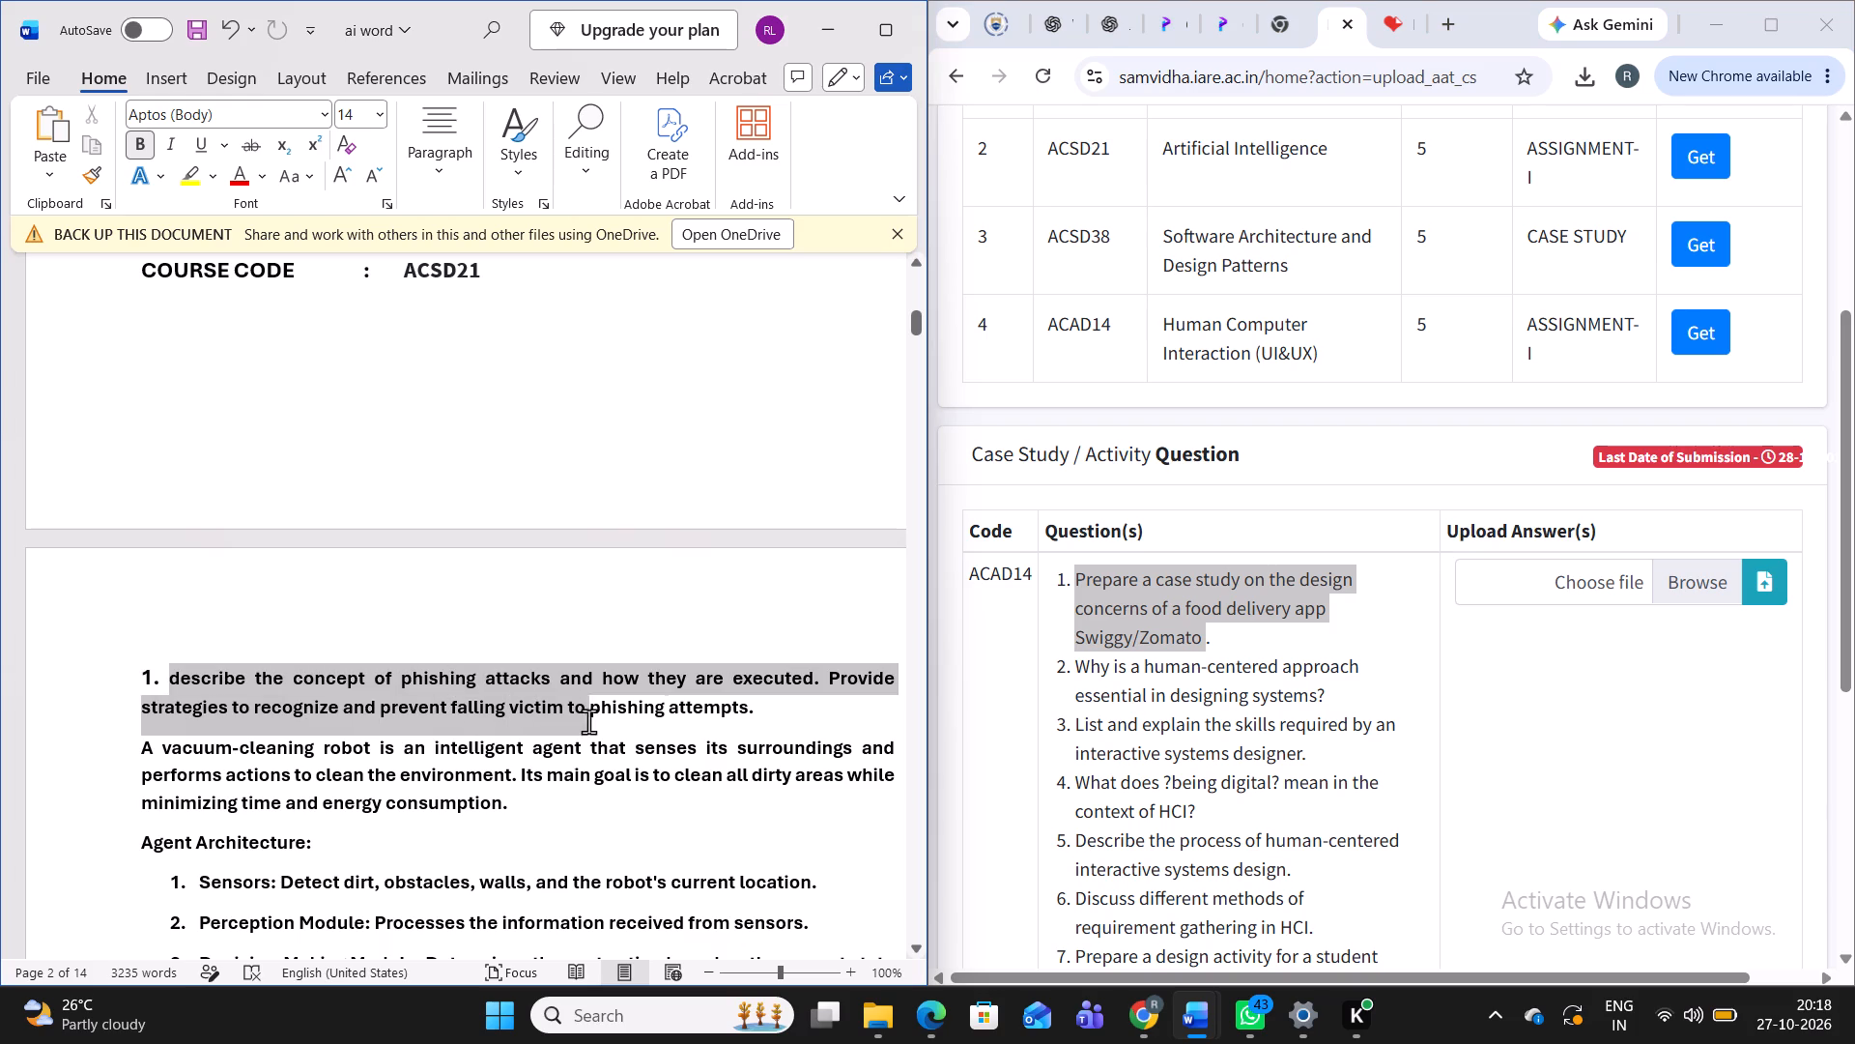
pyautogui.moveTo(588, 721); pyautogui.dragTo(758, 705)
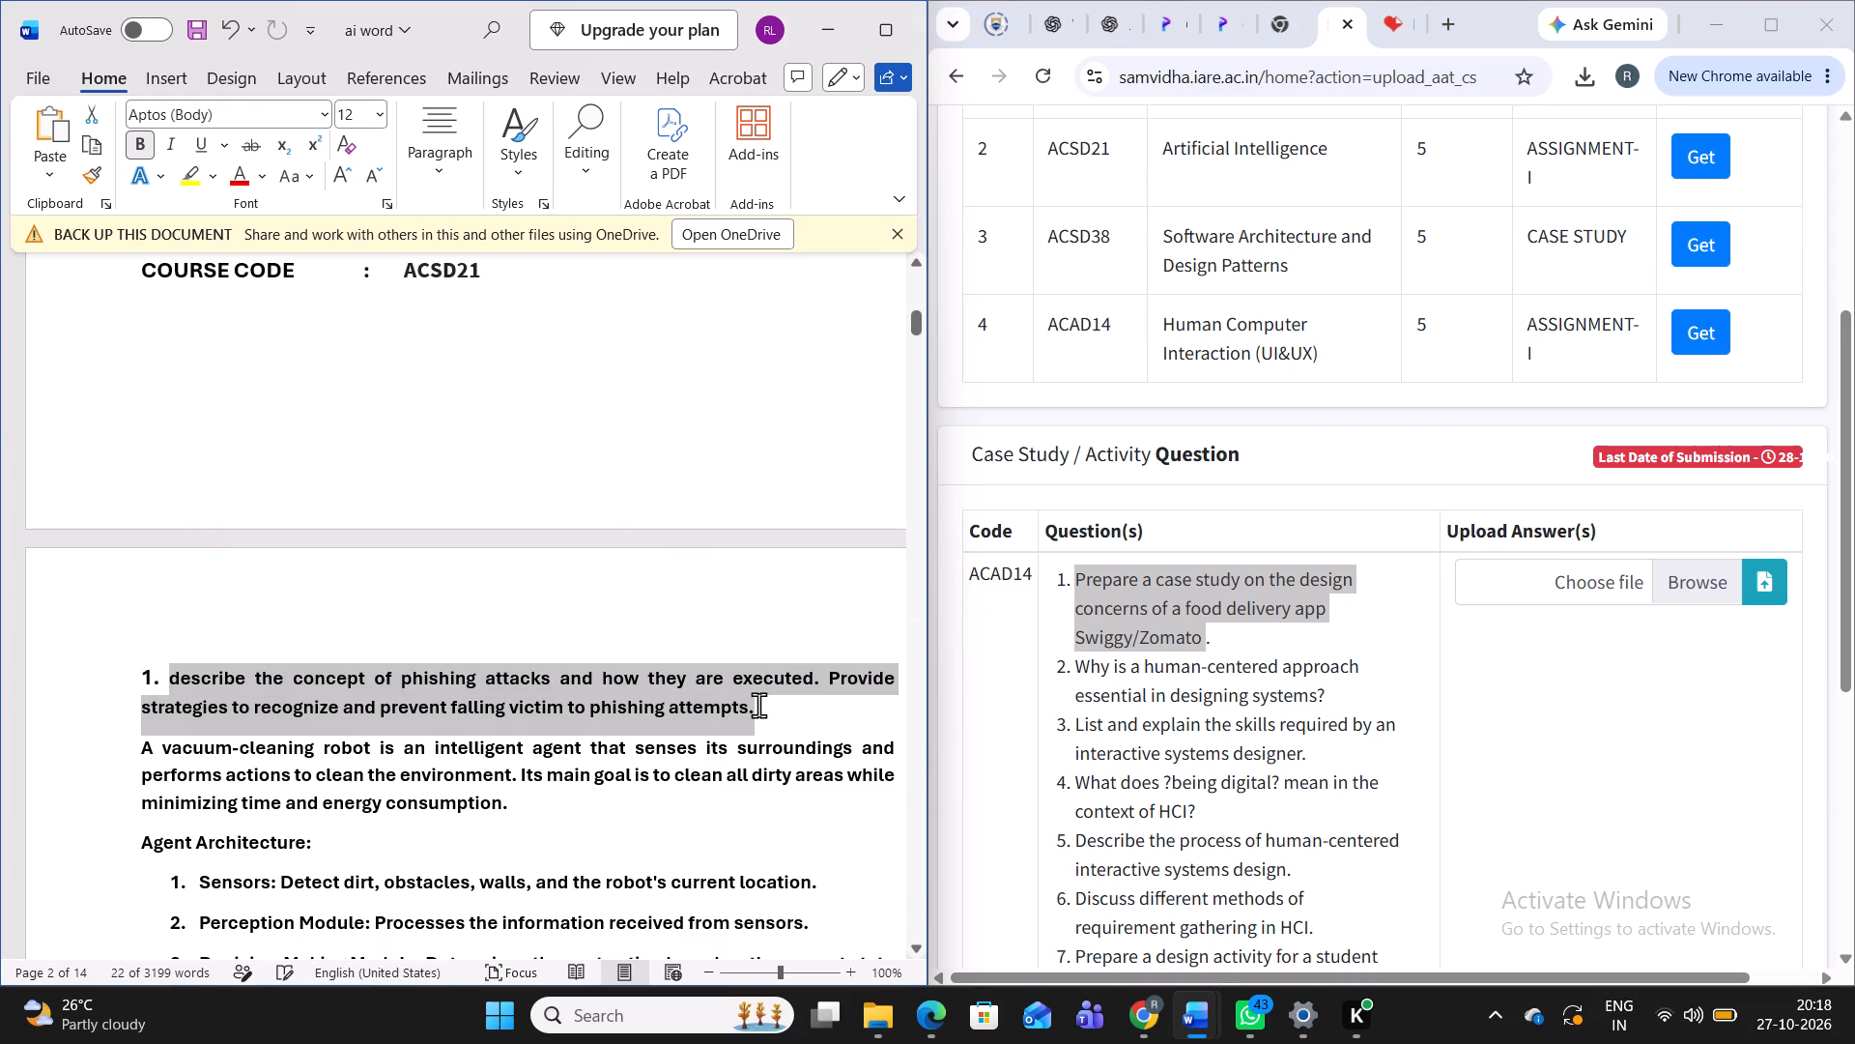
pyautogui.hotkey('ctrl', 'v')
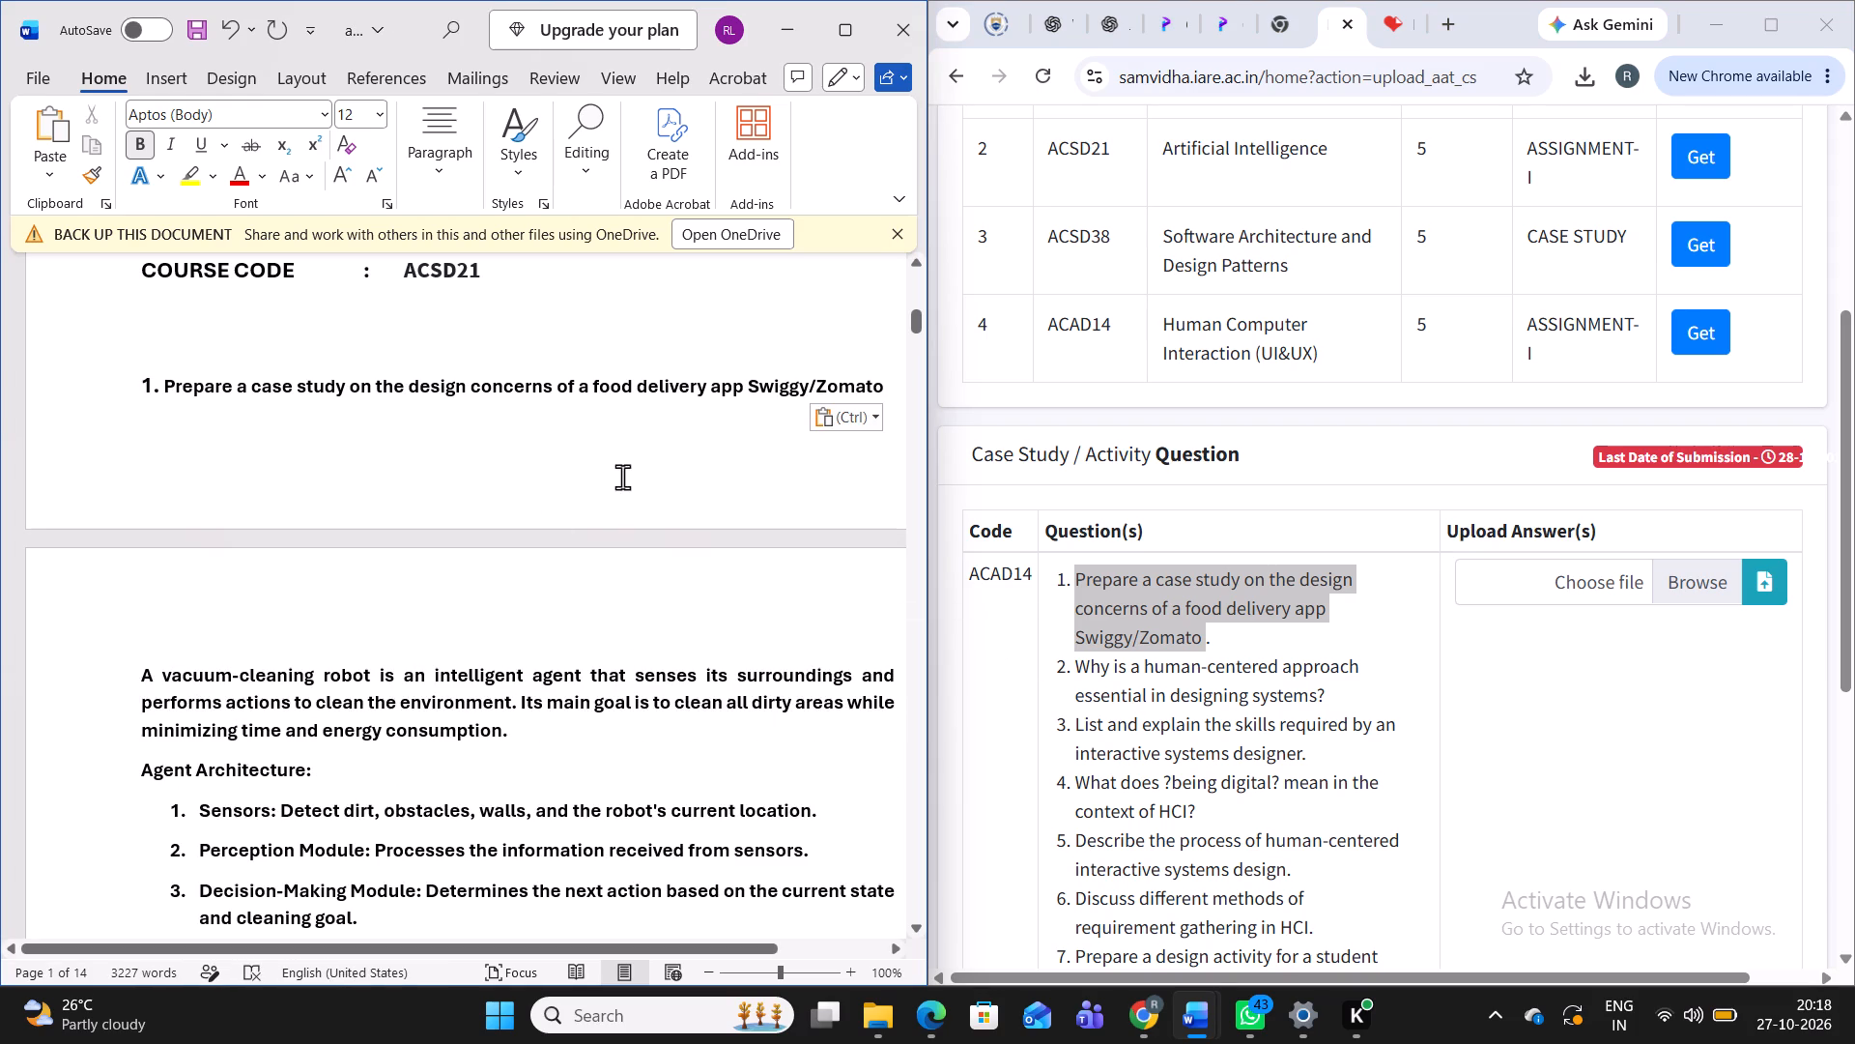
pyautogui.click(134, 378)
pyautogui.press('Return')
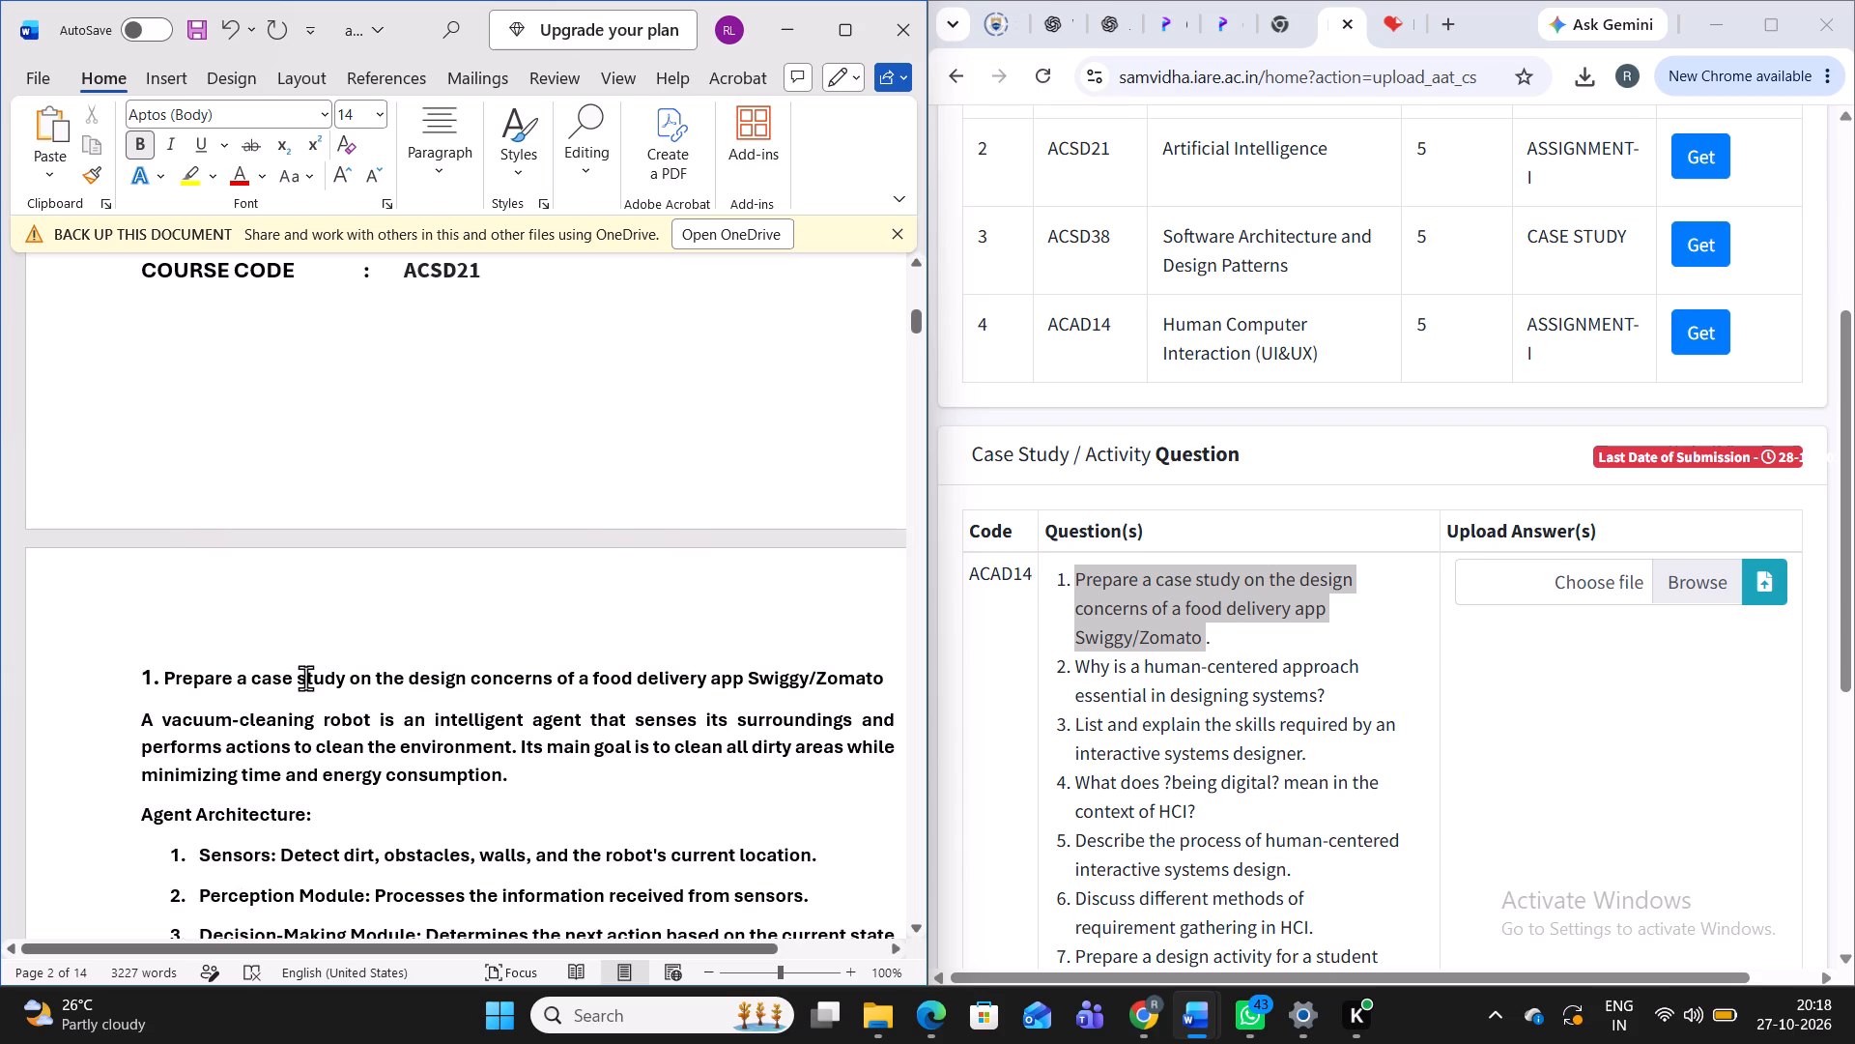
# Look through the remaining questions and answers in the "ai word" document, from question 1 down to question 5.
pyautogui.scroll(-6, 305, 678)
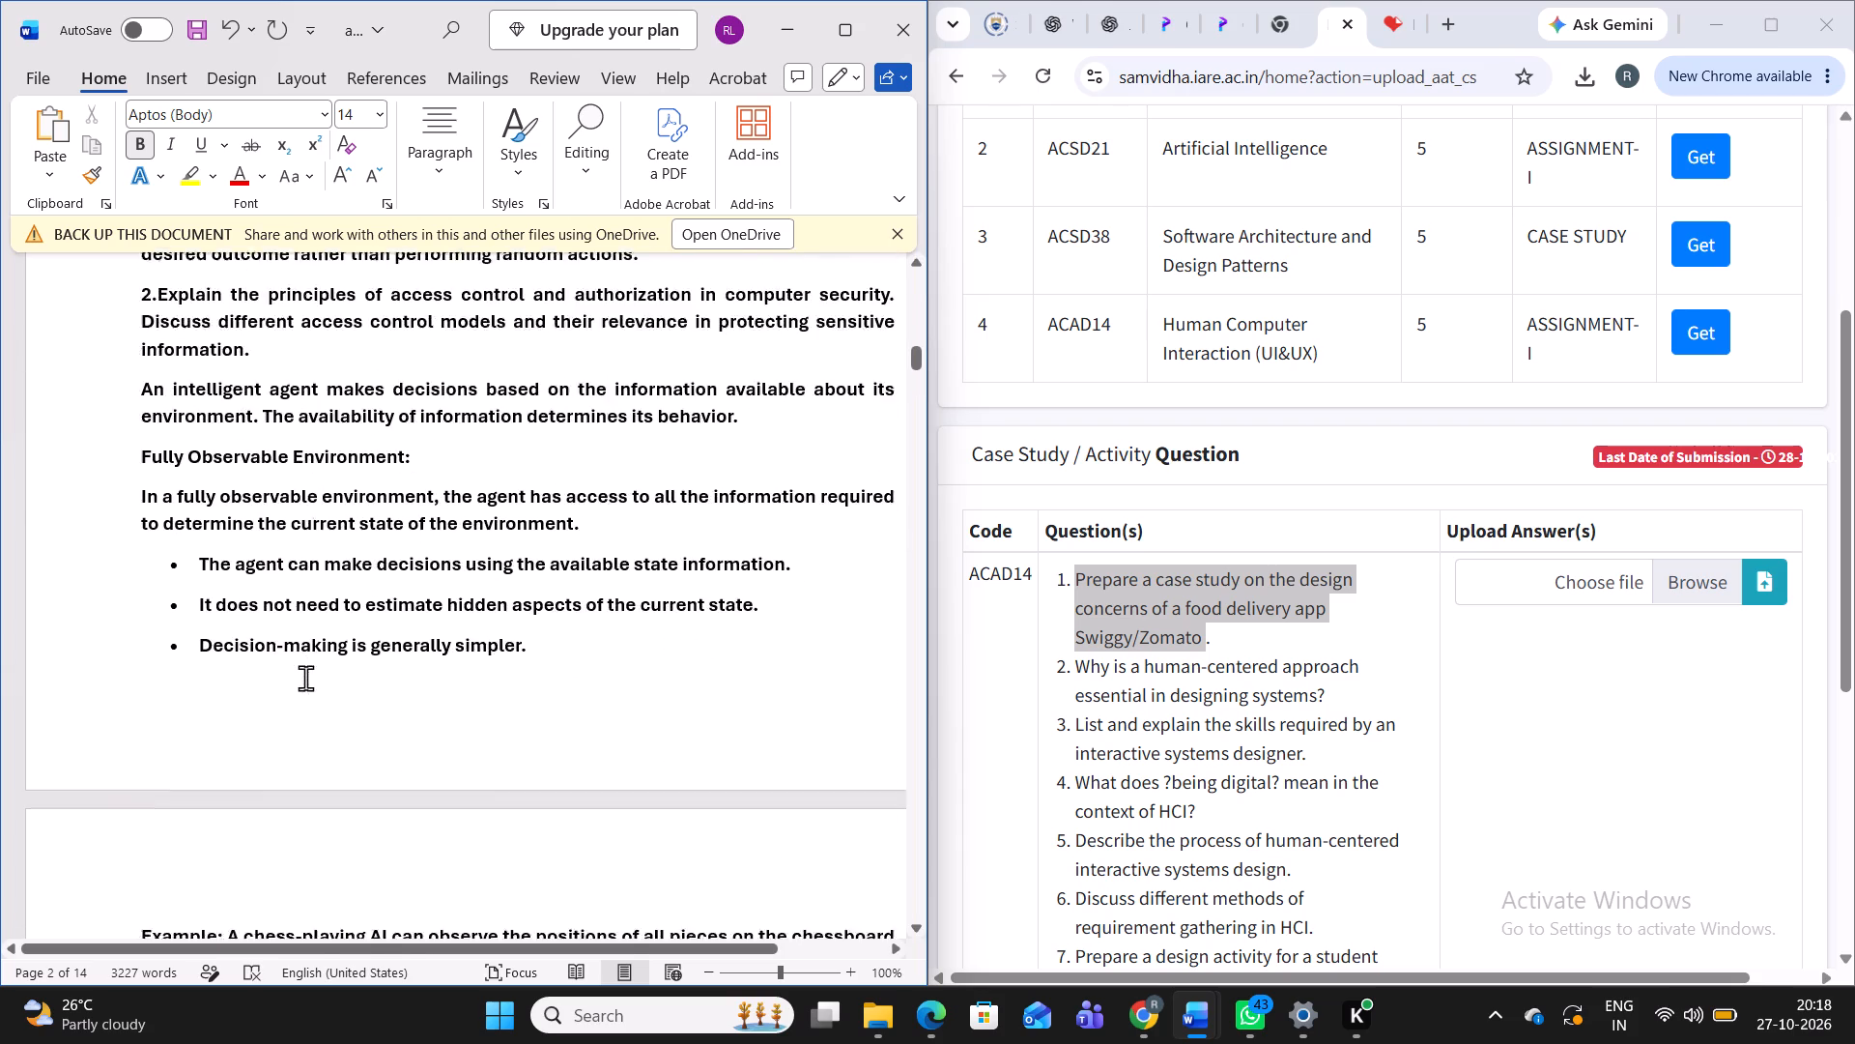
pyautogui.scroll(-6, 305, 678)
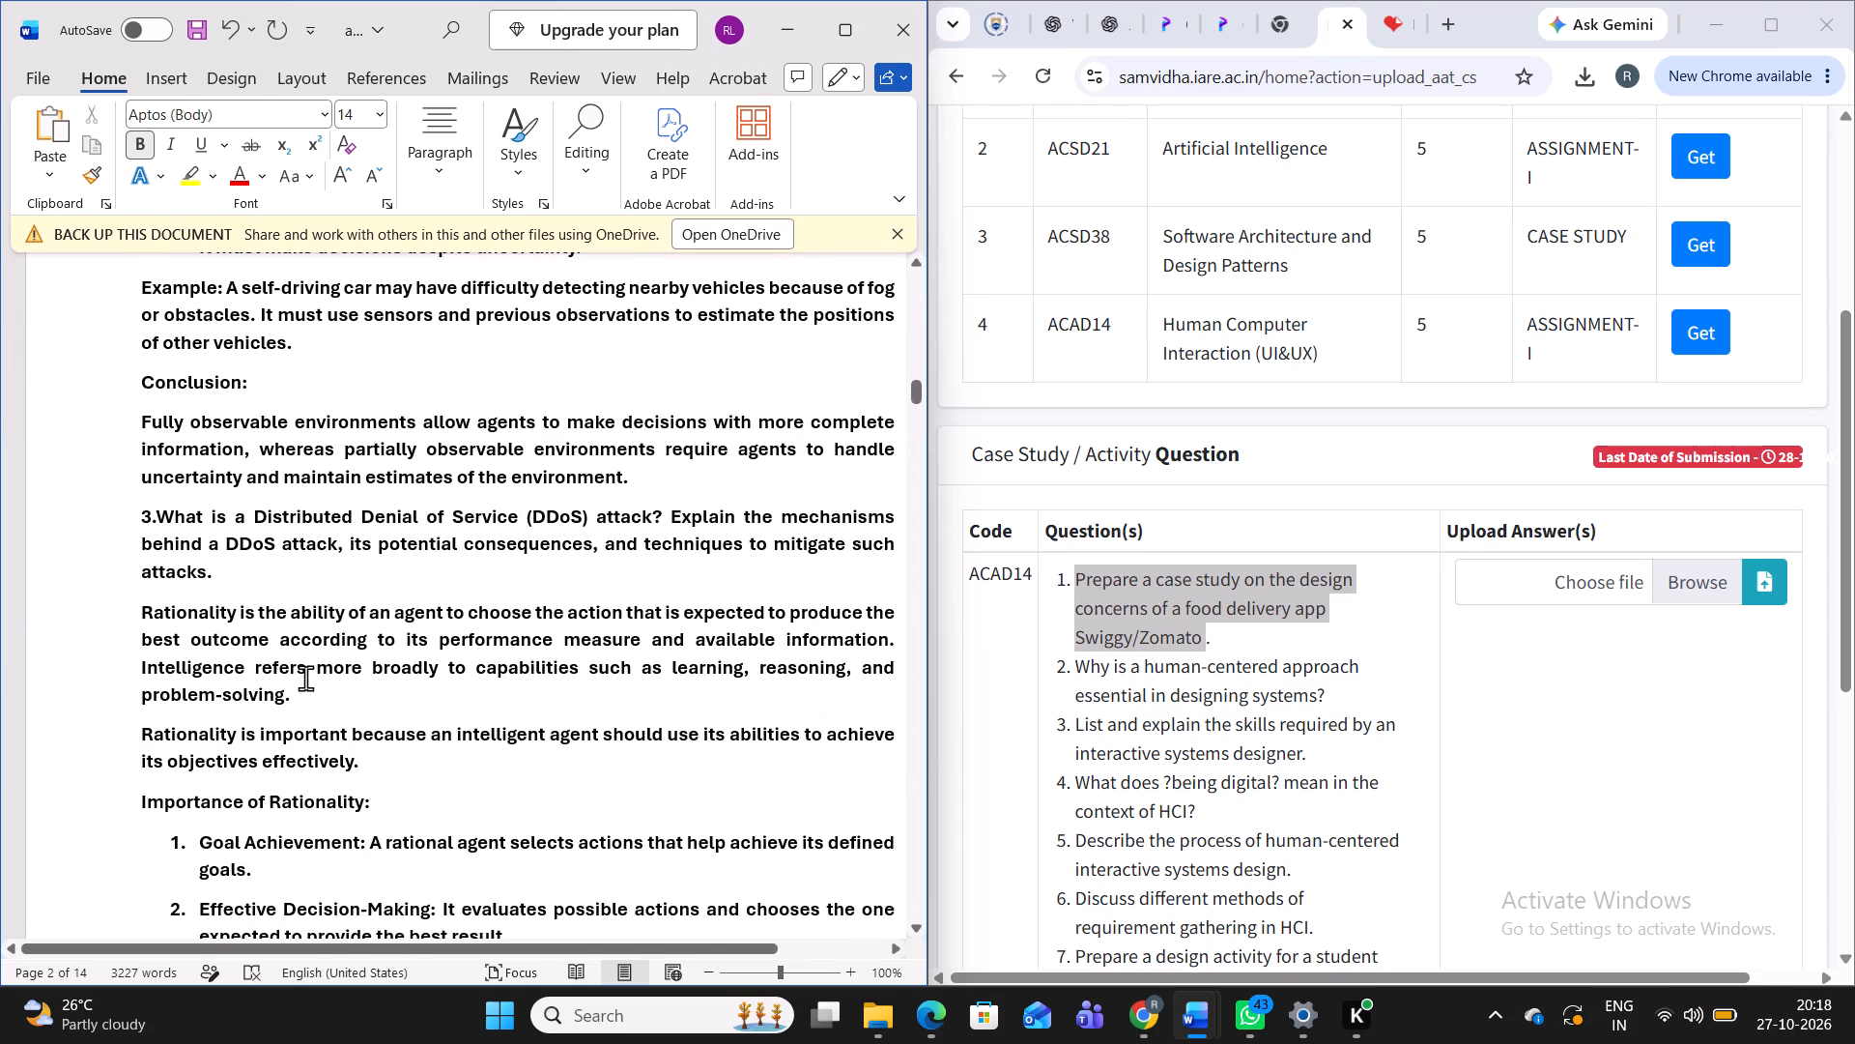
pyautogui.scroll(-8, 305, 678)
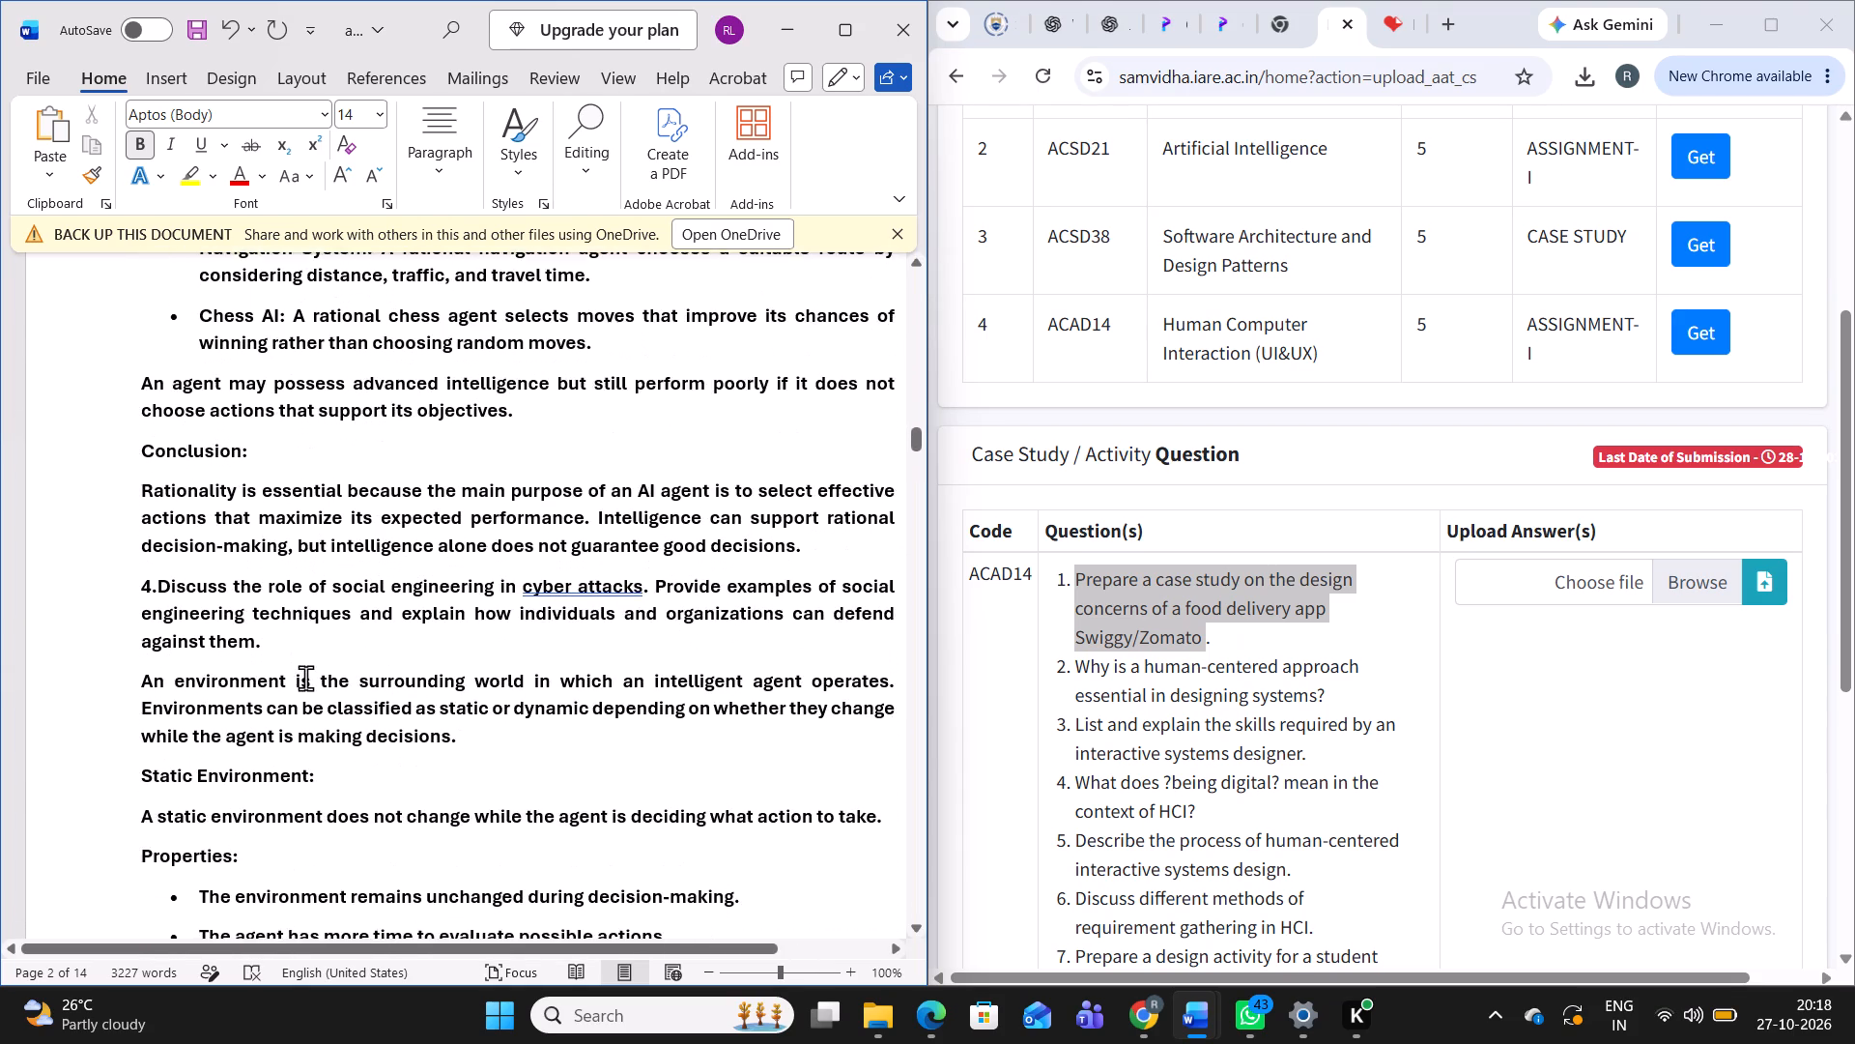
pyautogui.scroll(-2, 305, 678)
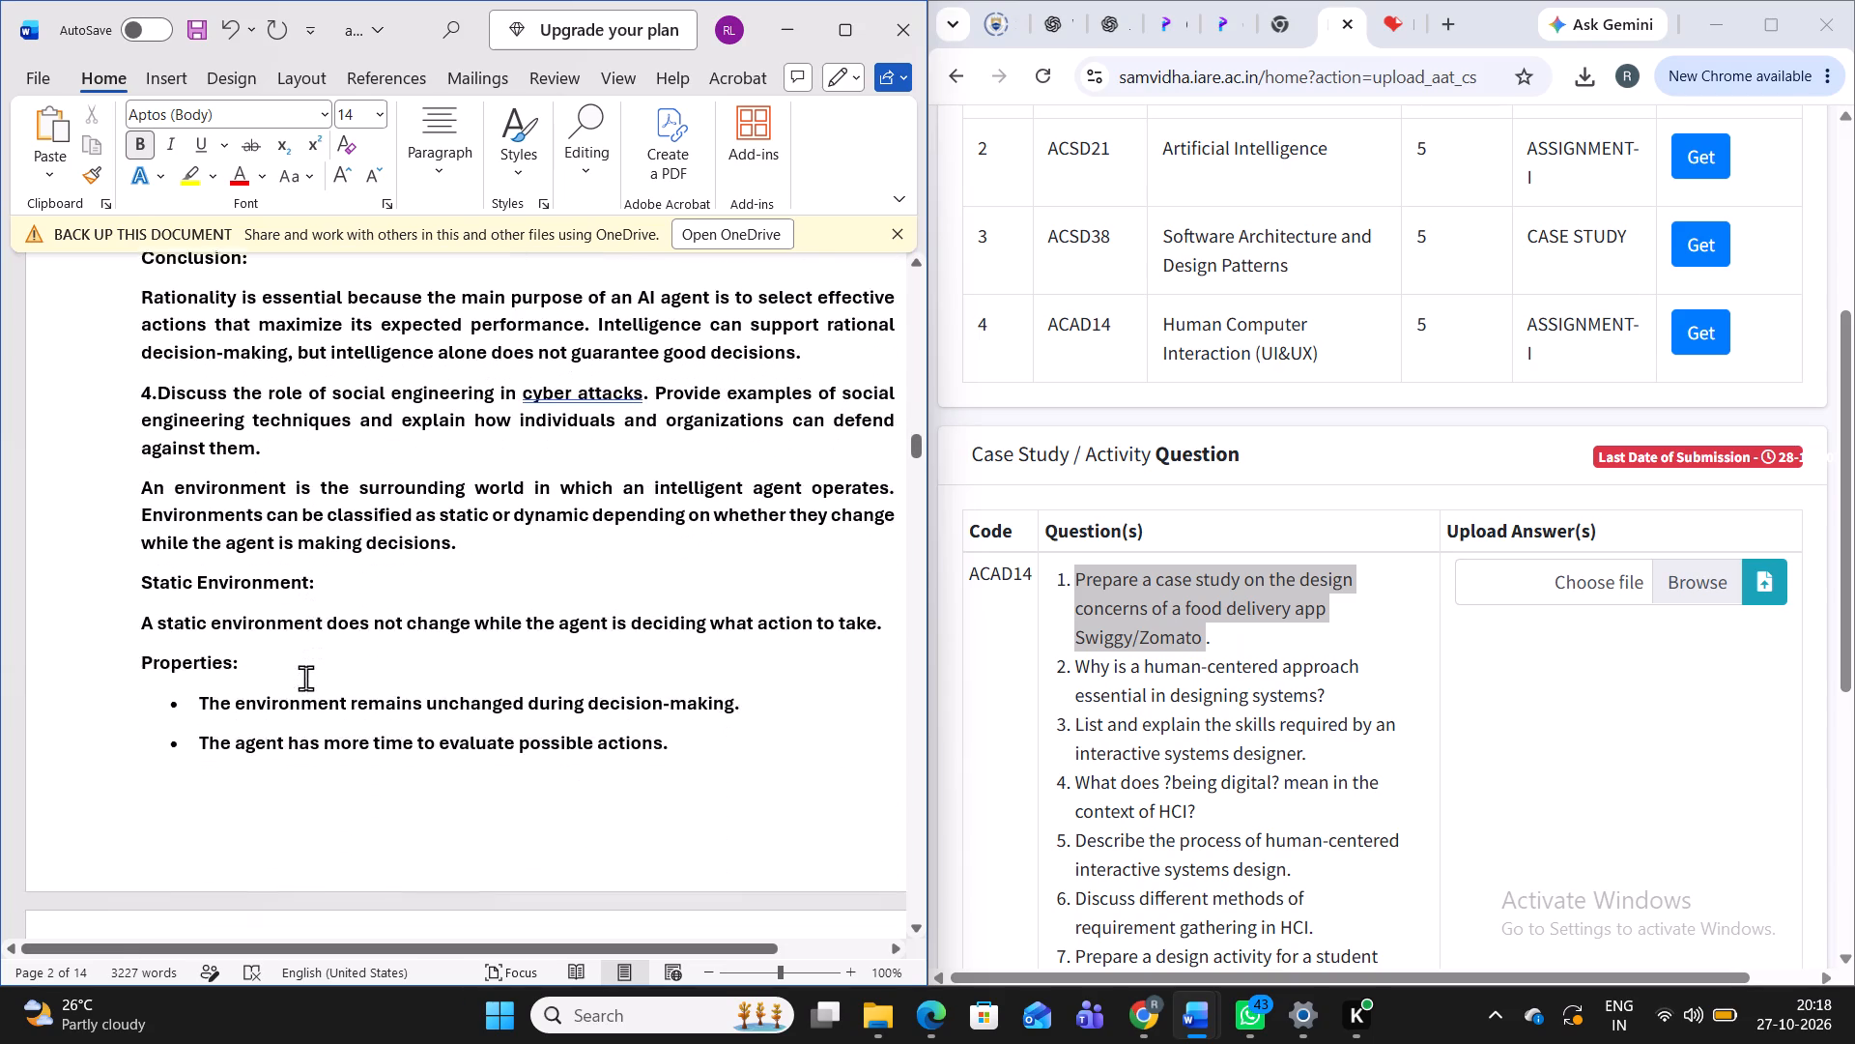
pyautogui.scroll(-4, 305, 678)
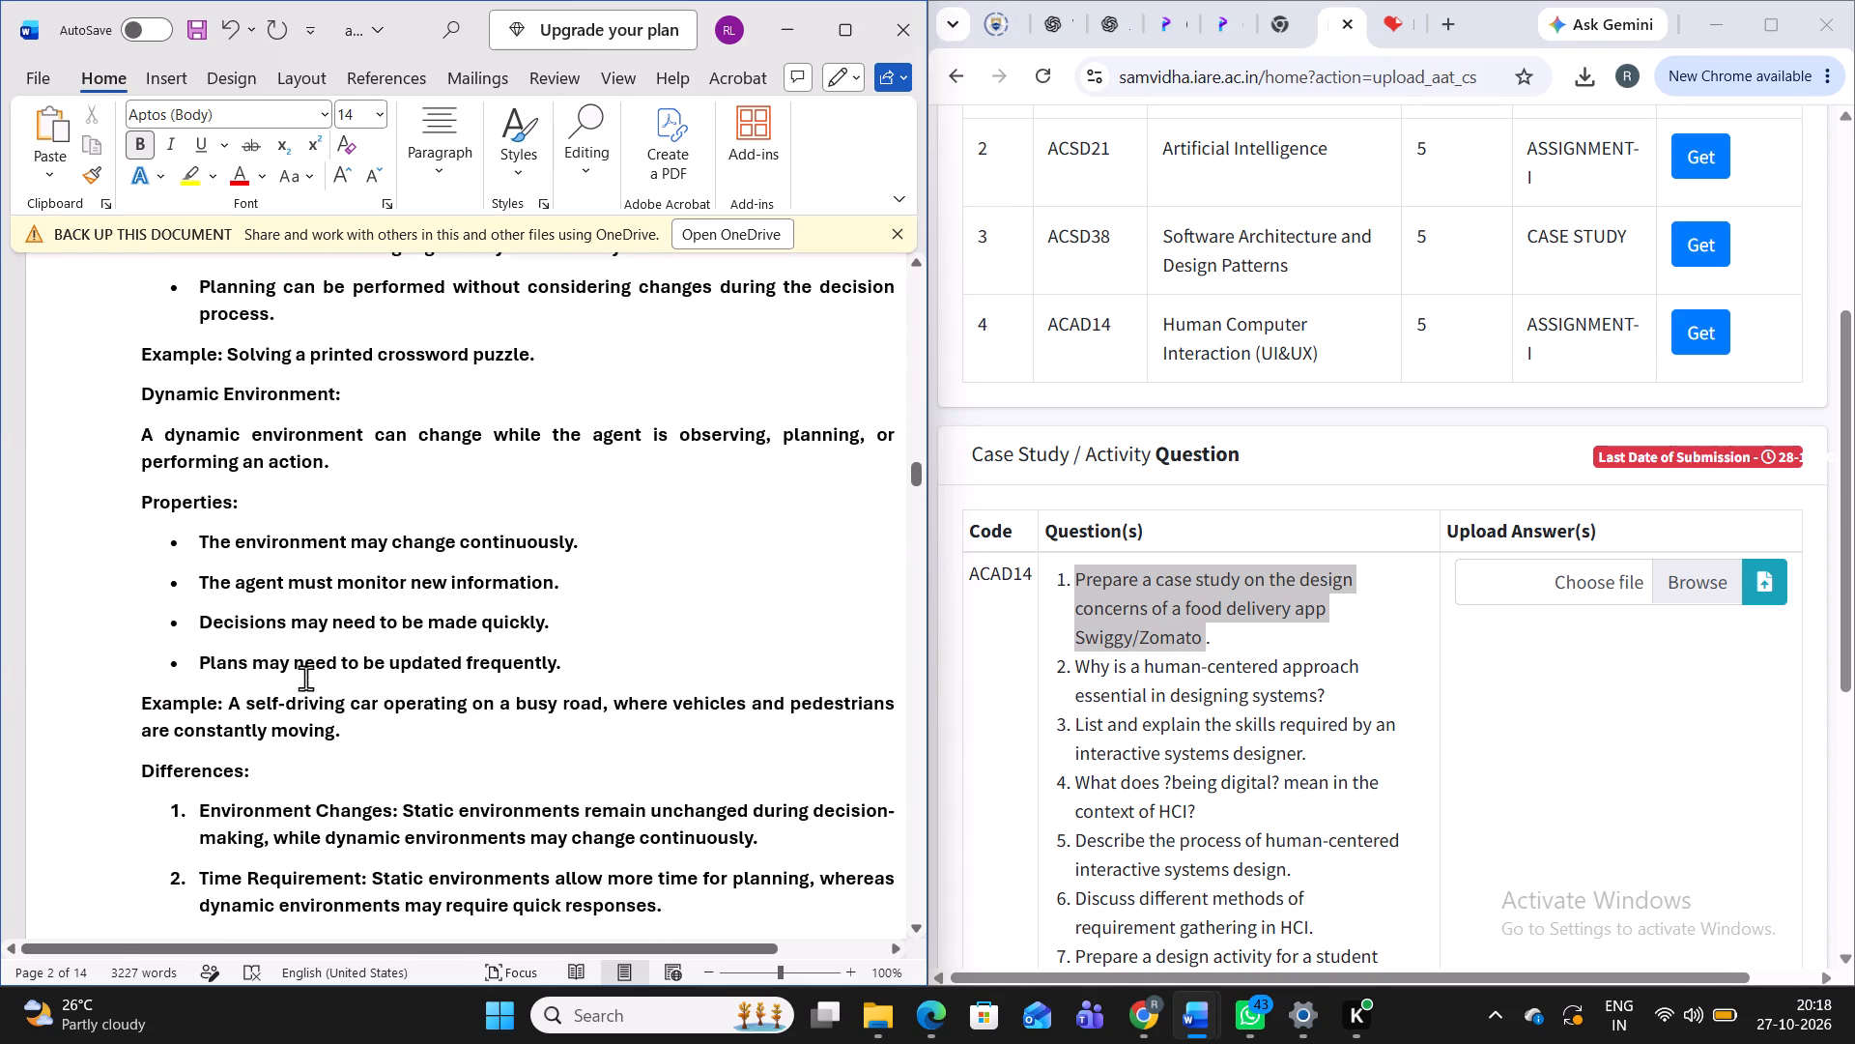
pyautogui.scroll(-6, 305, 678)
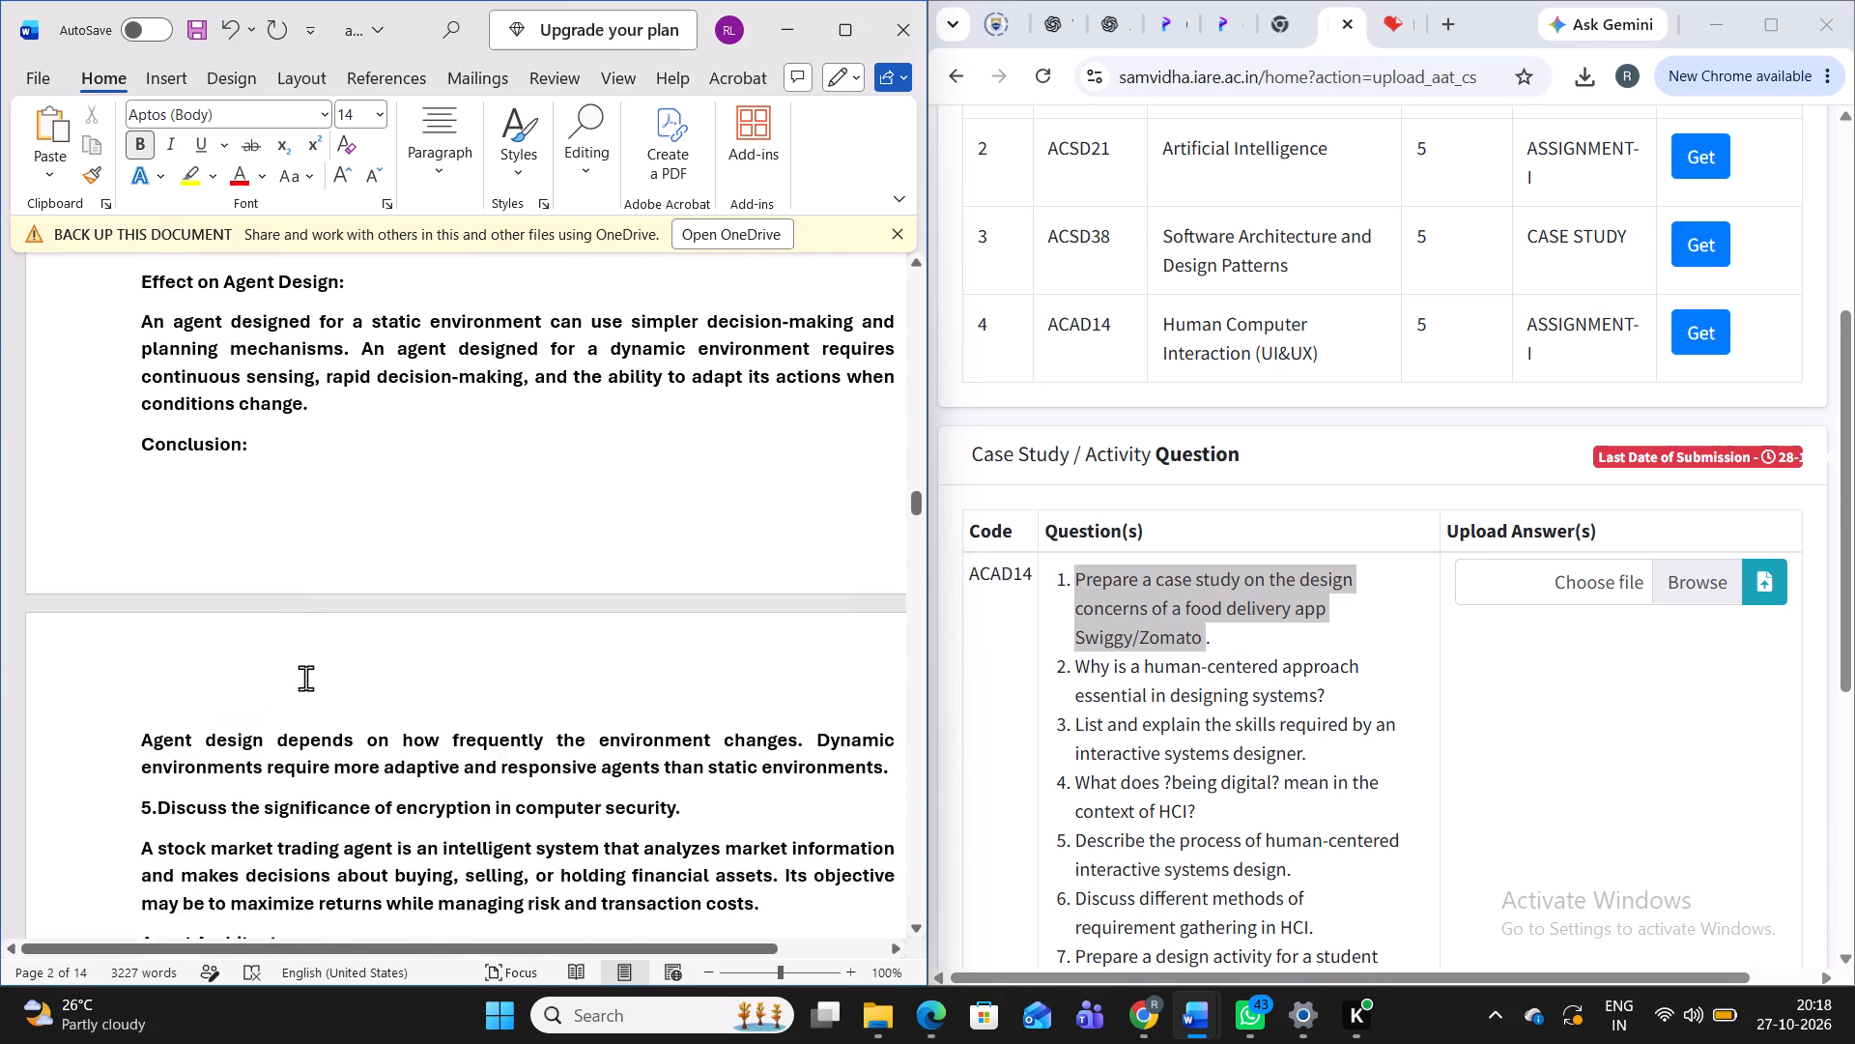
pyautogui.scroll(-1, 305, 678)
# Replace the access control text of question 2 in "ai word" with the portal's "Why is a human-centered approach essential in designing systems?".
pyautogui.scroll(5, 305, 678)
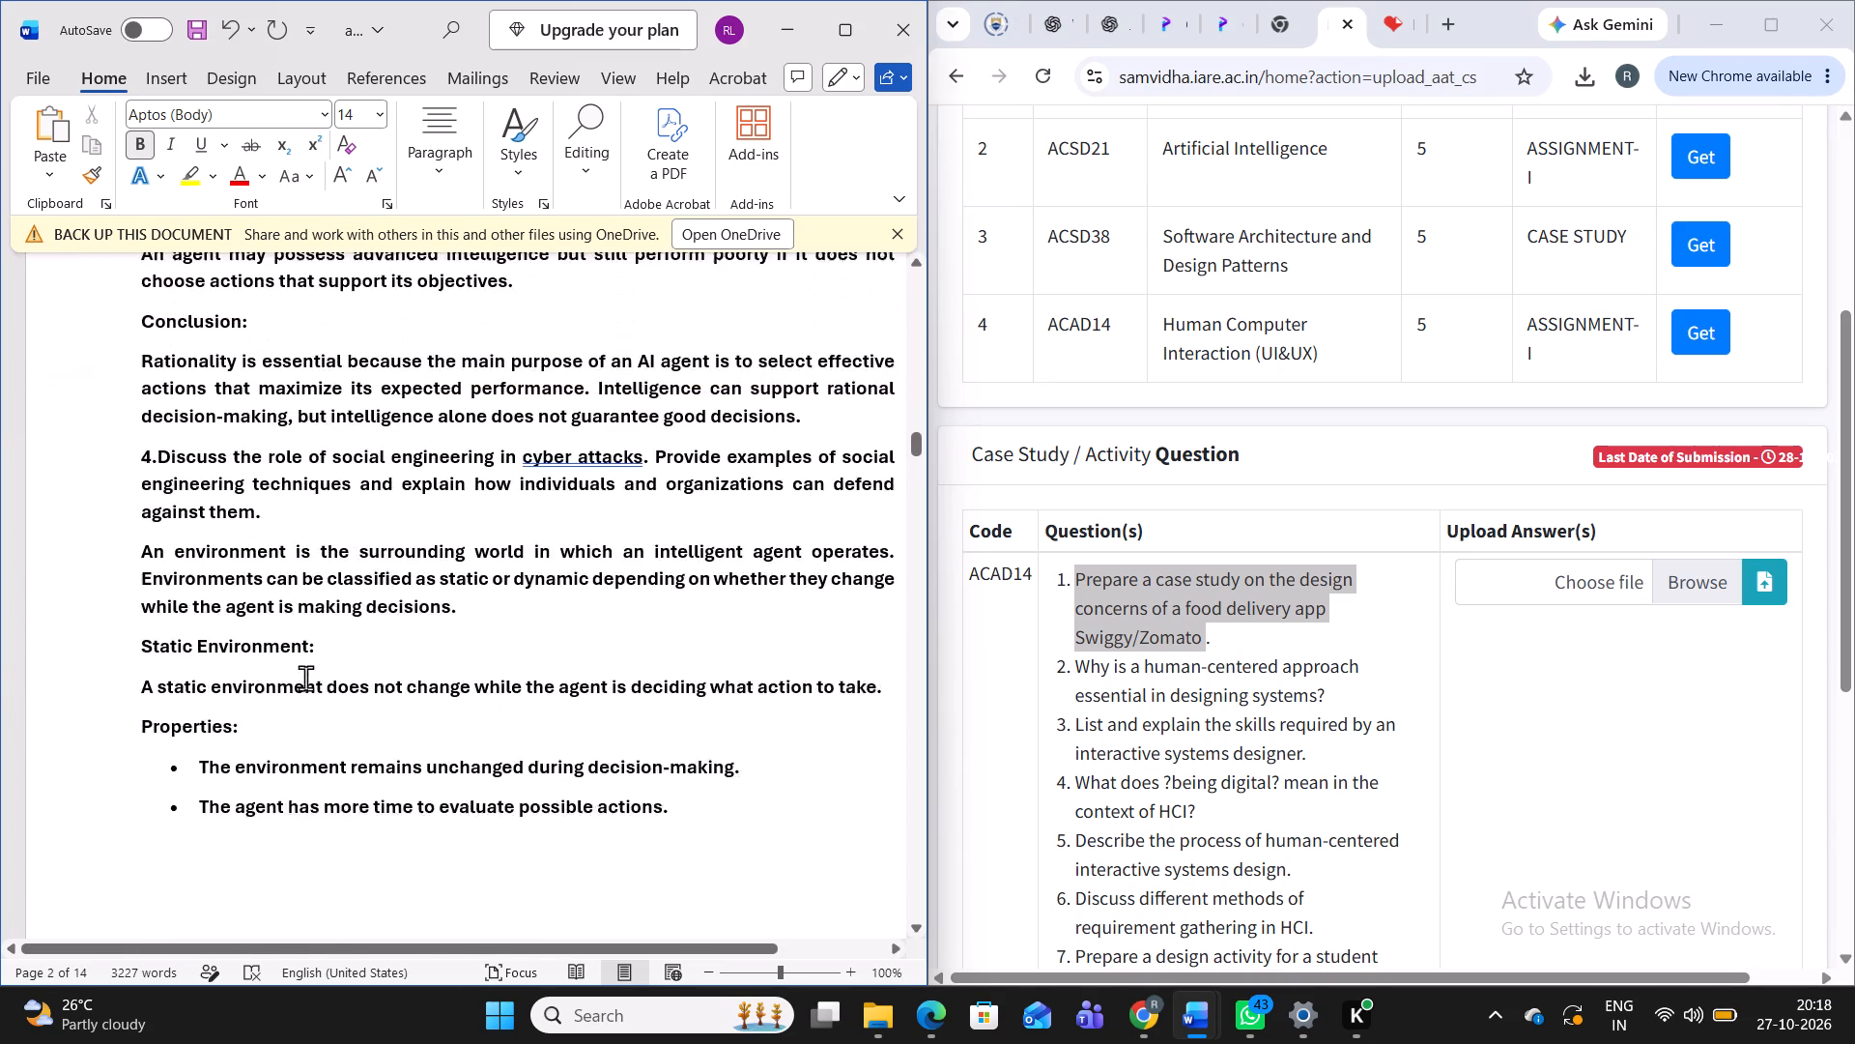
pyautogui.scroll(7, 305, 678)
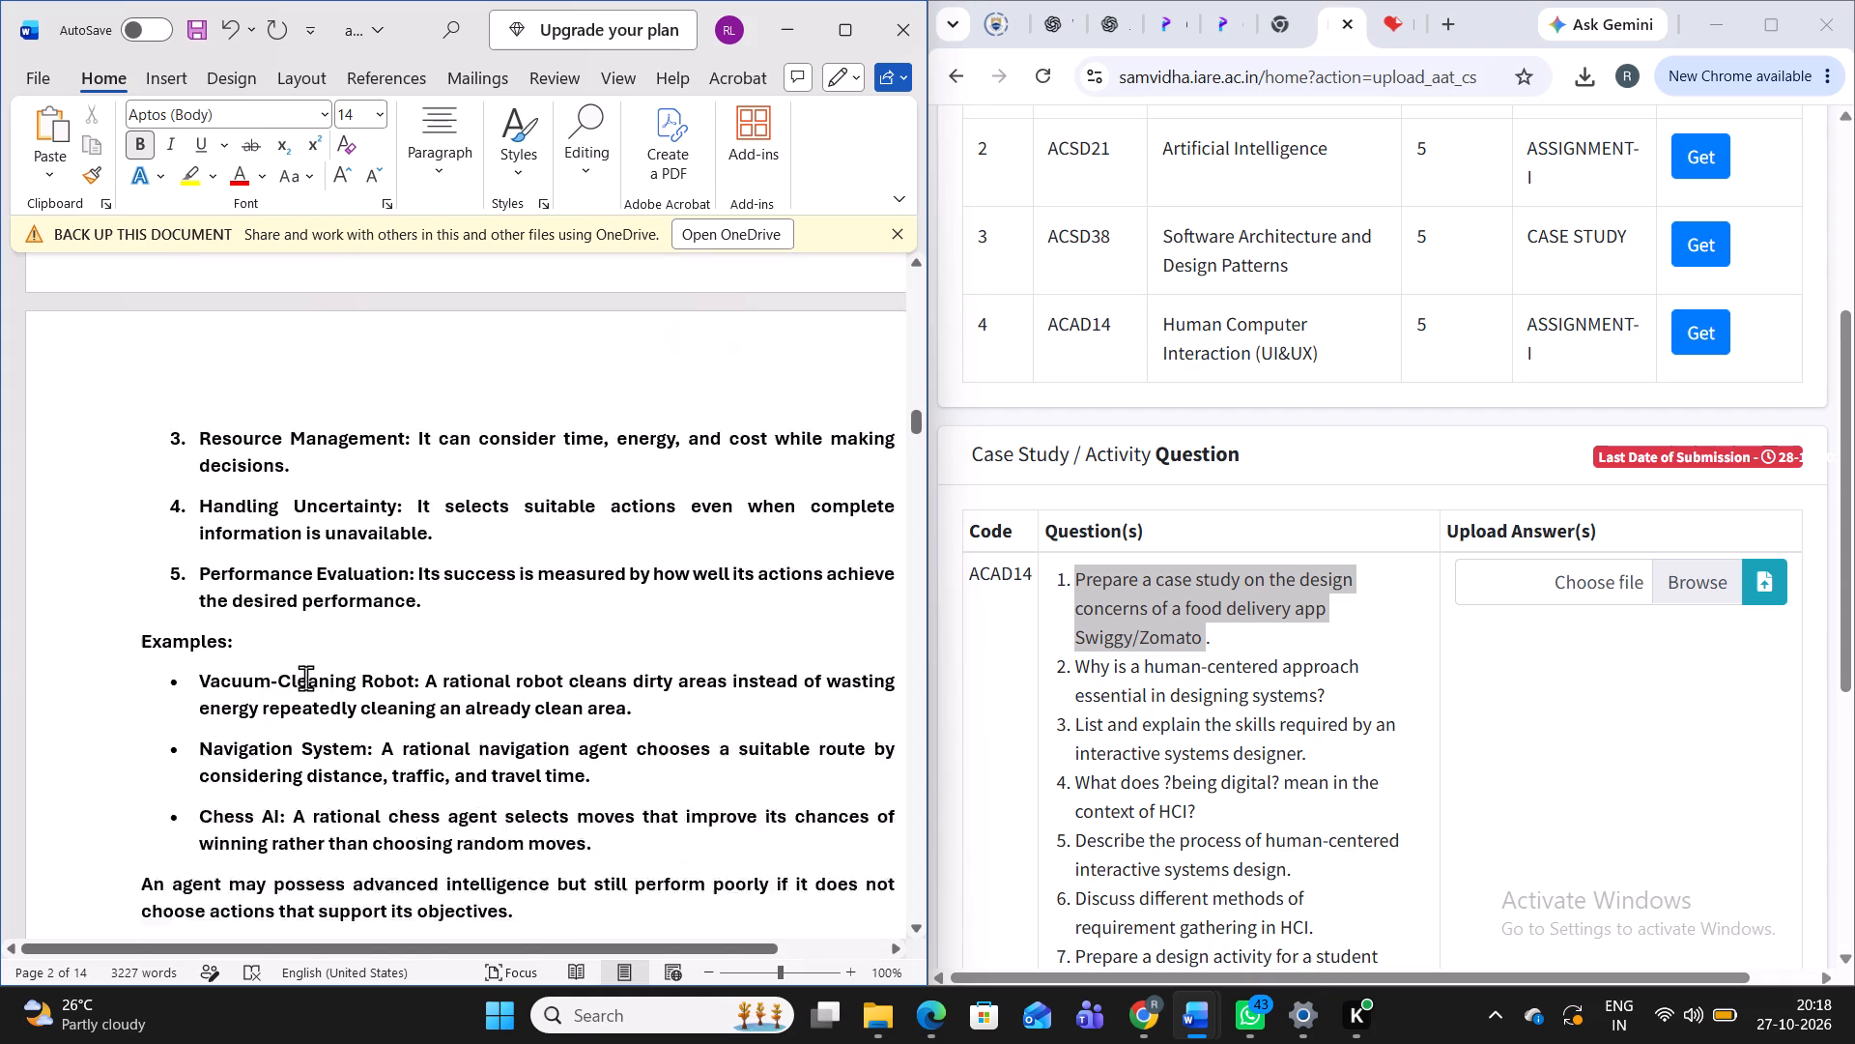
pyautogui.scroll(6, 305, 678)
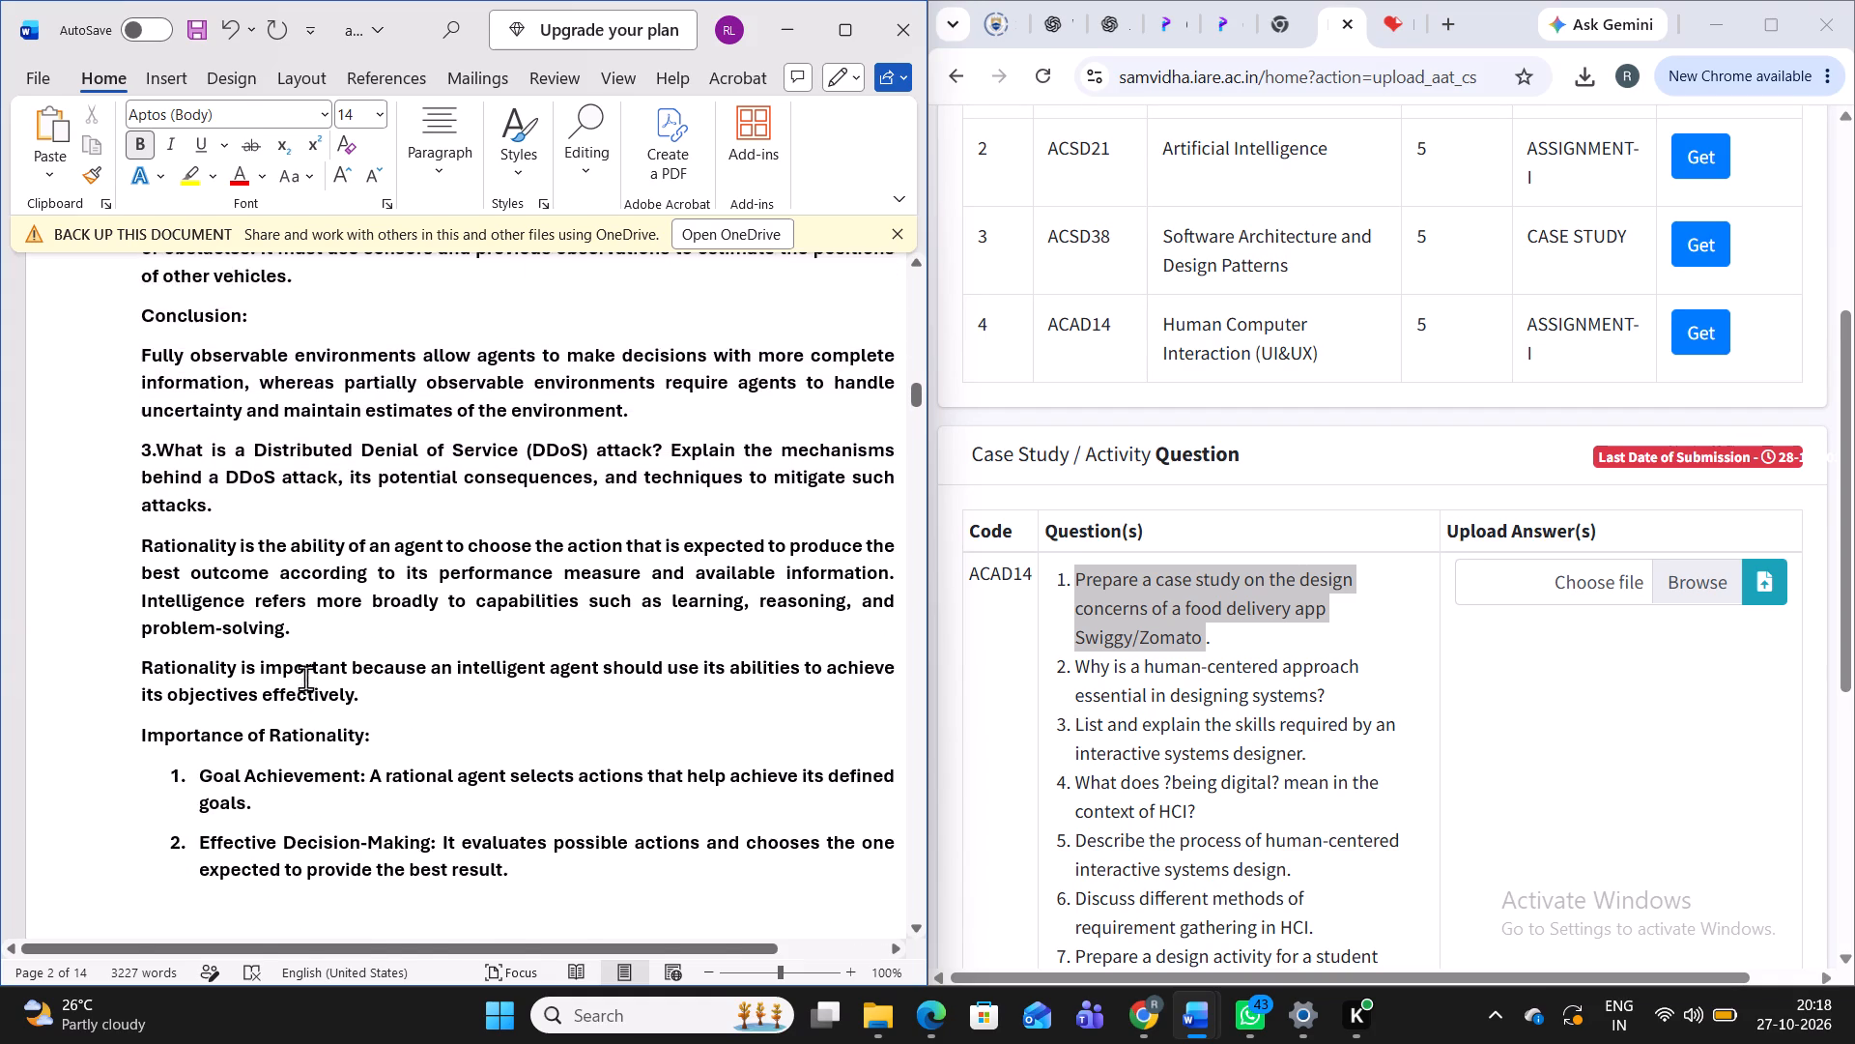
pyautogui.scroll(4, 305, 678)
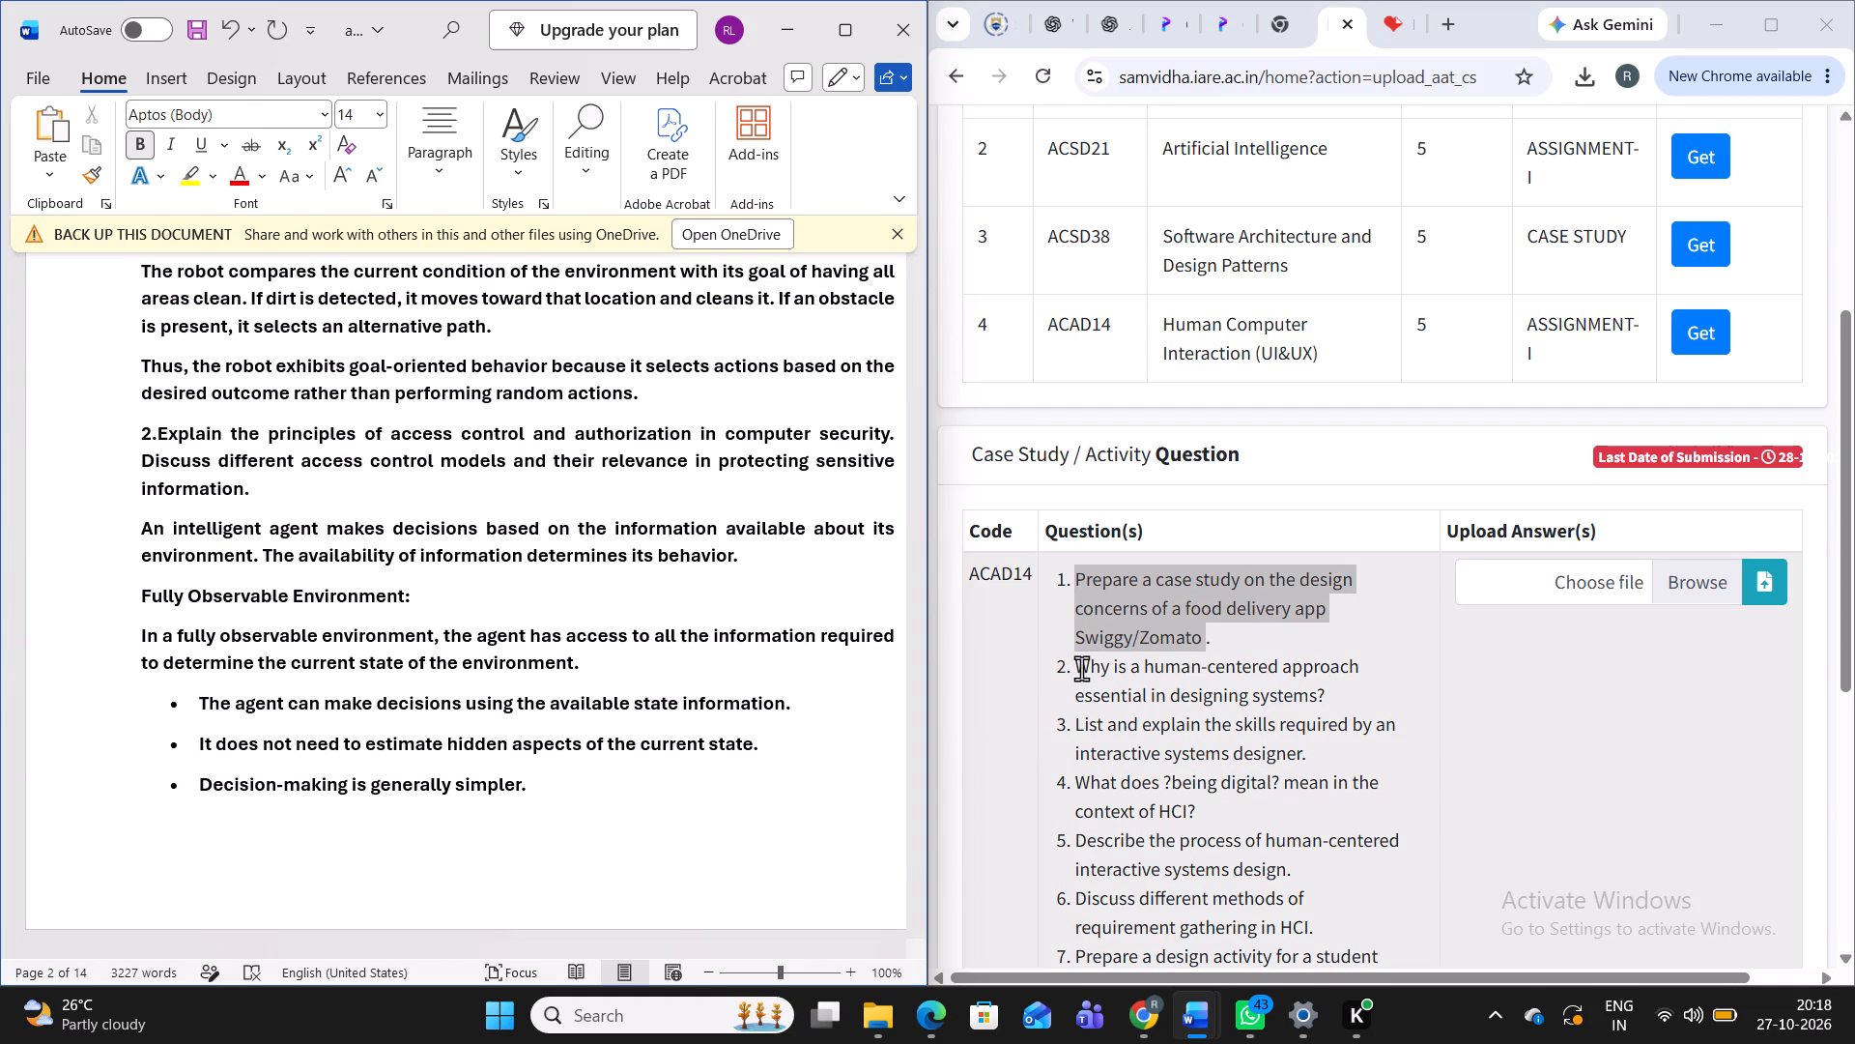
pyautogui.moveTo(1073, 660); pyautogui.dragTo(1324, 716)
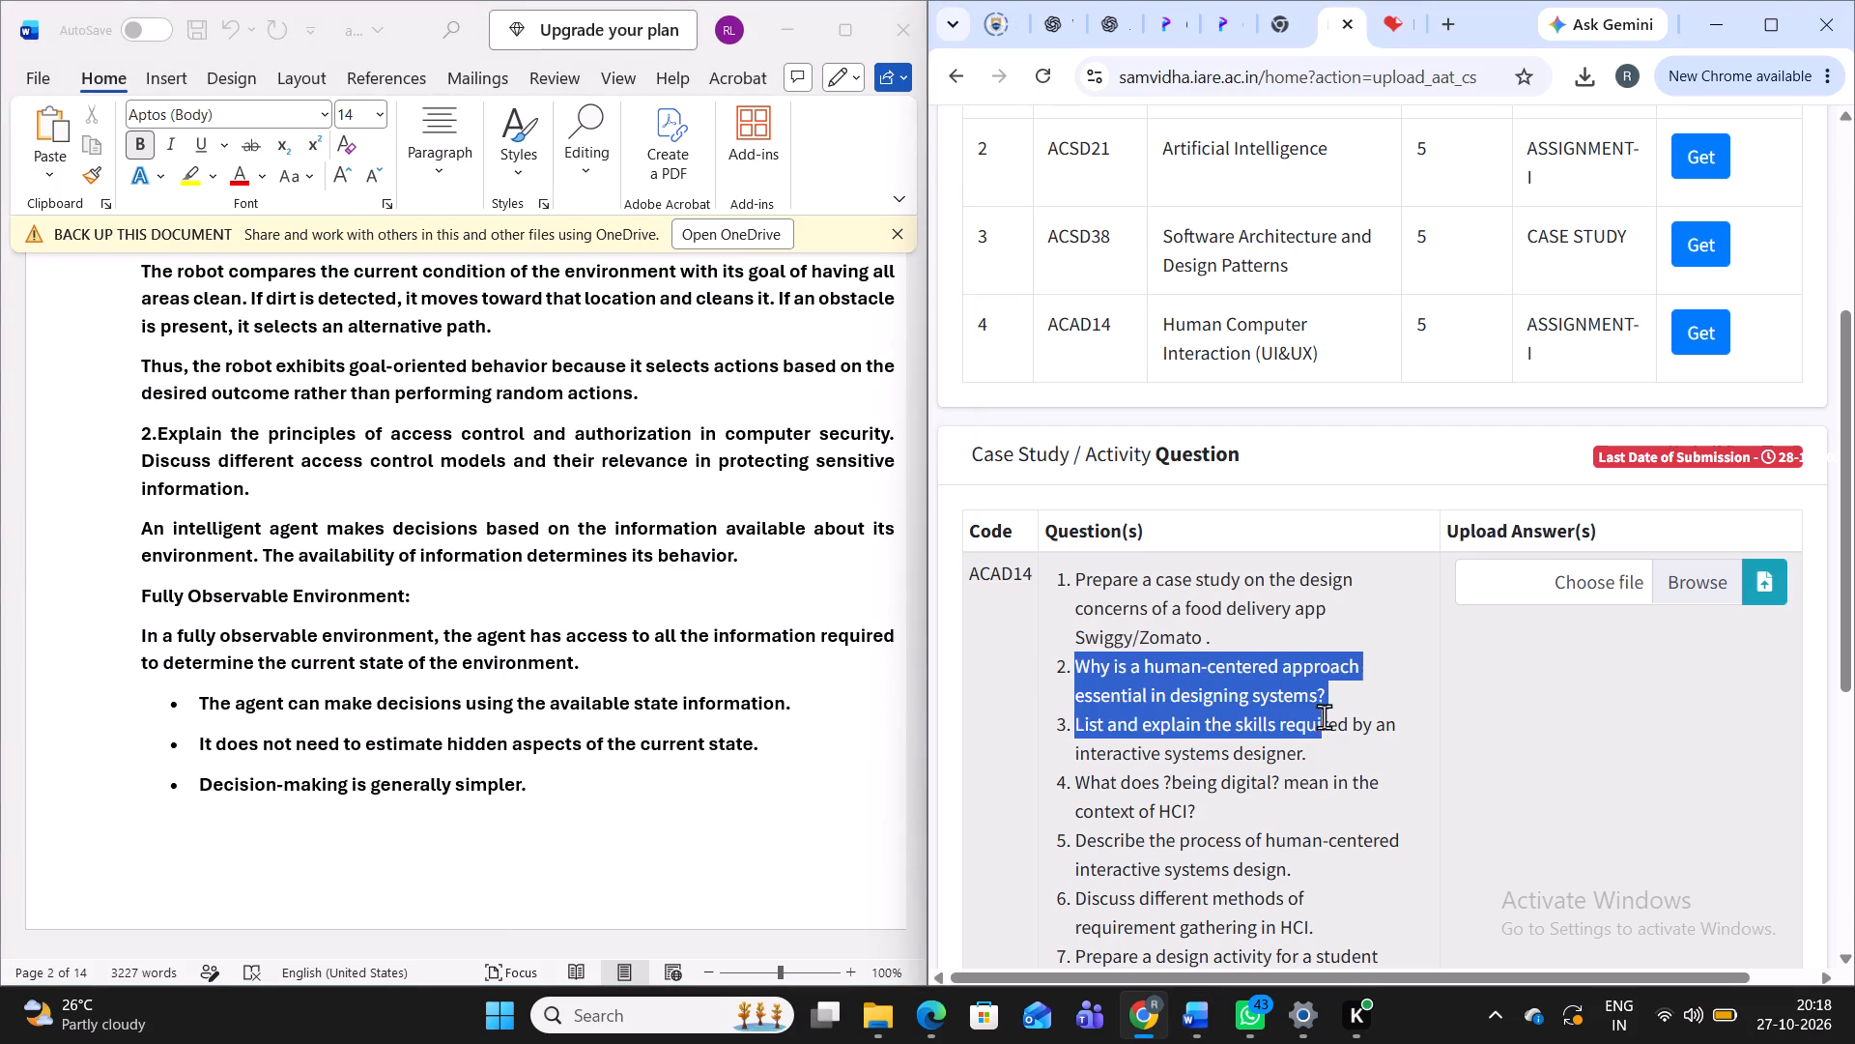
pyautogui.moveTo(1324, 716); pyautogui.dragTo(1338, 688)
pyautogui.hotkey('ctrl', 'c')
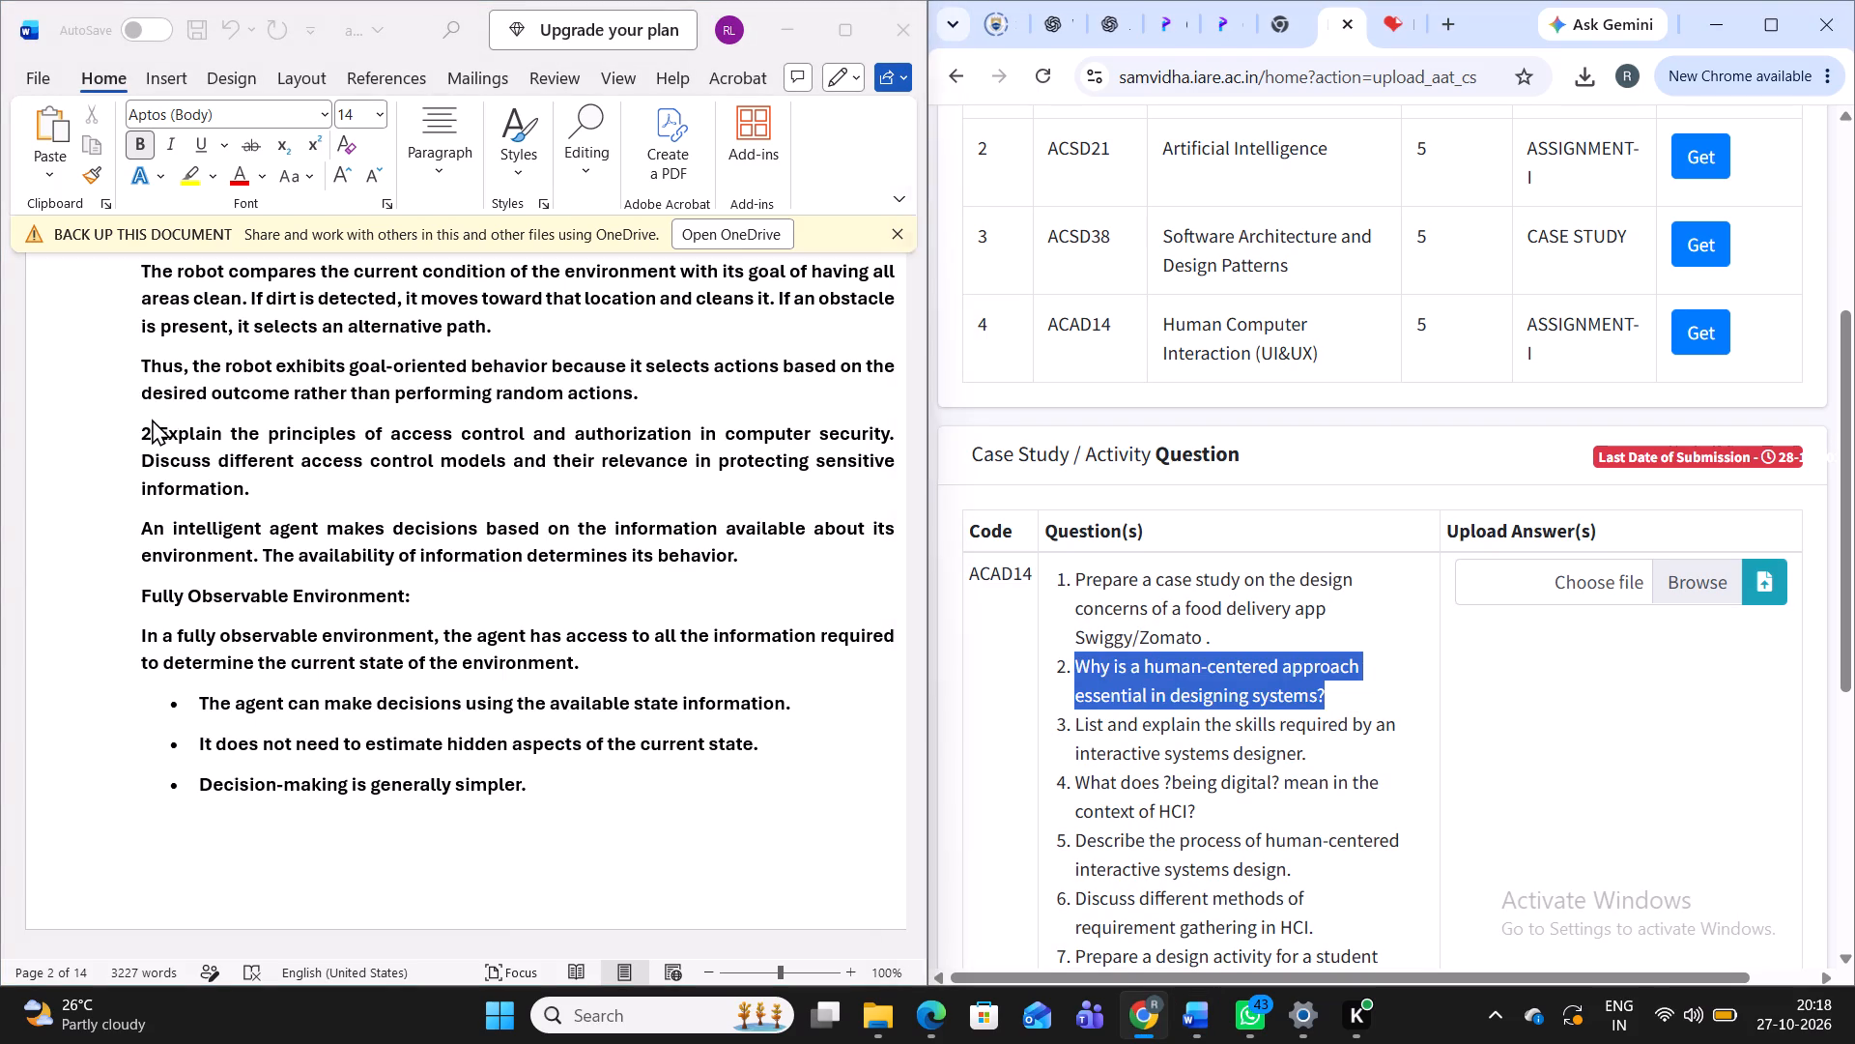
pyautogui.click(152, 419)
pyautogui.moveTo(154, 426); pyautogui.dragTo(342, 476)
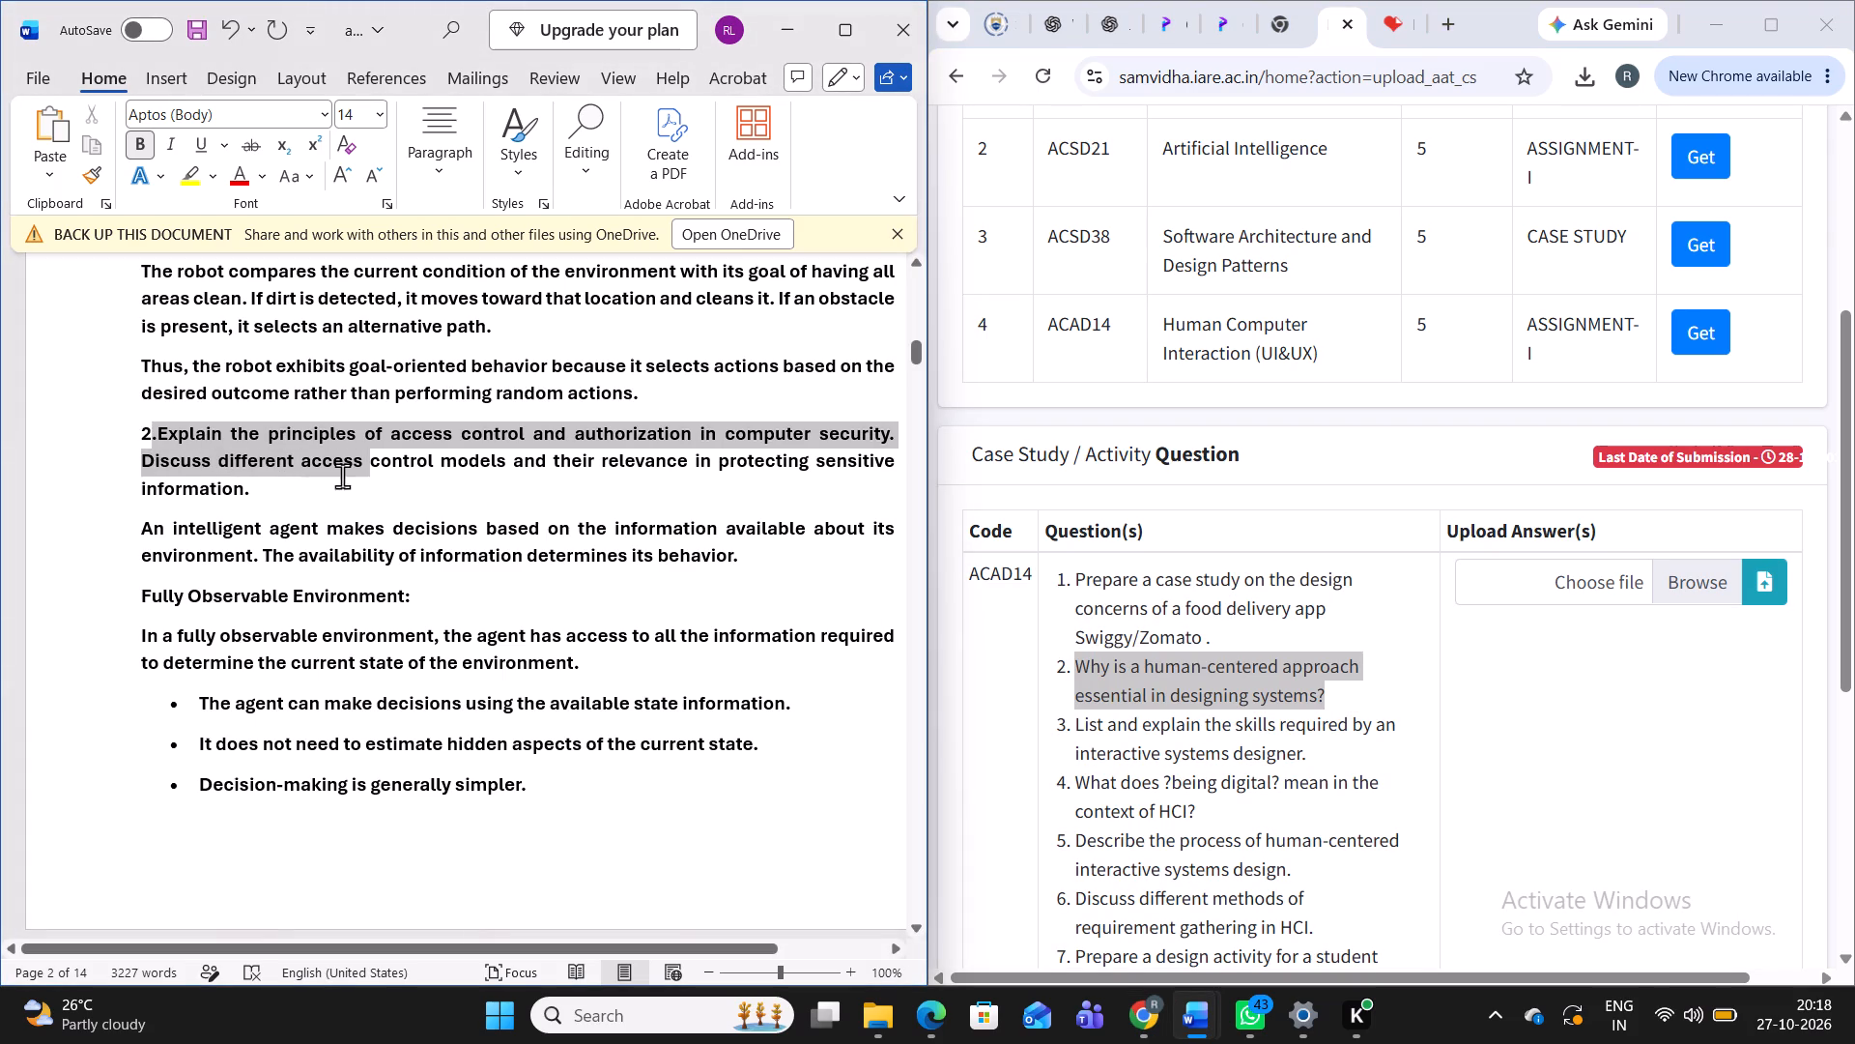
pyautogui.moveTo(342, 476); pyautogui.dragTo(385, 491)
pyautogui.hotkey('ctrl', 'v')
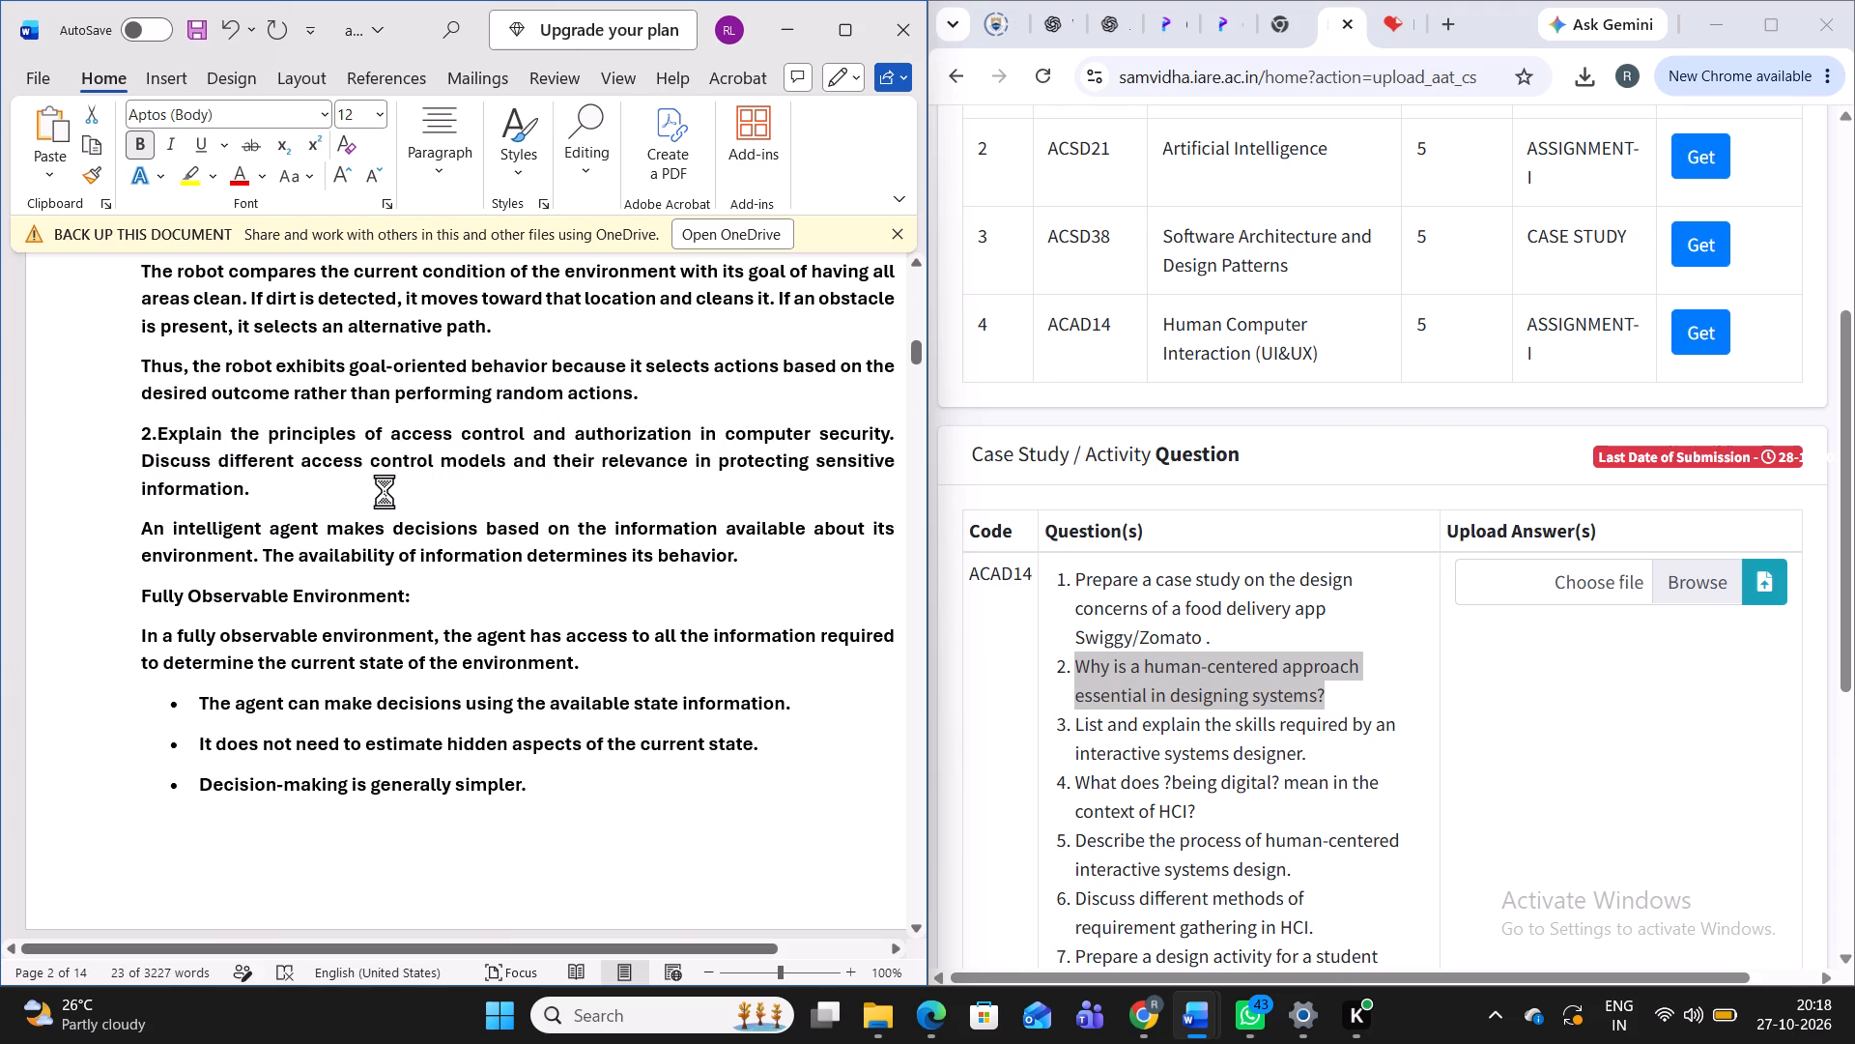
pyautogui.keyDown('ctrl'); pyautogui.click(385, 491); pyautogui.keyUp('ctrl')
# Remove the automatic list numbering from the pasted human-centered approach question and add a period after its 2.
pyautogui.click(186, 437)
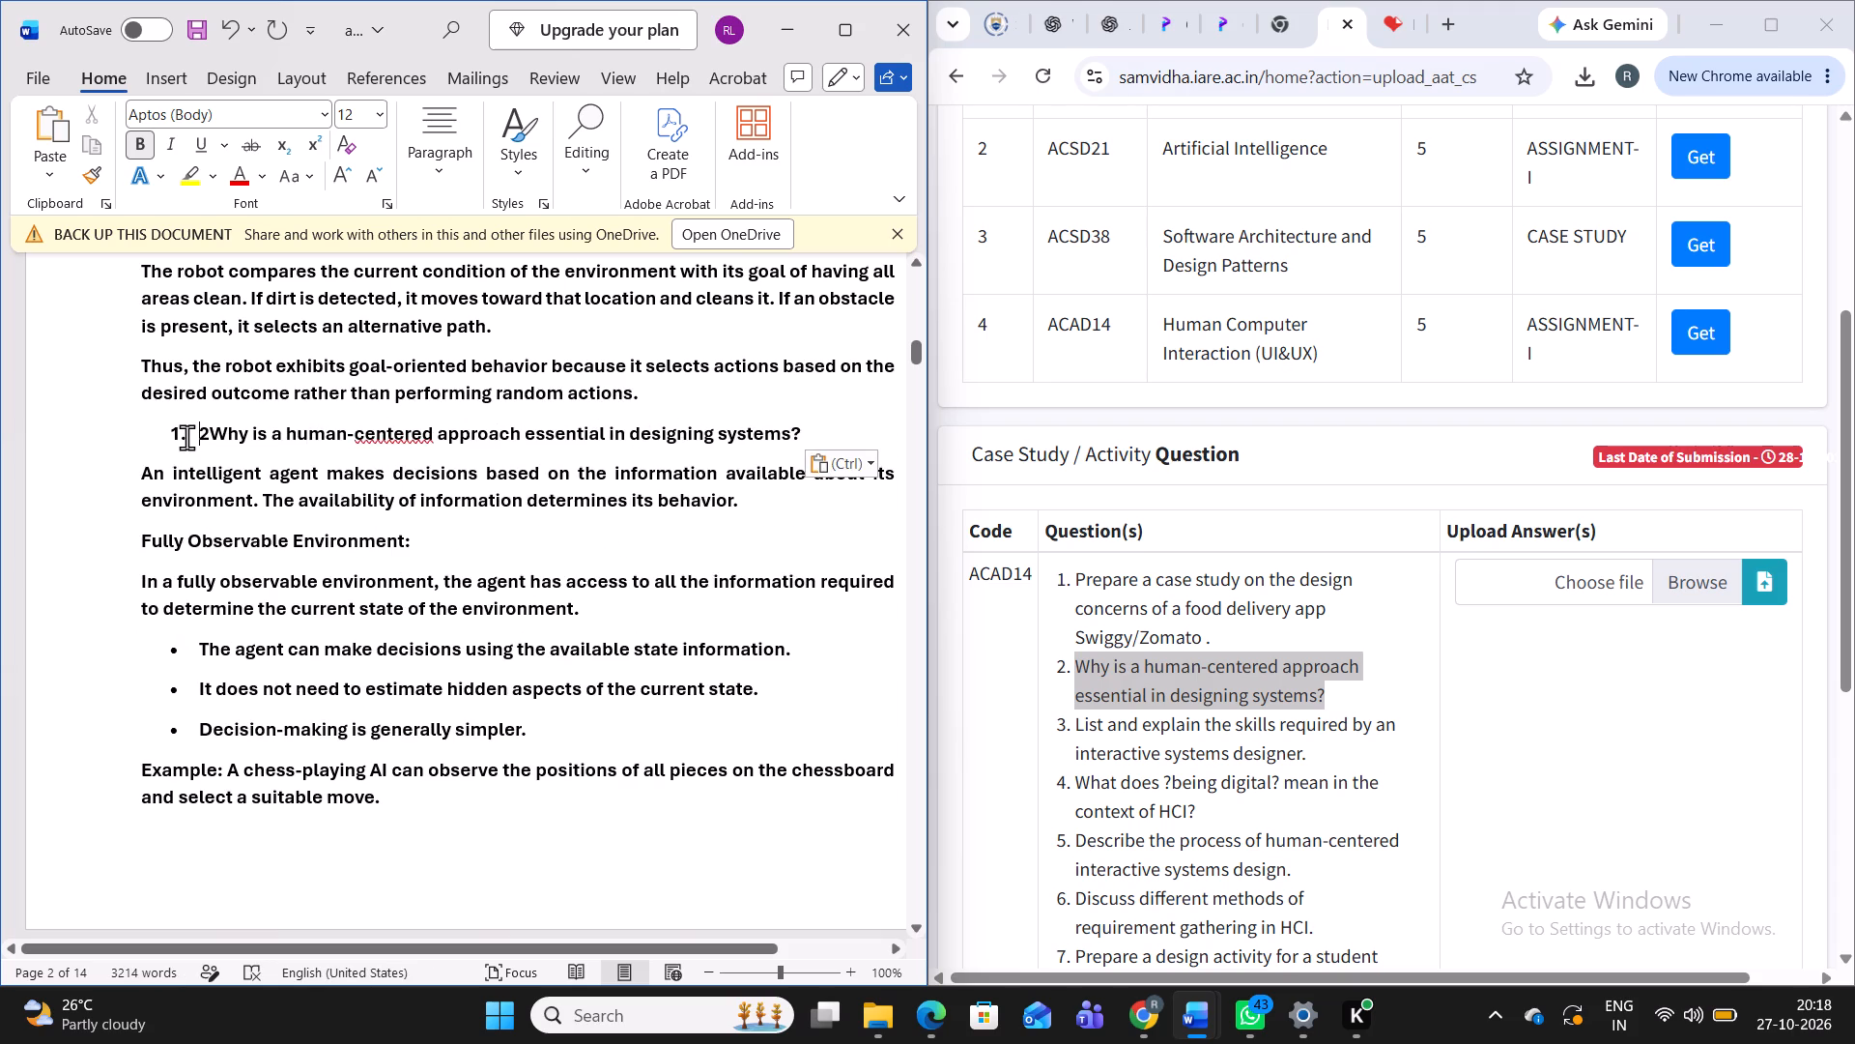
pyautogui.press('BackSpace')
pyautogui.press('BackSpace')
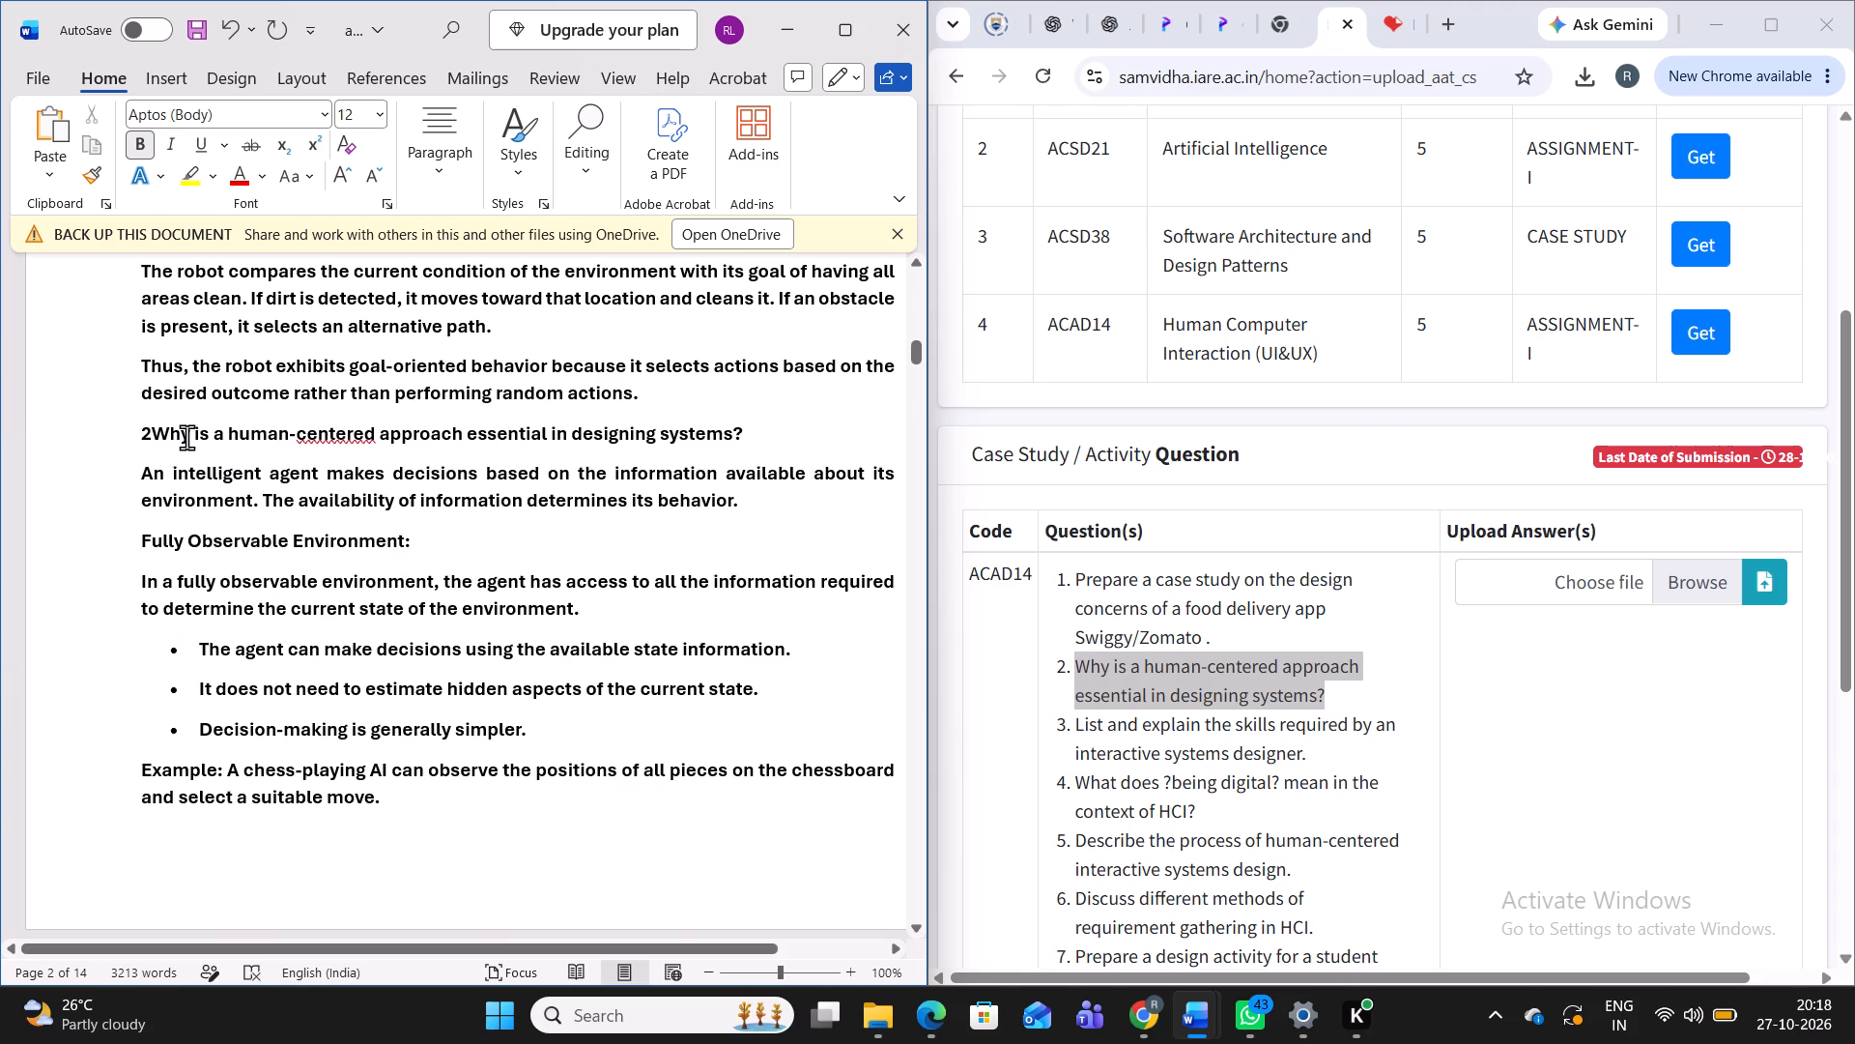
pyautogui.press('Right')
pyautogui.press('.')
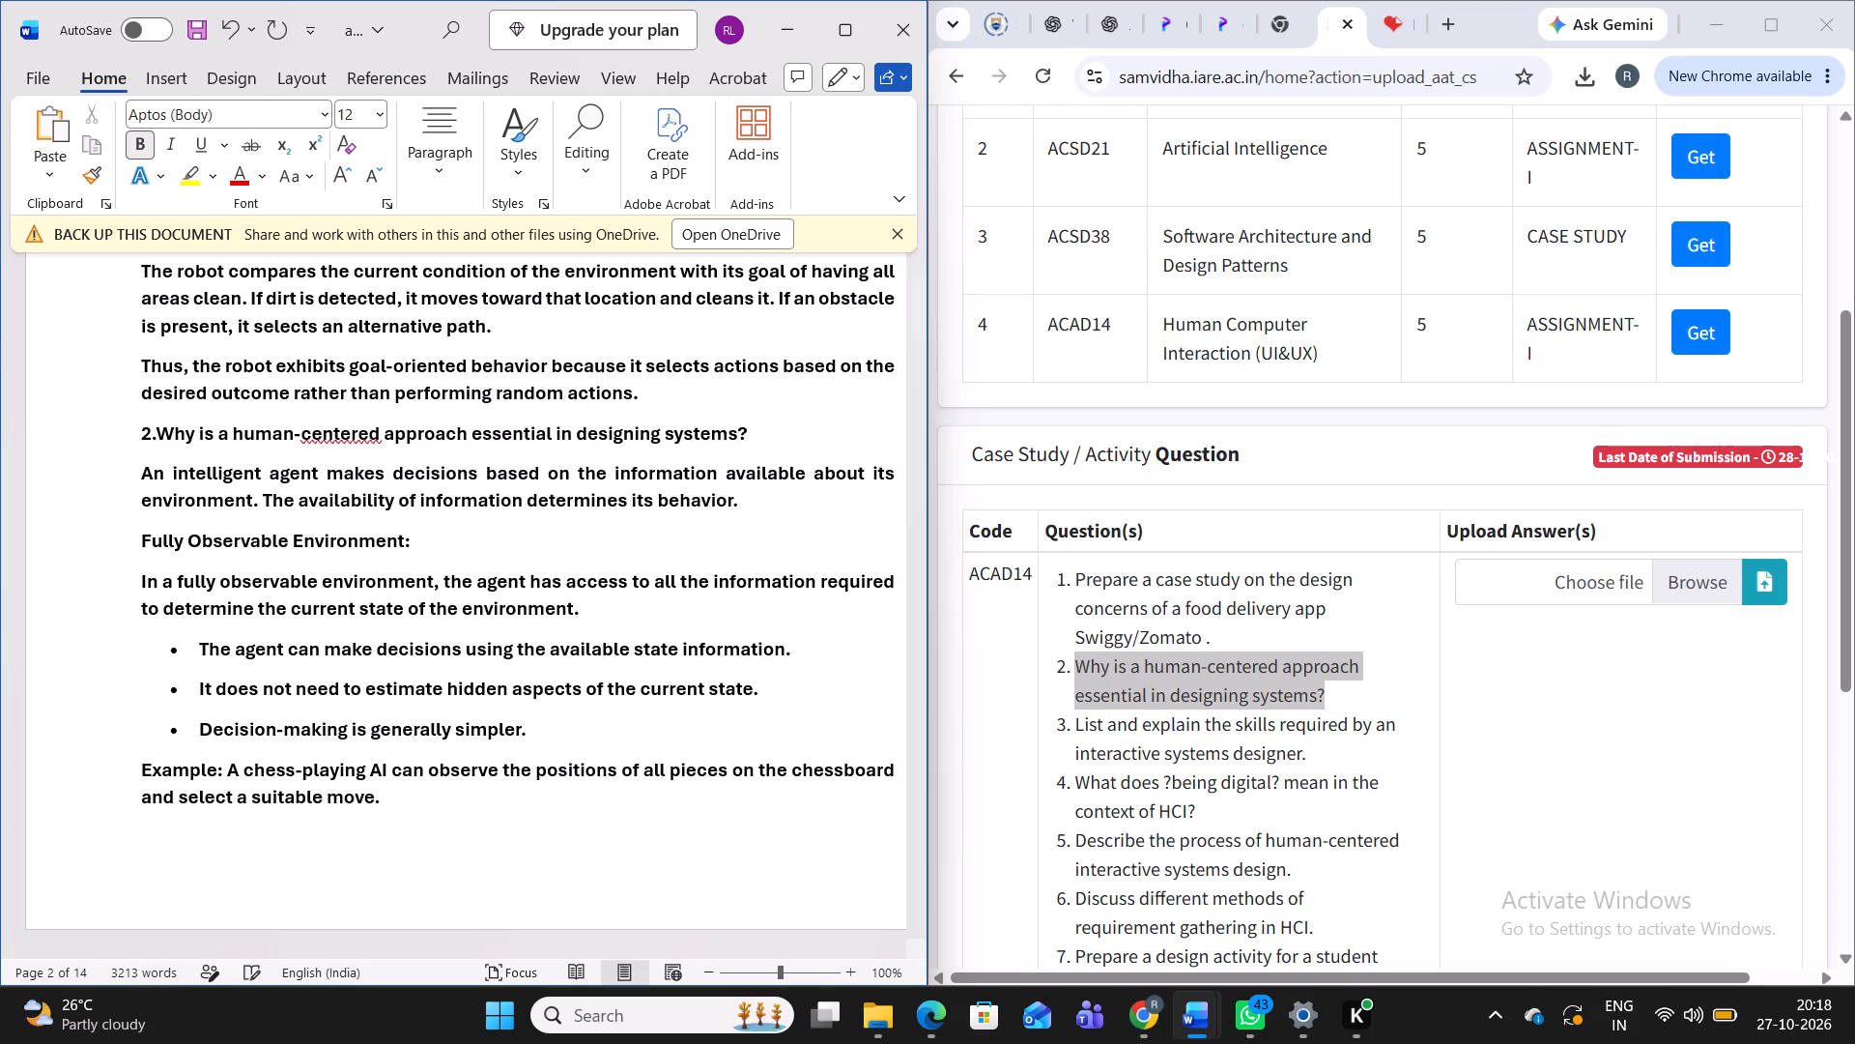
# Replace the DDoS text of question 3 in "ai word" with the portal's "List and explain the skills required by an interactive systems designer.".
pyautogui.scroll(-3, 214, 627)
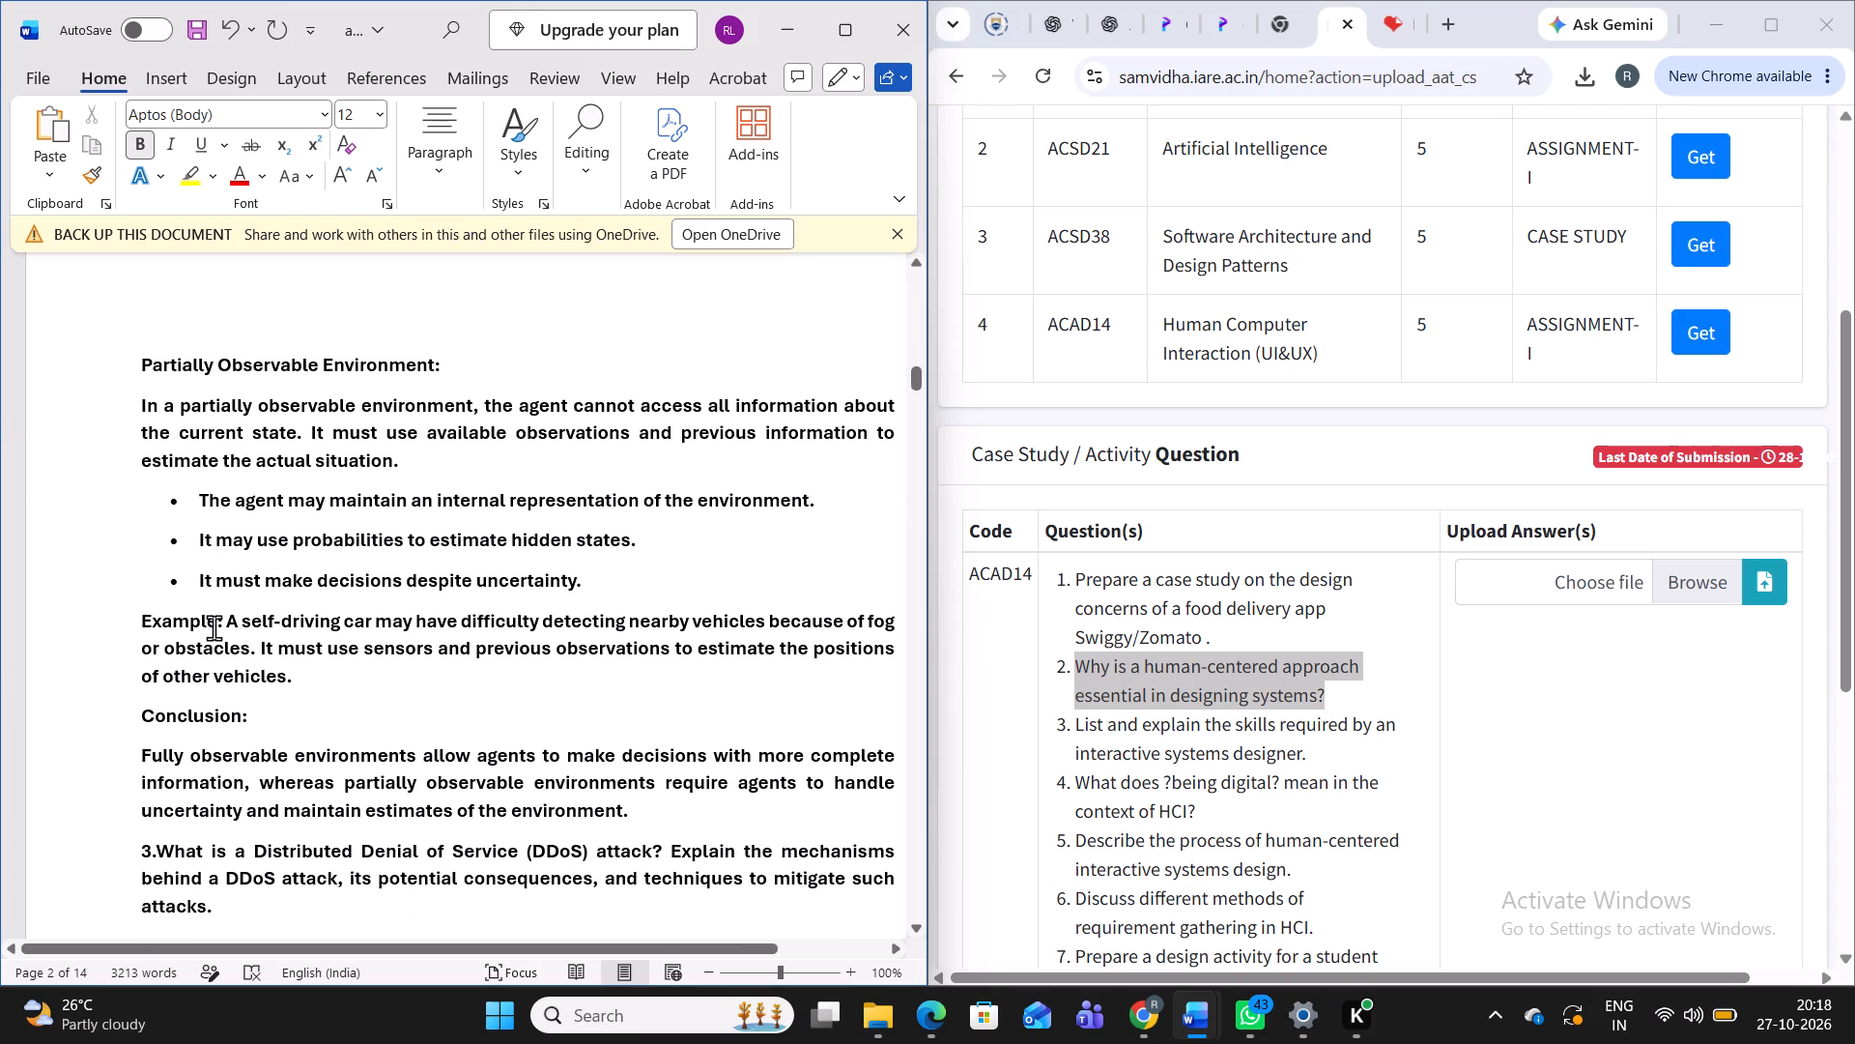
pyautogui.scroll(-4, 214, 627)
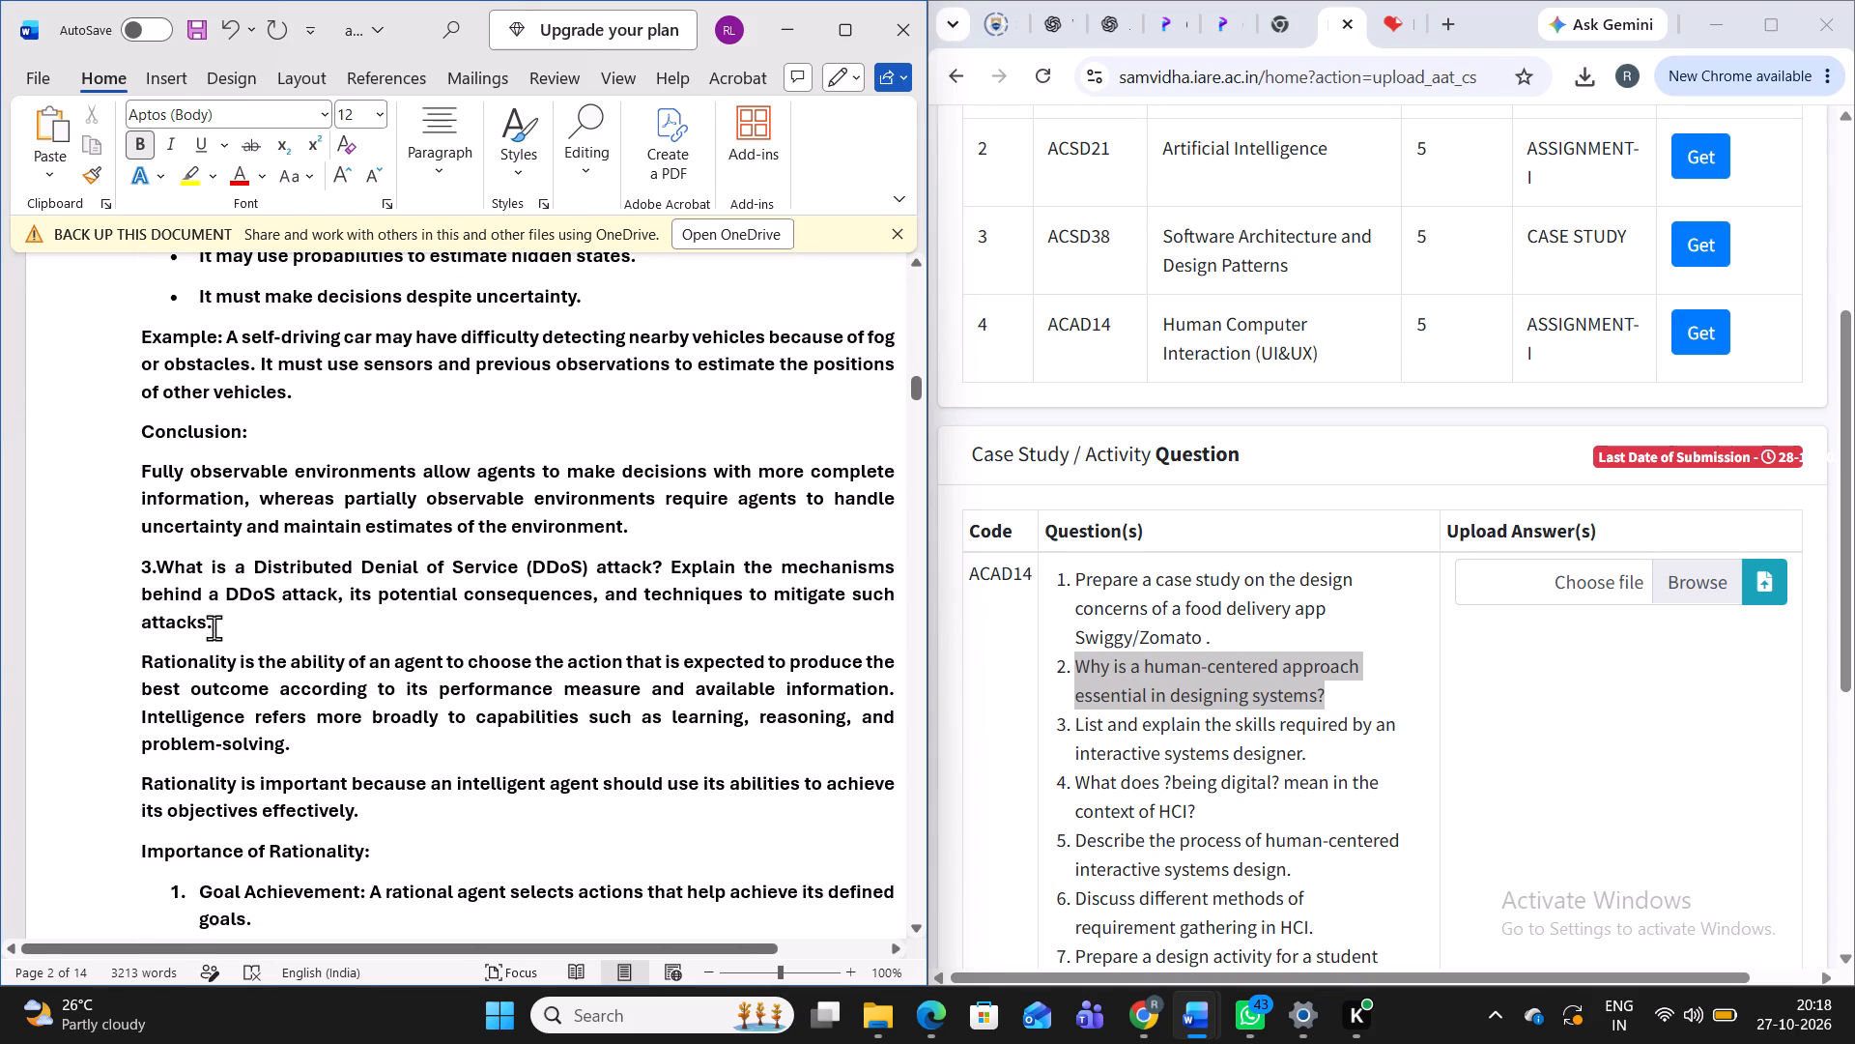
pyautogui.hscroll(-1, 214, 627)
pyautogui.scroll(-2, 214, 627)
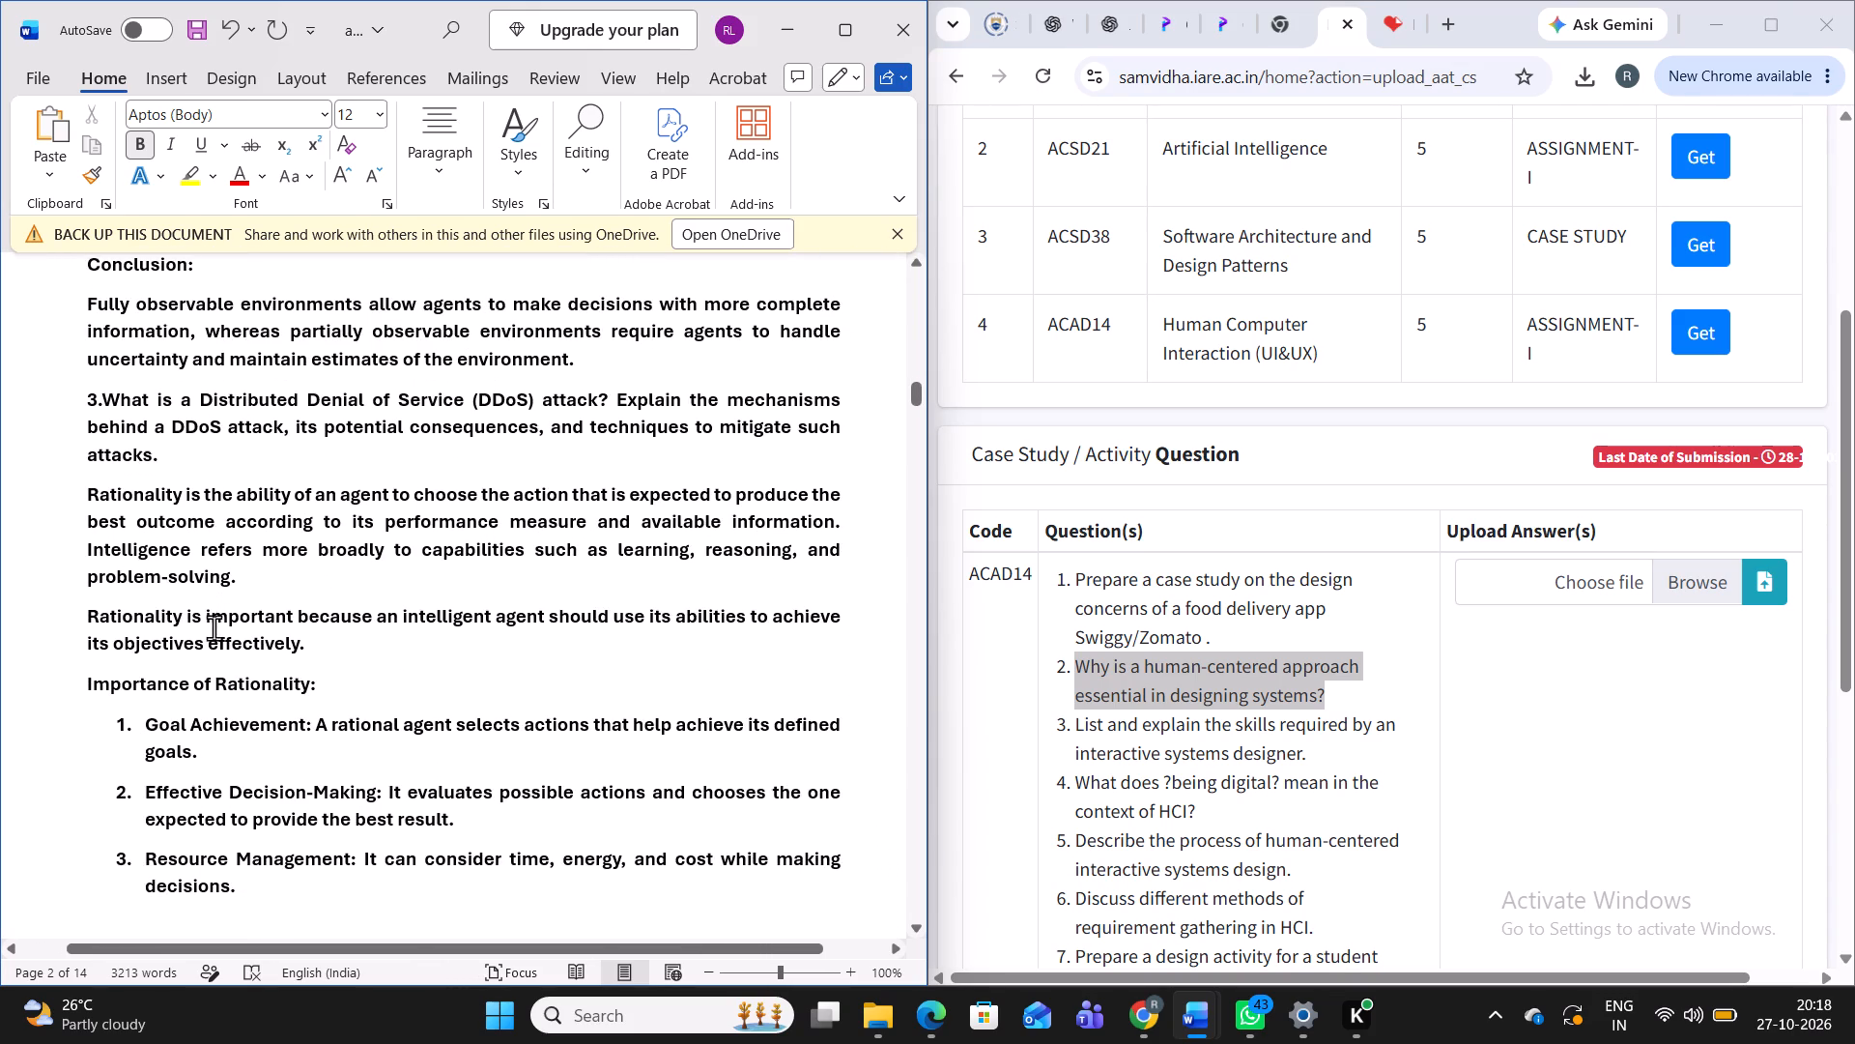
pyautogui.scroll(-1, 214, 627)
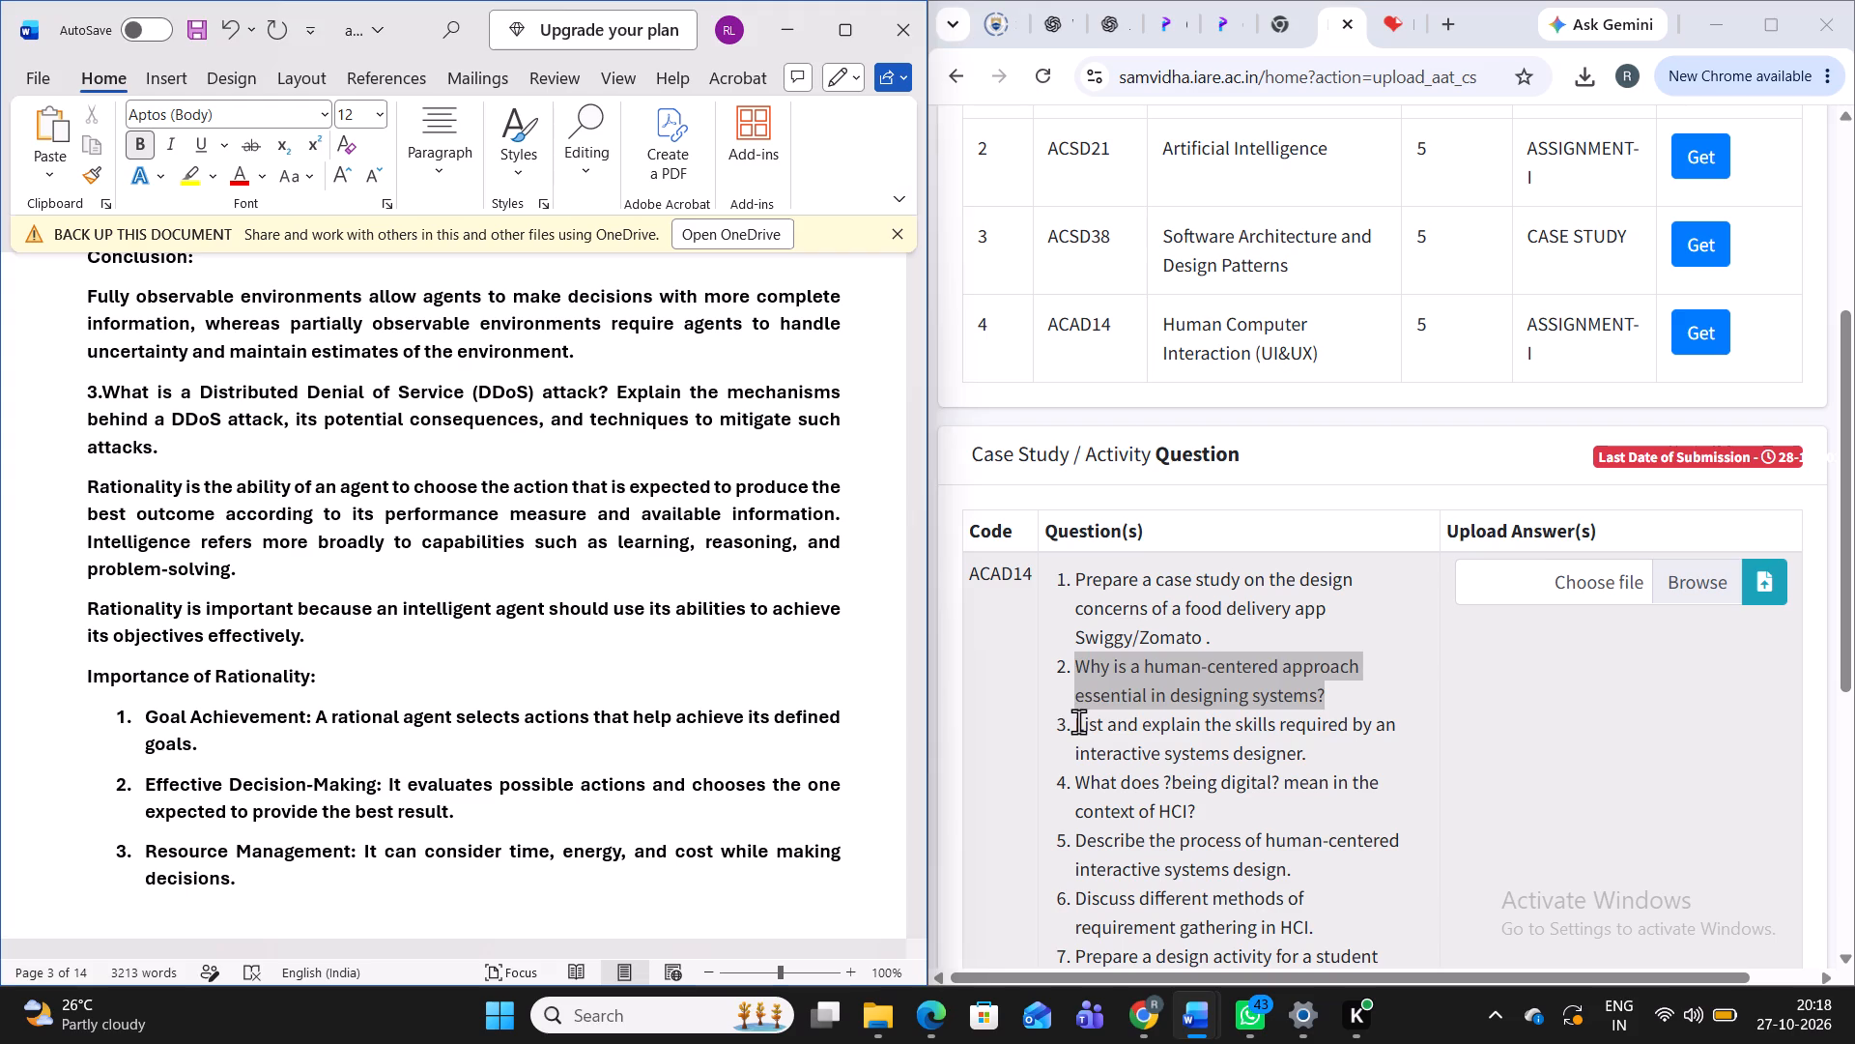
pyautogui.moveTo(1078, 721); pyautogui.dragTo(1322, 765)
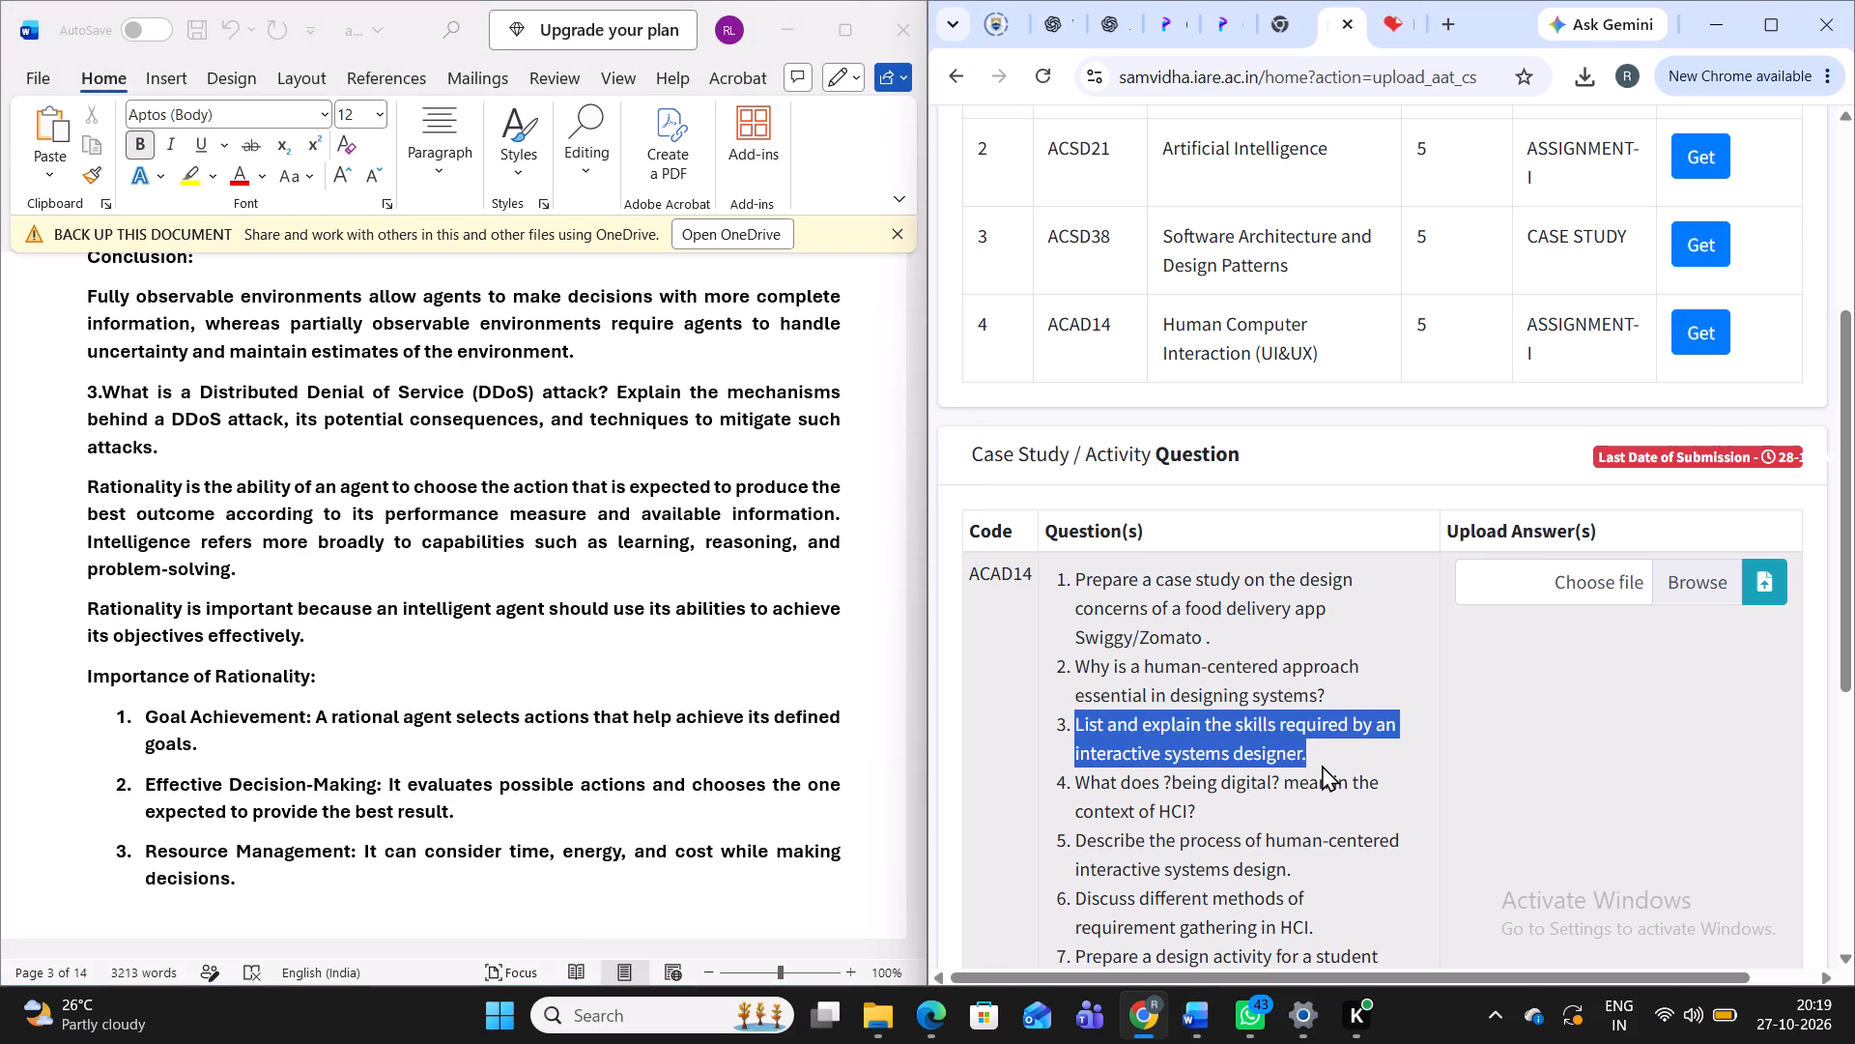
pyautogui.hotkey('ctrl', 'c')
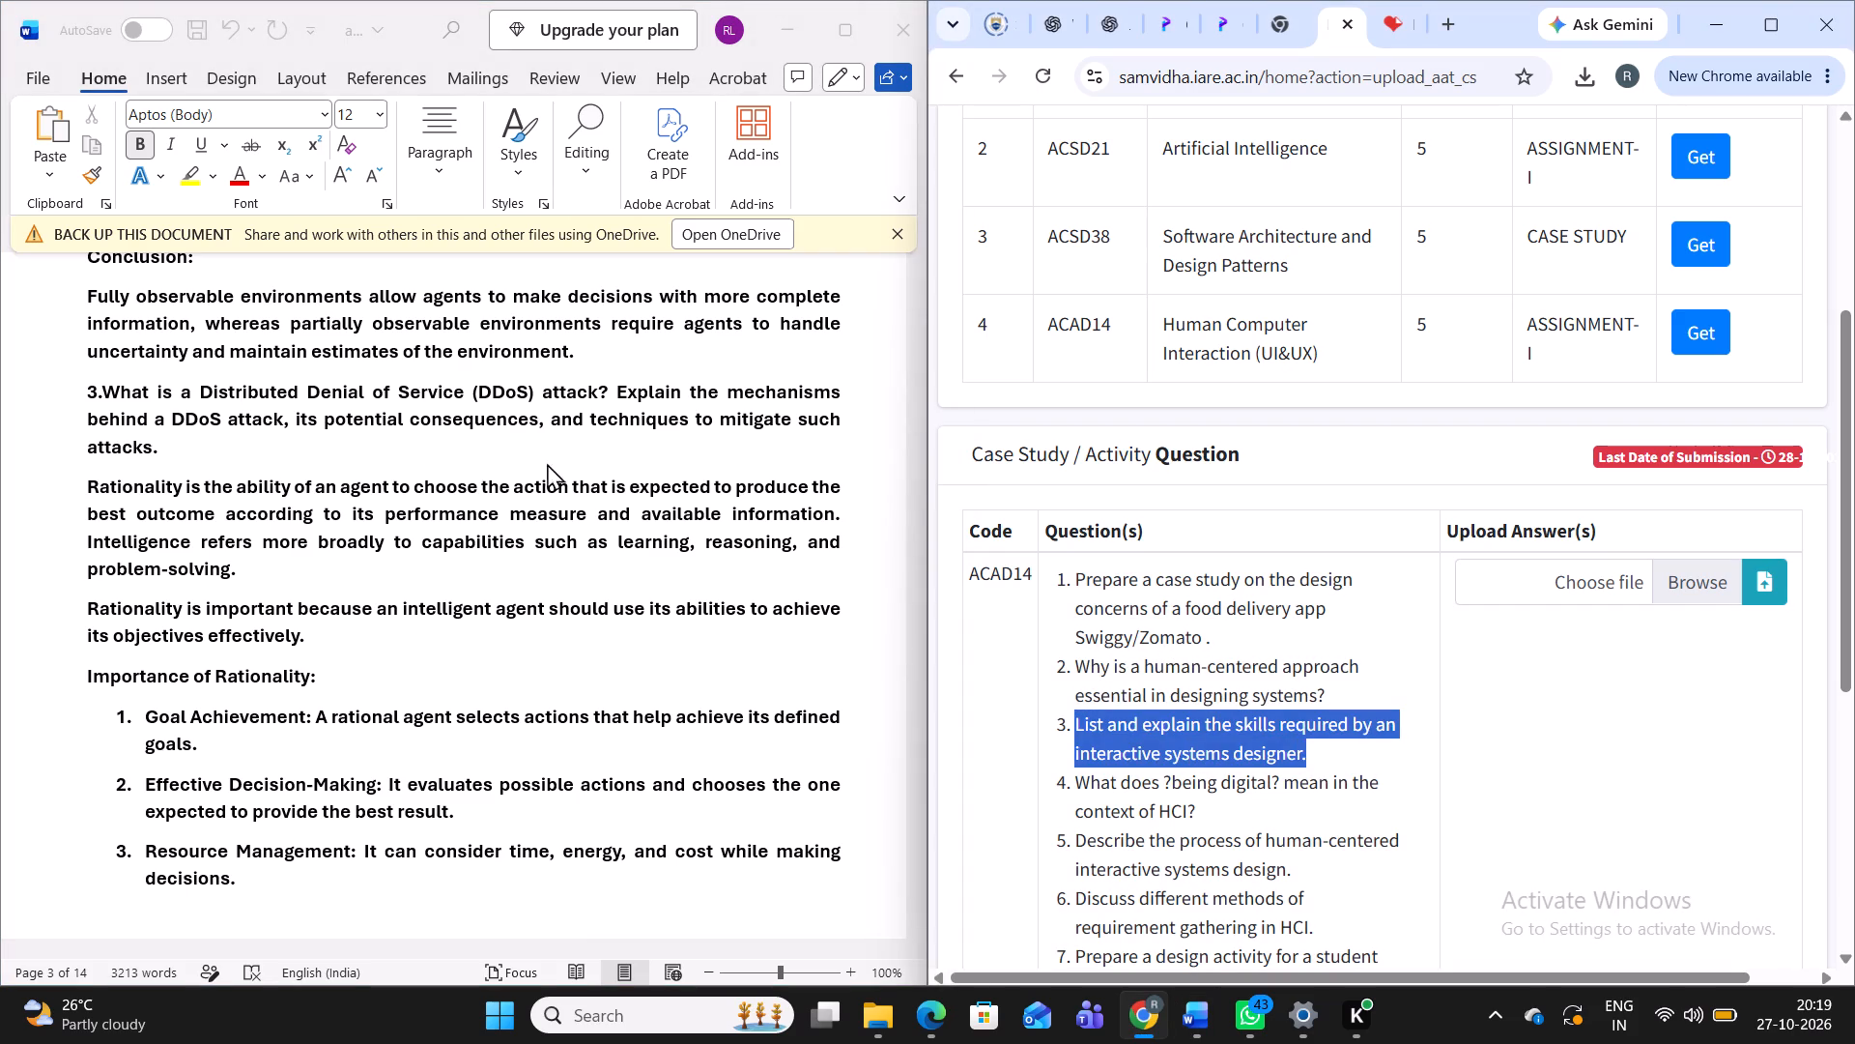
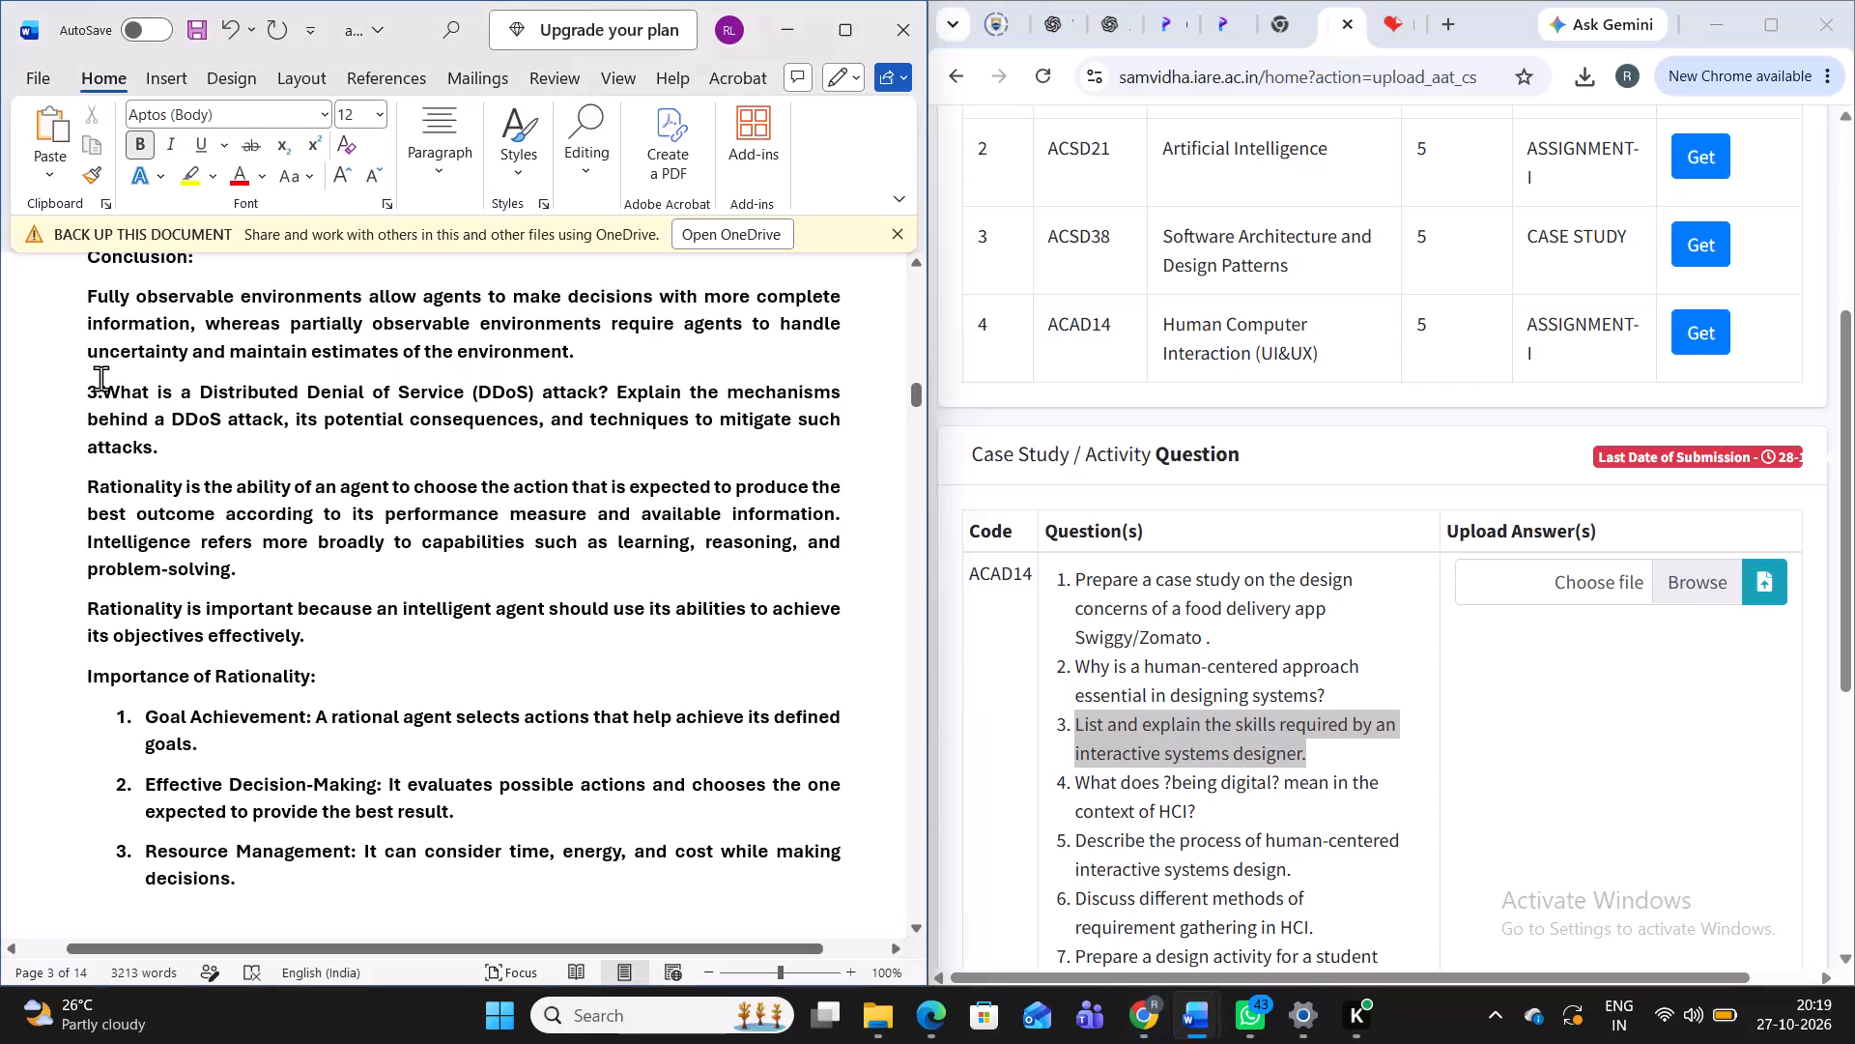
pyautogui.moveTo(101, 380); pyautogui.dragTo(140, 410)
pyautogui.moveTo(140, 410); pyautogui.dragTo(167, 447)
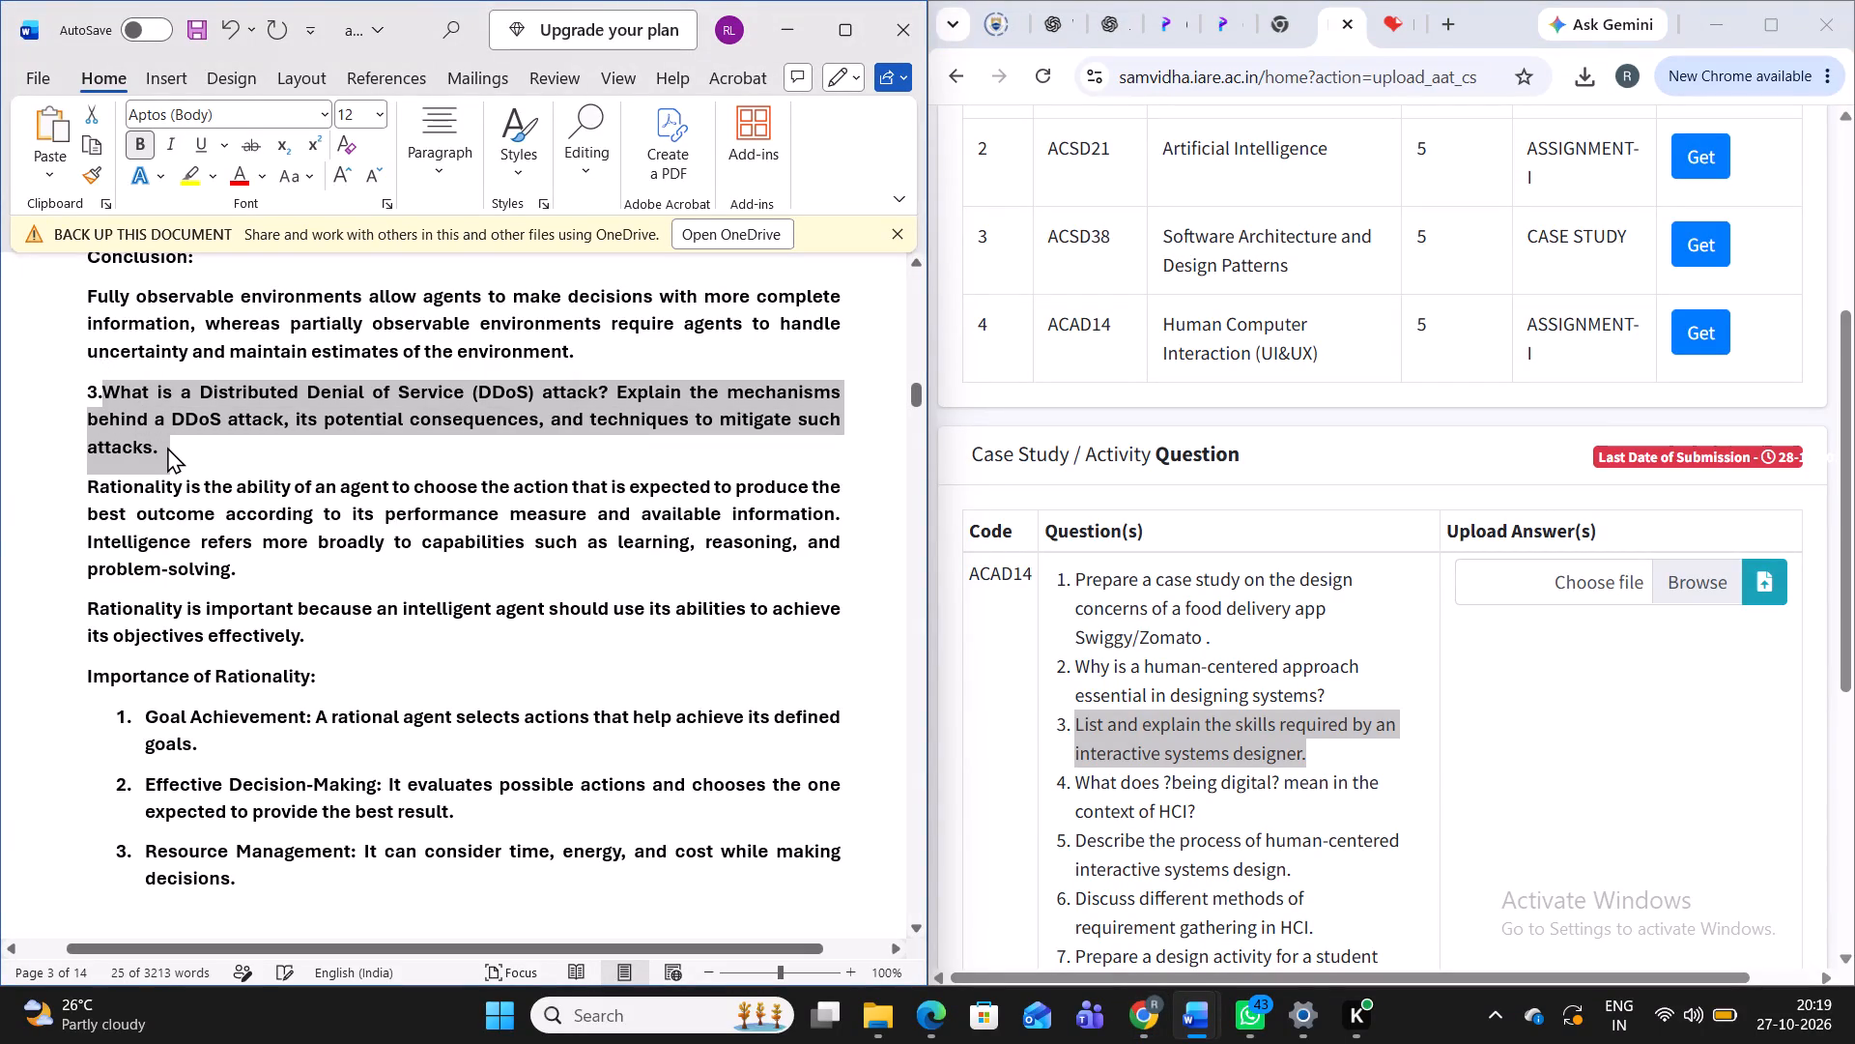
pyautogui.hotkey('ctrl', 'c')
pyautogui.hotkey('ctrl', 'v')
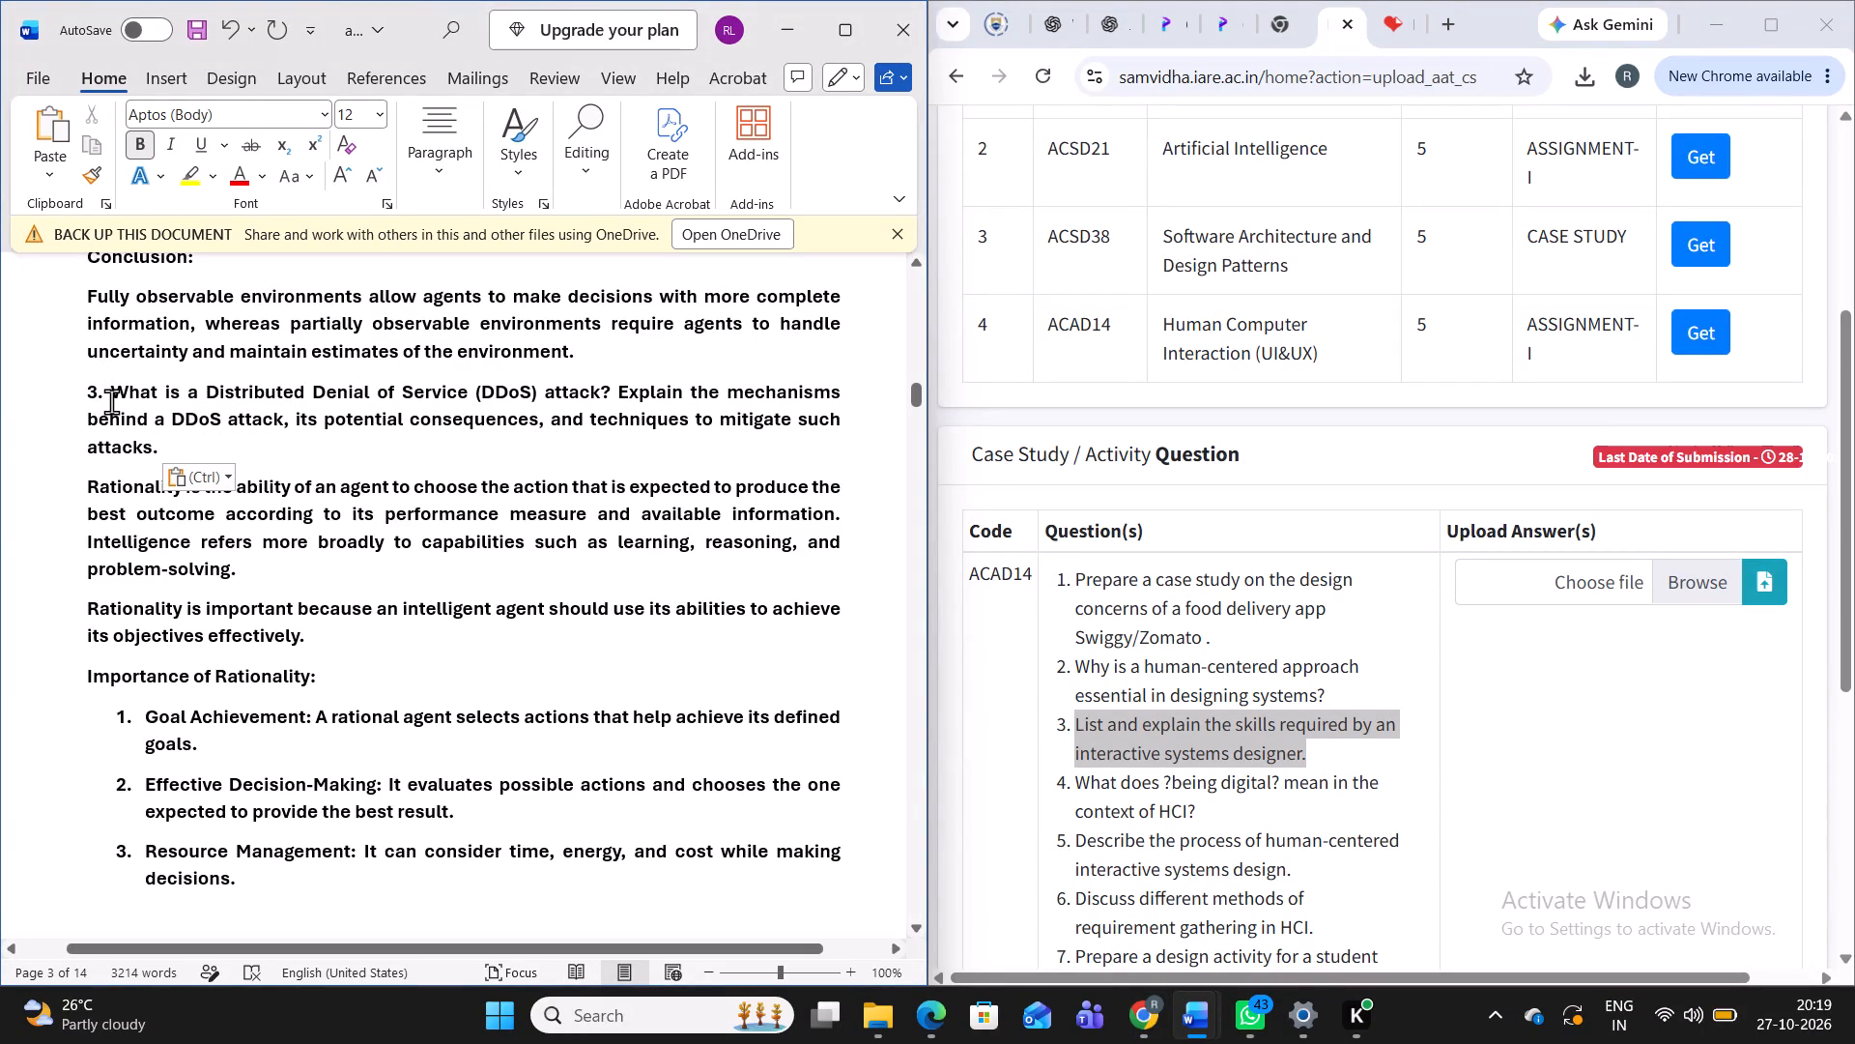
# Replace the DDoS text of question 3 with the portal's "List and explain the skills required by an interactive systems designer.".
pyautogui.click(965, 780)
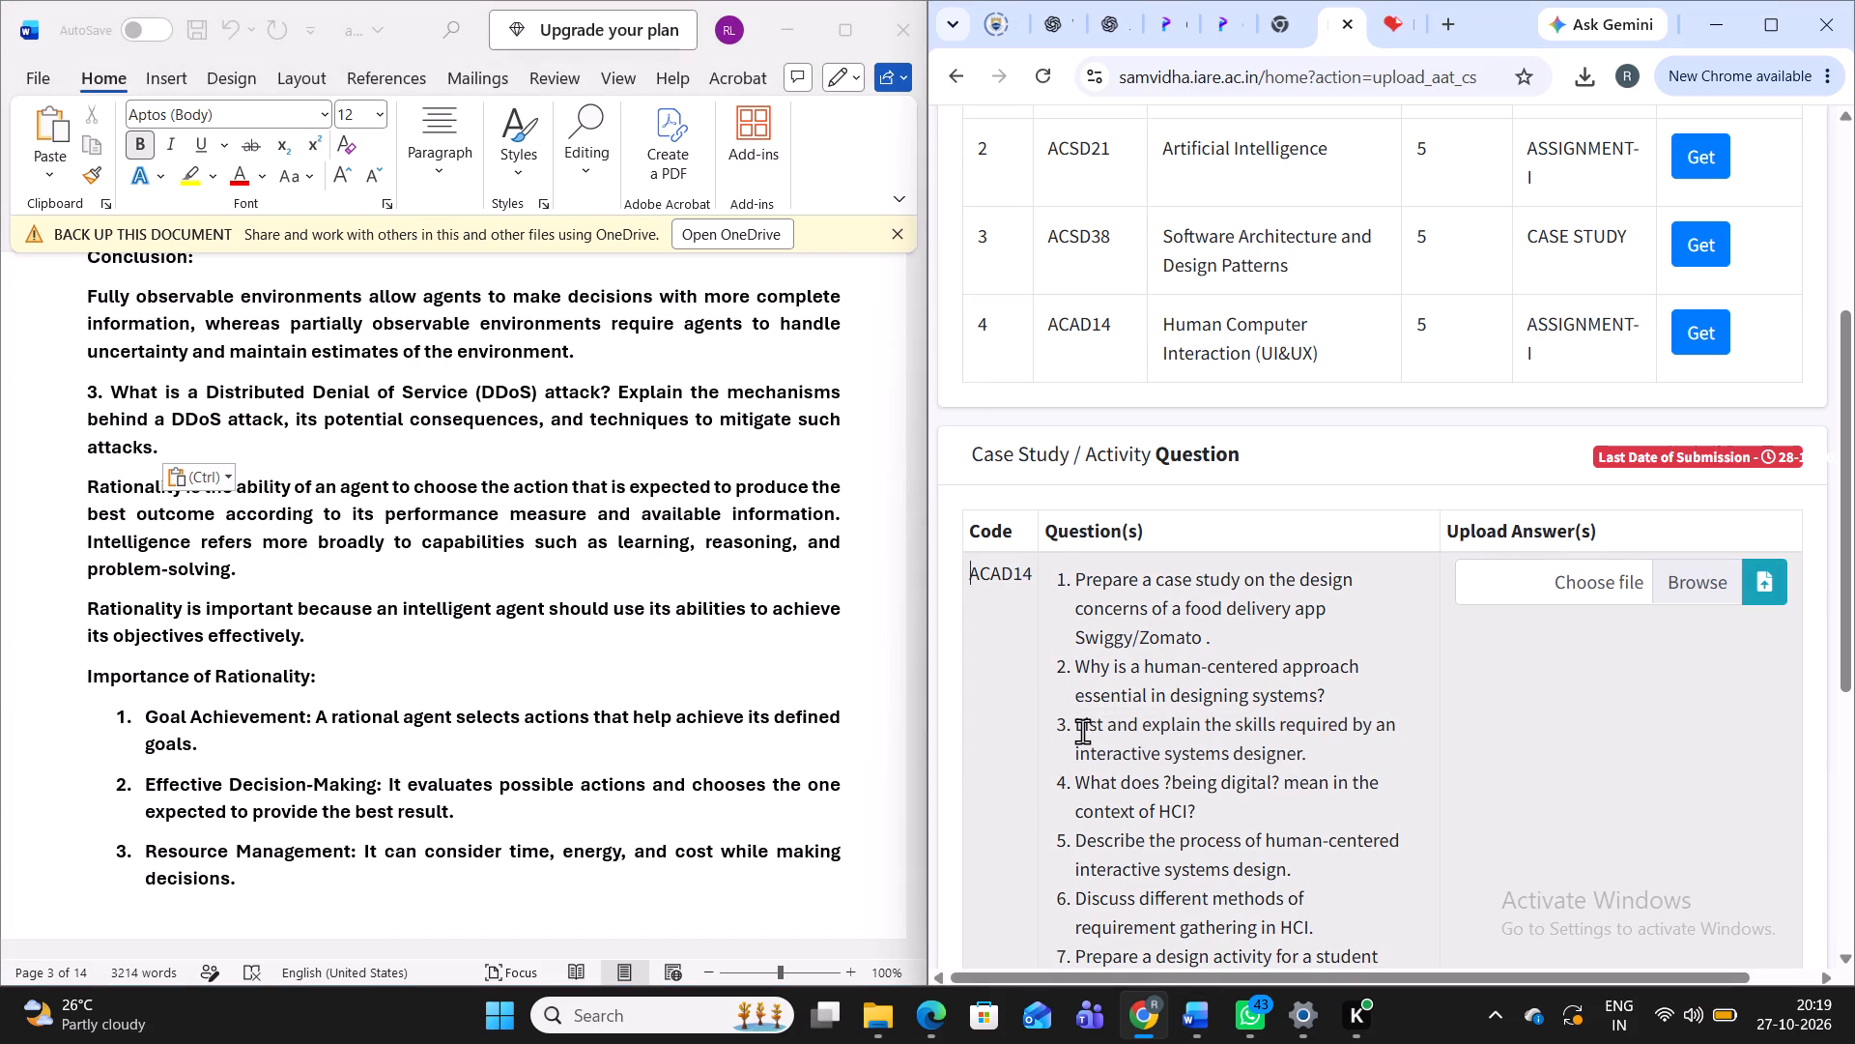
pyautogui.moveTo(1082, 731); pyautogui.dragTo(1127, 738)
pyautogui.moveTo(1075, 724); pyautogui.dragTo(1333, 758)
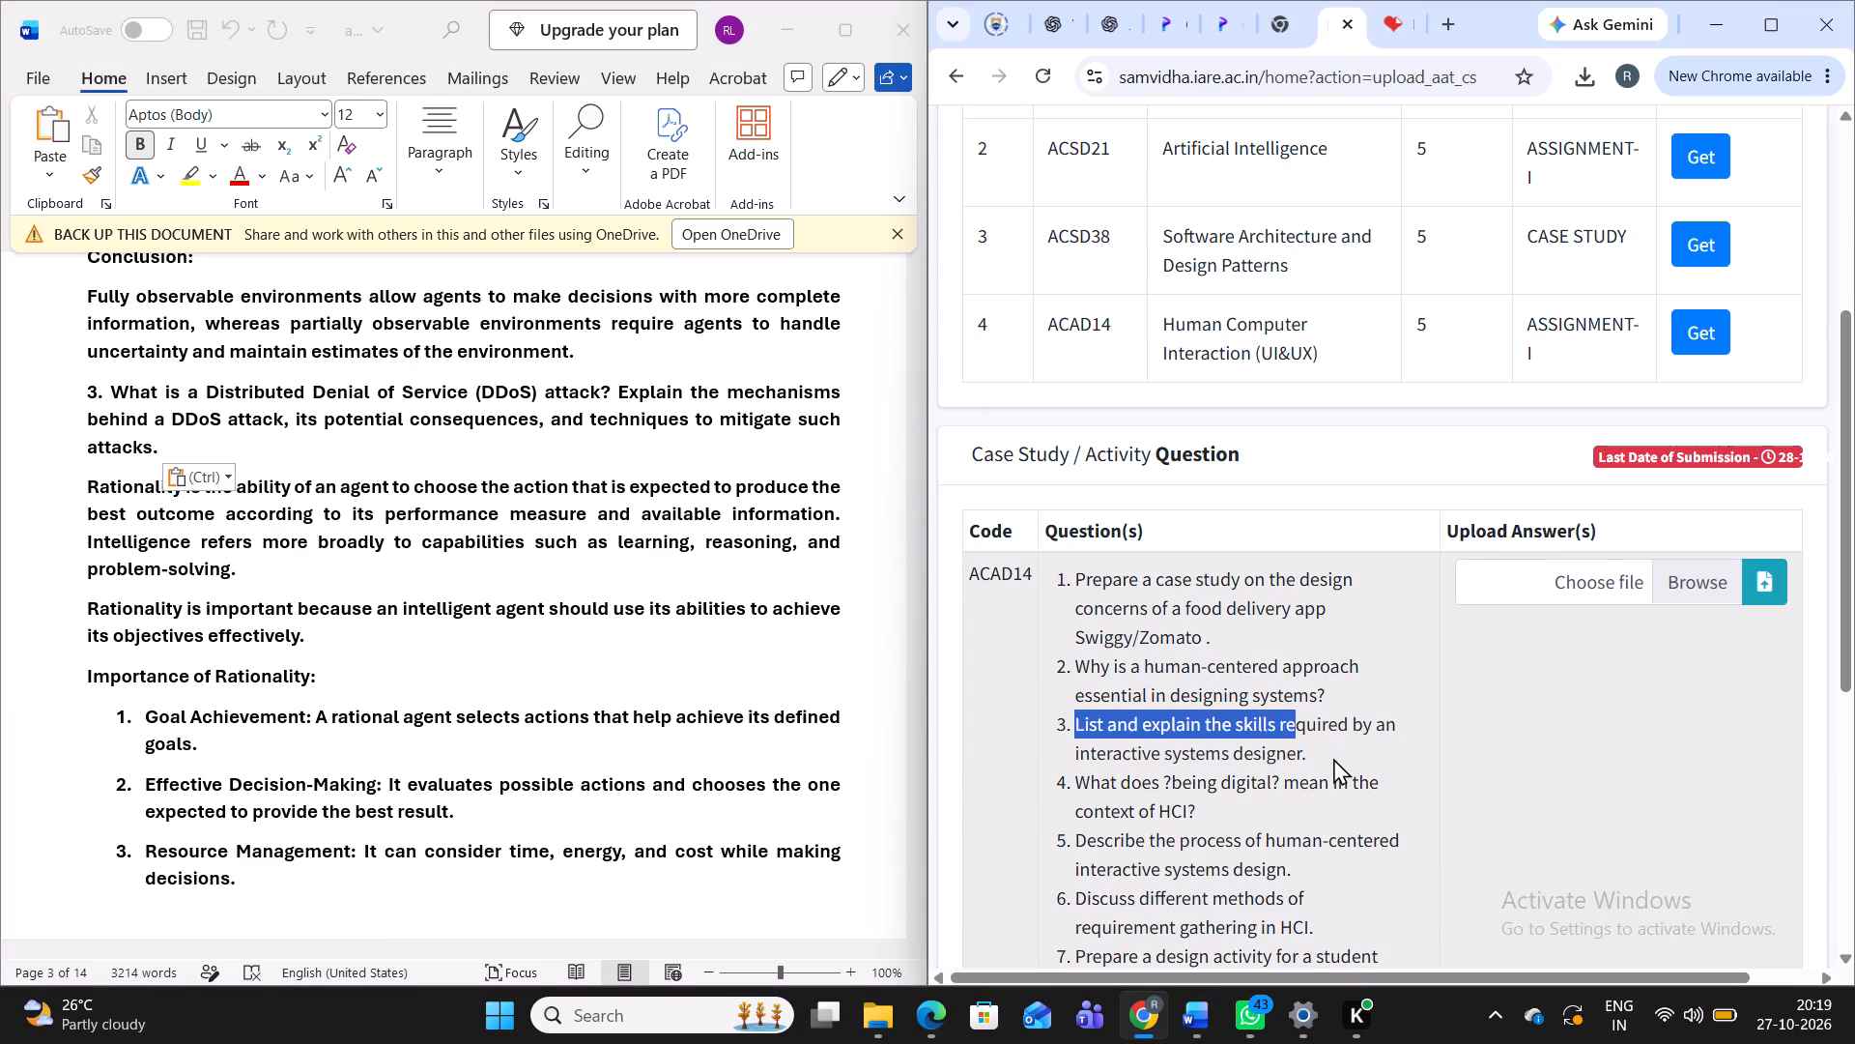
pyautogui.hotkey('ctrl', 'c')
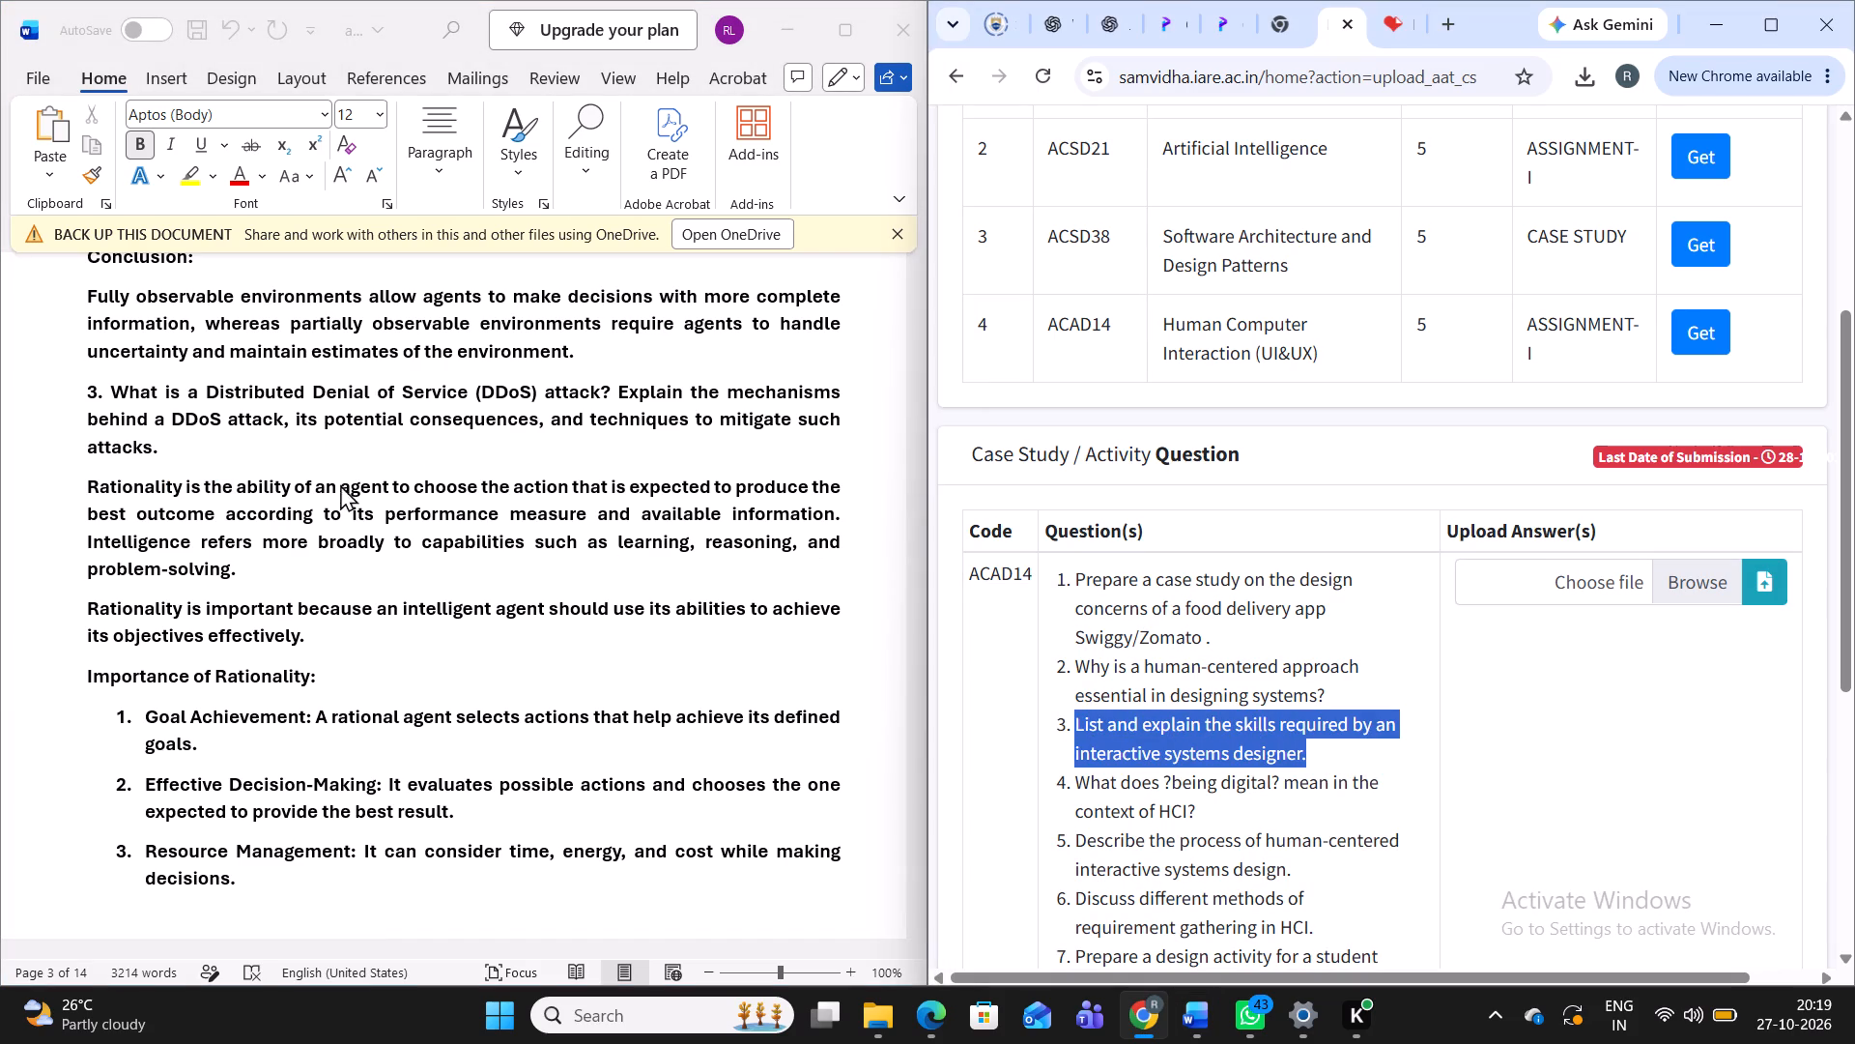
pyautogui.click(113, 385)
pyautogui.moveTo(113, 385); pyautogui.dragTo(163, 438)
pyautogui.hotkey('ctrl', 'v')
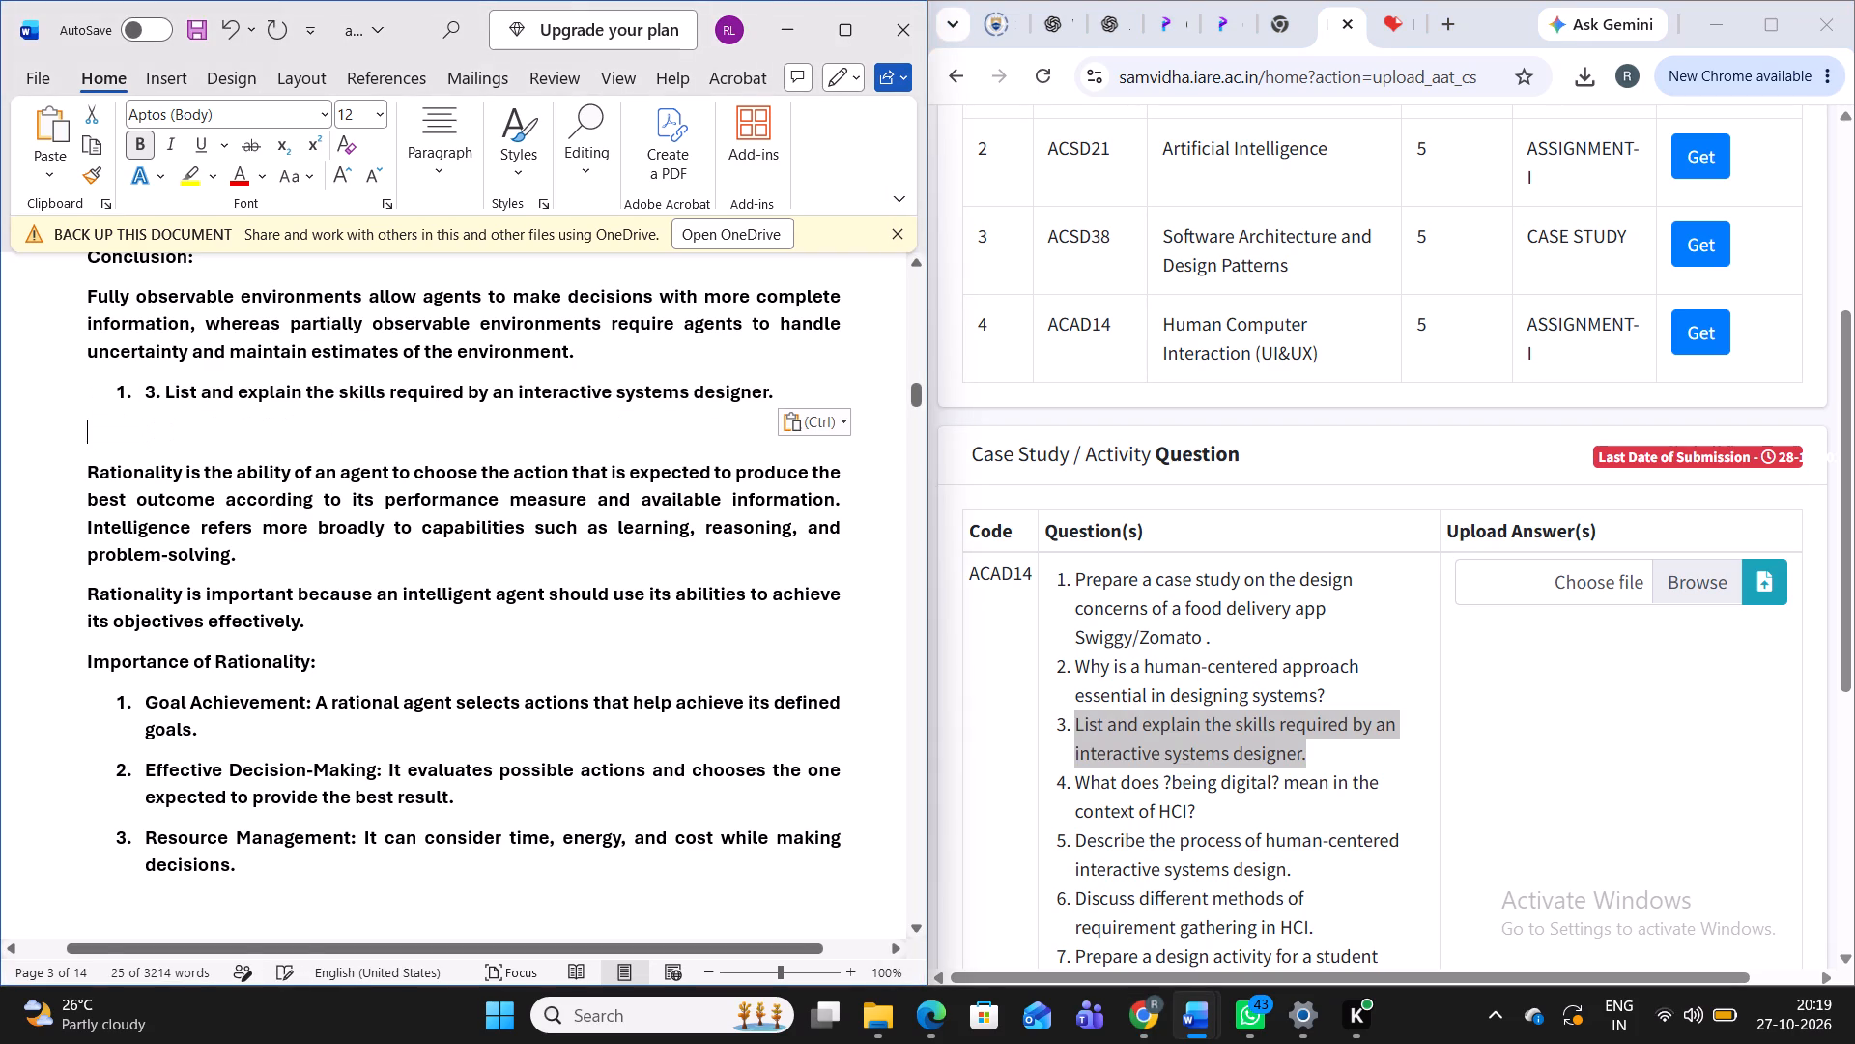
# Remove the automatic list numbering from the pasted question 3 and delete the blank line below it.
pyautogui.click(142, 396)
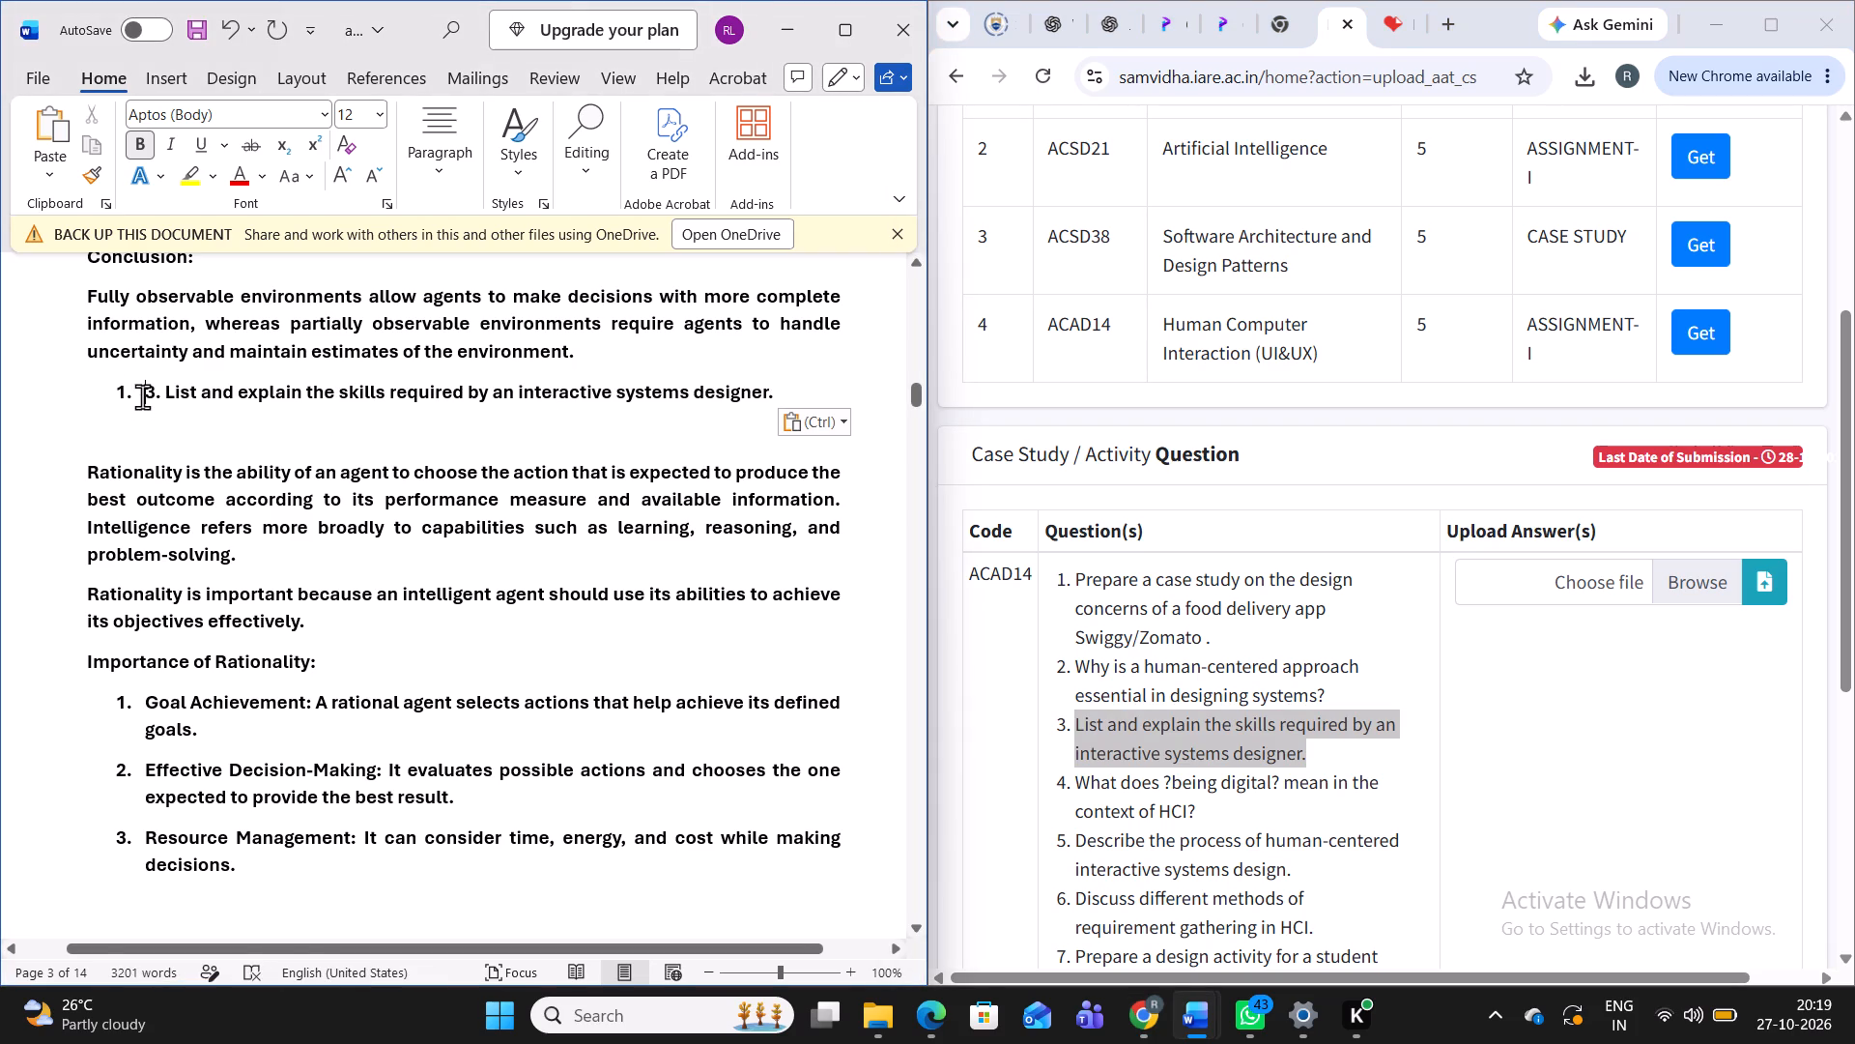
pyautogui.press('BackSpace')
pyautogui.press('BackSpace')
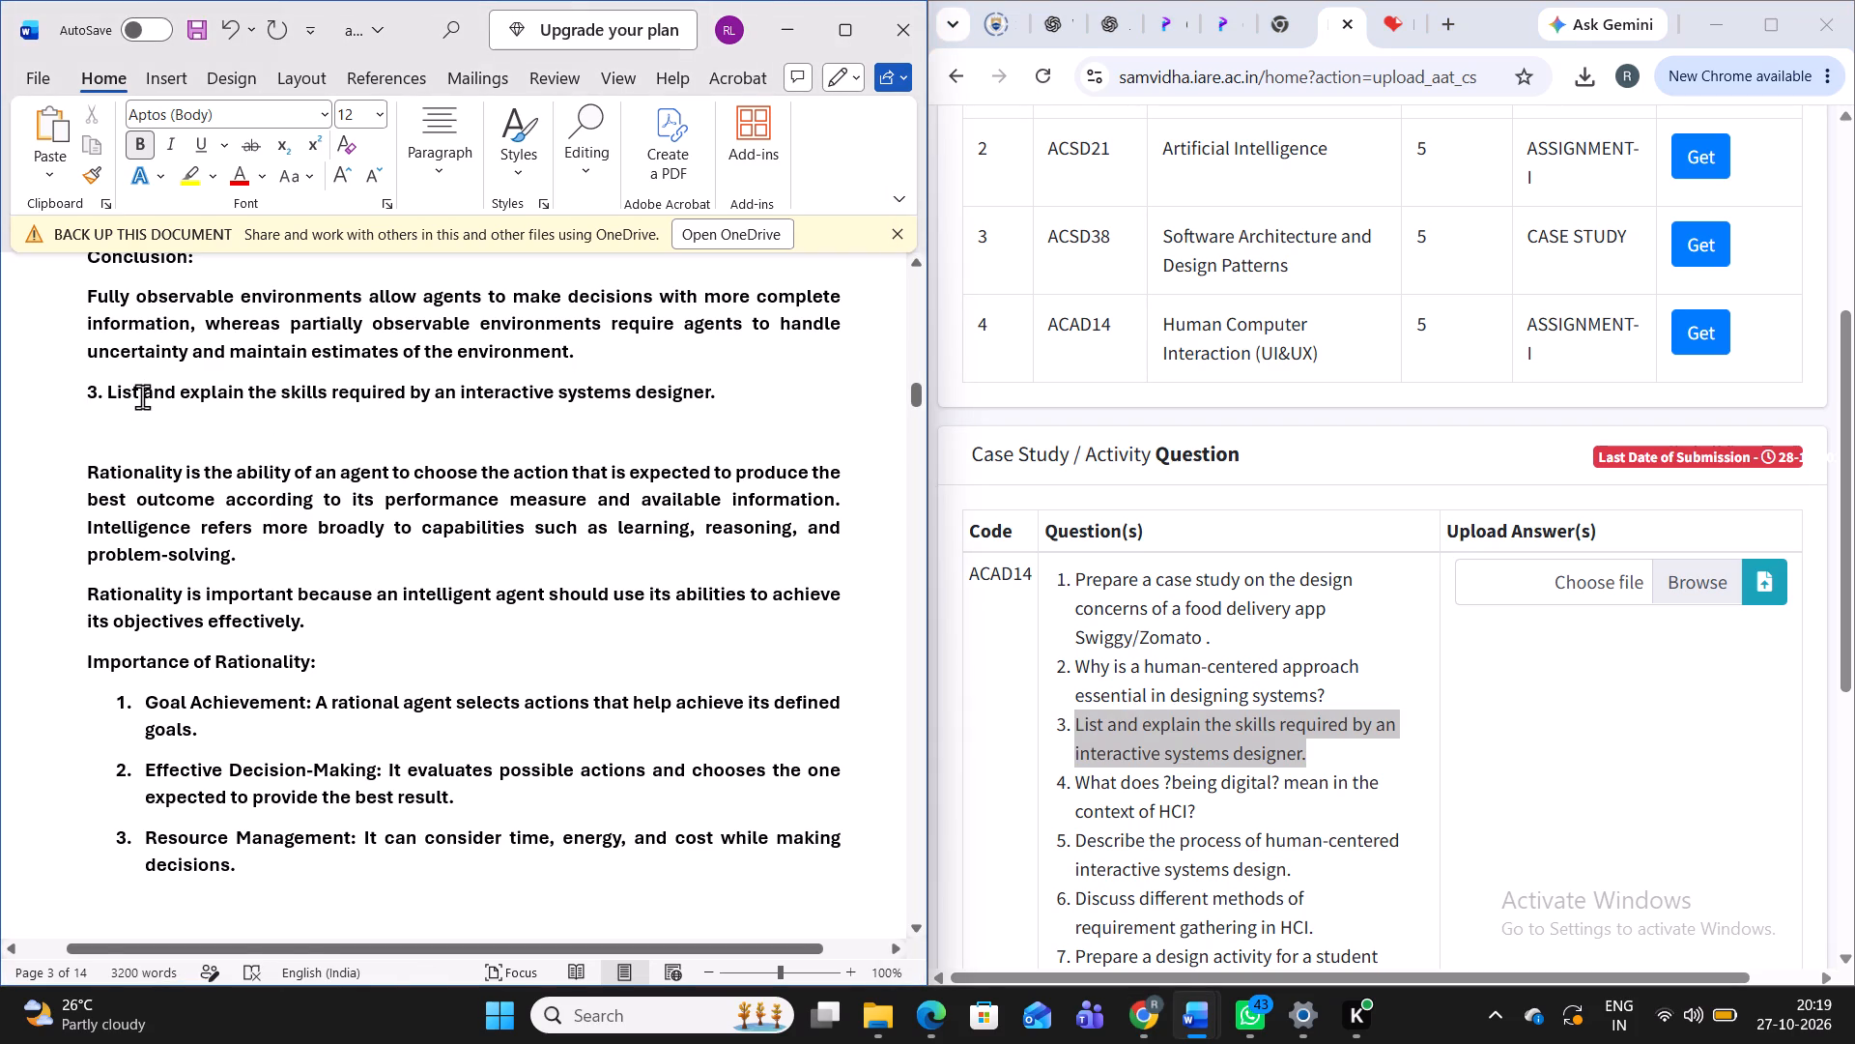
pyautogui.click(87, 459)
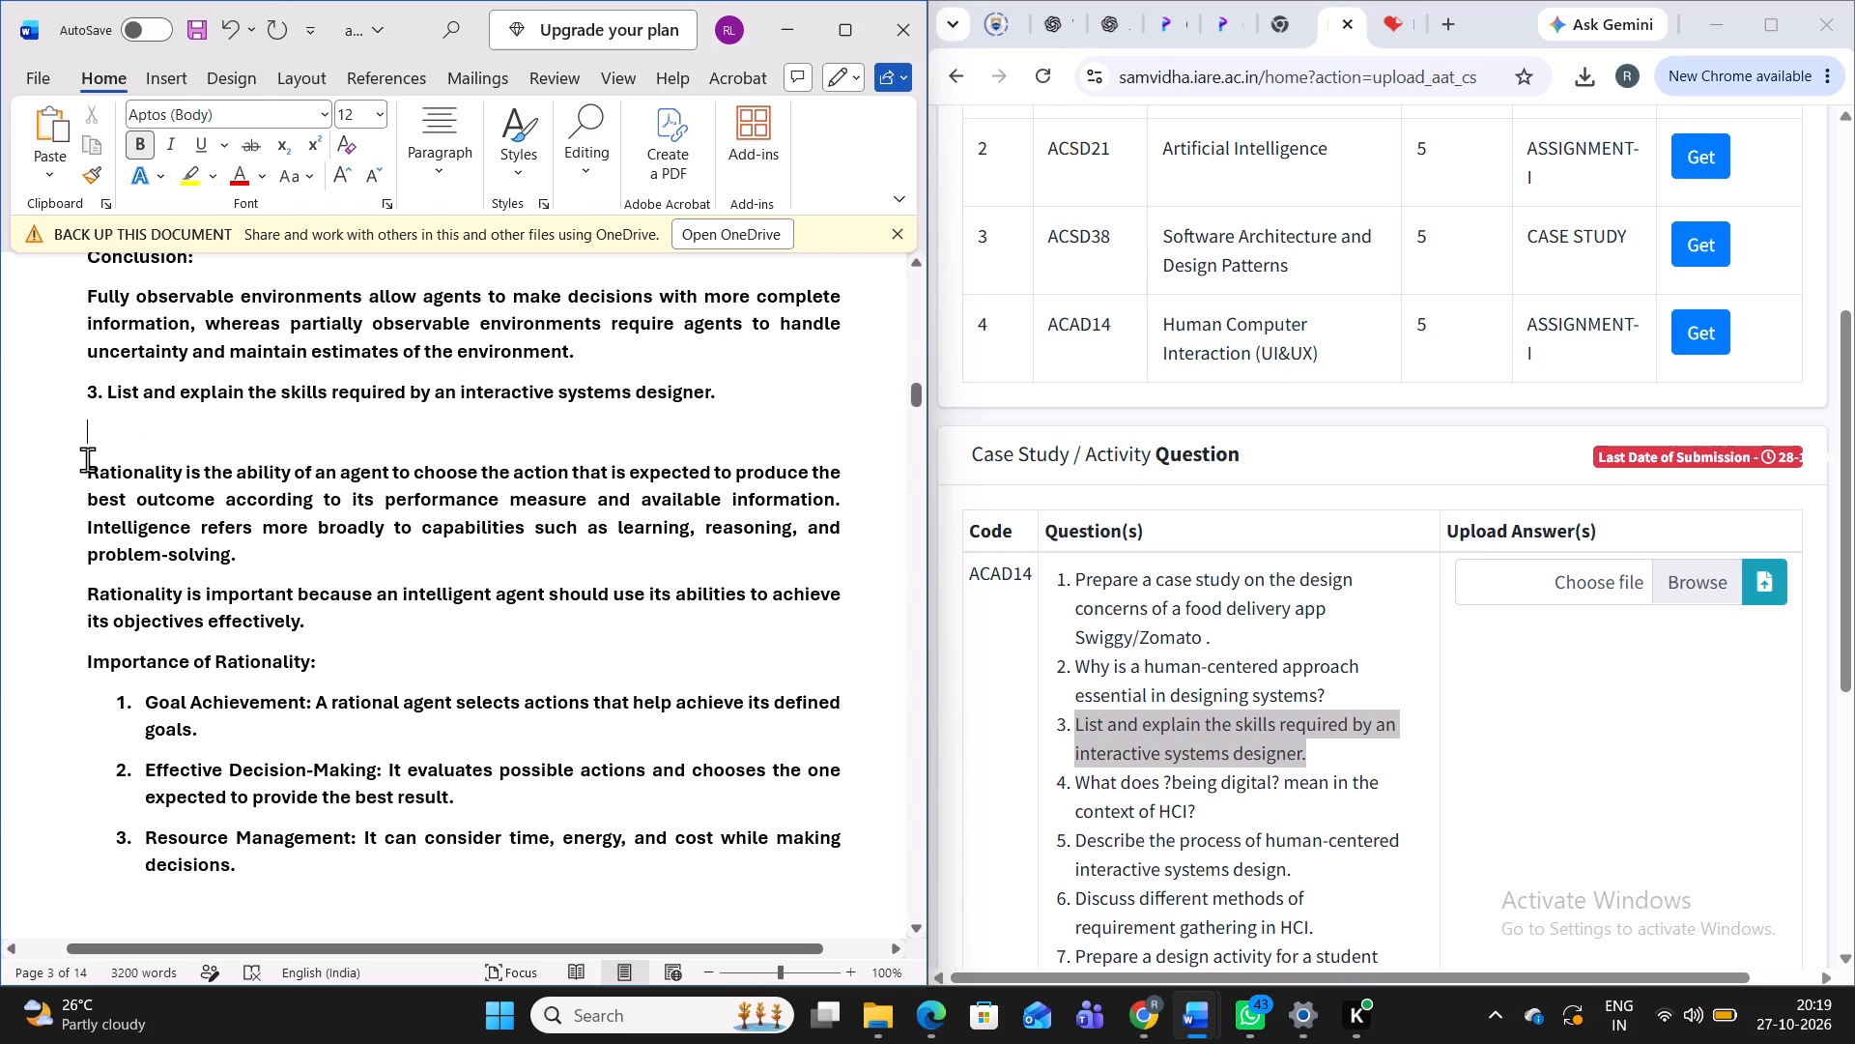
pyautogui.click(87, 473)
pyautogui.press('BackSpace')
# Replace the social engineering text of question 4 with the portal's "What does ?being digital? mean in the context of HCI?".
pyautogui.scroll(-1, 282, 643)
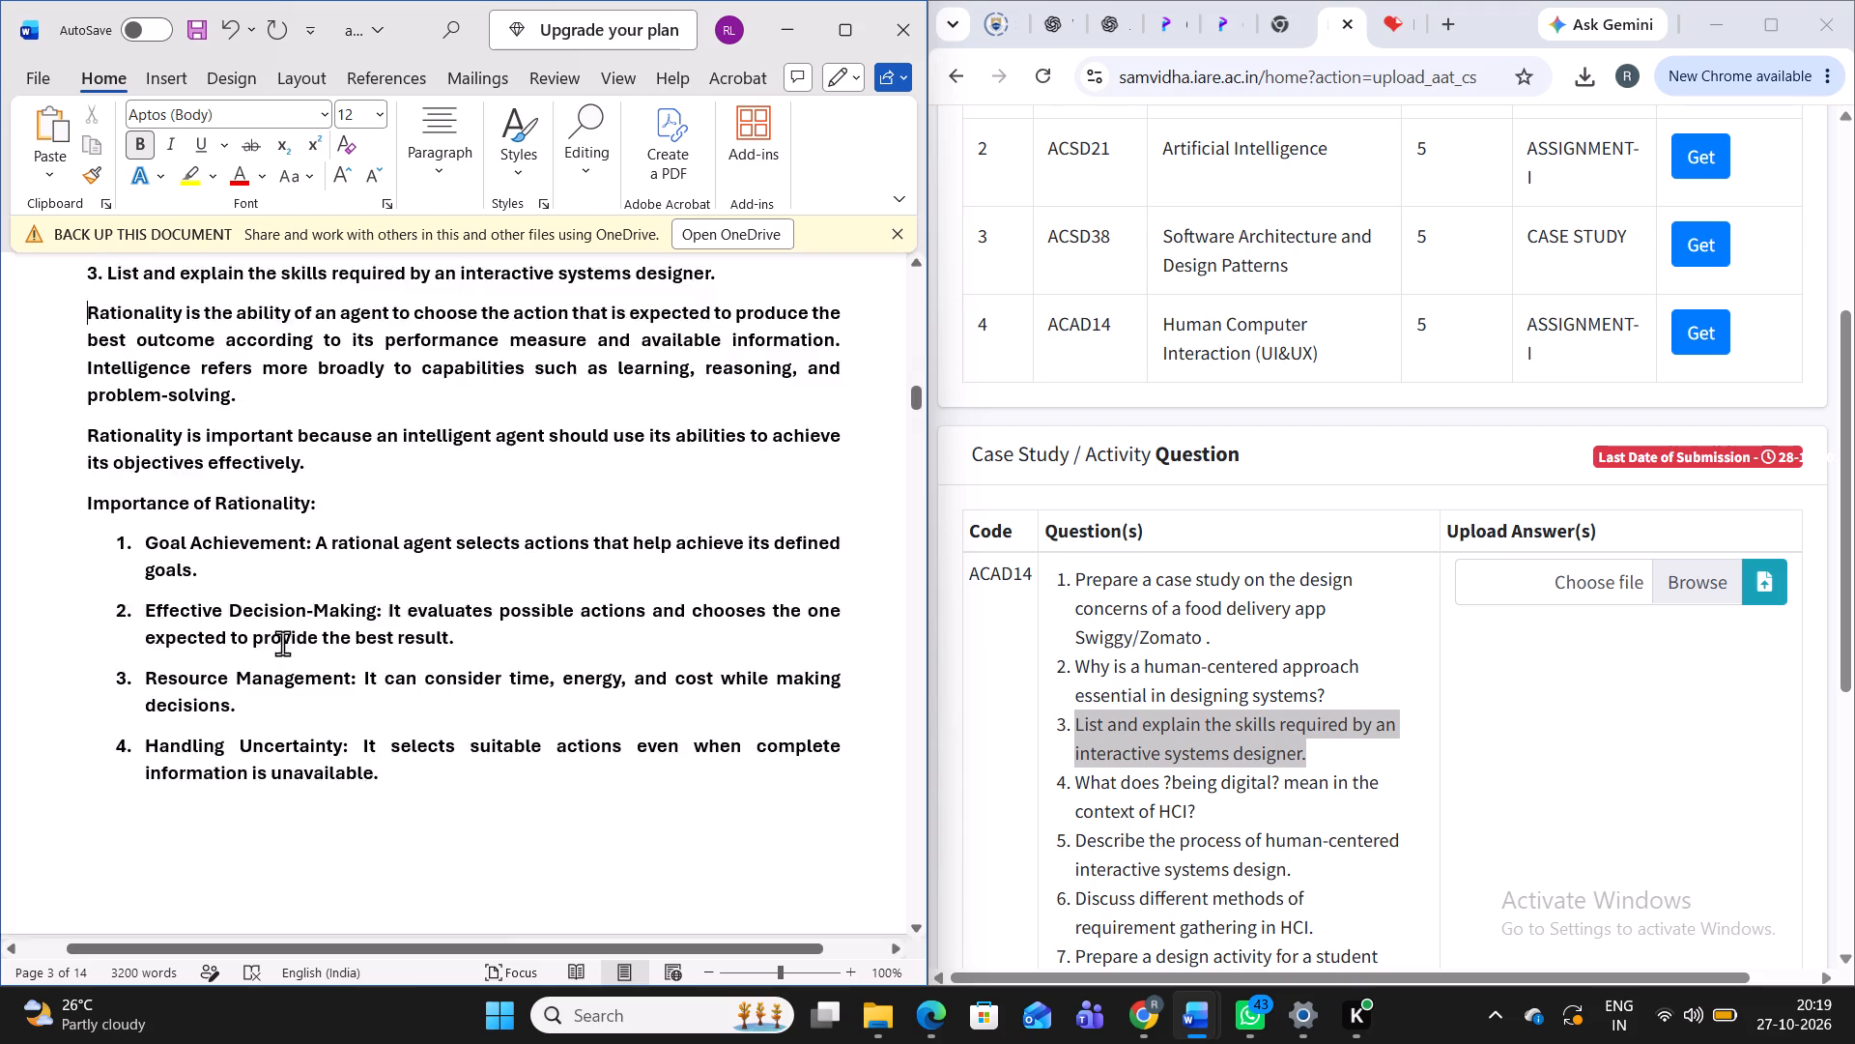
pyautogui.scroll(-1, 282, 643)
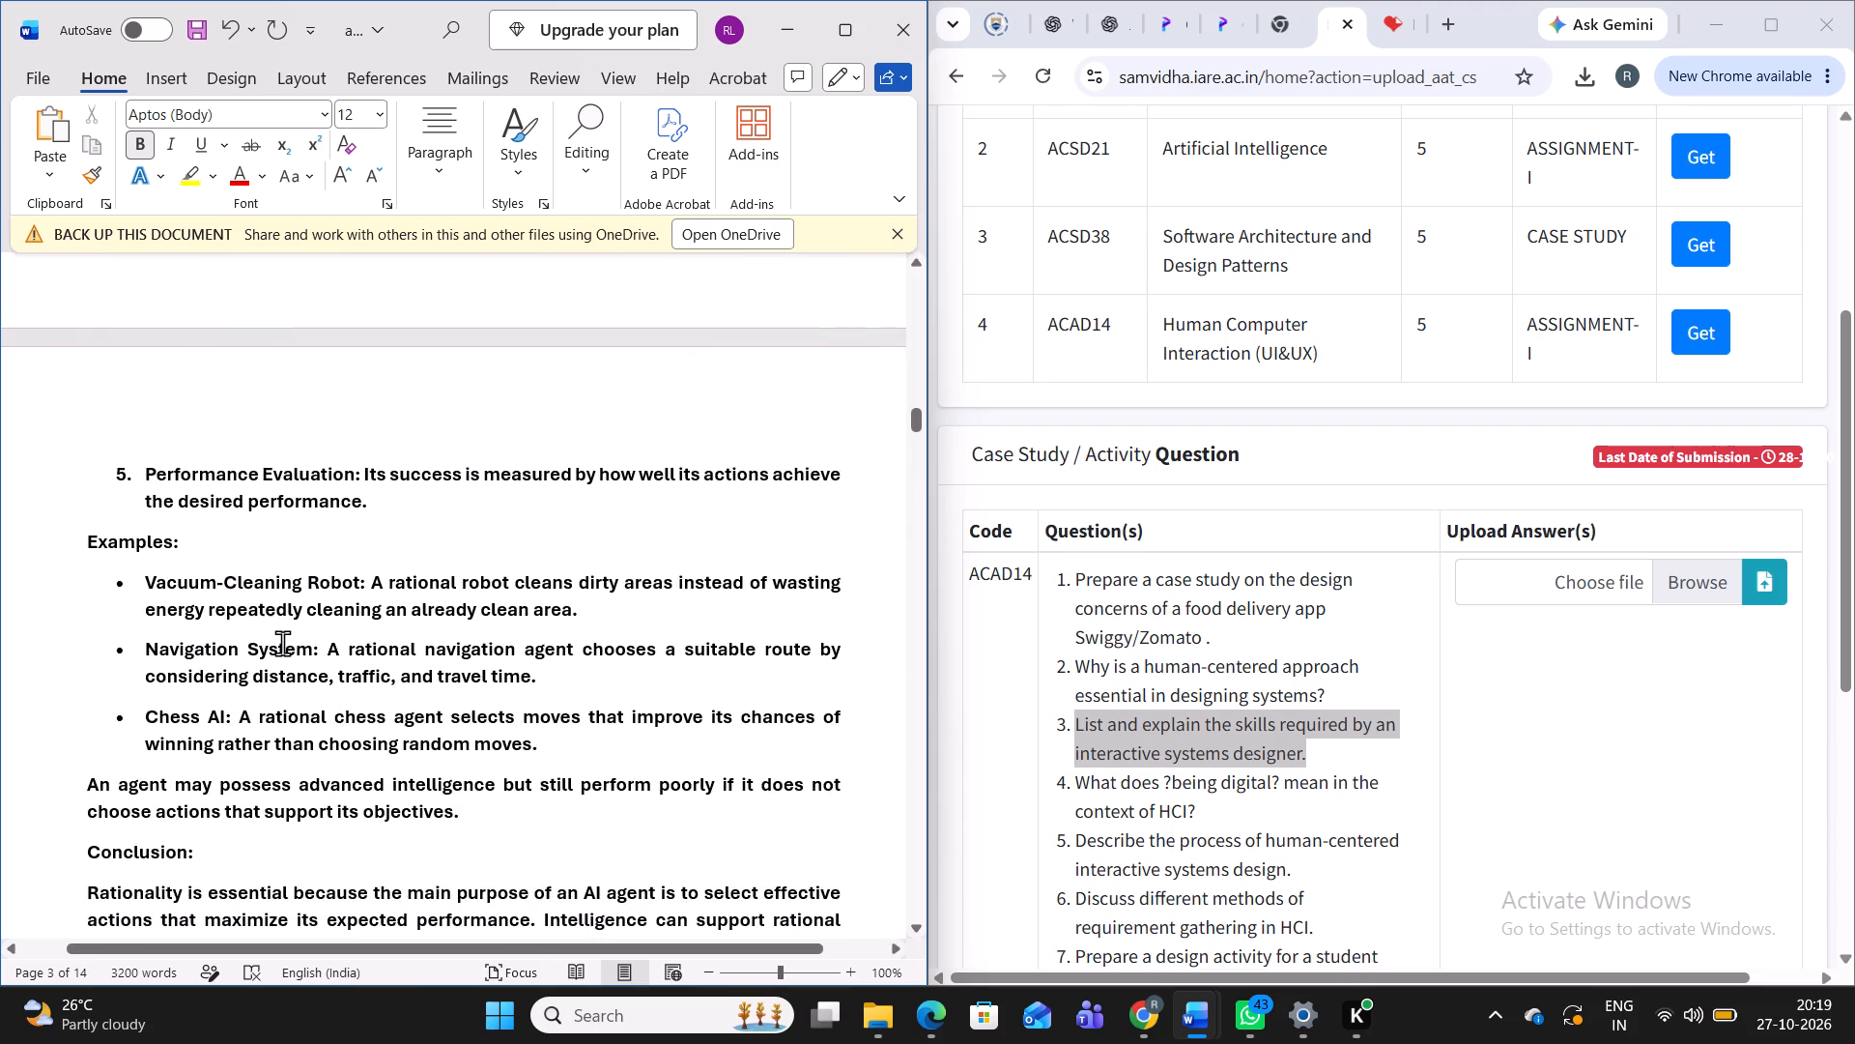
pyautogui.scroll(-1, 282, 643)
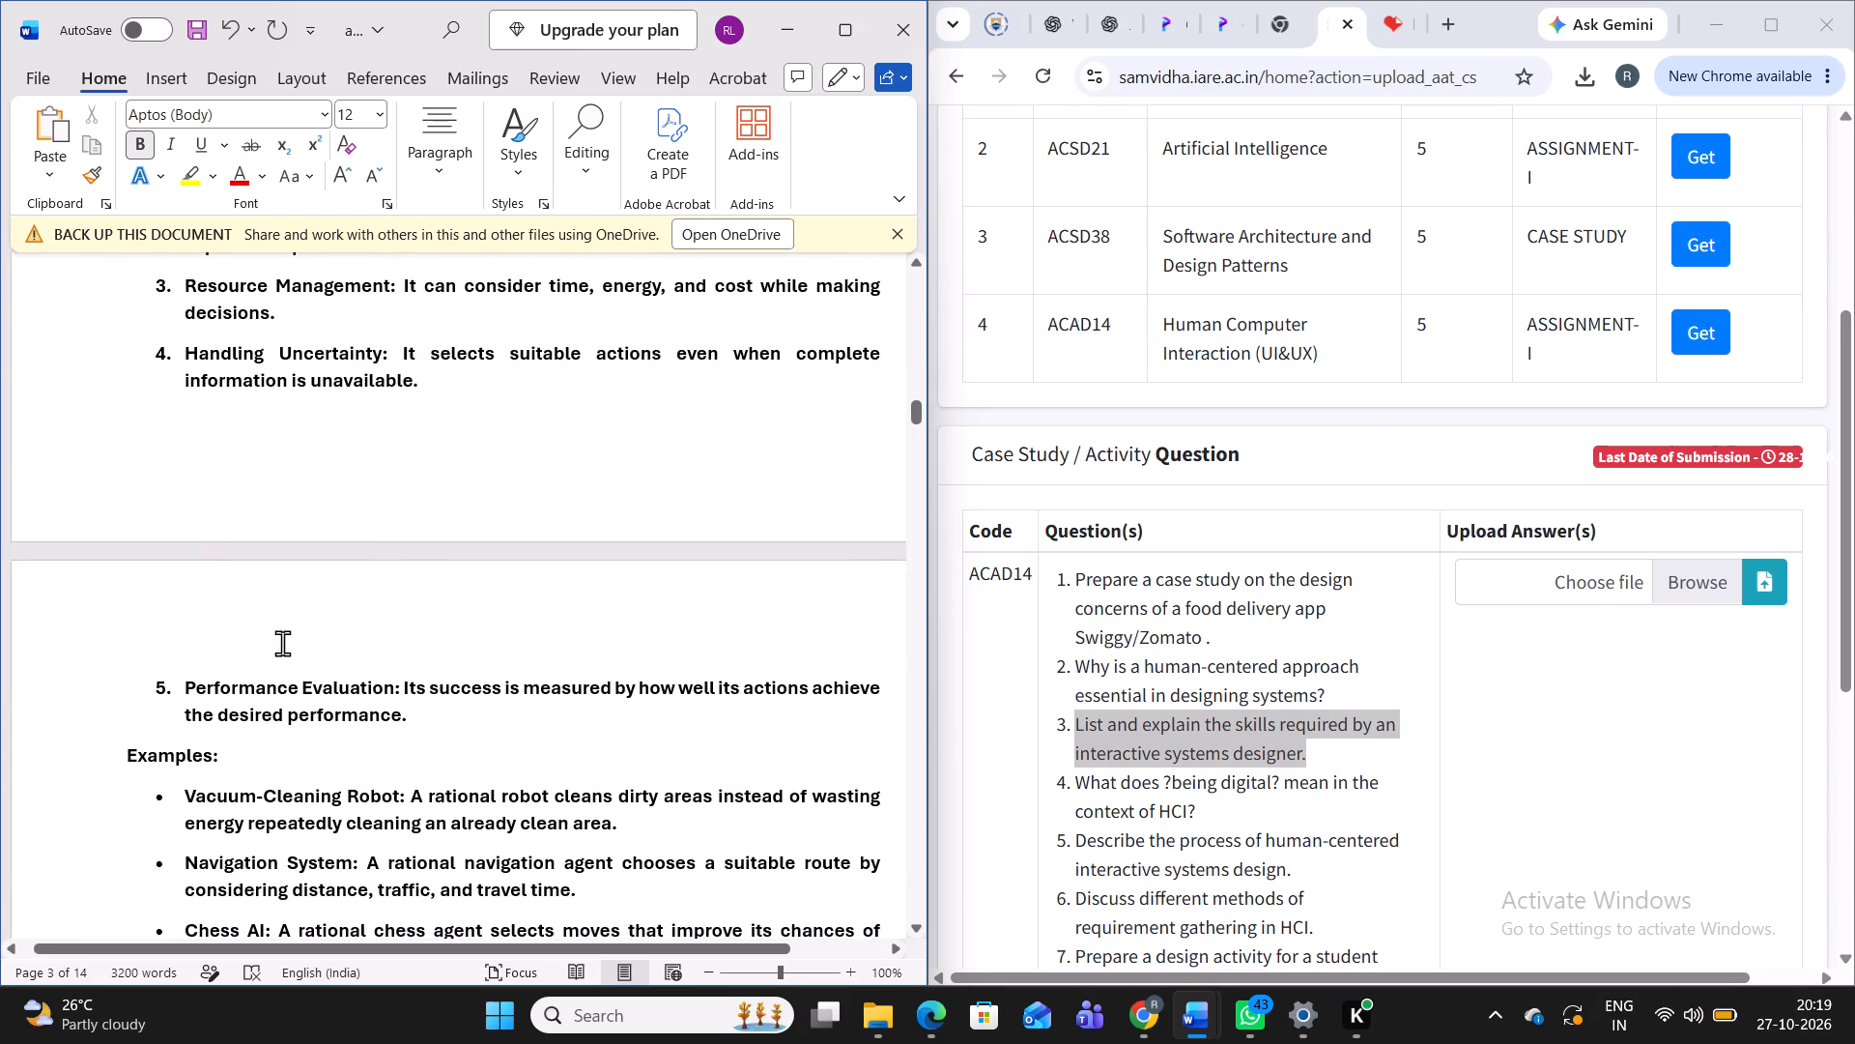
pyautogui.scroll(-1, 282, 643)
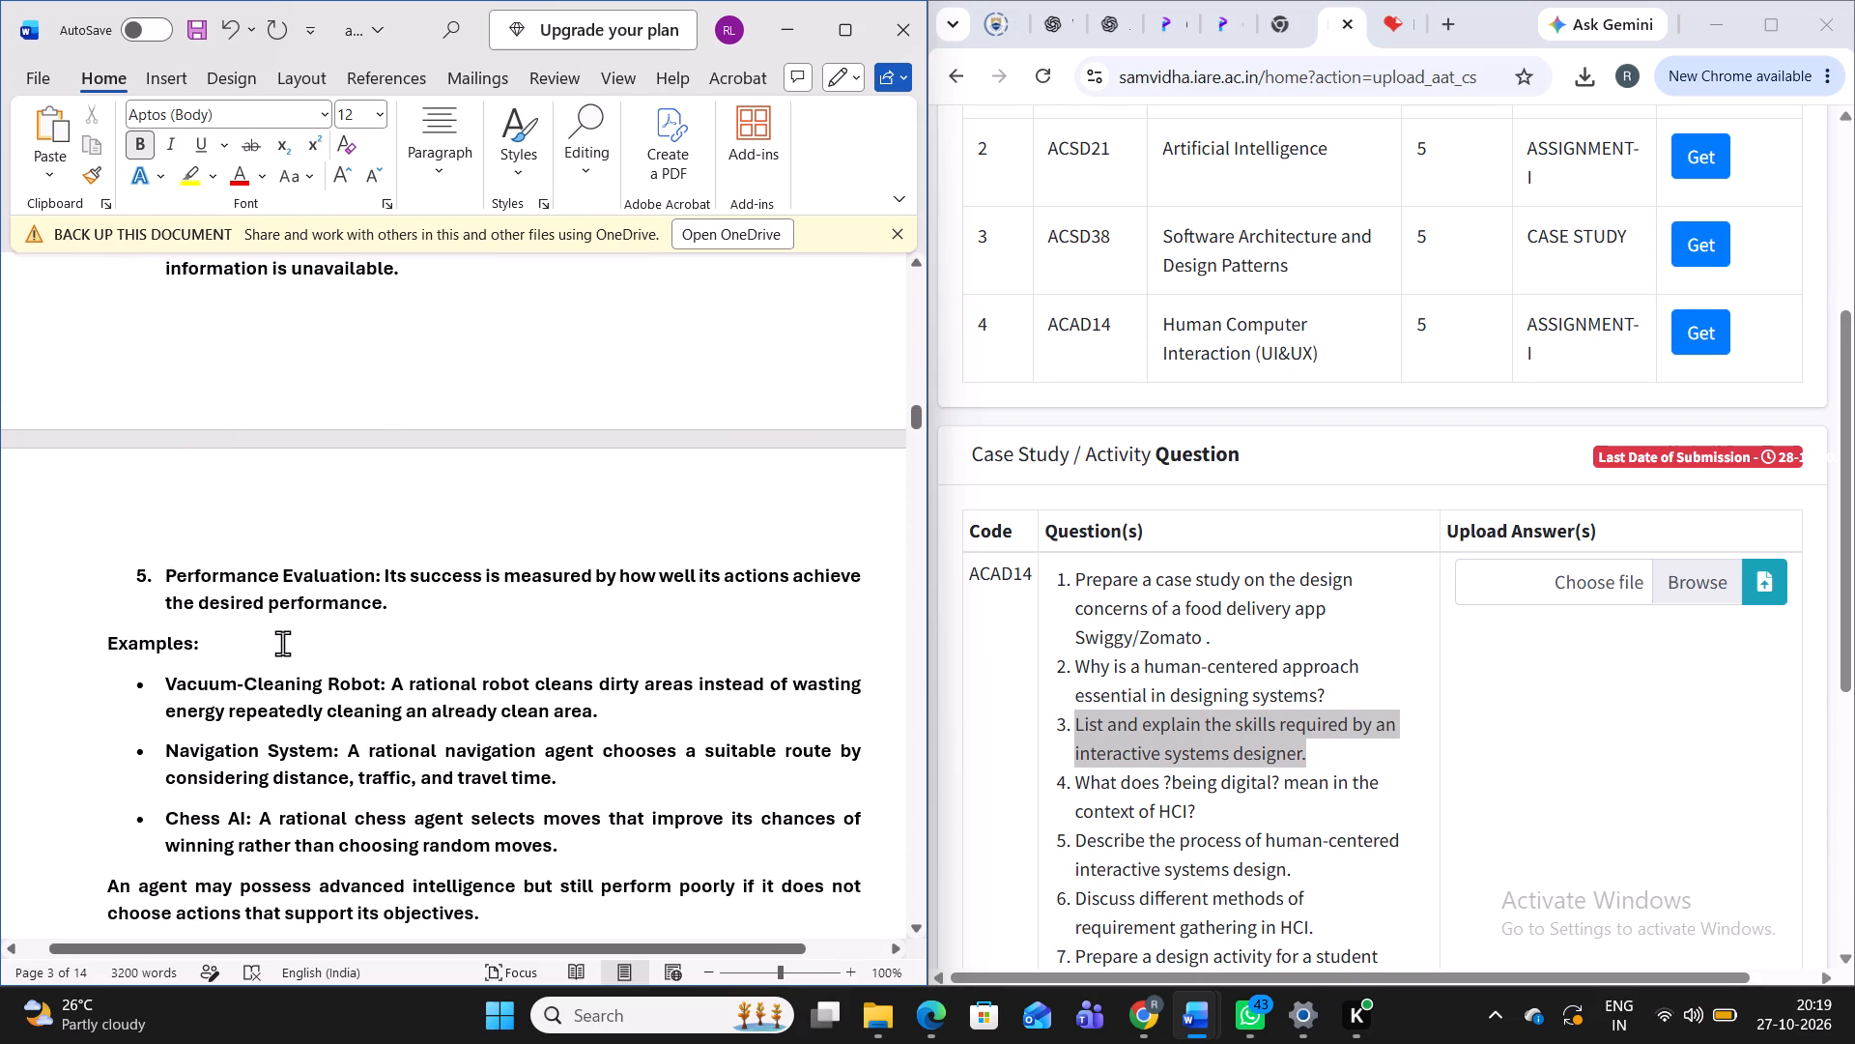
pyautogui.scroll(-1, 282, 643)
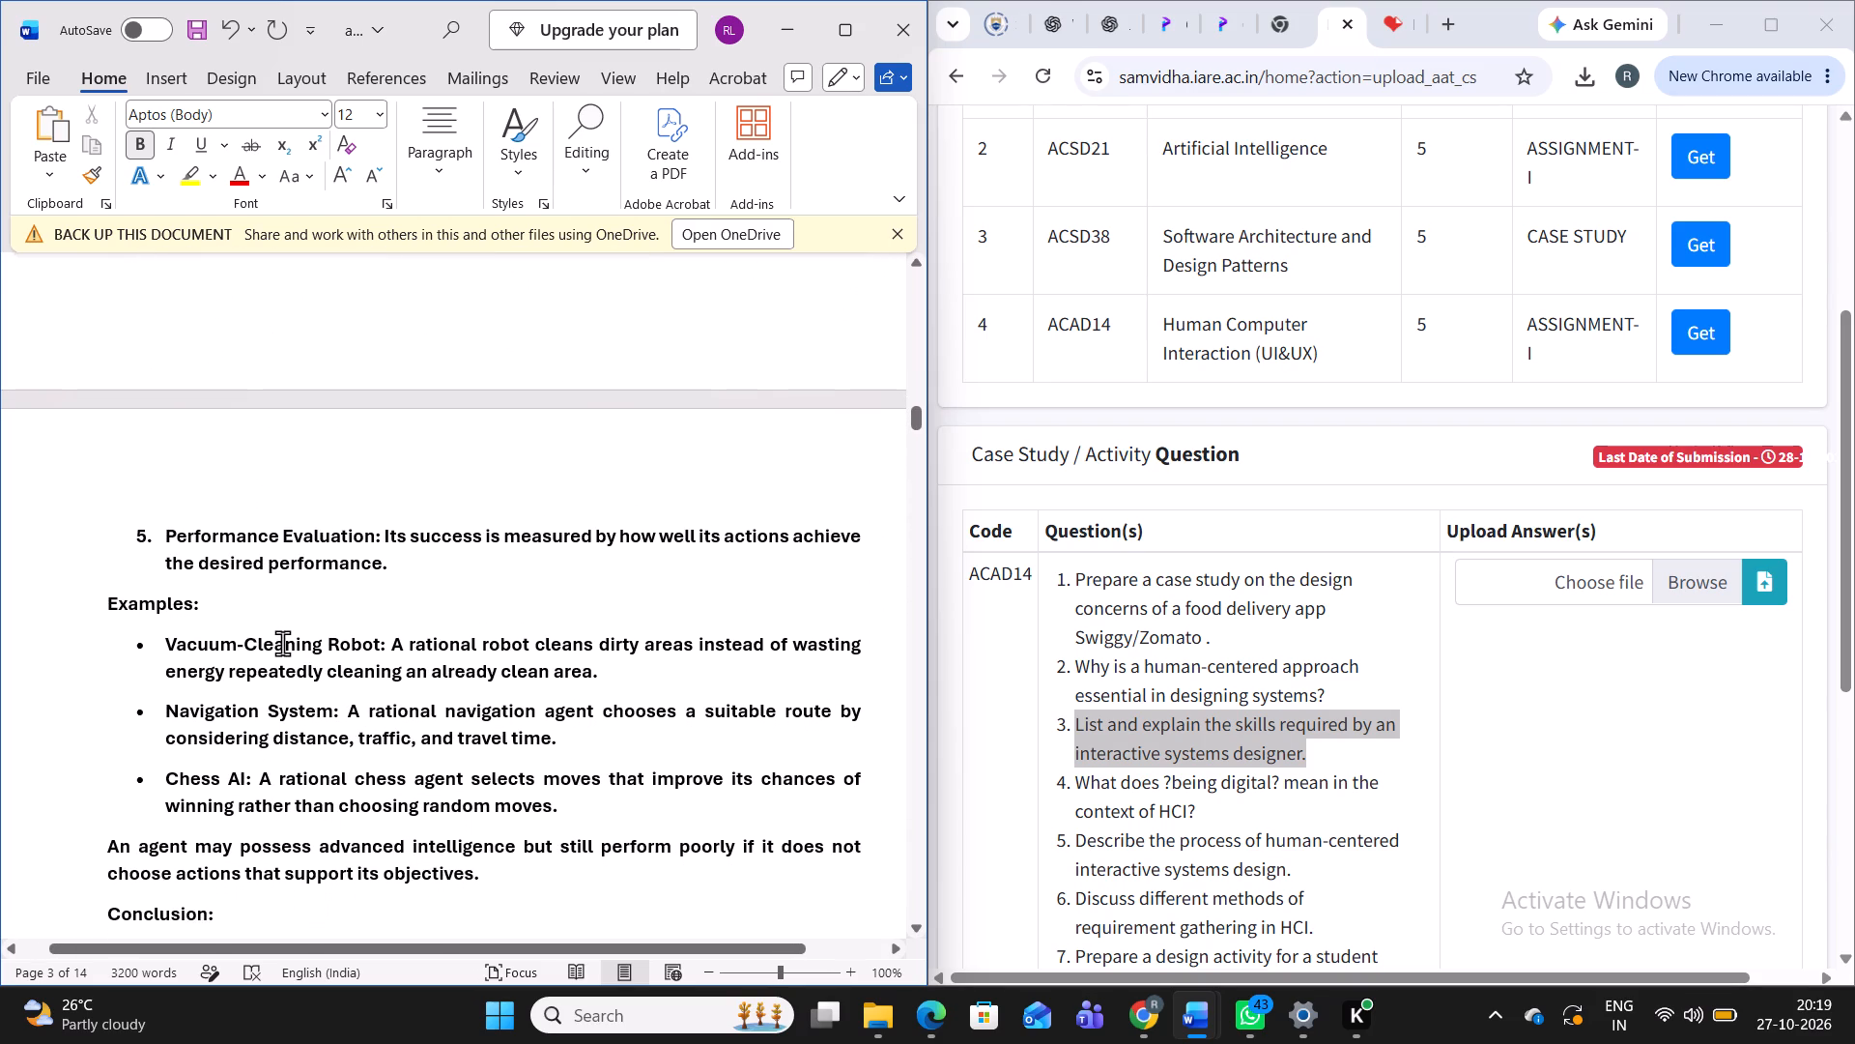
pyautogui.scroll(-1, 282, 643)
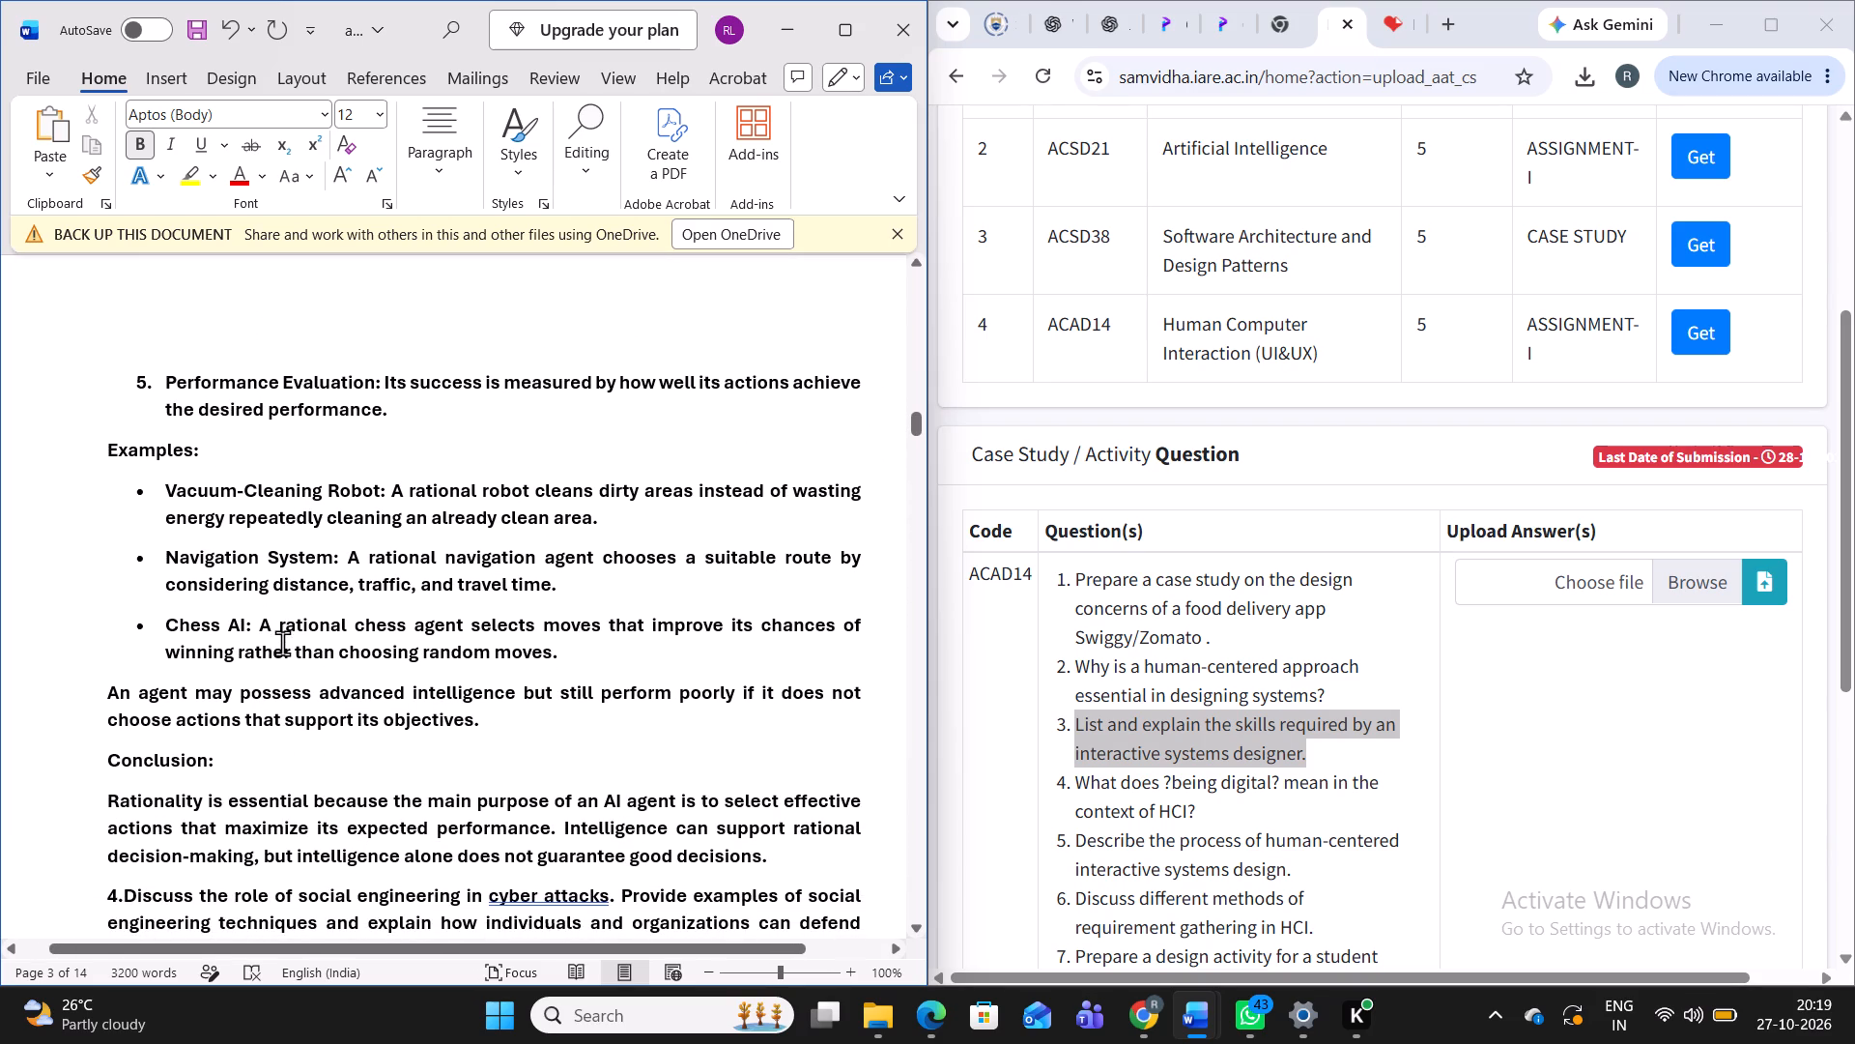
pyautogui.scroll(-1, 282, 643)
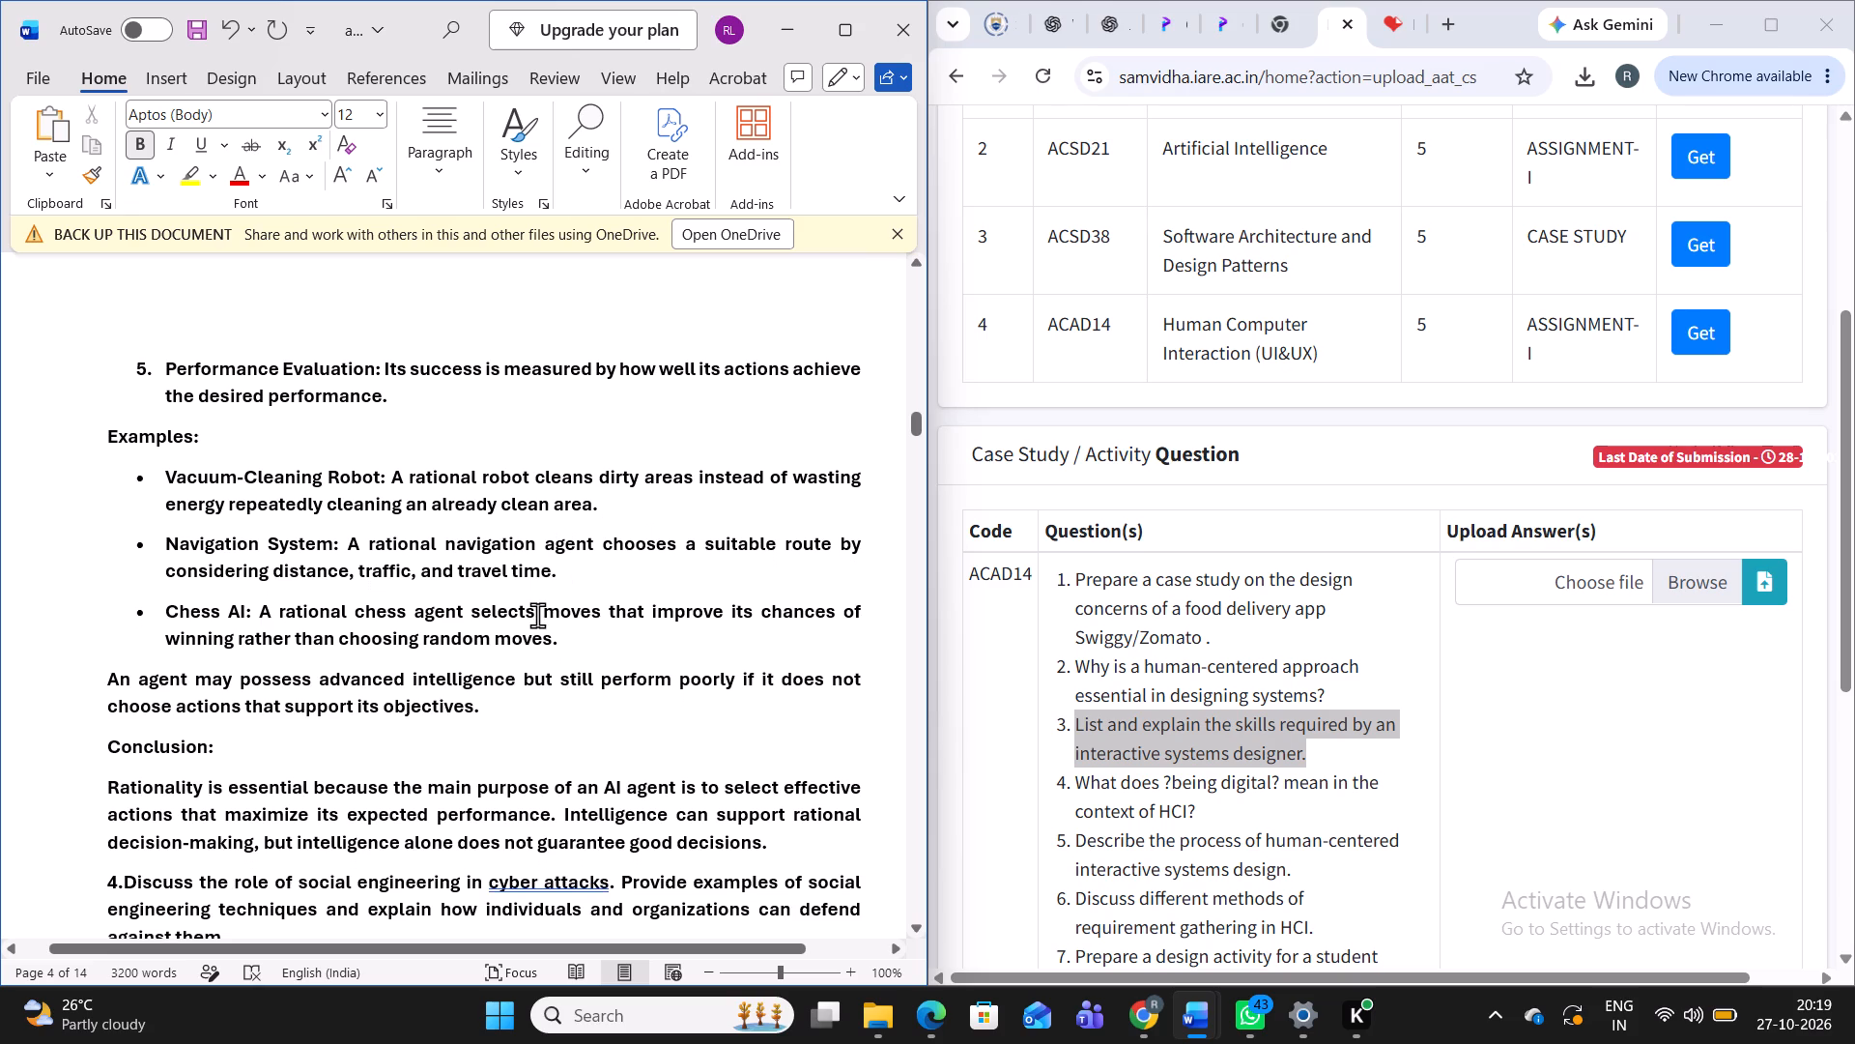
pyautogui.scroll(-1, 537, 615)
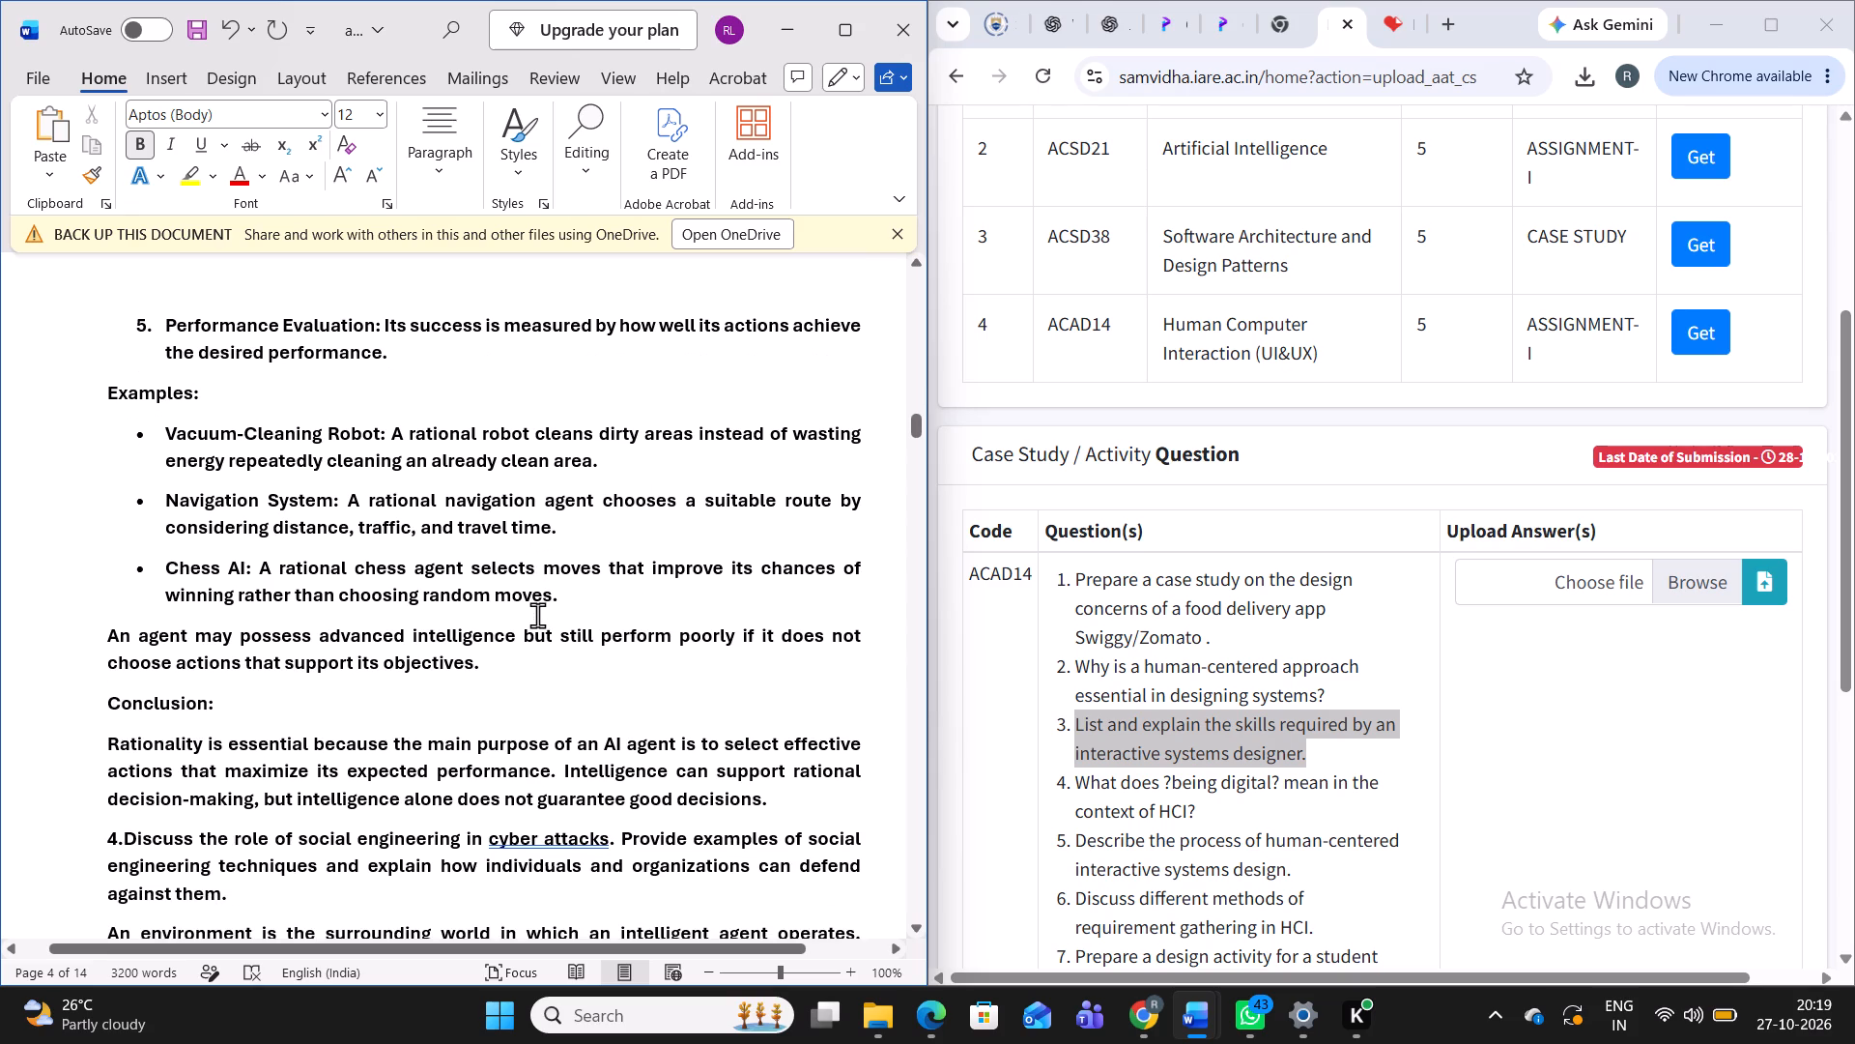
pyautogui.scroll(-3, 537, 615)
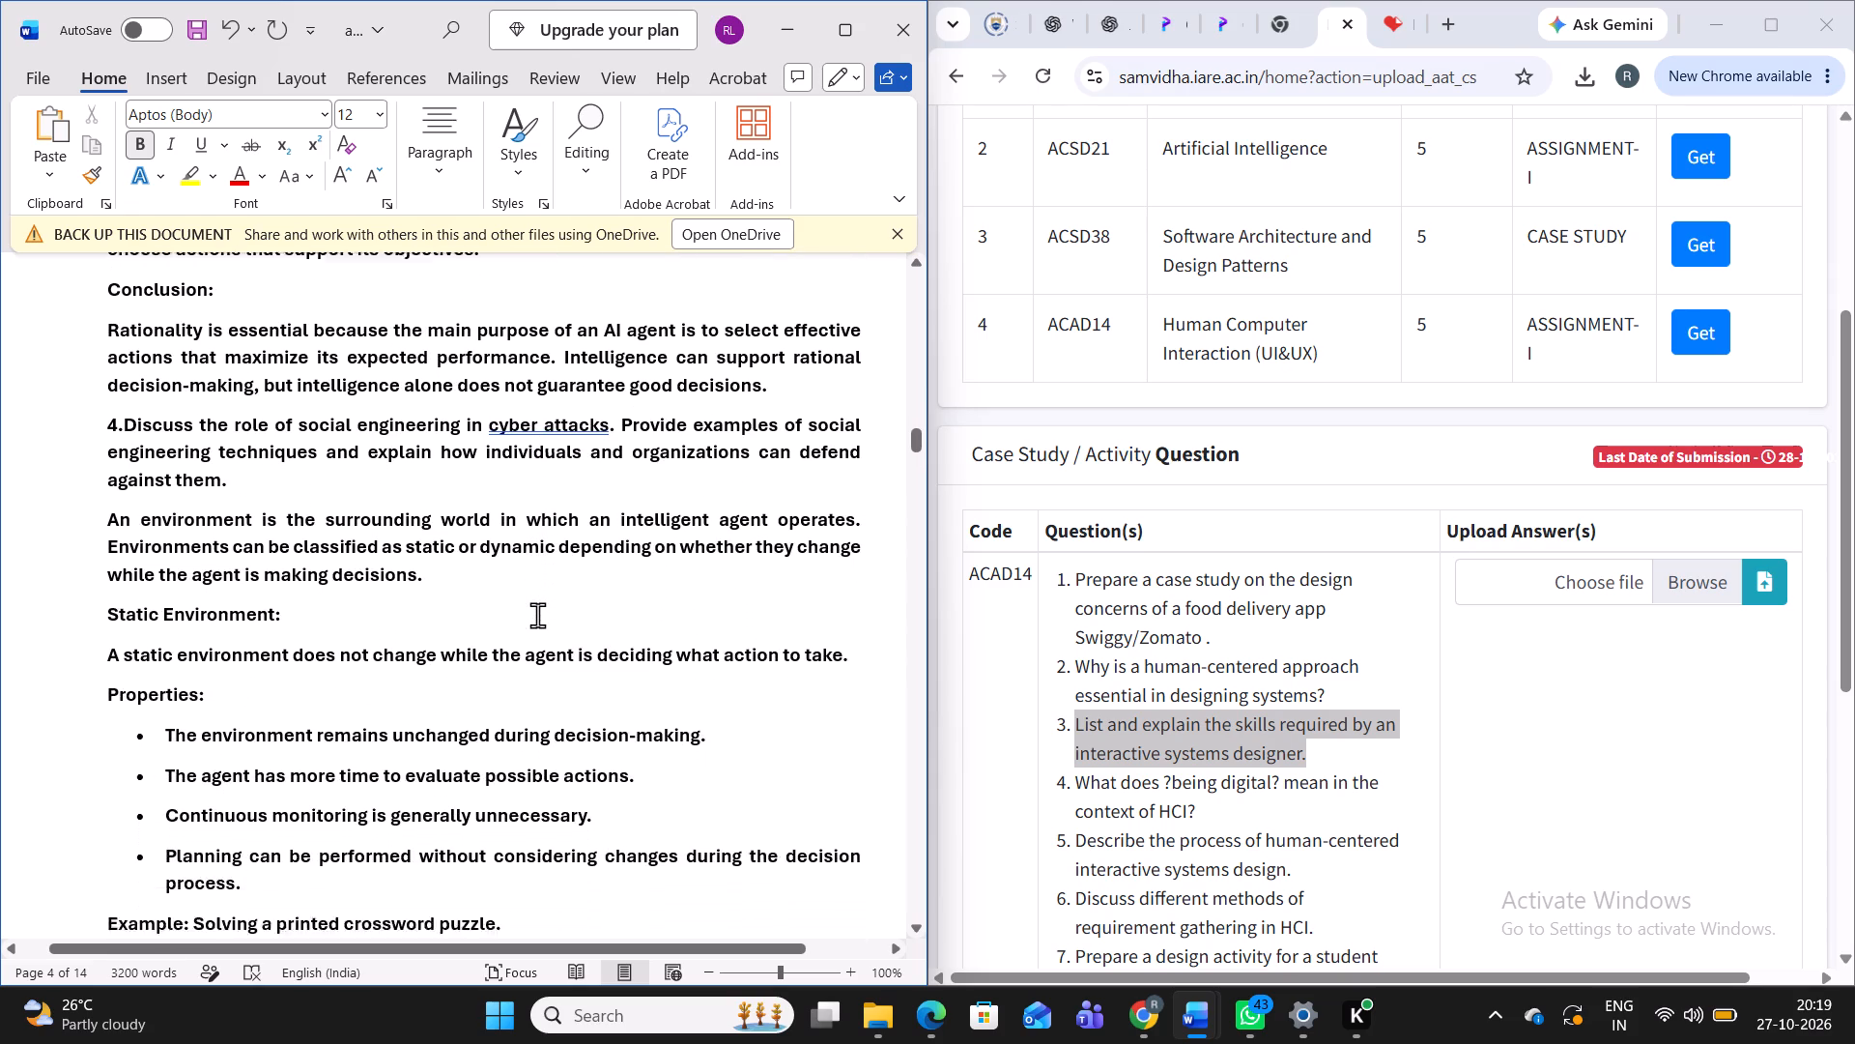
pyautogui.scroll(-1, 537, 615)
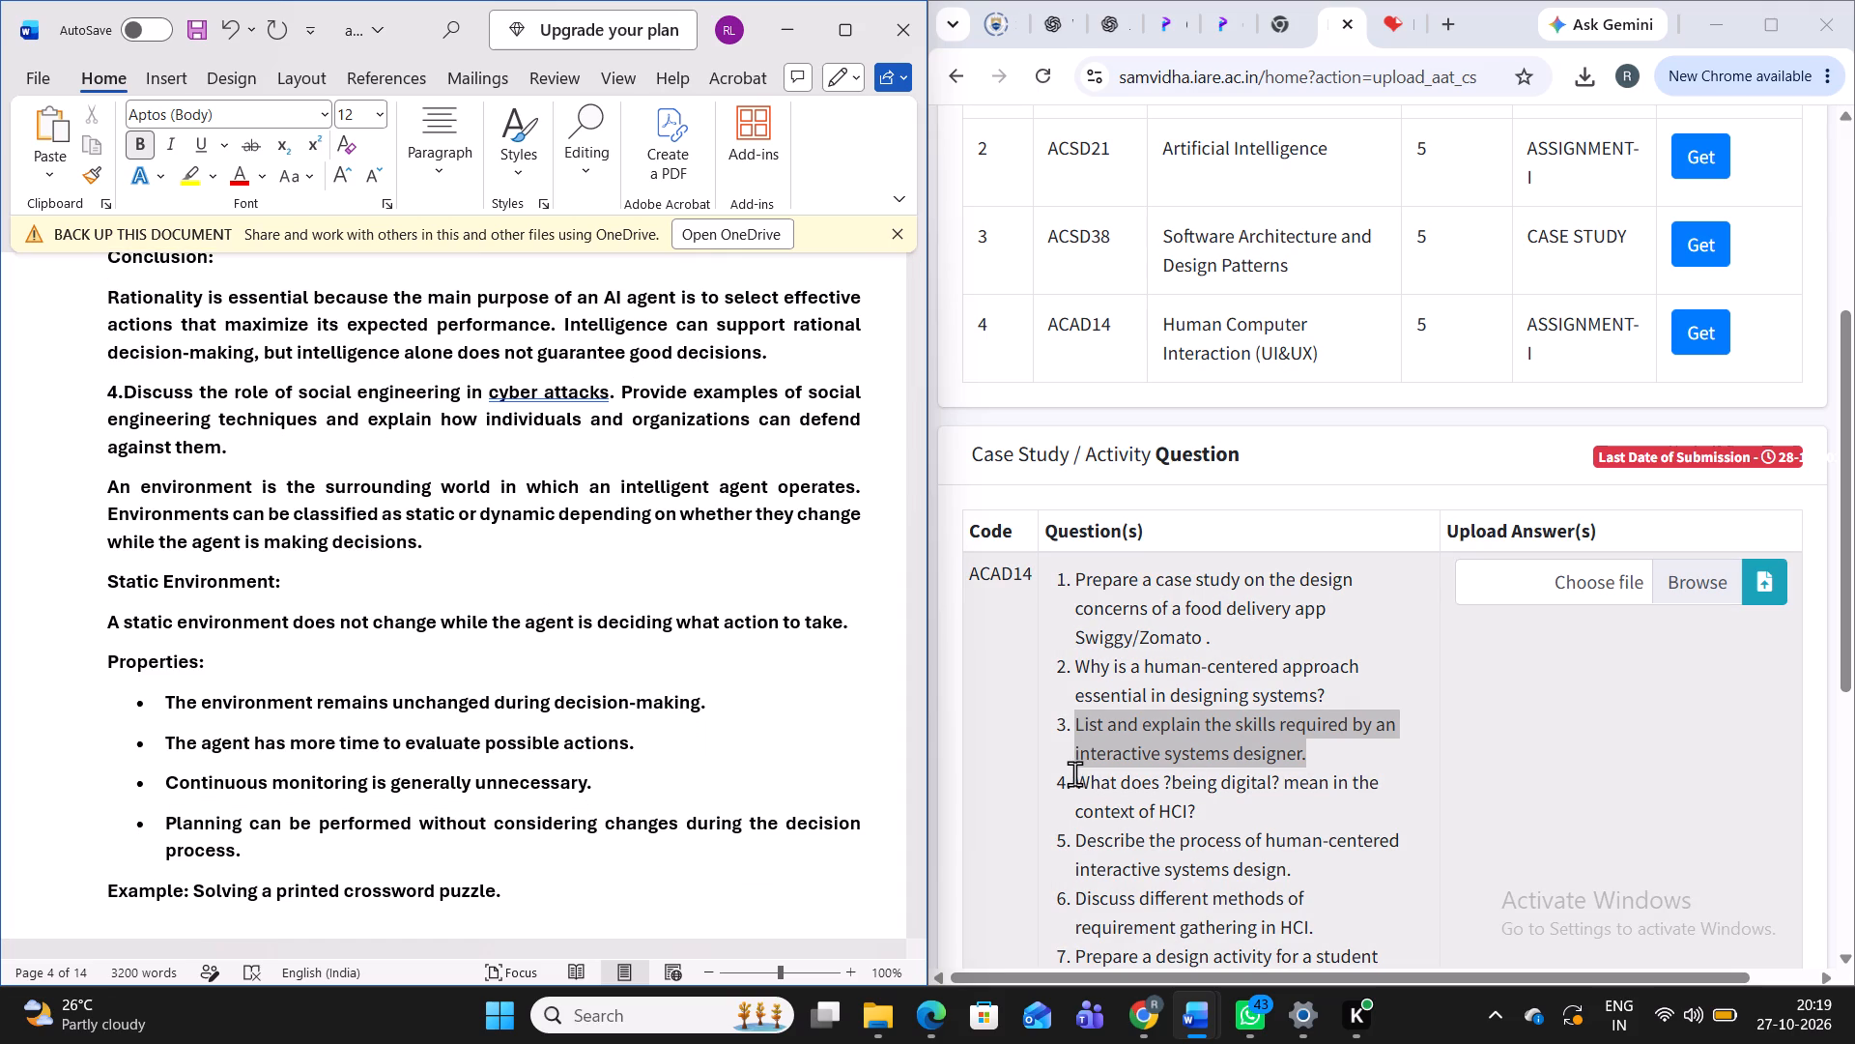
pyautogui.moveTo(1074, 773); pyautogui.dragTo(1226, 819)
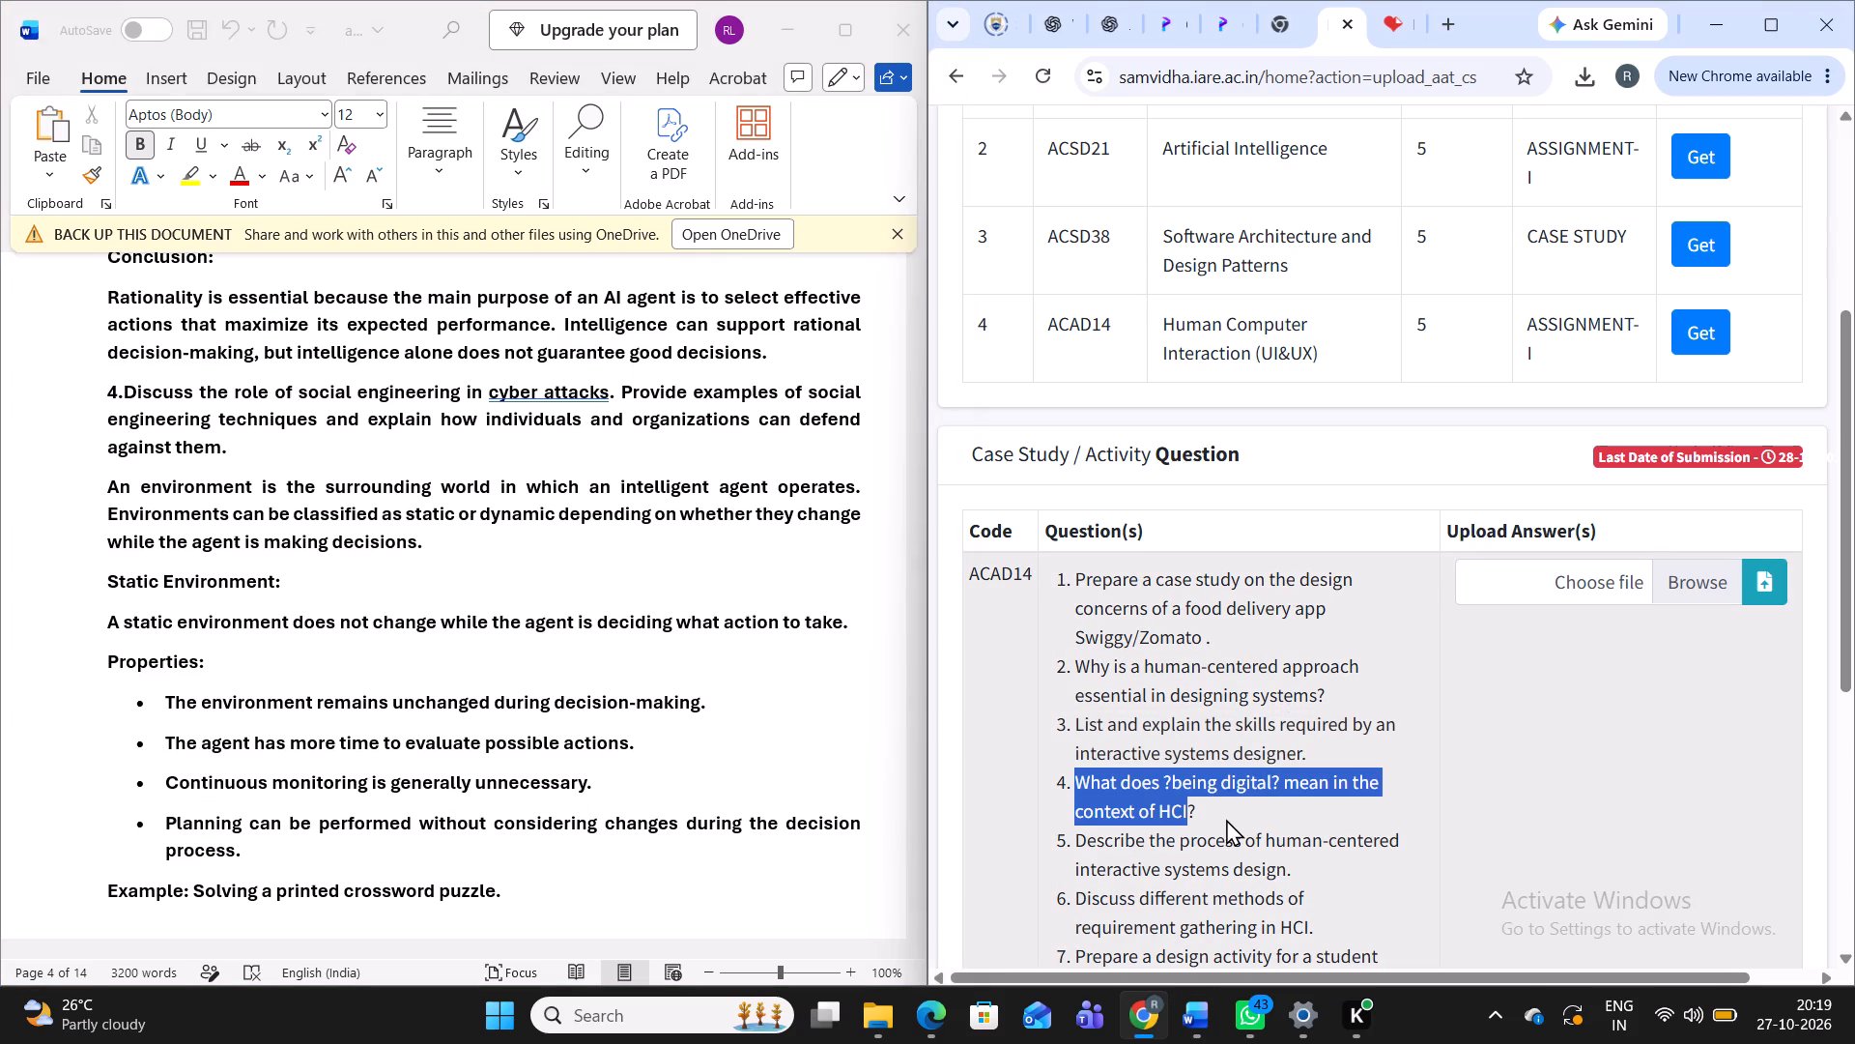
pyautogui.hotkey('ctrl', 'v')
pyautogui.hotkey('ctrl', 'c')
pyautogui.hotkey('ctrl', 'c')
pyautogui.click(118, 395)
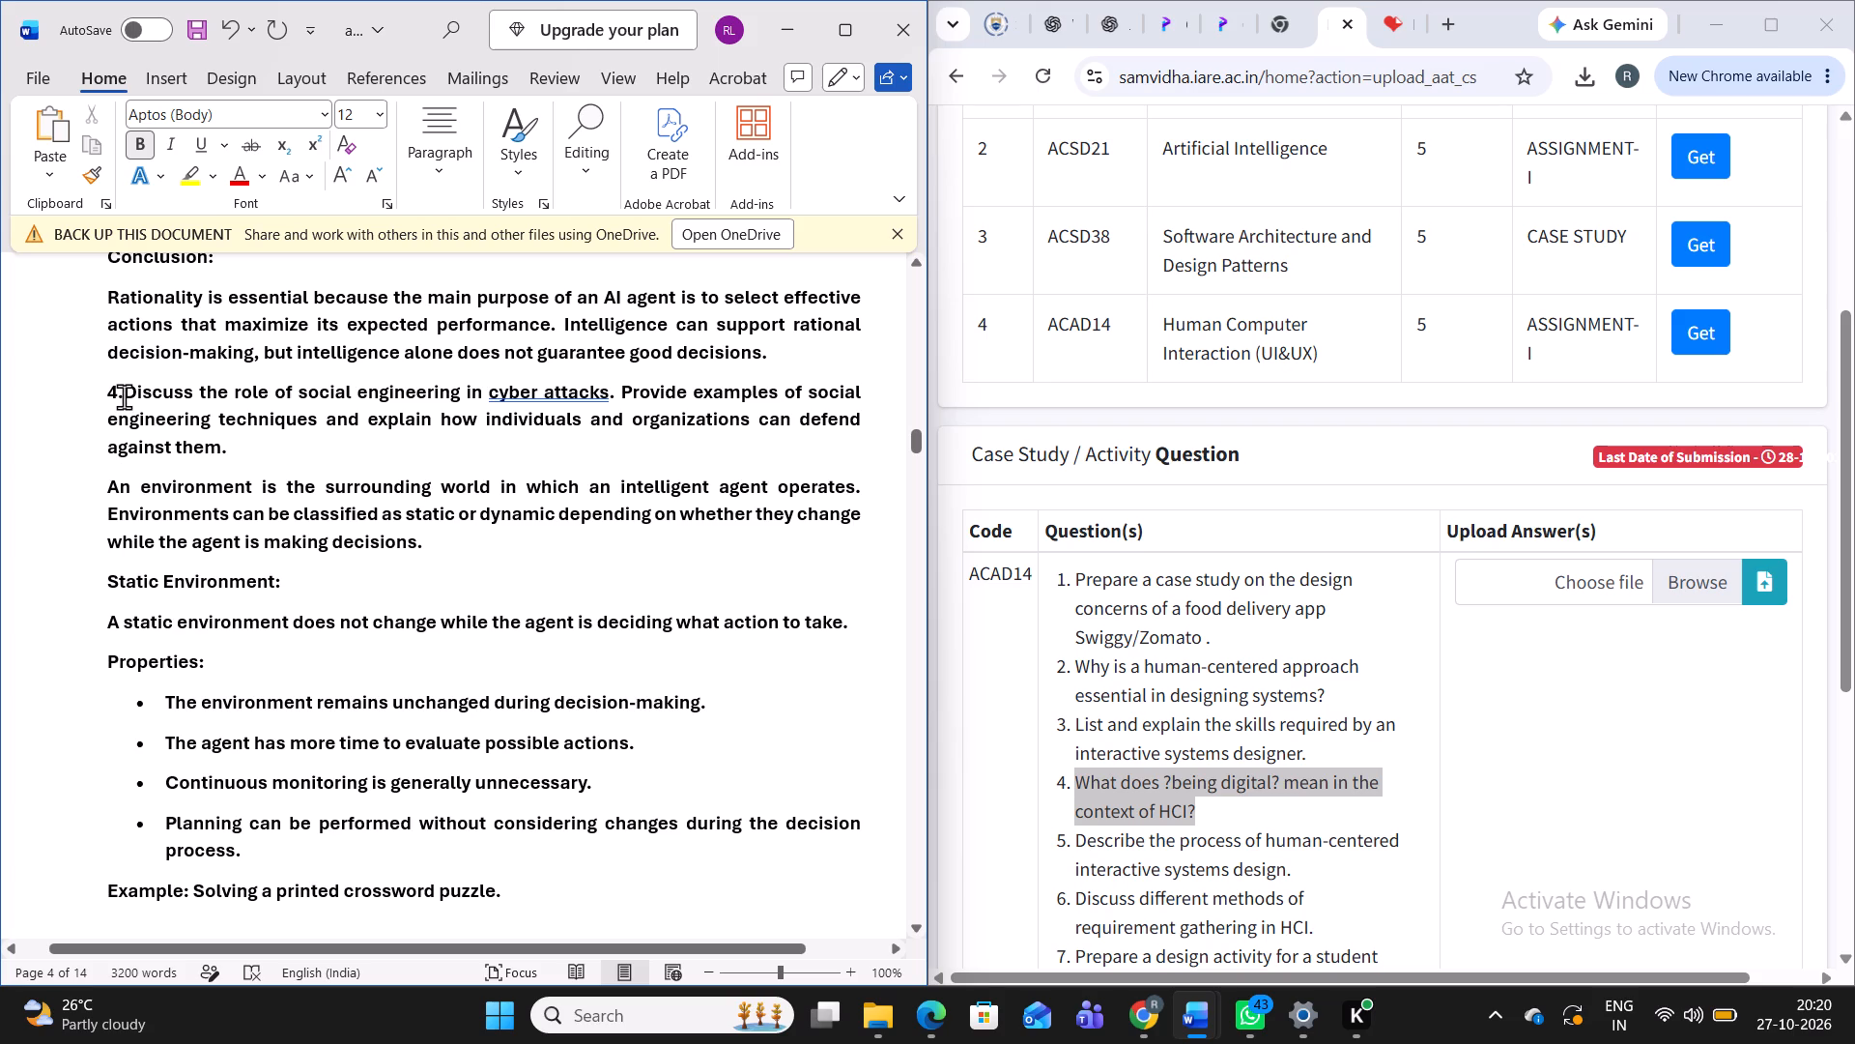
pyautogui.moveTo(124, 396); pyautogui.dragTo(230, 445)
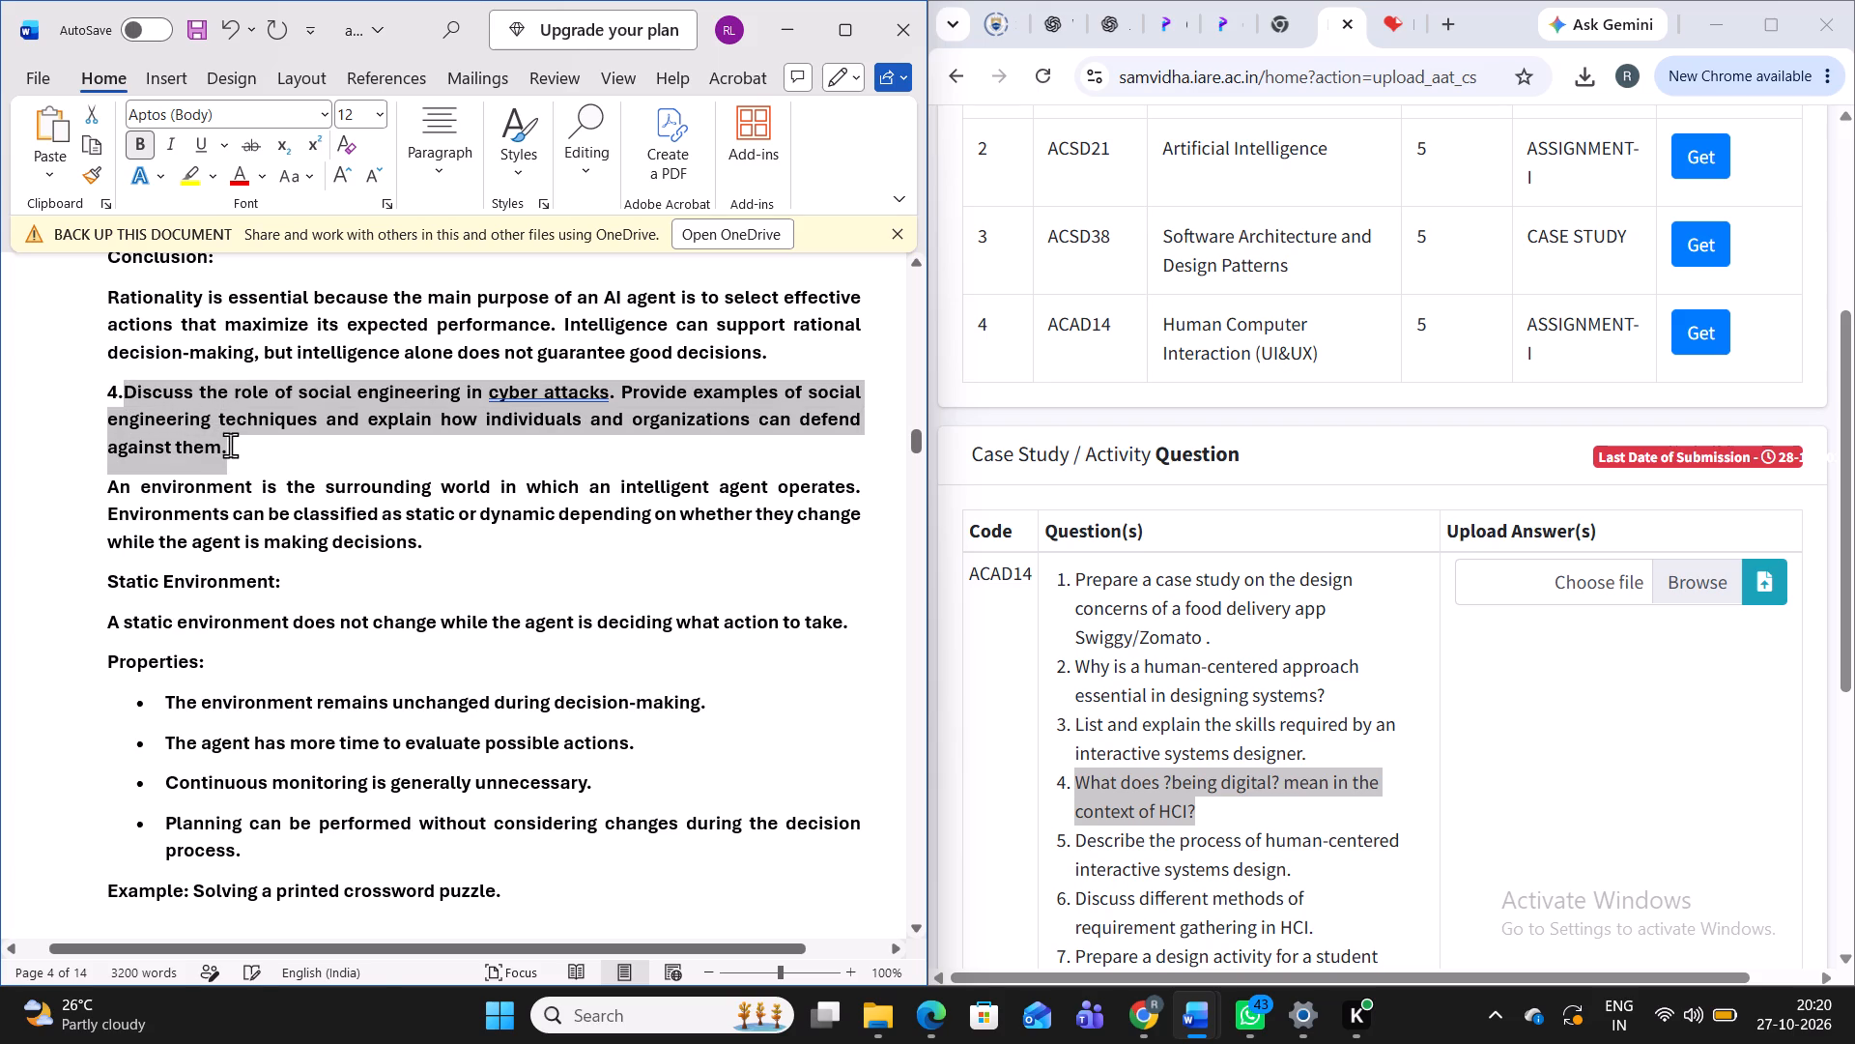
pyautogui.hotkey('ctrl', 'v')
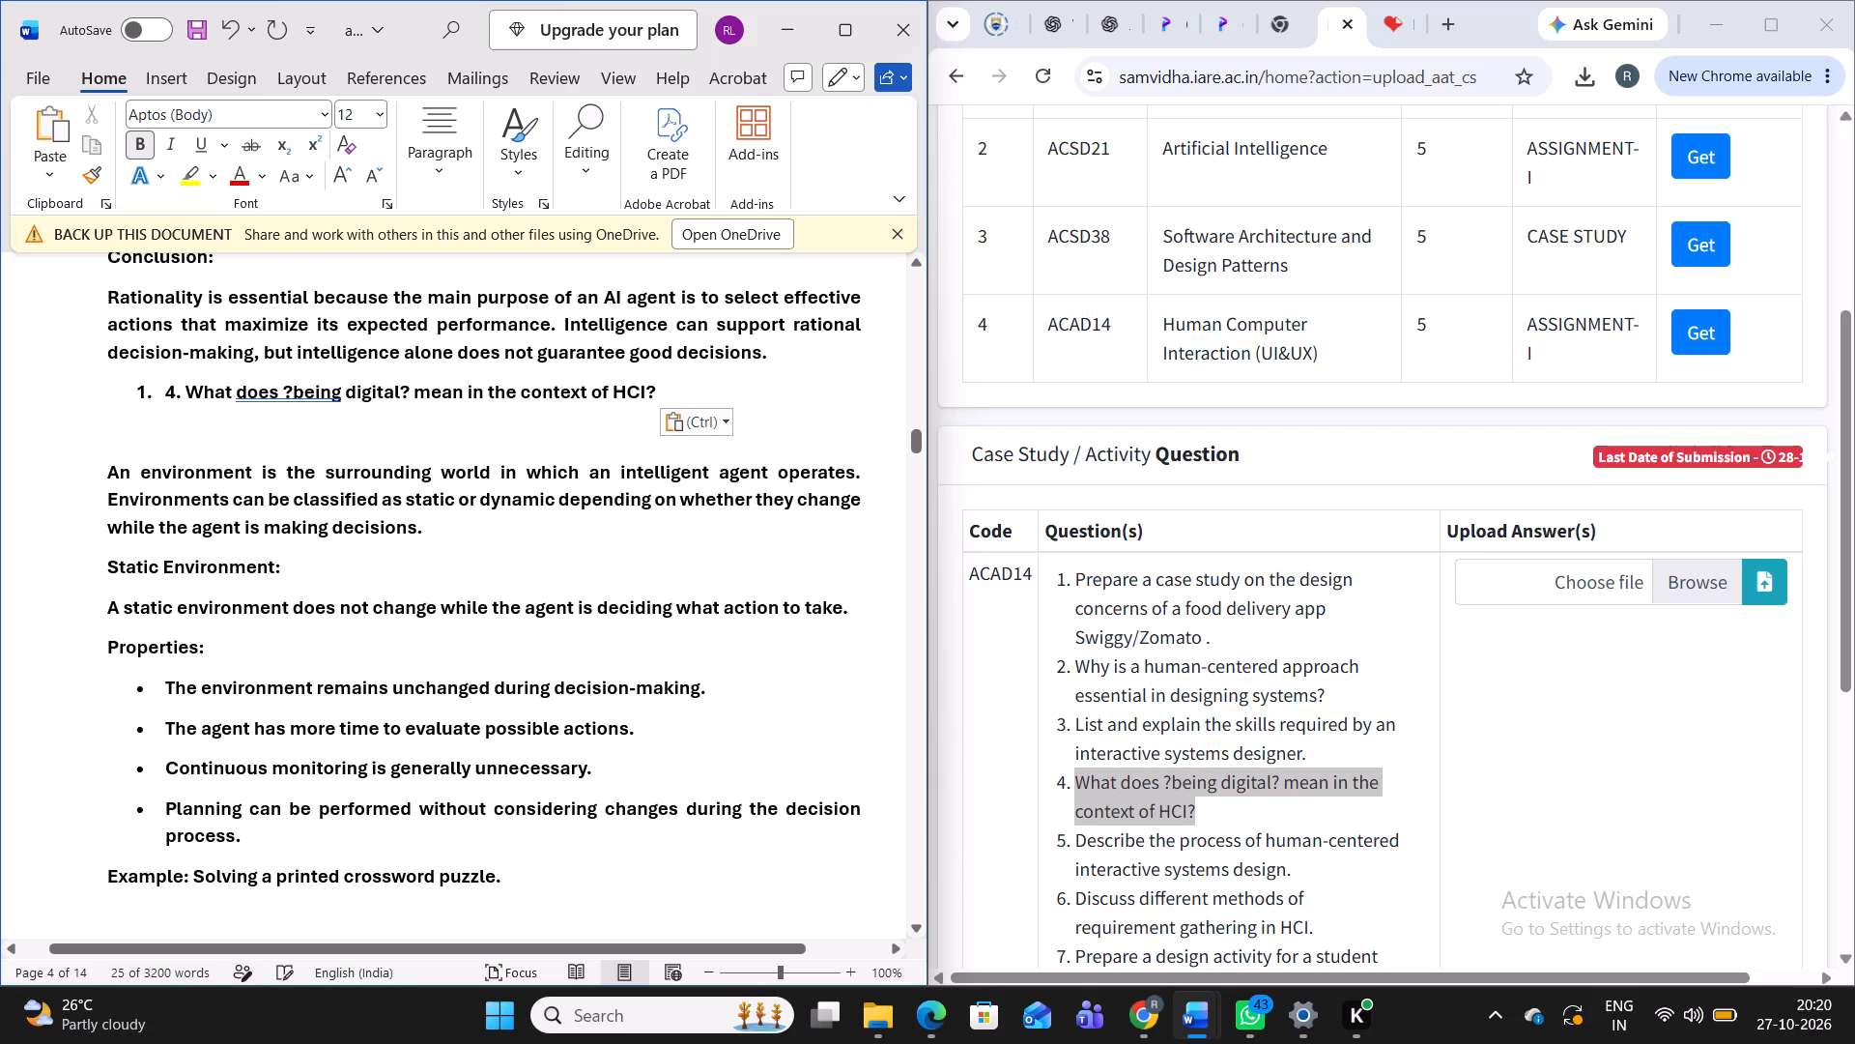
# Remove the automatic list numbering from the pasted question 4 and delete the blank line below it.
pyautogui.click(162, 400)
pyautogui.press('BackSpace')
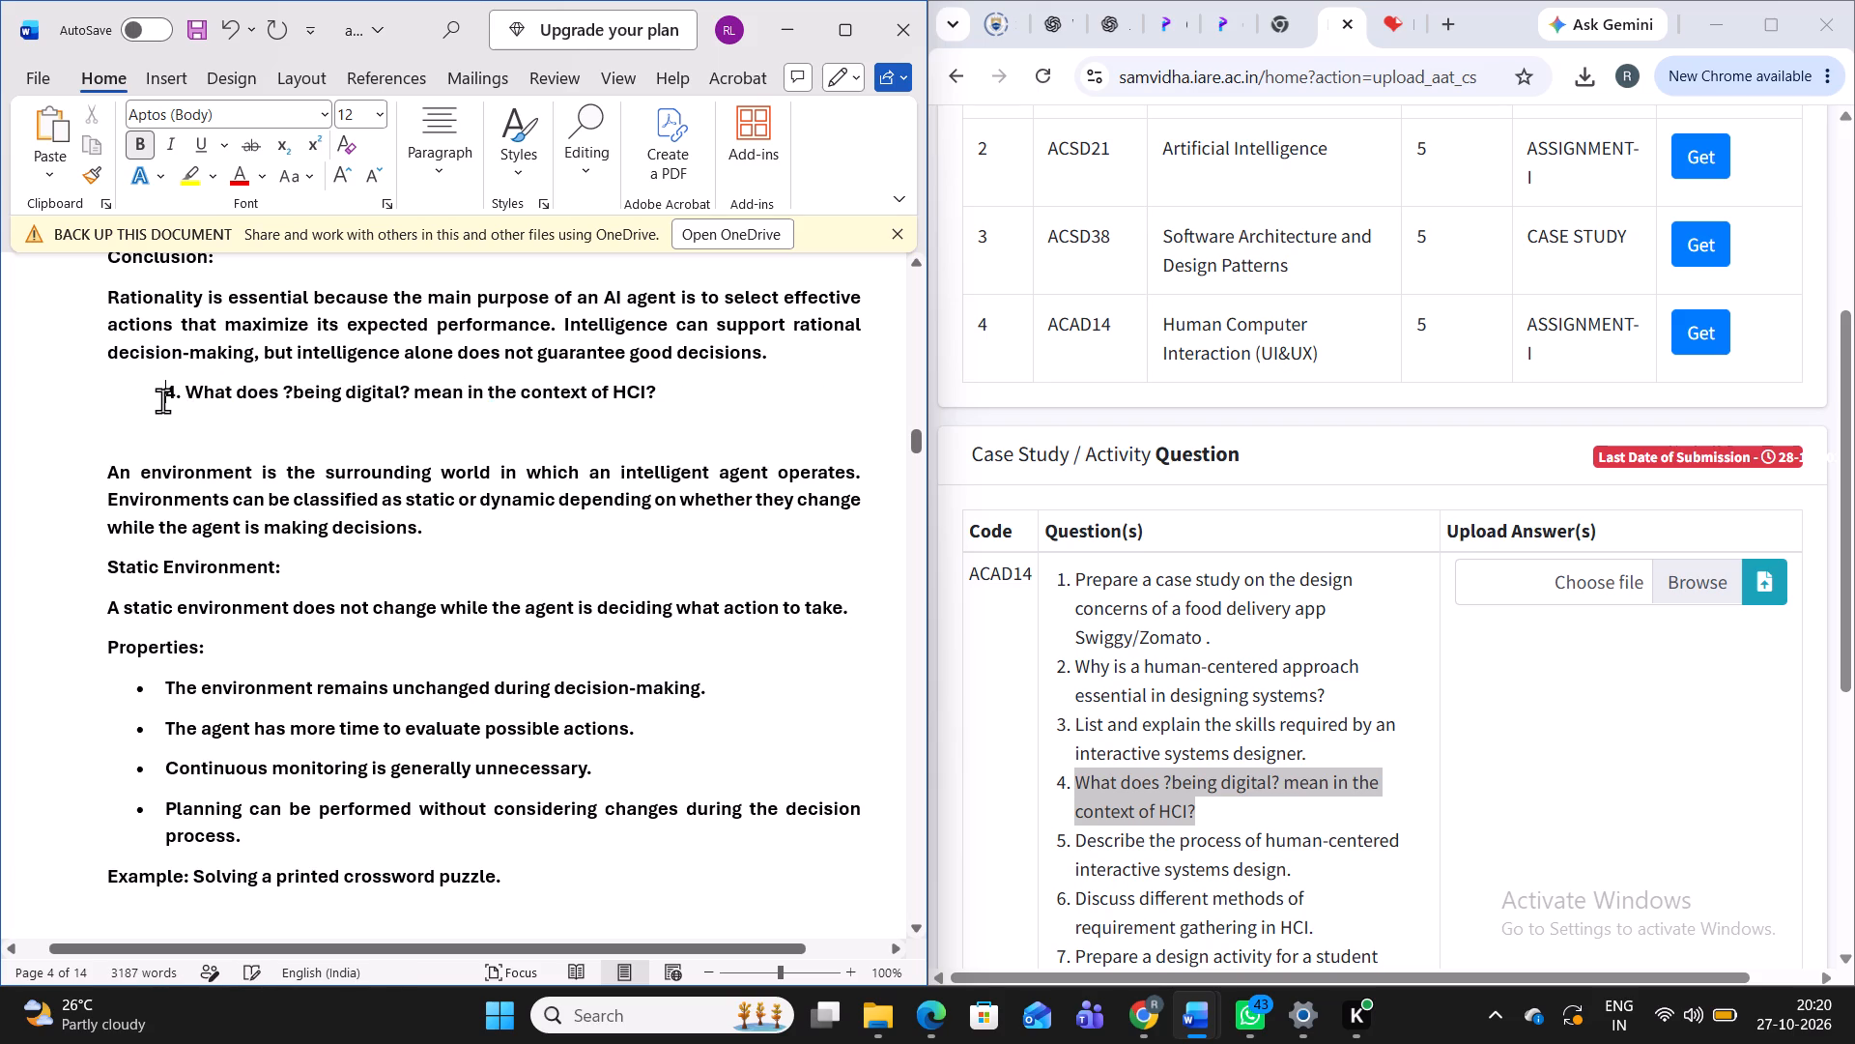
pyautogui.press('BackSpace')
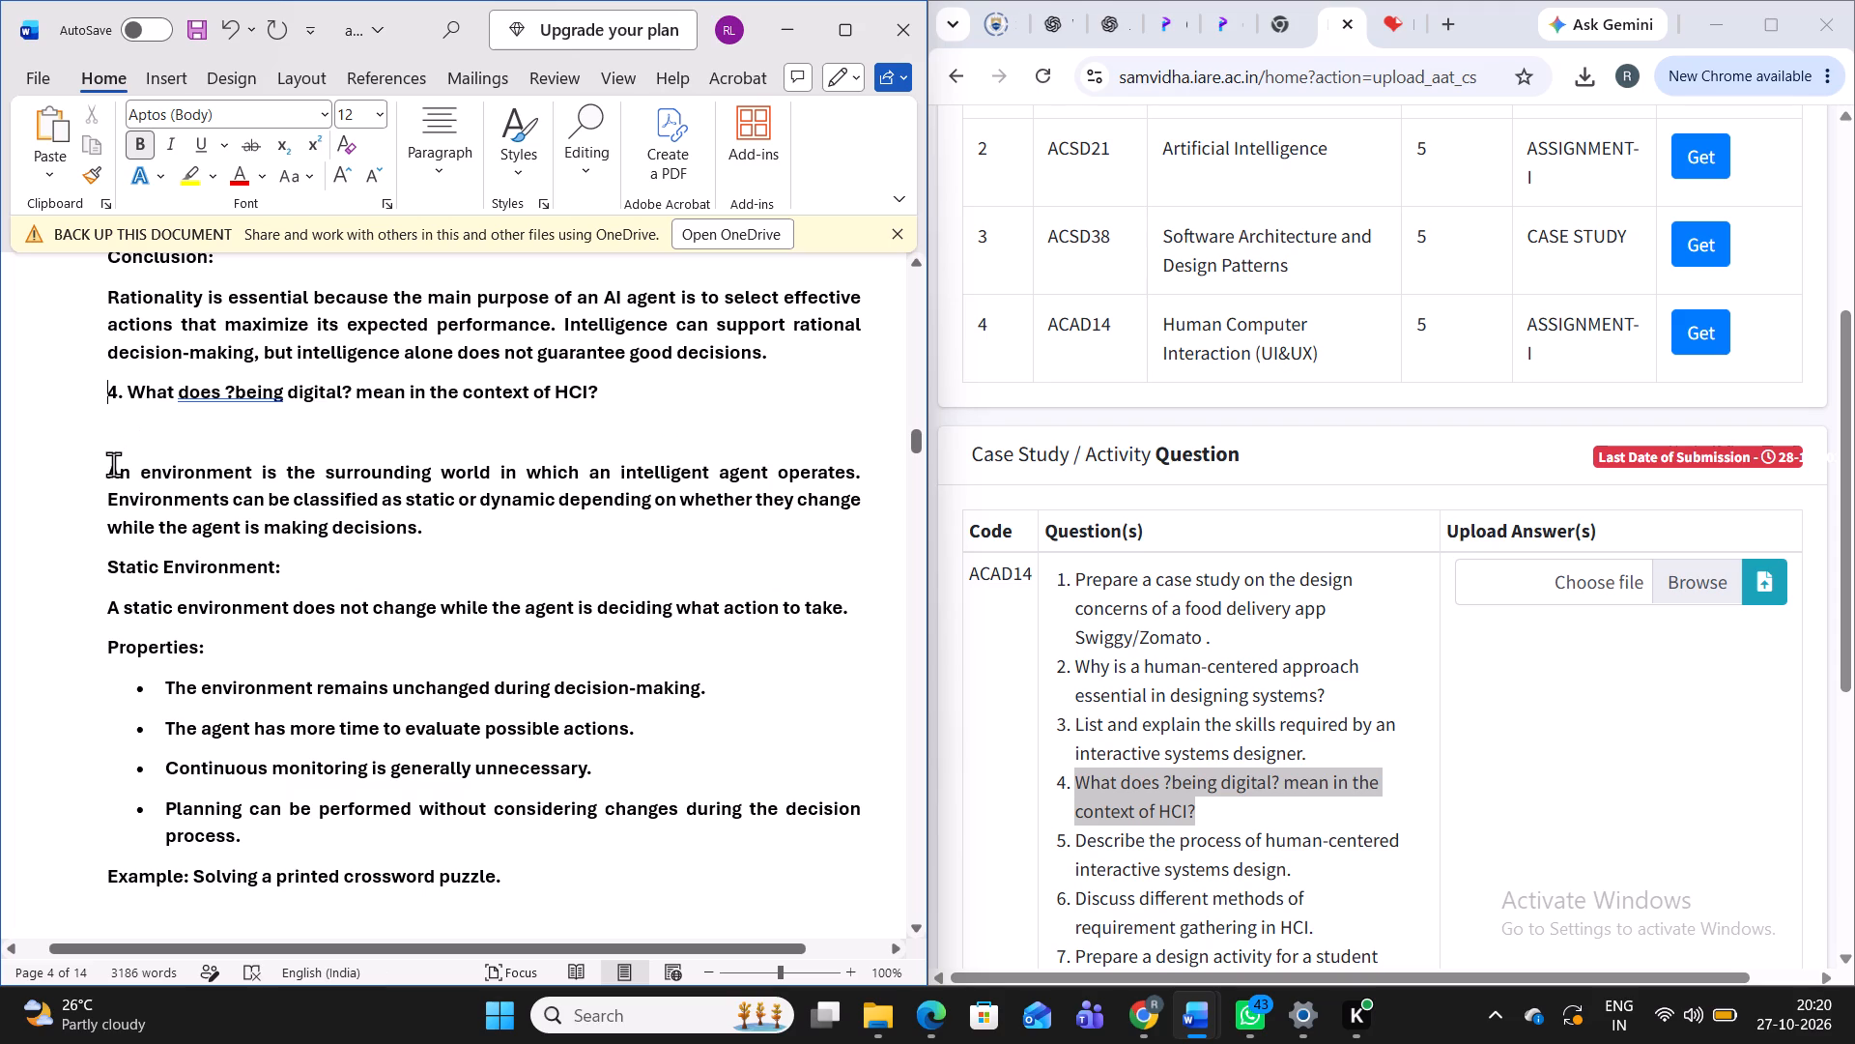
pyautogui.click(113, 464)
pyautogui.press('BackSpace')
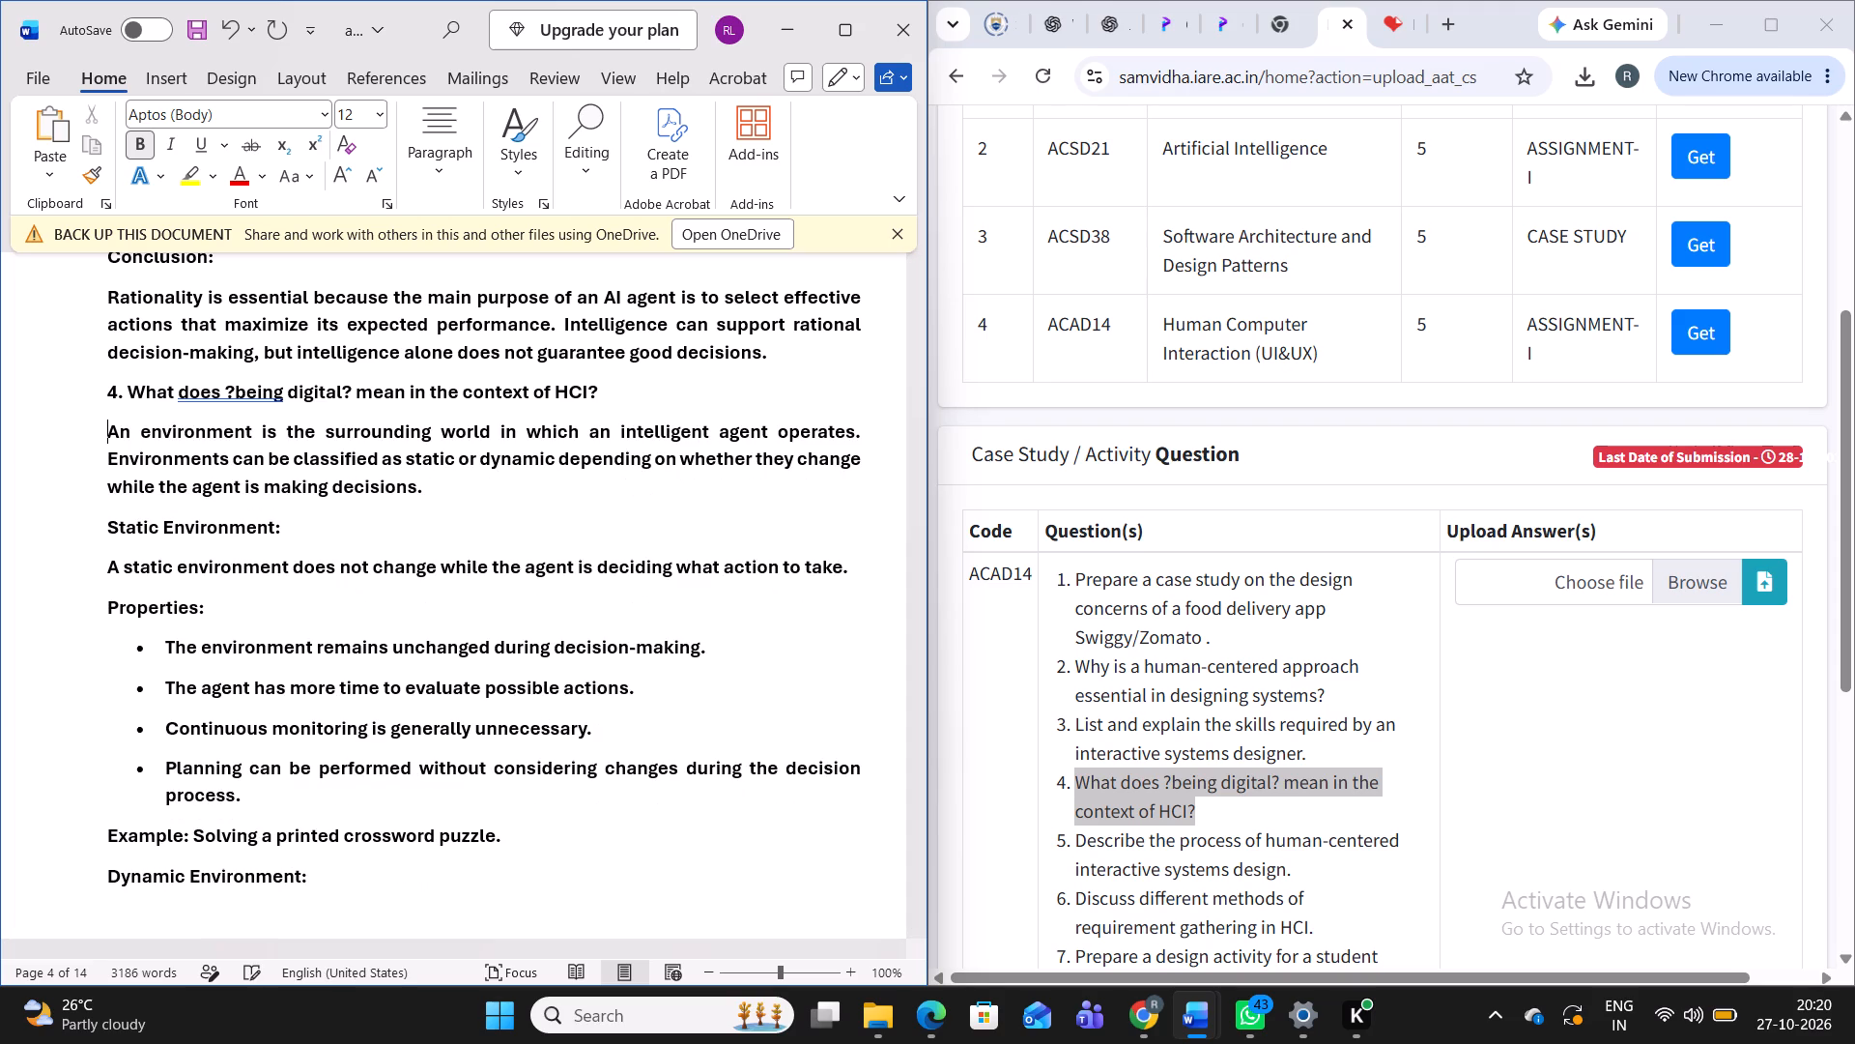
# Replace the encryption text of question 5 with the portal's "Describe the process of human-centered interactive systems design.".
pyautogui.scroll(-3, 336, 633)
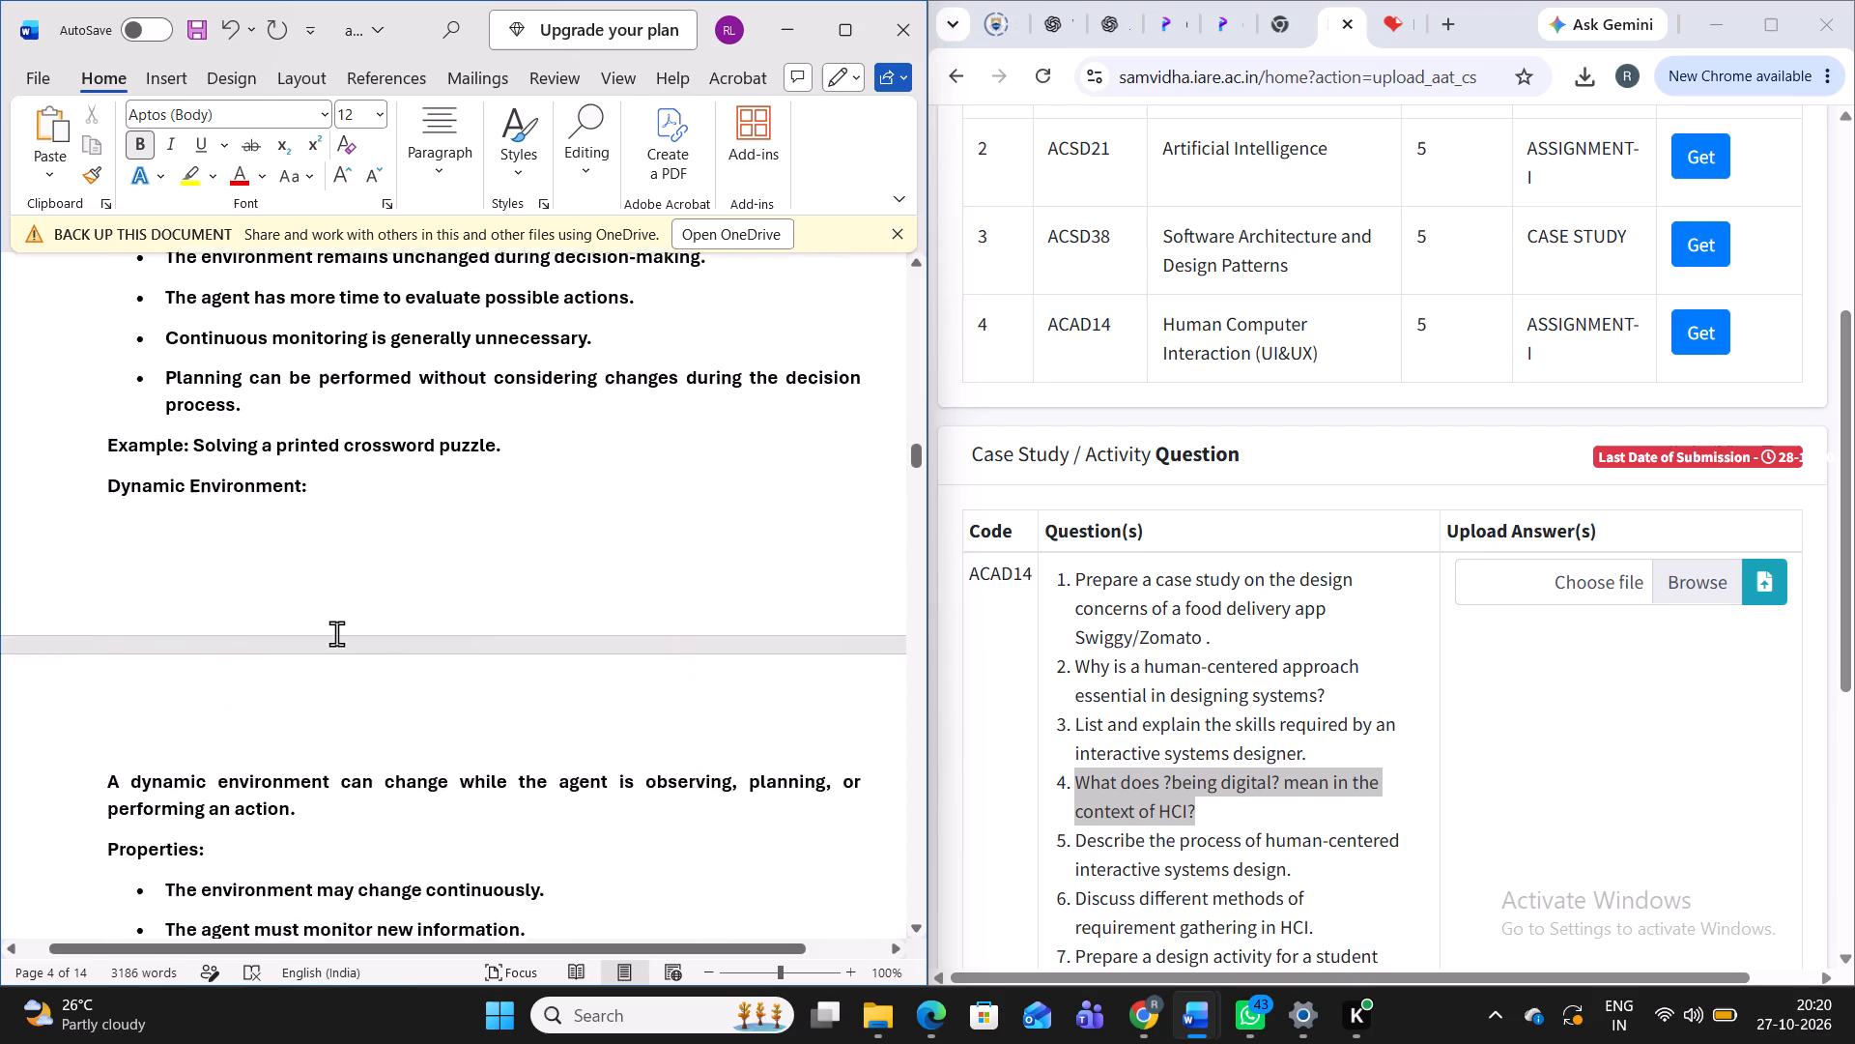
pyautogui.scroll(-5, 336, 633)
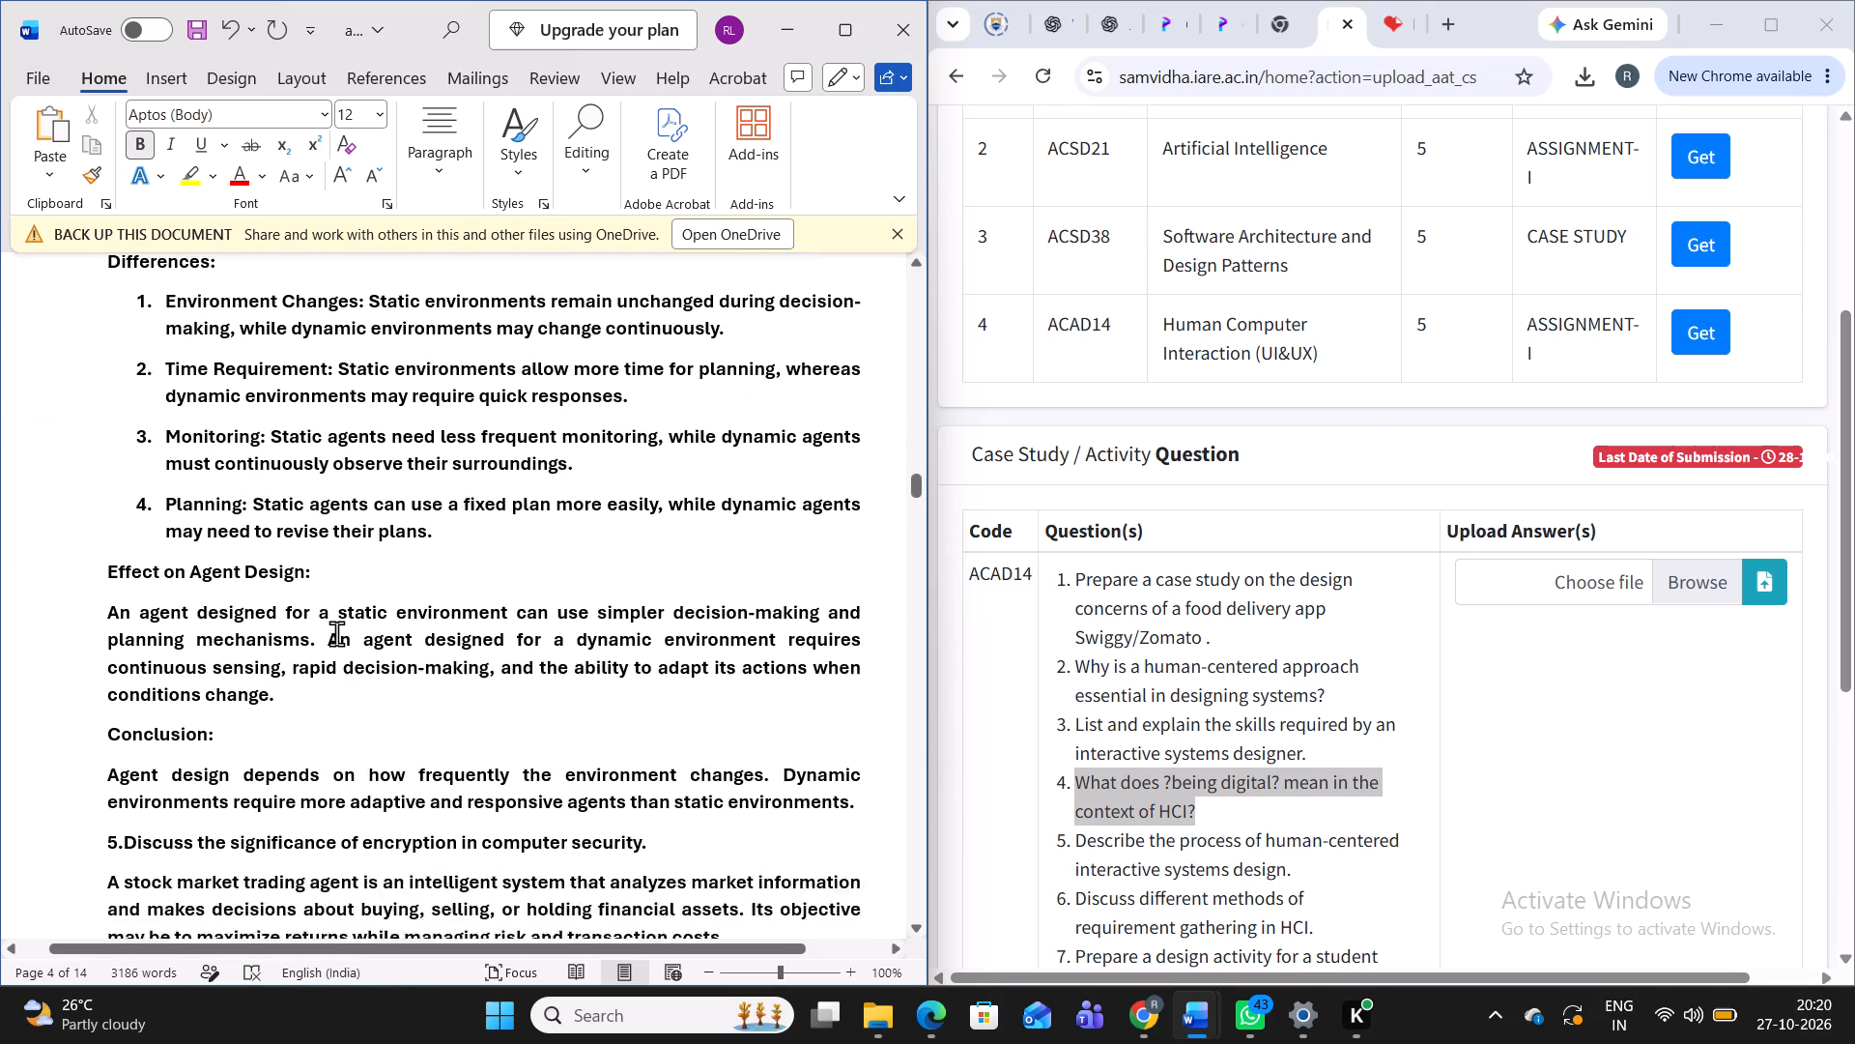
pyautogui.scroll(-3, 336, 633)
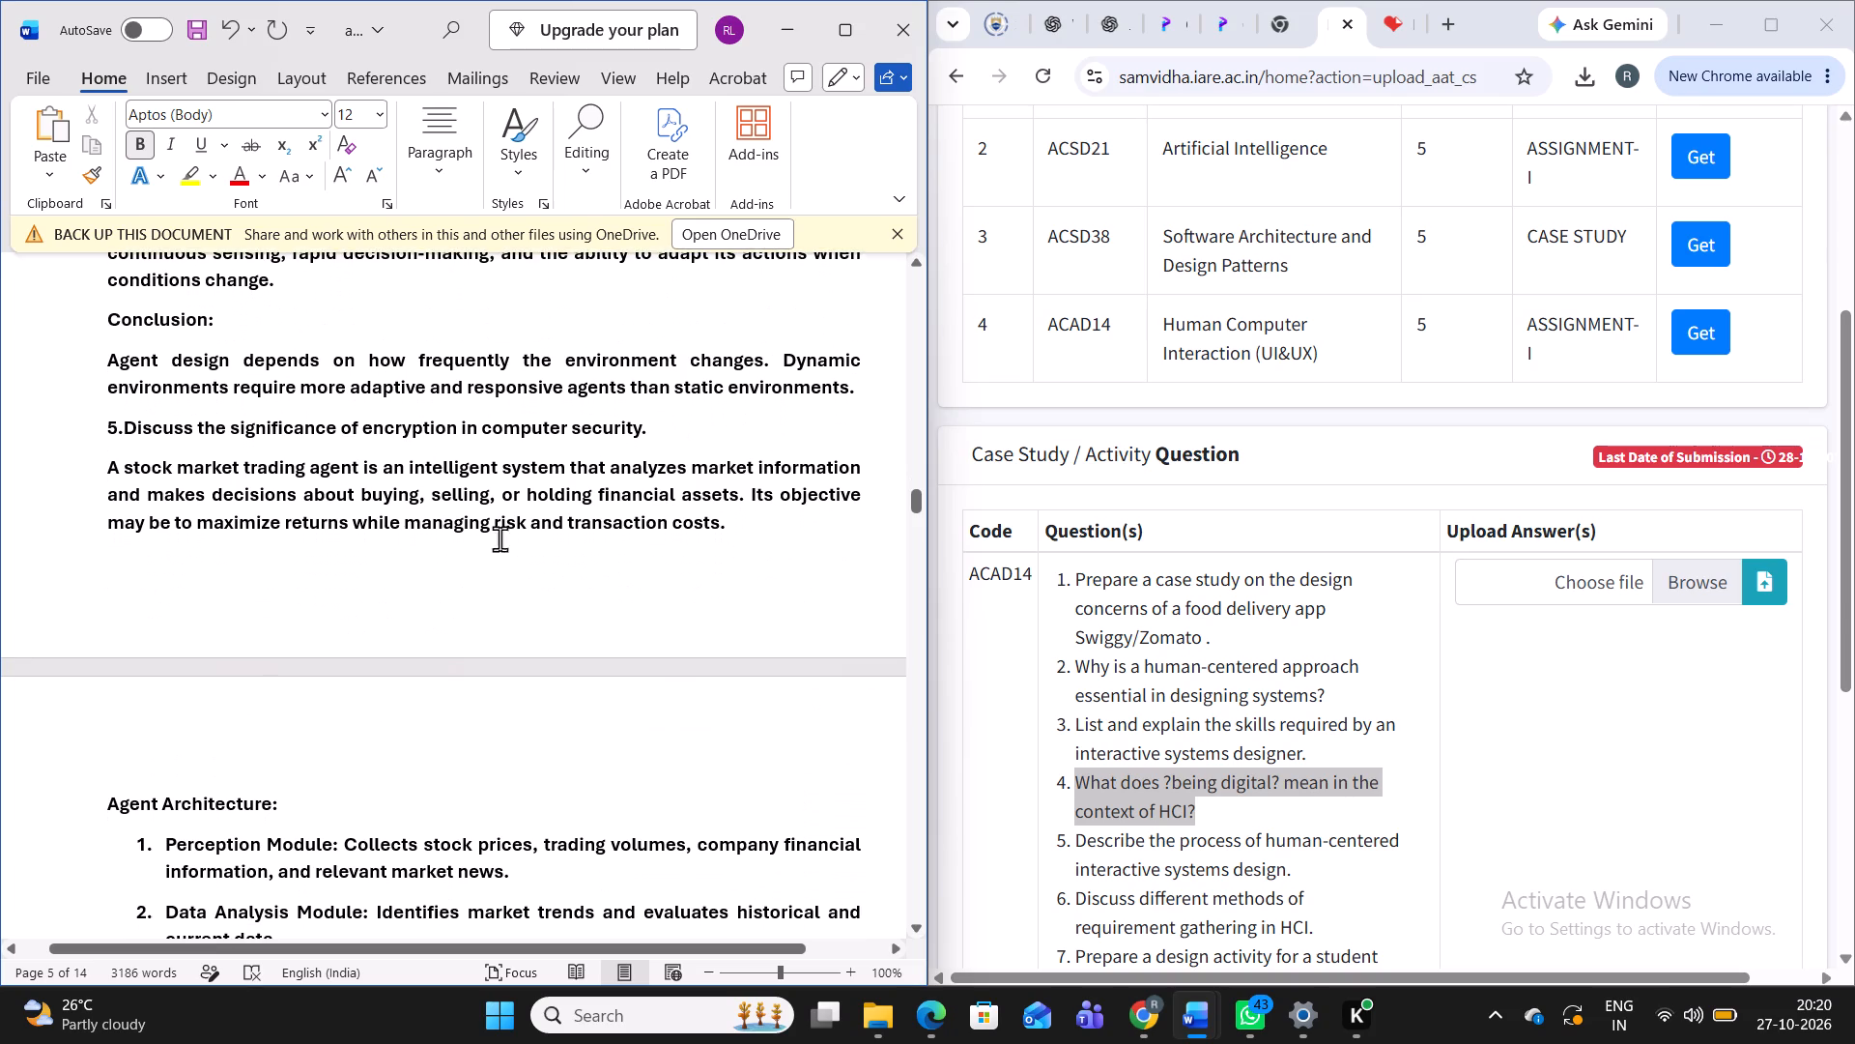
pyautogui.click(1076, 836)
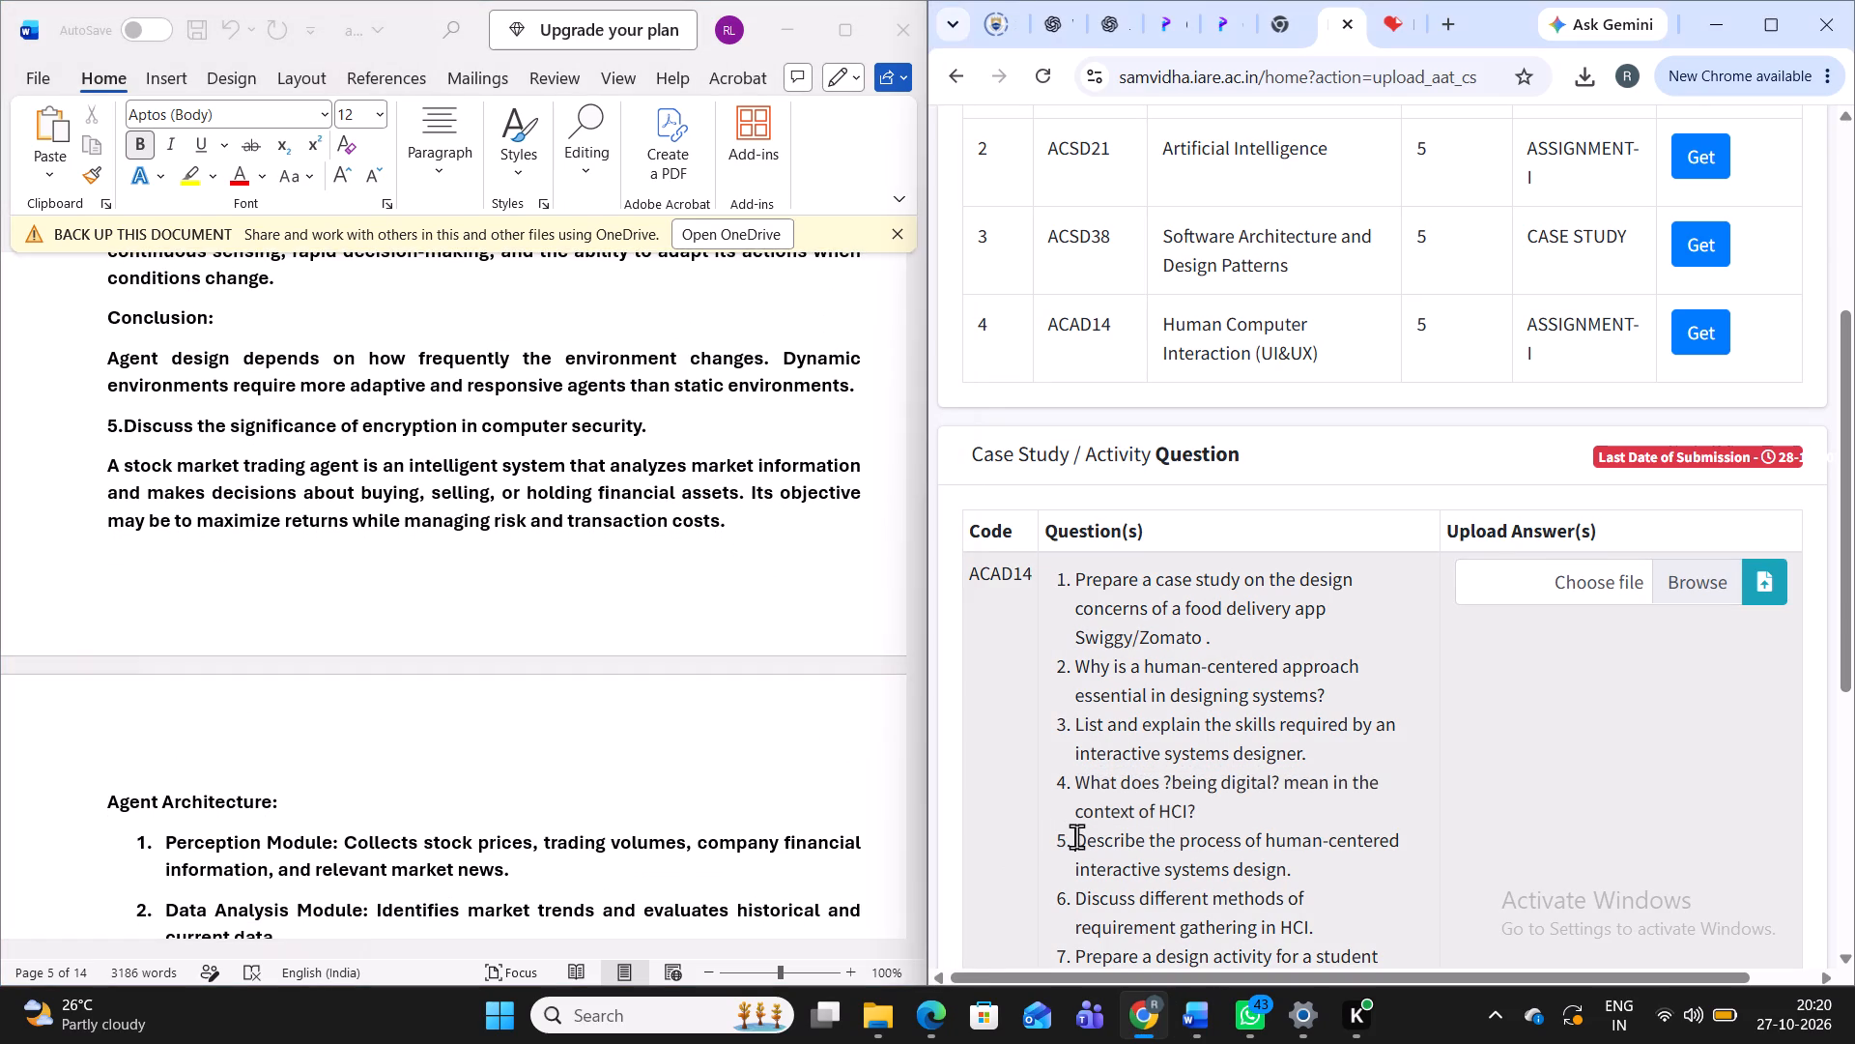
pyautogui.moveTo(1076, 836); pyautogui.dragTo(1303, 870)
pyautogui.hotkey('ctrl', 'c')
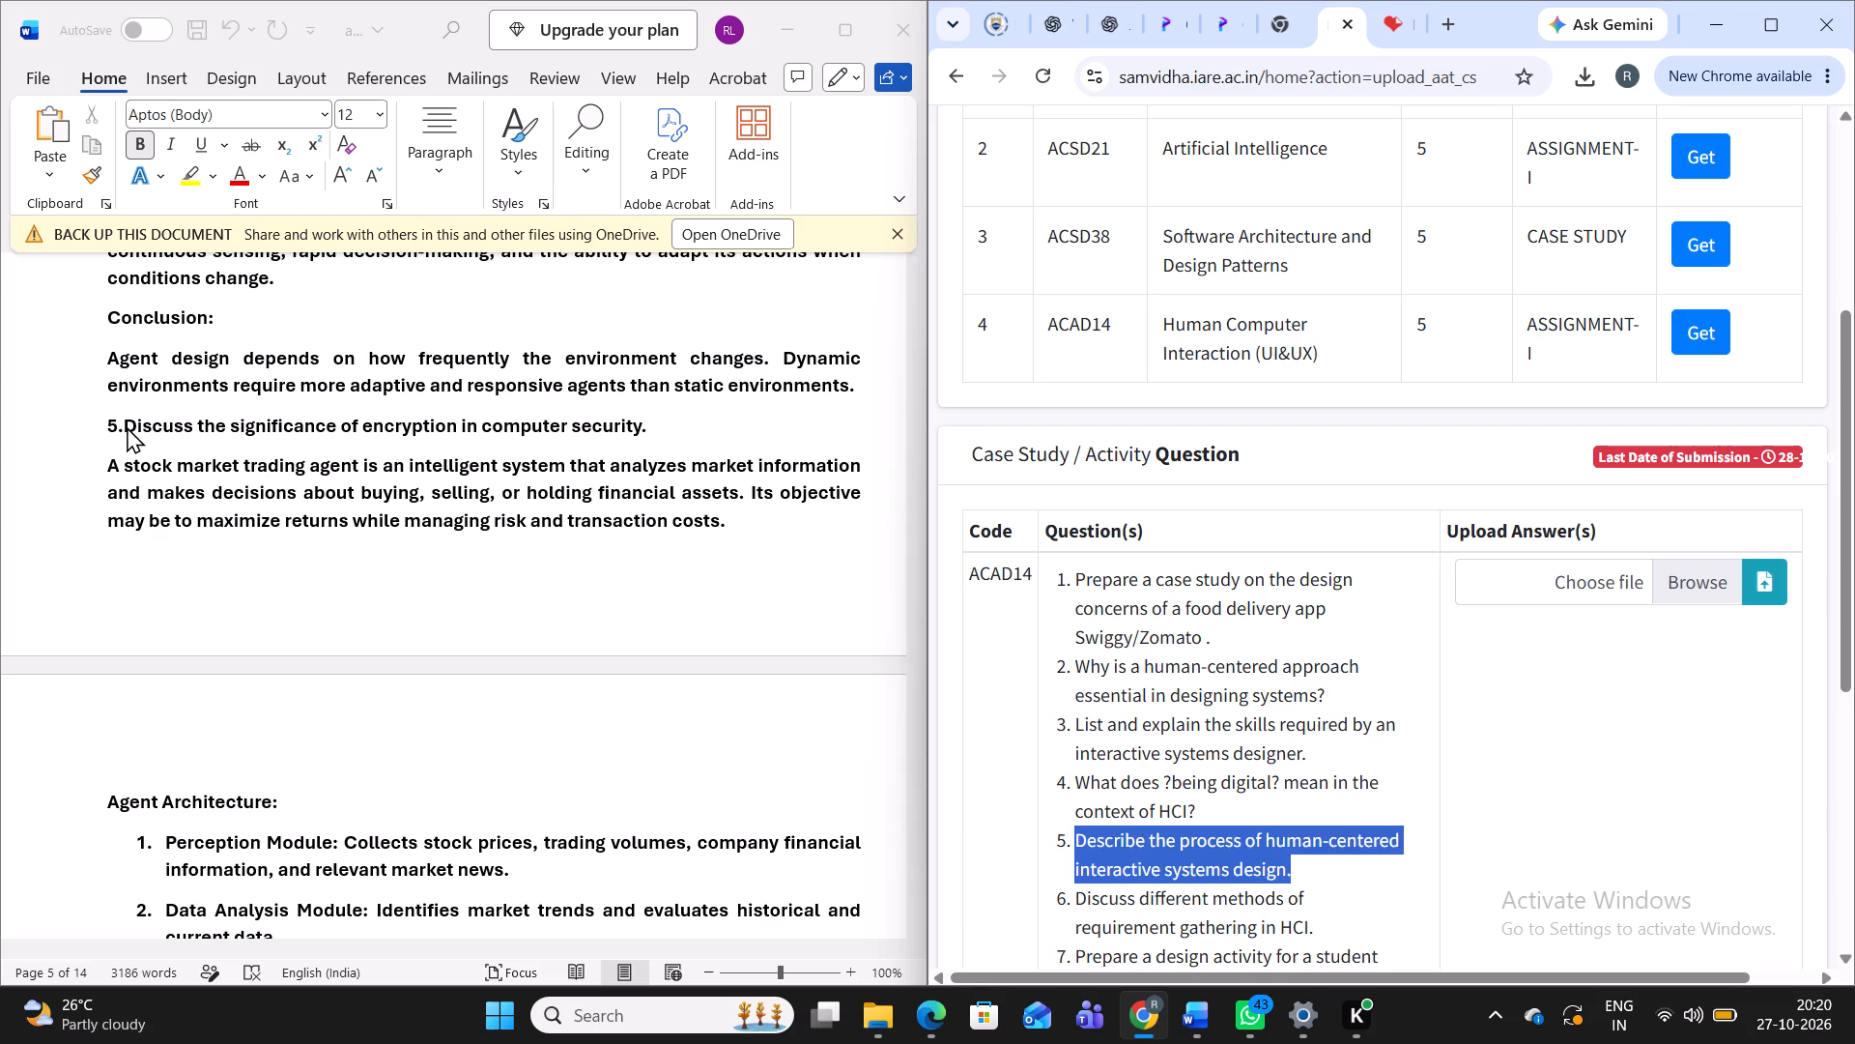
pyautogui.click(127, 426)
pyautogui.moveTo(127, 426); pyautogui.dragTo(633, 436)
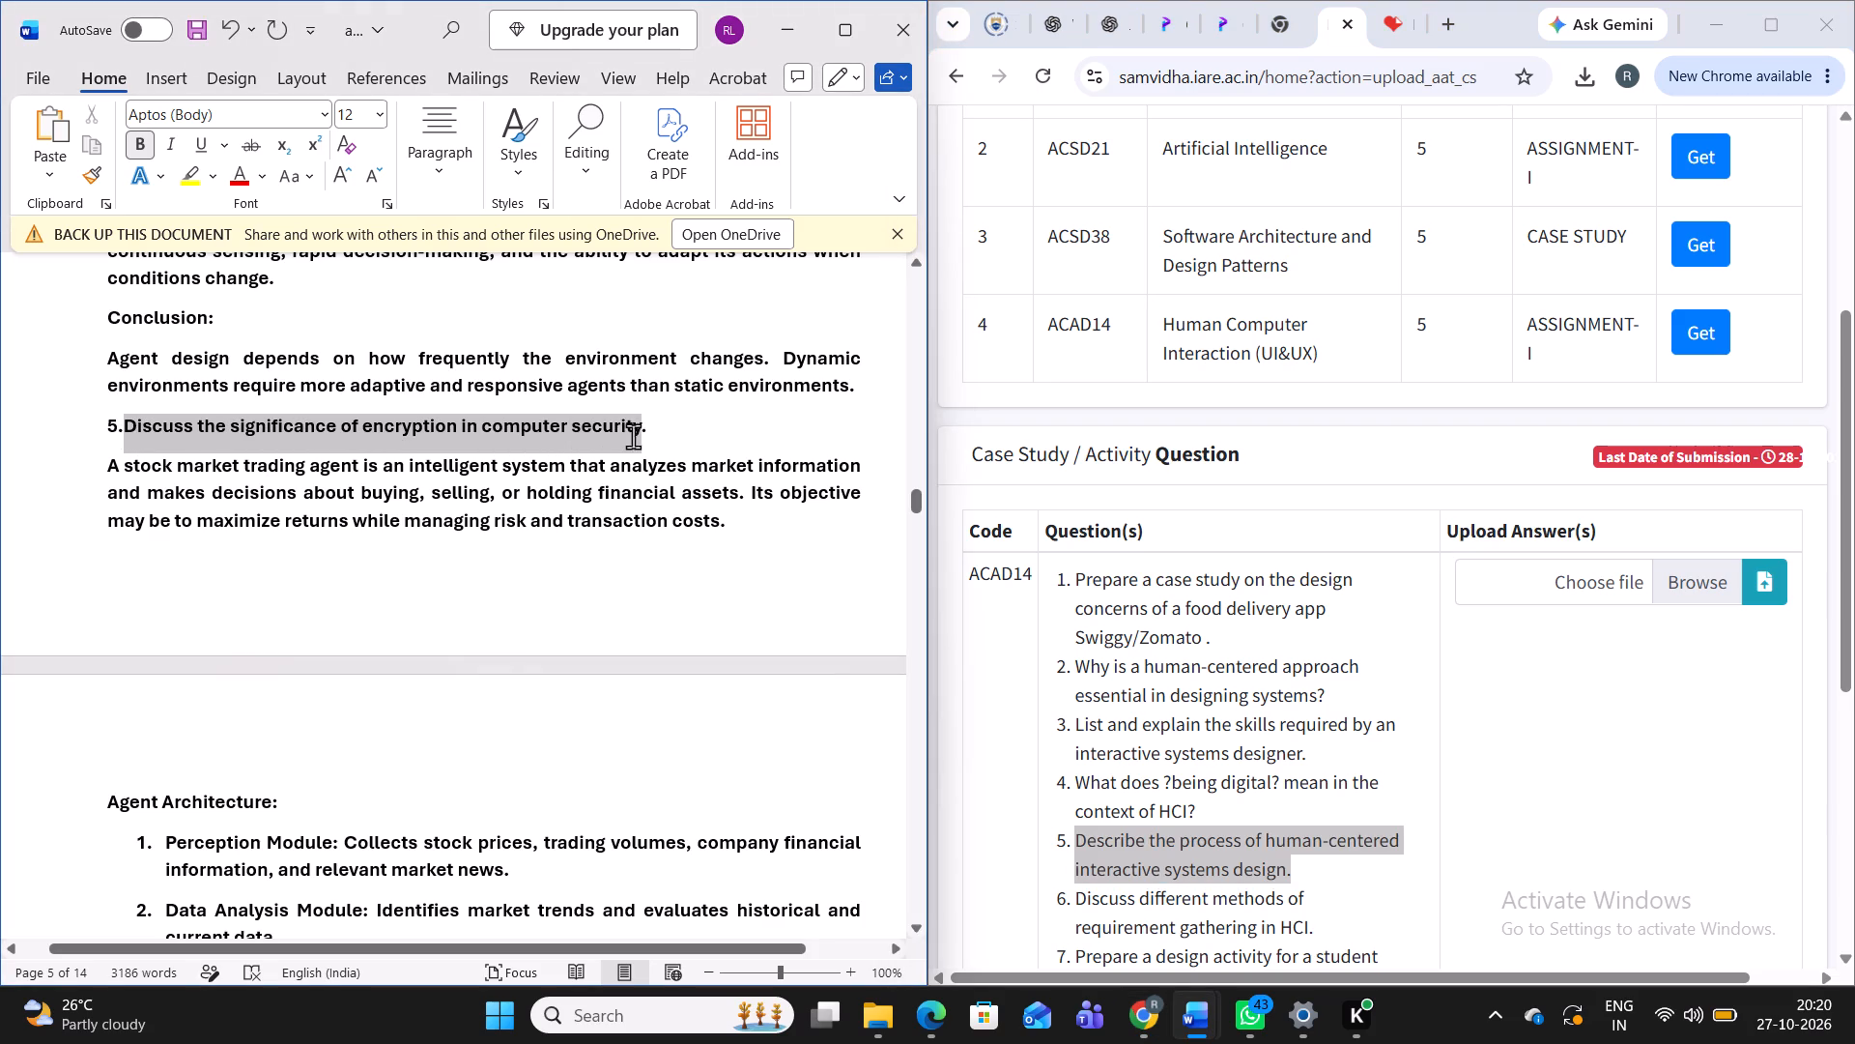
pyautogui.moveTo(633, 436); pyautogui.dragTo(645, 430)
pyautogui.hotkey('ctrl', 'v')
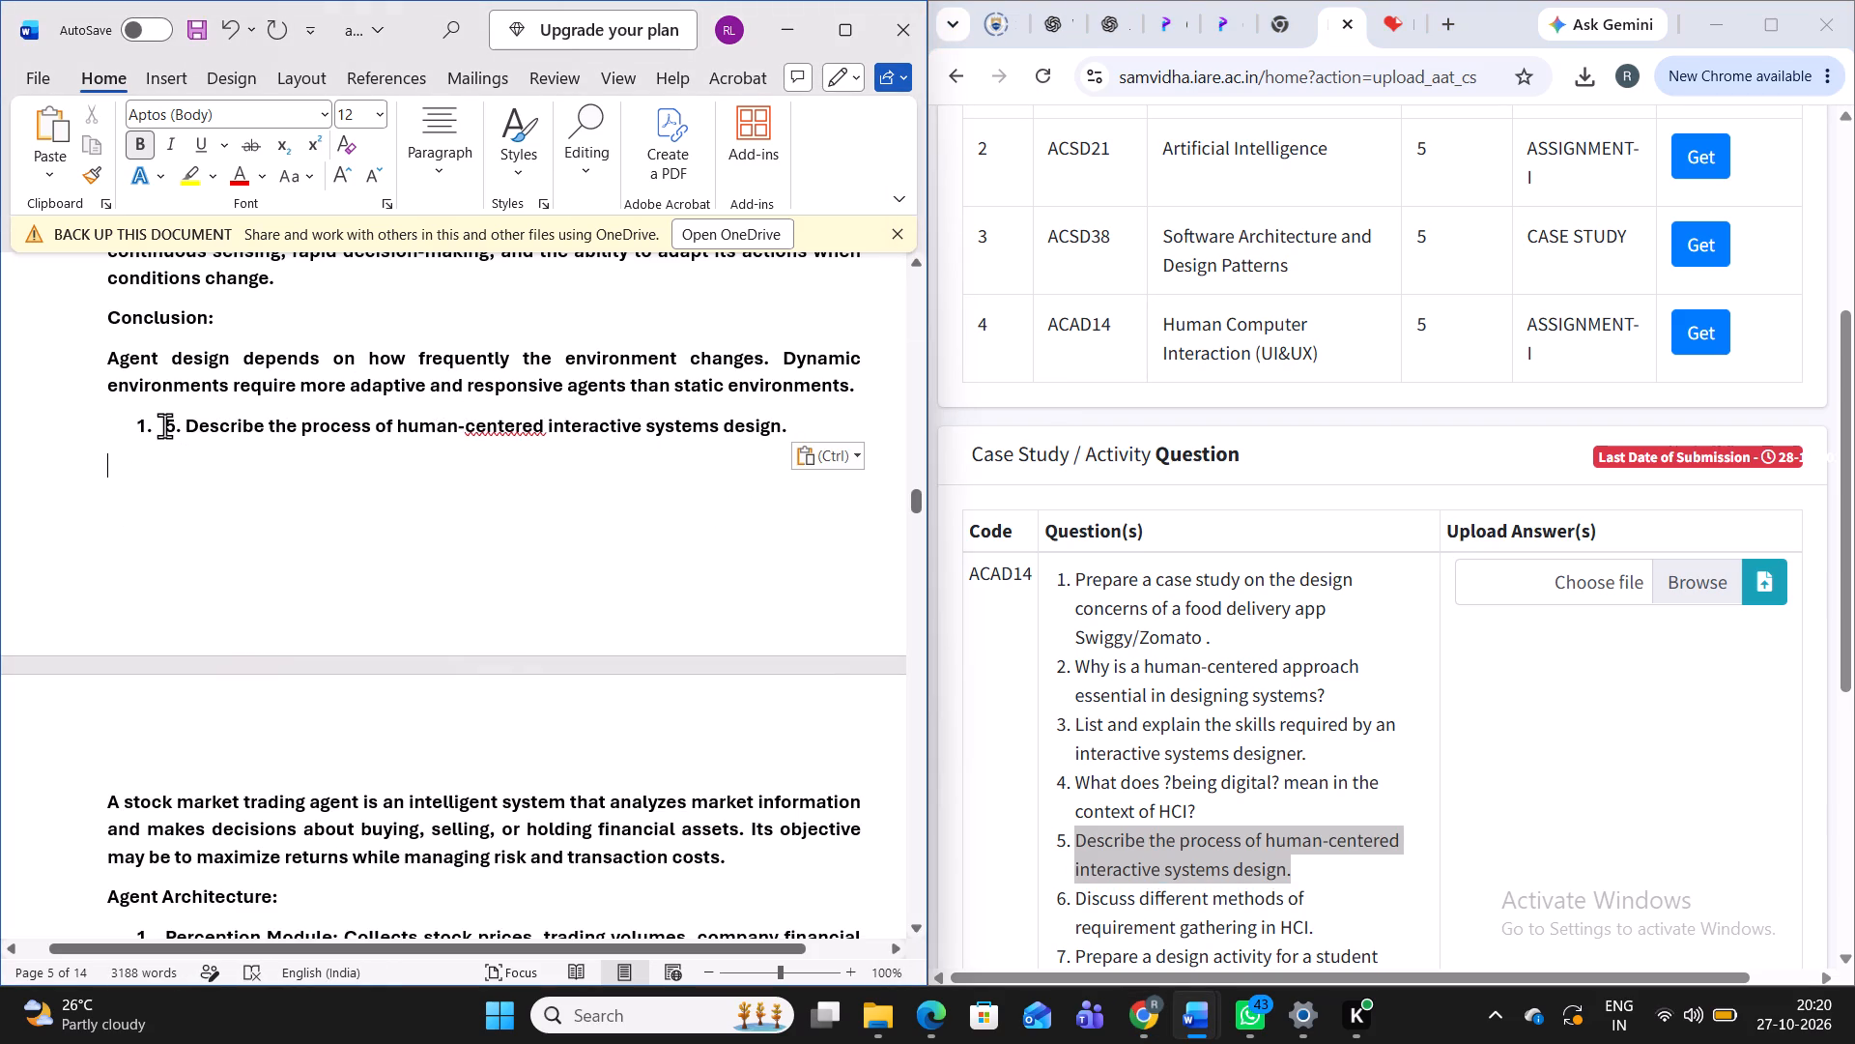
# Remove the automatic list numbering from the pasted question 5 and delete the blank line below it.
pyautogui.click(164, 425)
pyautogui.press('BackSpace')
pyautogui.press('BackSpace')
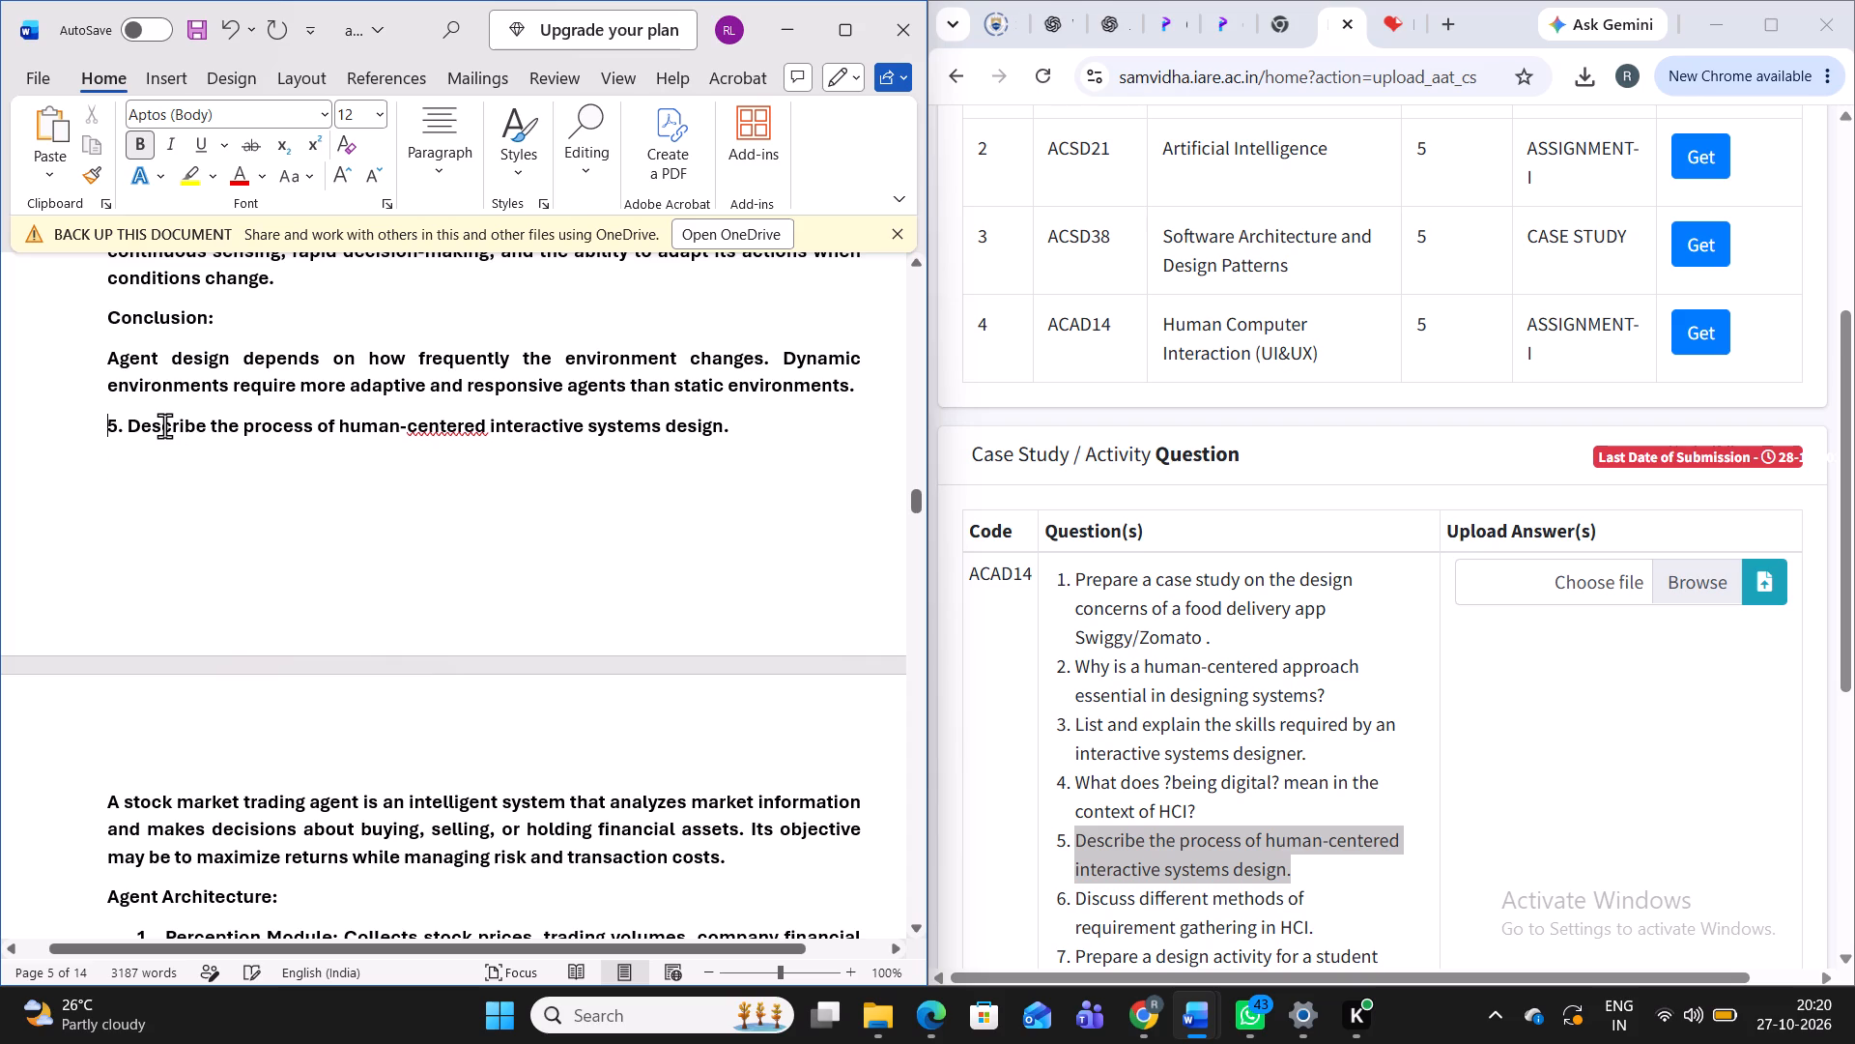
pyautogui.click(106, 797)
pyautogui.press('BackSpace')
# Locate the Blowfish algorithm question 6 in the document and question 6 in the portal's list.
pyautogui.scroll(-1, 361, 862)
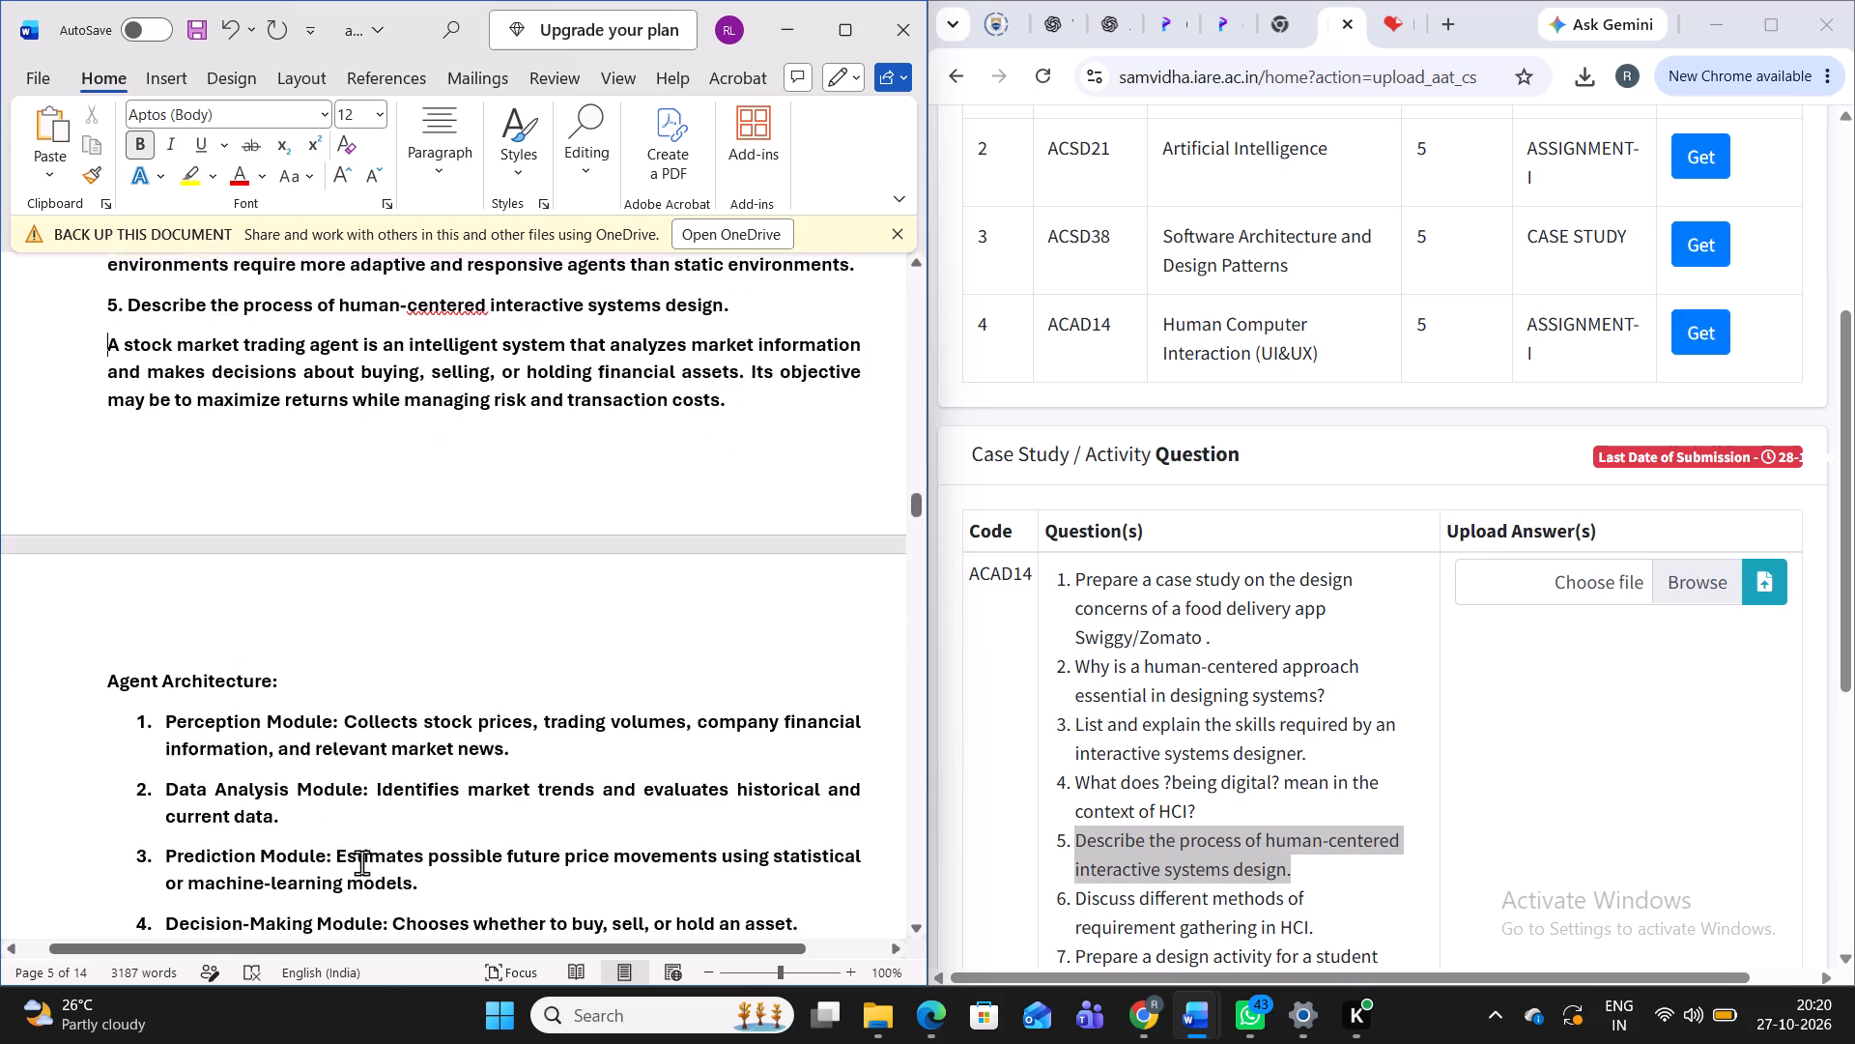
pyautogui.scroll(-6, 361, 862)
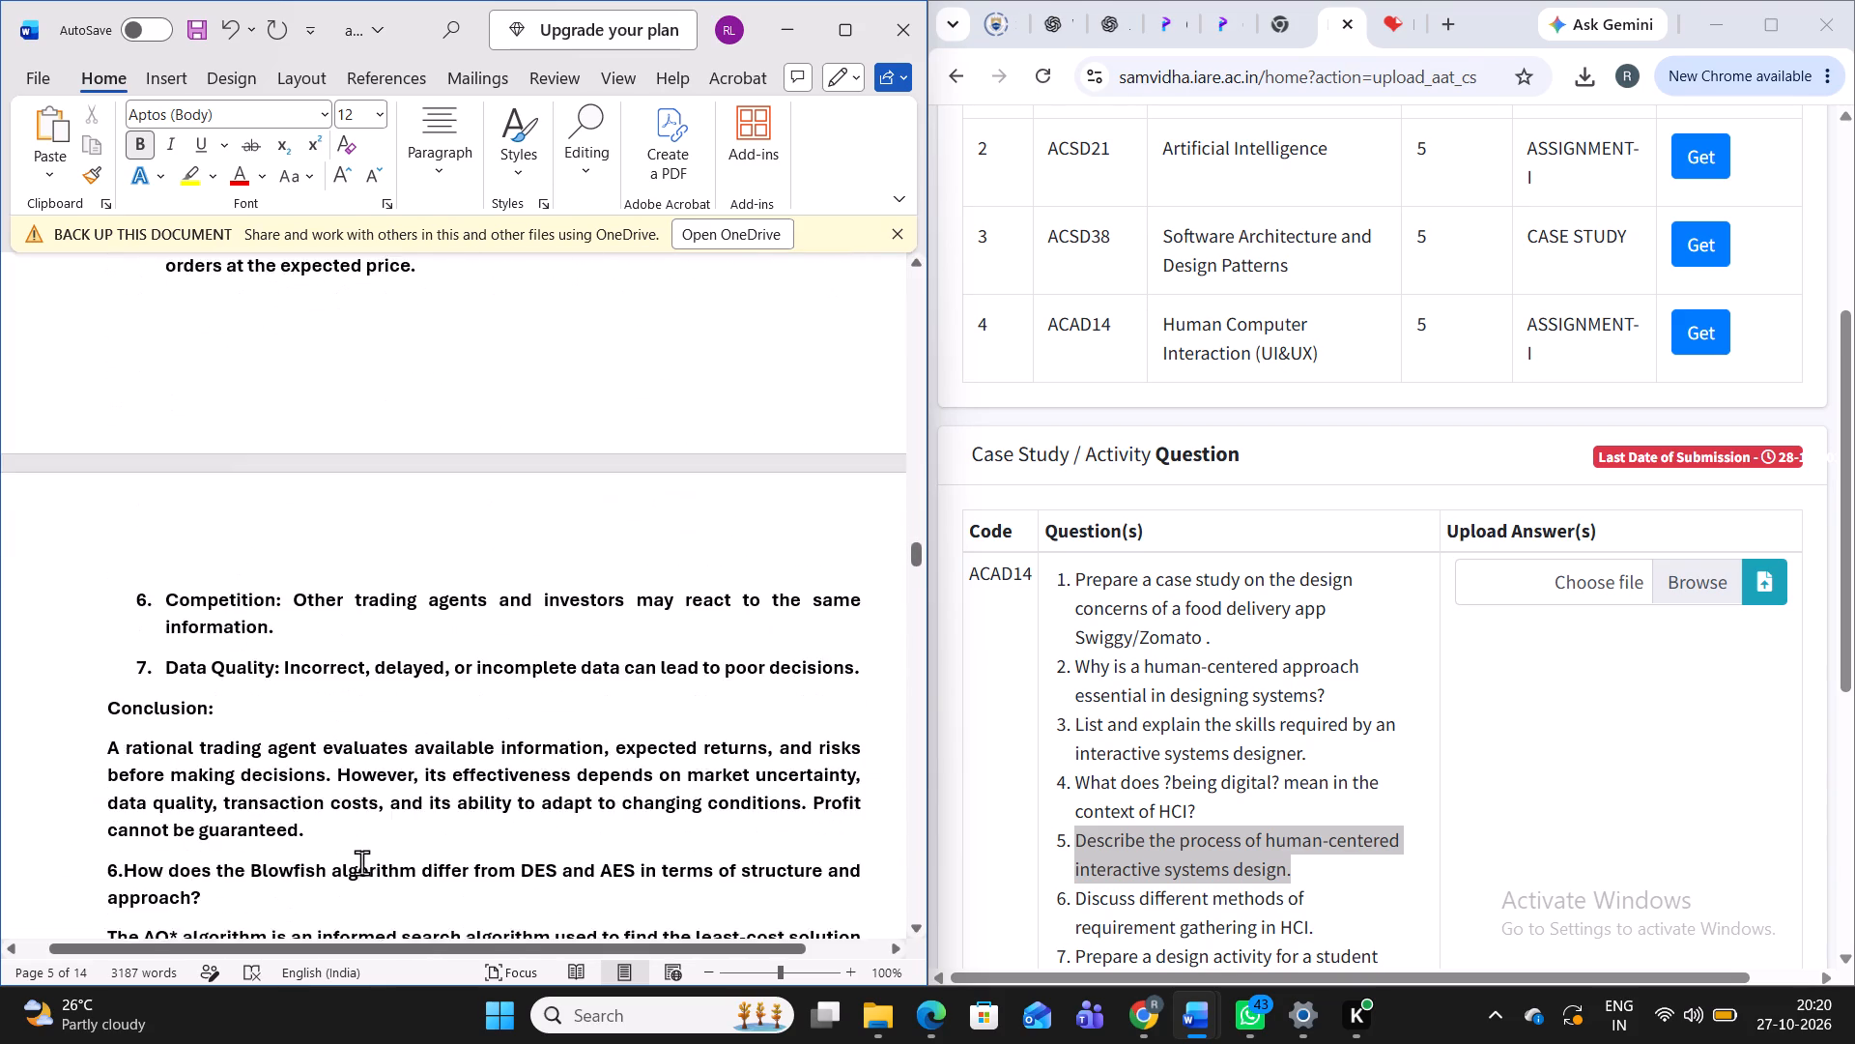
pyautogui.scroll(-2, 361, 862)
pyautogui.keyDown('ctrl'); pyautogui.scroll(1, 361, 862); pyautogui.keyUp('ctrl')
pyautogui.scroll(-1, 361, 862)
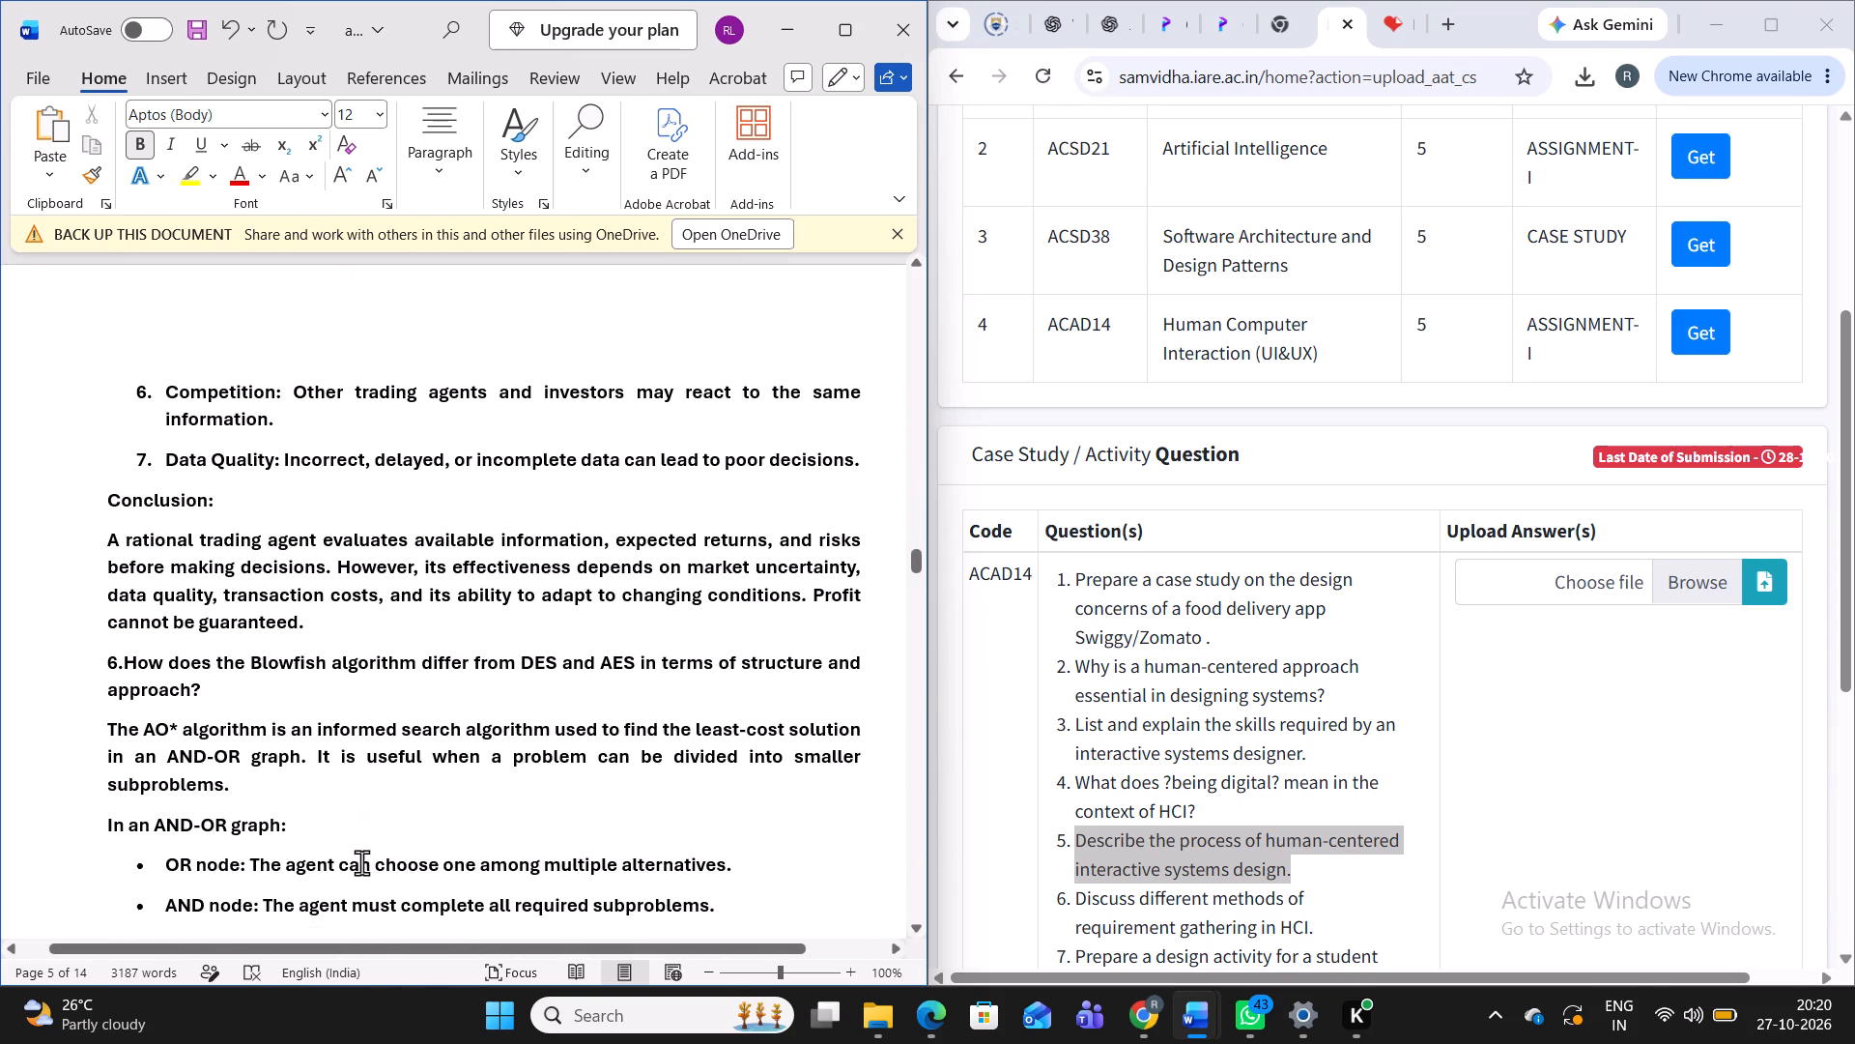
pyautogui.scroll(-1, 361, 862)
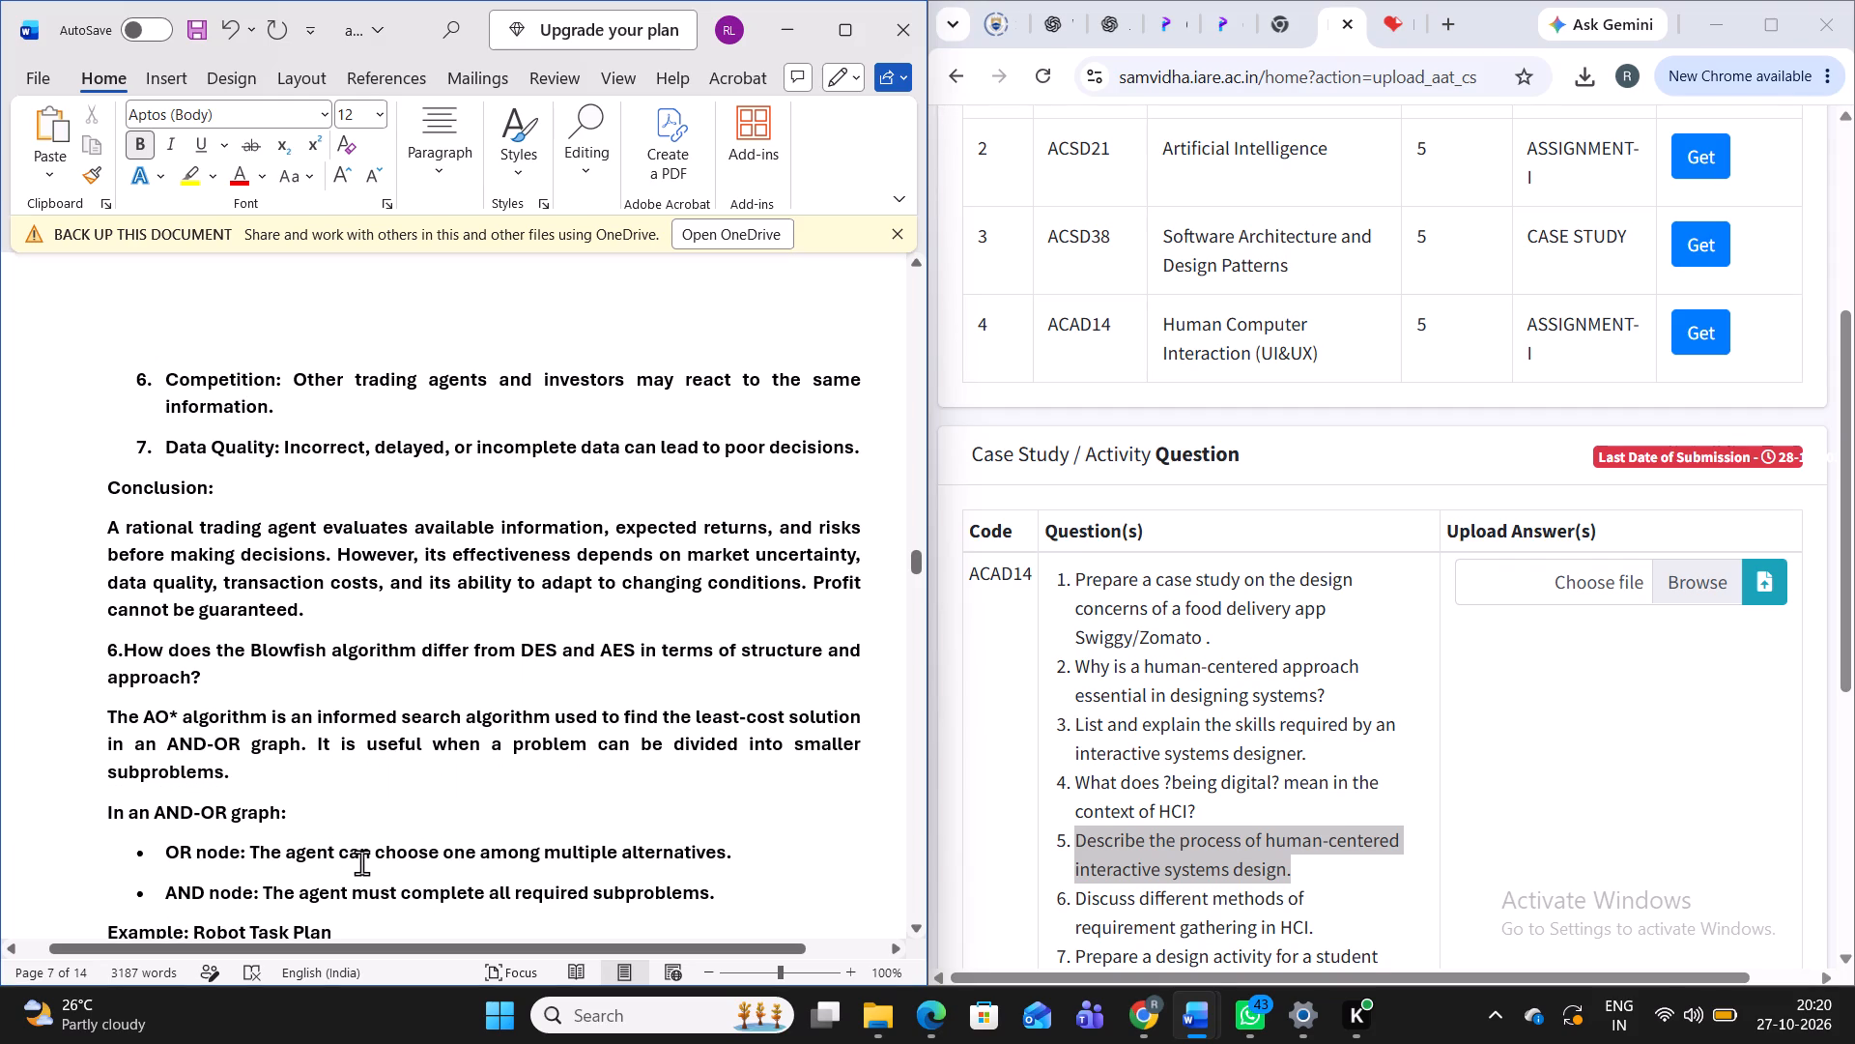
pyautogui.scroll(-1, 361, 862)
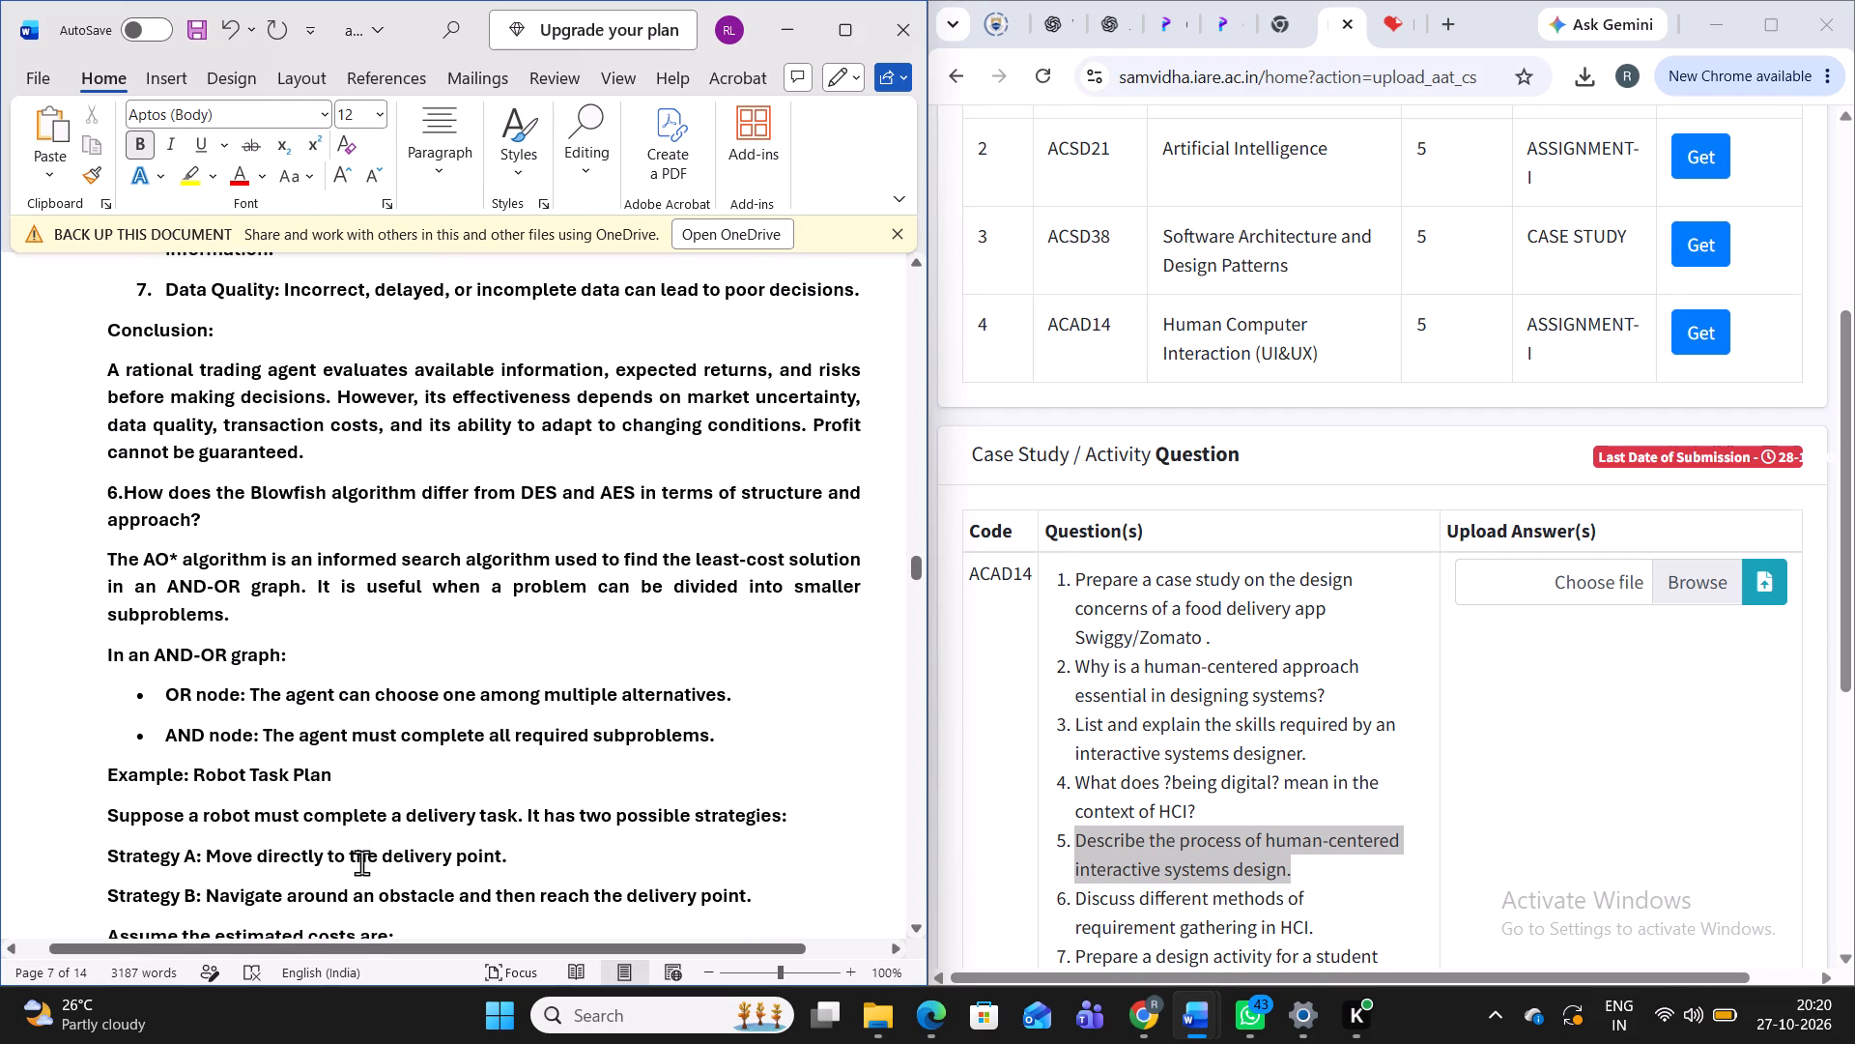
pyautogui.scroll(-7, 1062, 822)
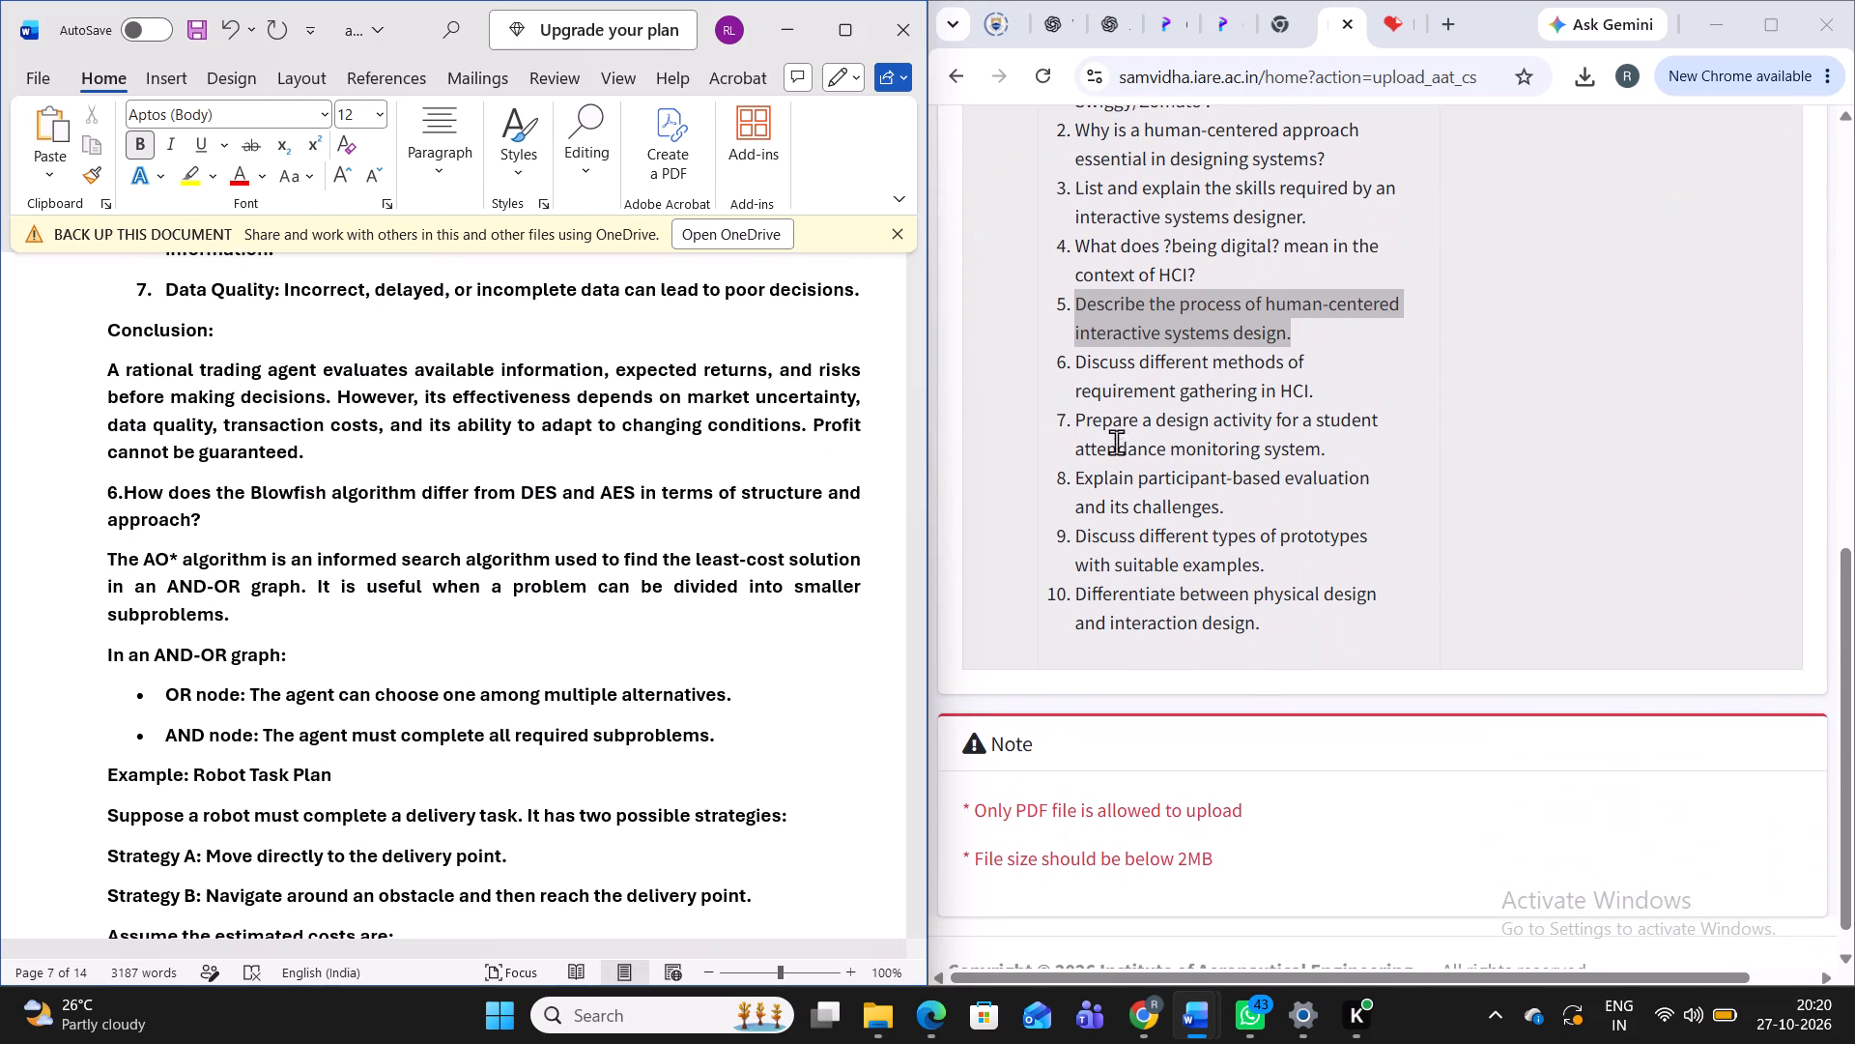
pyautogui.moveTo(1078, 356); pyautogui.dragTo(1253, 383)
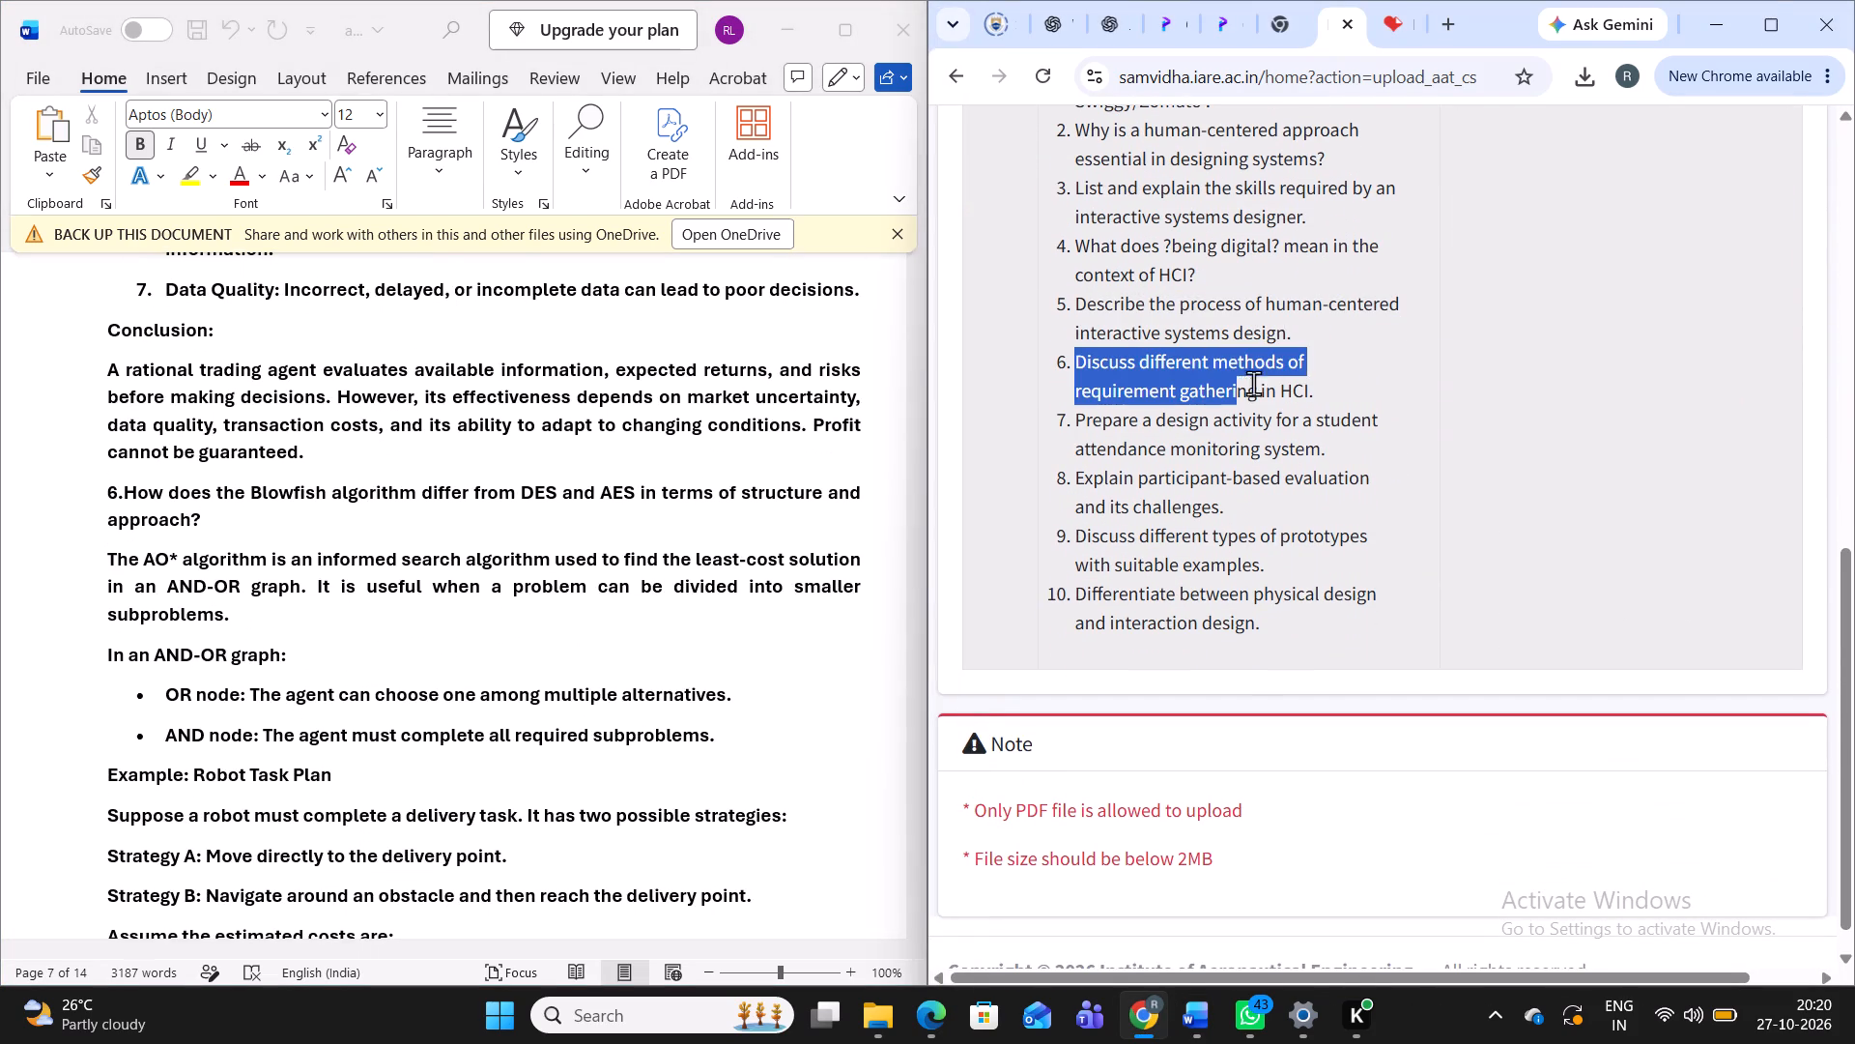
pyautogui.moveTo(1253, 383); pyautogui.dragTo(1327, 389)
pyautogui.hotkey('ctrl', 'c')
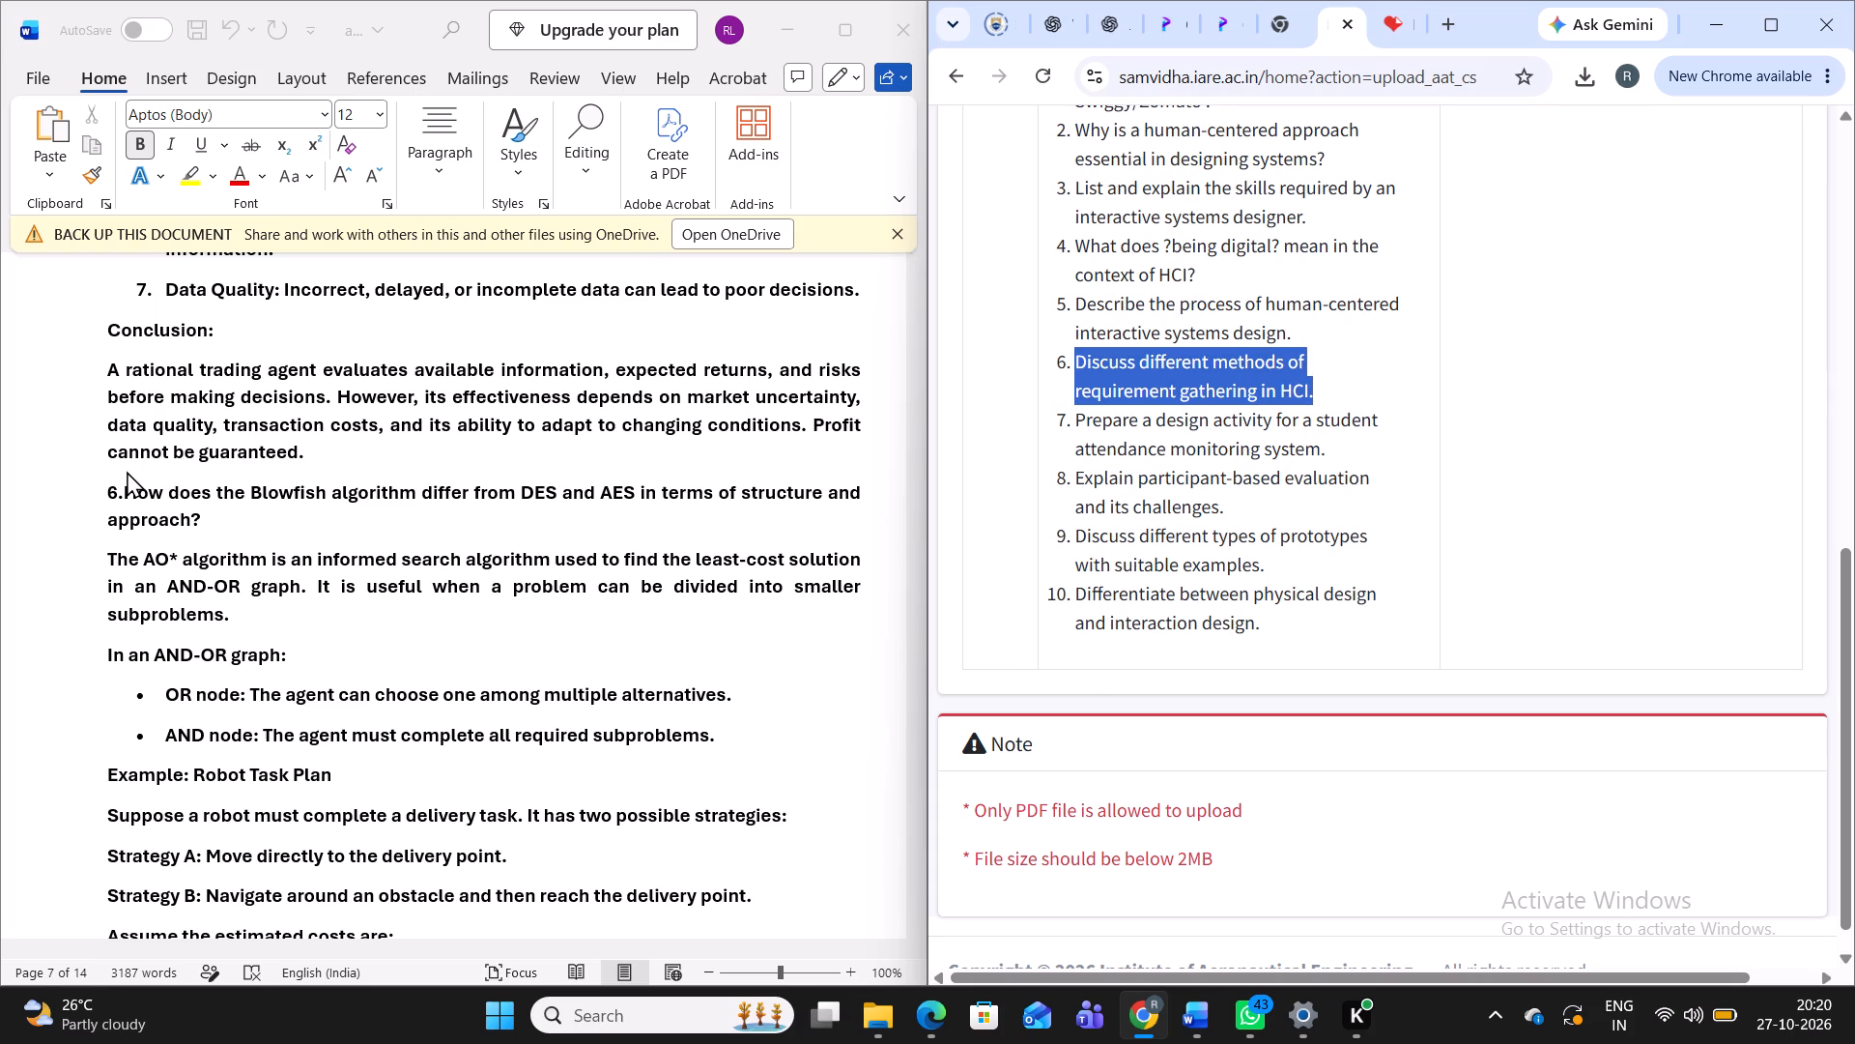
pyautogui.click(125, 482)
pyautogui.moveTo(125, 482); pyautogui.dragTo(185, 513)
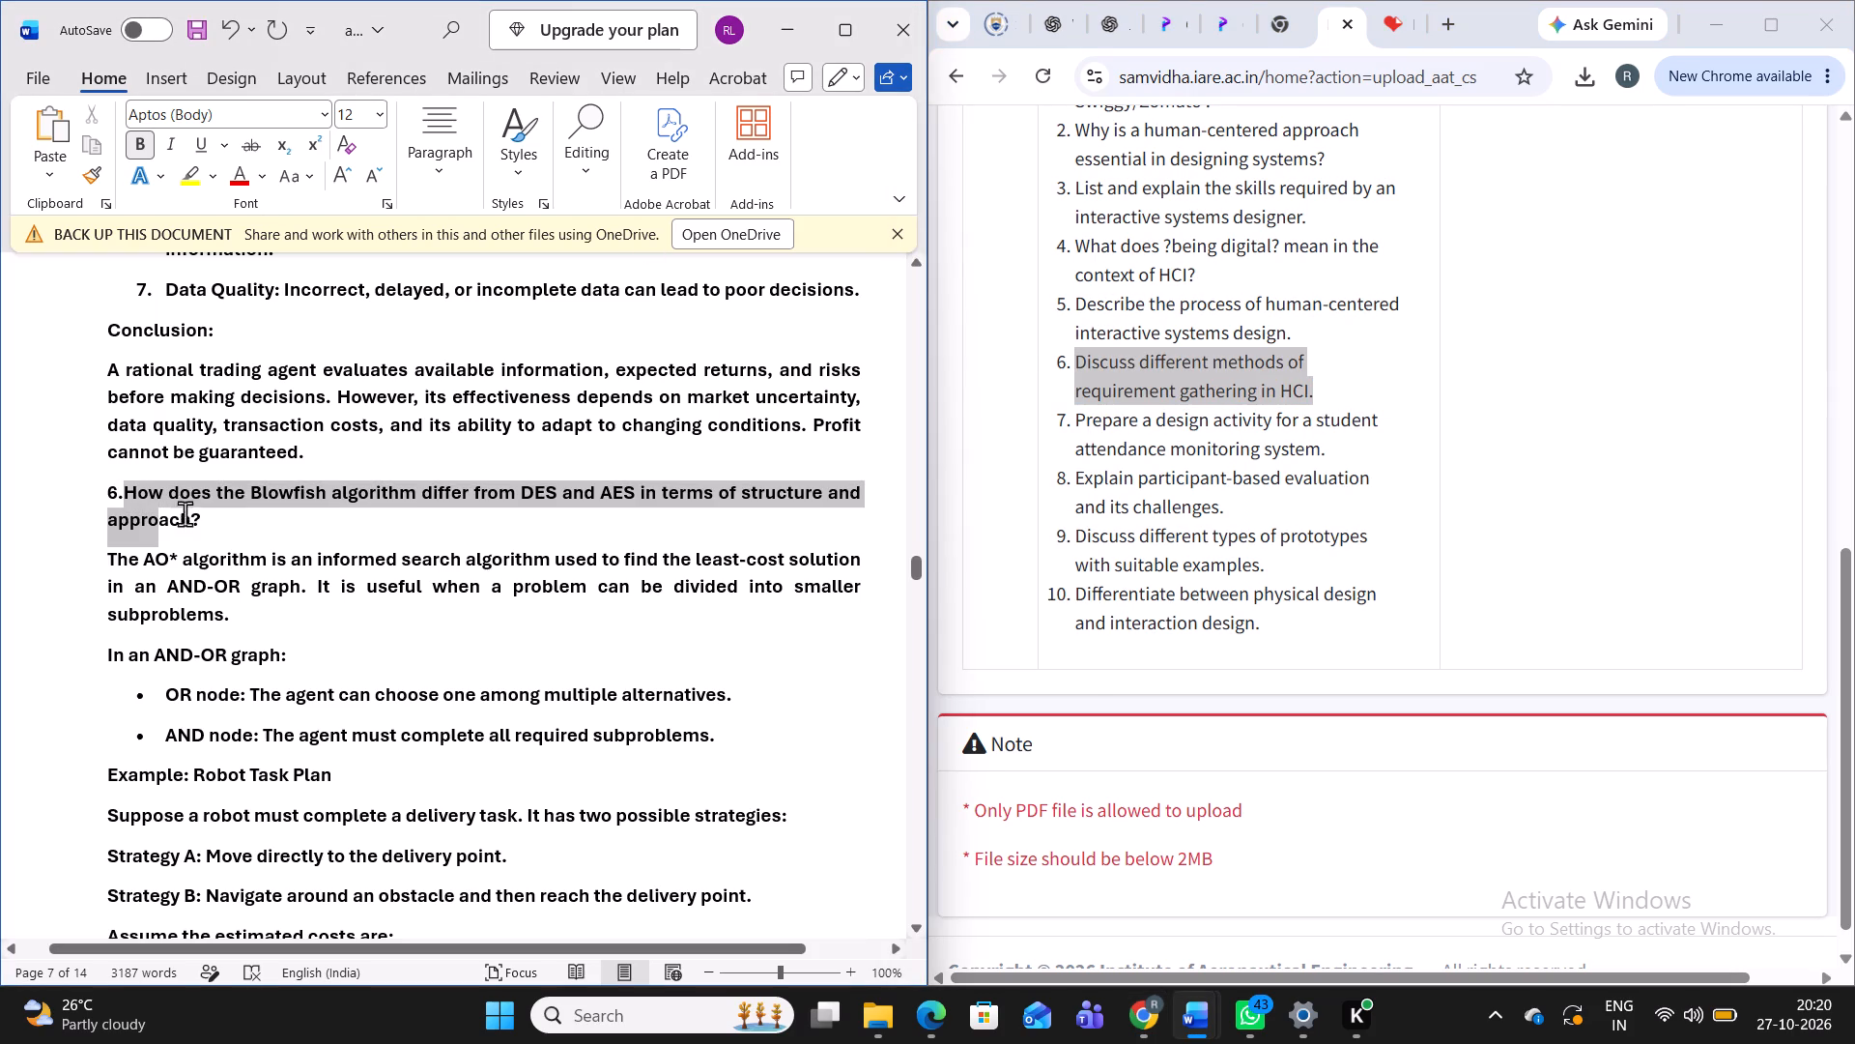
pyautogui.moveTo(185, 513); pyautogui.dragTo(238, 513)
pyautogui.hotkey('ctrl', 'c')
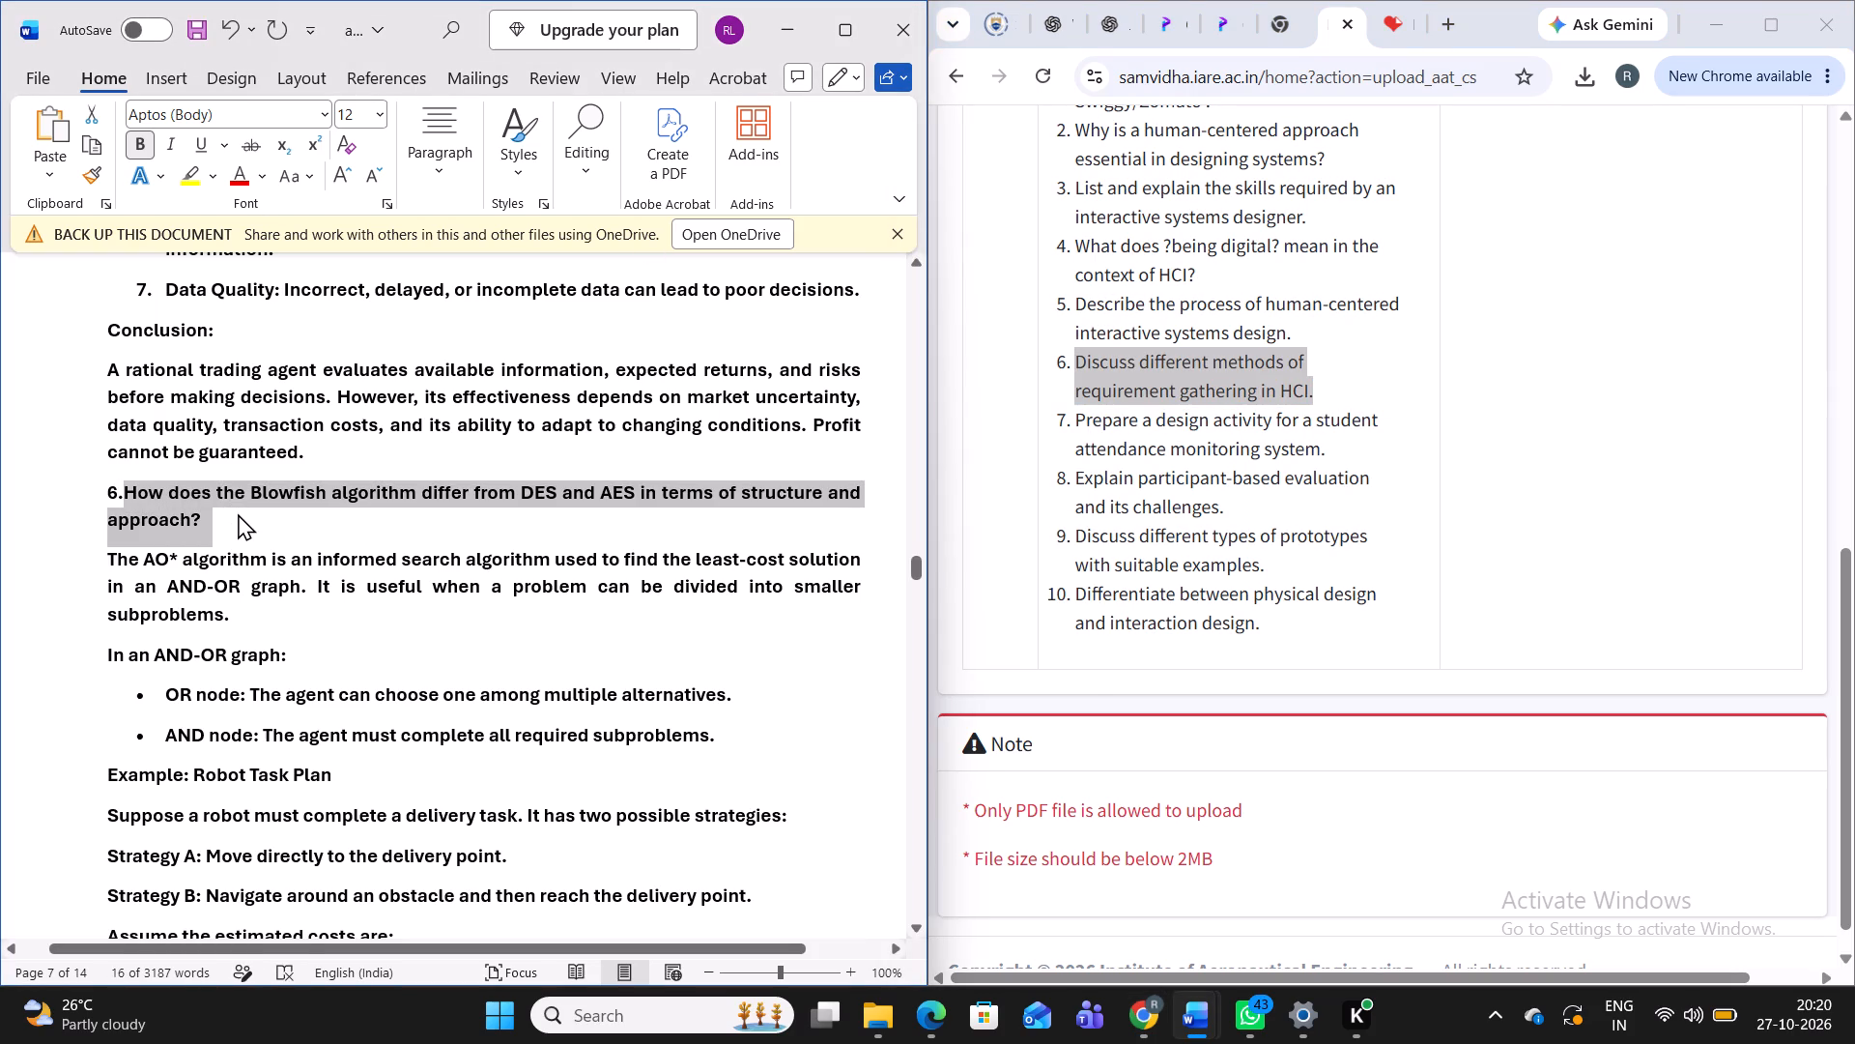
# Replace the Blowfish text of question 6 with the portal's "Discuss different methods of requirement gathering in HCI.".
pyautogui.click(1112, 404)
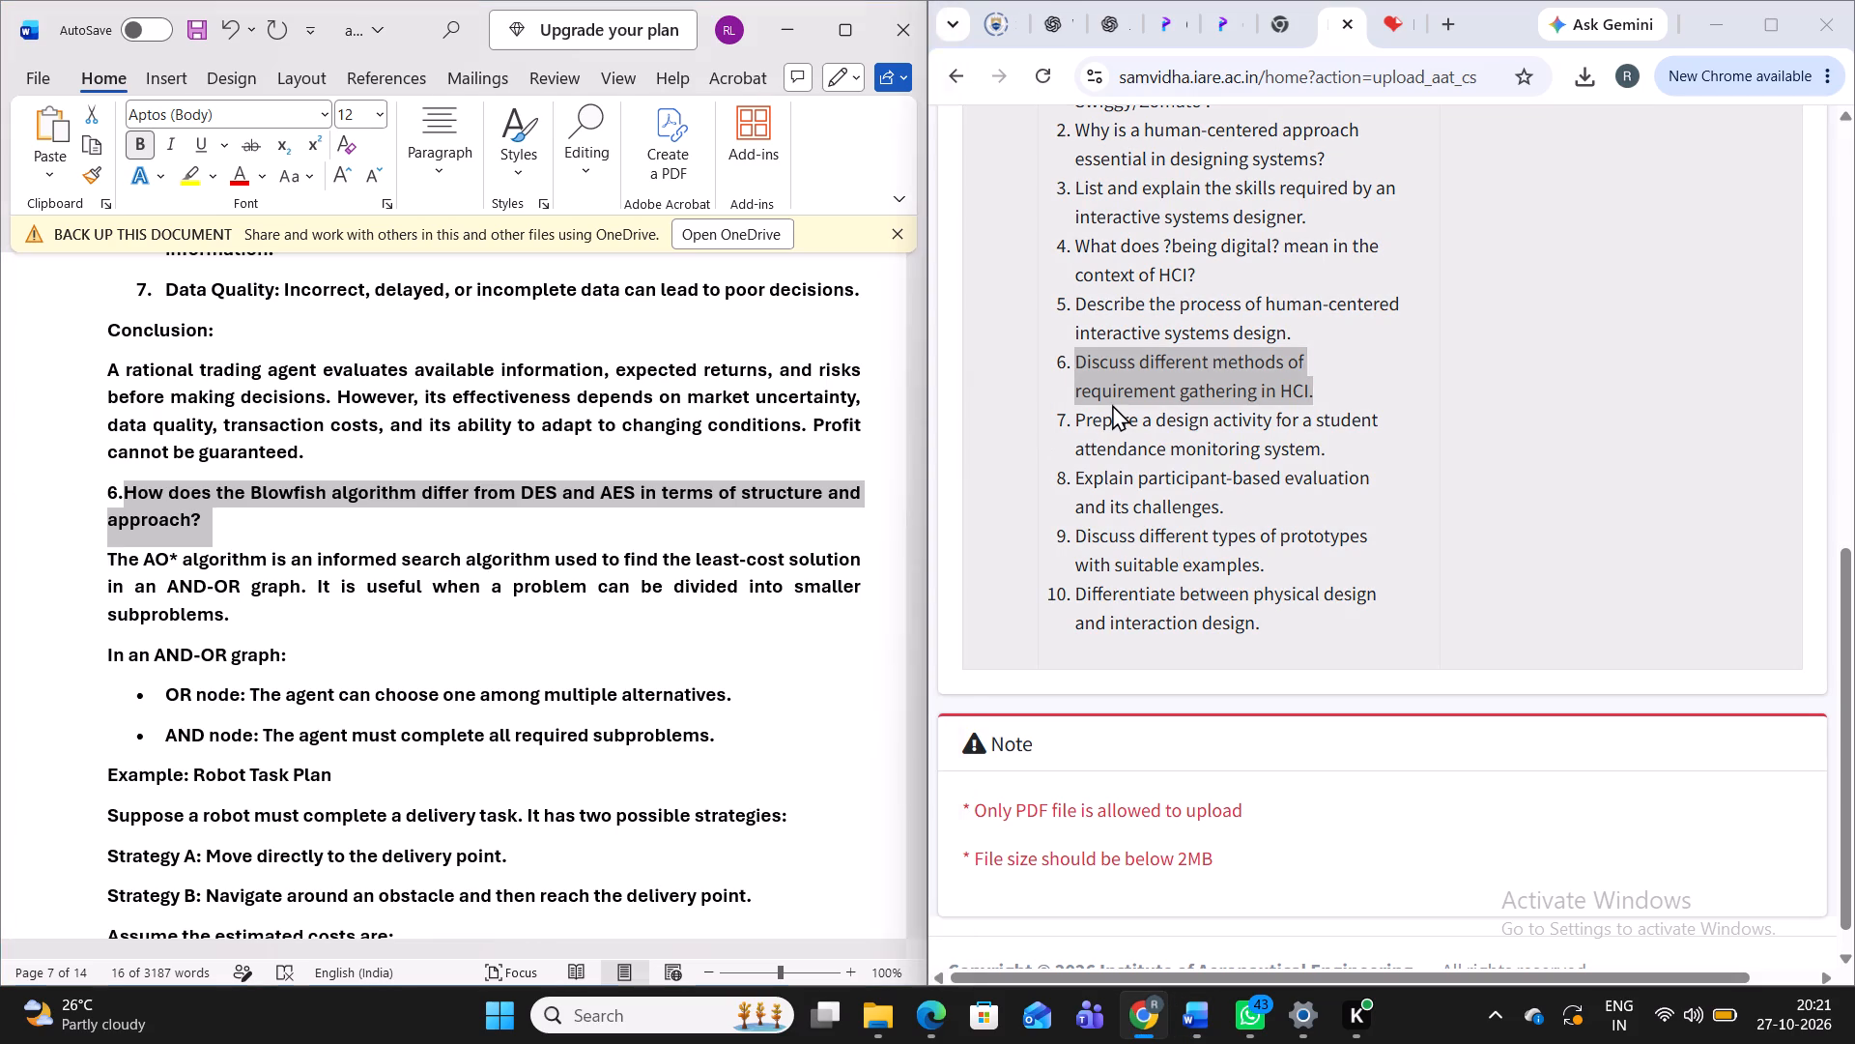
pyautogui.moveTo(1075, 360); pyautogui.dragTo(1208, 376)
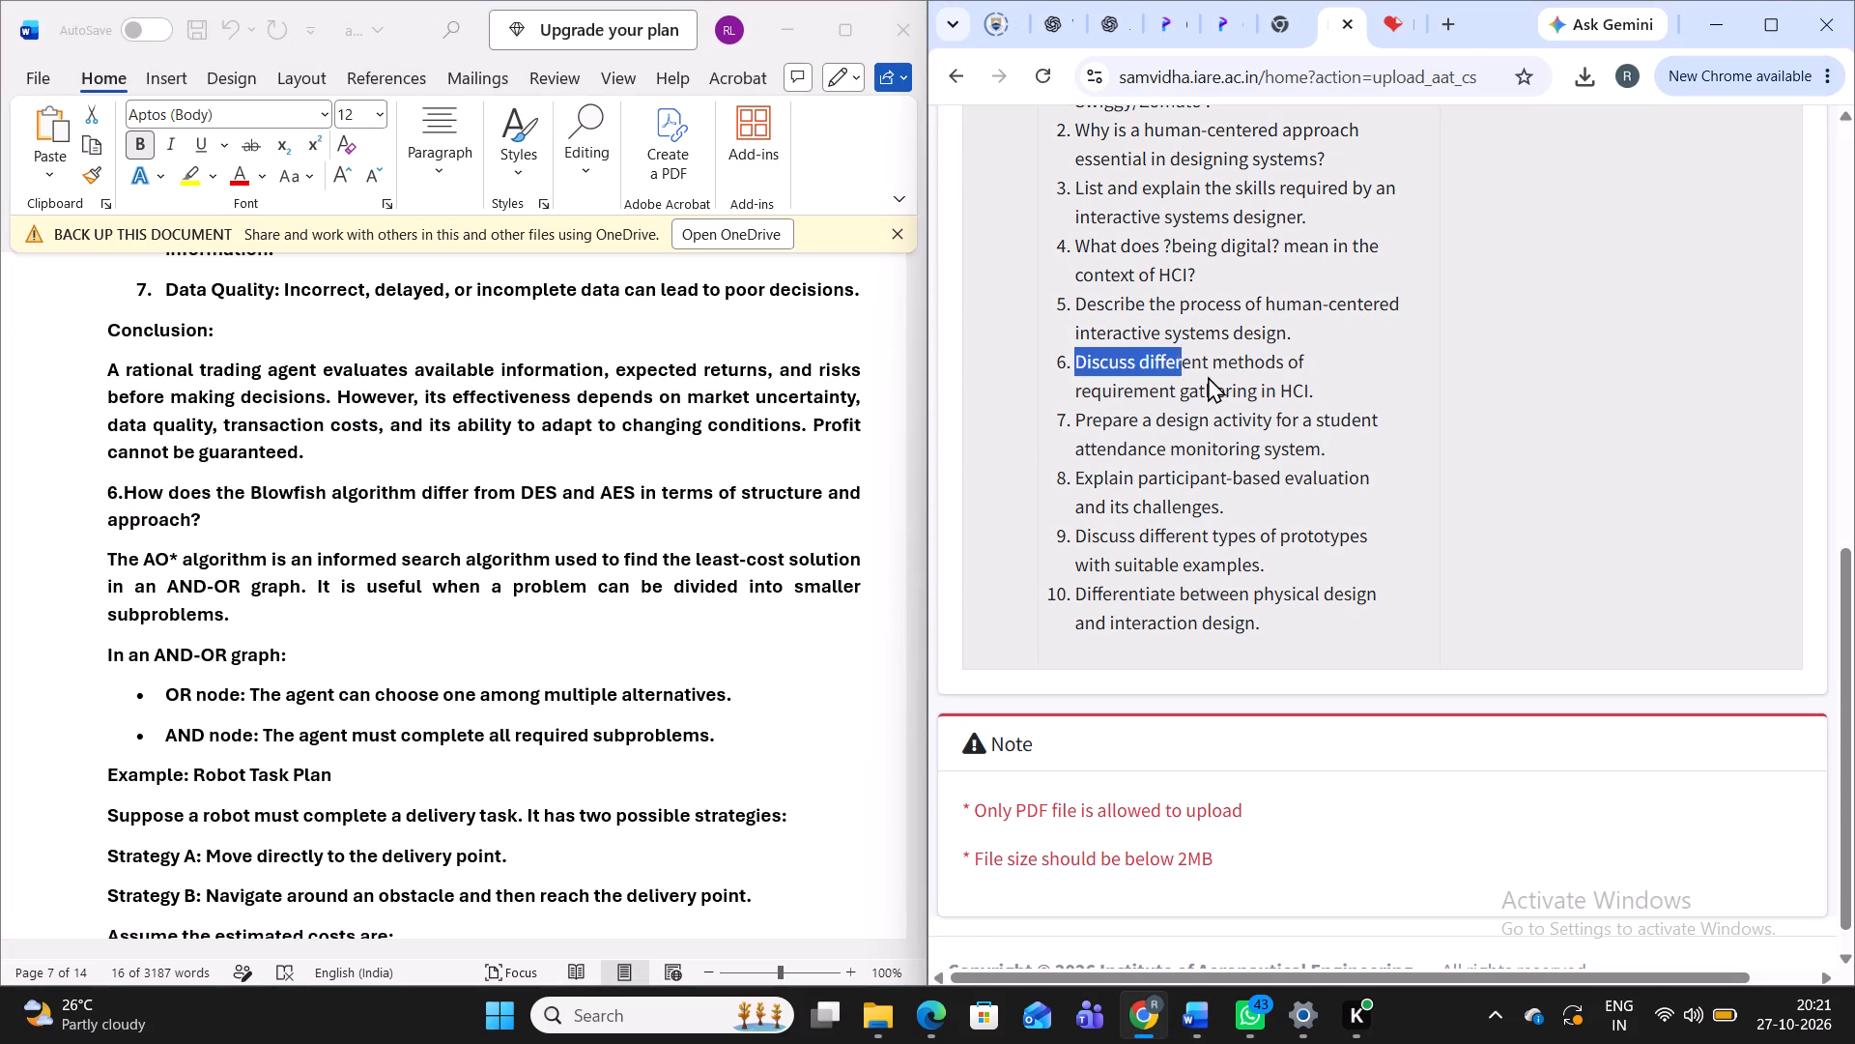
pyautogui.moveTo(1208, 376); pyautogui.dragTo(1331, 393)
pyautogui.hotkey('ctrl', 'c')
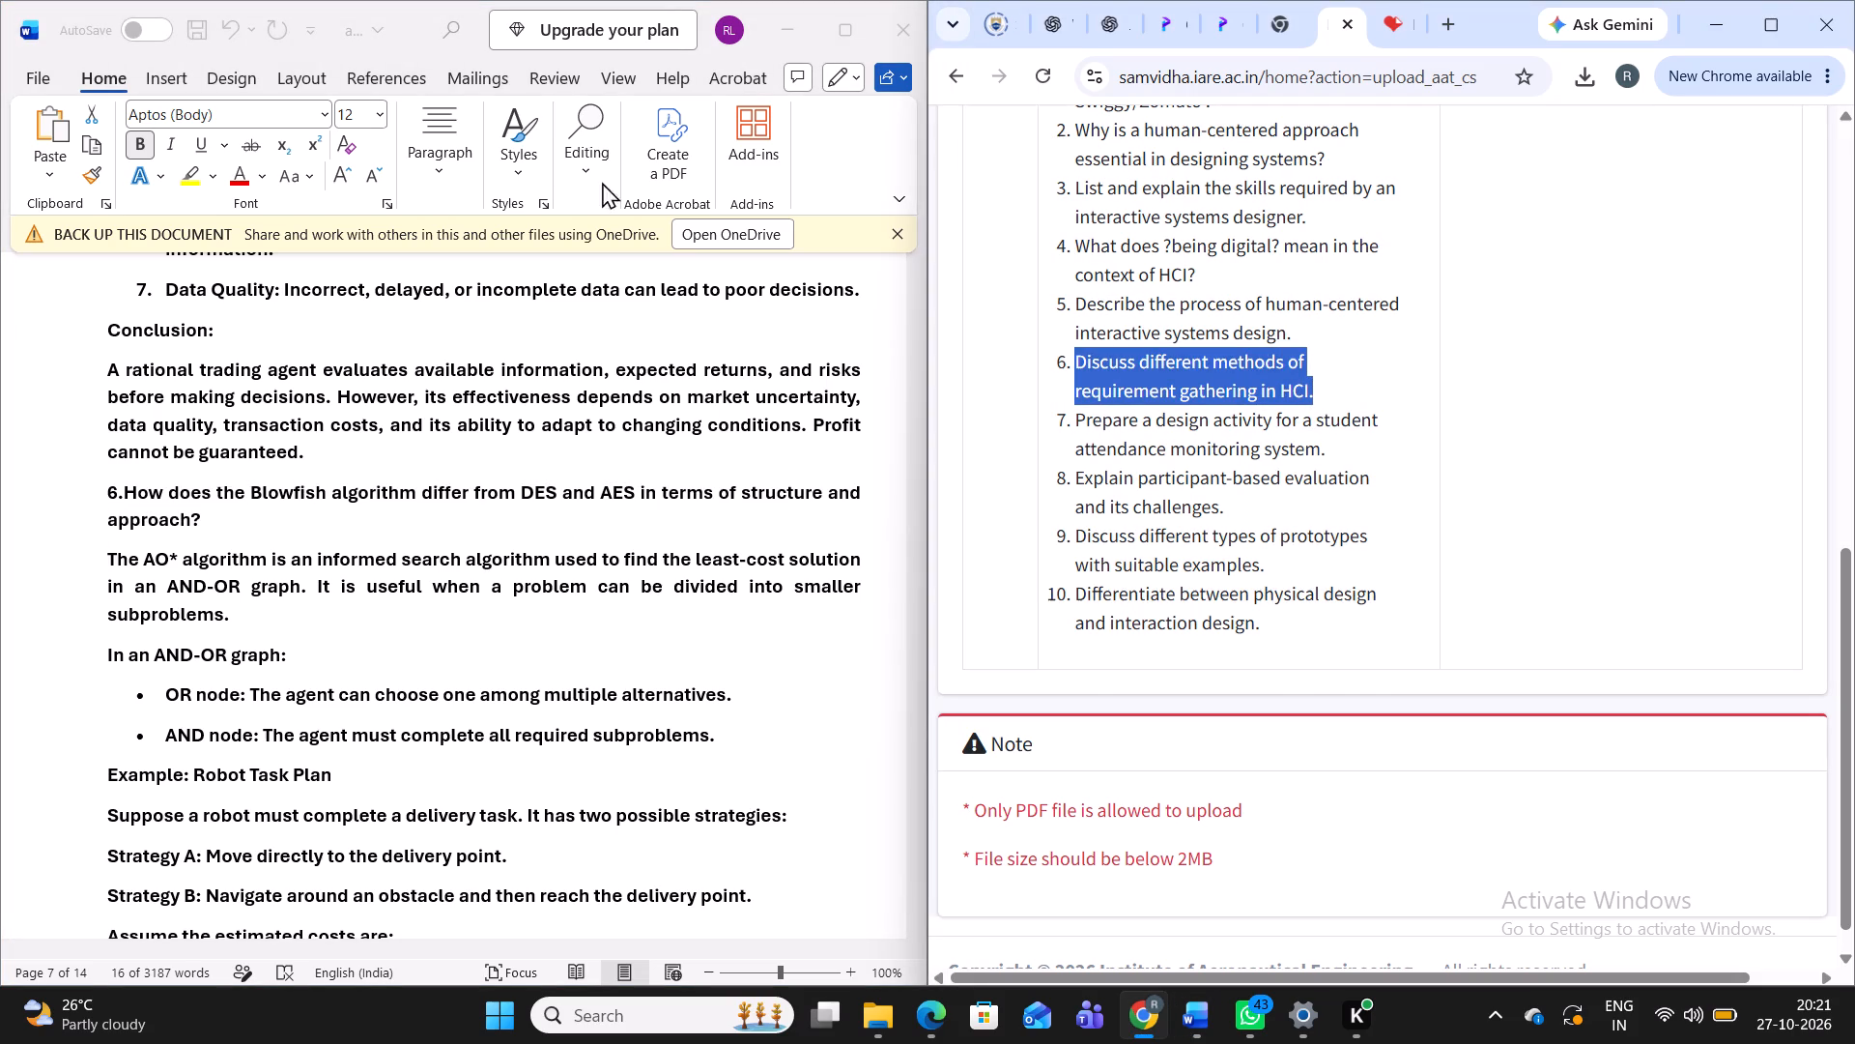
pyautogui.click(120, 489)
pyautogui.moveTo(120, 489); pyautogui.dragTo(243, 528)
pyautogui.hscroll(1, 163, 509)
pyautogui.hotkey('ctrl', 'v')
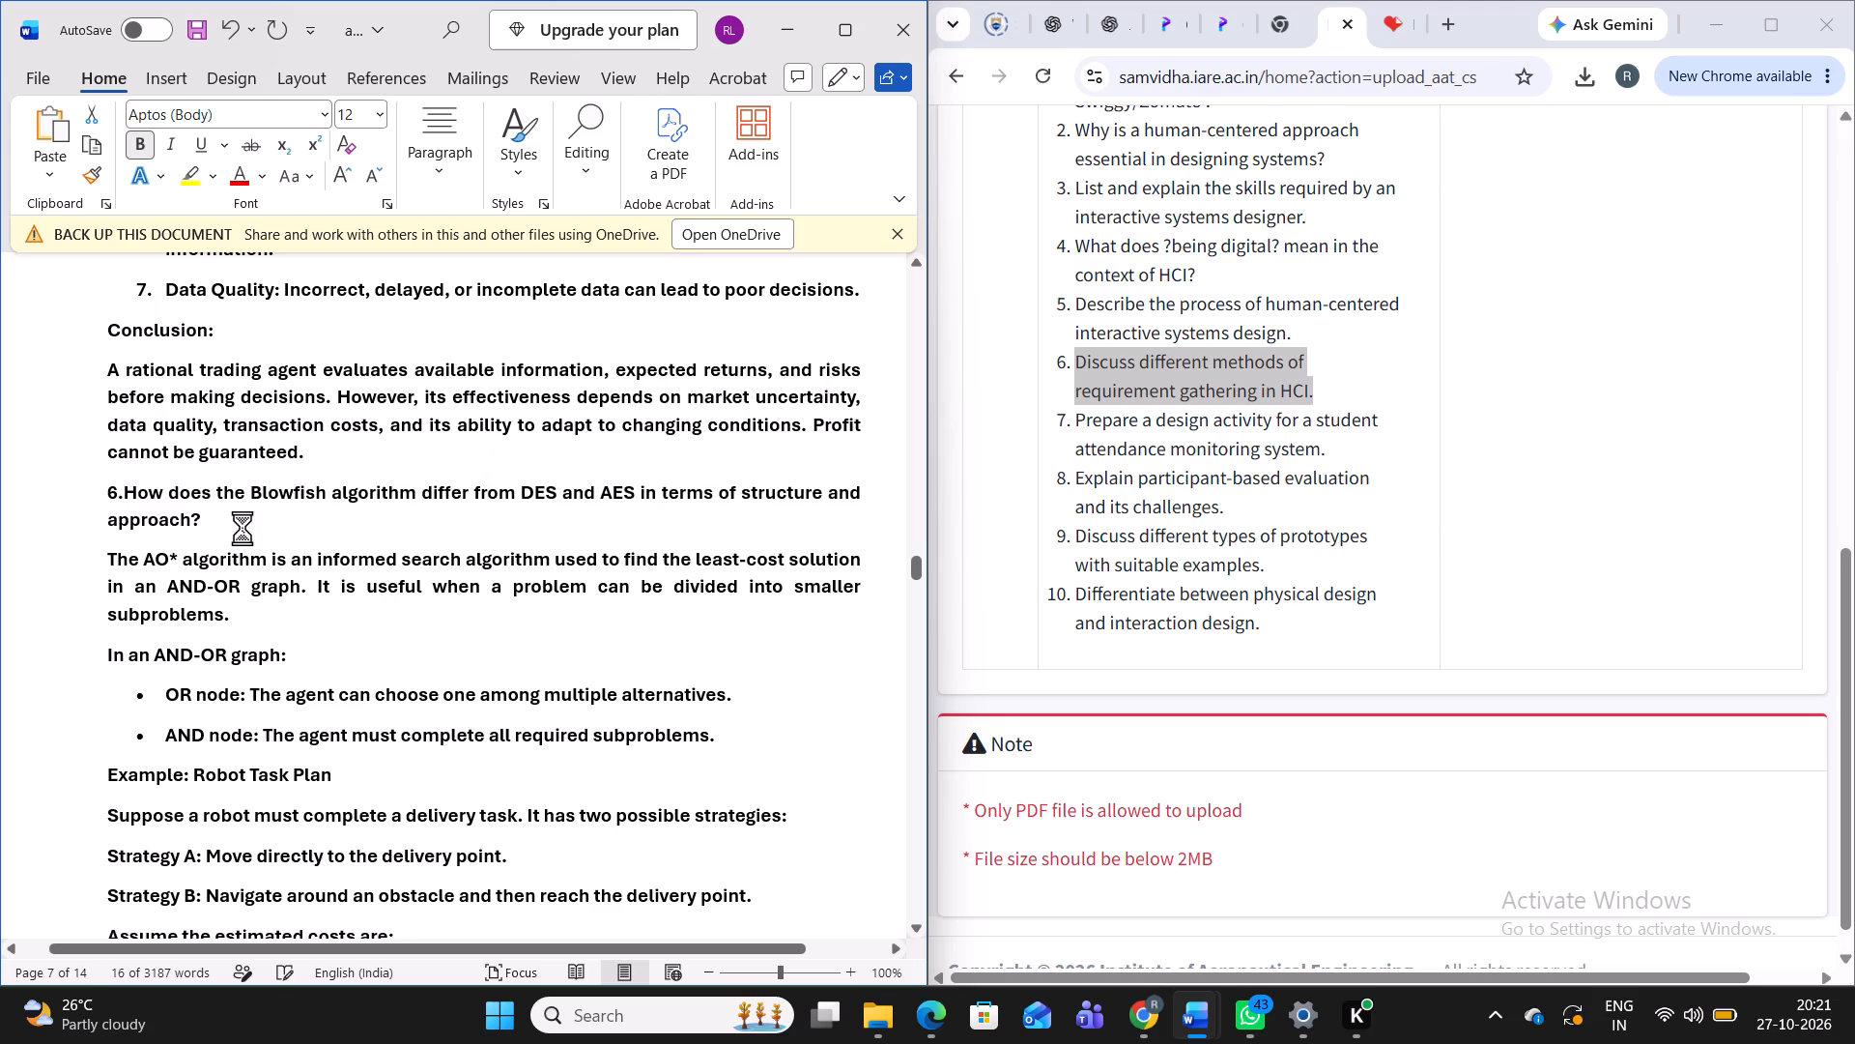
# Remove the automatic list numbering from the pasted question 6.
pyautogui.click(167, 500)
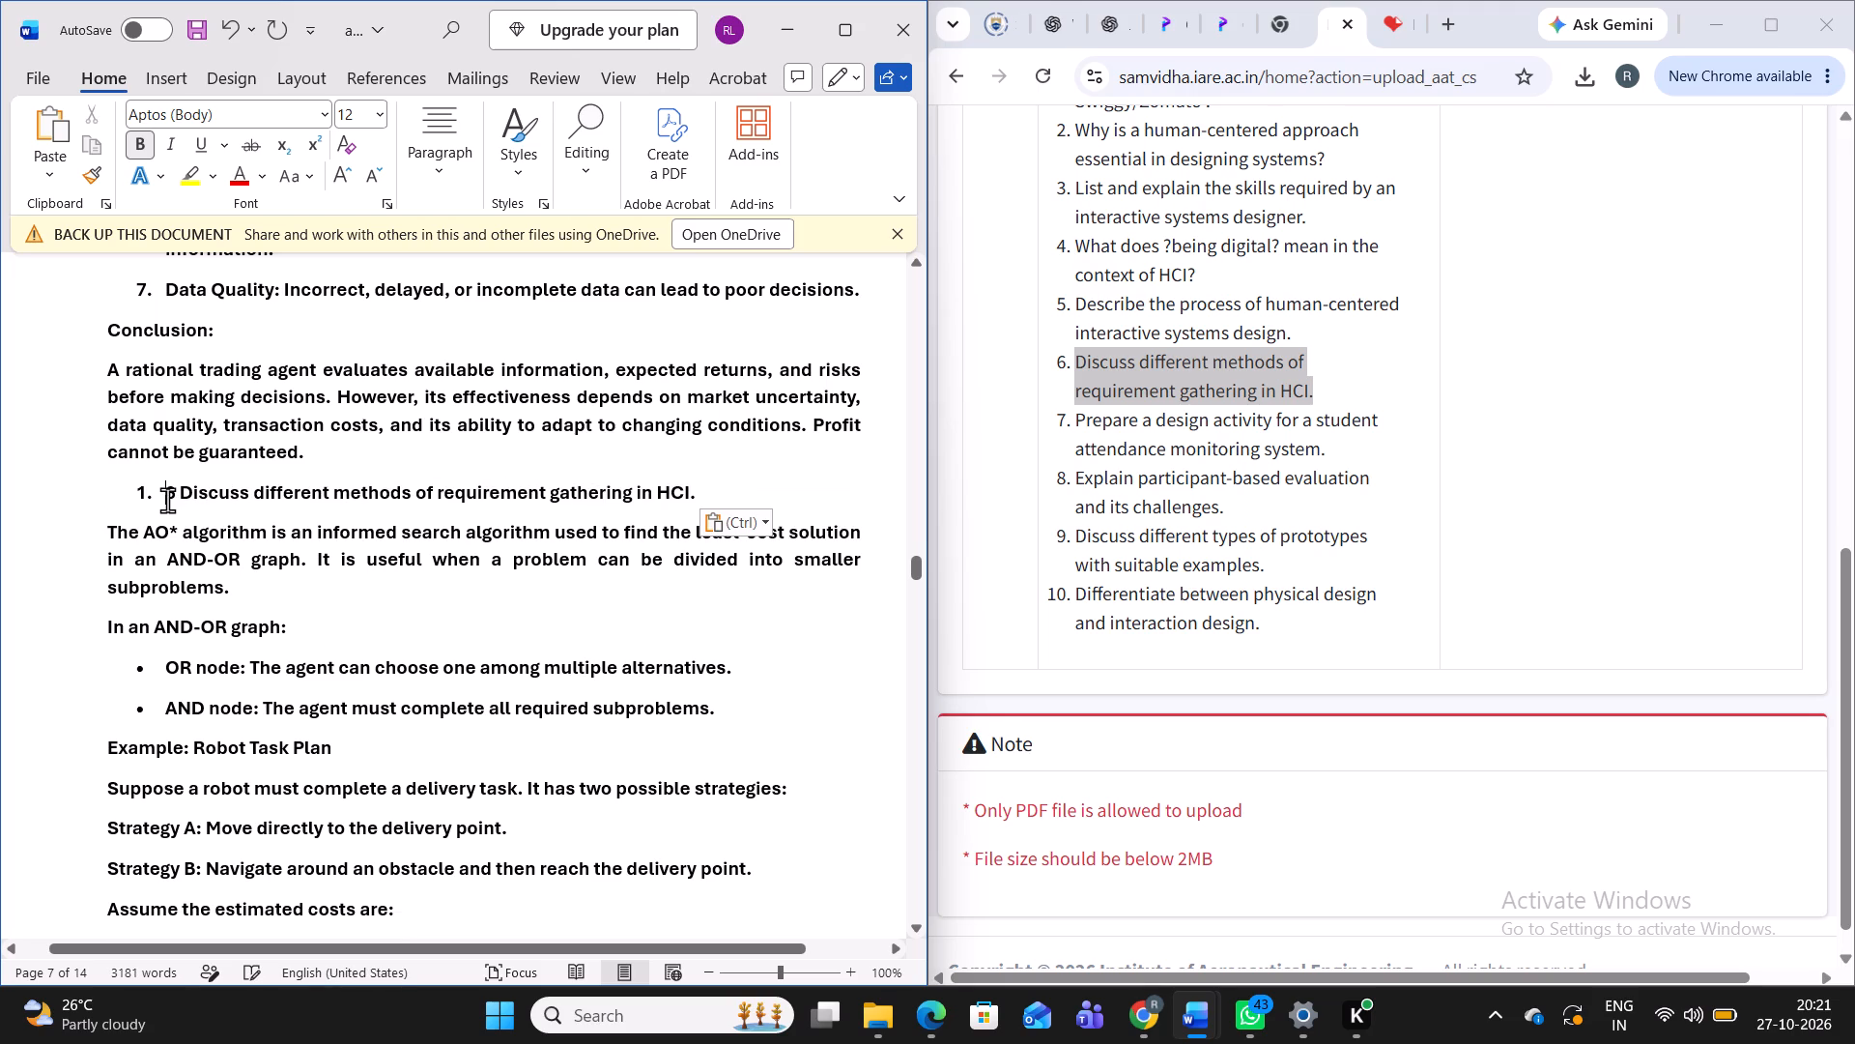
pyautogui.press('BackSpace')
pyautogui.press('BackSpace')
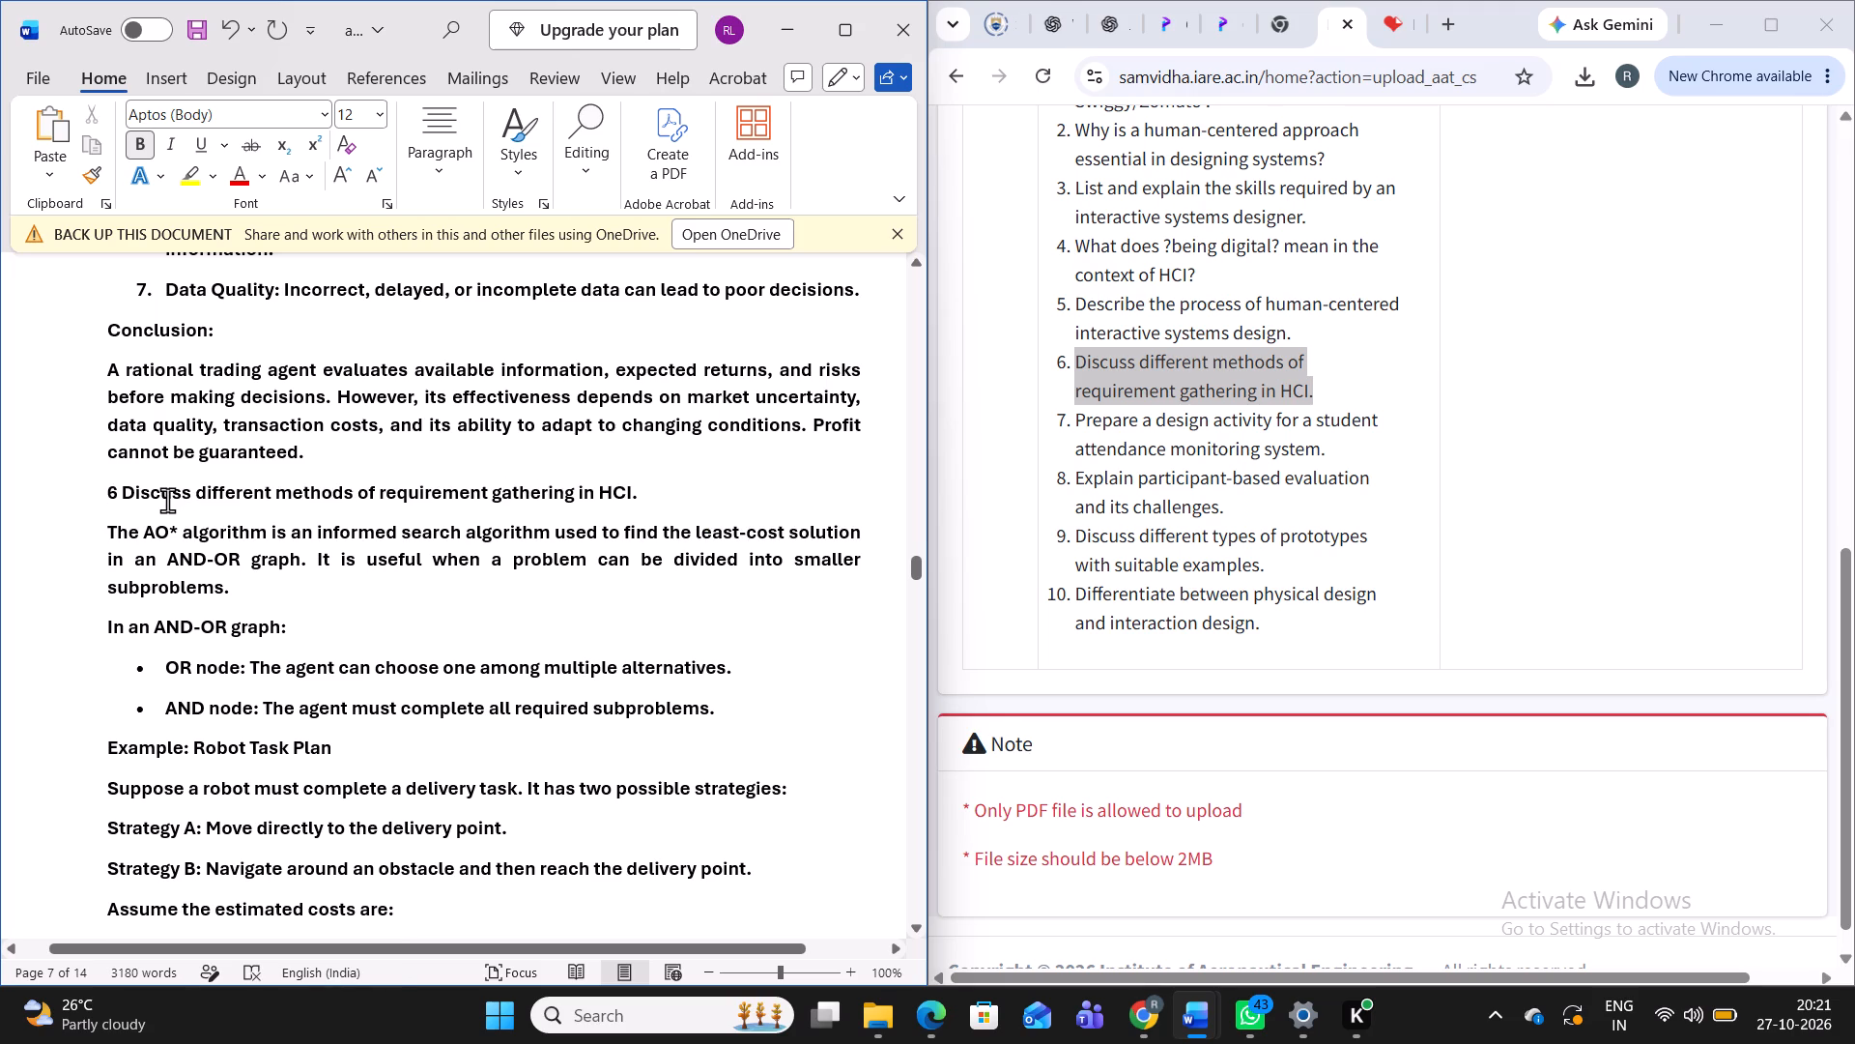
# Replace the symmetric key ciphers text of question 7 with the portal's "Prepare a design activity for a student attendance monitoring system.".
pyautogui.scroll(-2, 578, 699)
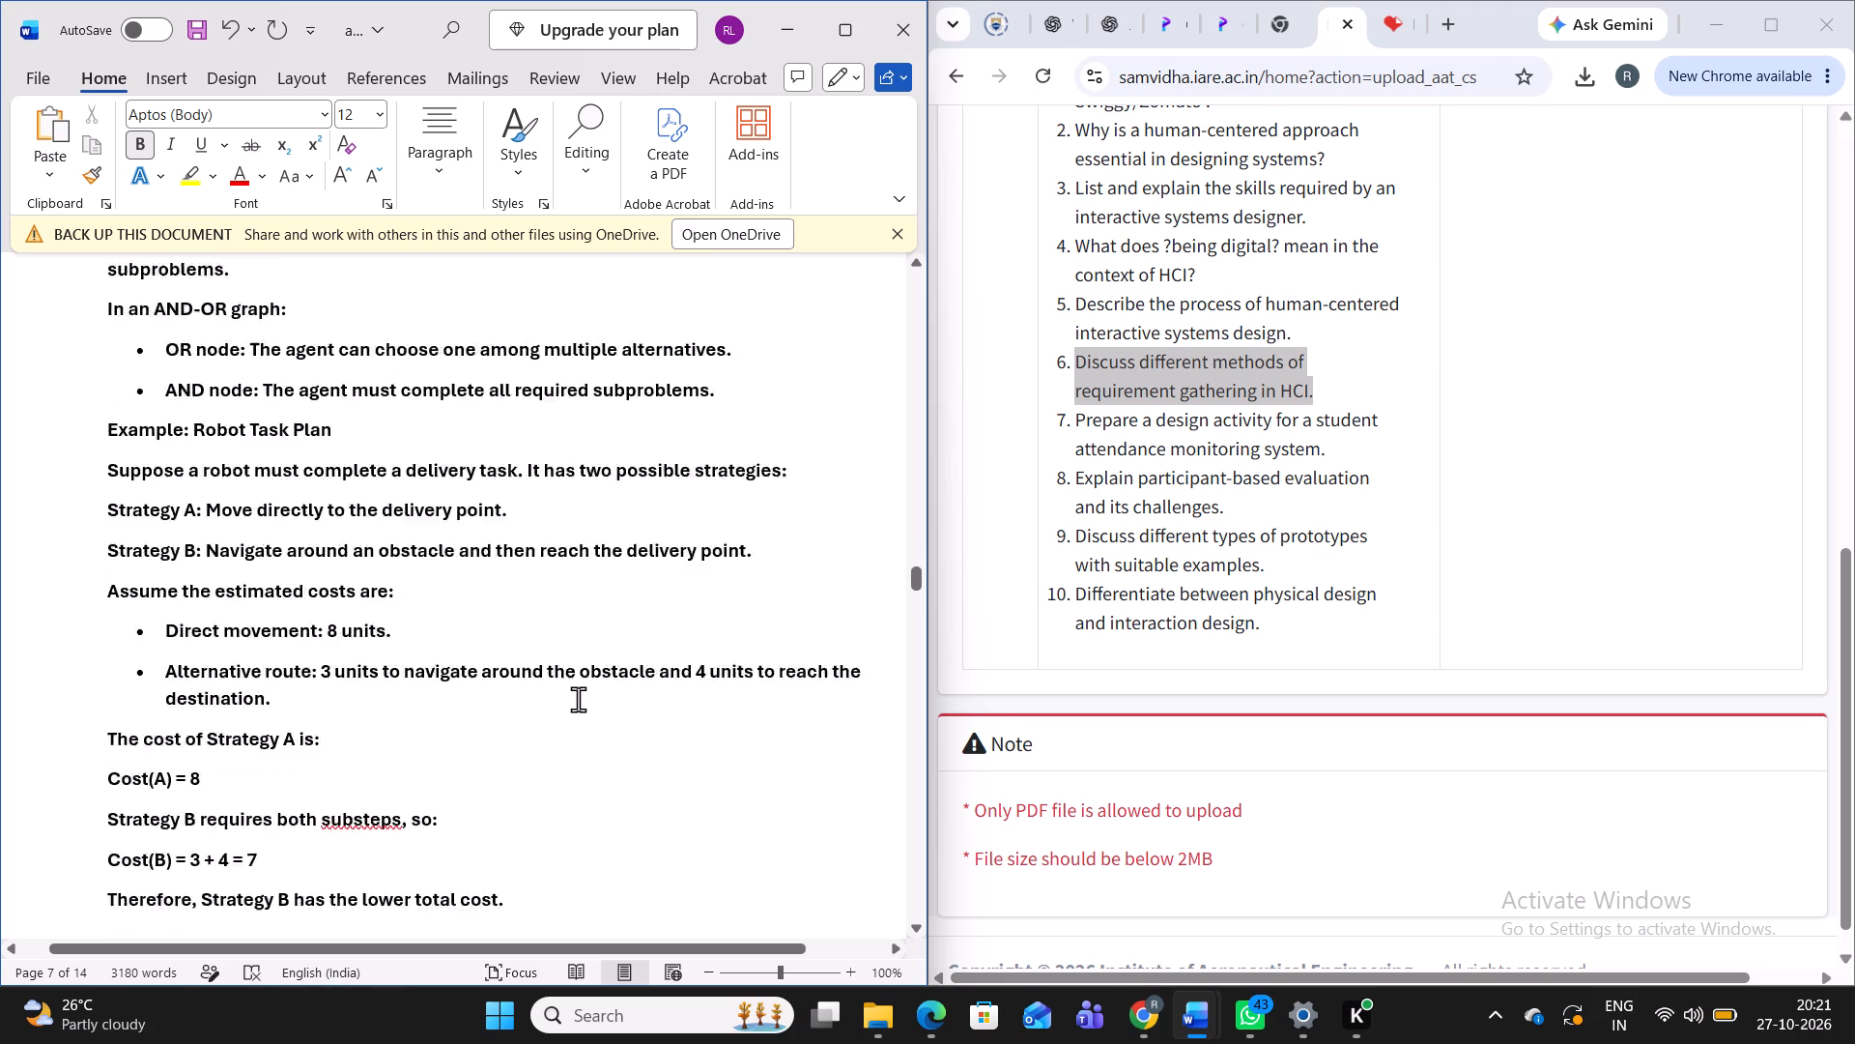
pyautogui.scroll(-4, 578, 699)
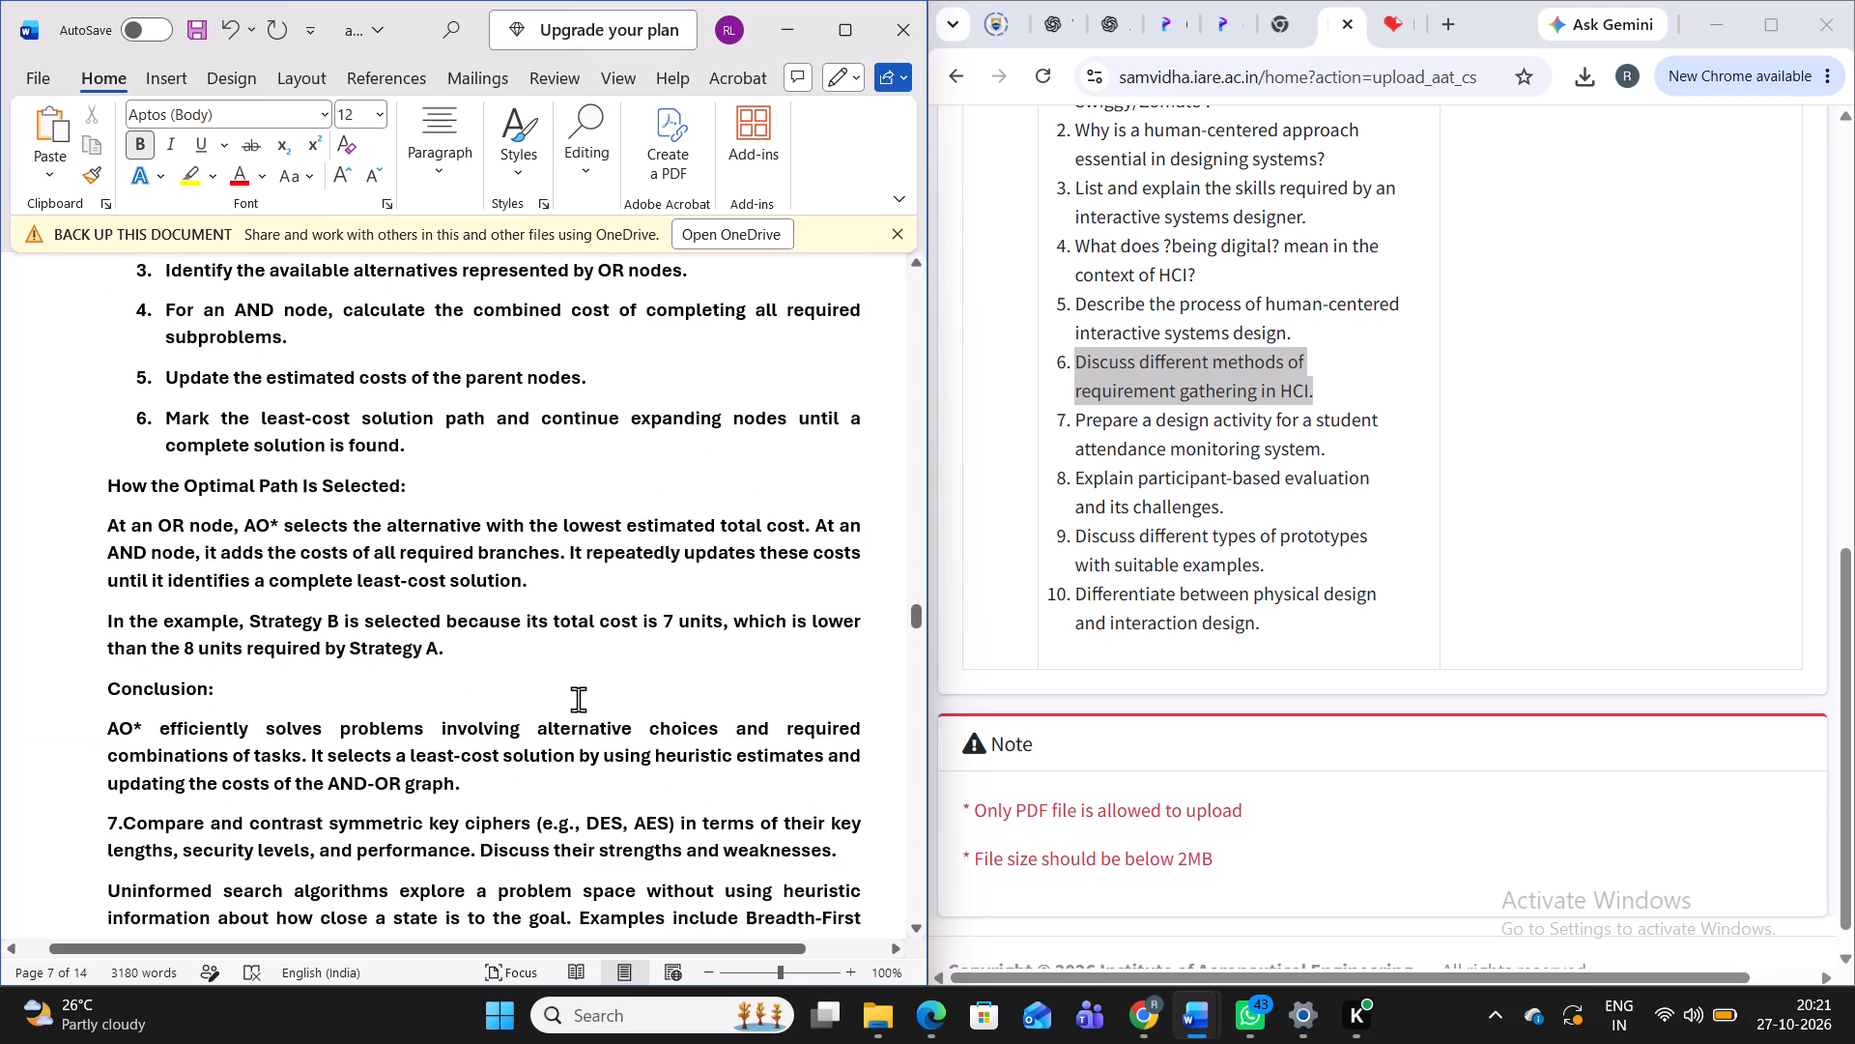
pyautogui.scroll(-4, 578, 699)
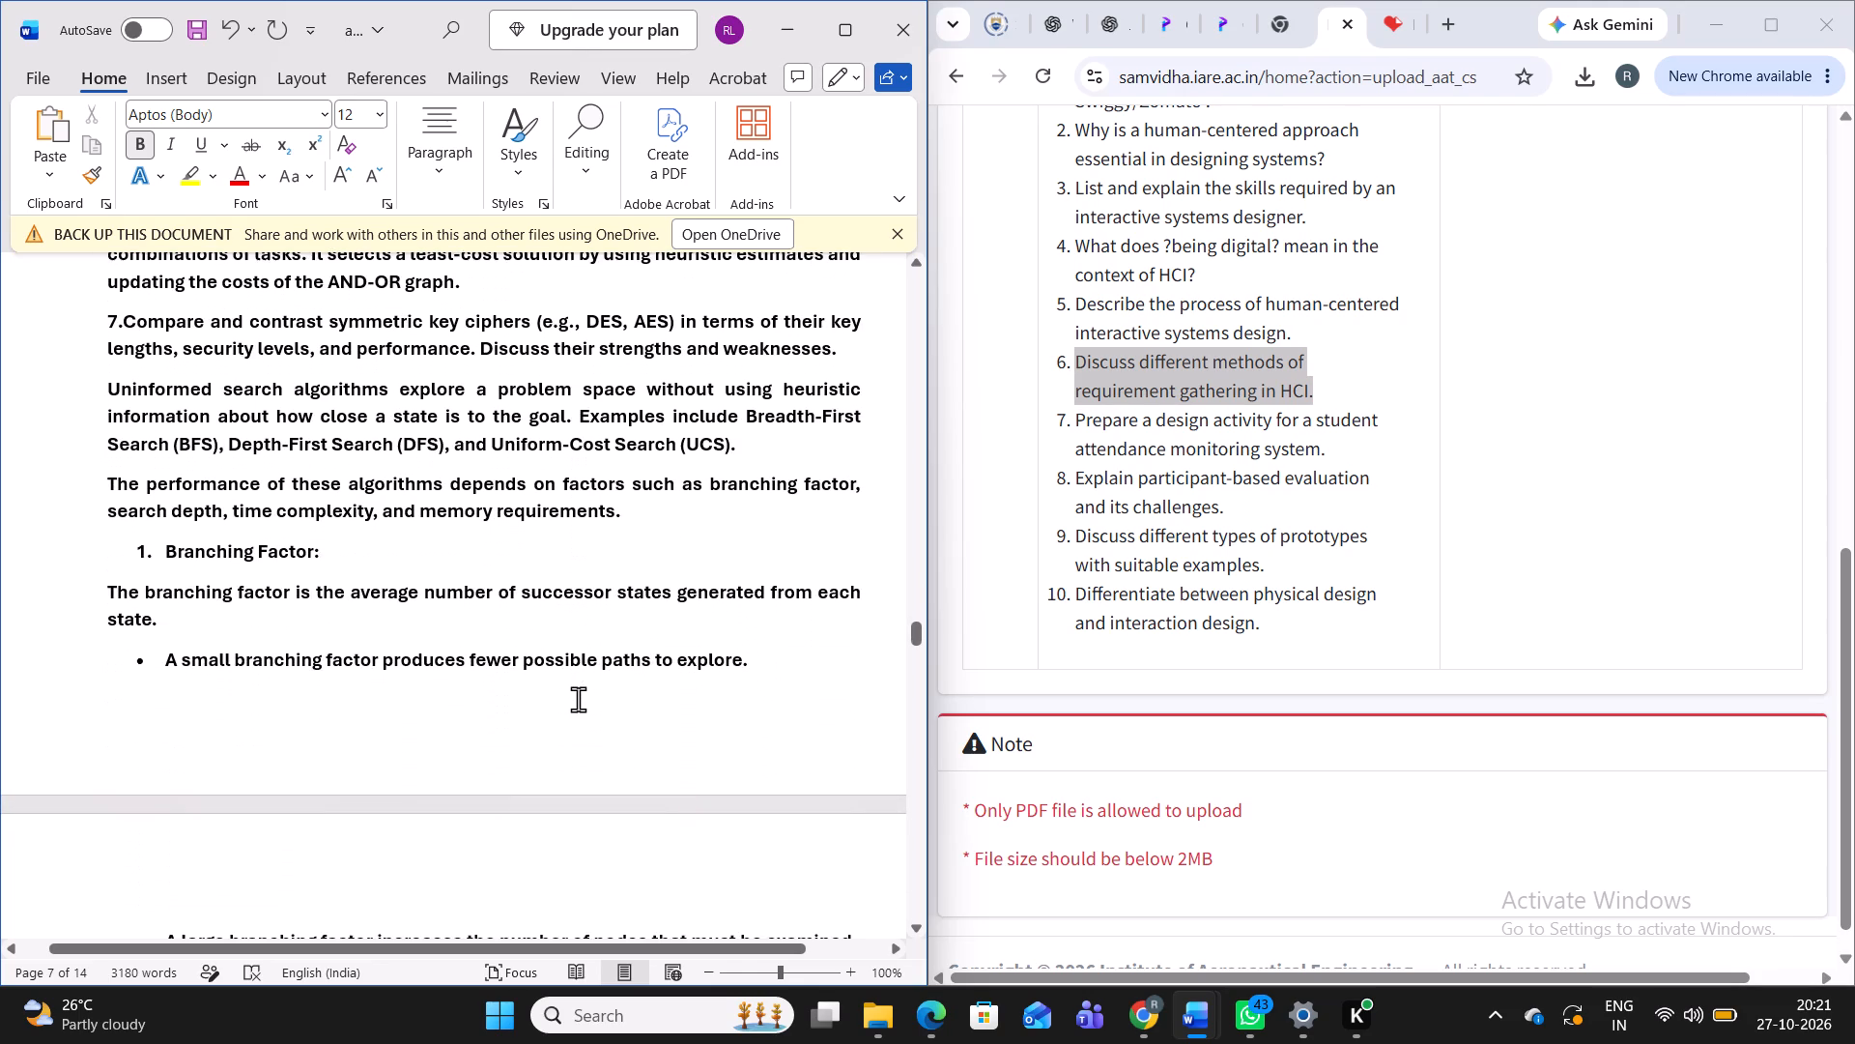
pyautogui.moveTo(1077, 415); pyautogui.dragTo(1336, 448)
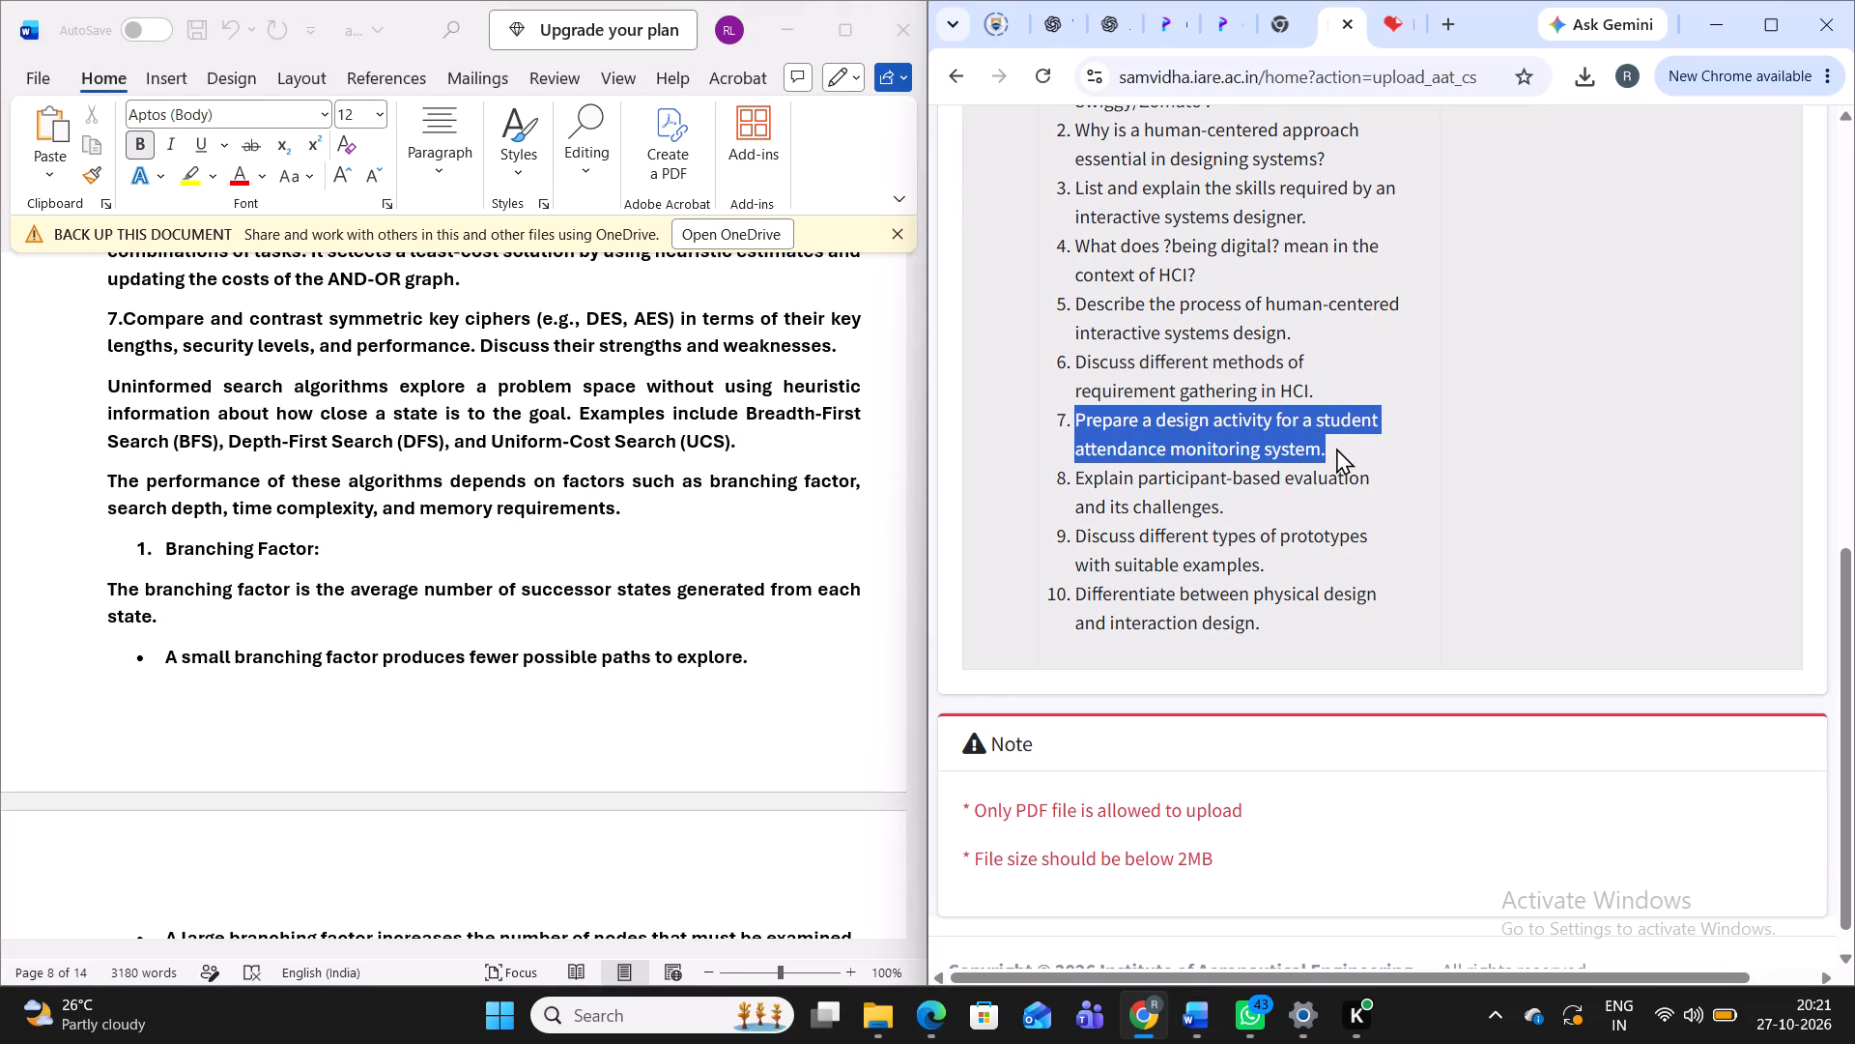
pyautogui.hotkey('ctrl', 'c')
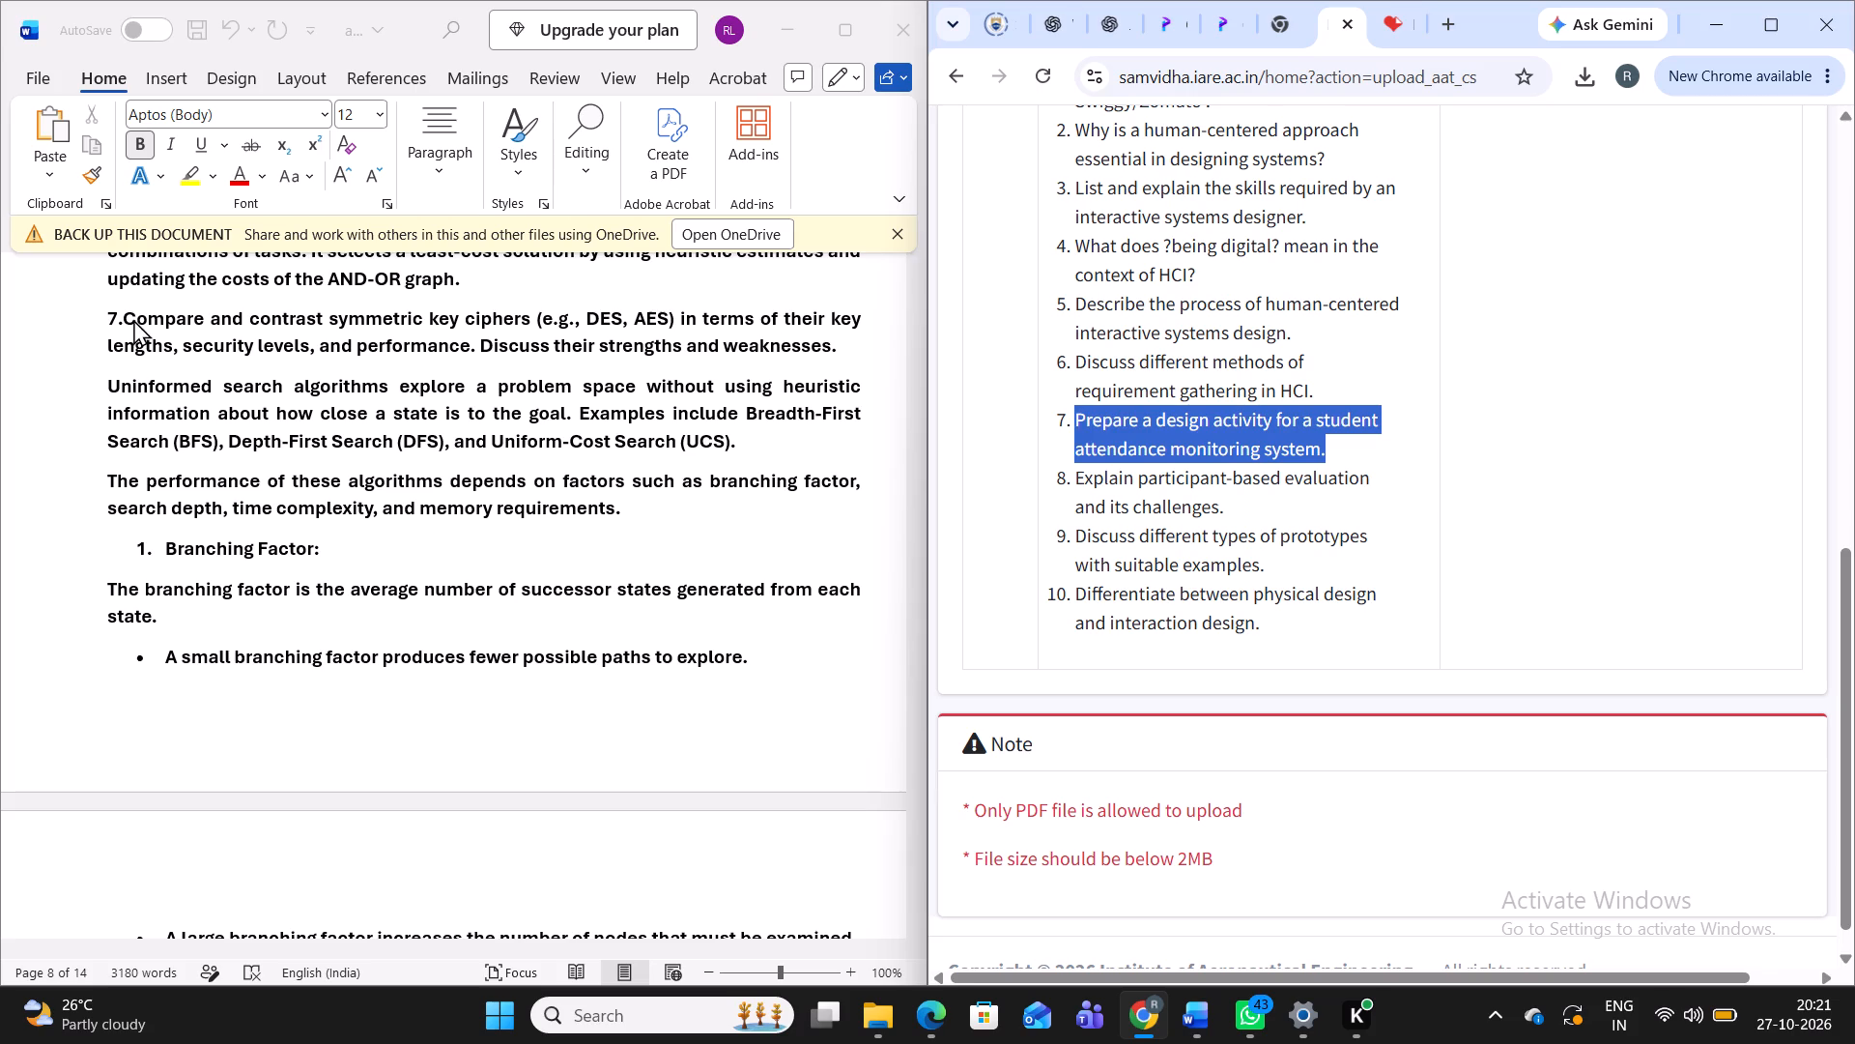
pyautogui.click(126, 316)
pyautogui.moveTo(126, 316); pyautogui.dragTo(646, 329)
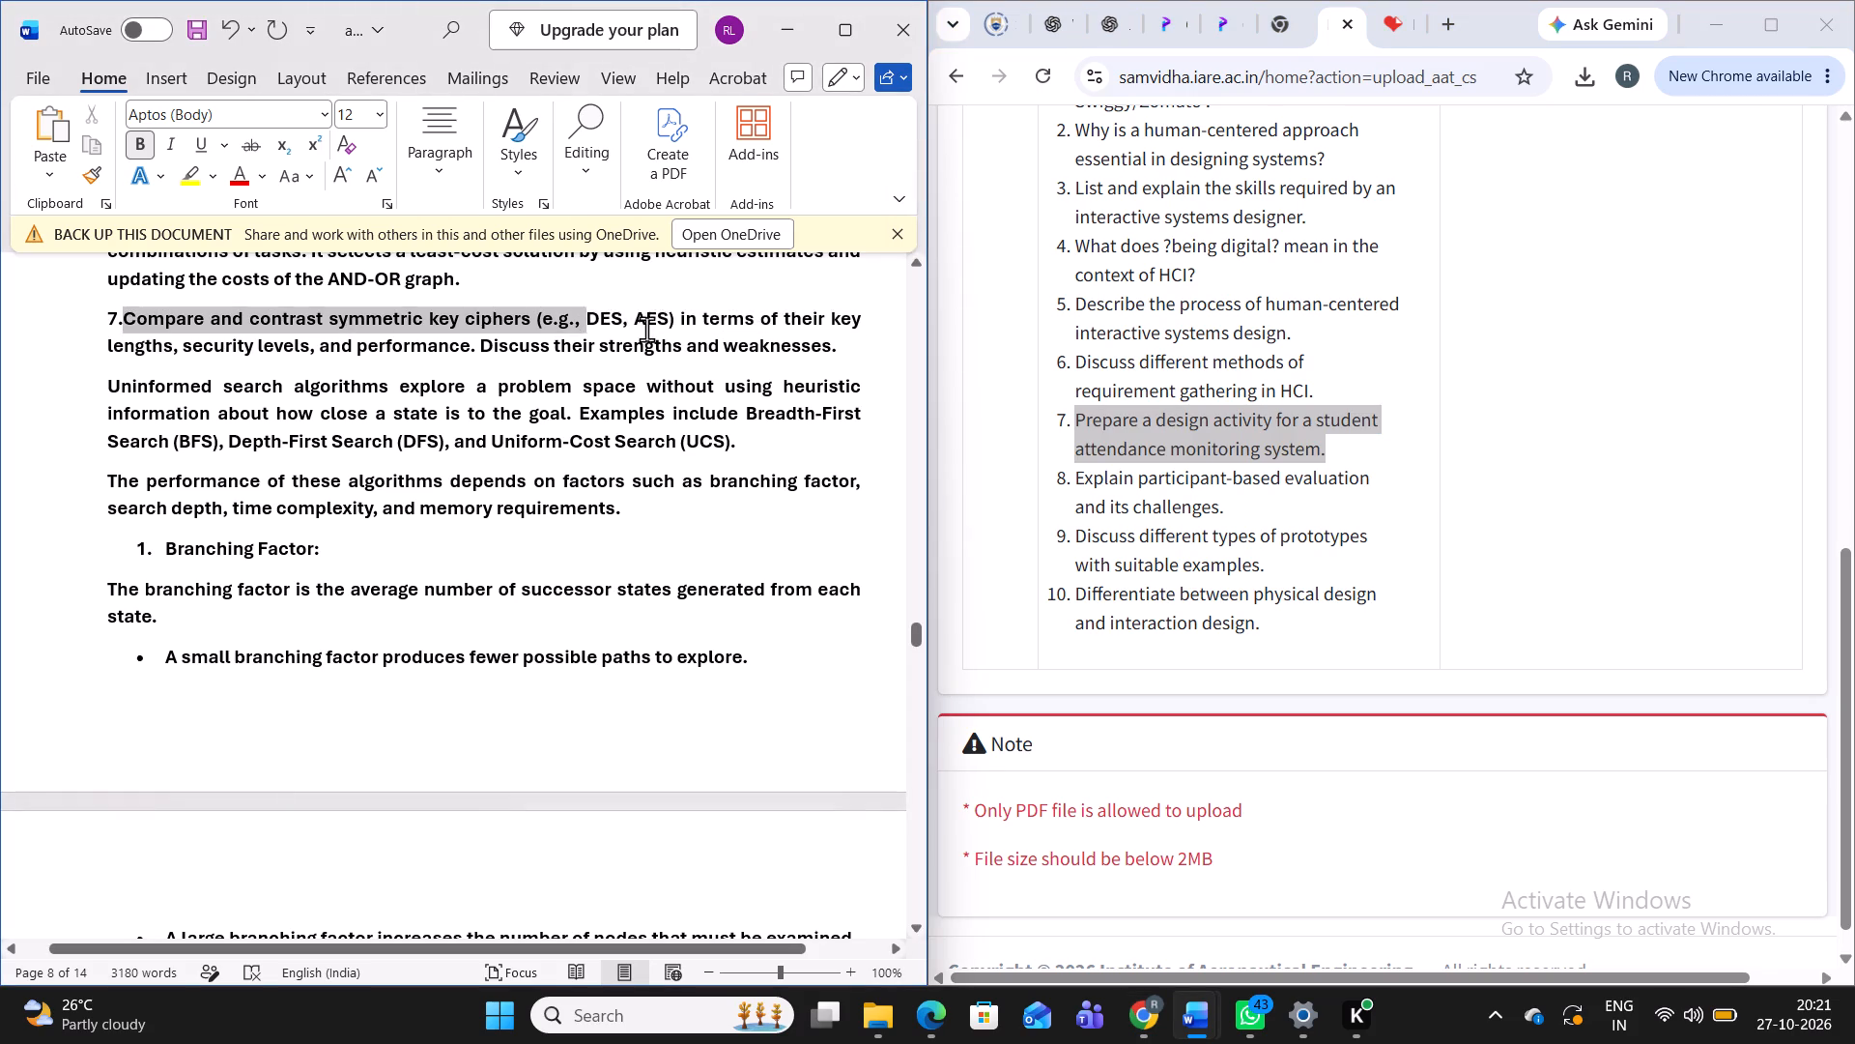
pyautogui.moveTo(646, 329); pyautogui.dragTo(852, 355)
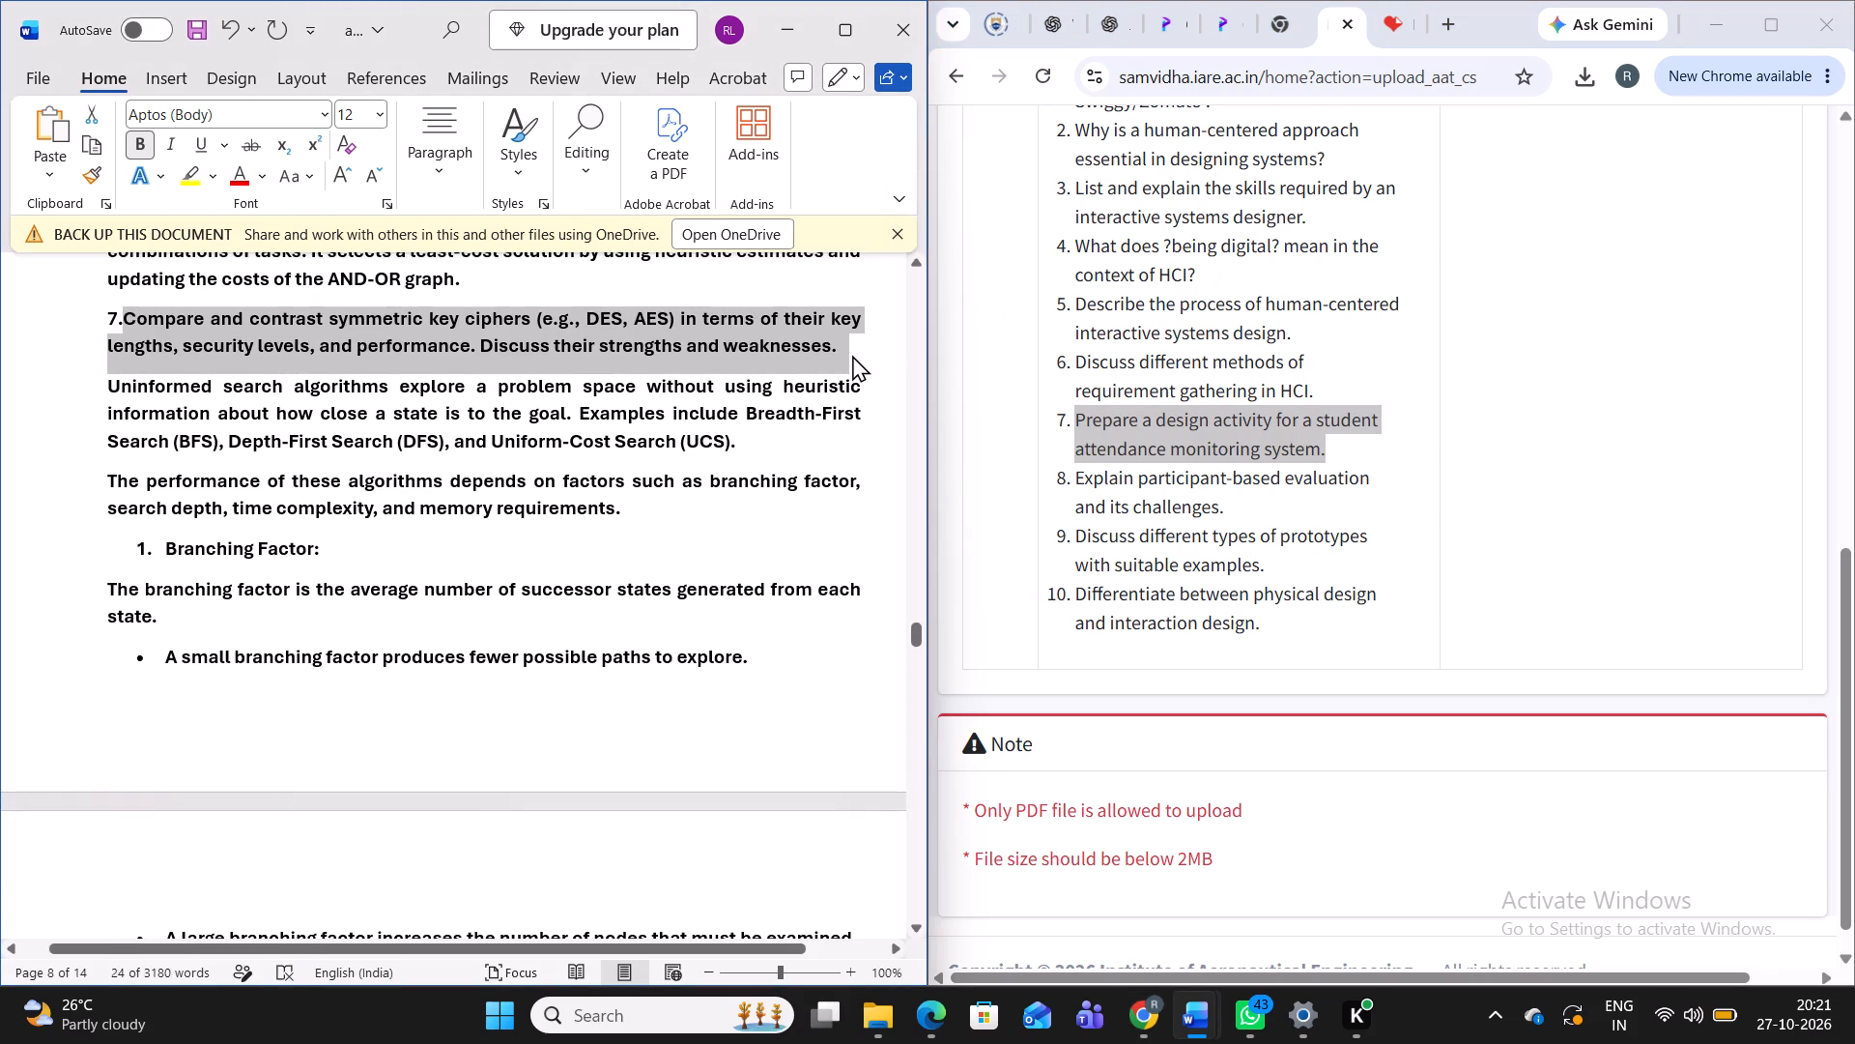
pyautogui.hotkey('ctrl', 'v')
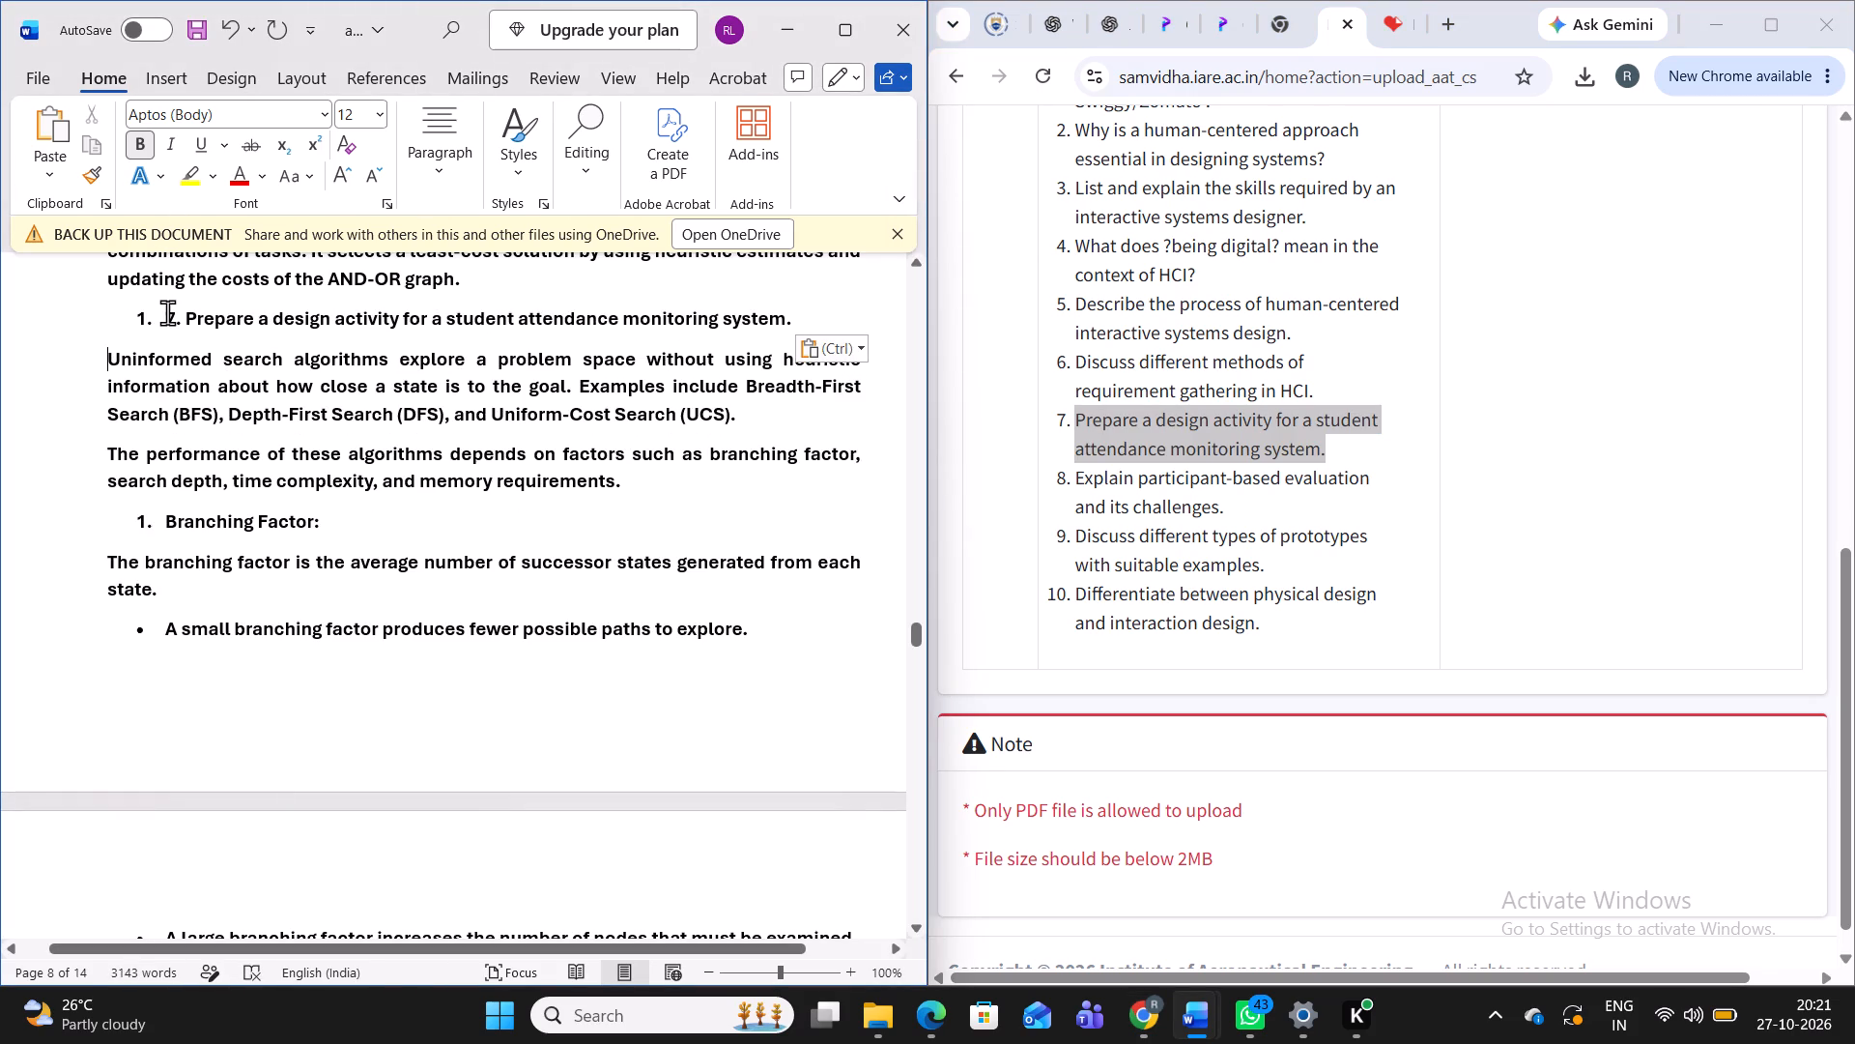
# Remove the automatic list numbering from the pasted question 7.
pyautogui.click(167, 312)
pyautogui.press('BackSpace')
pyautogui.press('BackSpace')
pyautogui.scroll(-2, 339, 557)
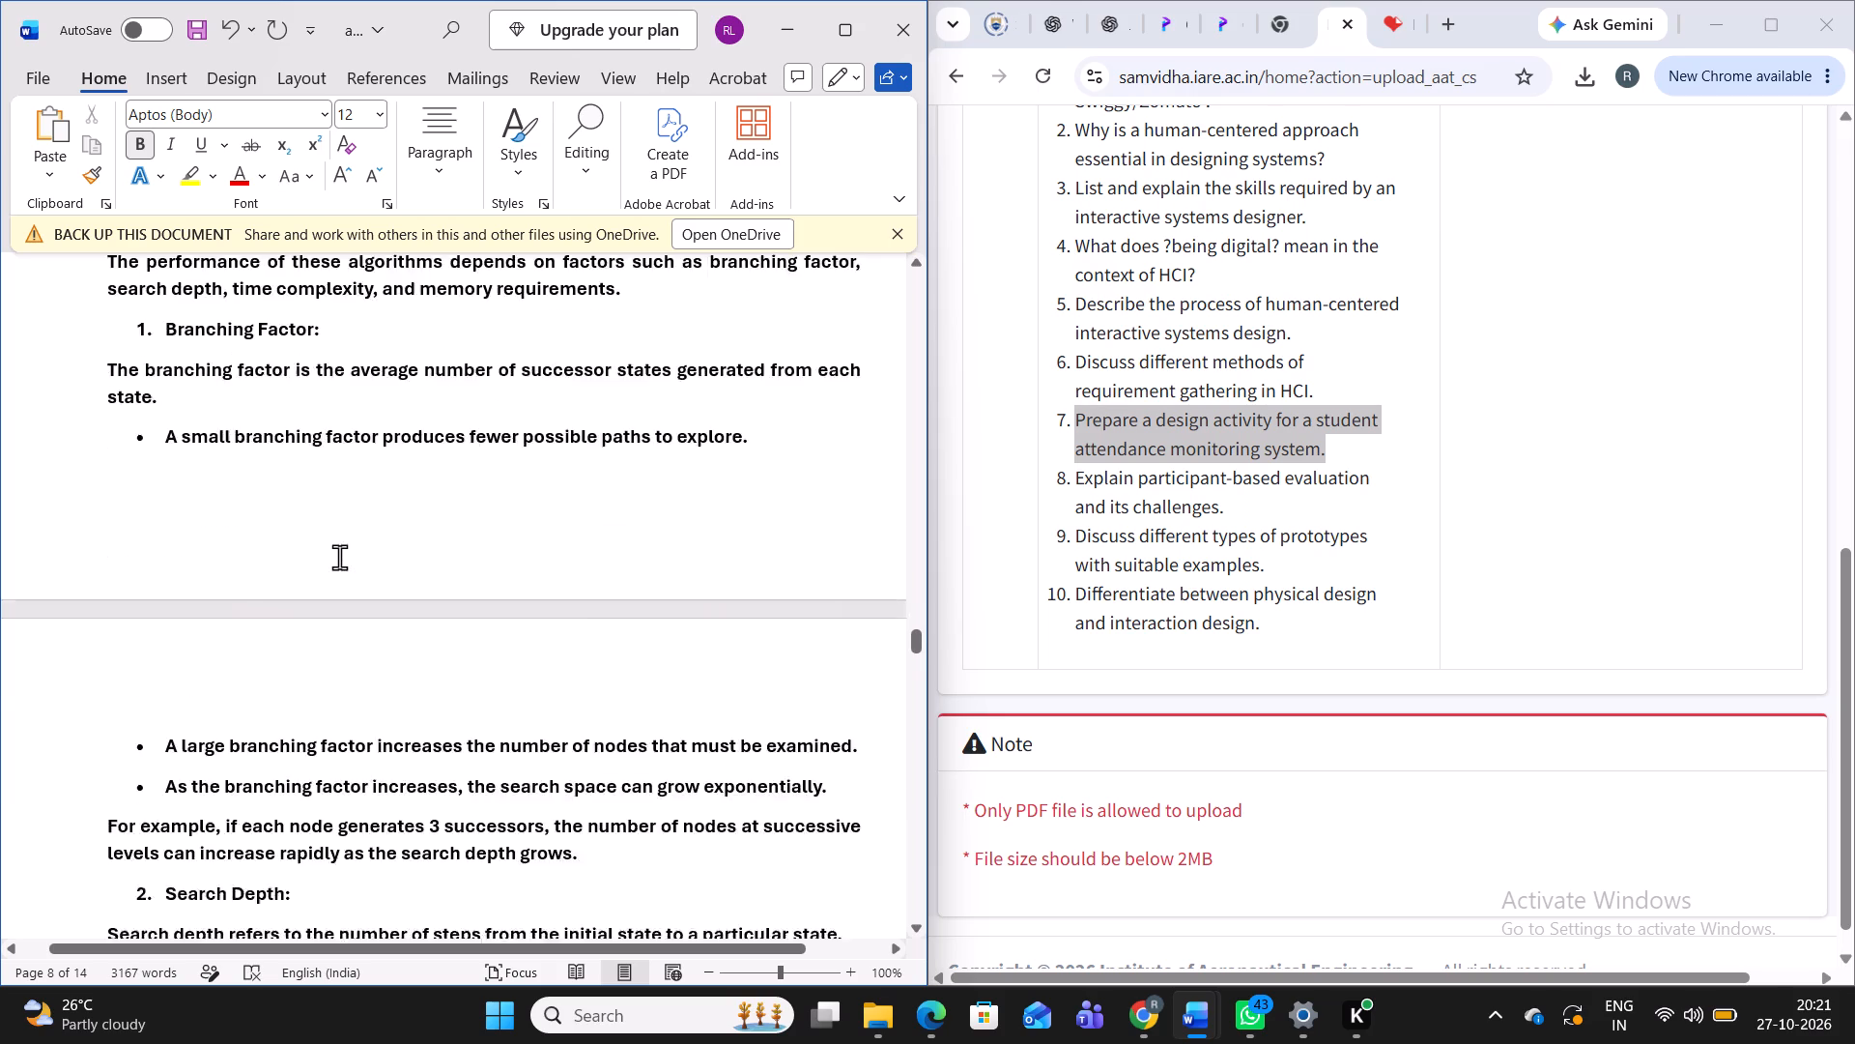
# Replace the block cipher components text of question 8 with the portal's "Explain participant-based evaluation and its challenges.".
pyautogui.scroll(-6, 339, 557)
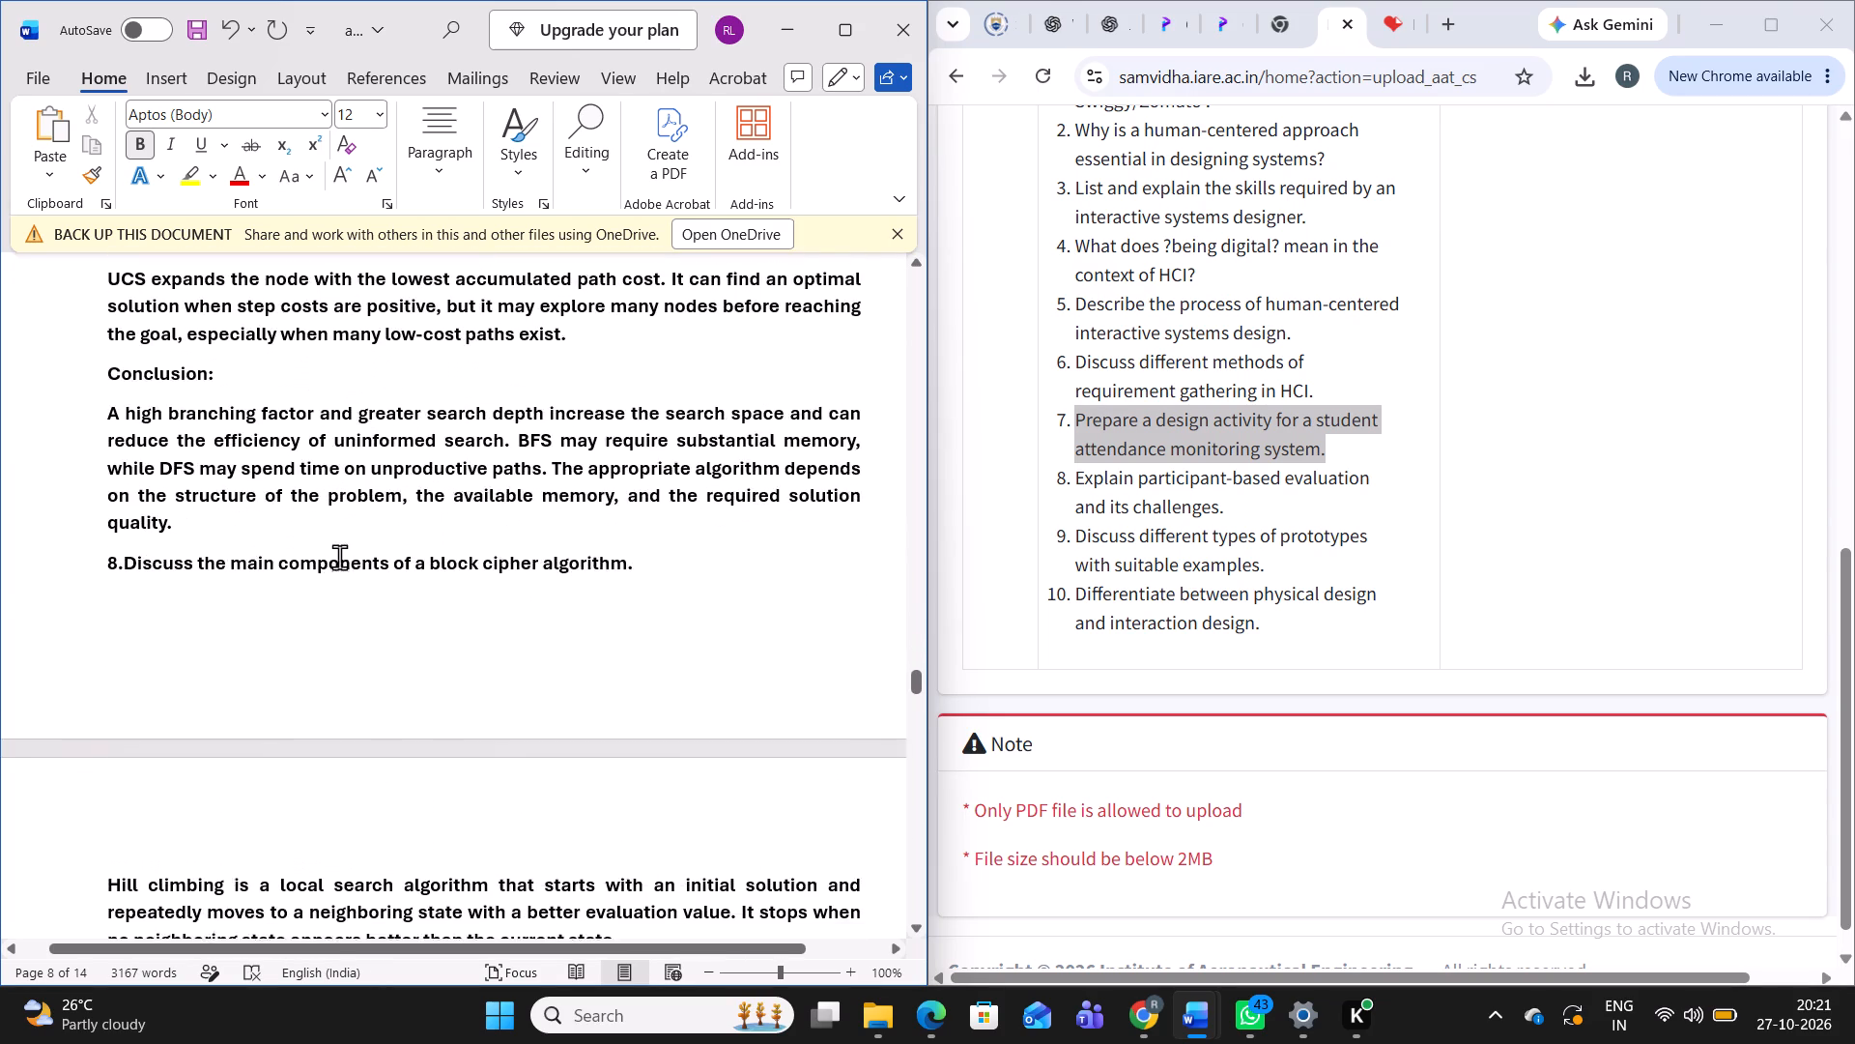
pyautogui.scroll(-1, 339, 557)
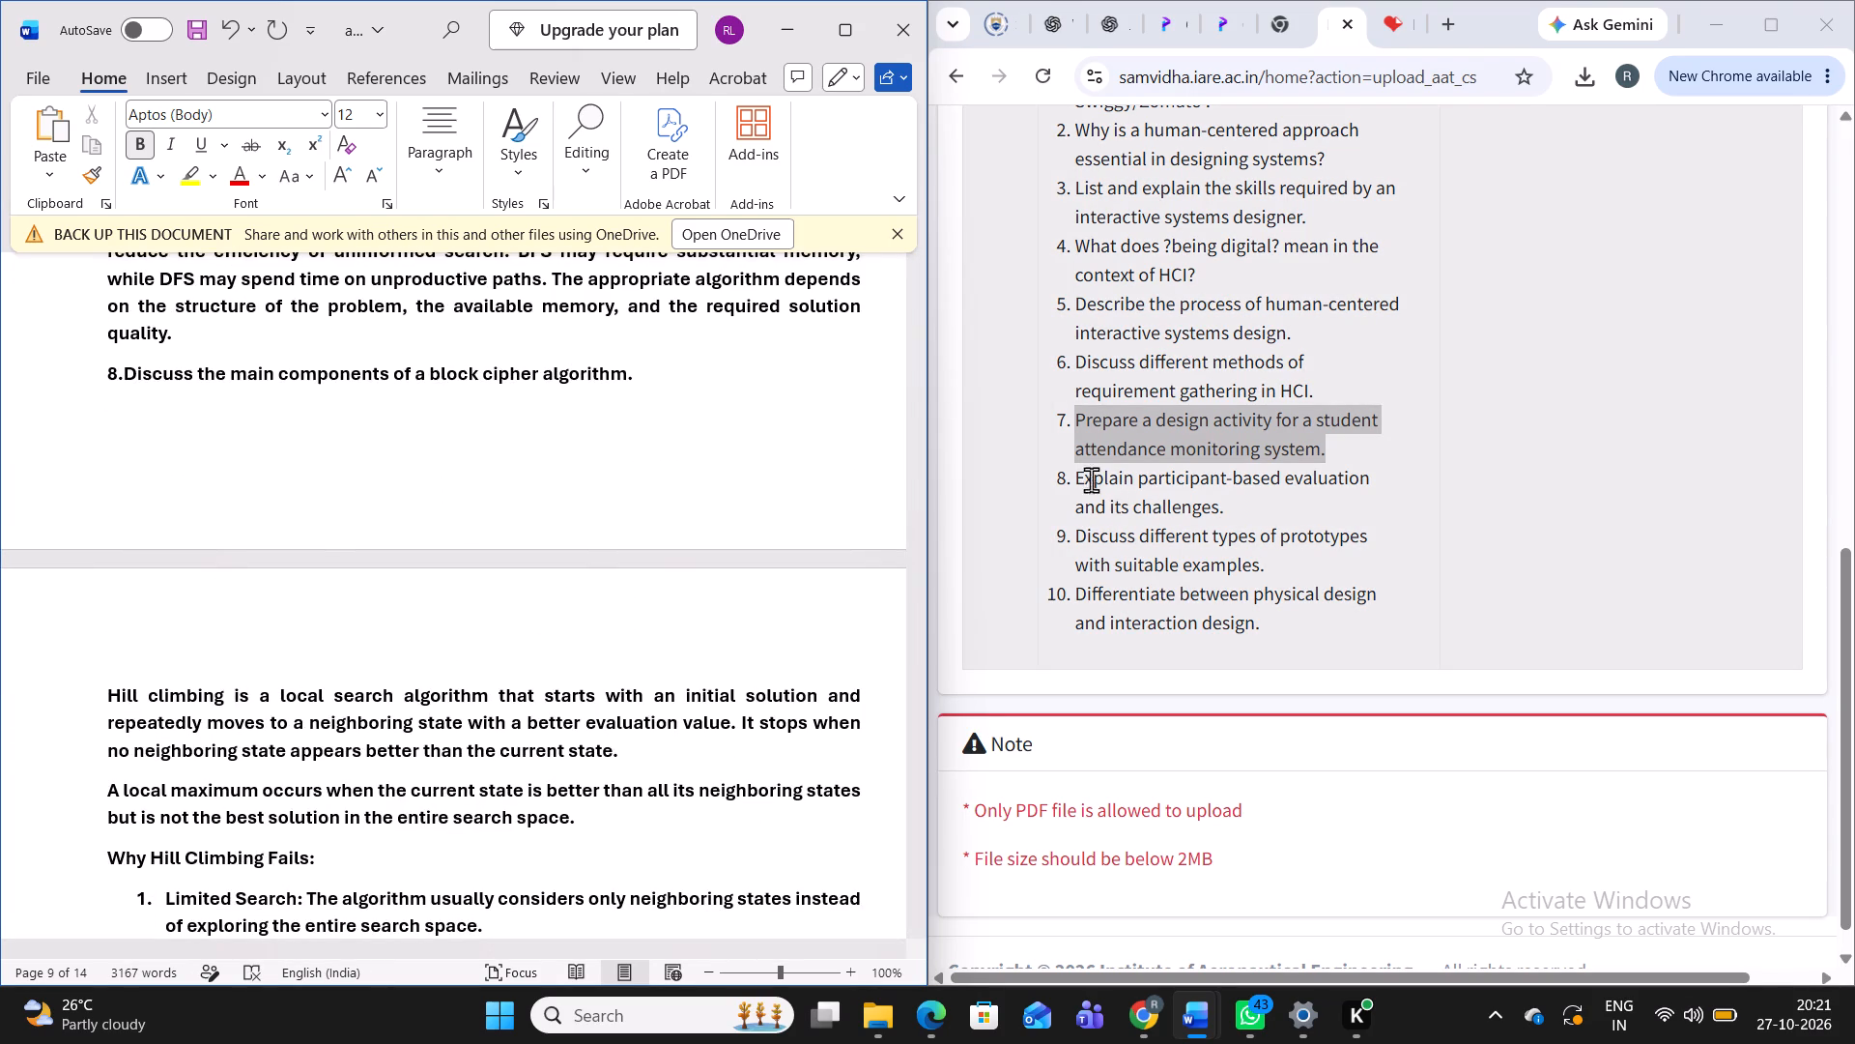
pyautogui.moveTo(1070, 470); pyautogui.dragTo(1239, 503)
pyautogui.hotkey('ctrl', 'c')
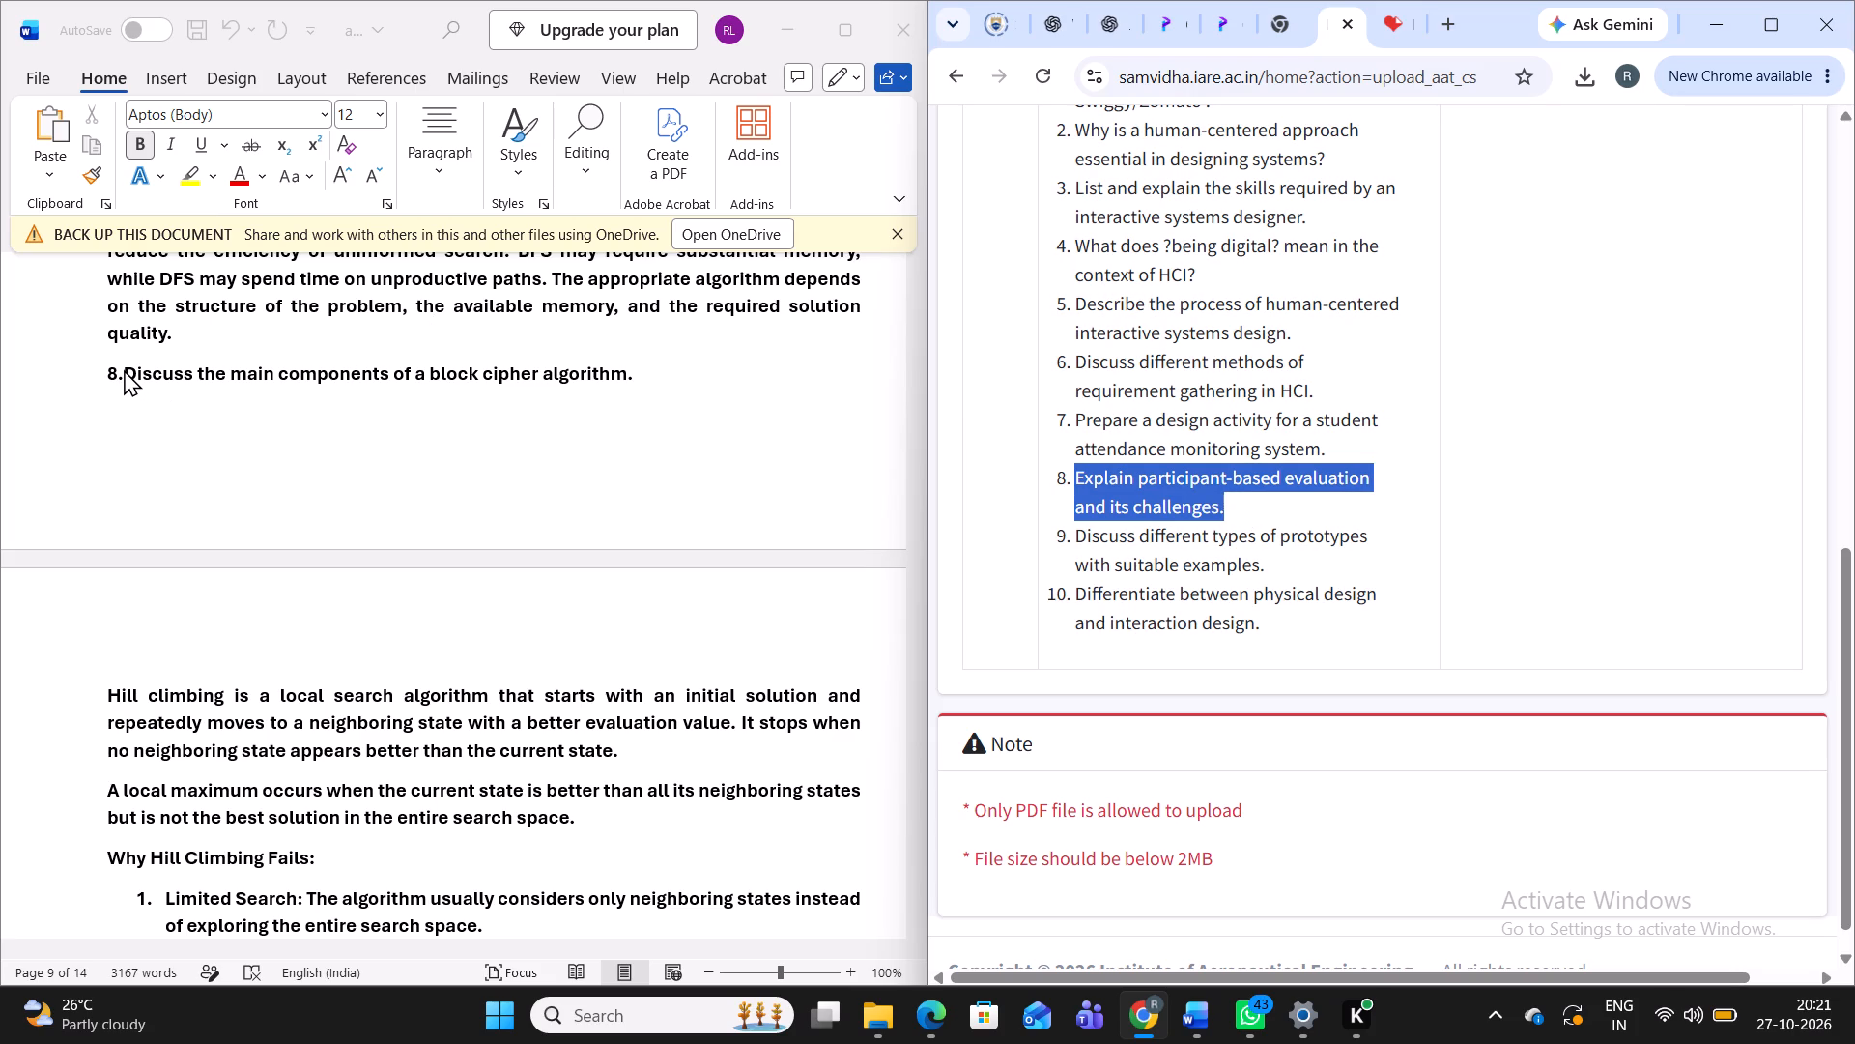
pyautogui.click(124, 369)
pyautogui.moveTo(124, 369); pyautogui.dragTo(673, 372)
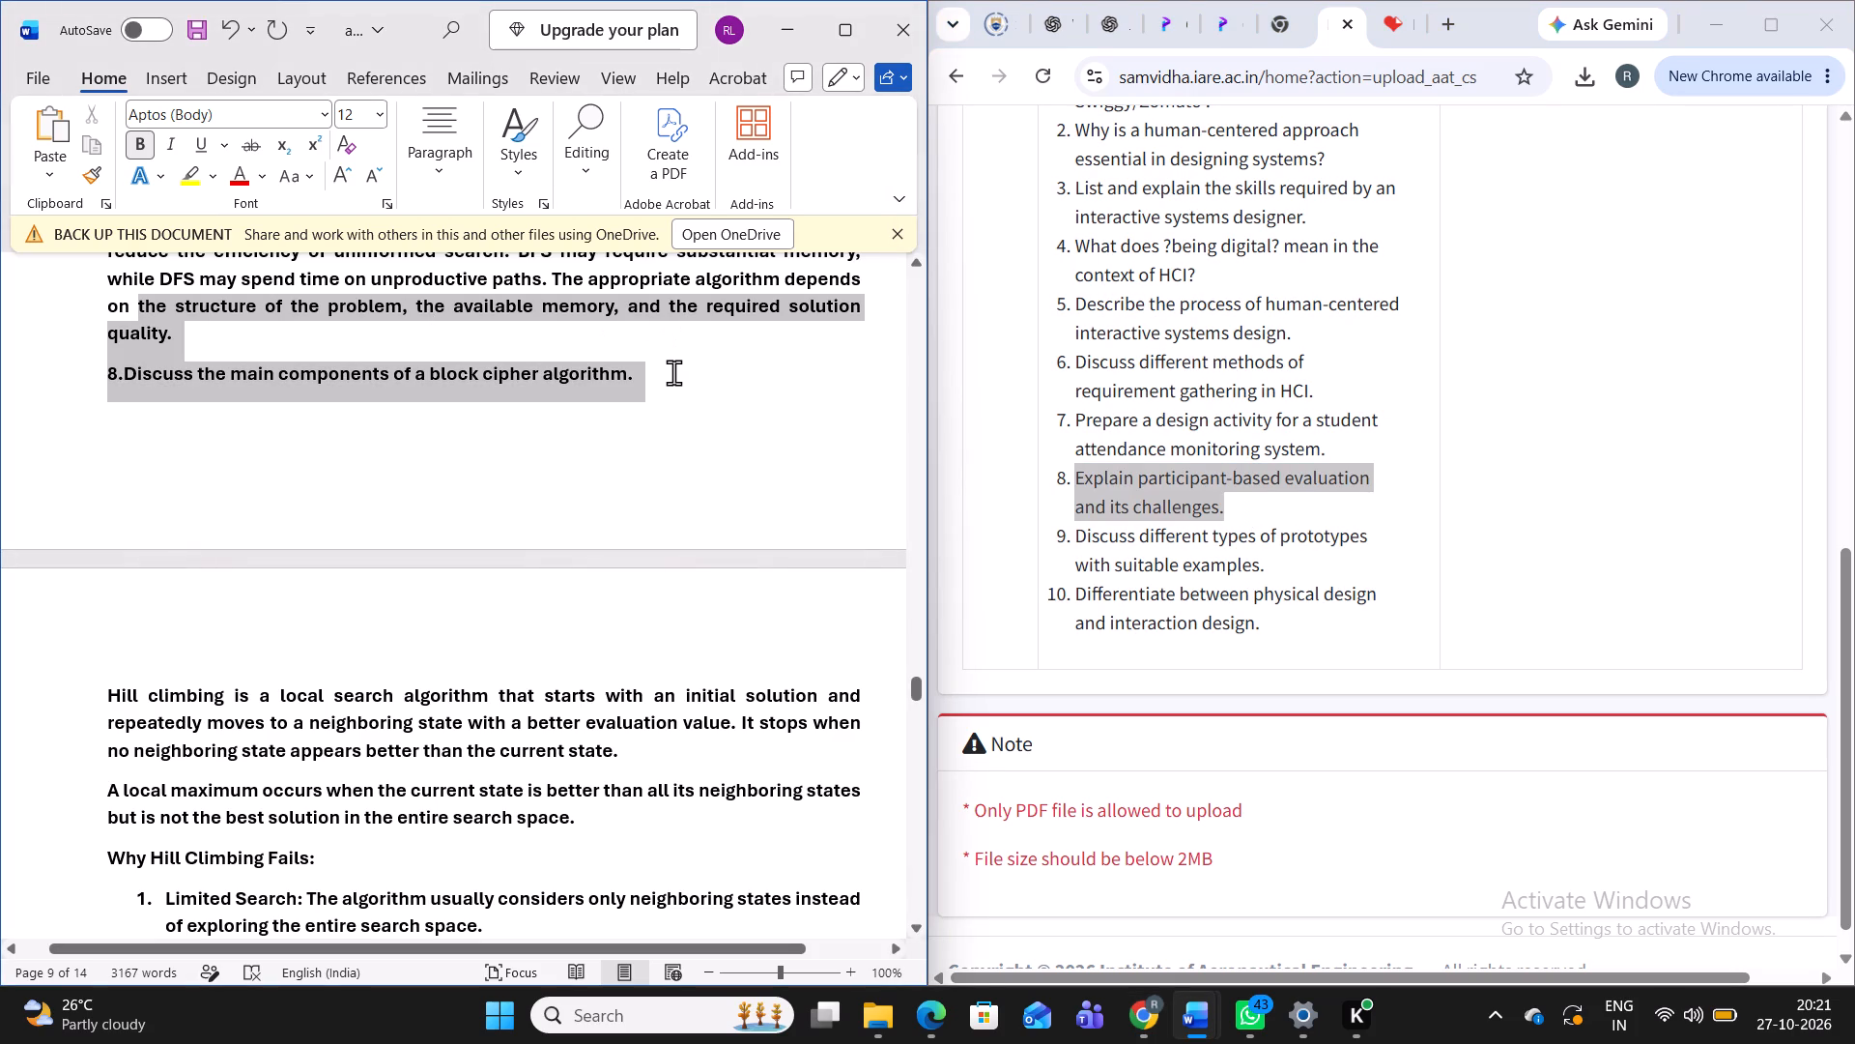
pyautogui.moveTo(673, 372); pyautogui.dragTo(672, 372)
pyautogui.click(672, 372)
pyautogui.click(672, 372)
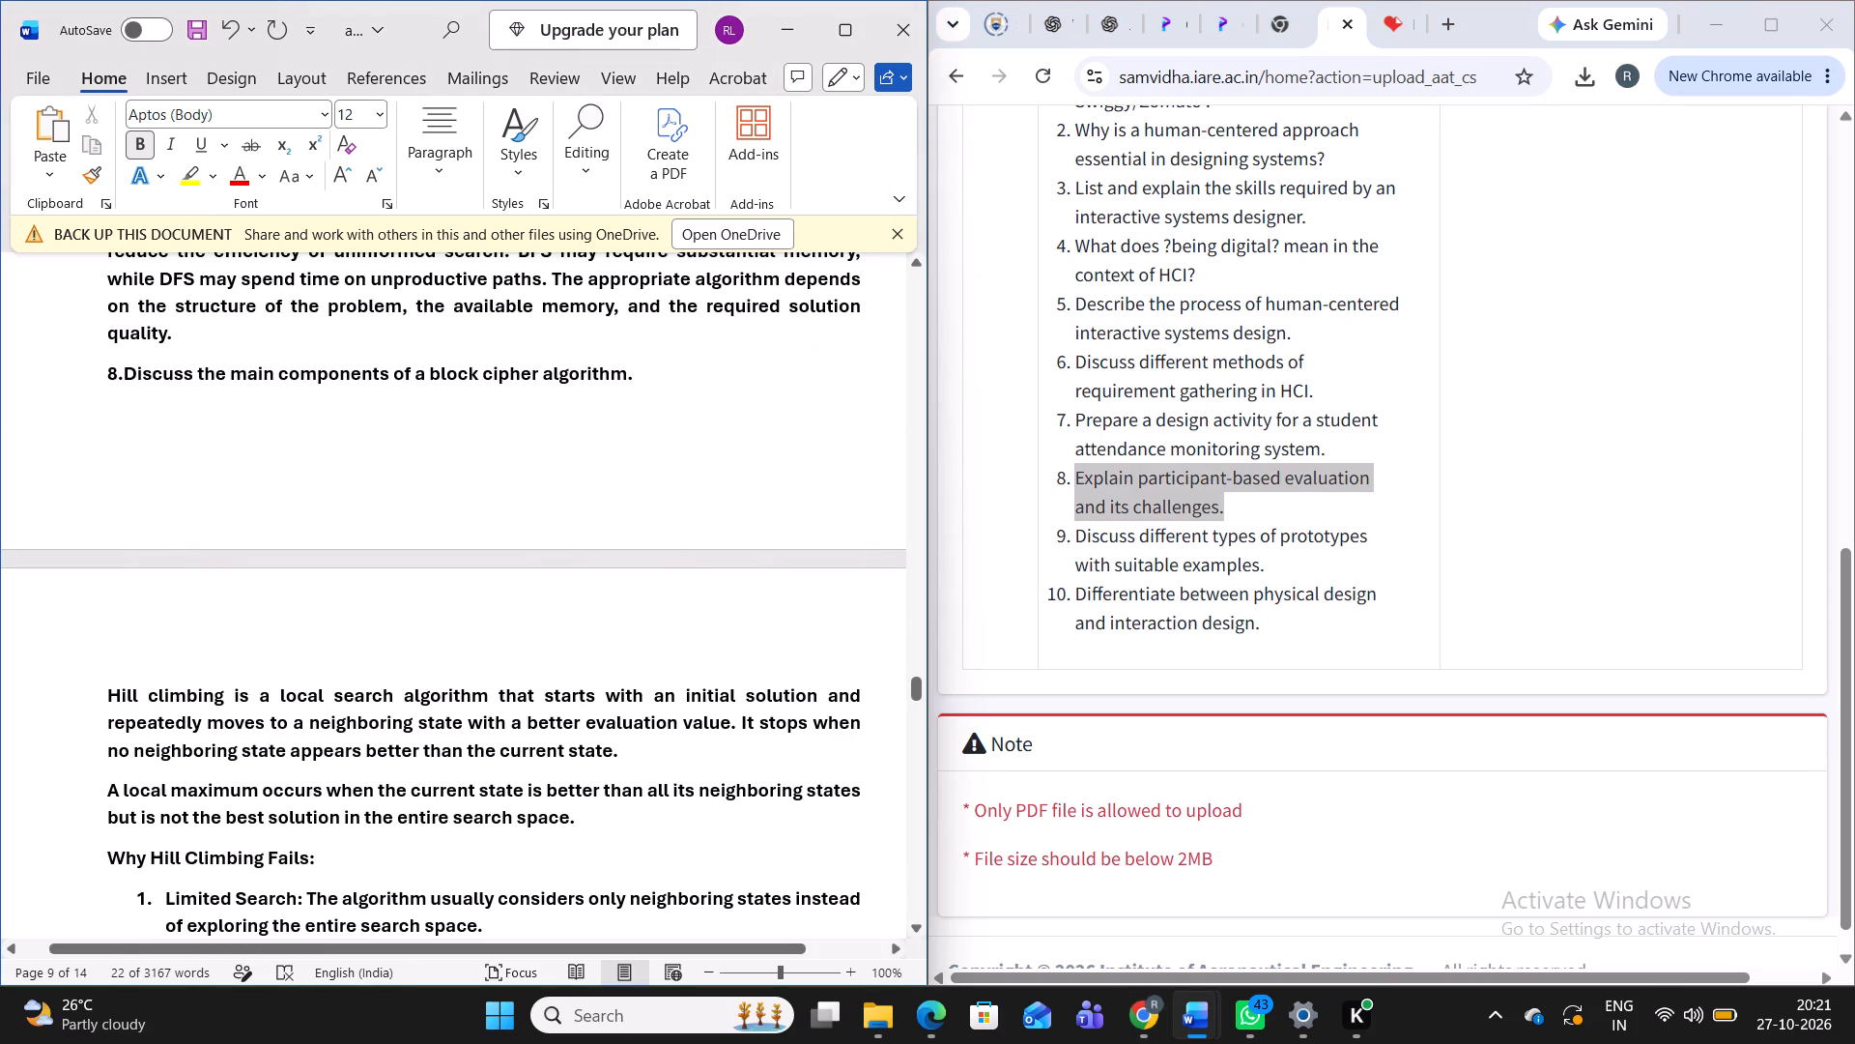
pyautogui.moveTo(131, 364); pyautogui.dragTo(184, 371)
pyautogui.moveTo(127, 368); pyautogui.dragTo(190, 369)
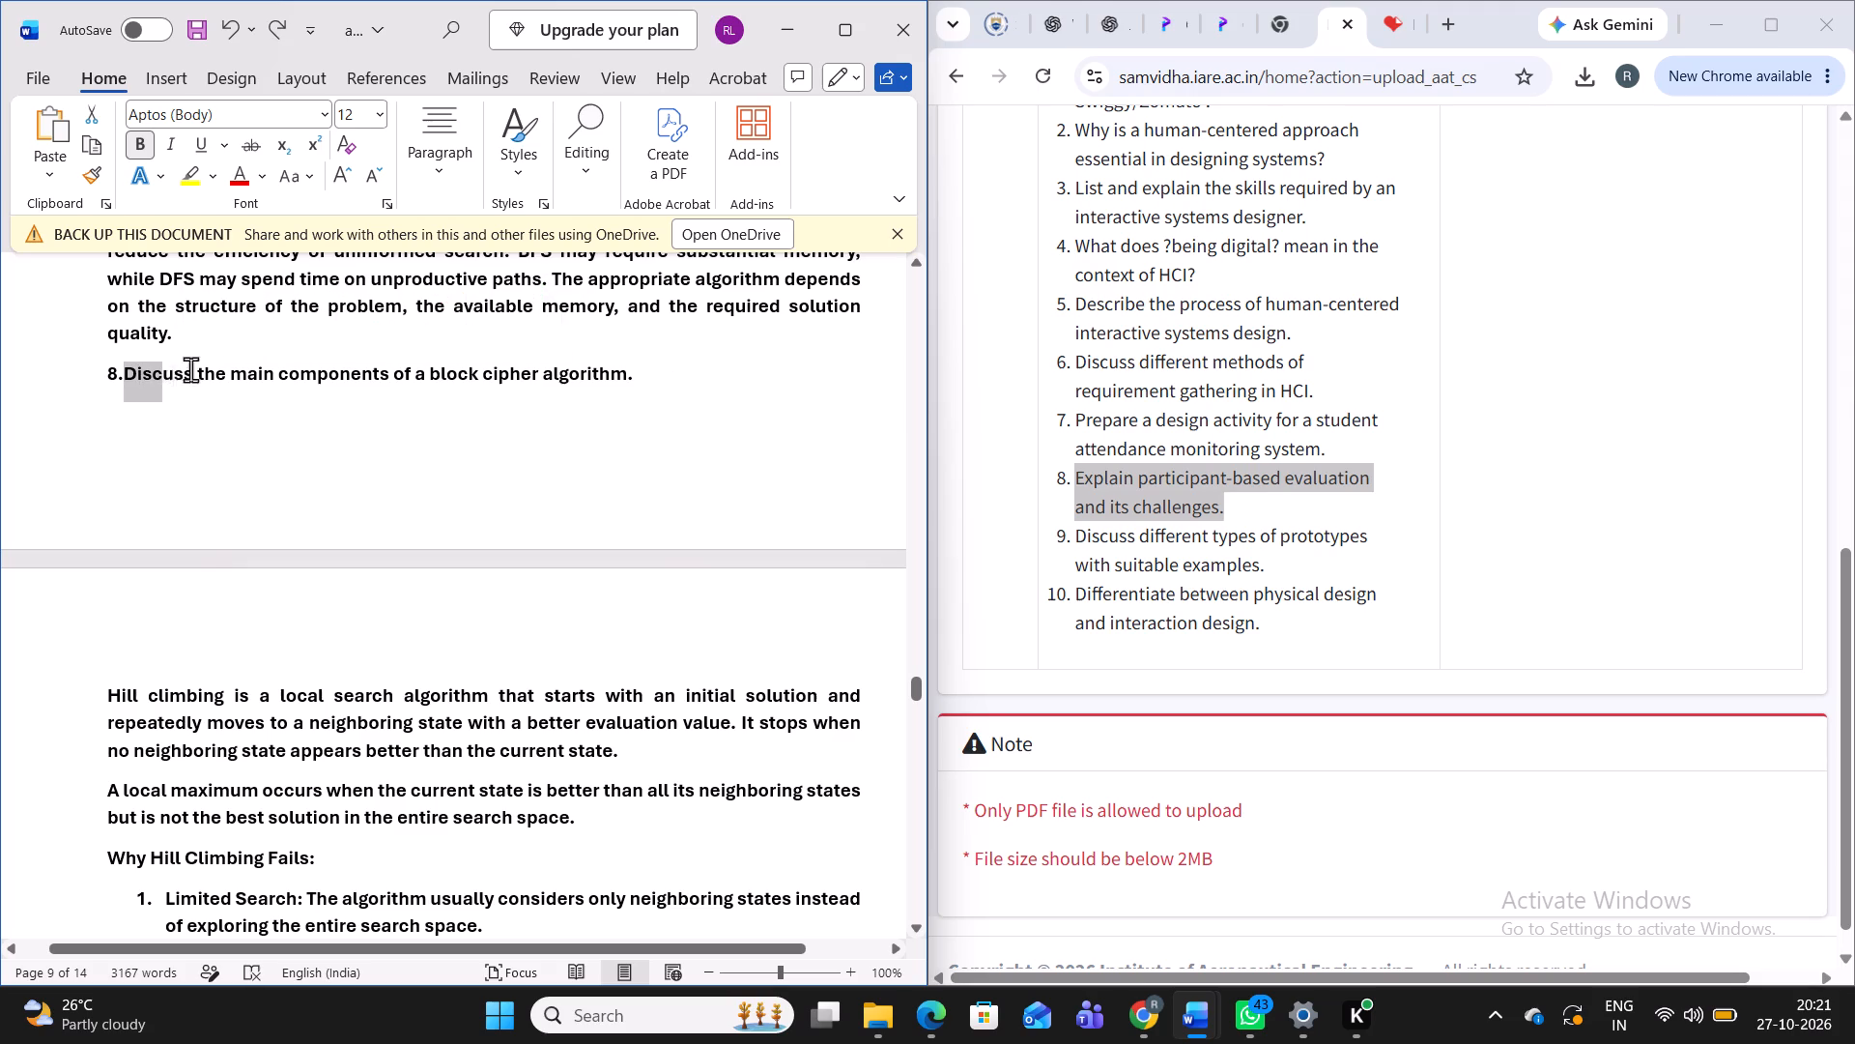
pyautogui.moveTo(190, 369); pyautogui.dragTo(646, 378)
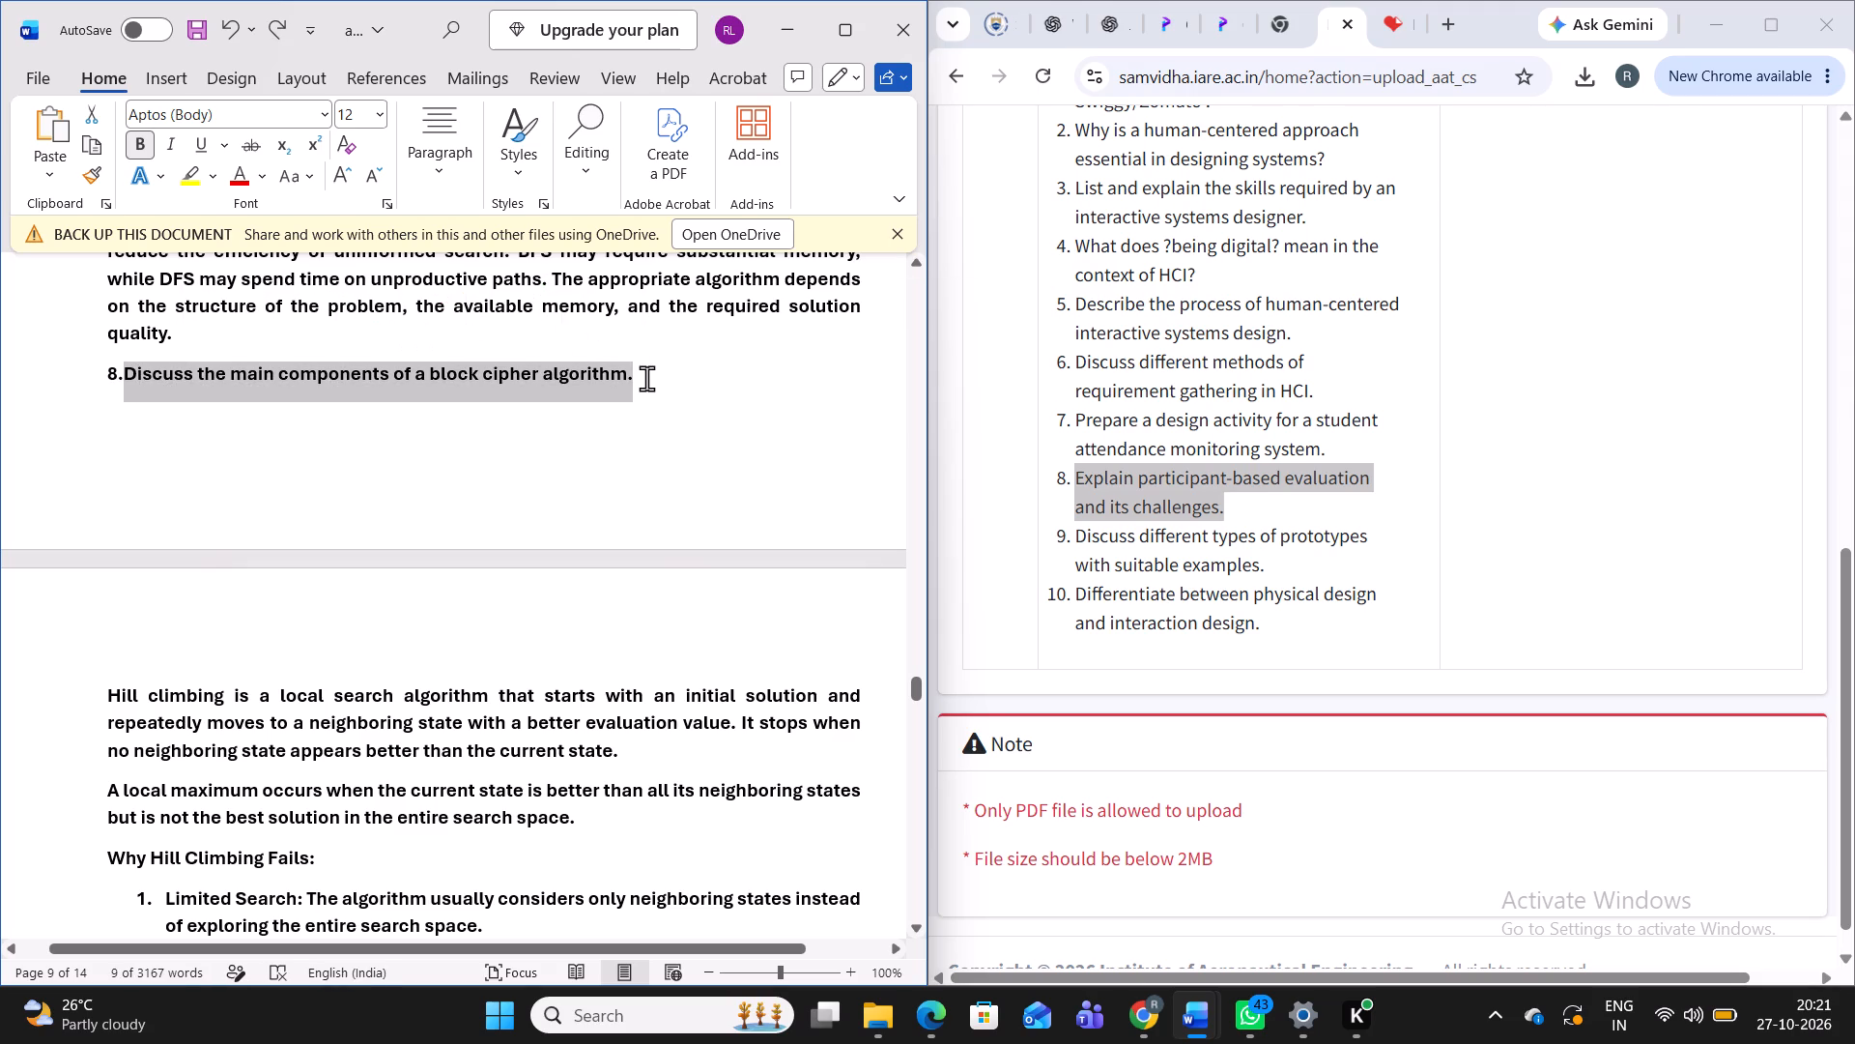
pyautogui.hotkey('ctrl', 'v')
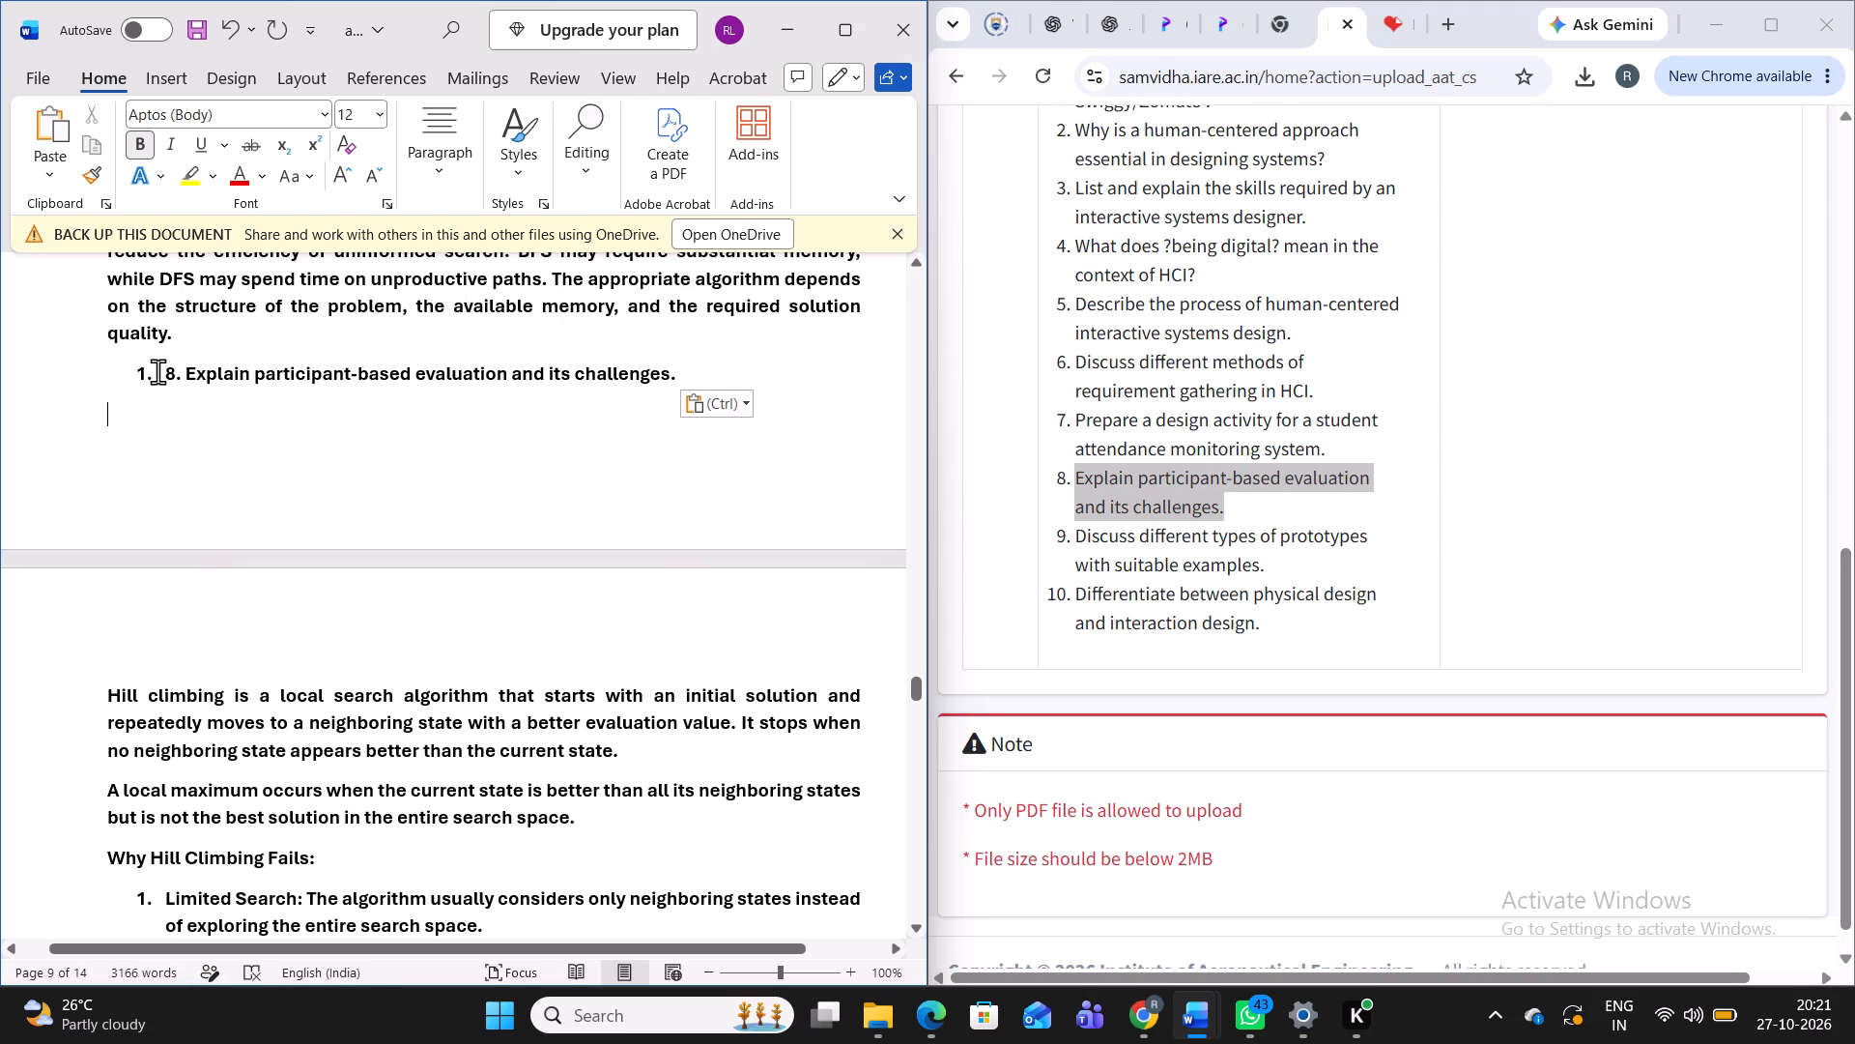
# Remove the automatic list numbering from the pasted question 8 and the empty line before the Hill climbing answer.
pyautogui.click(157, 371)
pyautogui.press('BackSpace')
pyautogui.press('BackSpace')
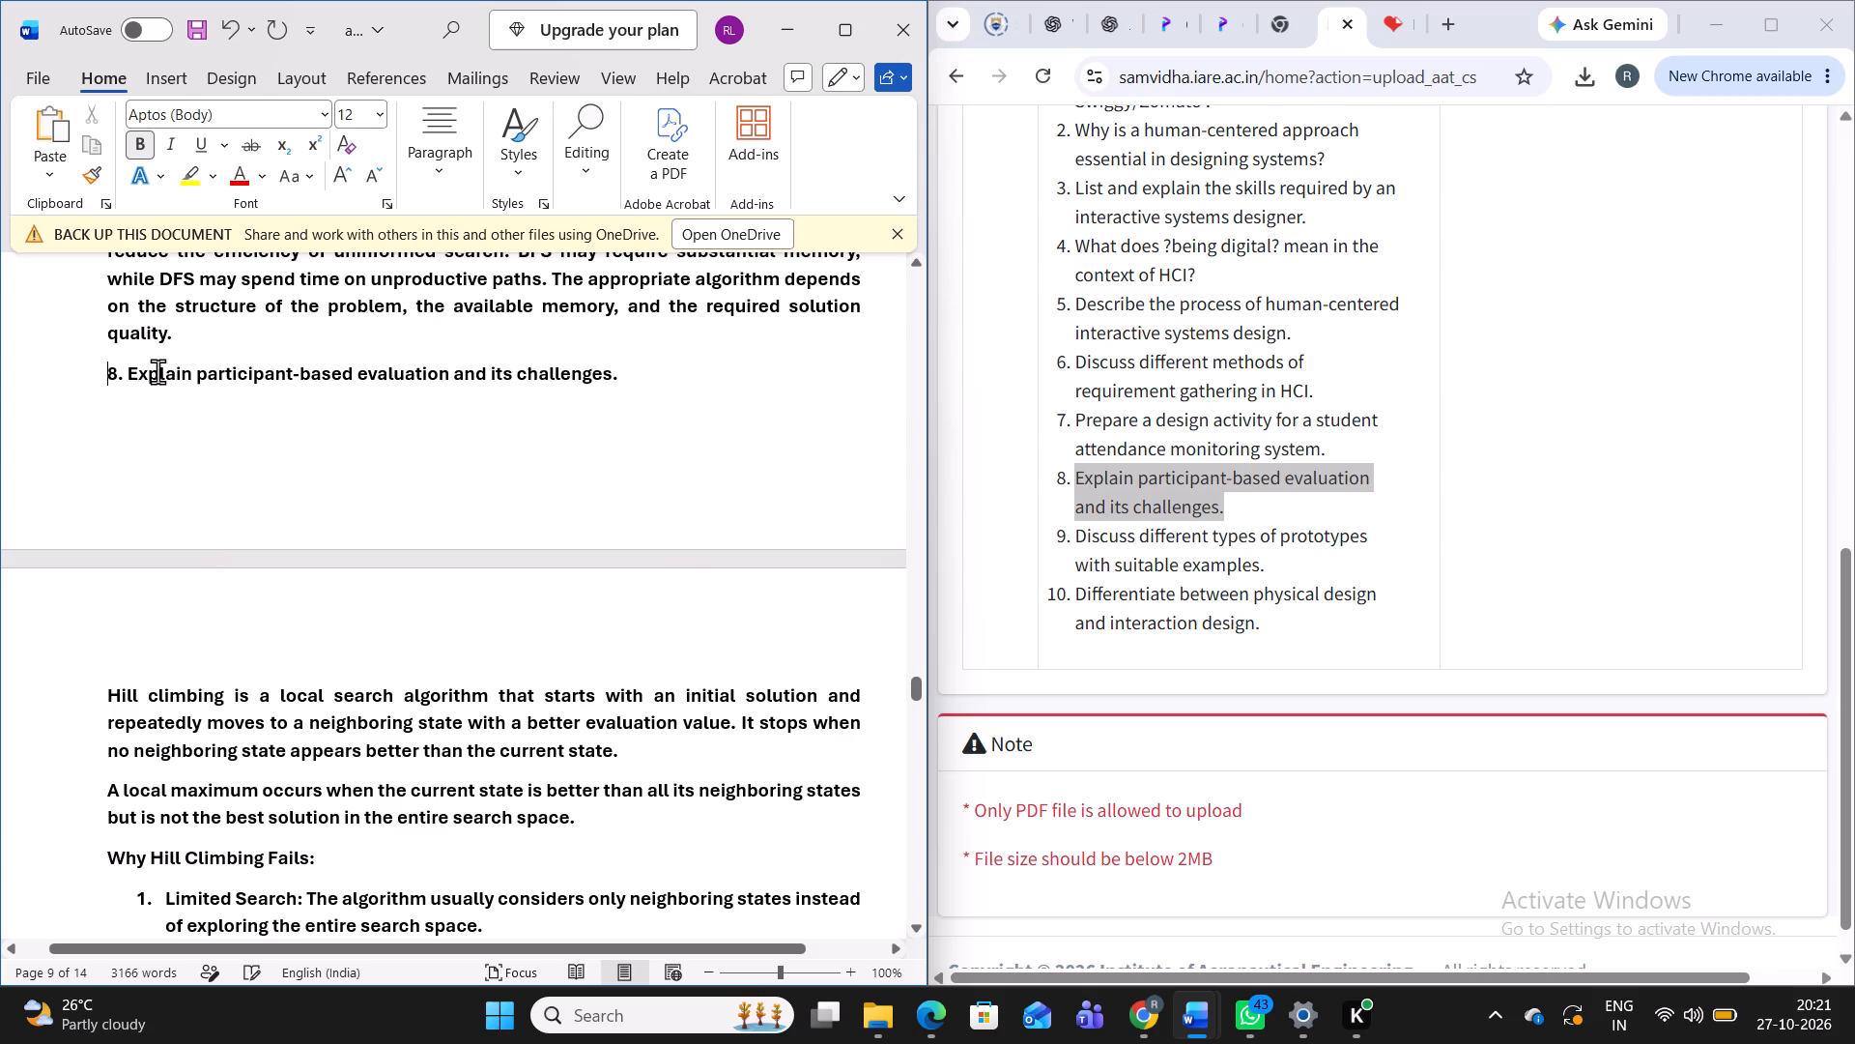
pyautogui.click(109, 700)
pyautogui.press('BackSpace')
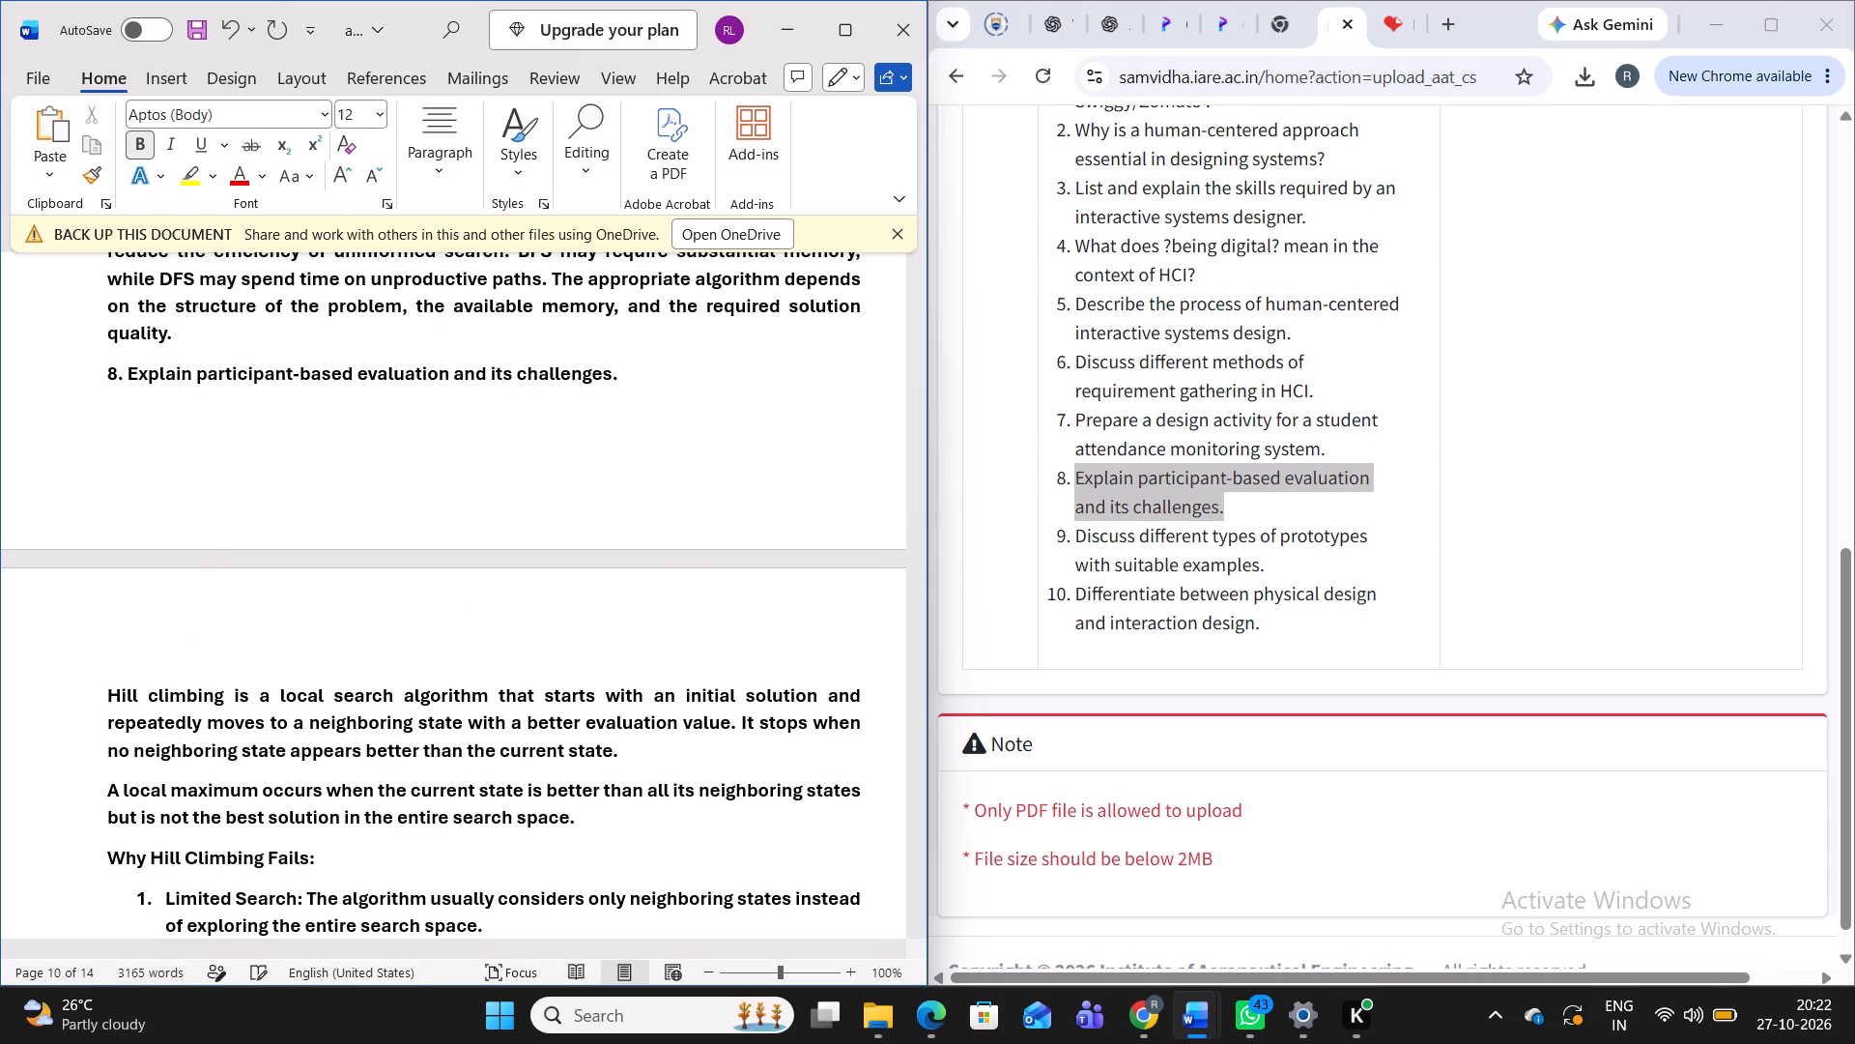
# Replace the key management text of question 9 with the portal's "Discuss different types of prototypes with suitable examples.".
pyautogui.scroll(-5, 109, 700)
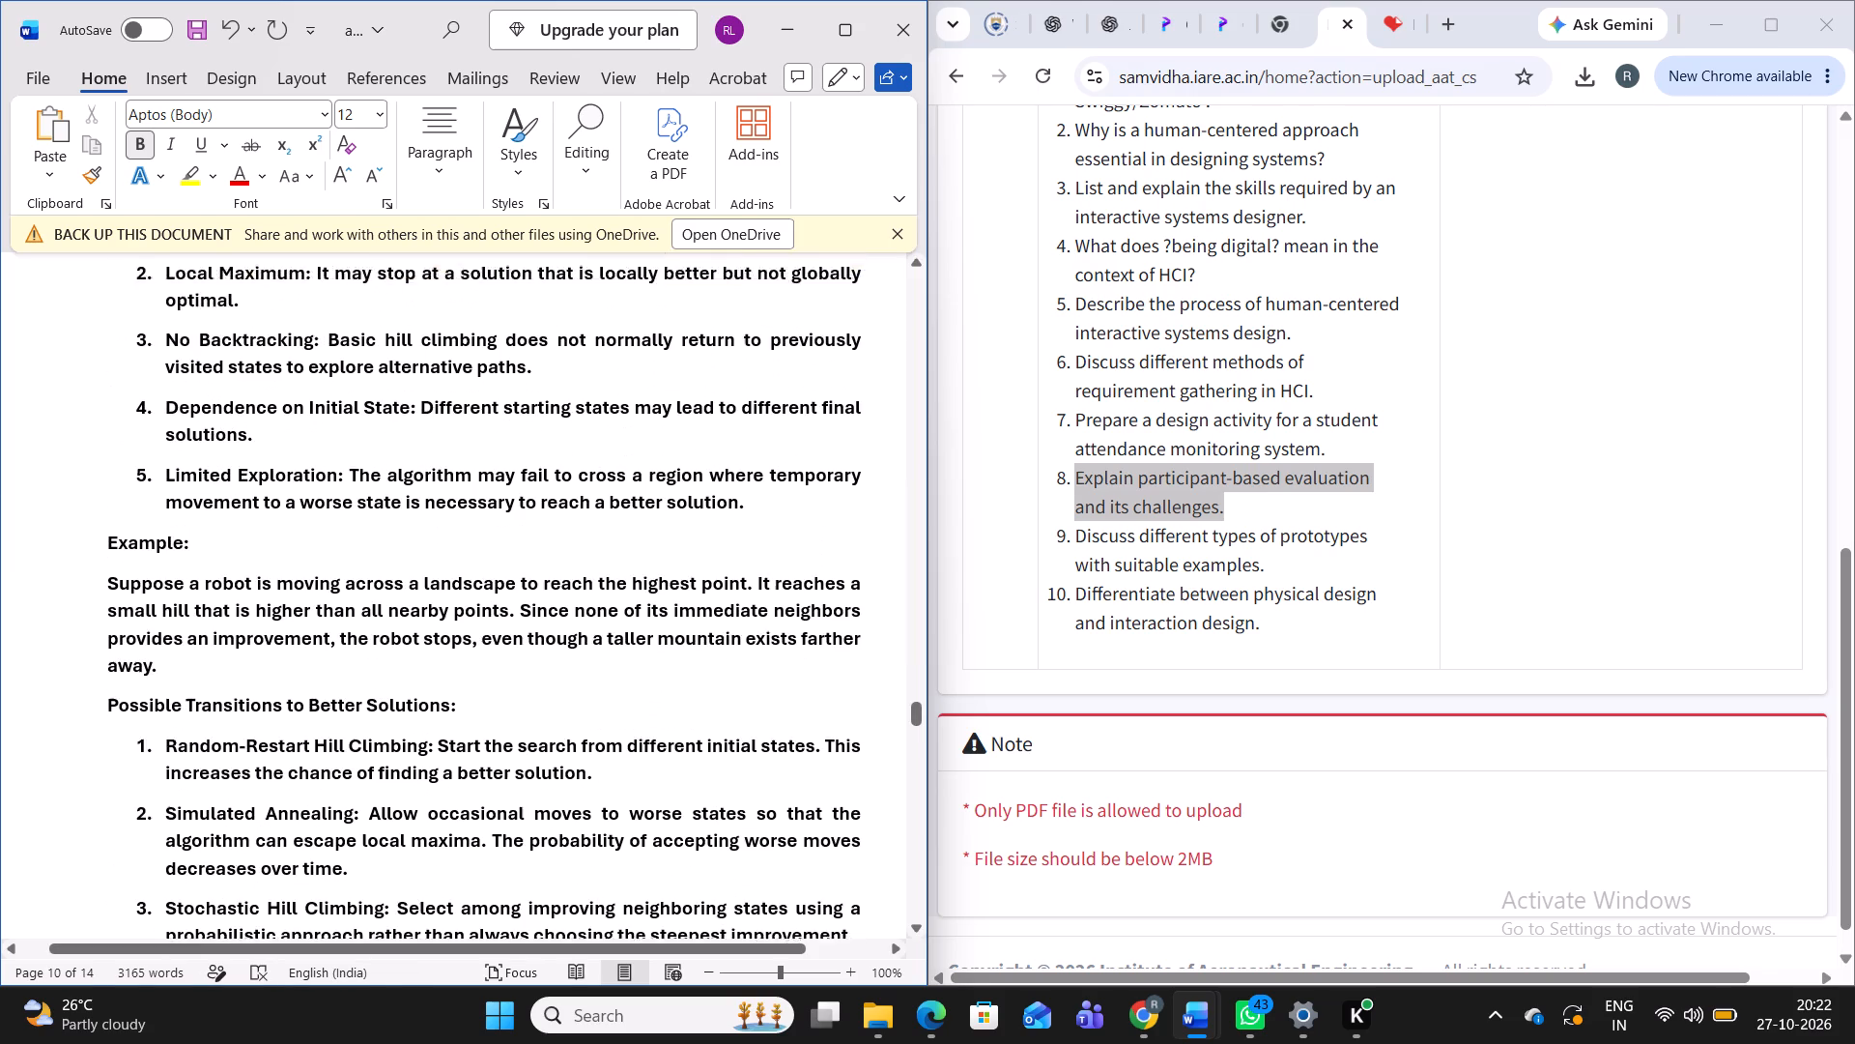
pyautogui.scroll(-5, 109, 700)
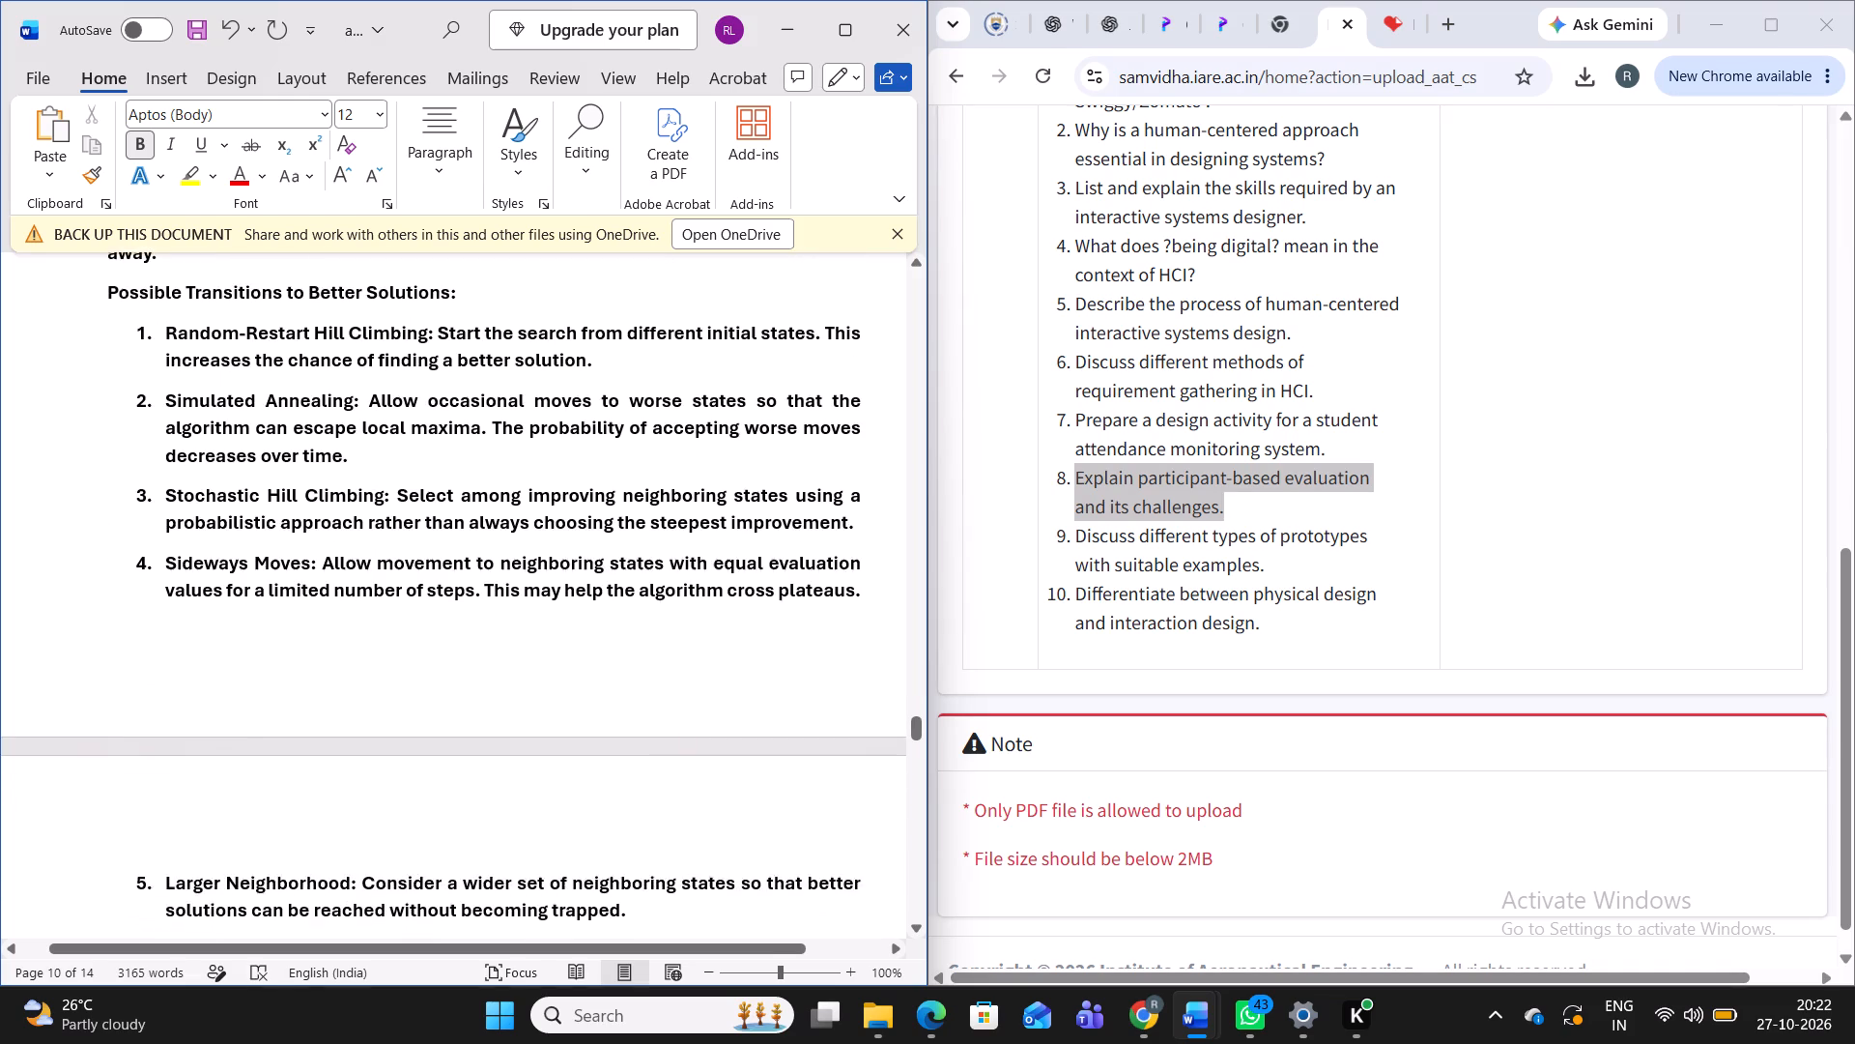
pyautogui.scroll(-6, 109, 700)
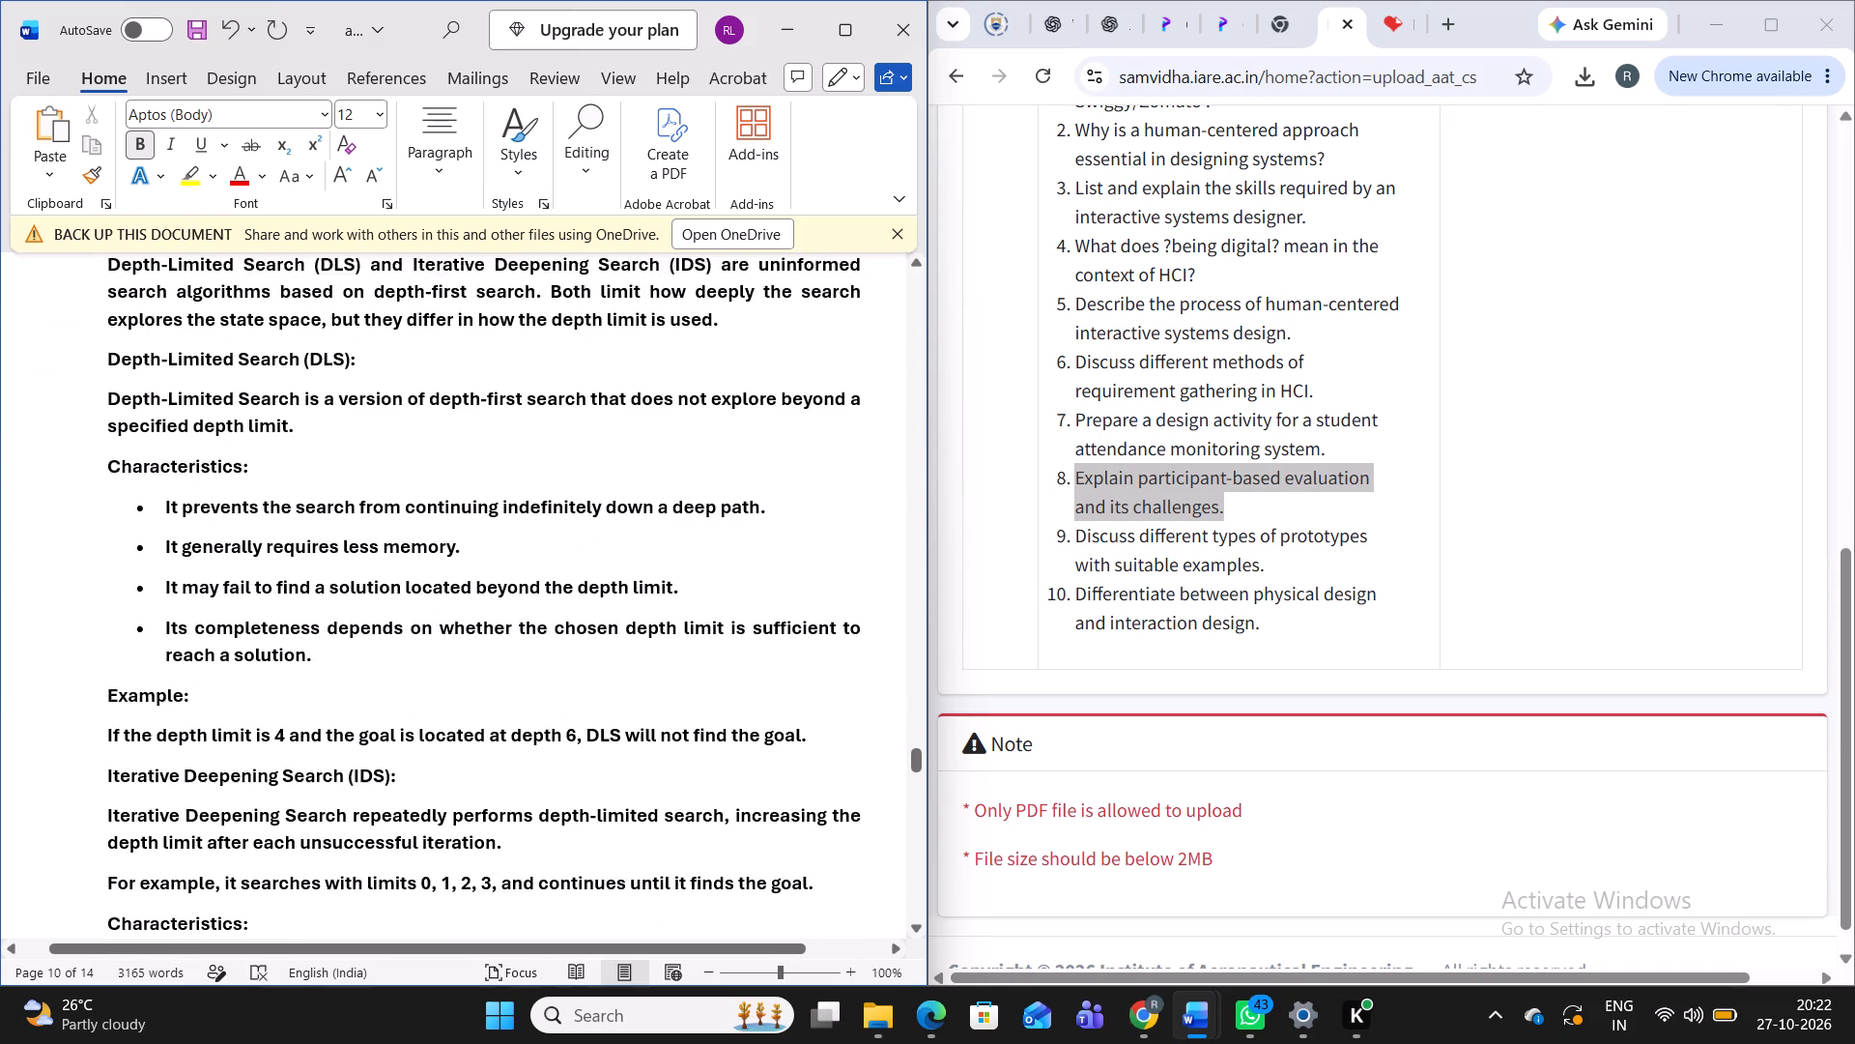
pyautogui.scroll(-5, 109, 700)
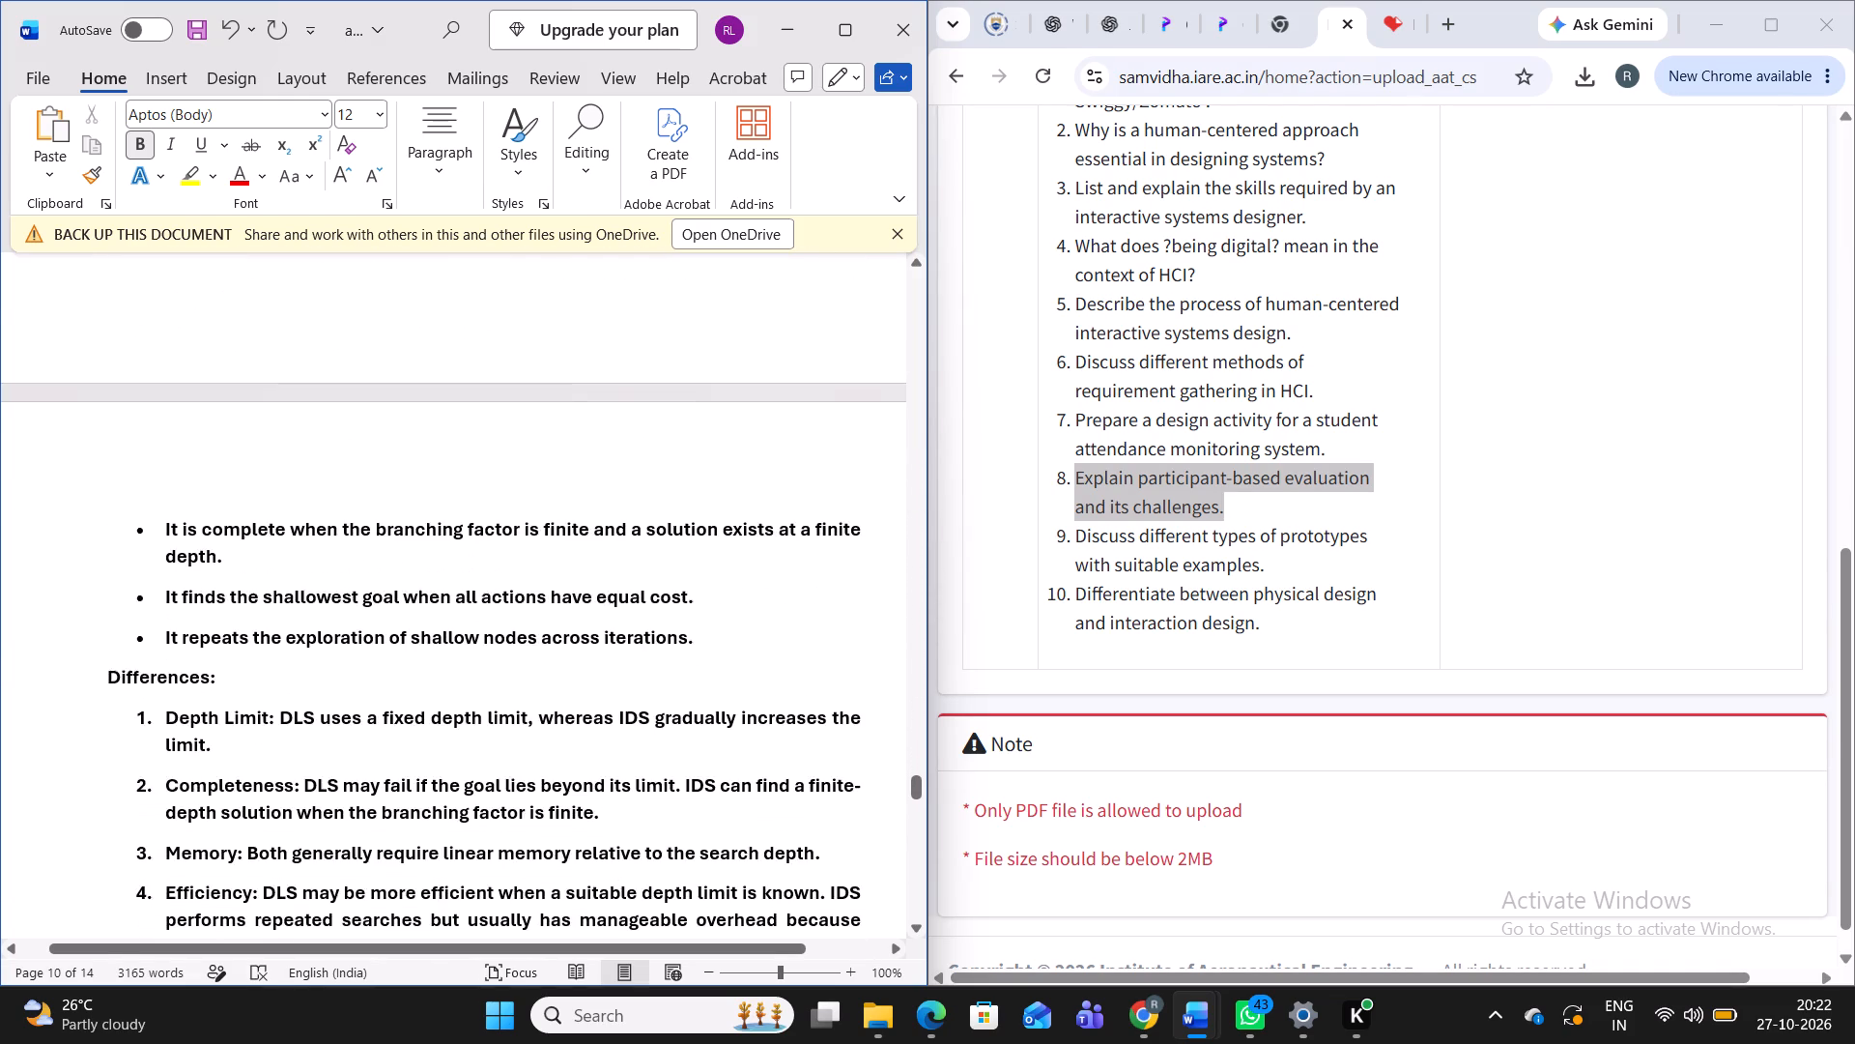
pyautogui.scroll(-6, 109, 700)
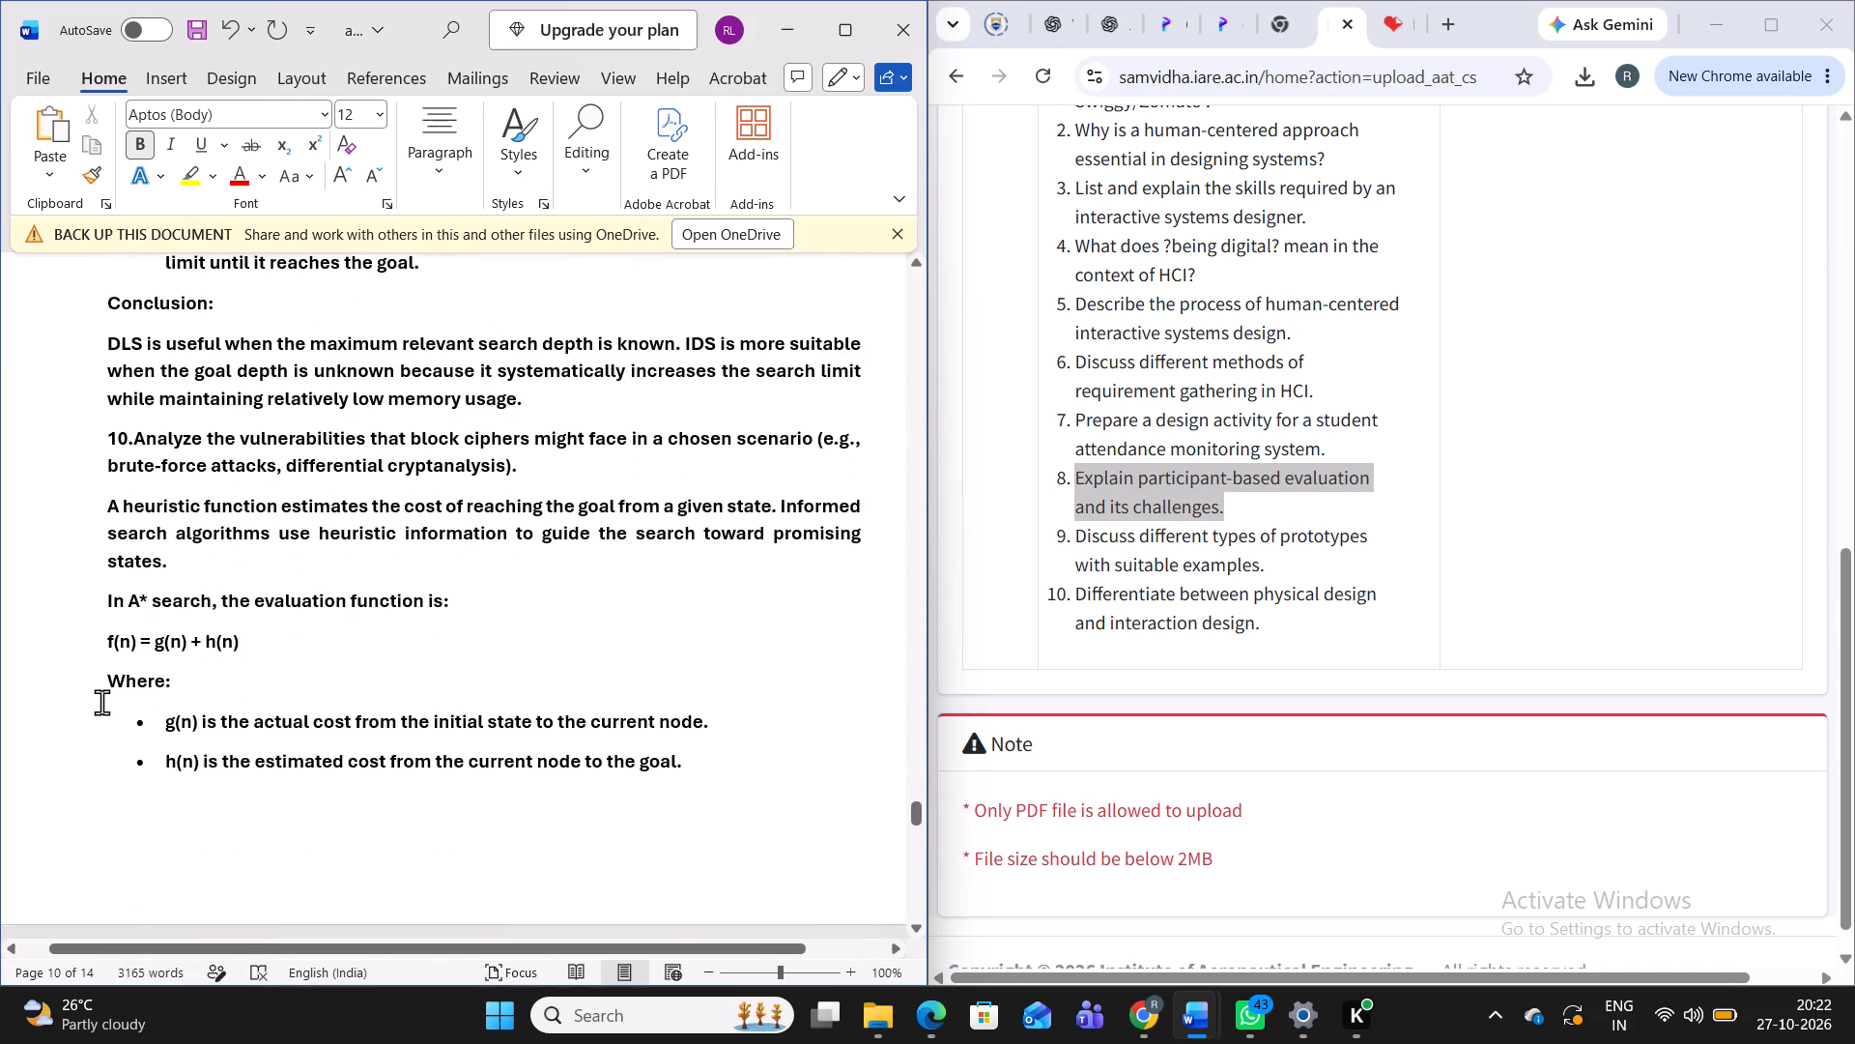
pyautogui.scroll(-8, 101, 702)
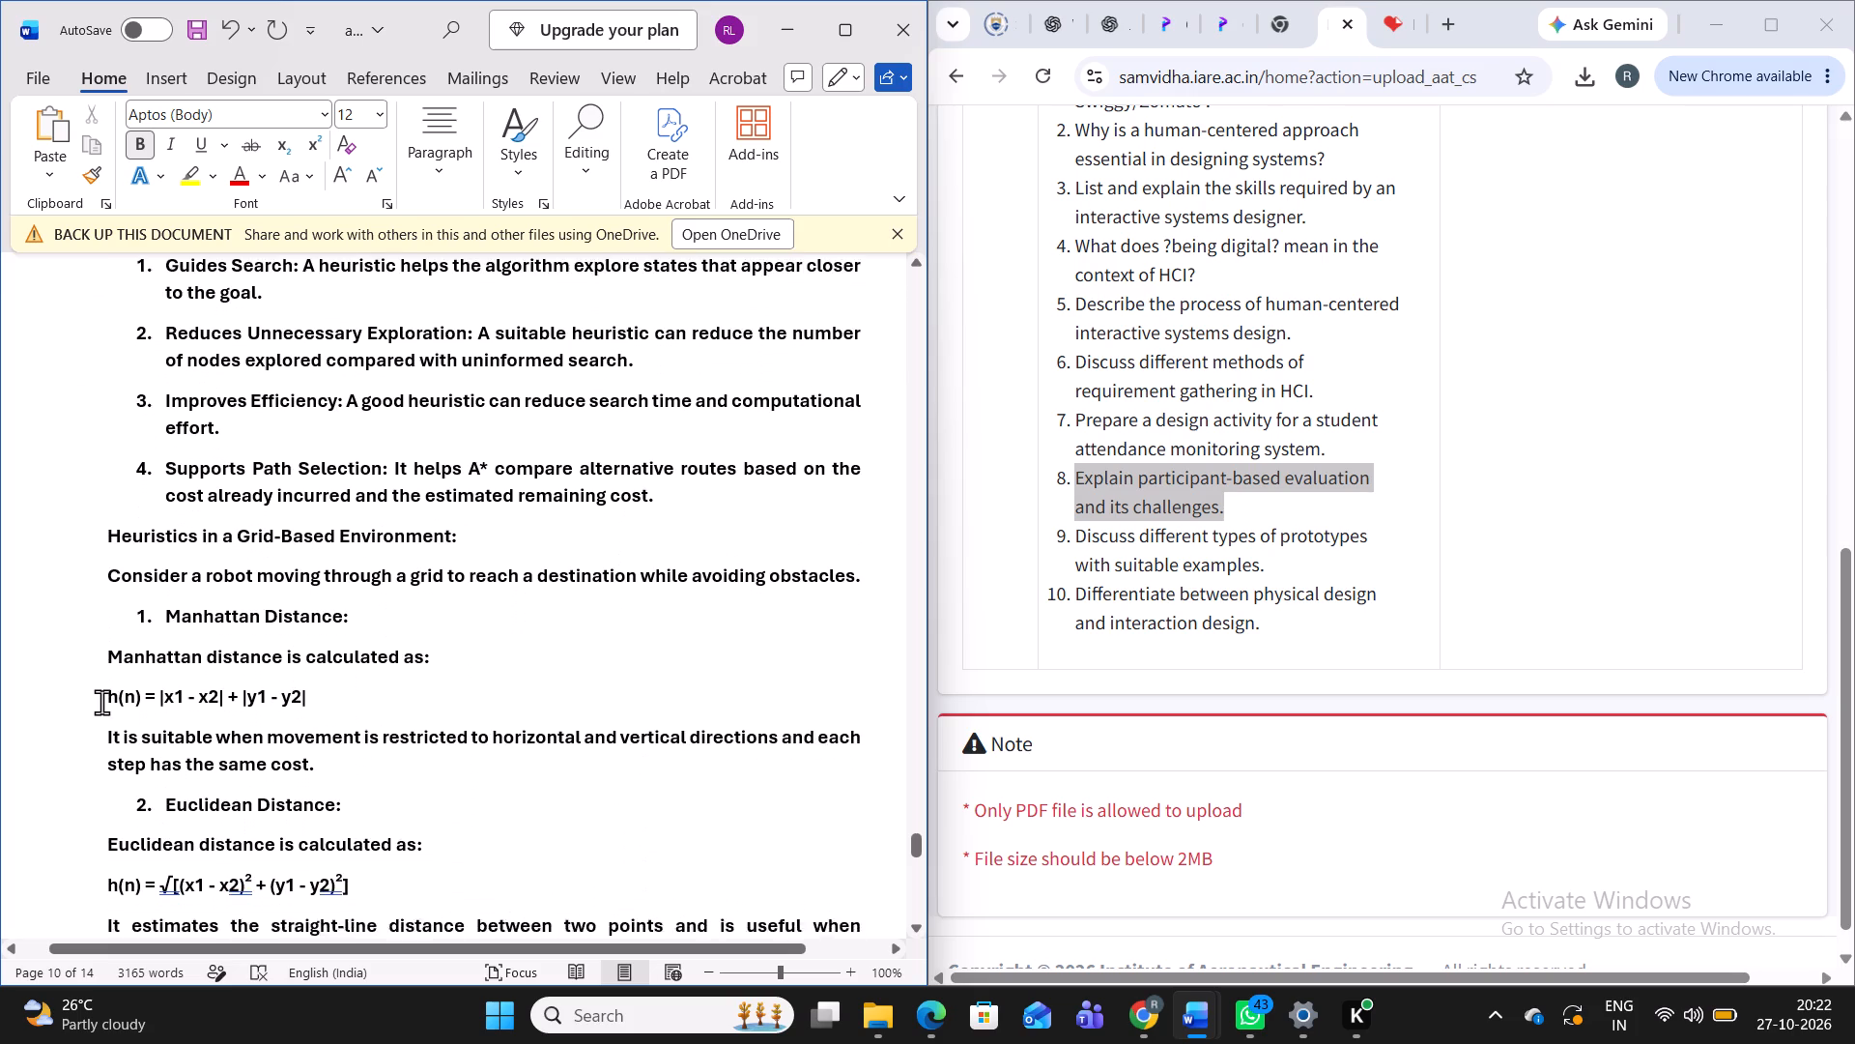
pyautogui.scroll(-5, 101, 702)
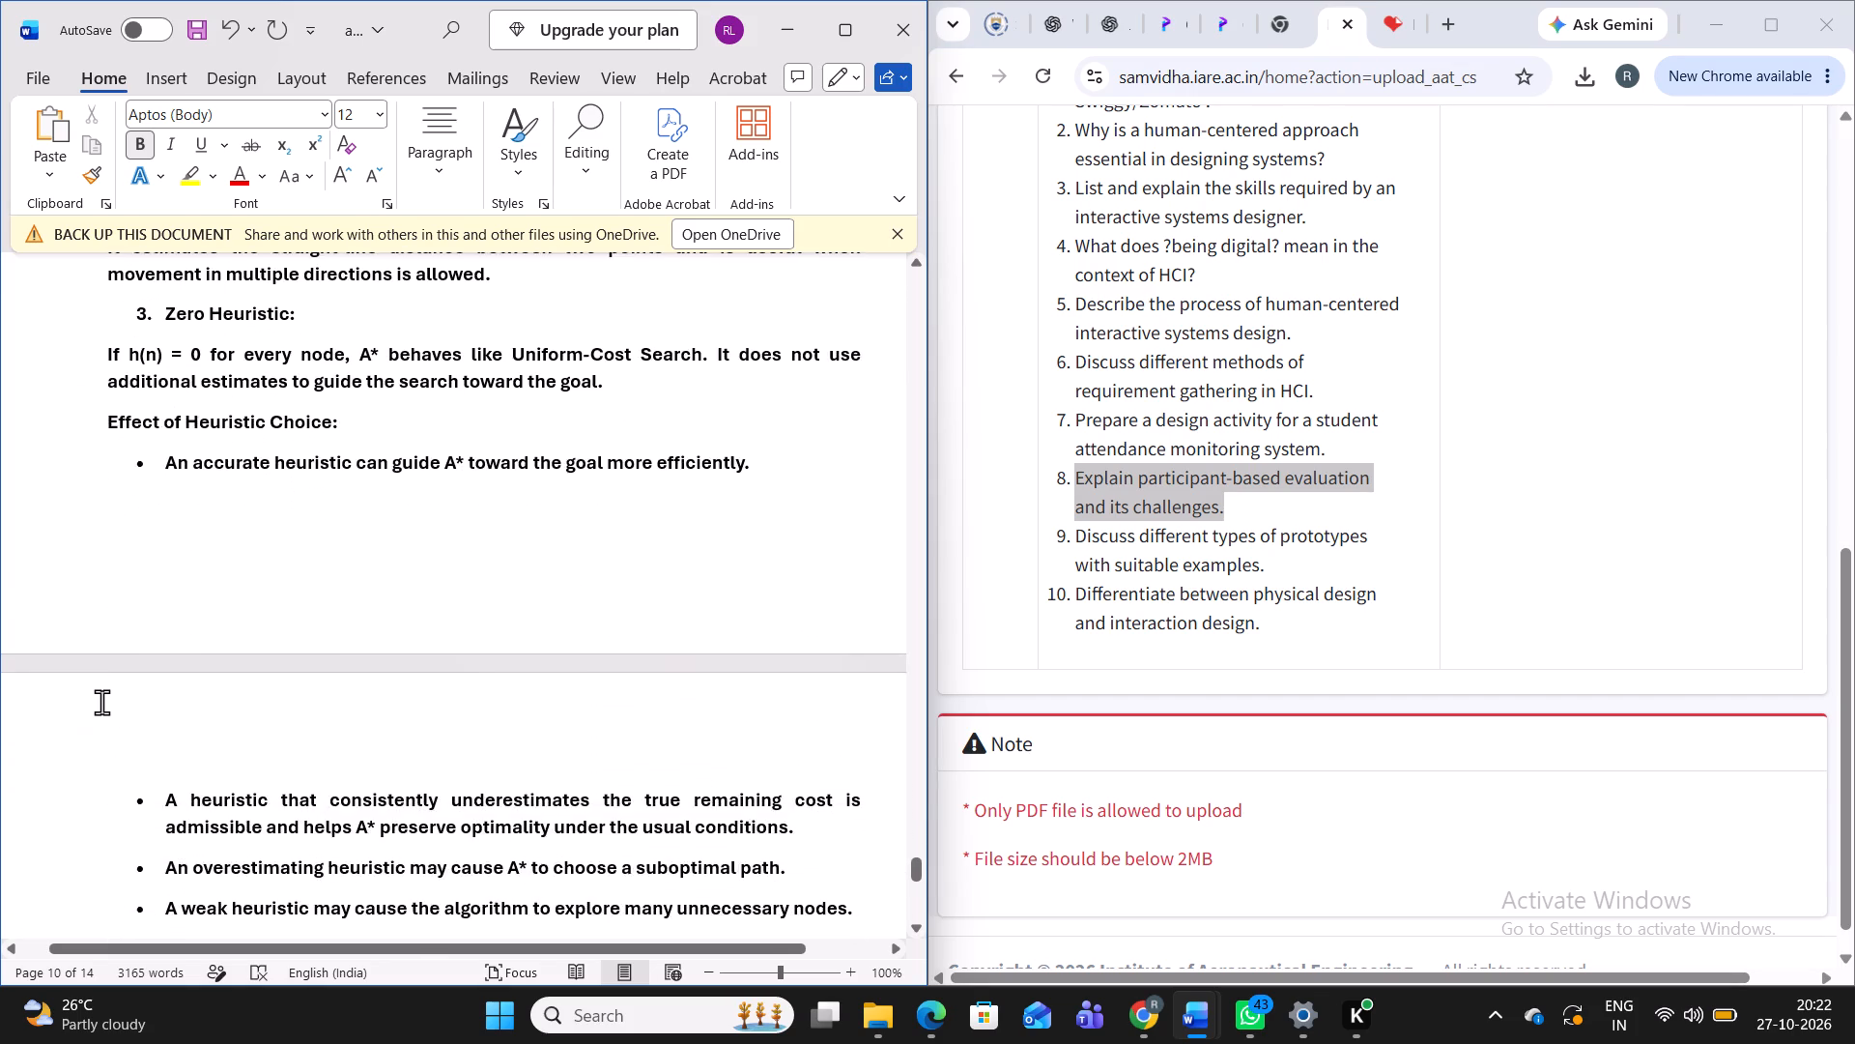
pyautogui.scroll(-6, 101, 702)
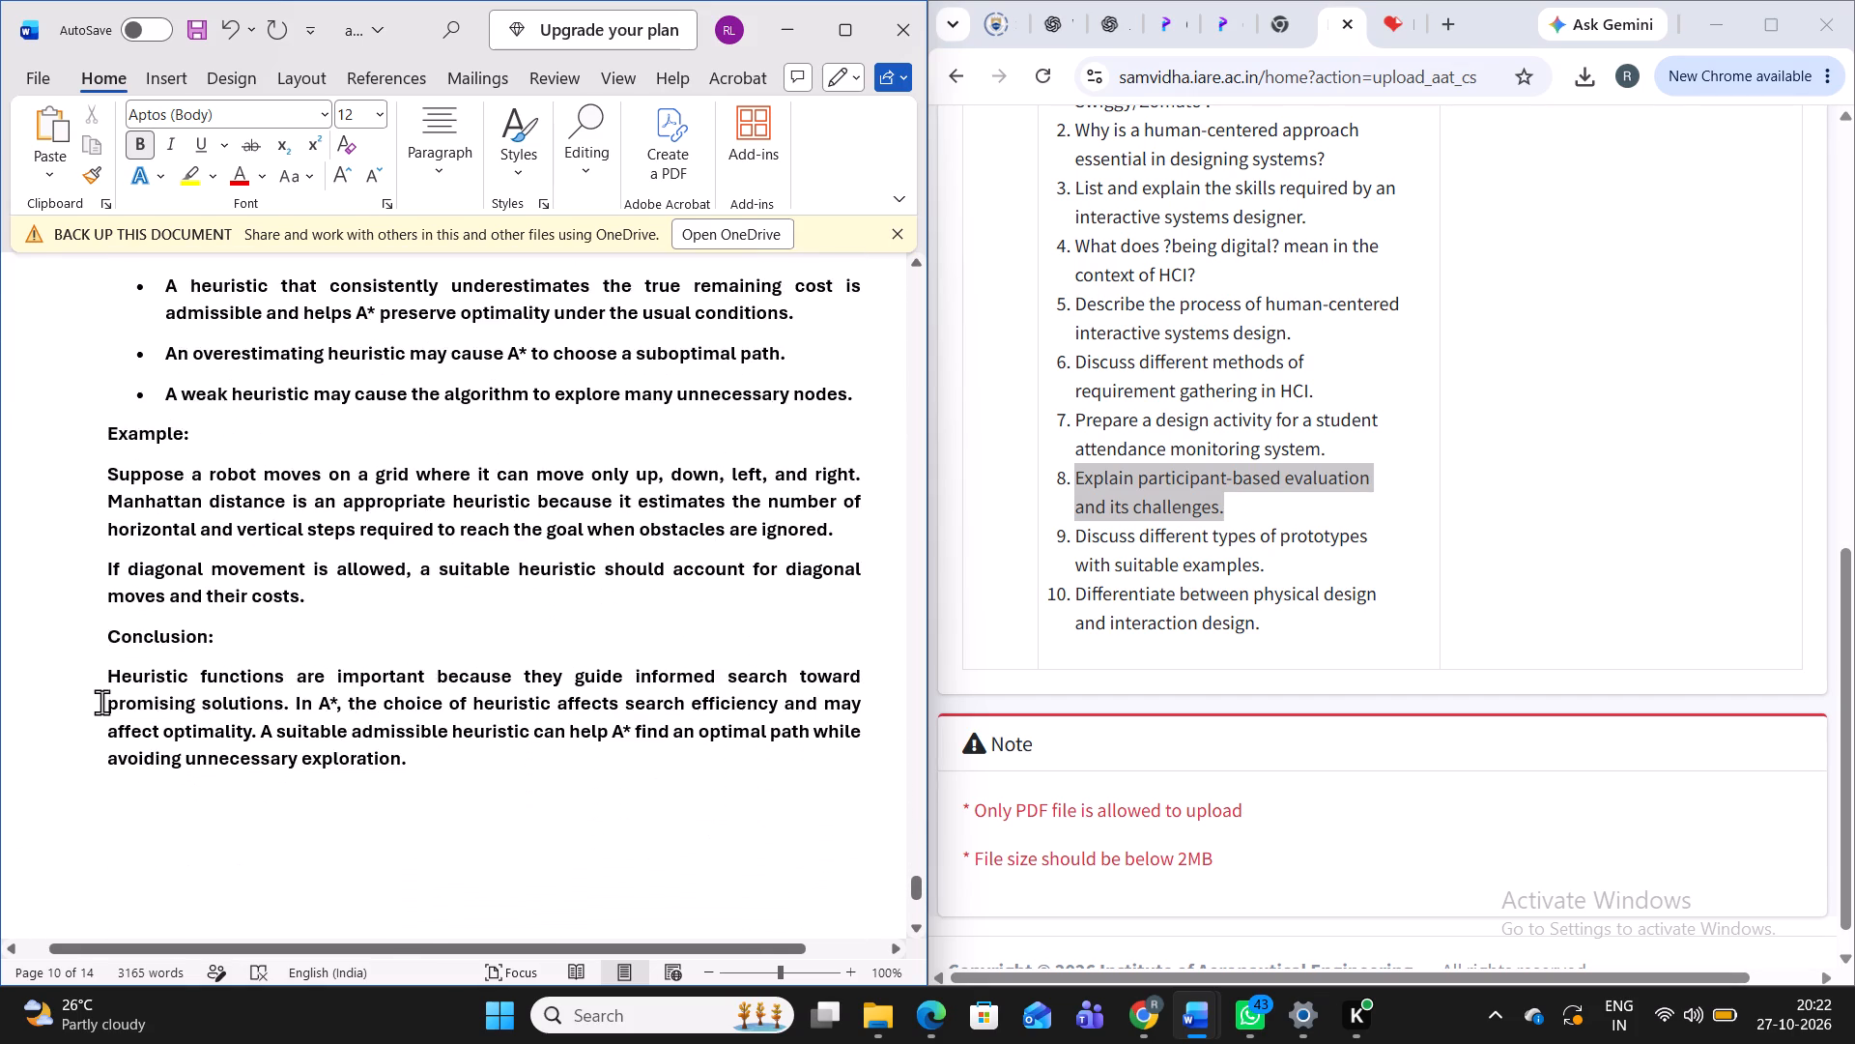
pyautogui.scroll(-5, 101, 702)
pyautogui.scroll(8, 101, 702)
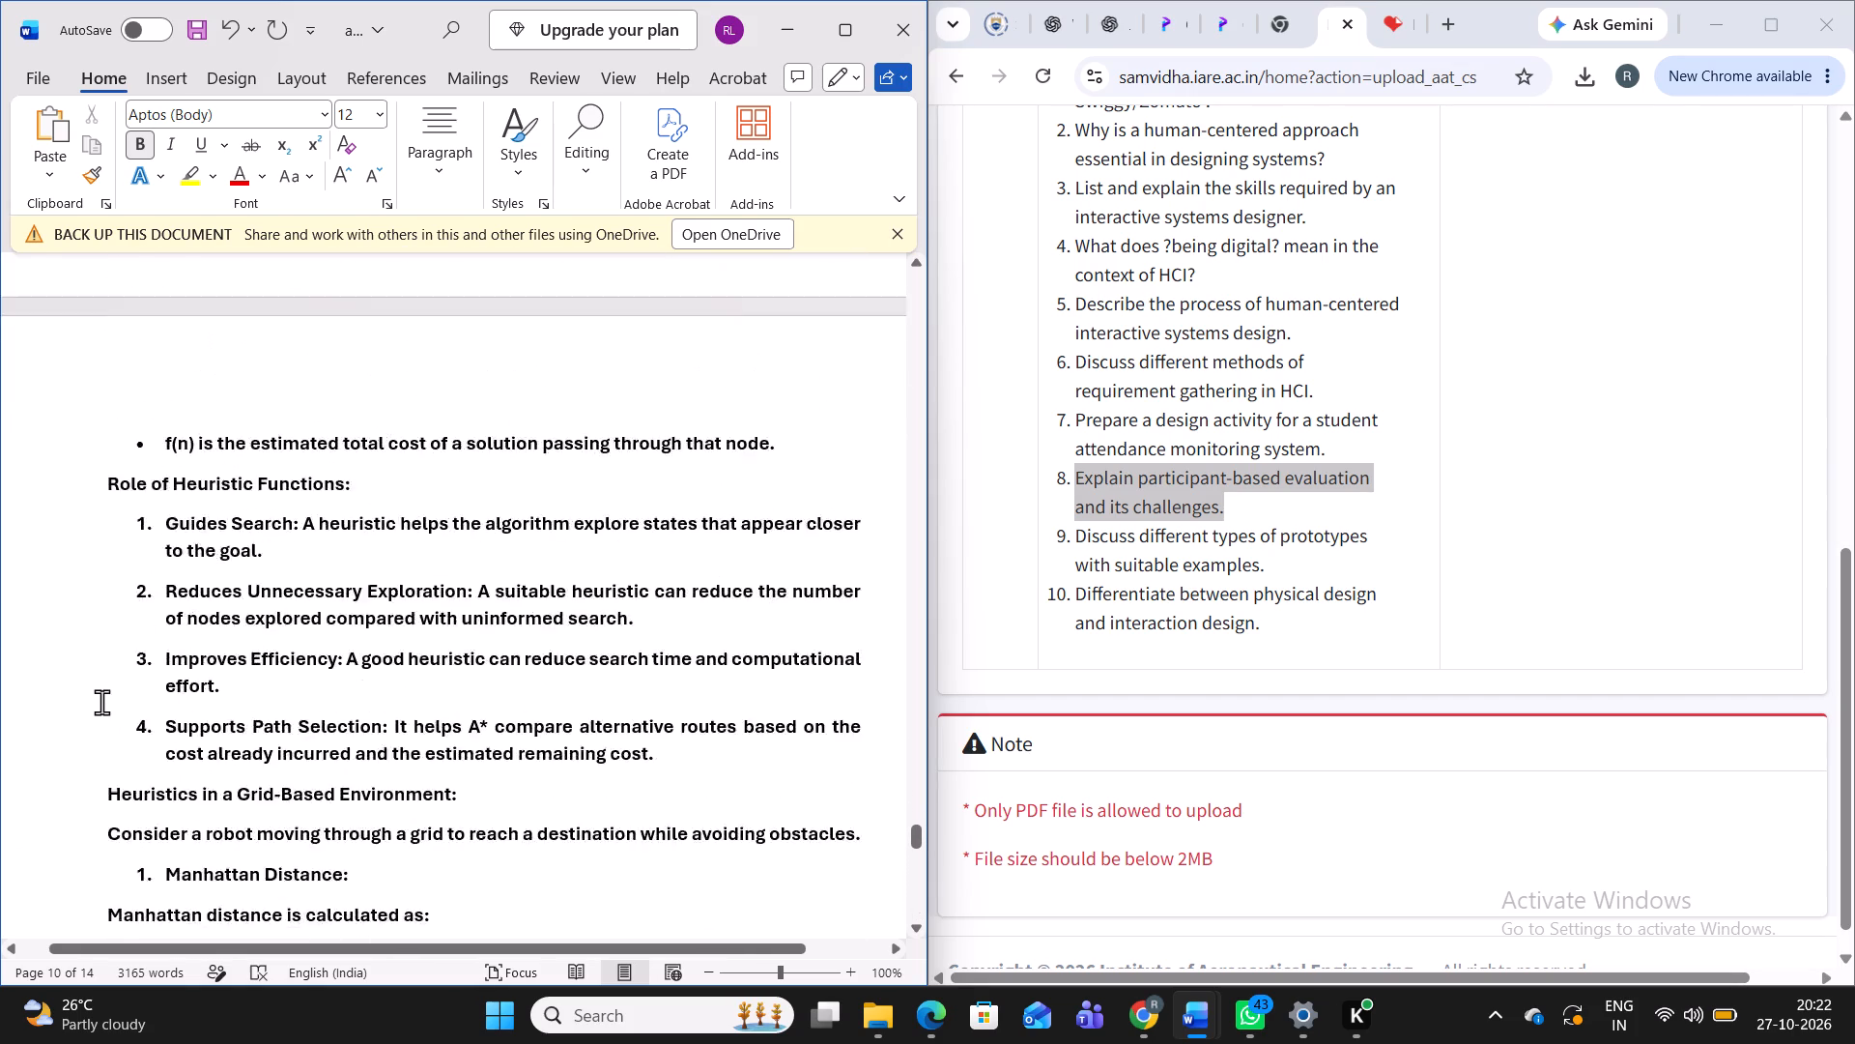
pyautogui.scroll(6, 101, 702)
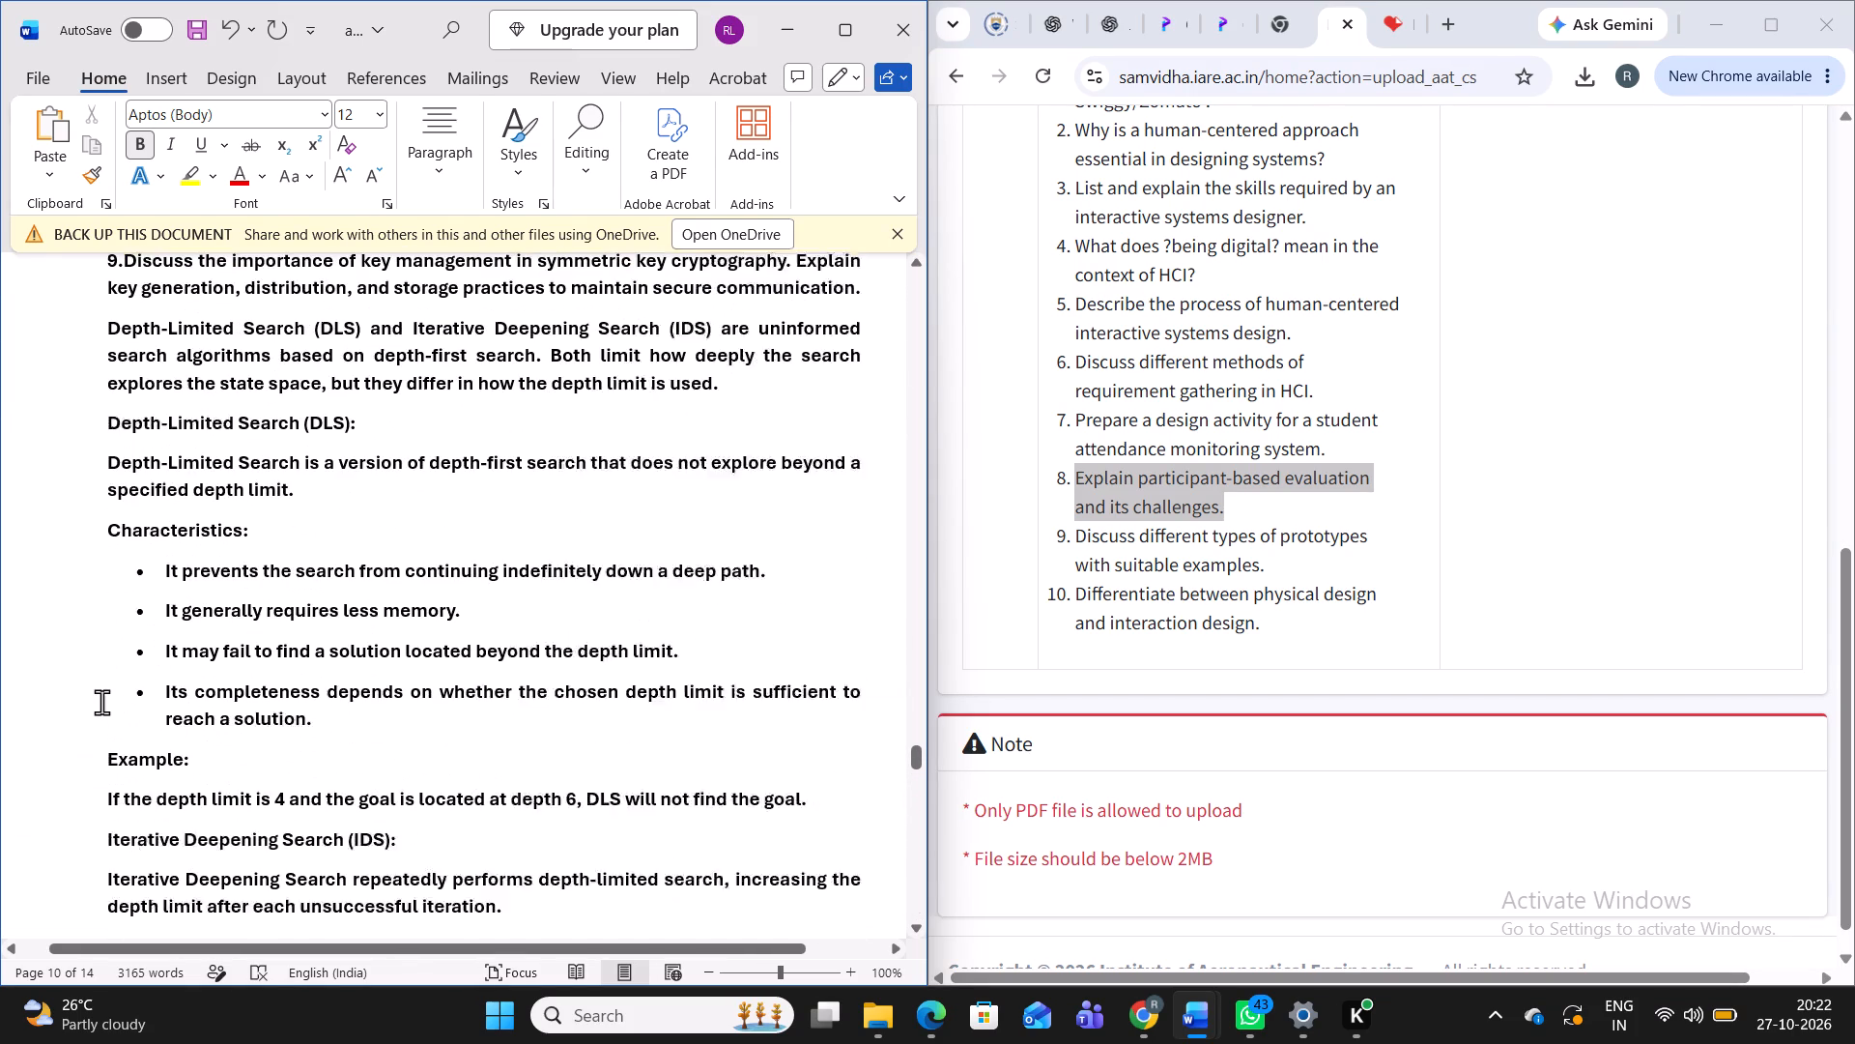
pyautogui.scroll(7, 101, 702)
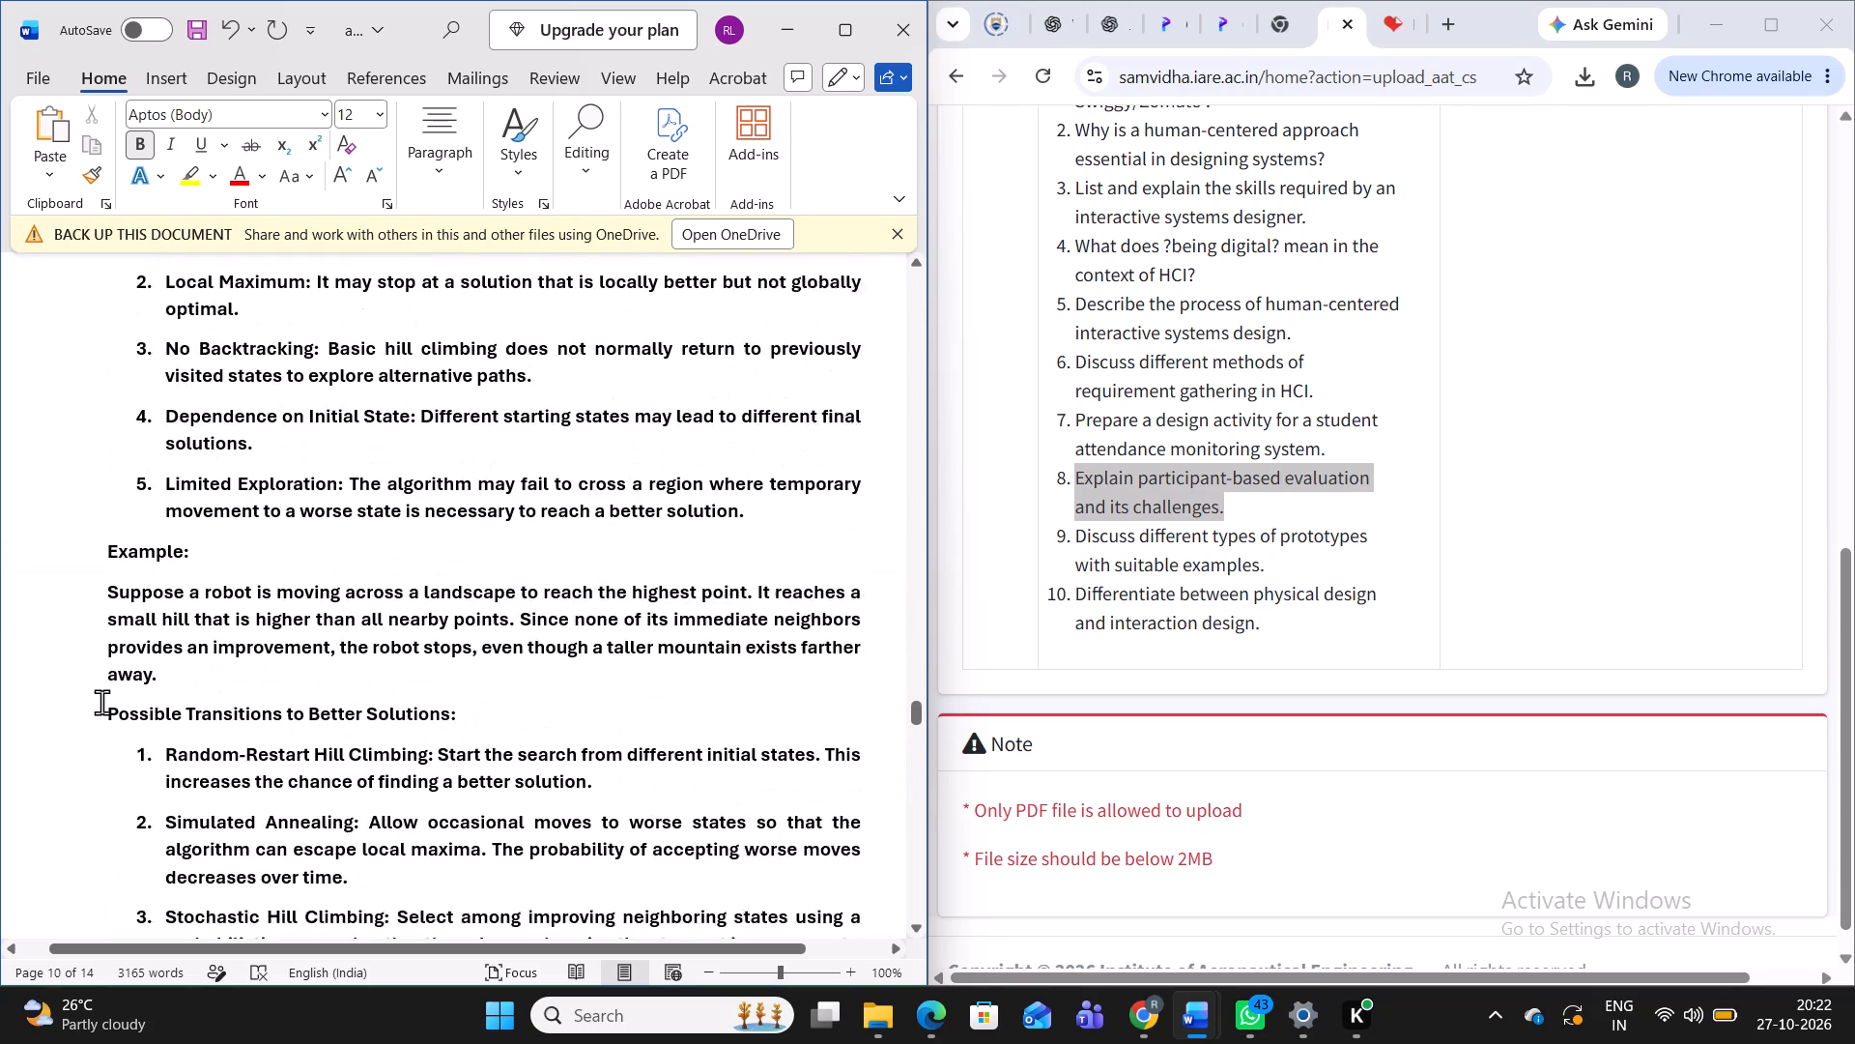
pyautogui.scroll(-1, 101, 702)
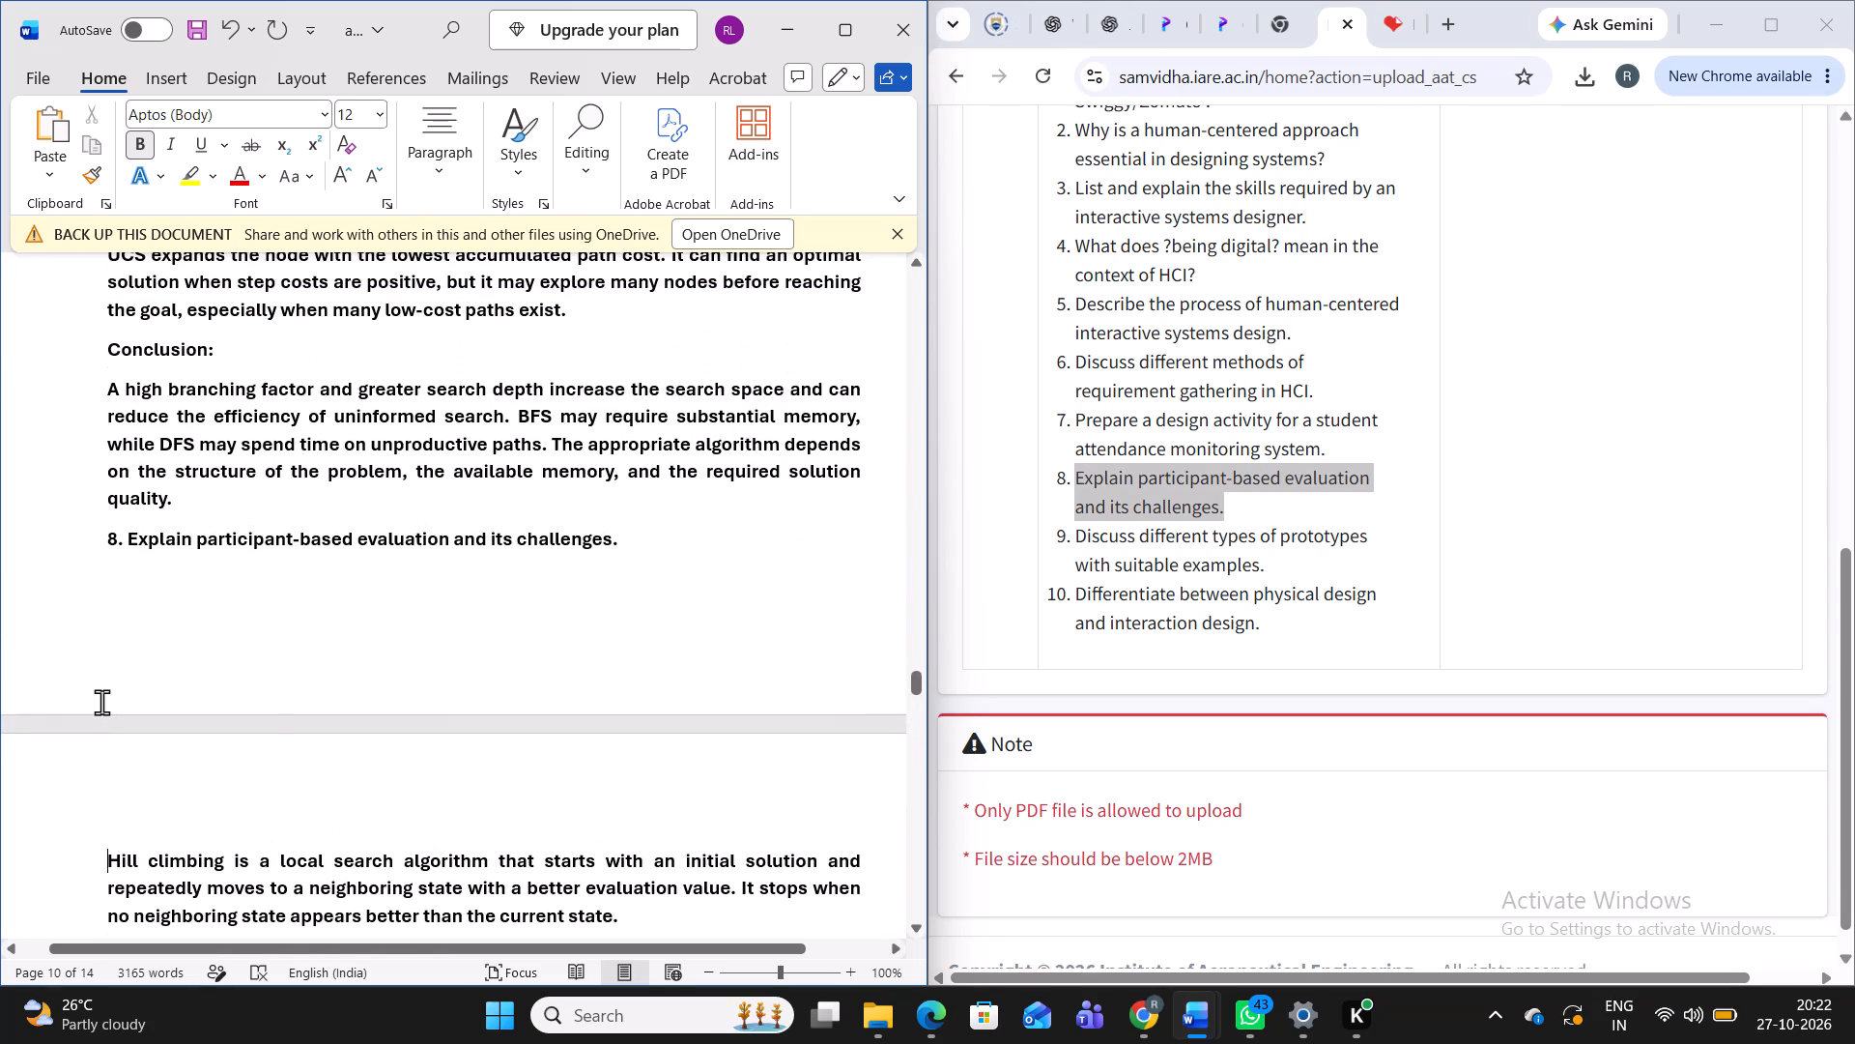
pyautogui.scroll(-2, 101, 702)
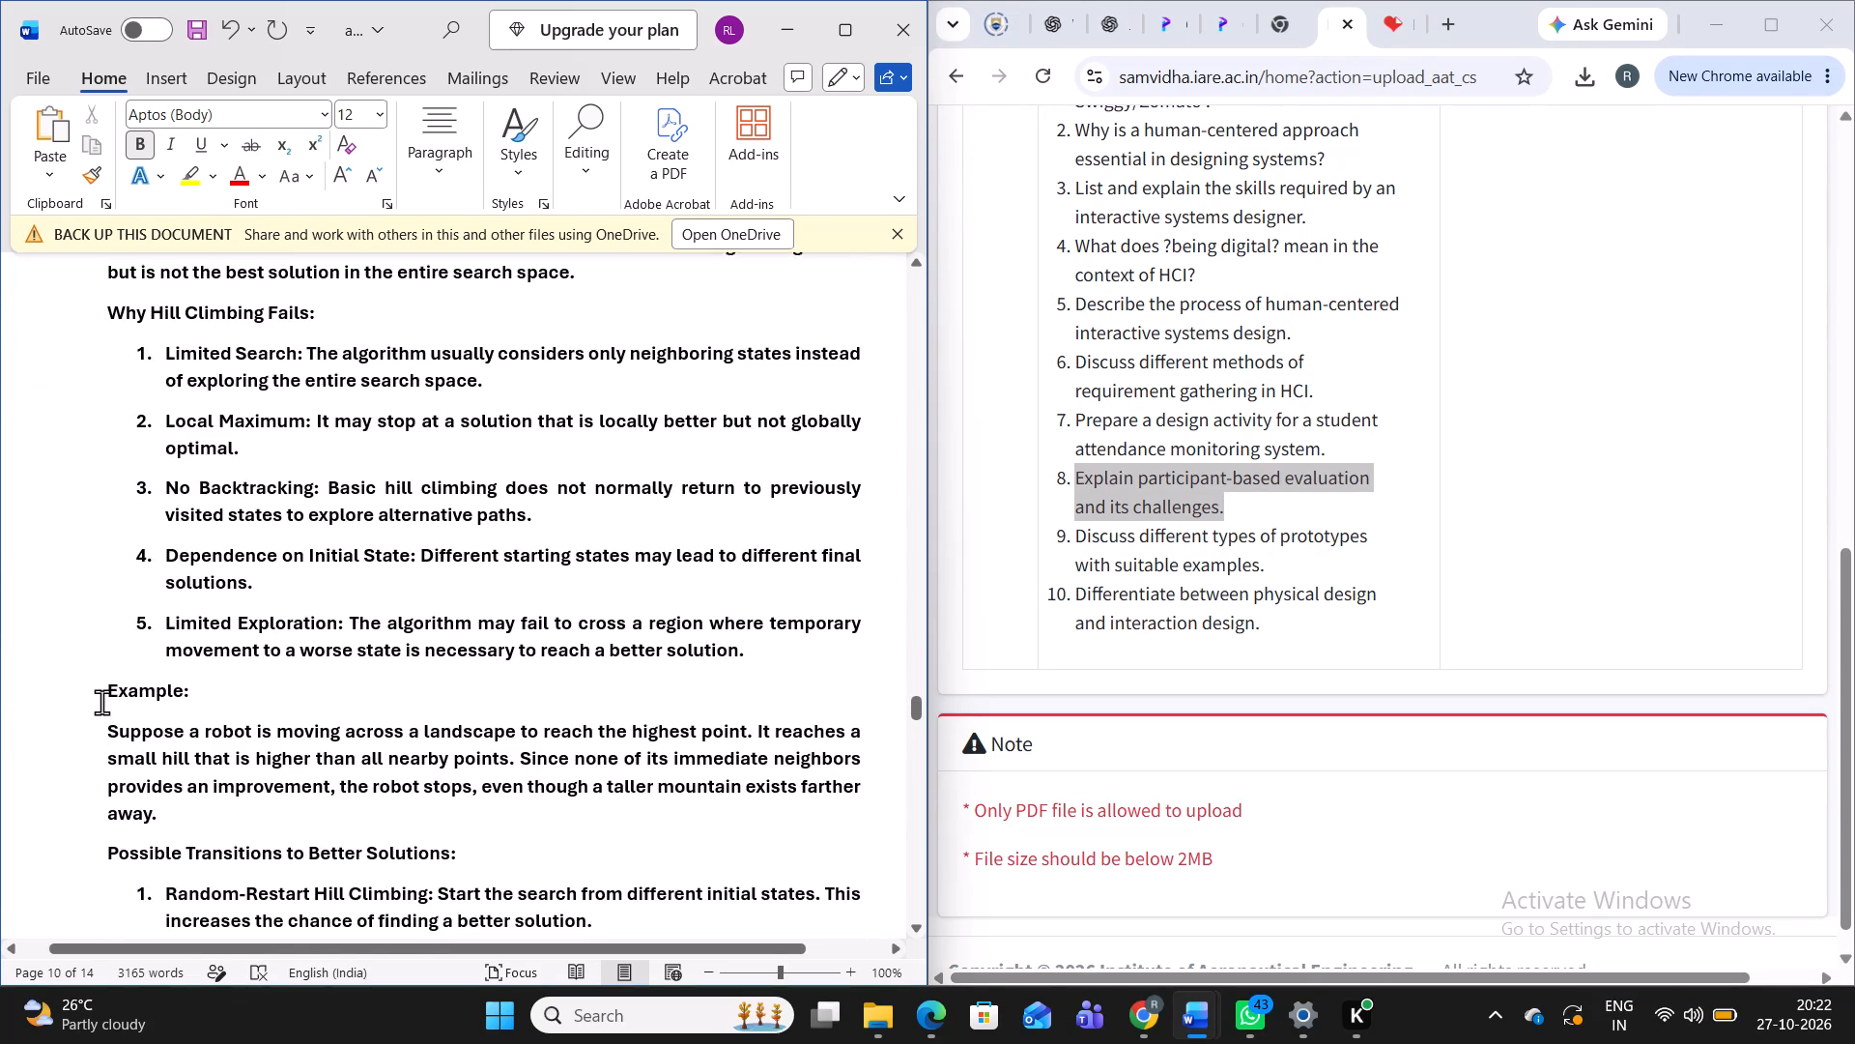
pyautogui.scroll(-3, 101, 702)
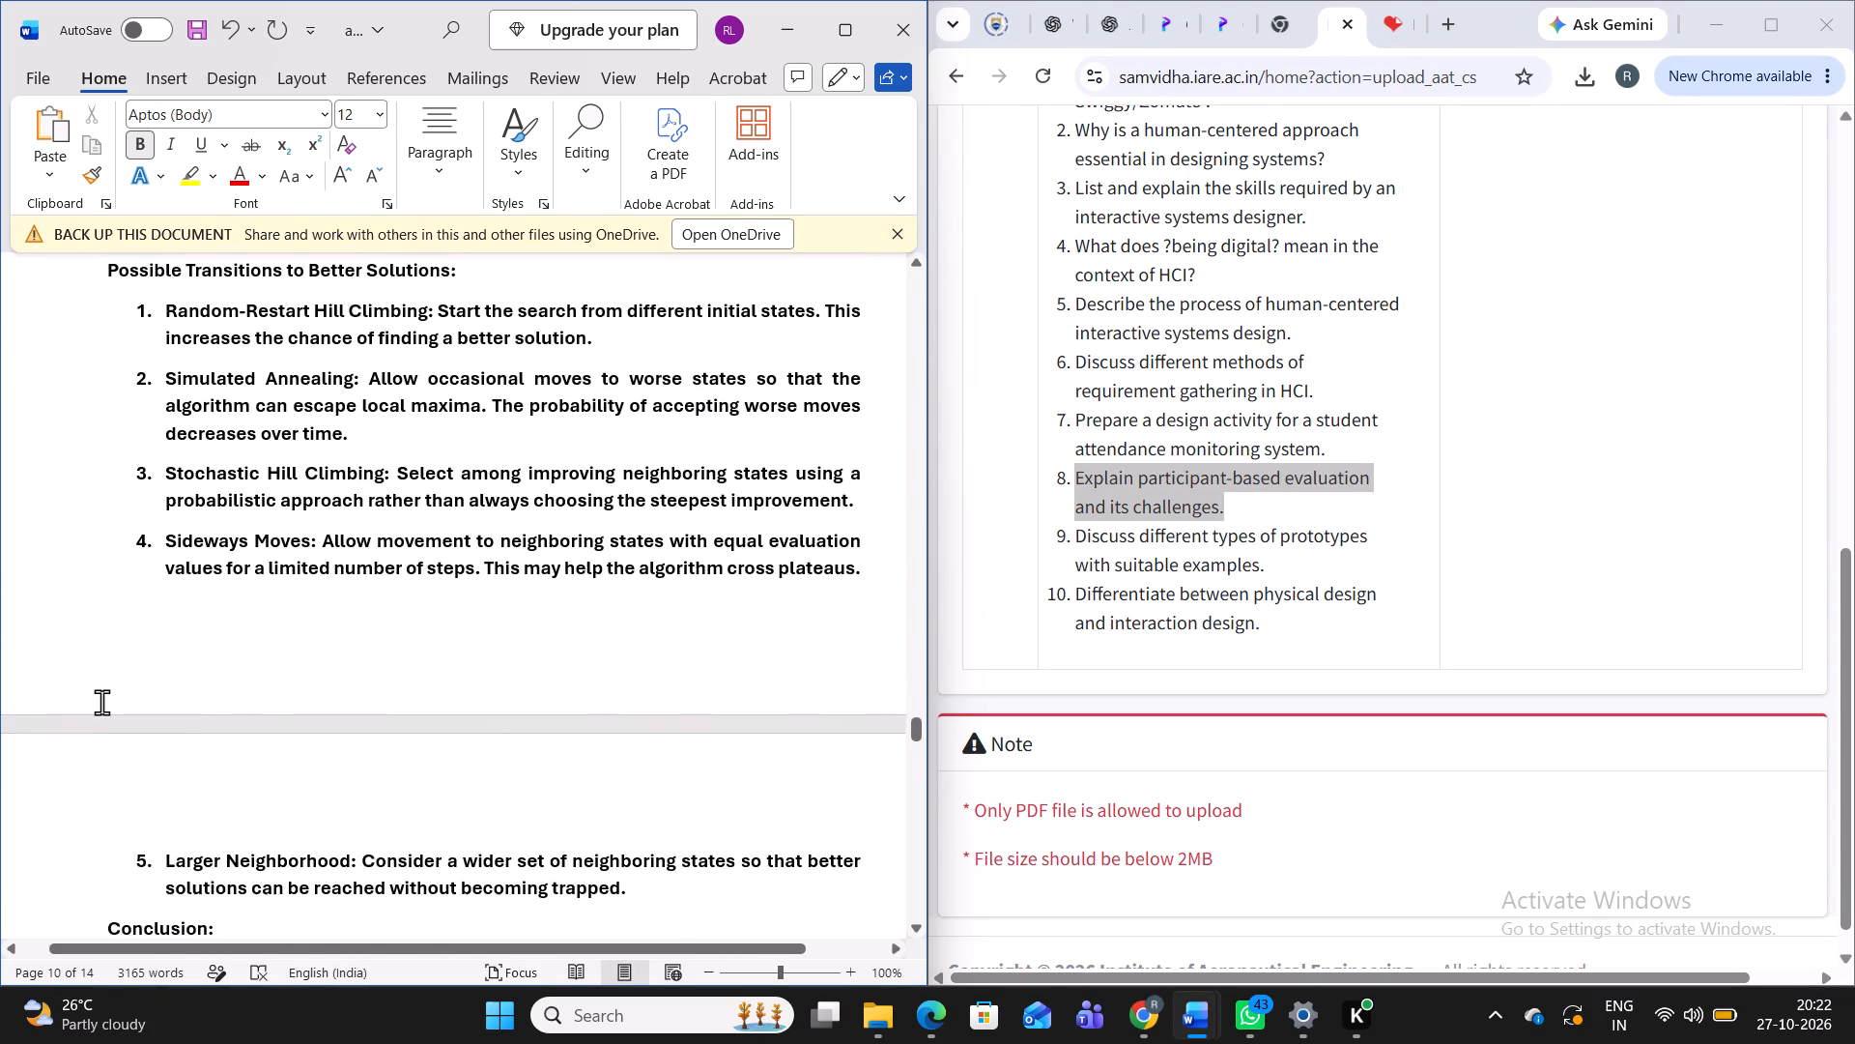
pyautogui.scroll(-4, 101, 702)
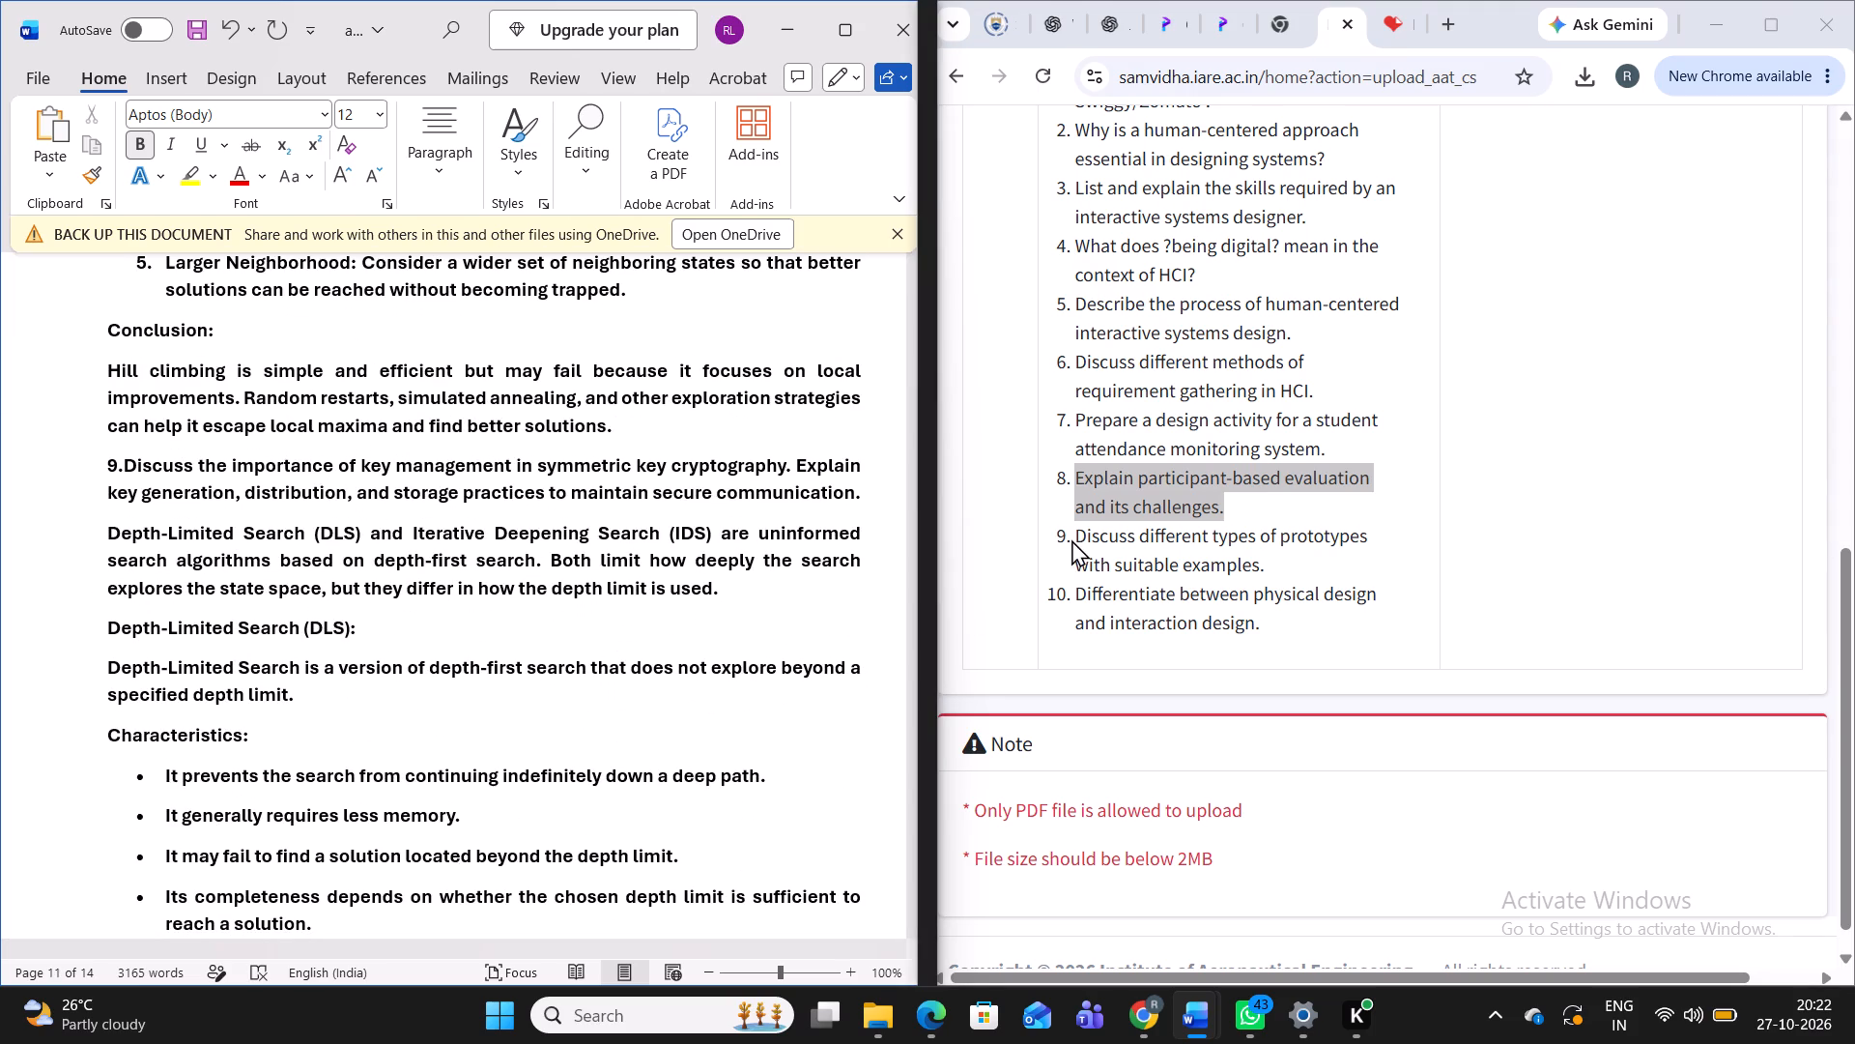
pyautogui.moveTo(1073, 530); pyautogui.dragTo(1097, 535)
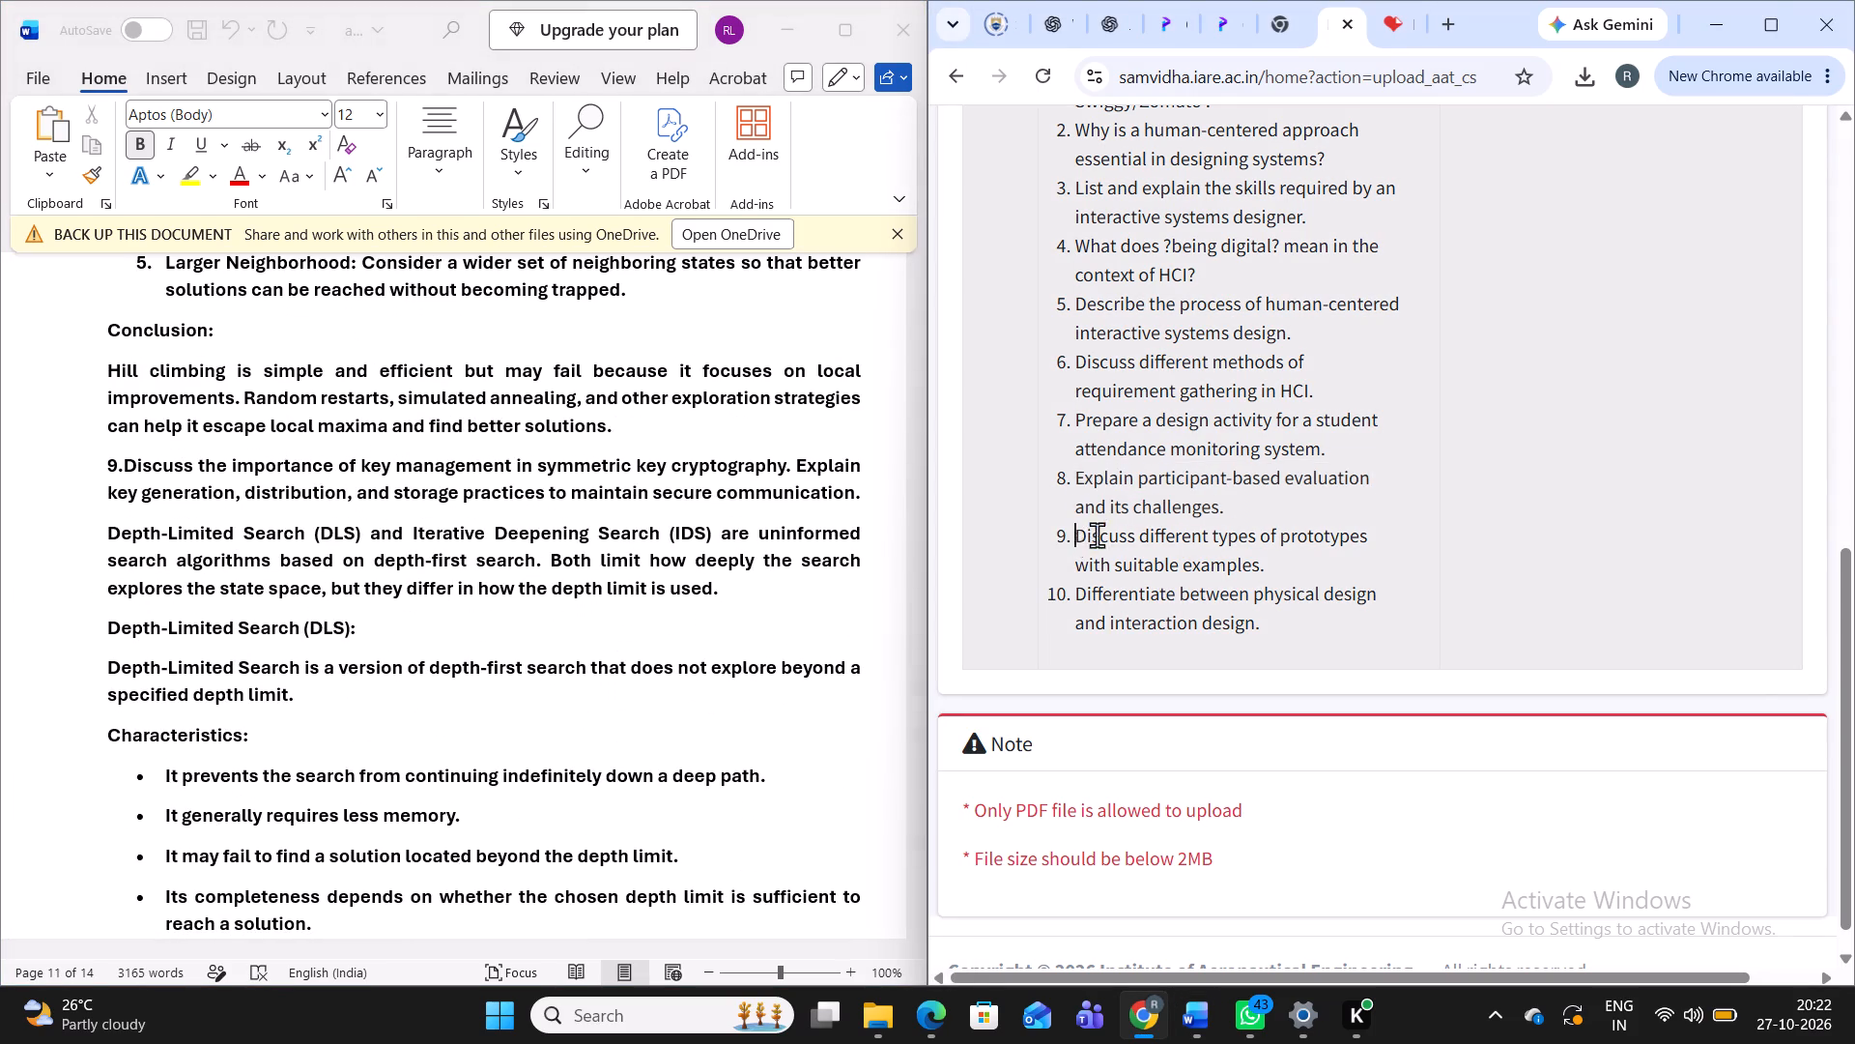
pyautogui.moveTo(1097, 535); pyautogui.dragTo(1282, 572)
pyautogui.hotkey('ctrl', 'c')
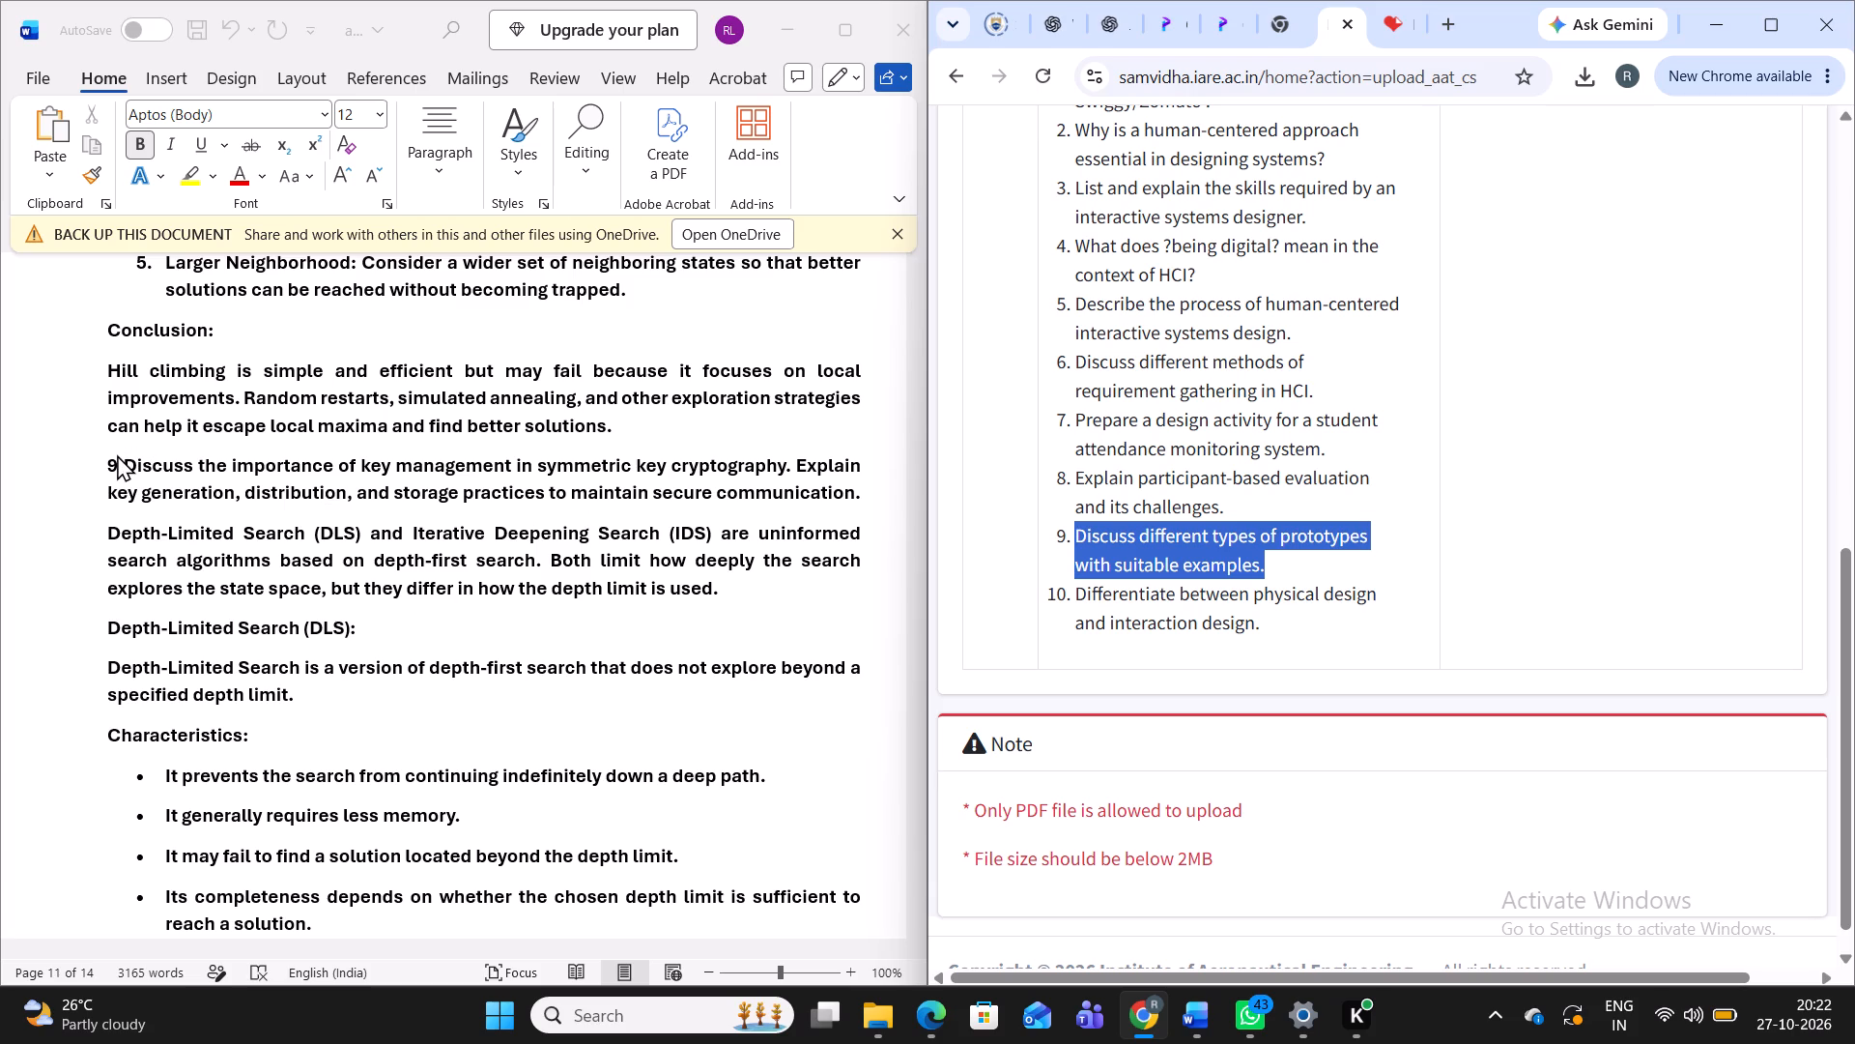
pyautogui.click(117, 454)
pyautogui.moveTo(125, 464); pyautogui.dragTo(676, 529)
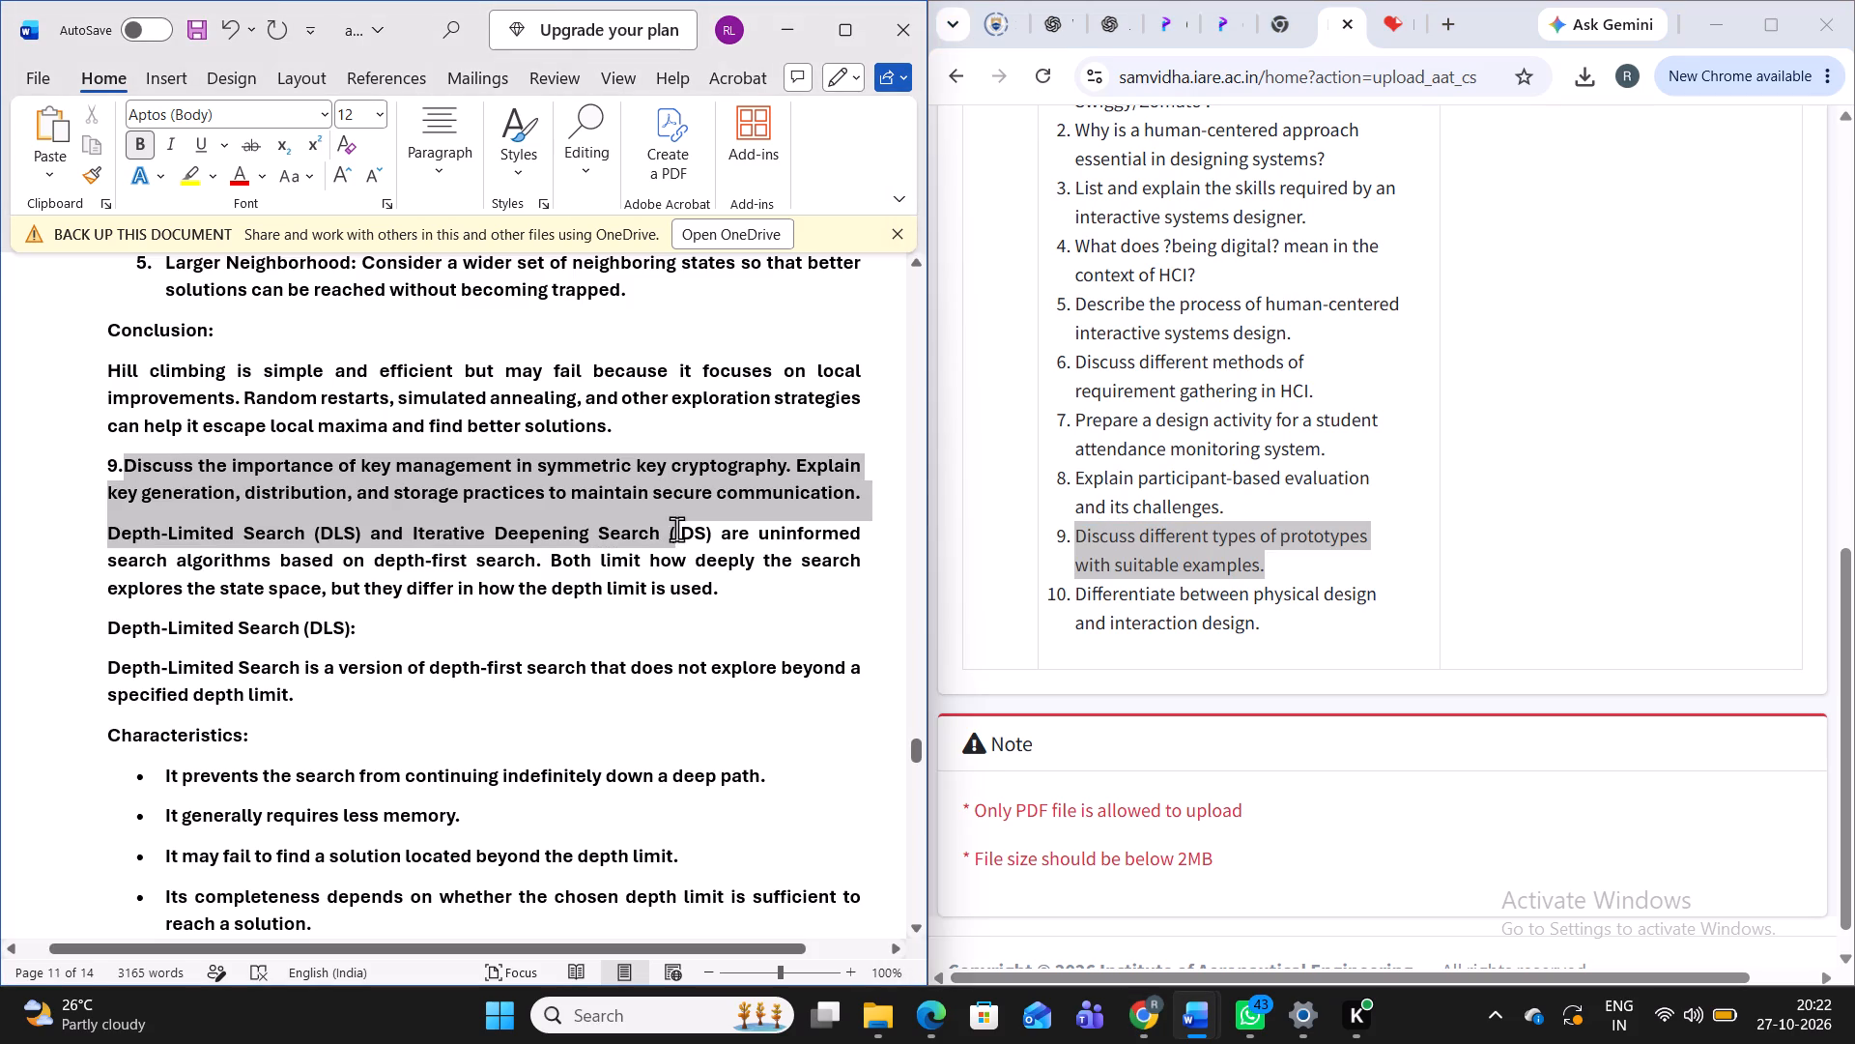
pyautogui.moveTo(676, 529); pyautogui.dragTo(874, 494)
pyautogui.hotkey('ctrl', 'v')
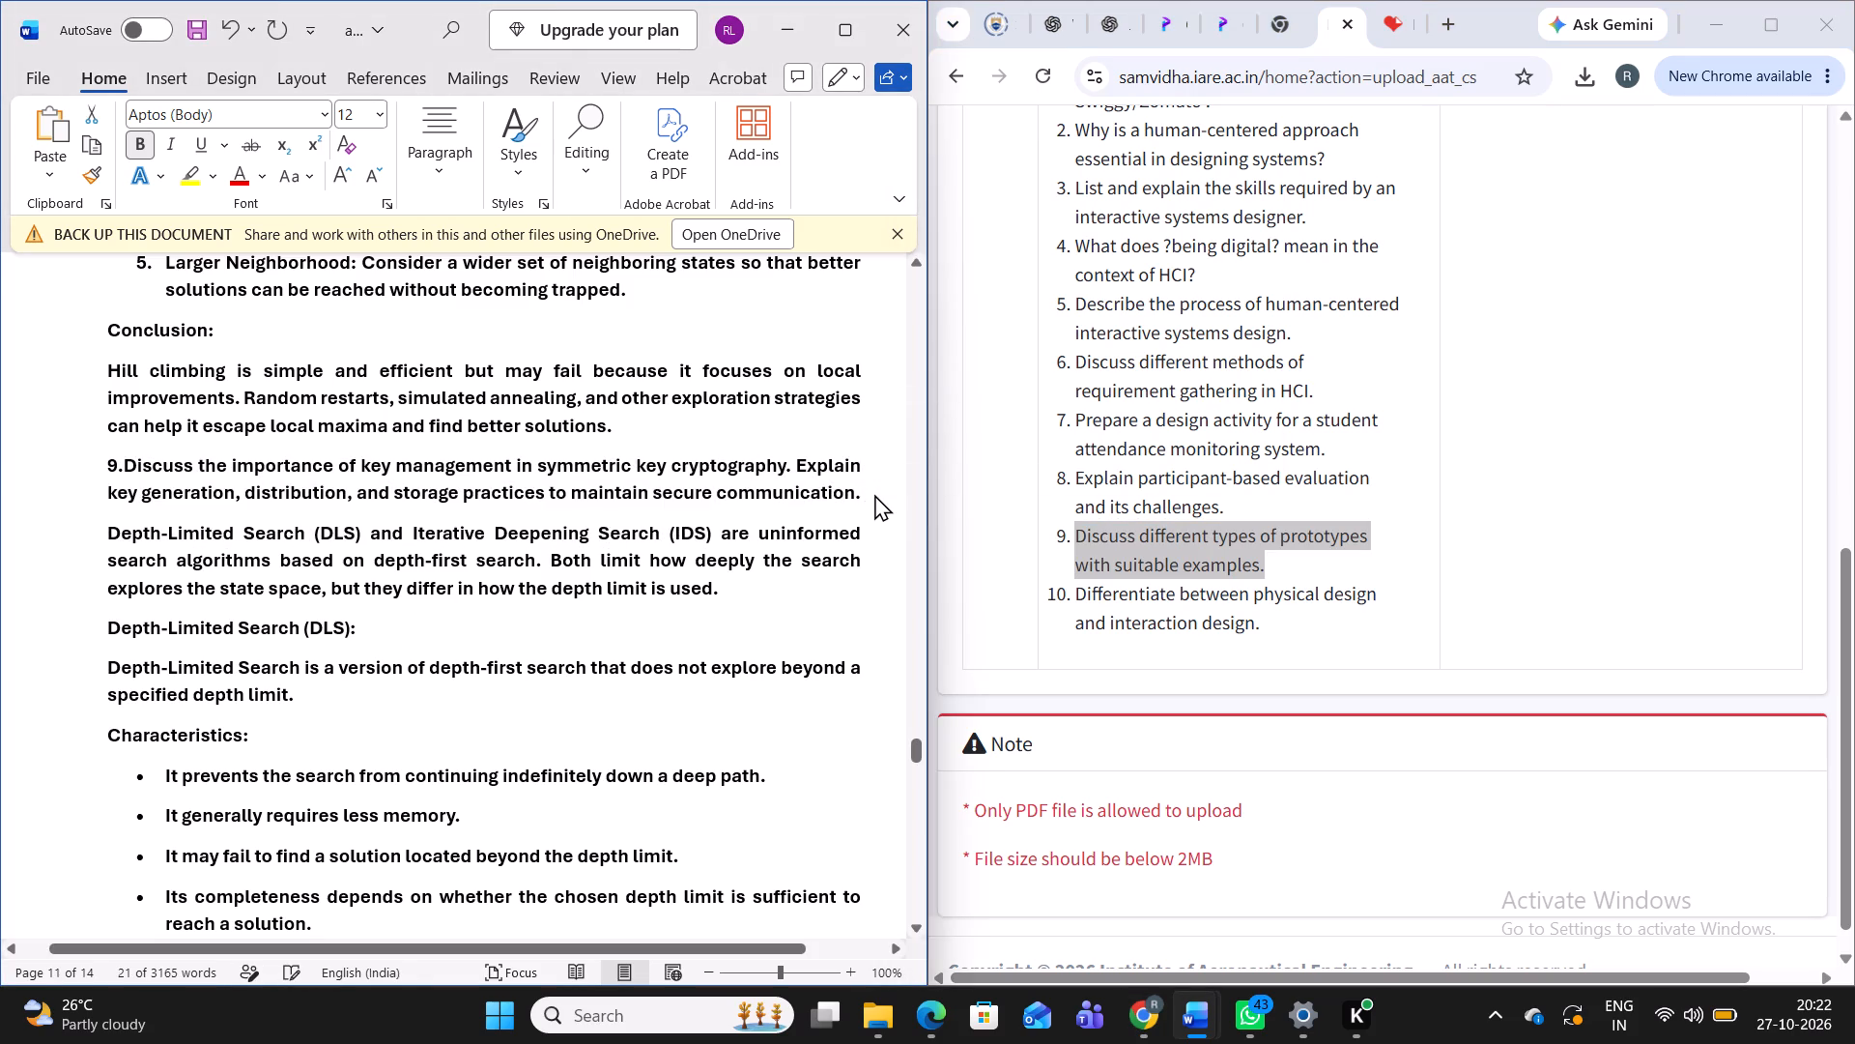
# Remove the automatic list numbering from the pasted question 9.
pyautogui.click(165, 461)
pyautogui.press('BackSpace')
pyautogui.press('BackSpace')
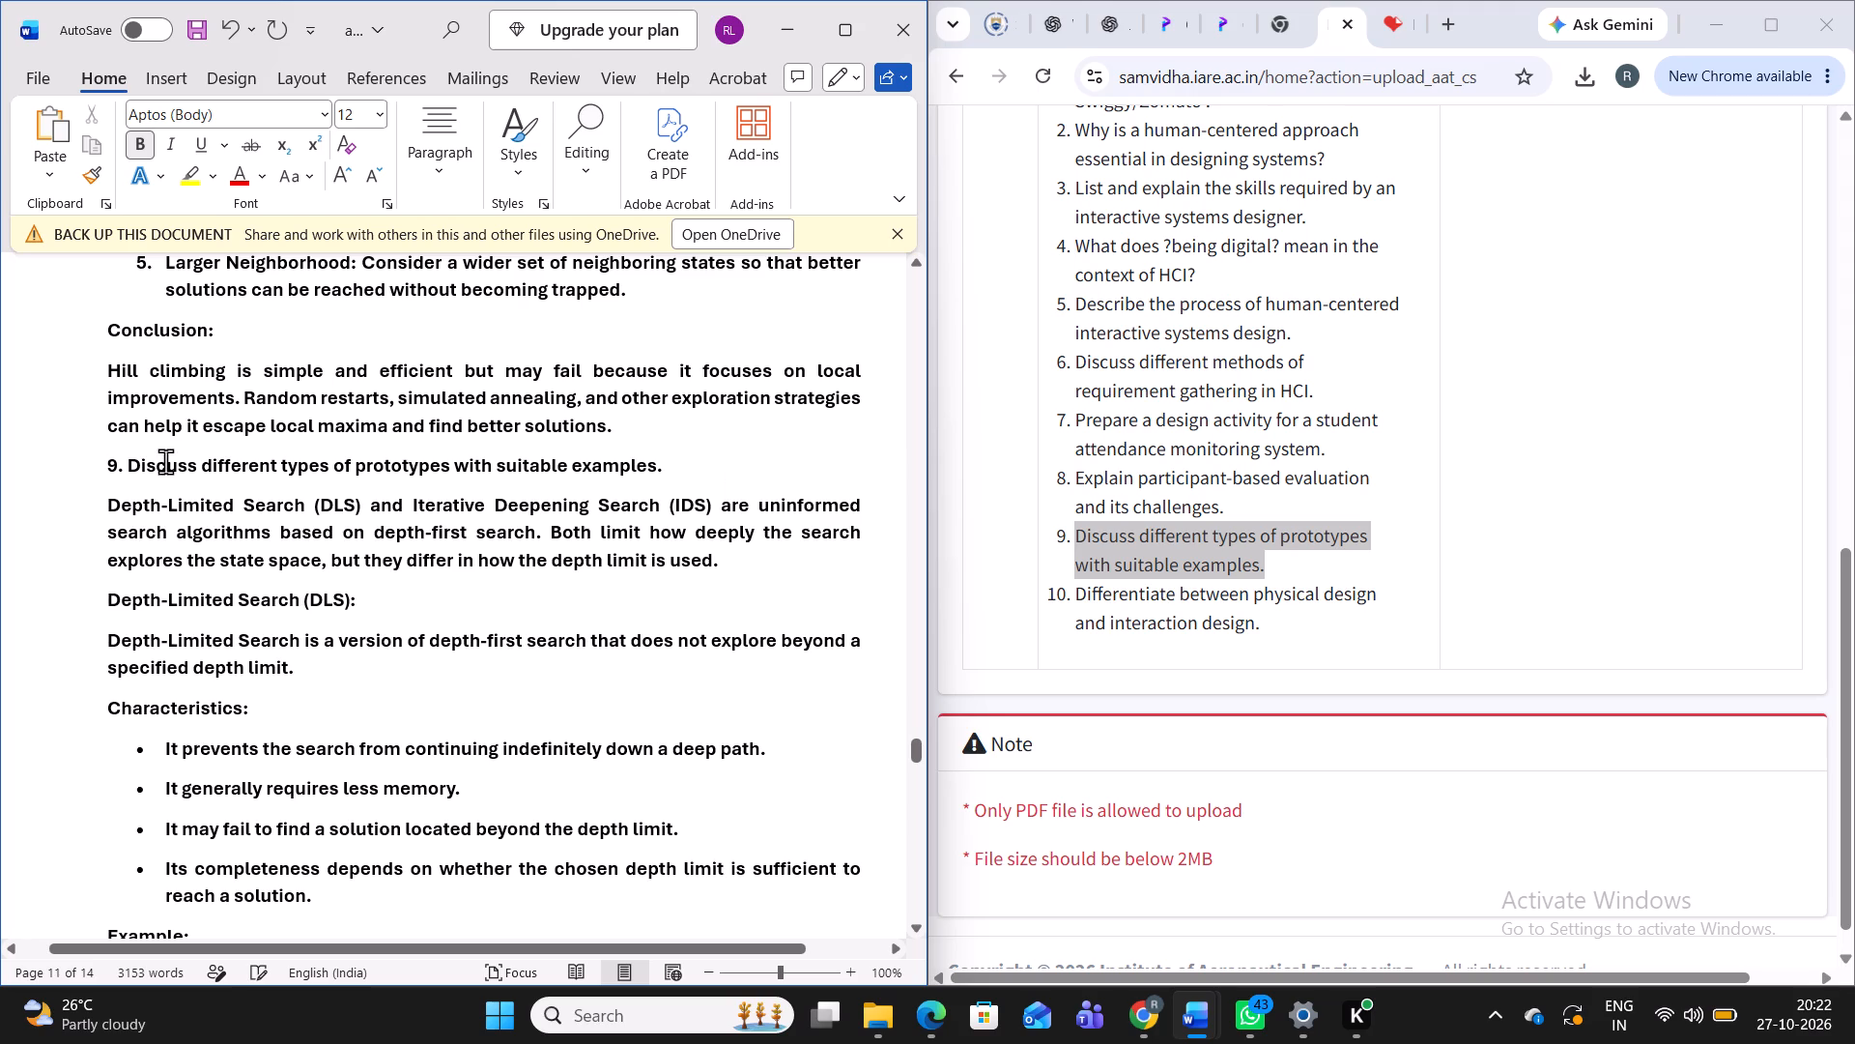
# Replace the block cipher vulnerabilities text of question 10 with the portal's "Differentiate between physical design and interaction design.".
pyautogui.scroll(-4, 421, 706)
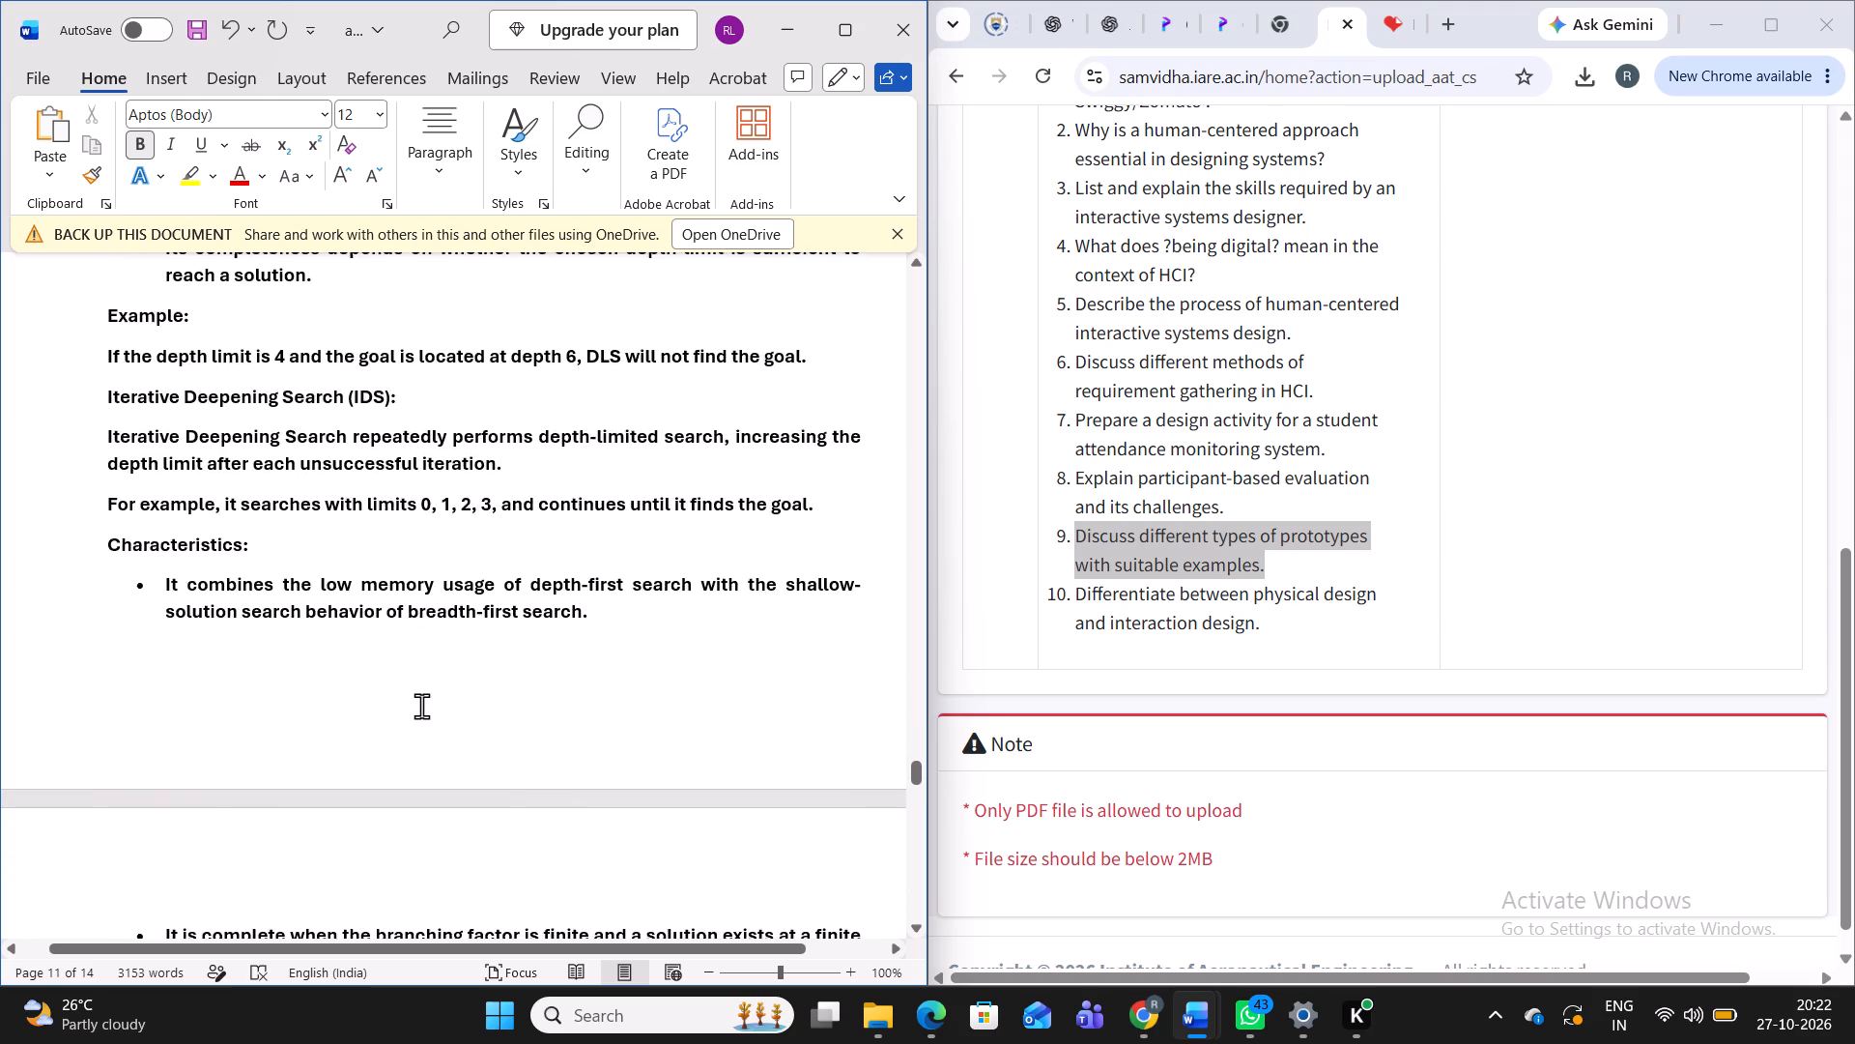
pyautogui.scroll(-6, 421, 706)
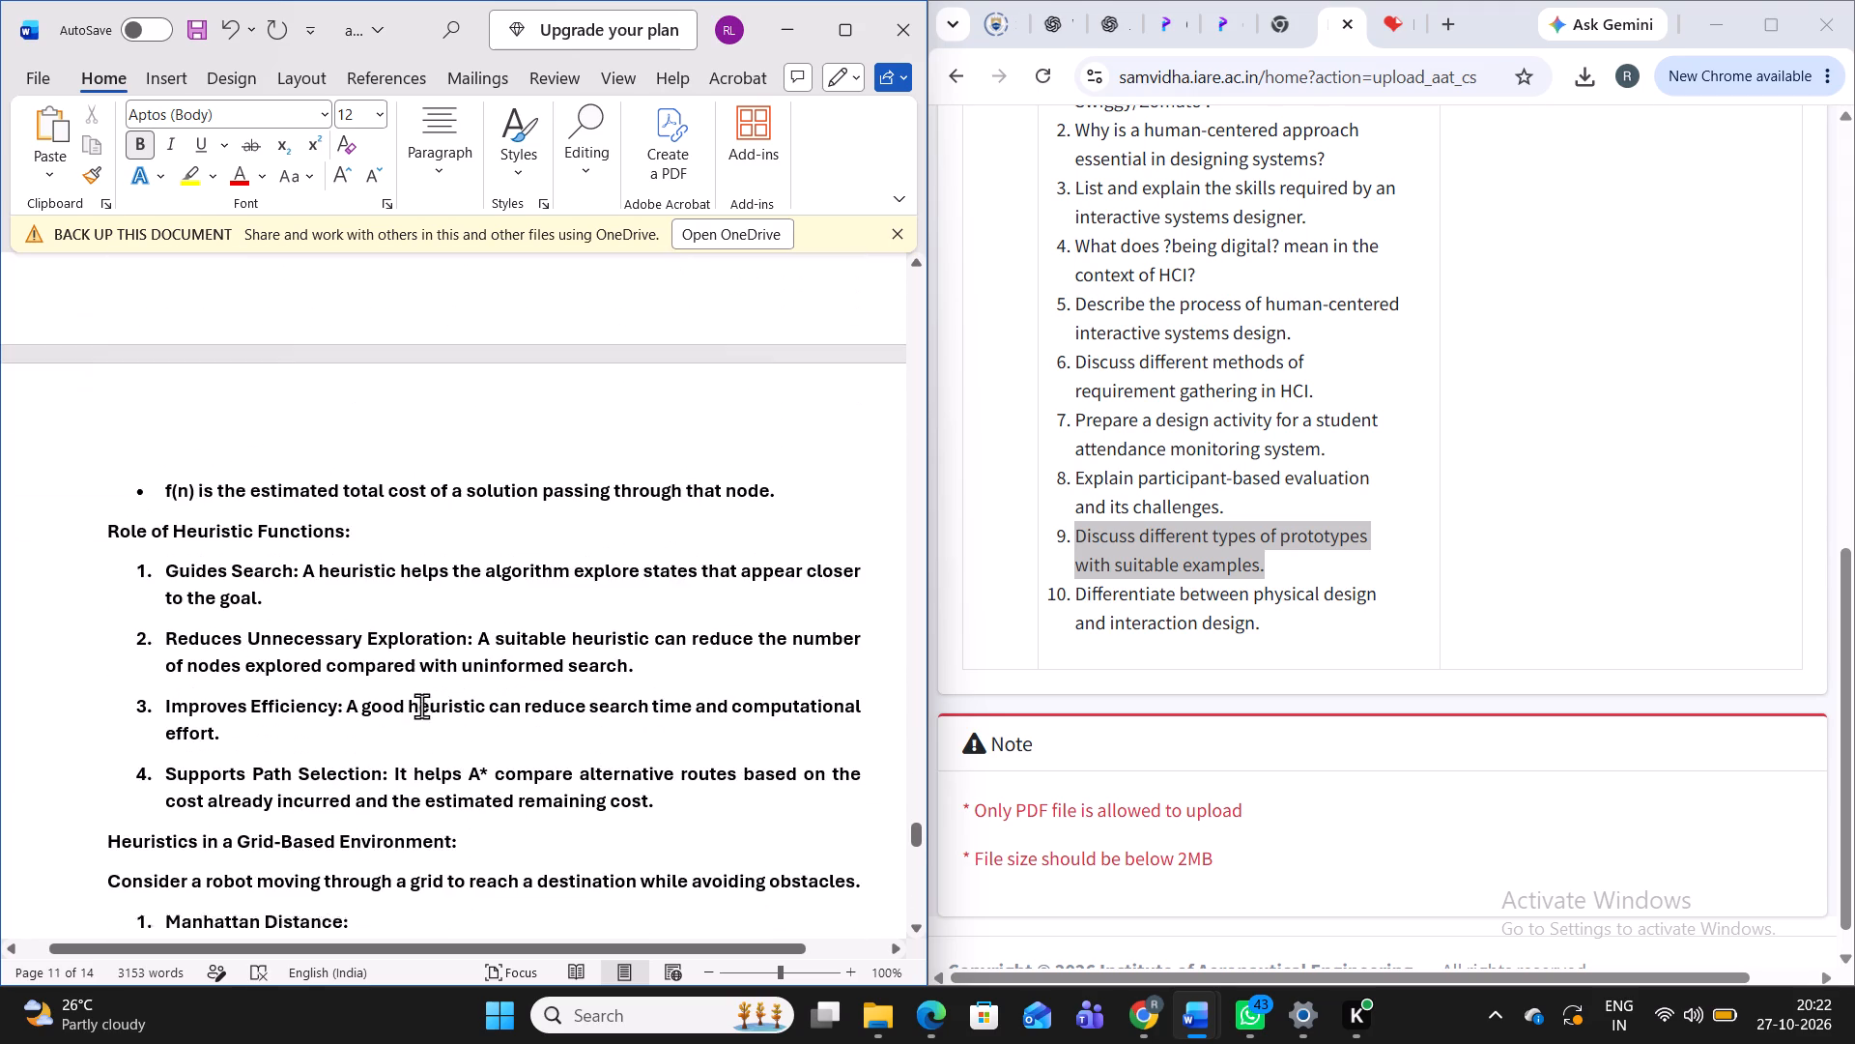
pyautogui.scroll(-7, 421, 706)
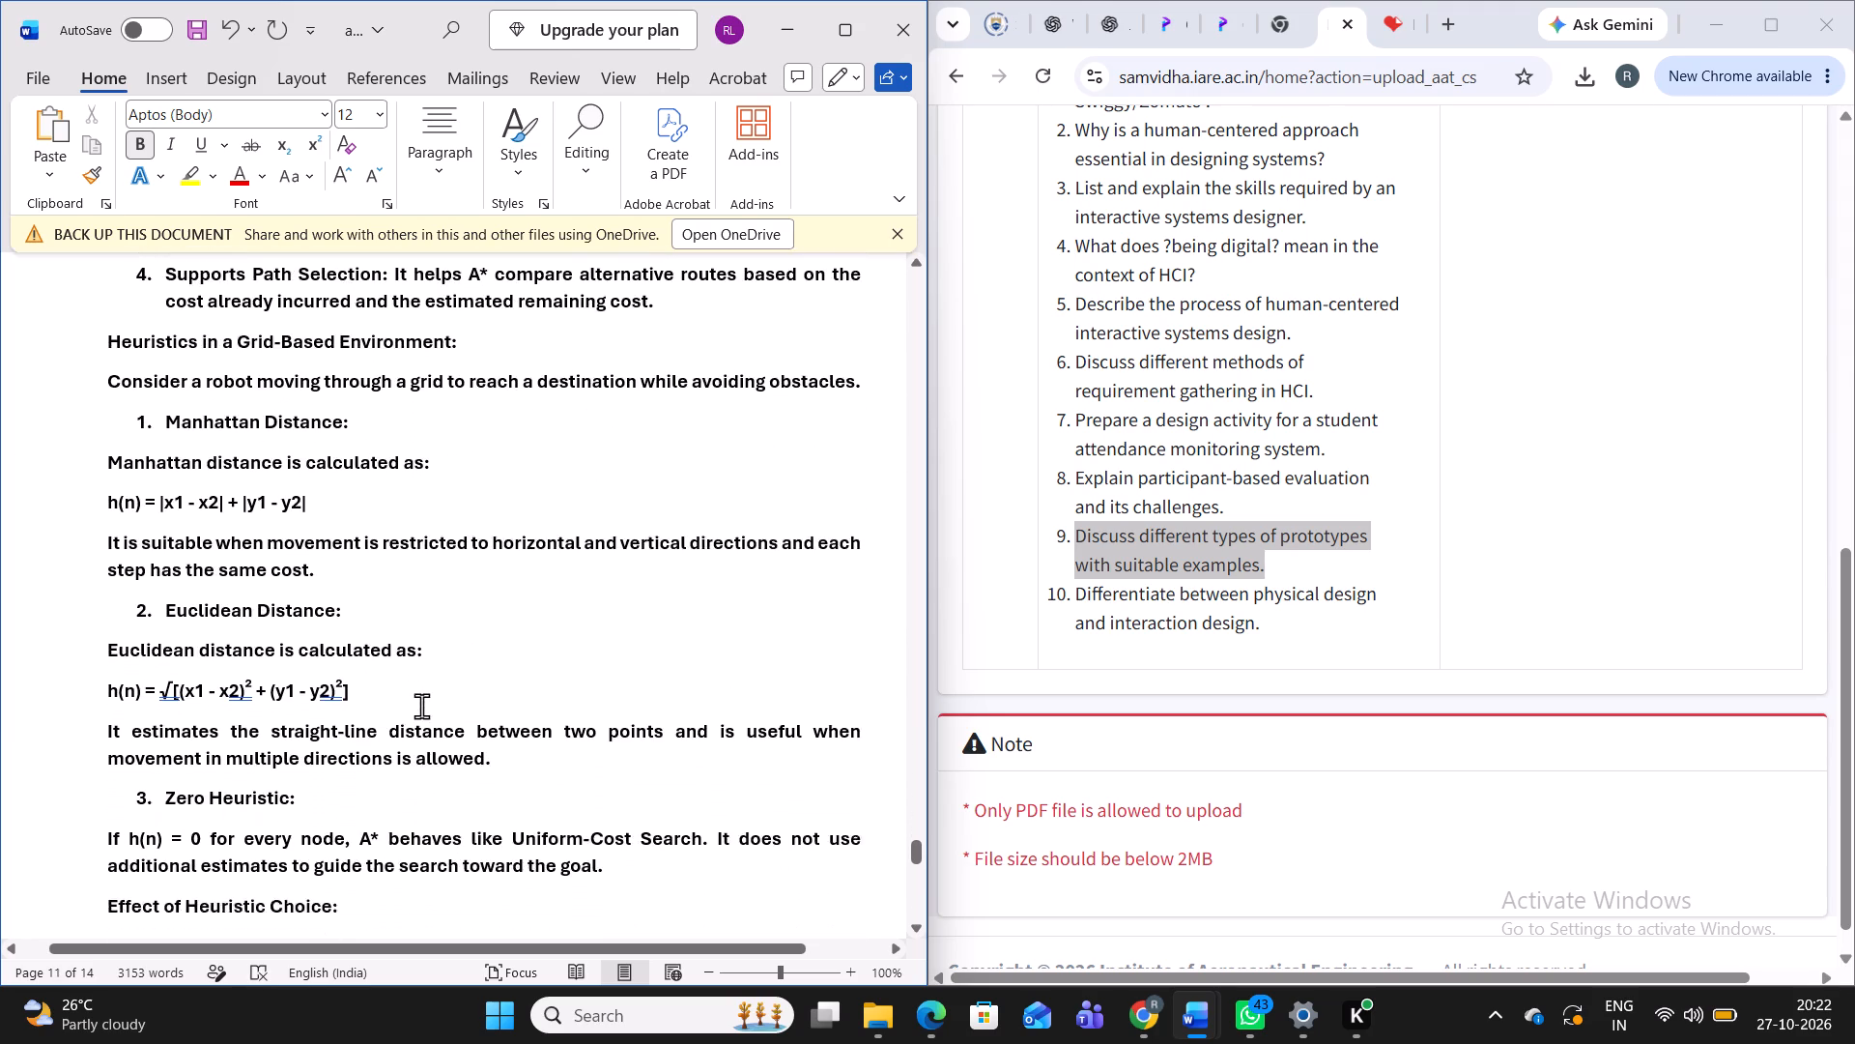
pyautogui.scroll(-6, 421, 706)
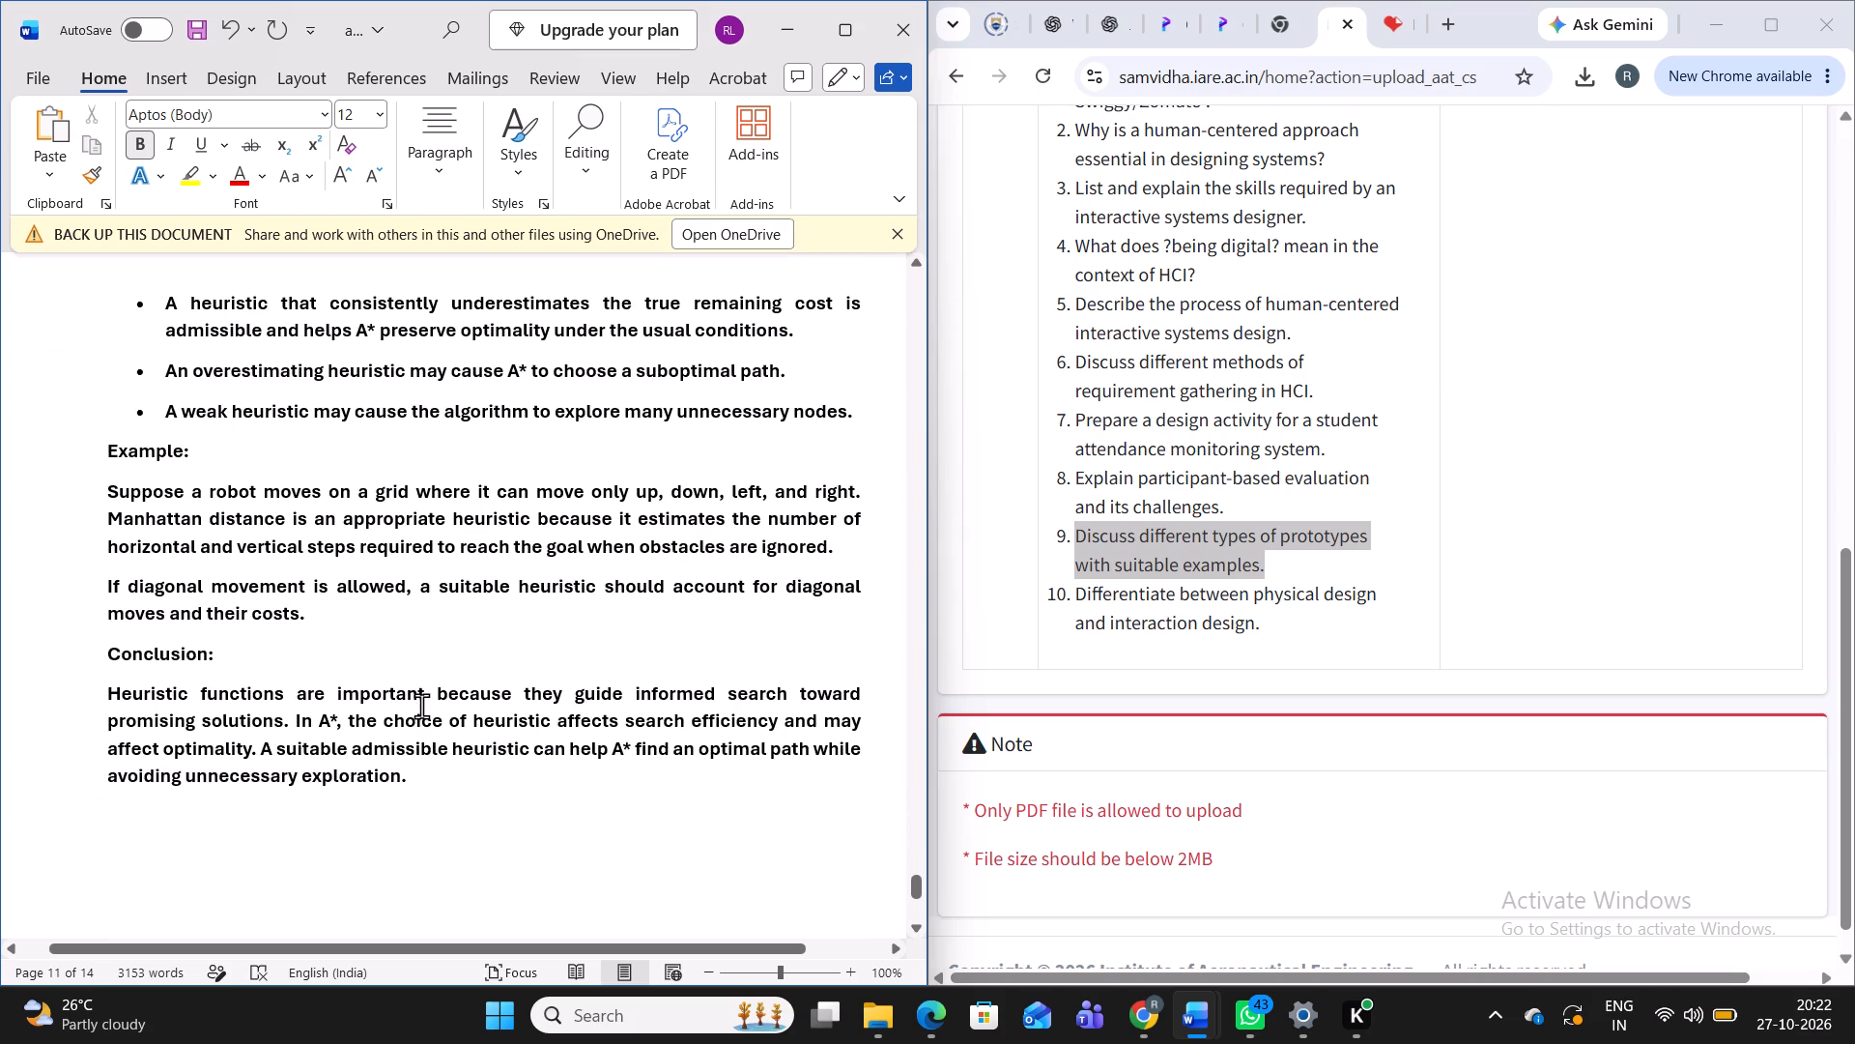
pyautogui.scroll(-2, 421, 706)
pyautogui.scroll(1, 421, 706)
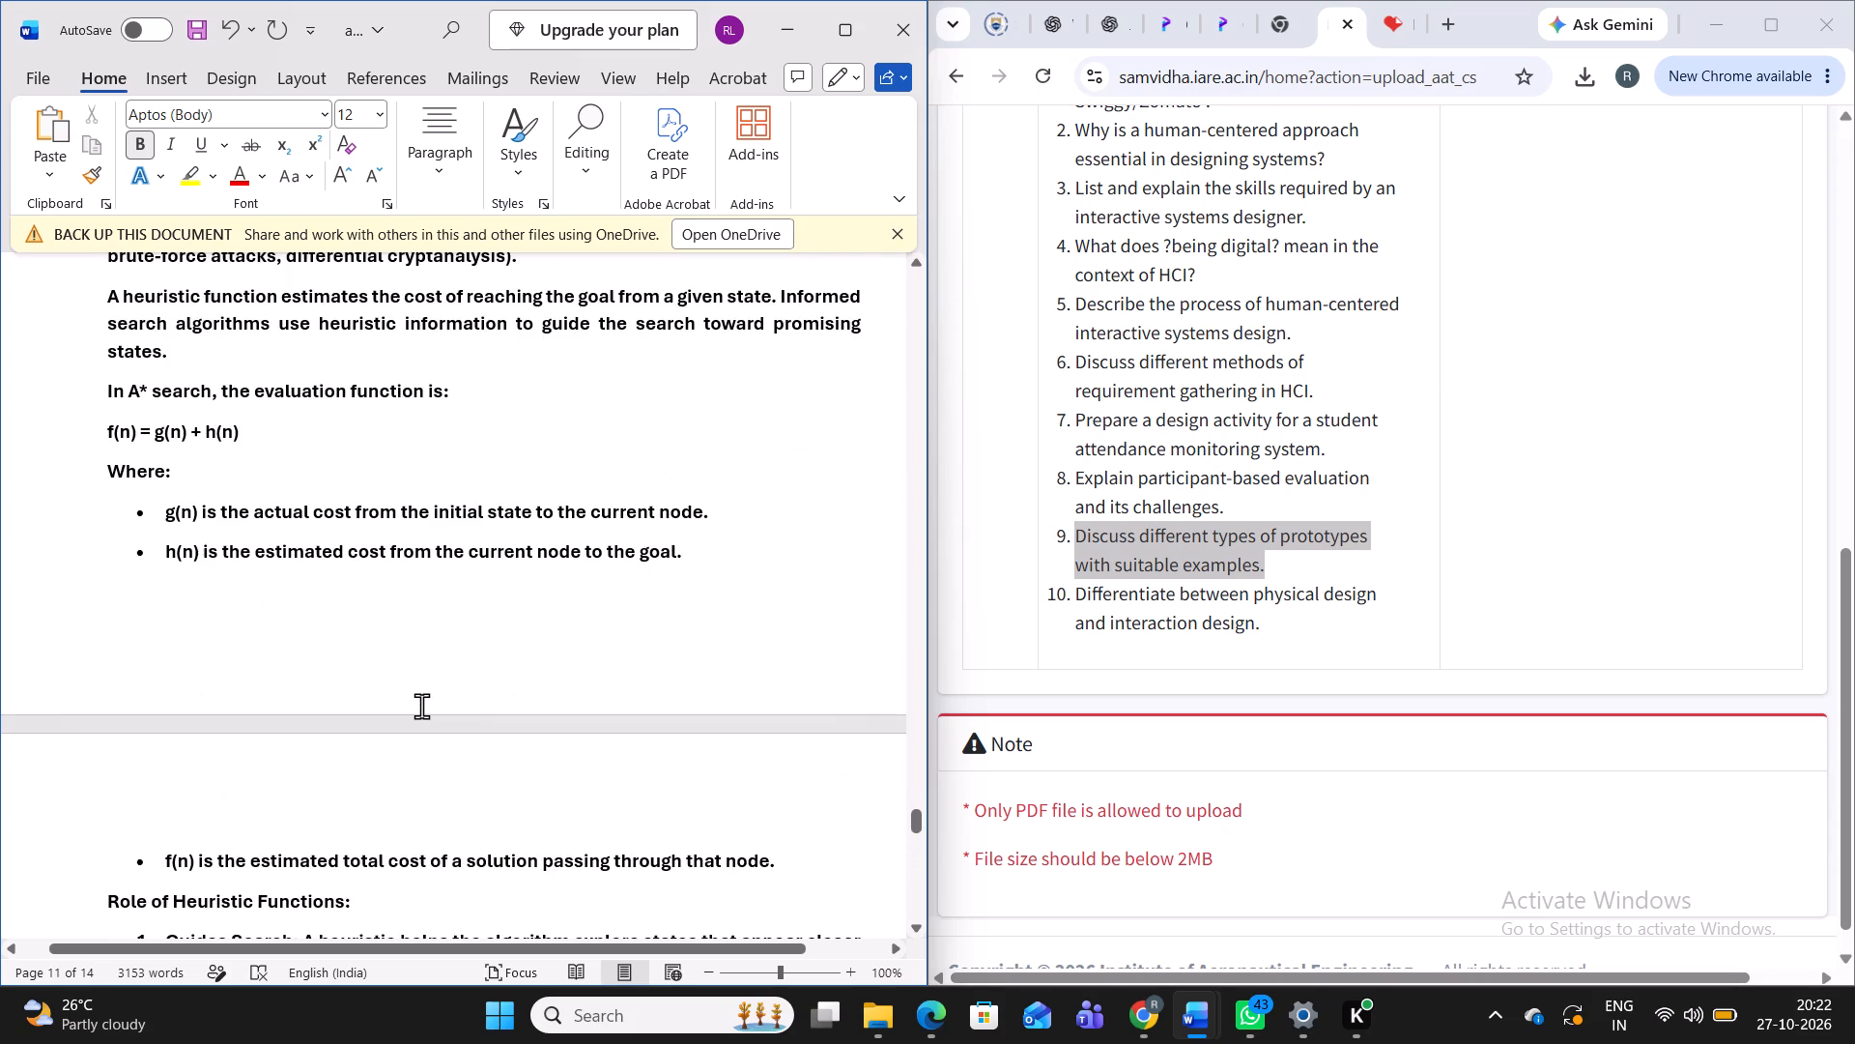
pyautogui.scroll(1, 421, 706)
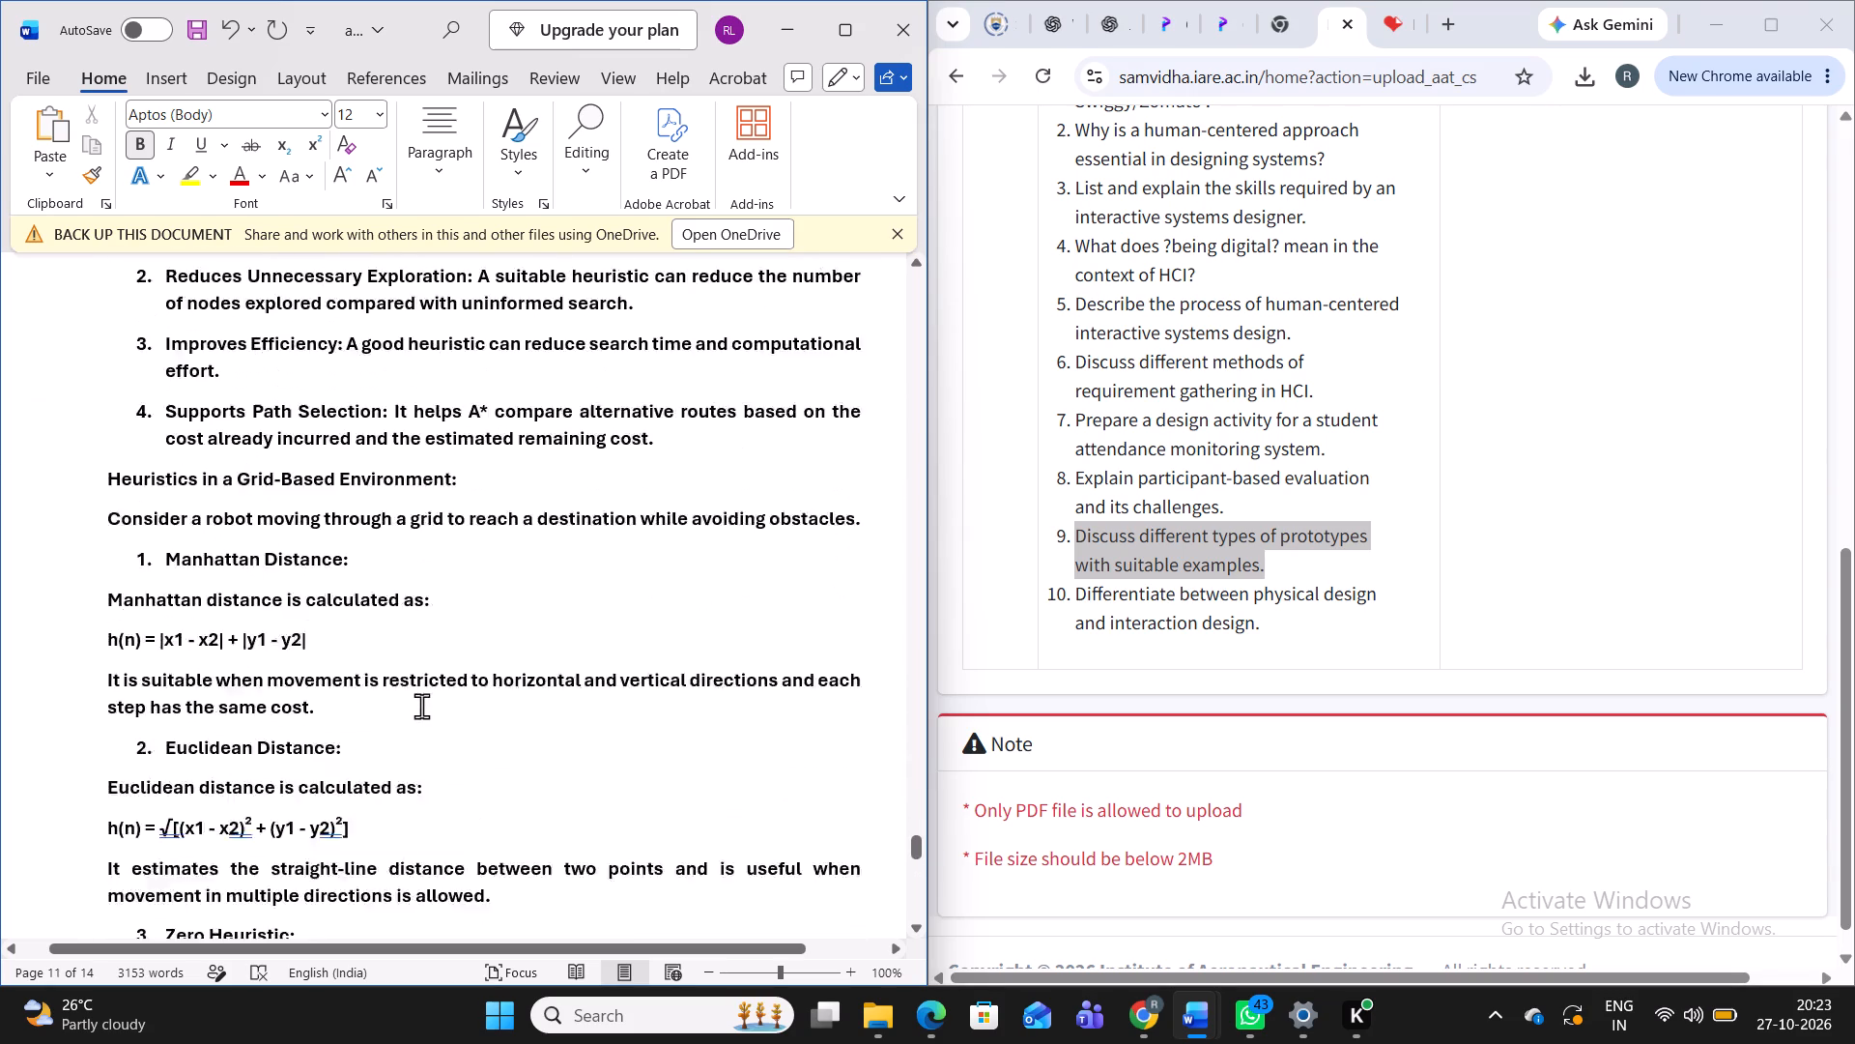
pyautogui.scroll(1, 421, 706)
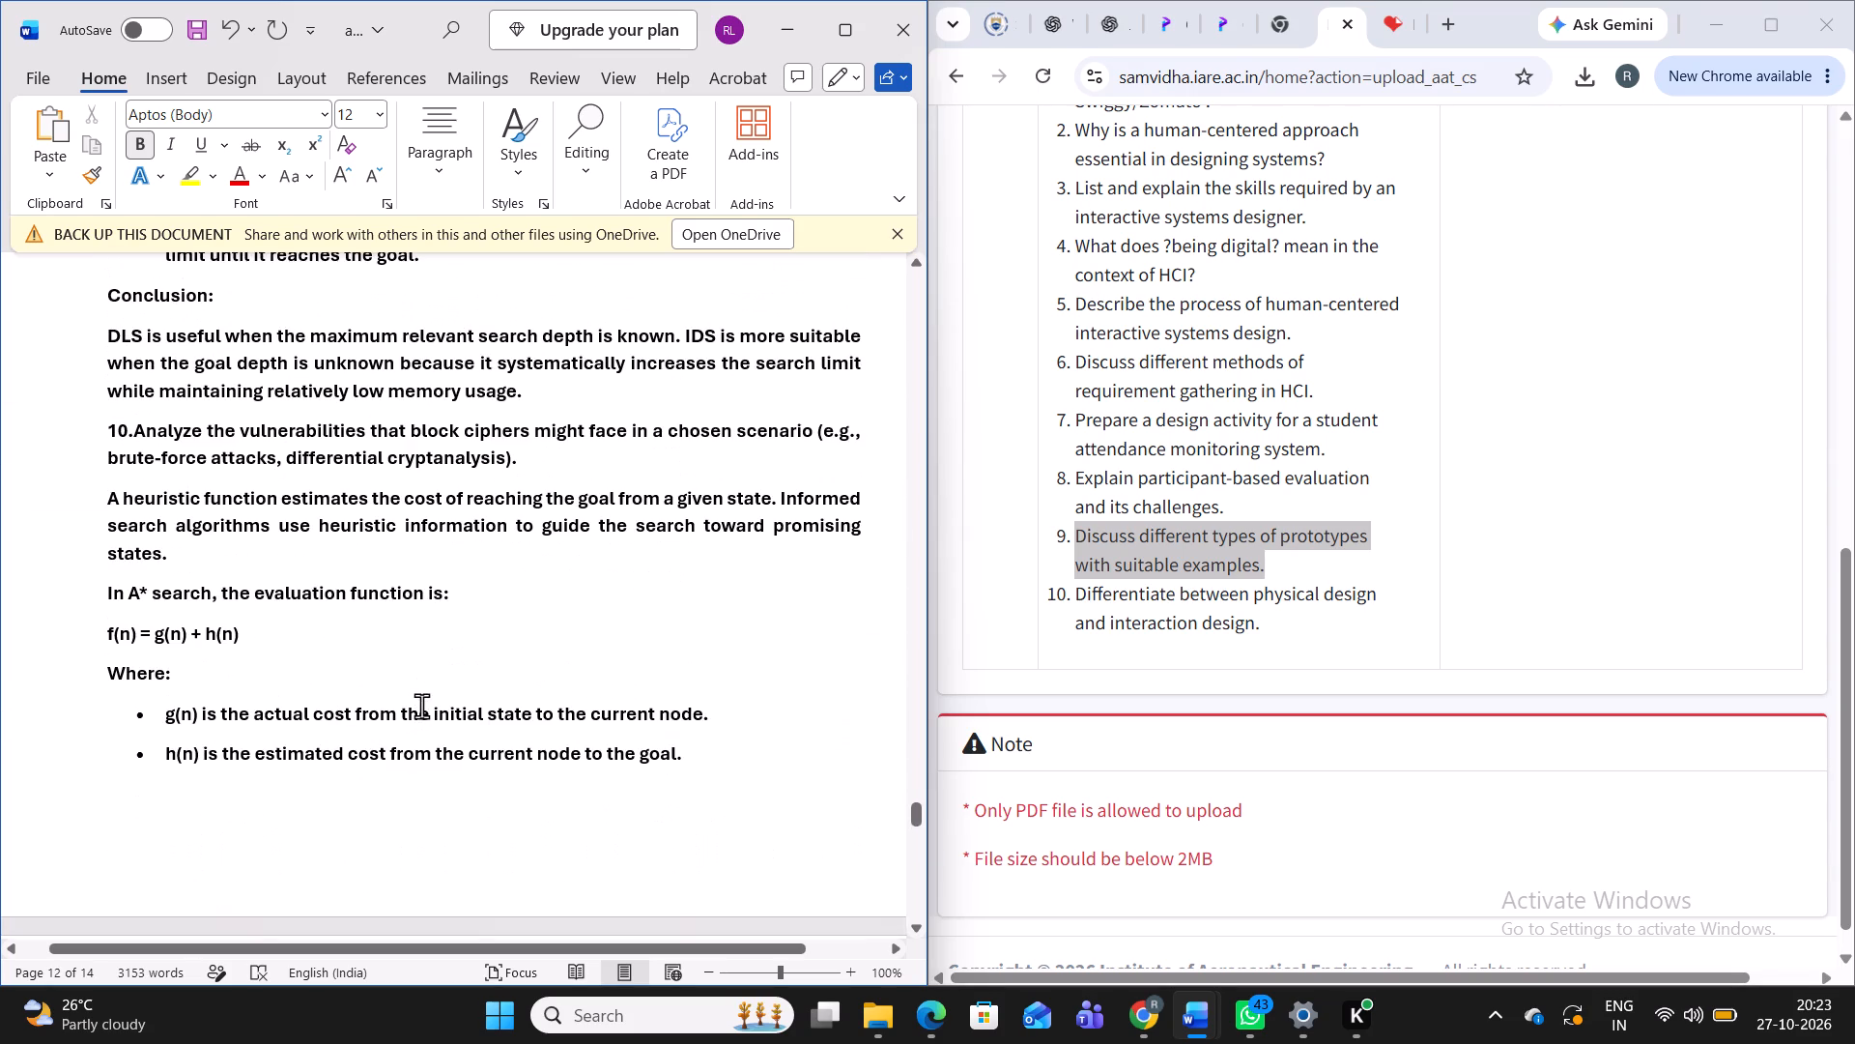
pyautogui.moveTo(1075, 592); pyautogui.dragTo(1250, 646)
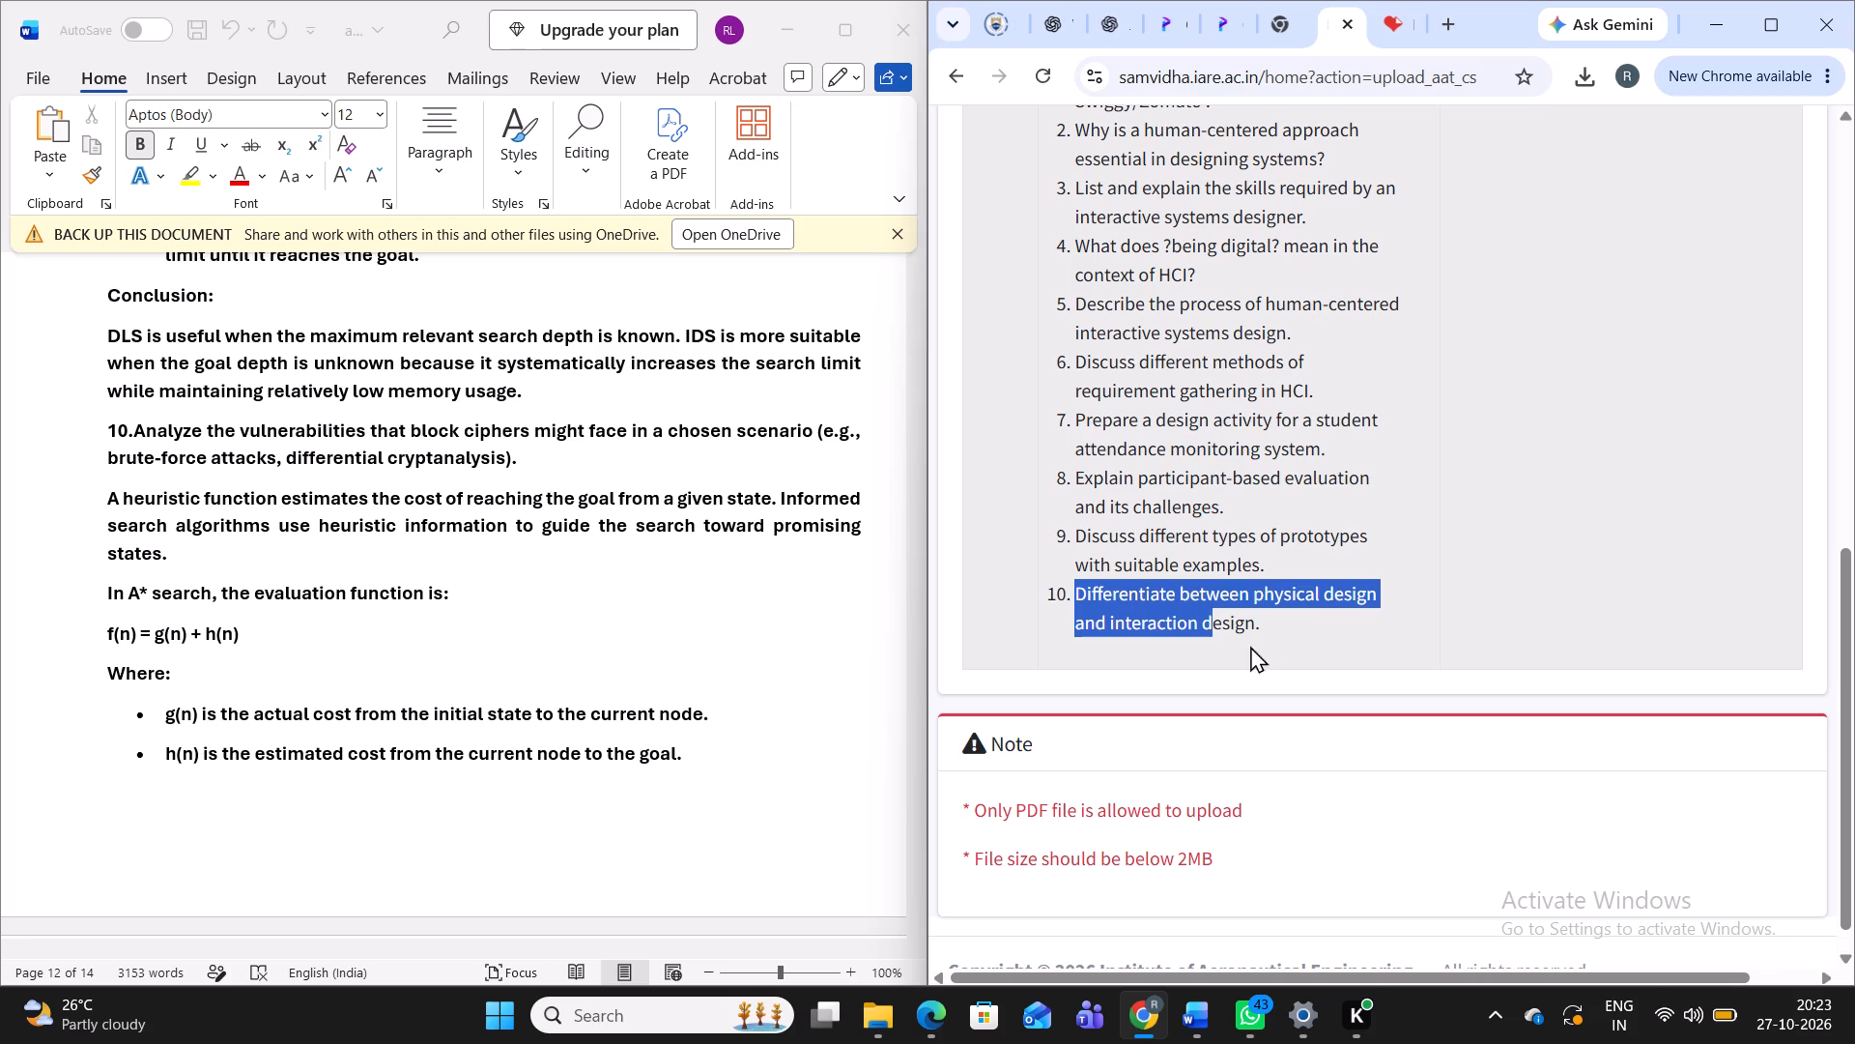
pyautogui.moveTo(1250, 646); pyautogui.dragTo(1287, 653)
pyautogui.hotkey('ctrl', 'v')
pyautogui.hotkey('ctrl', 'c')
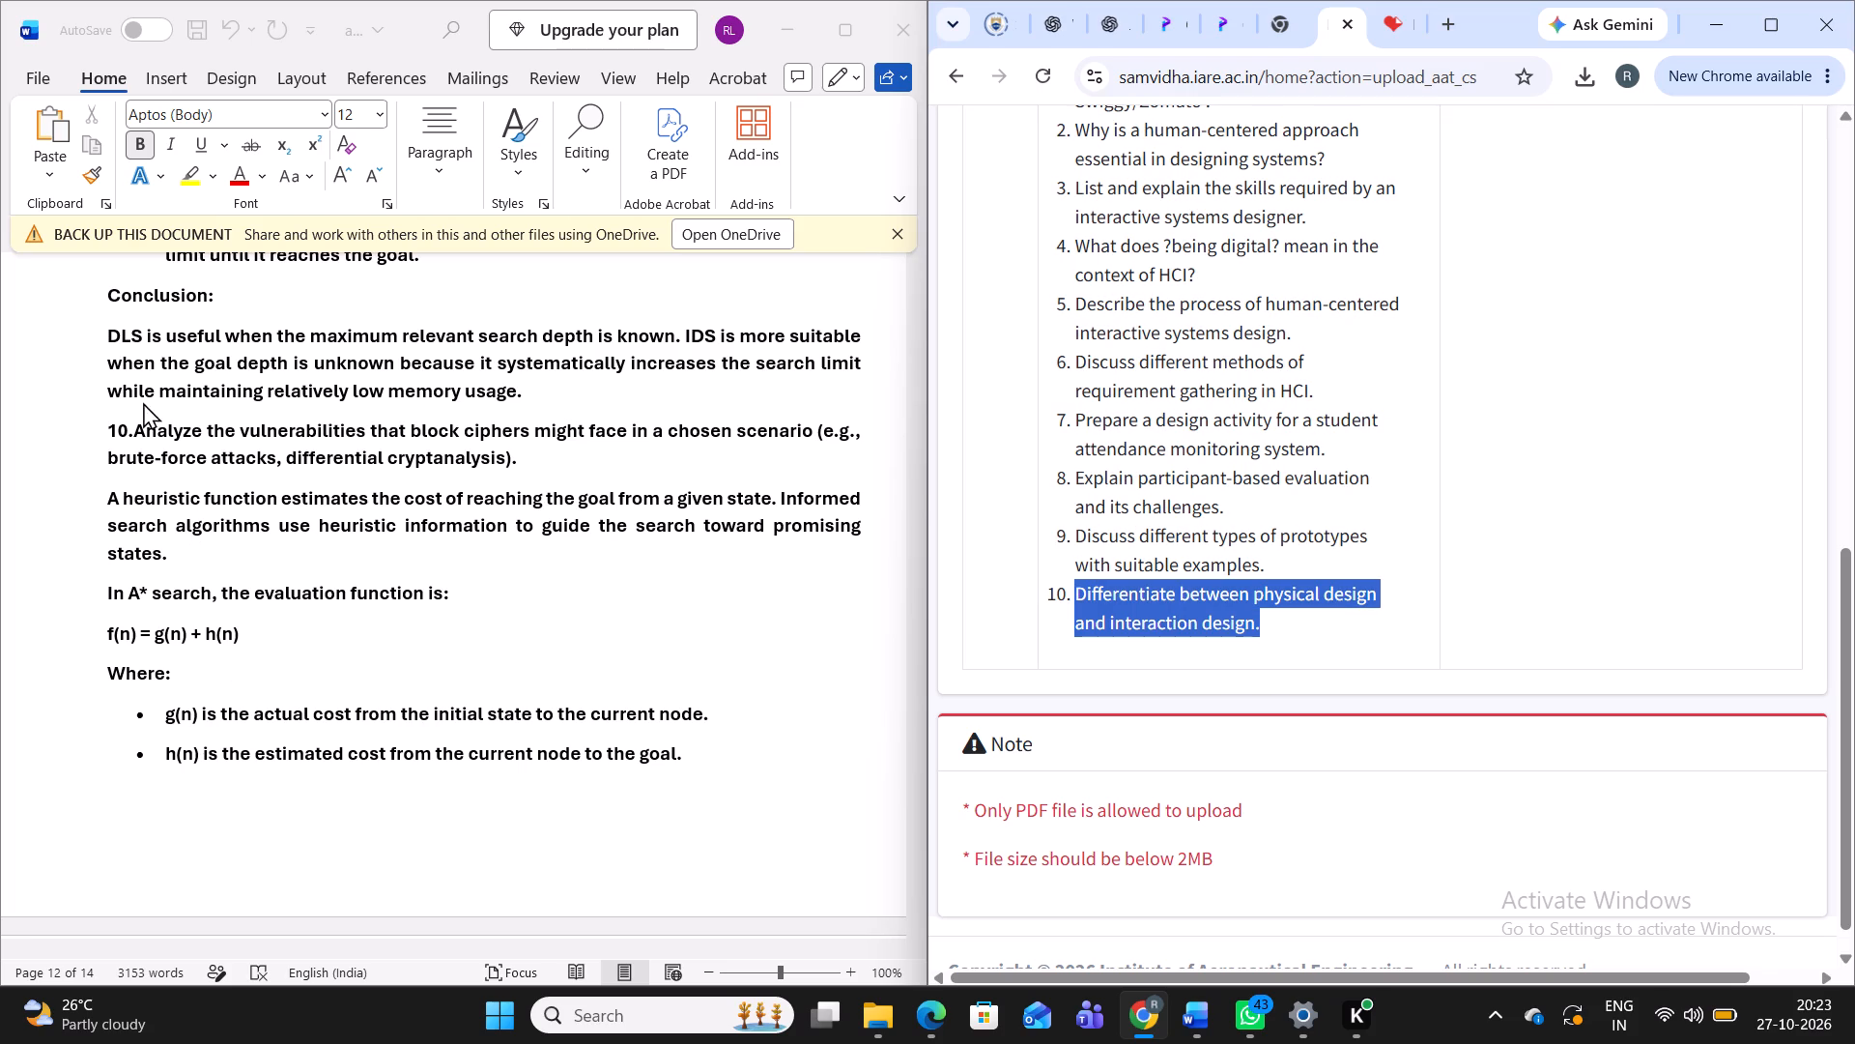
pyautogui.click(135, 424)
pyautogui.moveTo(135, 424); pyautogui.dragTo(242, 454)
pyautogui.hscroll(1, 198, 443)
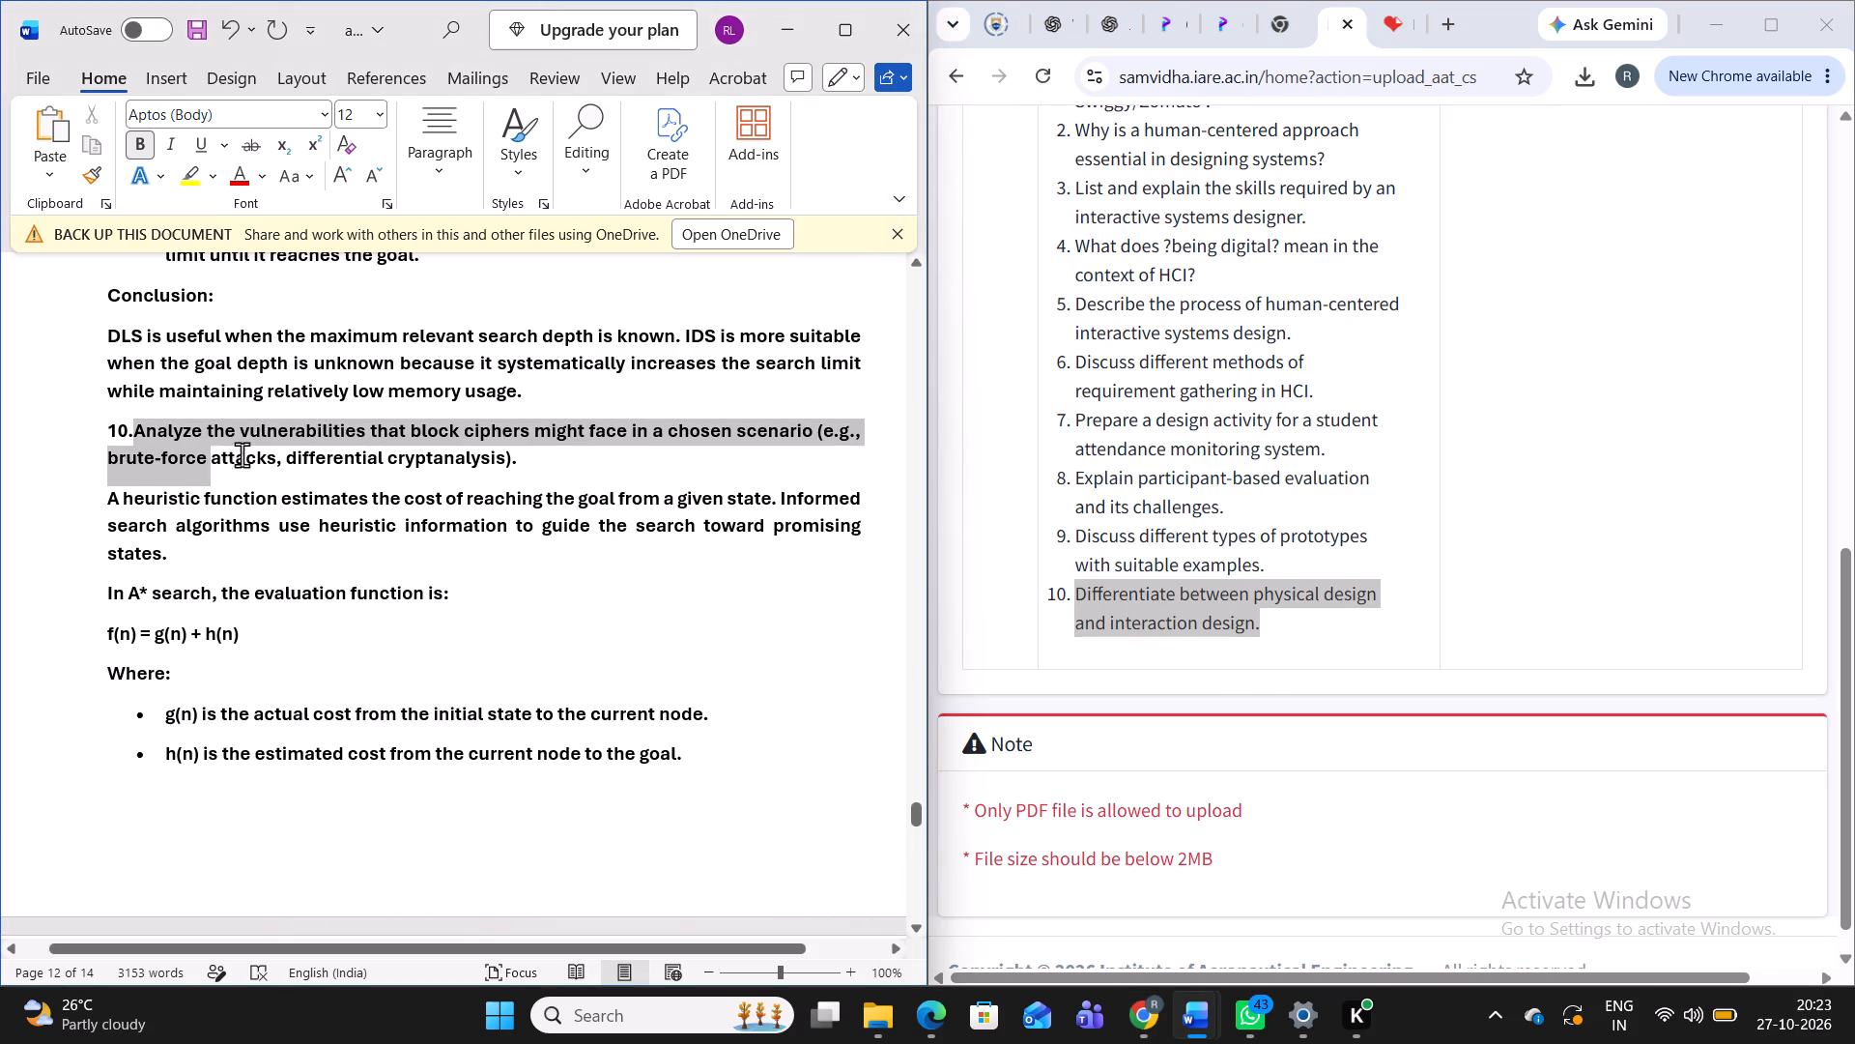
pyautogui.hscroll(1, 242, 454)
pyautogui.moveTo(242, 454); pyautogui.dragTo(541, 472)
pyautogui.hotkey('ctrl', 'v')
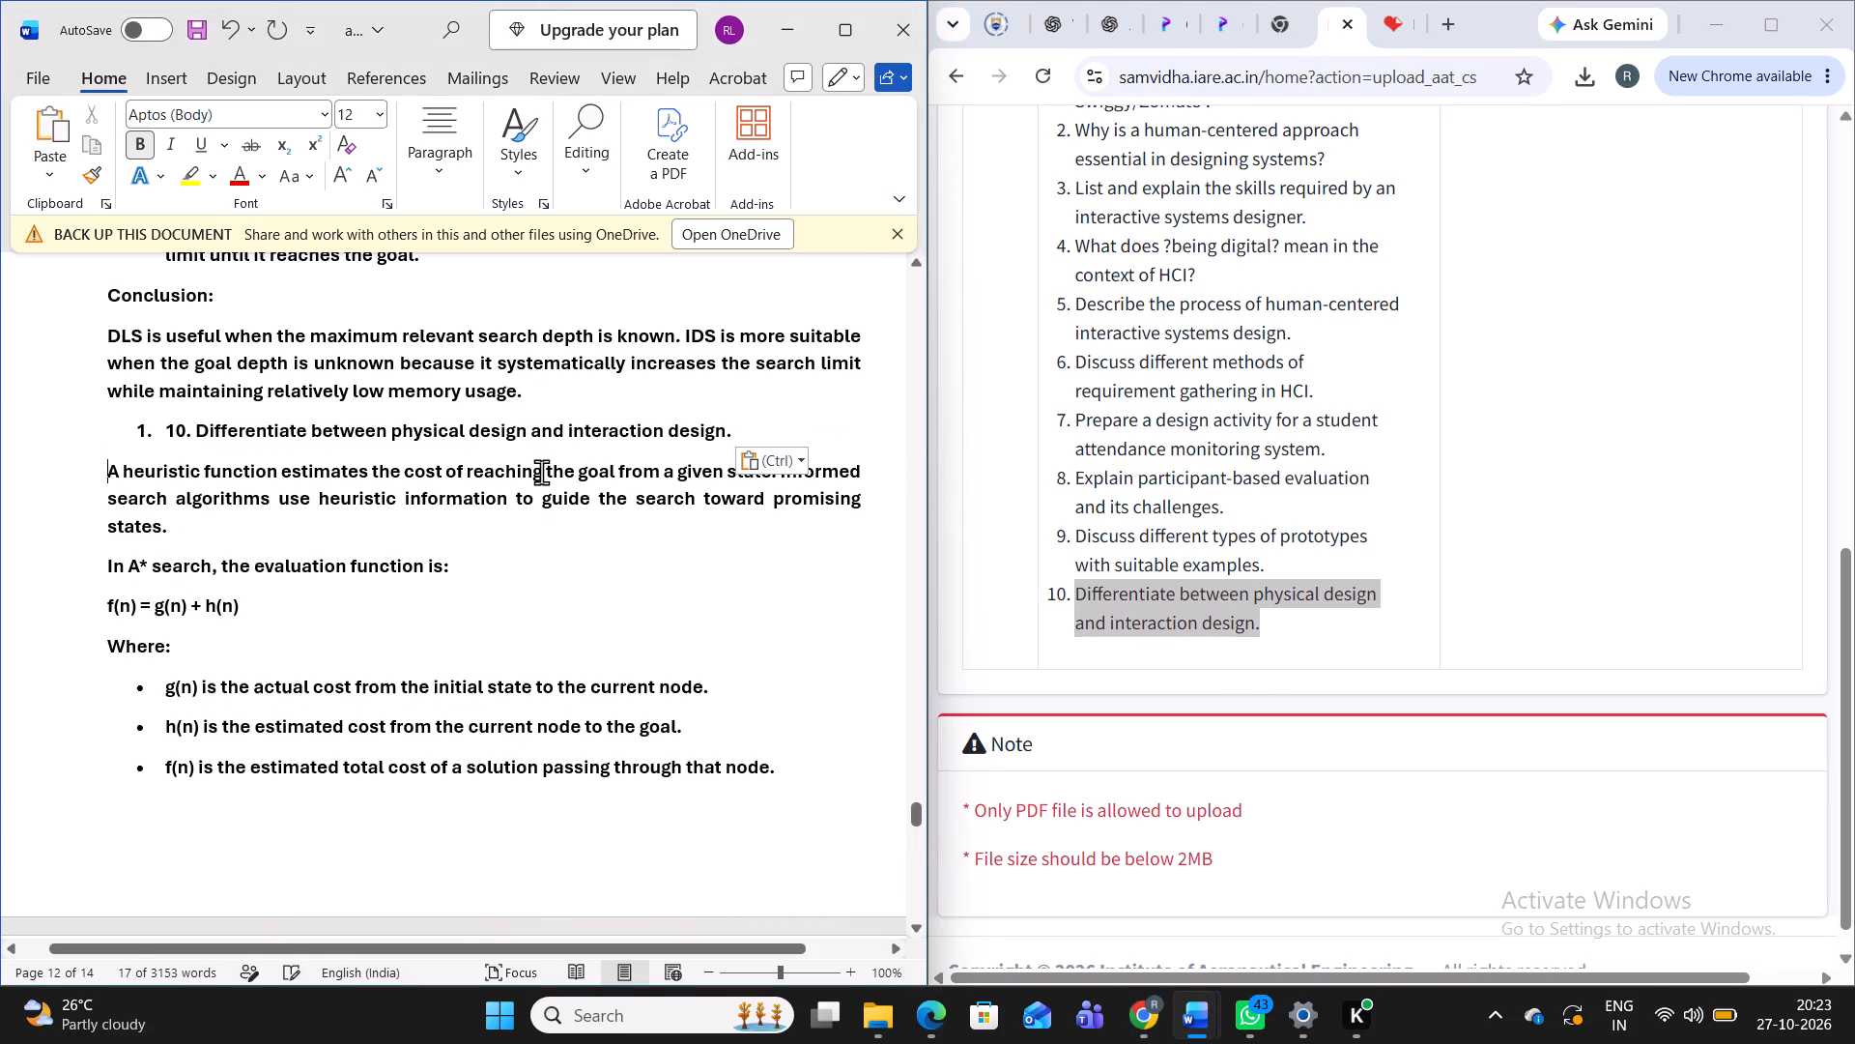
# Remove the automatic list numbering from the pasted question 10.
pyautogui.click(167, 424)
pyautogui.press('BackSpace')
pyautogui.press('BackSpace')
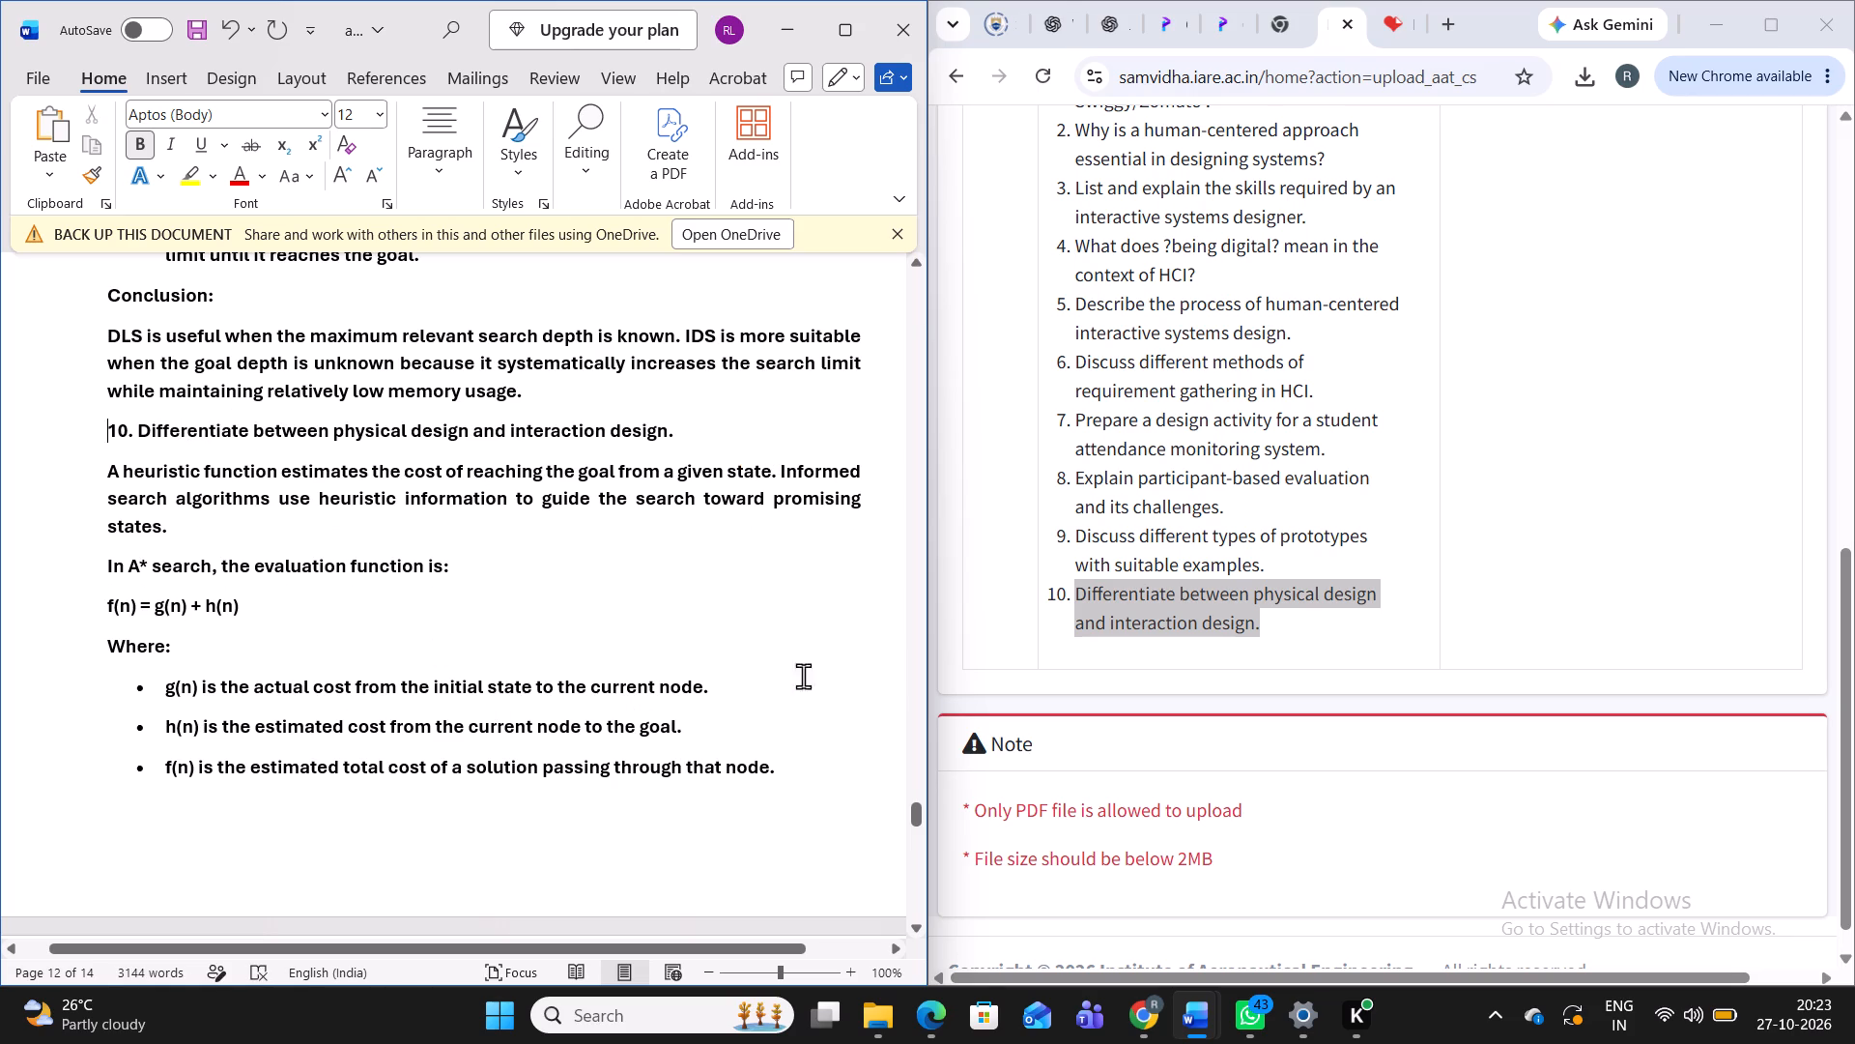
# Maximize the document window and replace the subject title on the cover page with "UI & UX".
pyautogui.click(837, 46)
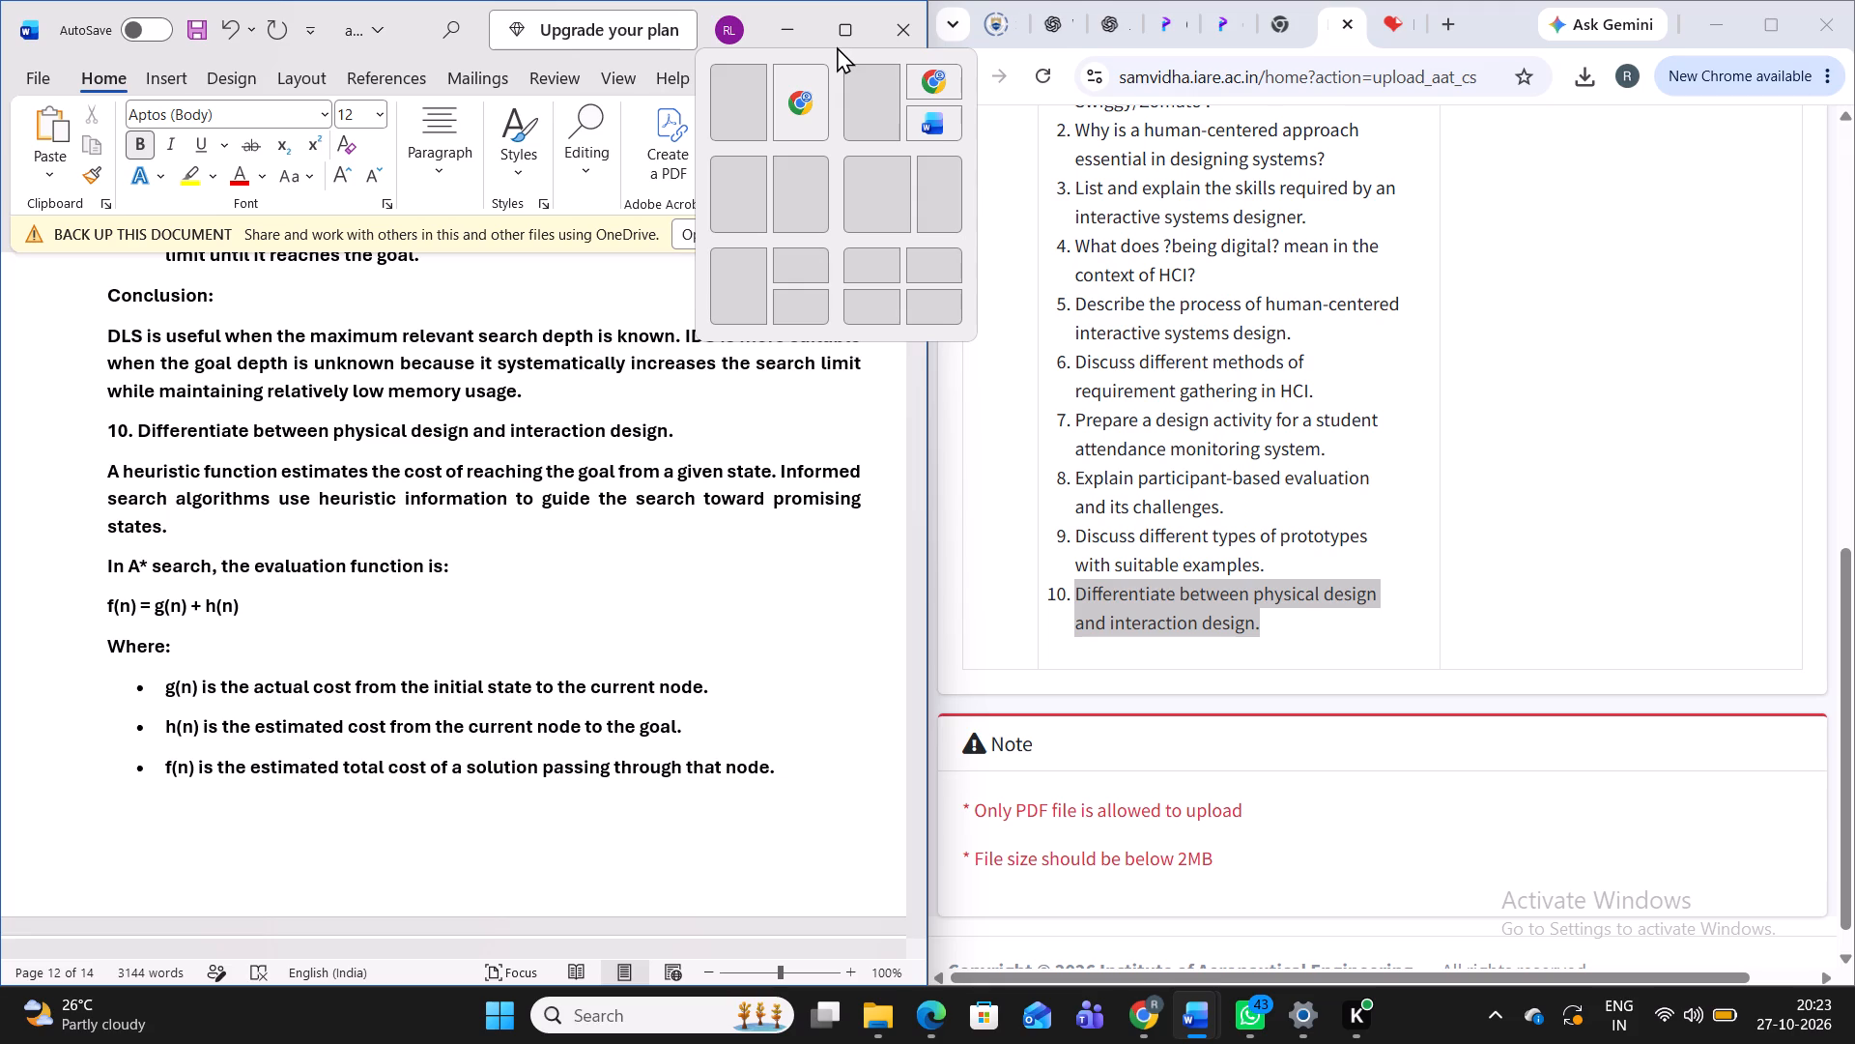
pyautogui.click(841, 24)
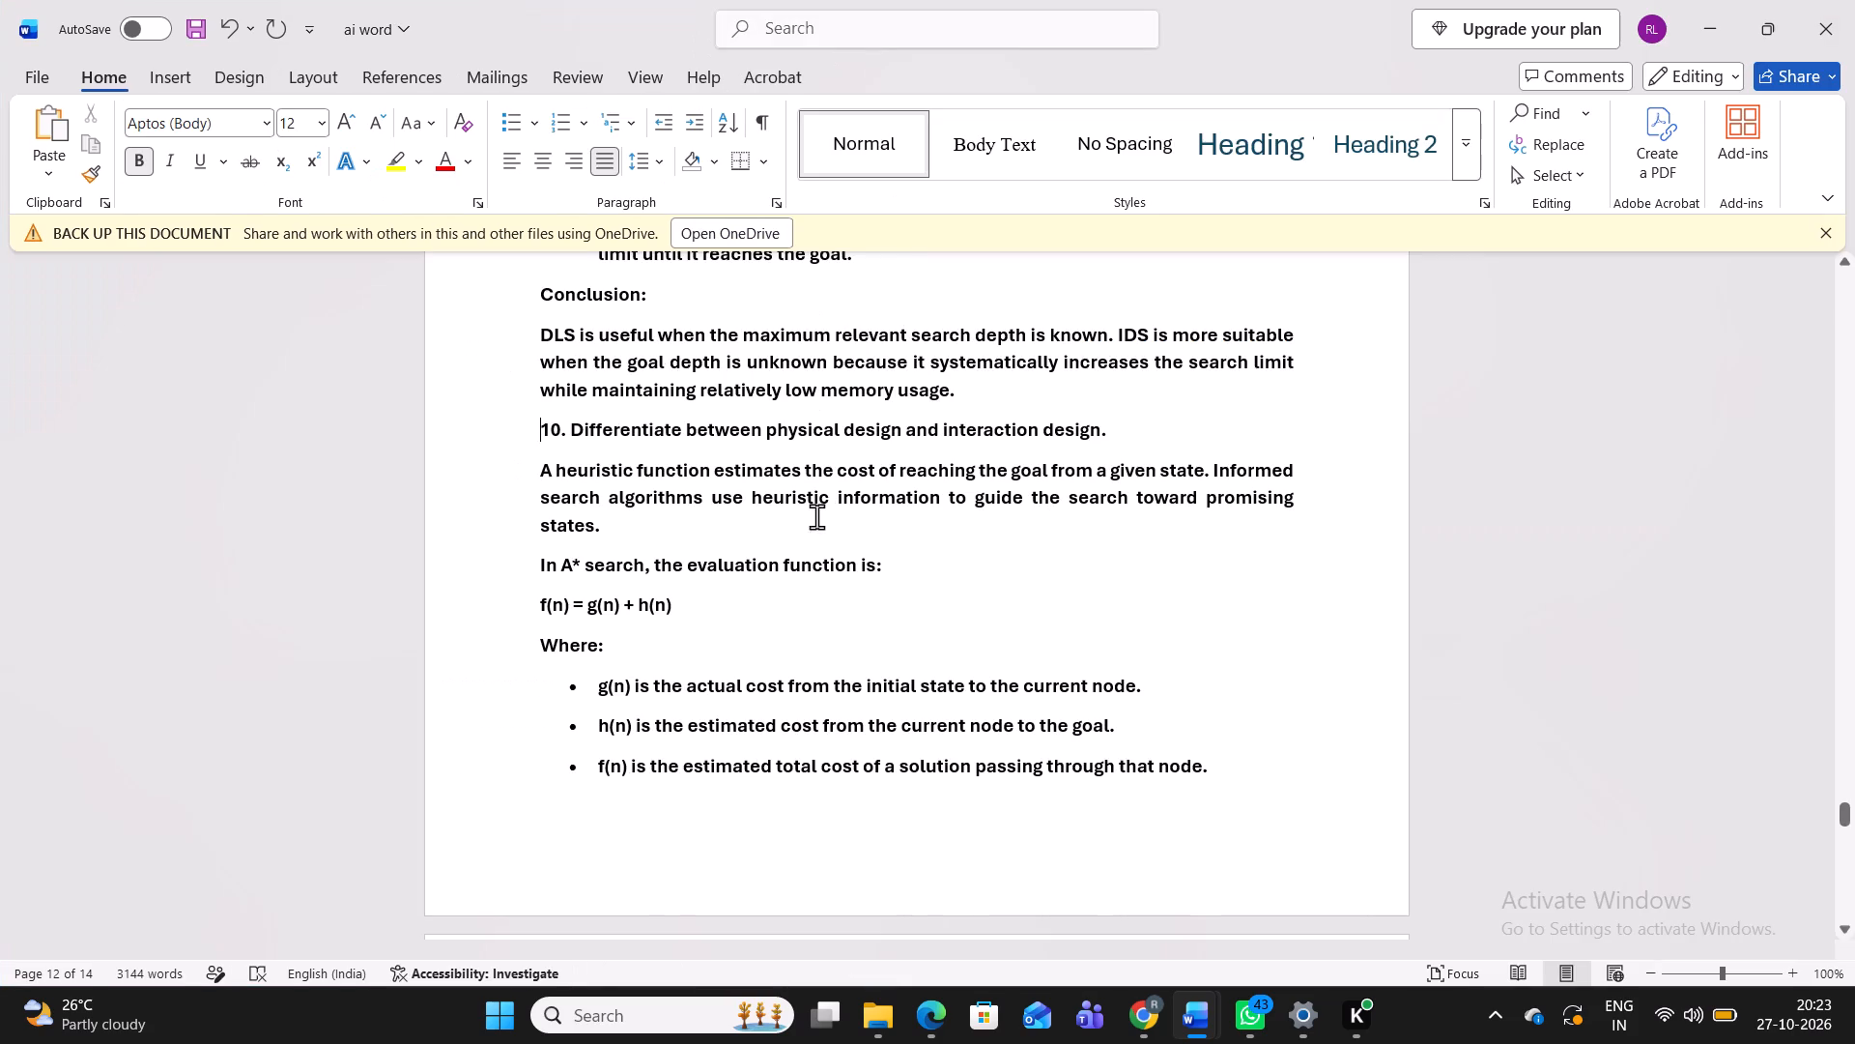
pyautogui.scroll(9, 816, 531)
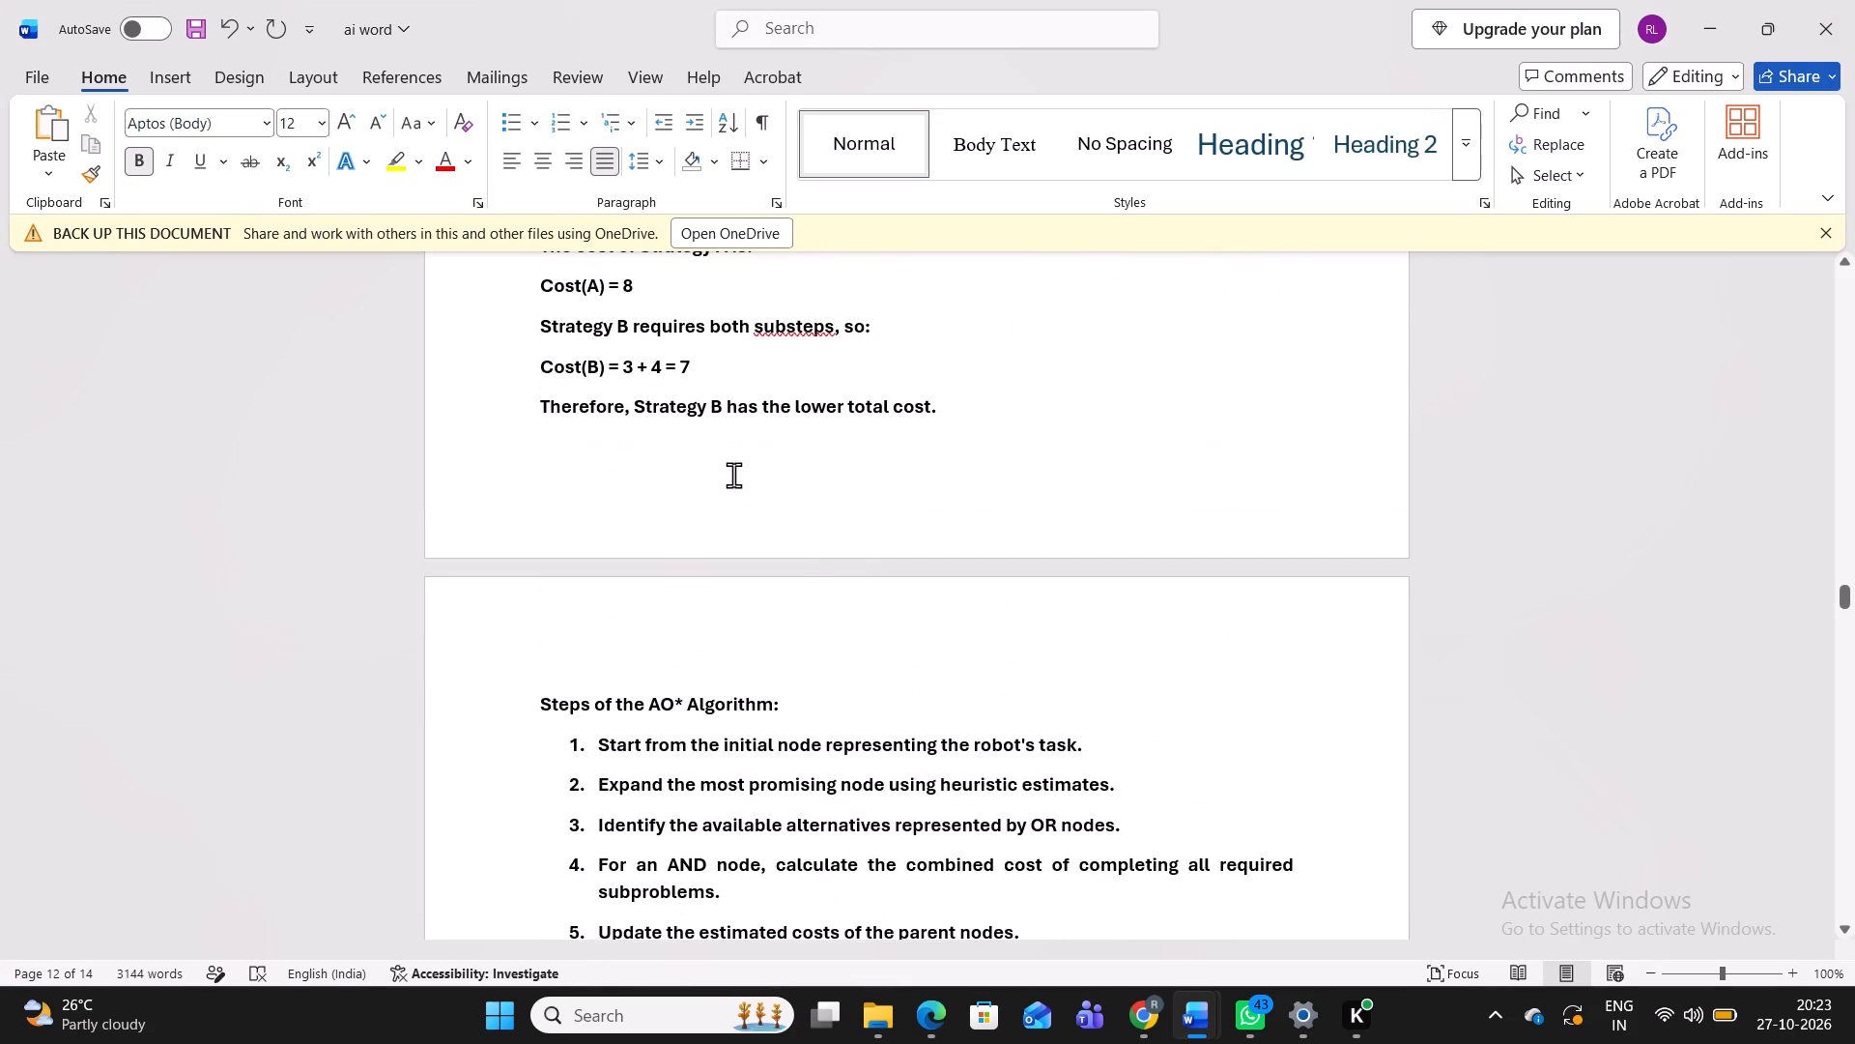
pyautogui.scroll(7, 843, 633)
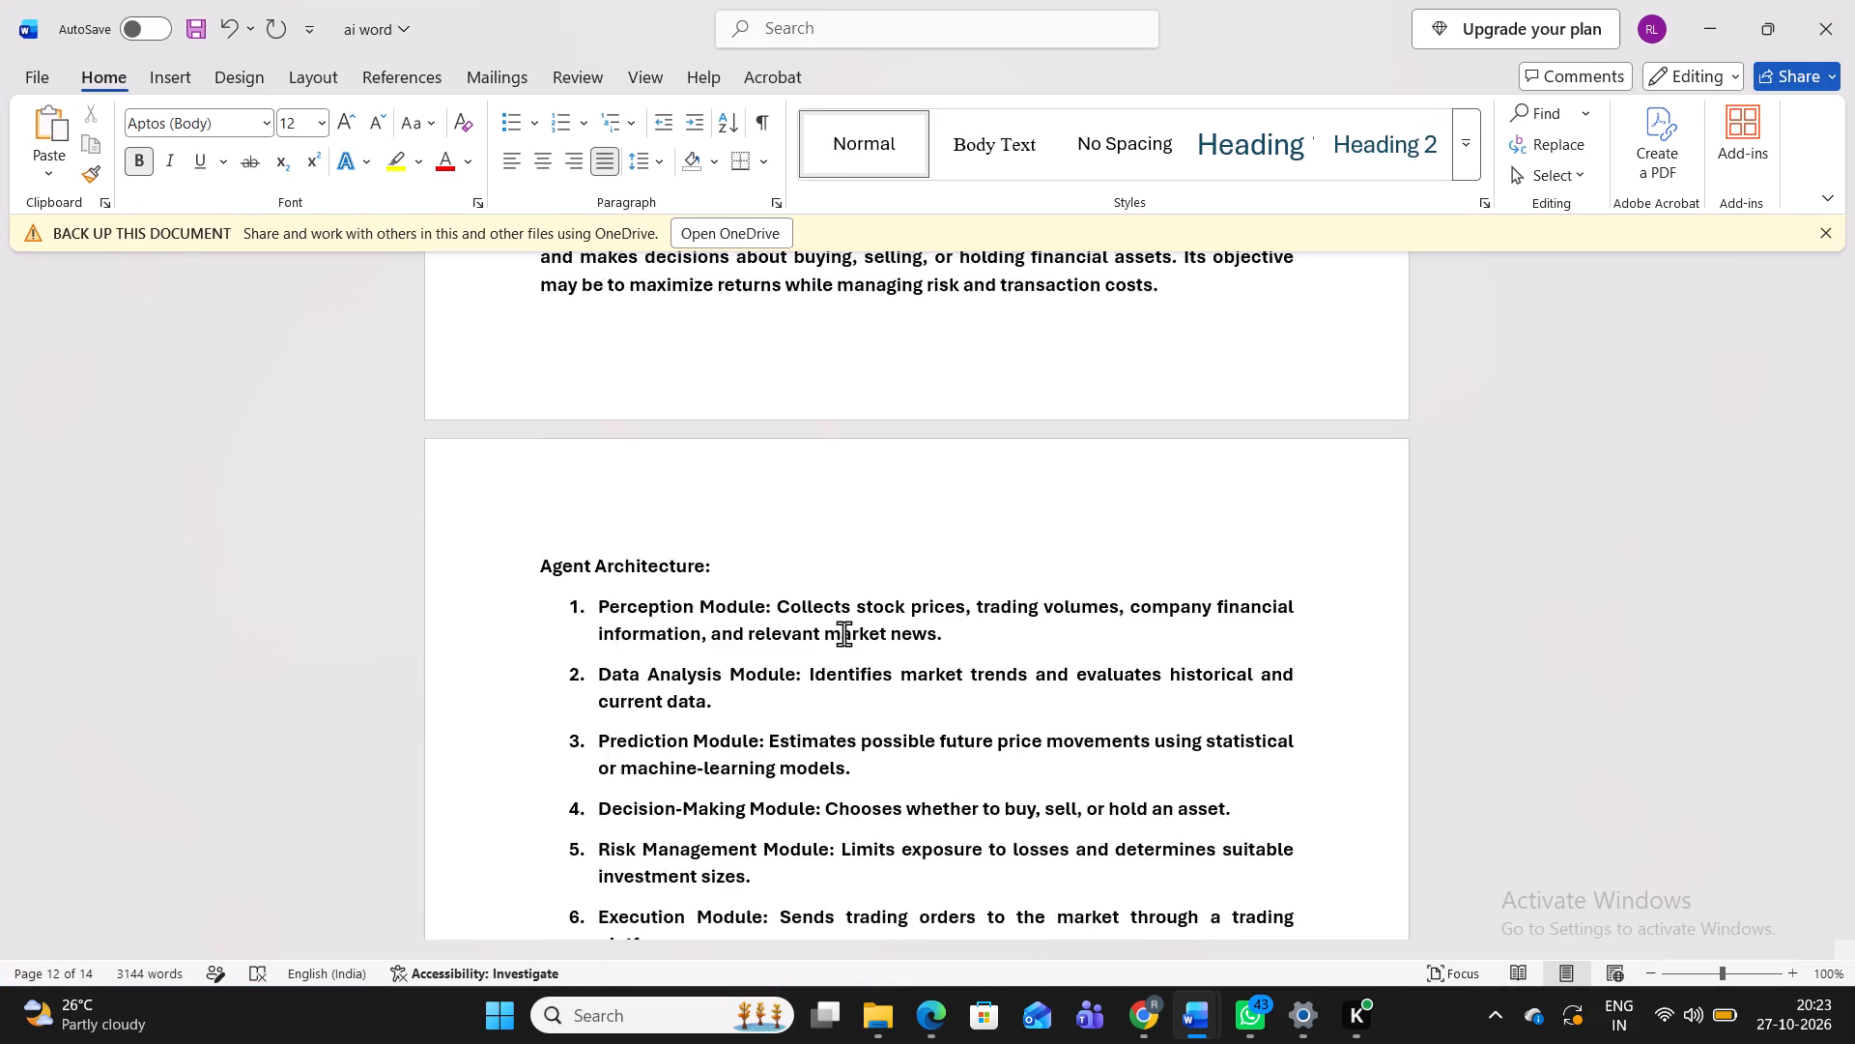
pyautogui.scroll(11, 843, 633)
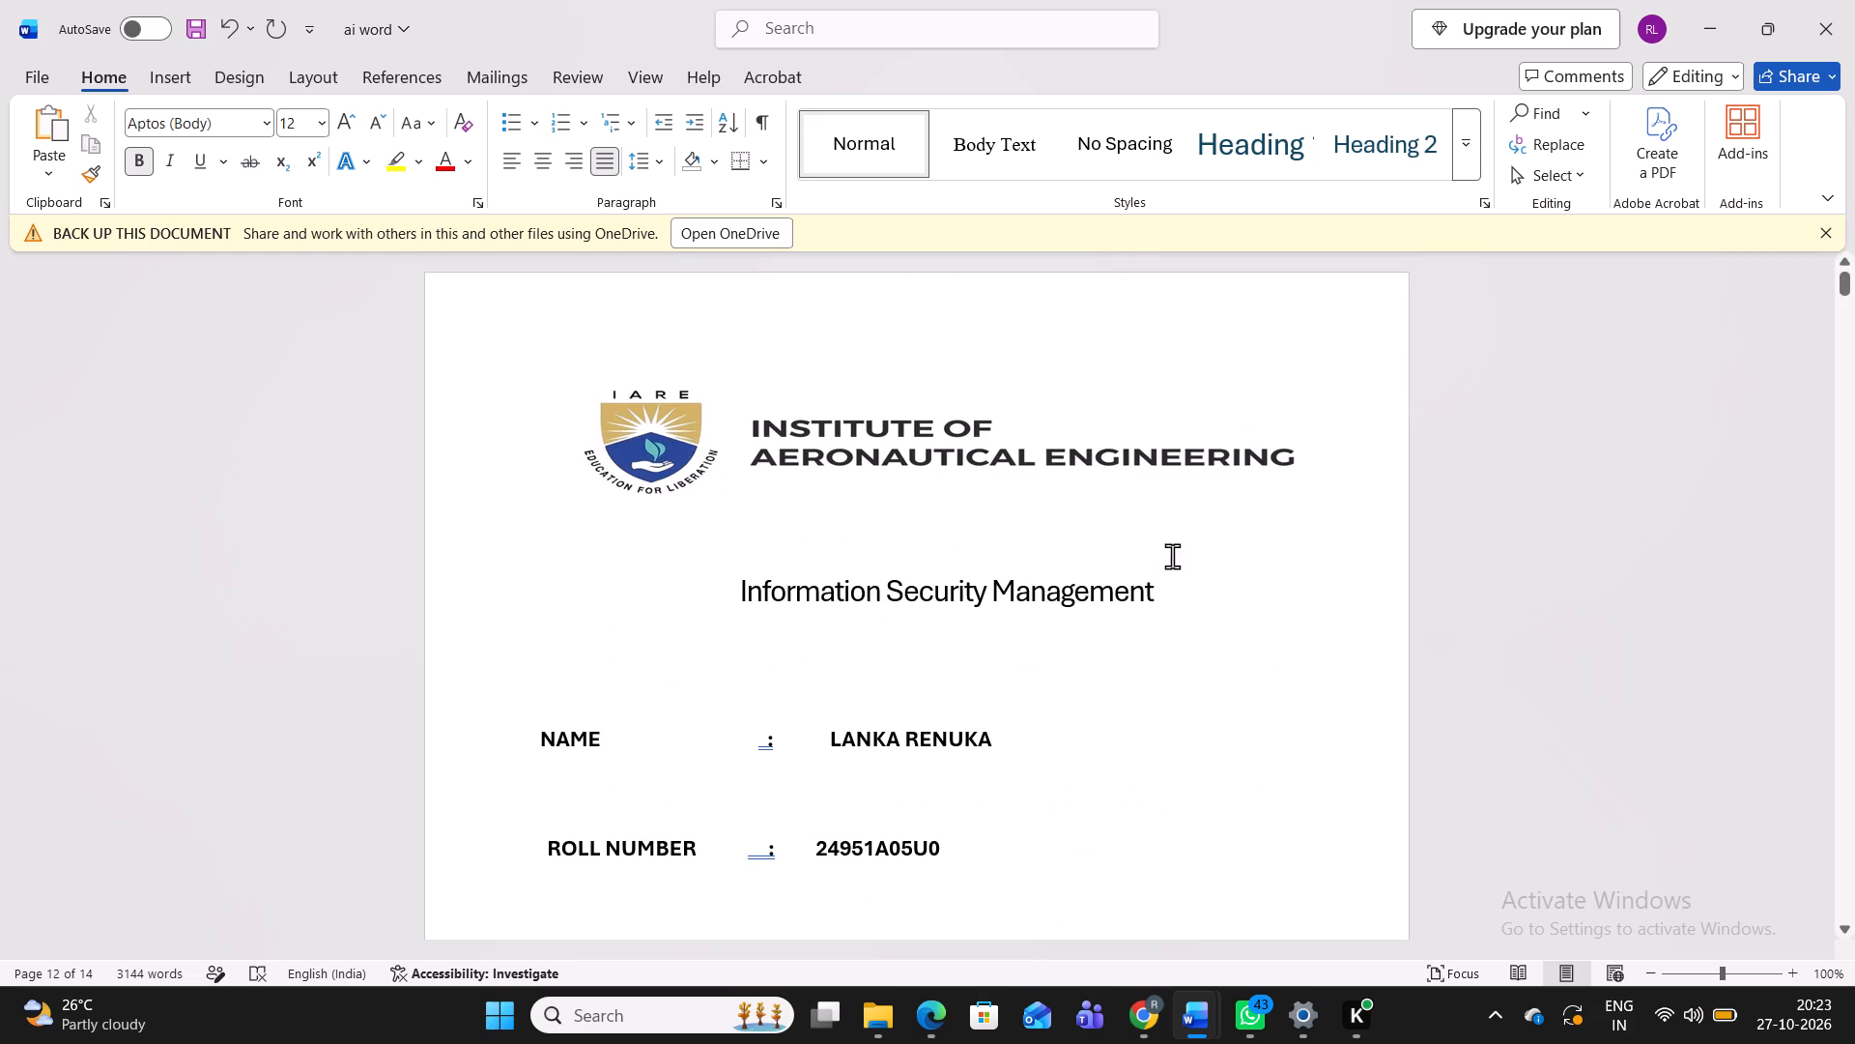
pyautogui.moveTo(1165, 589); pyautogui.dragTo(797, 581)
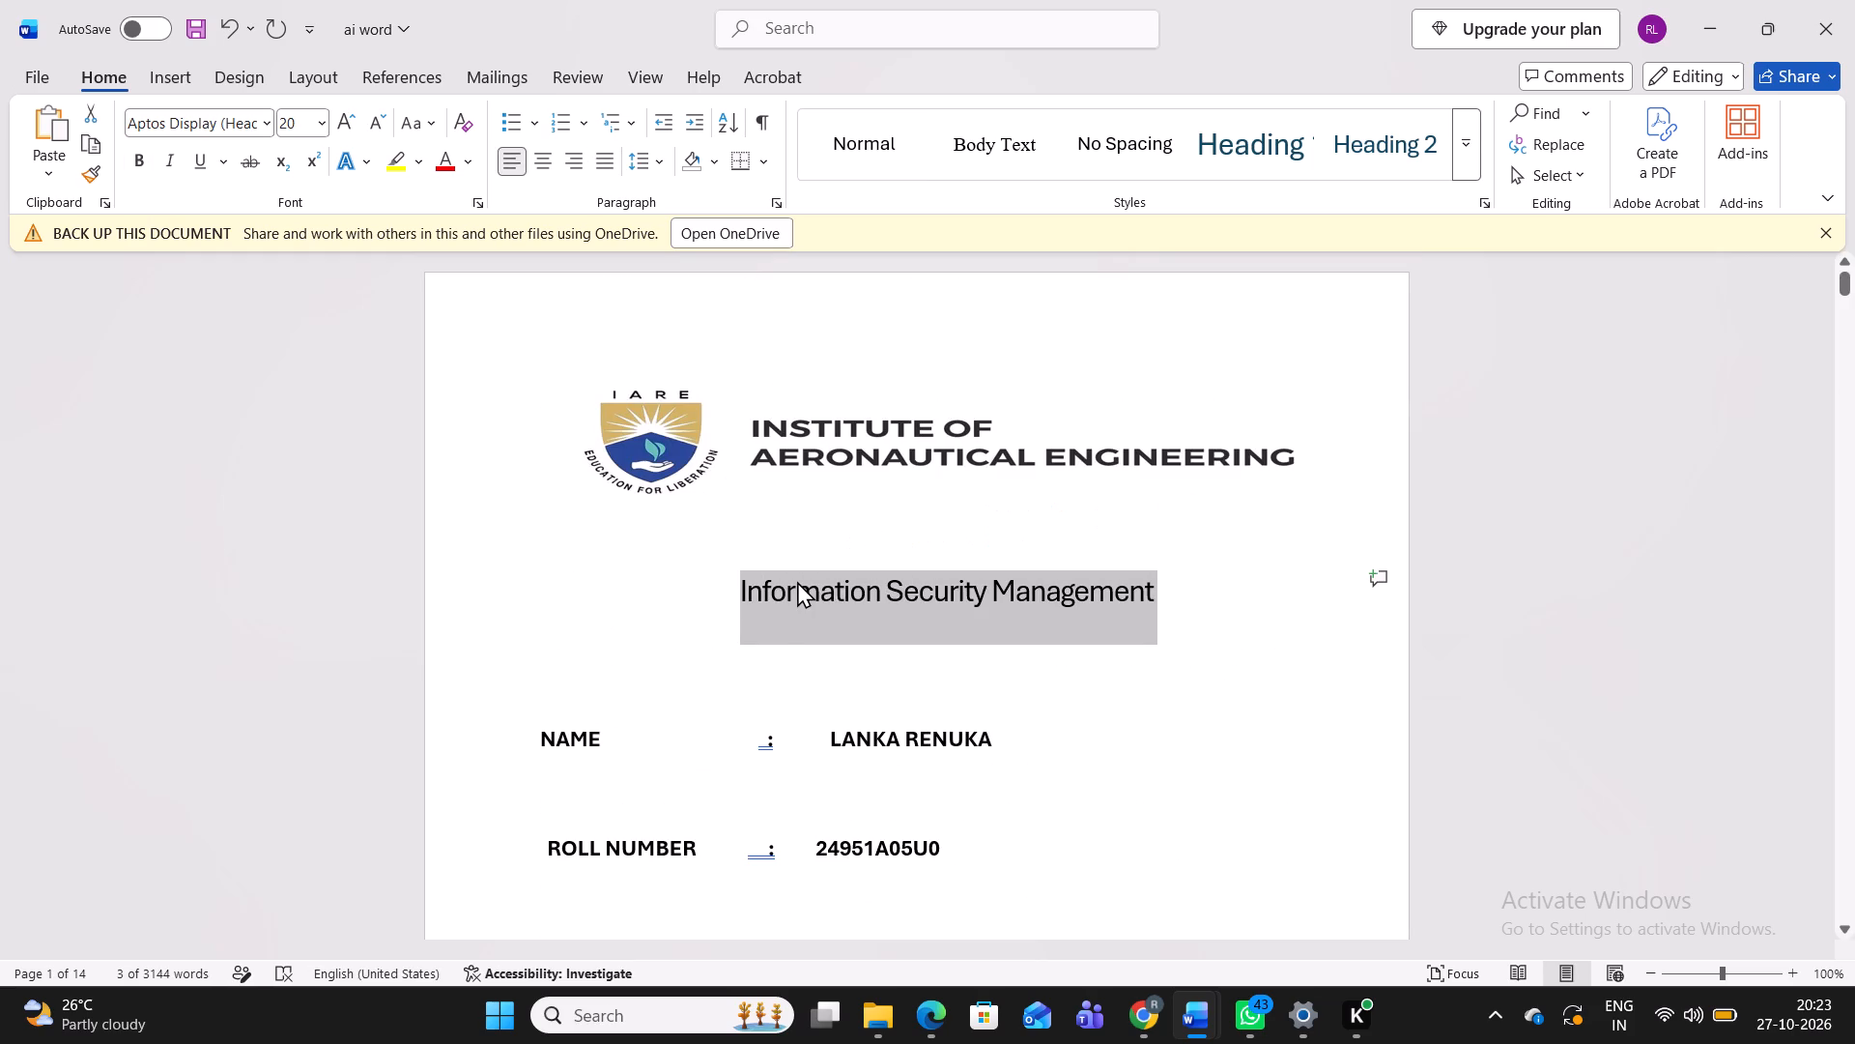
pyautogui.write('UI')
pyautogui.press('space')
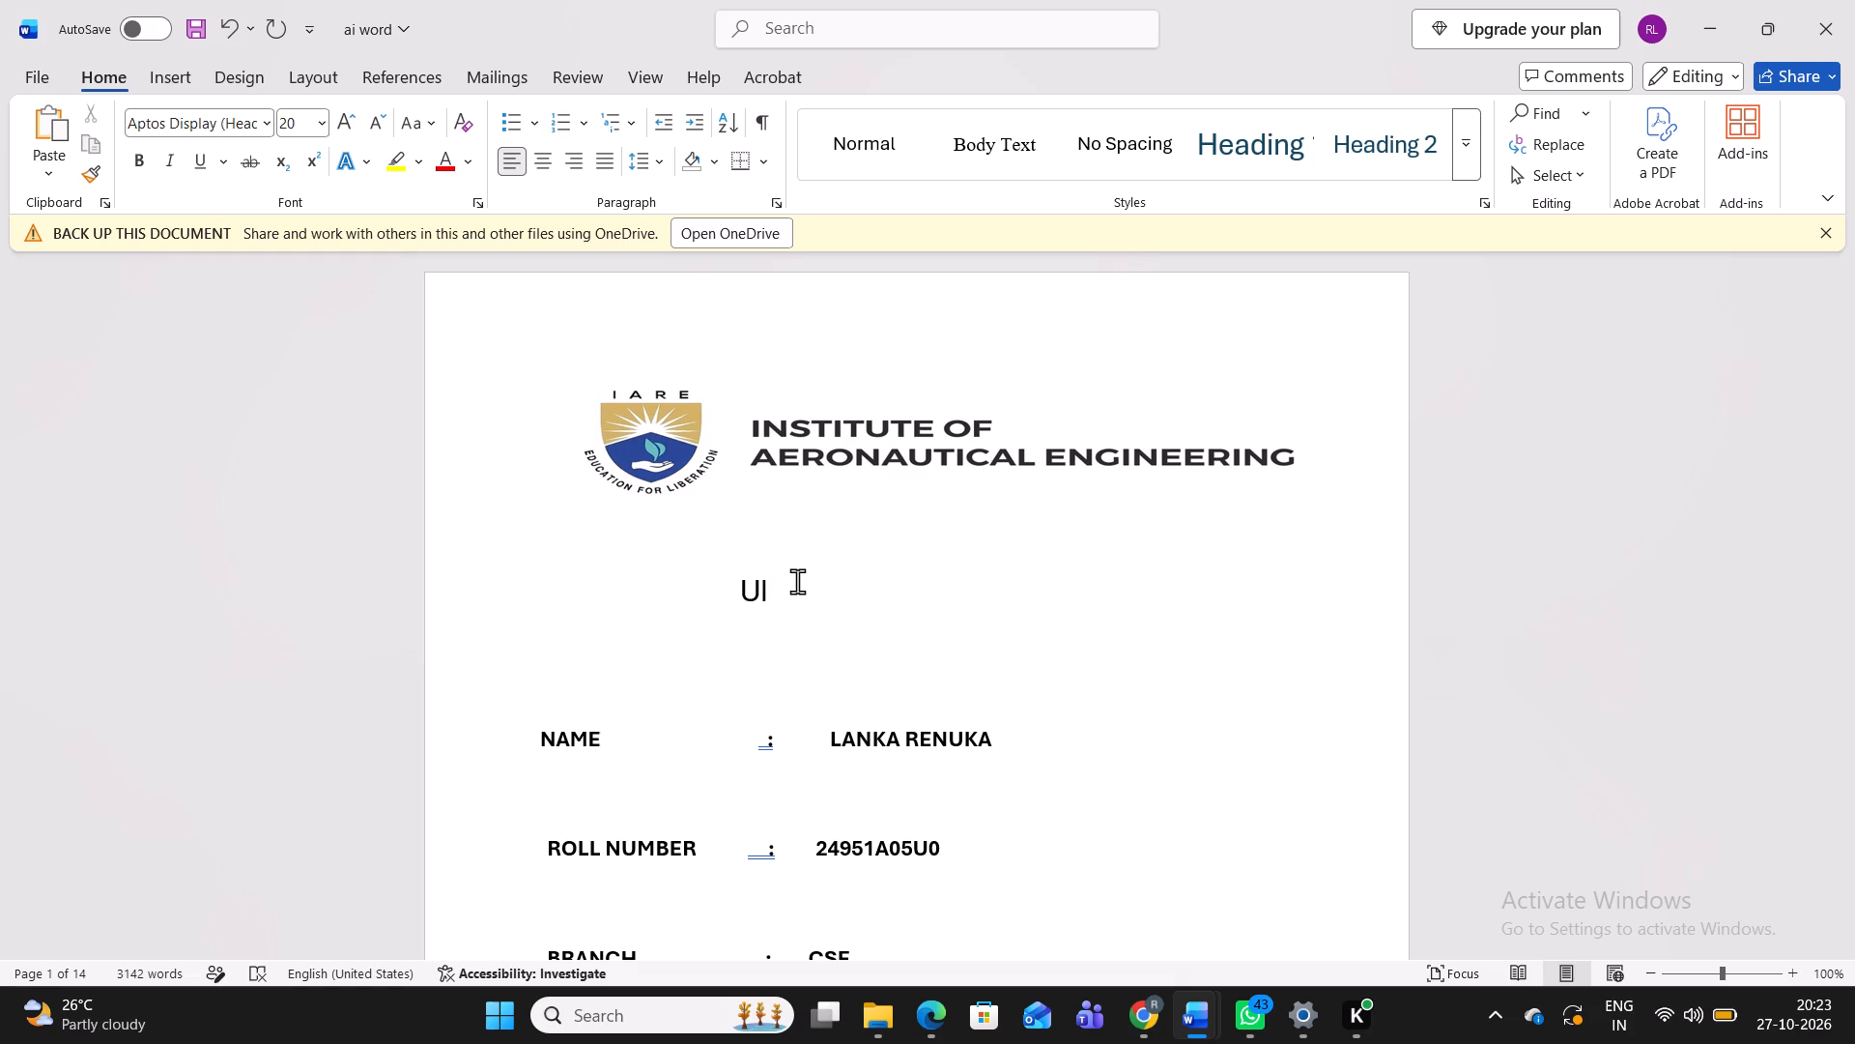
pyautogui.hotkey('shift', '&')
pyautogui.press('space')
pyautogui.write('UX')
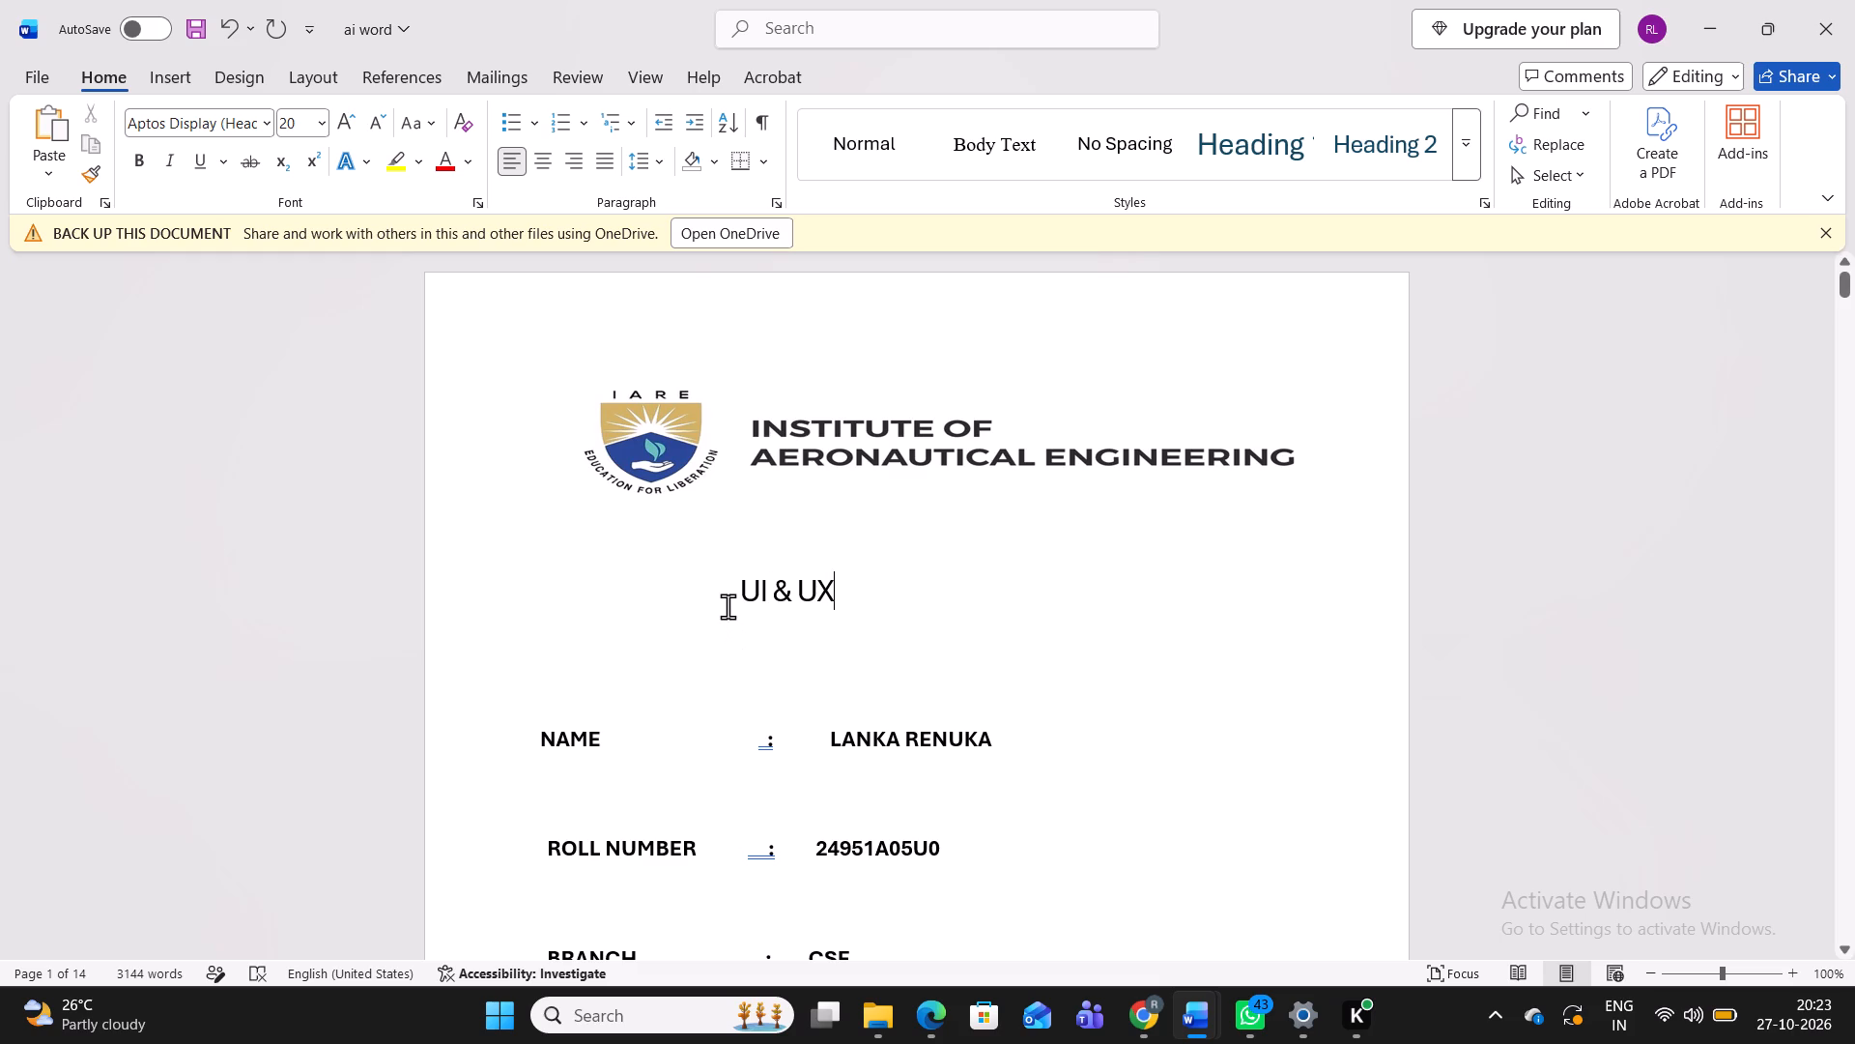
# Shift the "UI & UX" cover title toward the page centre by inserting spaces before it.
pyautogui.click(728, 606)
pyautogui.press('space')
pyautogui.press('space')
pyautogui.press('space')
pyautogui.press('space')
pyautogui.press('space')
pyautogui.press('space')
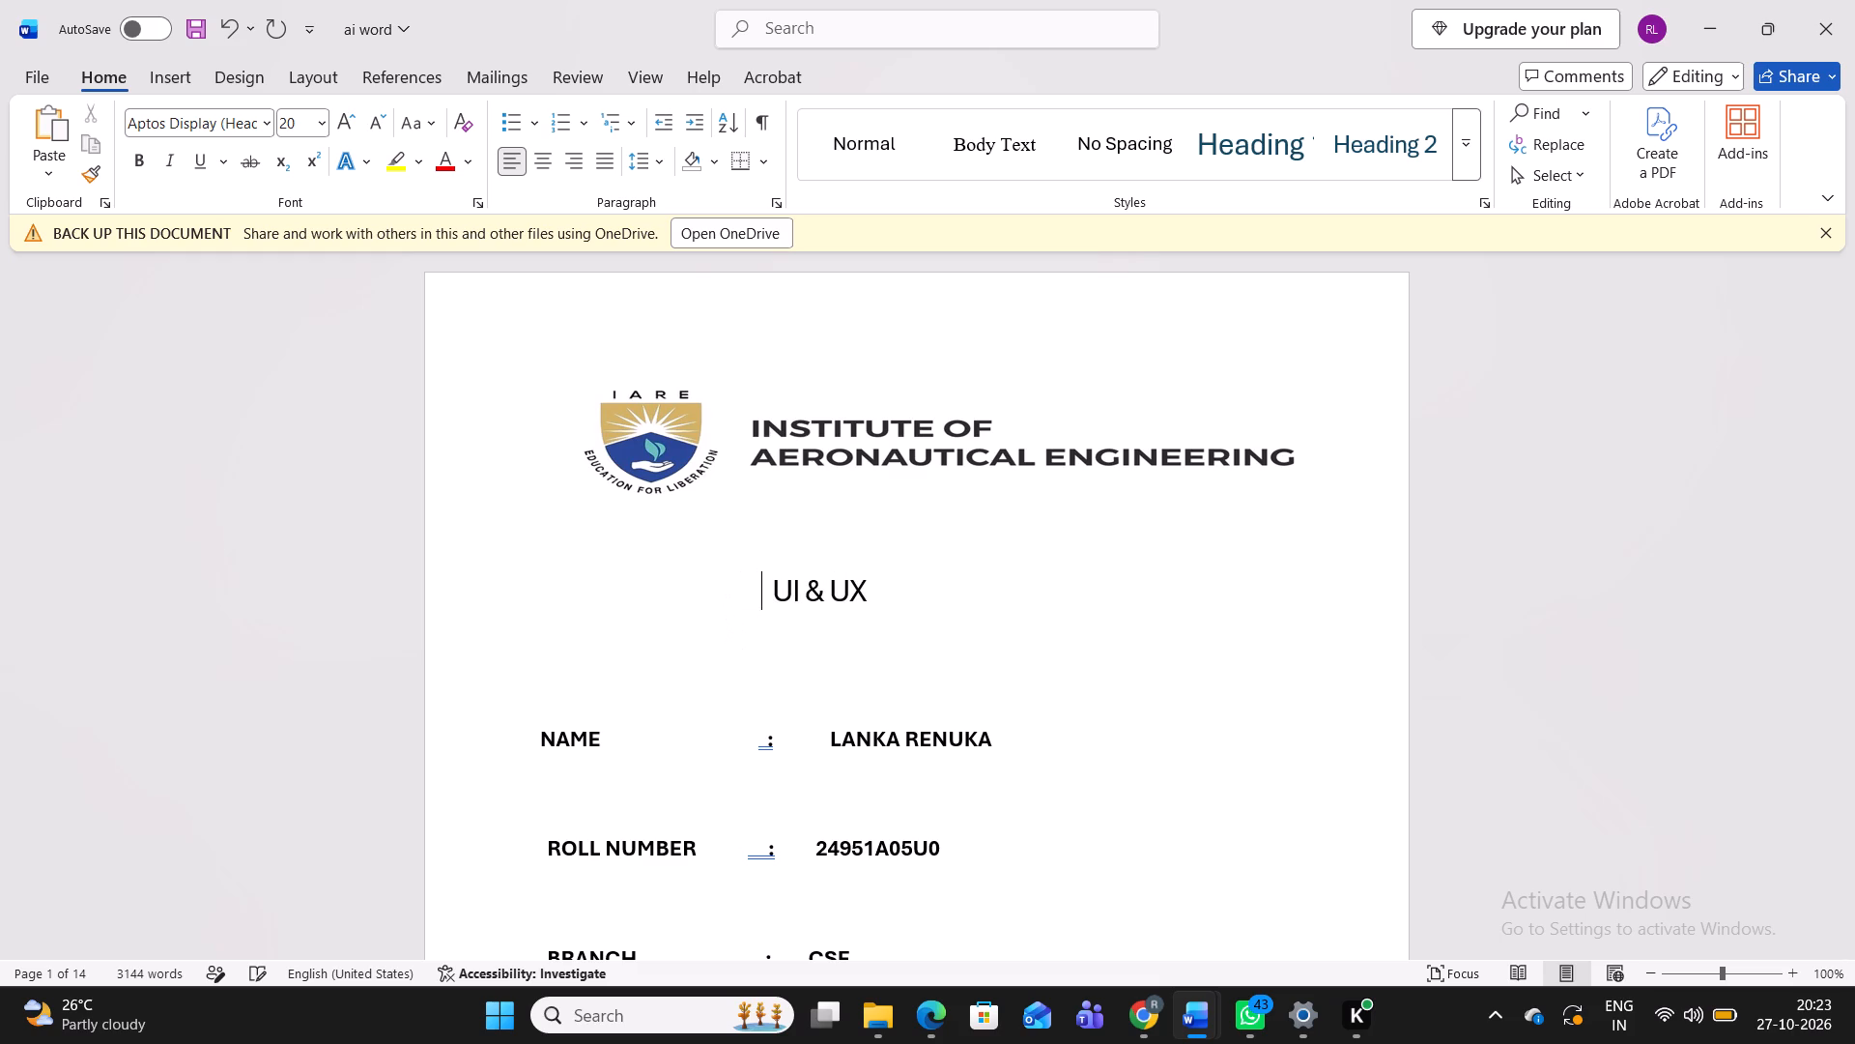
pyautogui.press('space')
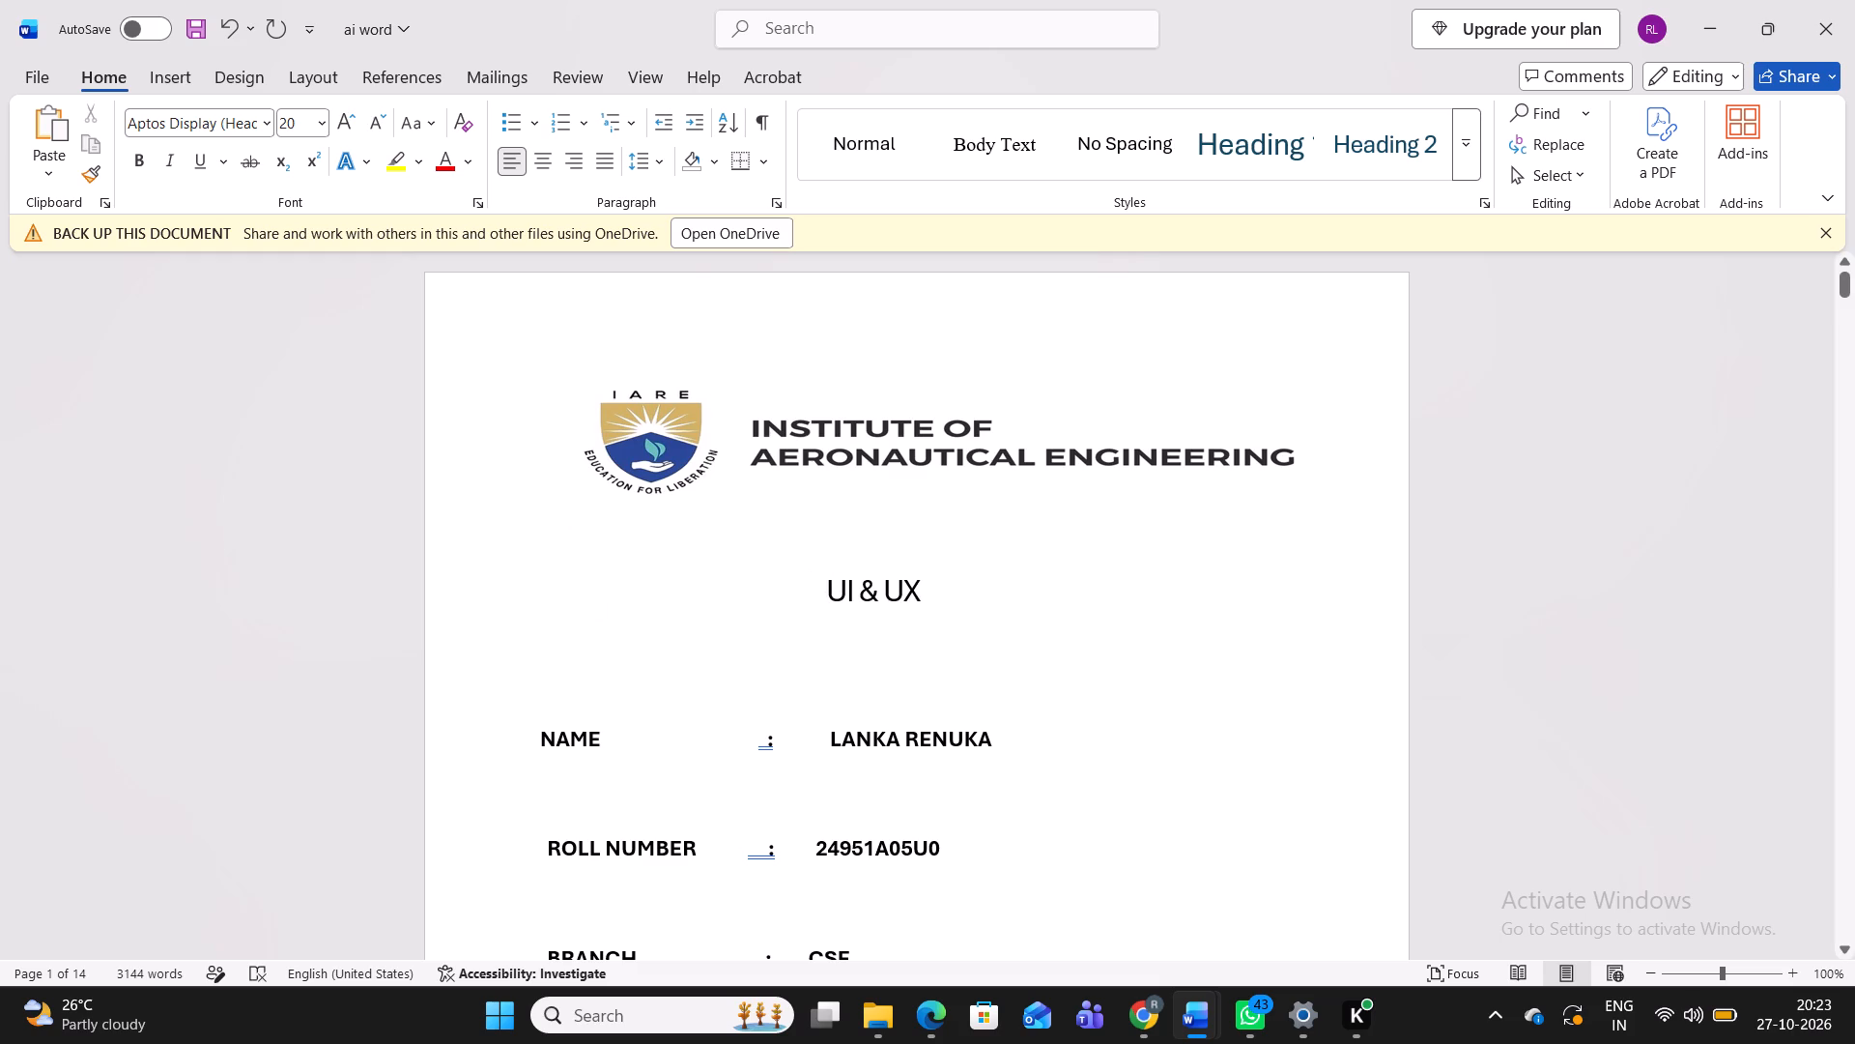
# Begin saving the document as a separate Word file, choosing the Desktop folder as its location.
pyautogui.click(47, 82)
pyautogui.click(81, 406)
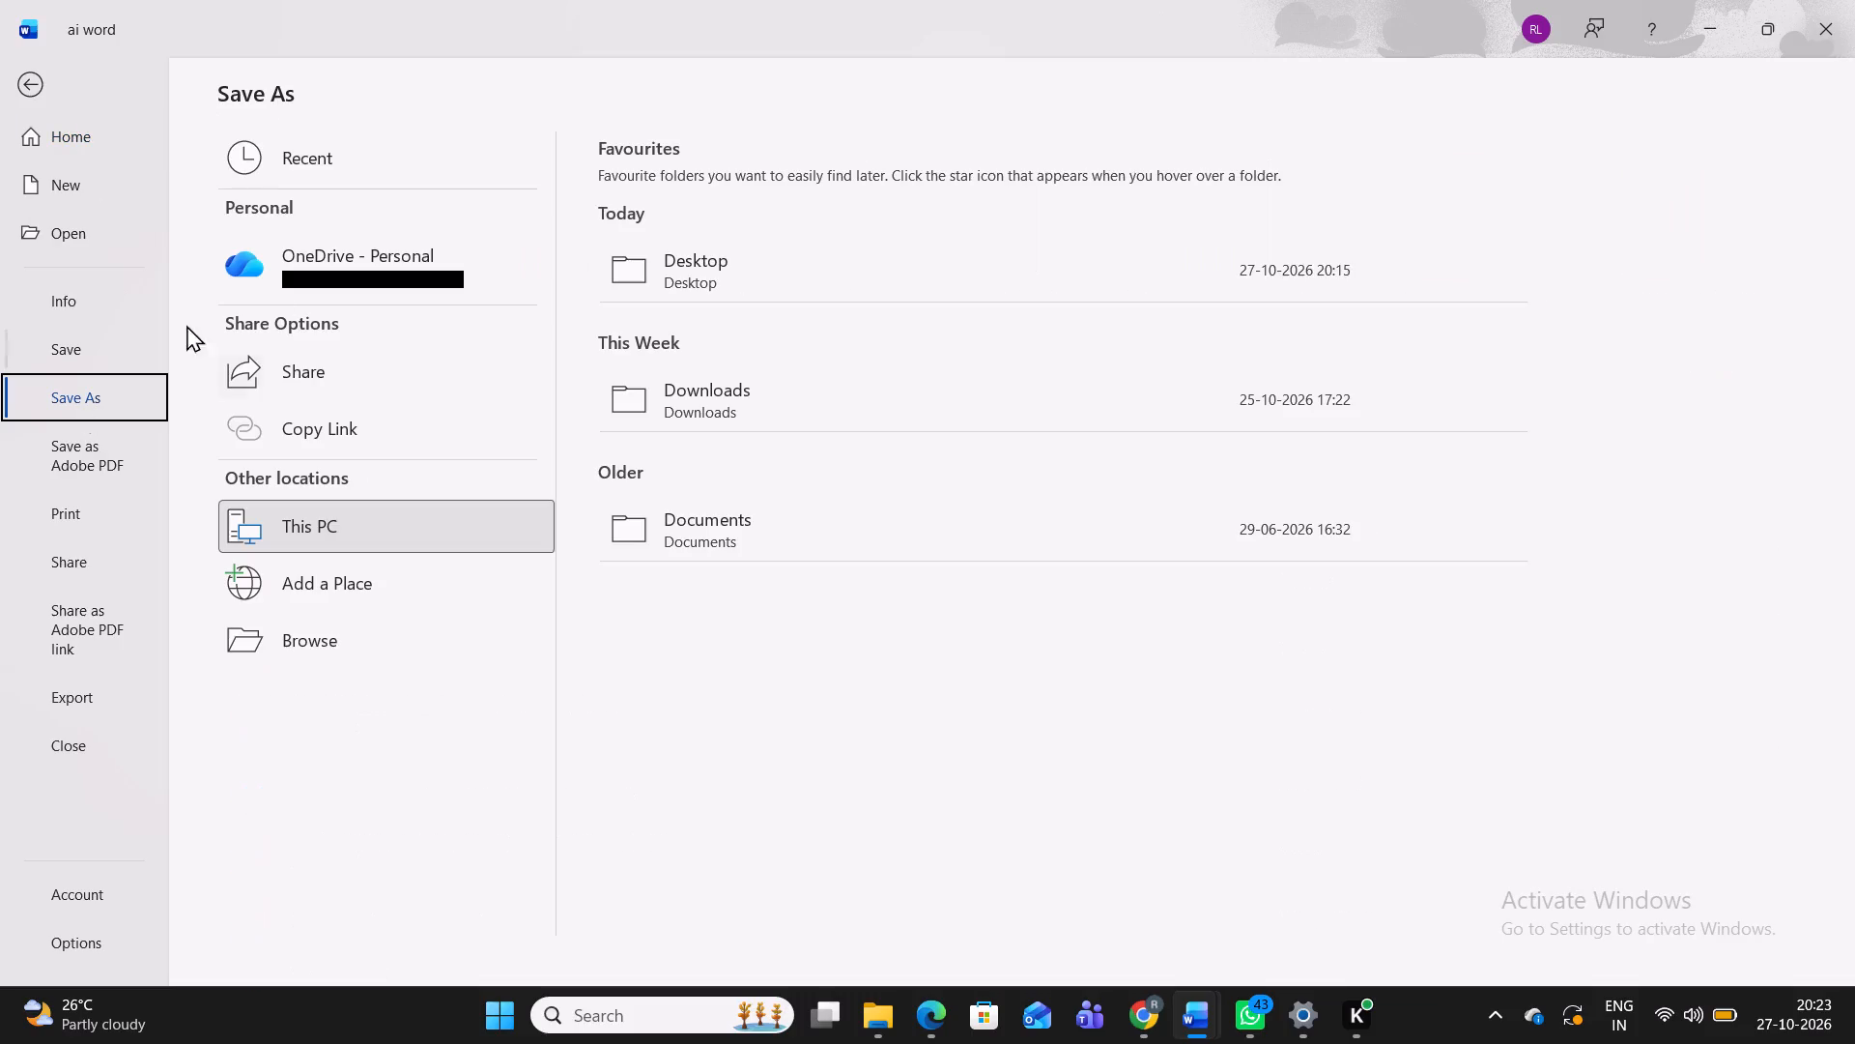
pyautogui.click(730, 277)
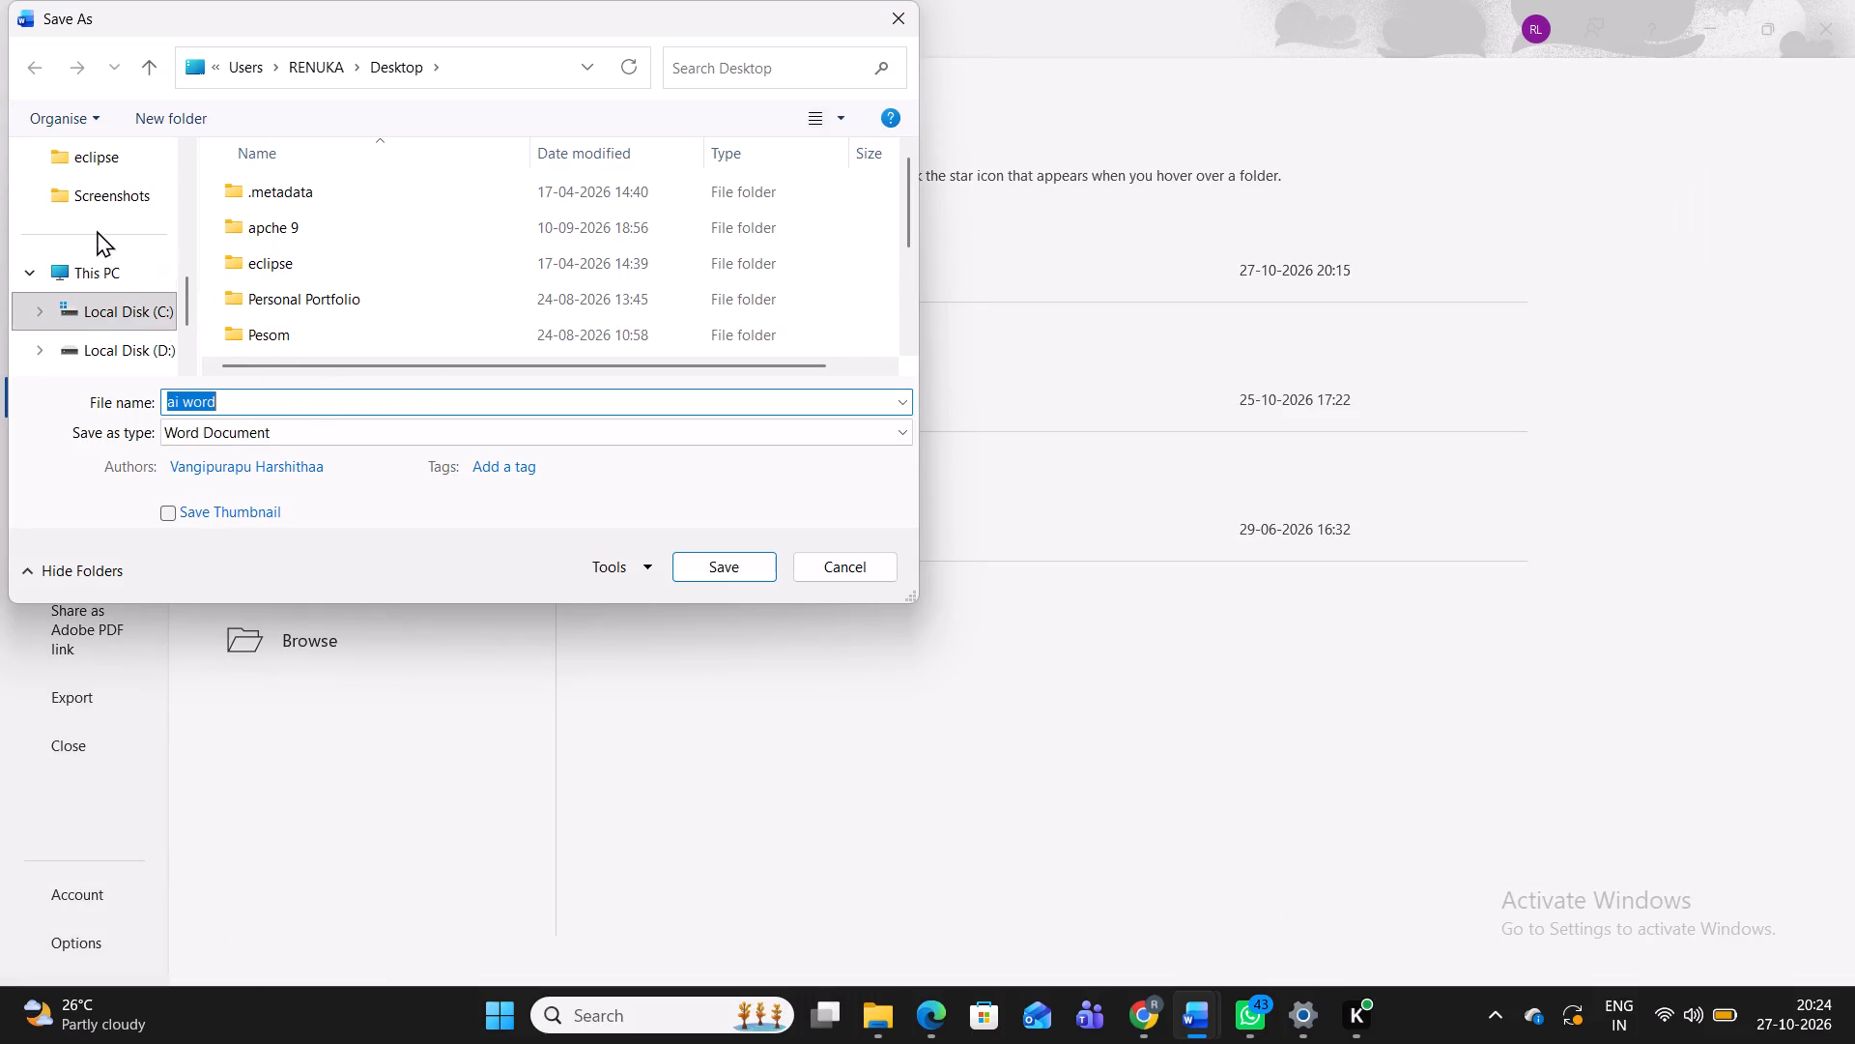
pyautogui.scroll(7, 97, 230)
pyautogui.click(93, 320)
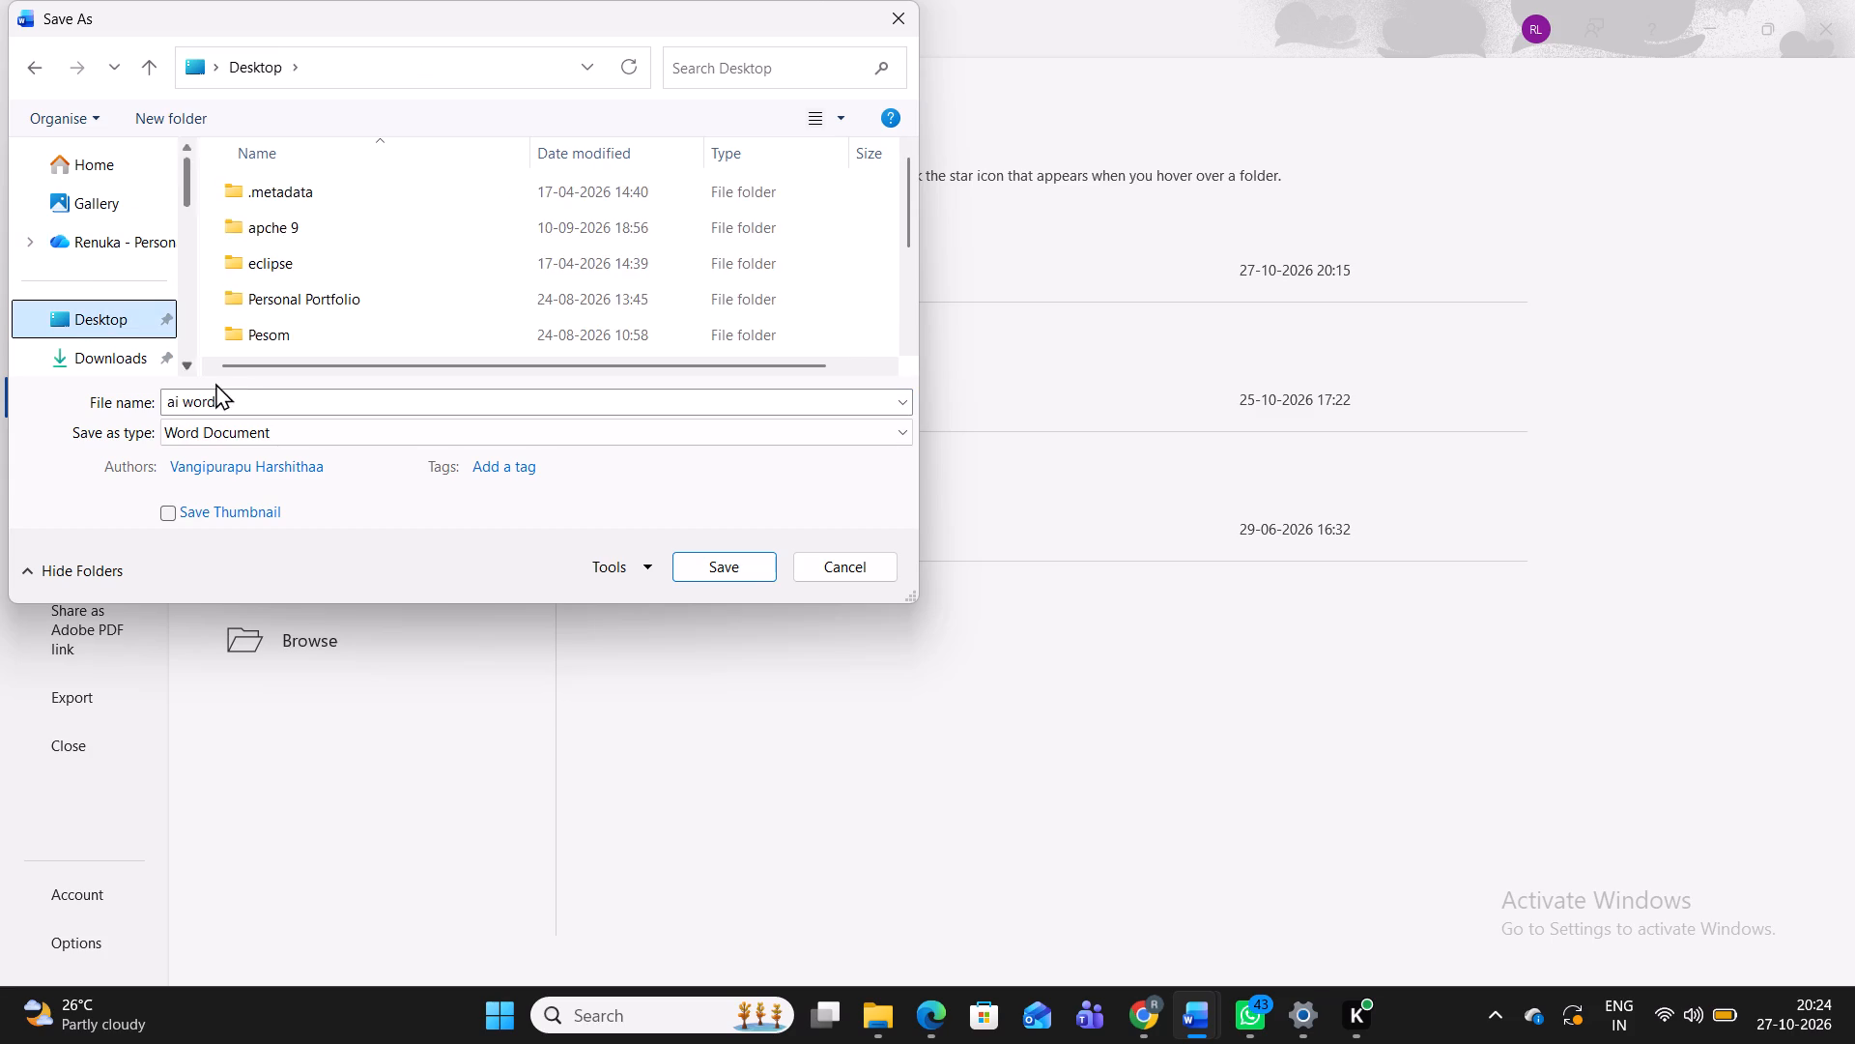
pyautogui.click(262, 405)
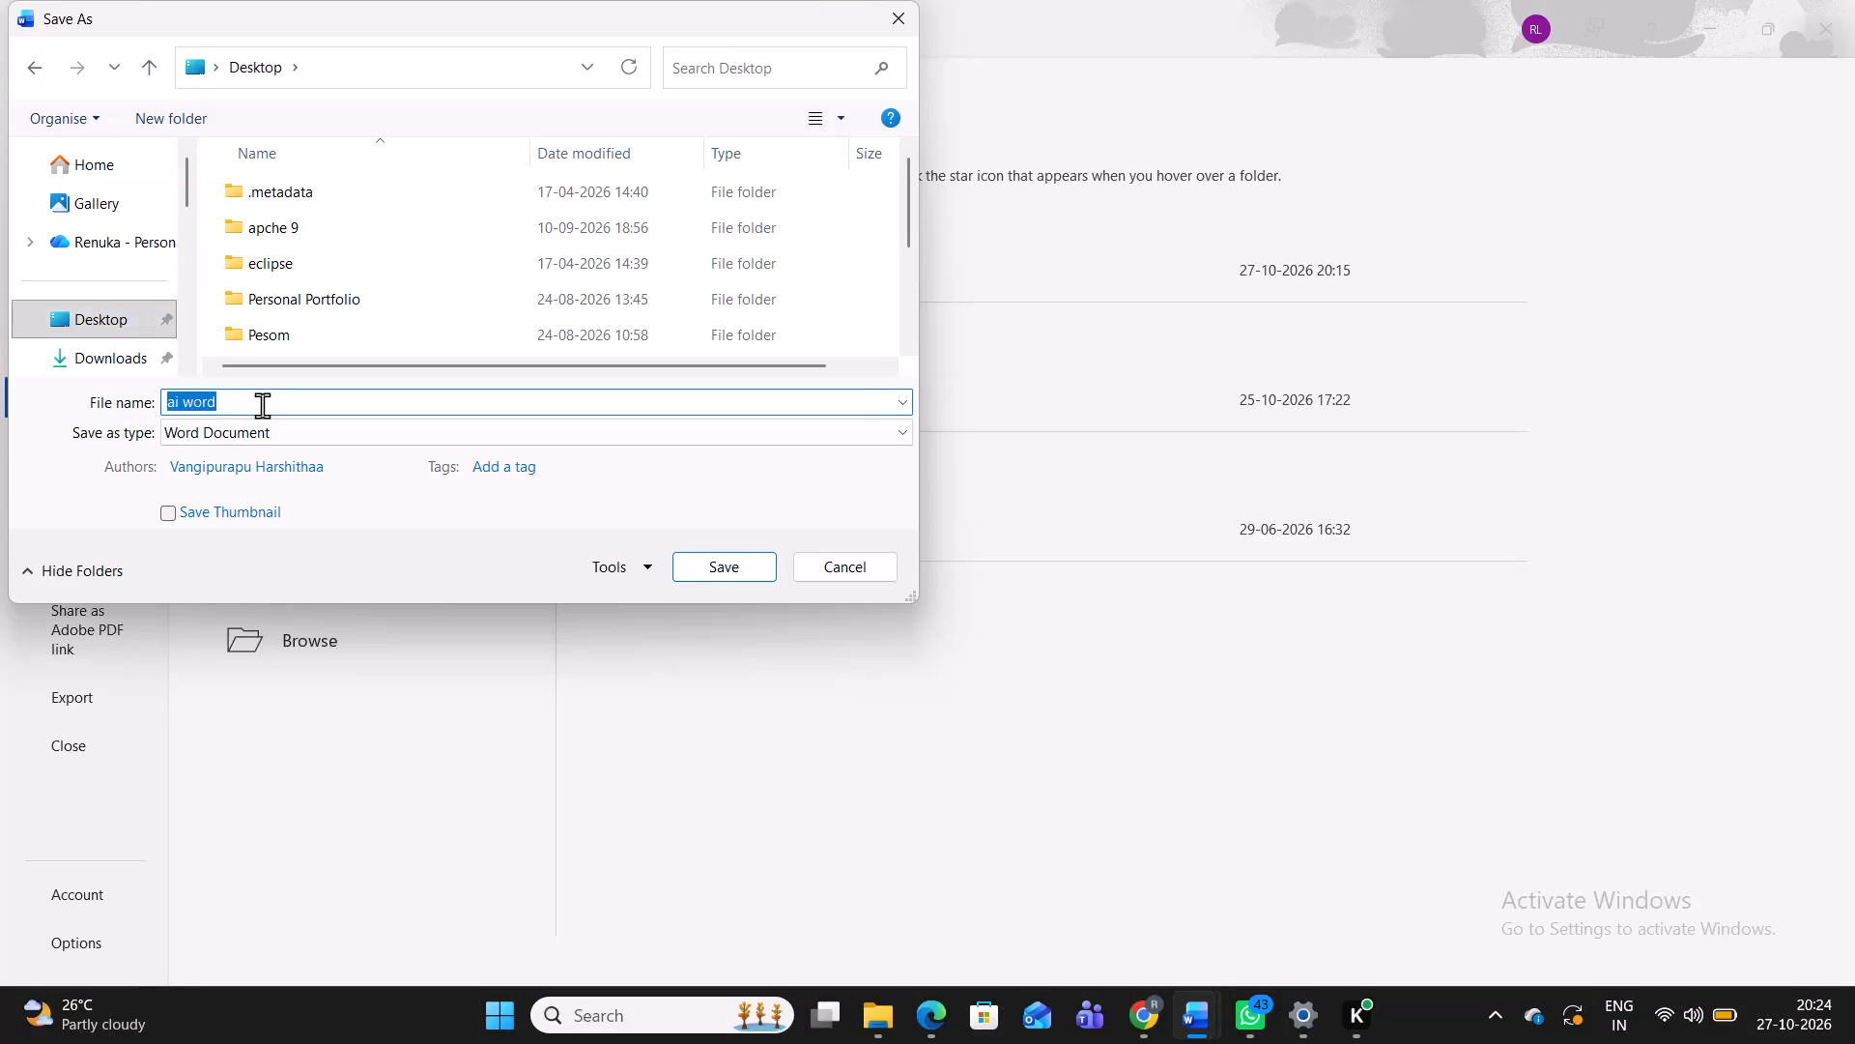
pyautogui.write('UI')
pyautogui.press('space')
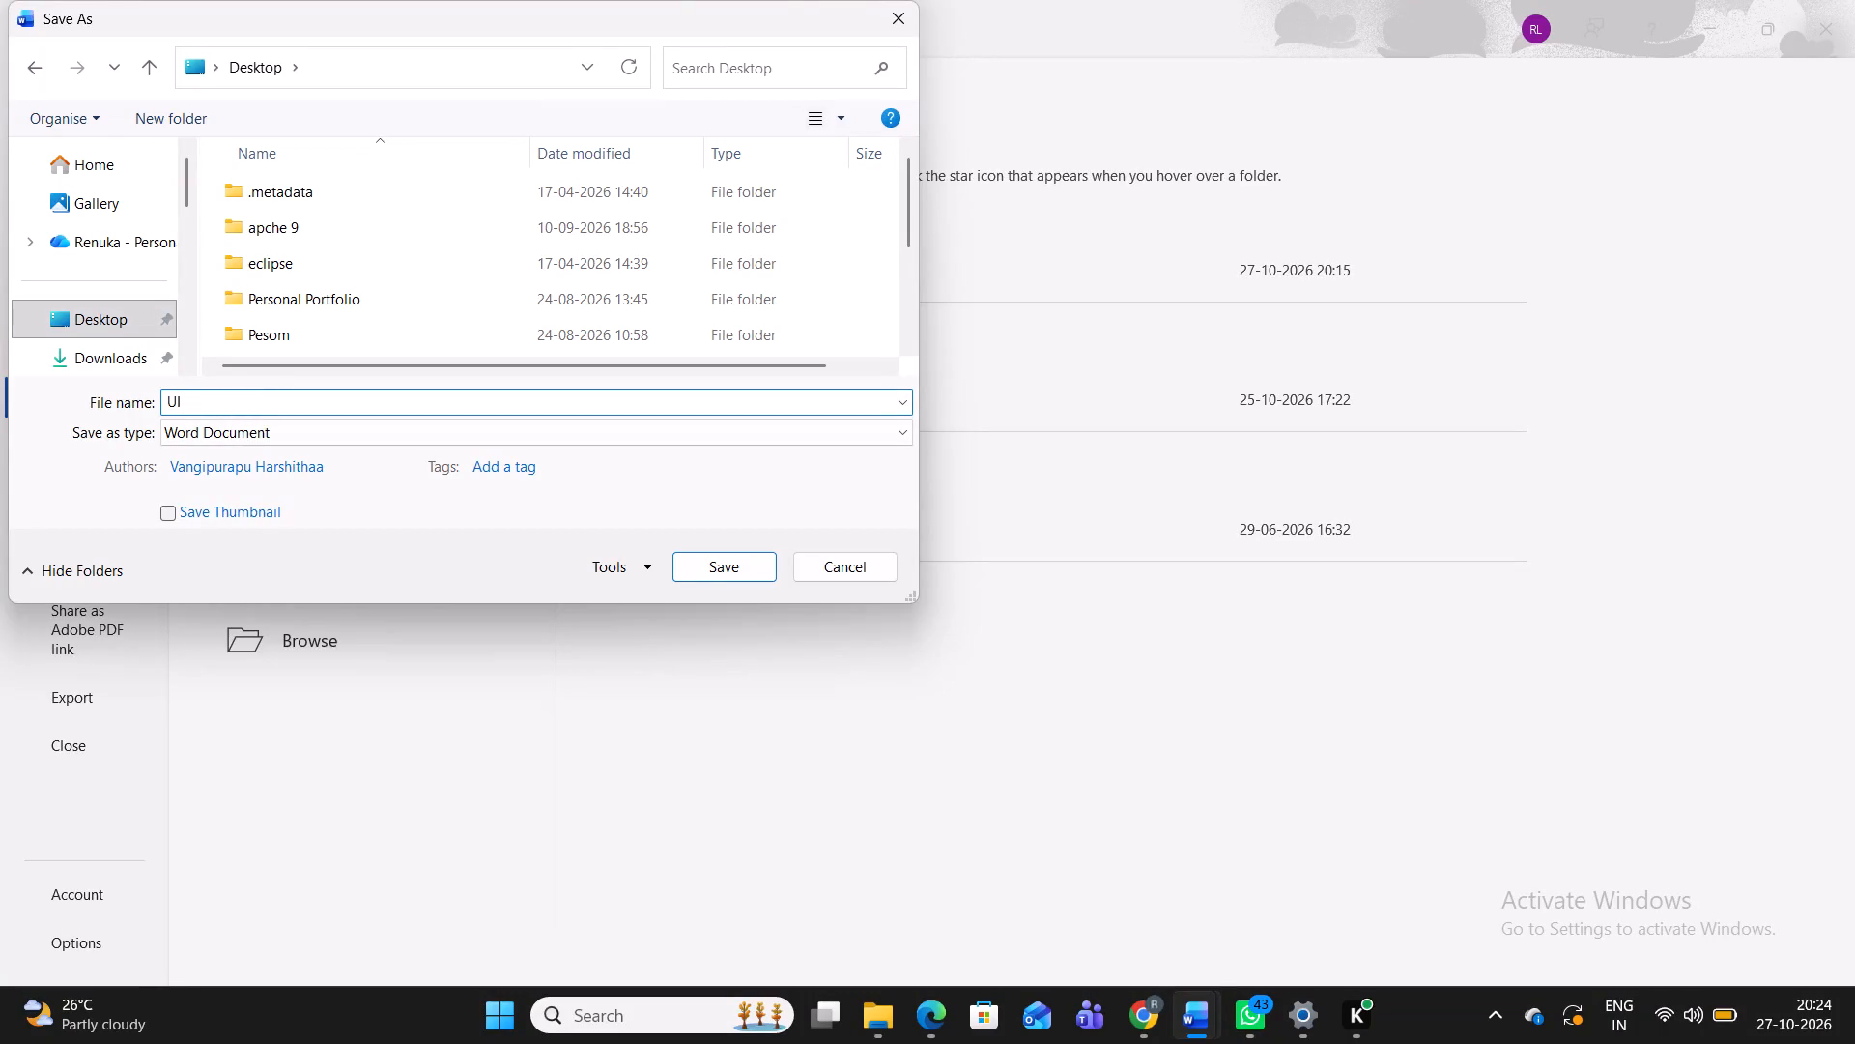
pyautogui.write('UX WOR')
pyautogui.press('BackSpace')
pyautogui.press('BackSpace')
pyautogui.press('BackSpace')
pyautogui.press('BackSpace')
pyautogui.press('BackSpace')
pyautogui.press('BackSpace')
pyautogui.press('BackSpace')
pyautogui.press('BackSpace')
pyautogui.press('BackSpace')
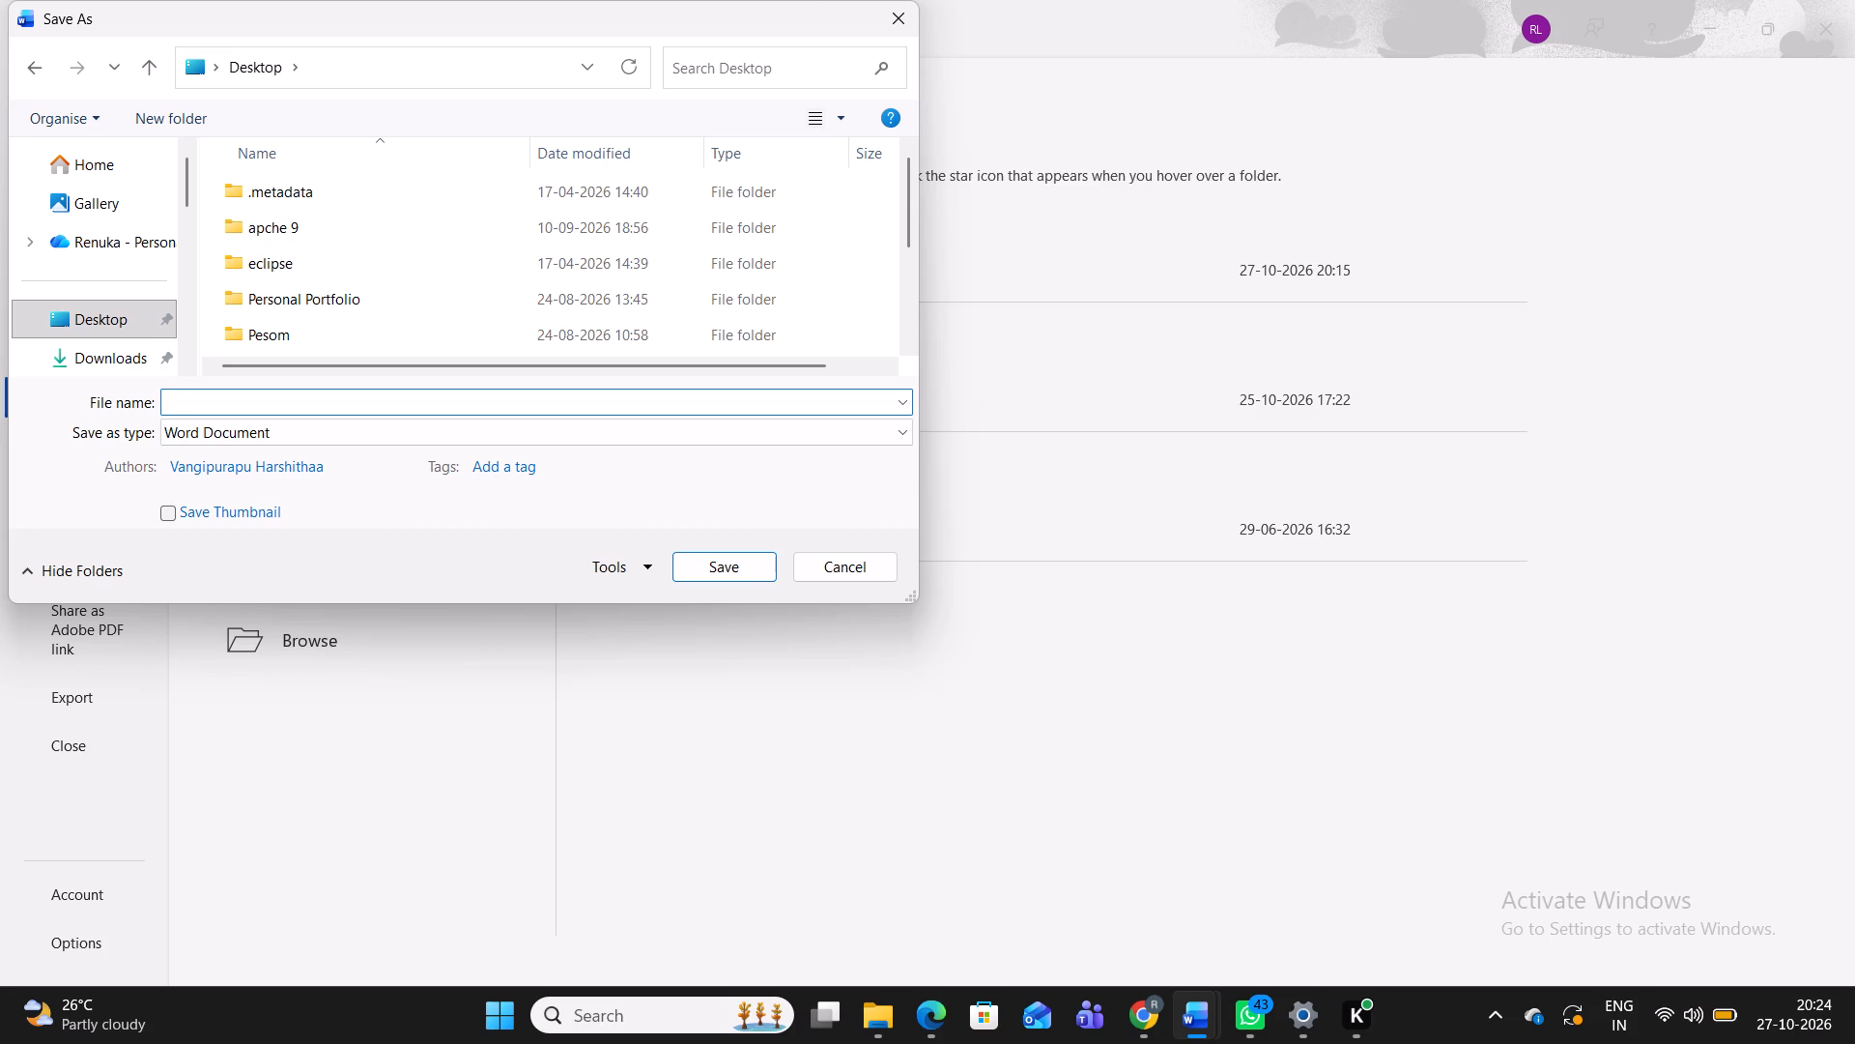
# Name the new Word file "UI & UX aat word" and save it to the Desktop.
pyautogui.write('UI')
pyautogui.press('space')
pyautogui.write('&')
pyautogui.press('space')
pyautogui.press('u')
pyautogui.press('x')
pyautogui.press('space')
pyautogui.write('aat word')
pyautogui.click(728, 559)
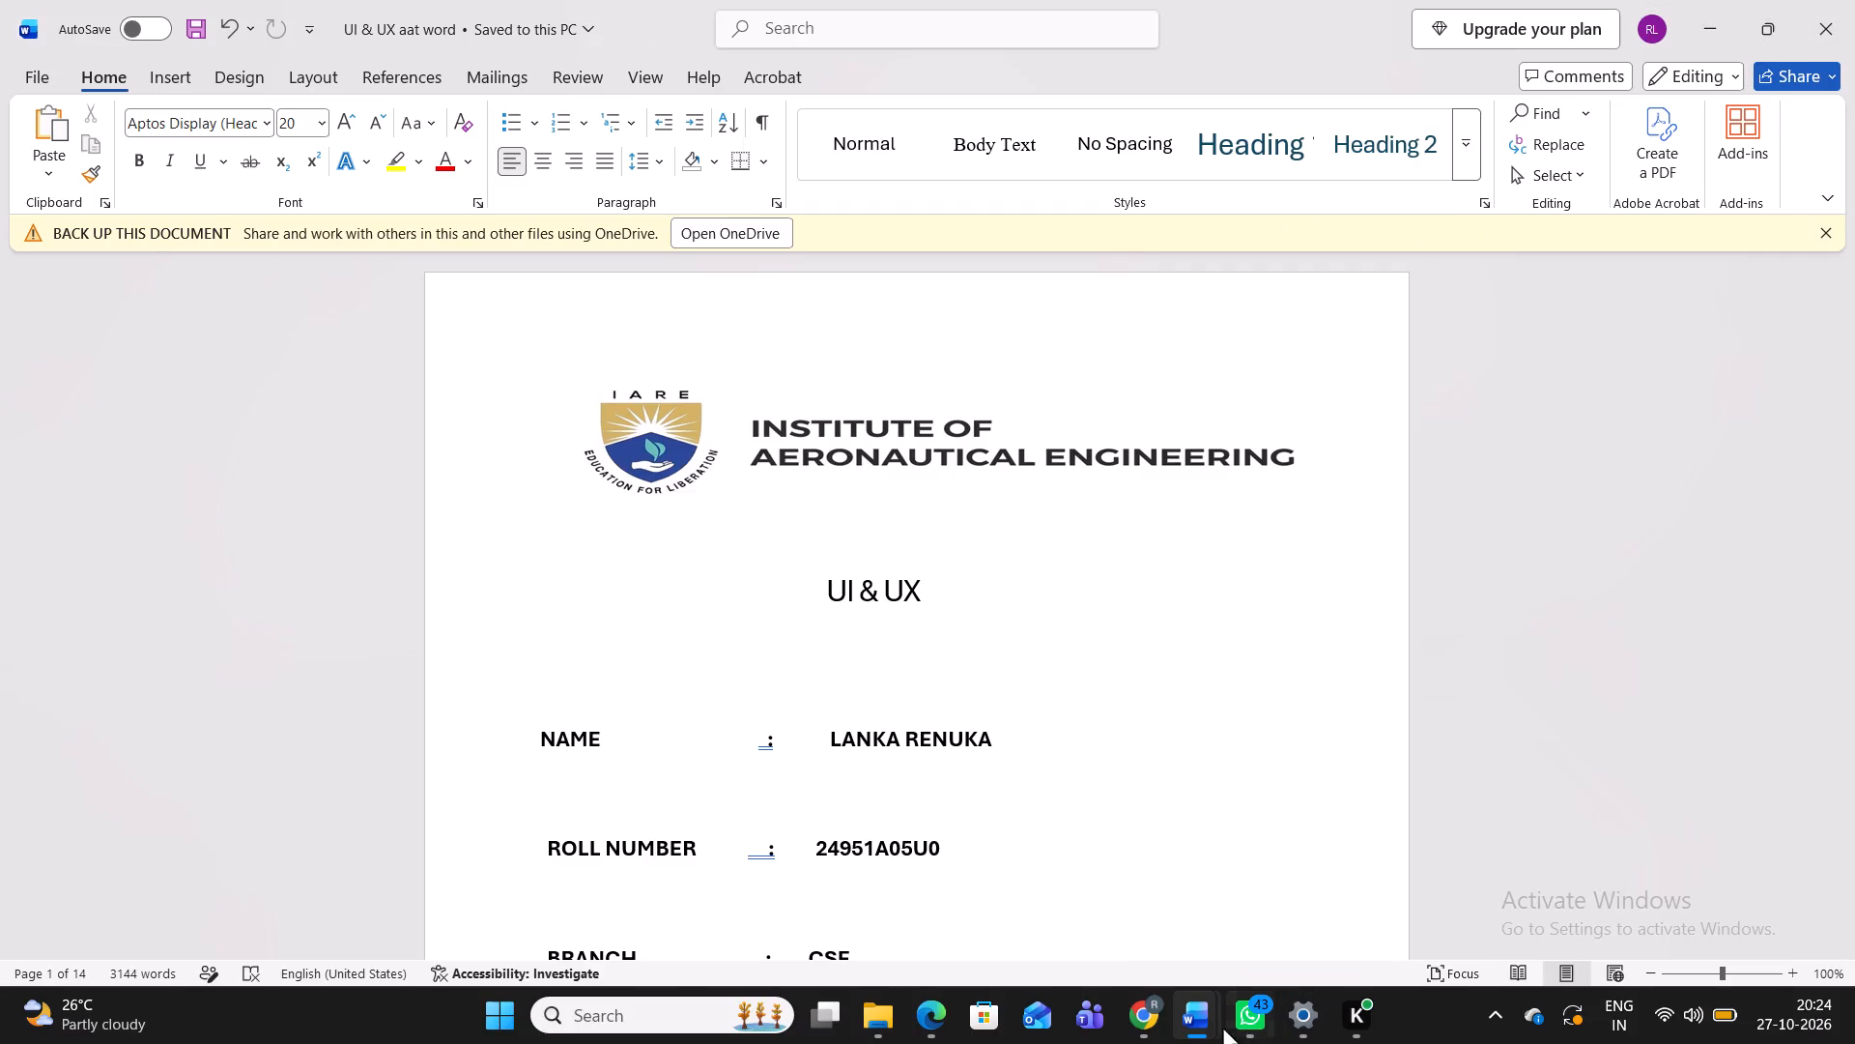
pyautogui.click(1150, 1018)
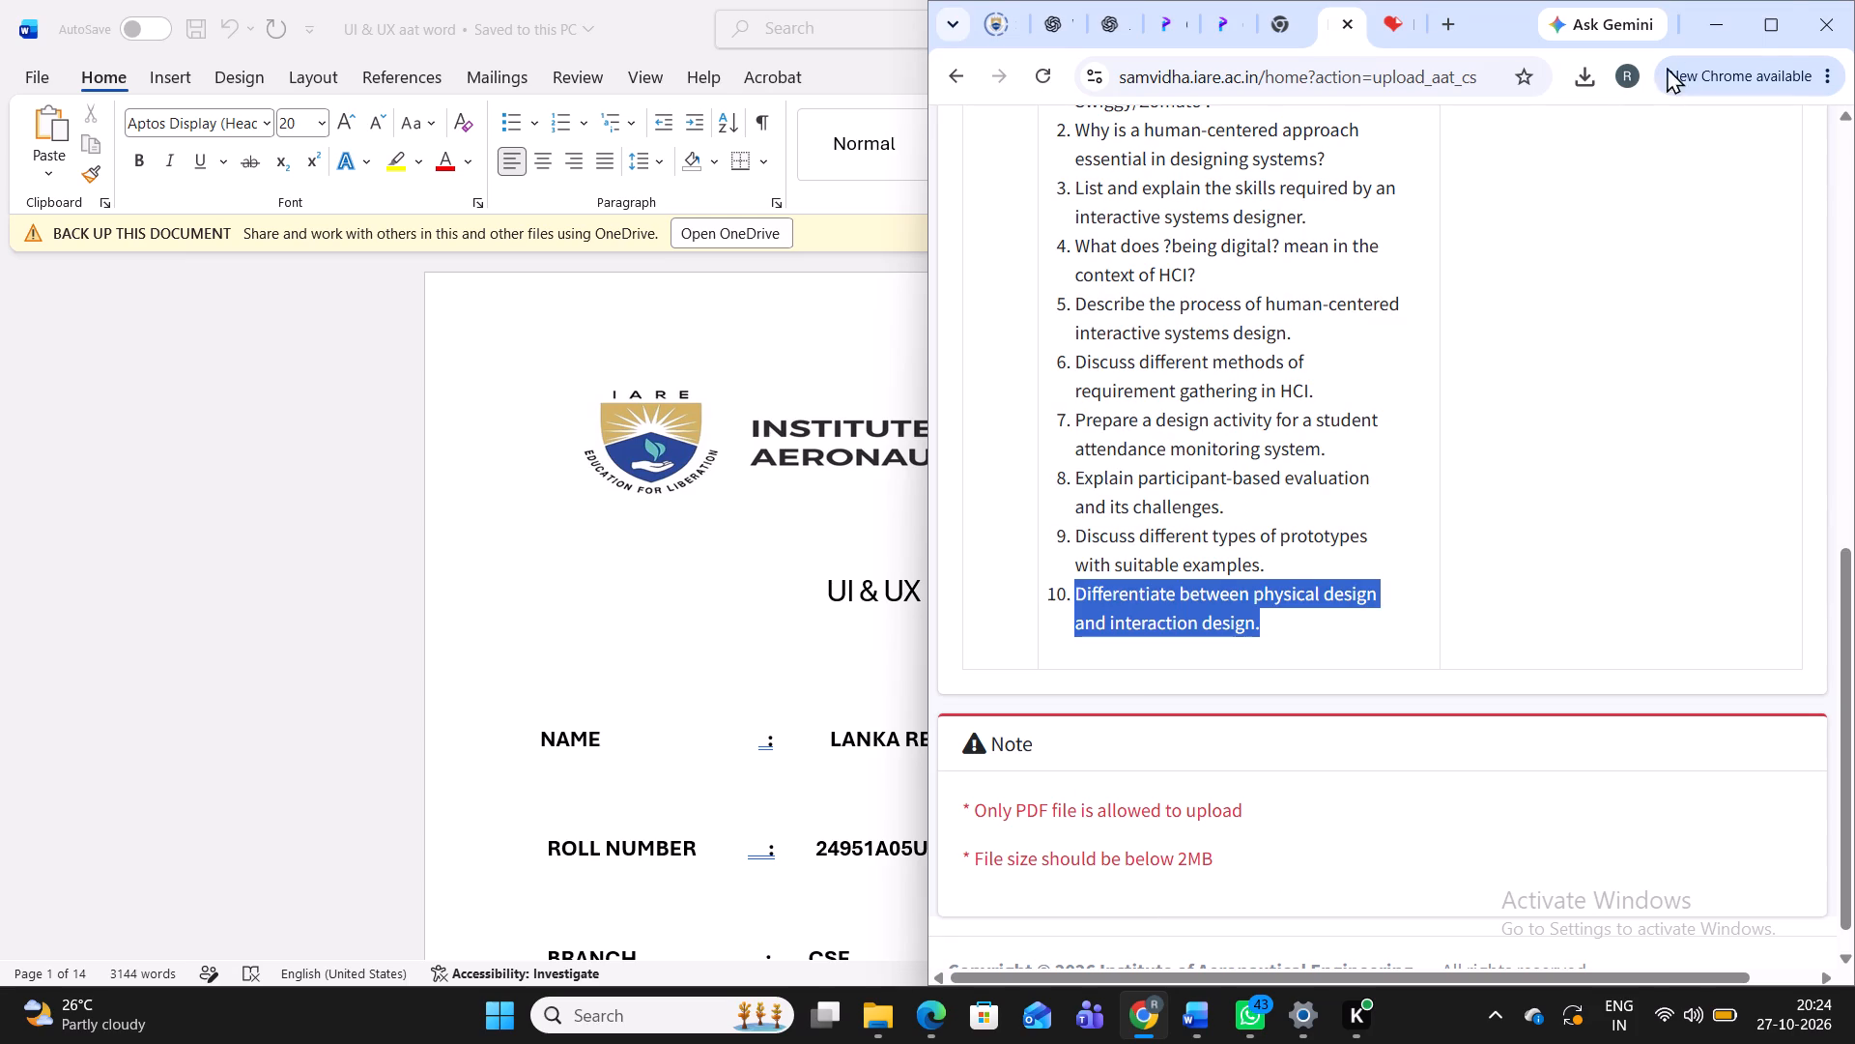
pyautogui.click(1749, 29)
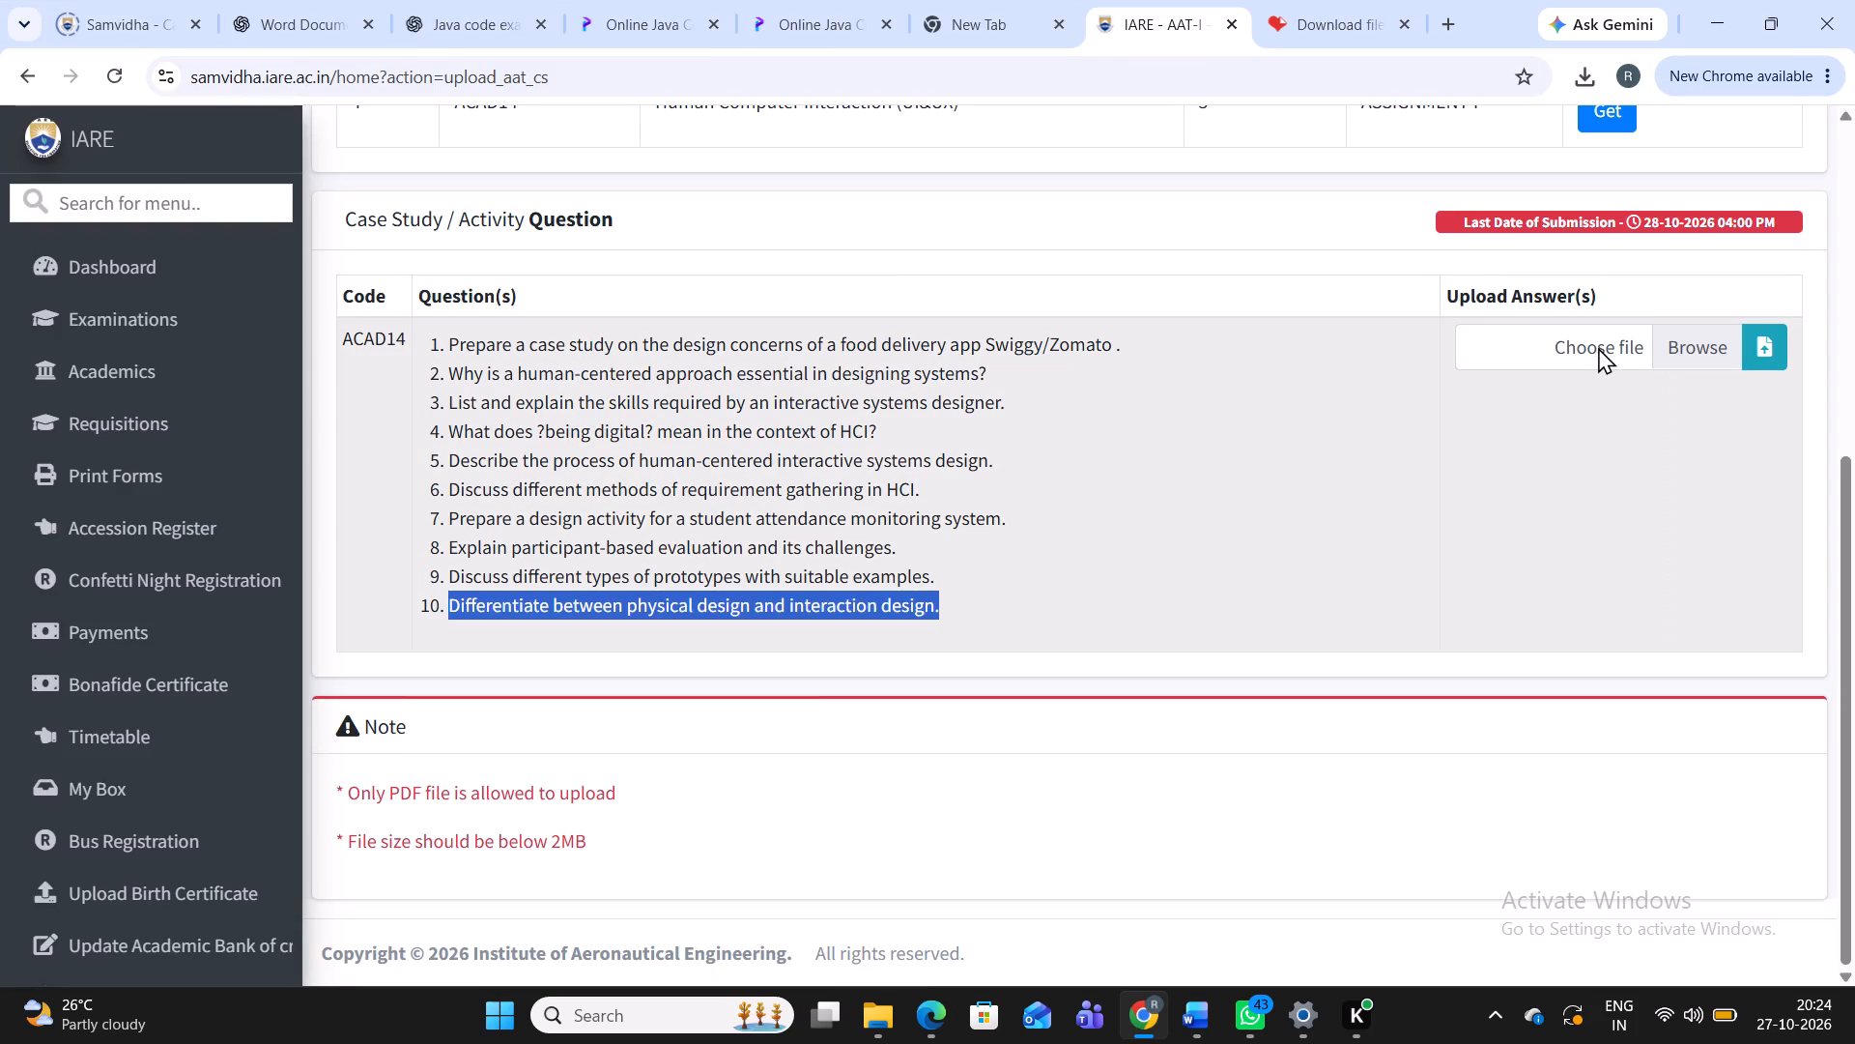
pyautogui.click(1352, 500)
pyautogui.click(1327, 14)
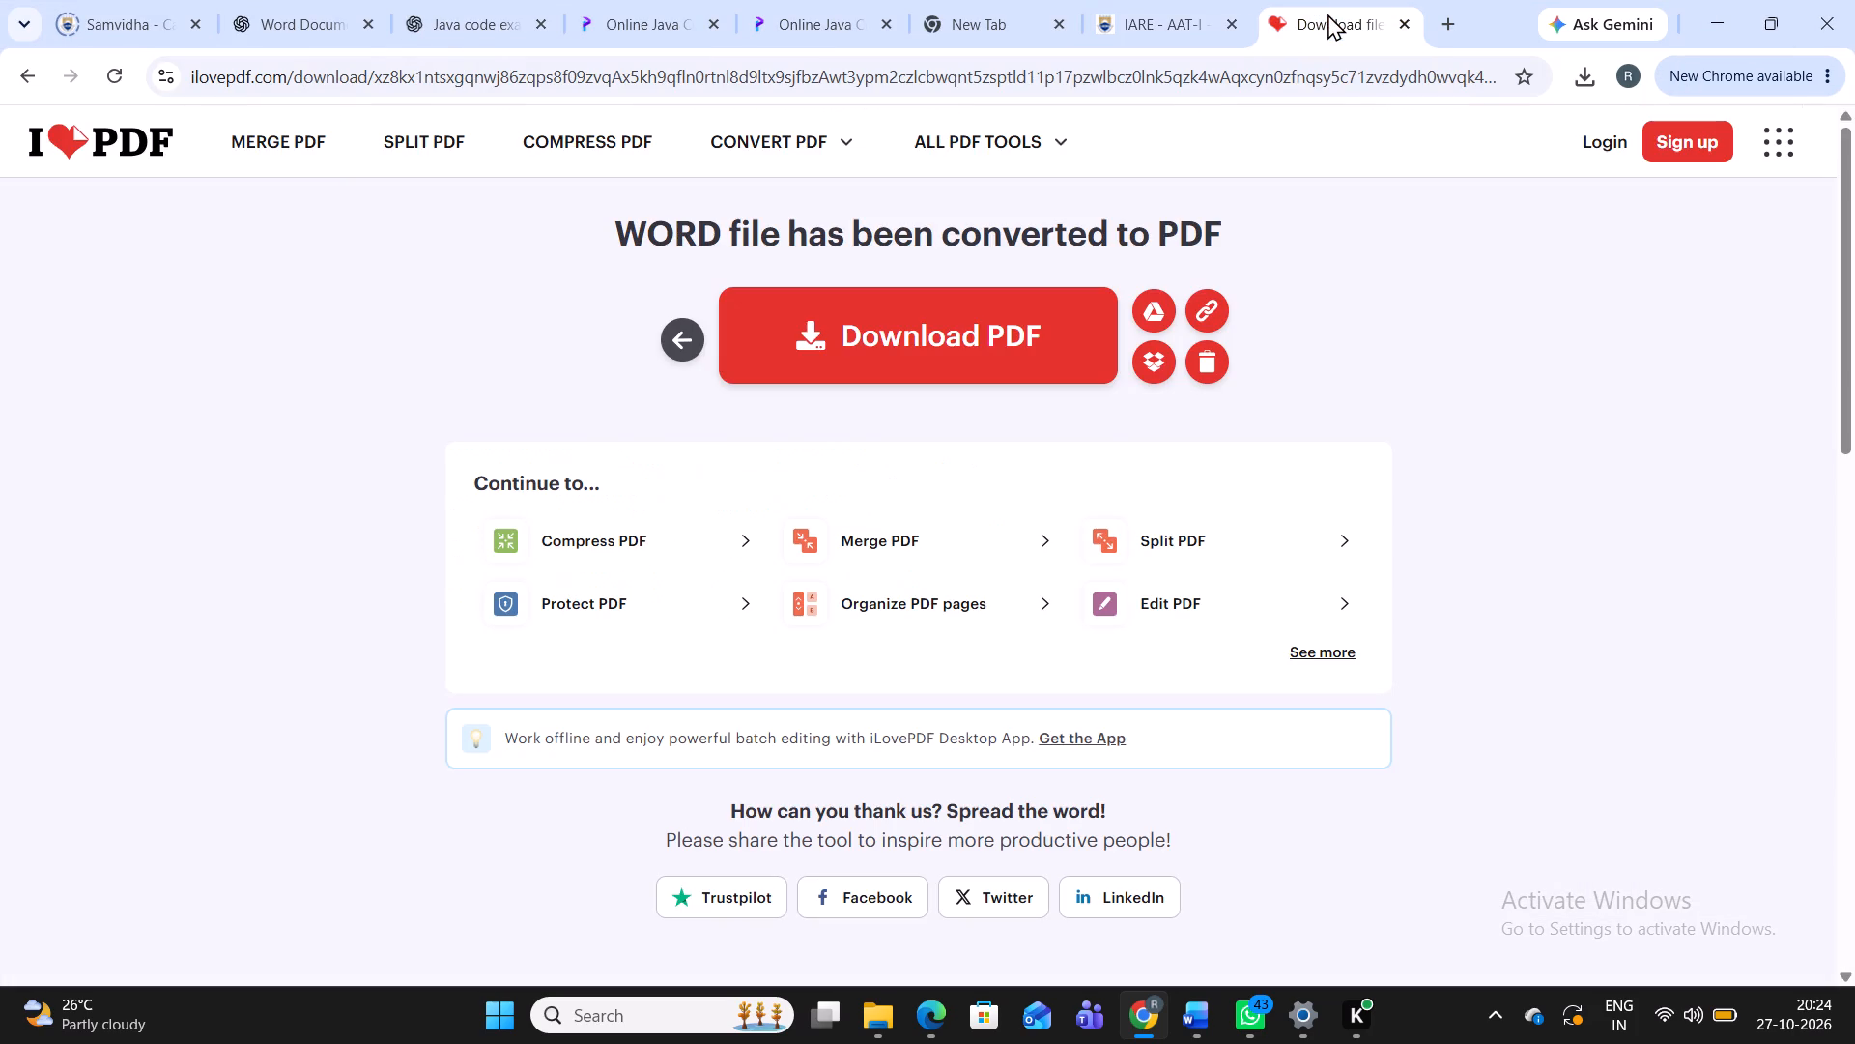
pyautogui.hscroll(9, 680, 536)
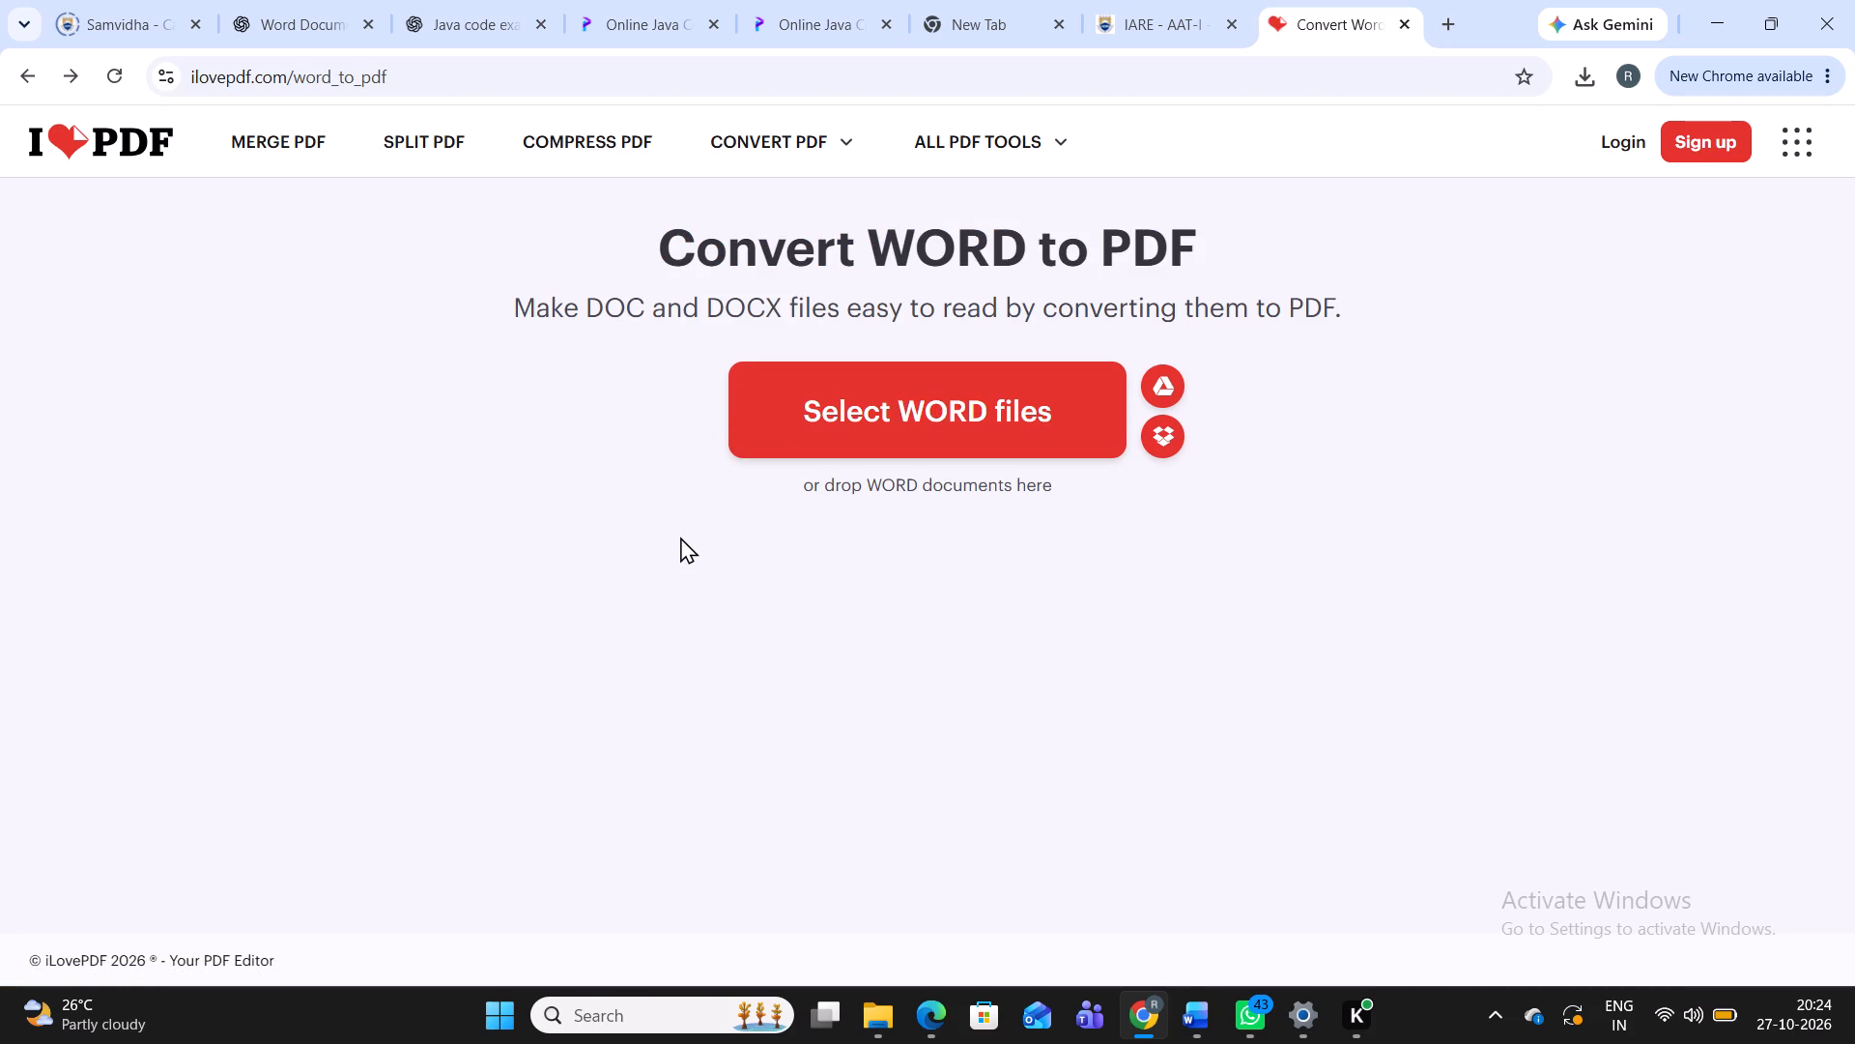
pyautogui.click(876, 364)
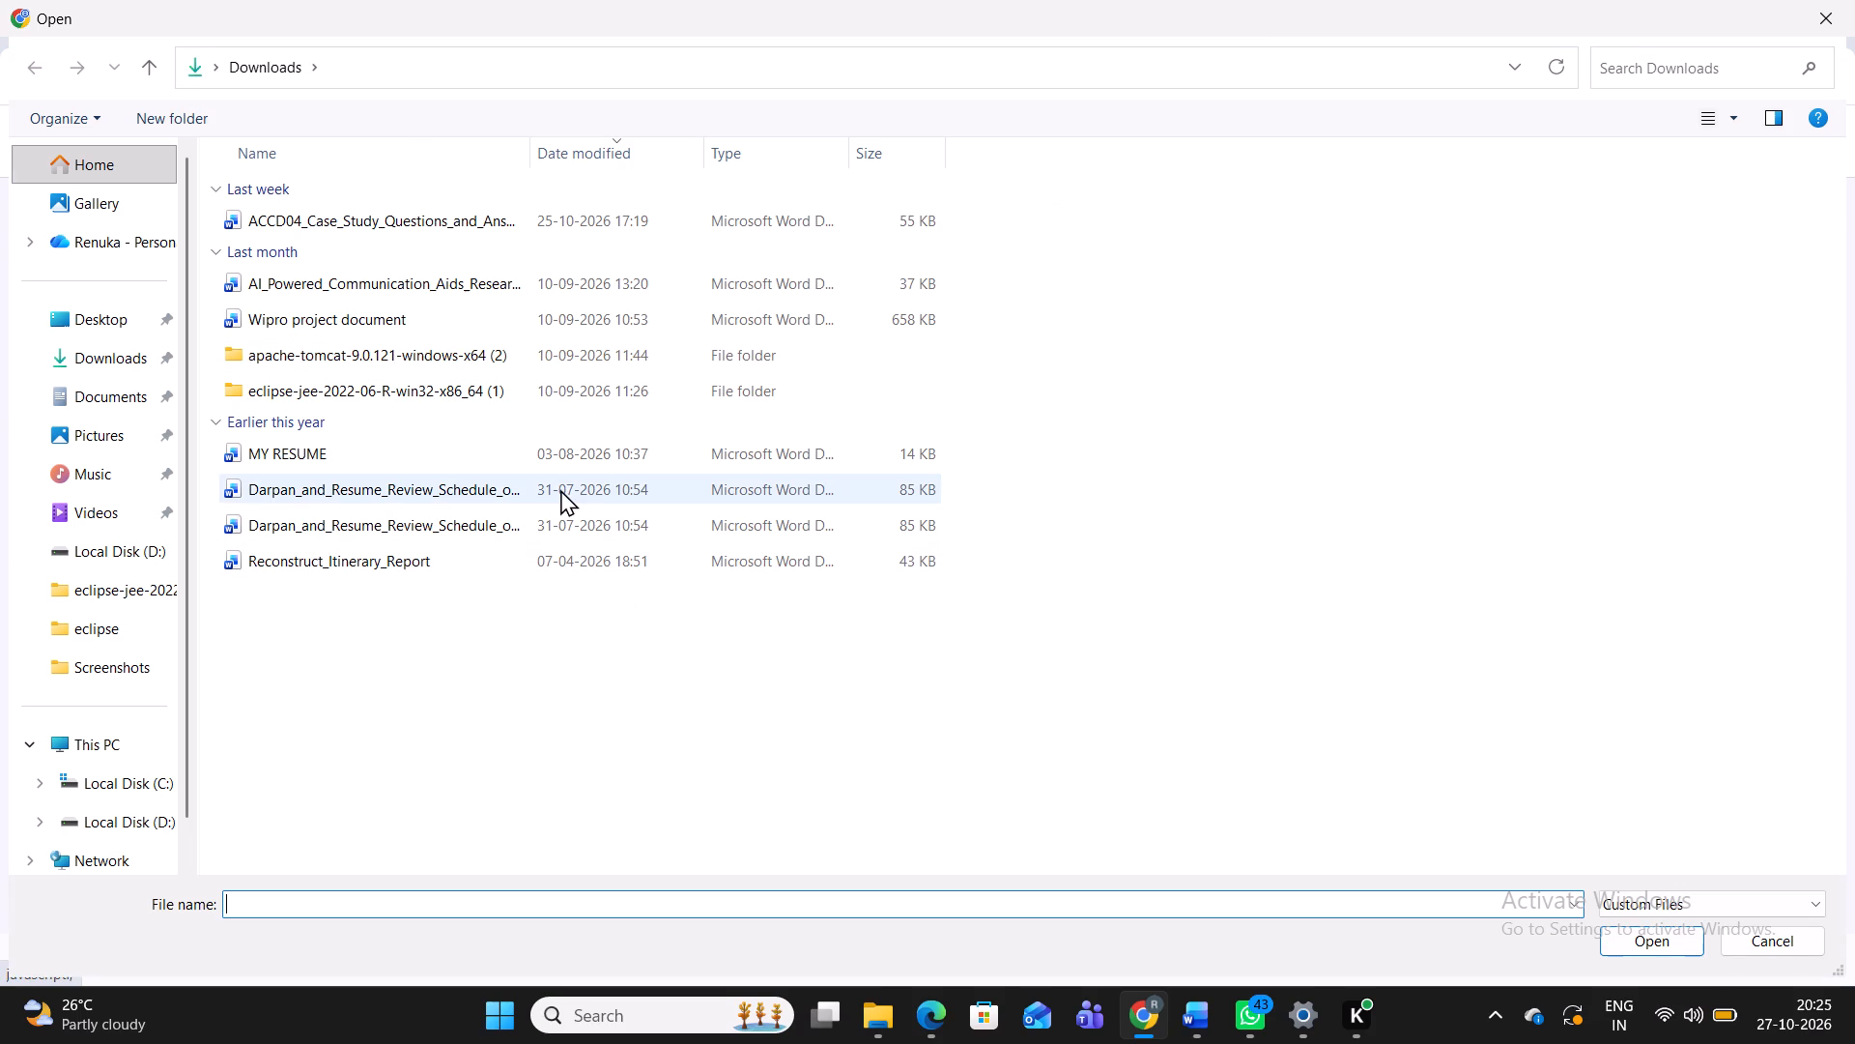
pyautogui.click(134, 323)
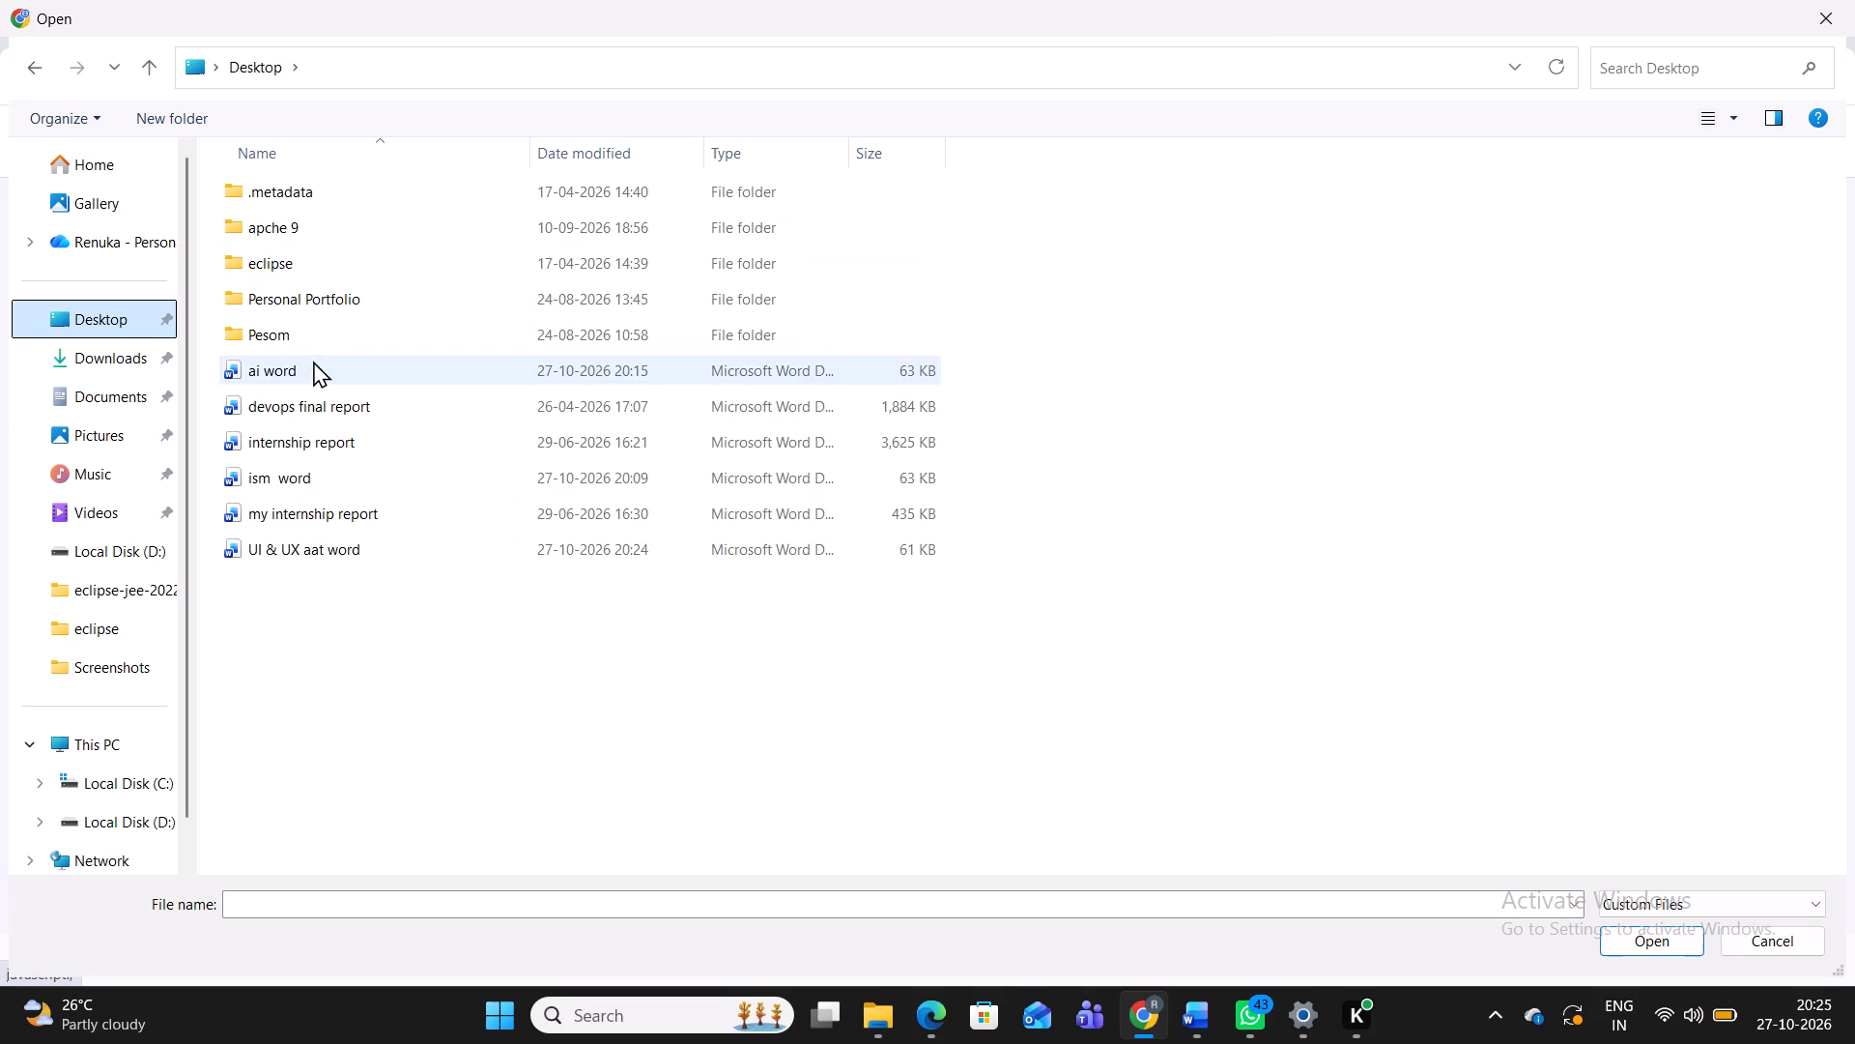
pyautogui.click(289, 542)
pyautogui.doubleClick(289, 542)
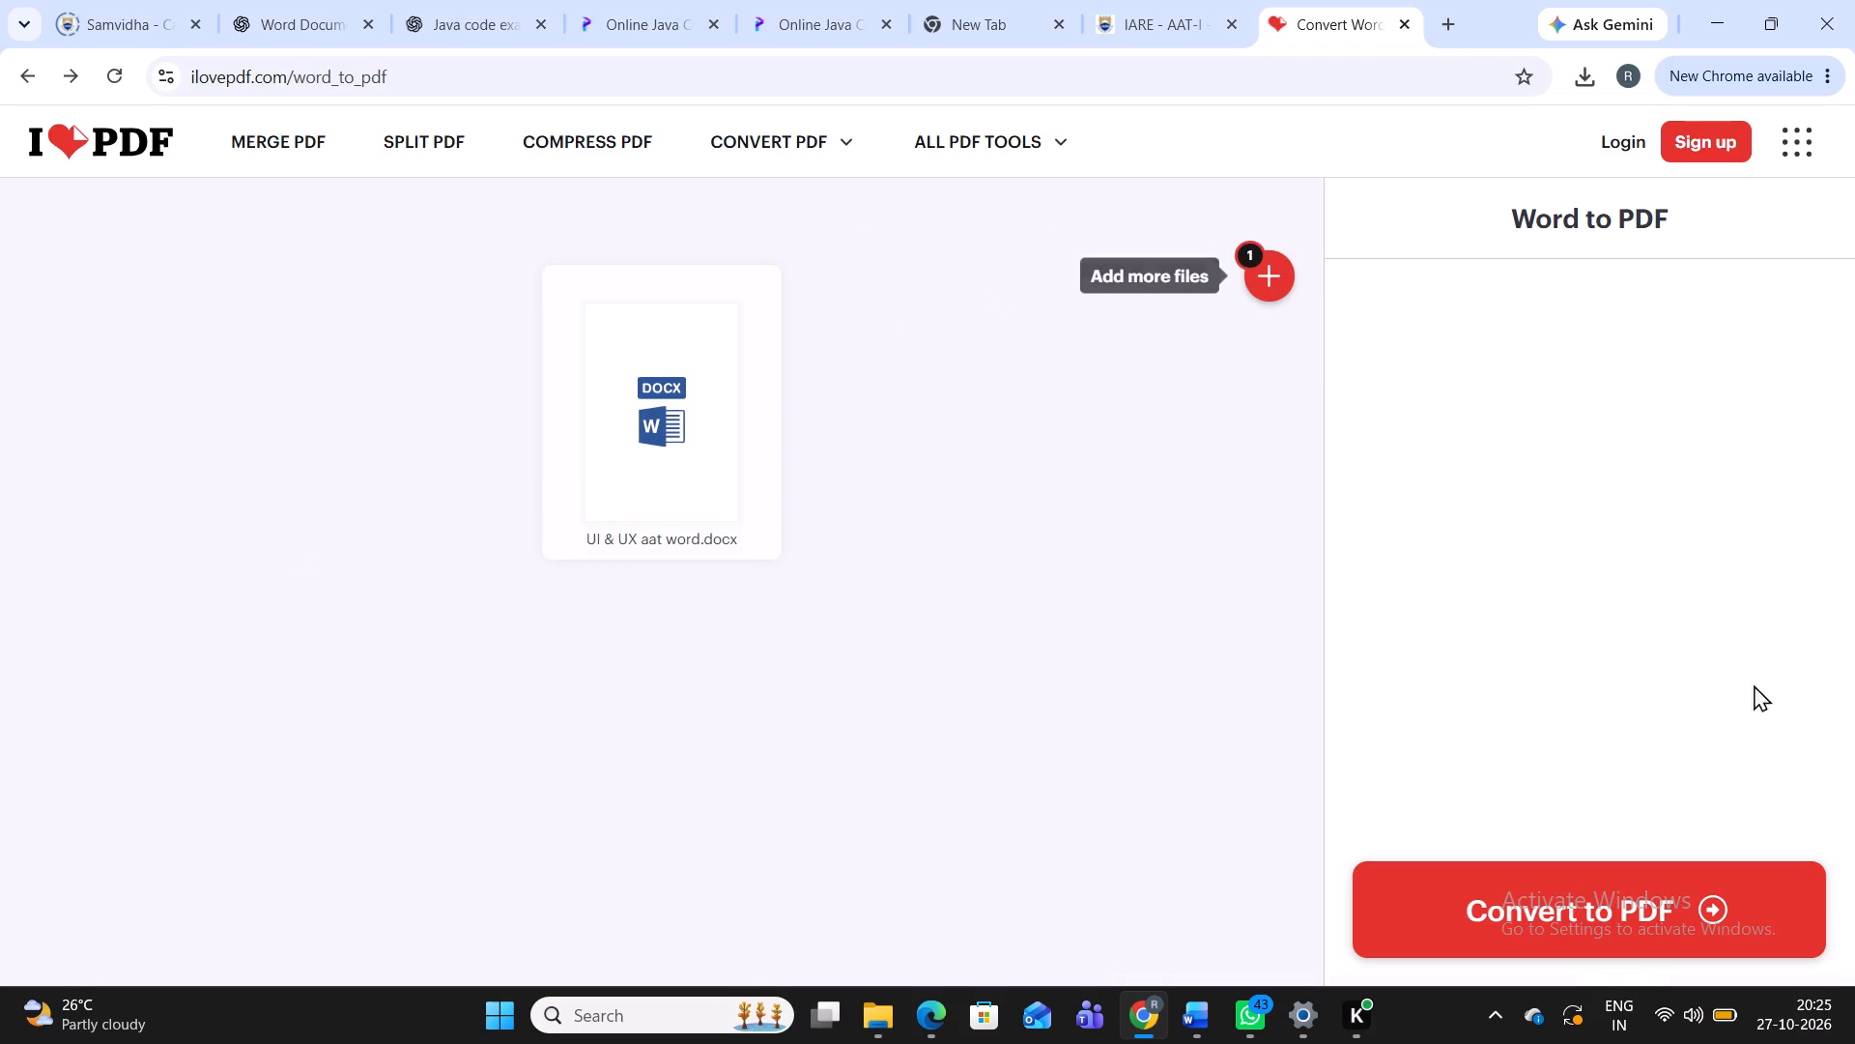
pyautogui.click(1627, 945)
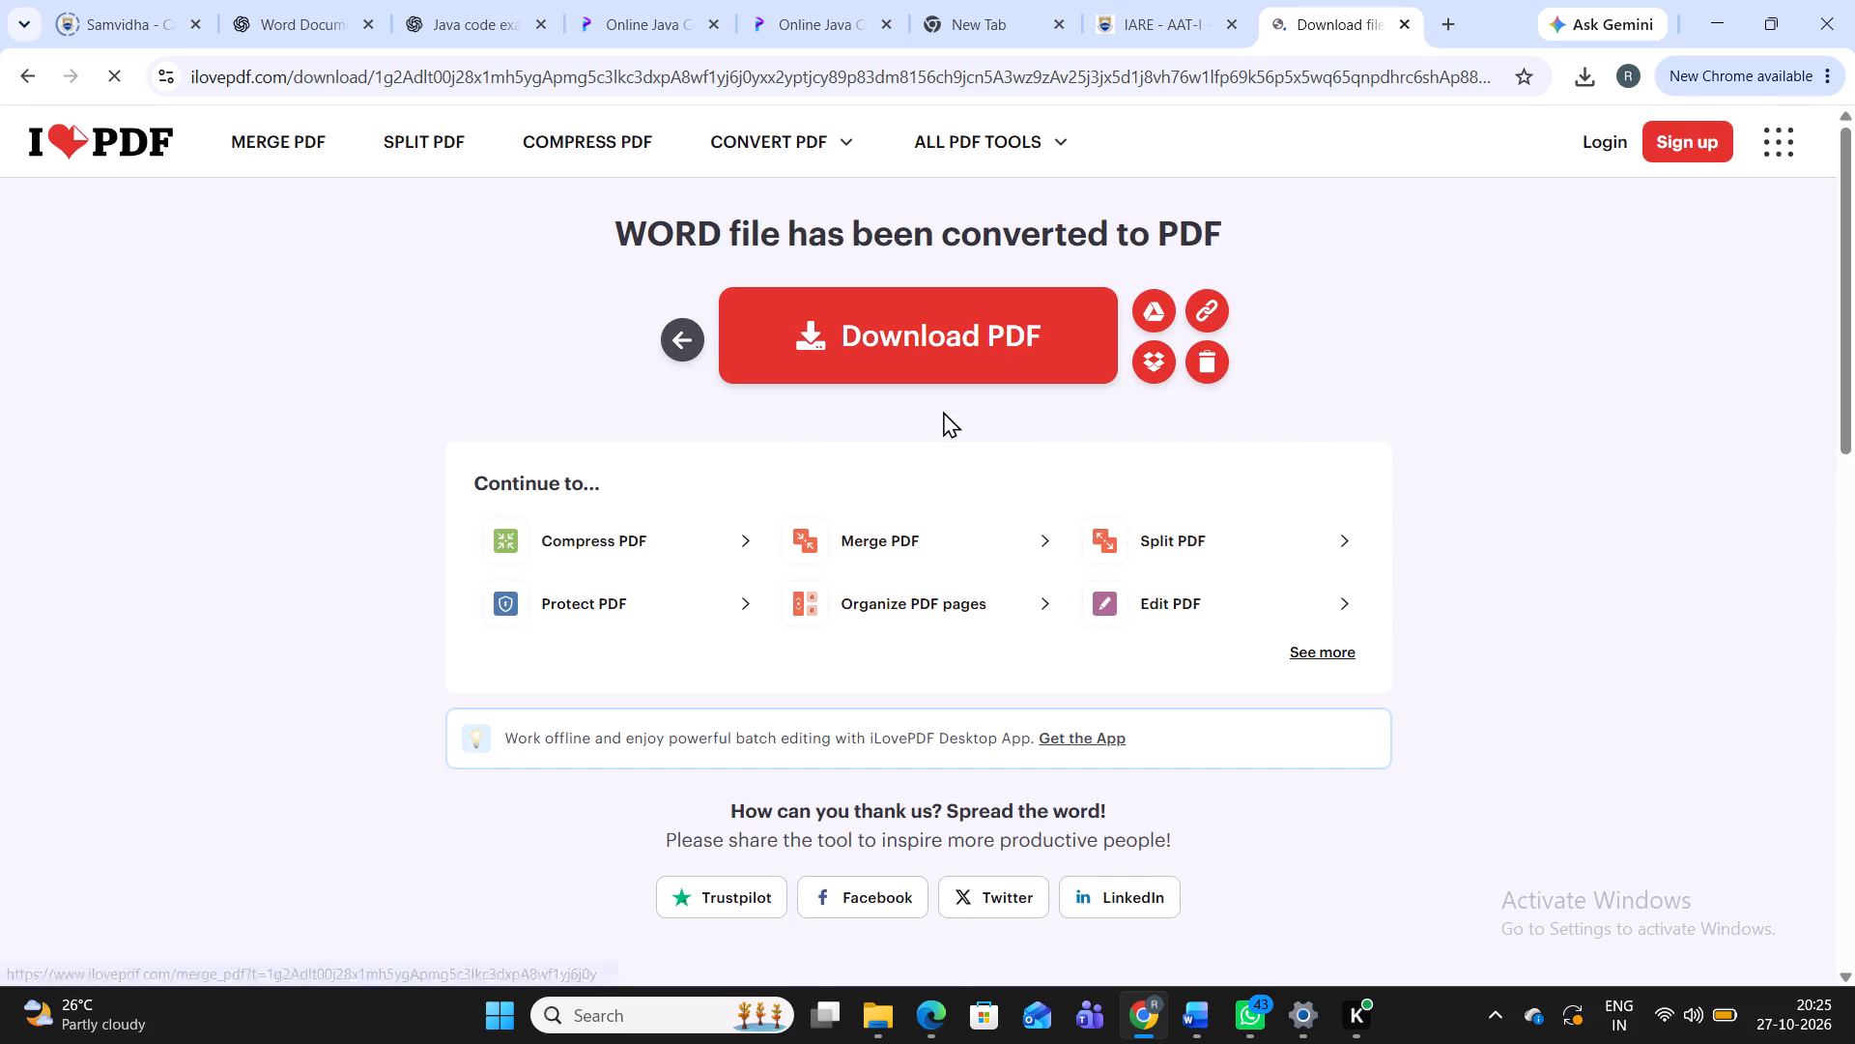
pyautogui.click(951, 307)
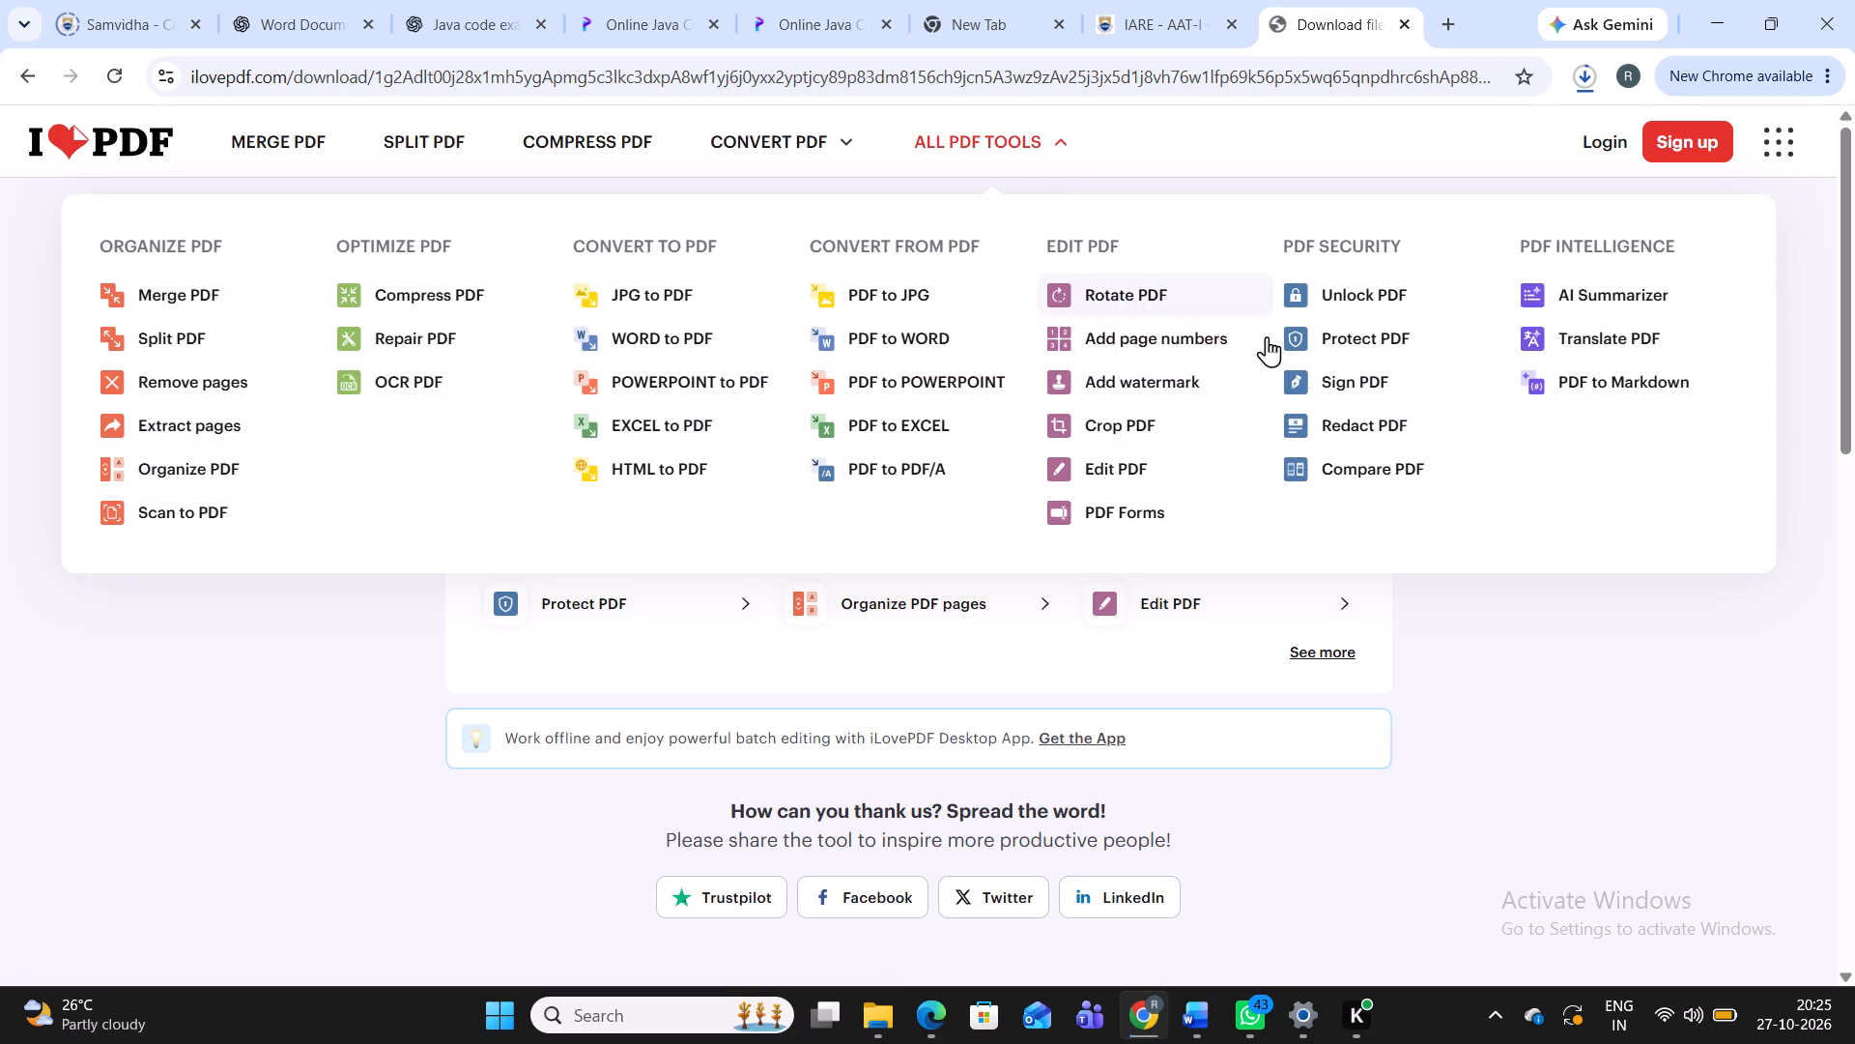
pyautogui.click(1068, 133)
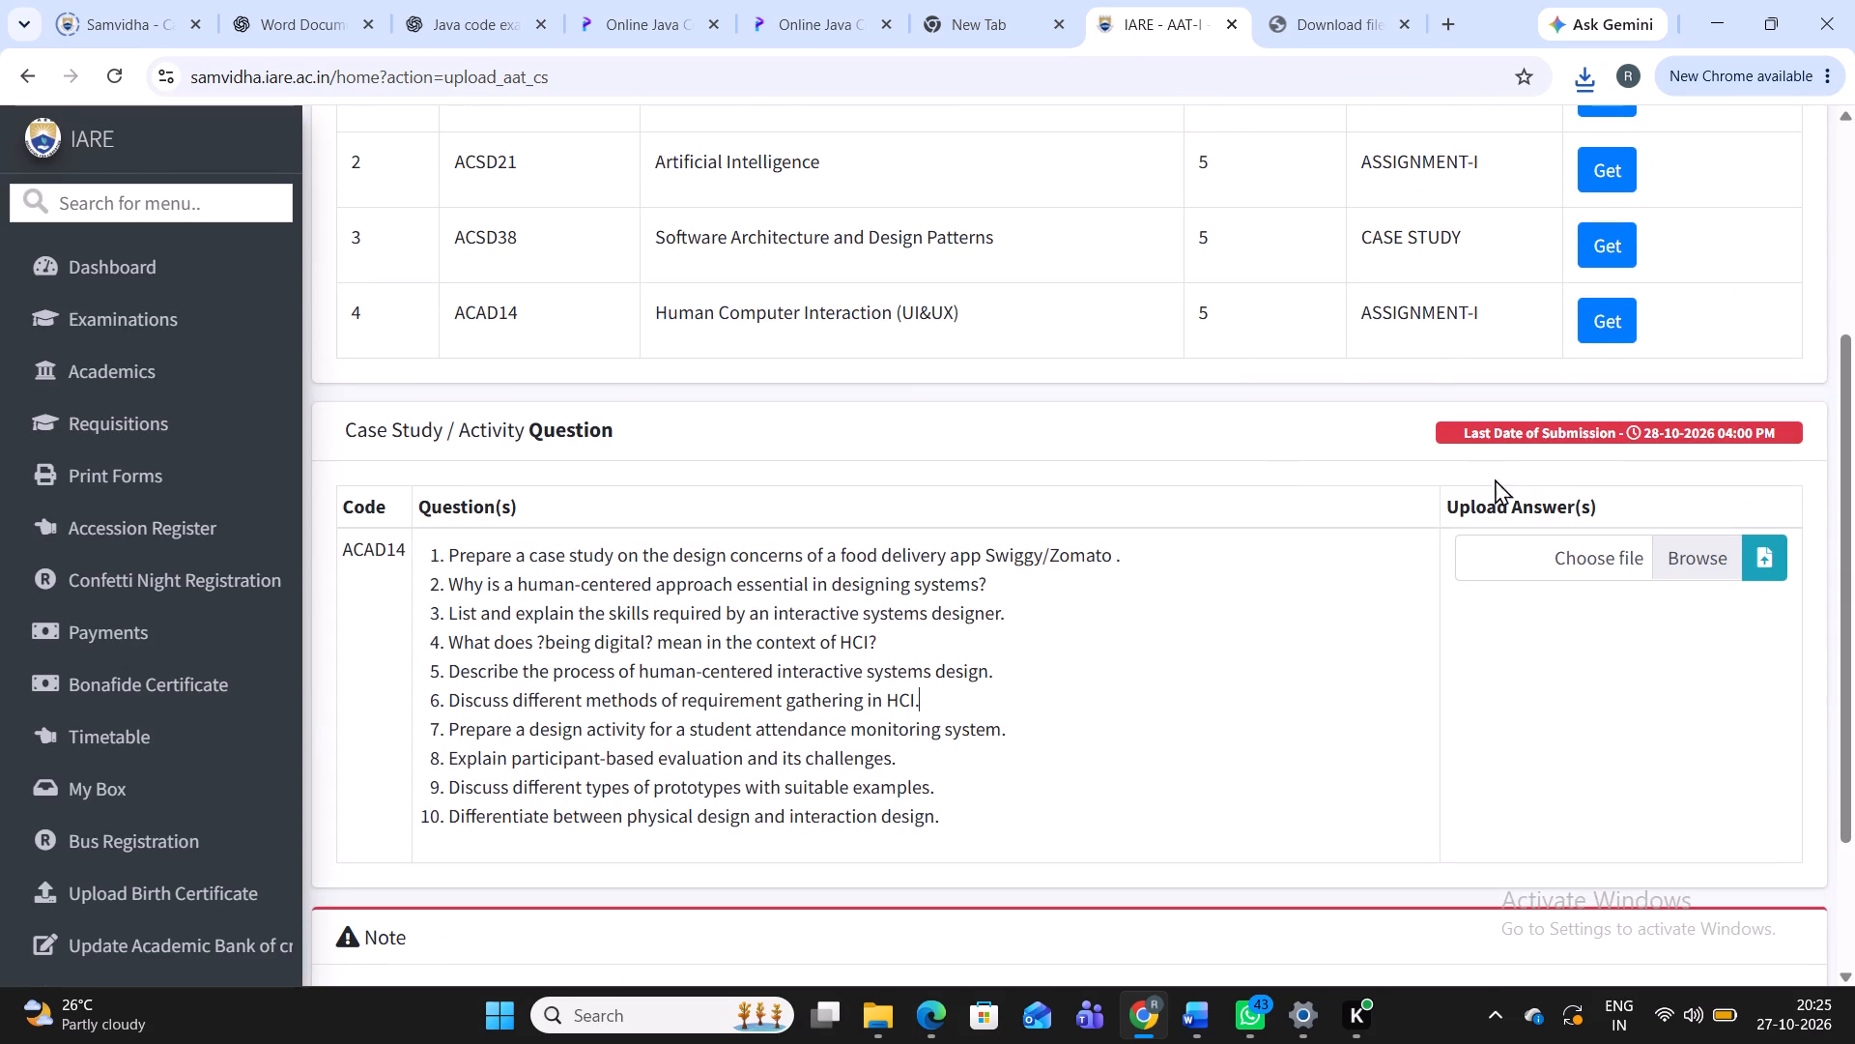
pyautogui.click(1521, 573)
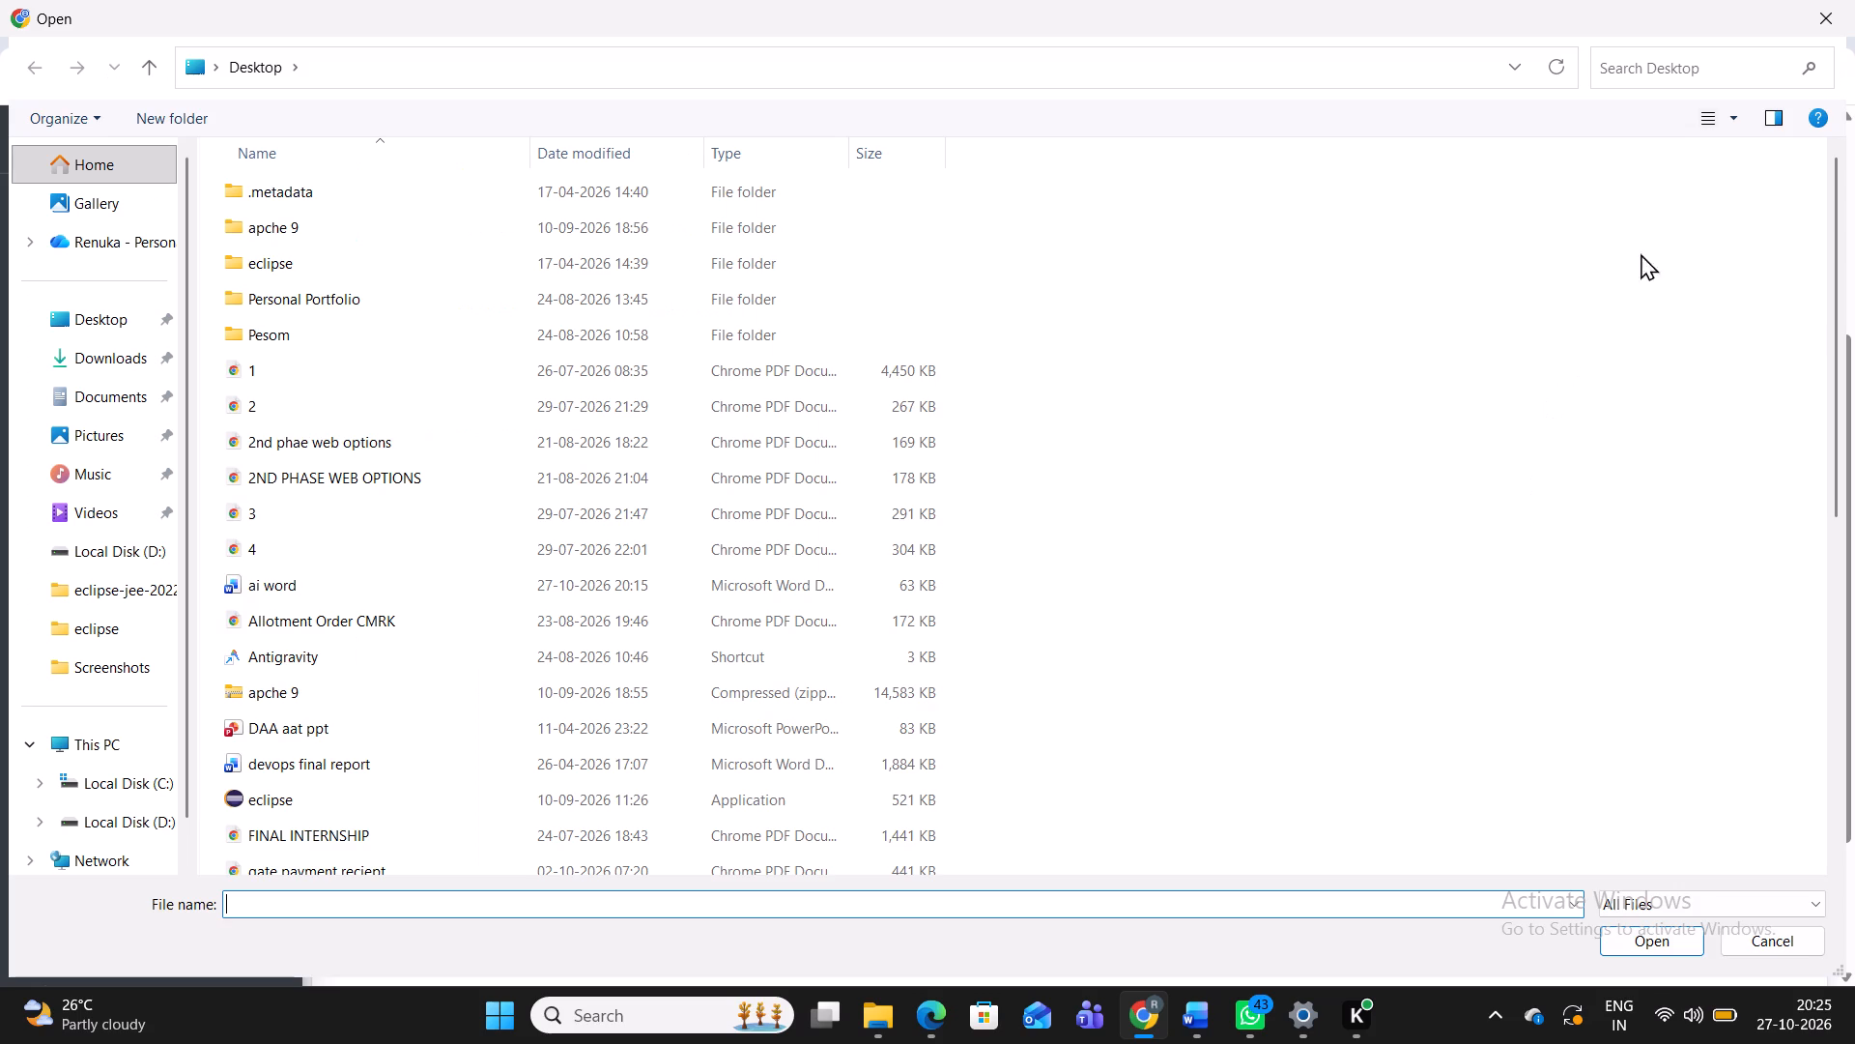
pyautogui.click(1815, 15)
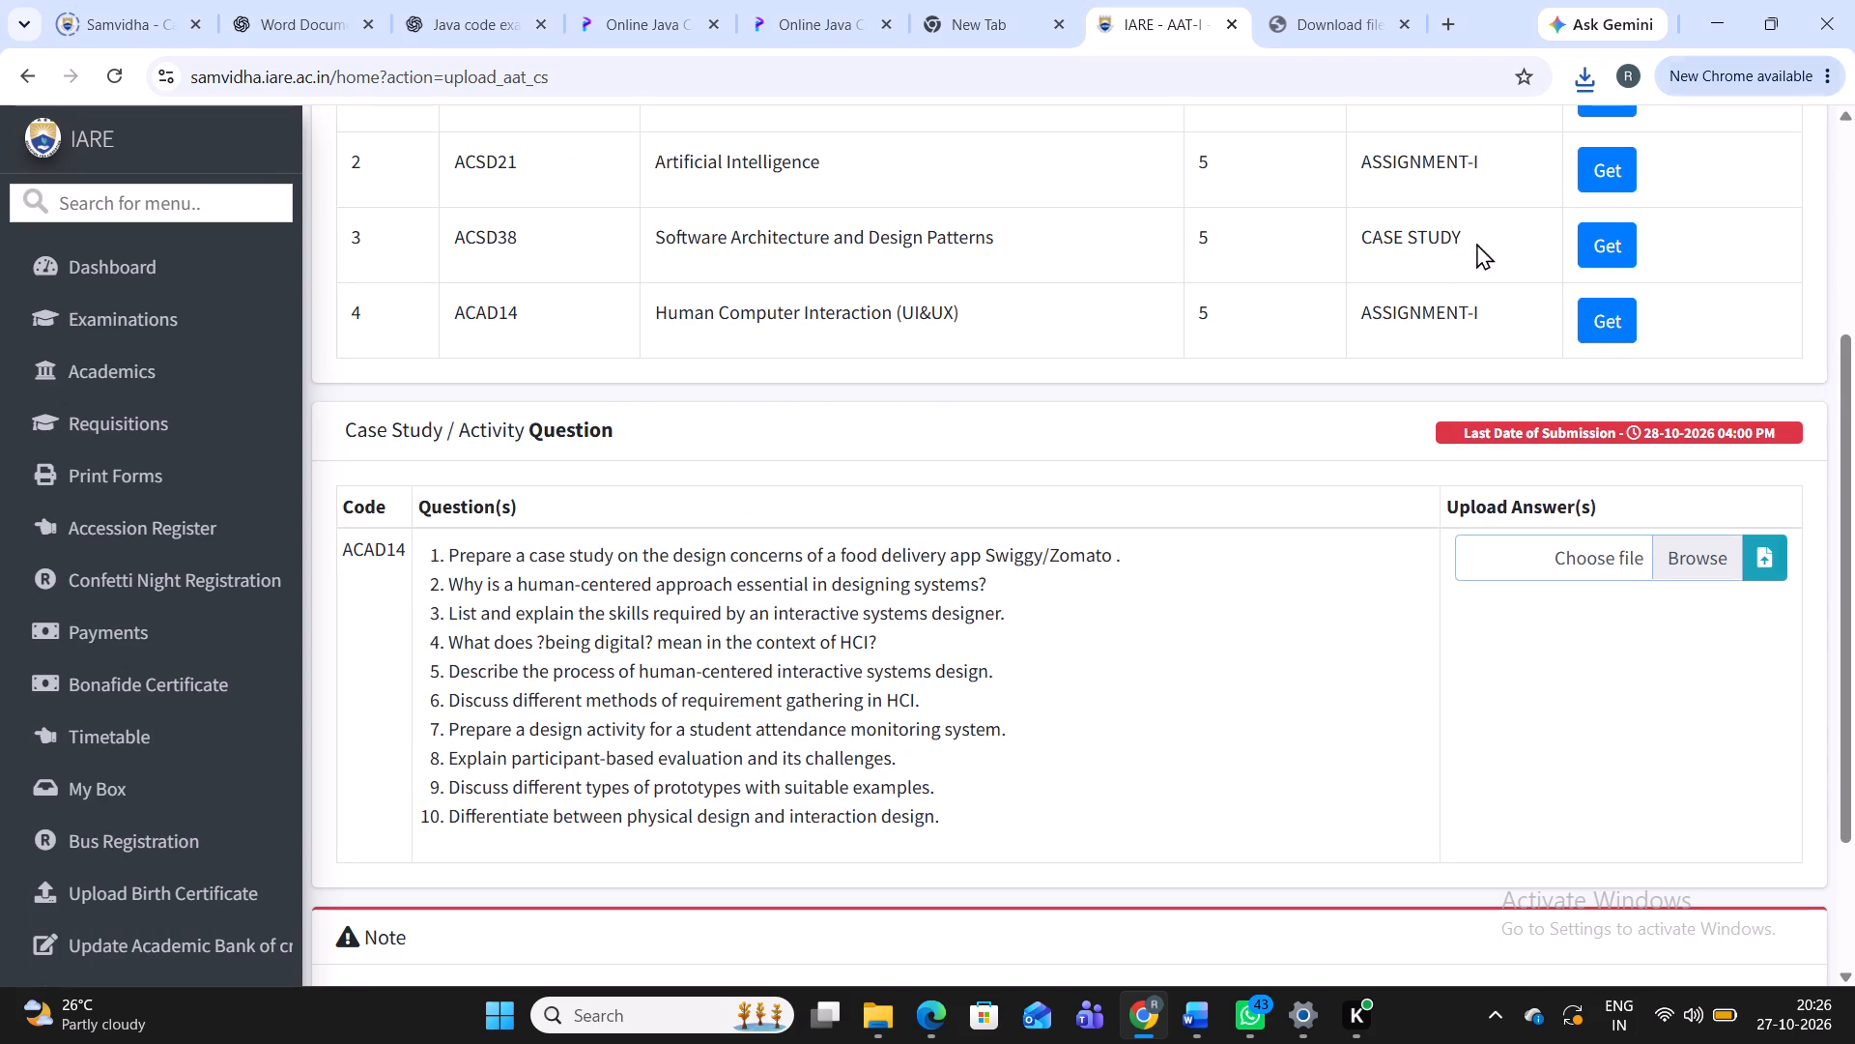
# Copy the Human Computer Interaction course code ACAD14 from the AAT-I page over the course code on the Word cover page, and save.
pyautogui.scroll(3, 1163, 434)
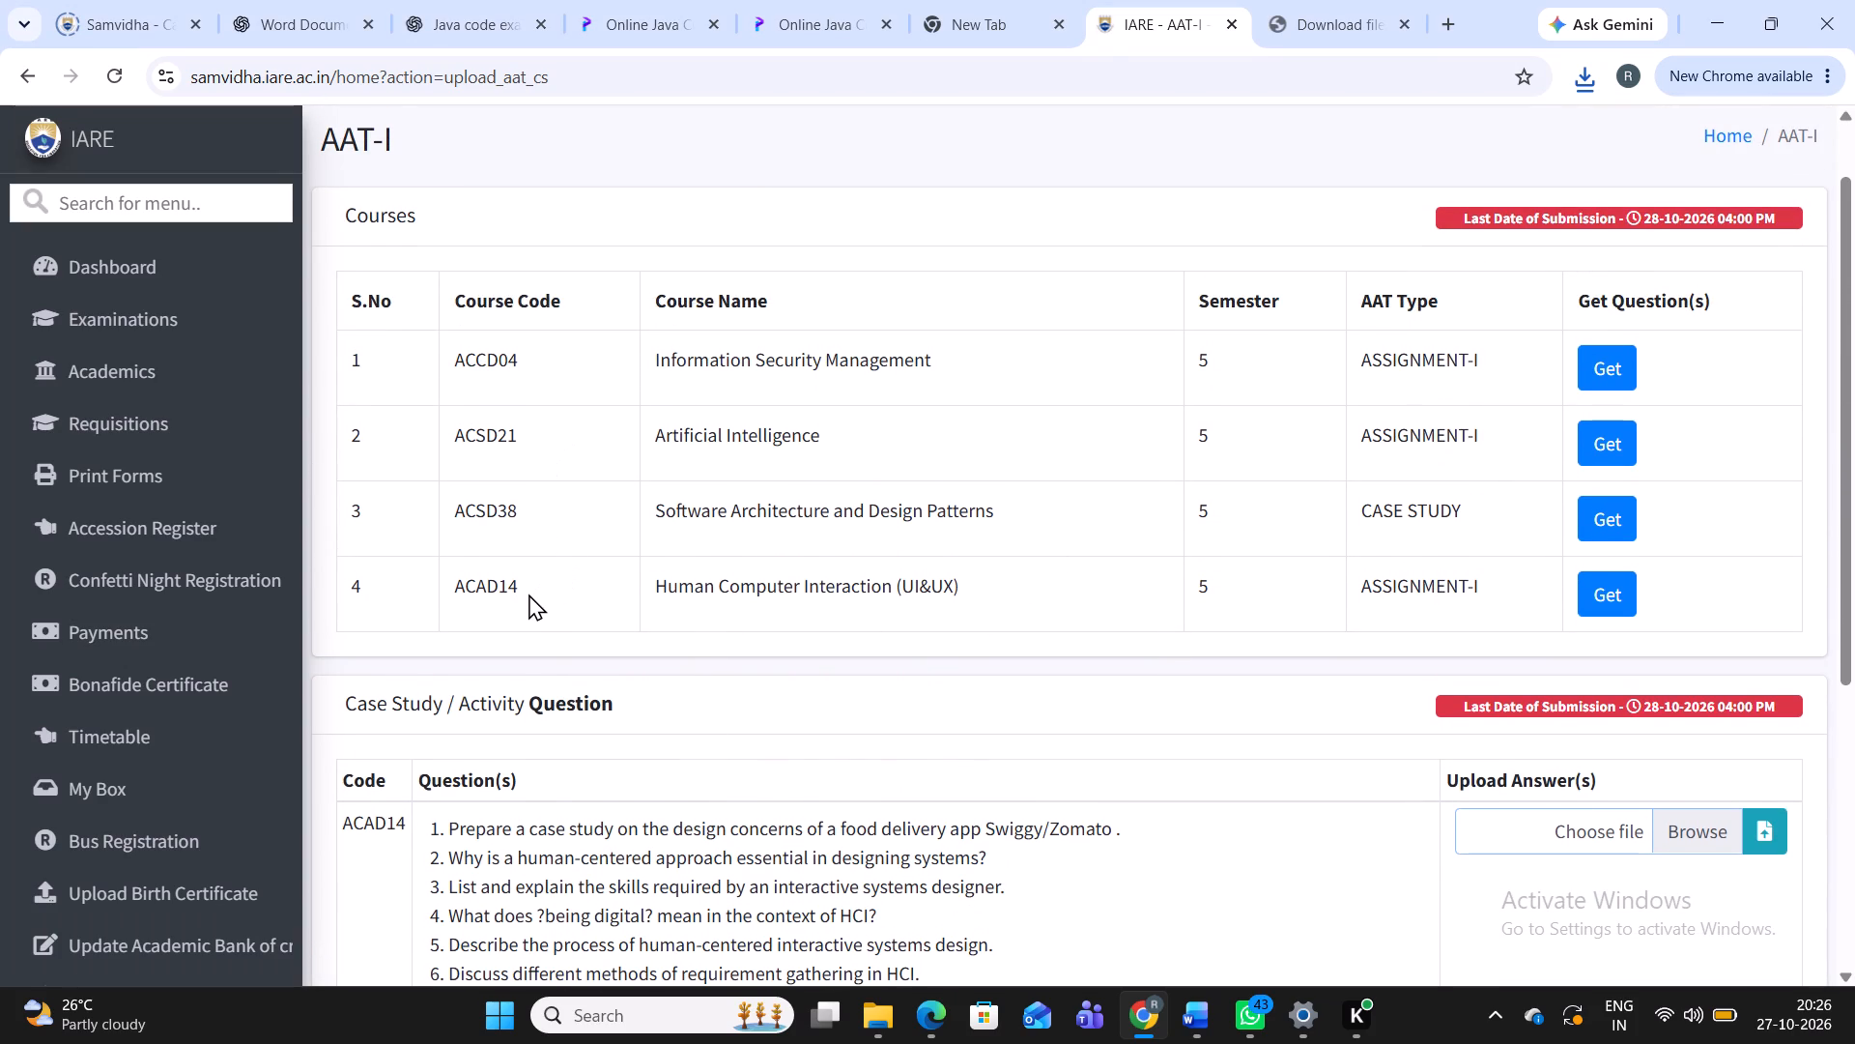
pyautogui.moveTo(528, 586); pyautogui.dragTo(443, 598)
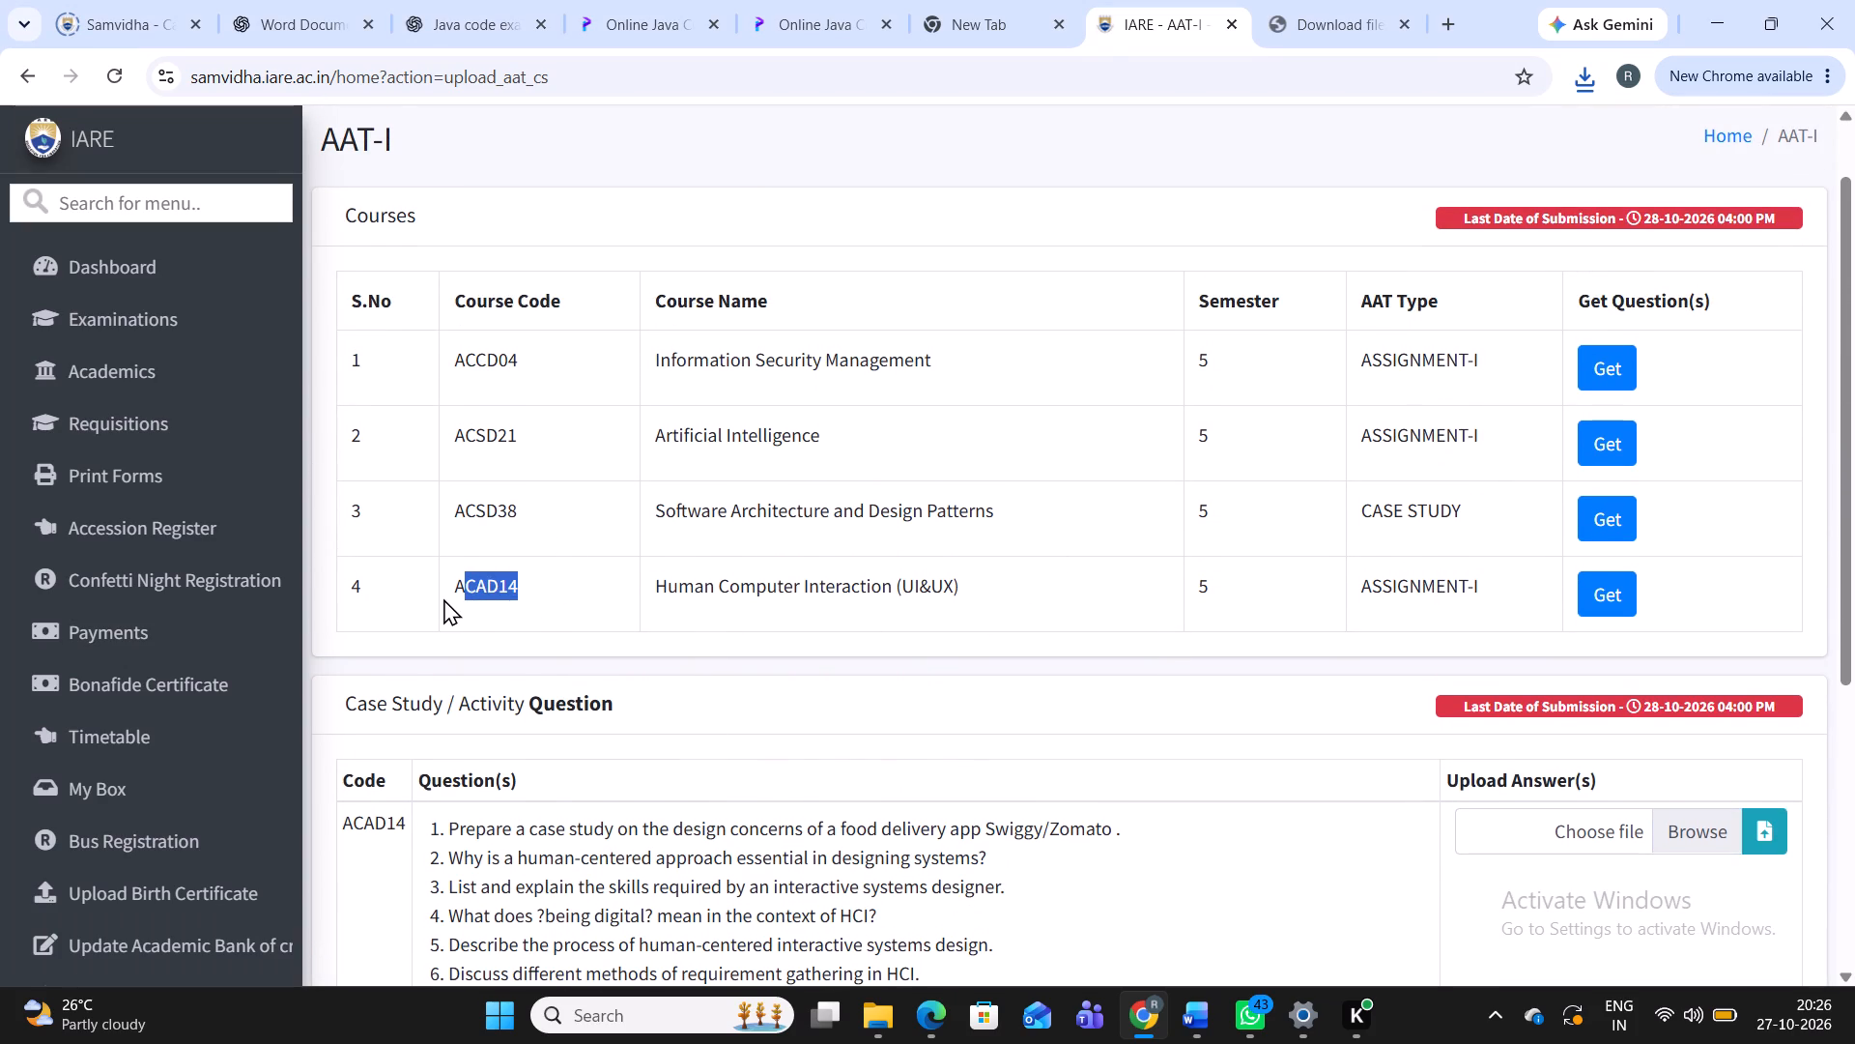
pyautogui.hotkey('ctrl', 'c')
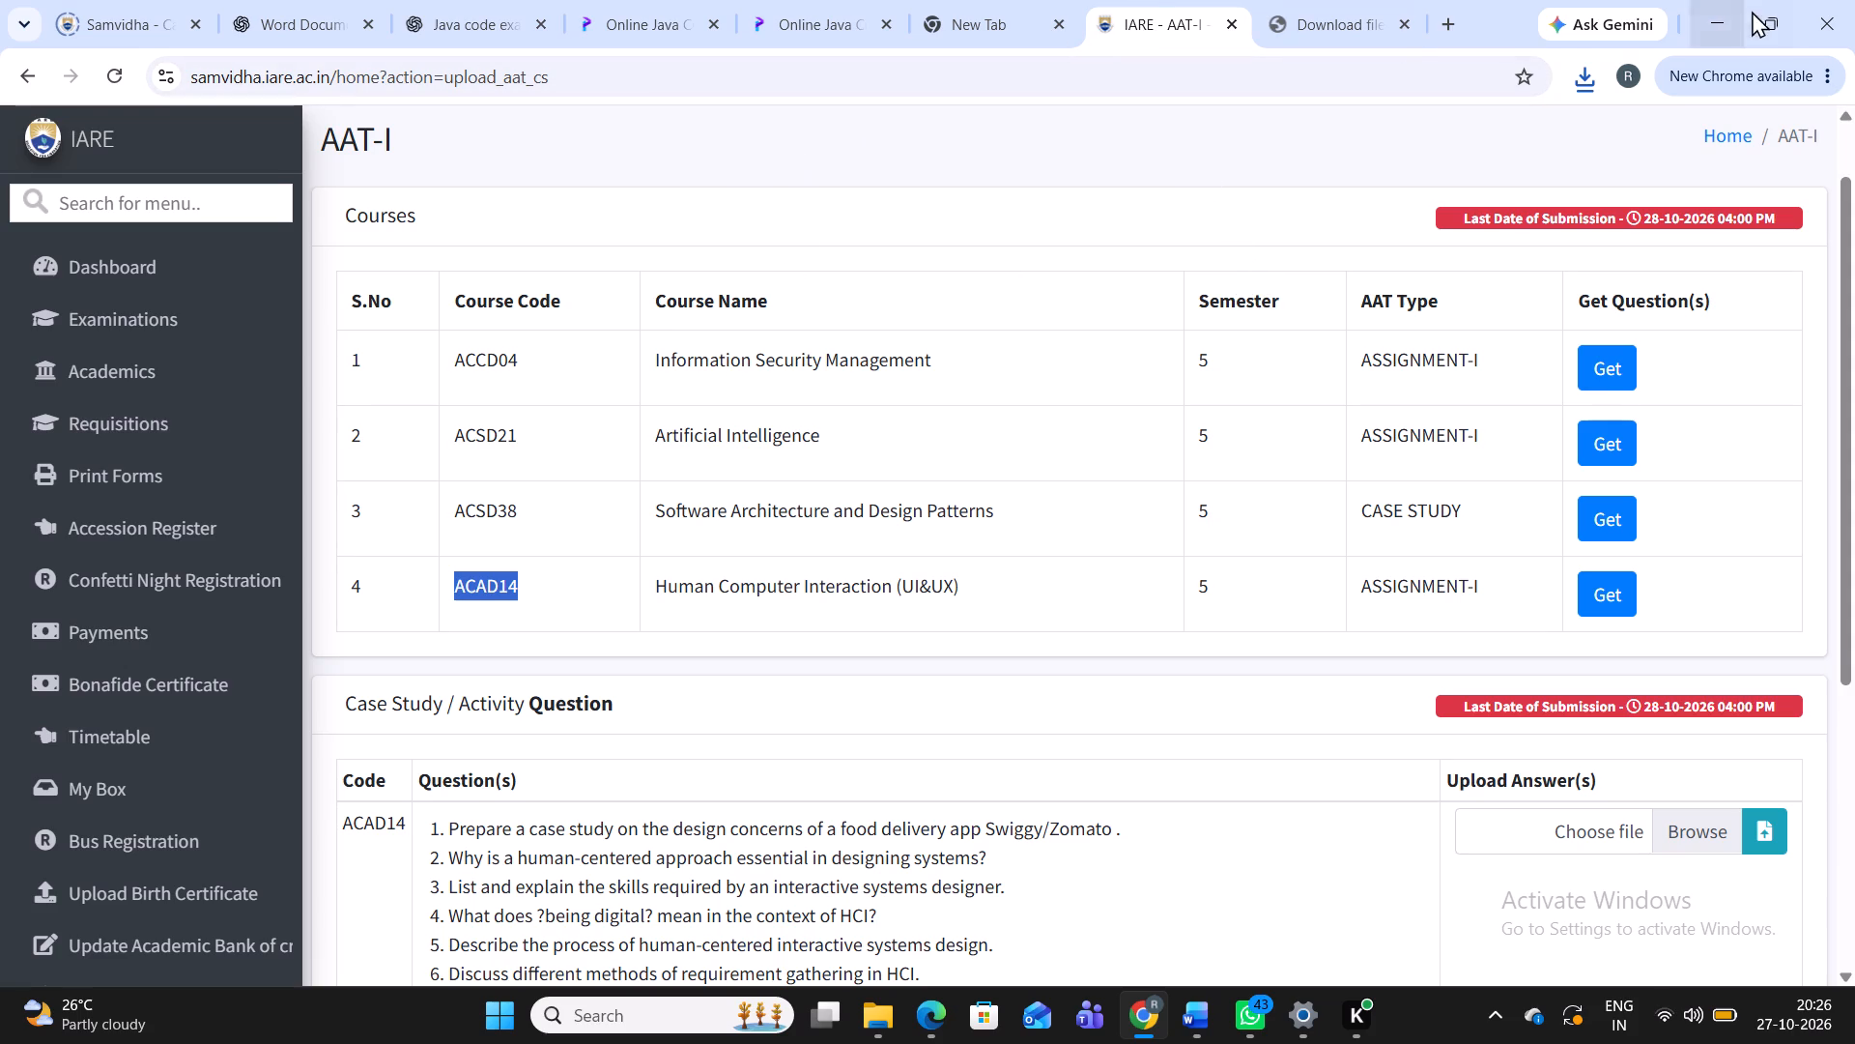
pyautogui.click(1727, 14)
pyautogui.scroll(-1, 1293, 589)
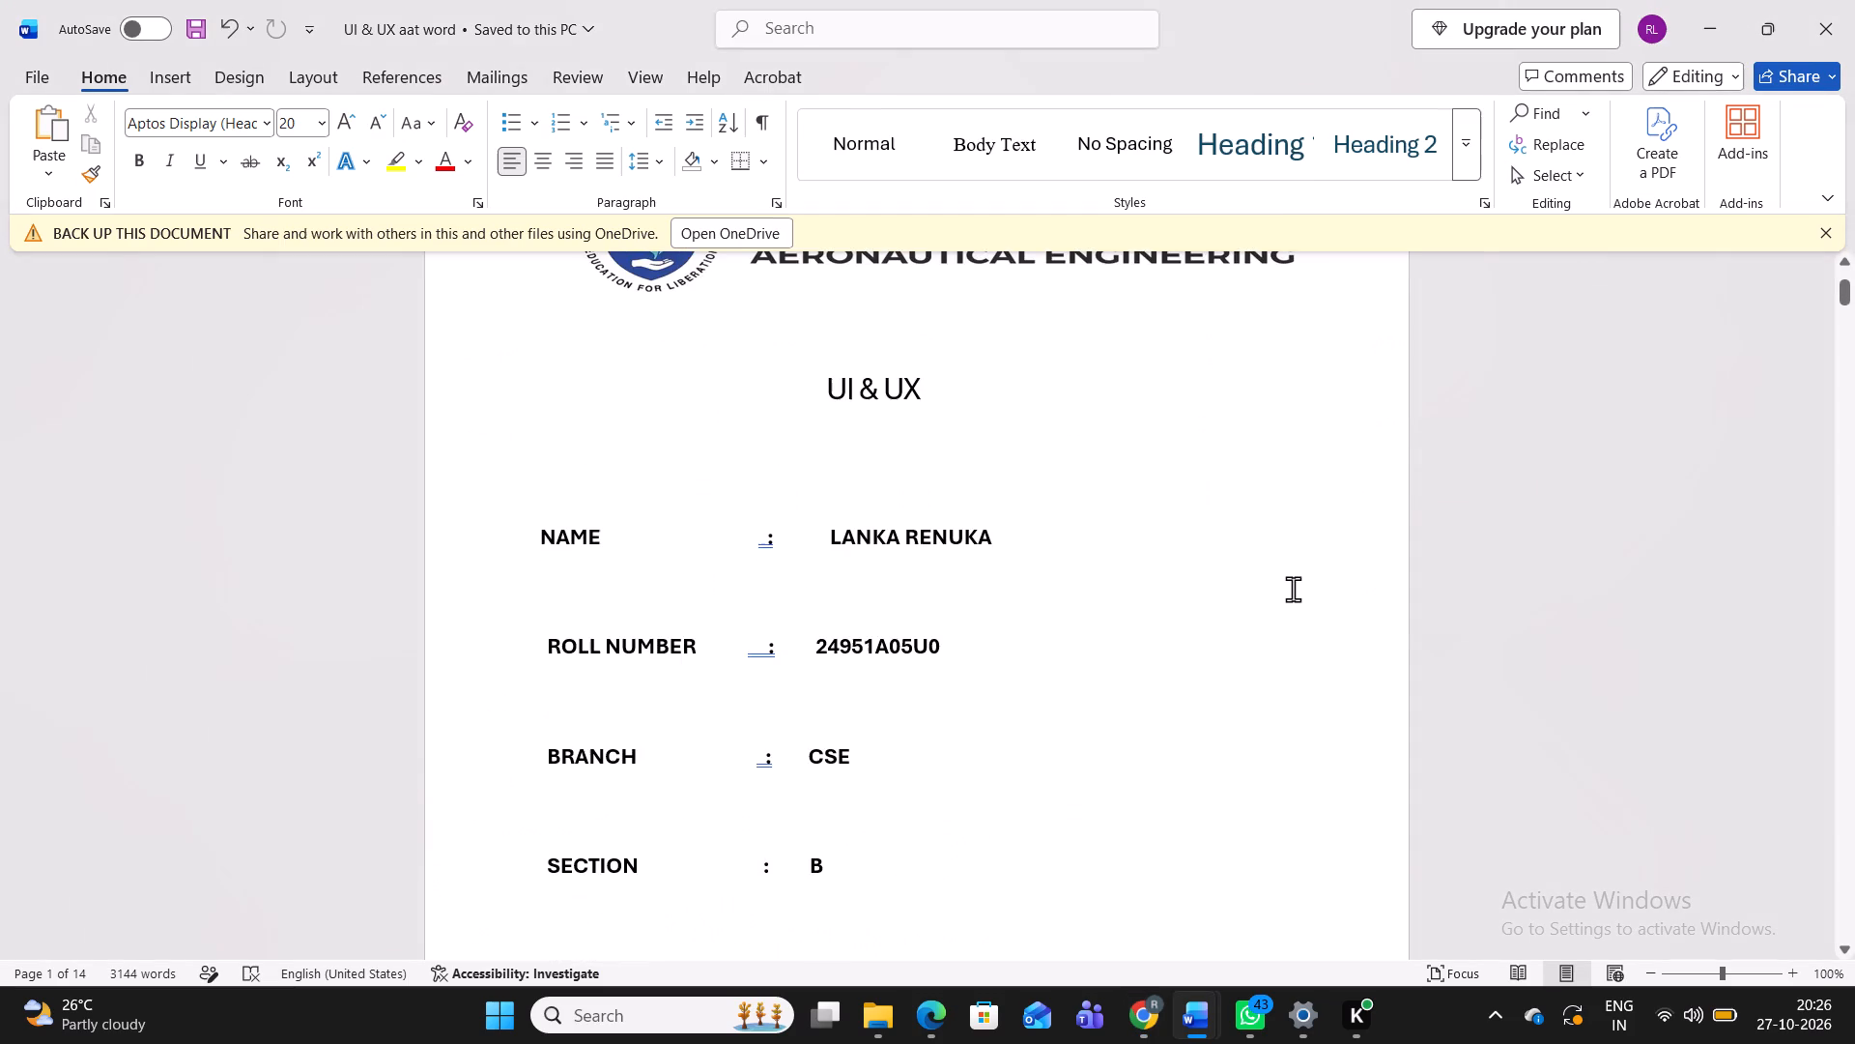
pyautogui.scroll(-1, 1293, 589)
pyautogui.scroll(-4, 1023, 632)
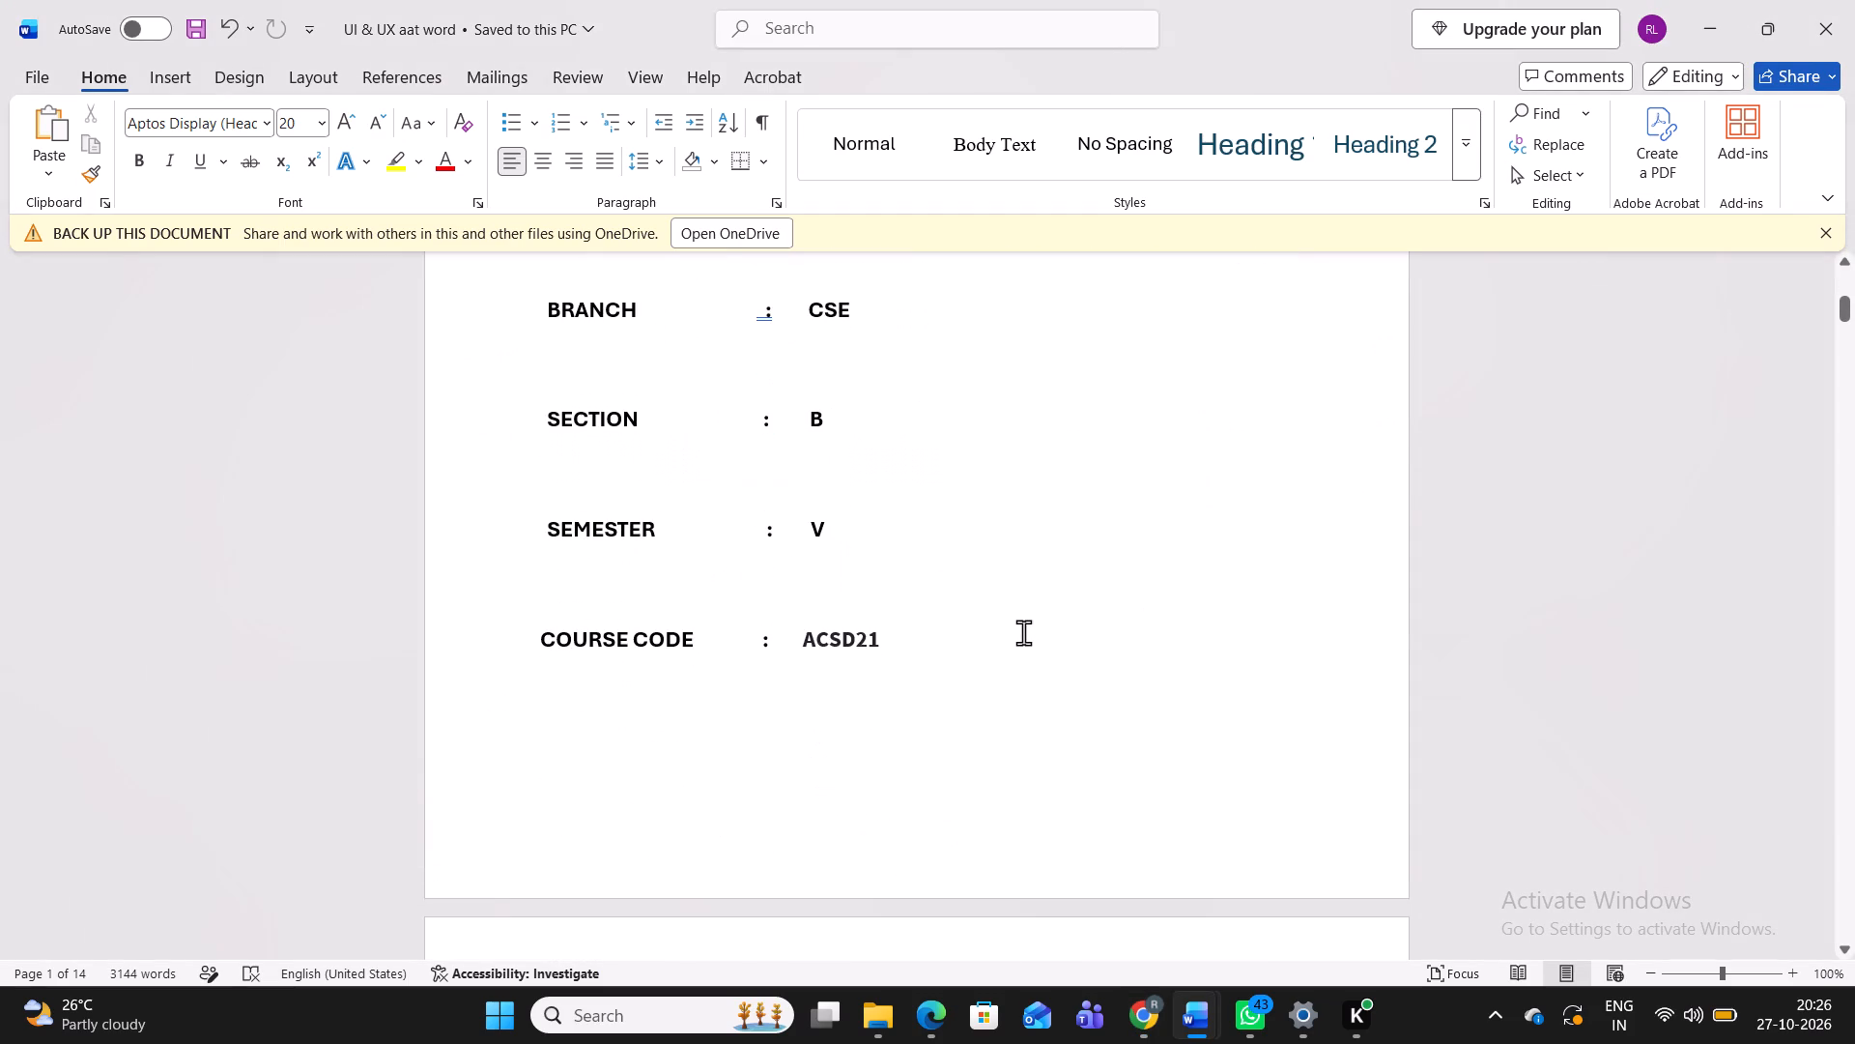
pyautogui.moveTo(902, 623); pyautogui.dragTo(802, 631)
pyautogui.hotkey('ctrl', 'v')
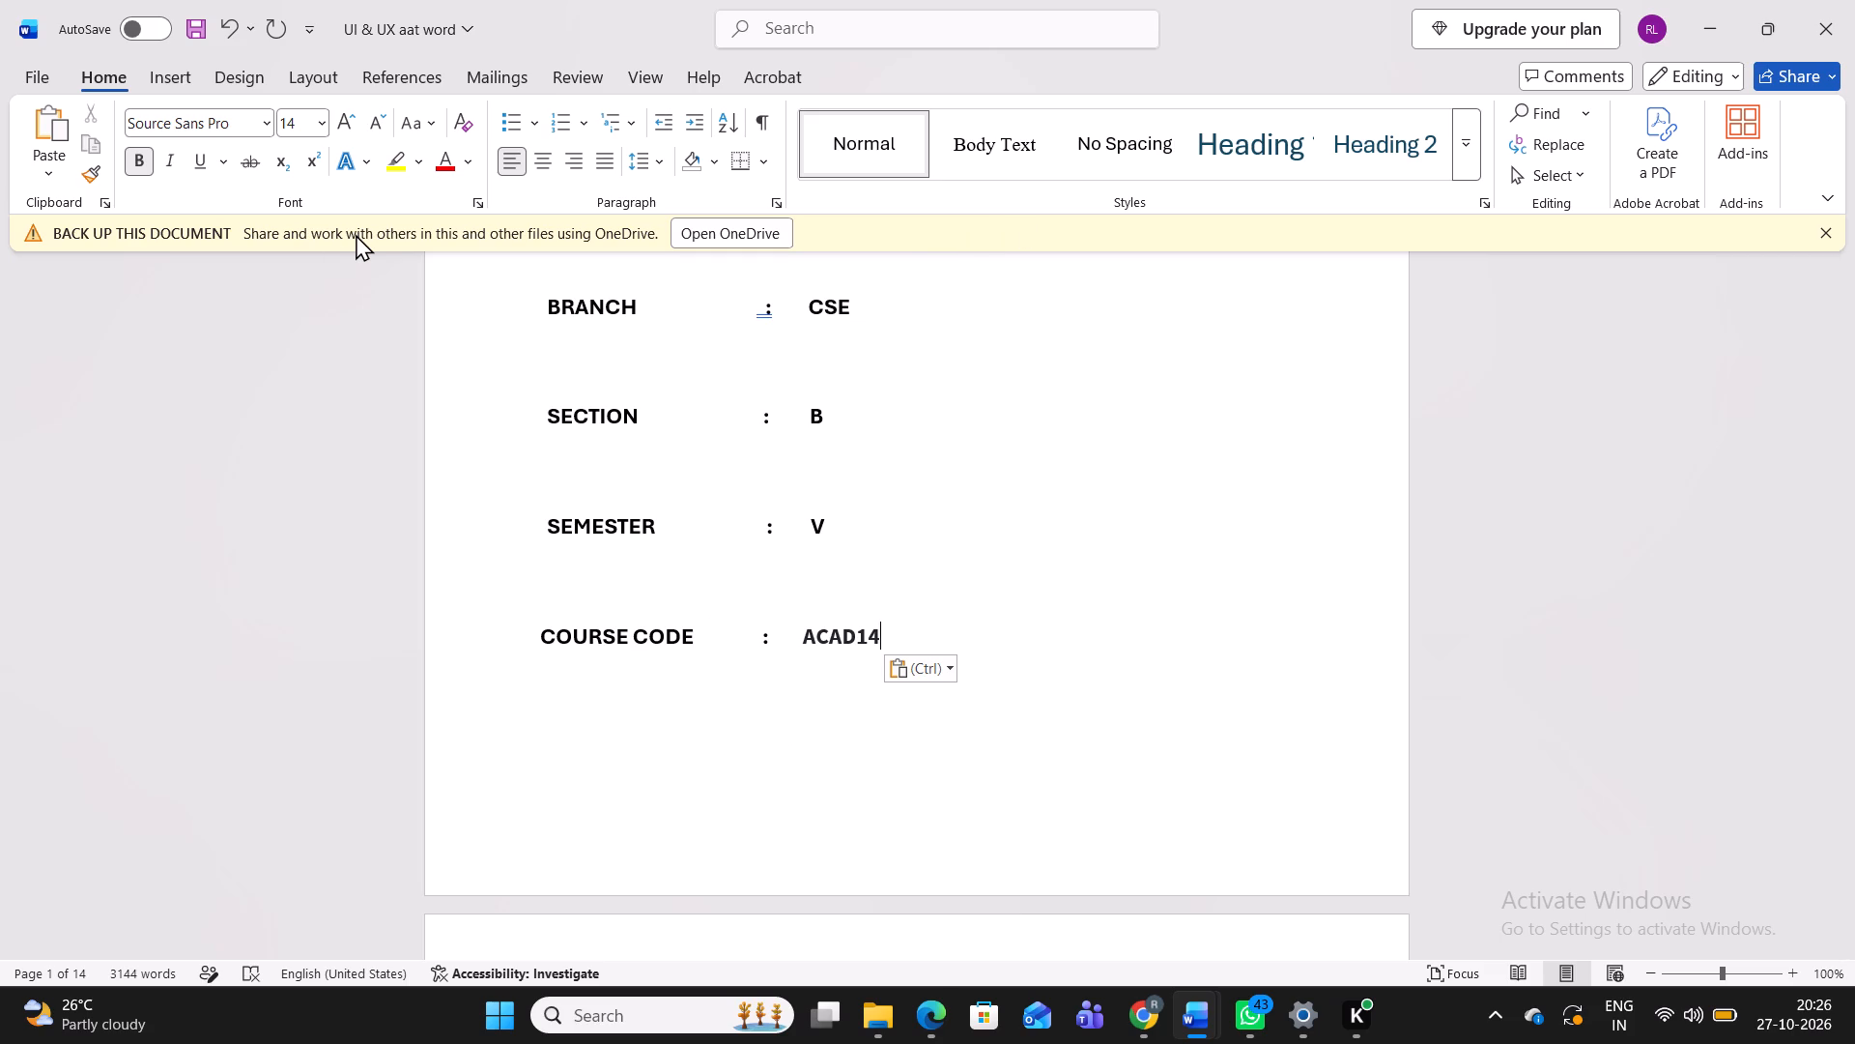
pyautogui.hotkey('ctrl', 's')
pyautogui.hotkey('ctrl', 's')
pyautogui.hotkey('ctrl', 's')
pyautogui.hotkey('ctrl', 's')
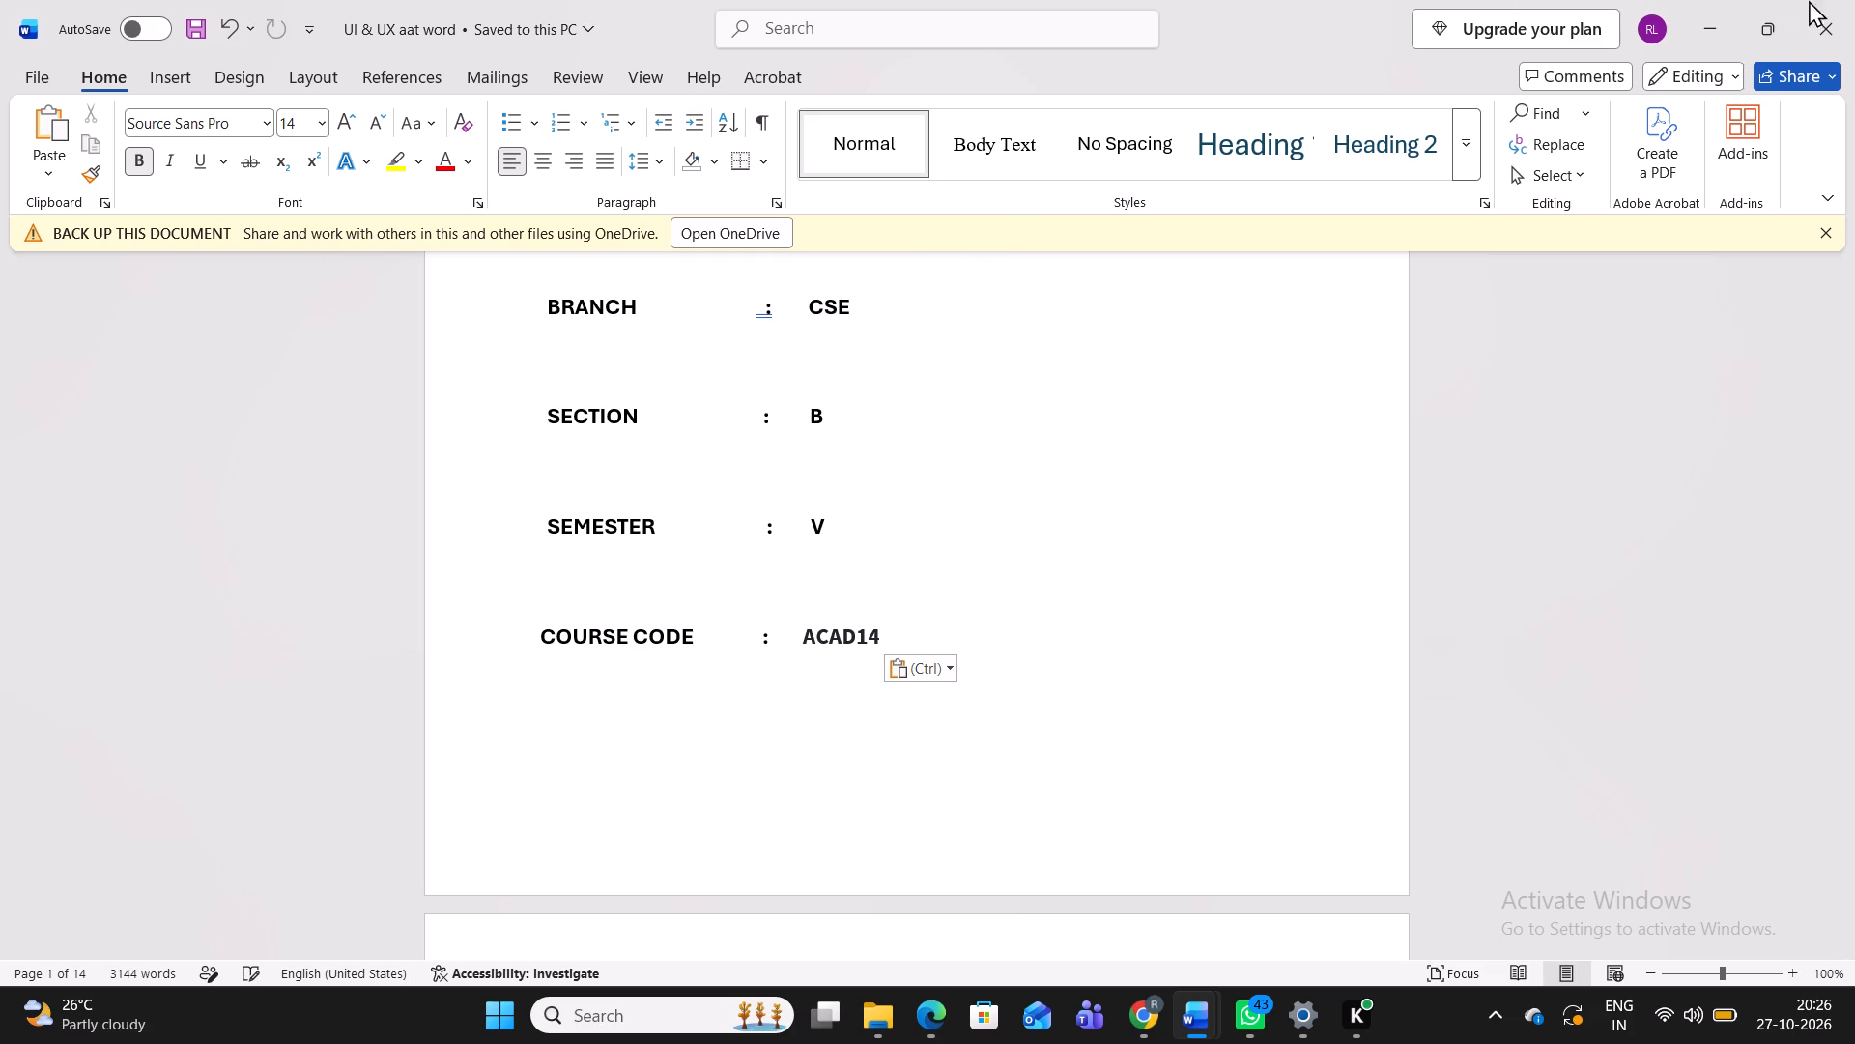
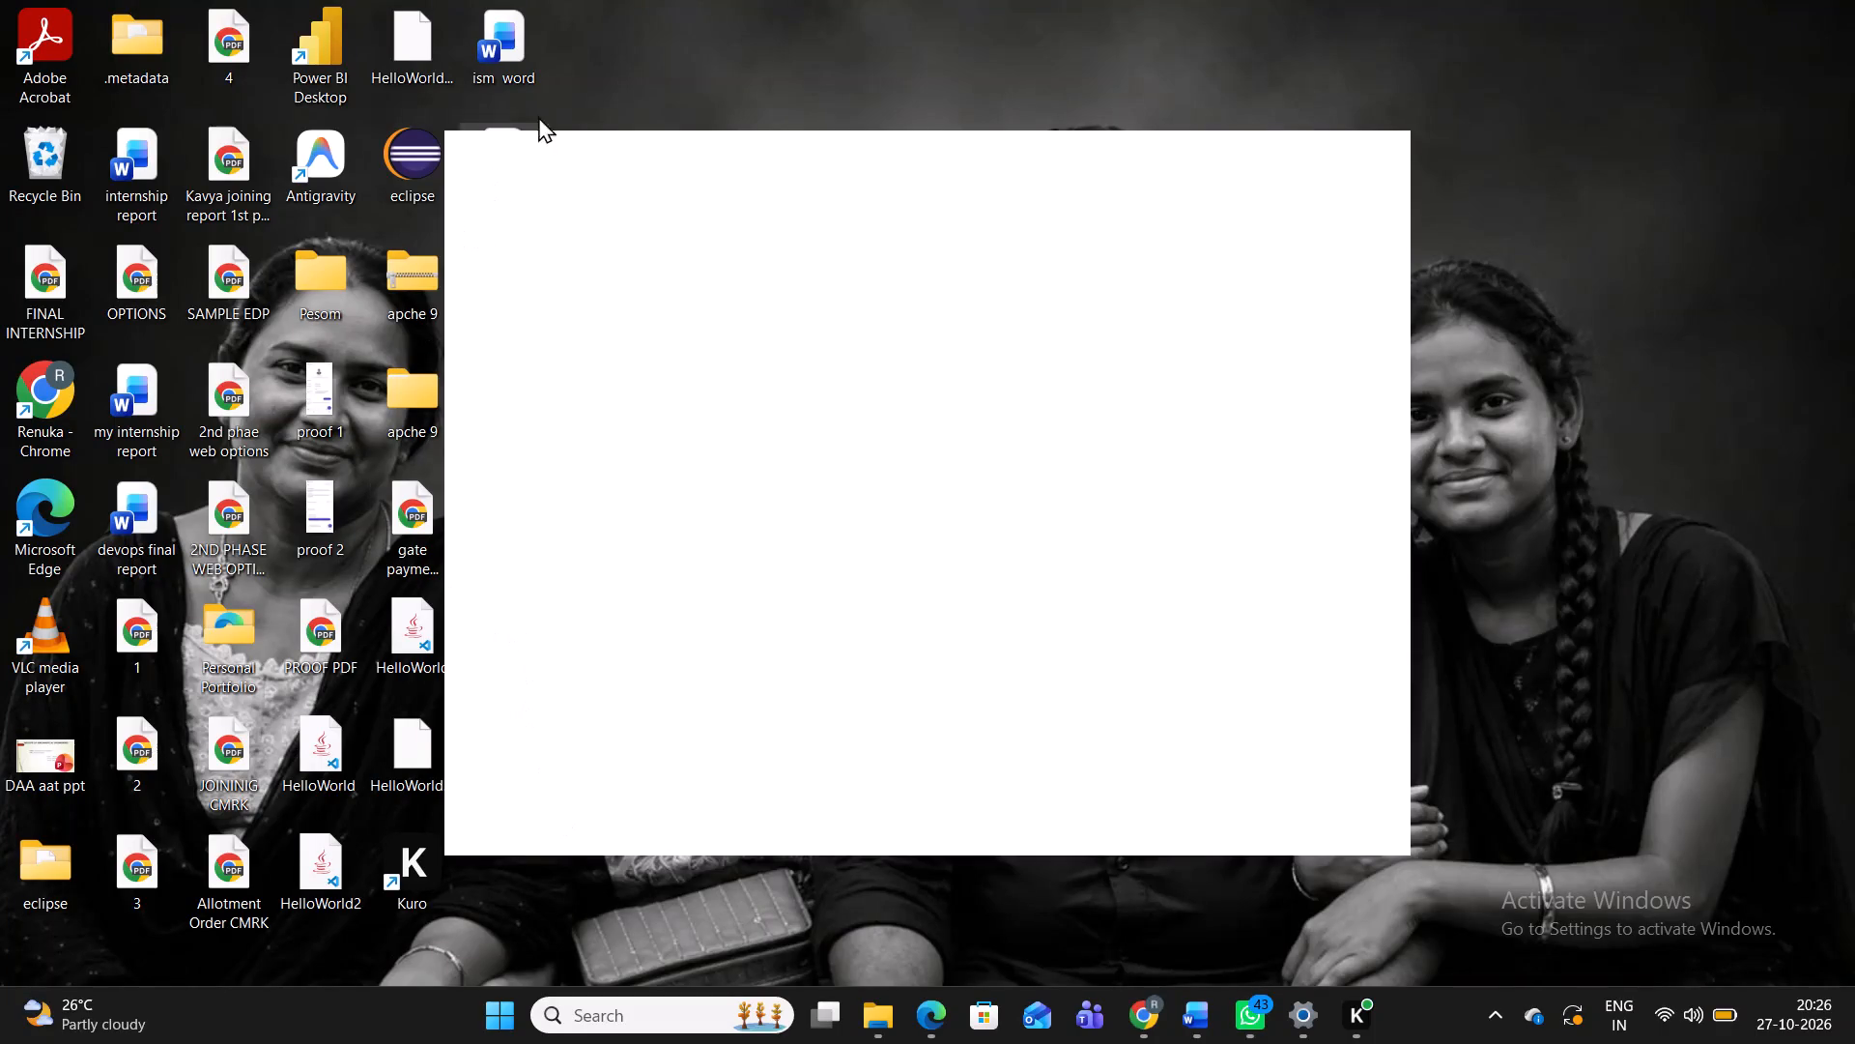
# Open the Desktop file "UI & UX aat word" from File Explorer and check the course code on its cover page.
pyautogui.click(572, 77)
pyautogui.click(883, 1022)
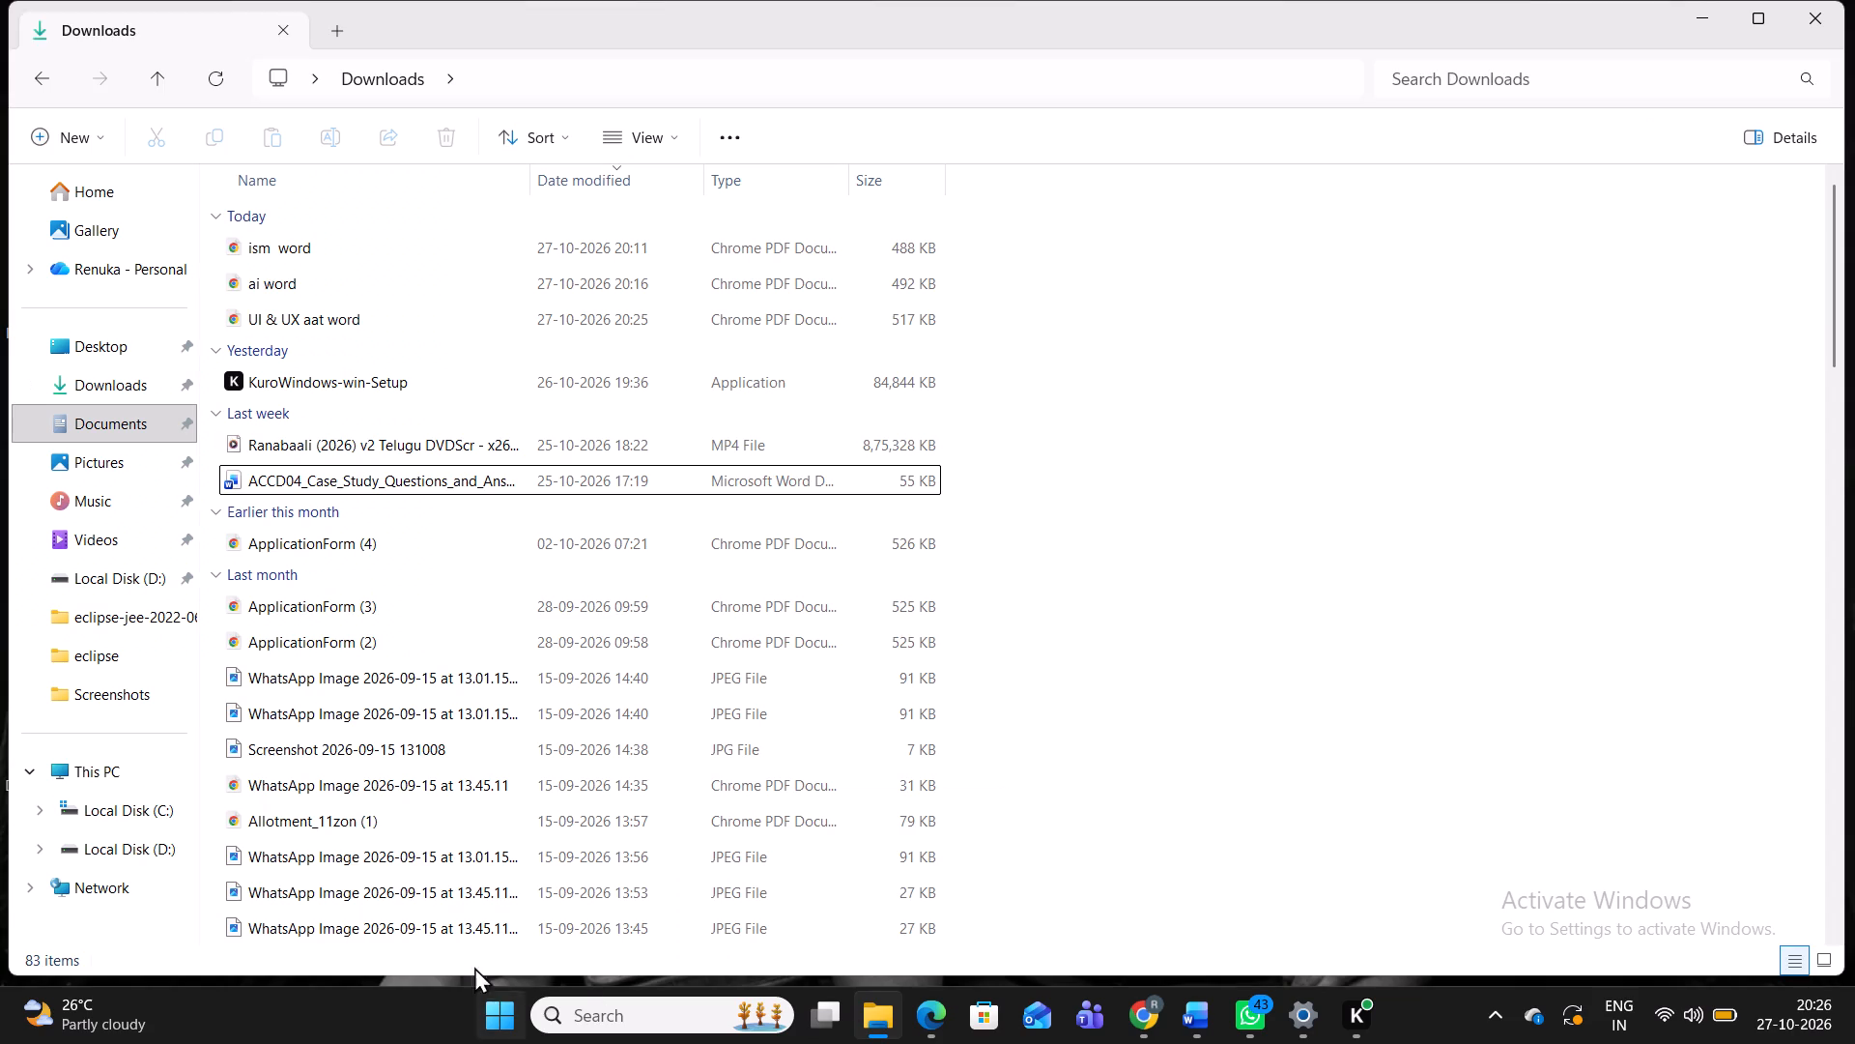
pyautogui.scroll(8, 392, 380)
pyautogui.click(120, 354)
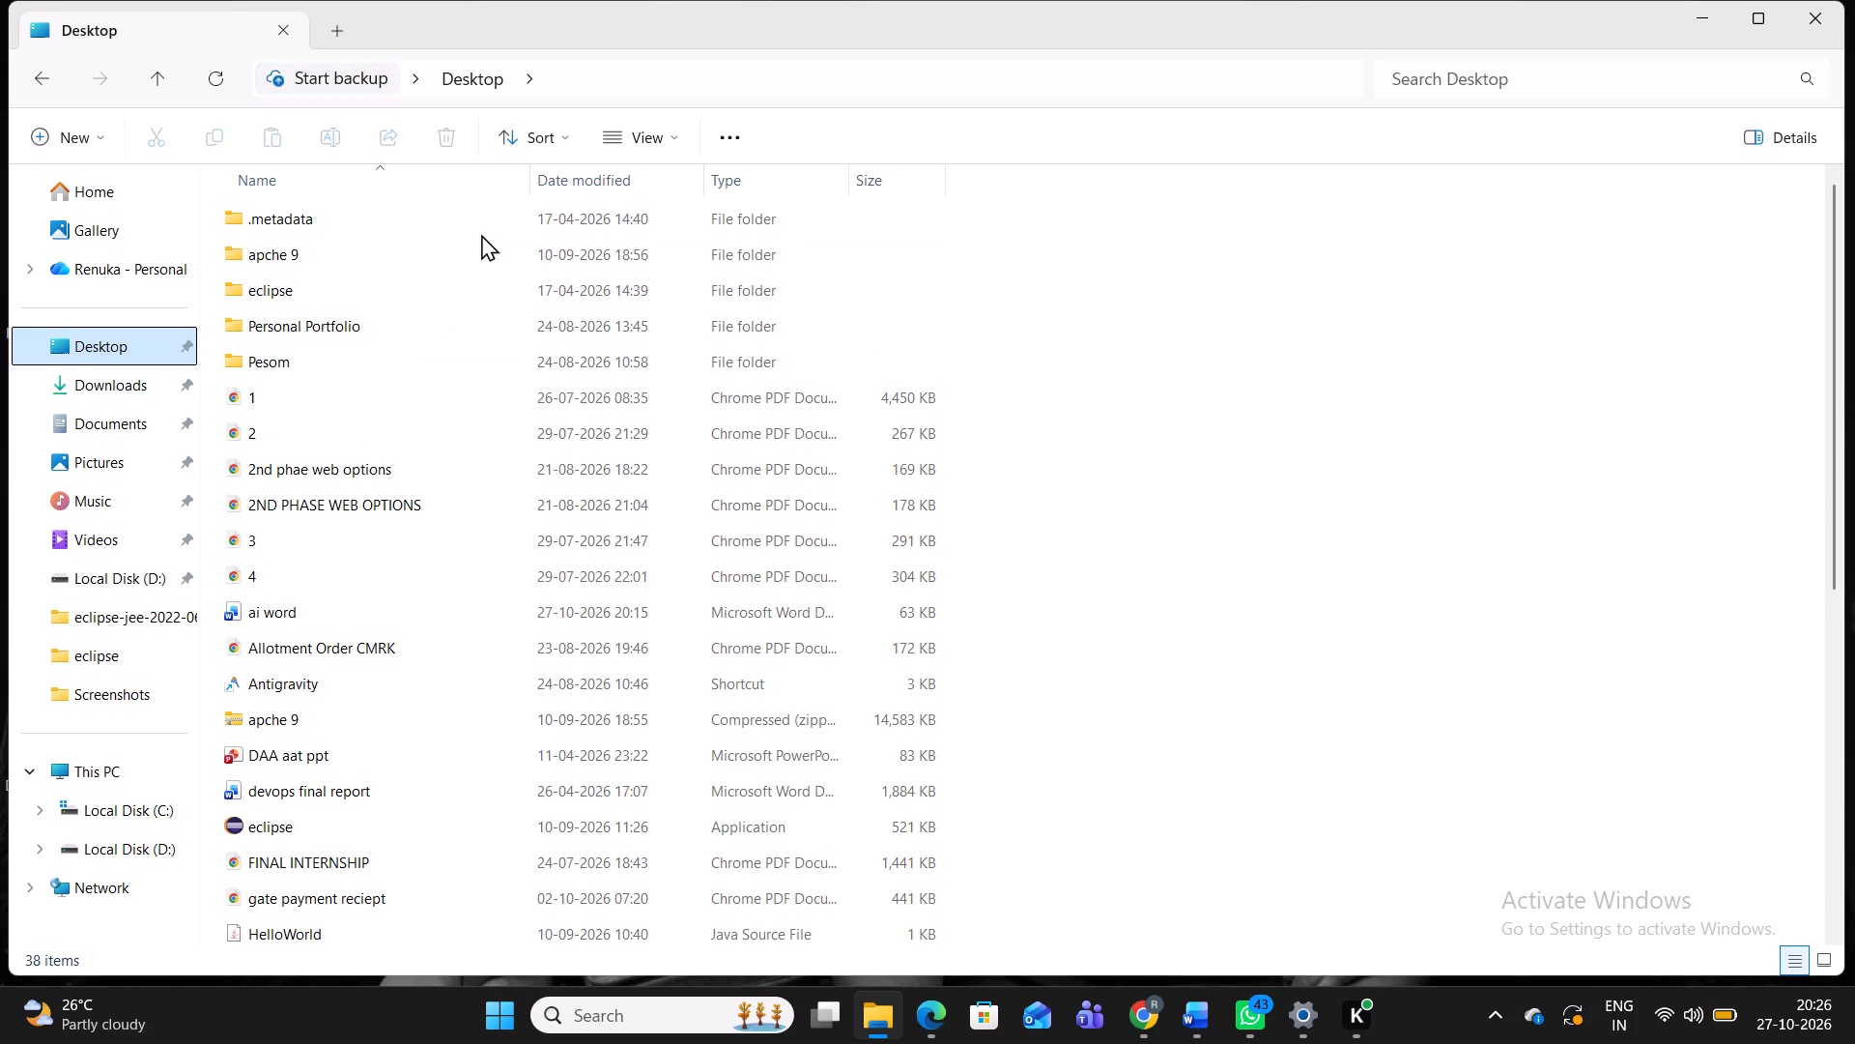
pyautogui.scroll(-8, 421, 284)
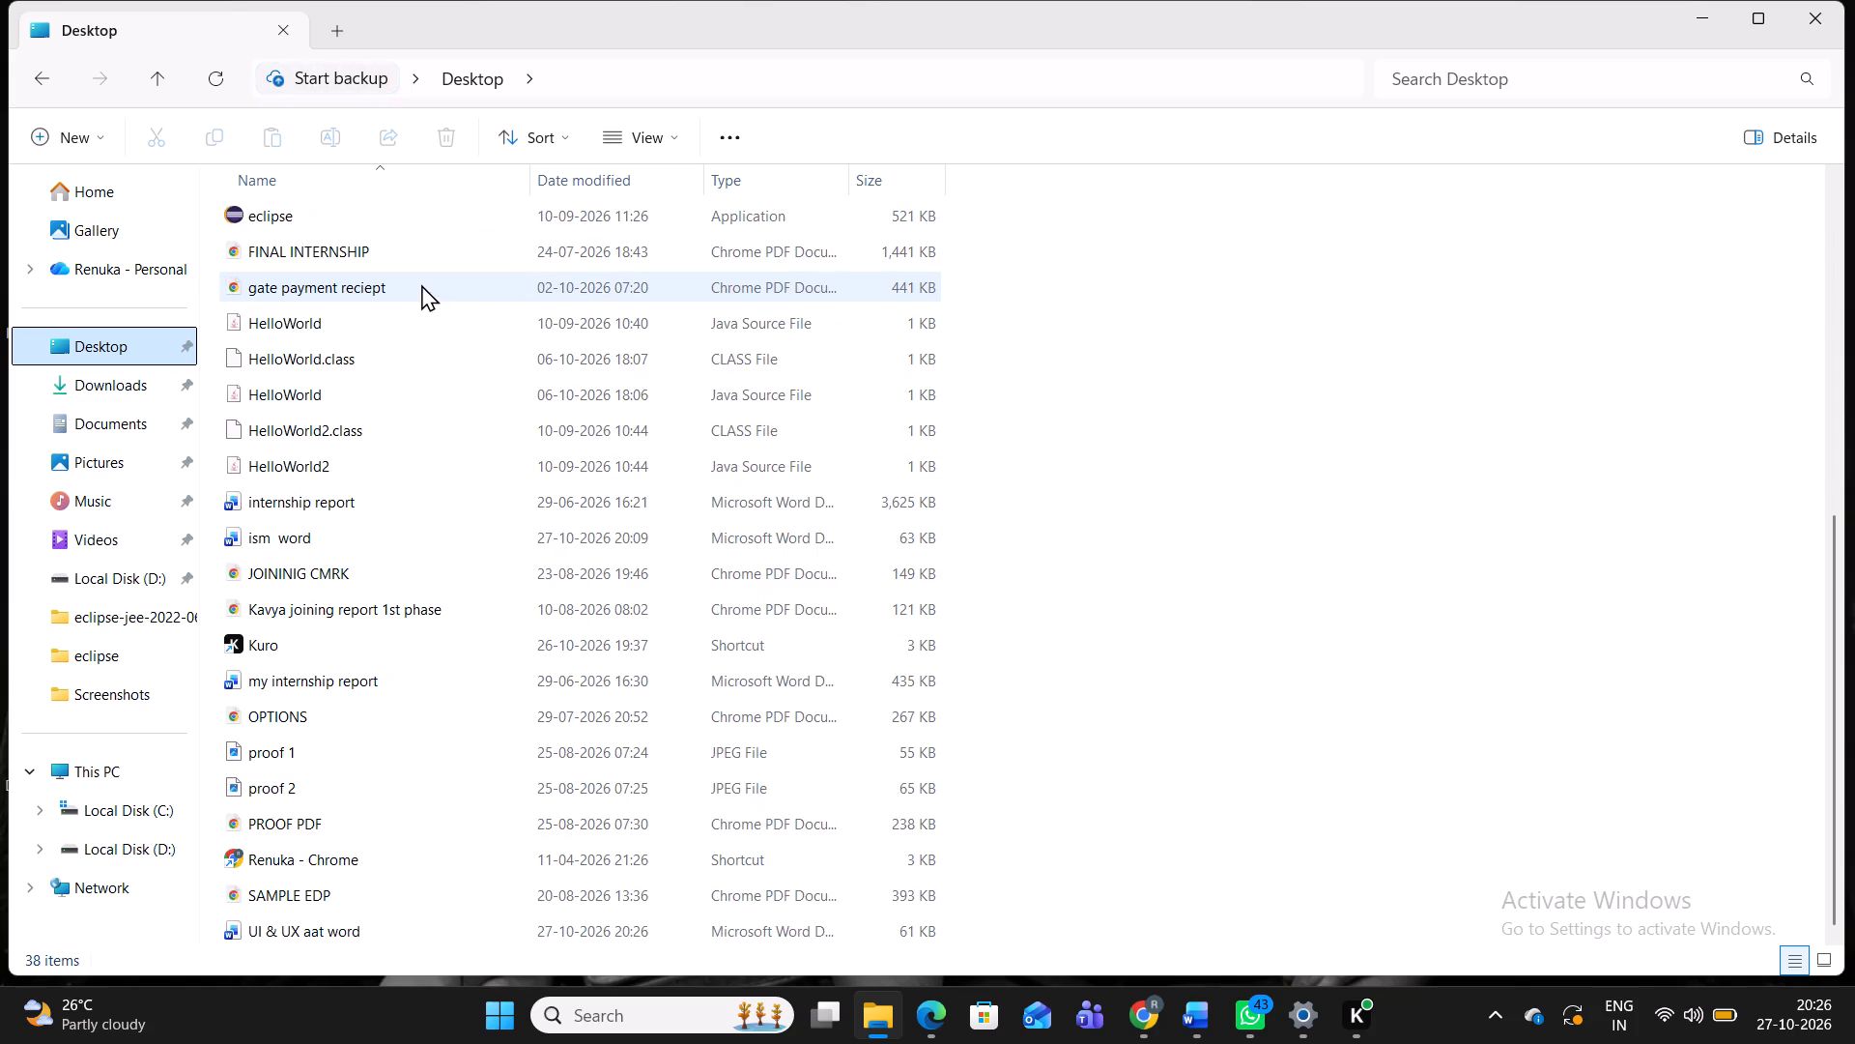
pyautogui.doubleClick(334, 930)
pyautogui.scroll(-1, 741, 719)
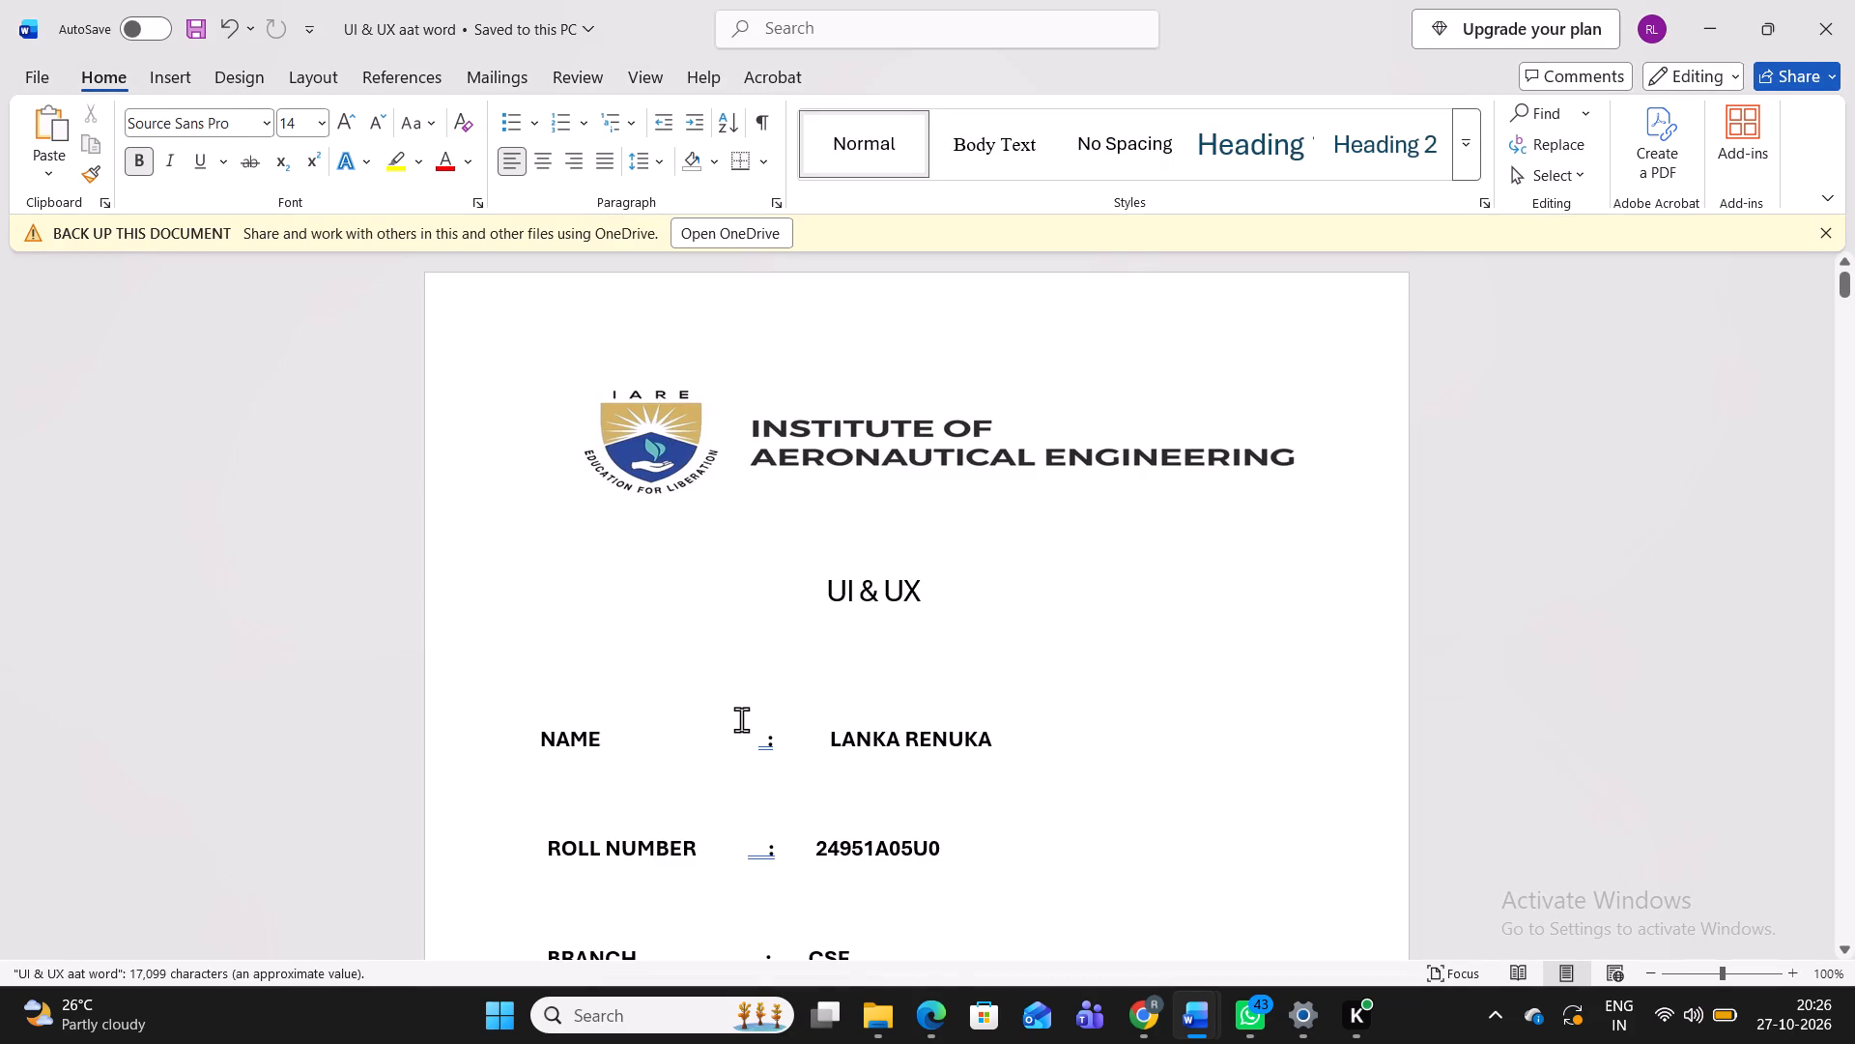
pyautogui.scroll(-2, 741, 719)
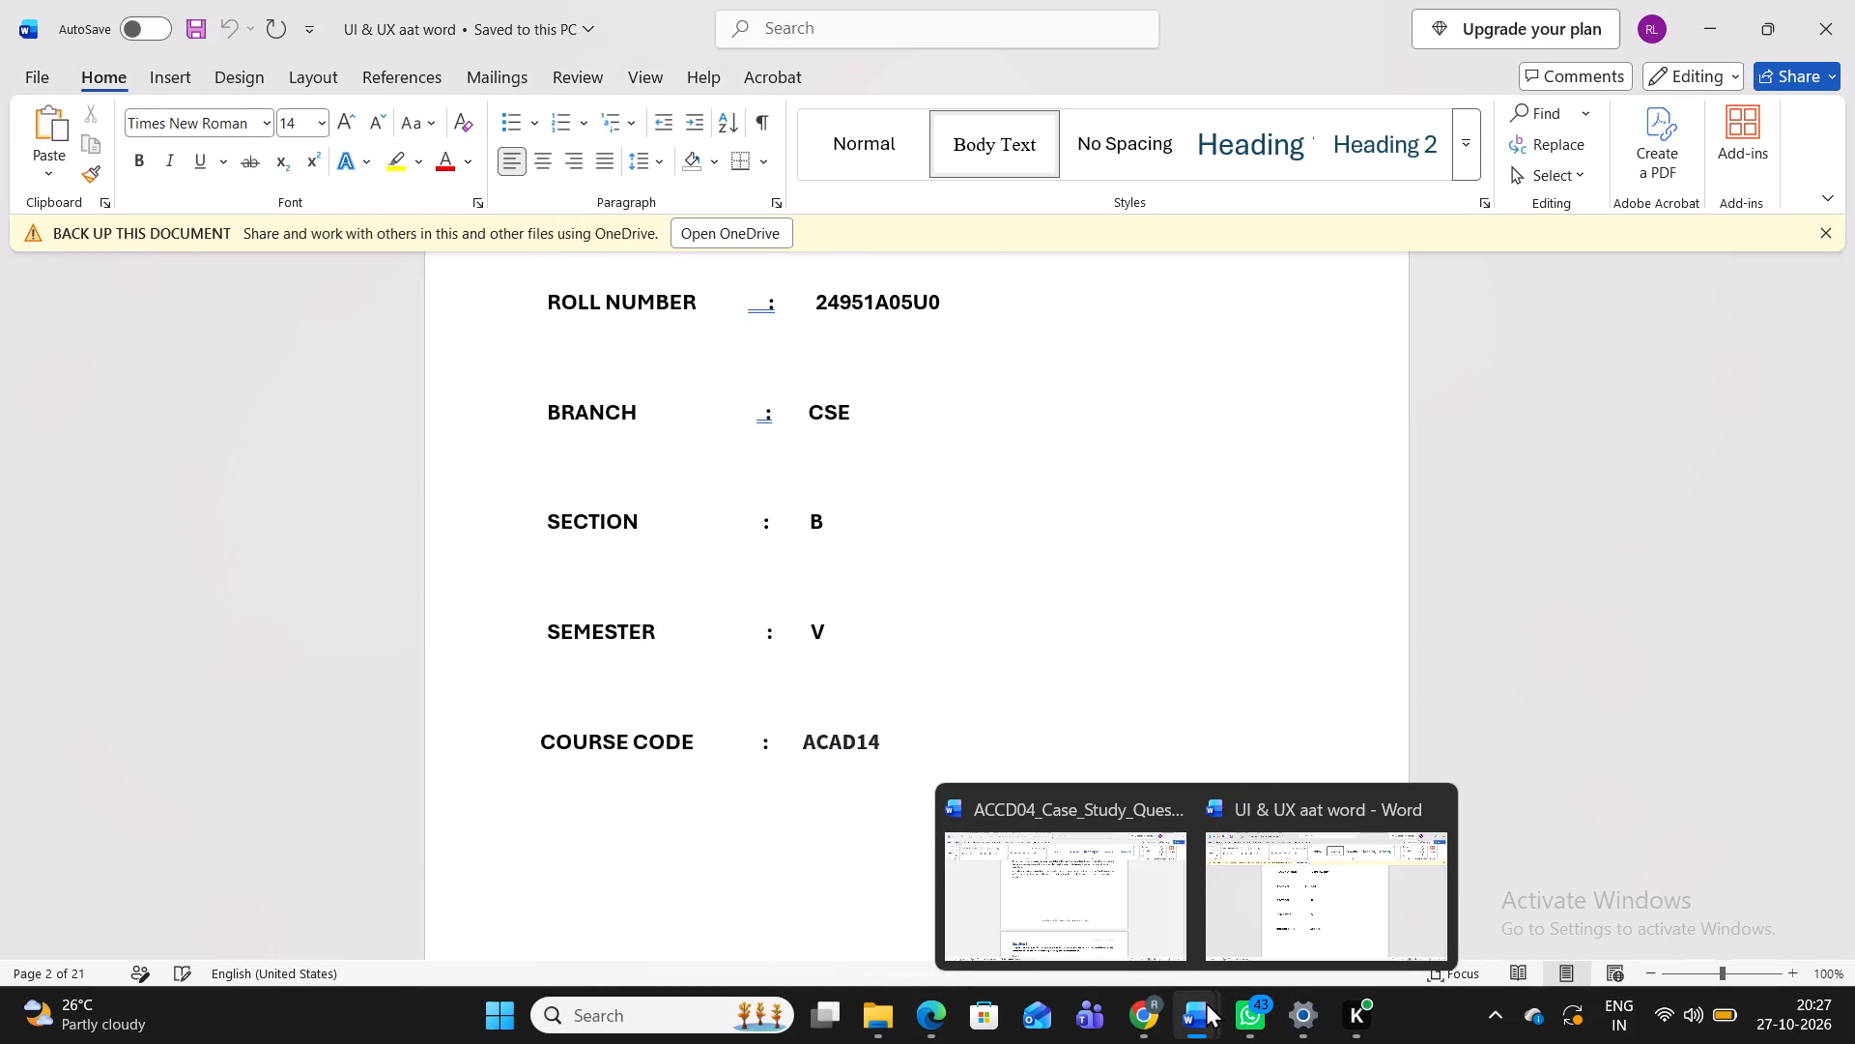
# Switch to Chrome, convert the corrected Desktop file "UI & UX aat word" to PDF with iLovePDF, and download it.
pyautogui.click(1134, 1011)
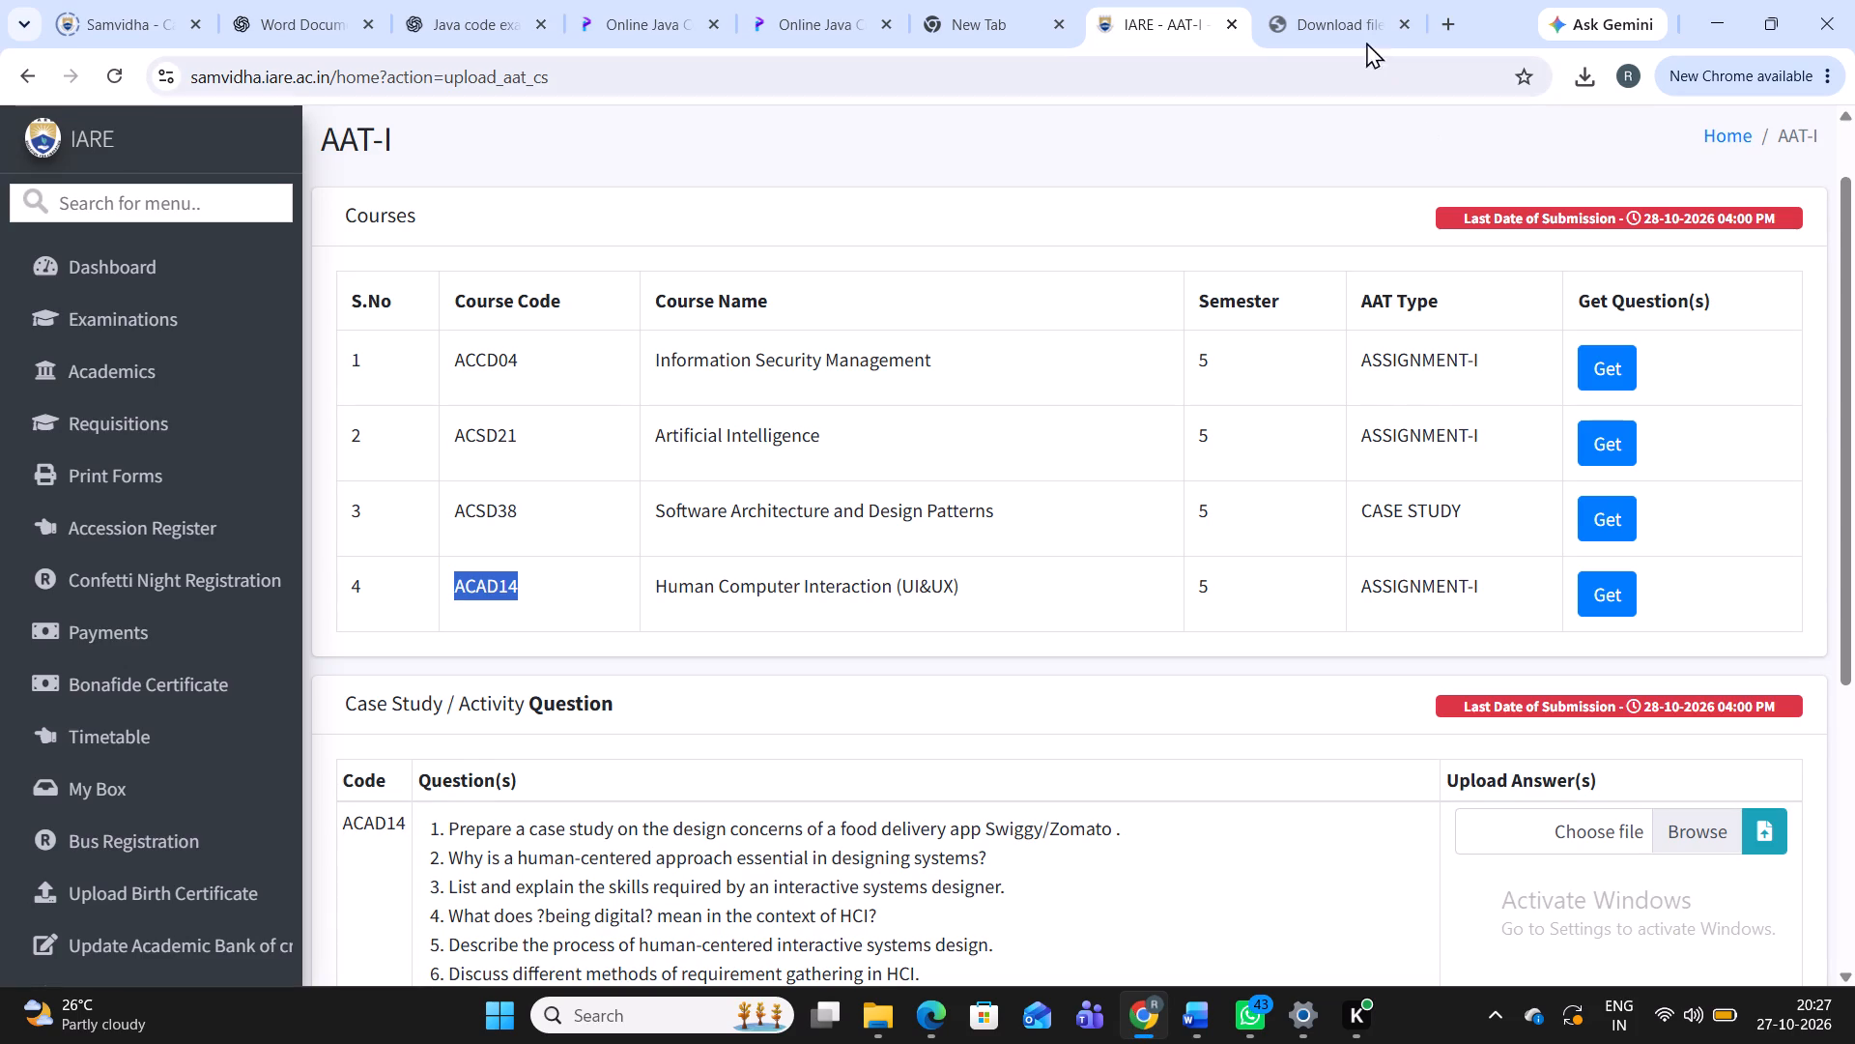
pyautogui.click(1350, 14)
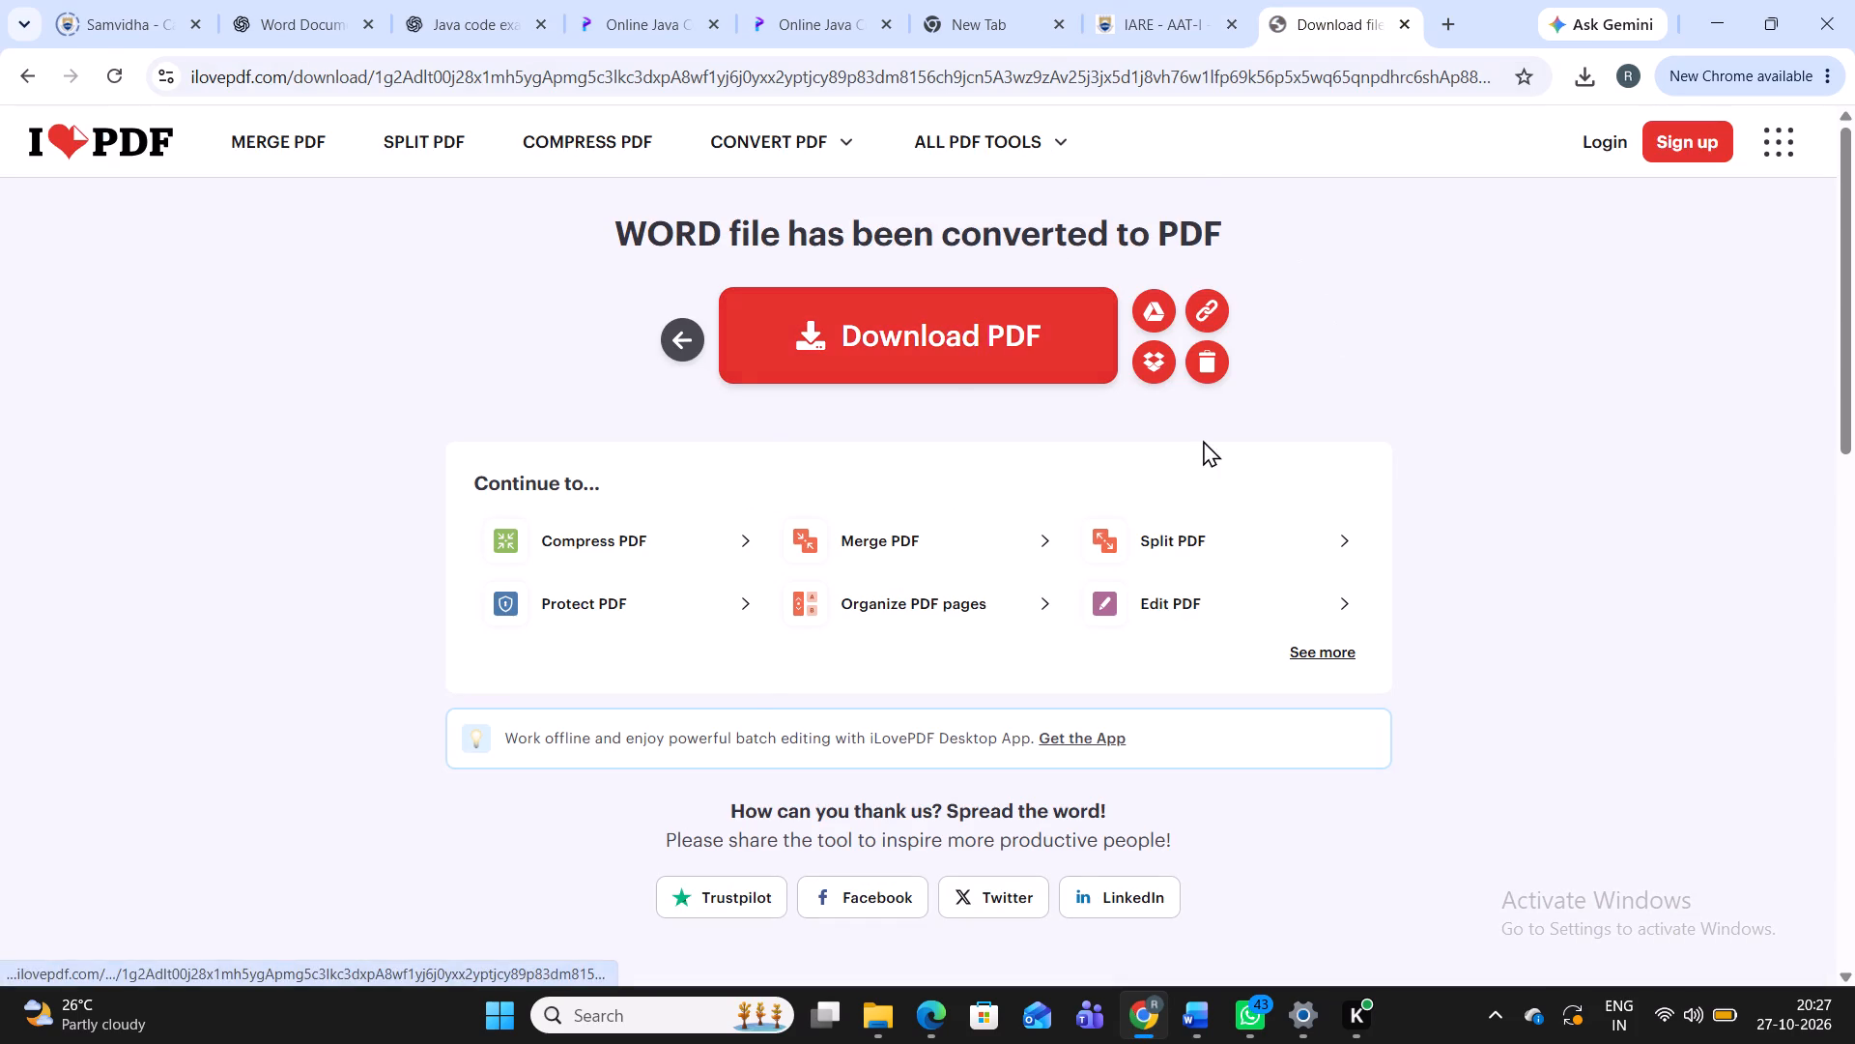
pyautogui.hscroll(8, 751, 677)
pyautogui.click(1076, 404)
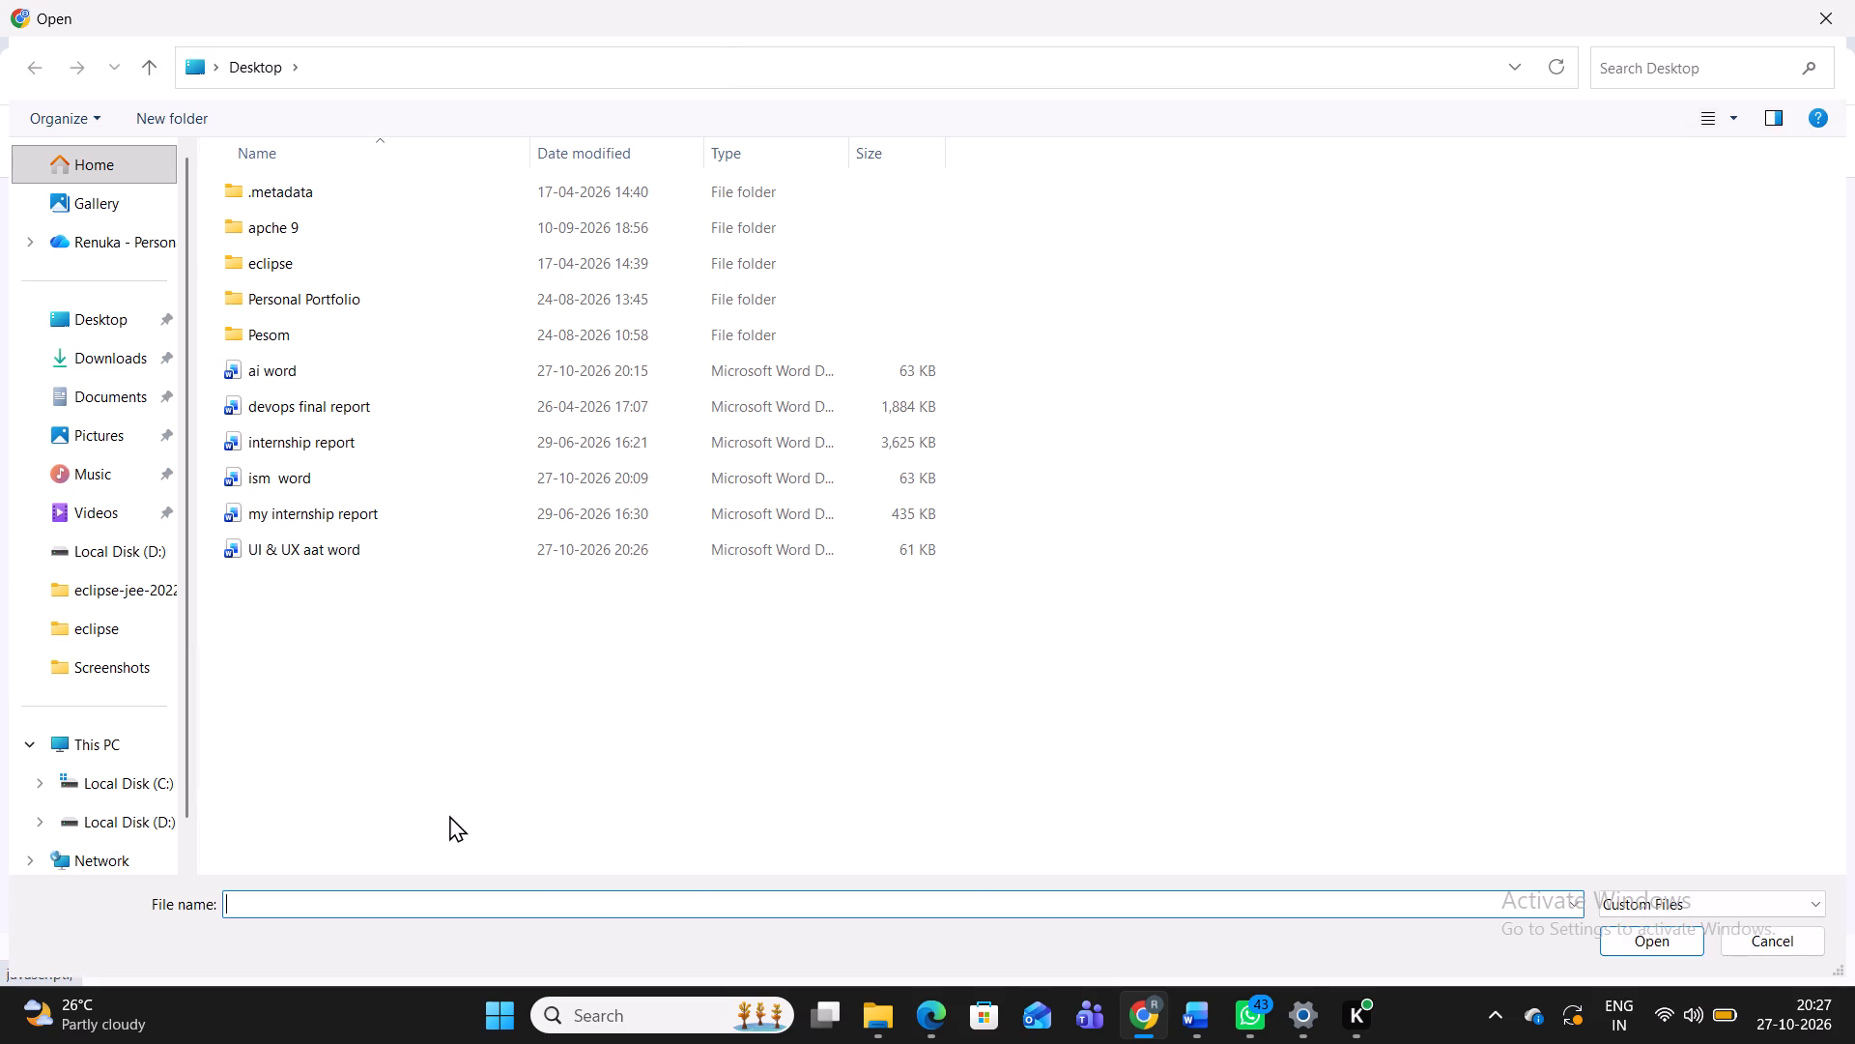
pyautogui.click(99, 303)
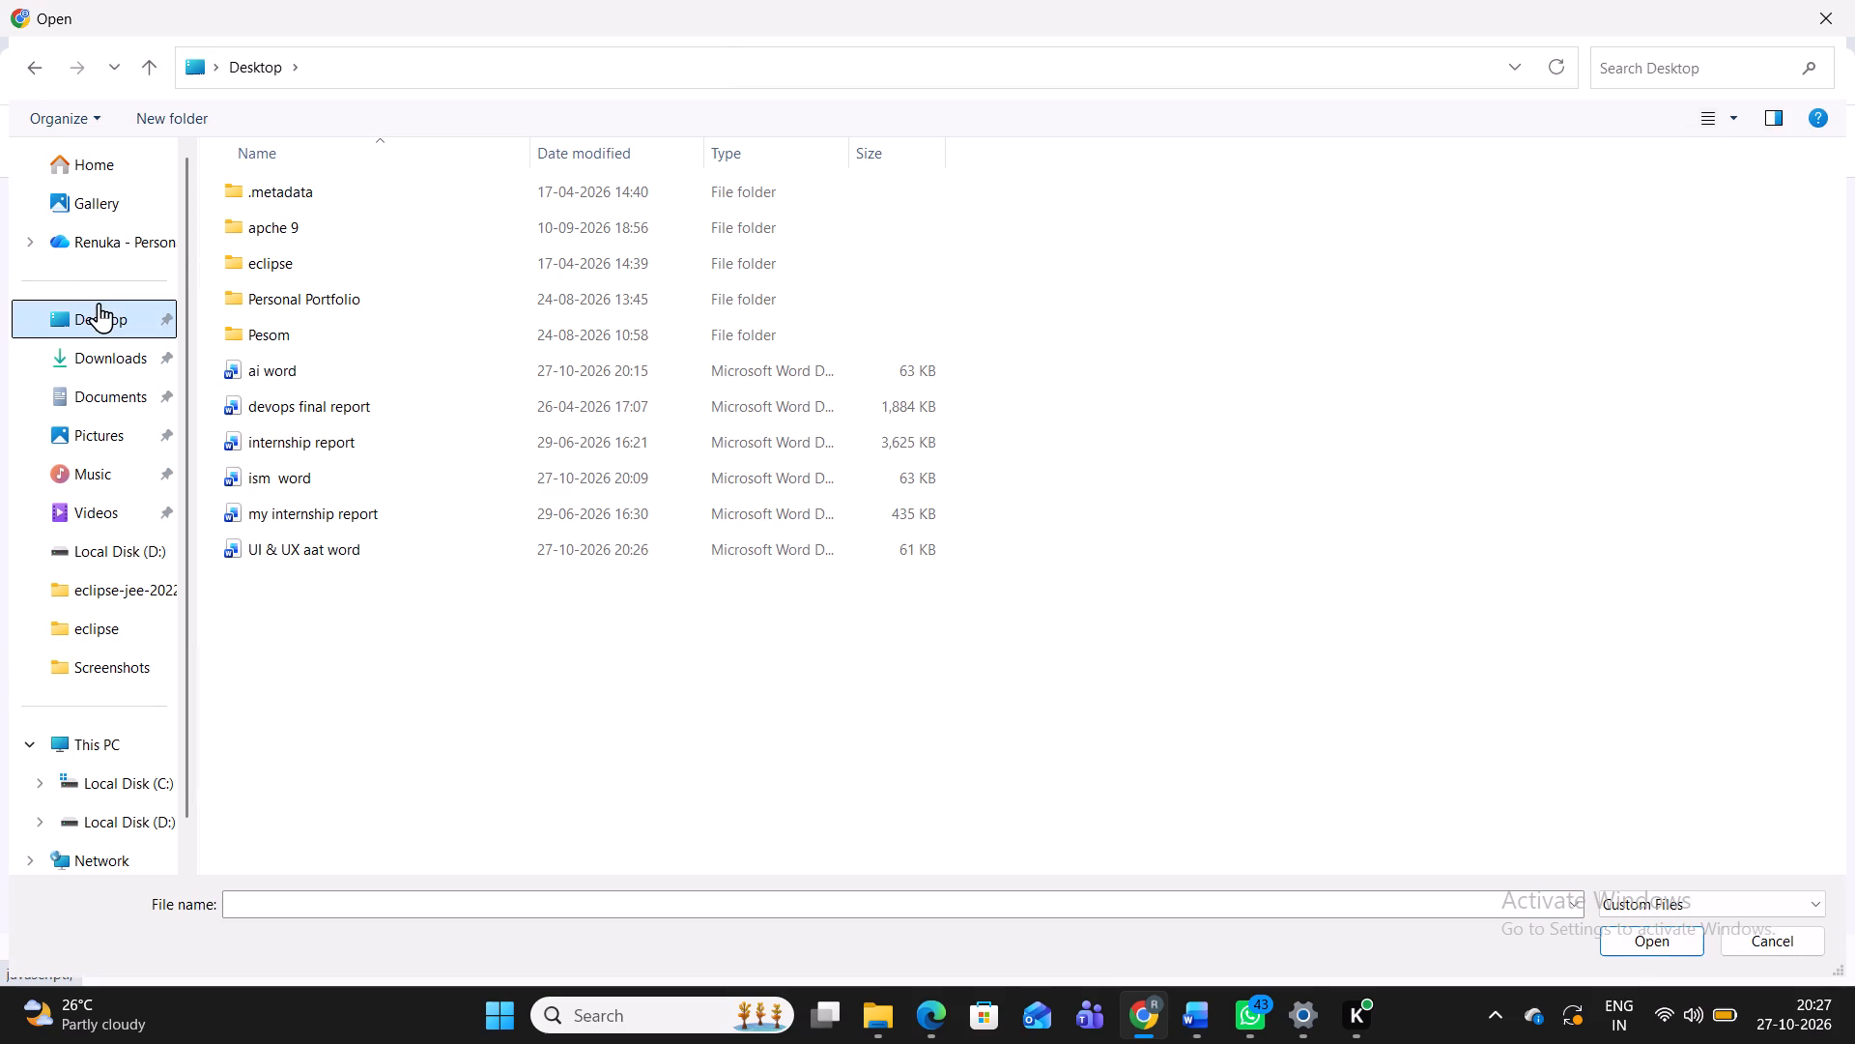
pyautogui.doubleClick(295, 537)
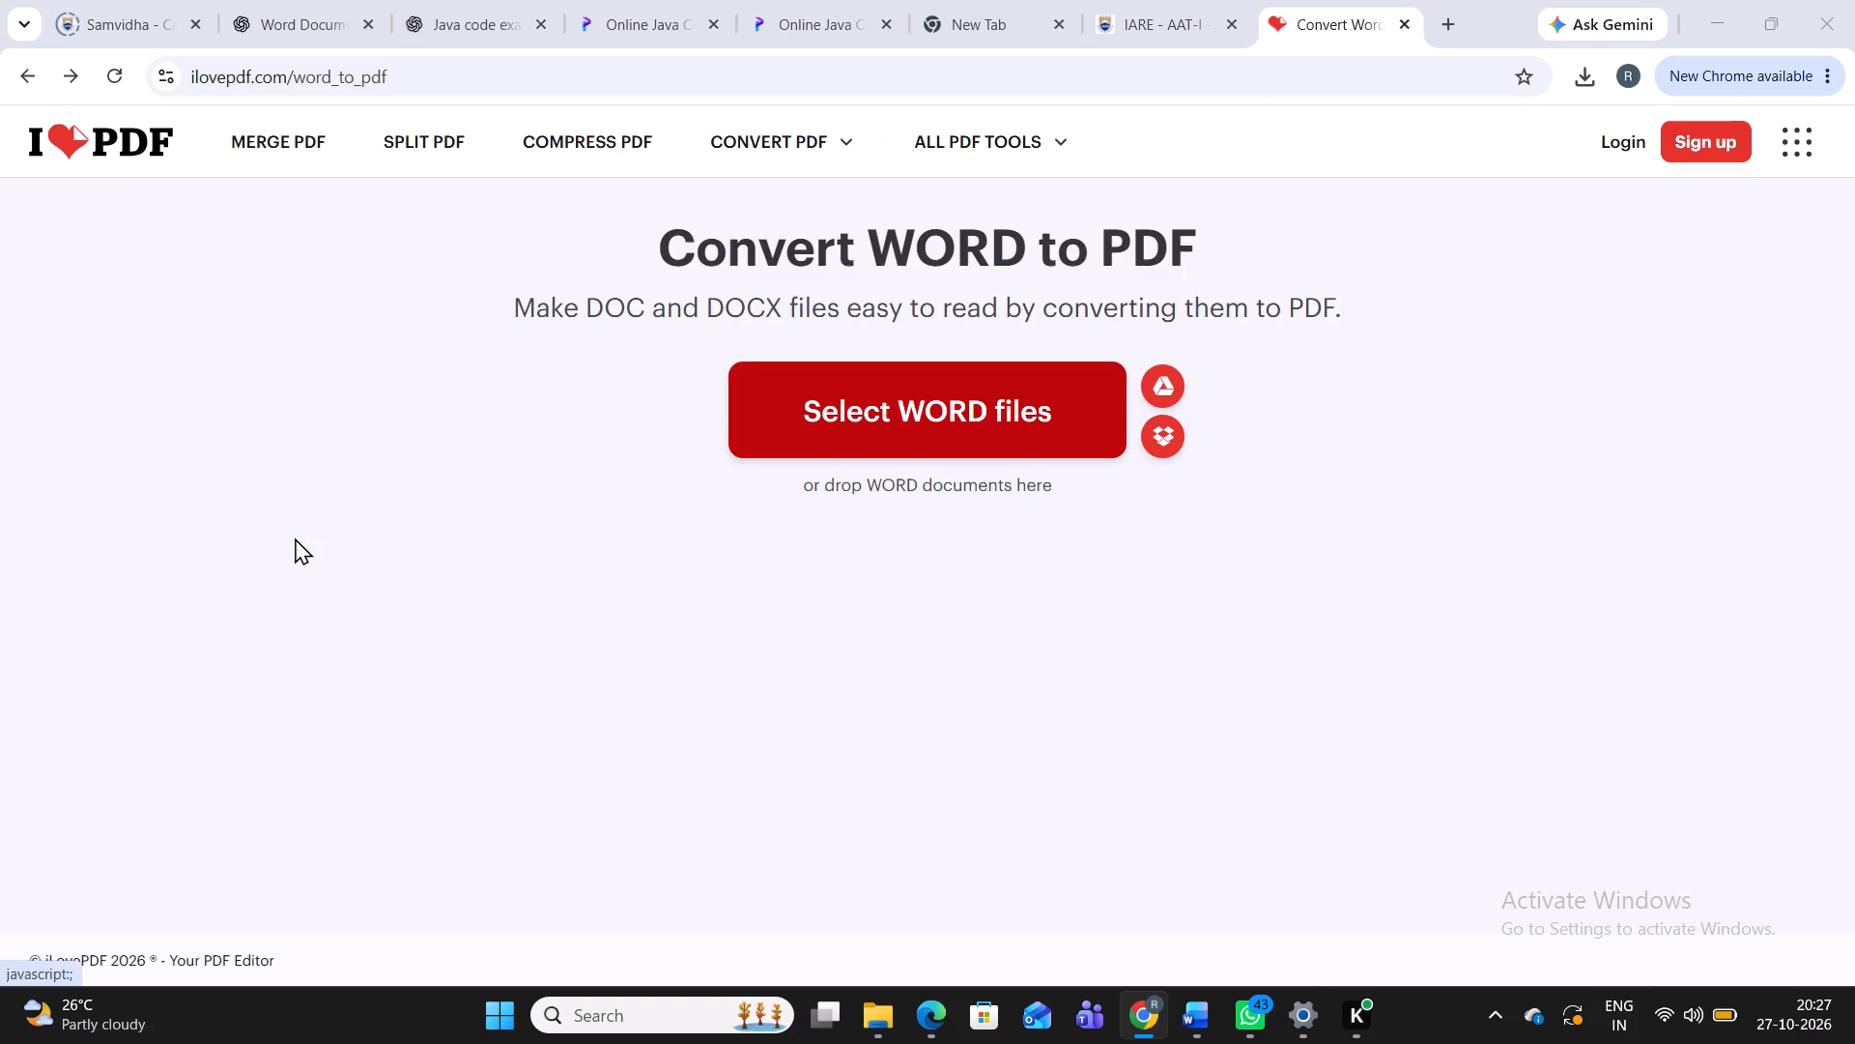
pyautogui.click(1511, 890)
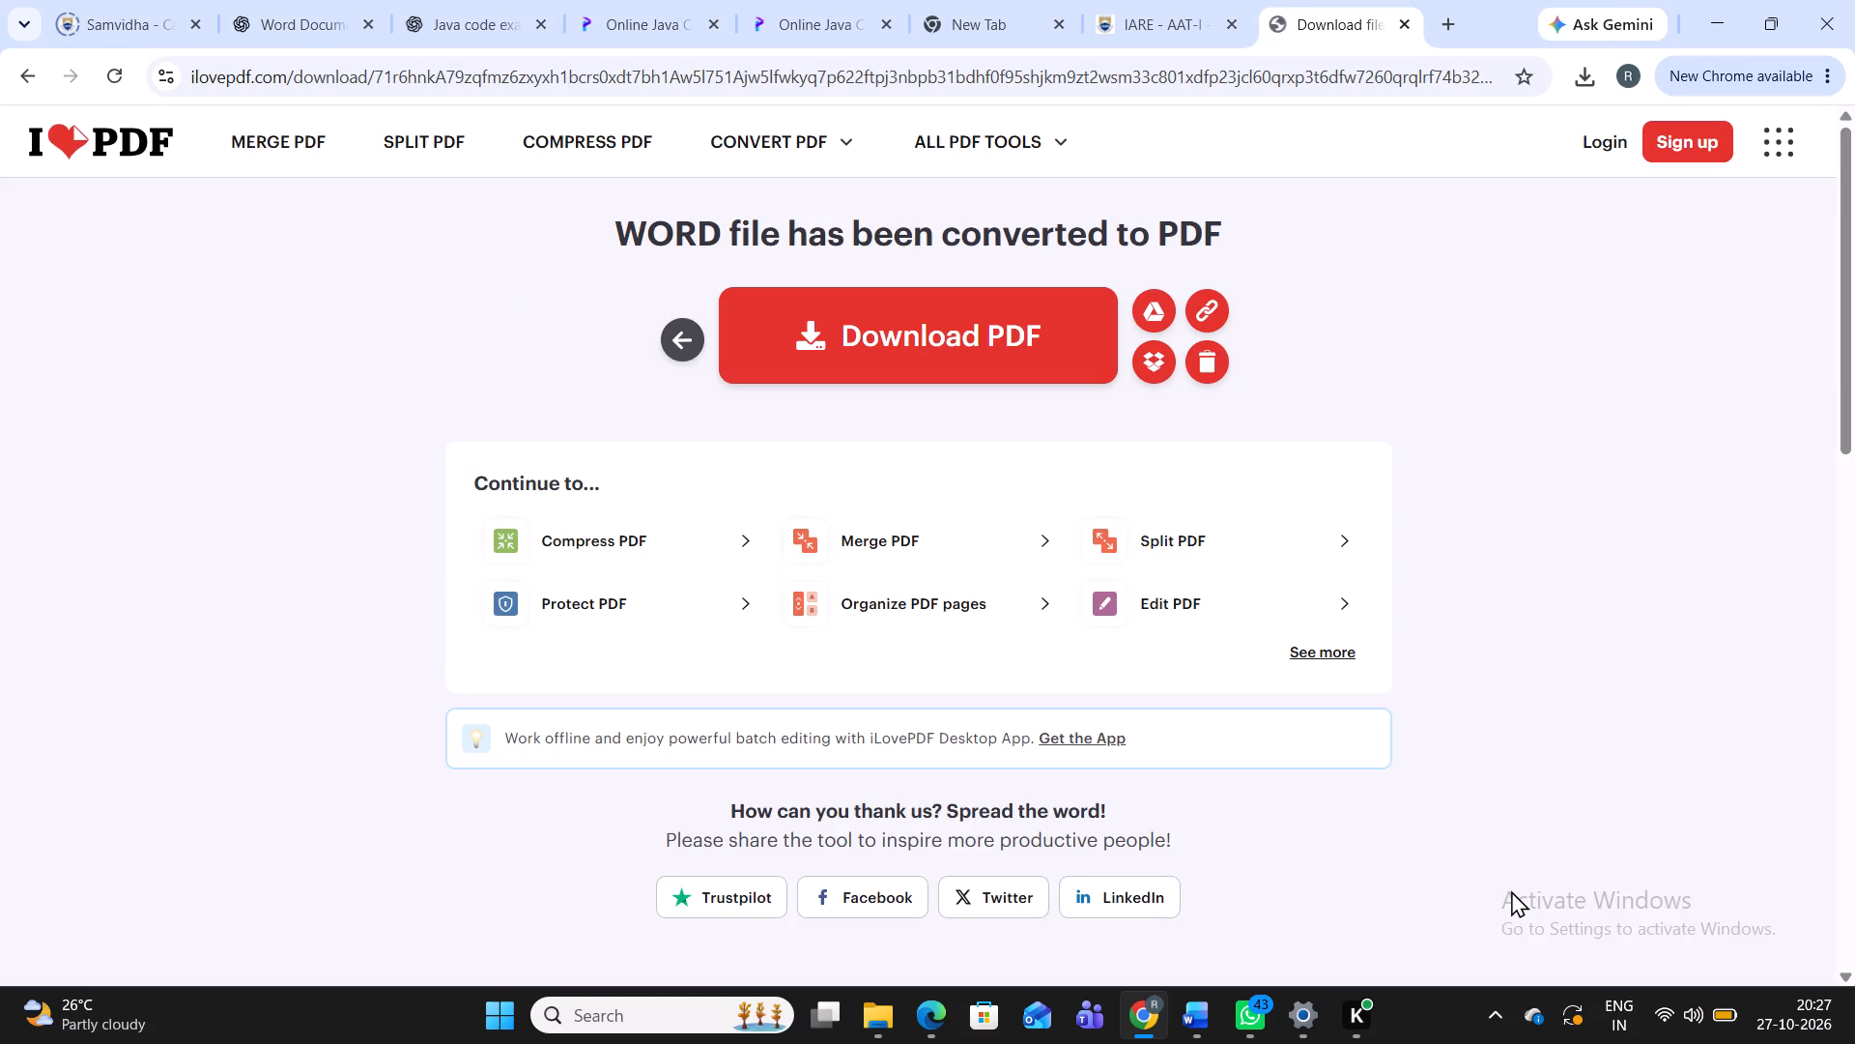
pyautogui.click(968, 362)
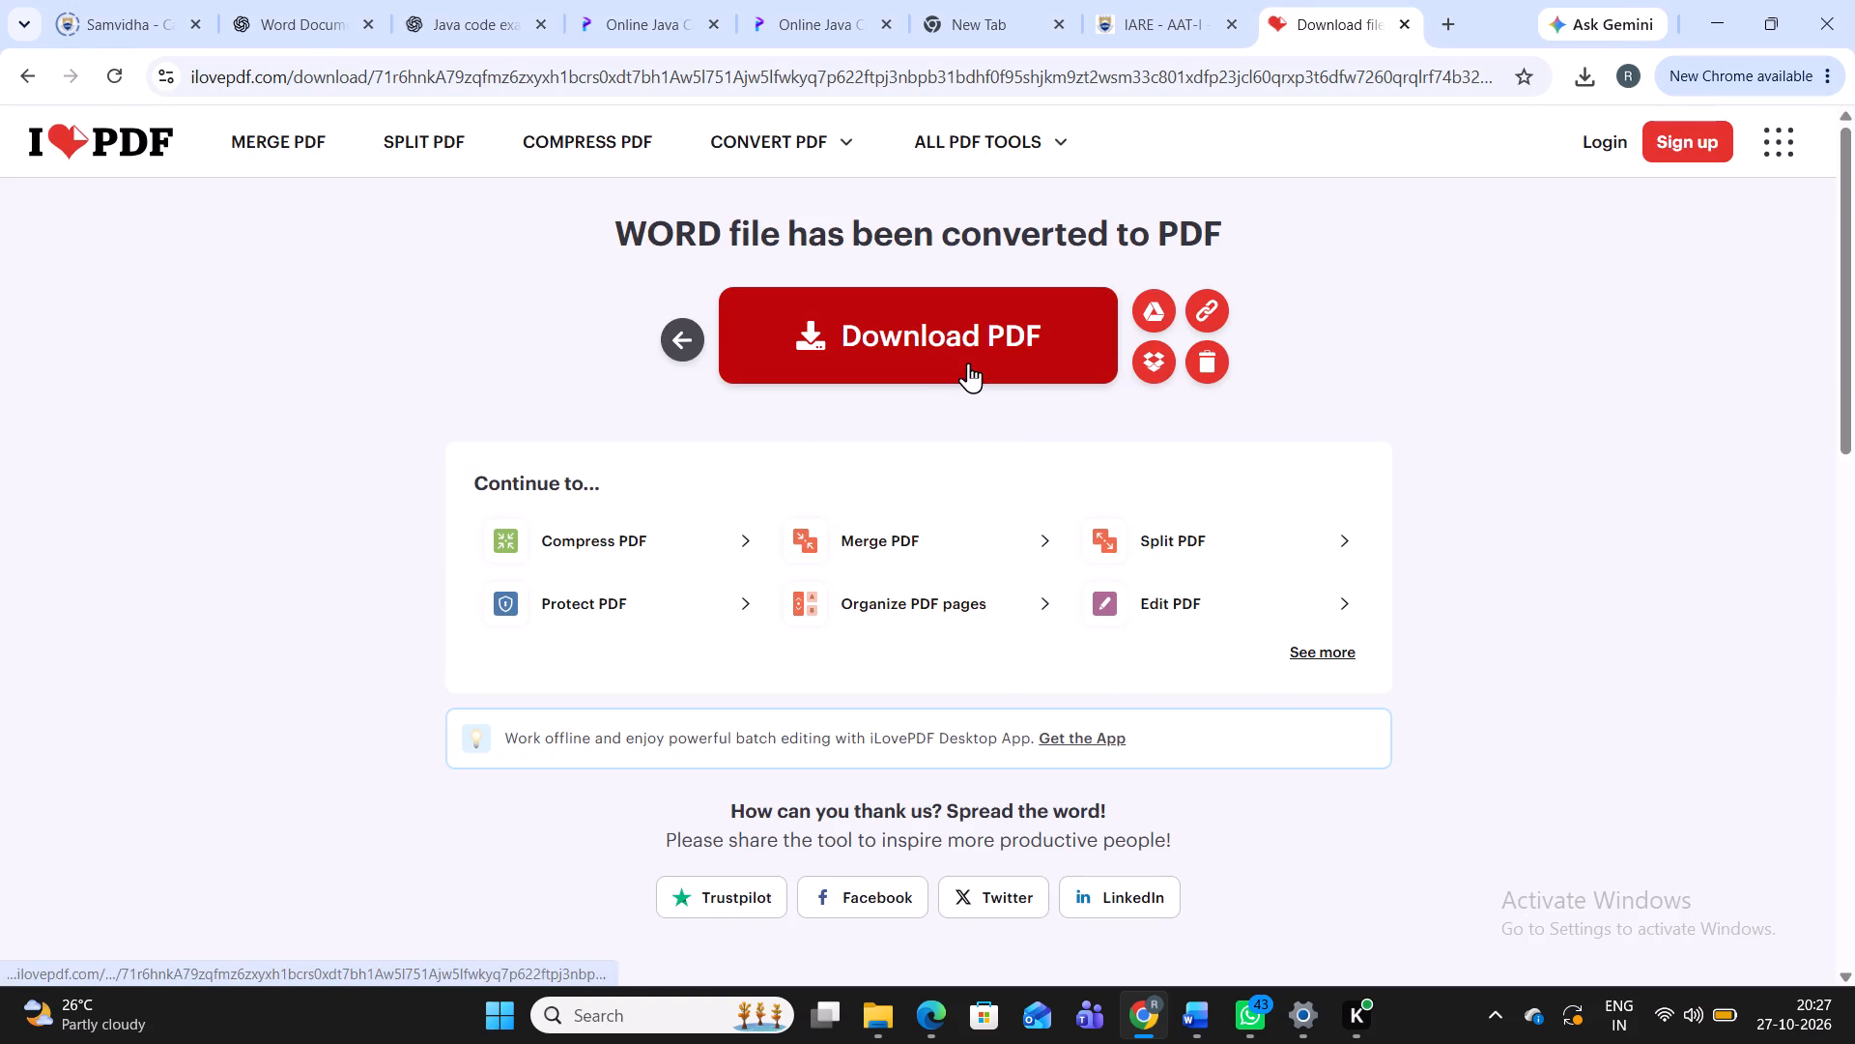
# Upload "UI & UX aat word (1)" from Downloads as the ACAD14 answer on the AAT-I page.
pyautogui.click(1188, 20)
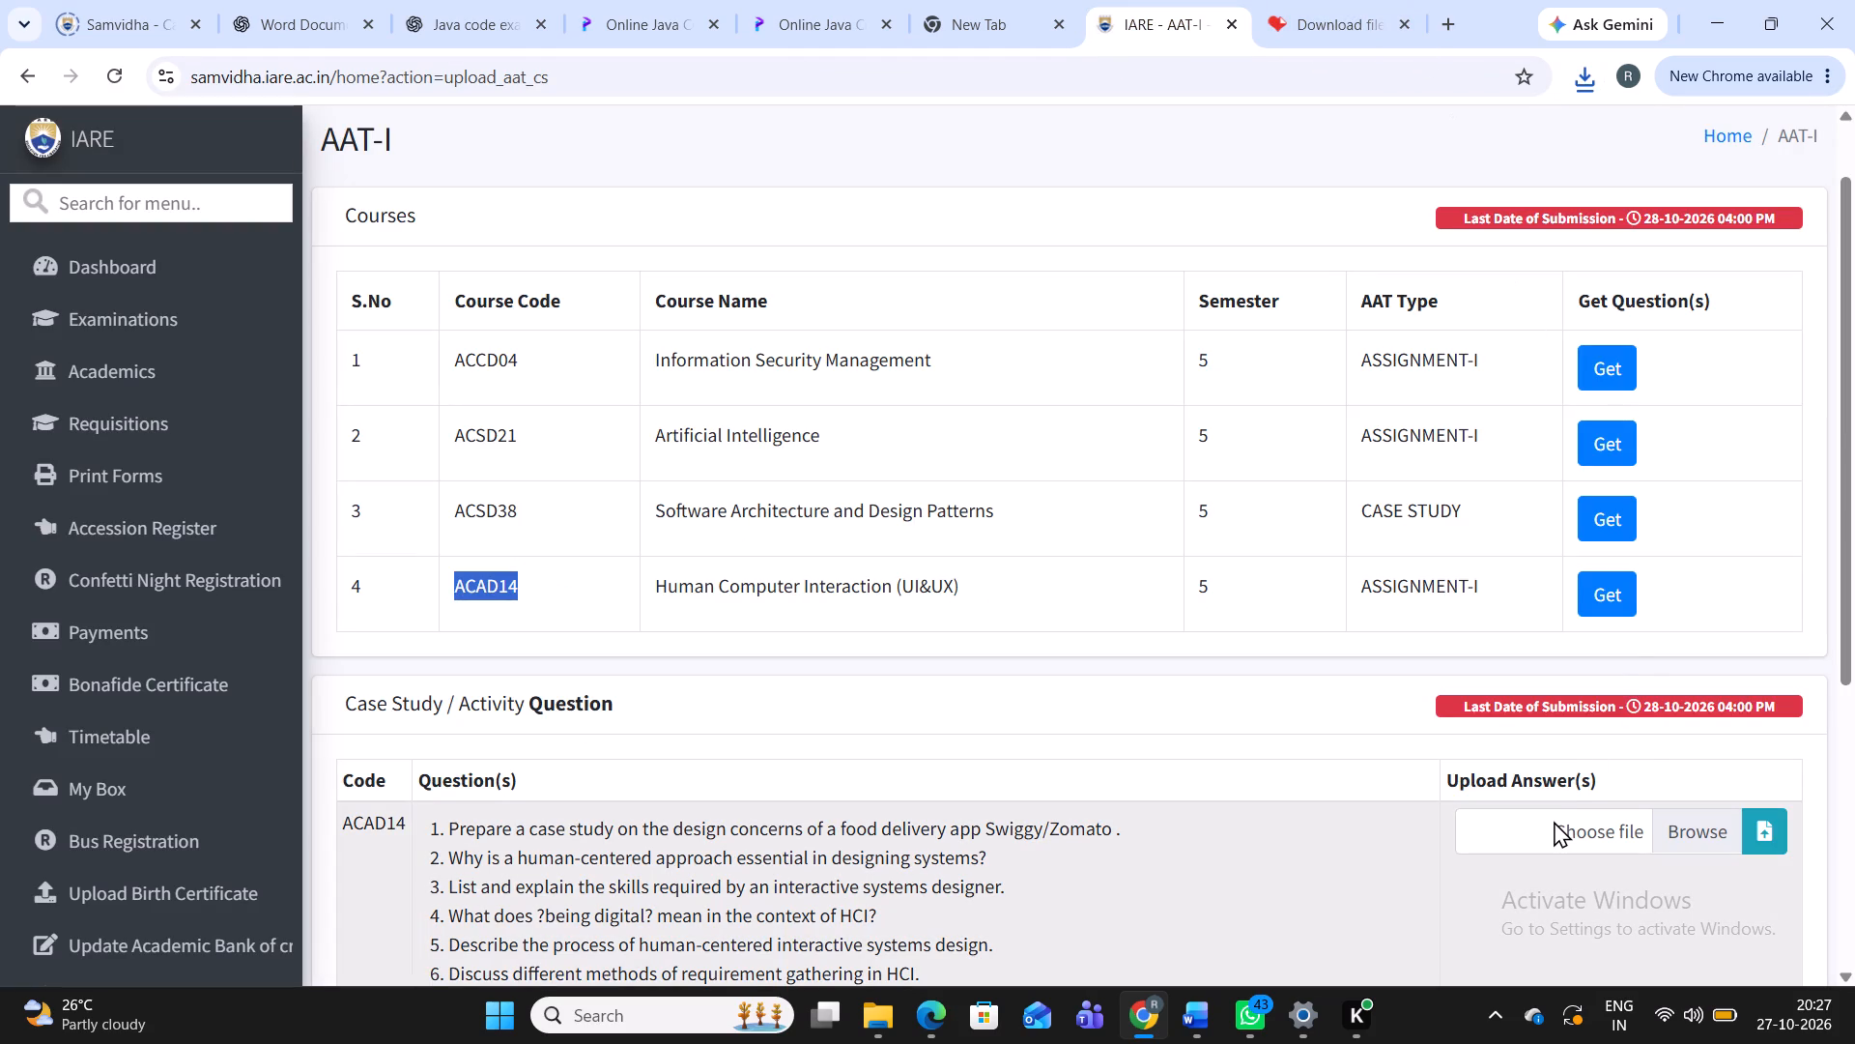
pyautogui.click(1554, 821)
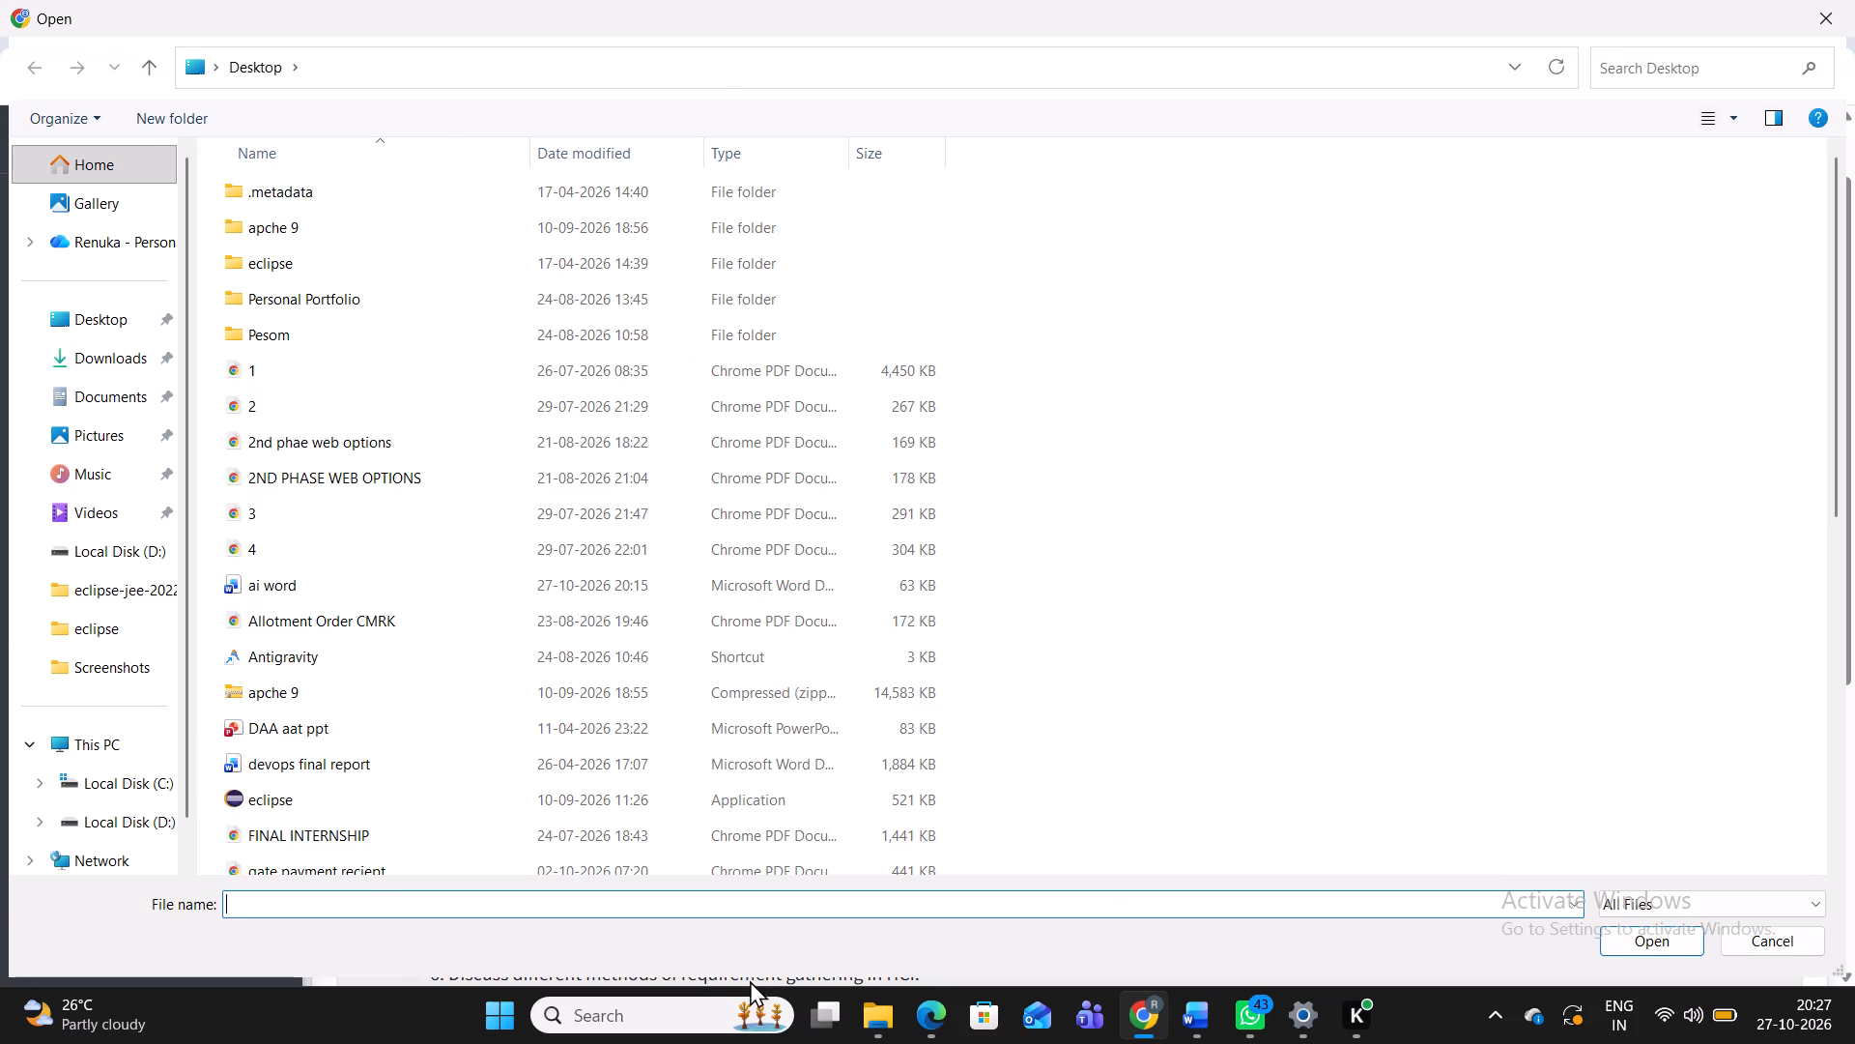
pyautogui.click(119, 351)
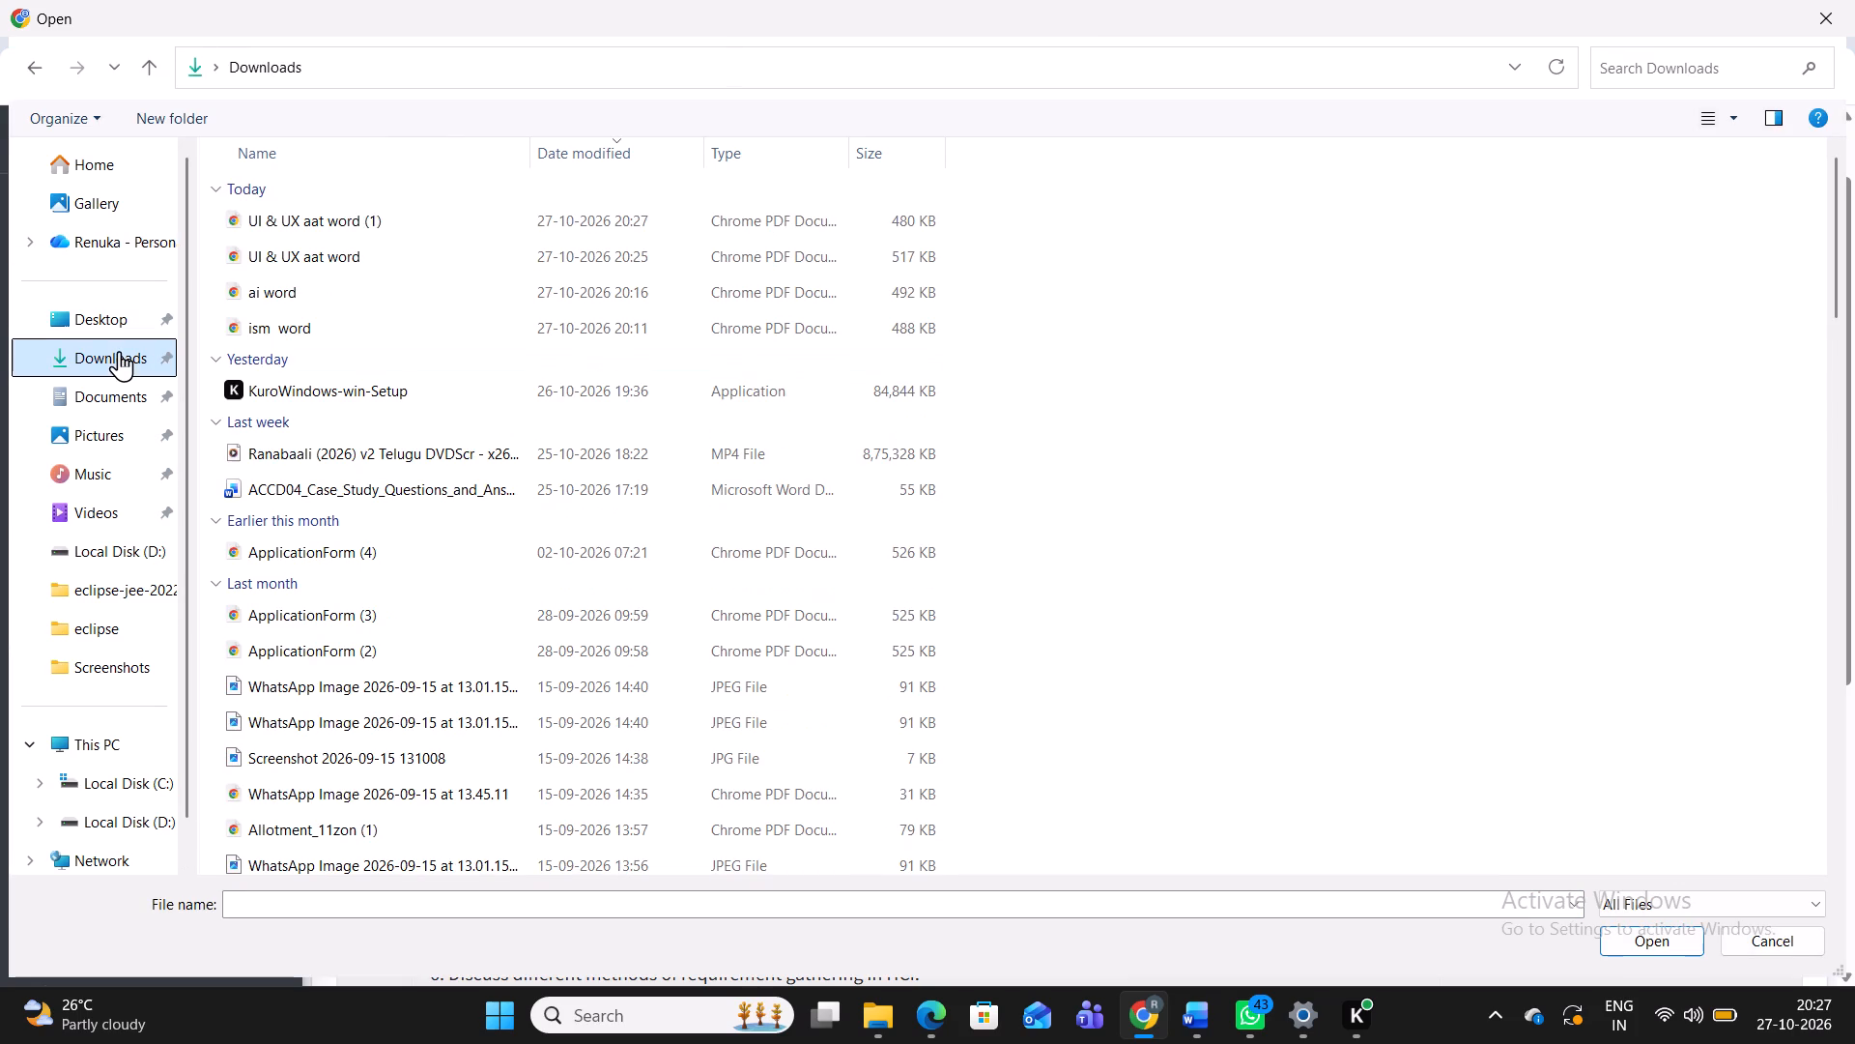
pyautogui.doubleClick(387, 214)
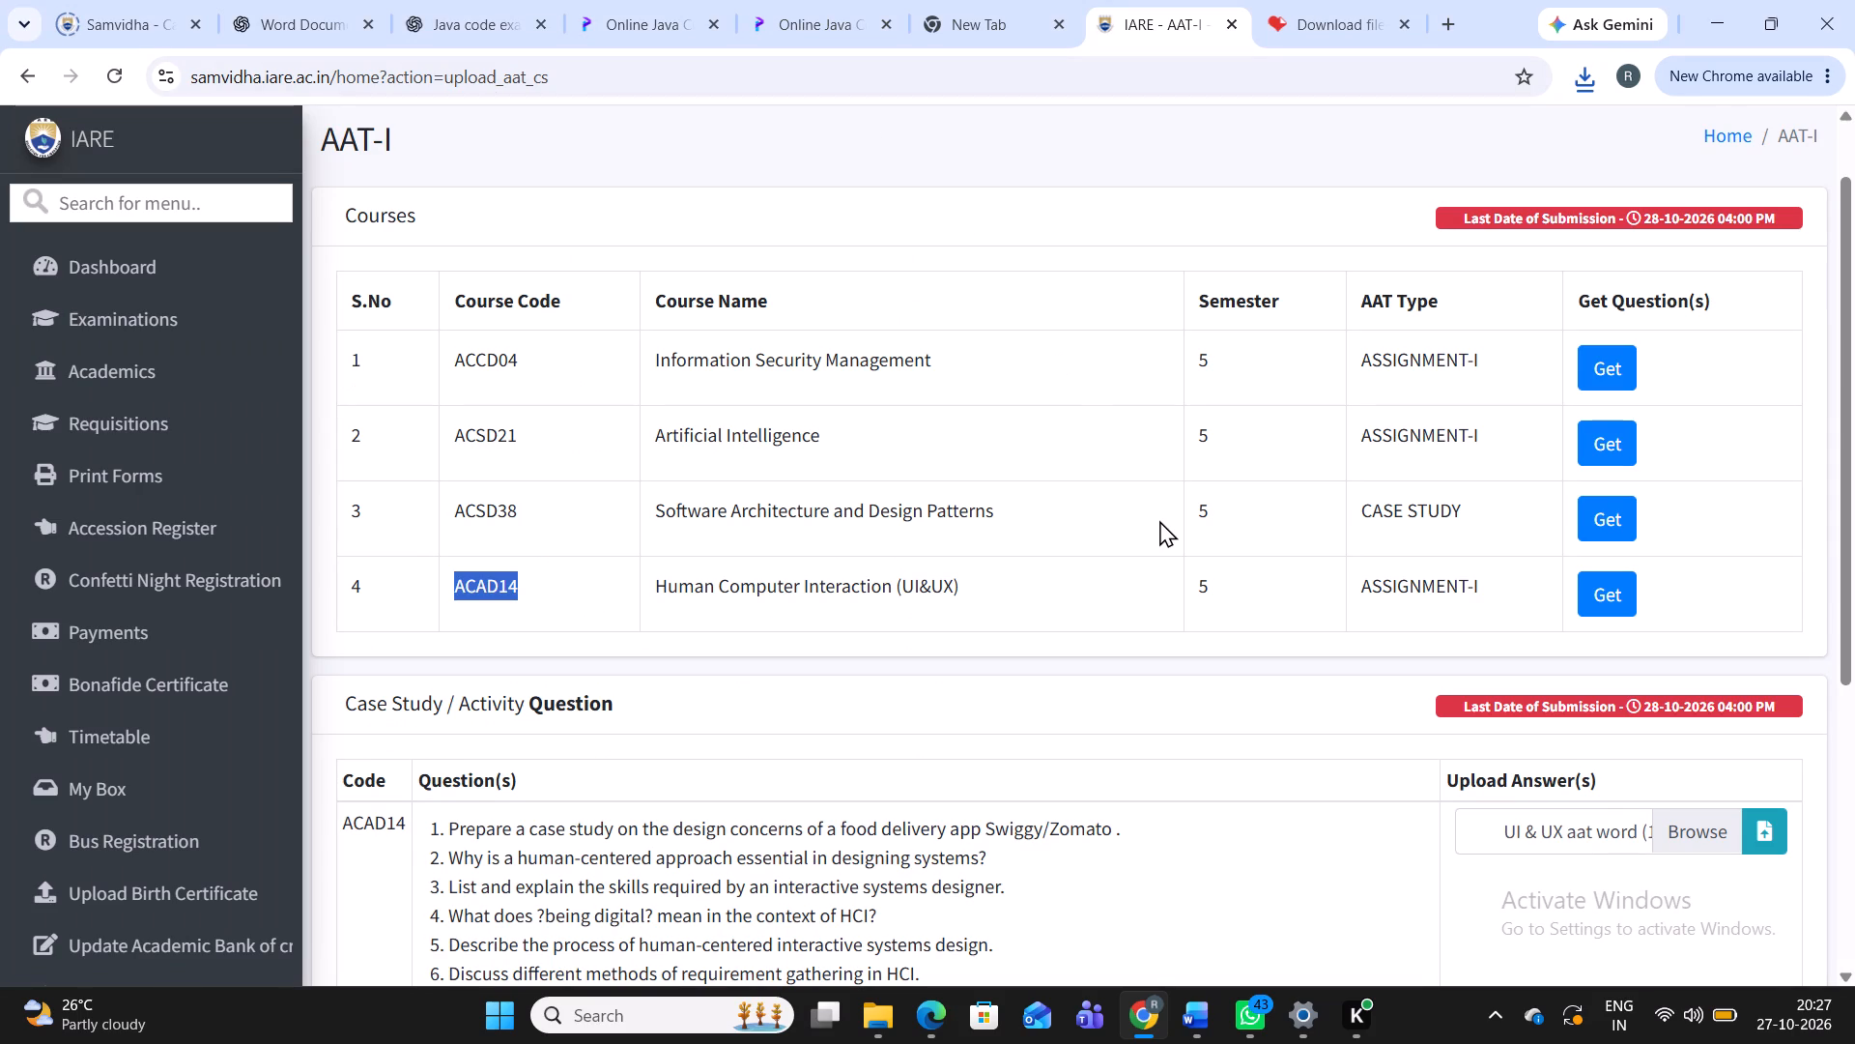
pyautogui.click(1763, 837)
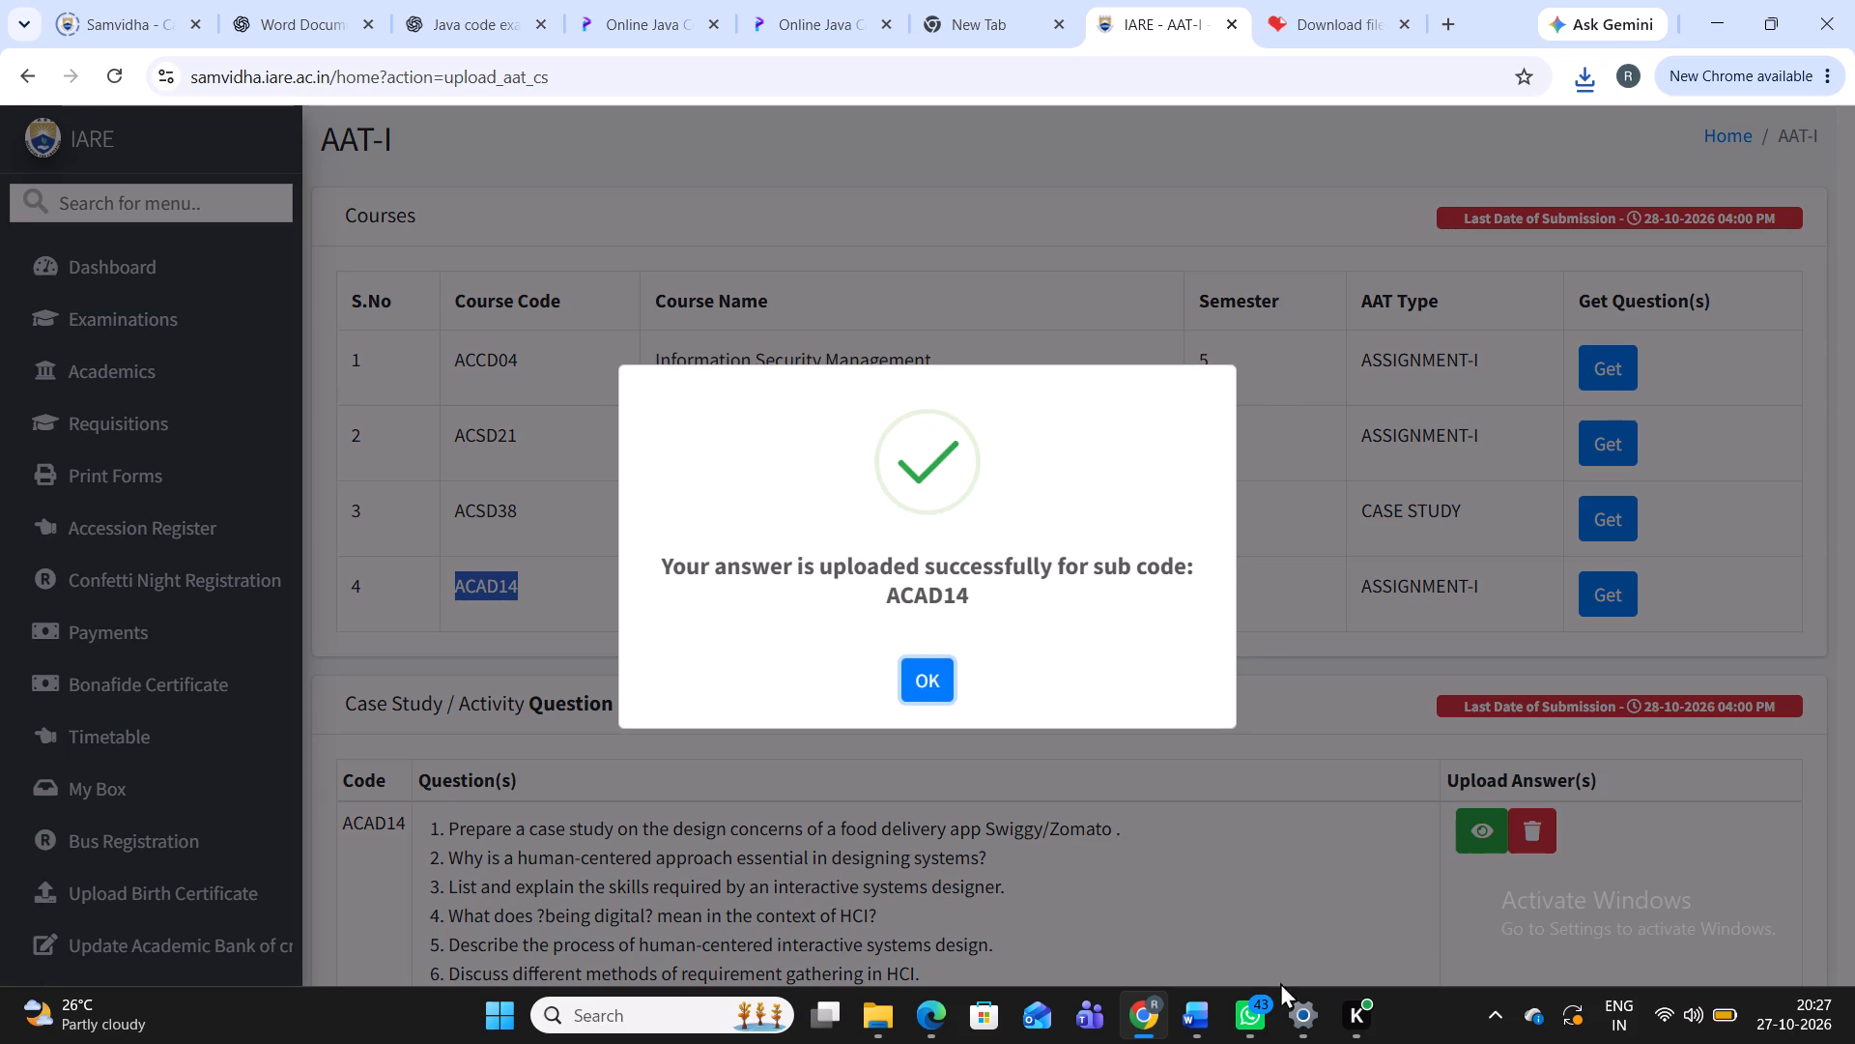
pyautogui.click(933, 671)
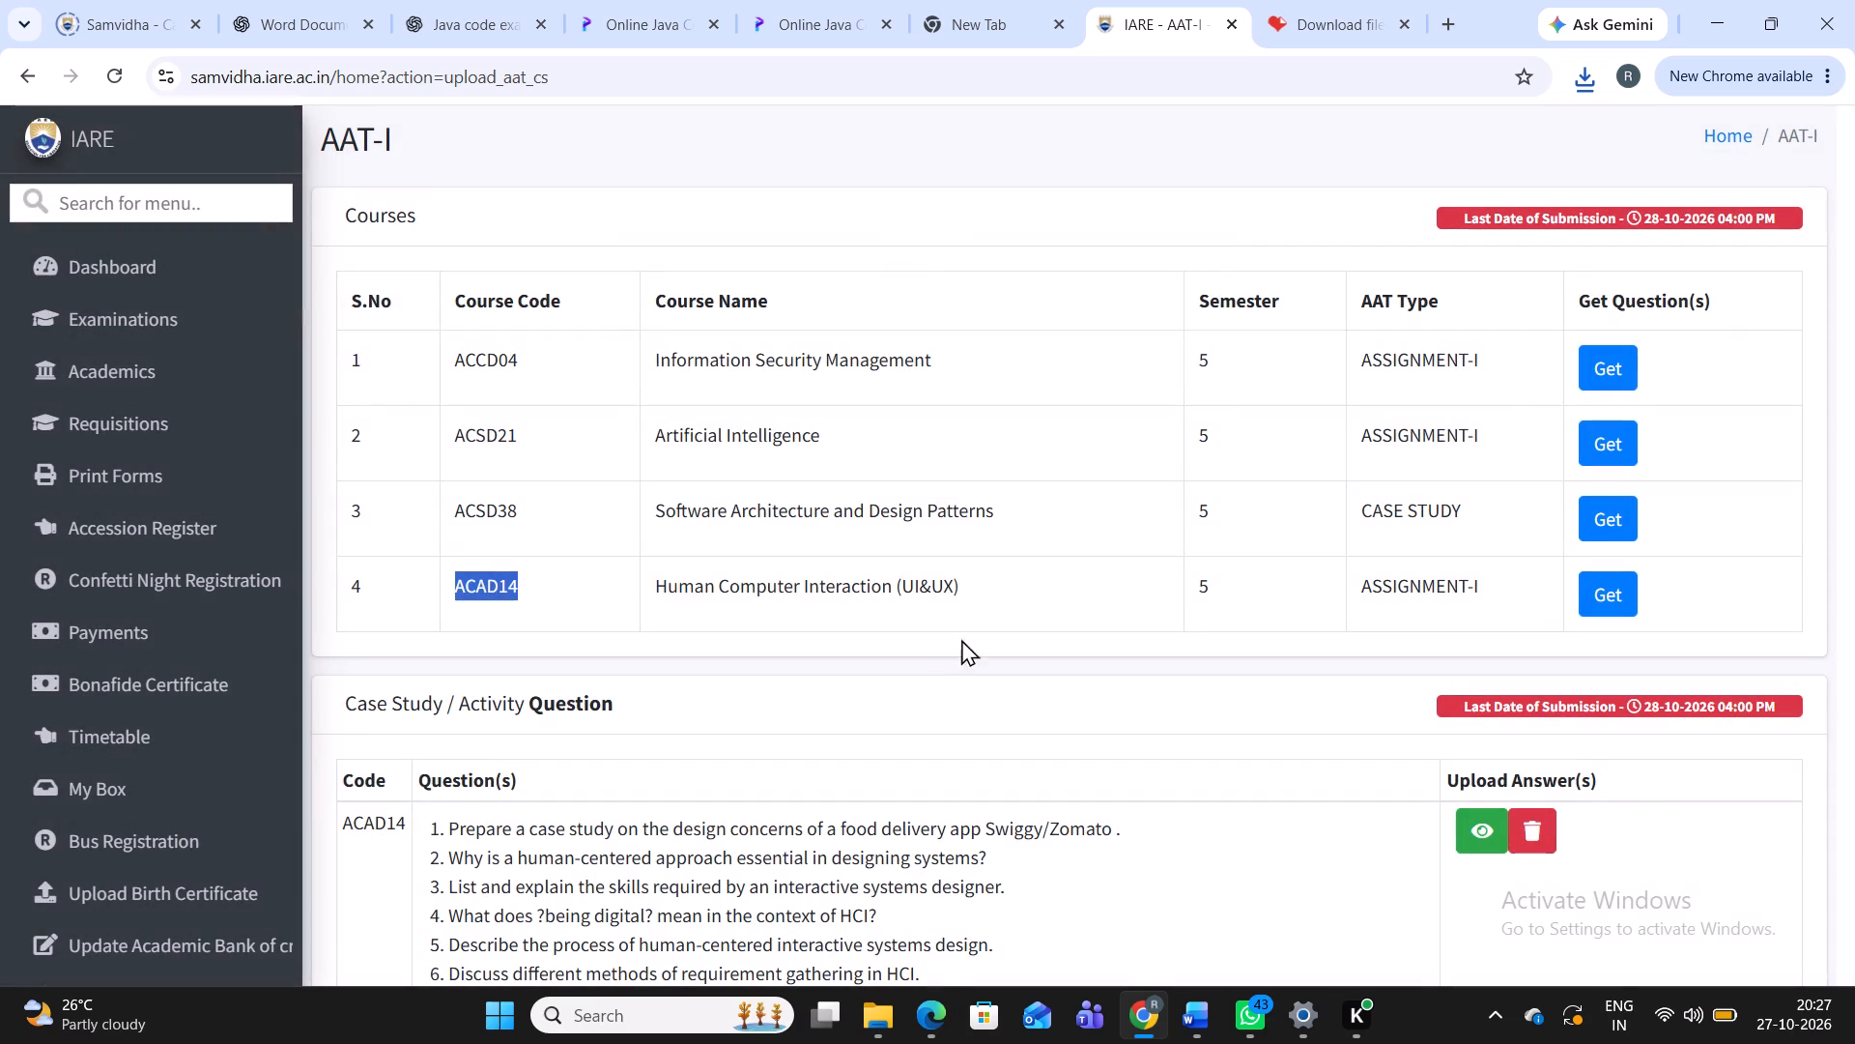
# Load the Artificial Intelligence (ACSD21) assignment questions and answer entry on the AAT-I page.
pyautogui.click(1597, 451)
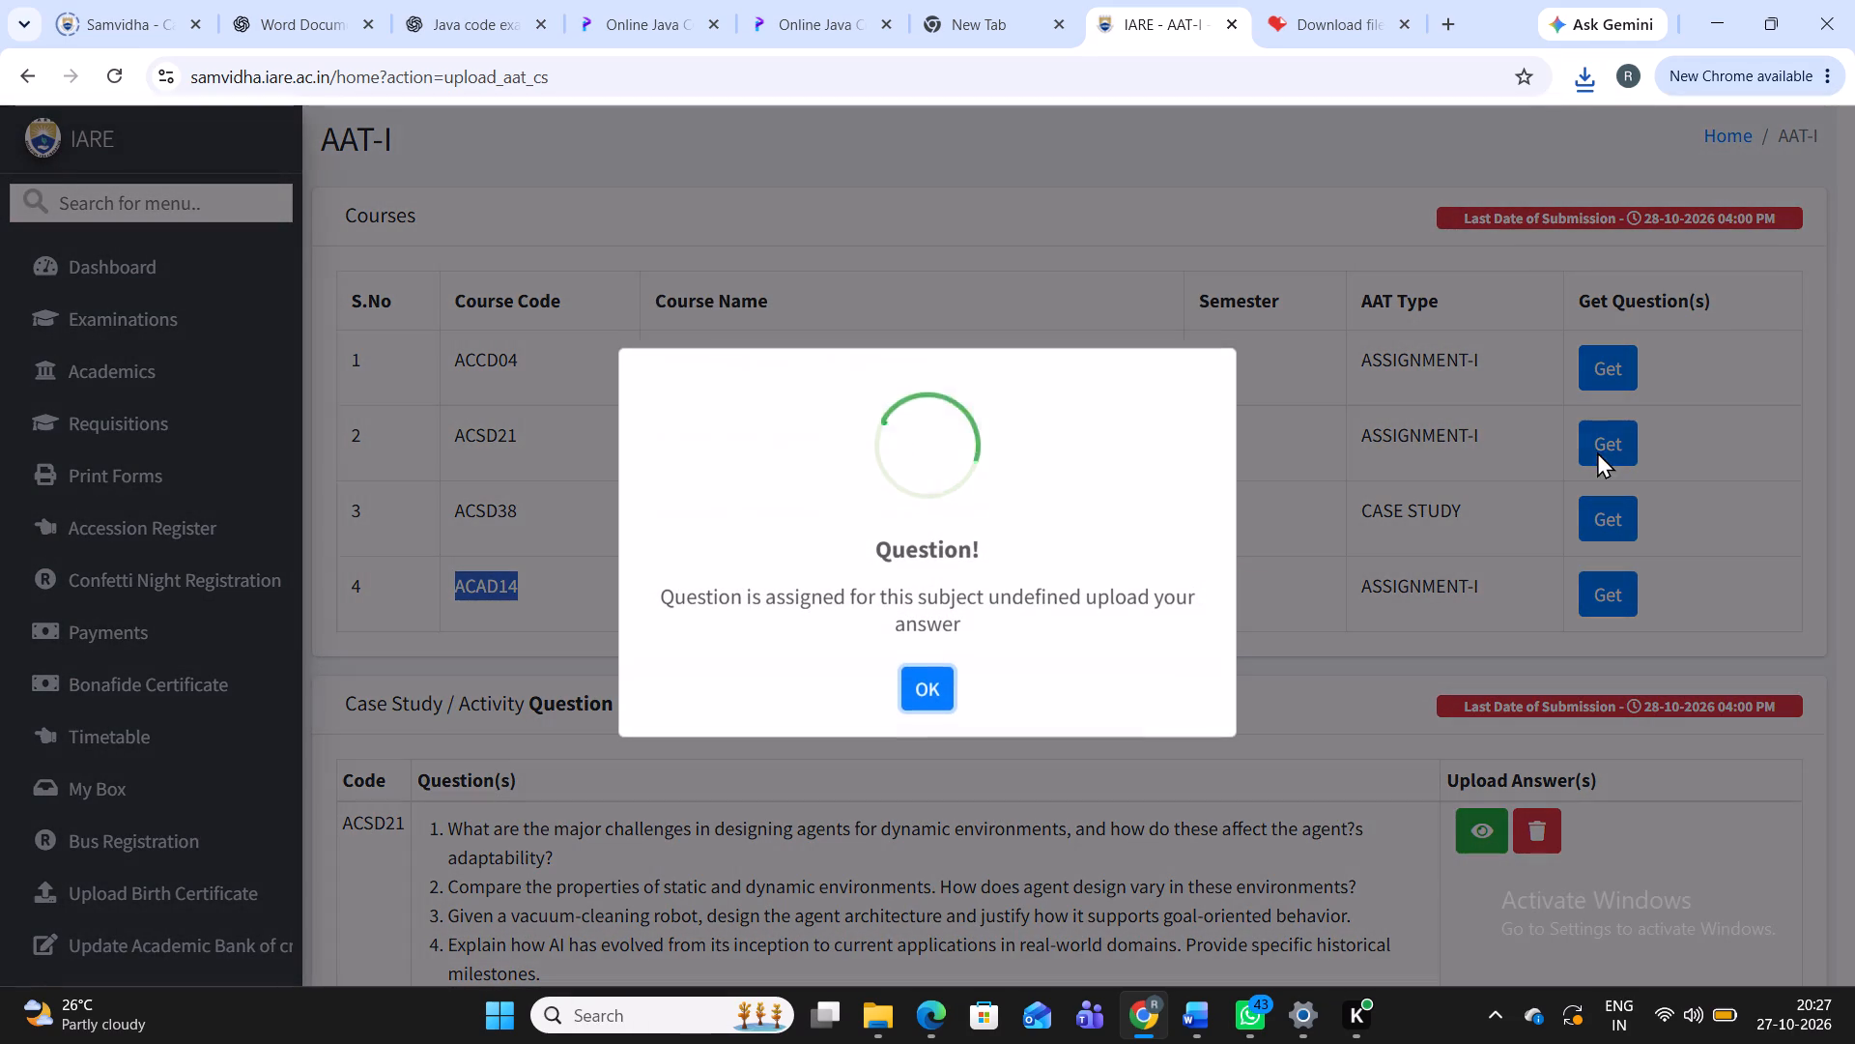
pyautogui.click(932, 675)
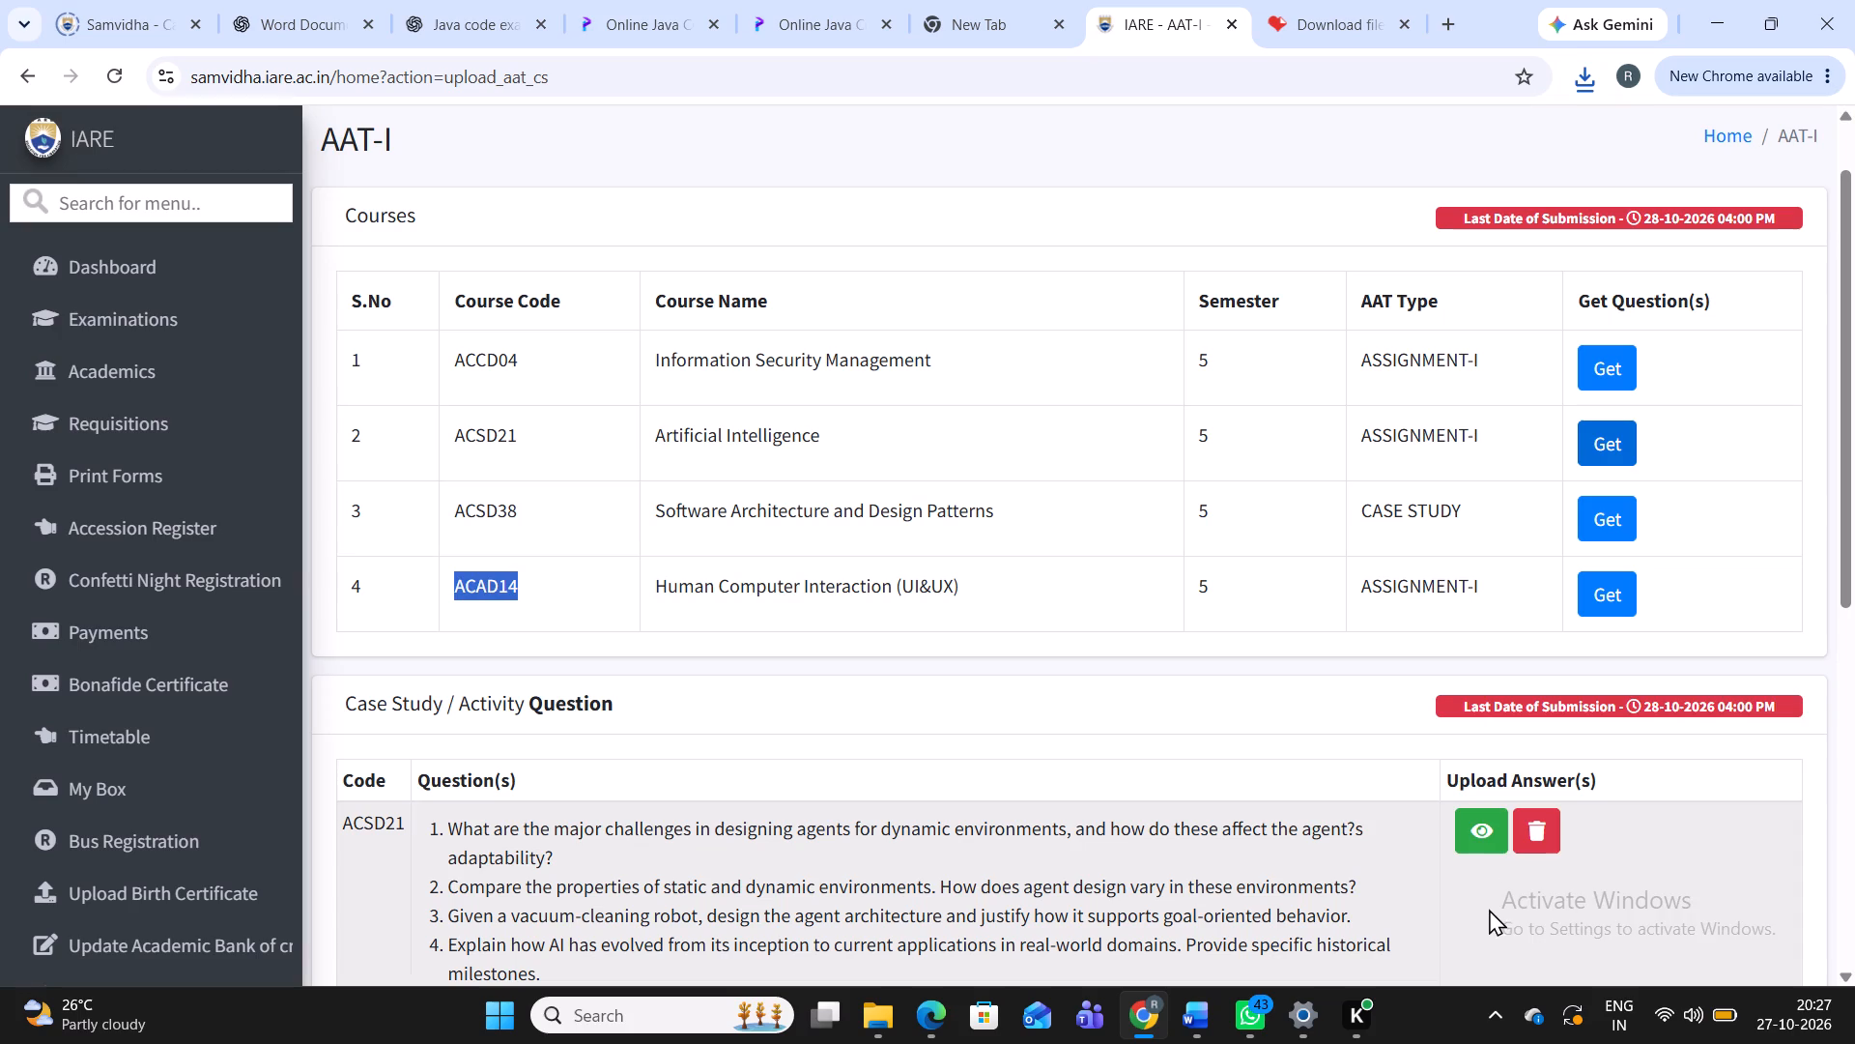
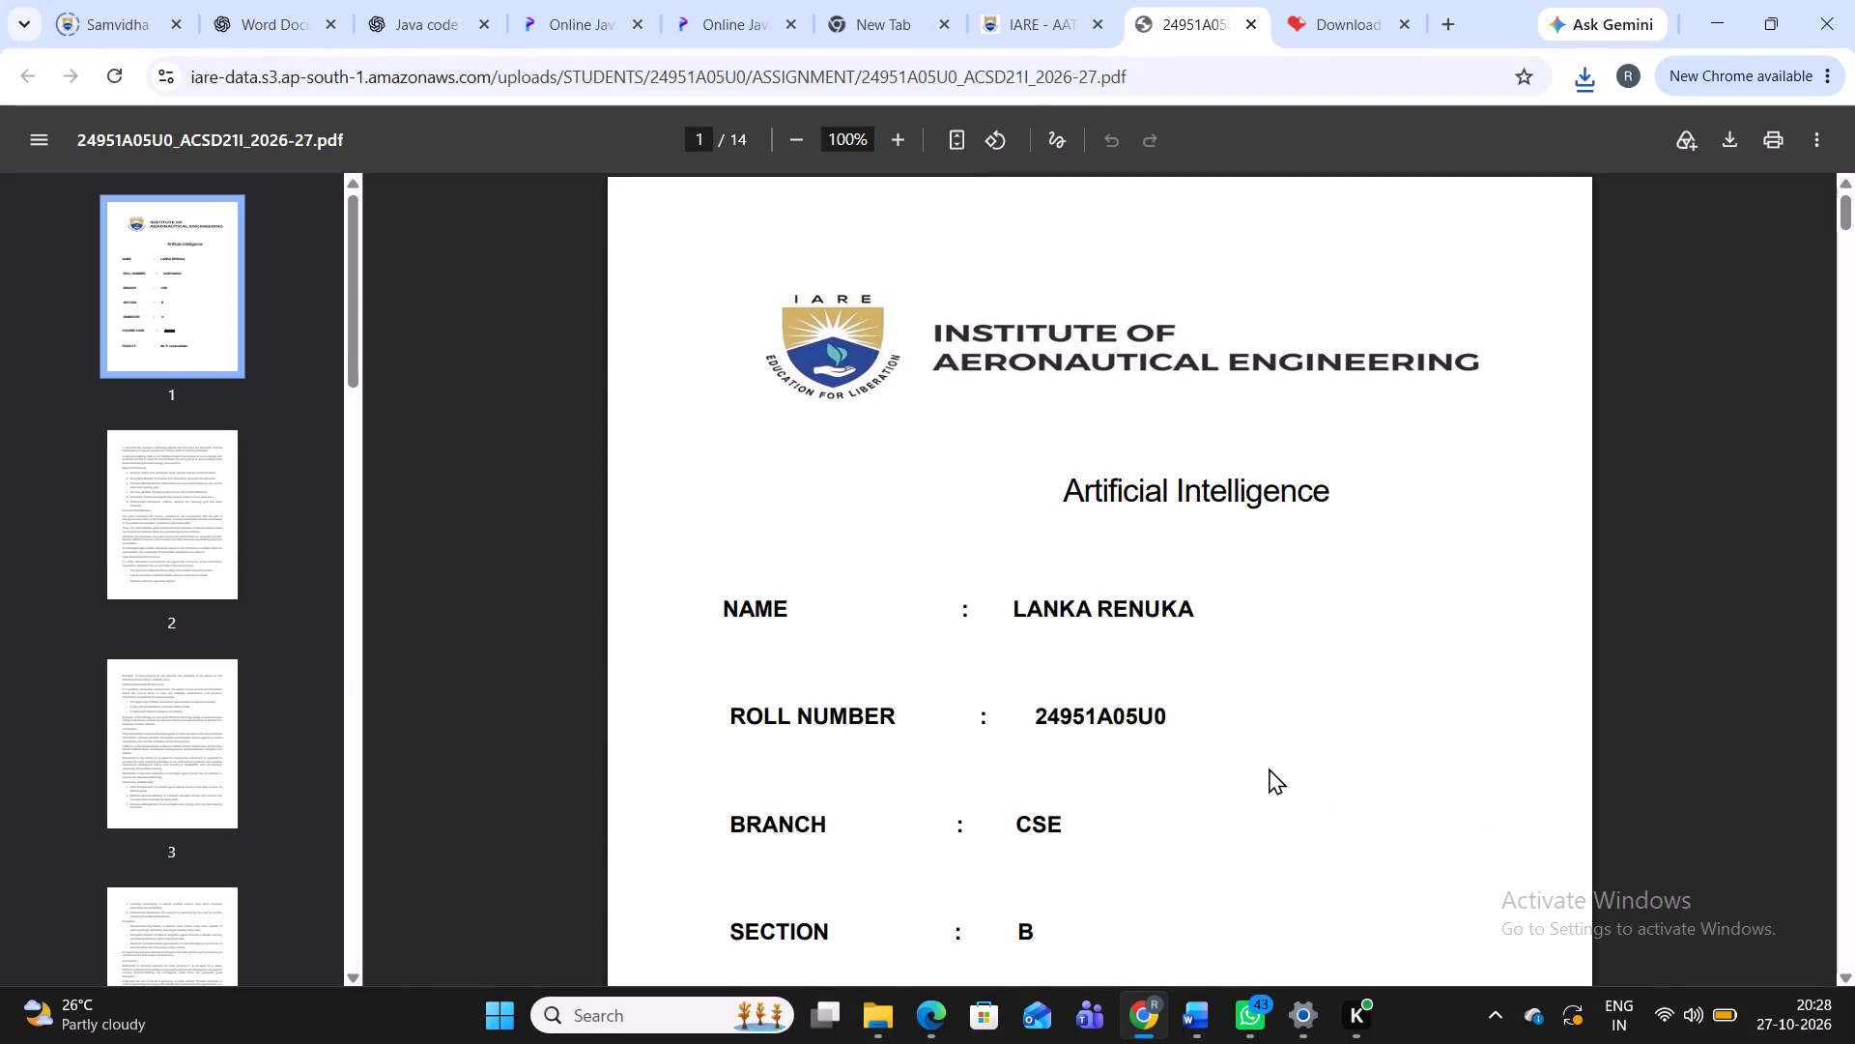
# Check the cover page of the submitted ACSD21 answer PDF, then close it and the finished download page.
pyautogui.scroll(-2, 1269, 768)
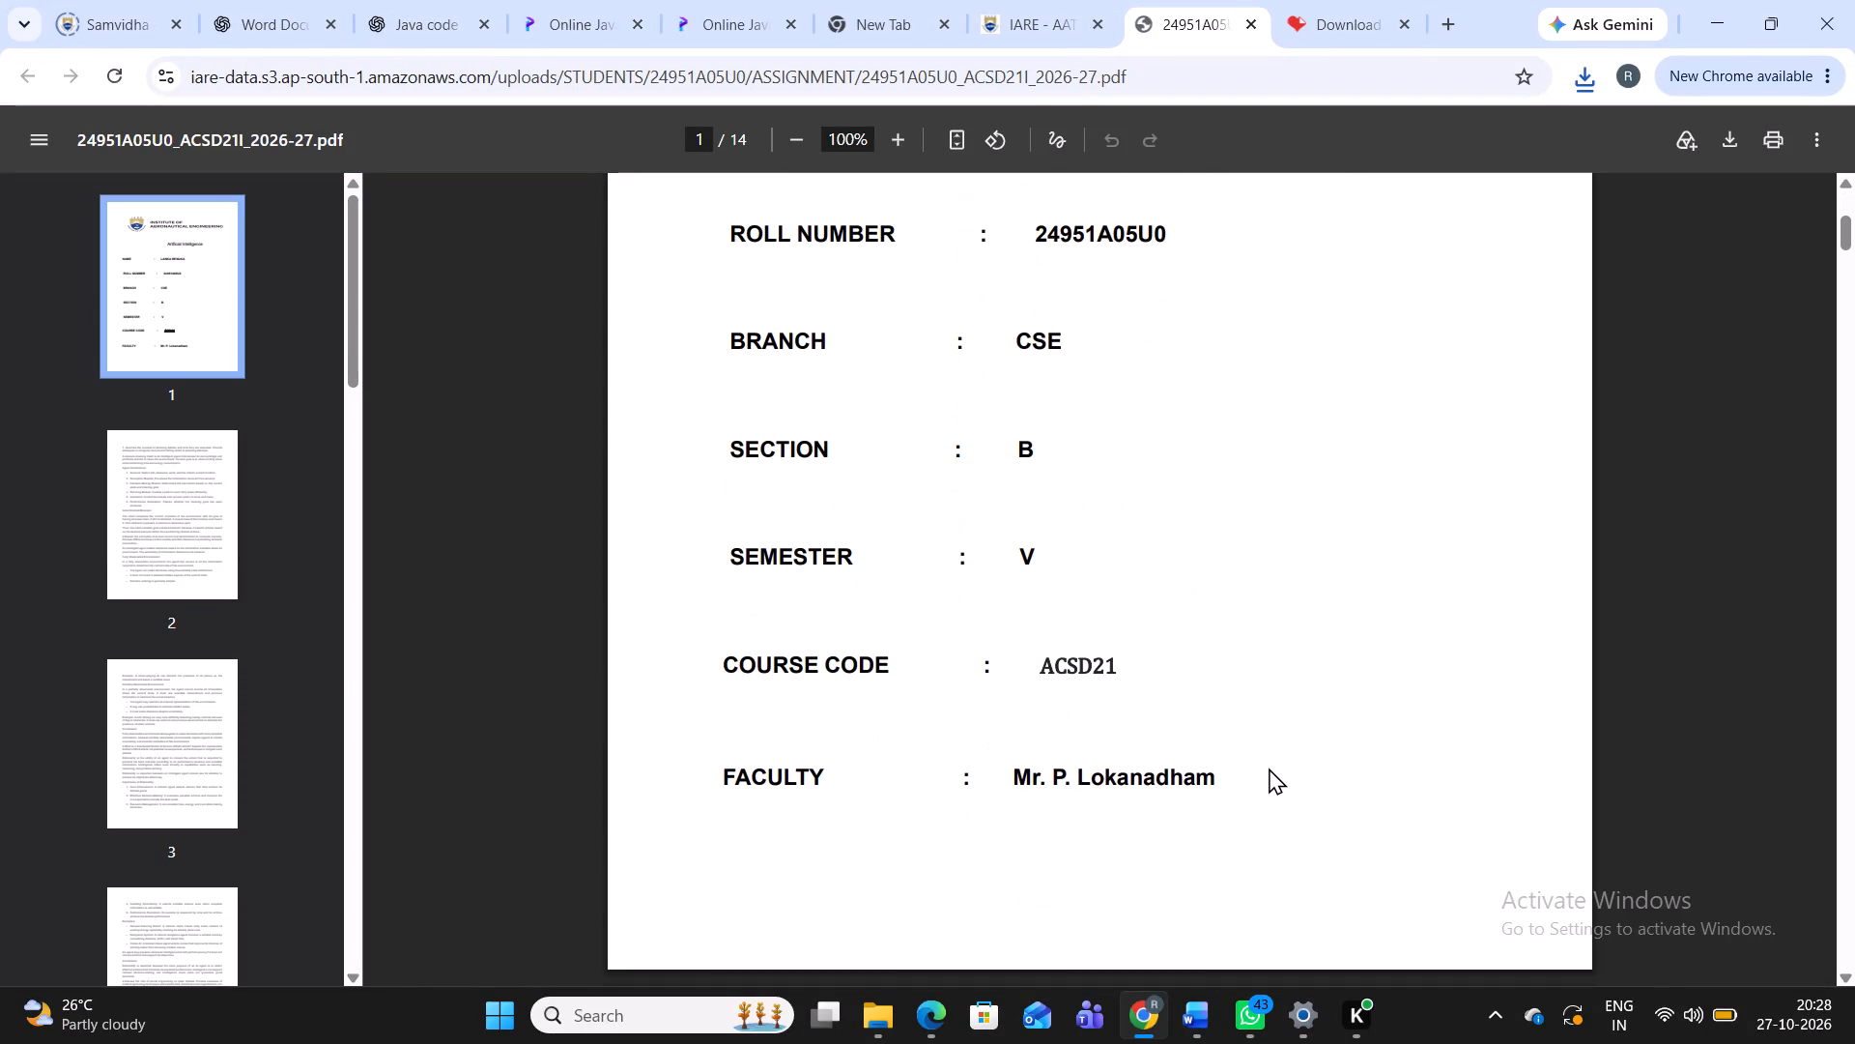
pyautogui.scroll(-2, 1269, 768)
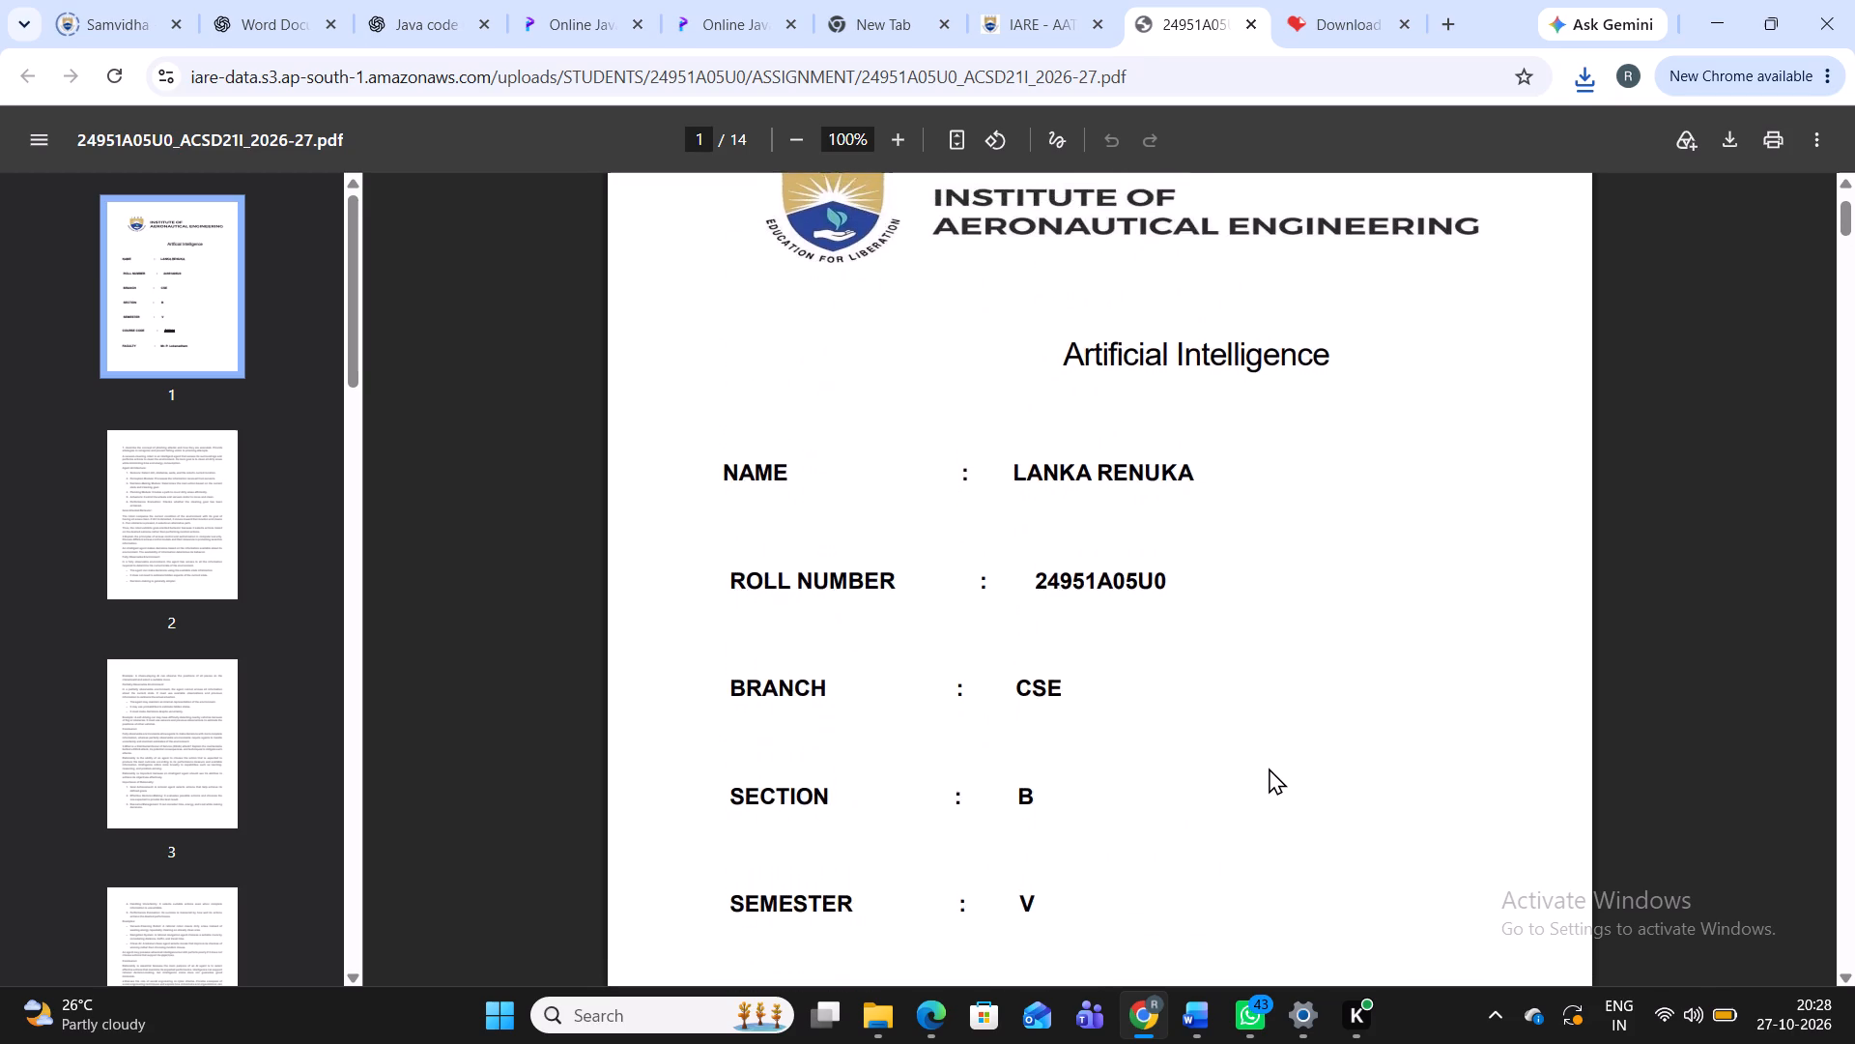
pyautogui.scroll(4, 1269, 768)
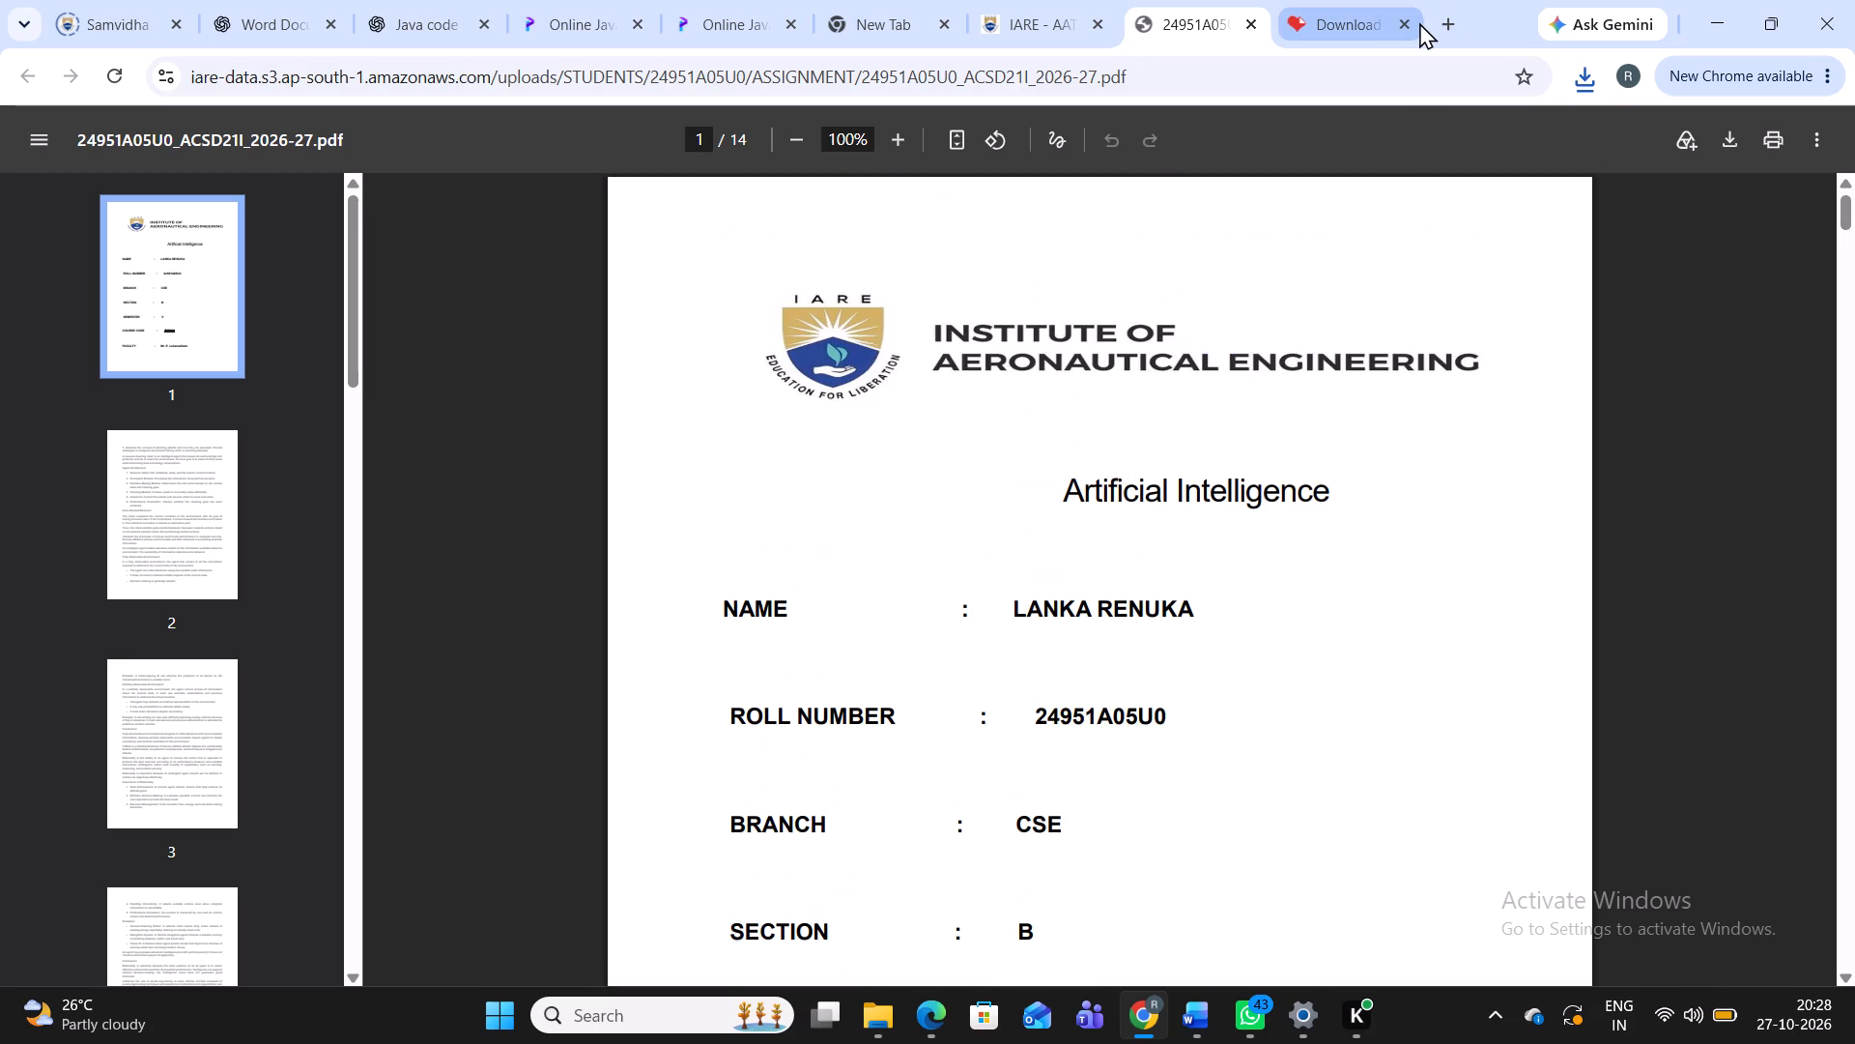
pyautogui.click(1401, 21)
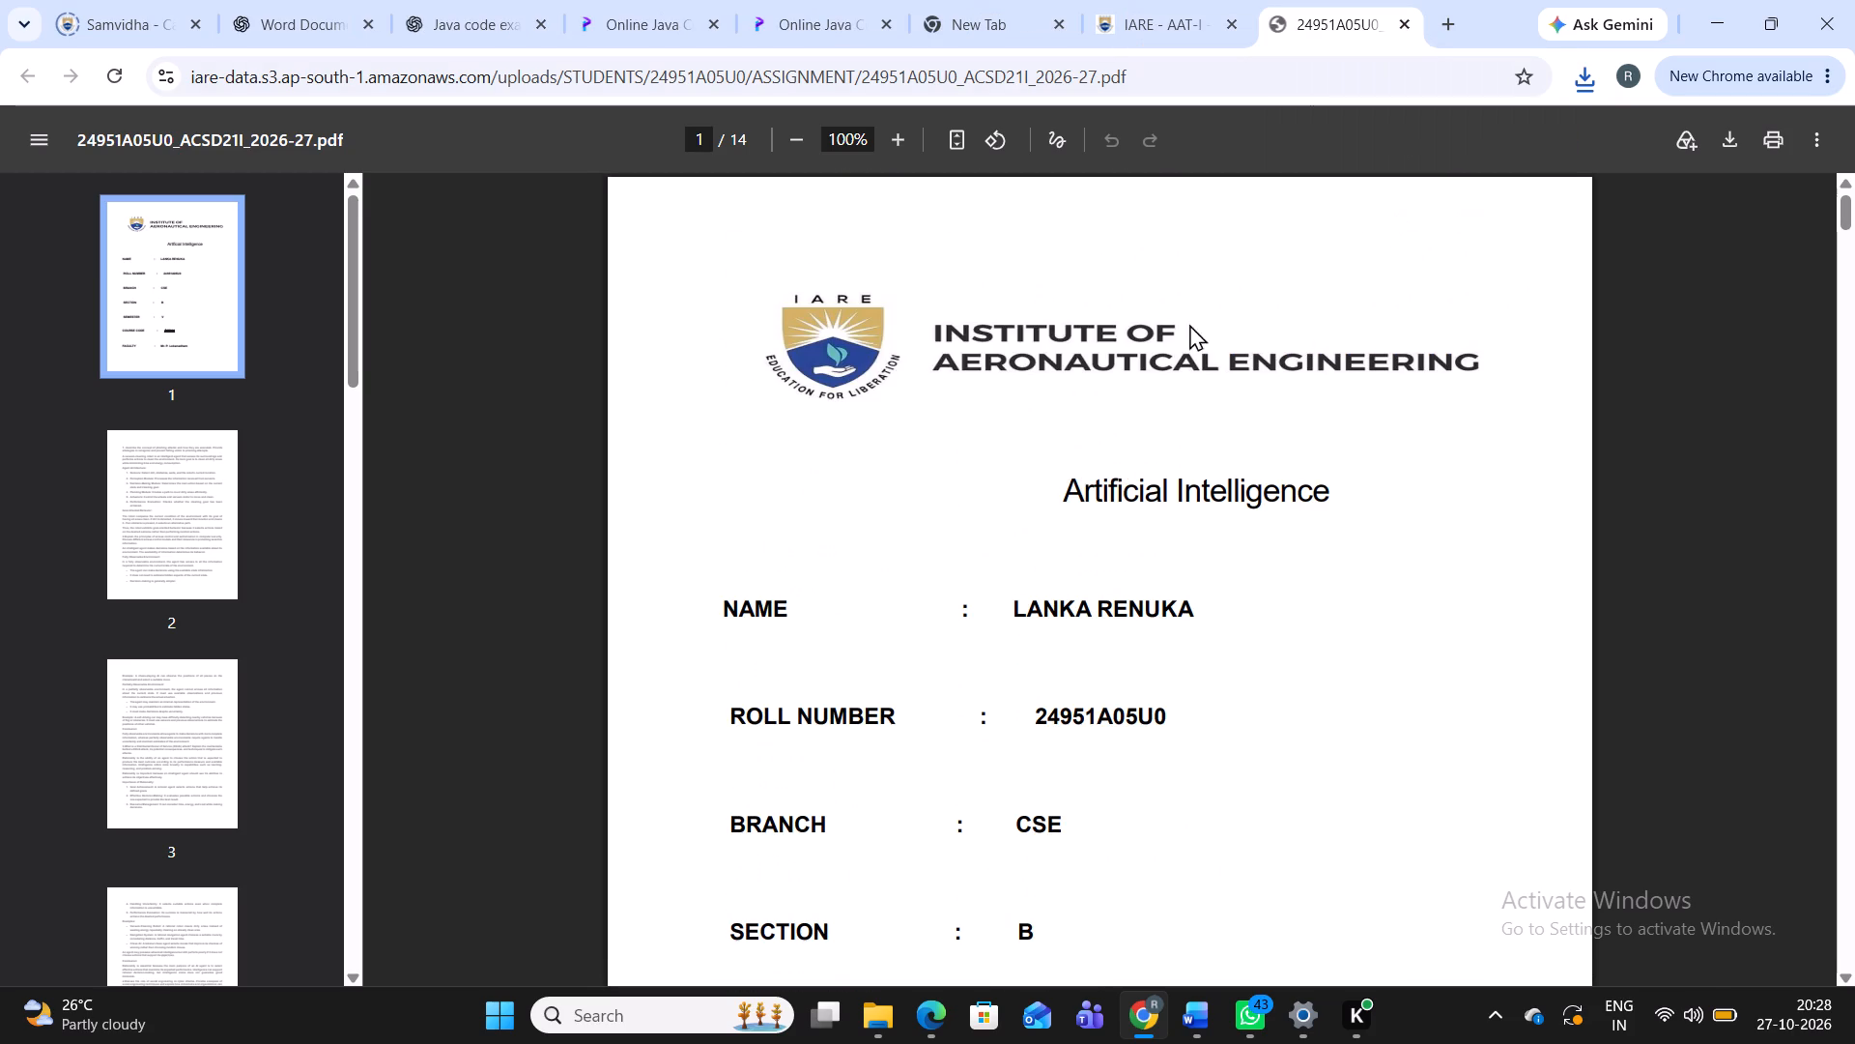
pyautogui.hscroll(7, 1283, 228)
pyautogui.click(1399, 23)
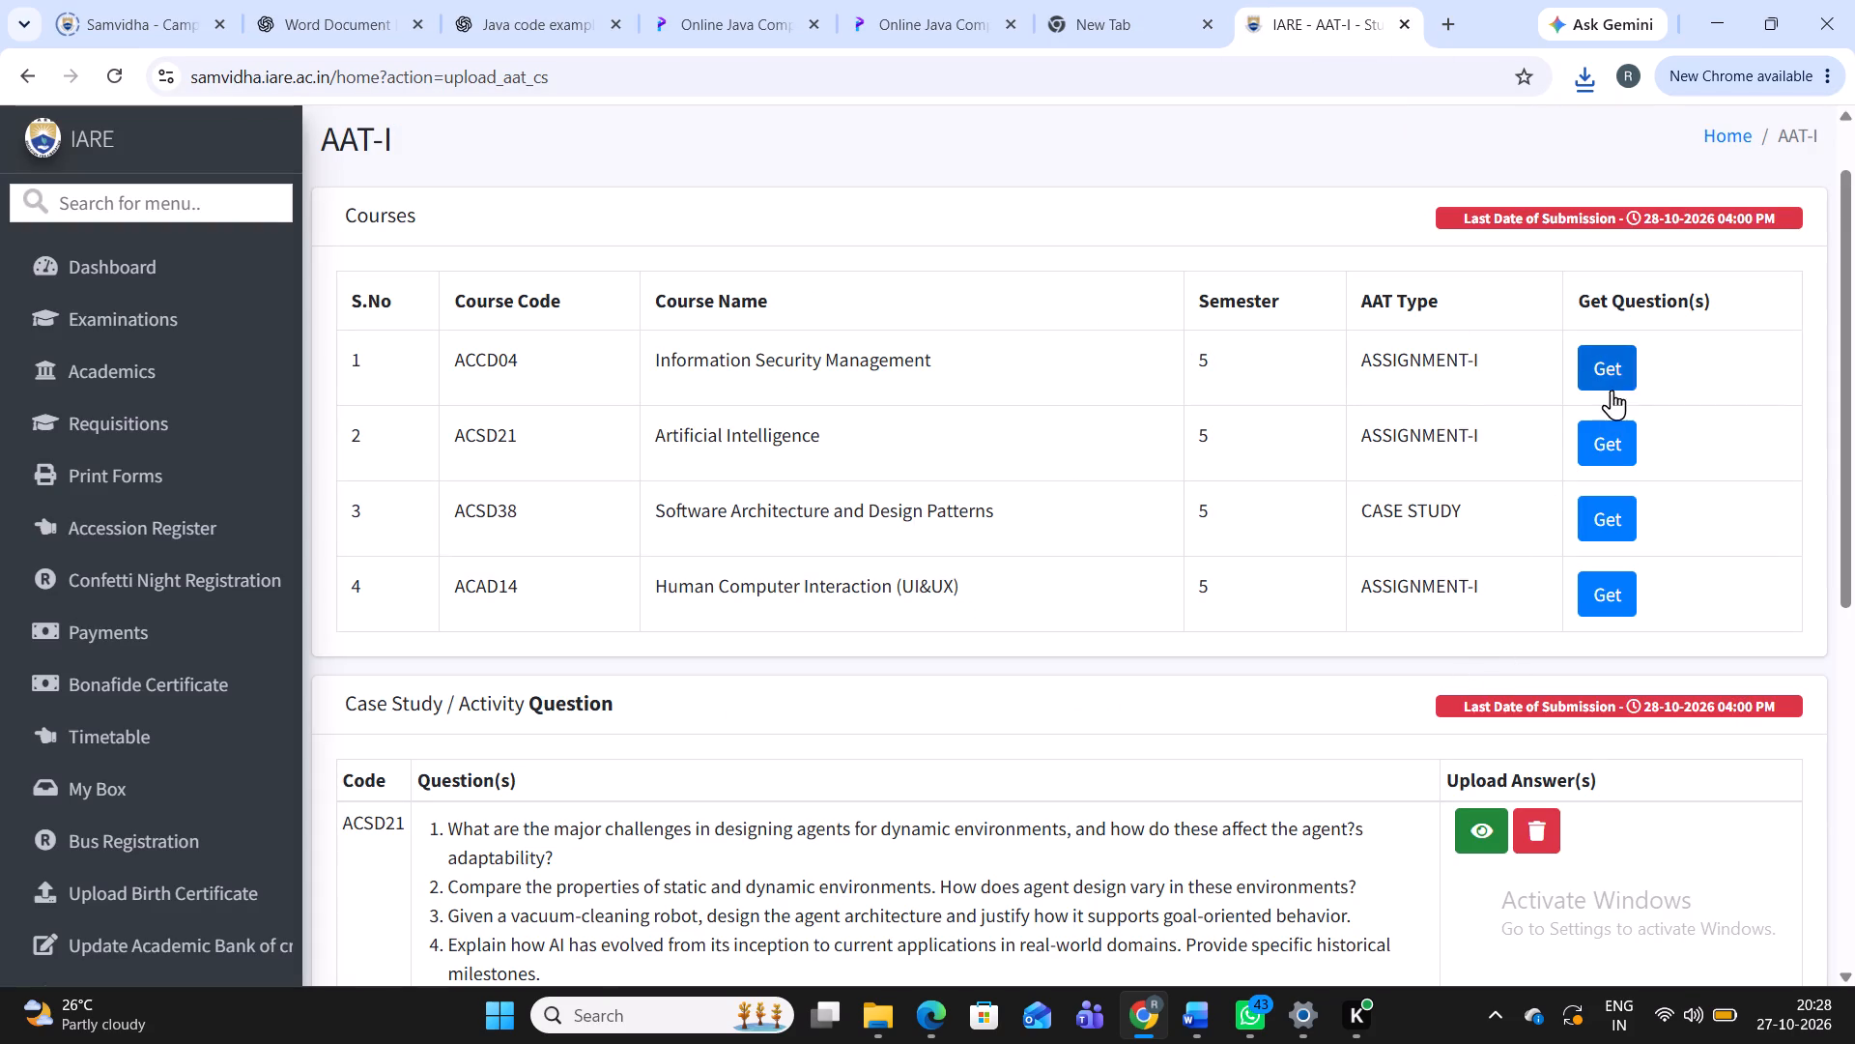
# Load the Information Security Management (ACCD04) questions, open its submitted answer PDF, and check the course code on the cover page.
pyautogui.click(1615, 364)
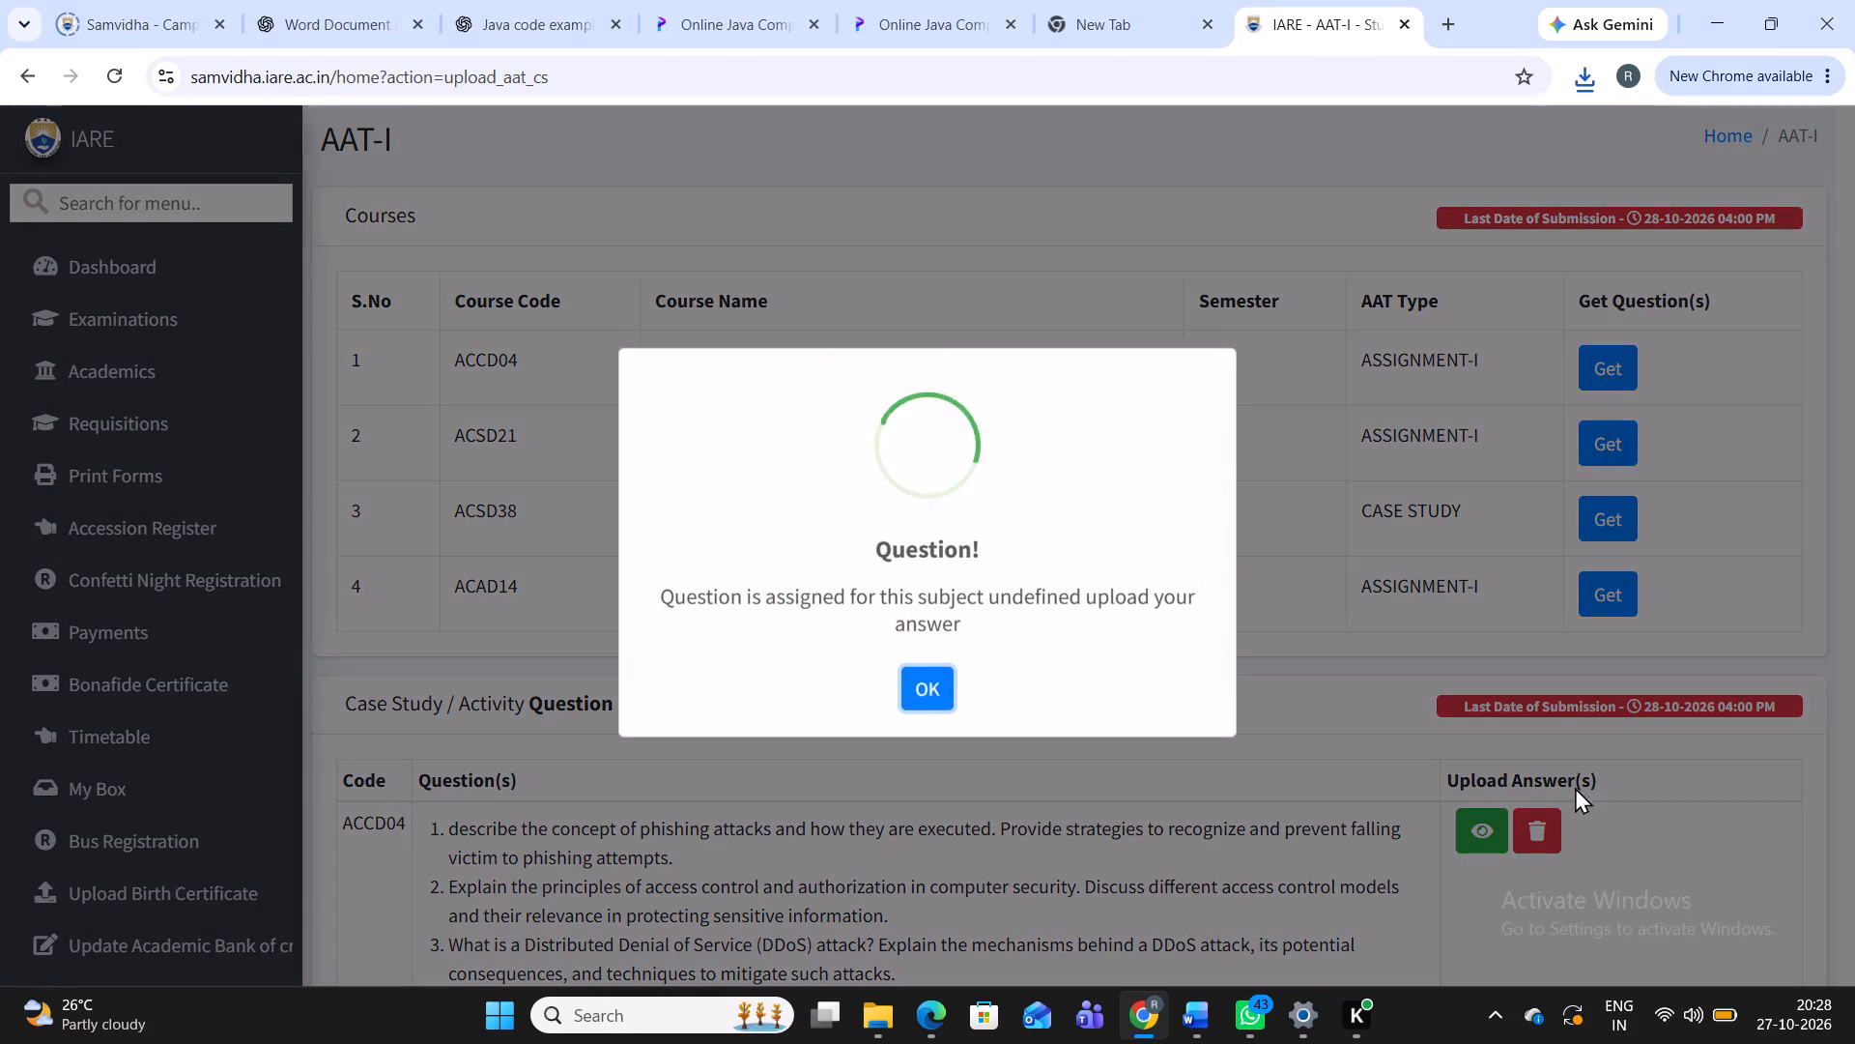
pyautogui.click(920, 702)
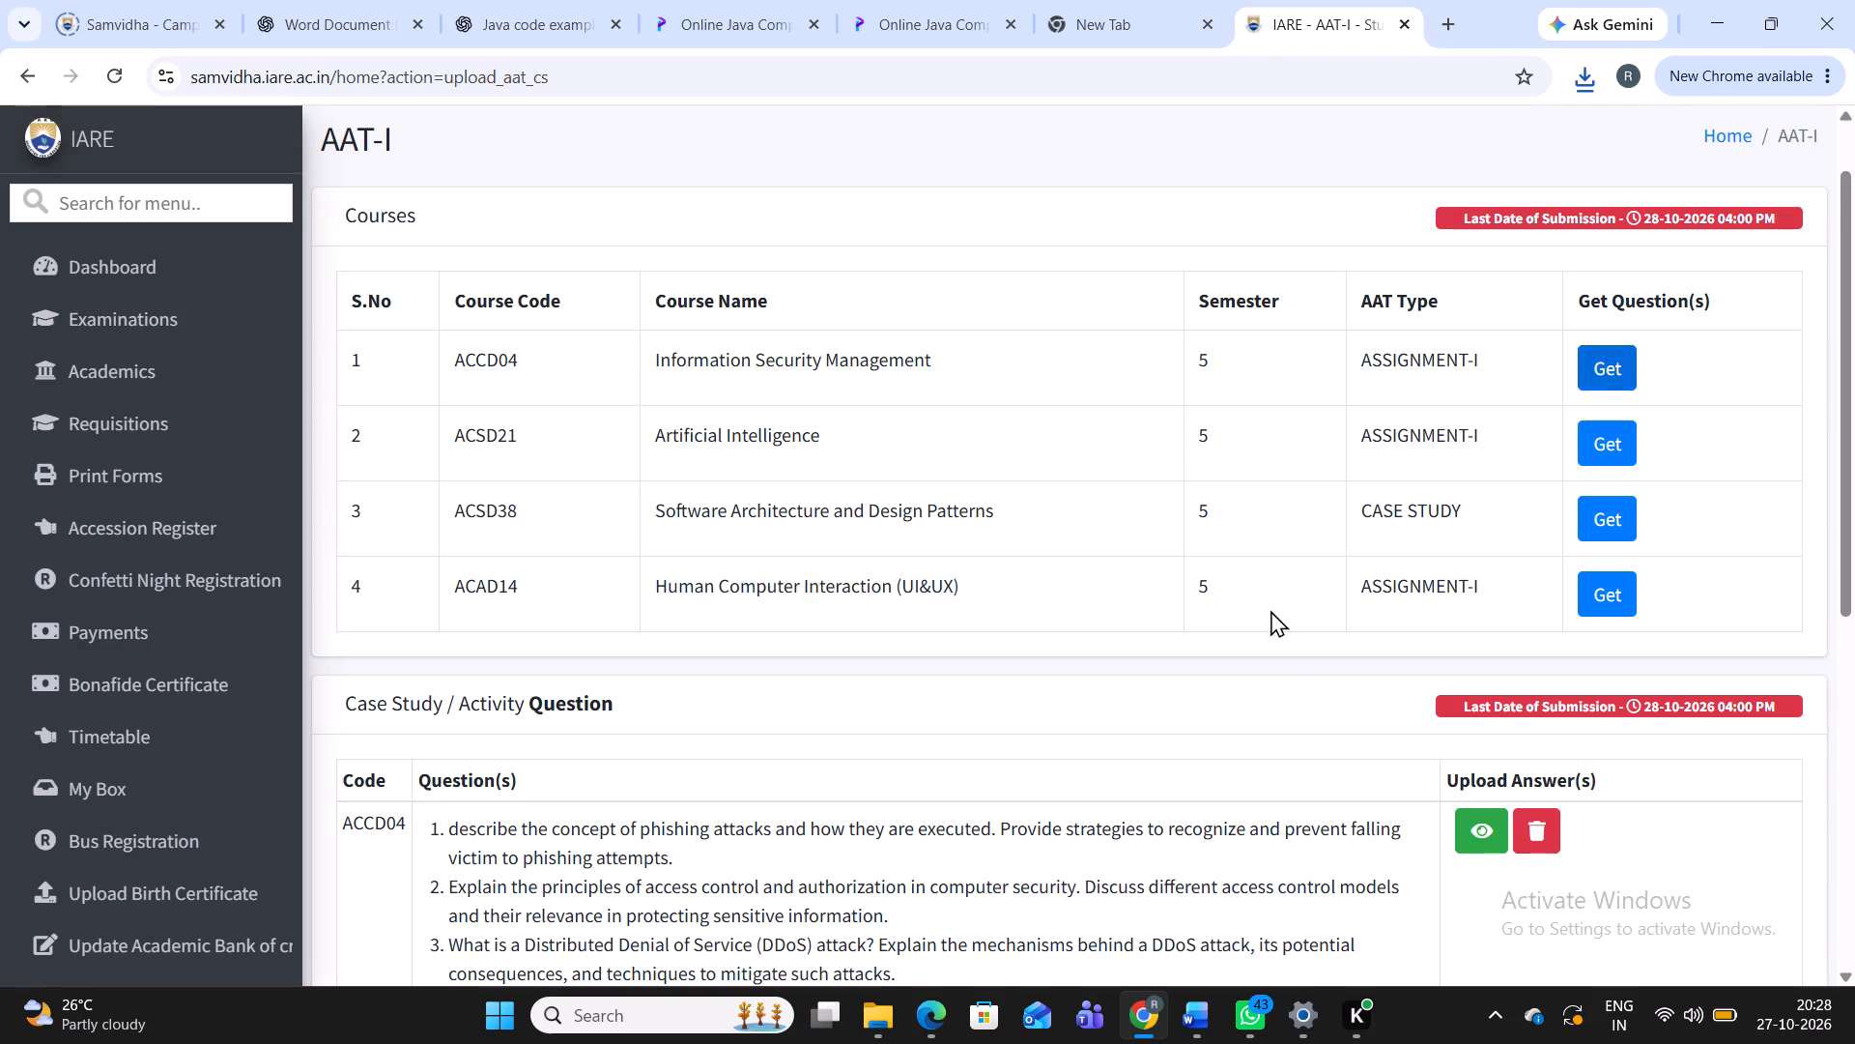
pyautogui.click(1476, 826)
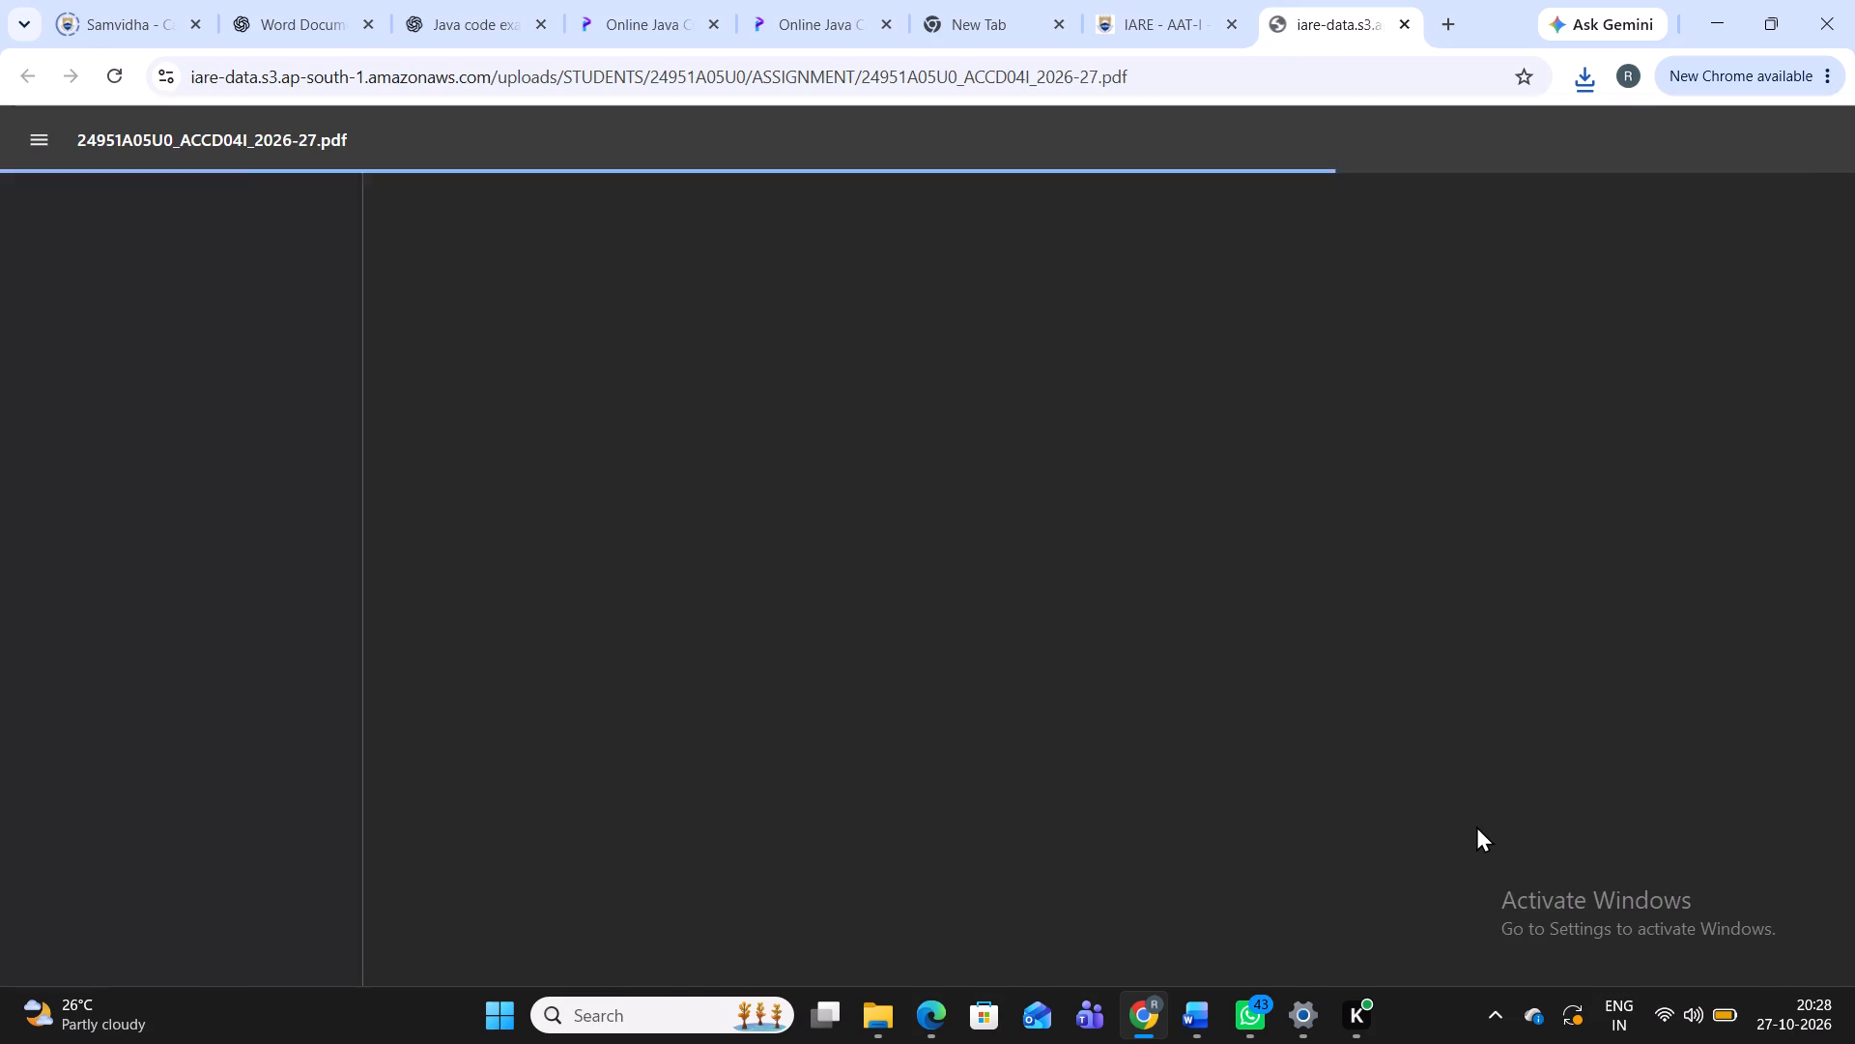
pyautogui.scroll(-1, 1476, 826)
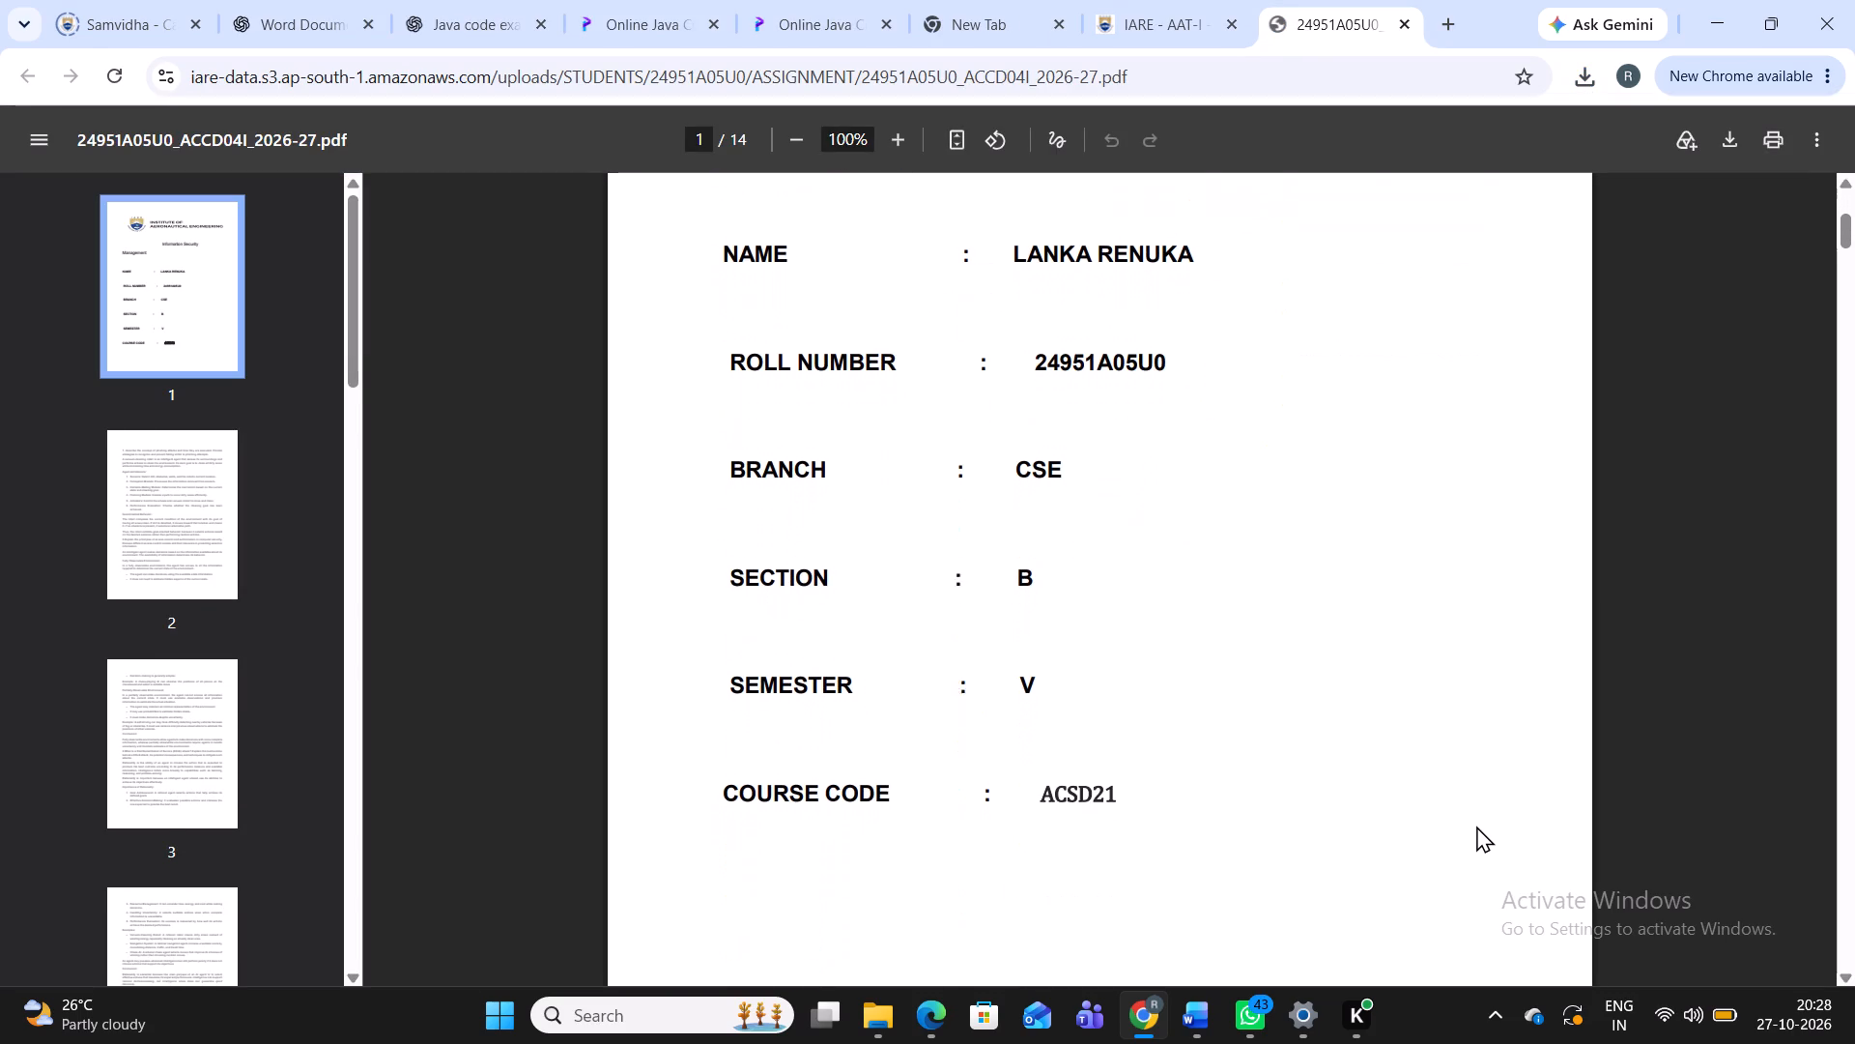
pyautogui.scroll(-3, 1476, 826)
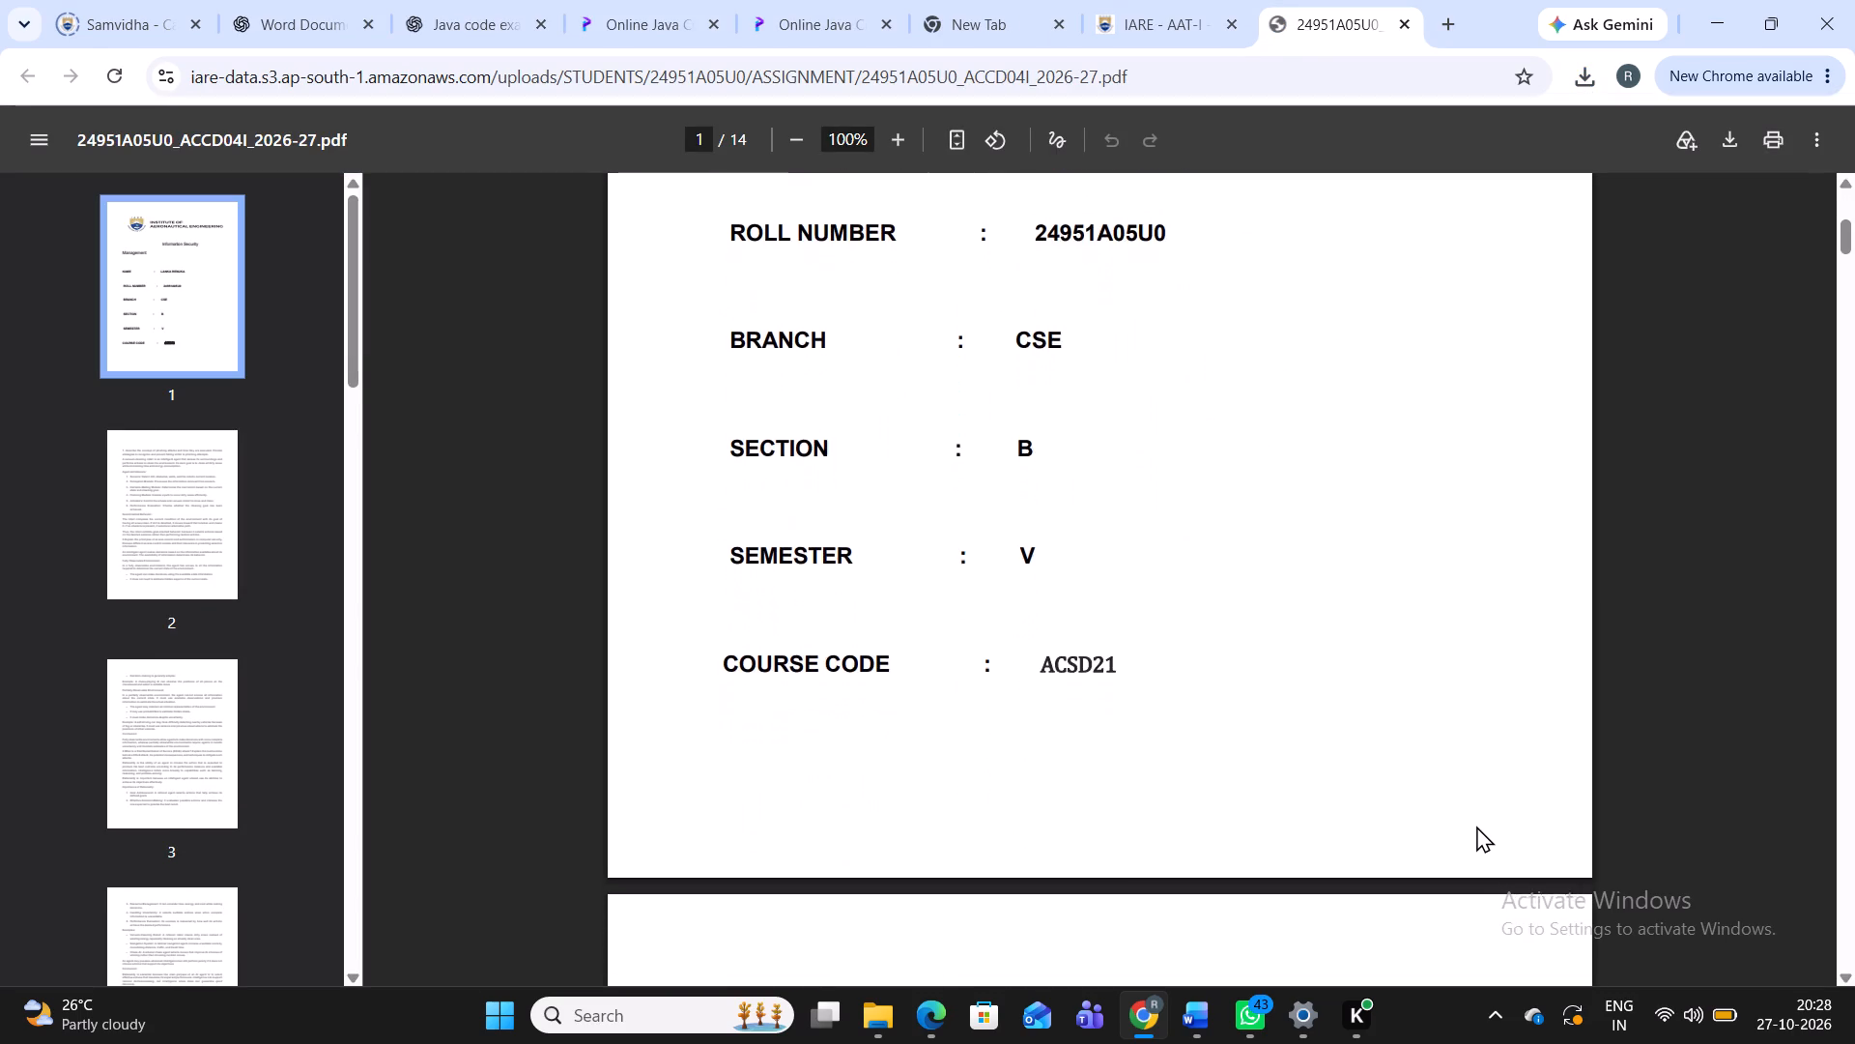
pyautogui.scroll(-2, 1476, 826)
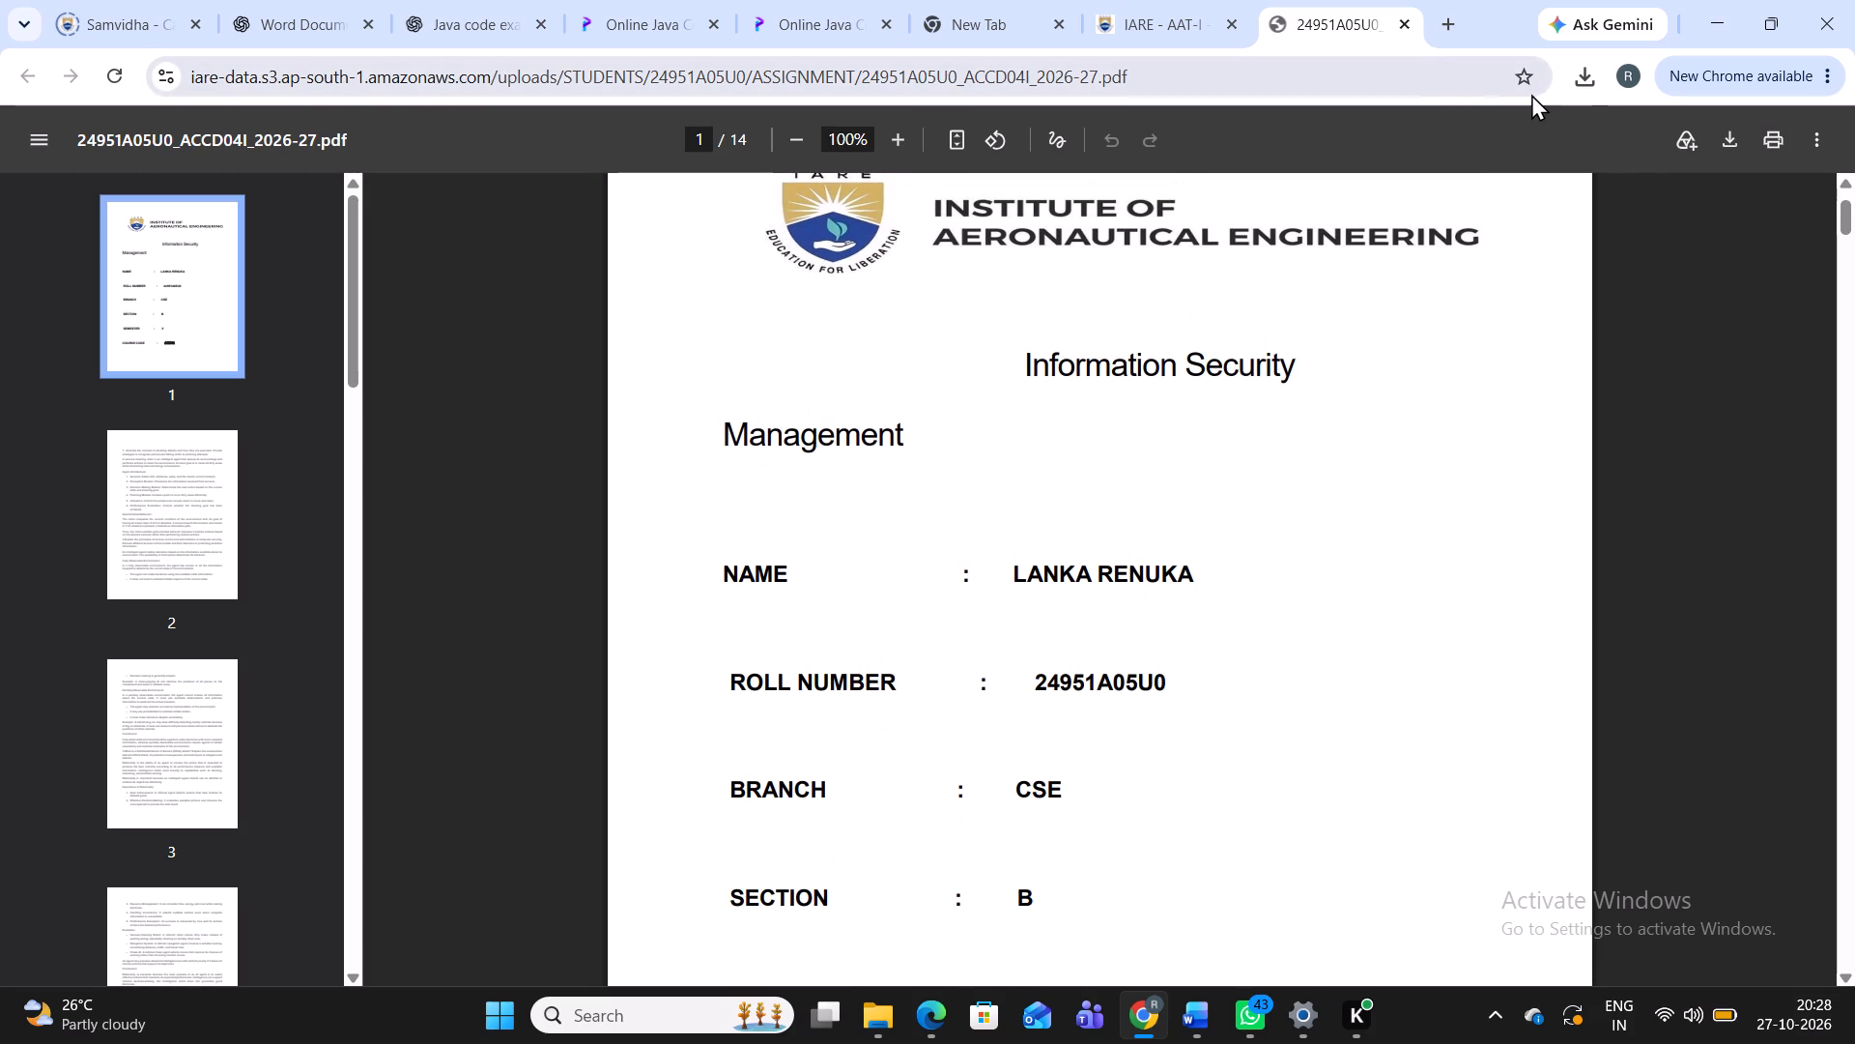
pyautogui.click(1406, 29)
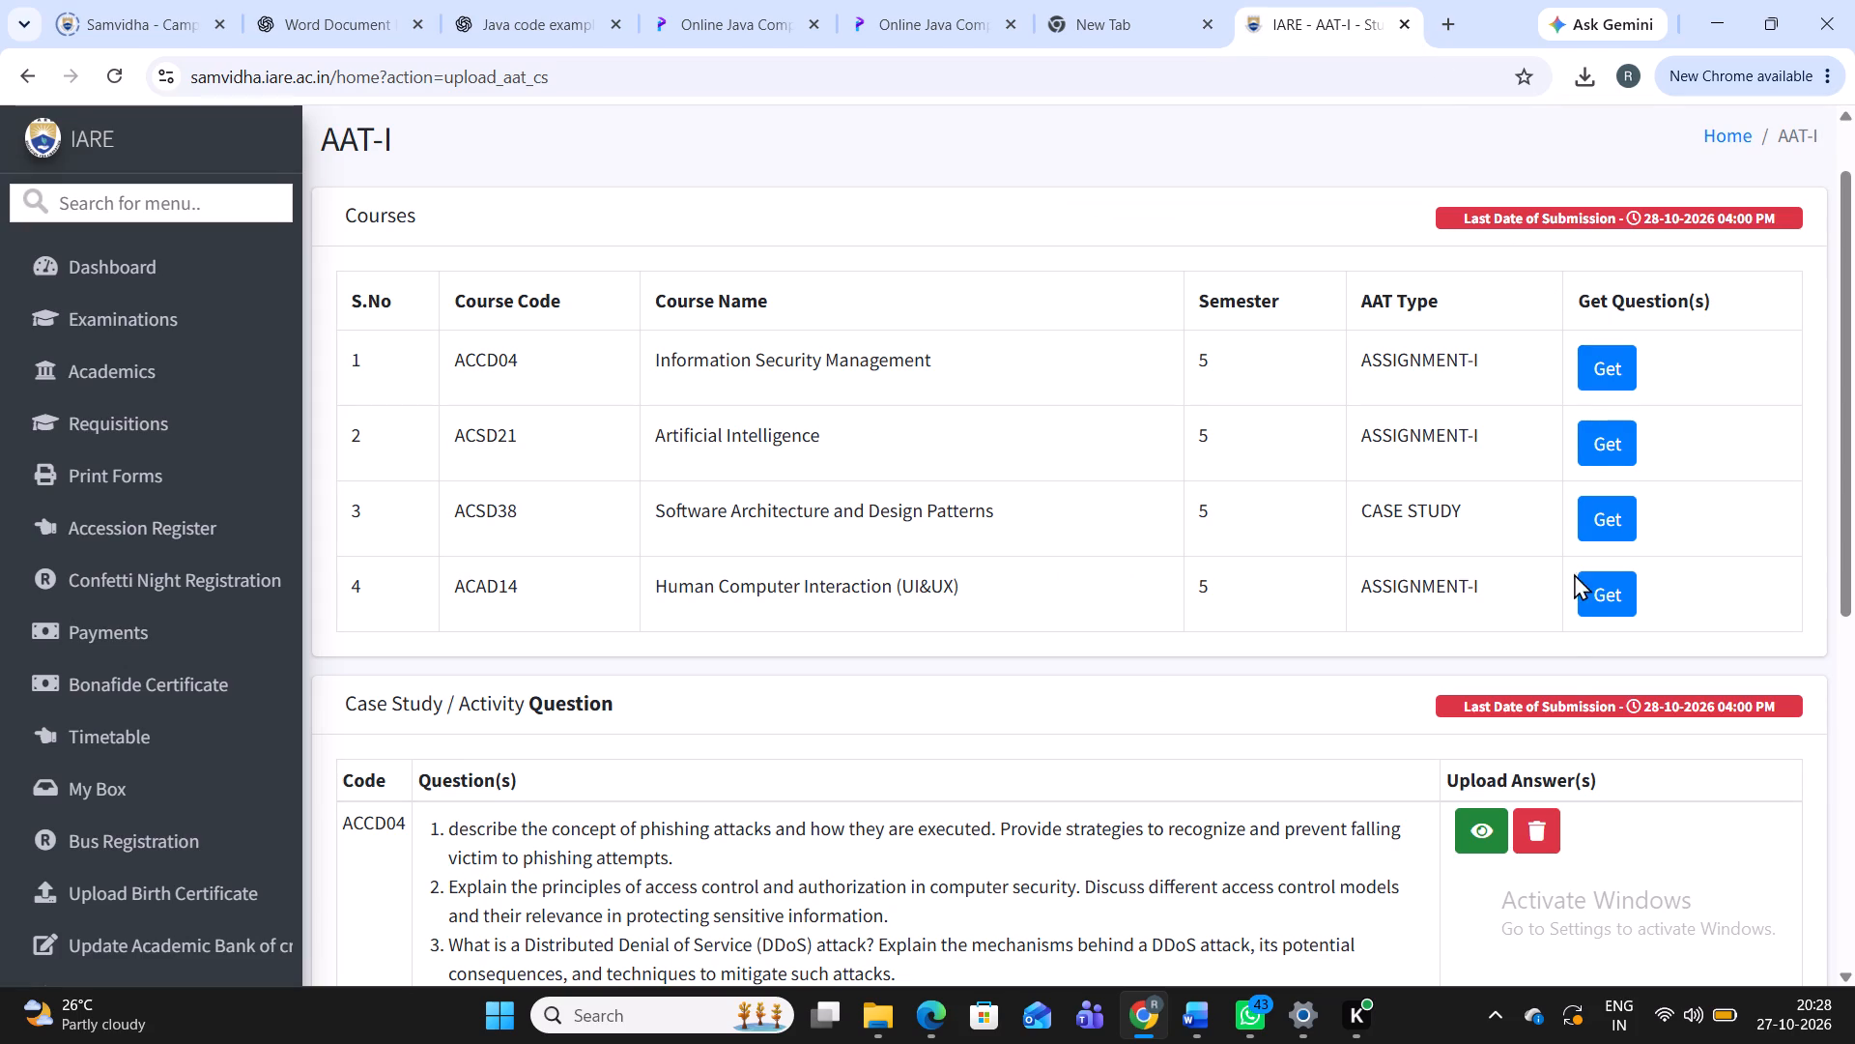
# Delete the submitted ACCD04 answer file from the AAT-I page.
pyautogui.click(1529, 829)
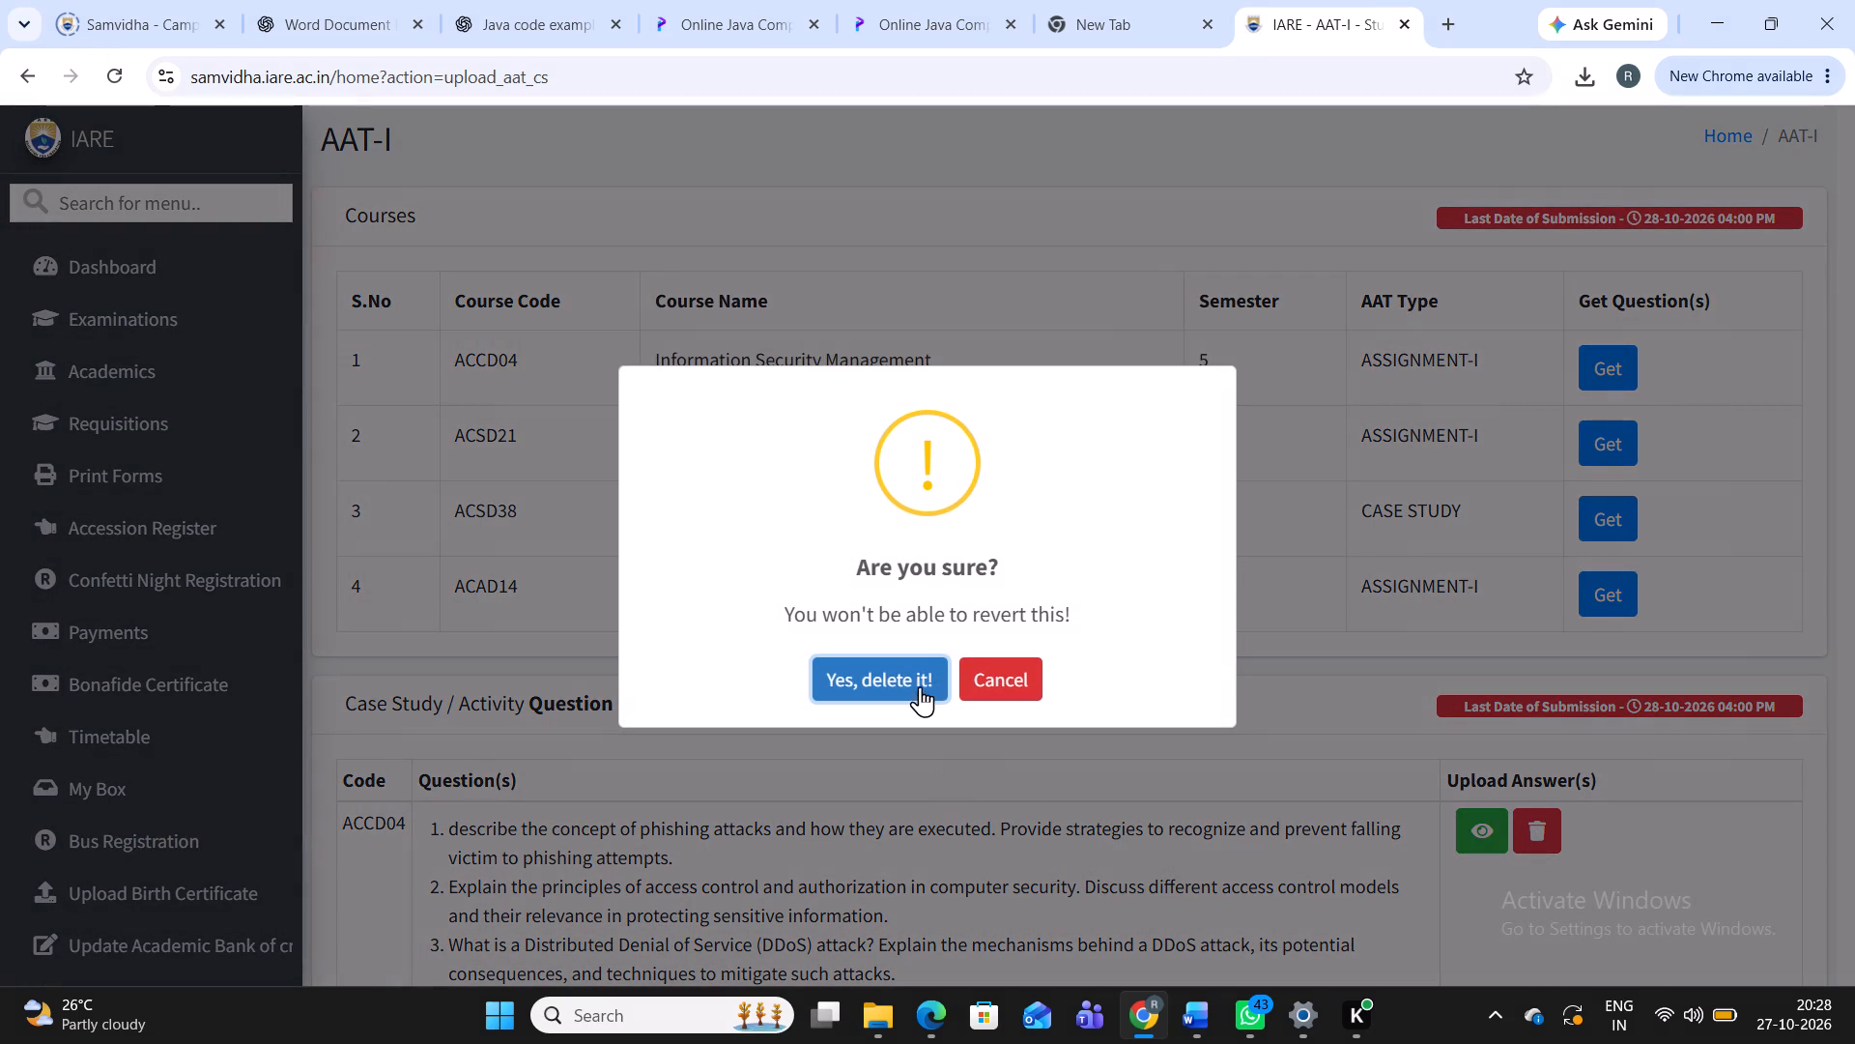
pyautogui.click(918, 680)
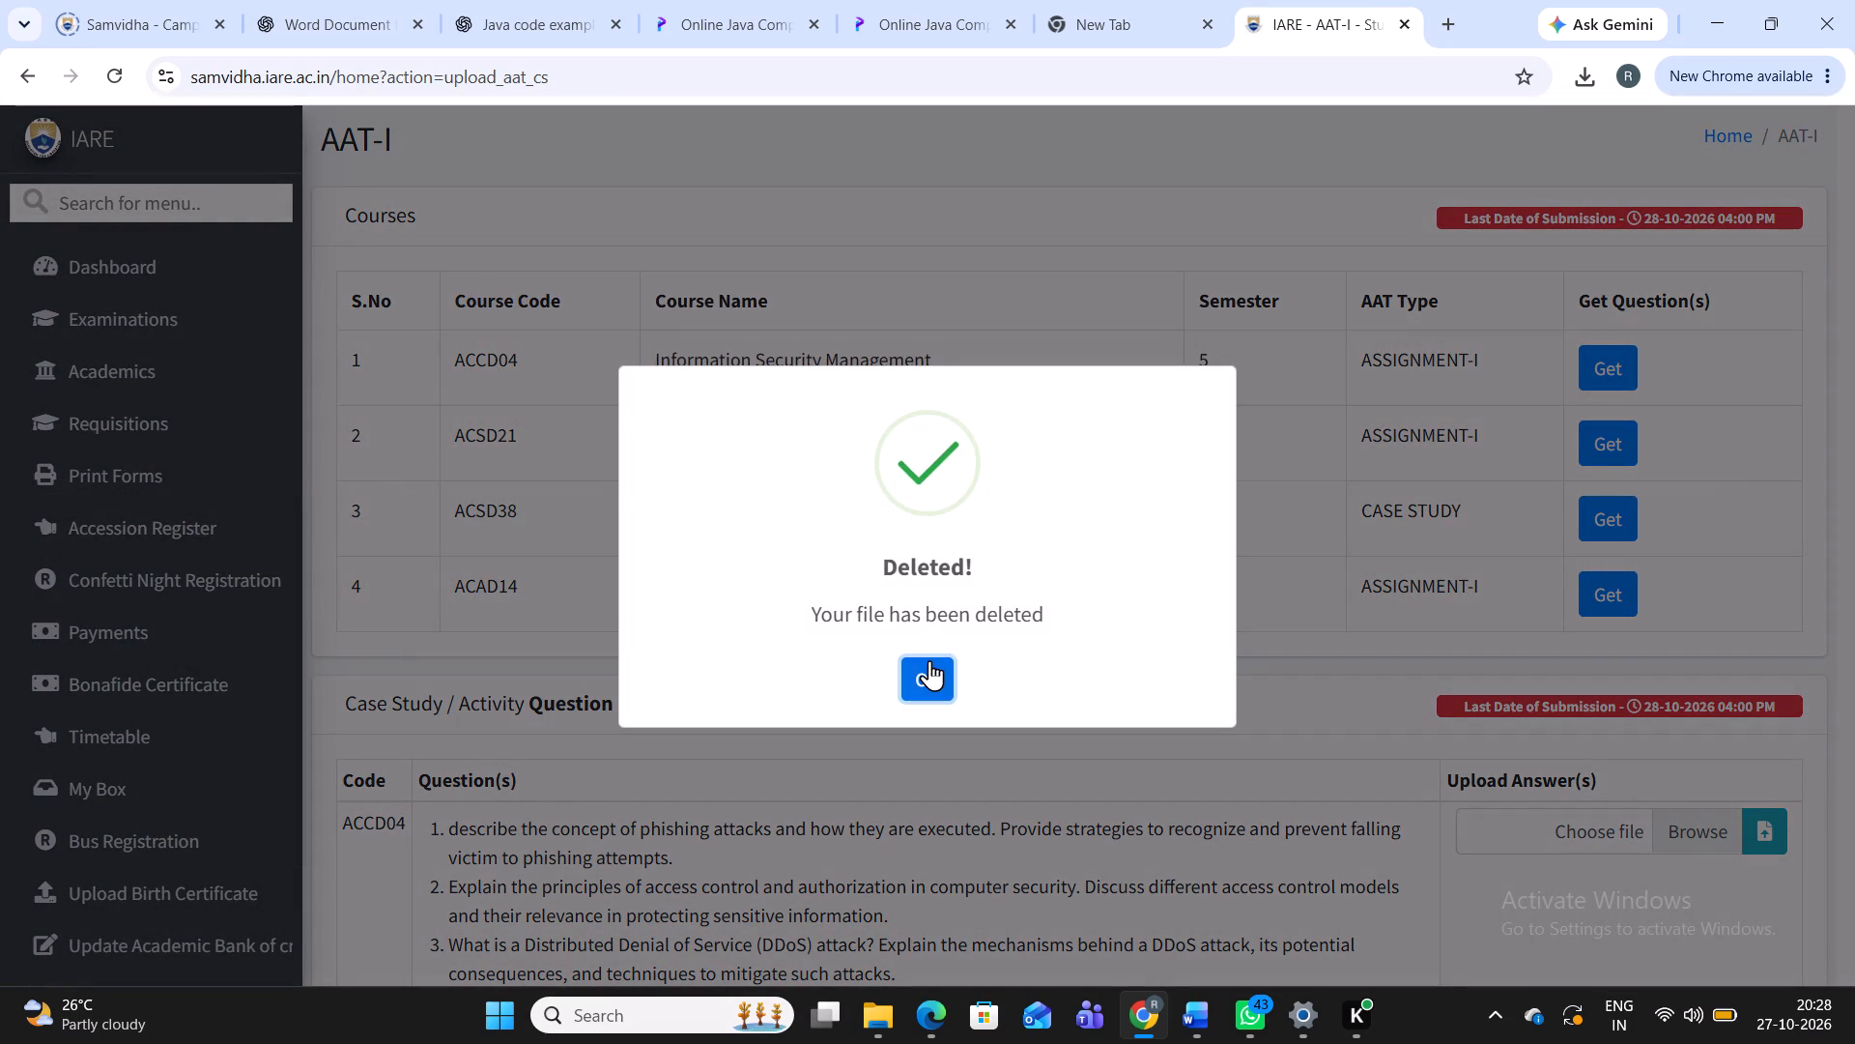
pyautogui.click(928, 661)
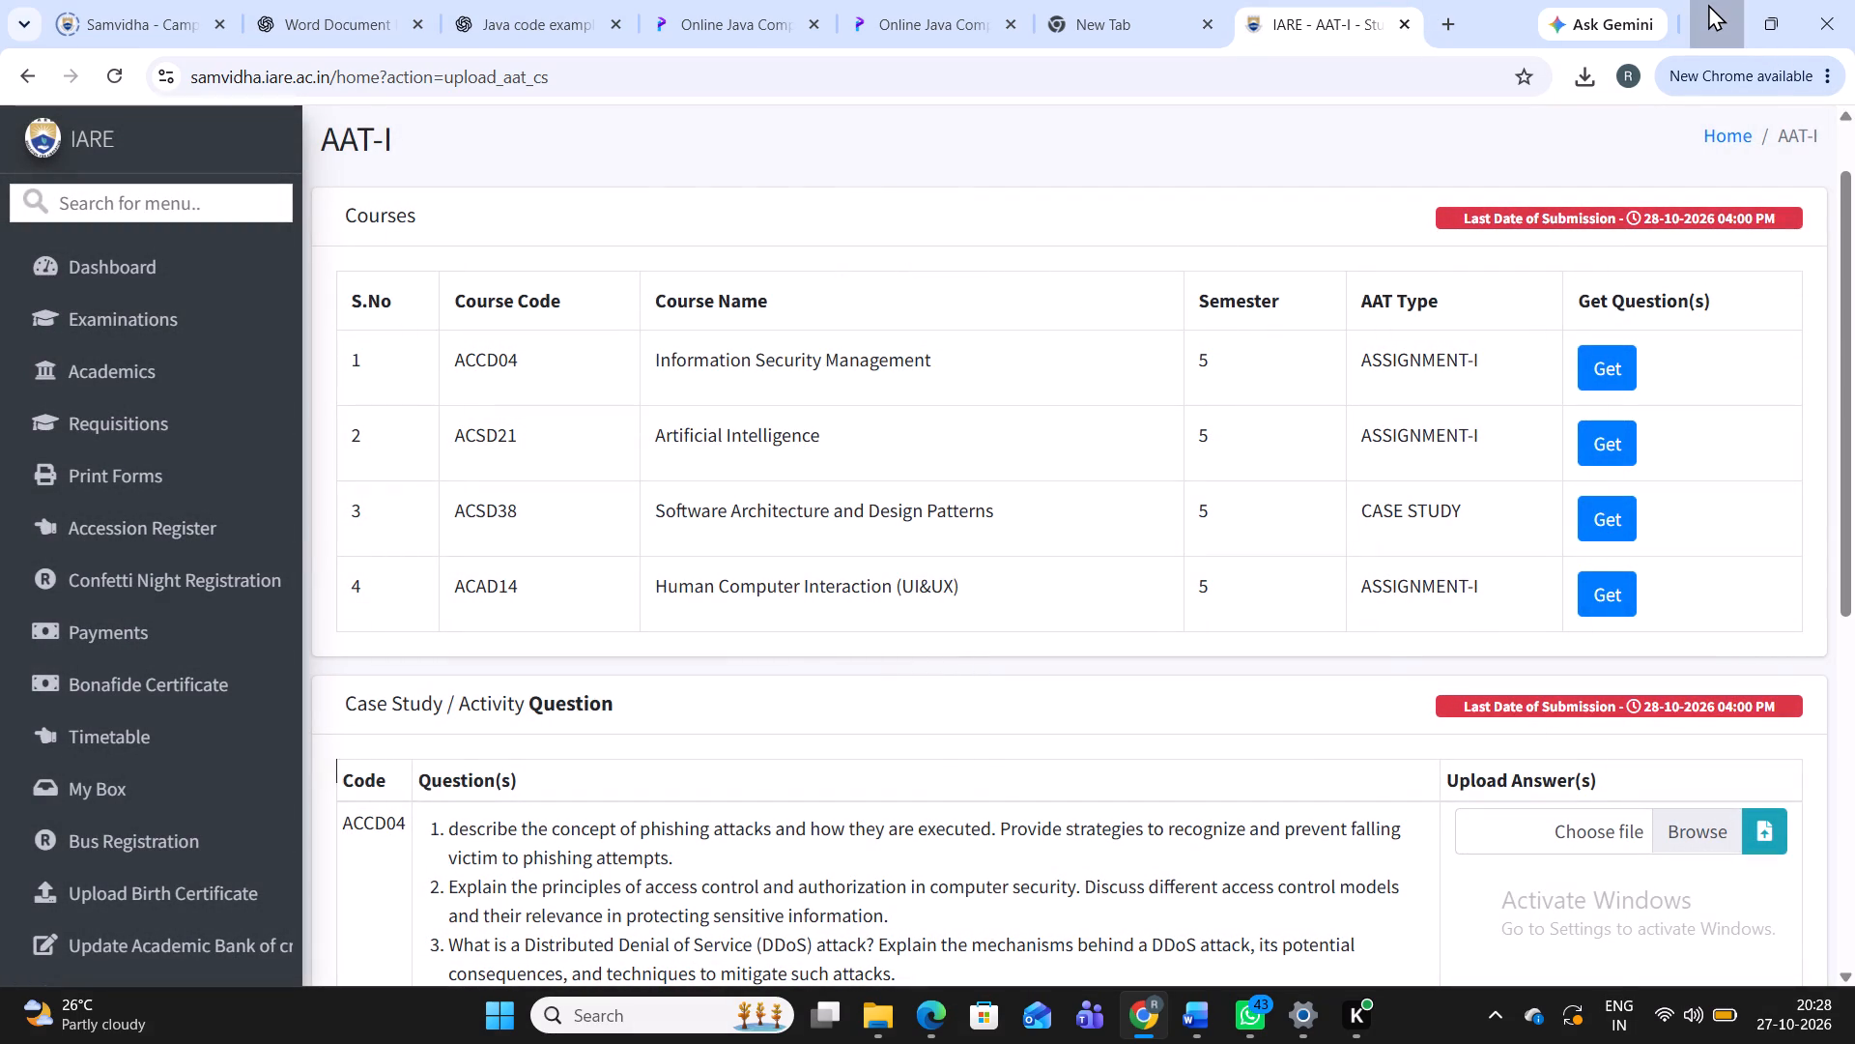
# Switch to Word and close "UI & UX aat word" and "ACCD04_Case_Study_Questions_and_Answers", discarding the latter's unsaved changes.
pyautogui.click(1708, 4)
pyautogui.click(1807, 35)
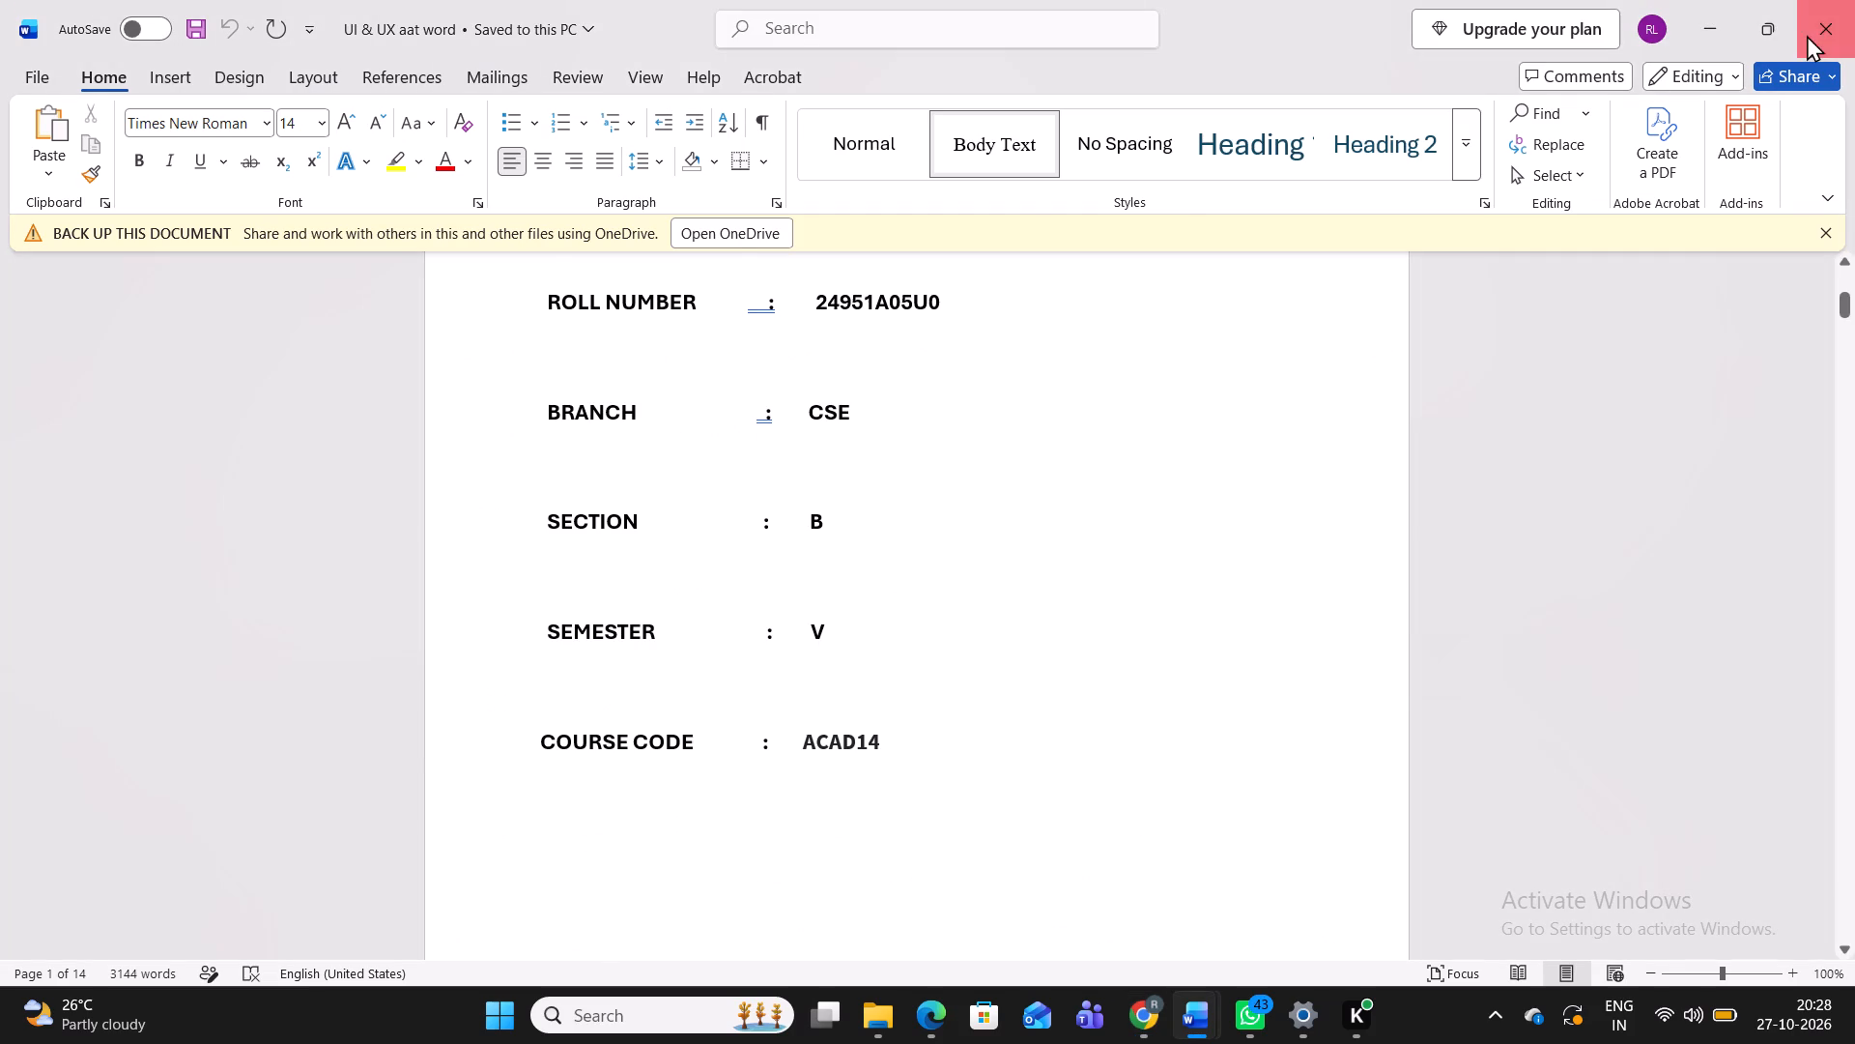
pyautogui.click(1807, 35)
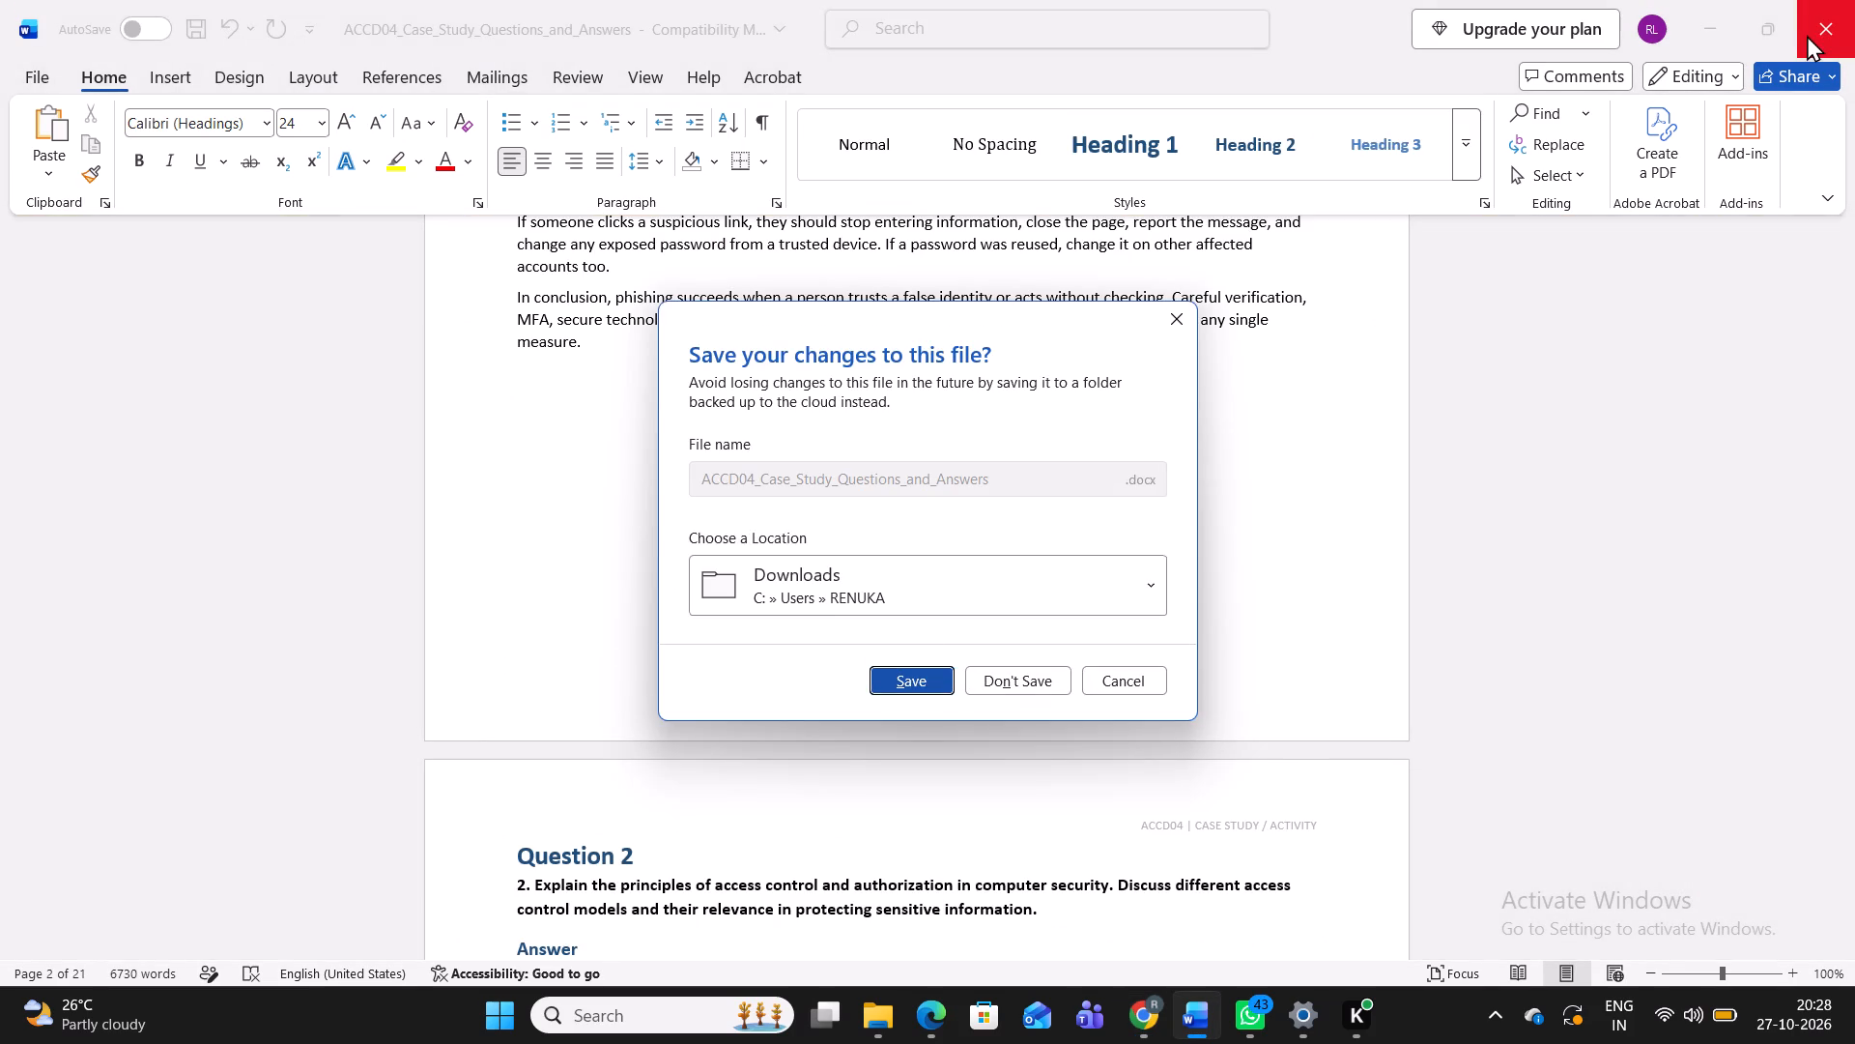
pyautogui.click(1028, 683)
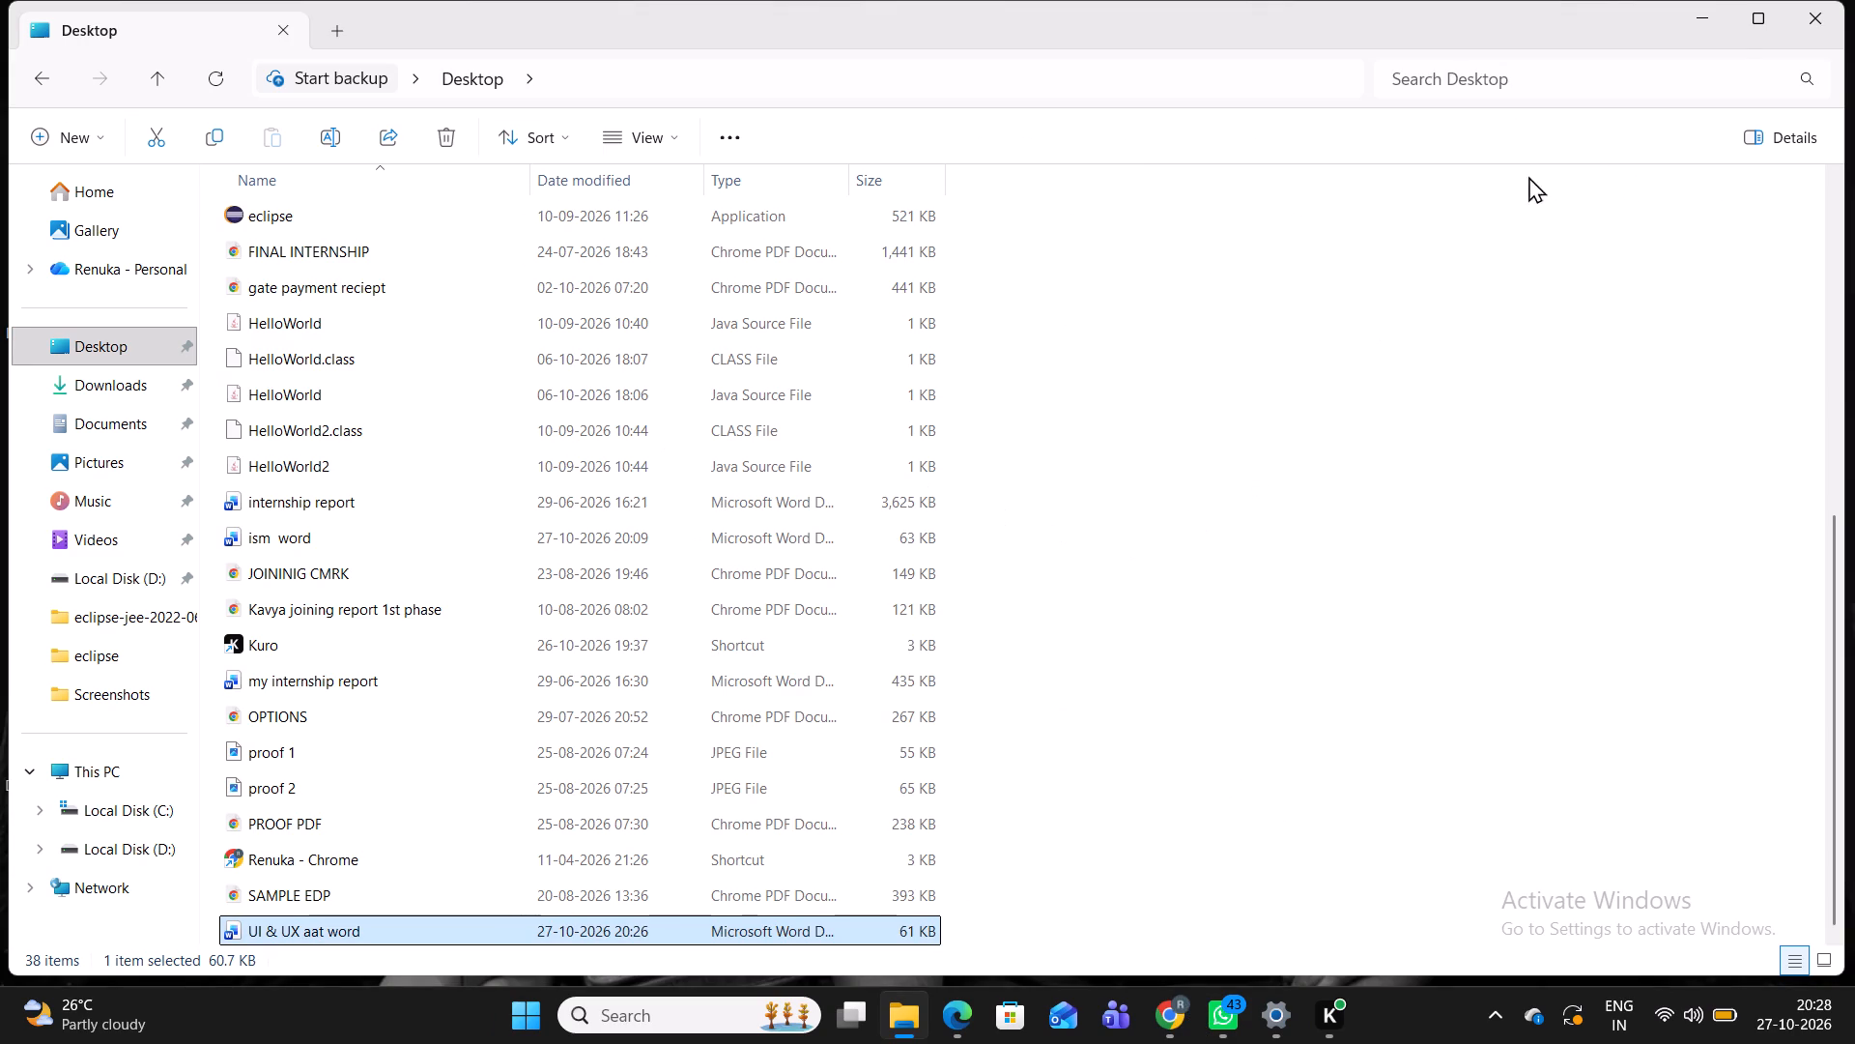
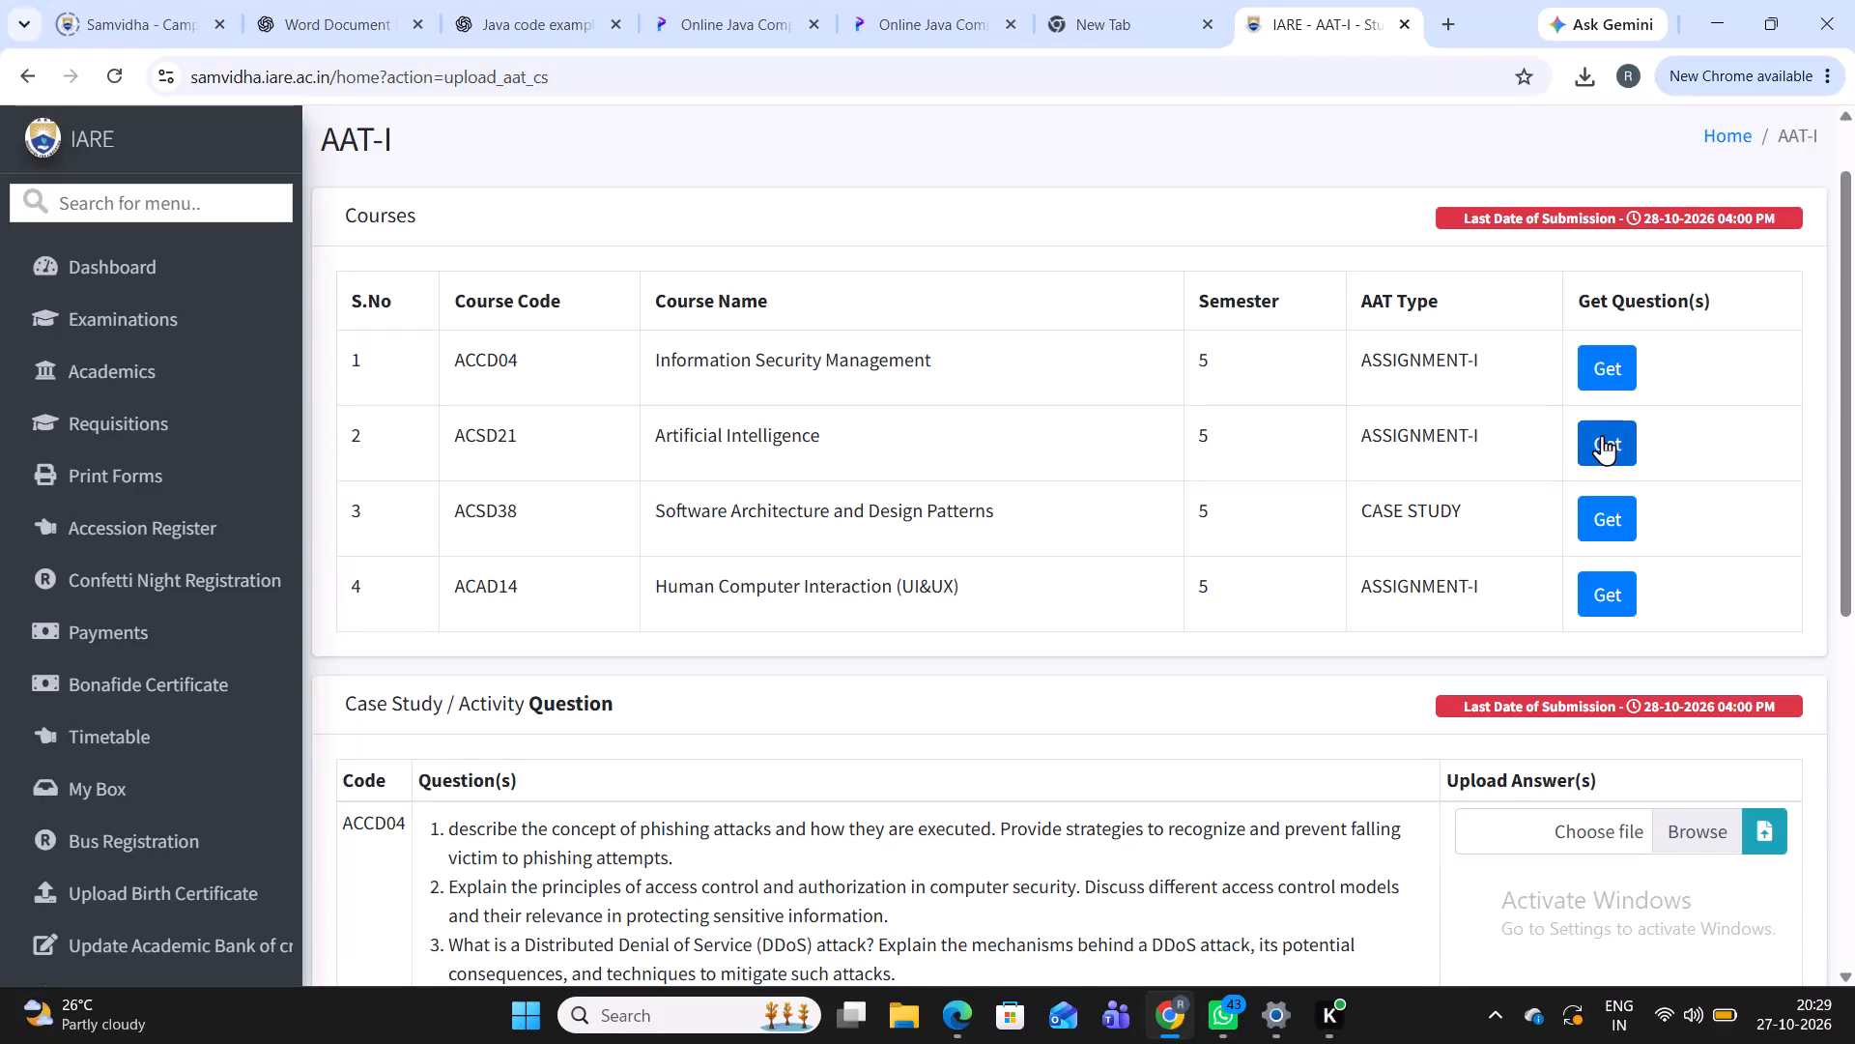
# Load the Artificial Intelligence (ACSD21) questions, open its submitted answer PDF to check the cover page, and close the PDF.
pyautogui.click(1602, 435)
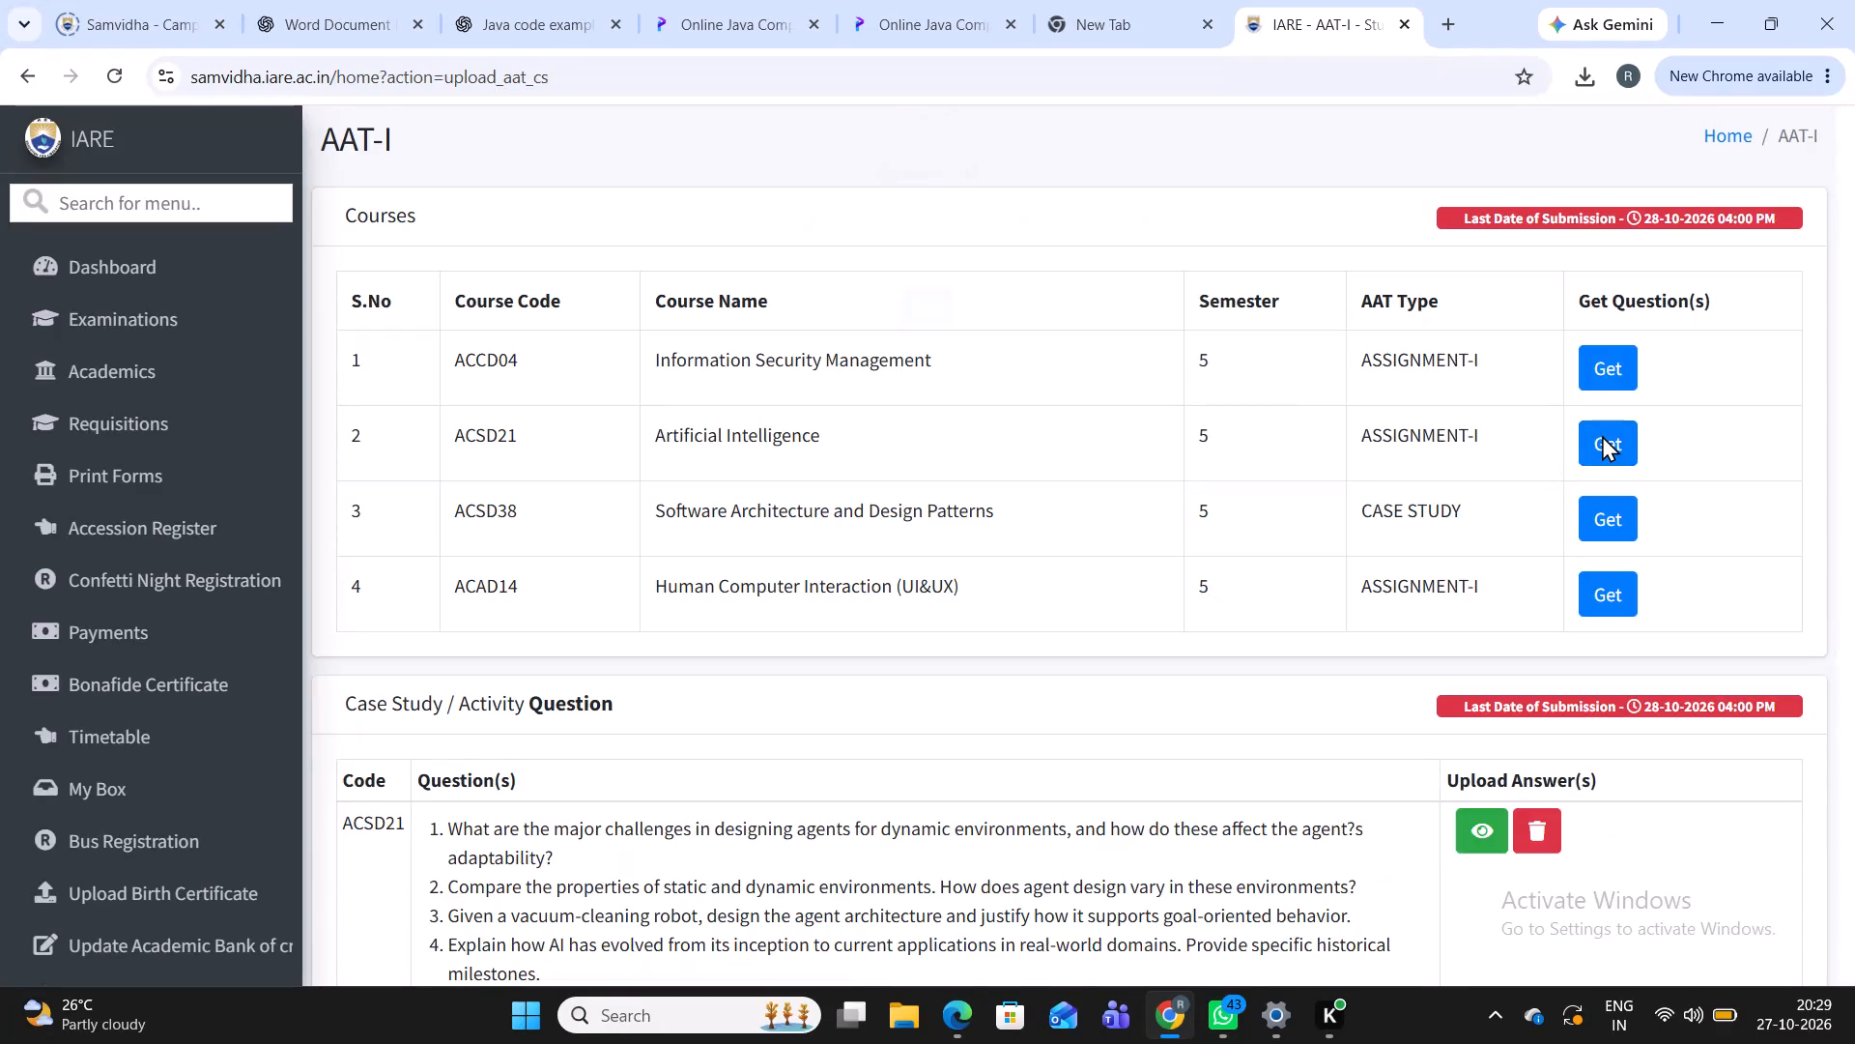
pyautogui.click(936, 684)
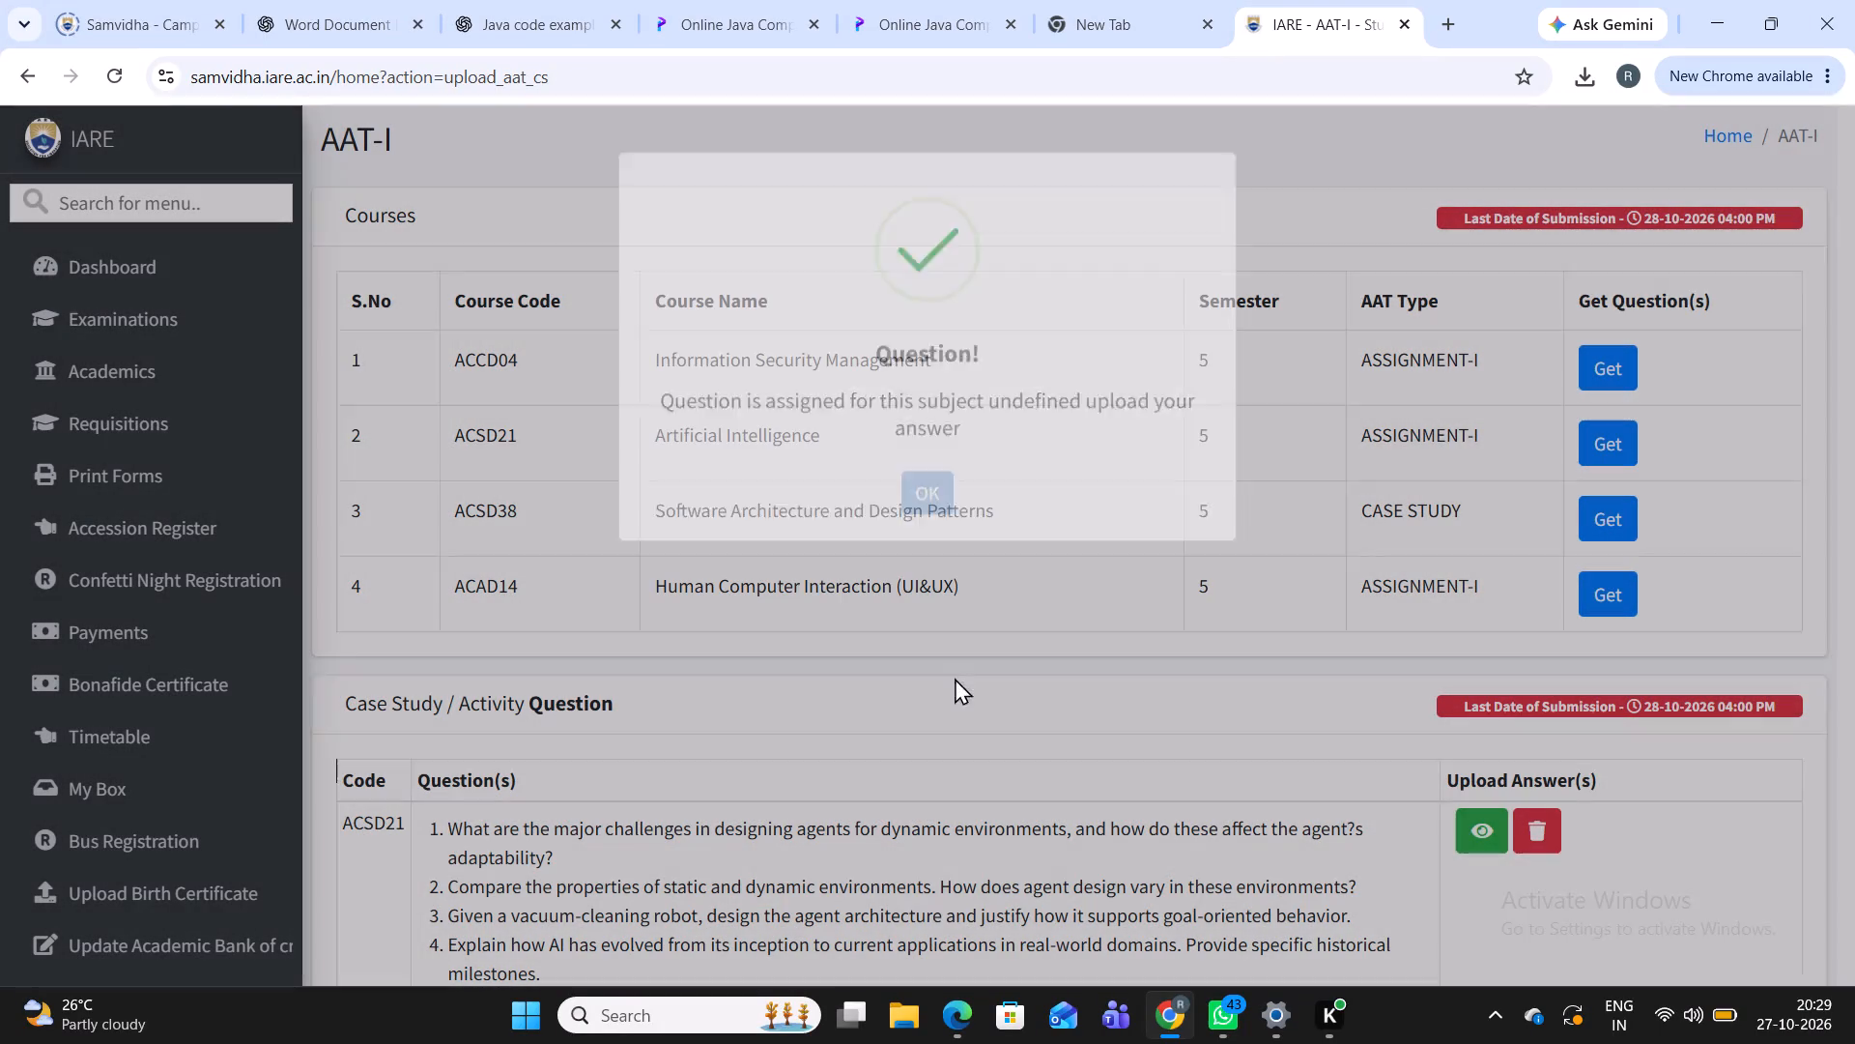
pyautogui.click(1479, 825)
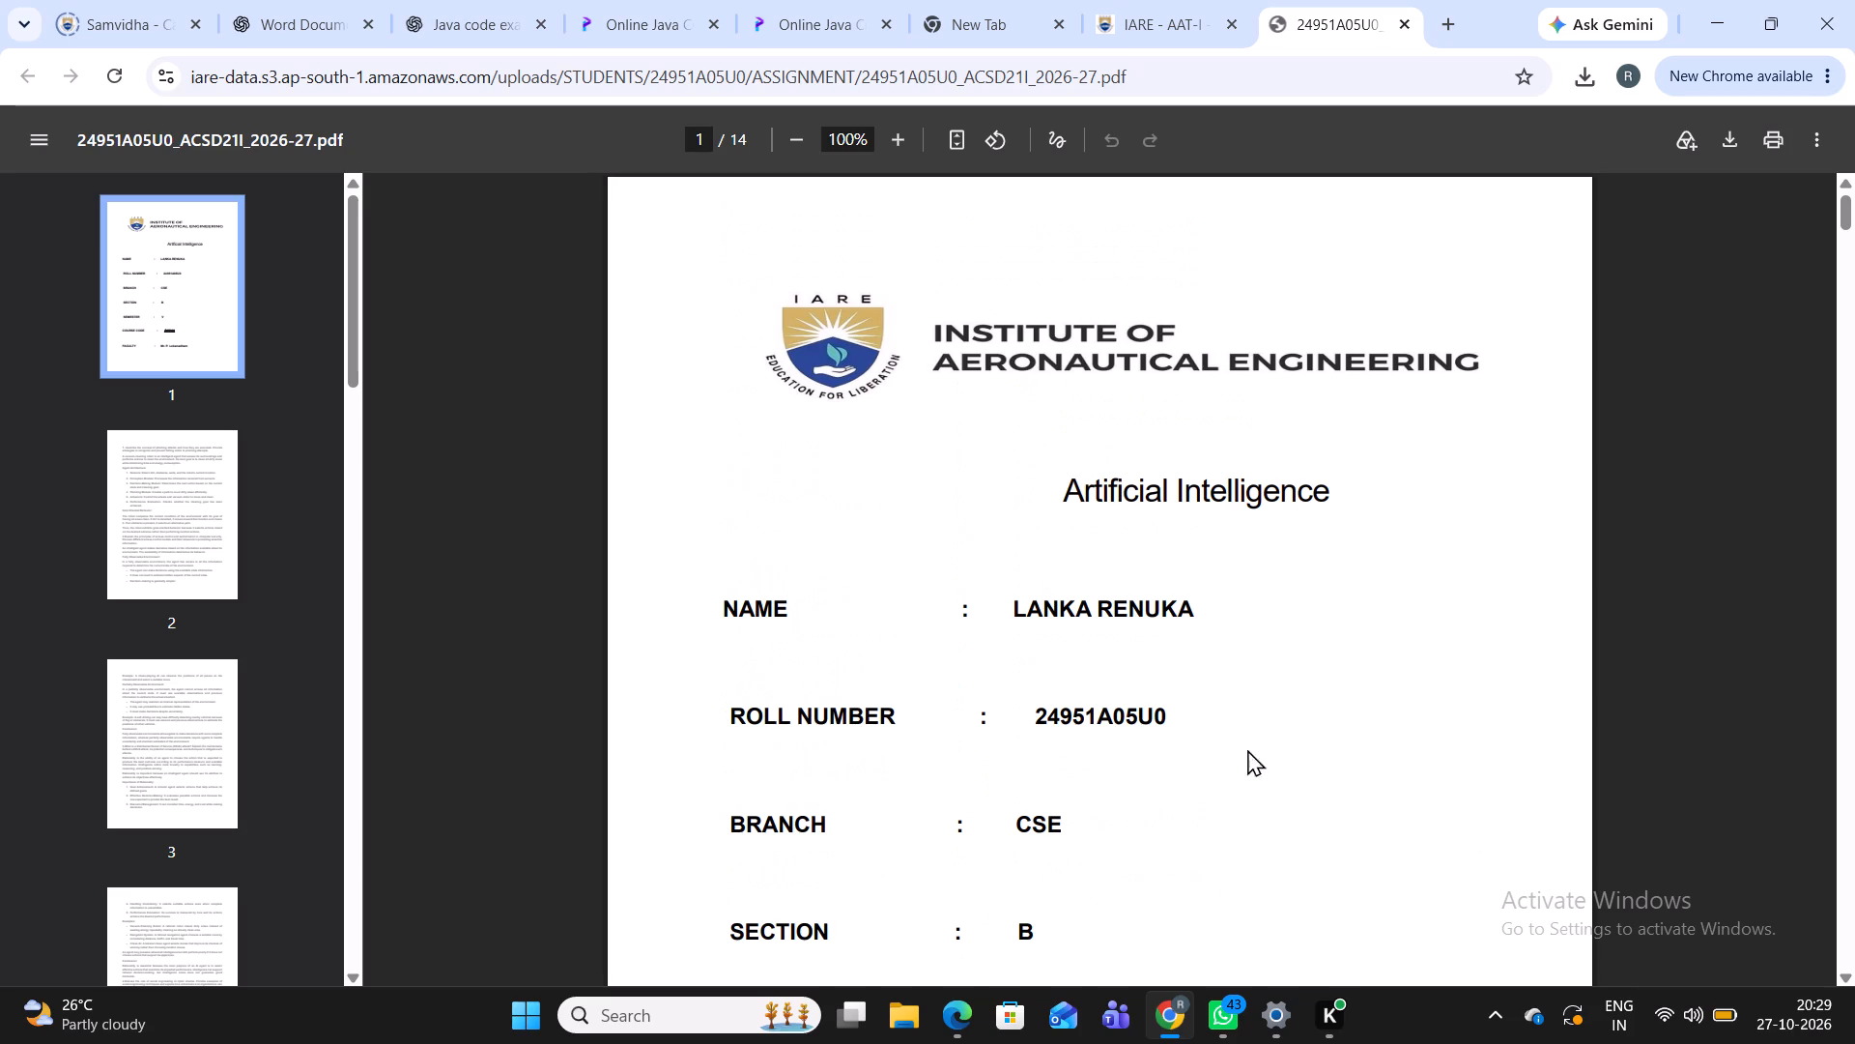
pyautogui.click(1405, 19)
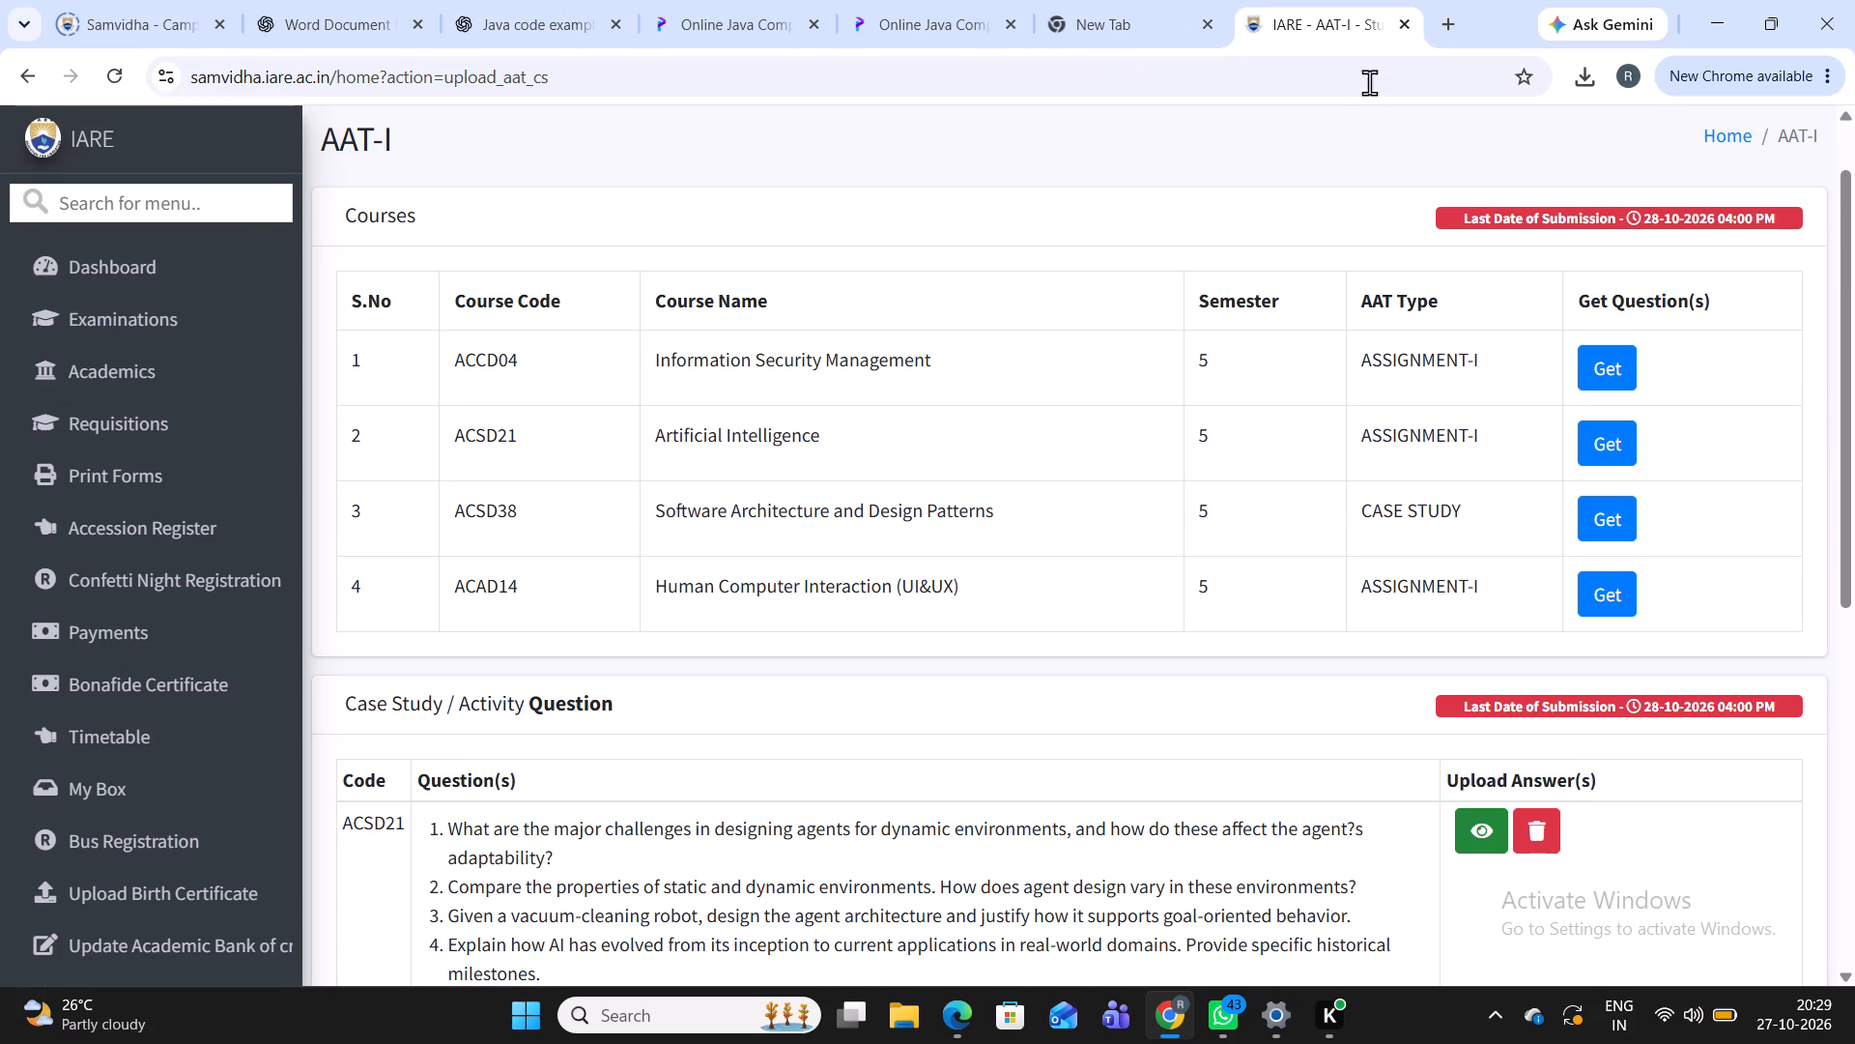
# Load the Information Security Management (ACCD04) questions on the AAT-I page.
pyautogui.click(1614, 375)
pyautogui.click(916, 694)
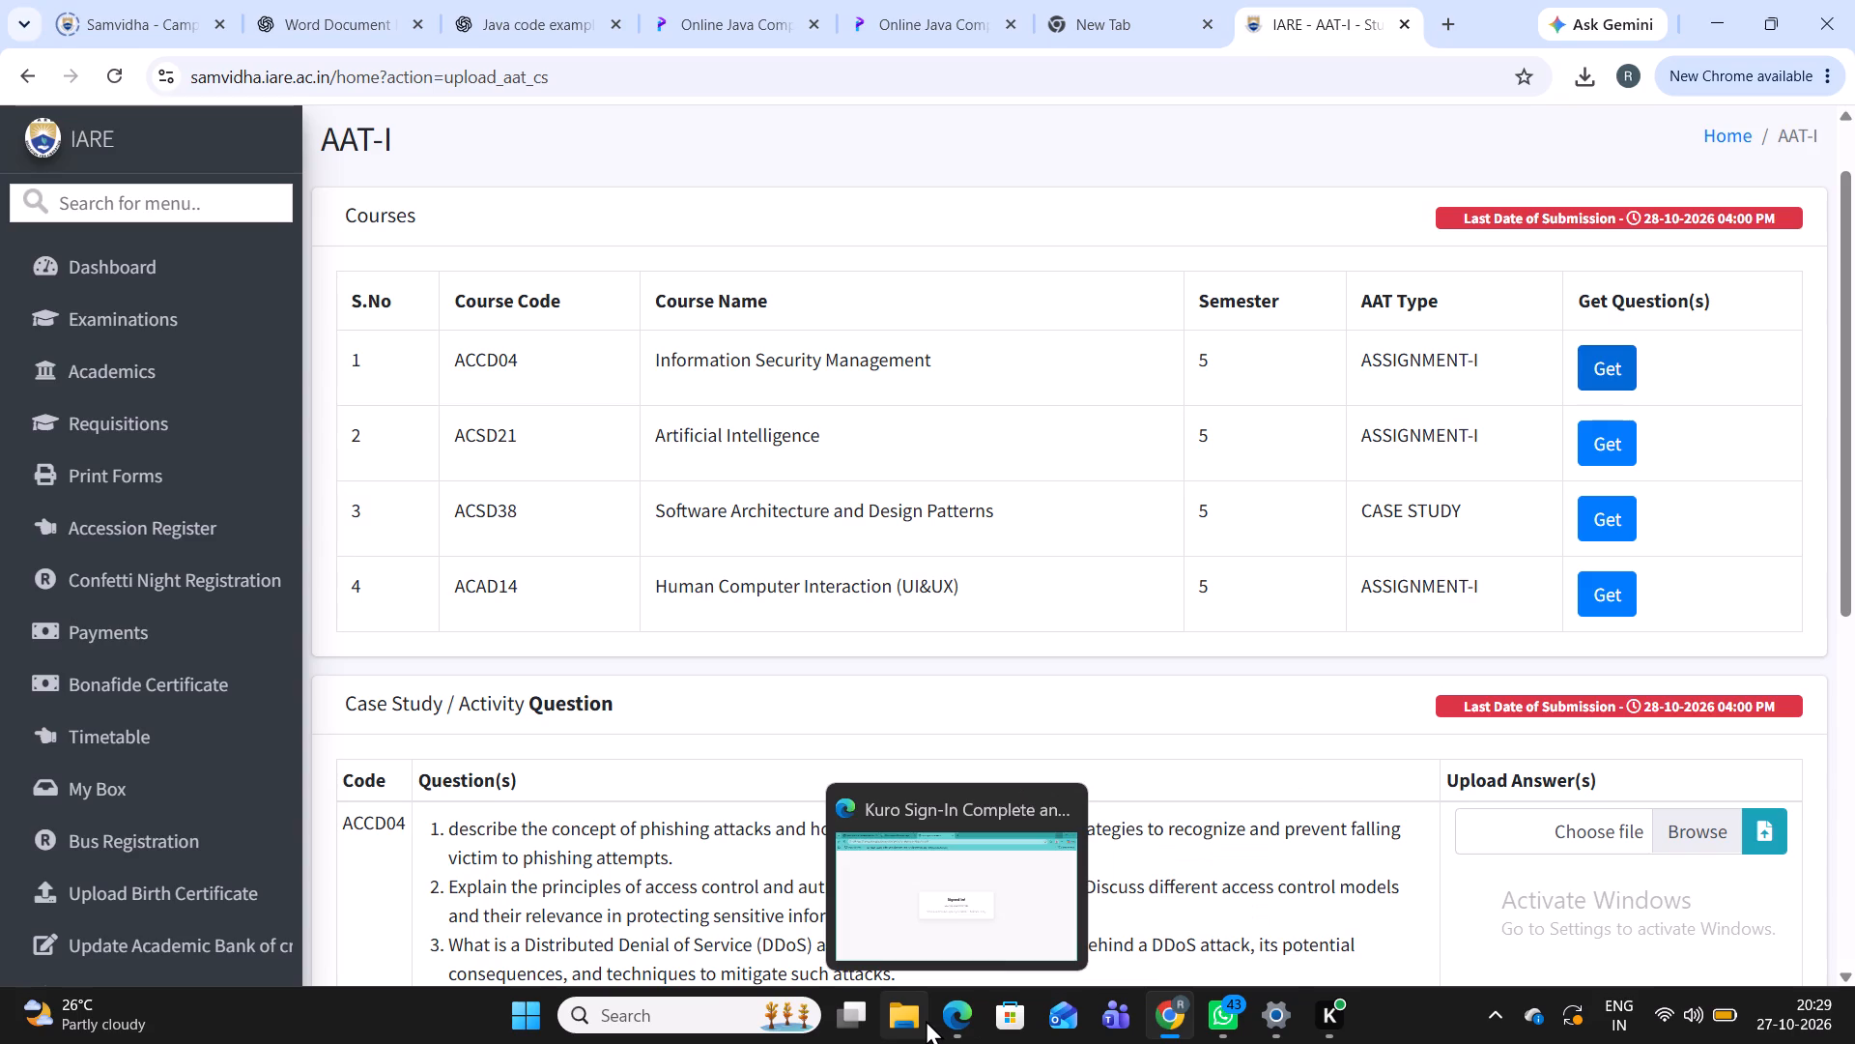
# Open the "ai word" document from File Explorer's recent files and check the details on its cover page.
pyautogui.click(926, 1020)
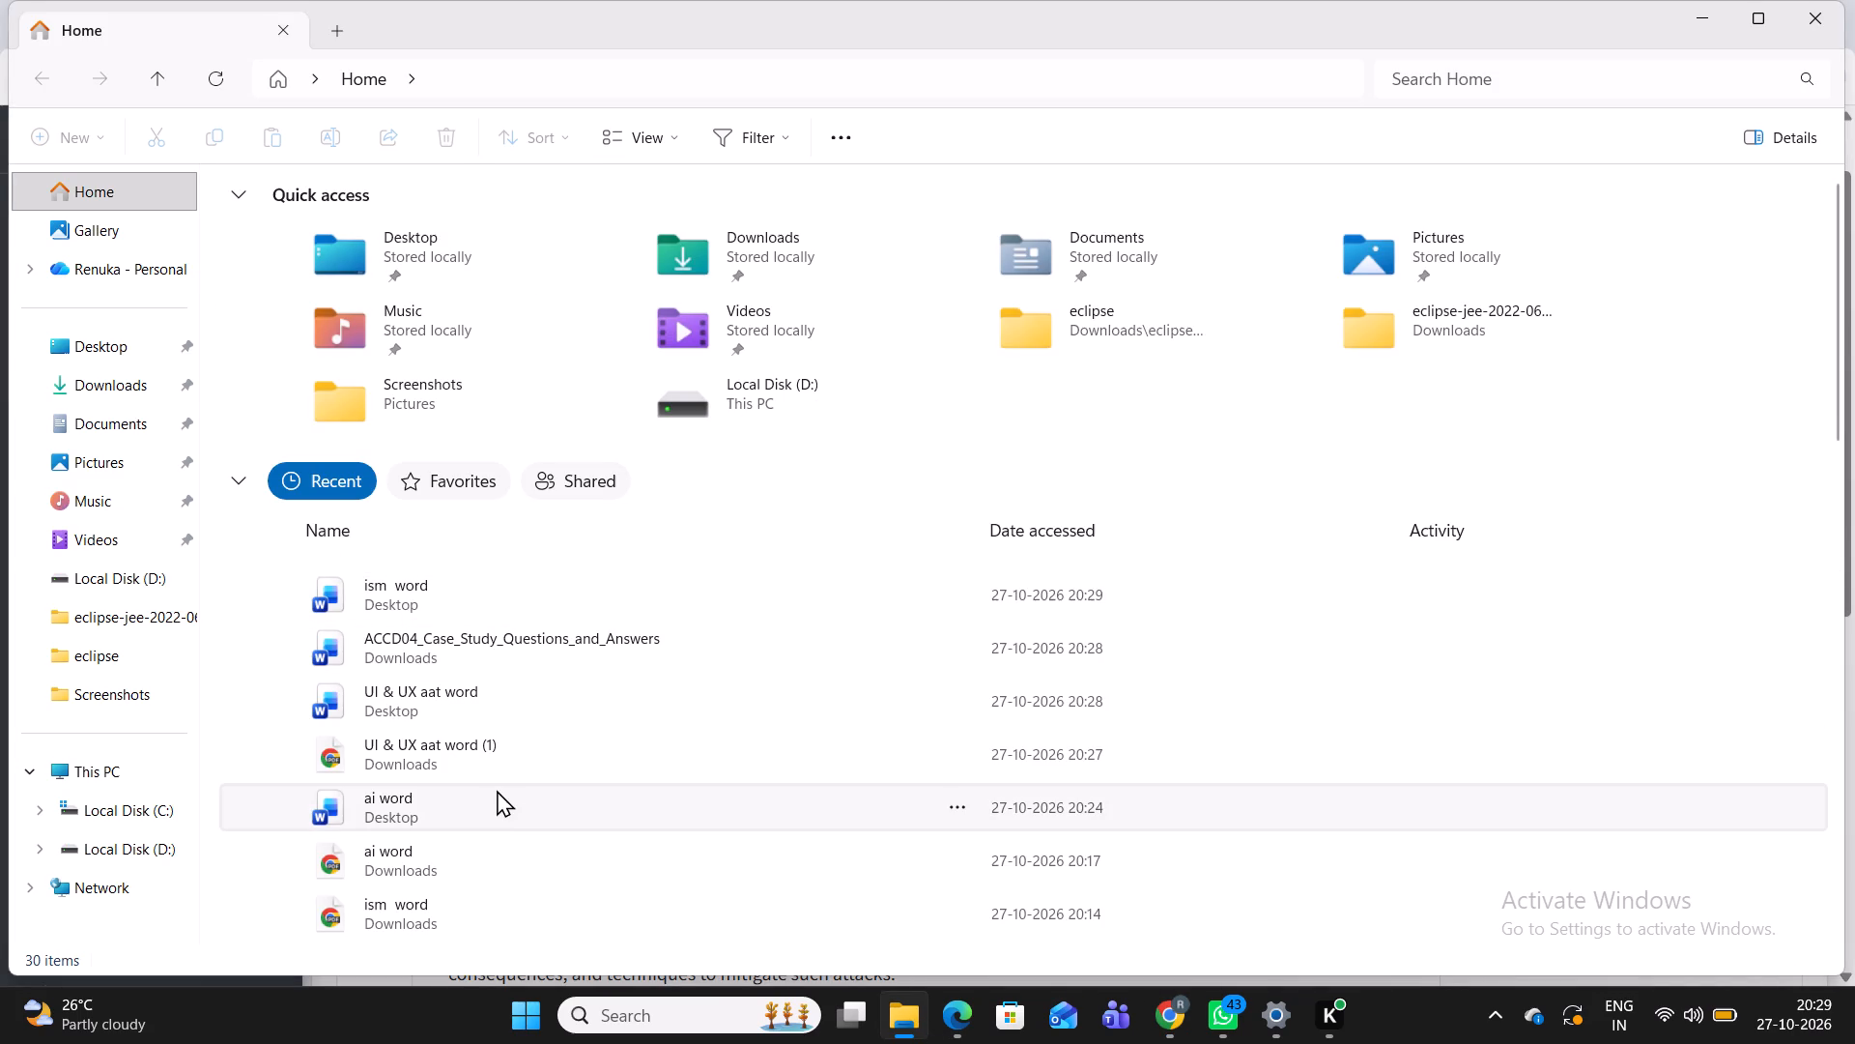
pyautogui.scroll(-2, 495, 826)
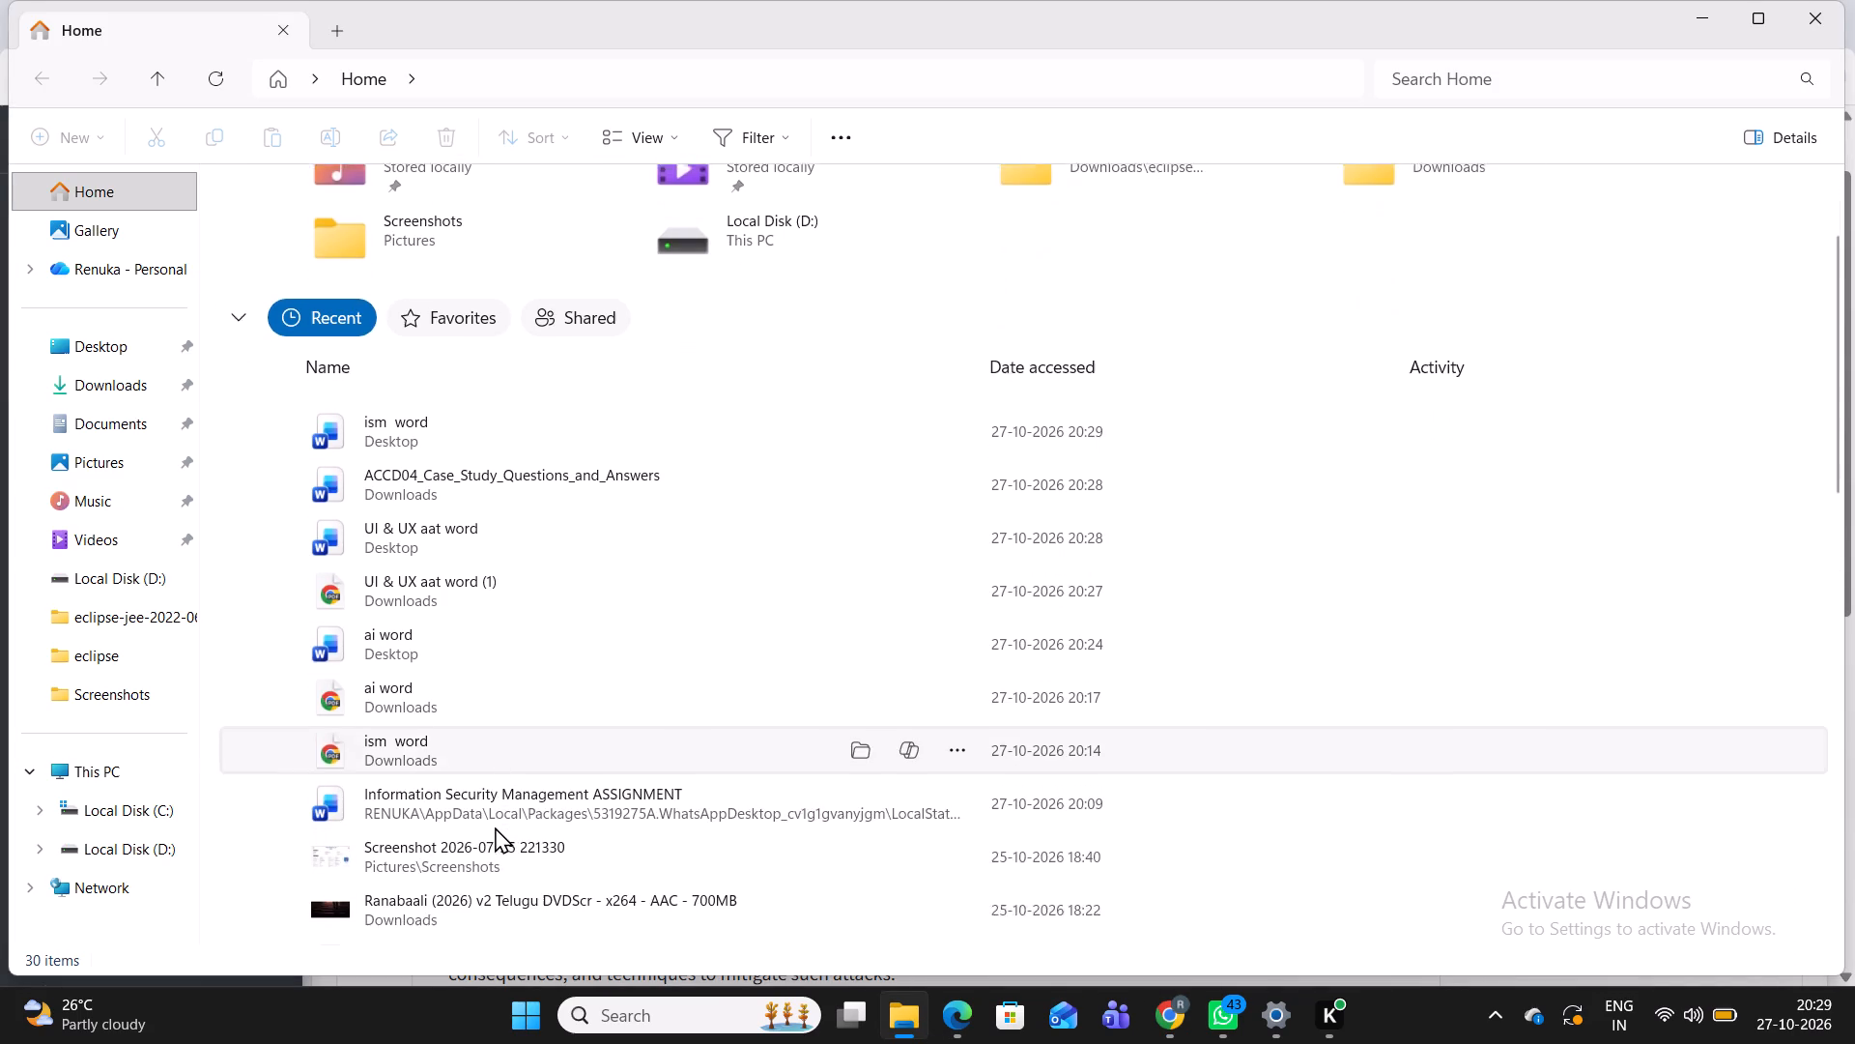
pyautogui.scroll(-1, 495, 826)
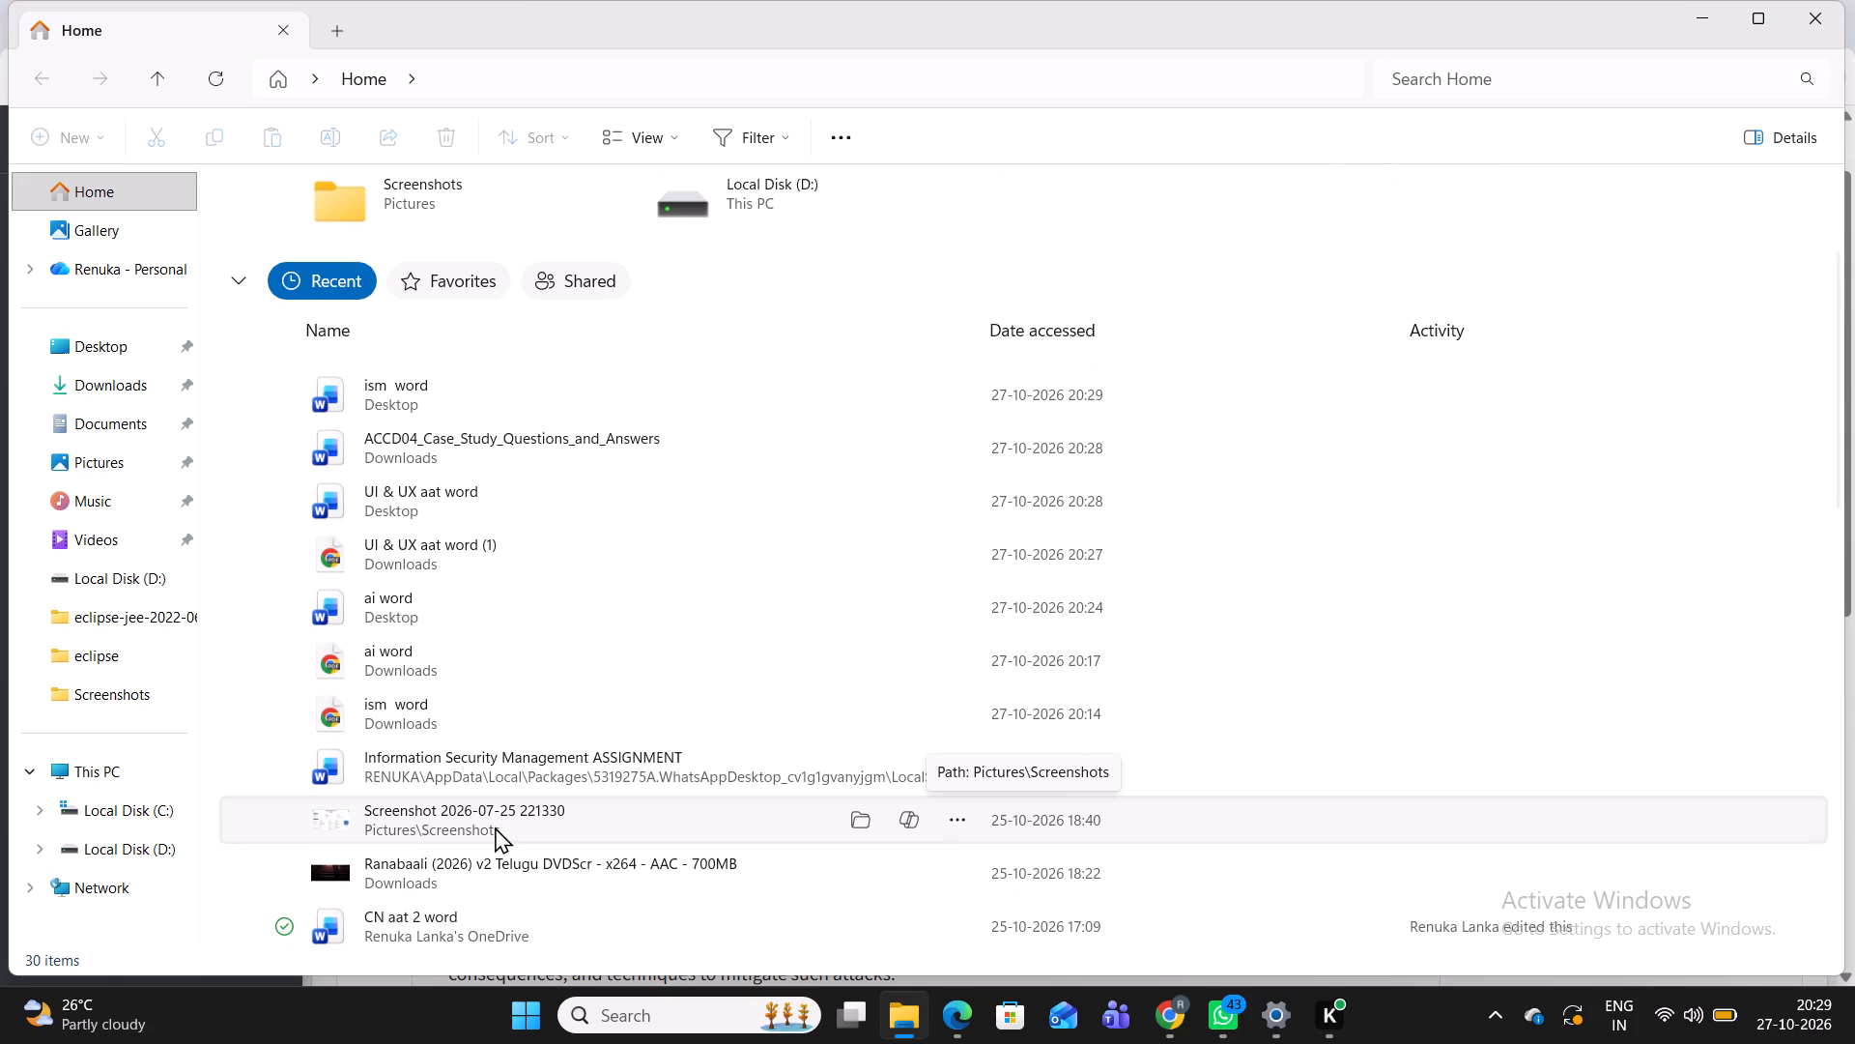
pyautogui.doubleClick(550, 597)
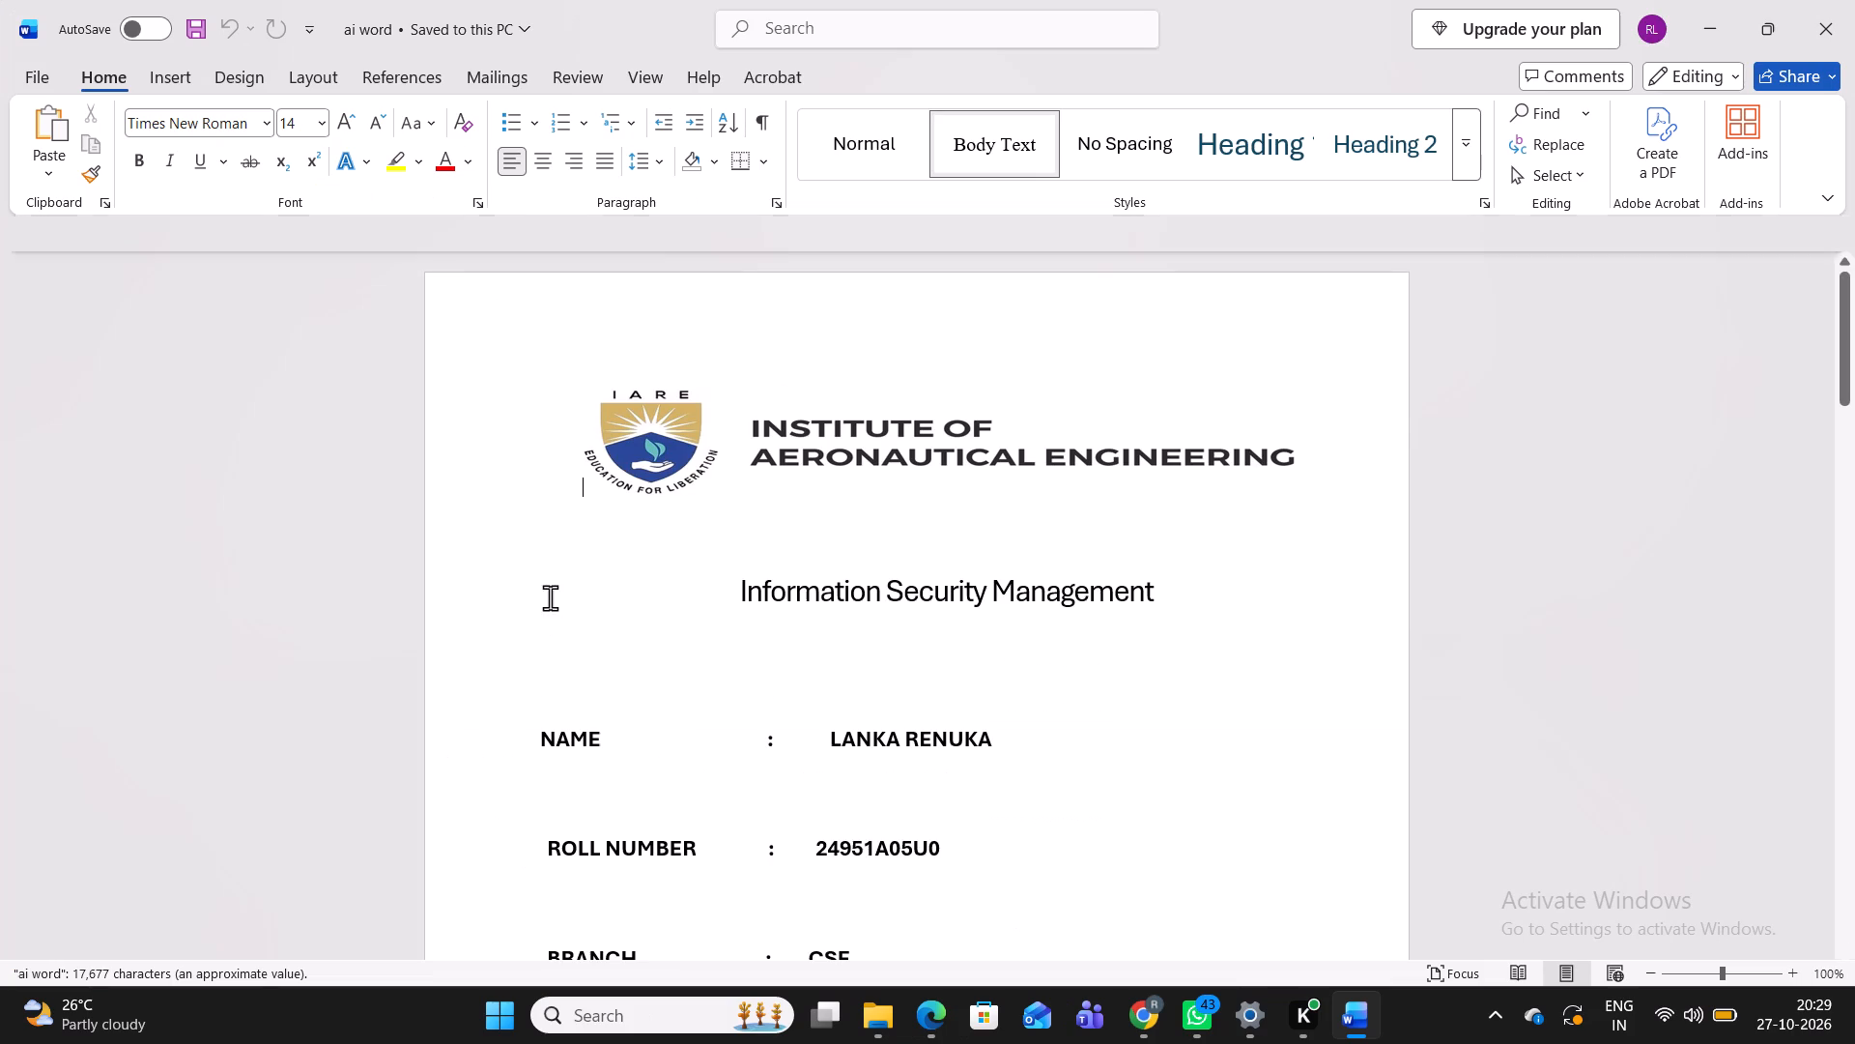
pyautogui.scroll(-2, 966, 620)
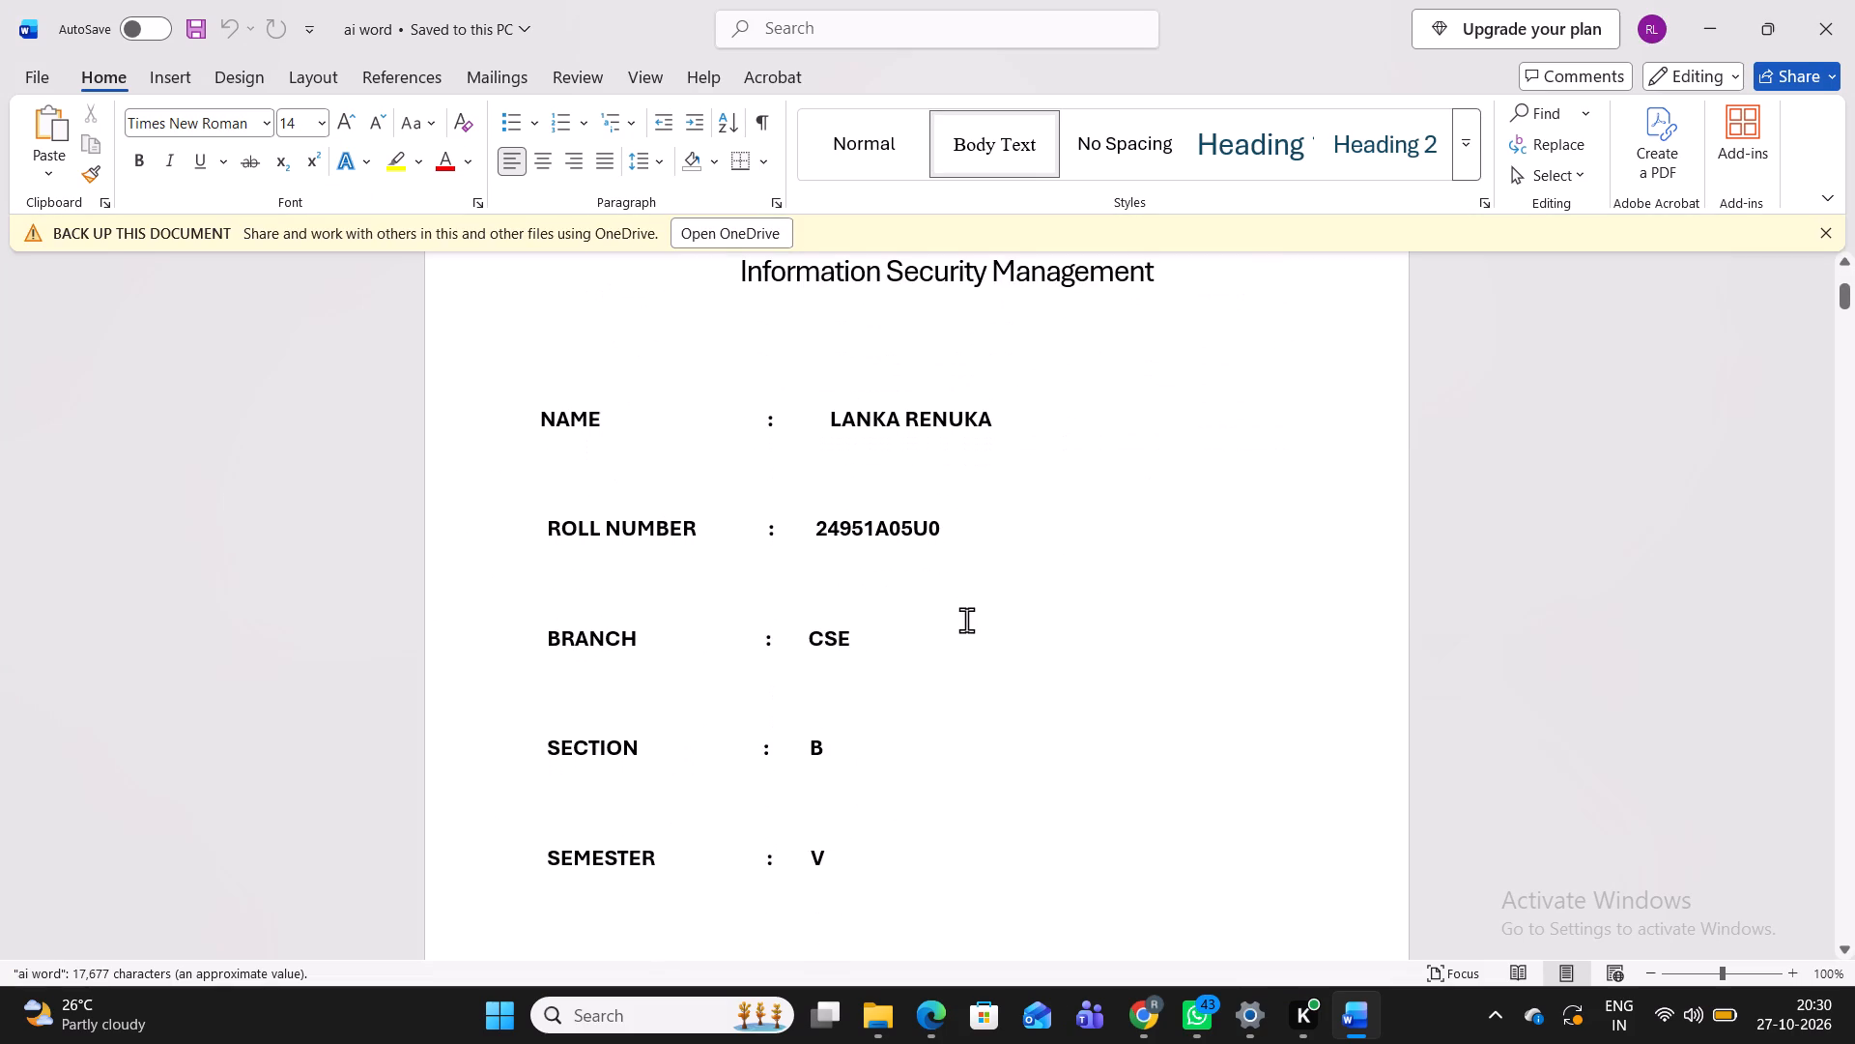
pyautogui.scroll(-2, 966, 620)
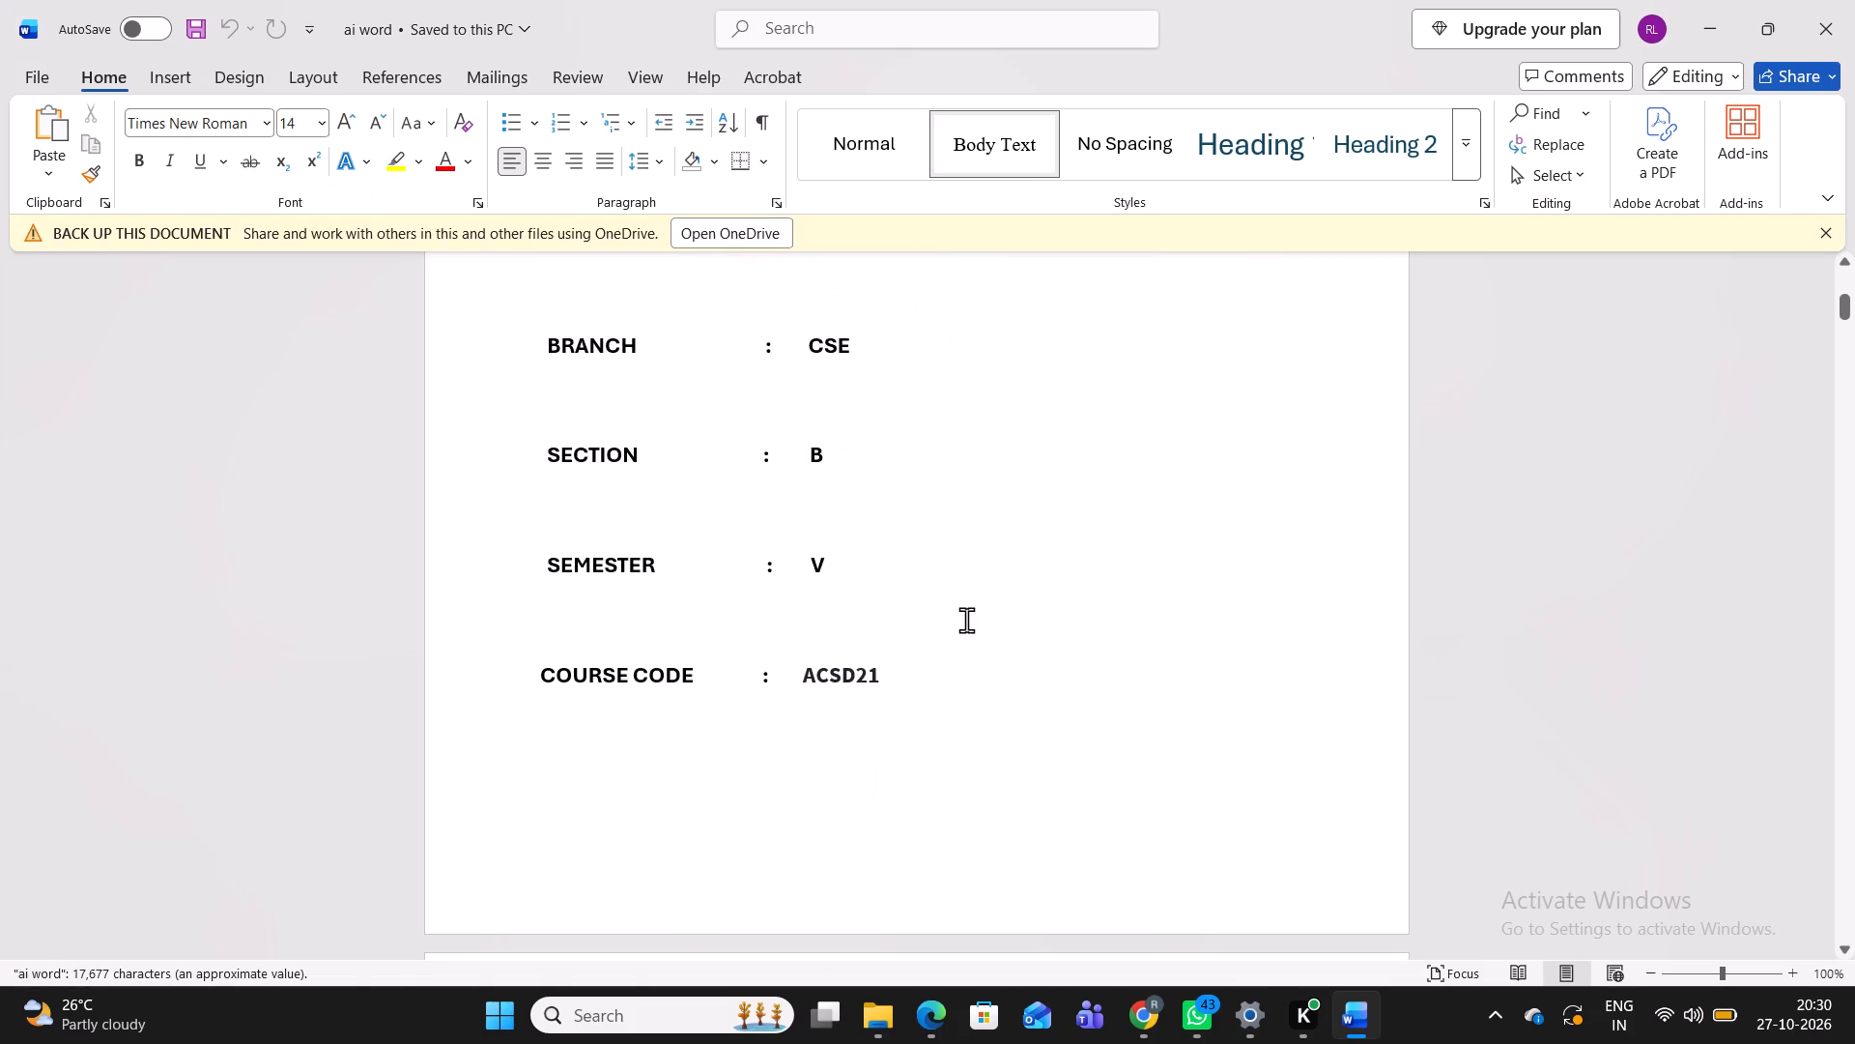
pyautogui.scroll(-1, 966, 620)
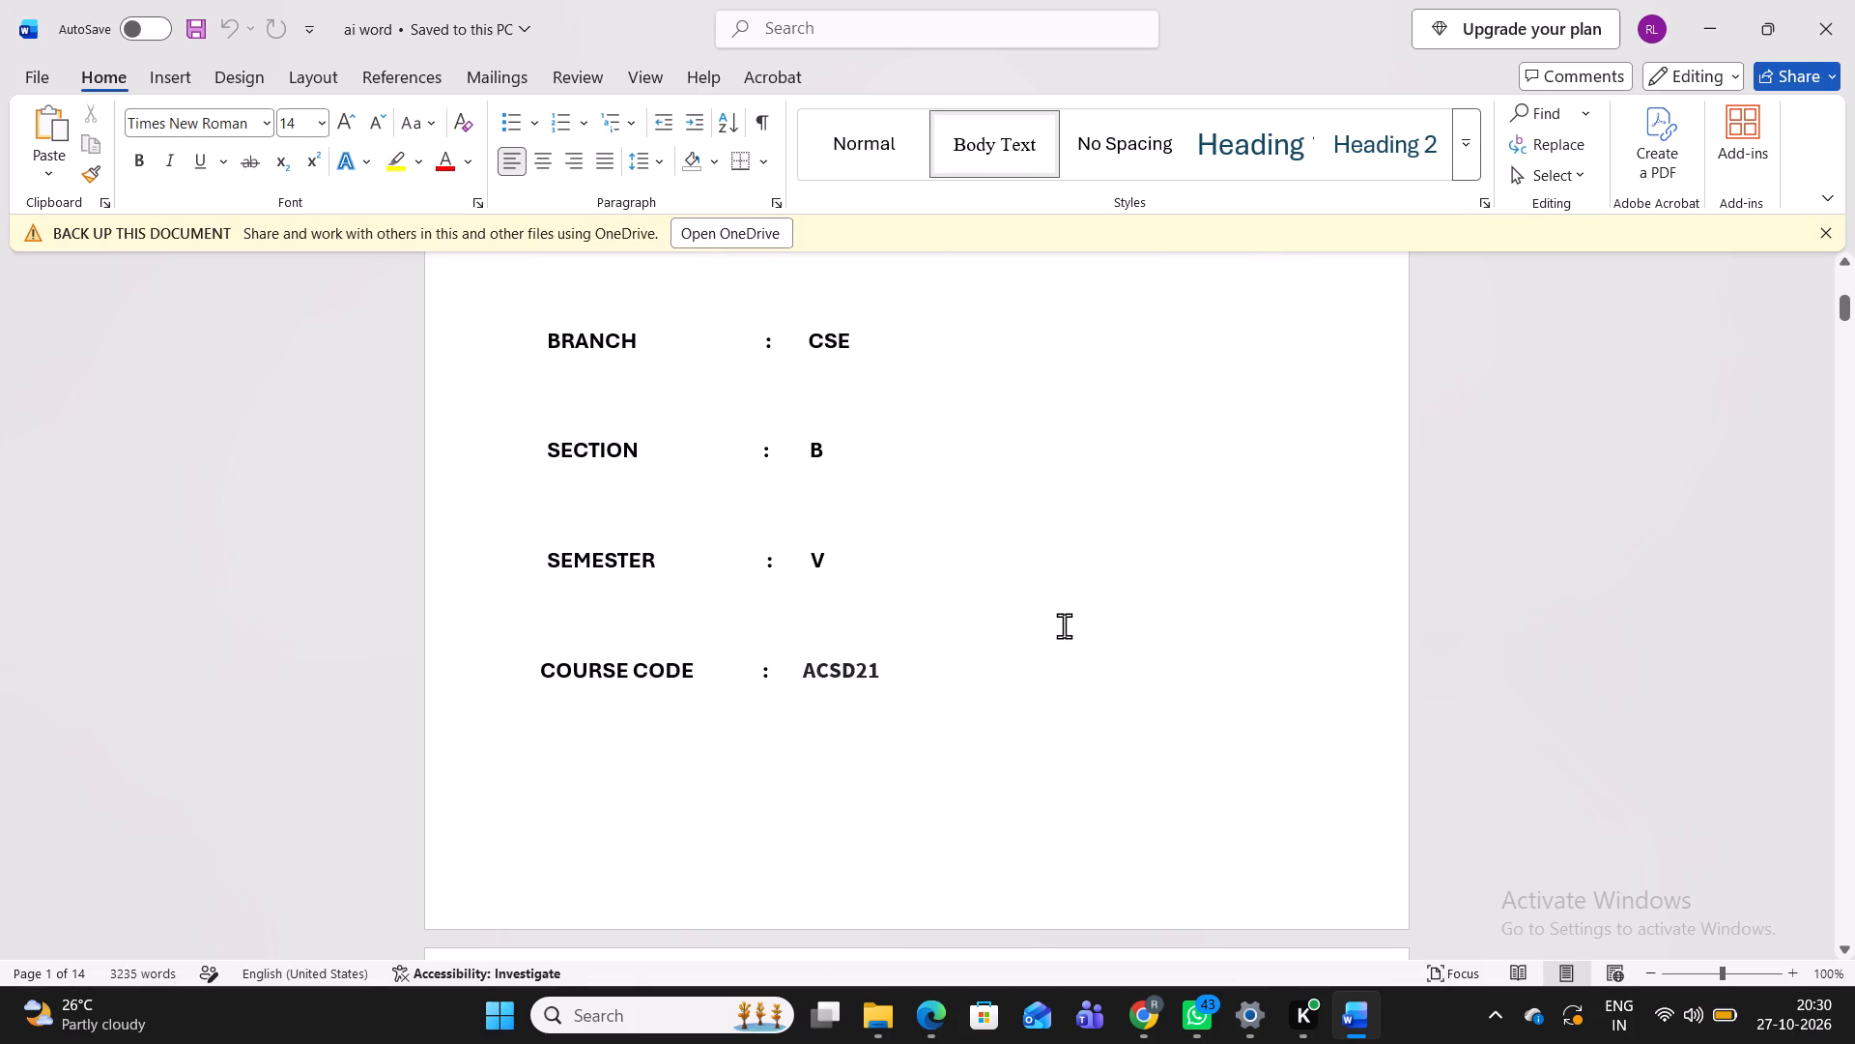
pyautogui.hscroll(2, 1064, 625)
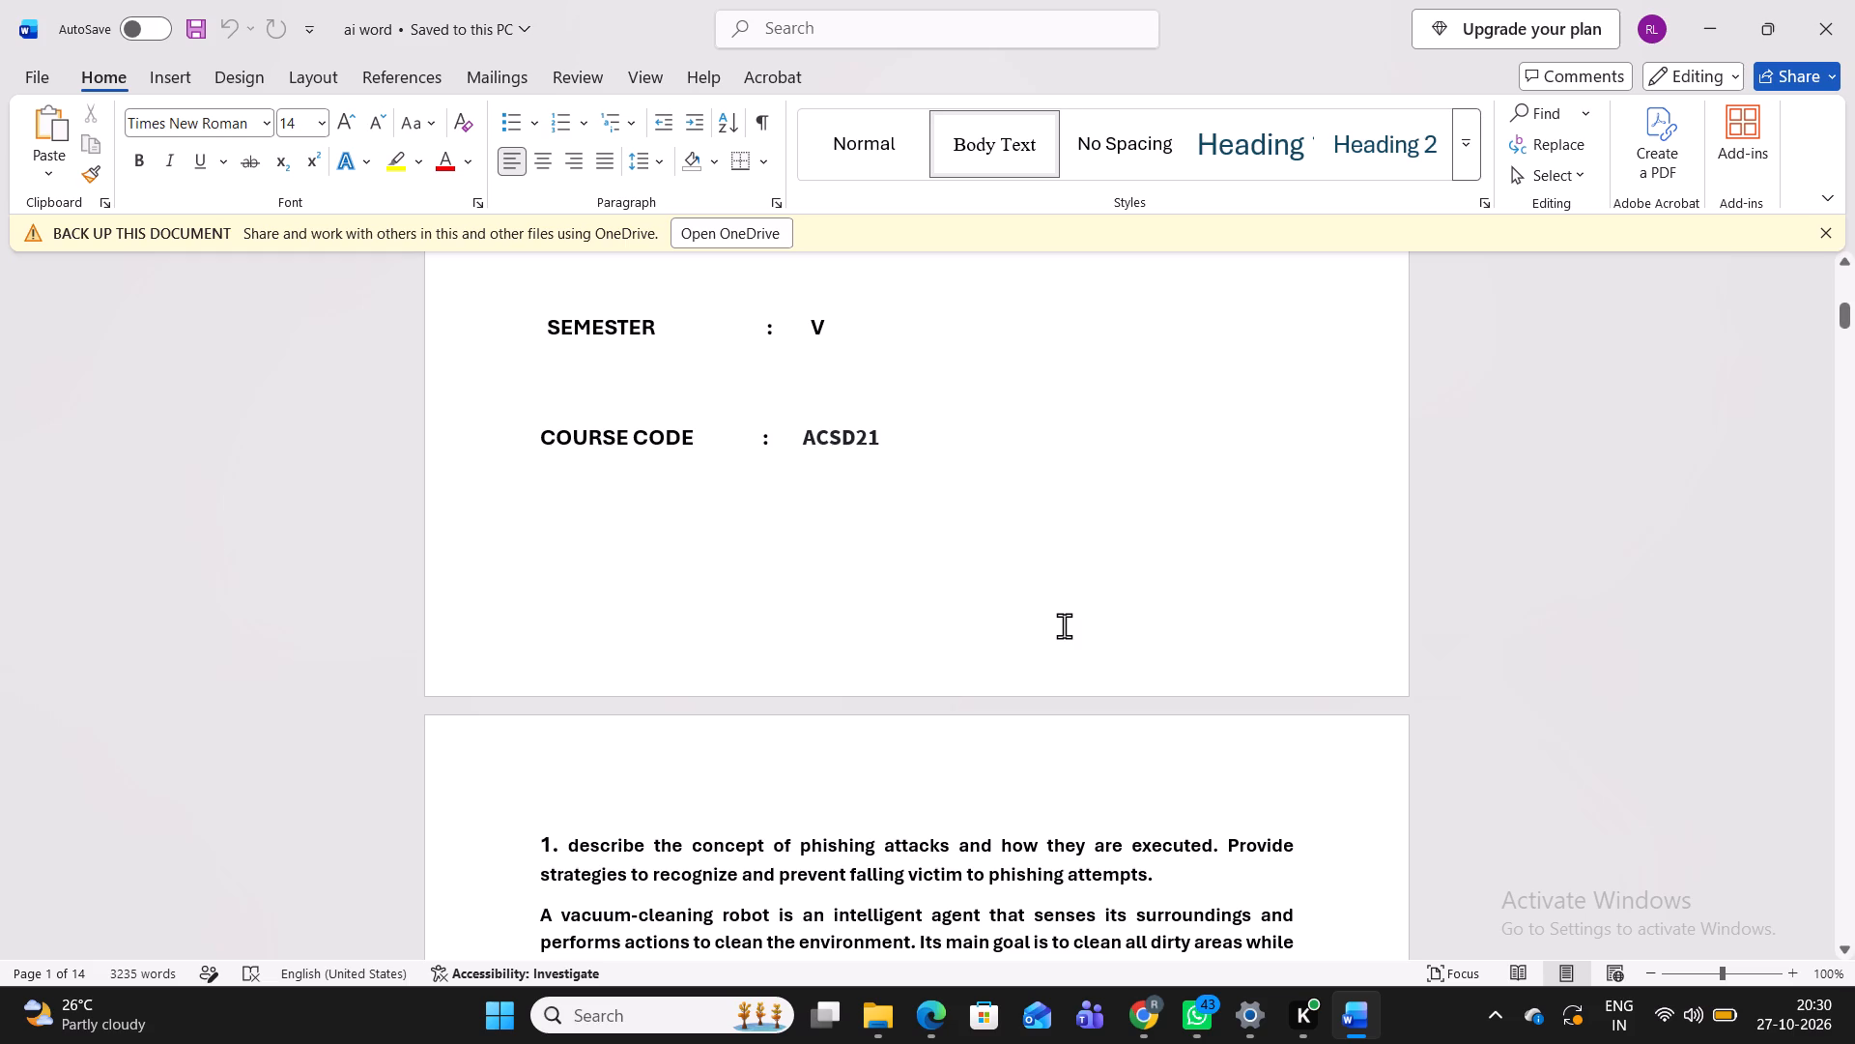
pyautogui.click(1682, 17)
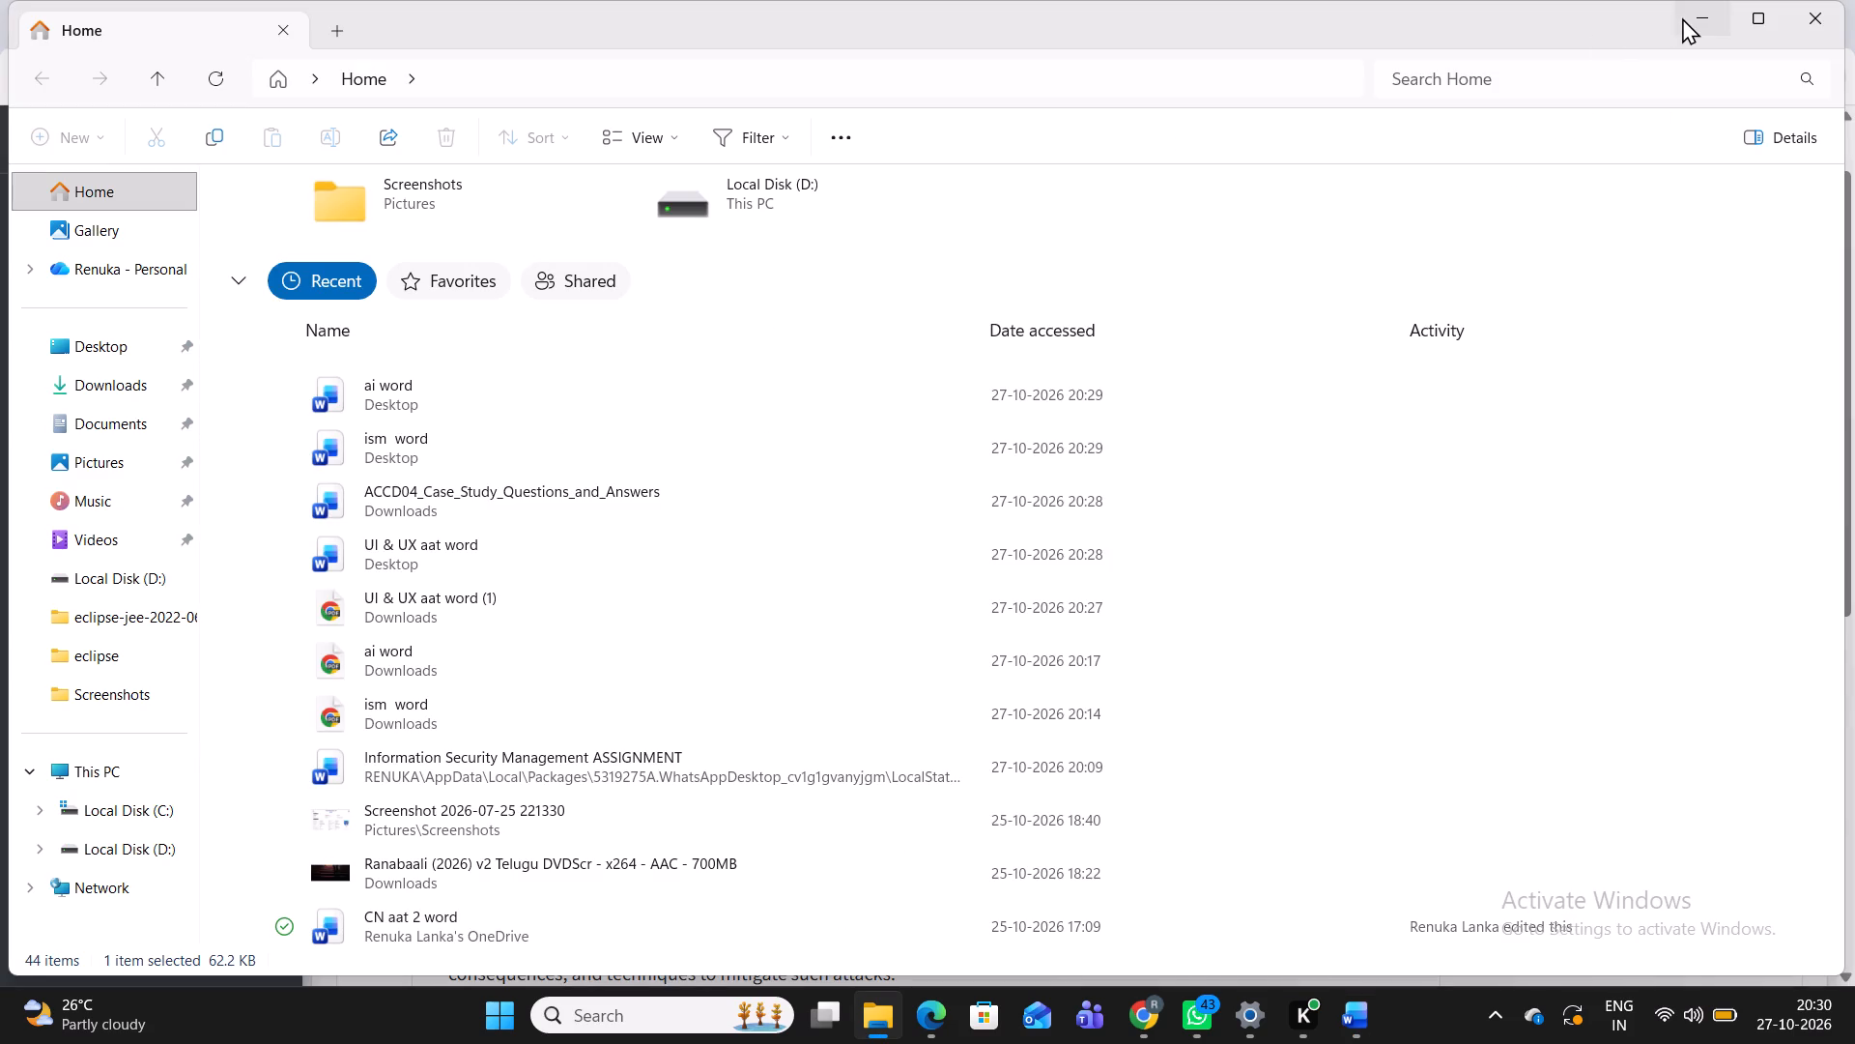
# Replace the COURSE CODE value on the "ai word" cover page with ACCD04, copied from the portal's course table, leaving only one copy.
pyautogui.click(1127, 999)
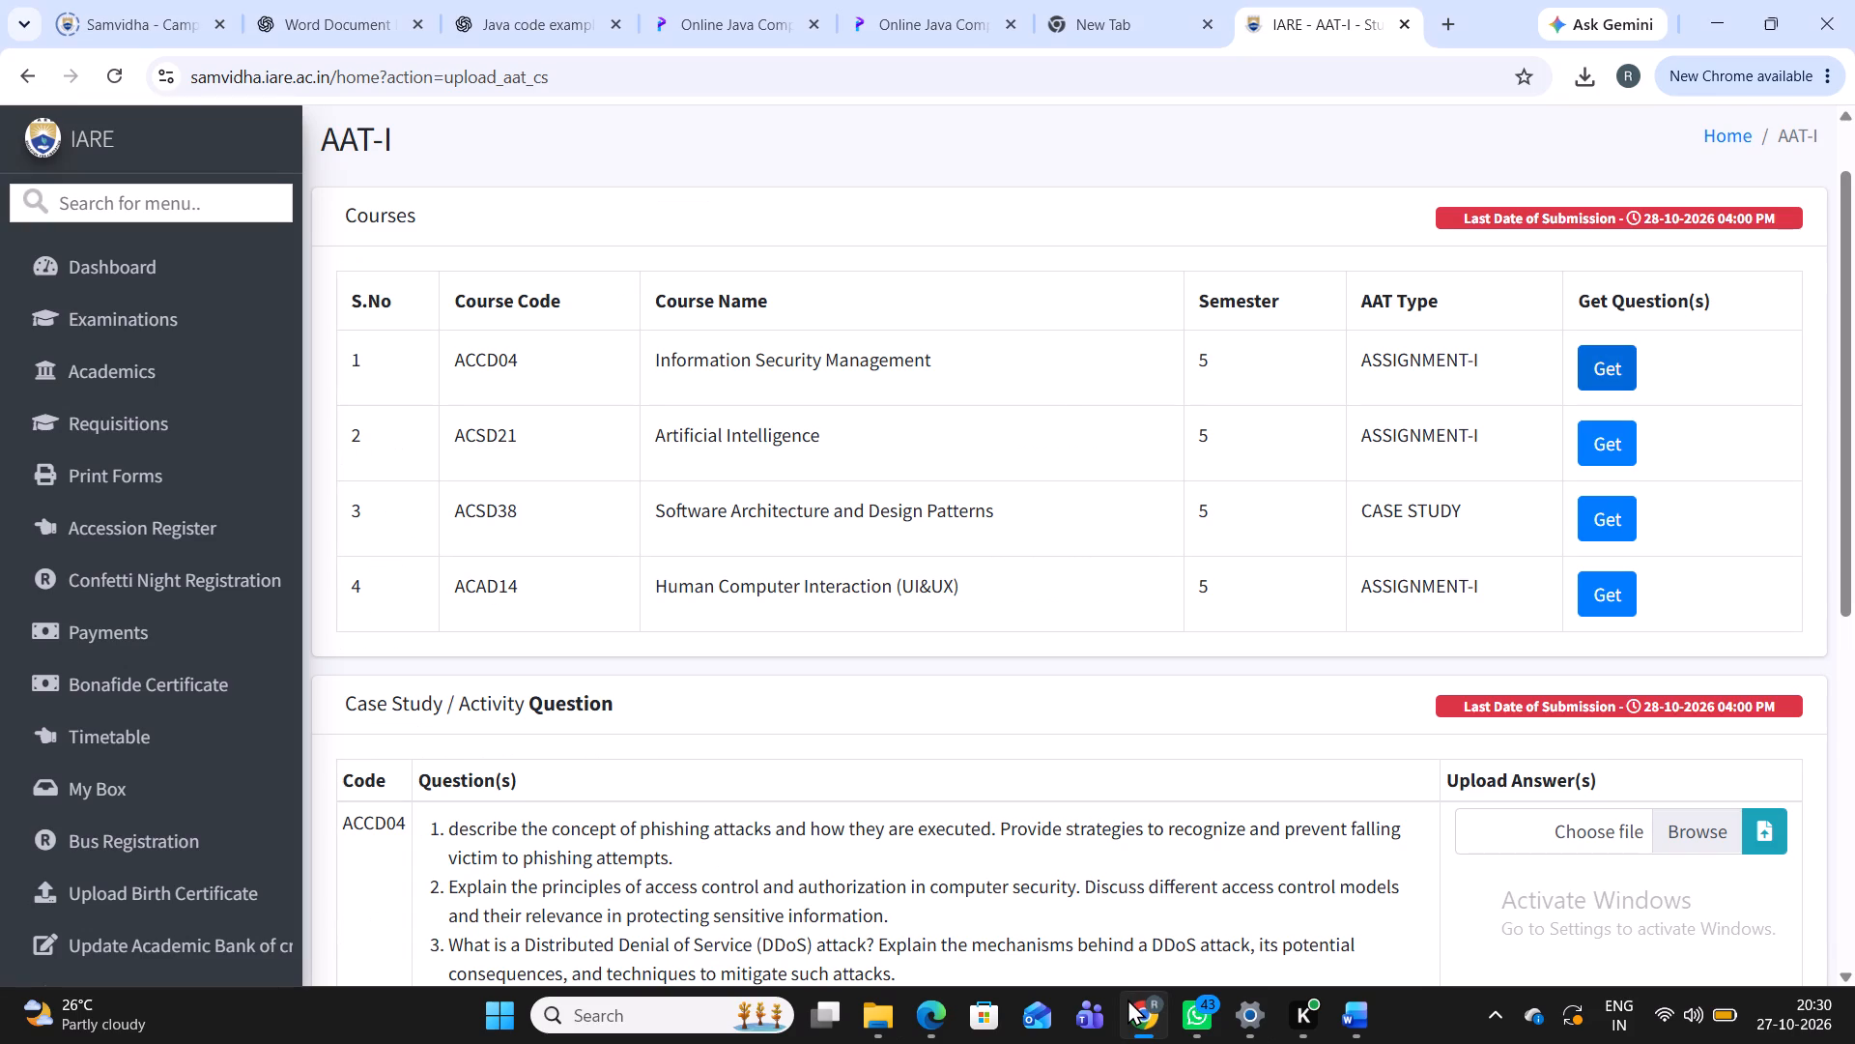
pyautogui.moveTo(522, 361); pyautogui.dragTo(437, 364)
pyautogui.hotkey('ctrl', 'c')
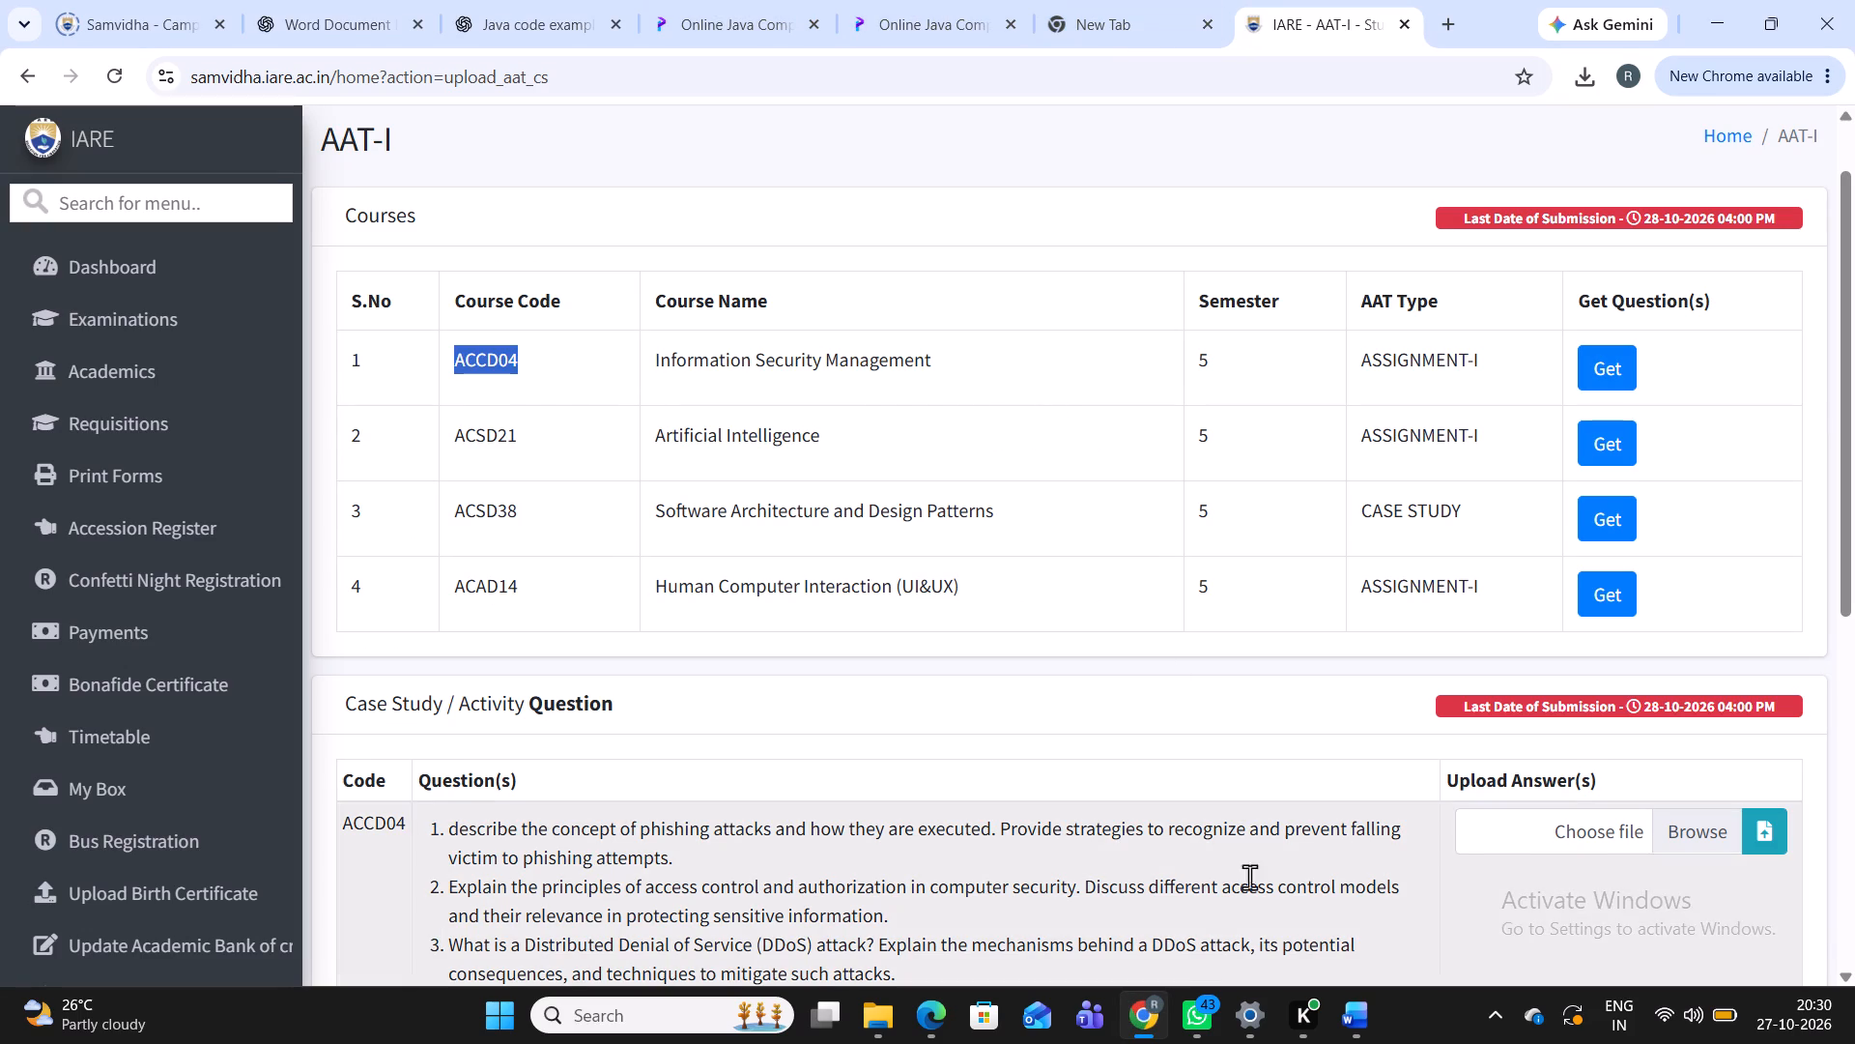
pyautogui.click(1360, 1030)
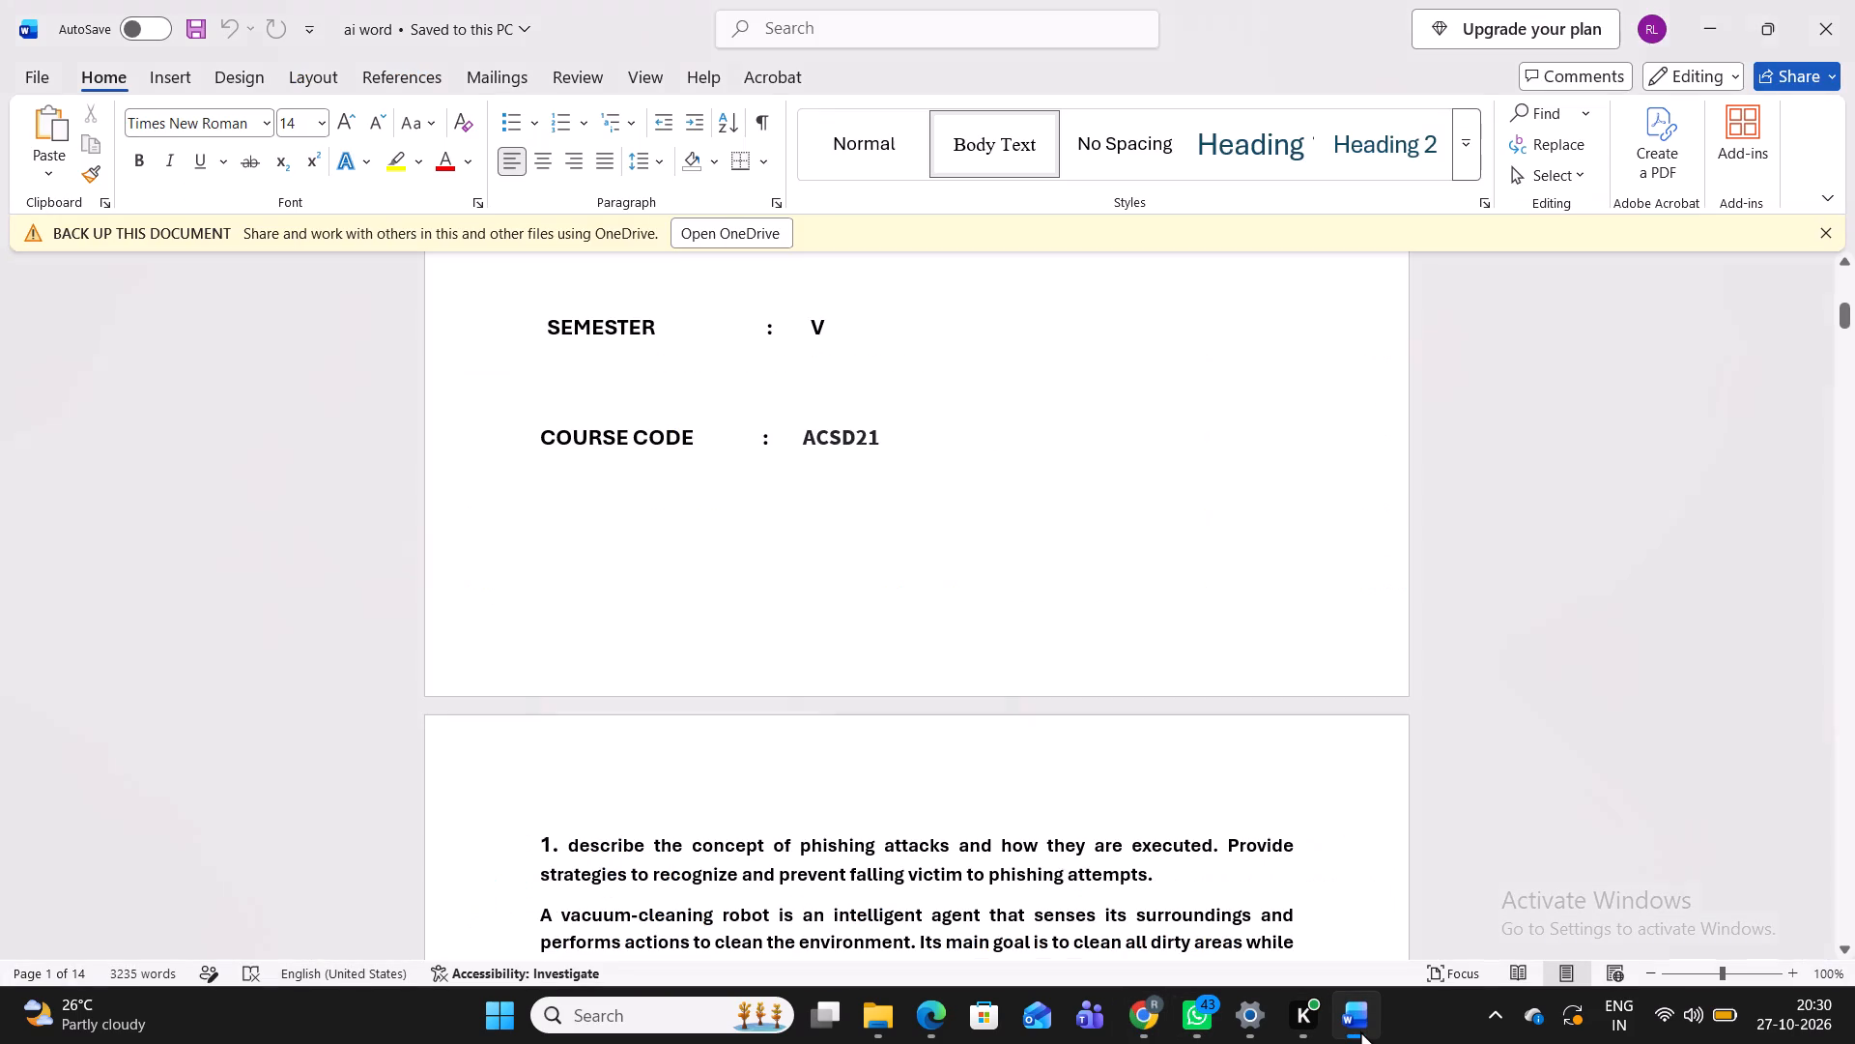
pyautogui.moveTo(905, 427); pyautogui.dragTo(803, 425)
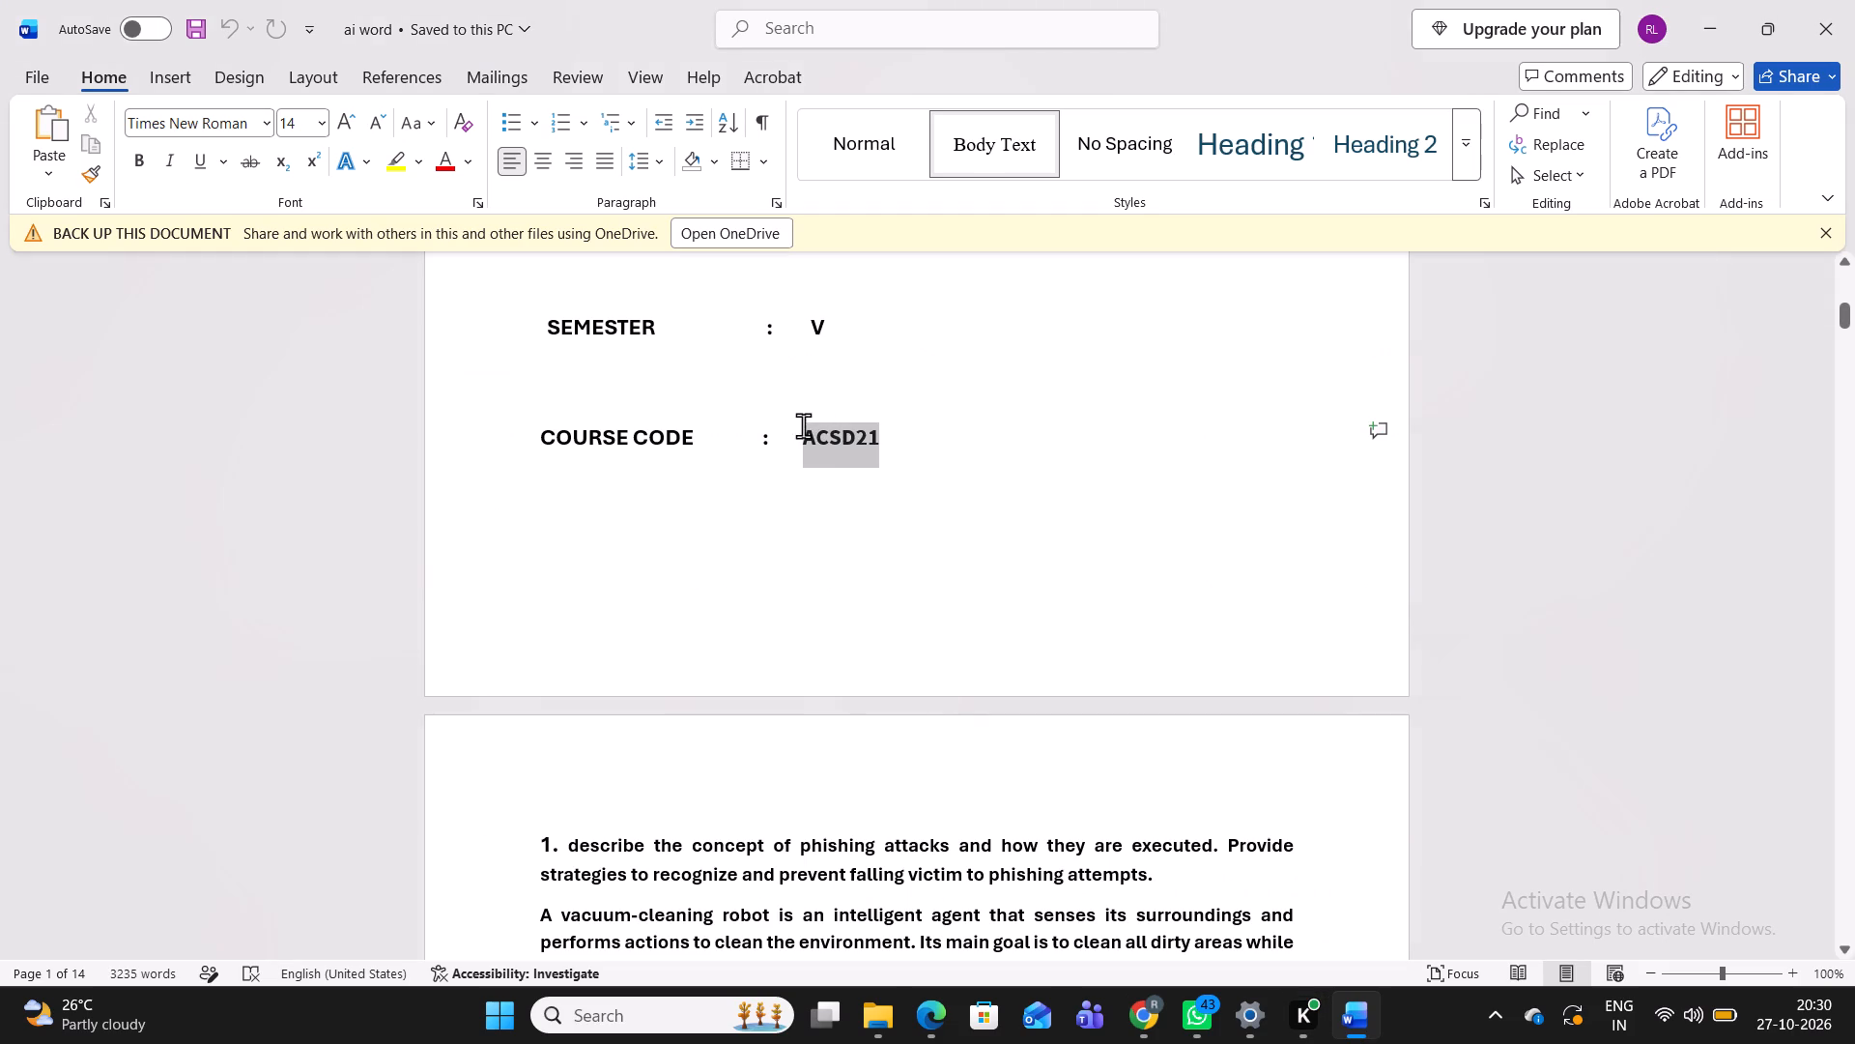
pyautogui.moveTo(803, 425); pyautogui.dragTo(798, 423)
pyautogui.hotkey('ctrl', 'v')
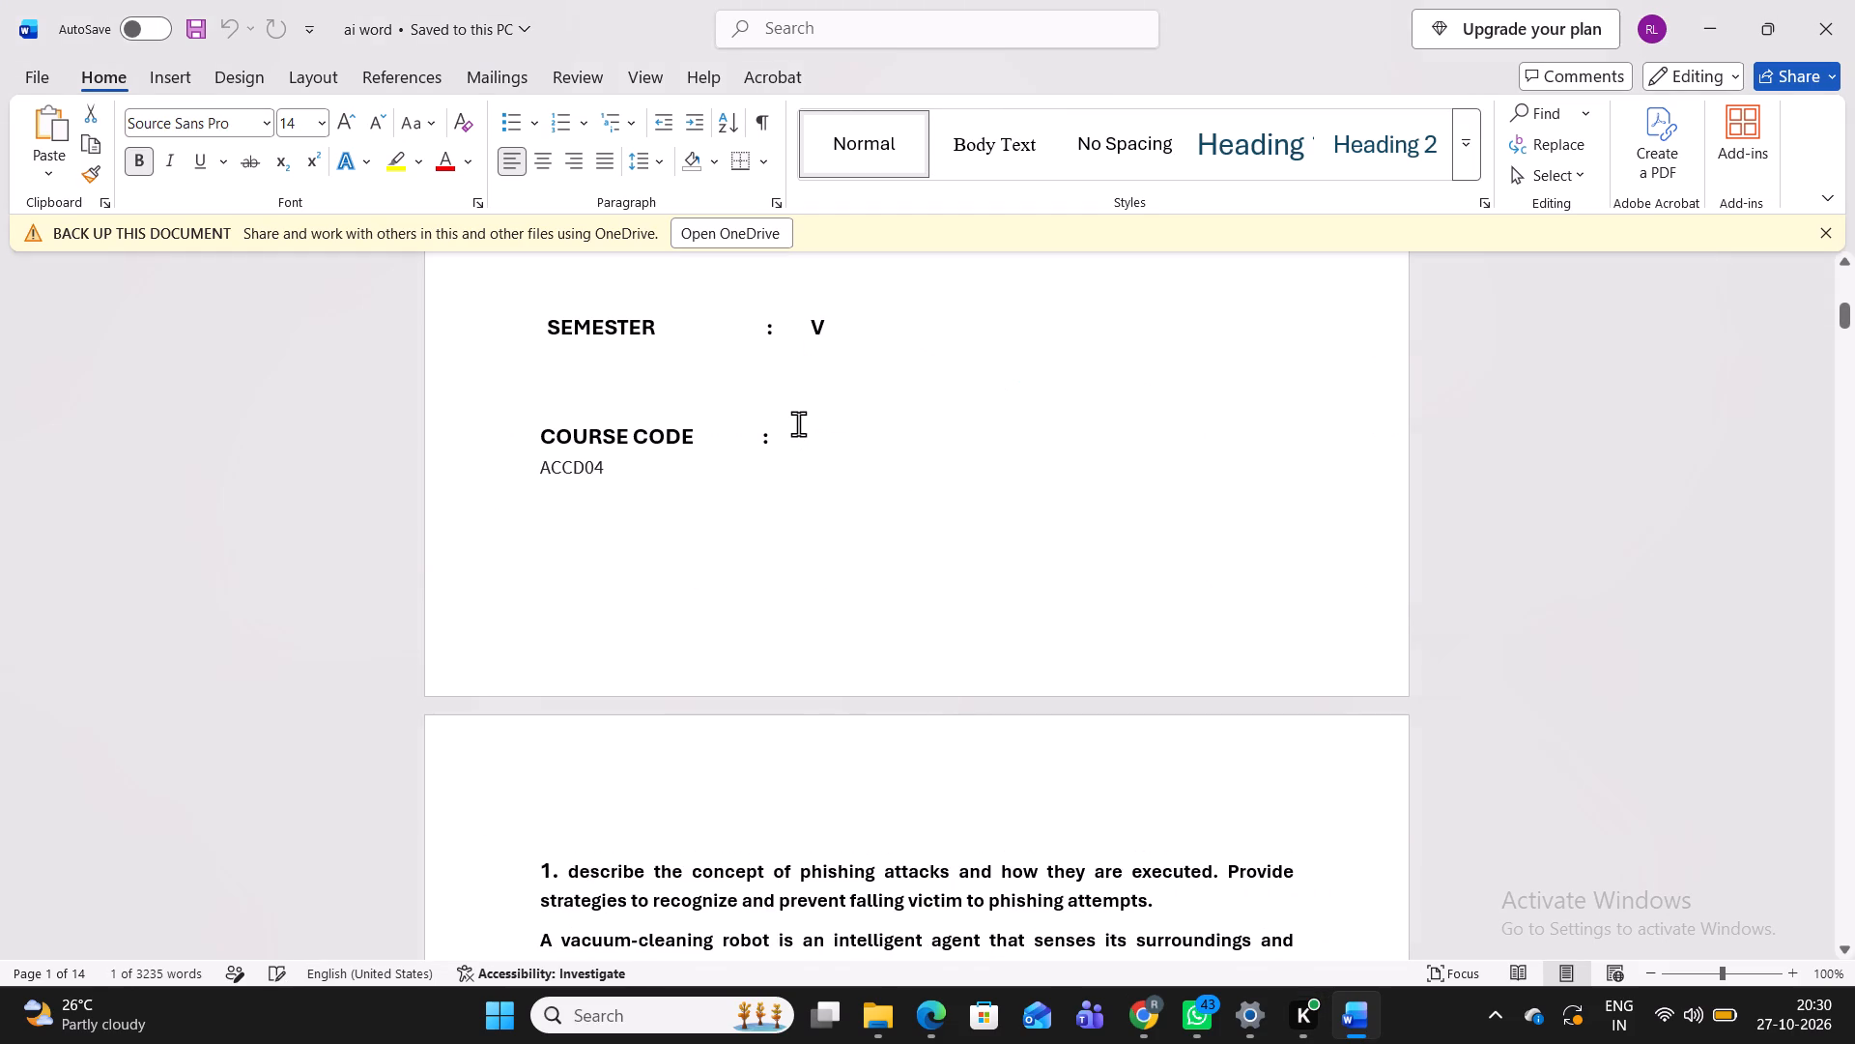
pyautogui.hotkey('ctrl', 'v')
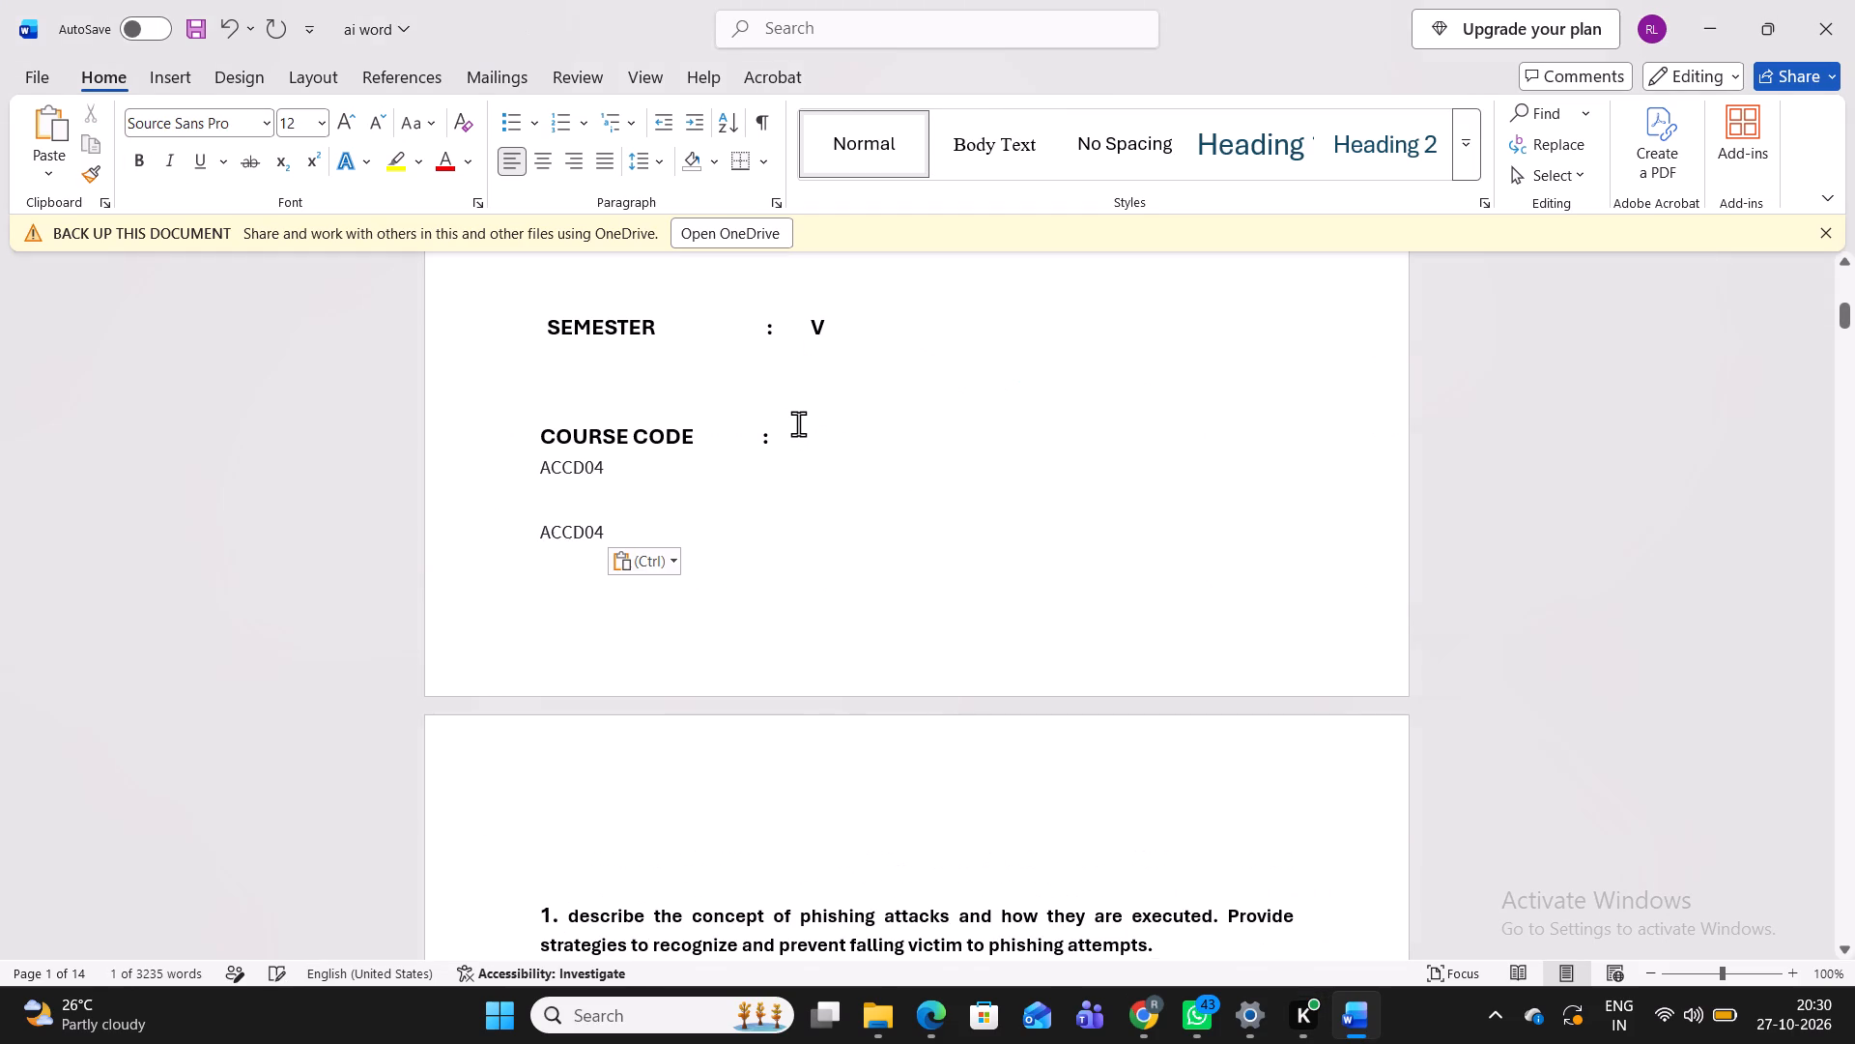
pyautogui.click(535, 480)
pyautogui.press('BackSpace')
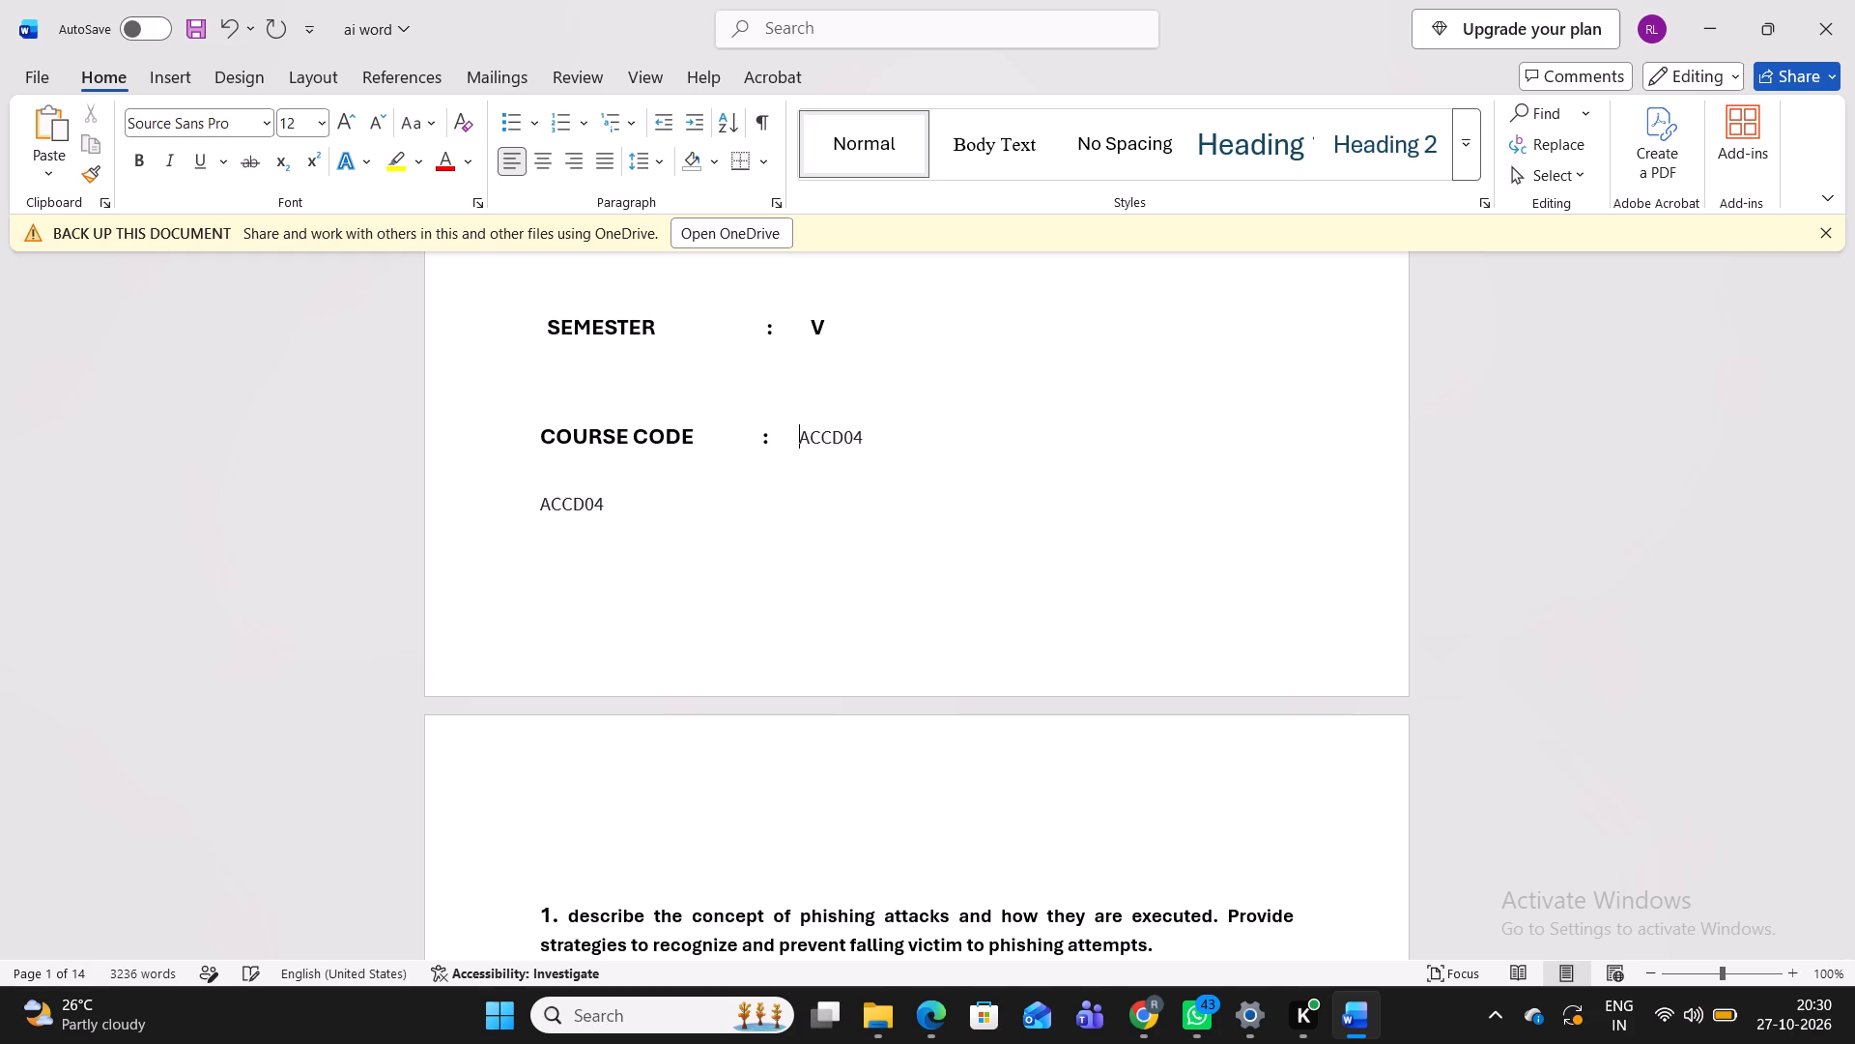
pyautogui.moveTo(617, 513); pyautogui.dragTo(534, 508)
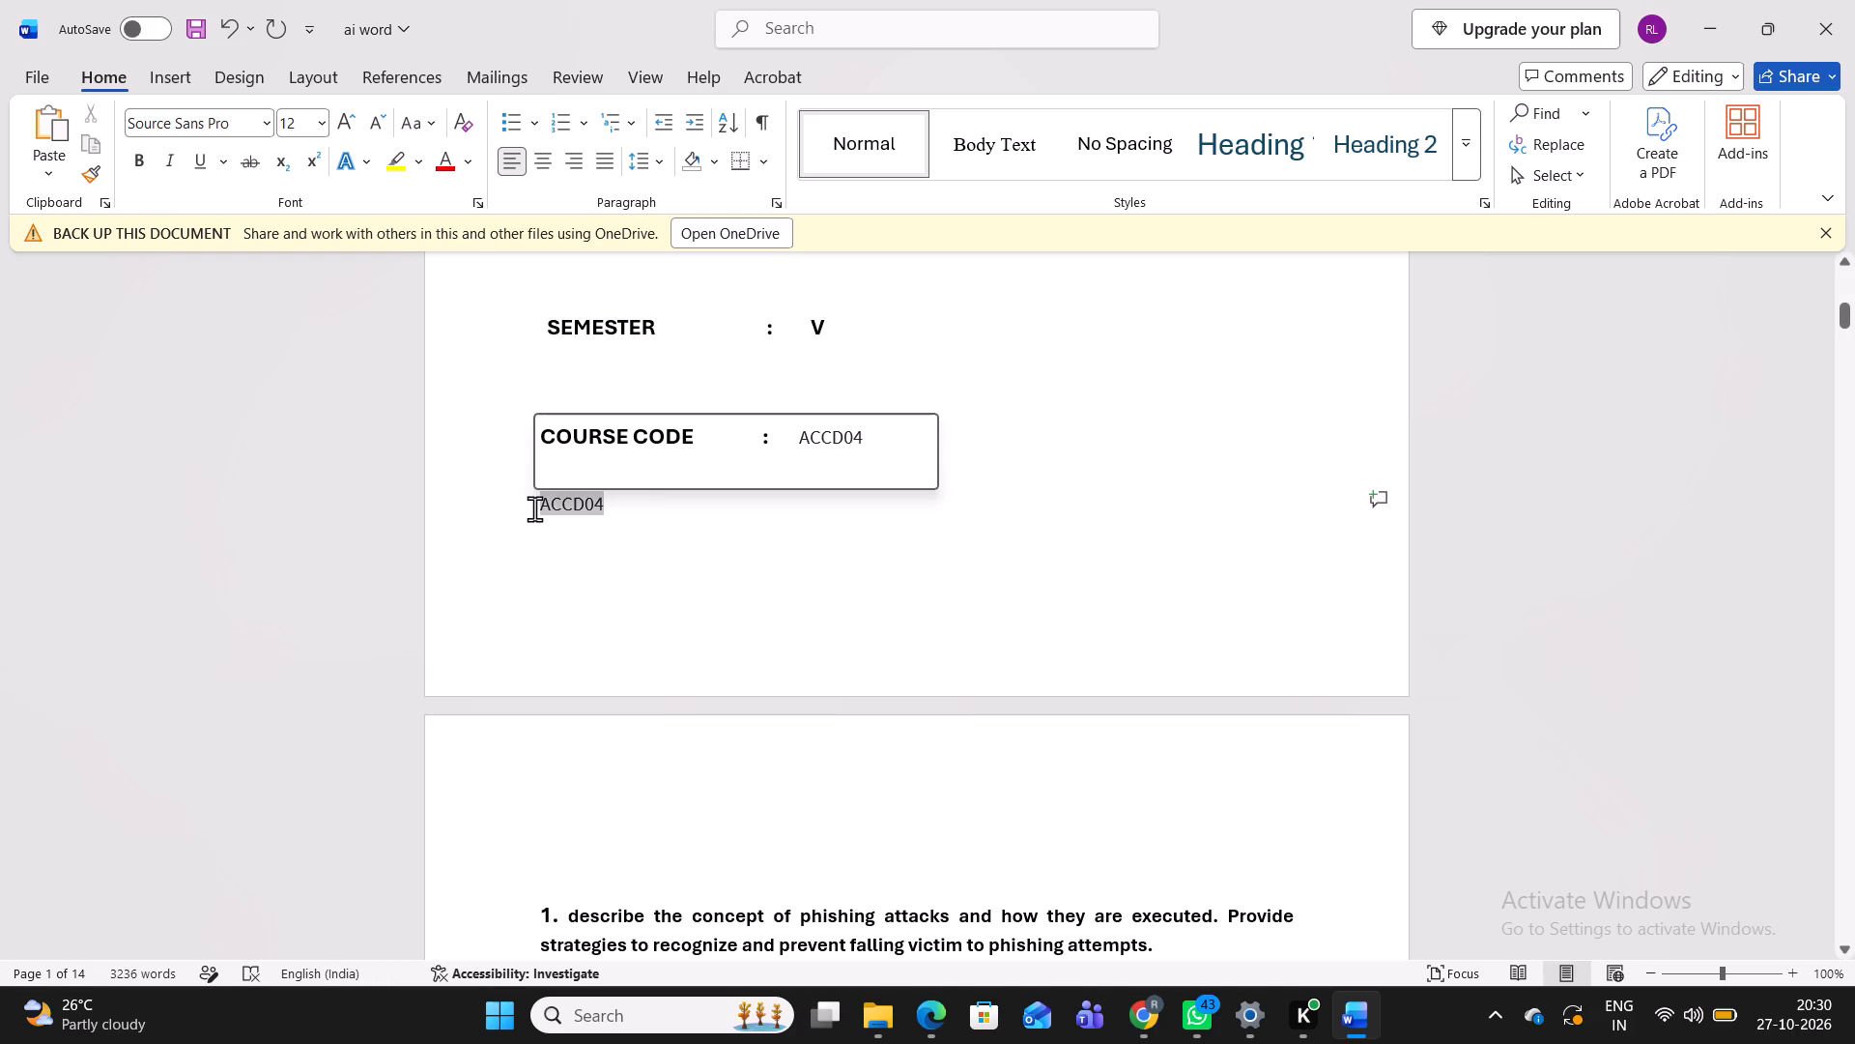
pyautogui.press('BackSpace')
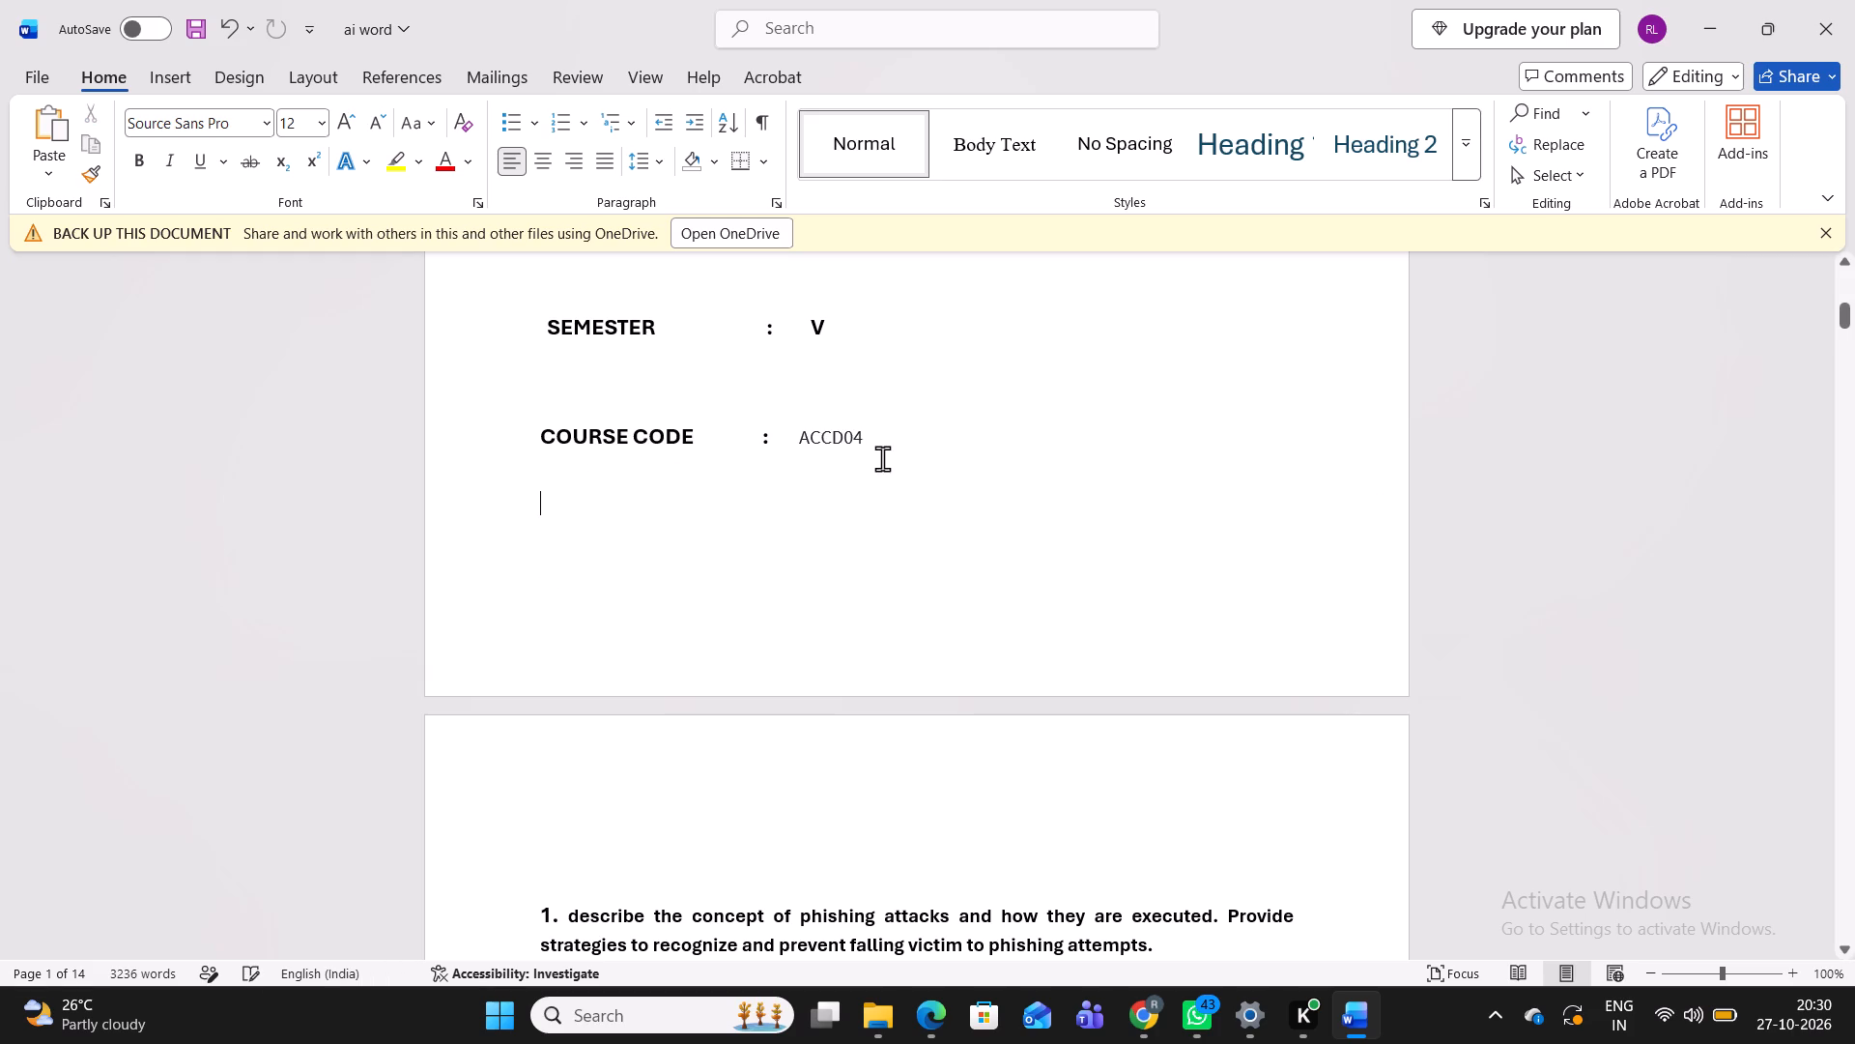
# Make the ACCD04 course code on the cover page bold and save the document.
pyautogui.moveTo(873, 436); pyautogui.dragTo(796, 436)
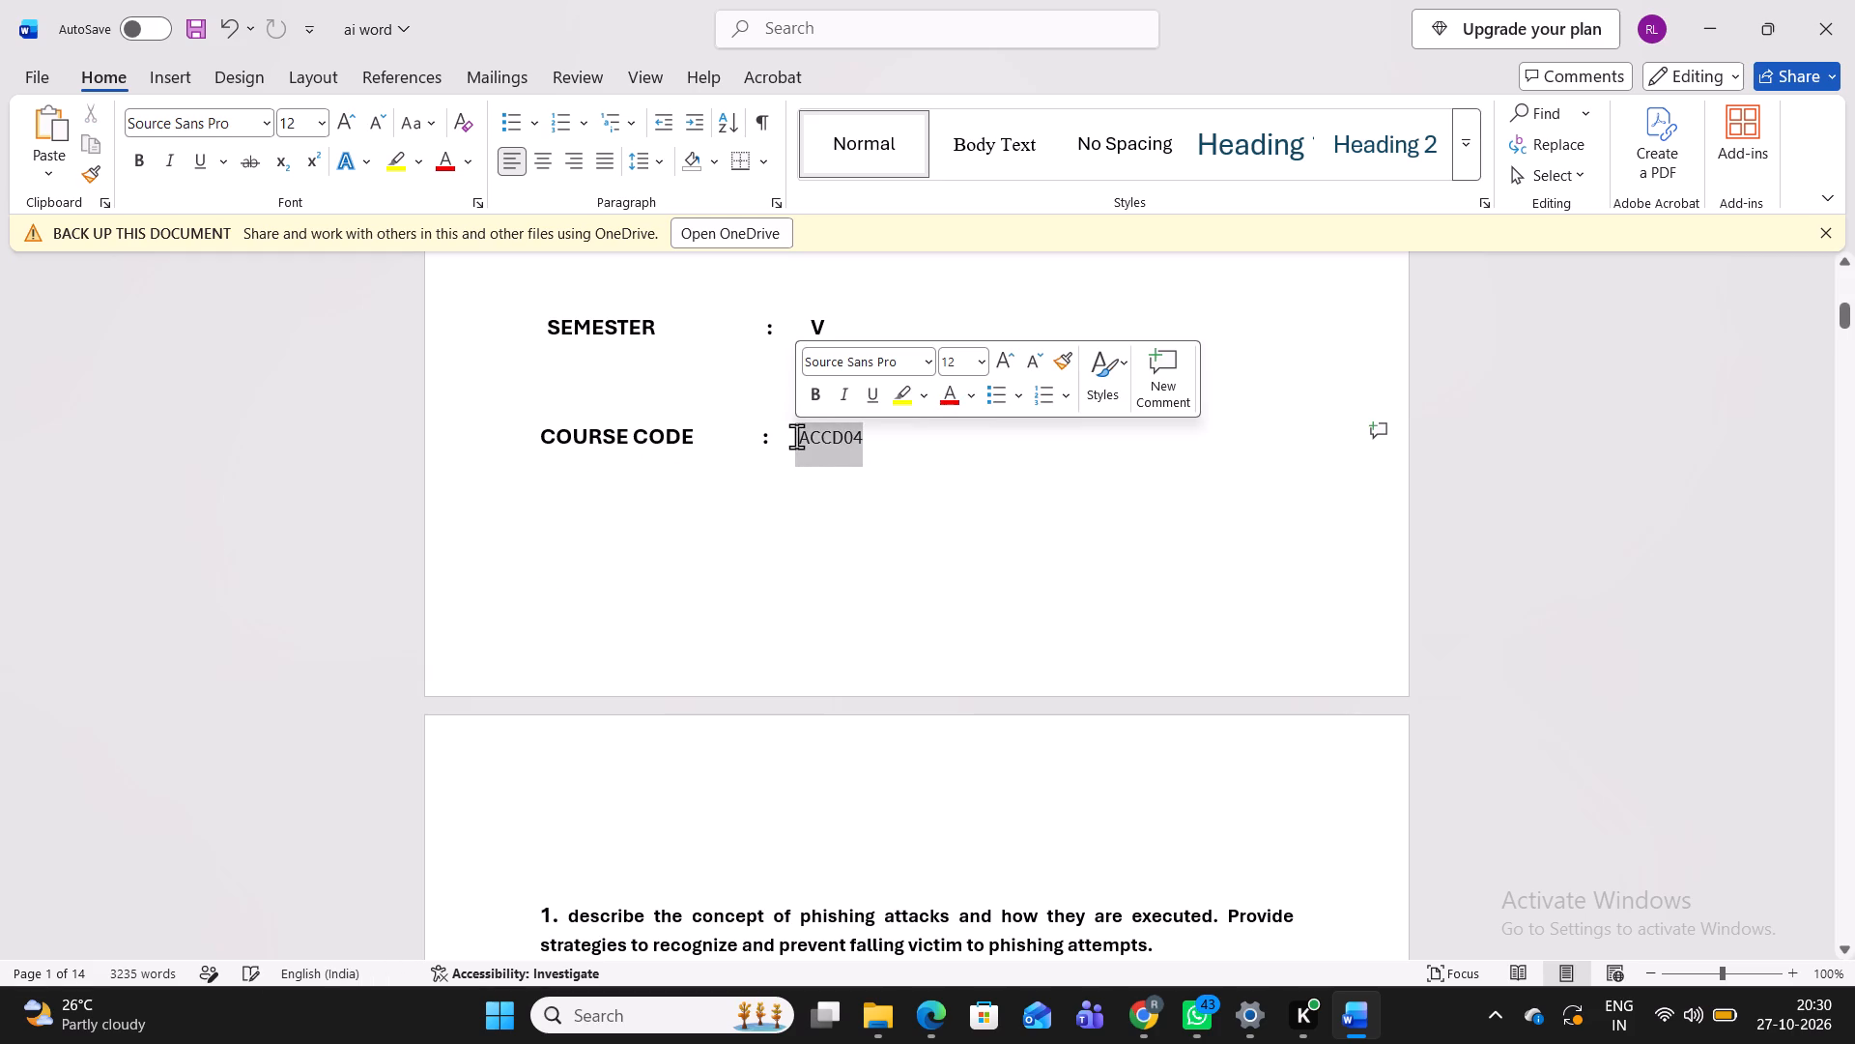
pyautogui.click(821, 391)
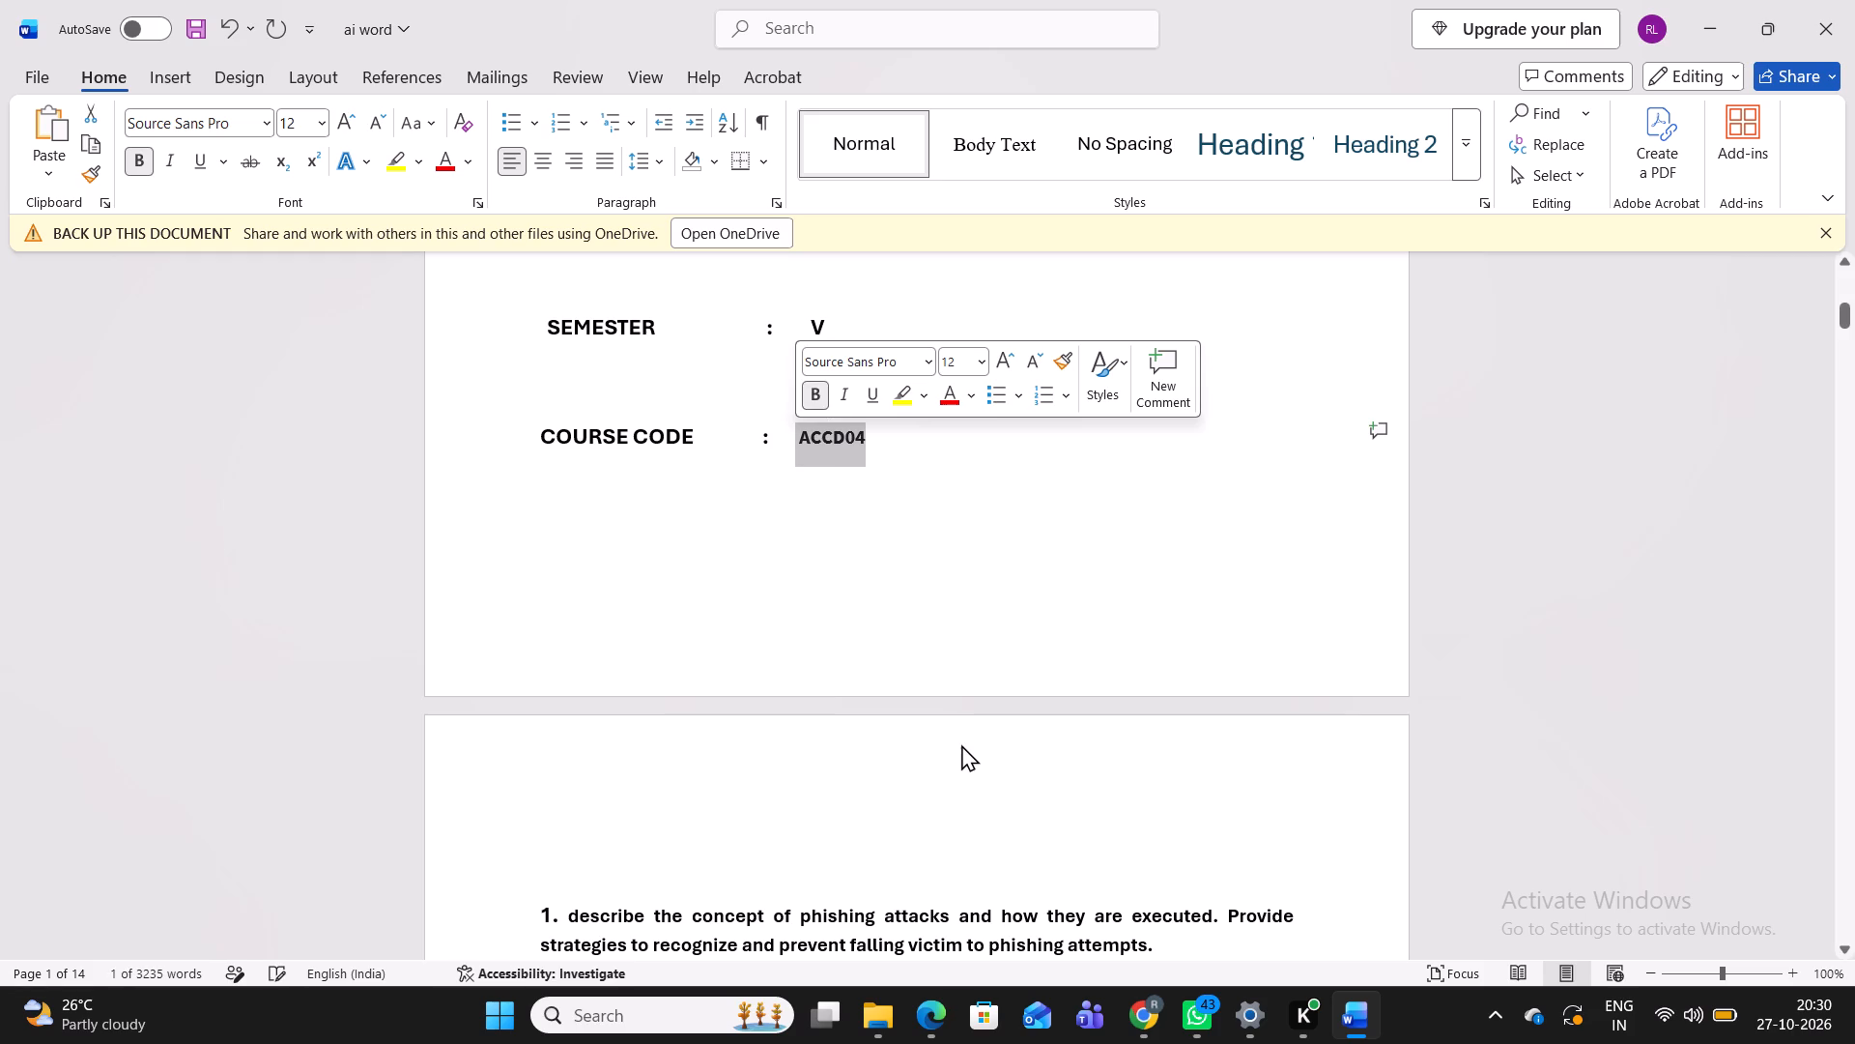
pyautogui.click(961, 744)
pyautogui.scroll(6, 976, 625)
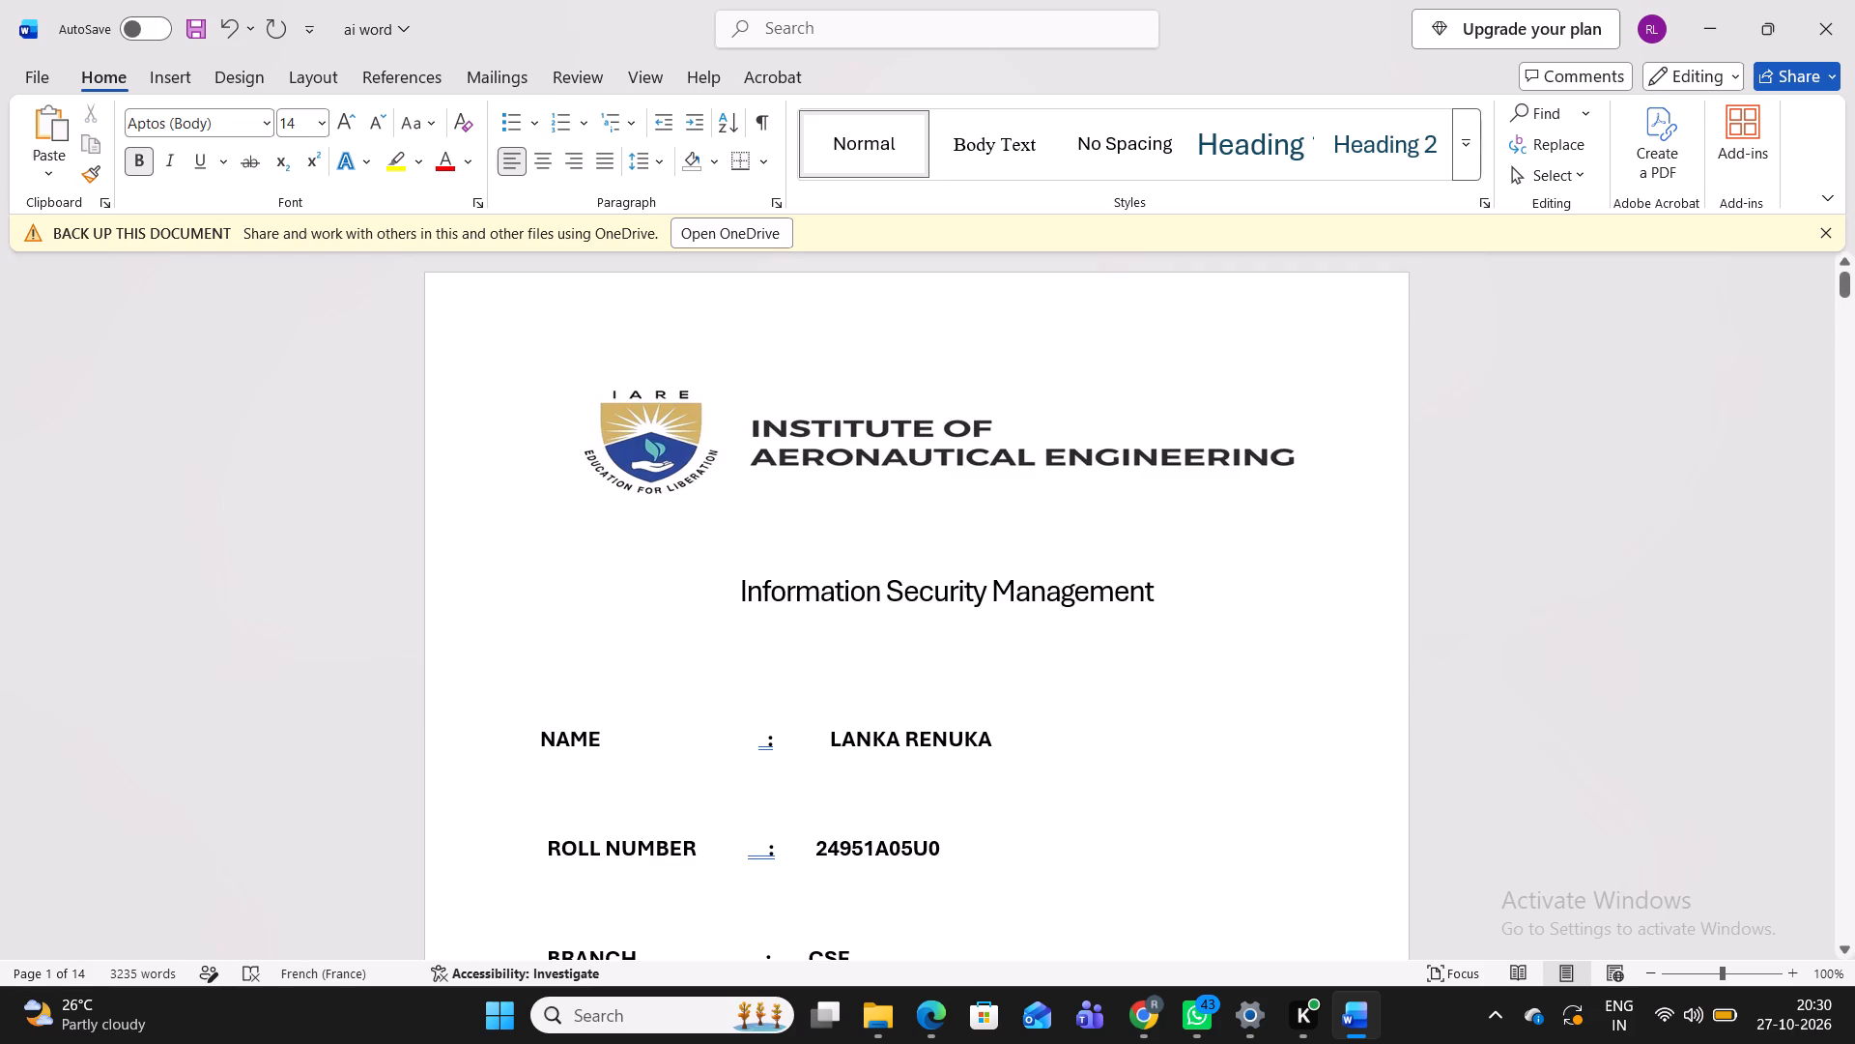
pyautogui.hotkey('ctrl', 's')
pyautogui.hotkey('ctrl', 's')
pyautogui.hotkey('ctrl', 's')
pyautogui.hotkey('ctrl', 's')
# Review the corrected cover page, turn on AutoSave for "ai word", and close the document.
pyautogui.scroll(-1, 1031, 536)
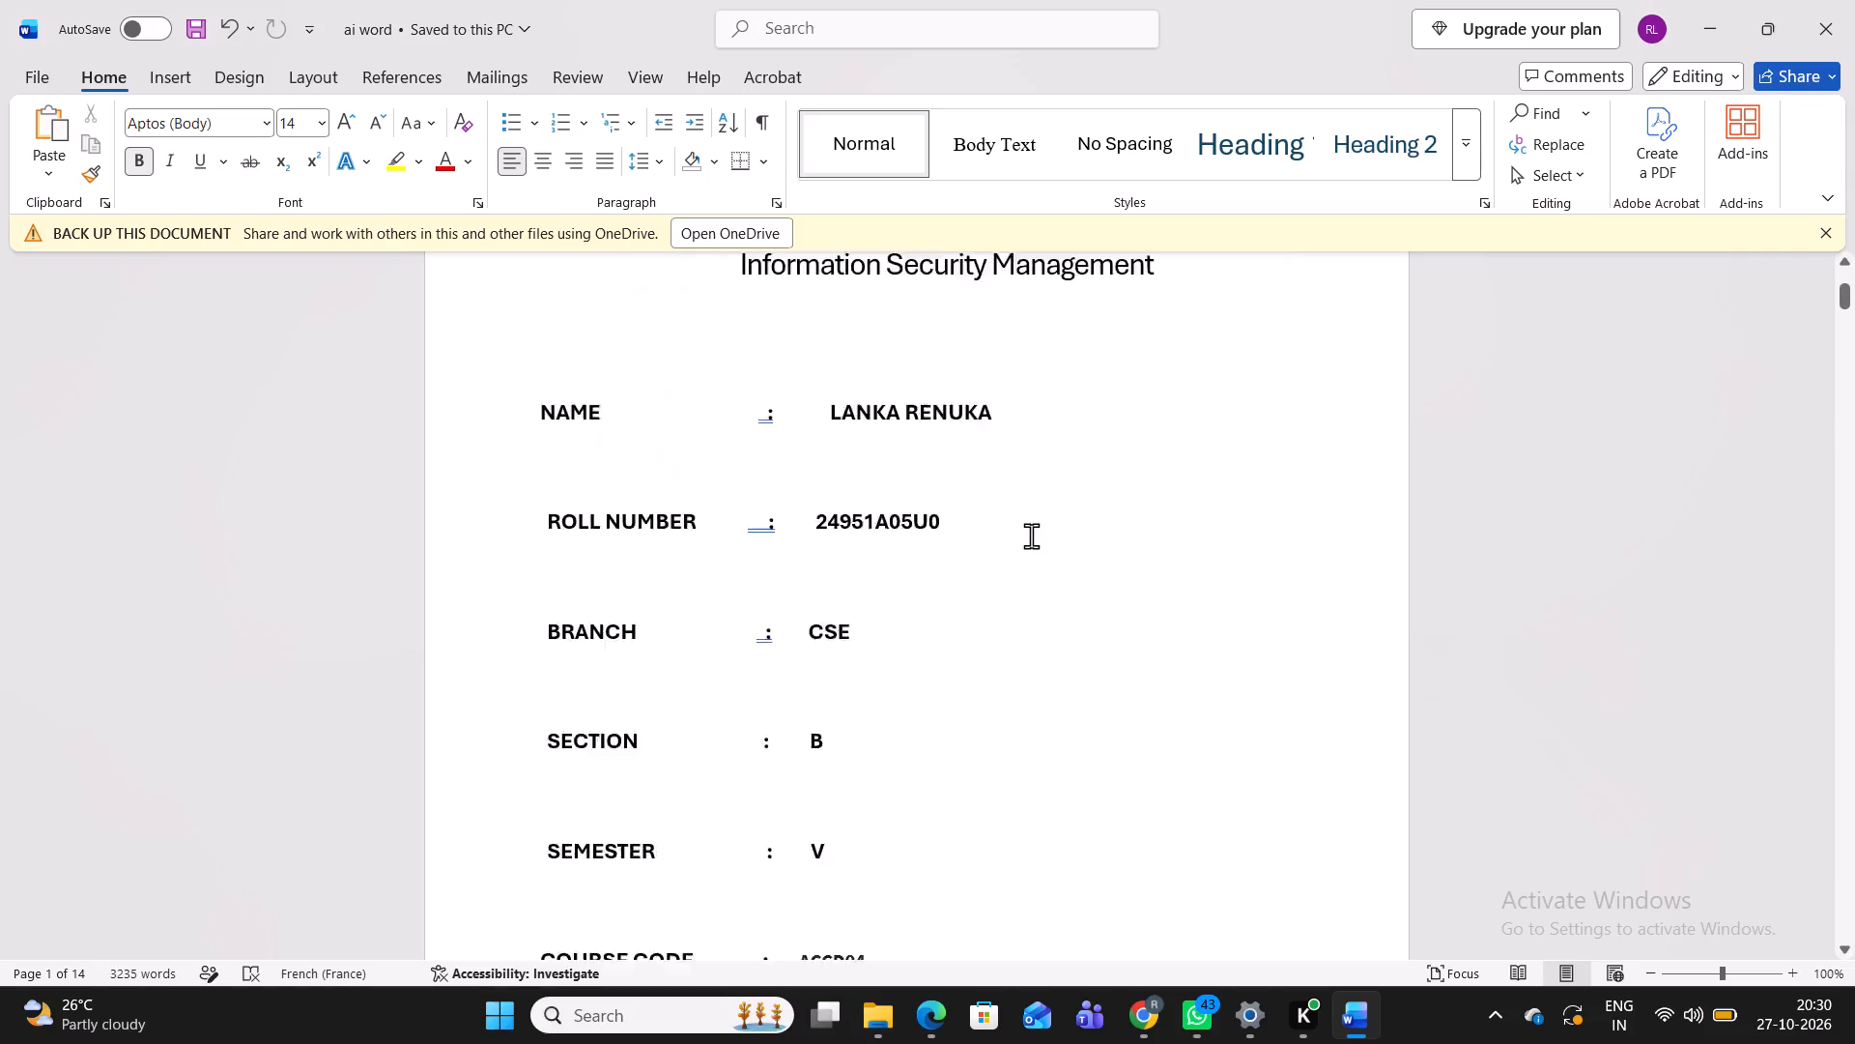
pyautogui.scroll(-2, 1031, 536)
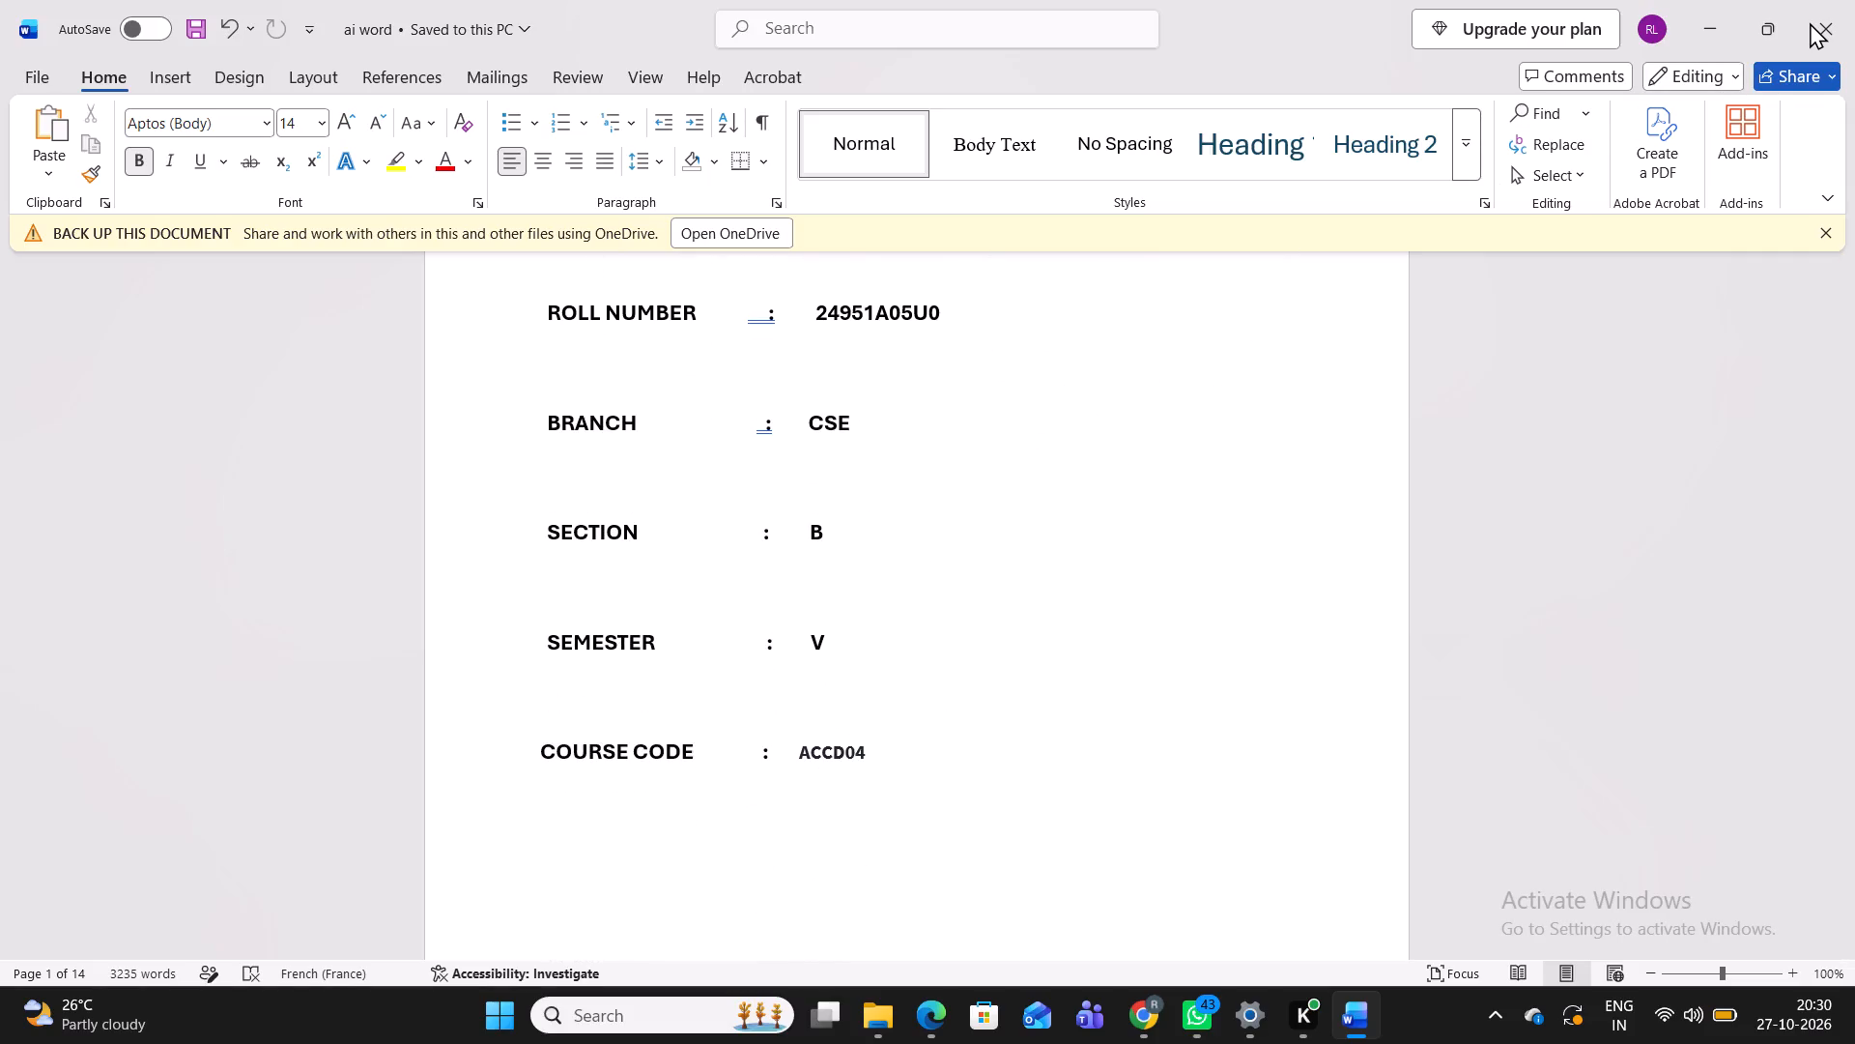
pyautogui.click(138, 30)
pyautogui.click(903, 413)
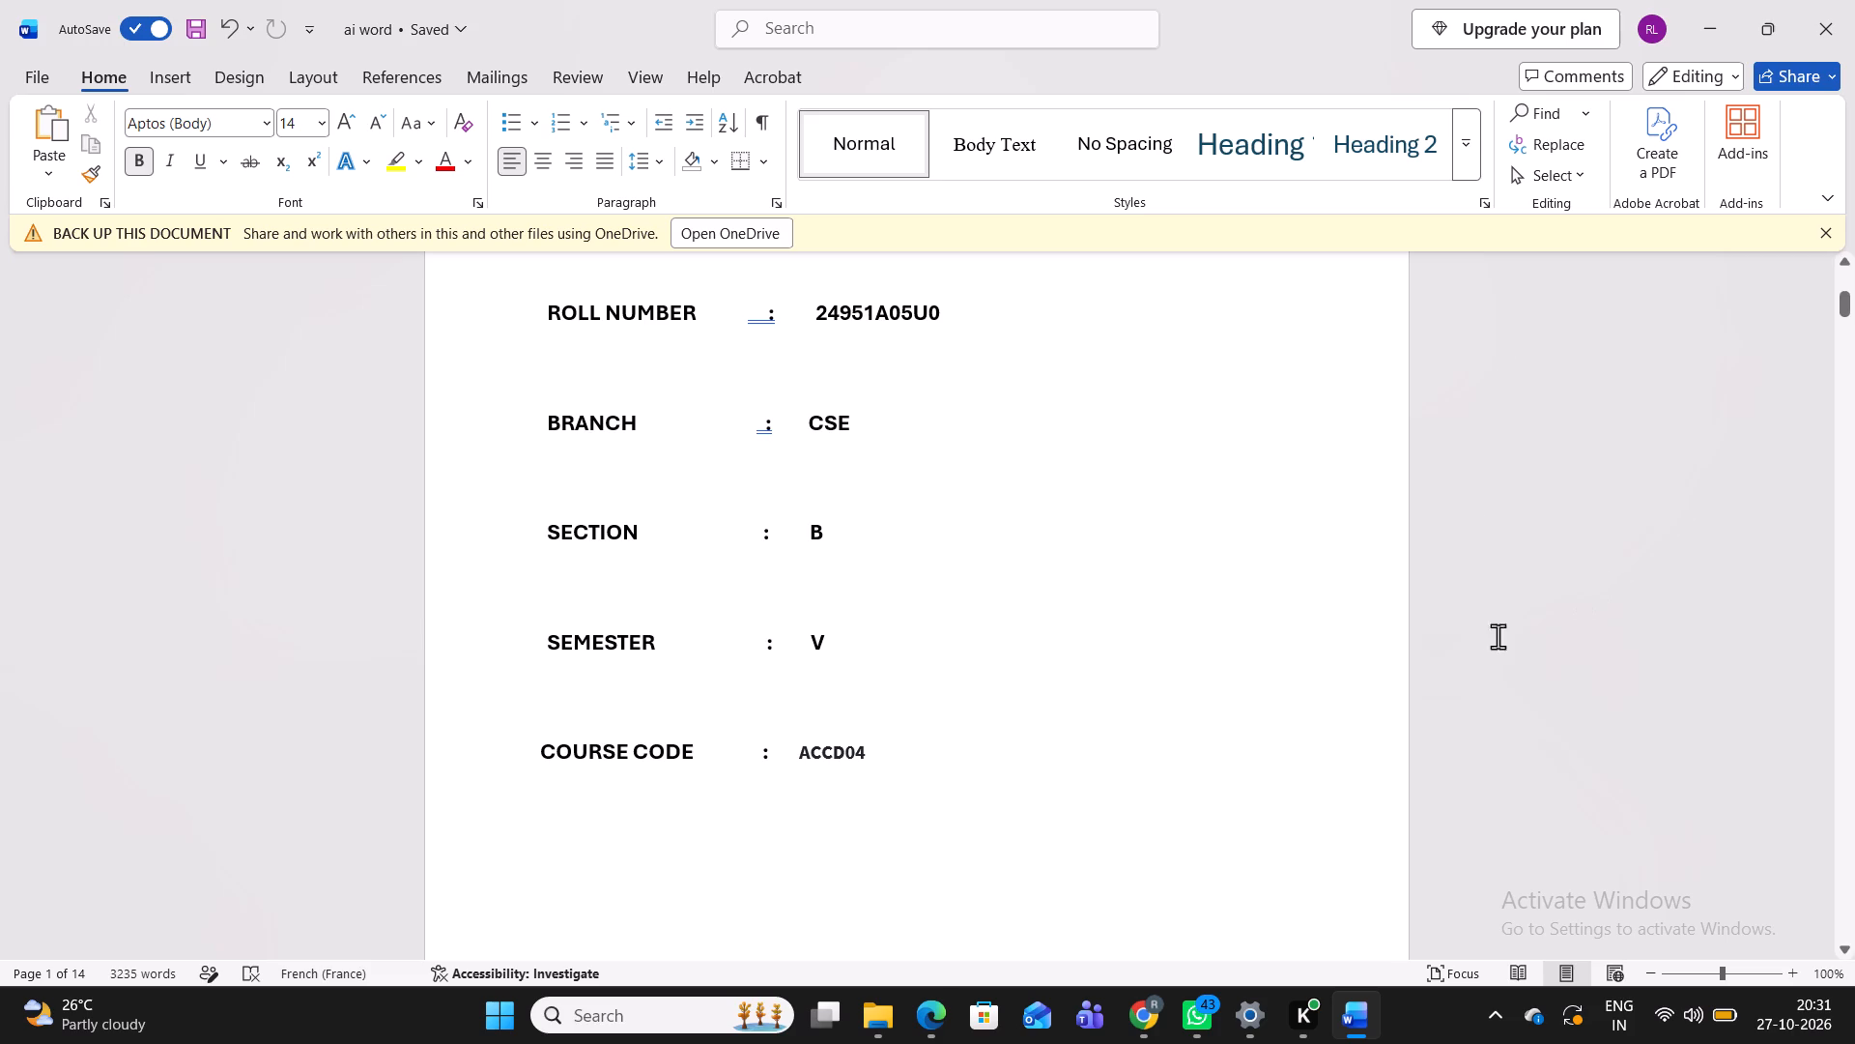
pyautogui.click(1843, 13)
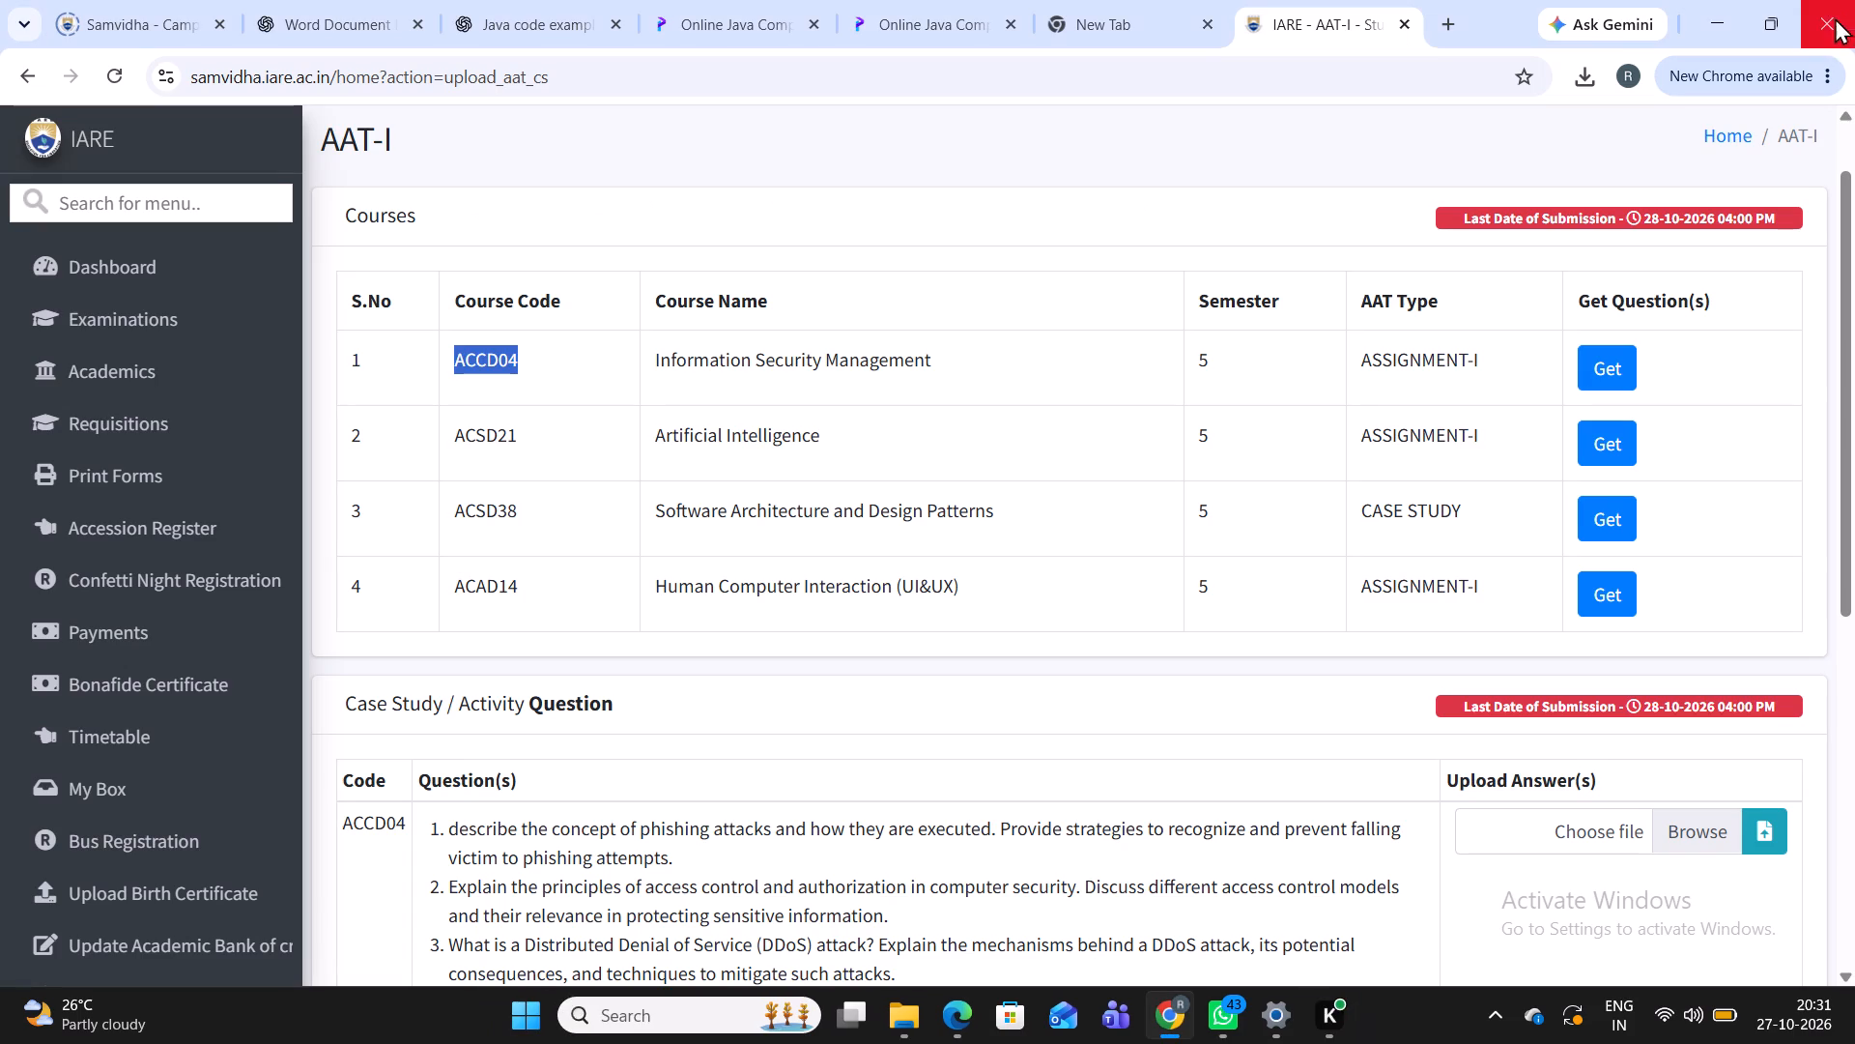
# Reopen "ai word" from File Explorer's recent files to check its saved cover page, and close it again.
pyautogui.click(900, 1034)
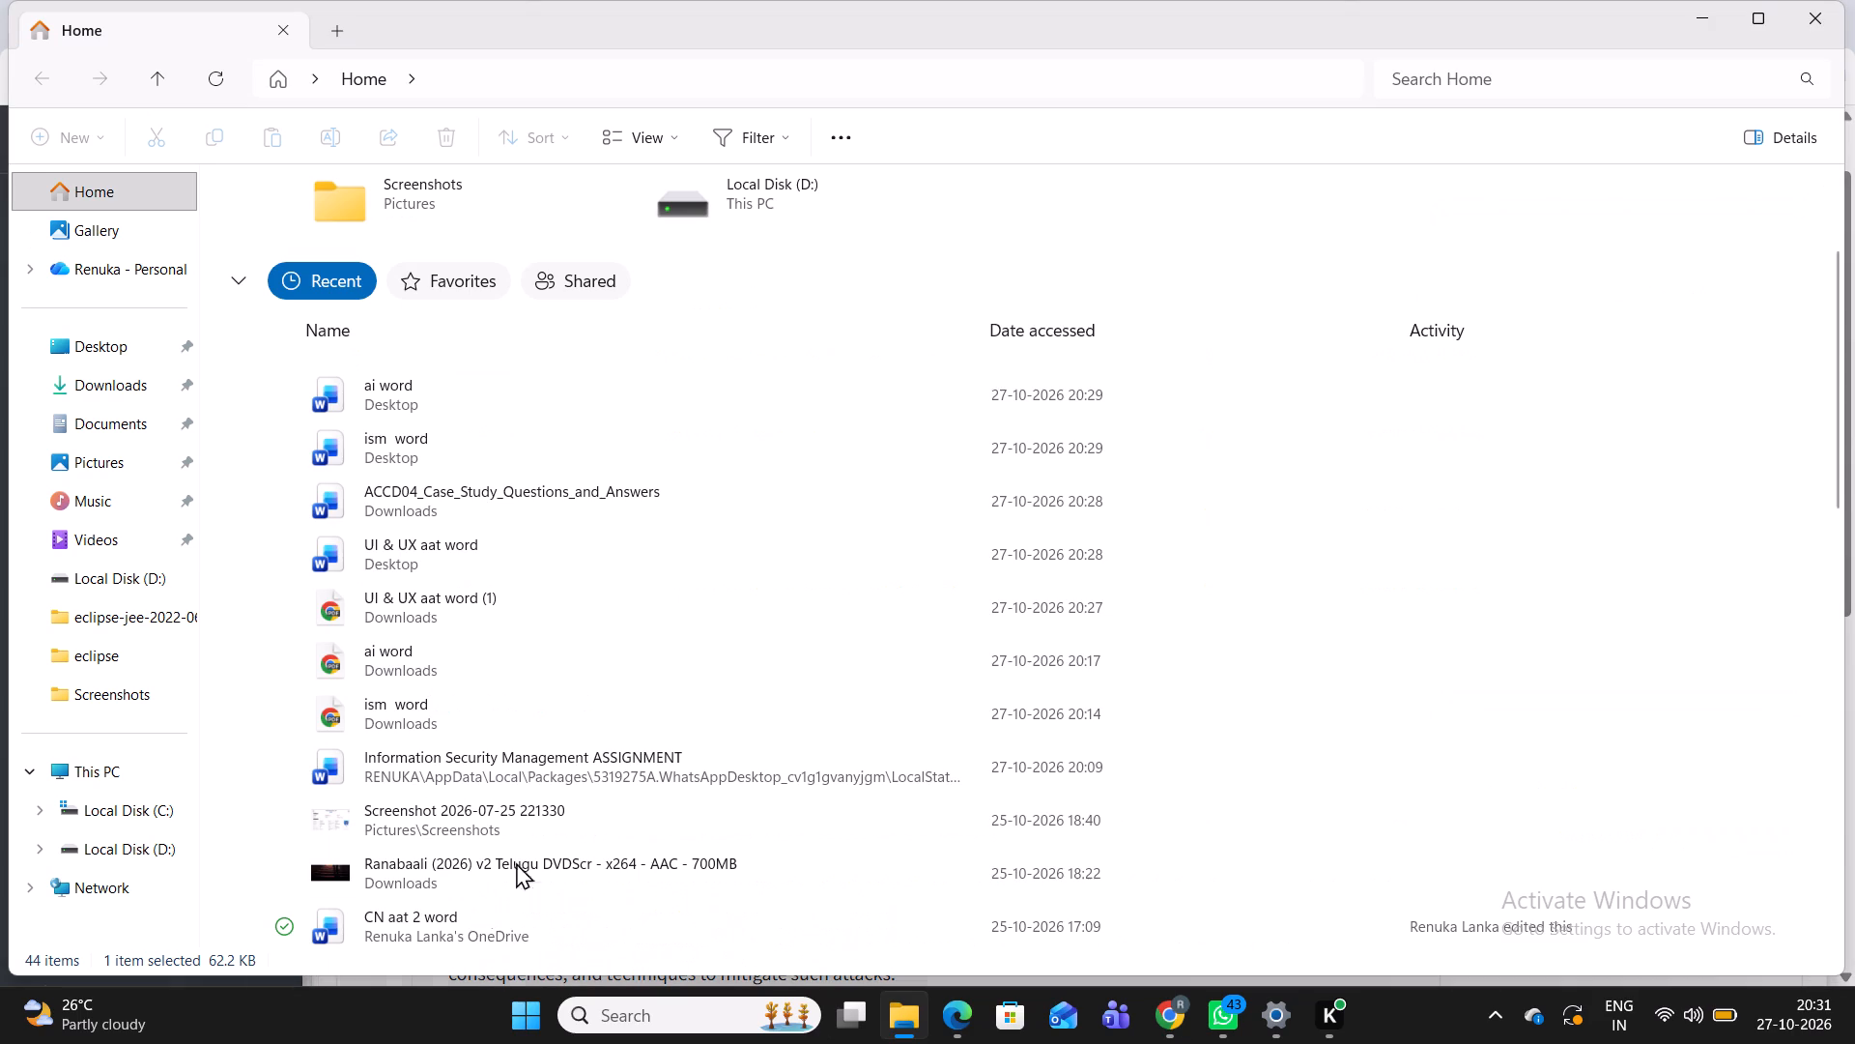
pyautogui.doubleClick(701, 407)
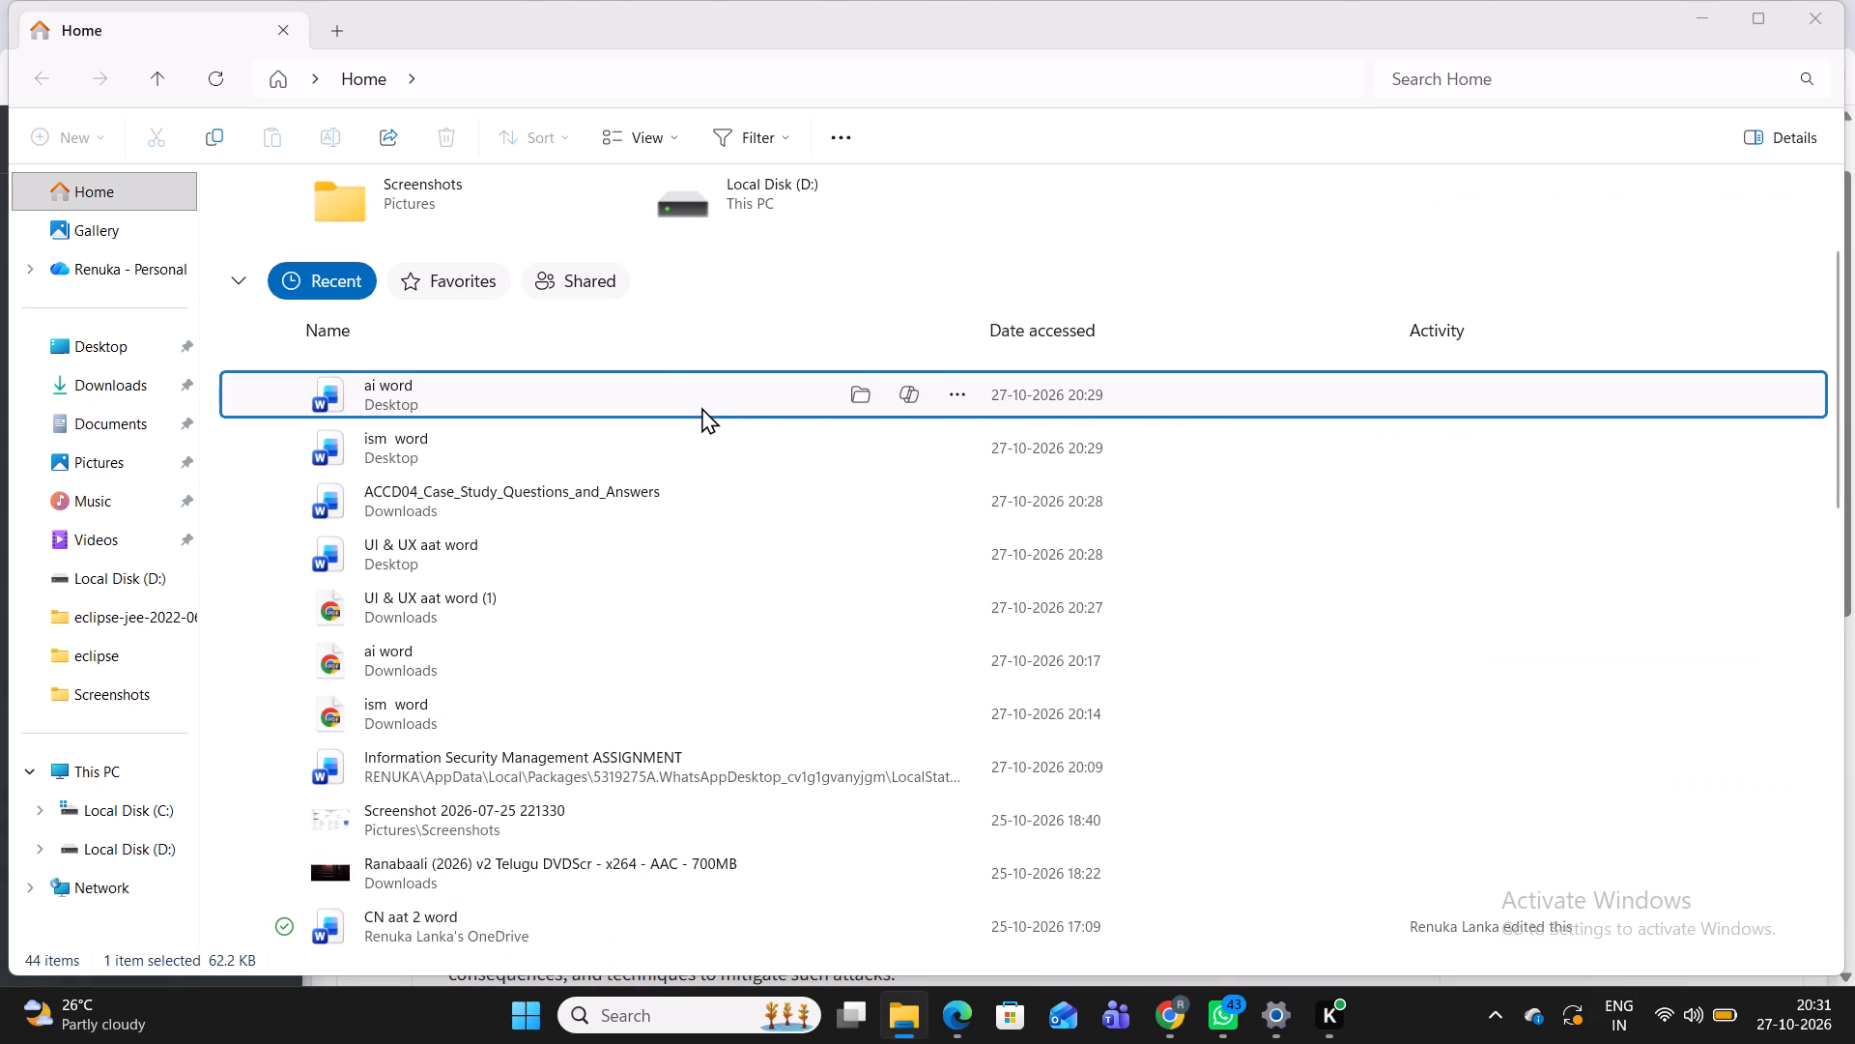
pyautogui.scroll(-2, 701, 407)
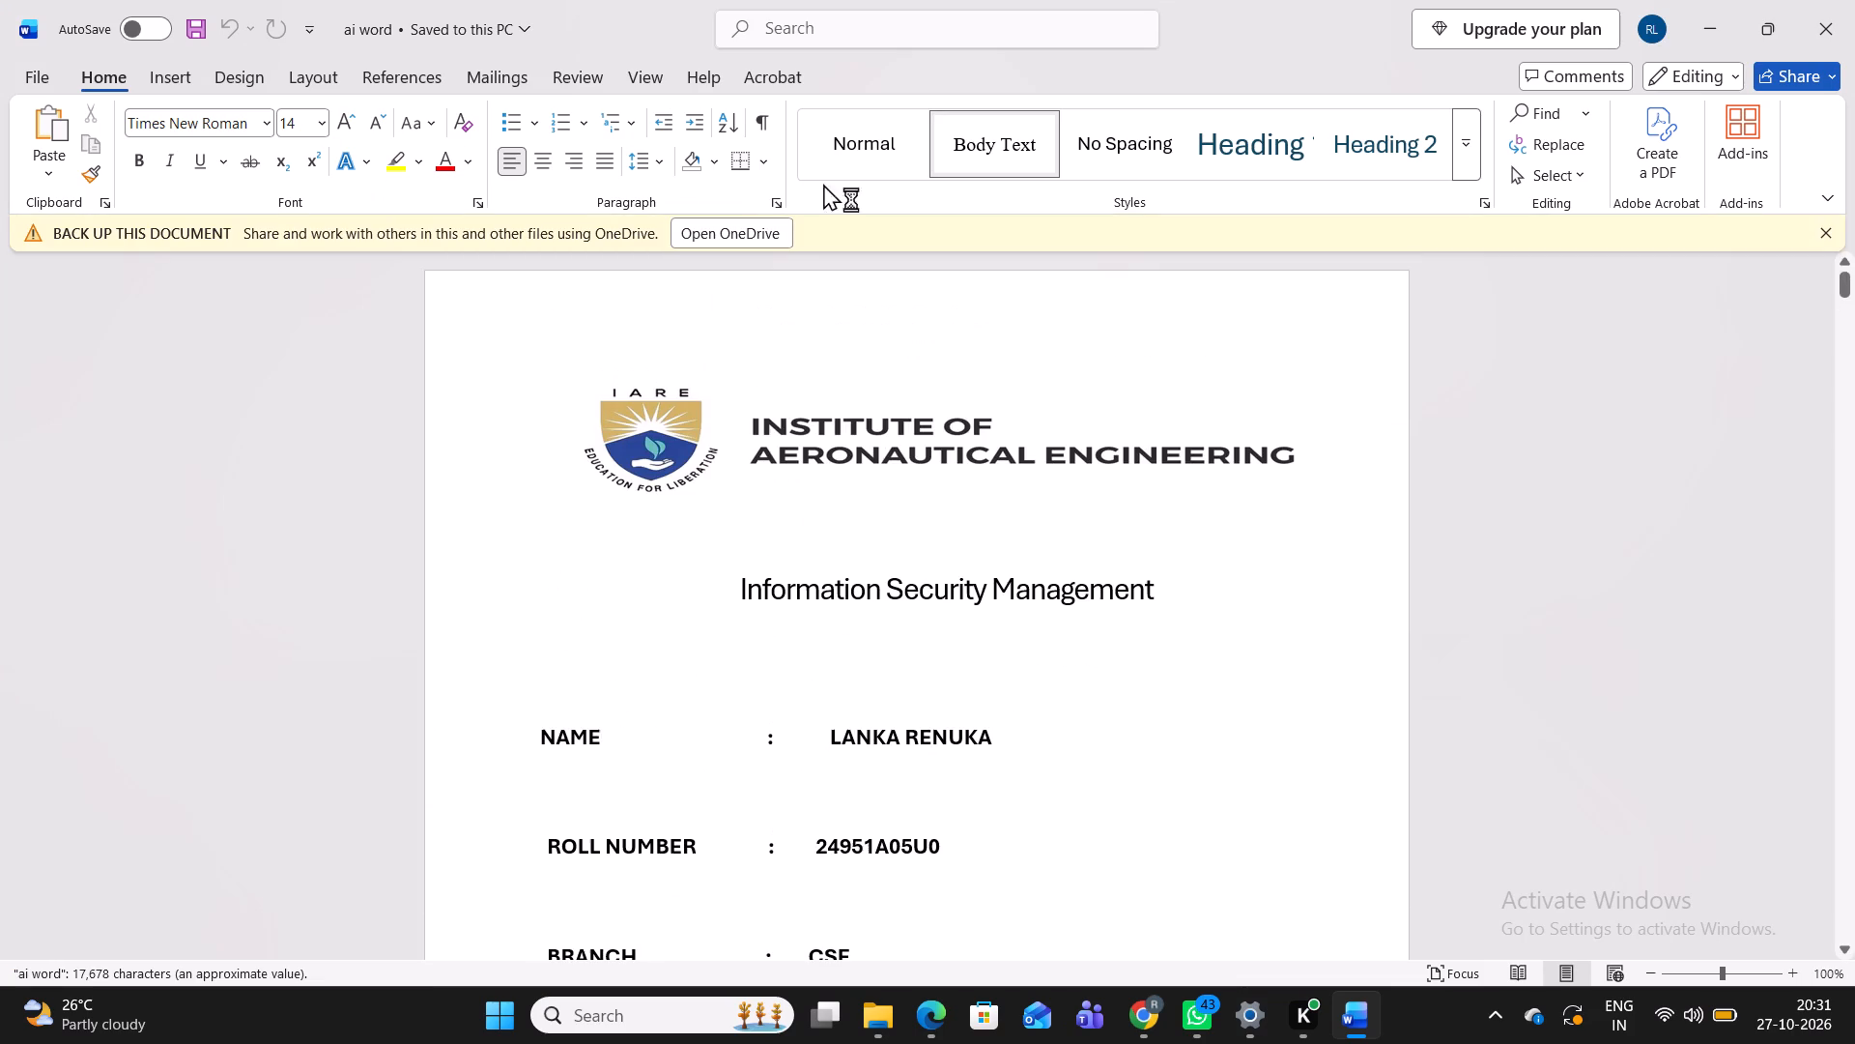
pyautogui.click(1822, 20)
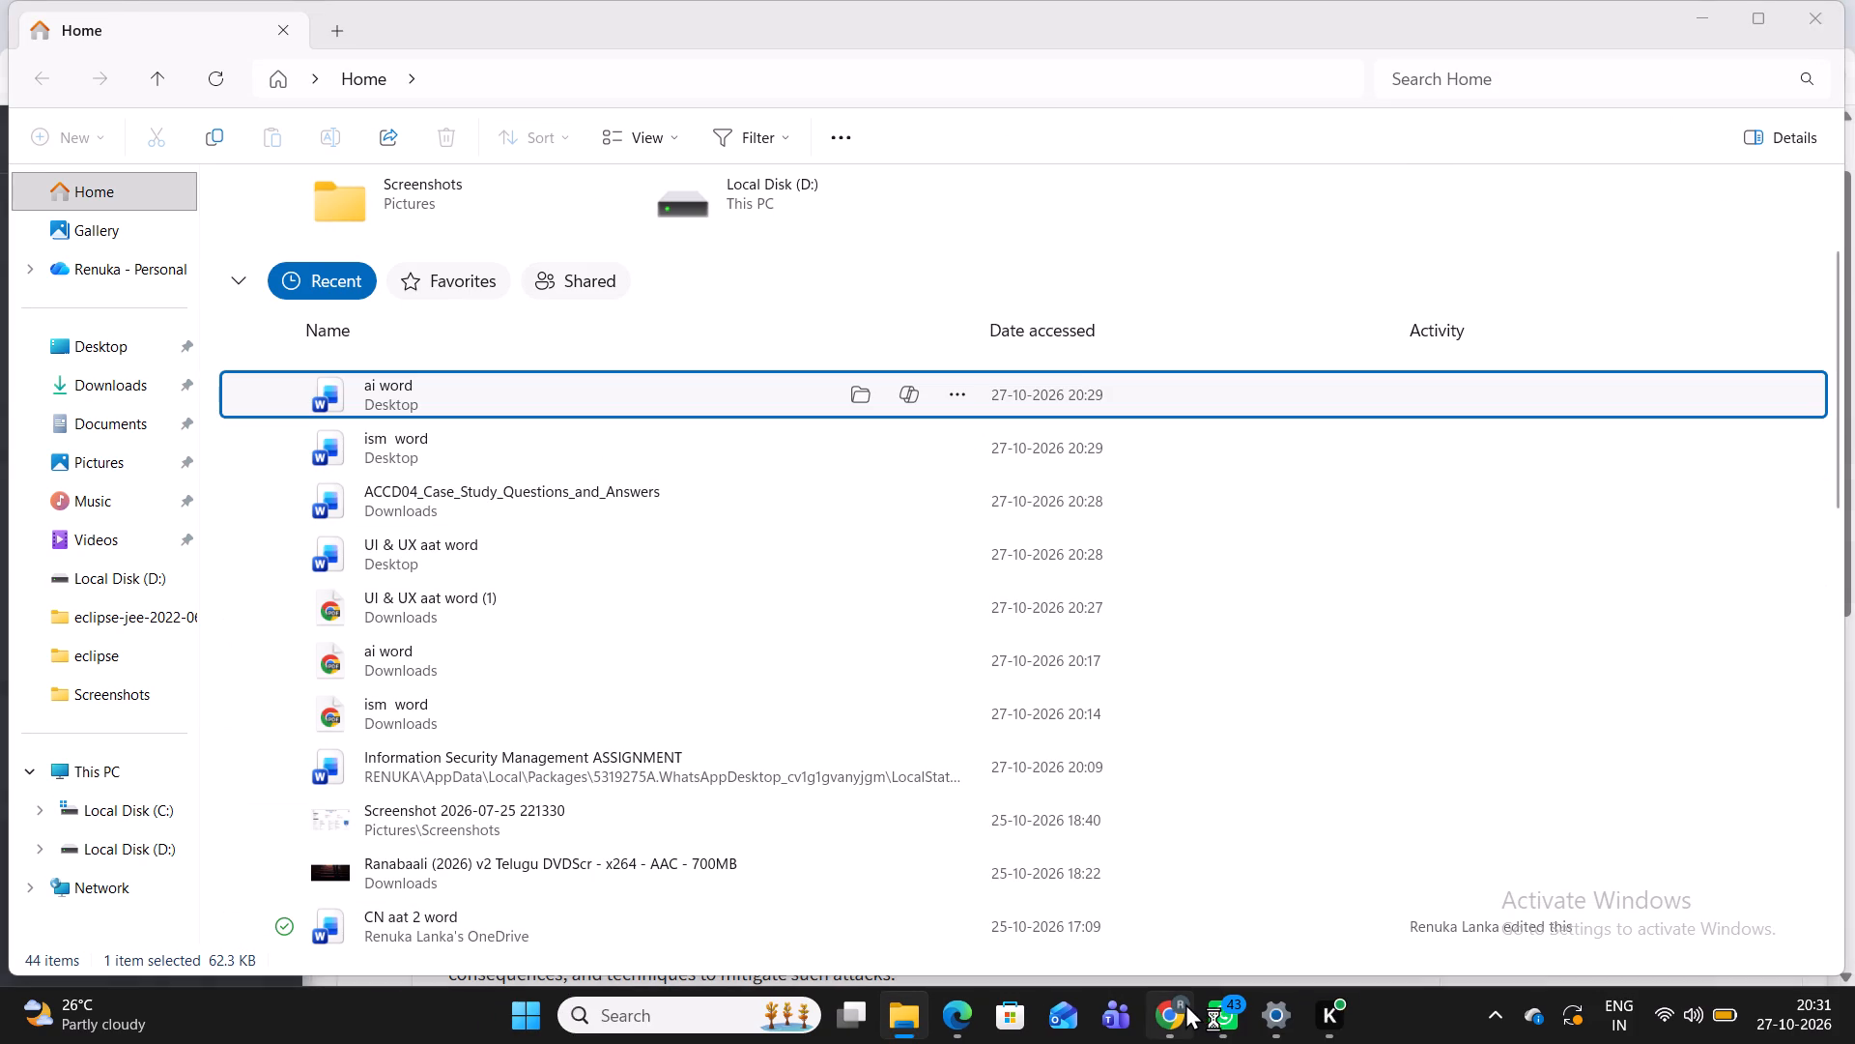
# Switch to Chrome, search for "i love pdf" in a new tab, and open iLovePDF's Word to PDF converter.
pyautogui.click(1185, 1003)
pyautogui.click(1445, 19)
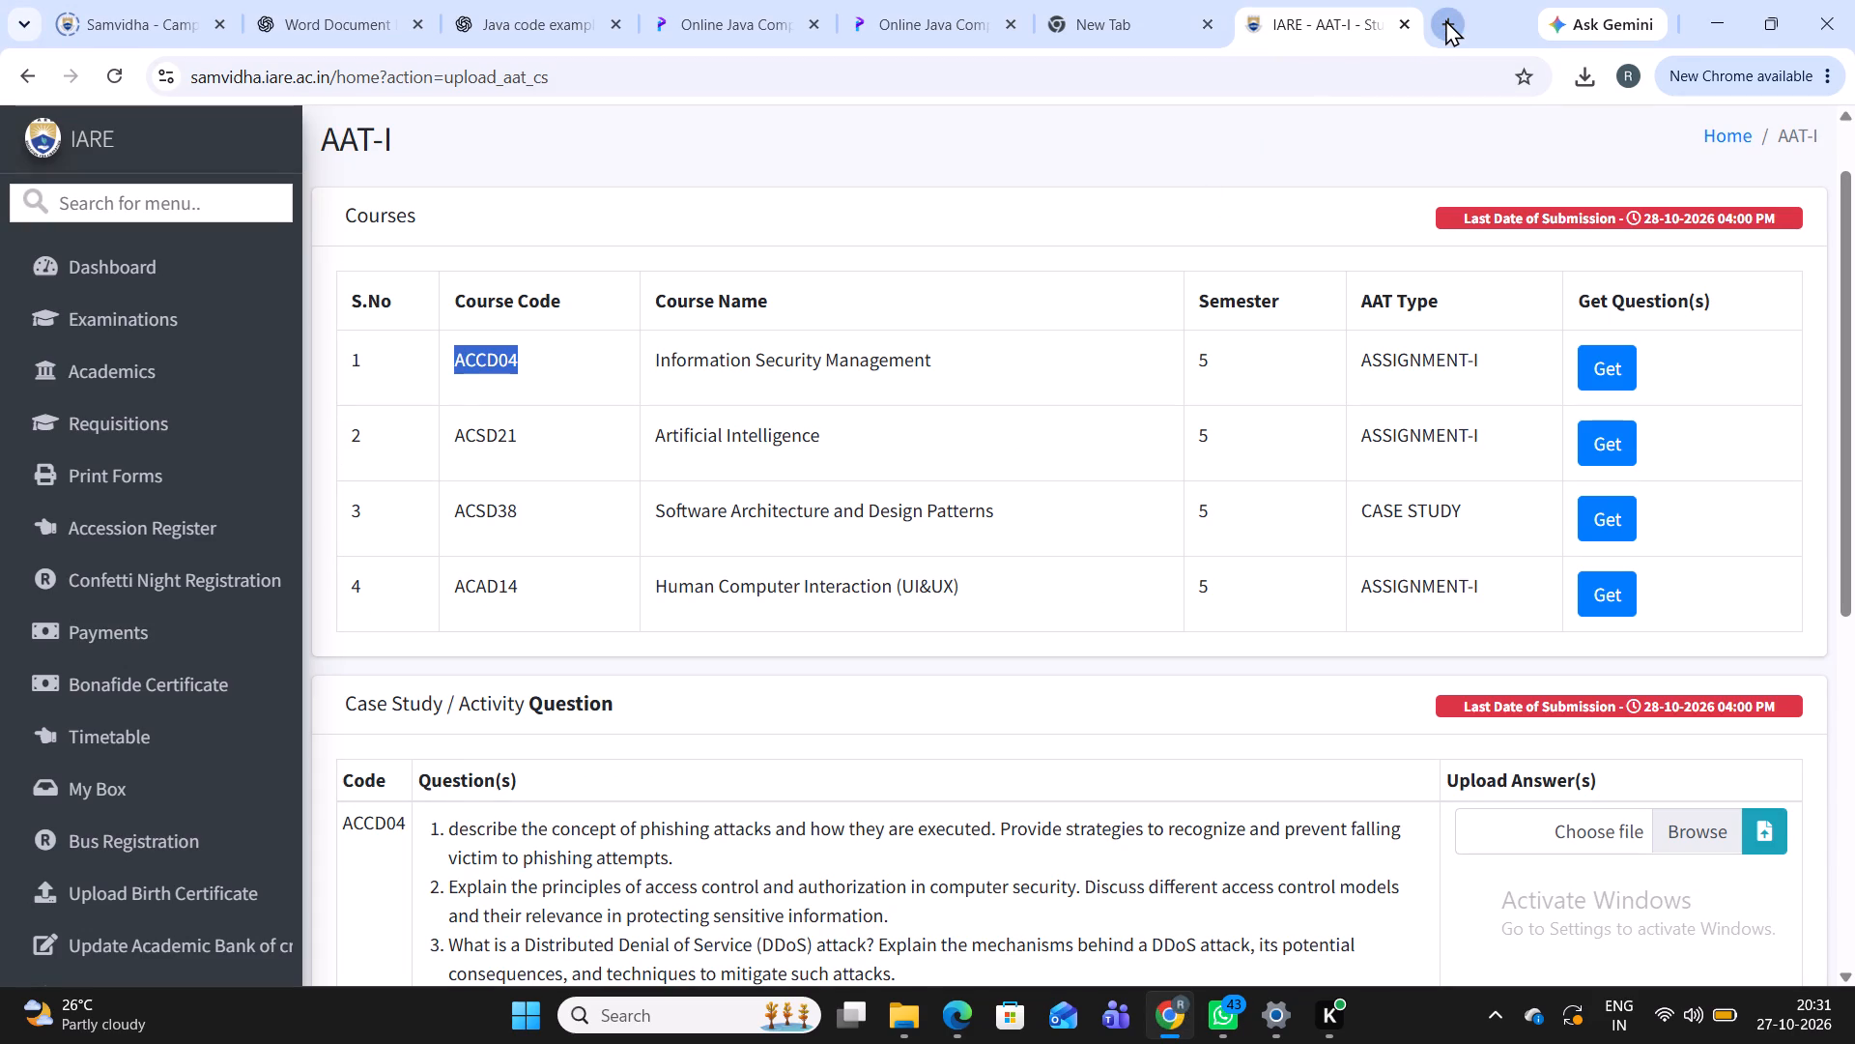
pyautogui.click(1355, 85)
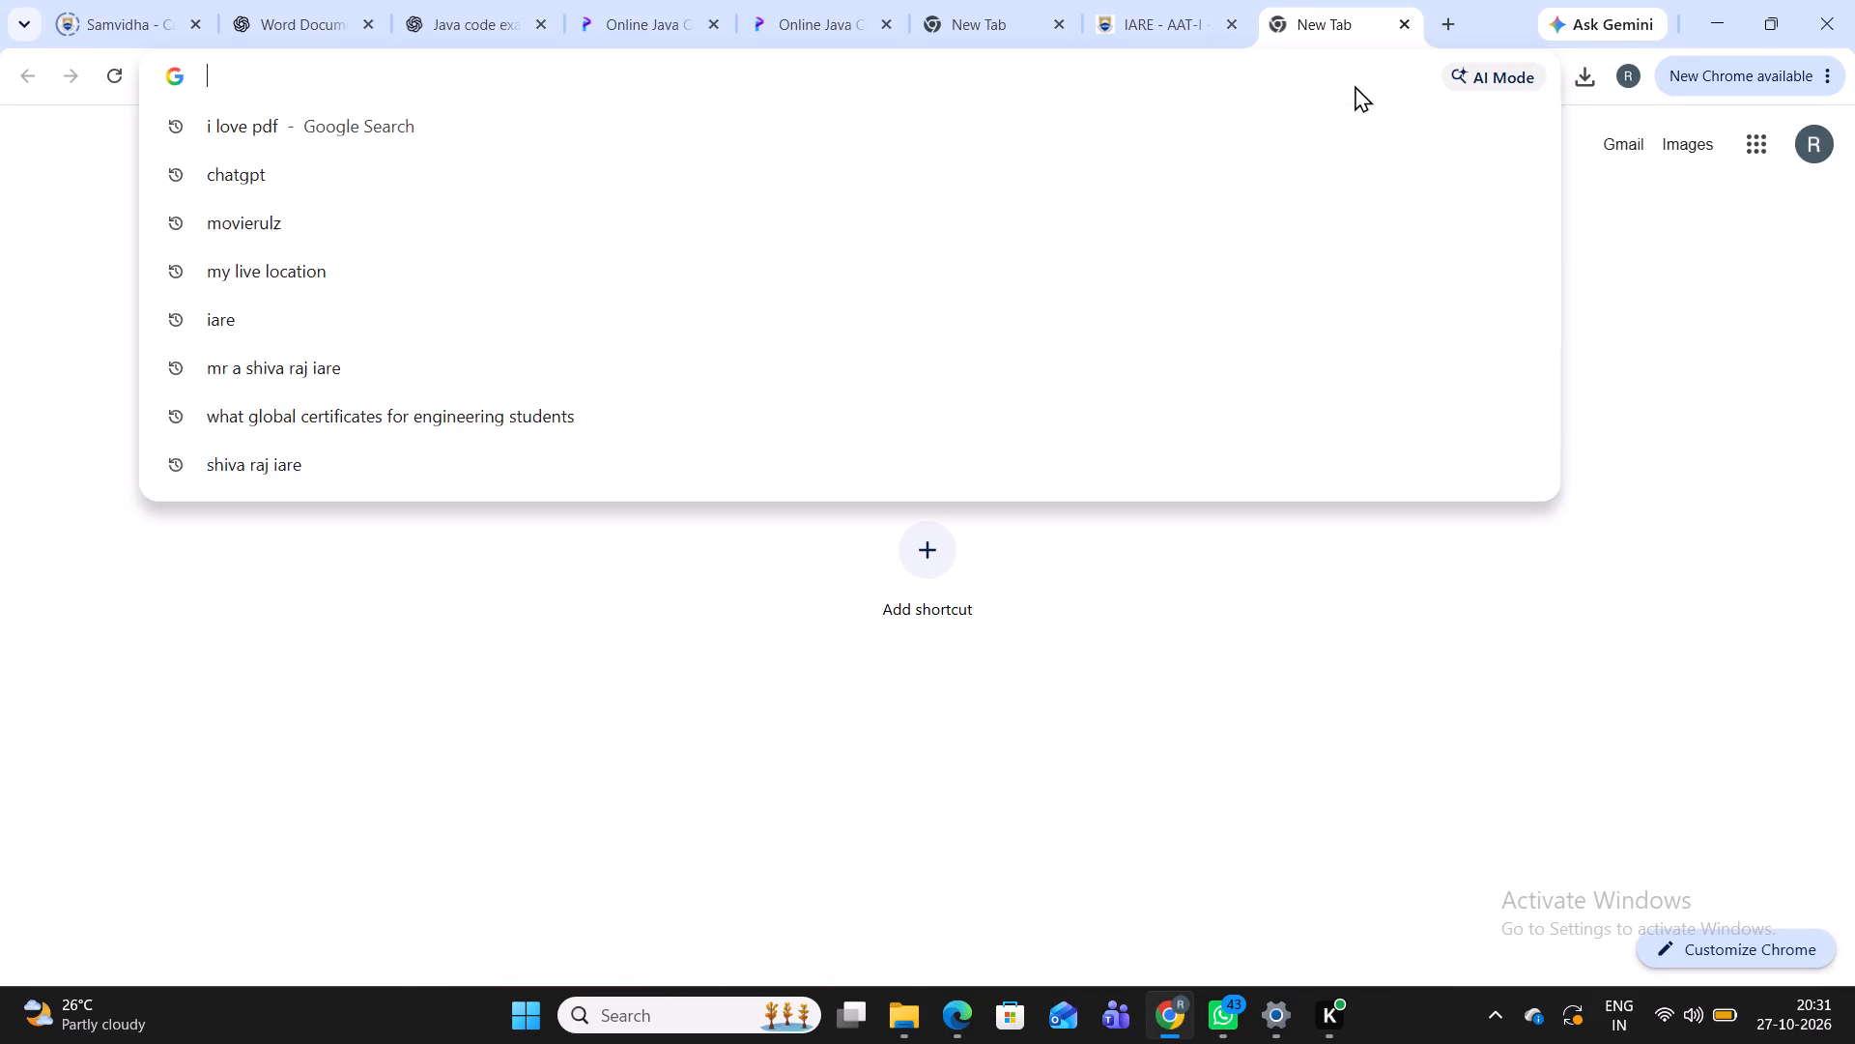
pyautogui.write('i love')
pyautogui.press('Return')
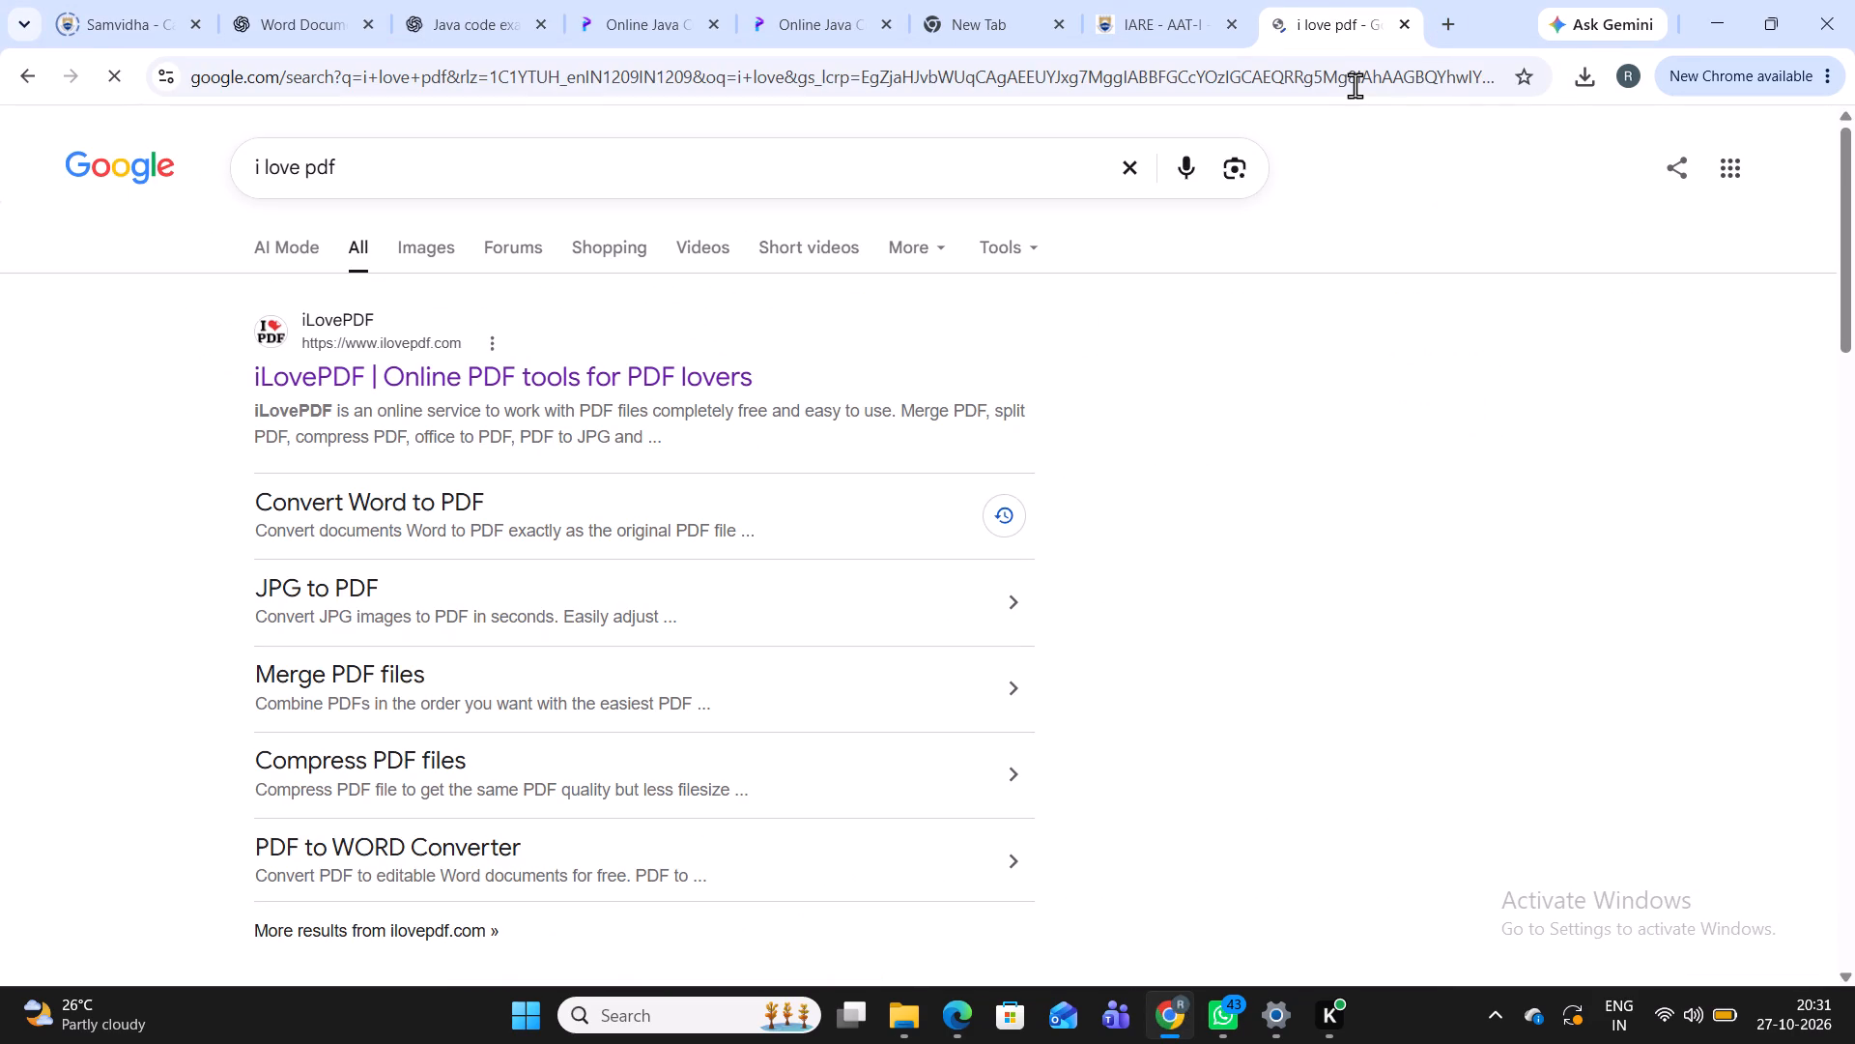
pyautogui.click(367, 389)
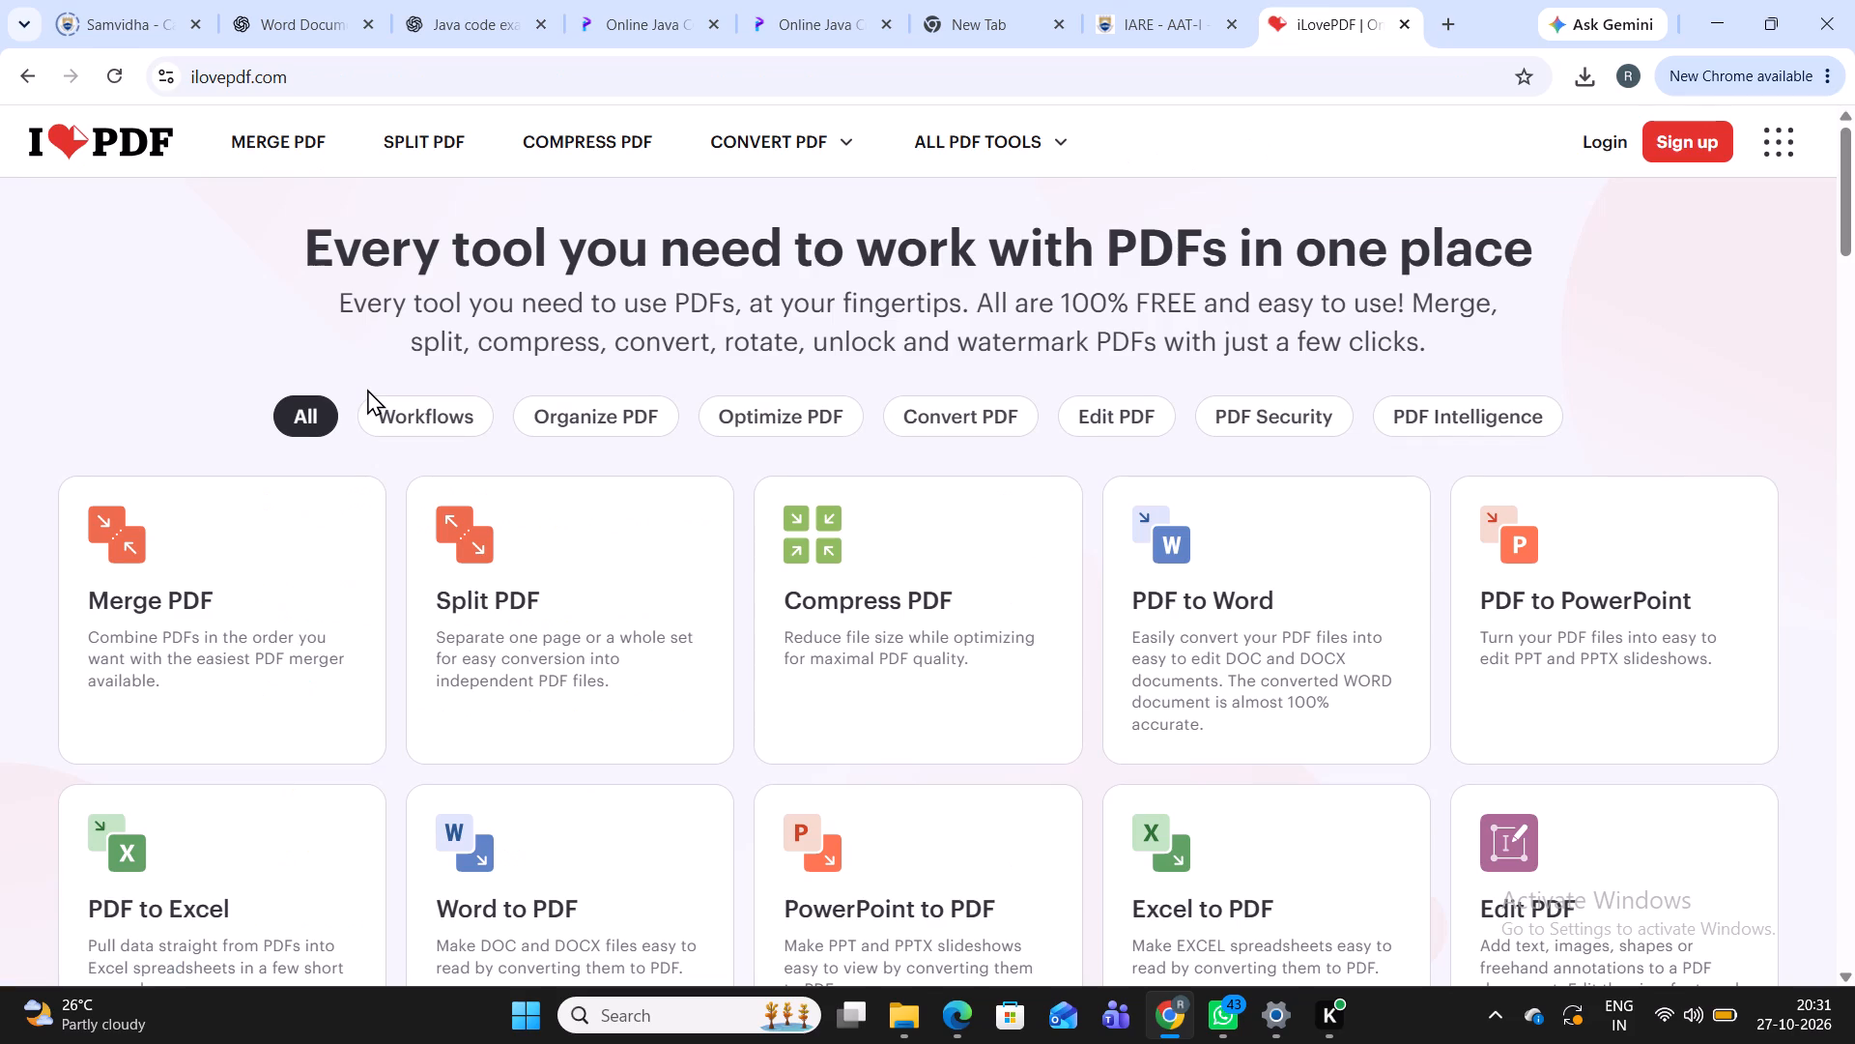
pyautogui.click(471, 801)
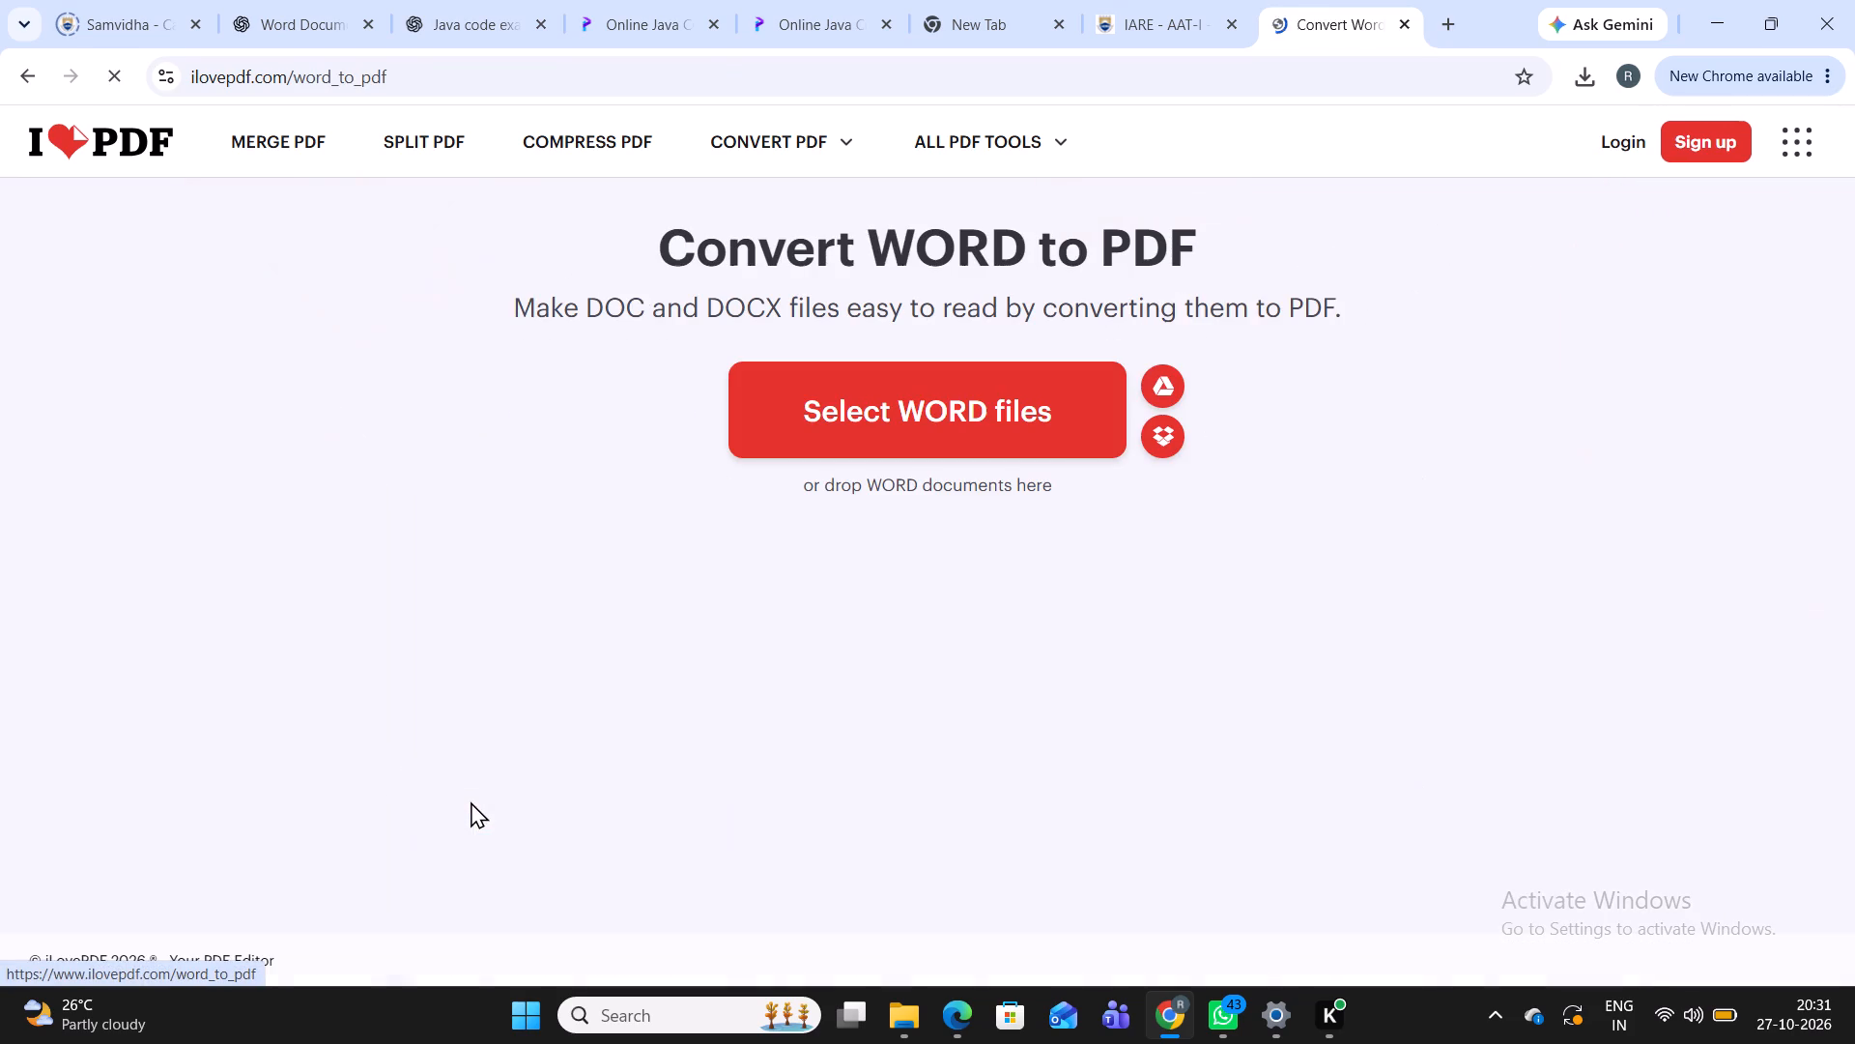
# Convert the "ai word" document from the Desktop folder to PDF and download the converted file.
pyautogui.click(1024, 437)
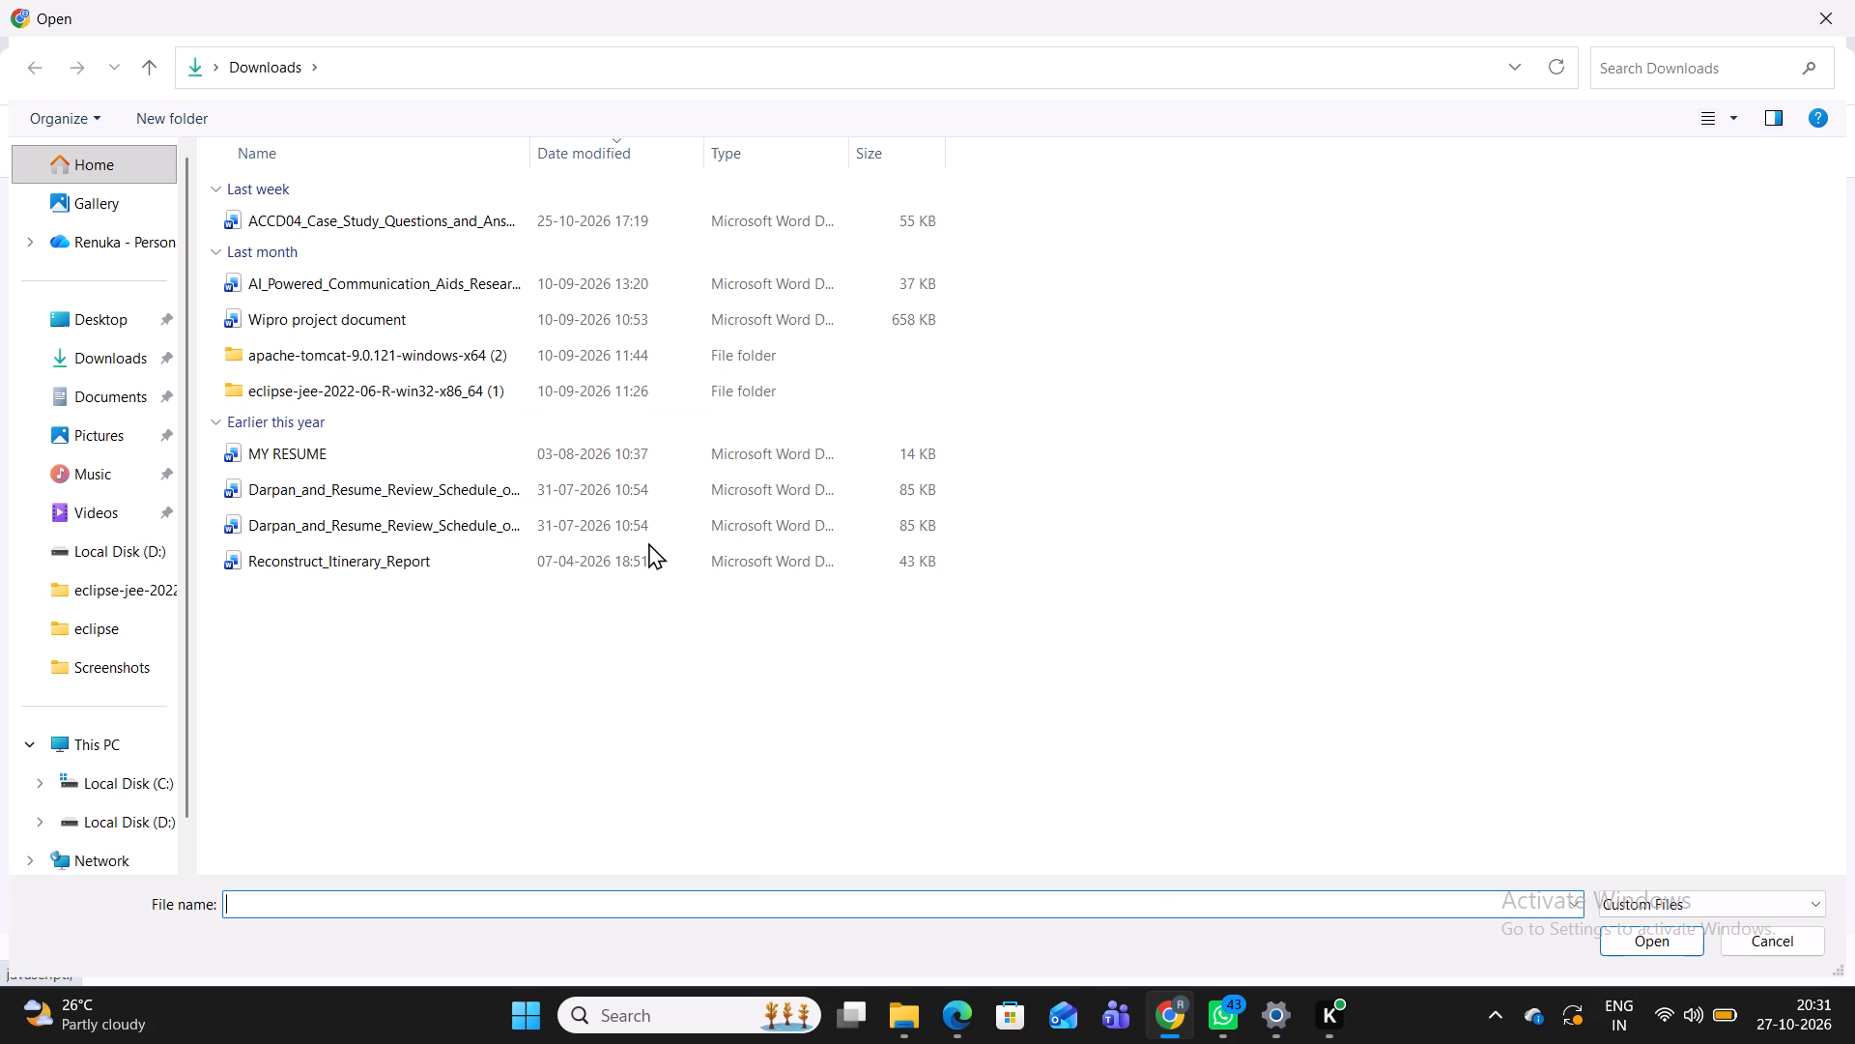
pyautogui.click(137, 314)
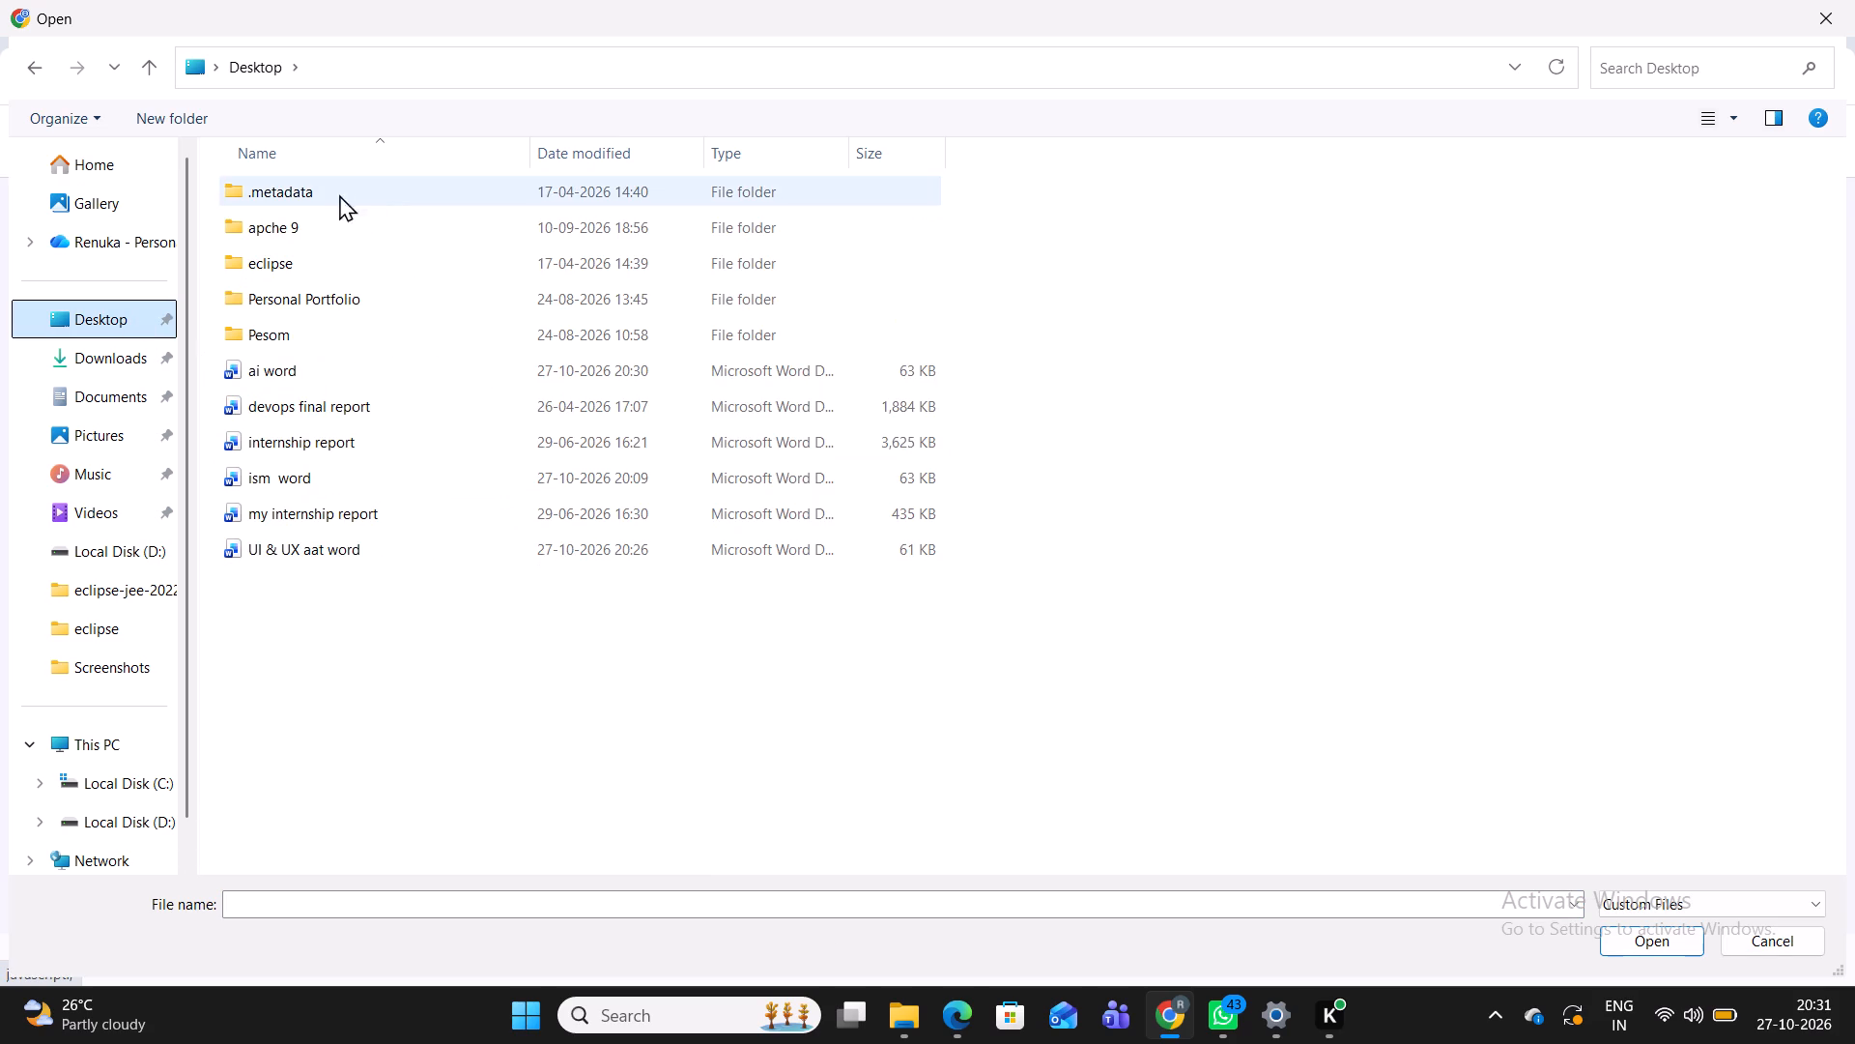
pyautogui.doubleClick(339, 362)
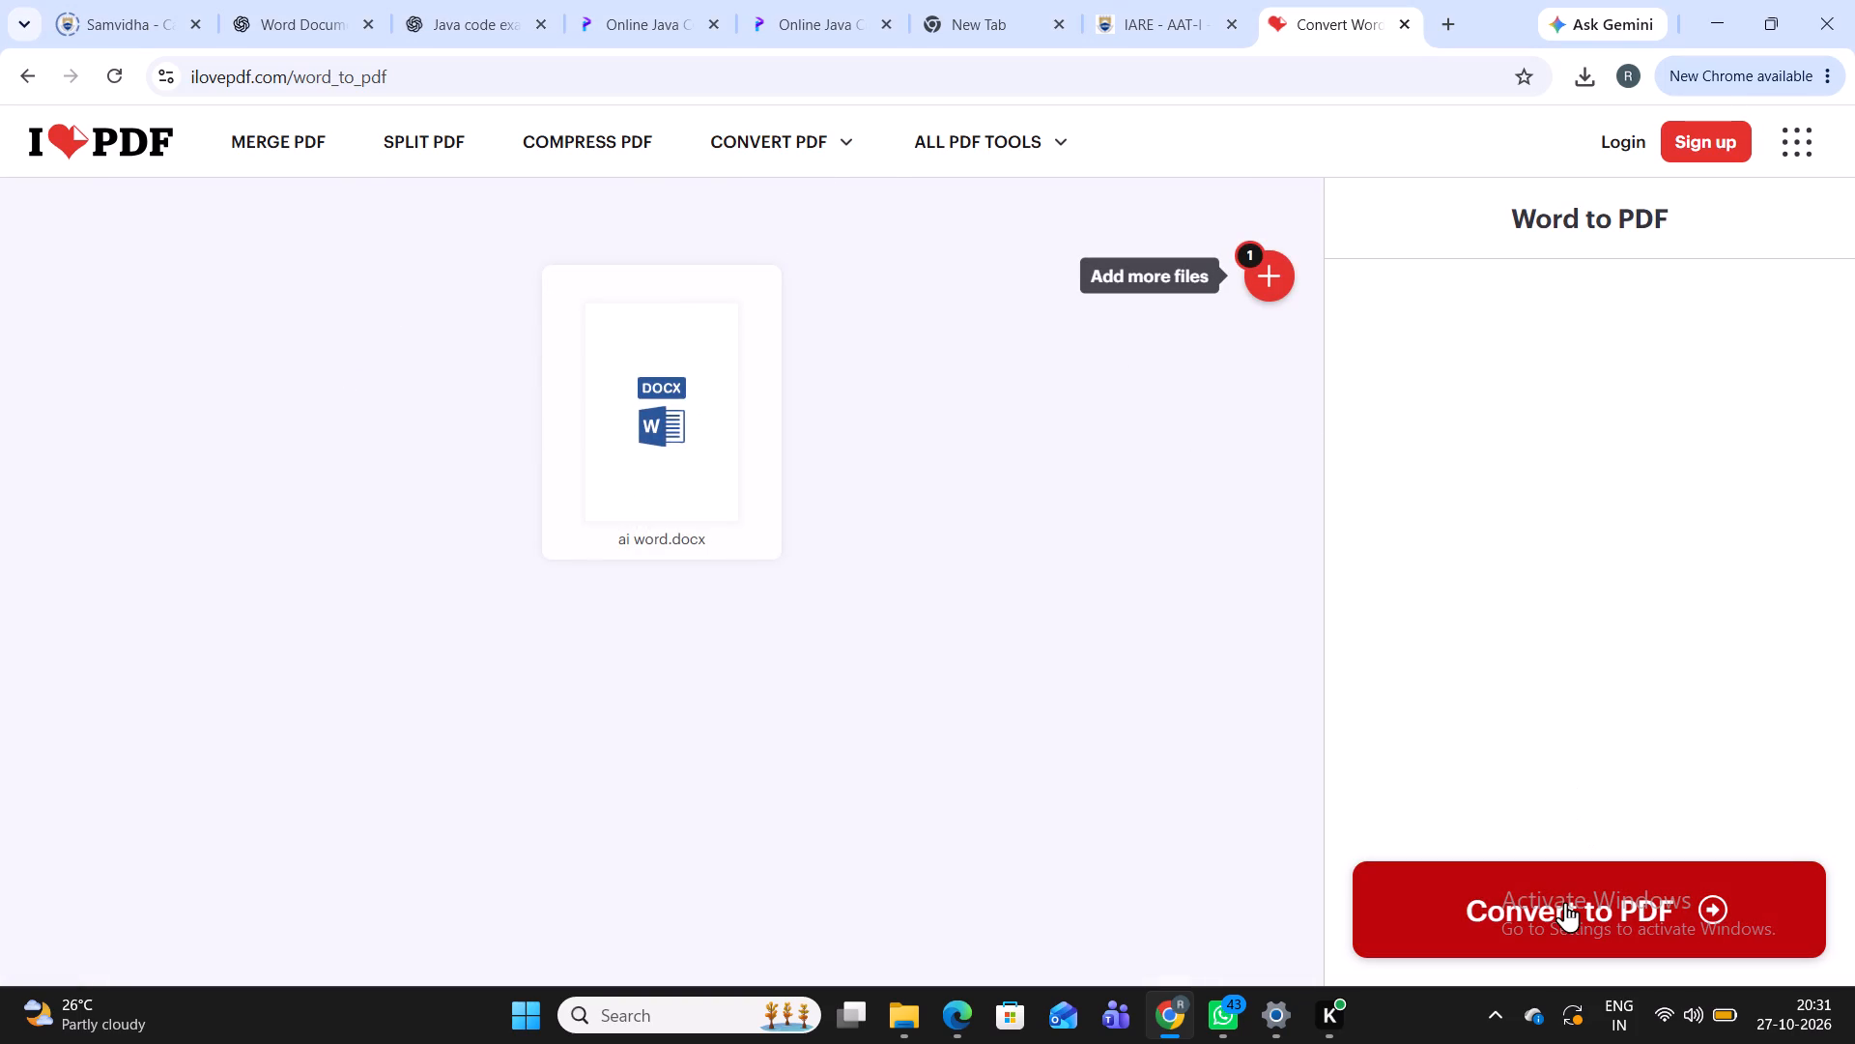
pyautogui.click(1565, 902)
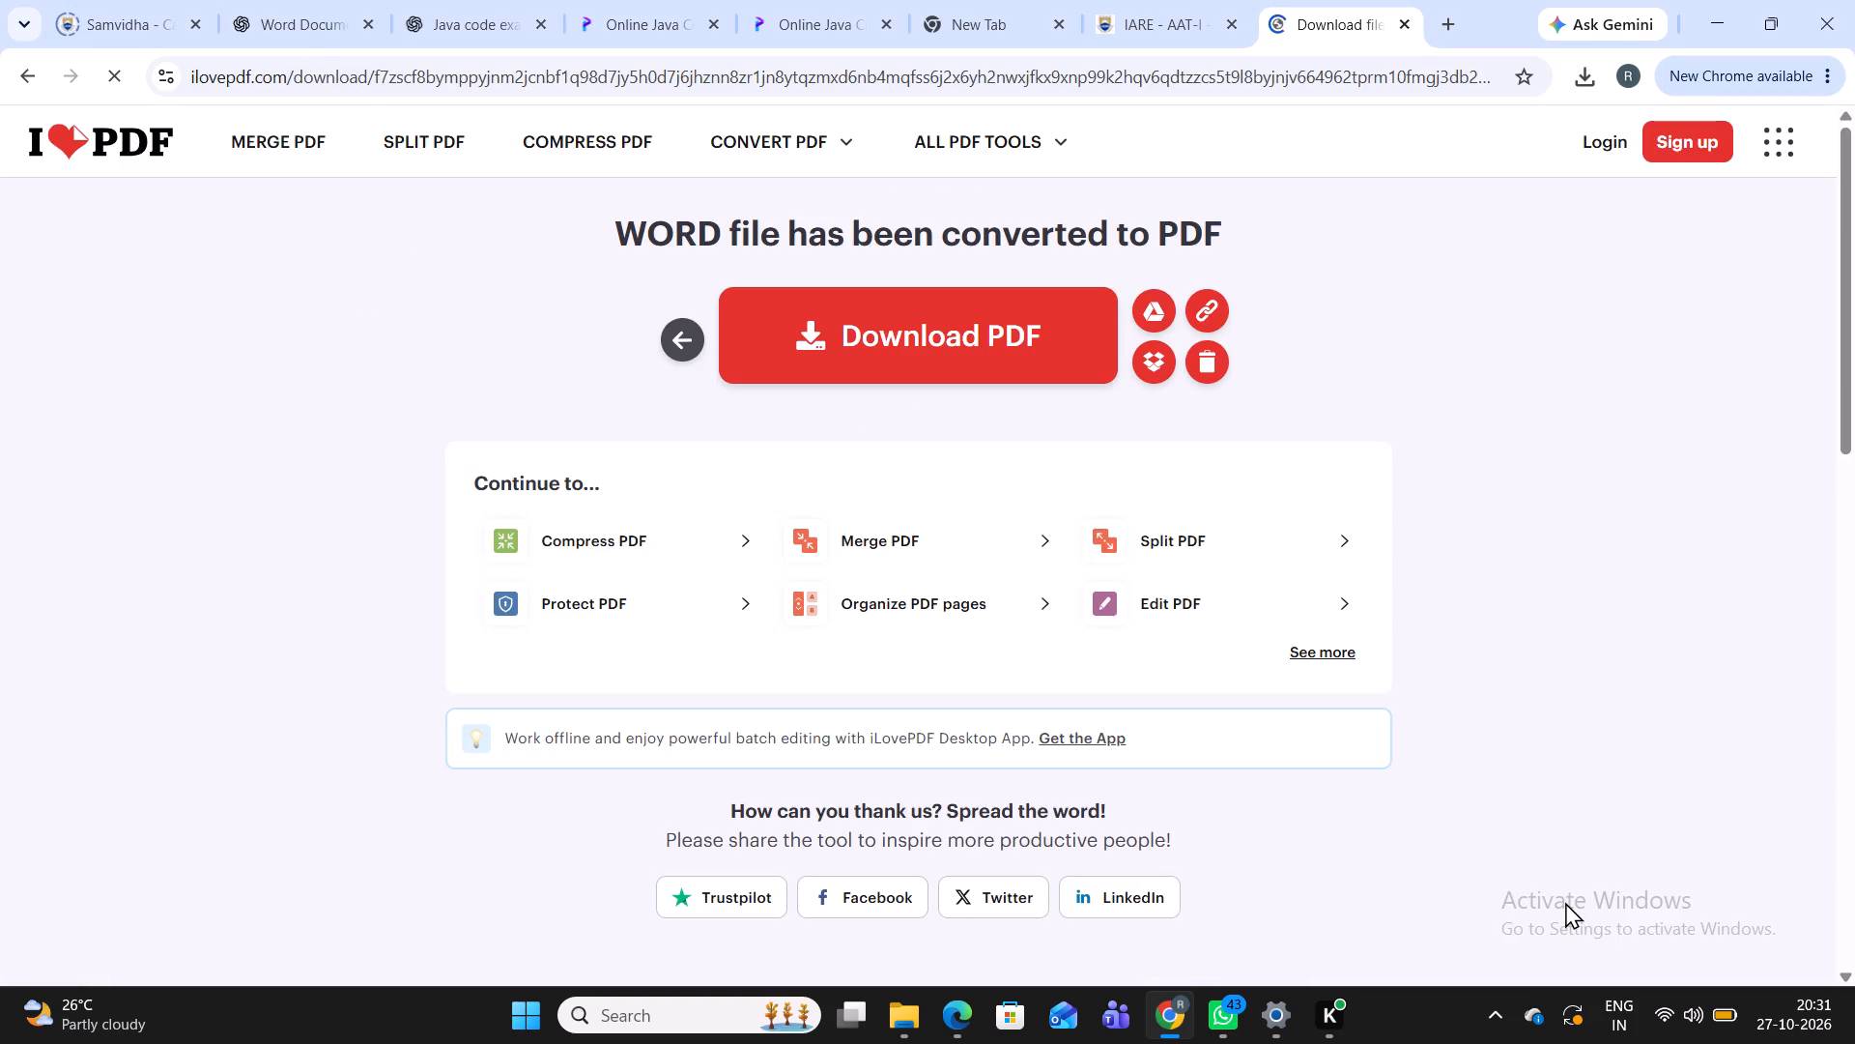
pyautogui.click(968, 289)
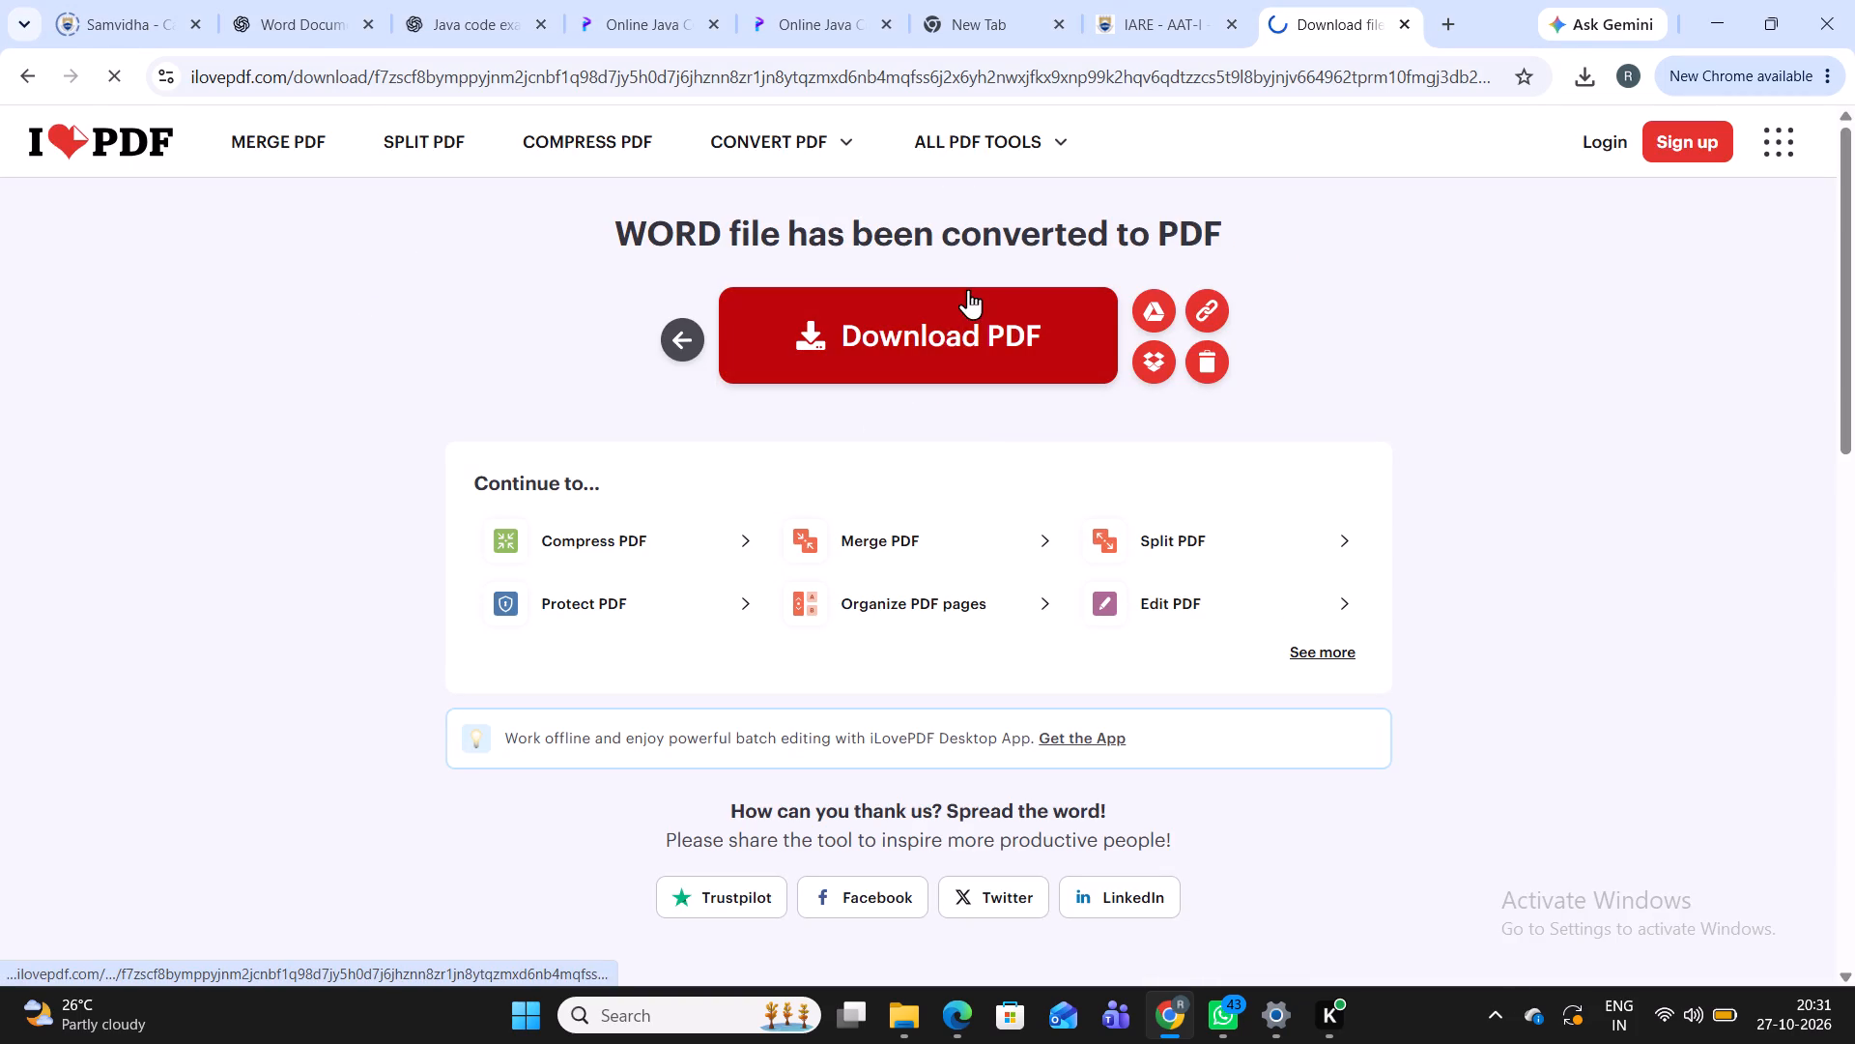
# On the portal's AAT-I page, get the Information Security Management question and upload "ai word (1)" from Downloads as the ACCD04 answer.
pyautogui.click(1137, 31)
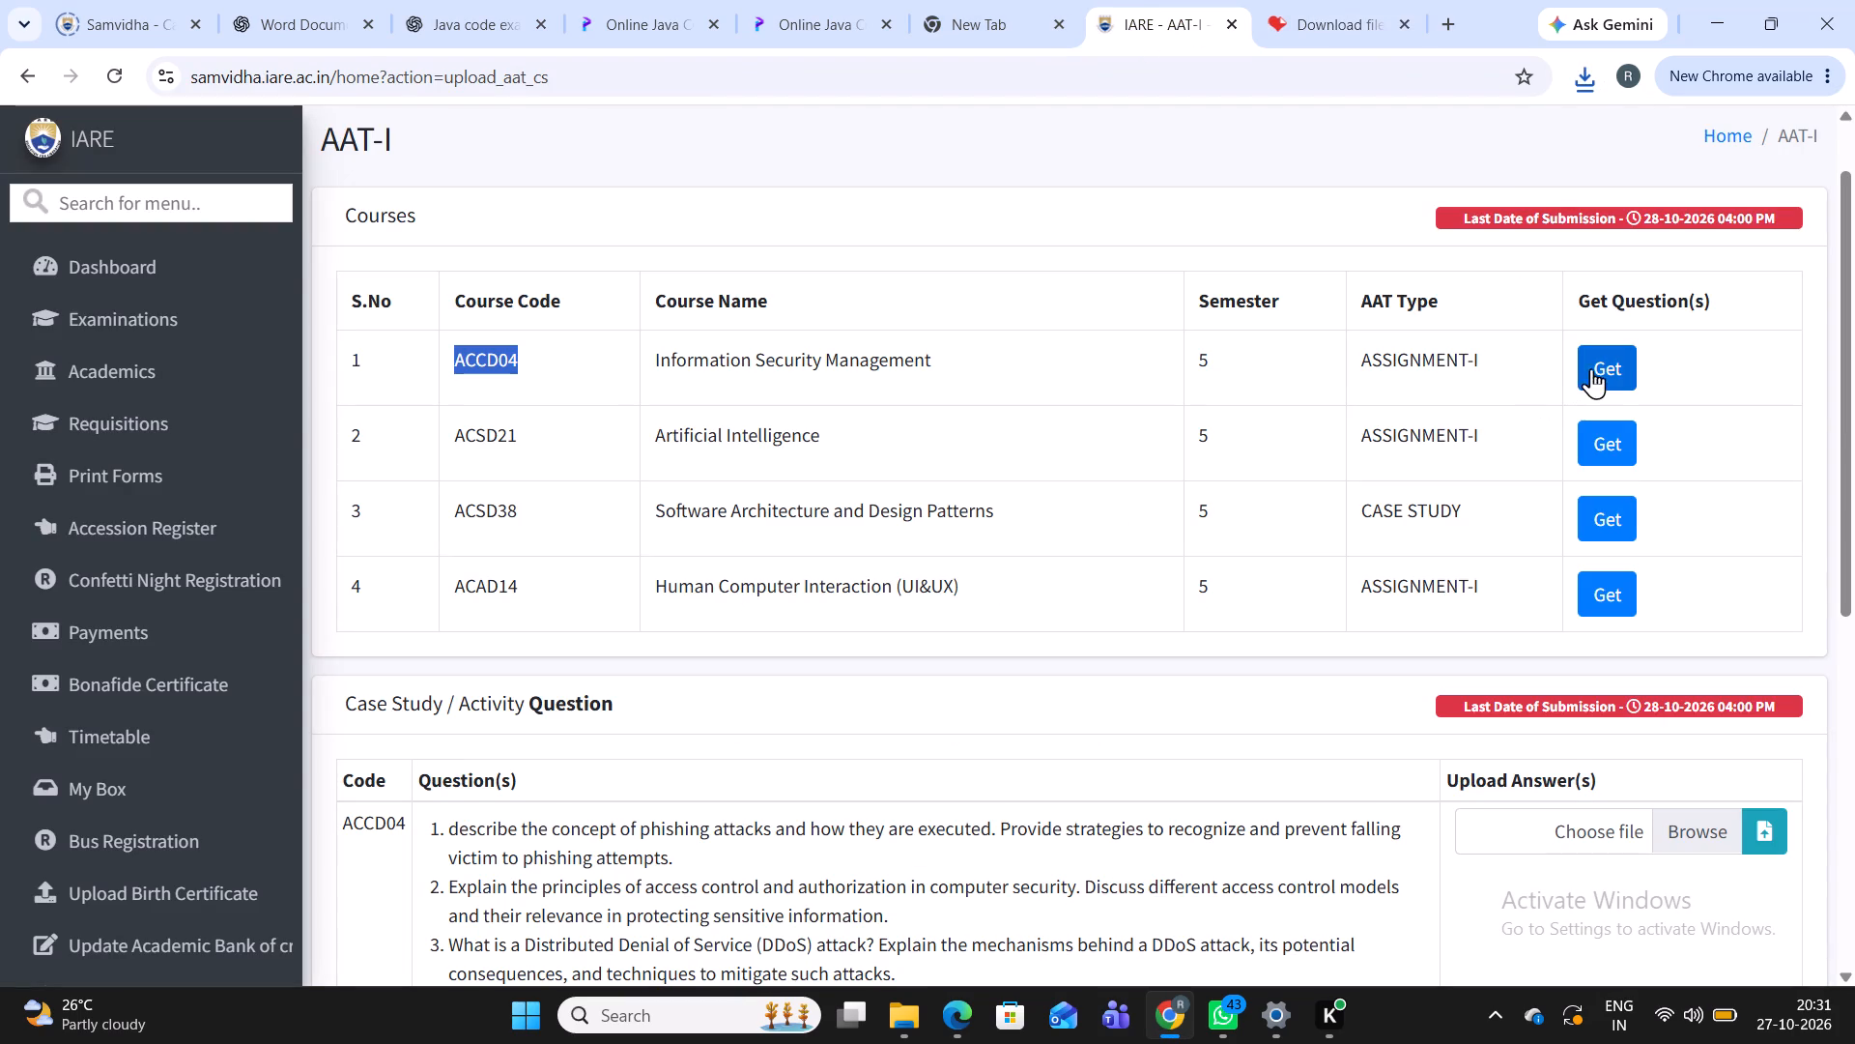
pyautogui.click(1602, 372)
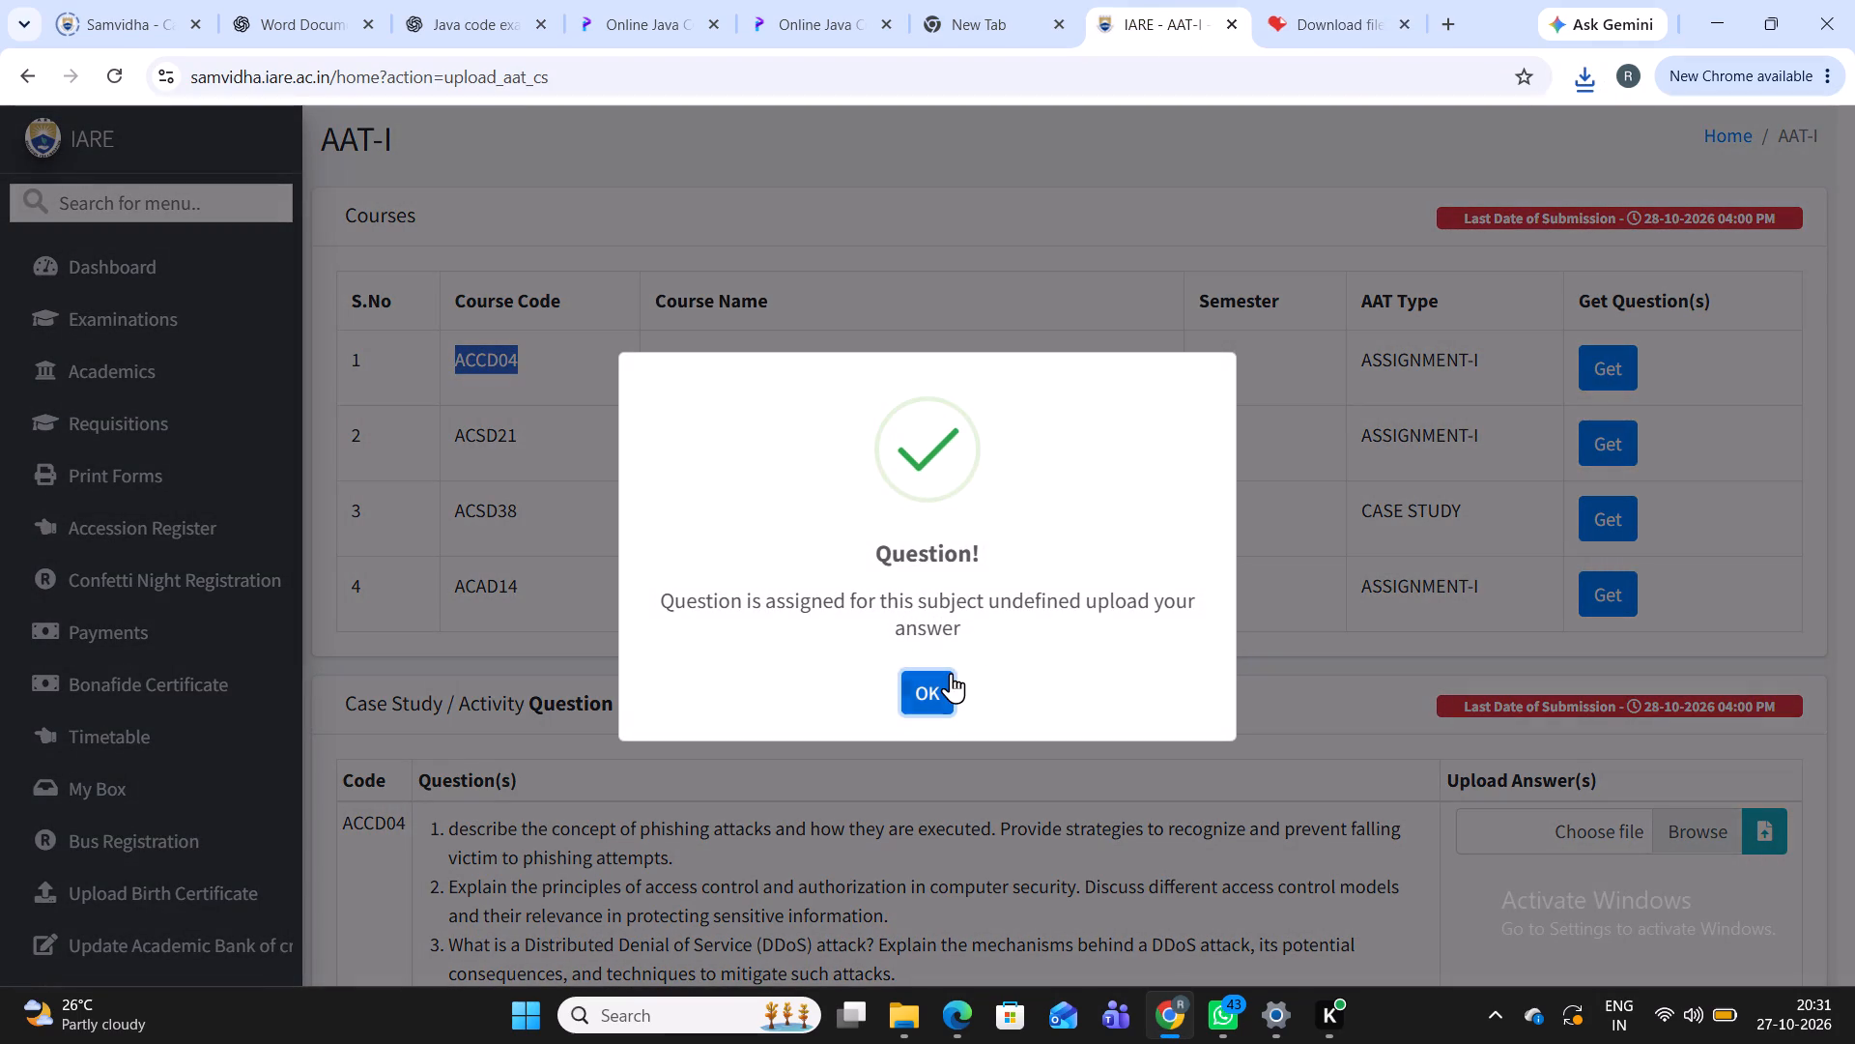
pyautogui.click(951, 673)
pyautogui.click(1557, 836)
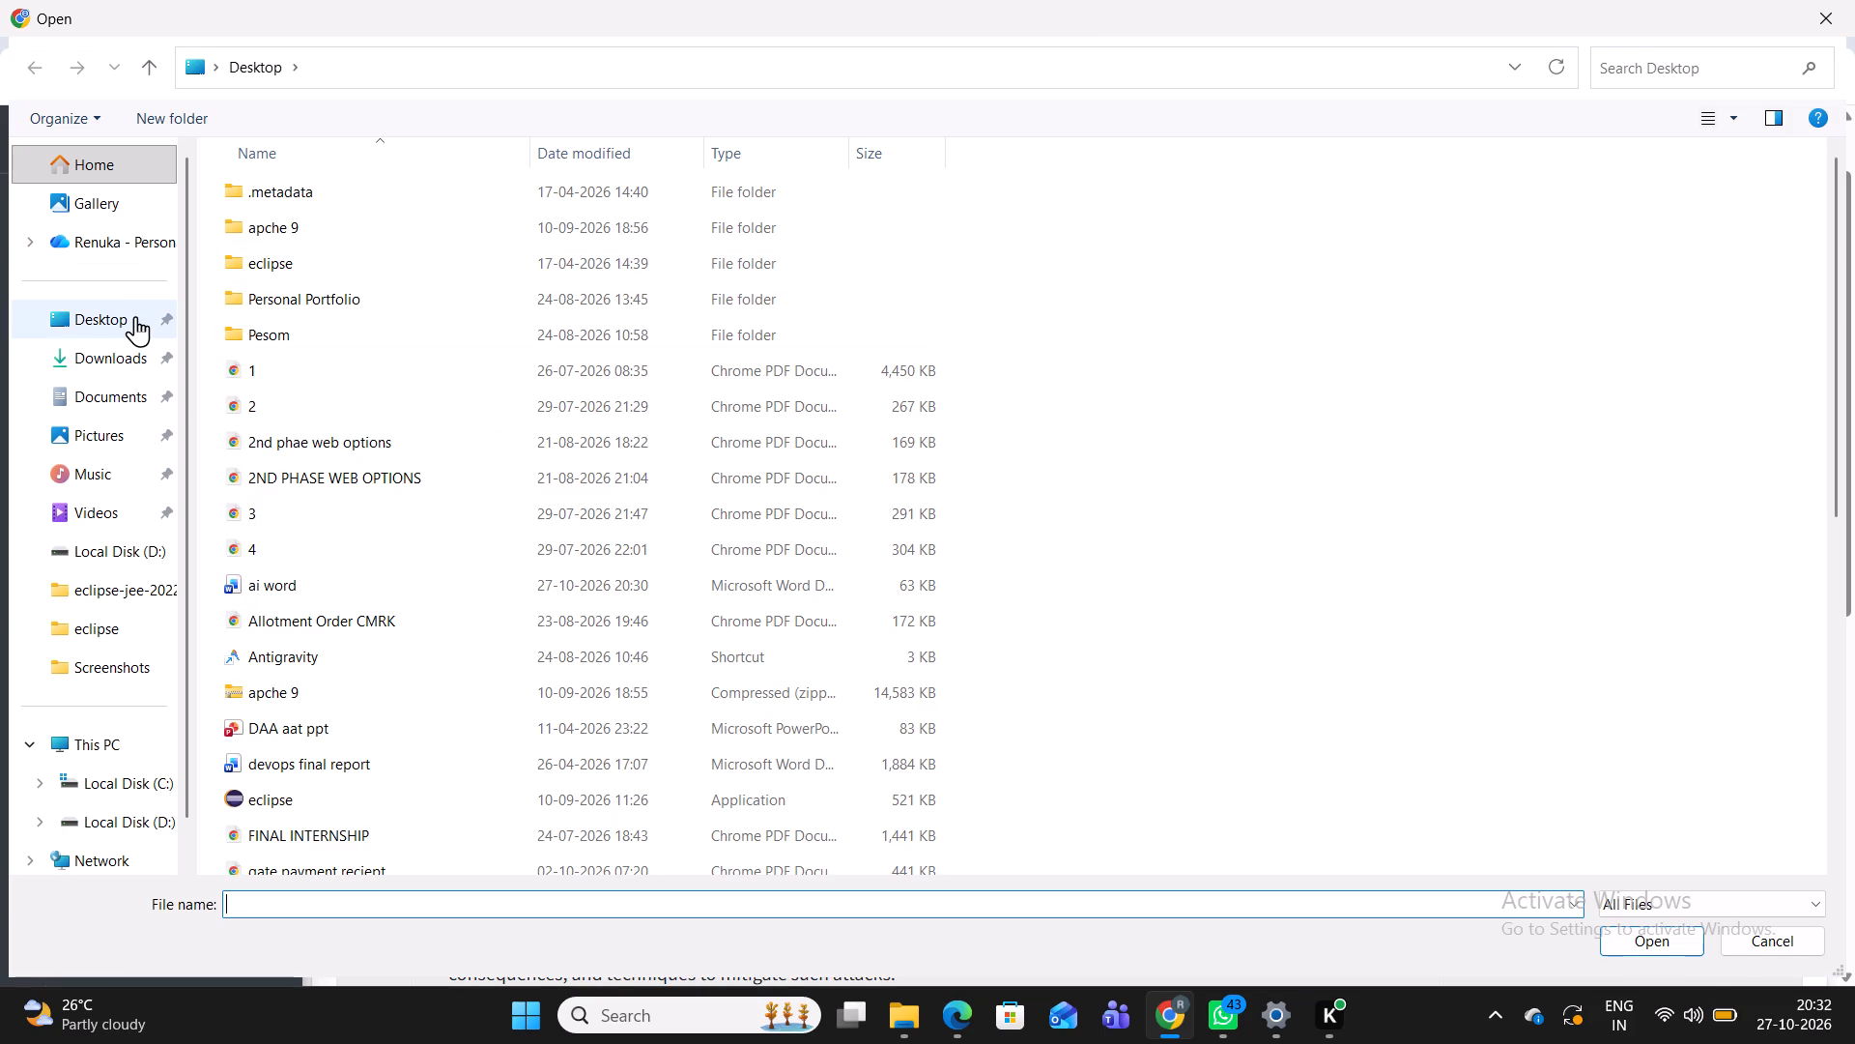
pyautogui.click(126, 354)
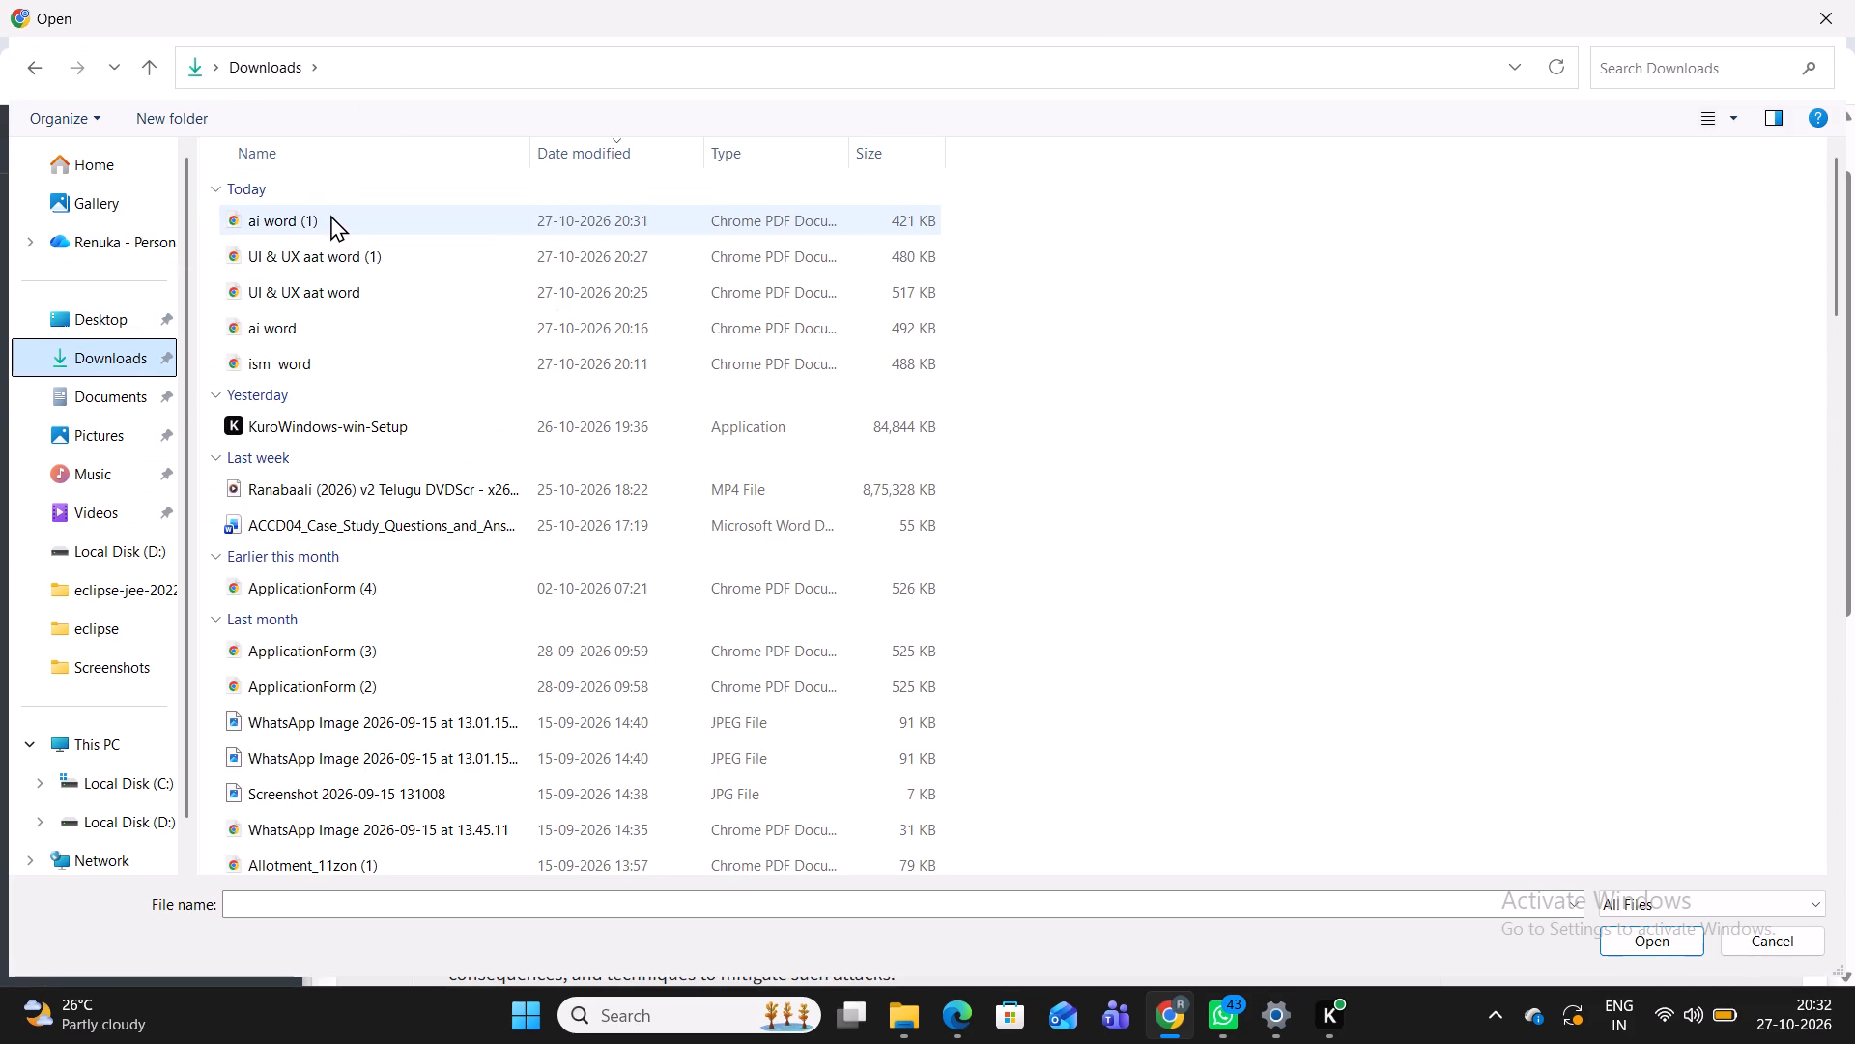
pyautogui.doubleClick(330, 215)
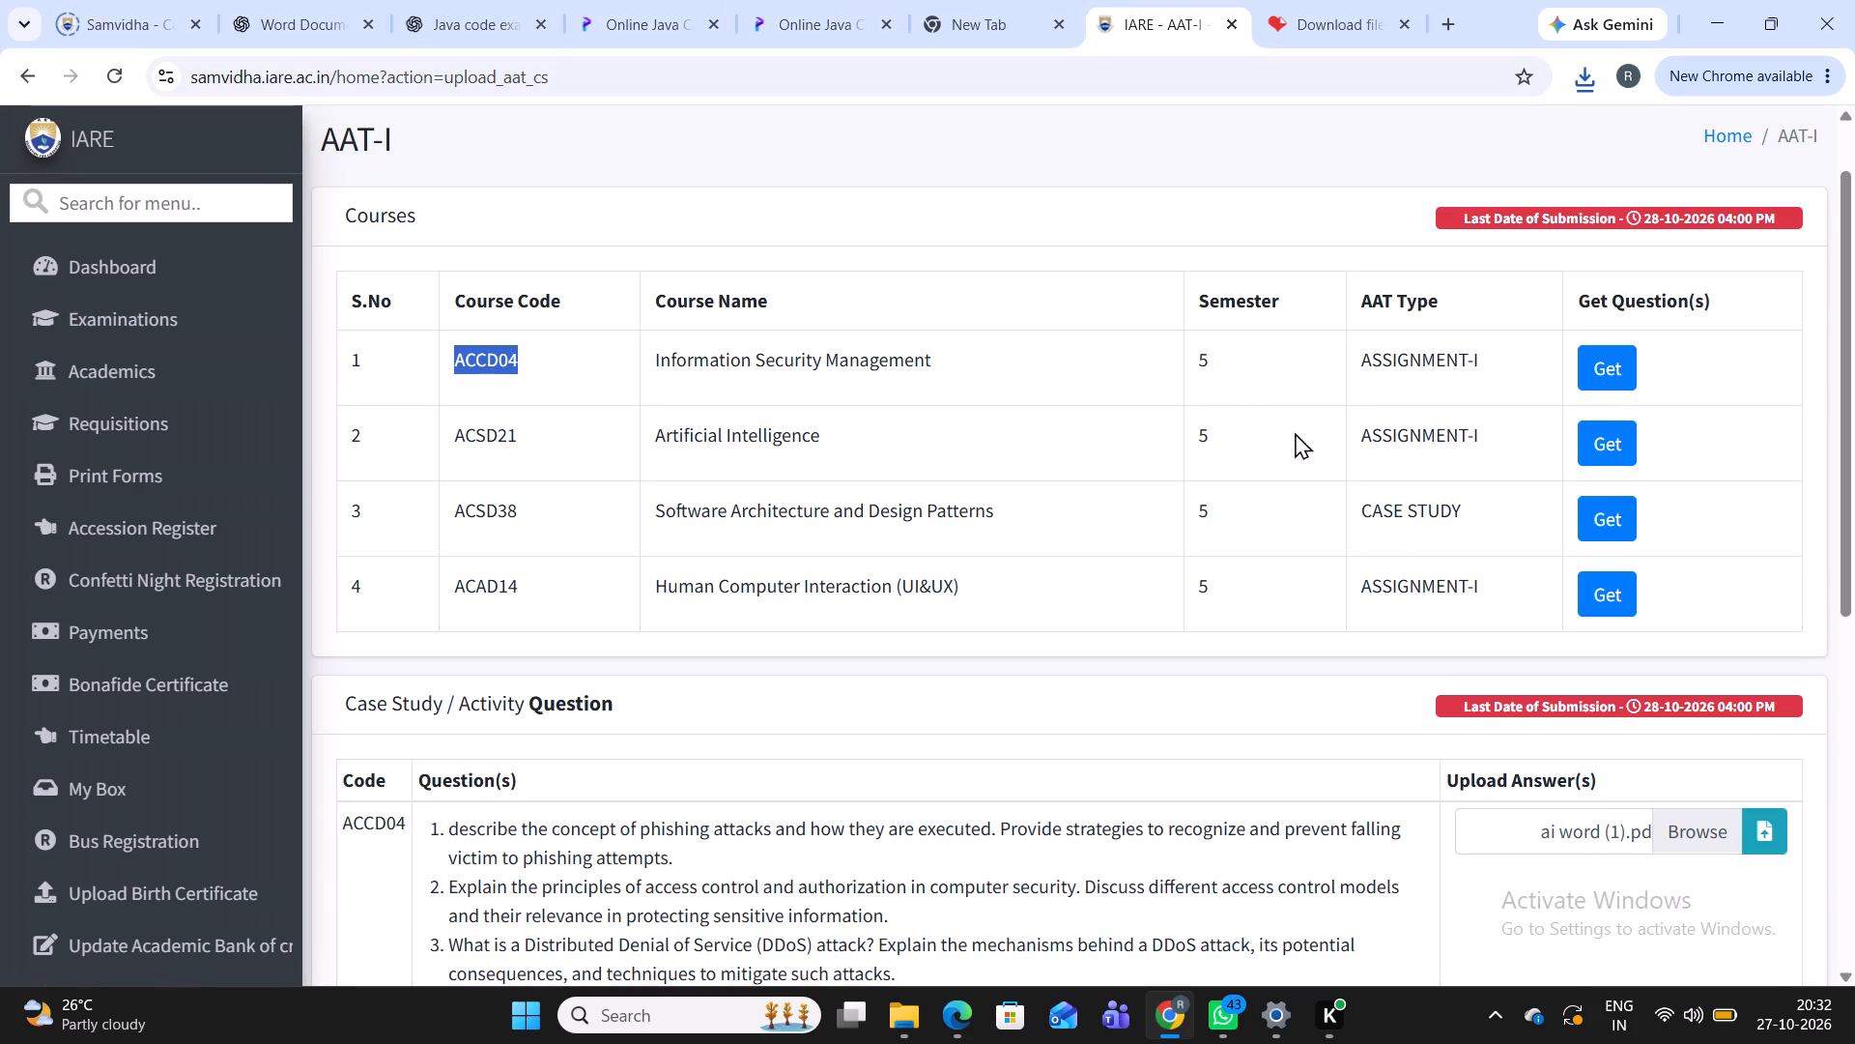
pyautogui.click(1772, 837)
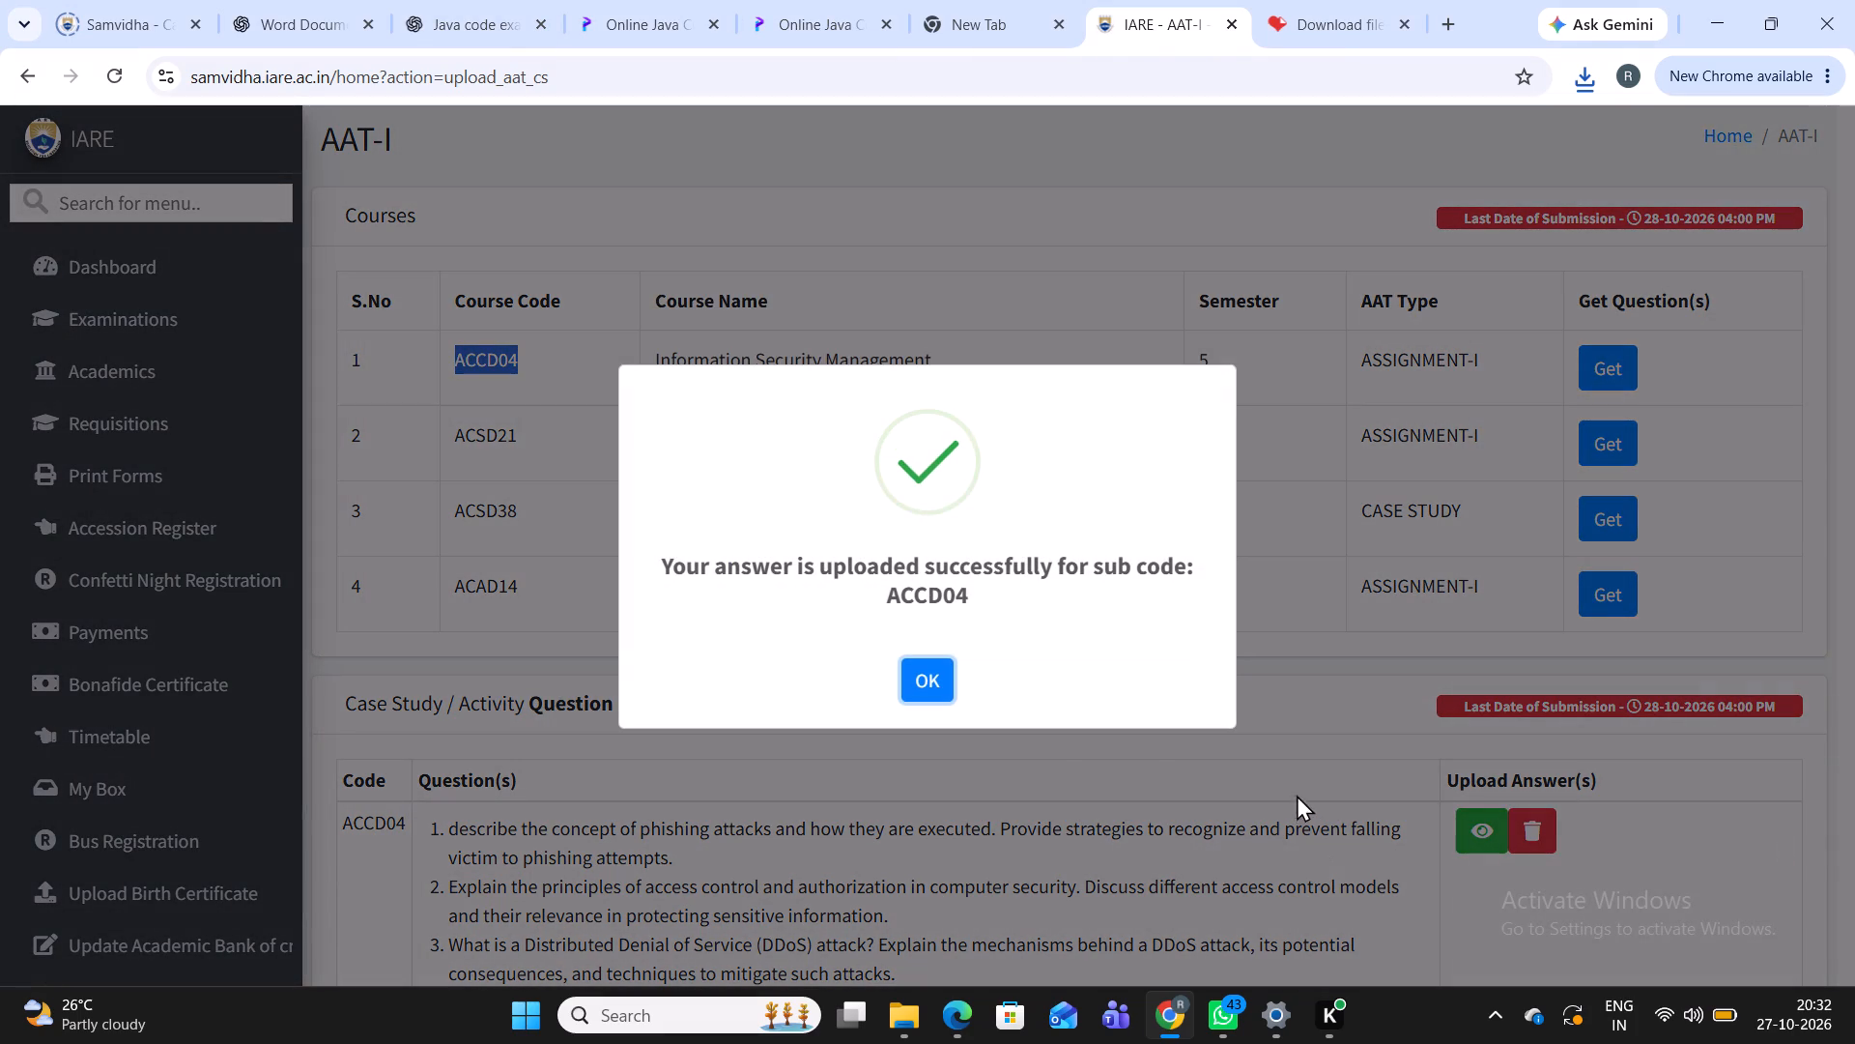
pyautogui.click(953, 666)
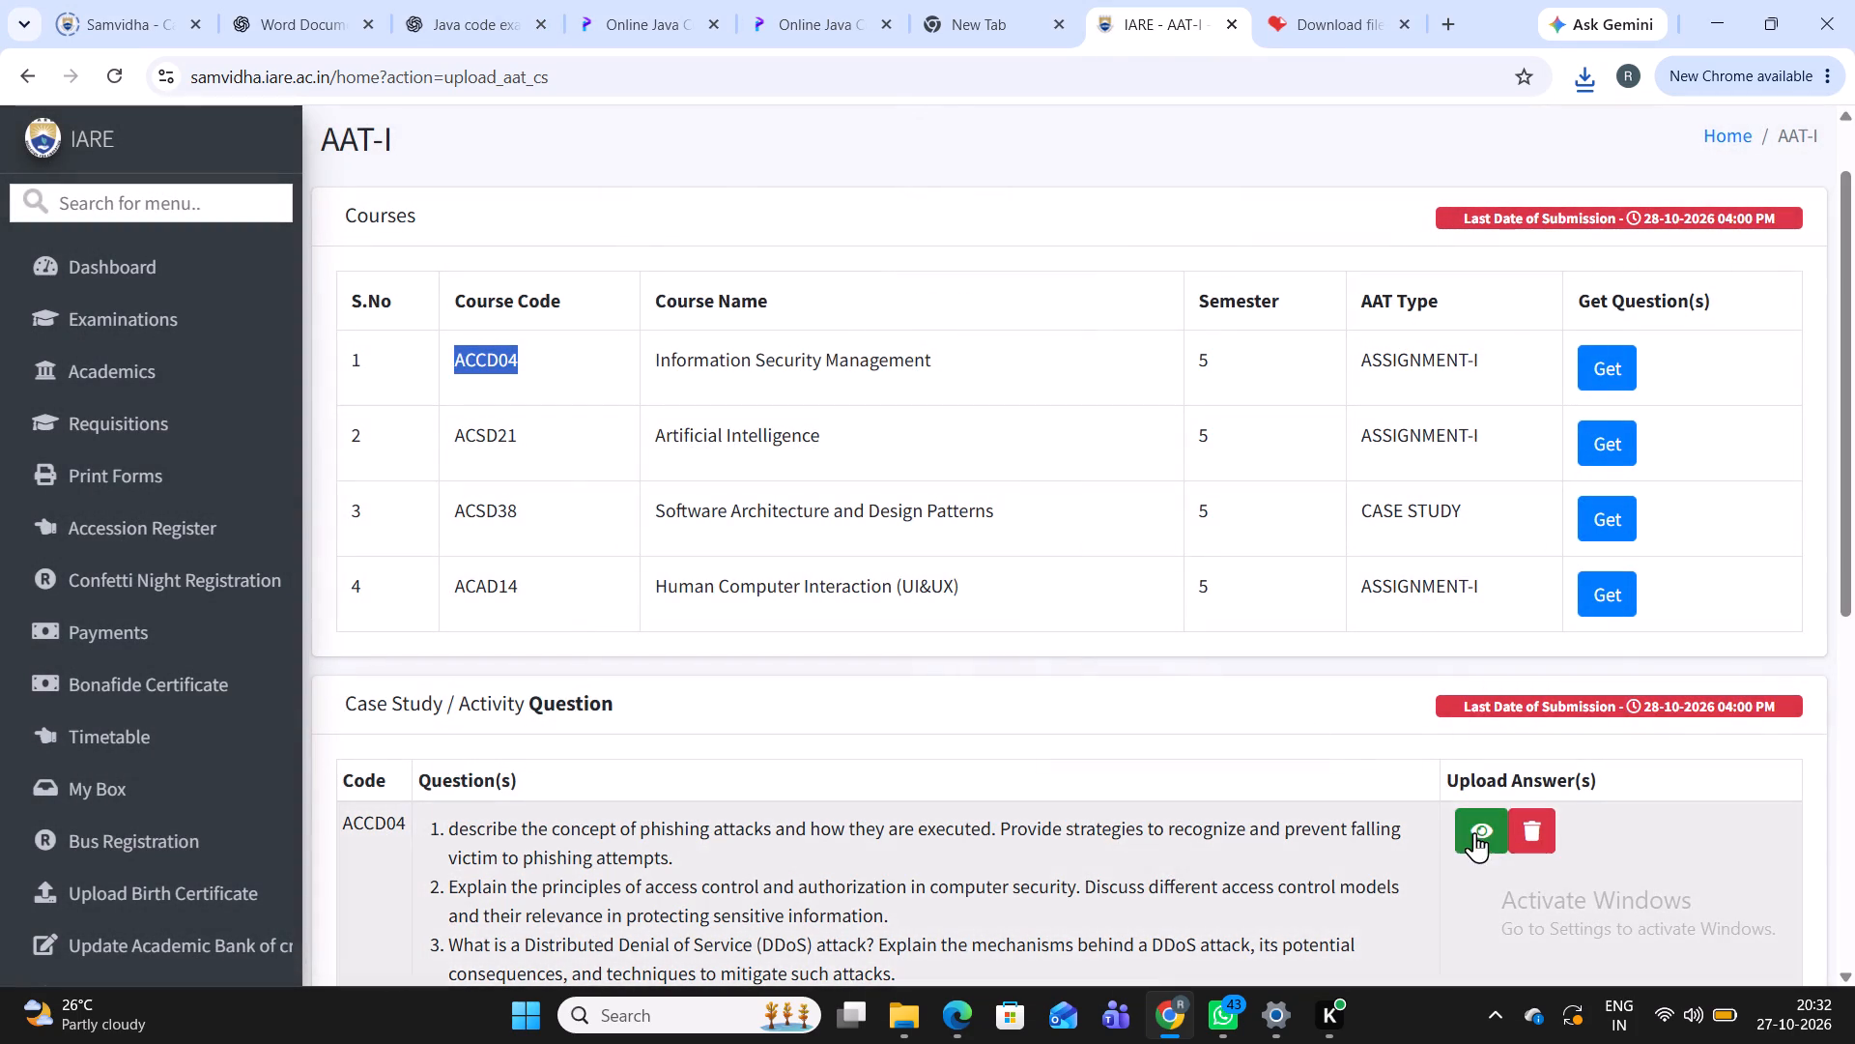
# Open the uploaded ACCD04 answer and check the cover-page details down to the course code.
pyautogui.click(1486, 827)
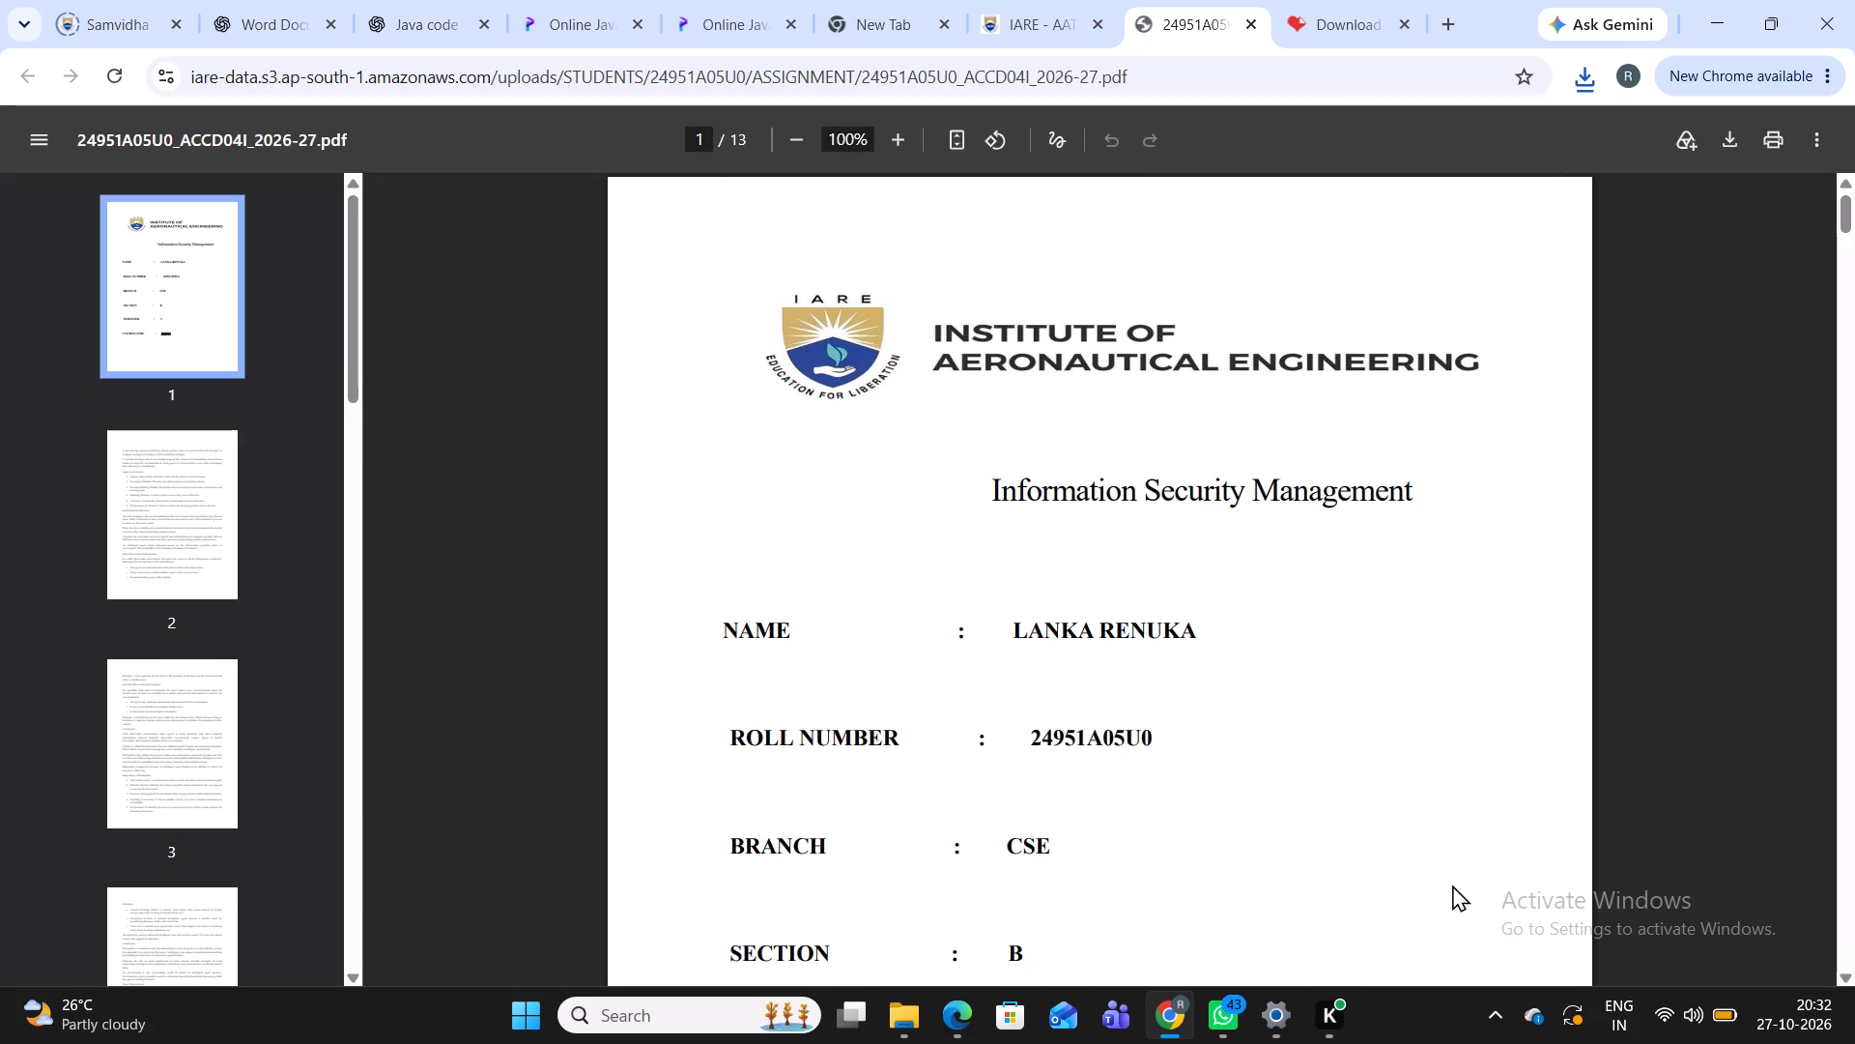
pyautogui.scroll(-9, 1450, 804)
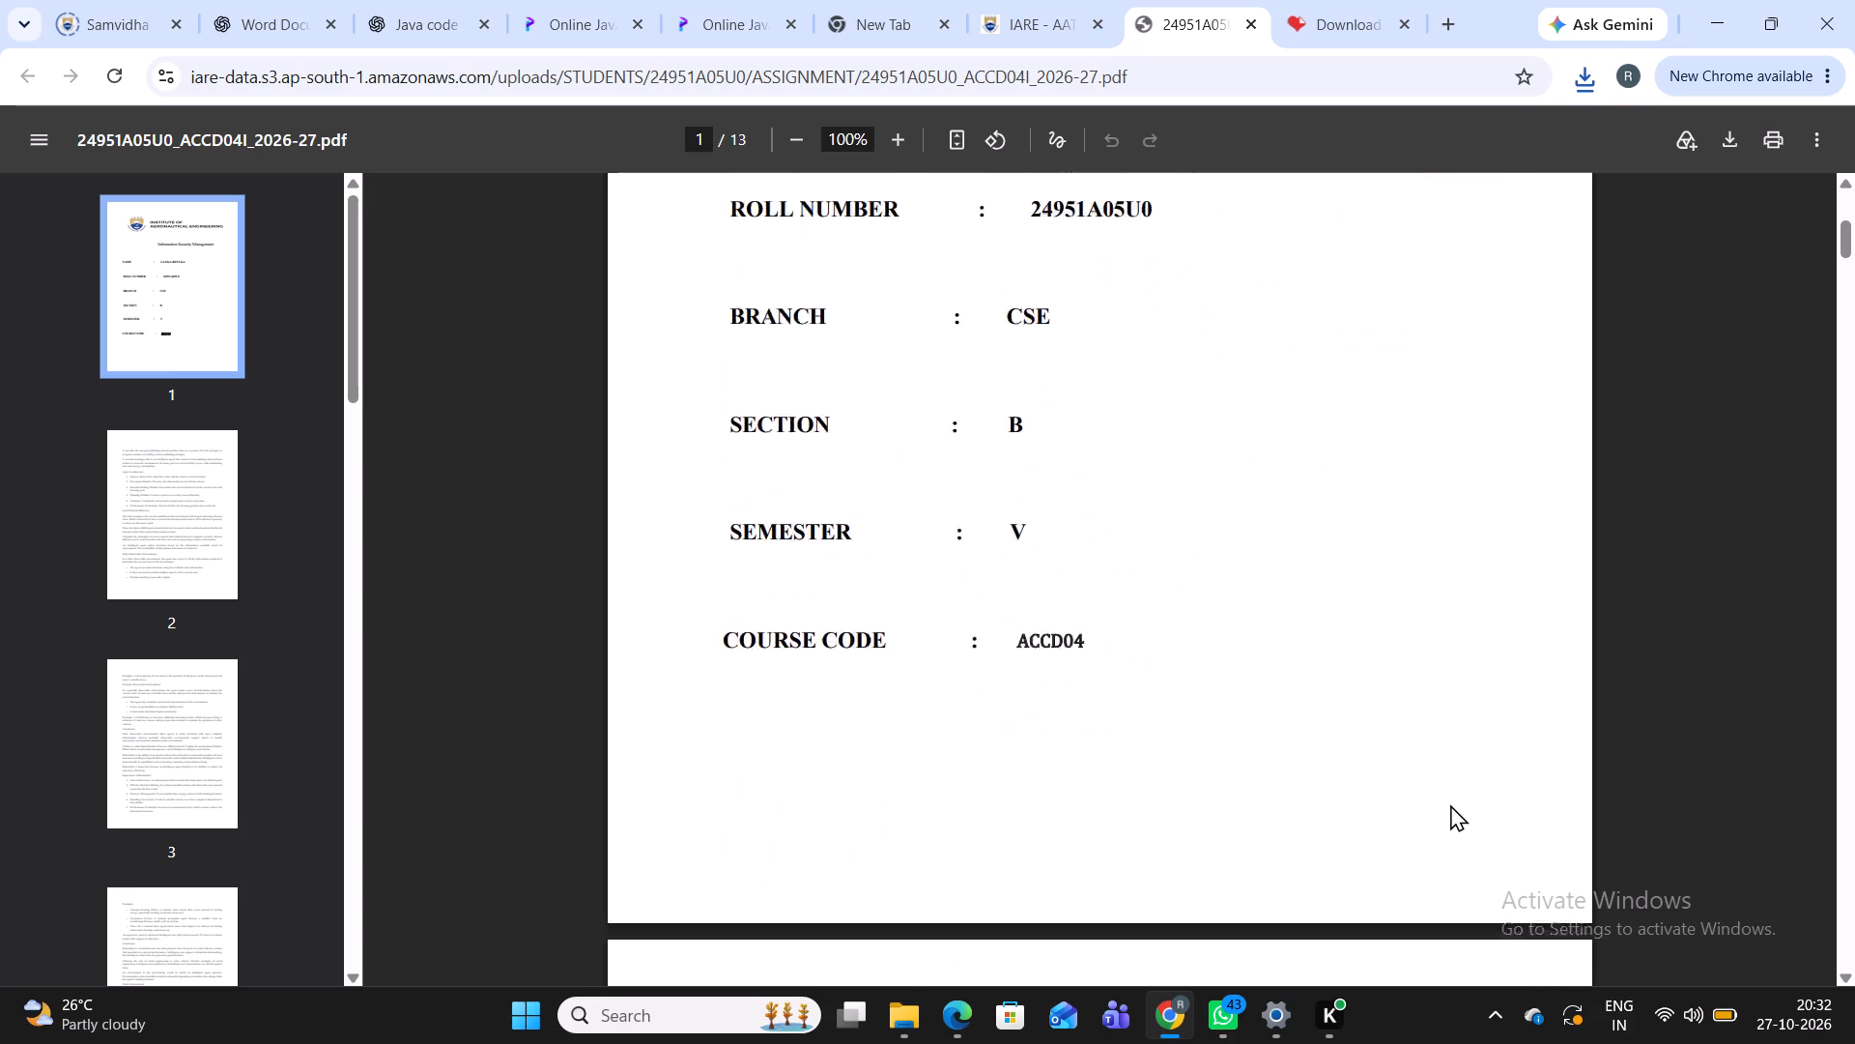
# Check the top of the uploaded ACCD04 answer's cover page and close the PDF.
pyautogui.scroll(2, 1450, 804)
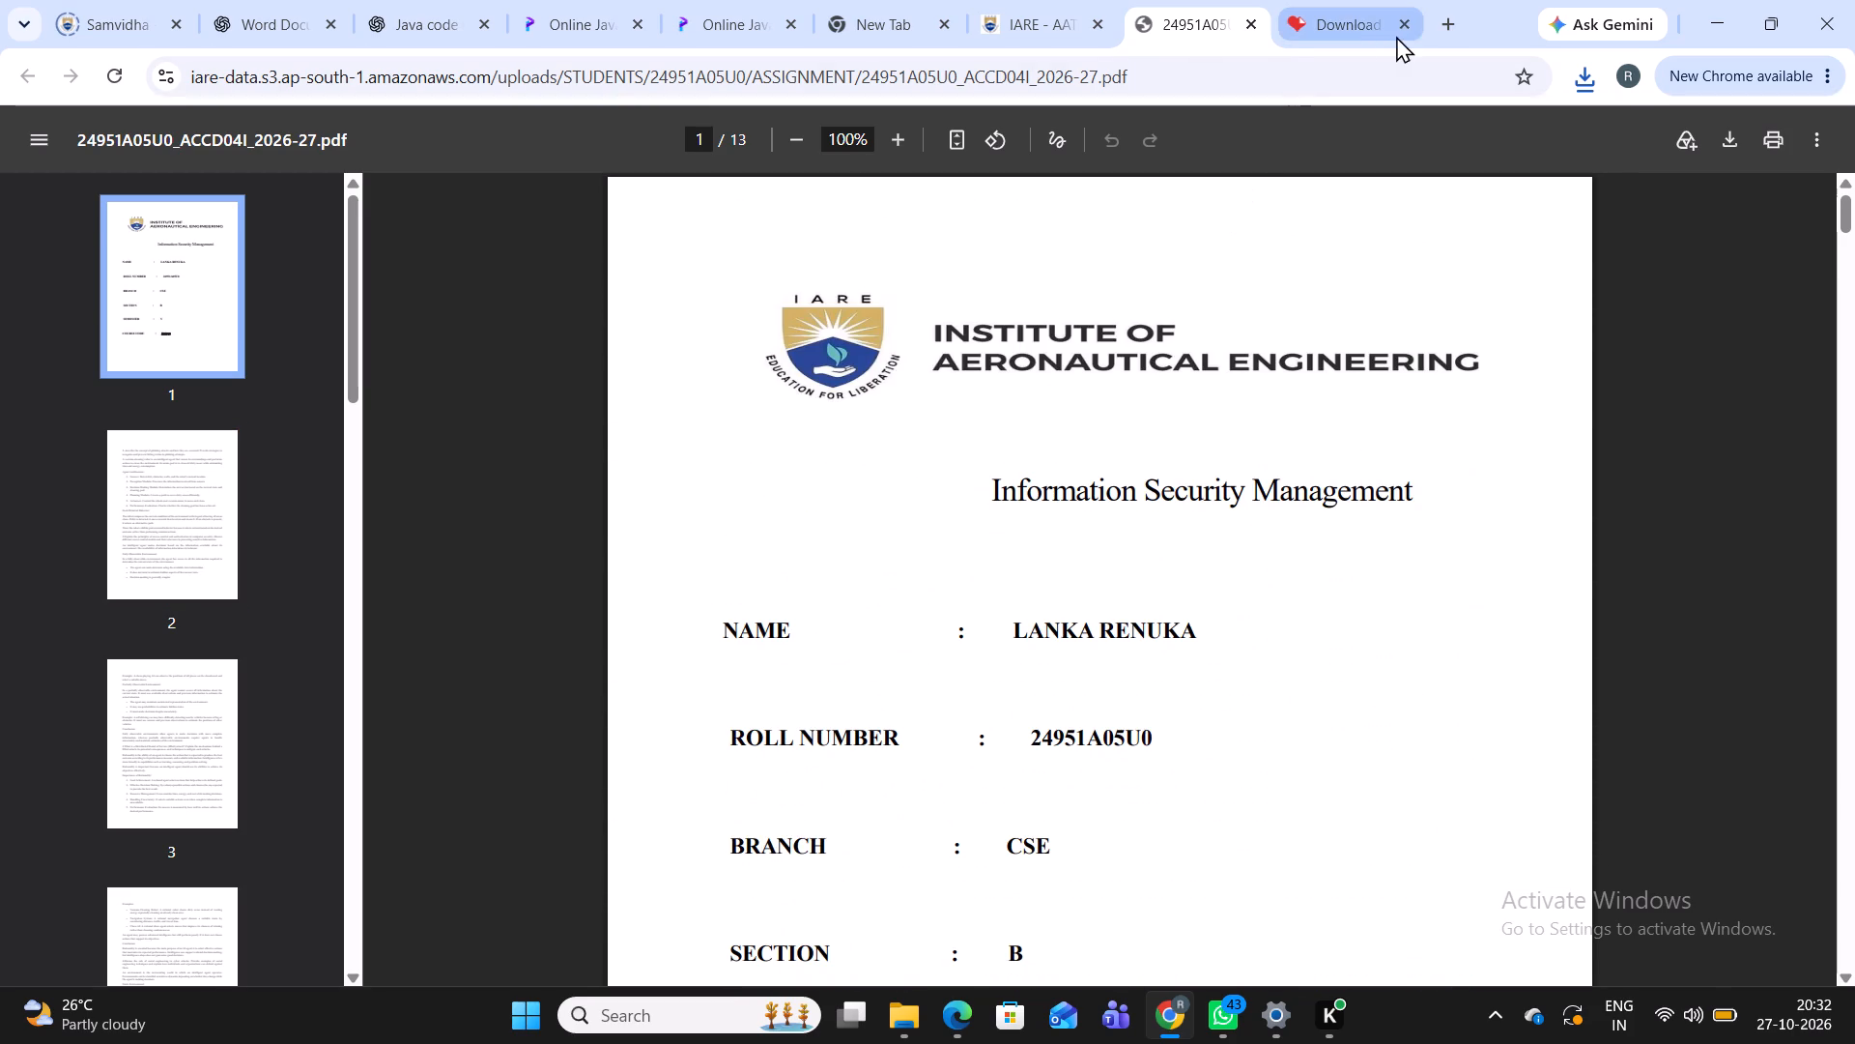
pyautogui.click(1246, 17)
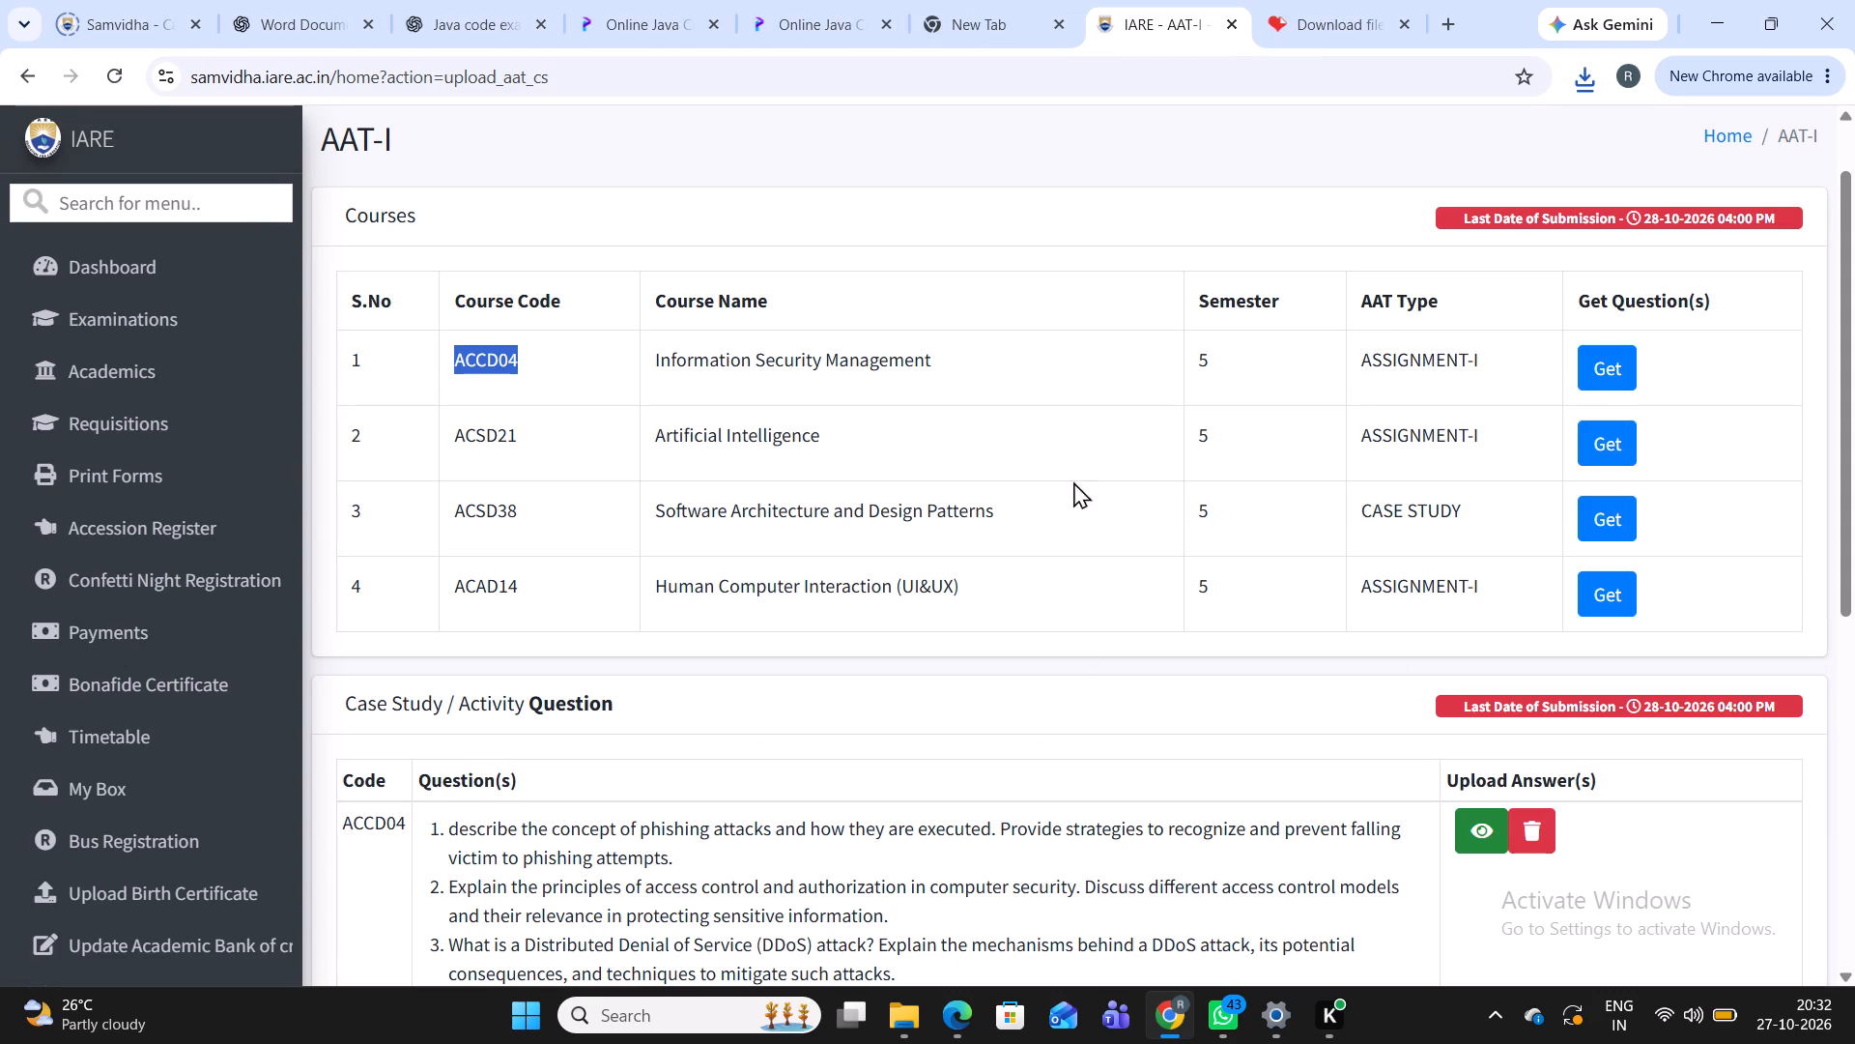
# Get the case study question for Software Architecture and Design Patterns (ACSD38) on the AAT-I page.
pyautogui.click(1613, 528)
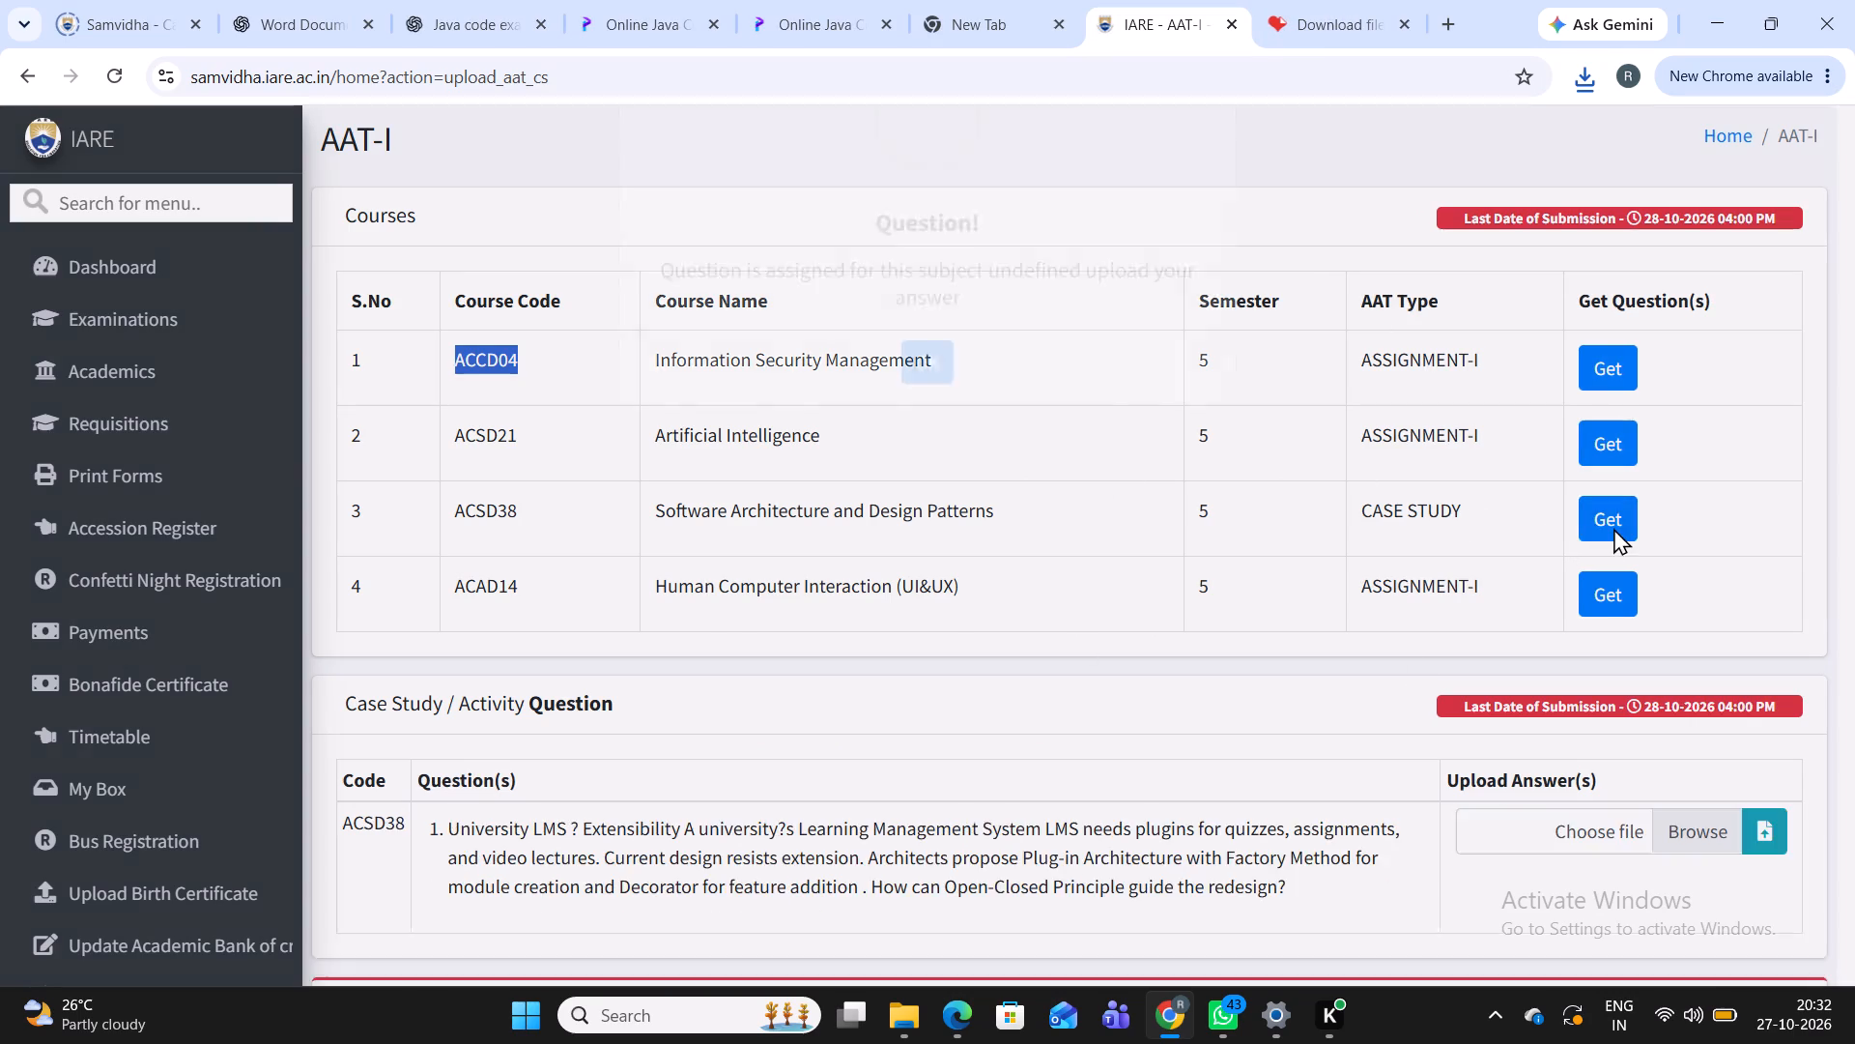
pyautogui.click(941, 675)
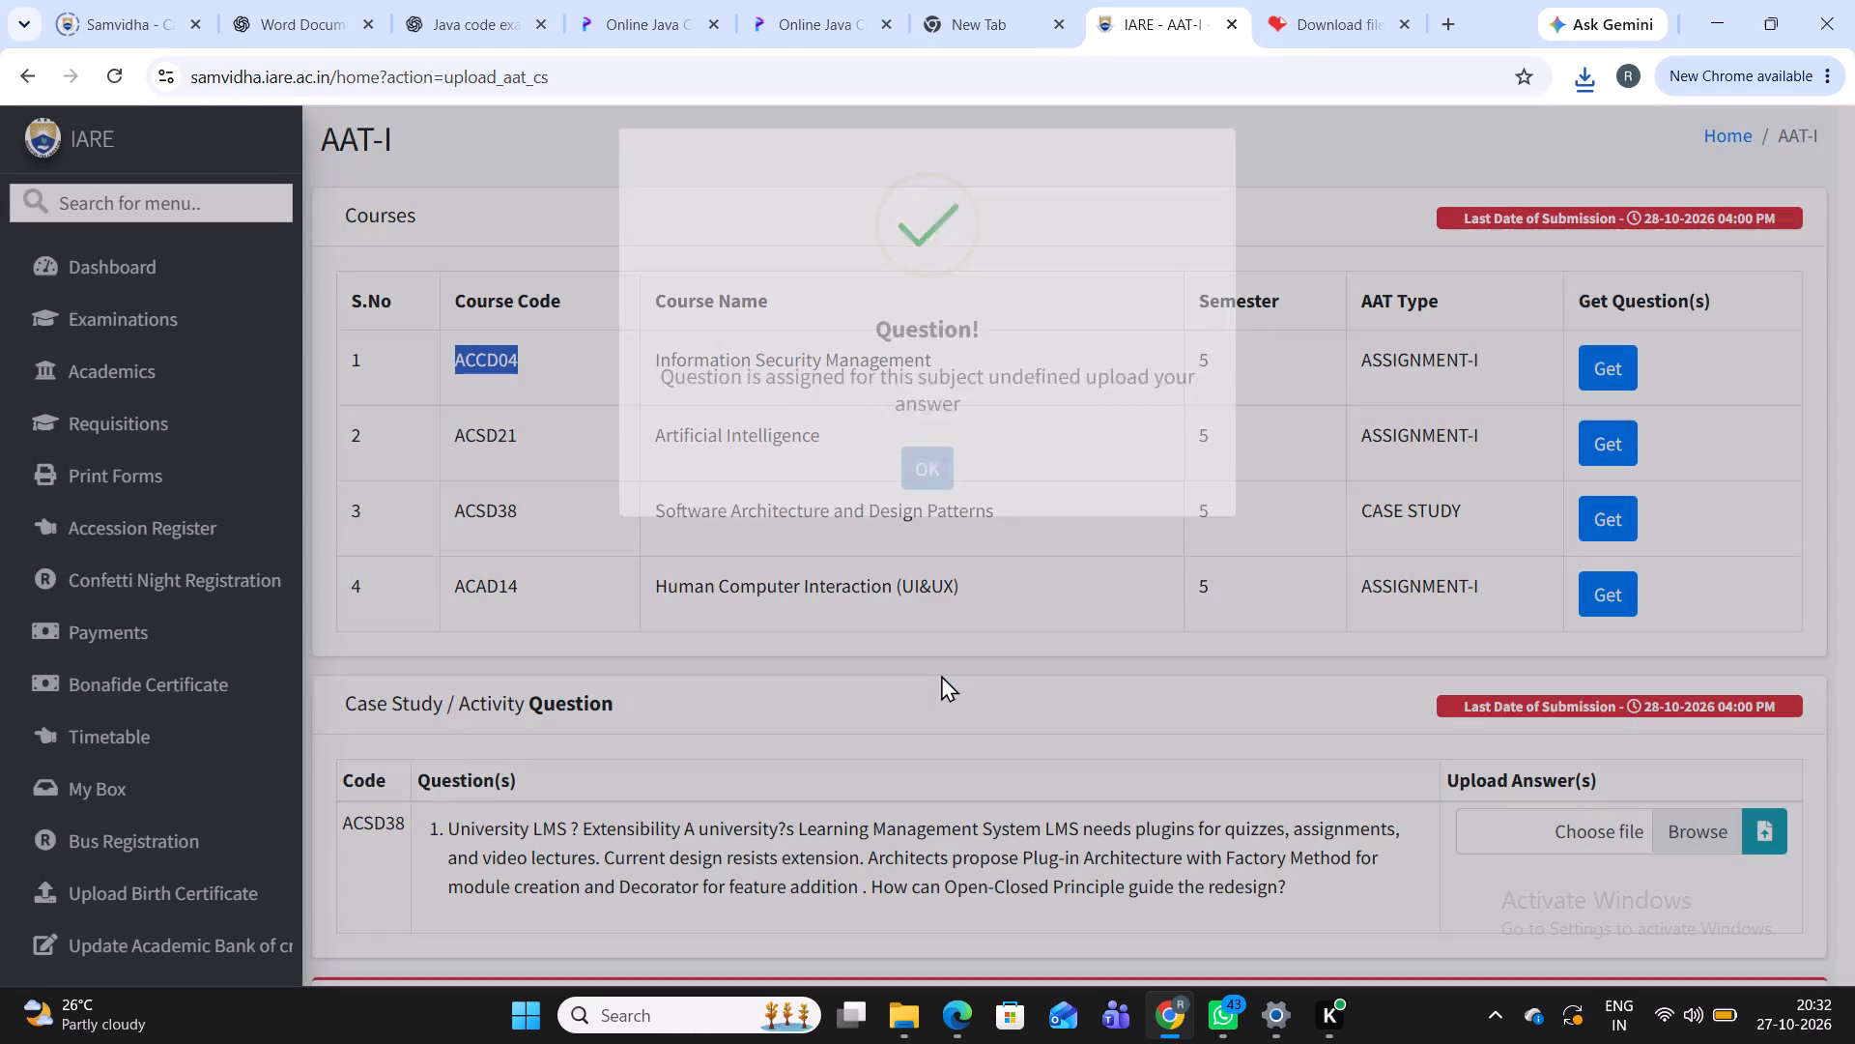
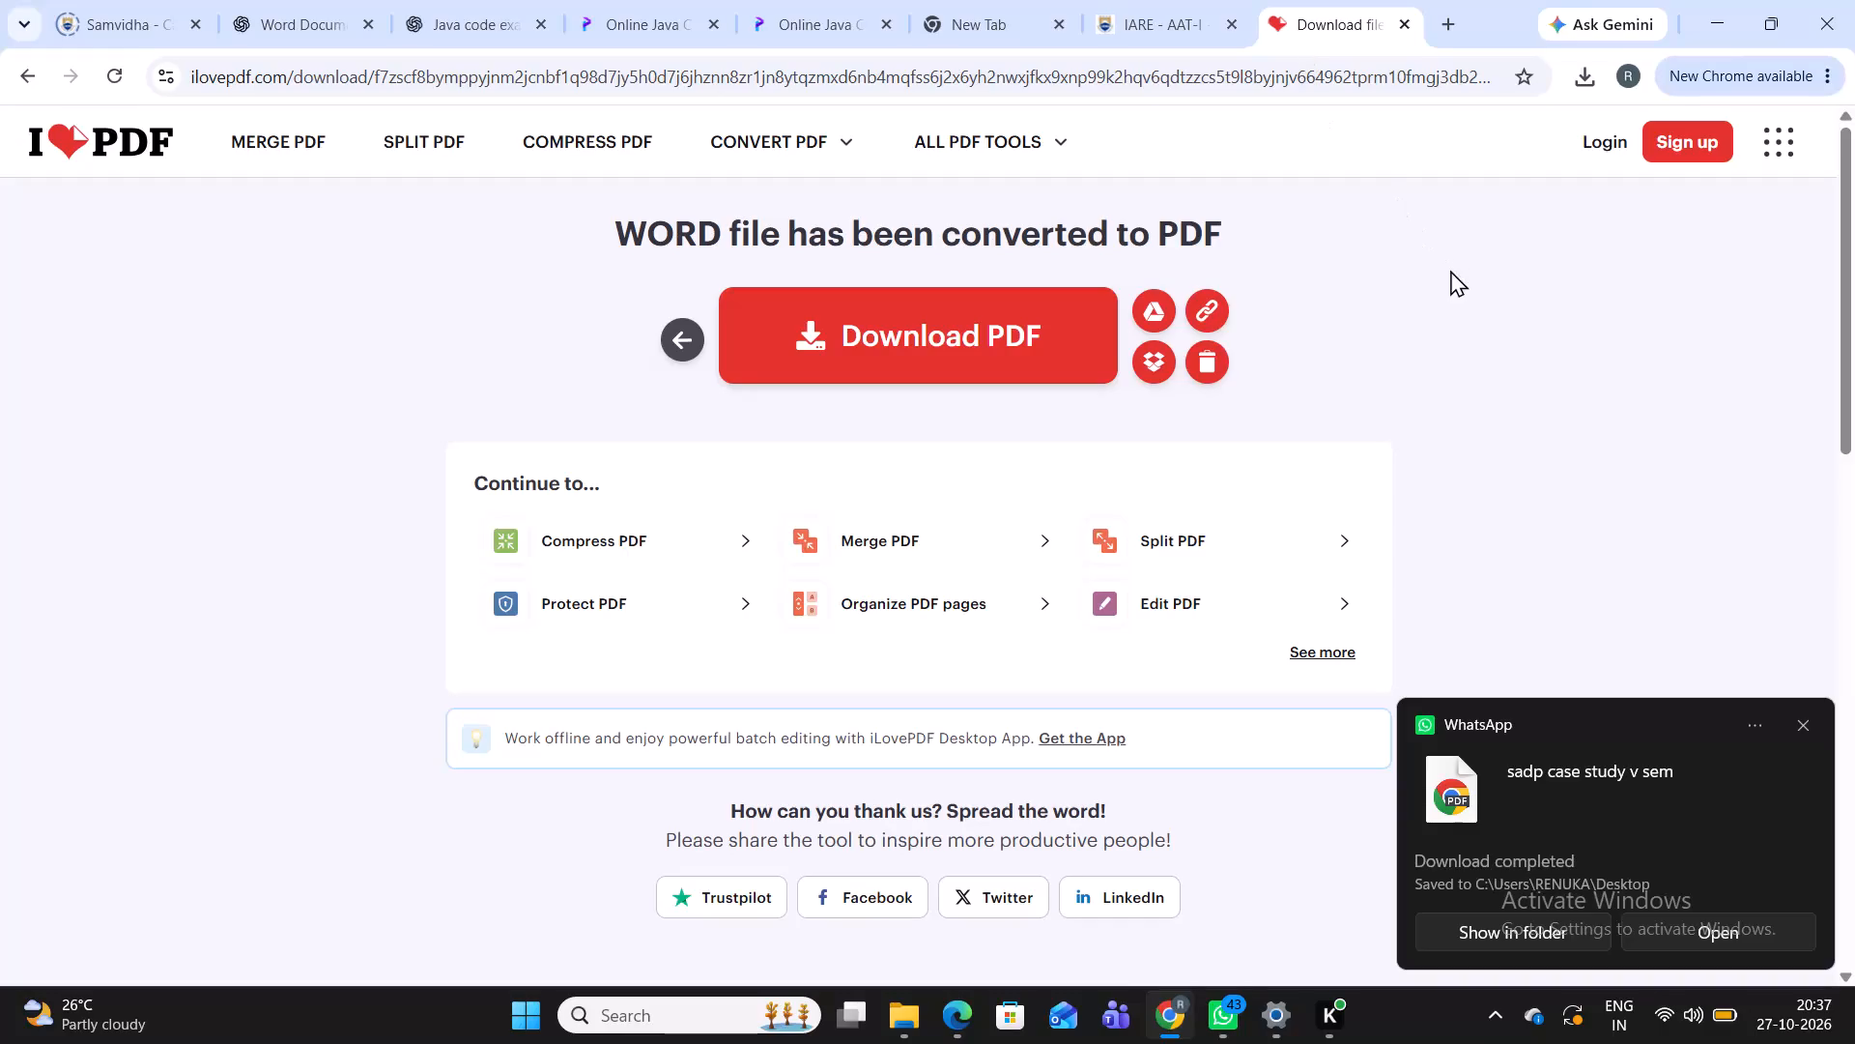
# Open iLovePDF's PDF to Word converter and add the "sadp case study v sem" PDF from the Desktop folder.
pyautogui.hscroll(9, 824, 535)
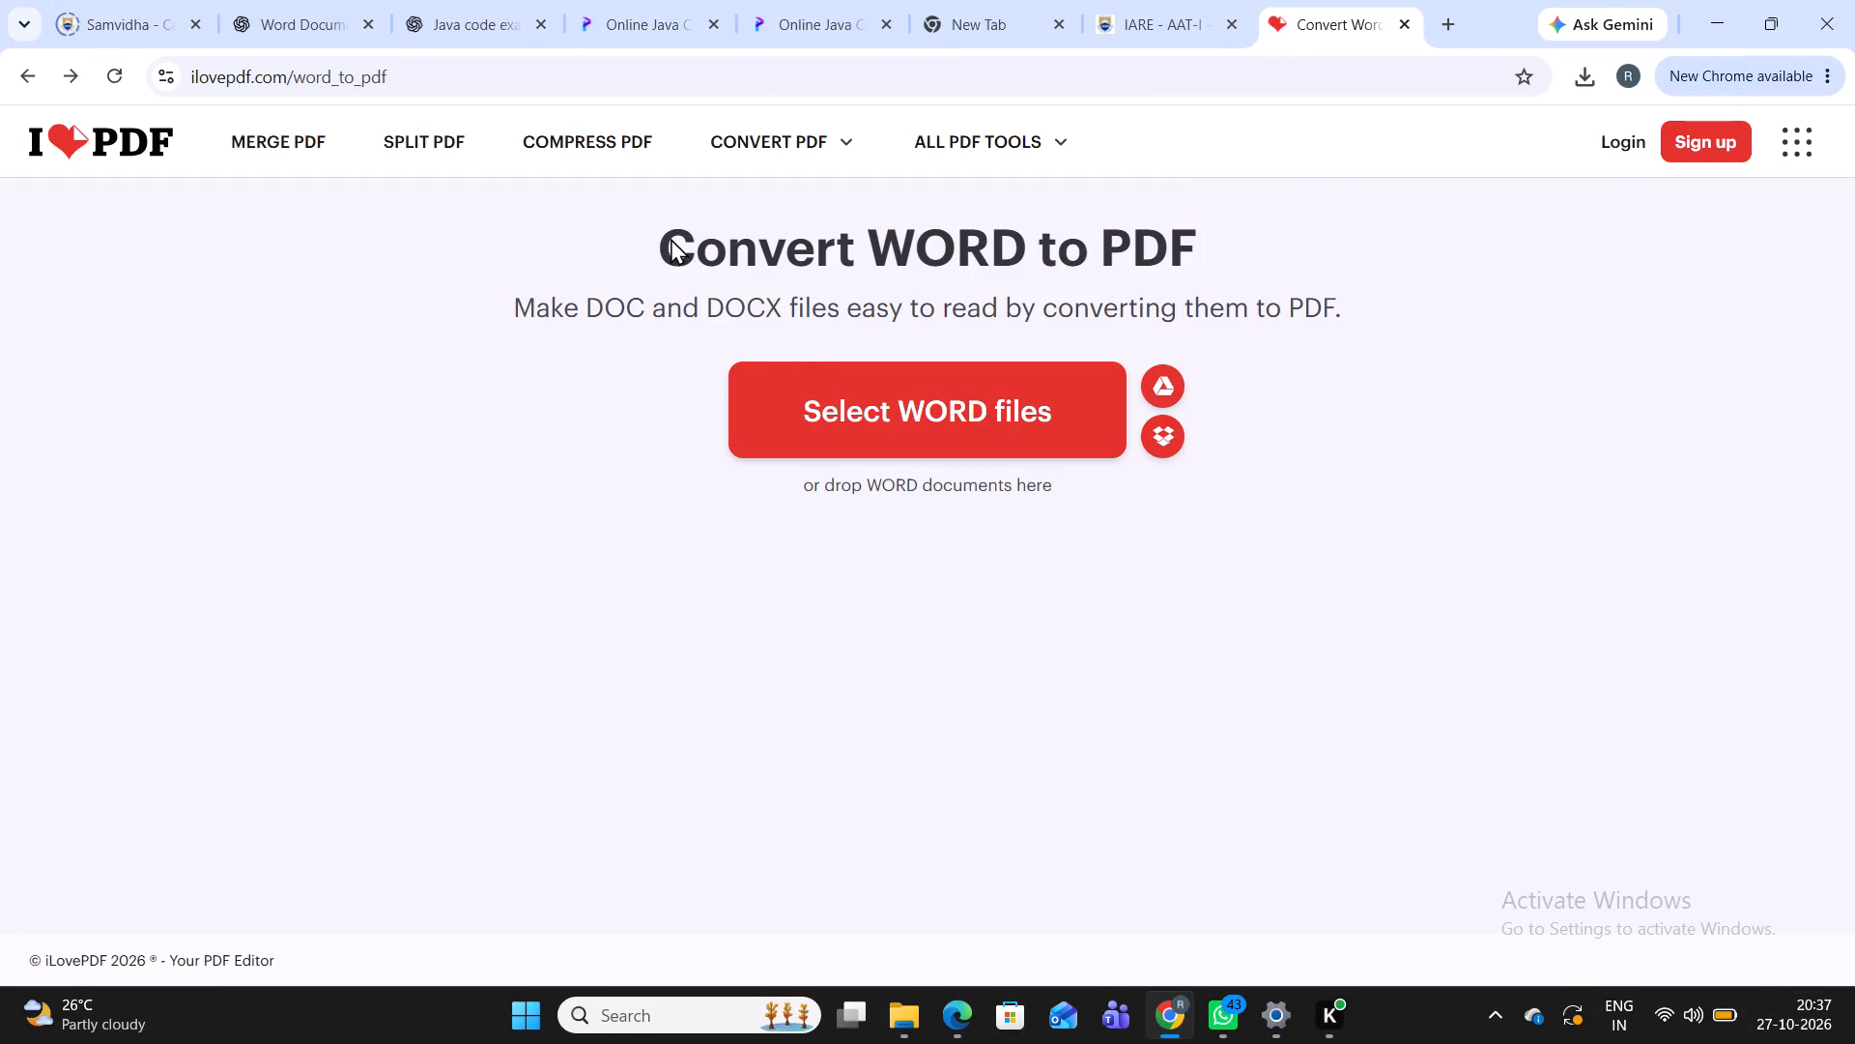
pyautogui.hscroll(10, 801, 352)
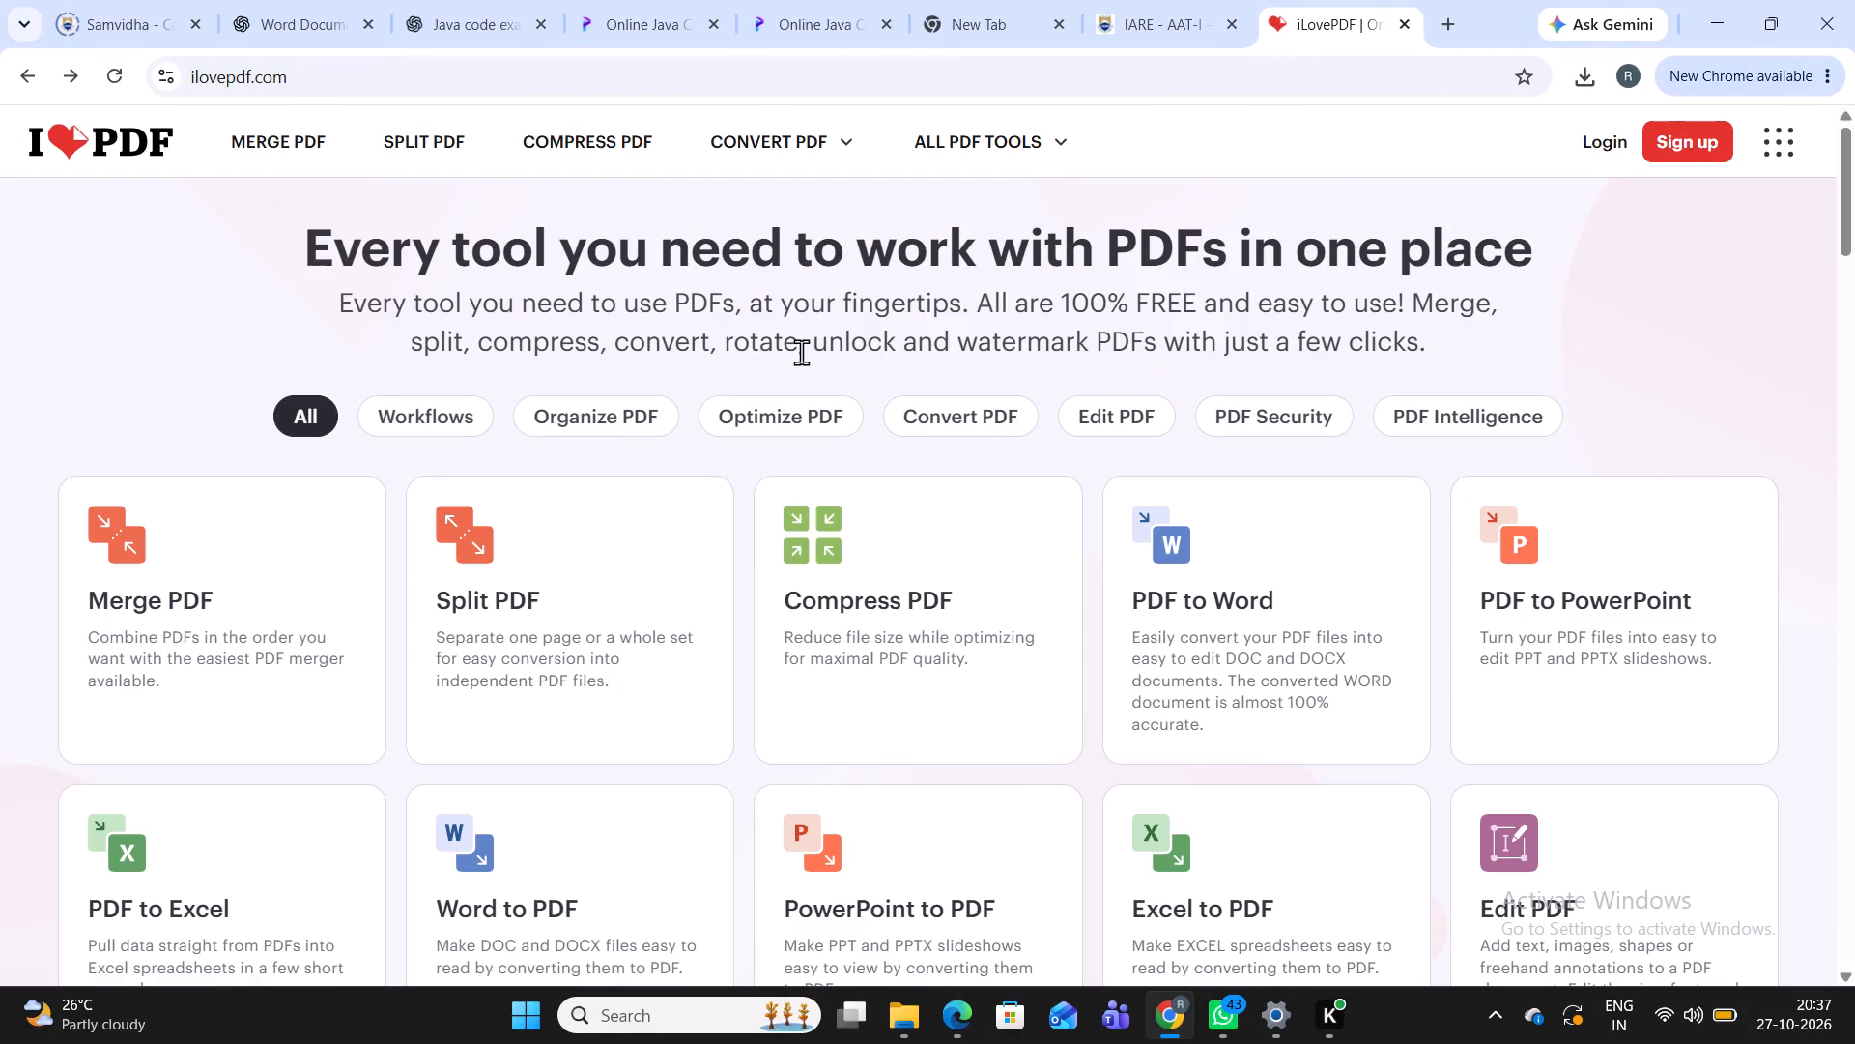
pyautogui.click(1317, 582)
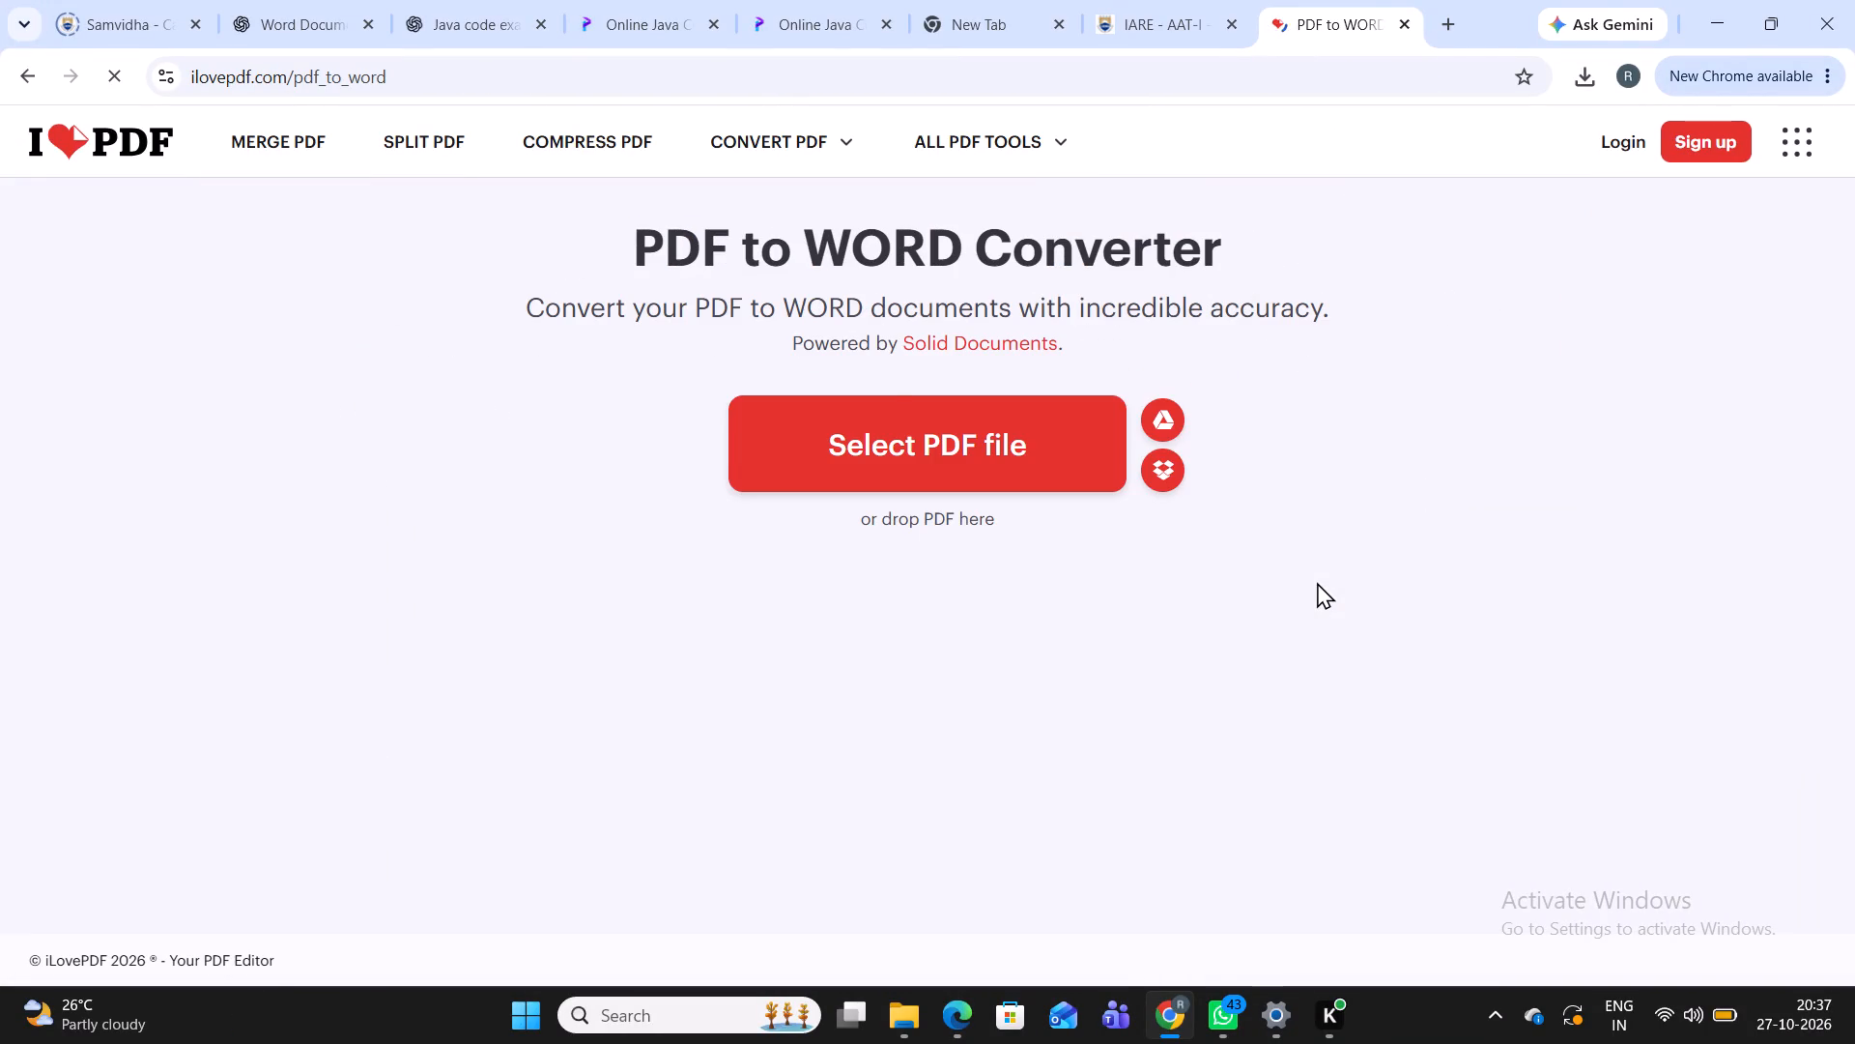
pyautogui.click(890, 410)
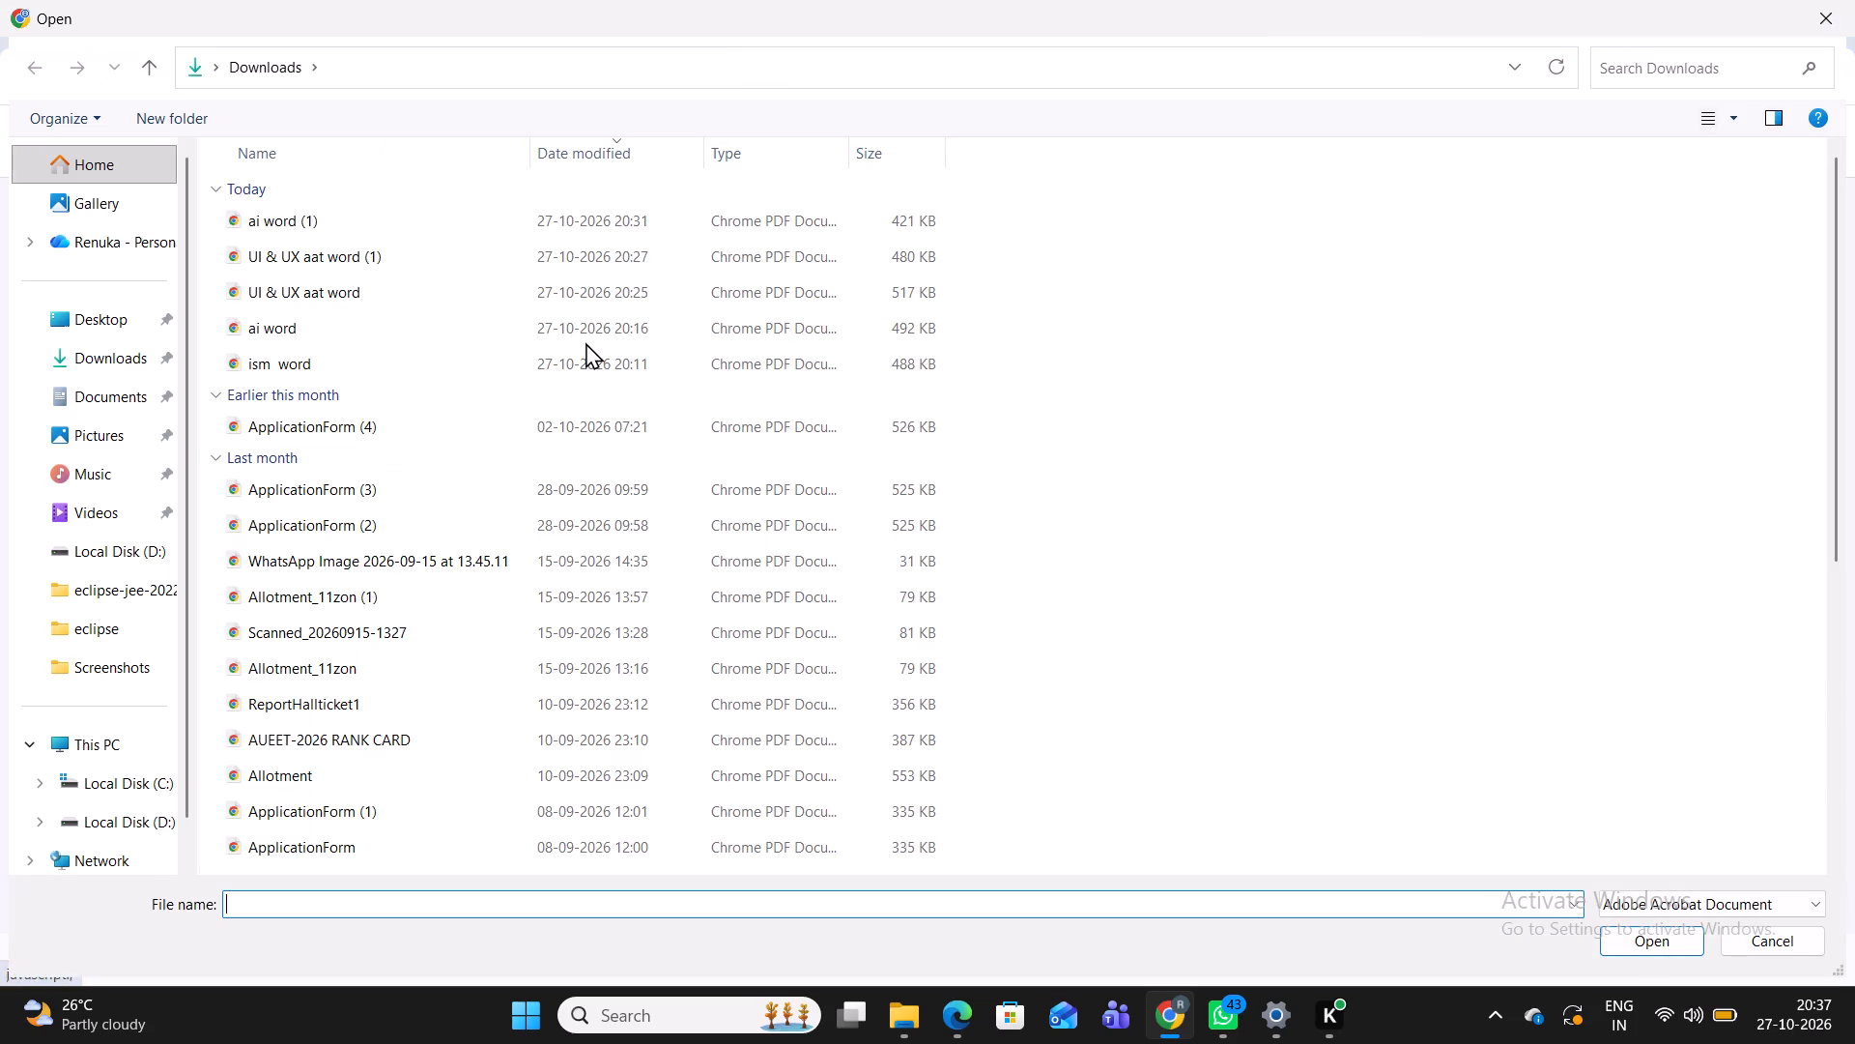
pyautogui.click(125, 335)
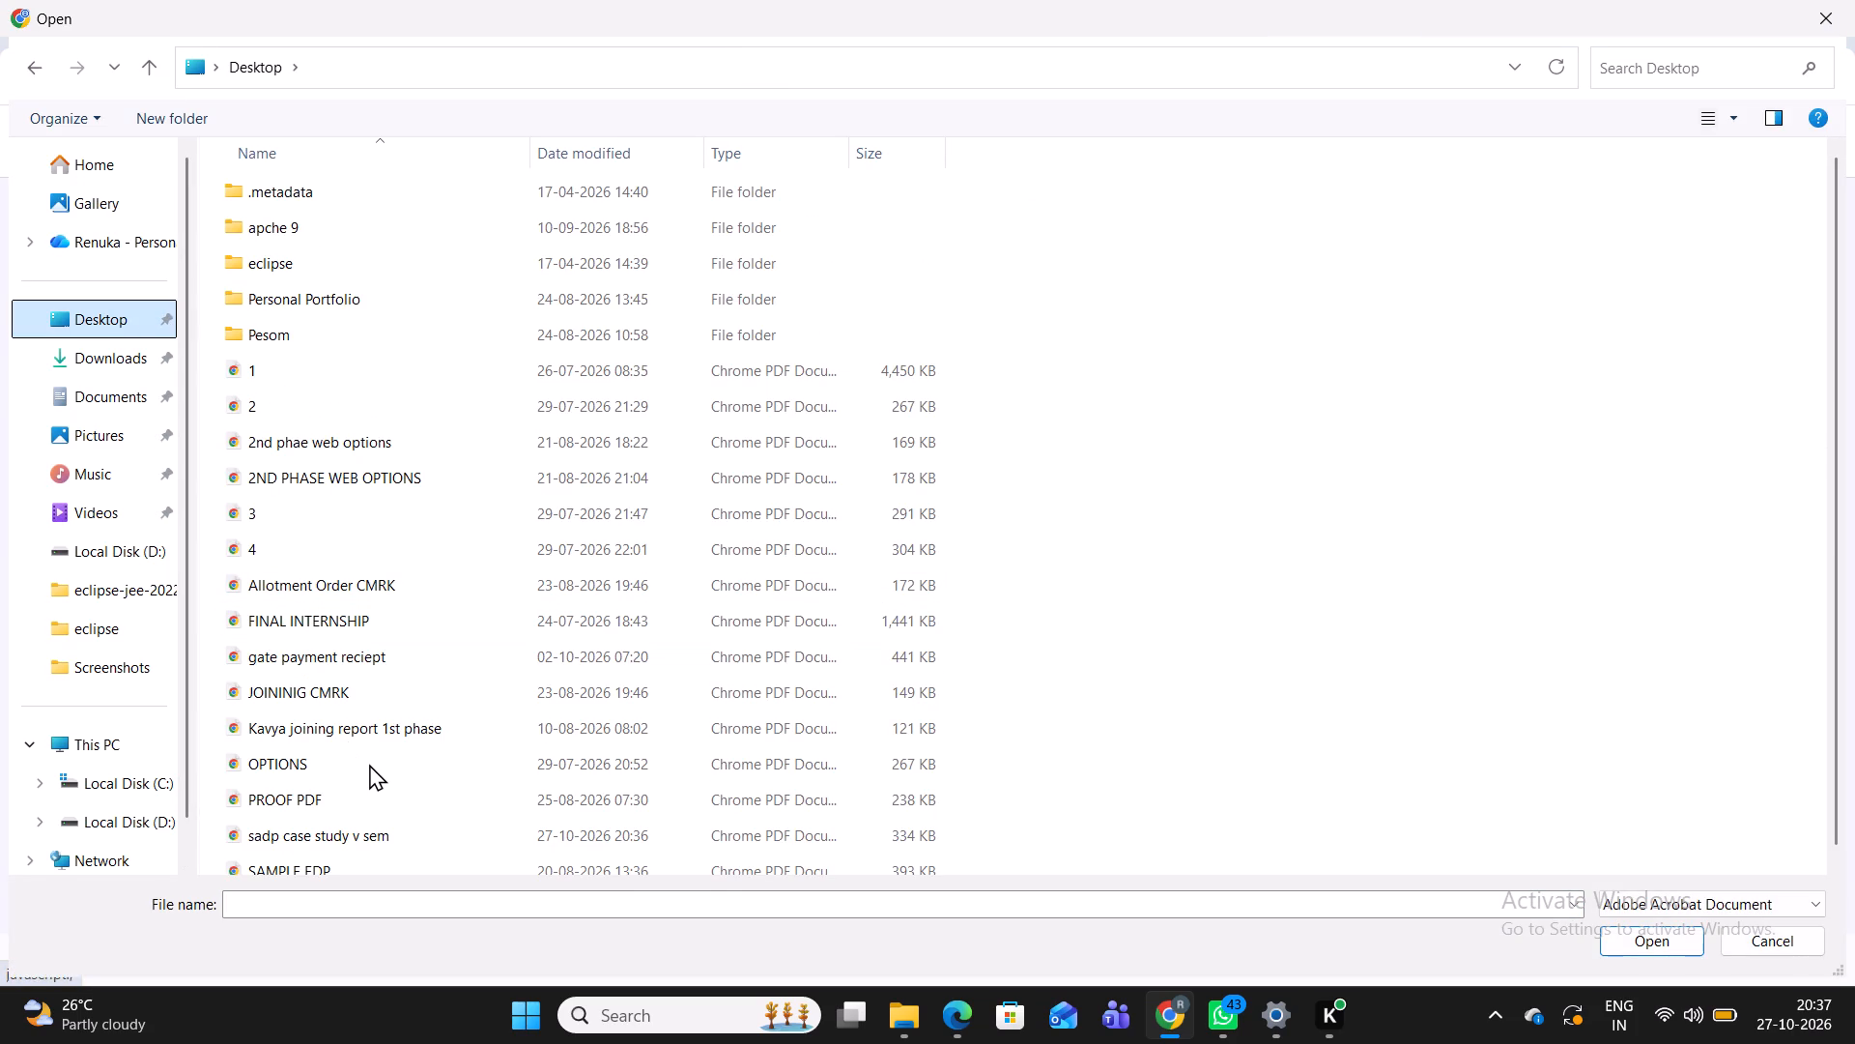
pyautogui.click(361, 826)
pyautogui.doubleClick(361, 826)
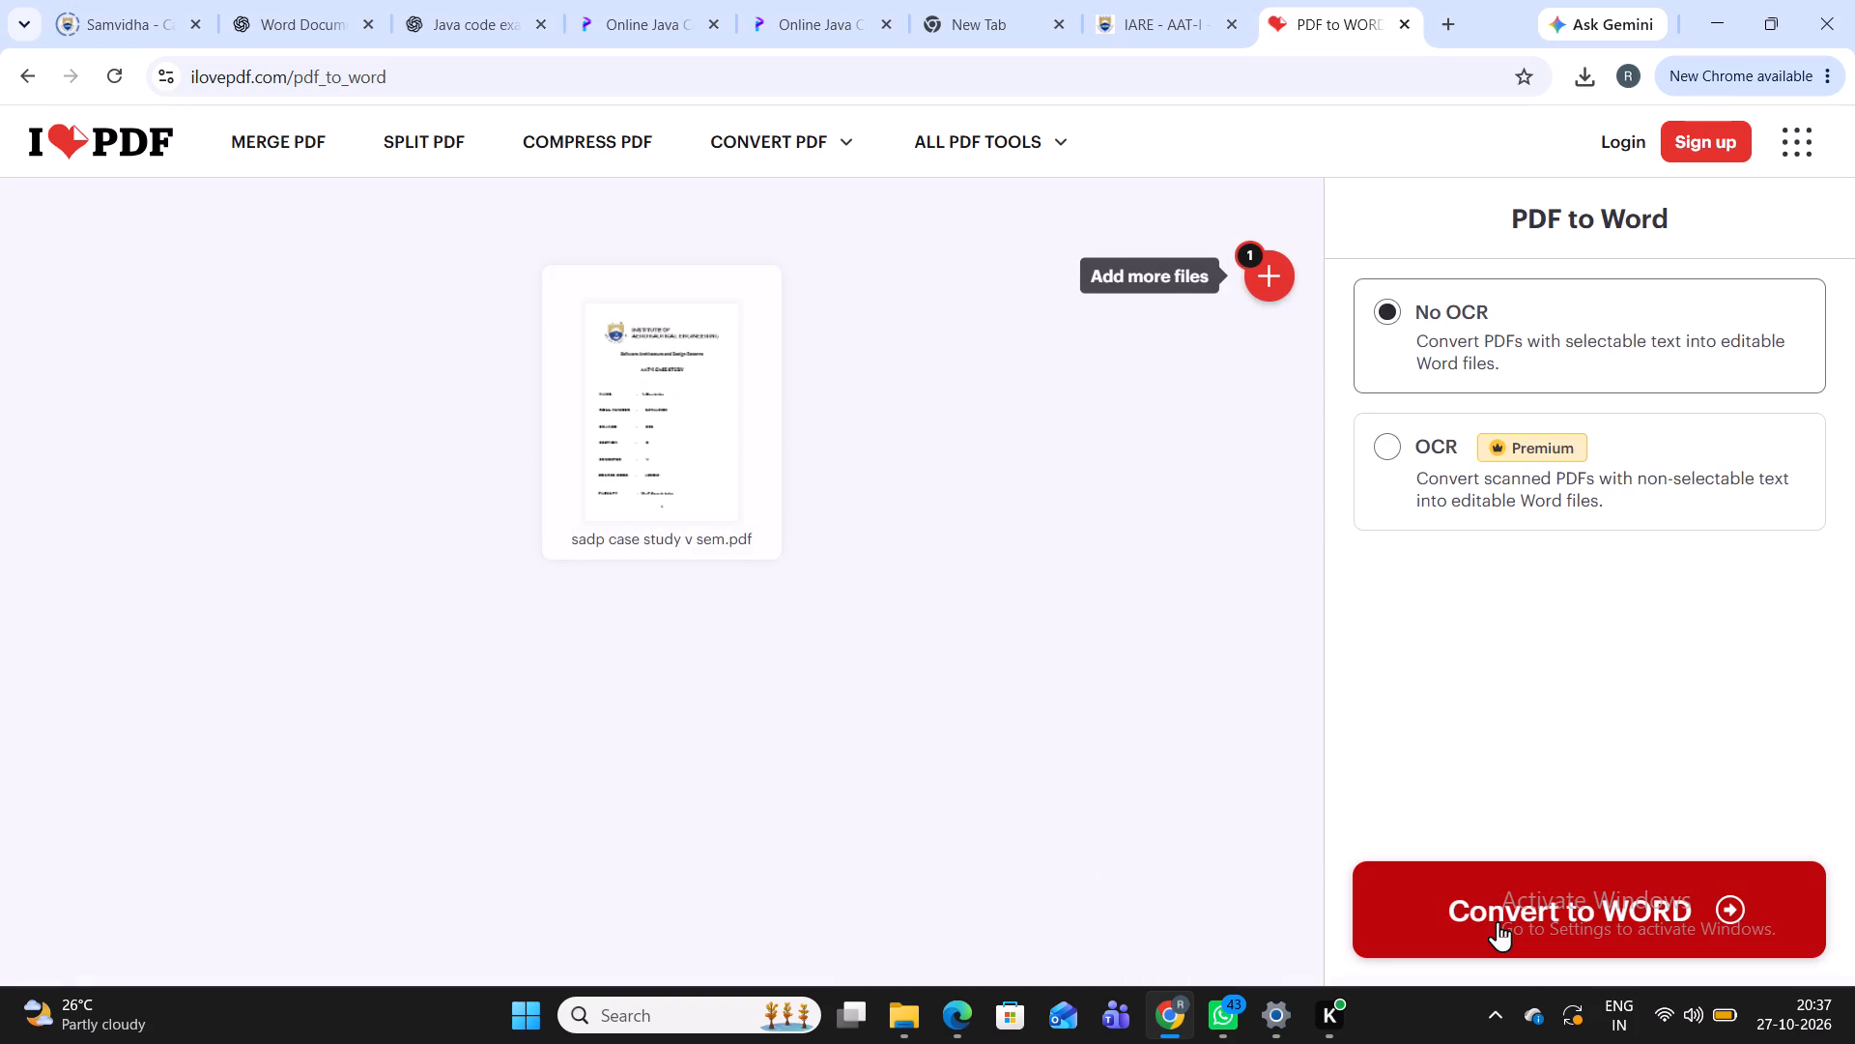
# Convert "sadp case study v sem.pdf" to an editable Word document and open the downloaded file for editing.
pyautogui.doubleClick(1498, 921)
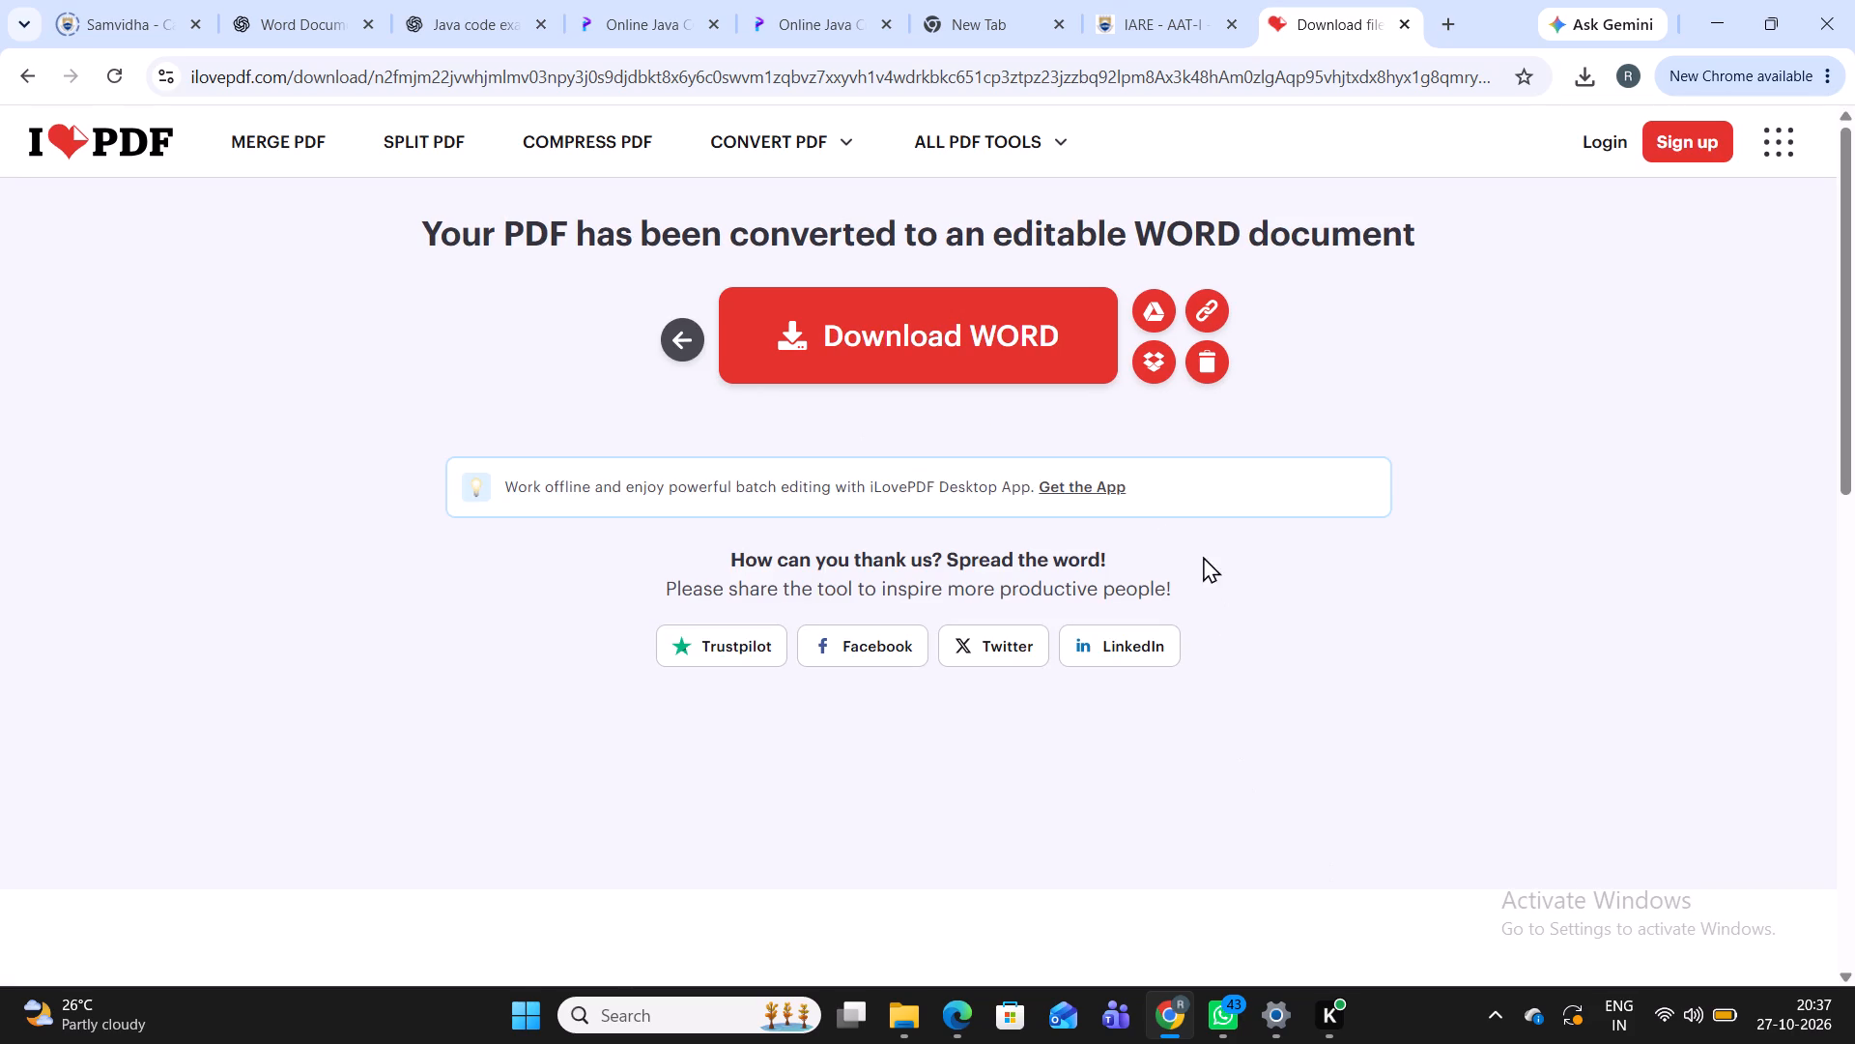
pyautogui.click(1028, 314)
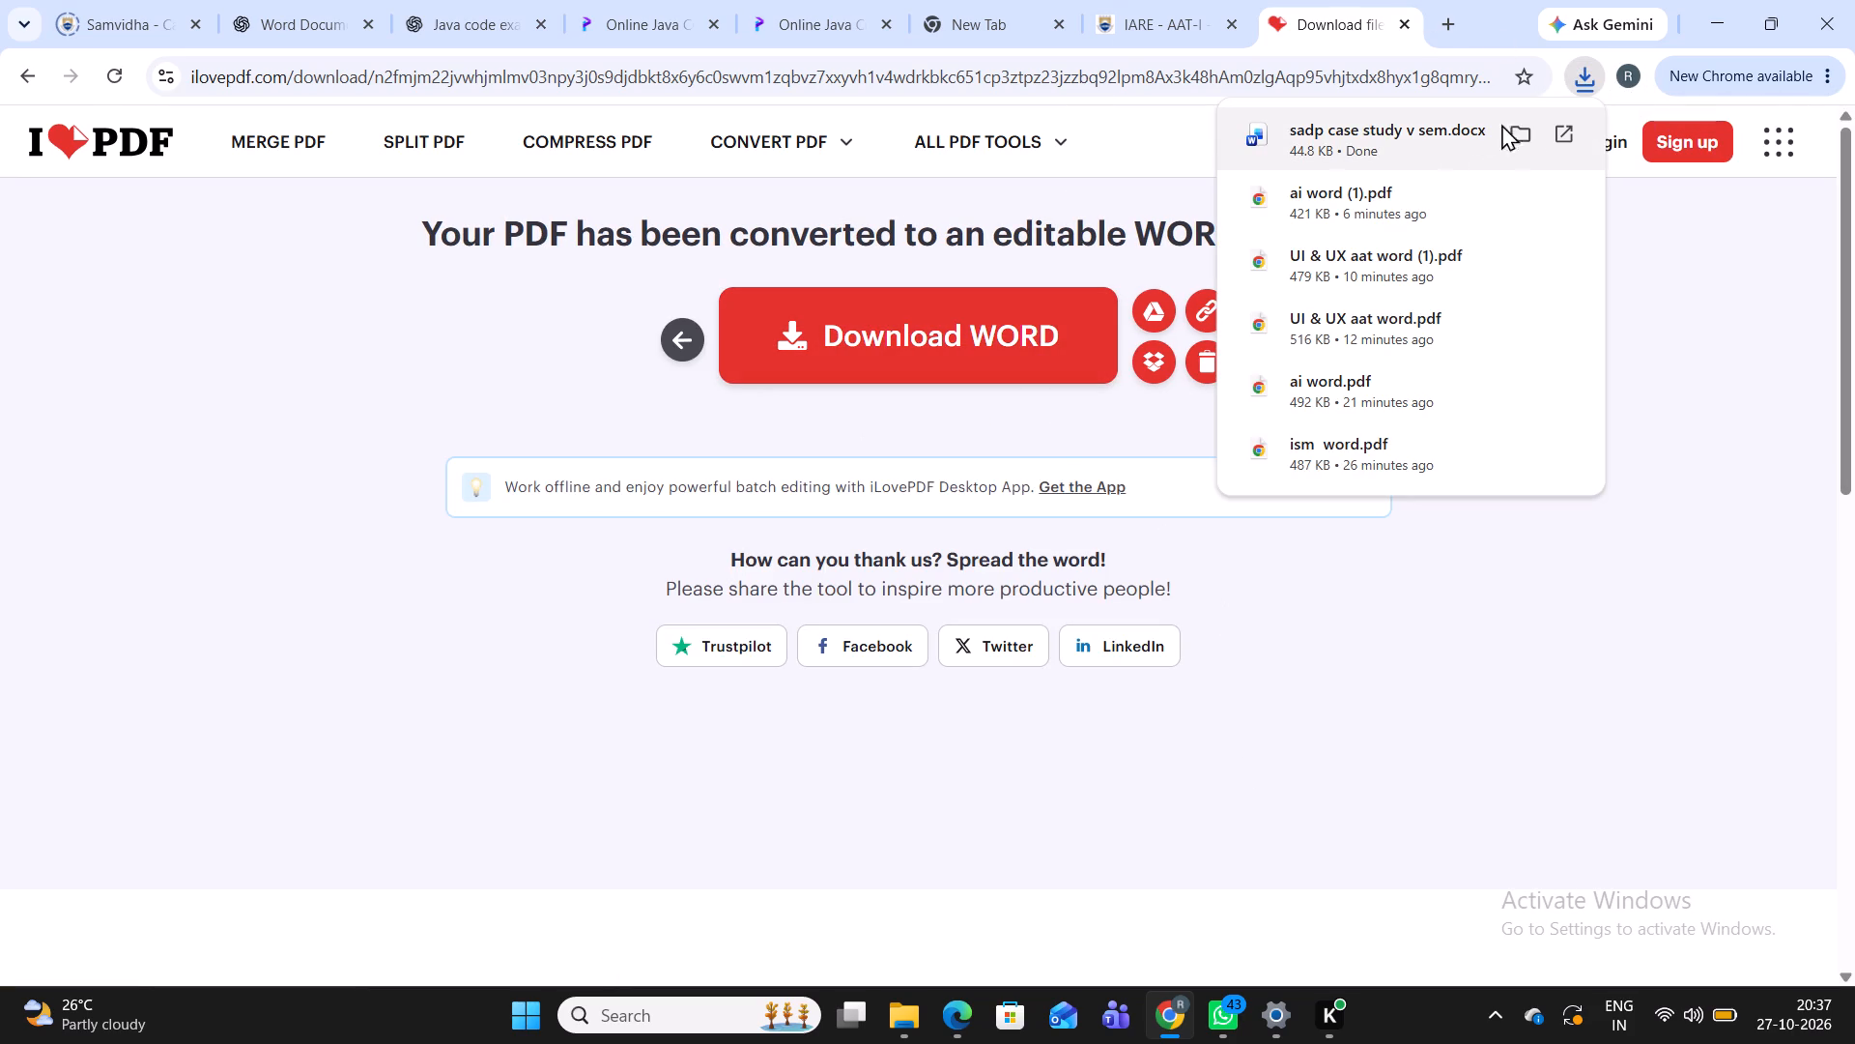
pyautogui.click(1569, 141)
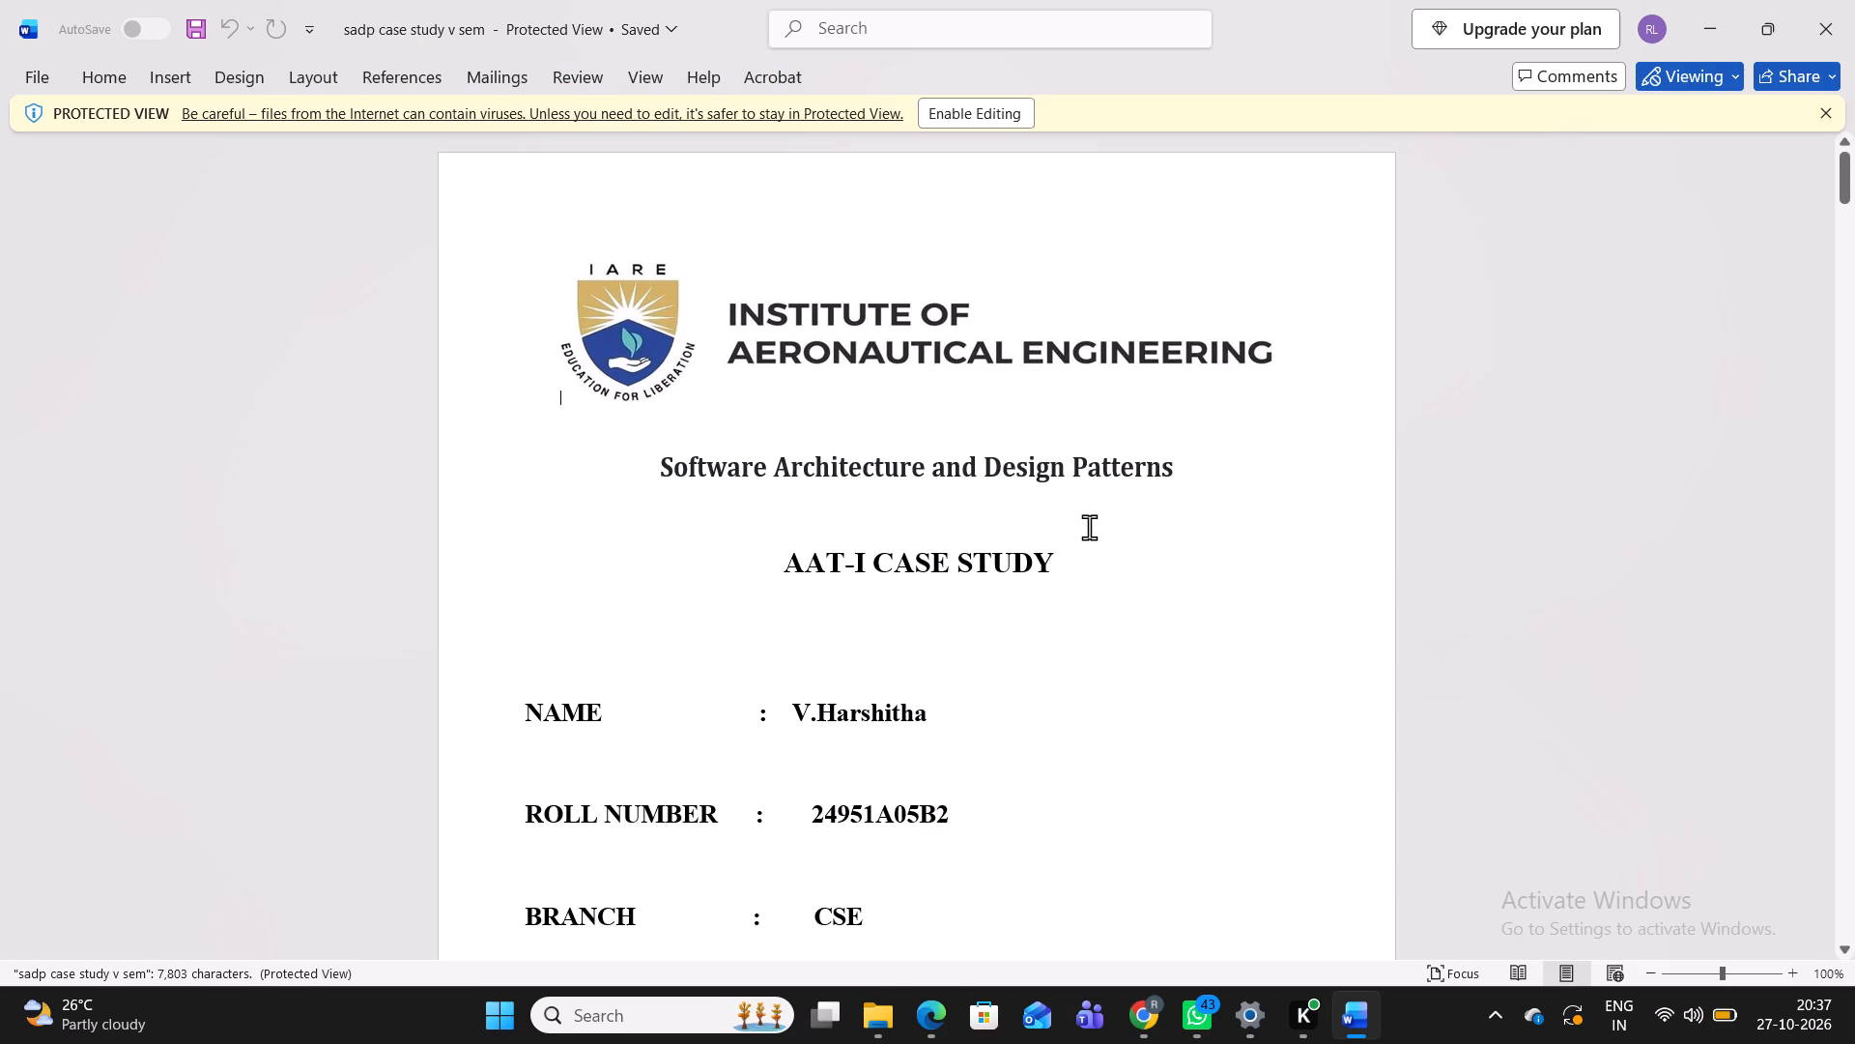
pyautogui.click(982, 122)
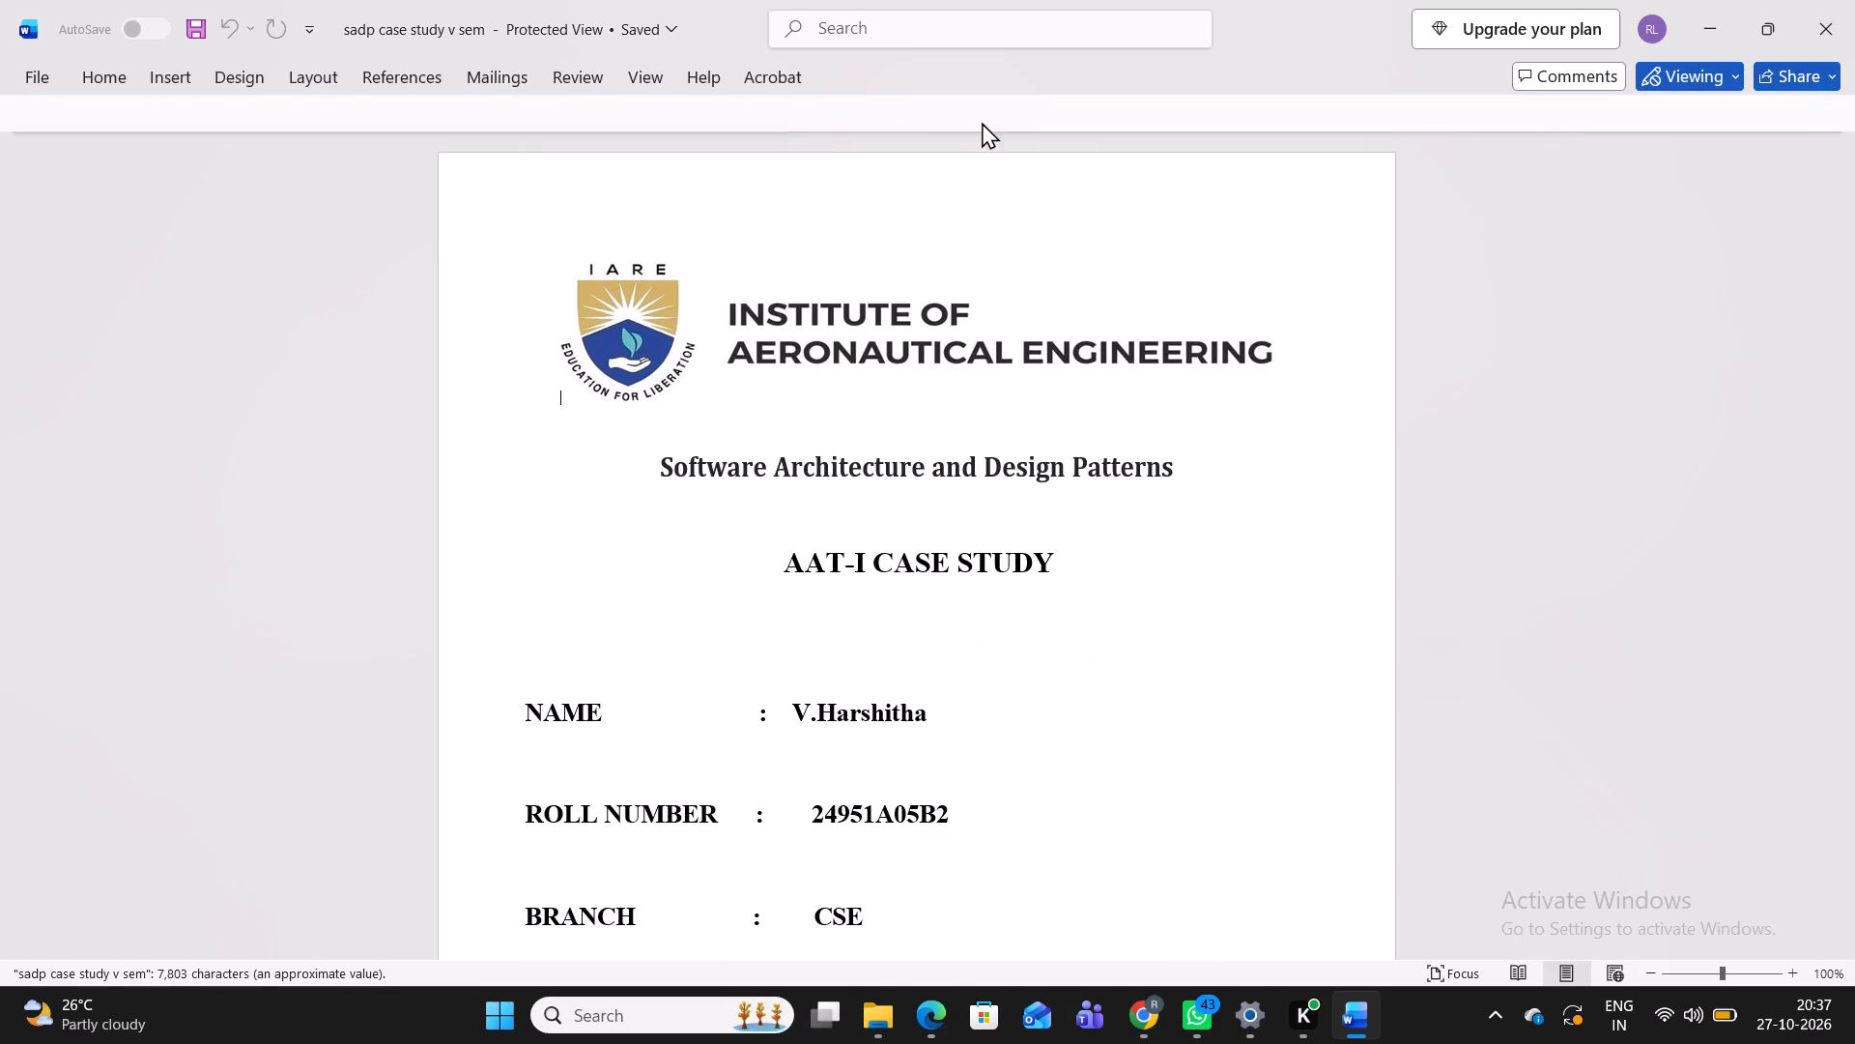
# Delete the "AAT-I CASE STUDY" heading and the extra blank lines beneath the Software Architecture and Design Patterns title.
pyautogui.scroll(-1, 1154, 507)
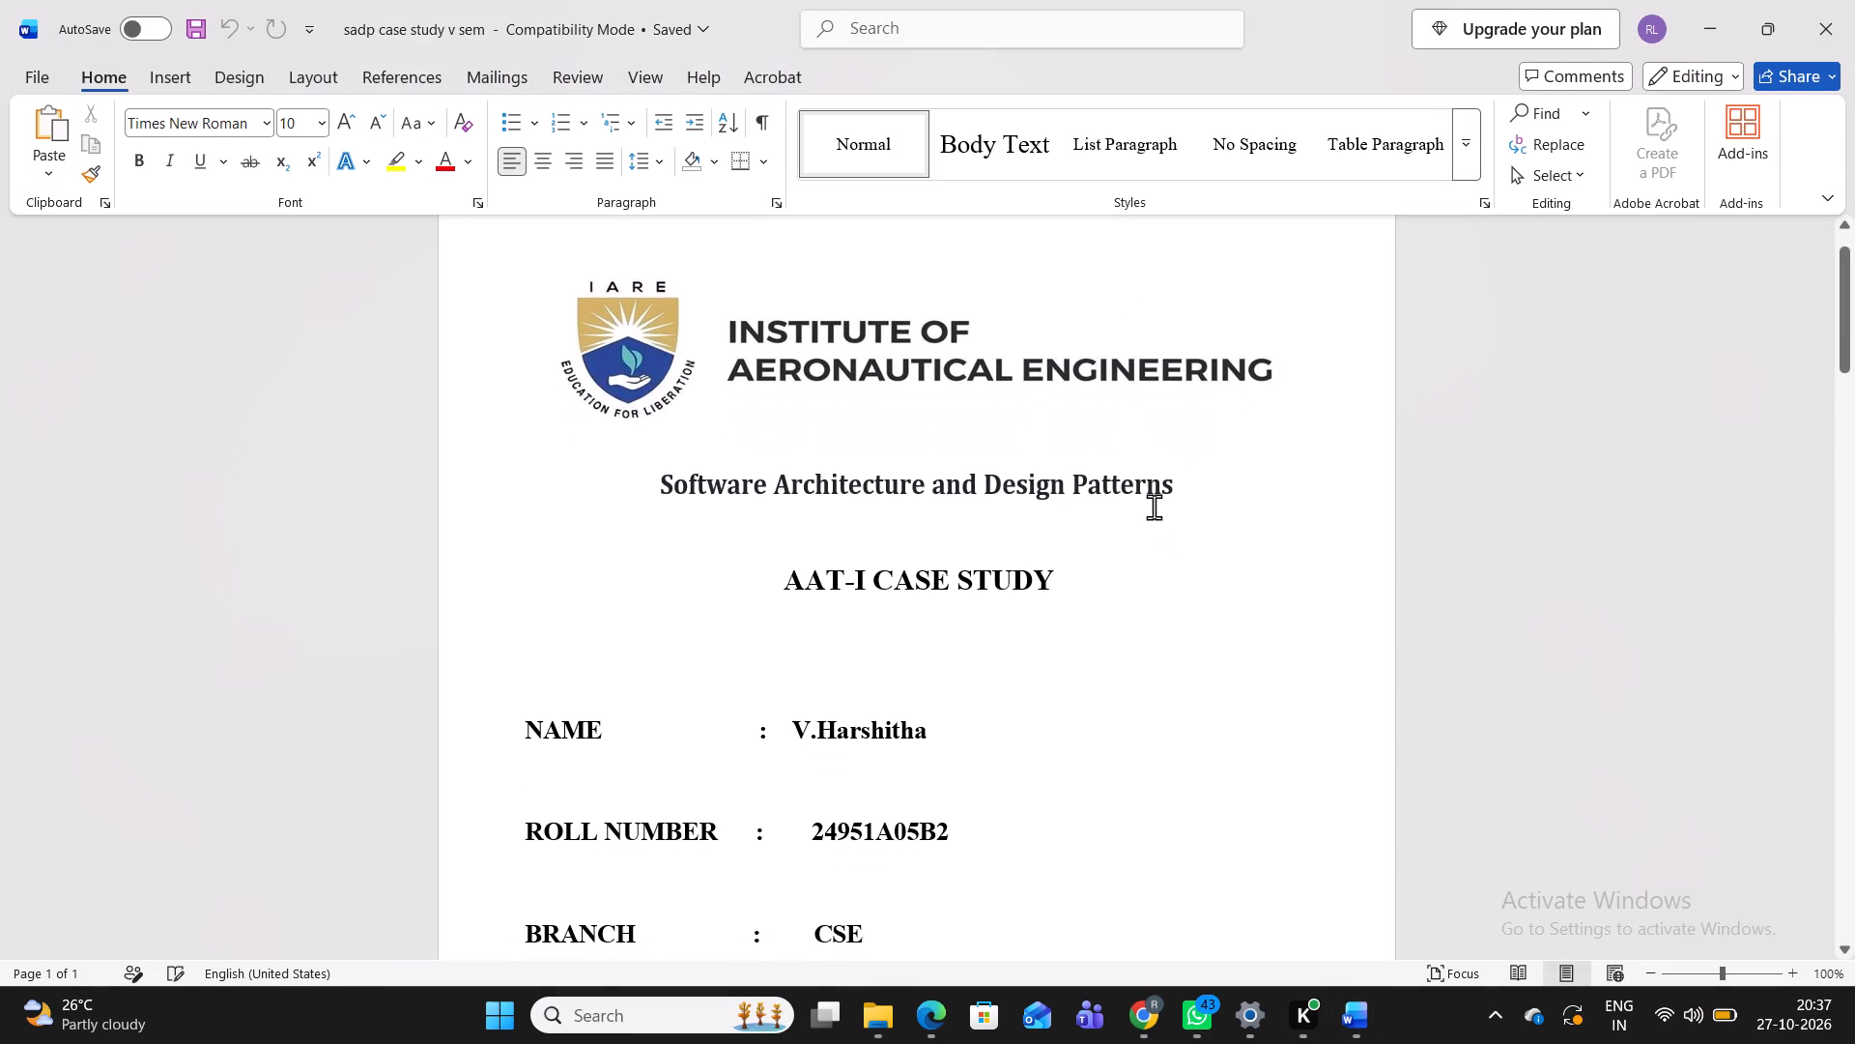
pyautogui.scroll(-1, 1154, 507)
pyautogui.moveTo(1048, 570); pyautogui.dragTo(1068, 582)
pyautogui.click(1068, 582)
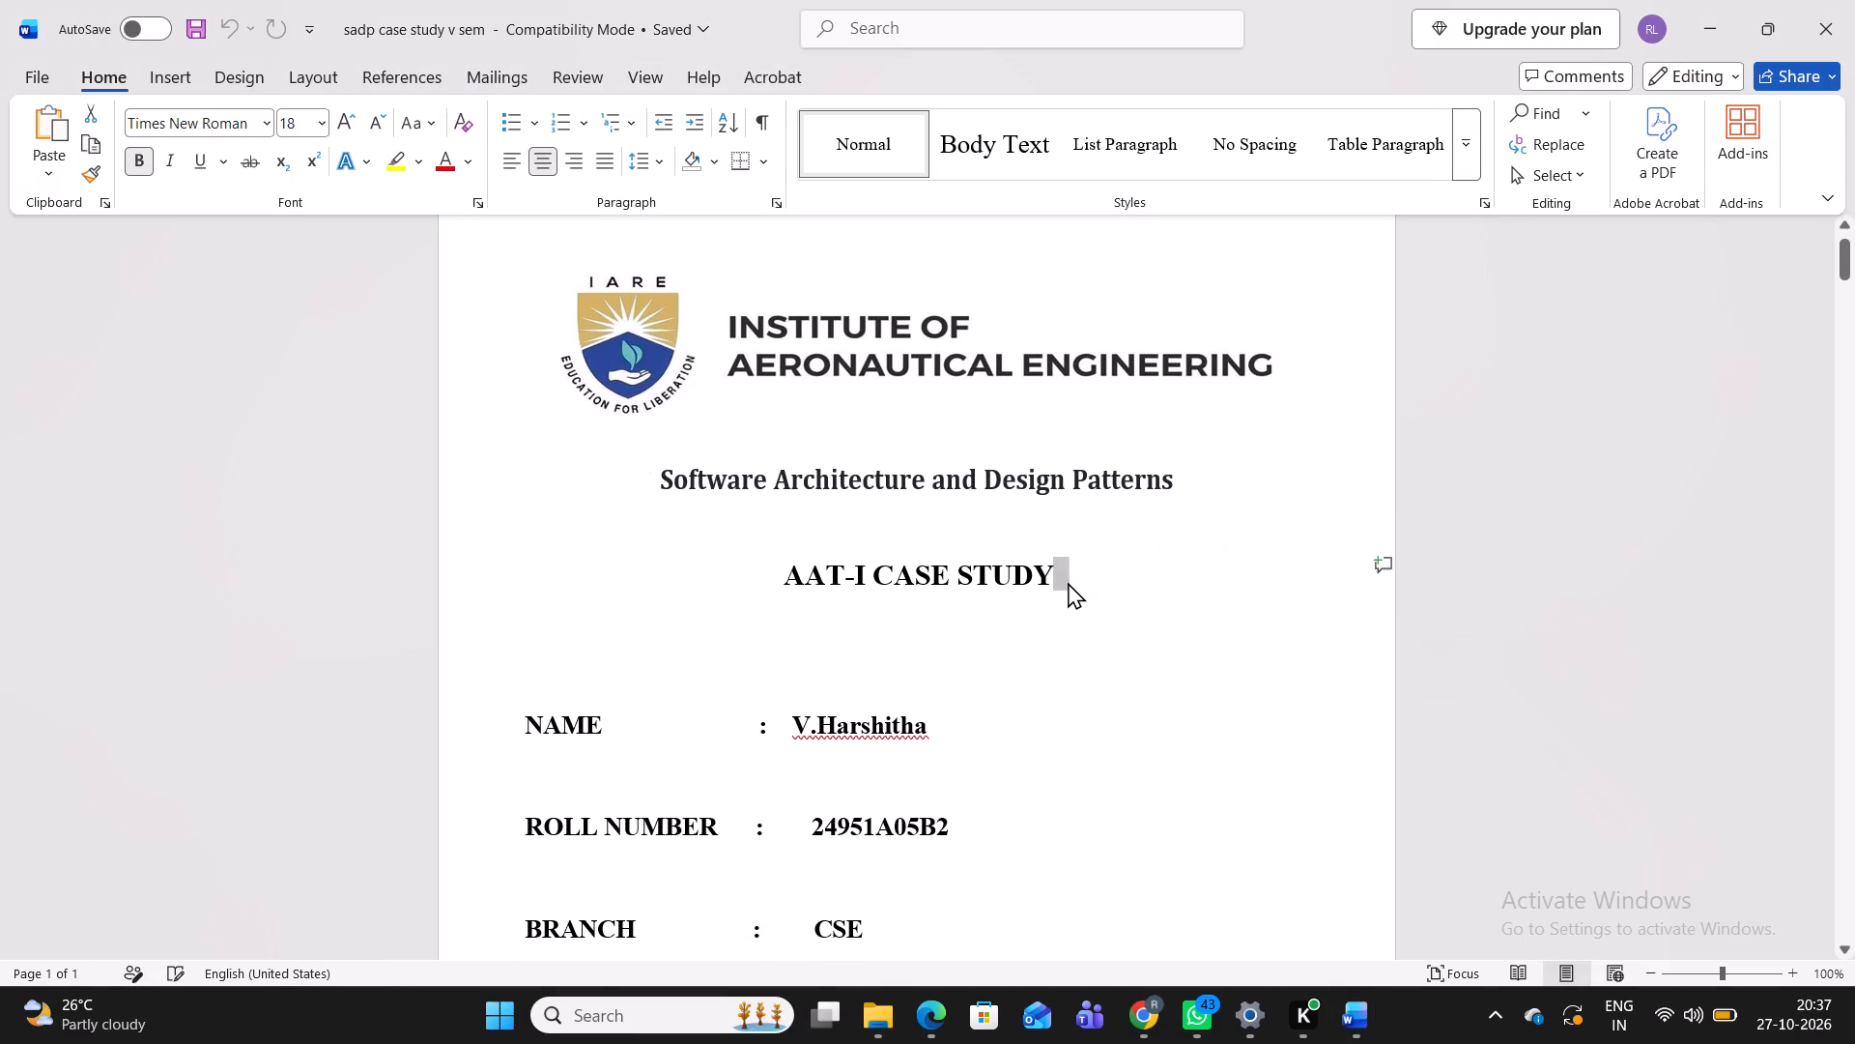
pyautogui.moveTo(1068, 582); pyautogui.dragTo(790, 574)
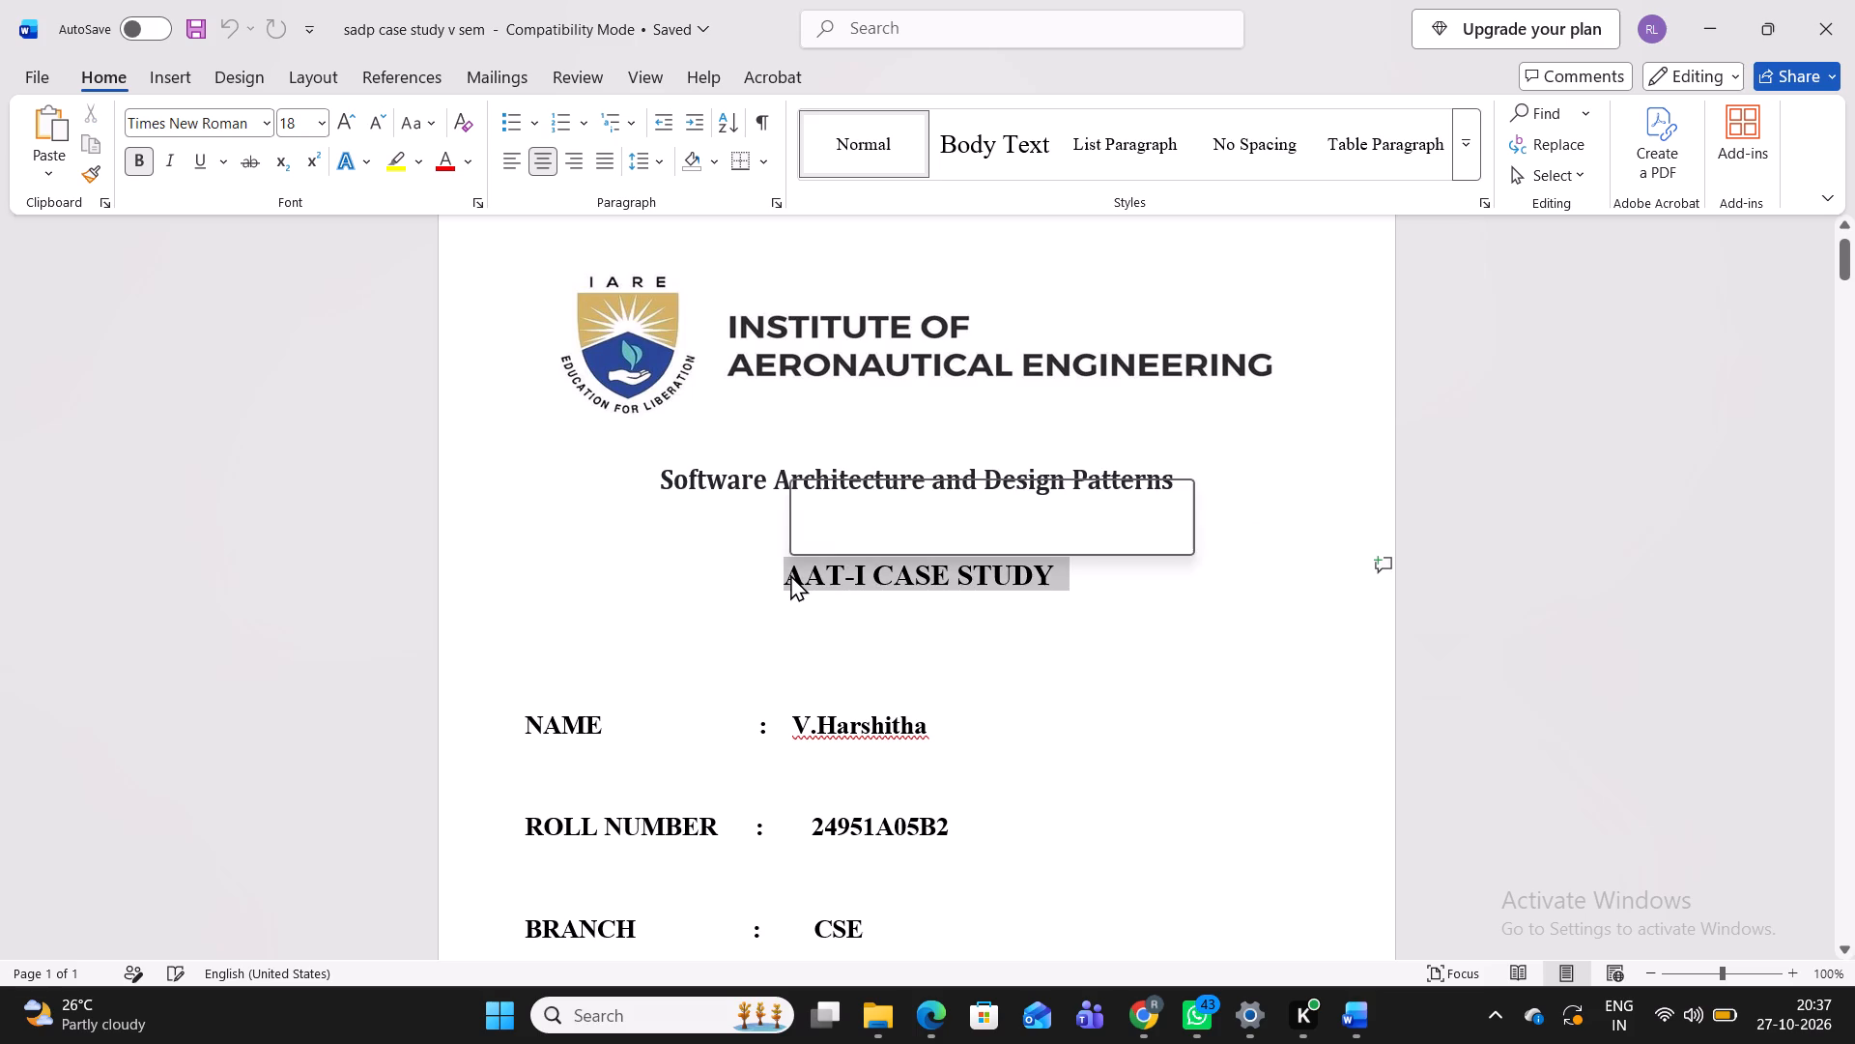
pyautogui.press('BackSpace')
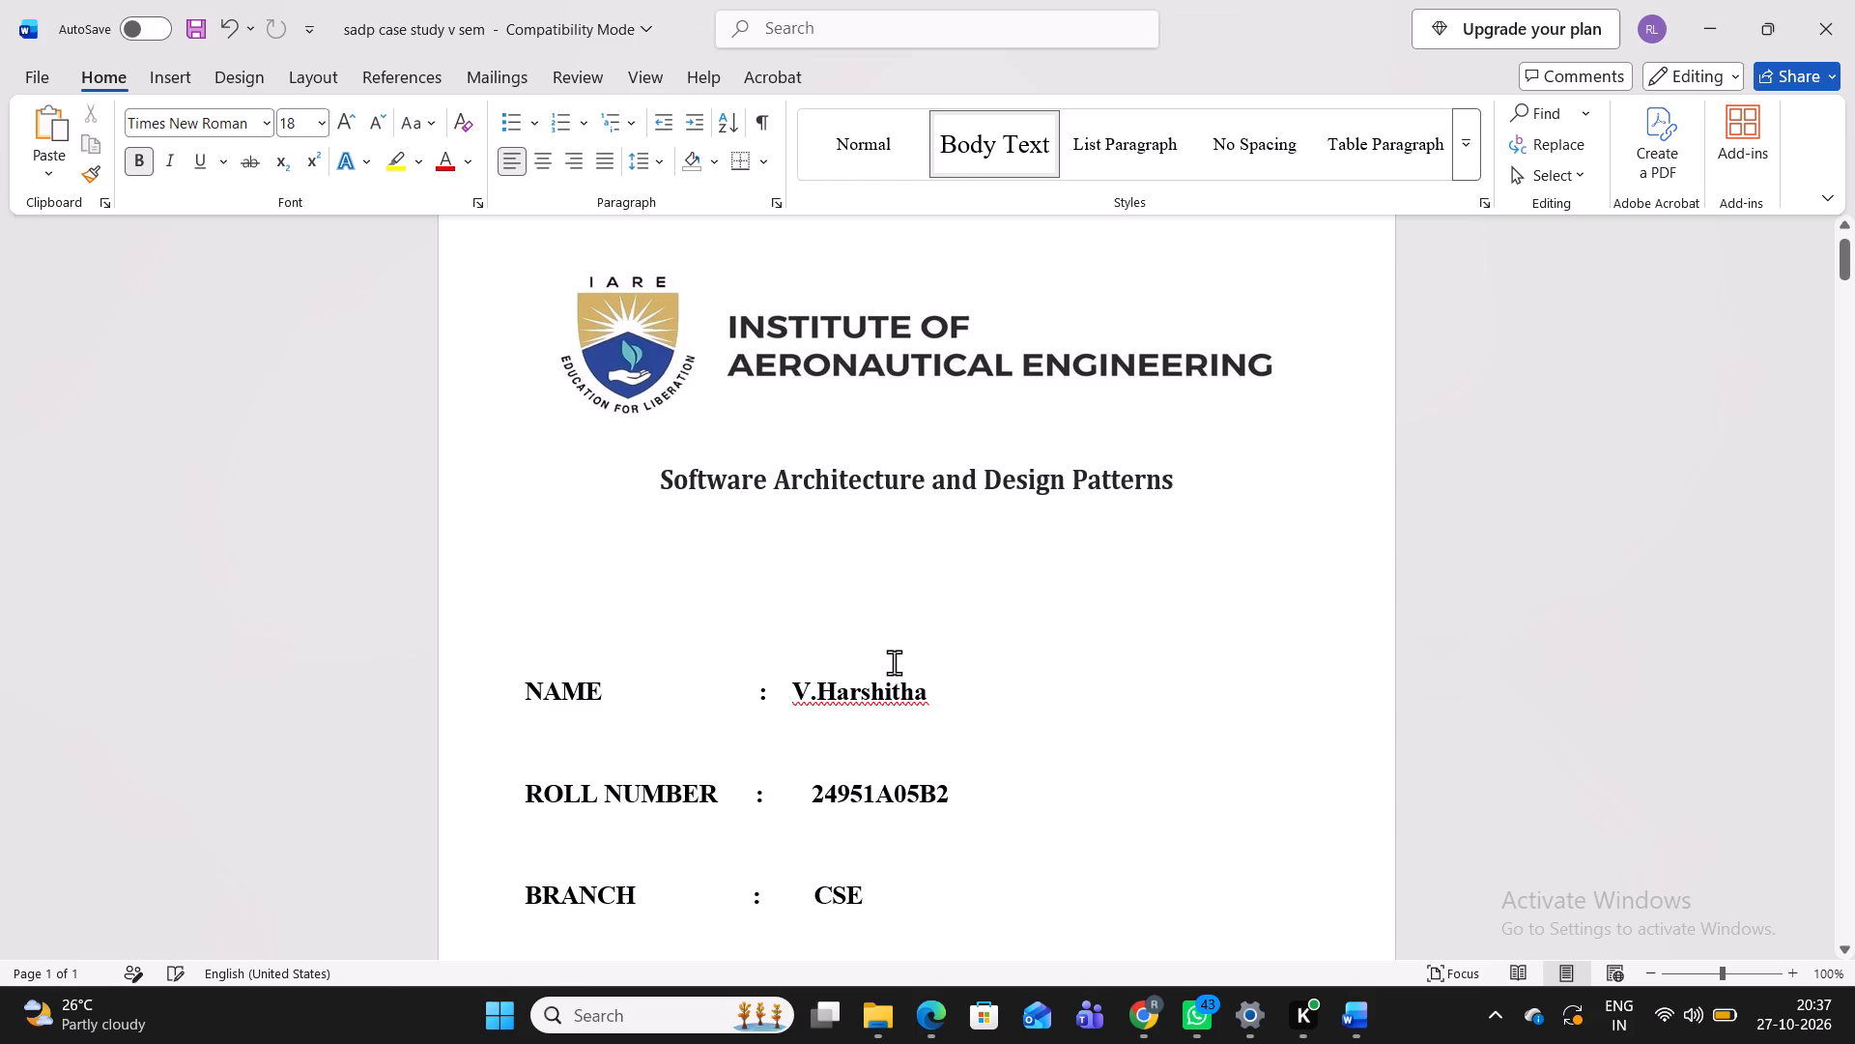
pyautogui.press('BackSpace')
pyautogui.press('BackSpace')
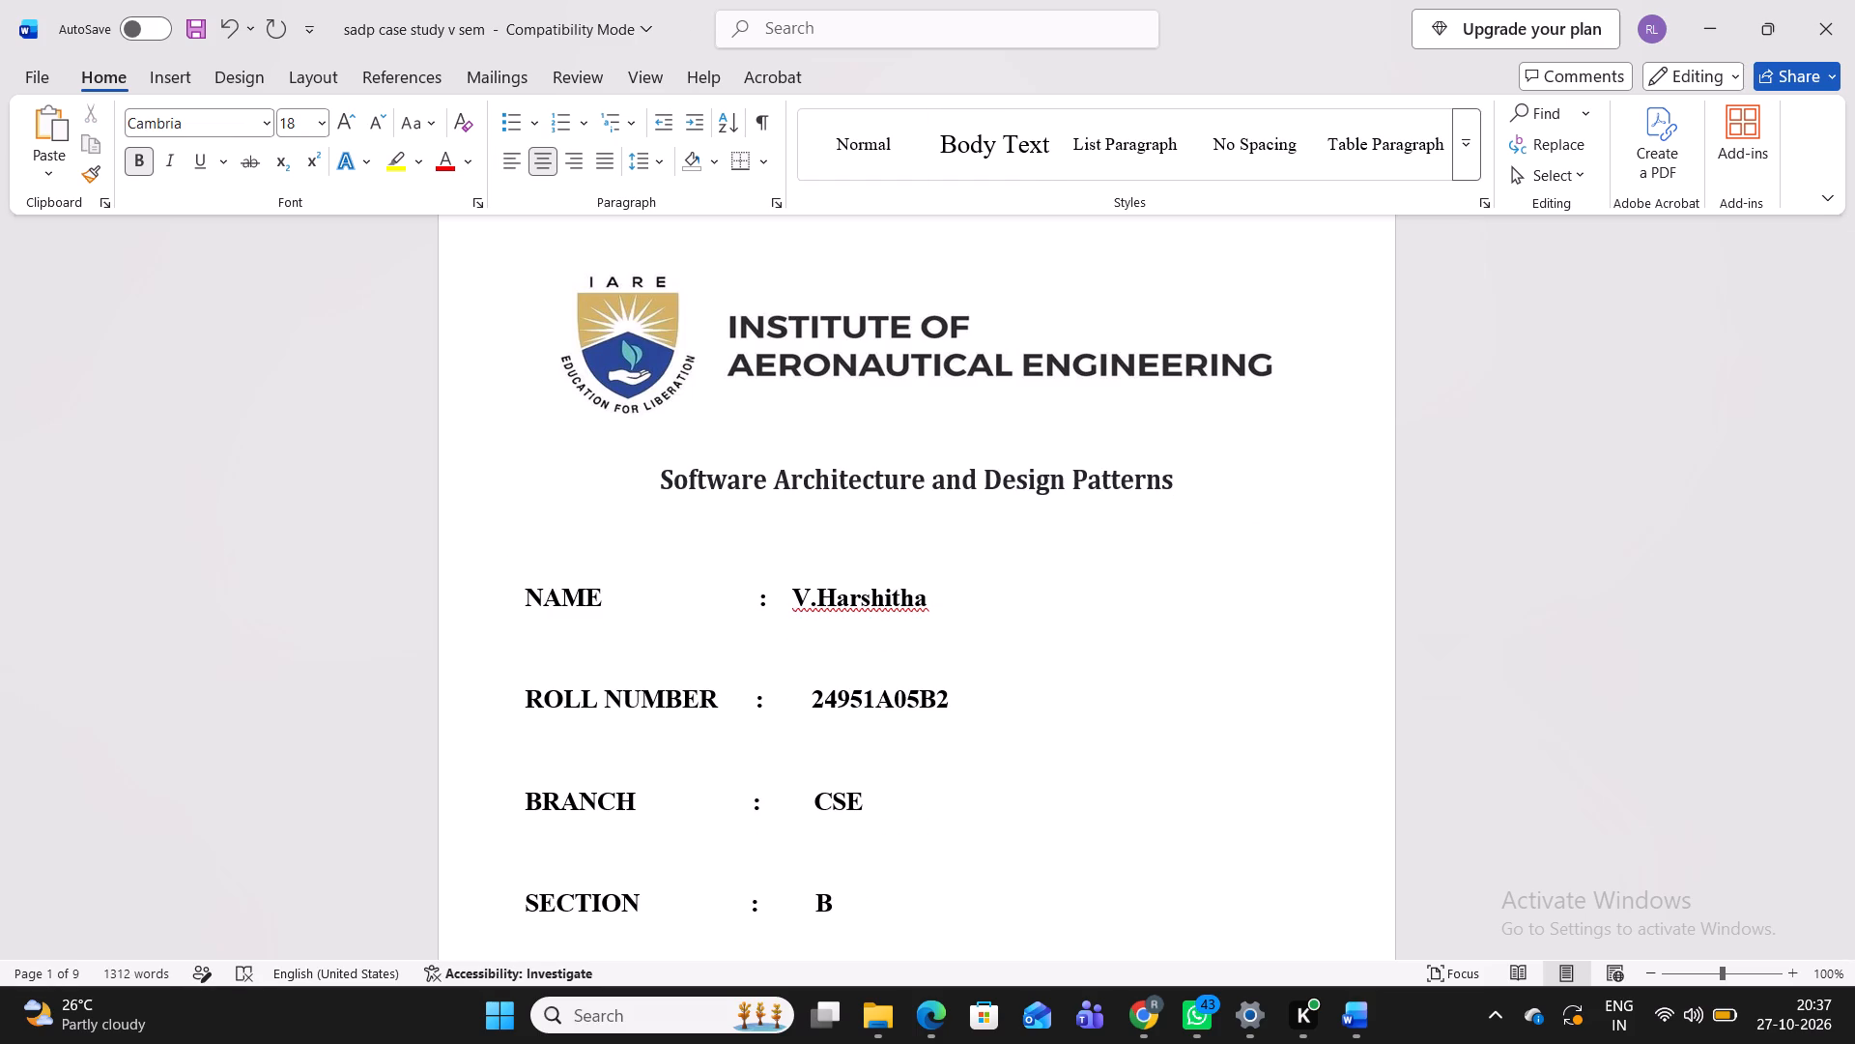
# Replace the name and roll number on the cover page with the submitting student's own details.
pyautogui.click(991, 592)
pyautogui.moveTo(991, 592); pyautogui.dragTo(813, 581)
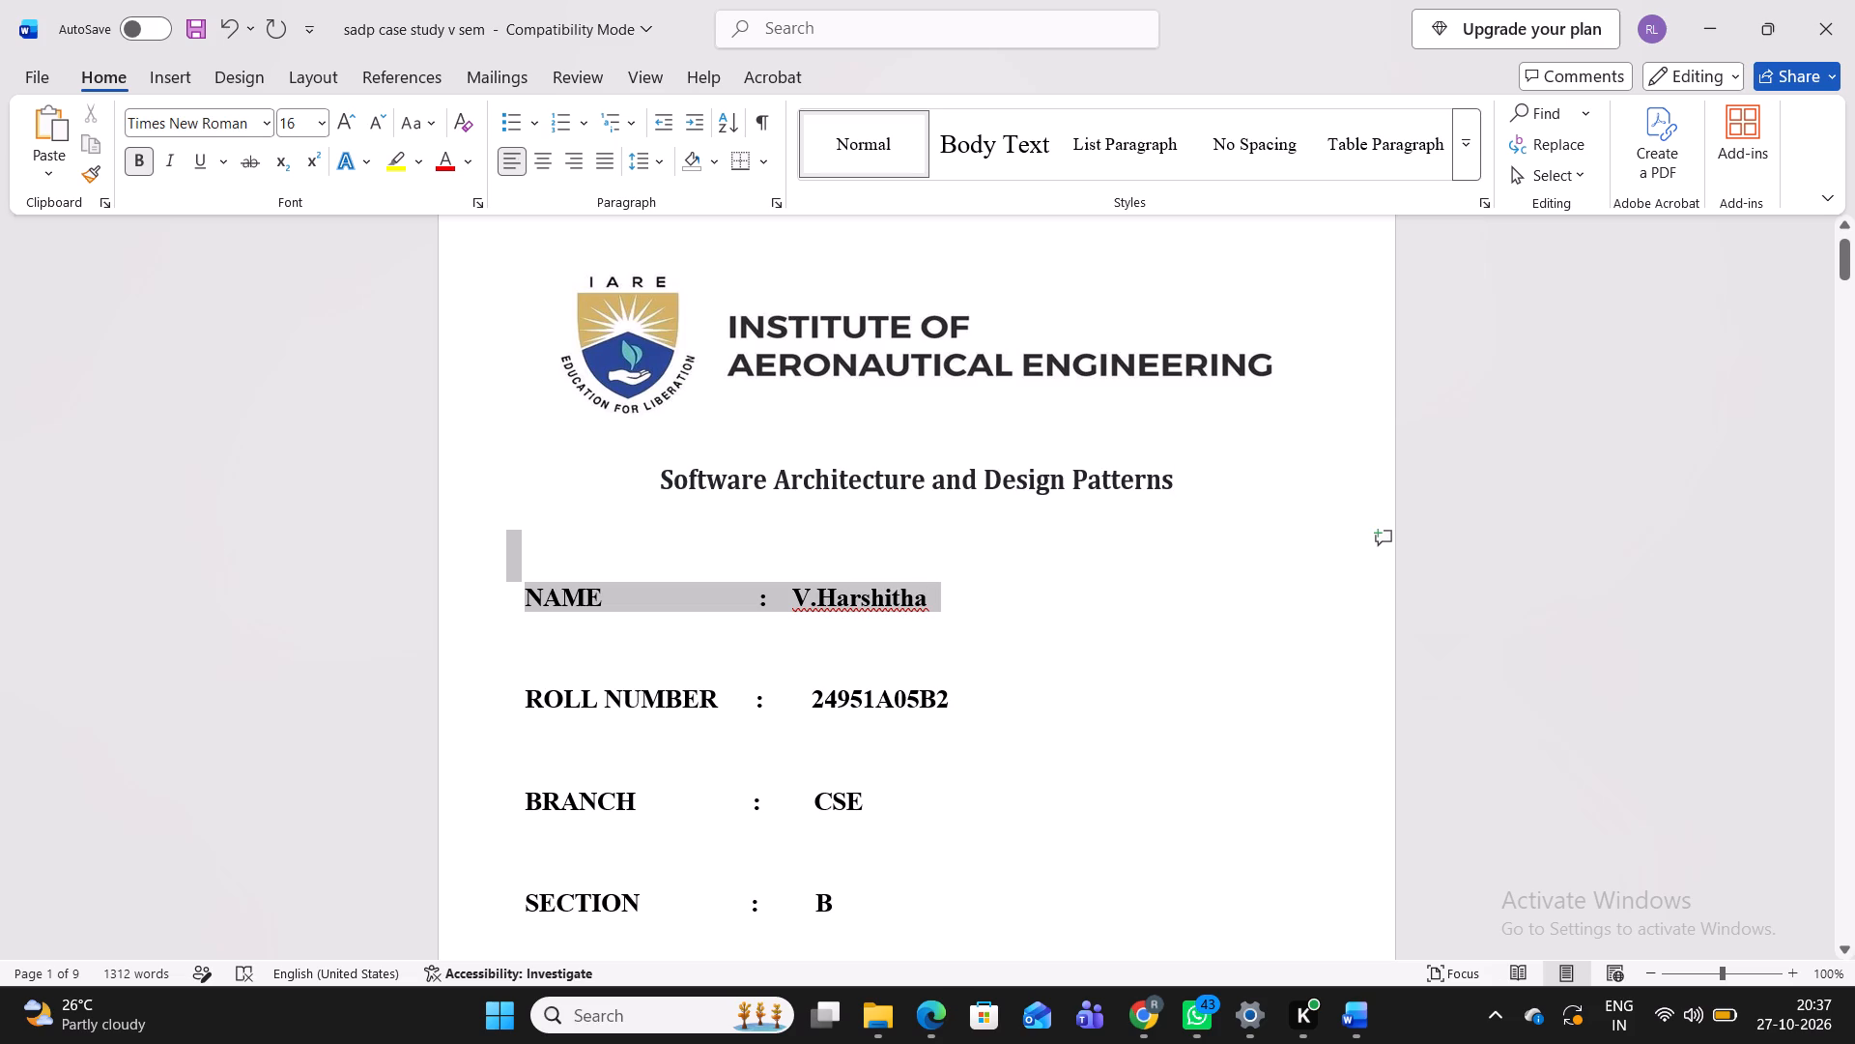
pyautogui.moveTo(813, 581); pyautogui.dragTo(794, 586)
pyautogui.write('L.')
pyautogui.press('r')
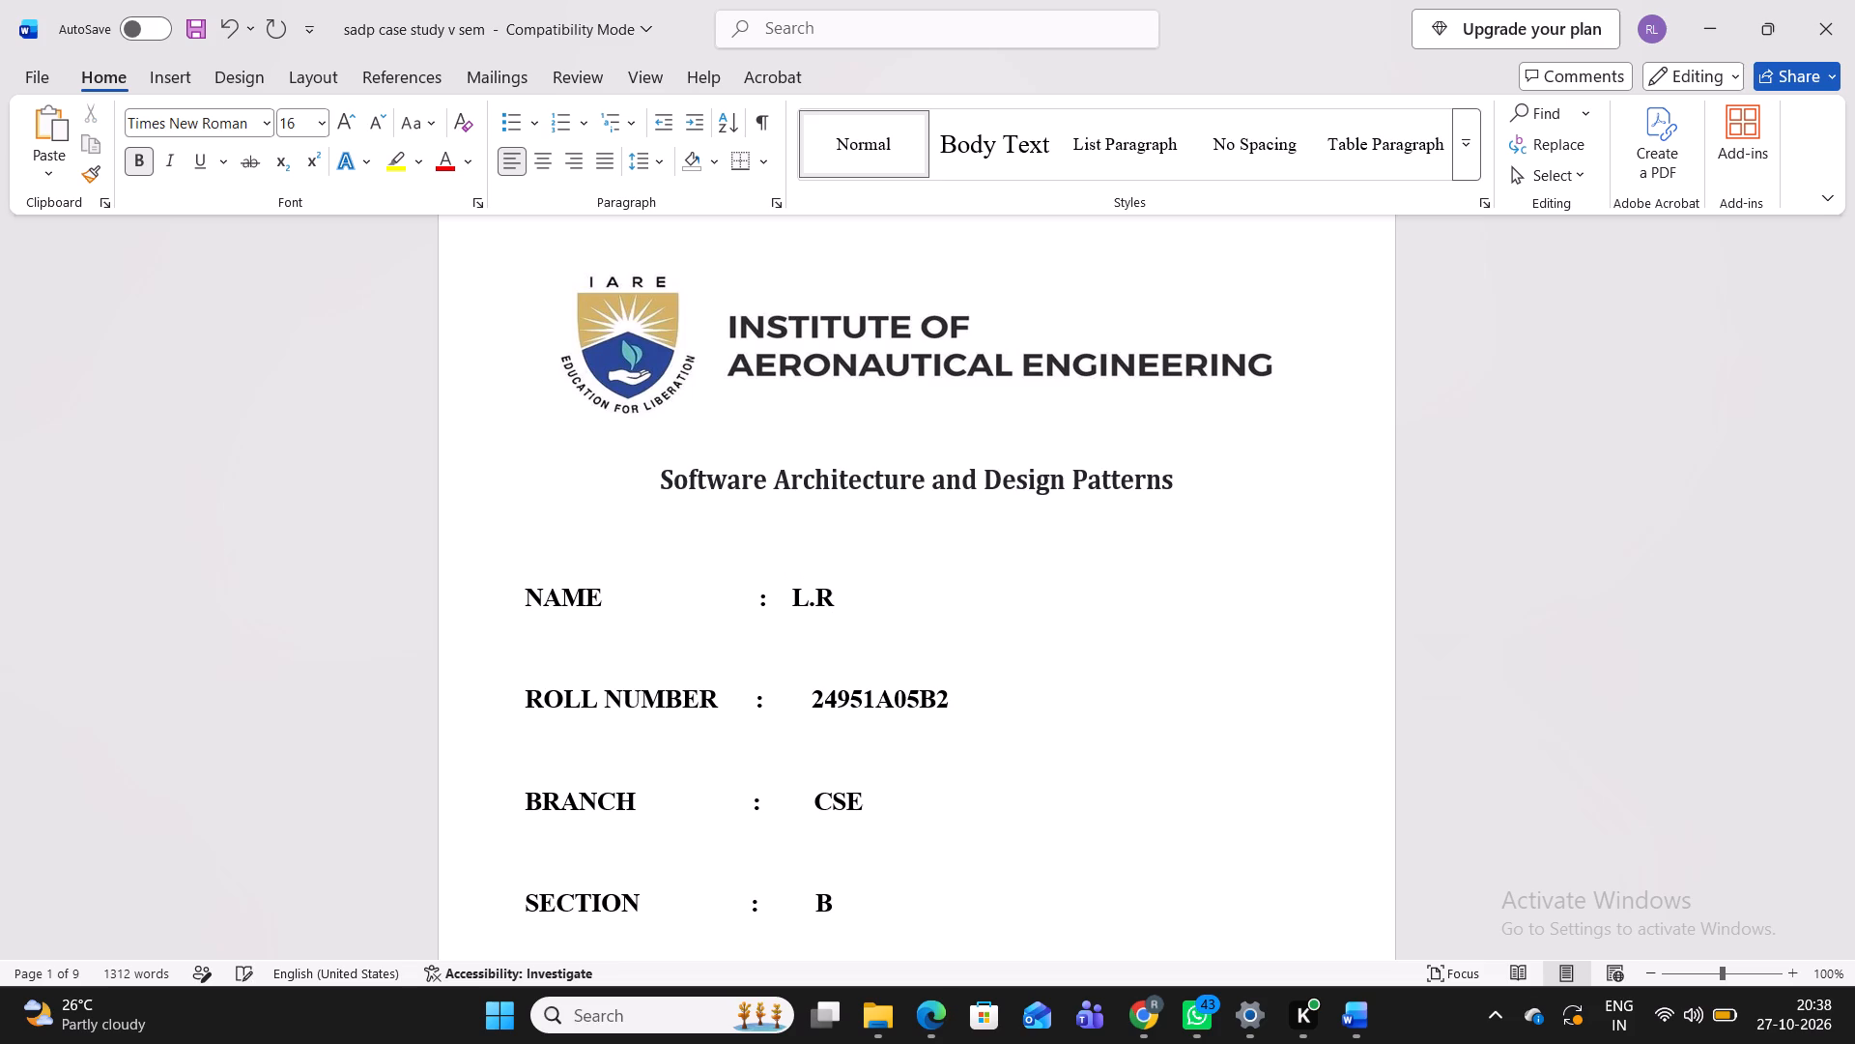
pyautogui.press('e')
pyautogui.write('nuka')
pyautogui.click(966, 698)
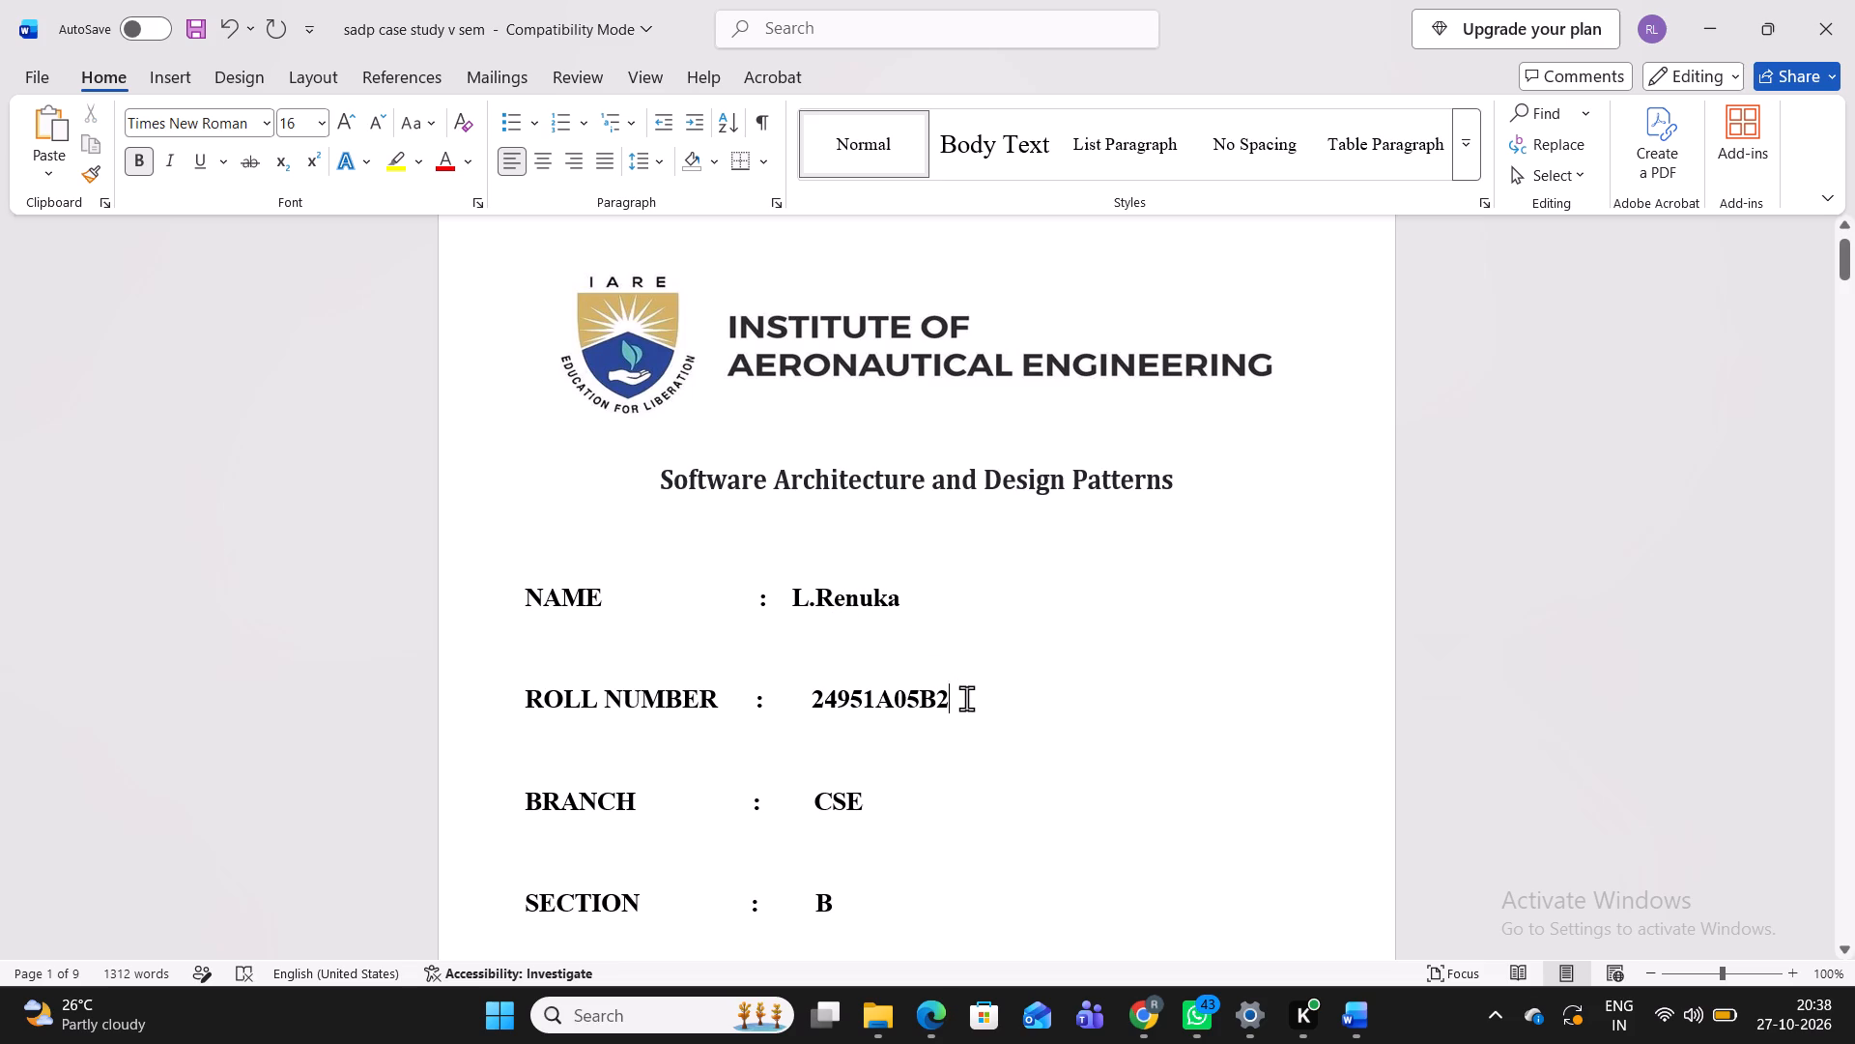
pyautogui.press('BackSpace')
pyautogui.press('BackSpace')
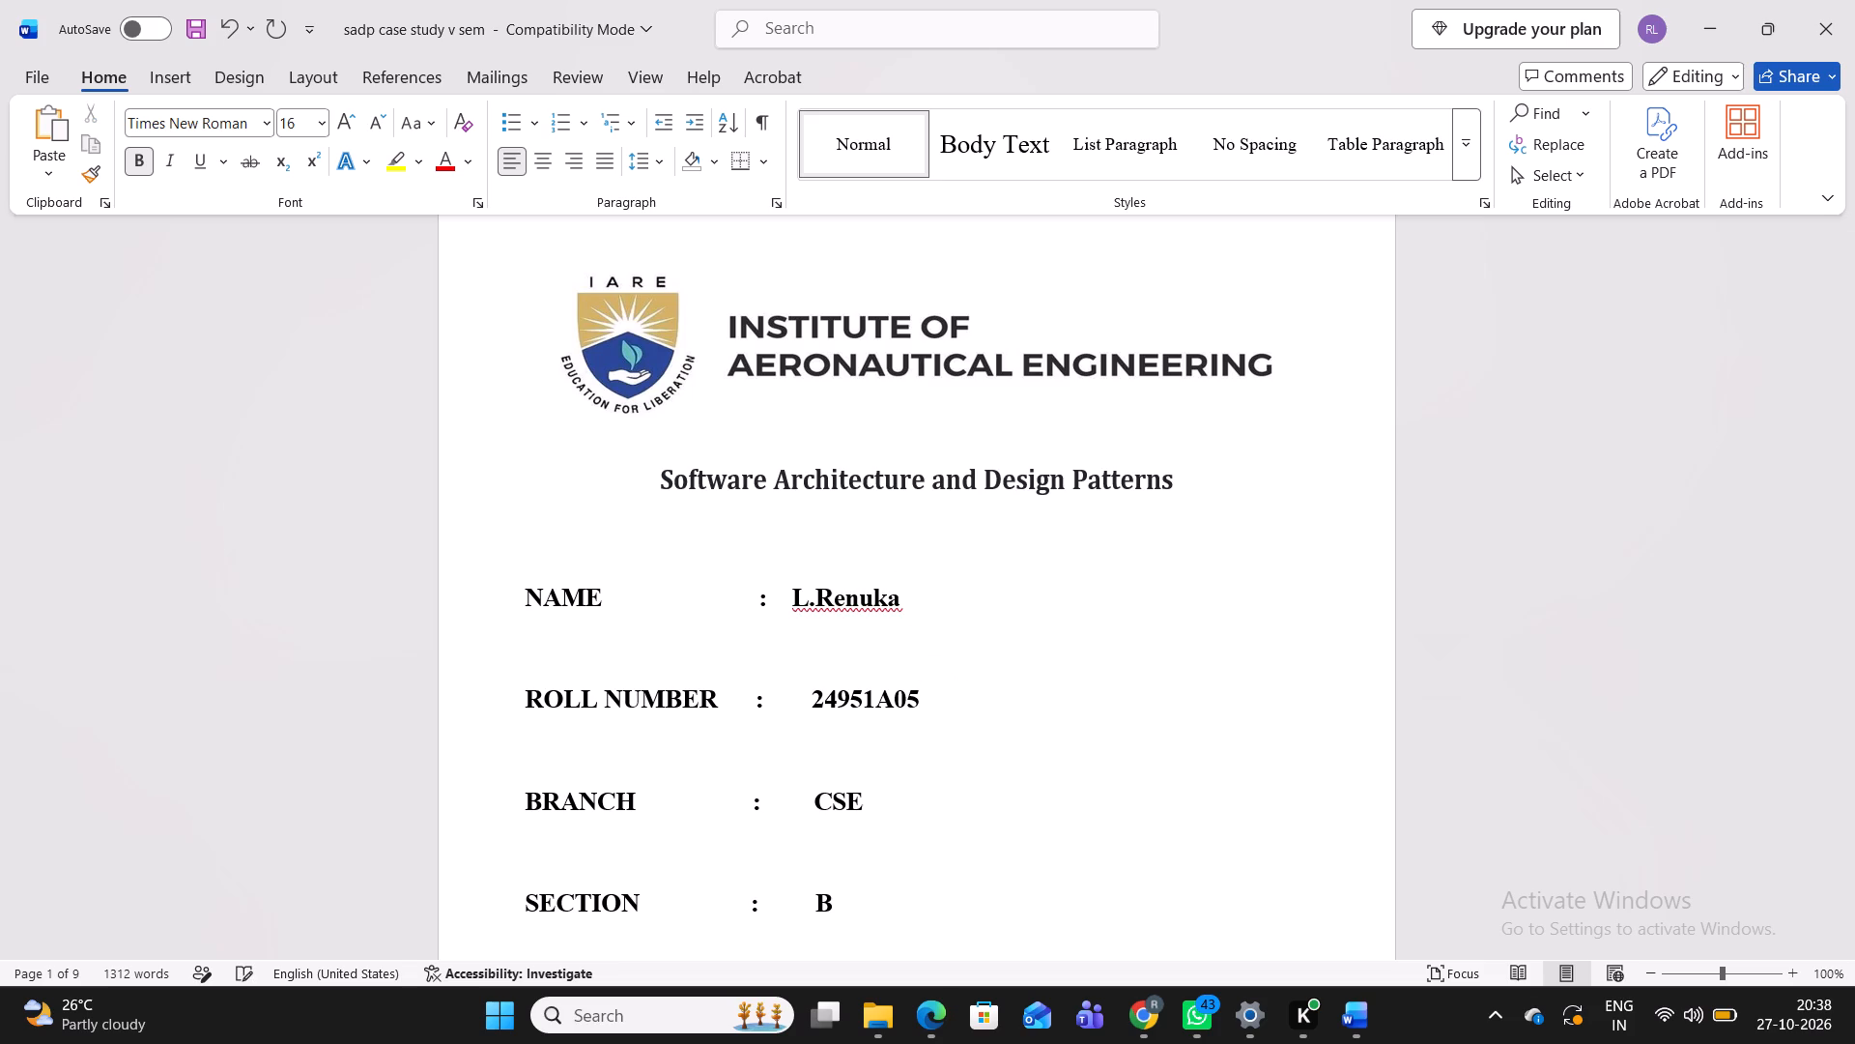
pyautogui.write('U0')
# Look through the remaining cover-page details, the contents page and the start of the University LMS case study.
pyautogui.scroll(-4, 966, 698)
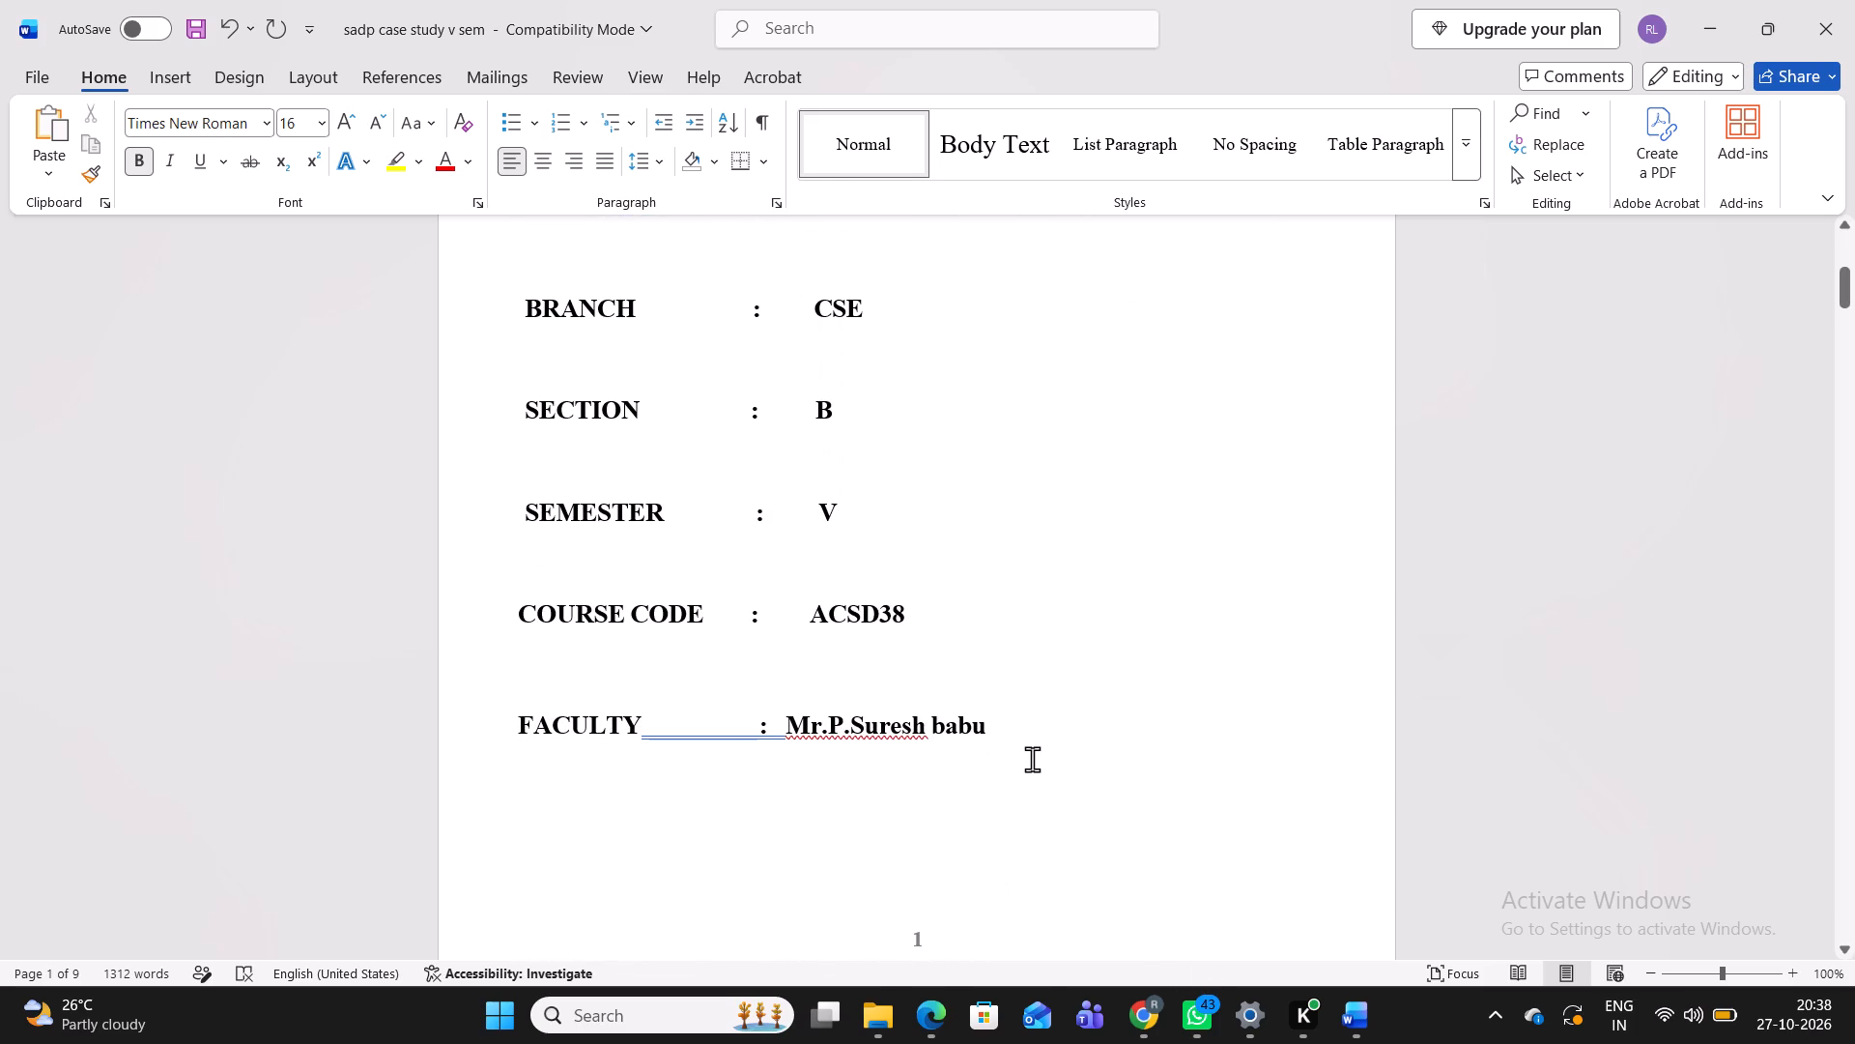
pyautogui.scroll(-7, 1032, 759)
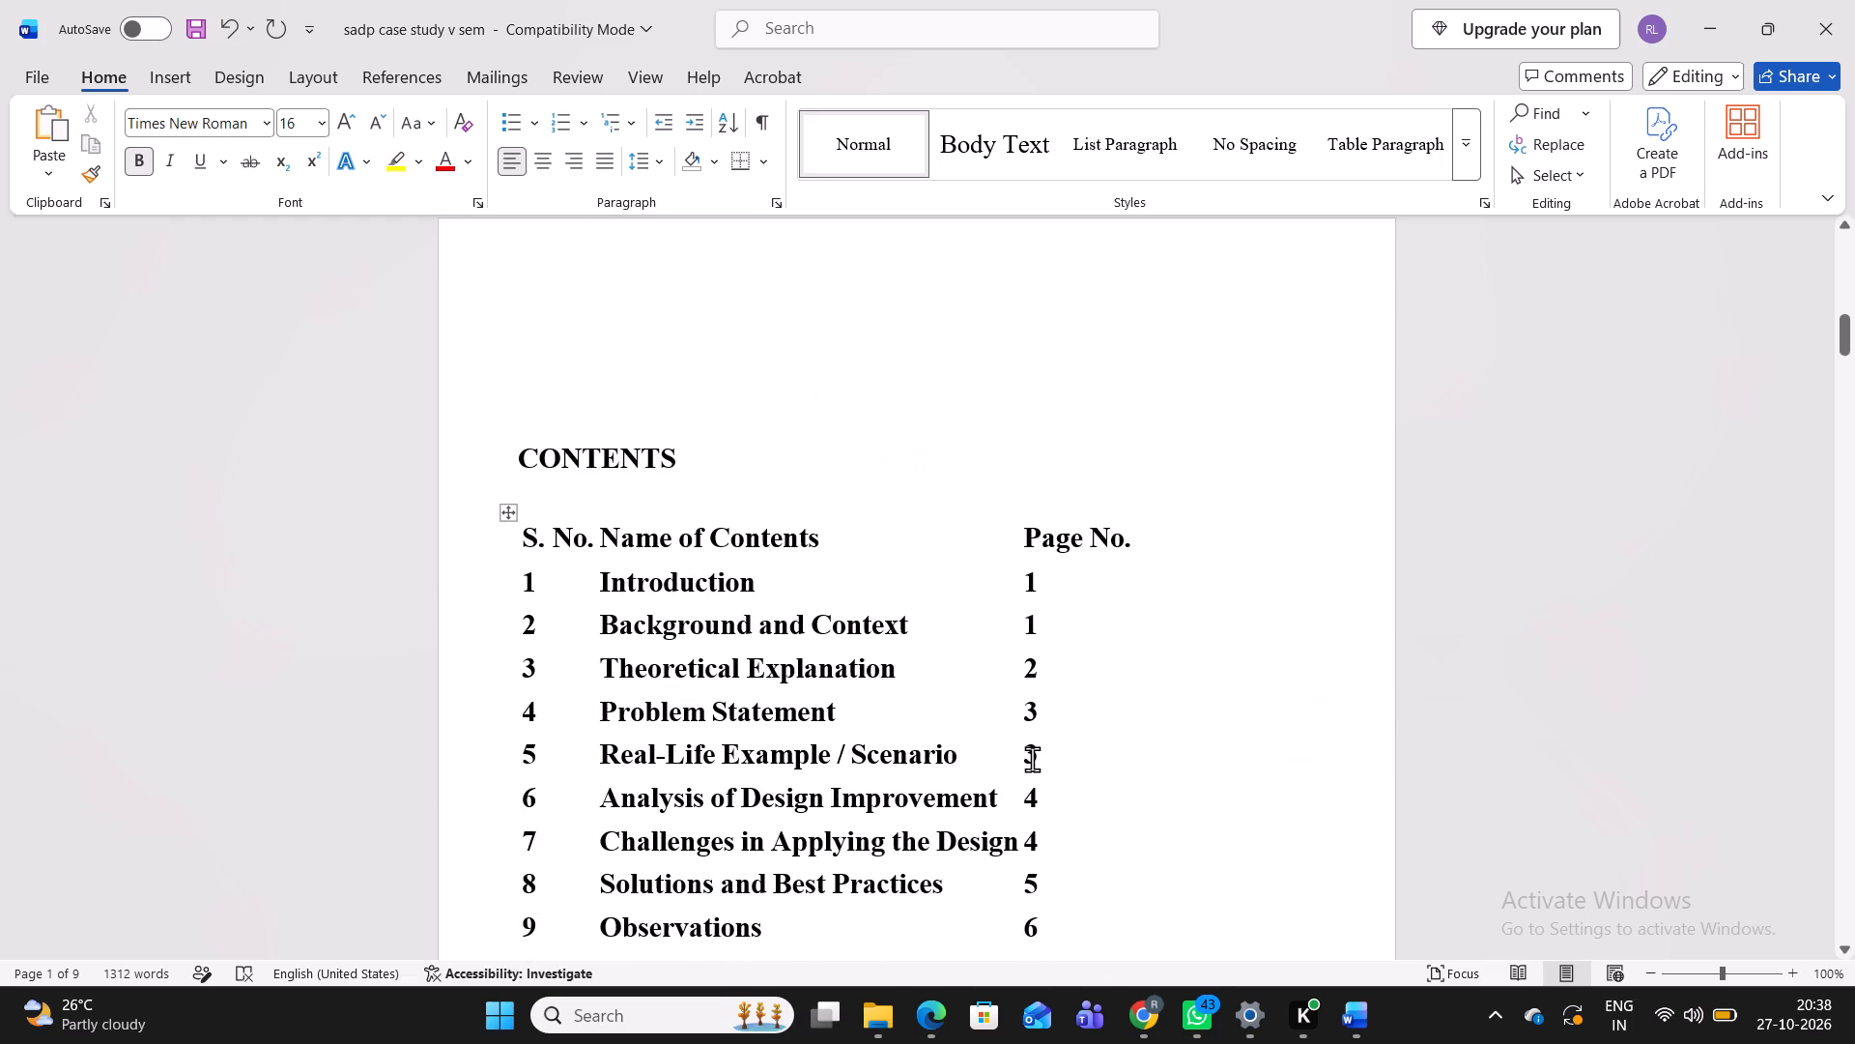
pyautogui.scroll(-6, 1032, 759)
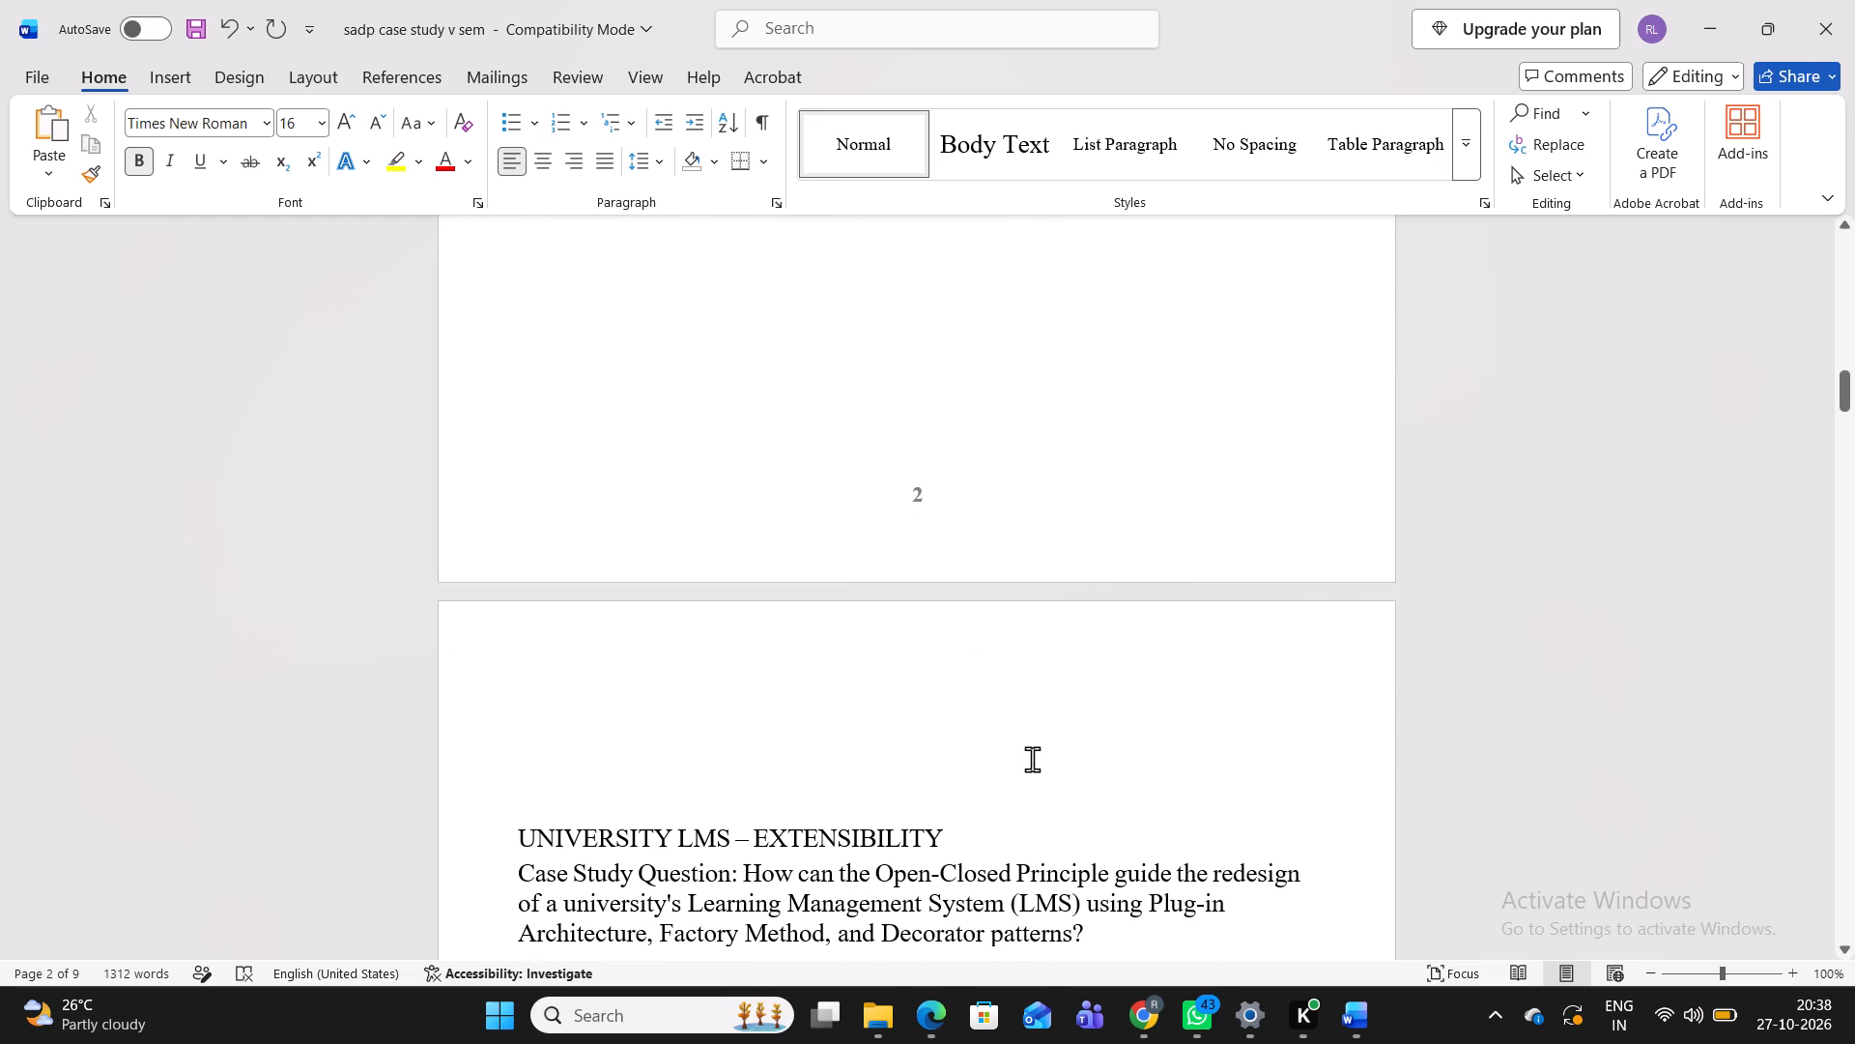
pyautogui.scroll(-2, 1032, 759)
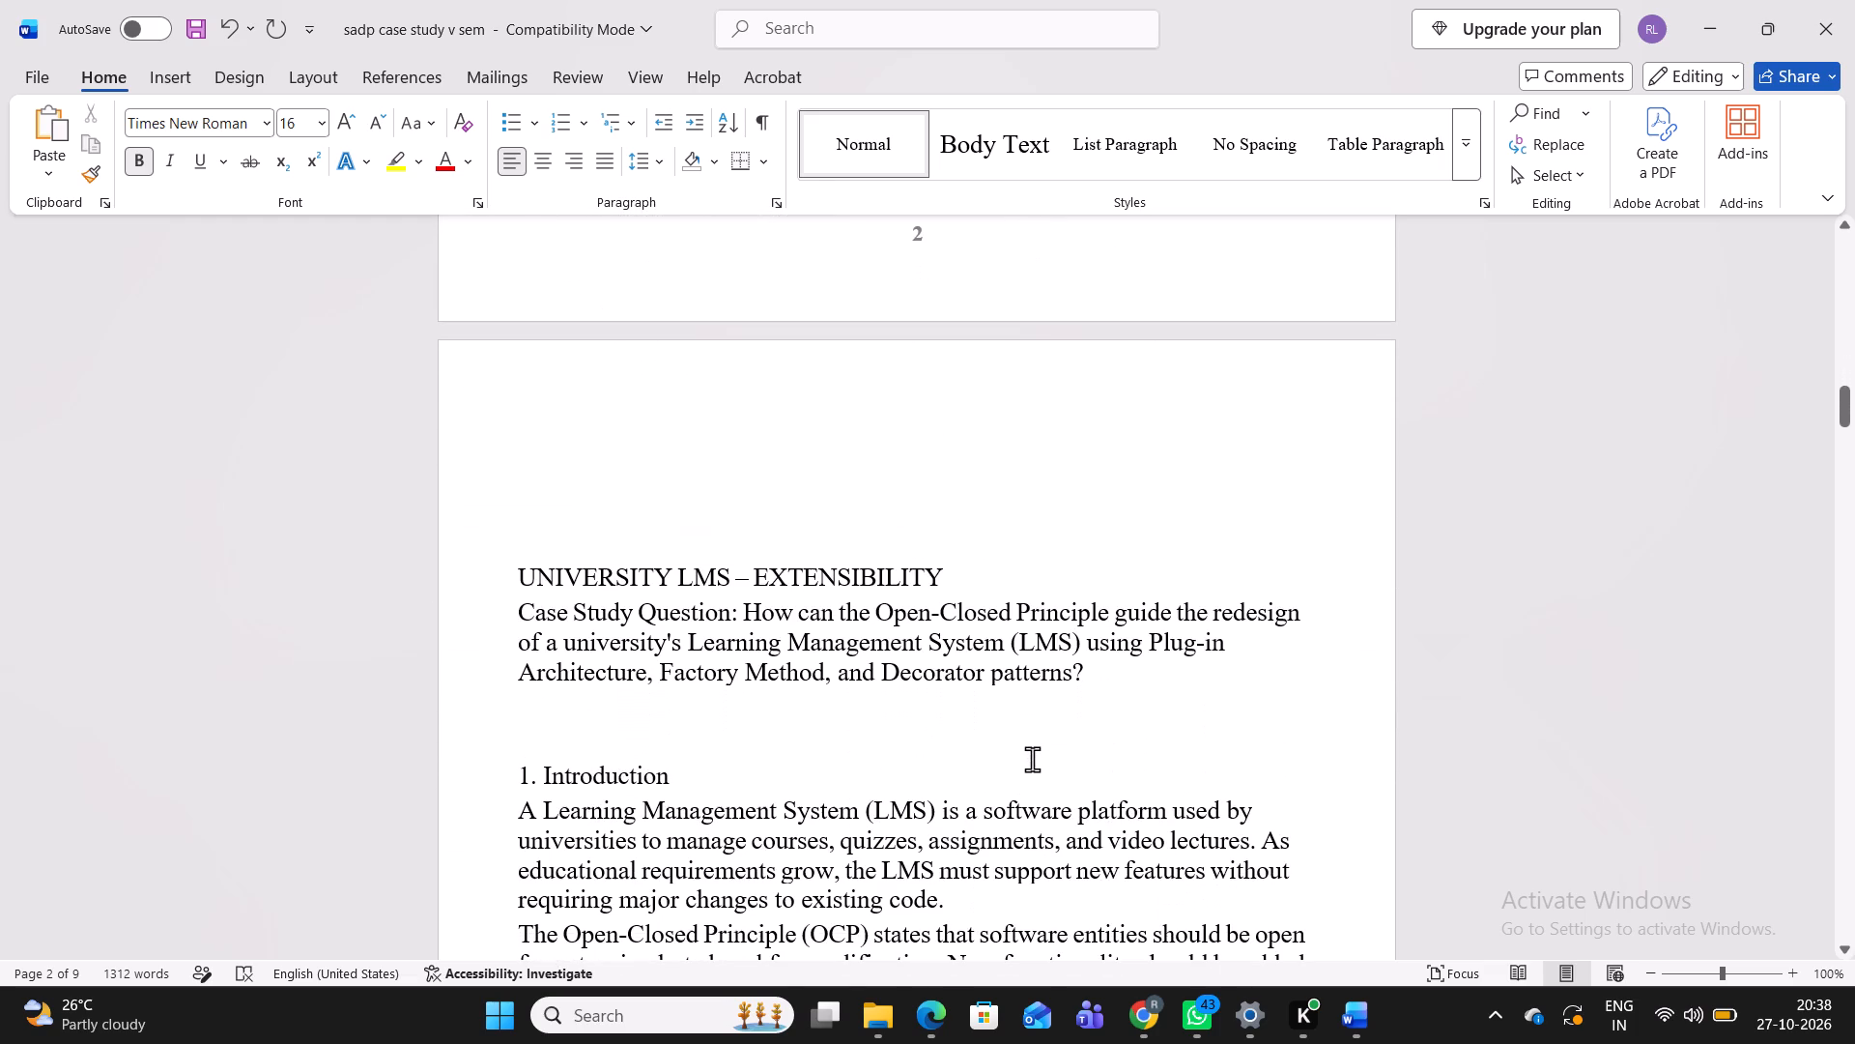
pyautogui.hscroll(1, 1032, 759)
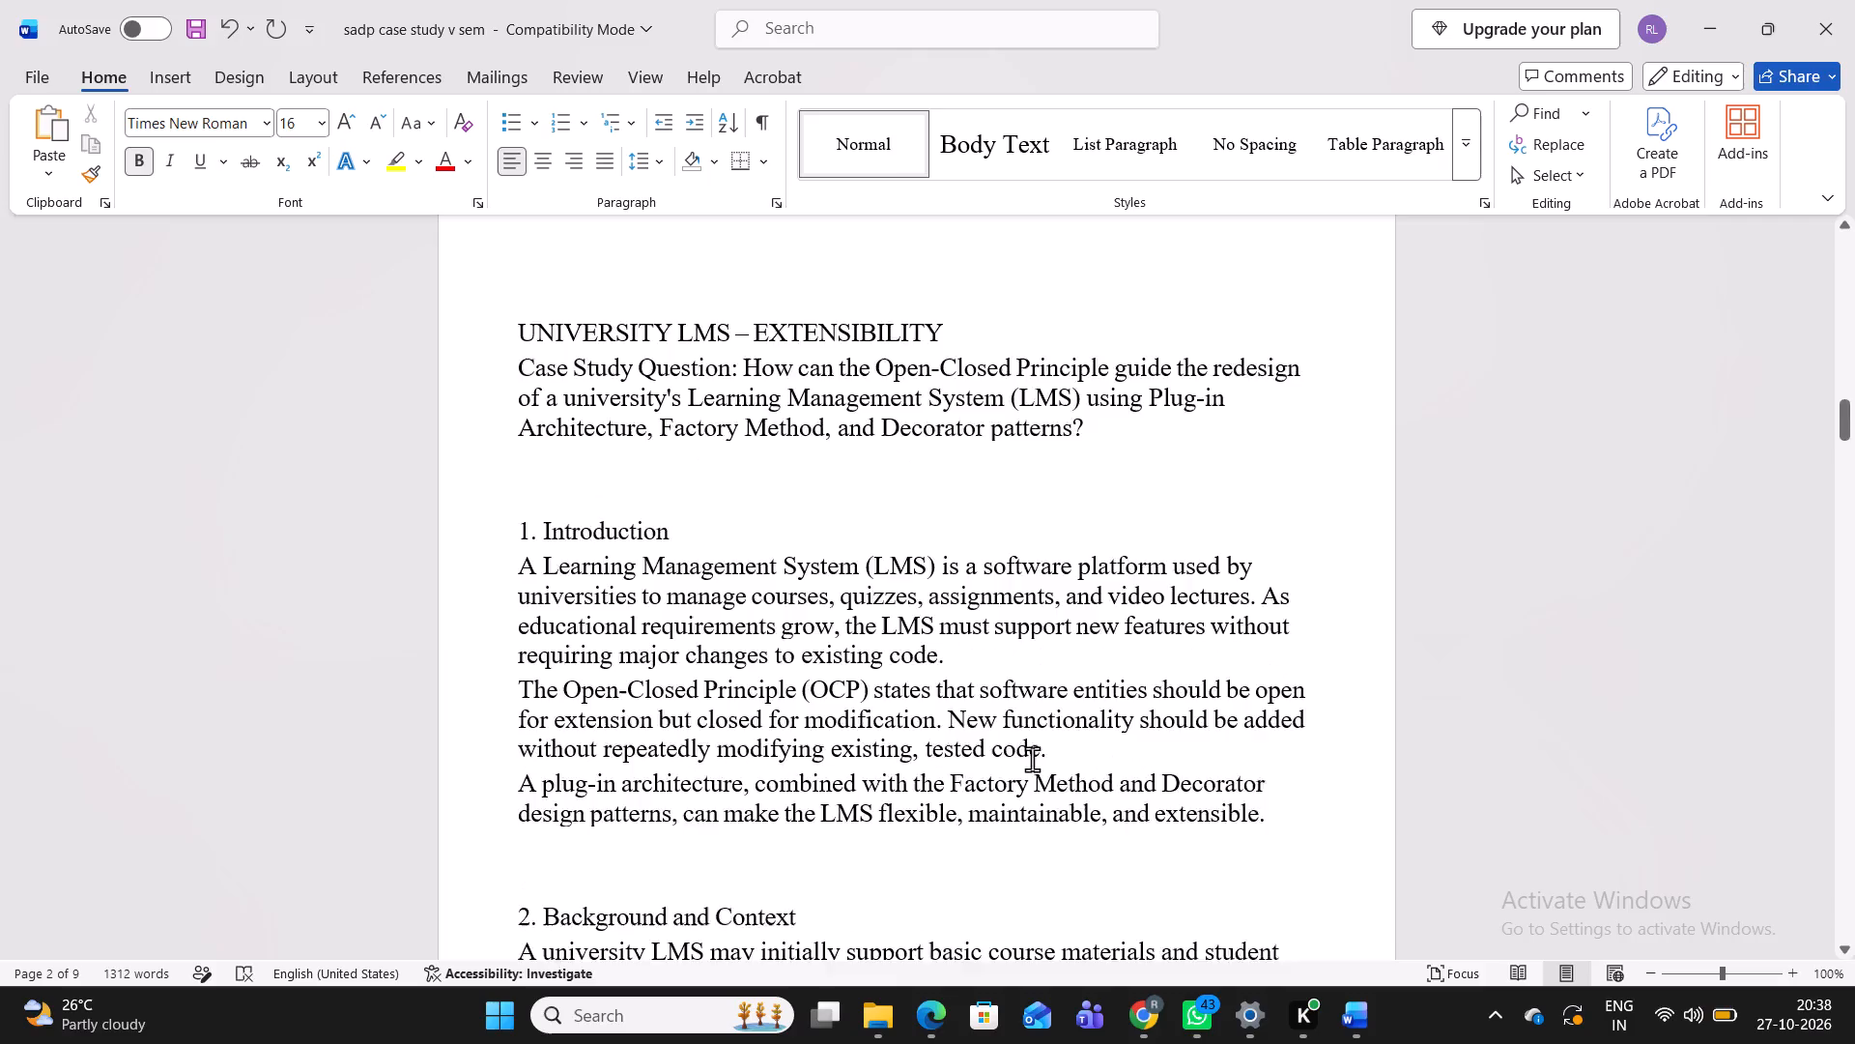
pyautogui.hscroll(1, 1032, 759)
pyautogui.scroll(1, 1032, 759)
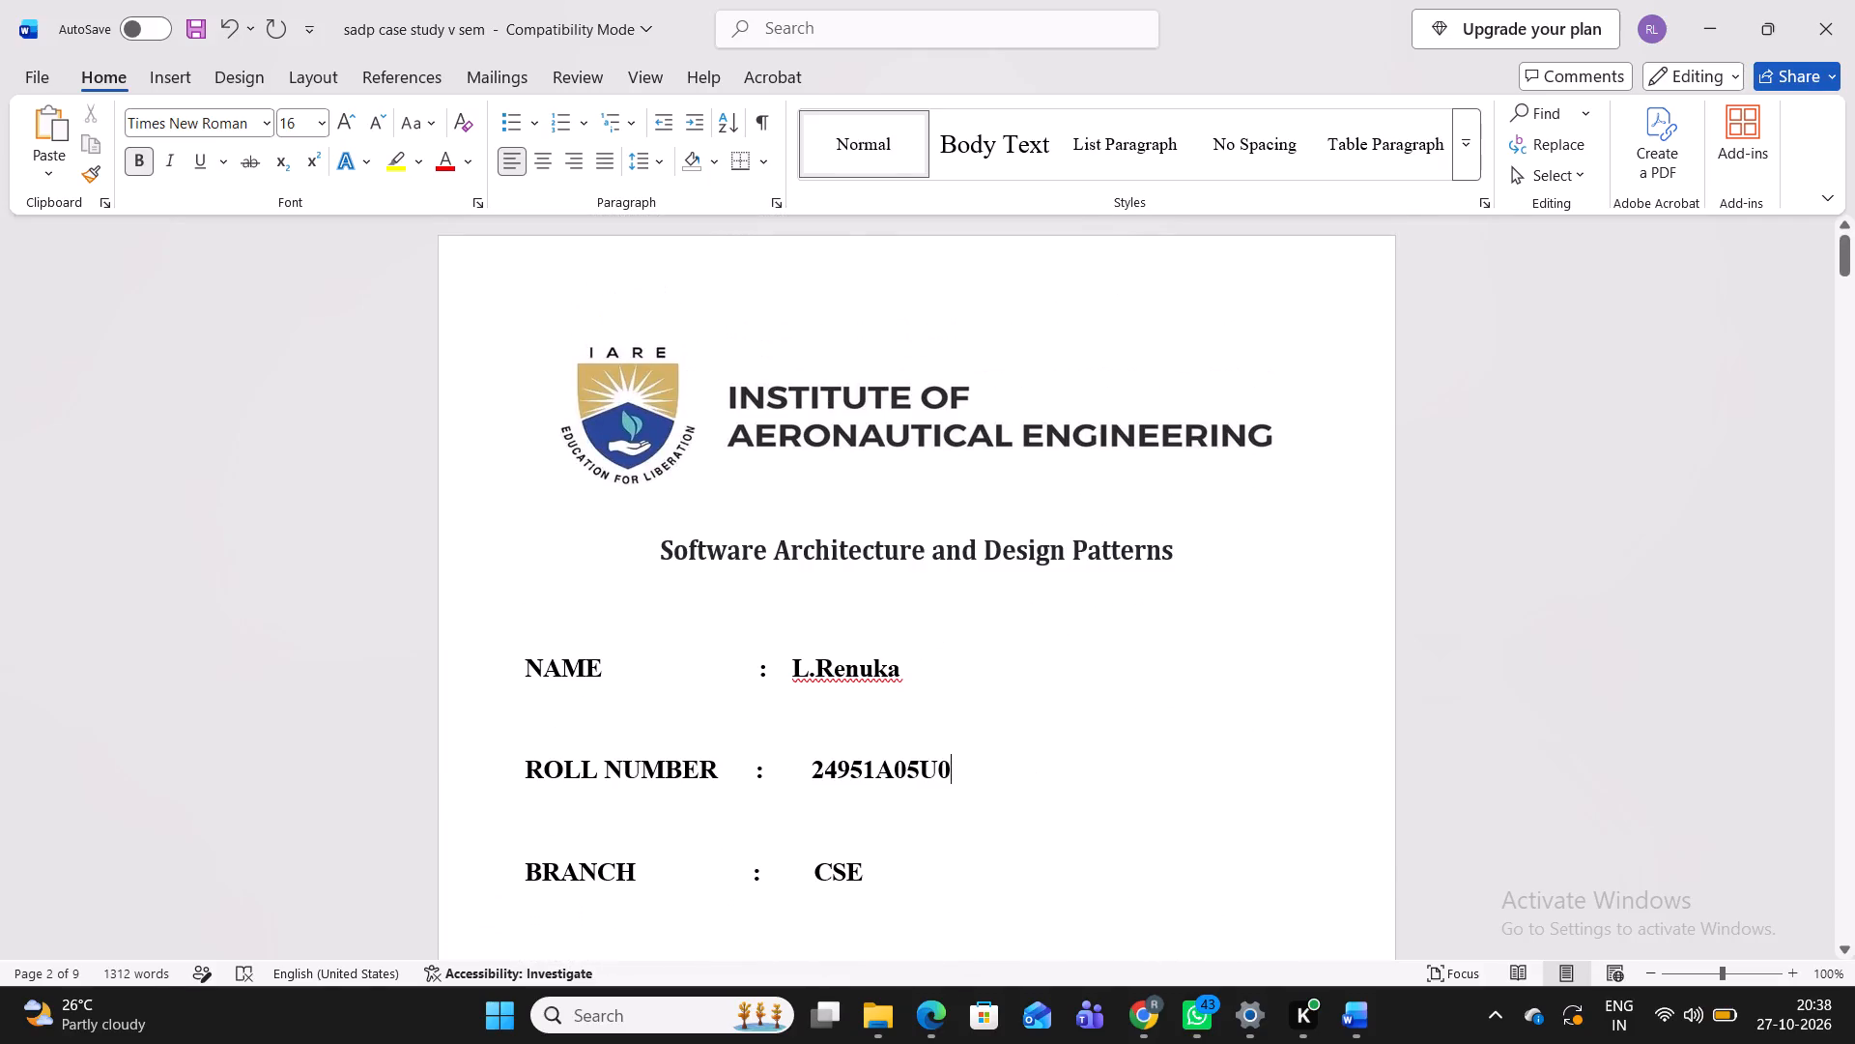
# Save the document to the Desktop as "SADP AAT WORD" in the newest Word format and close it.
pyautogui.click(34, 75)
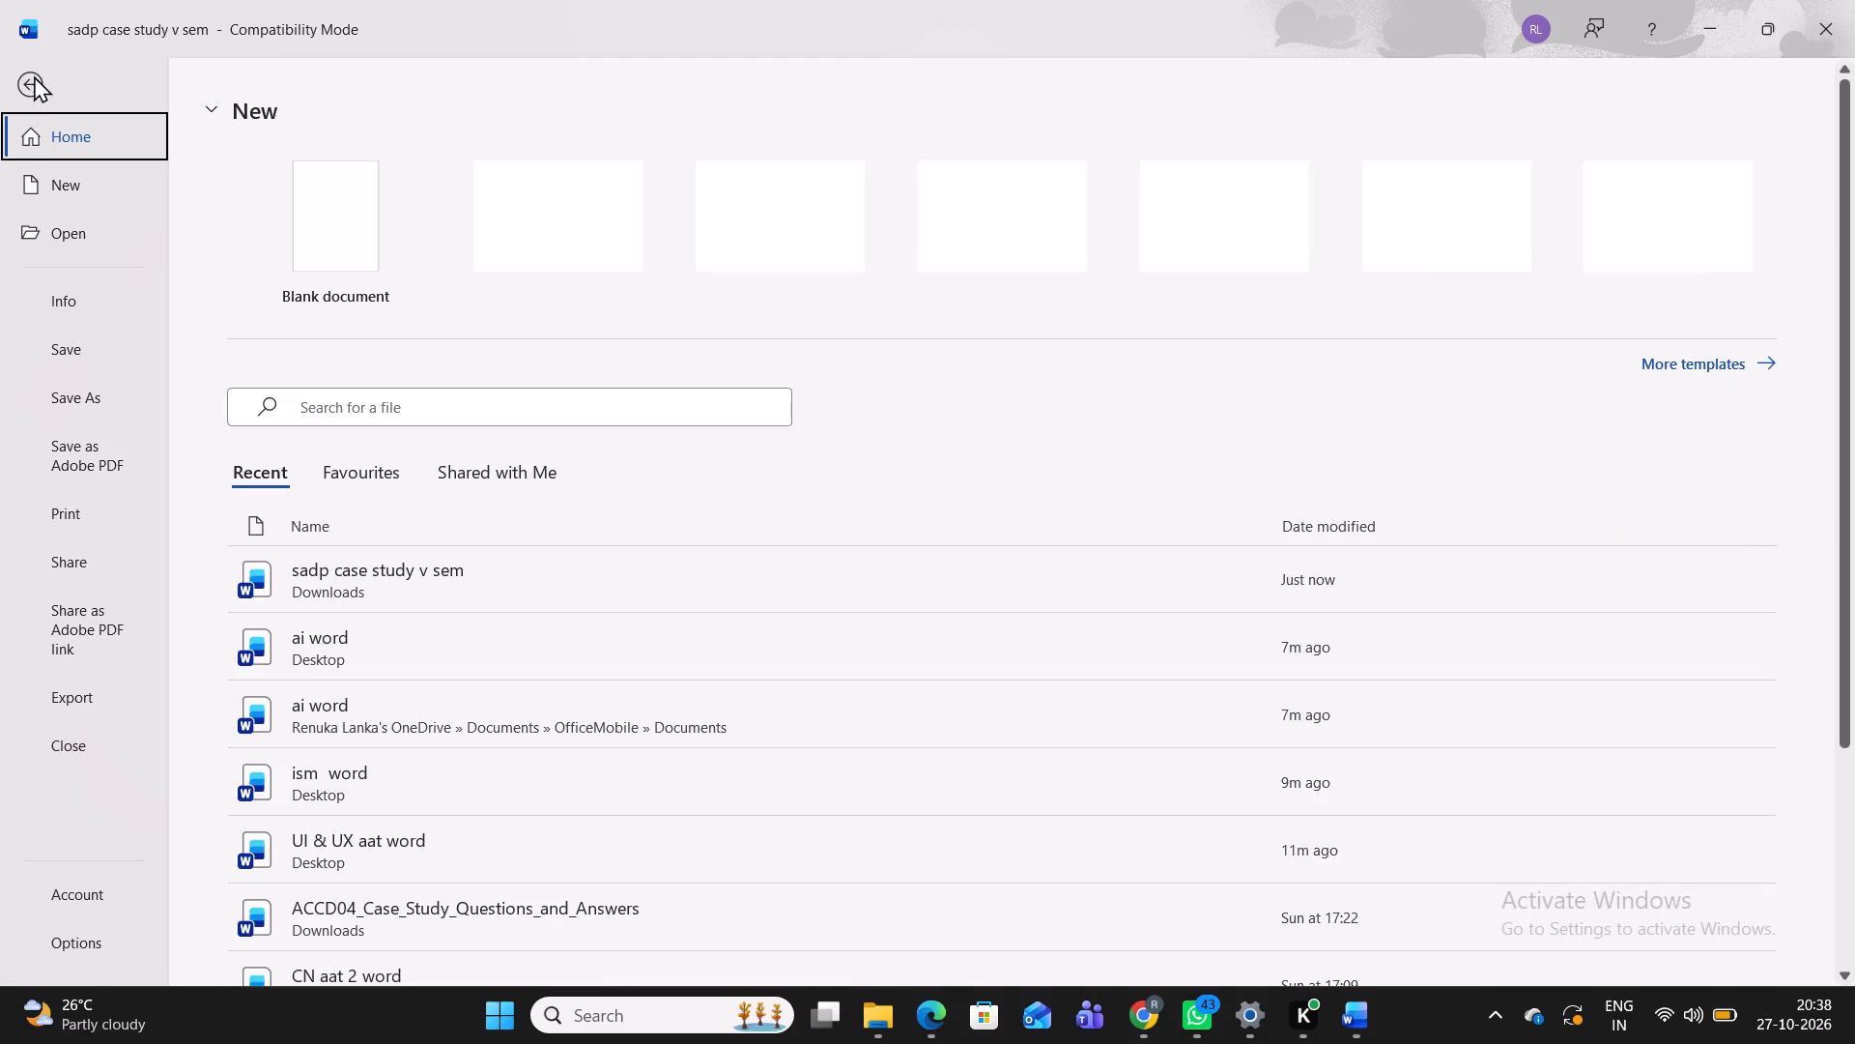
pyautogui.click(87, 392)
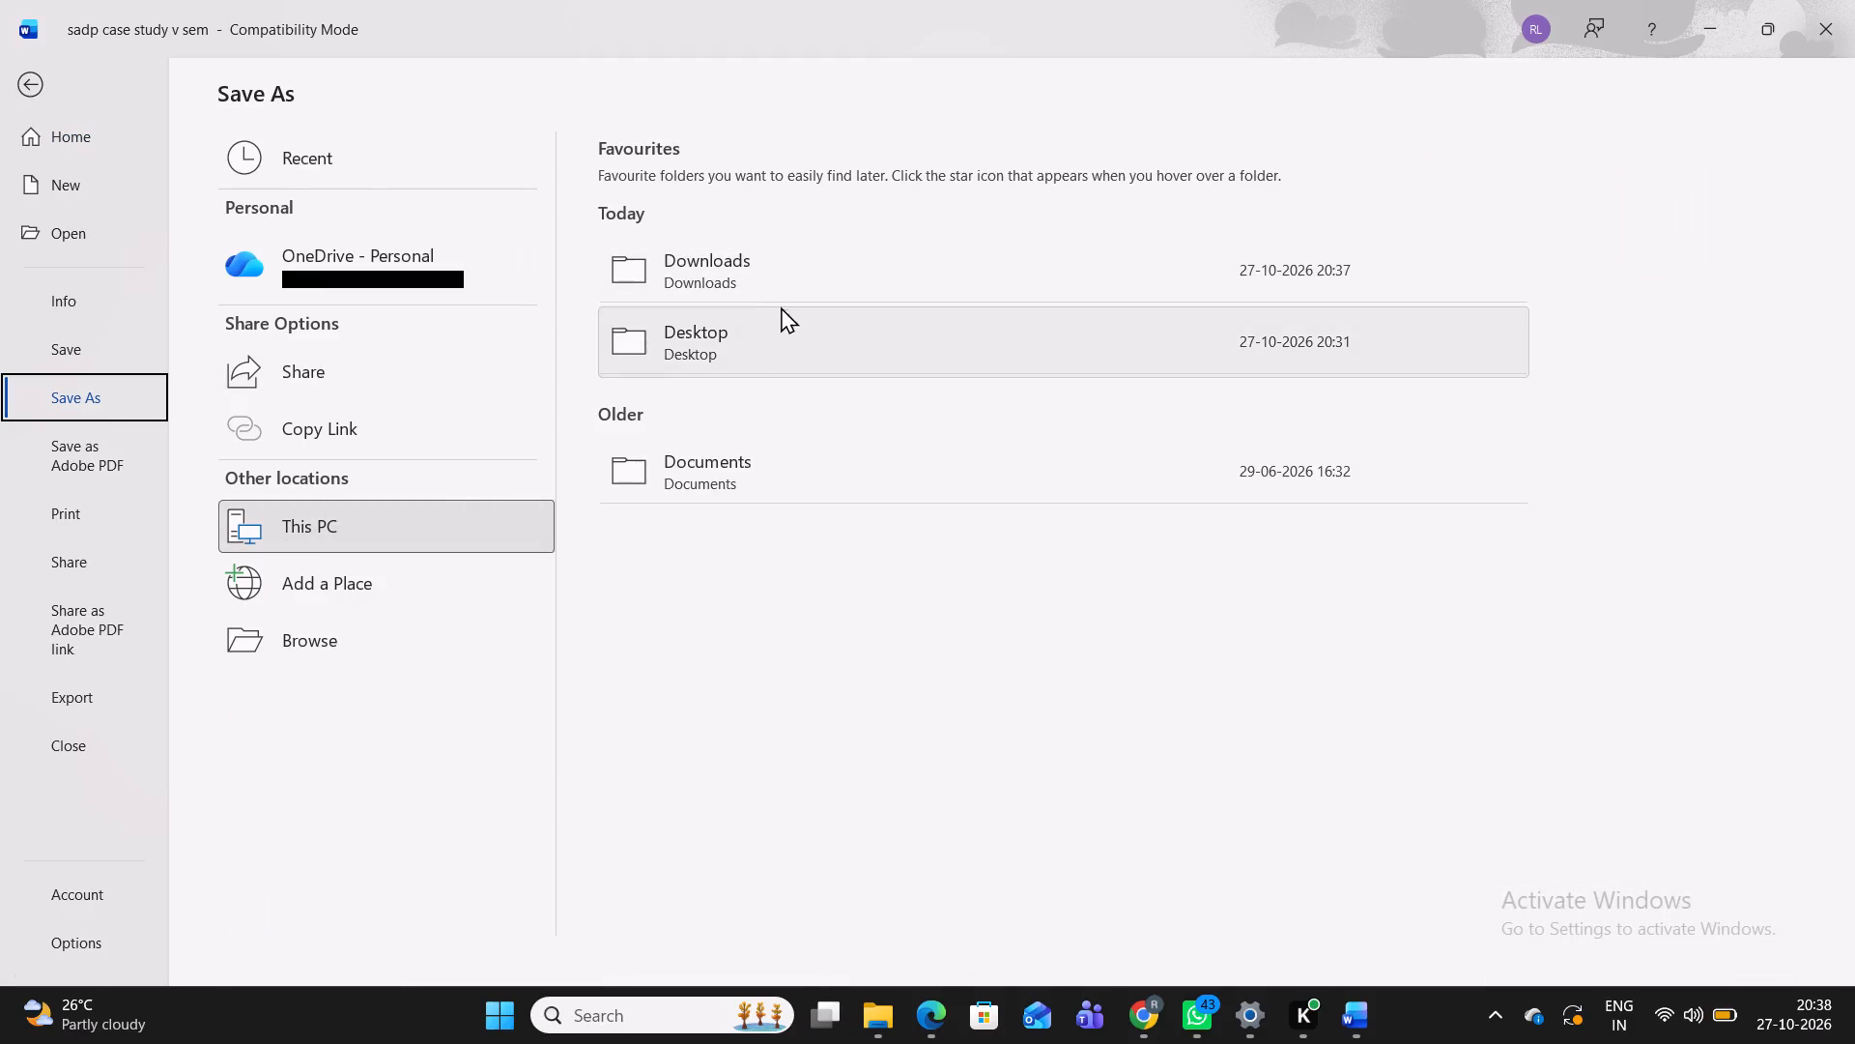
pyautogui.click(779, 337)
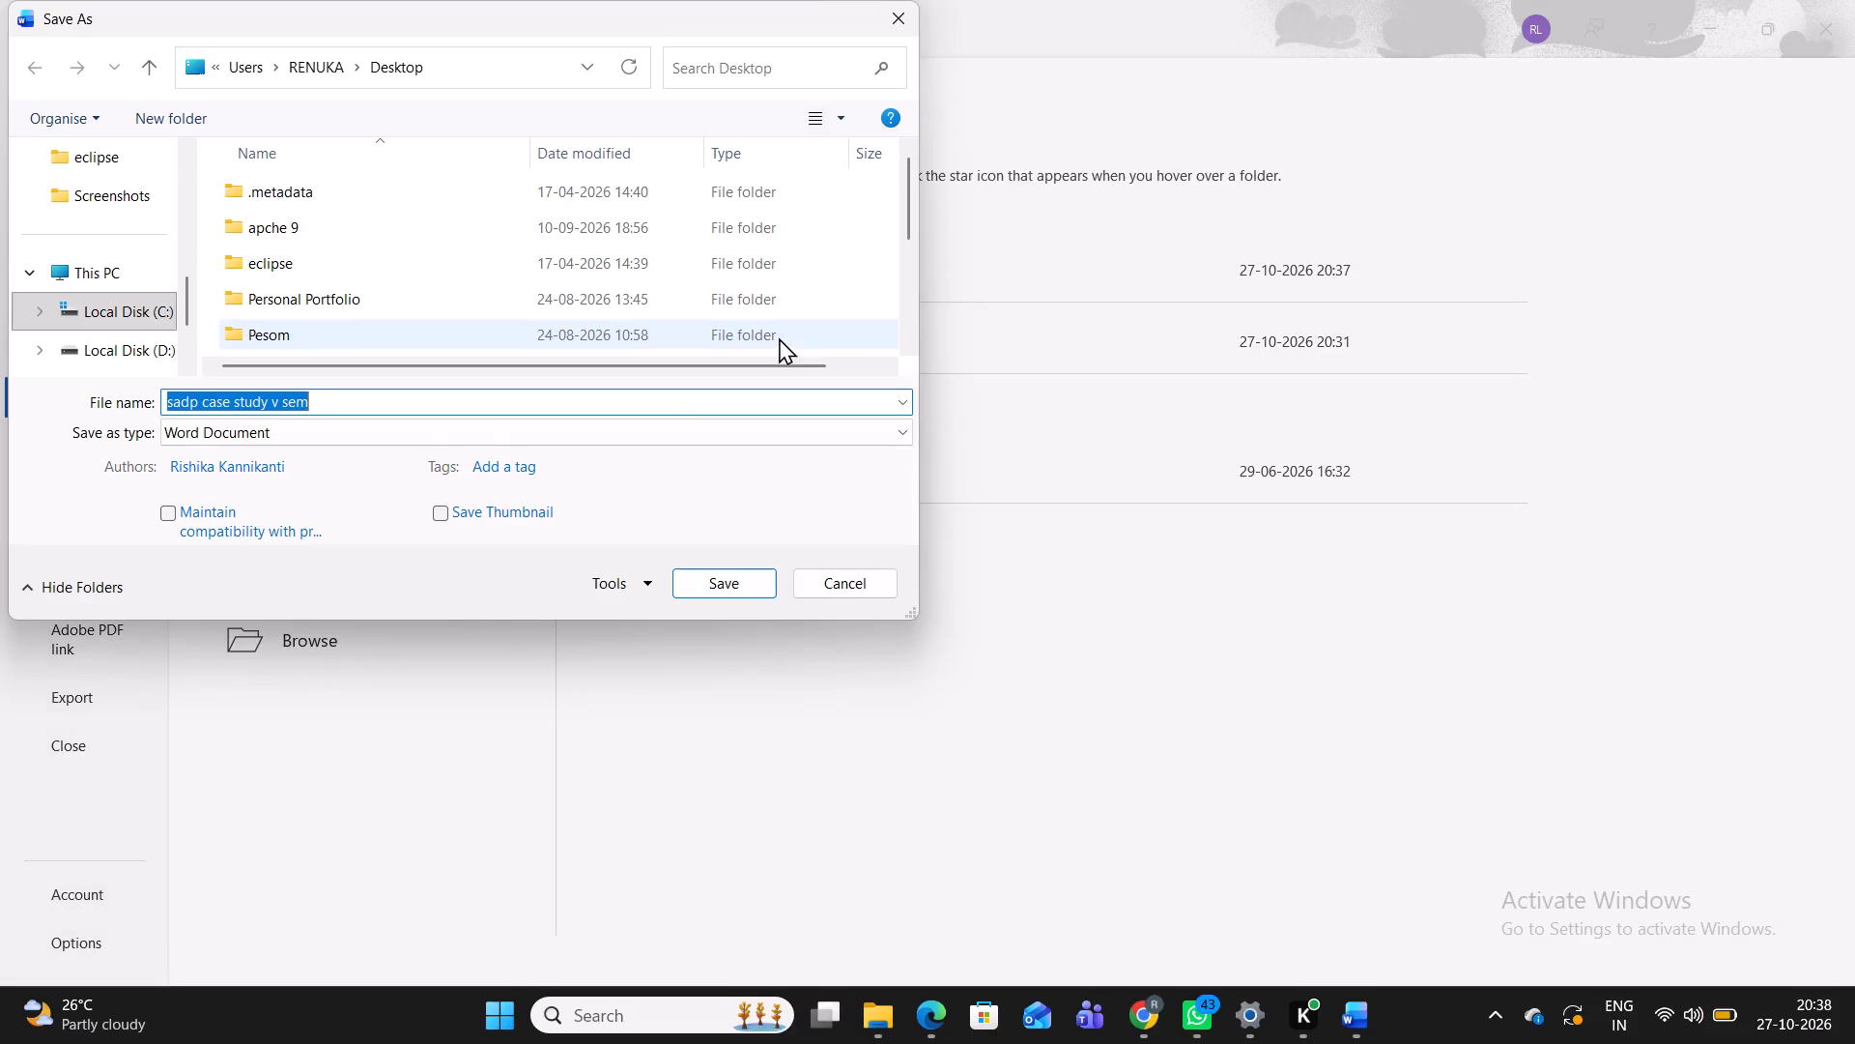
pyautogui.press('space')
pyautogui.write('SADP')
pyautogui.press('space')
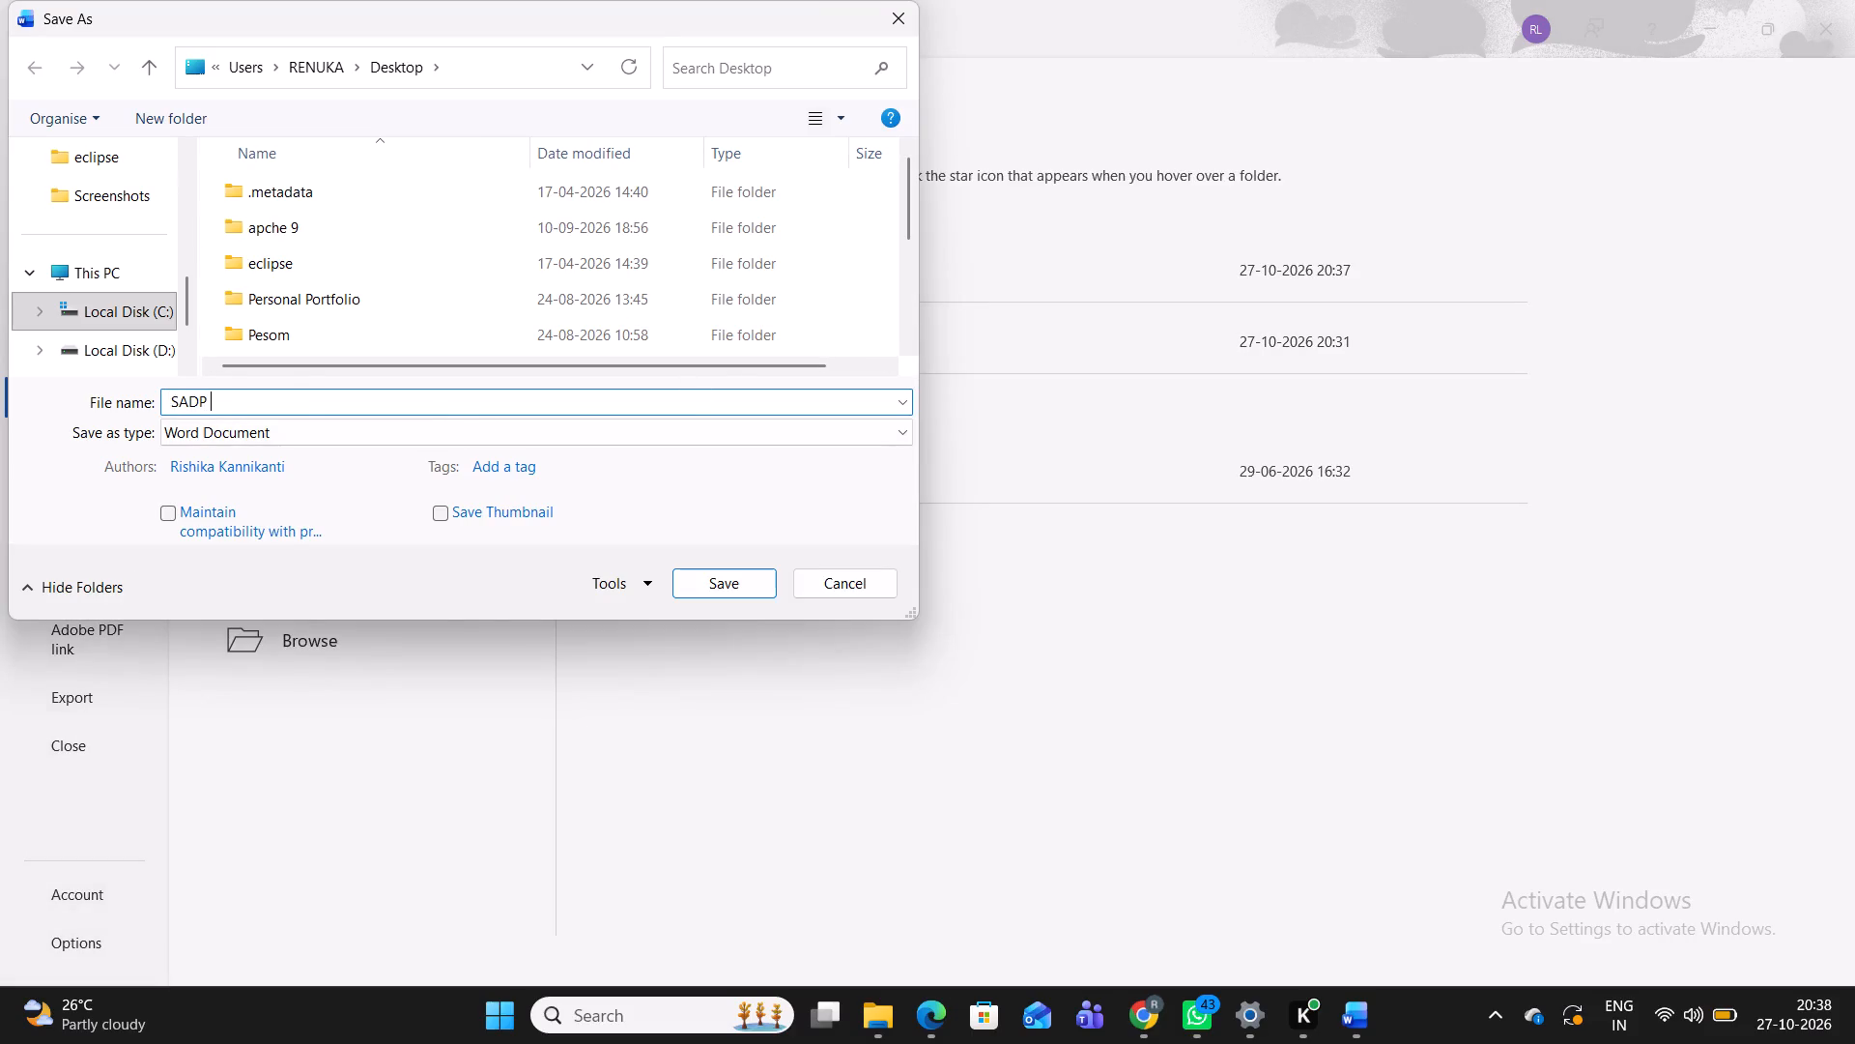
pyautogui.write('AAT WOE')
pyautogui.press('BackSpace')
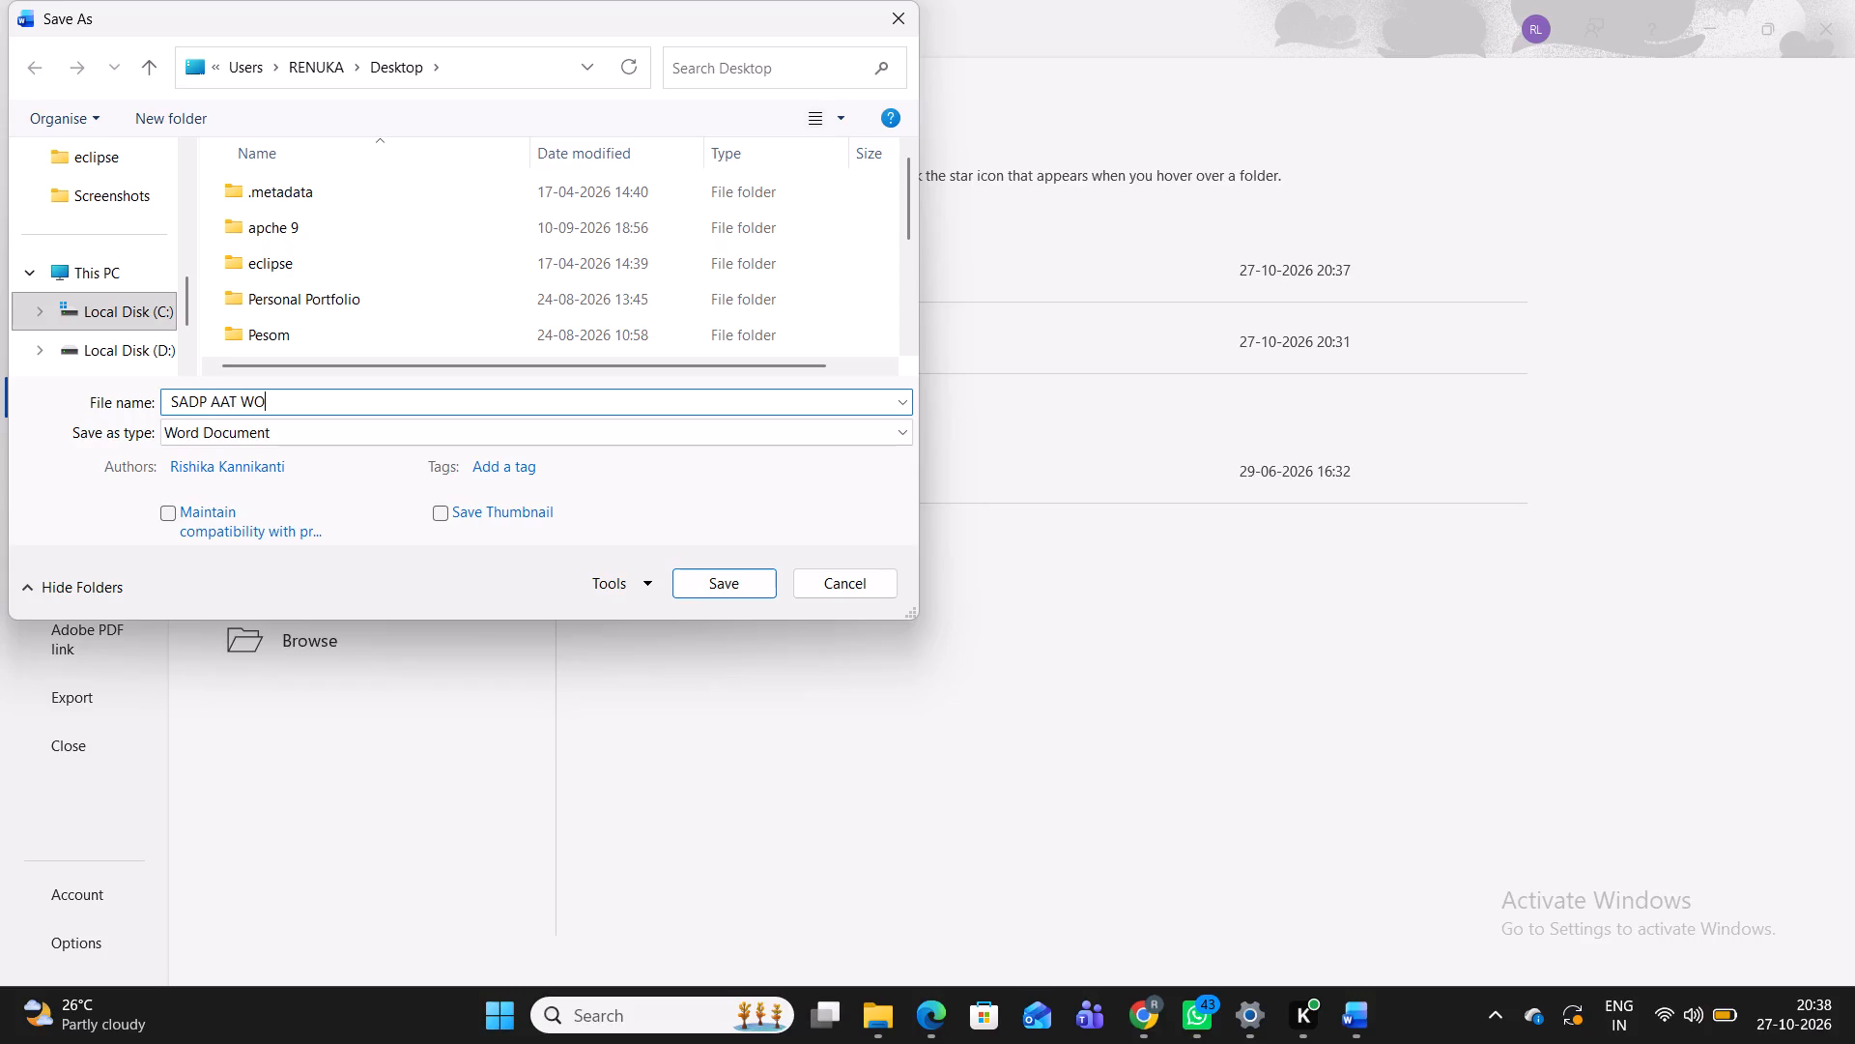
pyautogui.write('RD')
pyautogui.click(702, 581)
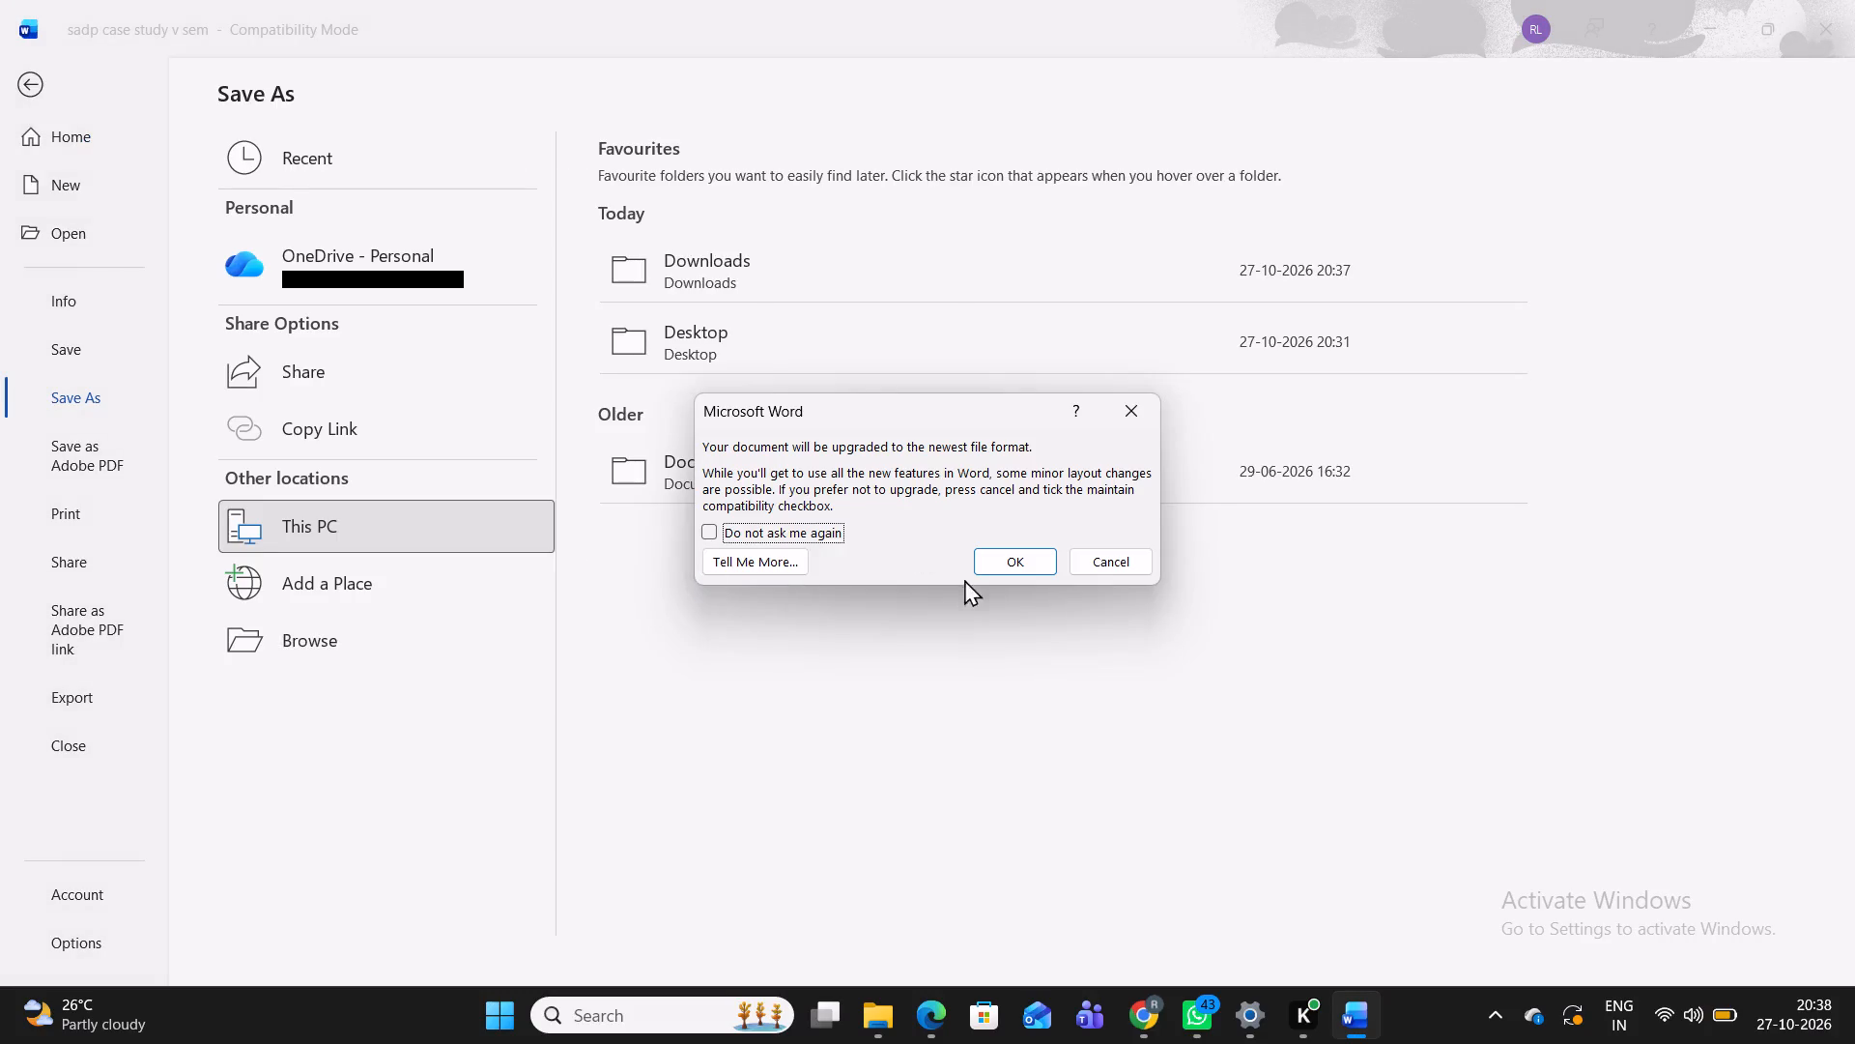
pyautogui.click(1023, 575)
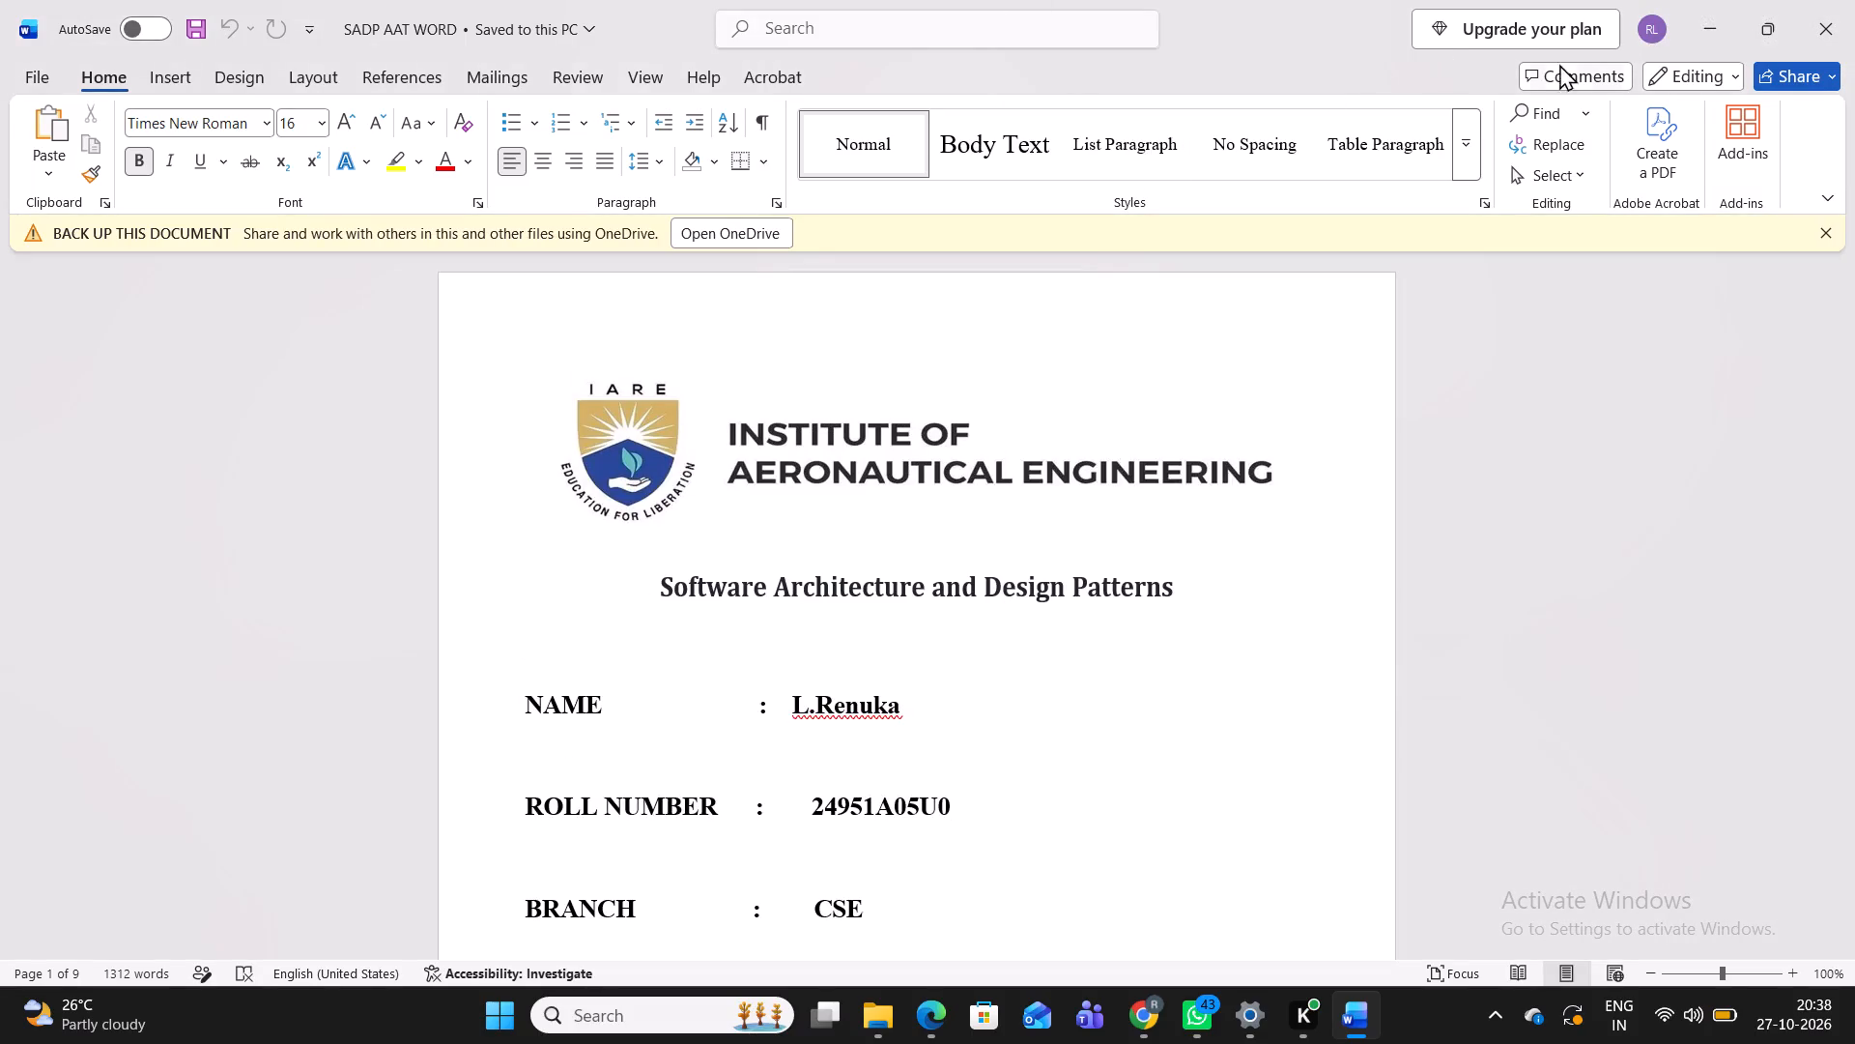
pyautogui.click(1823, 18)
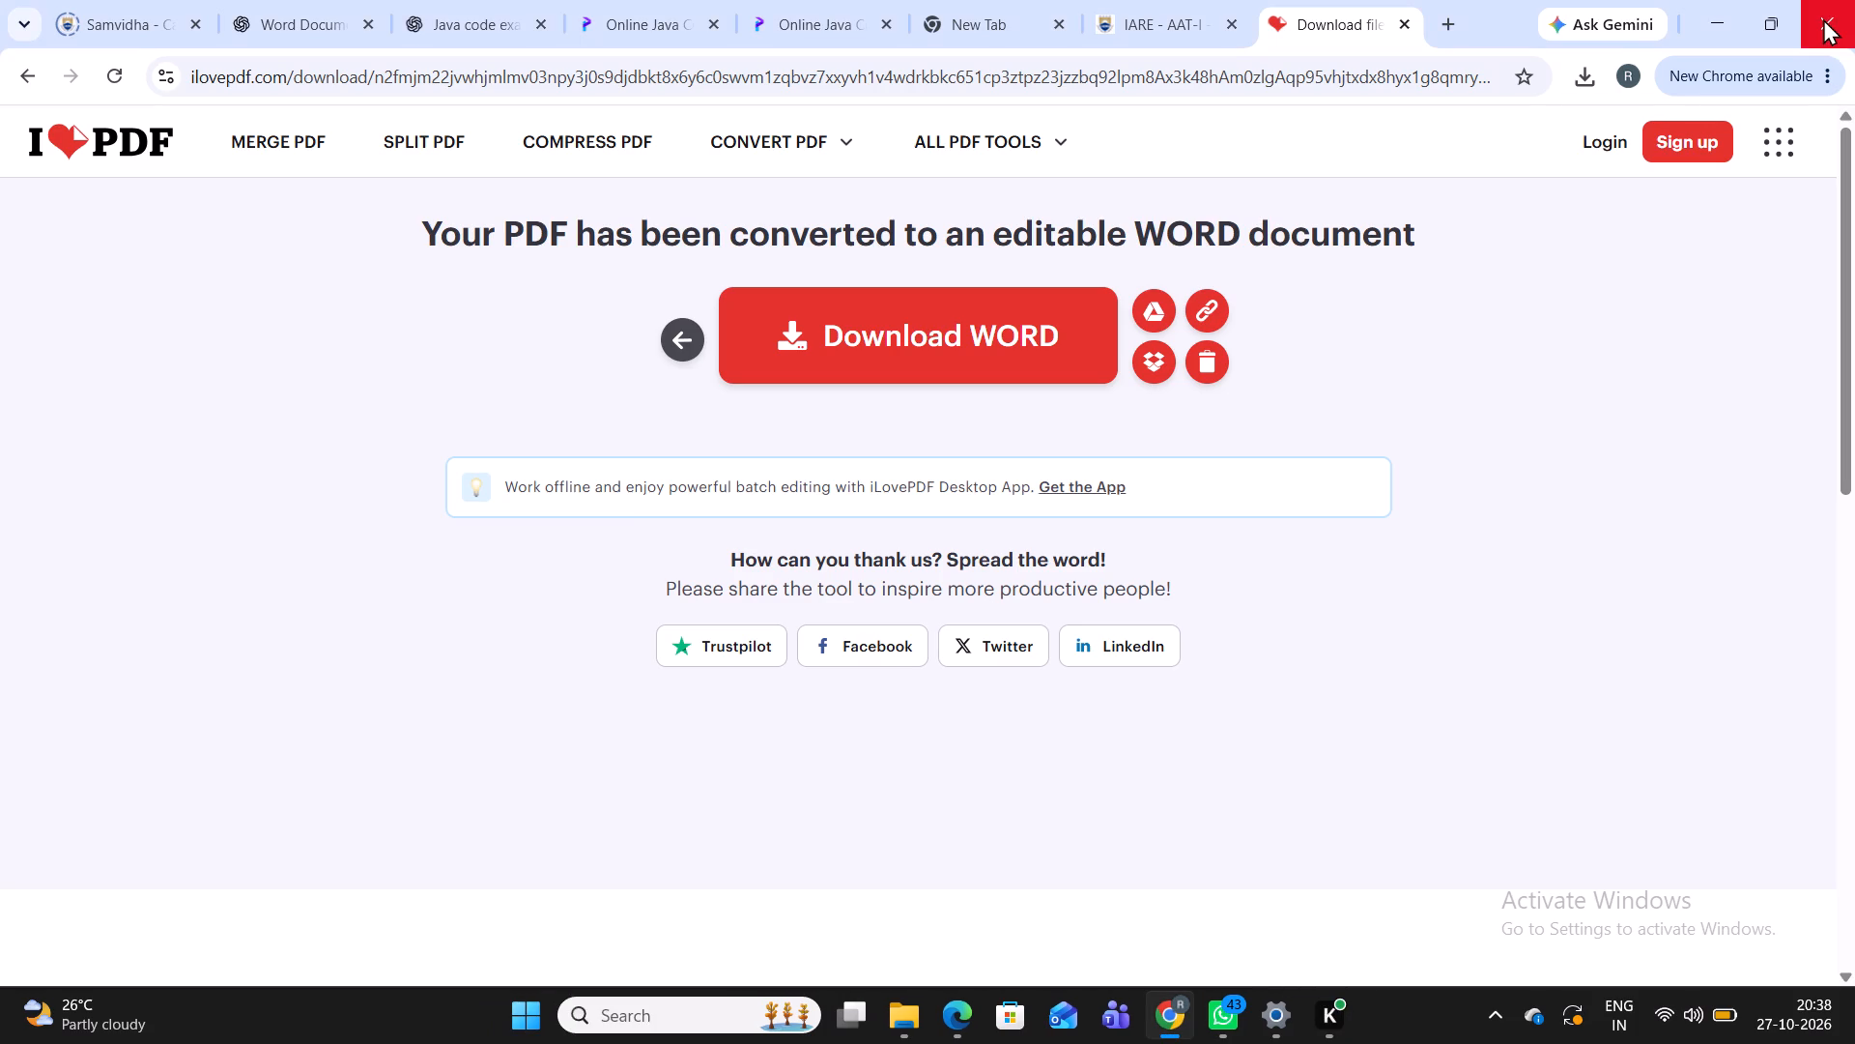
# On the portal's AAT-I page, get the Information Security Management question and view the uploaded ACCD04 answer.
pyautogui.click(1153, 19)
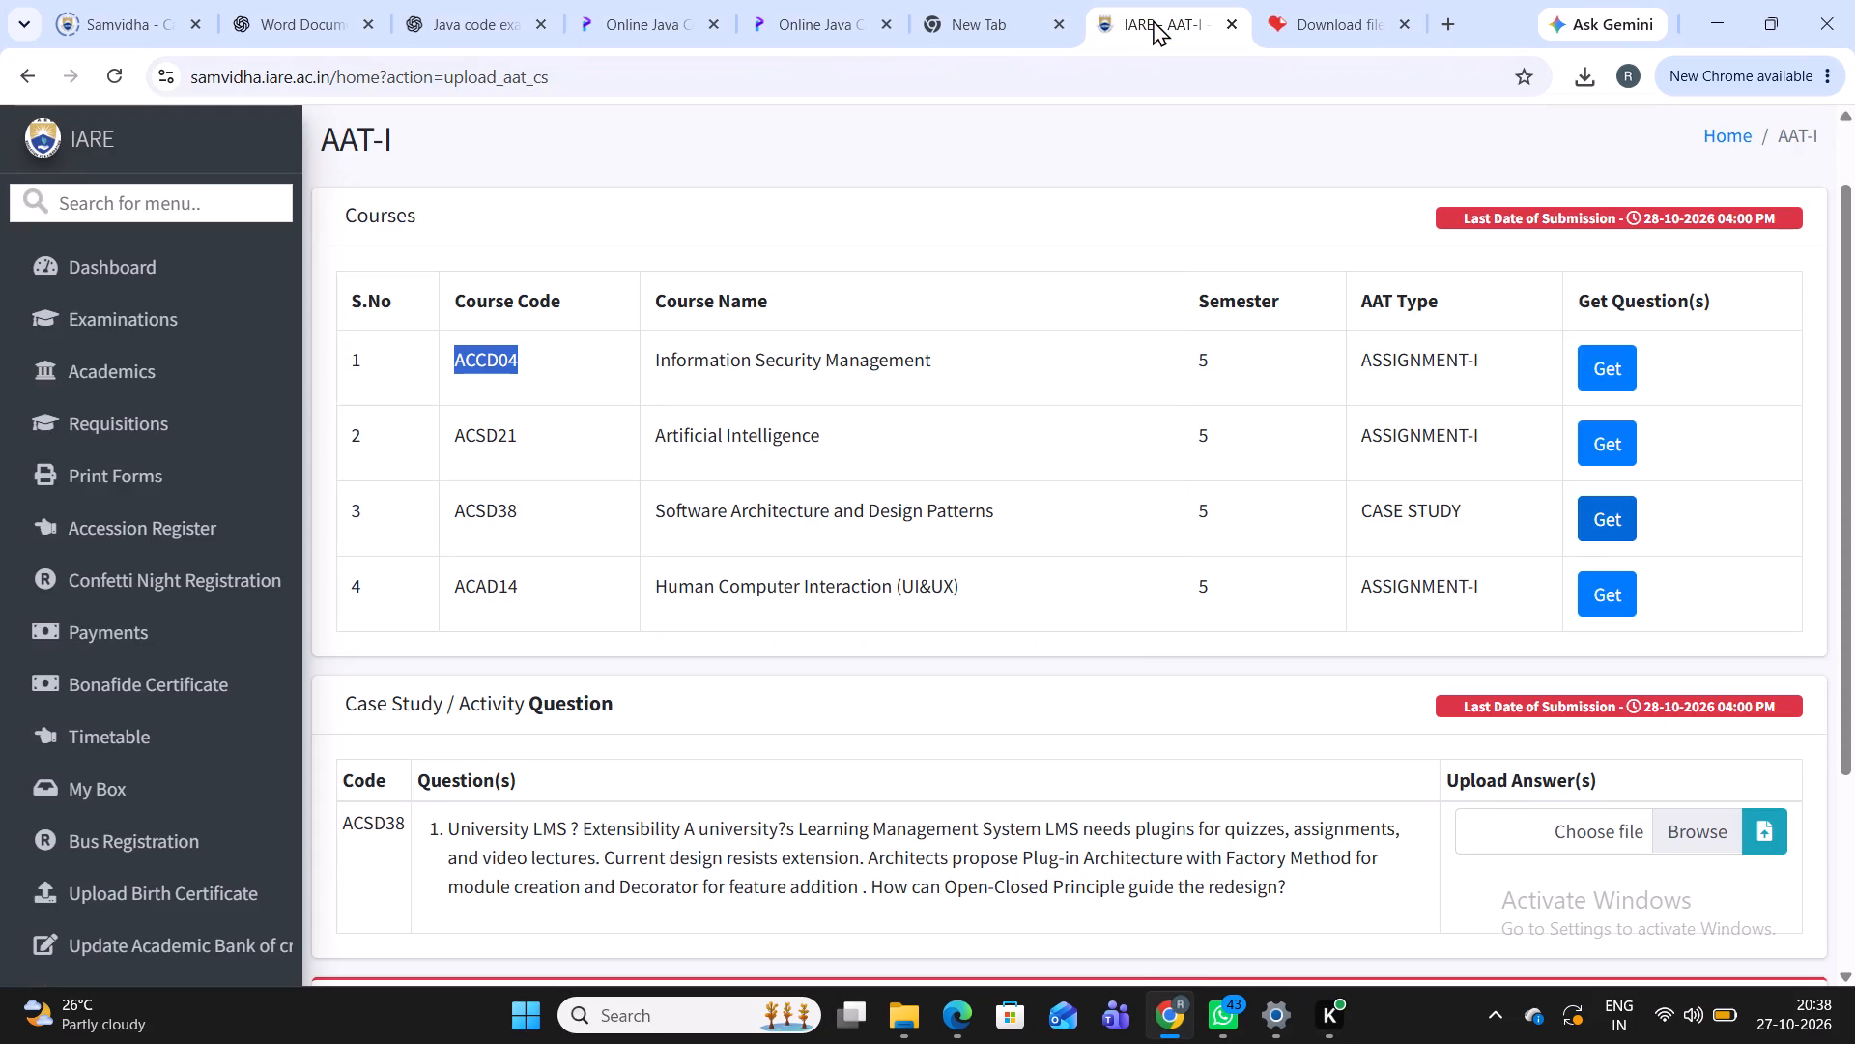
pyautogui.click(1589, 352)
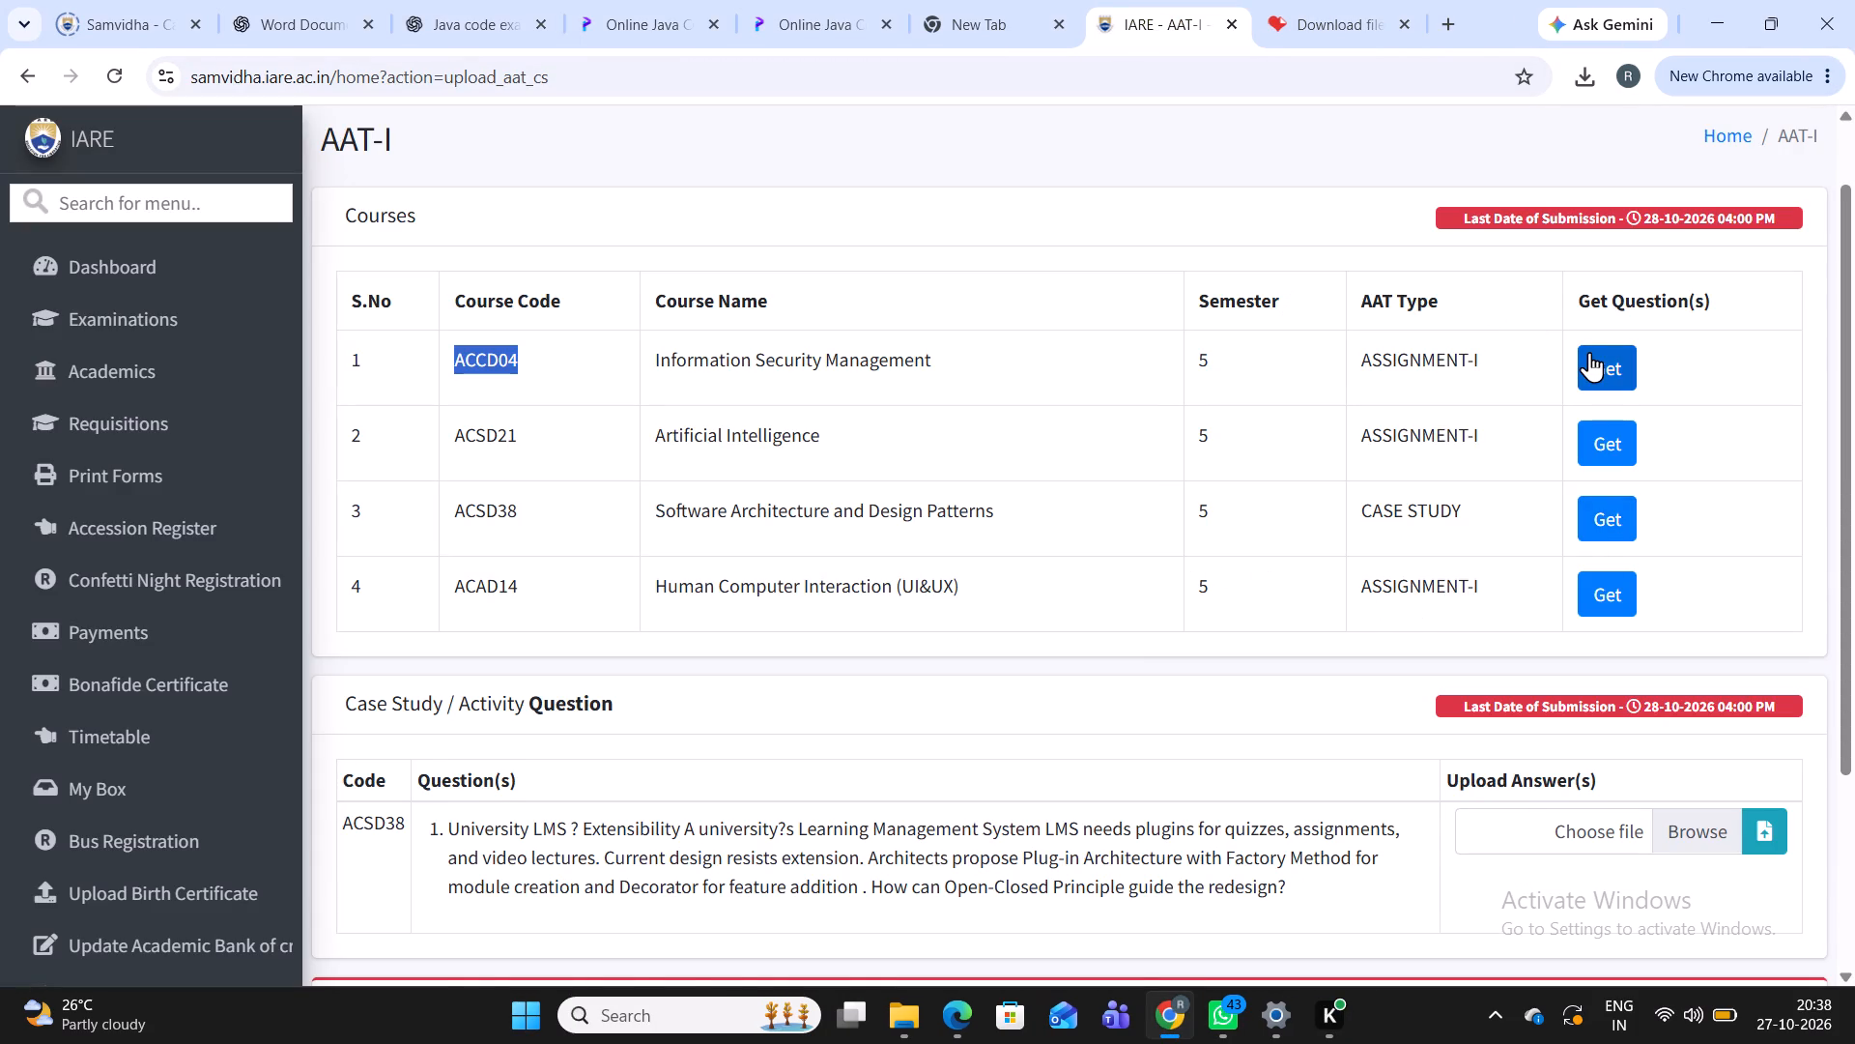
pyautogui.click(911, 680)
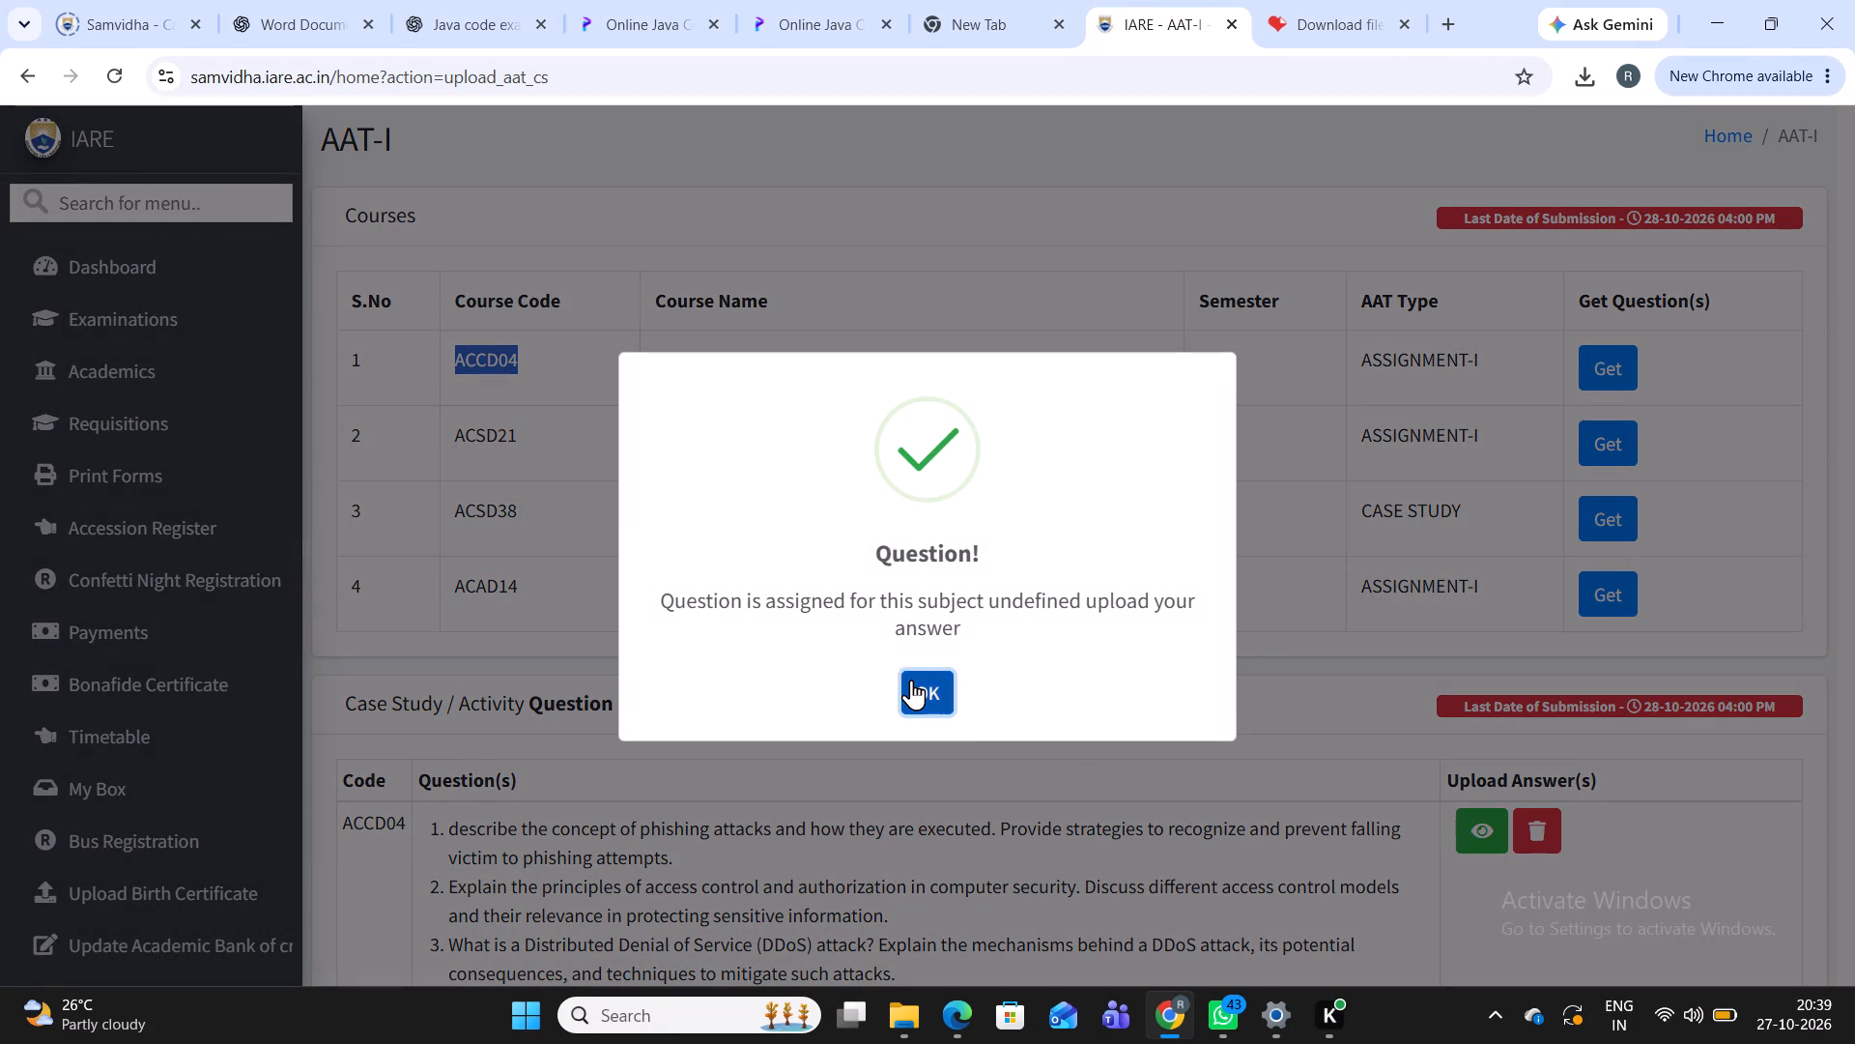
pyautogui.click(1482, 839)
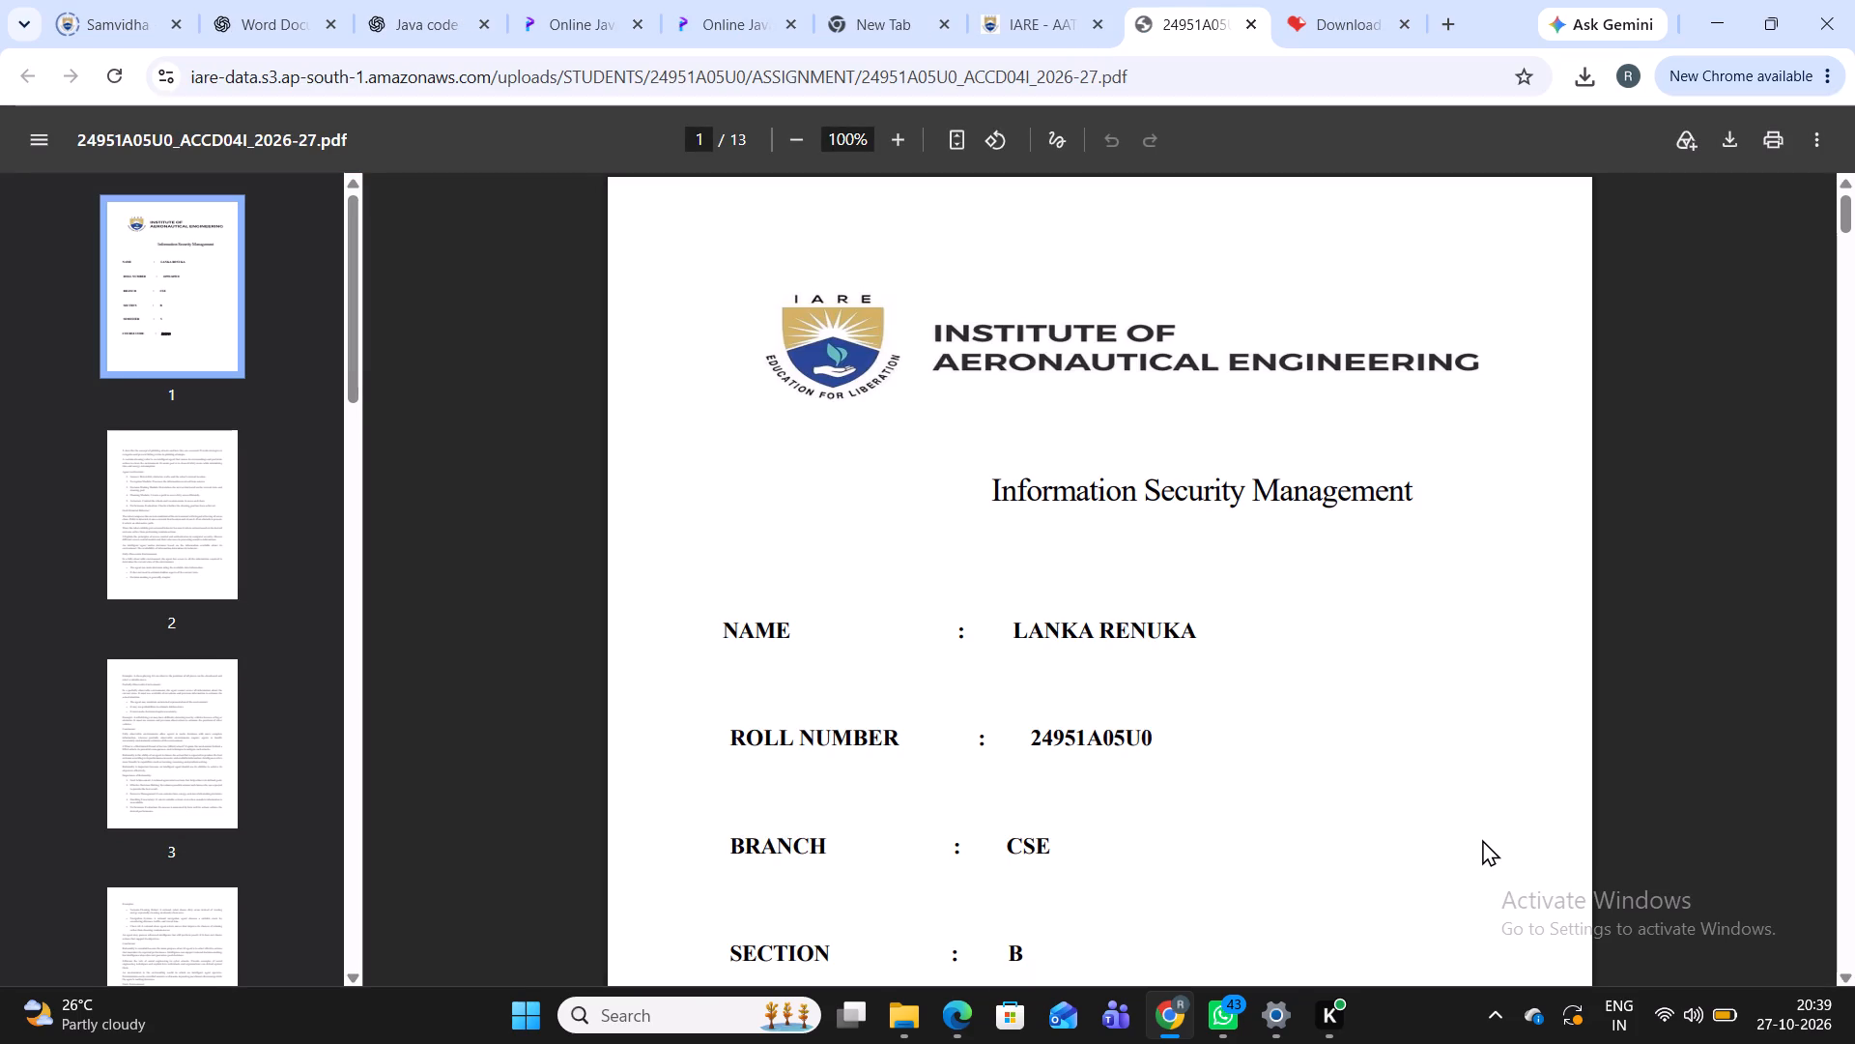
# Check the cover-page details of the uploaded ACCD04 answer down to the course code and close the file.
pyautogui.scroll(-2, 1482, 839)
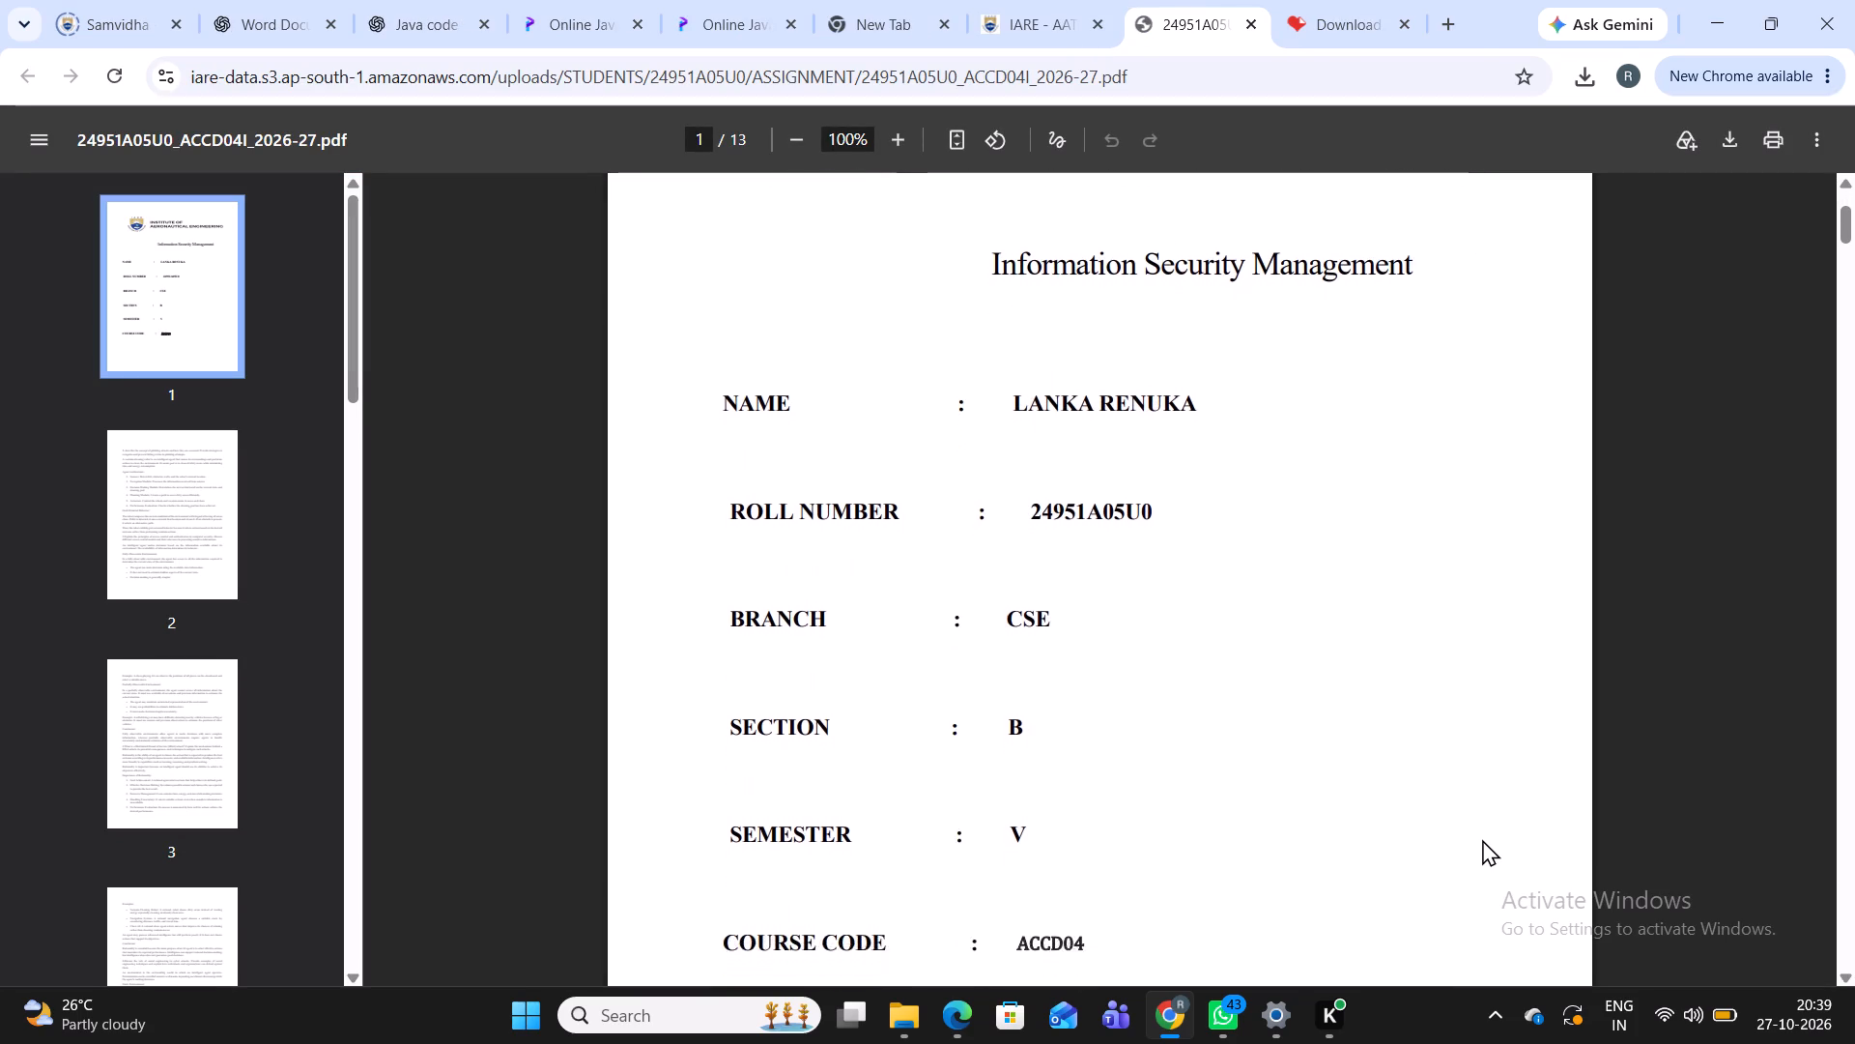
pyautogui.scroll(-3, 1482, 839)
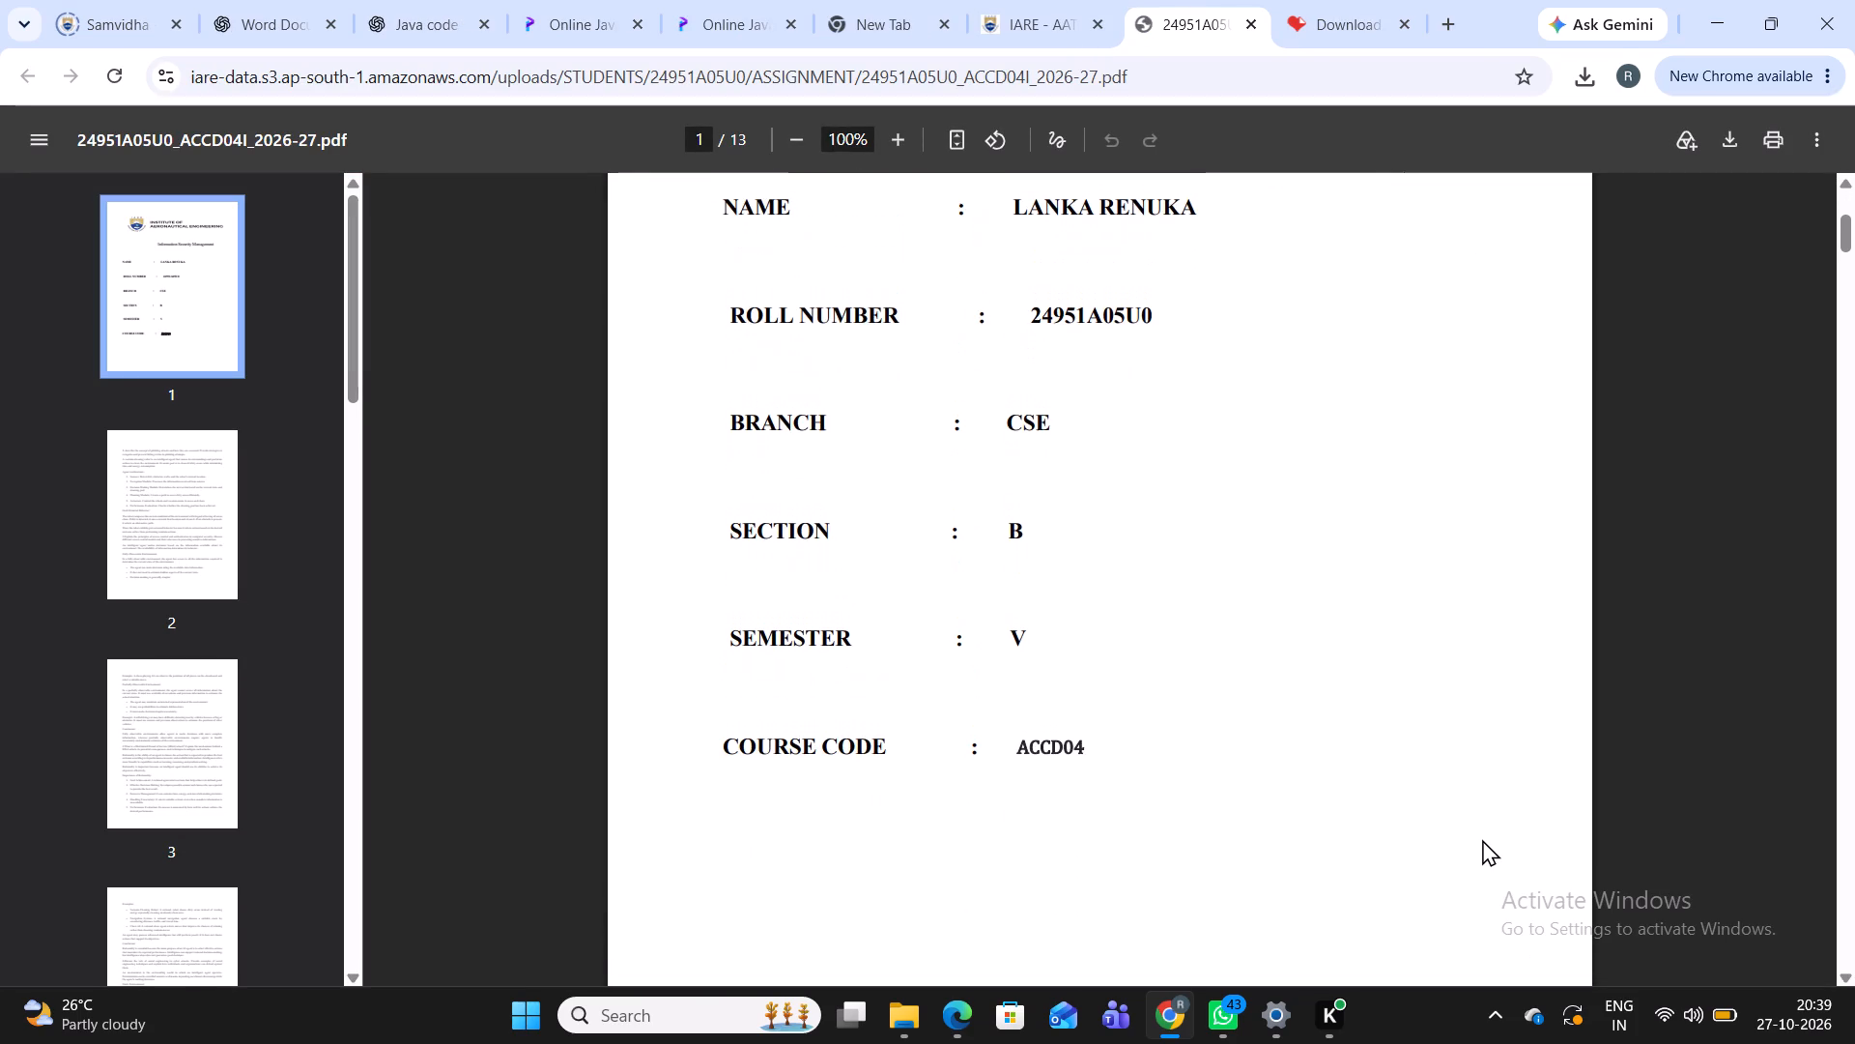
pyautogui.click(1251, 16)
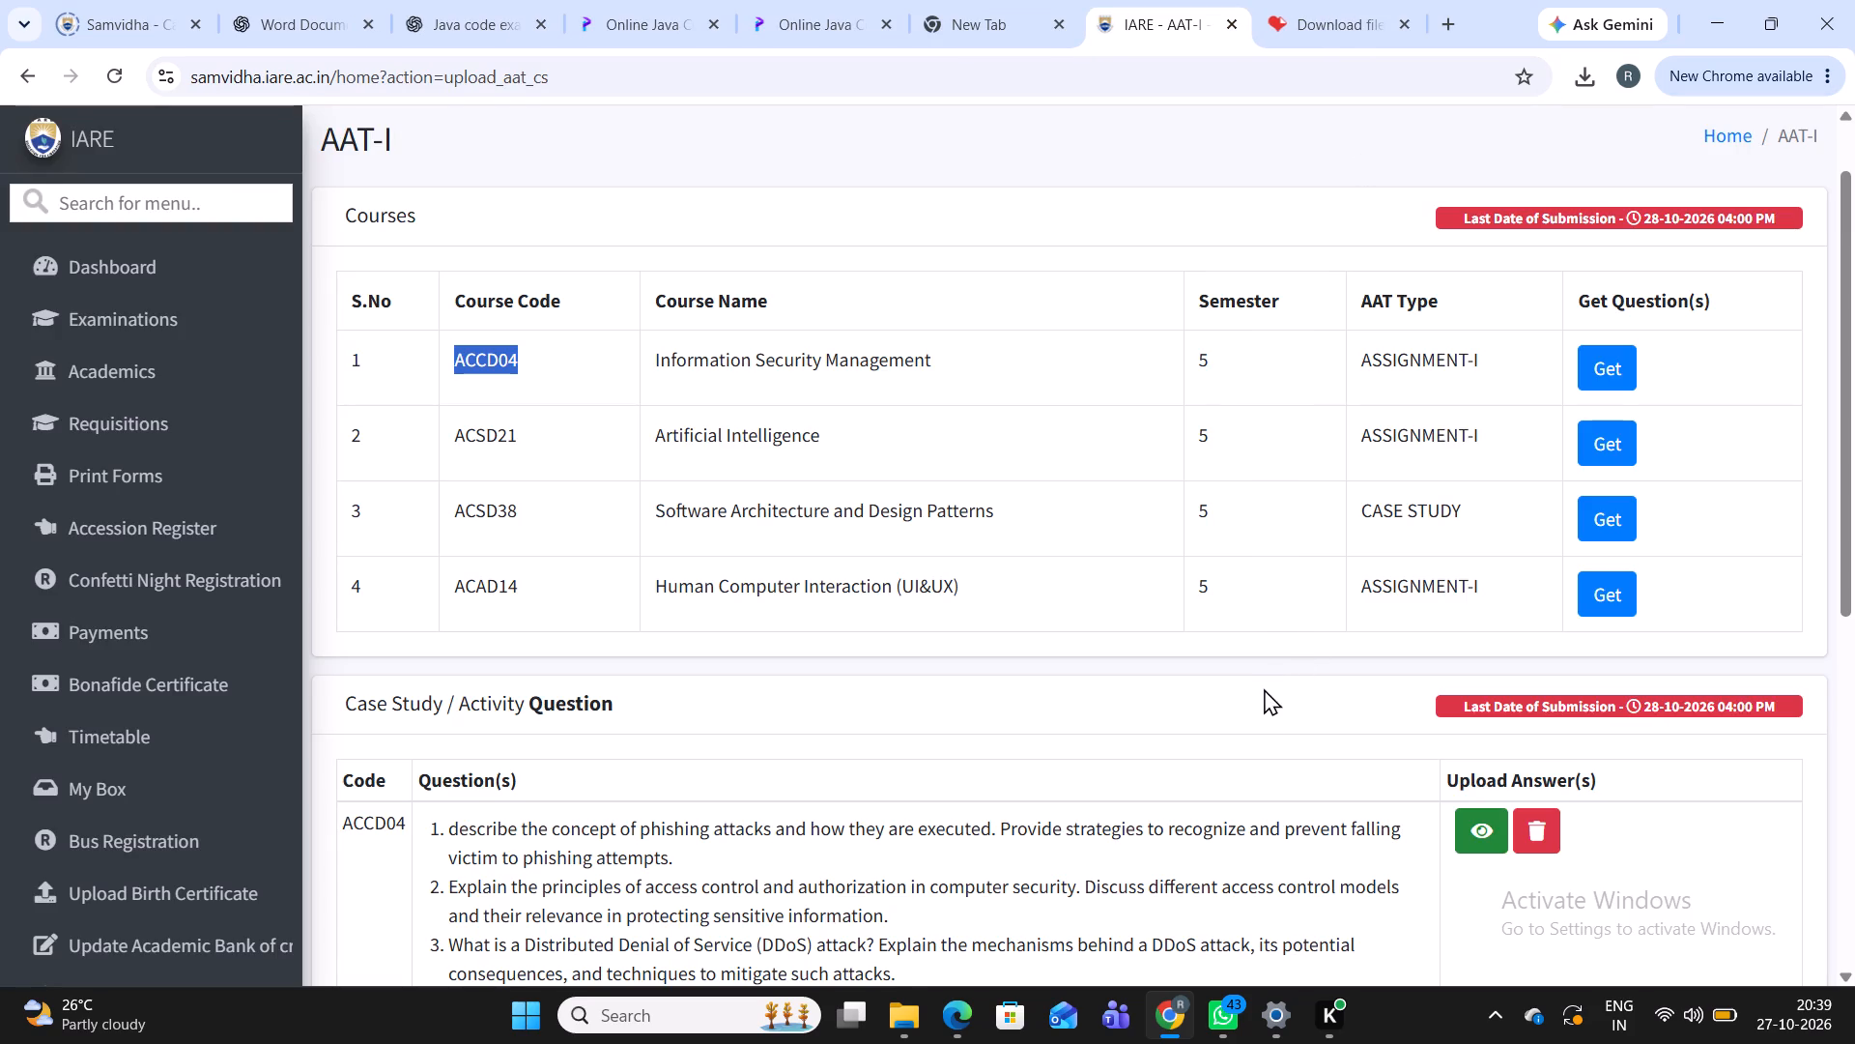
# Get the Artificial Intelligence question, check the cover page of the uploaded ACSD21 answer and close the file.
pyautogui.click(1612, 438)
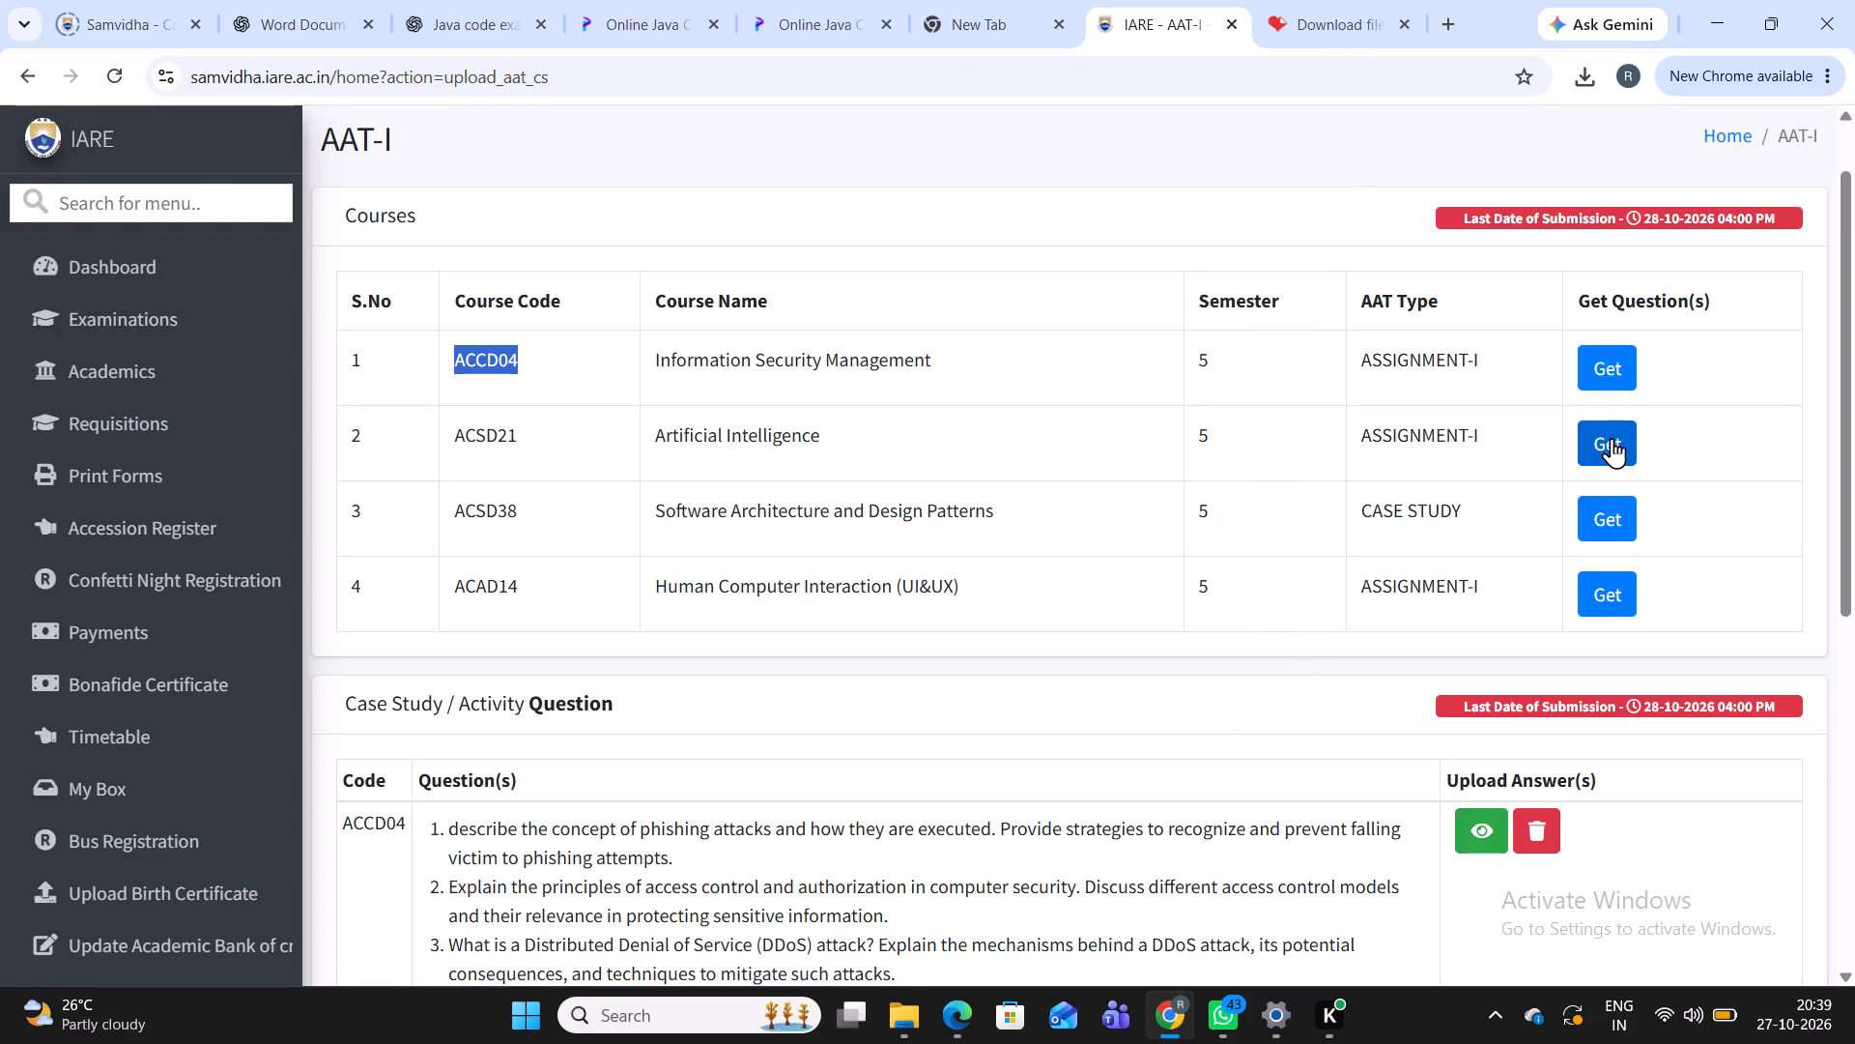
pyautogui.click(911, 701)
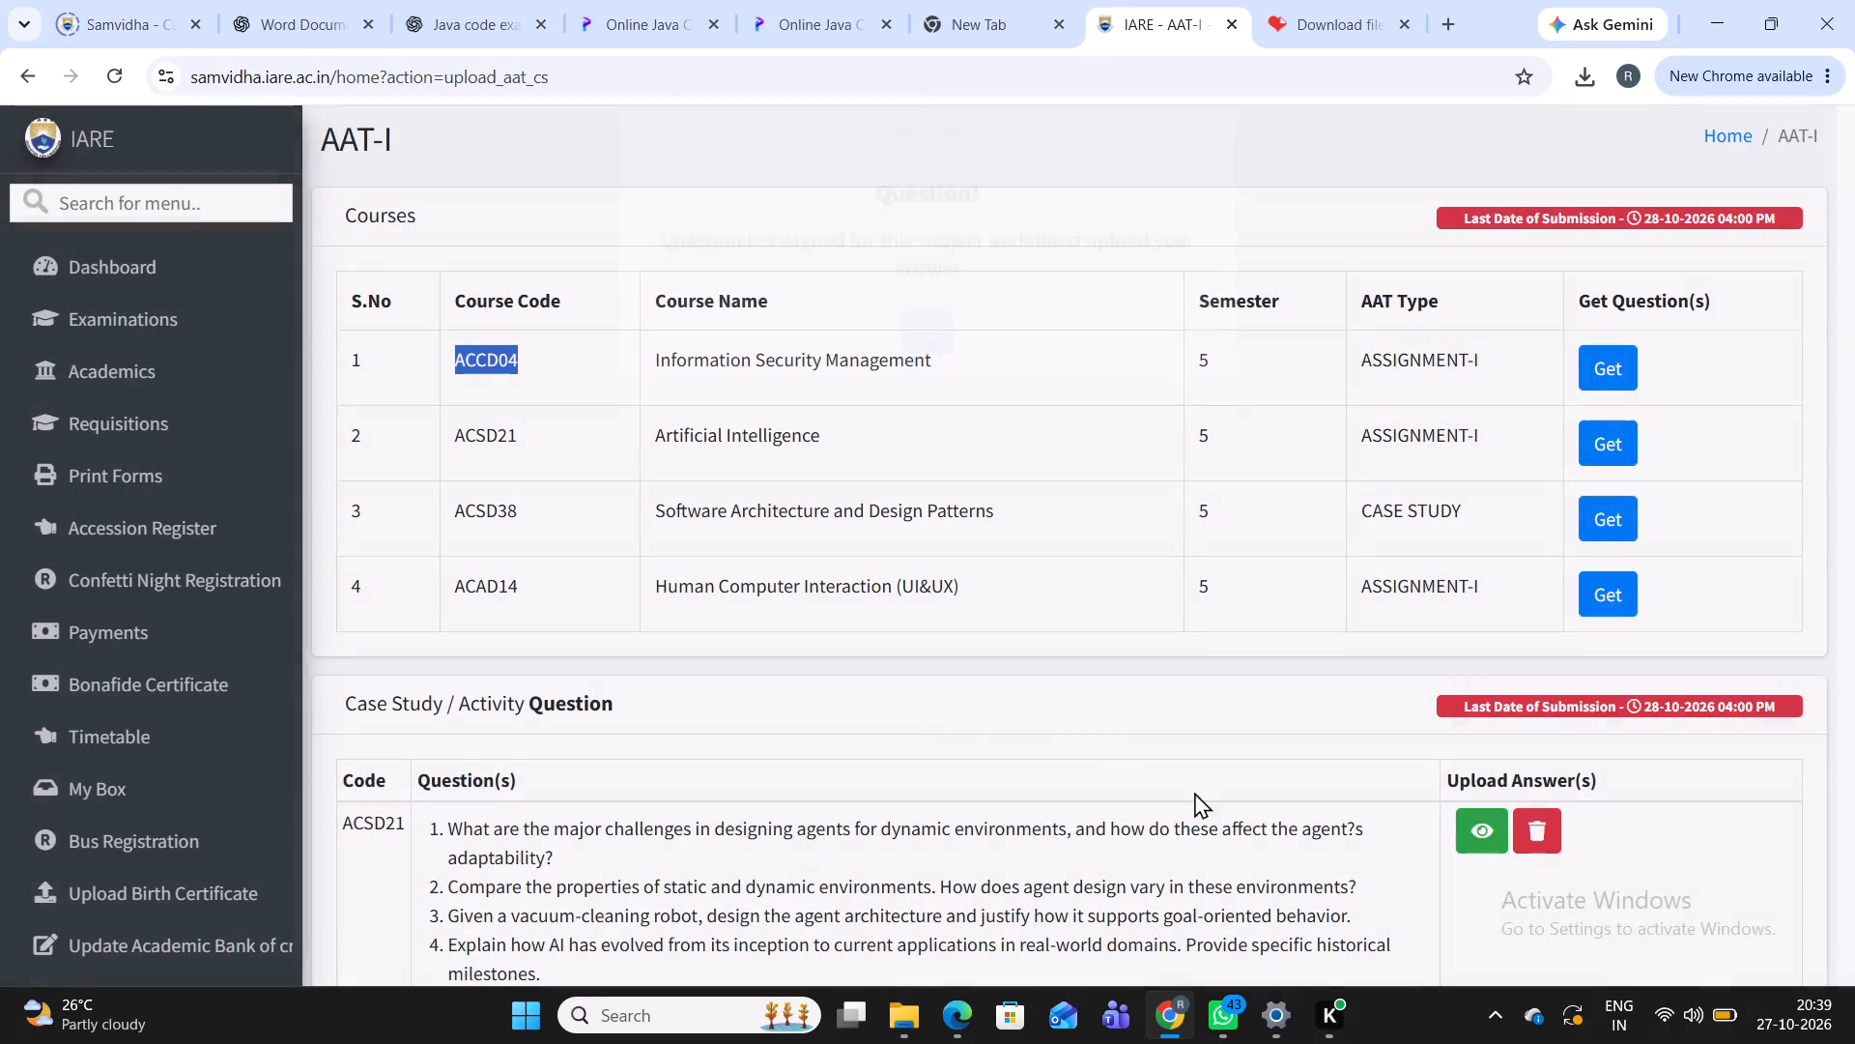
pyautogui.click(1484, 817)
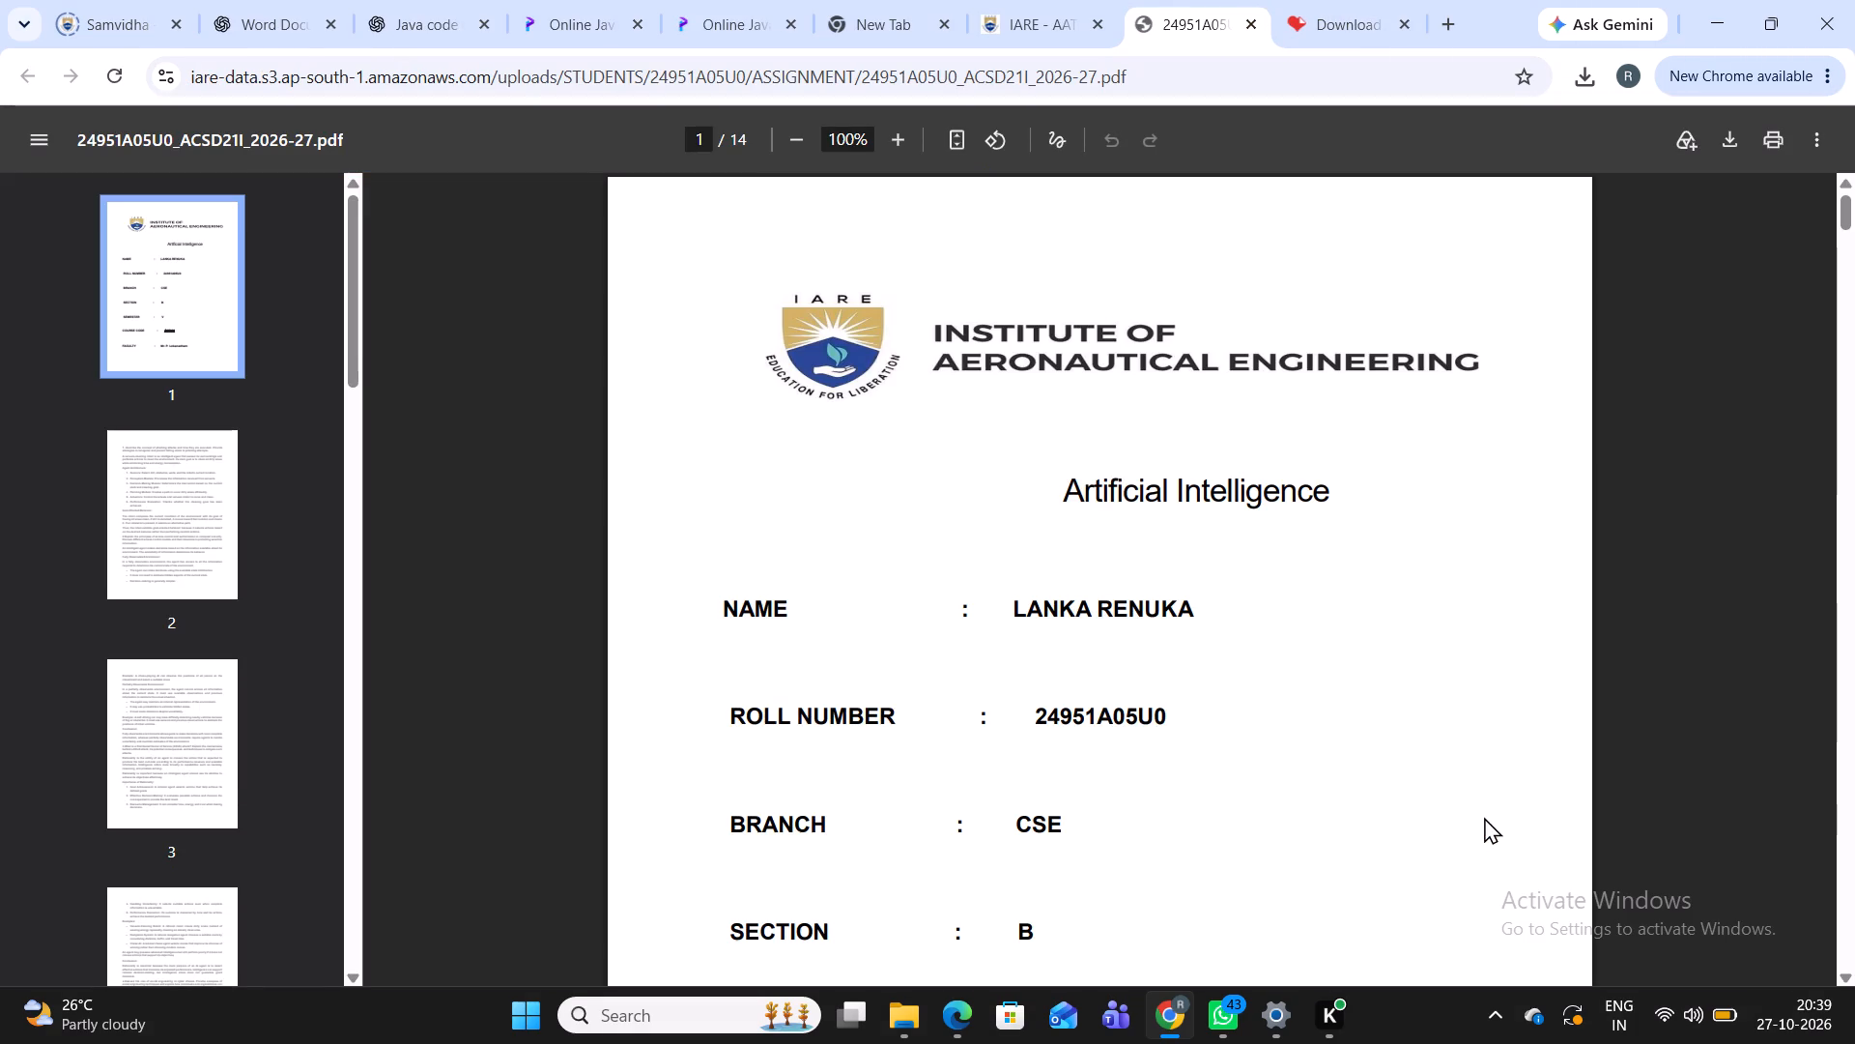
pyautogui.scroll(-1, 1127, 834)
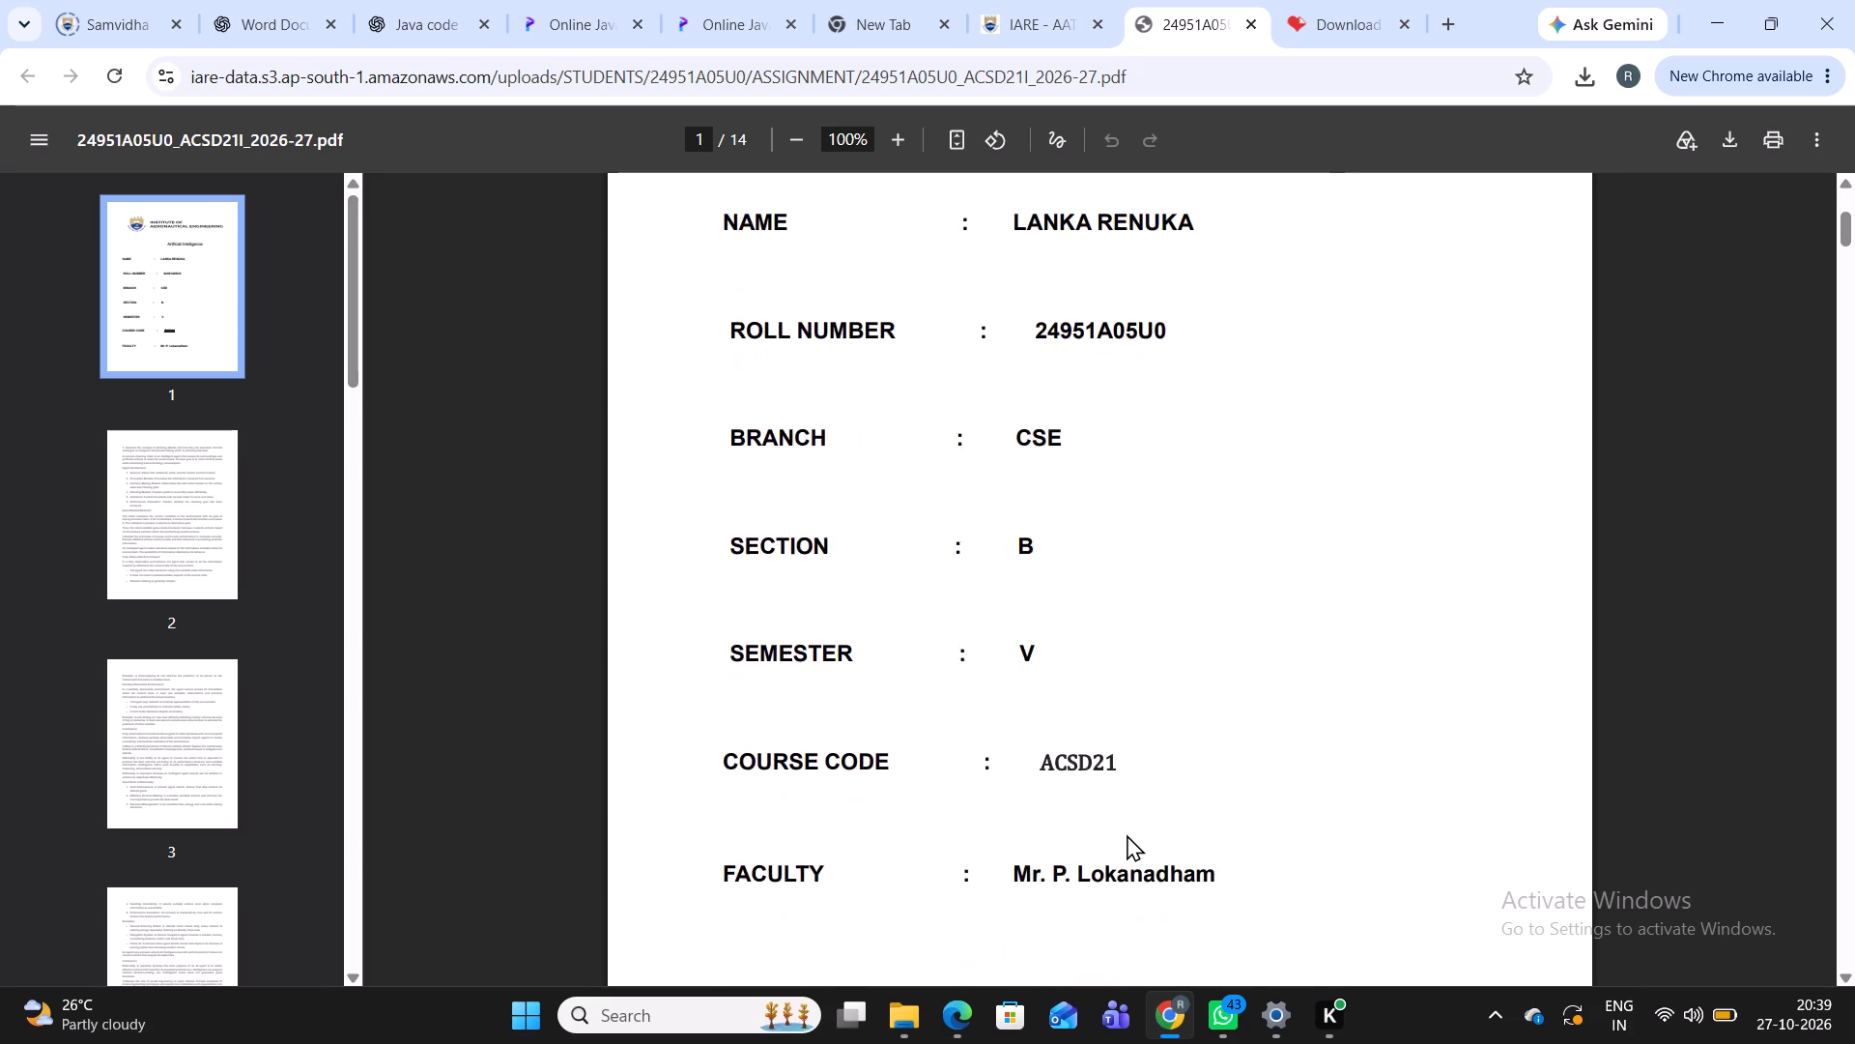
pyautogui.scroll(-2, 1127, 834)
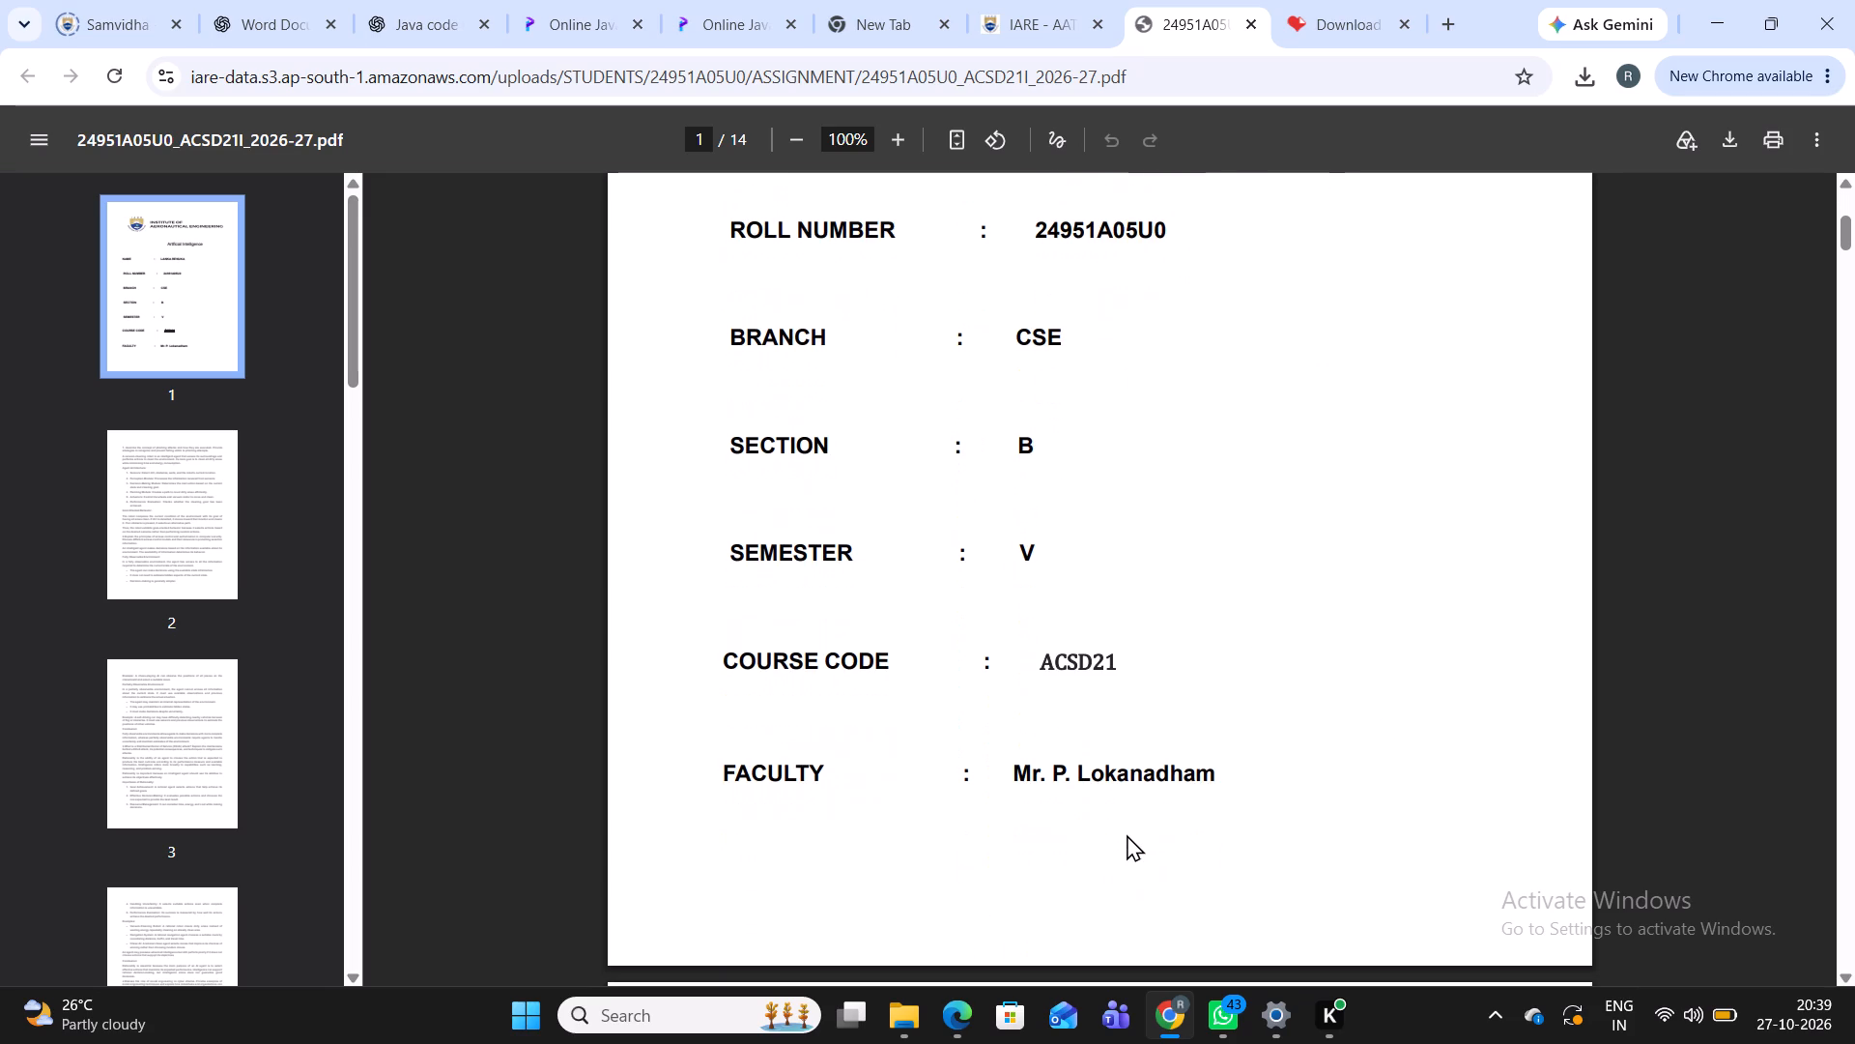
pyautogui.scroll(-2, 1127, 834)
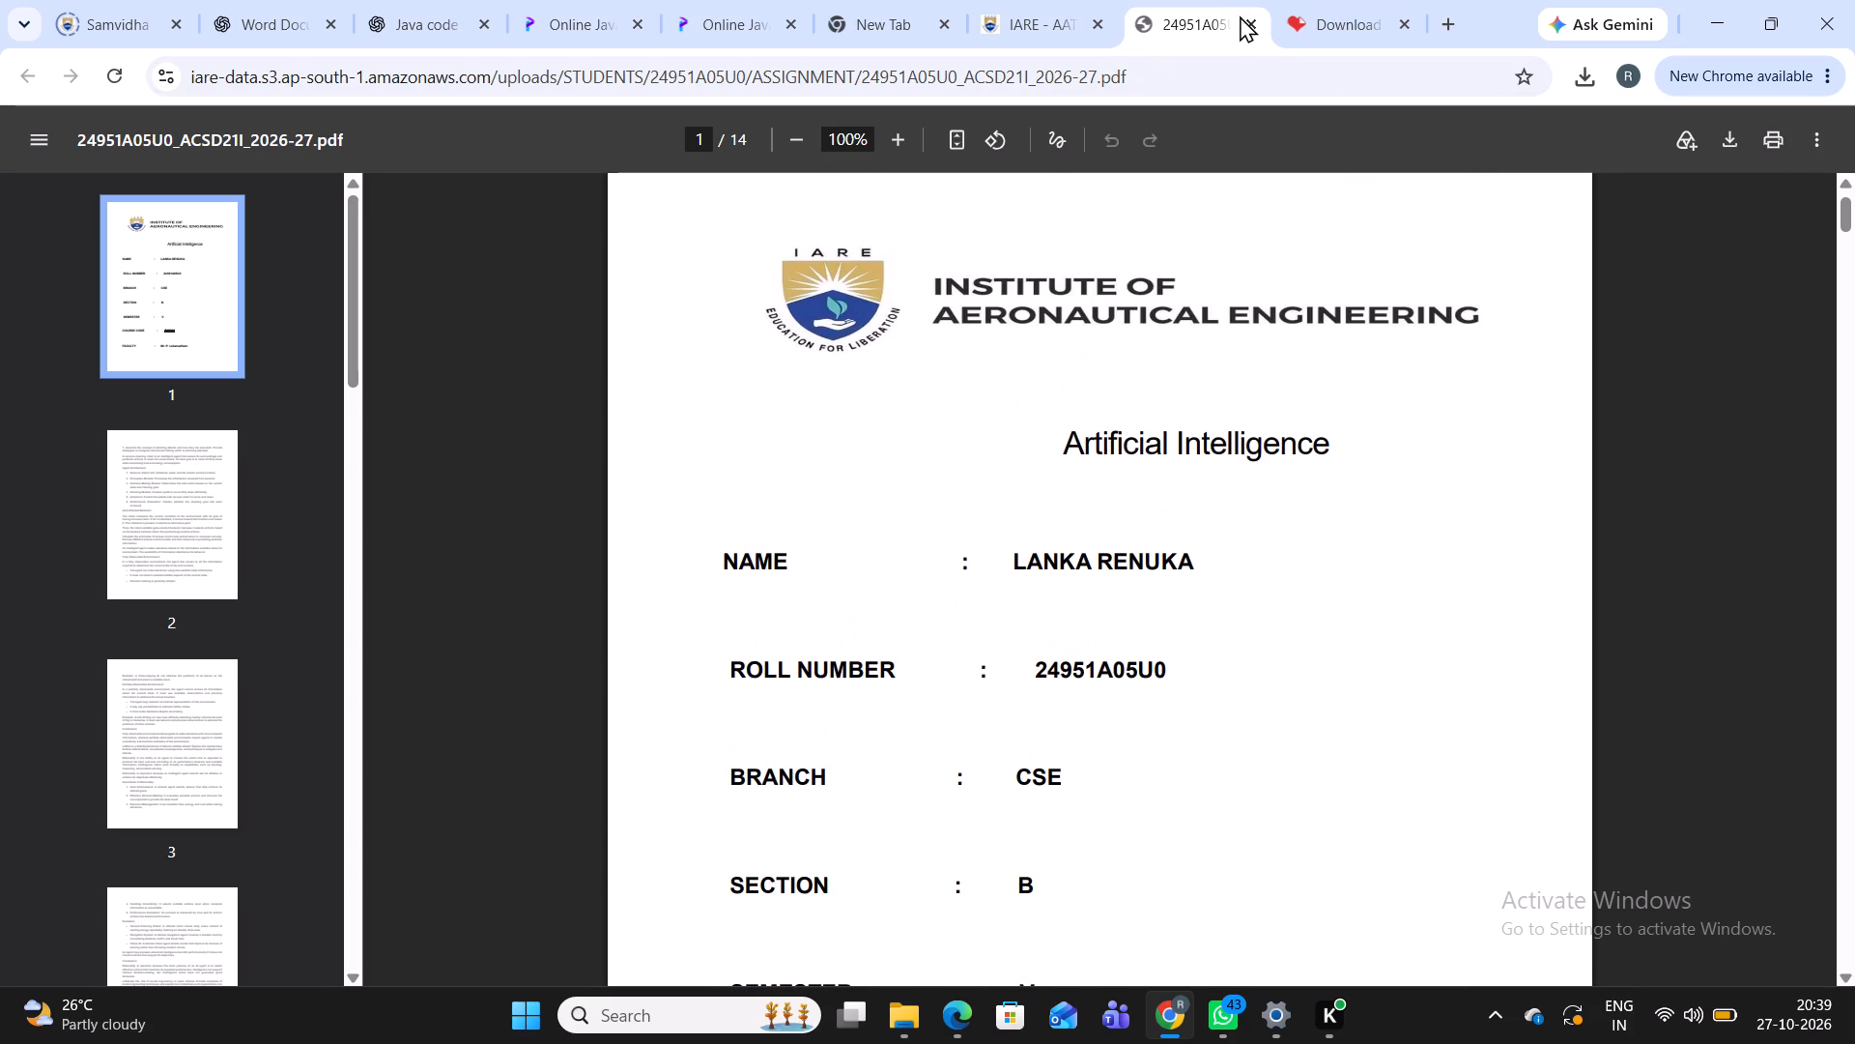
pyautogui.click(1250, 23)
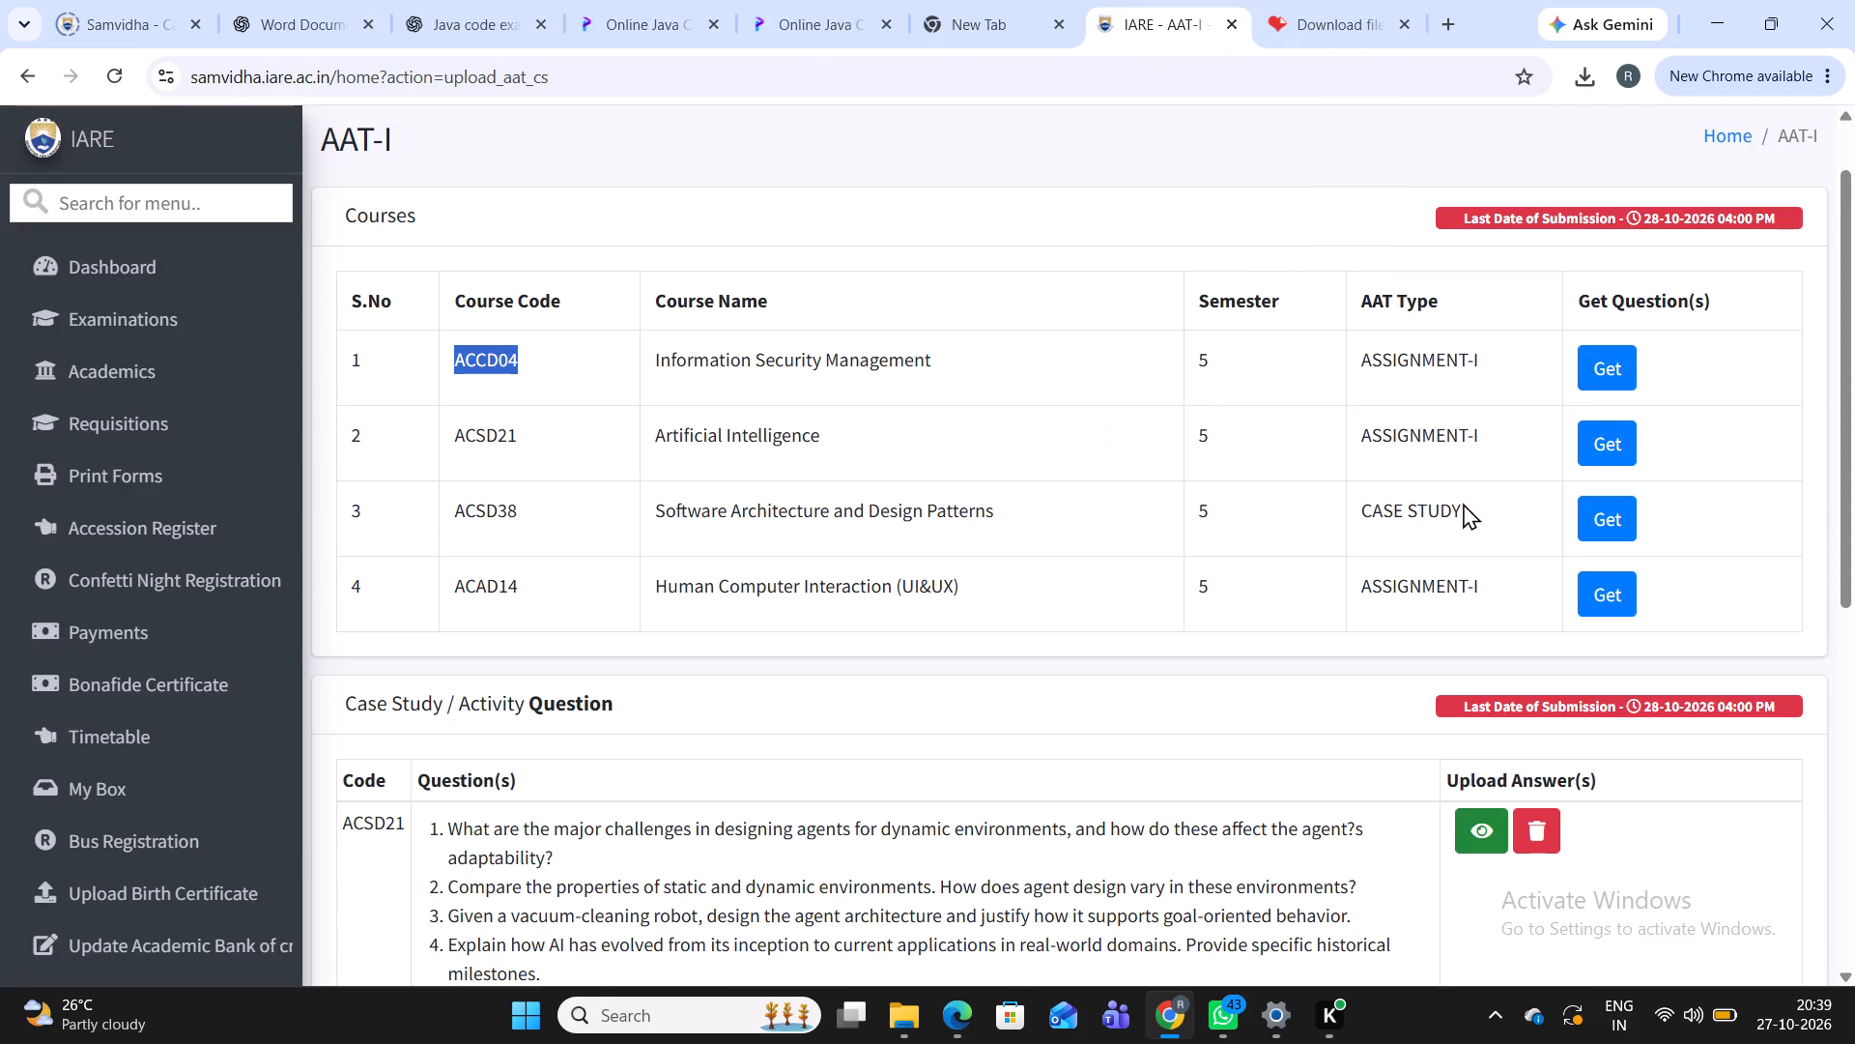
# Get the Information Security Management question again, recheck the uploaded ACCD04 answer's cover page and close the file.
pyautogui.click(1599, 373)
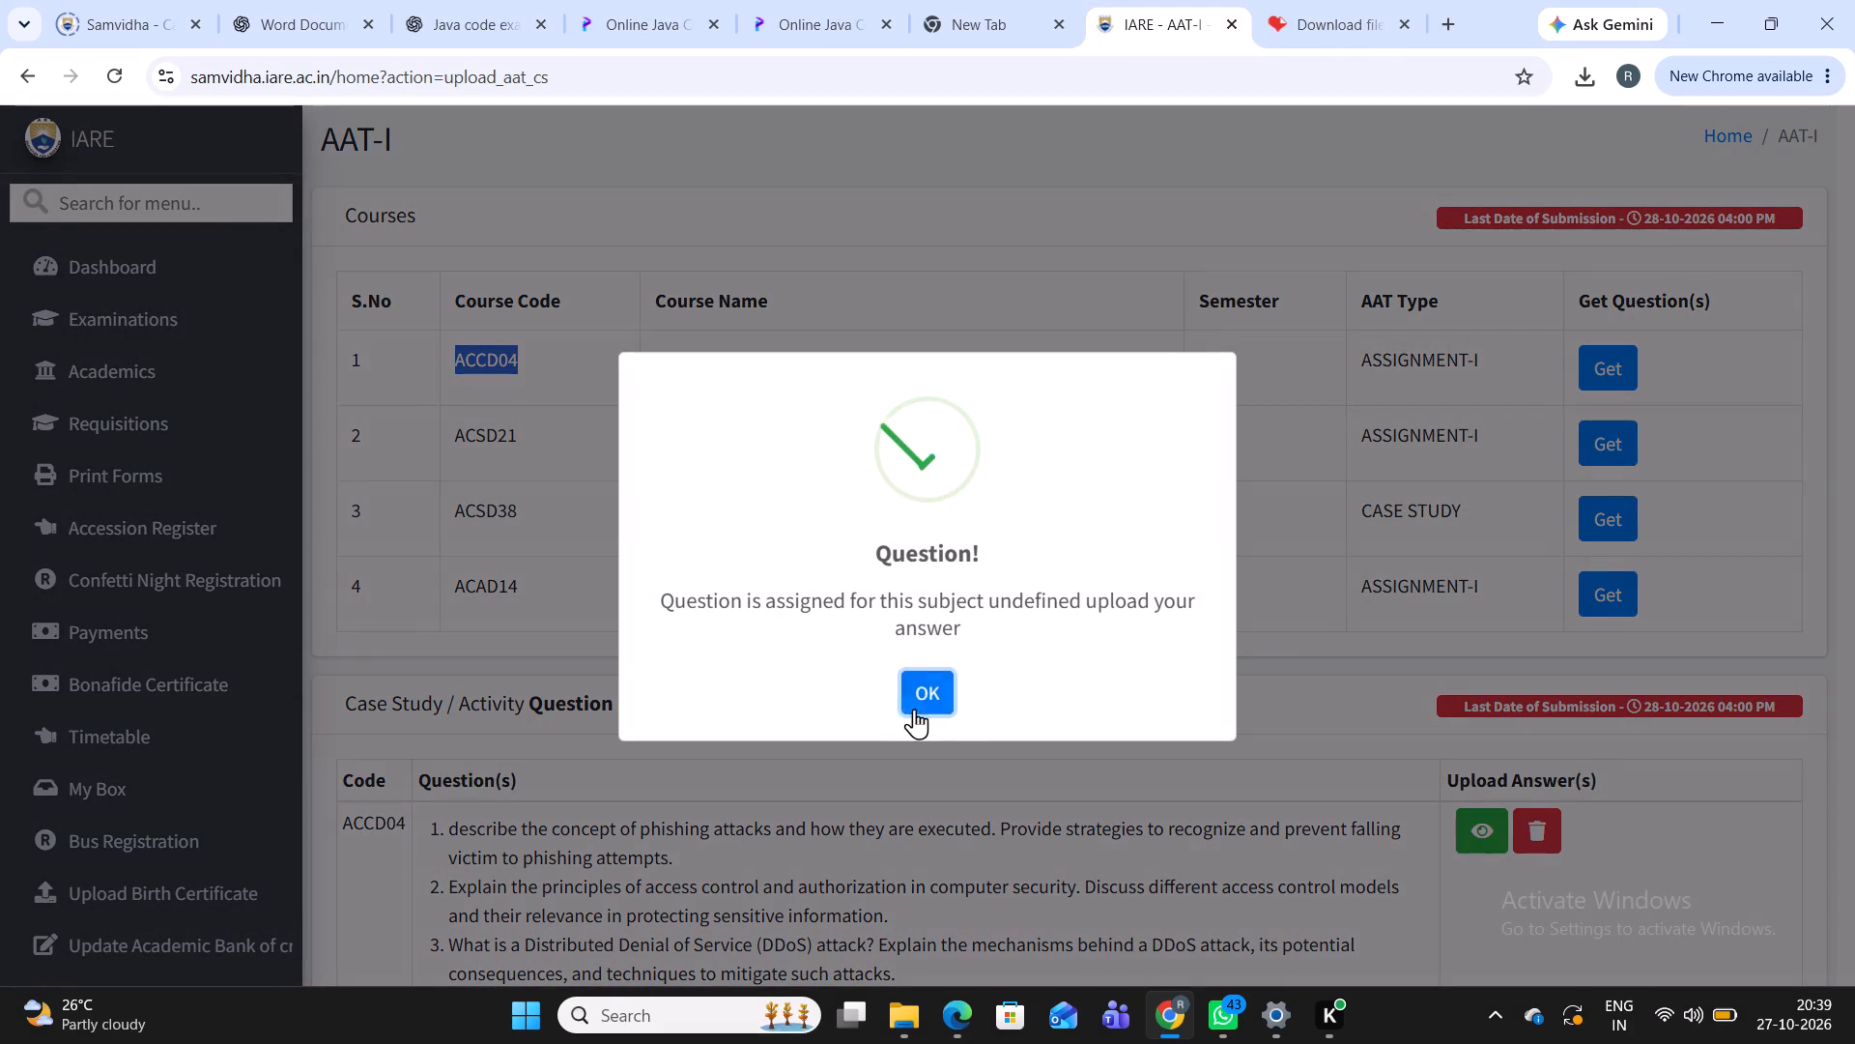
pyautogui.click(927, 683)
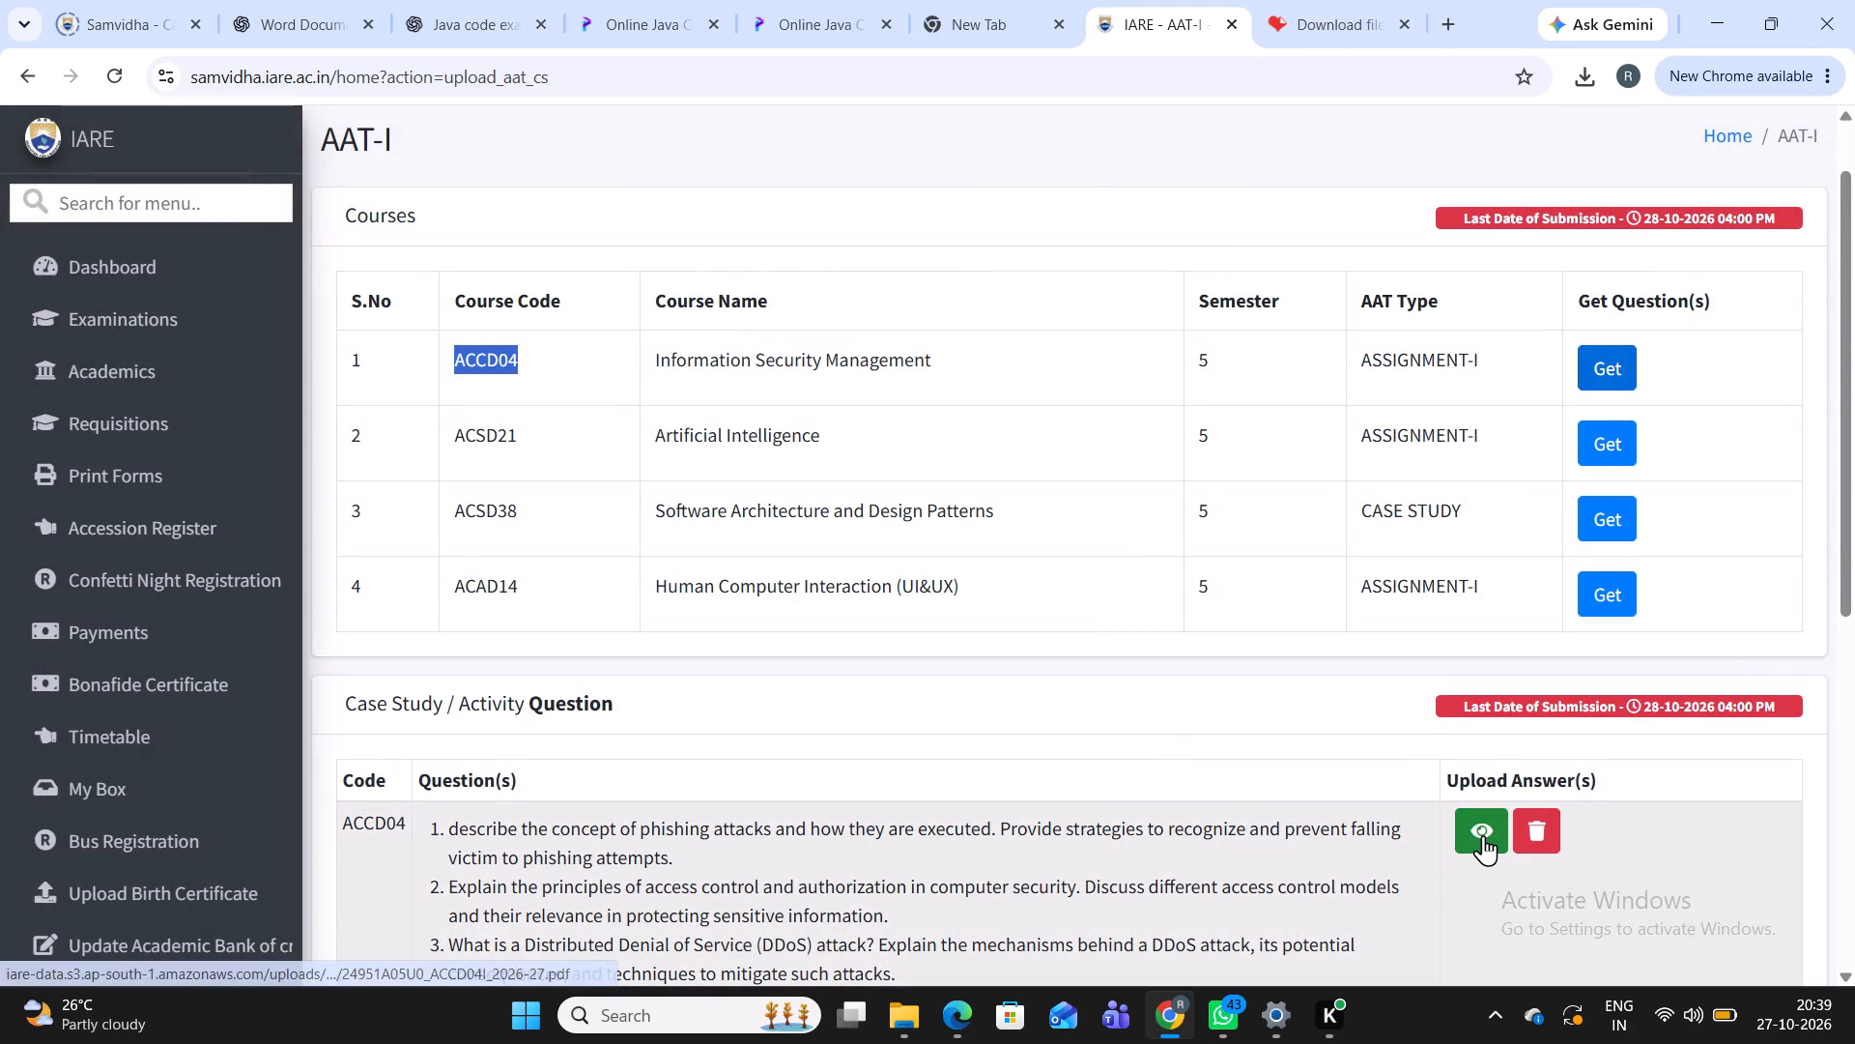
pyautogui.click(1483, 835)
pyautogui.scroll(-2, 987, 788)
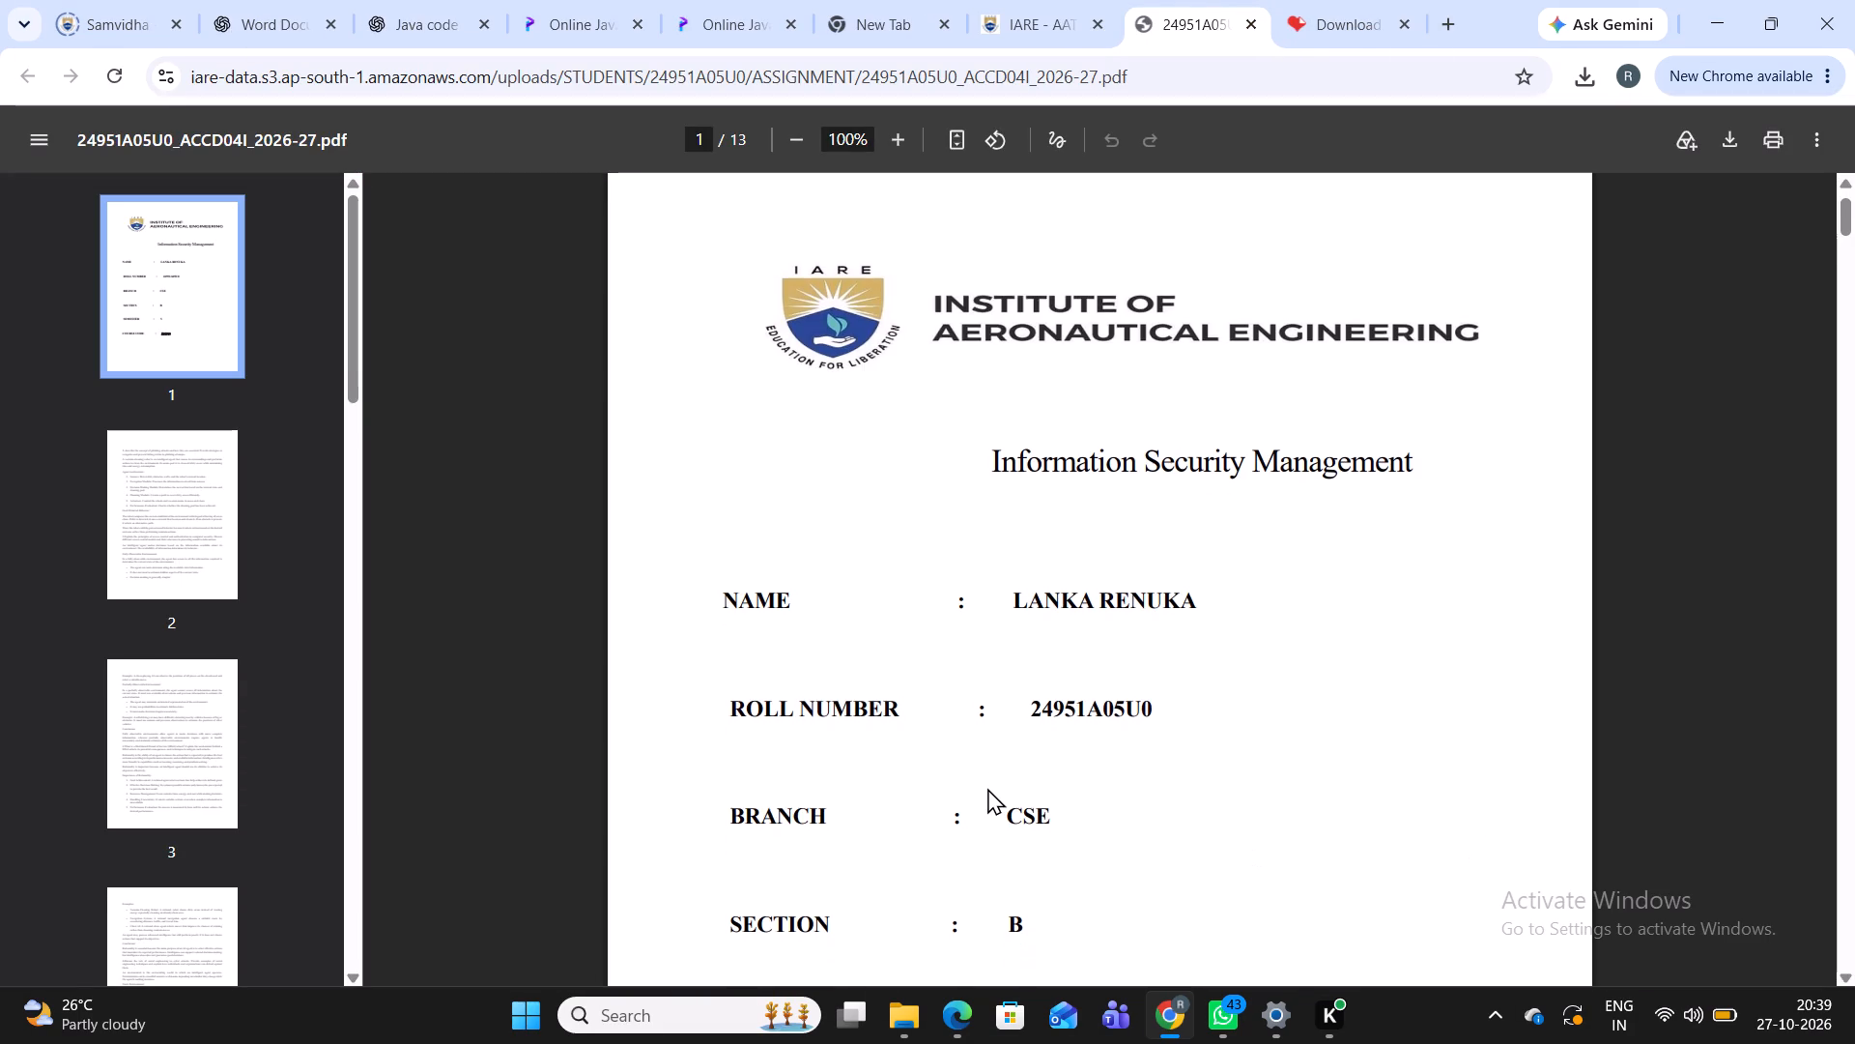
pyautogui.scroll(-5, 987, 788)
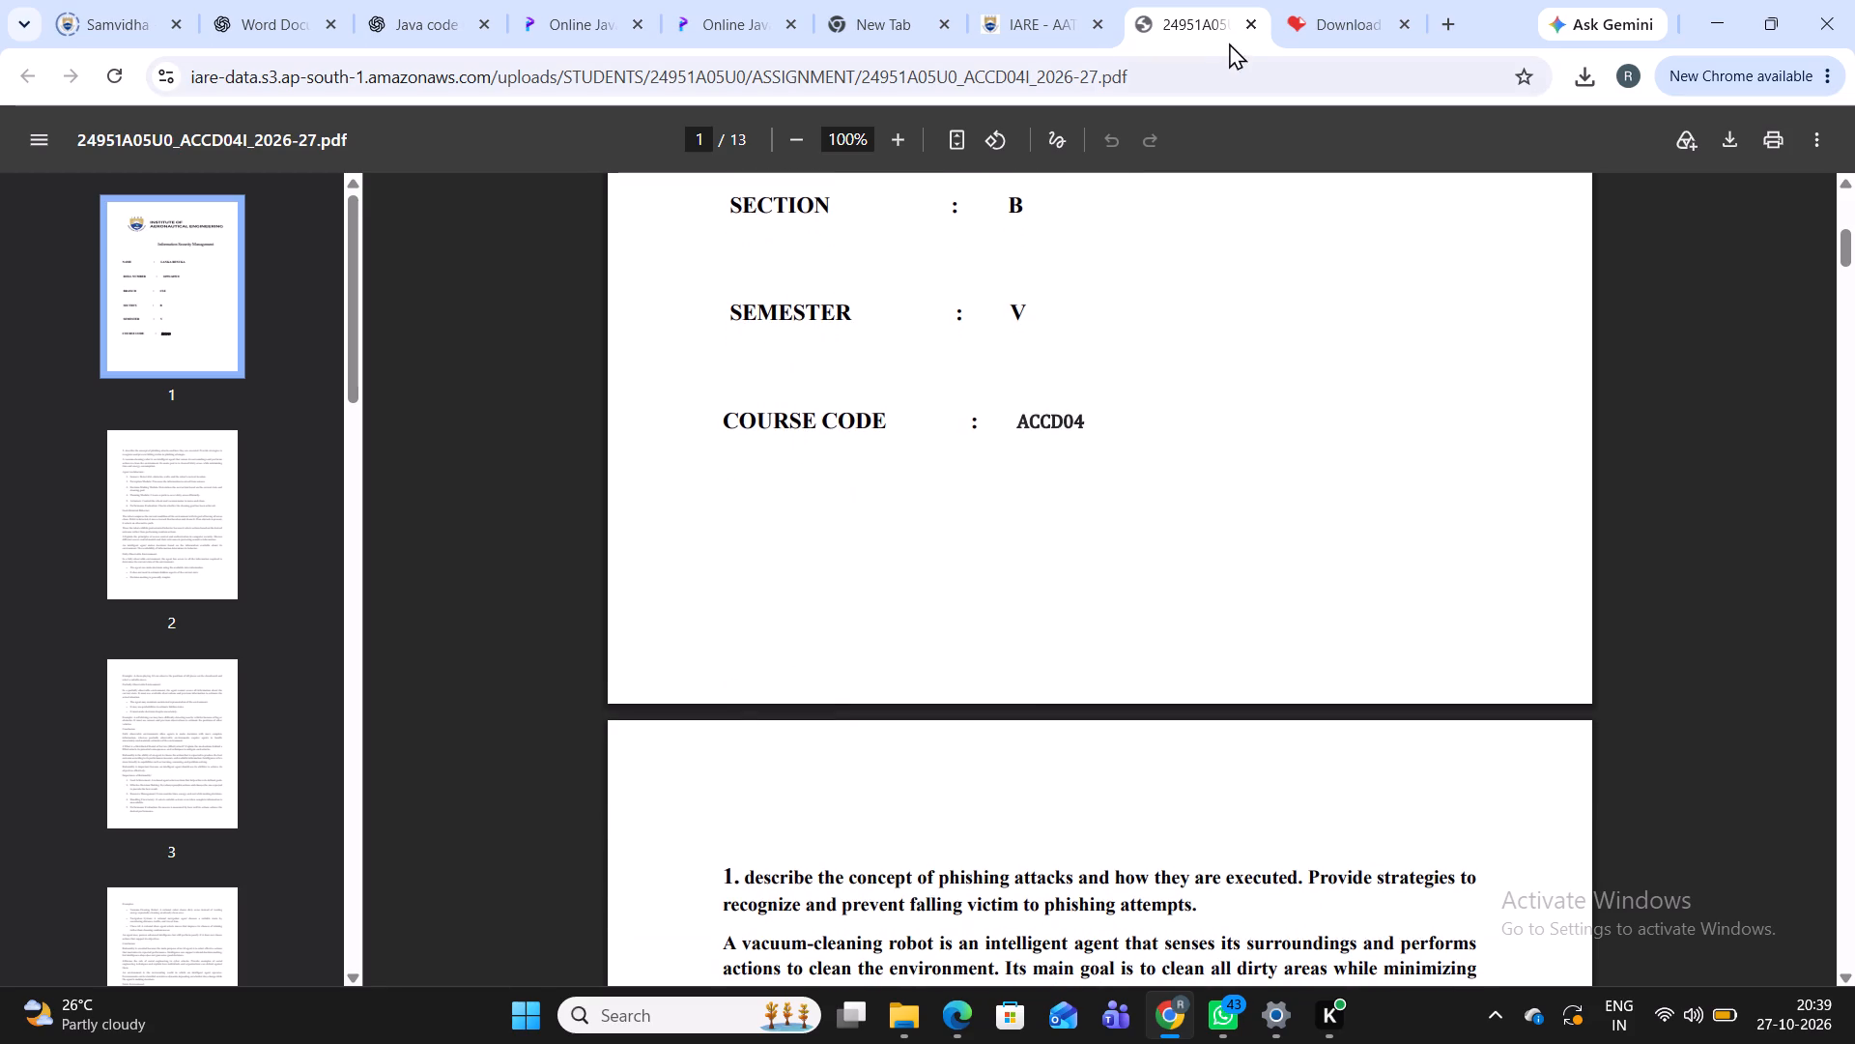
pyautogui.click(1257, 16)
# Get the Human Computer Interaction (UI&UX) question, check the cover page of the uploaded ACAD14 answer and close the file.
pyautogui.scroll(-1, 1289, 741)
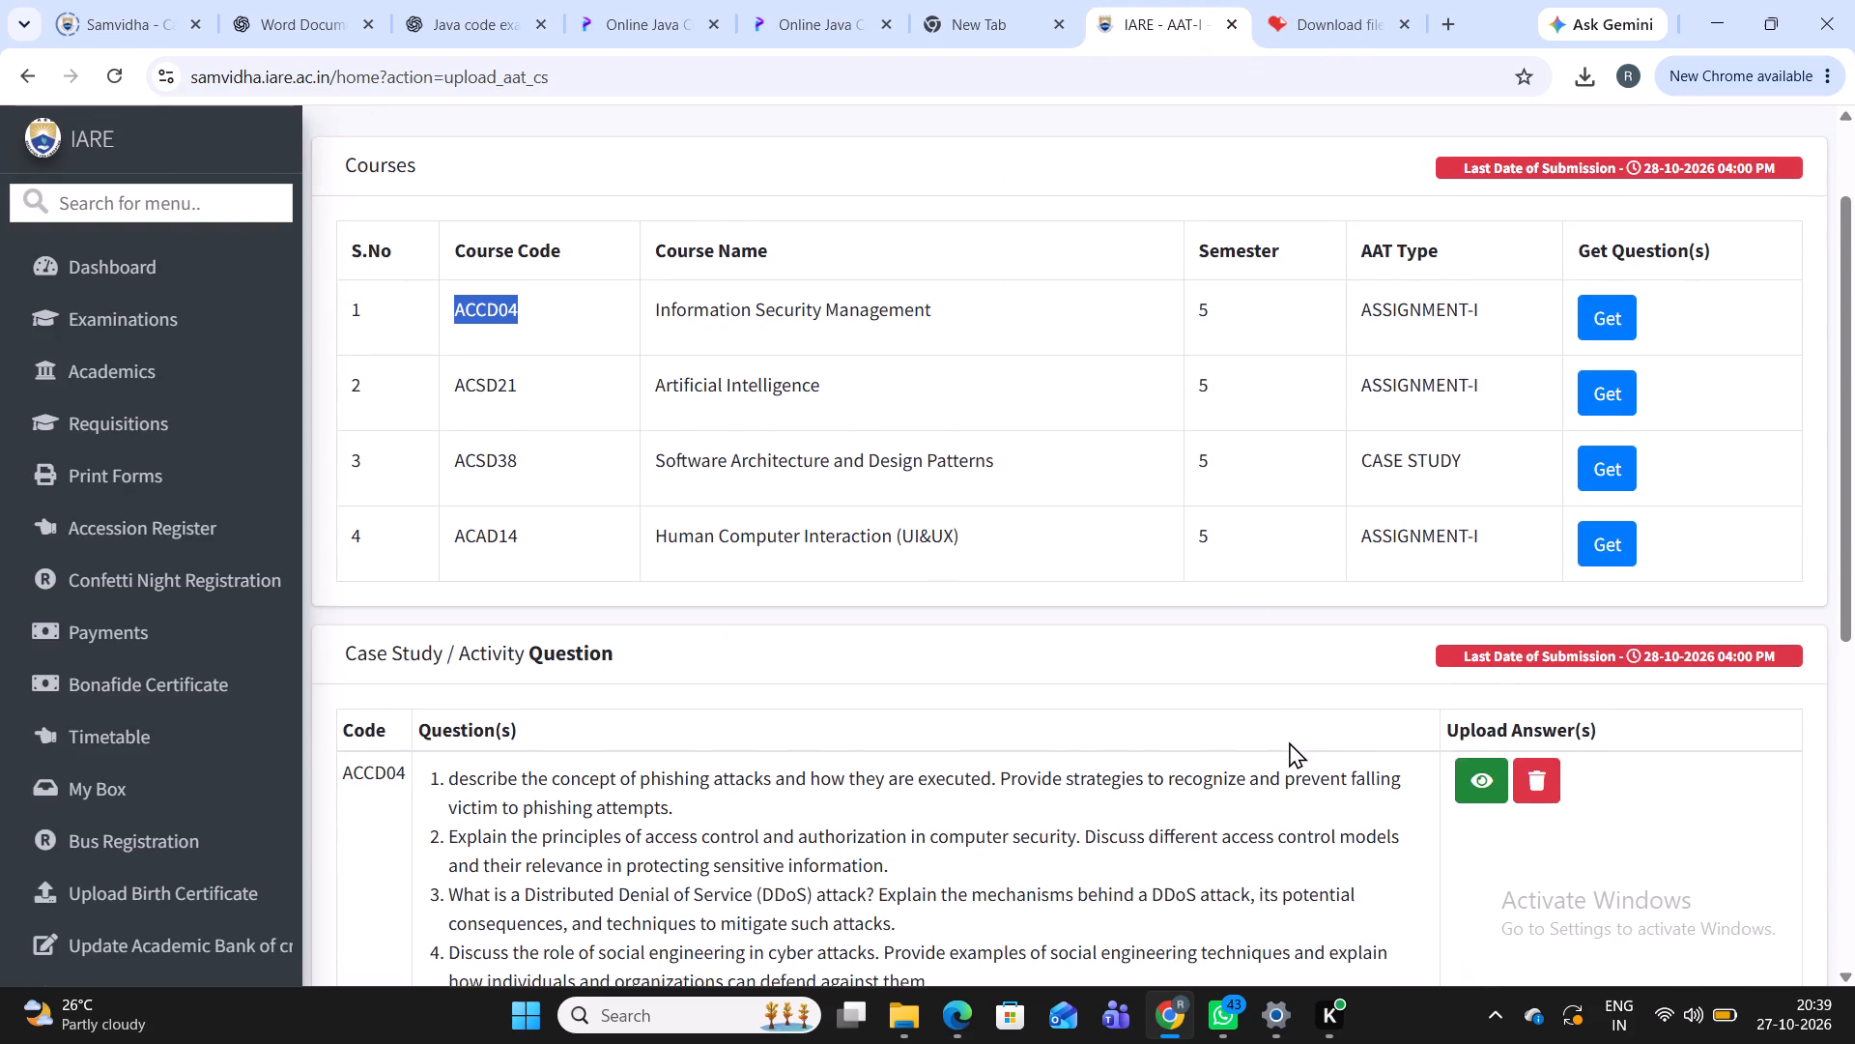
pyautogui.scroll(-1, 1289, 741)
pyautogui.click(1608, 527)
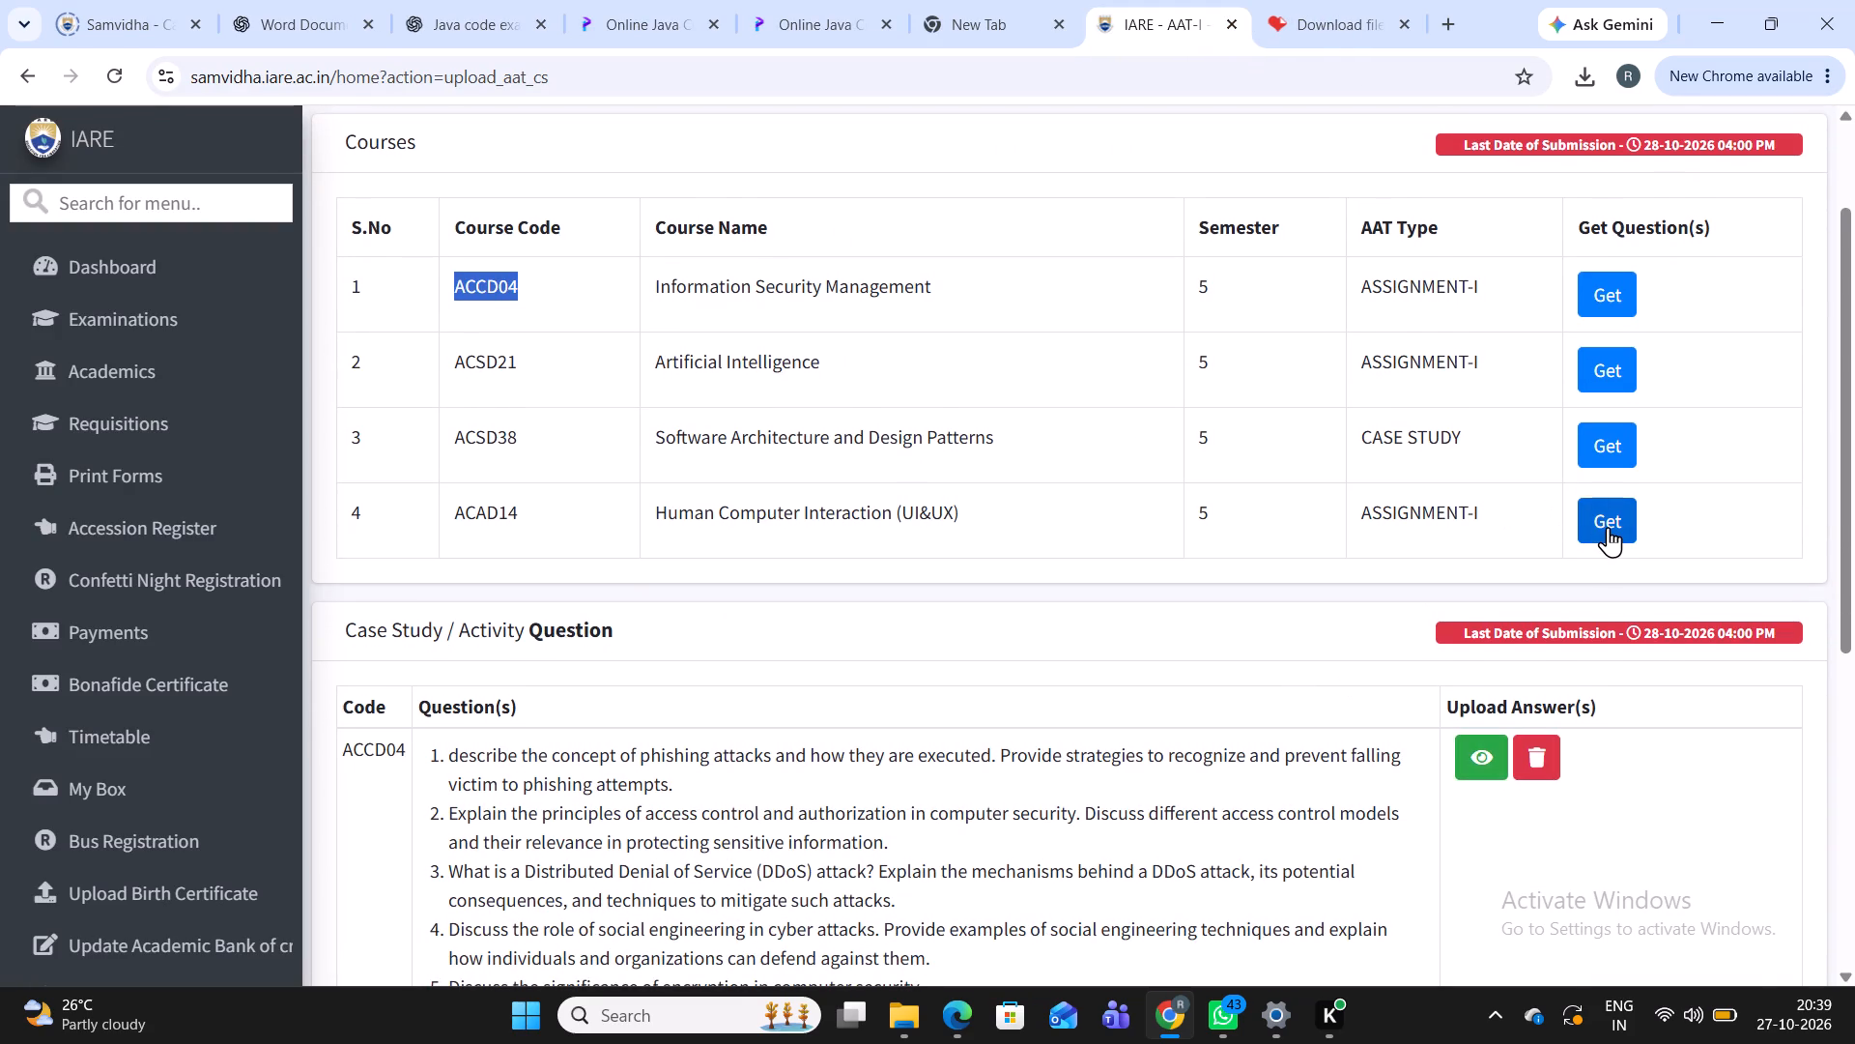
pyautogui.click(935, 700)
pyautogui.scroll(-1, 935, 700)
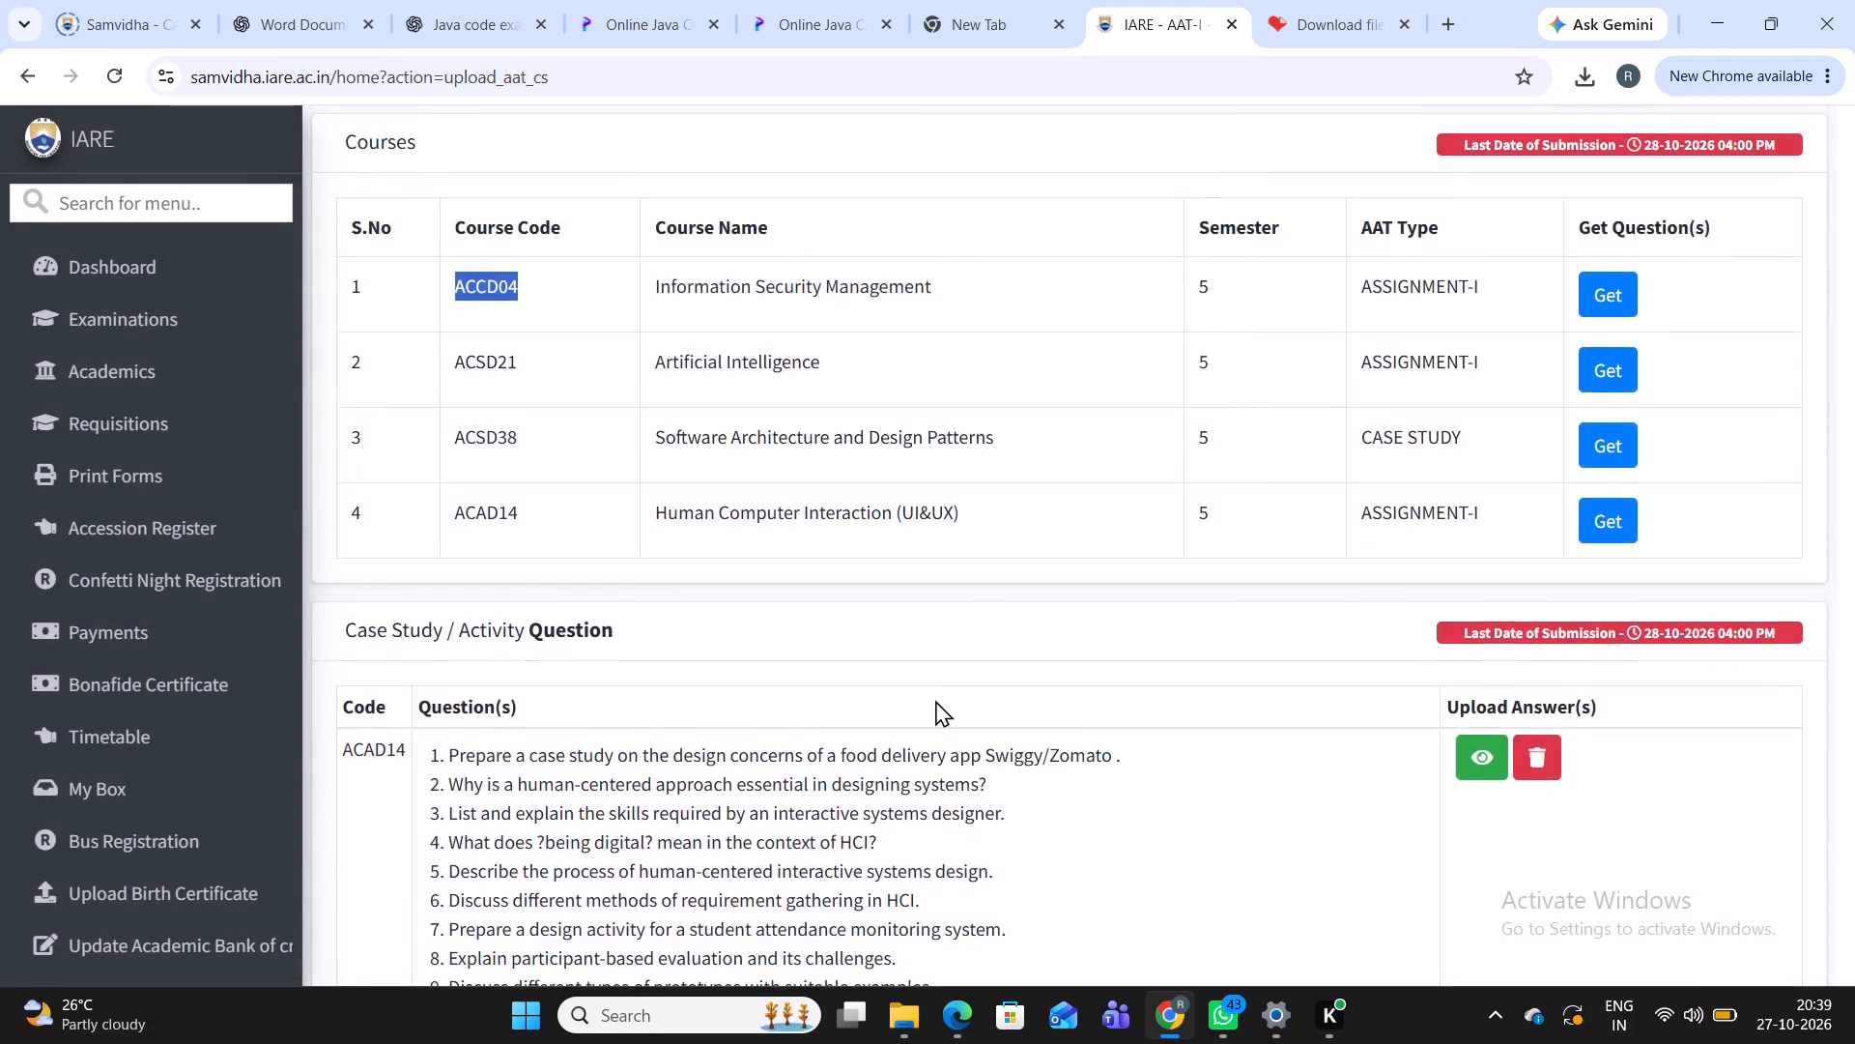
pyautogui.scroll(-3, 935, 700)
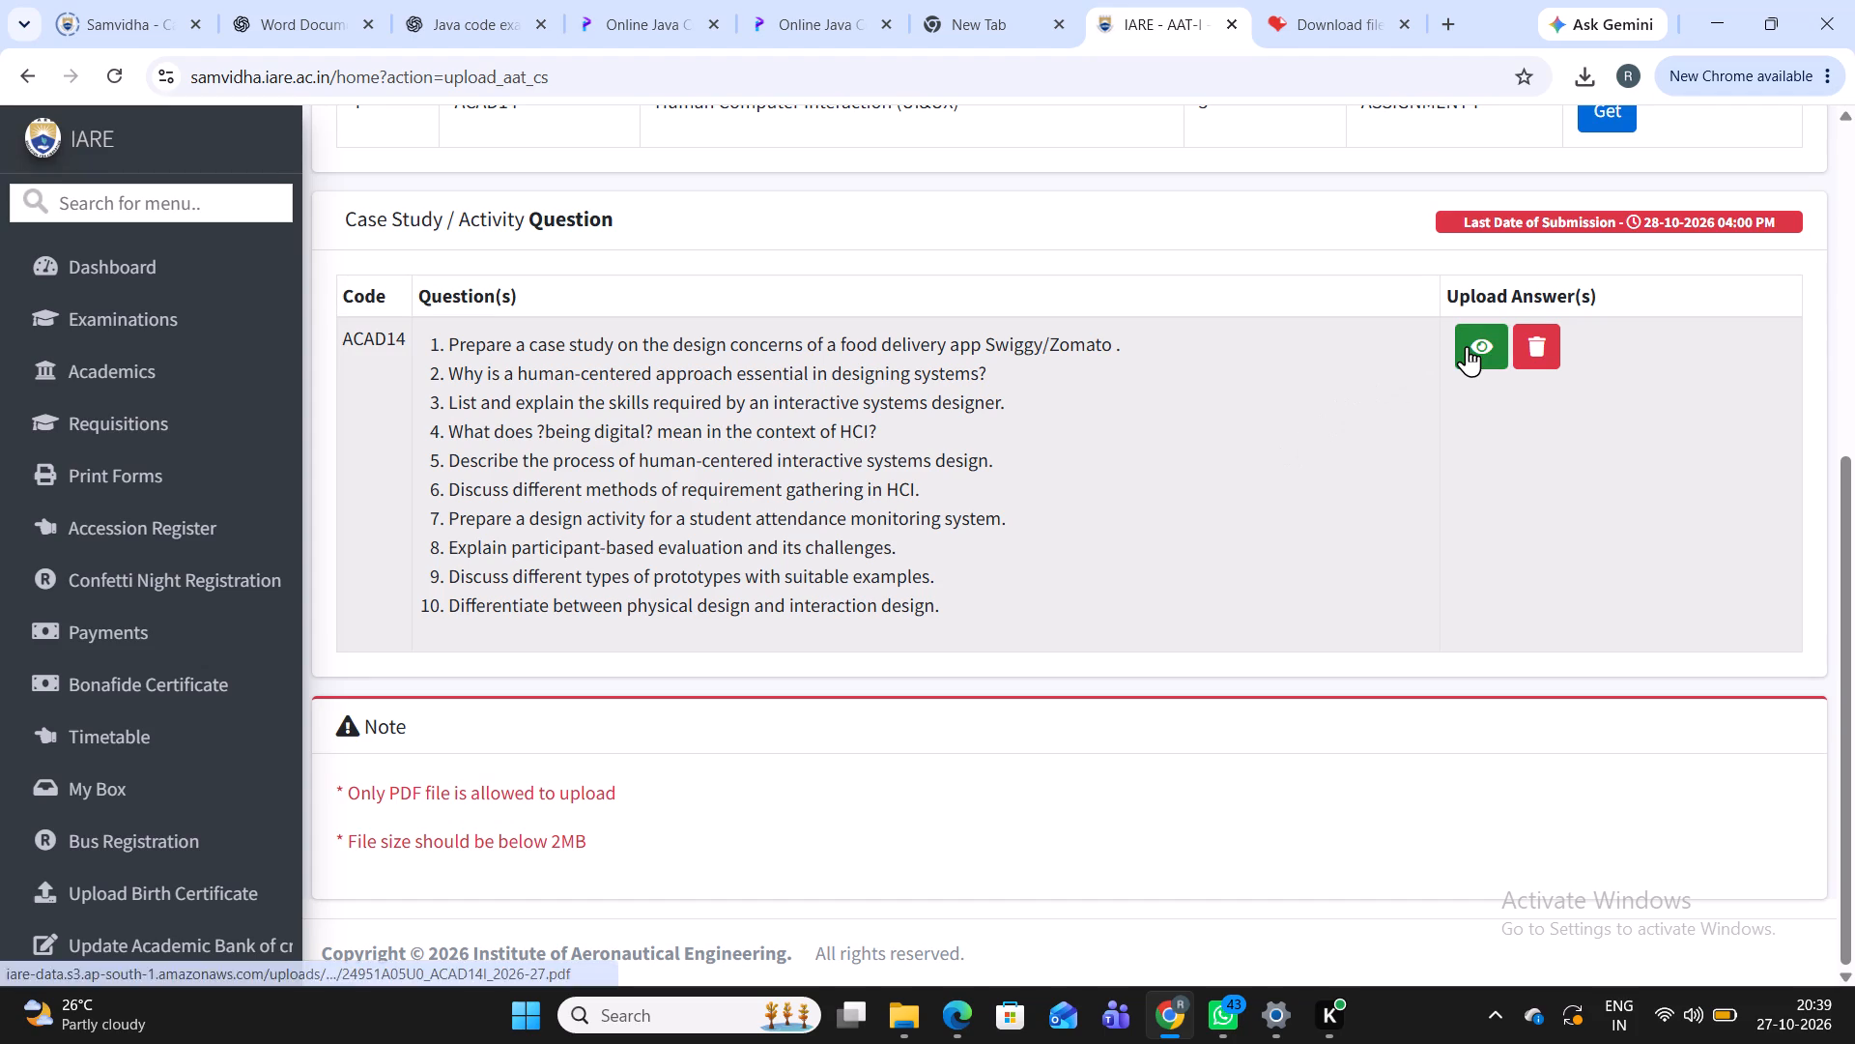
pyautogui.click(1467, 346)
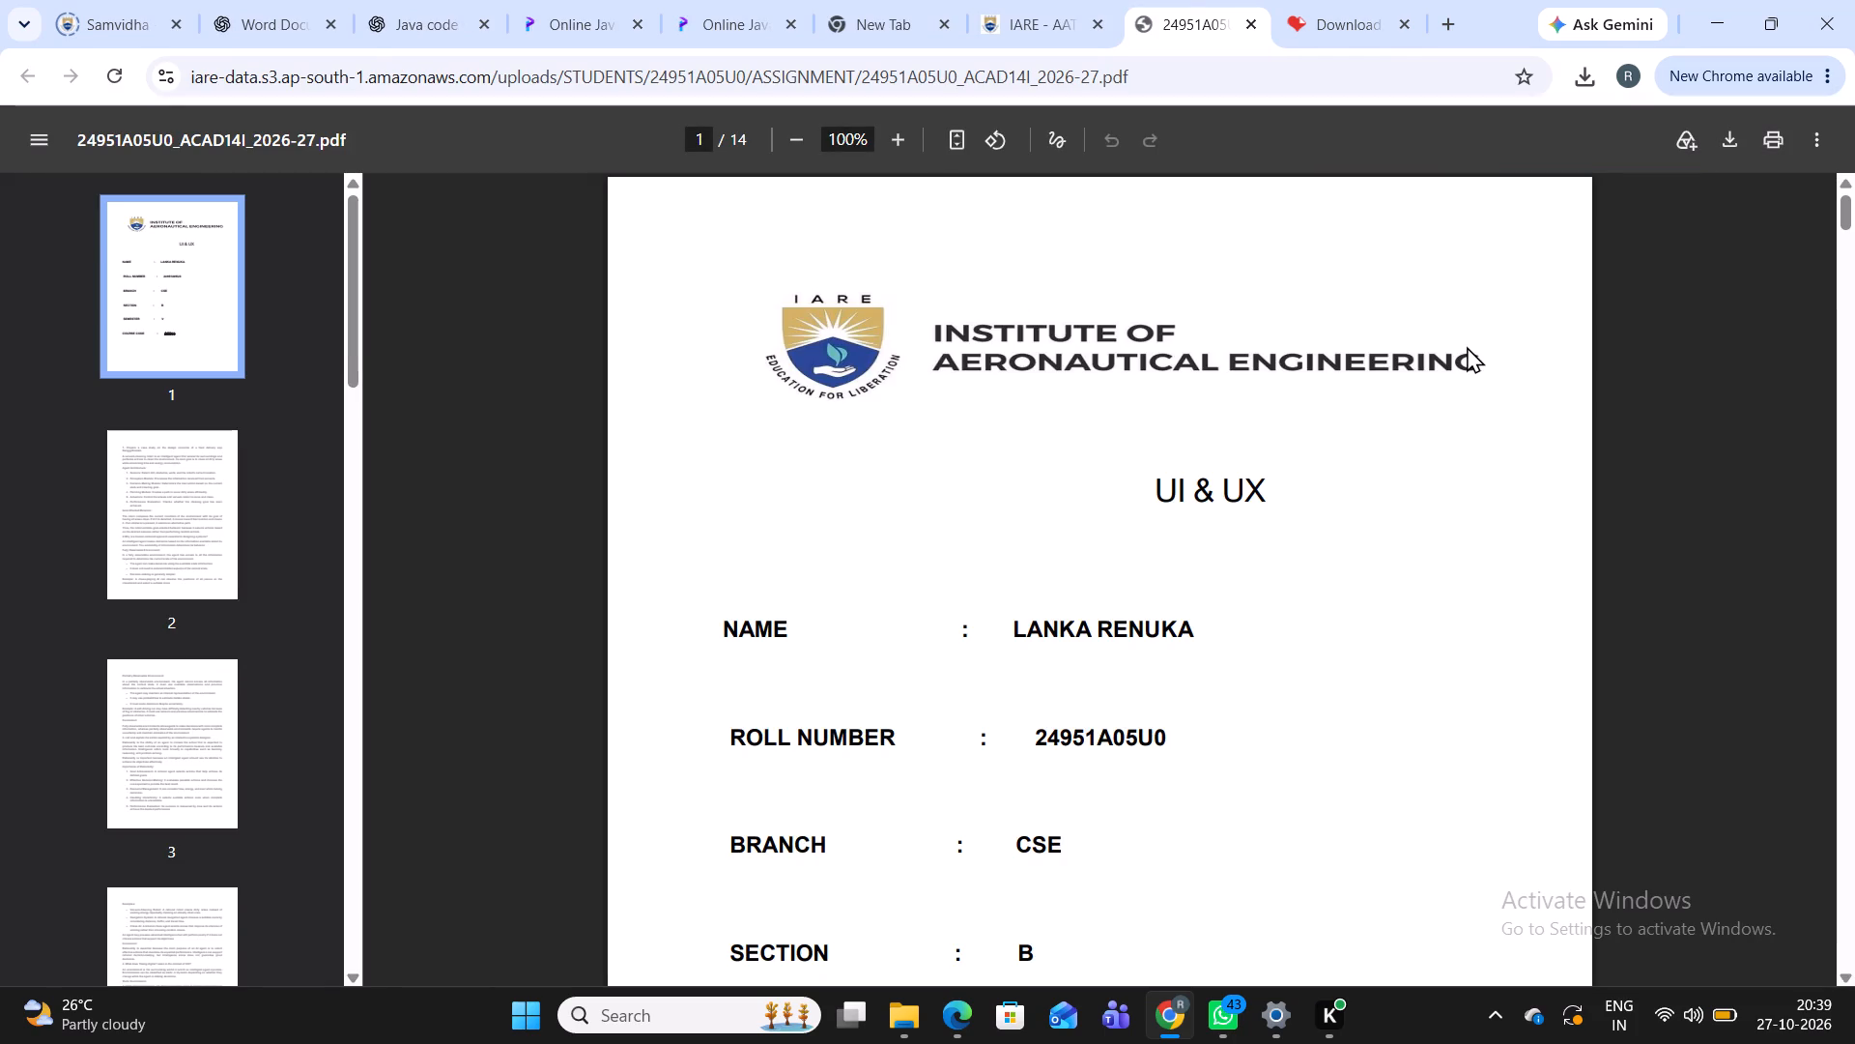
pyautogui.scroll(-6, 1467, 346)
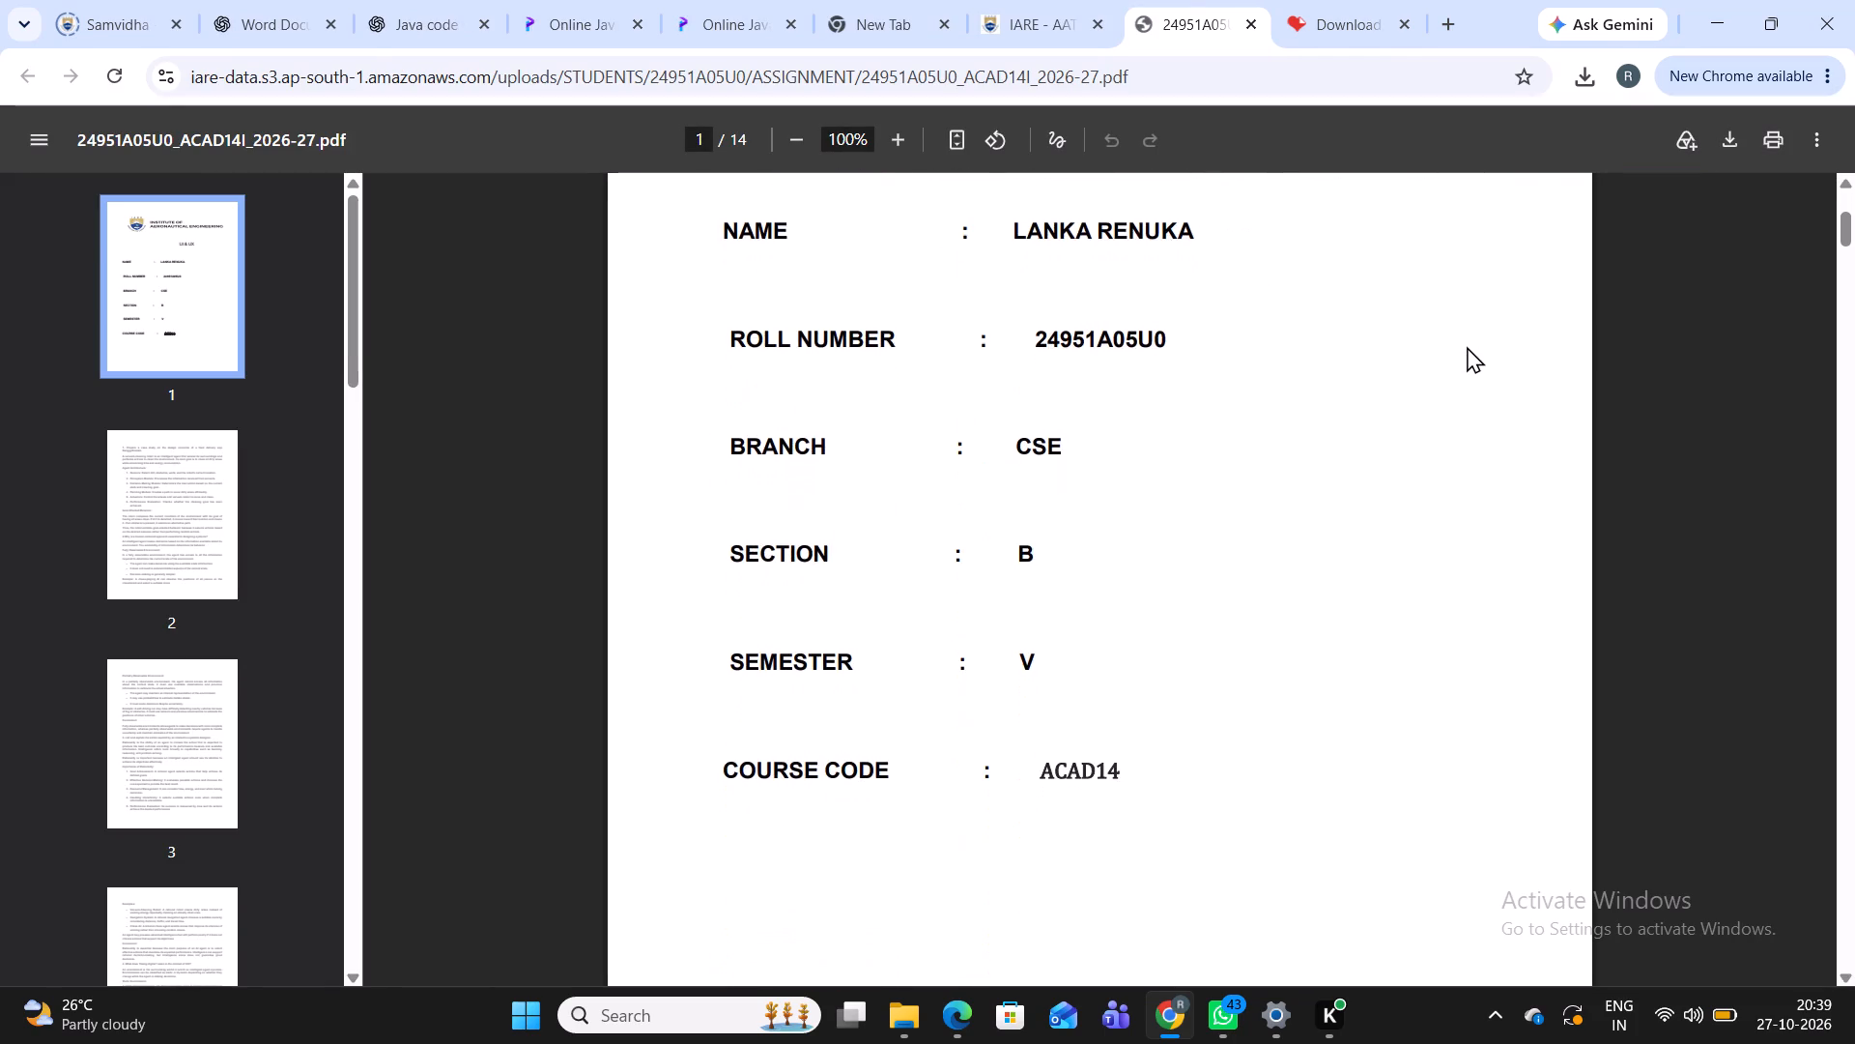
pyautogui.scroll(-5, 1467, 346)
pyautogui.scroll(10, 1467, 346)
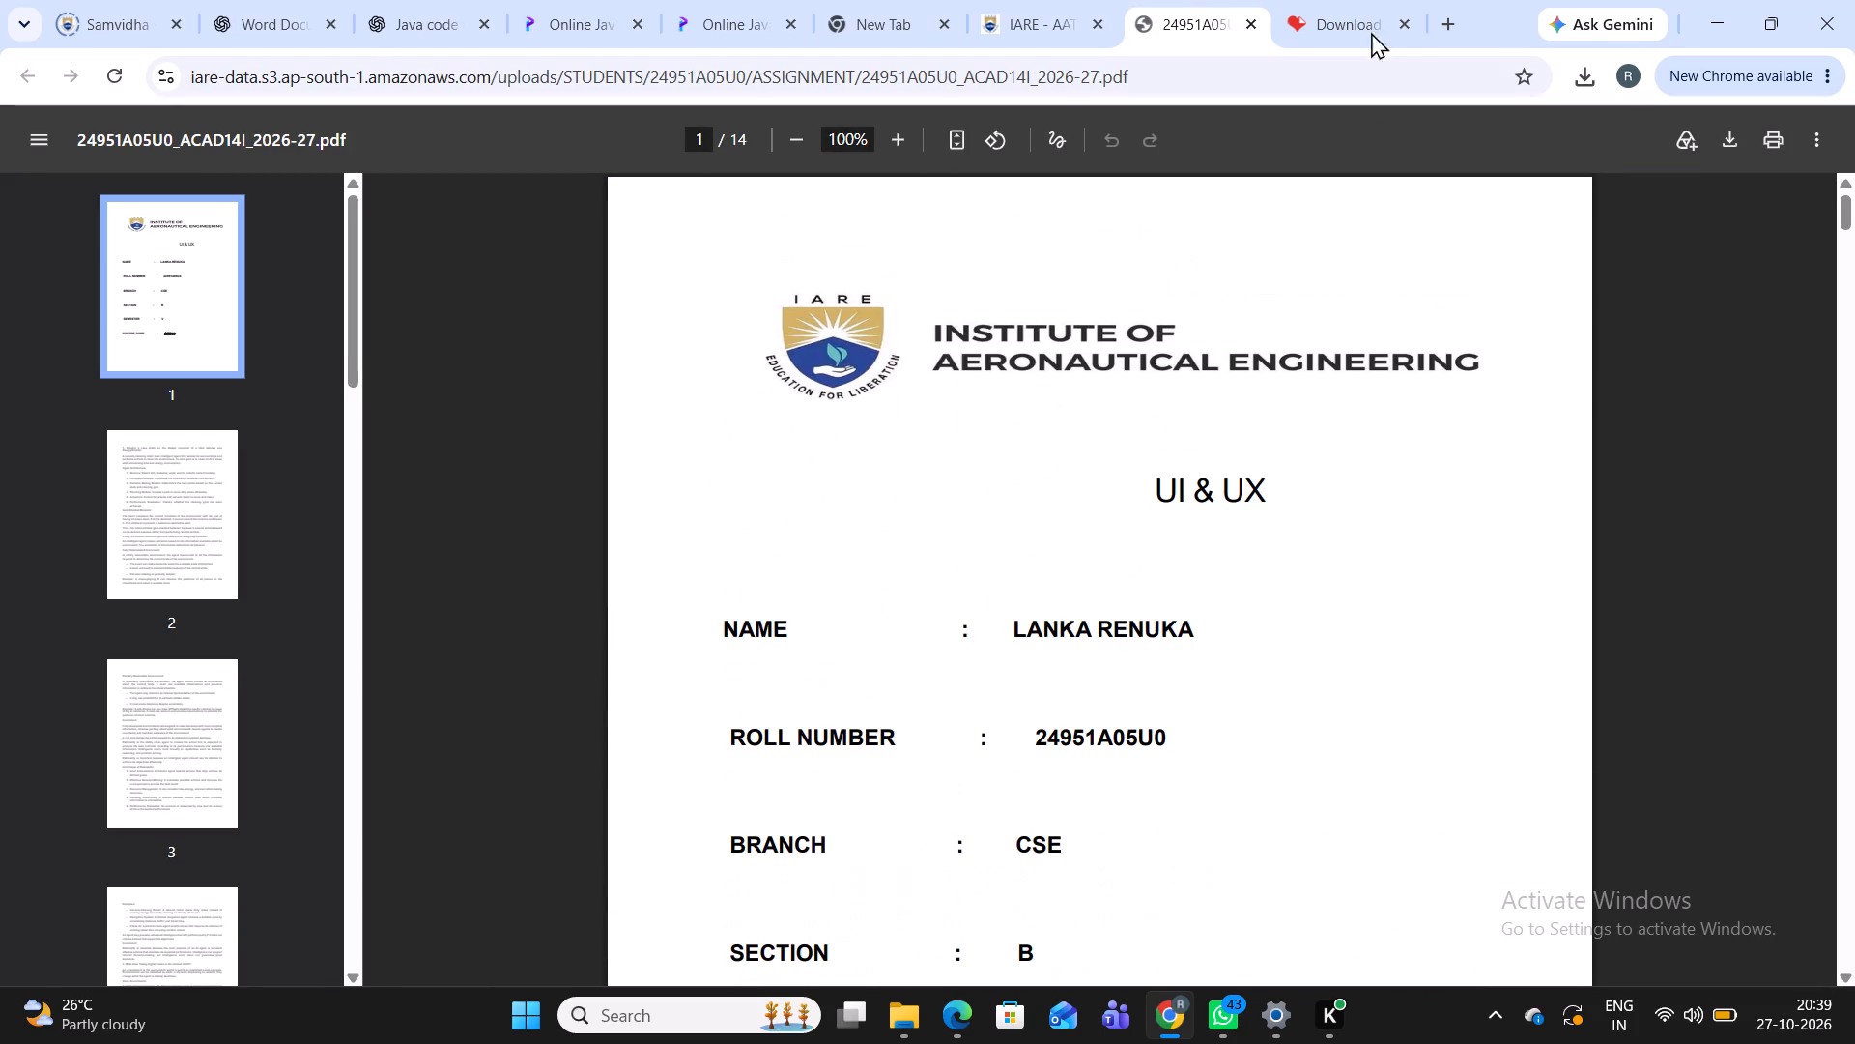
pyautogui.click(1251, 21)
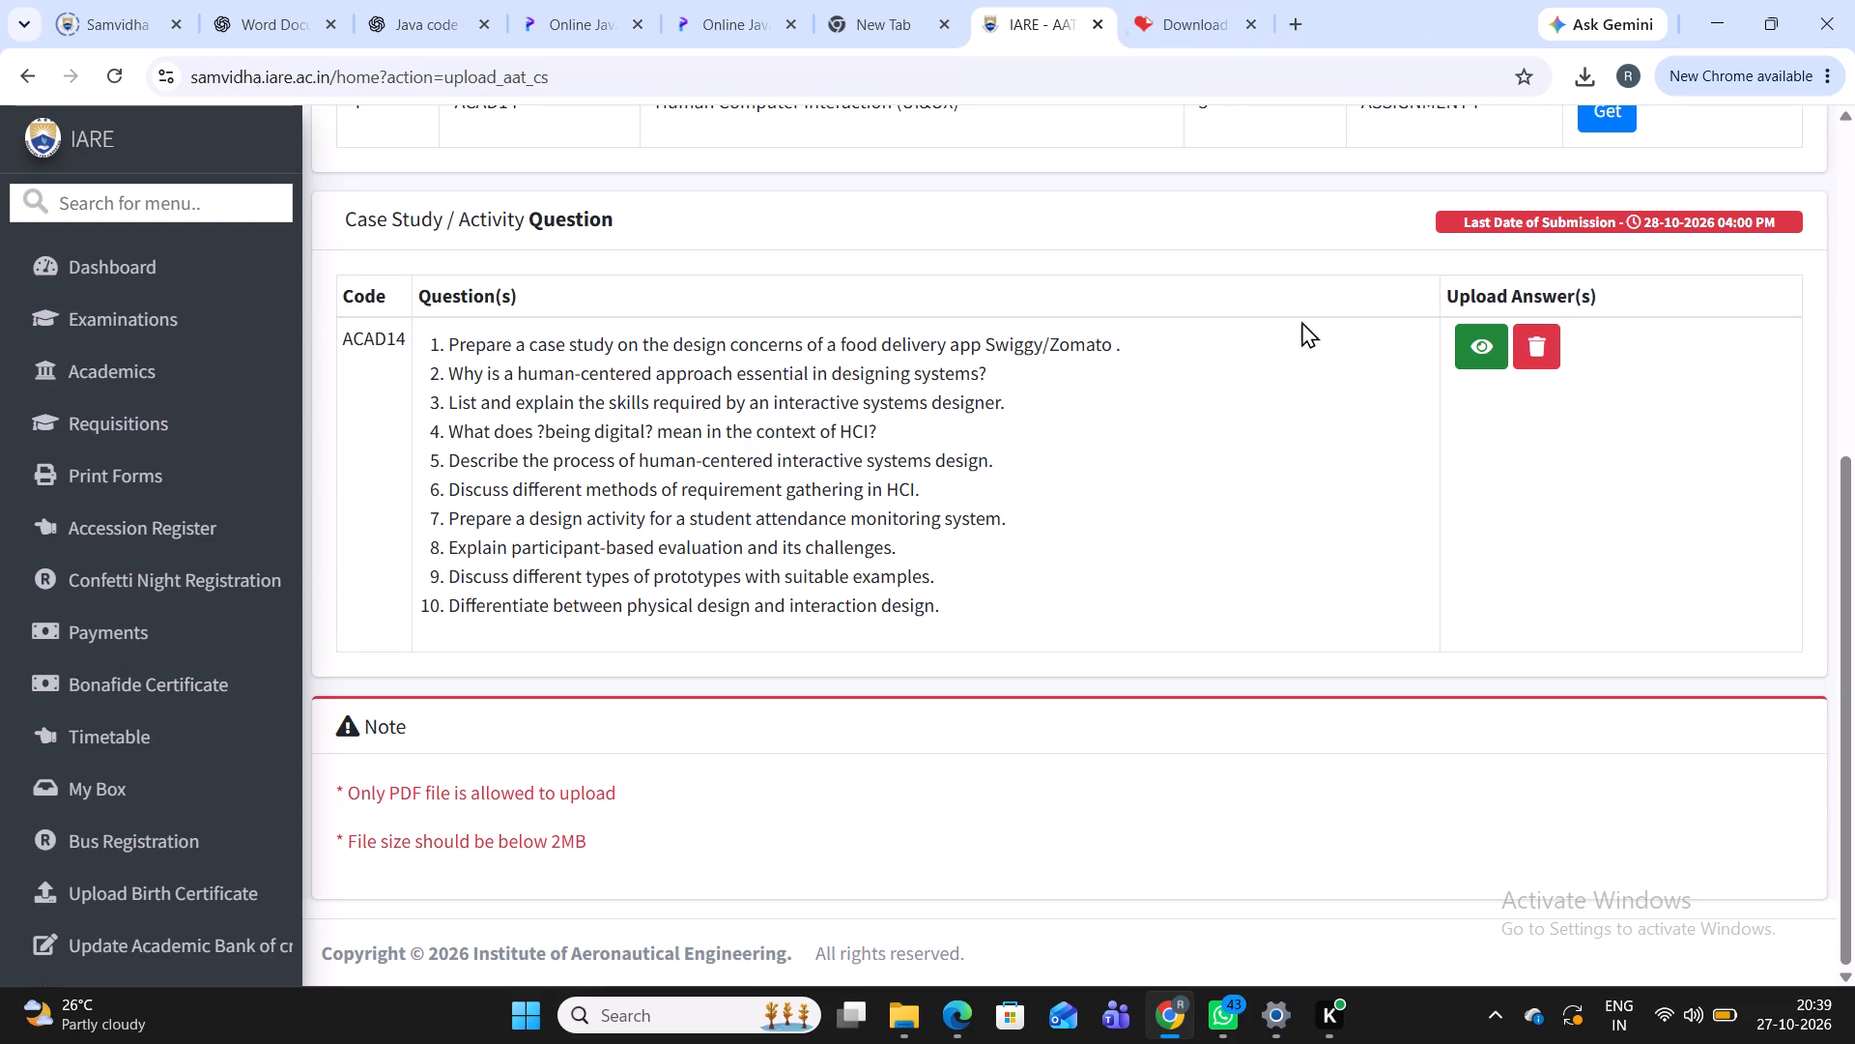
# Get the Software Architecture and Design Patterns case study question to check its answer upload area.
pyautogui.scroll(5, 1317, 385)
pyautogui.click(1623, 609)
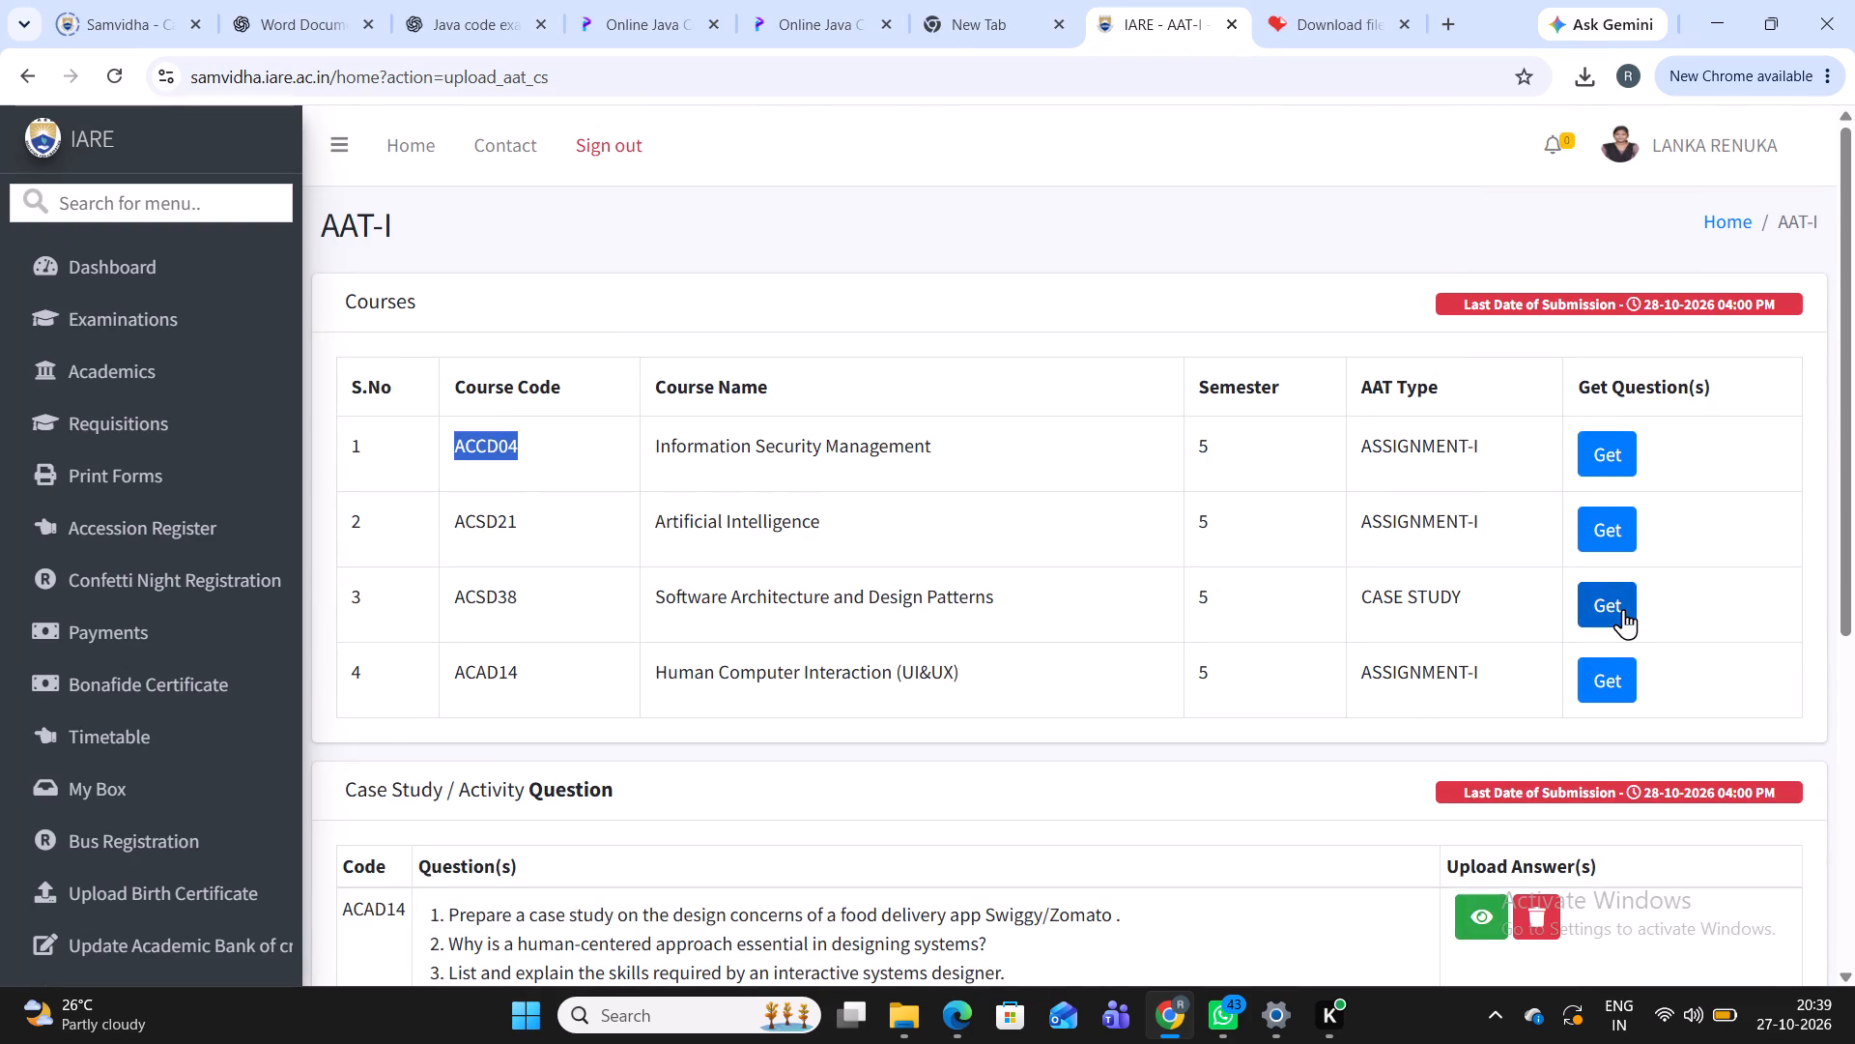
pyautogui.click(910, 689)
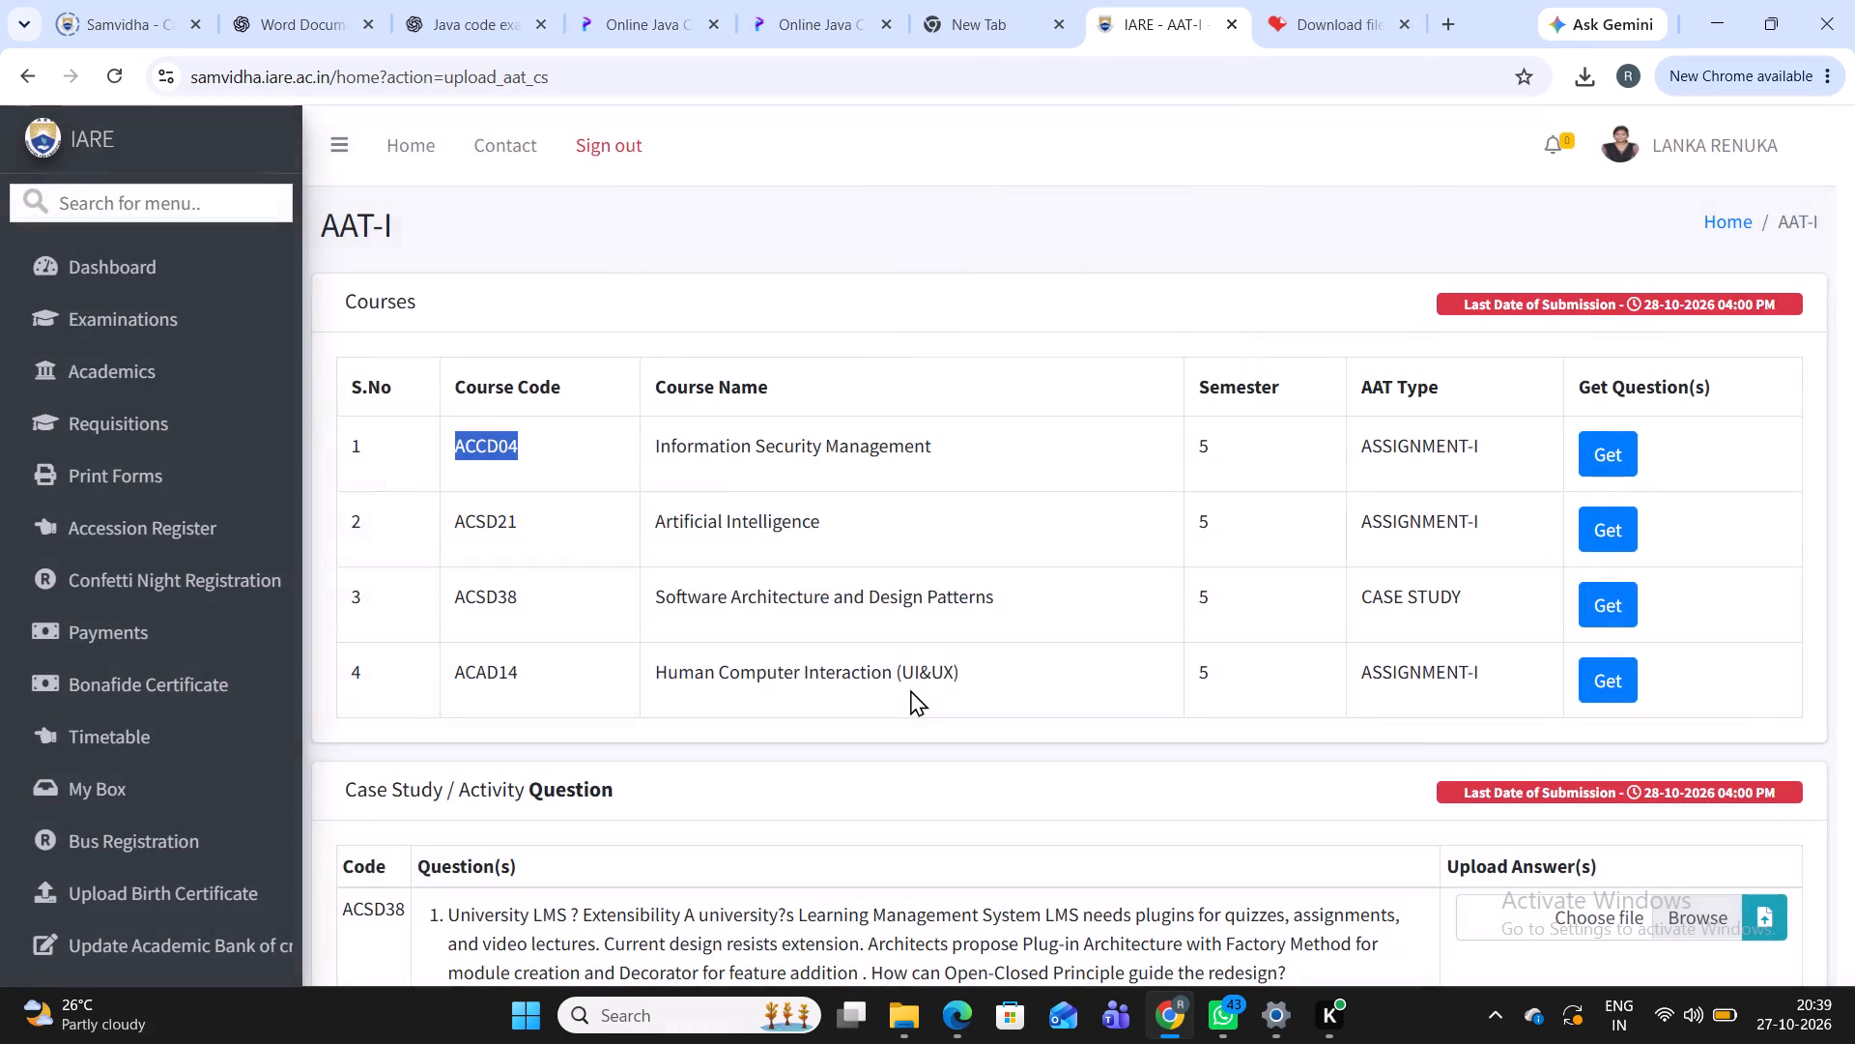
pyautogui.click(1340, 39)
pyautogui.hscroll(8, 624, 630)
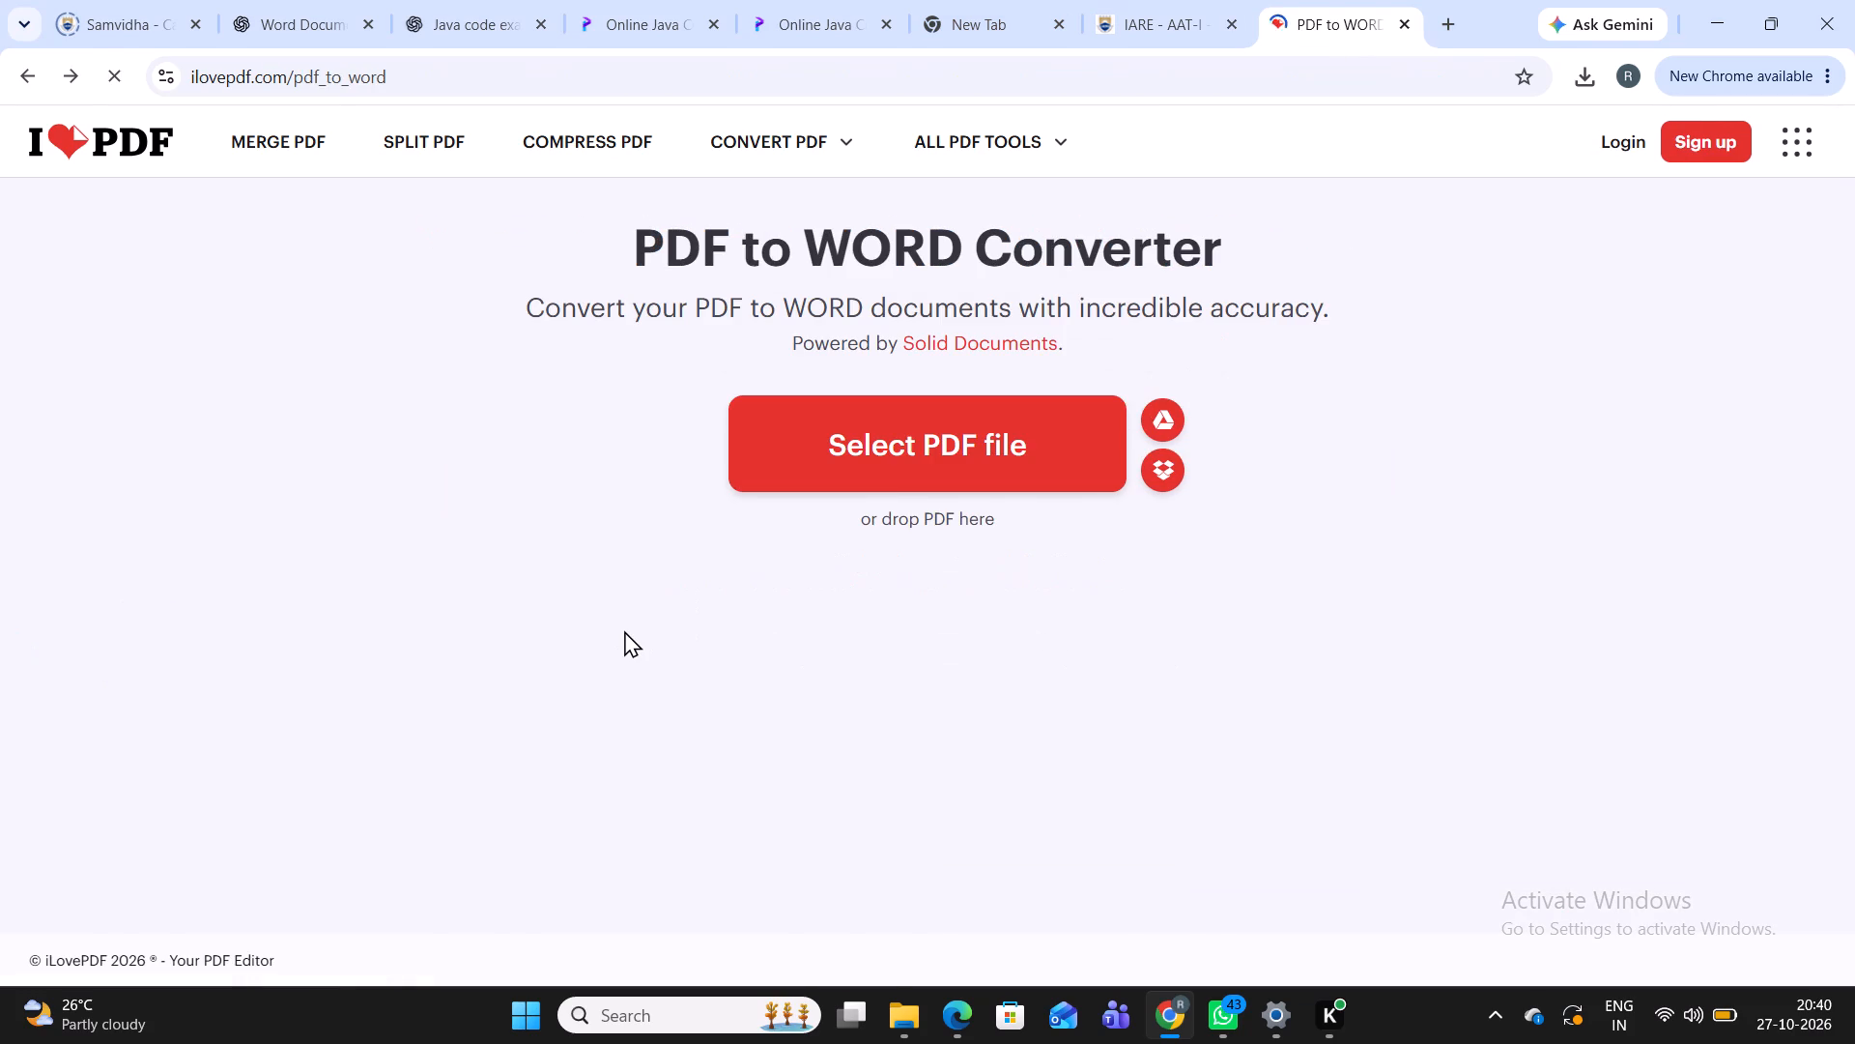
pyautogui.hscroll(12, 624, 630)
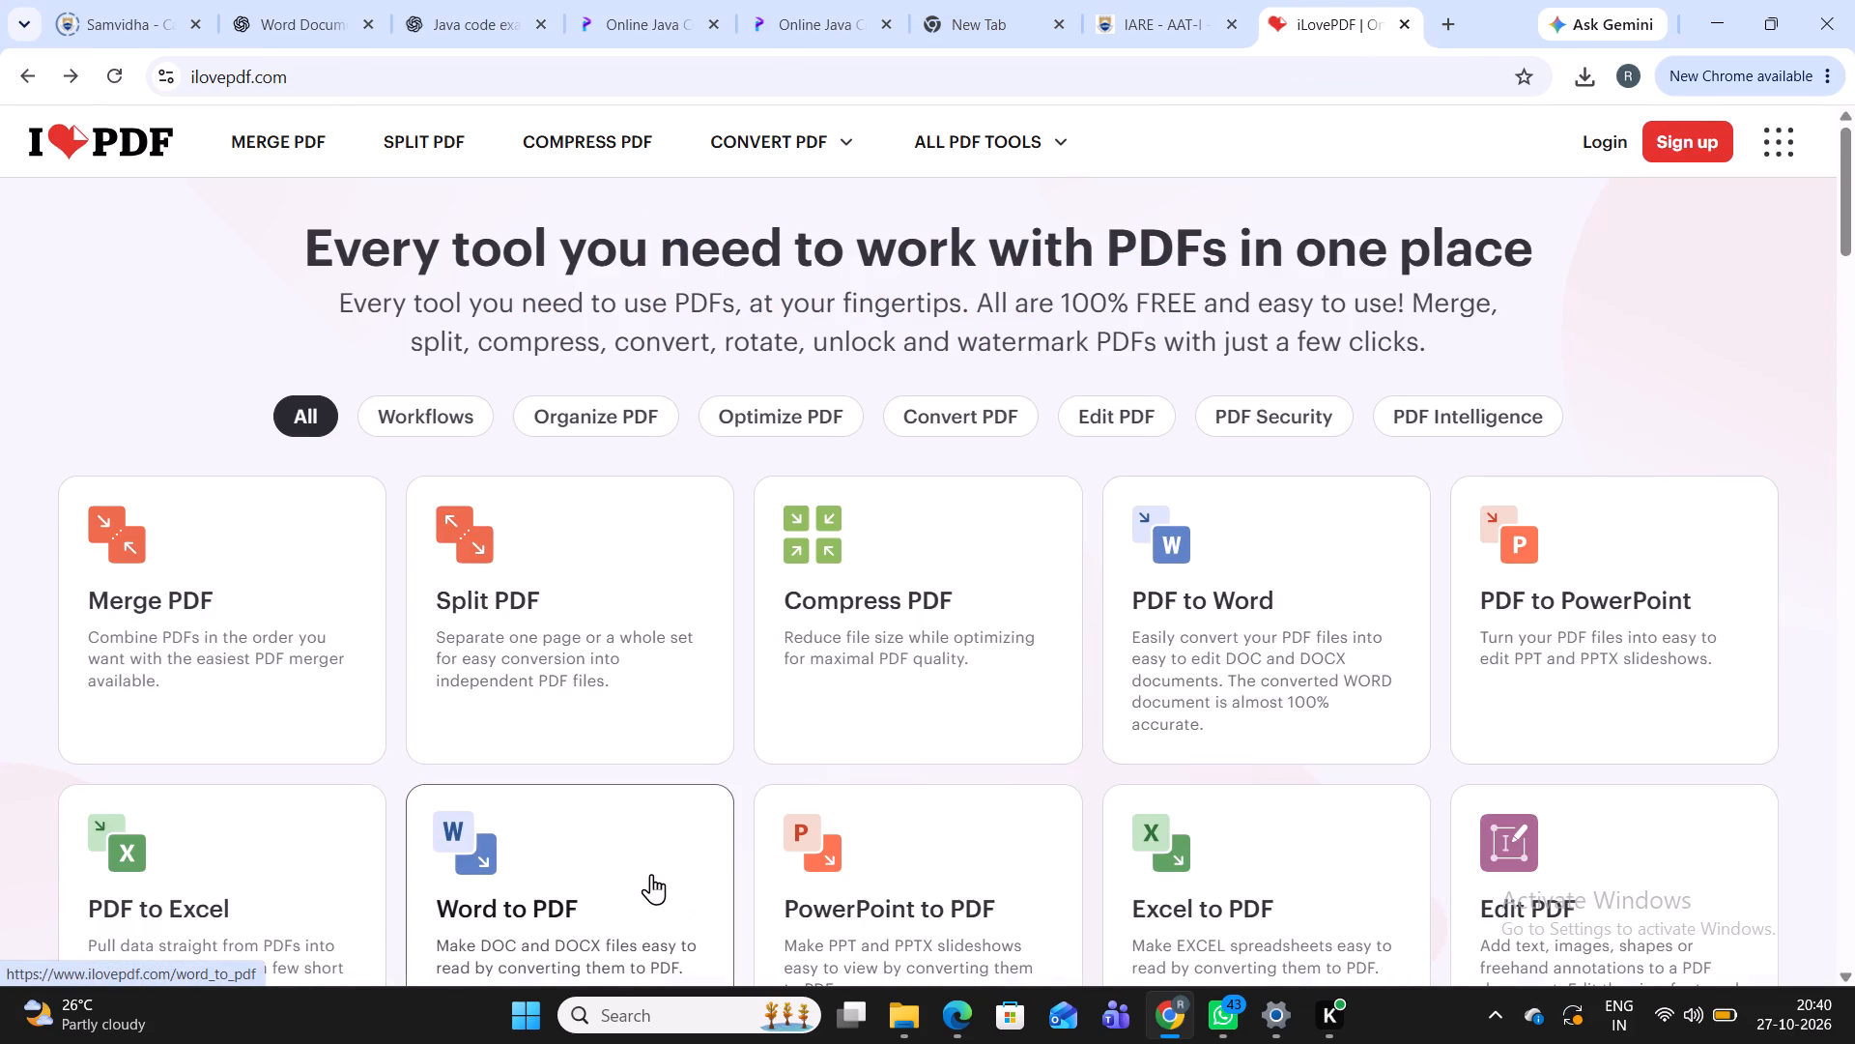
pyautogui.click(651, 874)
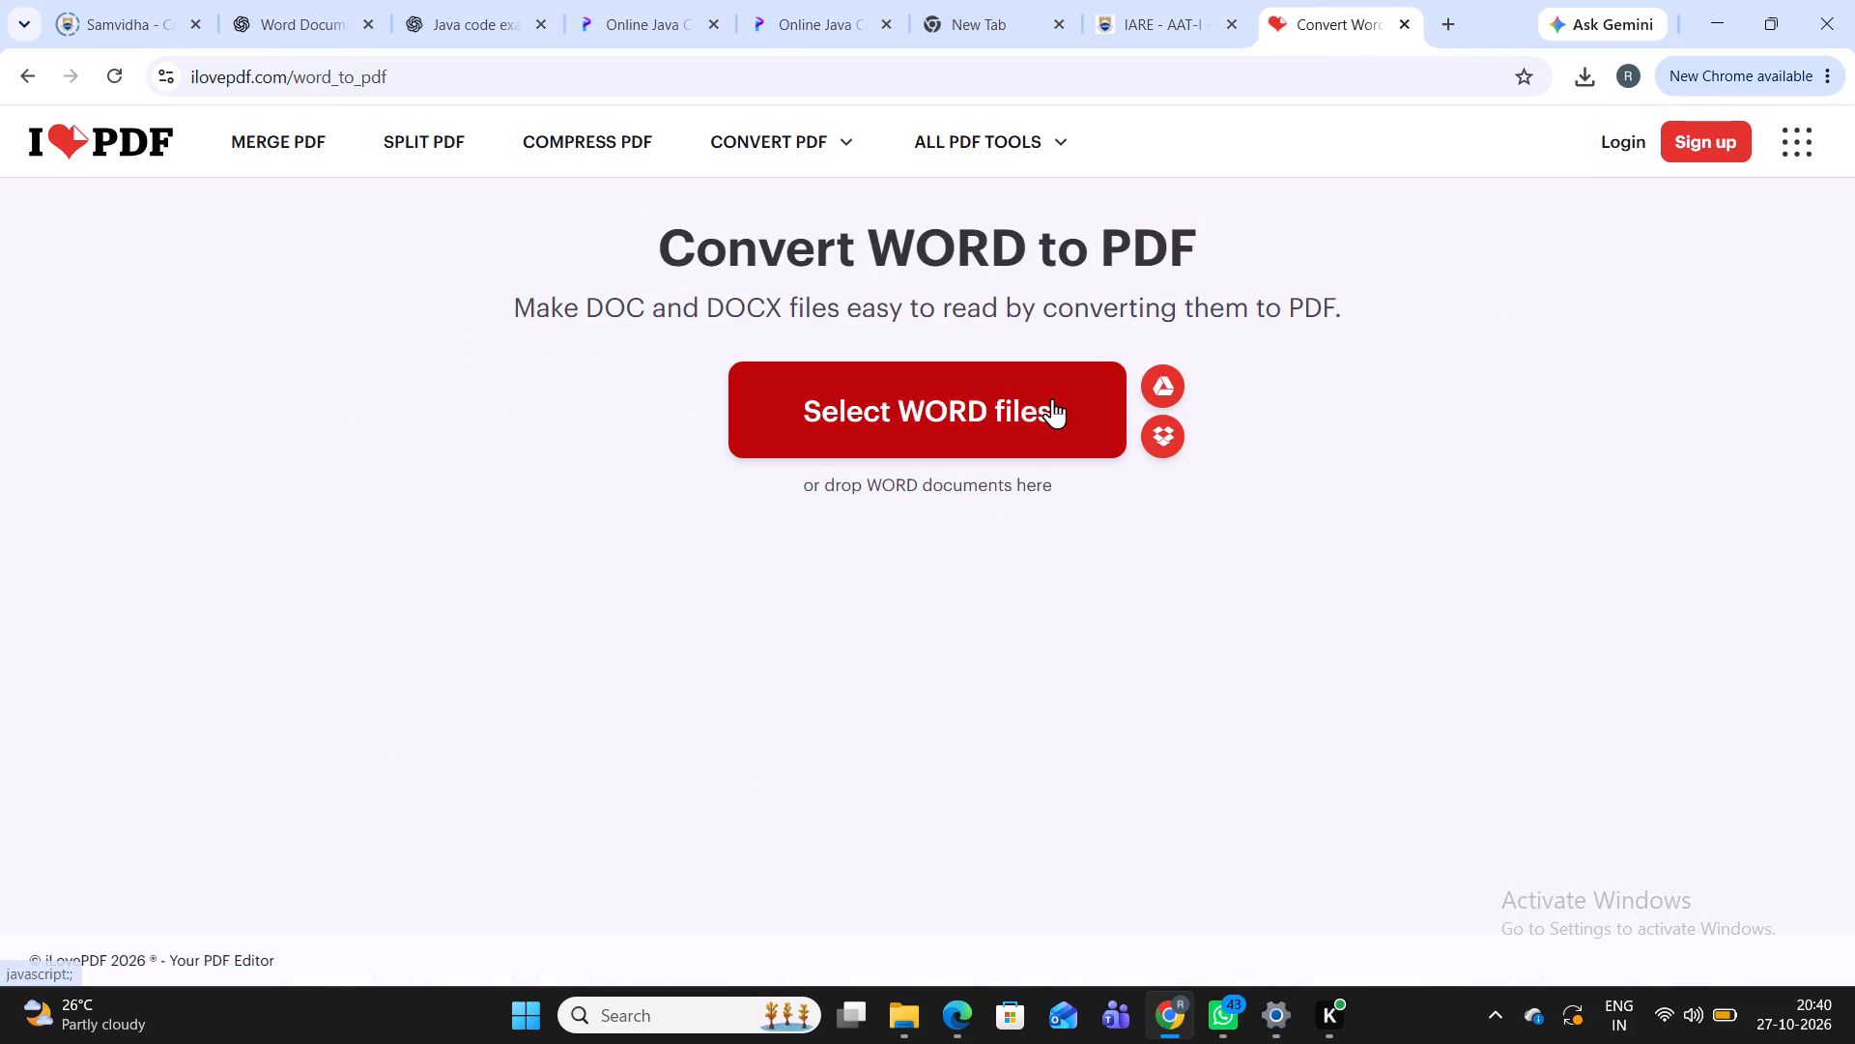
pyautogui.click(1052, 398)
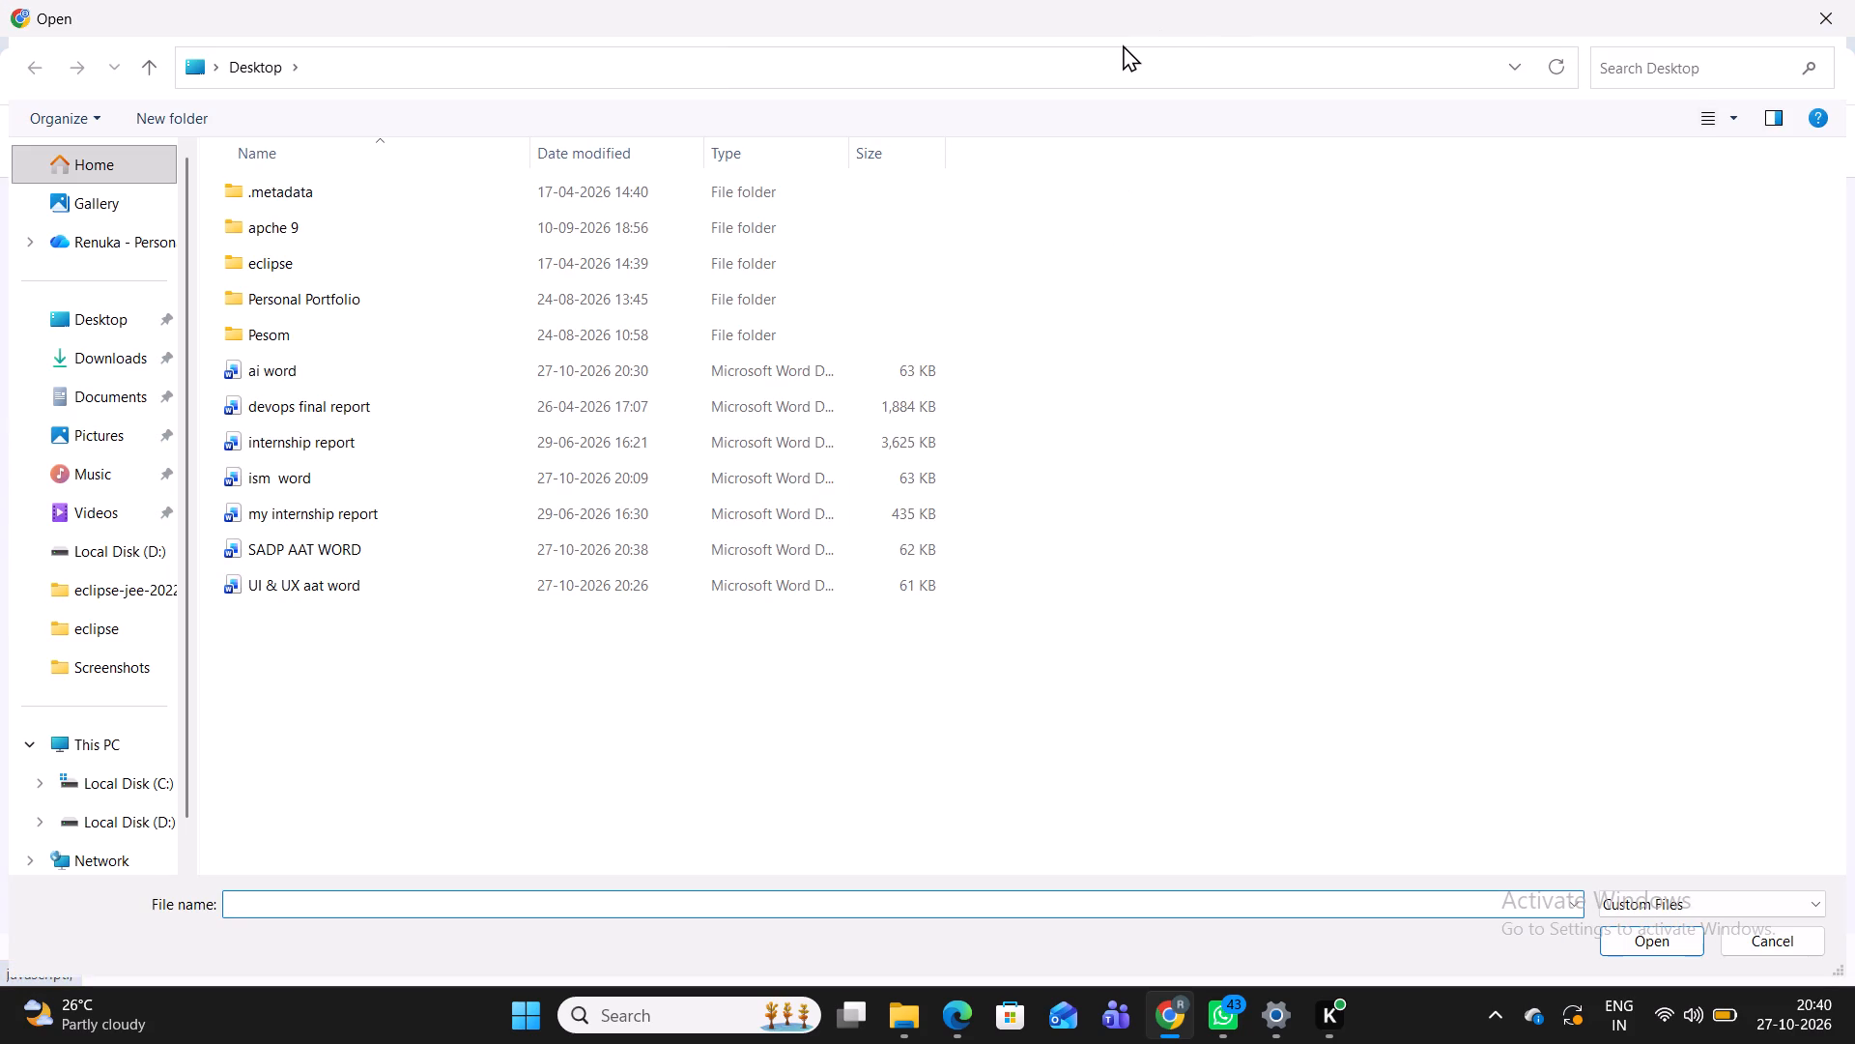
pyautogui.click(116, 718)
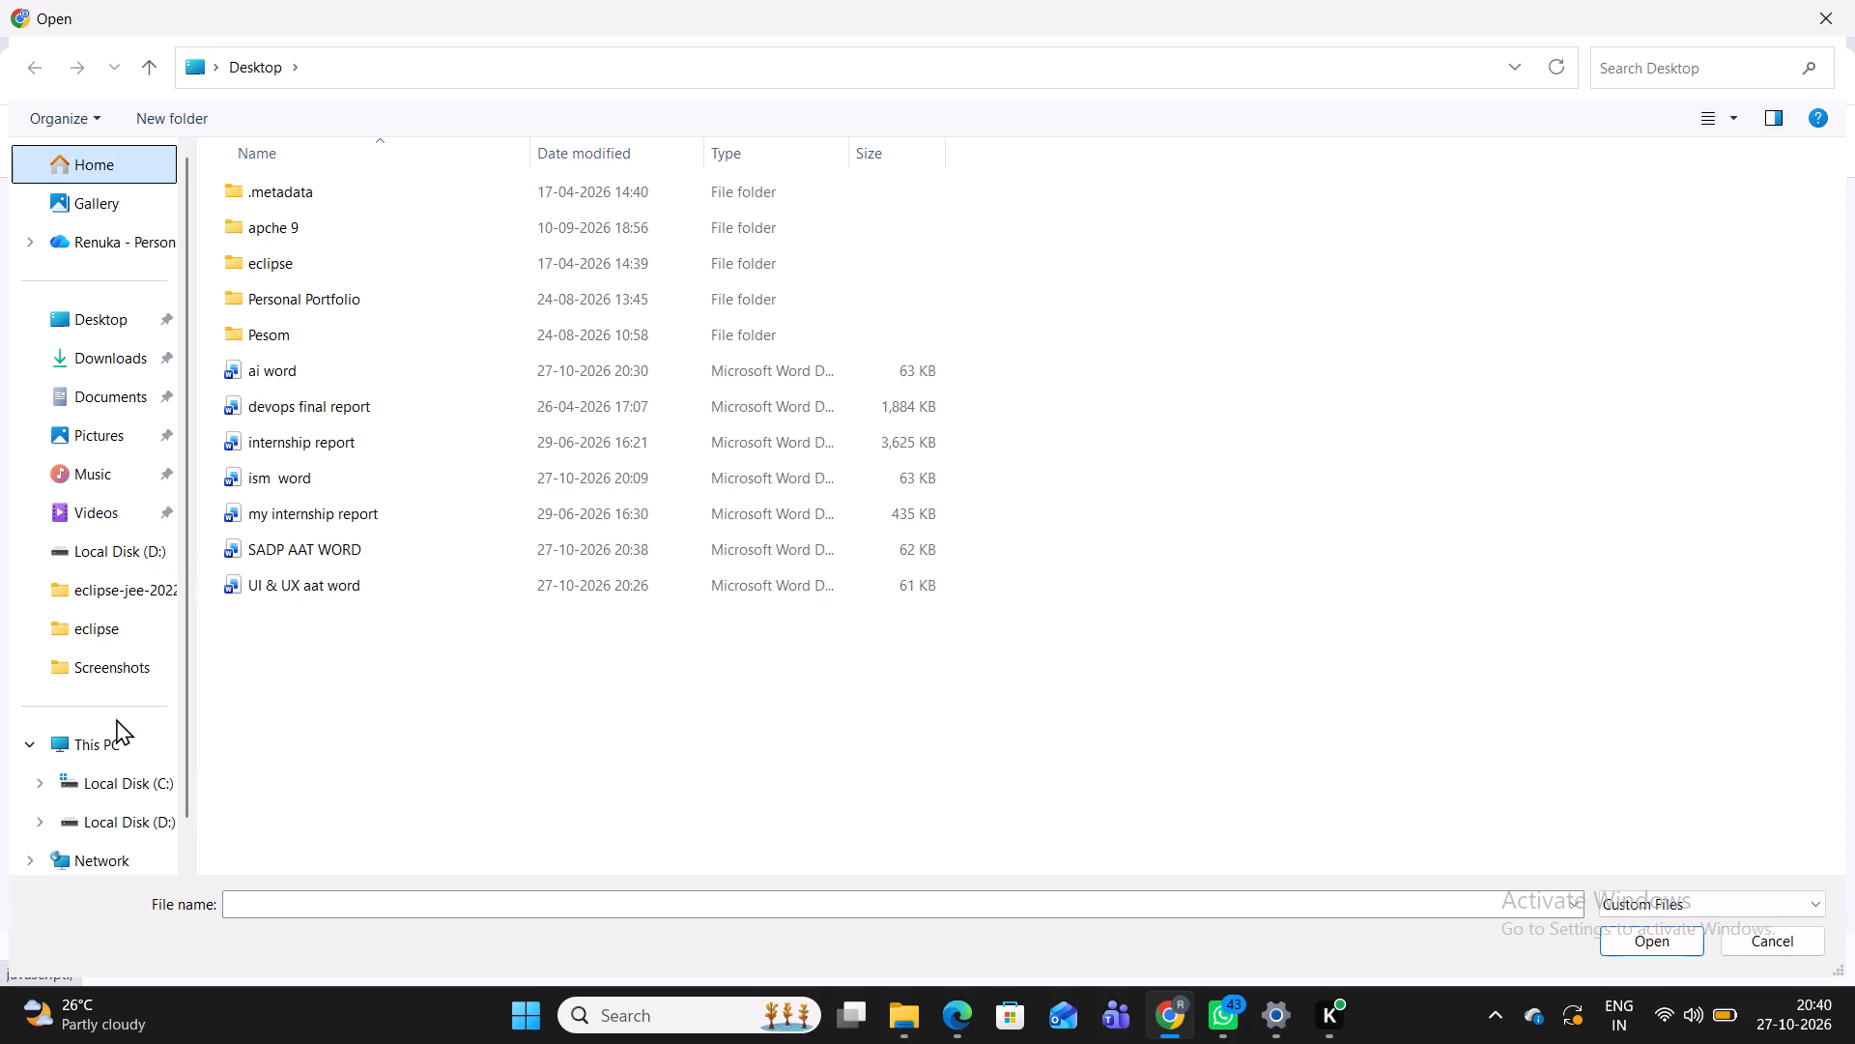
pyautogui.click(128, 308)
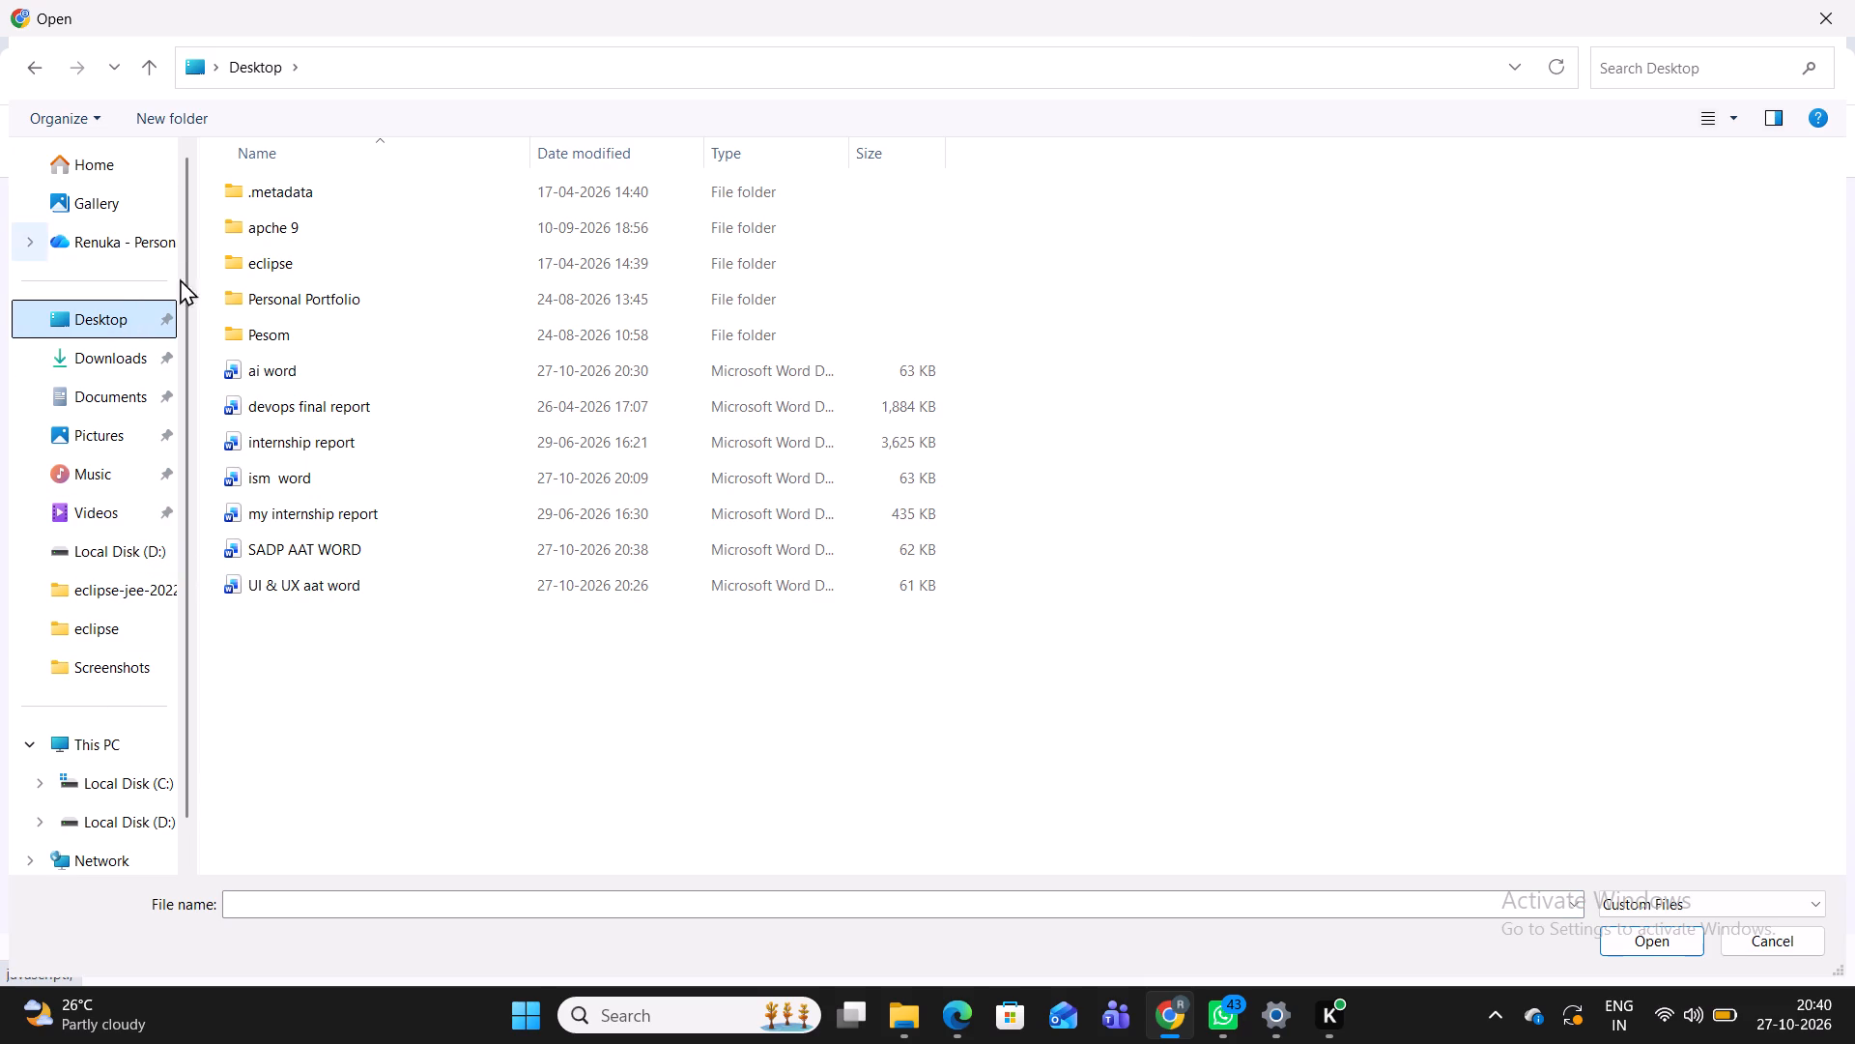
pyautogui.doubleClick(316, 536)
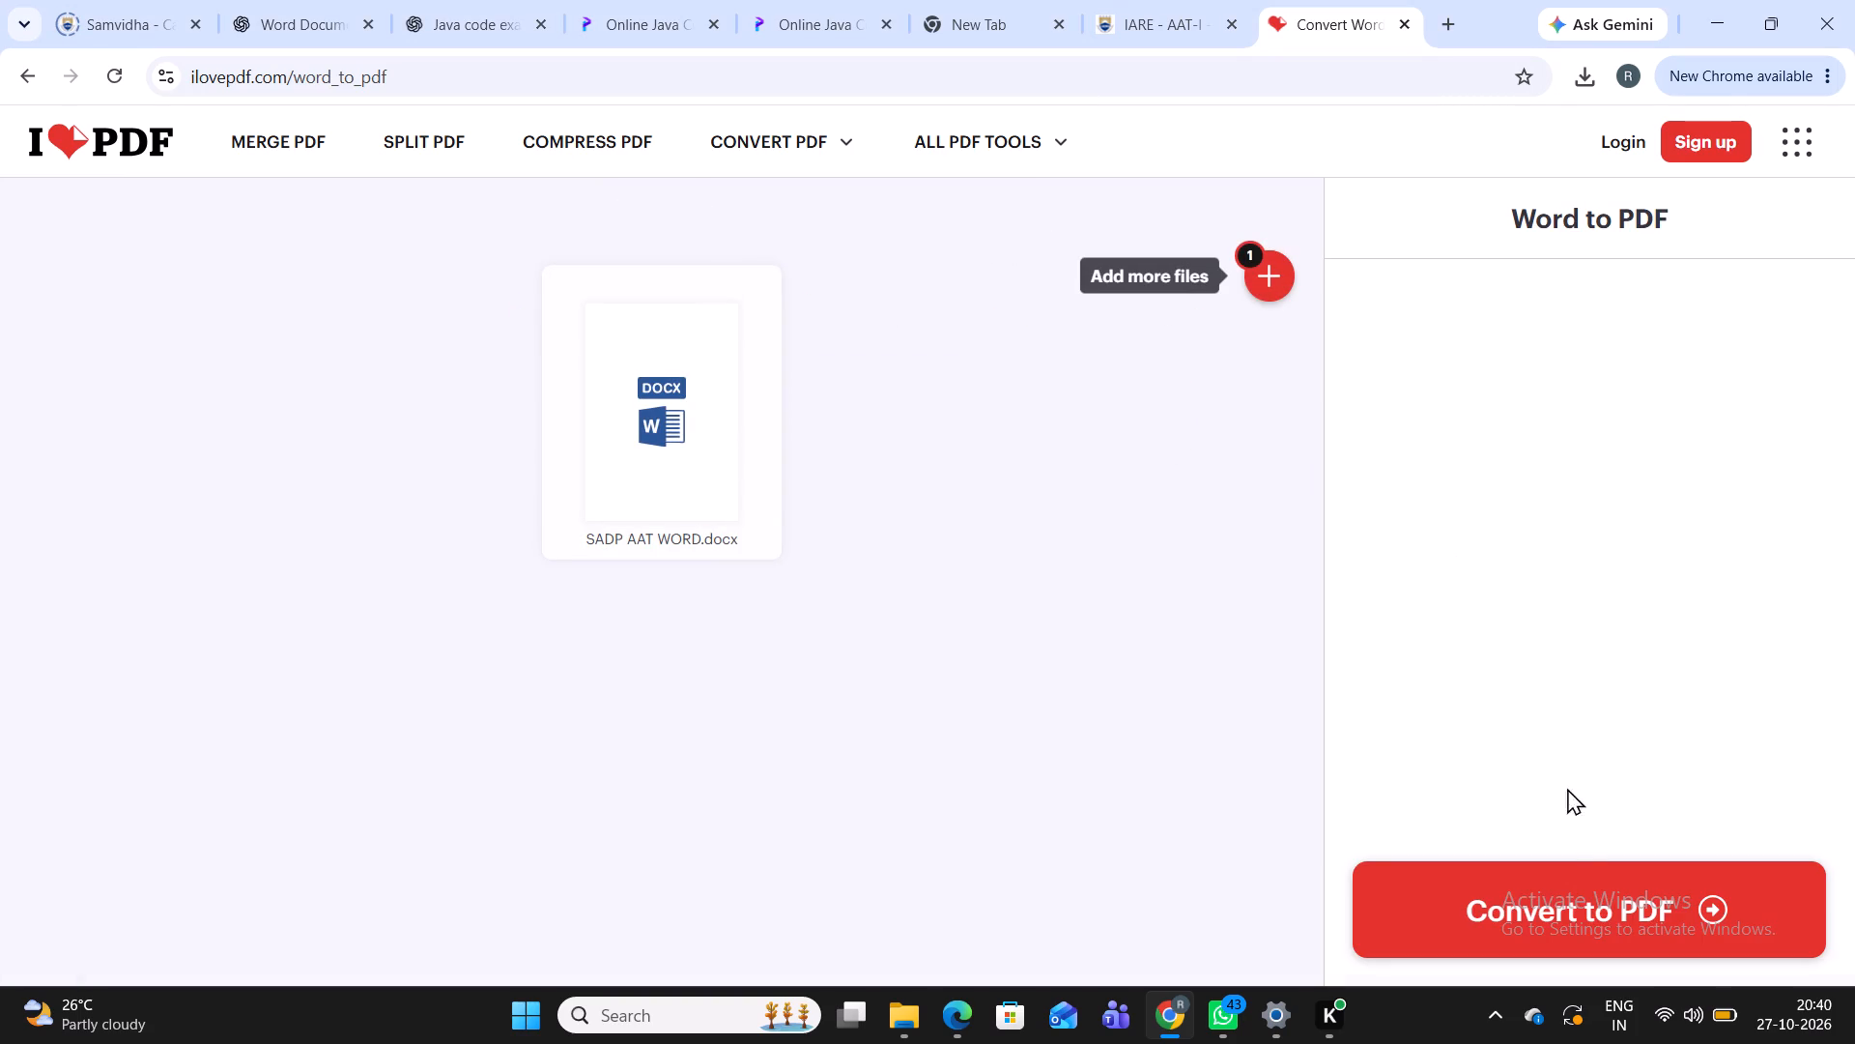
pyautogui.click(1570, 862)
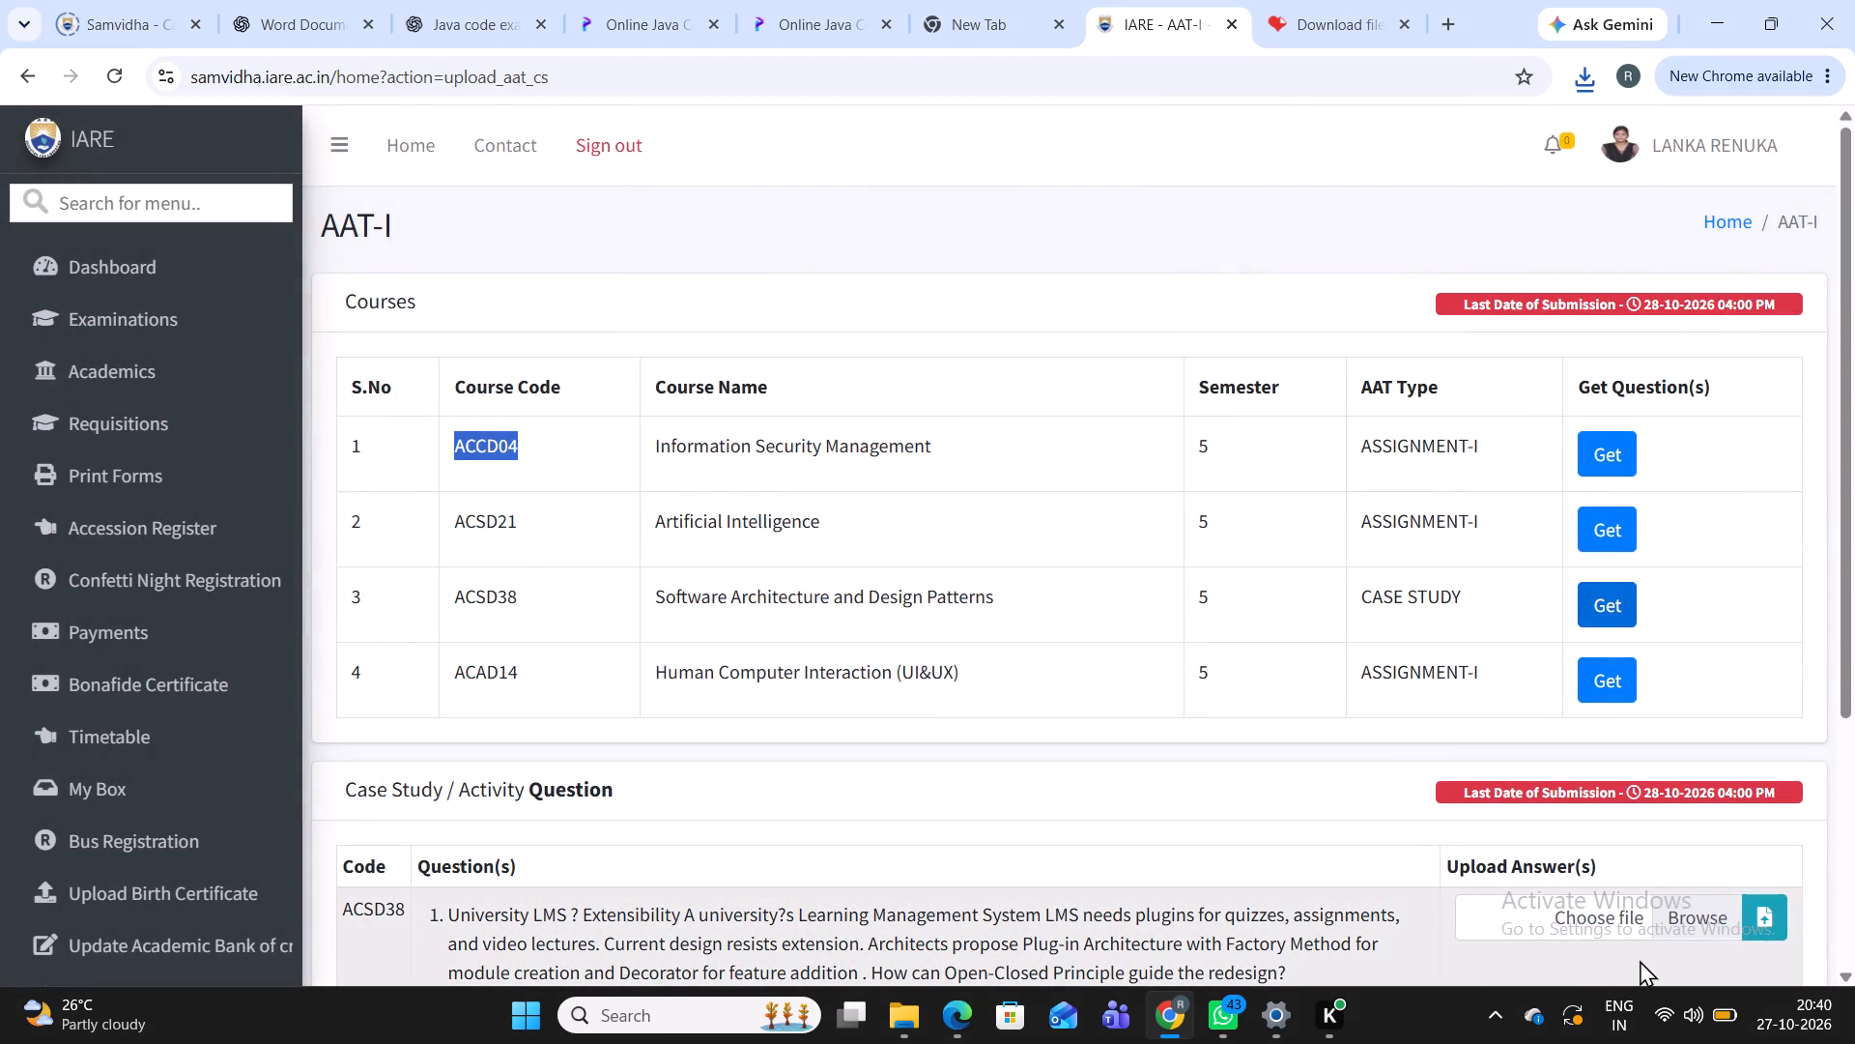
pyautogui.click(1618, 926)
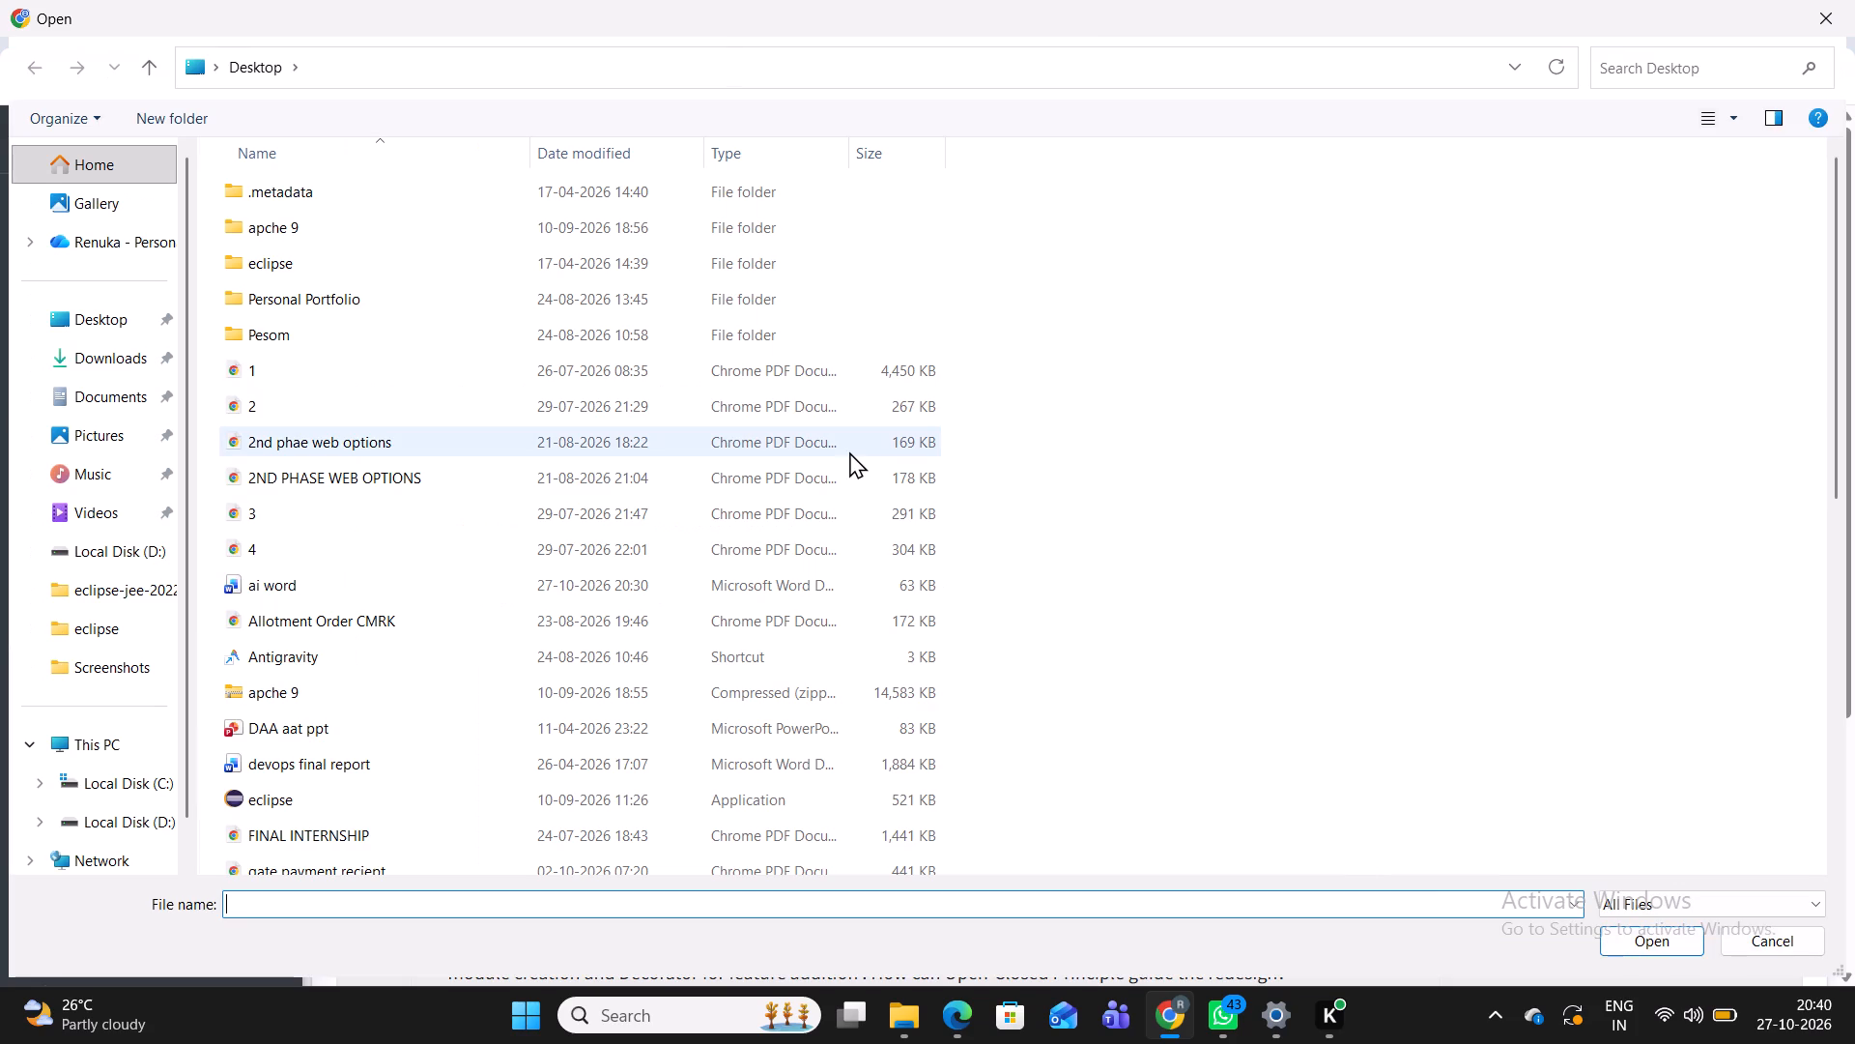
pyautogui.click(89, 364)
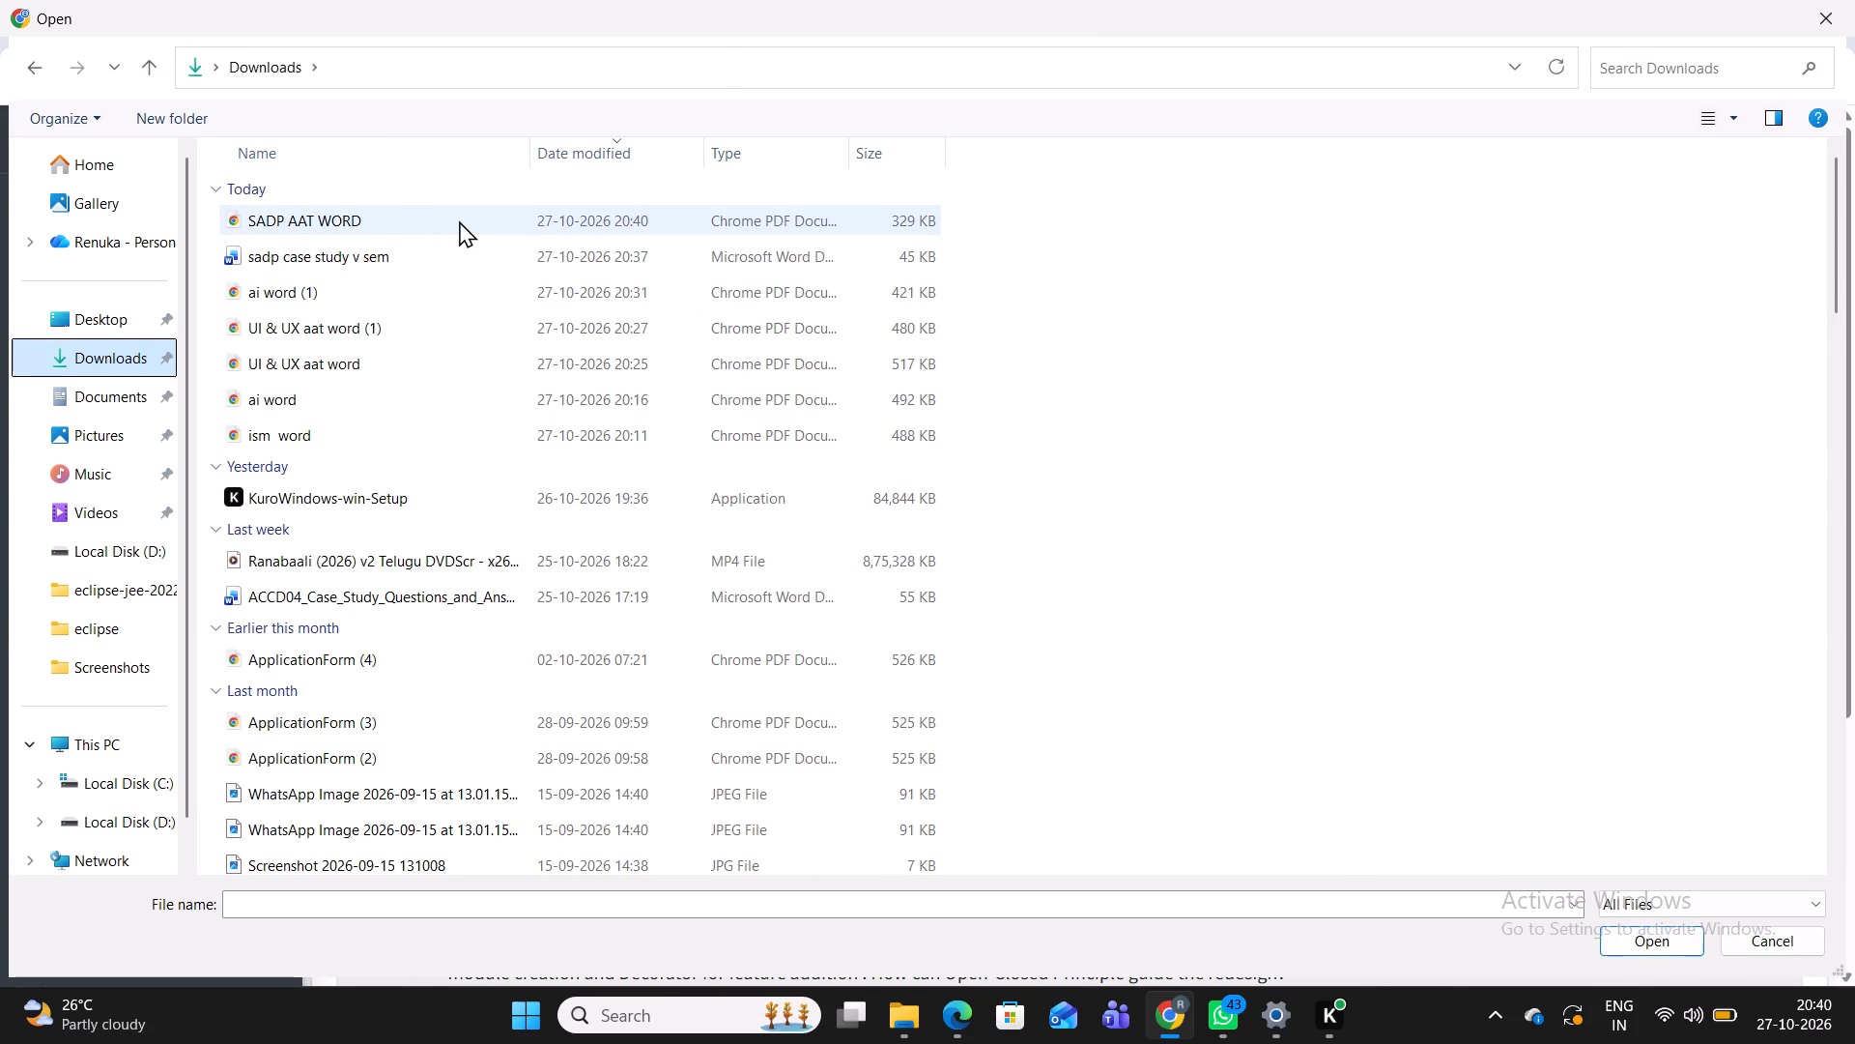
pyautogui.doubleClick(459, 220)
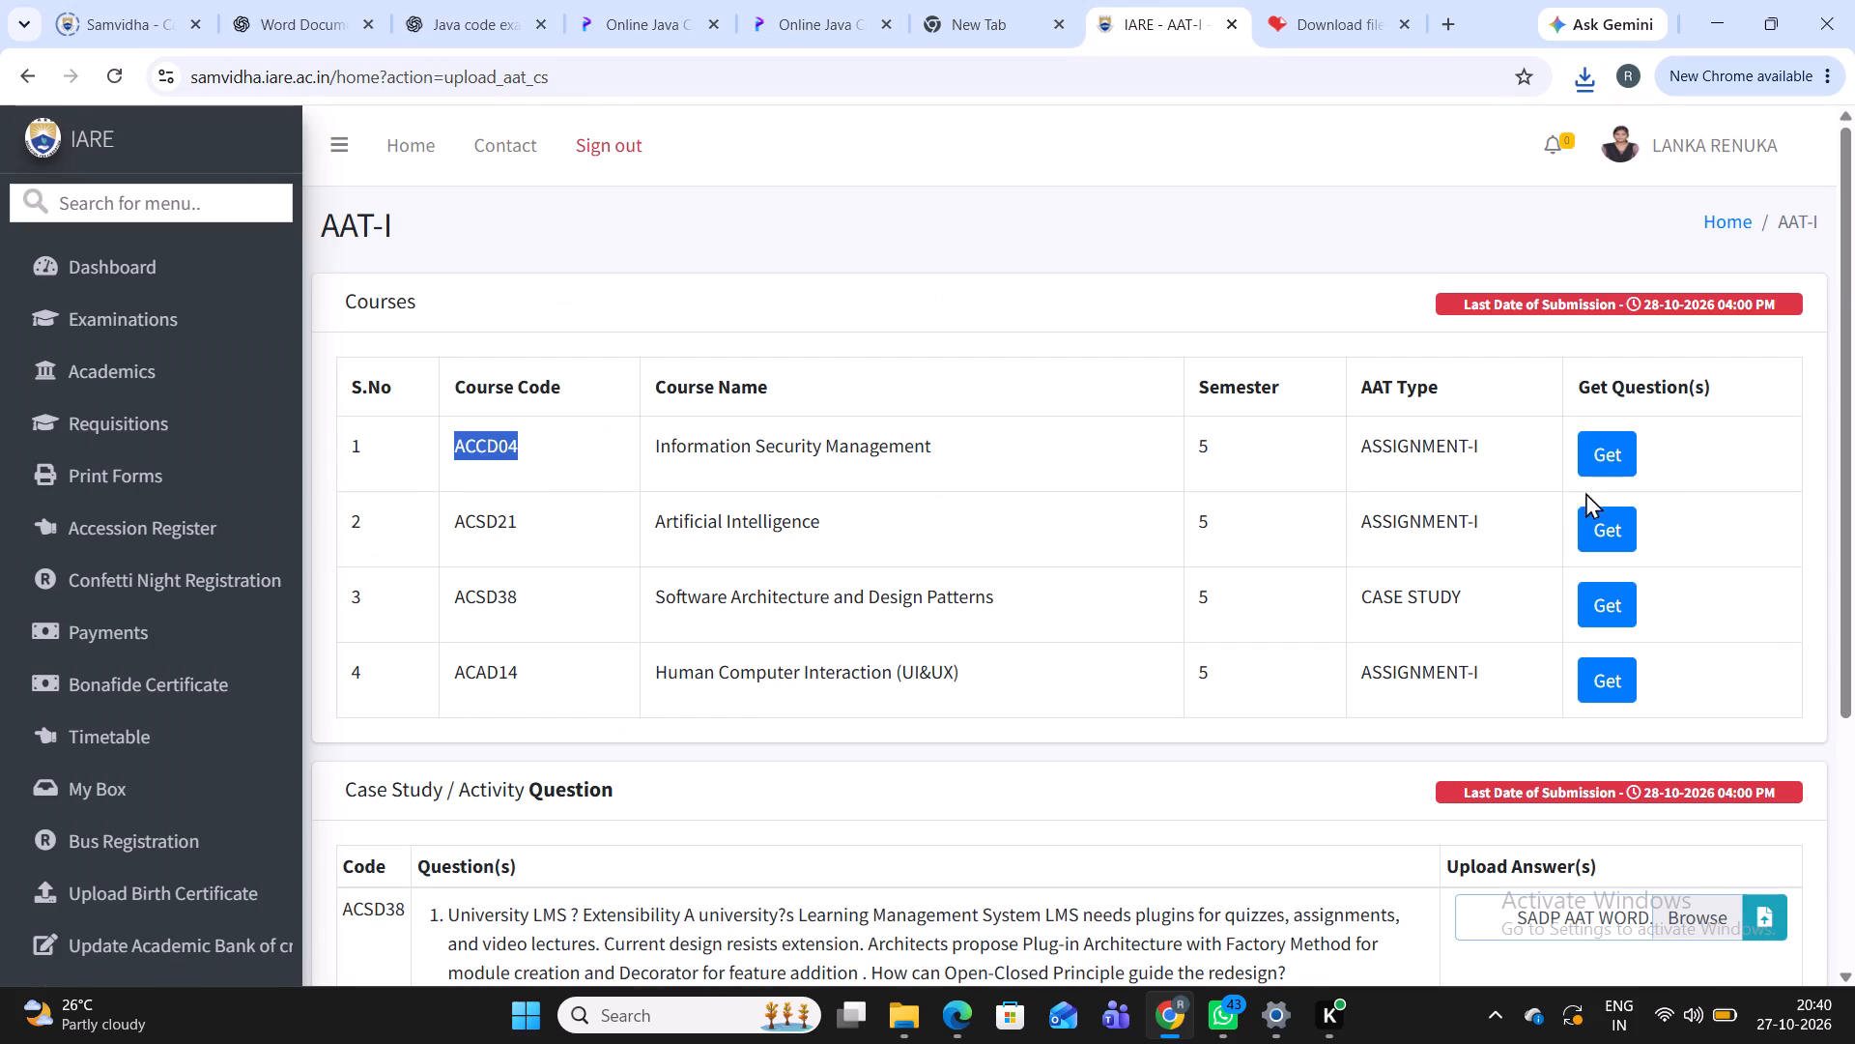
pyautogui.click(1761, 899)
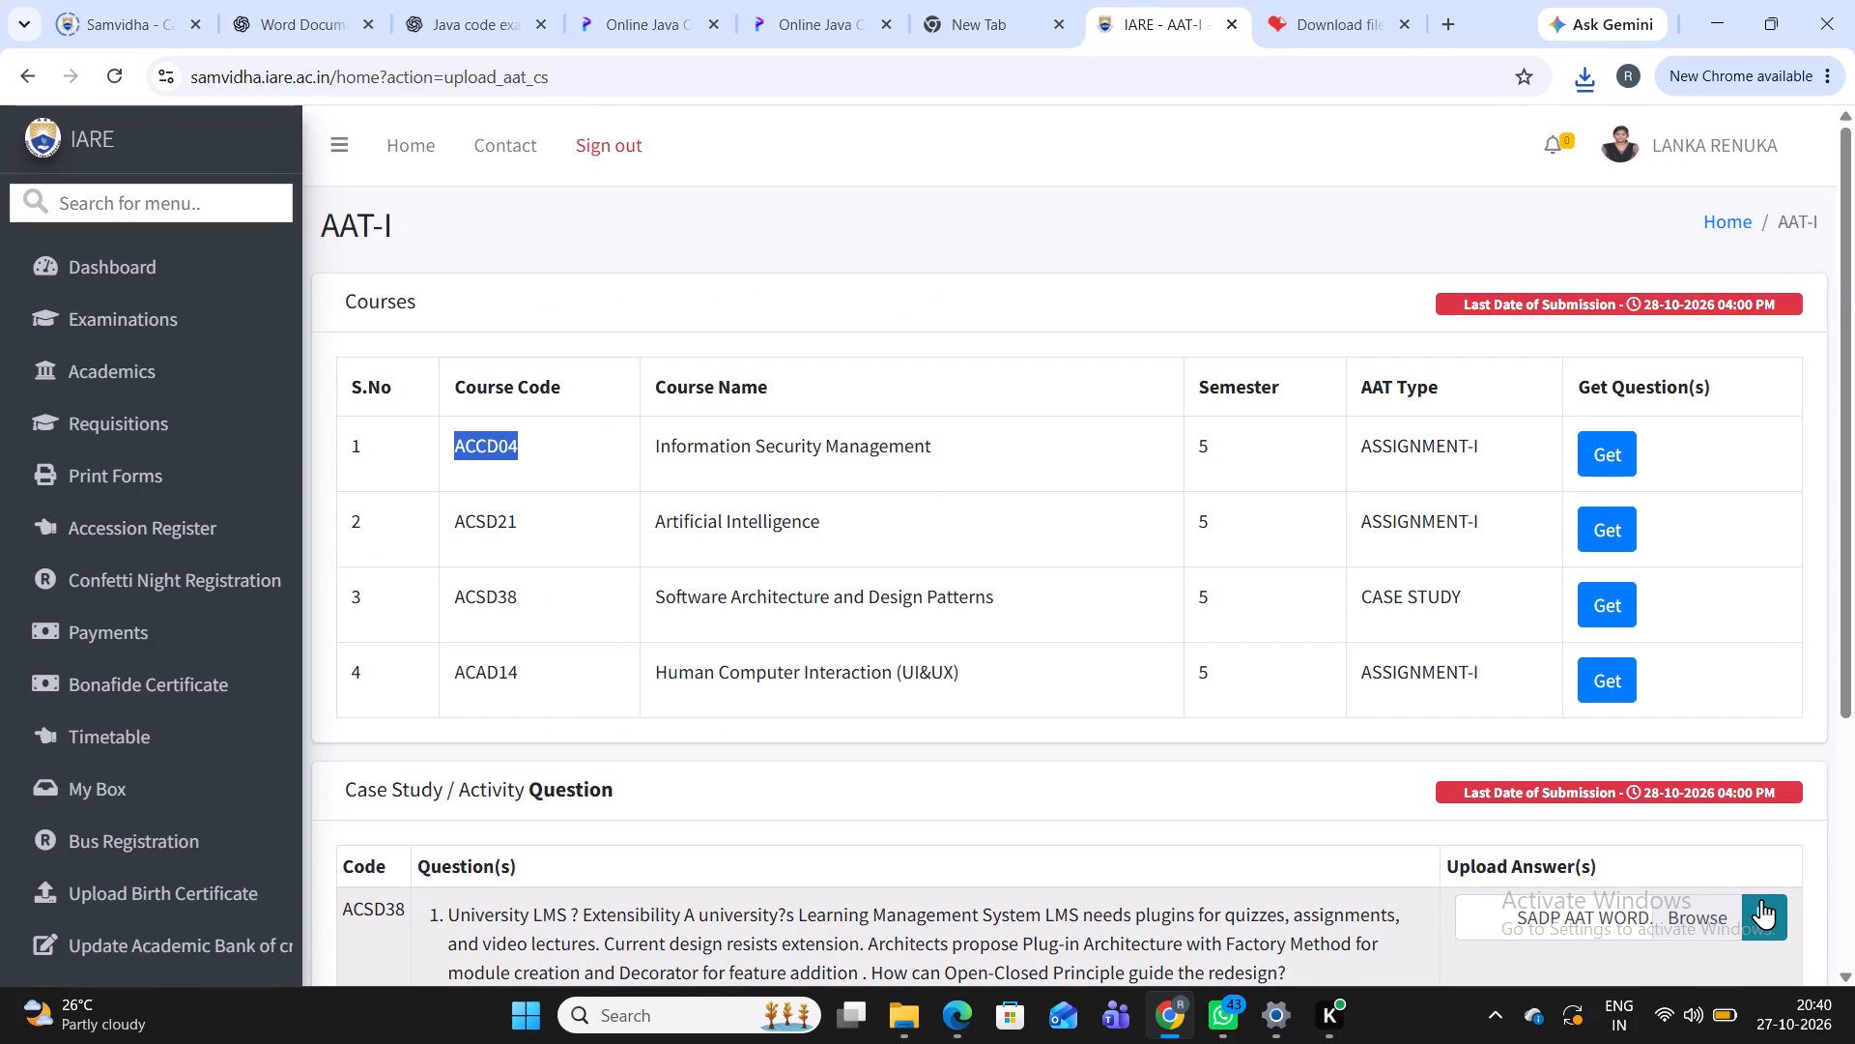
pyautogui.scroll(-2, 1761, 899)
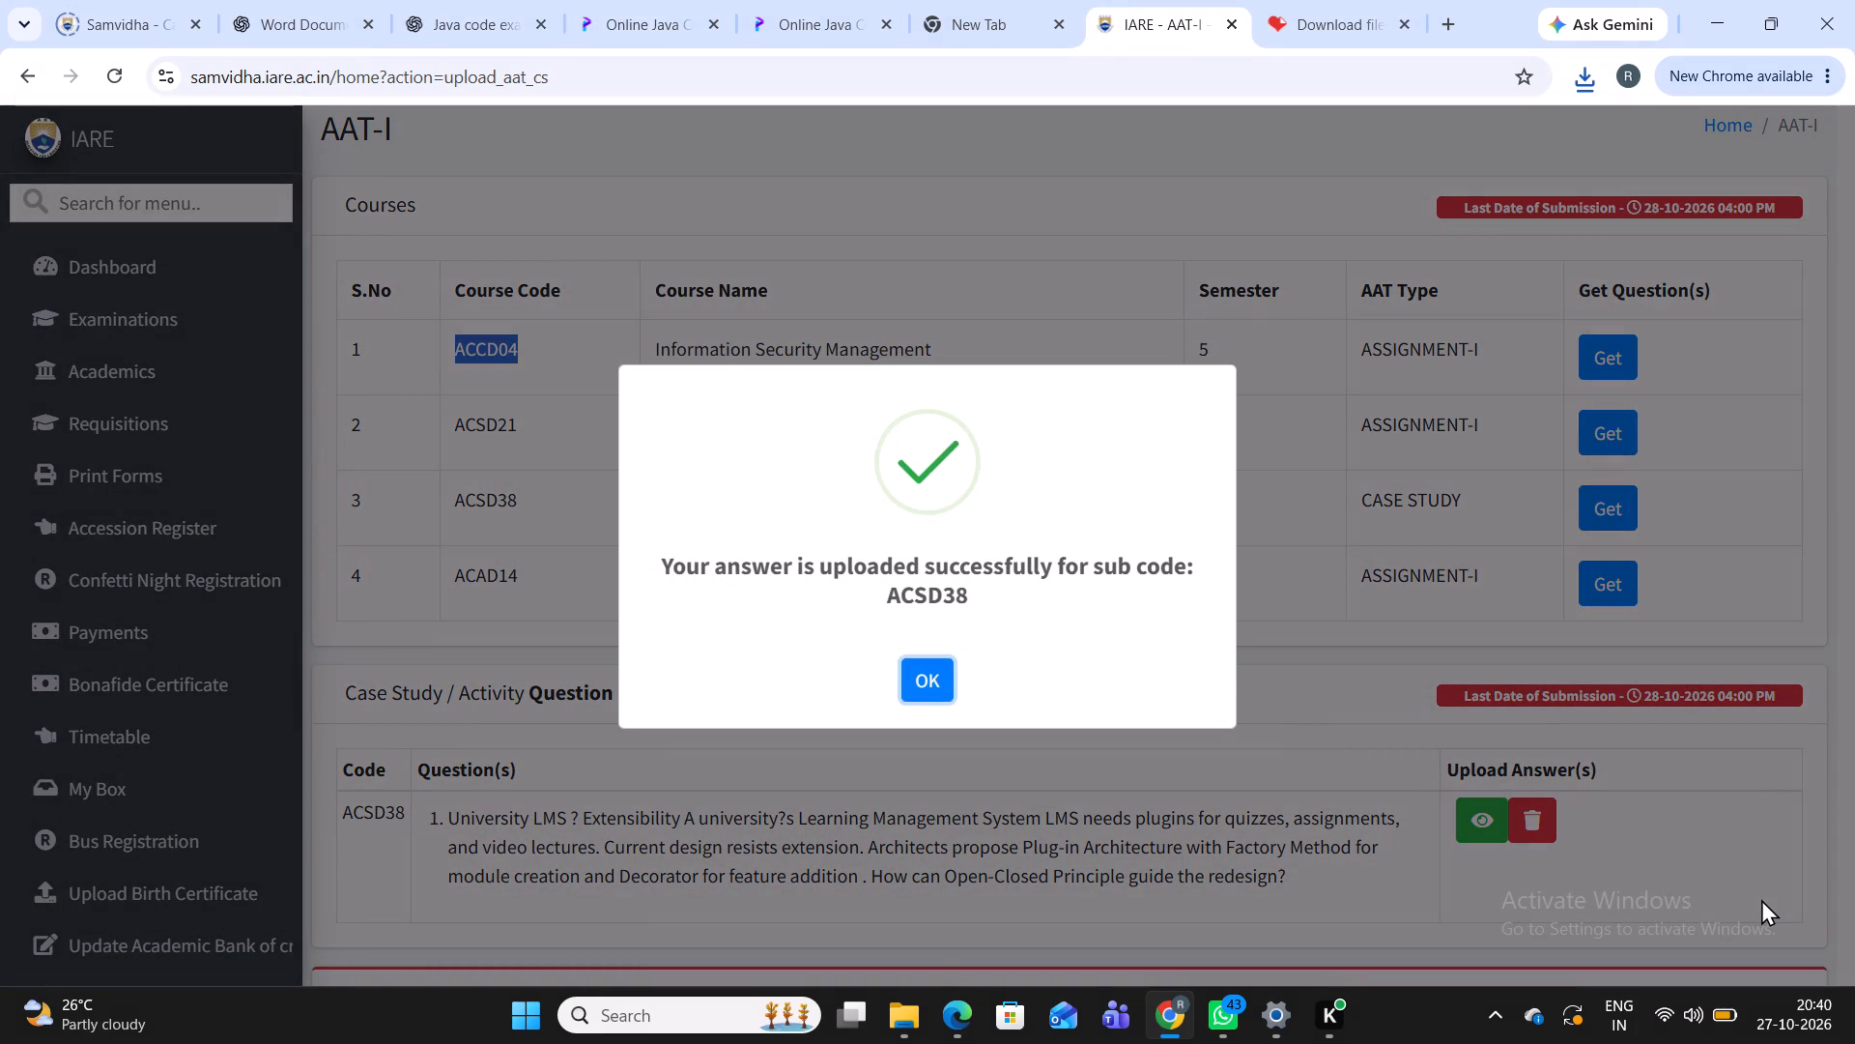
# Open the uploaded ACSD38 answer, review its cover page and remaining pages, and close the file.
pyautogui.click(1478, 813)
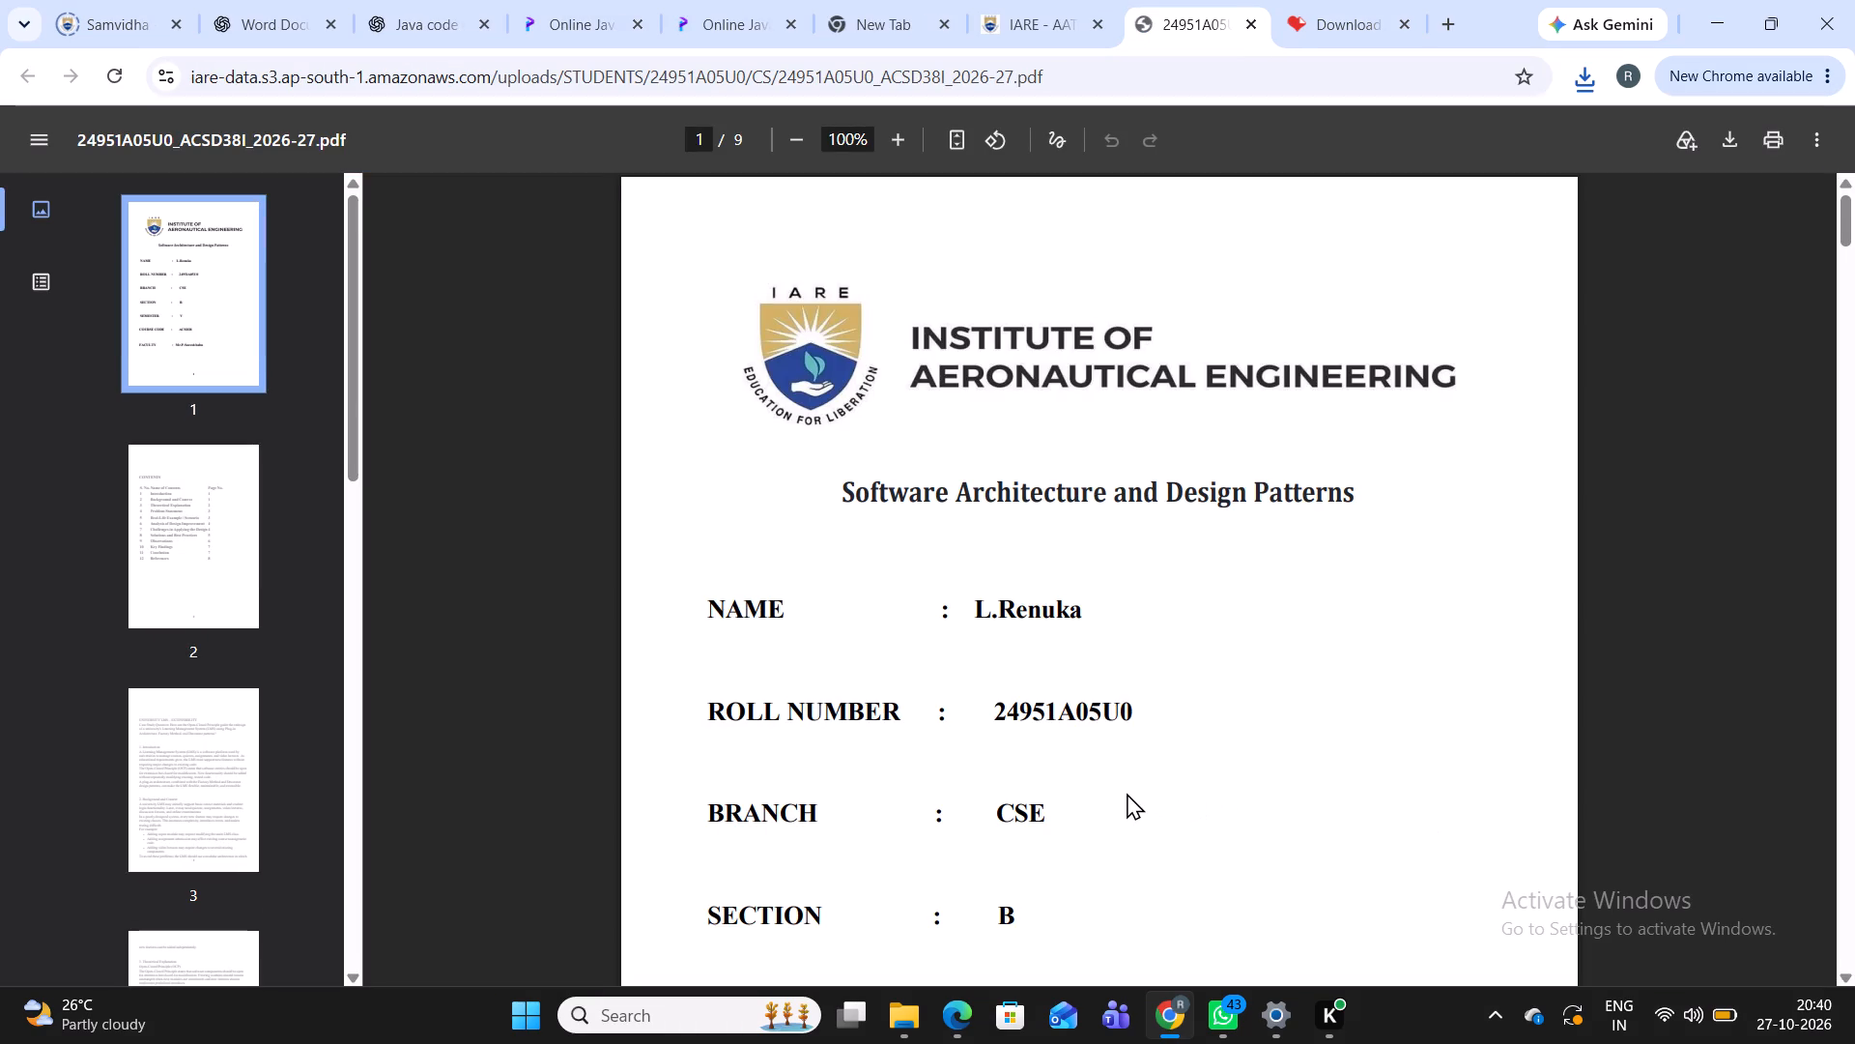
pyautogui.scroll(-4, 1127, 793)
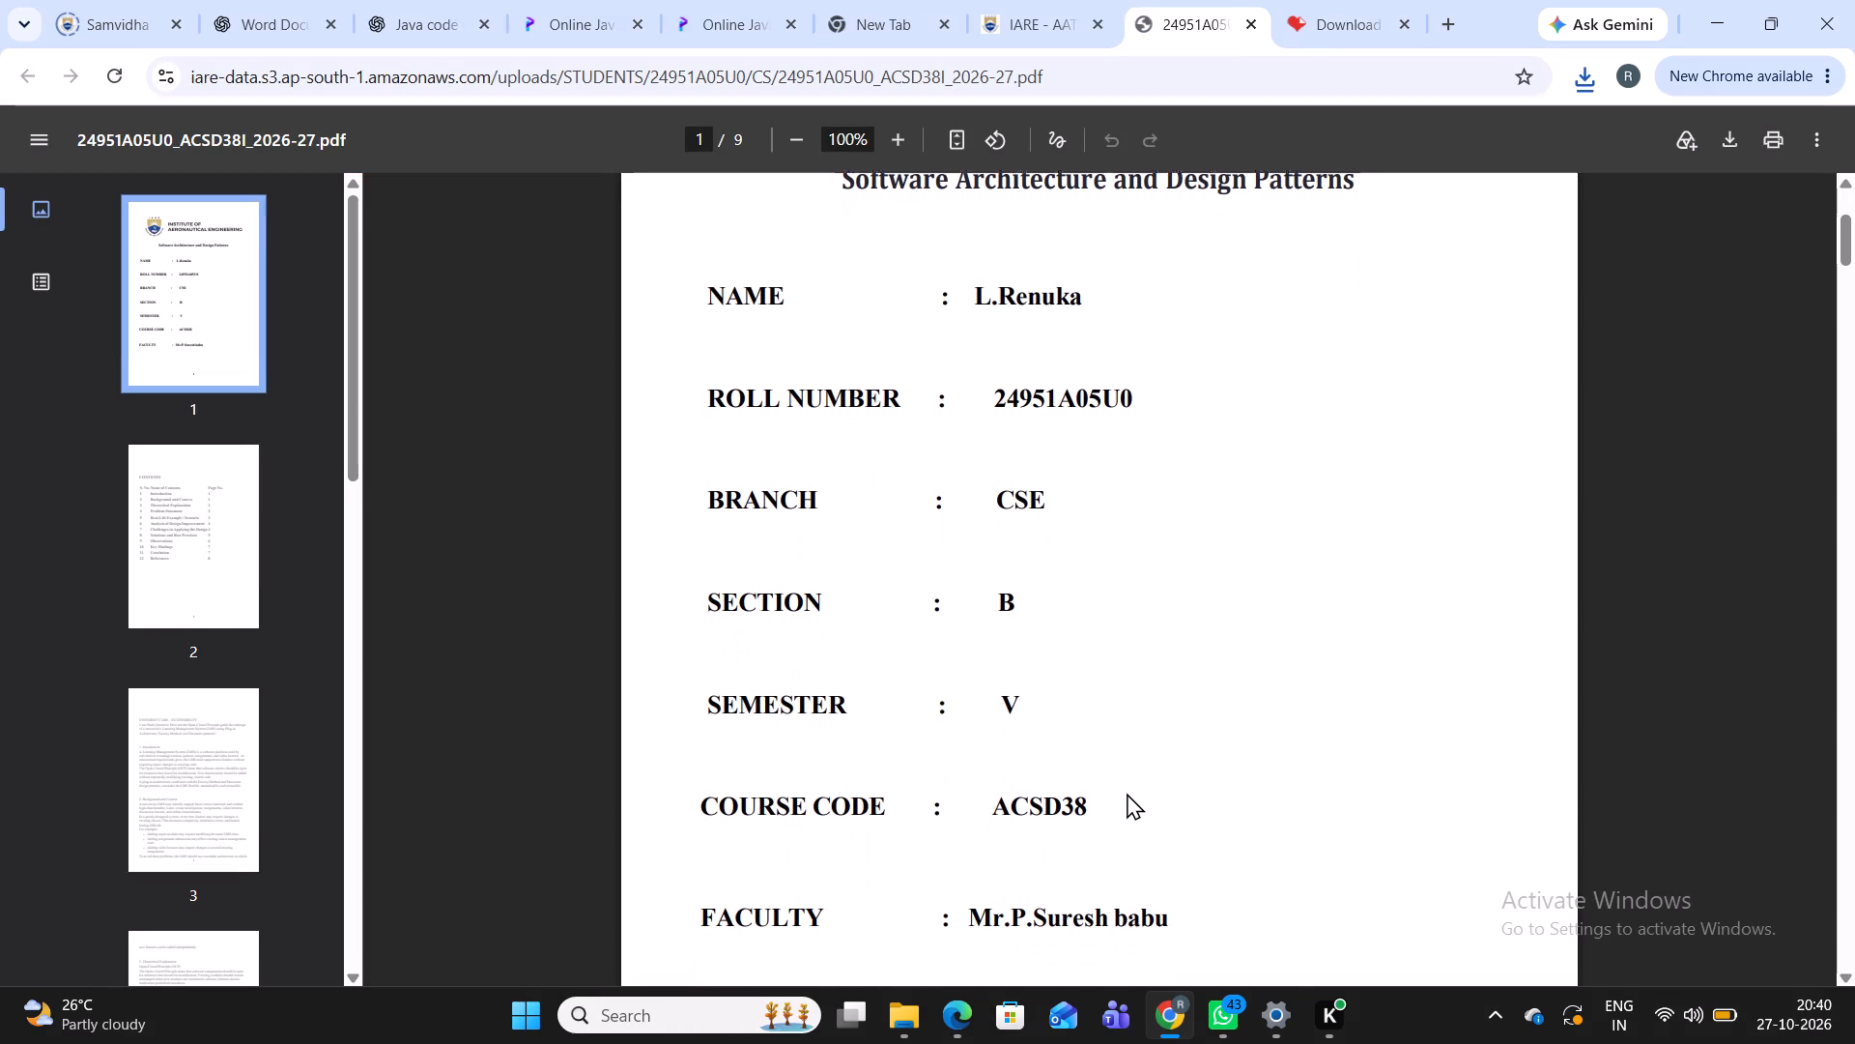
pyautogui.scroll(-8, 1127, 793)
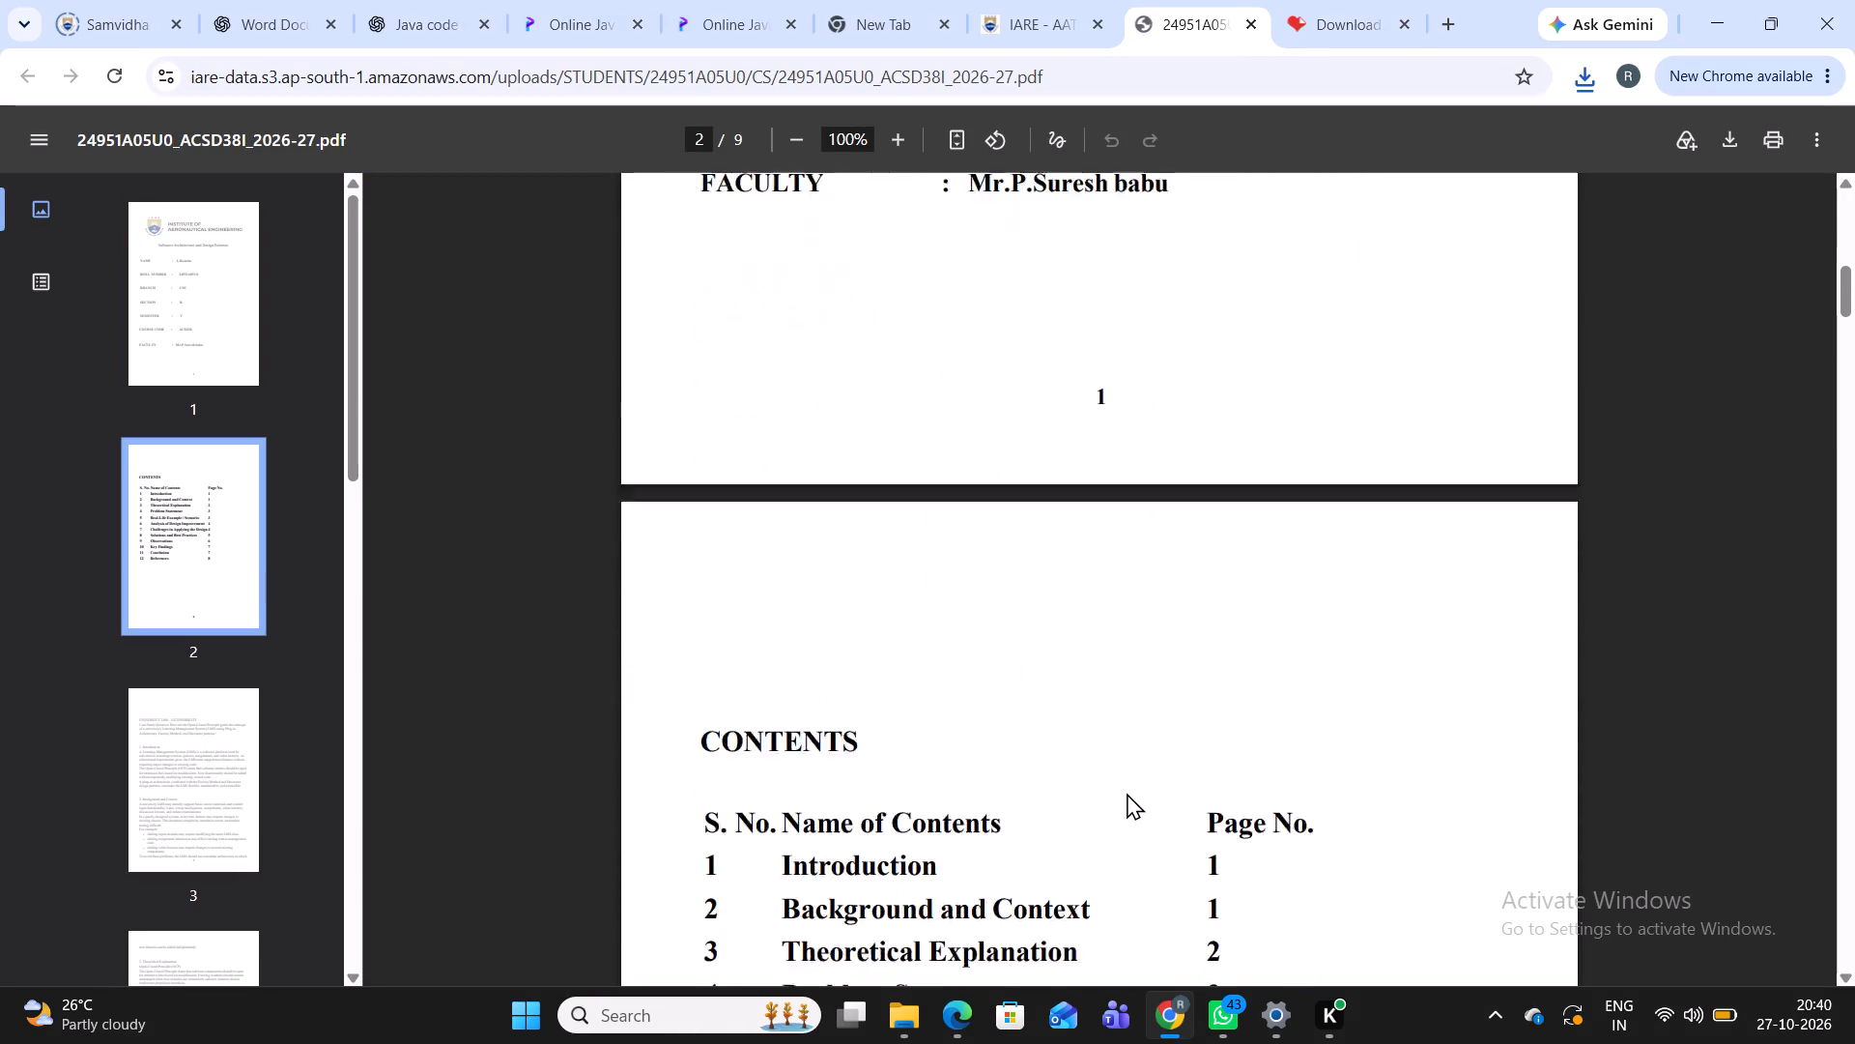
pyautogui.scroll(-6, 1127, 793)
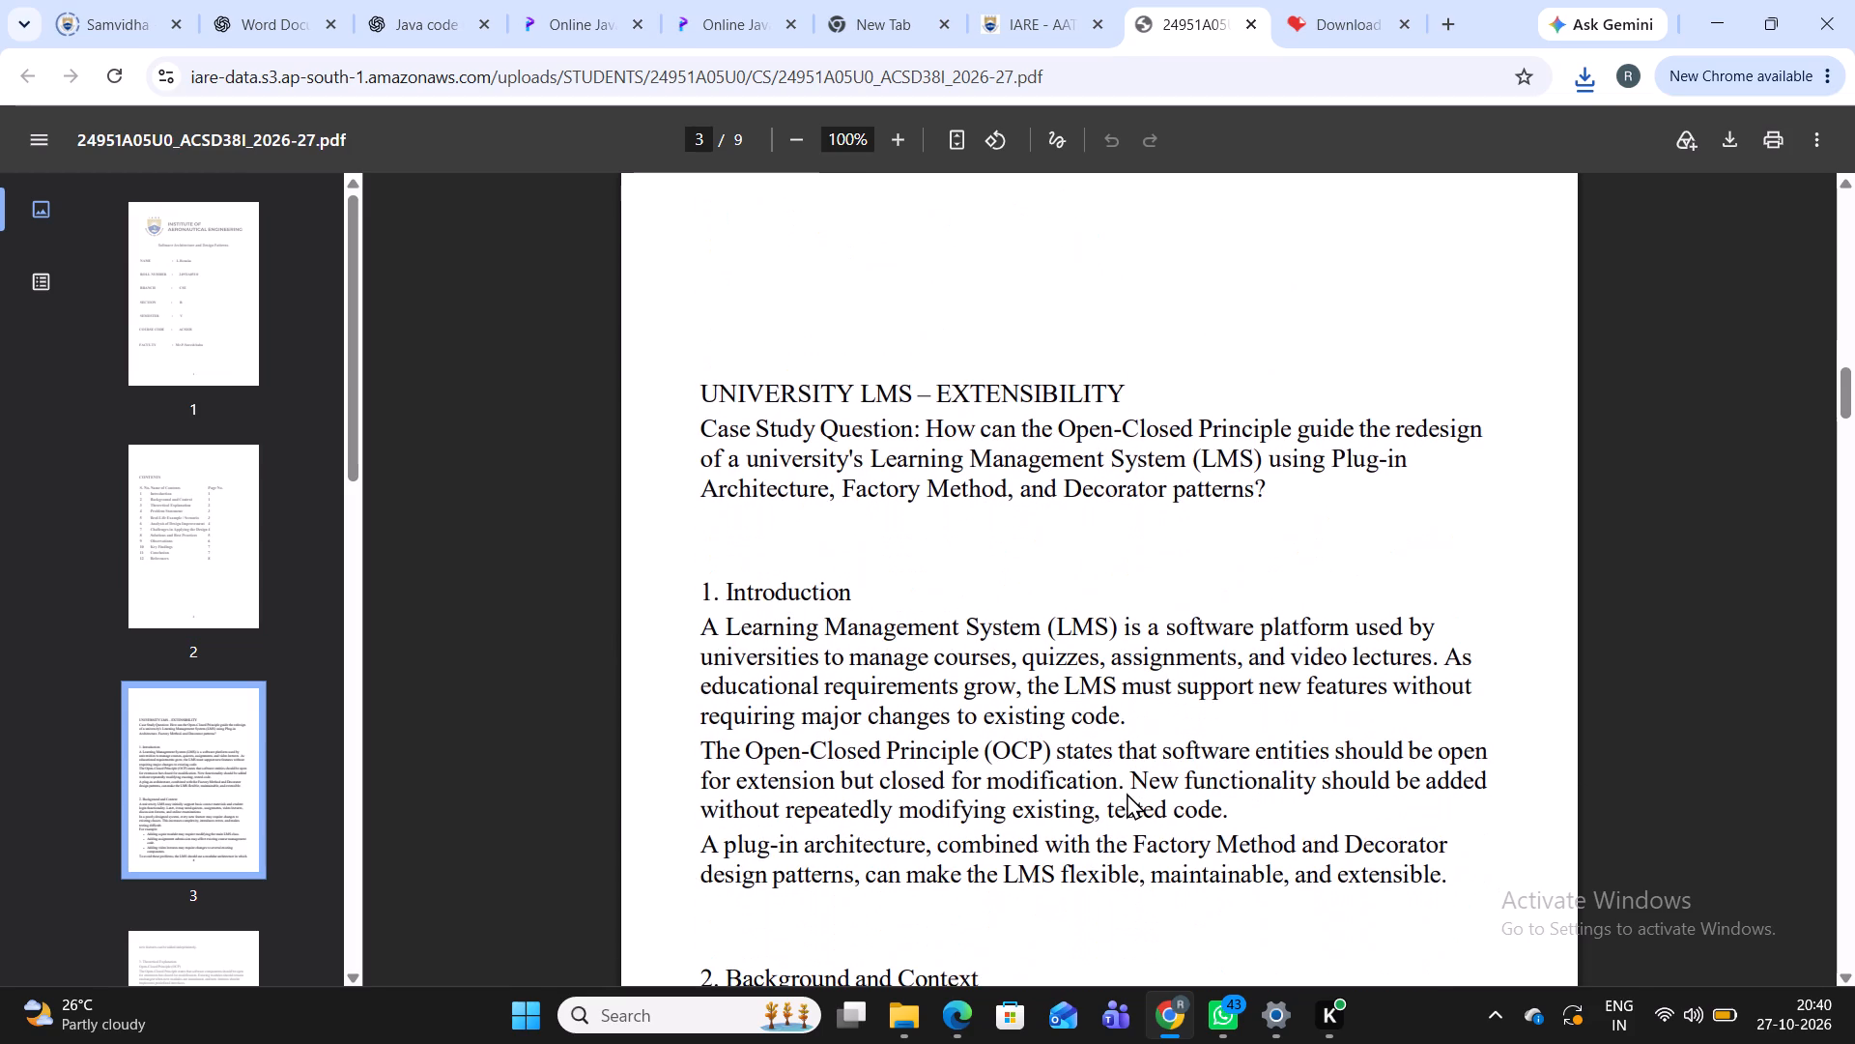
pyautogui.scroll(-7, 1127, 793)
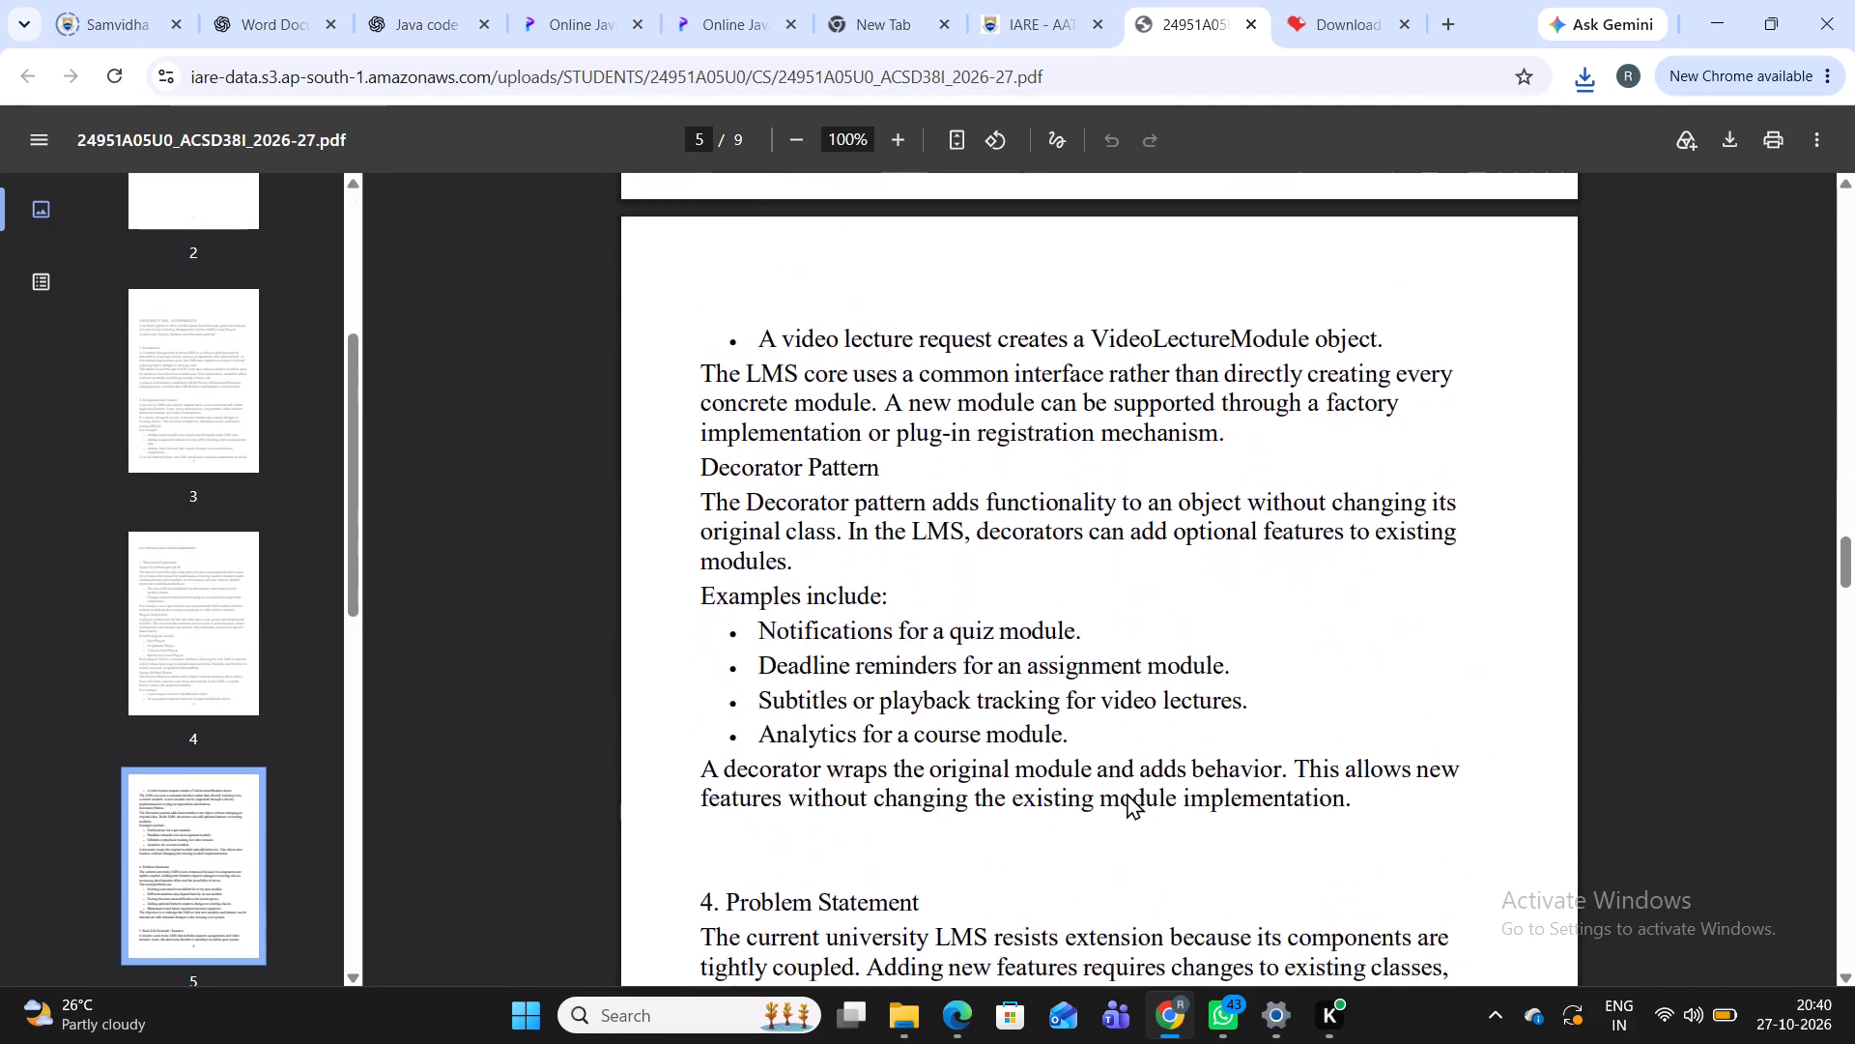
pyautogui.scroll(-7, 1127, 793)
pyautogui.scroll(4, 1127, 793)
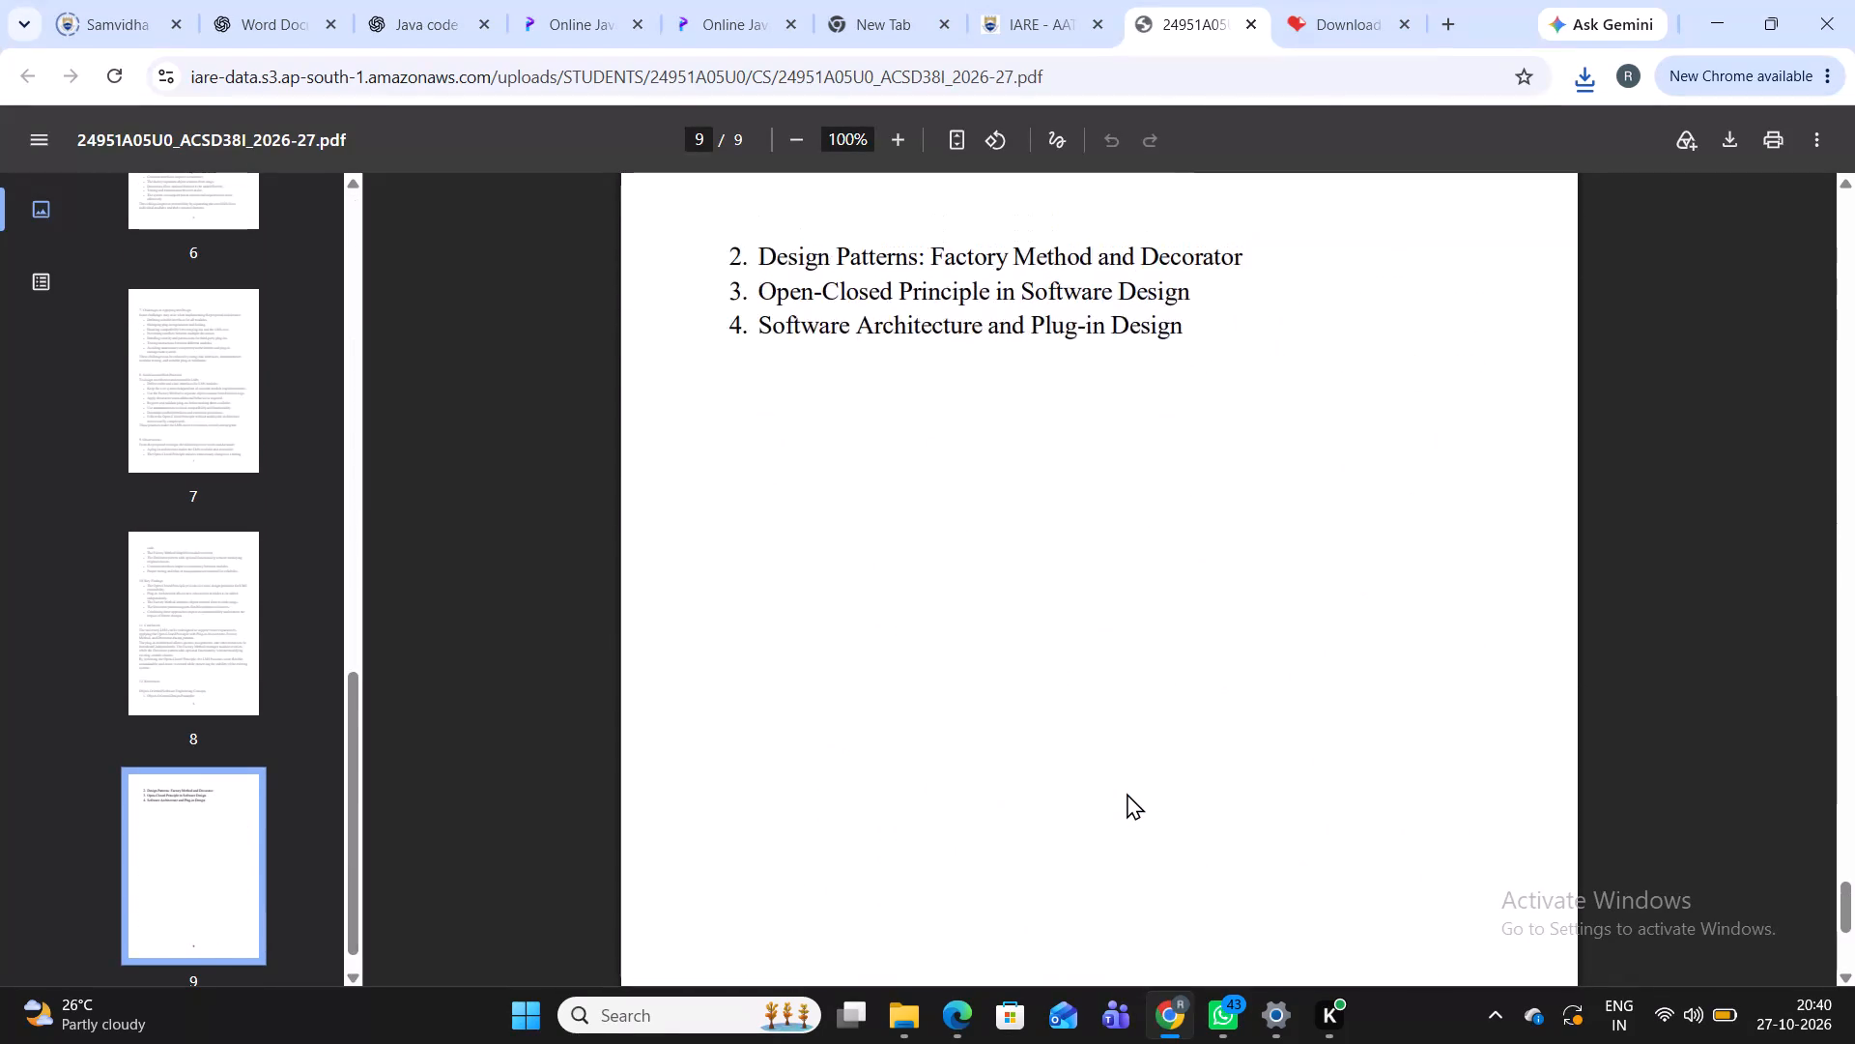
pyautogui.scroll(20, 1127, 793)
pyautogui.scroll(9, 1127, 793)
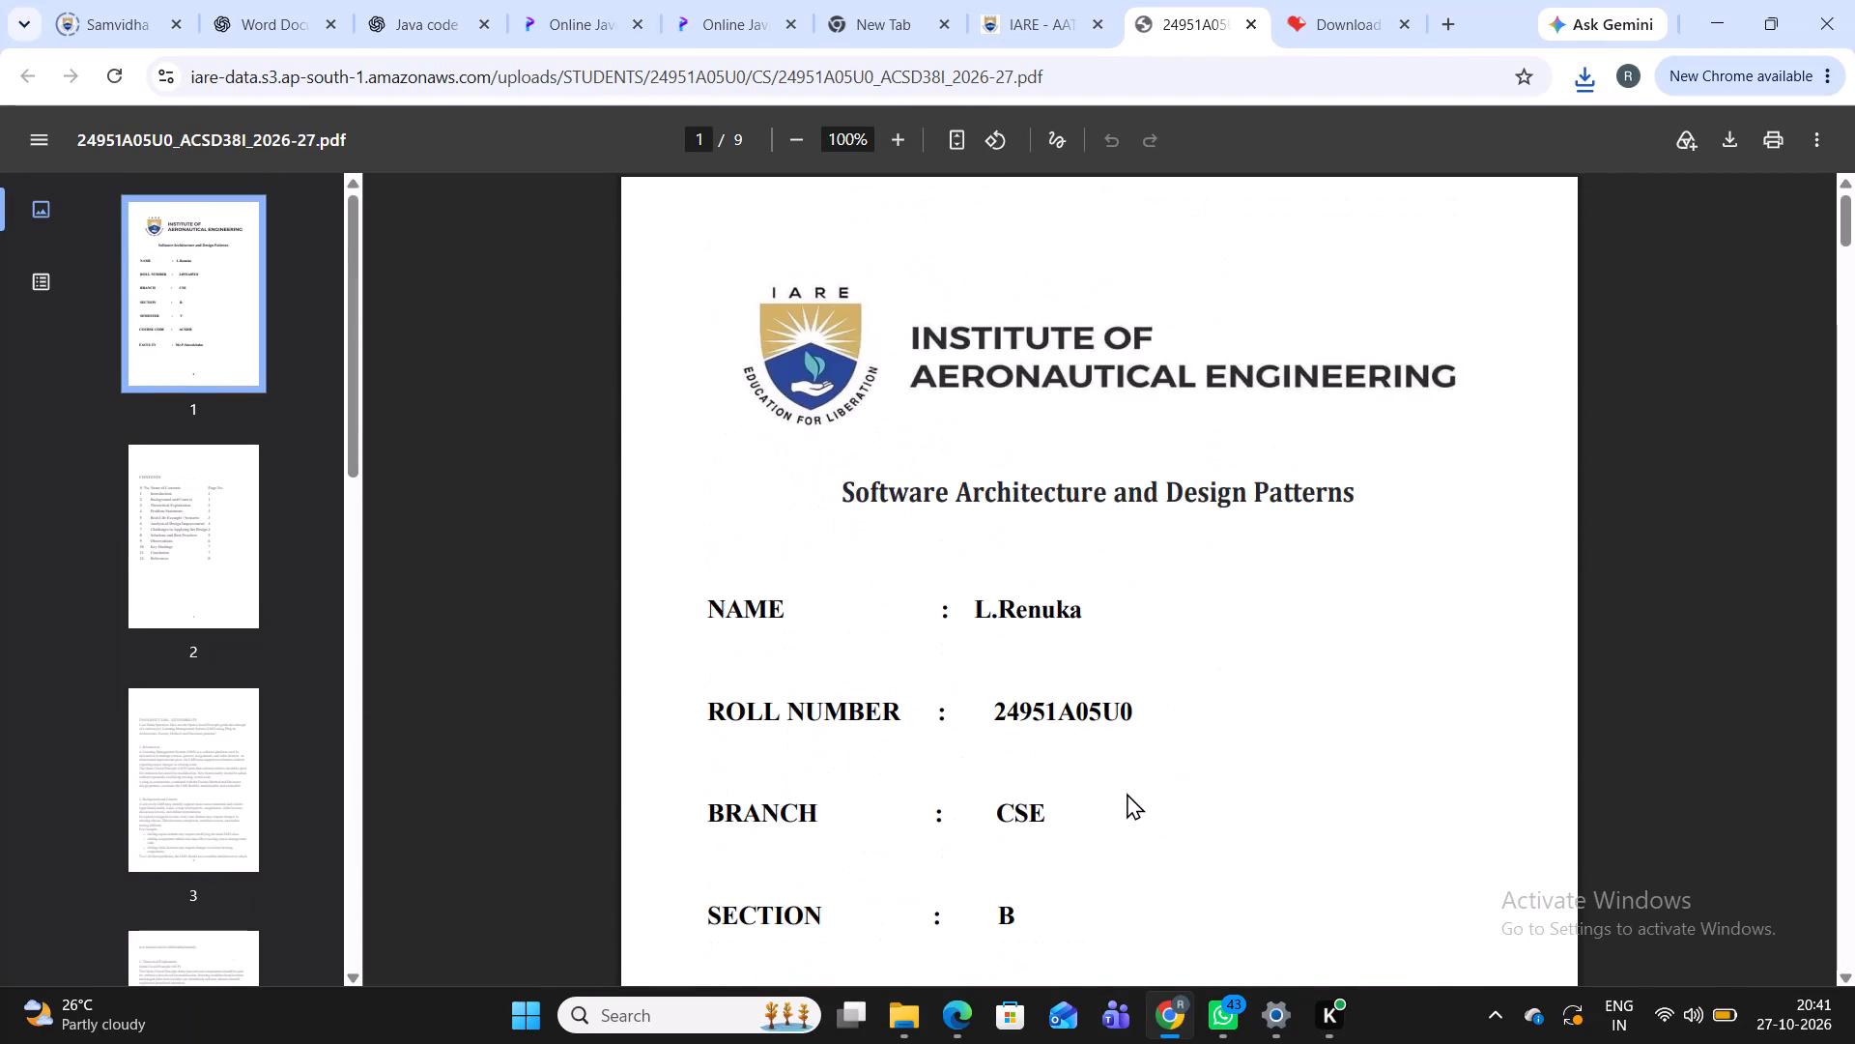
pyautogui.click(1247, 24)
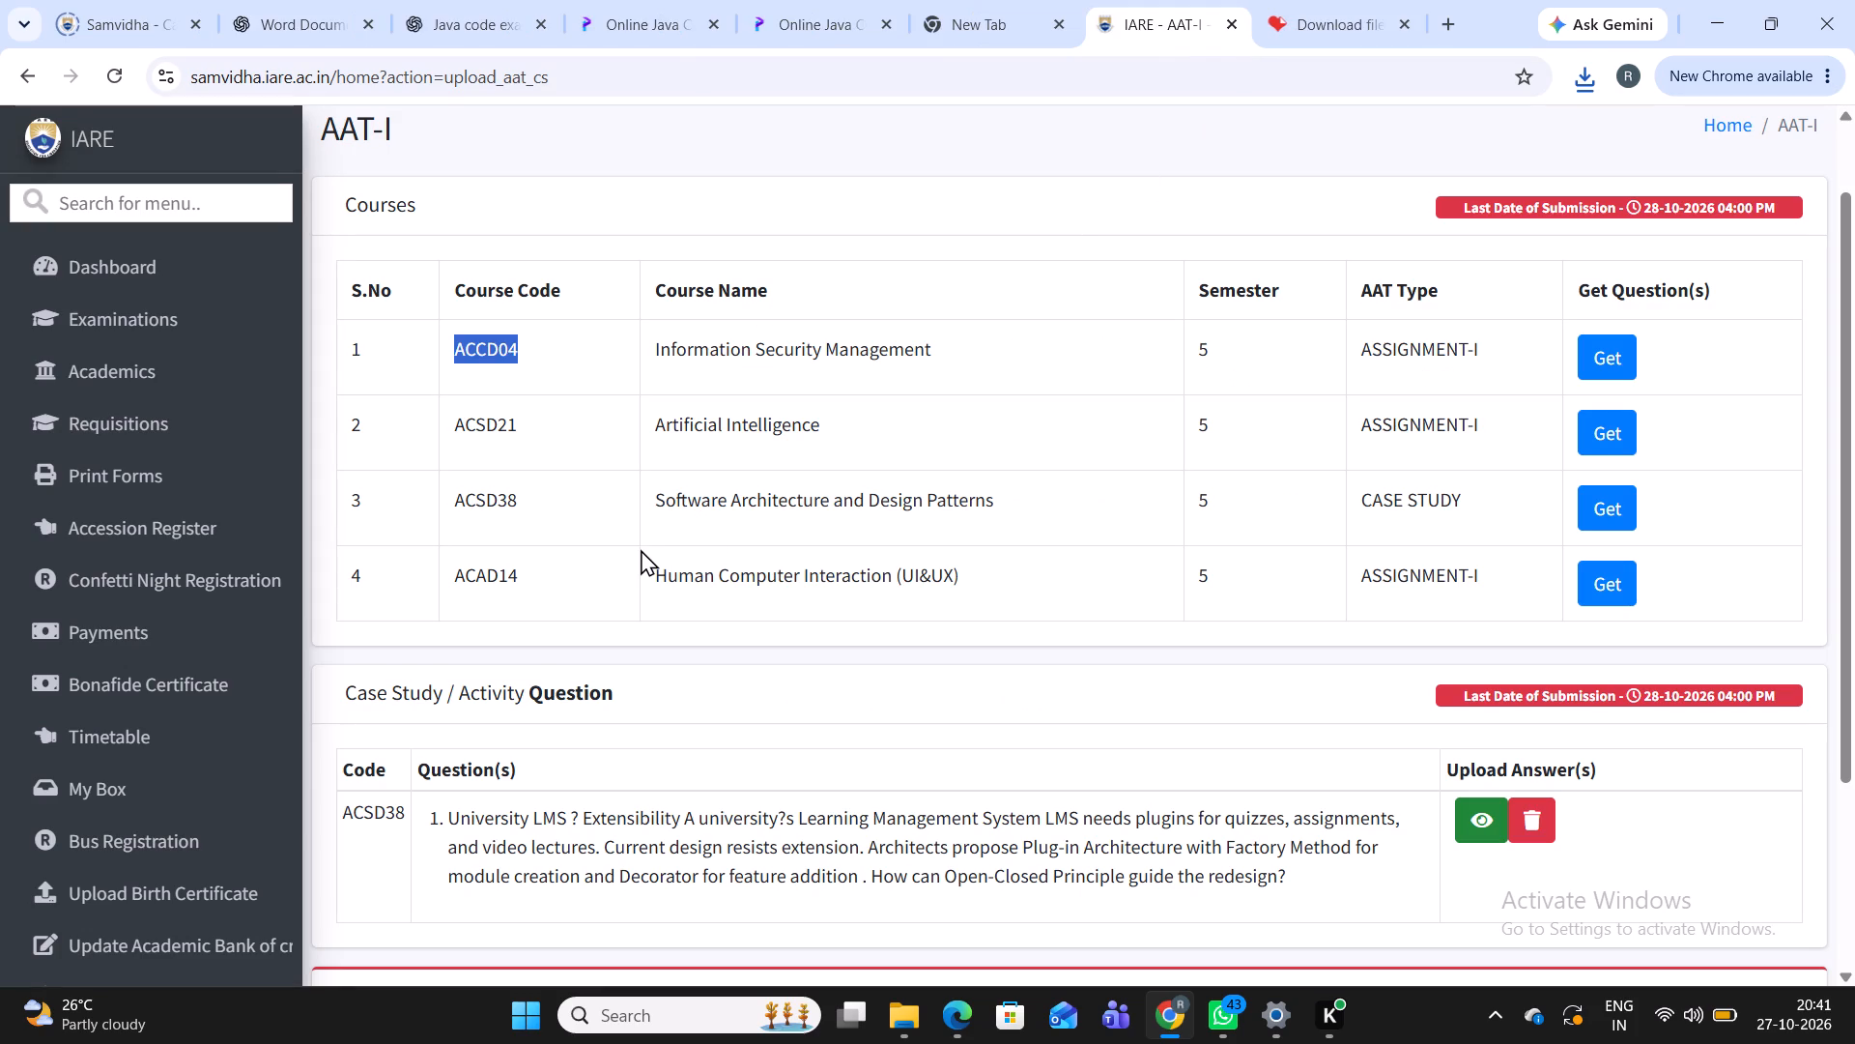
# Open the AAT-II uploads page and get the Data Mining and Machine Learning question to check its assignment question area.
pyautogui.click(641, 549)
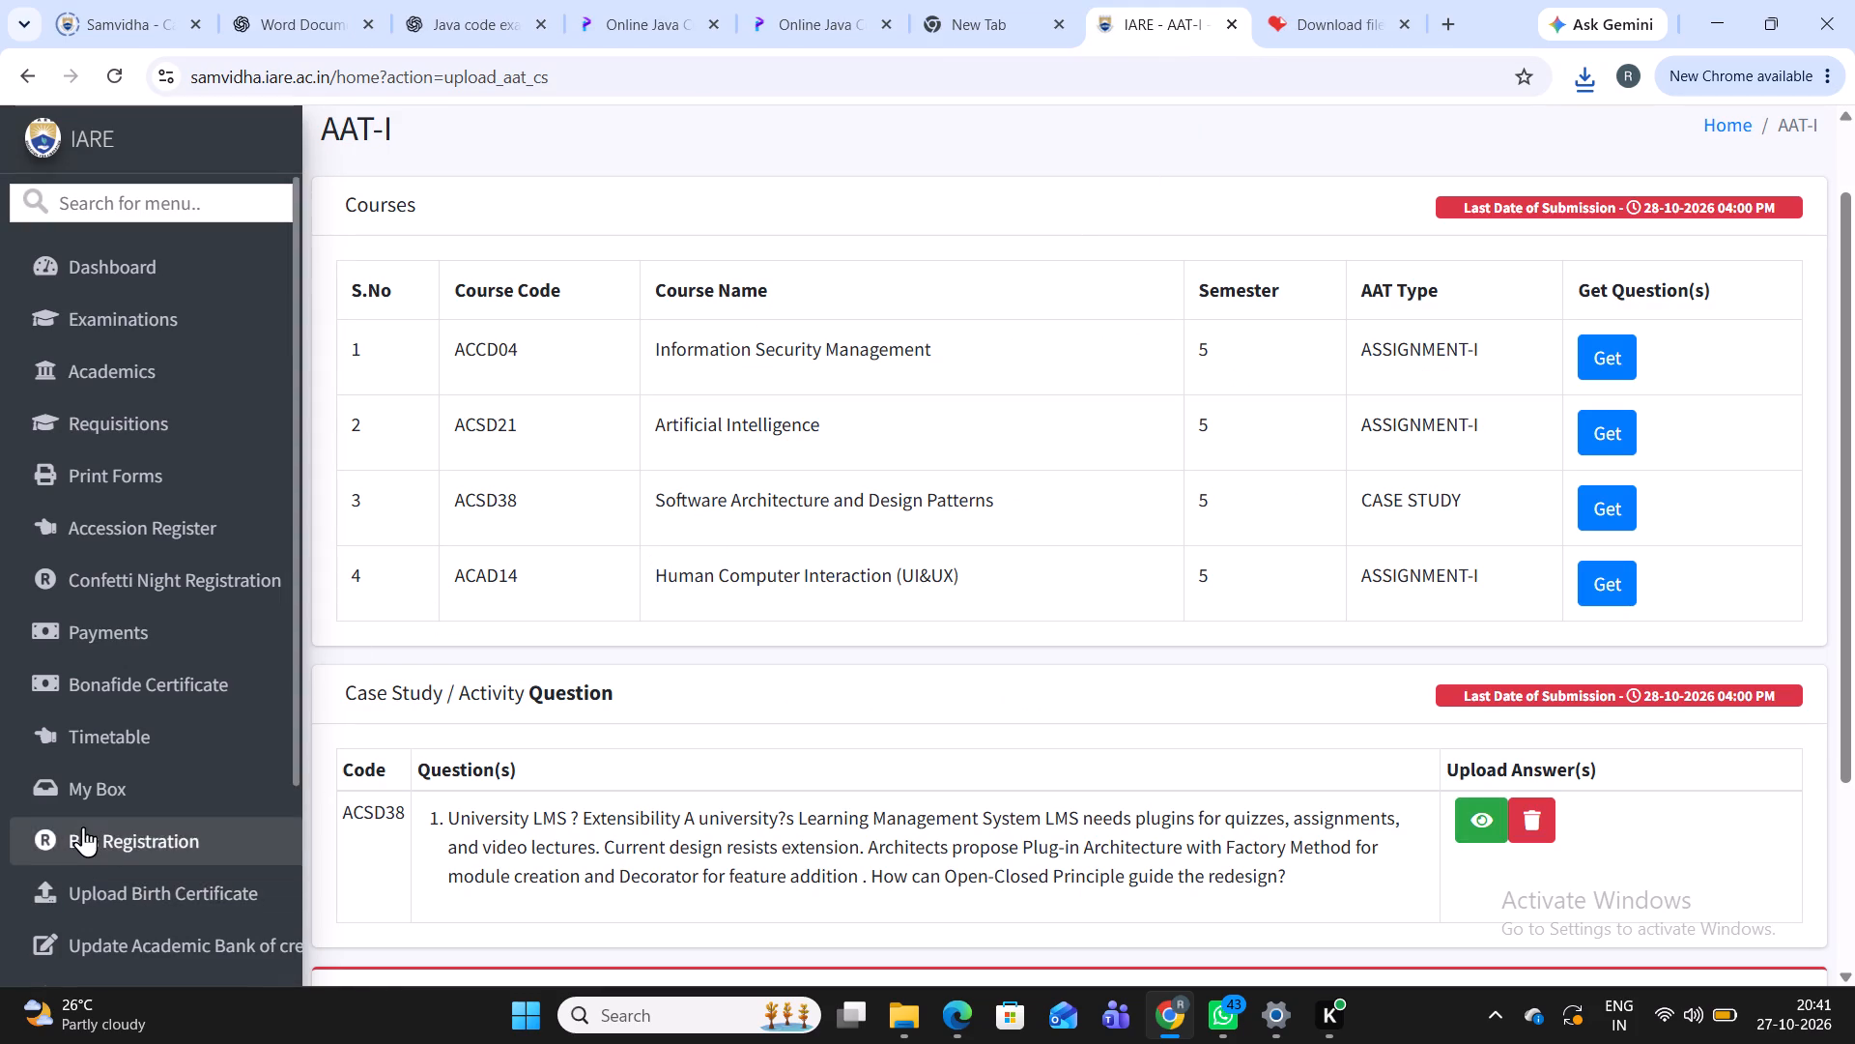
pyautogui.scroll(-8, 83, 826)
pyautogui.click(108, 866)
pyautogui.scroll(-9, 108, 866)
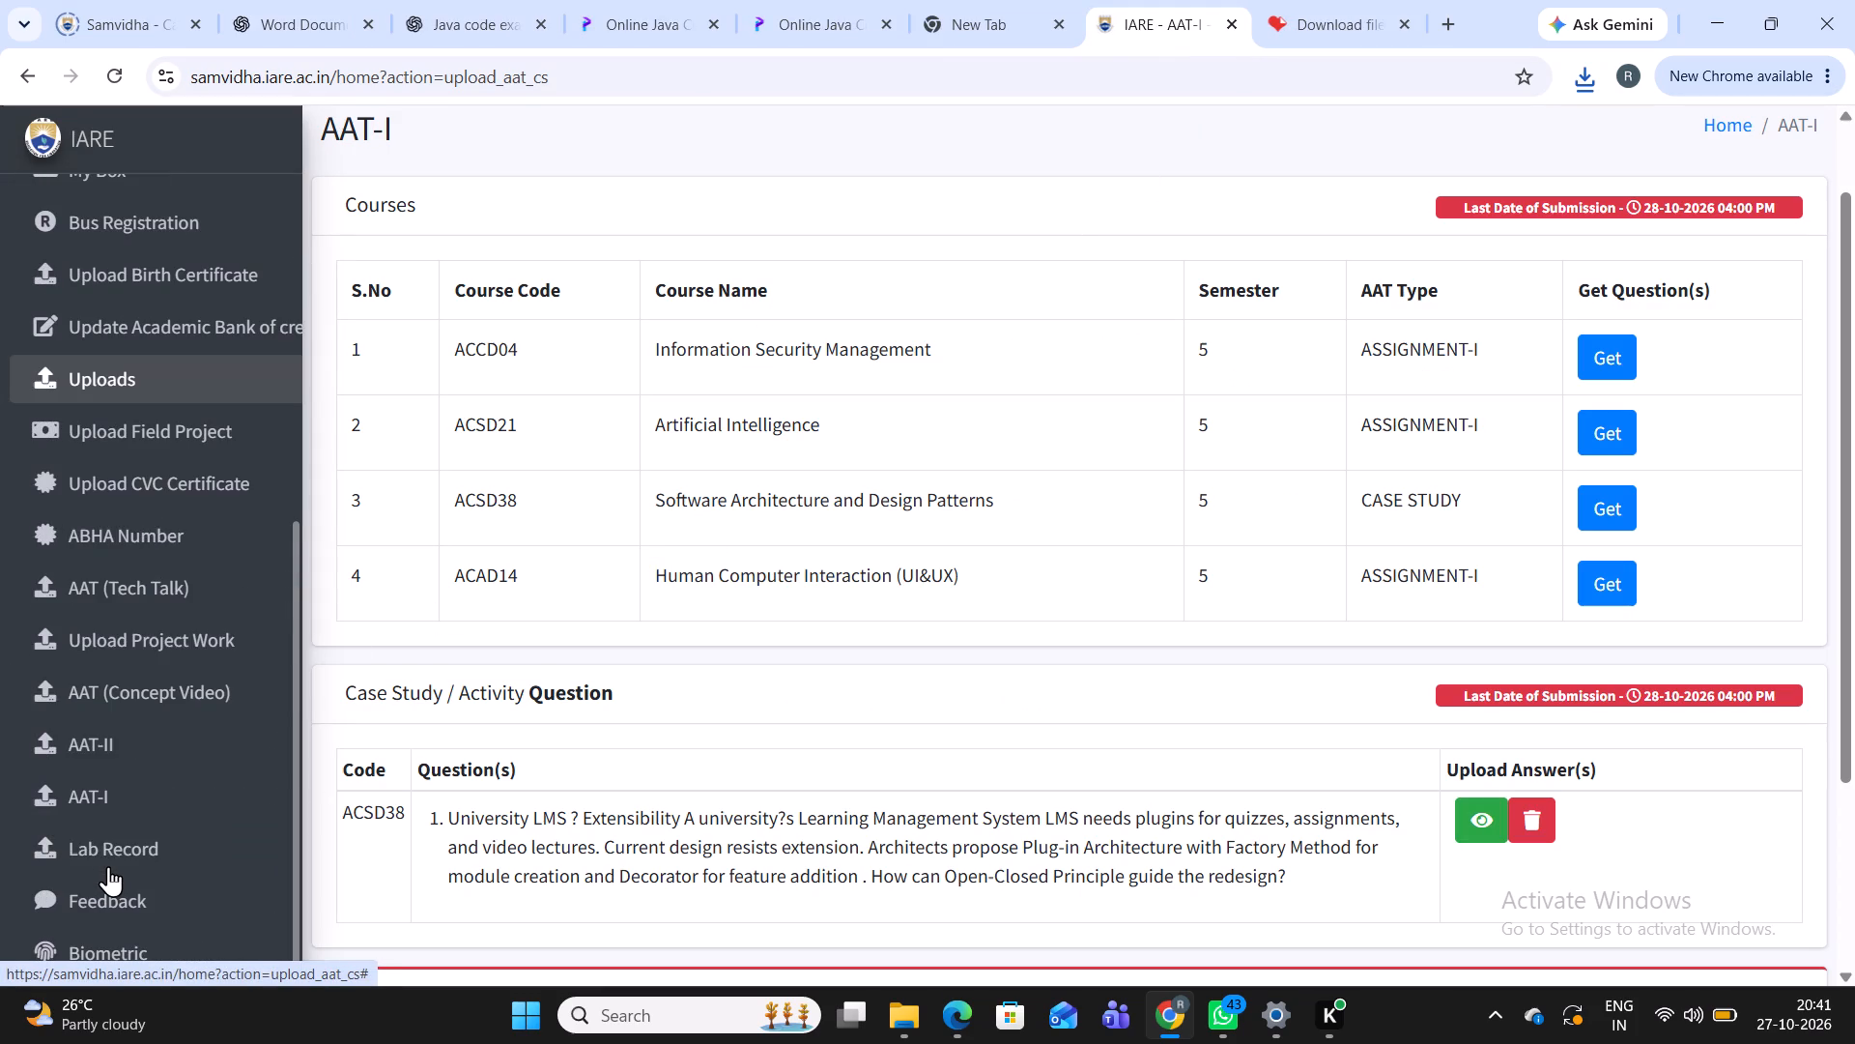
pyautogui.click(222, 750)
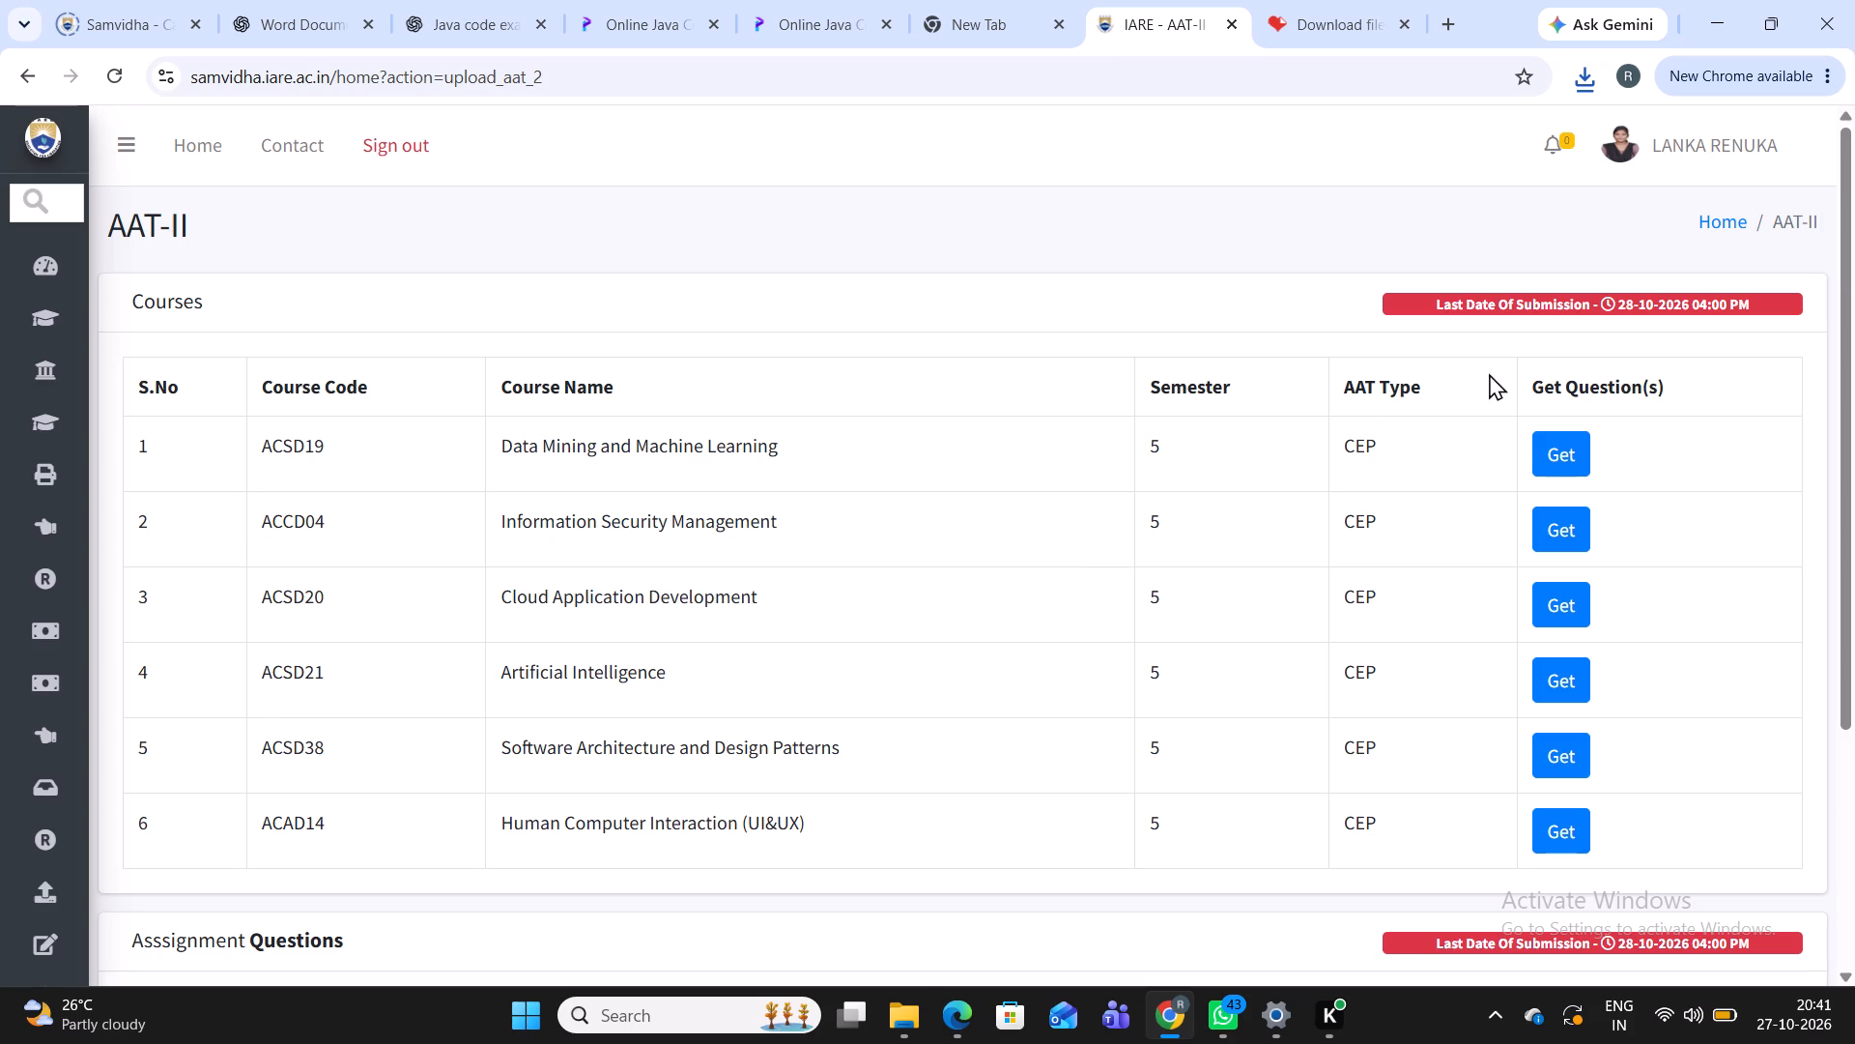
pyautogui.click(1544, 448)
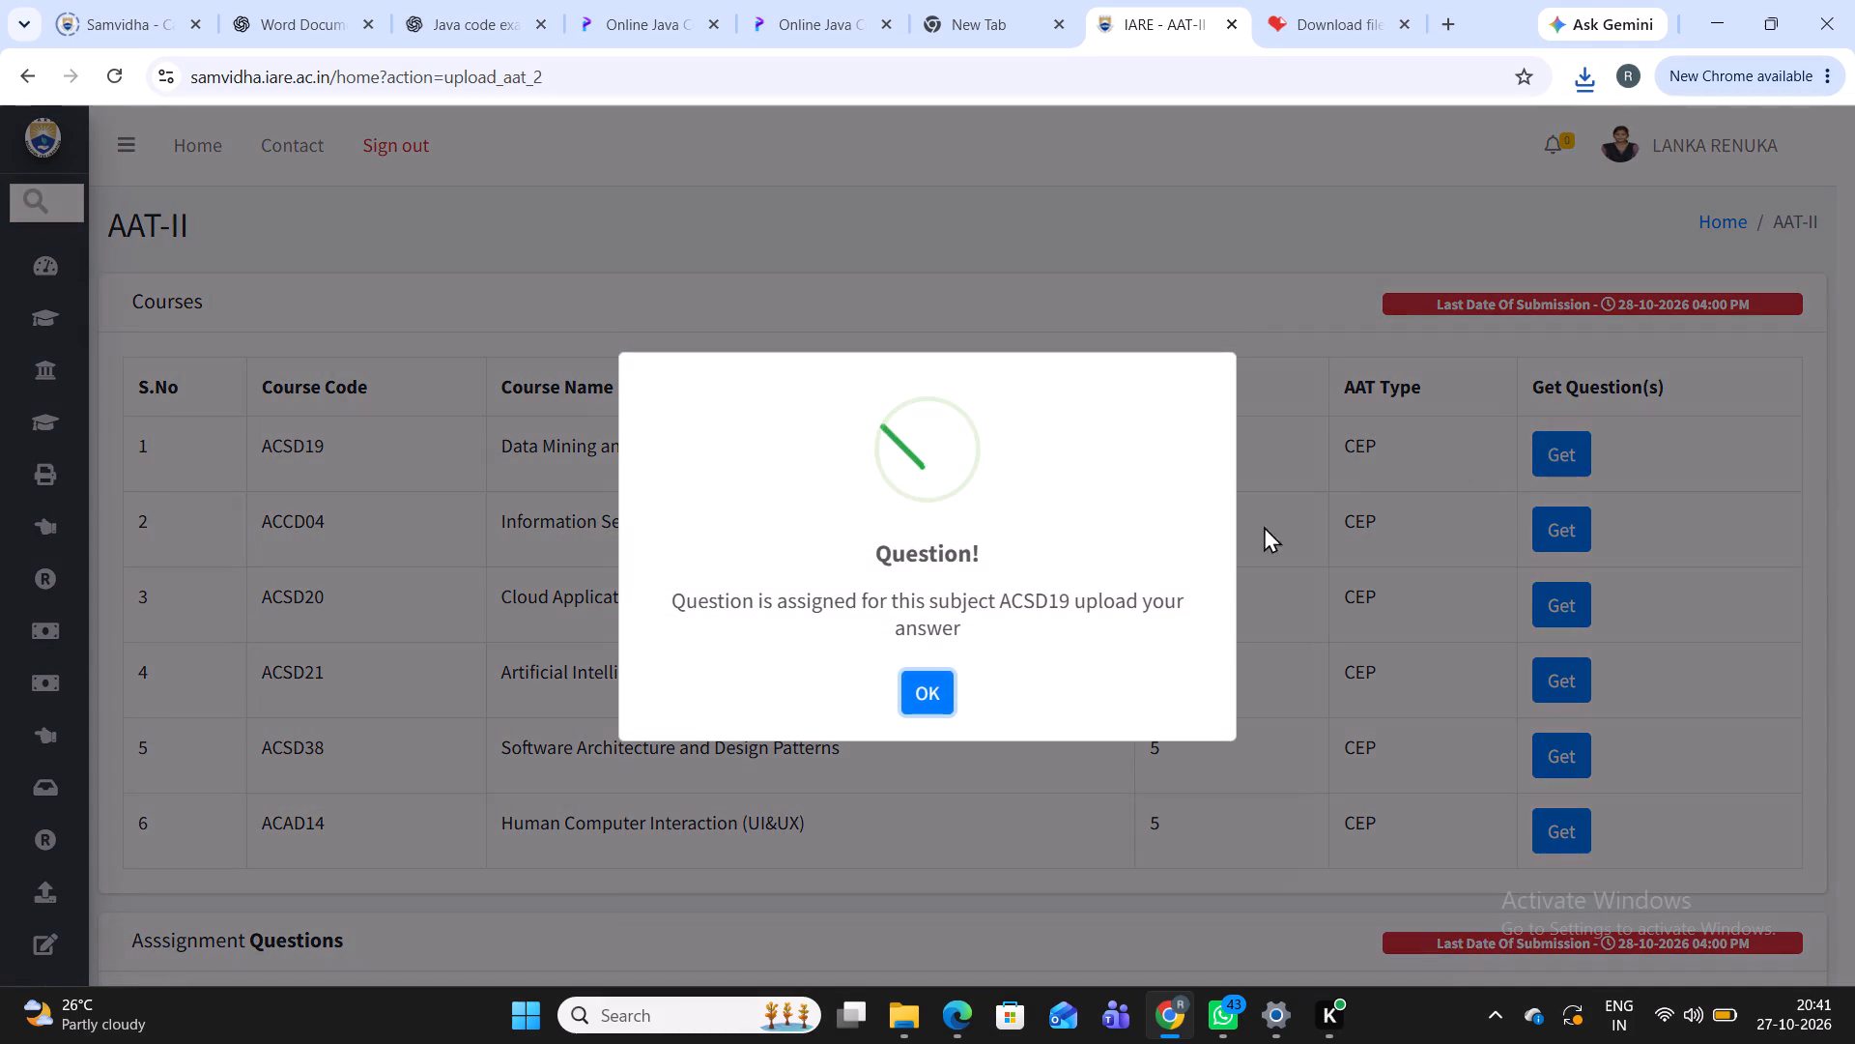
pyautogui.click(916, 695)
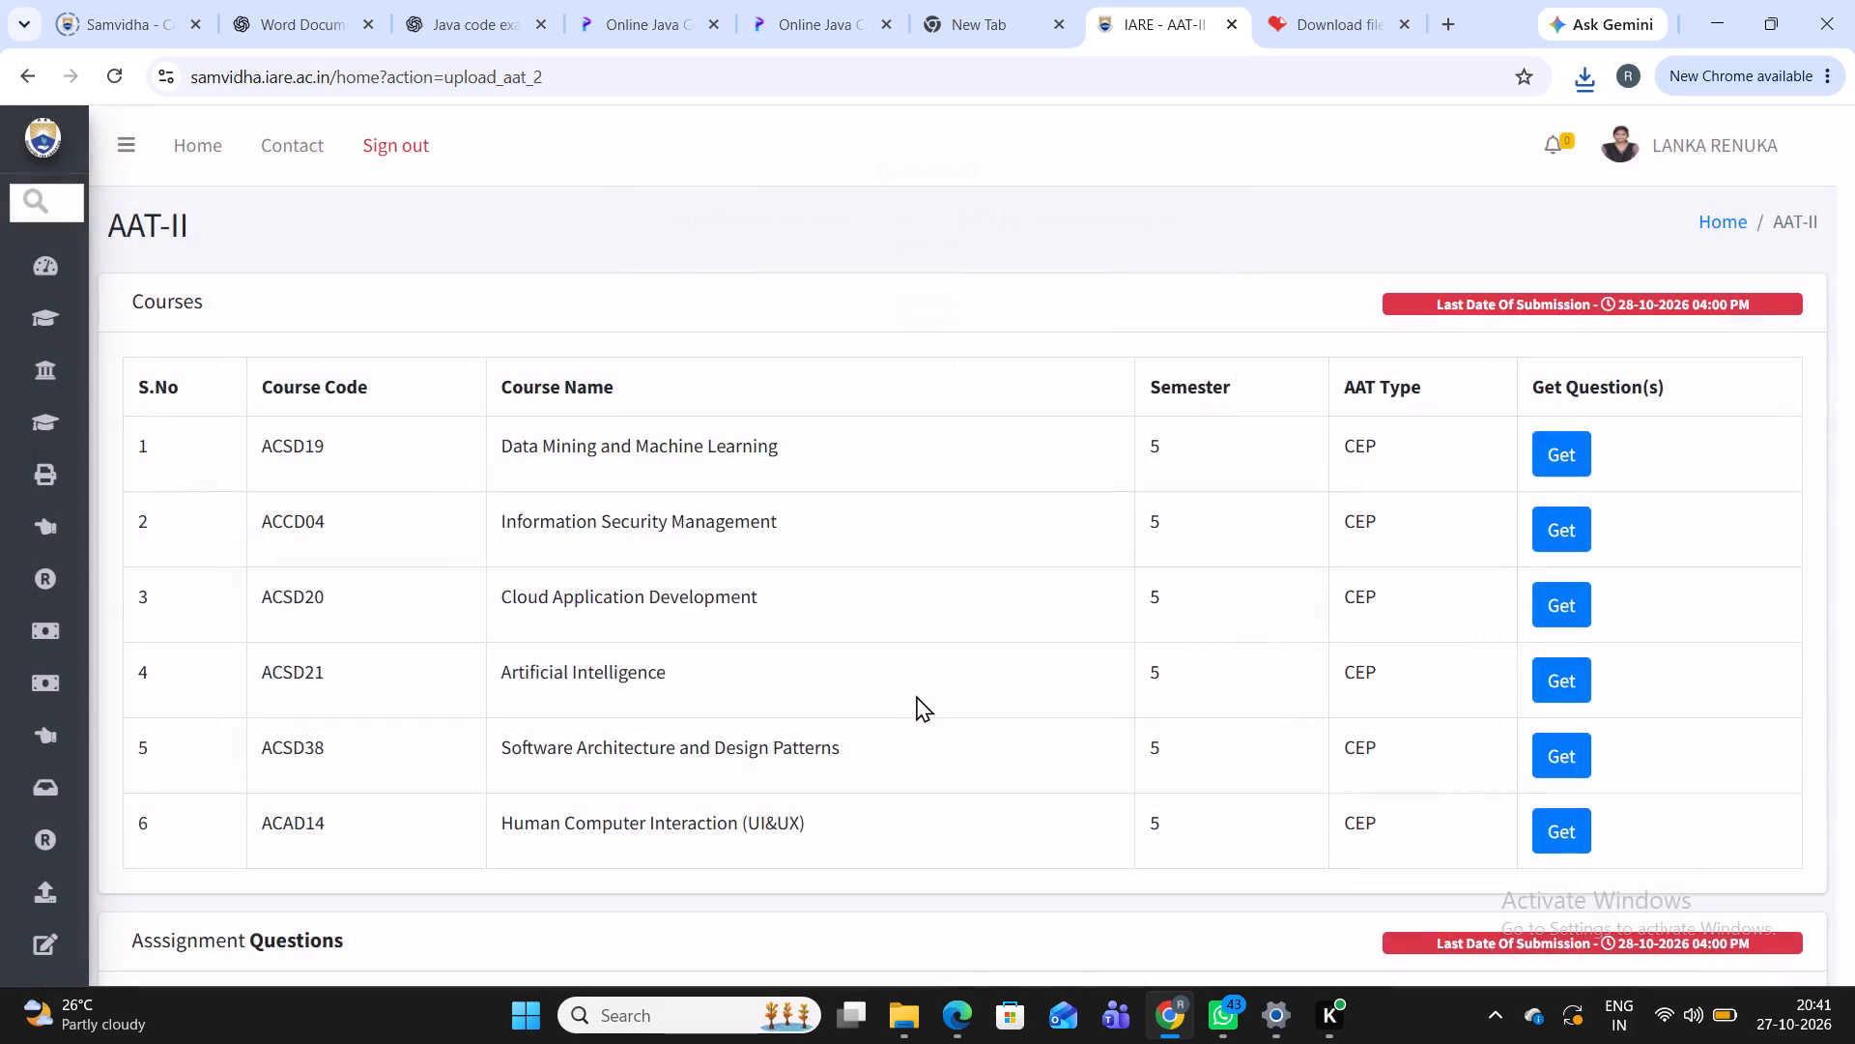
pyautogui.scroll(-4, 916, 695)
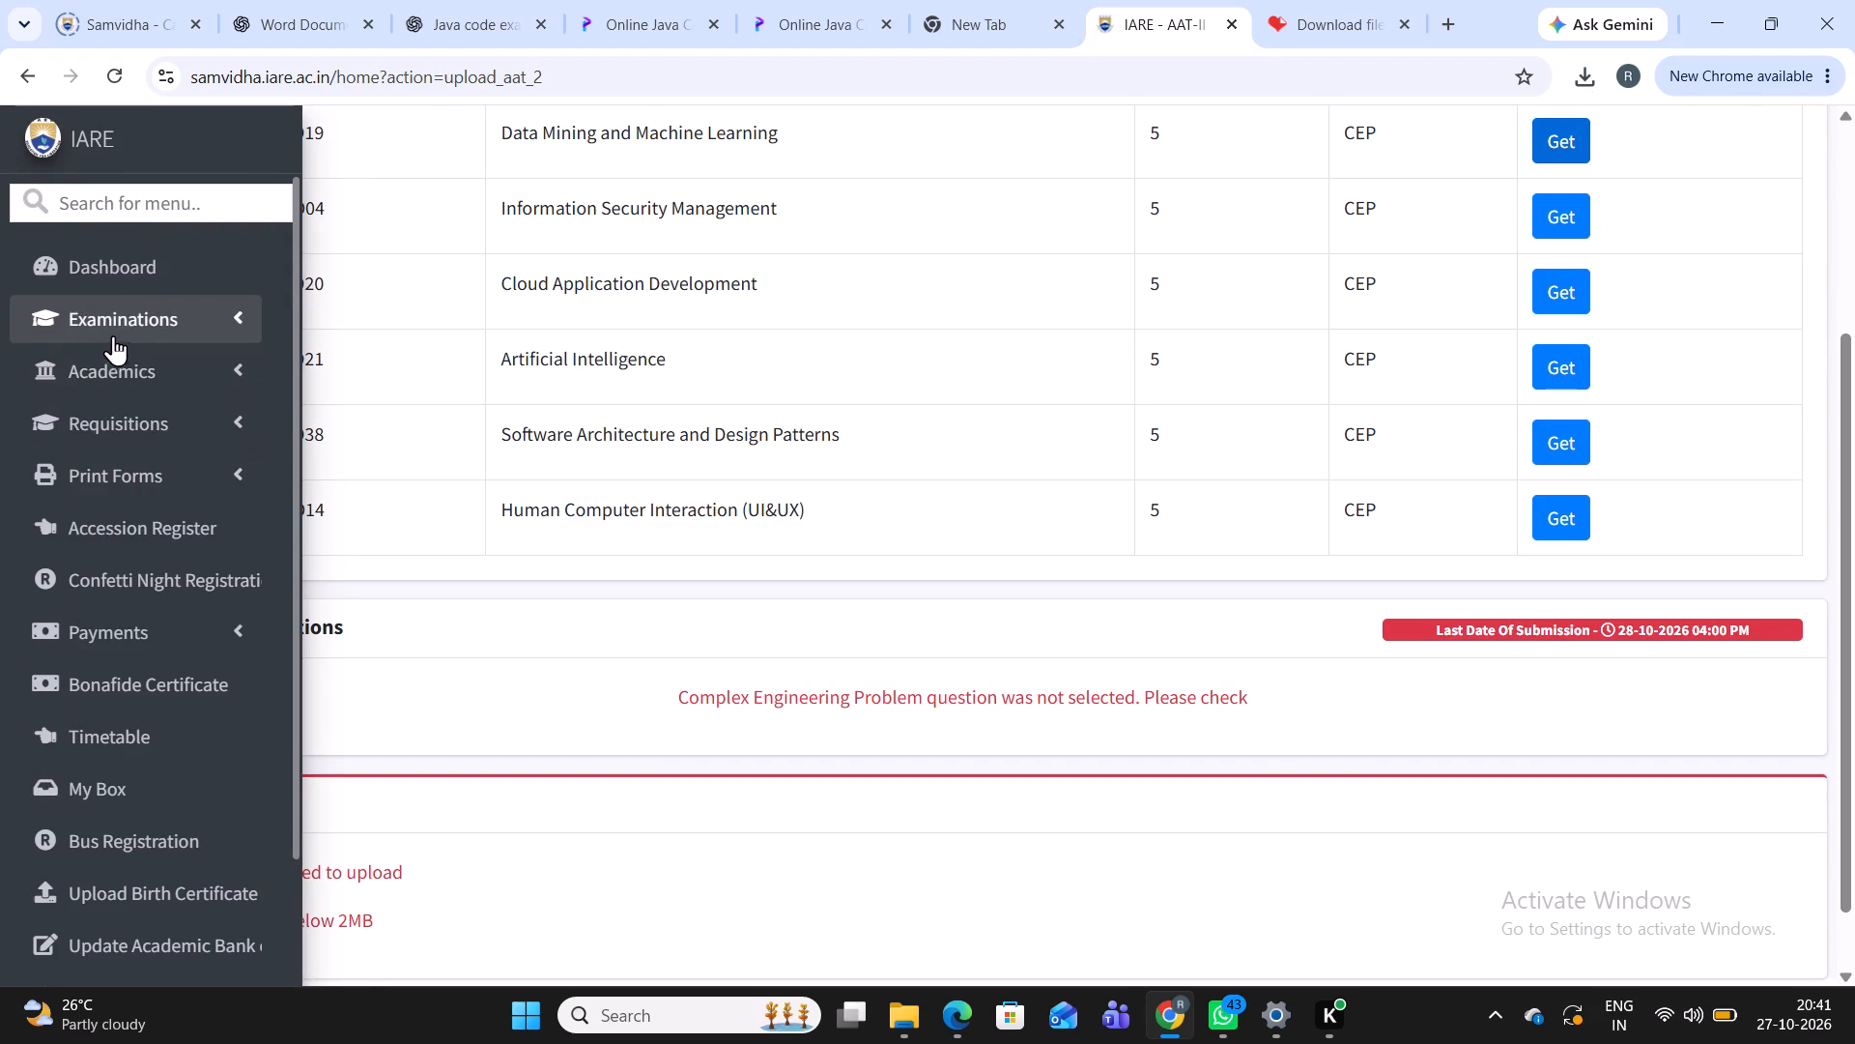
# On the AAT Question Selection page, assign question 28, Airport Duty-Free Product Association Analysis, for CEP: ACSD19 - Data Mining and Machine Learning.
pyautogui.click(128, 331)
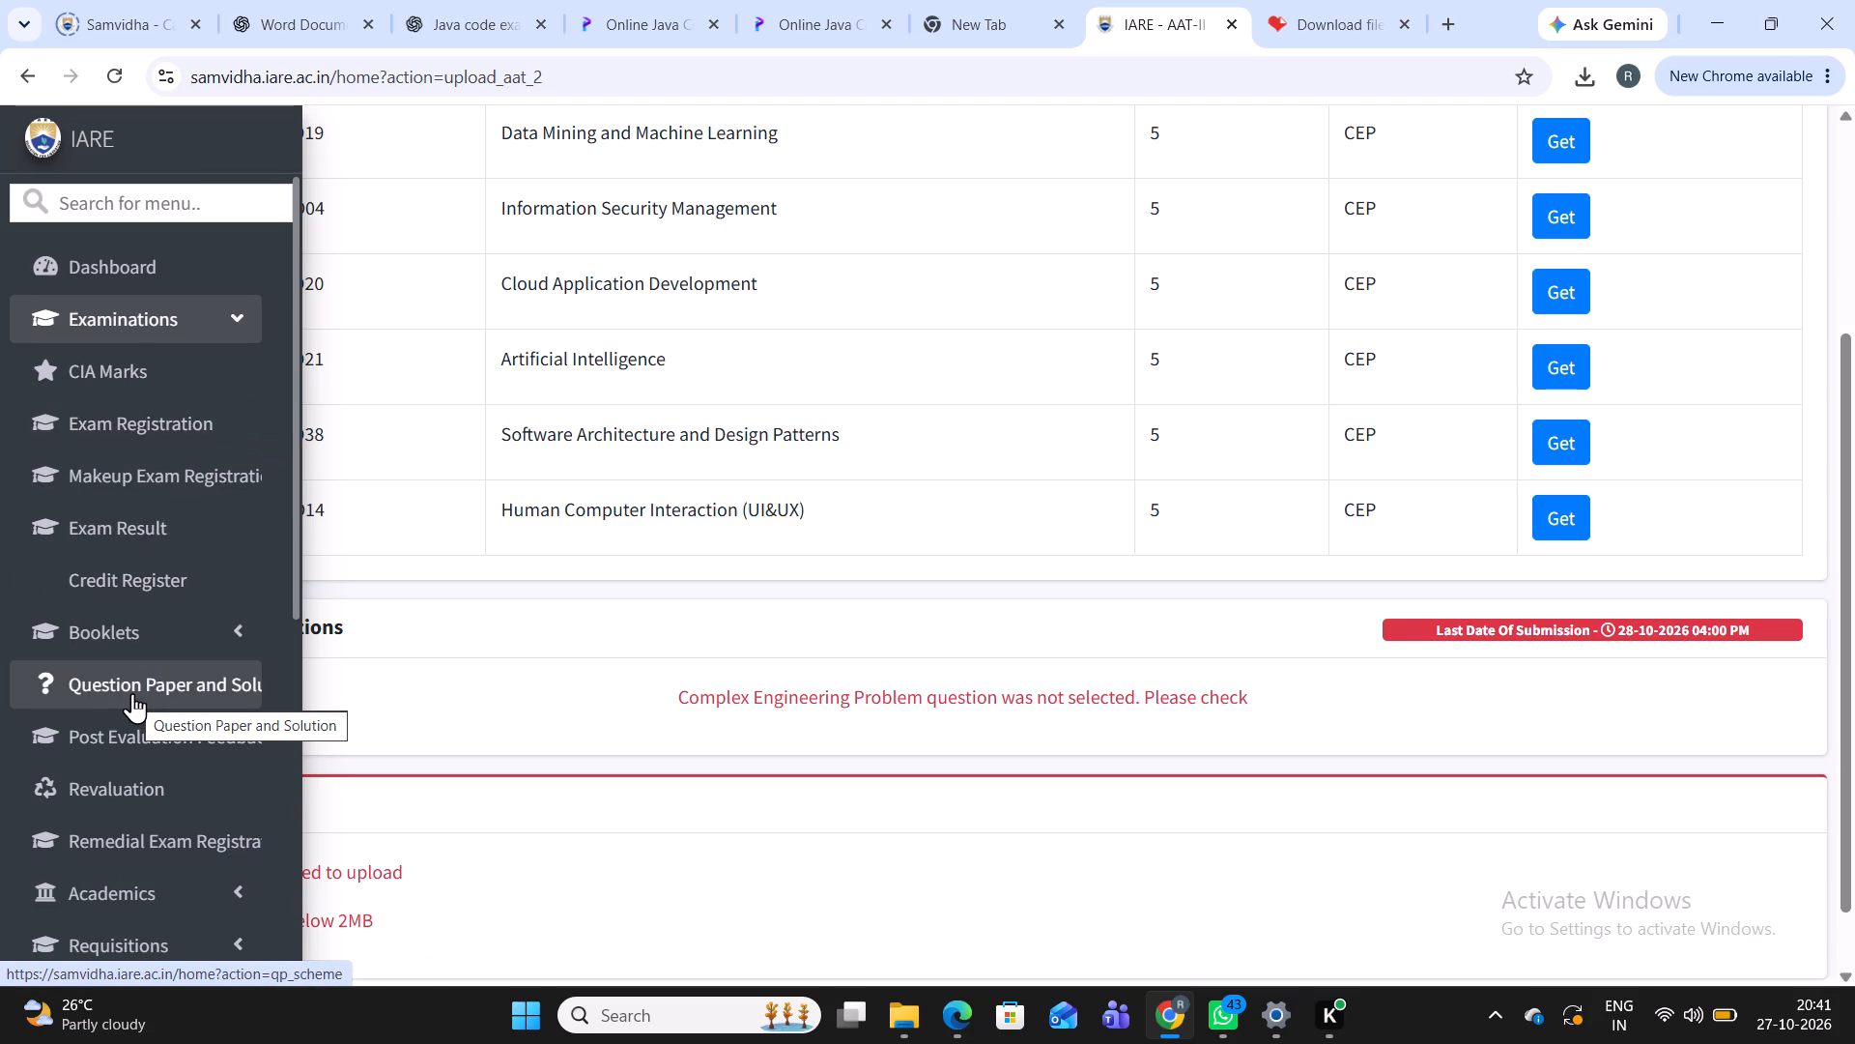
pyautogui.click(210, 321)
pyautogui.click(201, 375)
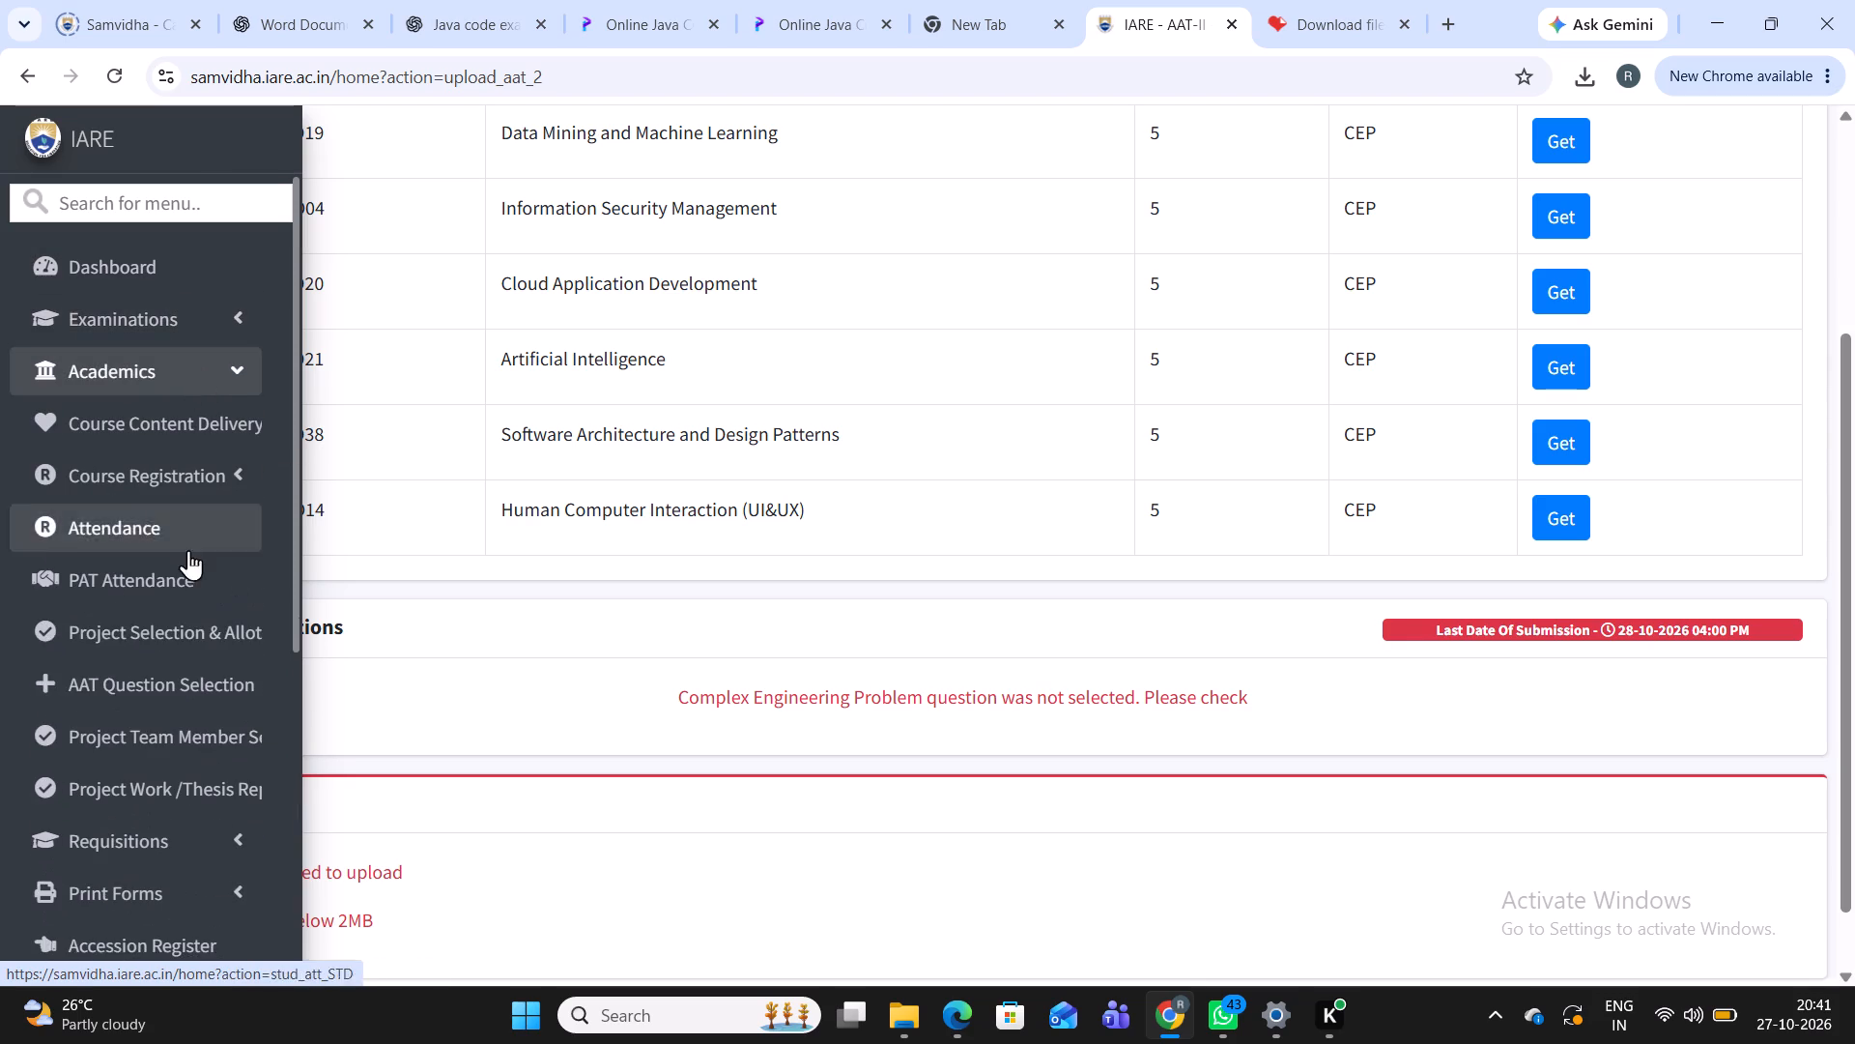
pyautogui.click(210, 669)
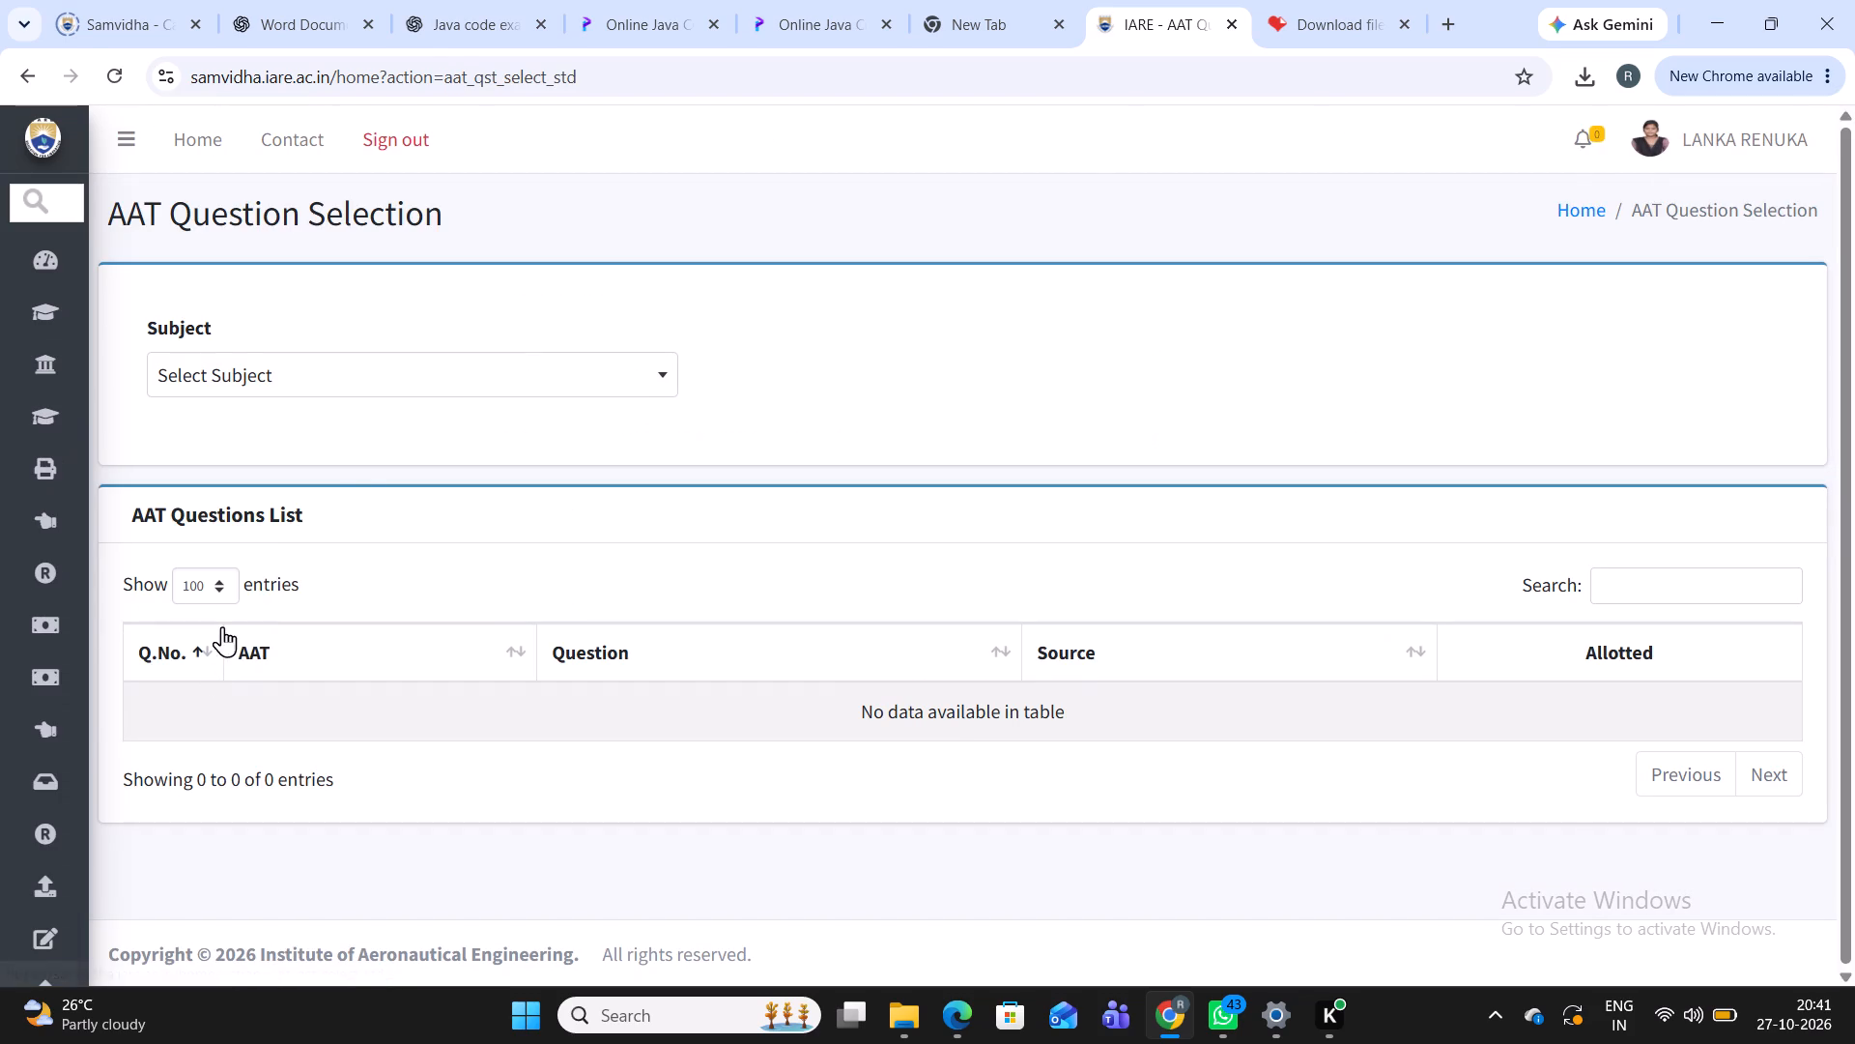
pyautogui.click(458, 391)
pyautogui.click(404, 509)
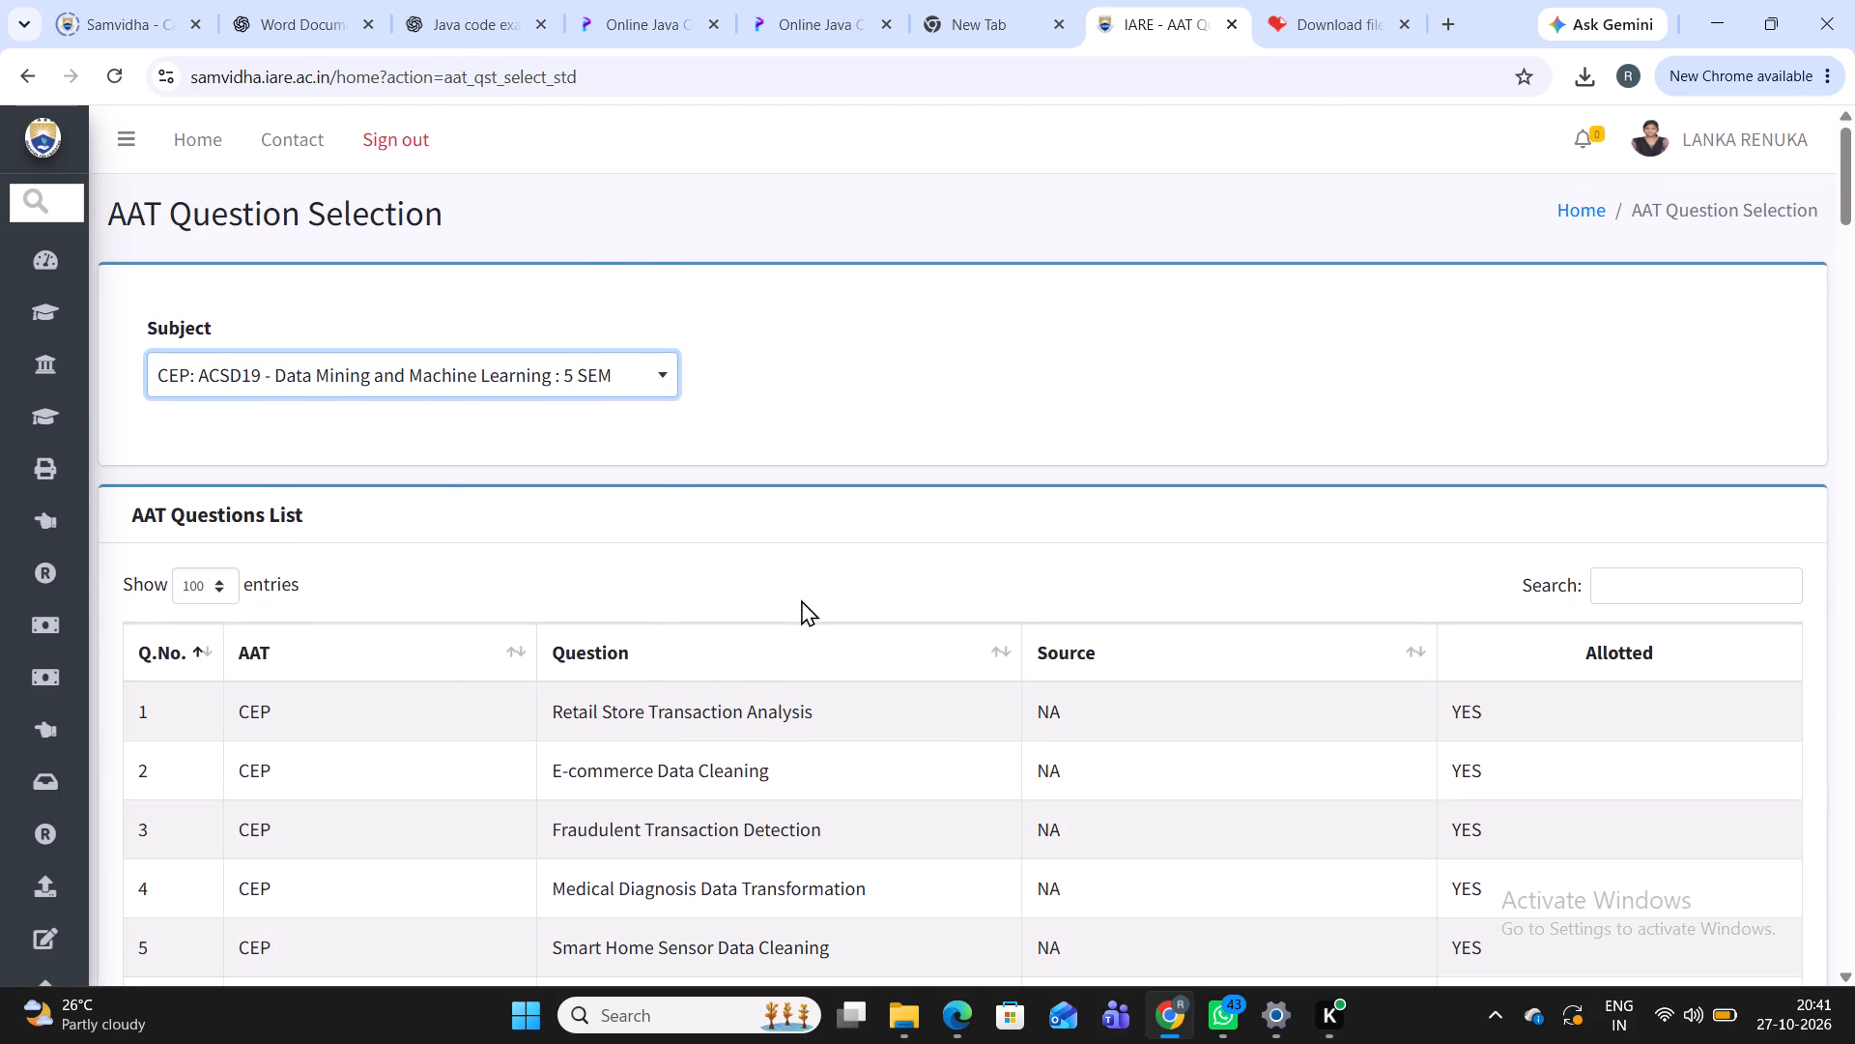
pyautogui.scroll(-11, 801, 599)
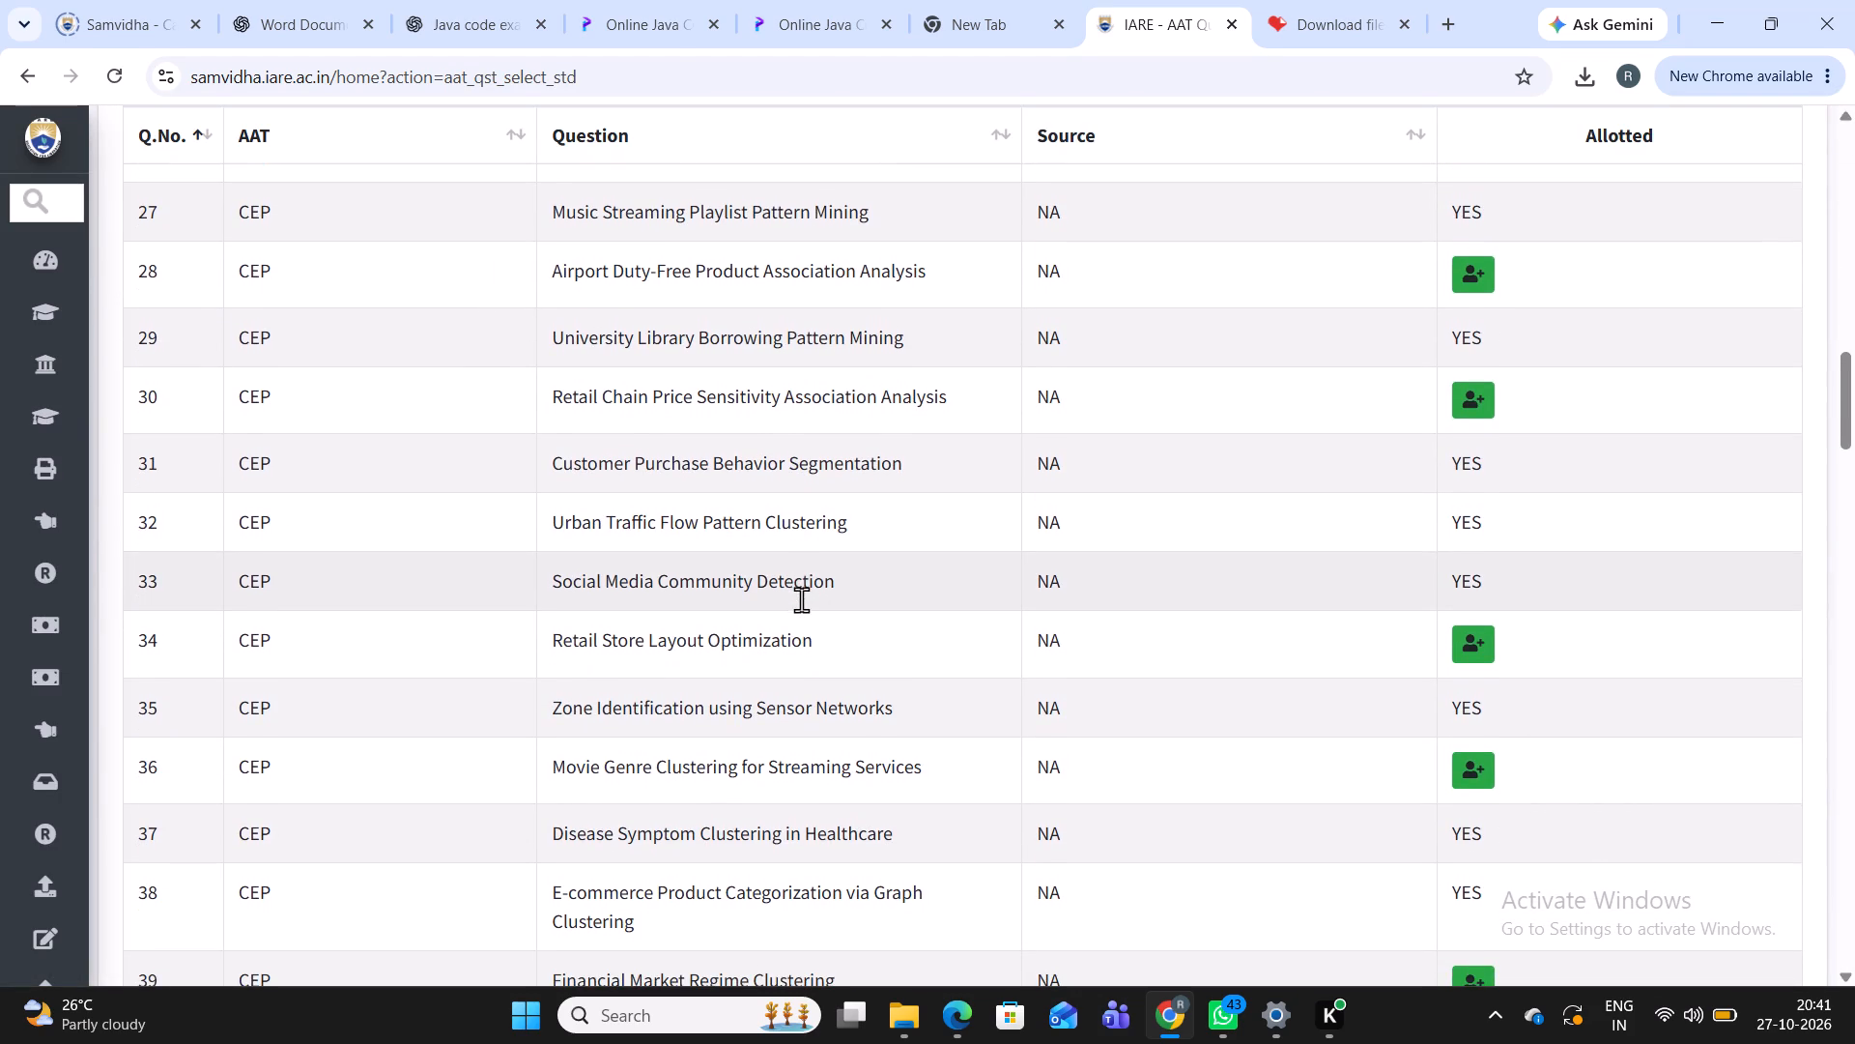
pyautogui.click(1481, 260)
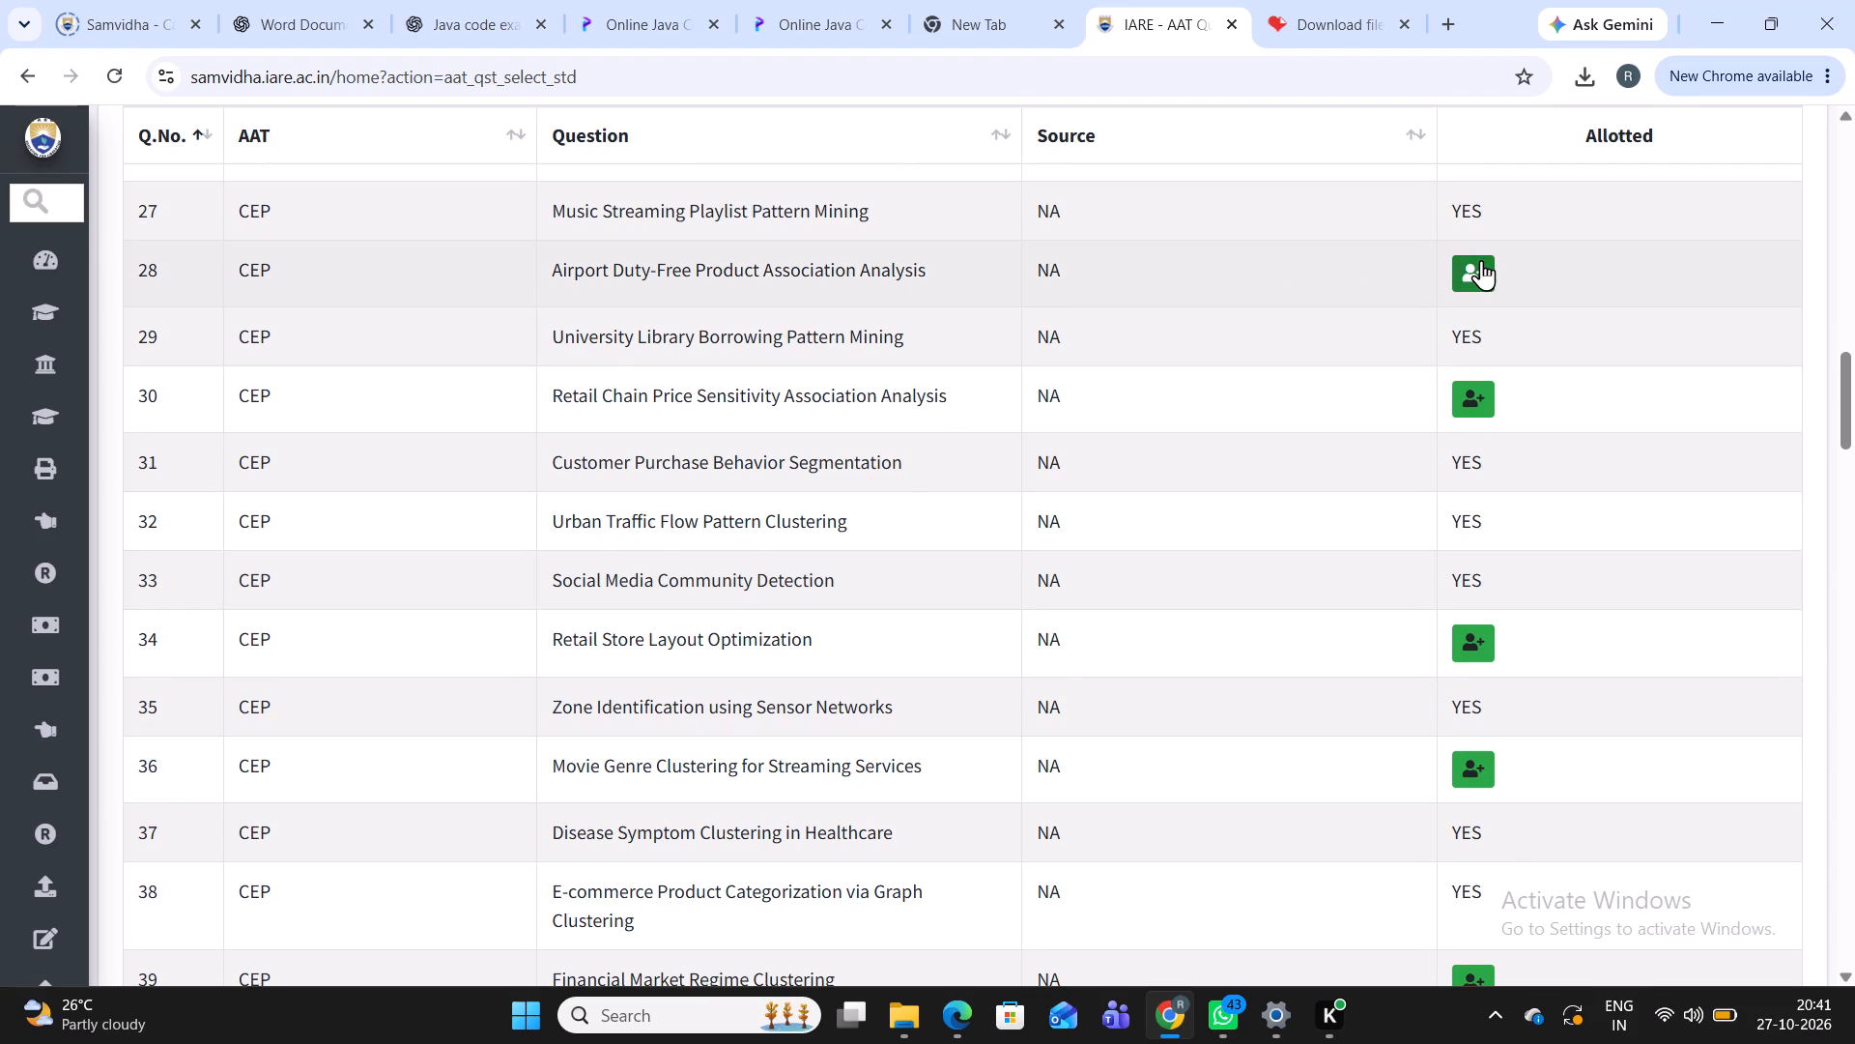
pyautogui.click(860, 707)
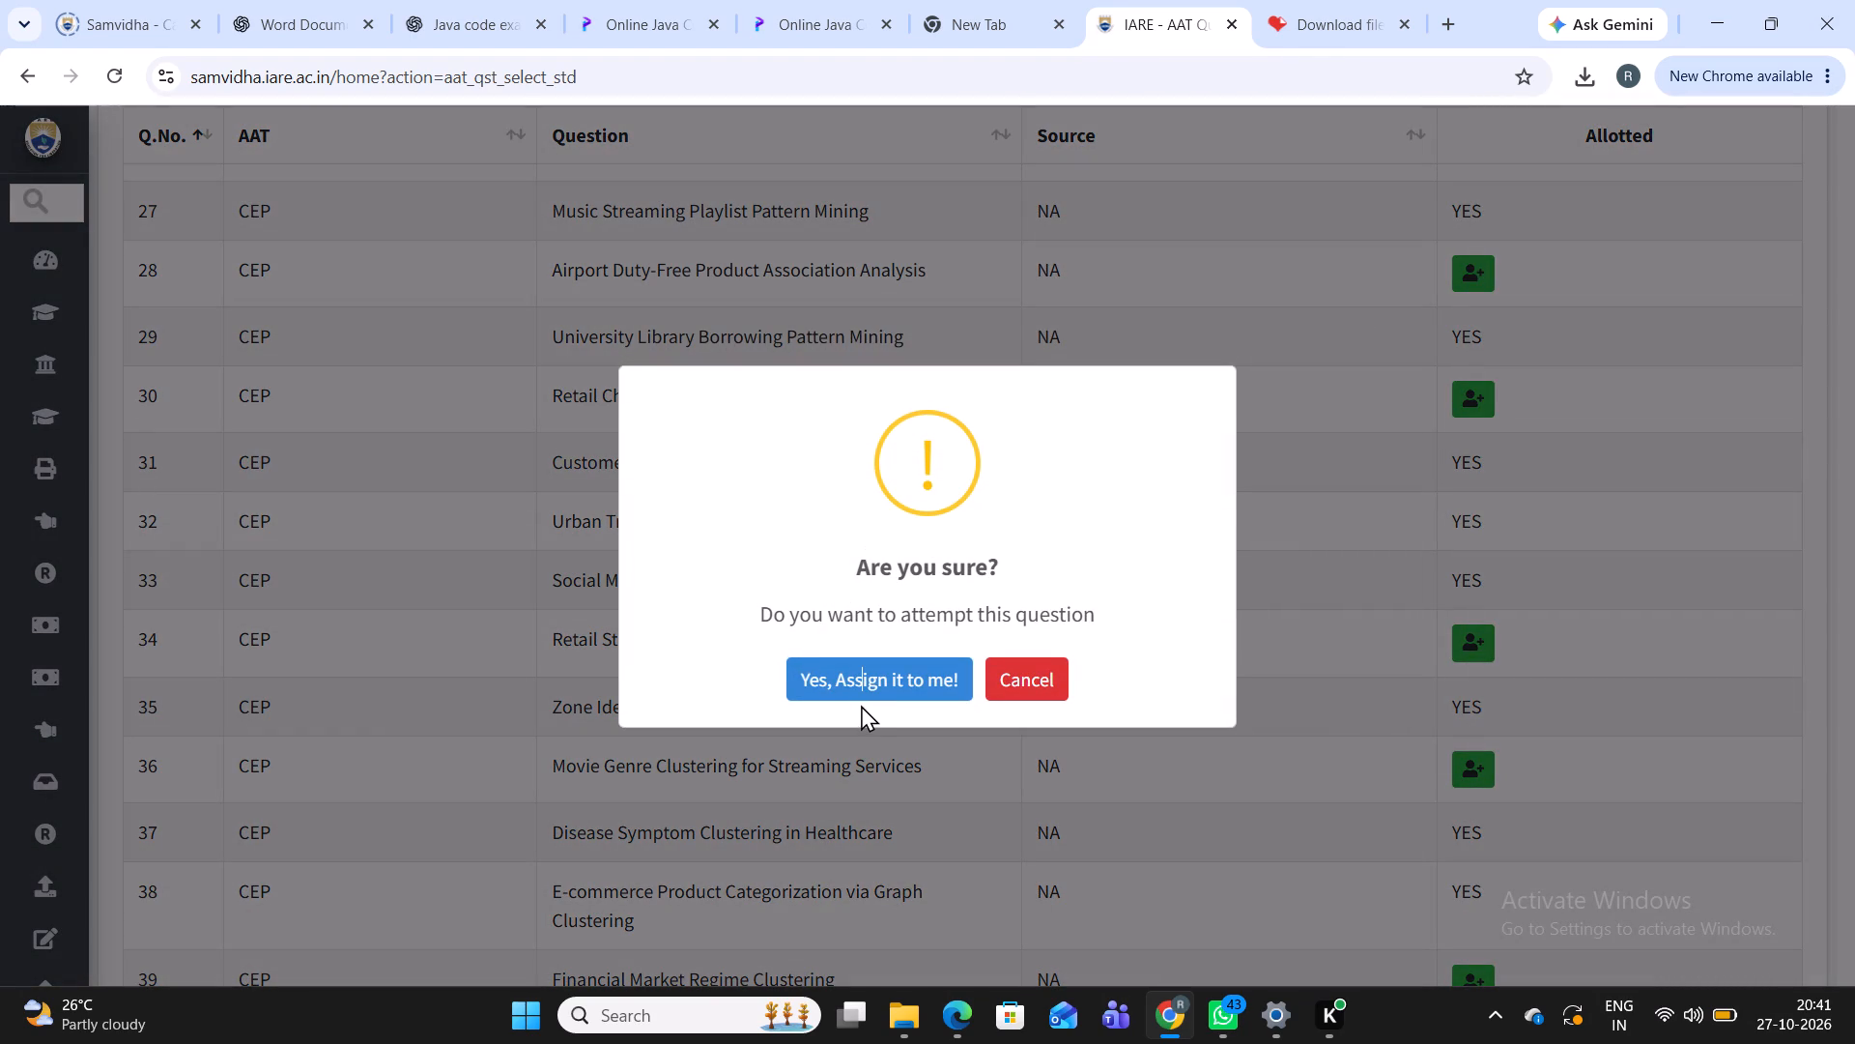
pyautogui.click(878, 686)
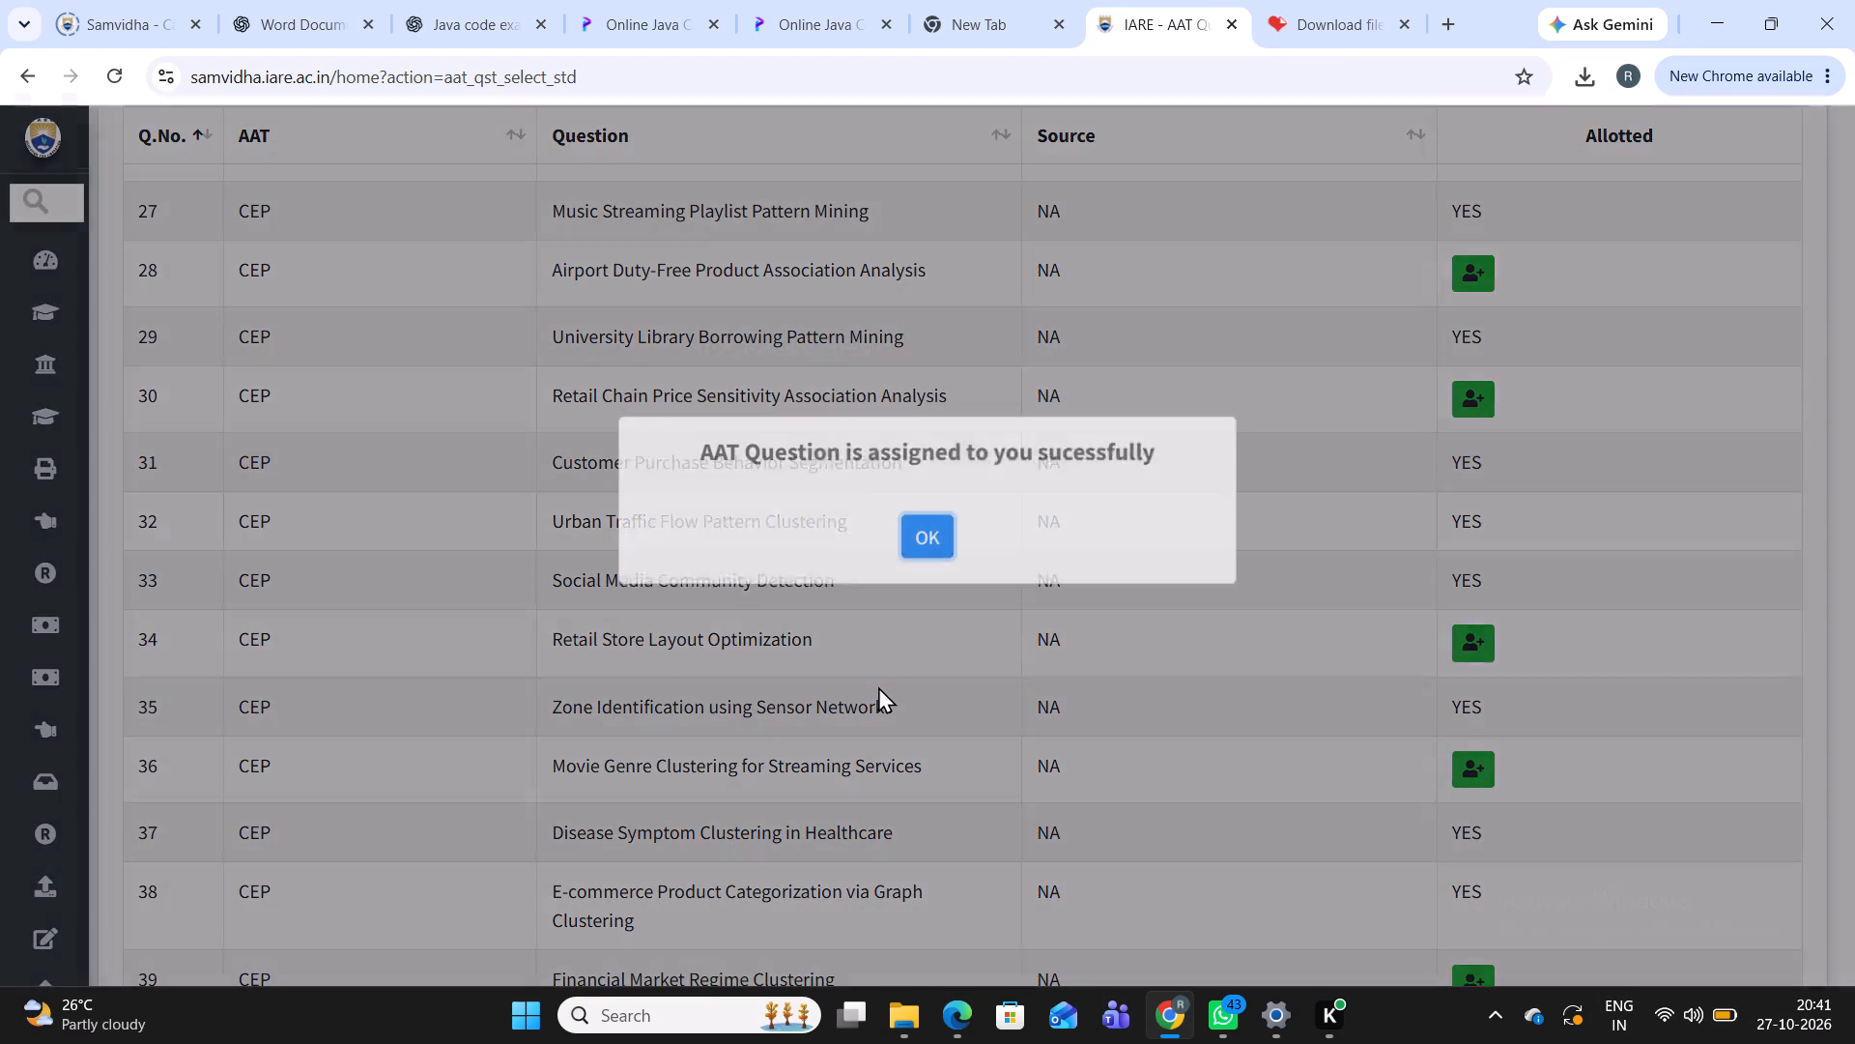
pyautogui.click(941, 569)
# Assign question 12, Session Hijacking Detection, for the subject CEP: ACCD04 - Information Security Management.
pyautogui.scroll(6, 941, 569)
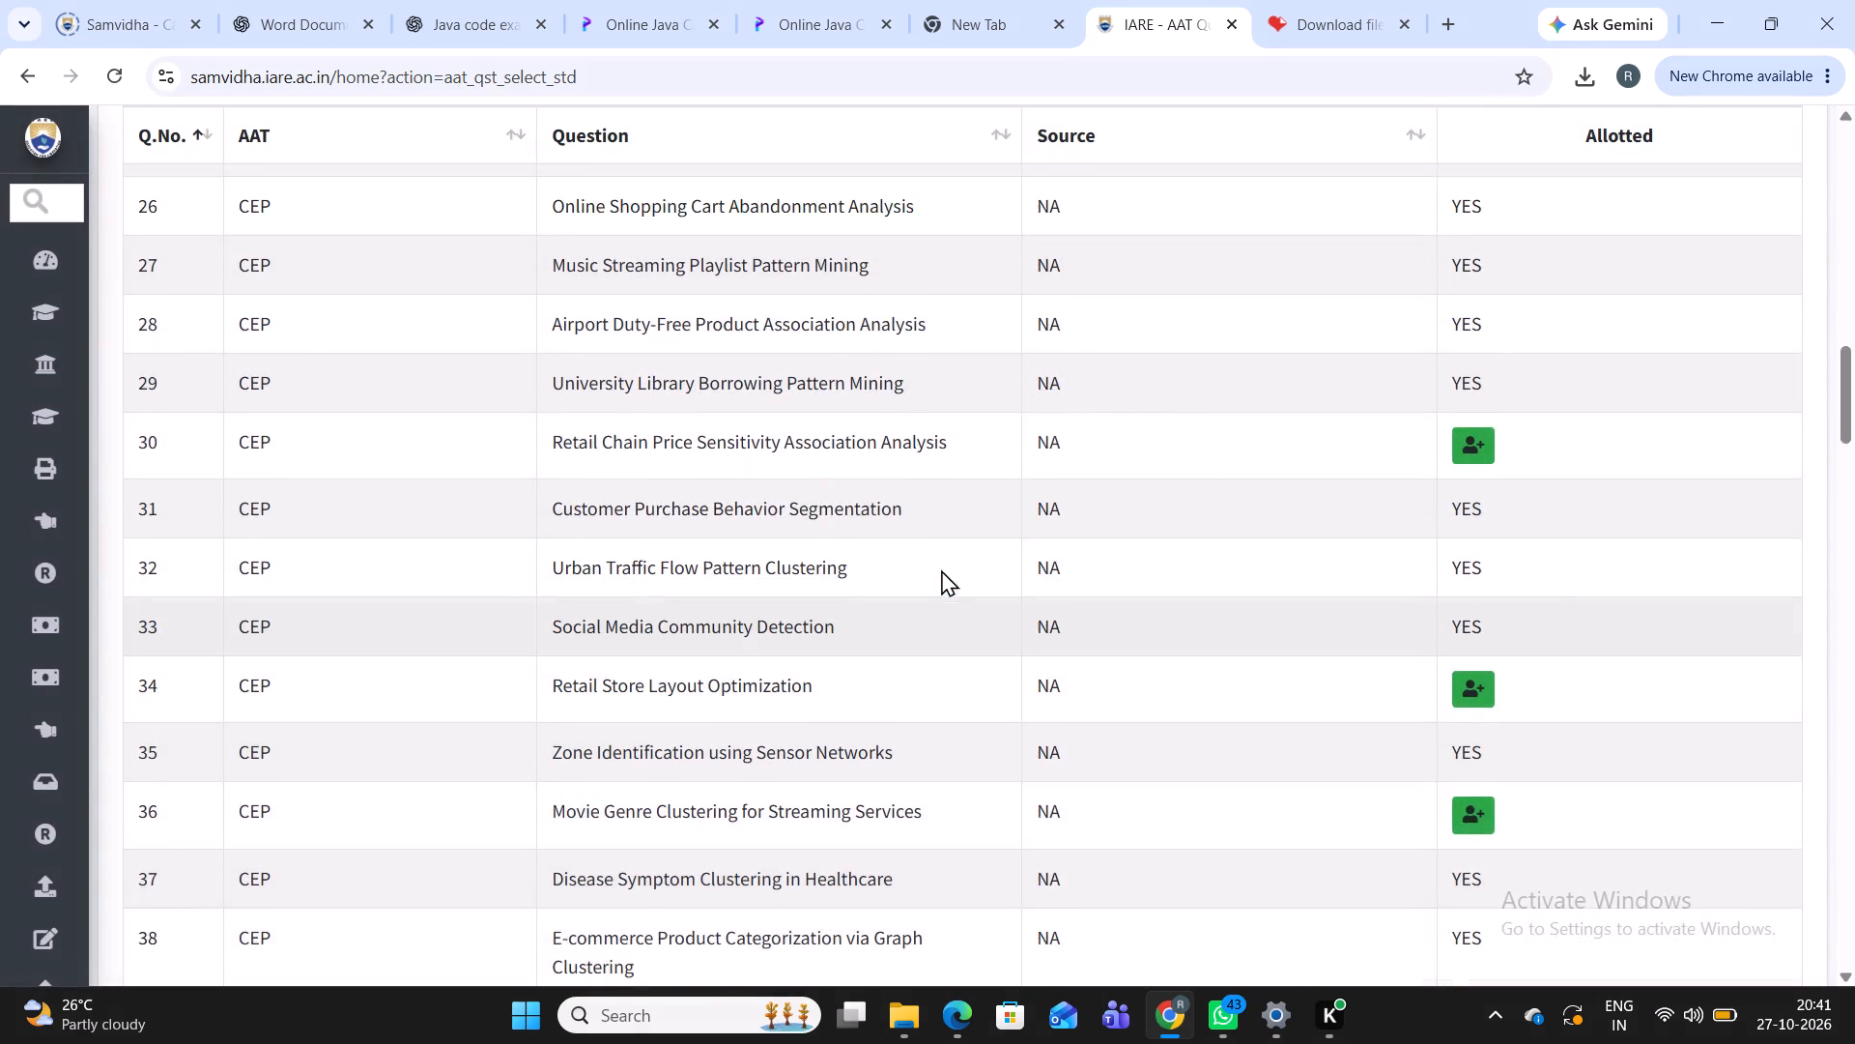
pyautogui.scroll(9, 941, 569)
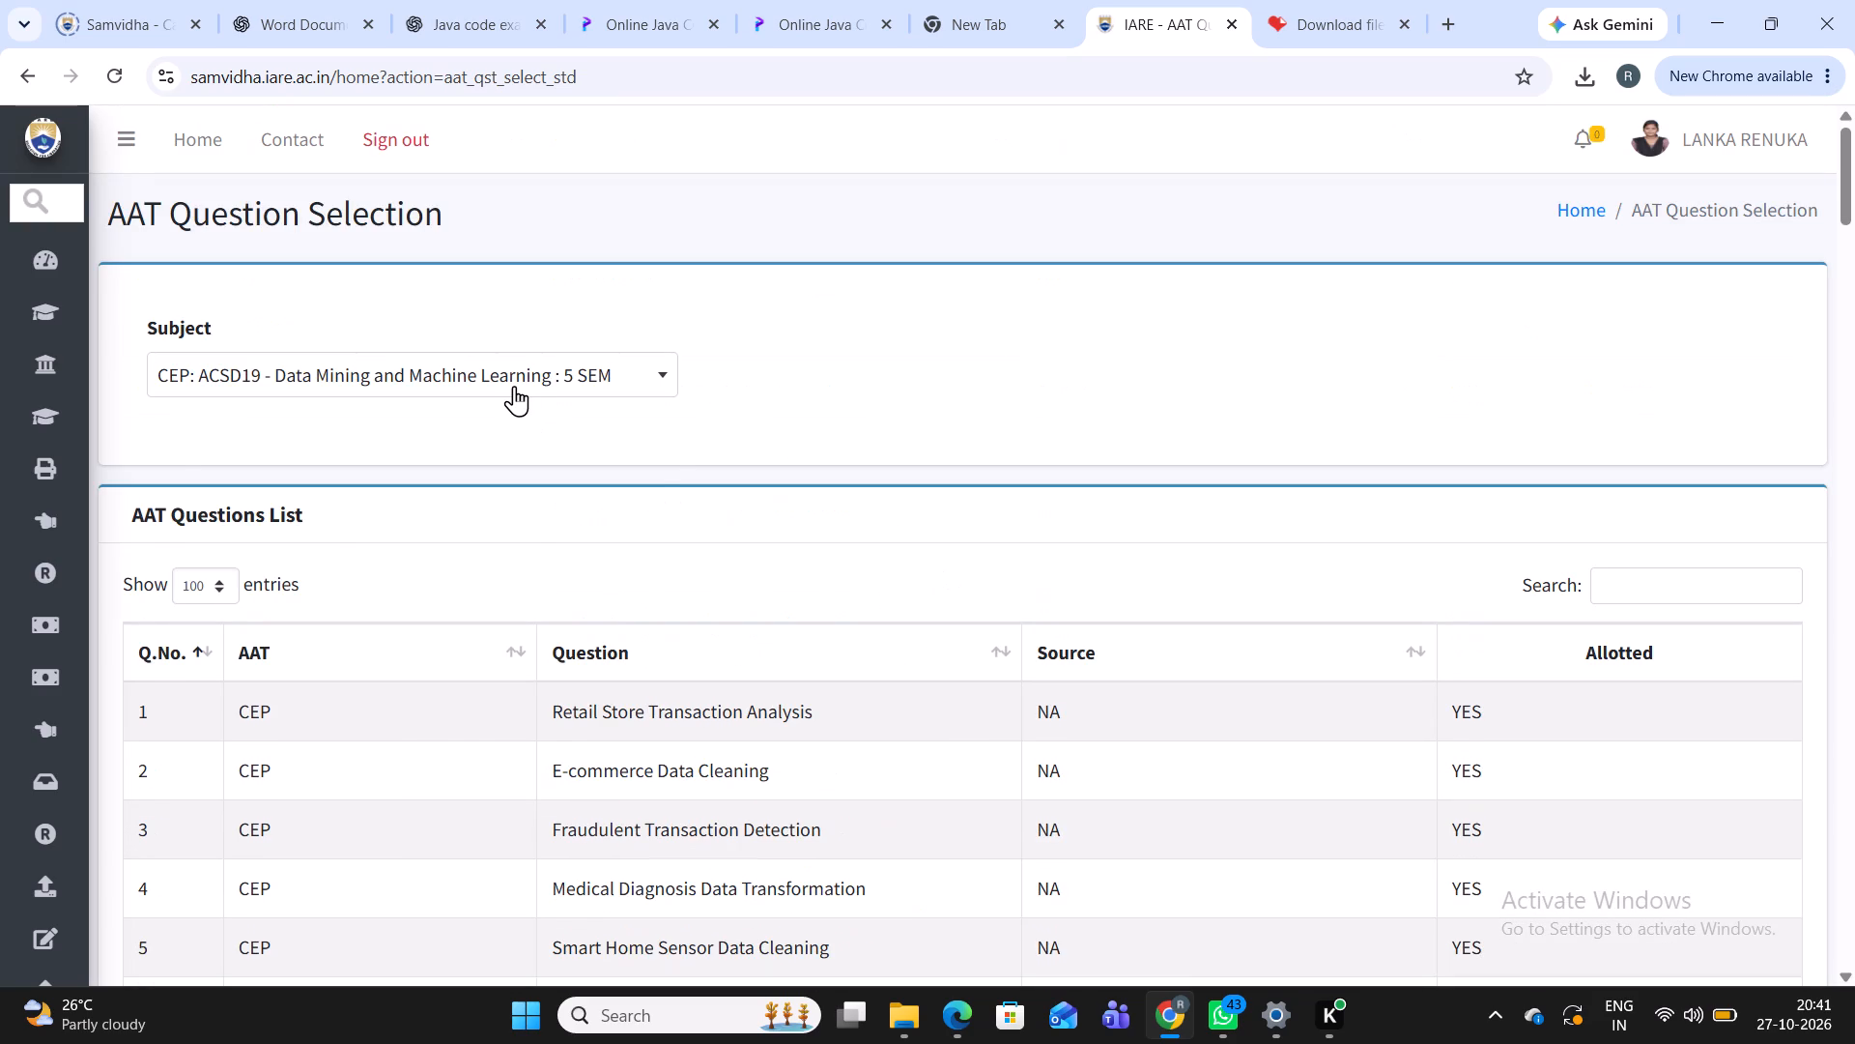
pyautogui.click(514, 386)
pyautogui.click(470, 560)
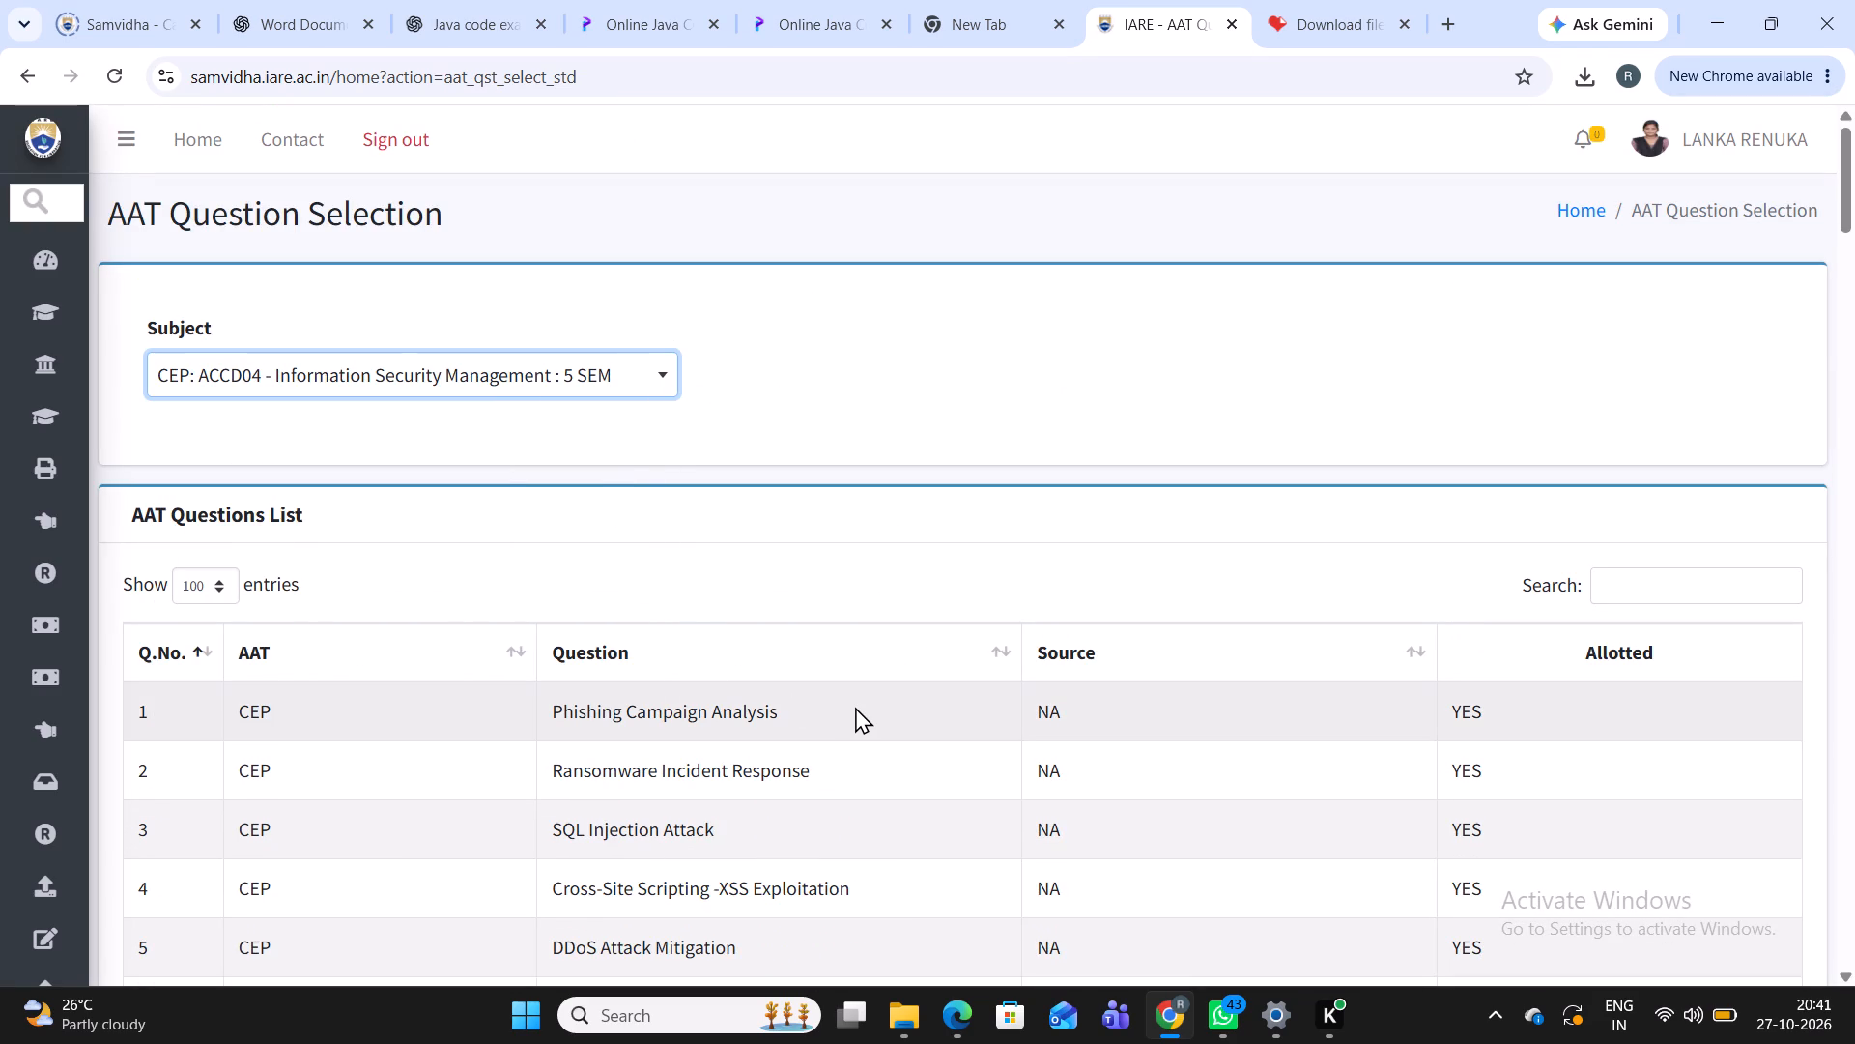
pyautogui.scroll(8, 855, 707)
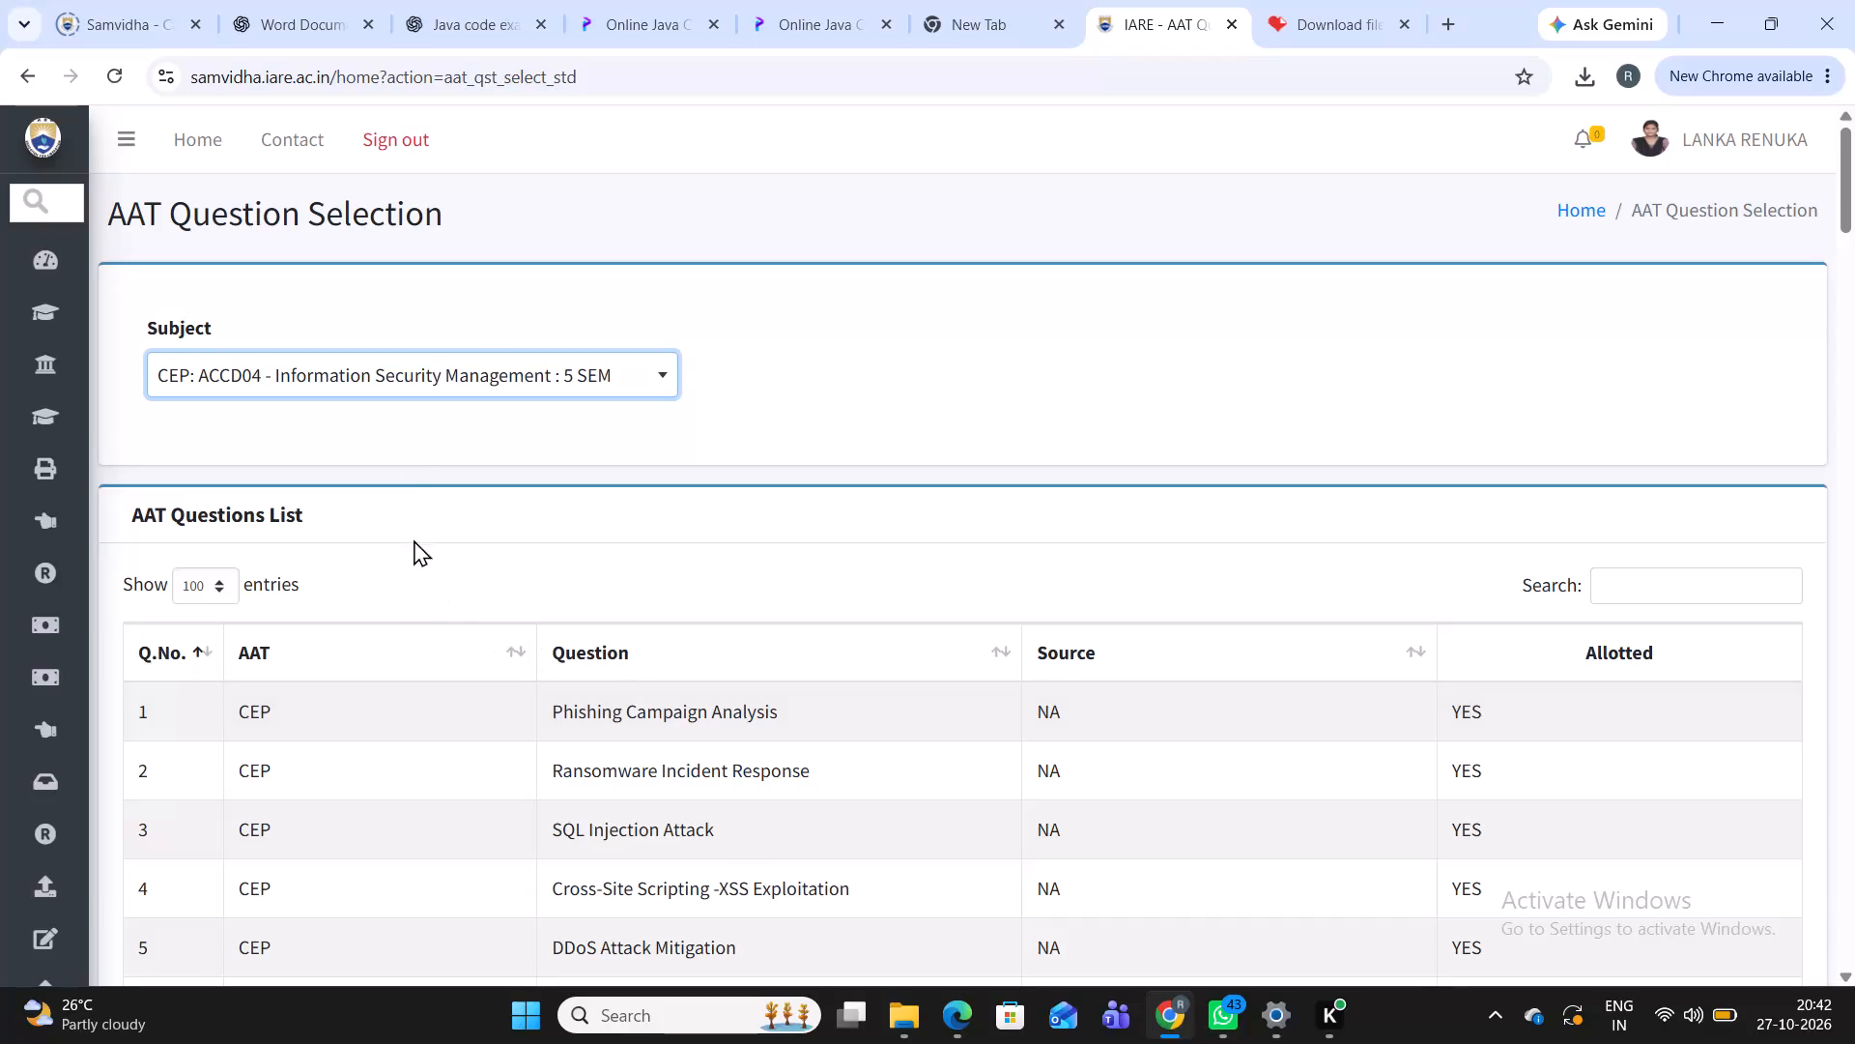
pyautogui.click(442, 392)
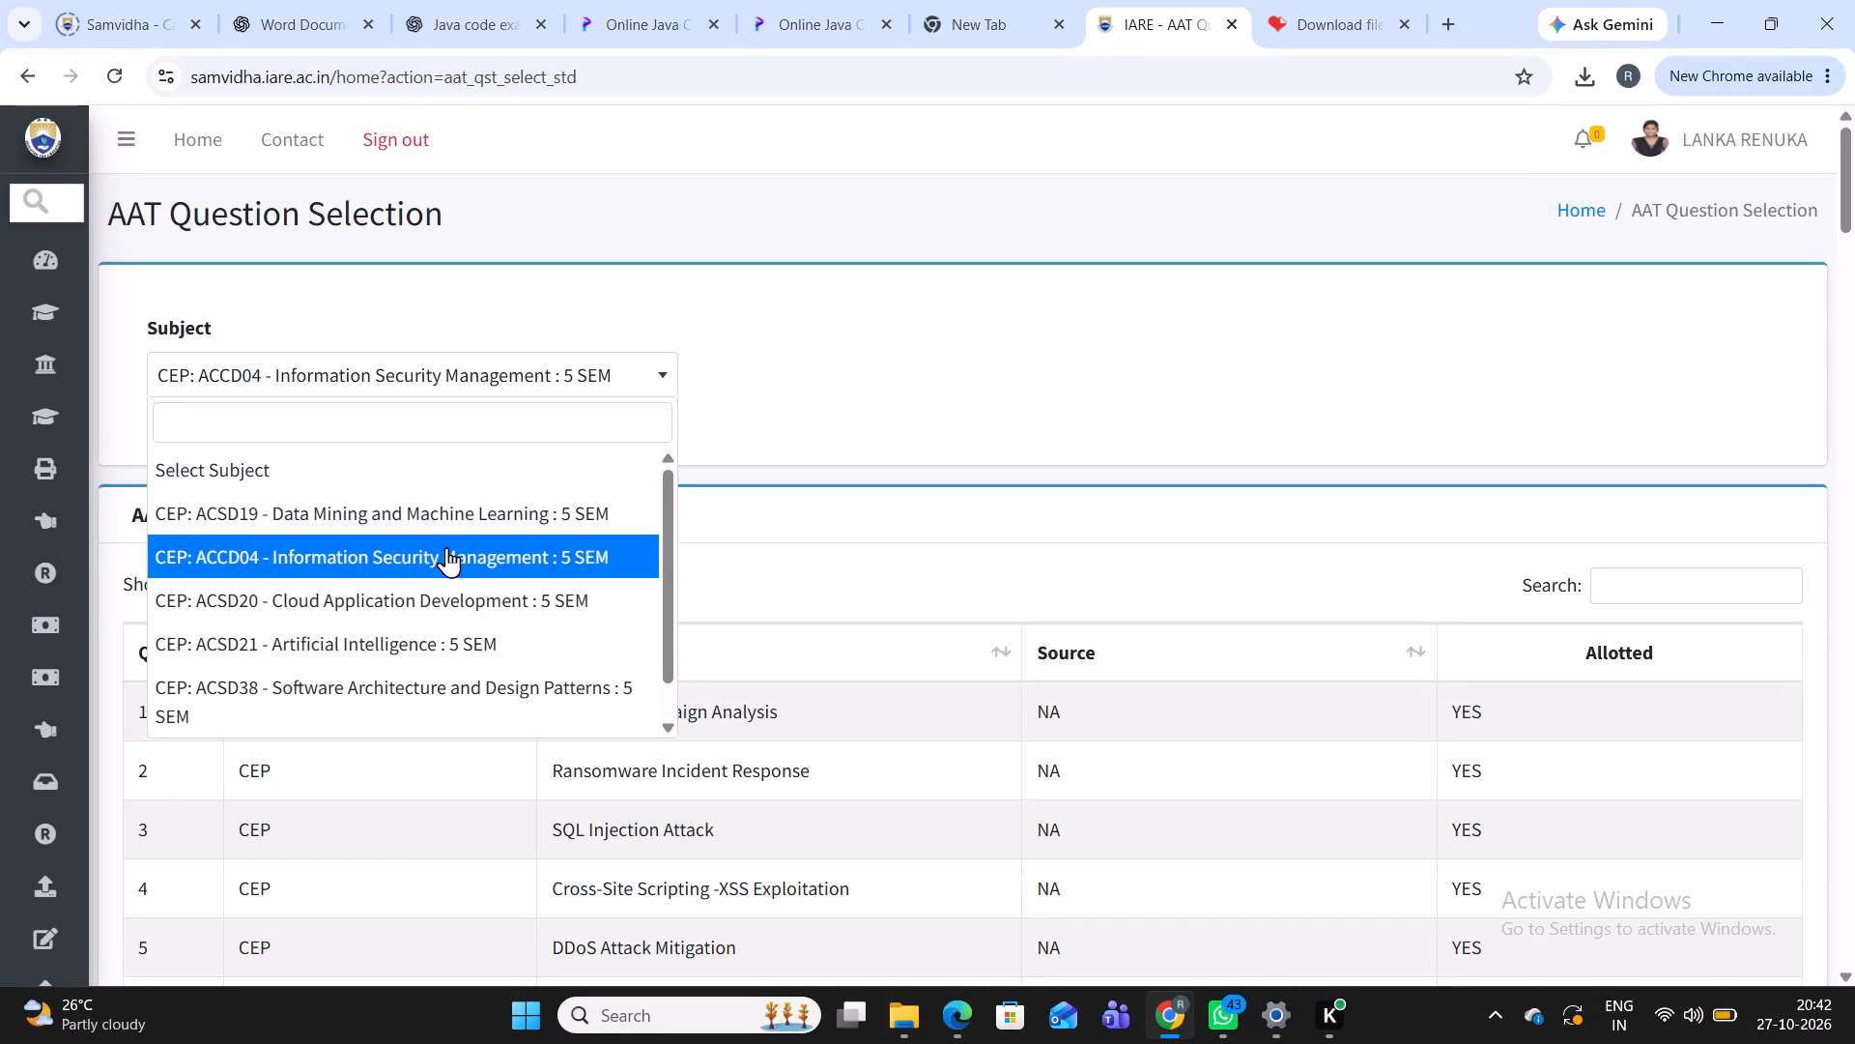
pyautogui.click(446, 547)
pyautogui.click(549, 375)
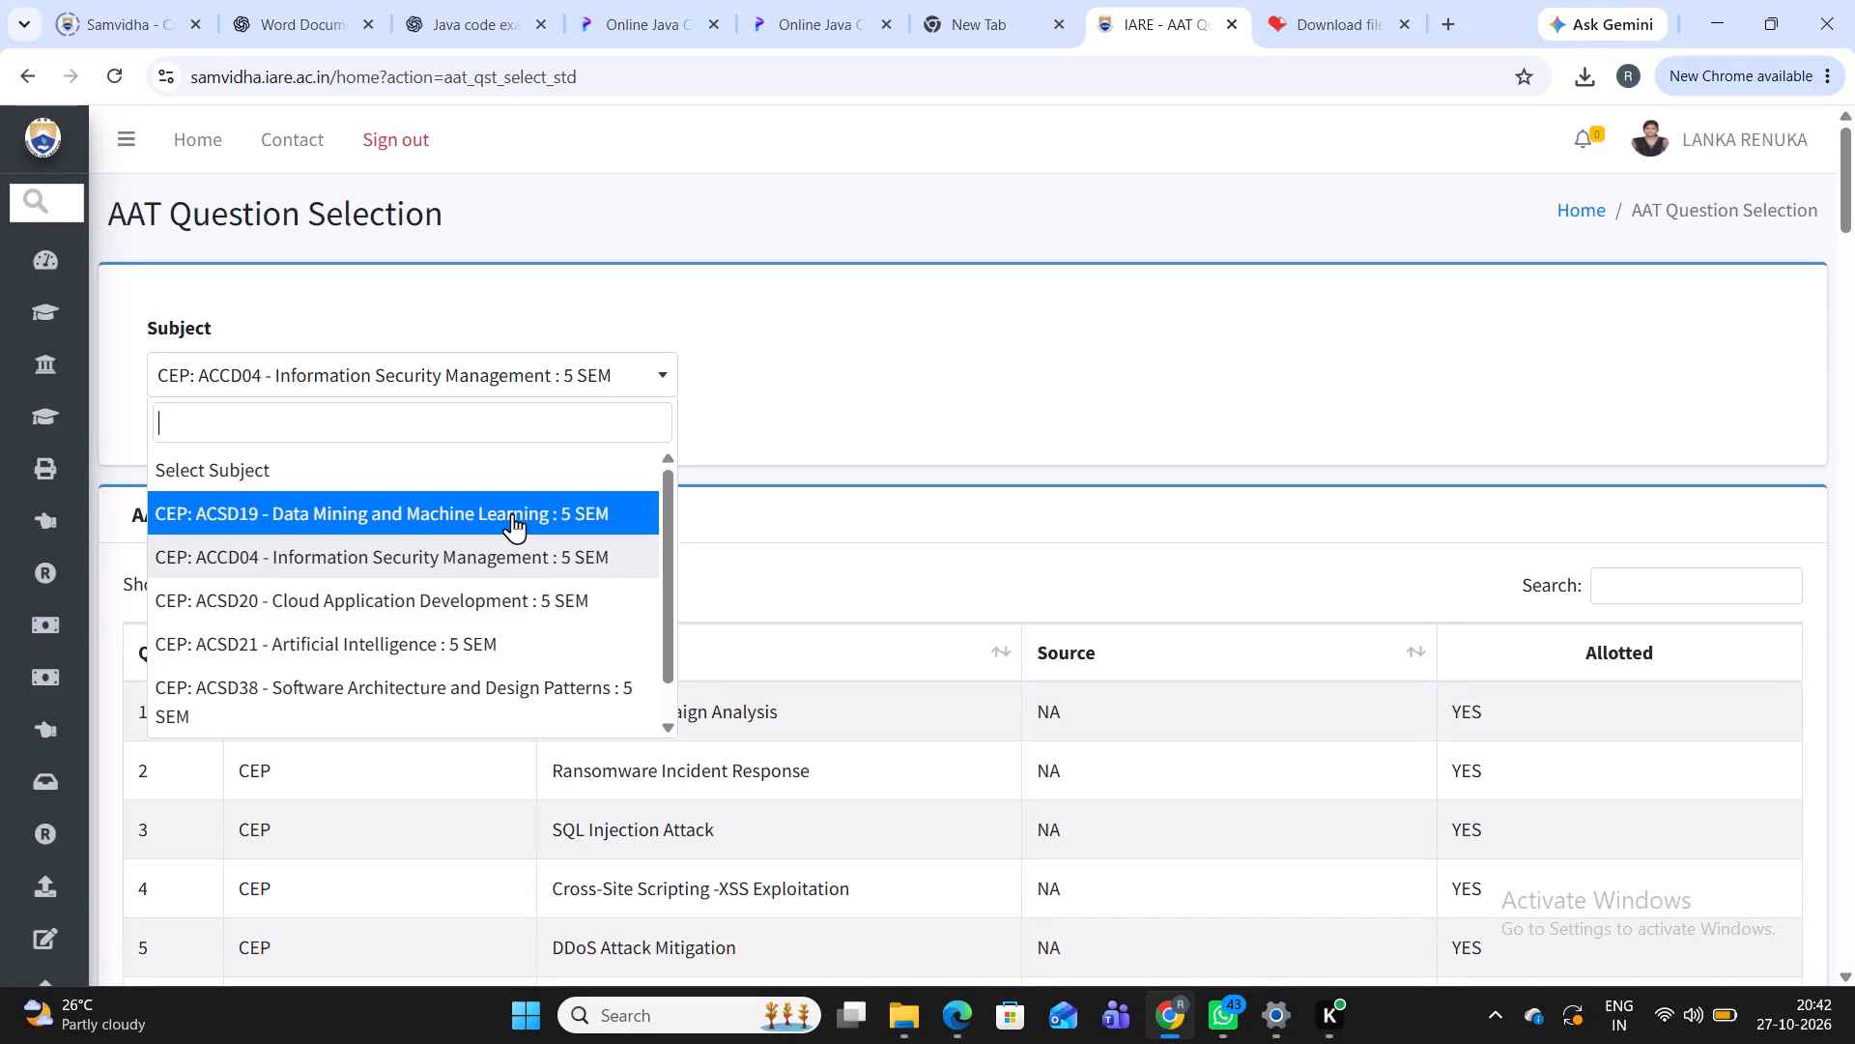
pyautogui.click(512, 513)
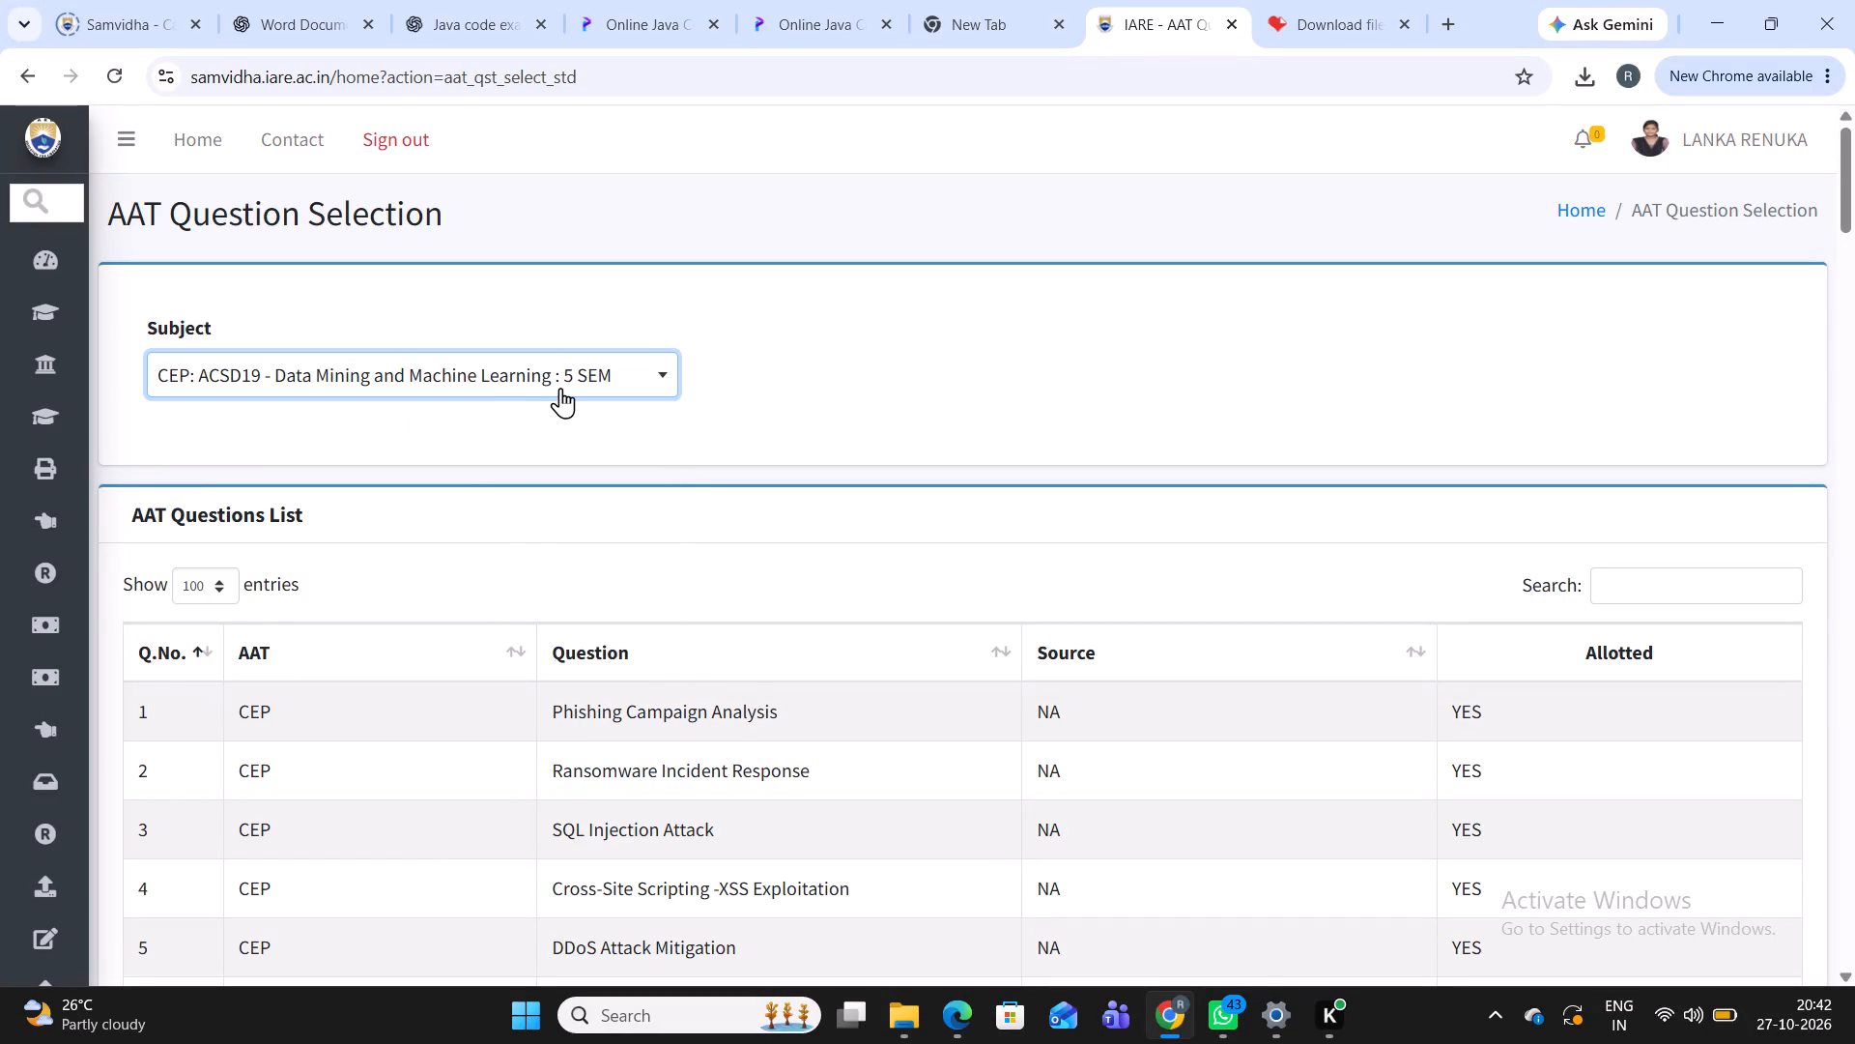
pyautogui.click(564, 385)
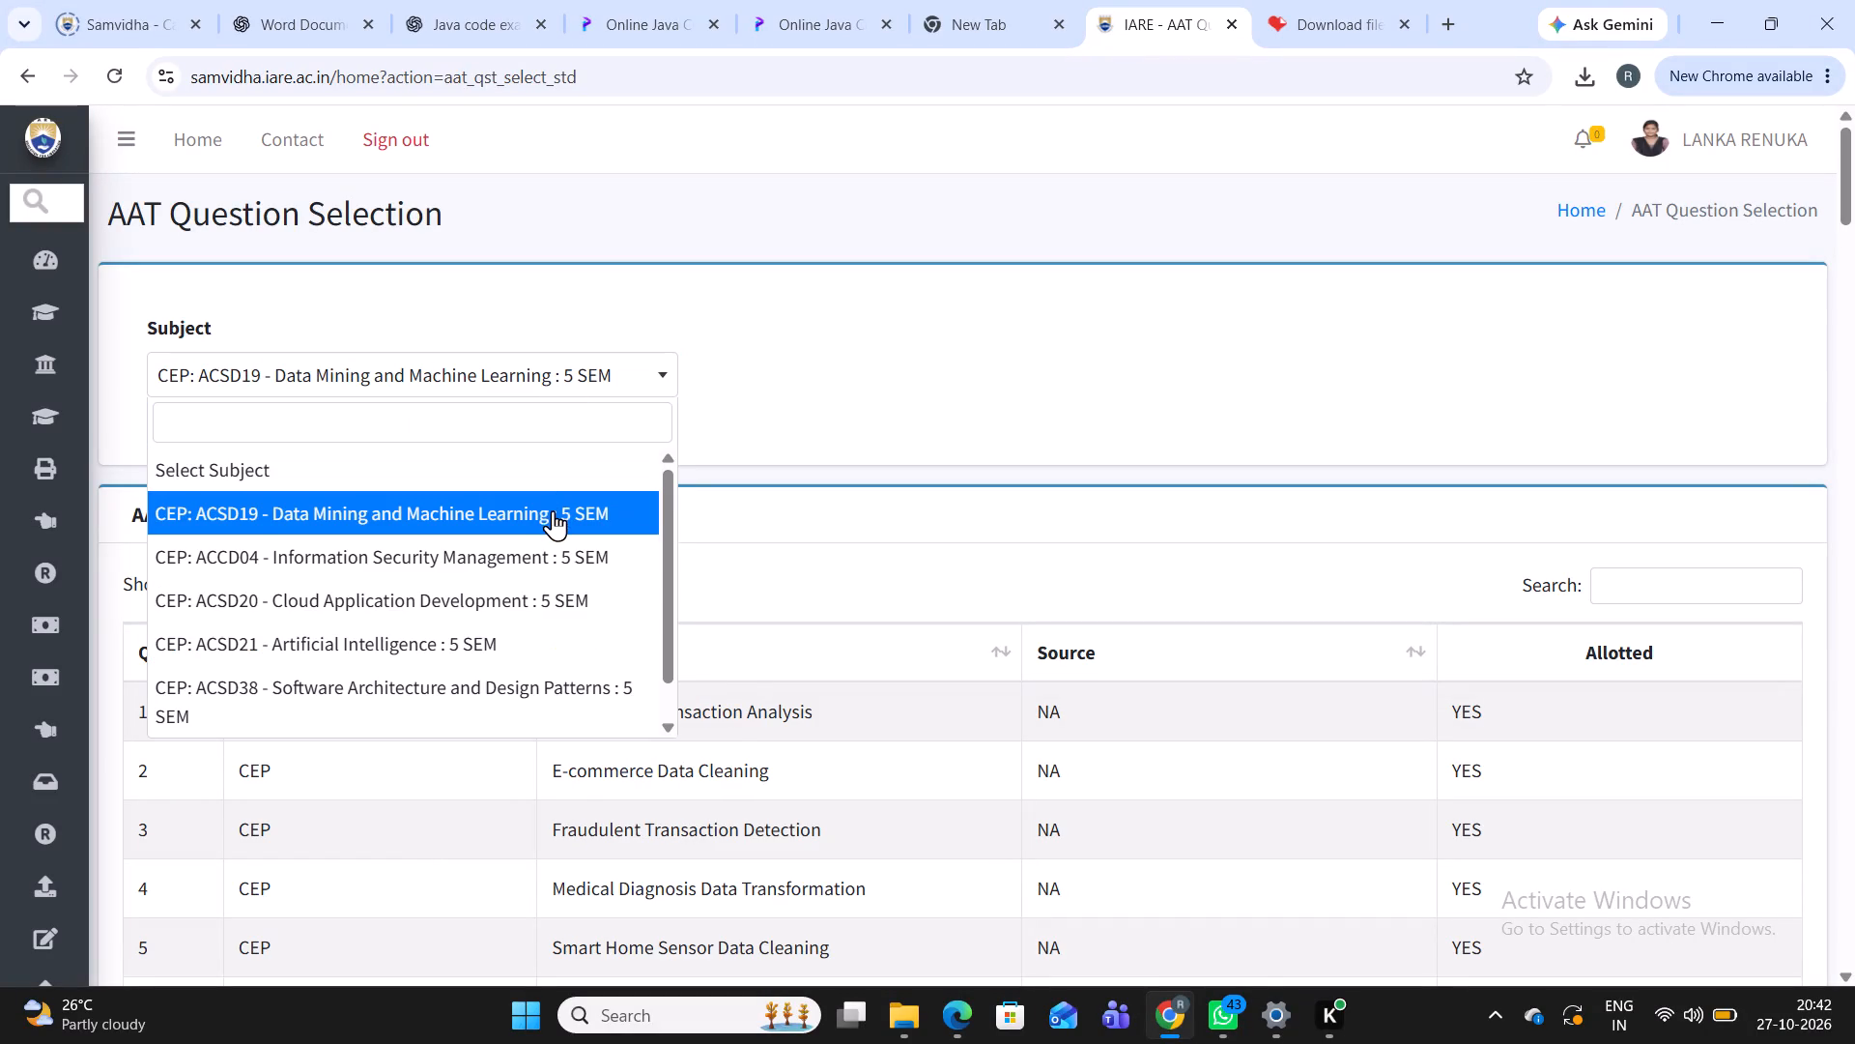
pyautogui.click(542, 543)
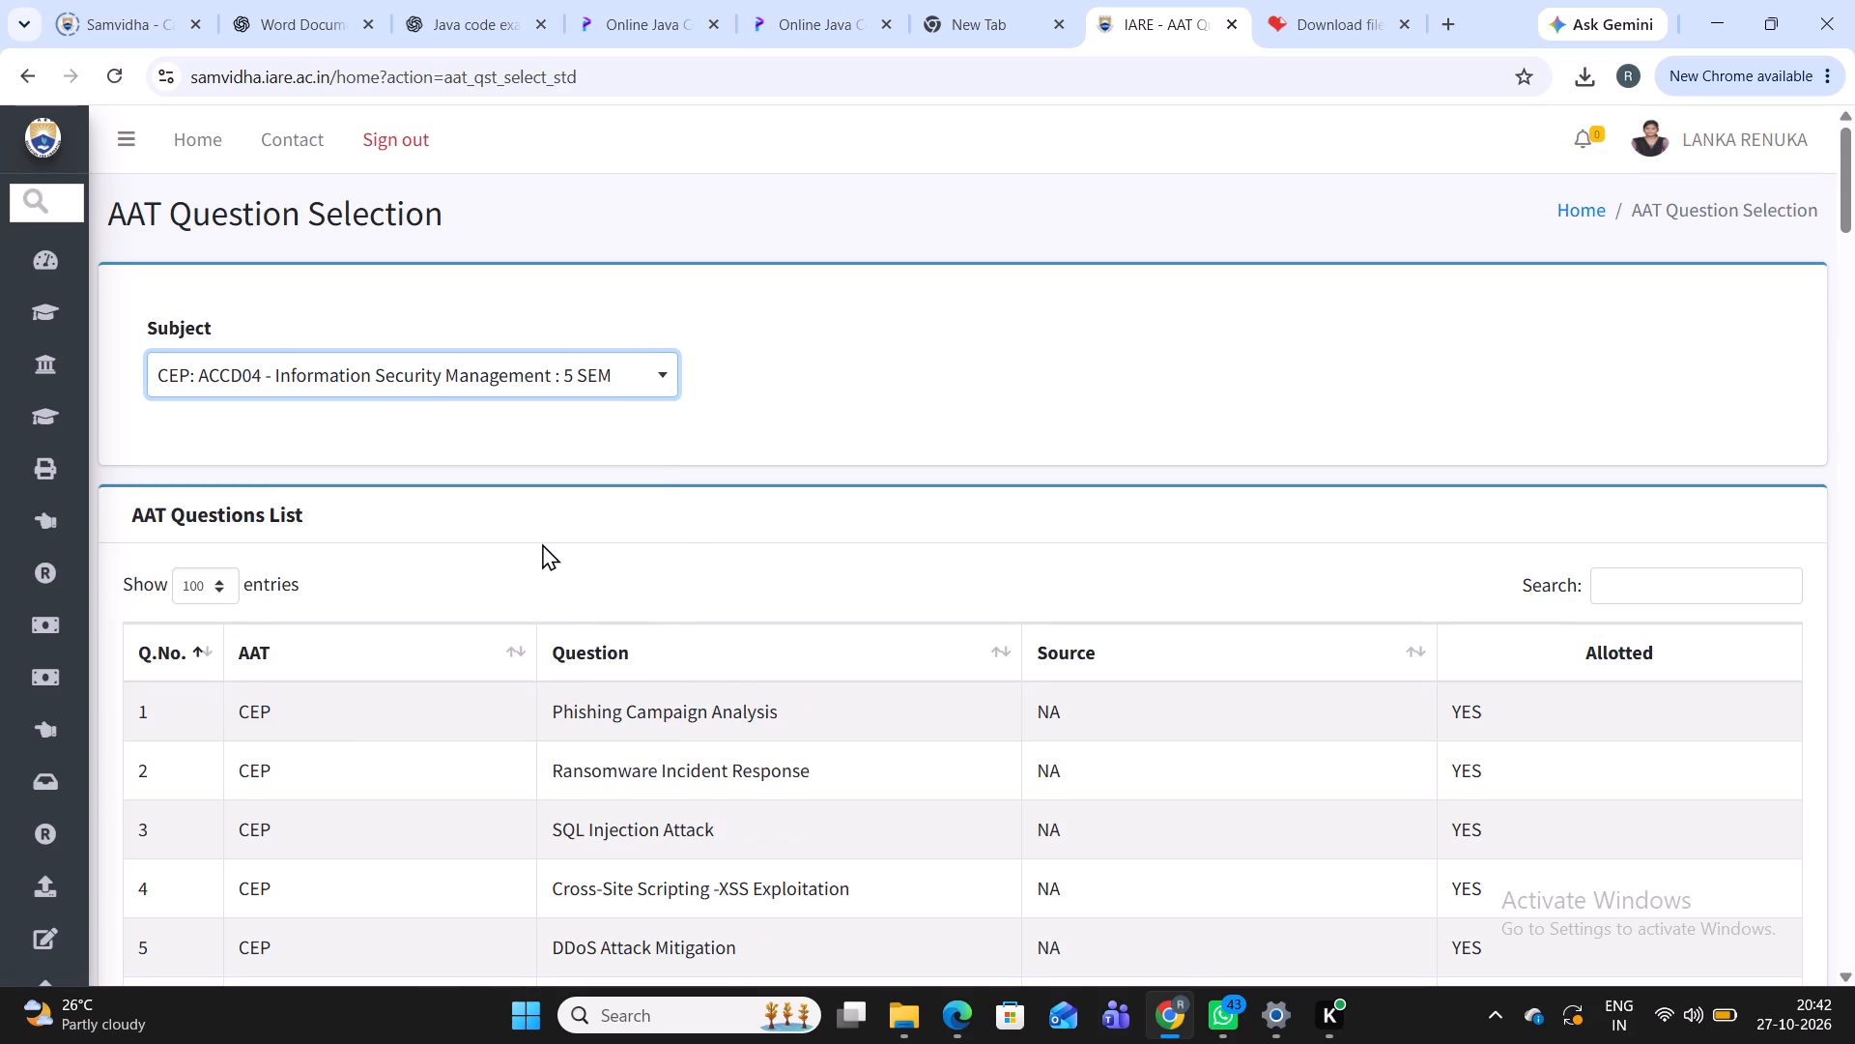
pyautogui.scroll(-8, 542, 543)
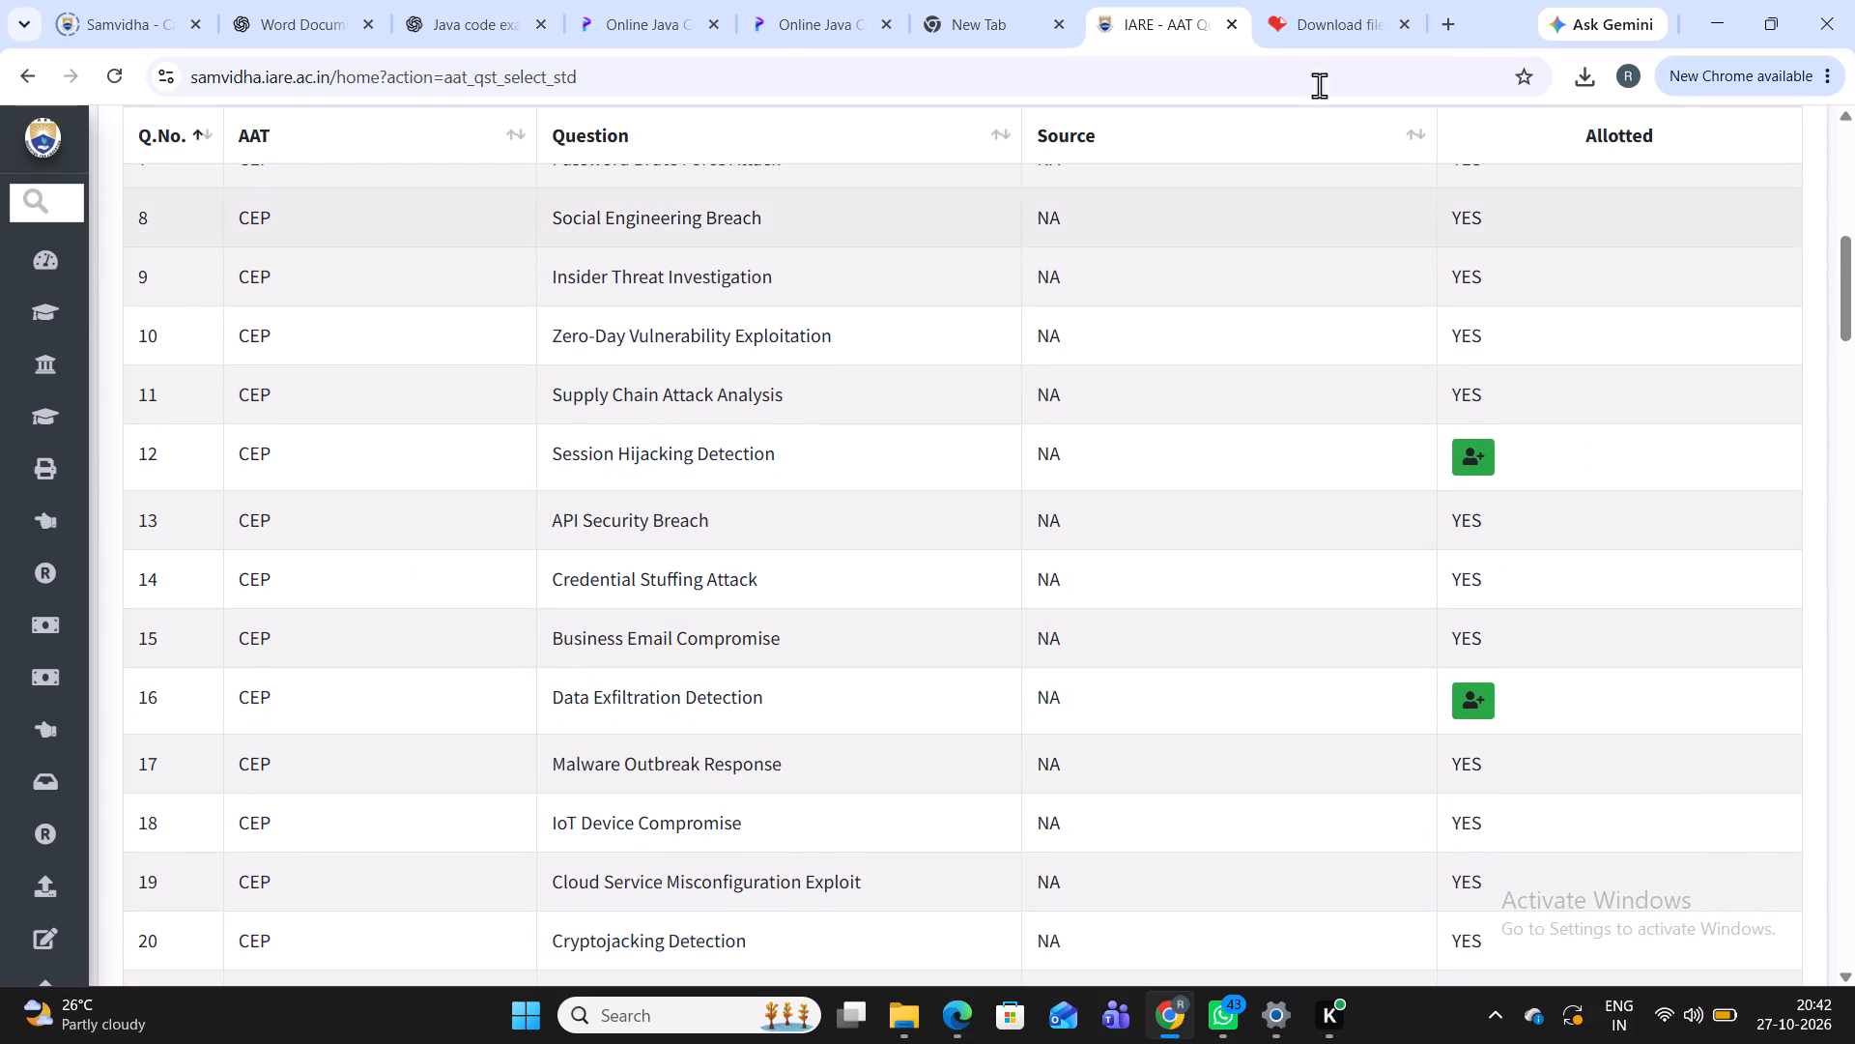
pyautogui.click(1491, 451)
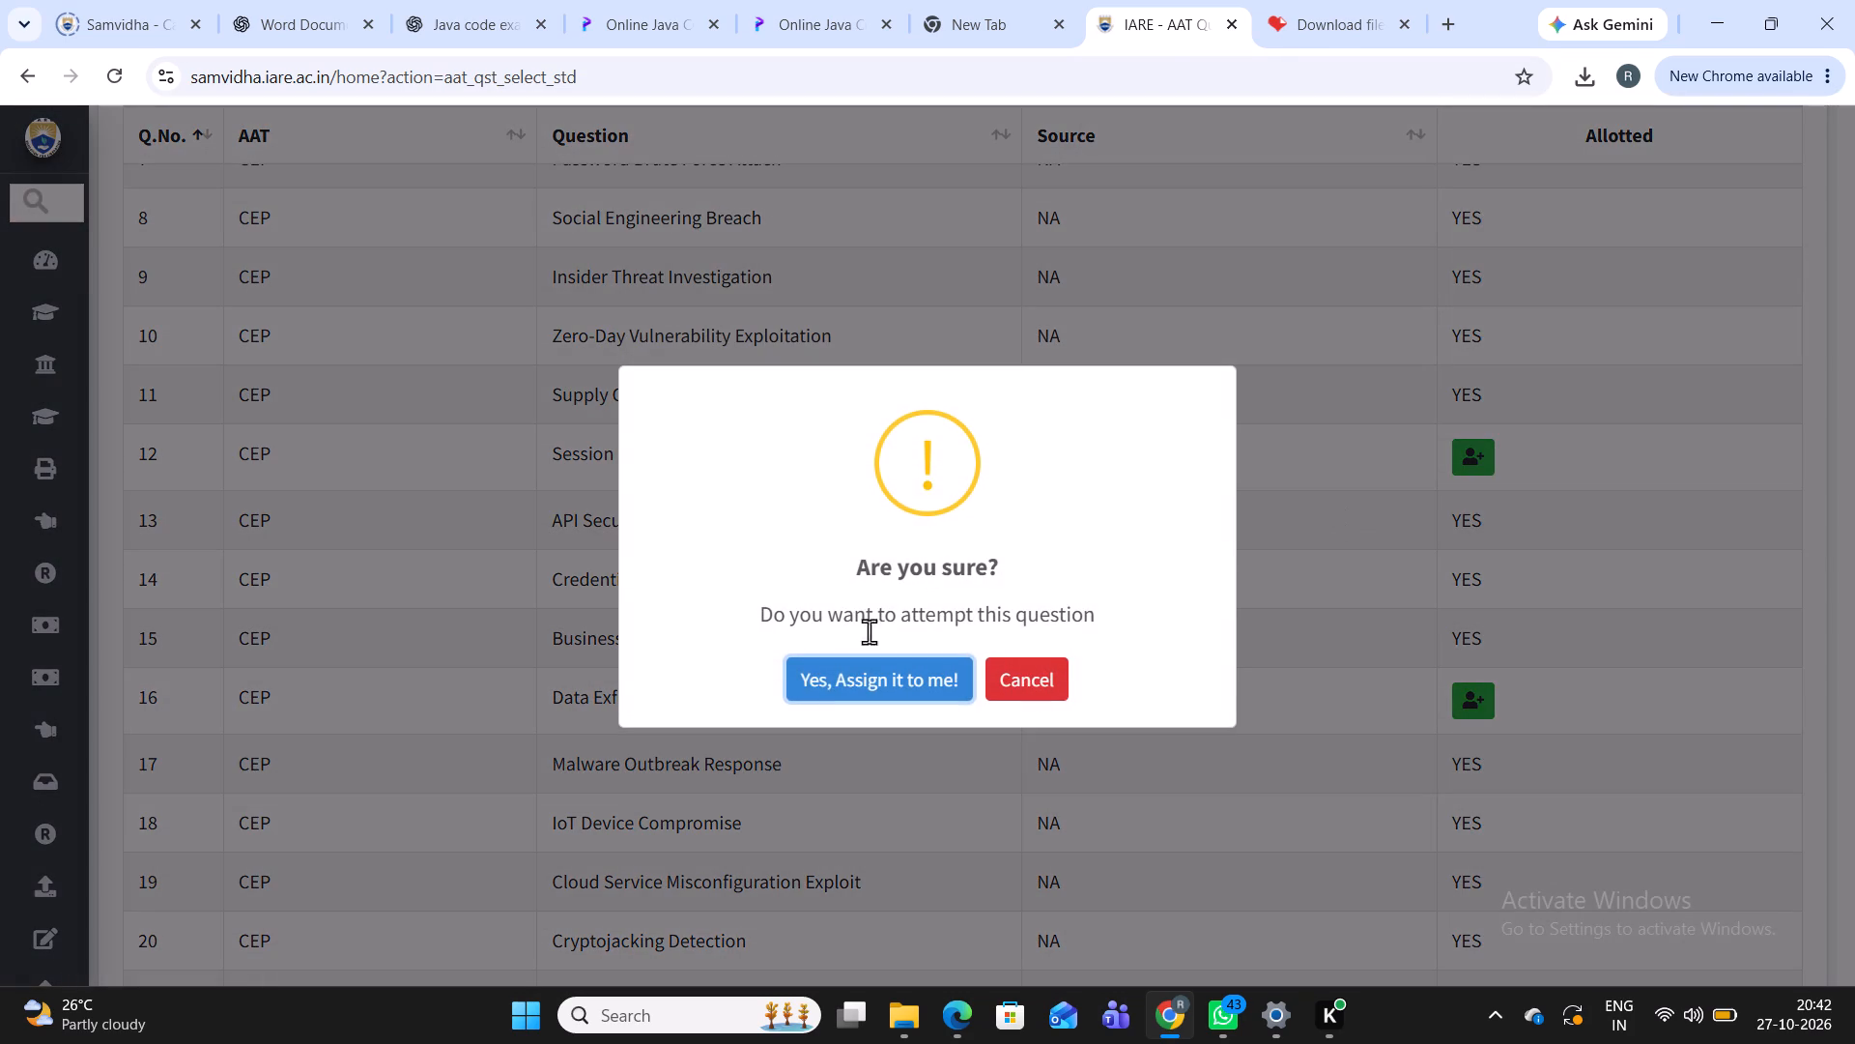
pyautogui.click(820, 692)
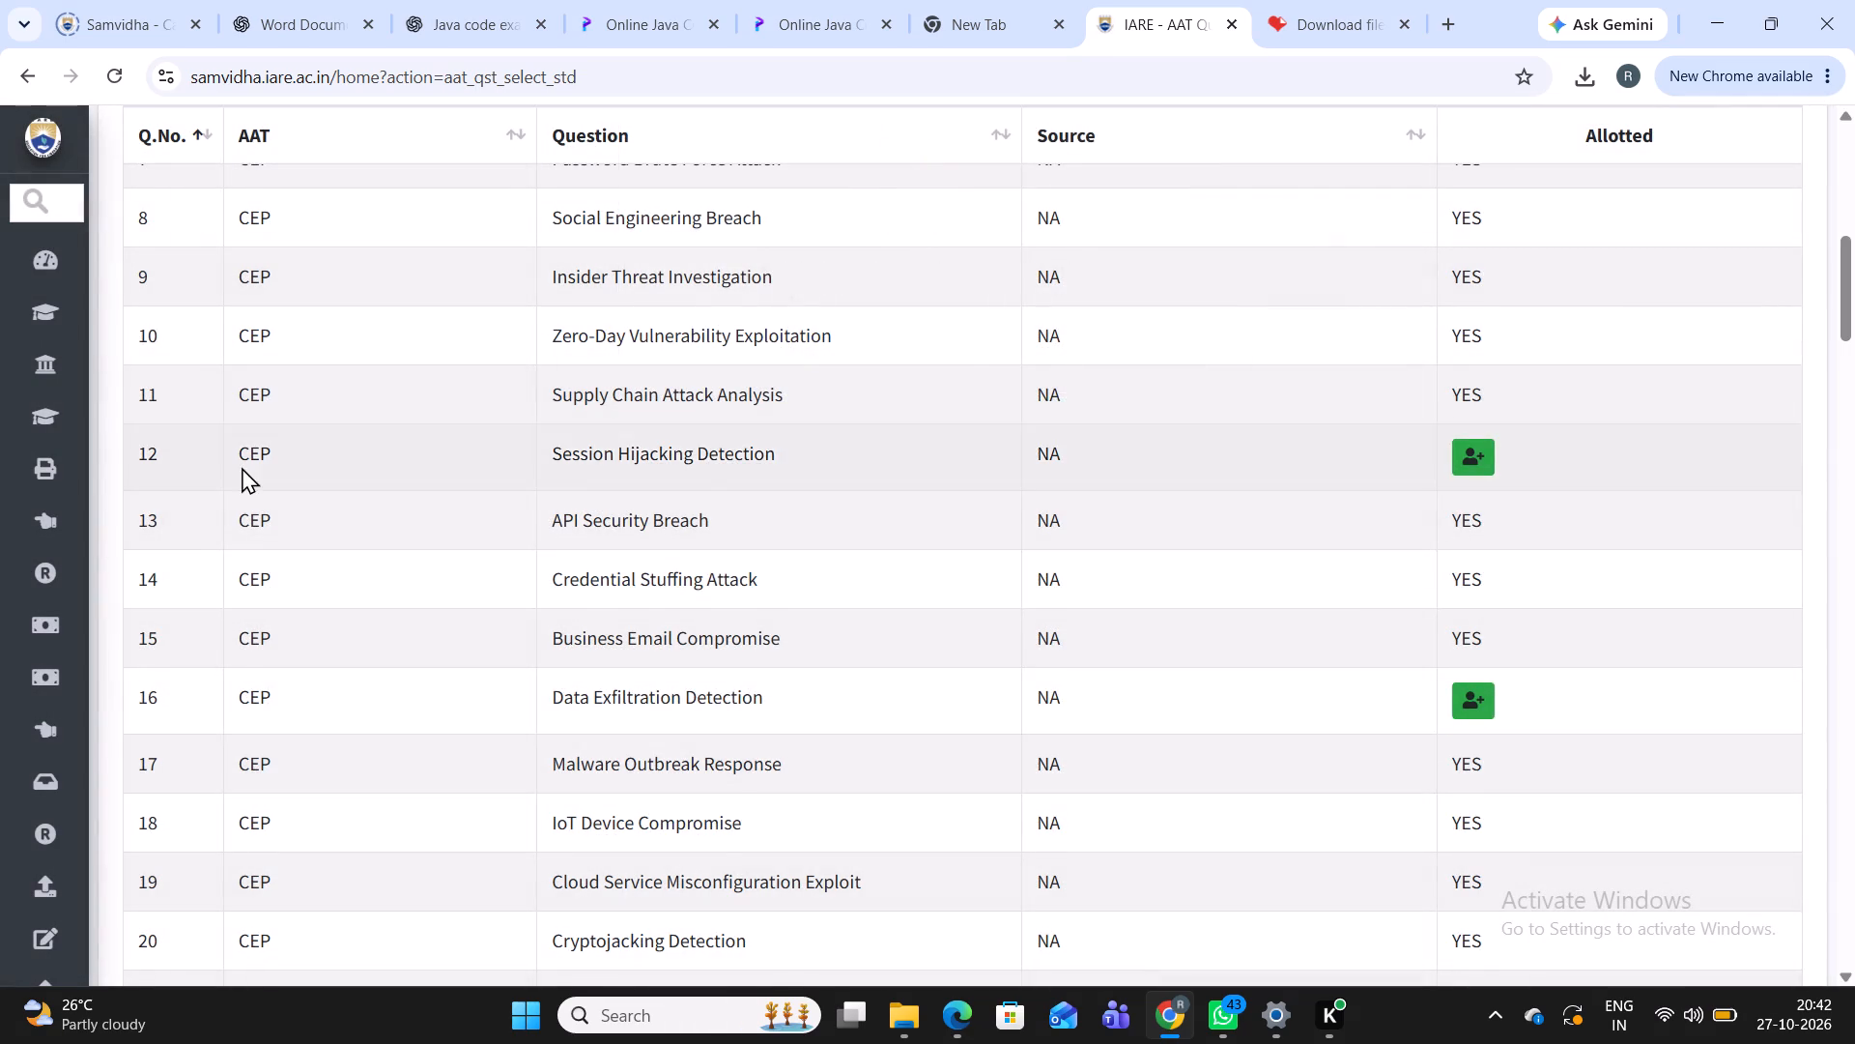
pyautogui.scroll(5, 242, 467)
pyautogui.click(367, 363)
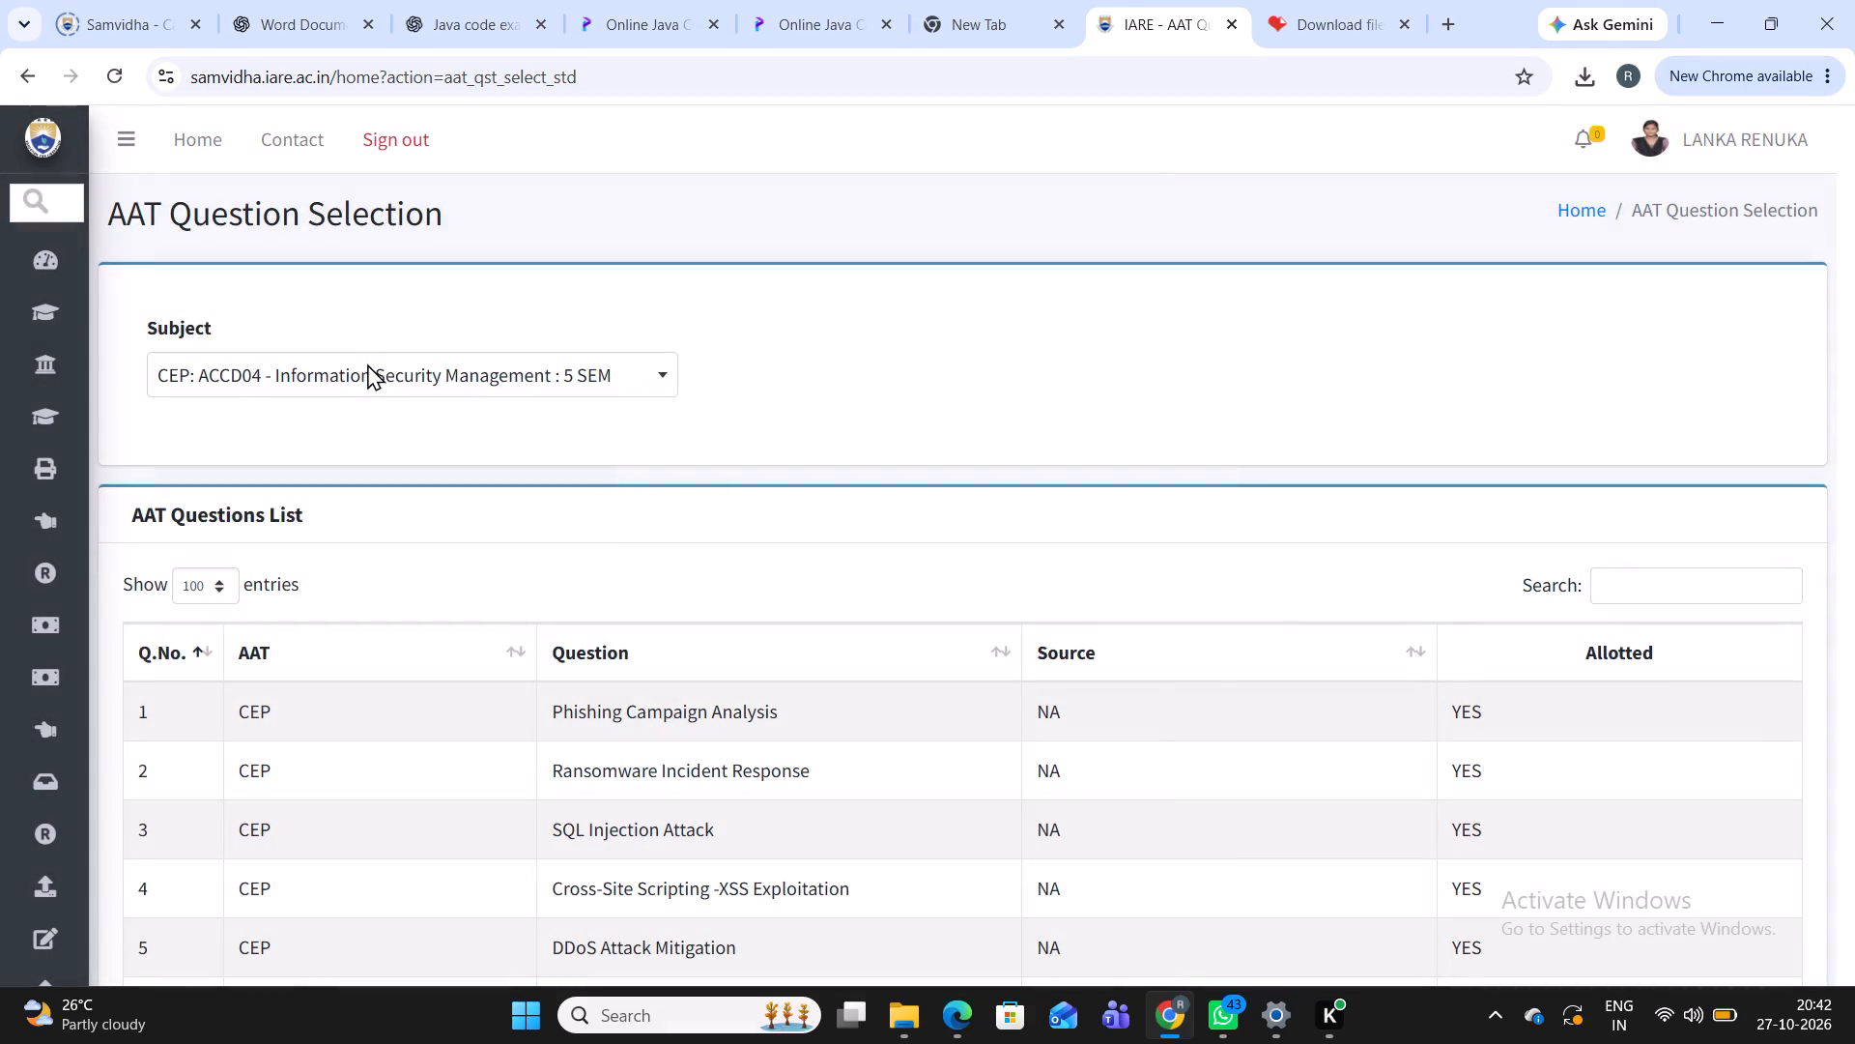
# Assign question 28, Compliance drift detection in dynamic infrastructure, for the subject CEP: ACSD20 - Cloud Application Development.
pyautogui.click(367, 362)
pyautogui.click(342, 600)
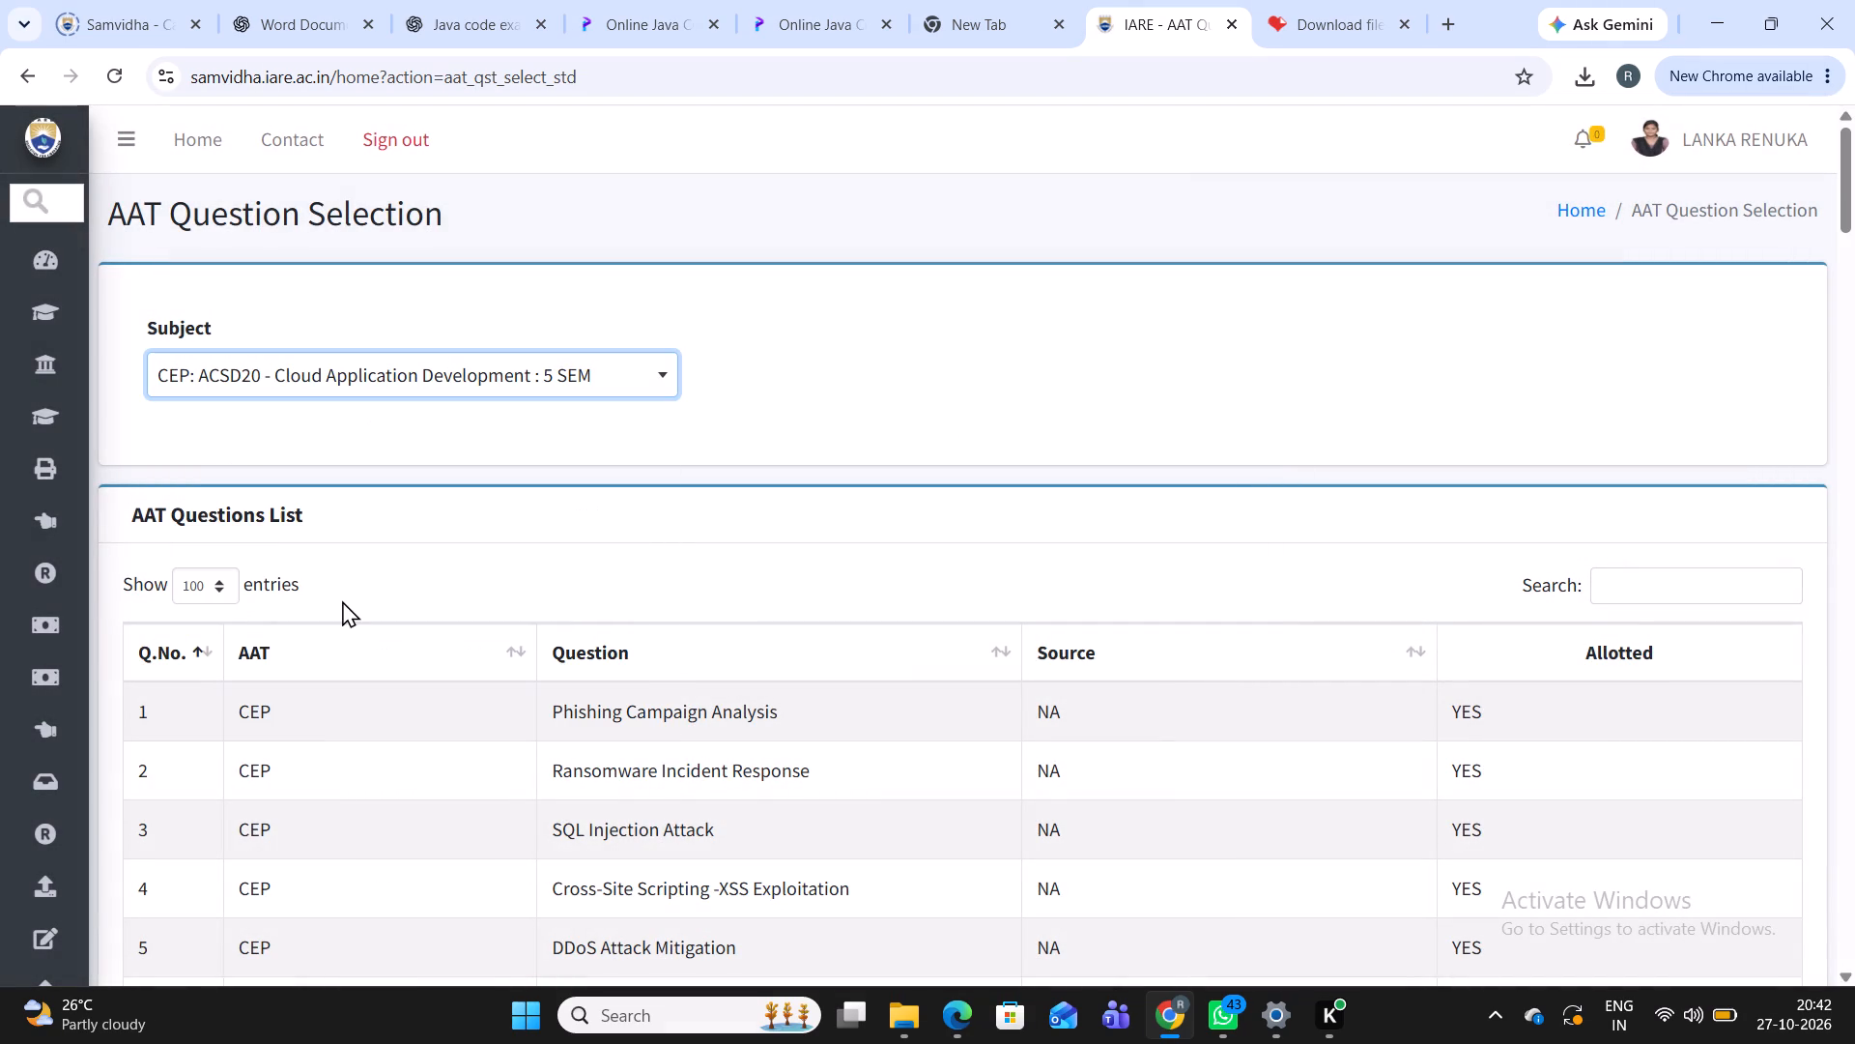
pyautogui.scroll(-5, 660, 522)
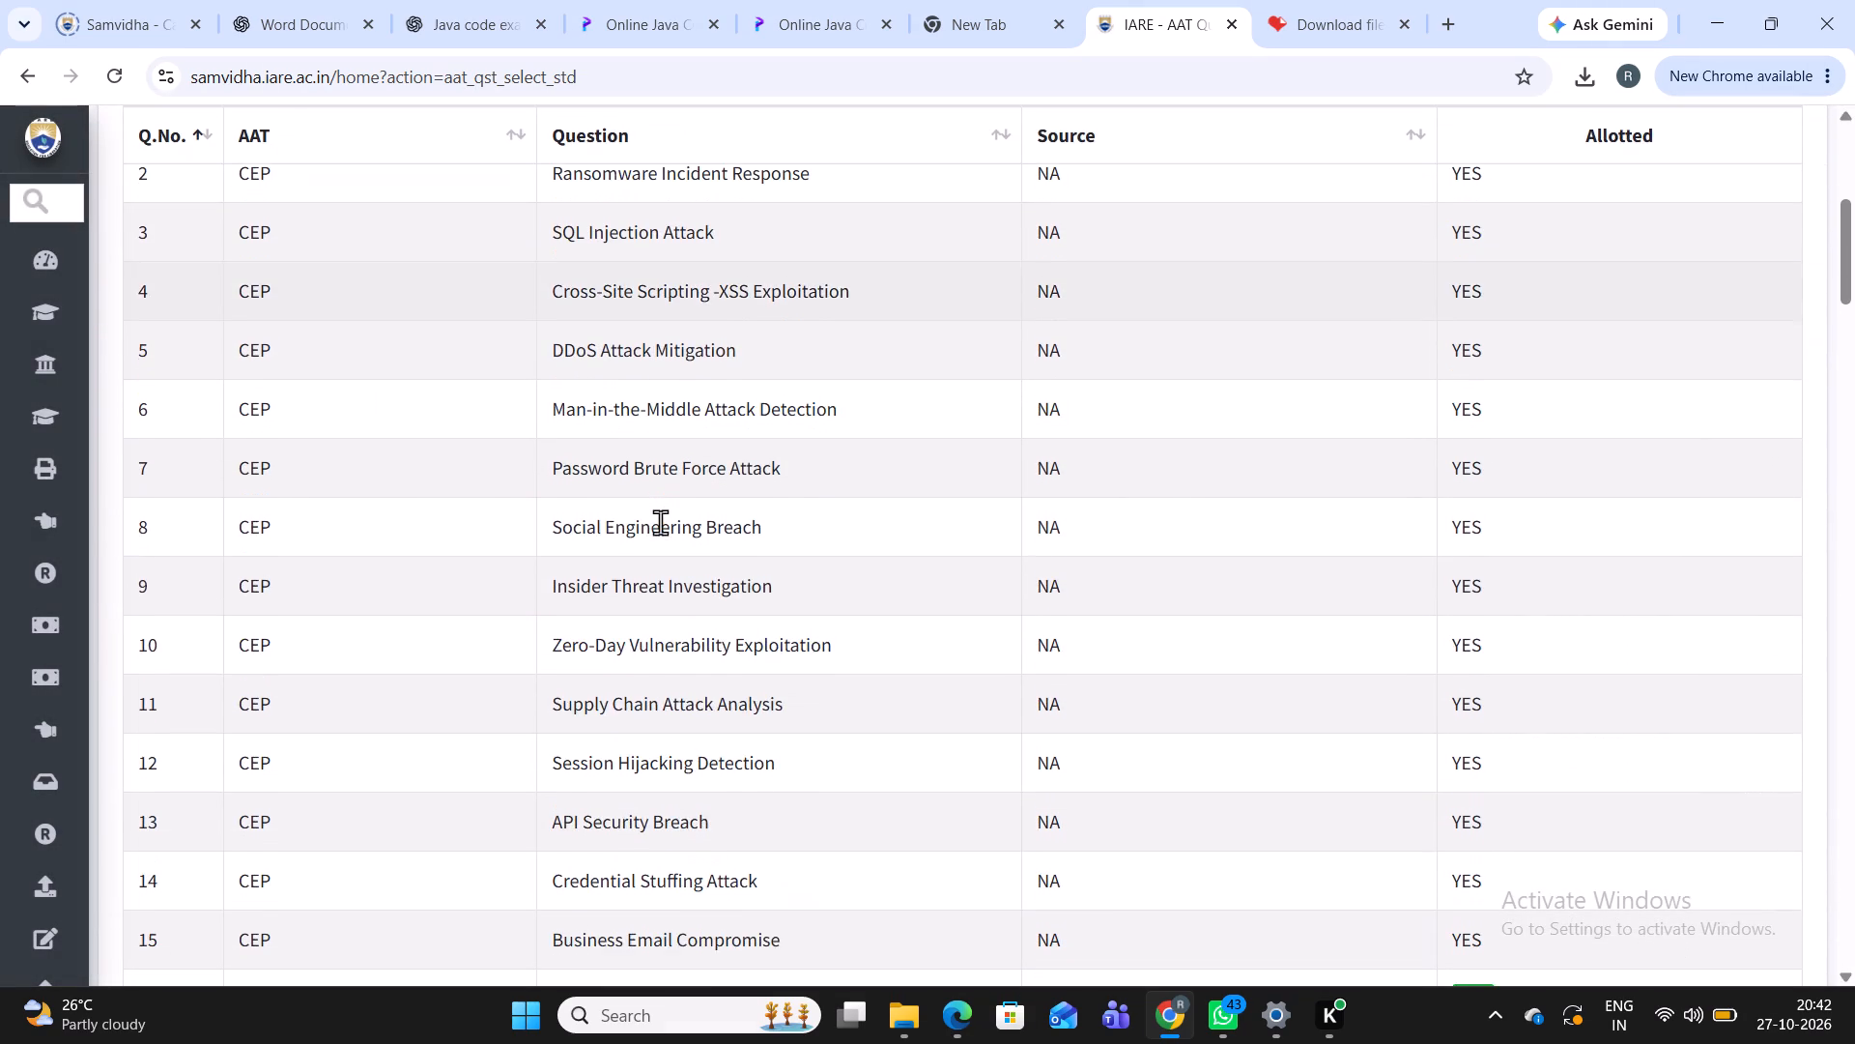
pyautogui.scroll(-4, 660, 522)
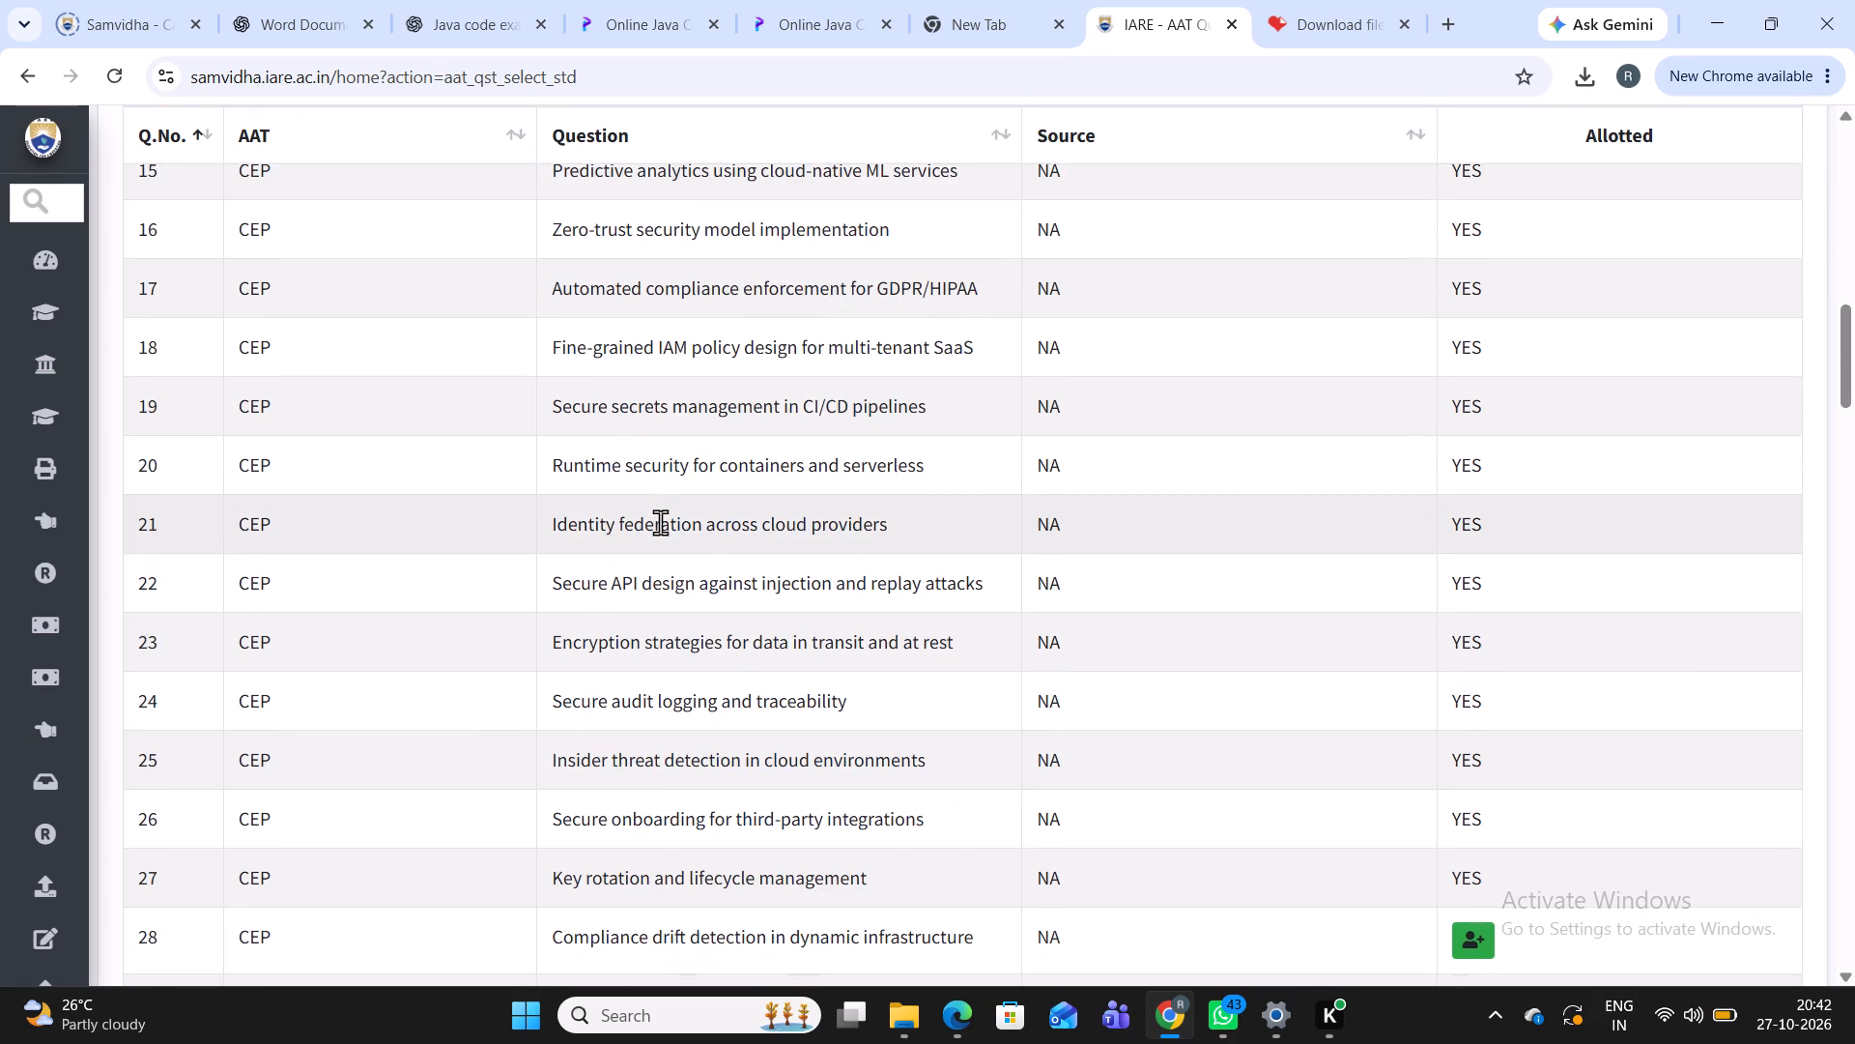
pyautogui.scroll(-2, 660, 522)
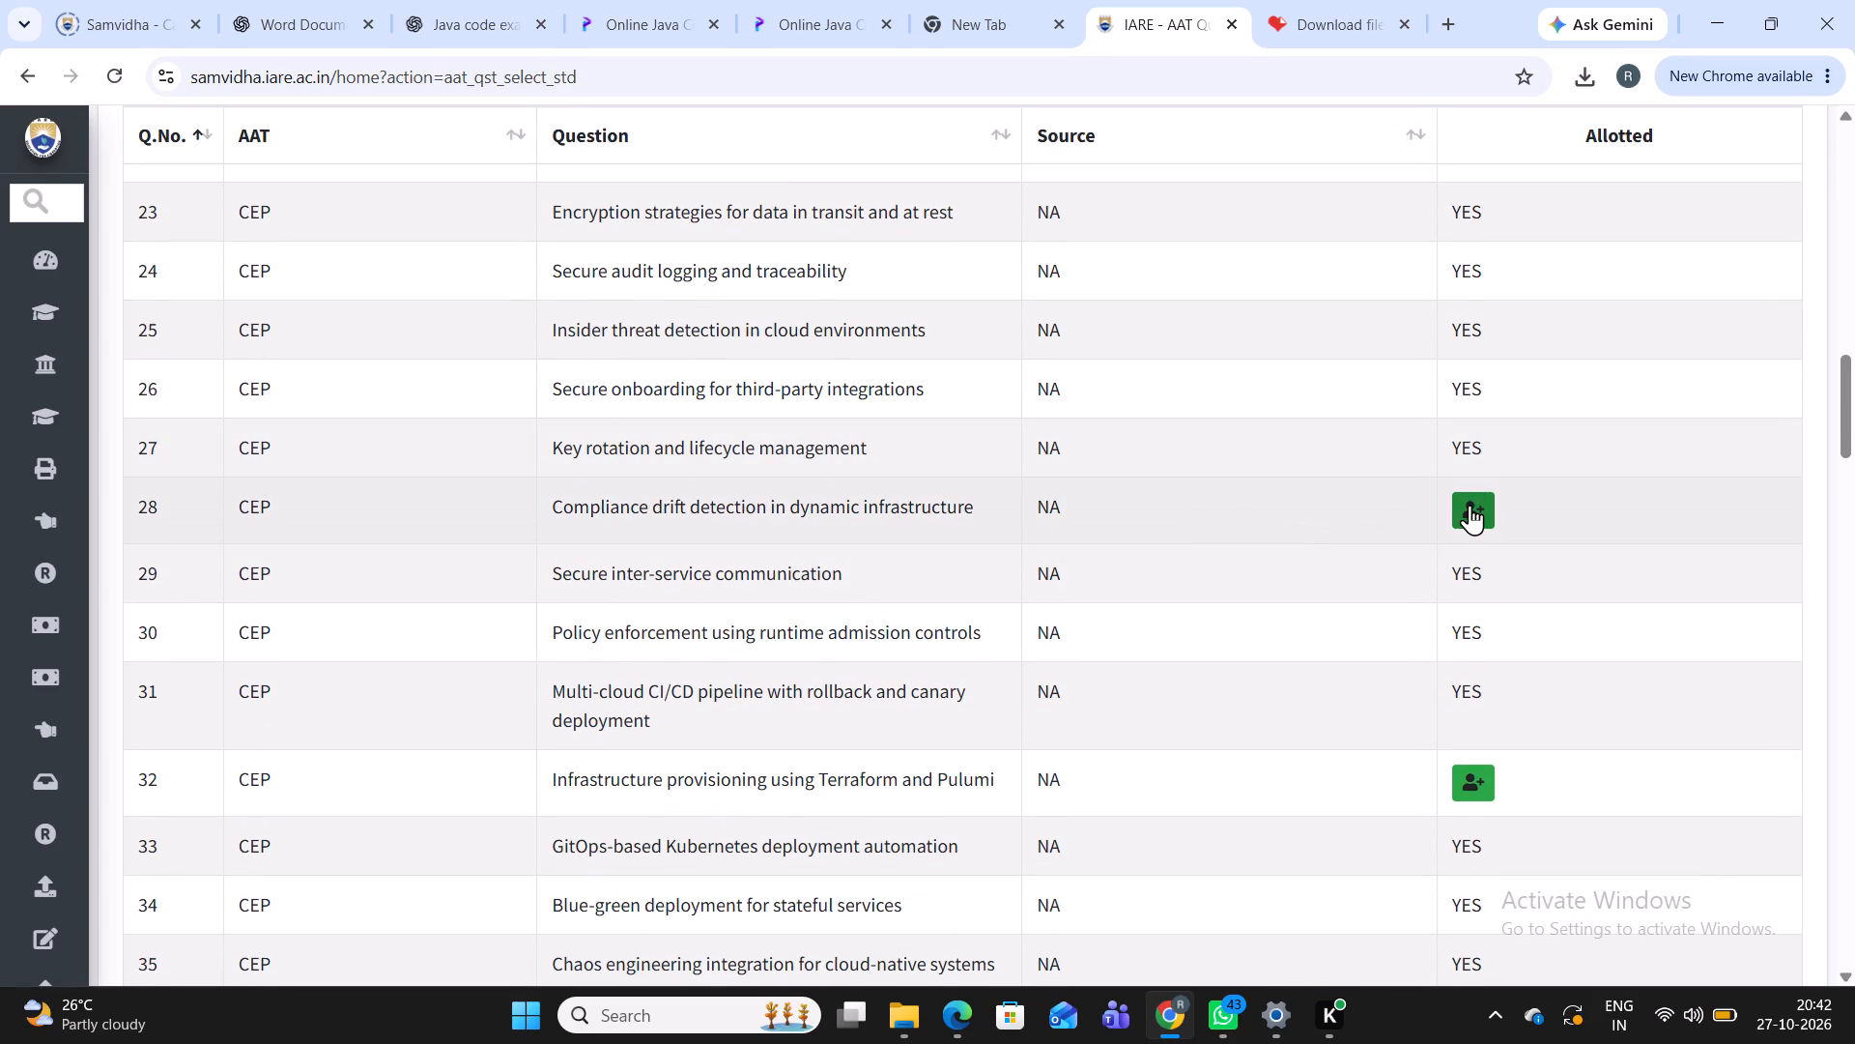
pyautogui.click(1470, 505)
pyautogui.click(814, 694)
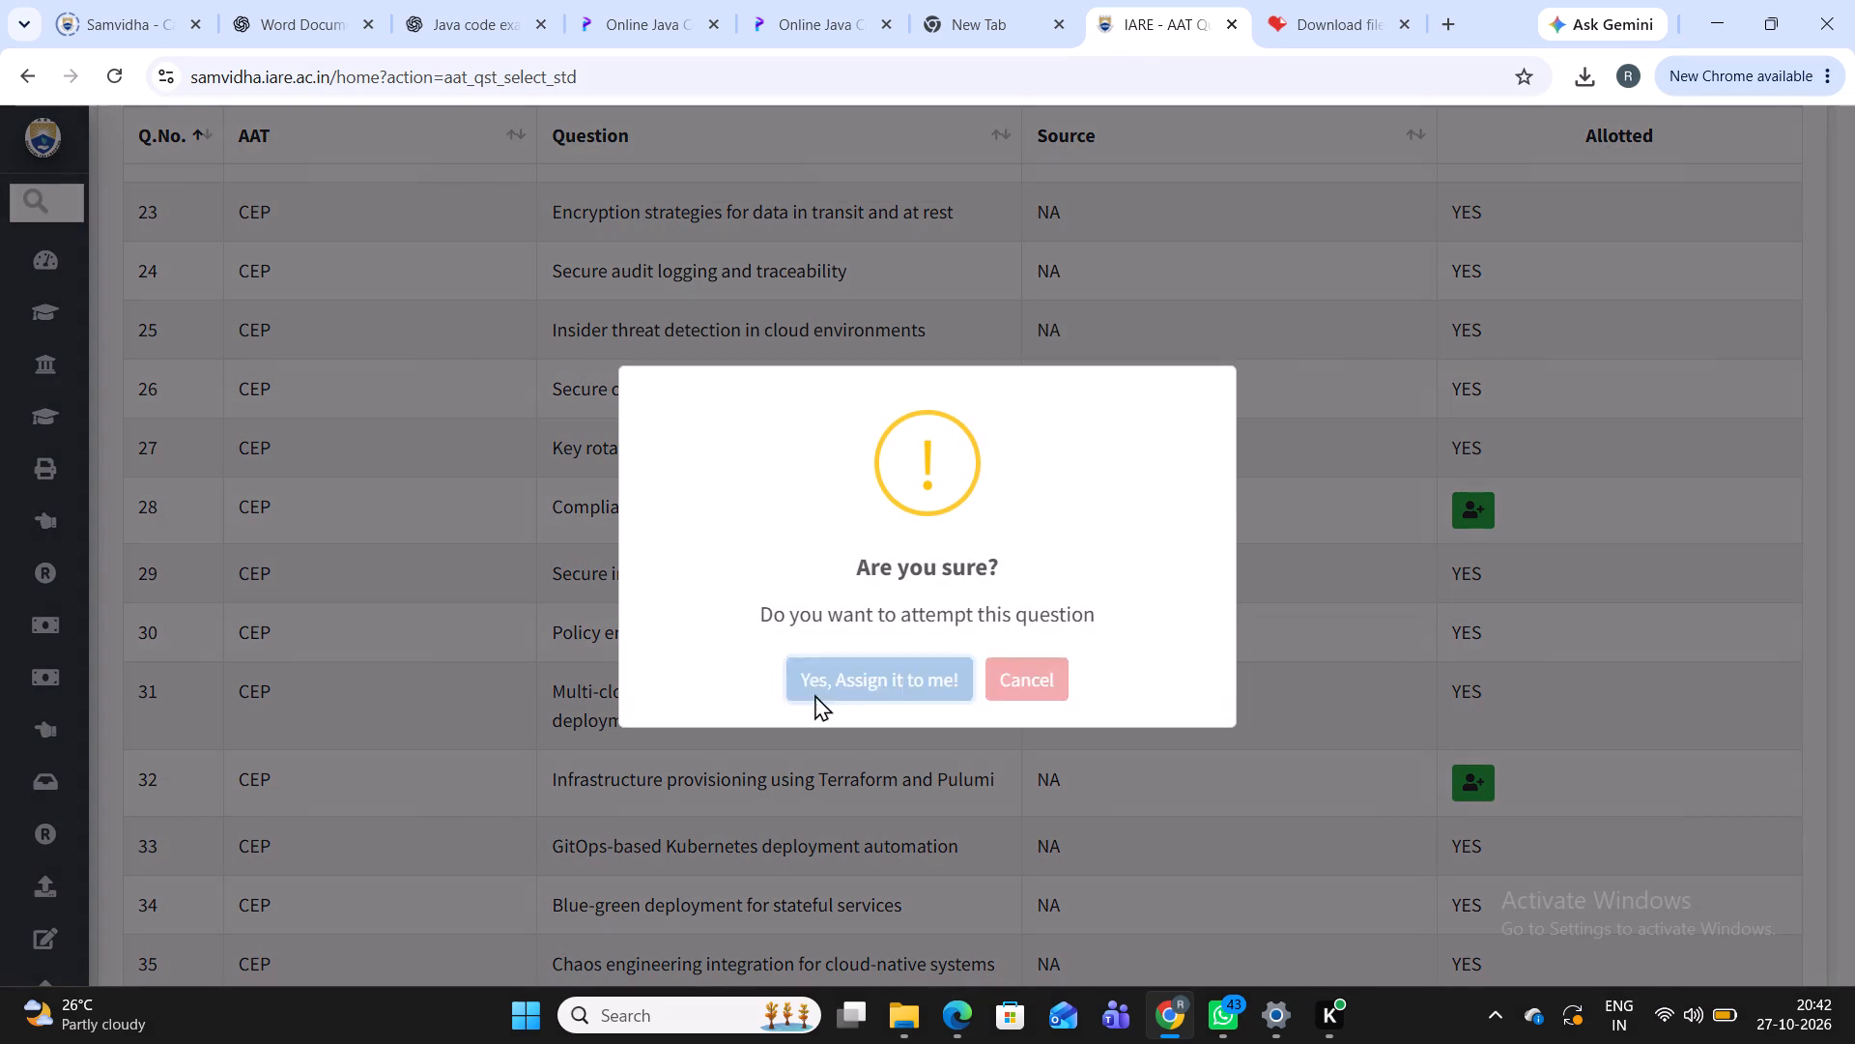
pyautogui.scroll(11, 411, 367)
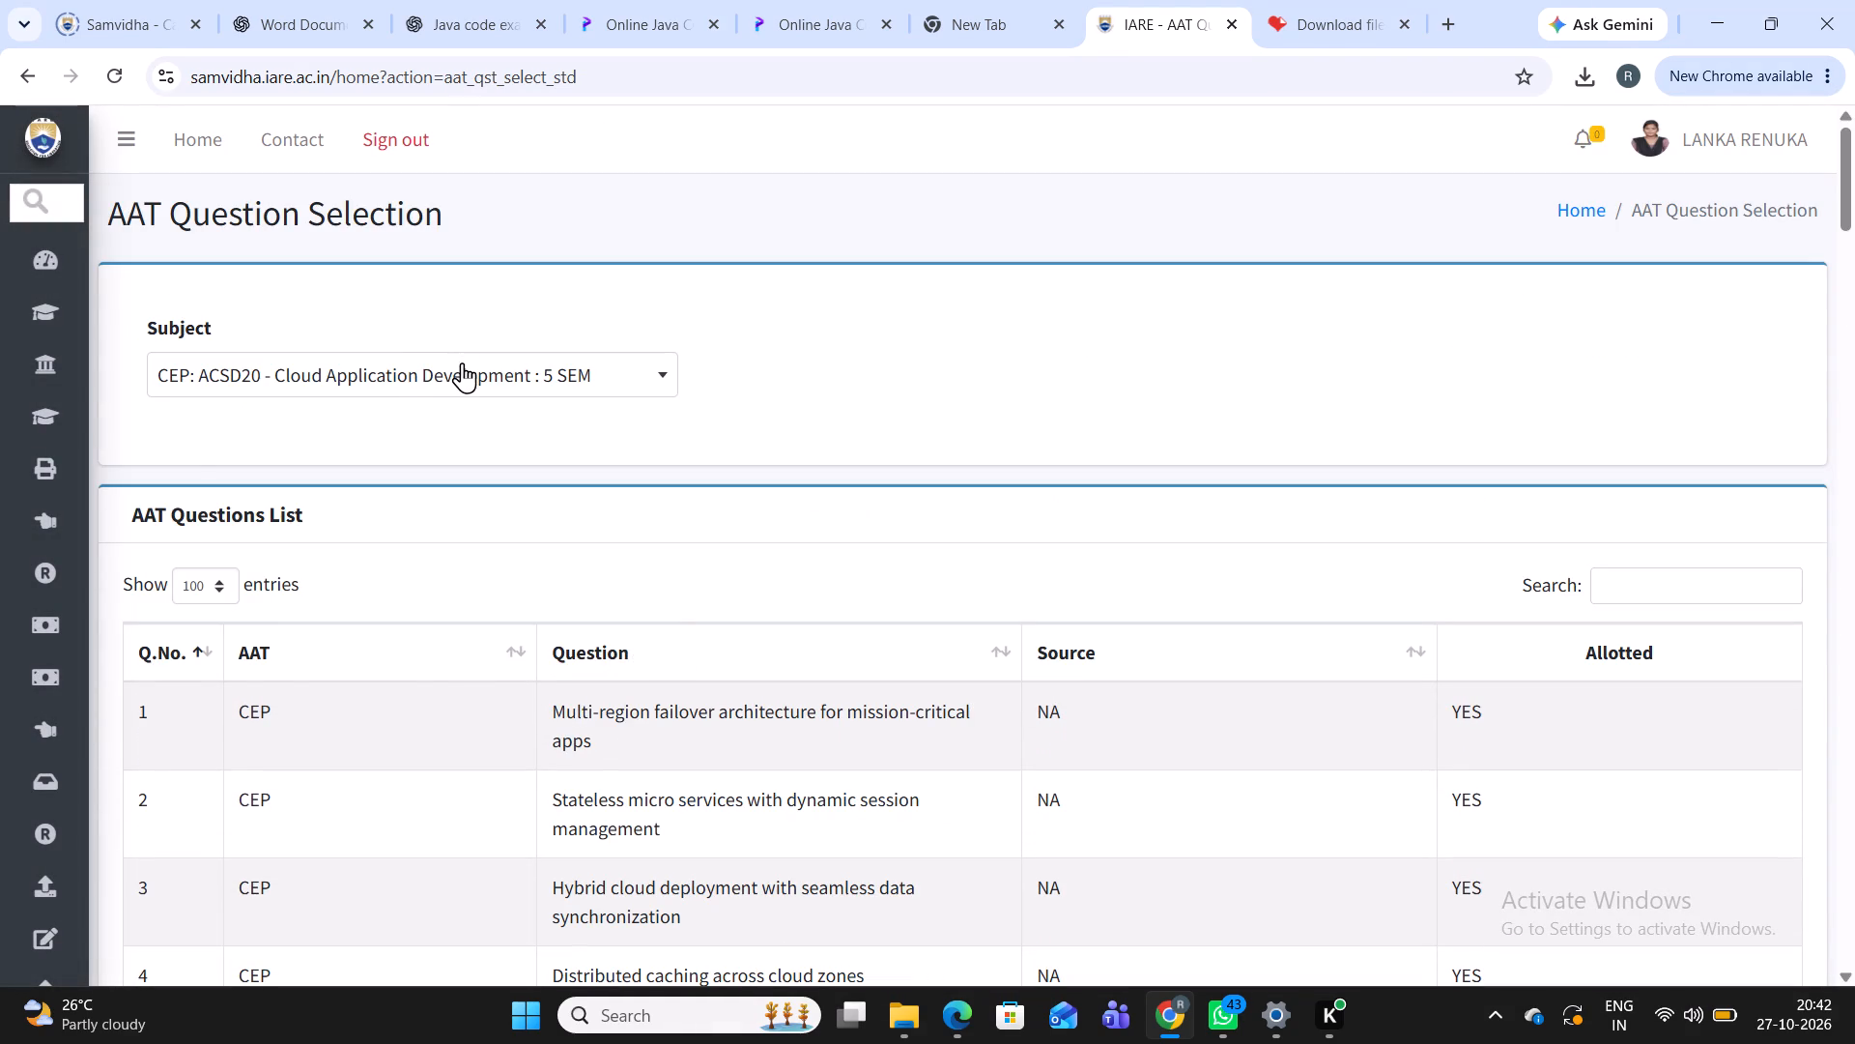
pyautogui.click(462, 363)
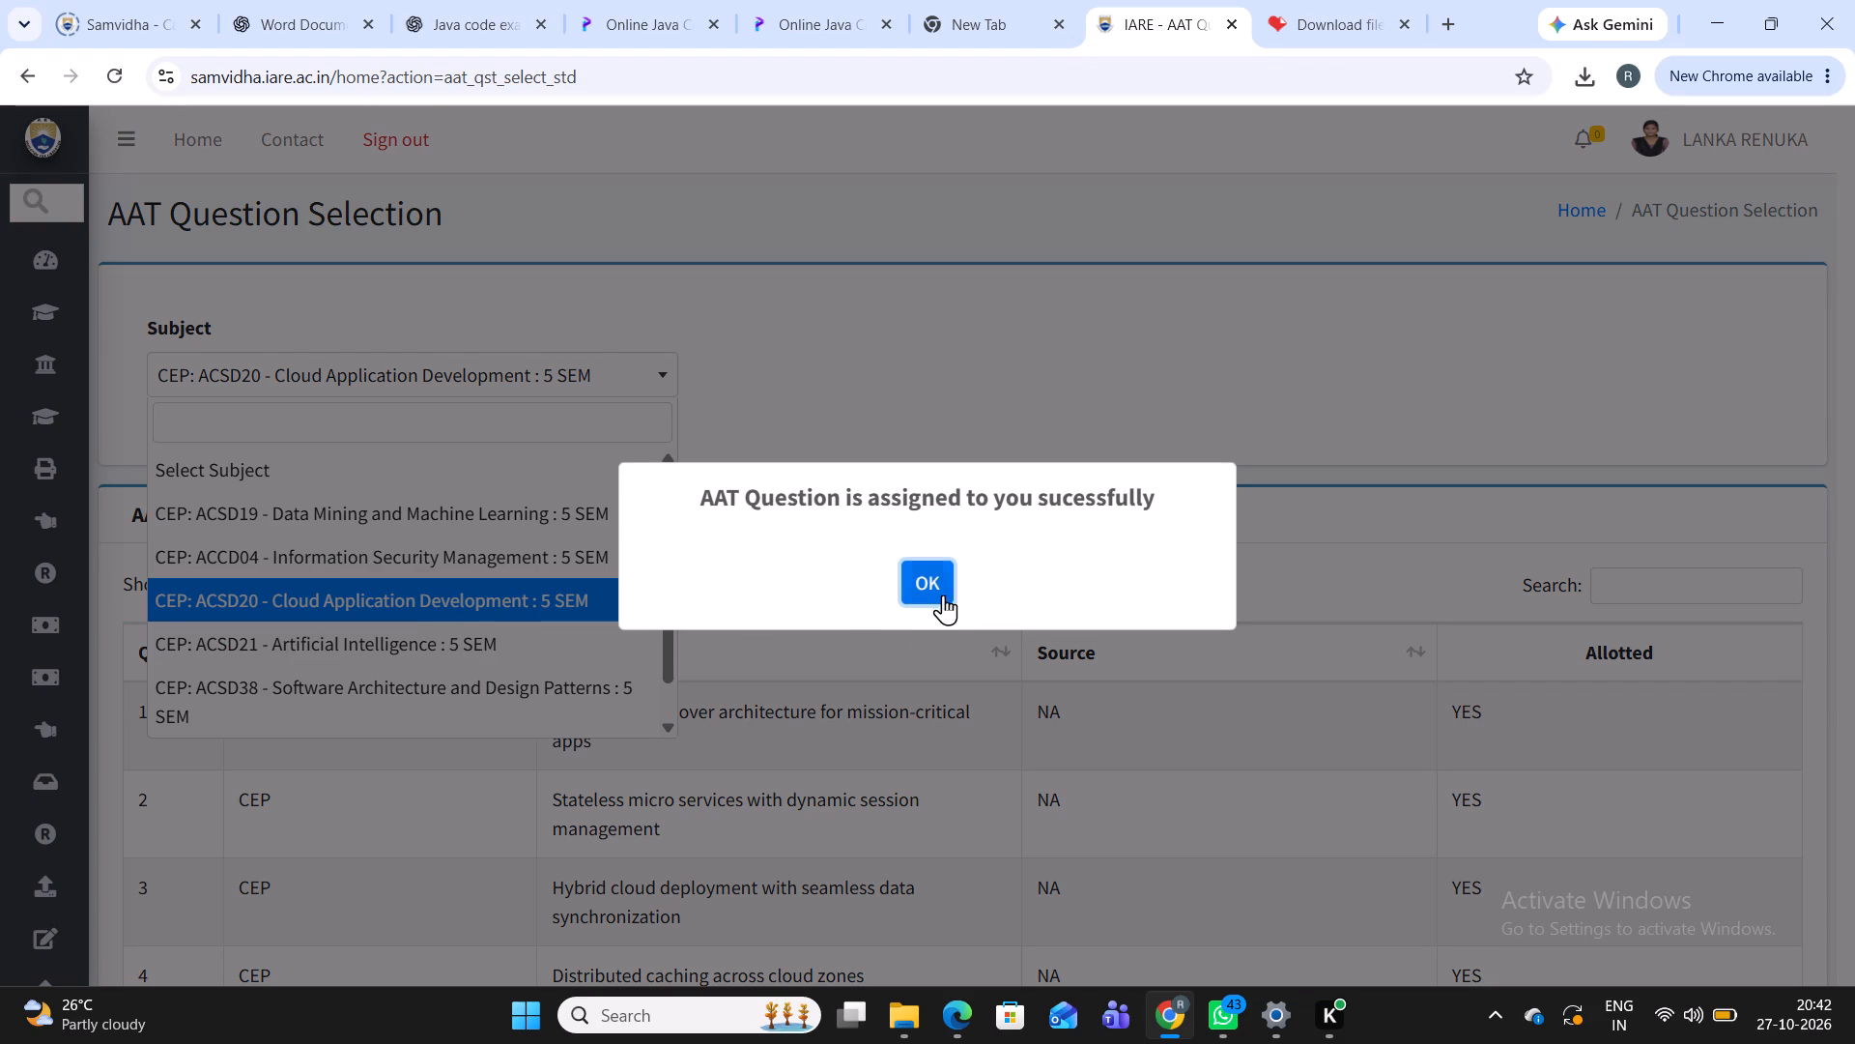
pyautogui.click(957, 577)
pyautogui.click(927, 582)
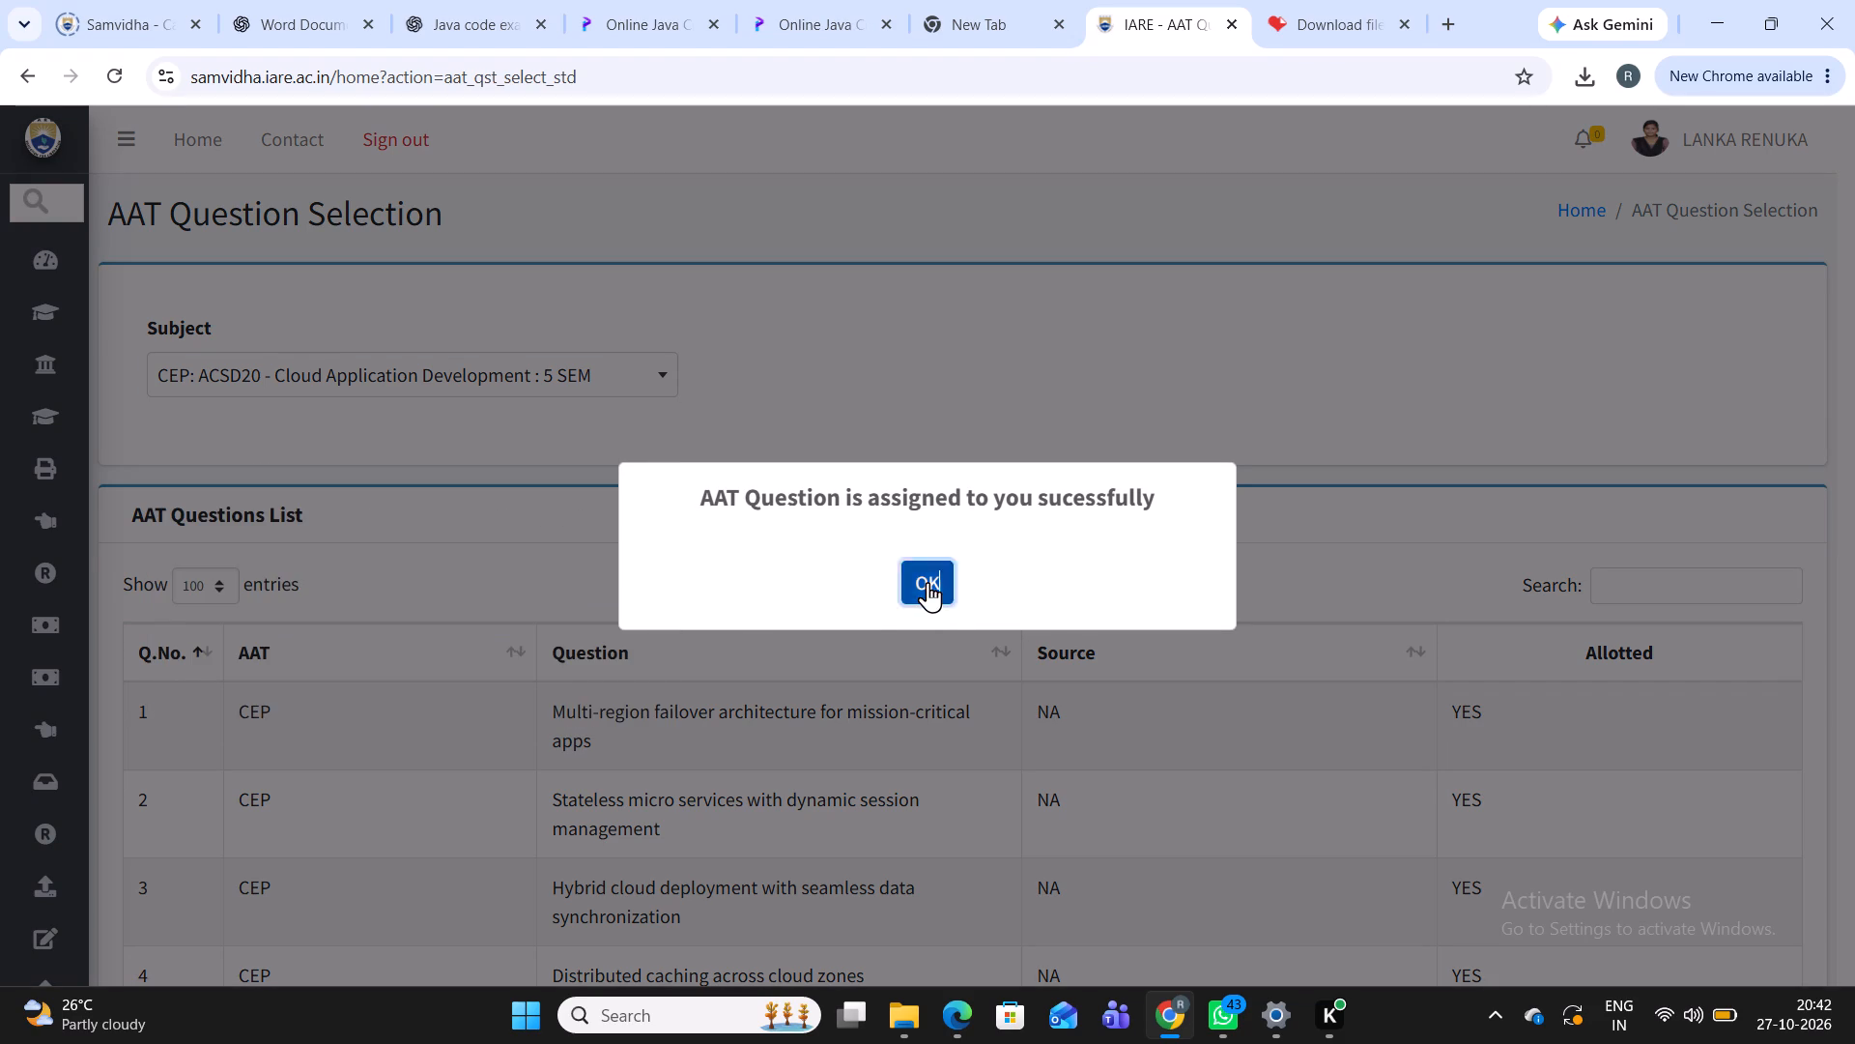
# Assign question 34, Meta-Learning for Few-Shot Tasks, for the subject CEP: ACSD21 - Artificial Intelligence.
pyautogui.click(593, 380)
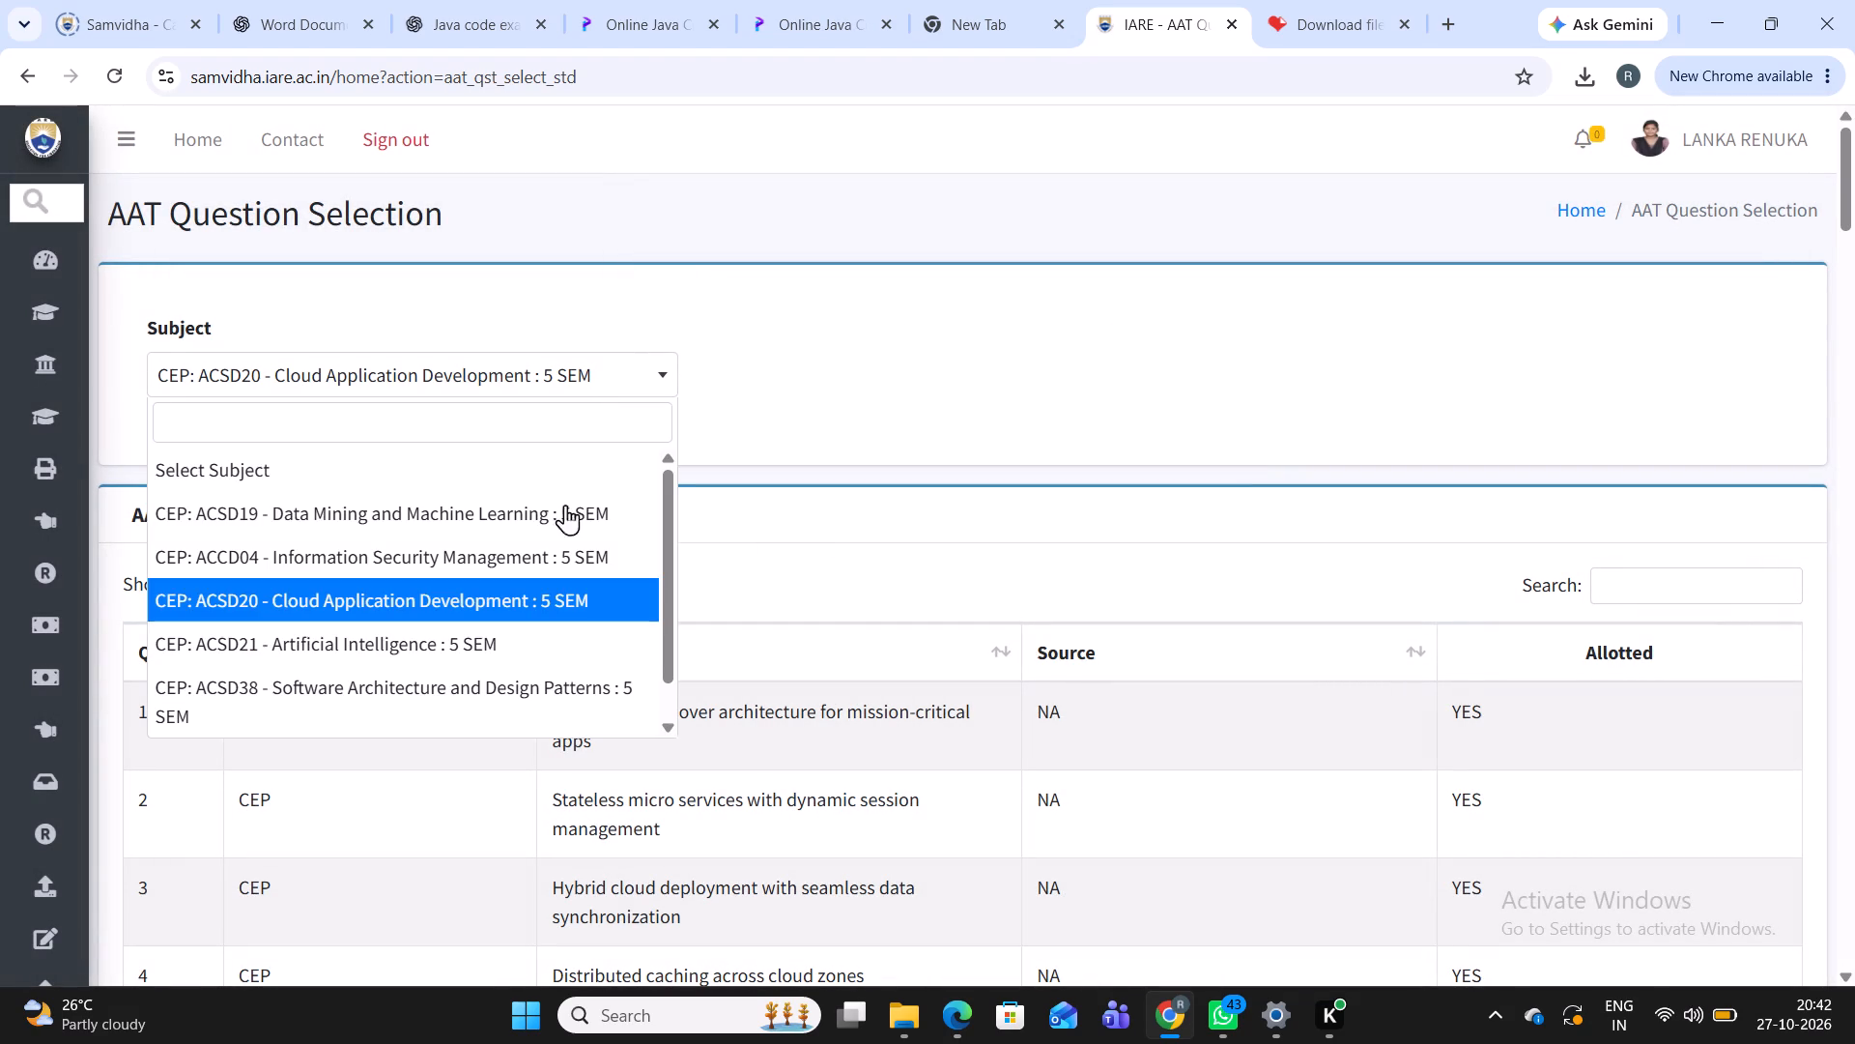
pyautogui.click(501, 648)
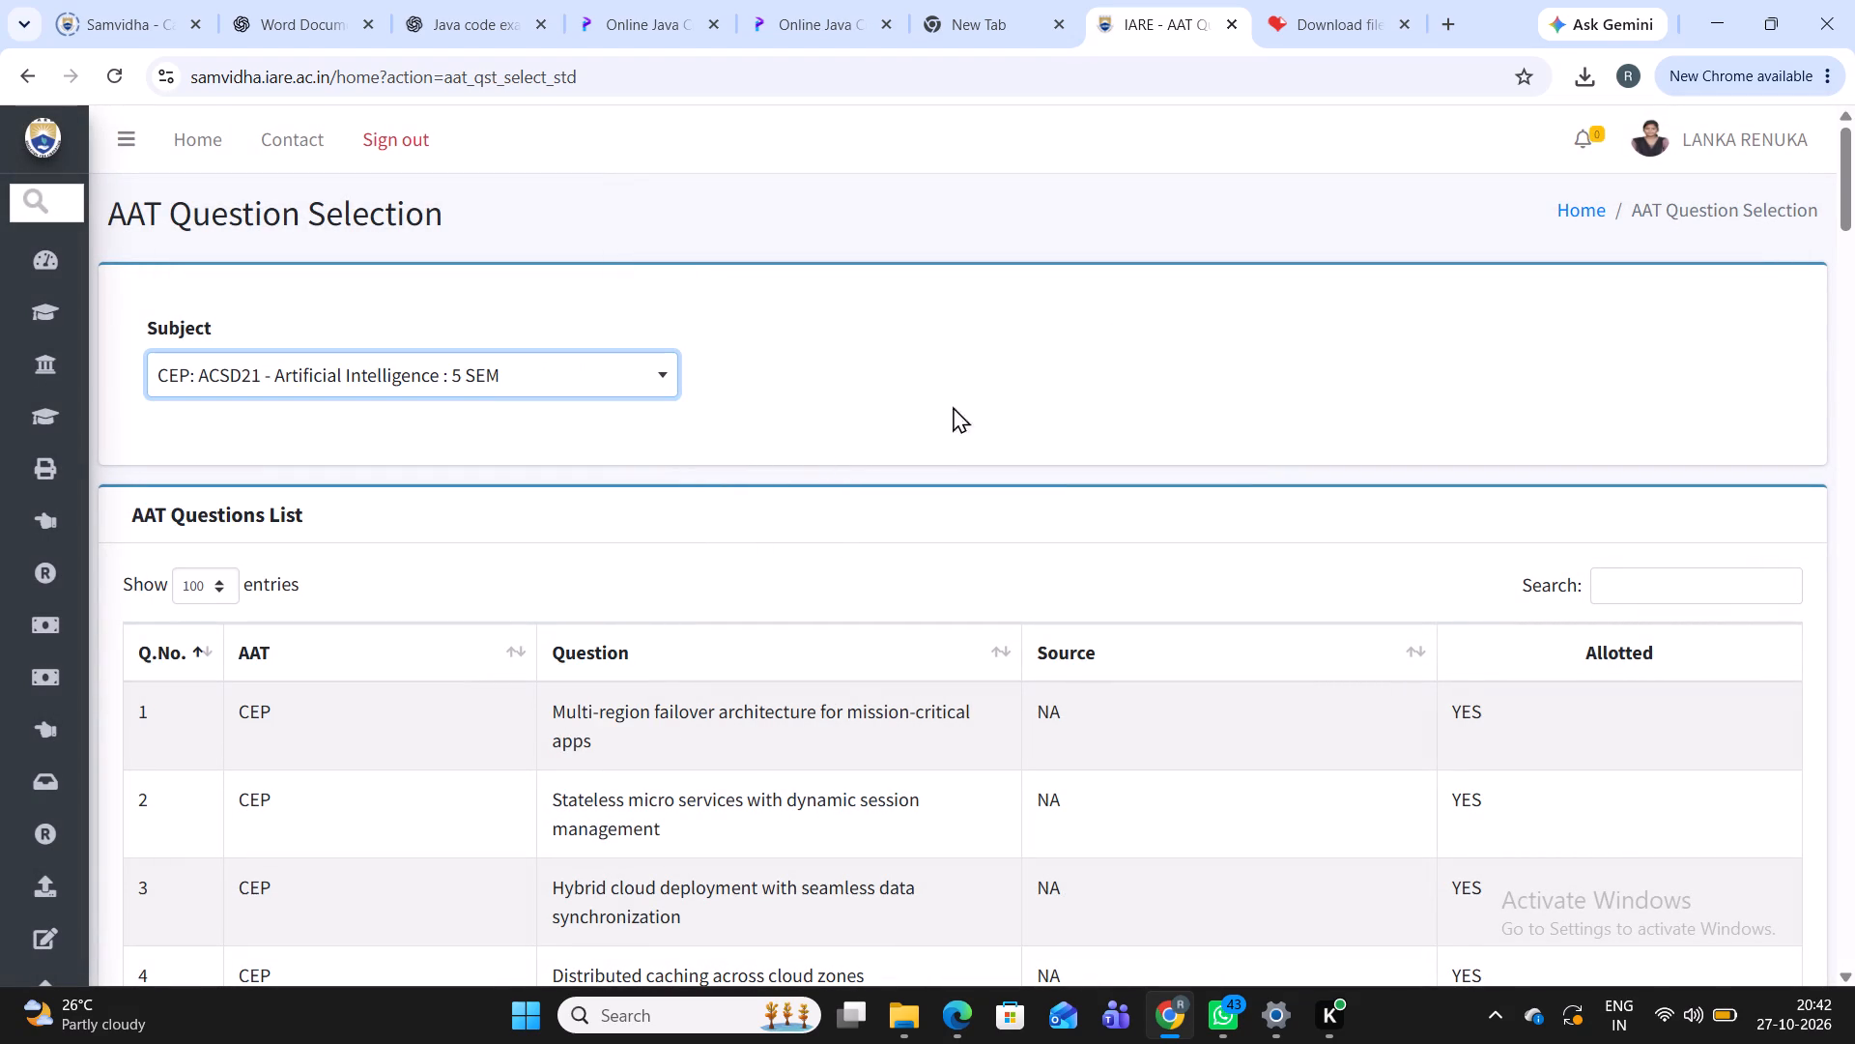
pyautogui.scroll(-10, 1041, 417)
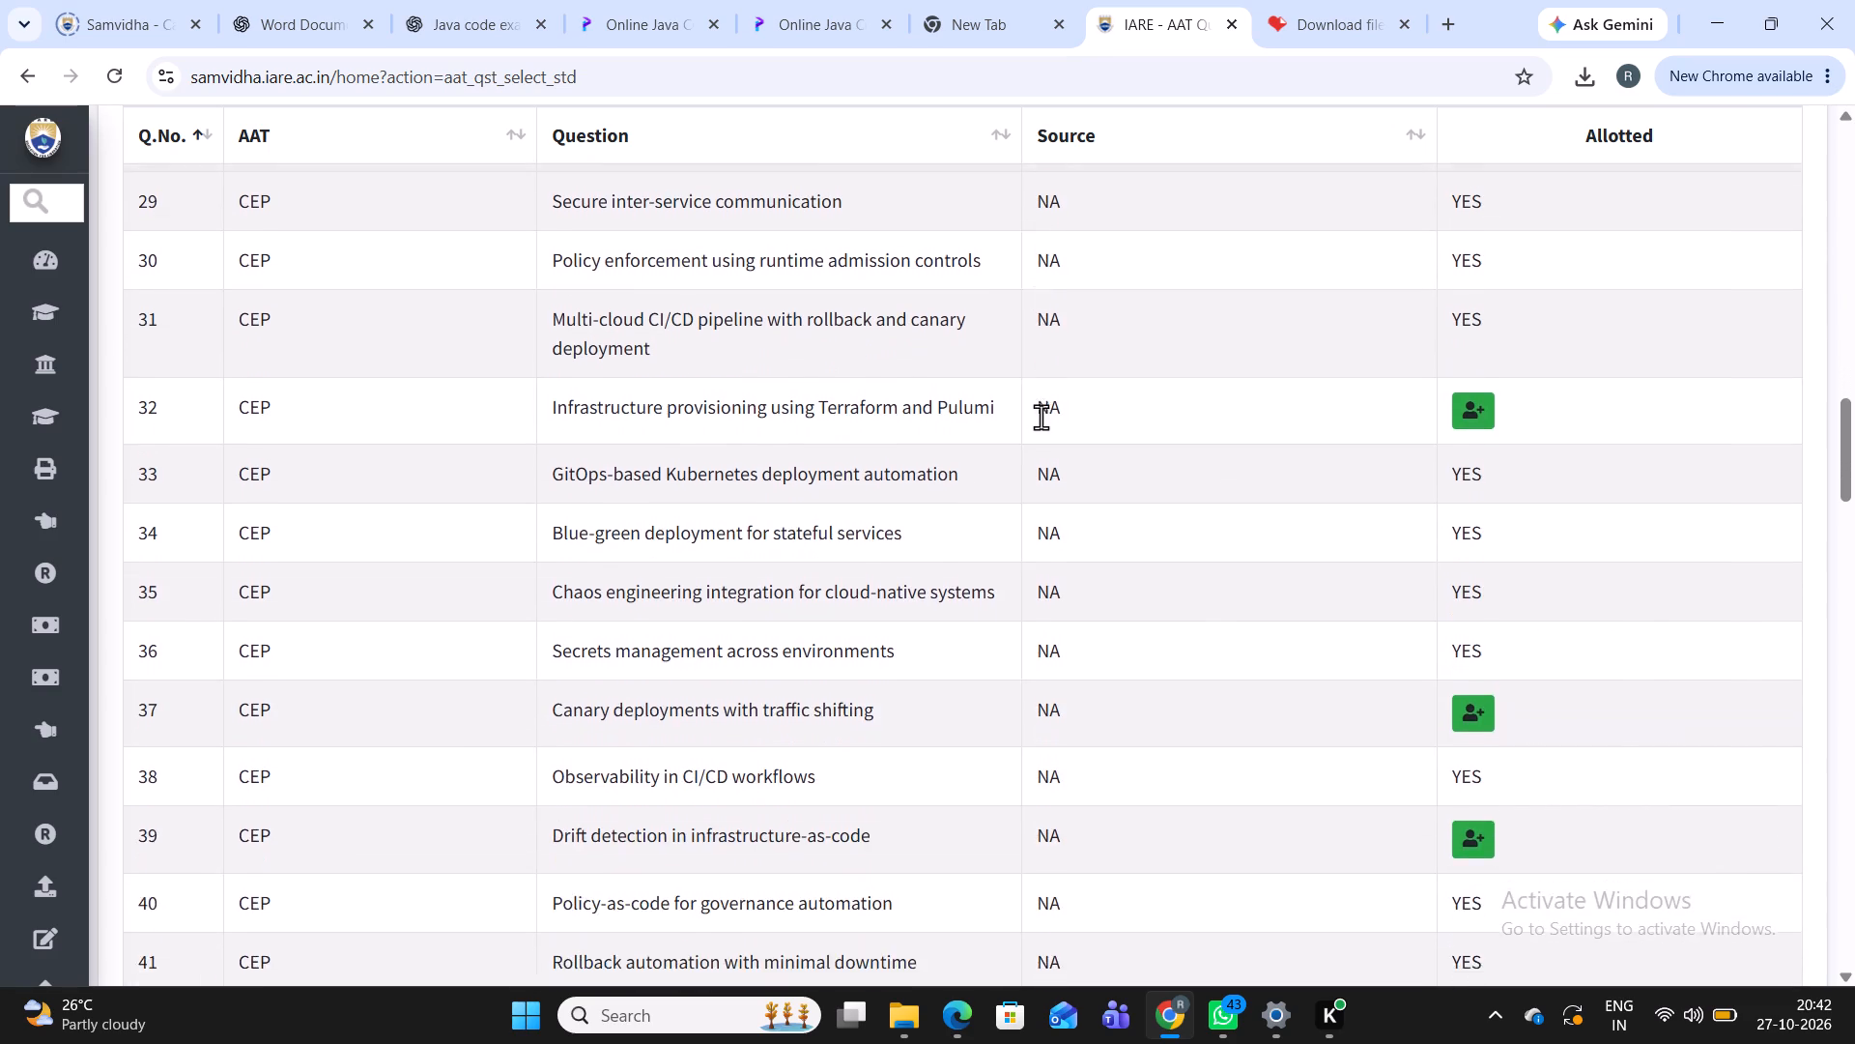
pyautogui.scroll(-1, 1041, 417)
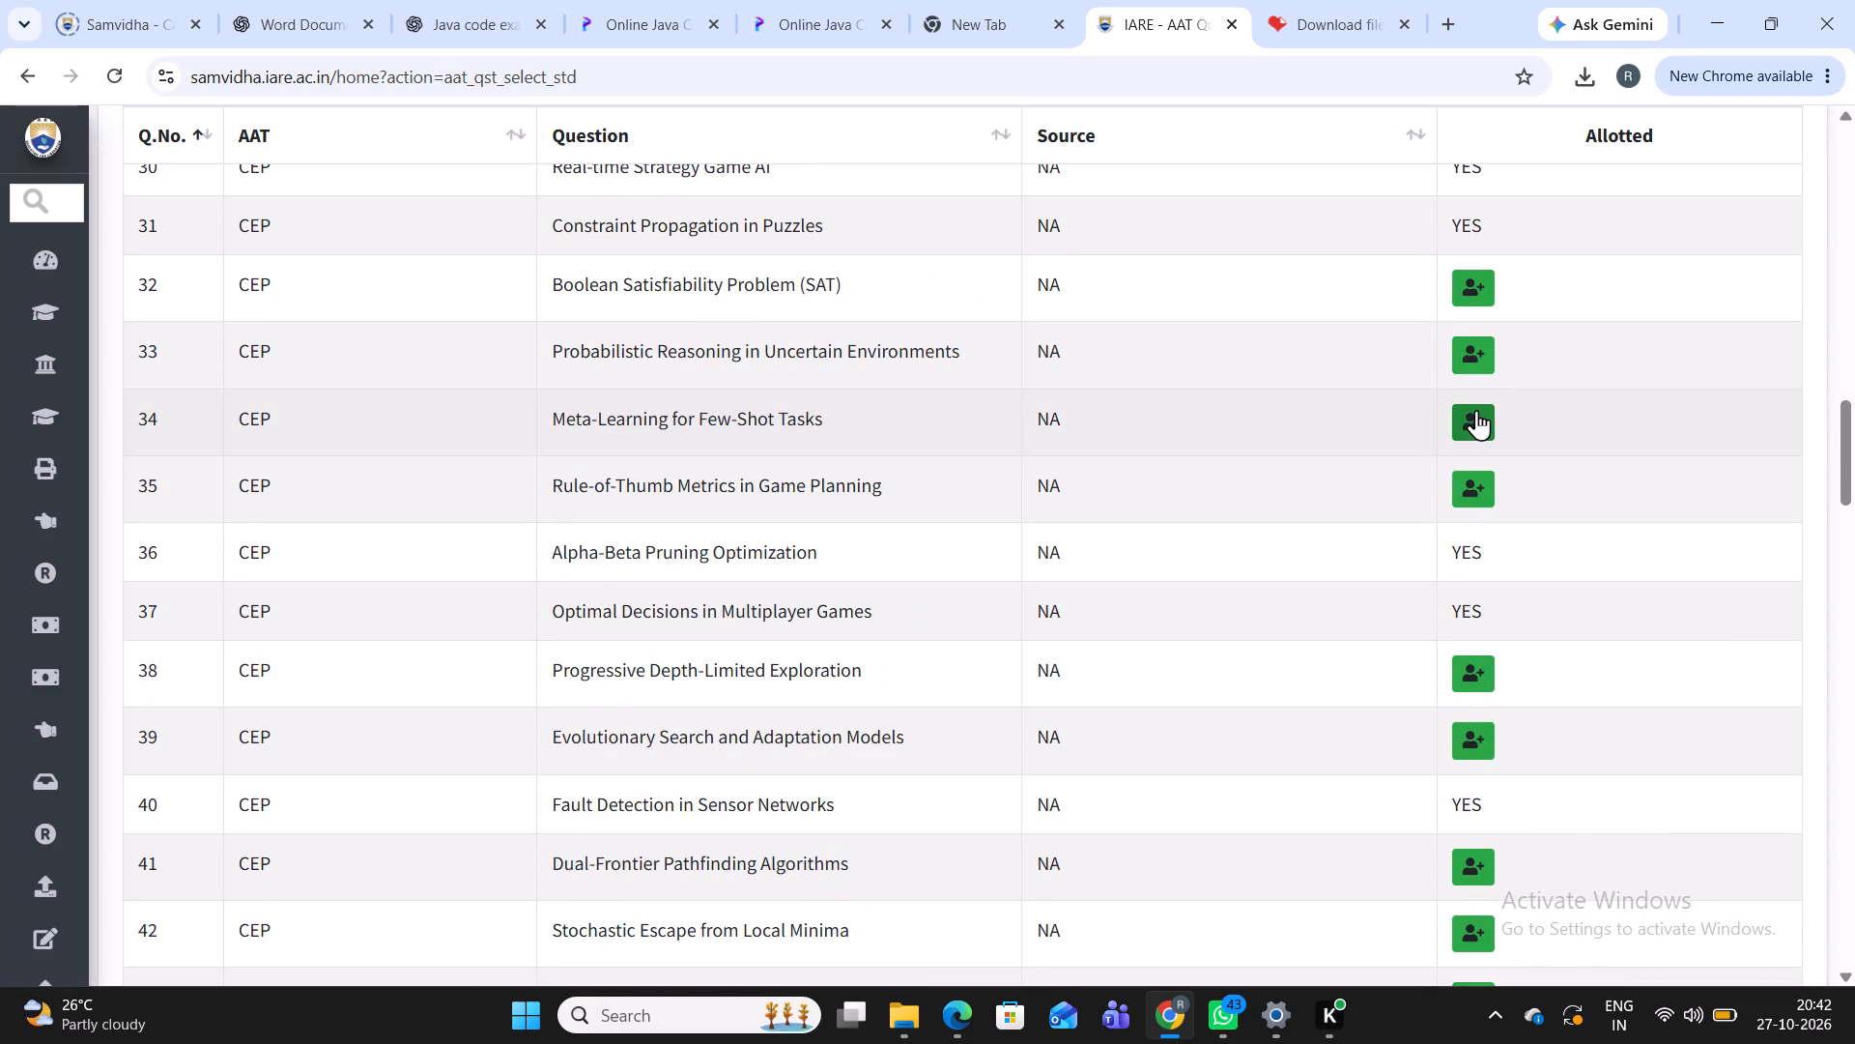
pyautogui.click(1476, 410)
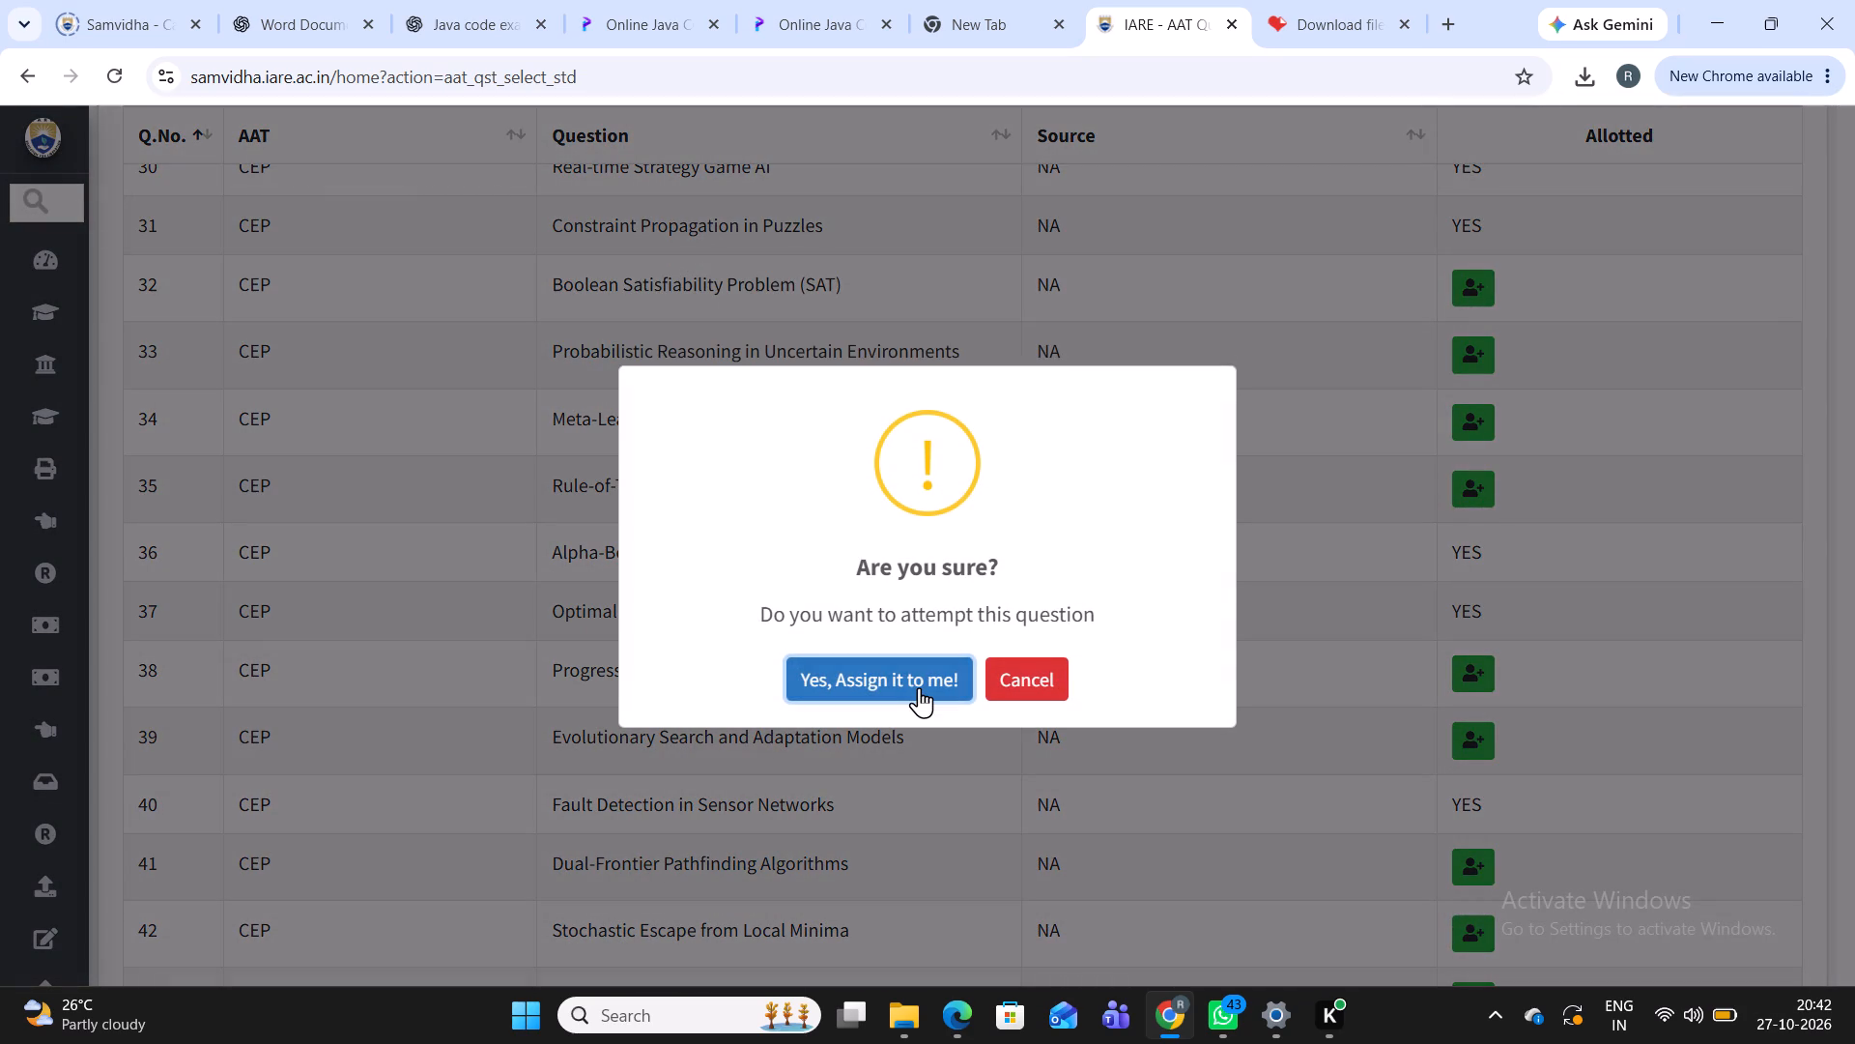
pyautogui.click(919, 687)
pyautogui.scroll(6, 919, 687)
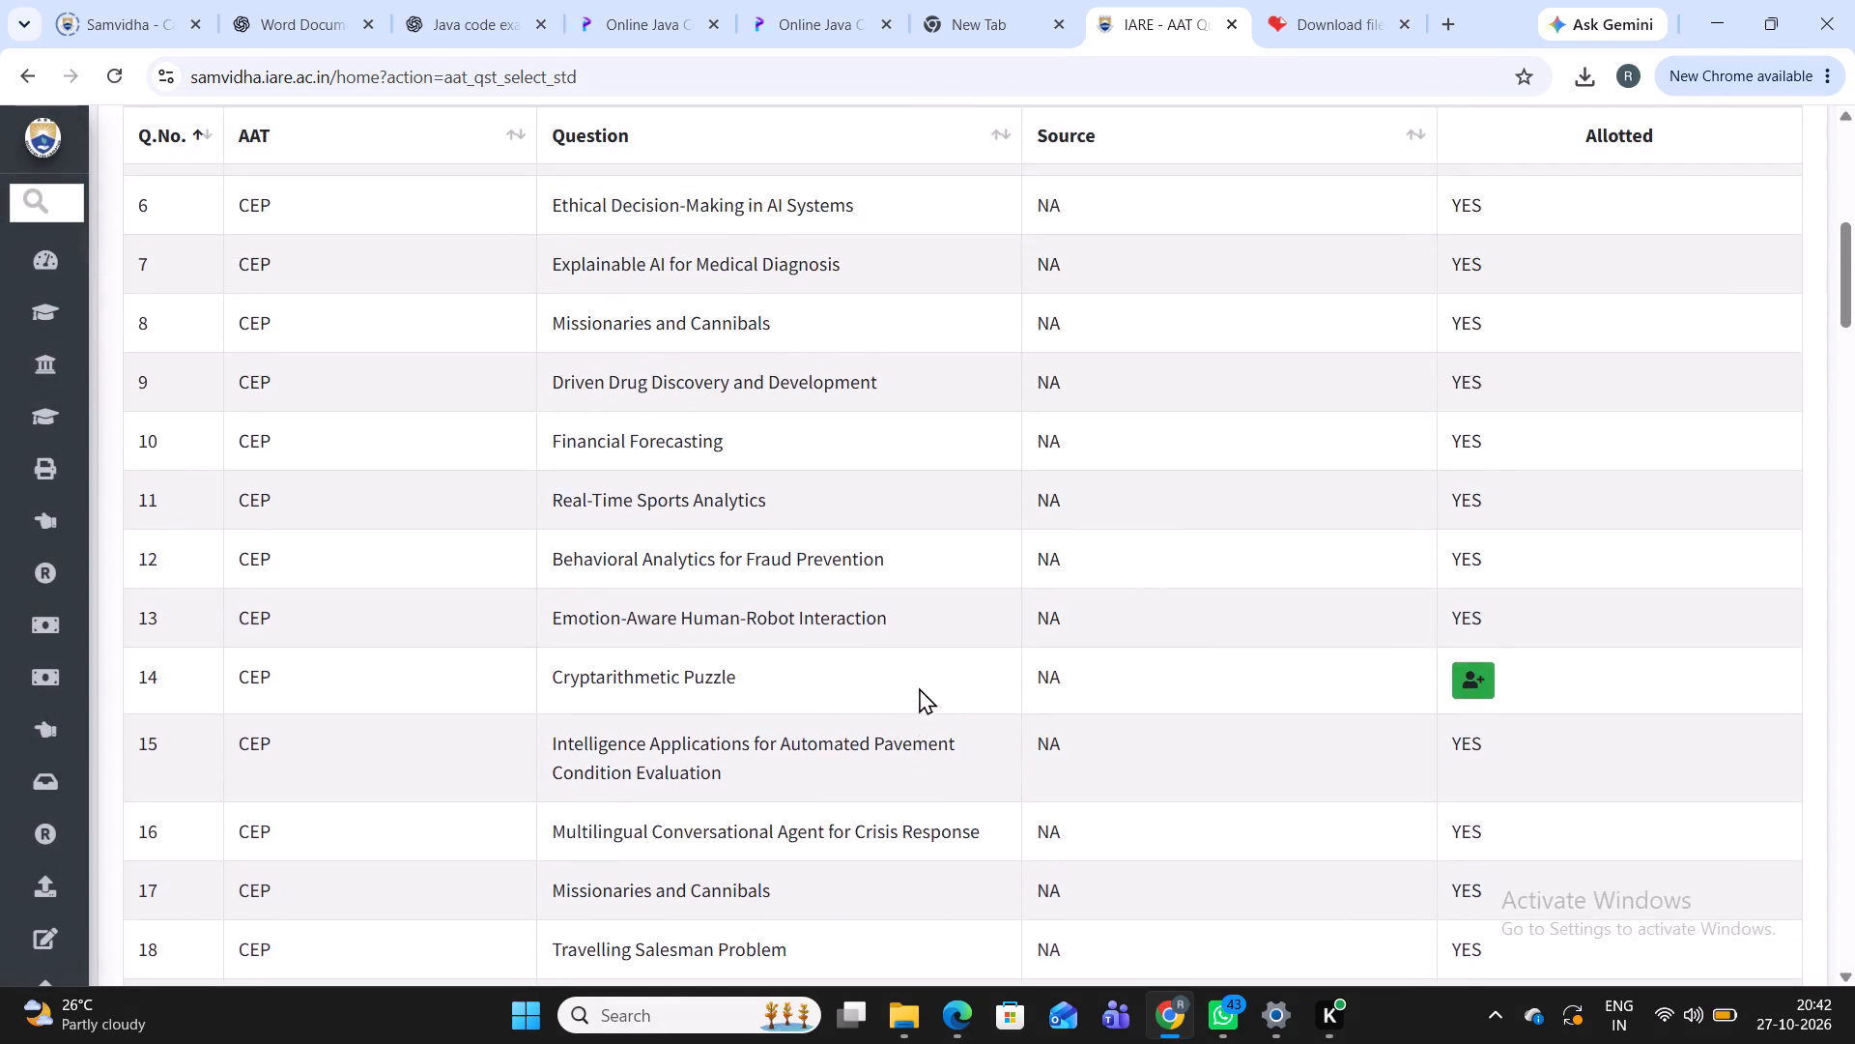
pyautogui.scroll(4, 919, 687)
pyautogui.moveTo(497, 393); pyautogui.dragTo(940, 570)
pyautogui.click(940, 570)
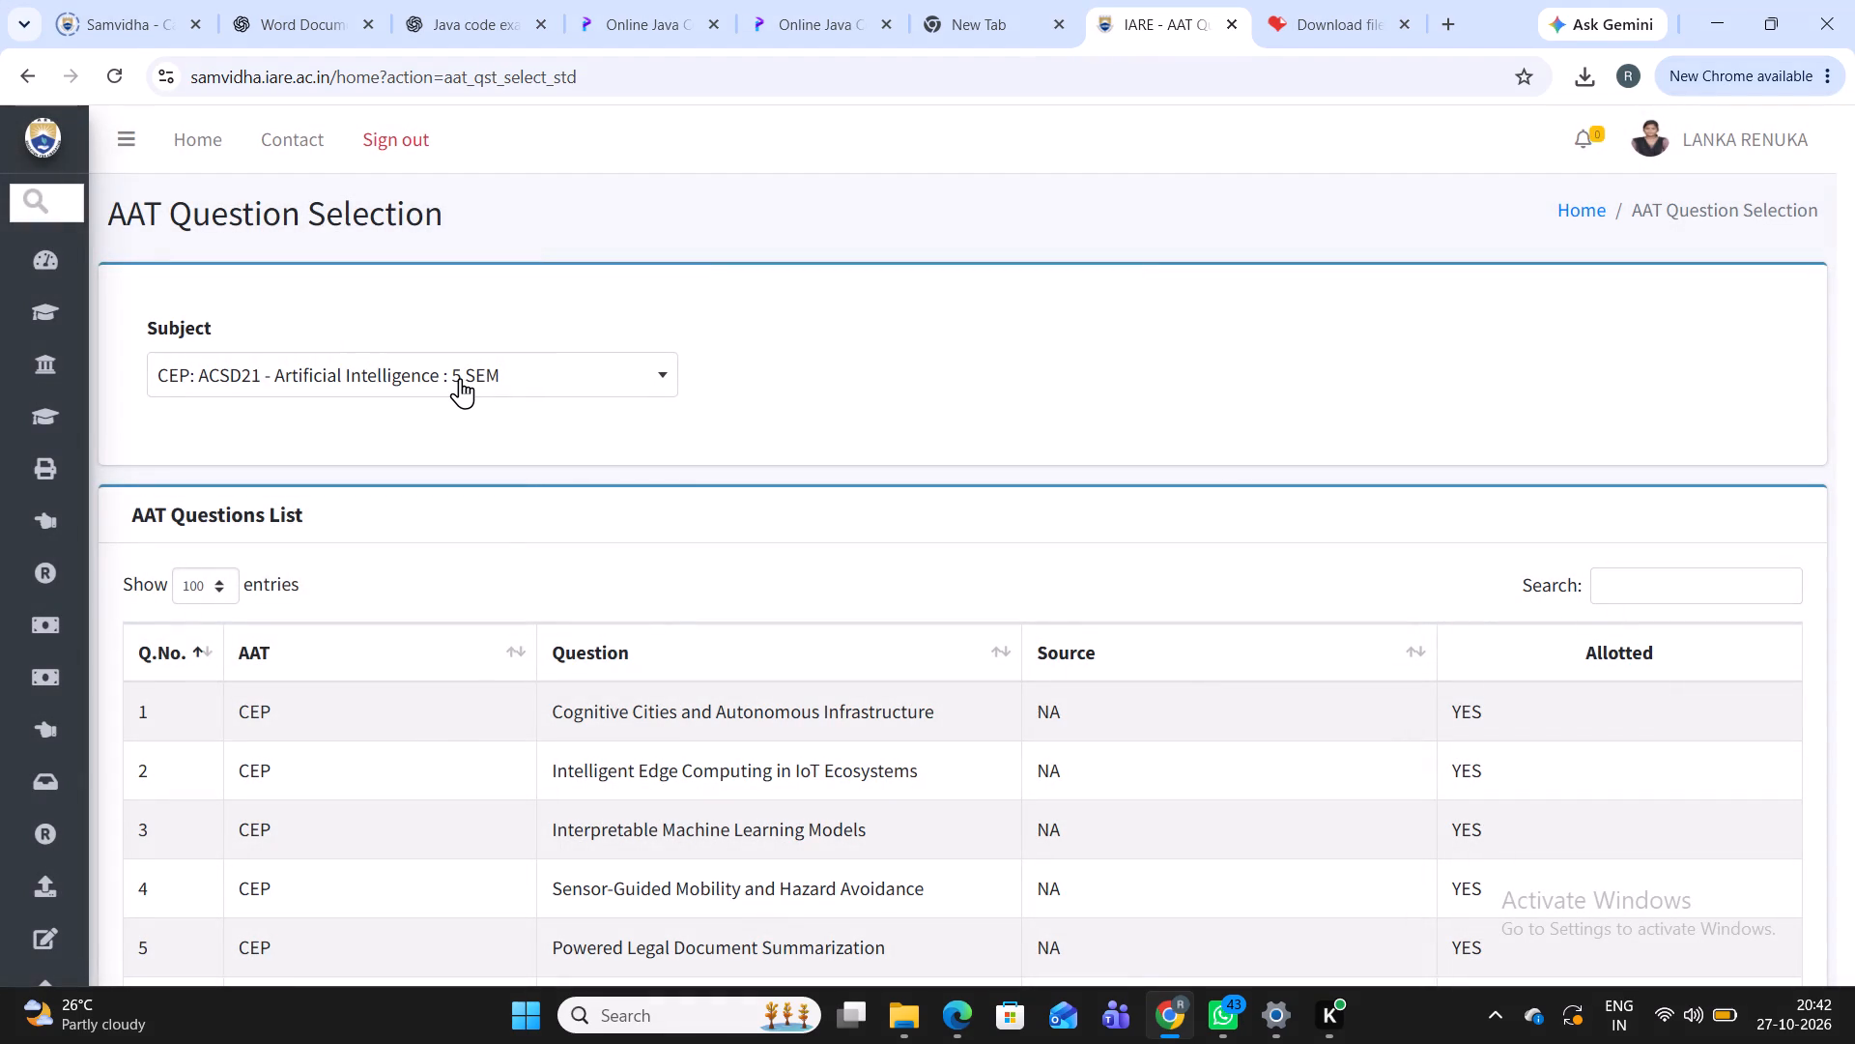
# Assign question 4, on designing a payroll processing system, for the subject CEP: ACSD38 - Software Architecture and Design Patterns.
pyautogui.click(460, 378)
pyautogui.click(417, 676)
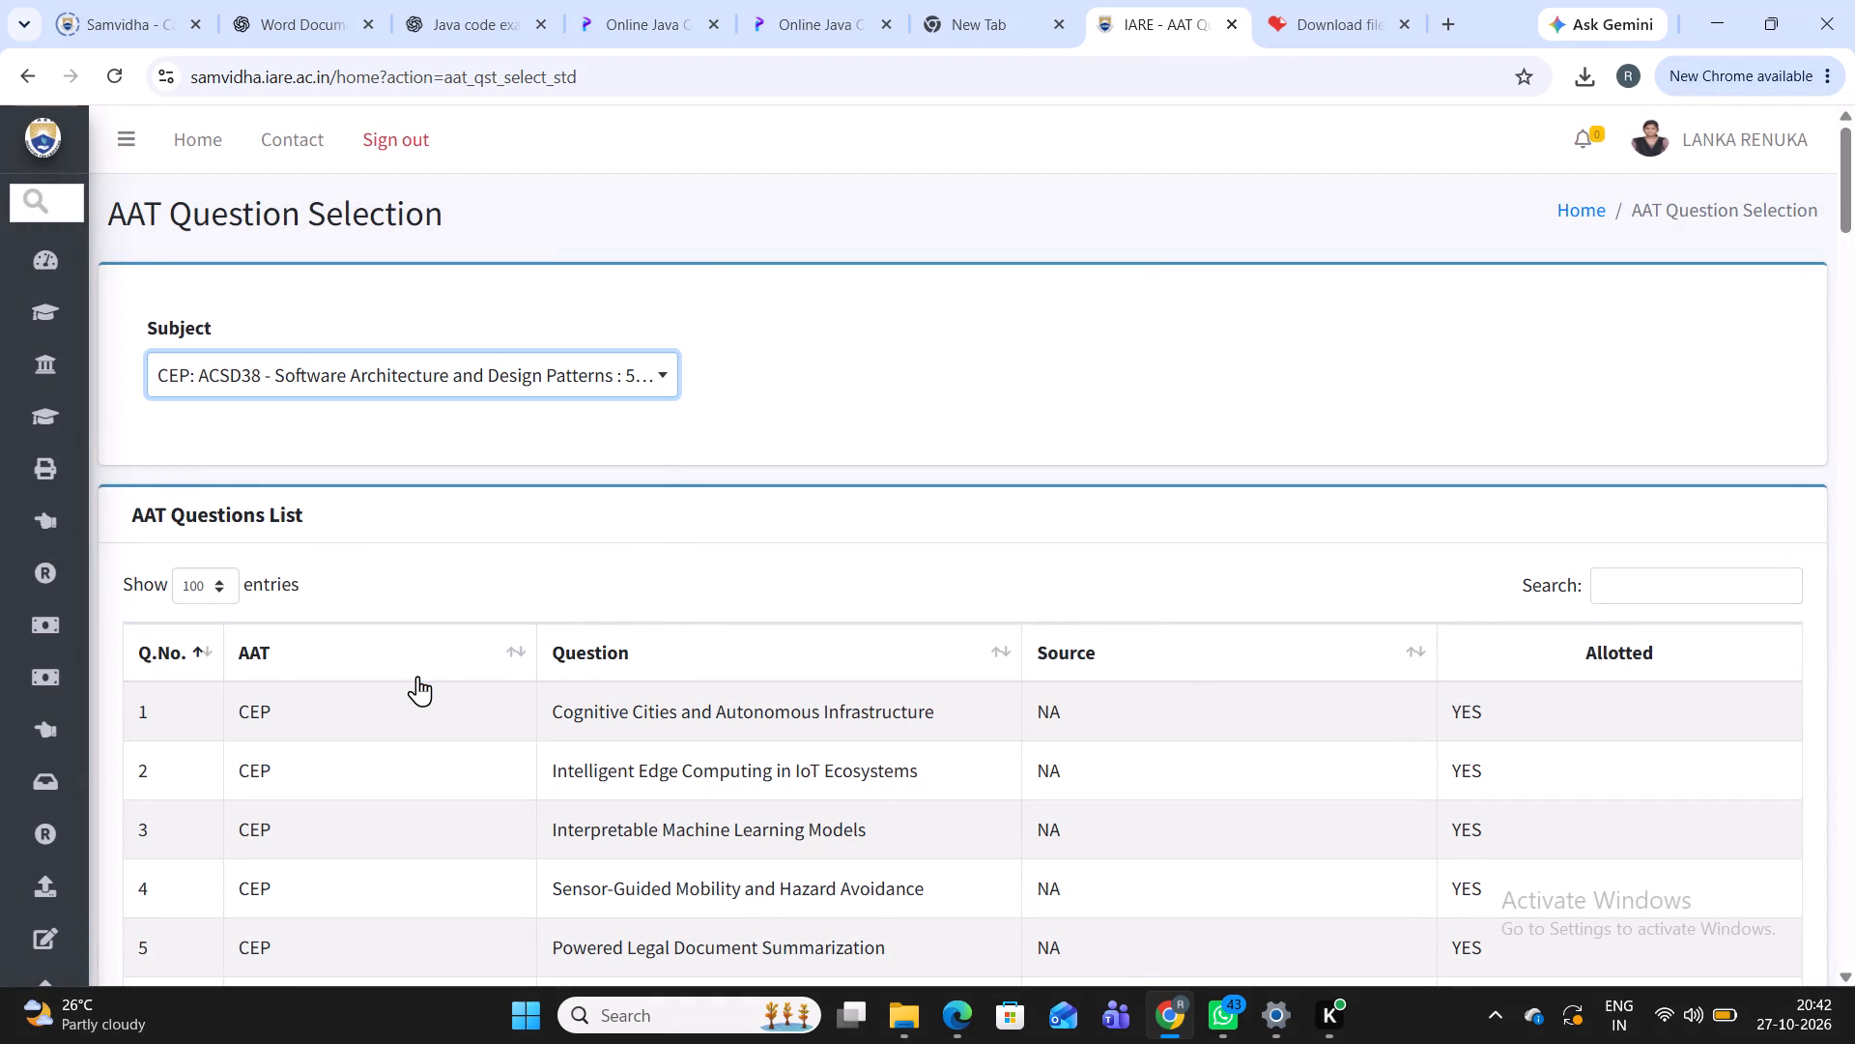
pyautogui.scroll(-6, 911, 526)
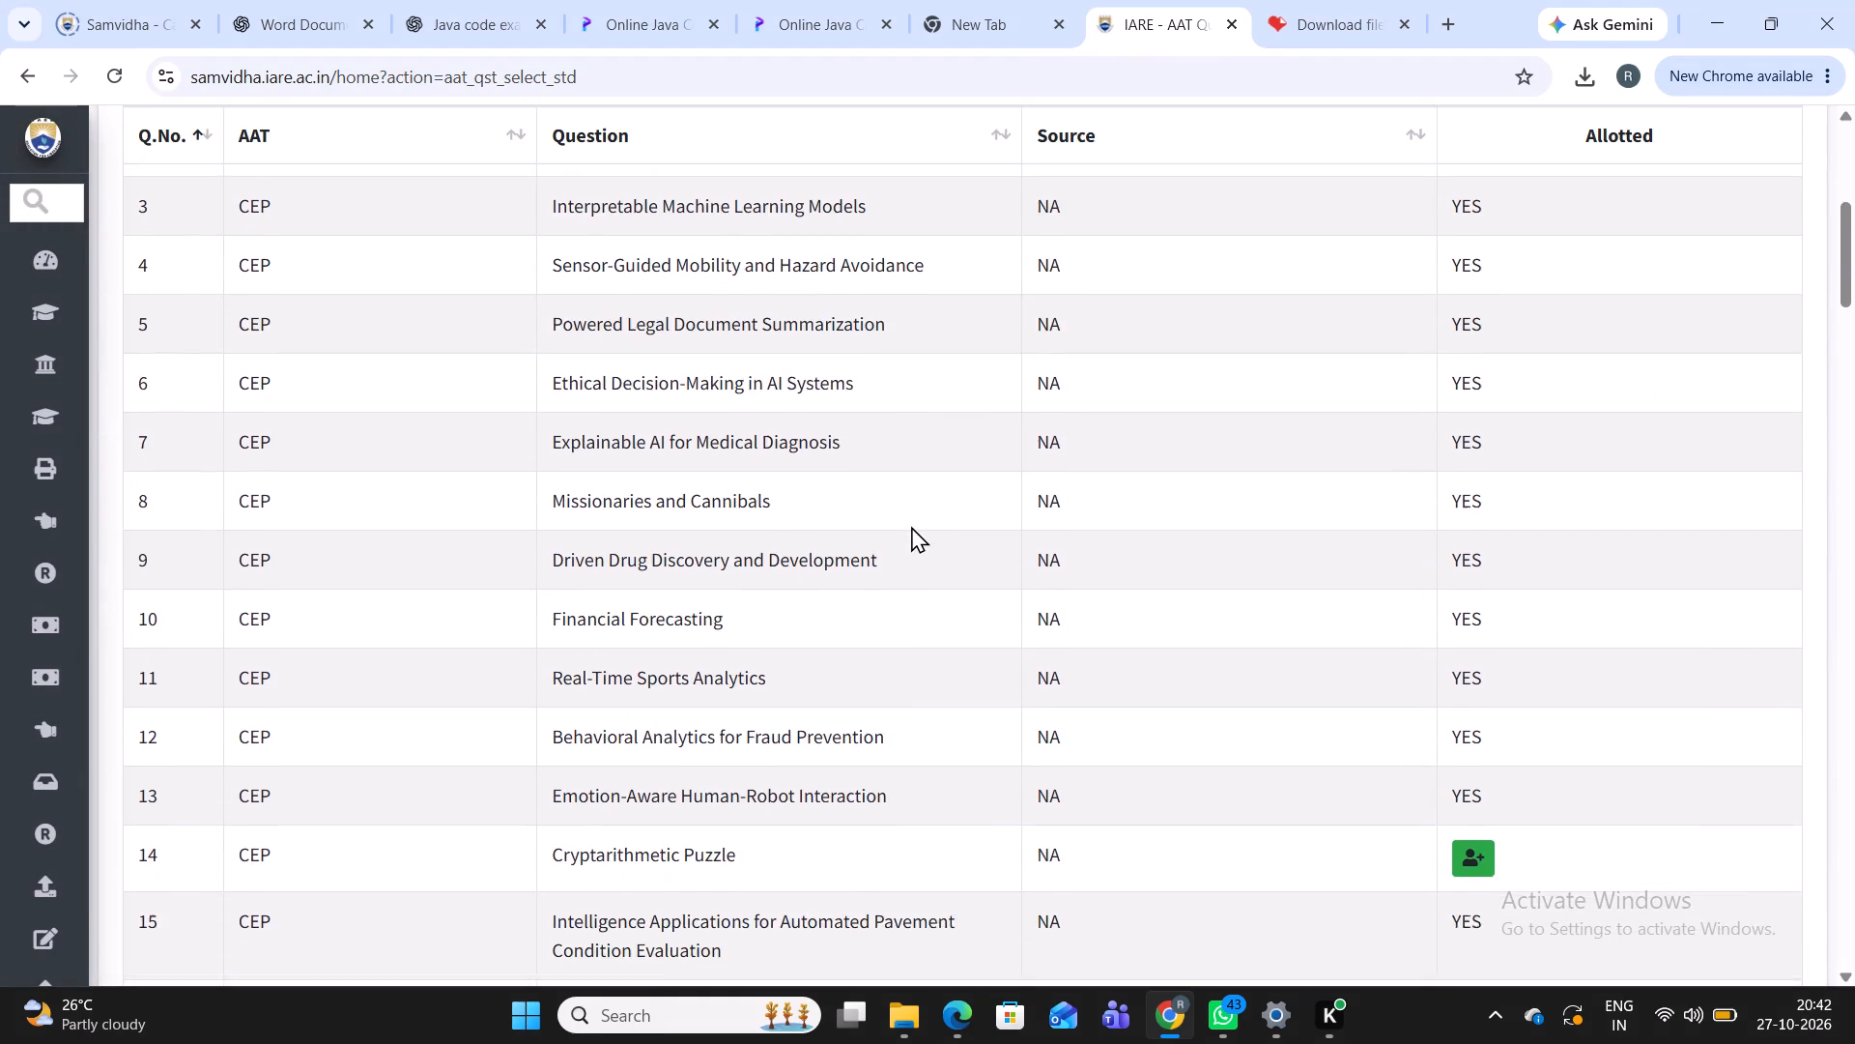
pyautogui.scroll(7, 911, 526)
pyautogui.scroll(-7, 911, 526)
pyautogui.hscroll(1, 911, 526)
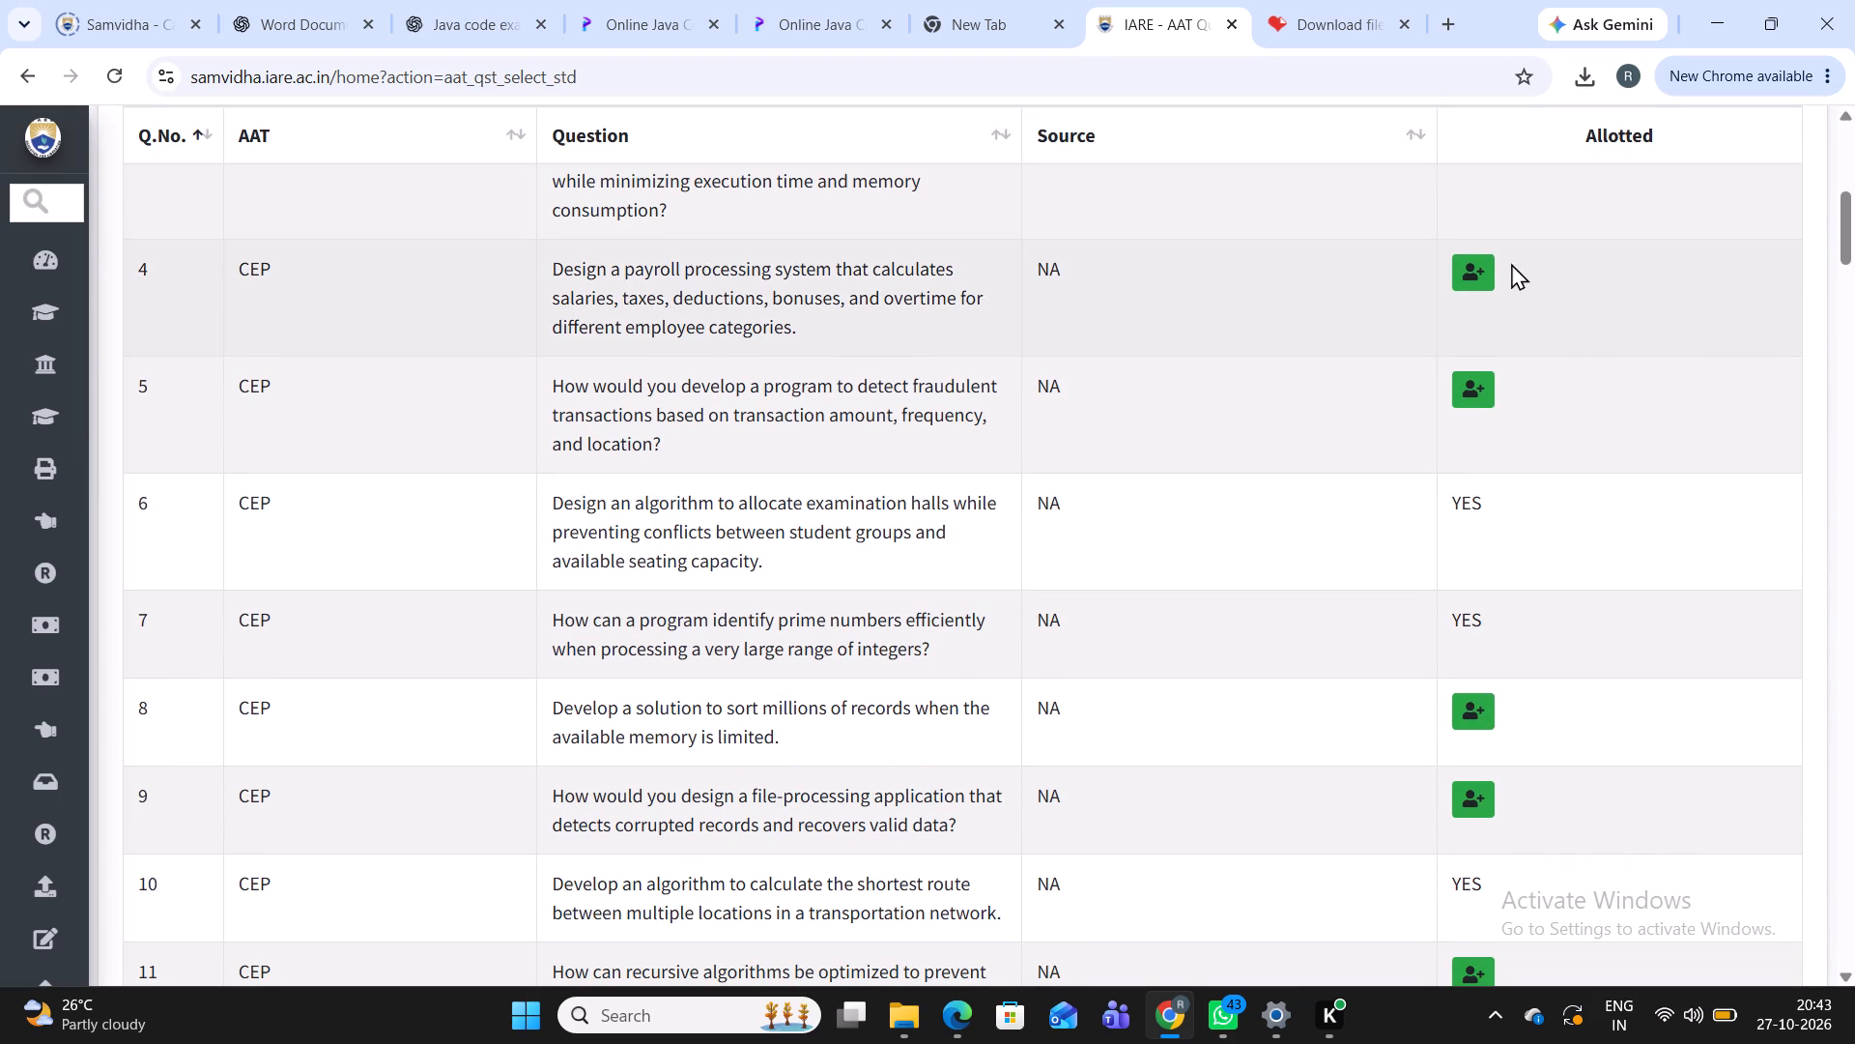
pyautogui.click(1478, 285)
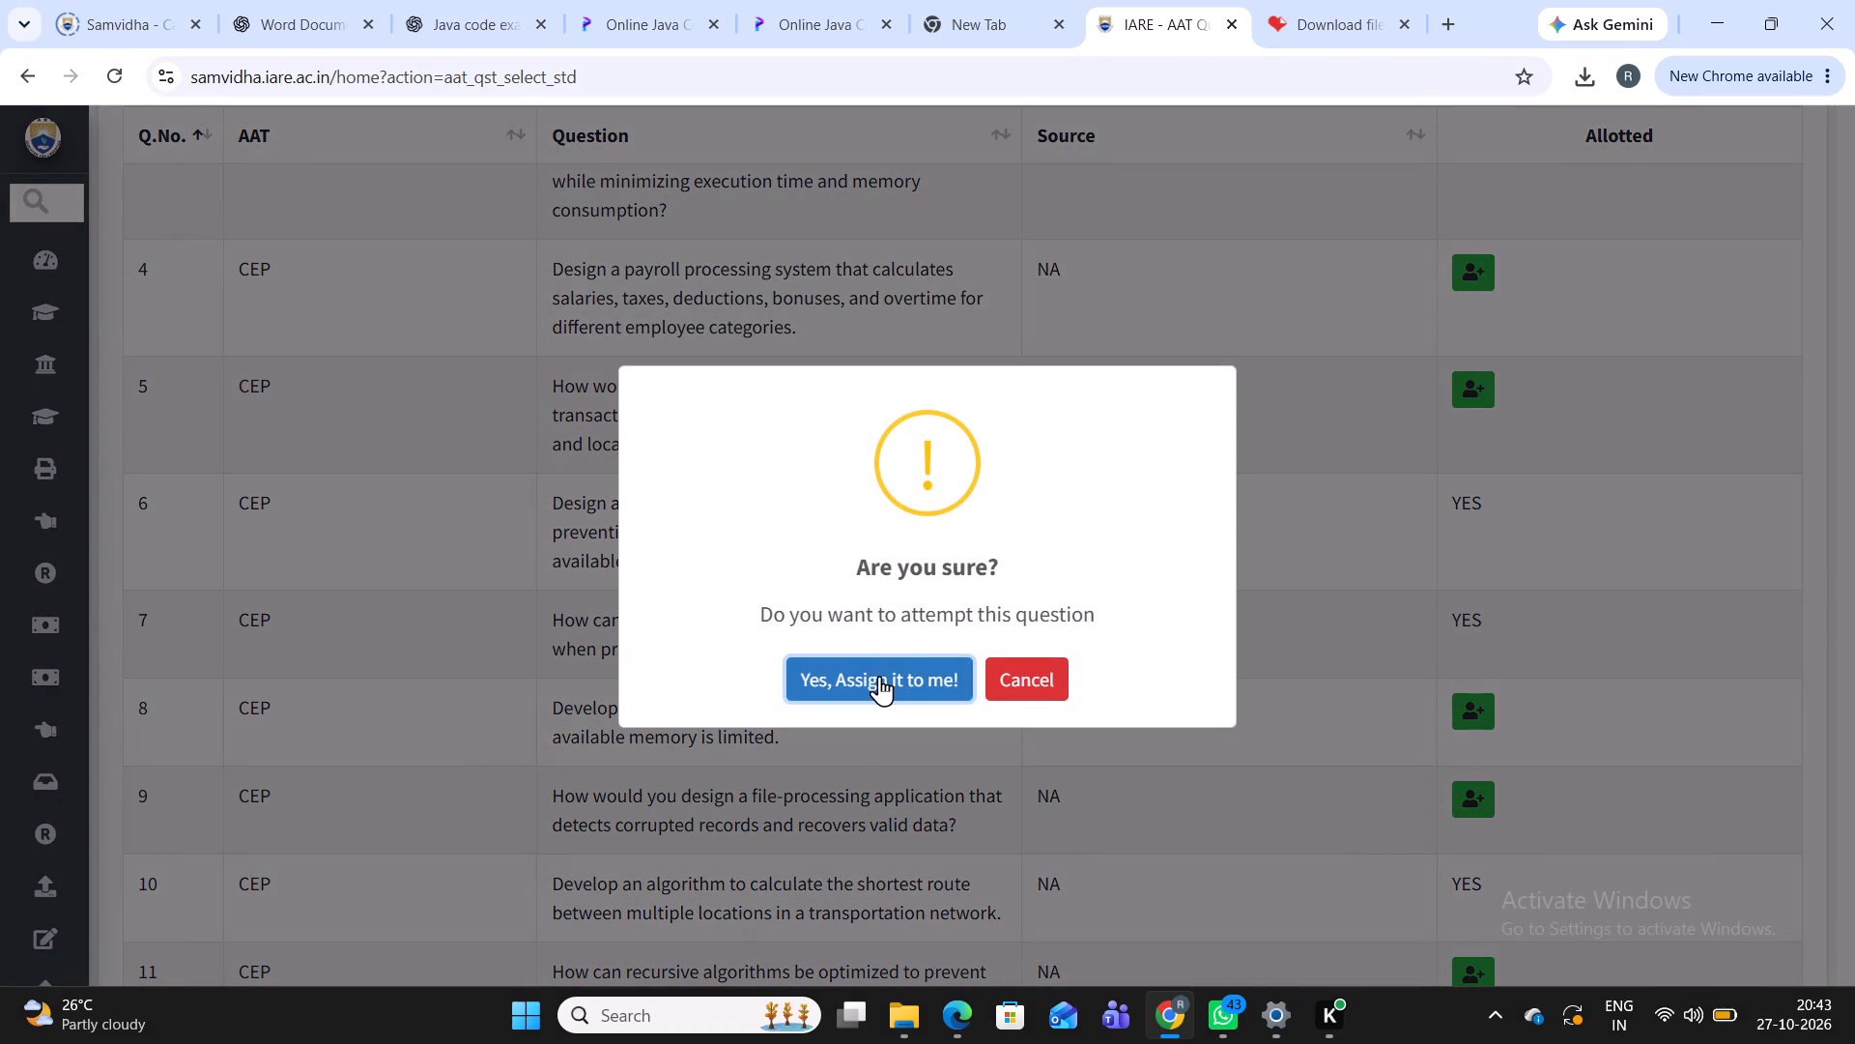
pyautogui.click(879, 676)
pyautogui.scroll(6, 623, 352)
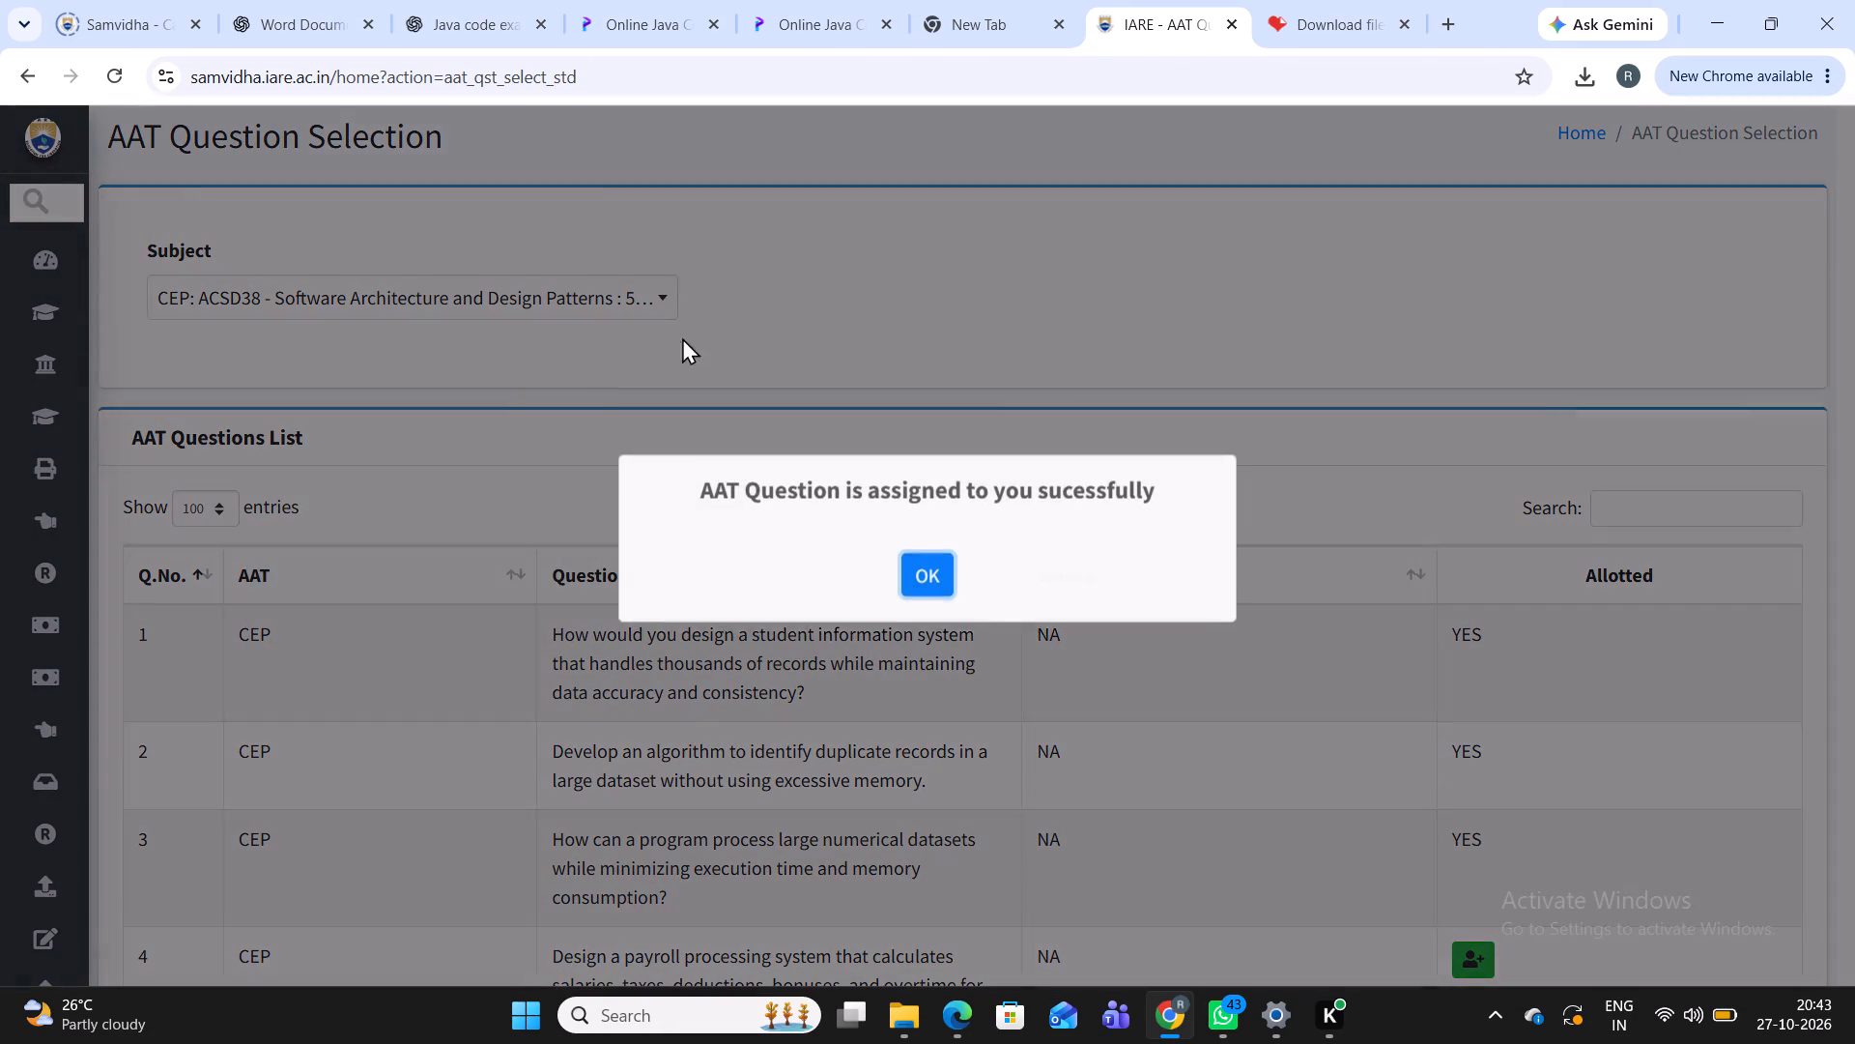
pyautogui.click(947, 578)
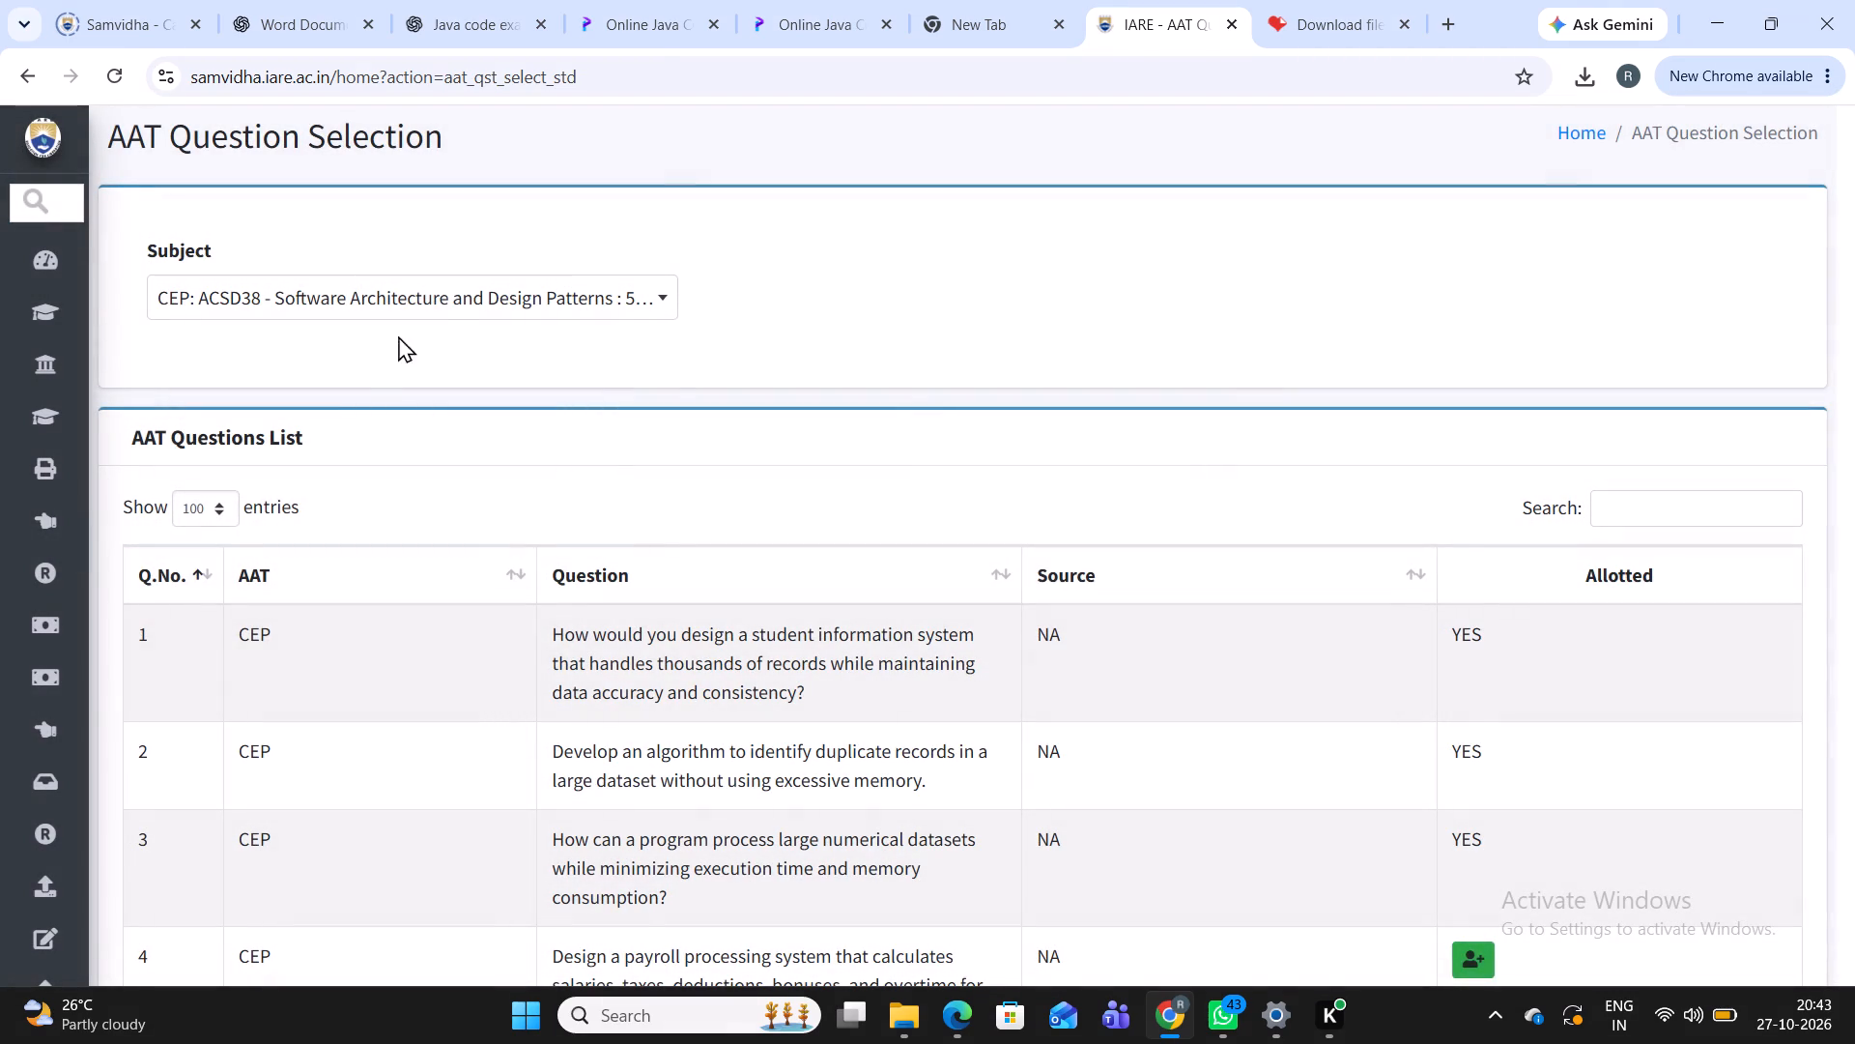
# Select the subject CEP: ACAD14 - Human Computer Interaction (UI&UX) and check its AAT questions list for a question to assign.
pyautogui.click(442, 296)
pyautogui.scroll(-1, 351, 630)
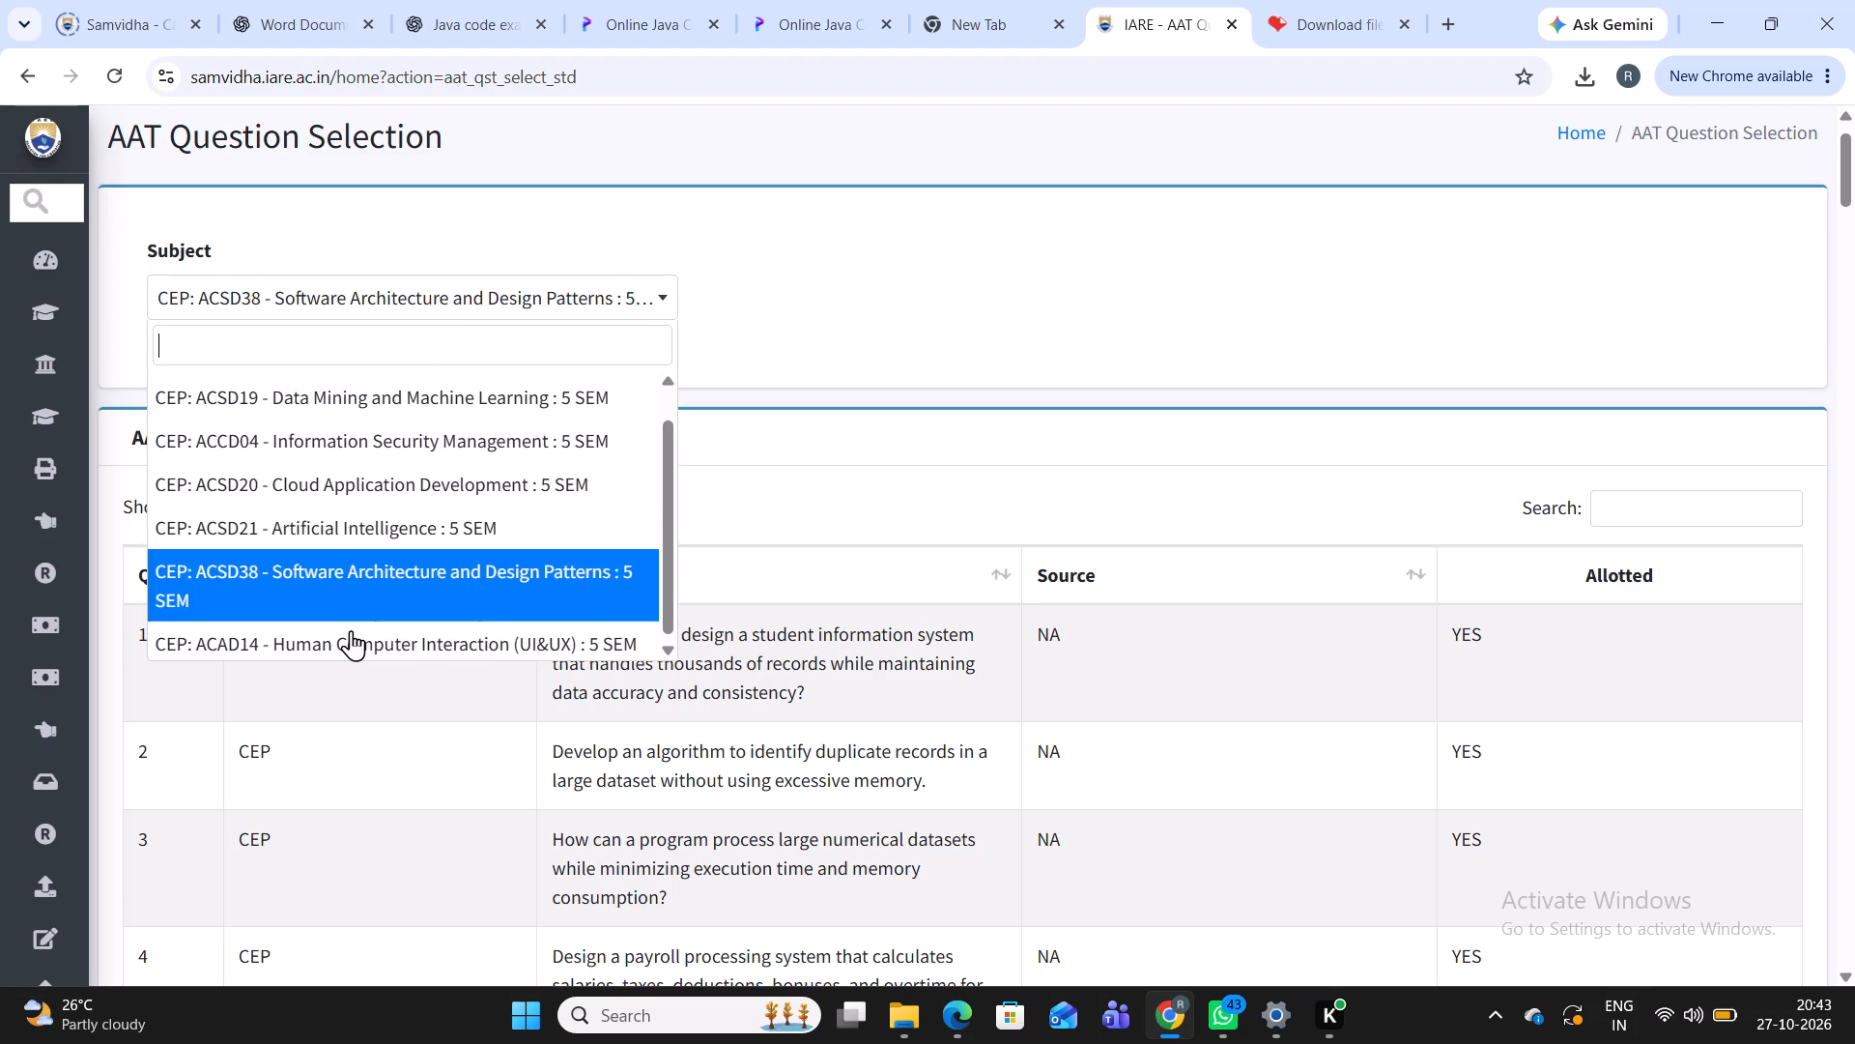
pyautogui.scroll(-1, 351, 630)
pyautogui.click(351, 630)
pyautogui.scroll(-3, 799, 419)
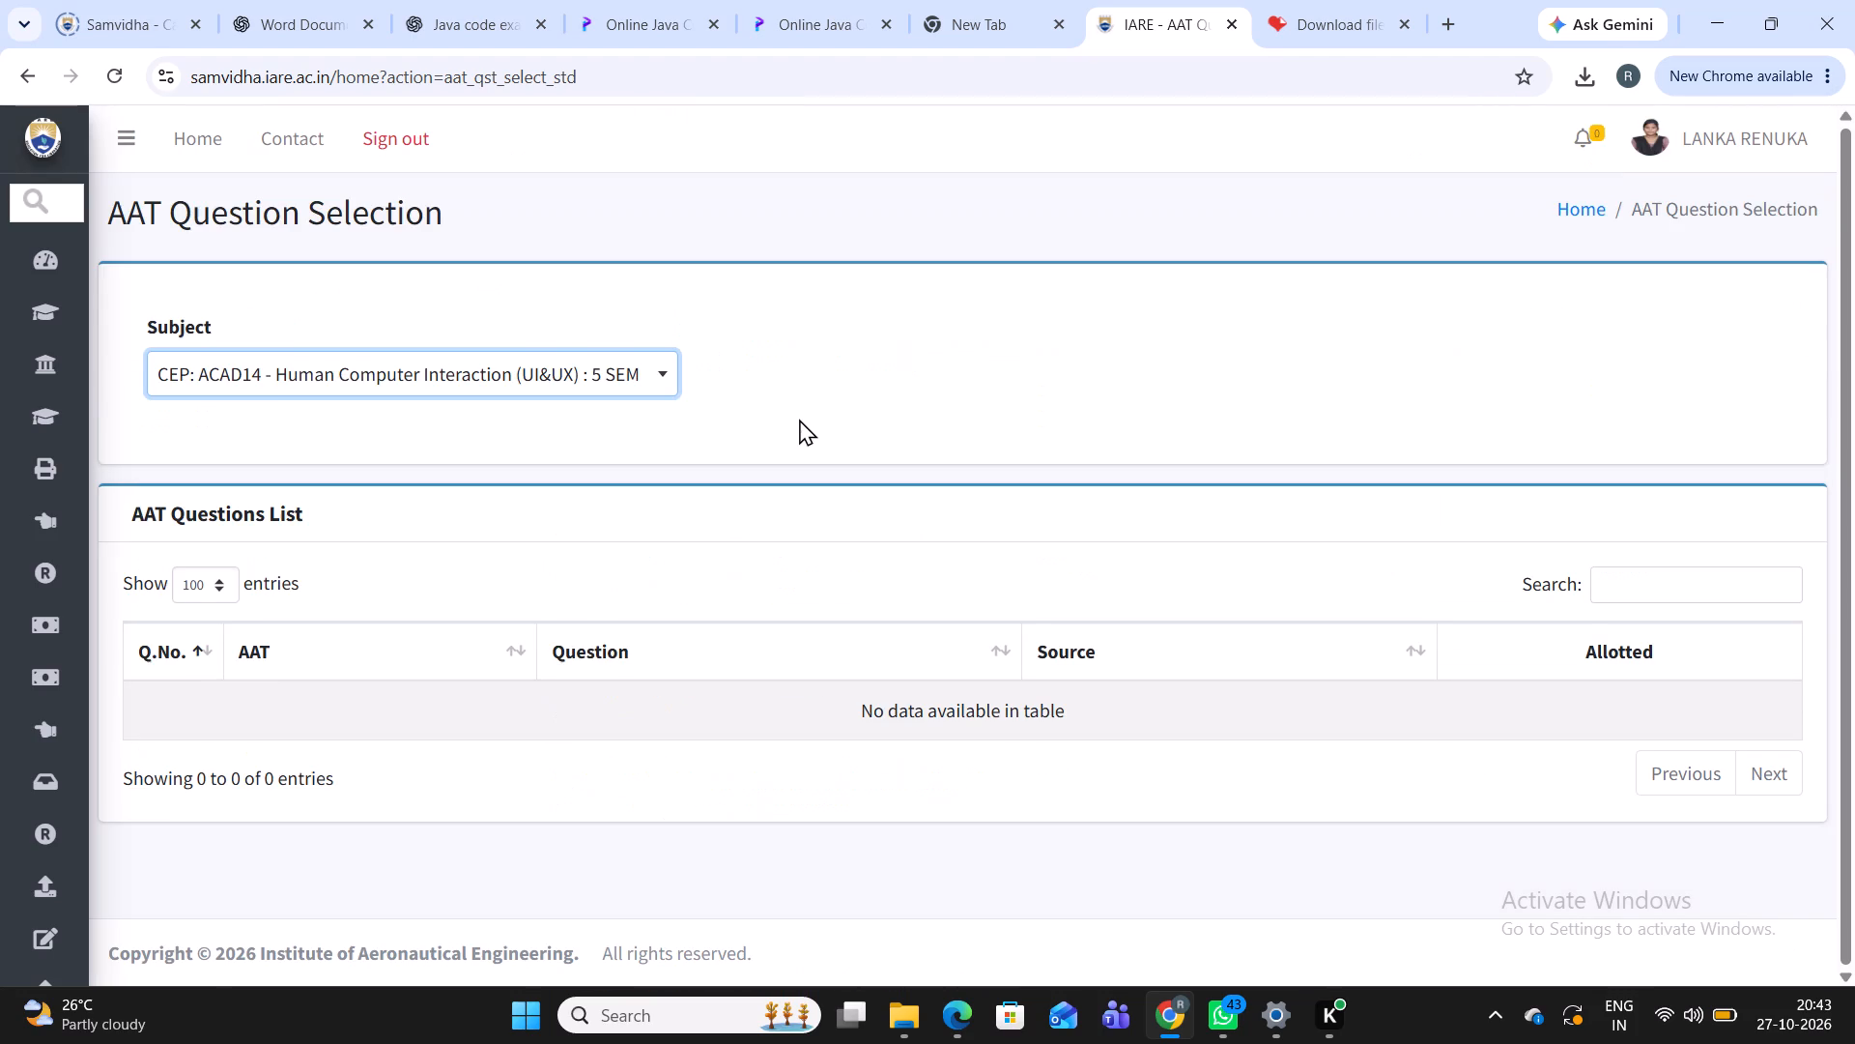
pyautogui.scroll(2, 799, 419)
pyautogui.scroll(-2, 799, 419)
pyautogui.scroll(1, 799, 419)
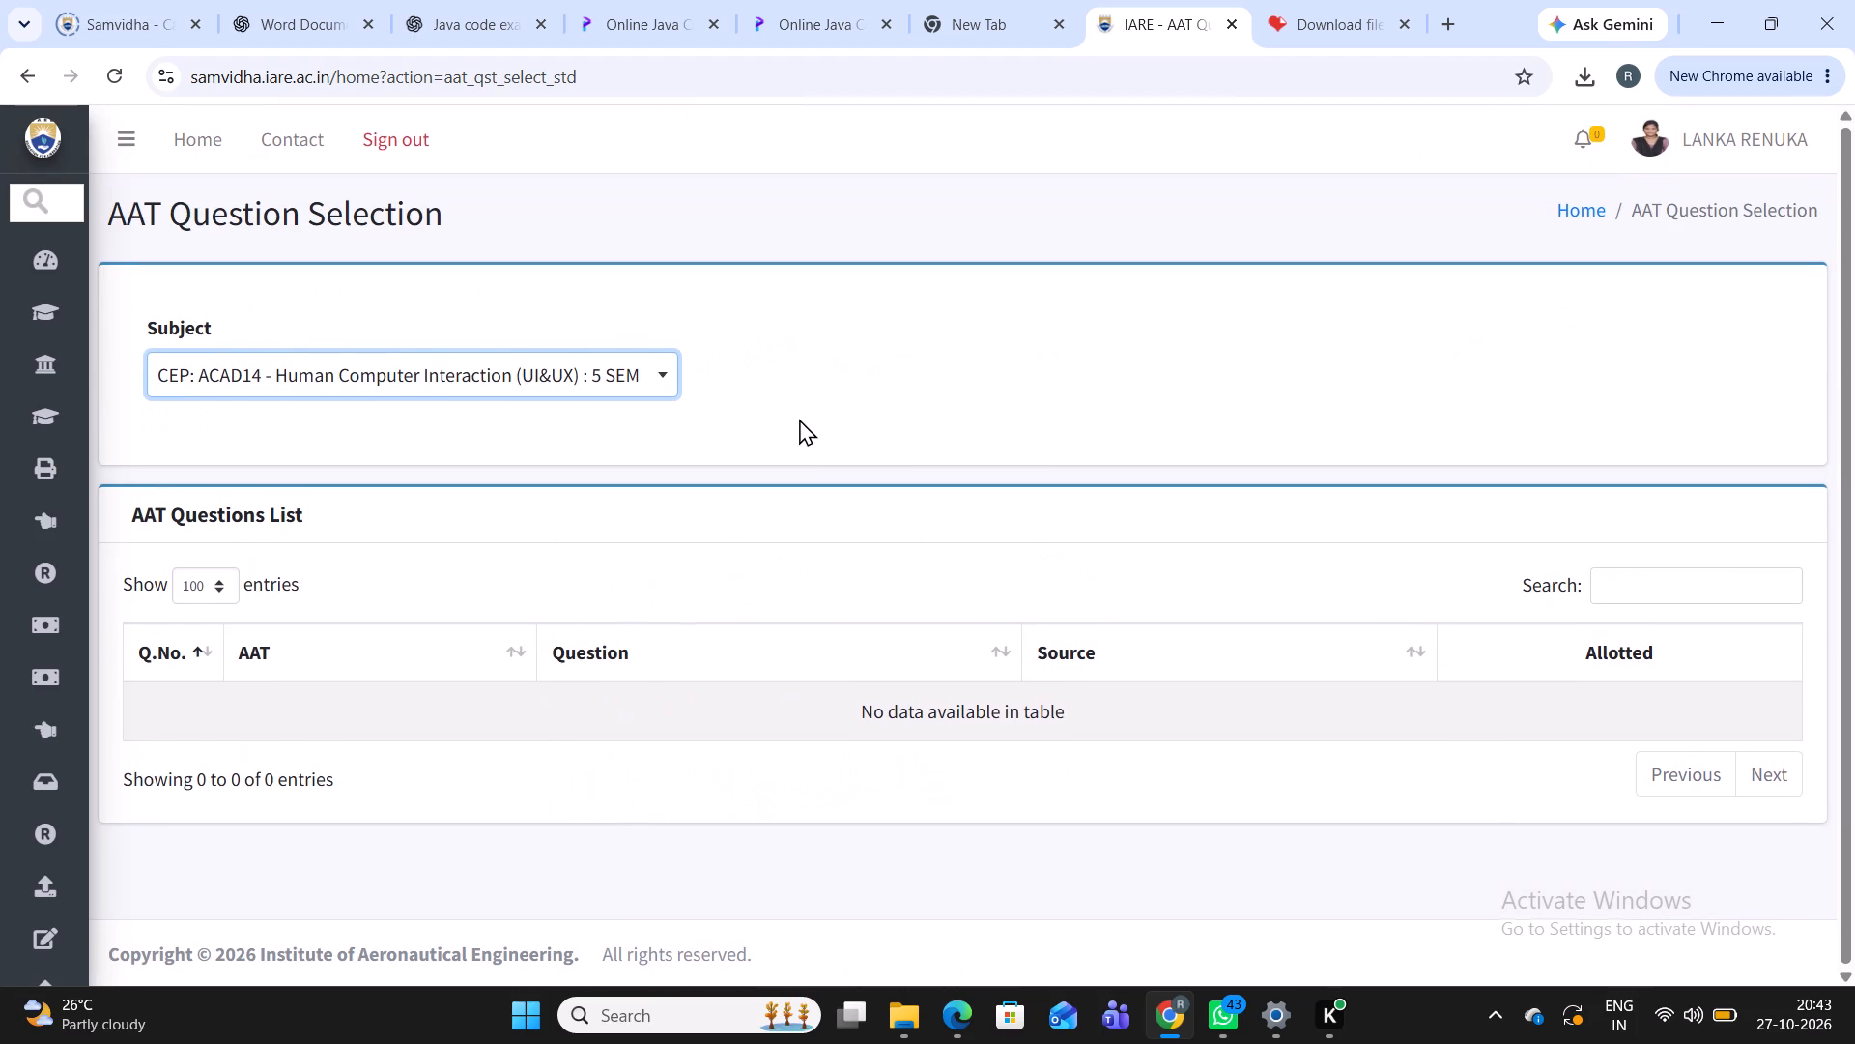
pyautogui.scroll(1, 799, 419)
pyautogui.click(547, 377)
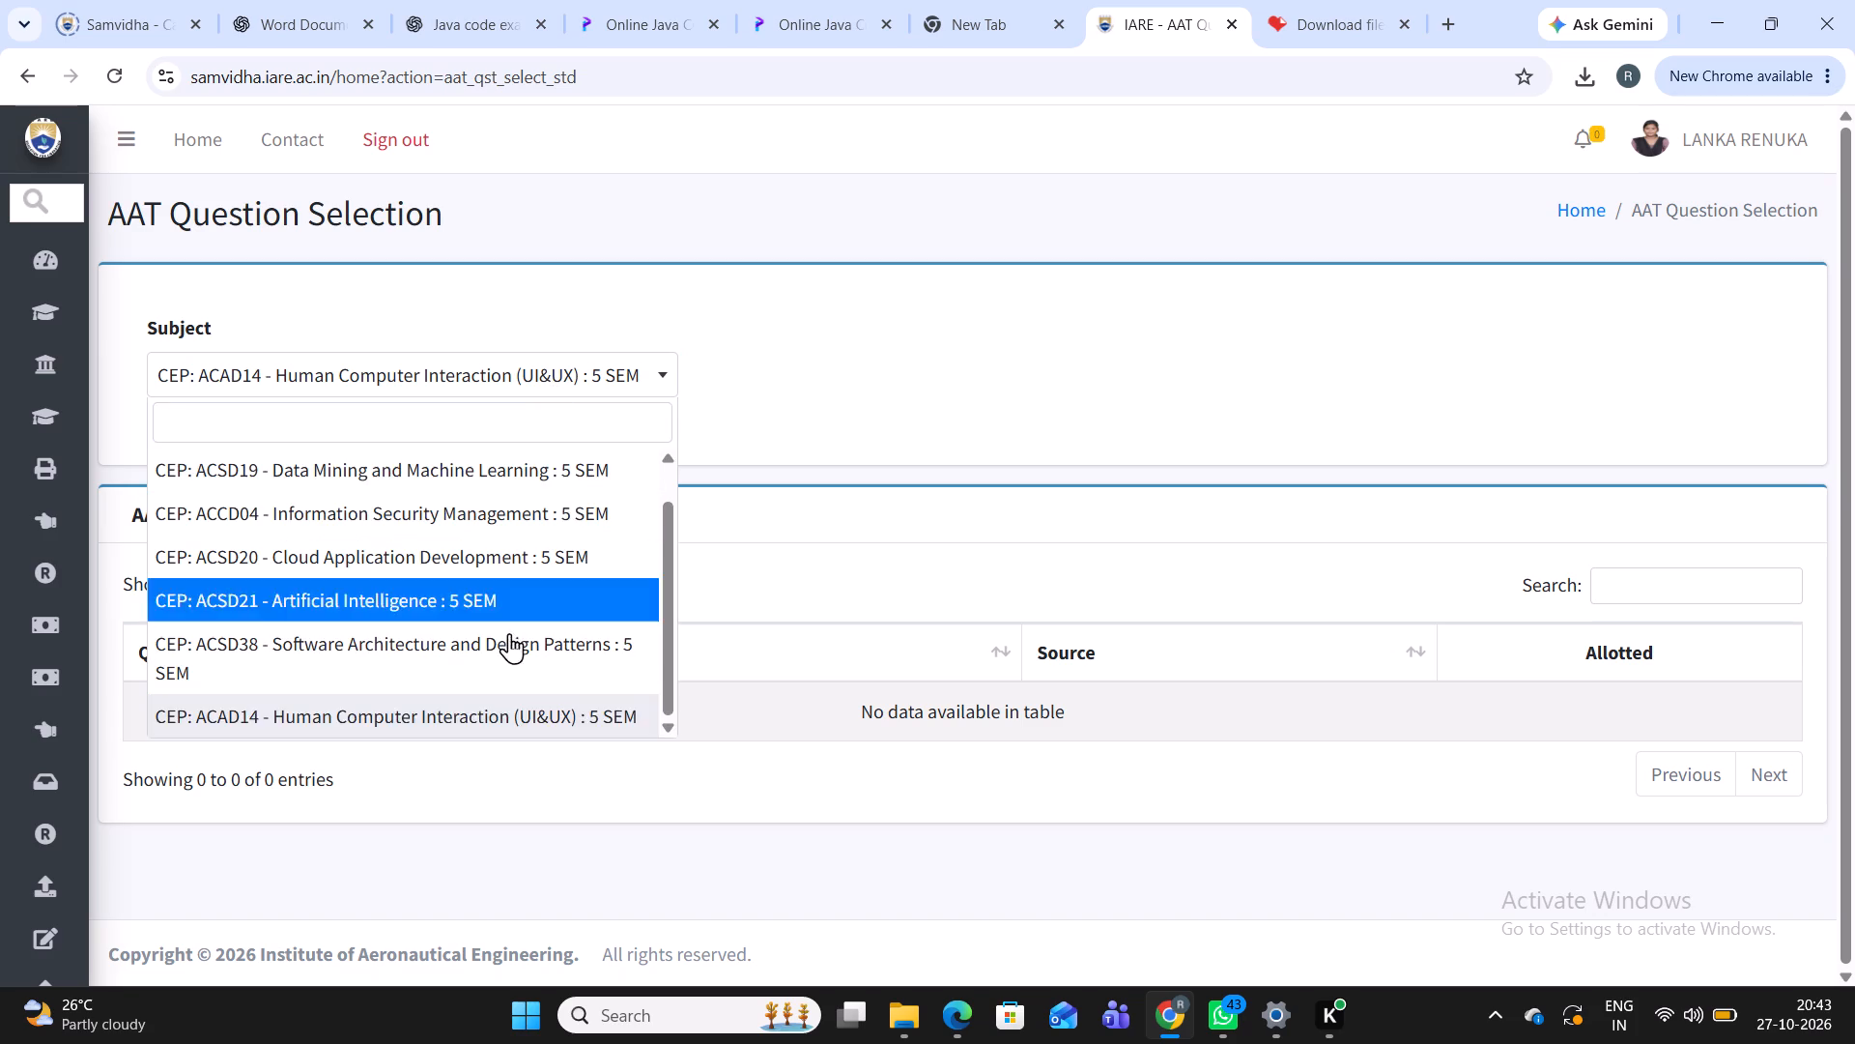
pyautogui.click(492, 695)
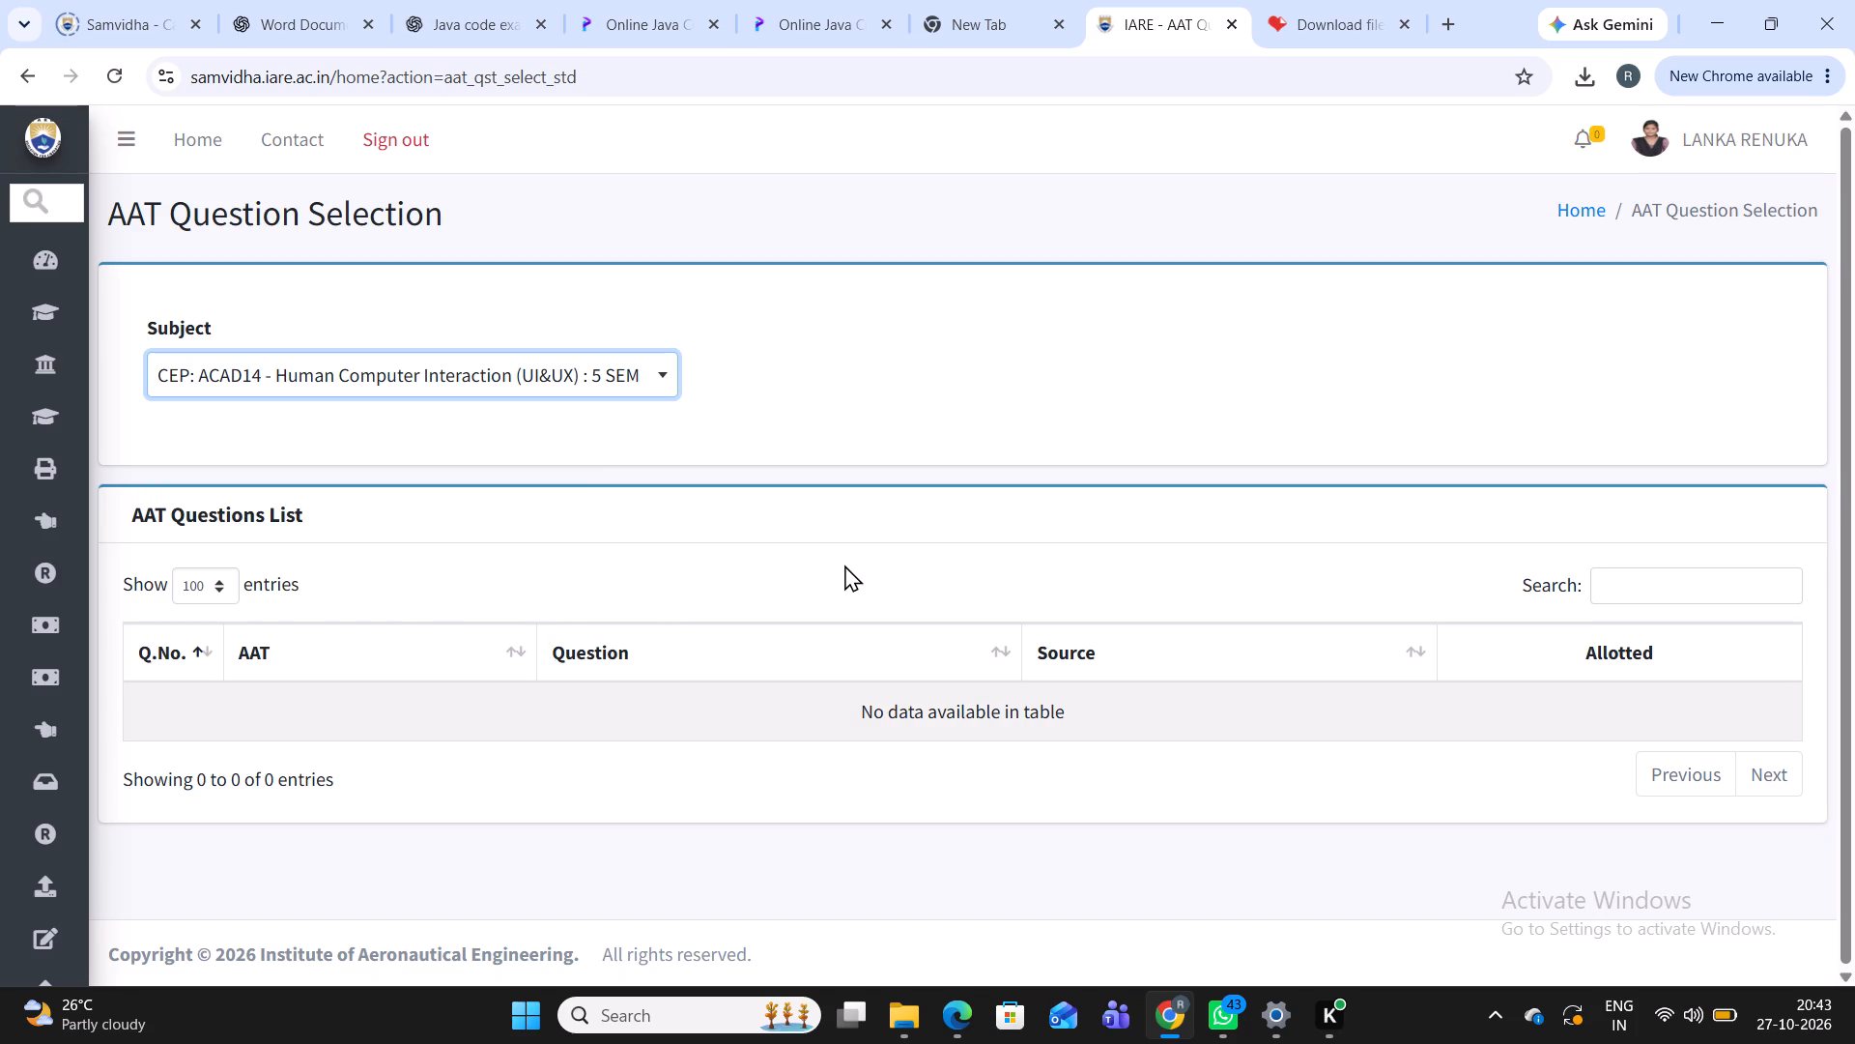
pyautogui.scroll(13, 844, 565)
pyautogui.hscroll(10, 844, 565)
pyautogui.scroll(10, 844, 565)
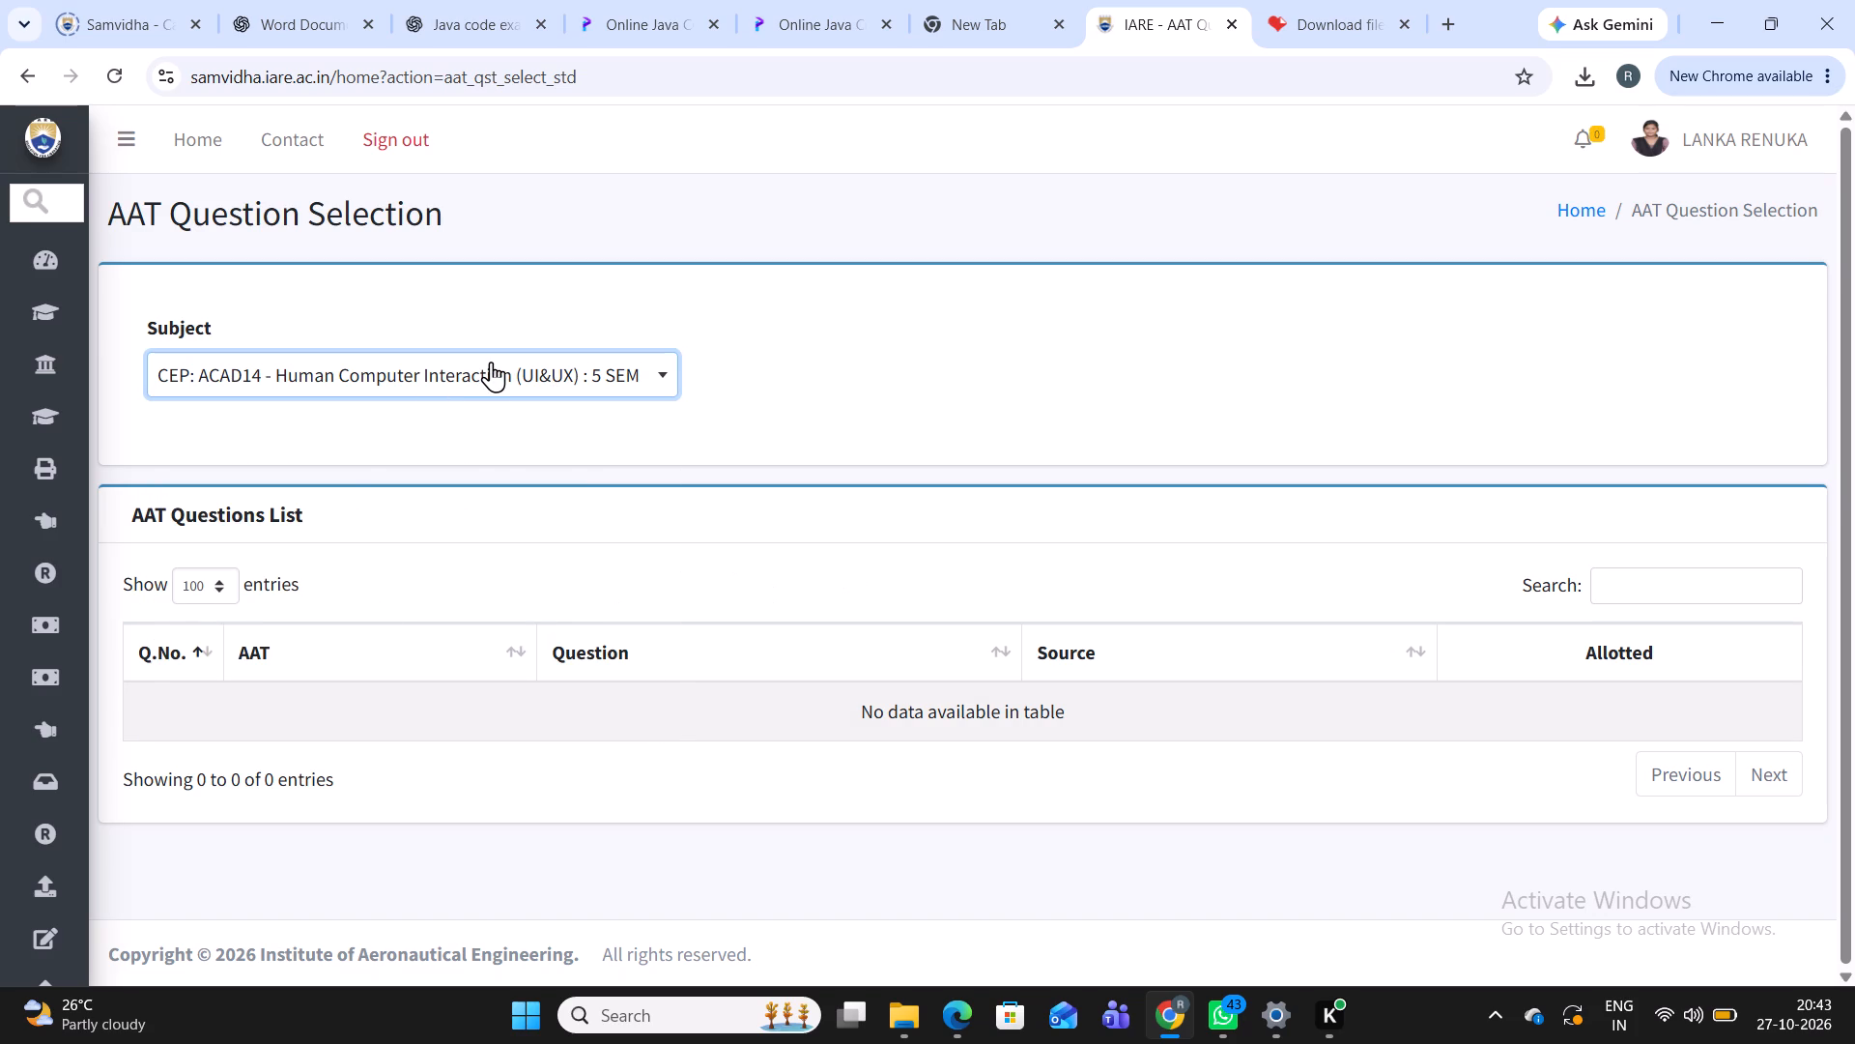
# Switch the subject to CEP: ACSD38 - Software Architecture and Design Patterns, then back to ACAD14 to recheck its questions list.
pyautogui.click(491, 362)
pyautogui.click(434, 660)
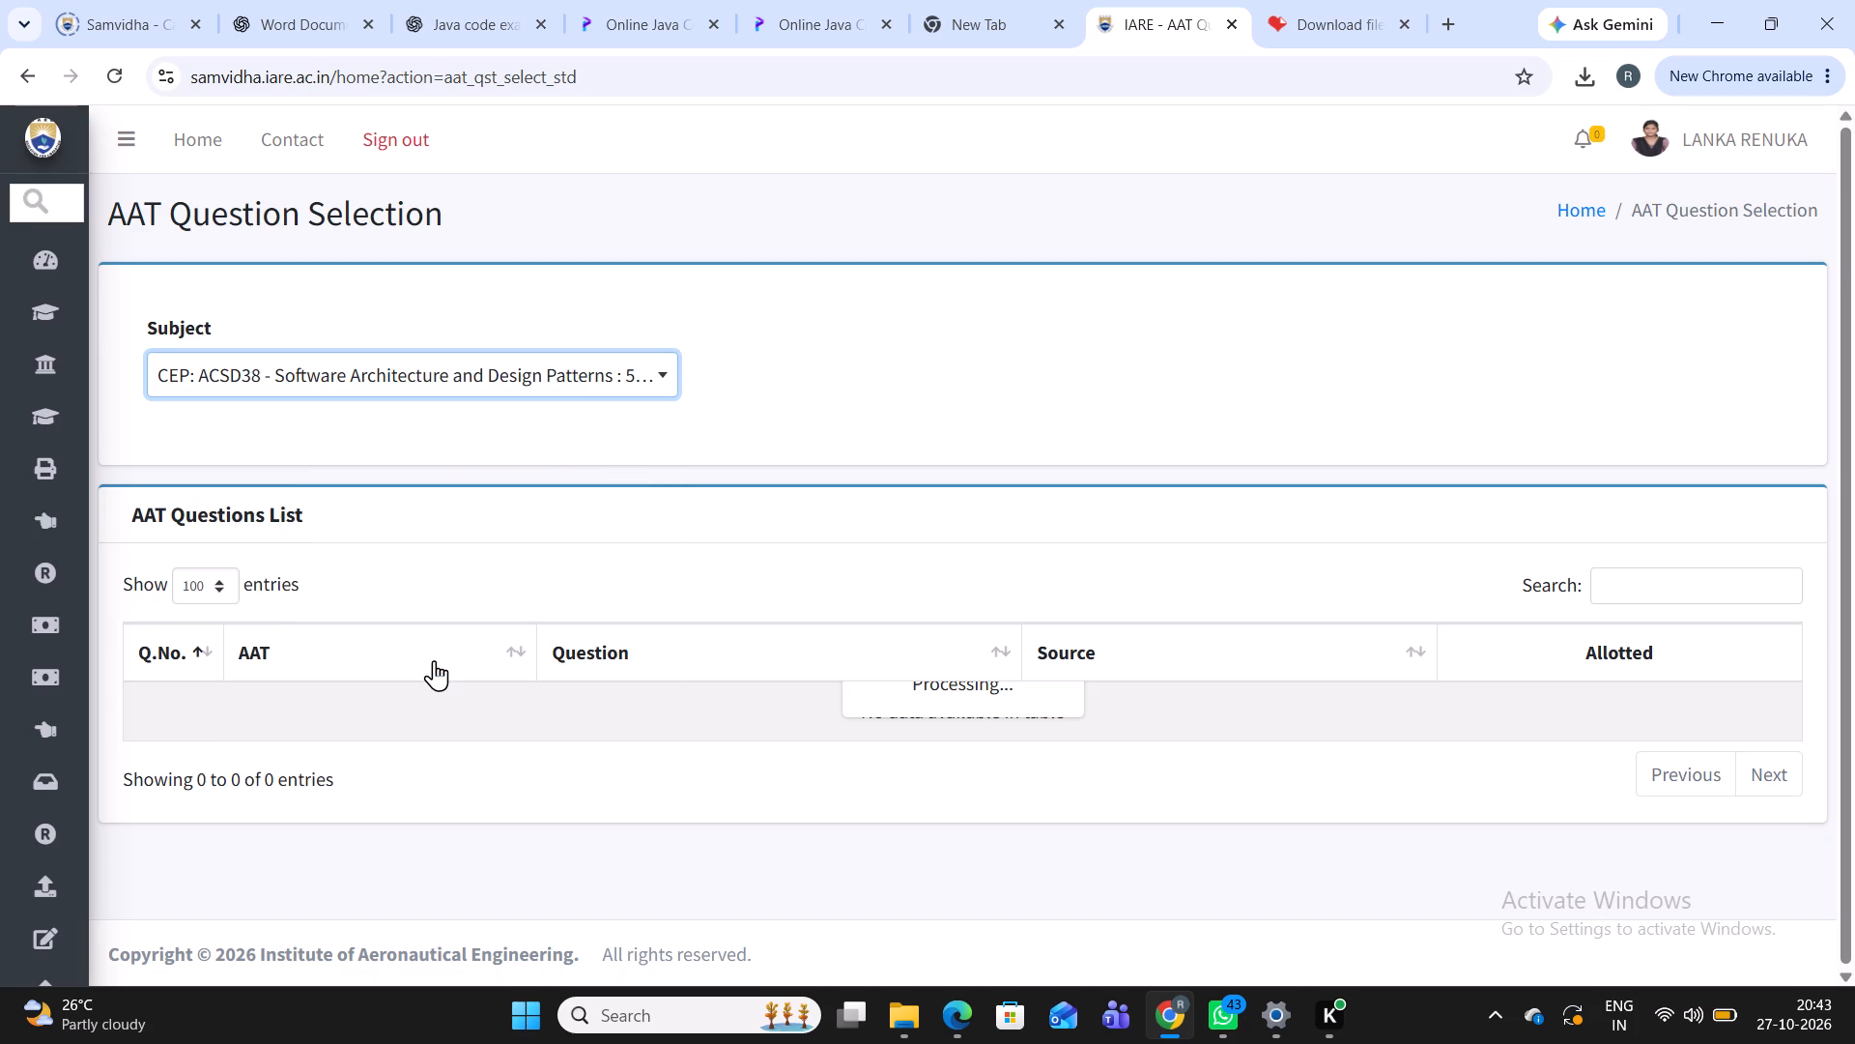
pyautogui.click(577, 369)
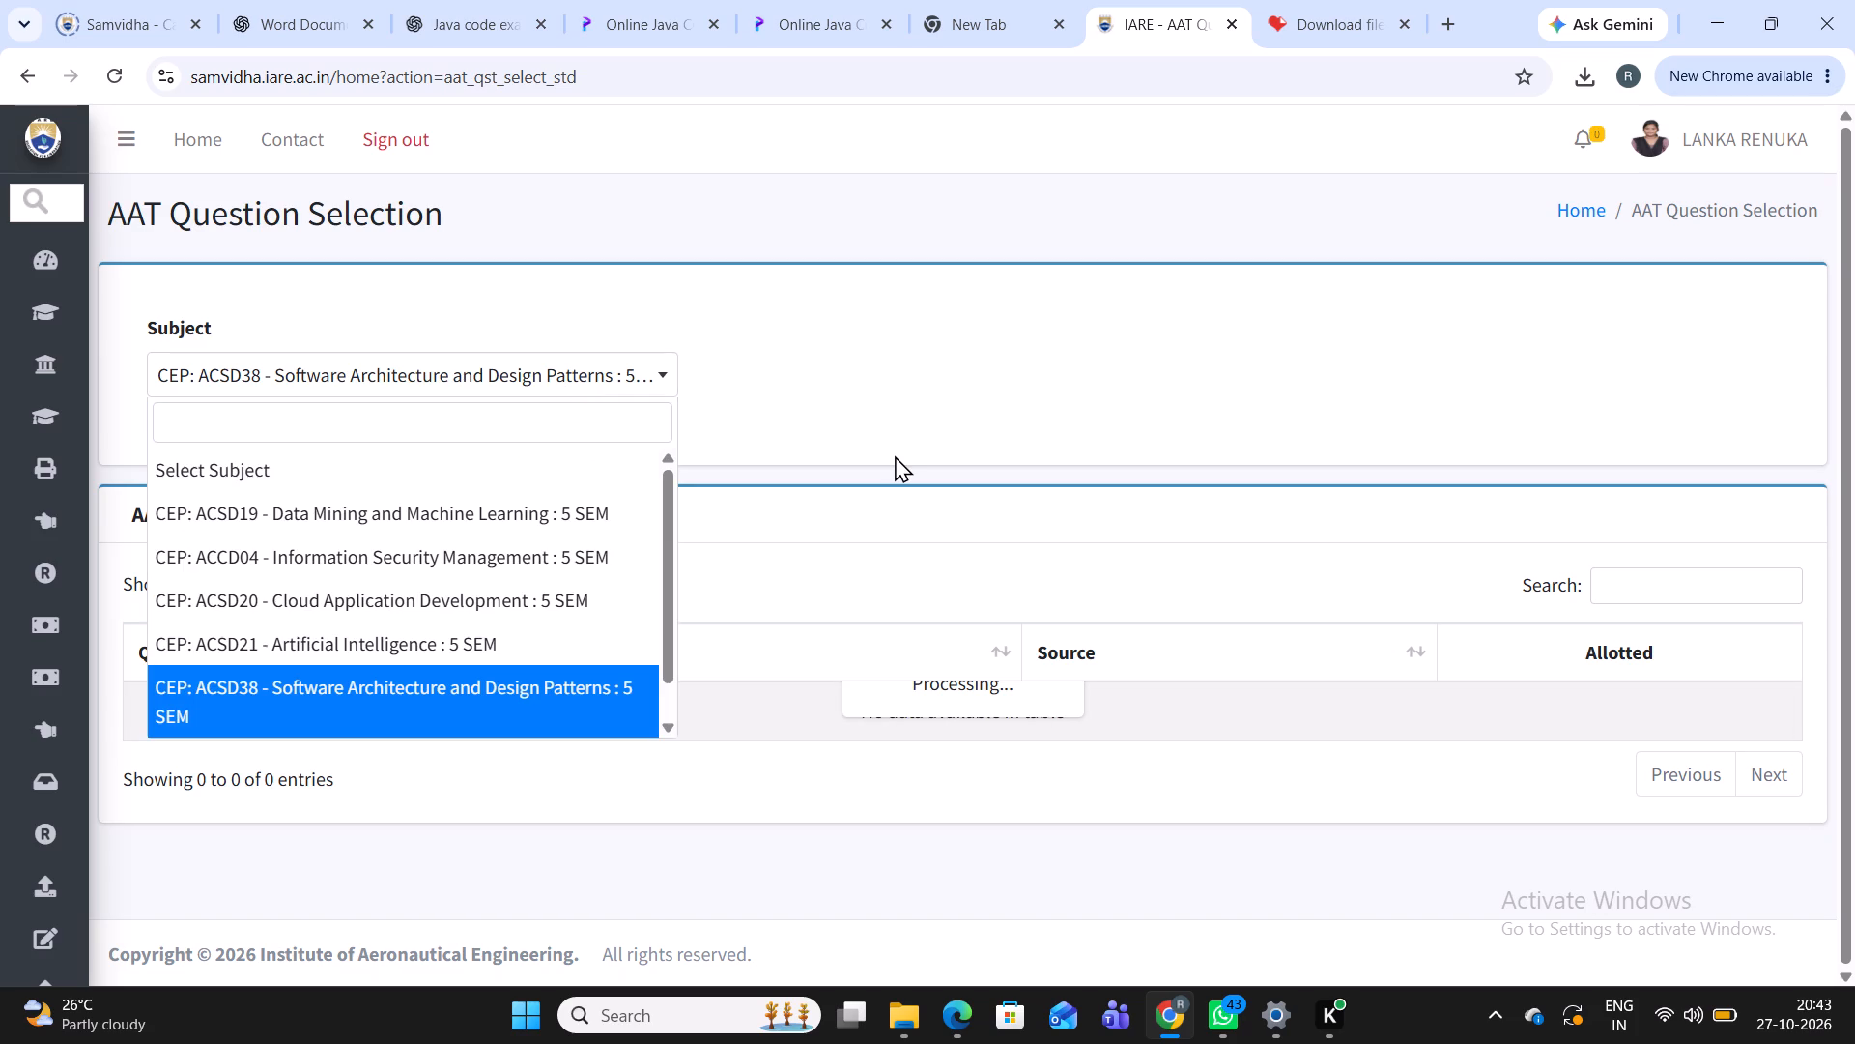
pyautogui.click(895, 455)
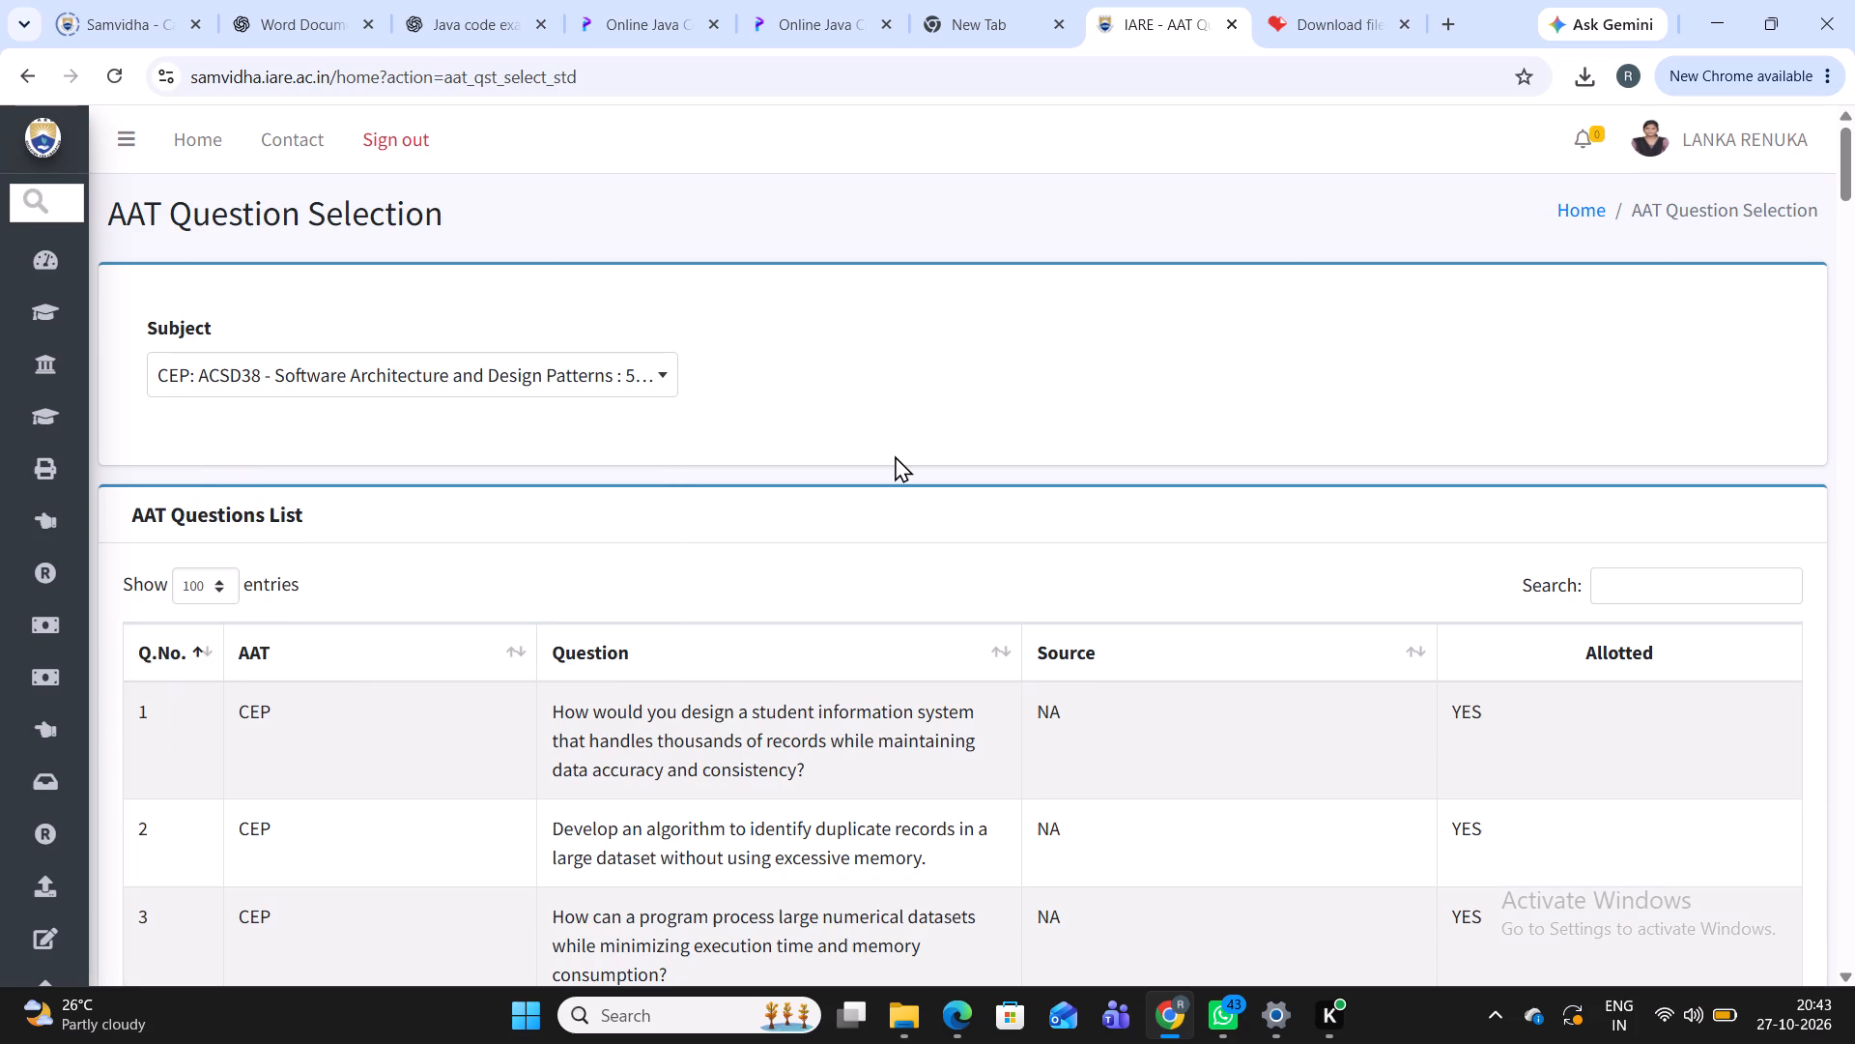
pyautogui.click(895, 455)
pyautogui.click(580, 380)
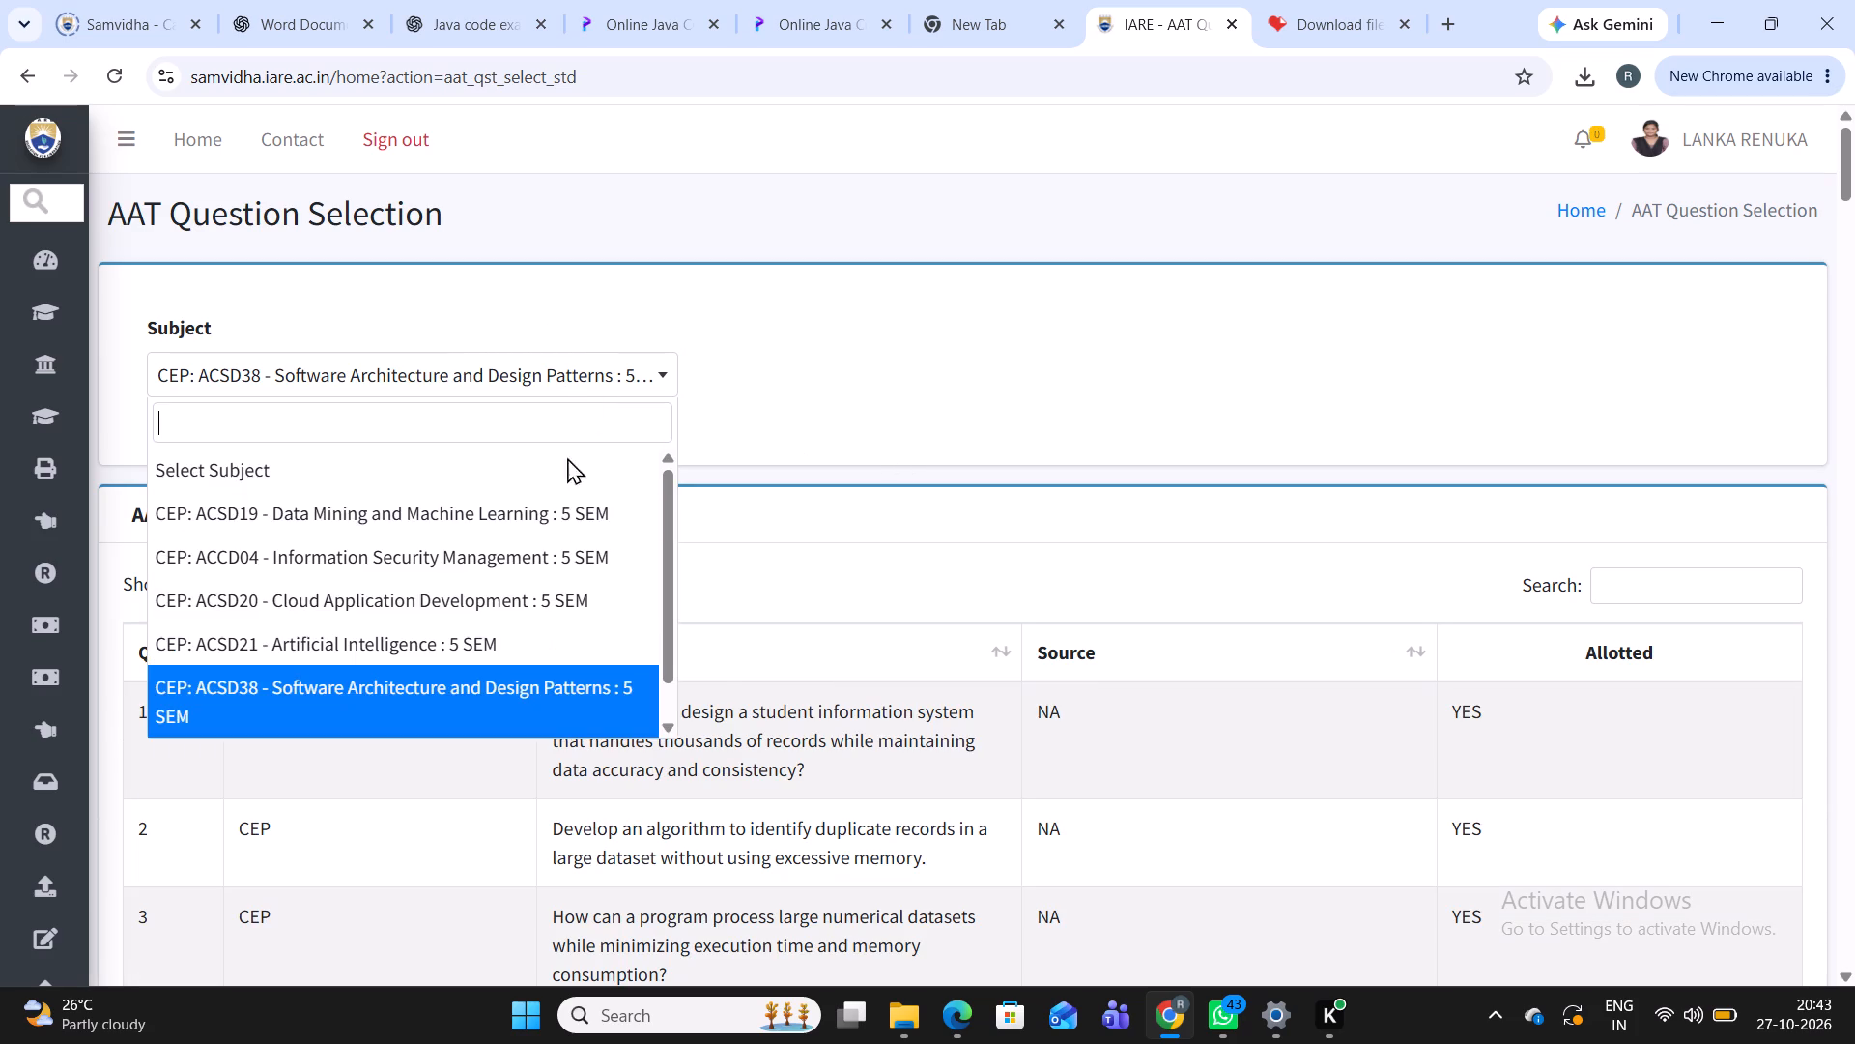
pyautogui.scroll(-2, 495, 623)
pyautogui.click(489, 701)
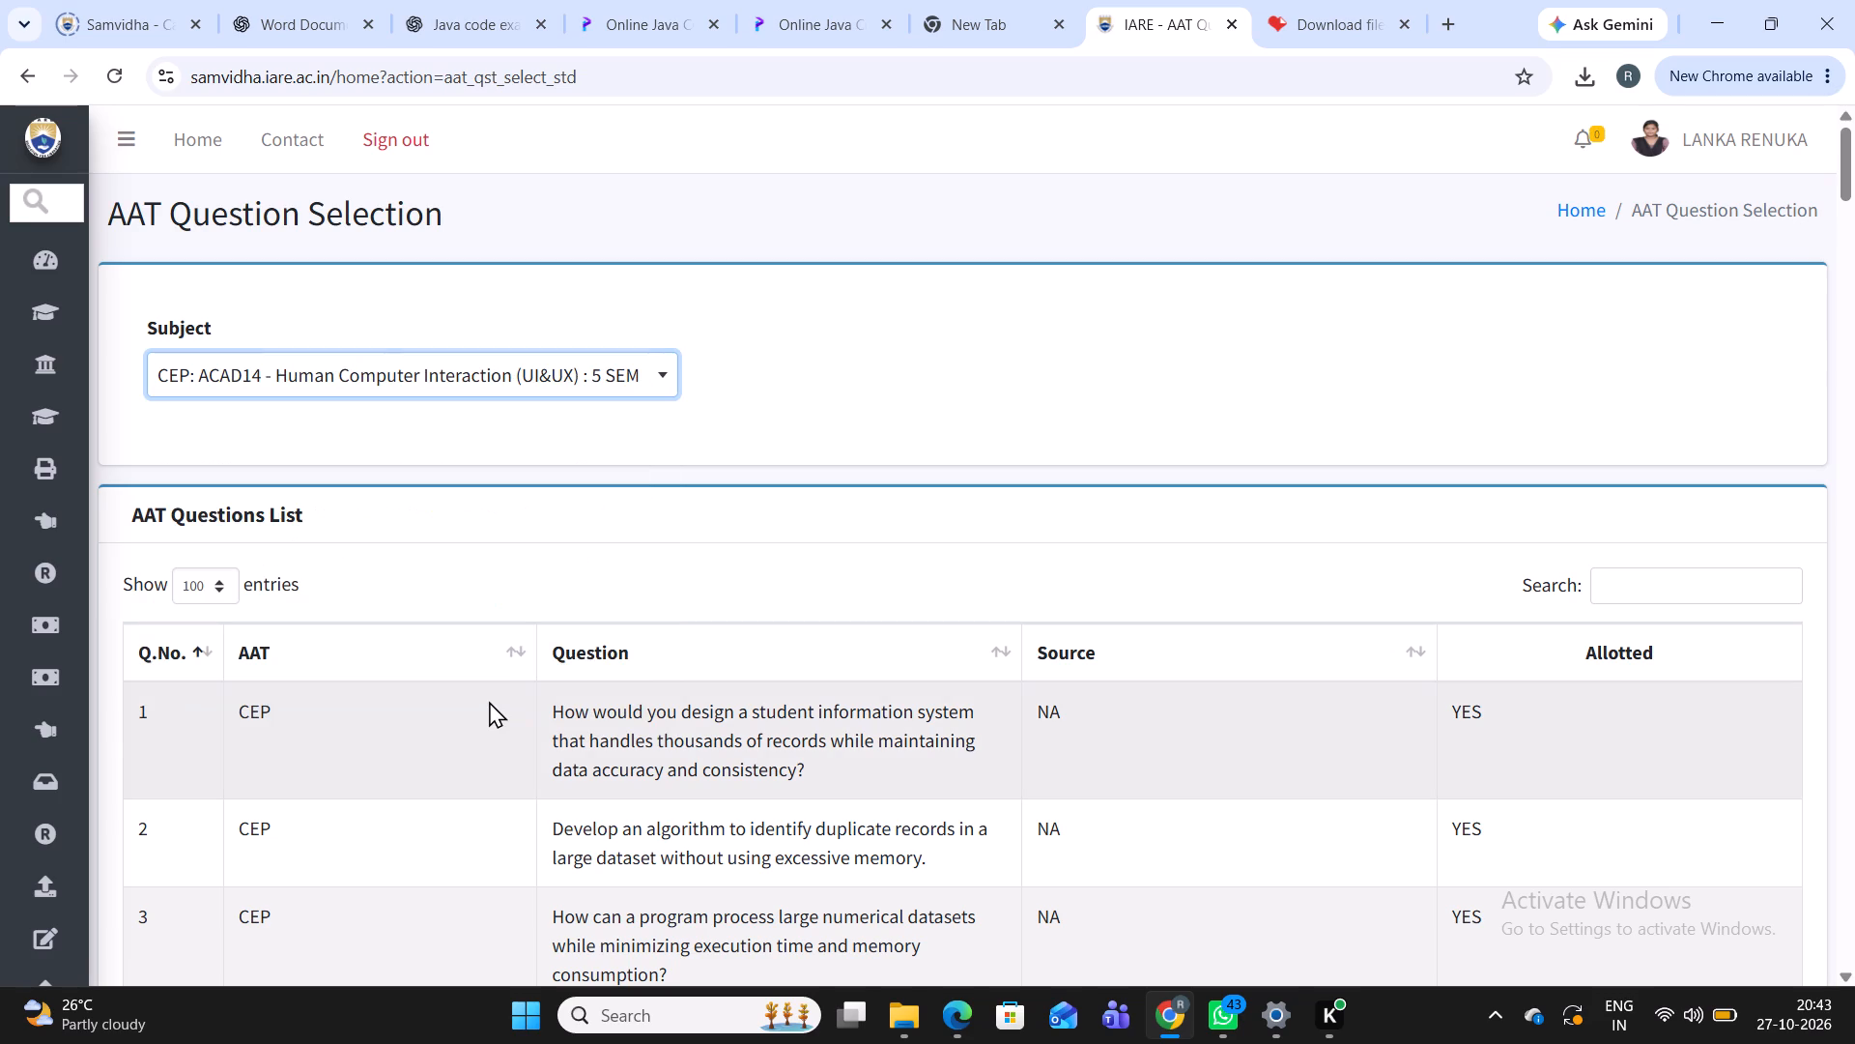
pyautogui.scroll(8, 489, 701)
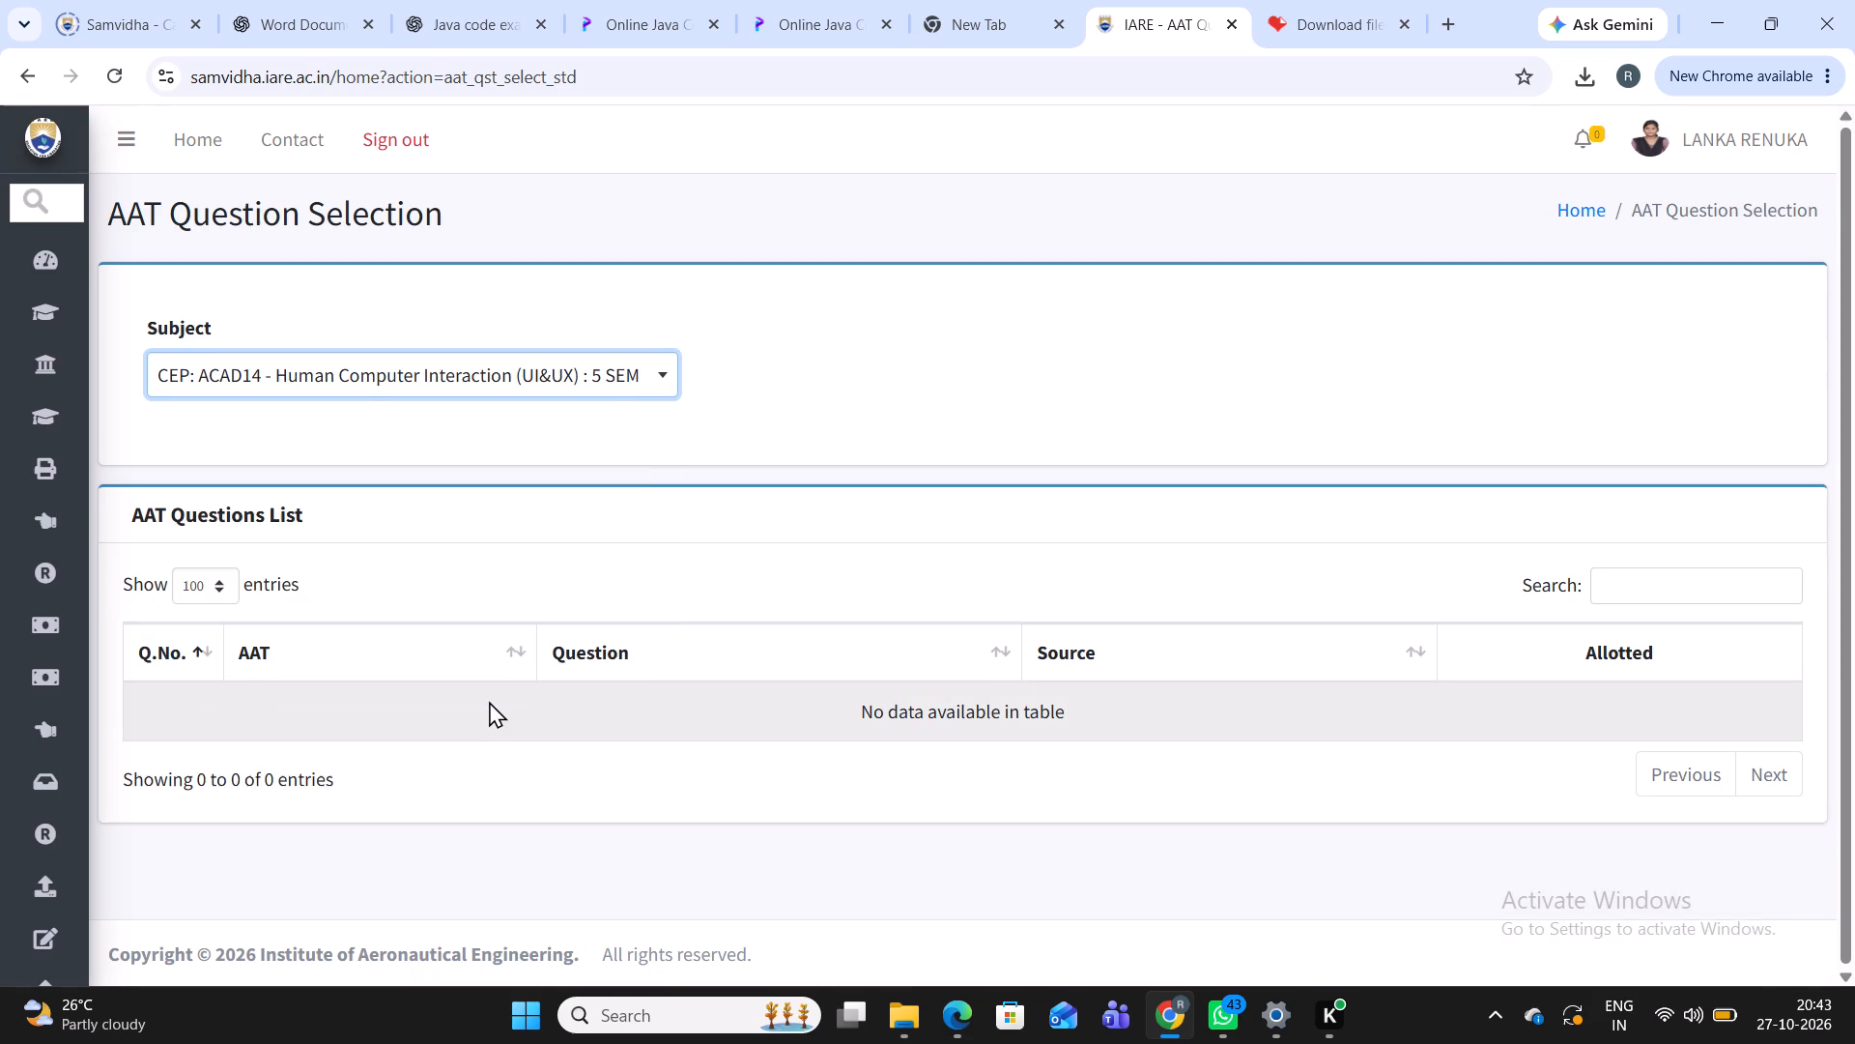
pyautogui.scroll(-2, 489, 701)
pyautogui.click(489, 701)
pyautogui.rightClick(489, 701)
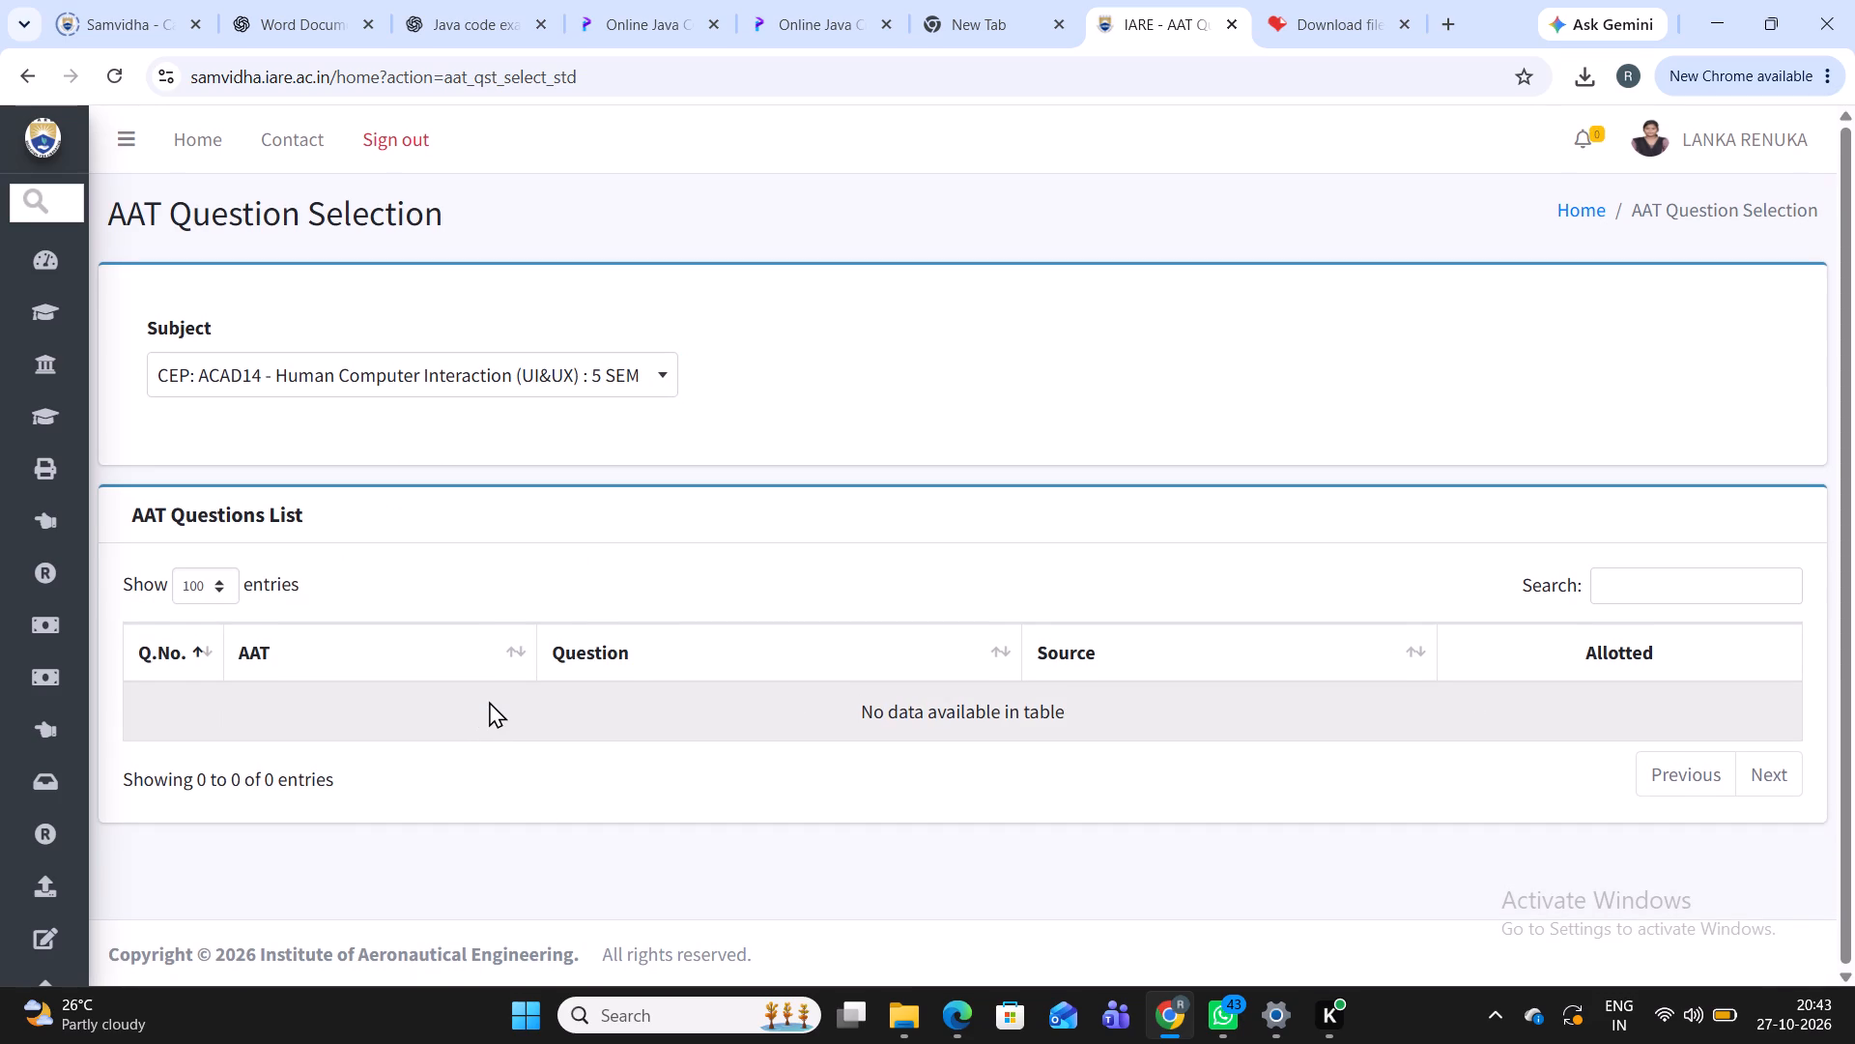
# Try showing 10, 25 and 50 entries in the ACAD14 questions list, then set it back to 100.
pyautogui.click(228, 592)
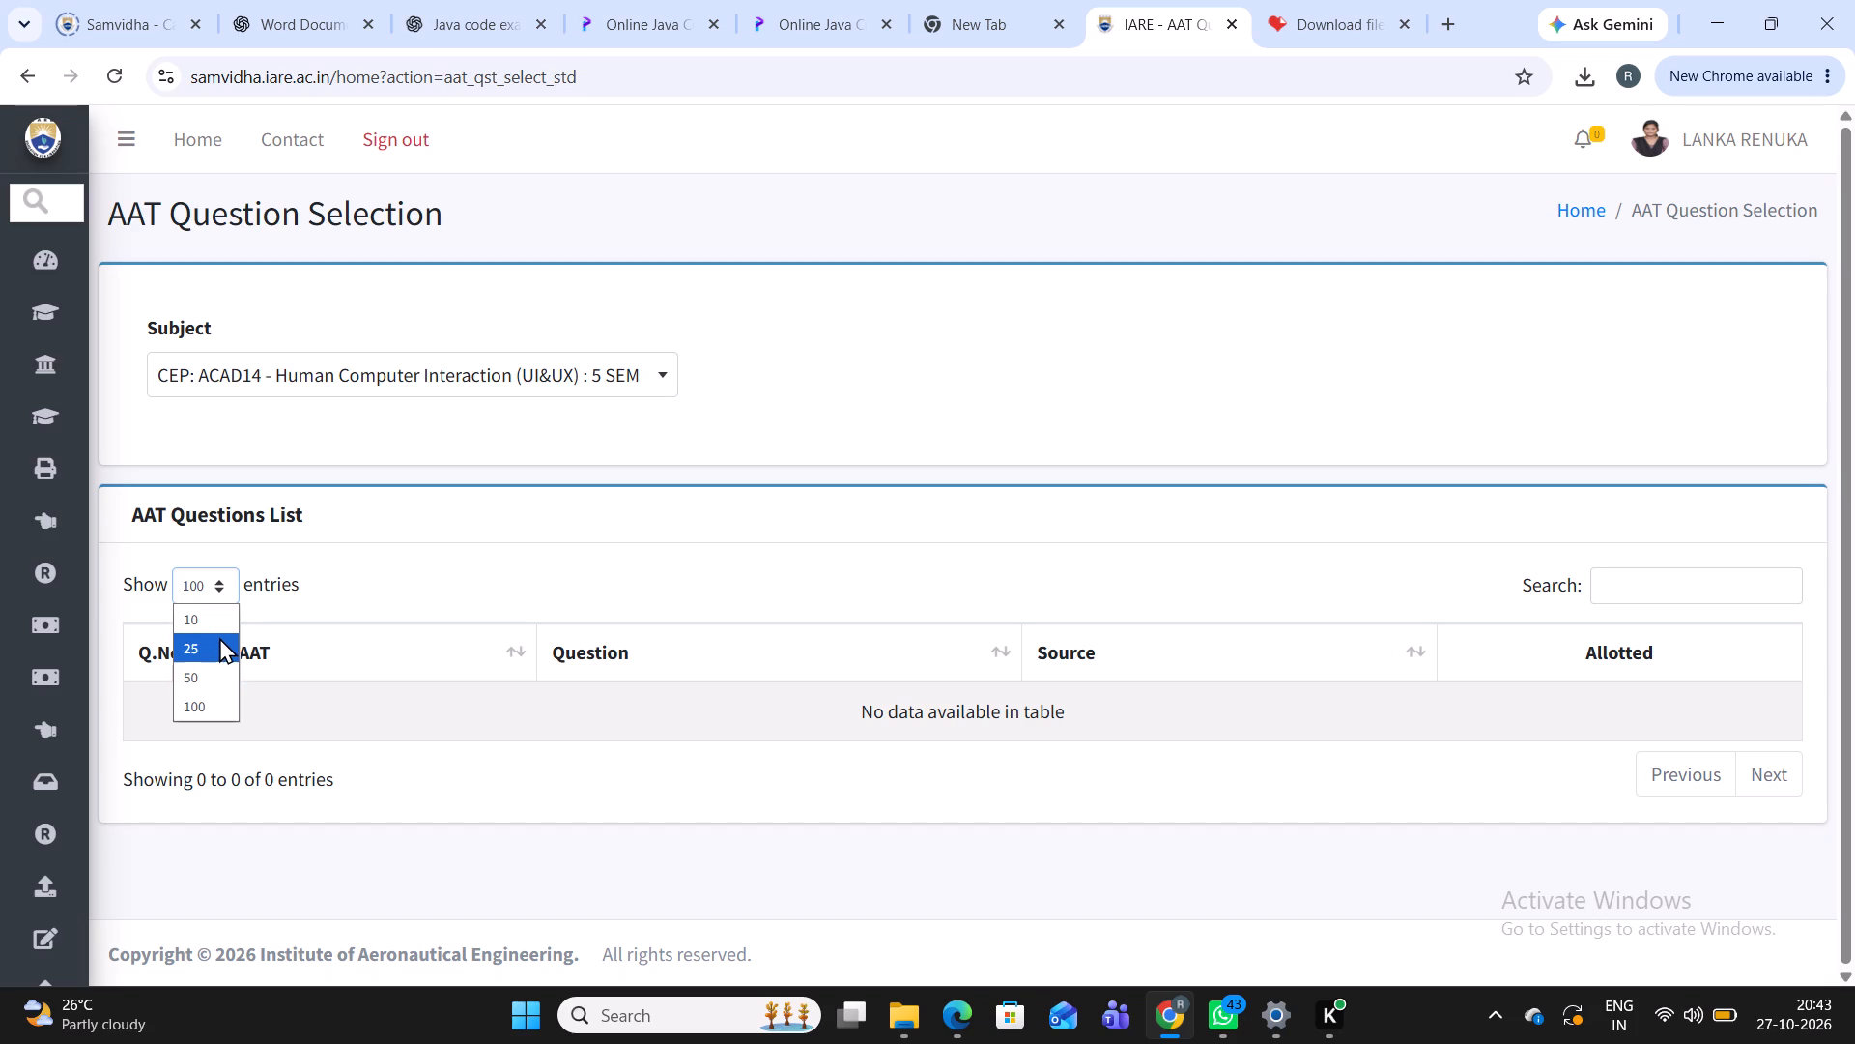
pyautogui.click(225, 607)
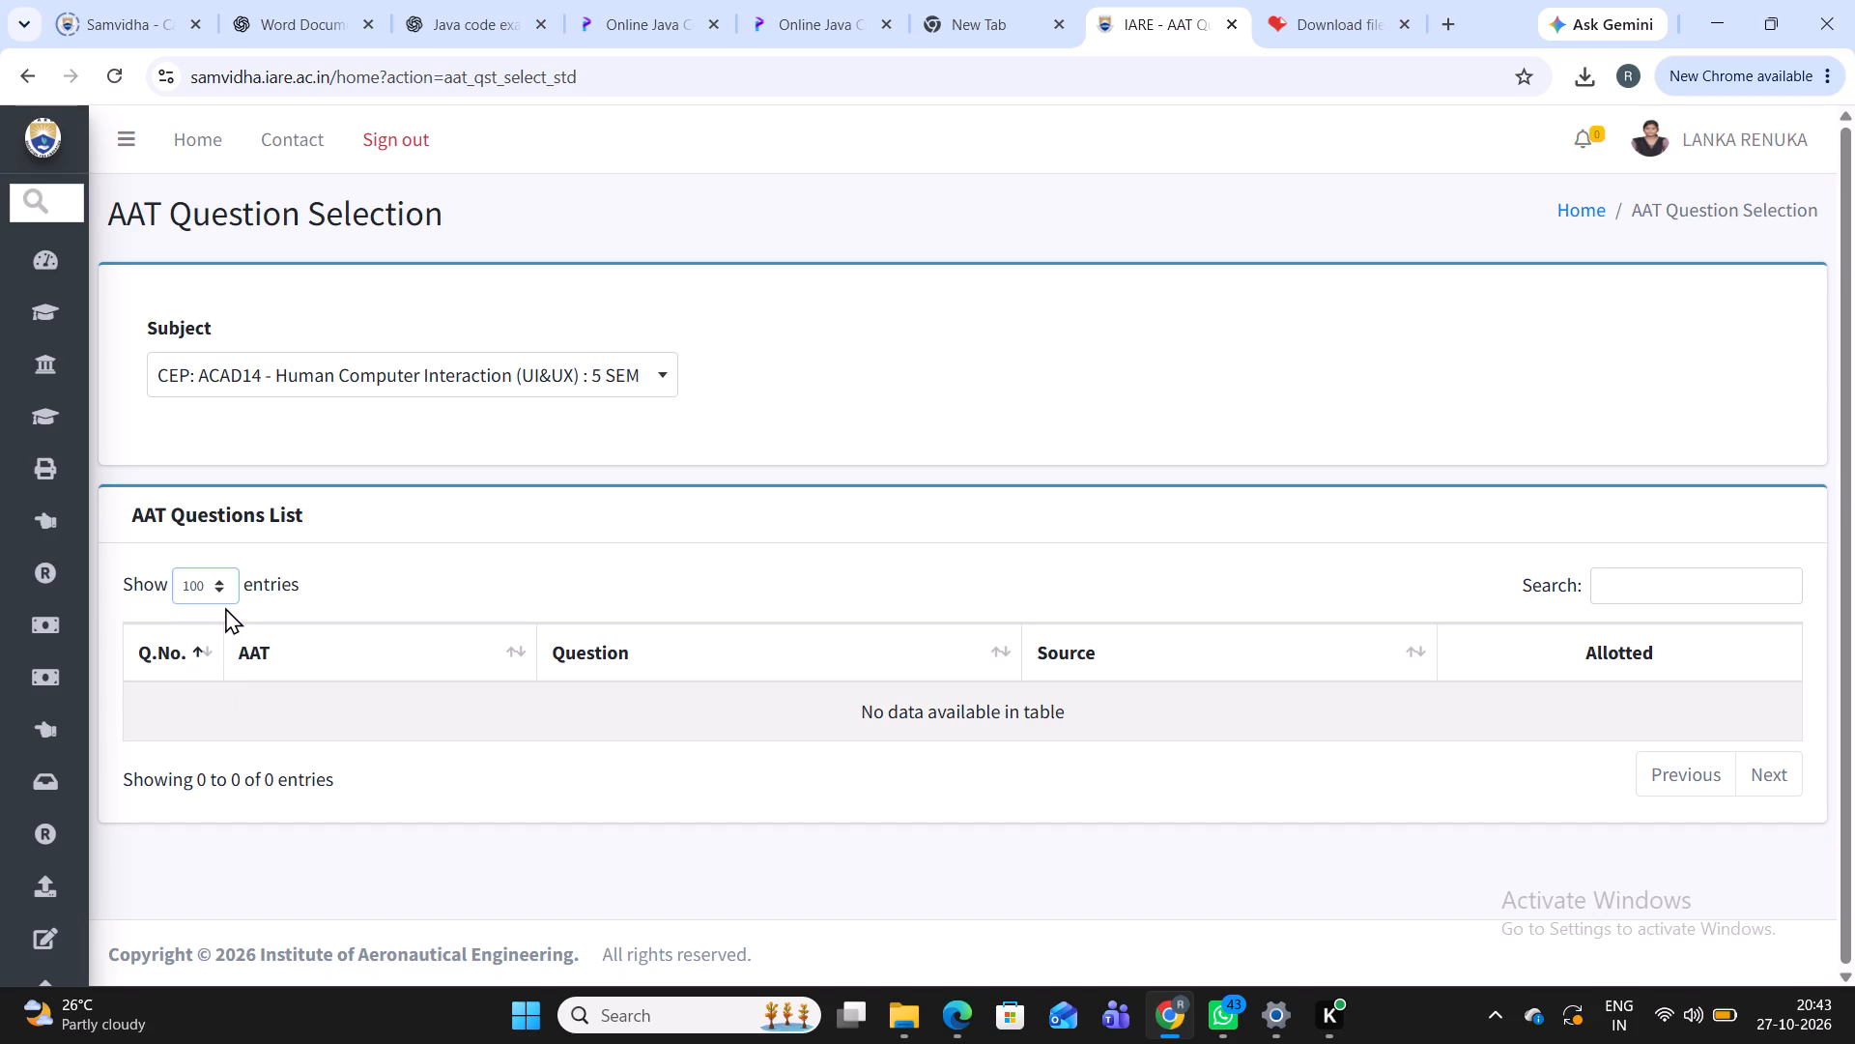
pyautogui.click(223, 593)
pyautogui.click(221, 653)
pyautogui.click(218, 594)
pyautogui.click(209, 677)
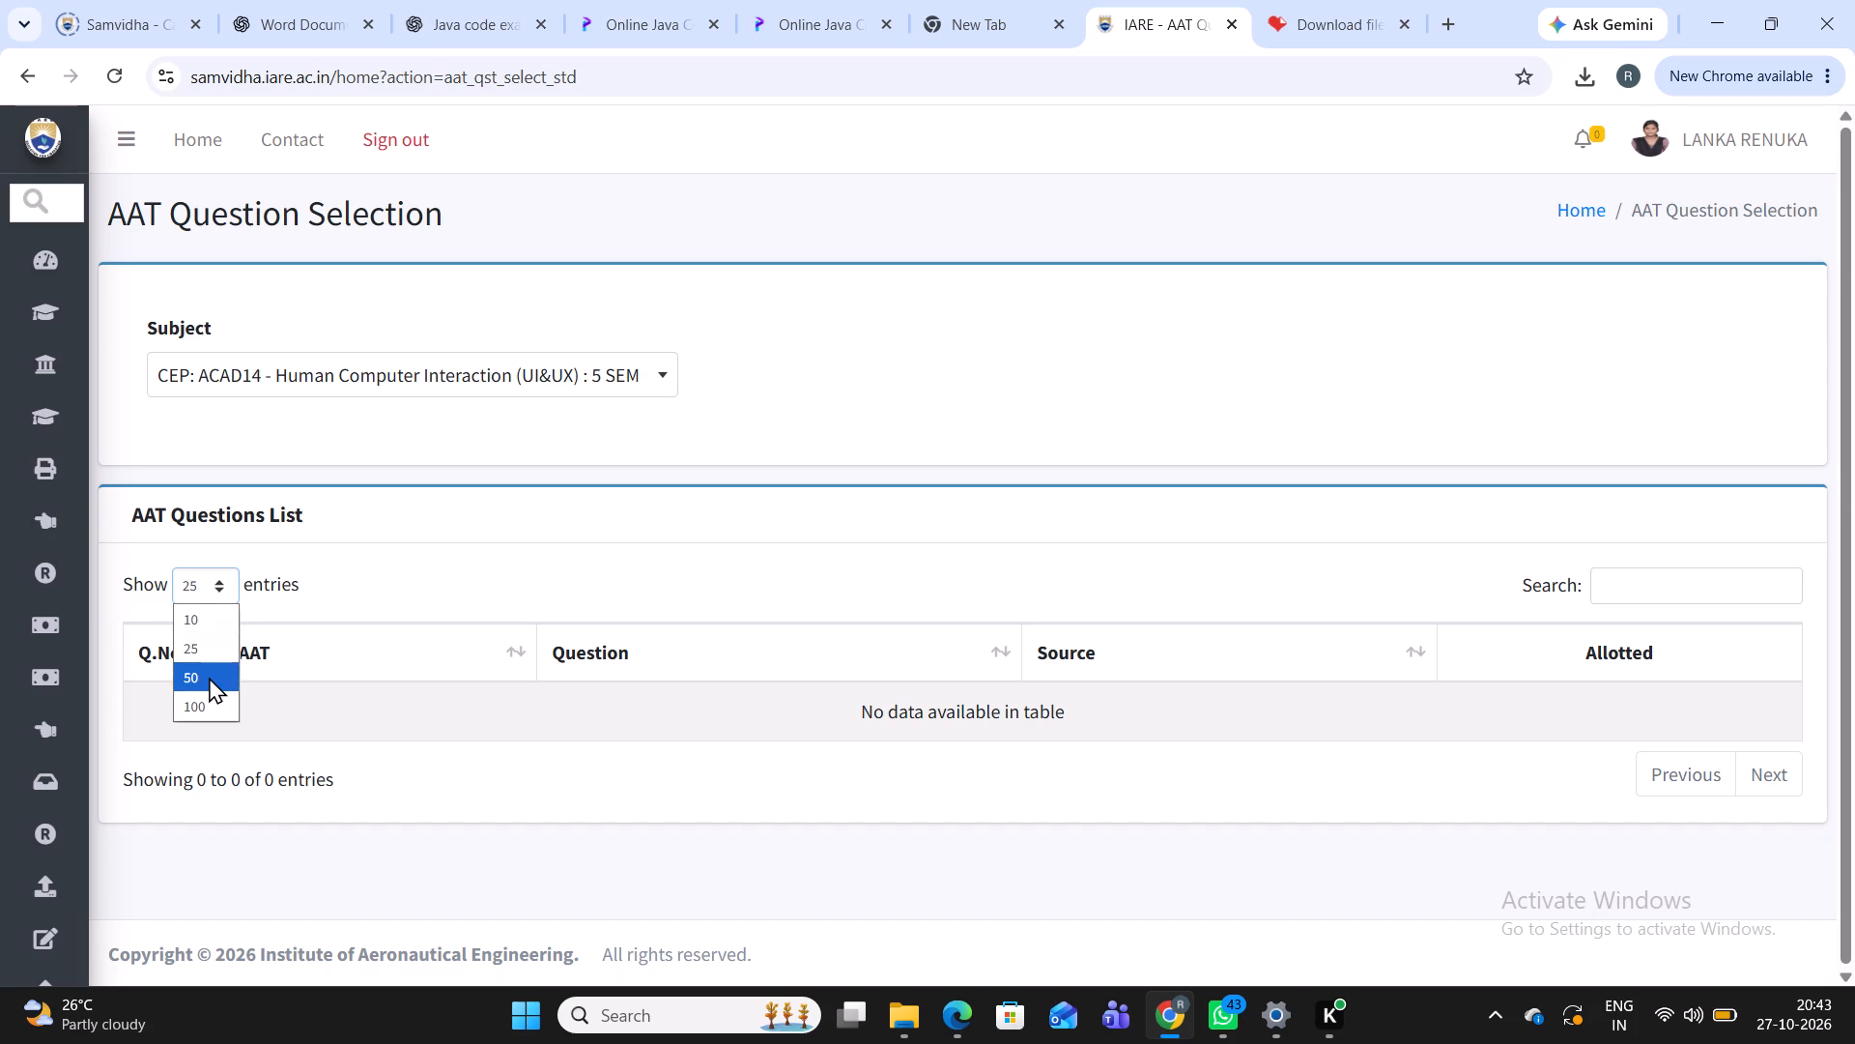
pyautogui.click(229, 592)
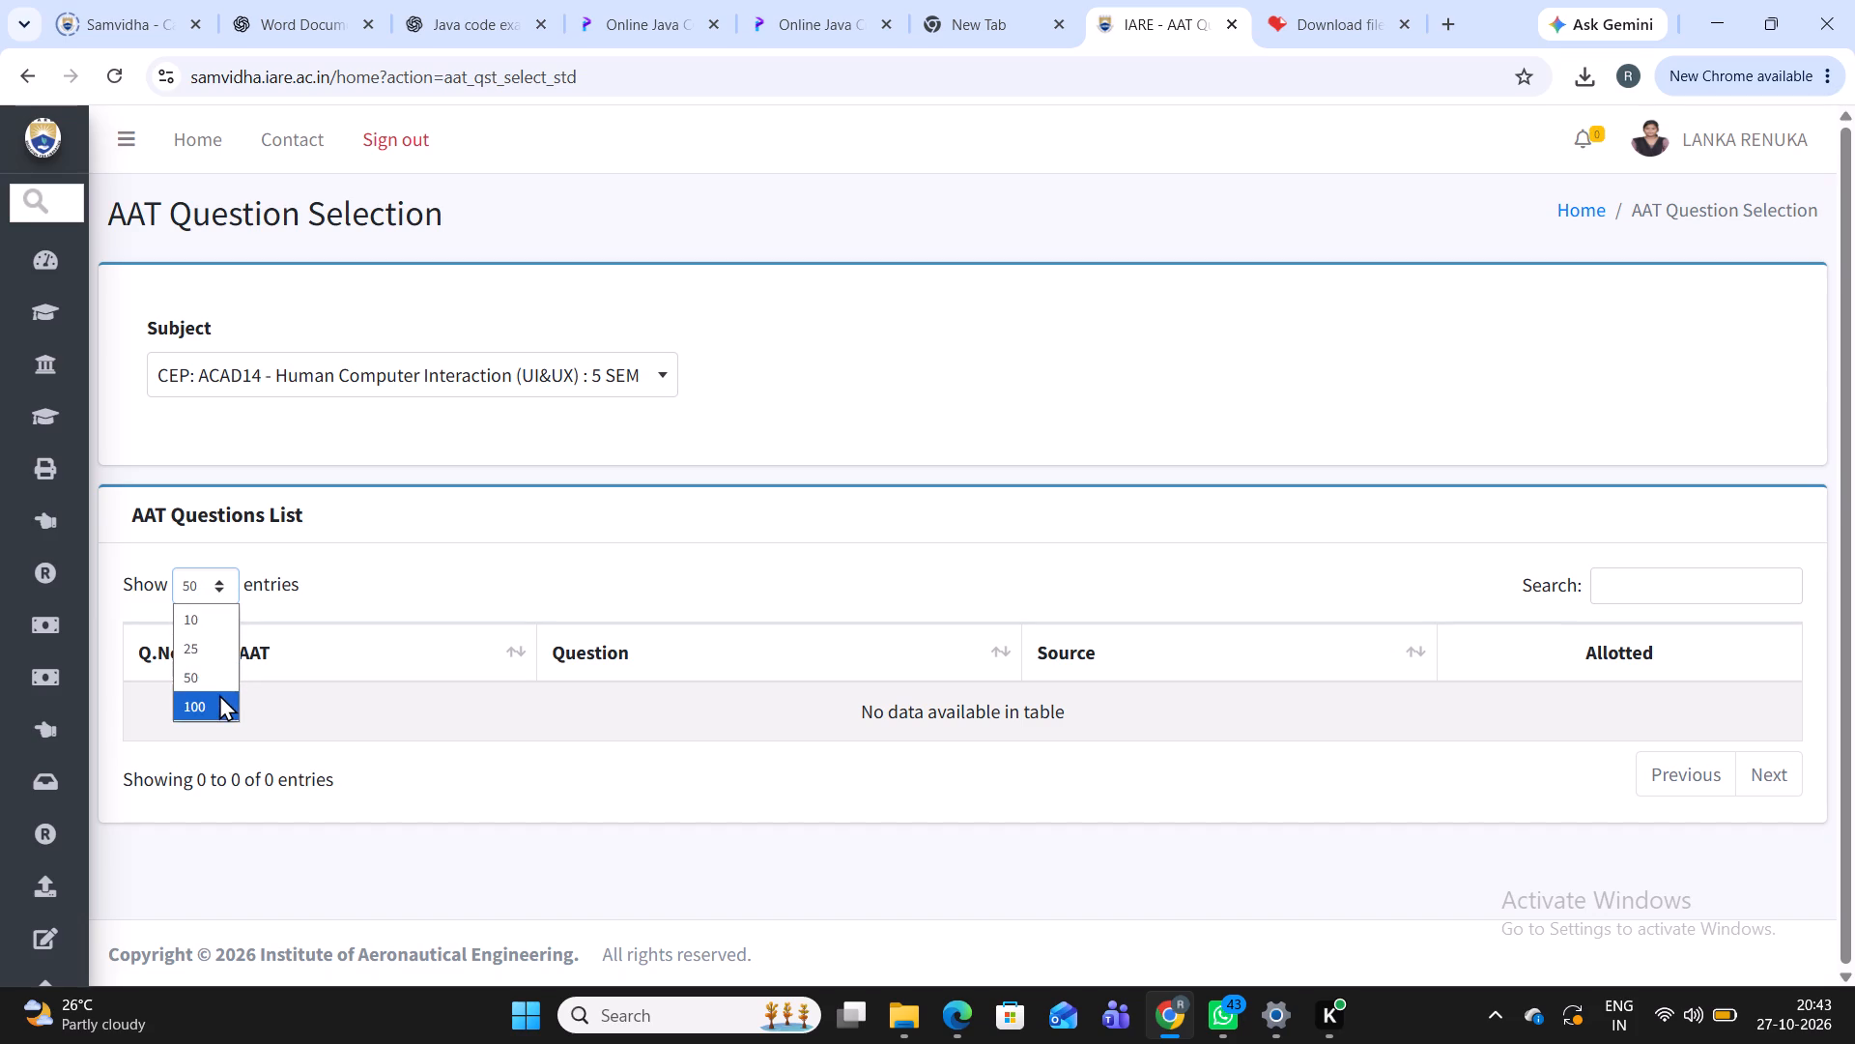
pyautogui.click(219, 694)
# Open the AAT-II upload page of the portal.
pyautogui.scroll(-8, 17, 683)
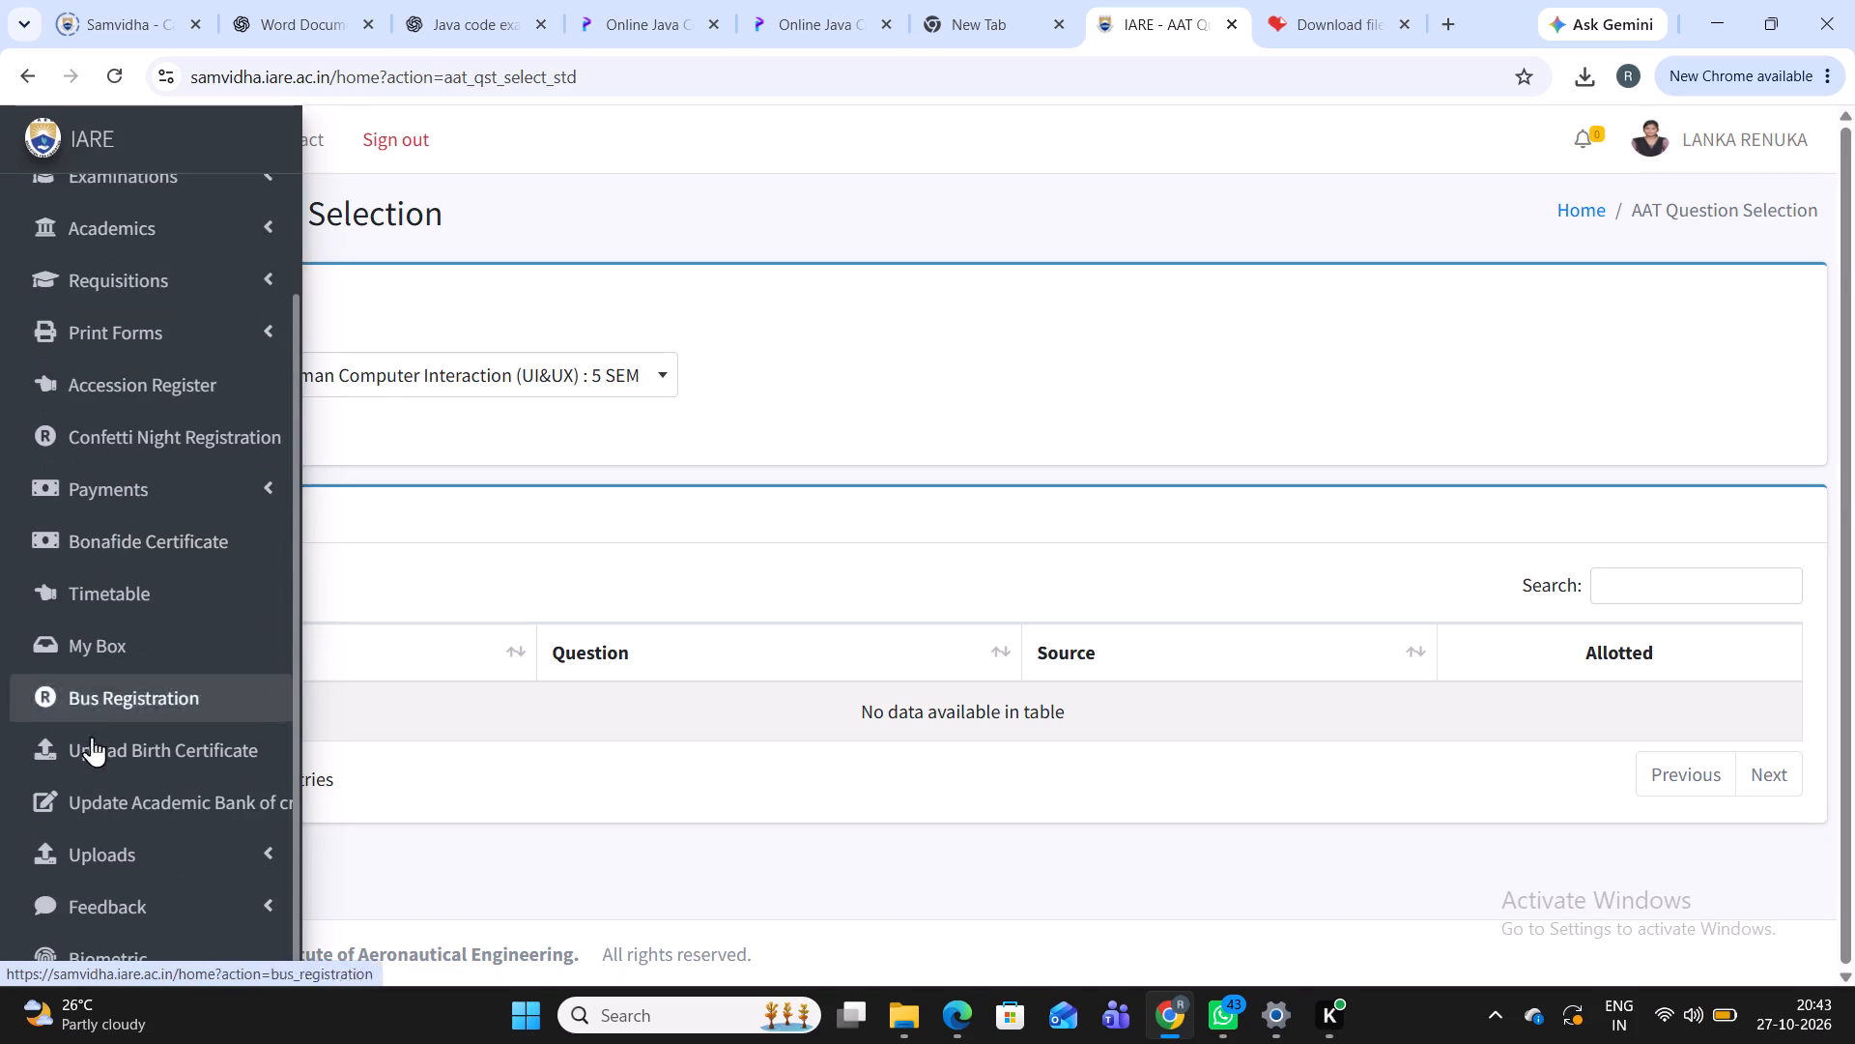
pyautogui.scroll(-11, 19, 790)
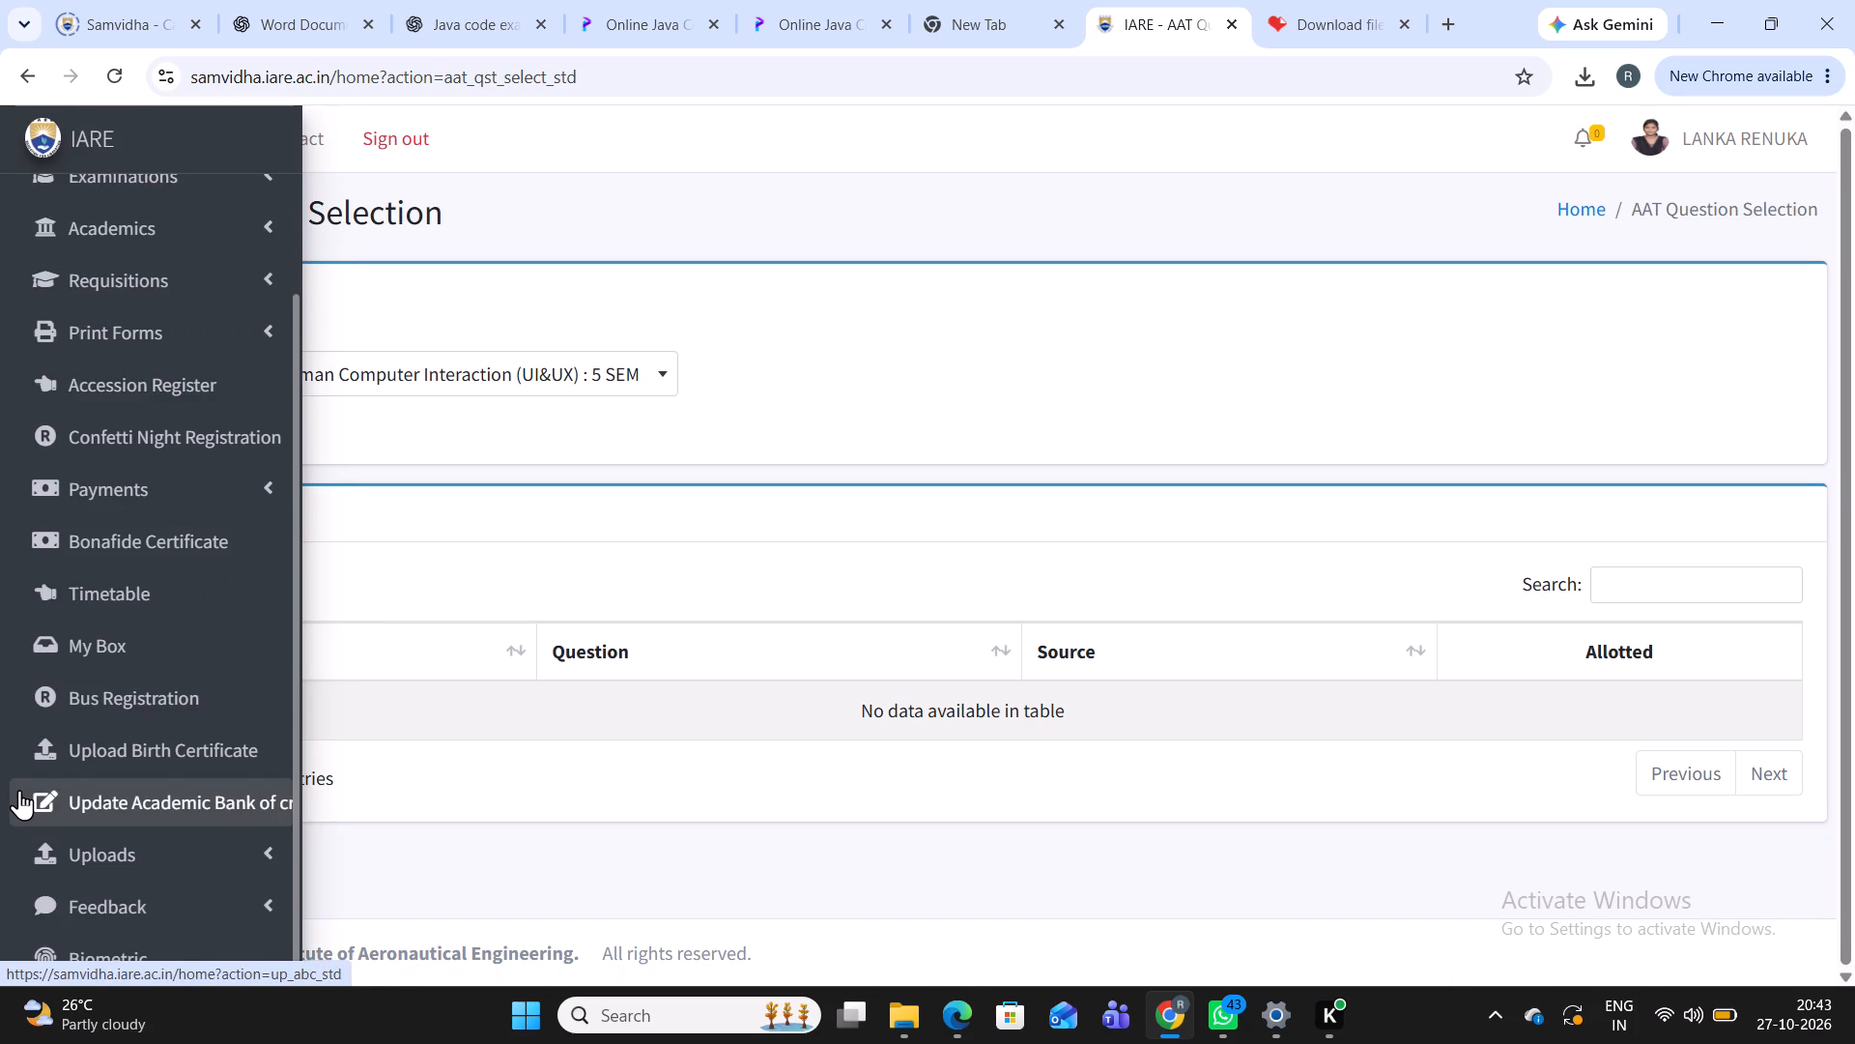
pyautogui.click(178, 840)
pyautogui.scroll(-3, 177, 834)
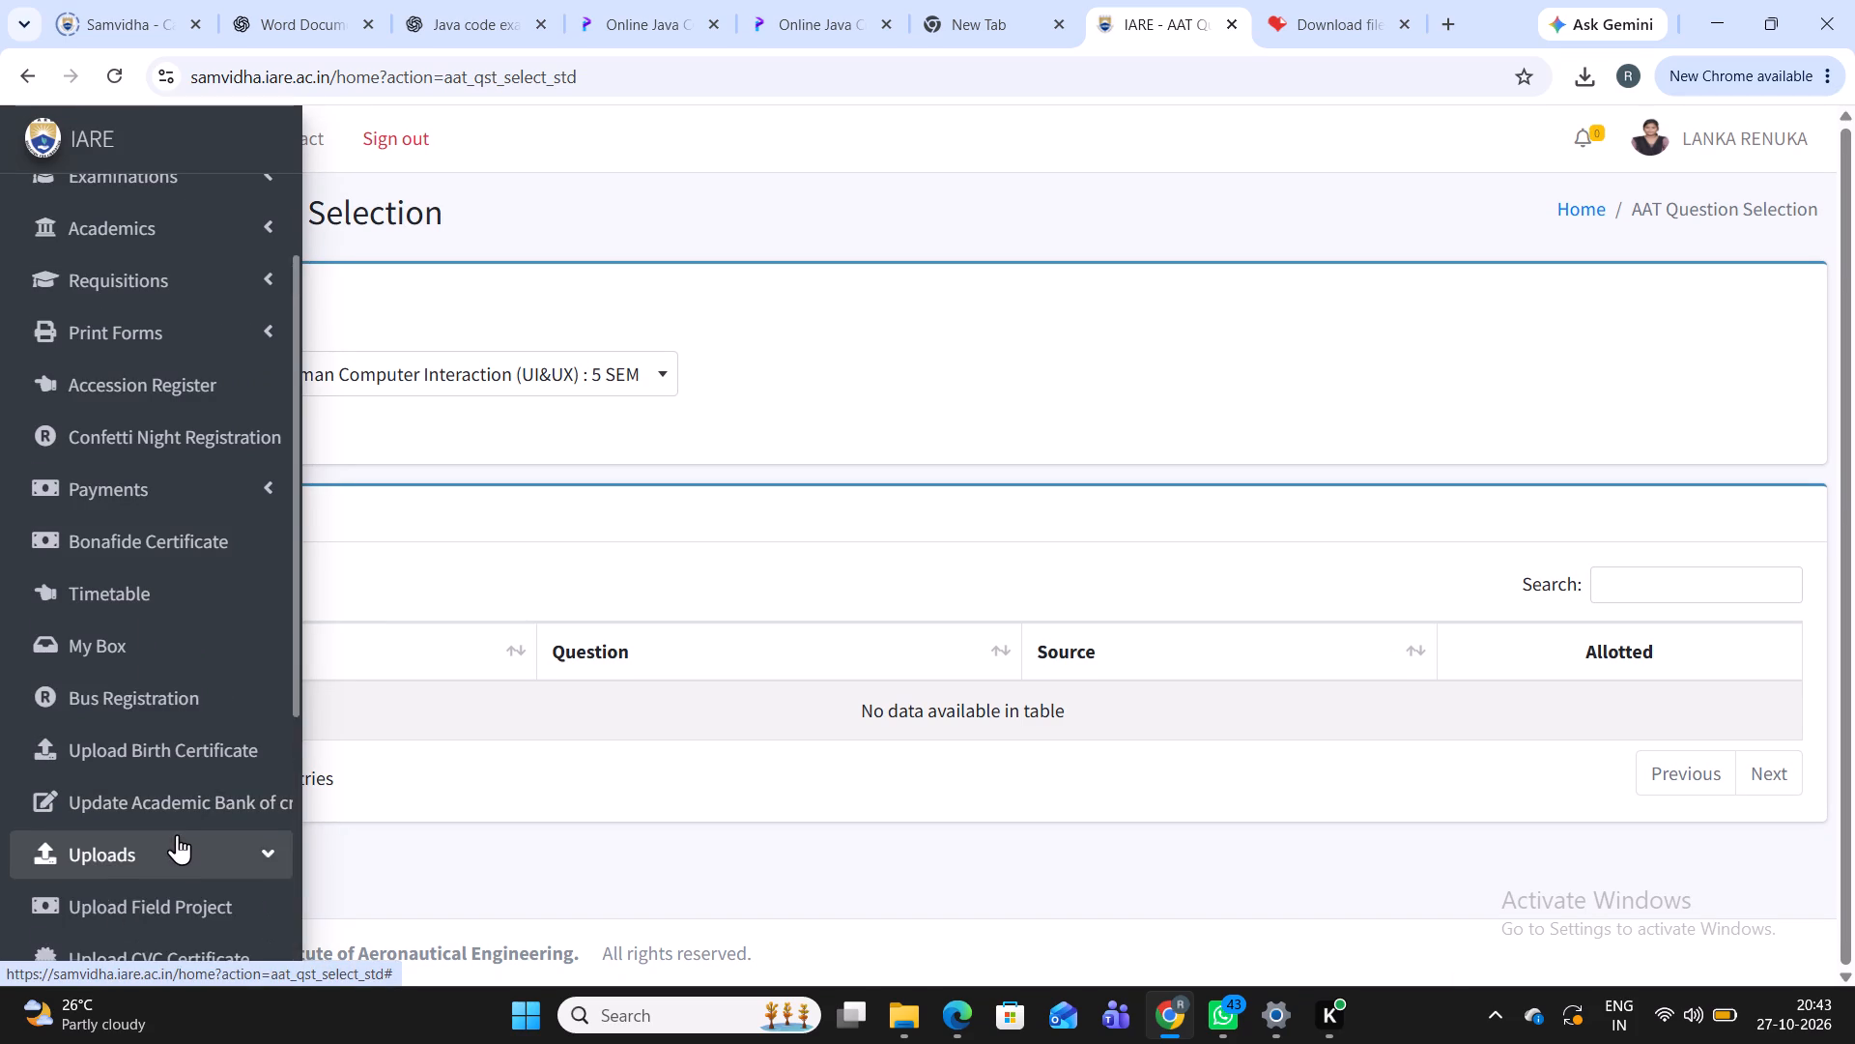
pyautogui.scroll(-5, 177, 834)
pyautogui.click(217, 758)
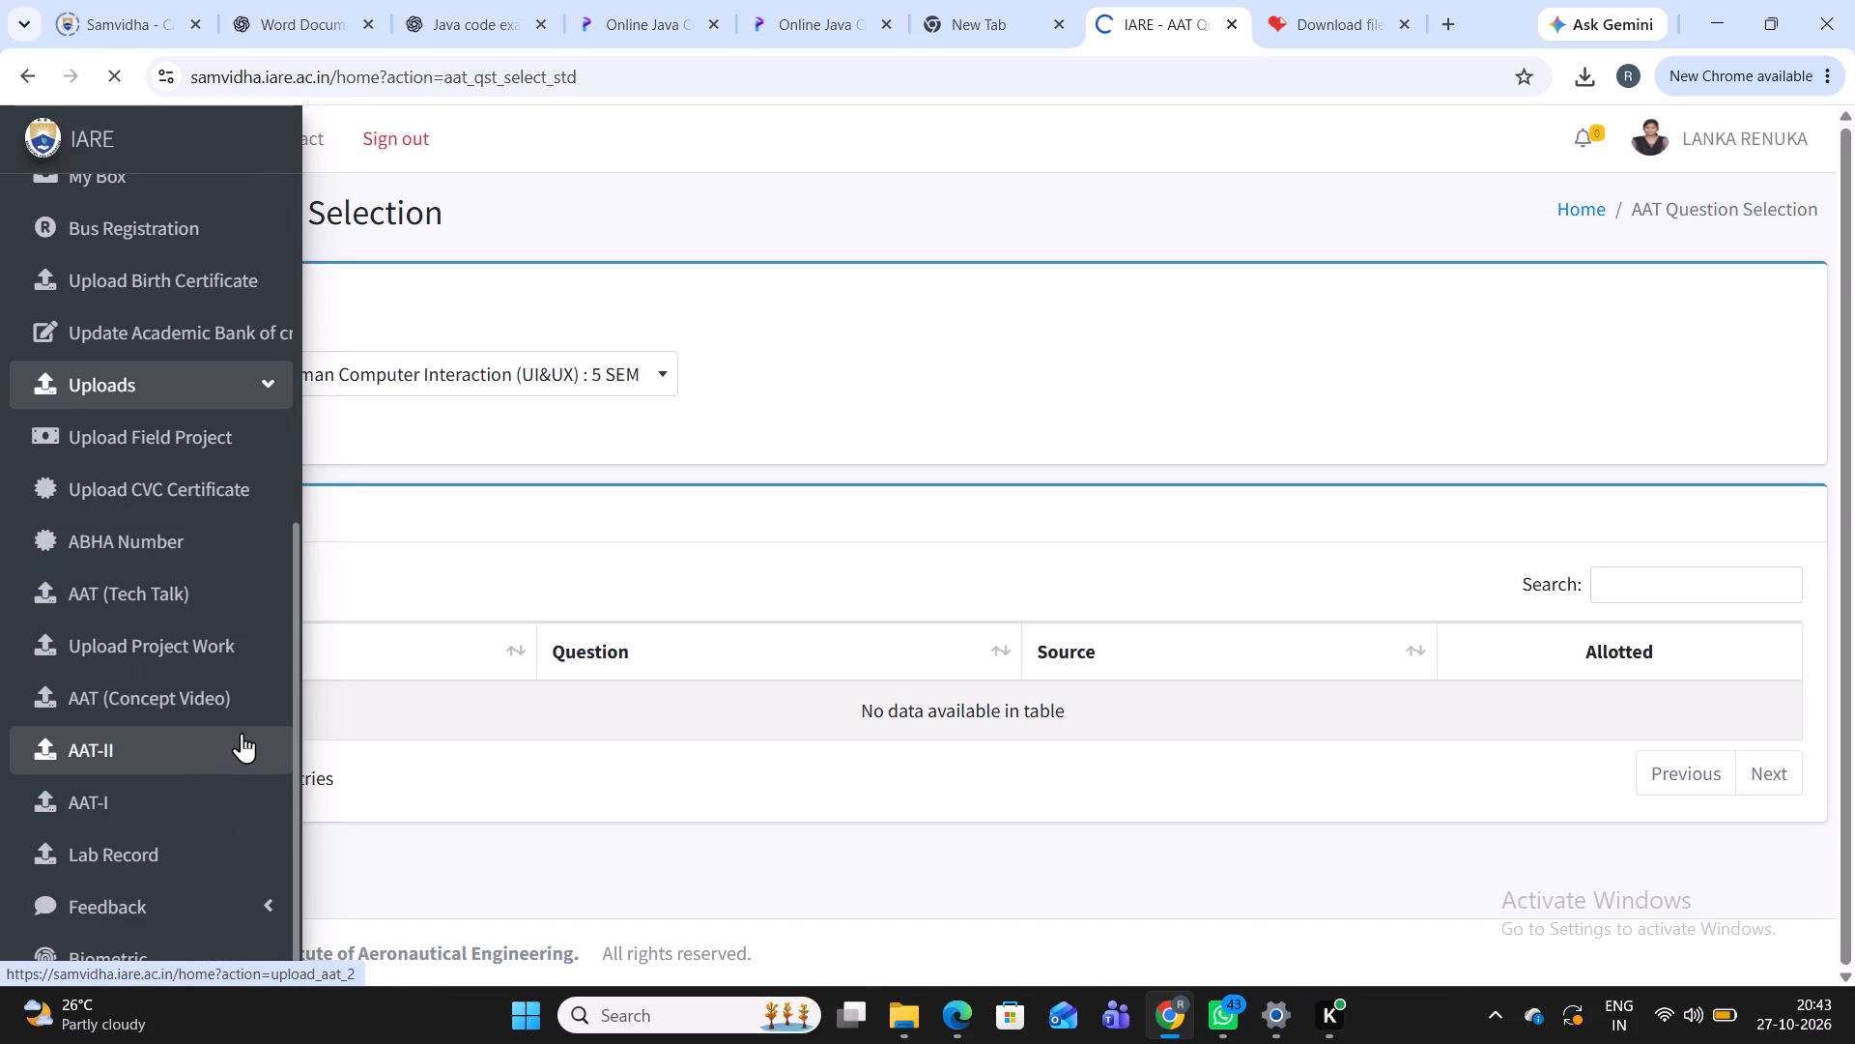
pyautogui.click(242, 733)
pyautogui.click(242, 733)
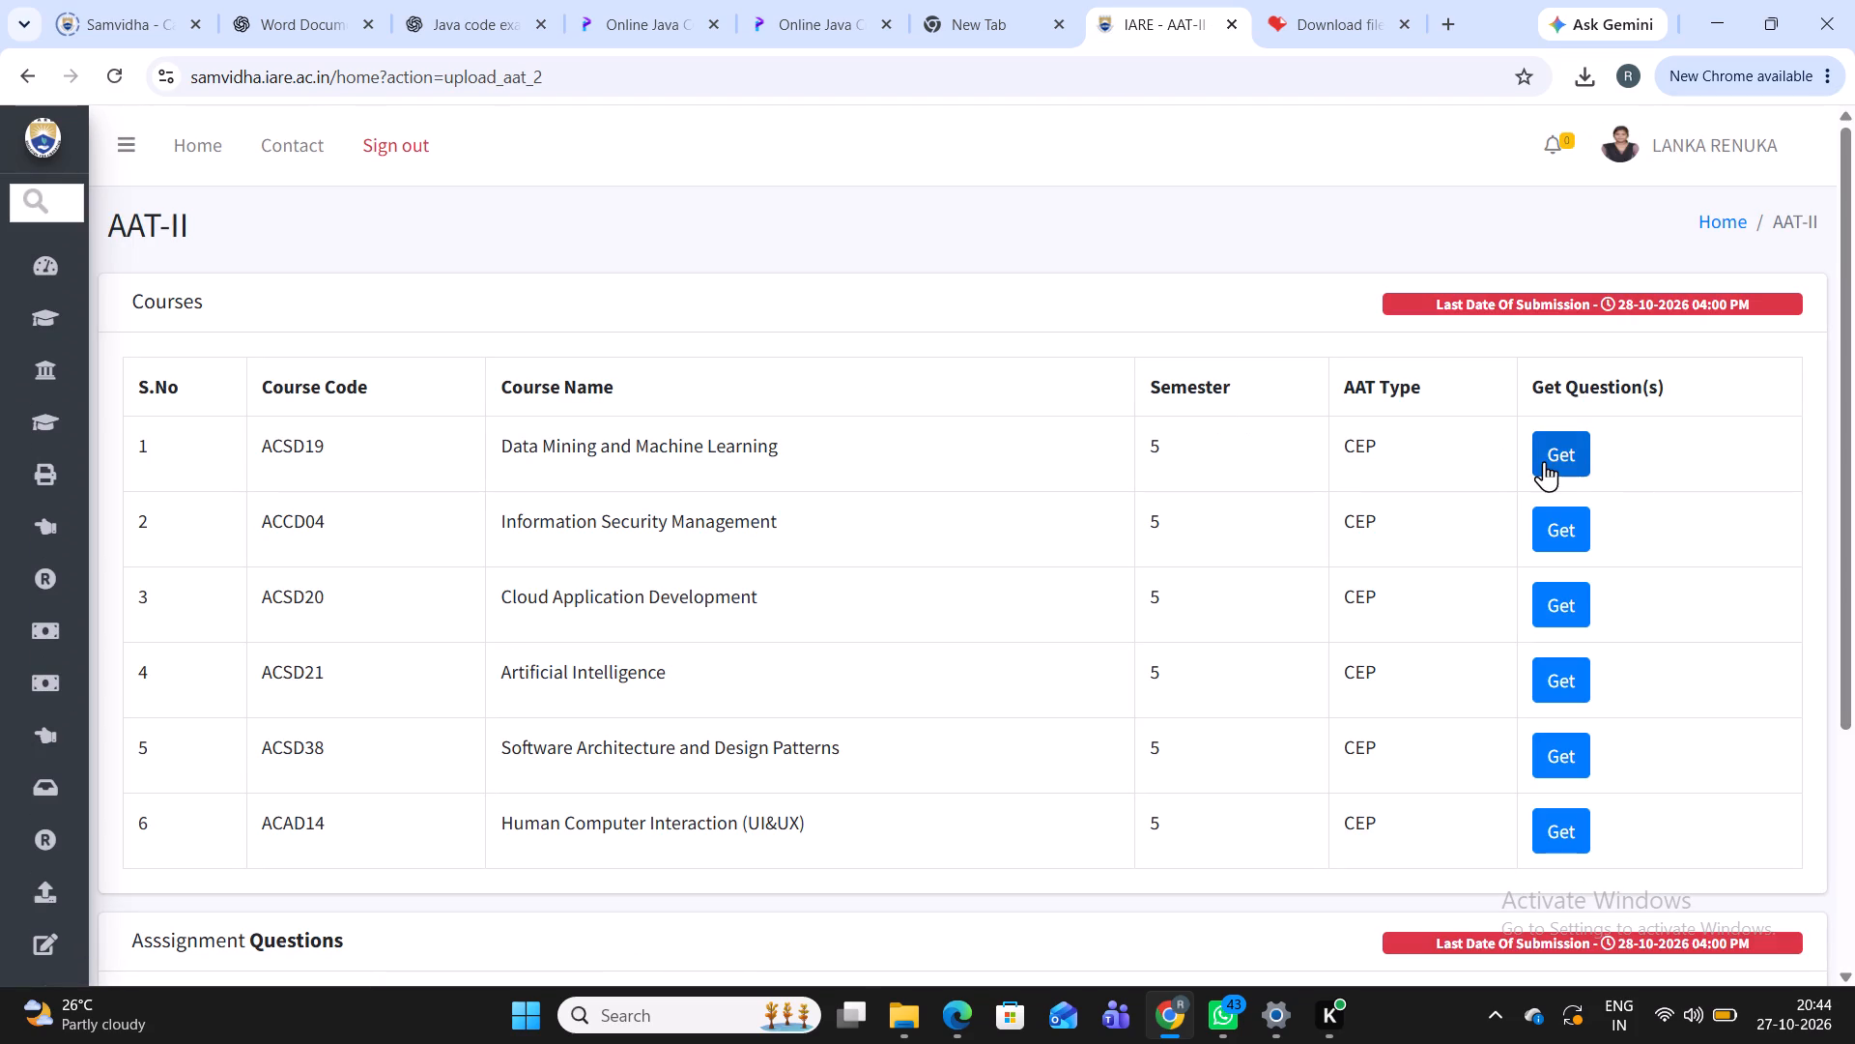
# Get the assigned AAT-II question for ACSD19 - Data Mining and Machine Learning and view its submission fields.
pyautogui.click(1537, 453)
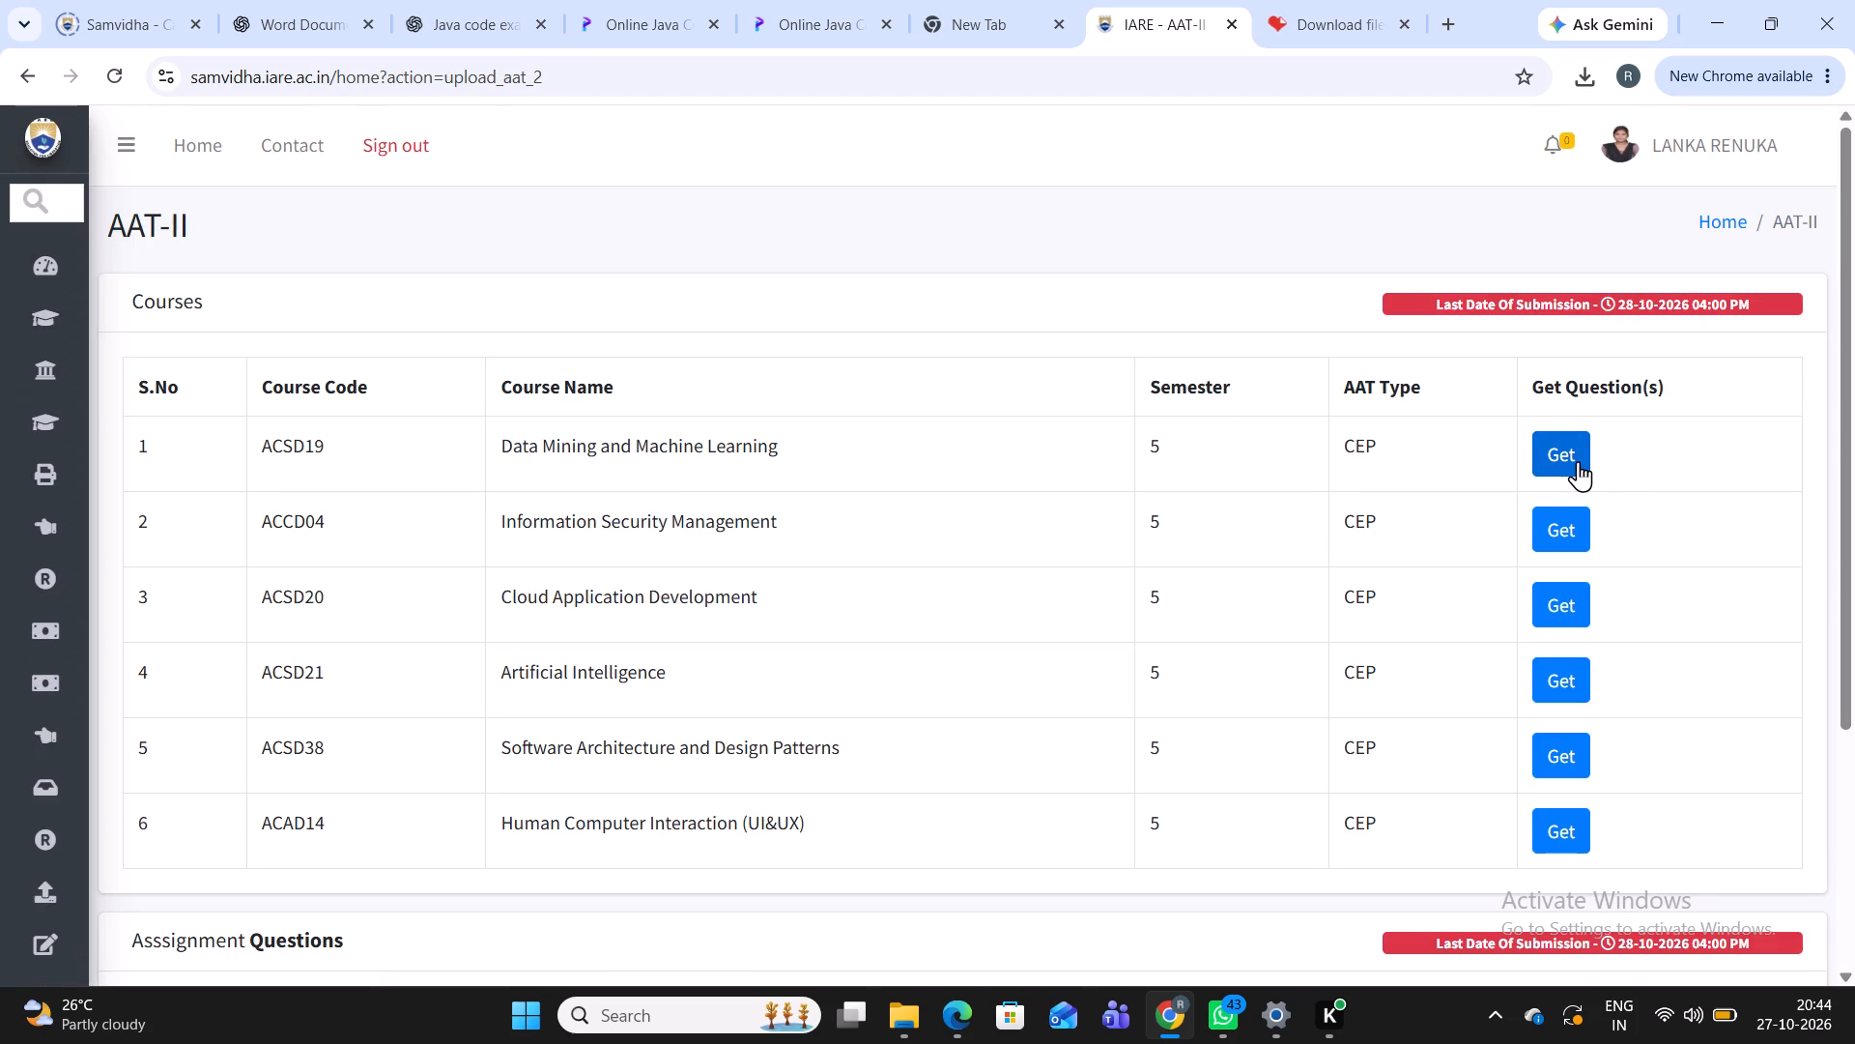
pyautogui.click(1578, 461)
pyautogui.click(1578, 461)
pyautogui.scroll(-1, 1578, 461)
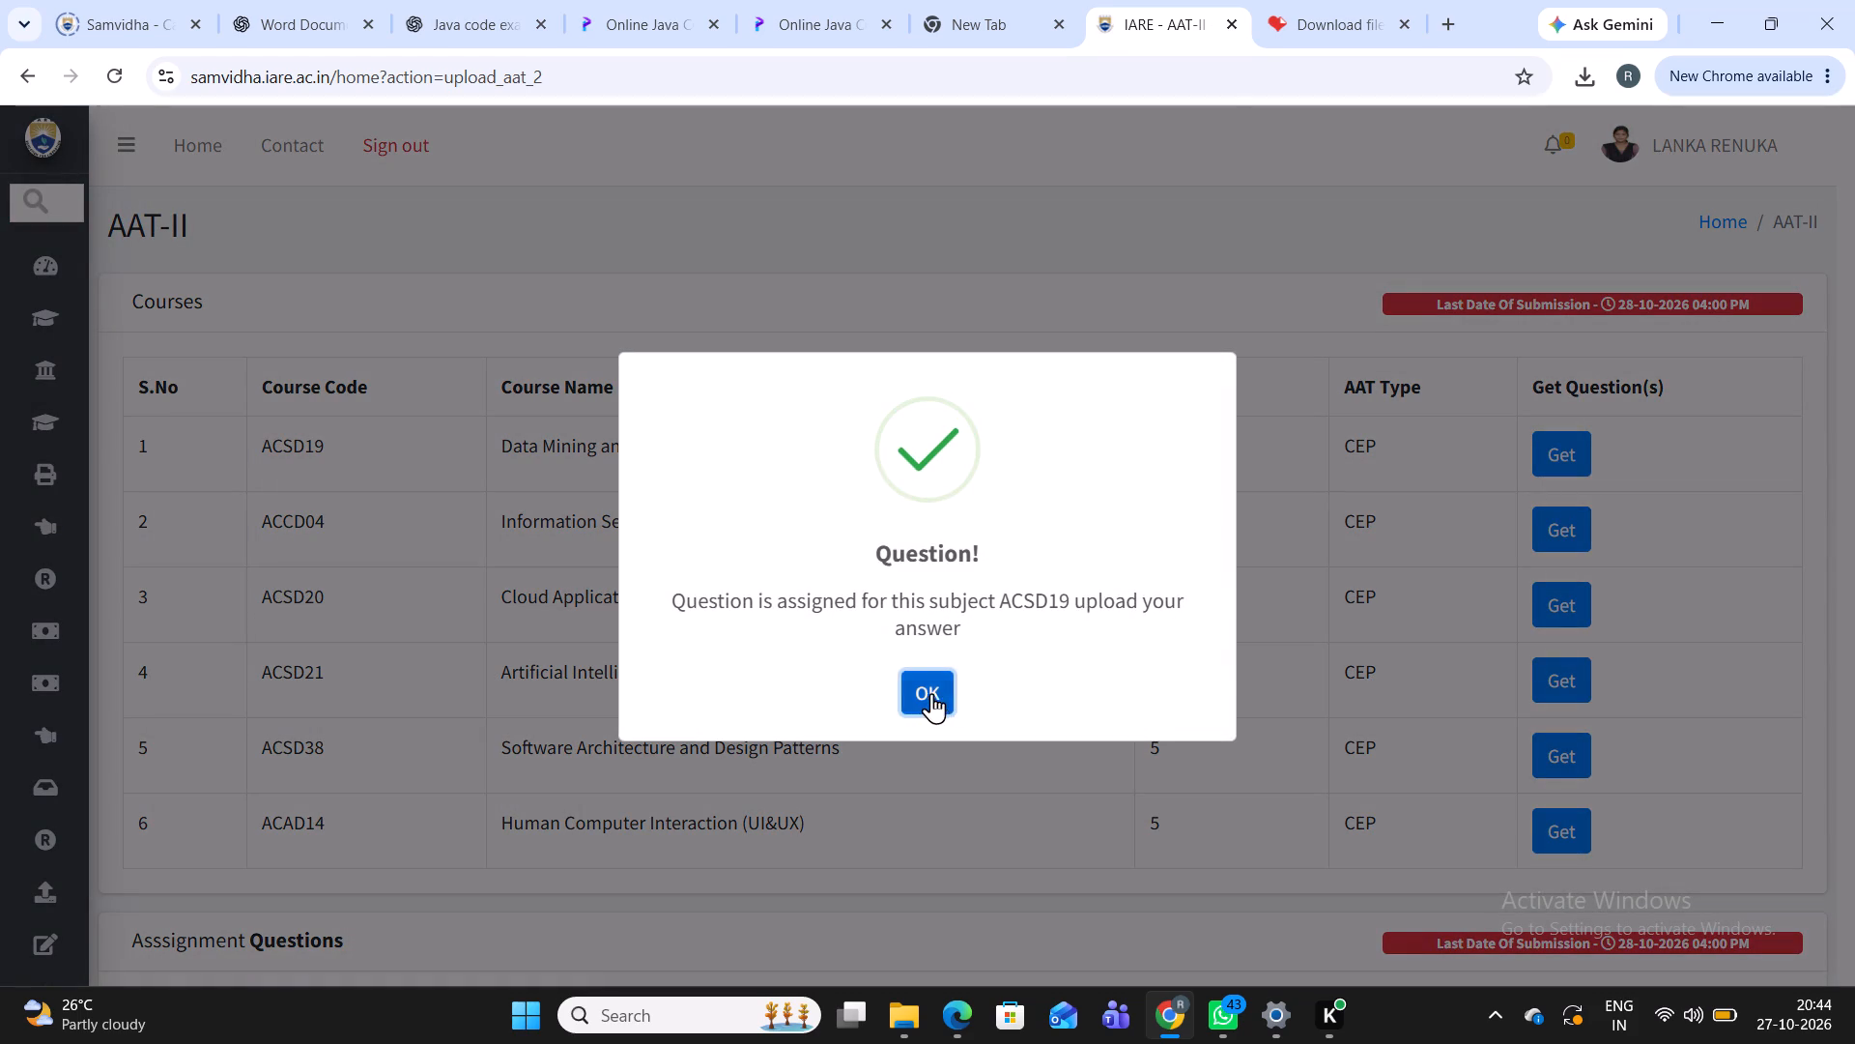
pyautogui.click(931, 693)
pyautogui.click(931, 693)
pyautogui.scroll(-1, 931, 693)
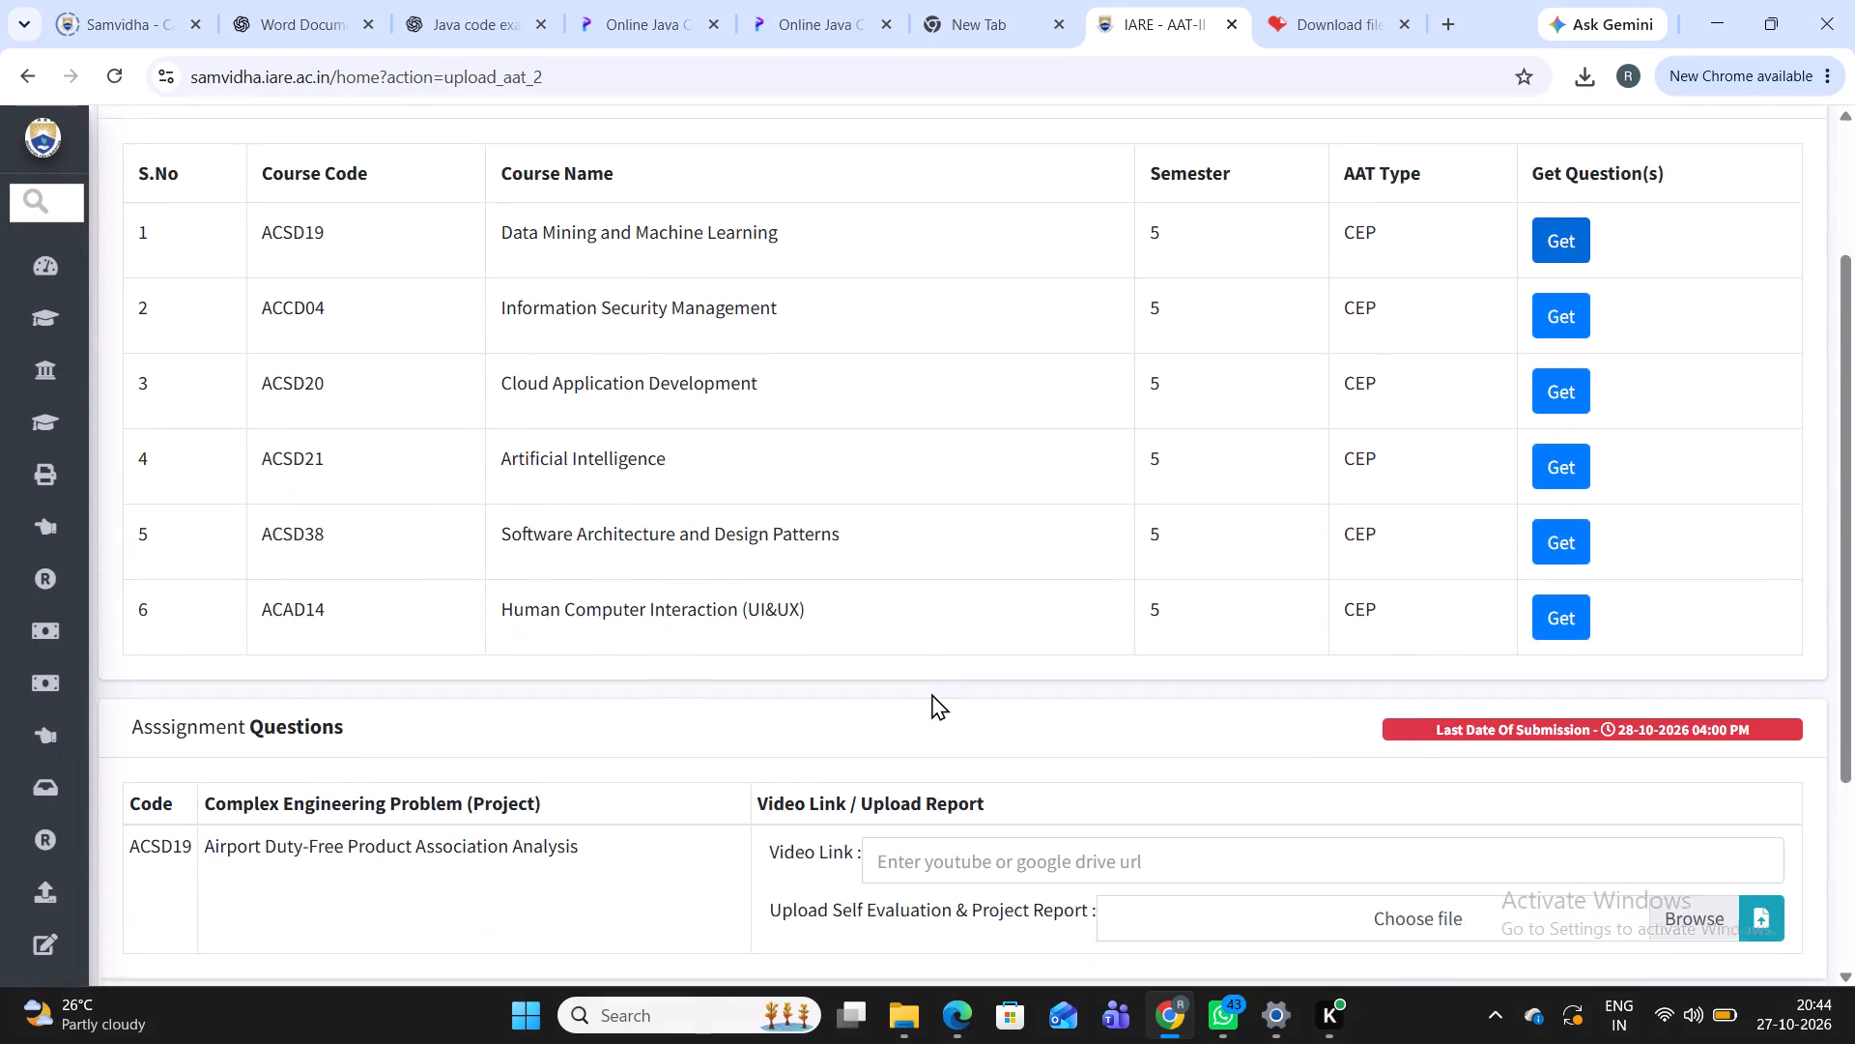
pyautogui.scroll(-2, 931, 693)
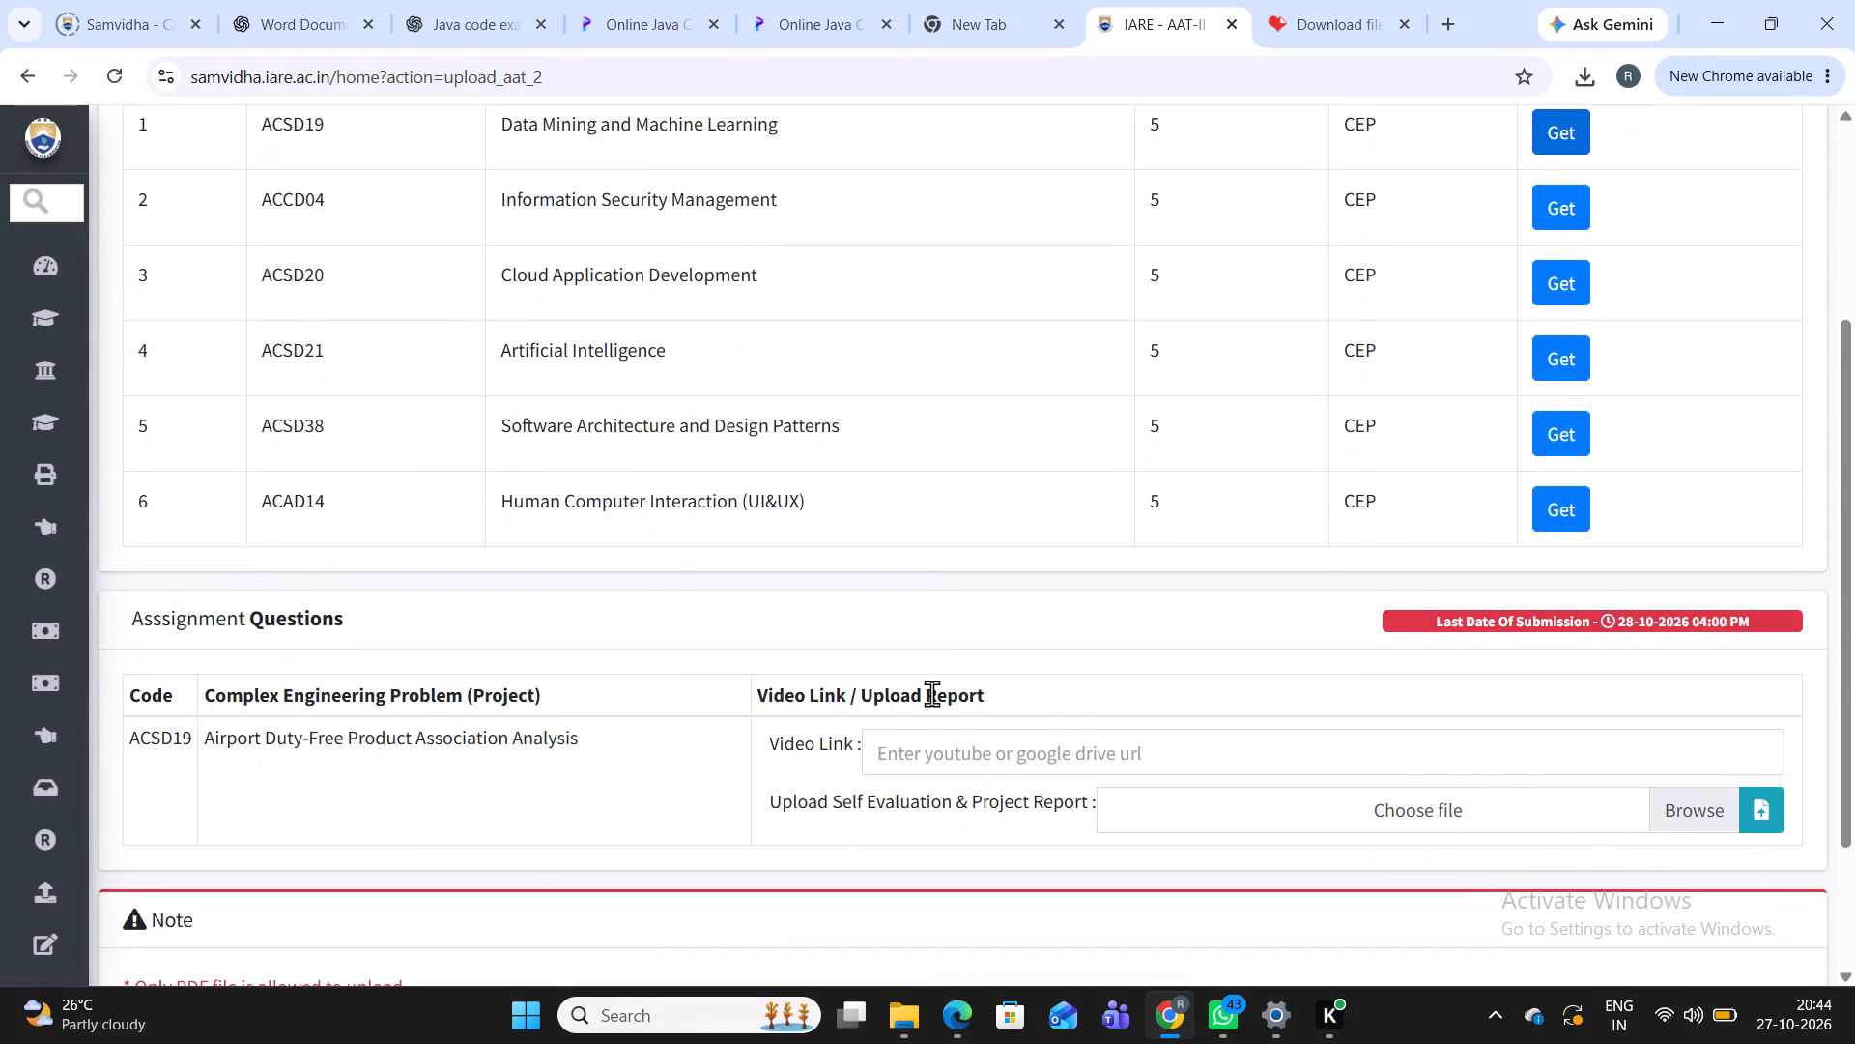
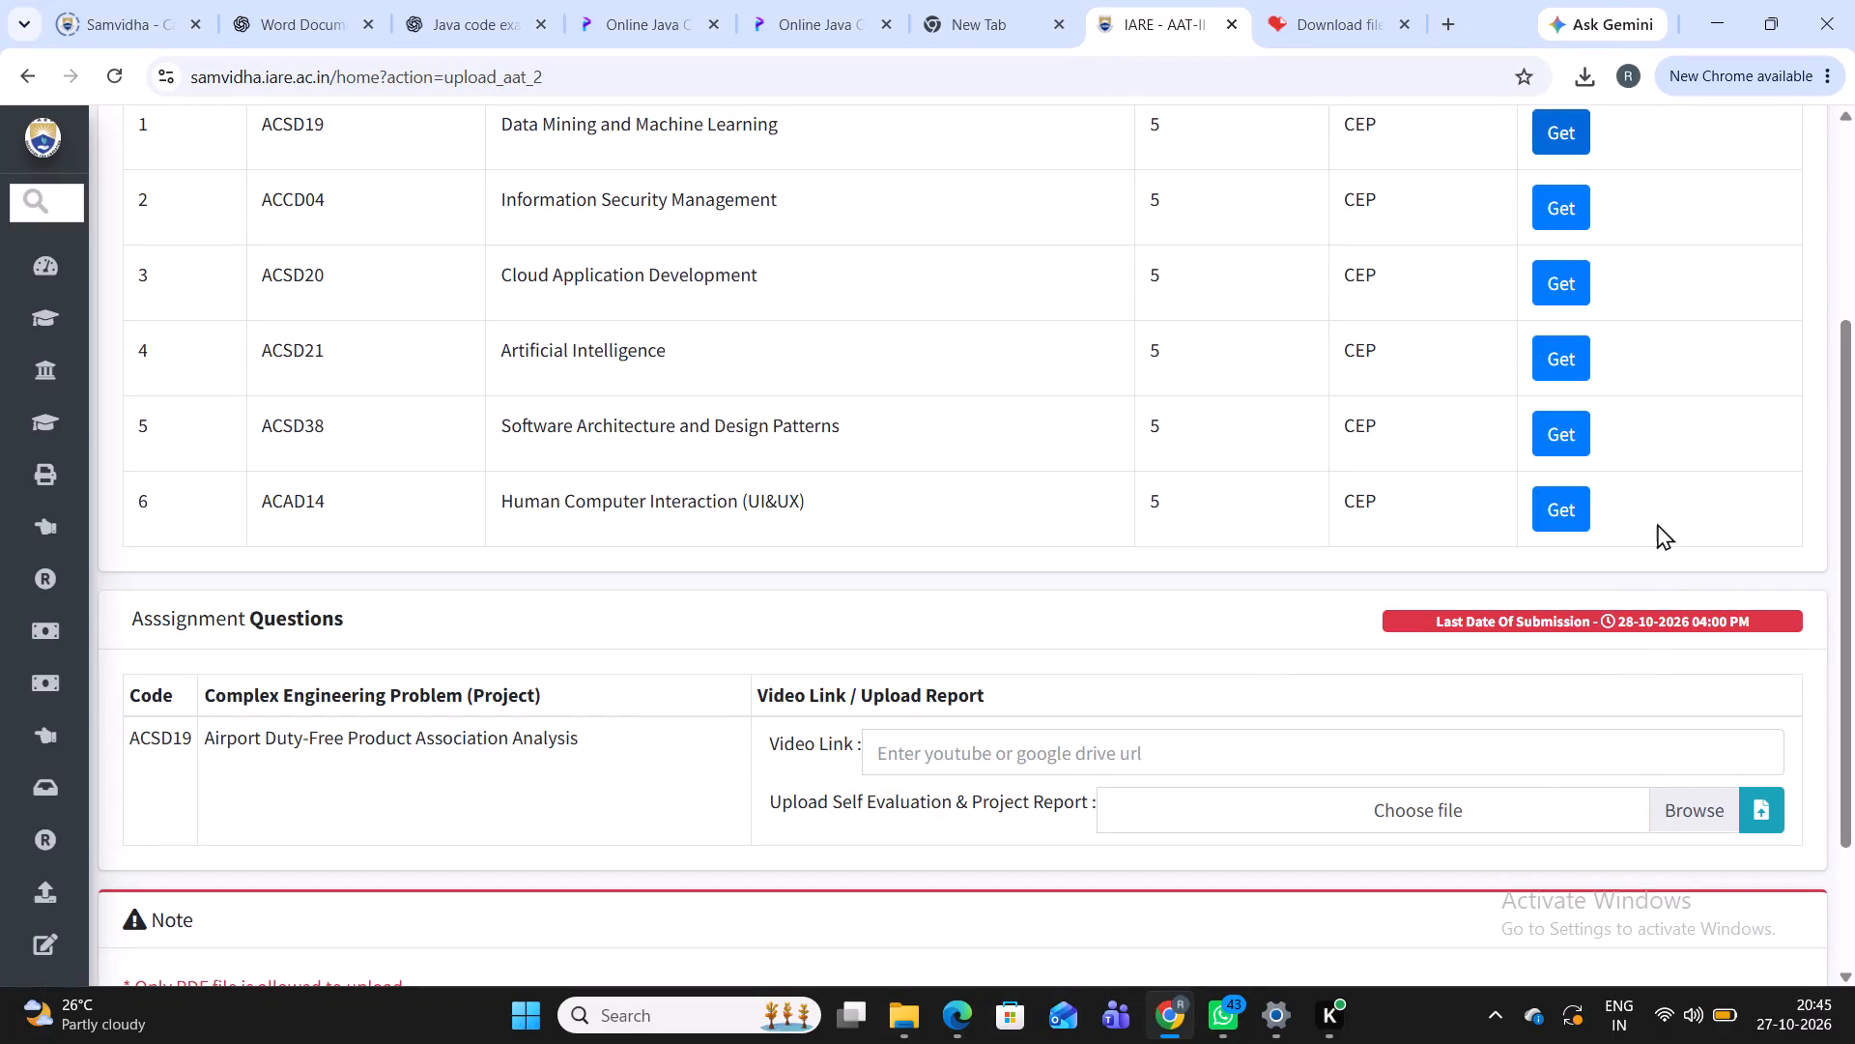
# Get the assigned AAT-II question for ACAD14 - Human Computer Interaction (UI&UX).
pyautogui.click(1558, 502)
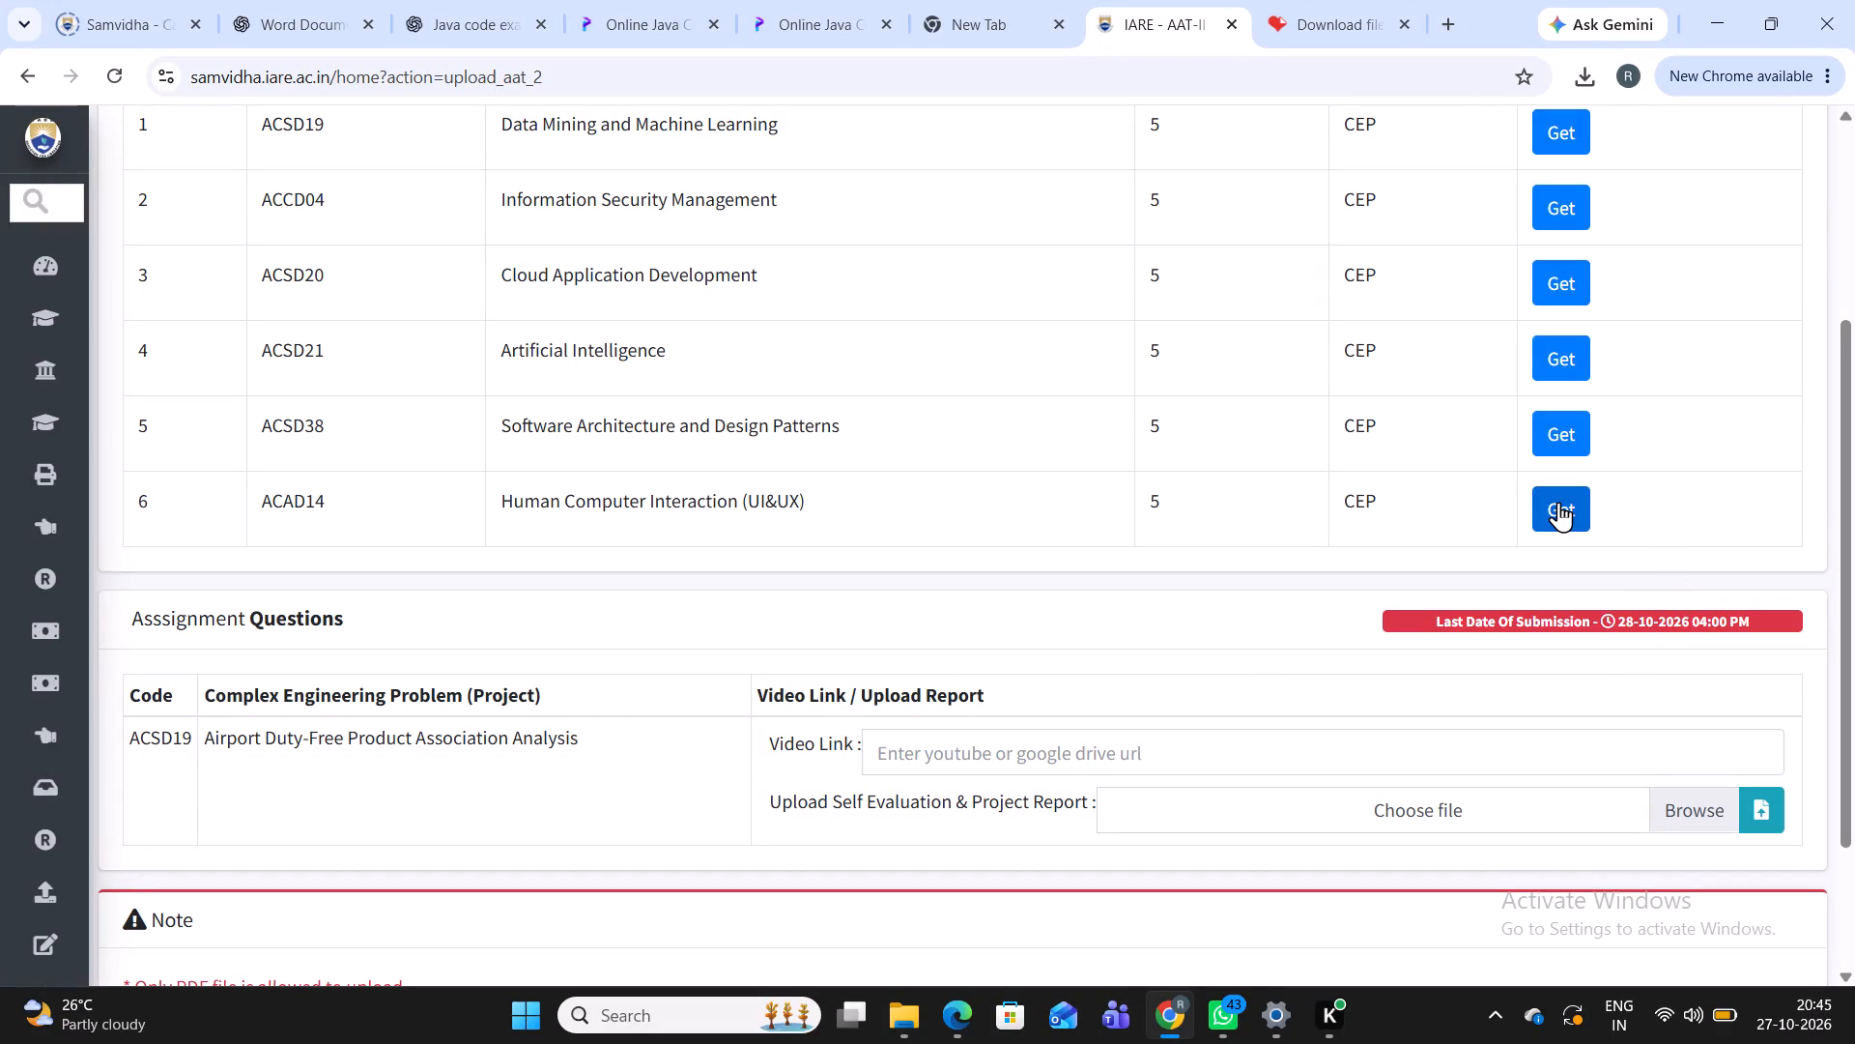
pyautogui.click(1554, 515)
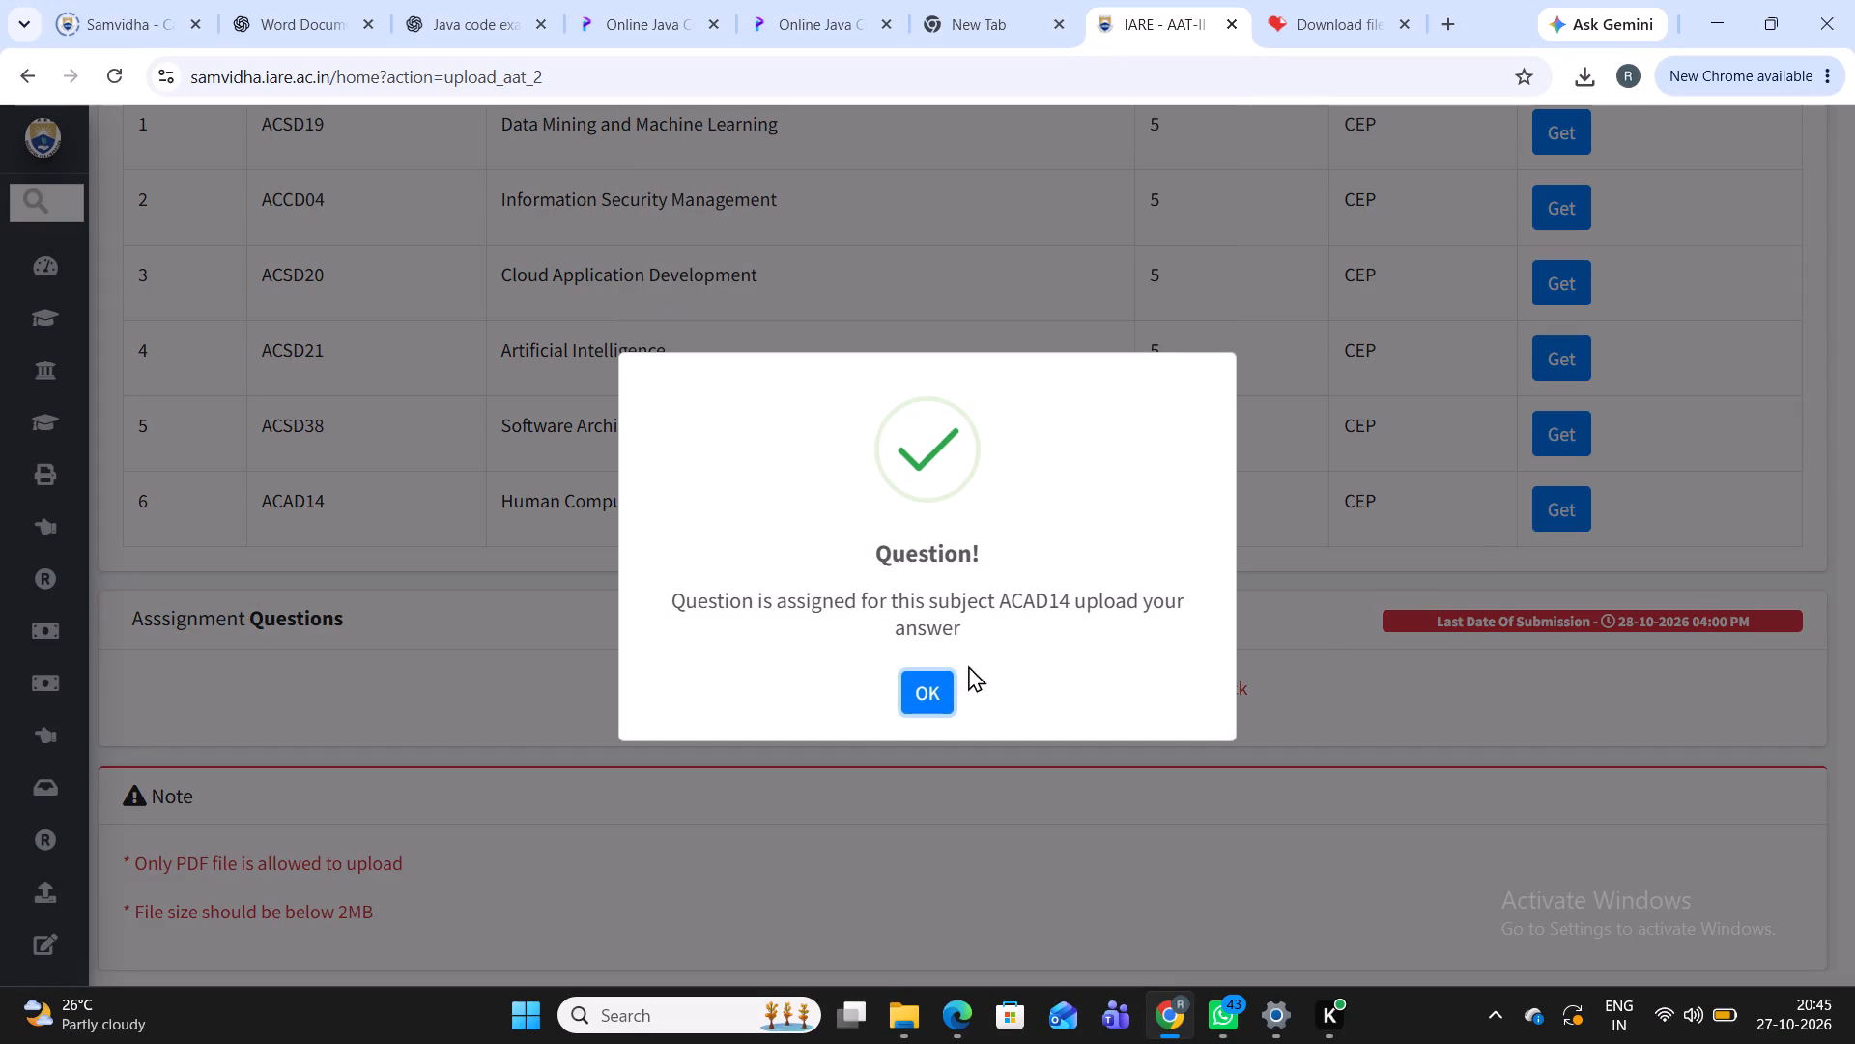
pyautogui.click(927, 693)
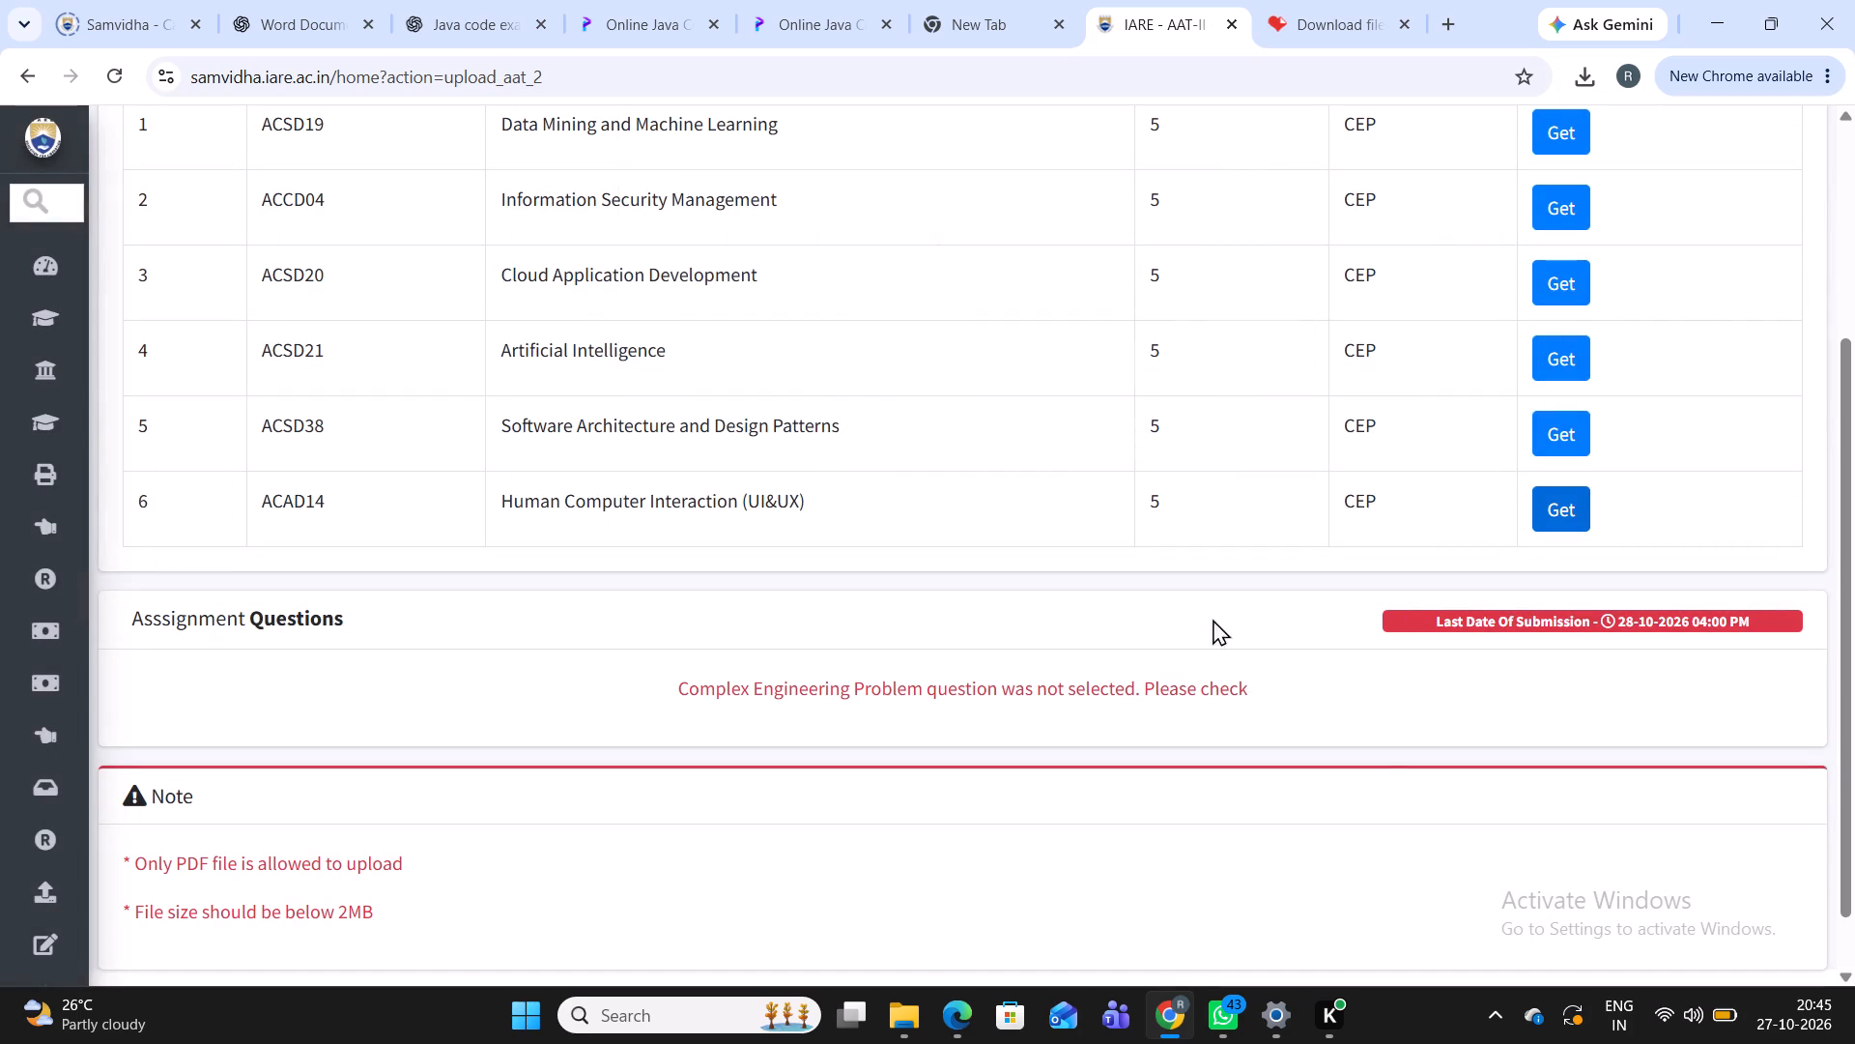
# Get the AAT-II question for ACSD19 - Data Mining and Machine Learning again and view its submission fields and upload notes.
pyautogui.scroll(4, 1349, 408)
pyautogui.scroll(2, 1311, 540)
pyautogui.click(1564, 405)
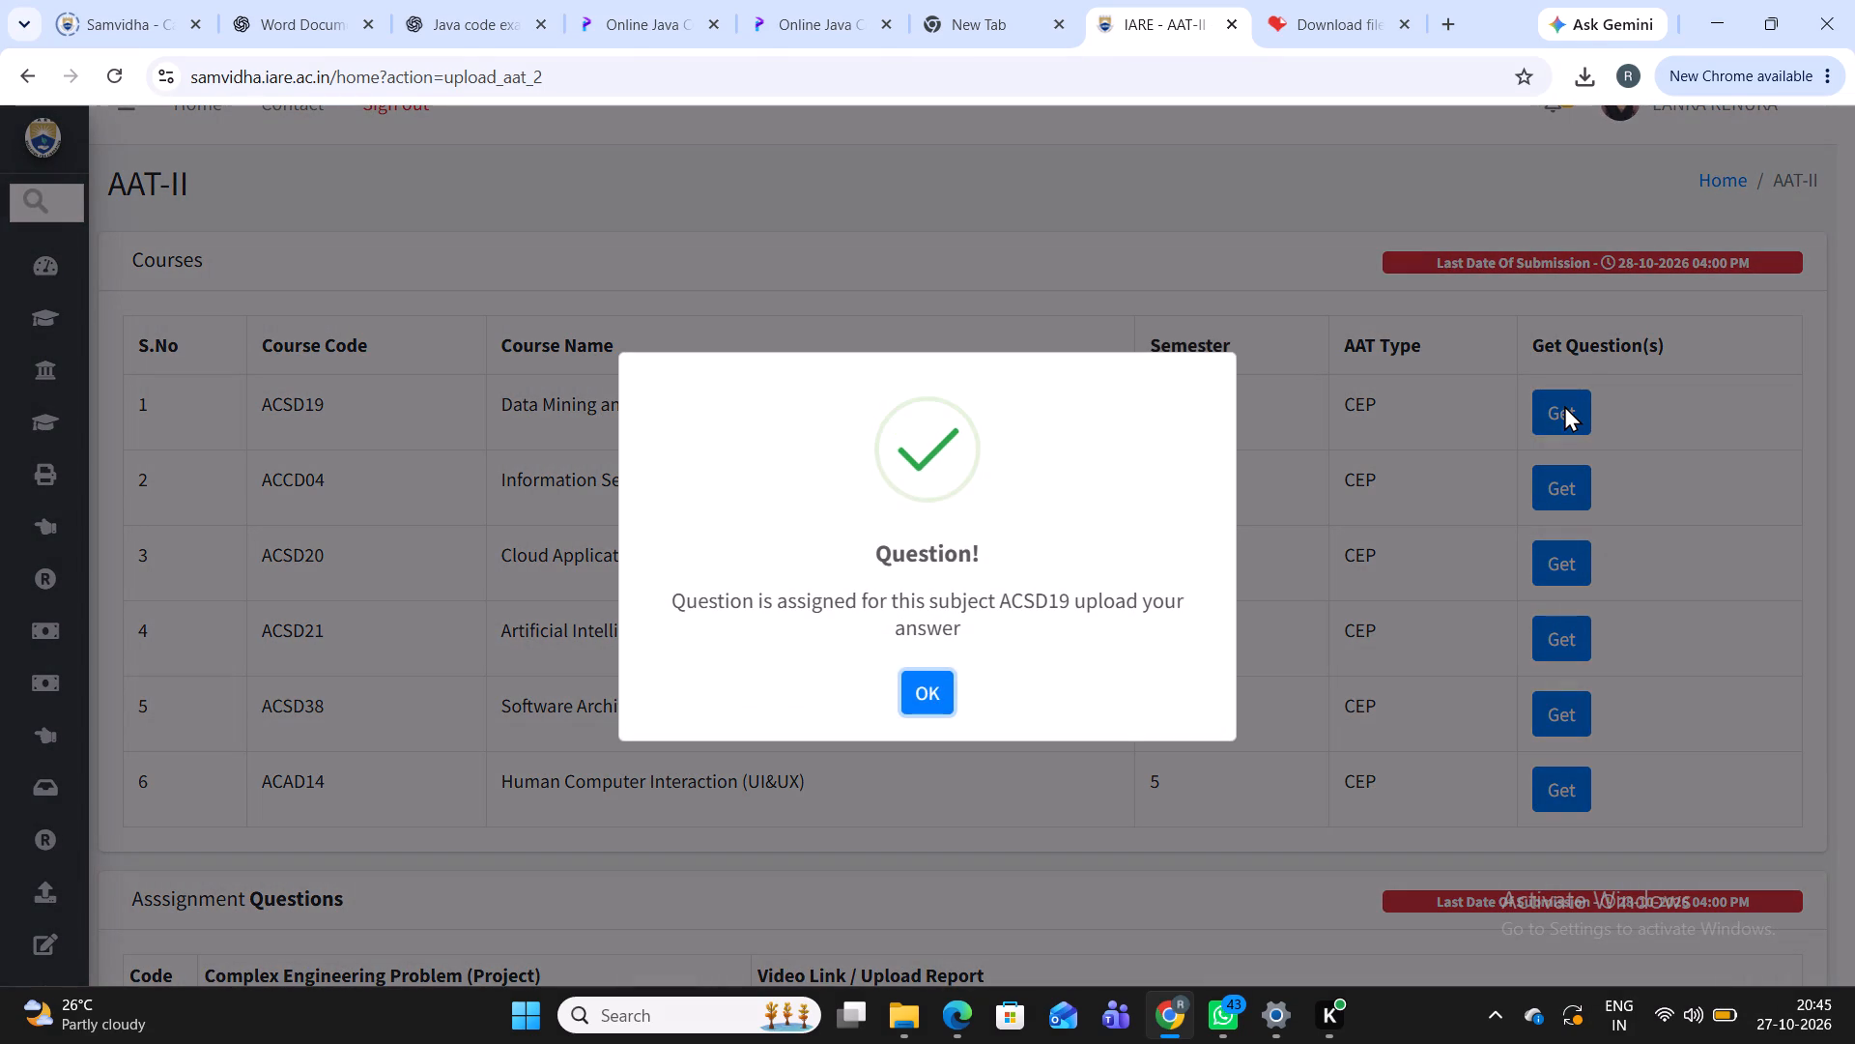
pyautogui.click(909, 695)
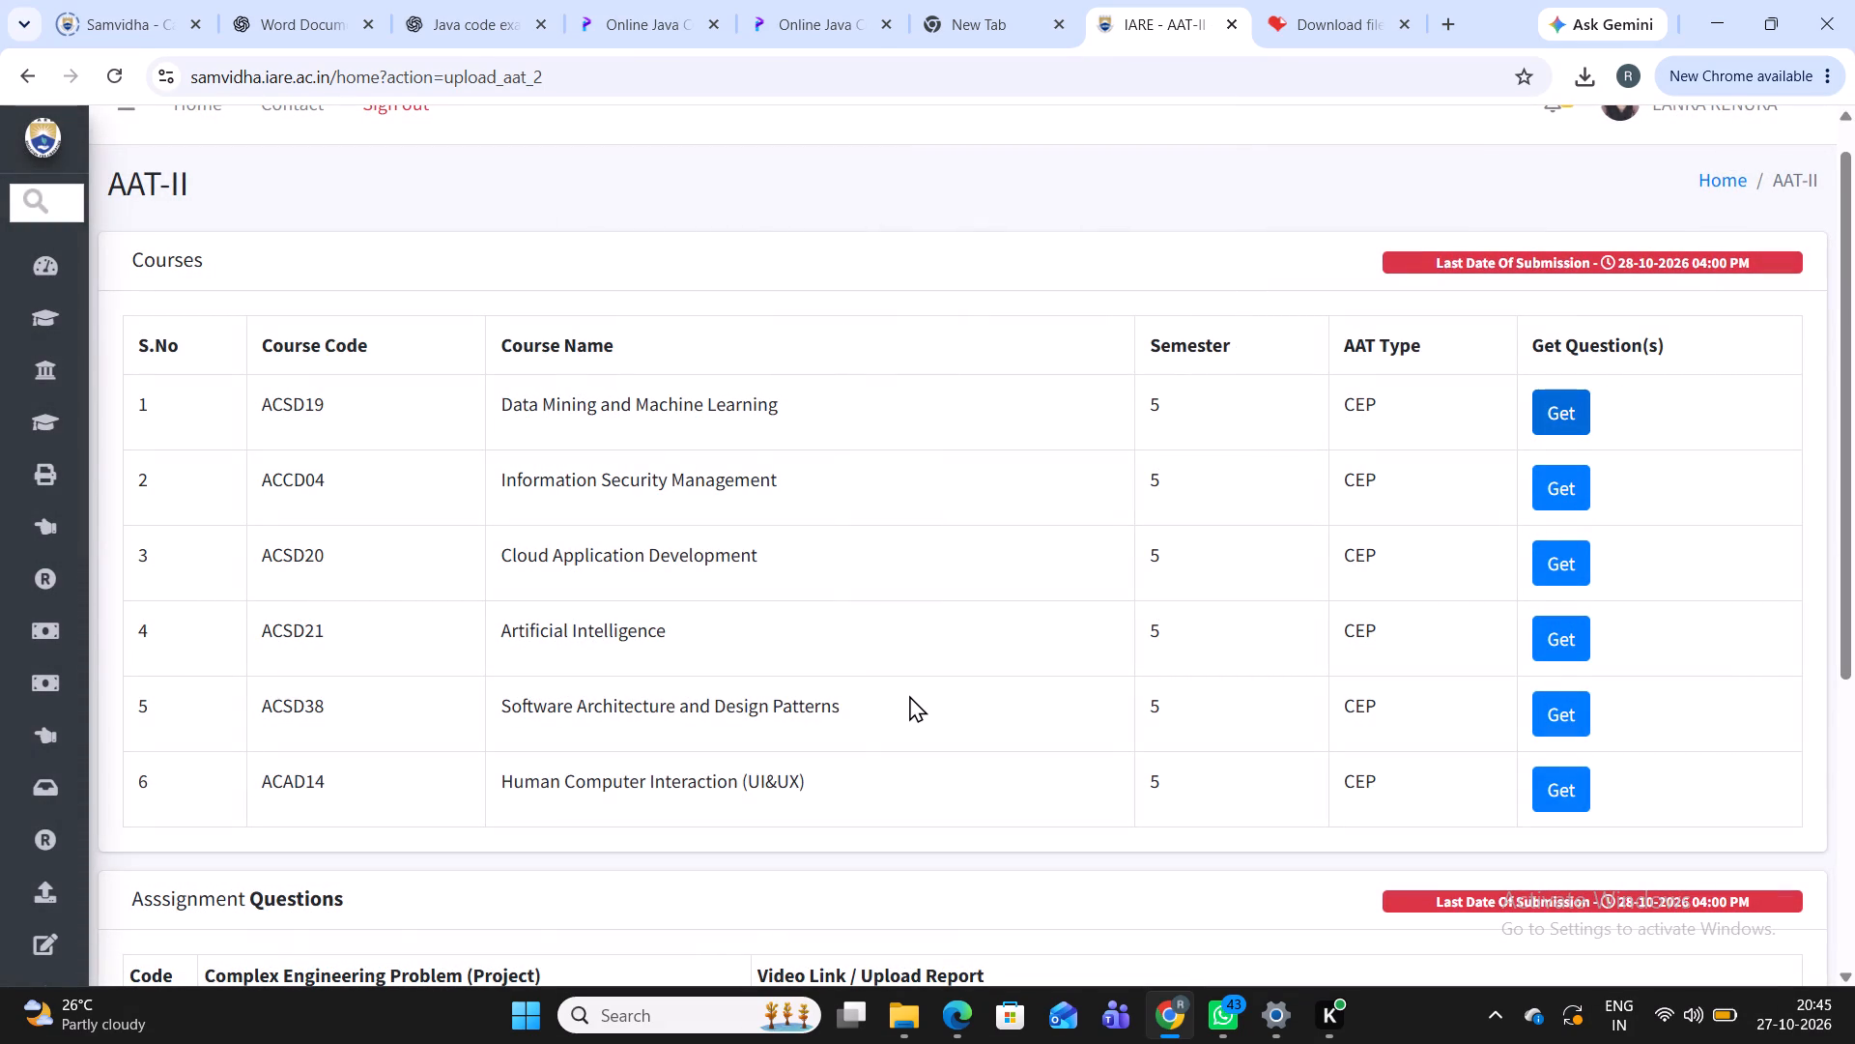
pyautogui.scroll(-4, 909, 695)
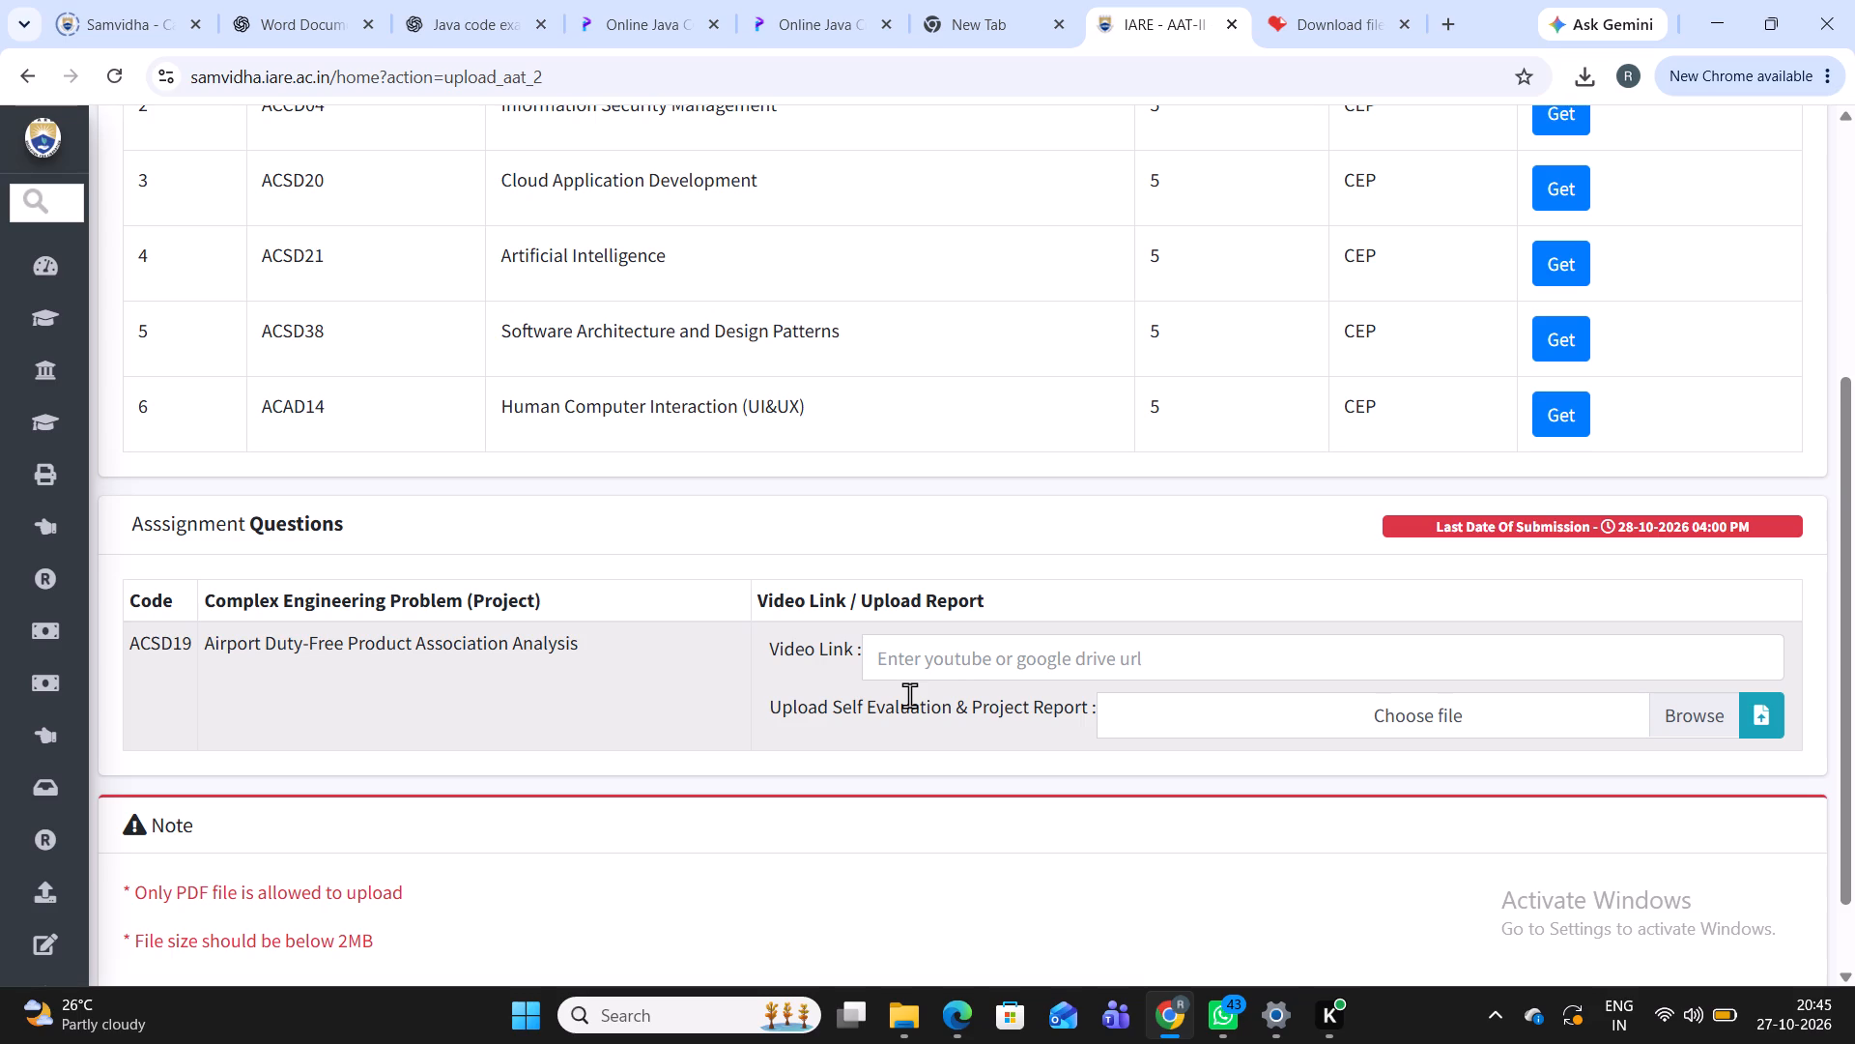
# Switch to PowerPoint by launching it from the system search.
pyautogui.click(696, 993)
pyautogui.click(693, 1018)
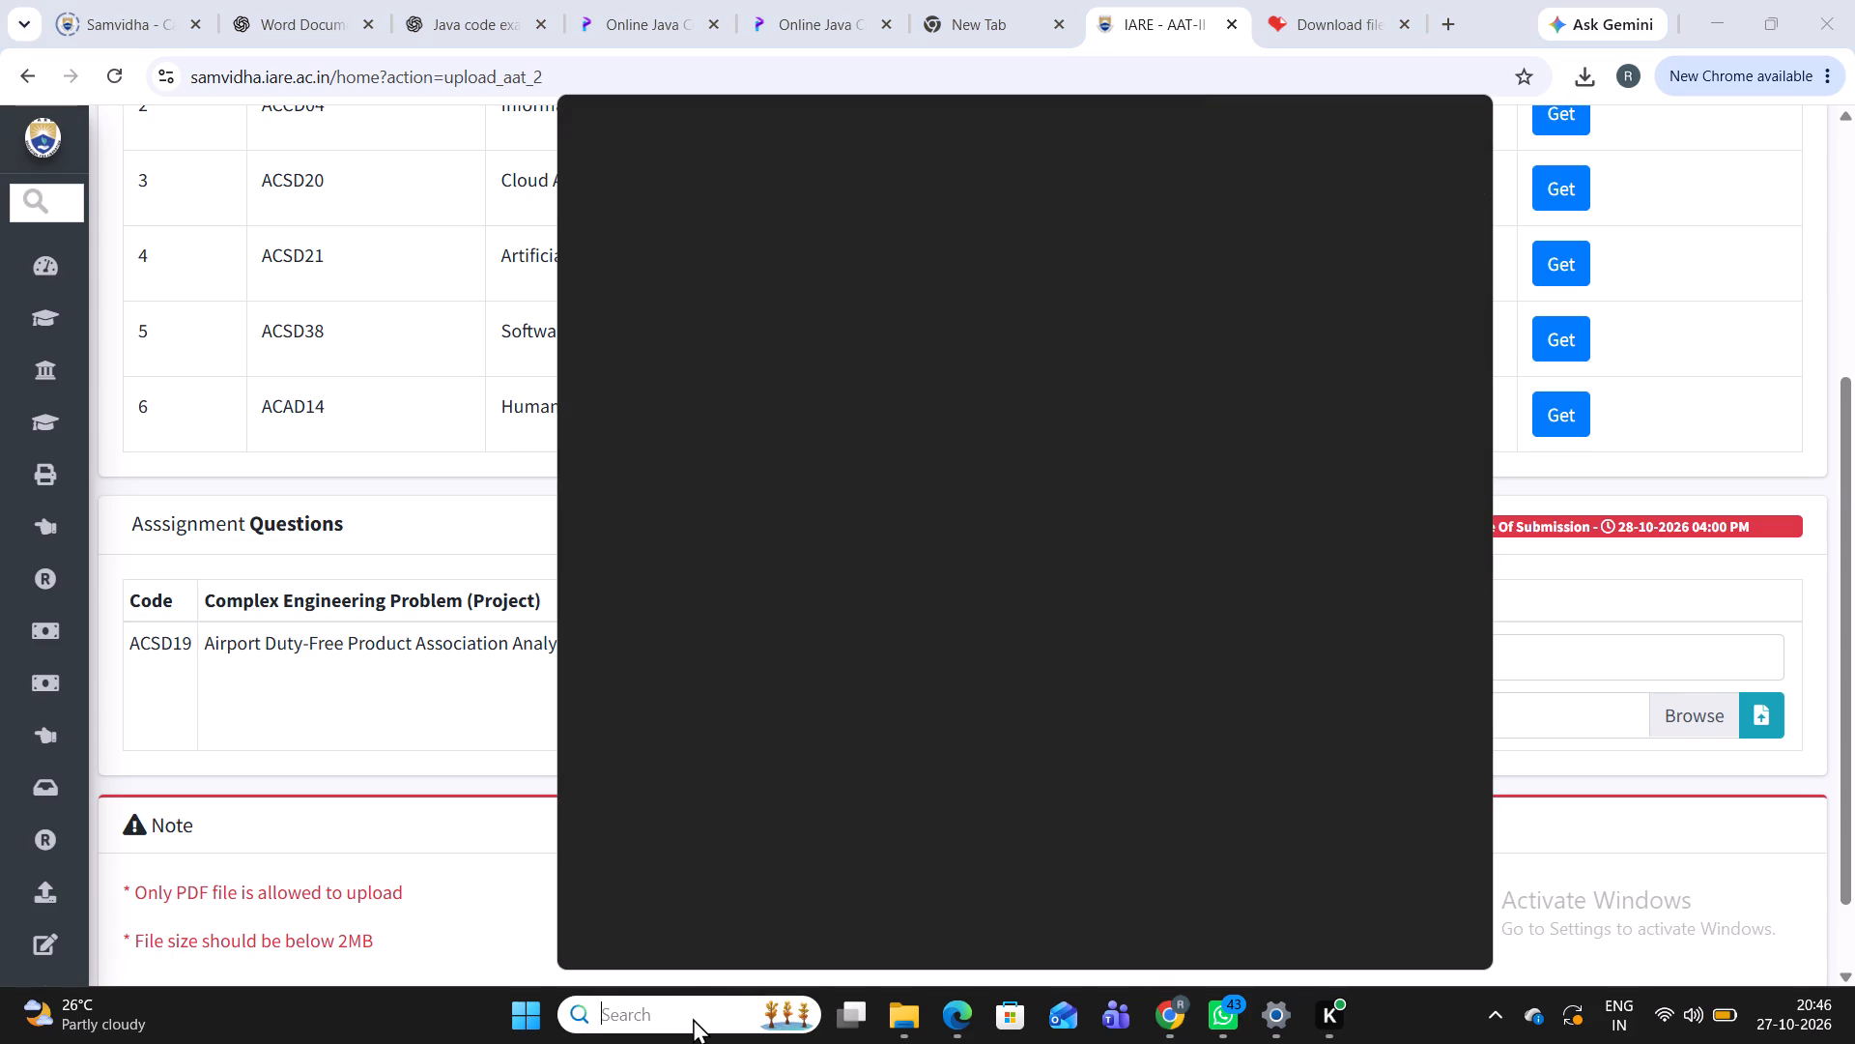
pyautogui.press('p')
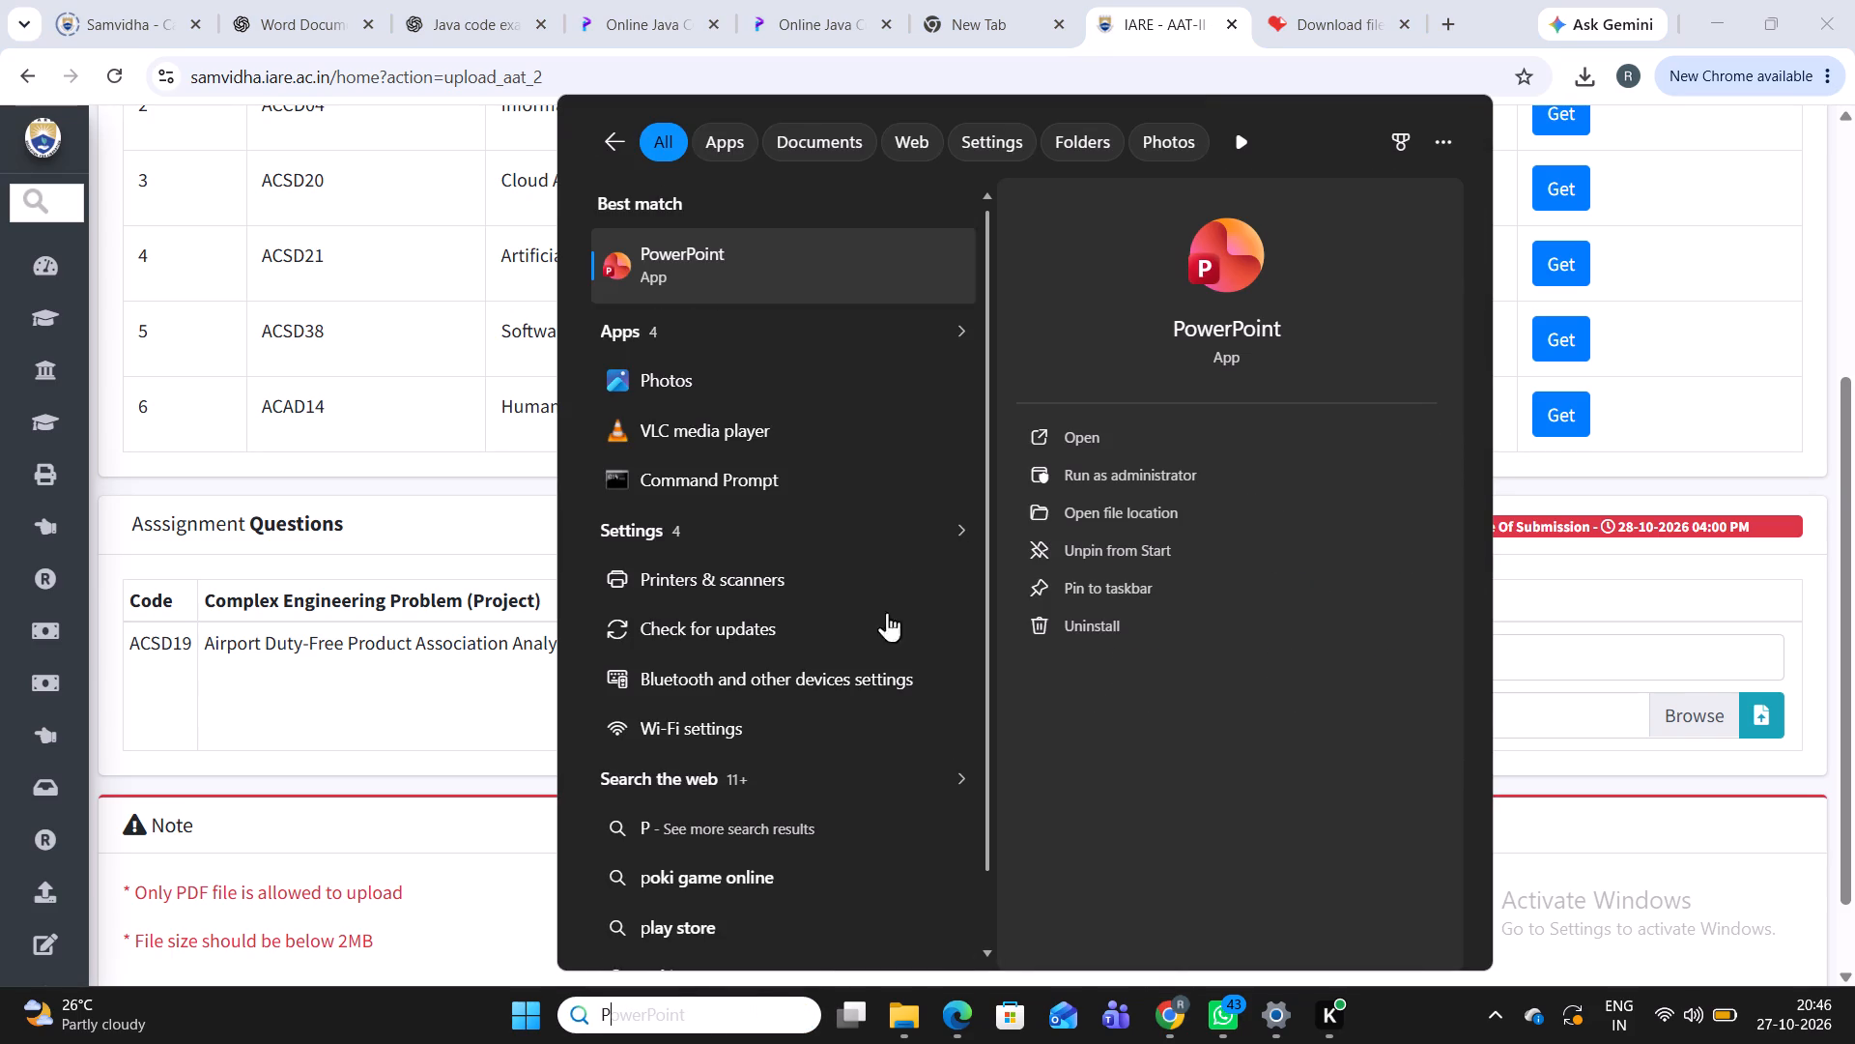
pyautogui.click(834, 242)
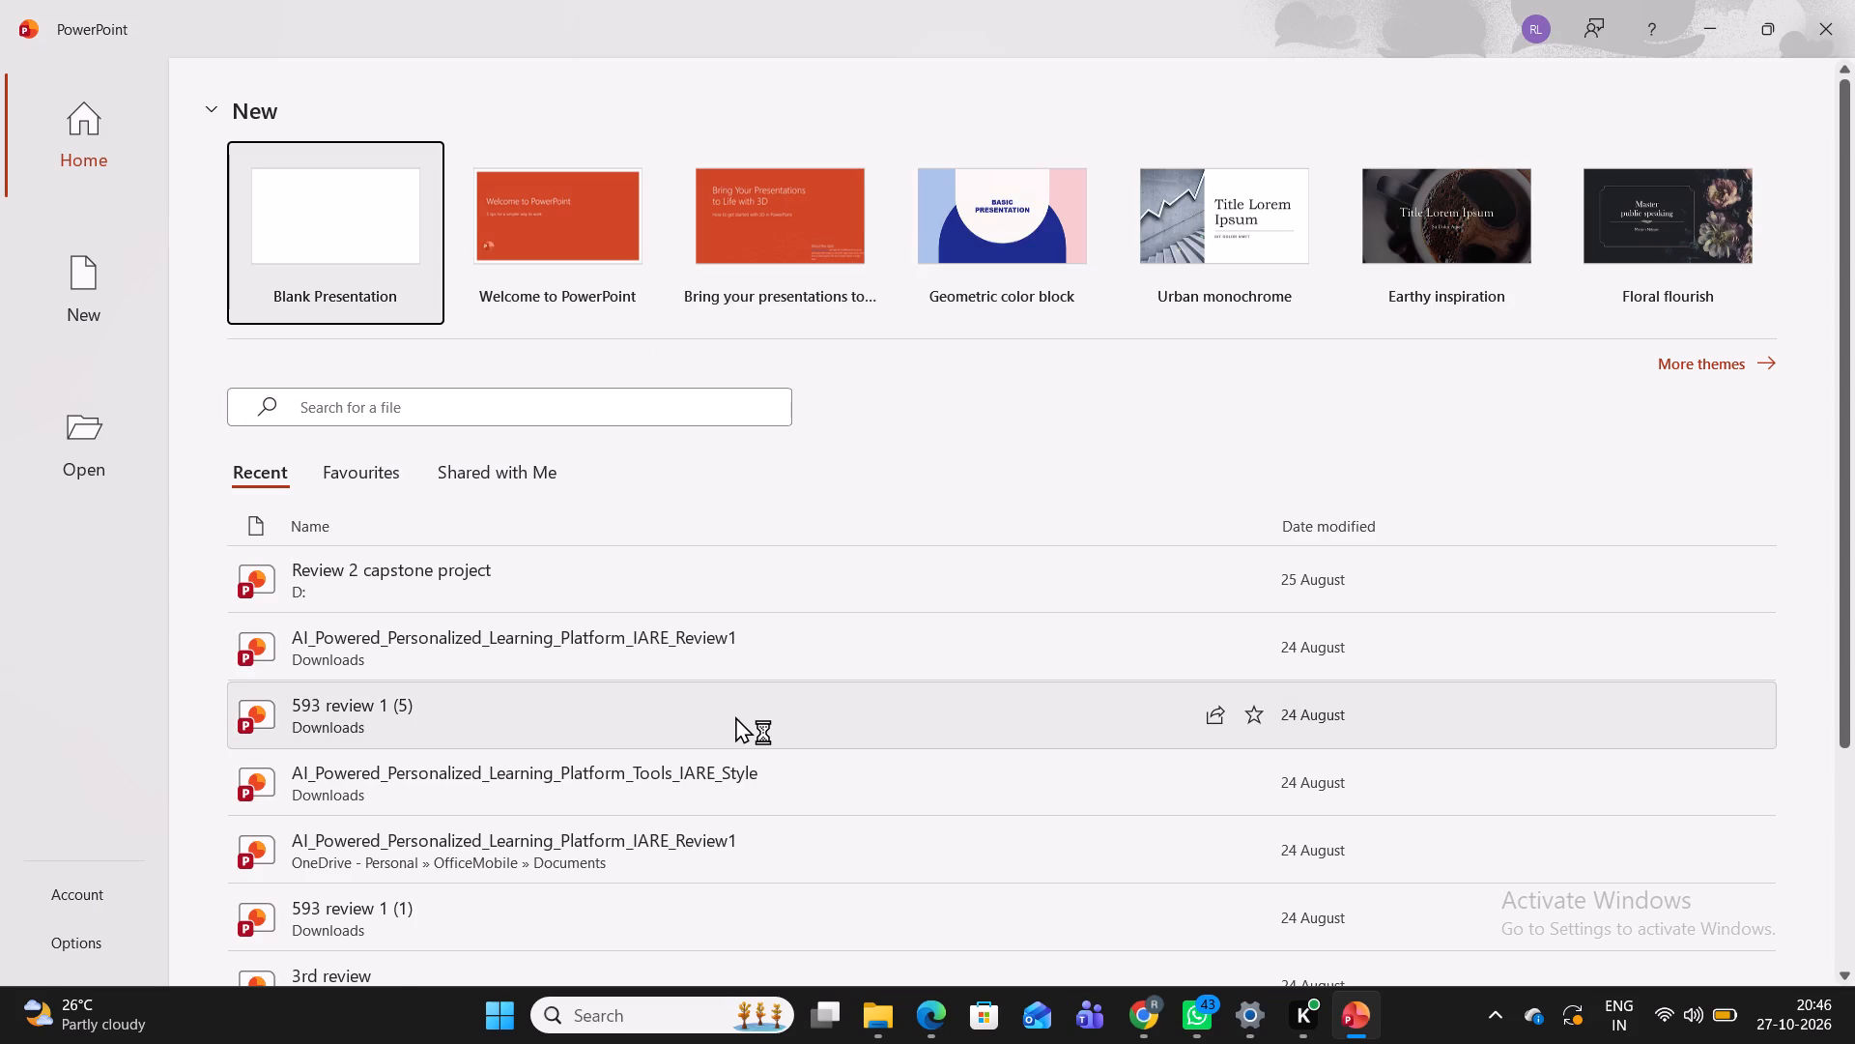
# Look through the recent presentations, including the full list for opening files, for an earlier presentation.
pyautogui.scroll(-9, 735, 716)
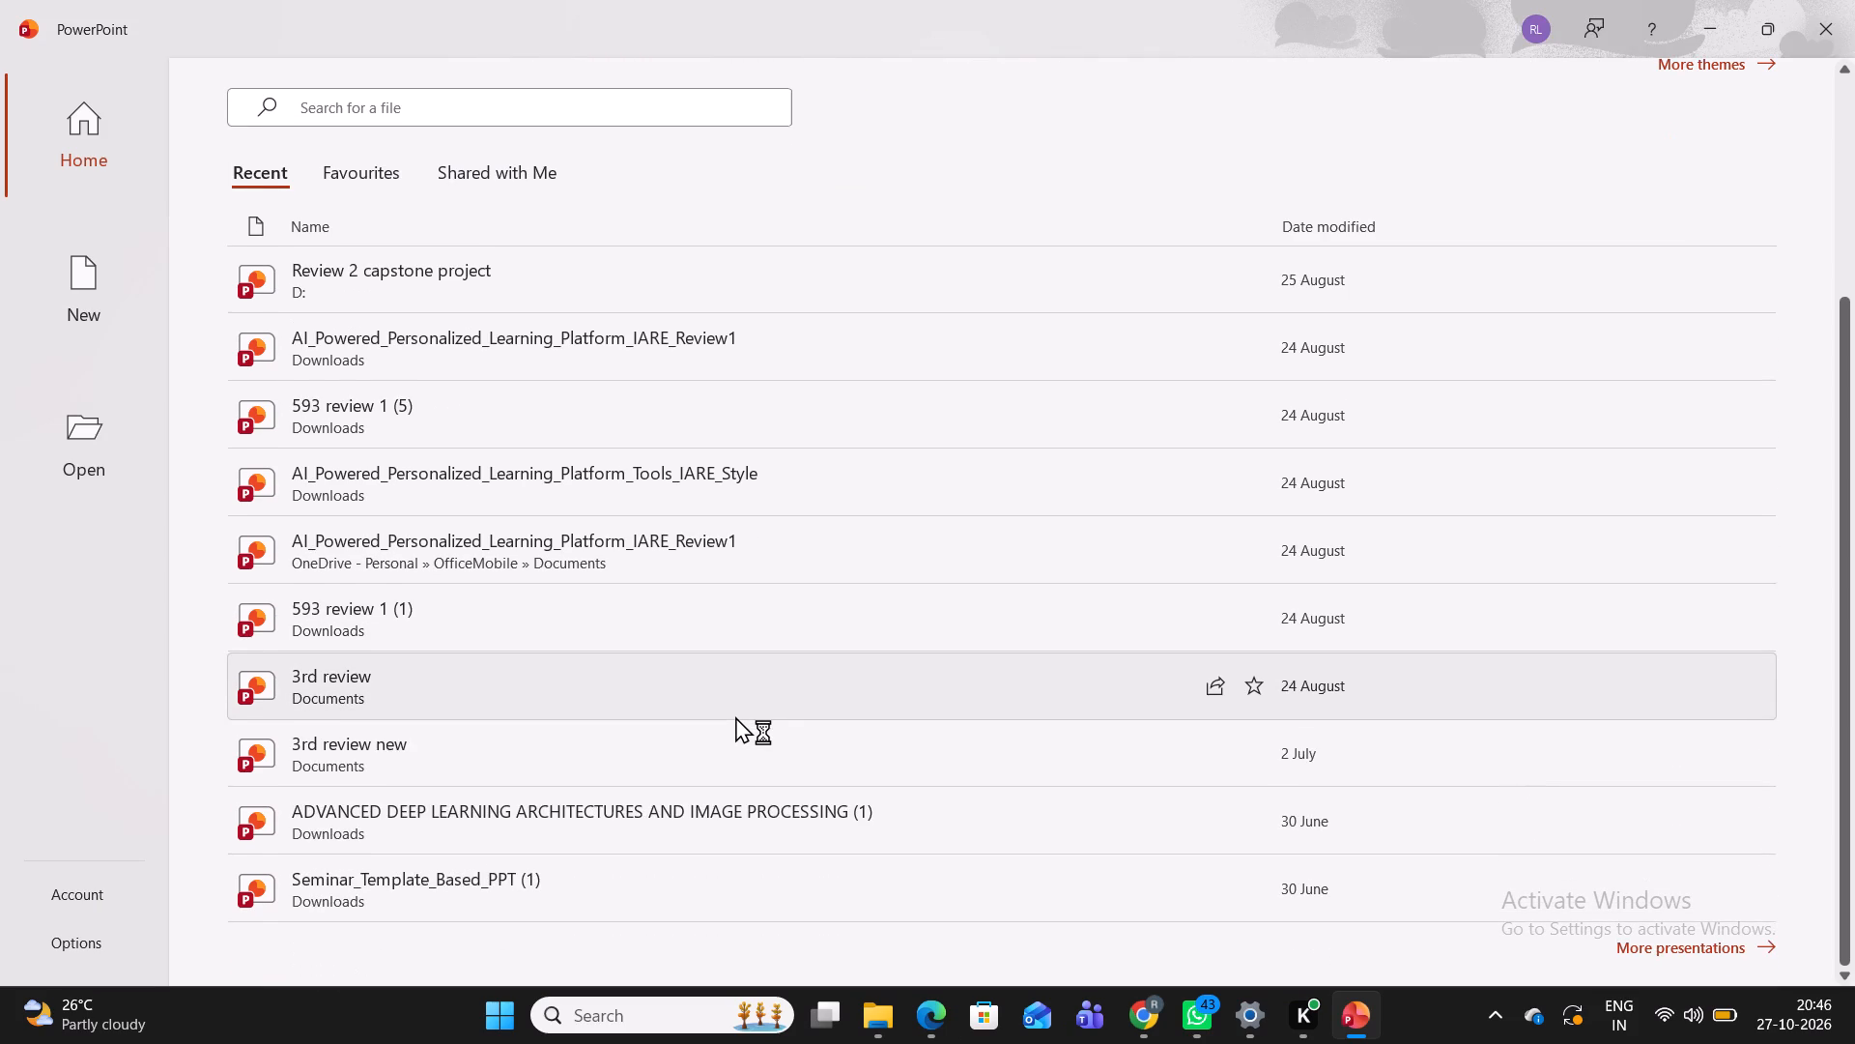
pyautogui.scroll(-13, 735, 716)
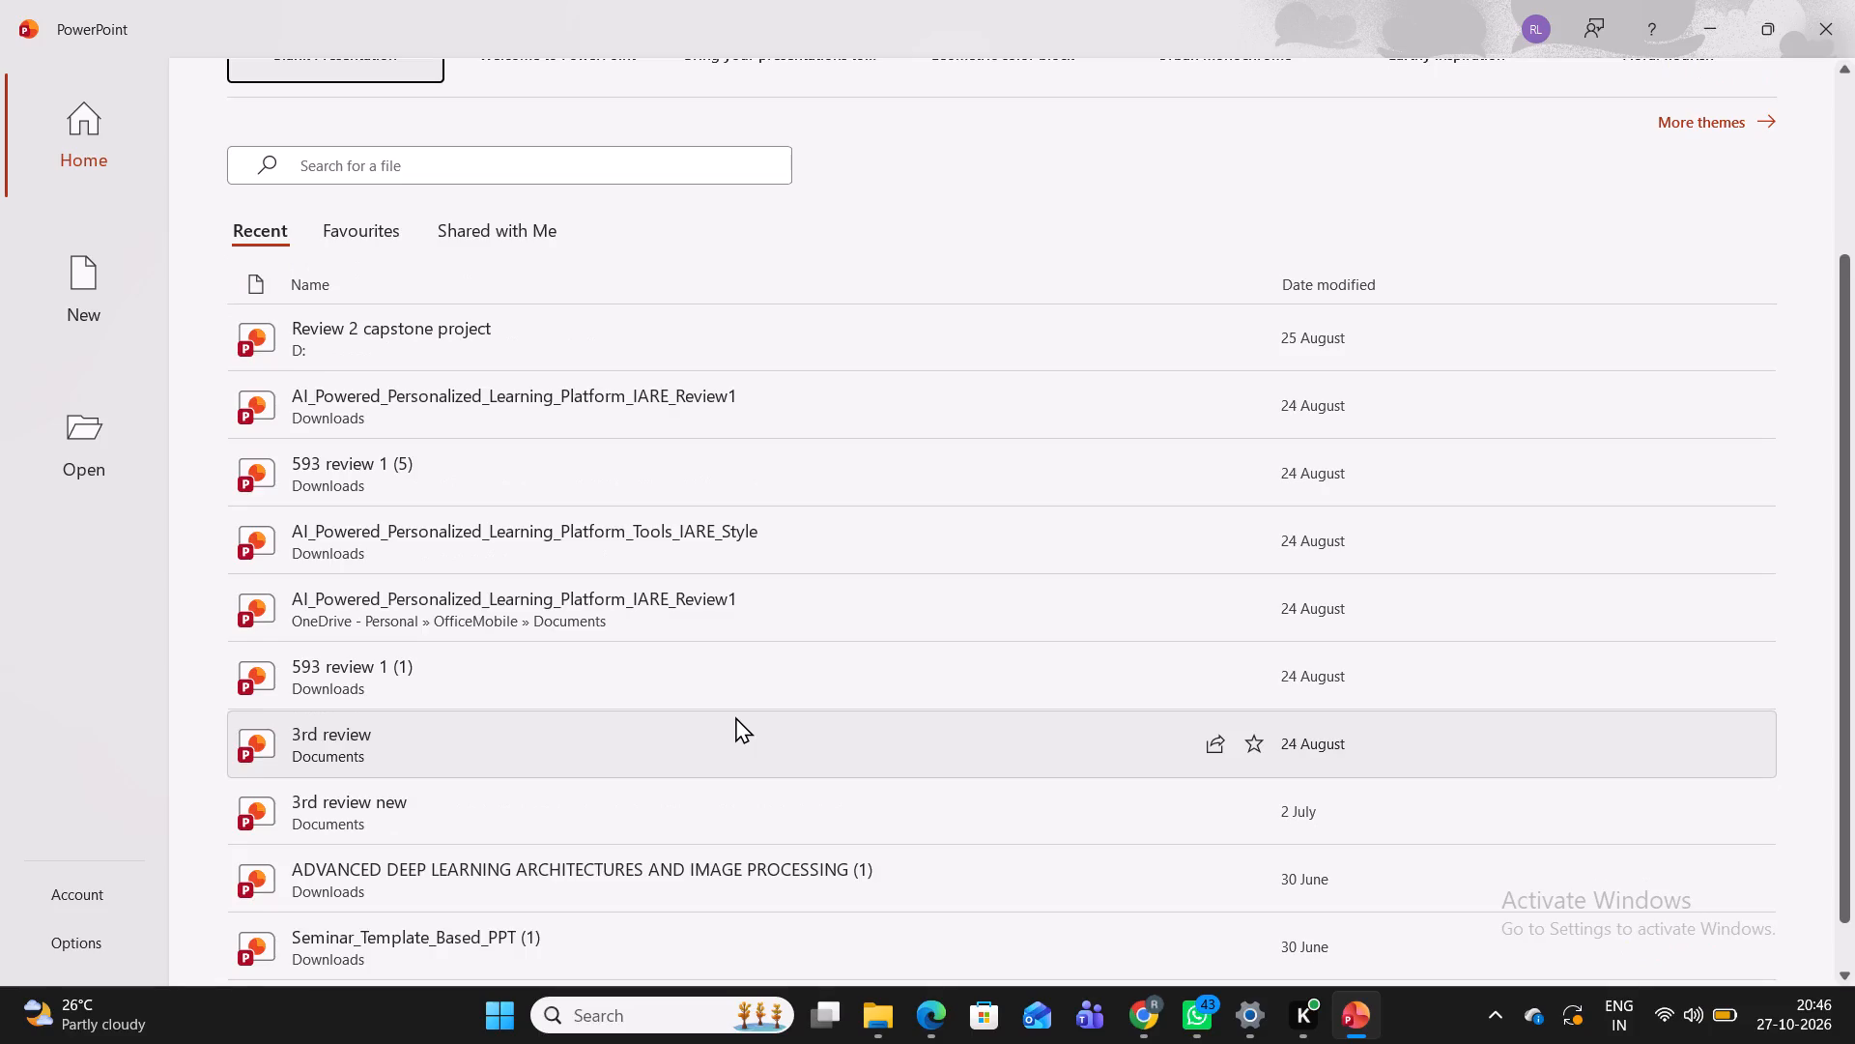
pyautogui.scroll(4, 735, 716)
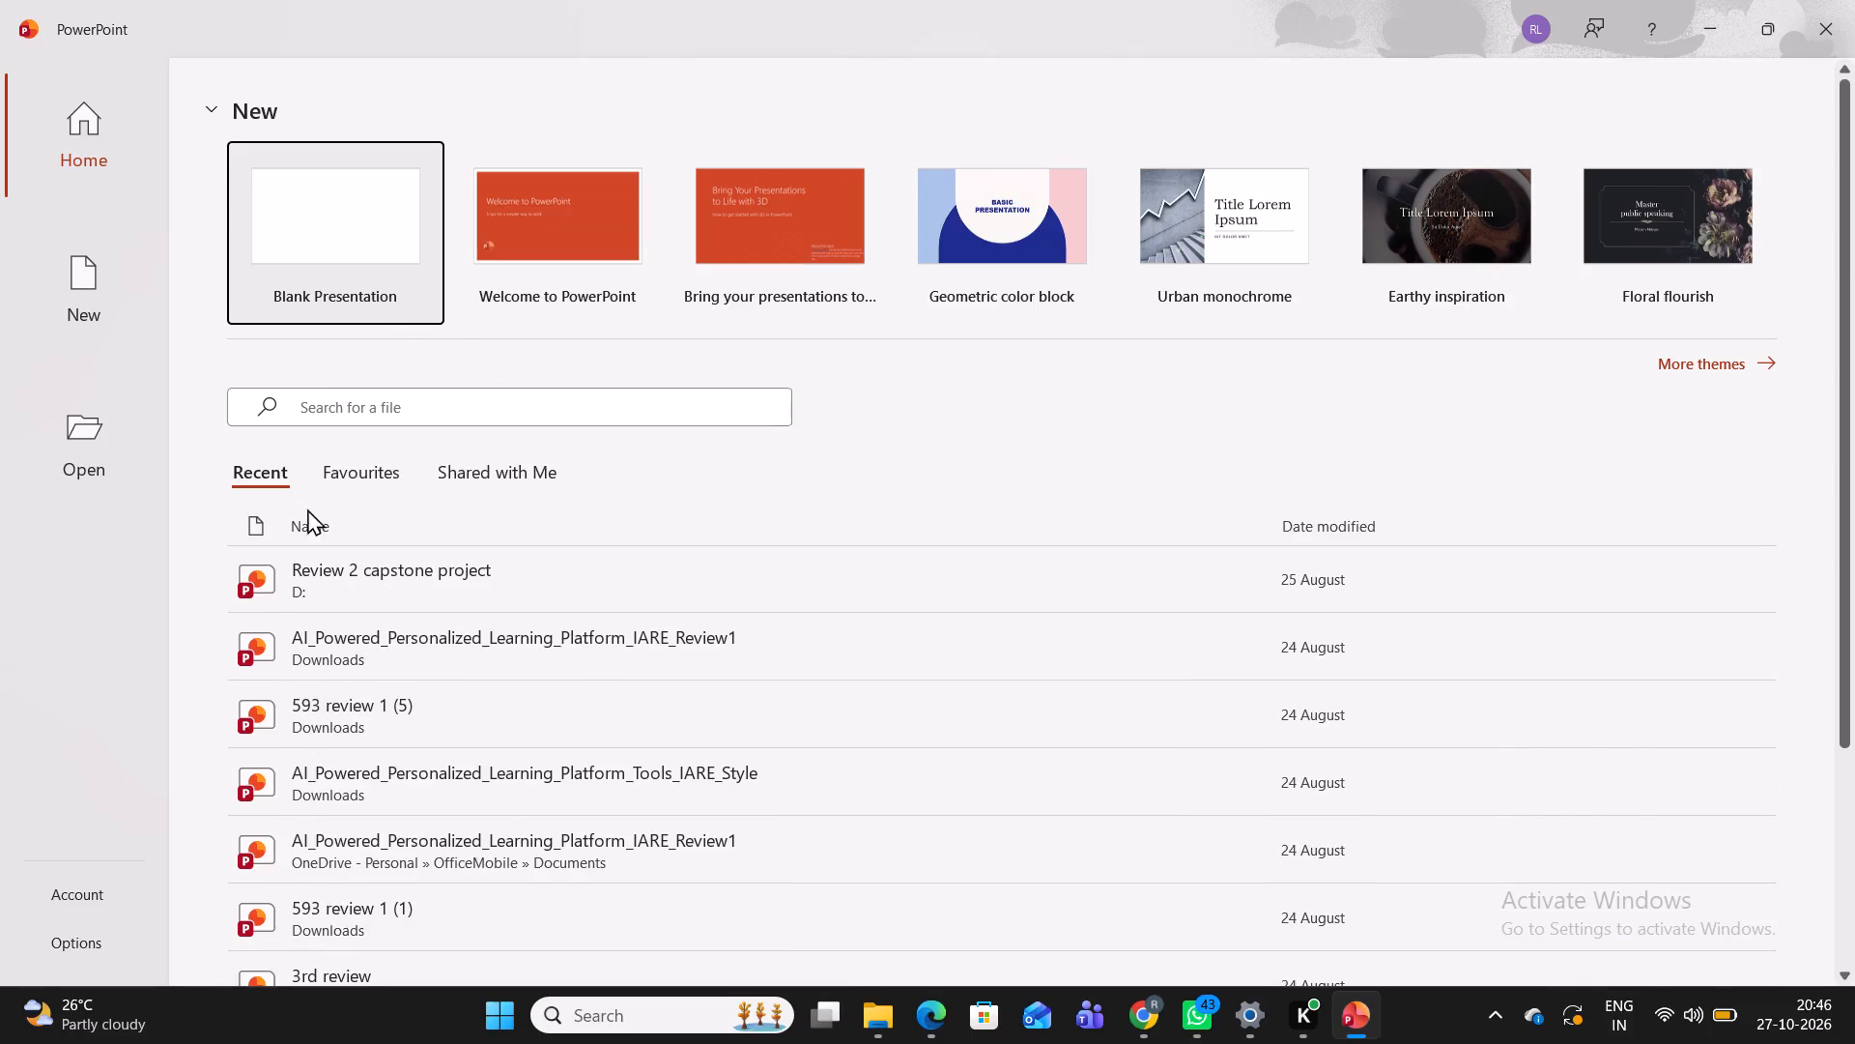
pyautogui.click(103, 440)
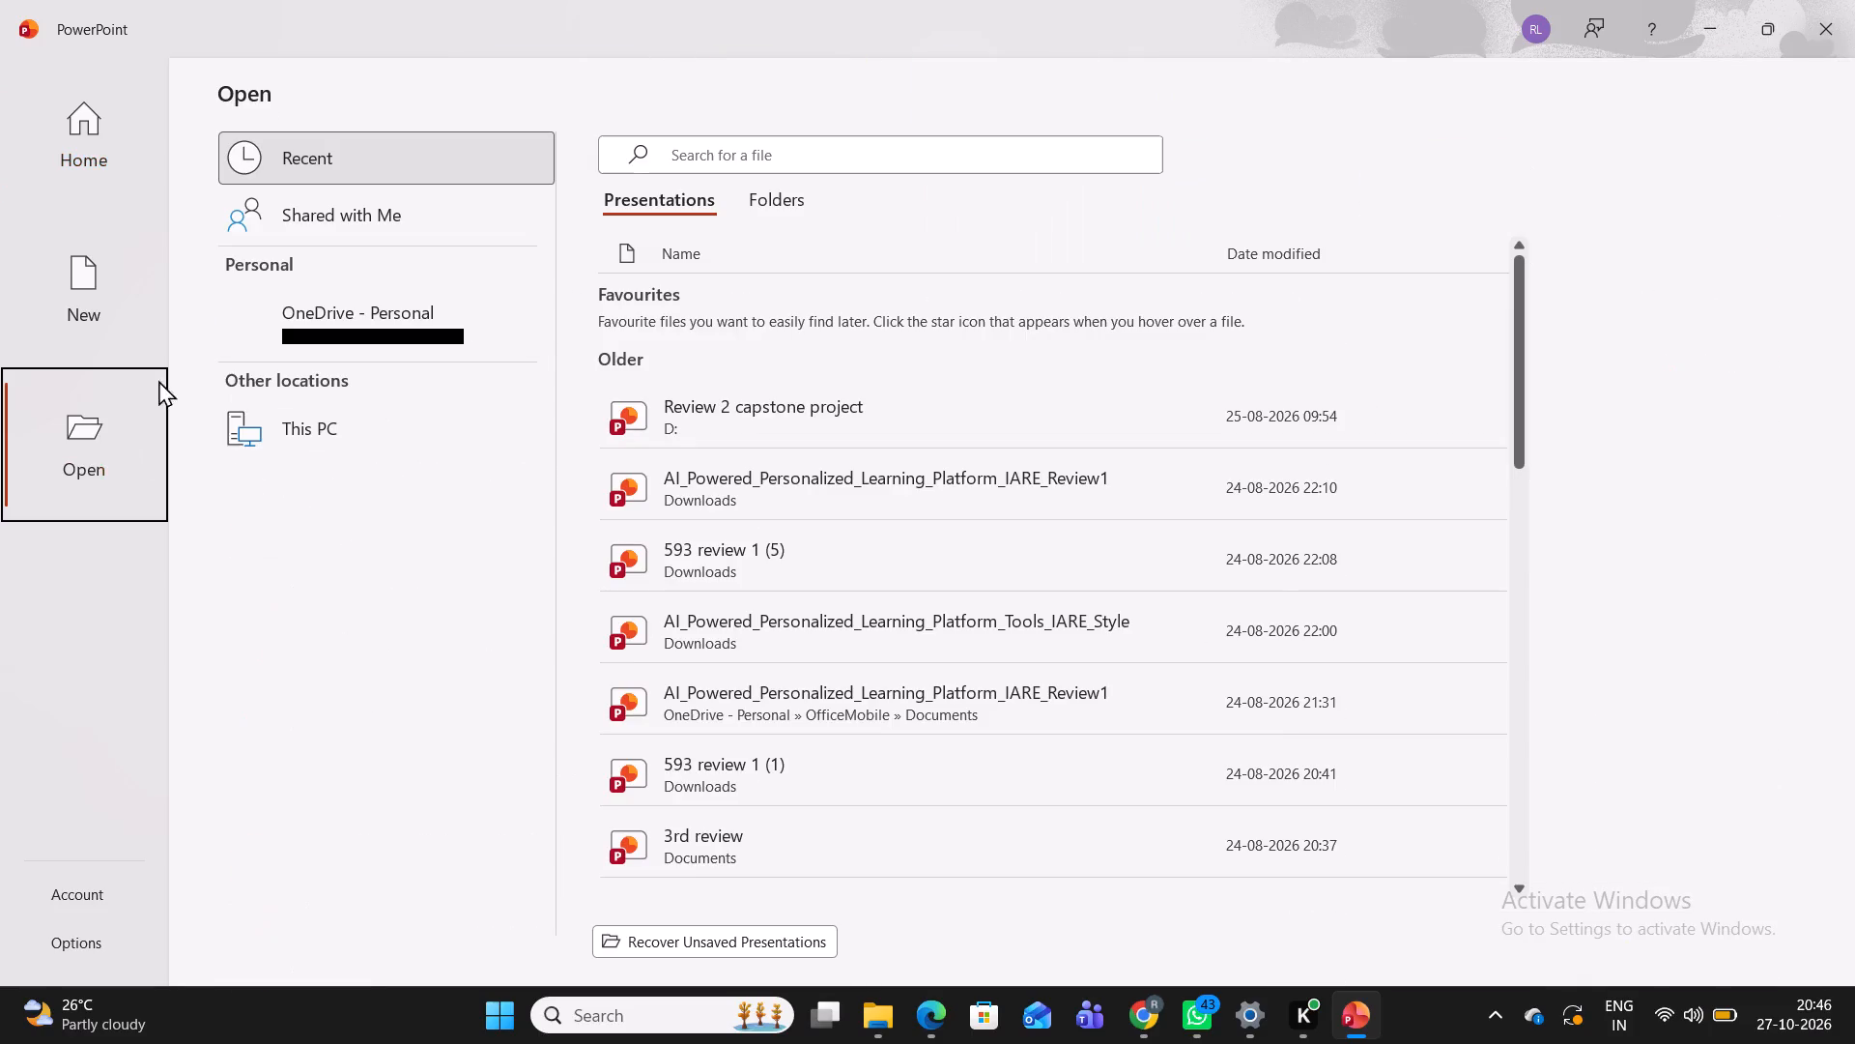
pyautogui.scroll(-5, 750, 487)
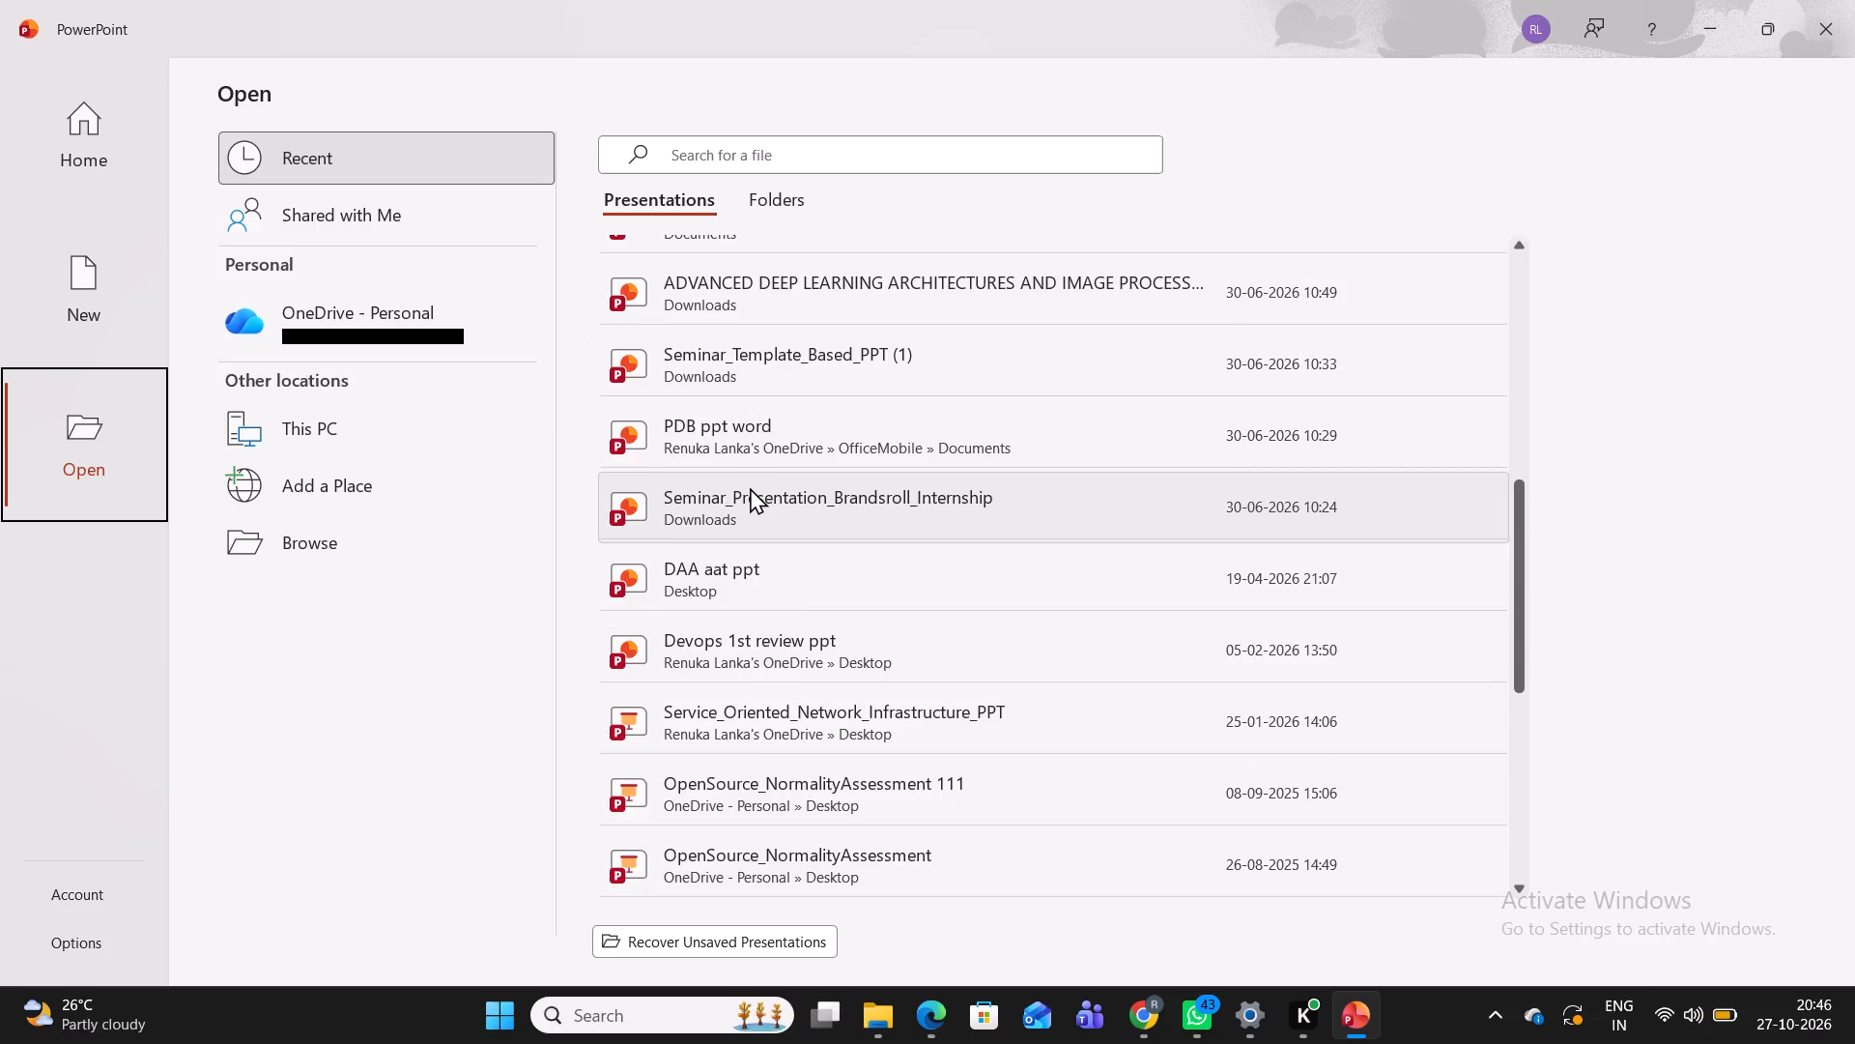
pyautogui.scroll(6, 743, 547)
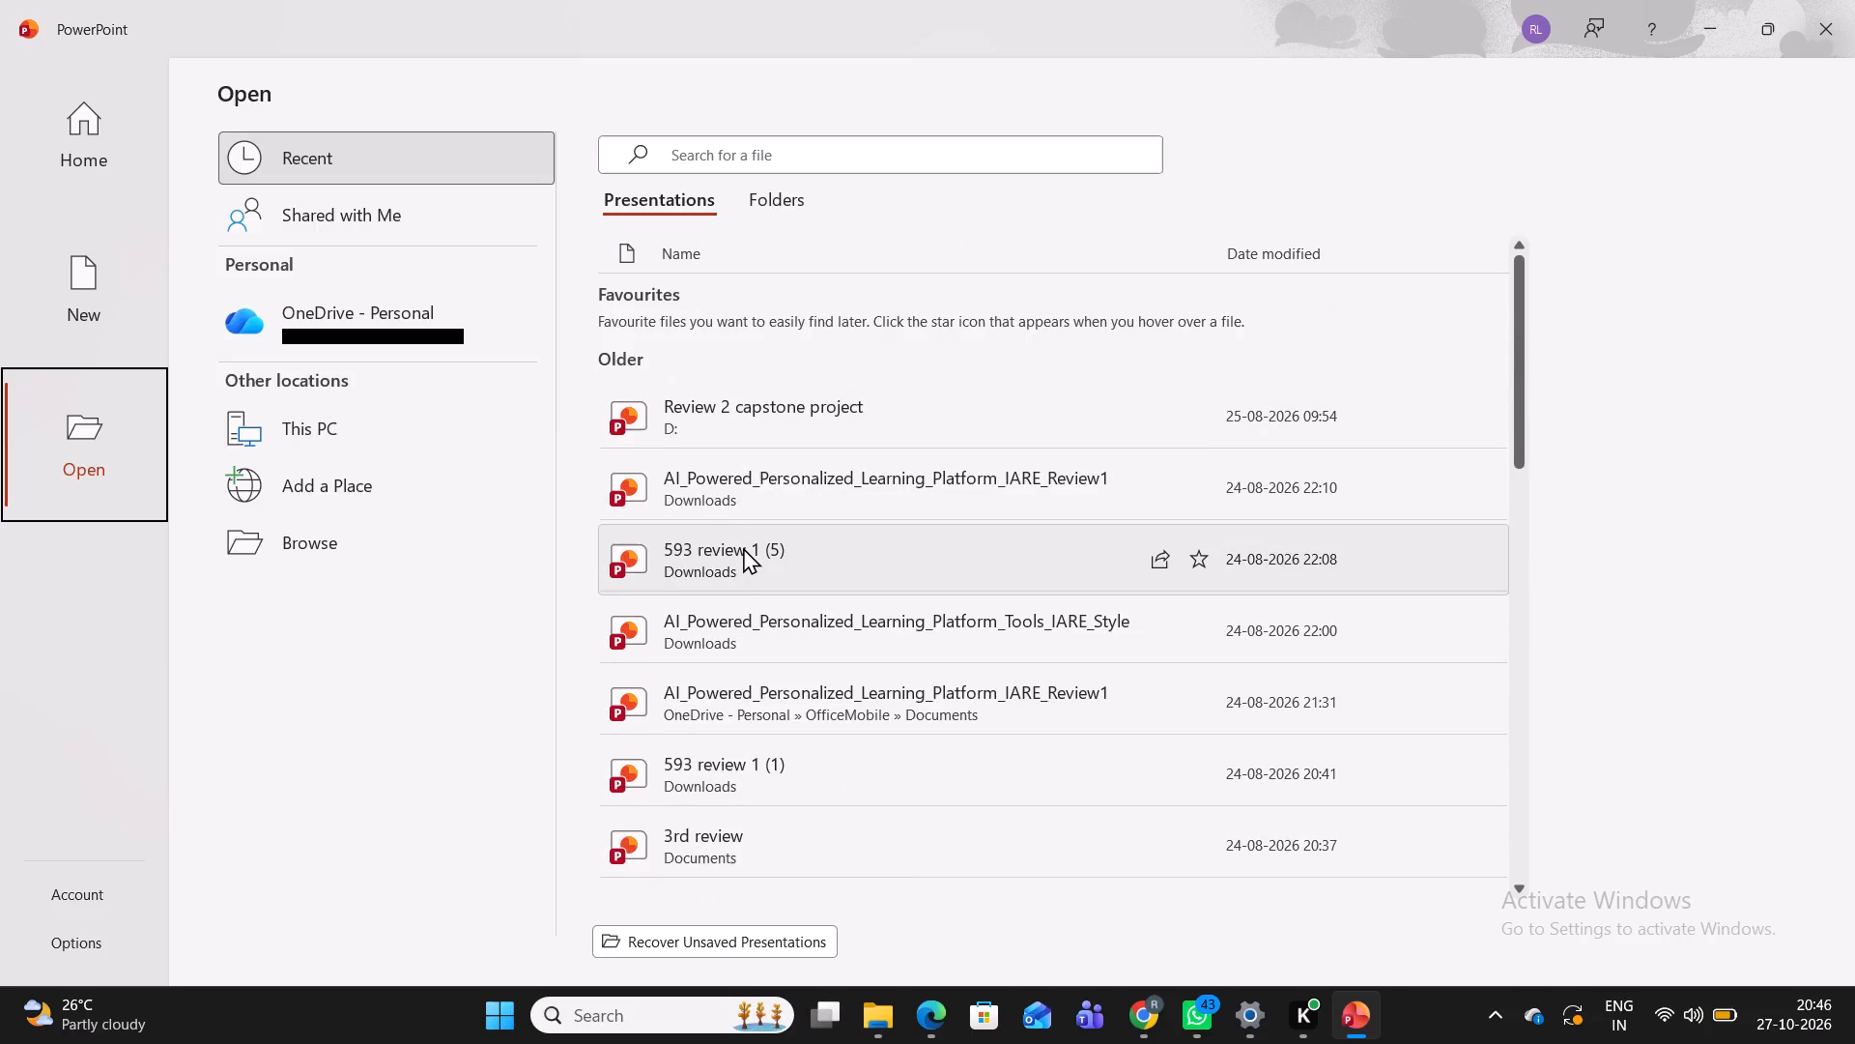
pyautogui.scroll(-2, 743, 547)
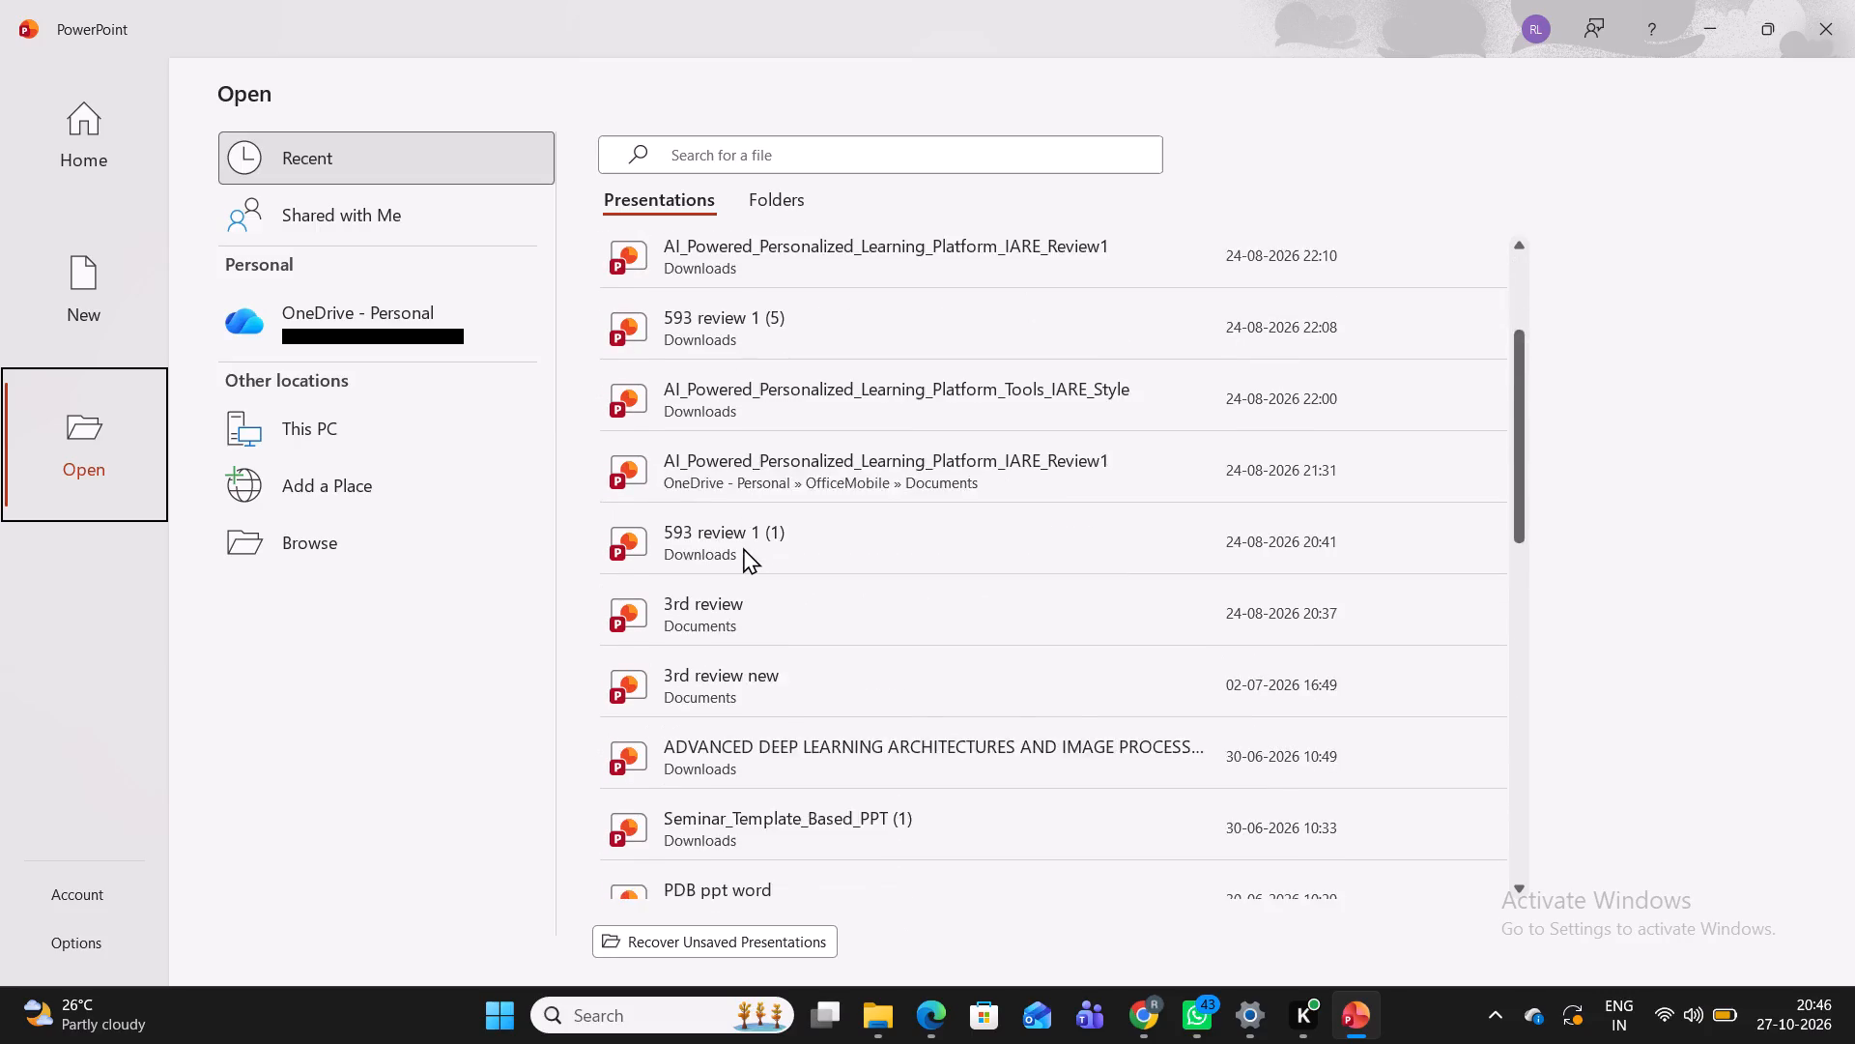
pyautogui.scroll(-10, 743, 547)
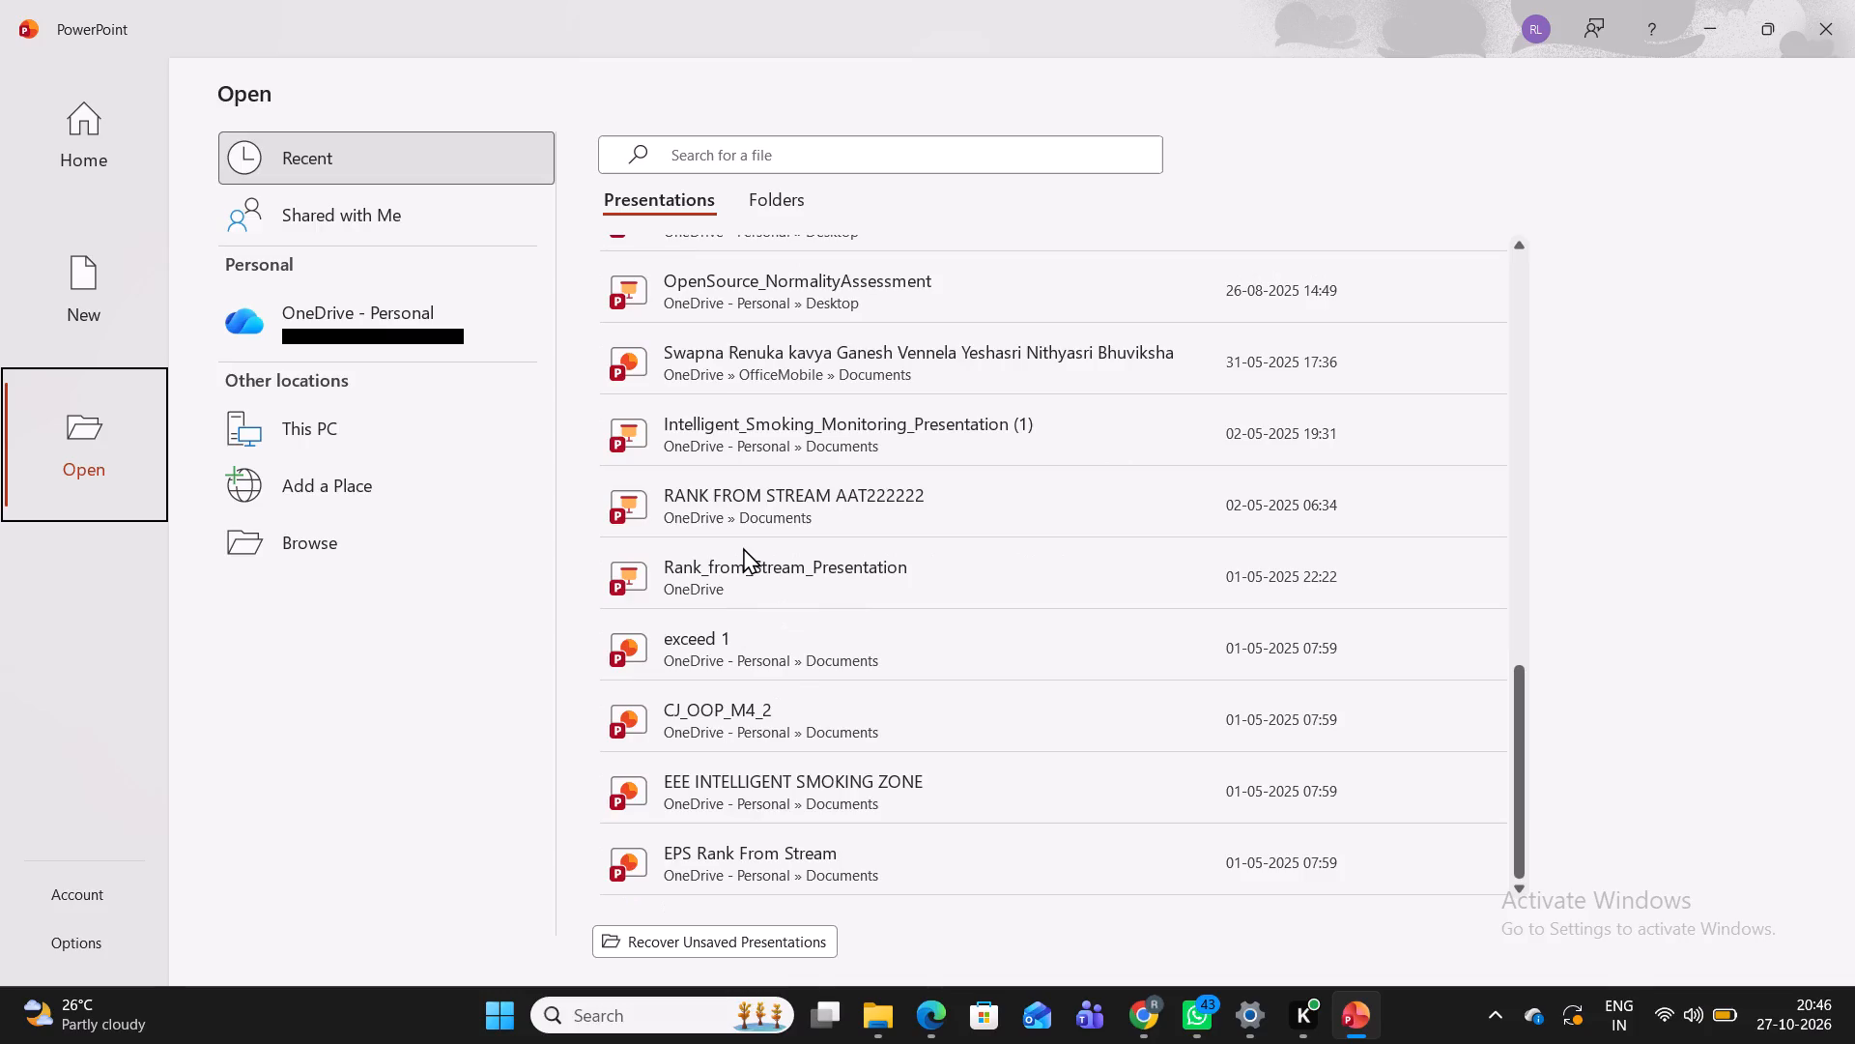
pyautogui.scroll(-2, 743, 547)
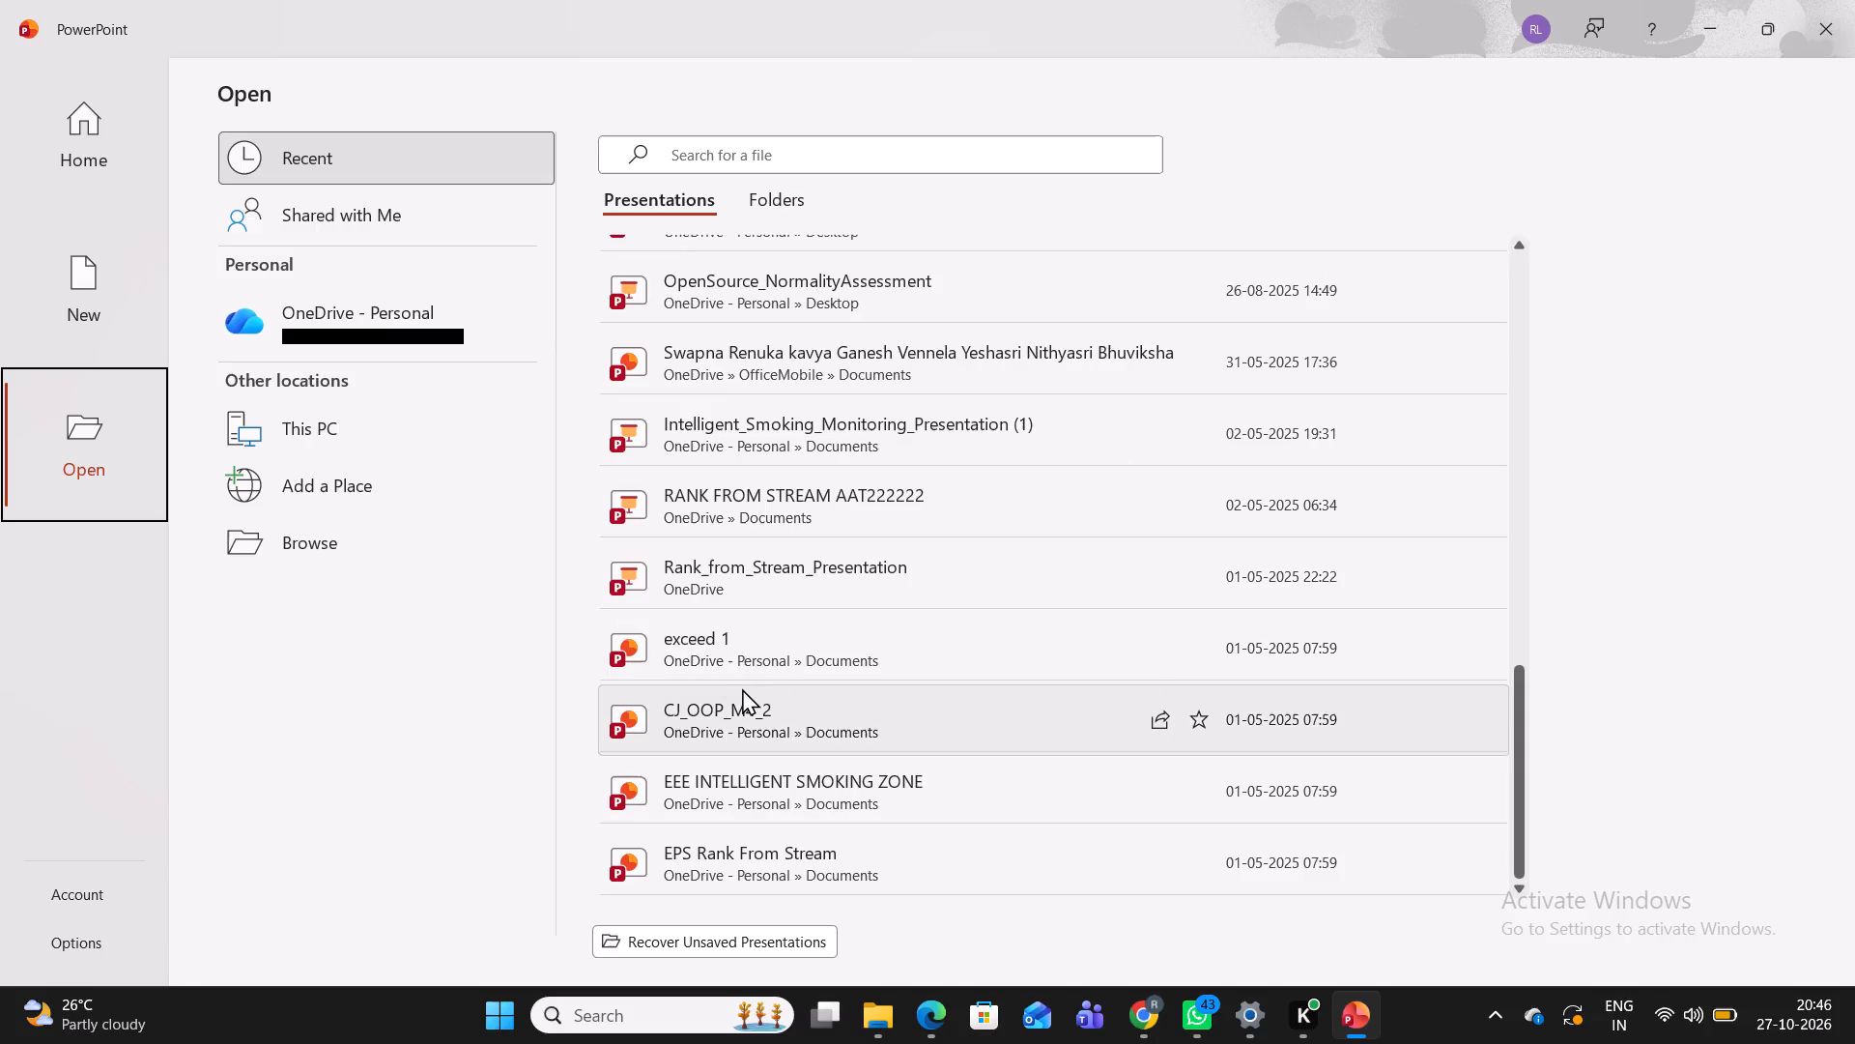
pyautogui.scroll(1, 803, 804)
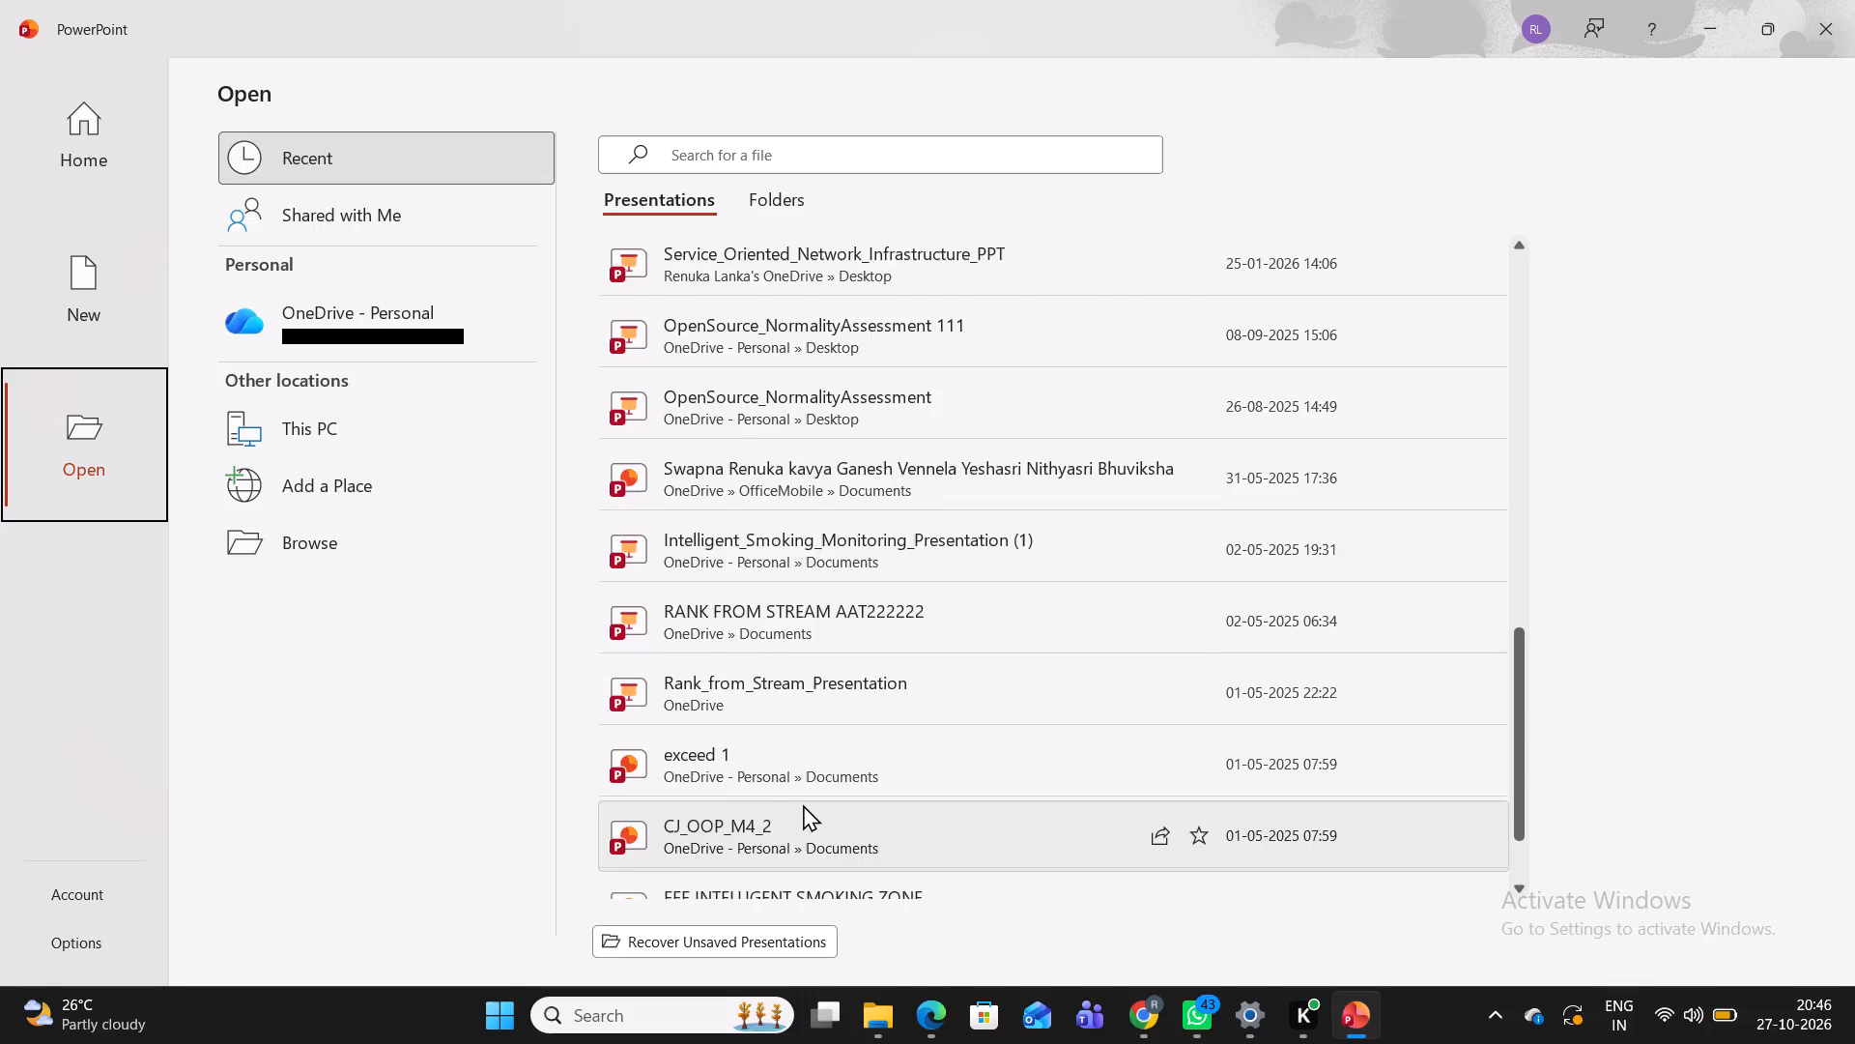
pyautogui.scroll(1, 803, 804)
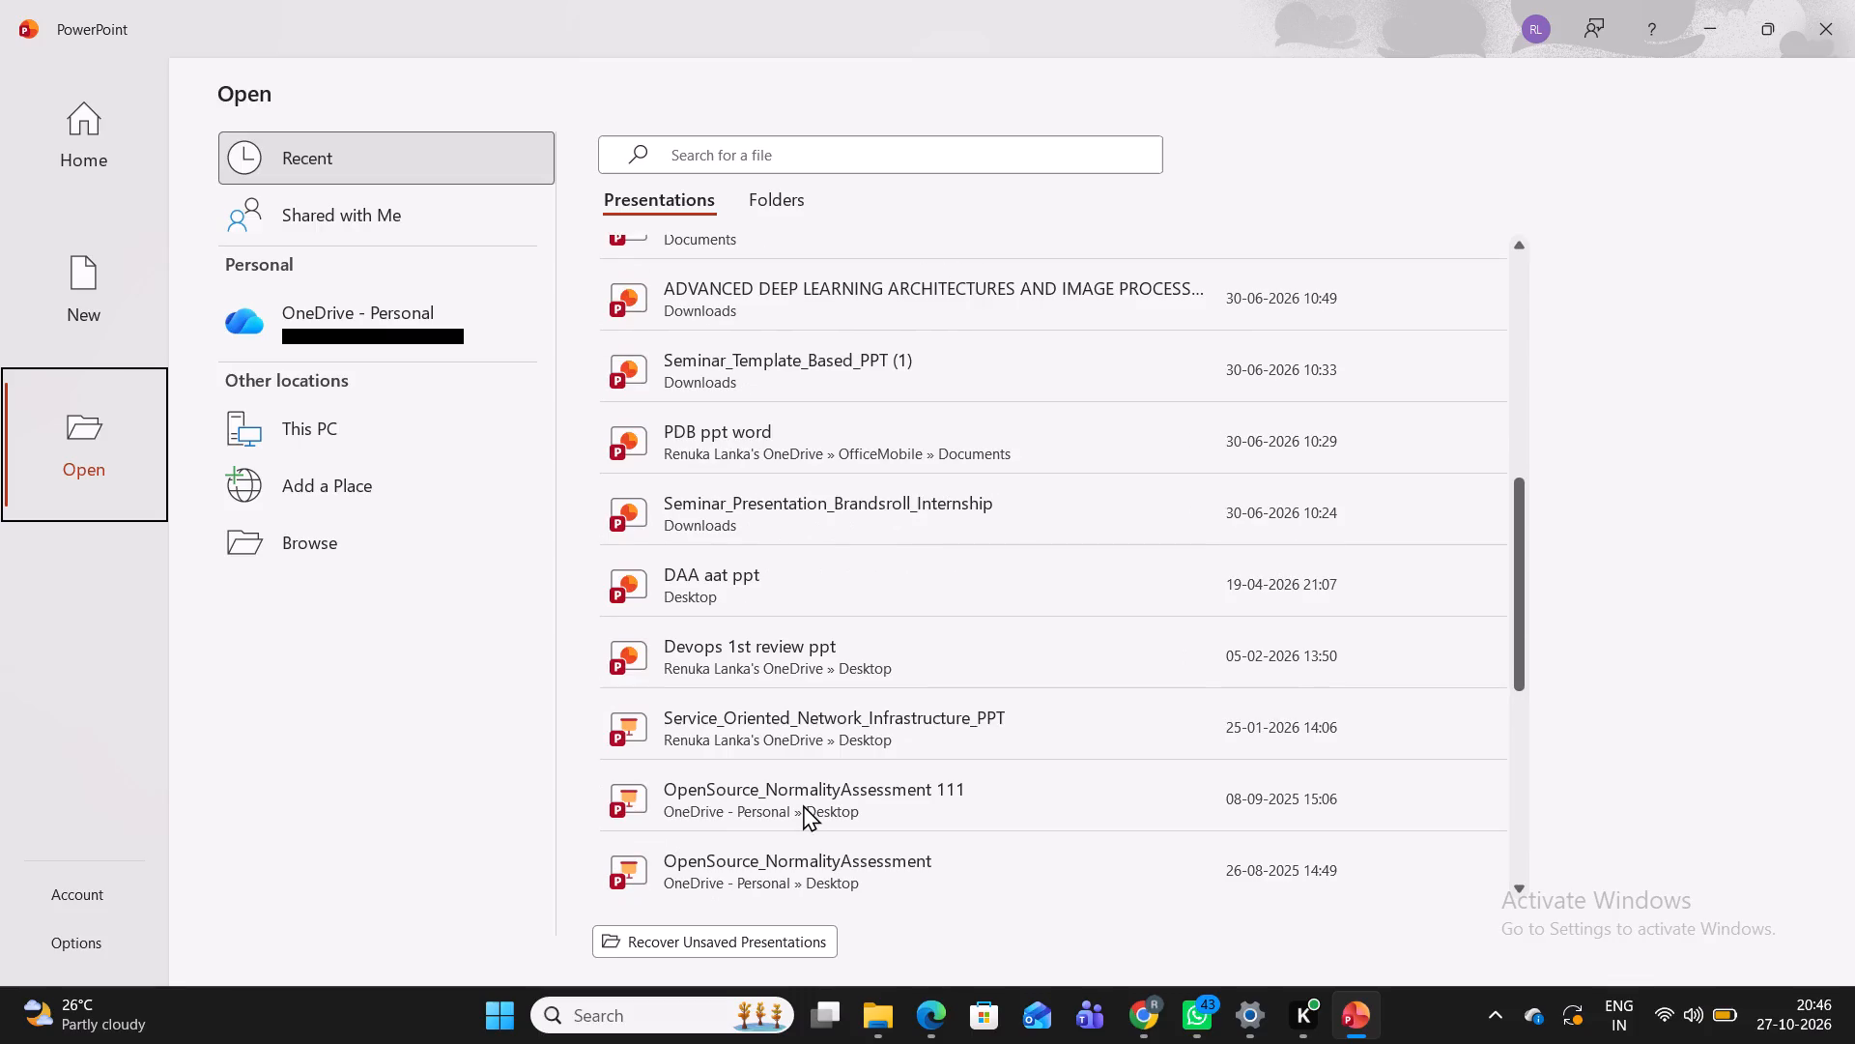
pyautogui.scroll(1, 803, 804)
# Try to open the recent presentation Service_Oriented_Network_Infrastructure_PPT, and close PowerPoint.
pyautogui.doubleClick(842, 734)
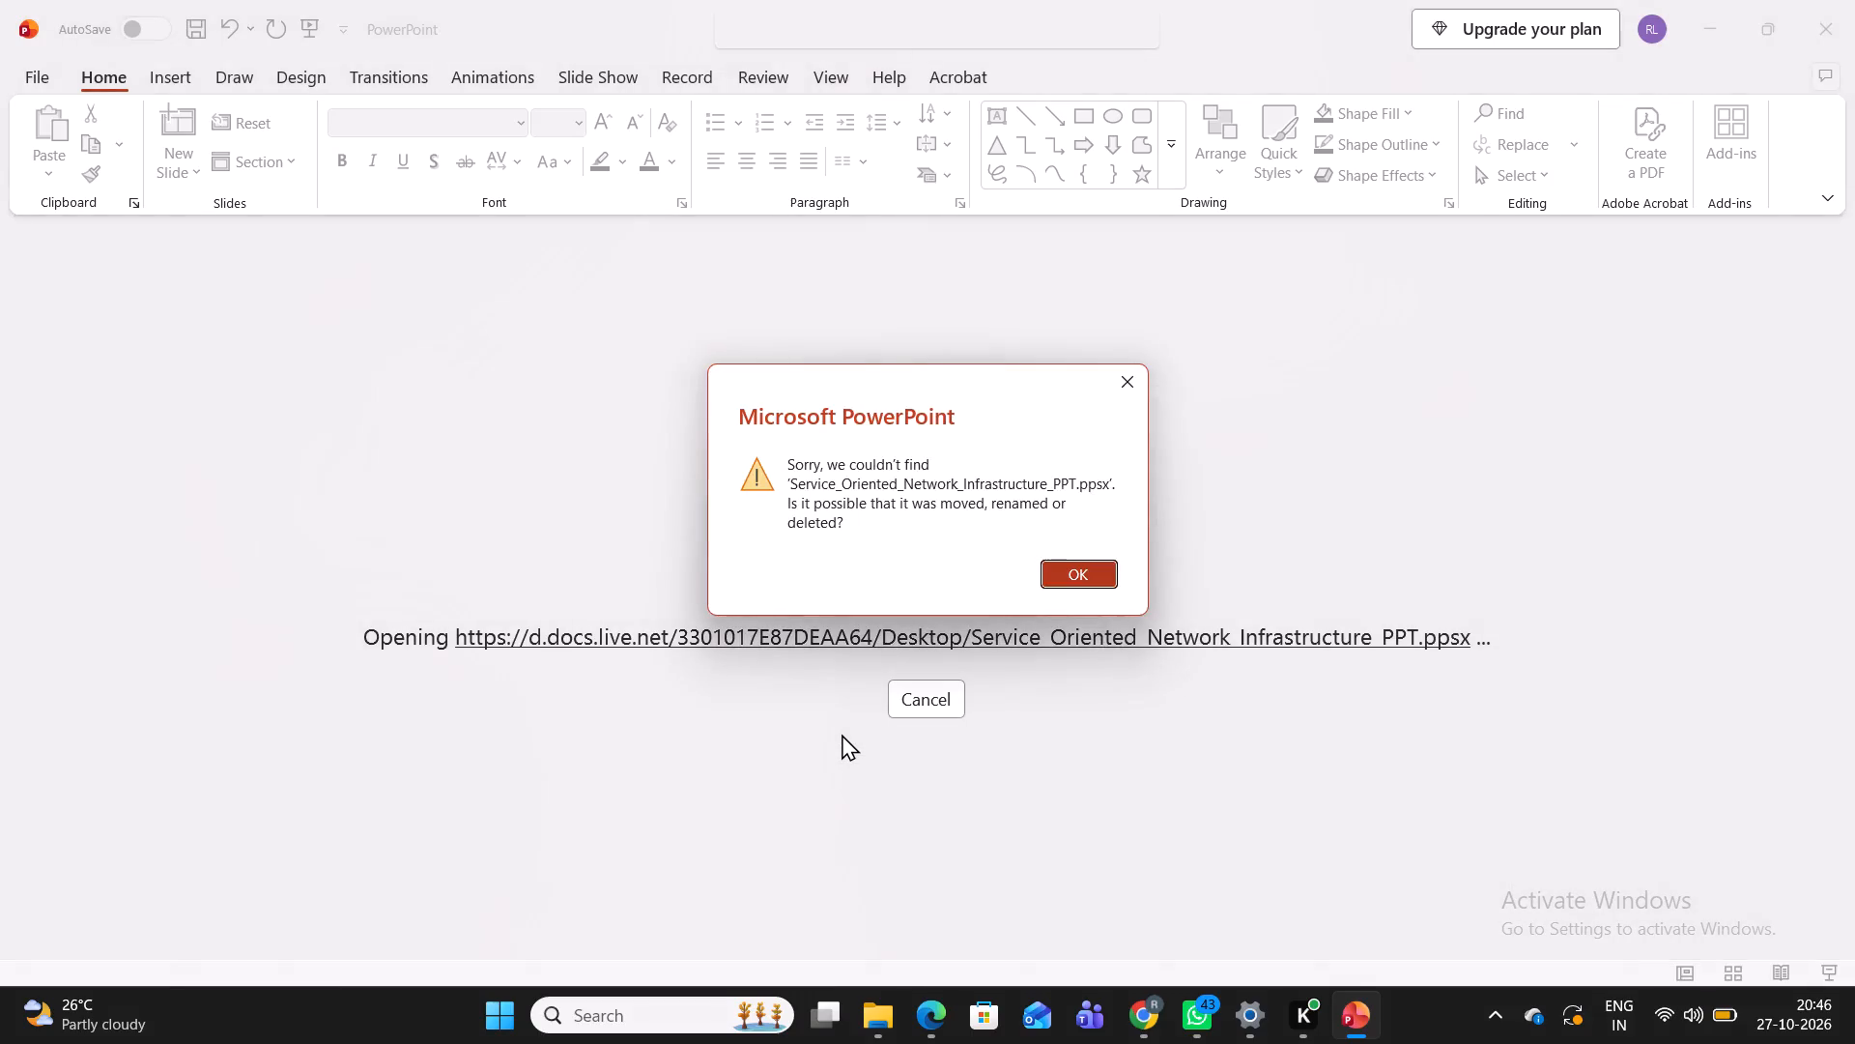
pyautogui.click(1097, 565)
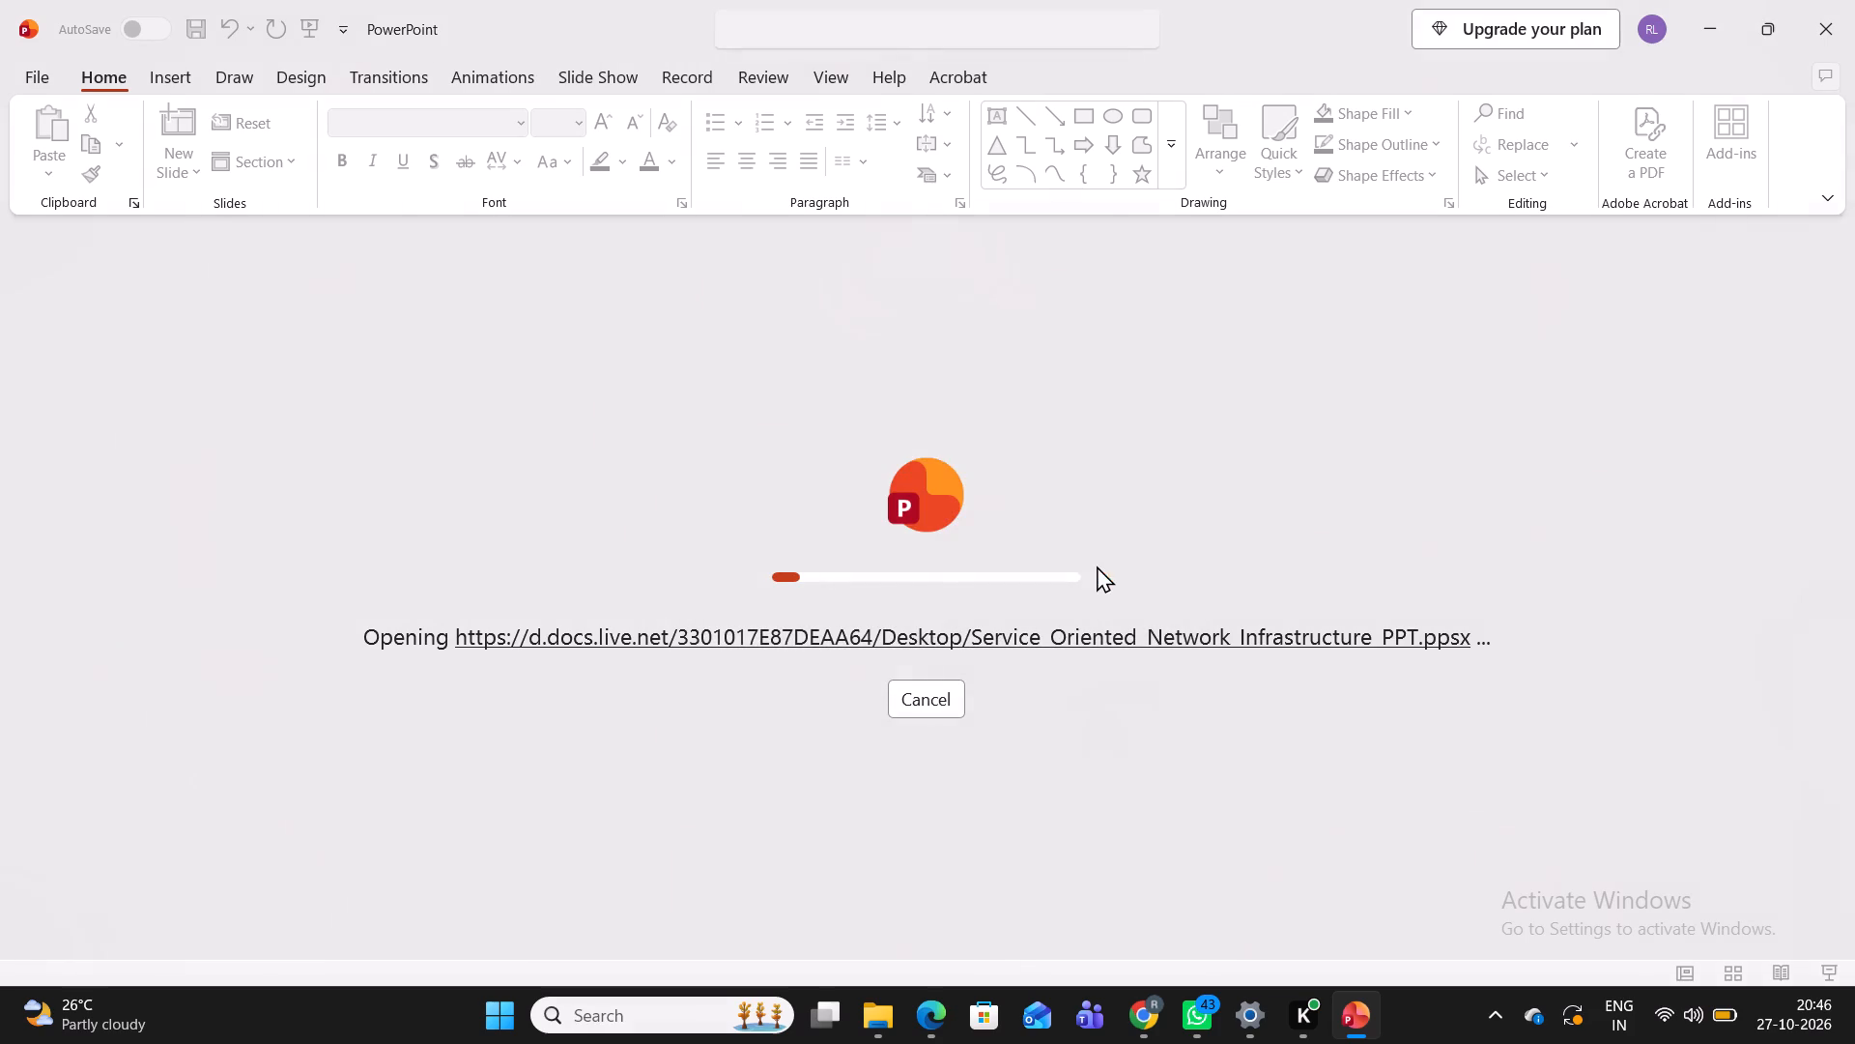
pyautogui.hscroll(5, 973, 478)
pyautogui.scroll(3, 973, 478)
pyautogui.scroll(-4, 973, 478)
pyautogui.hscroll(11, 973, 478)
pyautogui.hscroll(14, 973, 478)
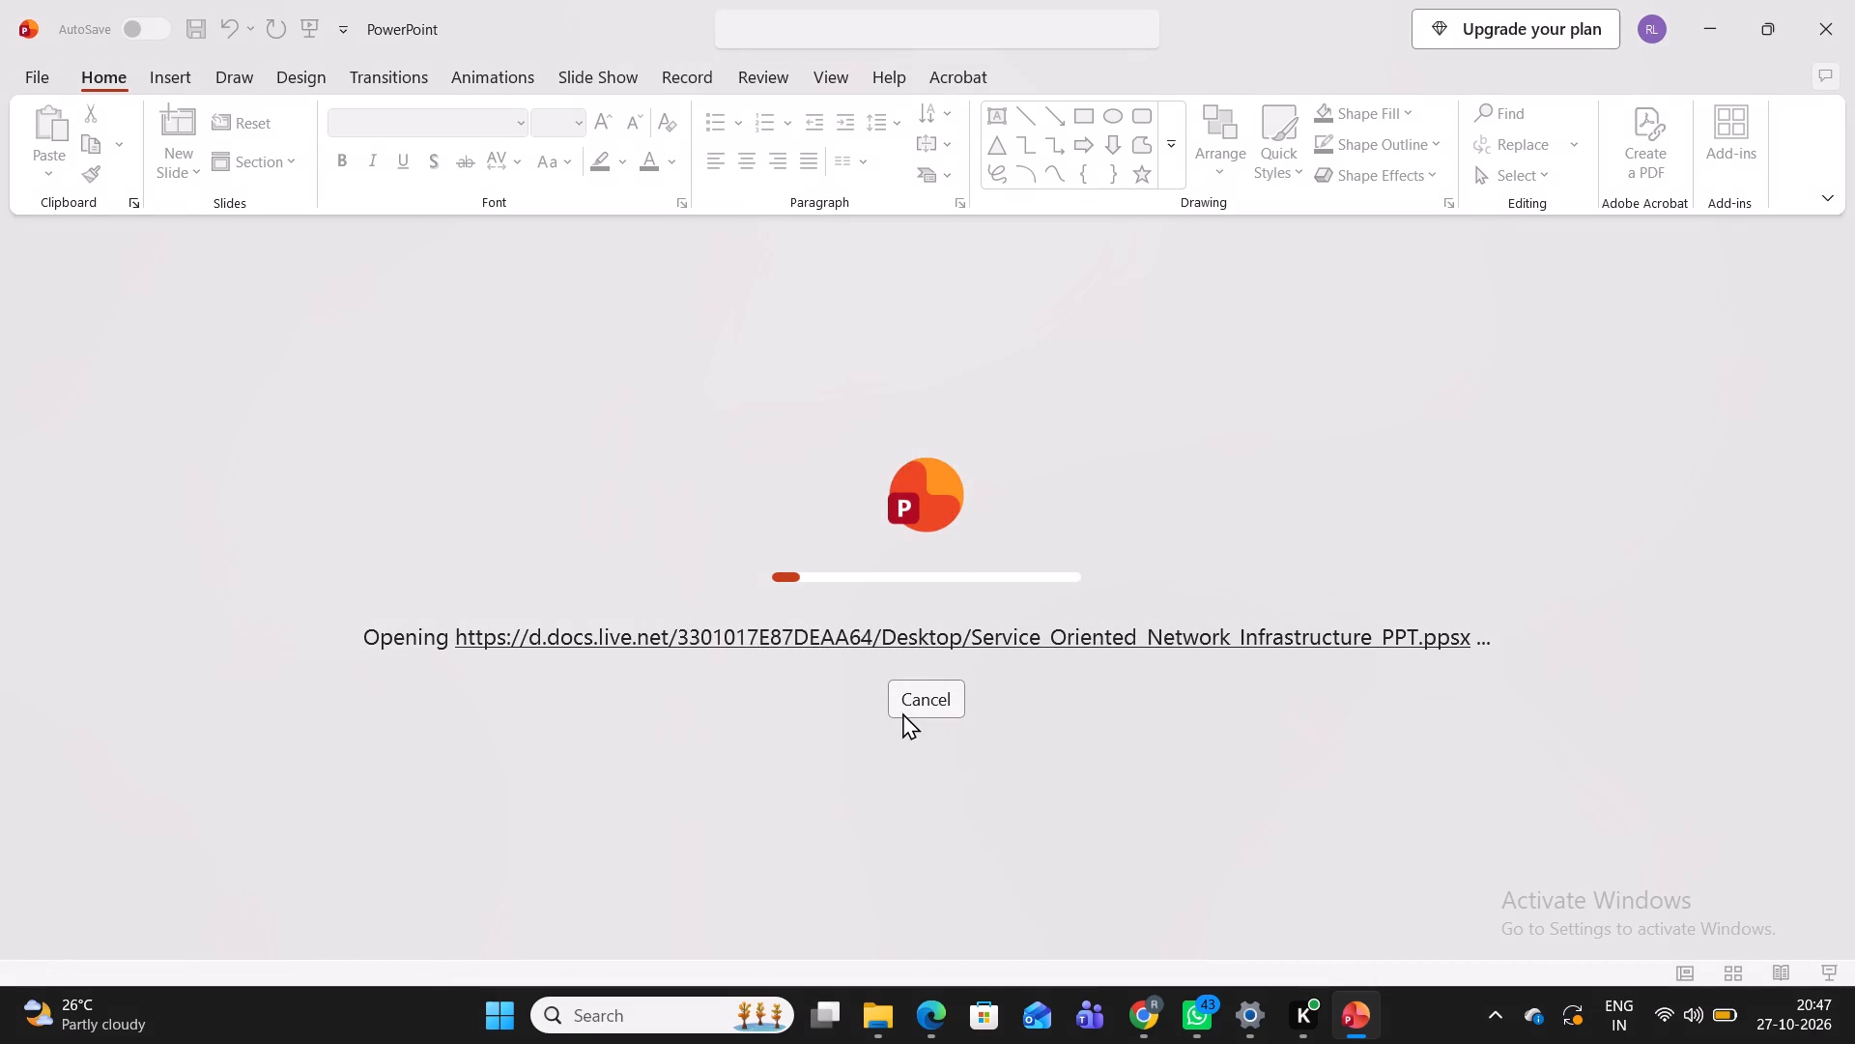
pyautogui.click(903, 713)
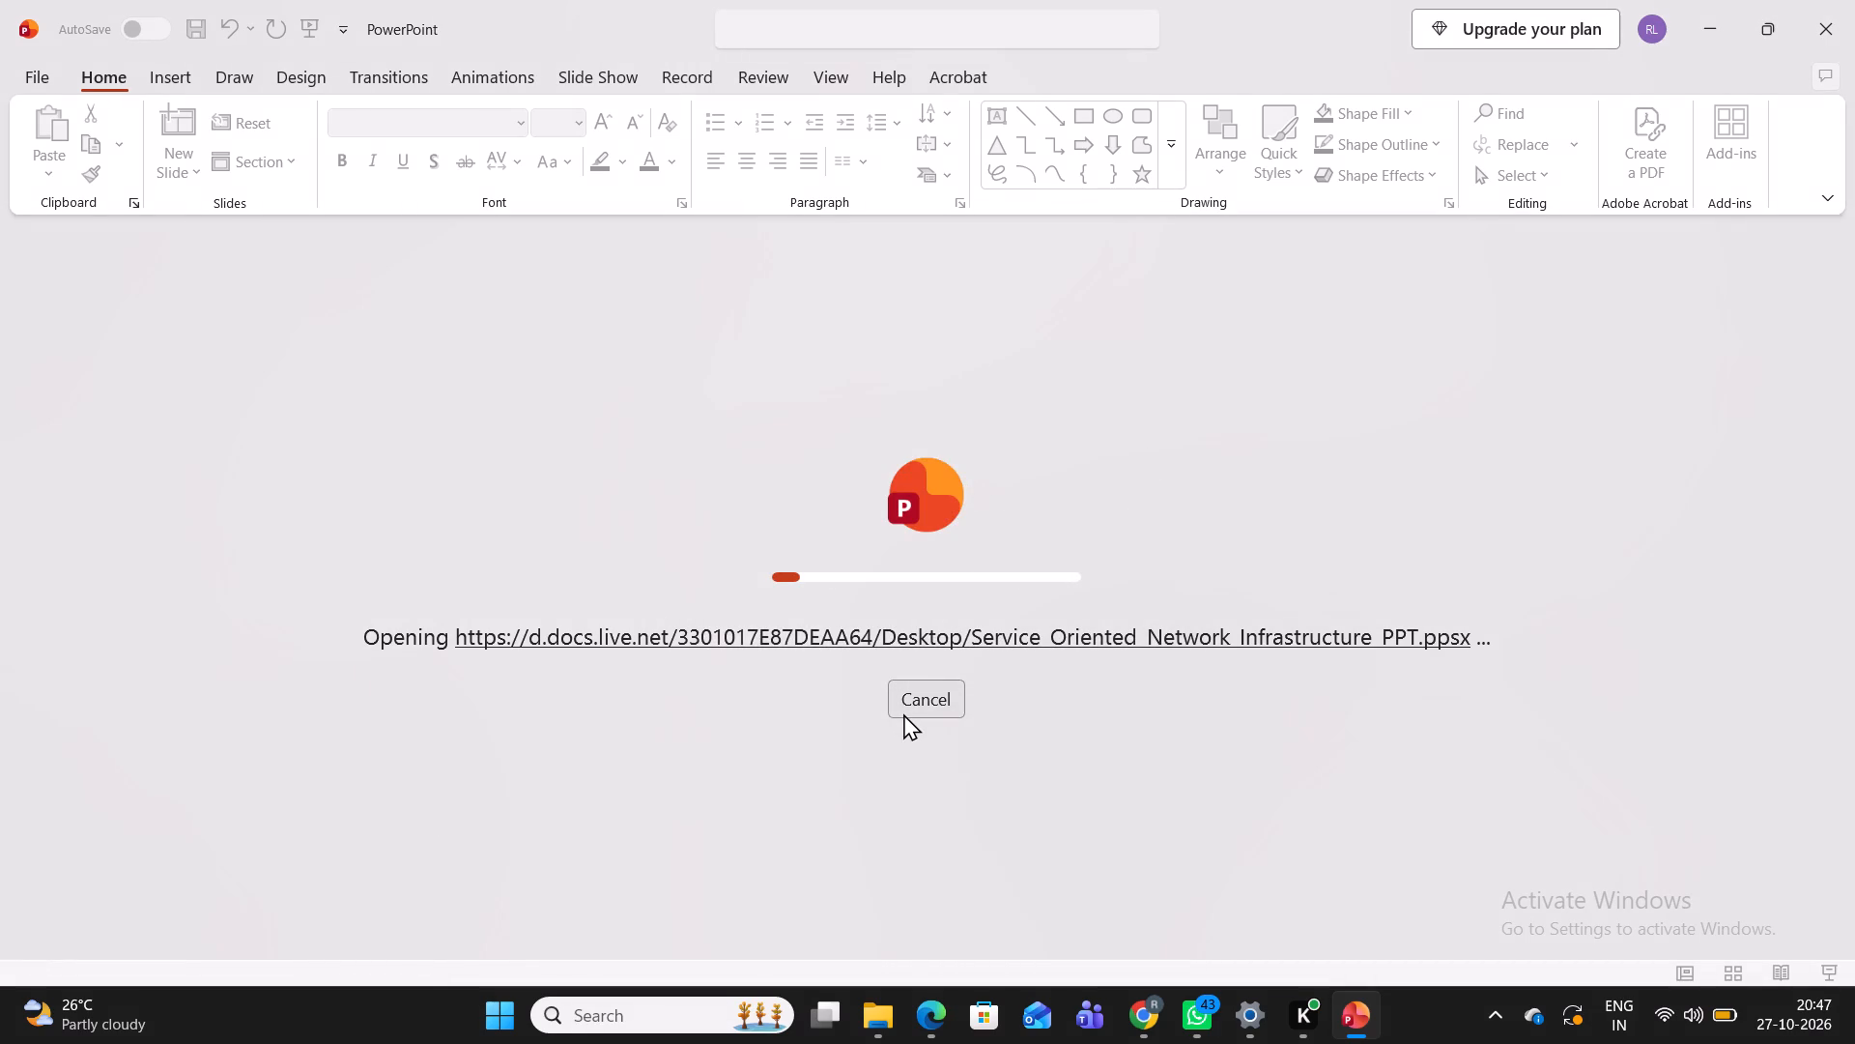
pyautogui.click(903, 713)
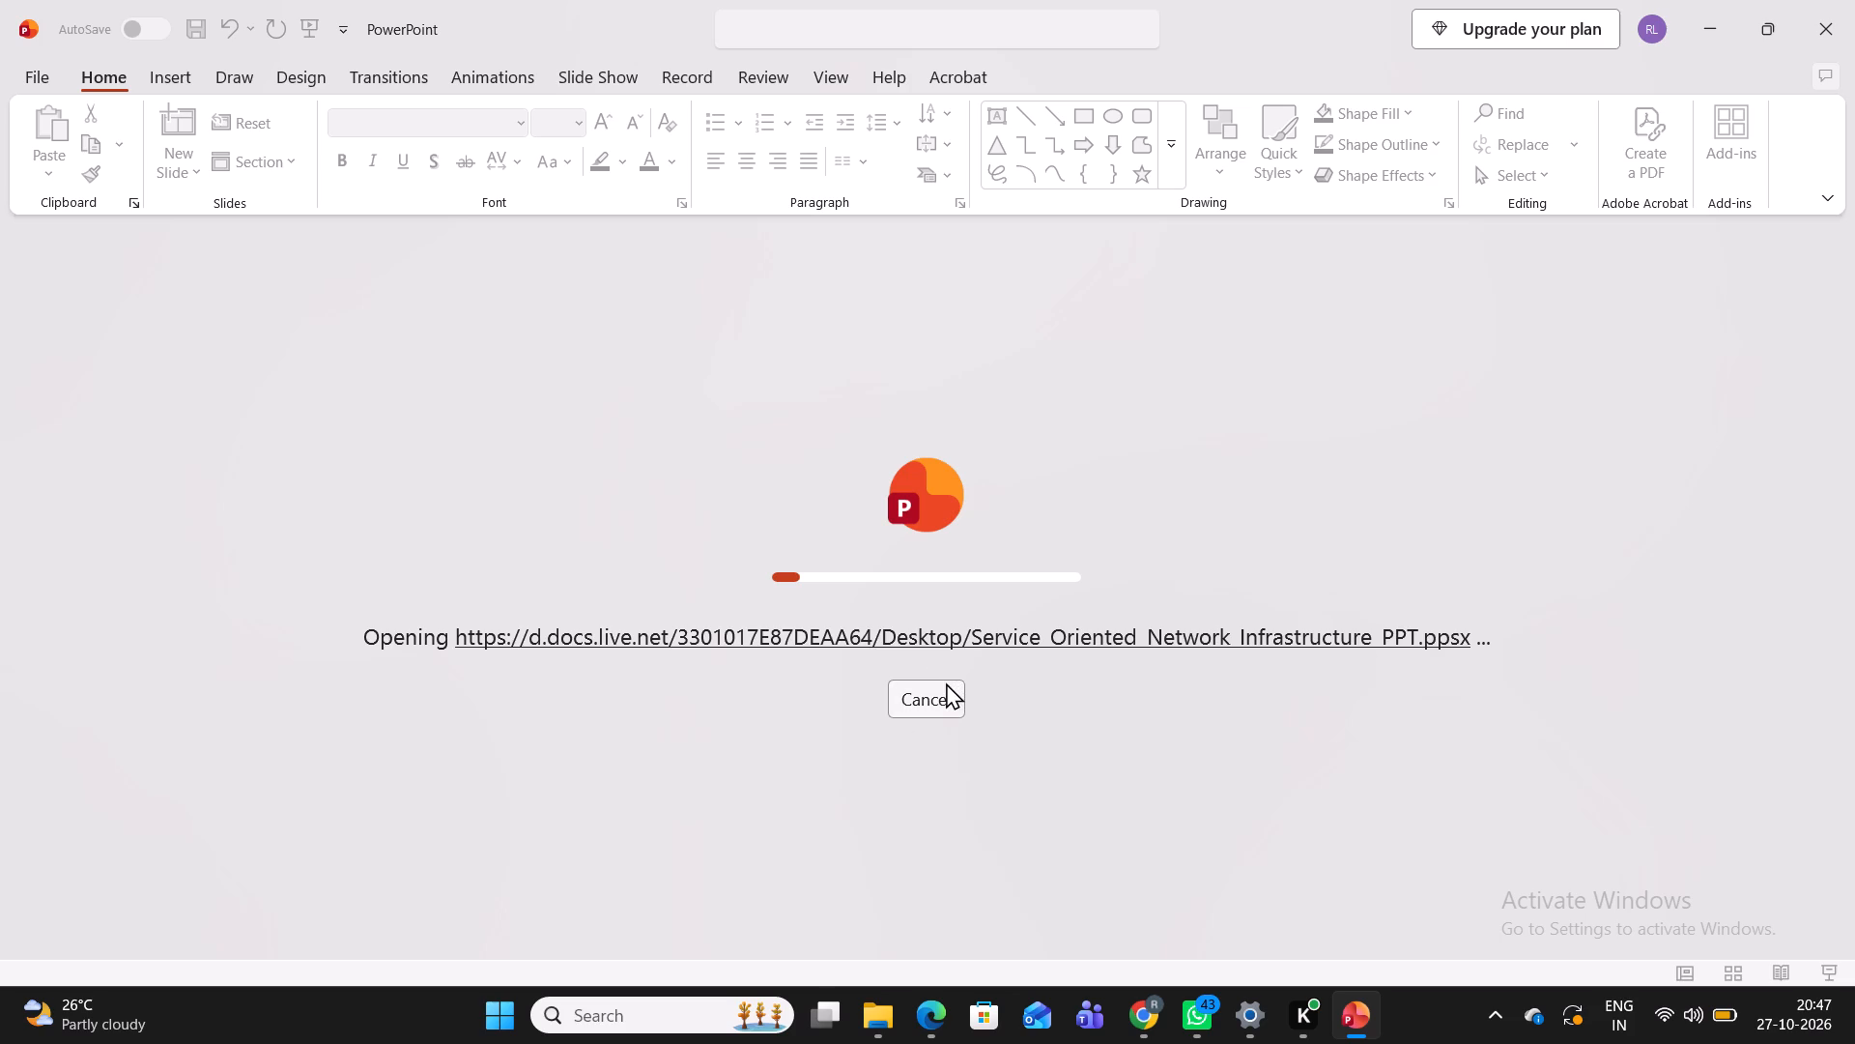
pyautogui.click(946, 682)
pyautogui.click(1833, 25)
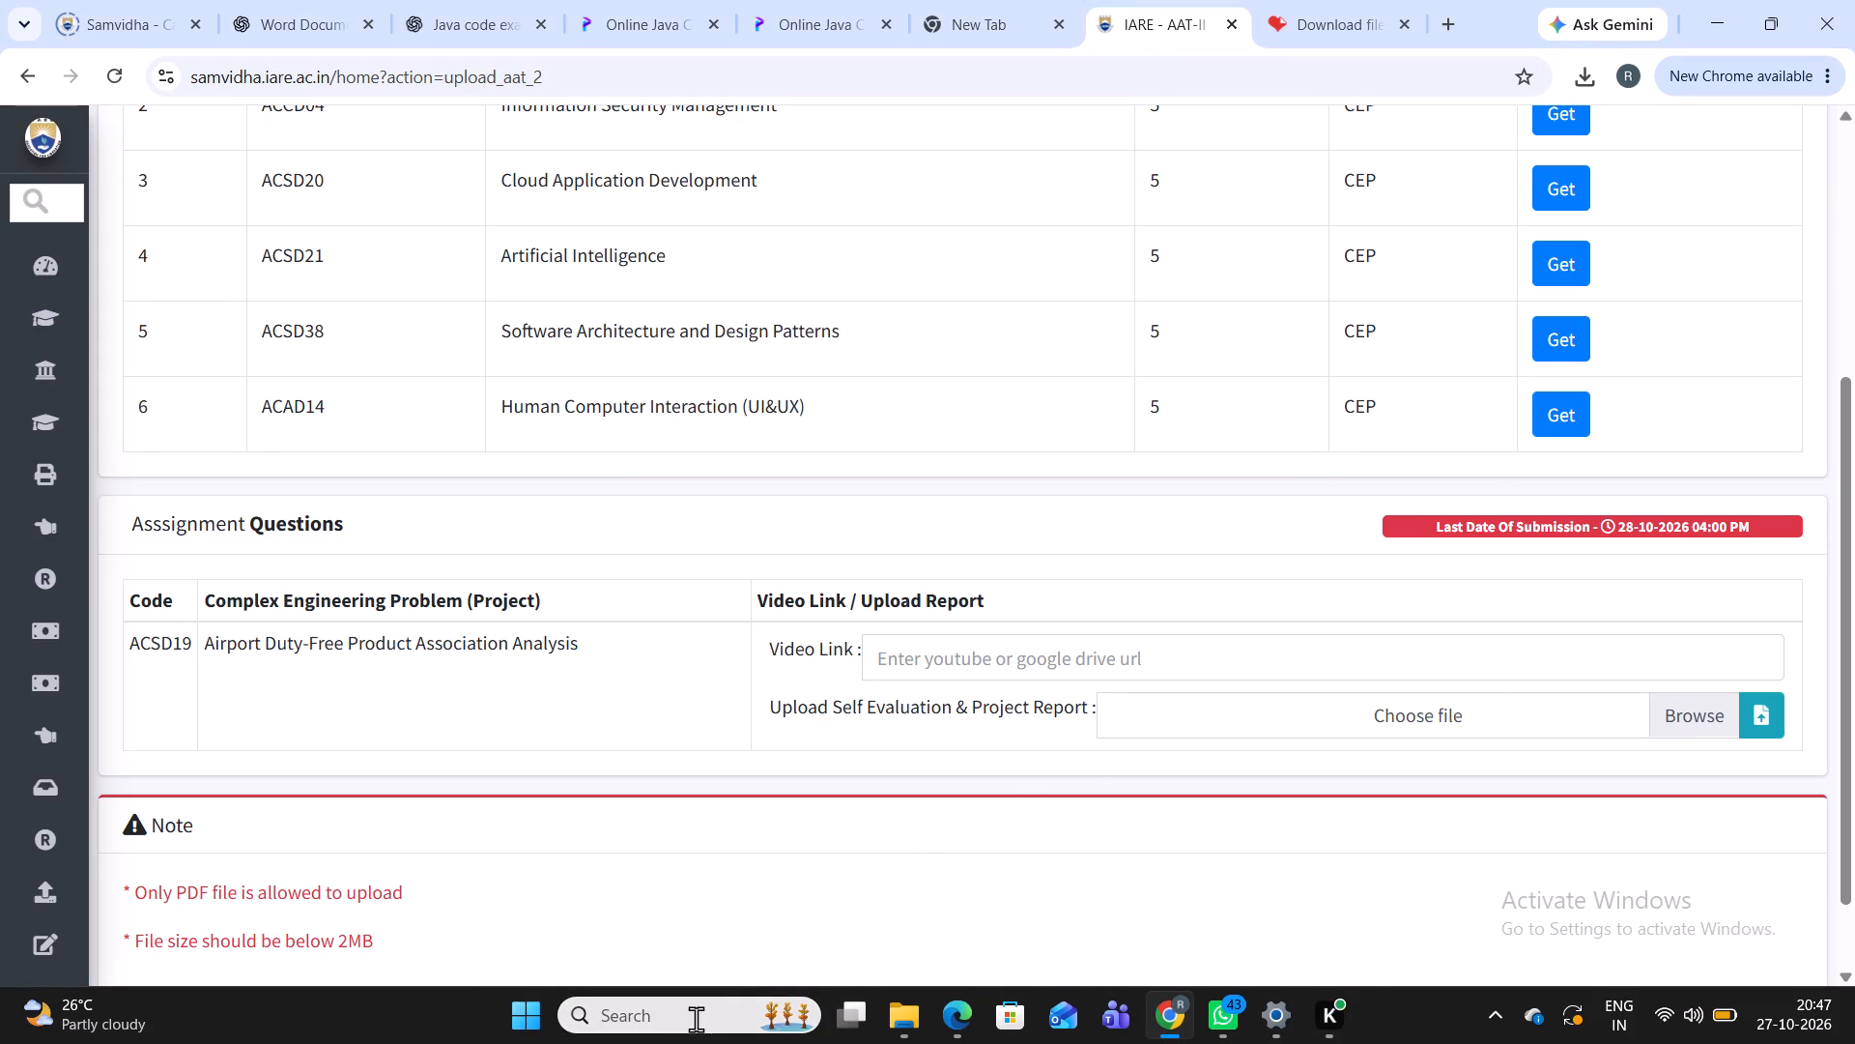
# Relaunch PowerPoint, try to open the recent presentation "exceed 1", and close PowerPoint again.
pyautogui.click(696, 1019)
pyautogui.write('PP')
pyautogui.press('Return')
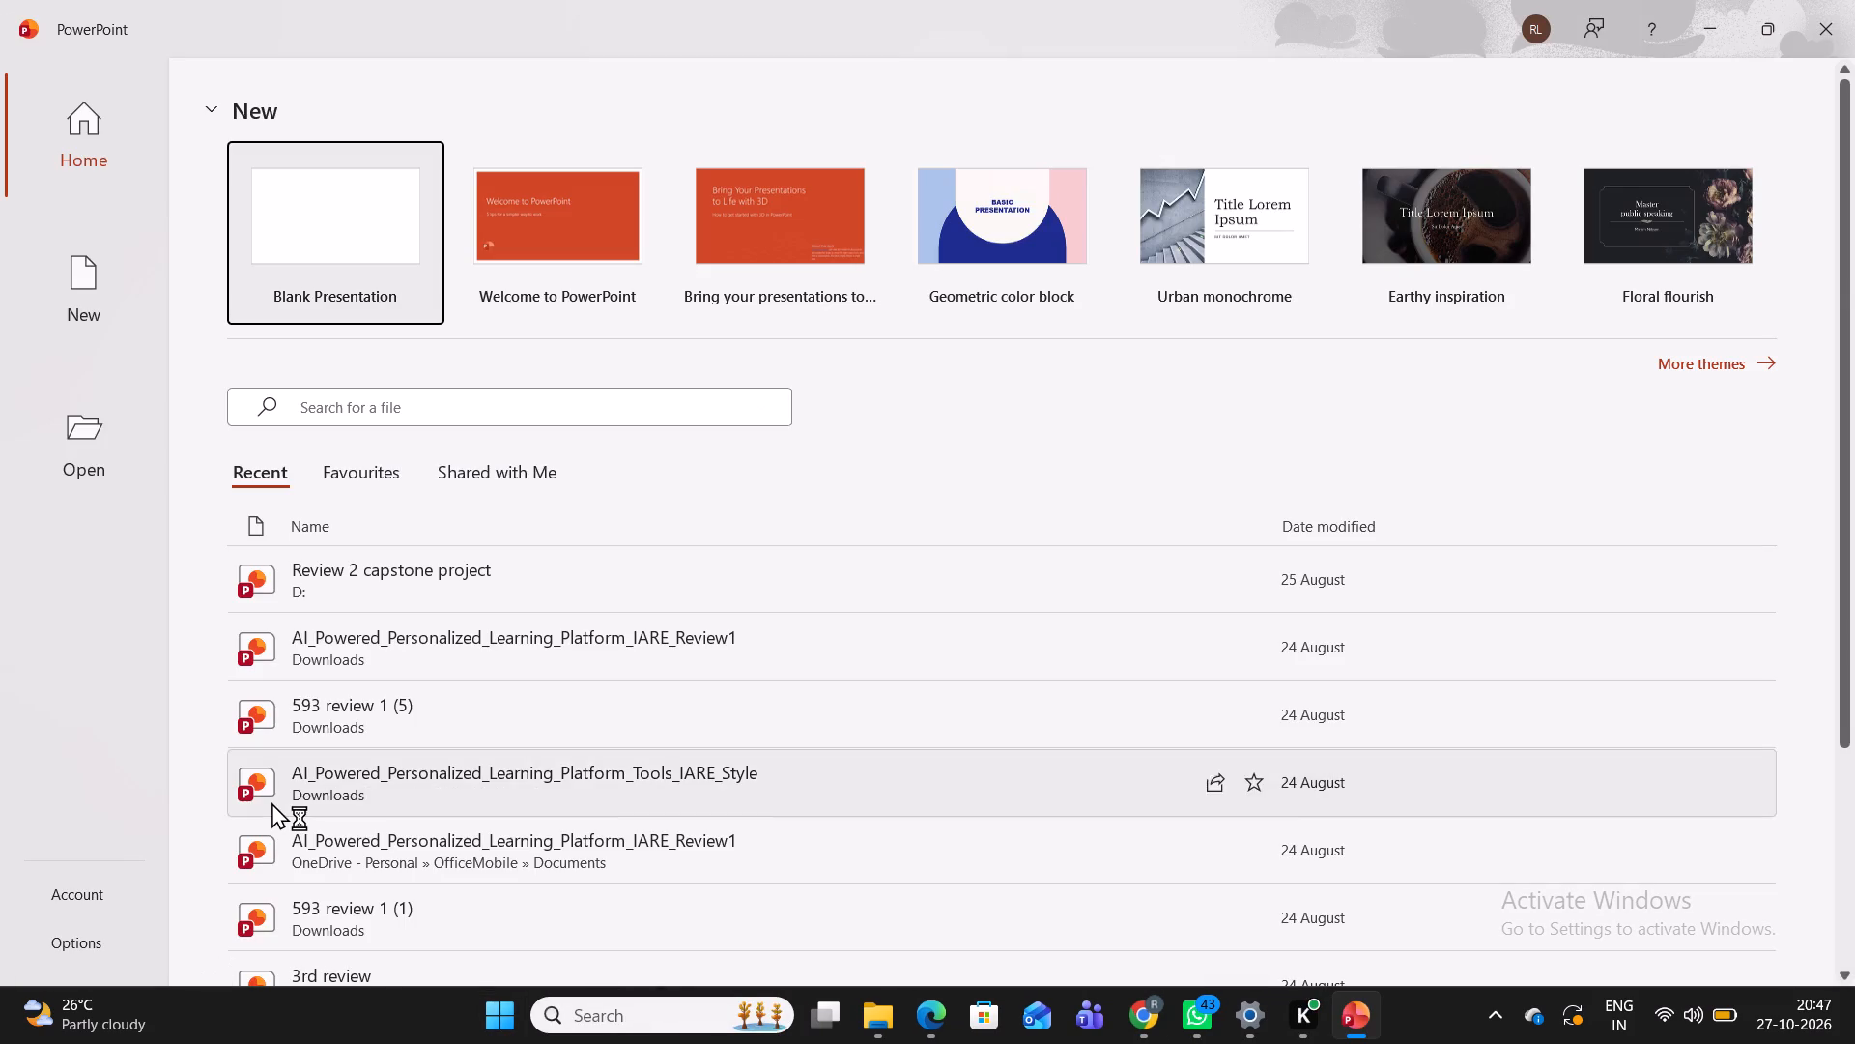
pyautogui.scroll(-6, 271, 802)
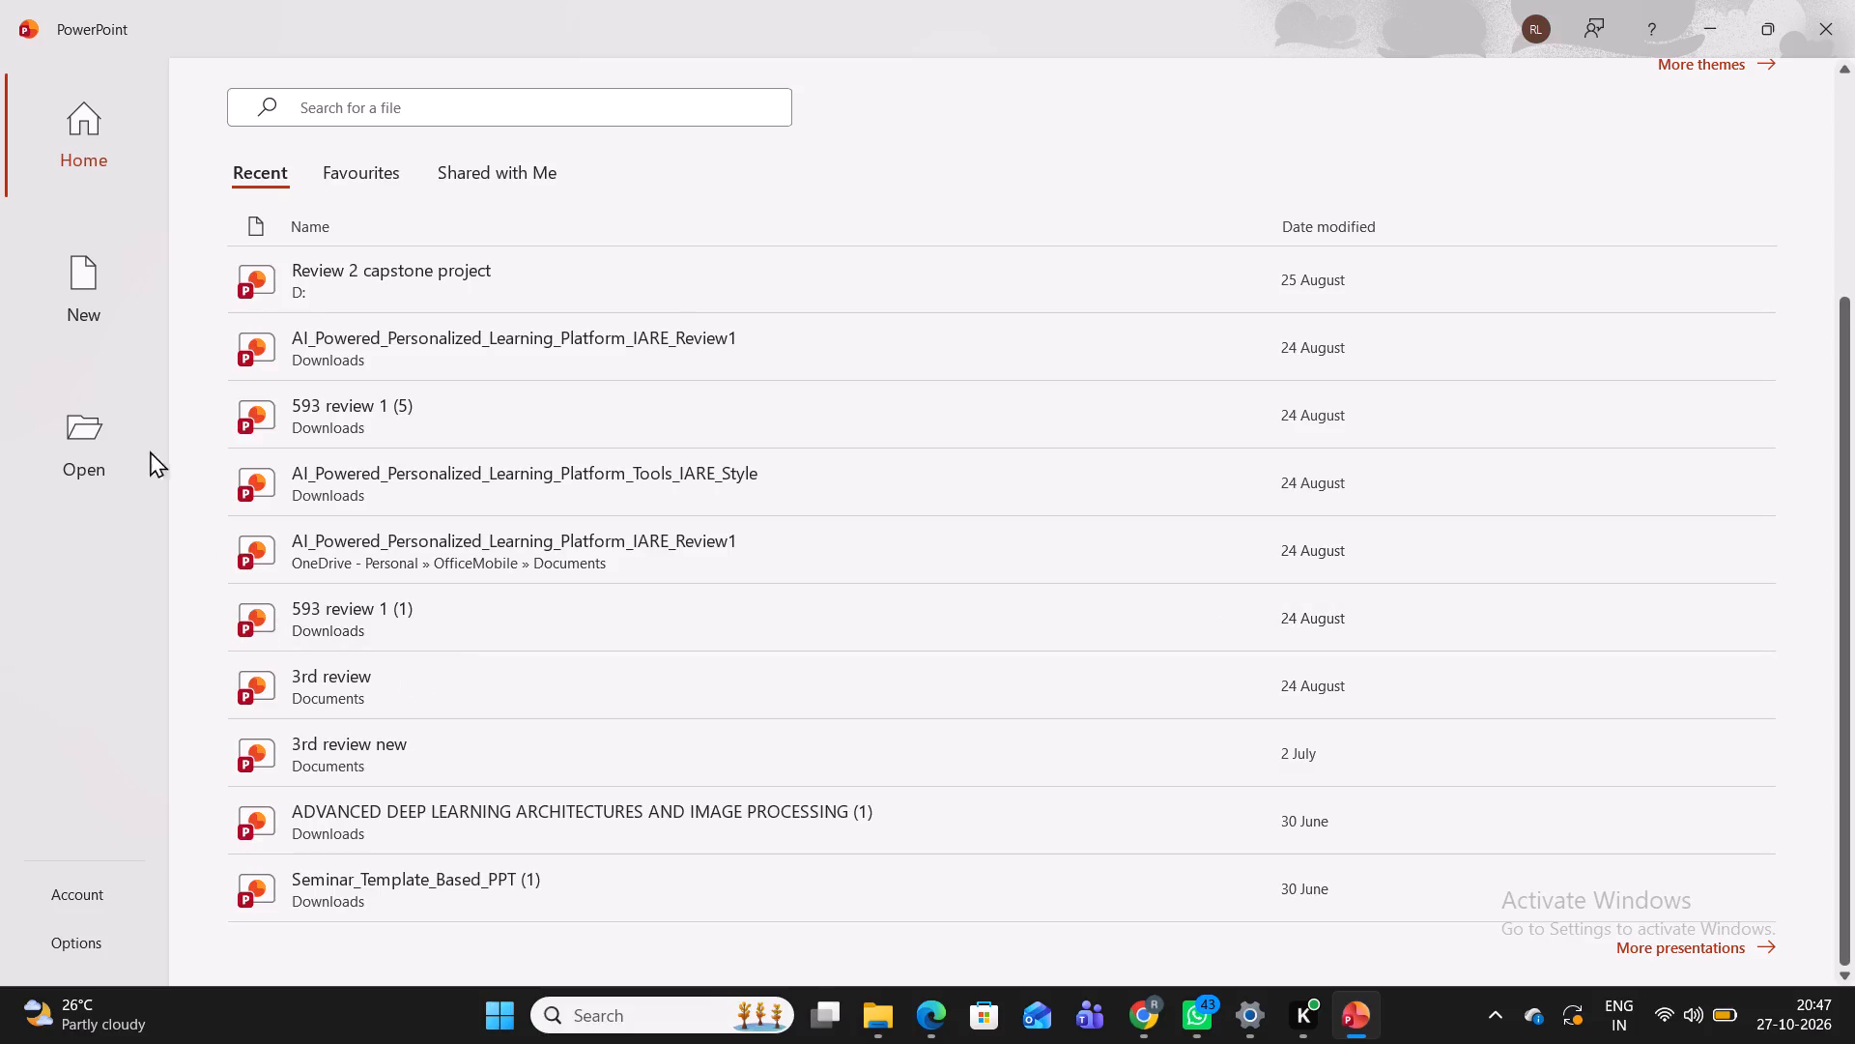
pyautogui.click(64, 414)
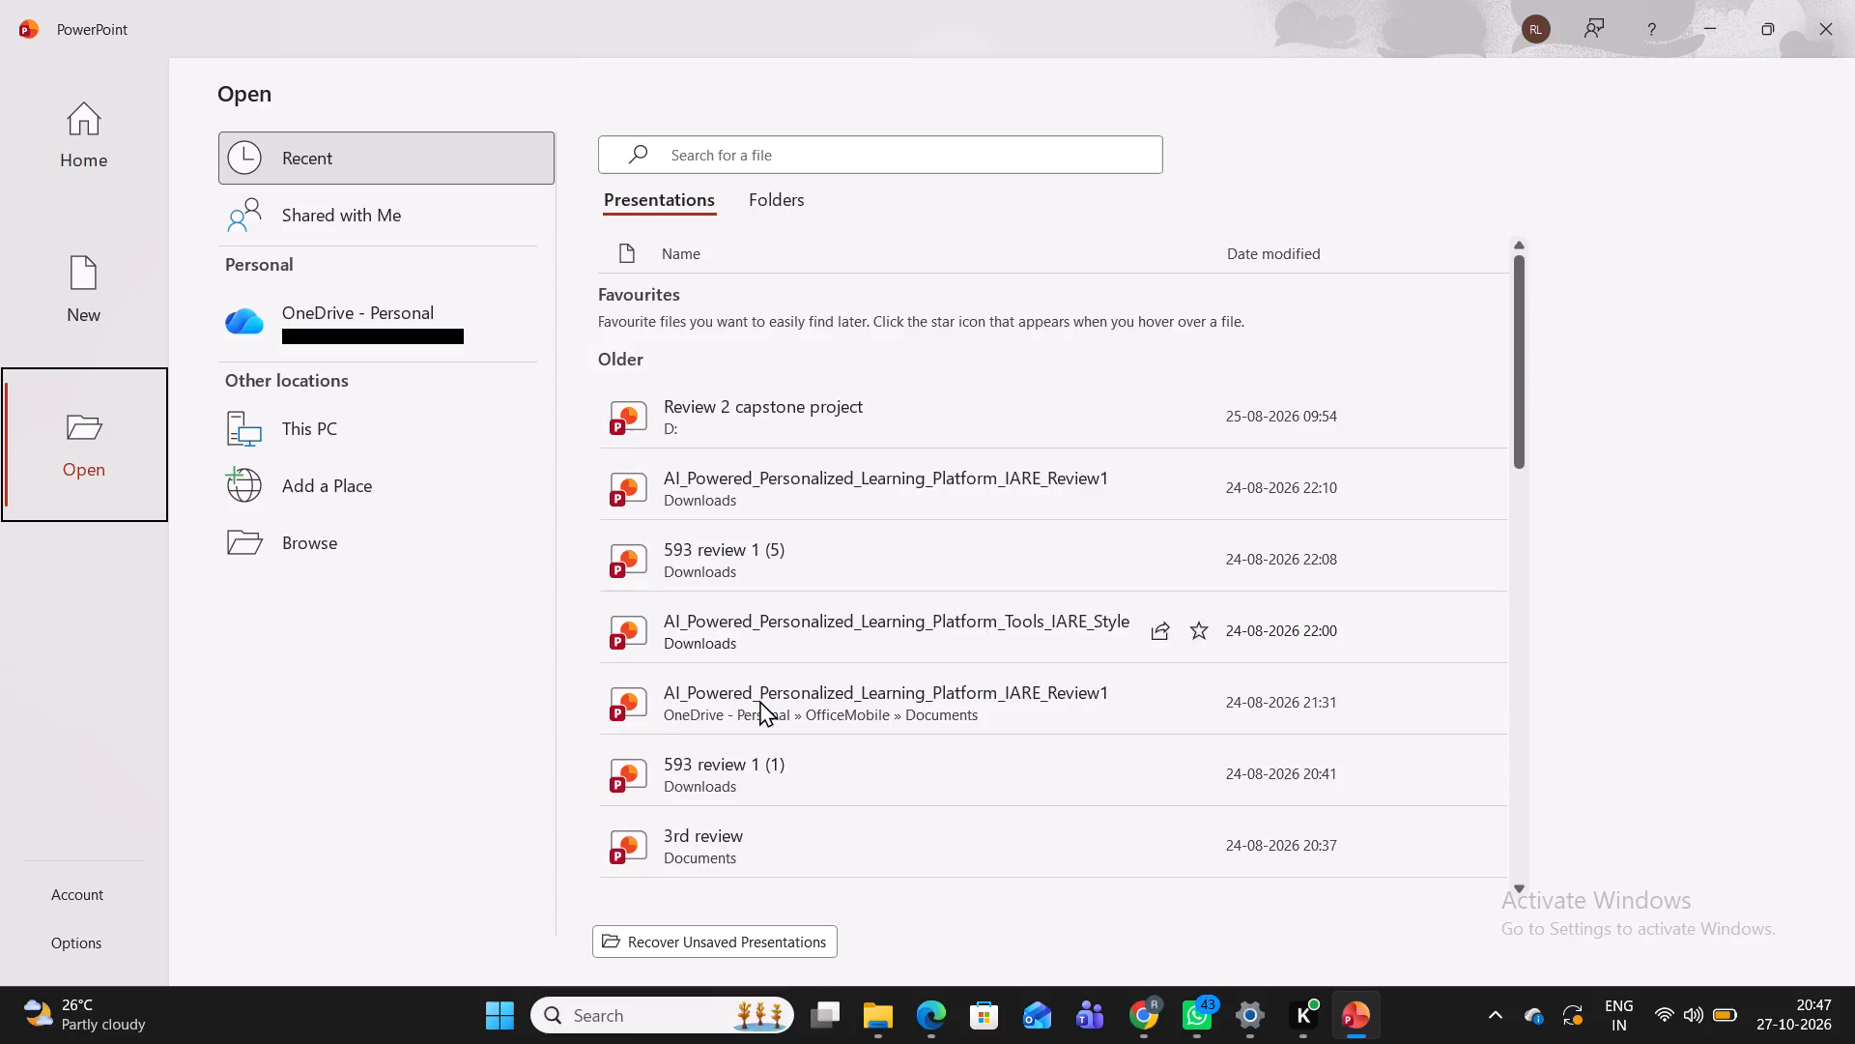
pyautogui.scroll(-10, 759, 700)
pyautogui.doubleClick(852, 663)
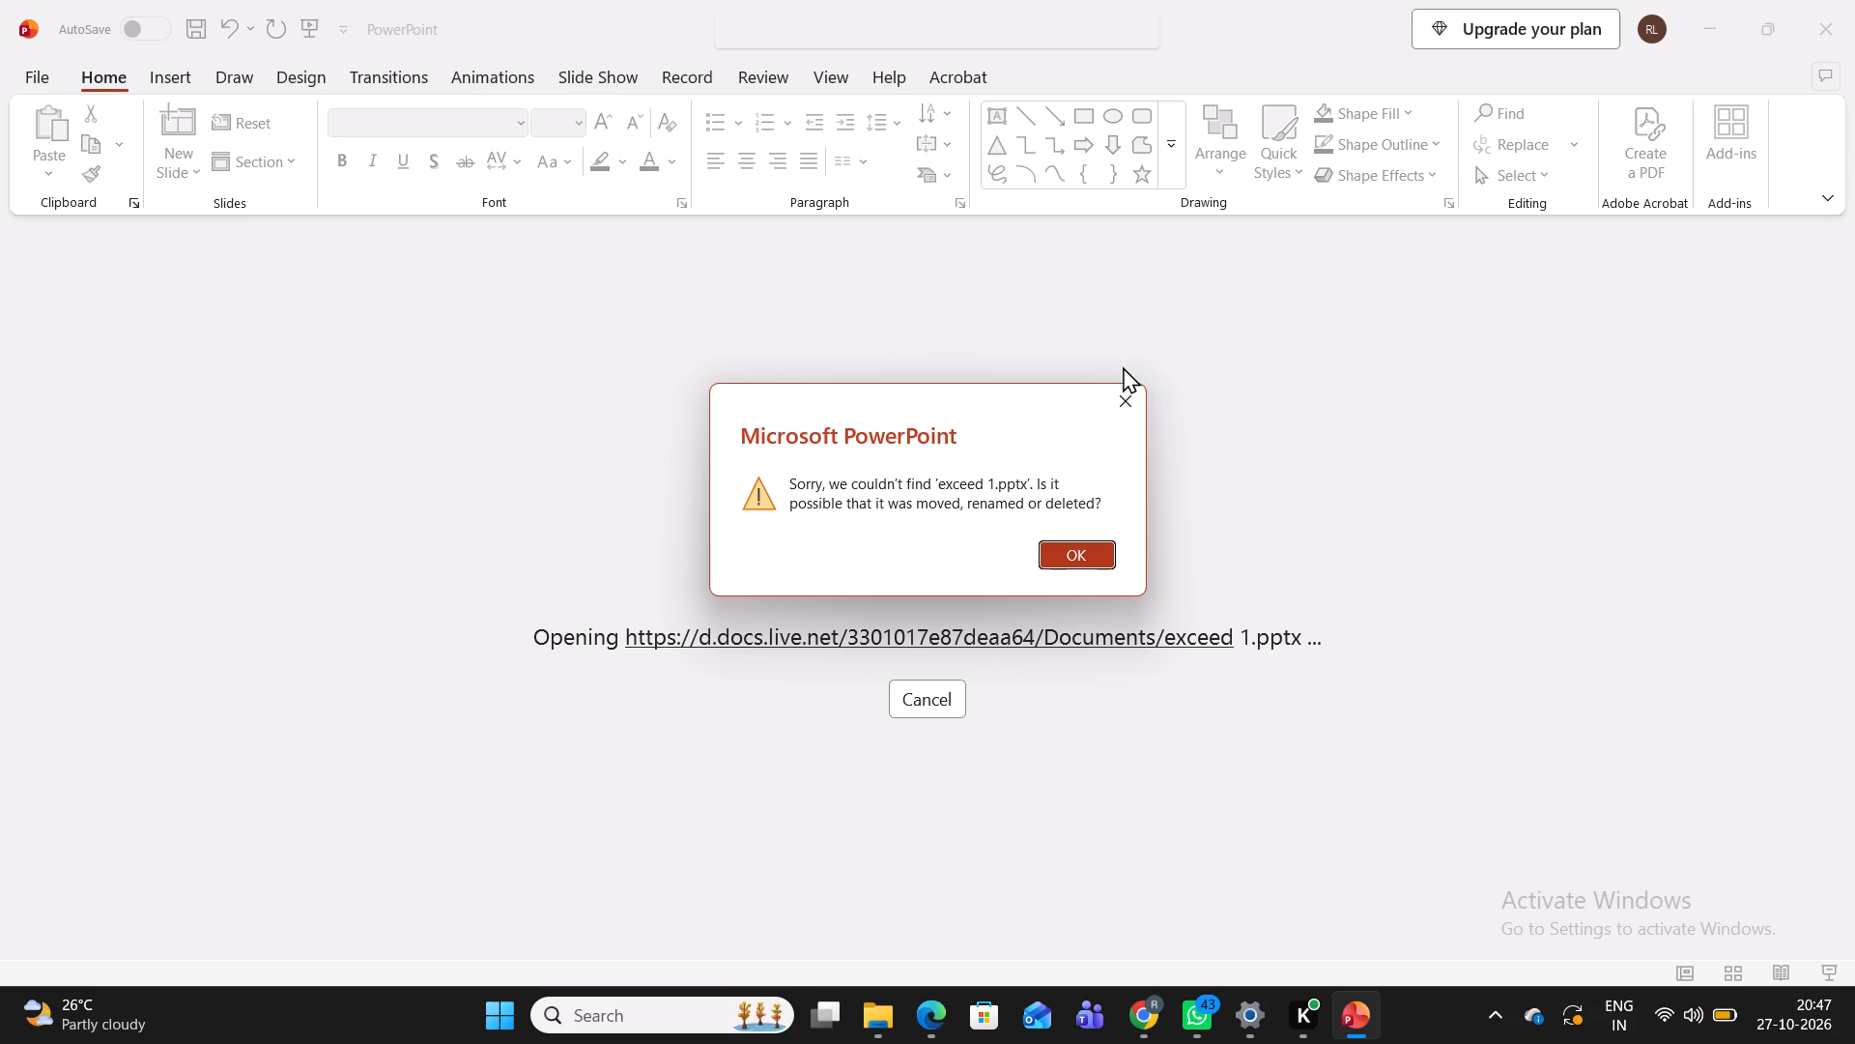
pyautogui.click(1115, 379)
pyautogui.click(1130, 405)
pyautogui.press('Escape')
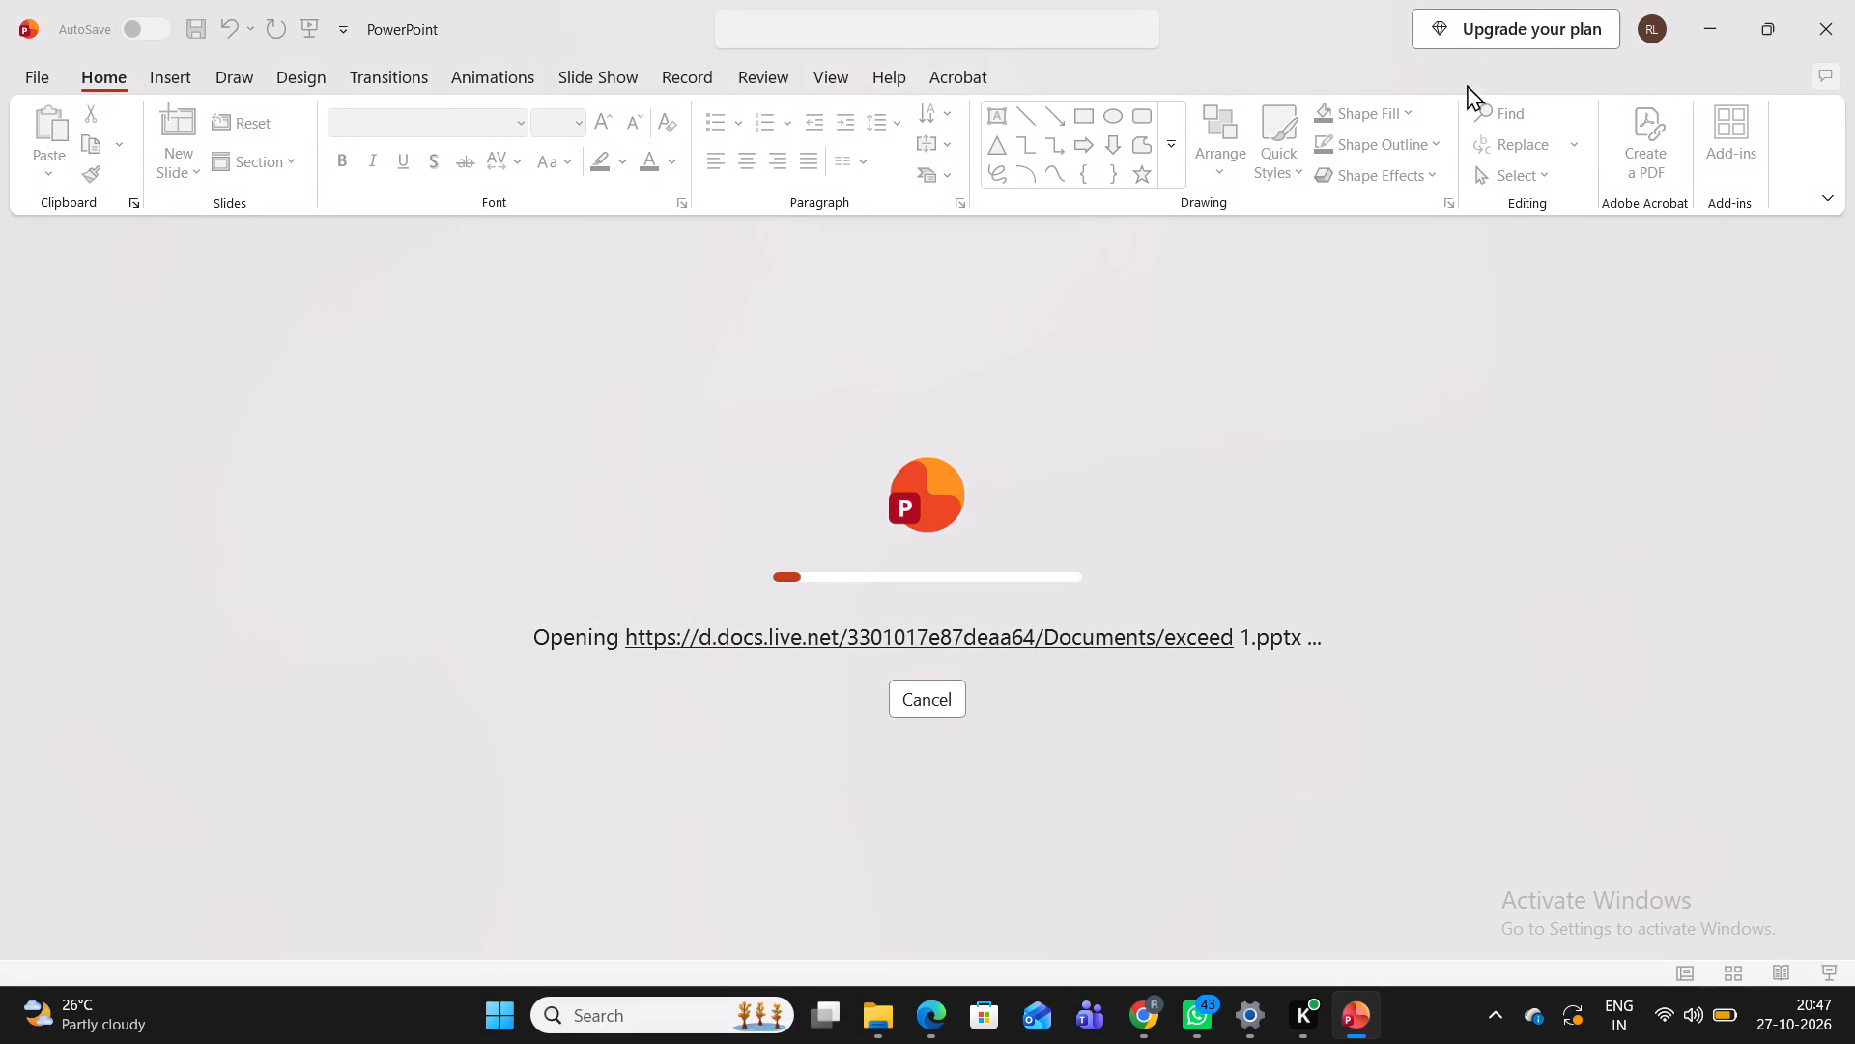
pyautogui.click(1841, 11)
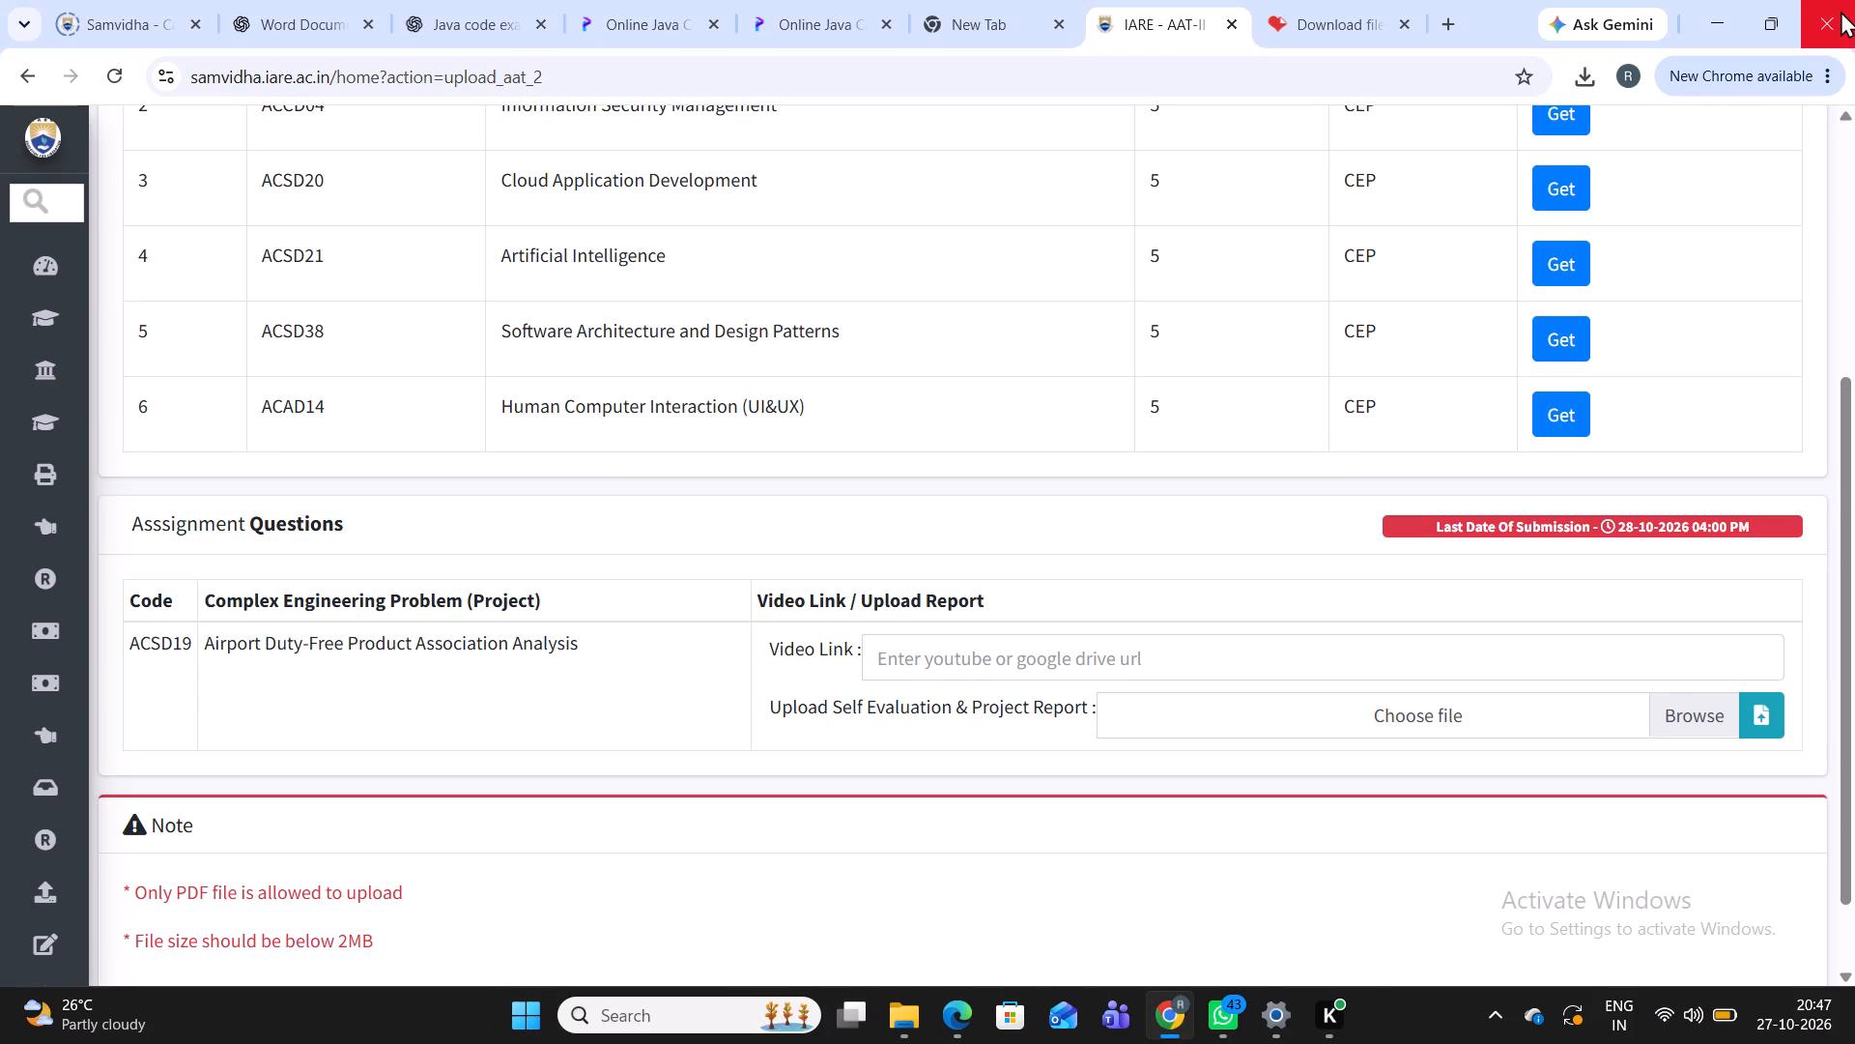
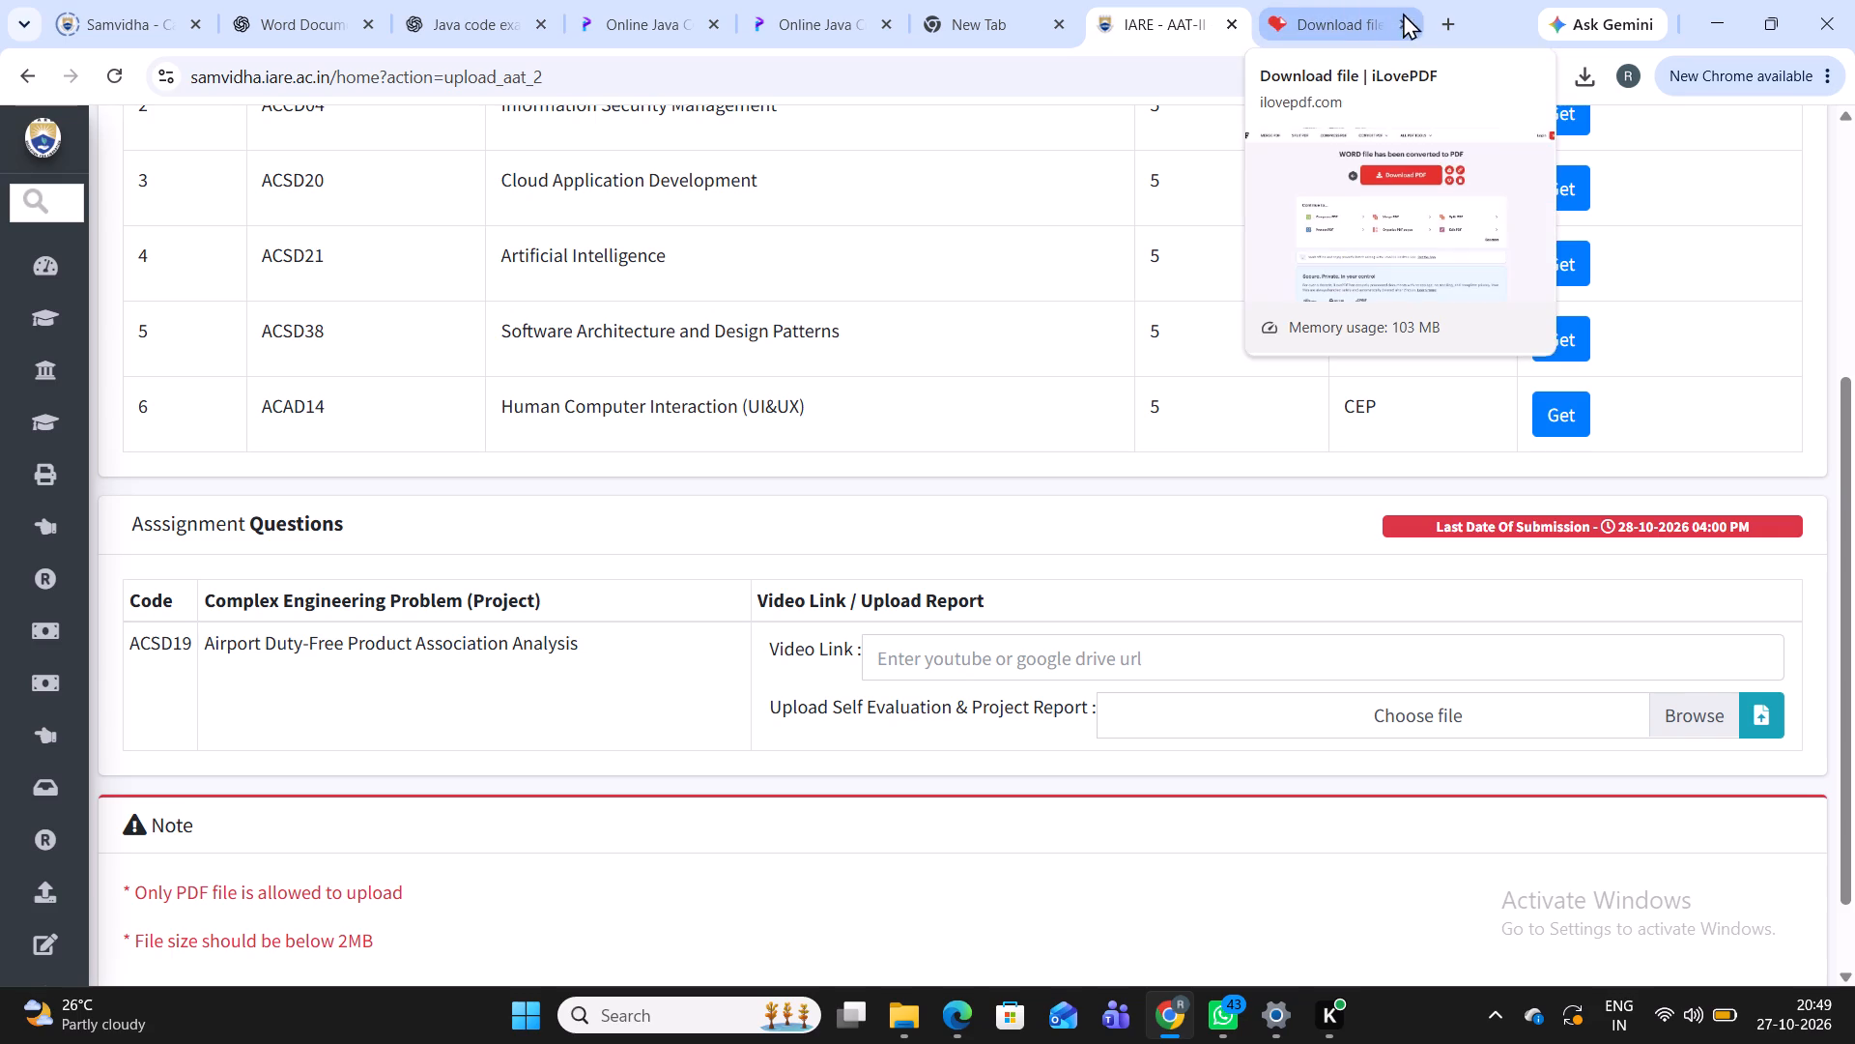
# Open Google Drive's My Drive page in a new browser tab.
pyautogui.click(1455, 15)
pyautogui.click(1397, 63)
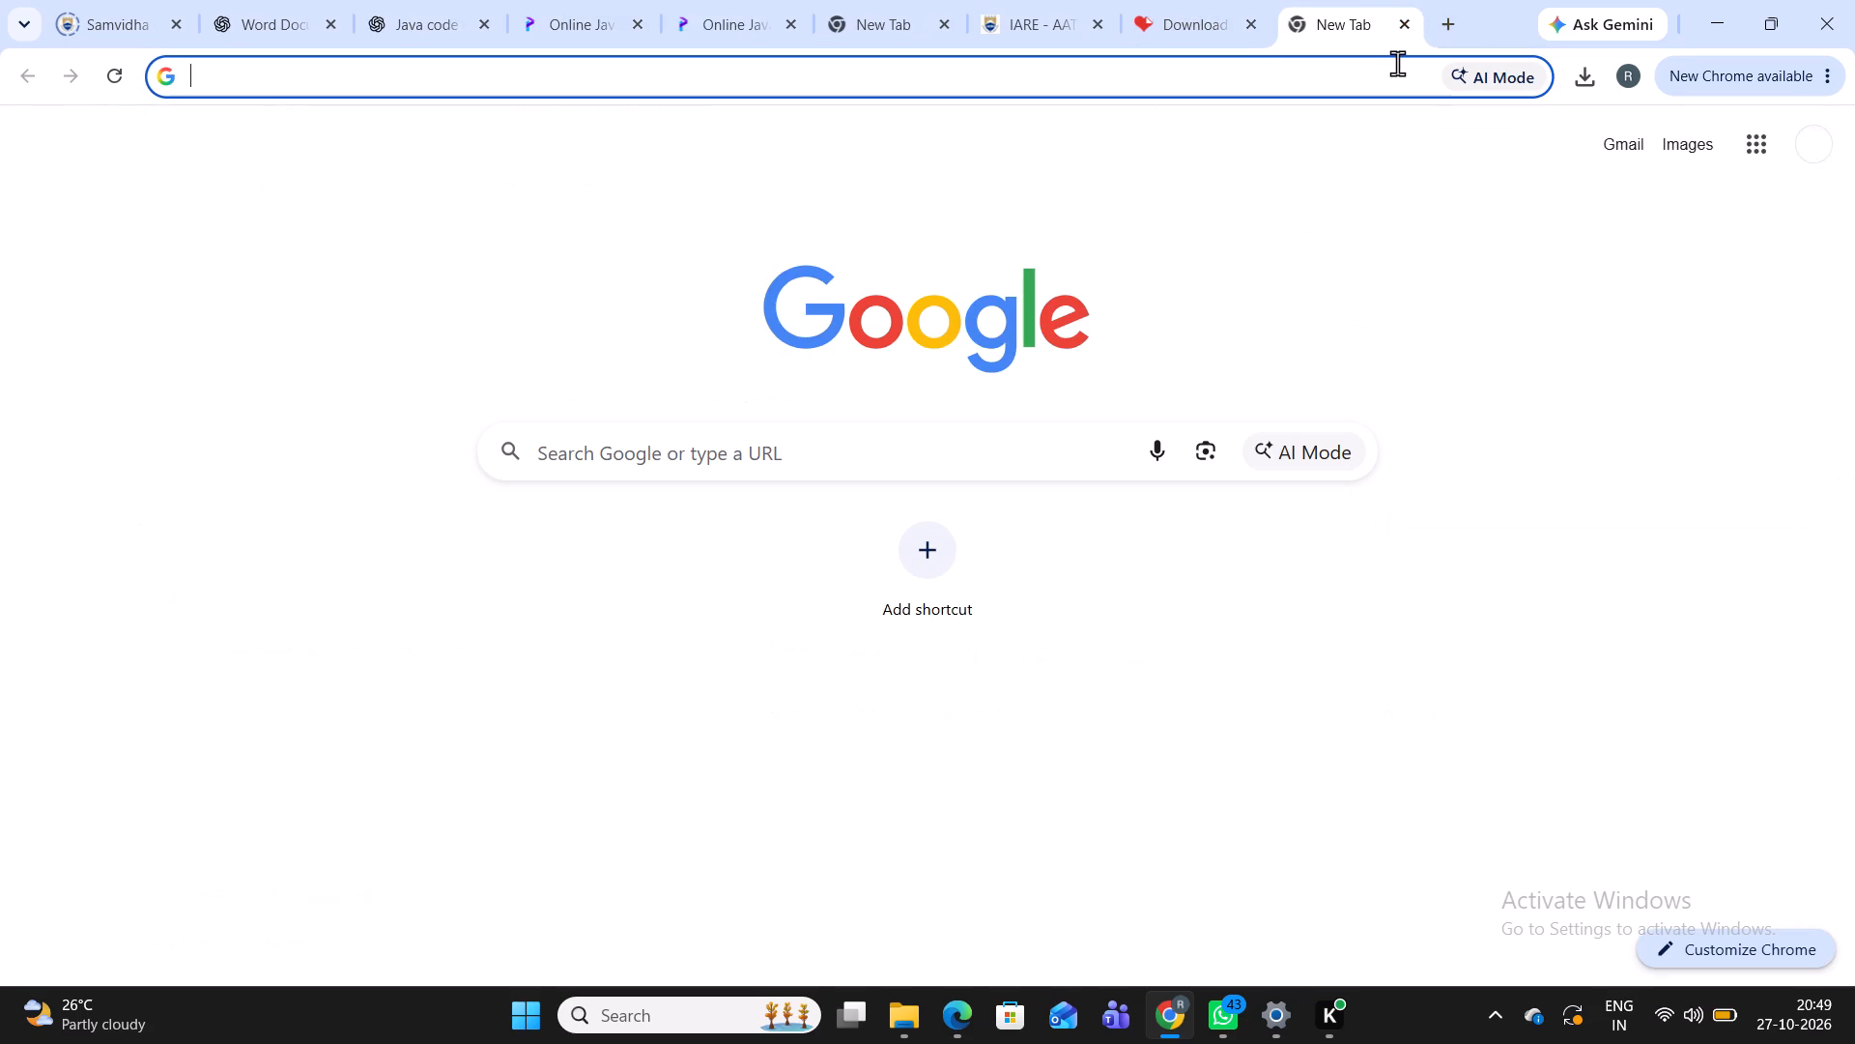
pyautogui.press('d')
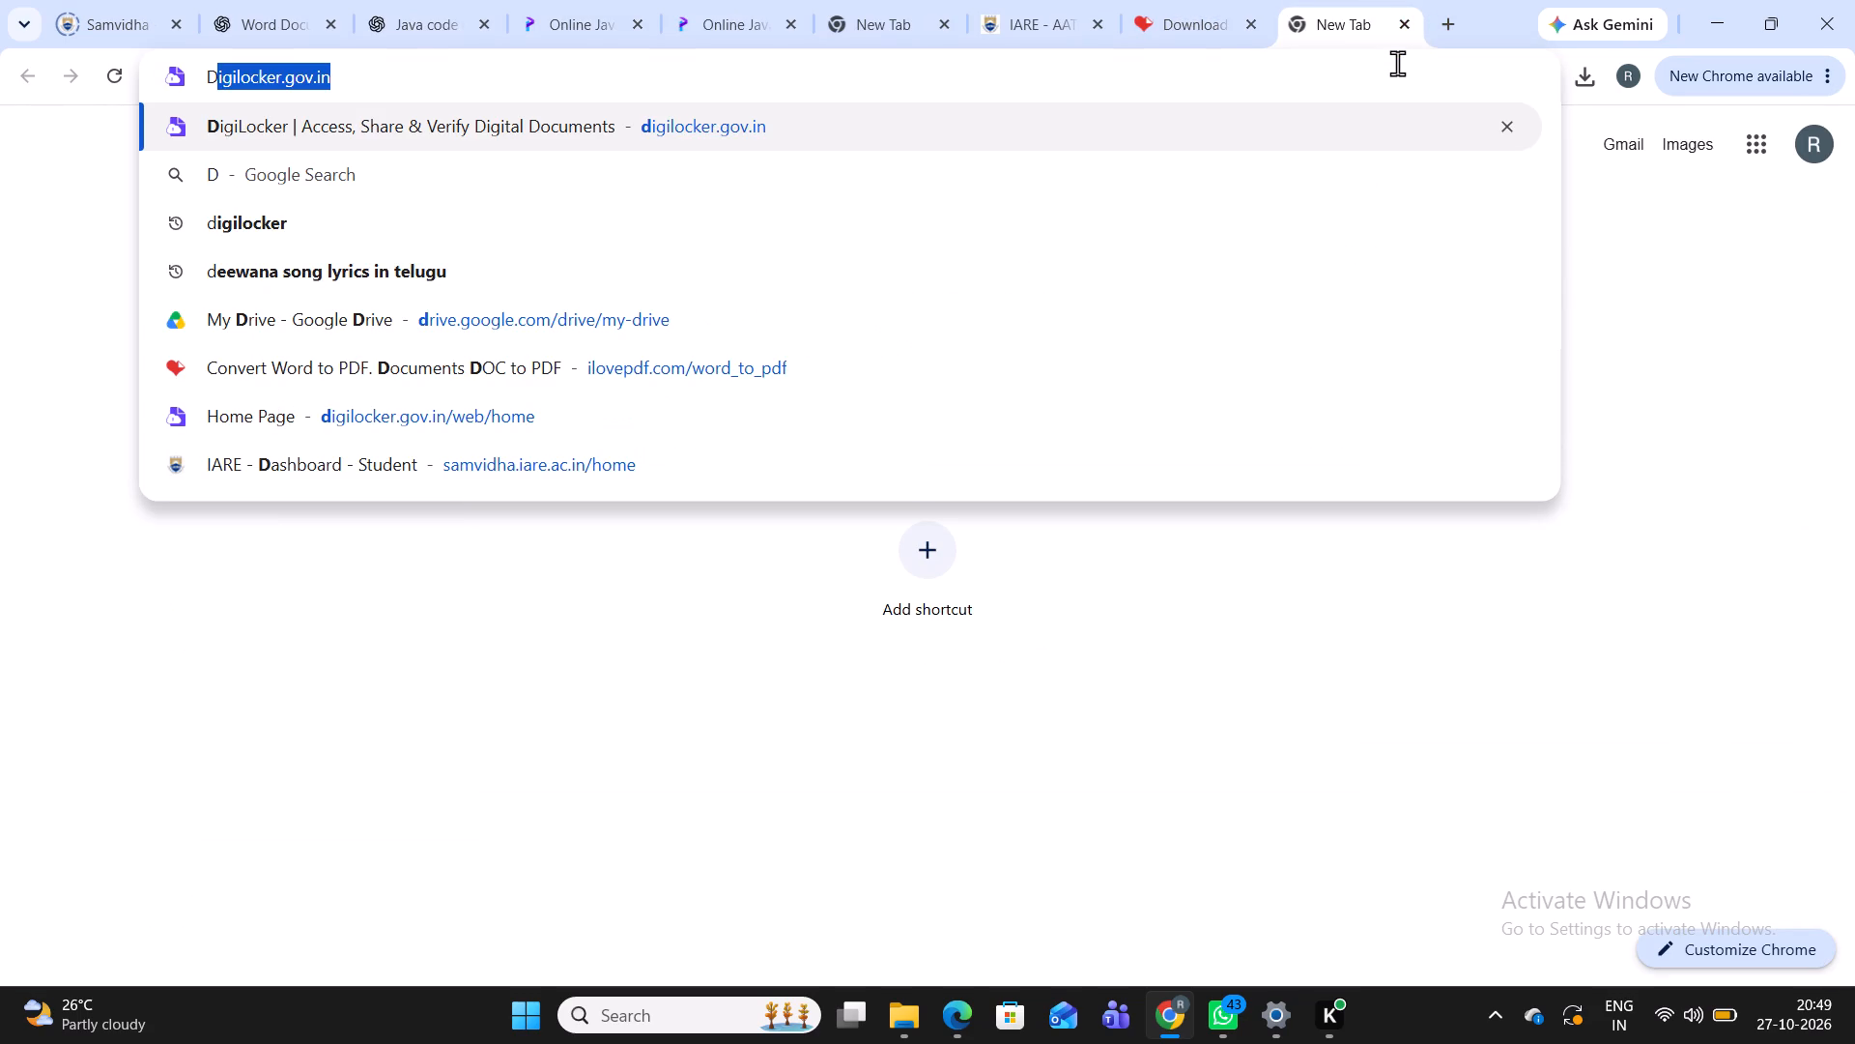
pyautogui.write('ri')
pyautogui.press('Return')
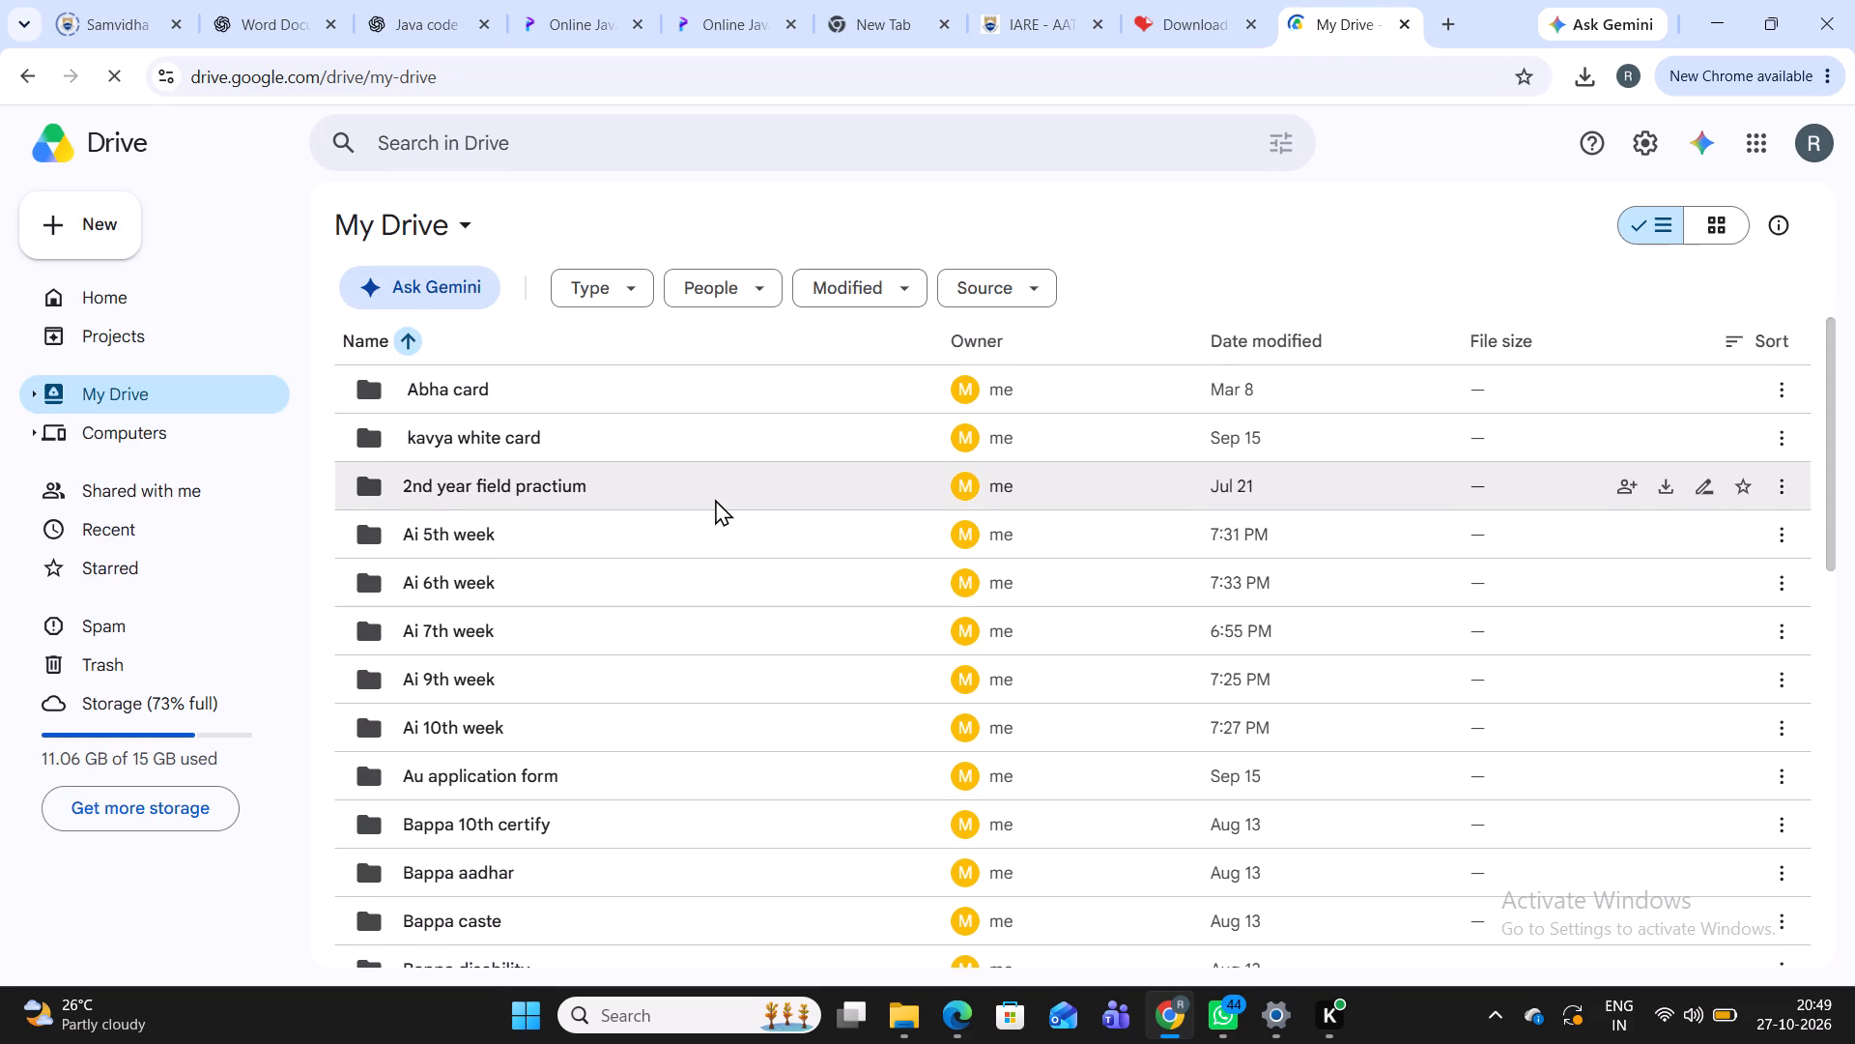
# Start creating a new folder in My Drive and clear its suggested name.
pyautogui.scroll(-9, 699, 663)
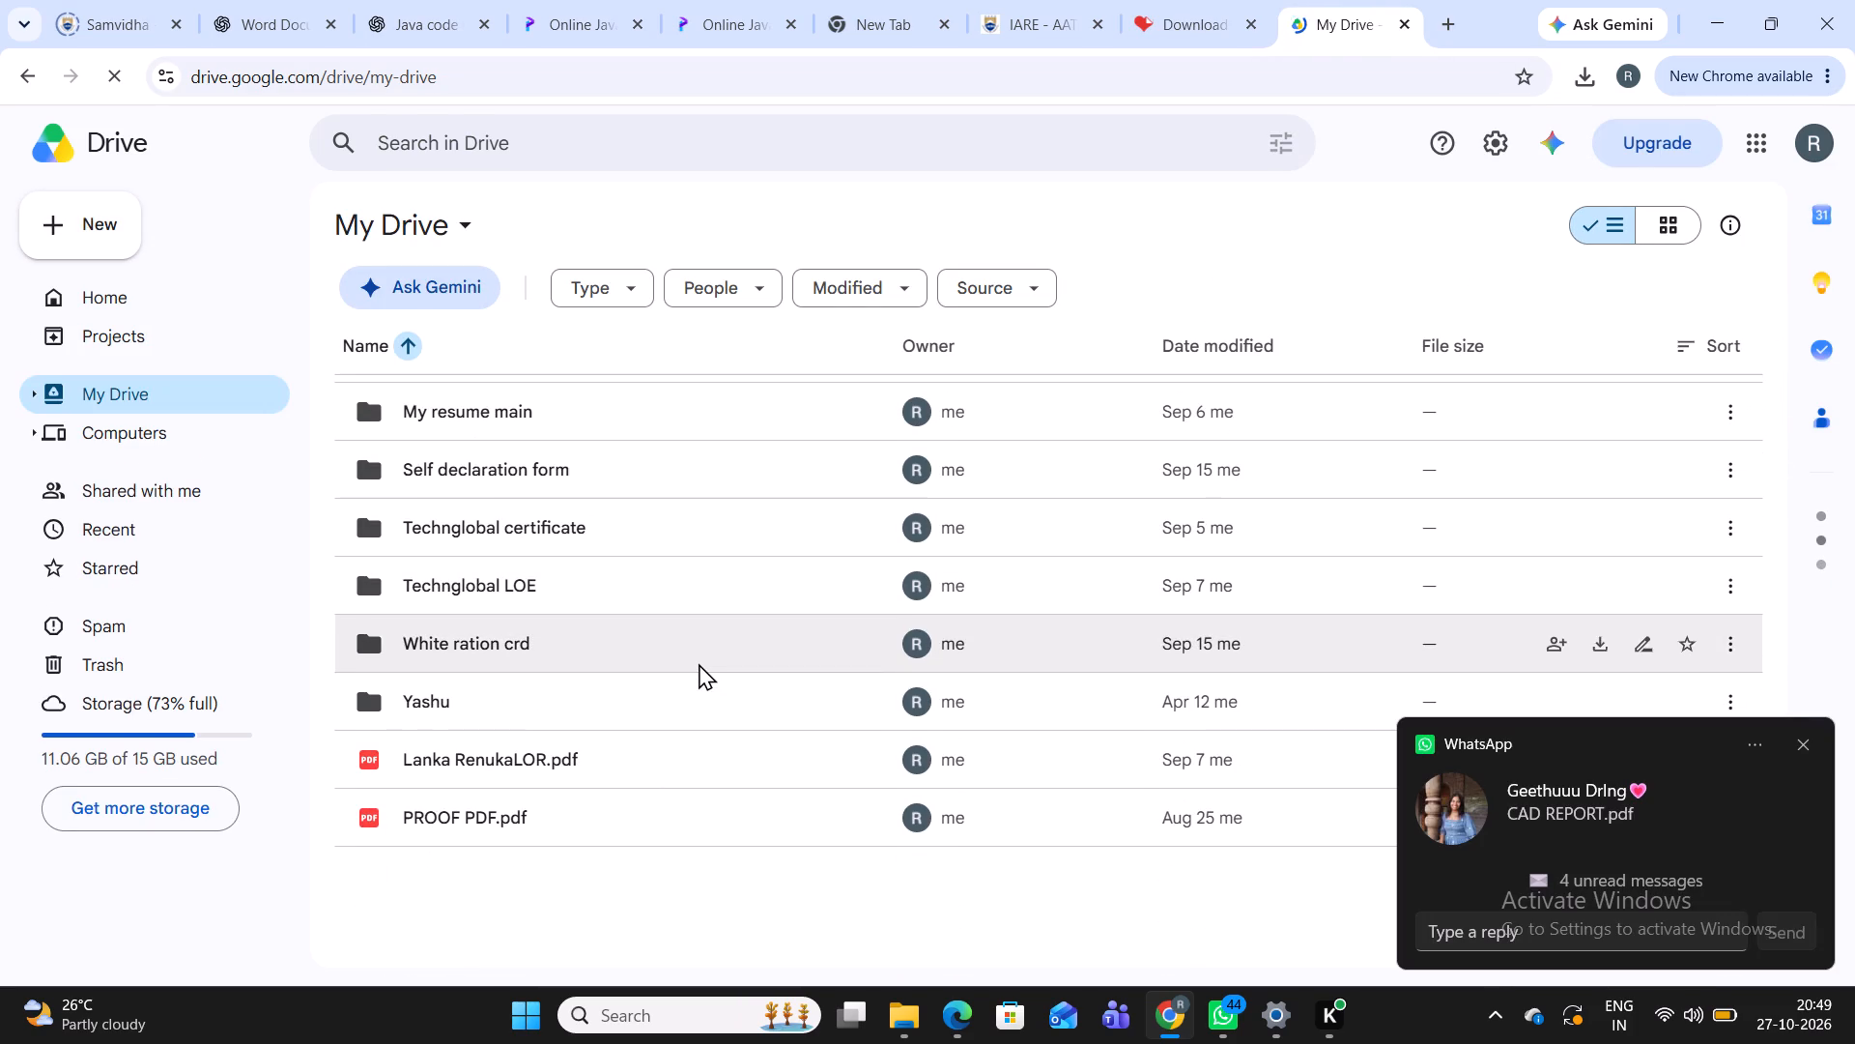
pyautogui.scroll(10, 802, 536)
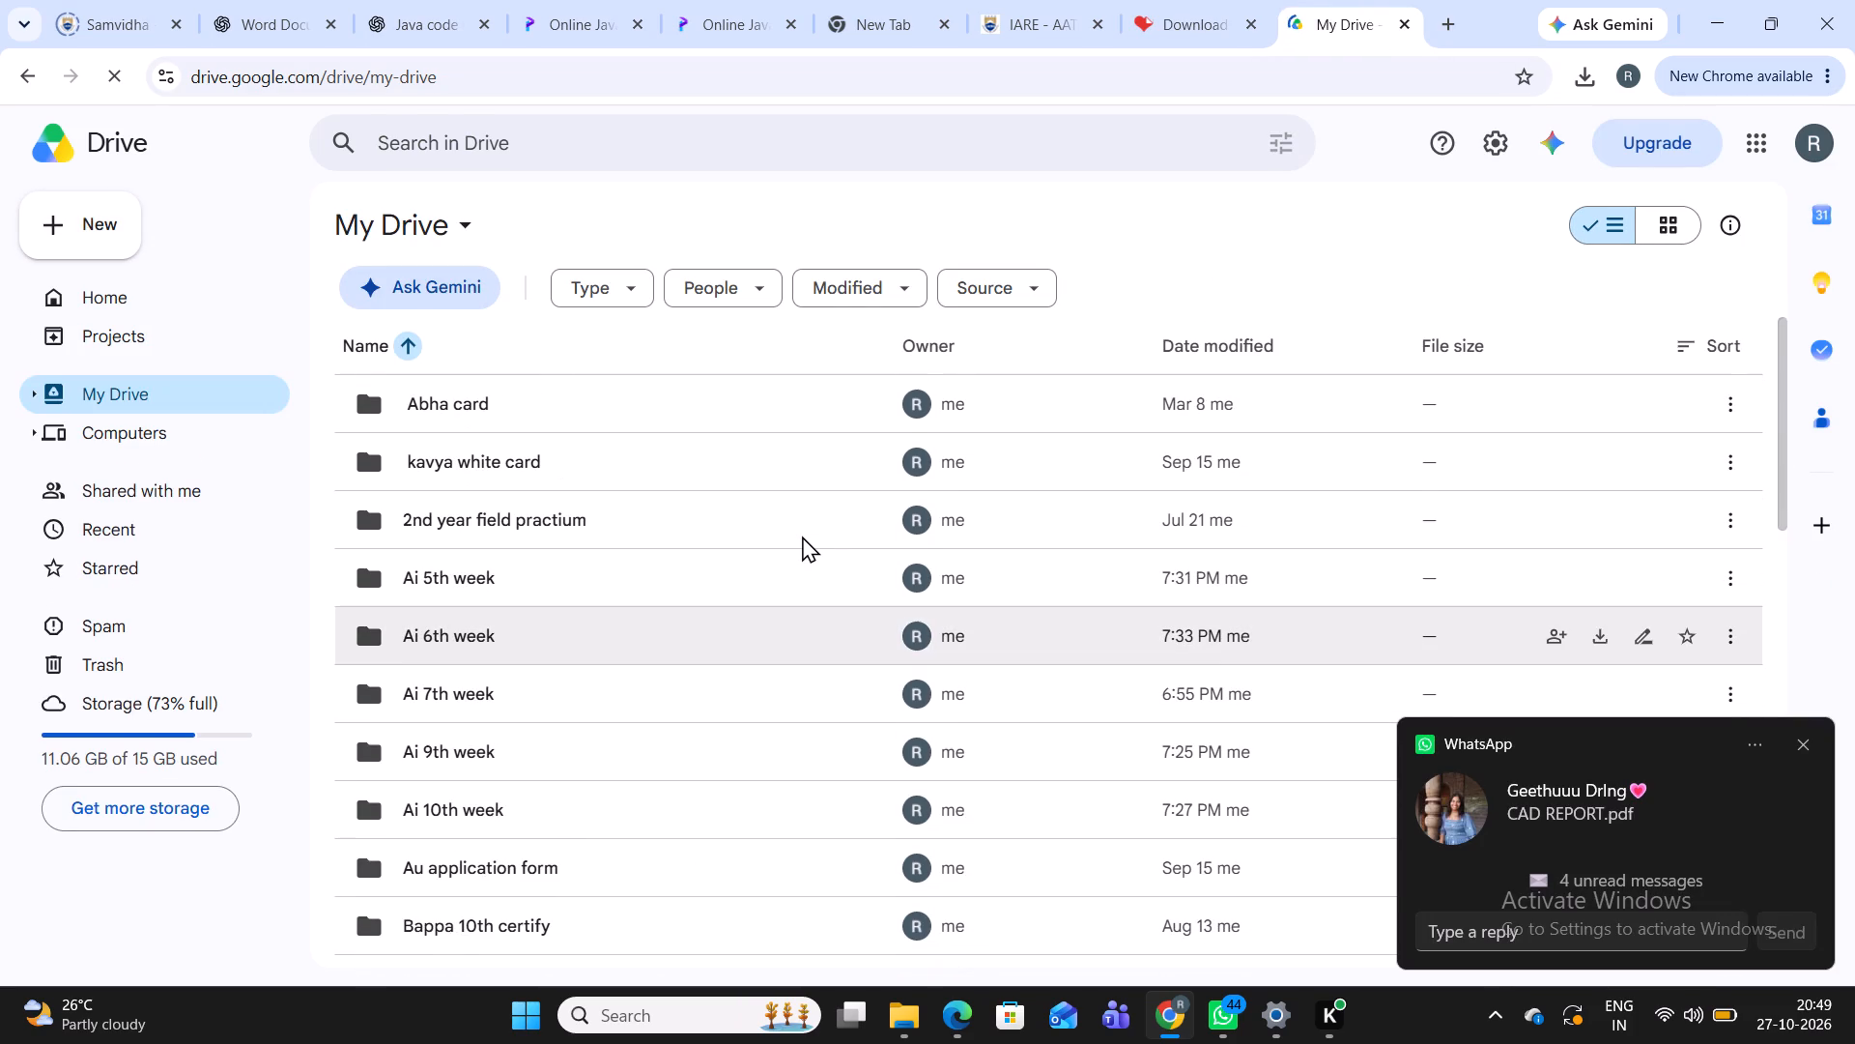
pyautogui.scroll(7, 802, 536)
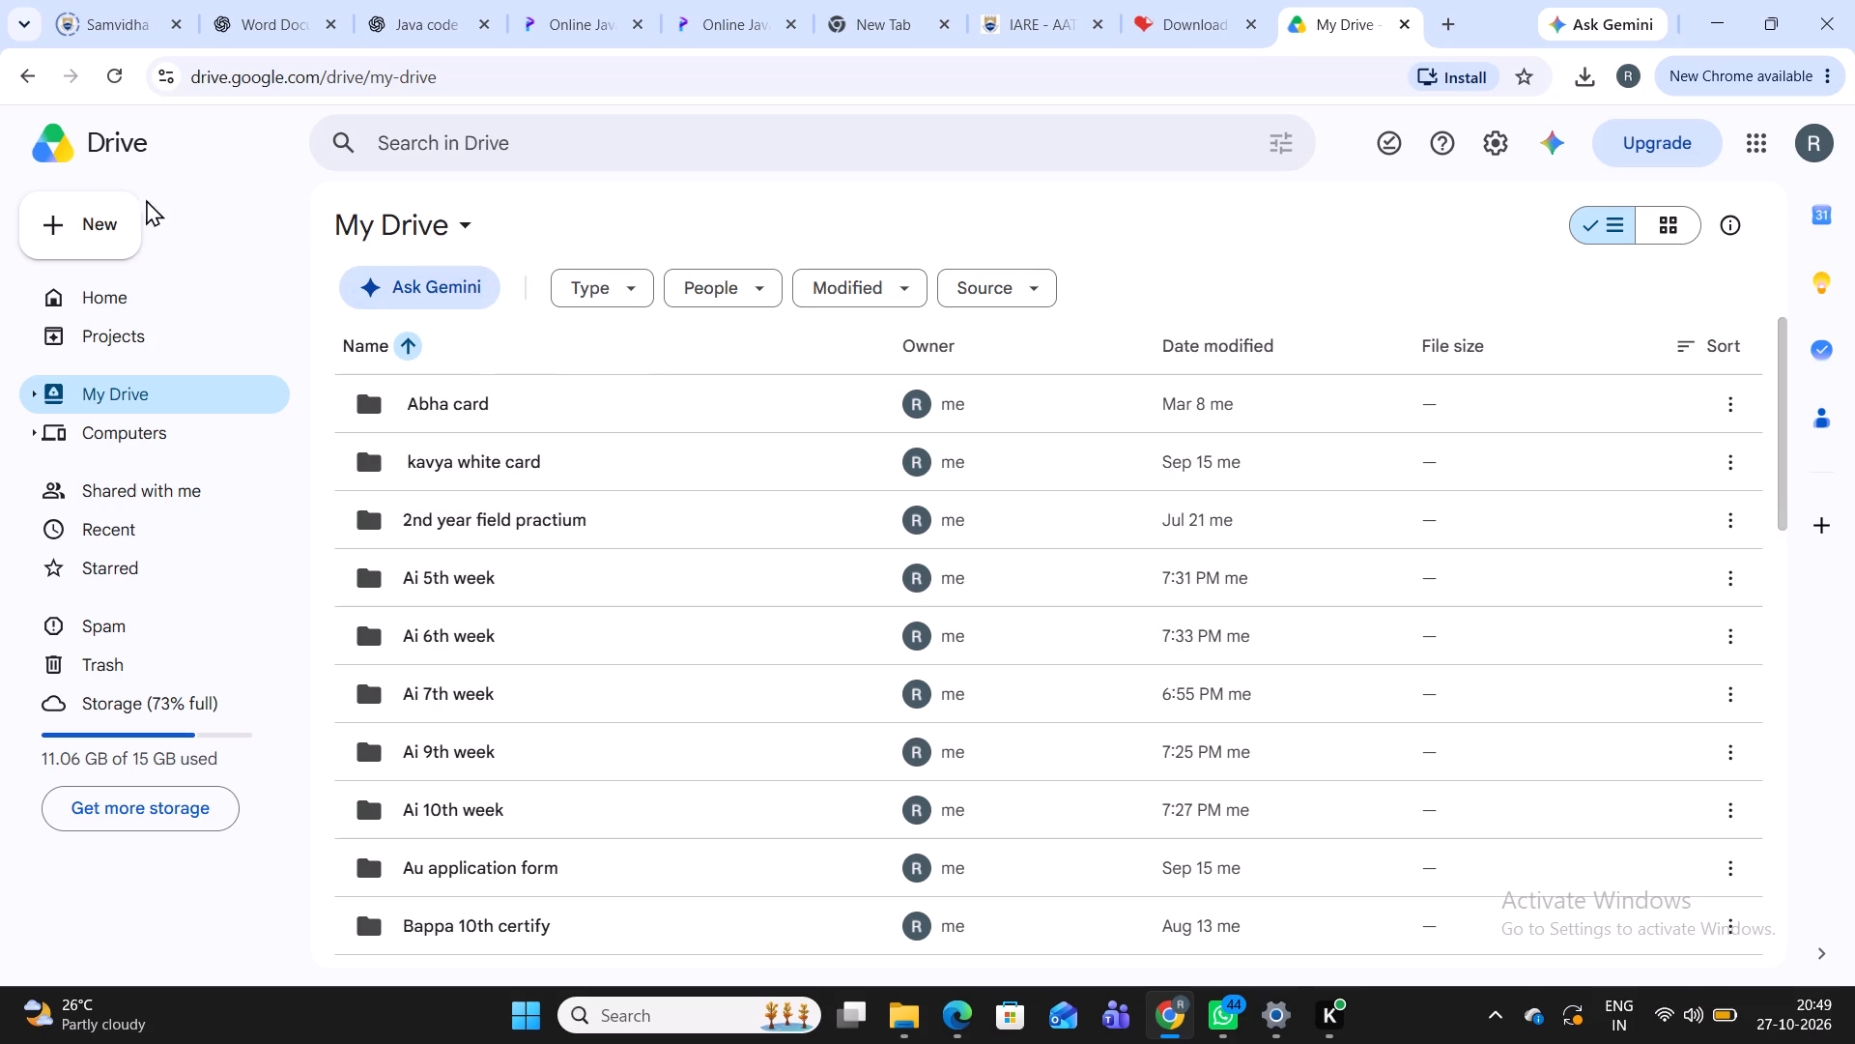
pyautogui.click(81, 215)
pyautogui.click(128, 229)
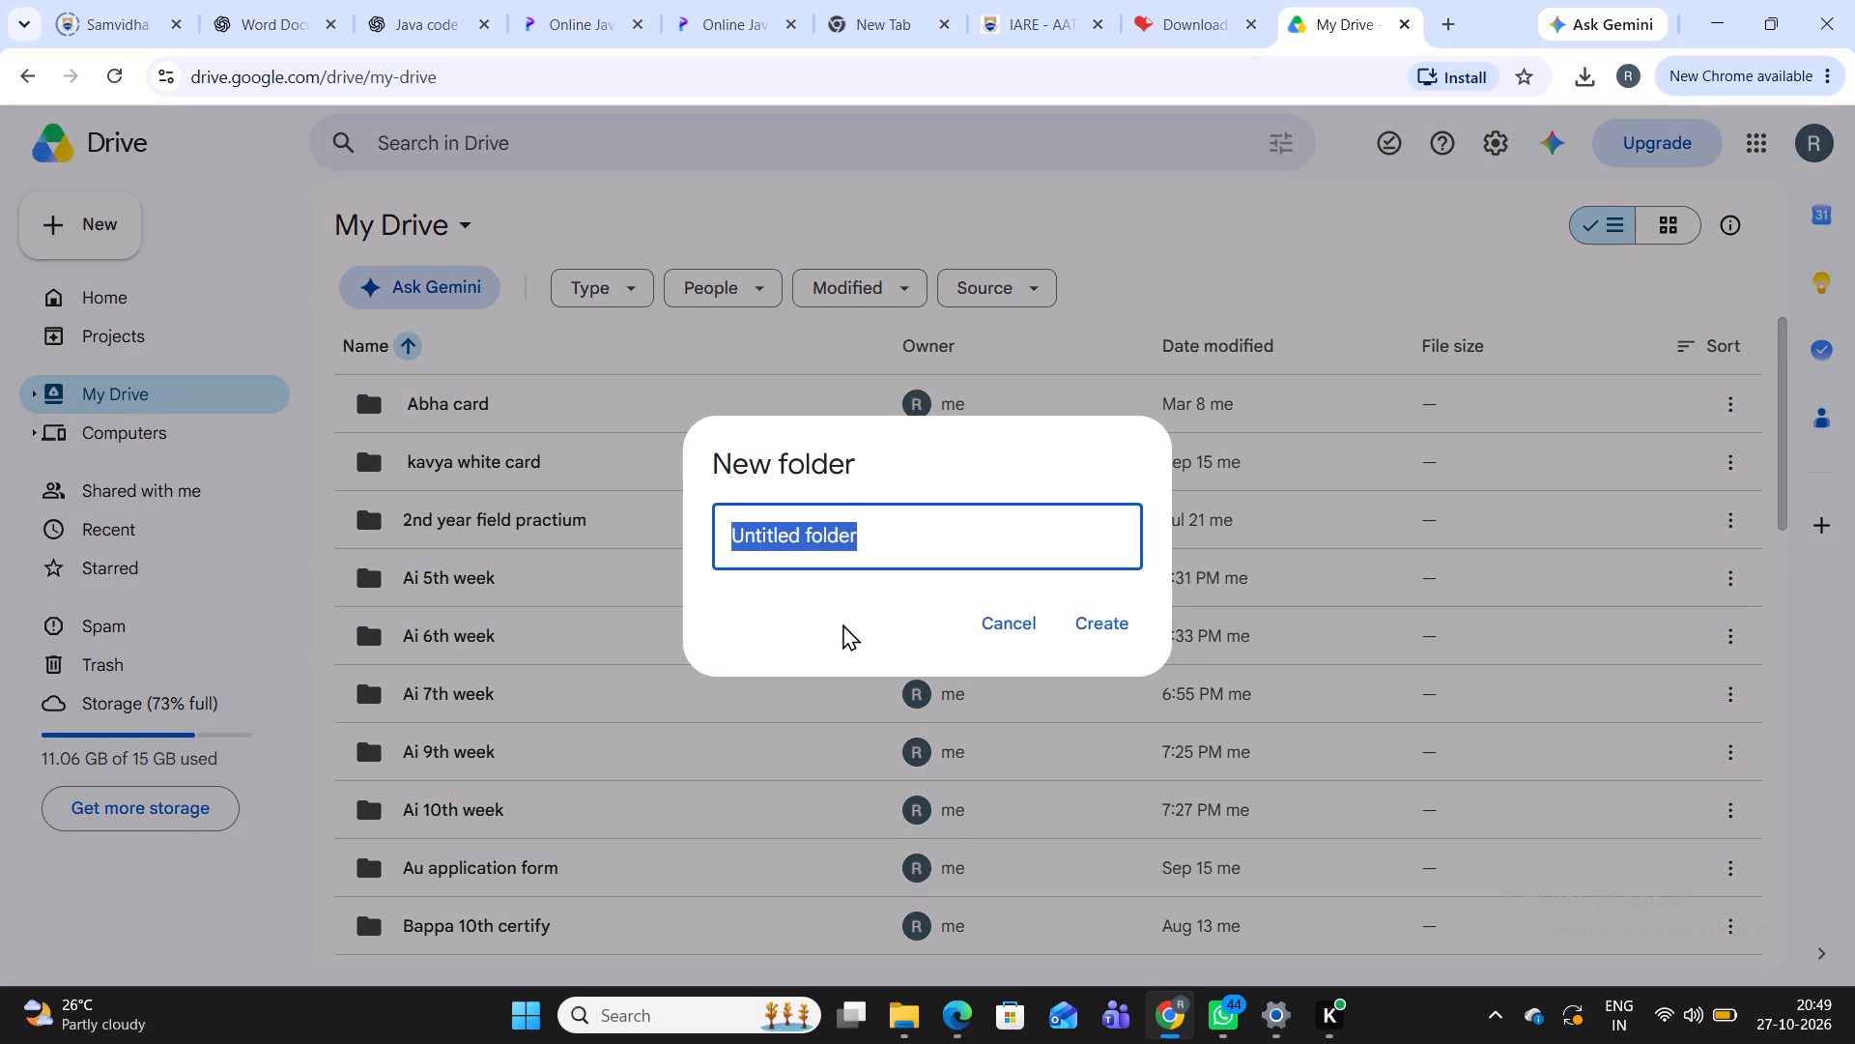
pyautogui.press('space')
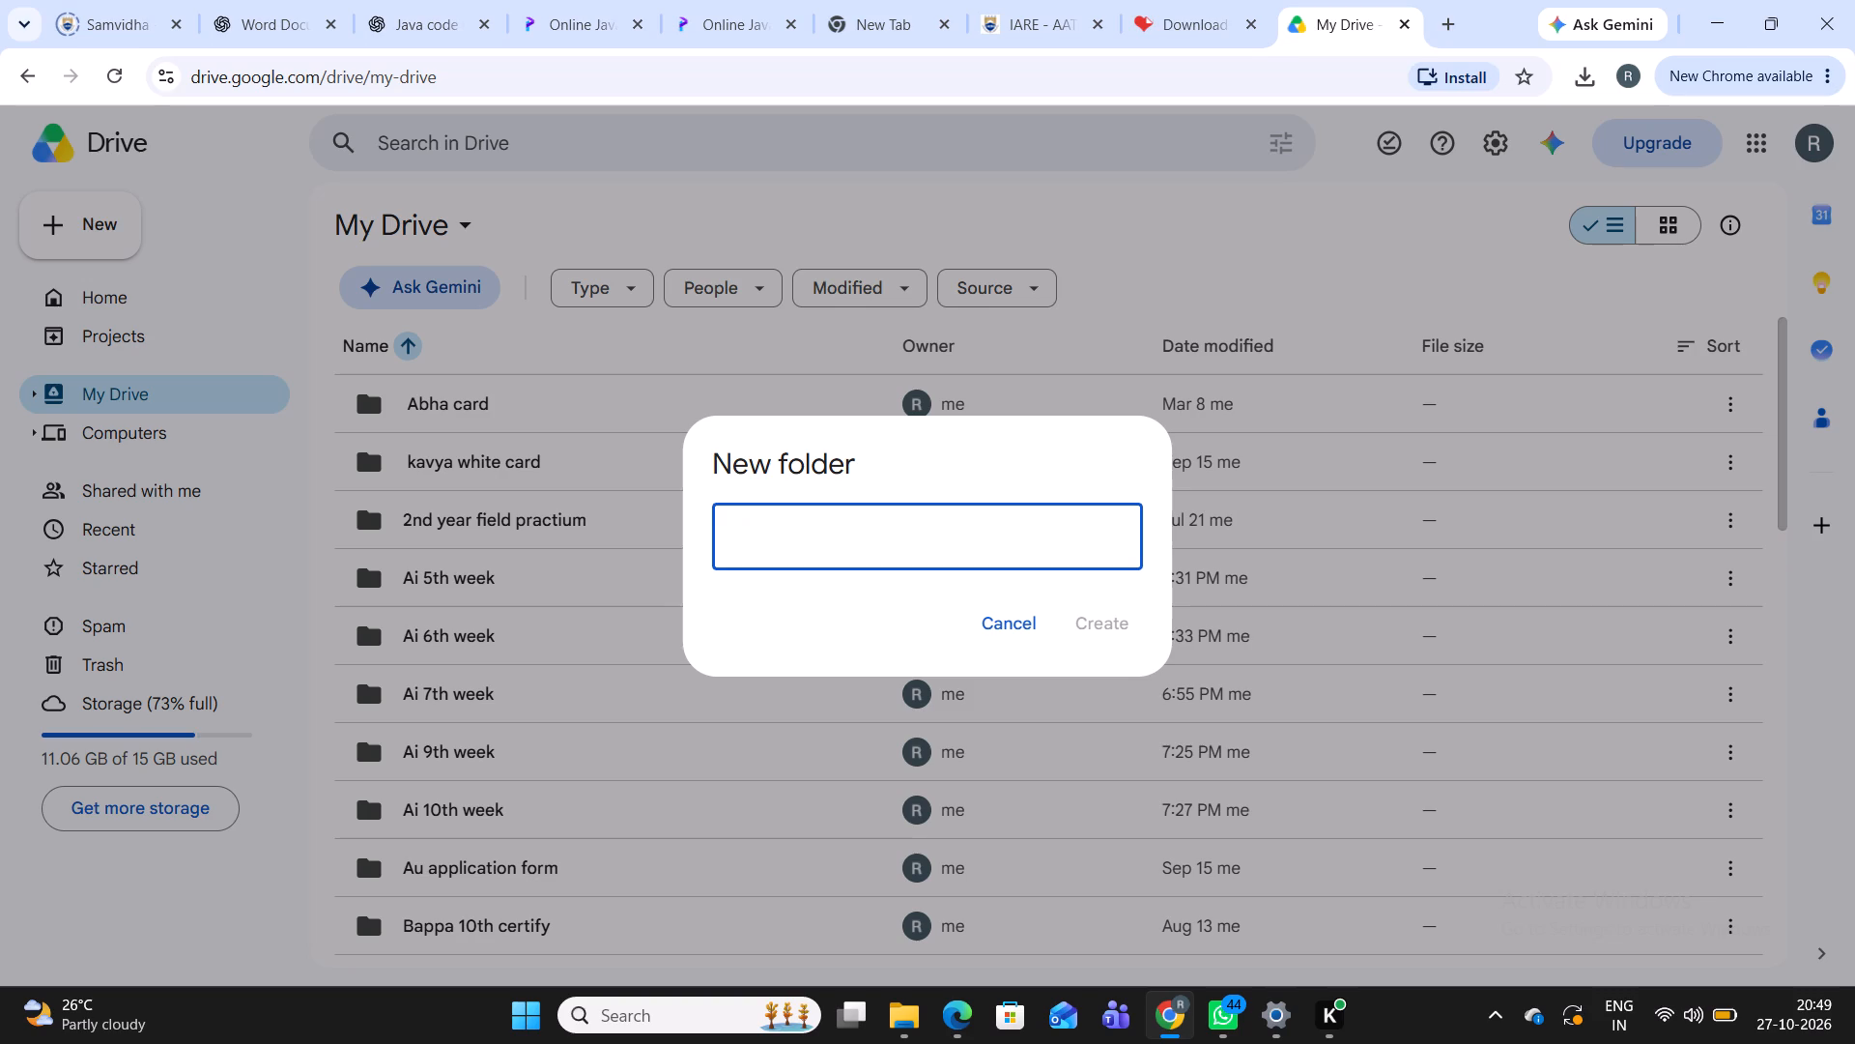
# Name the new folder "ISM REPORT LINK" and create it in My Drive.
pyautogui.write('ISM')
pyautogui.press('space')
pyautogui.write('REPORT')
pyautogui.press('space')
pyautogui.write('LINK')
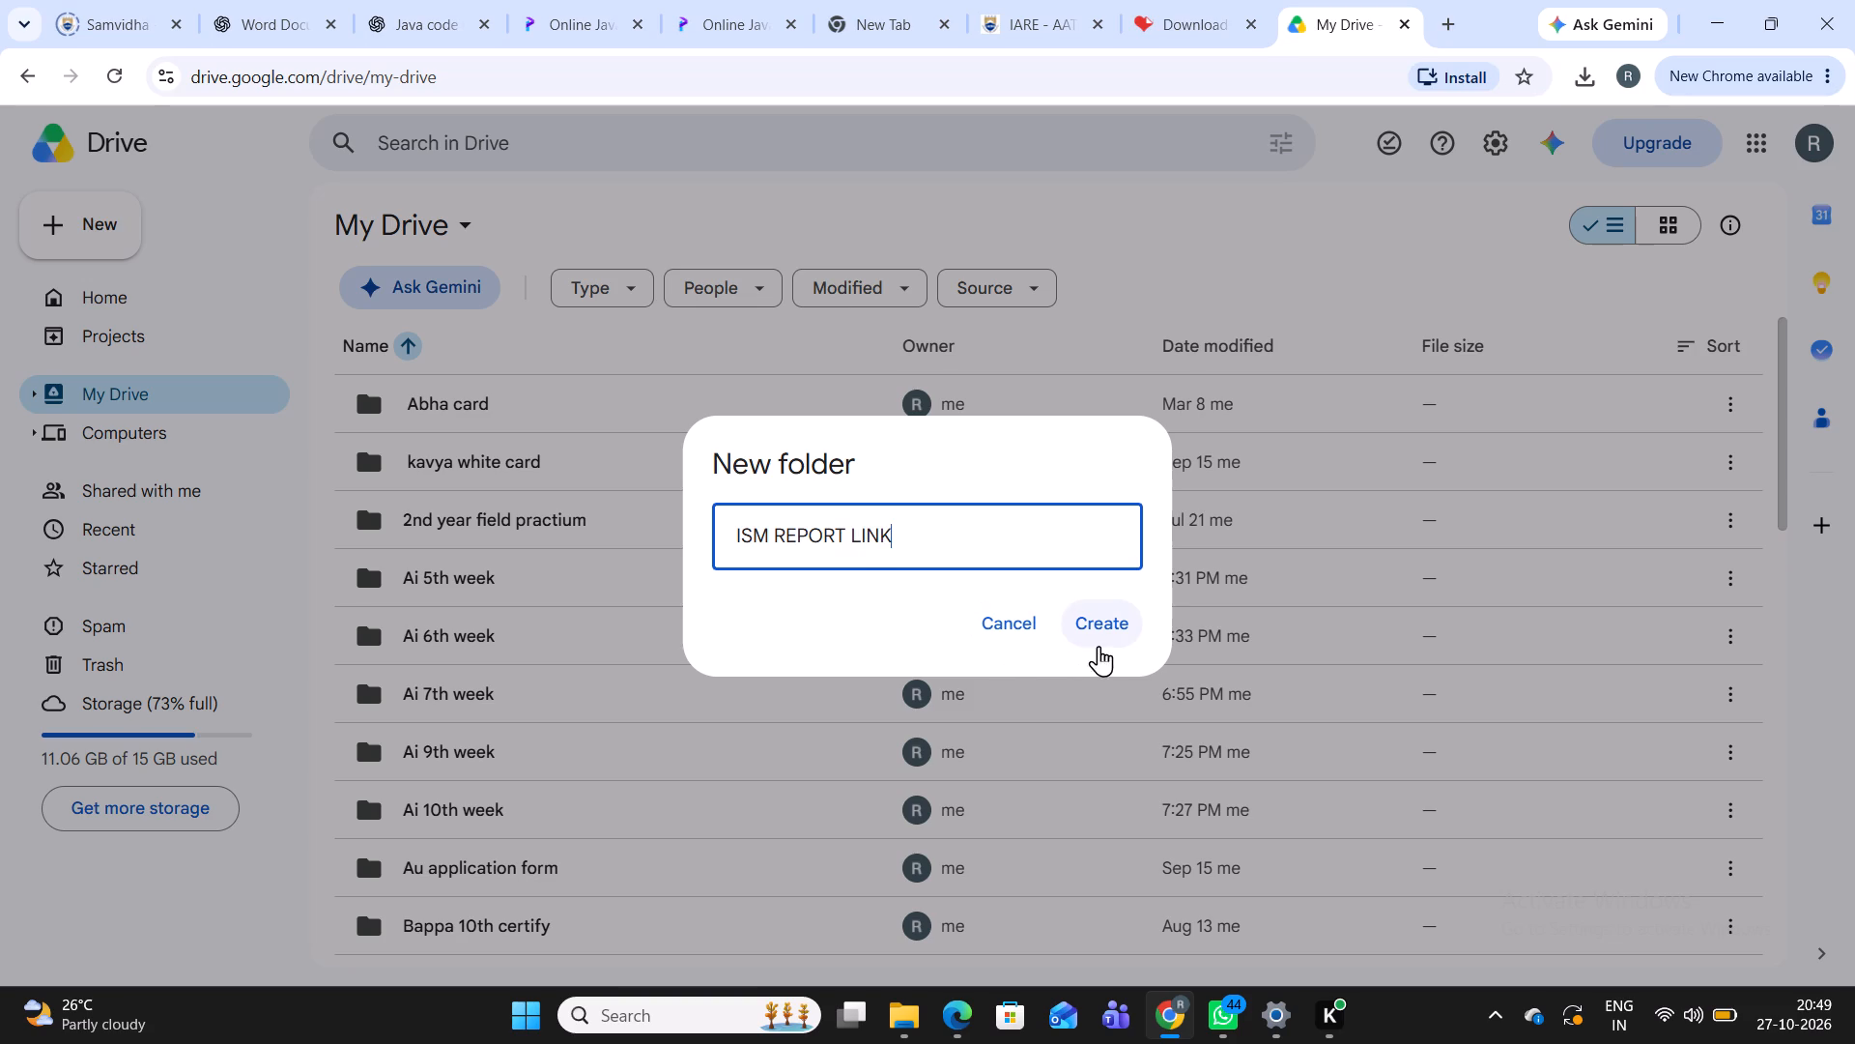
pyautogui.click(1102, 634)
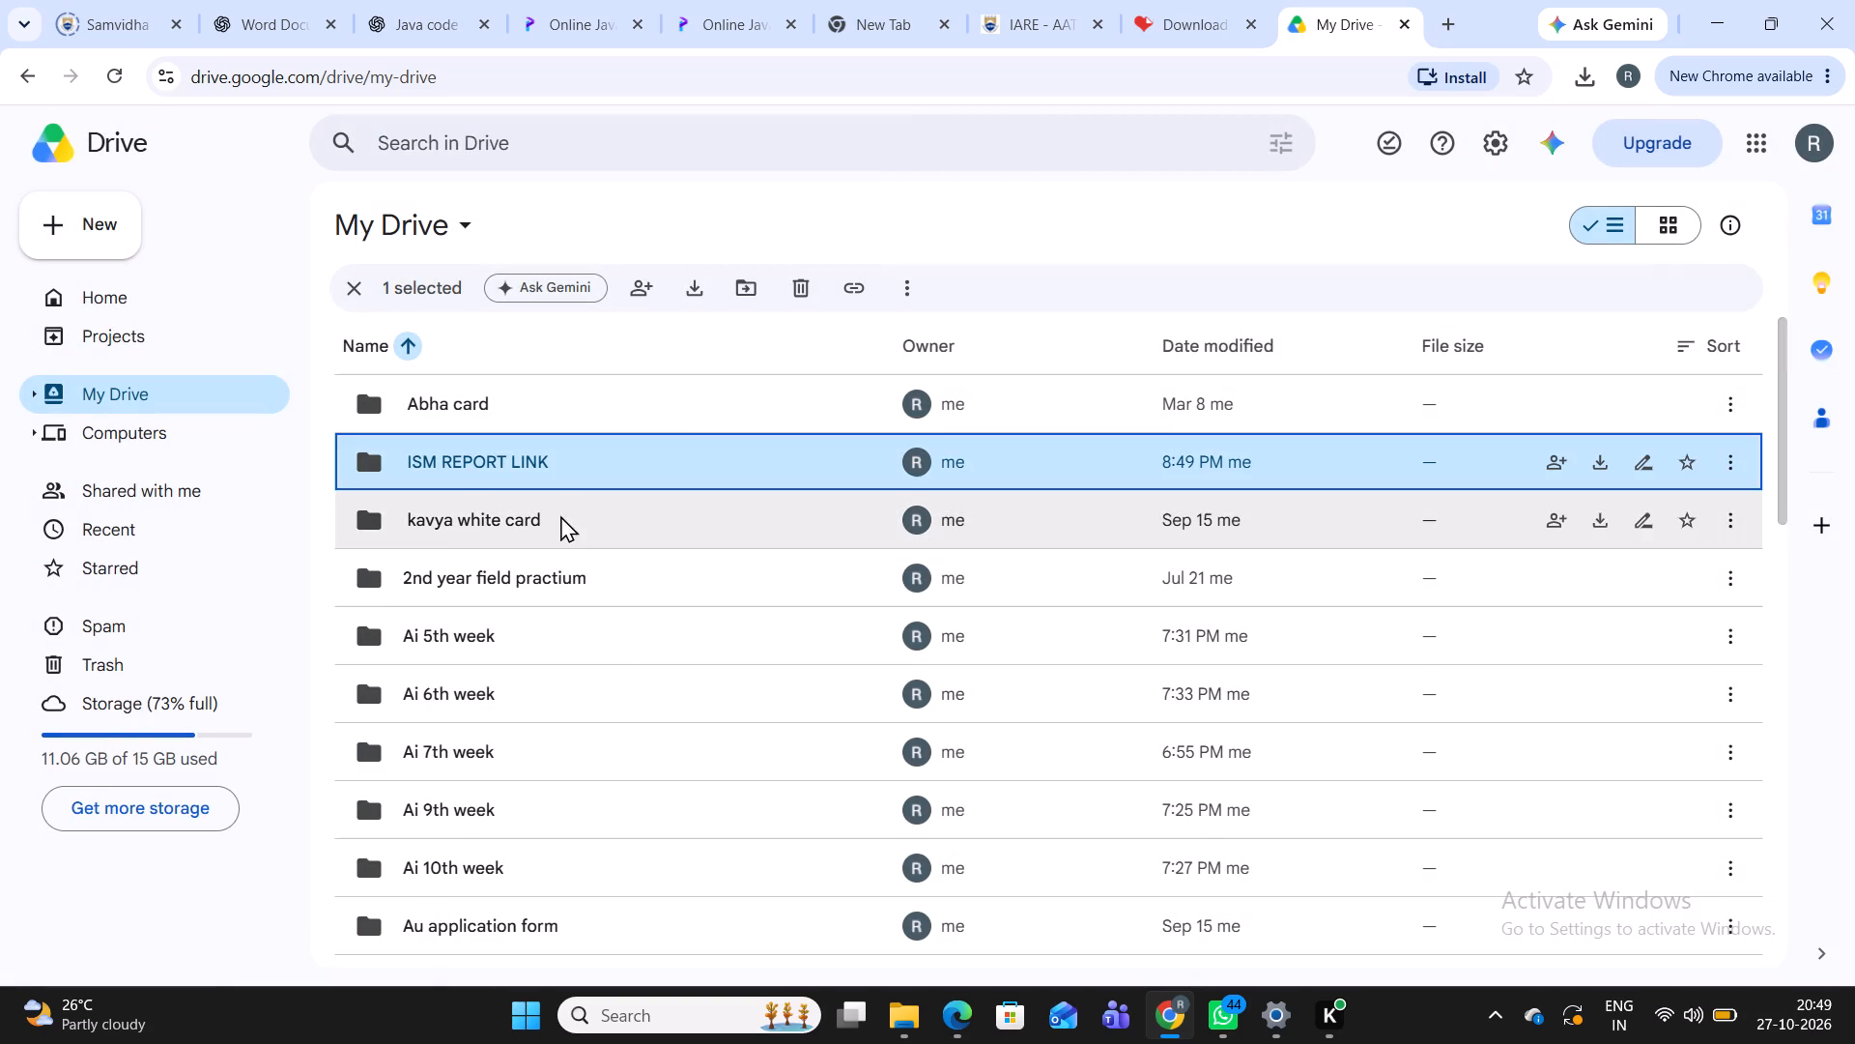
pyautogui.doubleClick(650, 448)
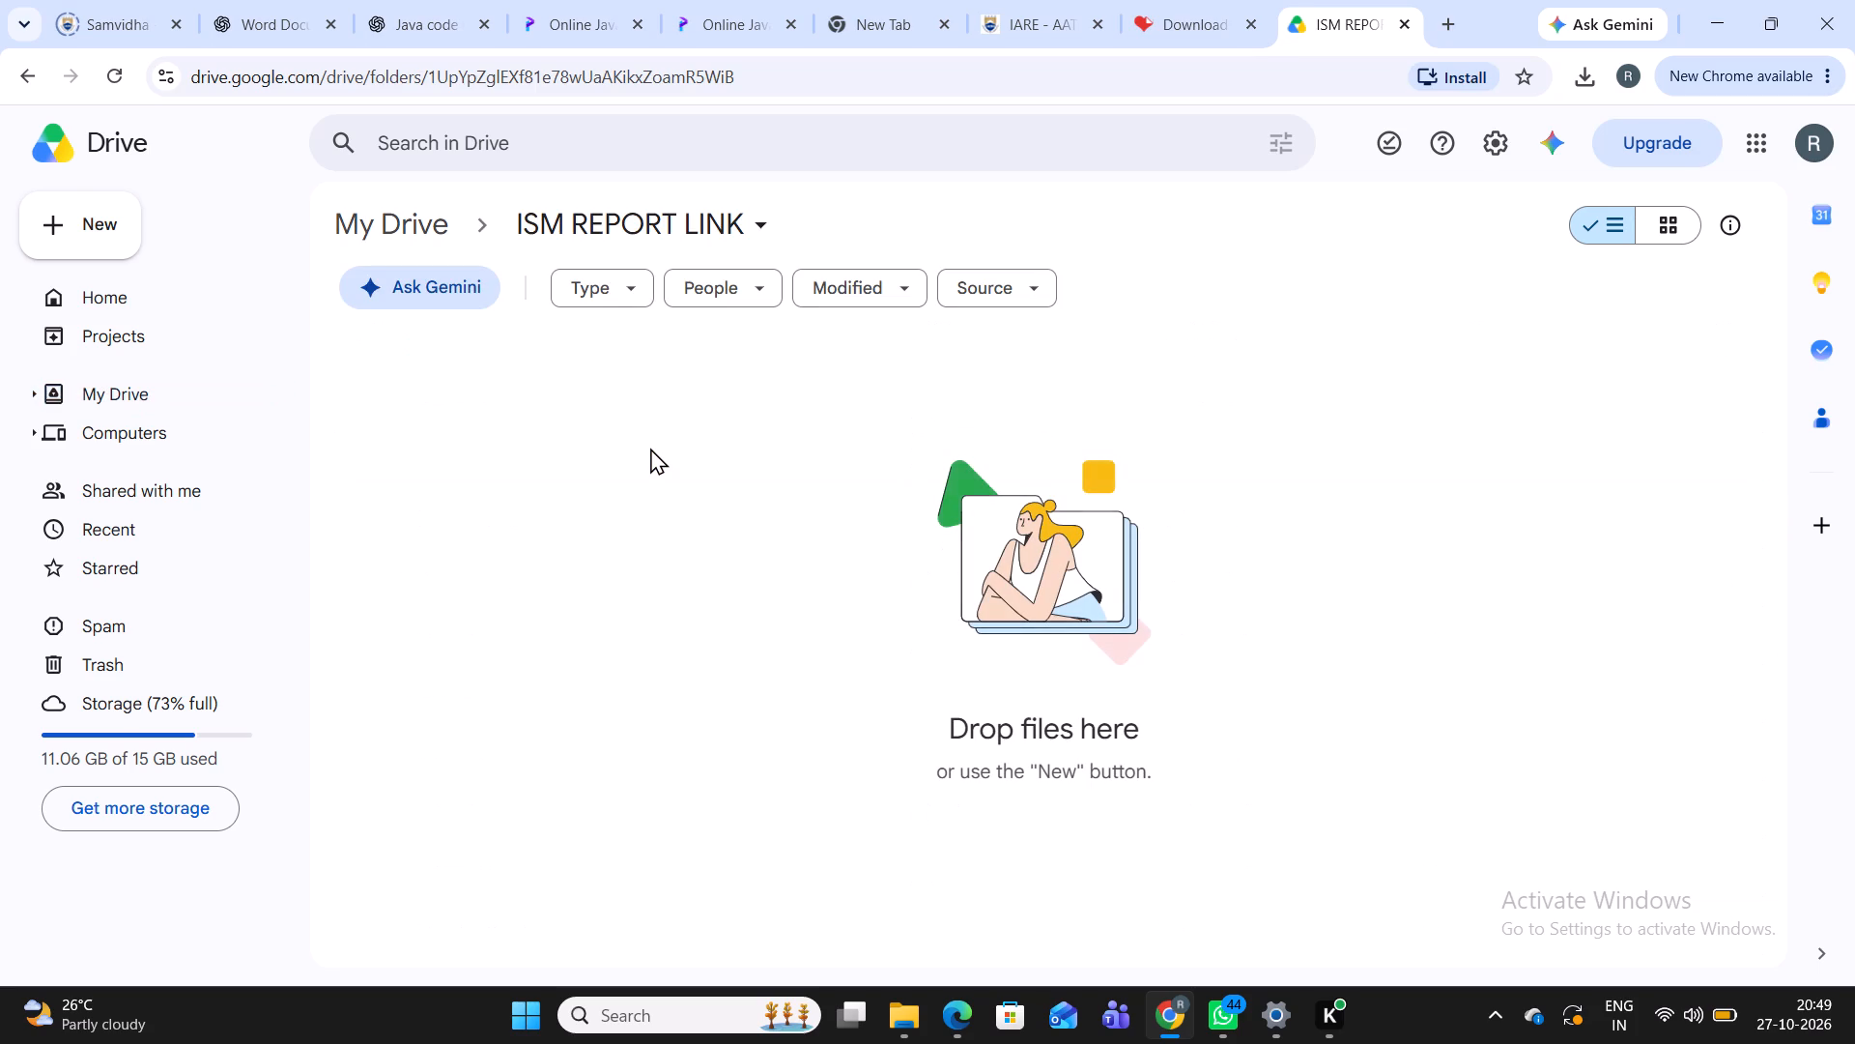
pyautogui.hscroll(8, 468, 270)
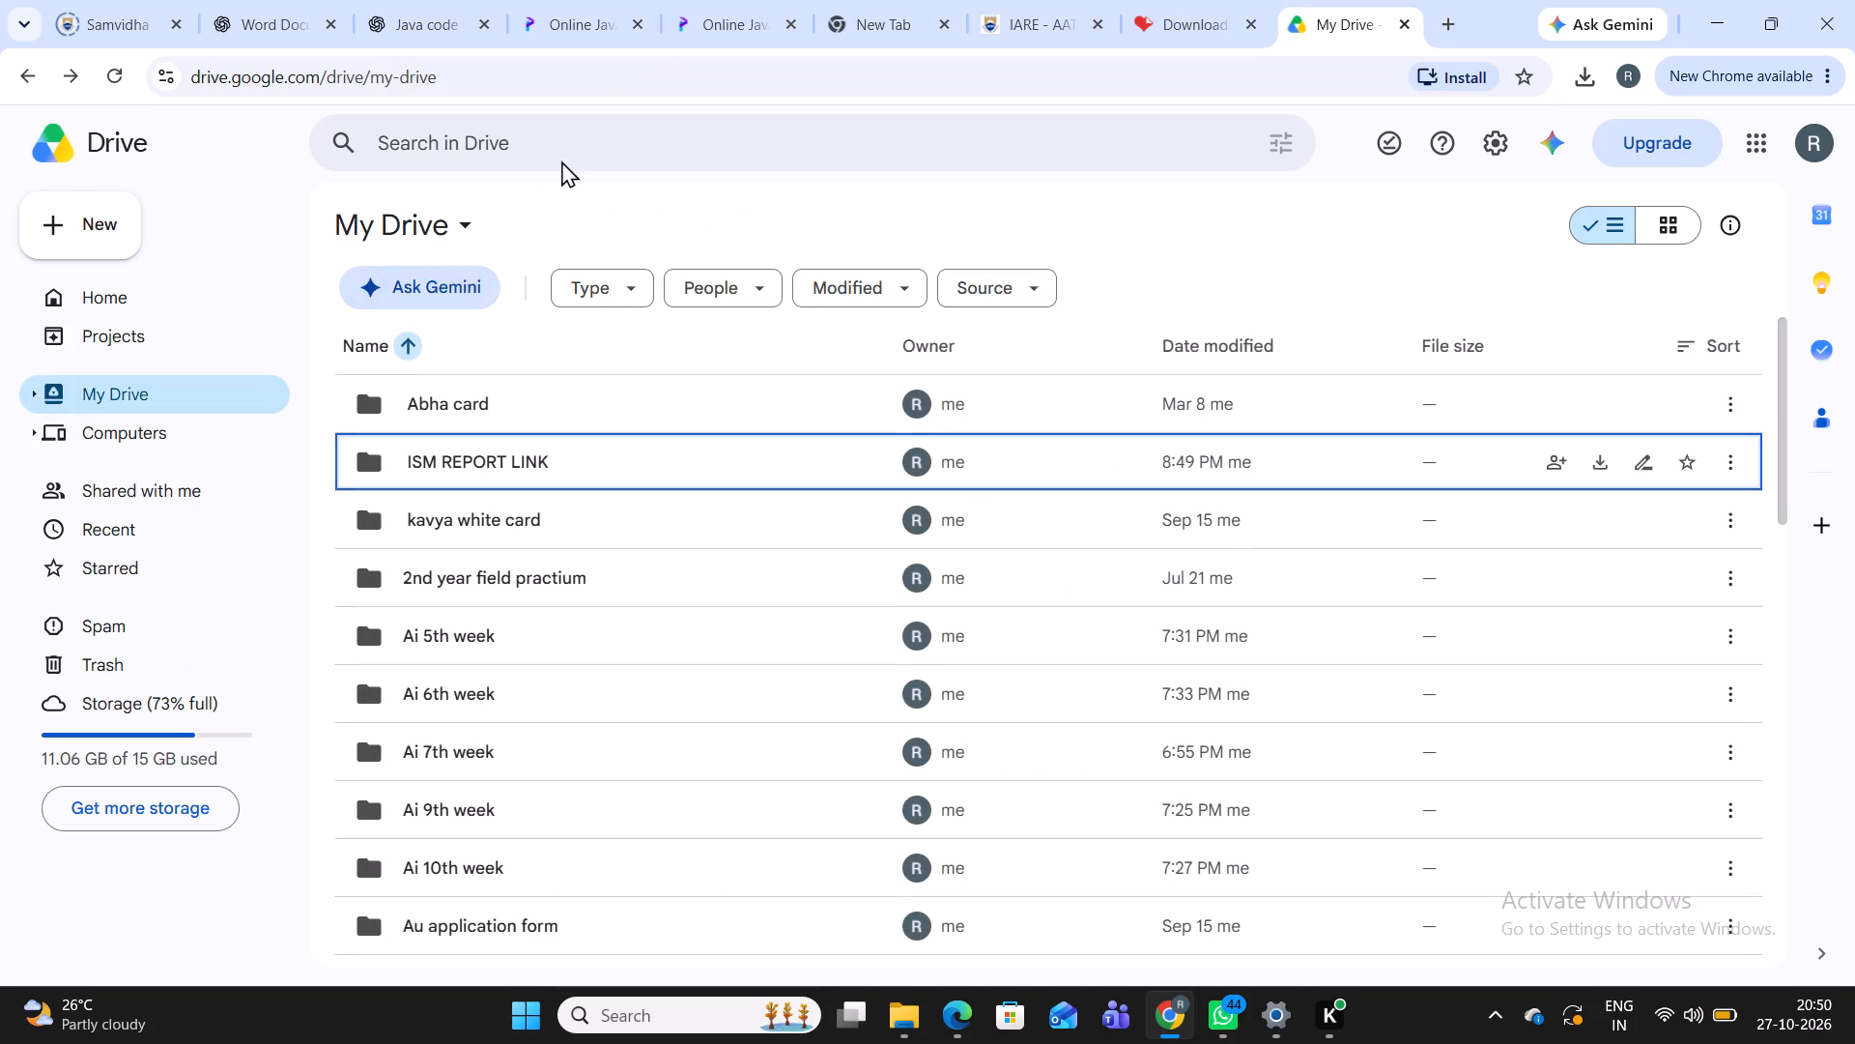
# Create another new folder in My Drive named "AI REPORT LINK".
pyautogui.click(96, 233)
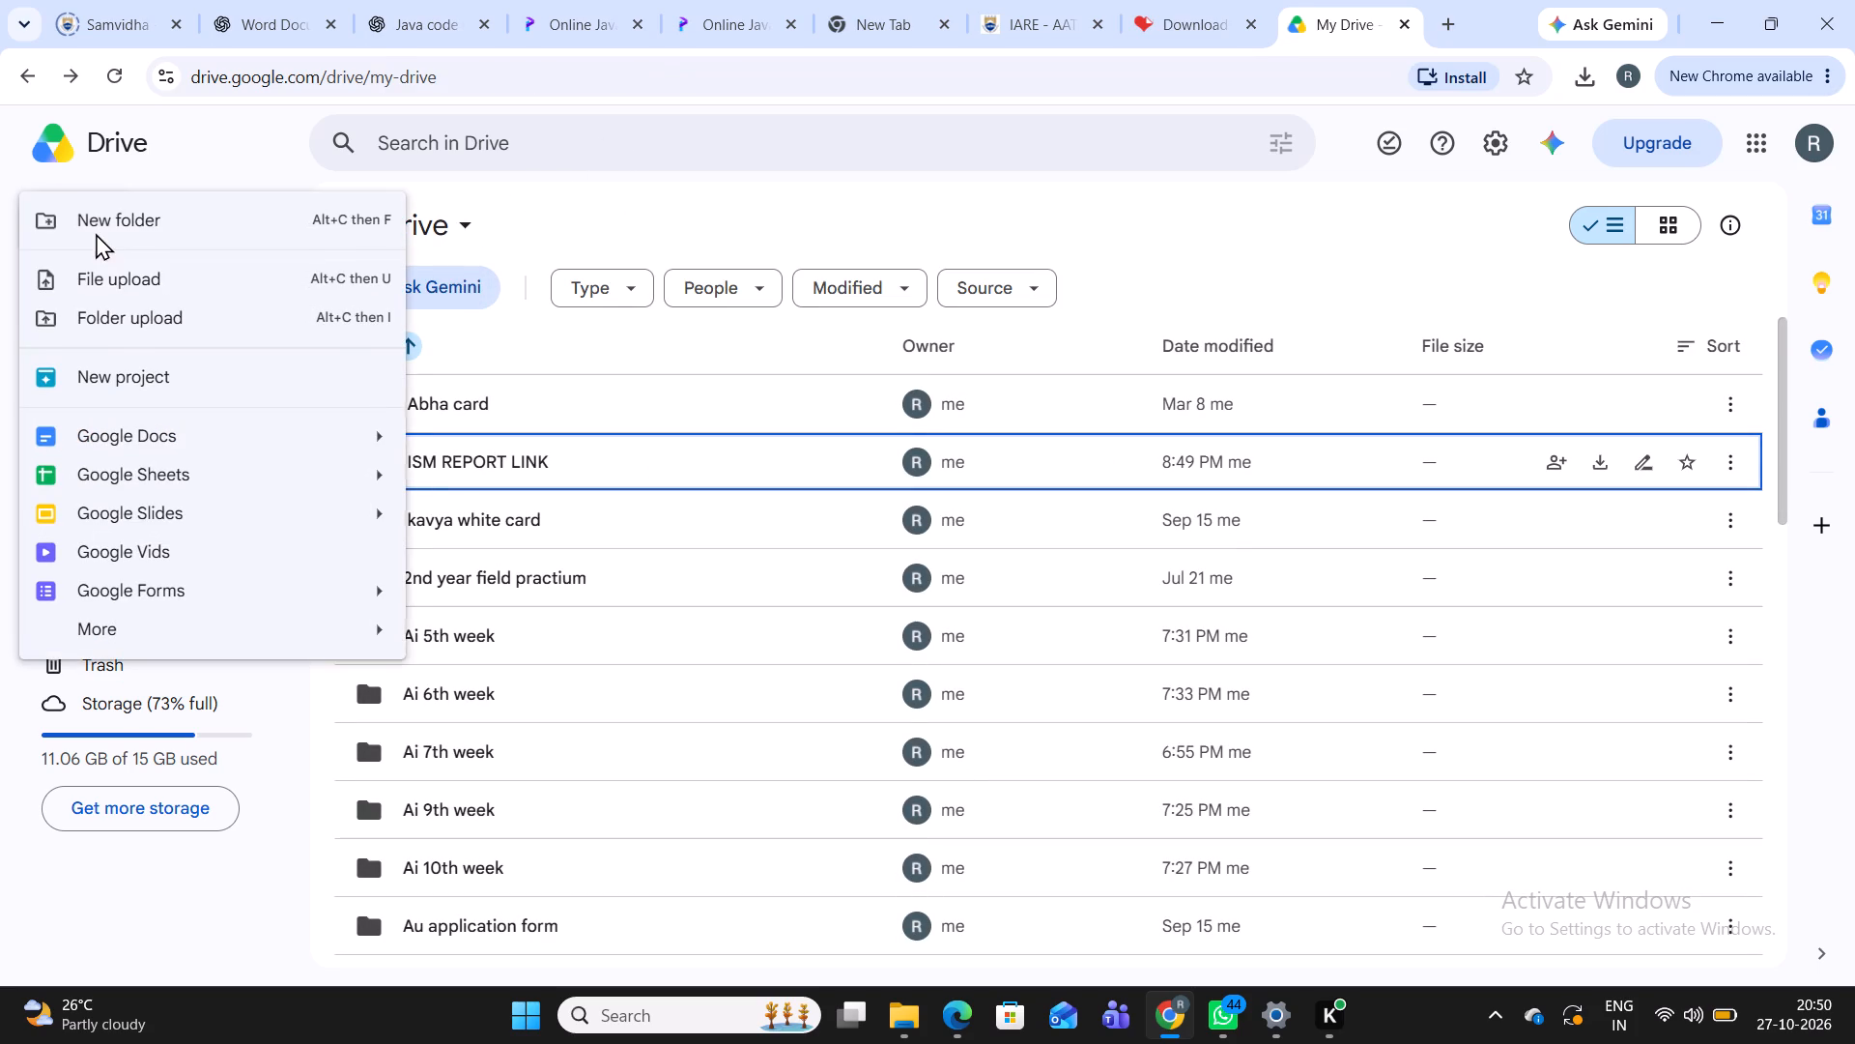
pyautogui.click(203, 216)
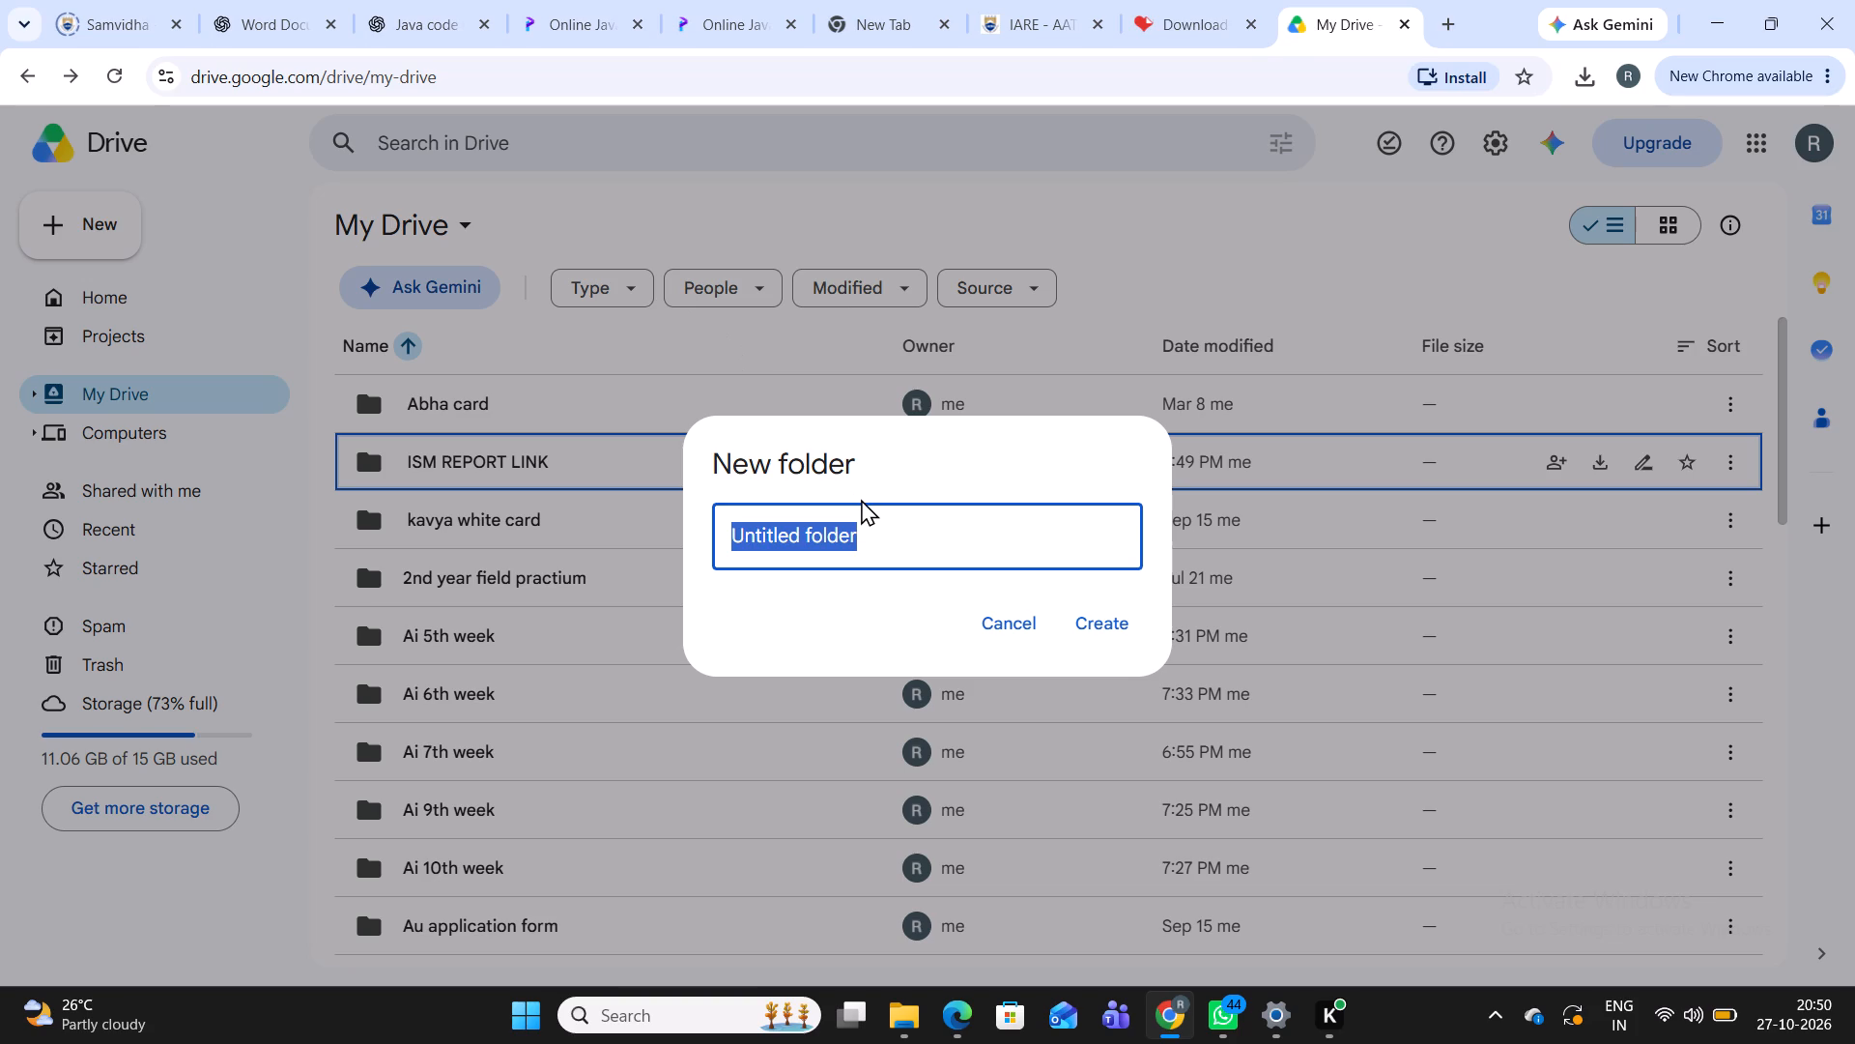
pyautogui.write('AI RE')
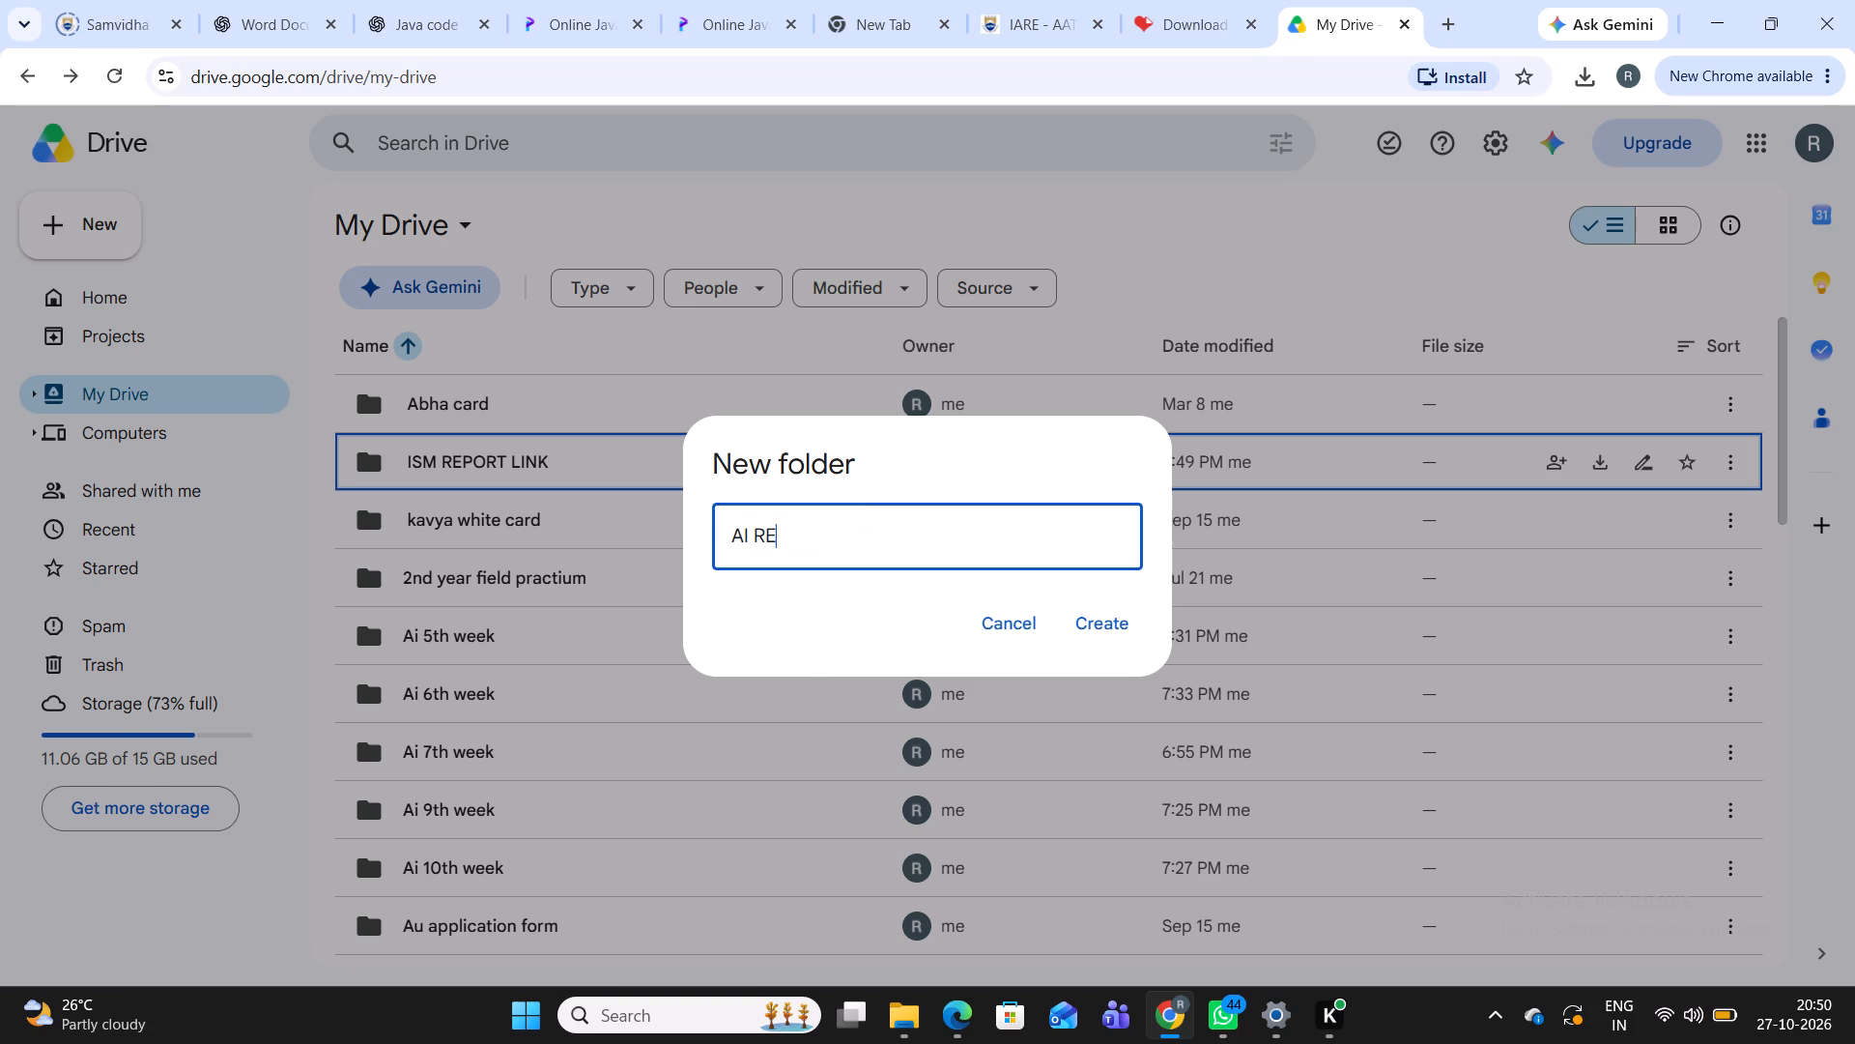
pyautogui.write('PORT')
pyautogui.press('space')
pyautogui.write('LINK')
pyautogui.click(1110, 602)
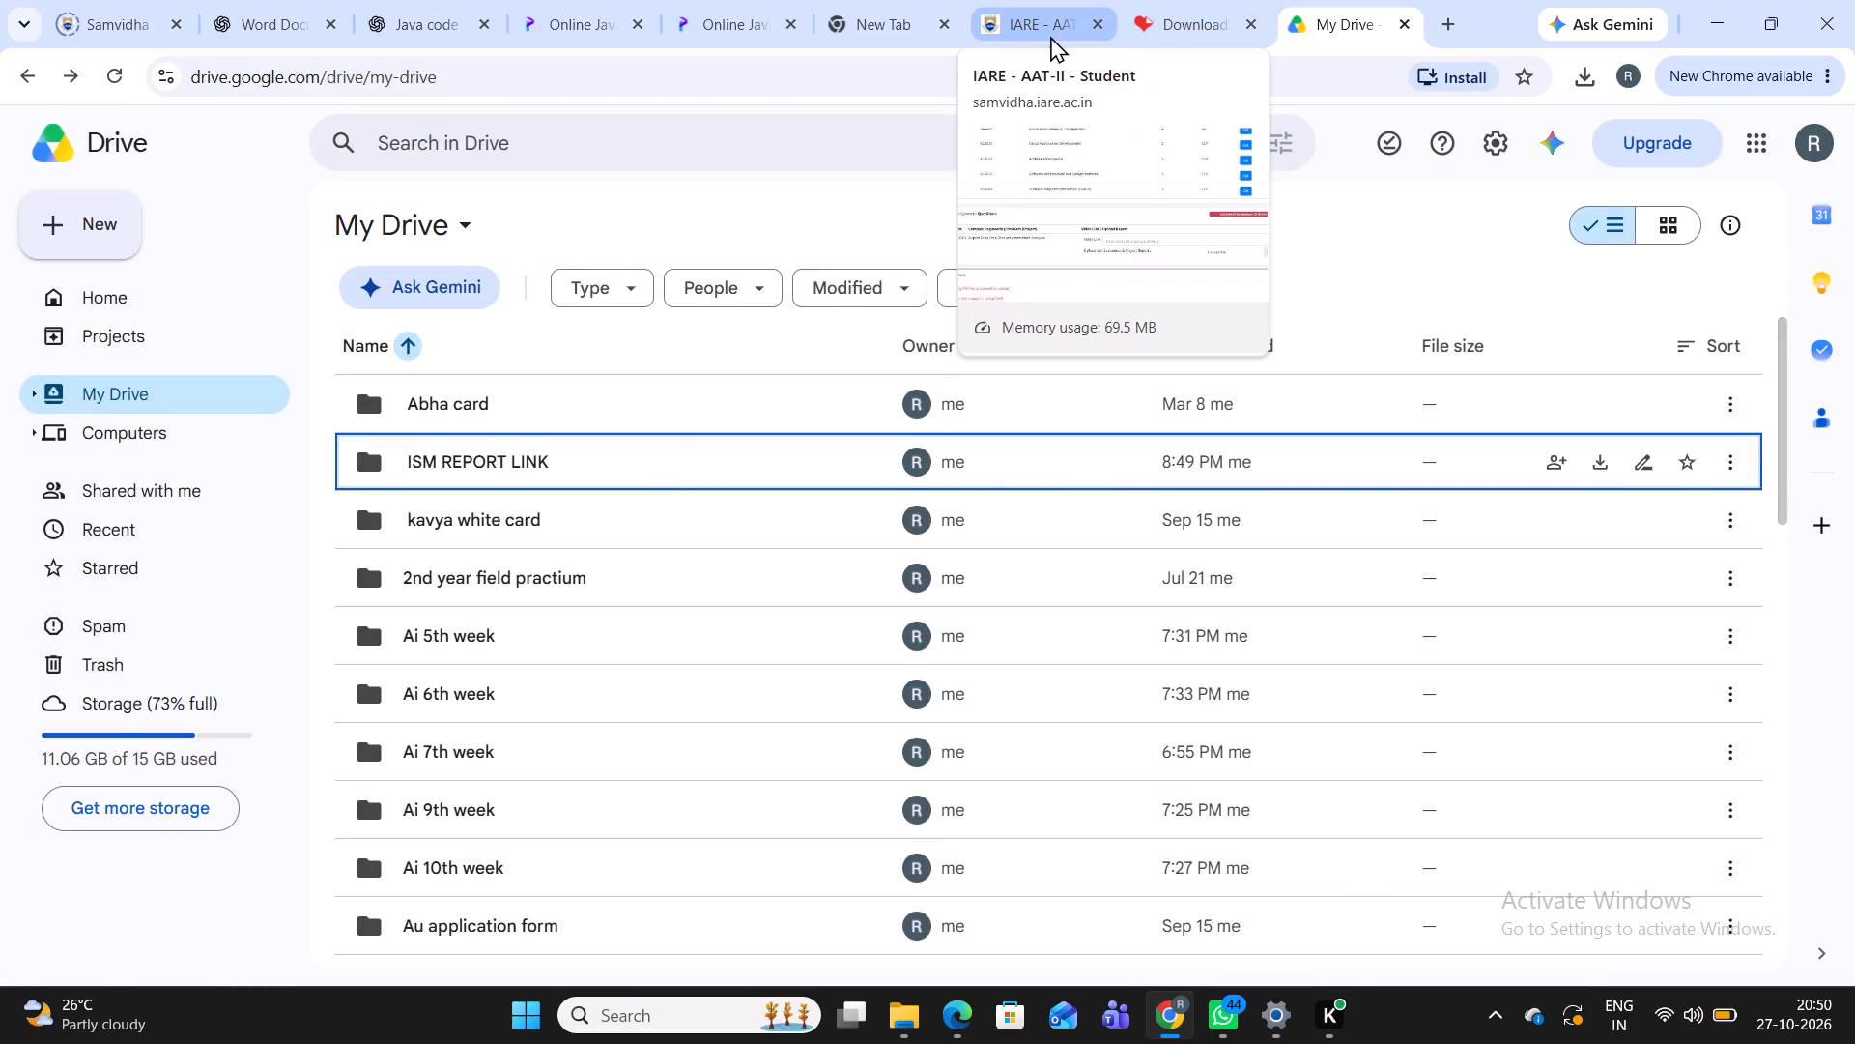
# Check the course list on the college AAT-II page and create a My Drive folder named "CAD REPORT LINK".
pyautogui.click(1046, 34)
pyautogui.scroll(1, 1013, 310)
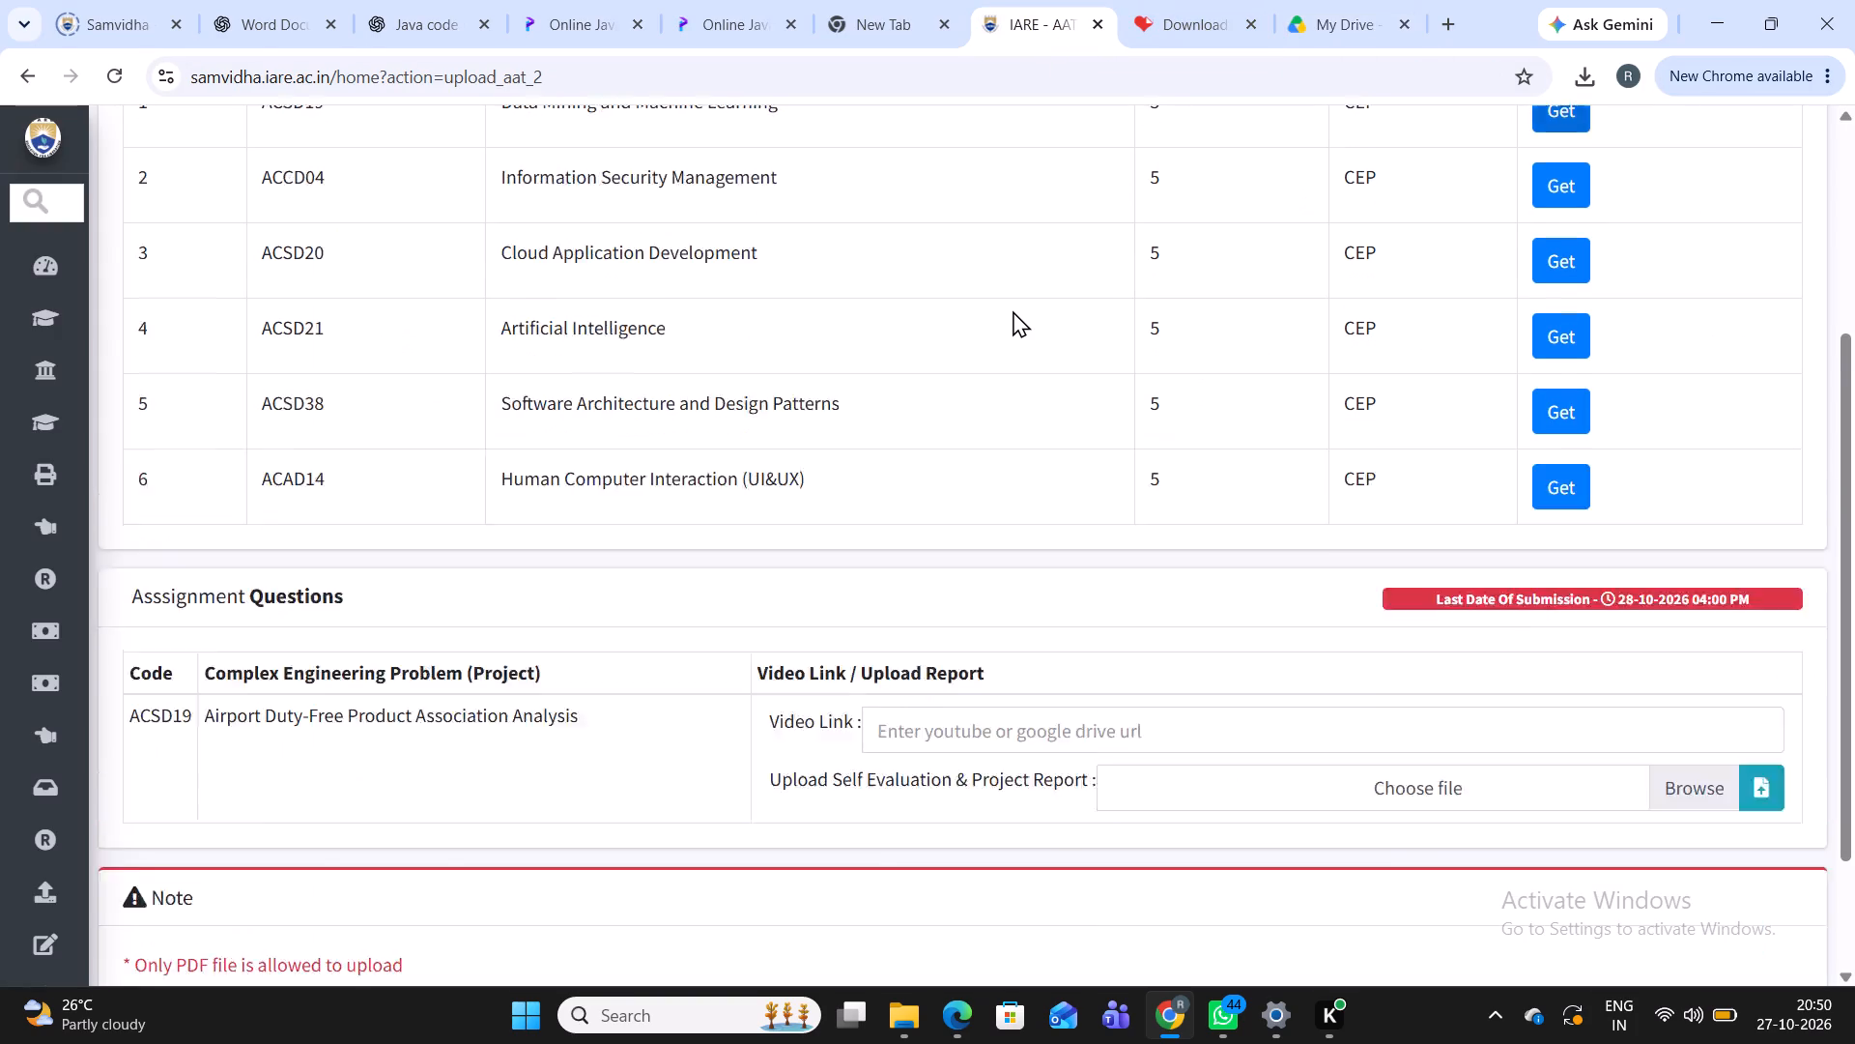
pyautogui.scroll(1, 1013, 310)
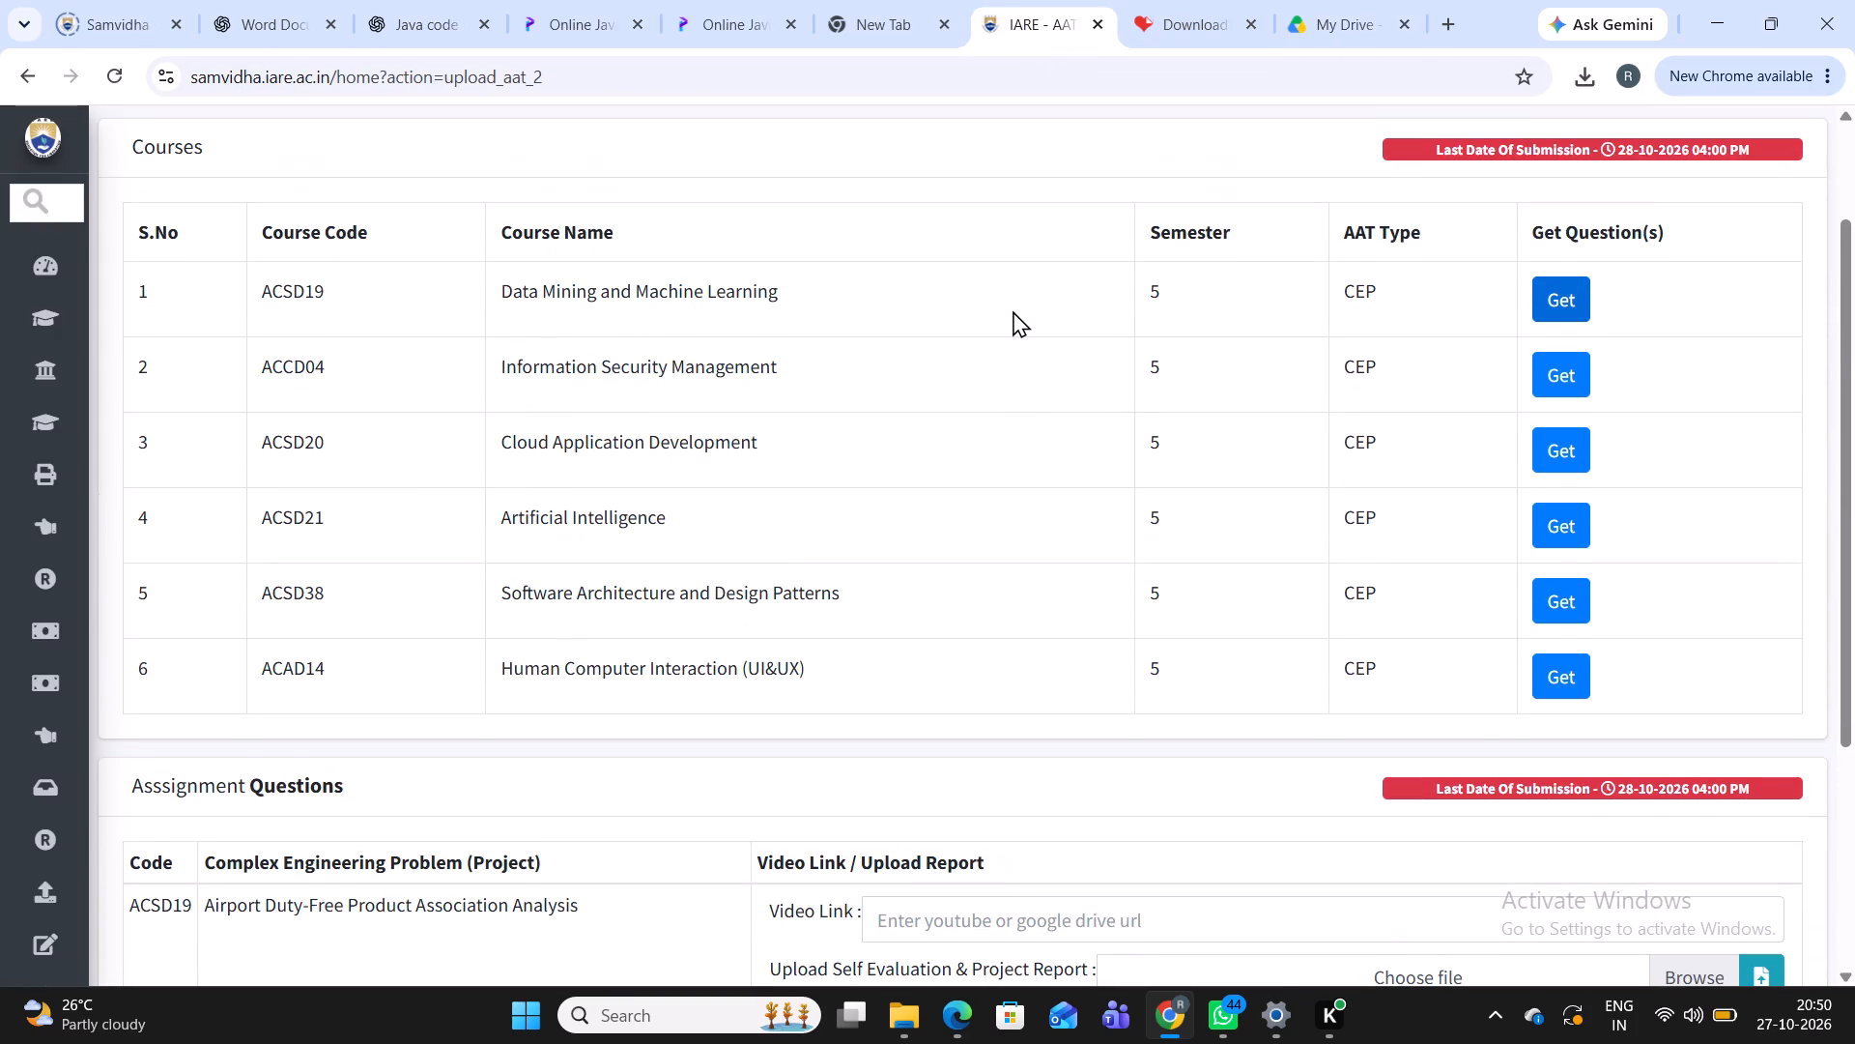
pyautogui.click(1327, 13)
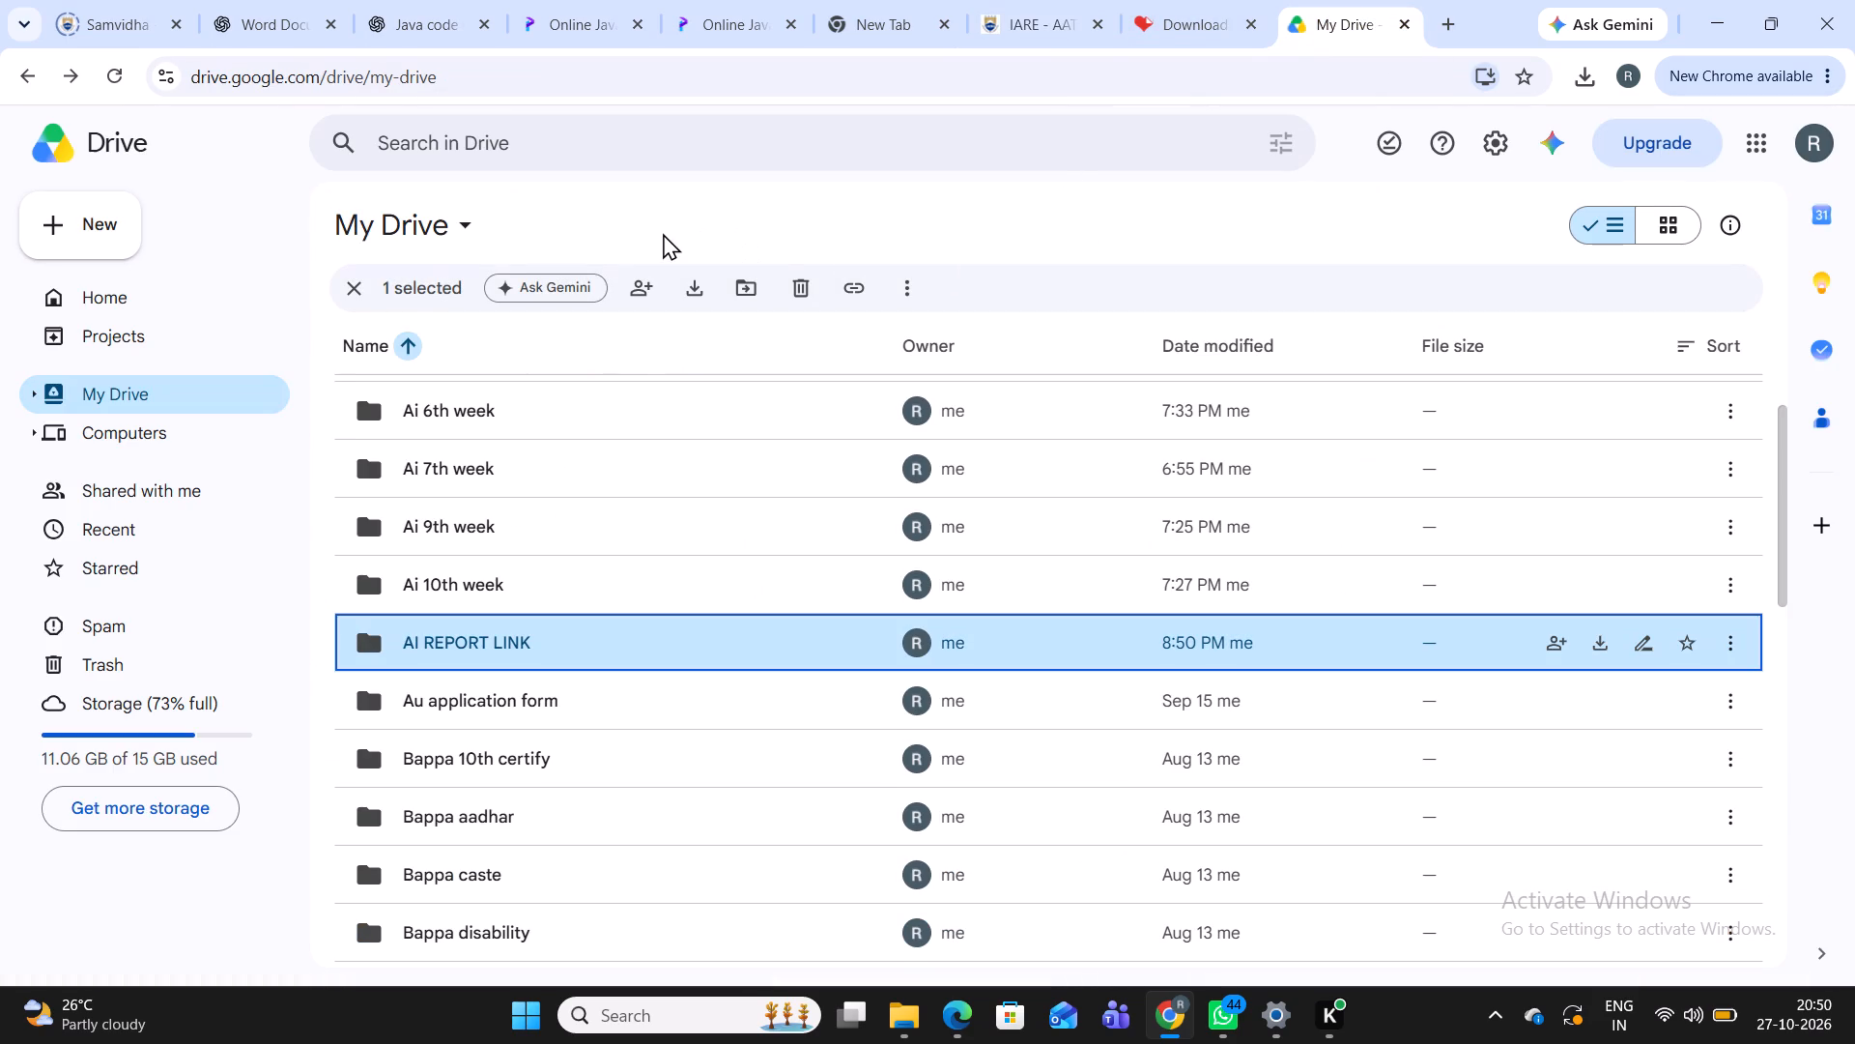
pyautogui.click(108, 217)
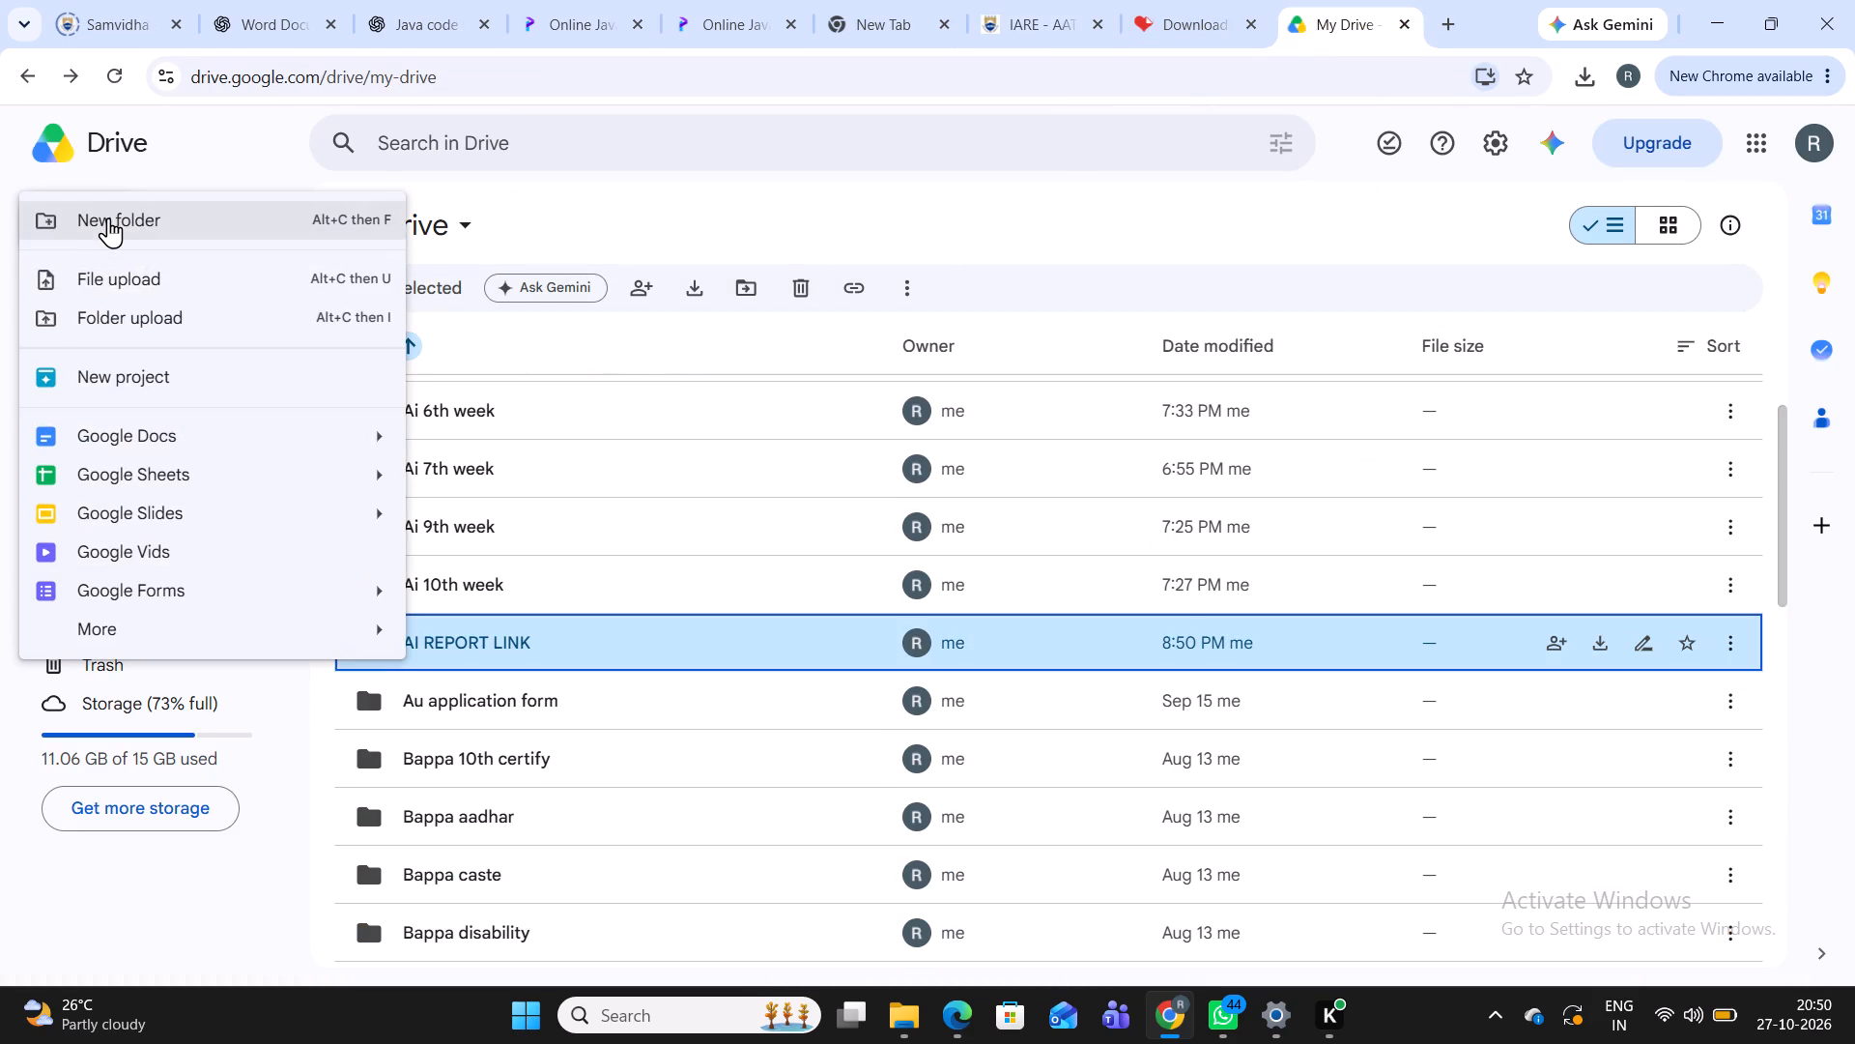
pyautogui.click(214, 222)
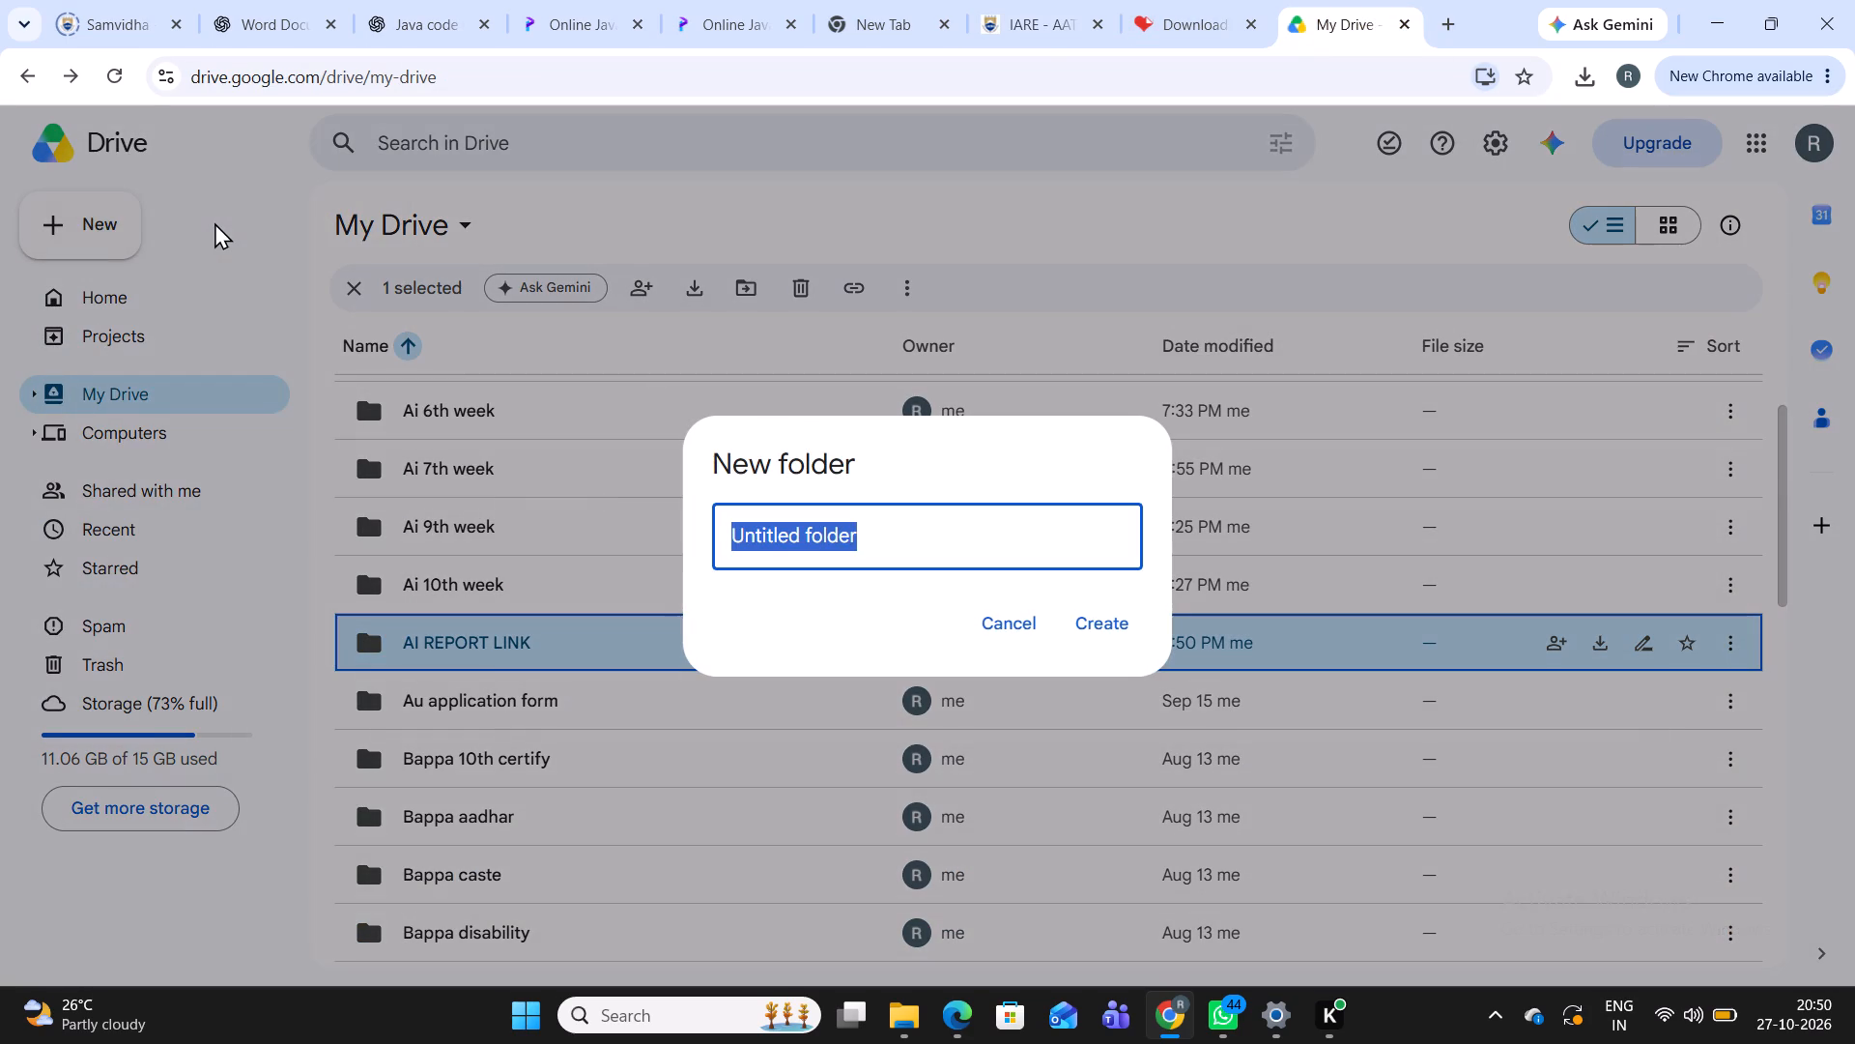
pyautogui.write('CAD')
pyautogui.press('space')
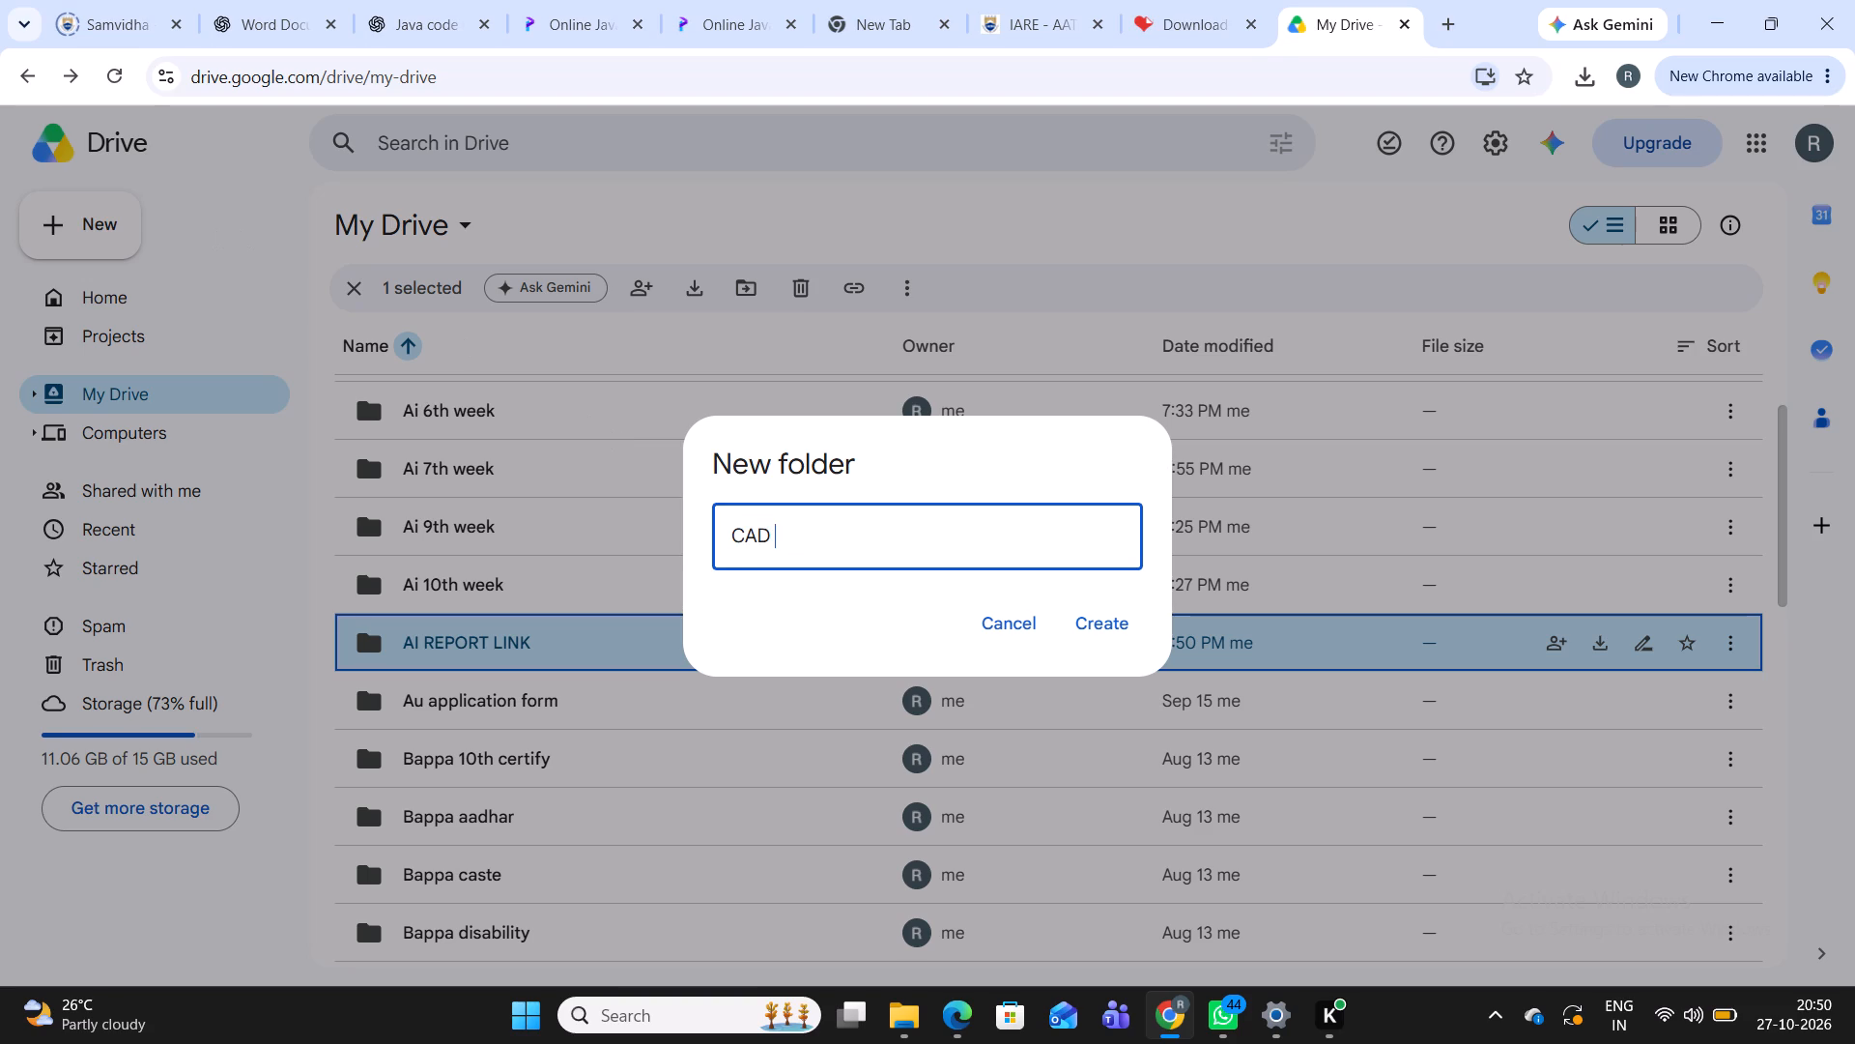
pyautogui.write('REPORT LINK')
pyautogui.click(1122, 635)
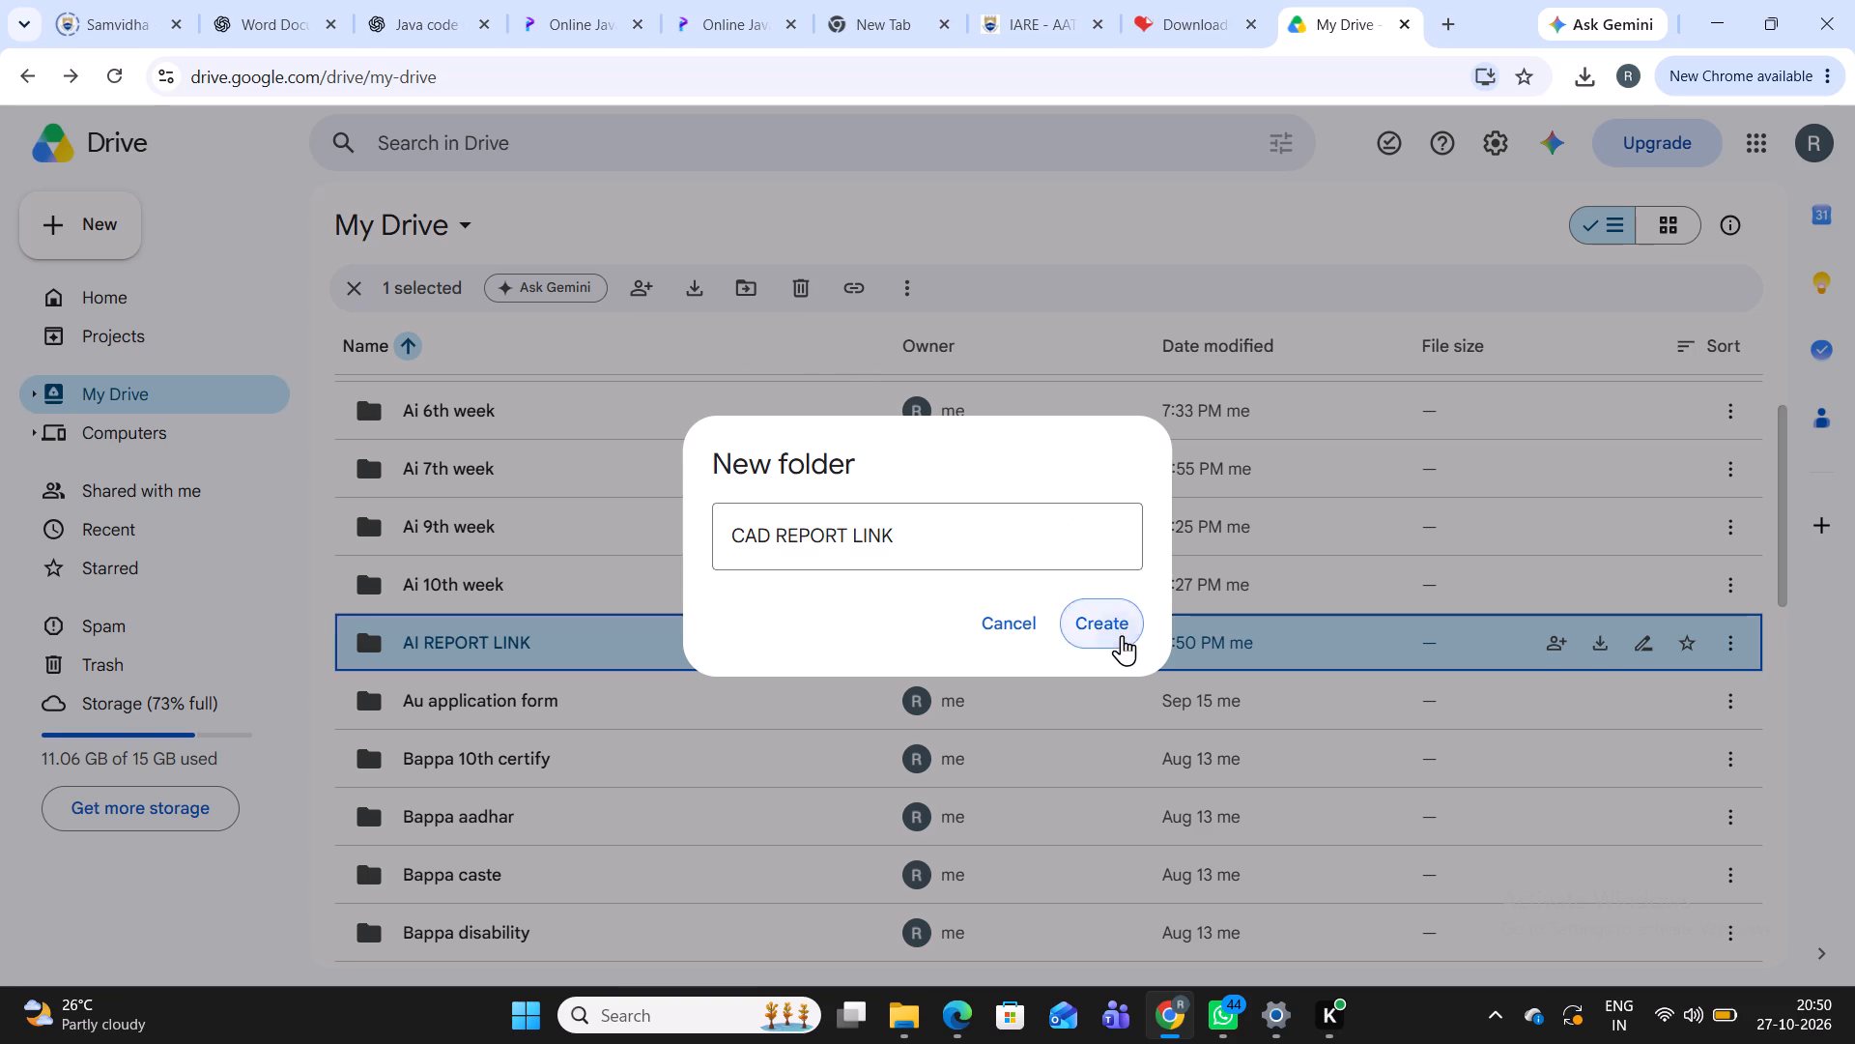
# Create a new folder in My Drive named "DMML REPORT LINK".
pyautogui.click(69, 217)
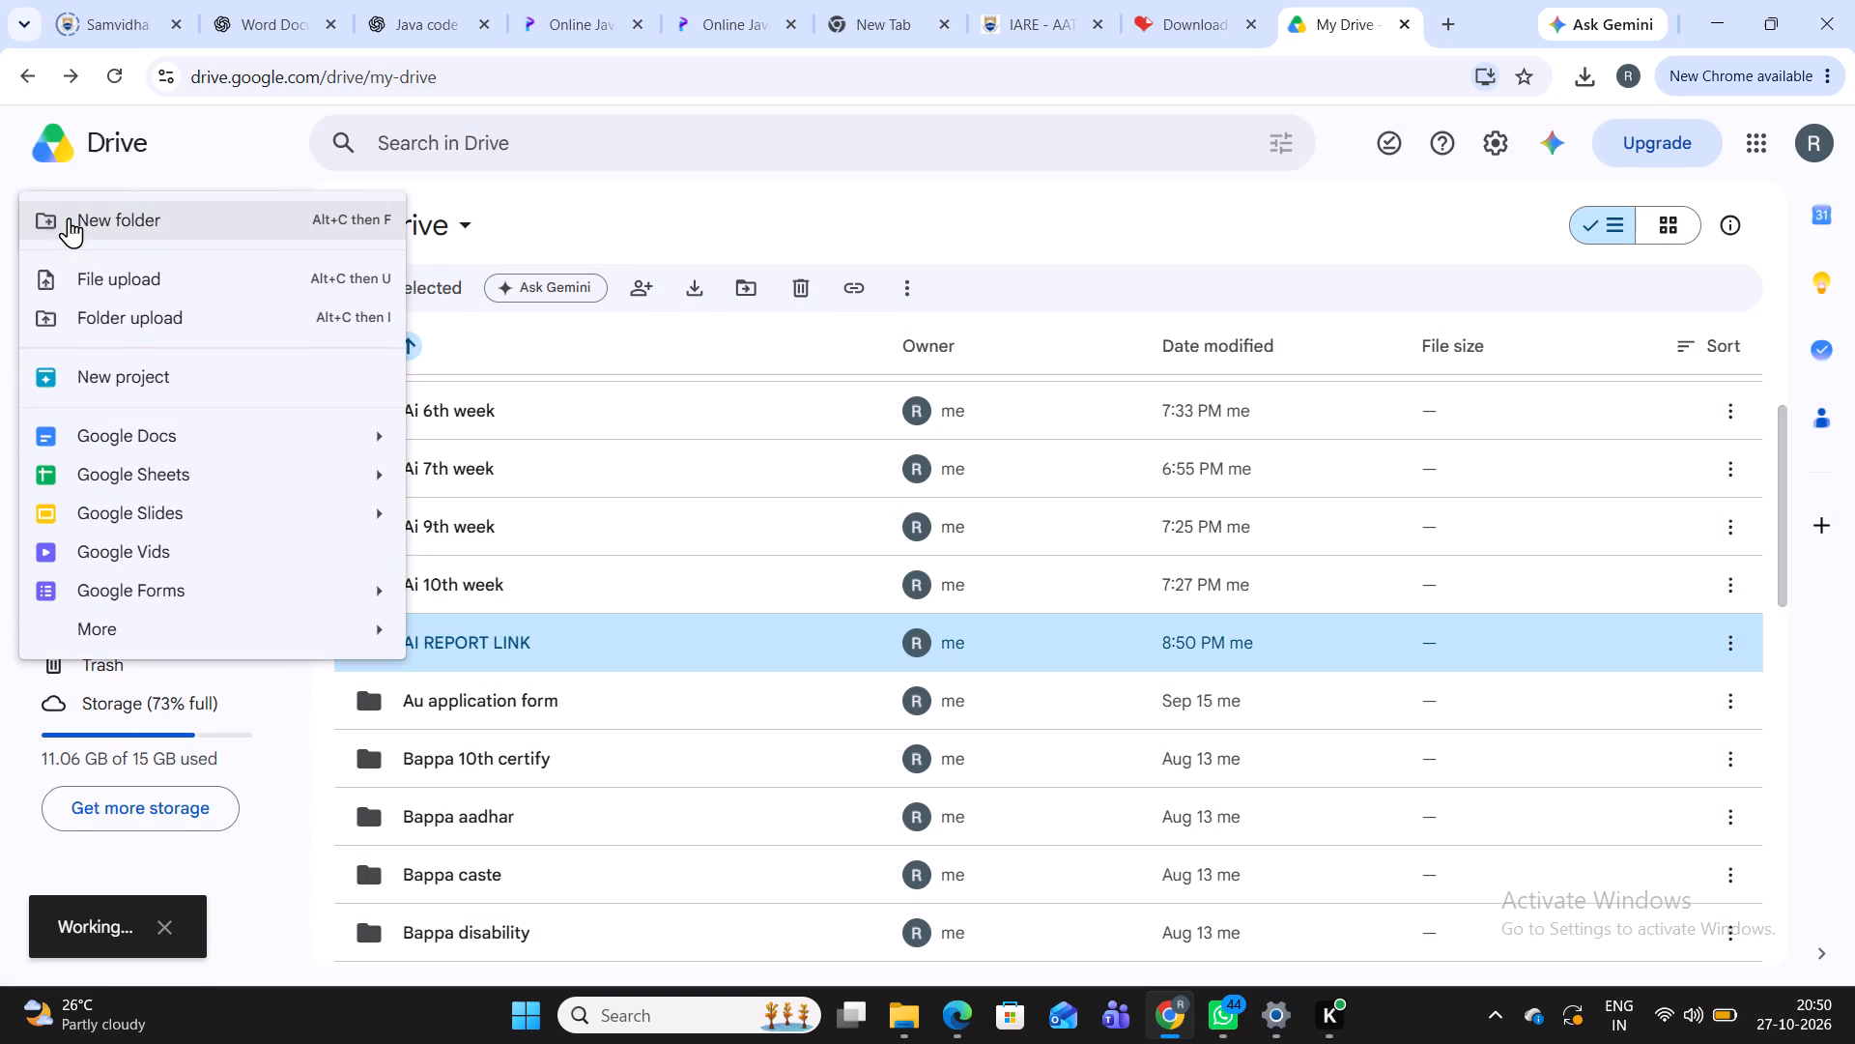
pyautogui.click(172, 238)
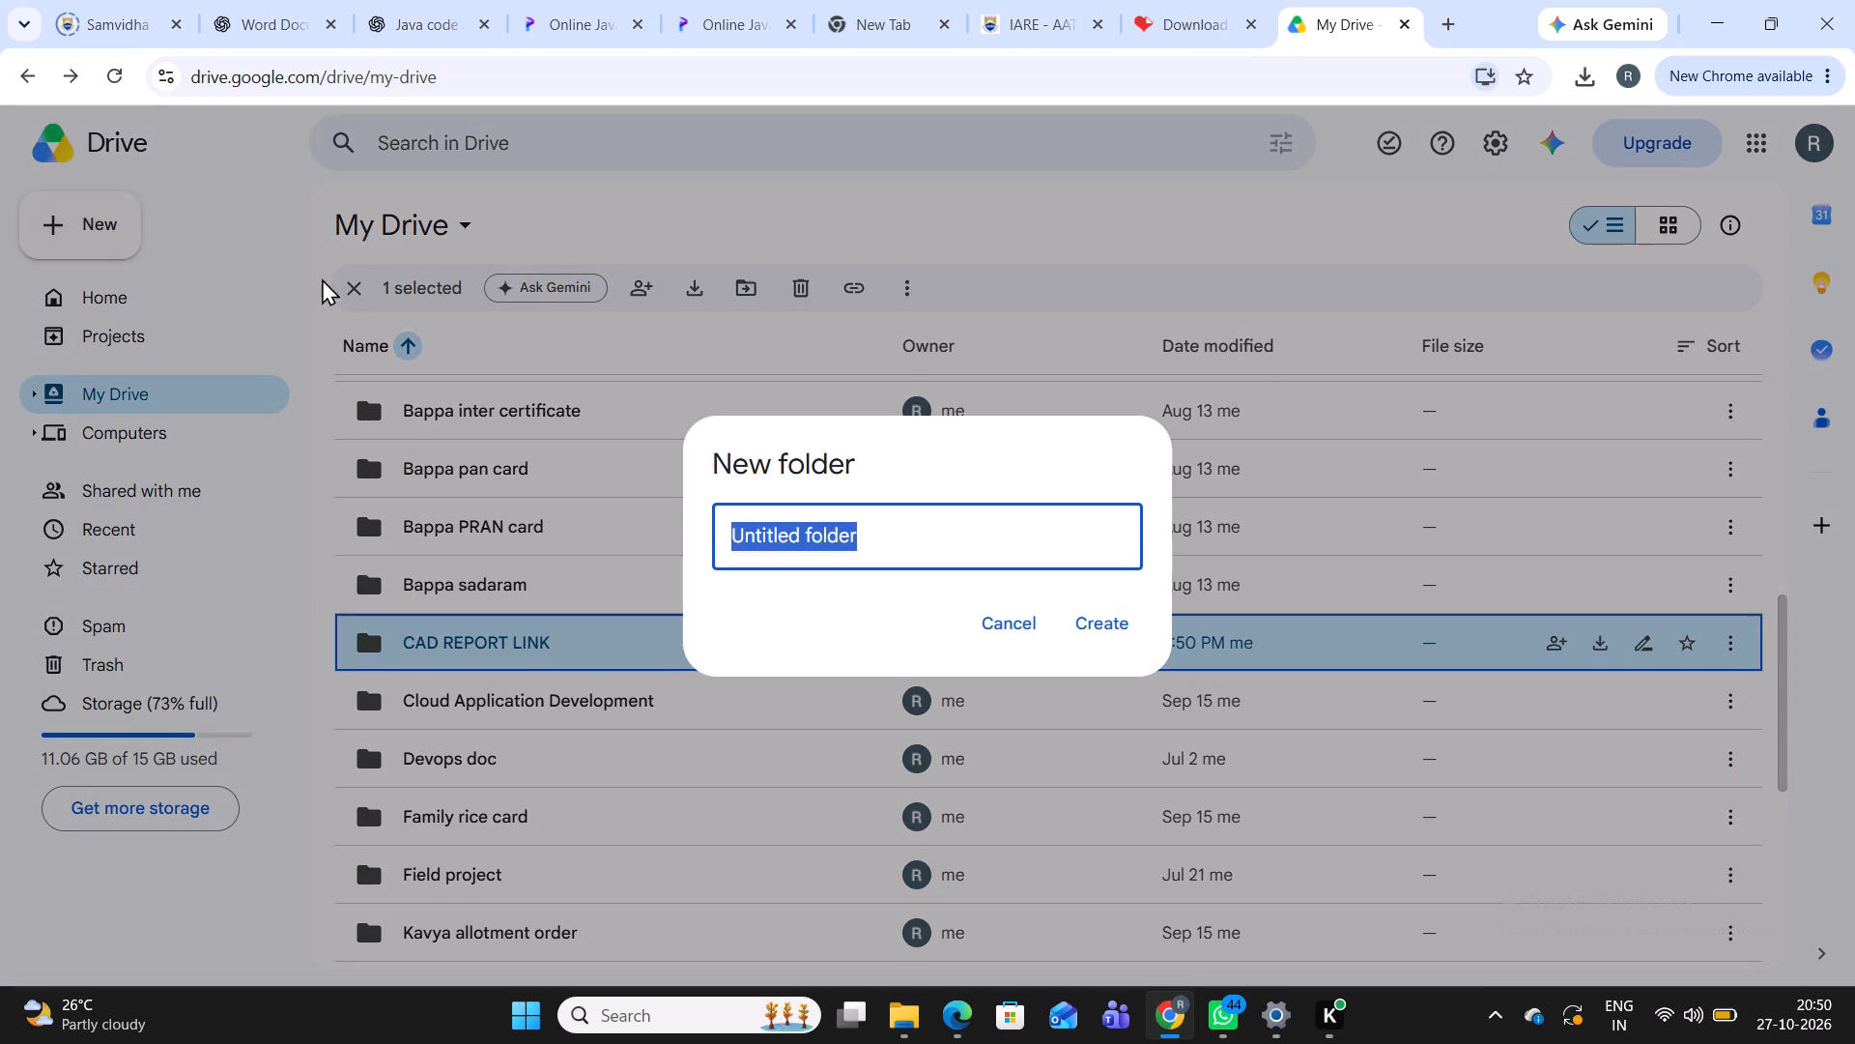
pyautogui.write('DMML')
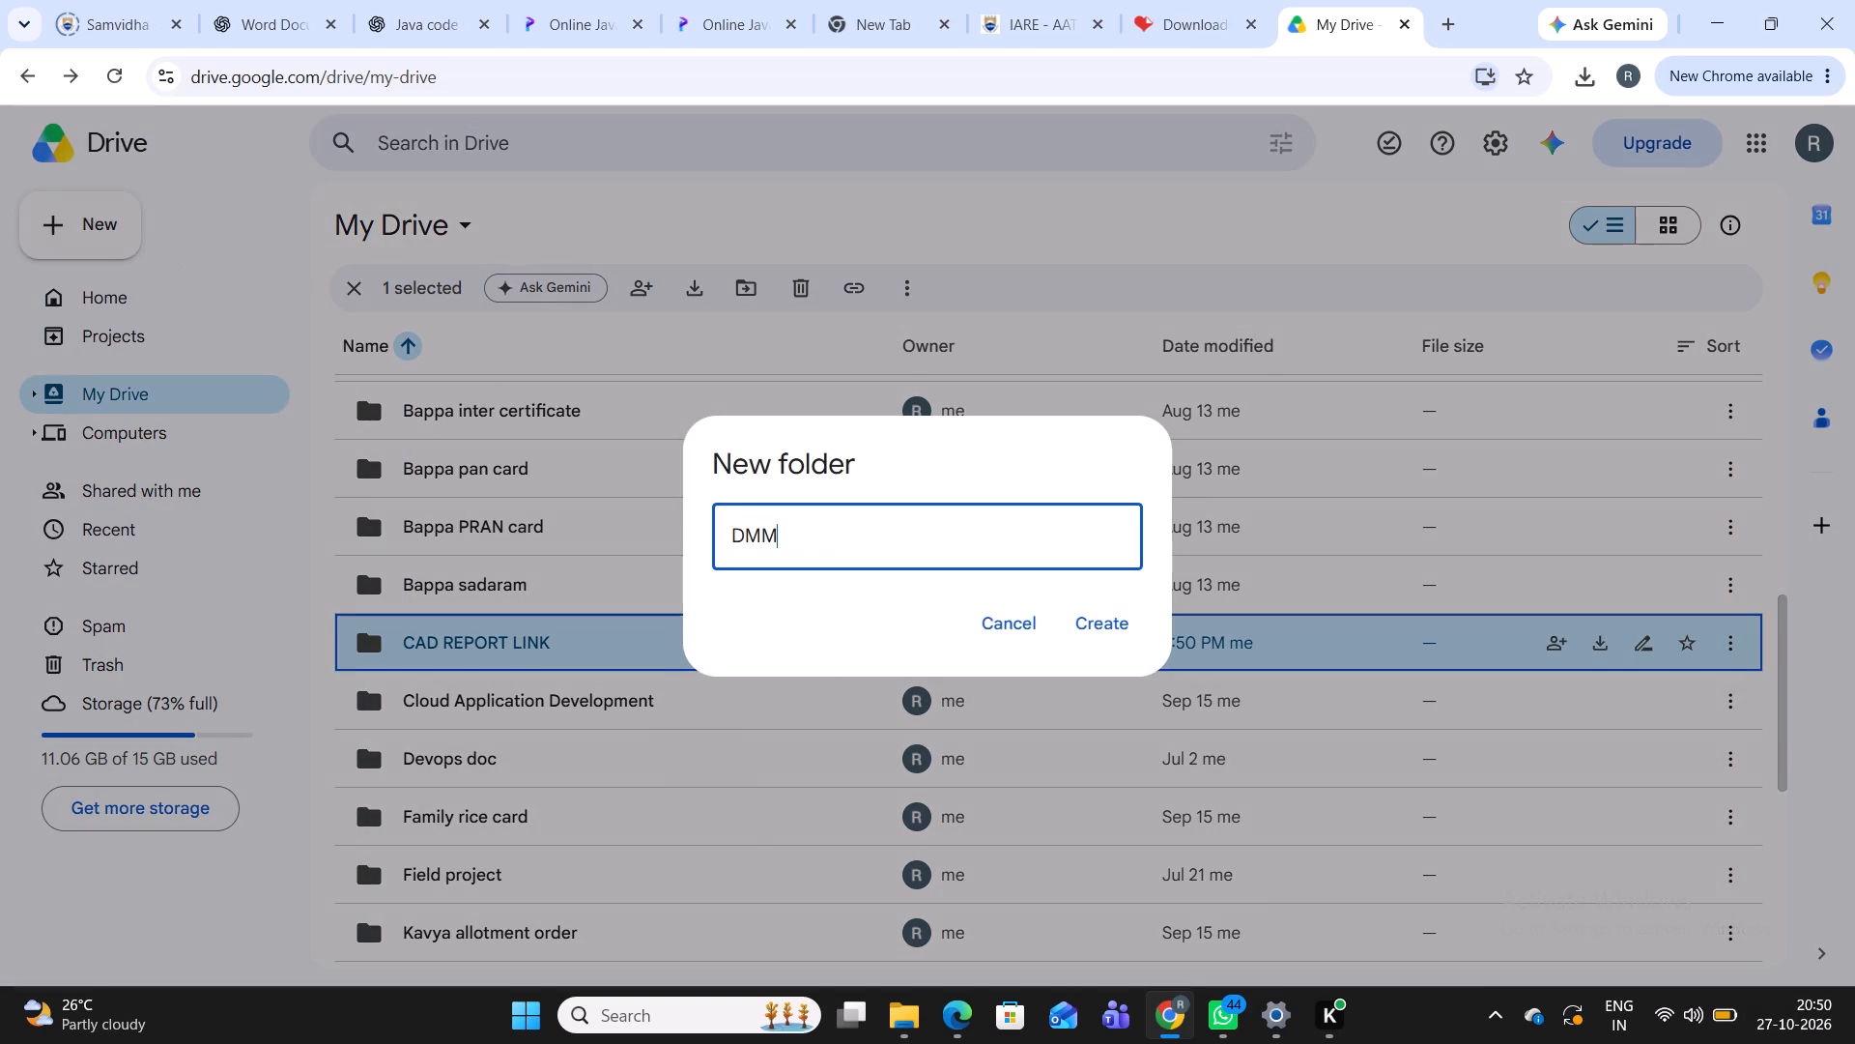
pyautogui.press('space')
pyautogui.write('REPORT LINK')
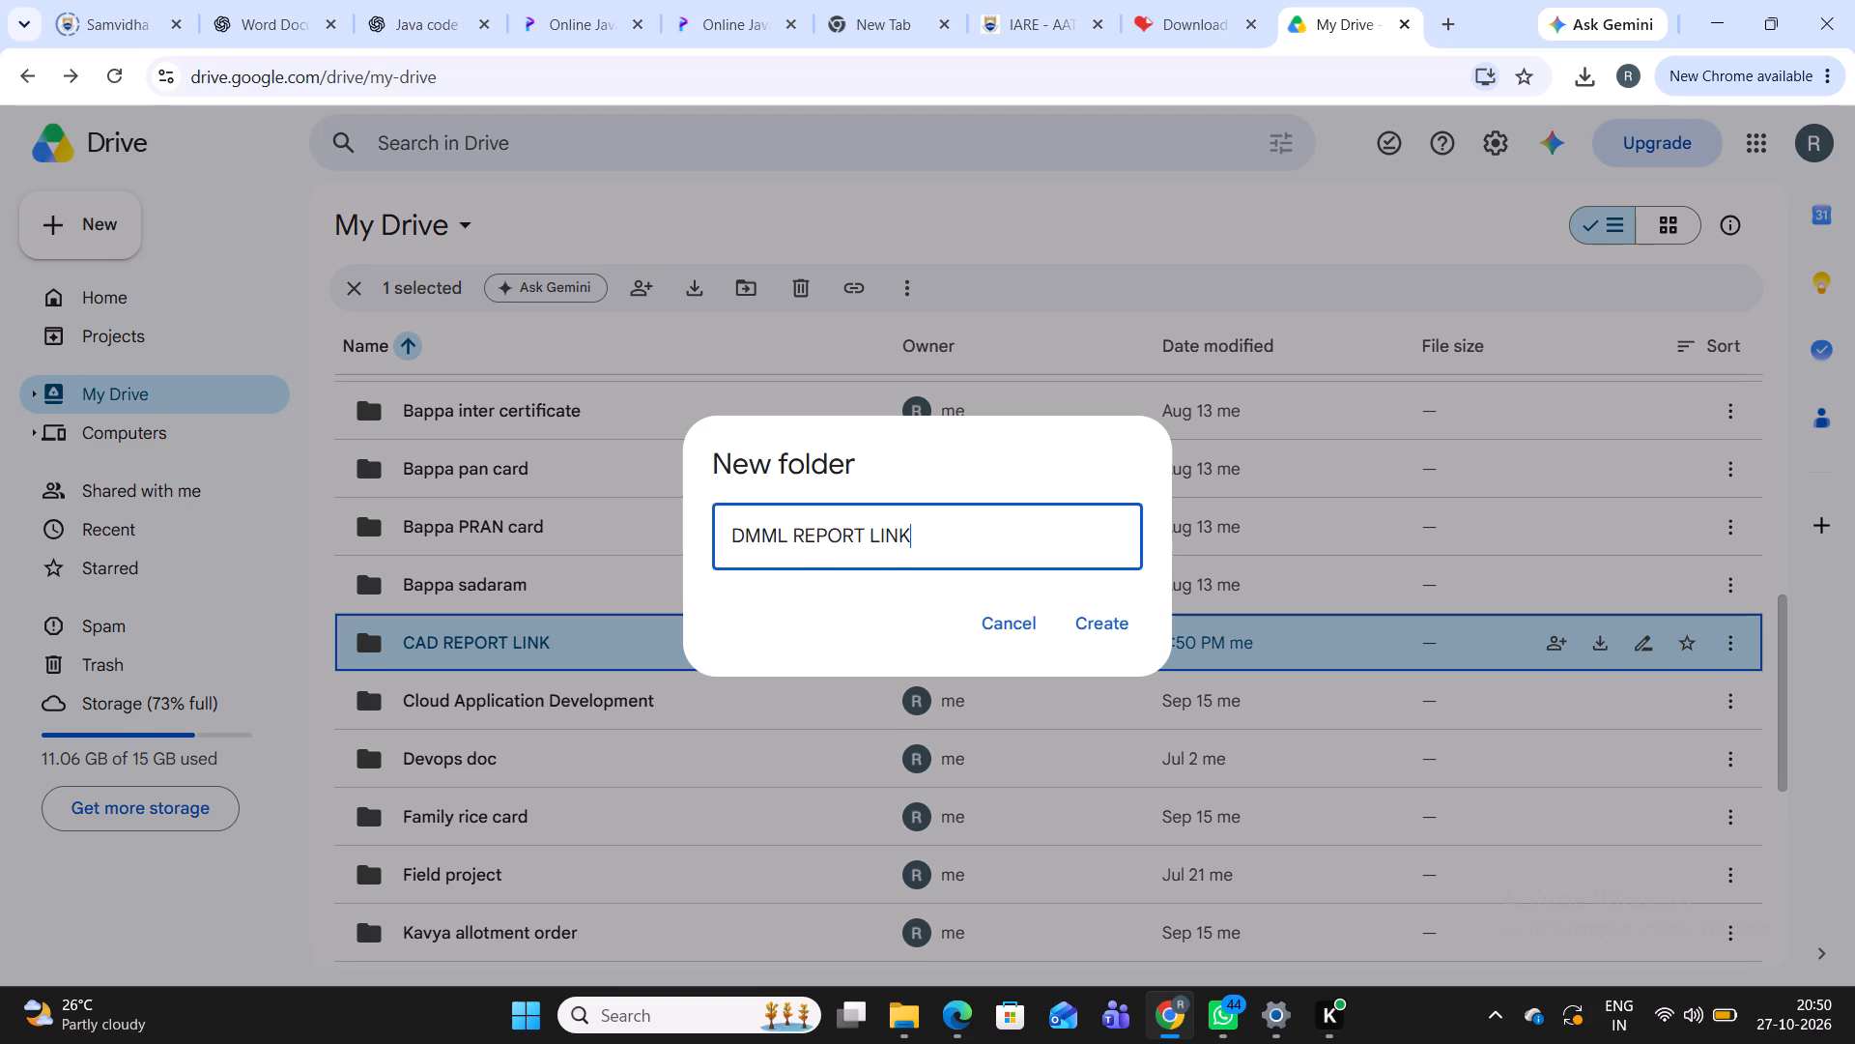
pyautogui.click(1092, 626)
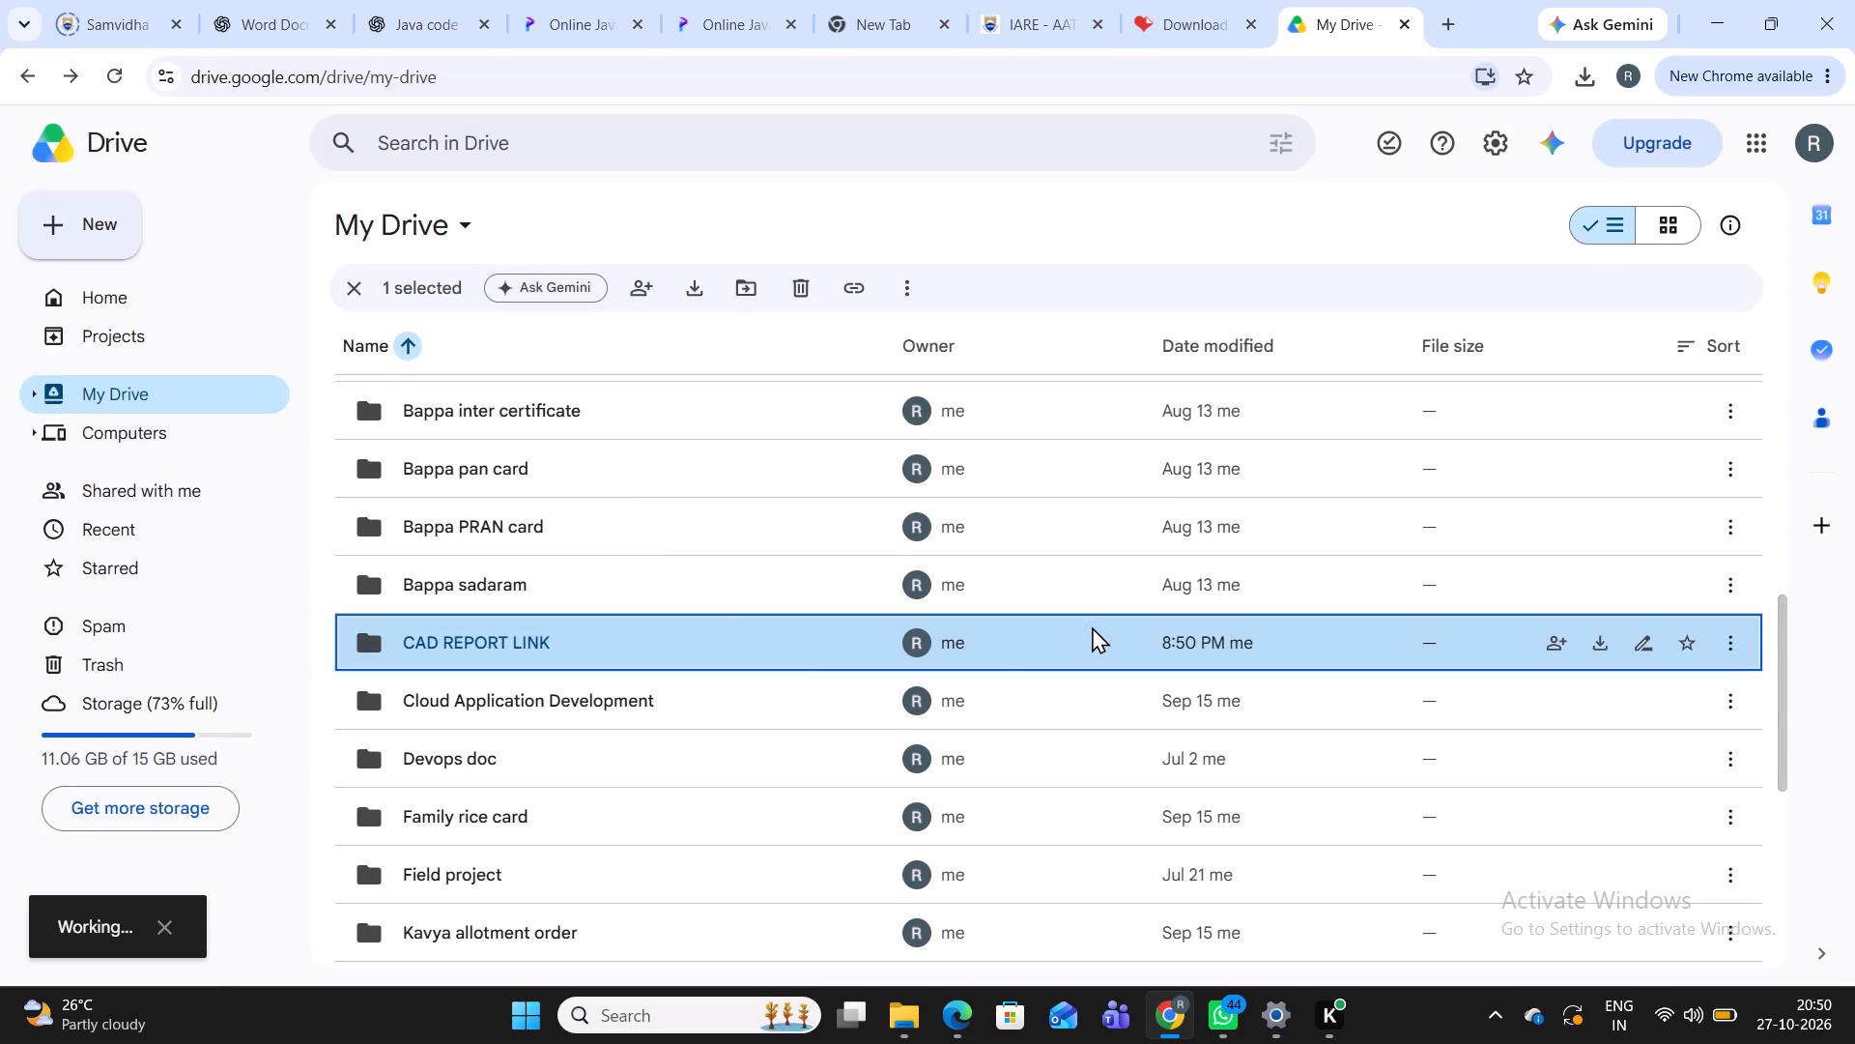
# Recheck the AAT-II course list and create a My Drive folder named "SADP REPORT LINK".
pyautogui.click(1042, 17)
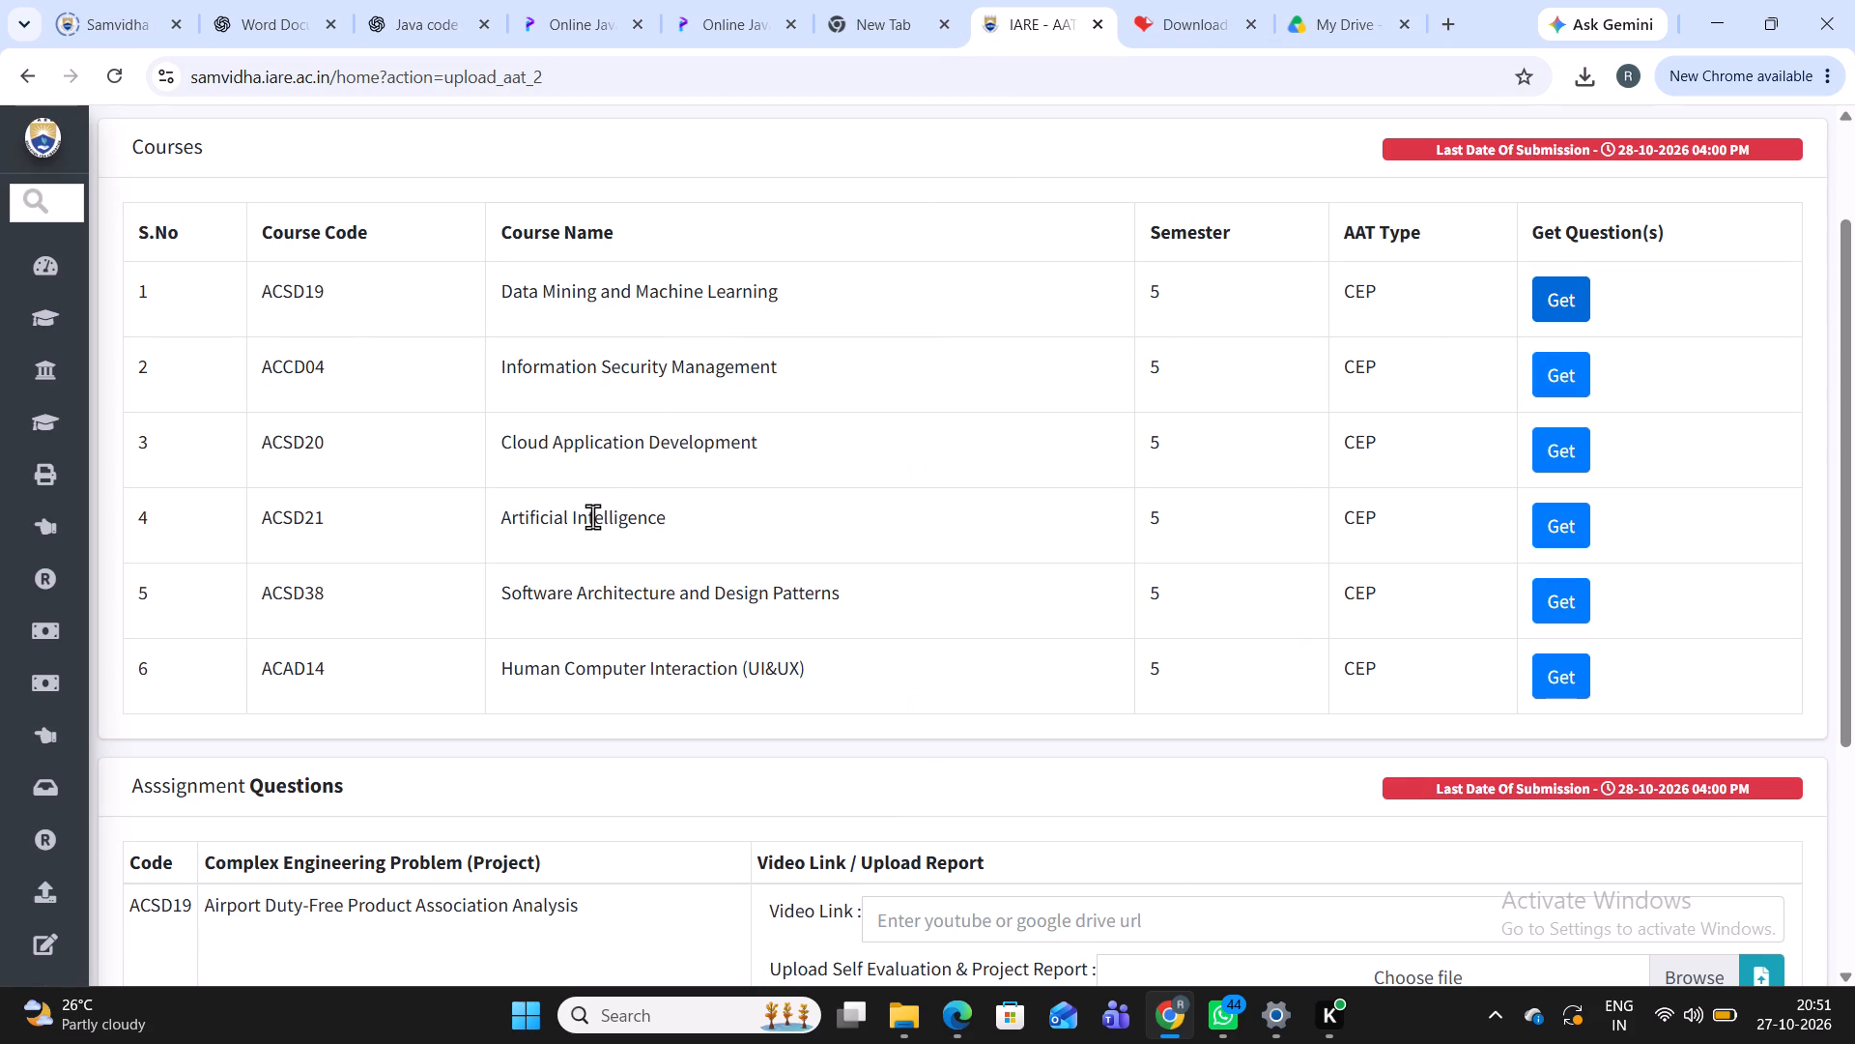
pyautogui.click(1333, 30)
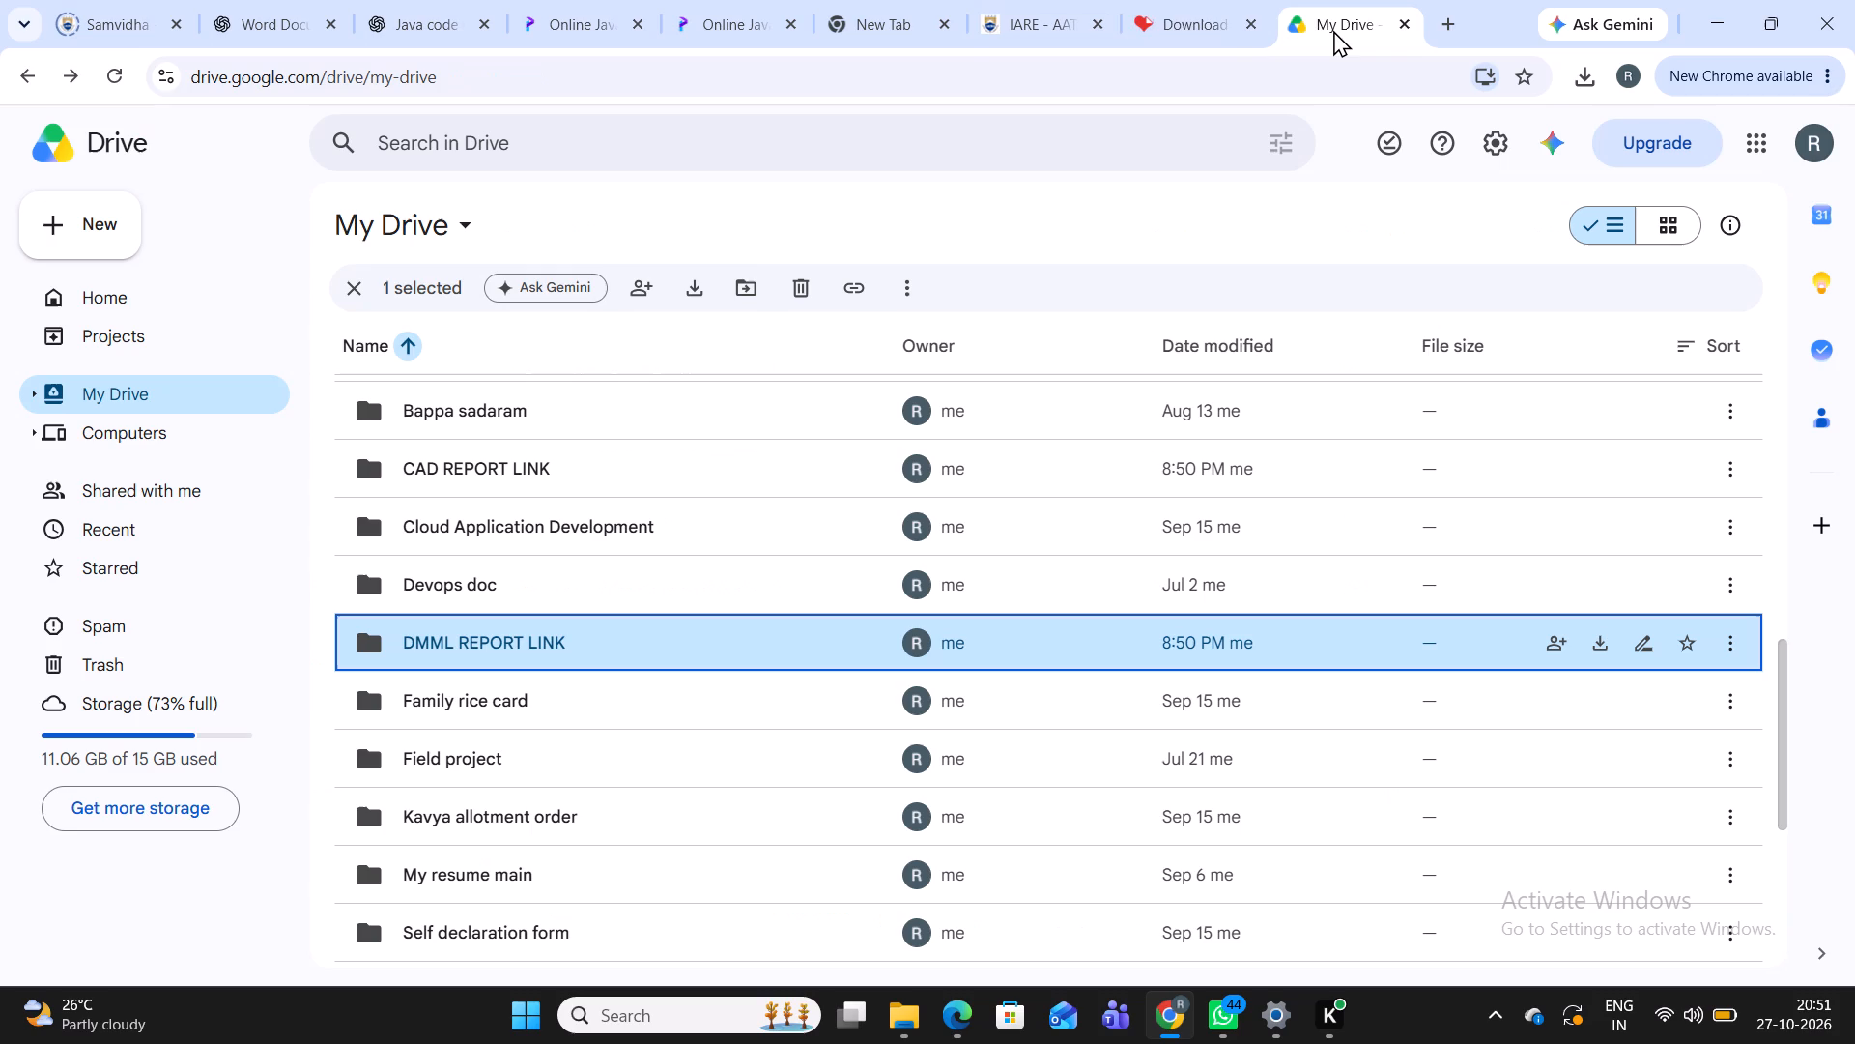
pyautogui.click(120, 215)
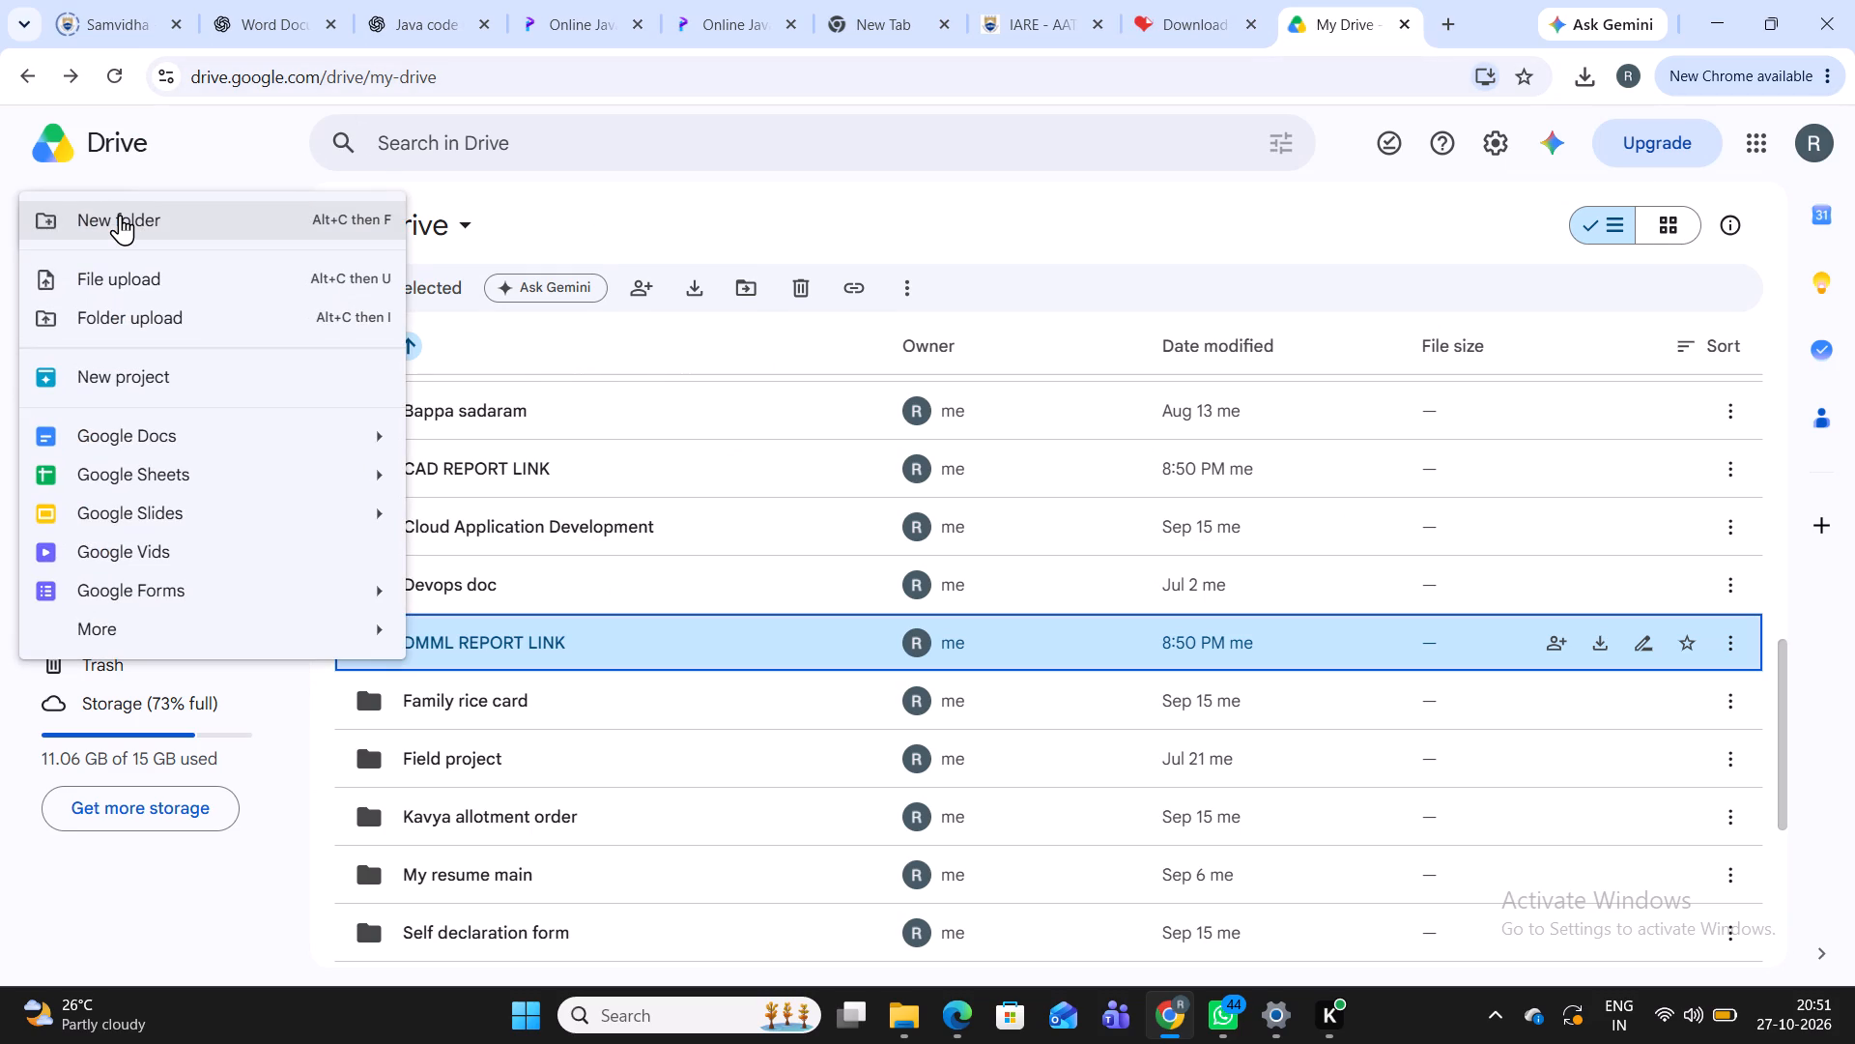
pyautogui.click(120, 215)
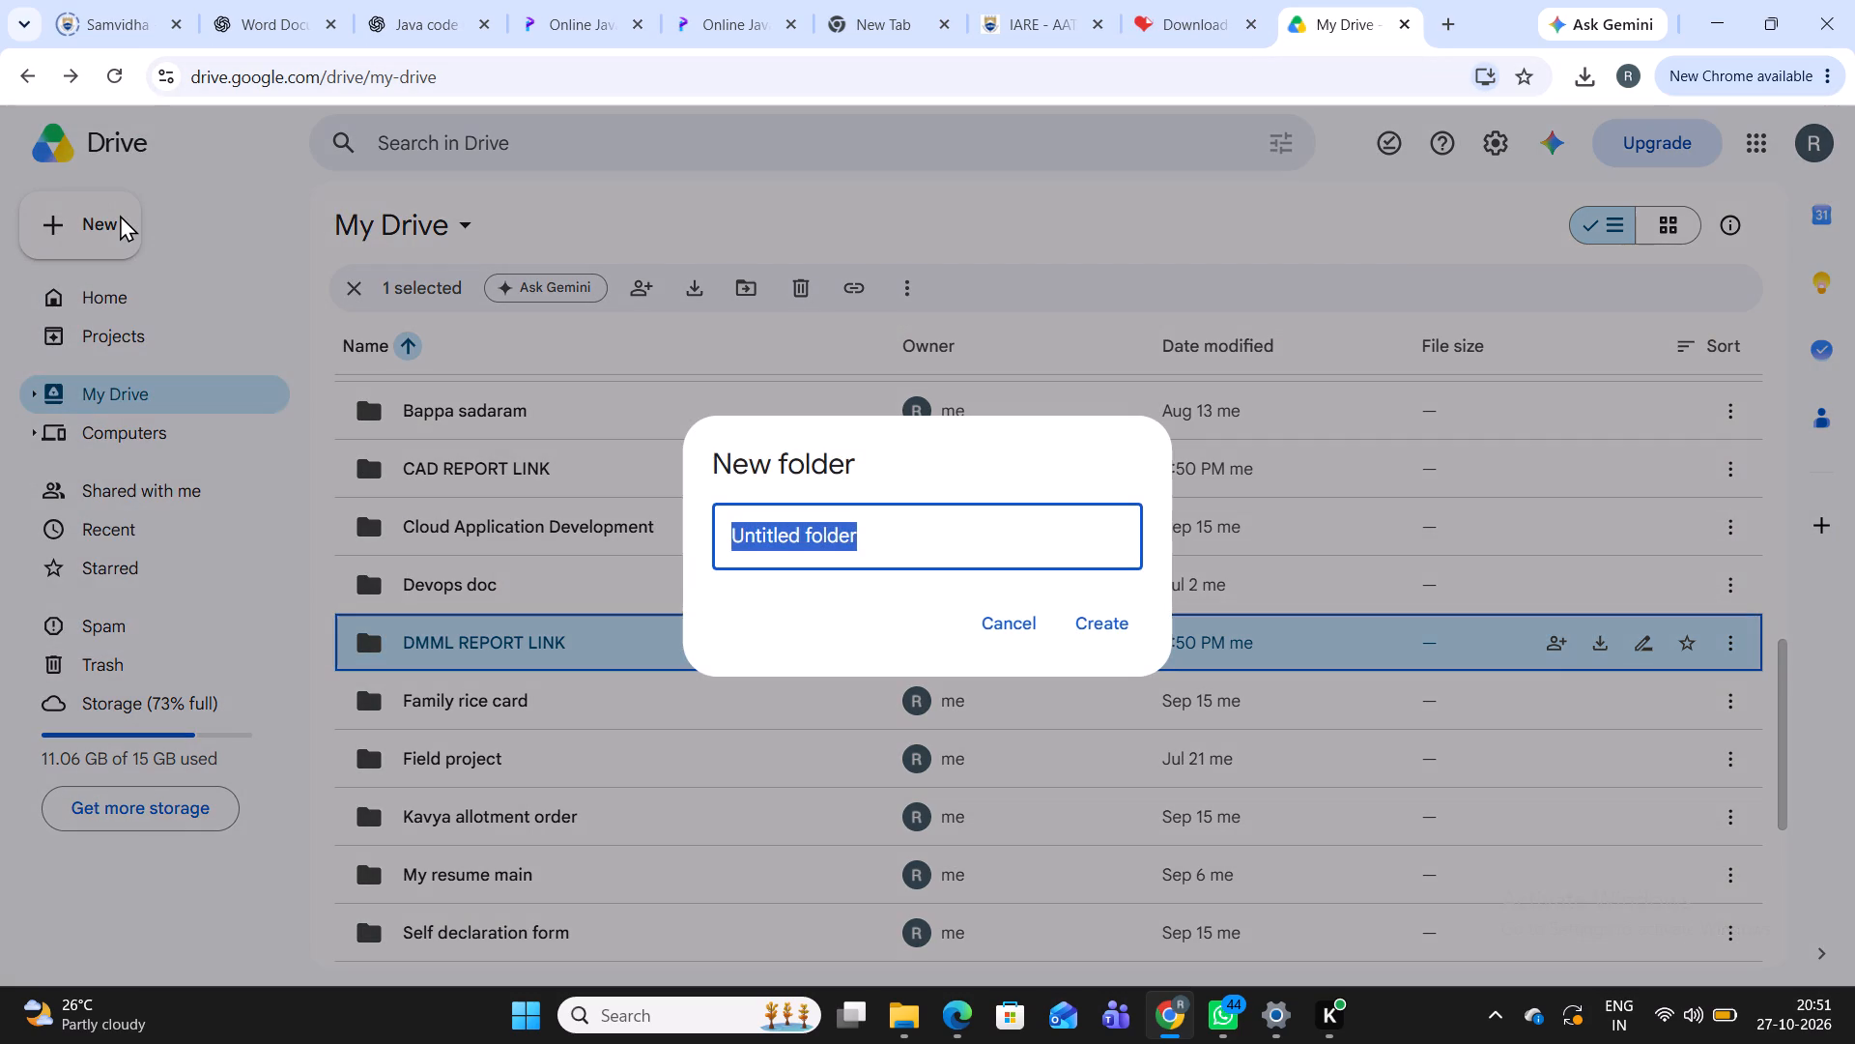
pyautogui.write('SADP')
pyautogui.press('space')
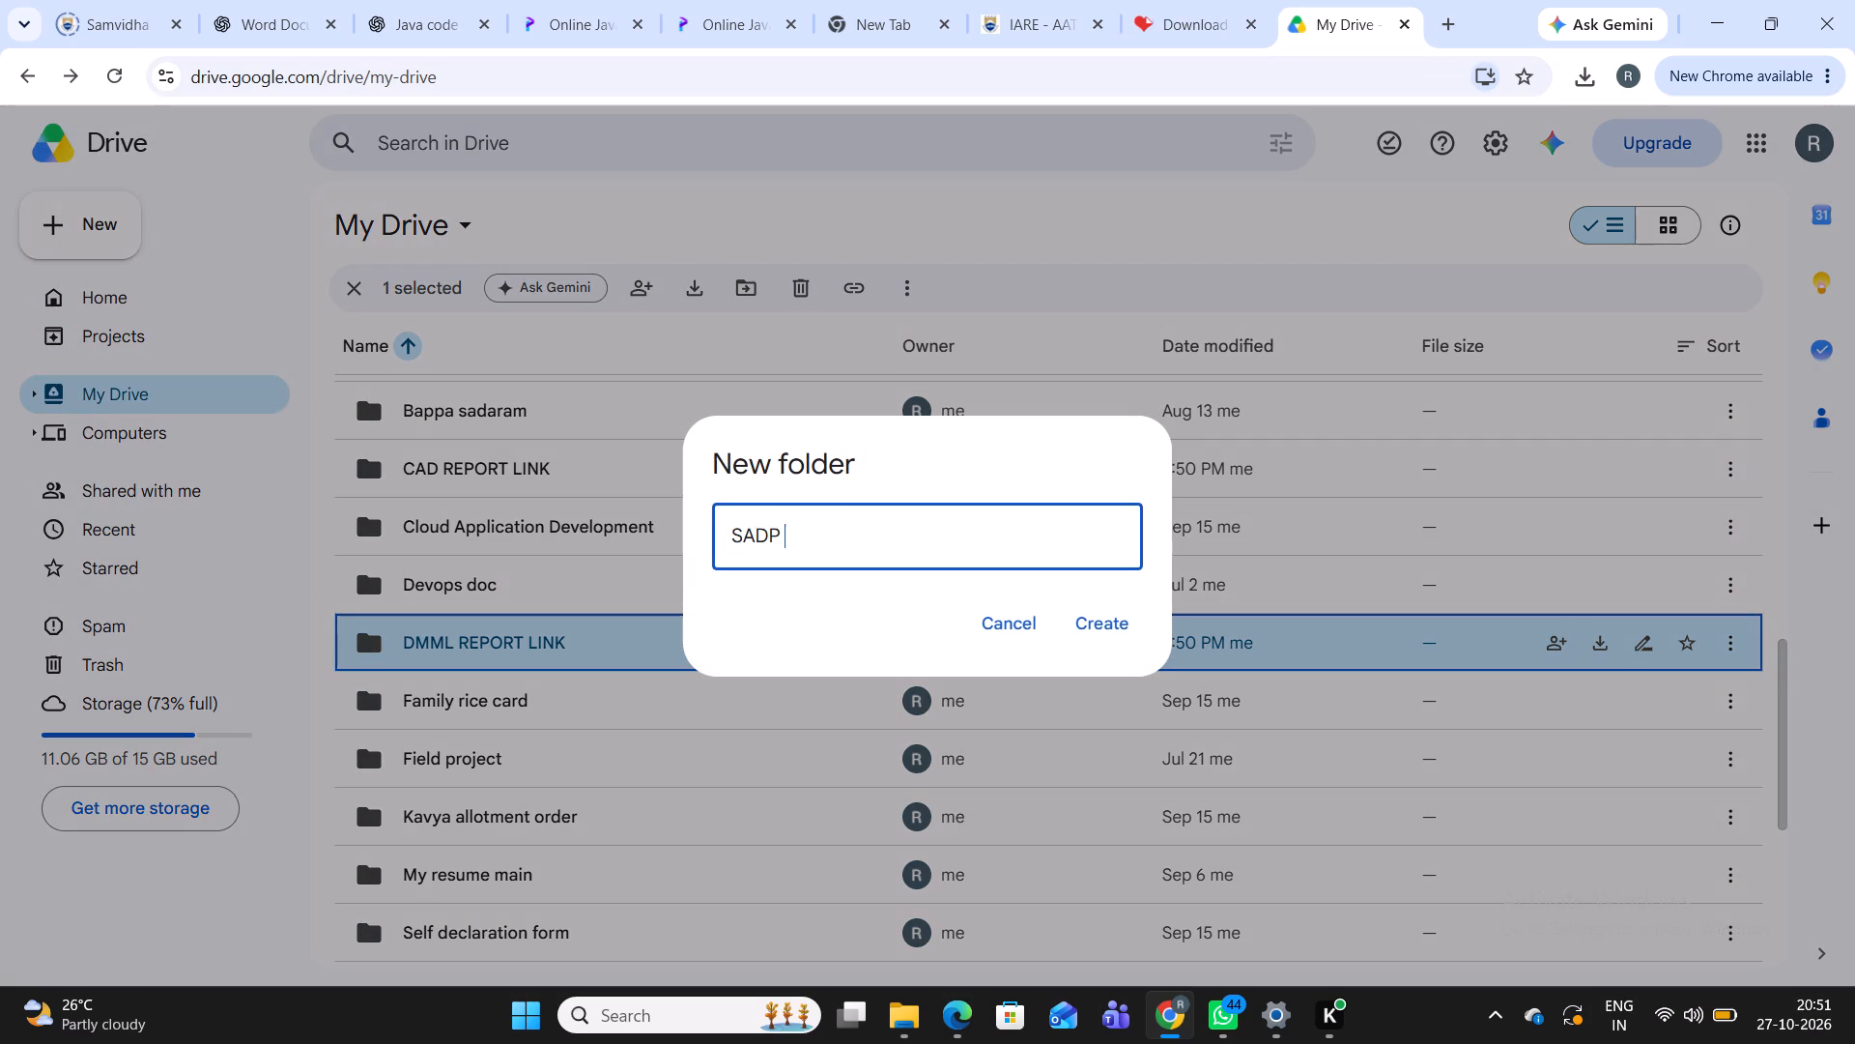
pyautogui.write('REPORT')
pyautogui.press('space')
pyautogui.press('space')
pyautogui.write('LINK')
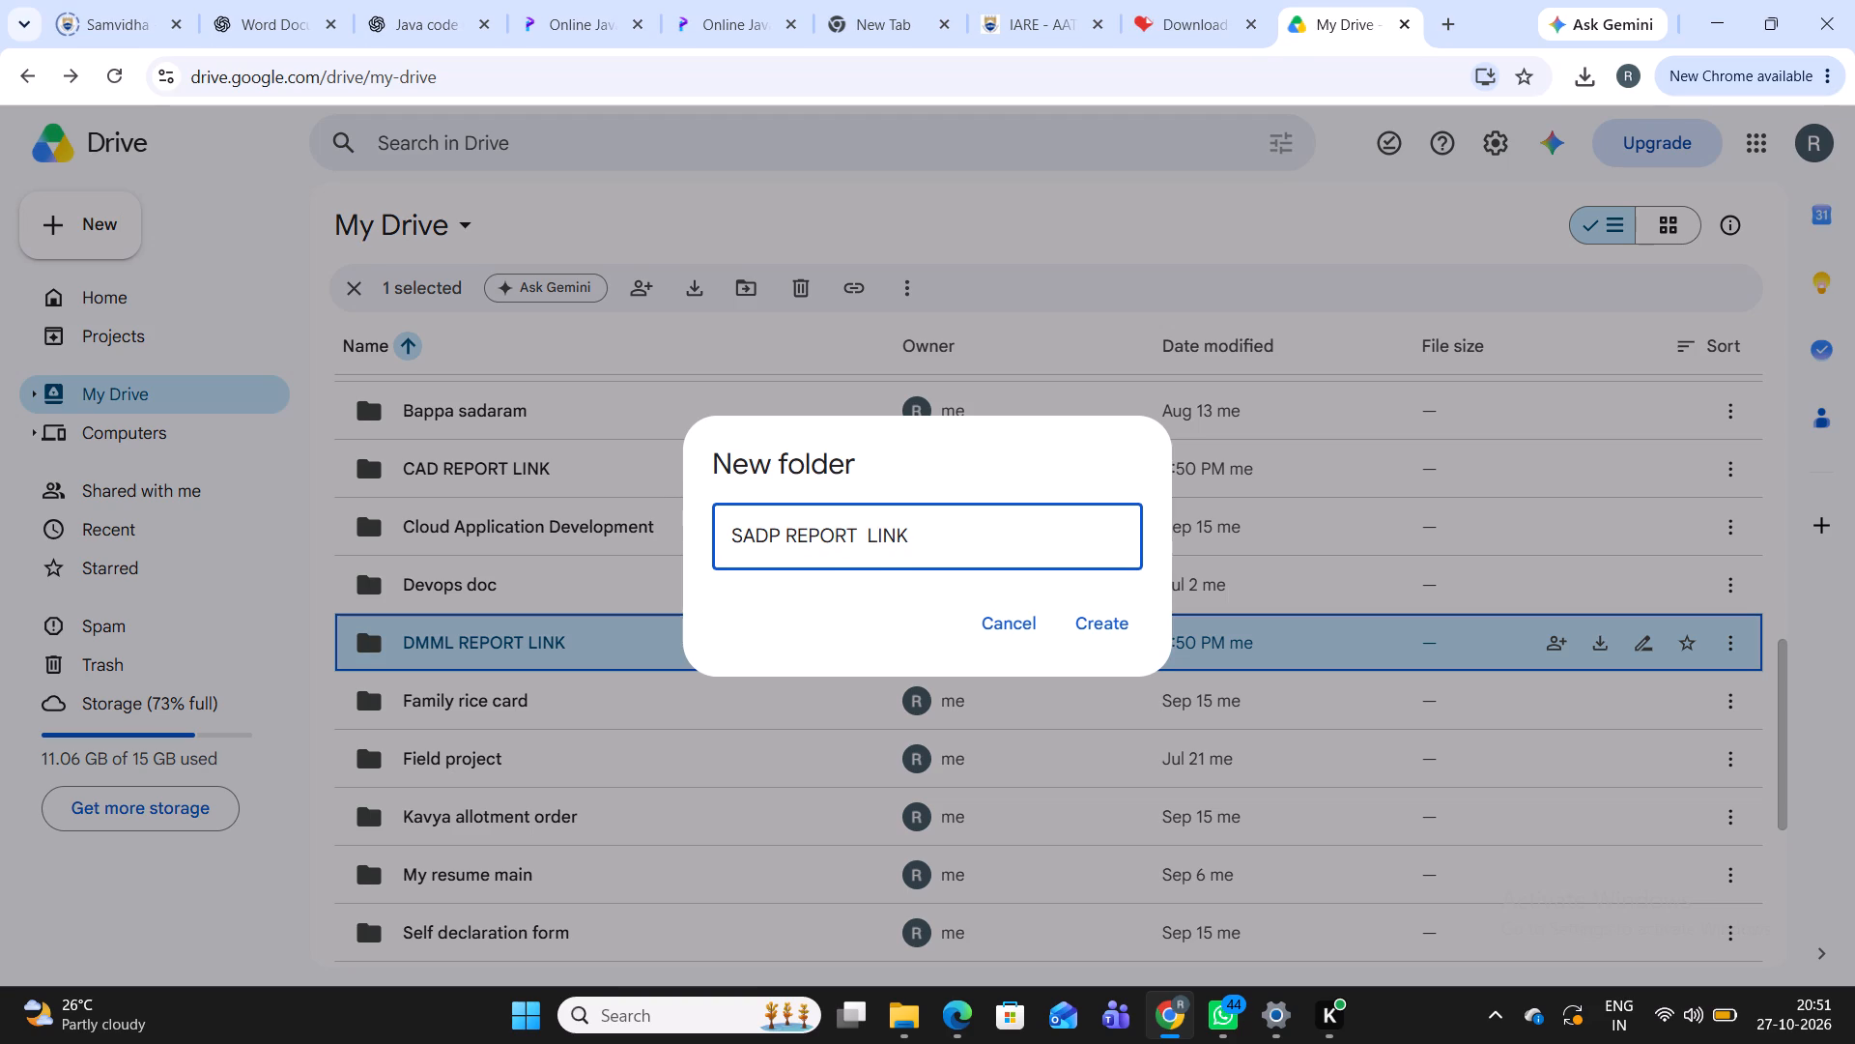
pyautogui.click(1097, 631)
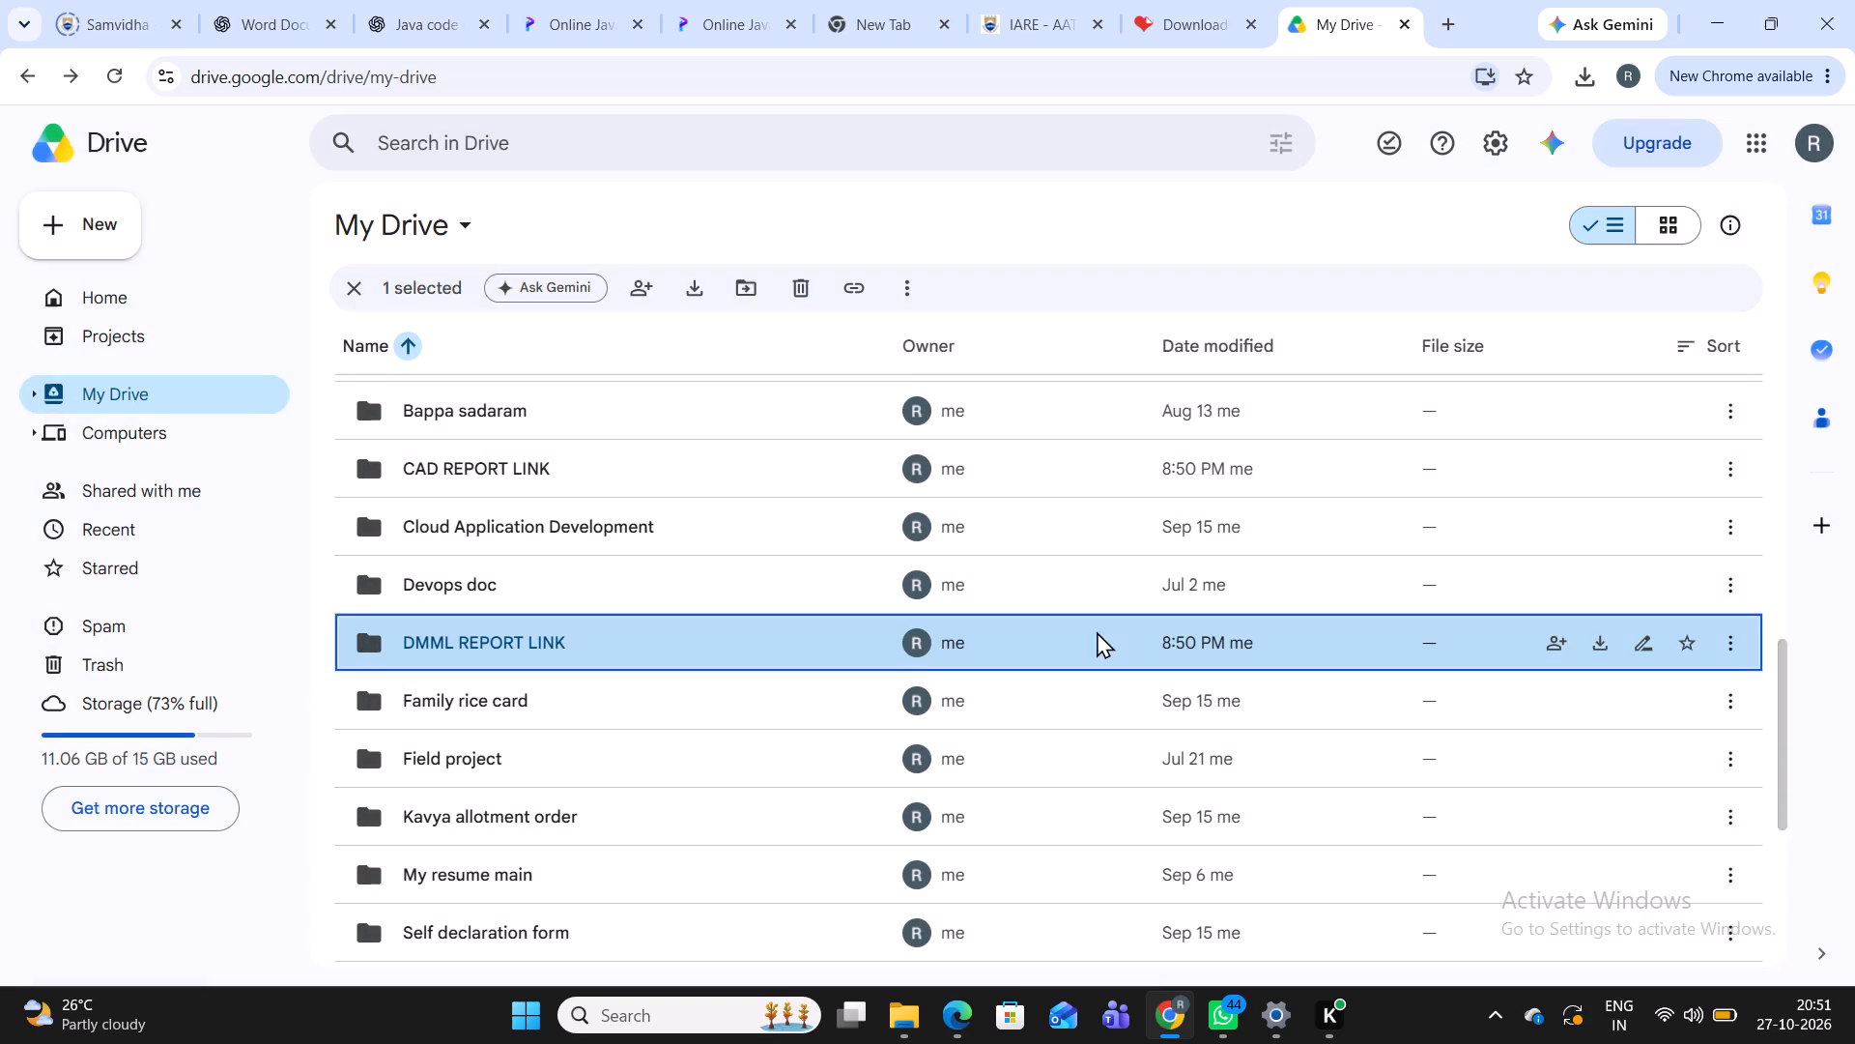
# Create a new folder in My Drive named "UI & UX REPORT LINK".
pyautogui.click(98, 244)
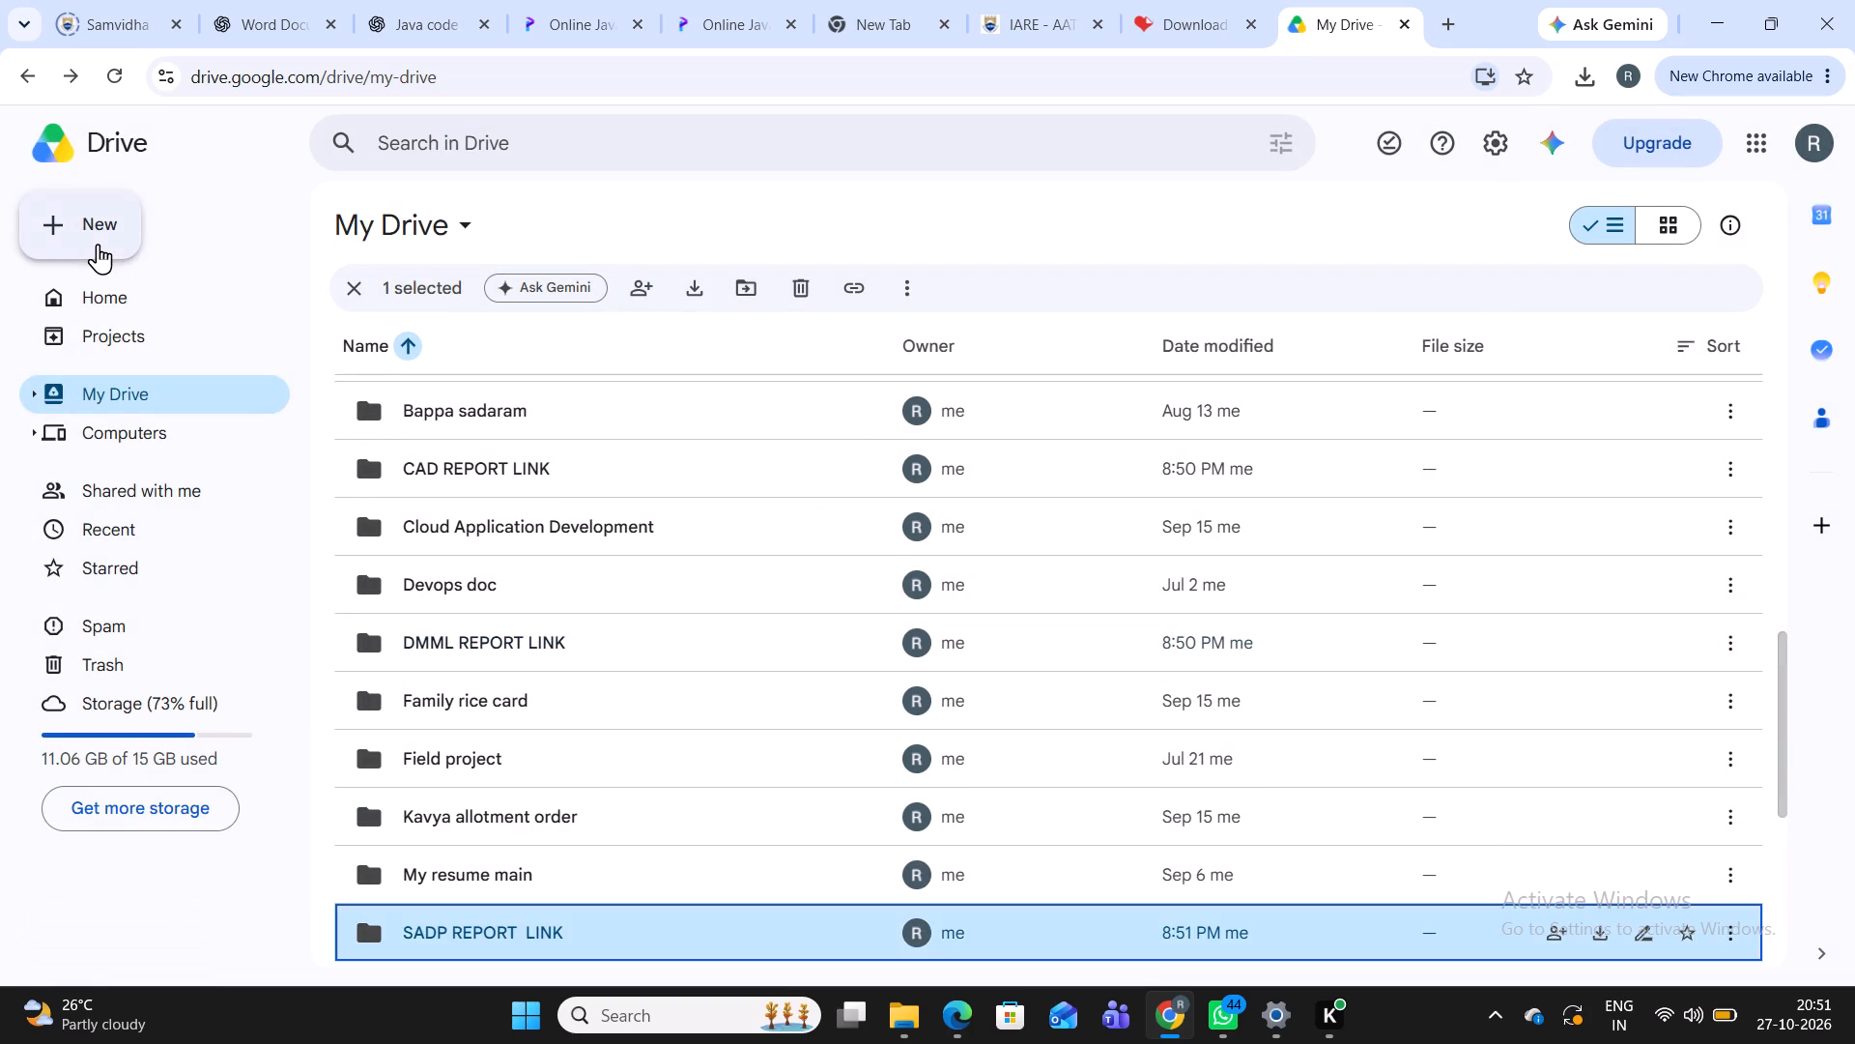
pyautogui.click(283, 217)
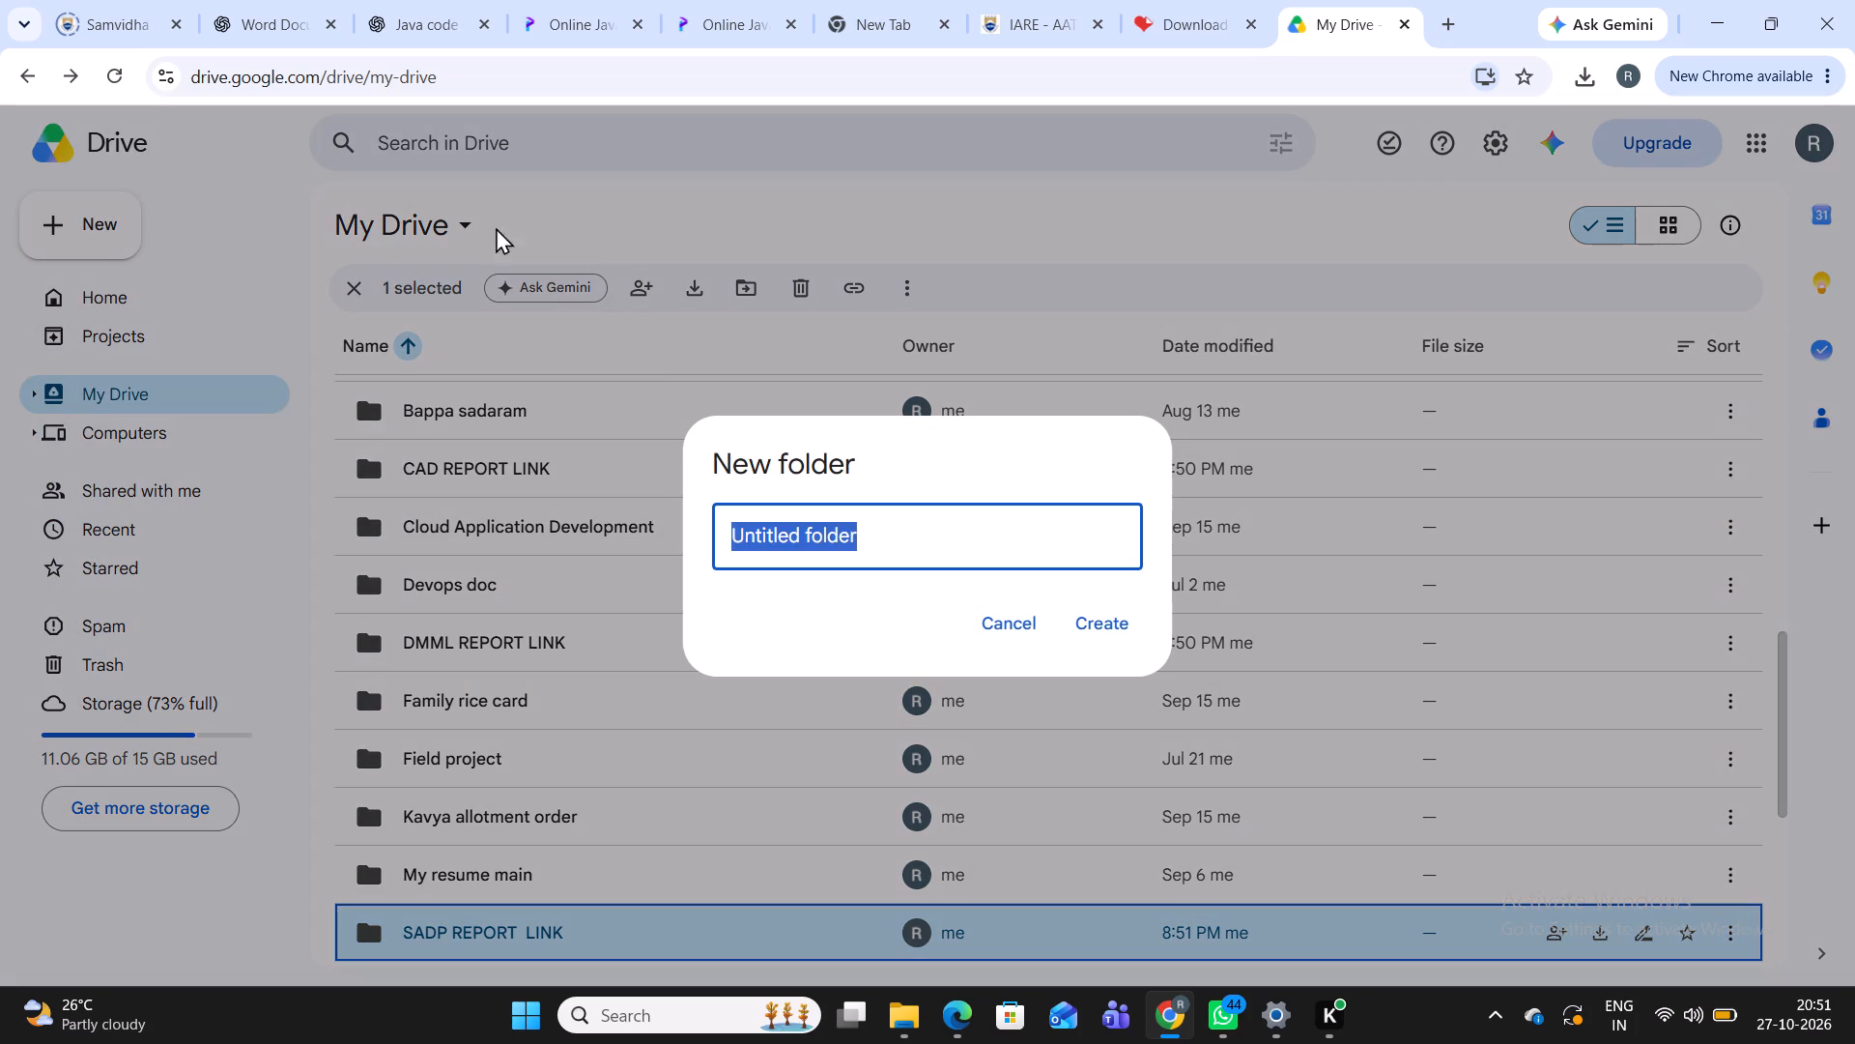
pyautogui.write('UI')
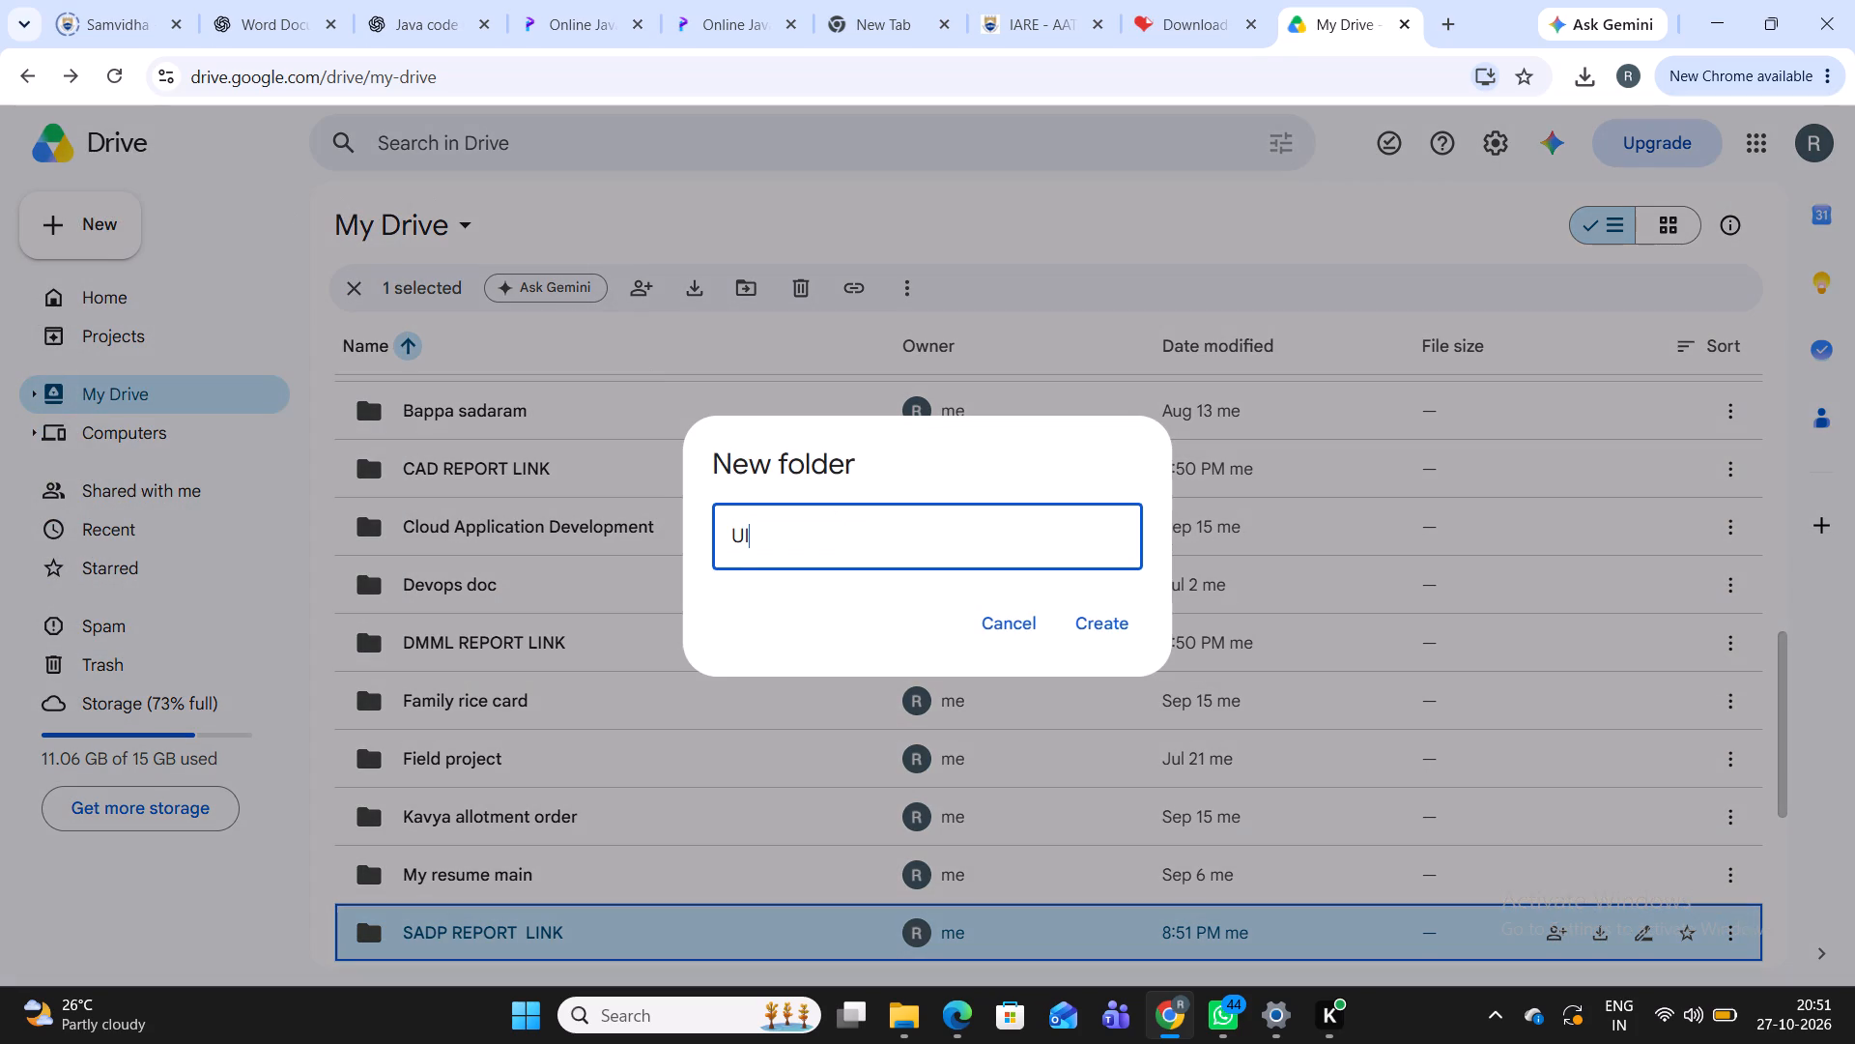
pyautogui.press('space')
pyautogui.write('& U')
pyautogui.press('x')
pyautogui.press('space')
pyautogui.write('REPORT')
pyautogui.press('space')
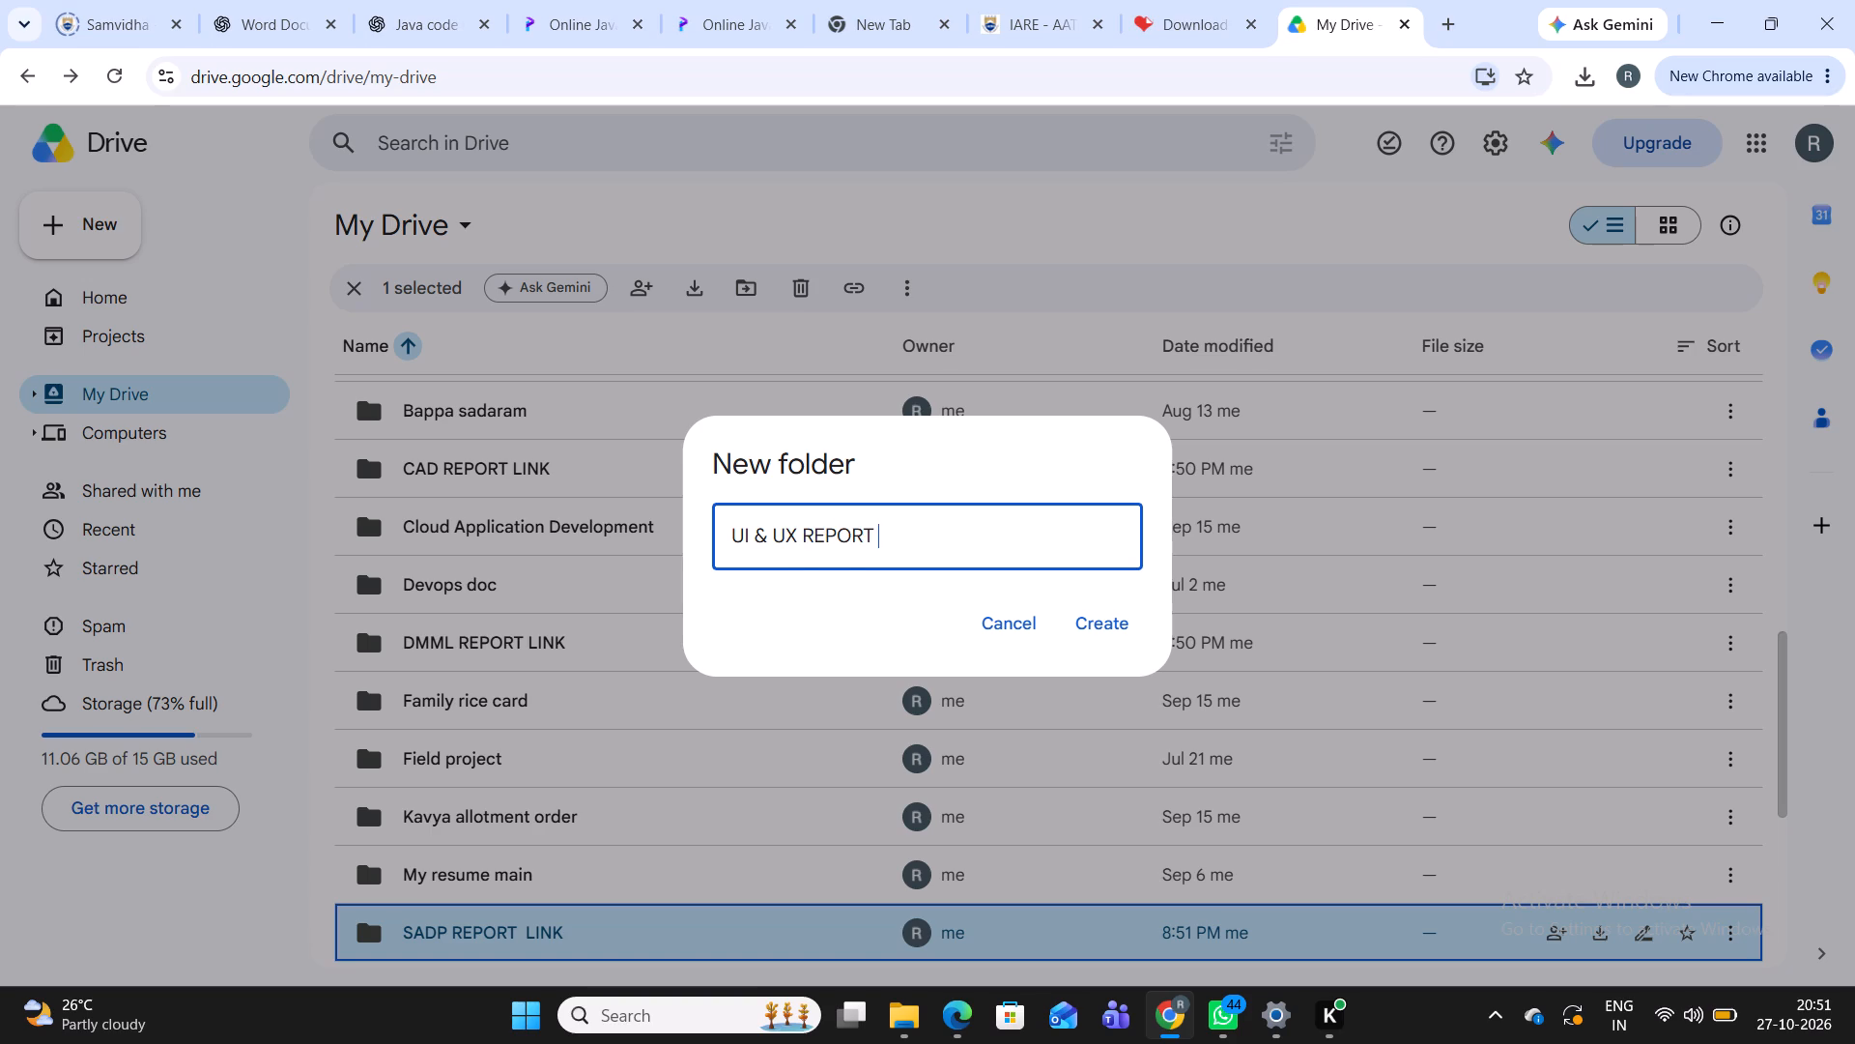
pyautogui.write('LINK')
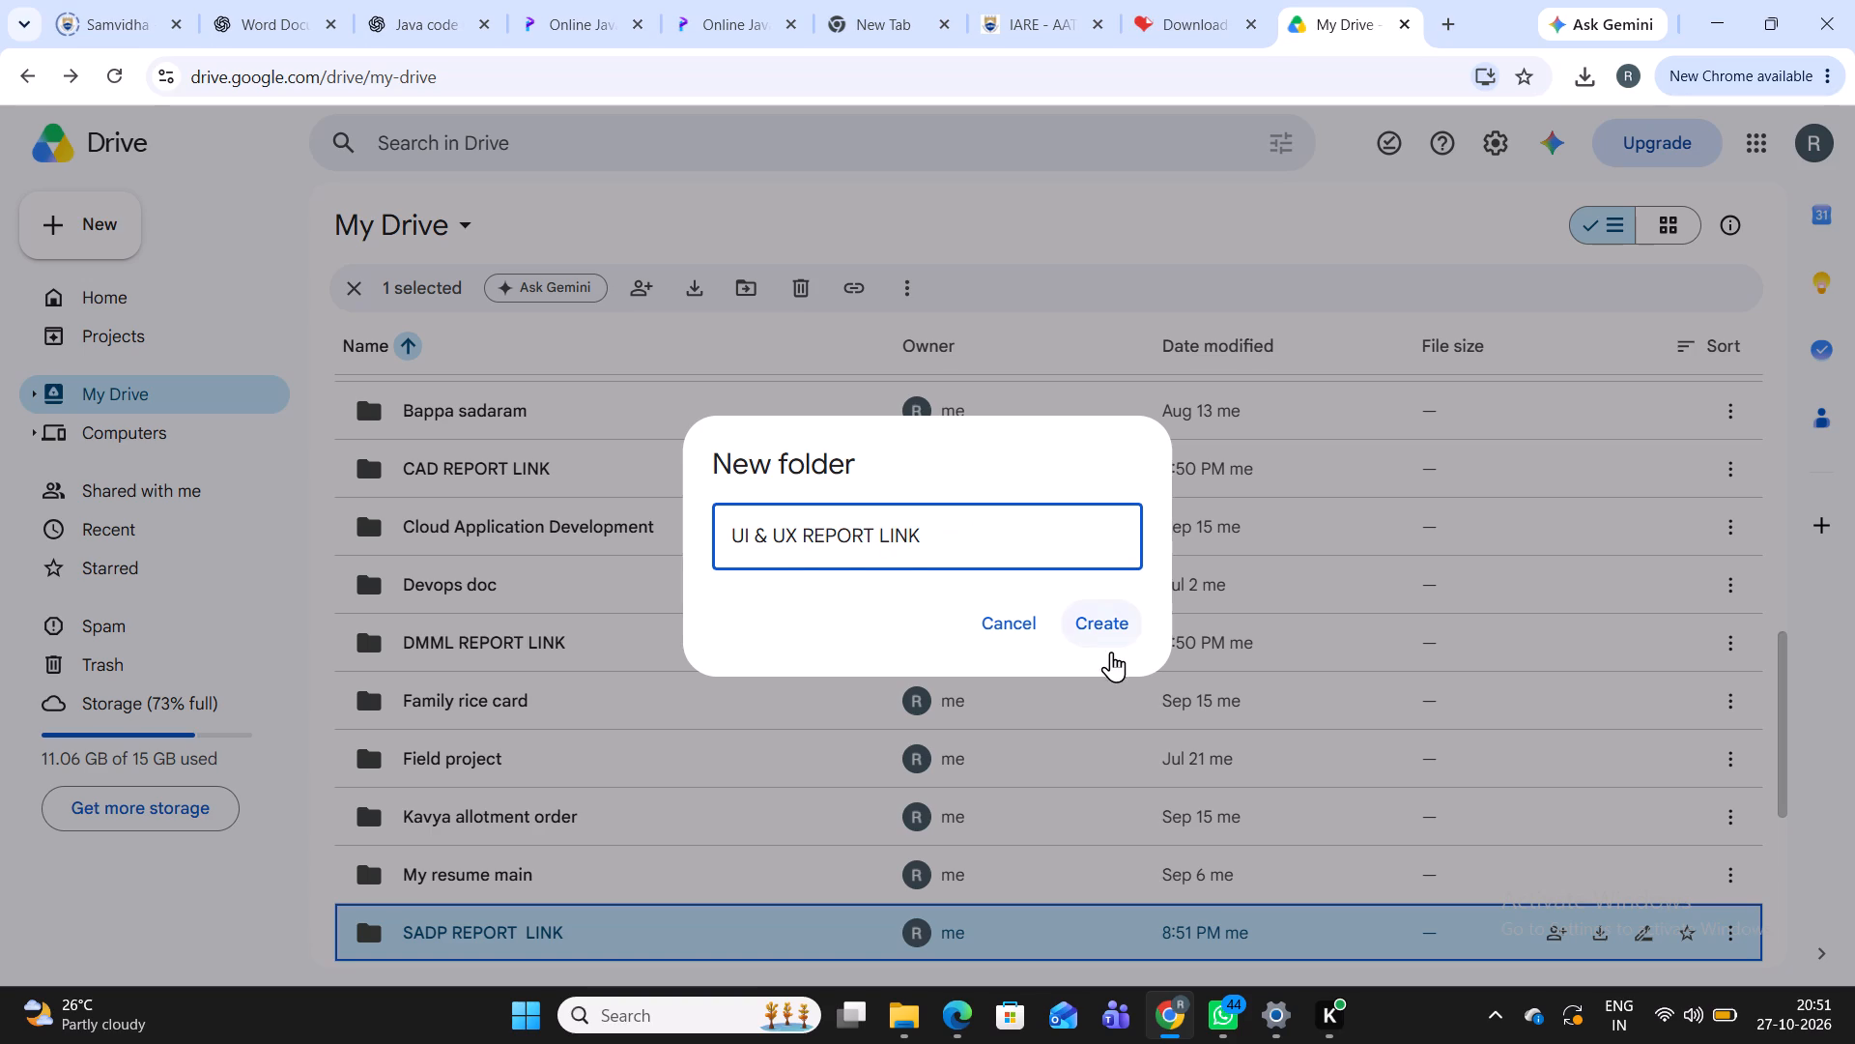
# Finish creating the "UI & UX REPORT LINK" folder in My Drive.
pyautogui.click(1114, 646)
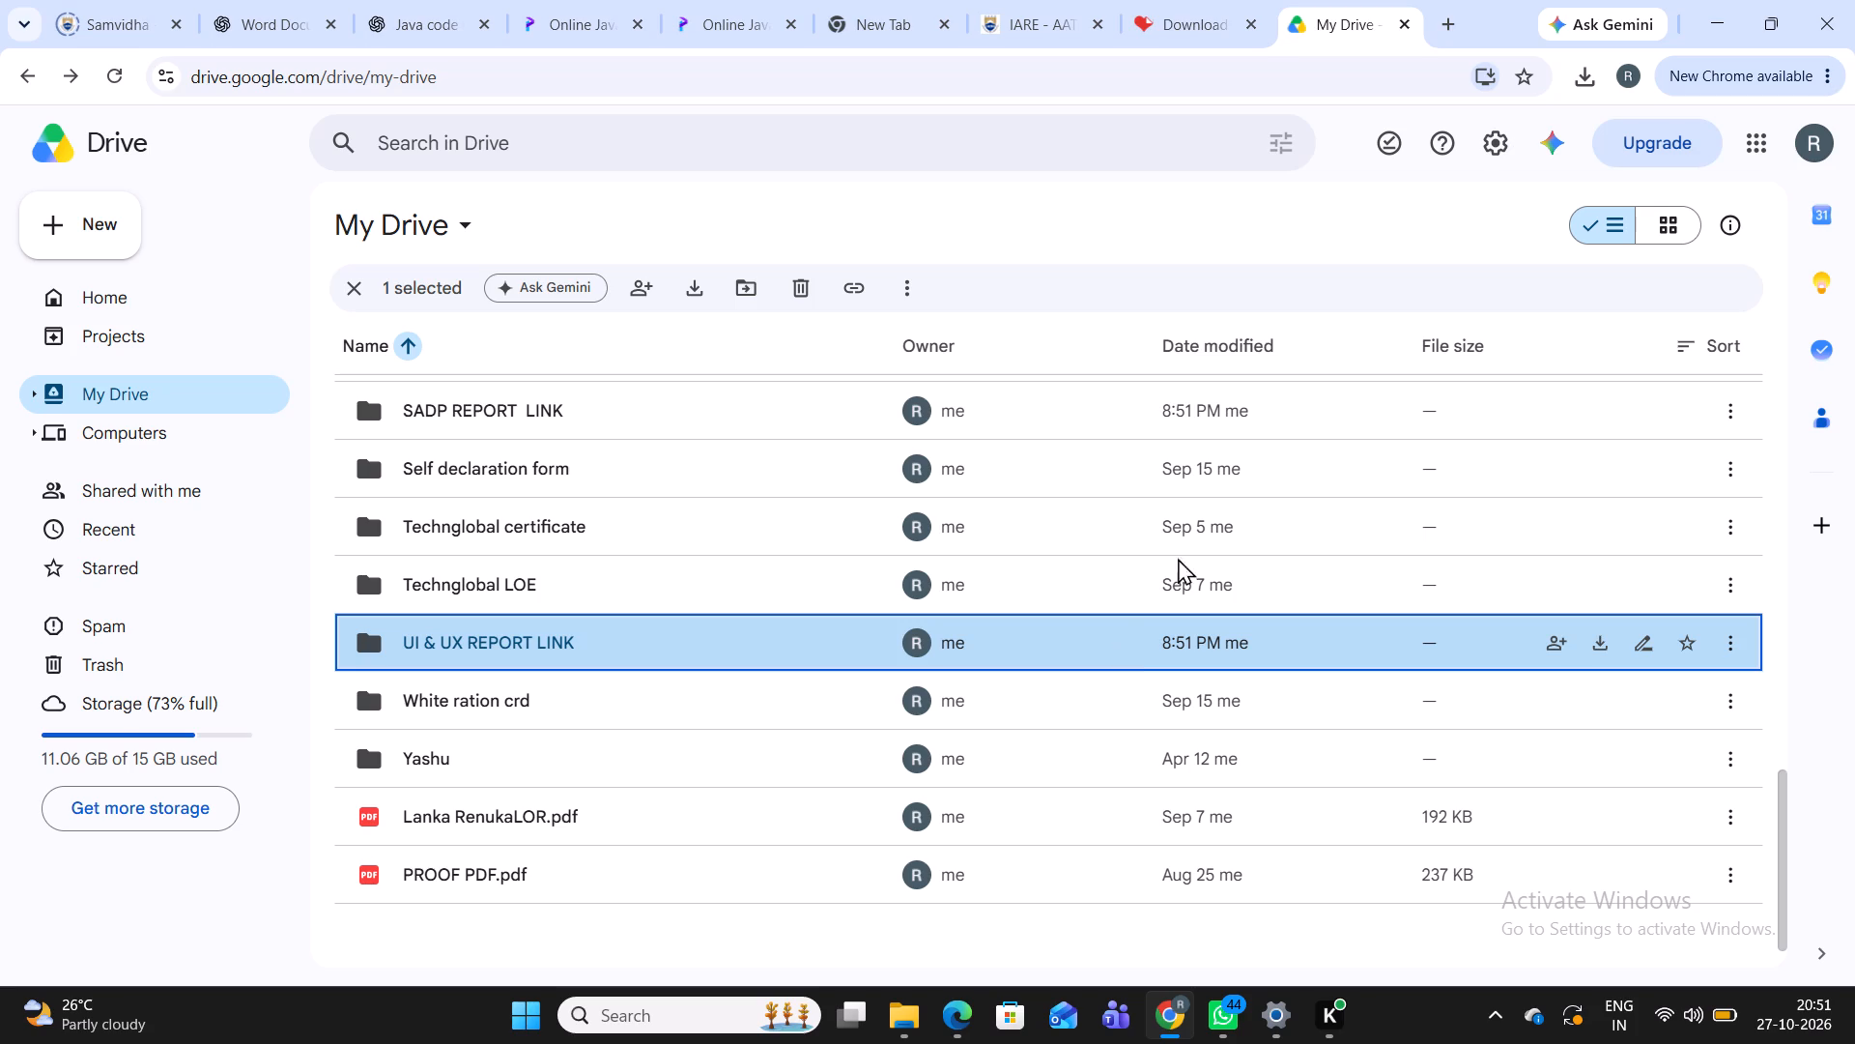
# Return to the college AAT-II page and review the ACSD19 assignment's video link and project report upload fields.
pyautogui.scroll(5, 1020, 689)
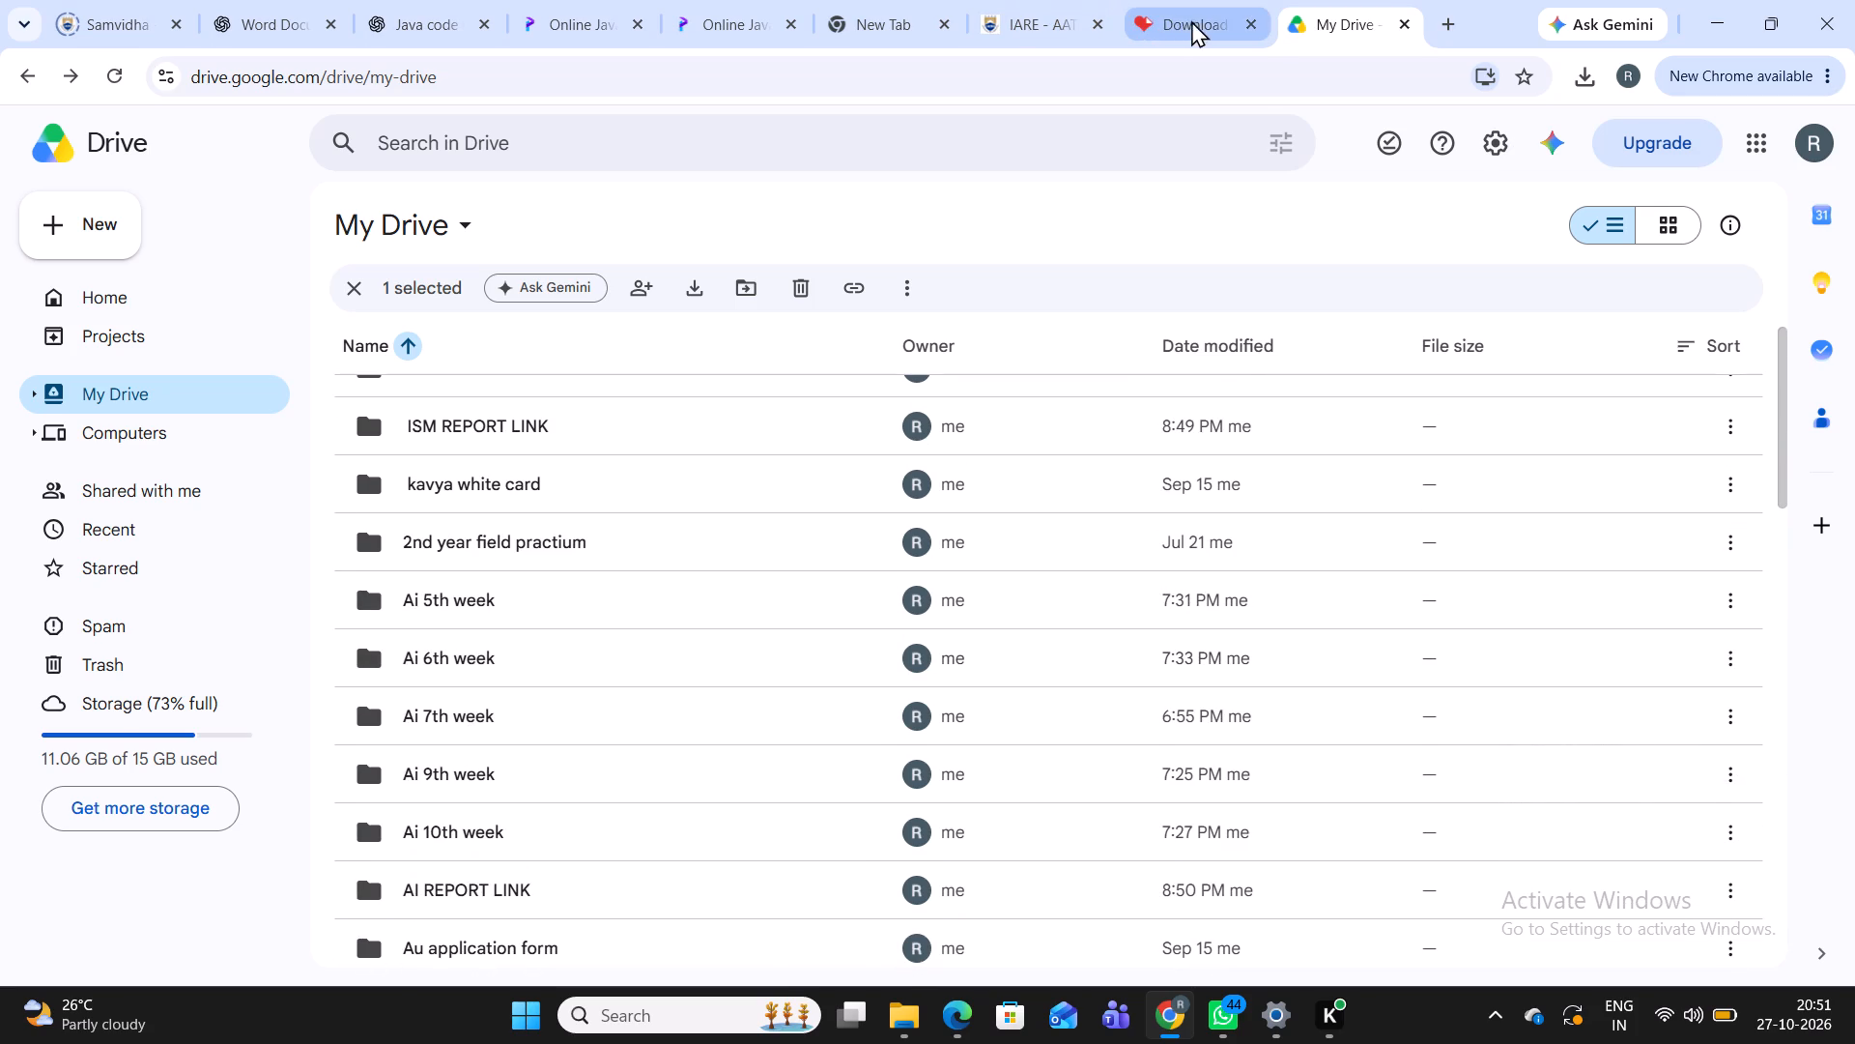
pyautogui.click(1048, 18)
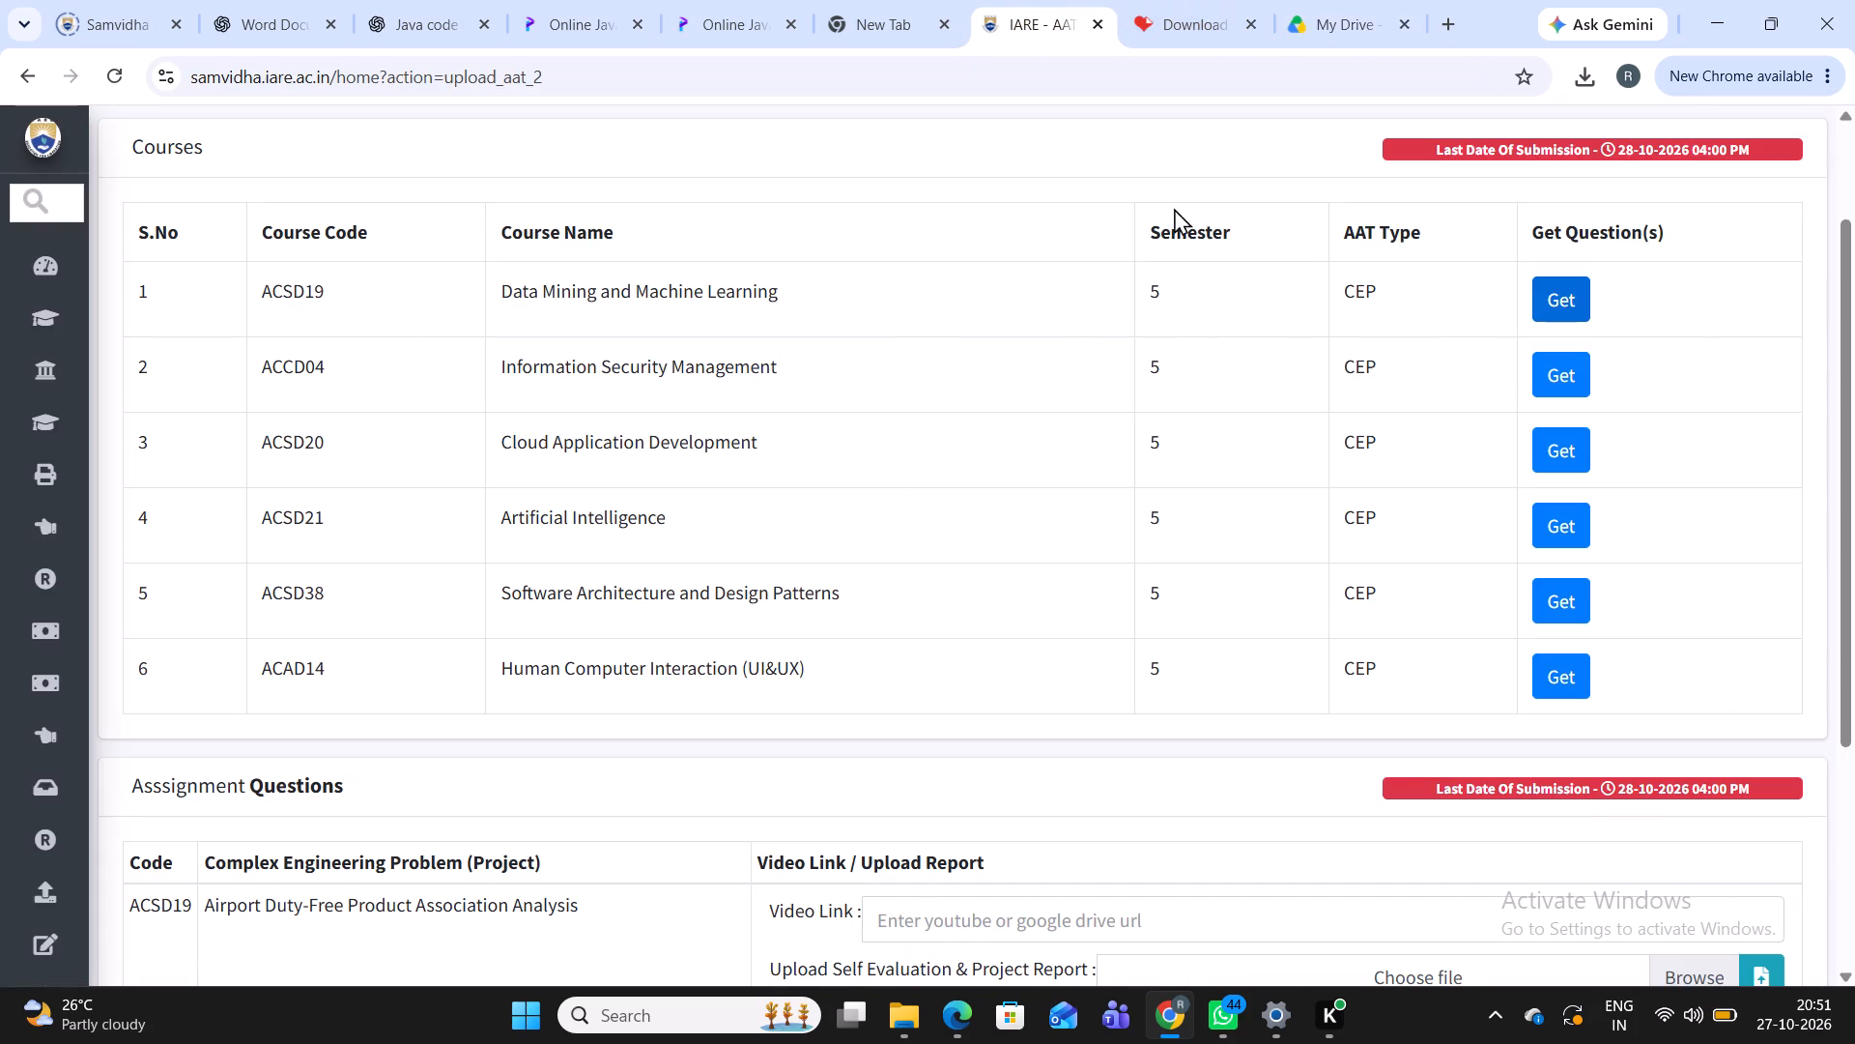
pyautogui.scroll(-1, 839, 473)
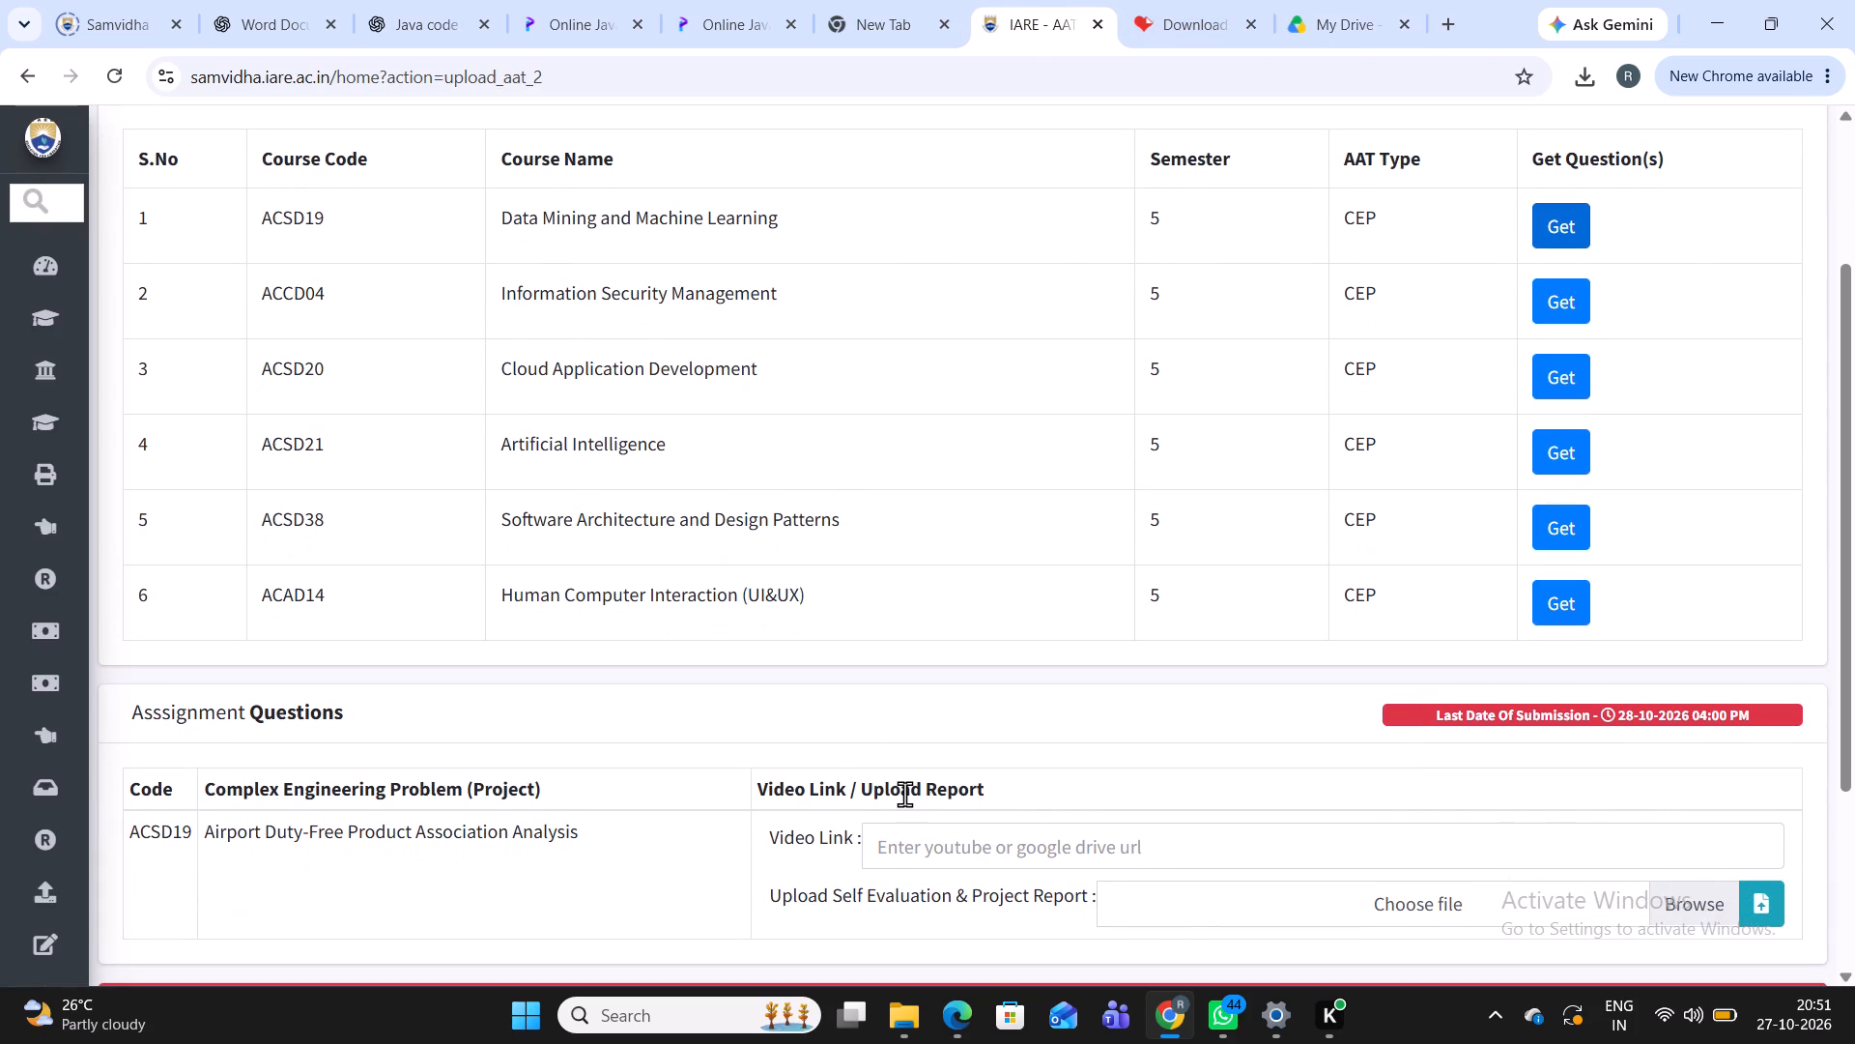
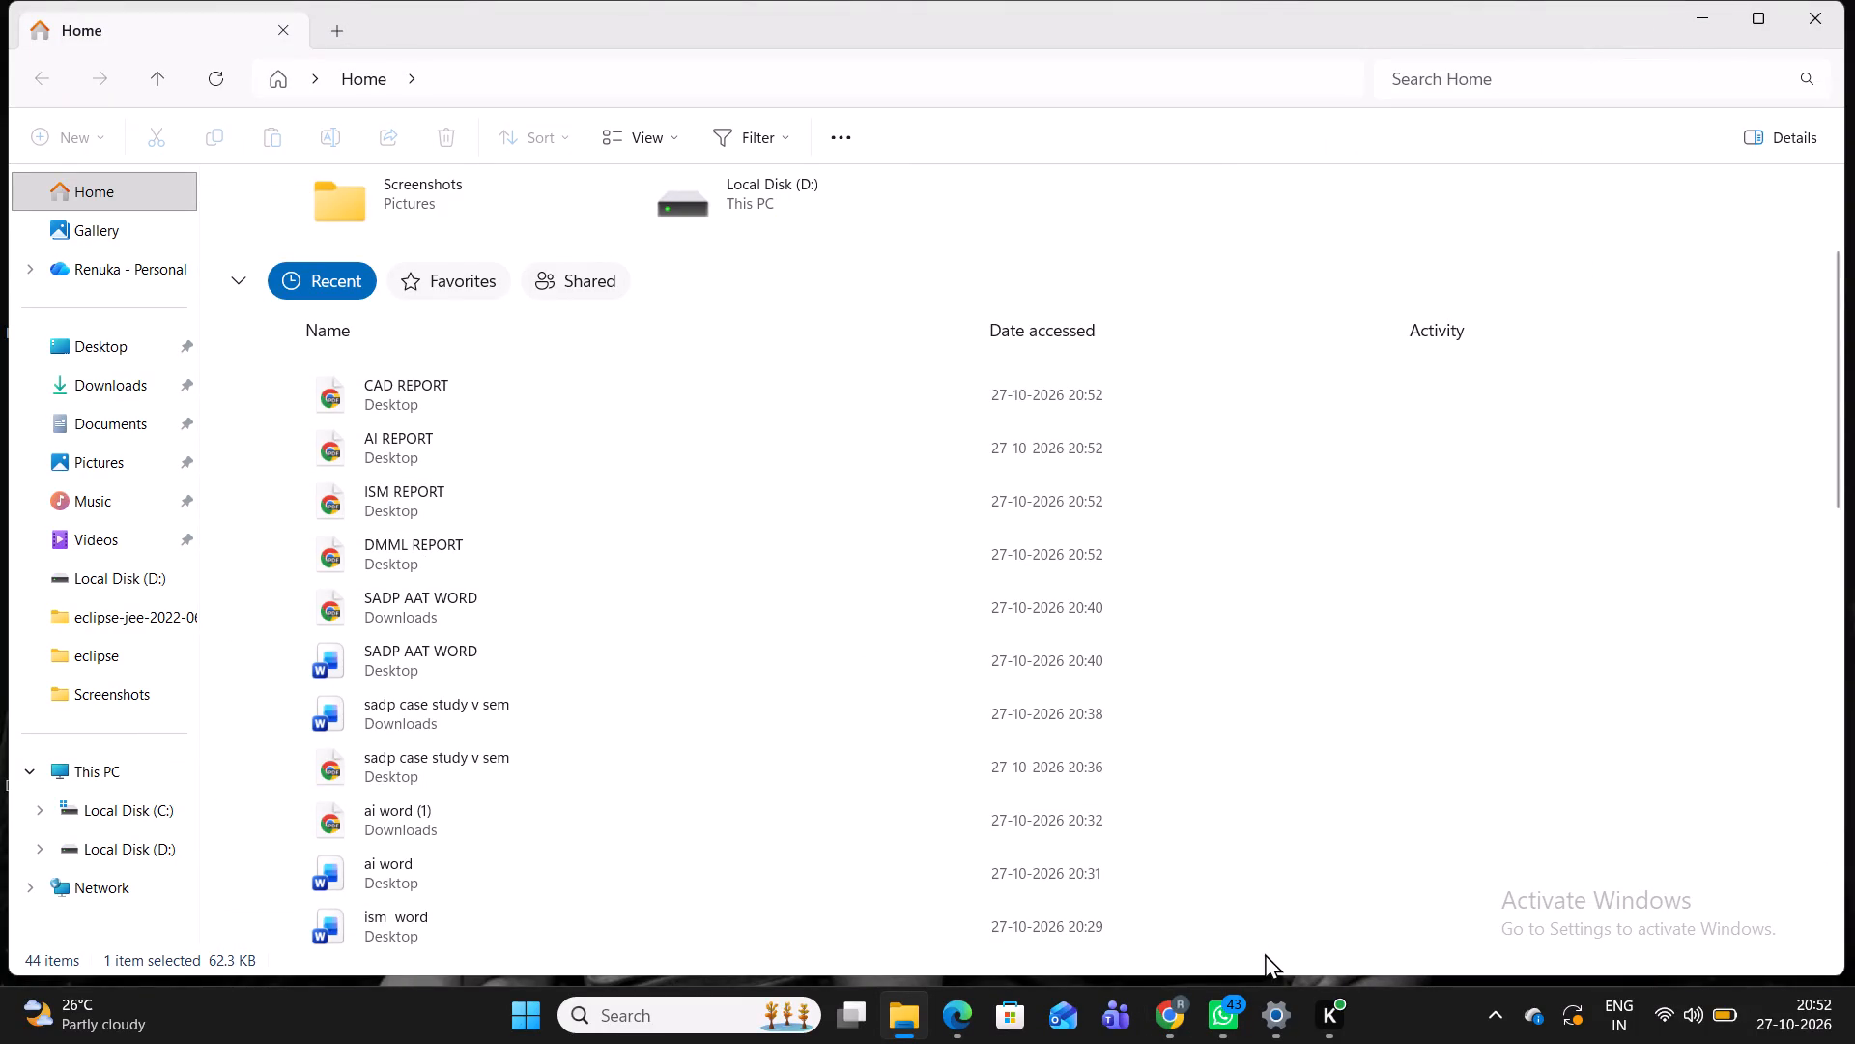
# Switch from File Explorer back to Chrome, showing the Samvidha AAT-II upload page with the course list.
pyautogui.click(1164, 1017)
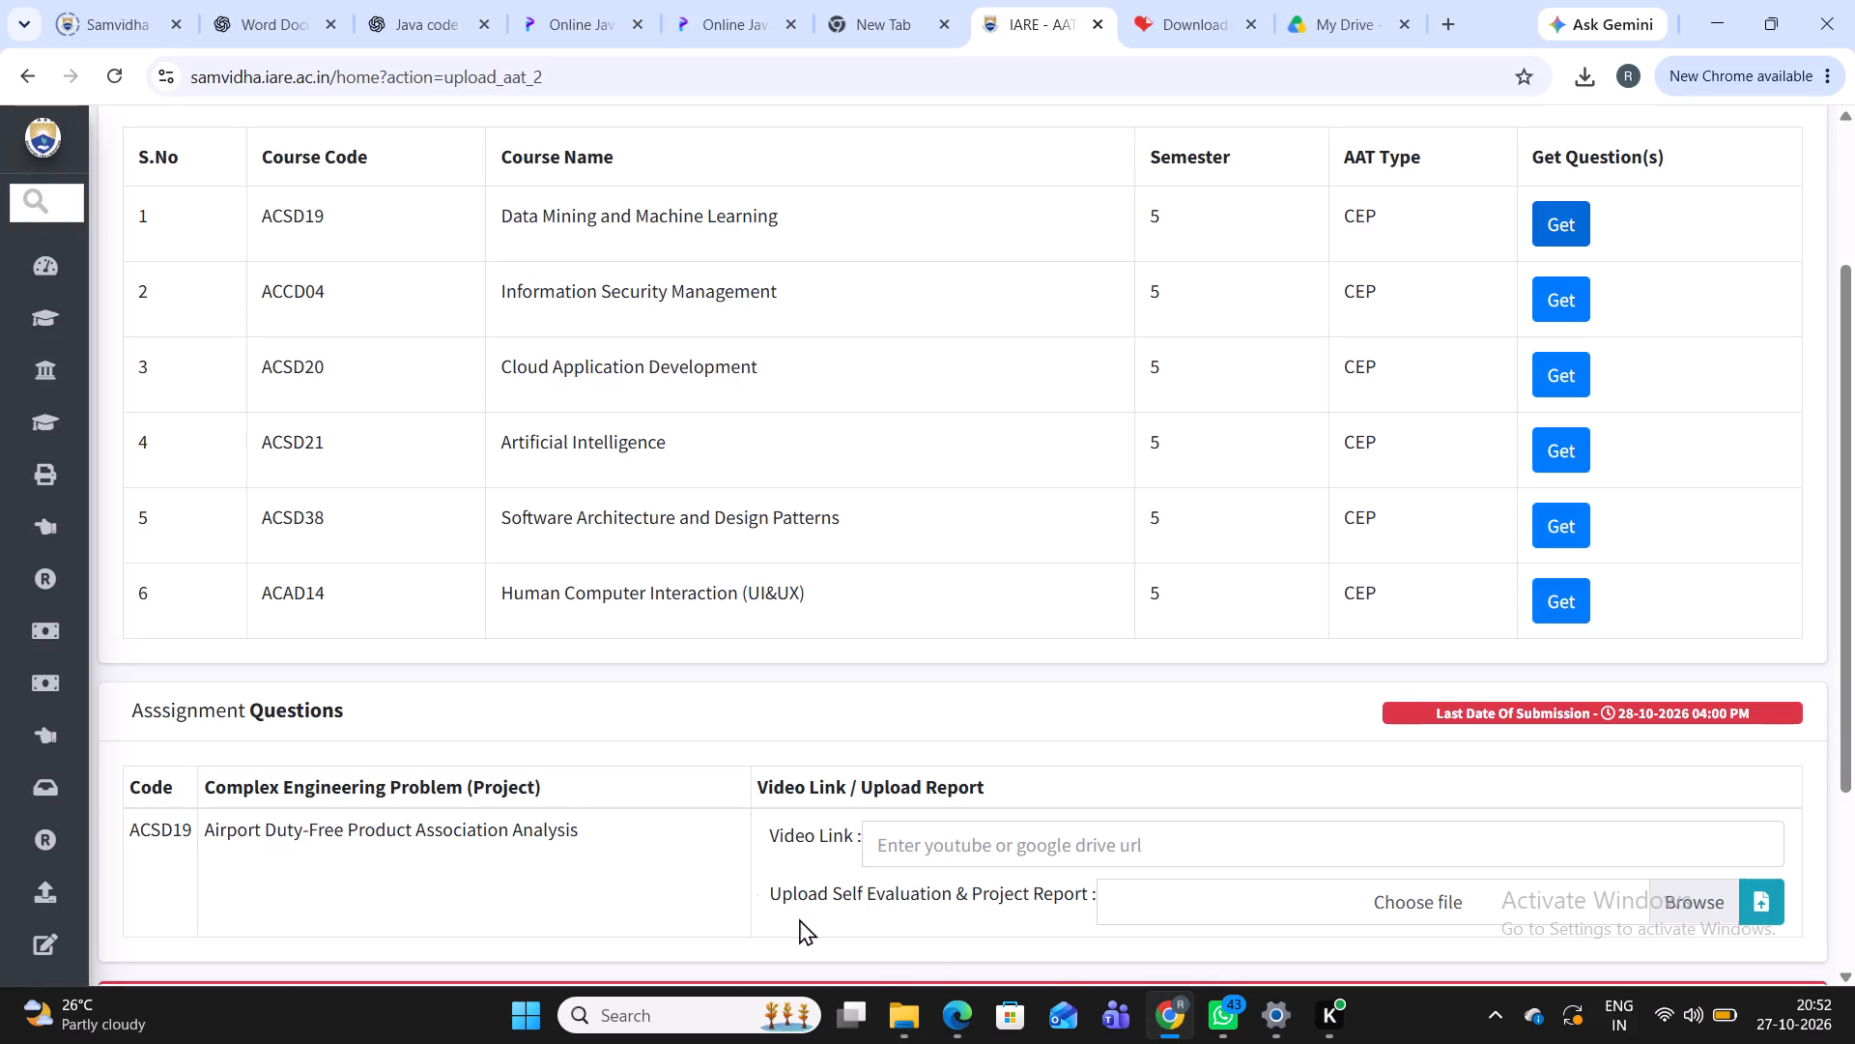
# Convert CAD REPORT.pdf from the Desktop to an editable Word file with iLovePDF's PDF to Word converter, without OCR.
pyautogui.click(1212, 31)
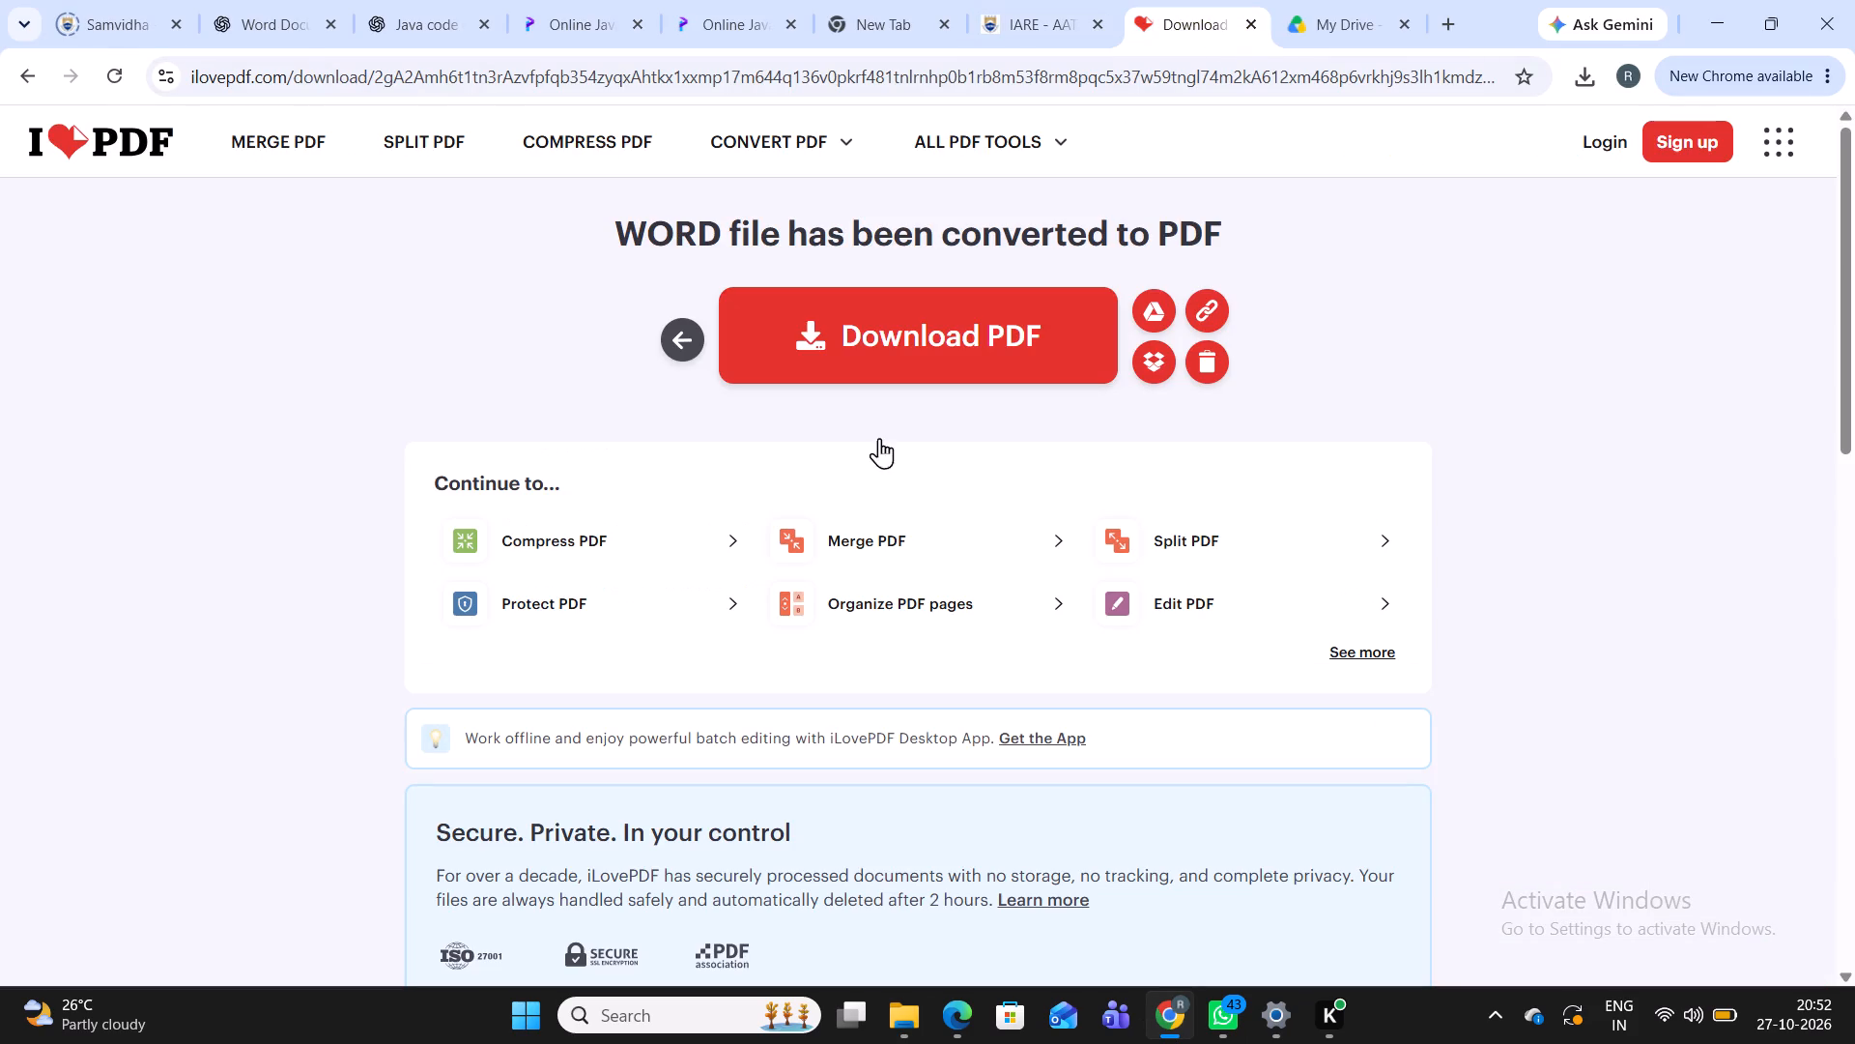
pyautogui.hscroll(10, 829, 499)
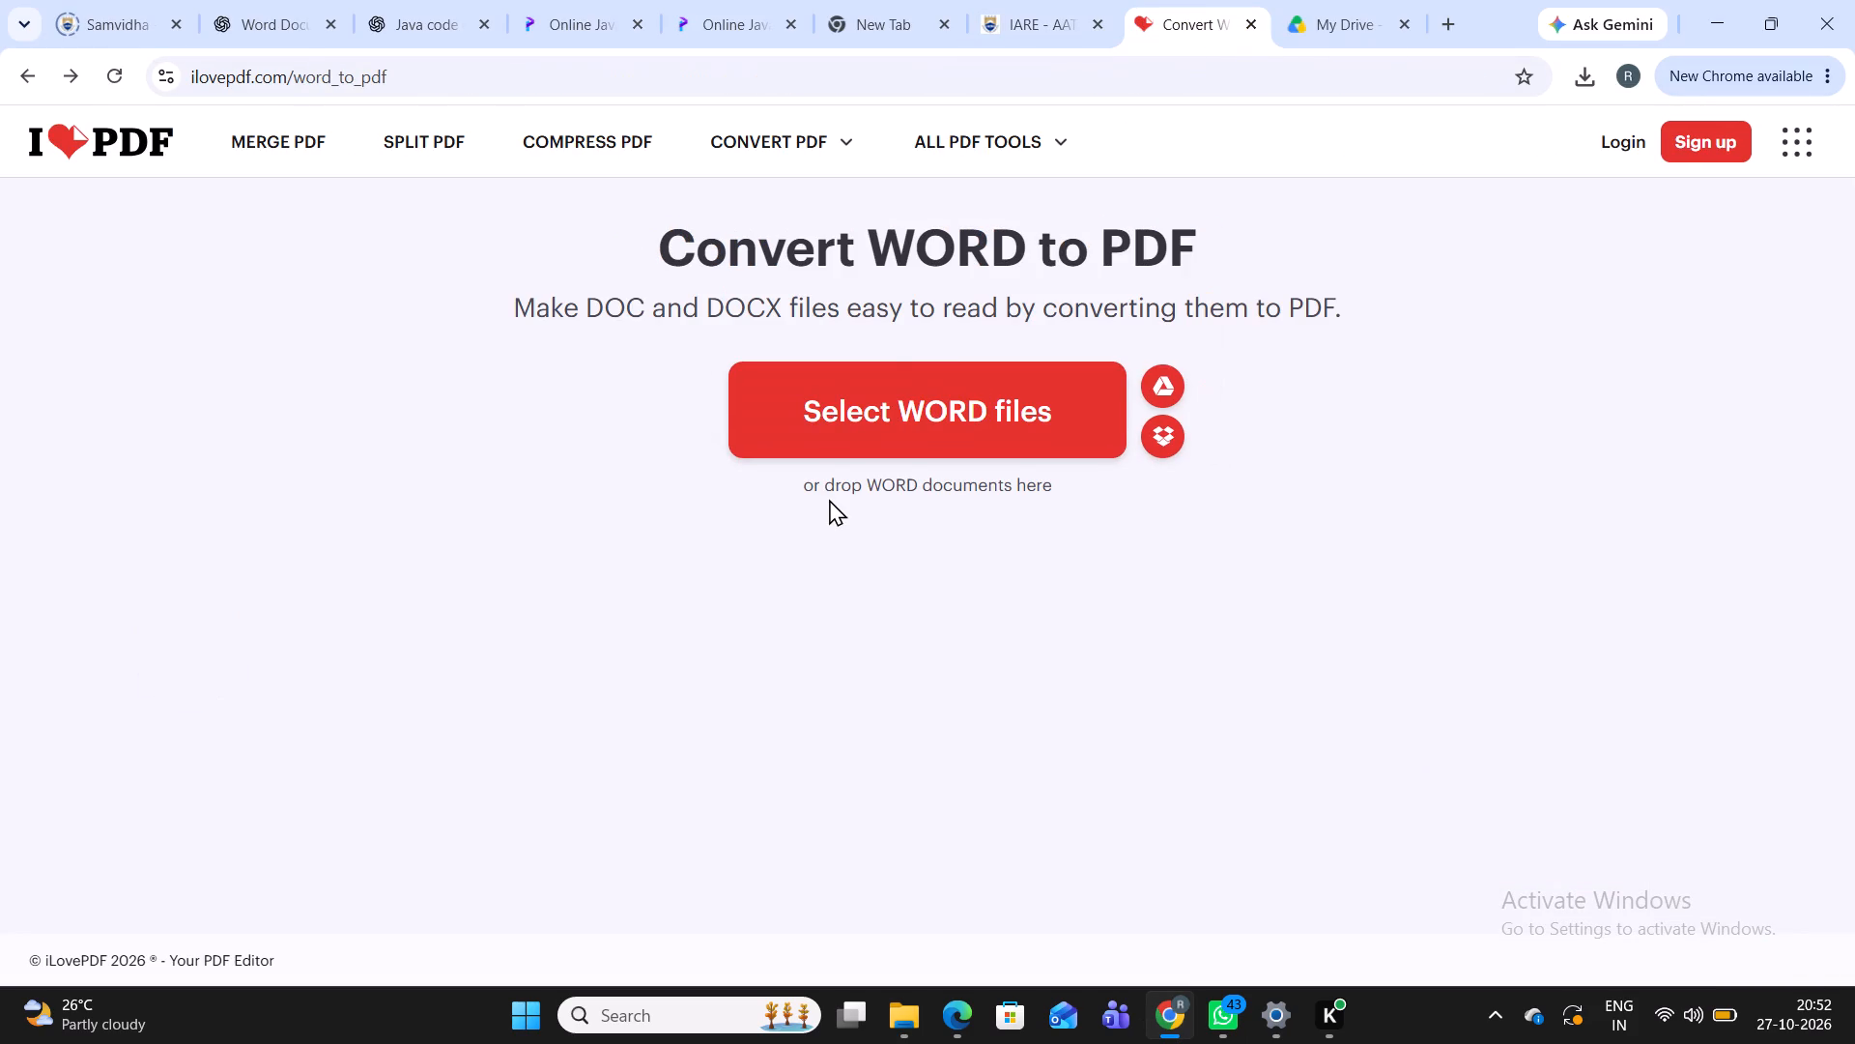
pyautogui.hscroll(13, 600, 584)
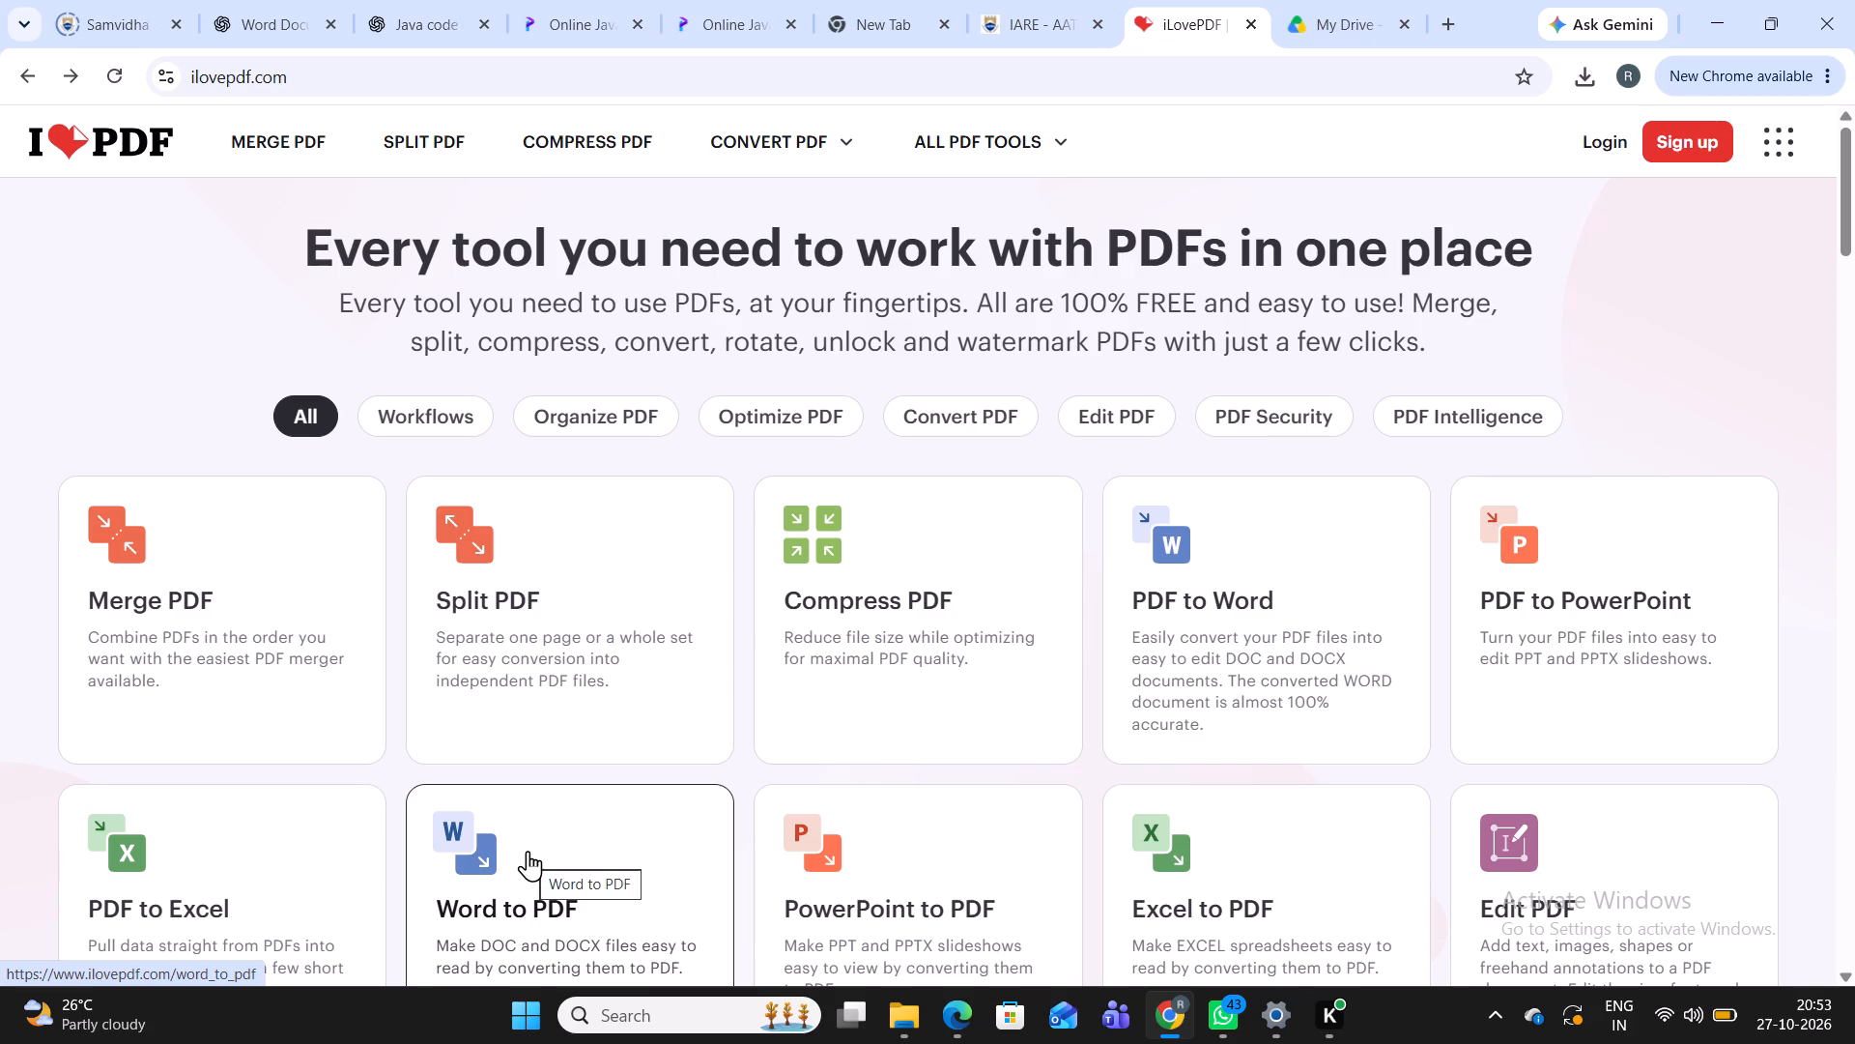
pyautogui.click(1292, 704)
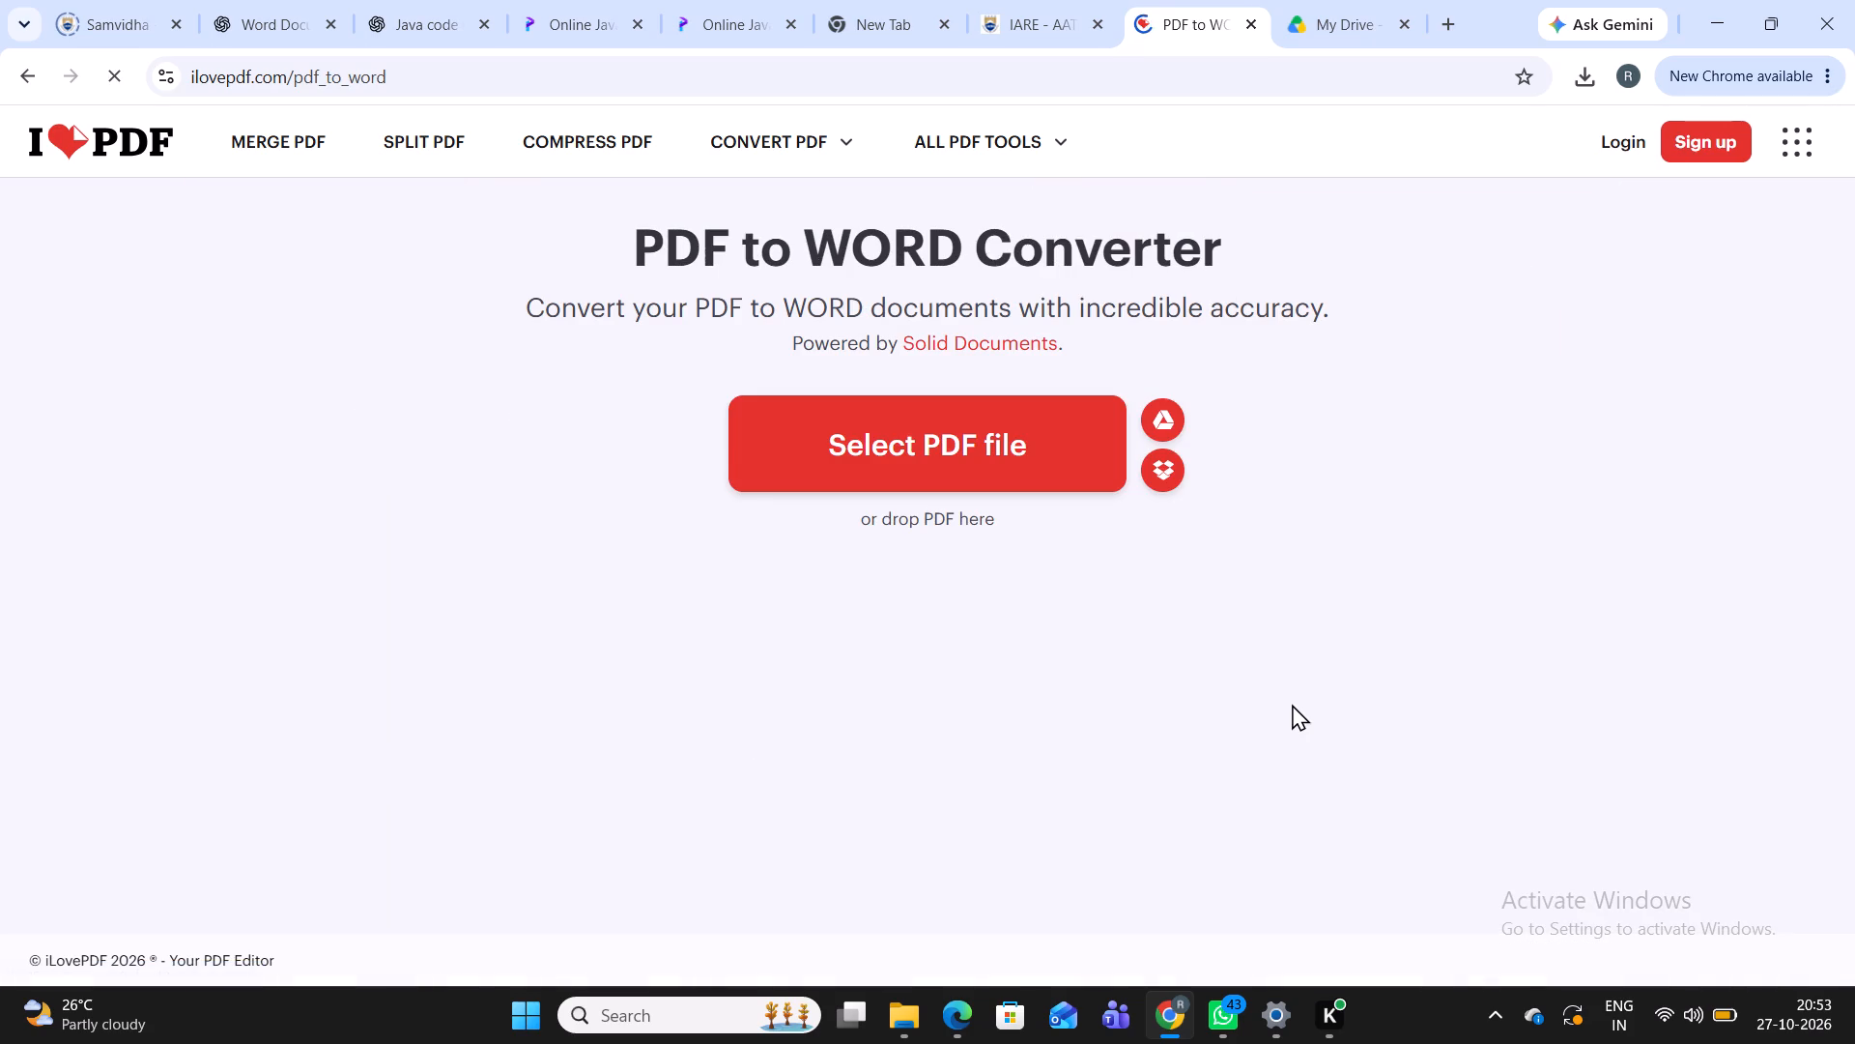
pyautogui.click(888, 403)
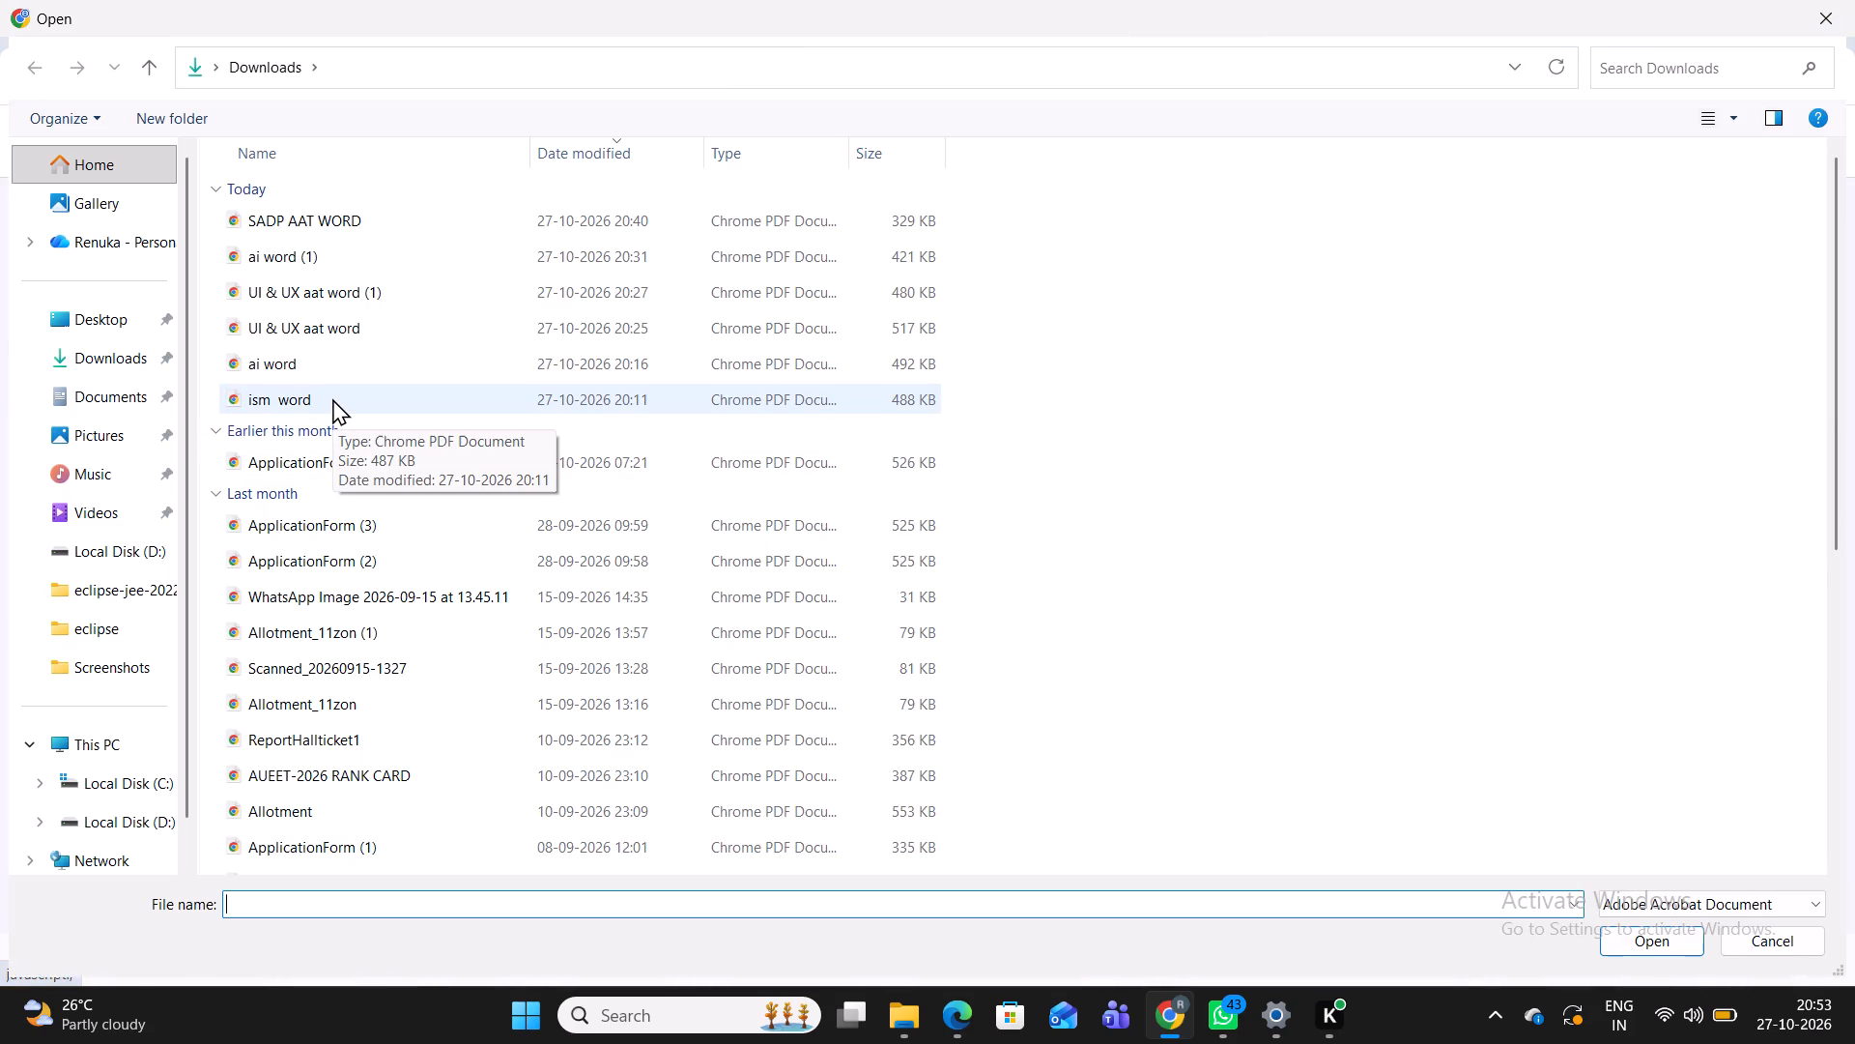
pyautogui.scroll(2, 332, 398)
pyautogui.click(93, 322)
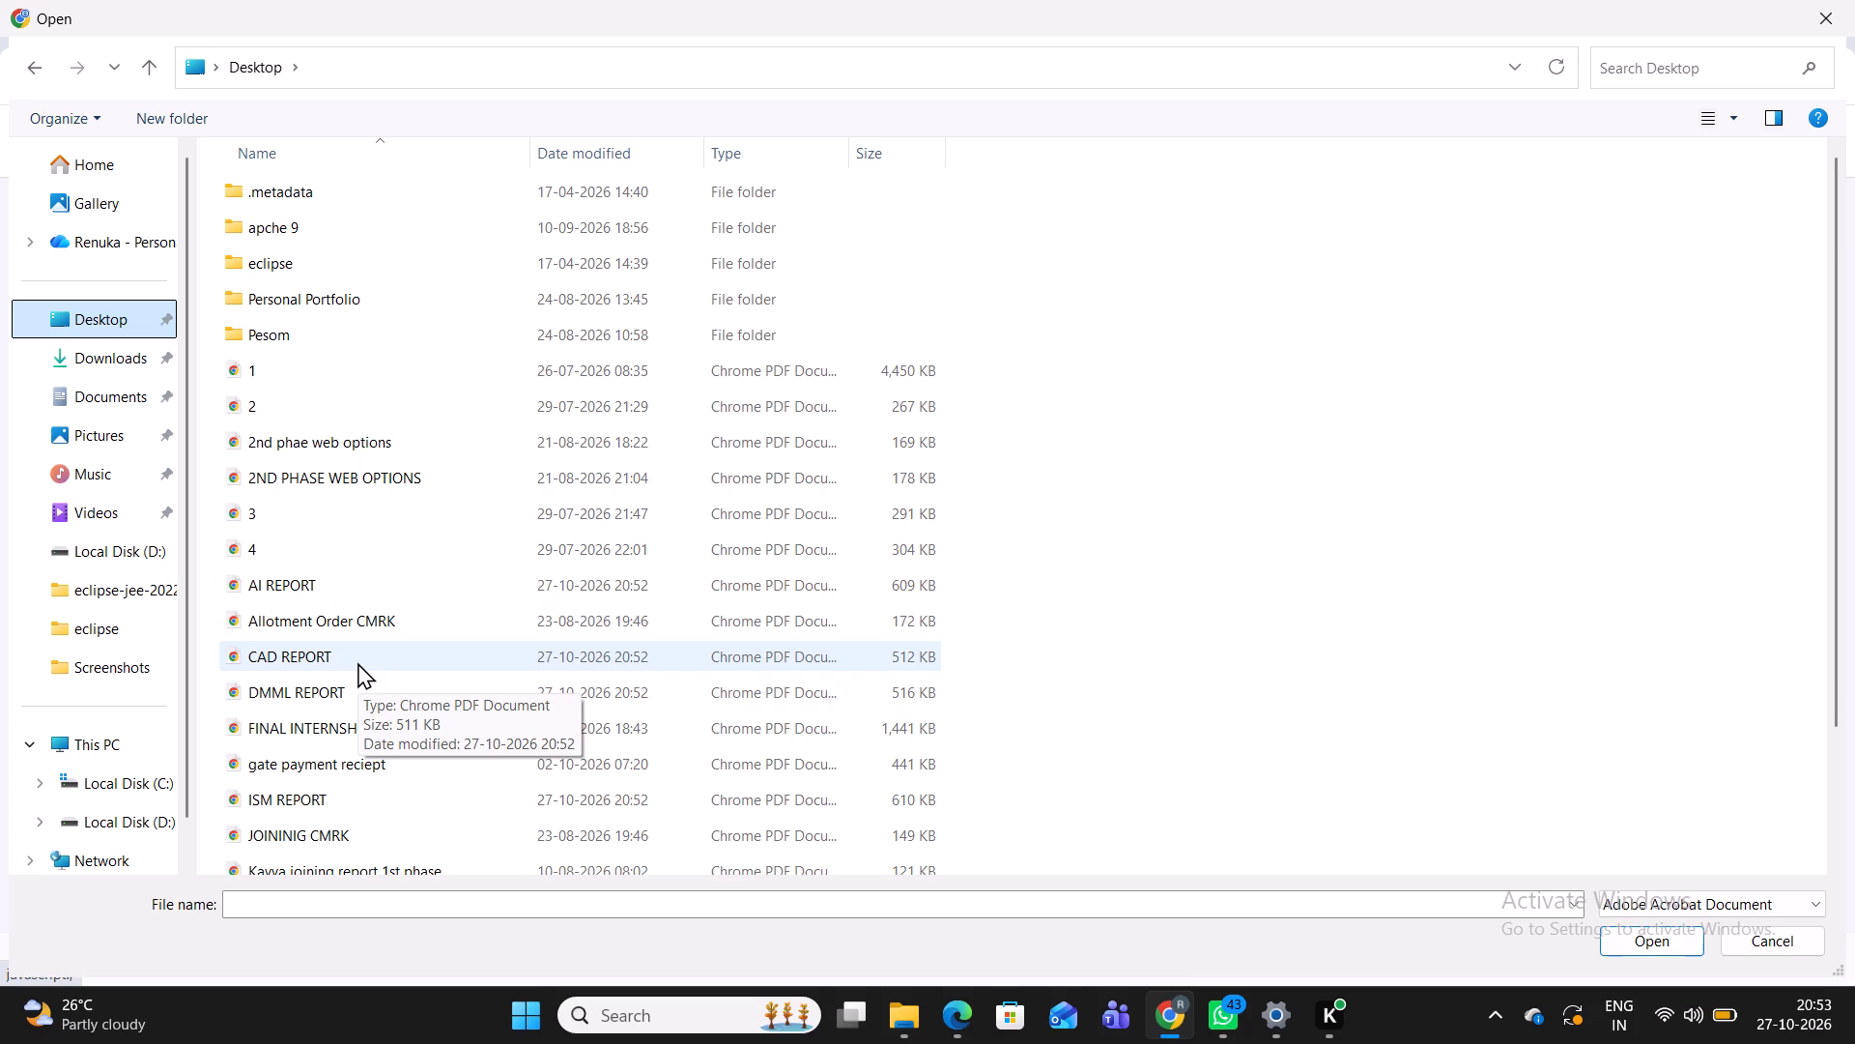
pyautogui.scroll(-1, 357, 662)
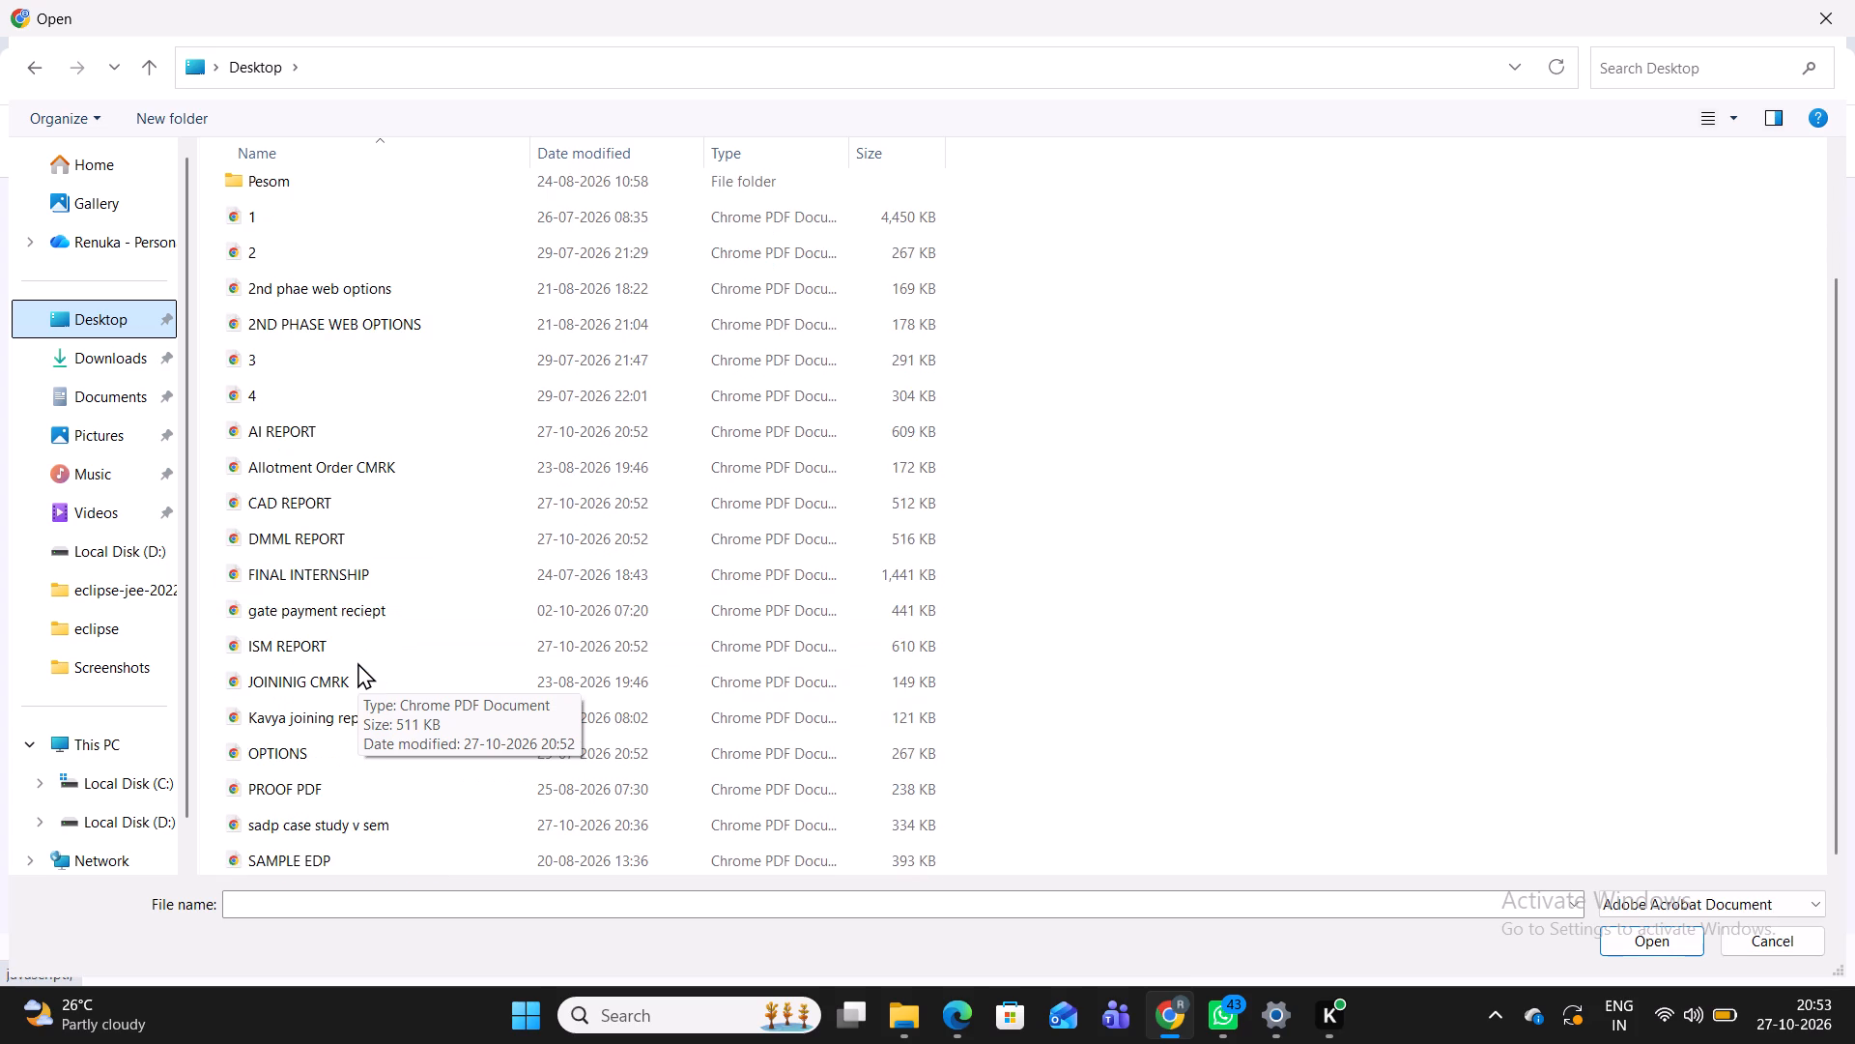
pyautogui.scroll(-2, 357, 662)
pyautogui.scroll(12, 357, 662)
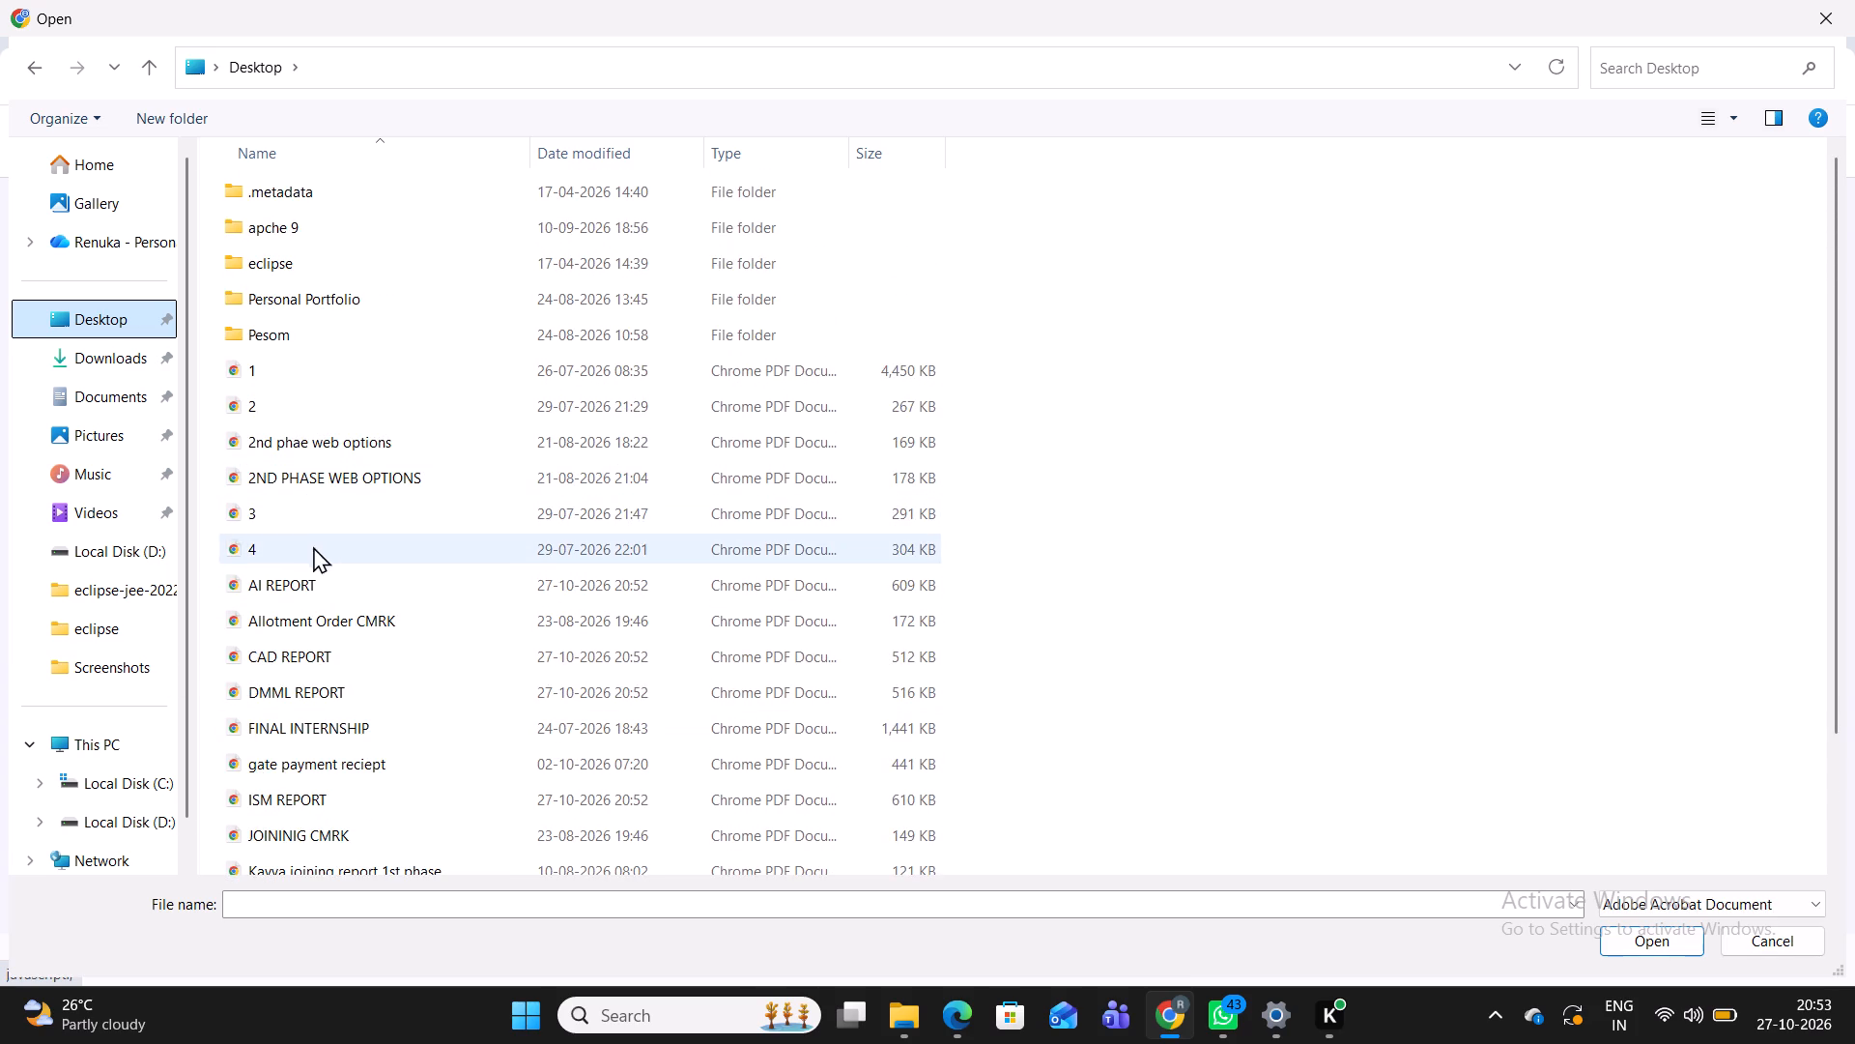
pyautogui.doubleClick(320, 661)
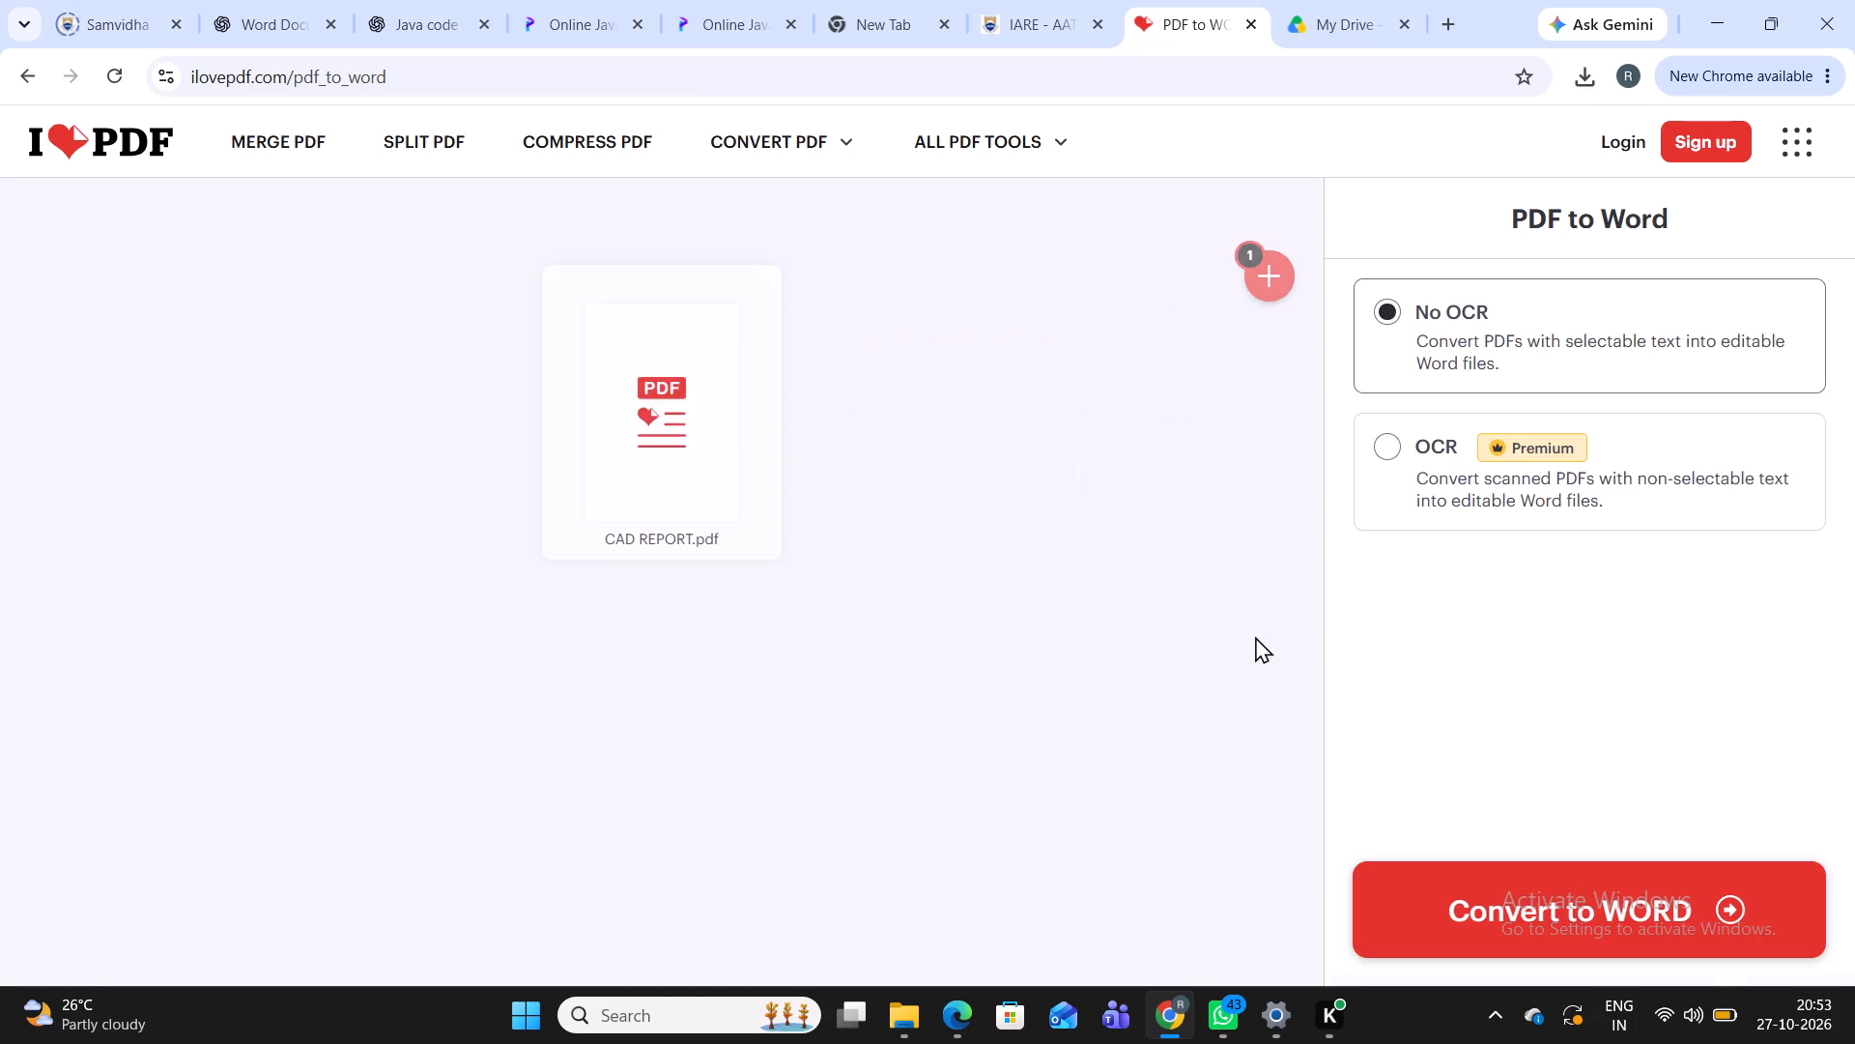
pyautogui.click(1641, 944)
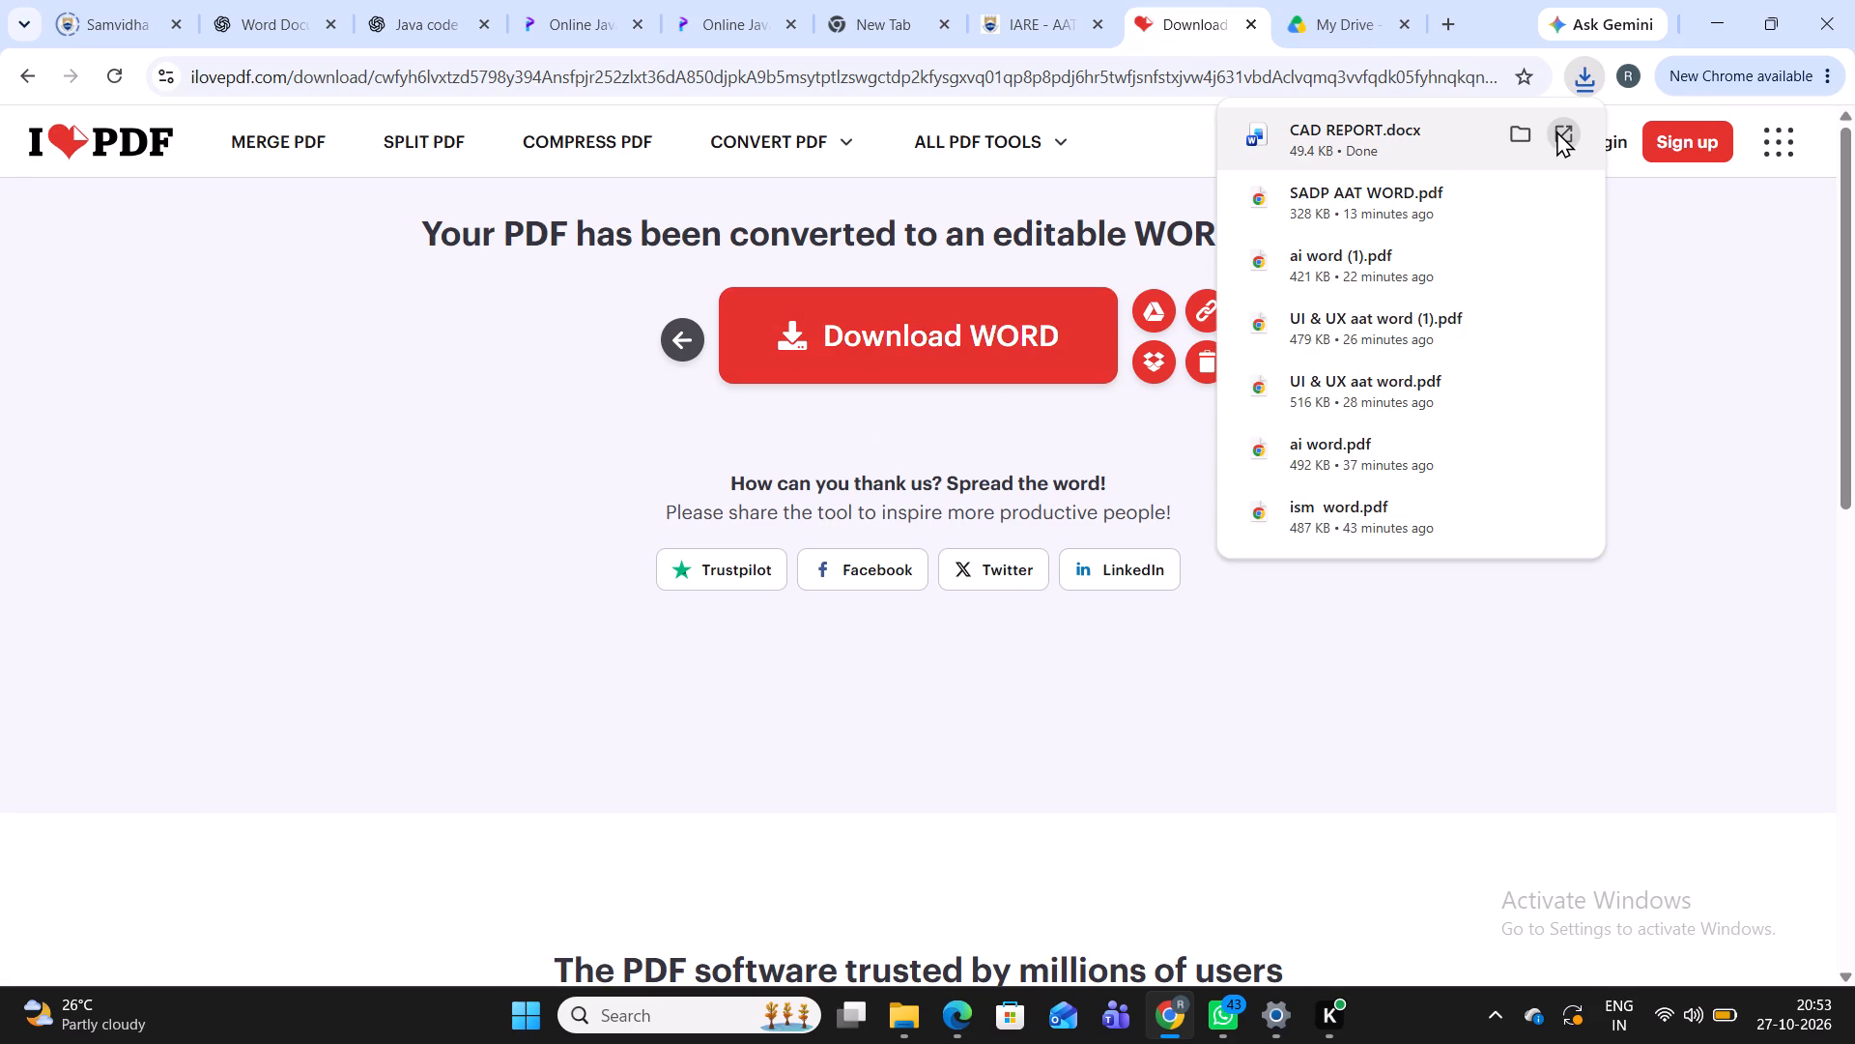
# Open the downloaded CAD REPORT.docx in Word and enable editing.
pyautogui.click(1556, 130)
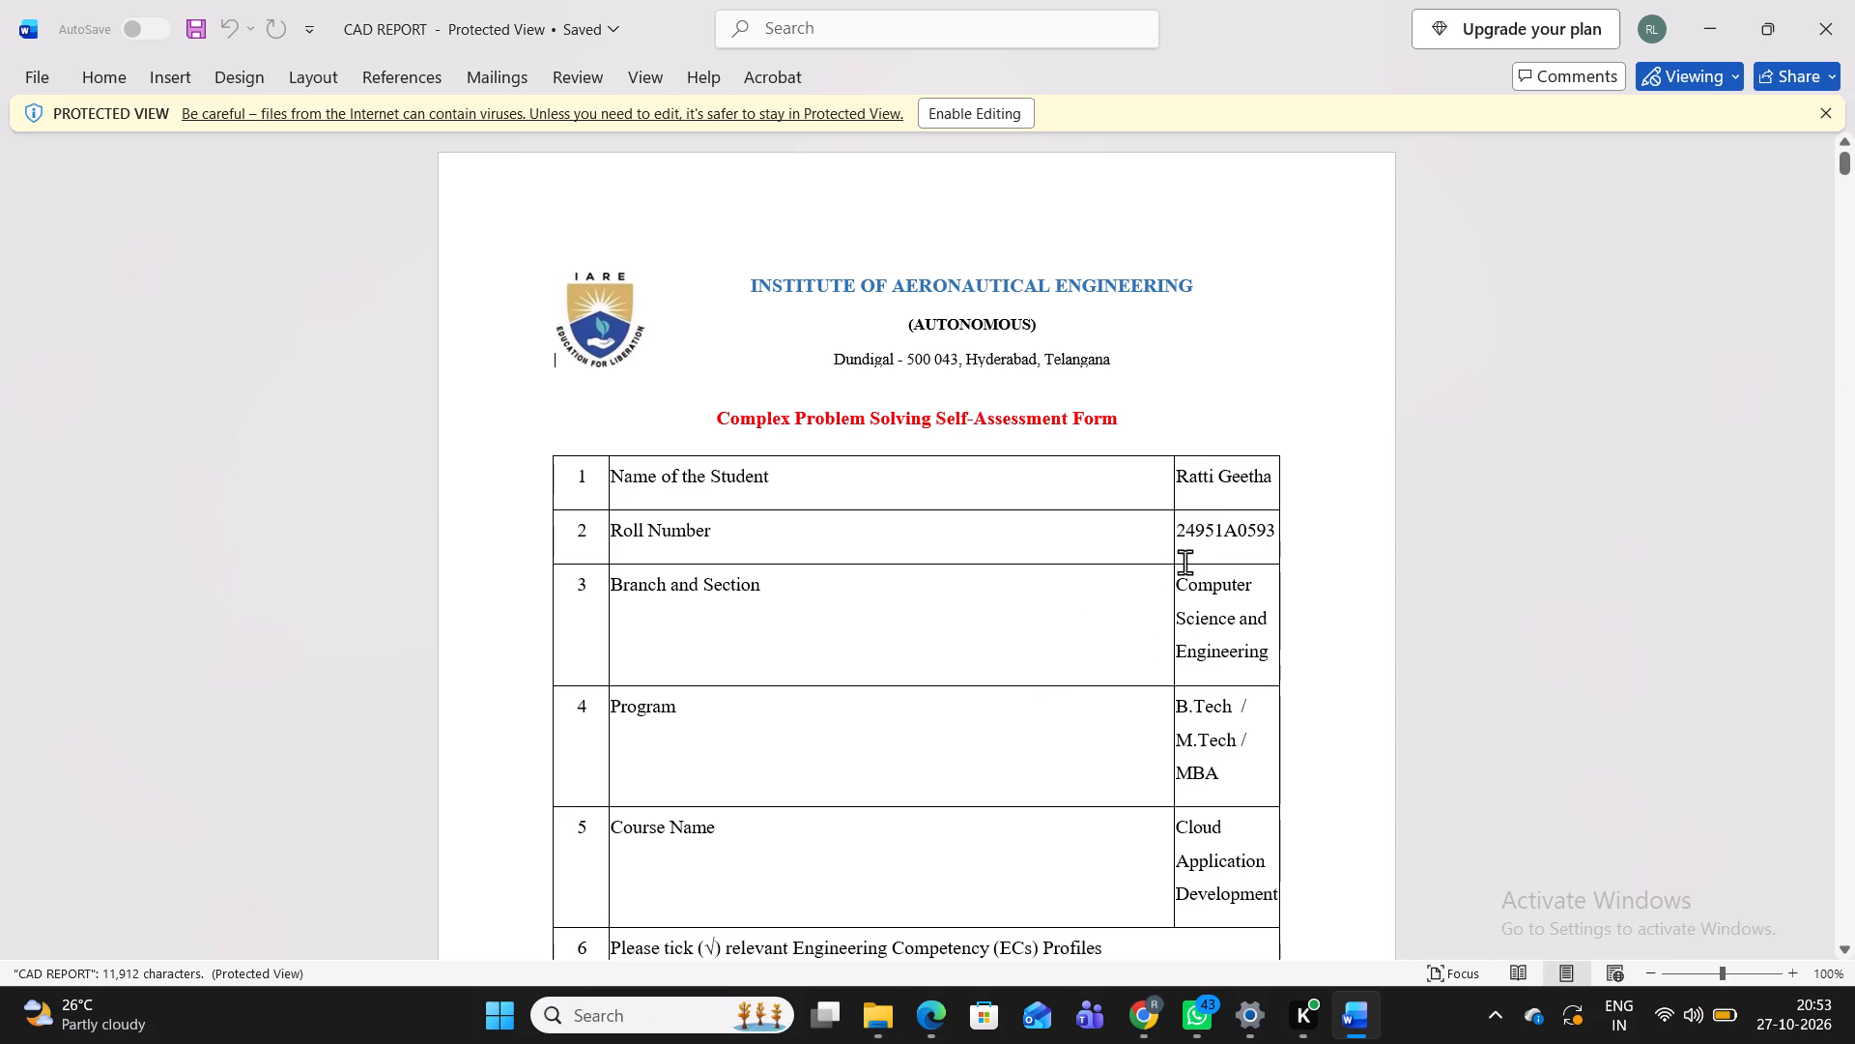
pyautogui.click(973, 108)
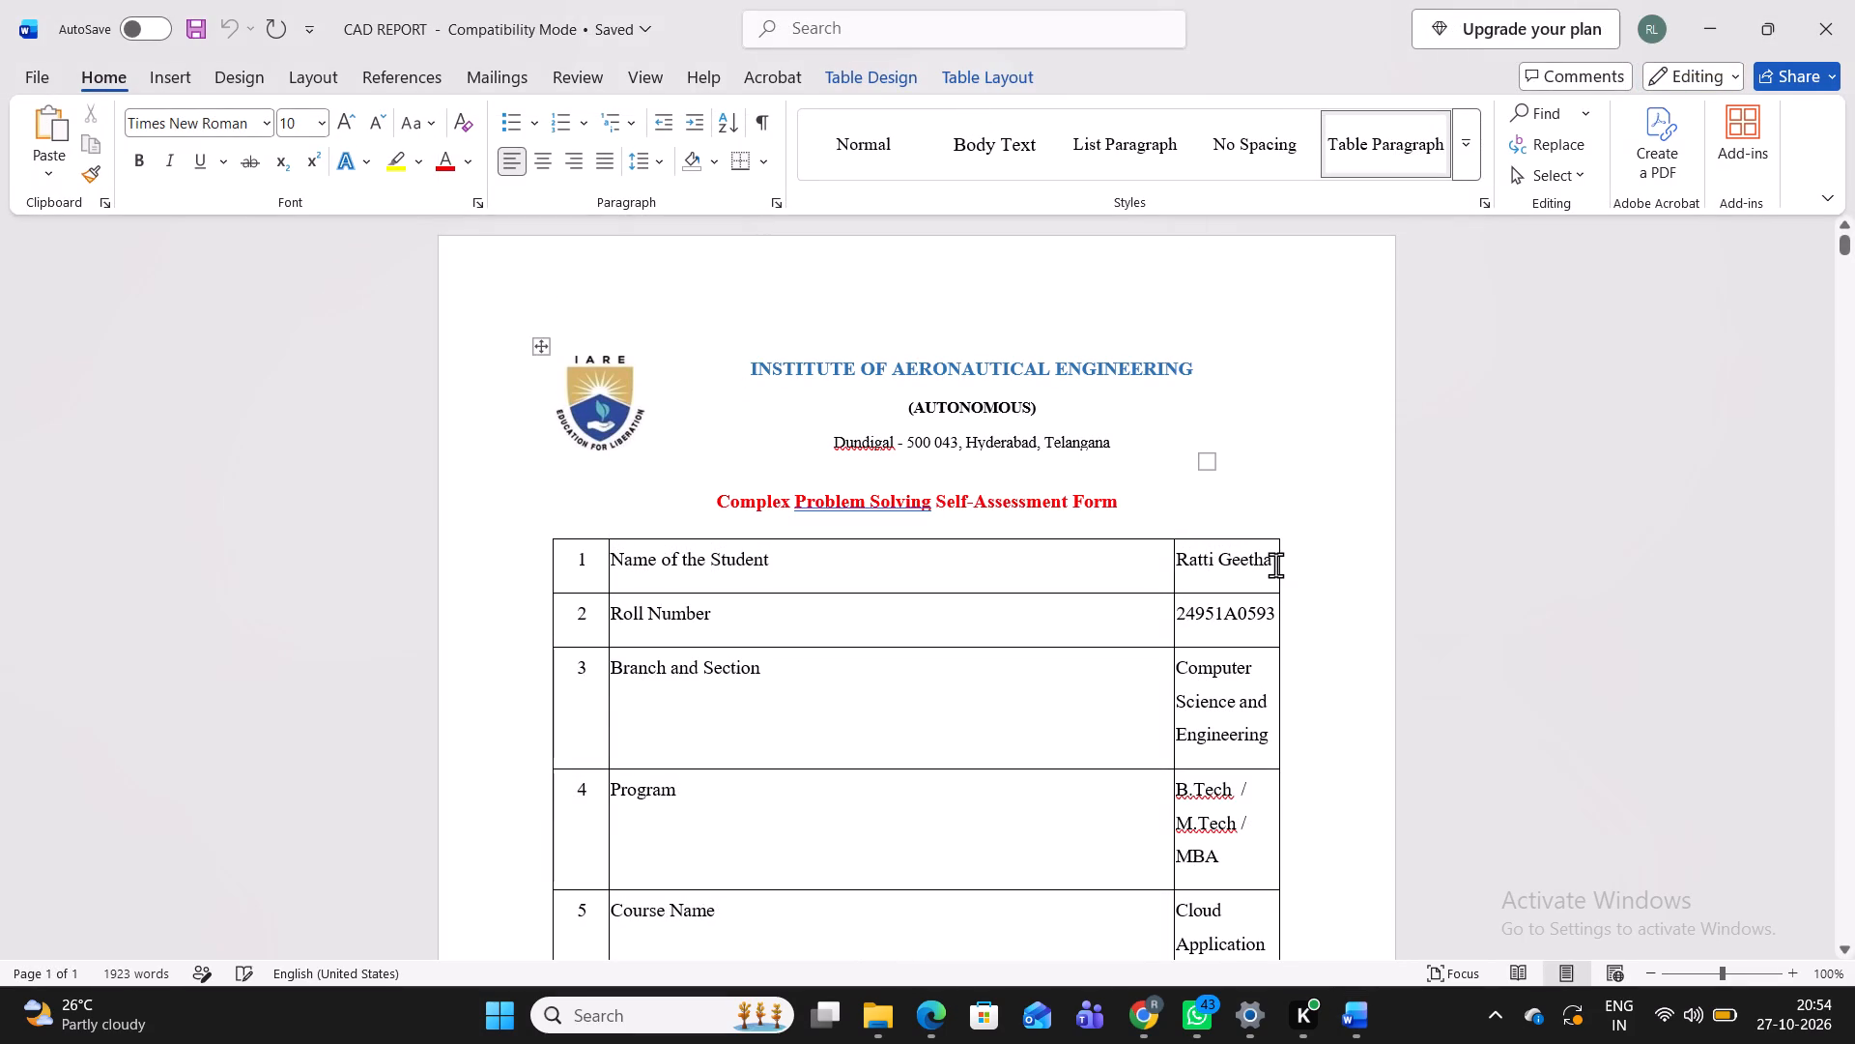
# Replace the name in the Name of the Student row of the self-assessment form with the submitting student's name.
pyautogui.moveTo(1275, 565); pyautogui.dragTo(1212, 568)
pyautogui.press('l')
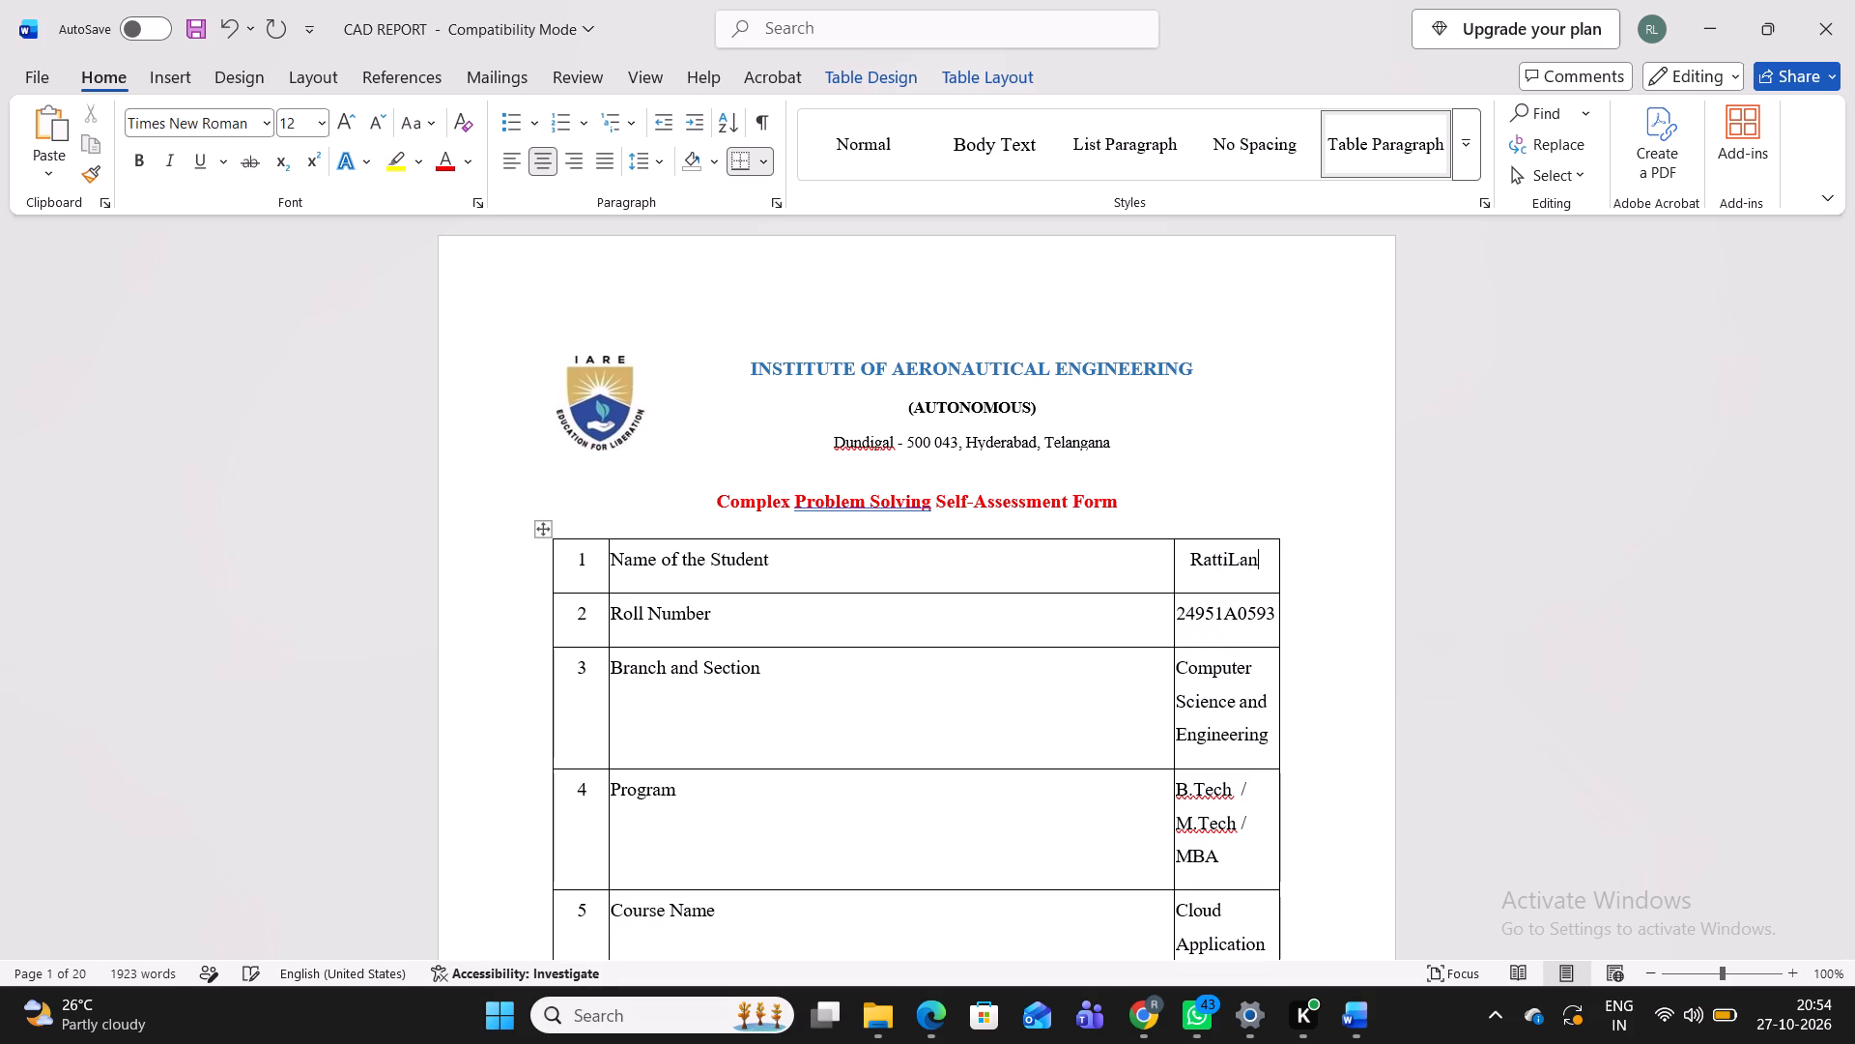
pyautogui.press('r')
pyautogui.press('e')
pyautogui.press('BackSpace')
pyautogui.write('enuka')
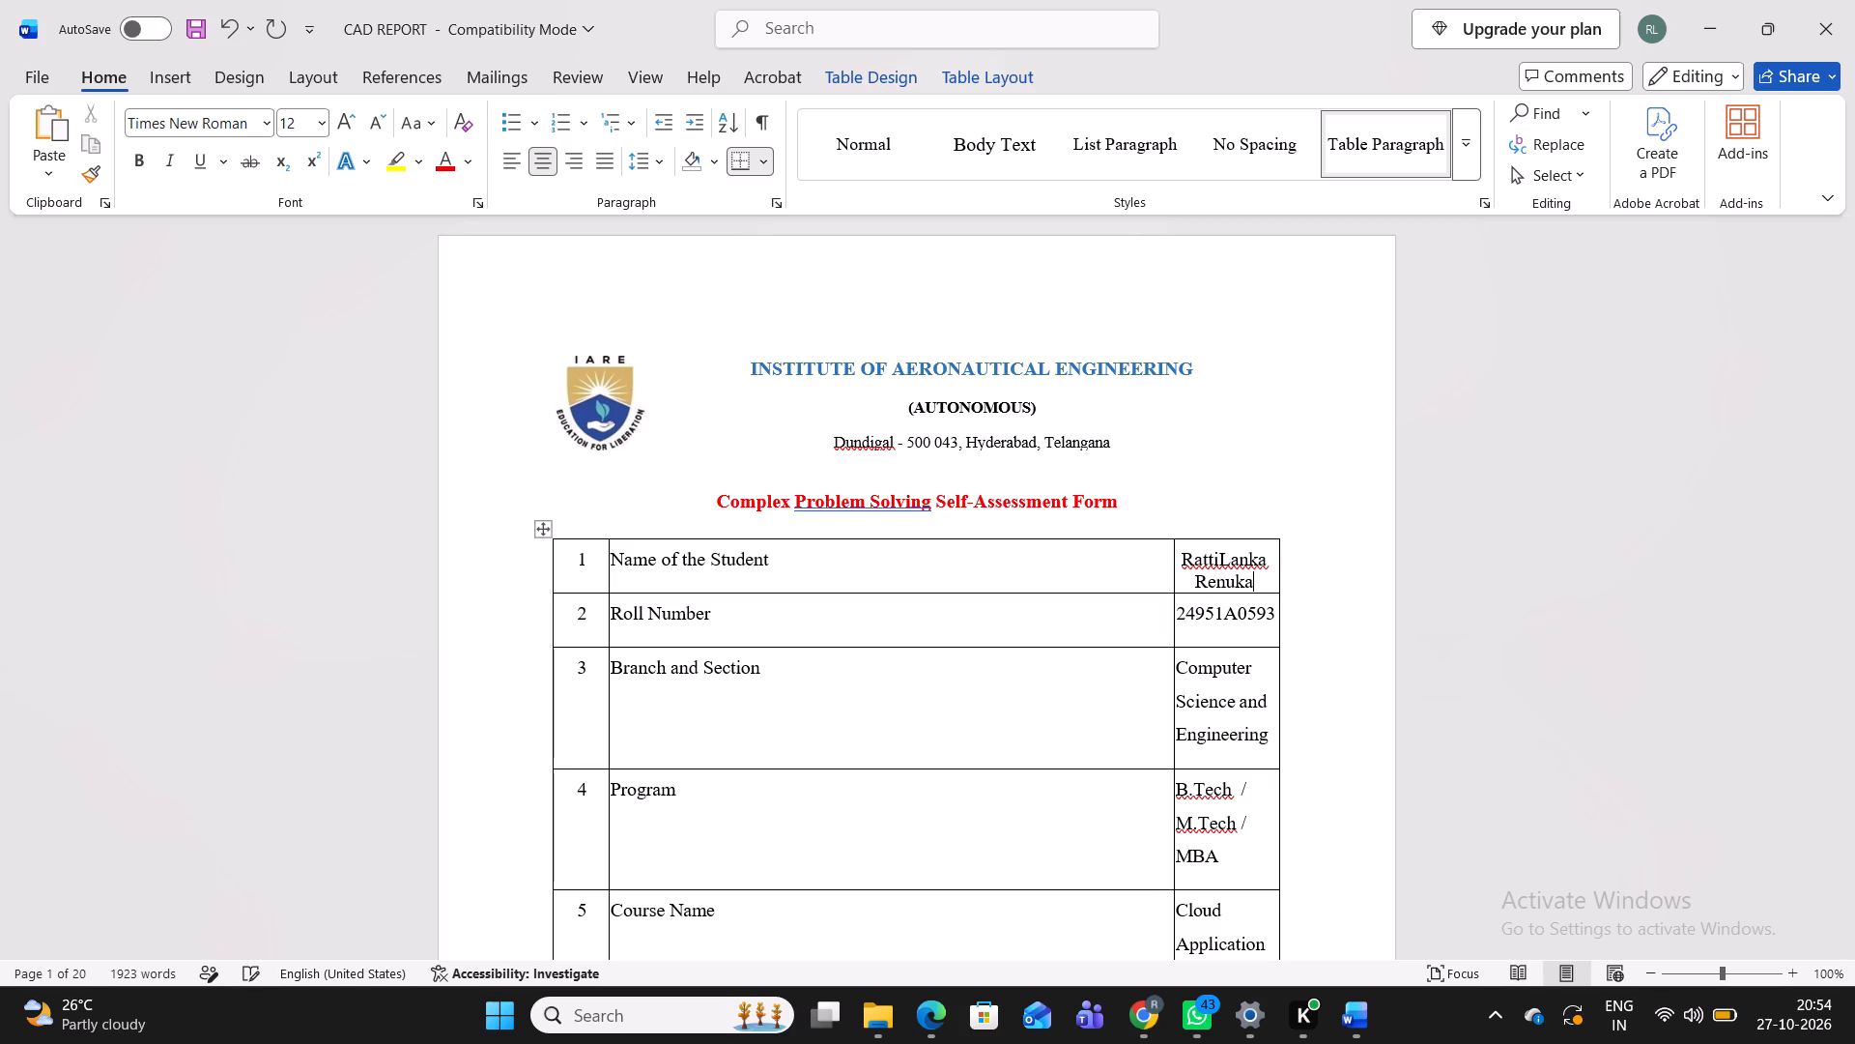
pyautogui.click(1221, 561)
pyautogui.press('BackSpace')
pyautogui.press('BackSpace')
pyautogui.press('BackSpace')
pyautogui.press('BackSpace')
pyautogui.press('BackSpace')
pyautogui.press('BackSpace')
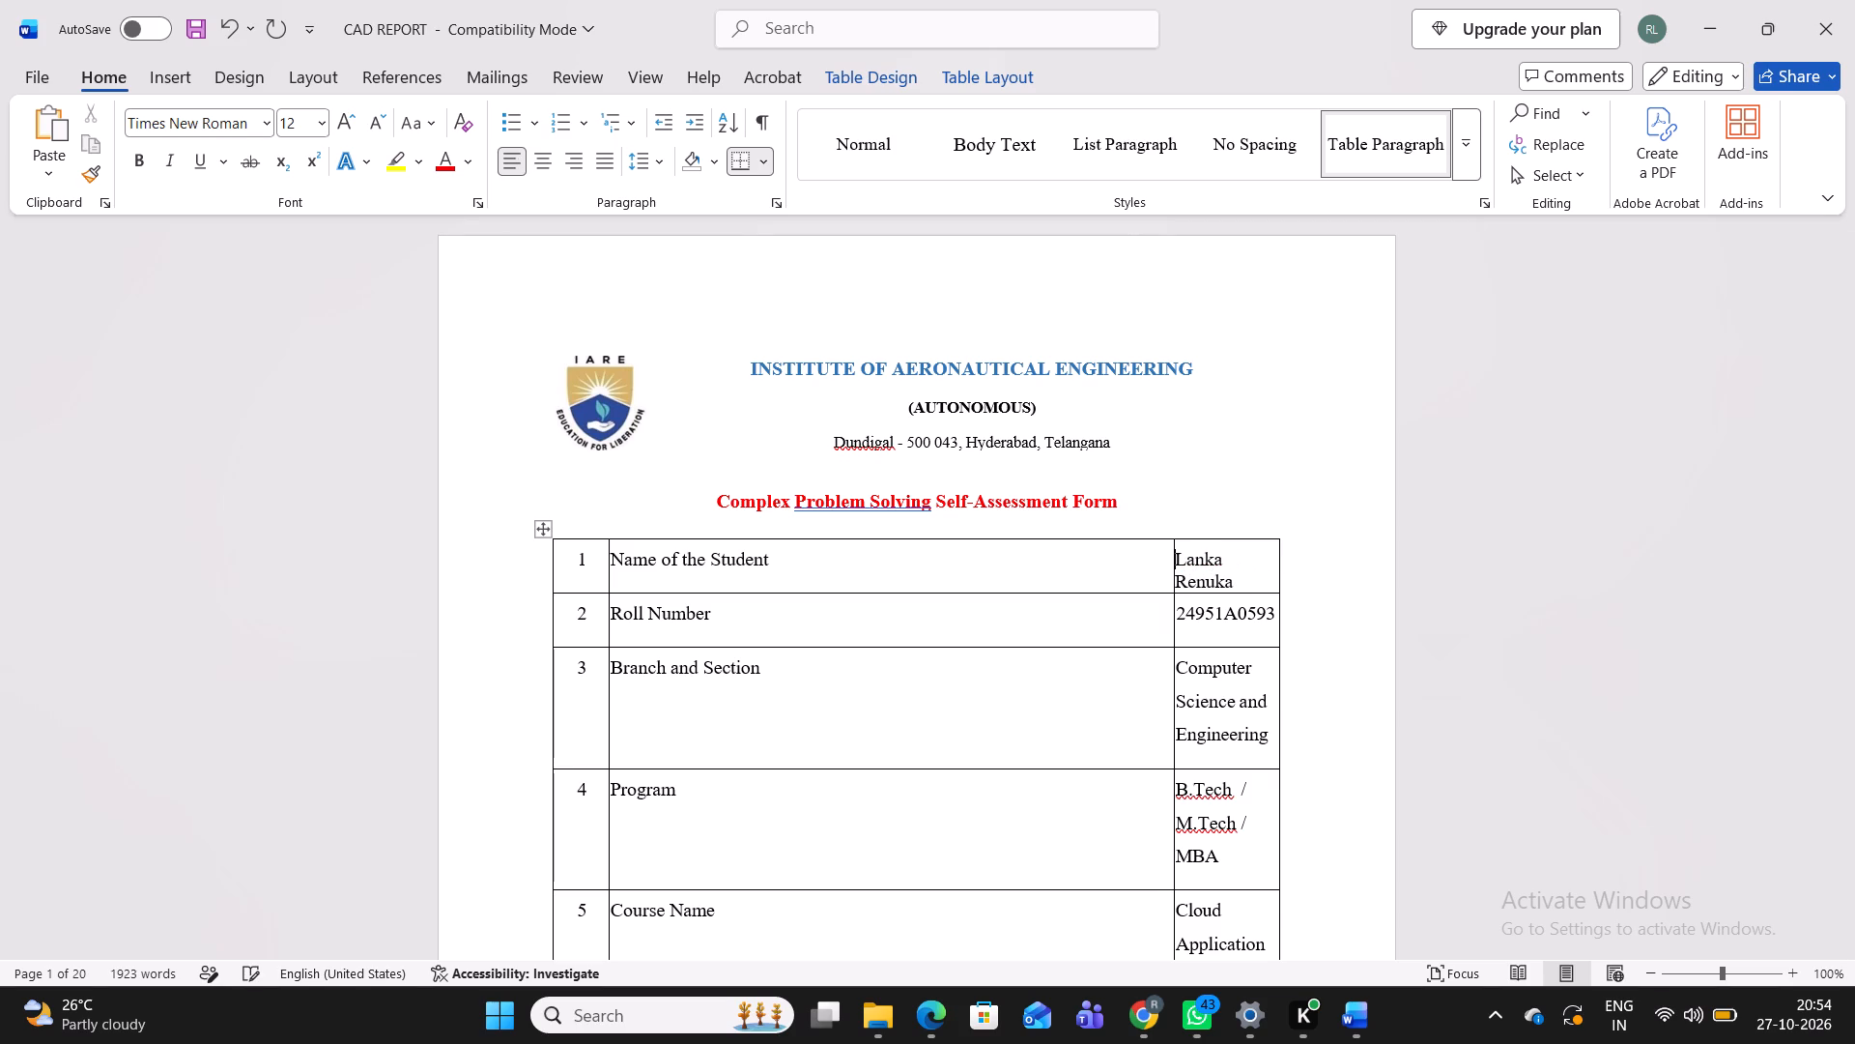
# Start the second part of the student name on a new line in its cell, indented by six spaces.
pyautogui.press('Down')
pyautogui.press('BackSpace')
pyautogui.press('Return')
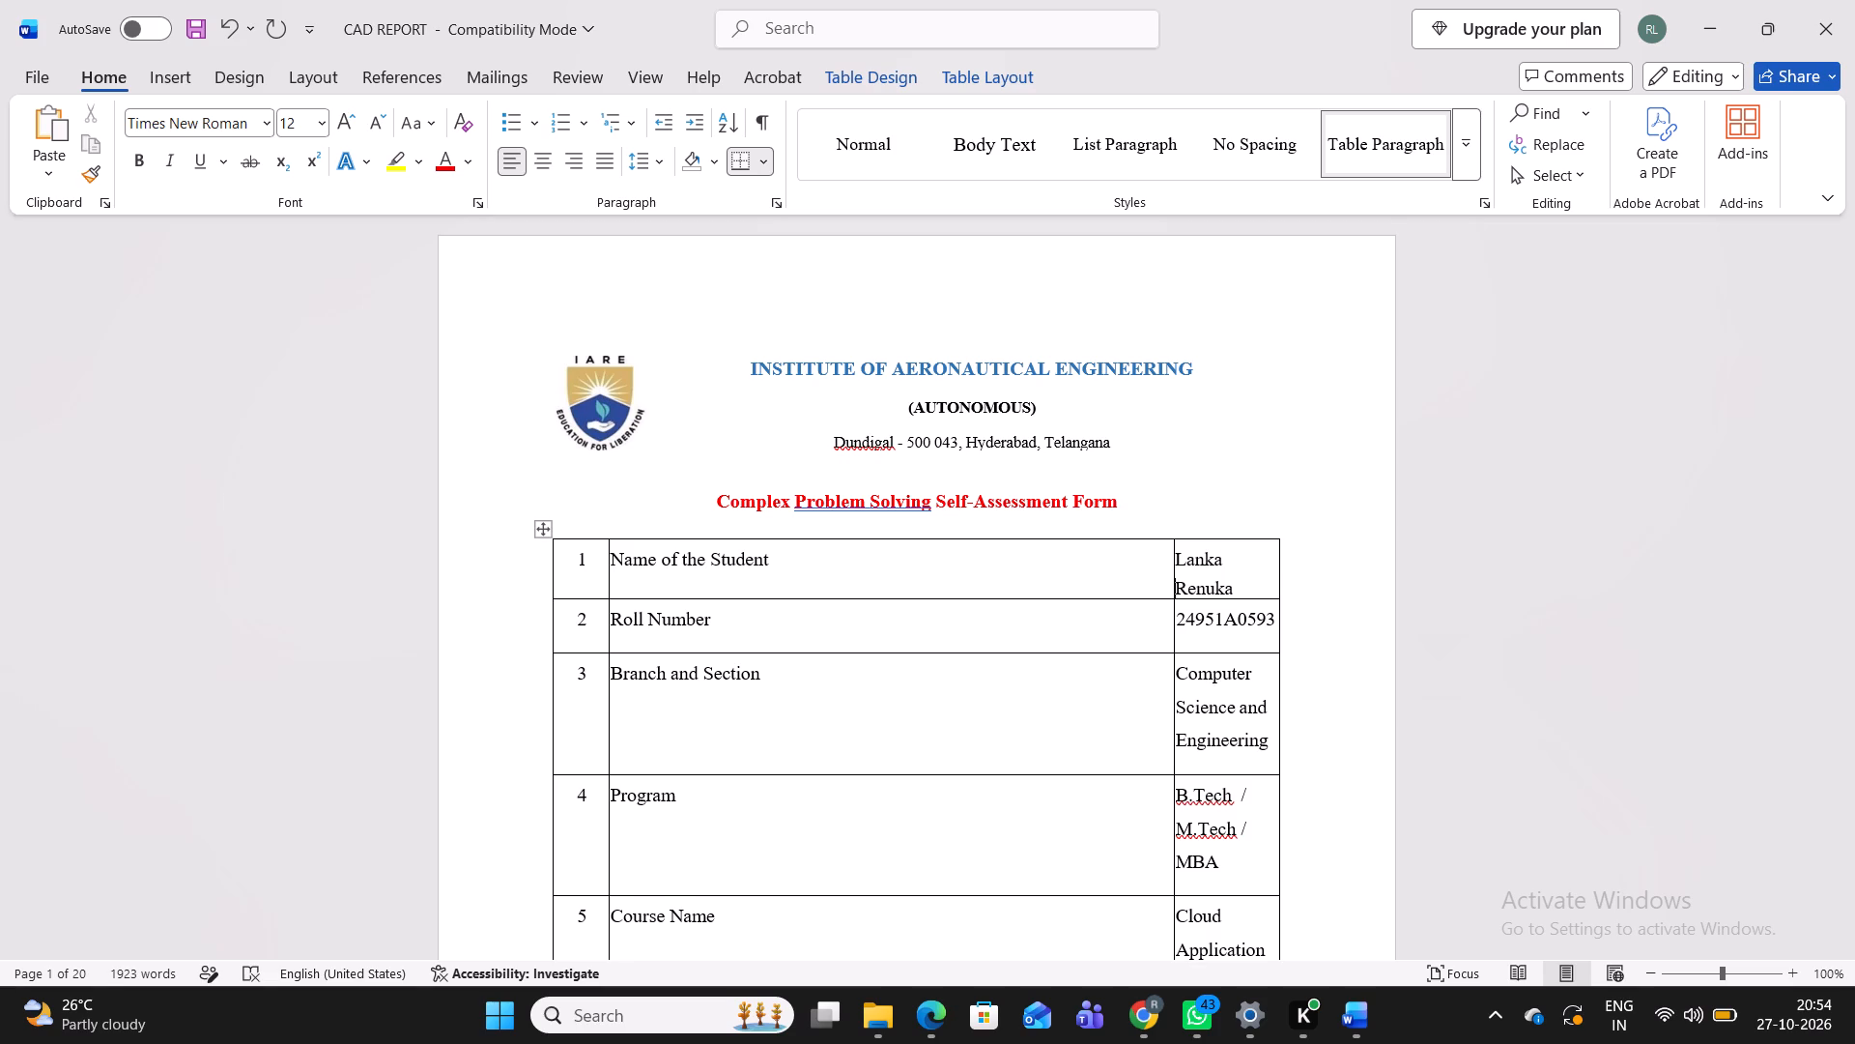
pyautogui.press('c')
pyautogui.press('BackSpace')
pyautogui.press('space')
pyautogui.press('space')
pyautogui.press('space')
pyautogui.press('space')
pyautogui.press('space')
pyautogui.press('space')
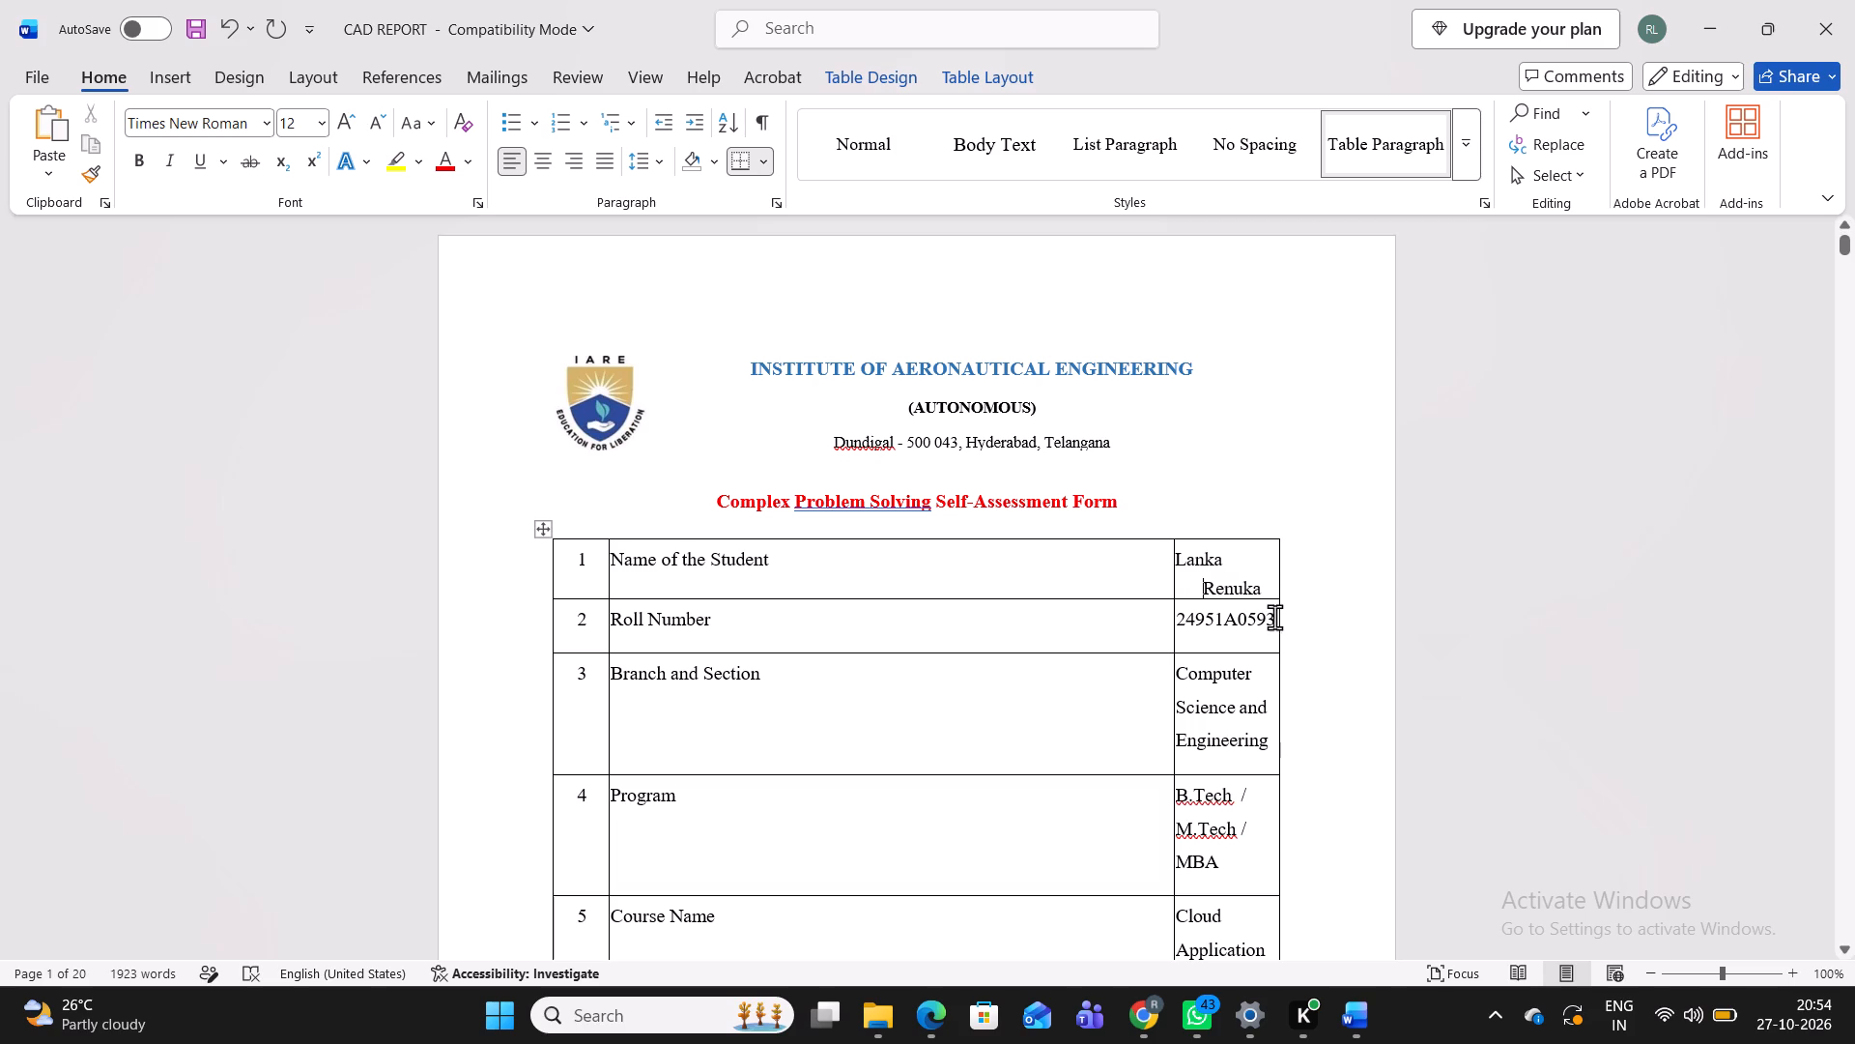
# Replace the ending of the entry in the Roll Number row with that of the submitting student's roll number.
pyautogui.click(1271, 617)
pyautogui.press('BackSpace')
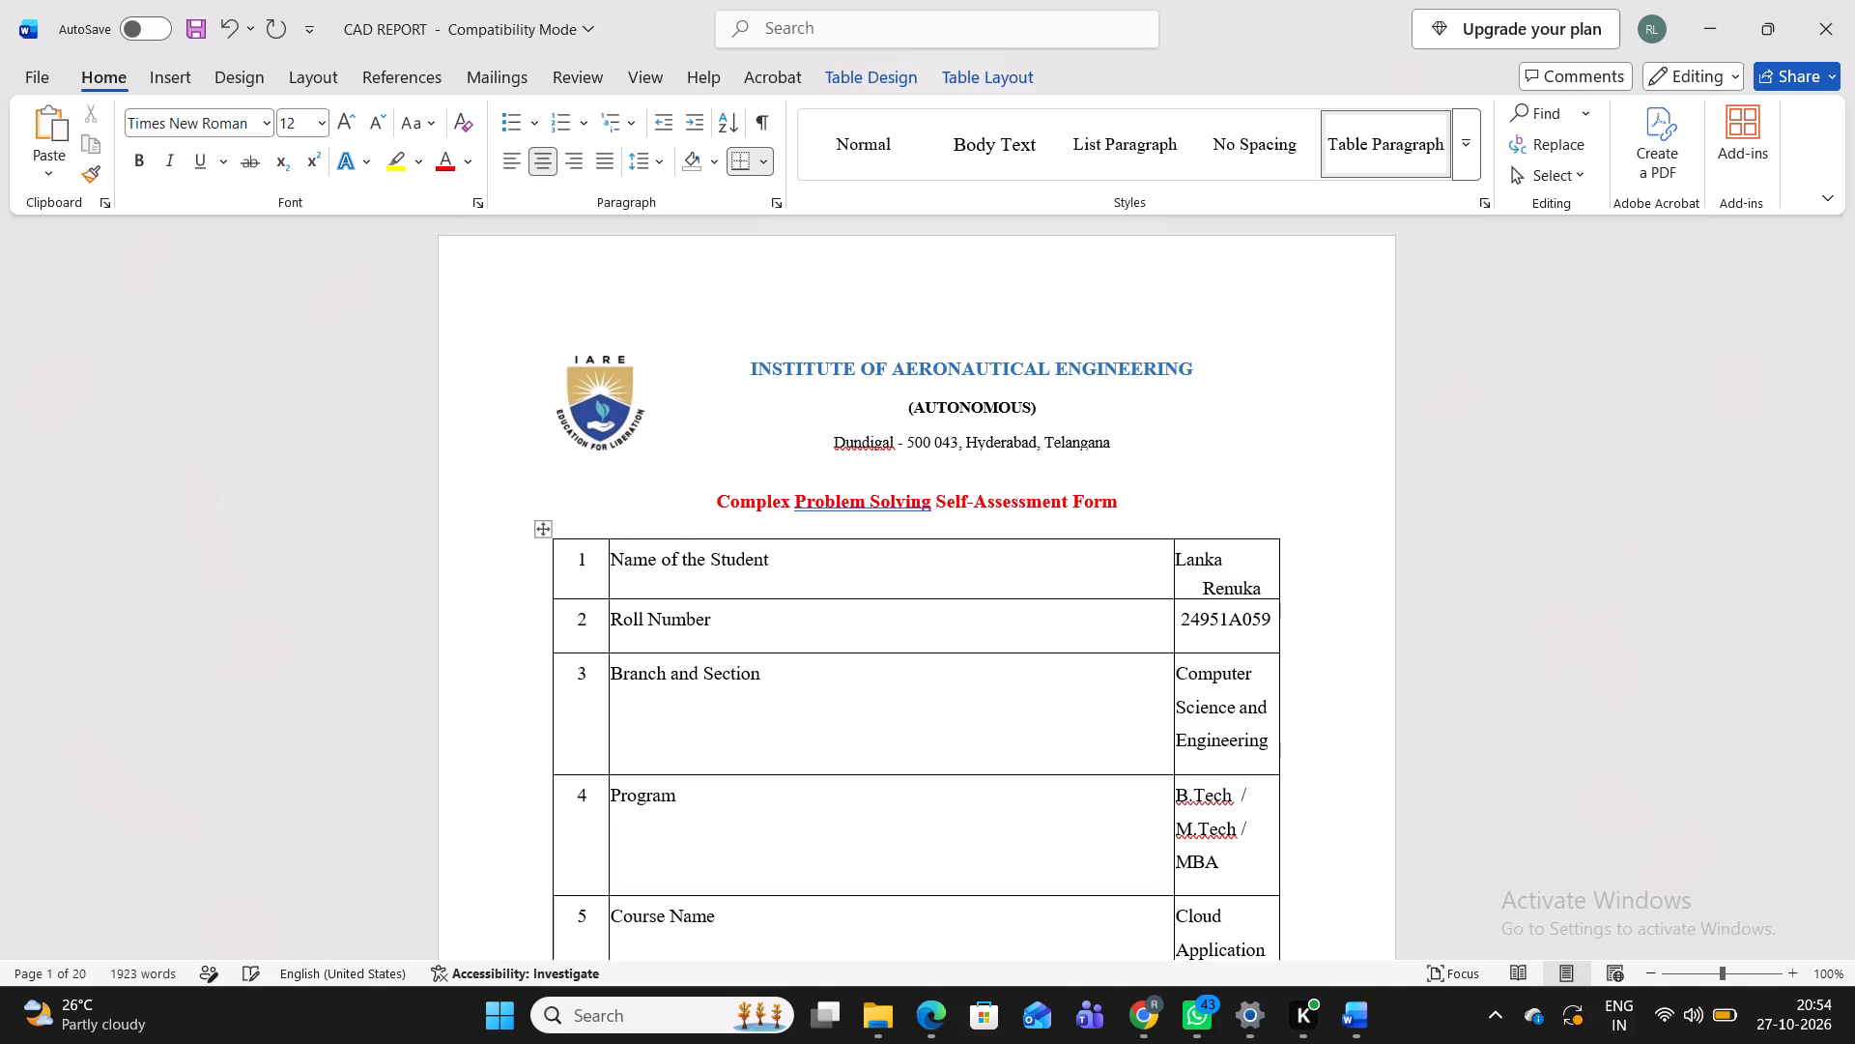
pyautogui.press('BackSpace')
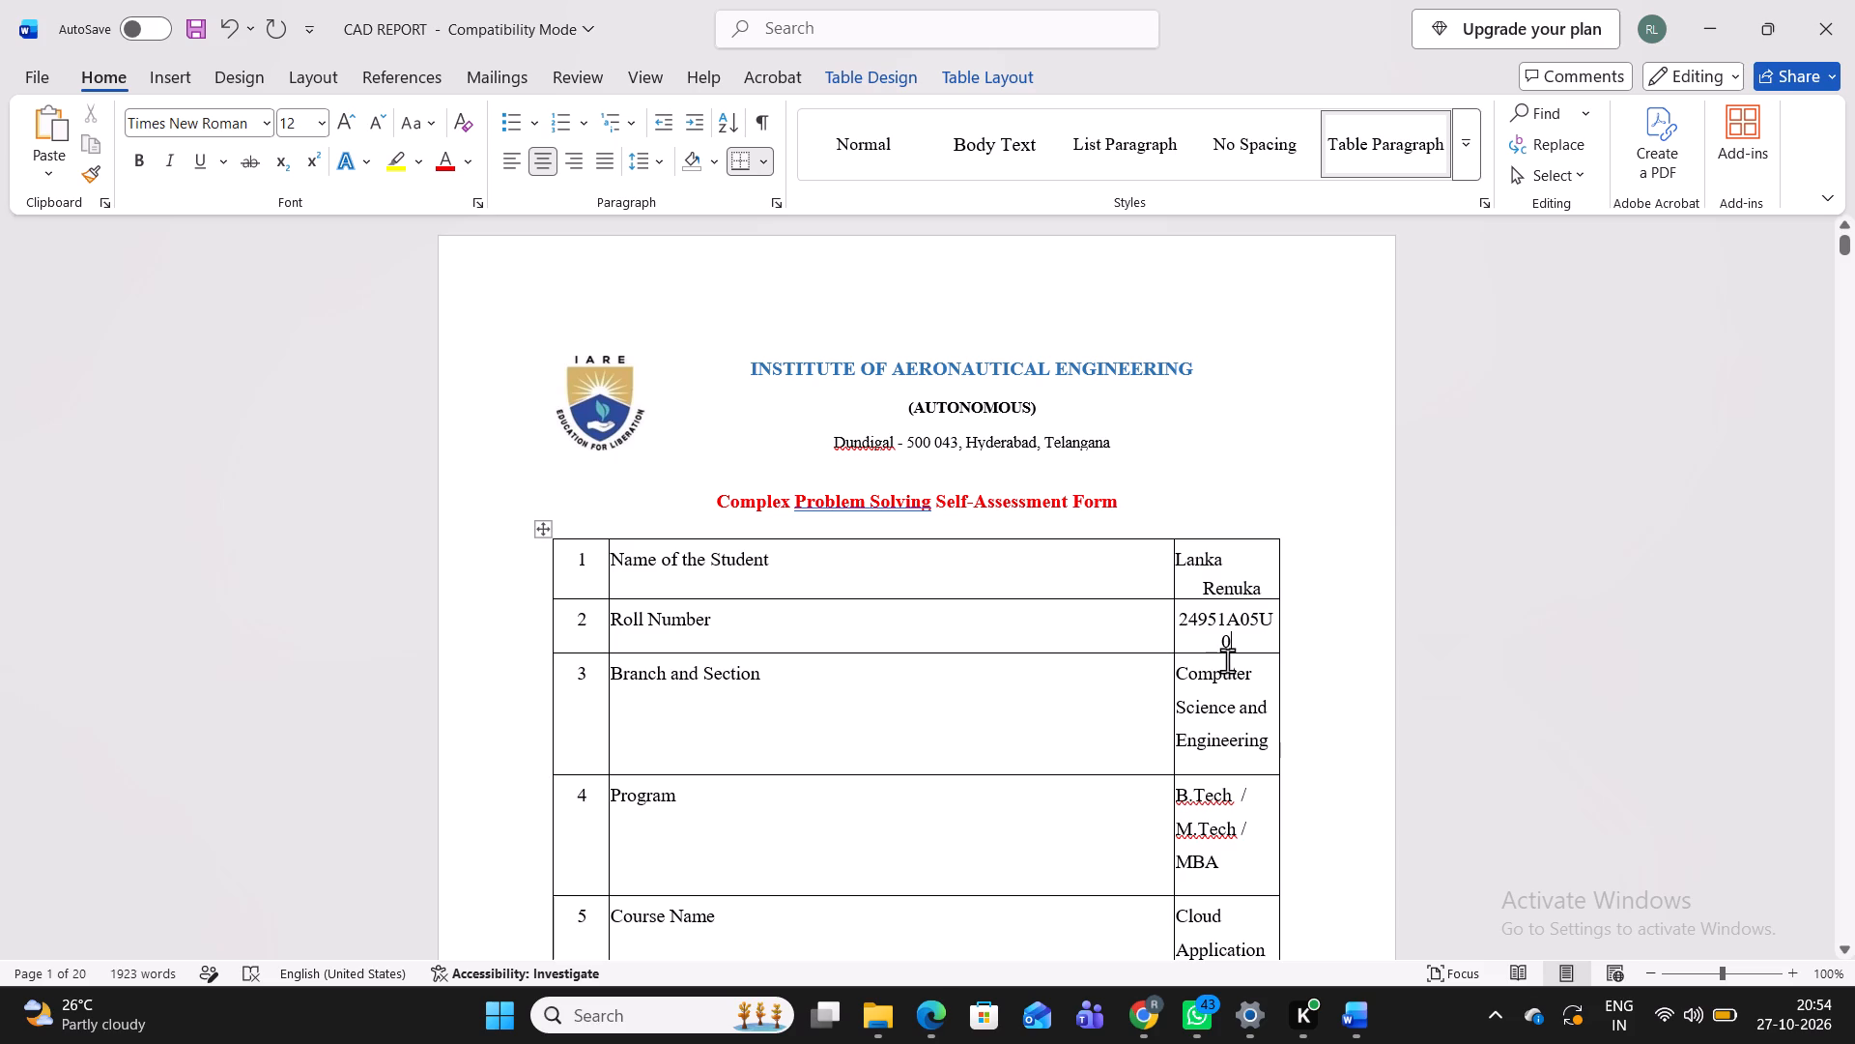
pyautogui.press('BackSpace')
pyautogui.press('0')
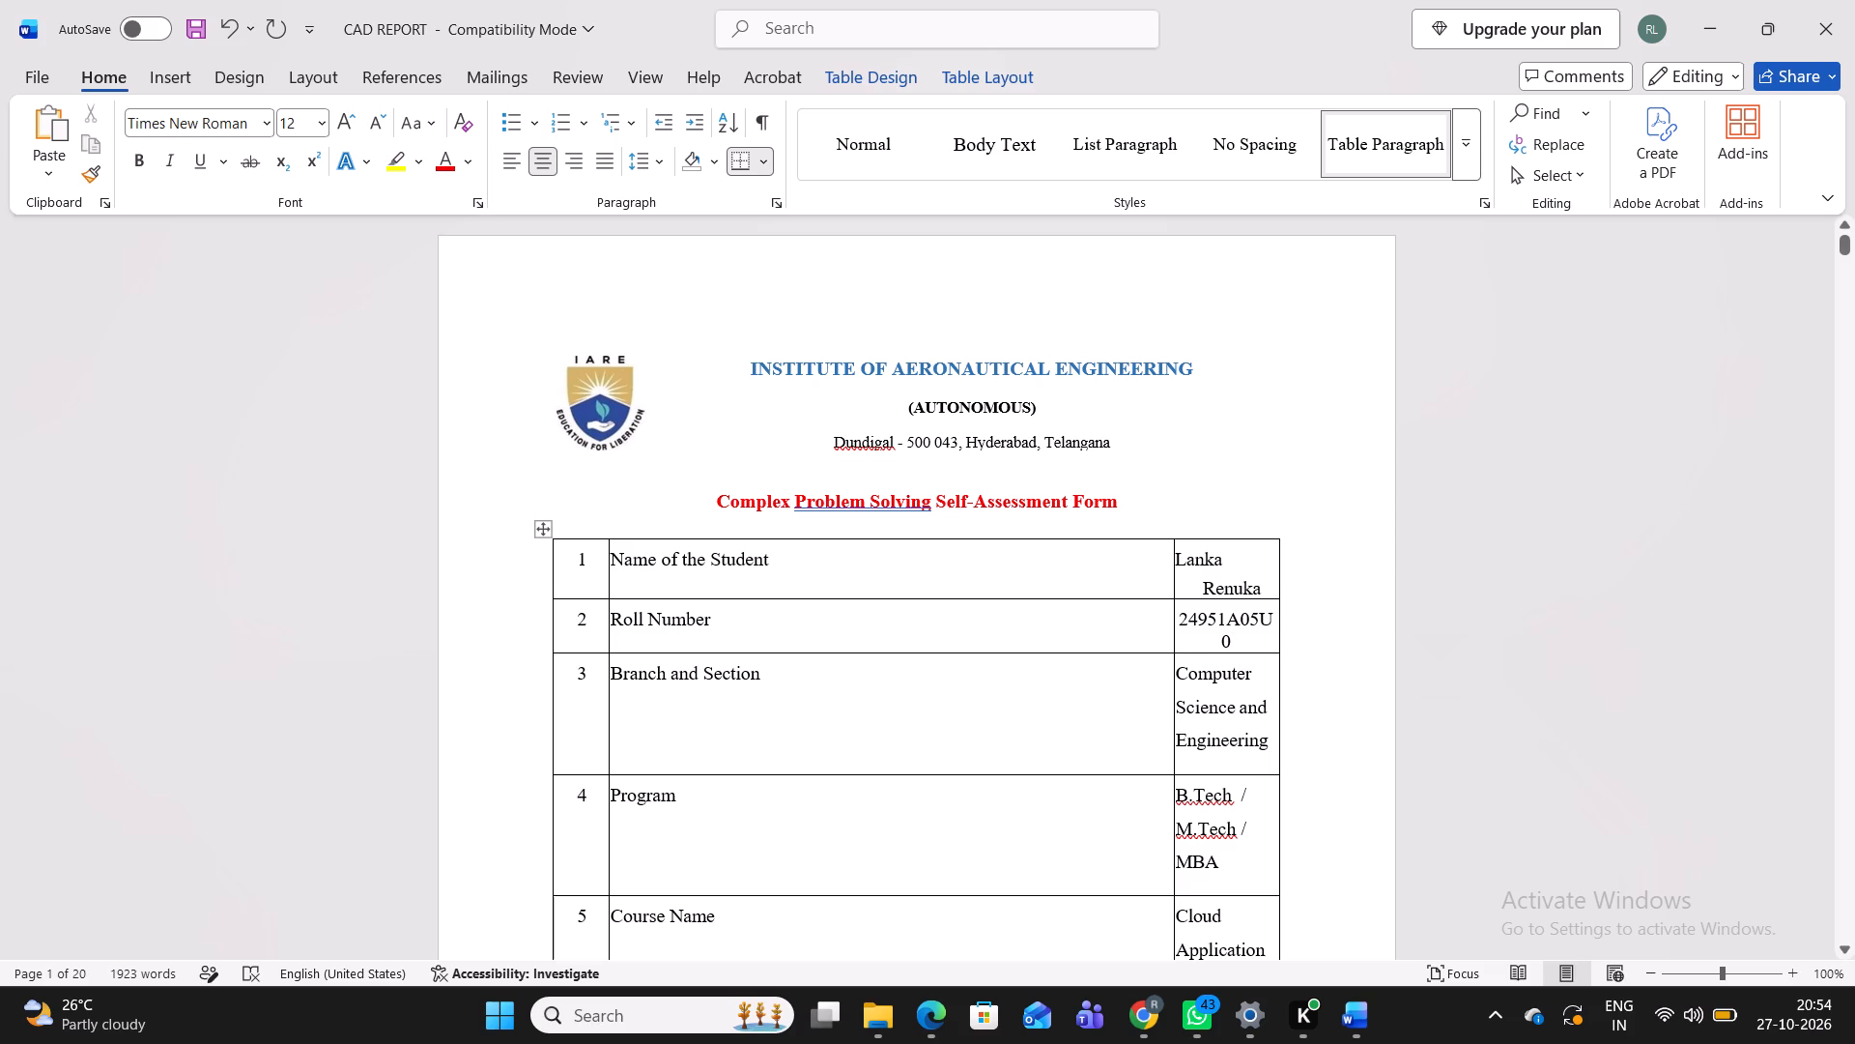
# Look through the remaining self-assessment form pages and the project report's title page for entries that need replacing.
pyautogui.scroll(-2, 1292, 695)
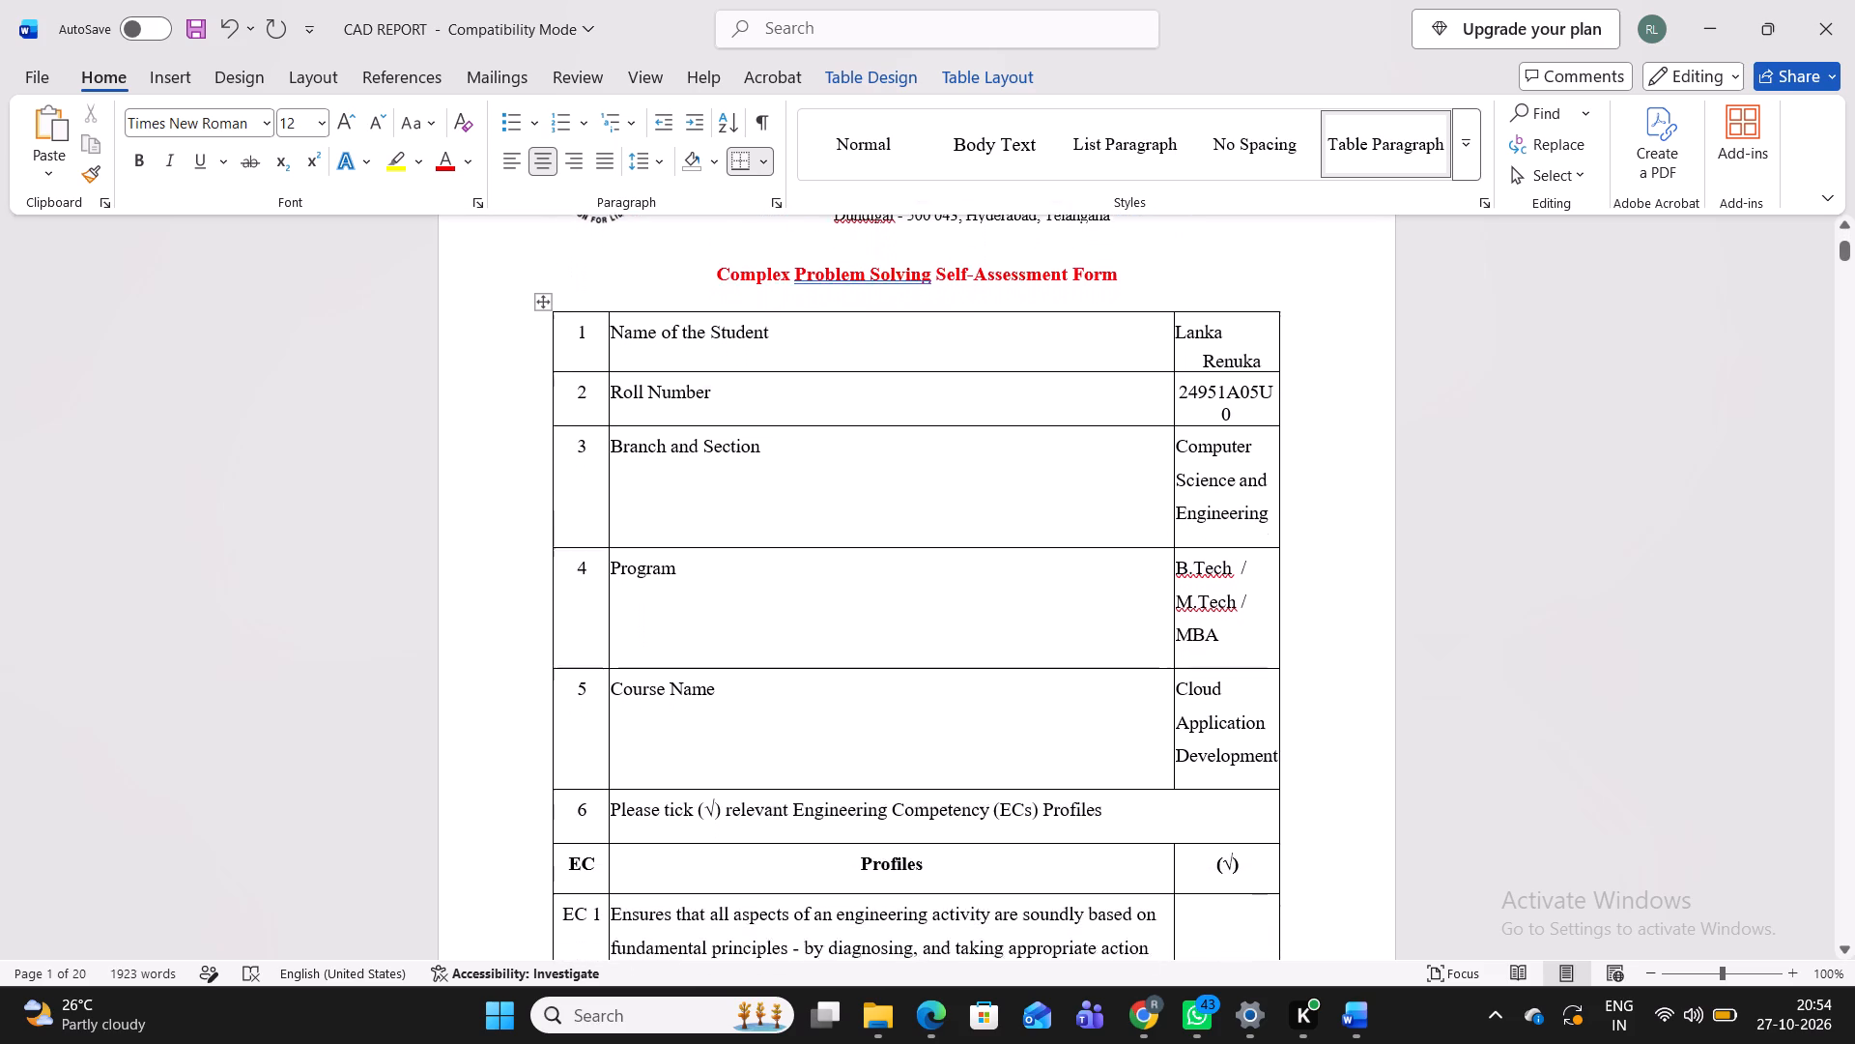
pyautogui.scroll(-2, 1292, 695)
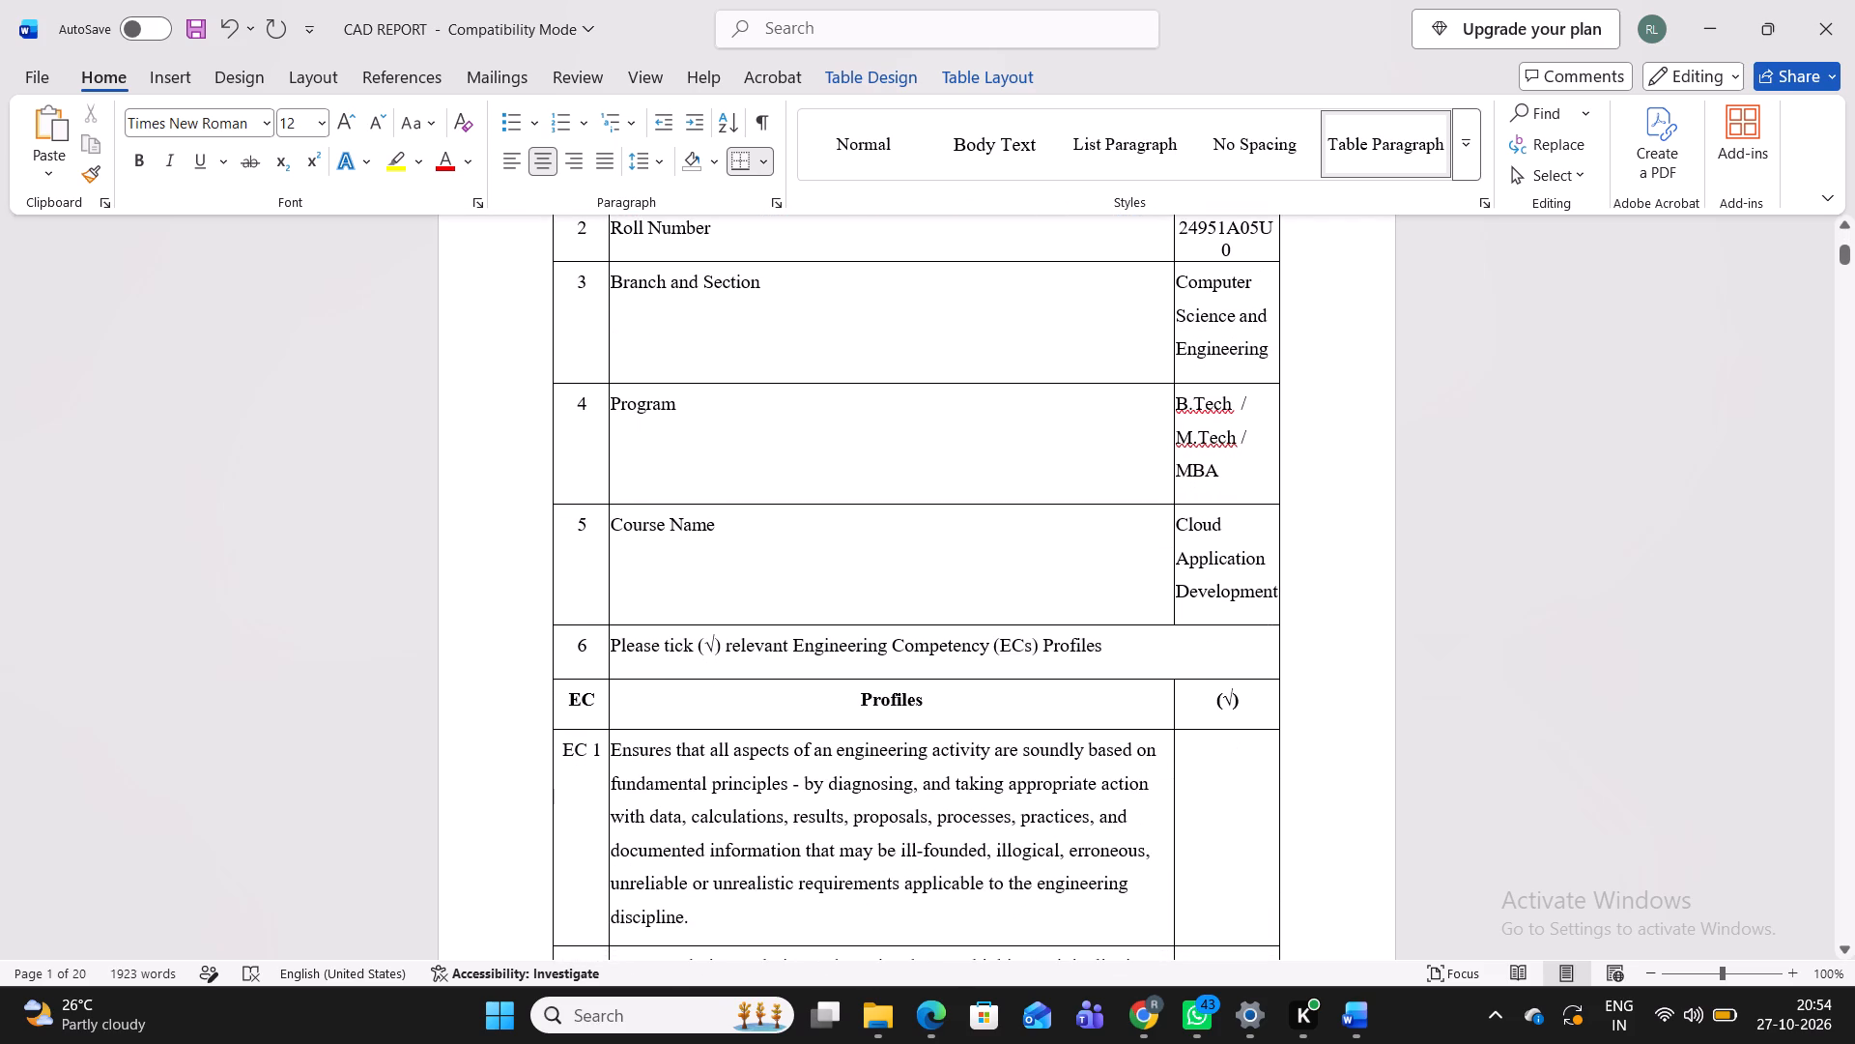
pyautogui.scroll(-2, 1292, 695)
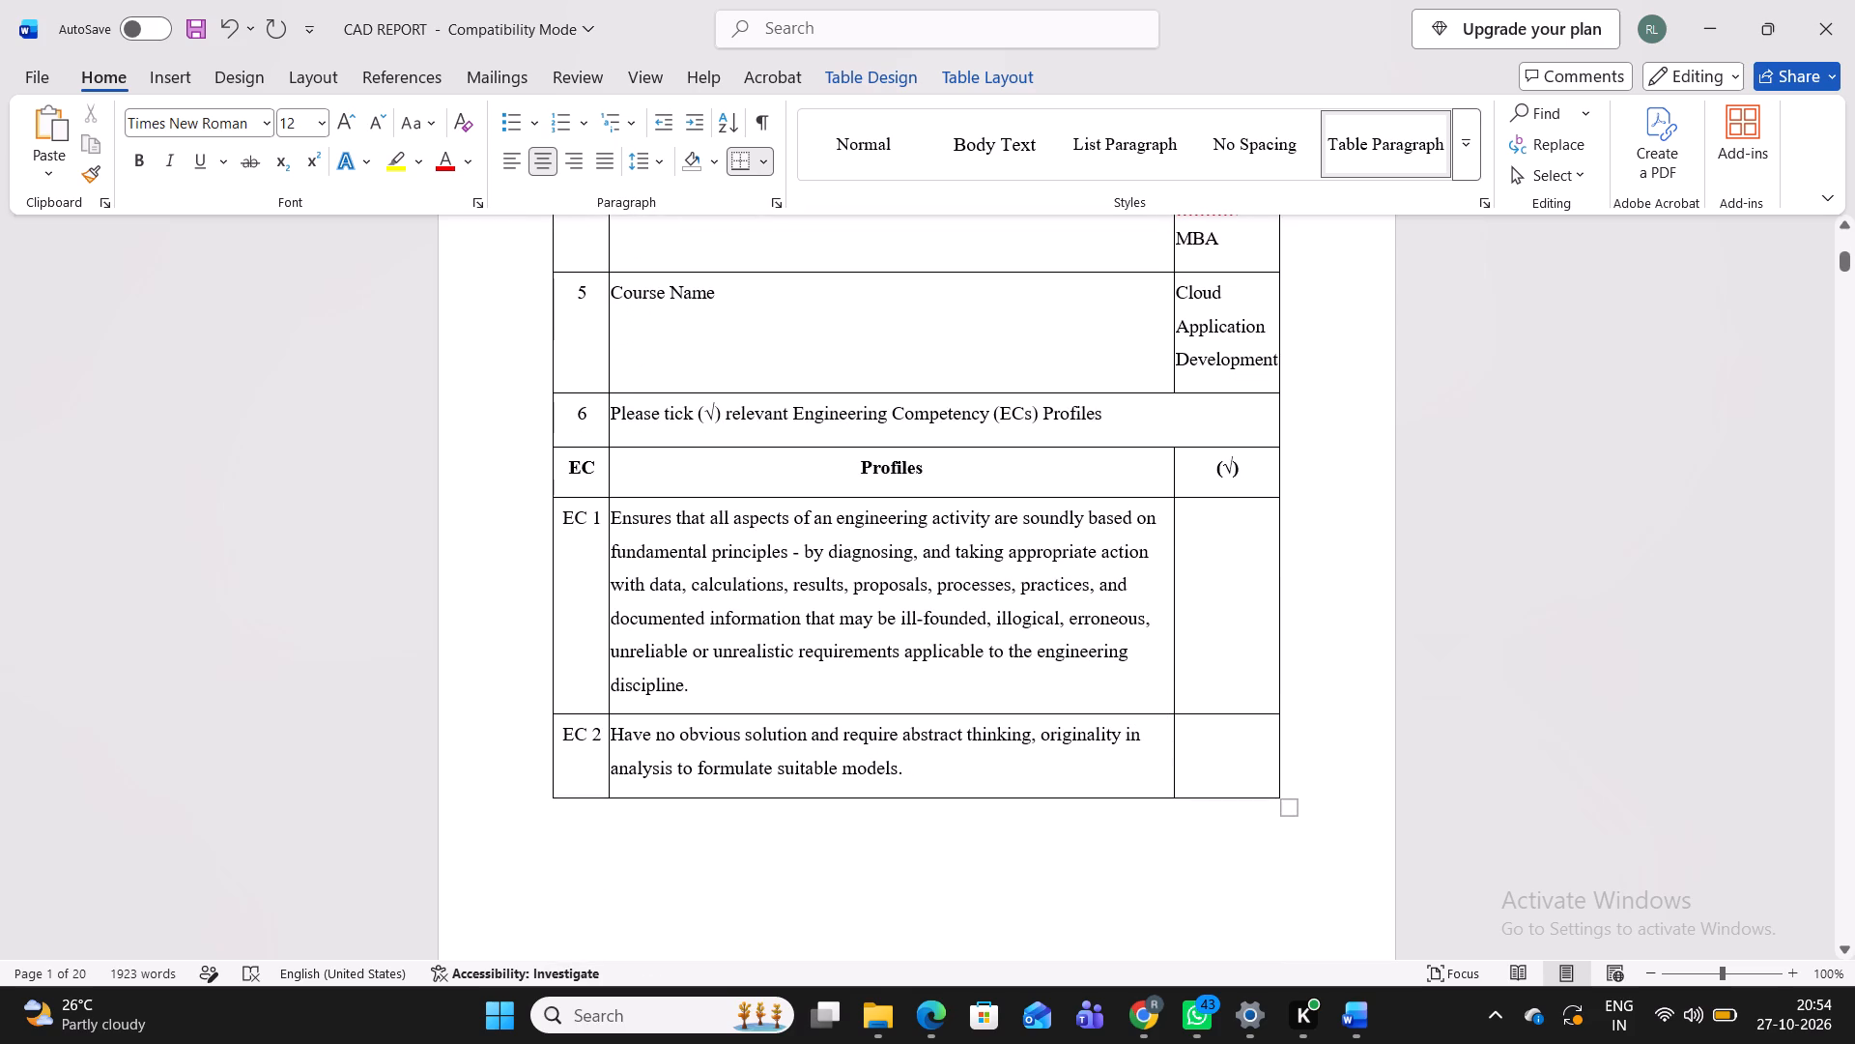
pyautogui.scroll(-5, 1292, 695)
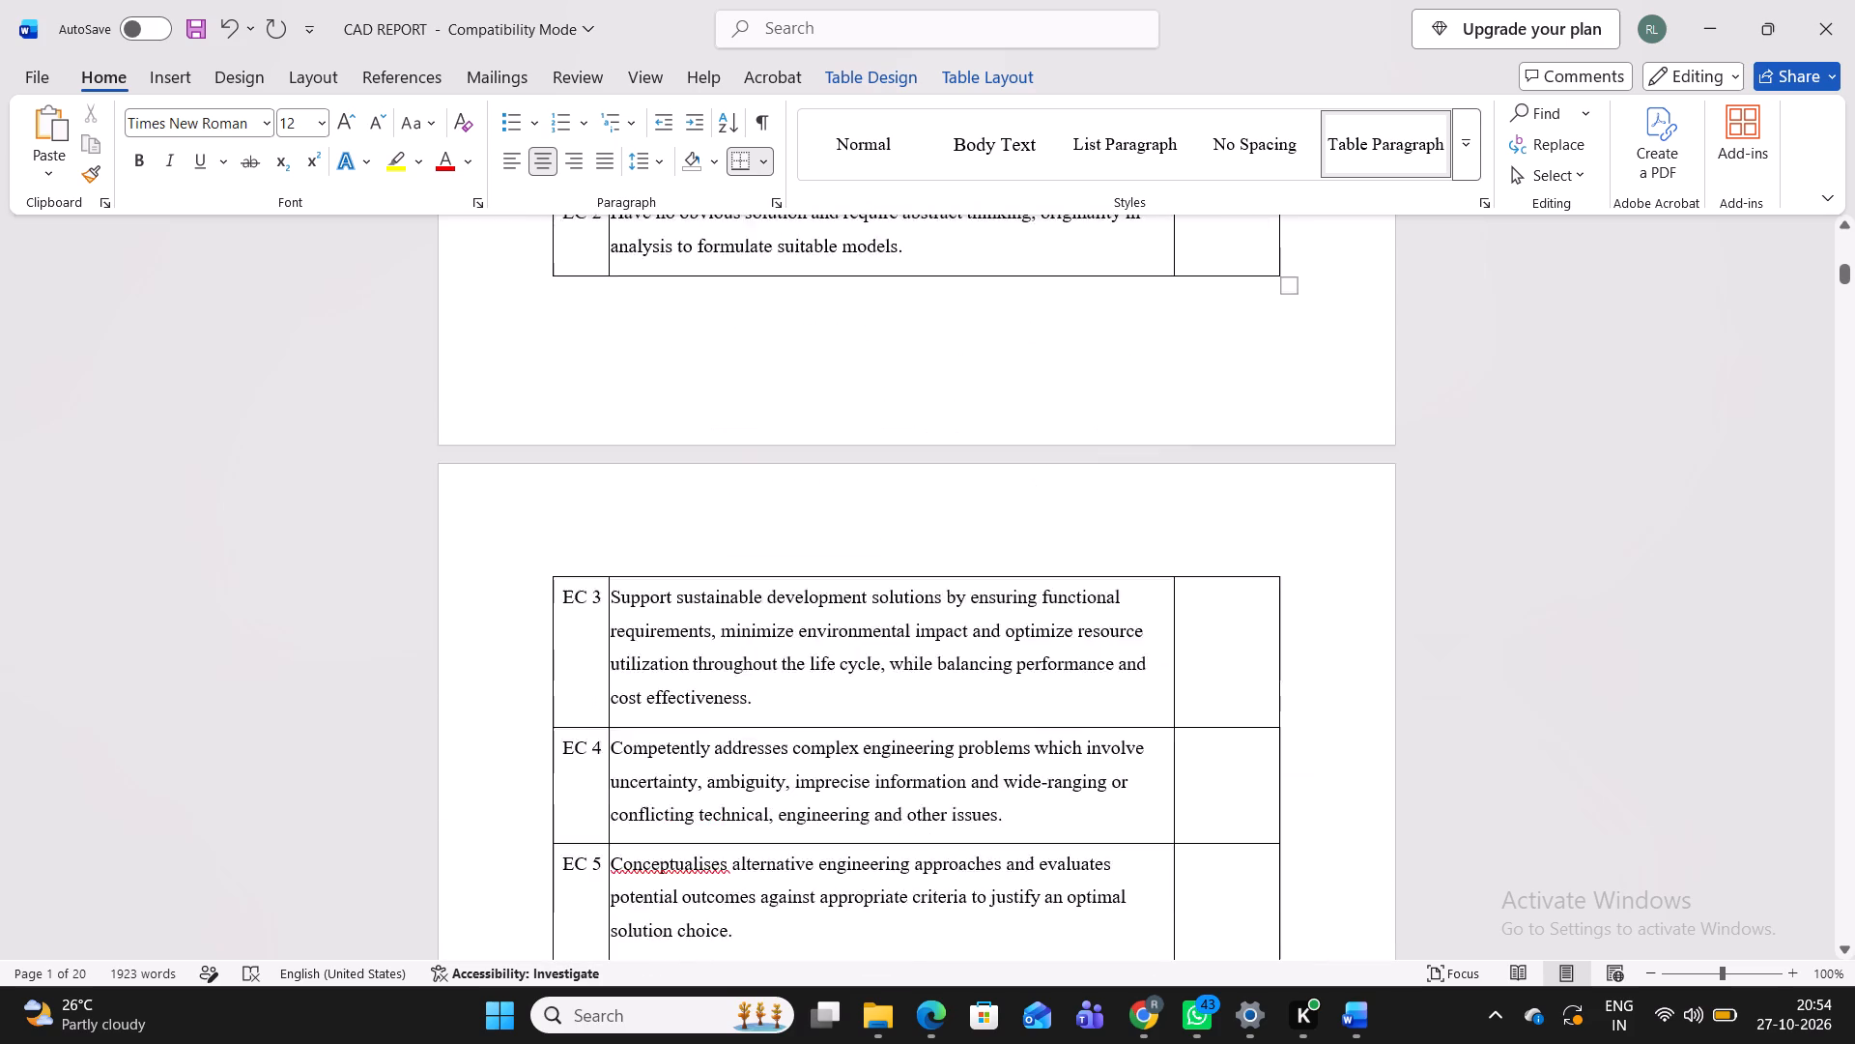
pyautogui.scroll(-6, 1292, 695)
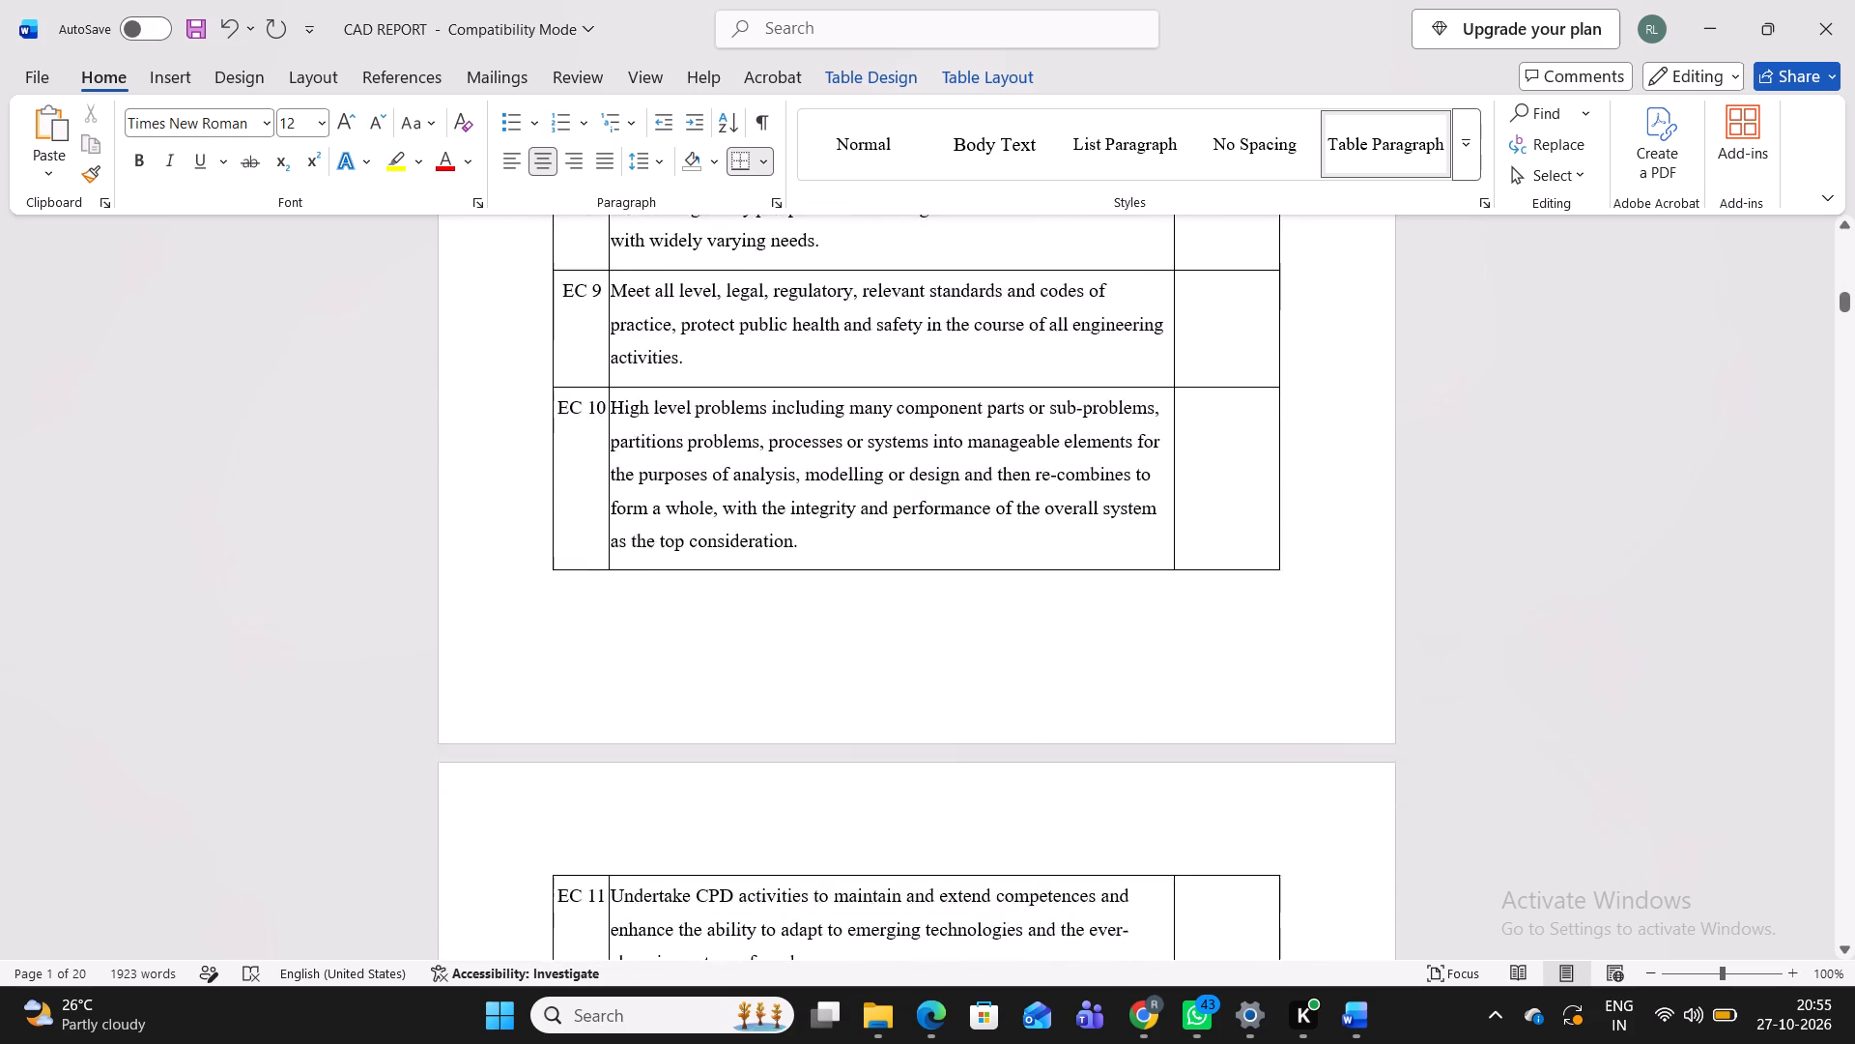
pyautogui.scroll(-5, 1292, 695)
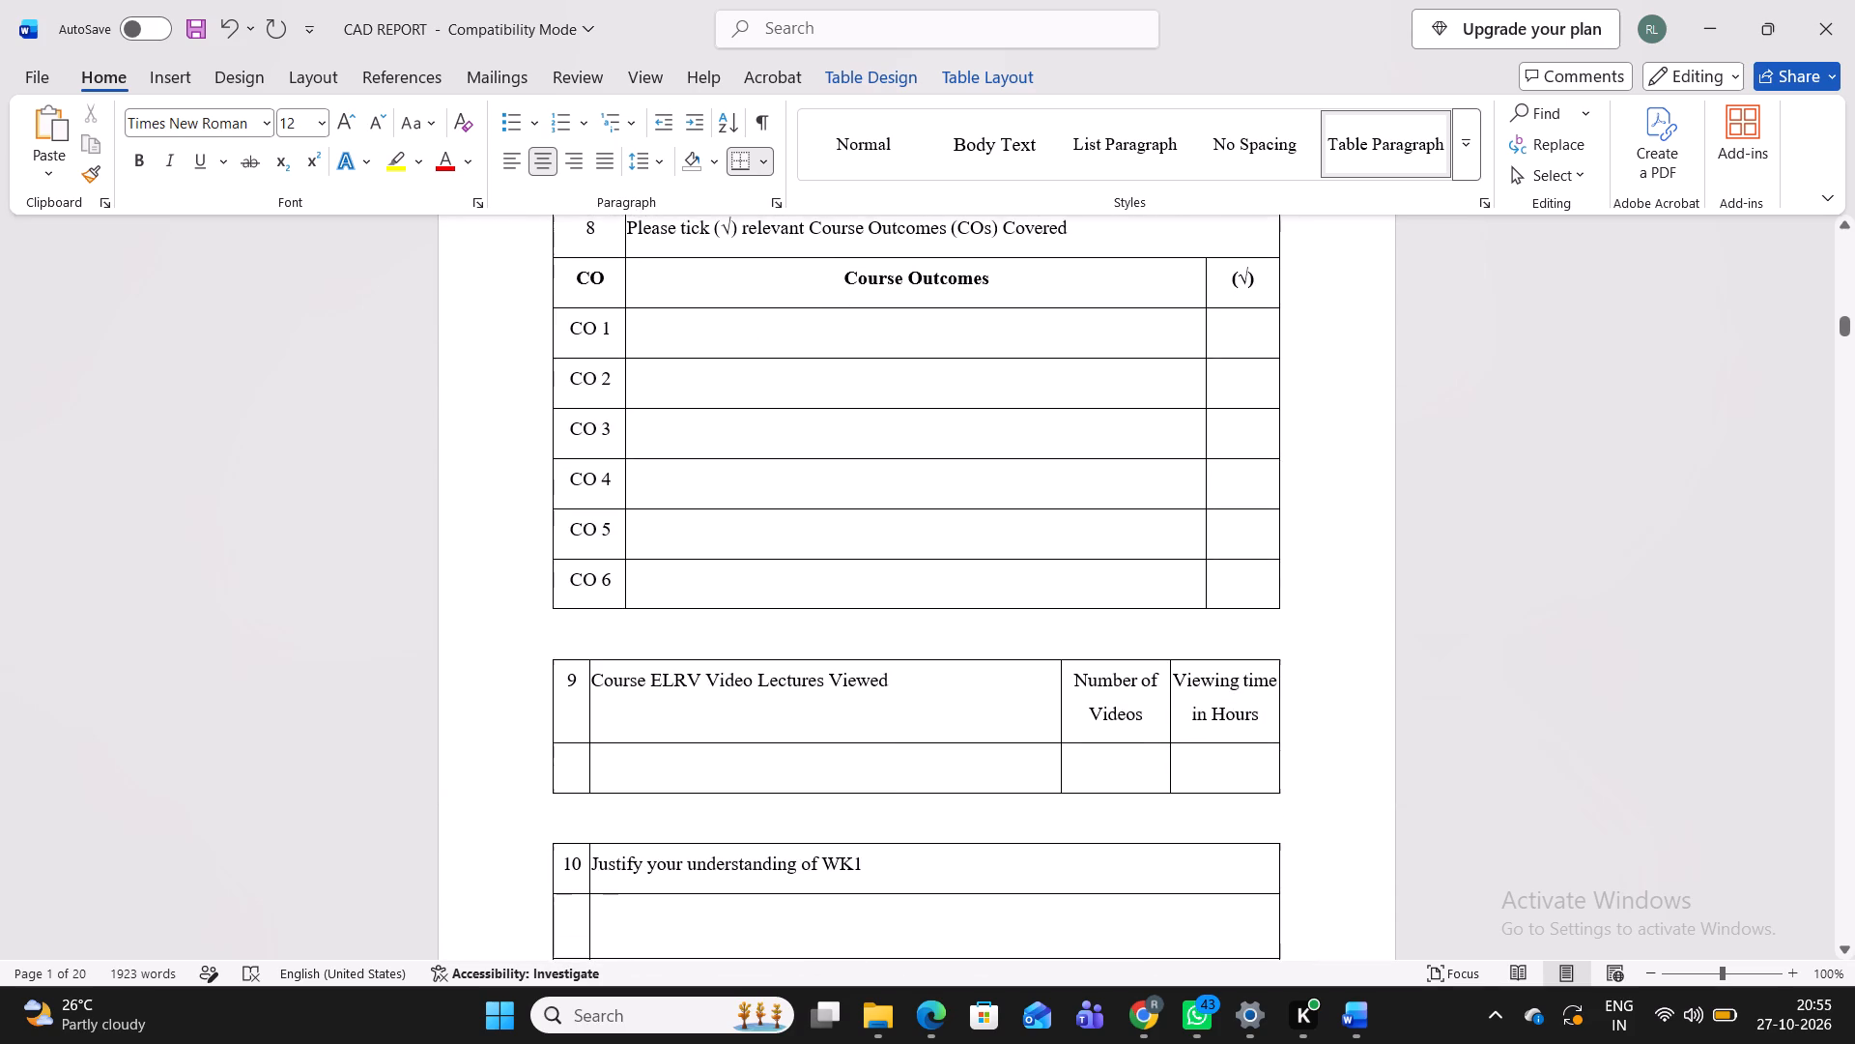
pyautogui.scroll(-6, 1292, 695)
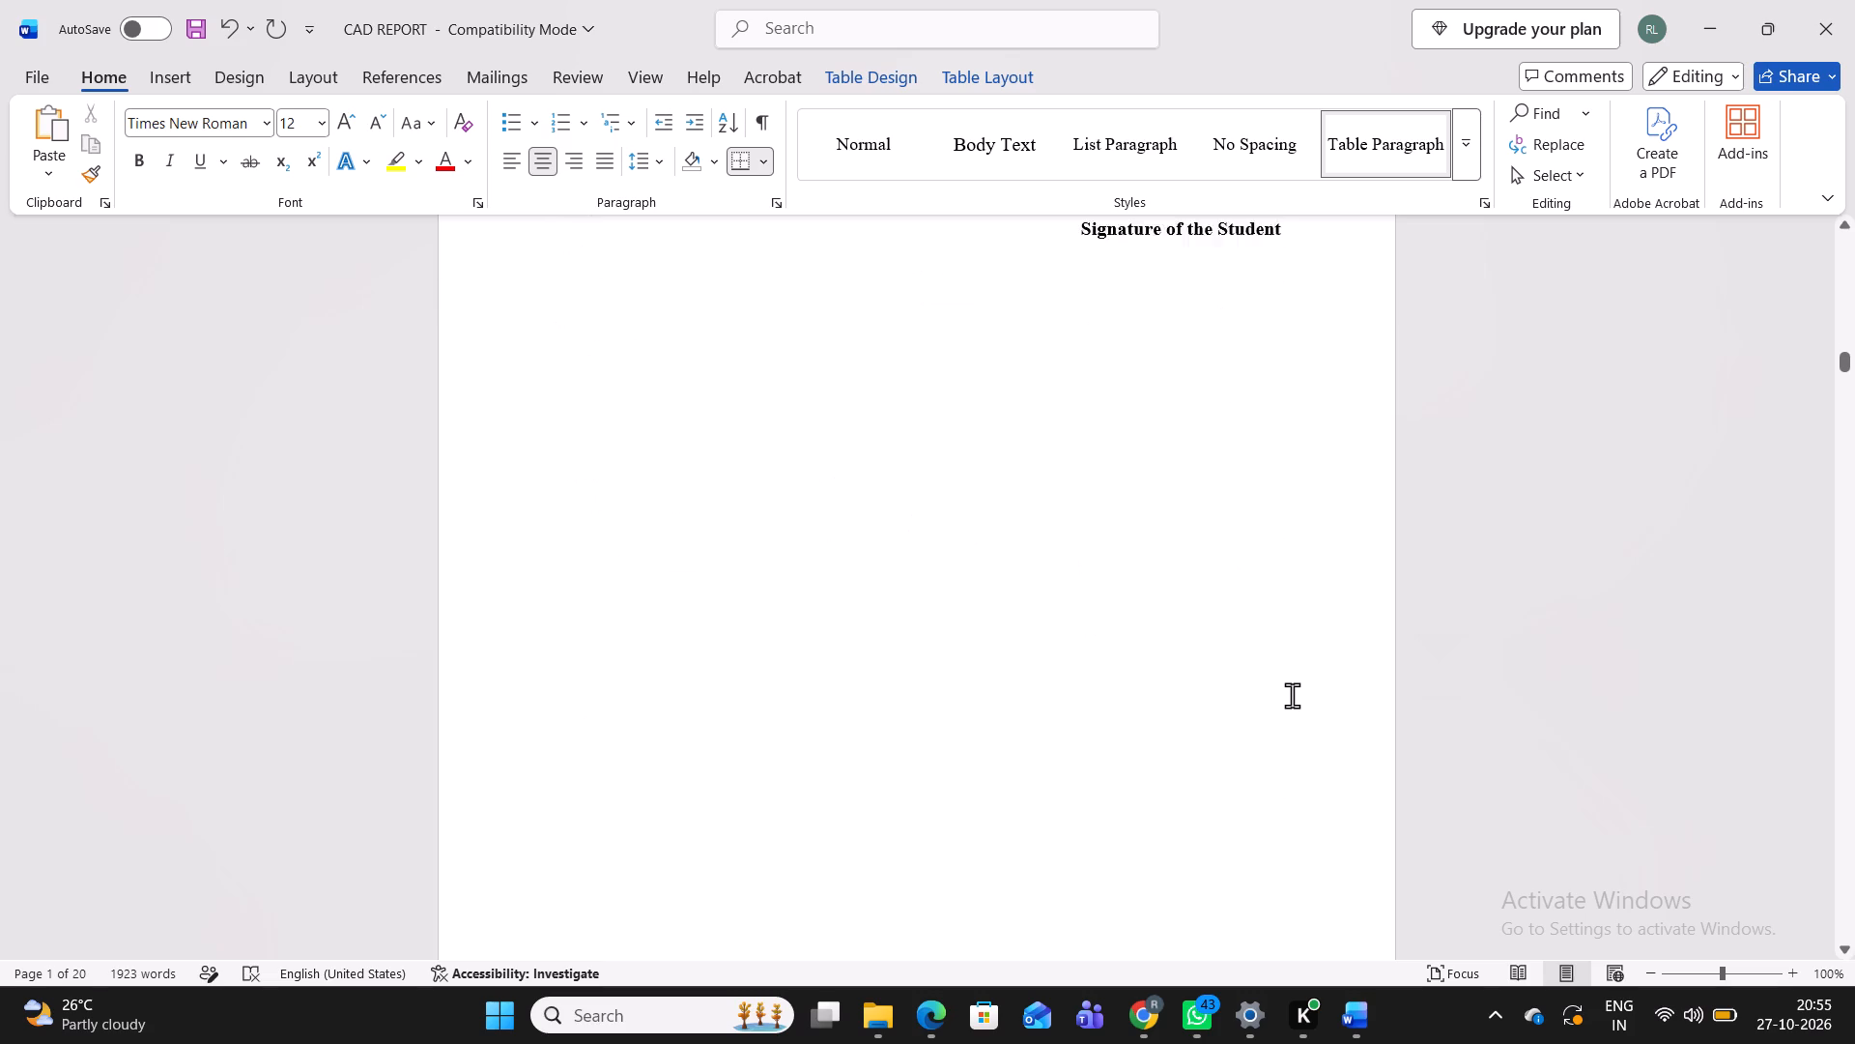
pyautogui.scroll(-2, 1292, 695)
pyautogui.scroll(2, 1292, 695)
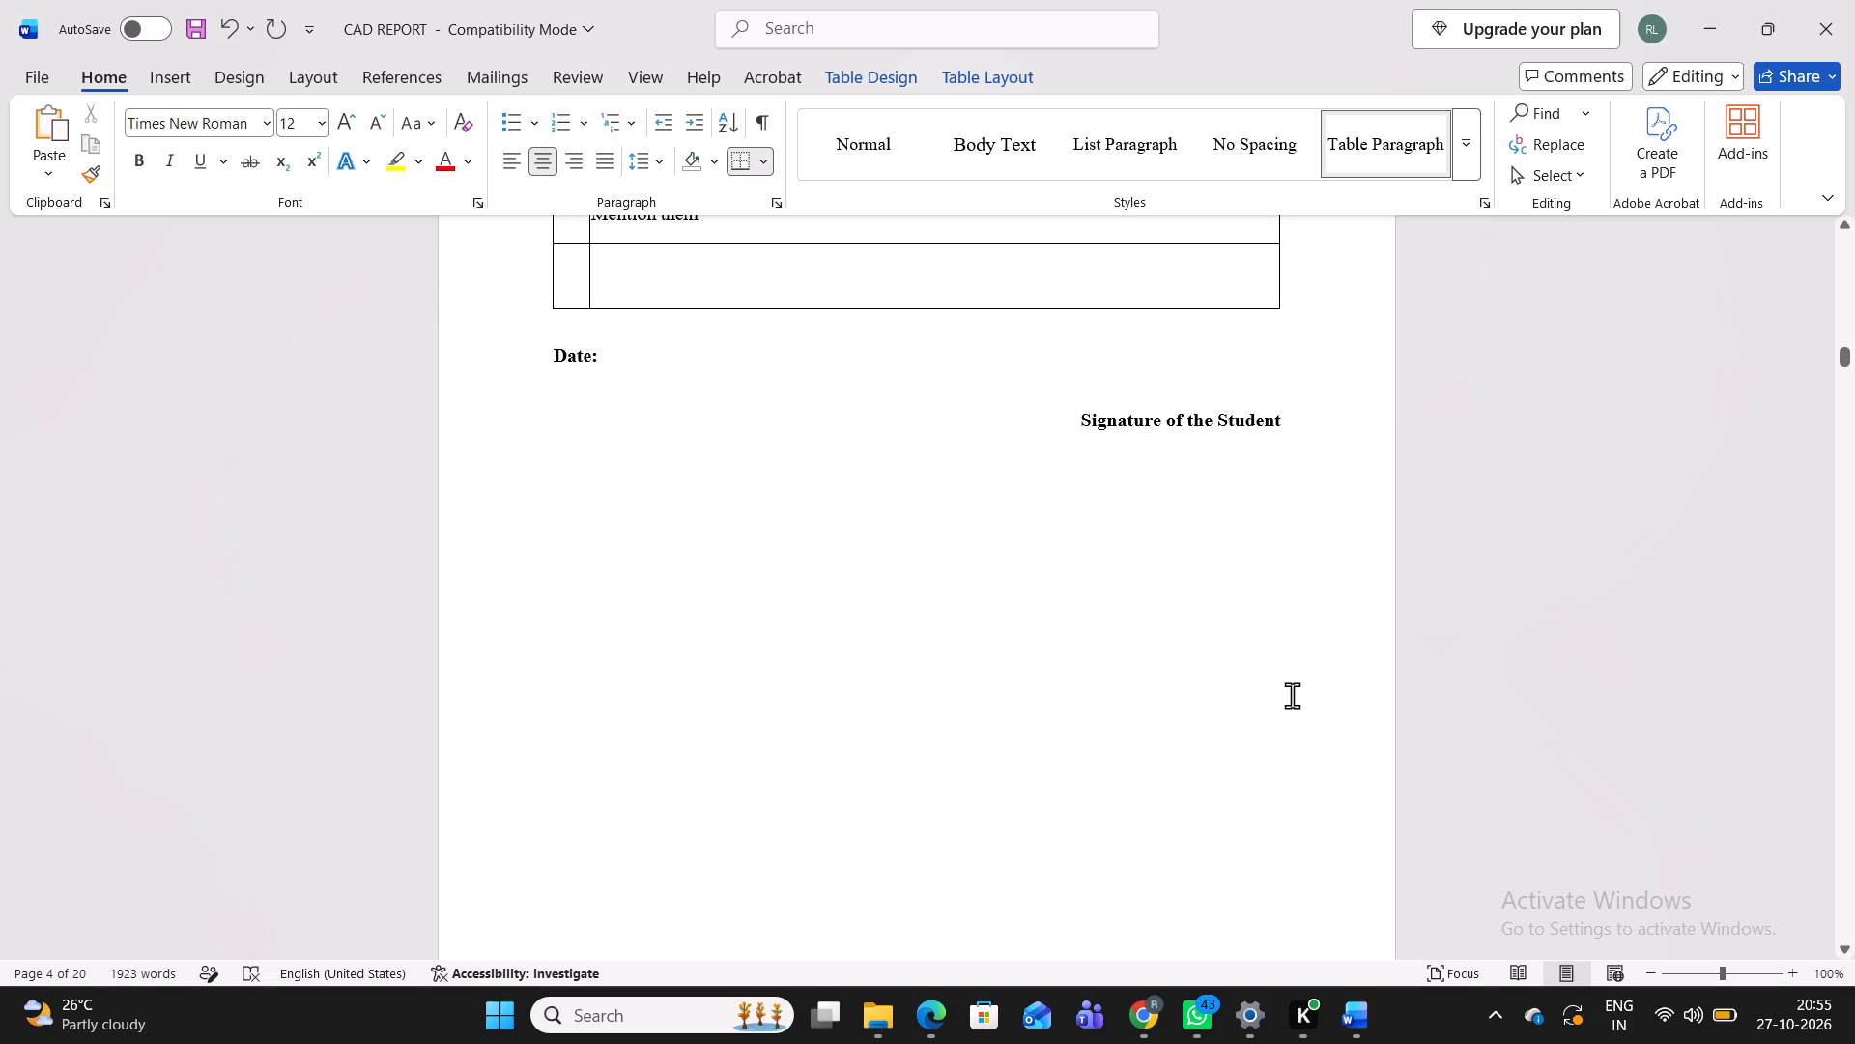
pyautogui.scroll(-7, 1292, 695)
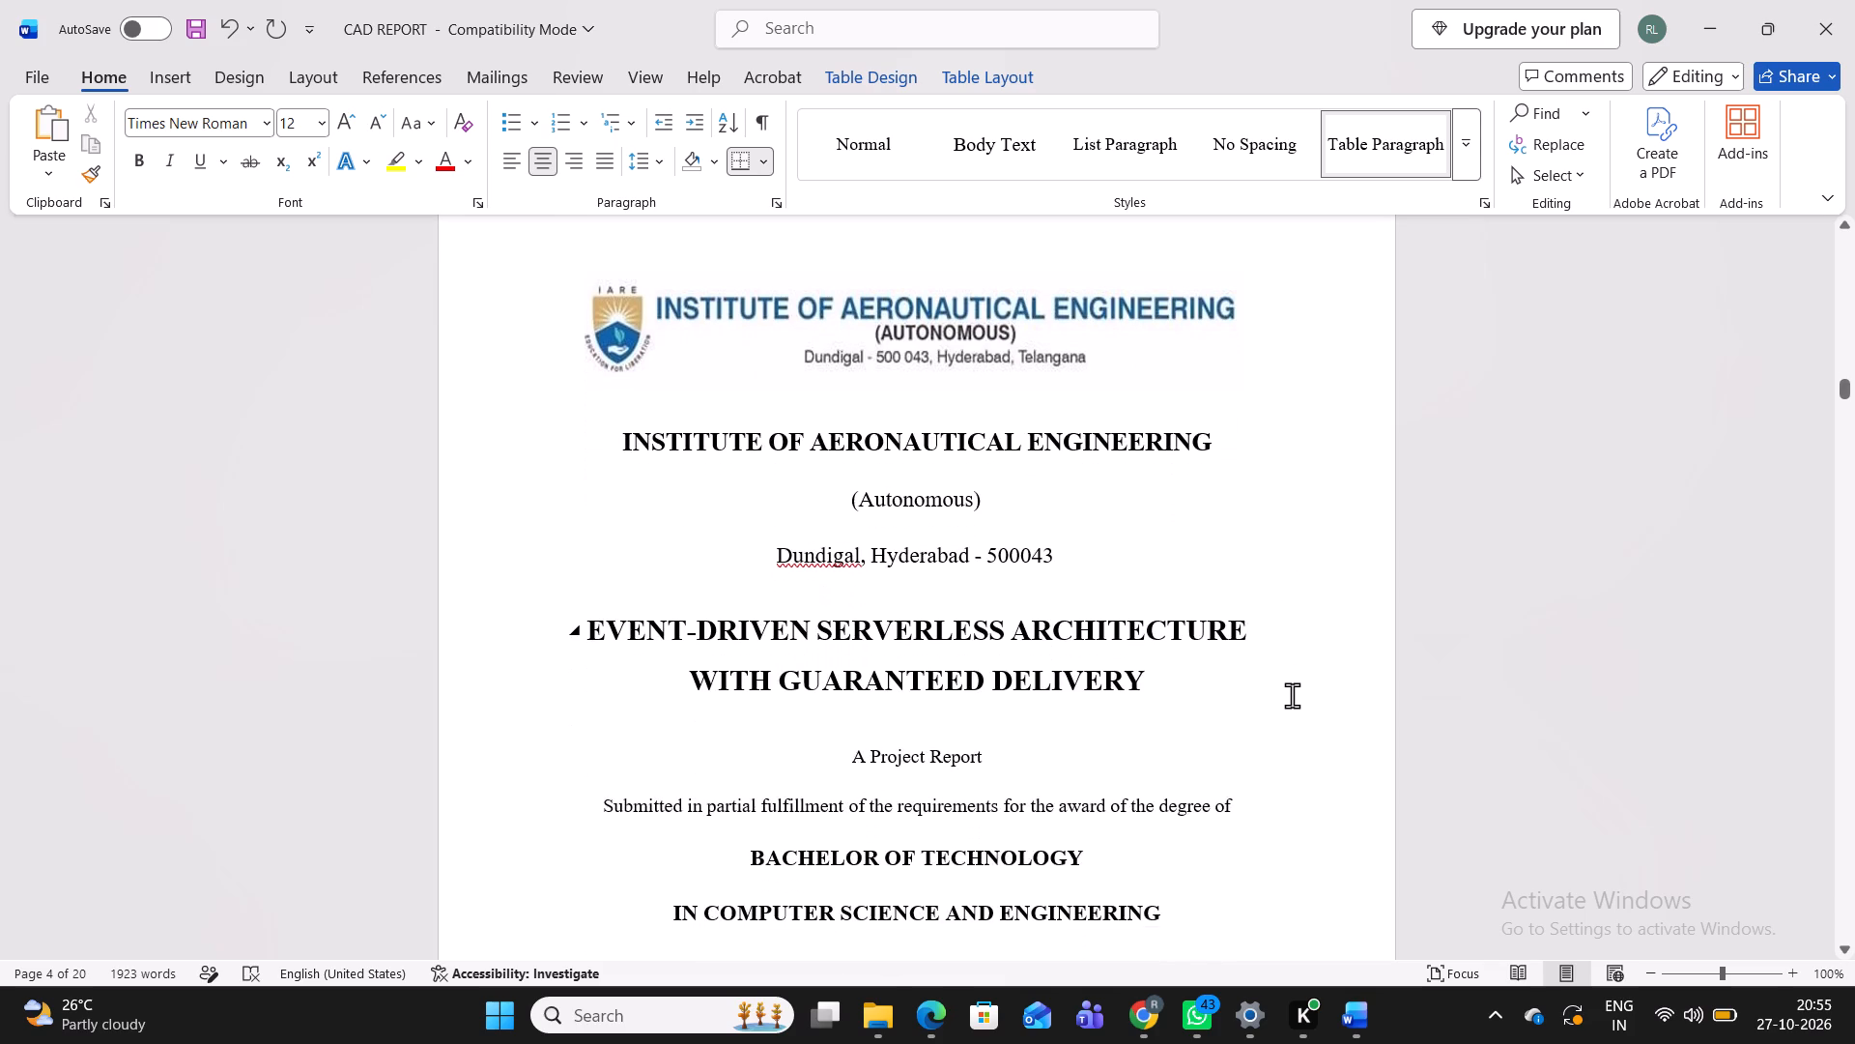
pyautogui.scroll(-1, 1292, 695)
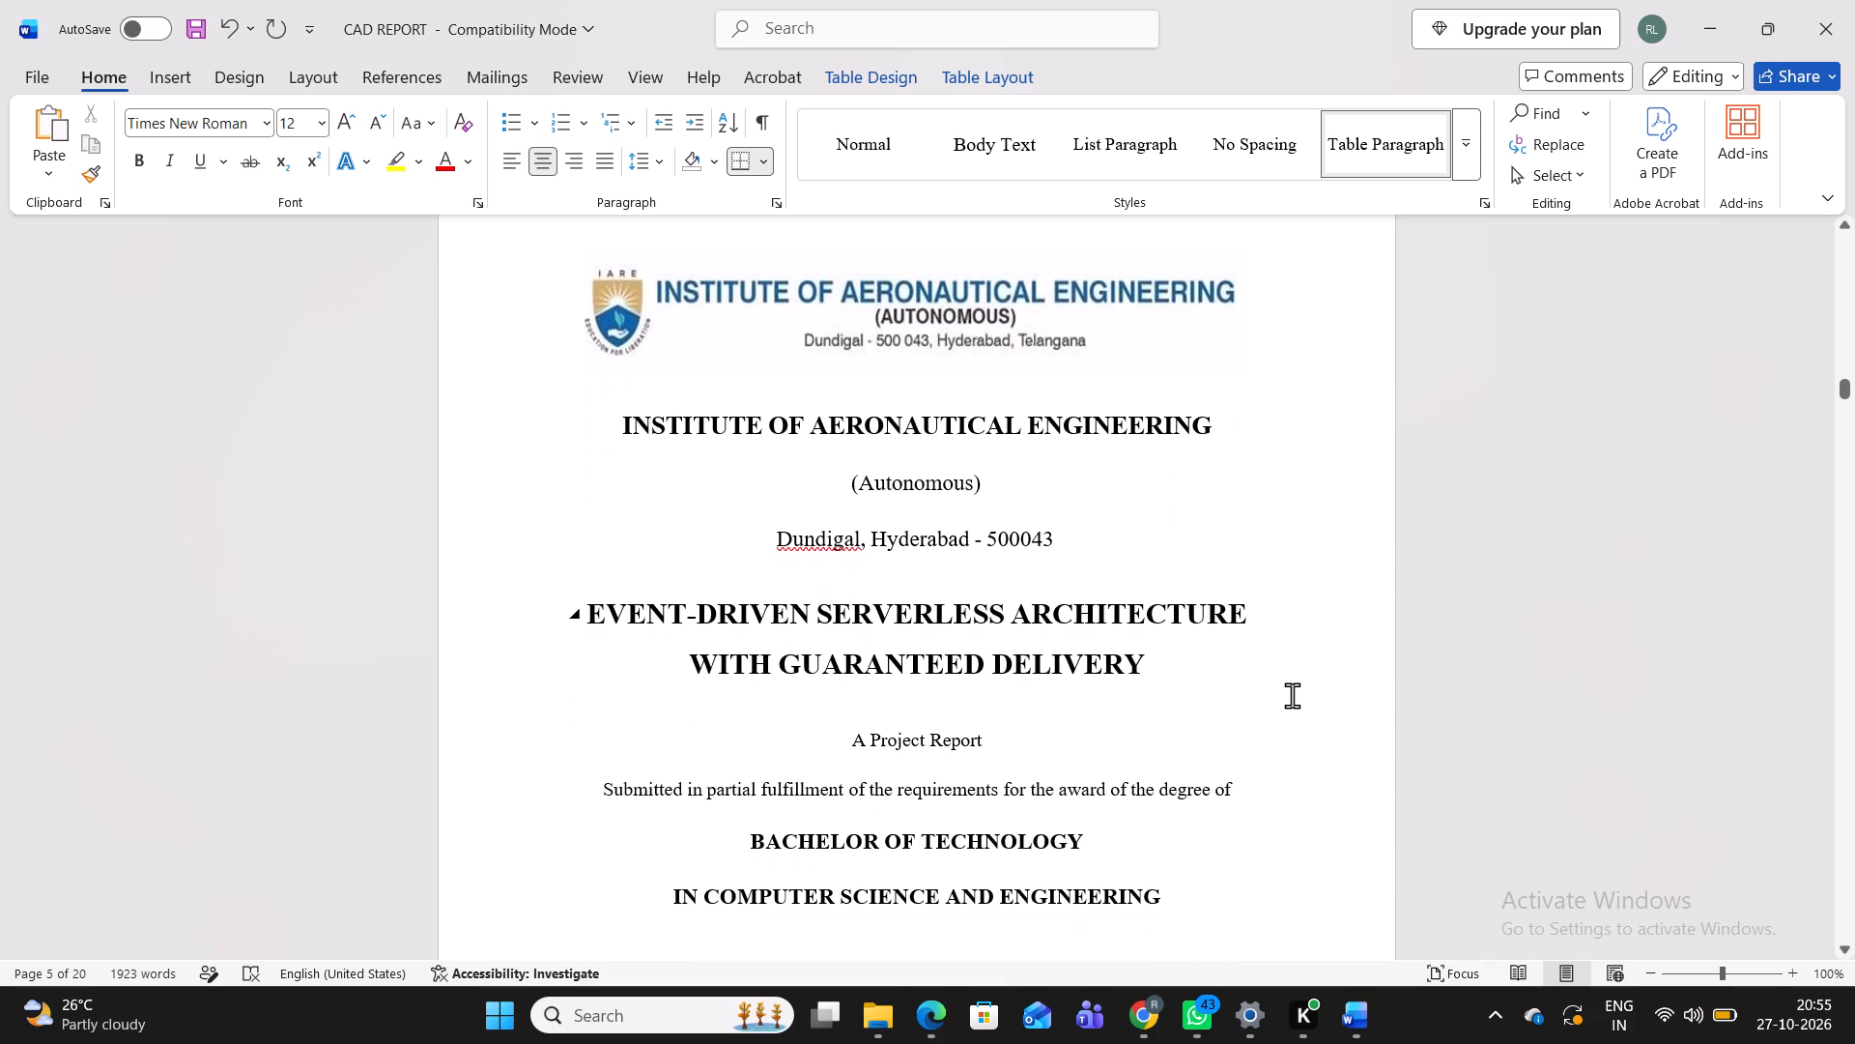
pyautogui.scroll(-1, 1292, 695)
pyautogui.scroll(1, 1292, 695)
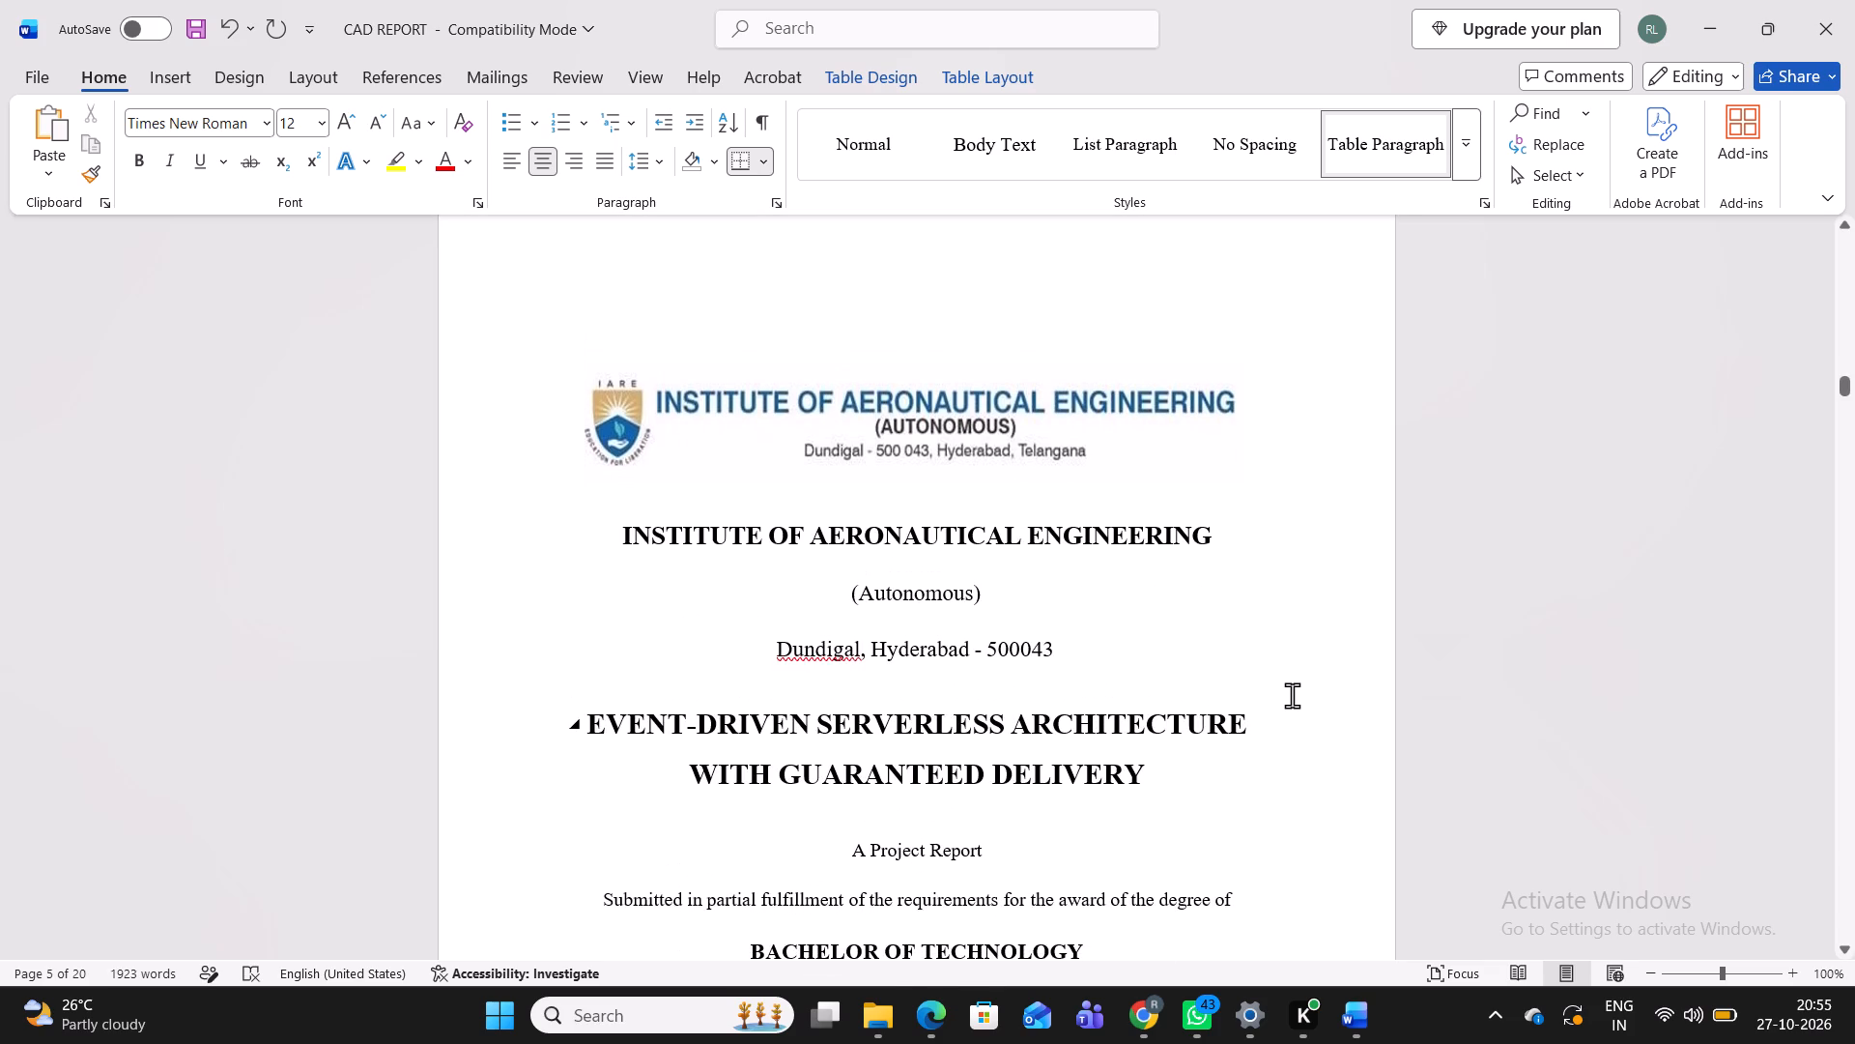
pyautogui.scroll(1, 1292, 695)
pyautogui.scroll(-2, 1292, 695)
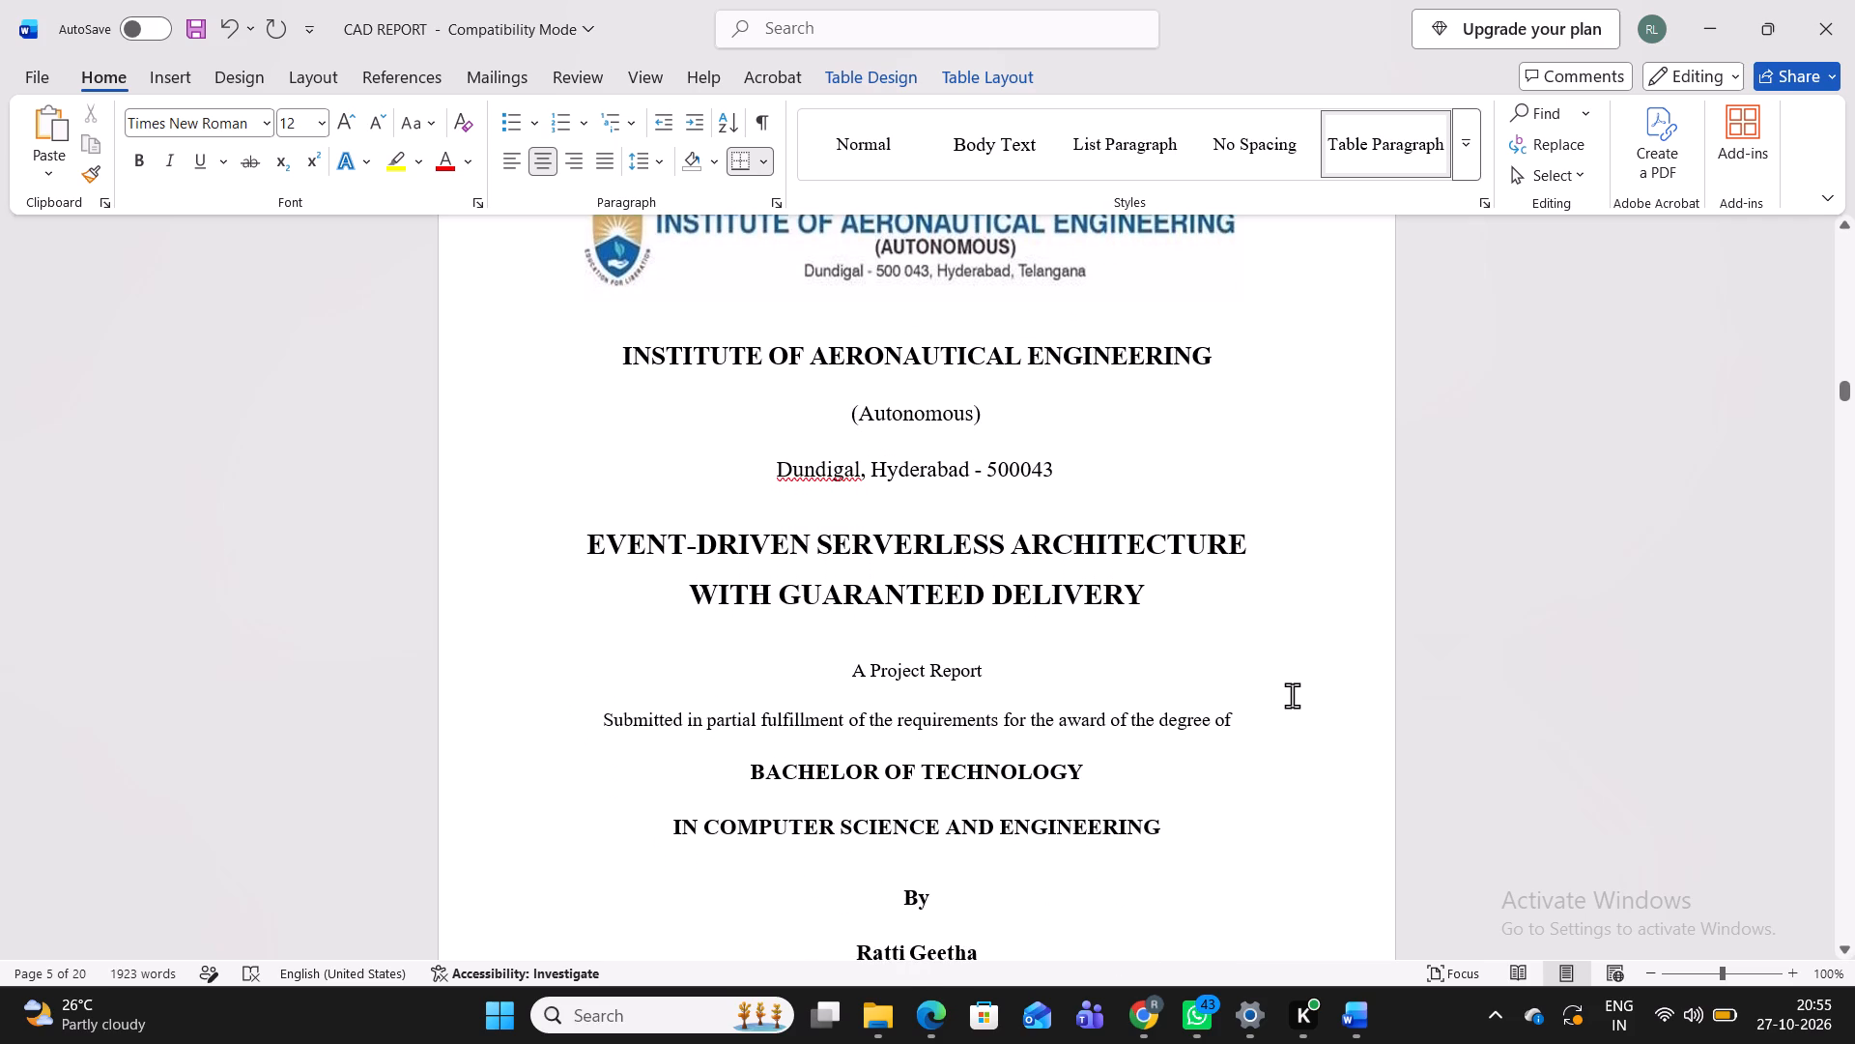
pyautogui.scroll(-1, 1292, 695)
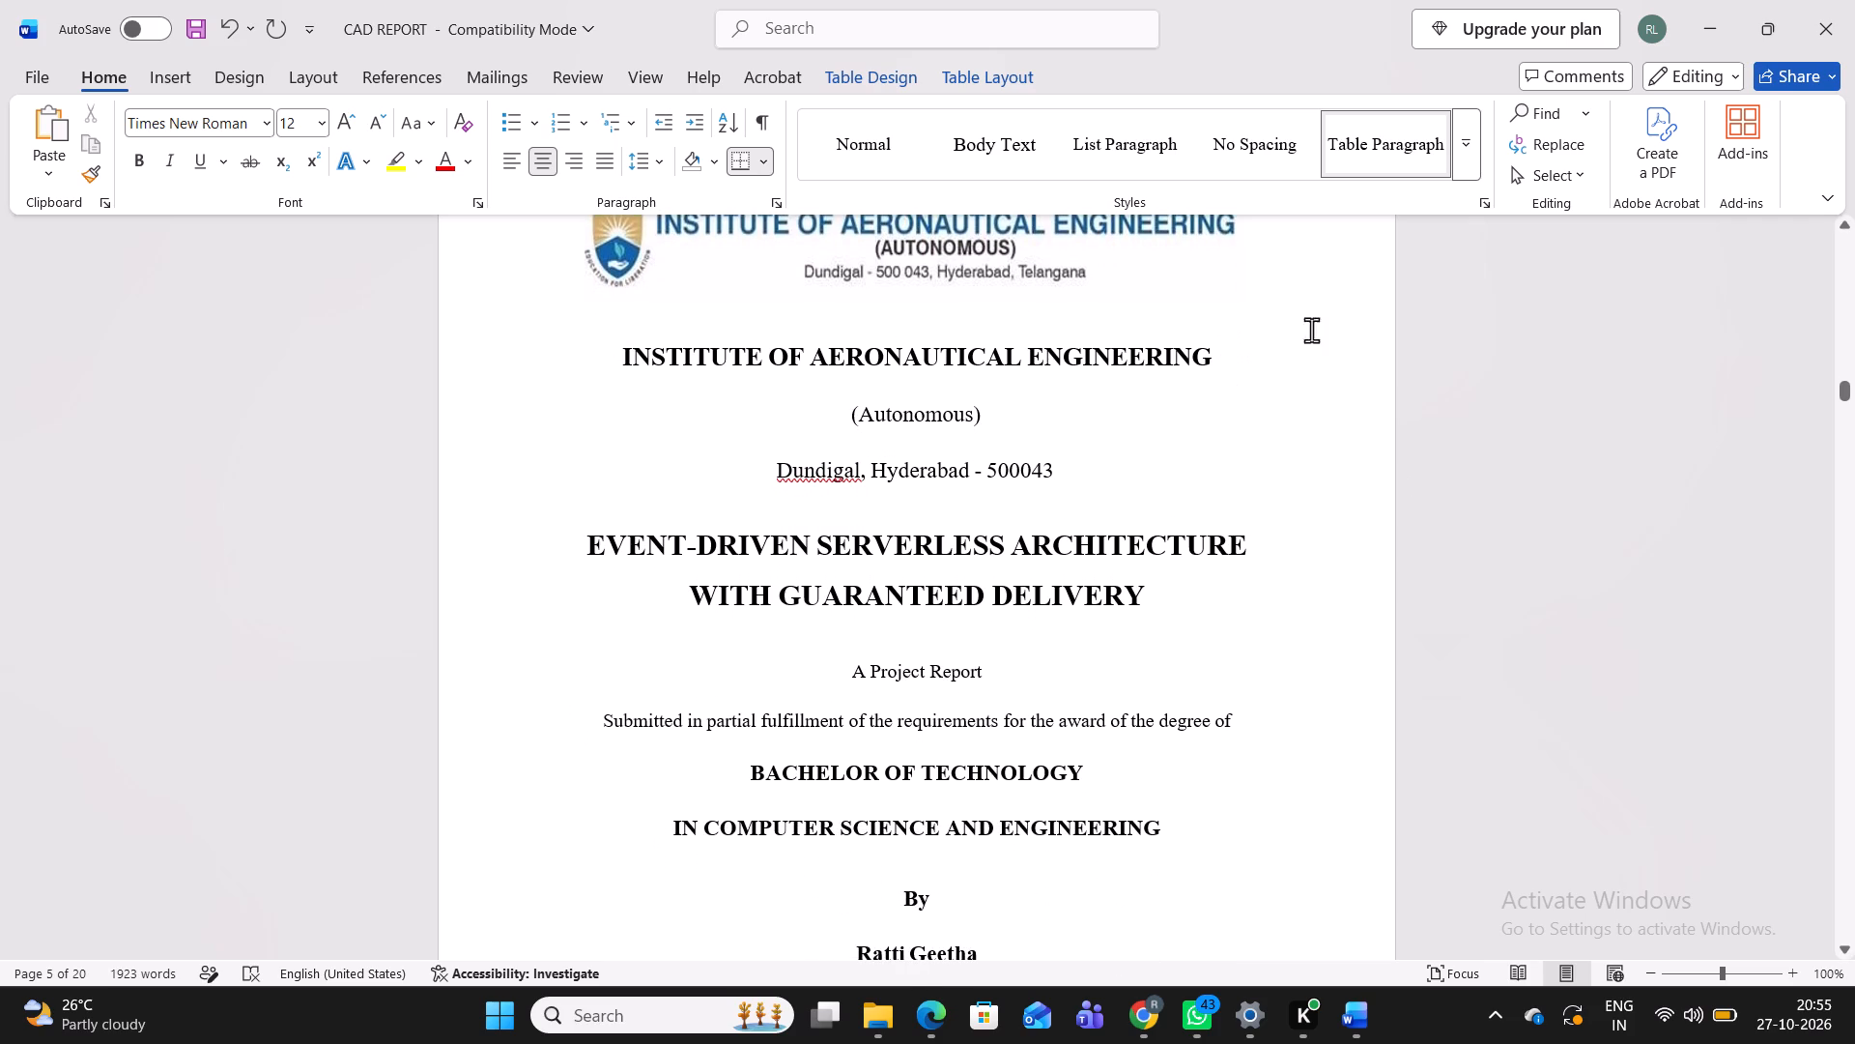
# In Samvidha in Chrome, get the assigned question for Cloud Application Development (ACSD20) and copy its project title.
pyautogui.click(1150, 1023)
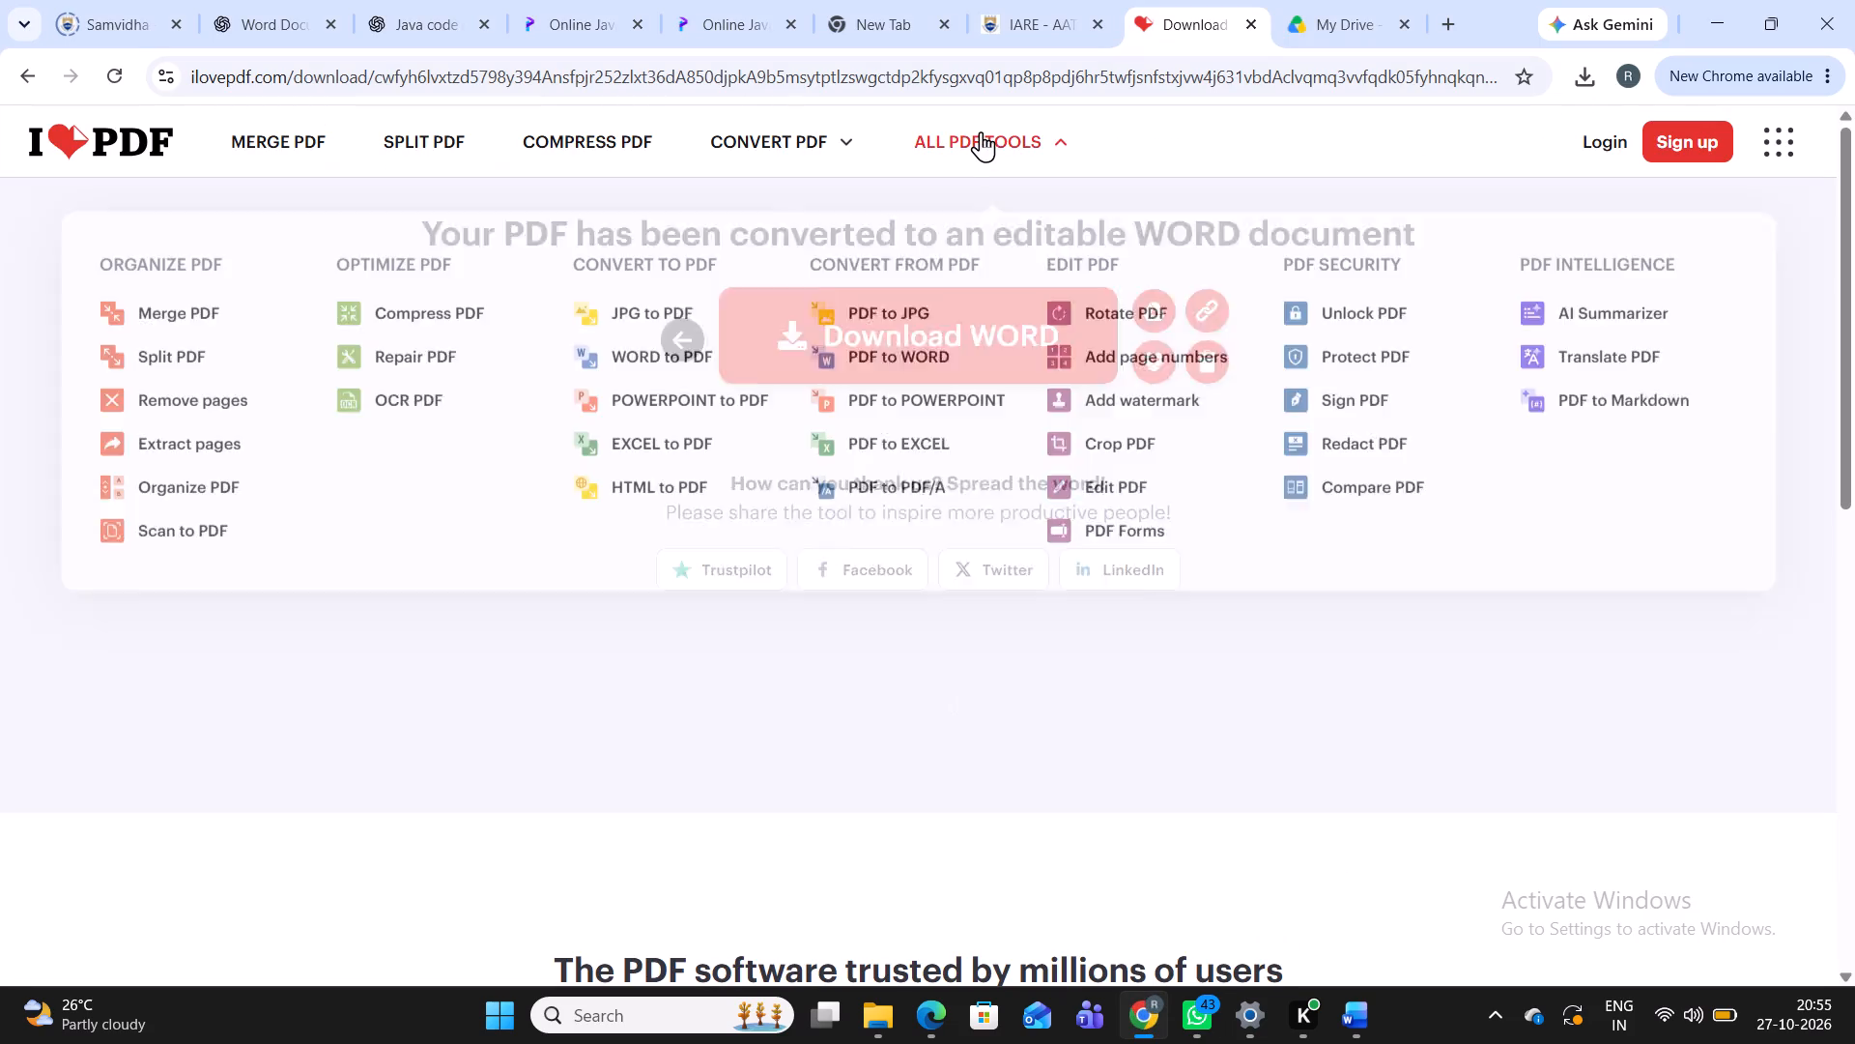
pyautogui.click(1003, 9)
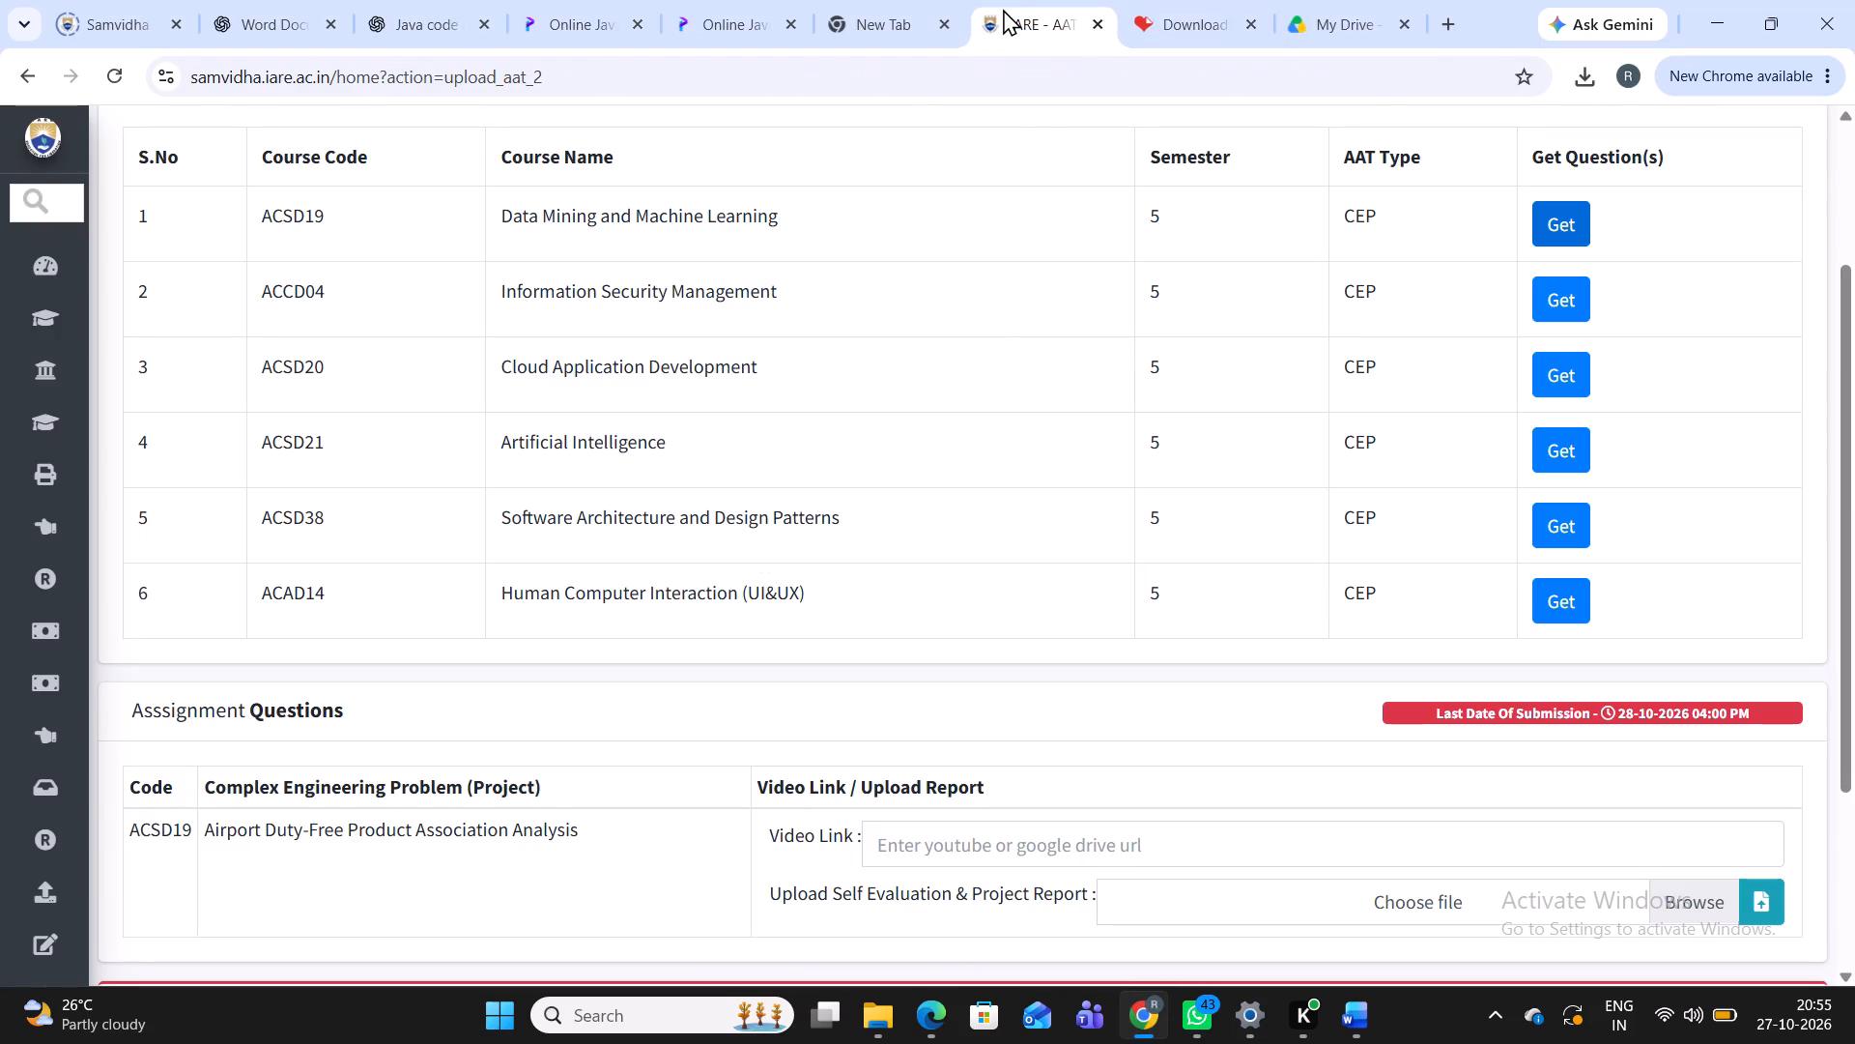
pyautogui.click(1576, 378)
pyautogui.click(932, 693)
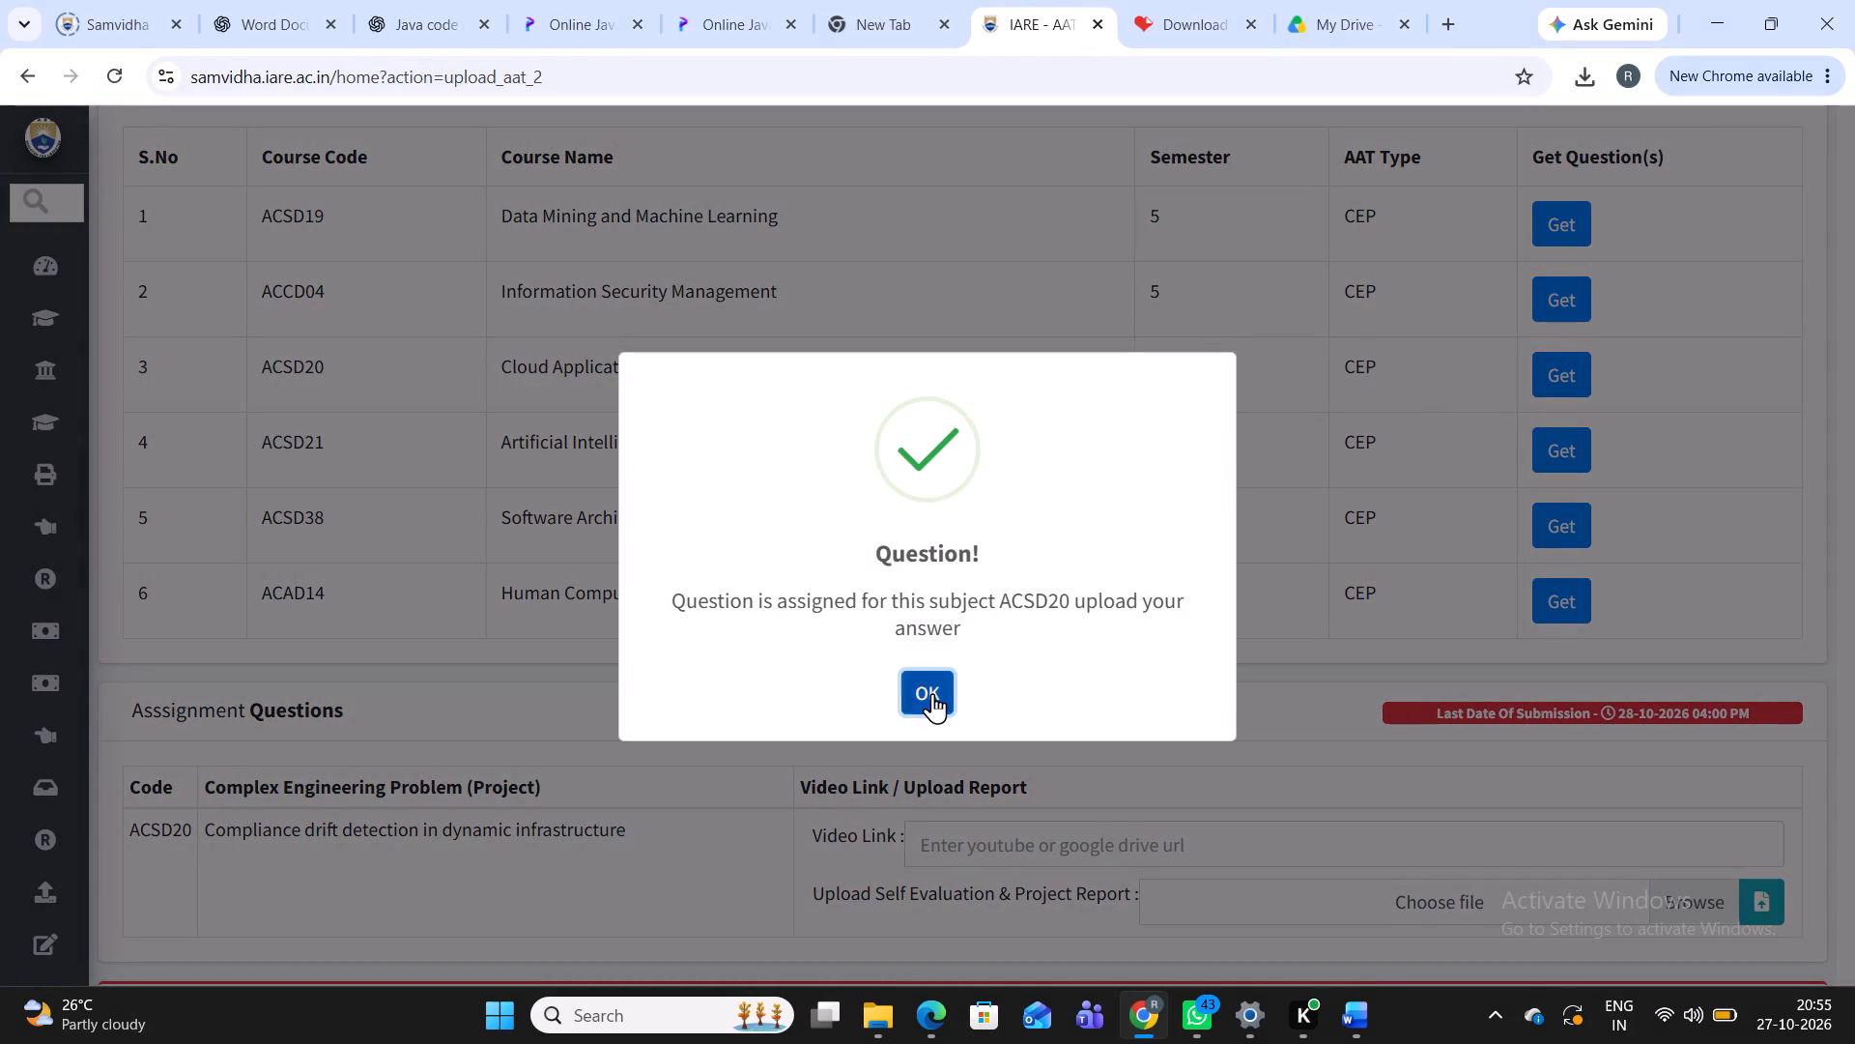
pyautogui.moveTo(628, 830); pyautogui.dragTo(199, 826)
pyautogui.hotkey('ctrl', 'c')
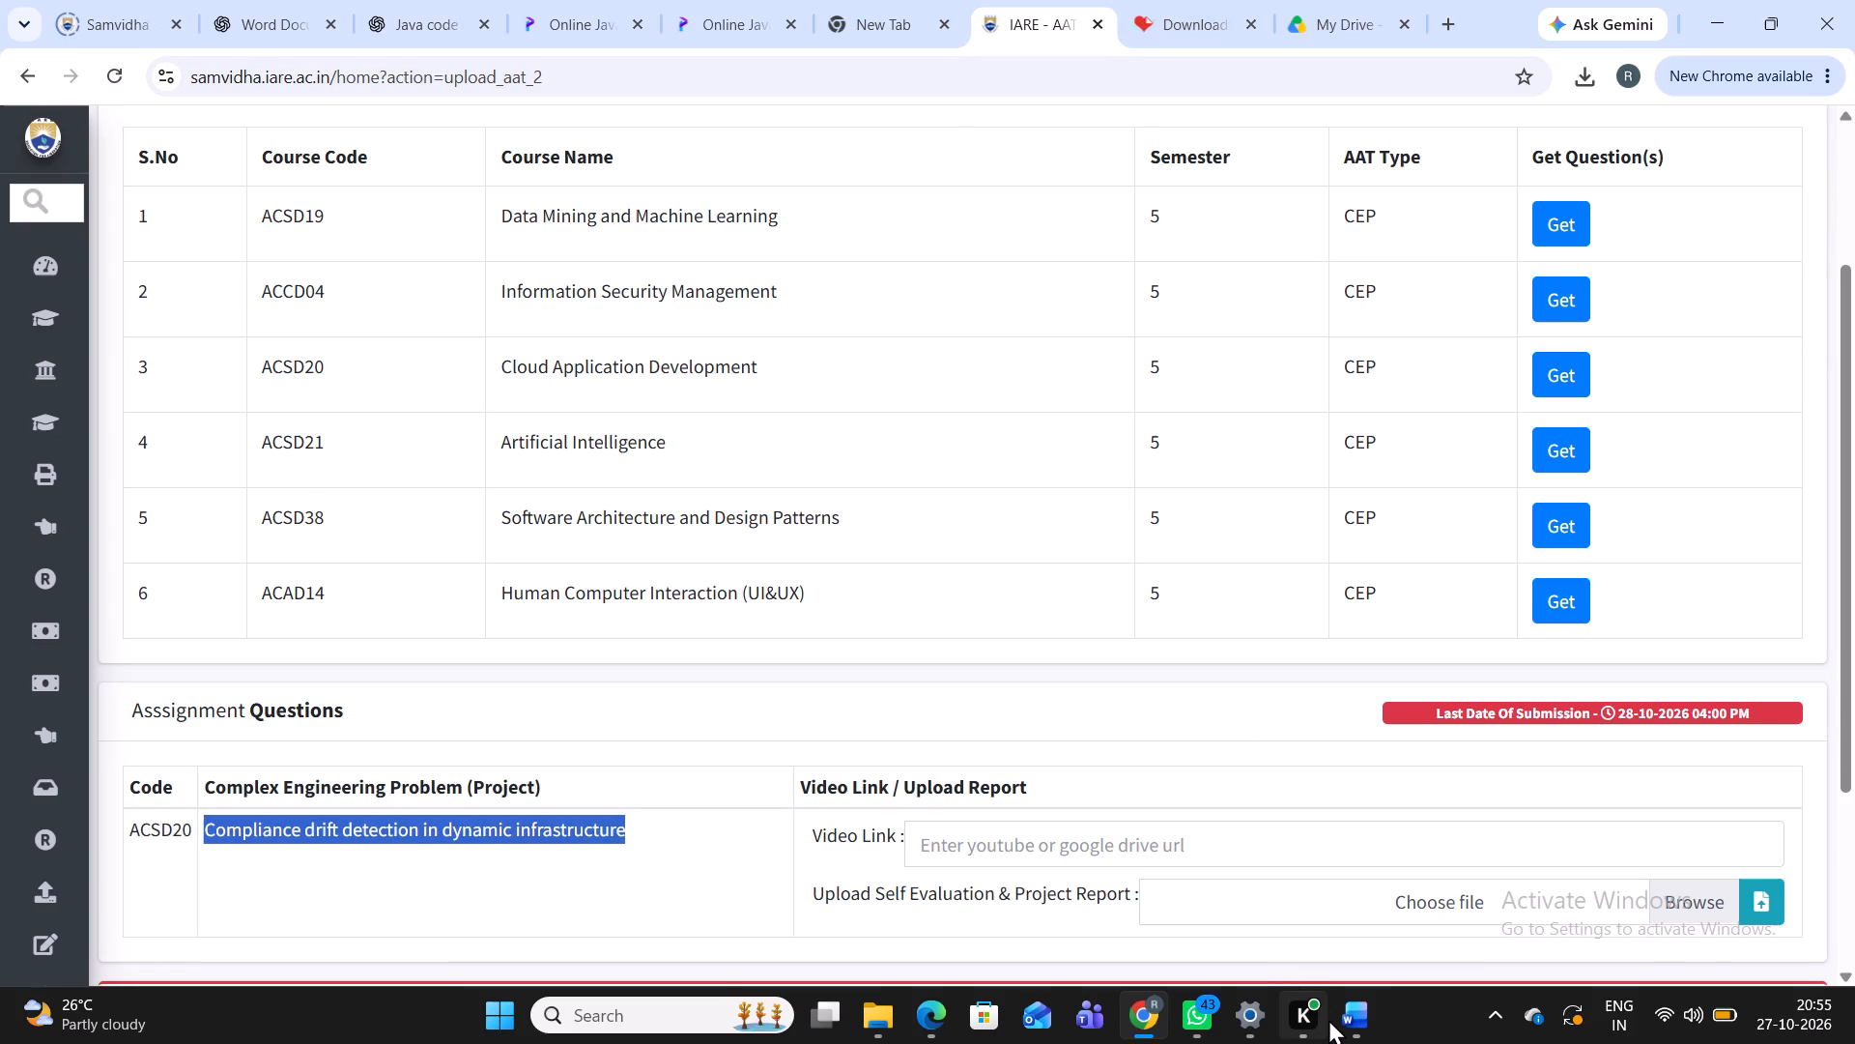
# Back in Word, replace the title-page project title with "Compliance drift detection in dynamic infrastructure", with "A Project Report" on its own line below.
pyautogui.click(1354, 1019)
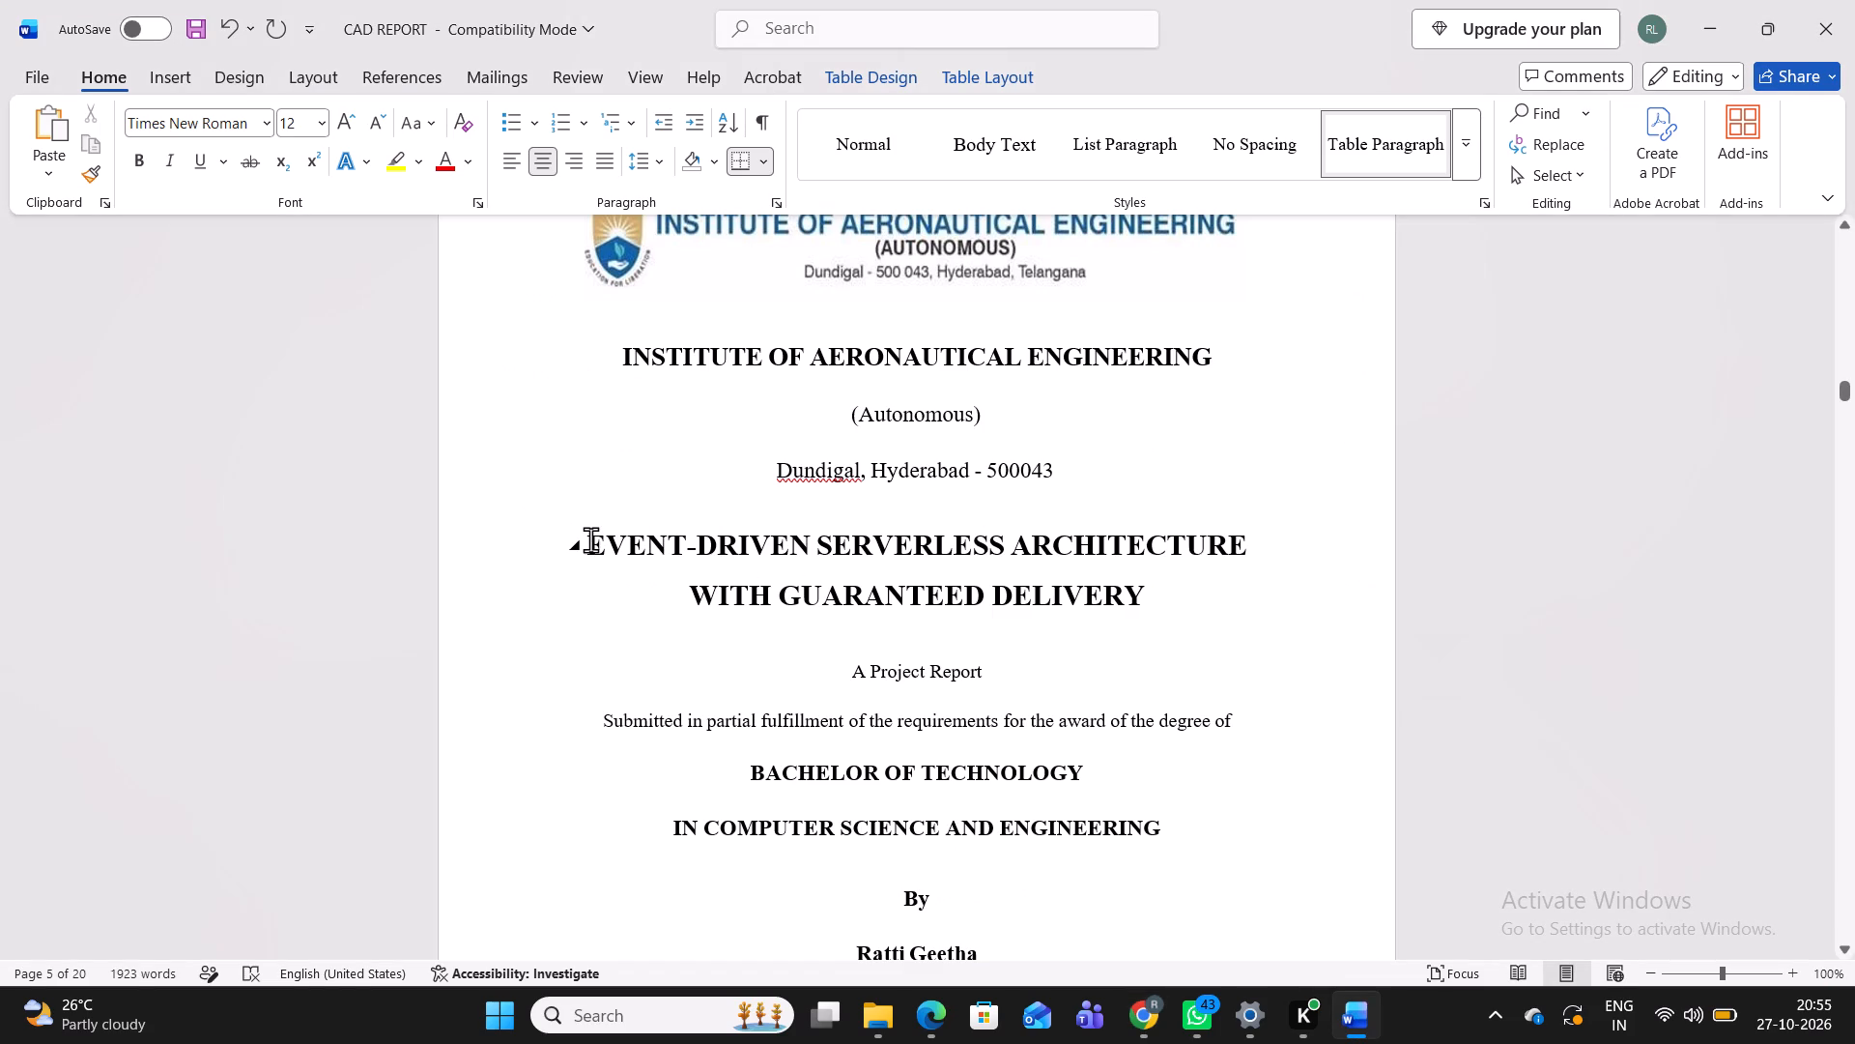
pyautogui.moveTo(590, 539); pyautogui.dragTo(1187, 599)
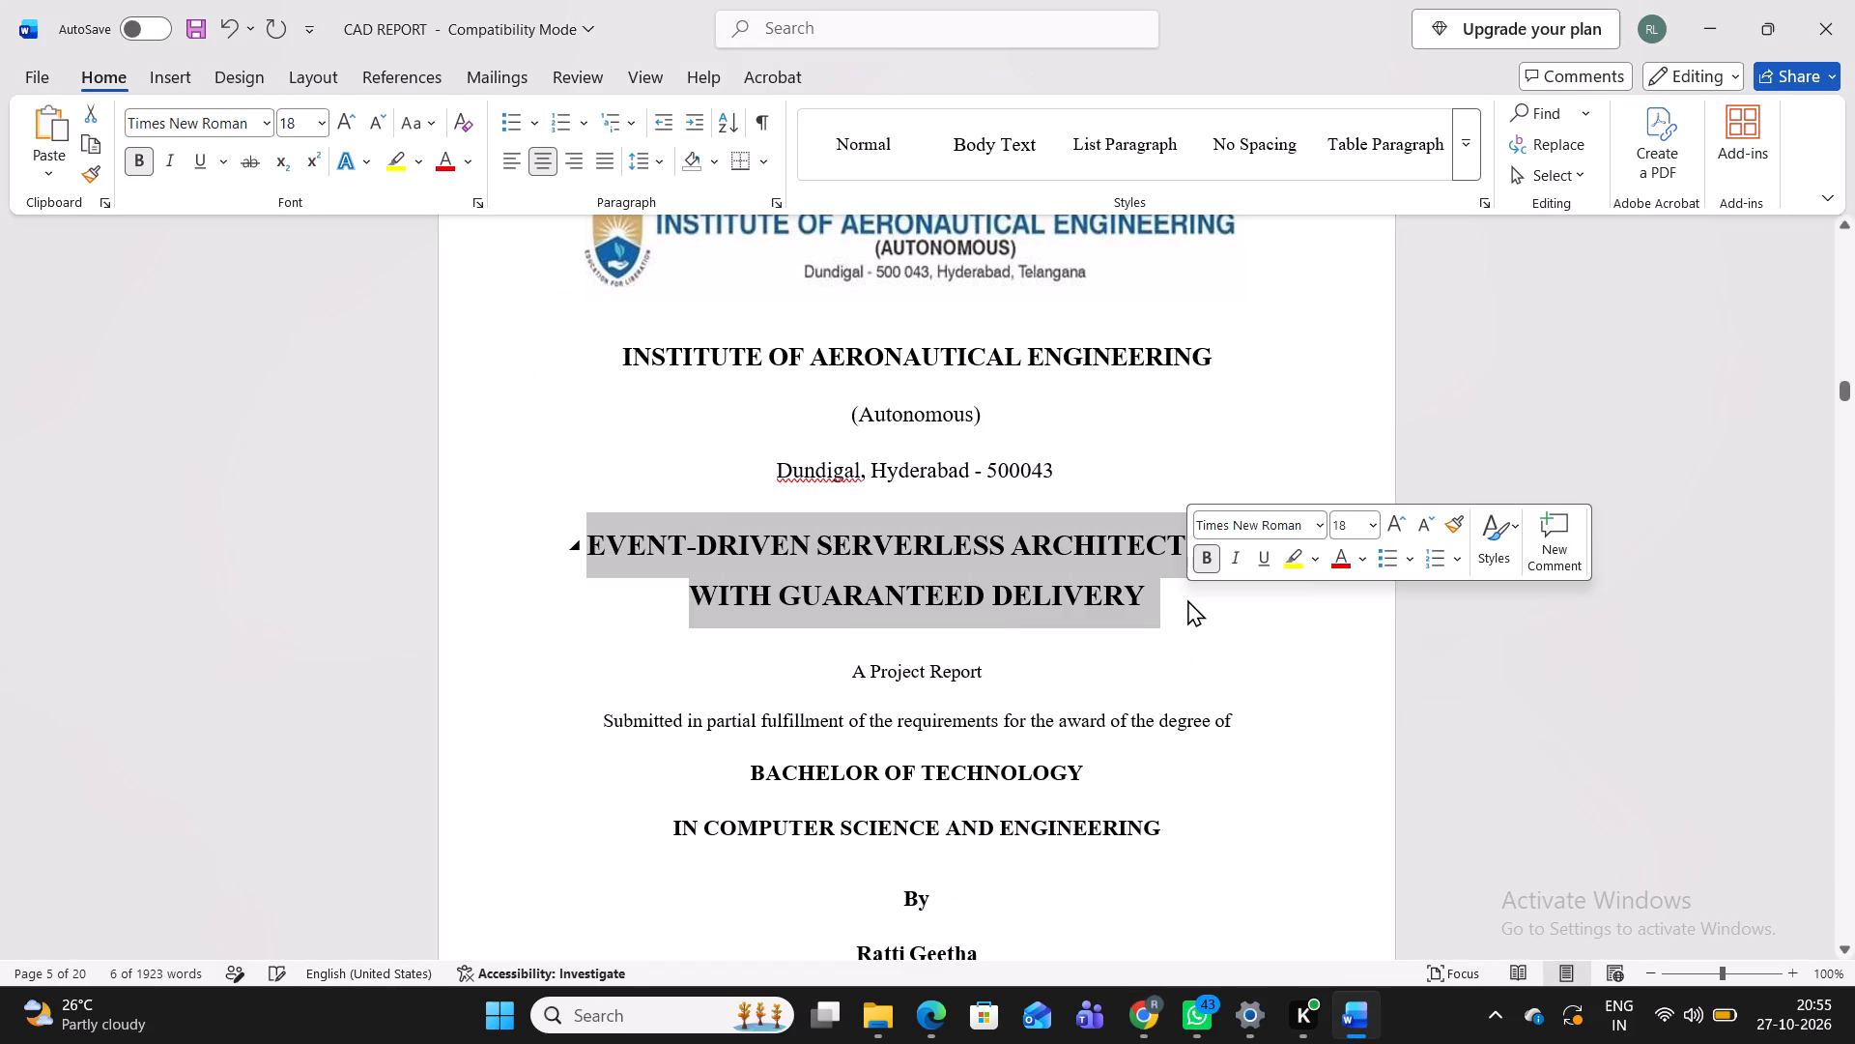
pyautogui.hotkey('ctrl', 'v')
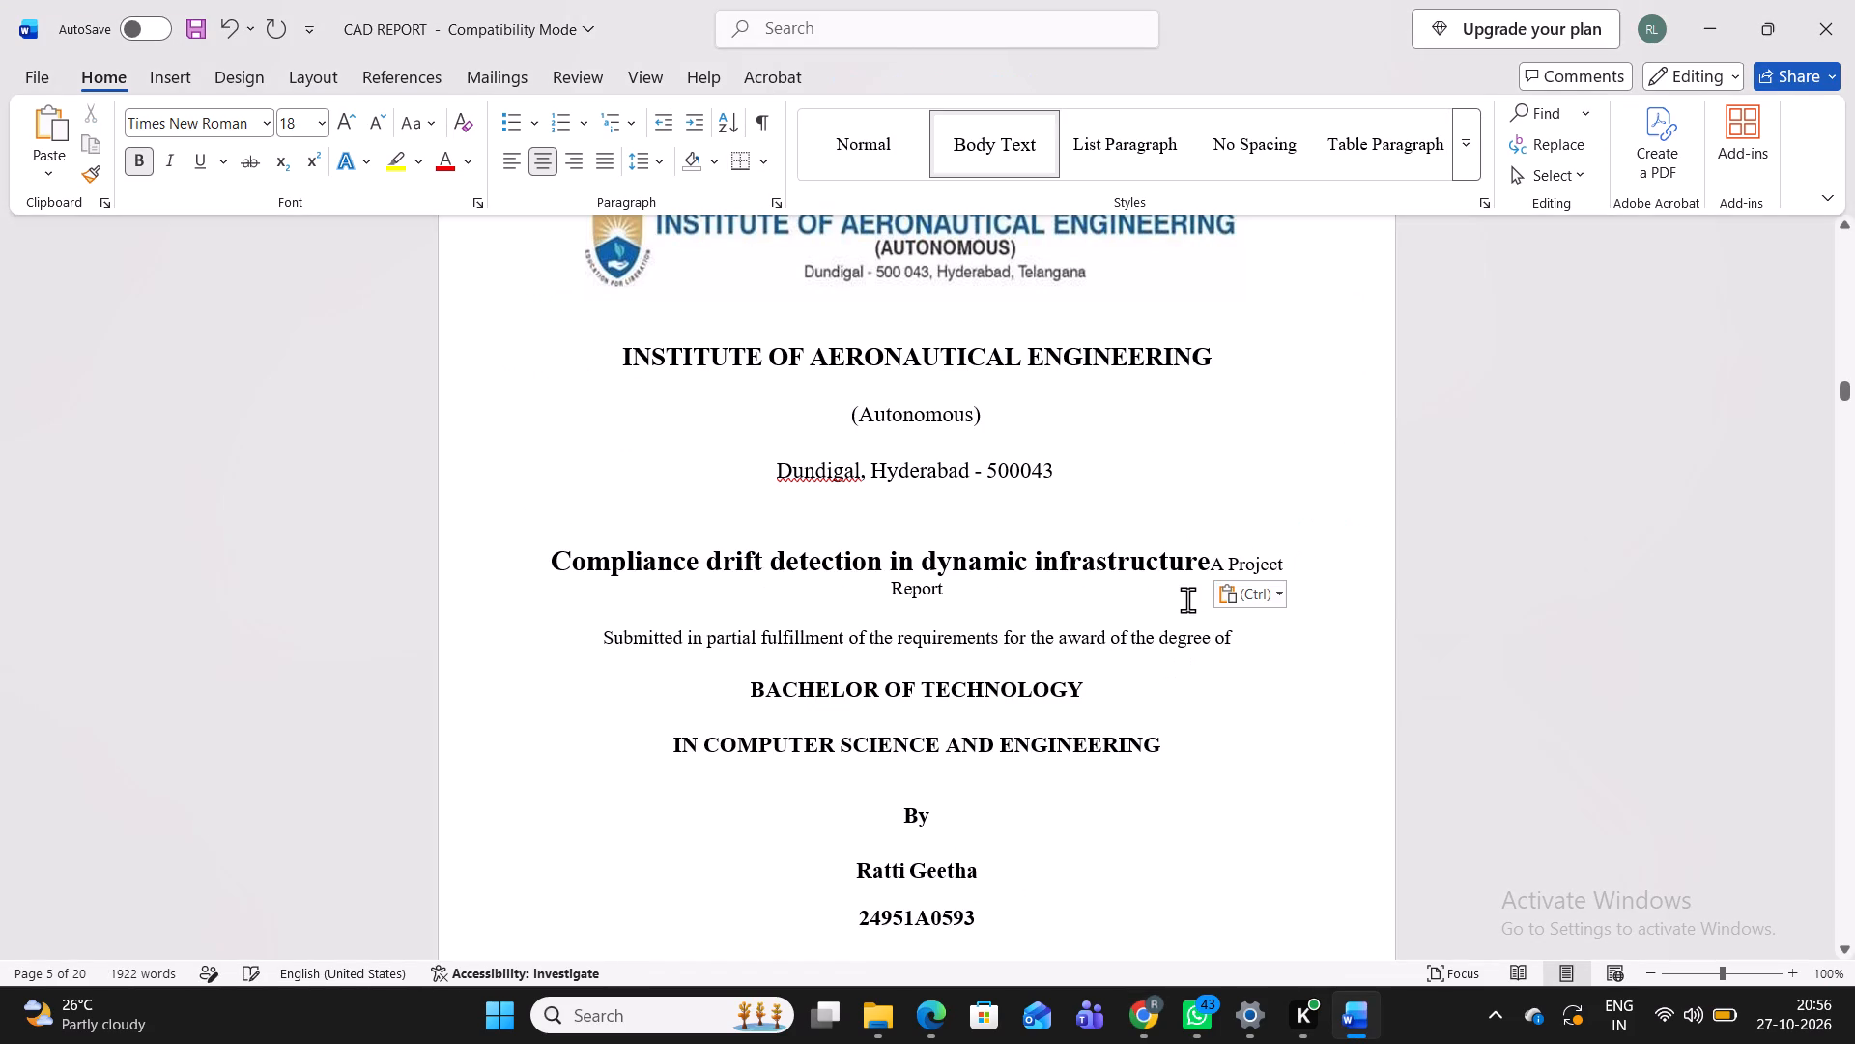
pyautogui.press('Return')
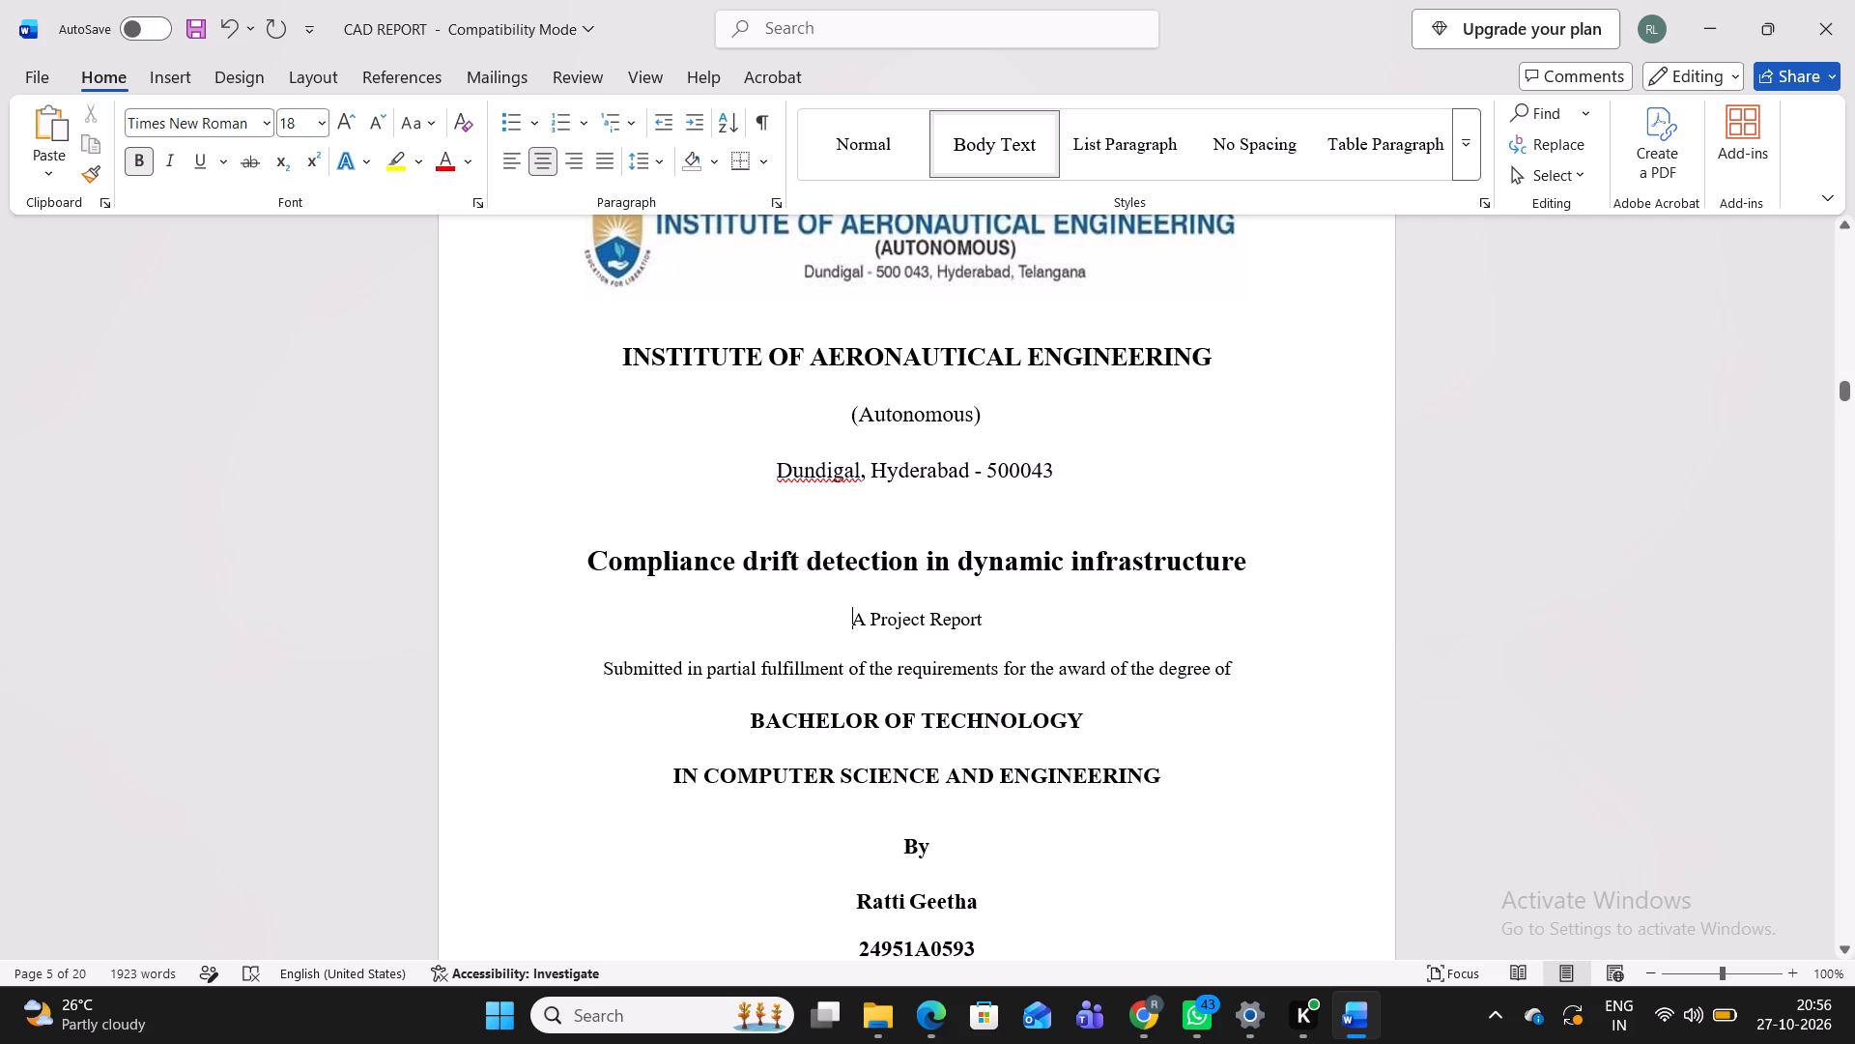
# Replace the name under "By" on the title page with the submitting student's name, keeping the roll number on the line below.
pyautogui.scroll(-2, 634, 594)
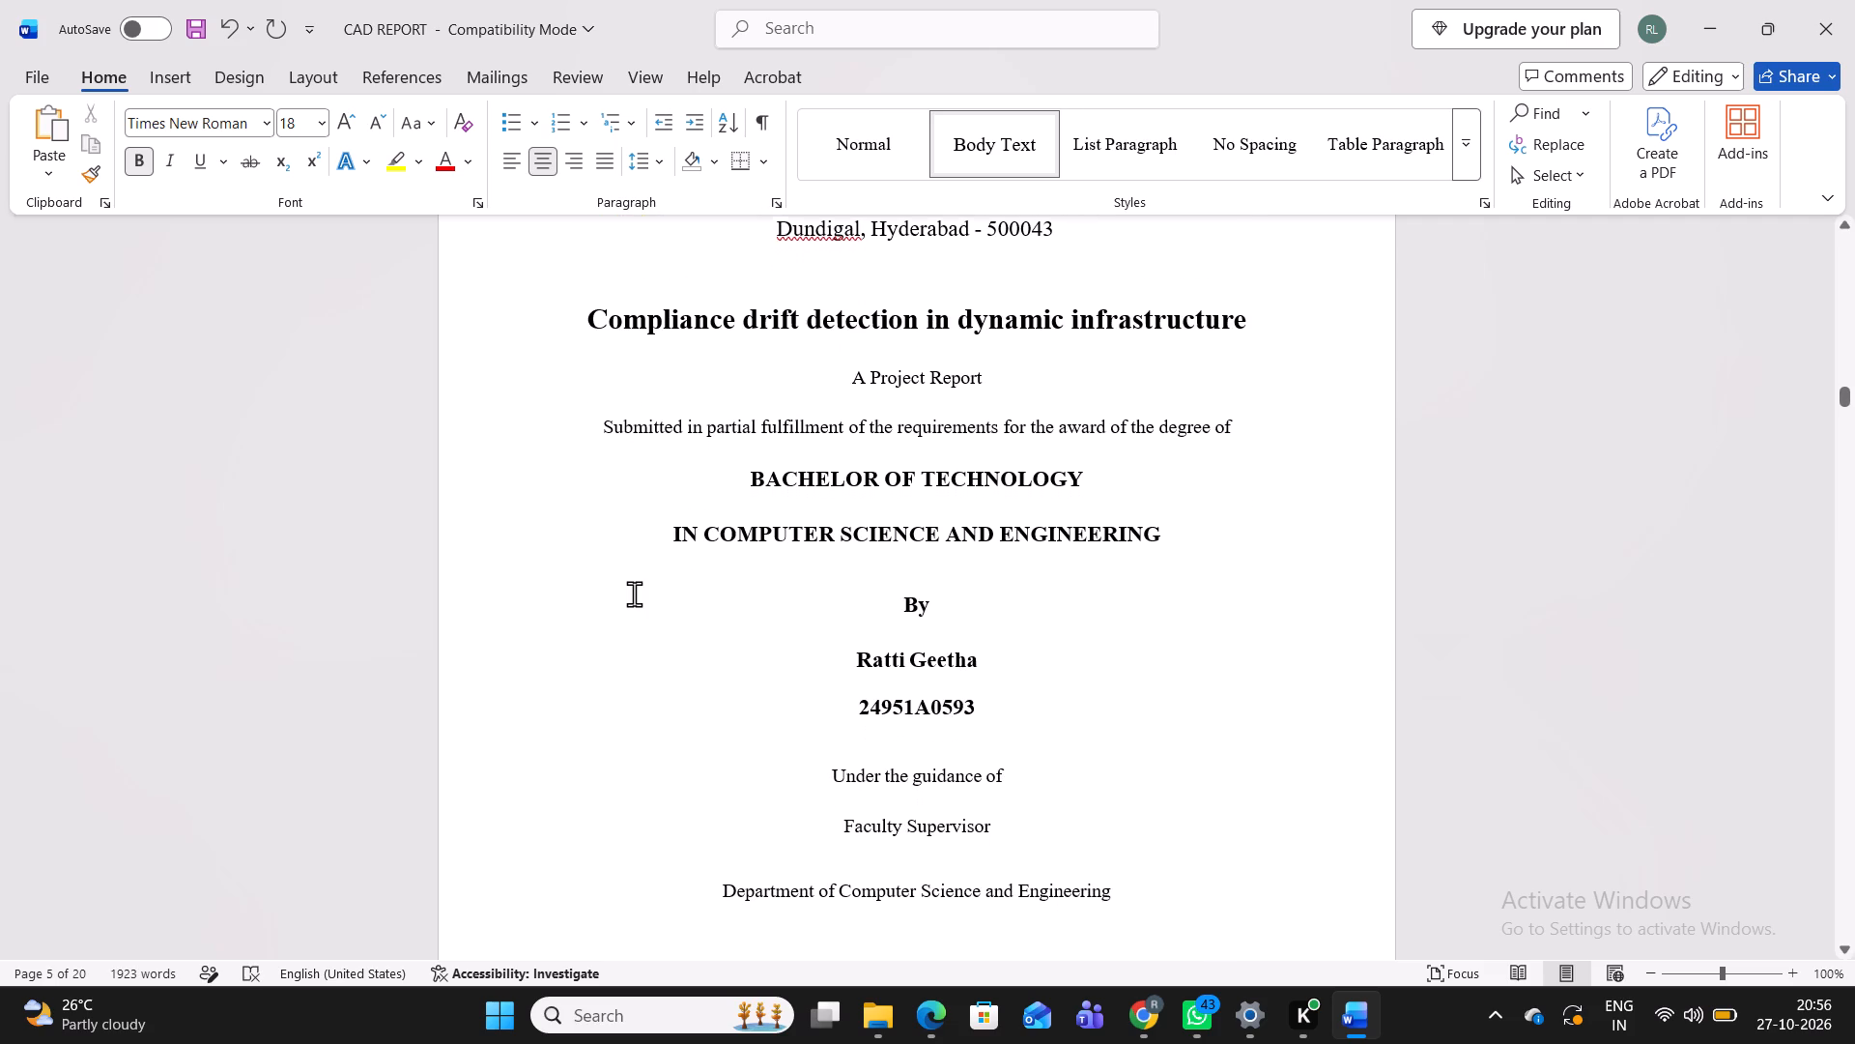
pyautogui.scroll(-1, 634, 594)
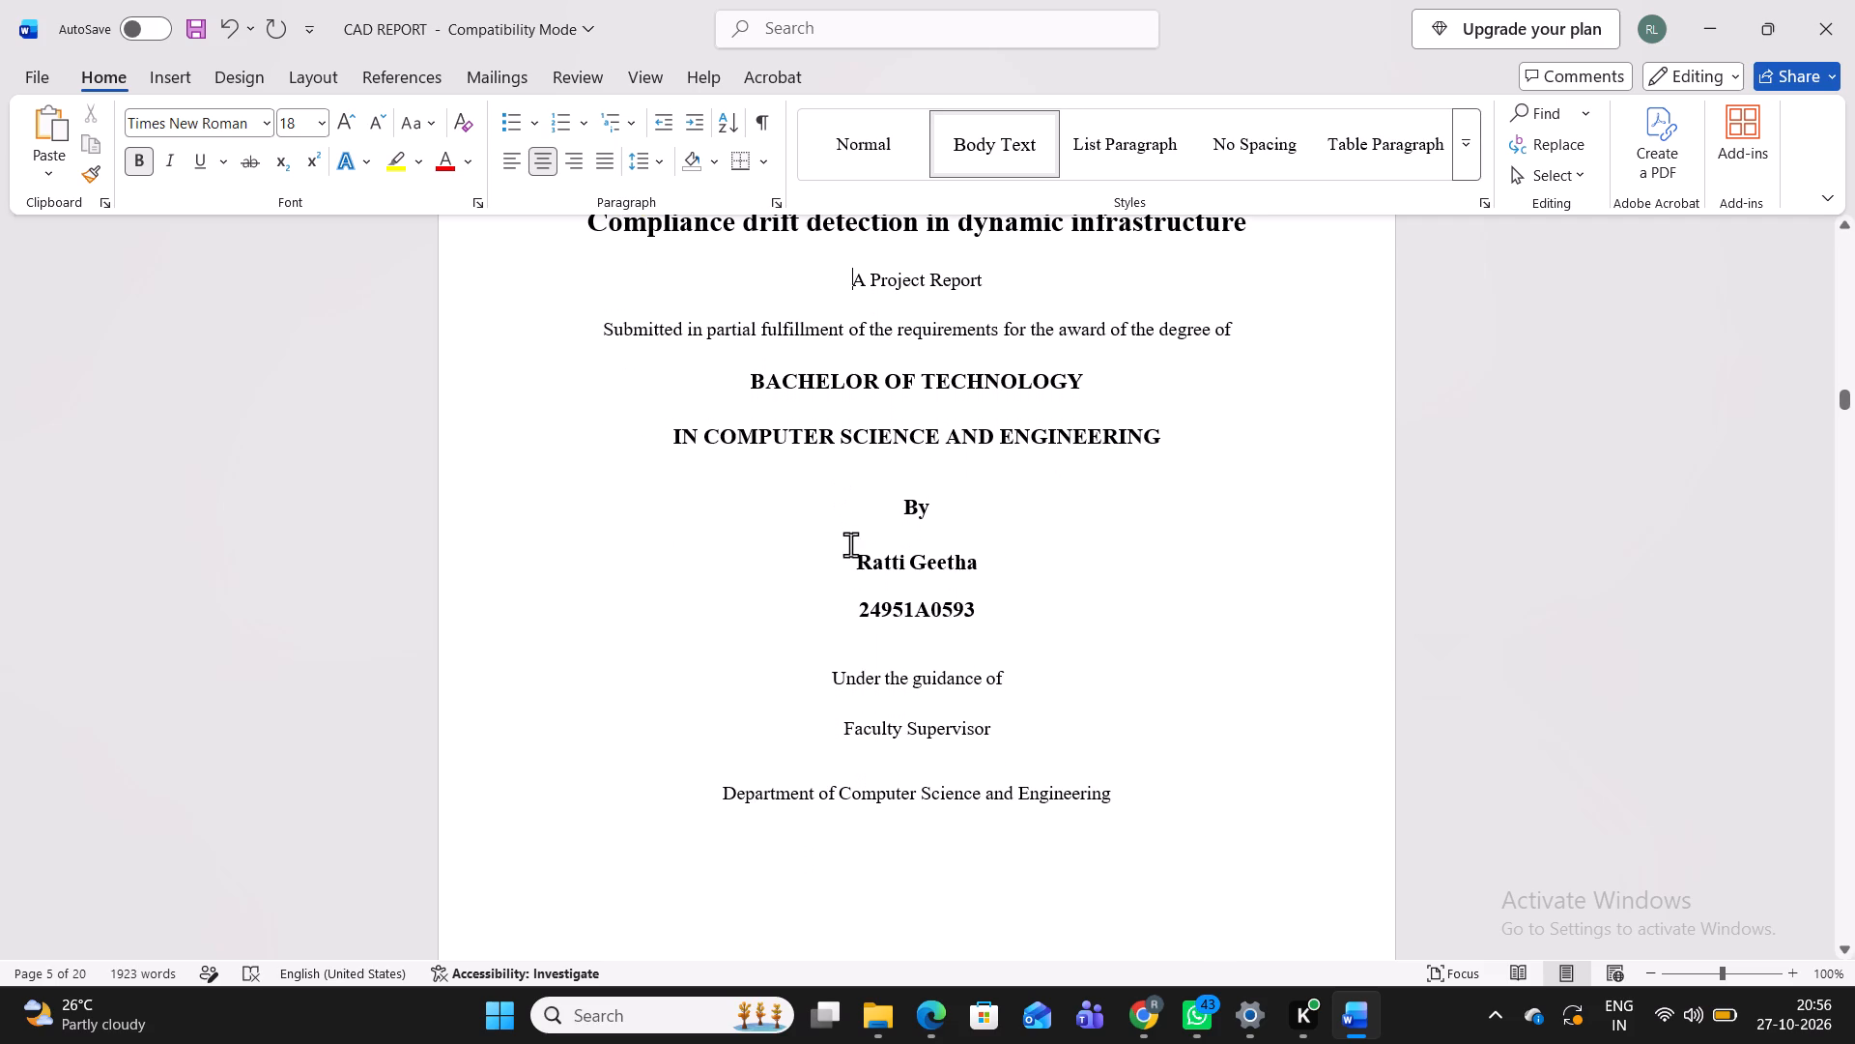
pyautogui.moveTo(850, 565); pyautogui.dragTo(993, 557)
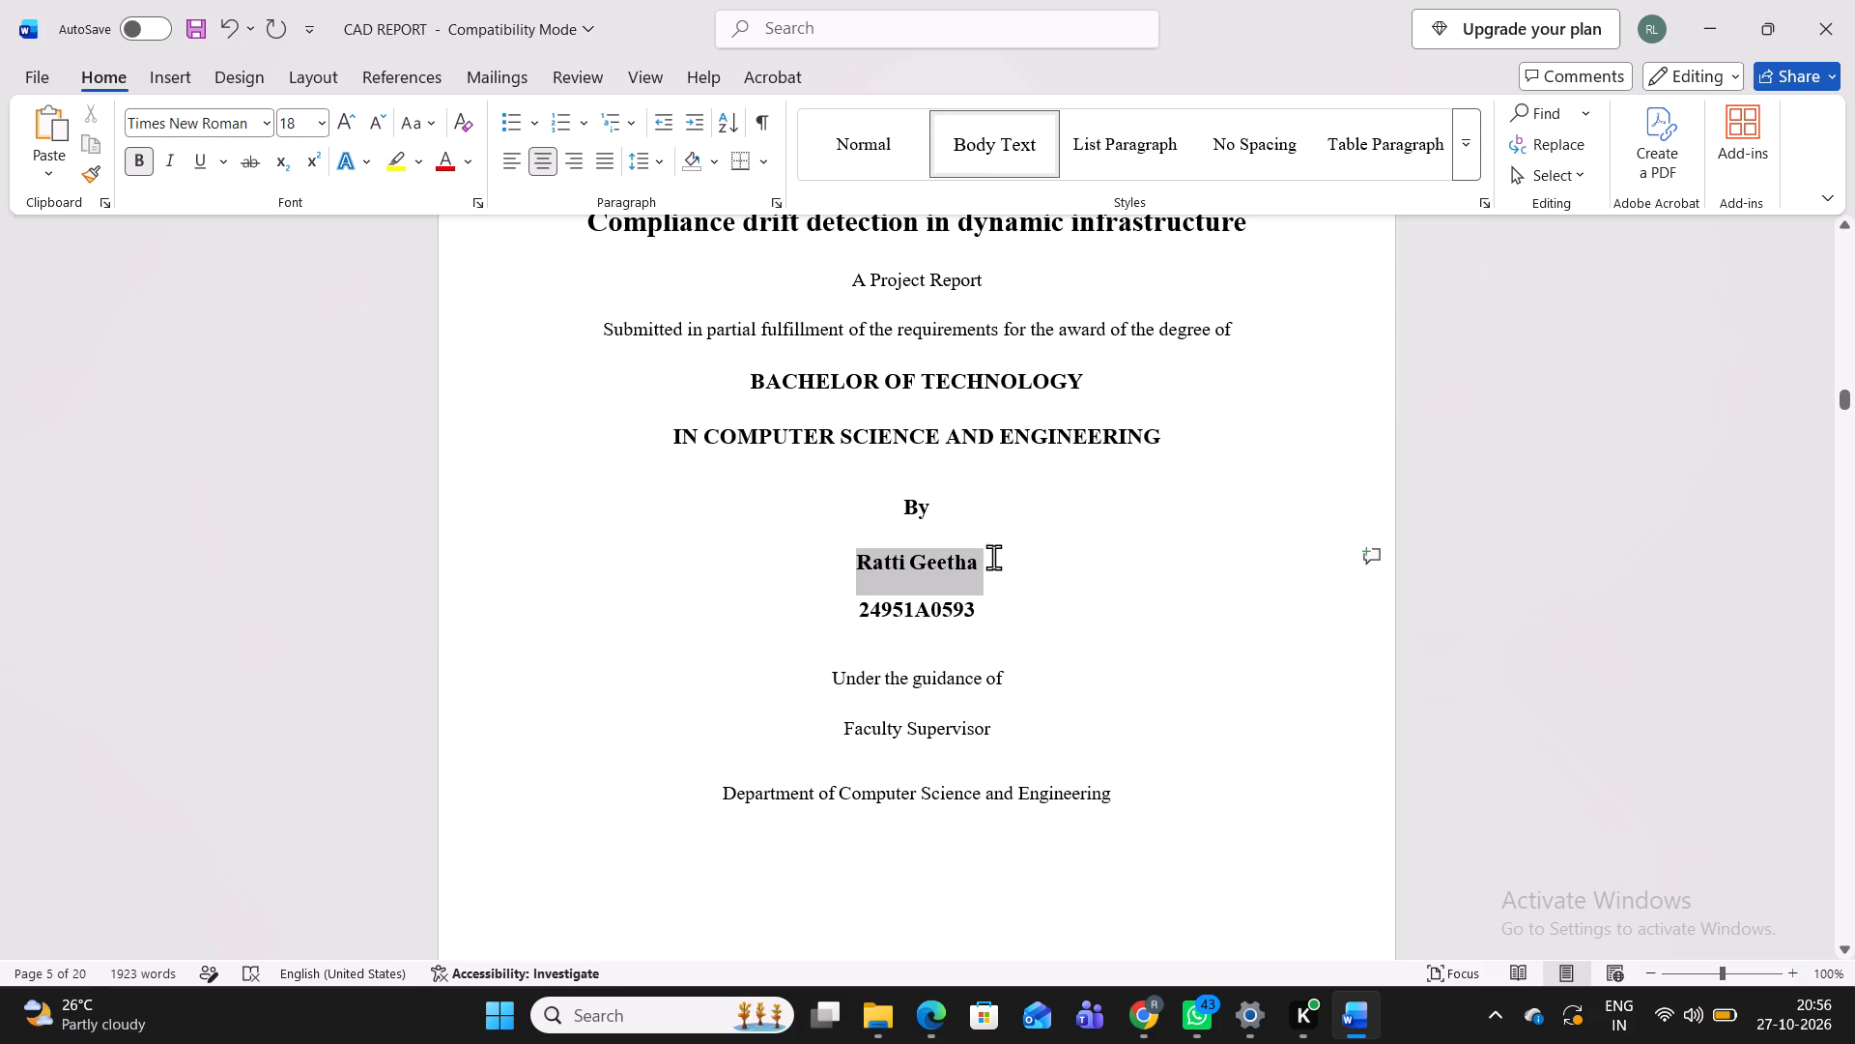
pyautogui.press('l')
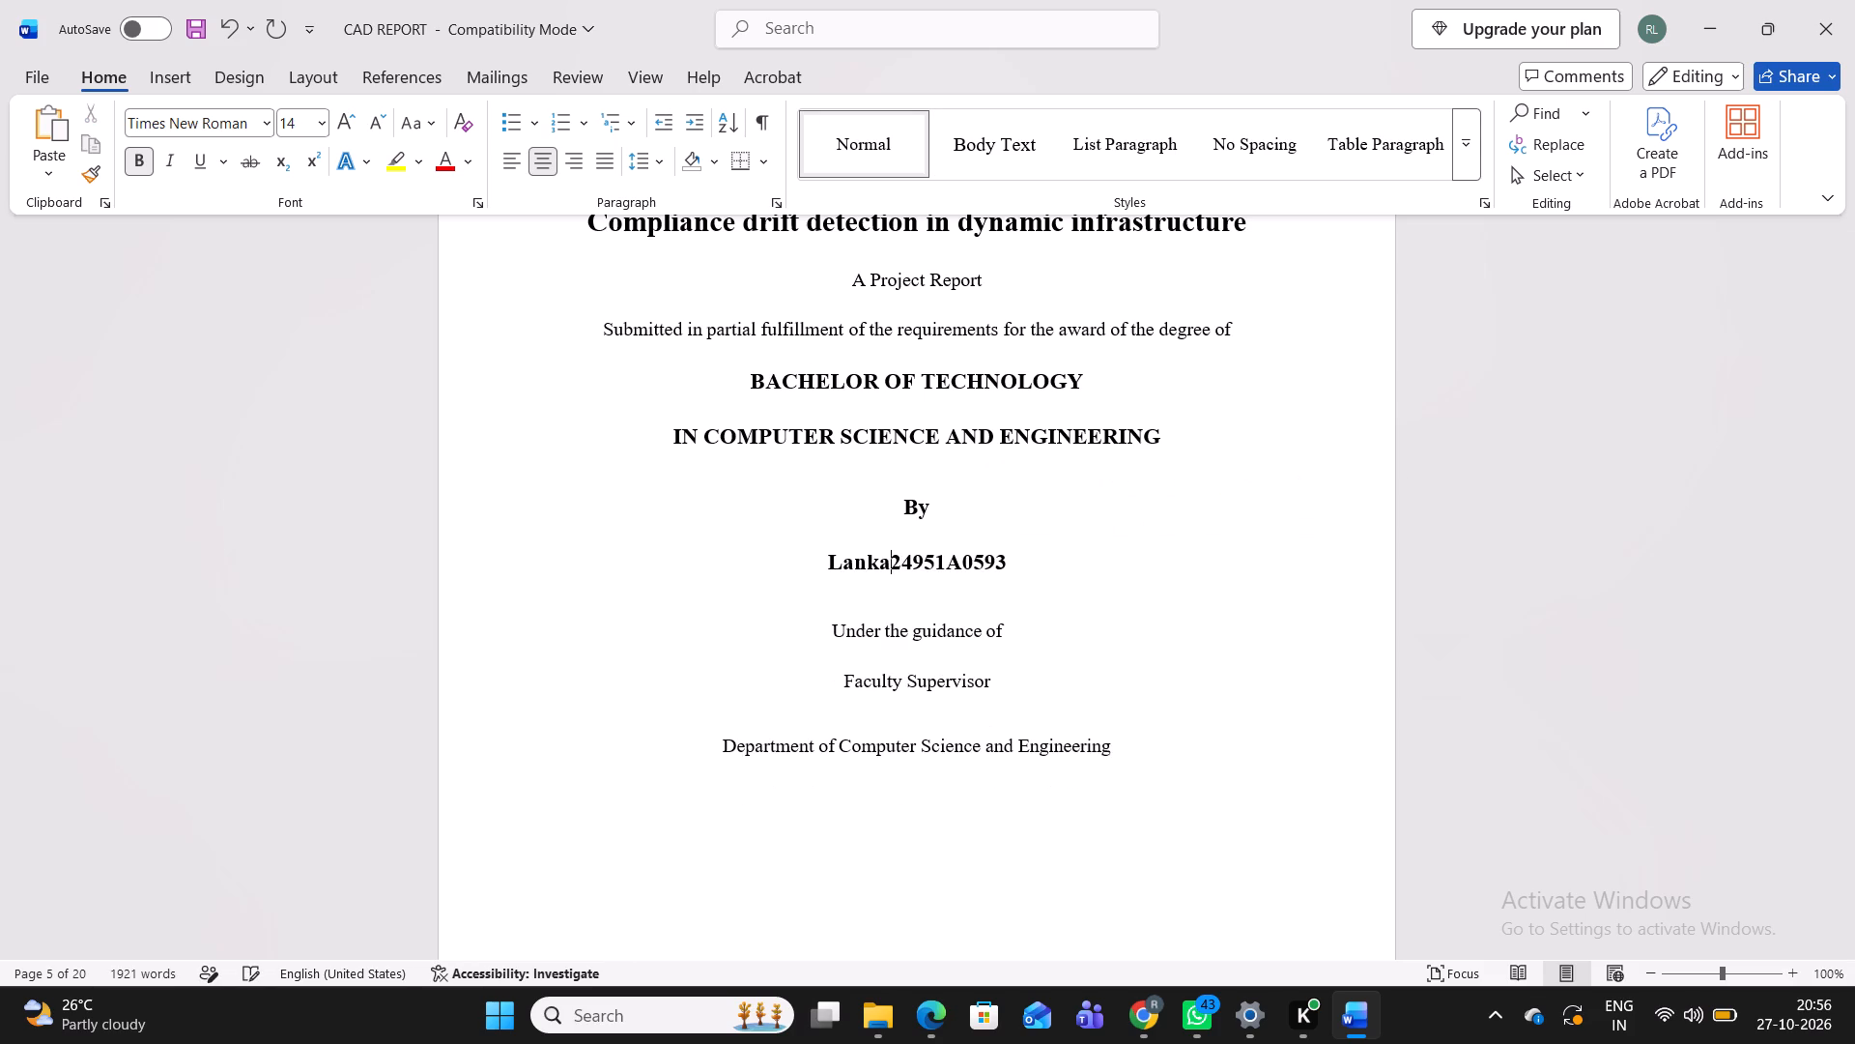
pyautogui.press('space')
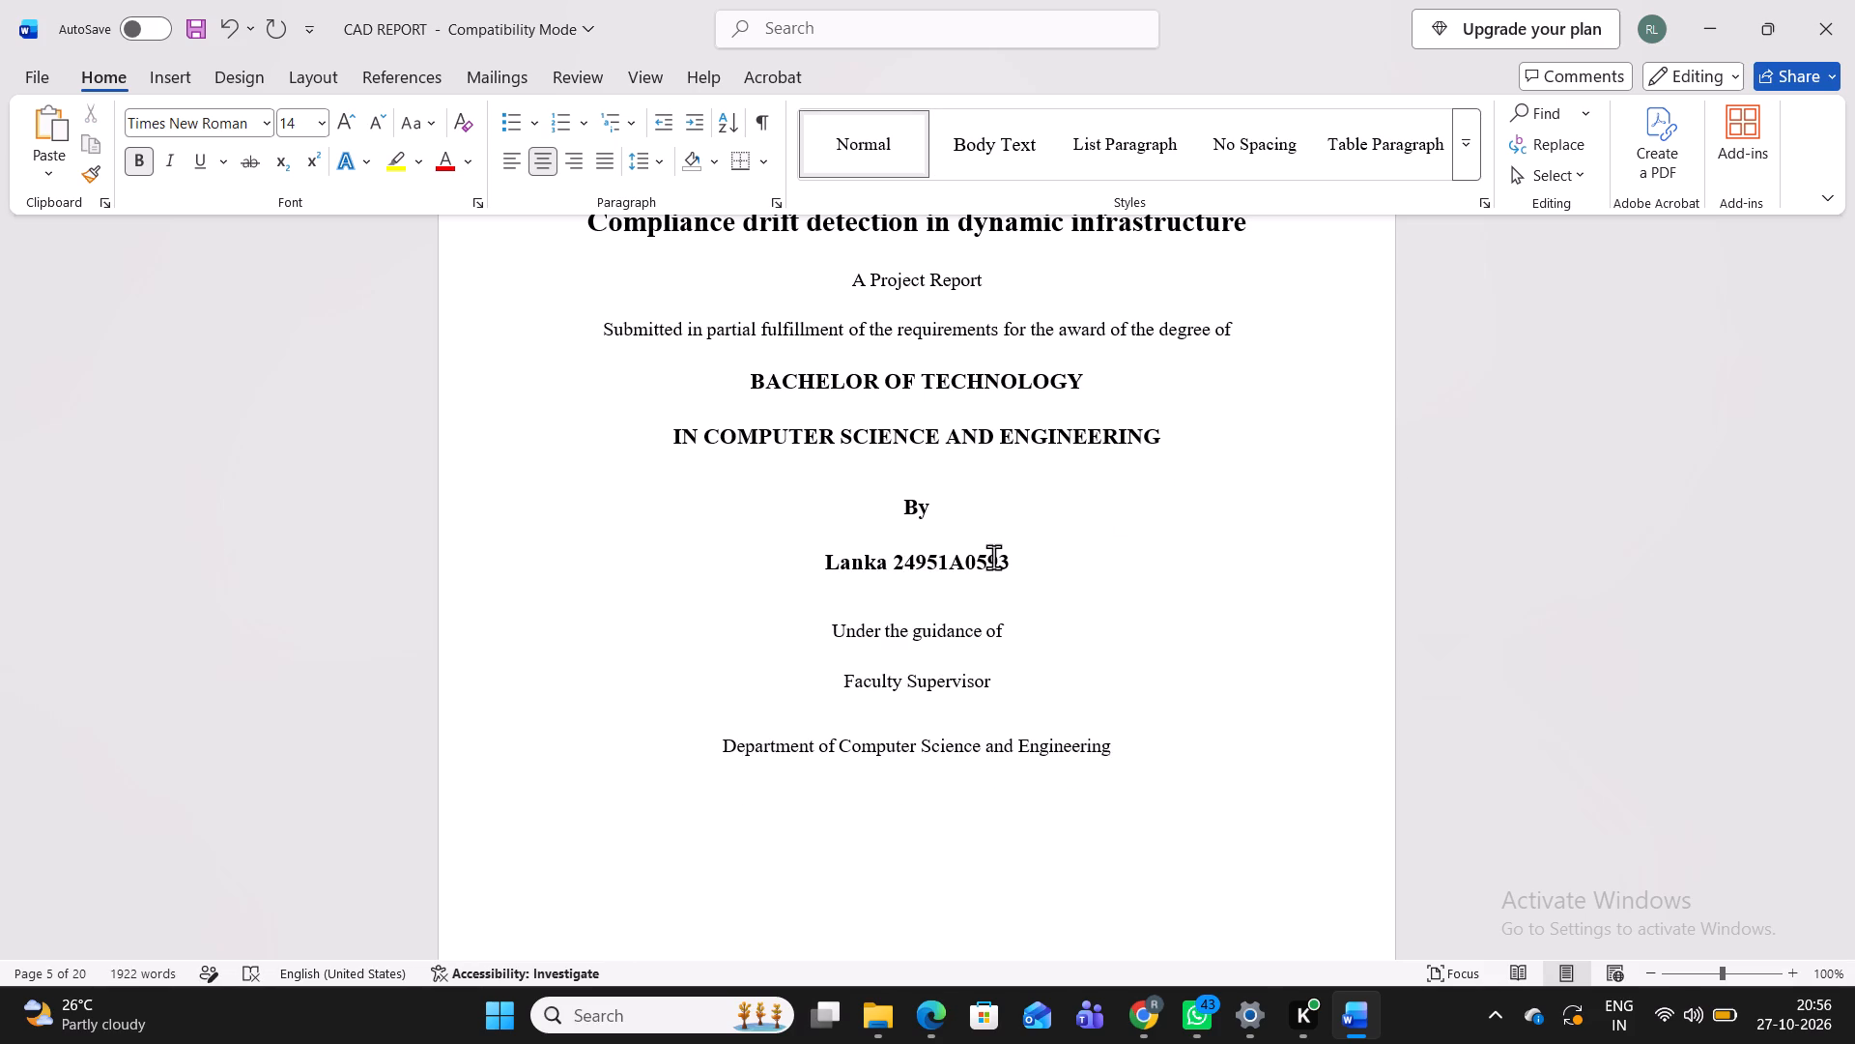
pyautogui.write('nuka')
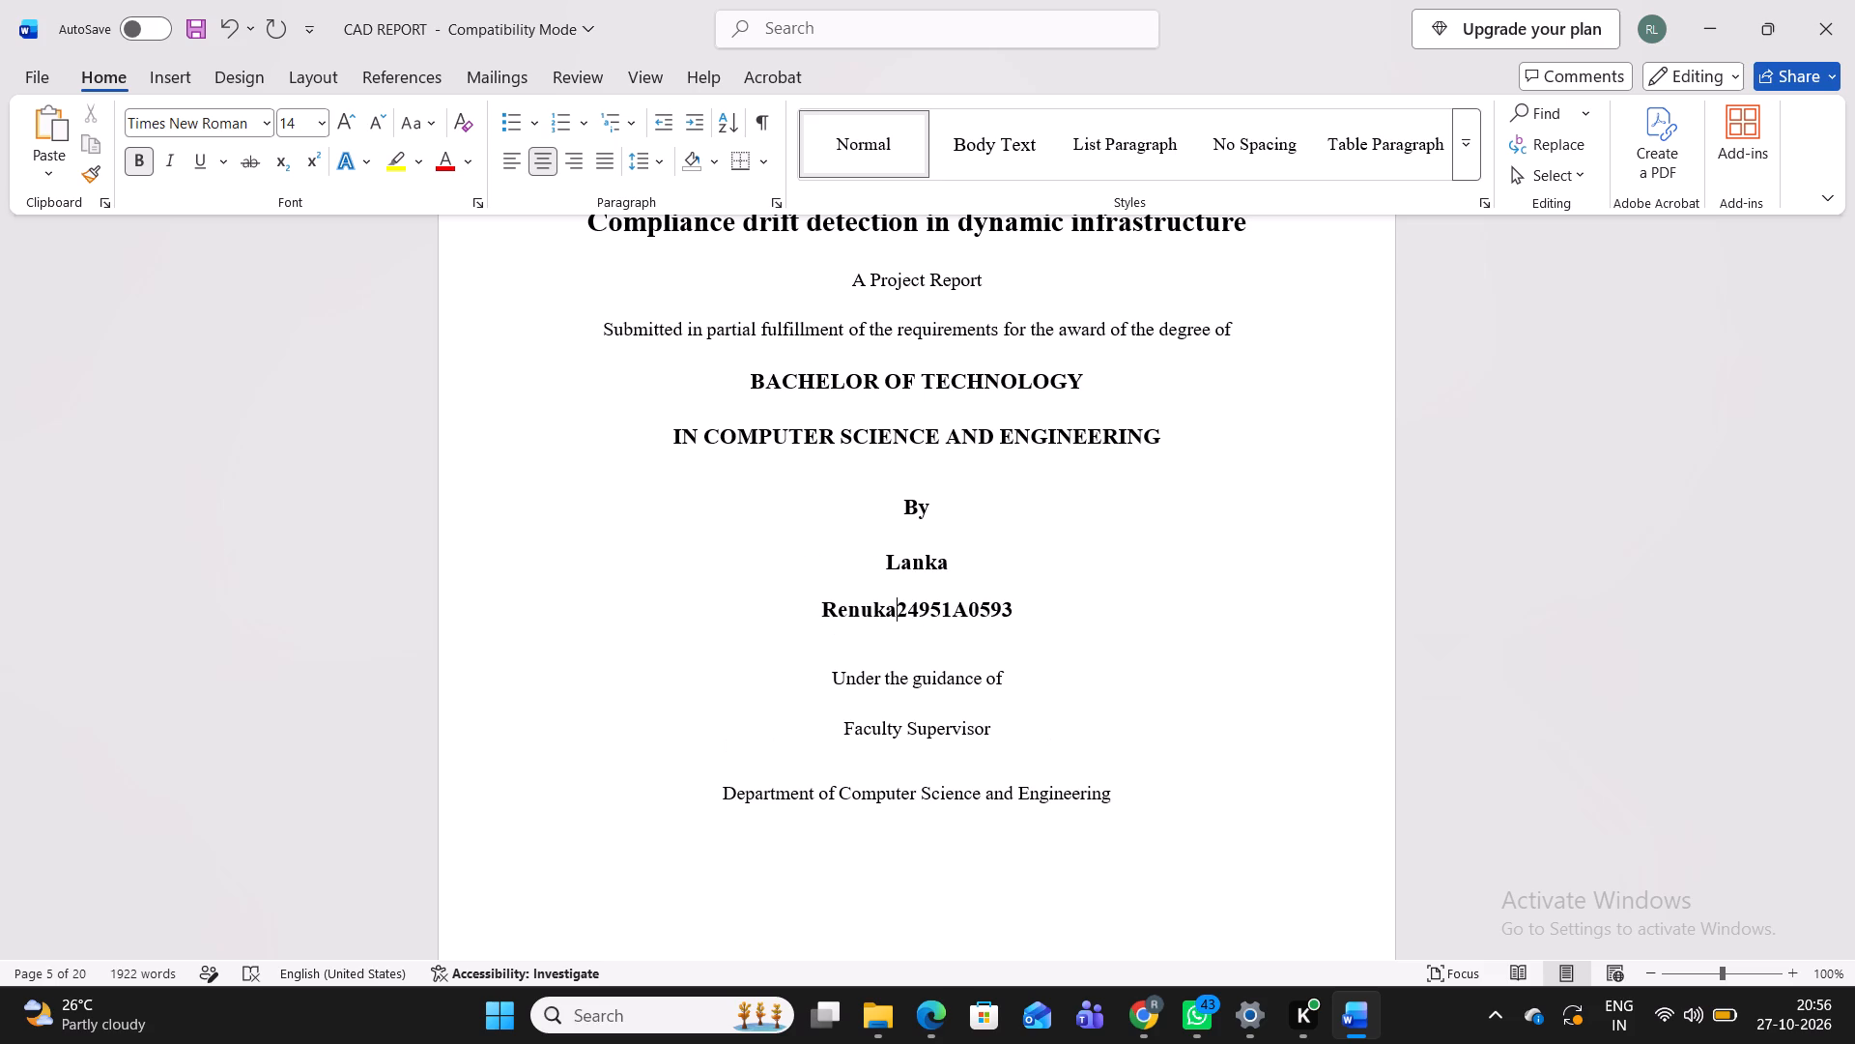
pyautogui.click(823, 616)
pyautogui.press('BackSpace')
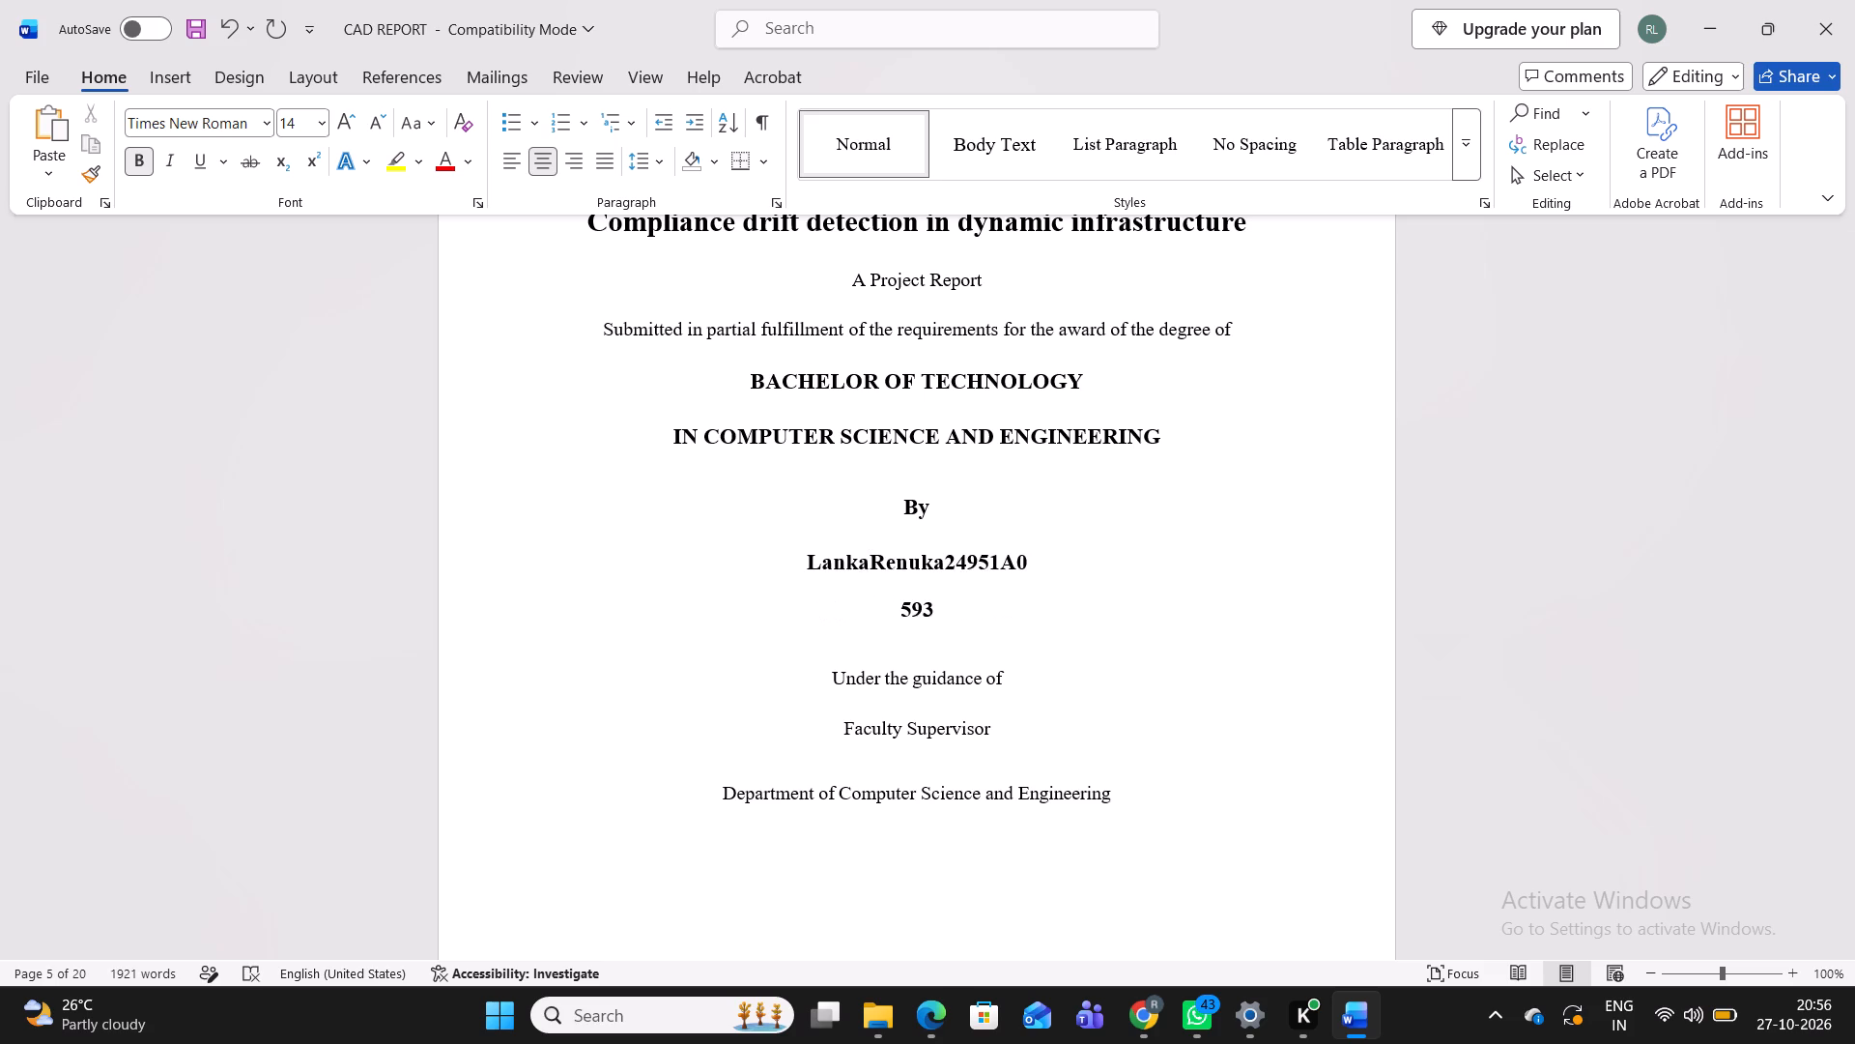
pyautogui.click(947, 559)
pyautogui.press('Return')
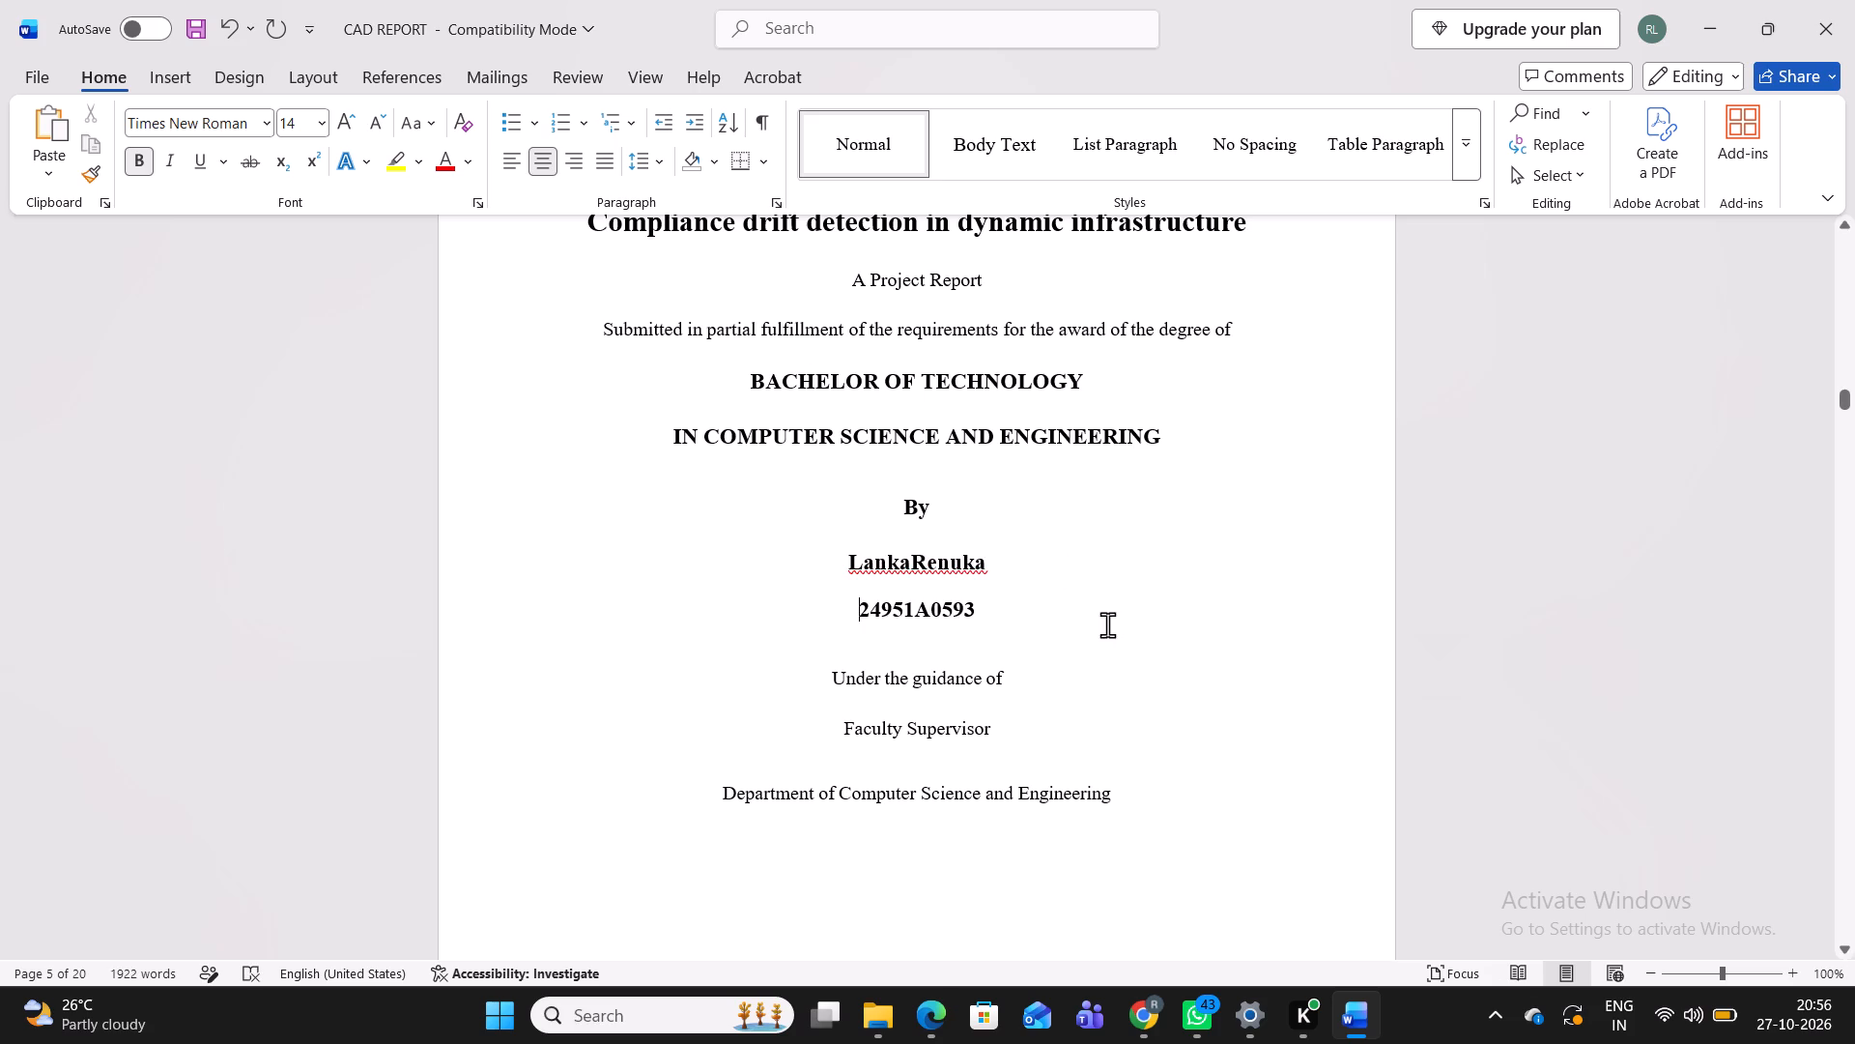
# Replace the last two characters of the title page's roll number with those of the submitting student's roll number.
pyautogui.click(994, 610)
pyautogui.press('BackSpace')
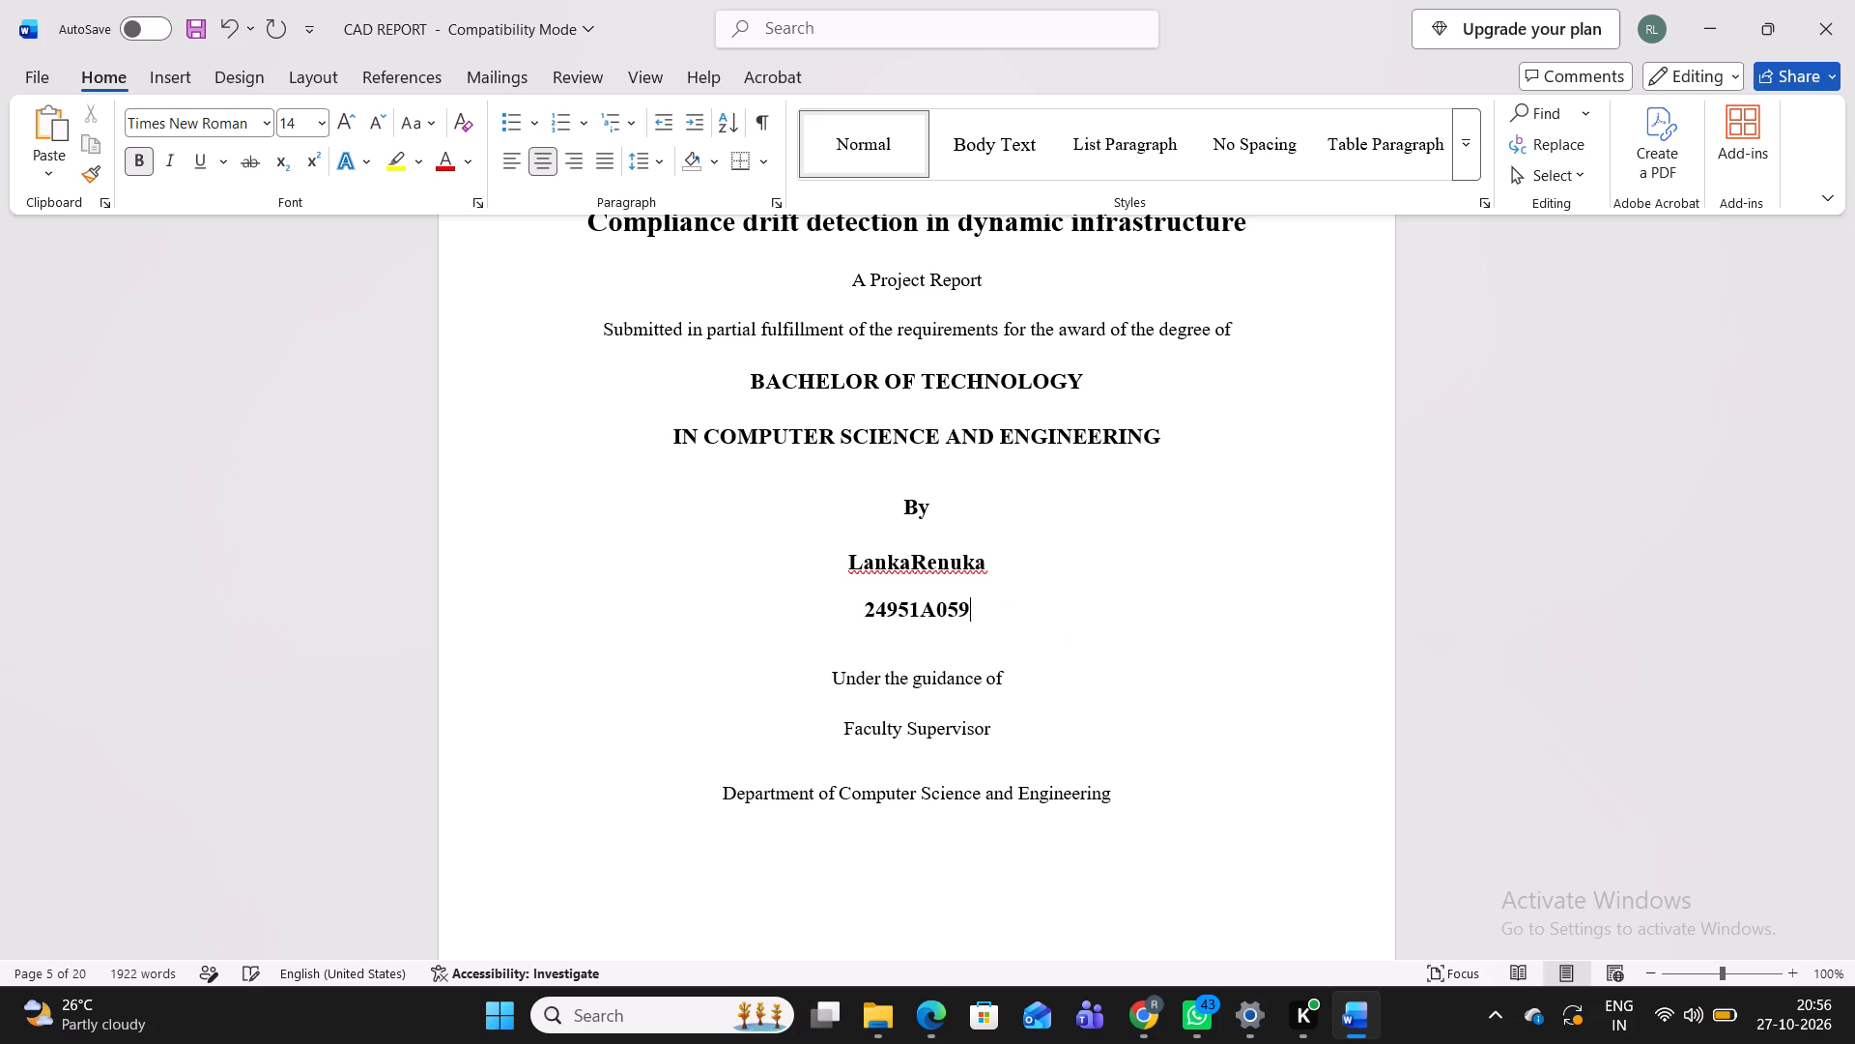
pyautogui.press('BackSpace')
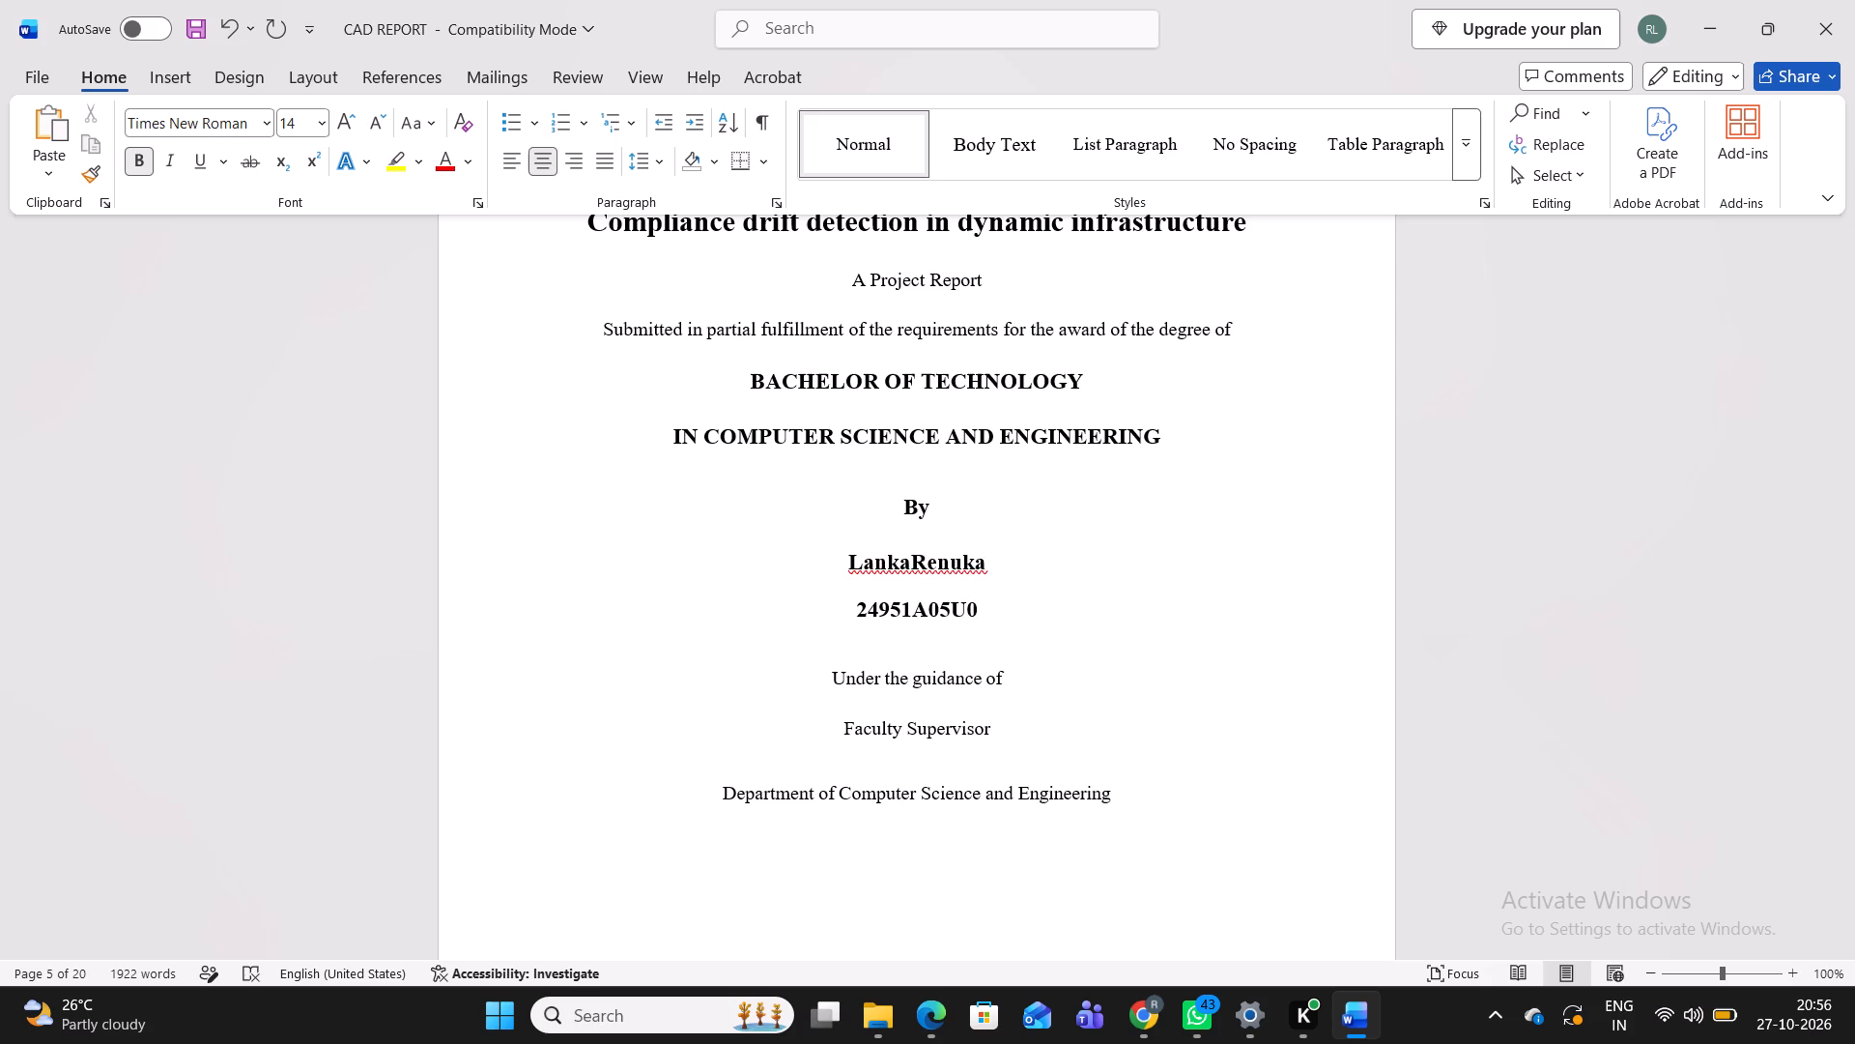
# Replace the quoted project title in the CERTIFICATE paragraph with "Compliance drift detection in dynamic infrastructure".
pyautogui.scroll(-1, 994, 610)
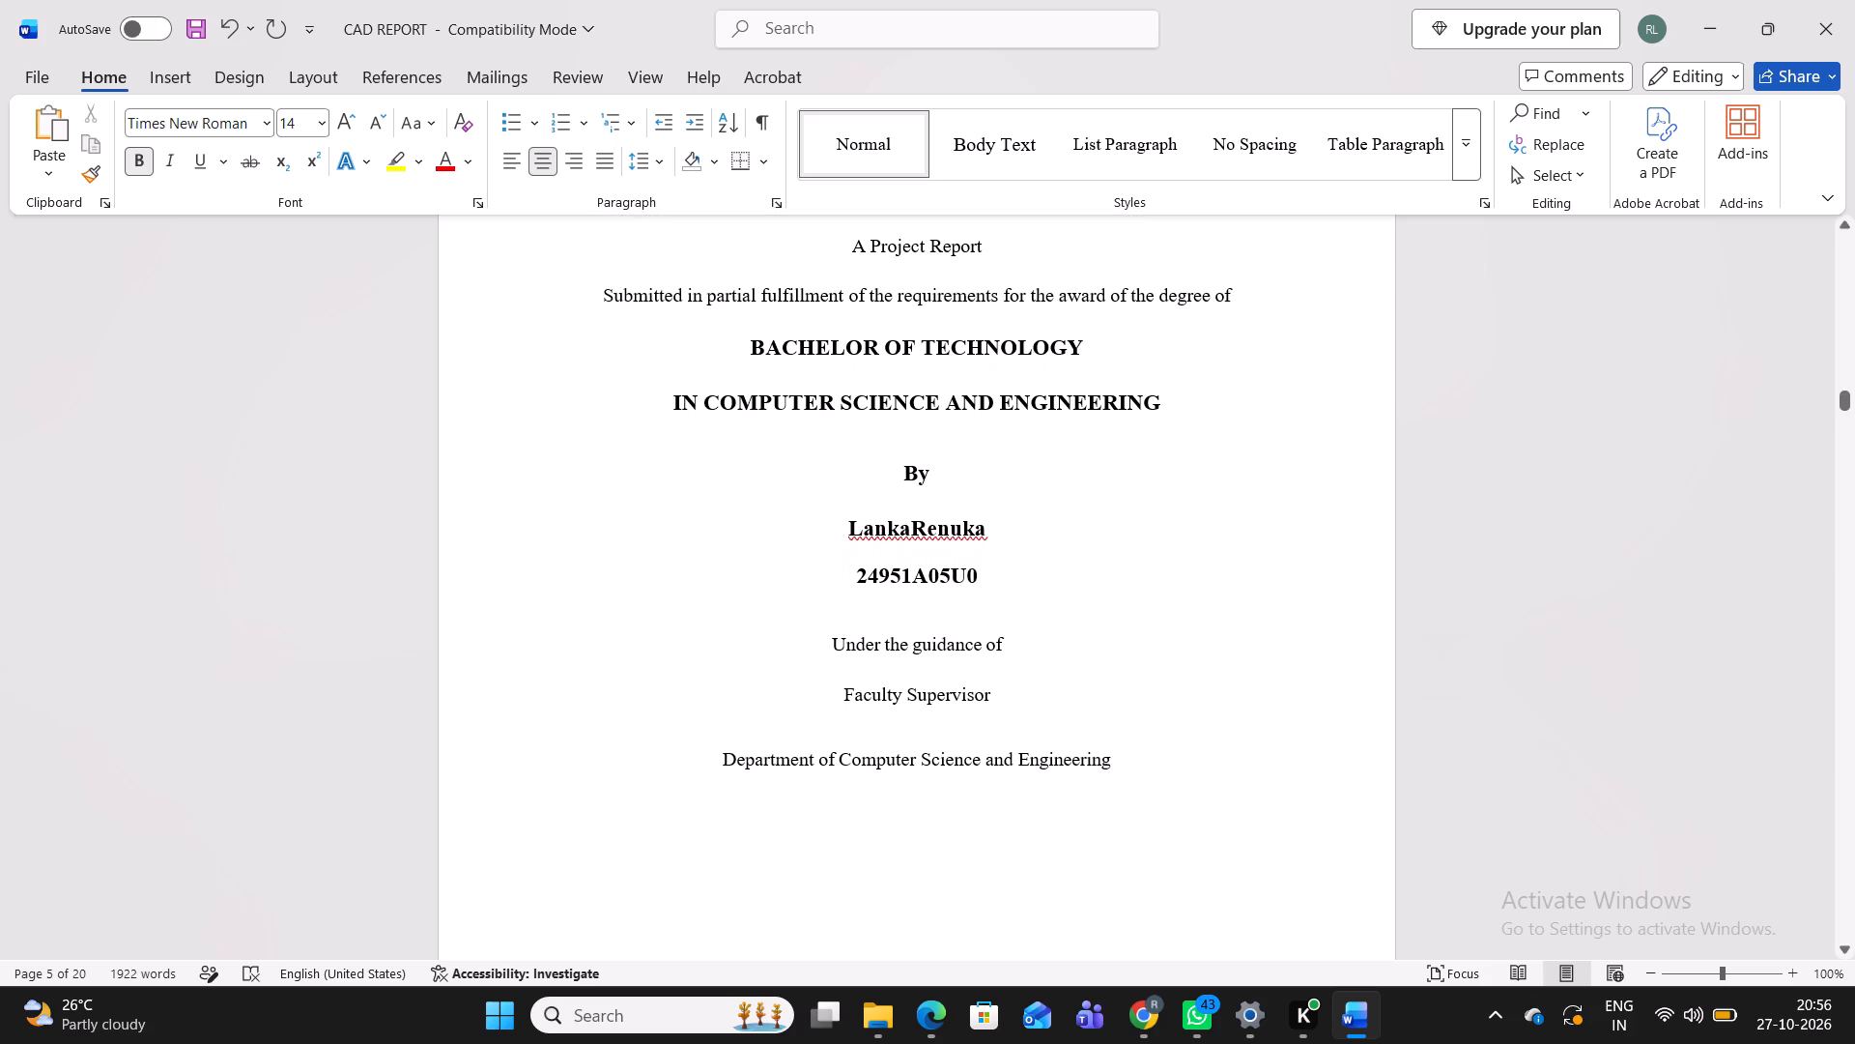
pyautogui.scroll(-2, 994, 610)
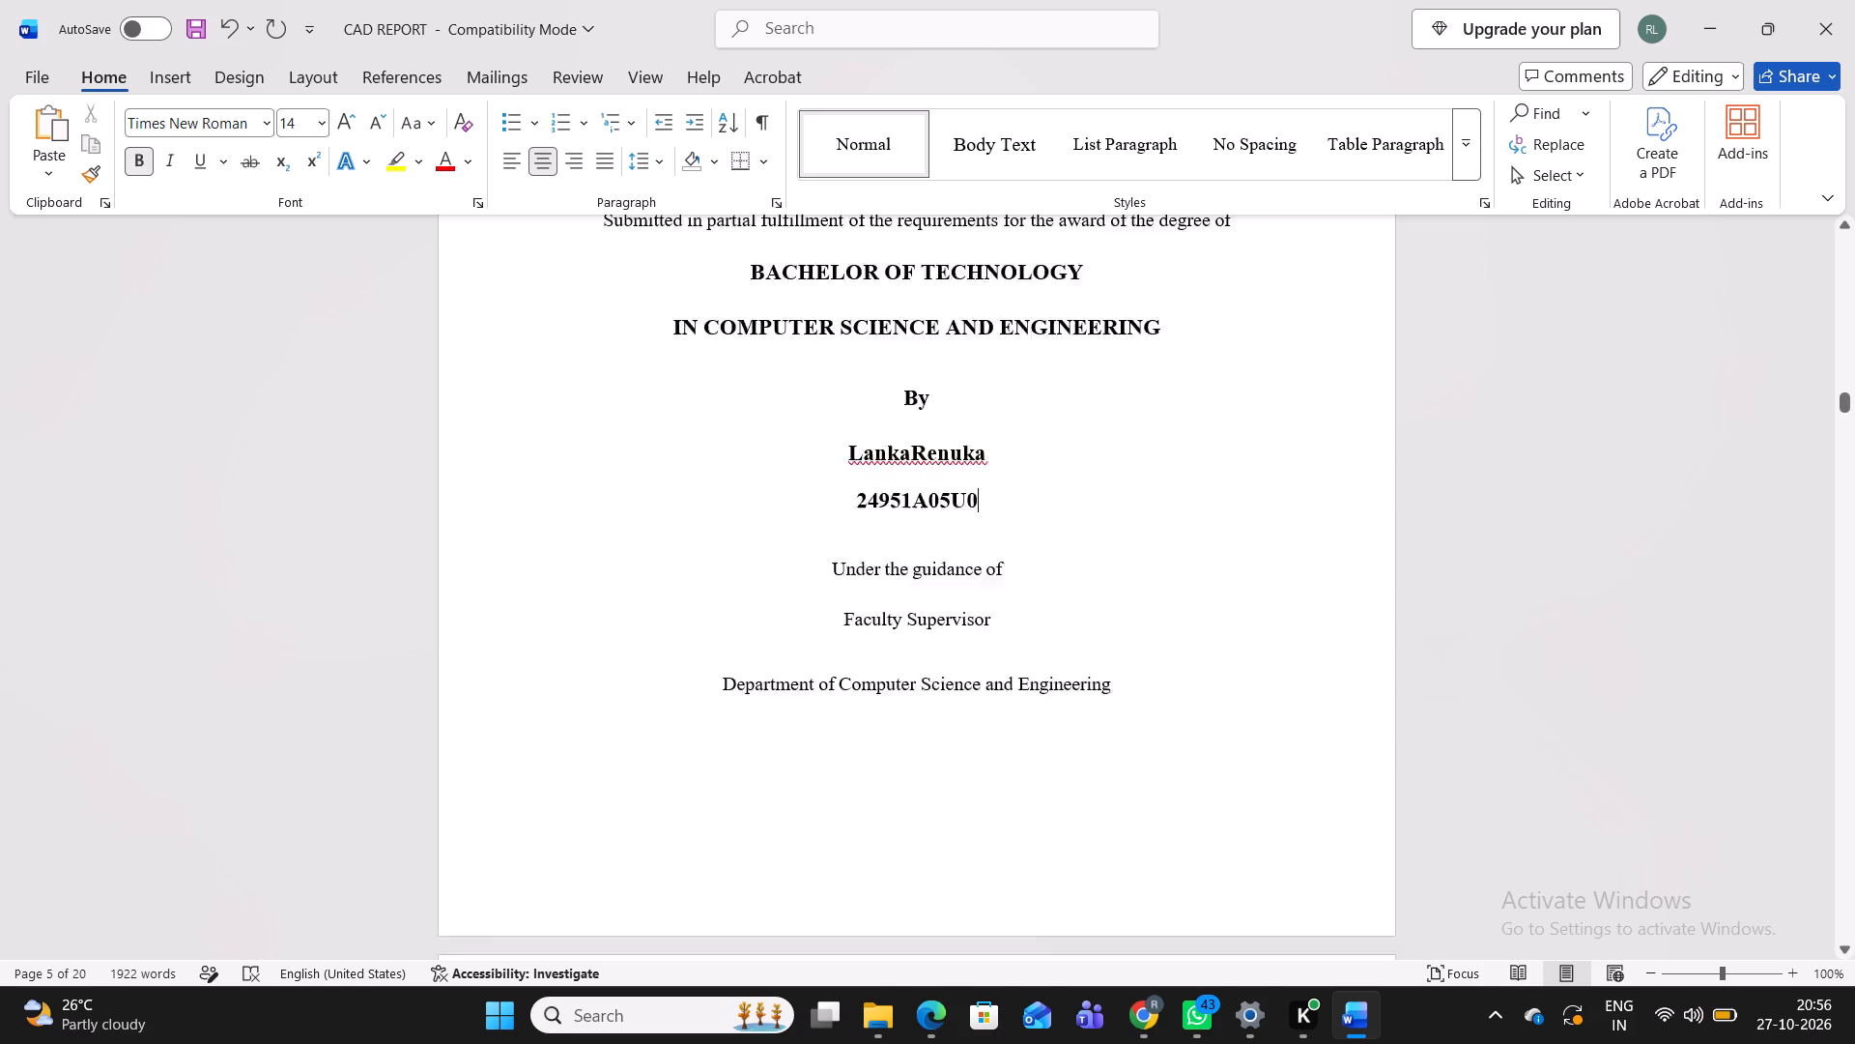
pyautogui.scroll(-2, 994, 610)
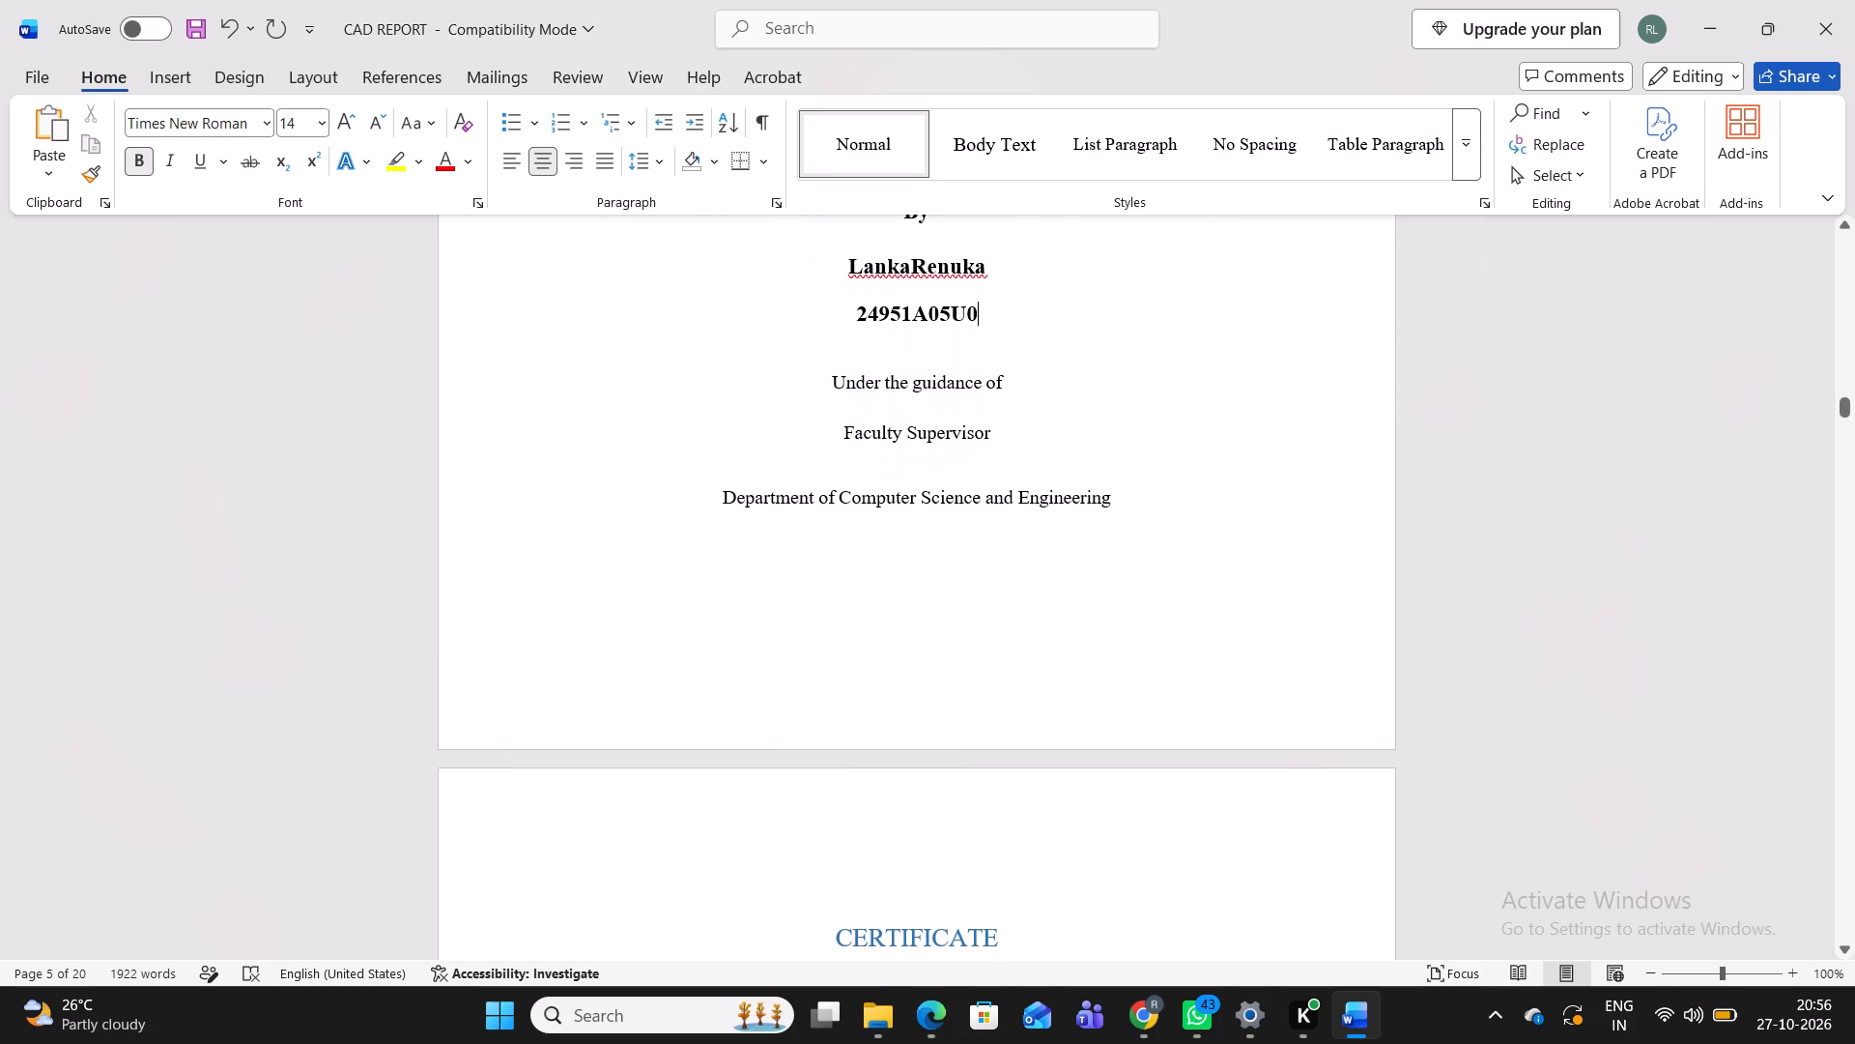
pyautogui.scroll(-3, 994, 610)
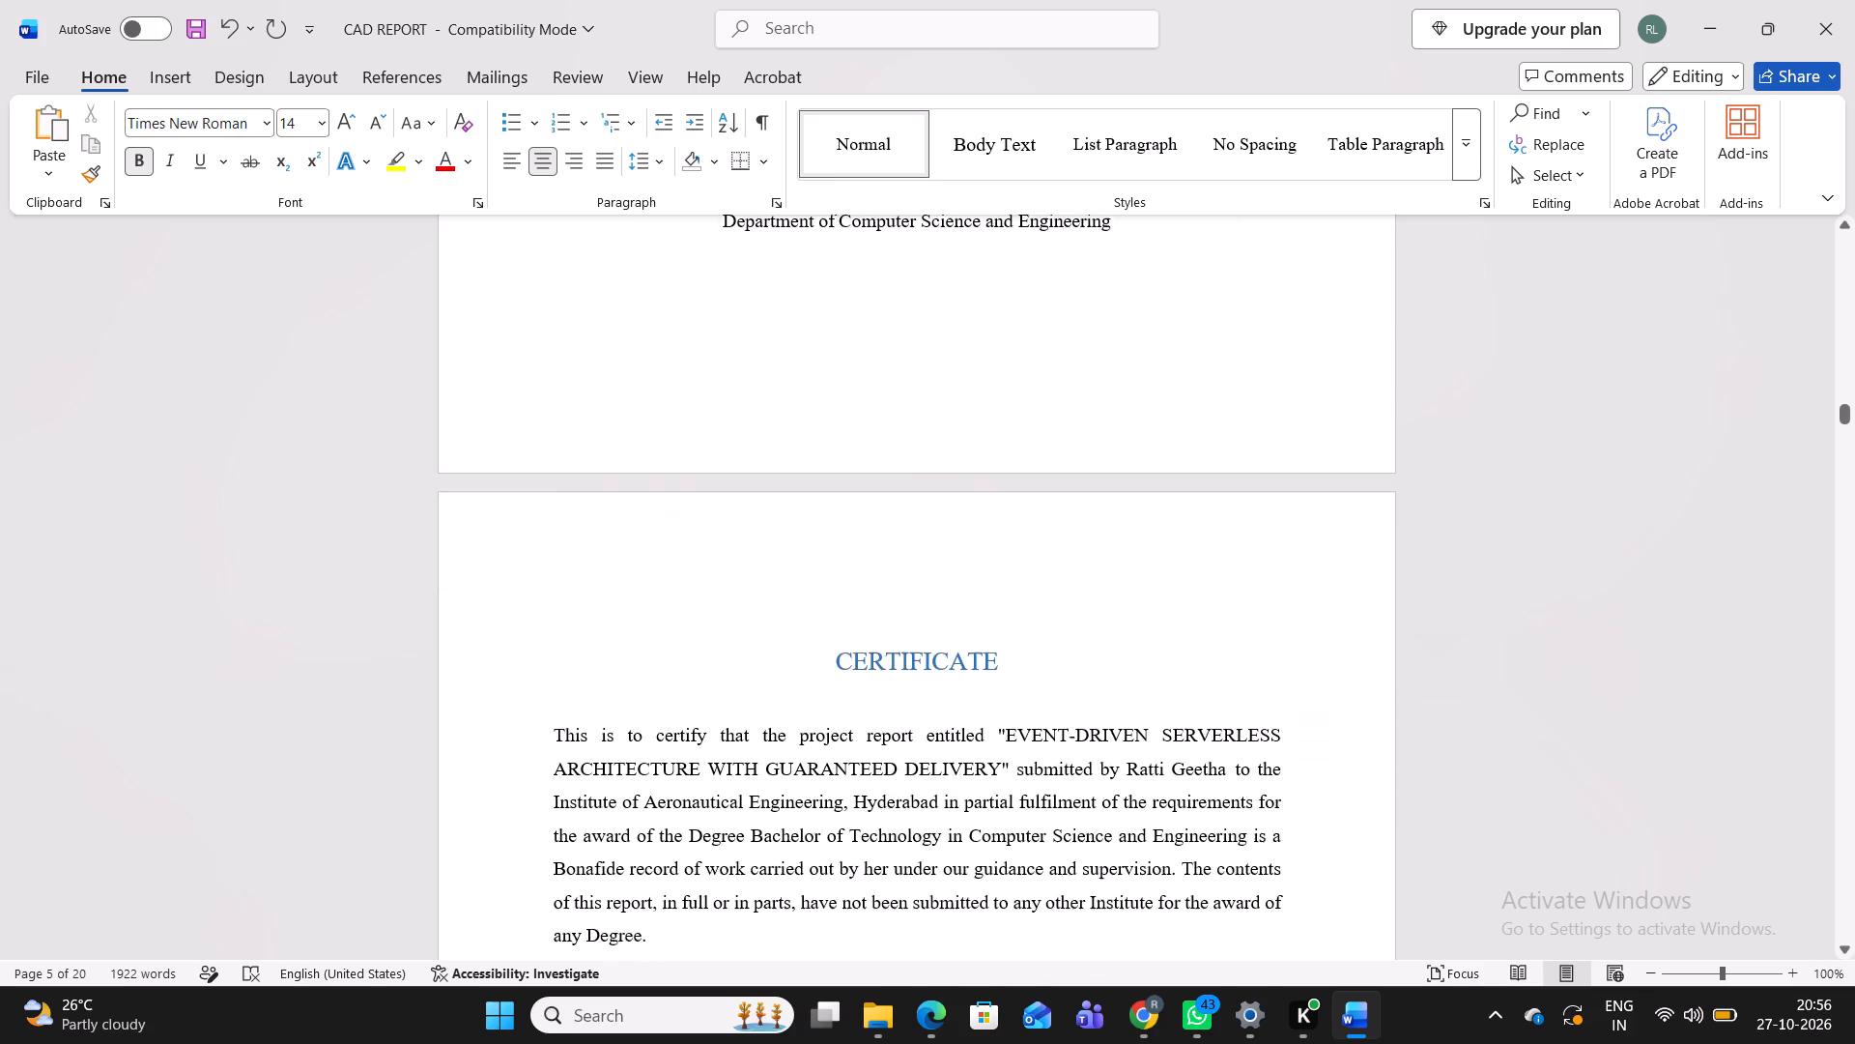
pyautogui.scroll(-2, 994, 610)
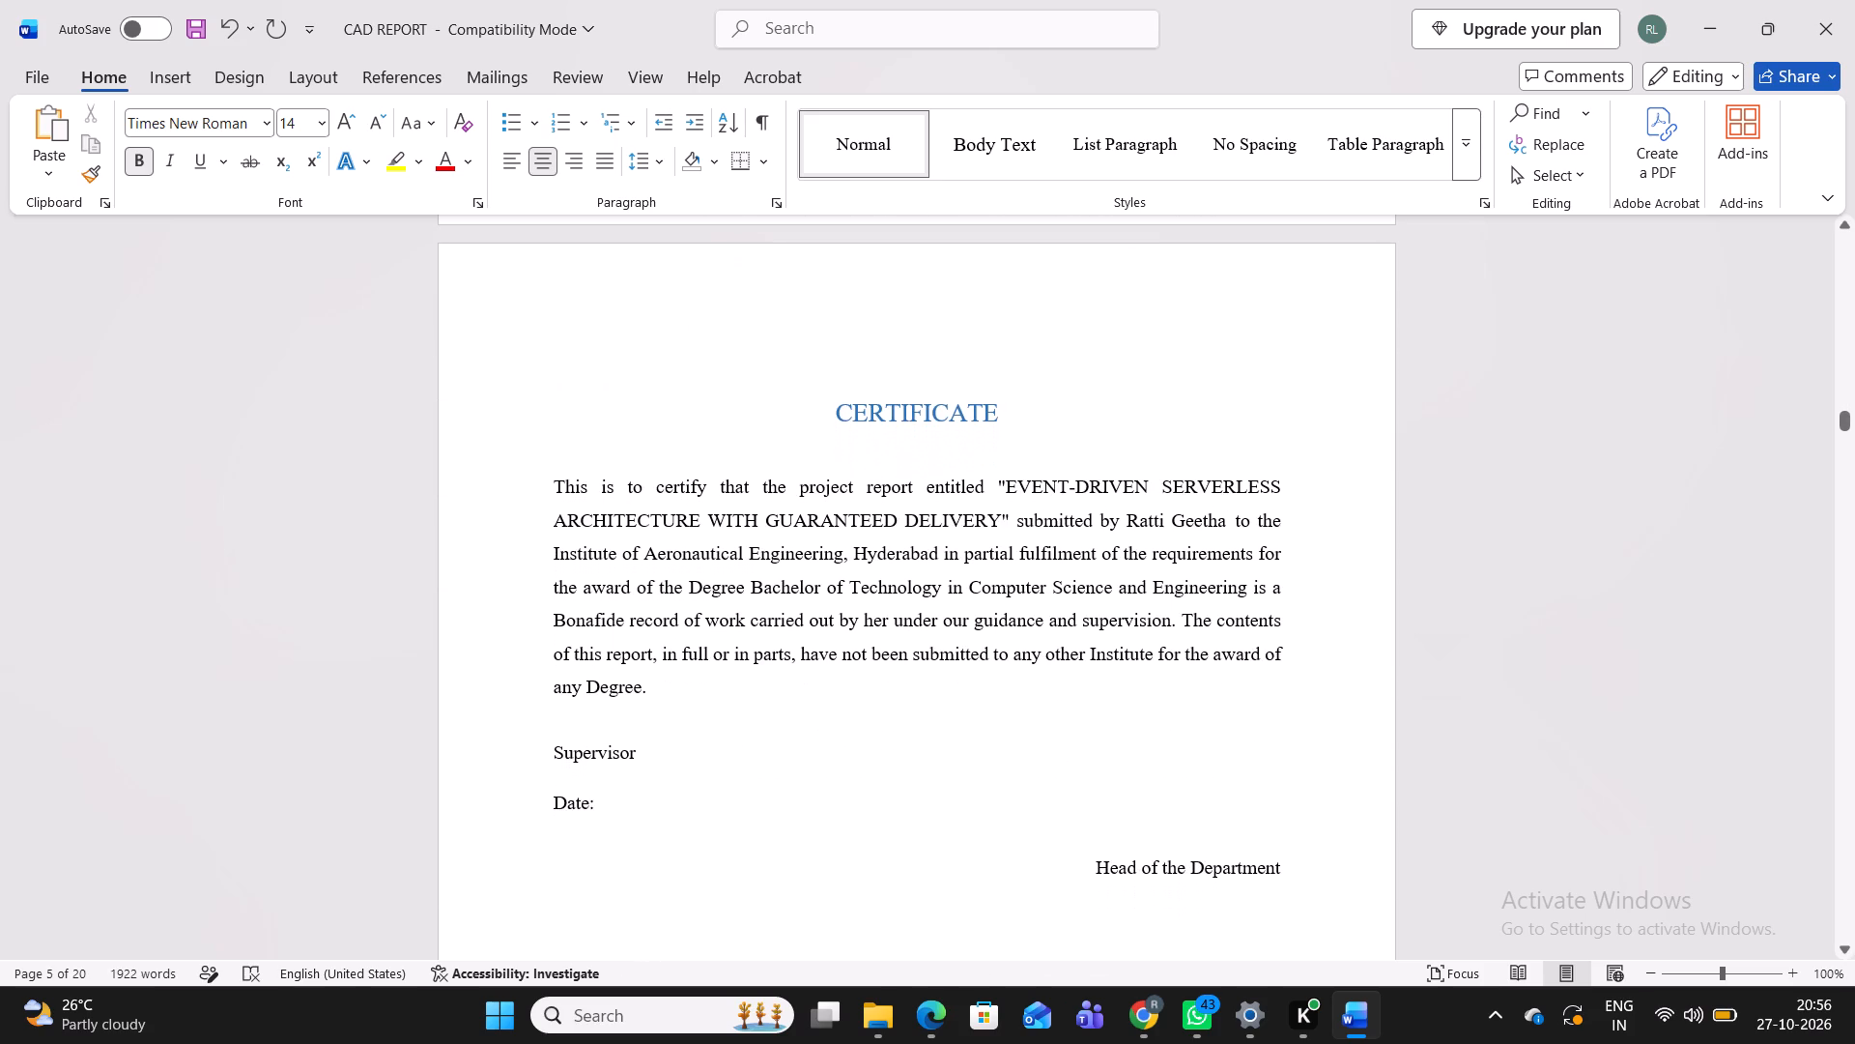
pyautogui.scroll(-2, 994, 610)
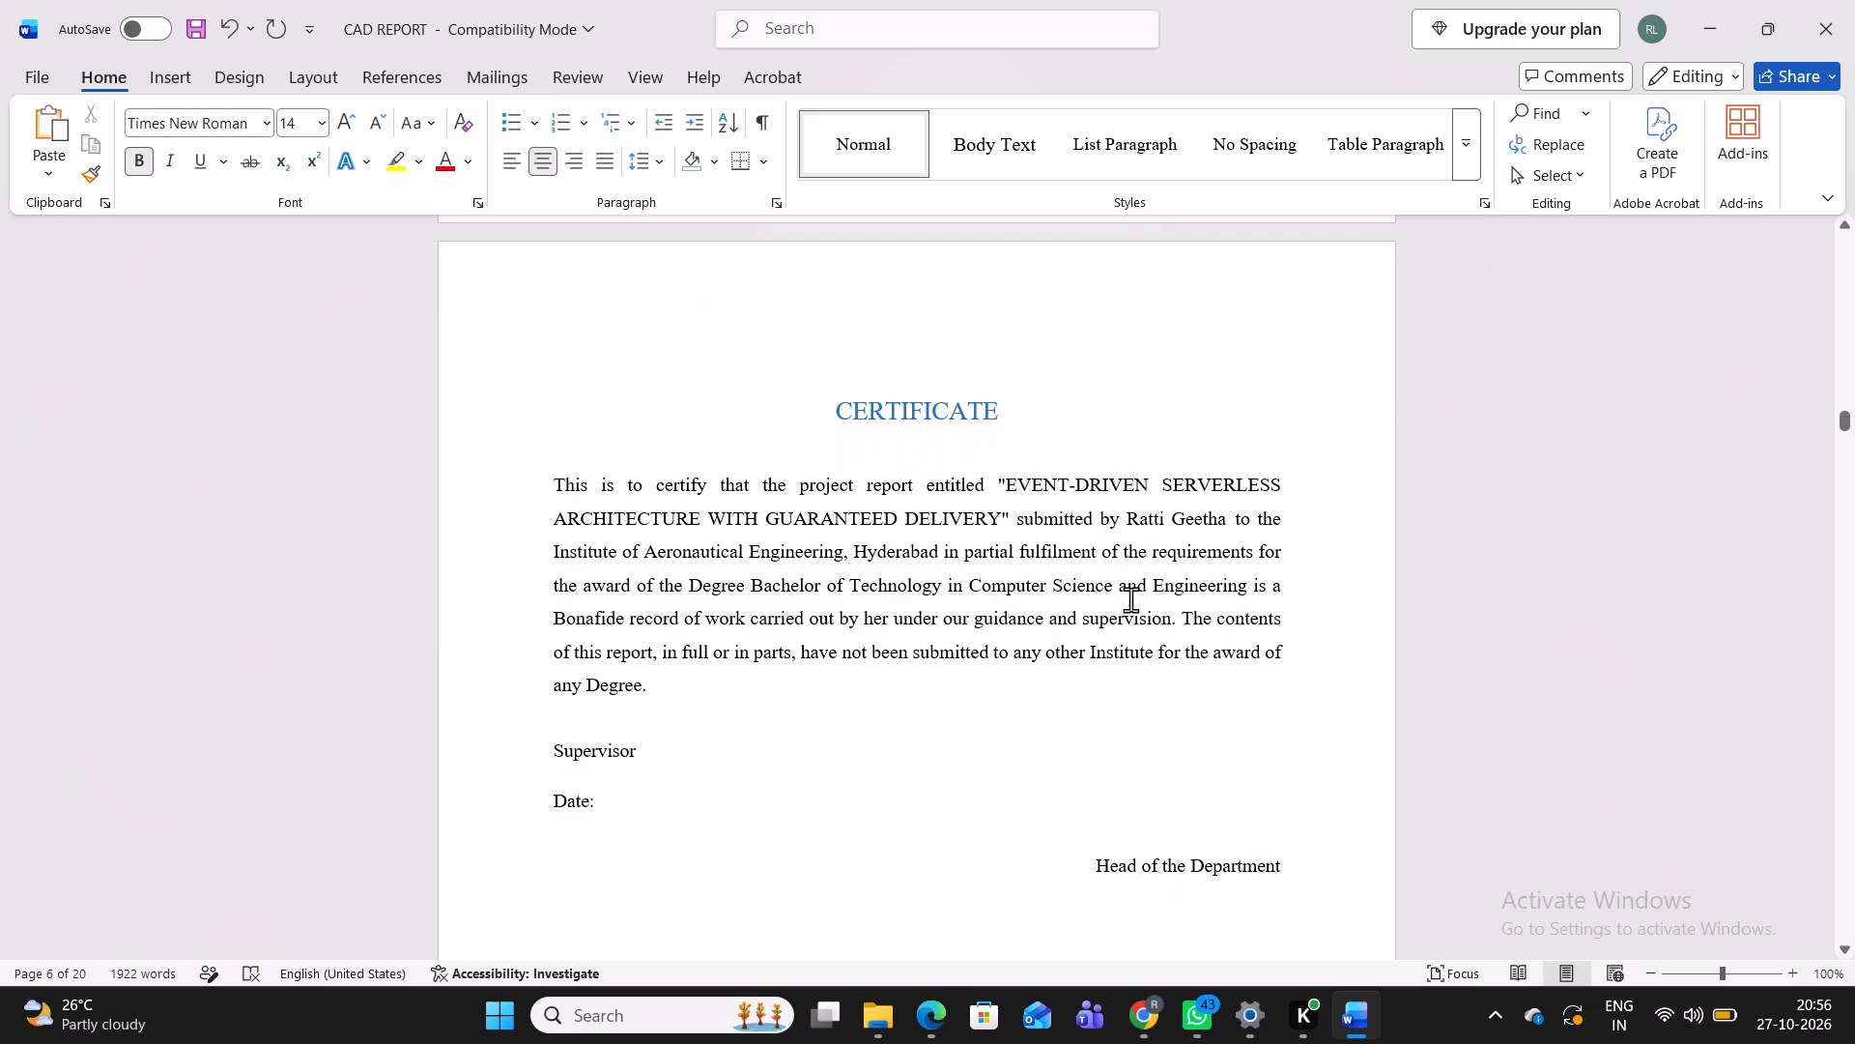
pyautogui.moveTo(1010, 482); pyautogui.dragTo(1013, 494)
pyautogui.moveTo(1013, 494); pyautogui.dragTo(999, 516)
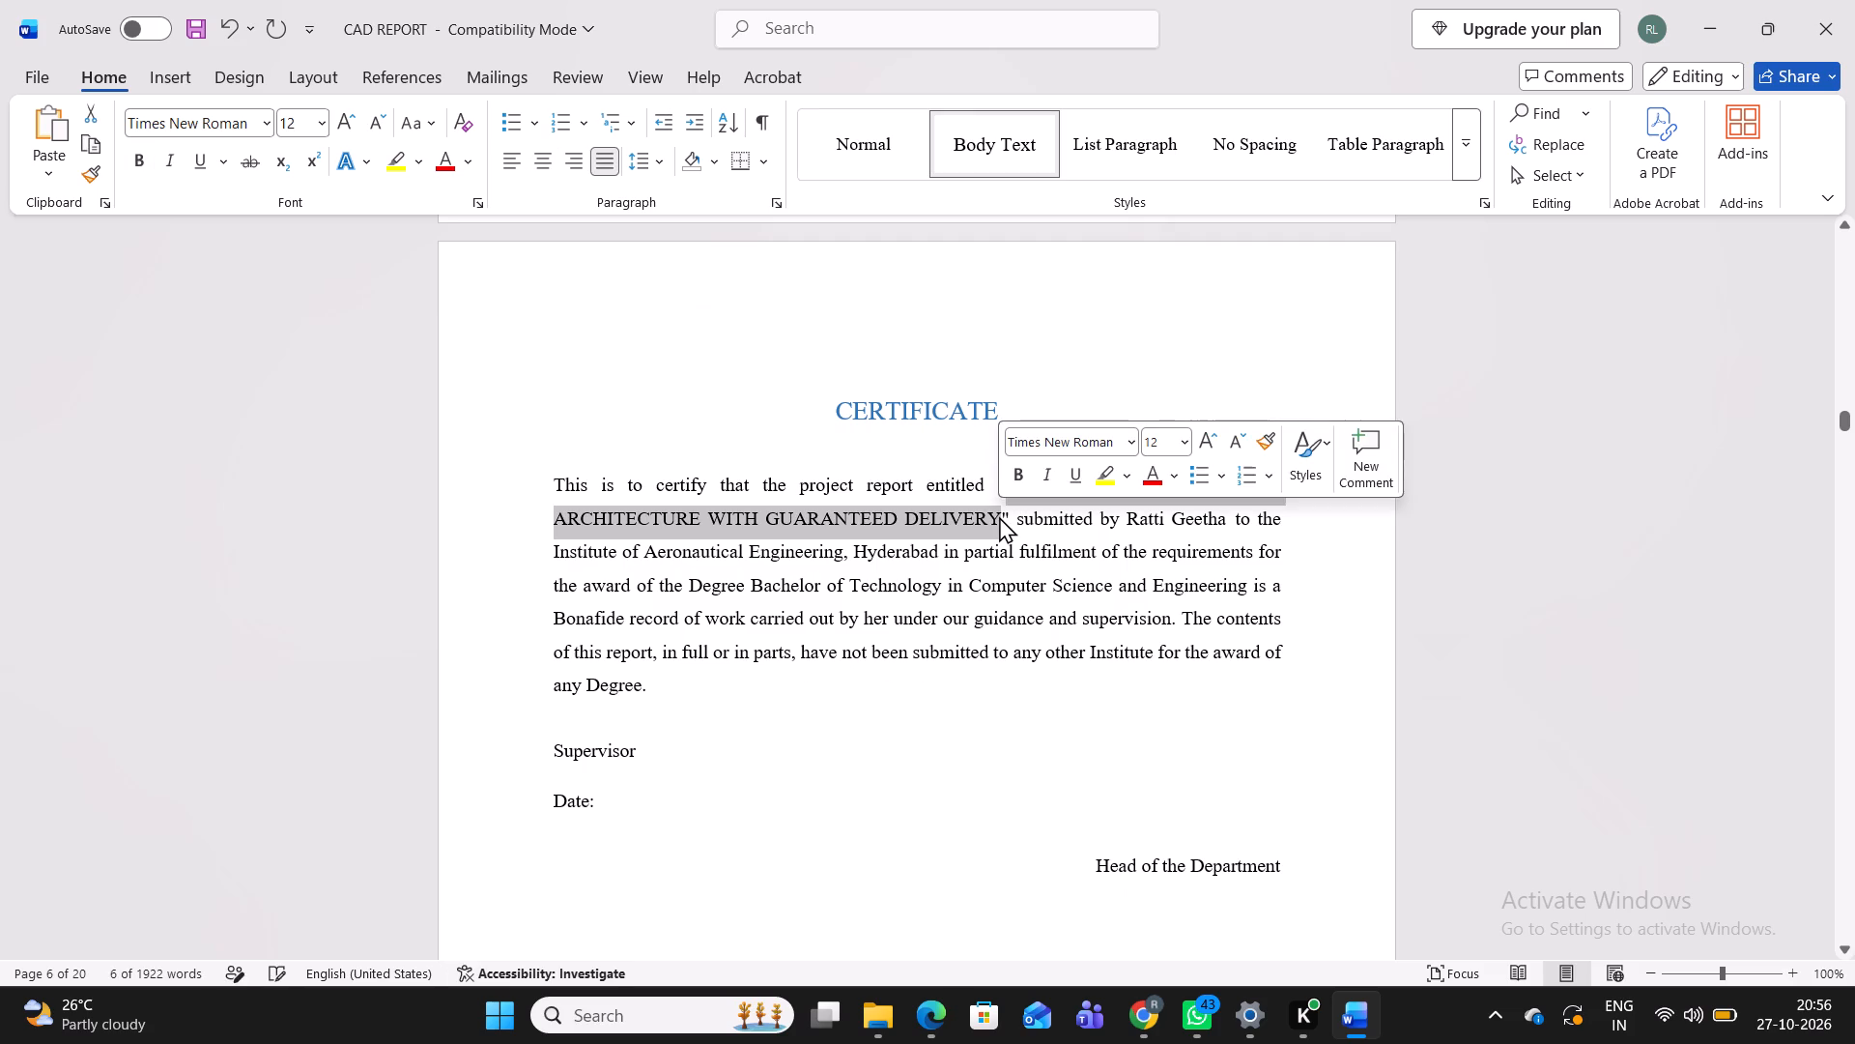
pyautogui.hotkey('ctrl', 'v')
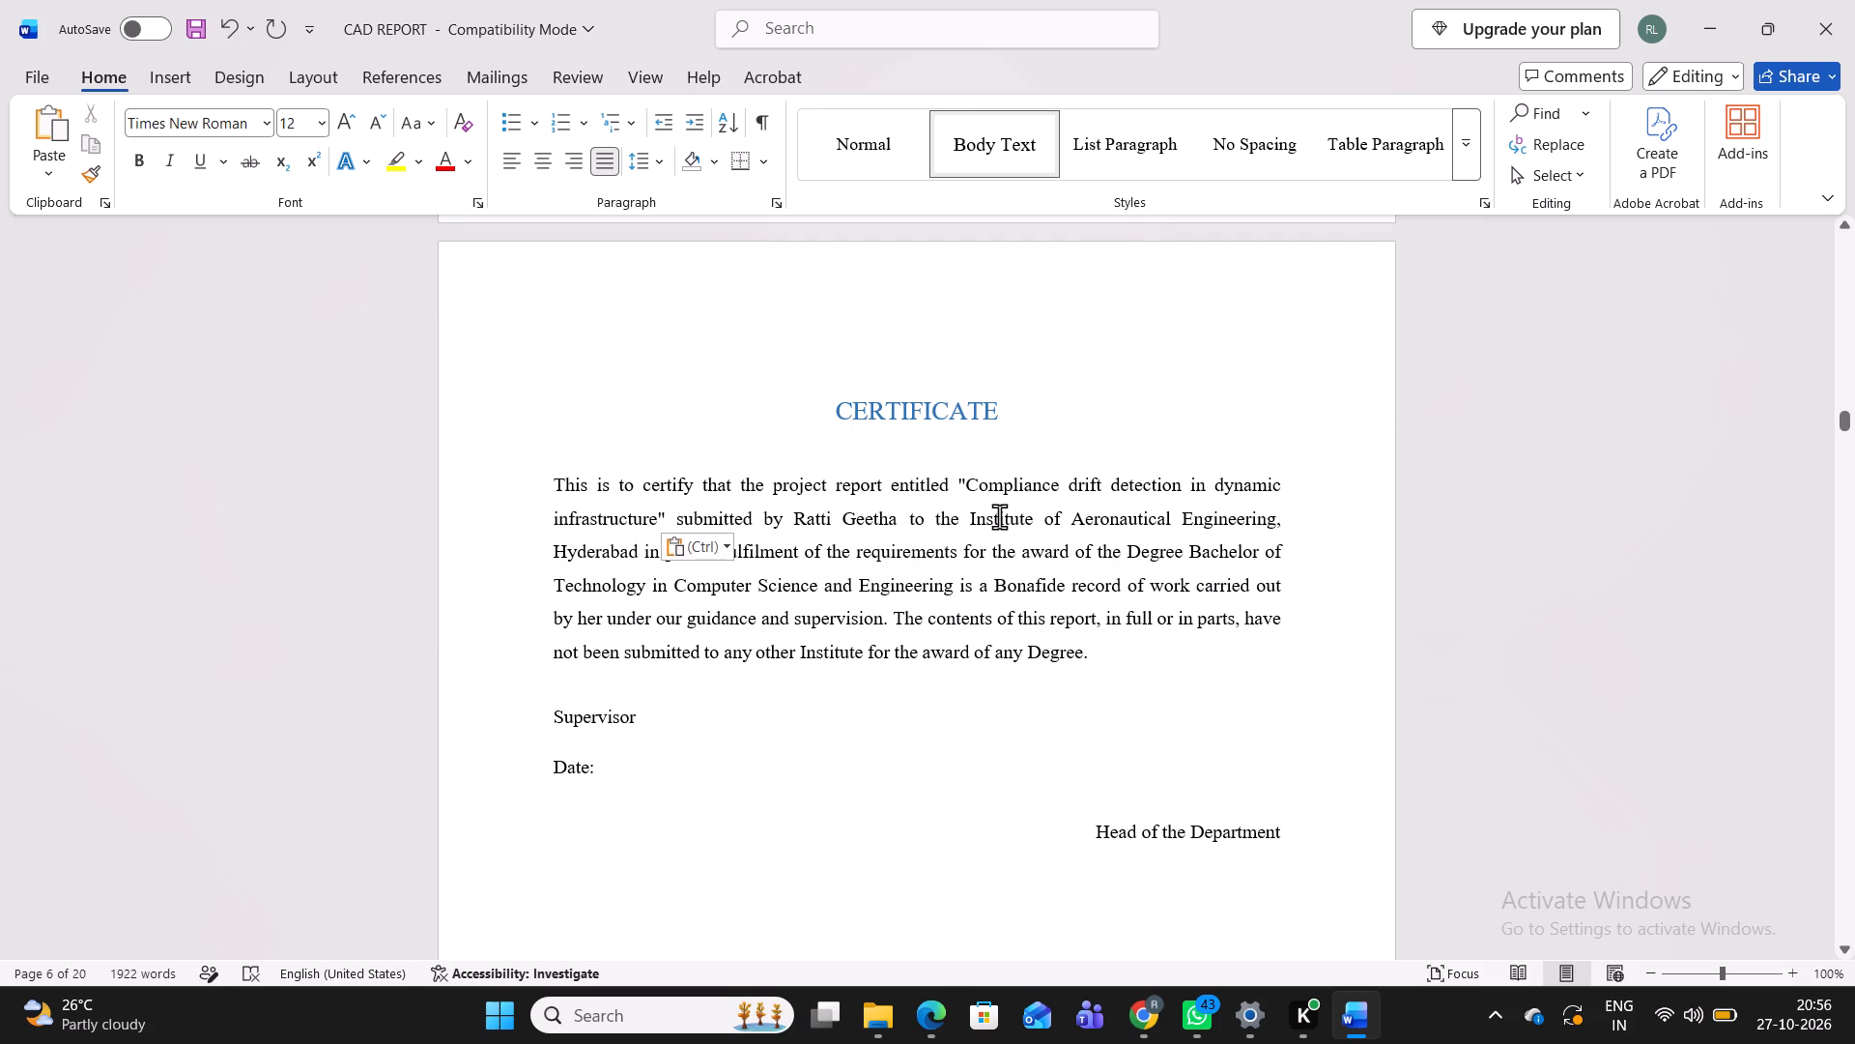
# Make the quoted project title "Compliance drift detection in dynamic infrastructure" bold in the CERTIFICATE paragraph, leaving the quotation marks out.
pyautogui.moveTo(969, 483); pyautogui.dragTo(975, 493)
pyautogui.click(975, 493)
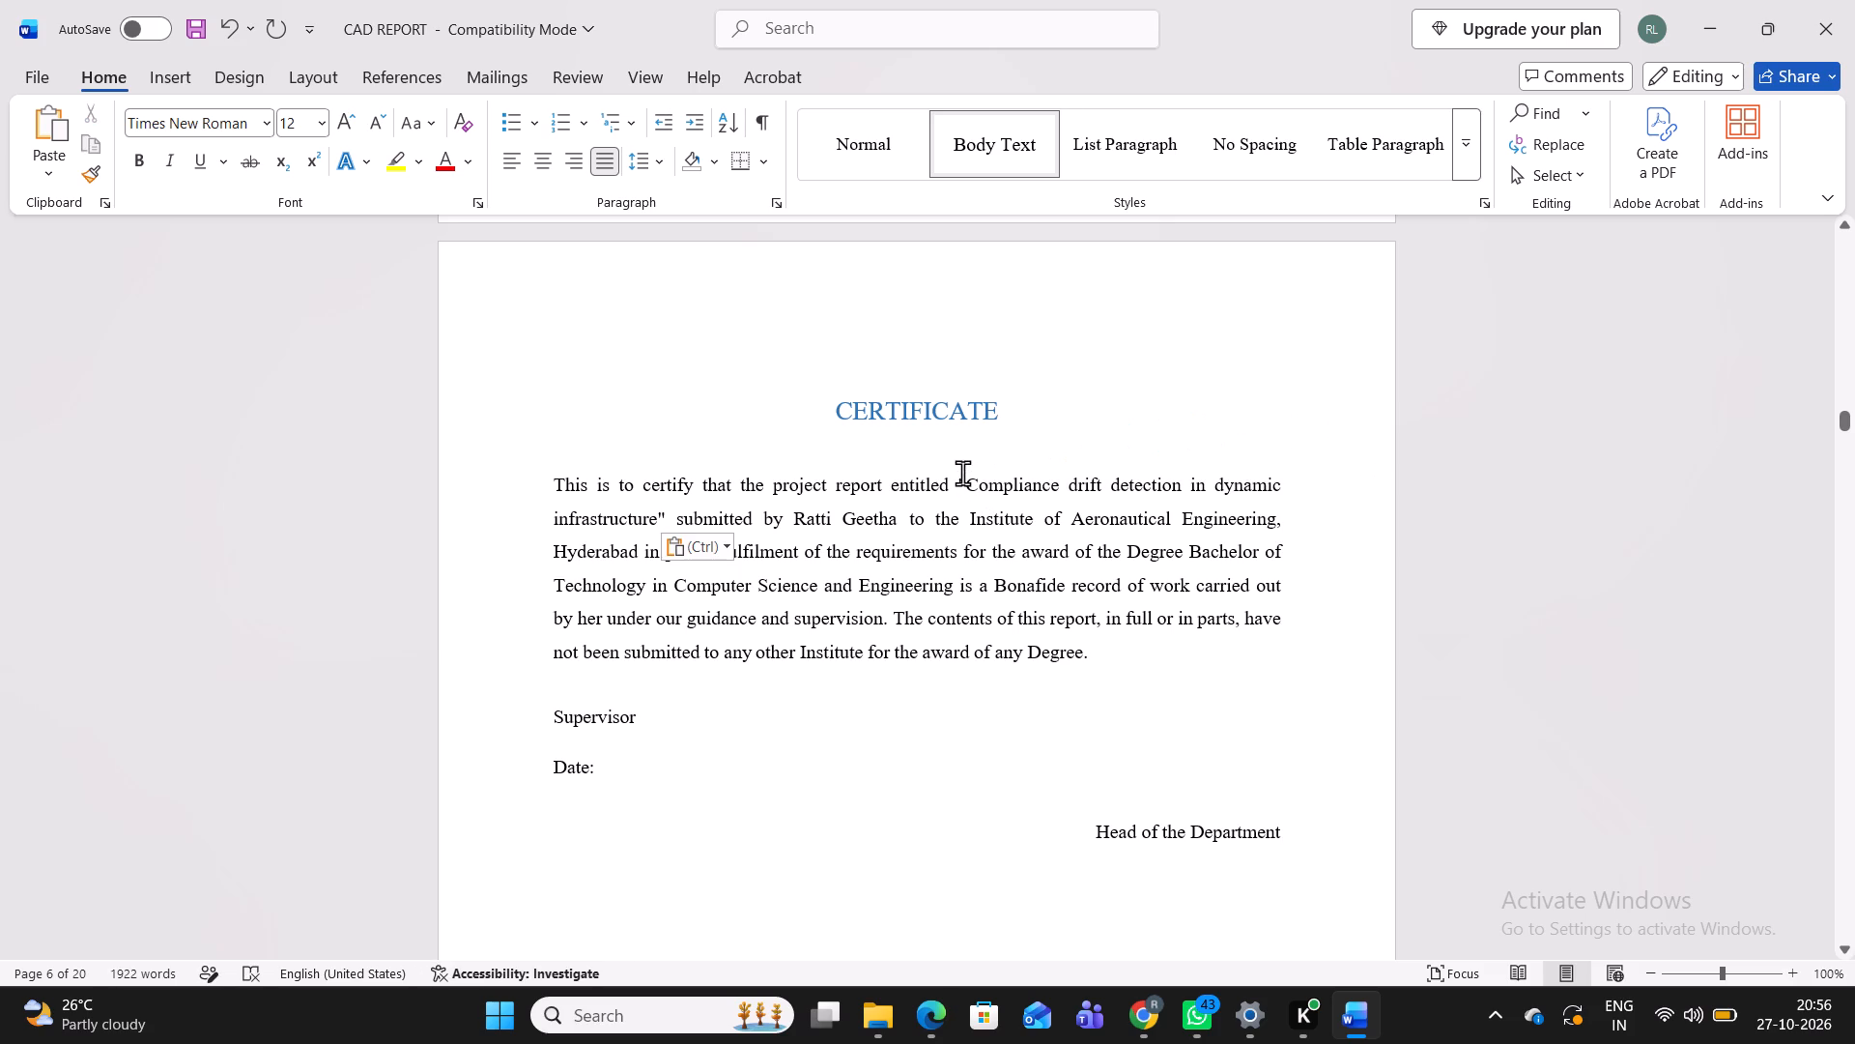
pyautogui.click(962, 473)
pyautogui.moveTo(971, 485); pyautogui.dragTo(662, 528)
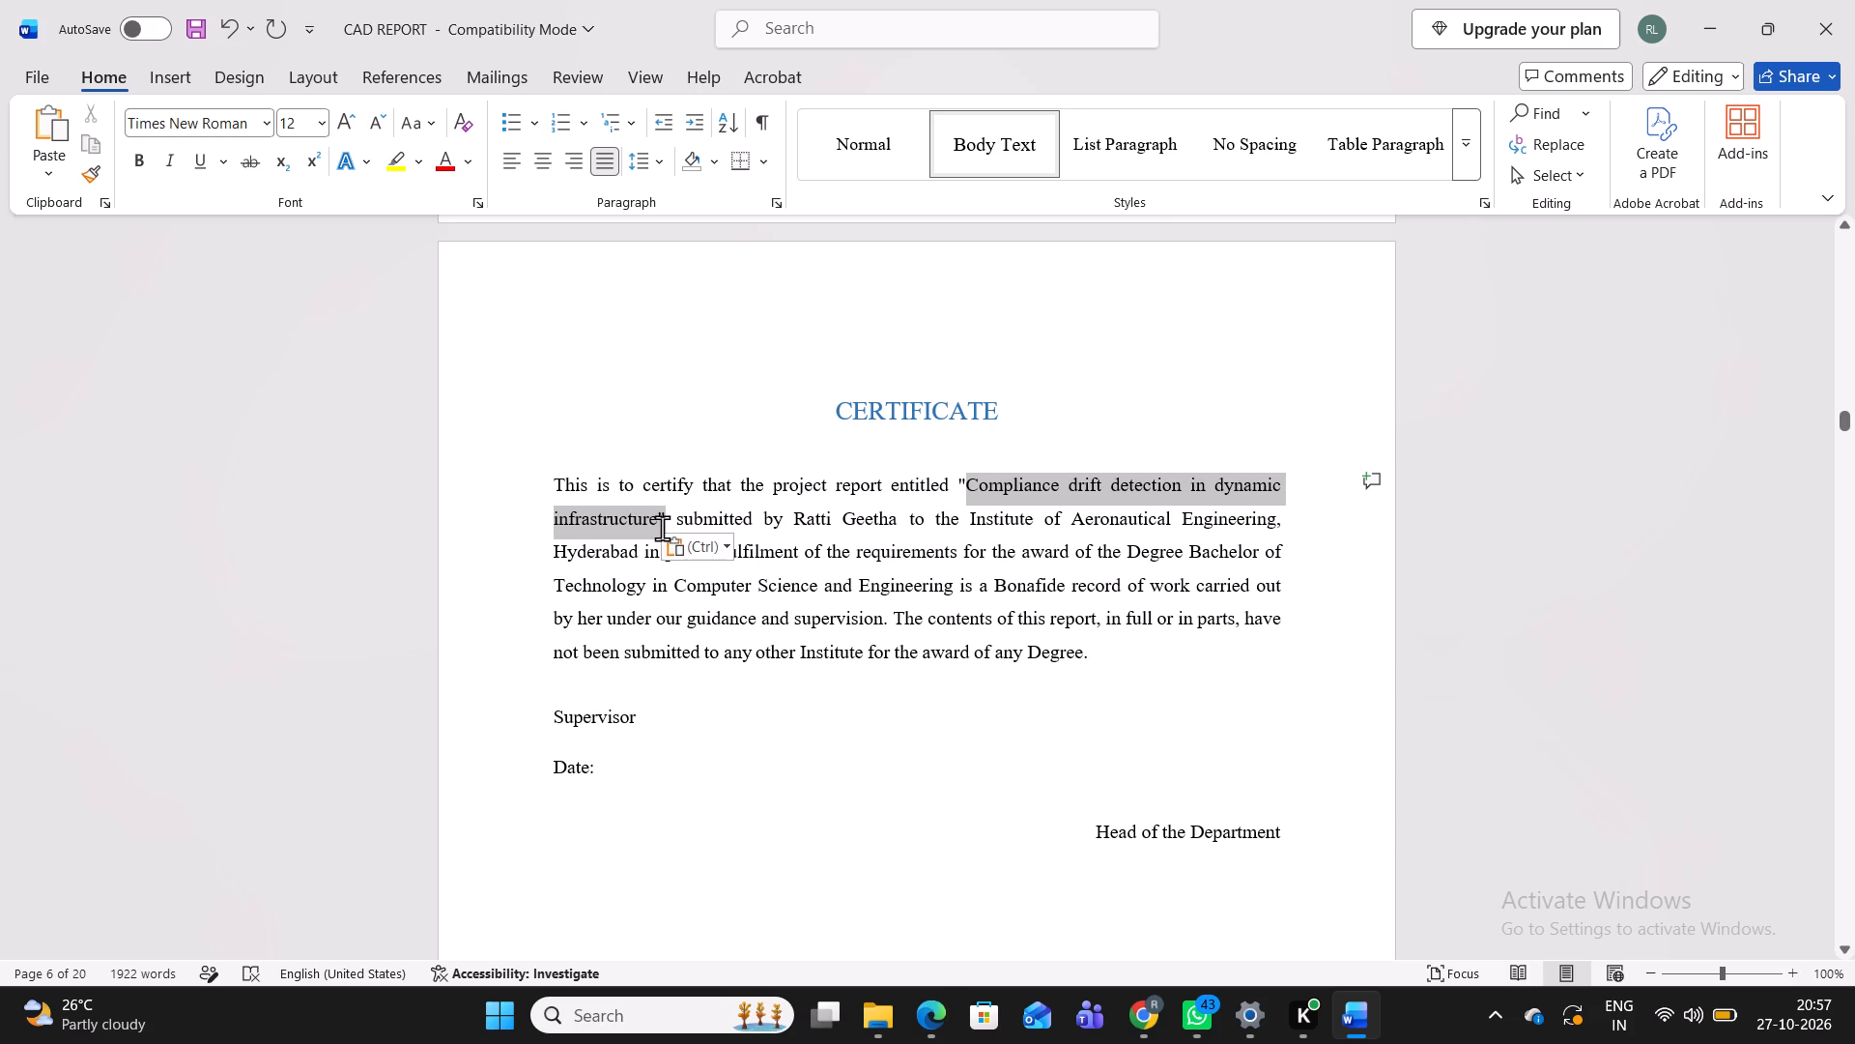
pyautogui.moveTo(662, 528); pyautogui.dragTo(658, 524)
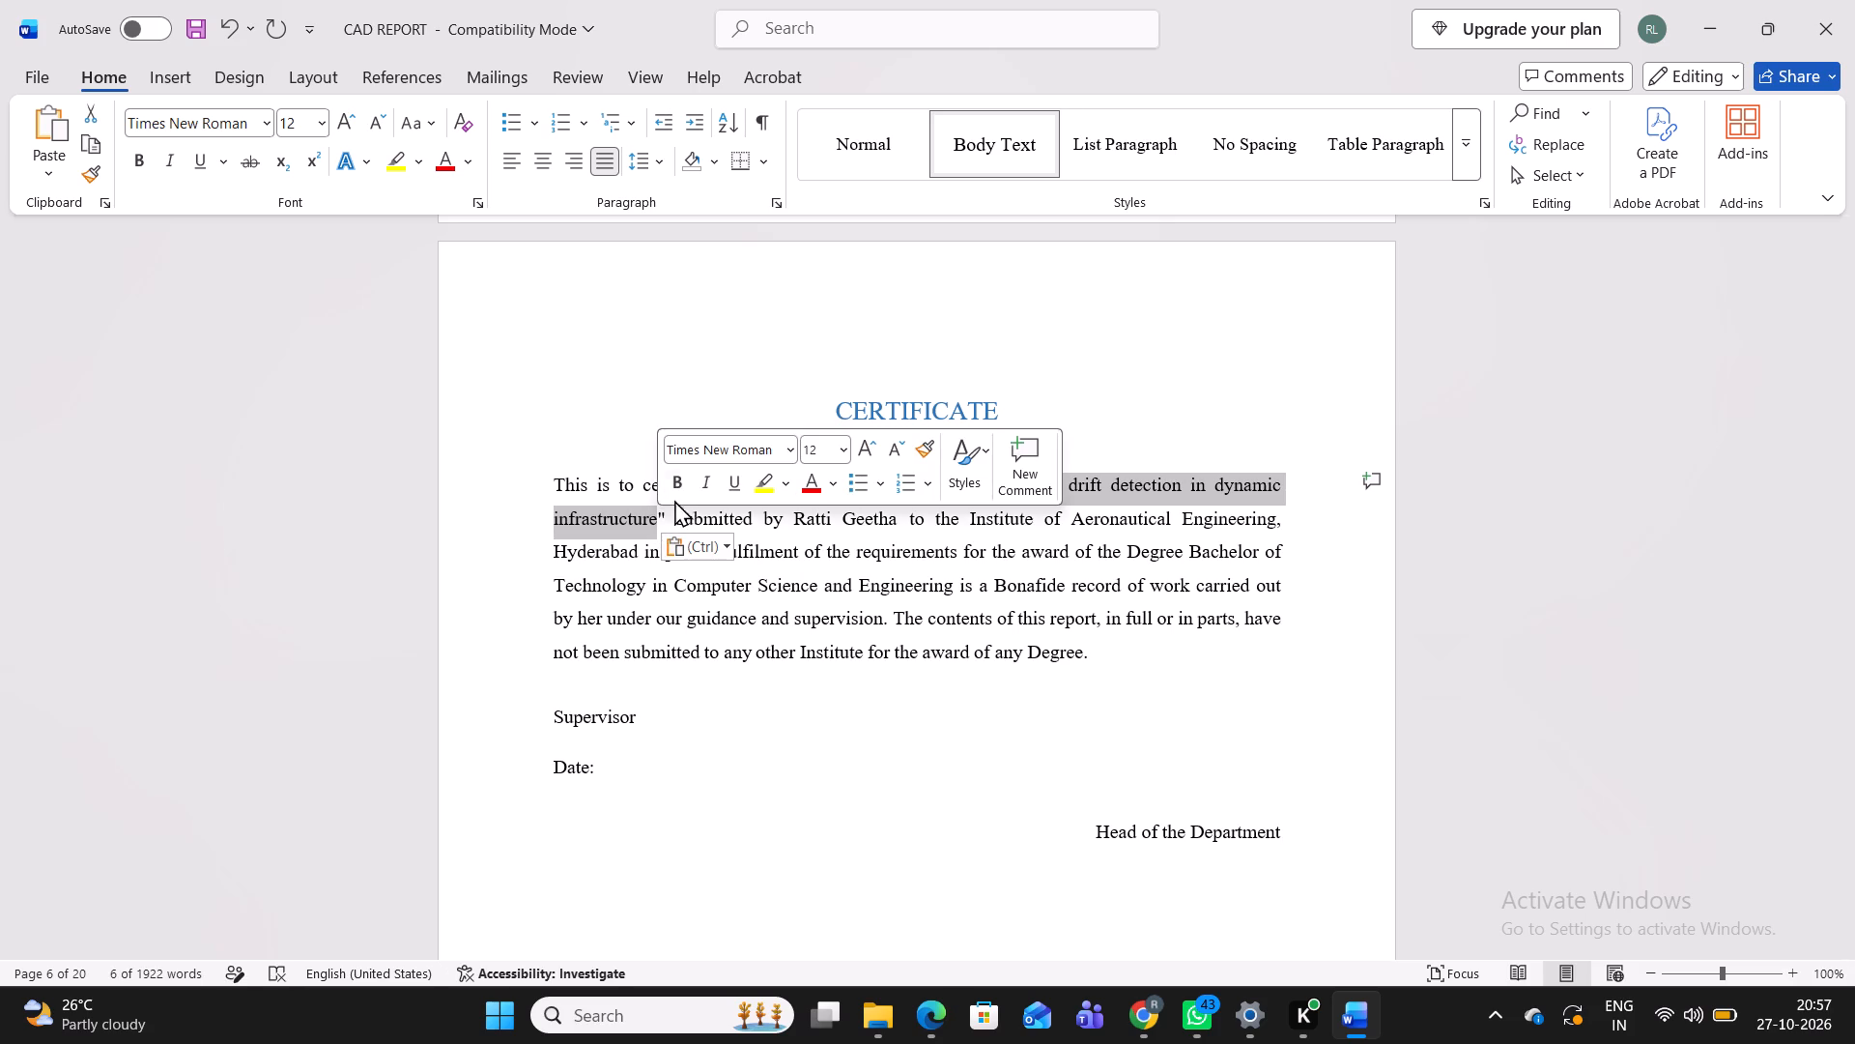
pyautogui.click(681, 478)
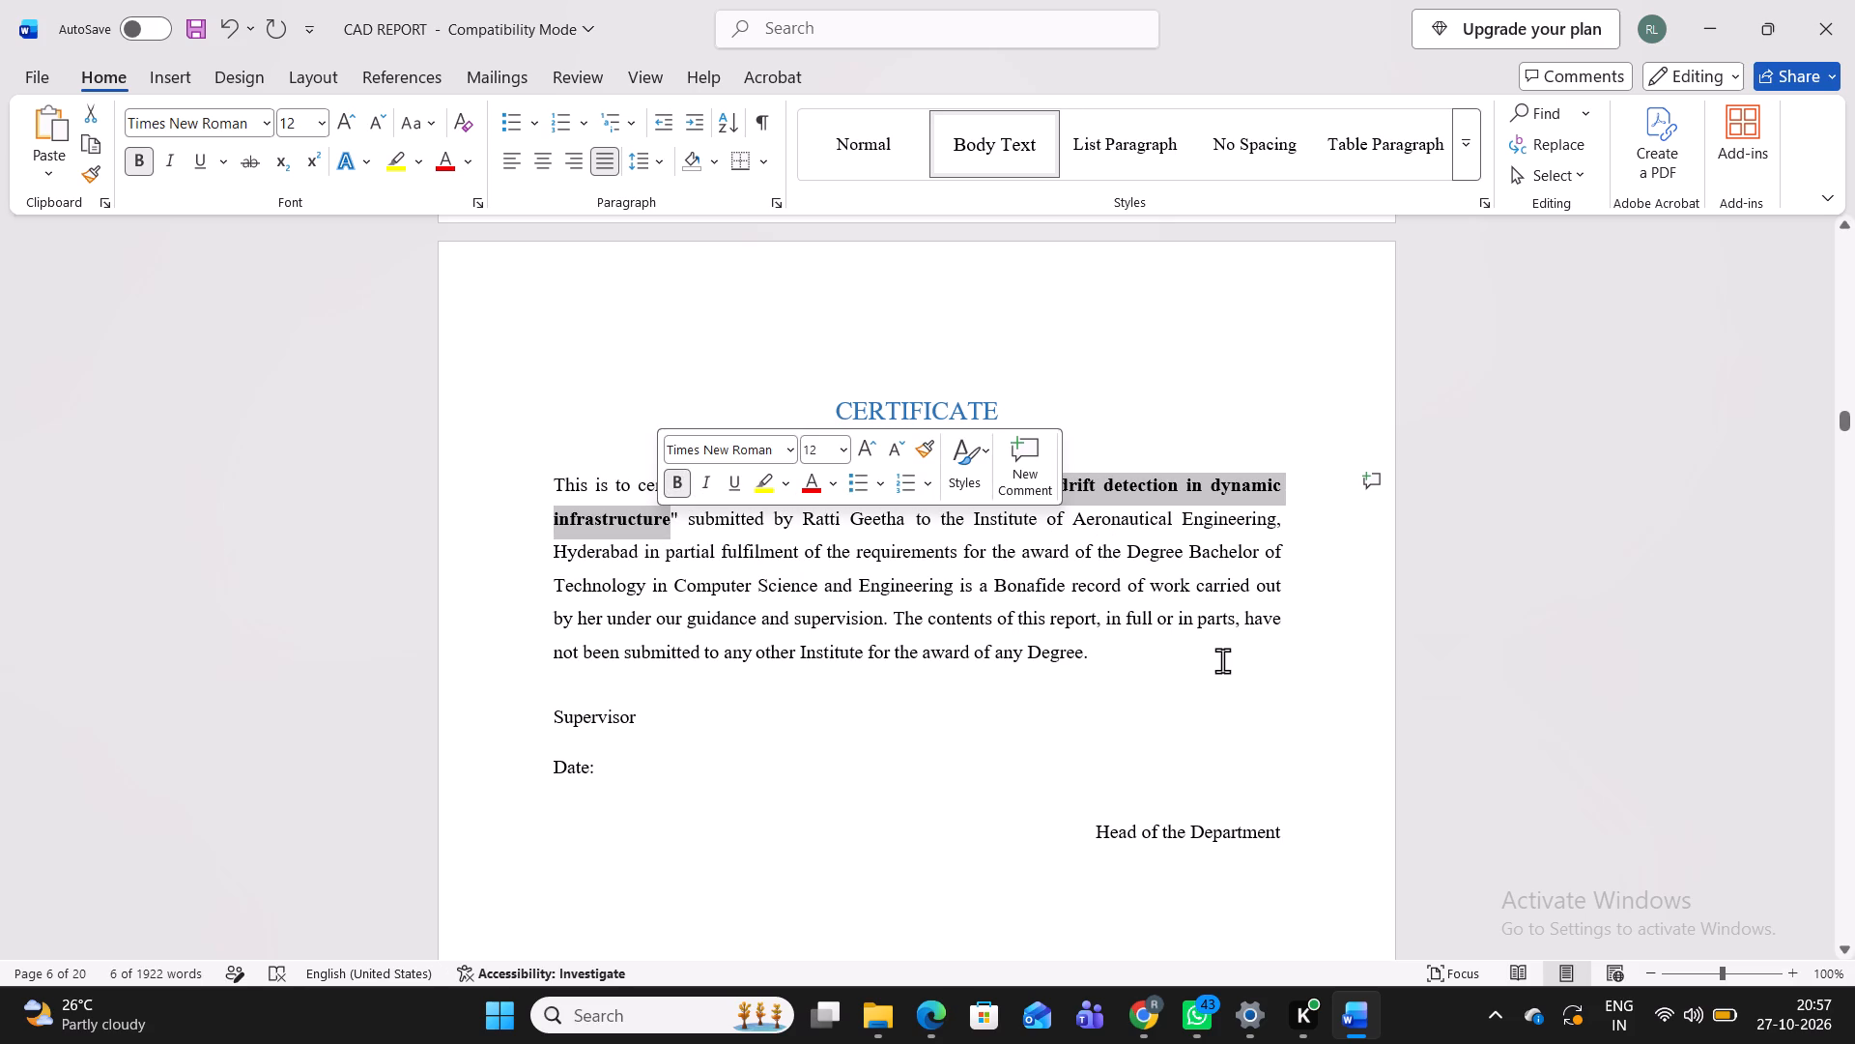
# Replace the student name after "submitted by" in the CERTIFICATE paragraph with the submitting student's name.
pyautogui.click(1222, 660)
pyautogui.click(915, 519)
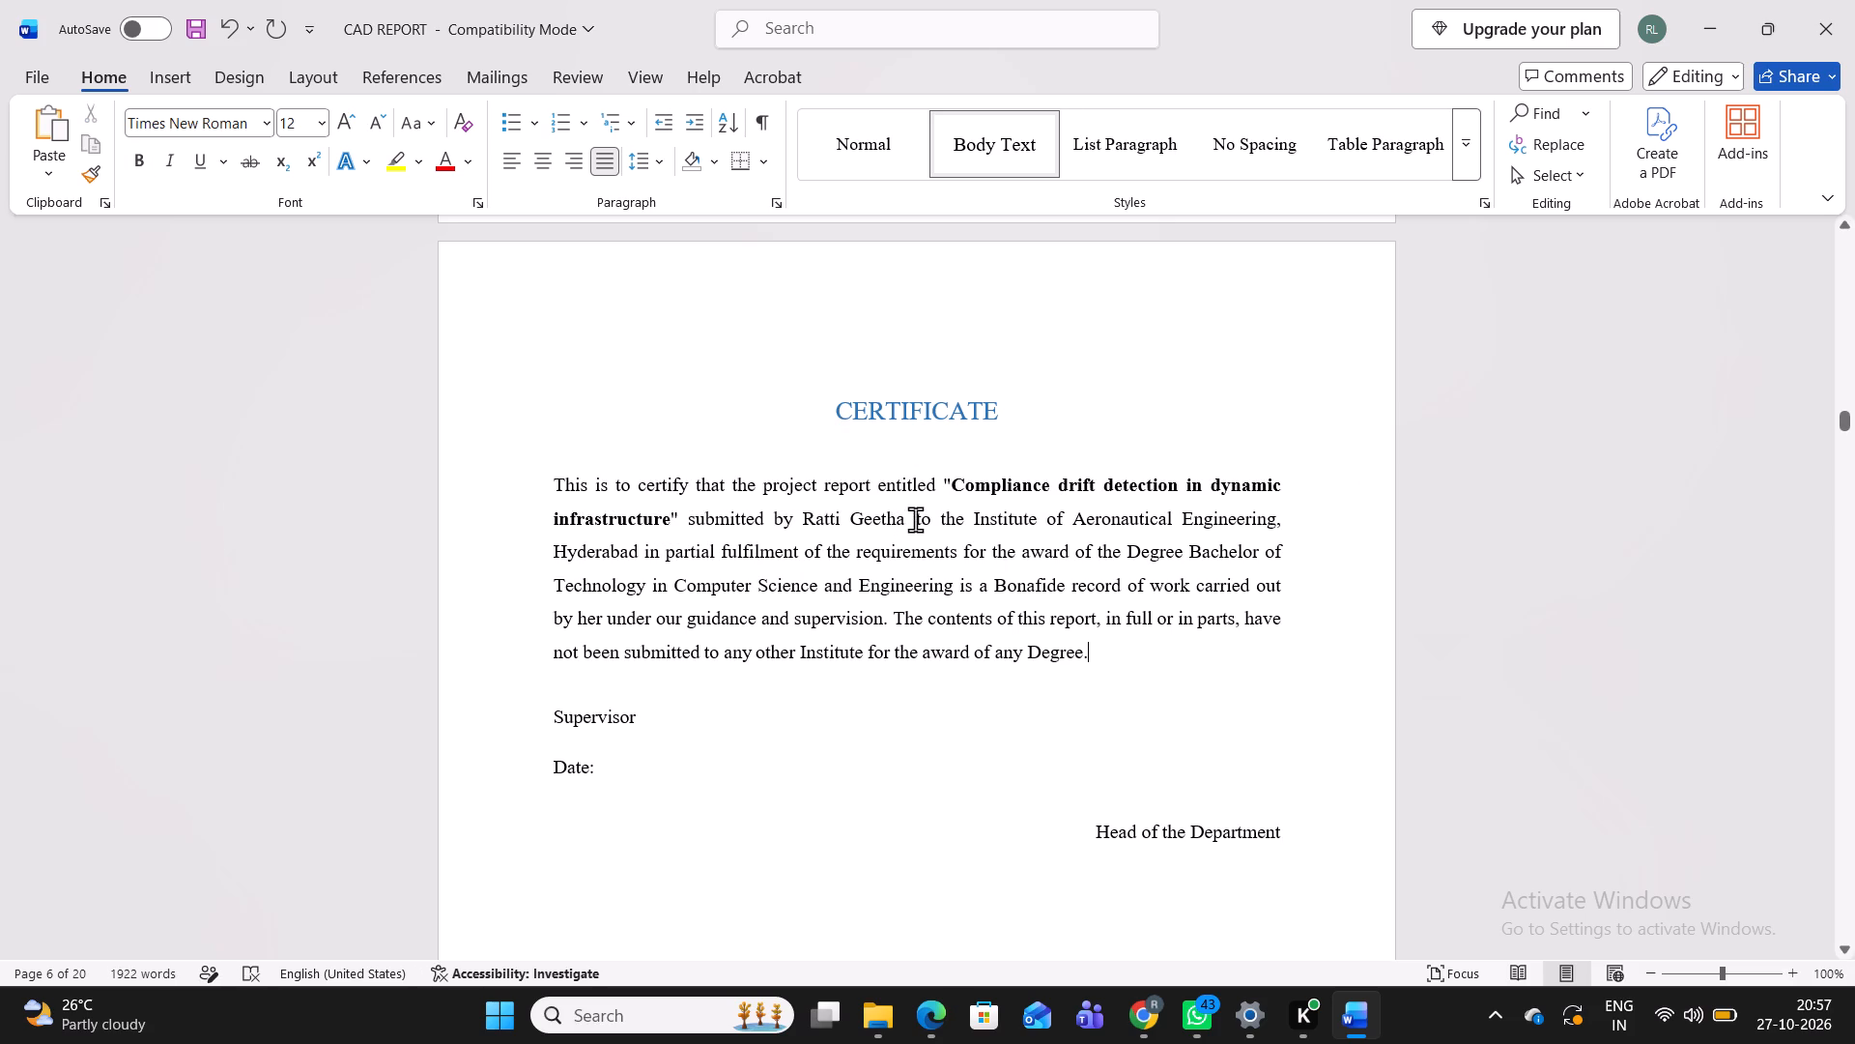
pyautogui.click(902, 520)
pyautogui.press('BackSpace')
pyautogui.press('BackSpace')
pyautogui.press('BackSpace')
pyautogui.press('BackSpace')
pyautogui.press('BackSpace')
pyautogui.press('BackSpace')
pyautogui.press('BackSpace')
pyautogui.press('BackSpace')
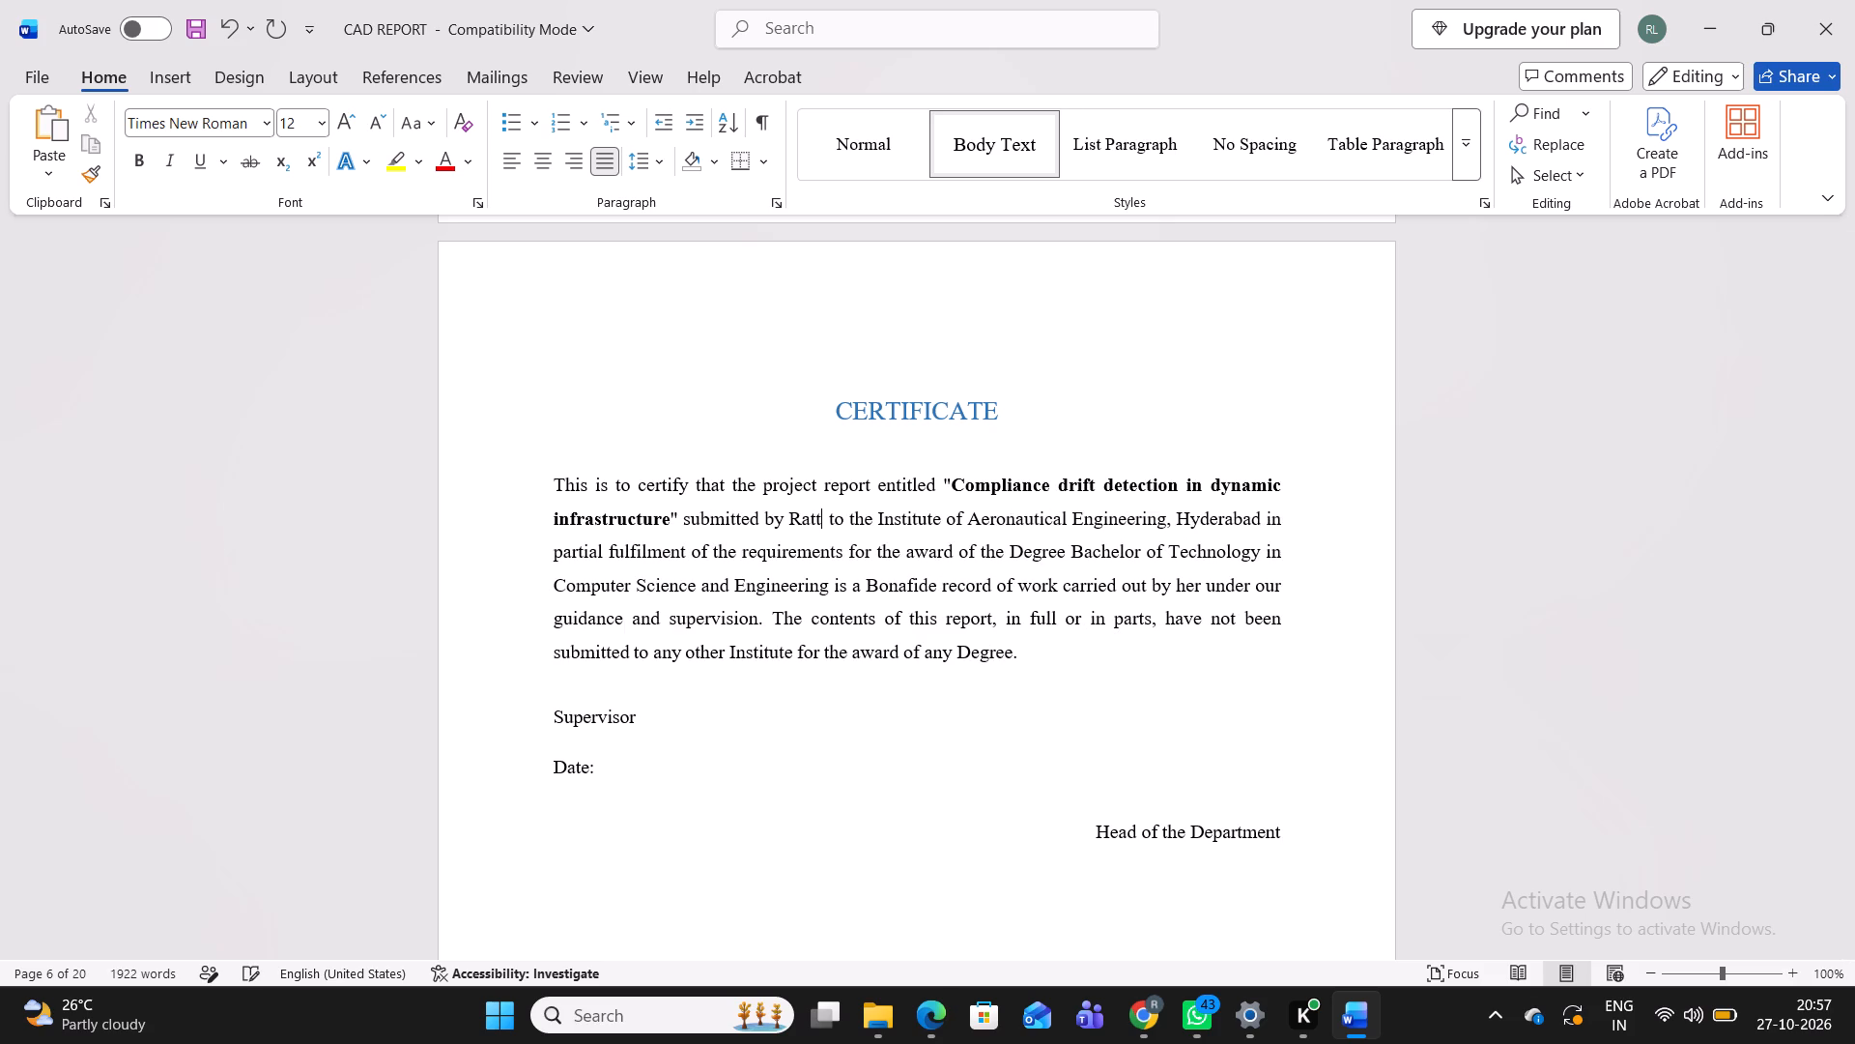
pyautogui.press('BackSpace')
pyautogui.press('BackSpace')
pyautogui.press('BackSpace')
pyautogui.press('BackSpace')
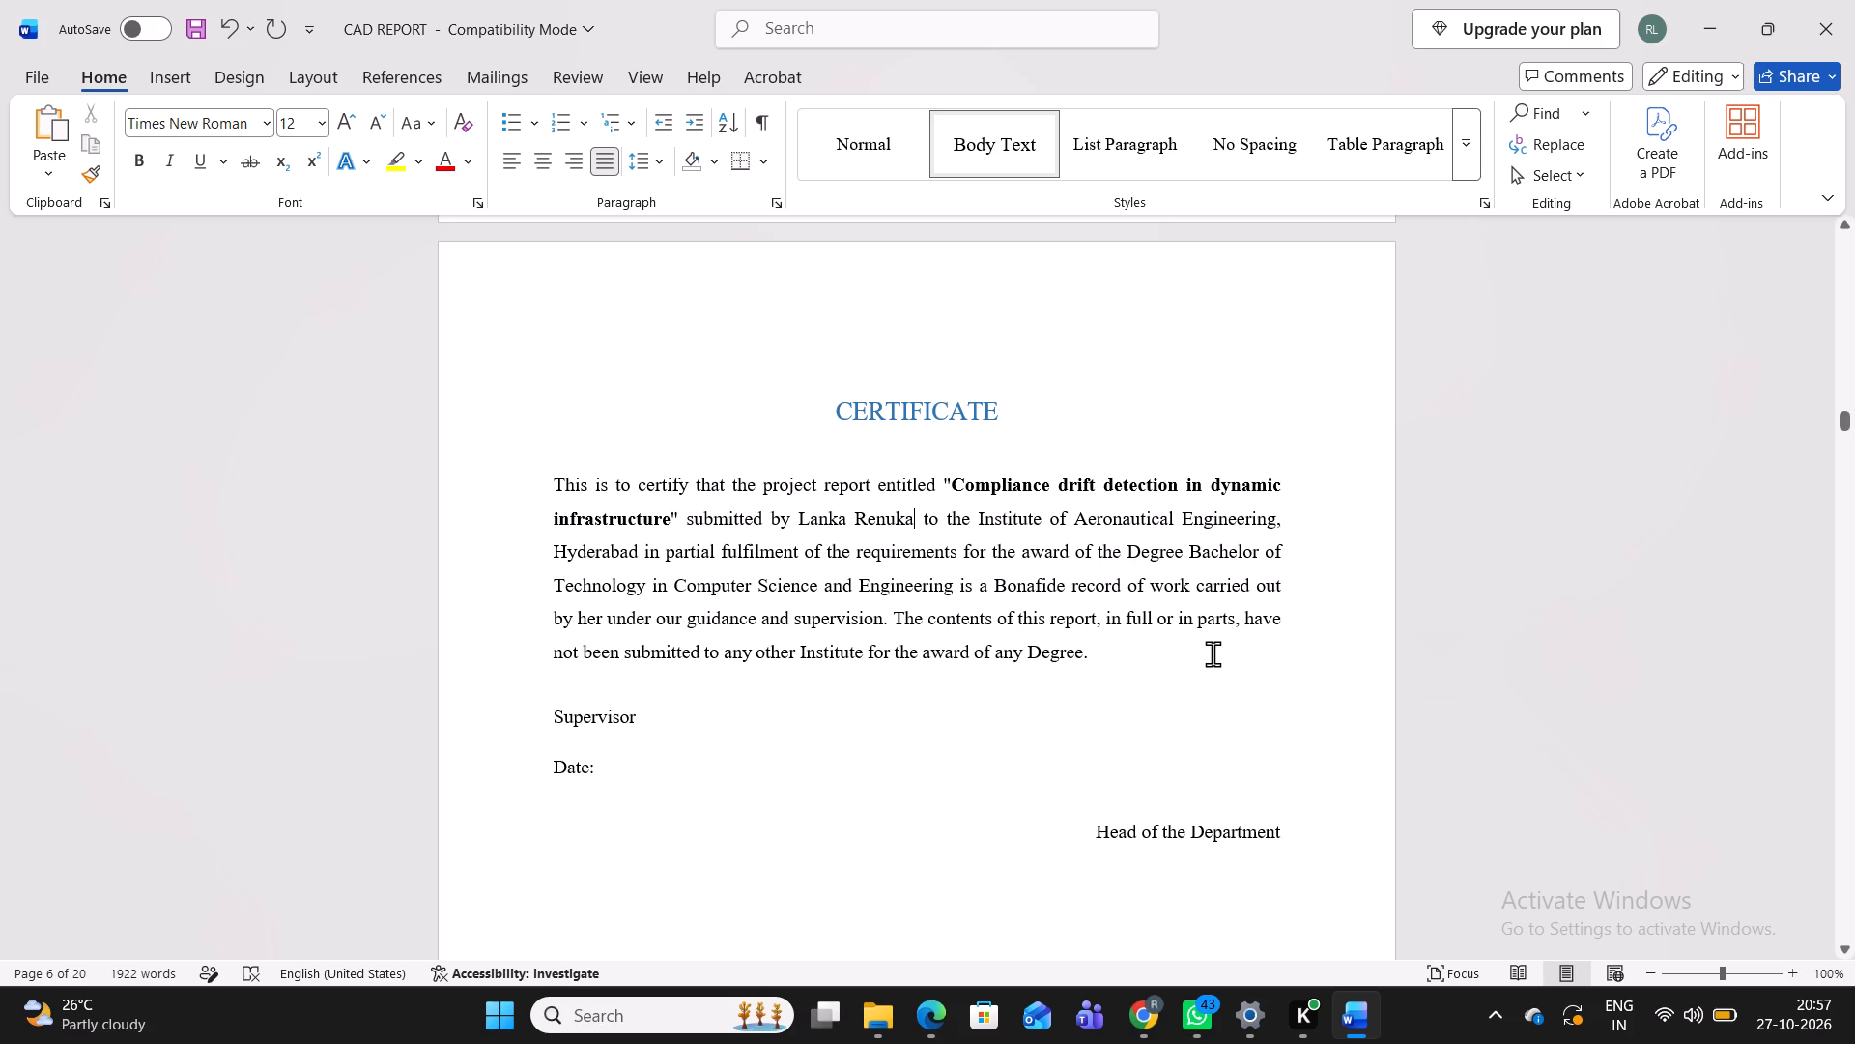
# On the APPROVAL SHEET page, shift "Principal" rightward with leading spaces so it sits beneath "Supervisor(s)".
pyautogui.scroll(-2, 1224, 679)
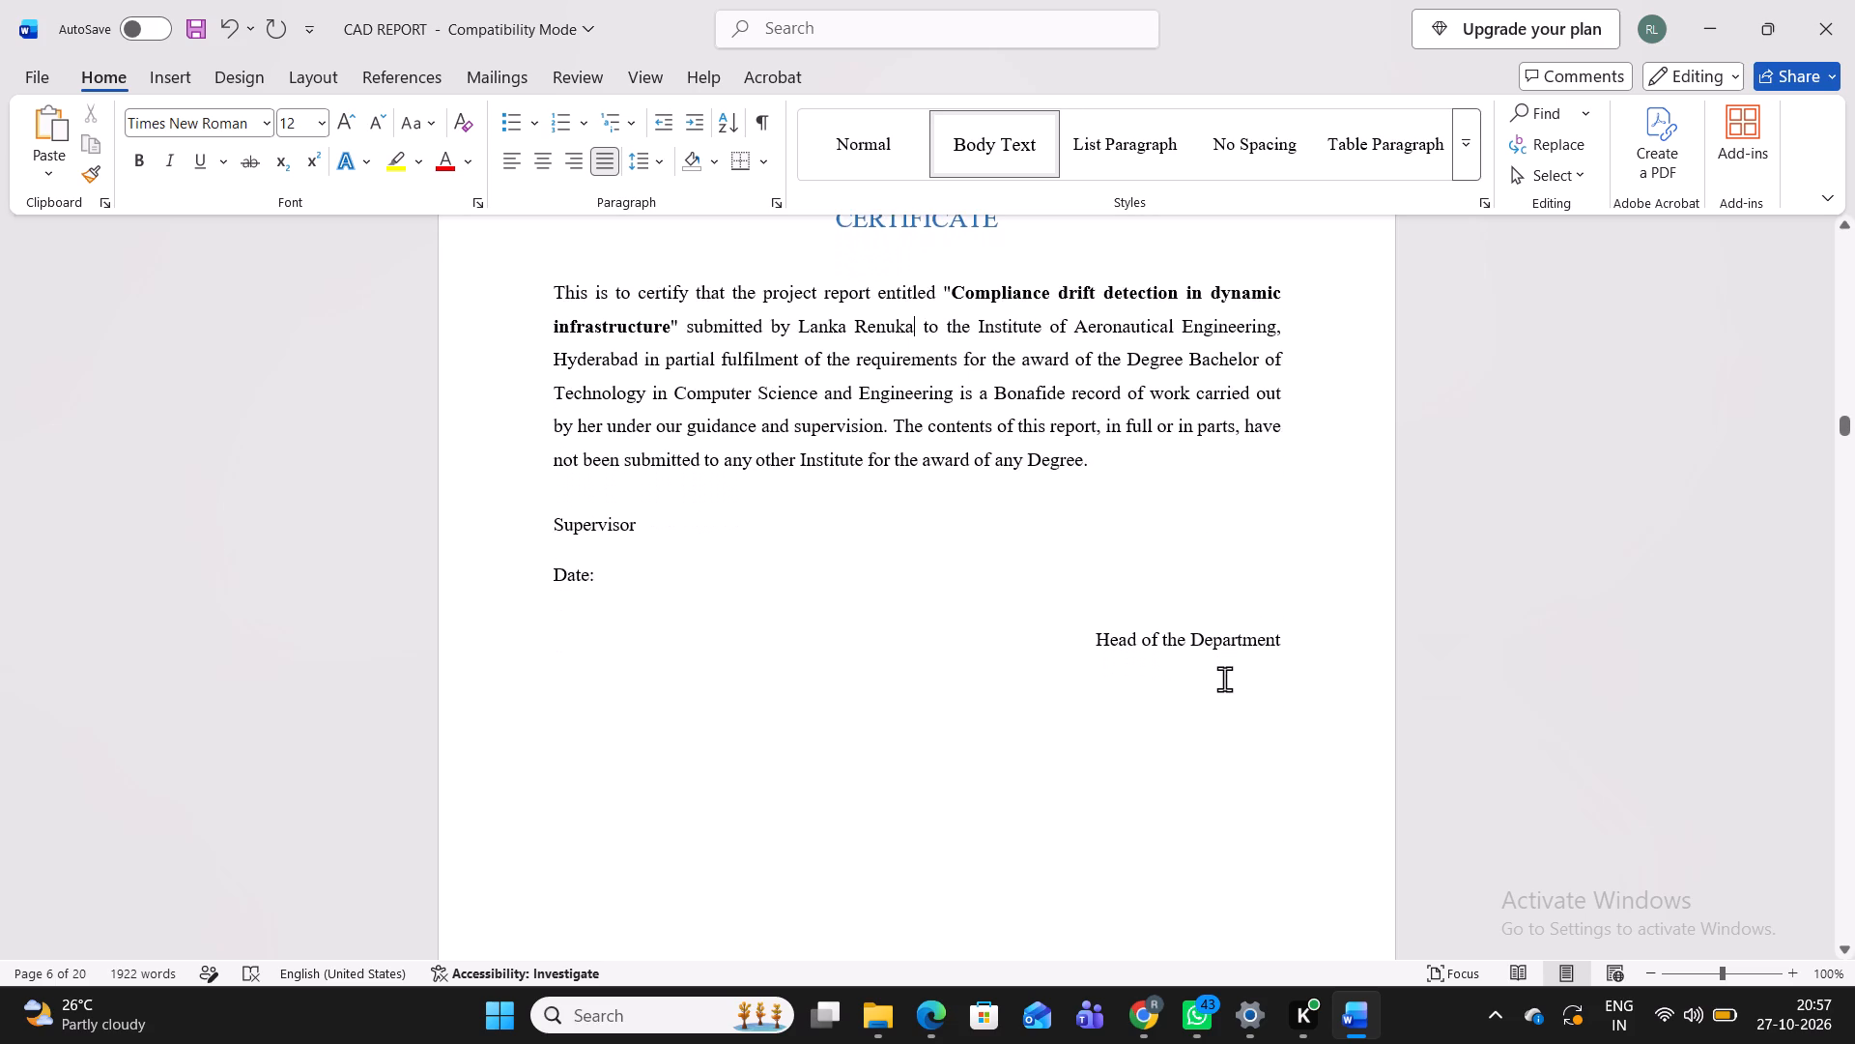
pyautogui.scroll(-1, 1224, 679)
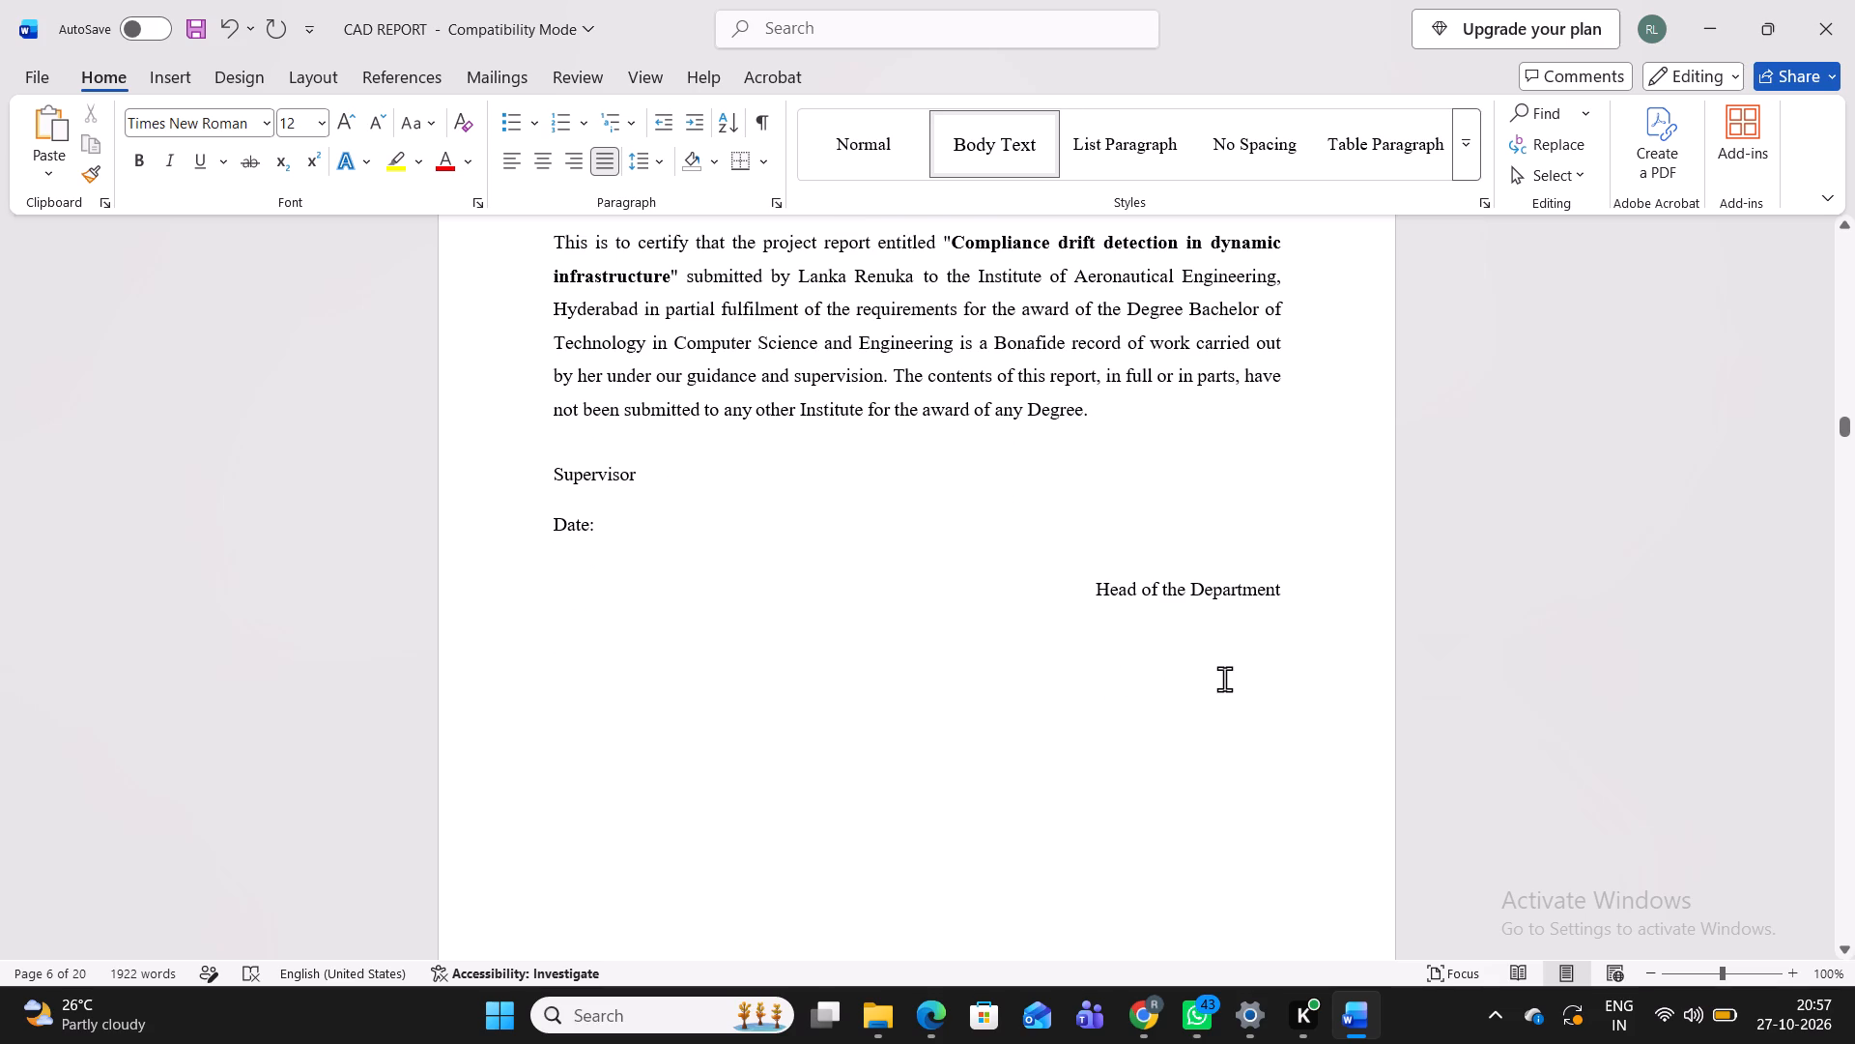
pyautogui.click(666, 530)
pyautogui.scroll(-5, 666, 530)
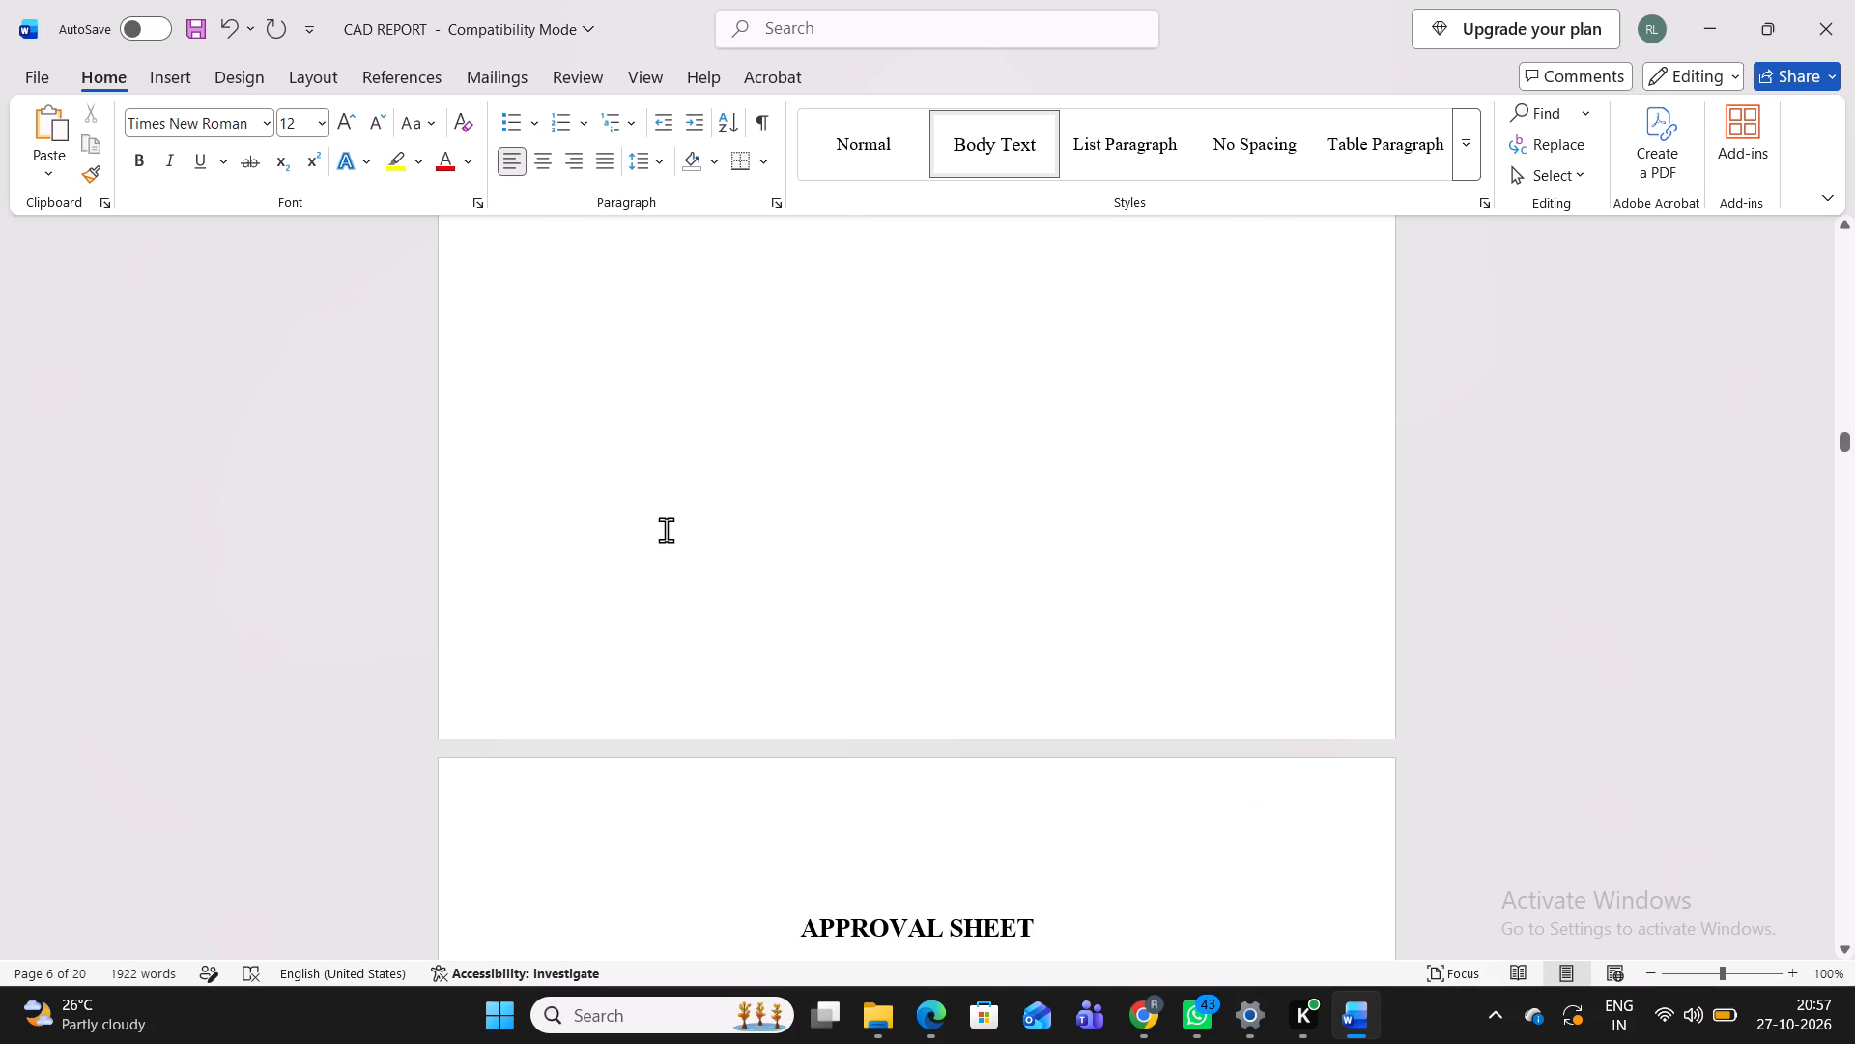
pyautogui.scroll(-4, 666, 530)
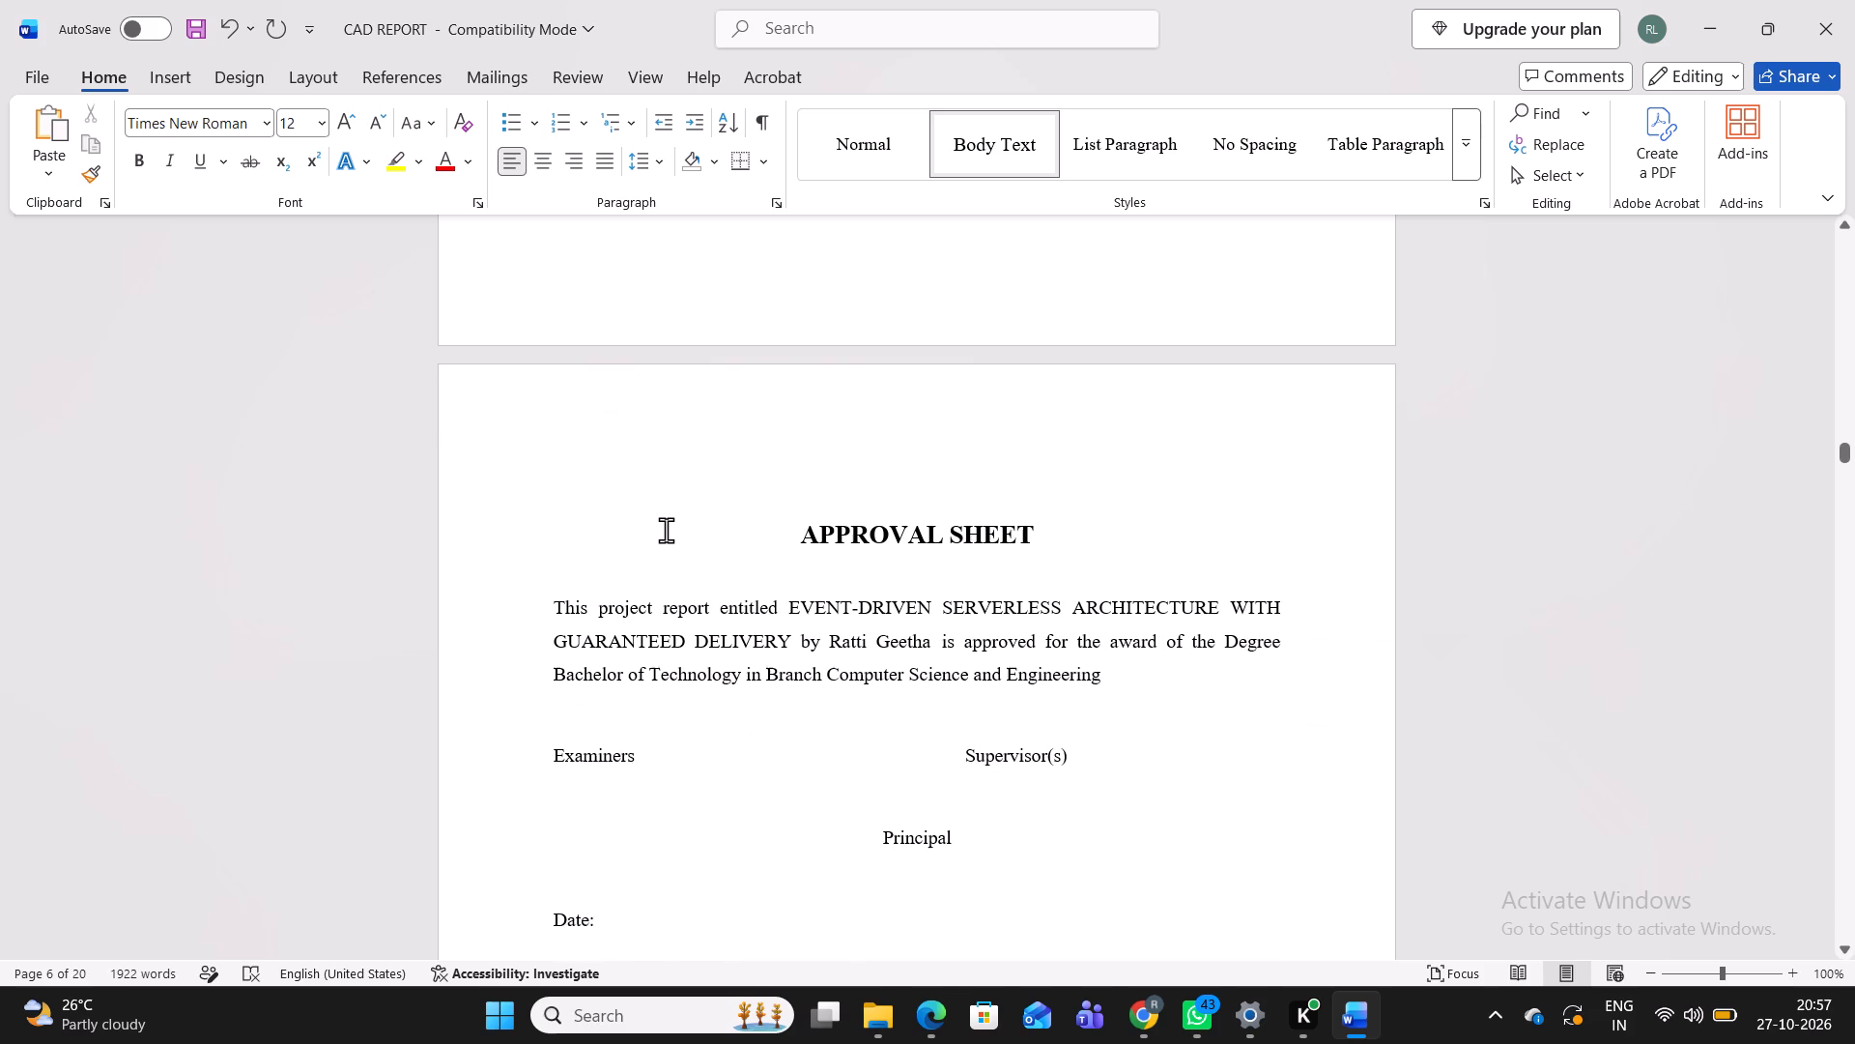
pyautogui.scroll(-1, 666, 530)
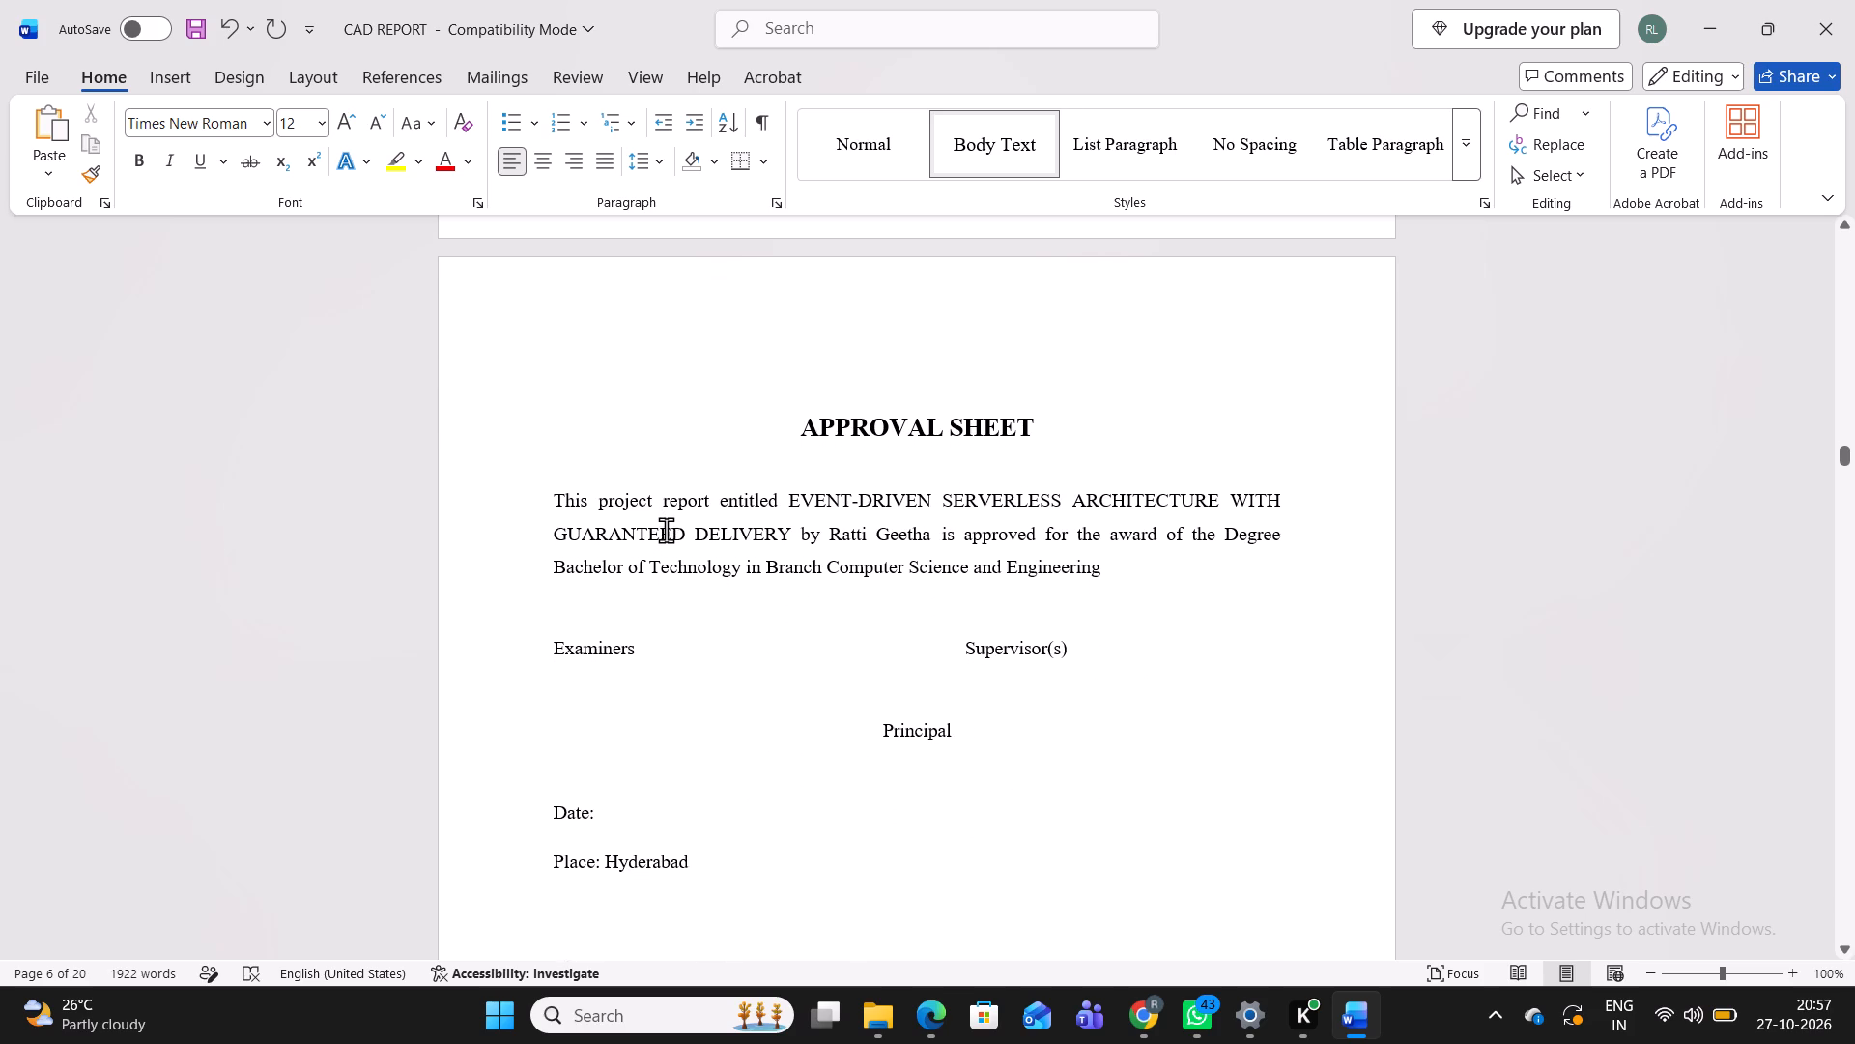
pyautogui.scroll(-1, 666, 530)
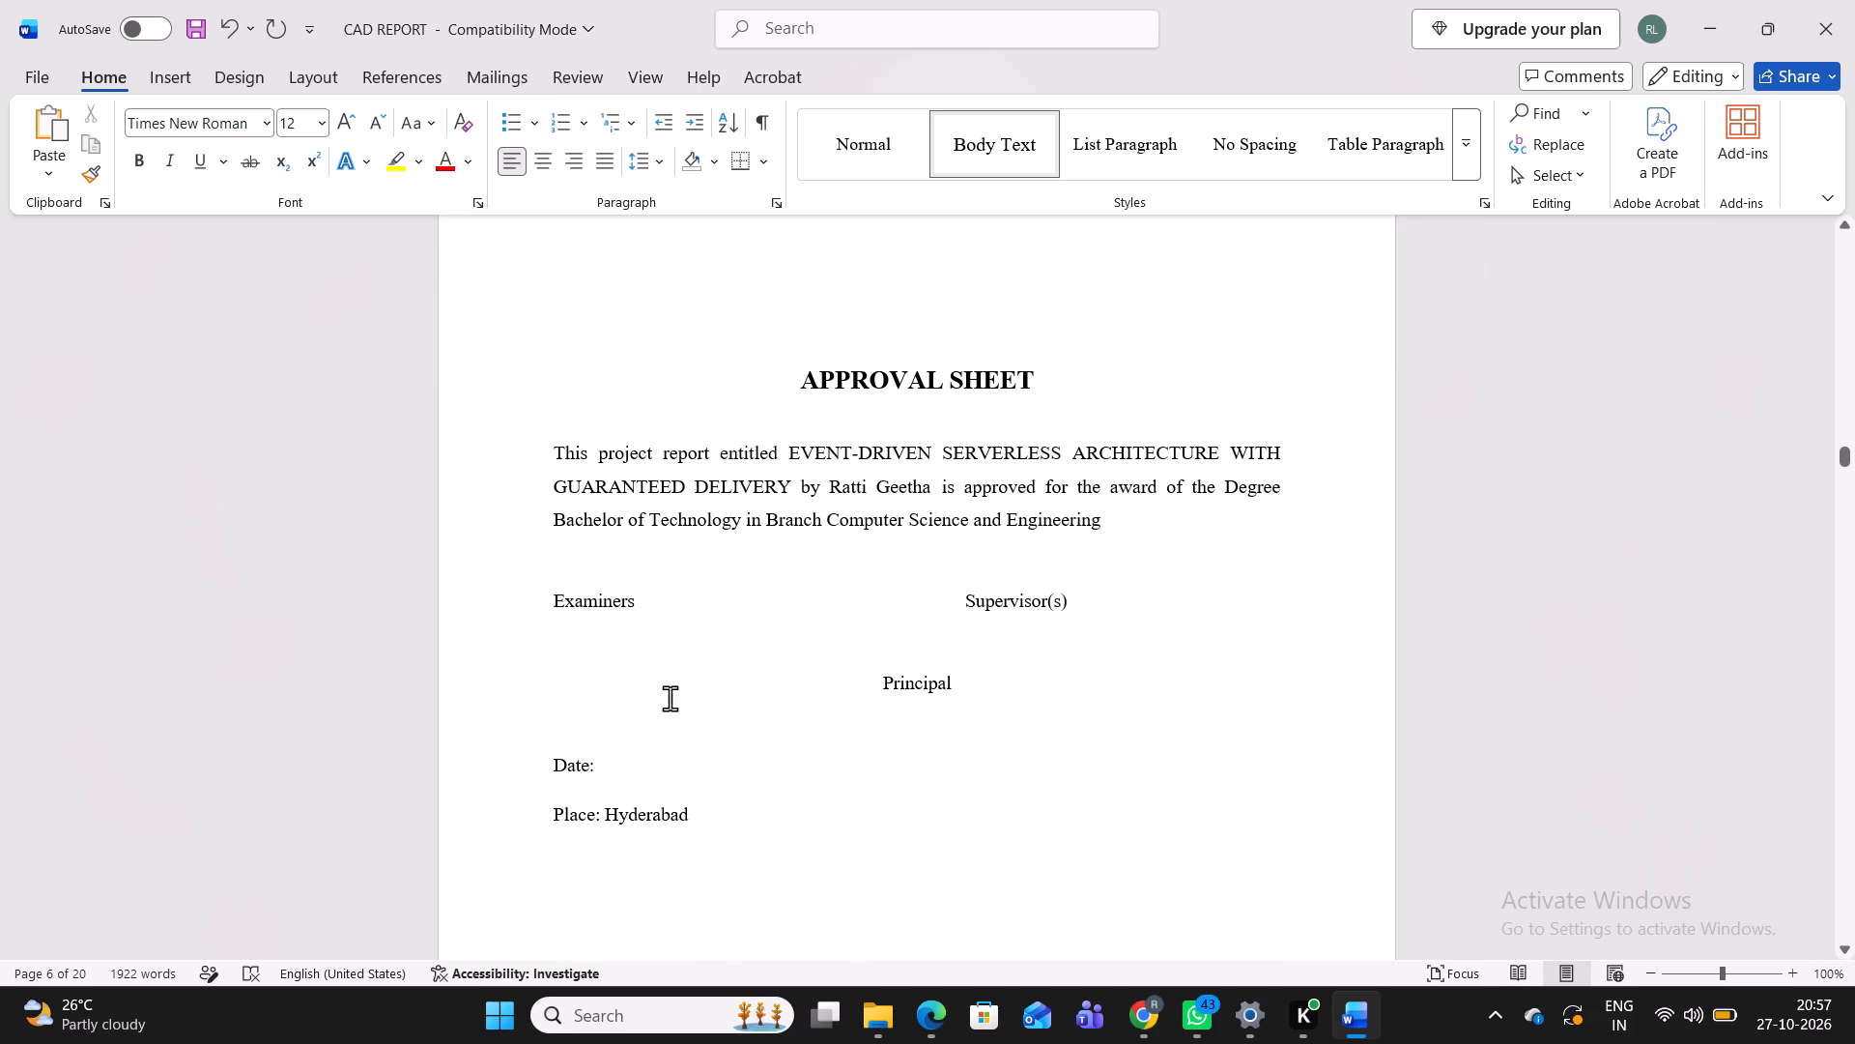
pyautogui.click(829, 714)
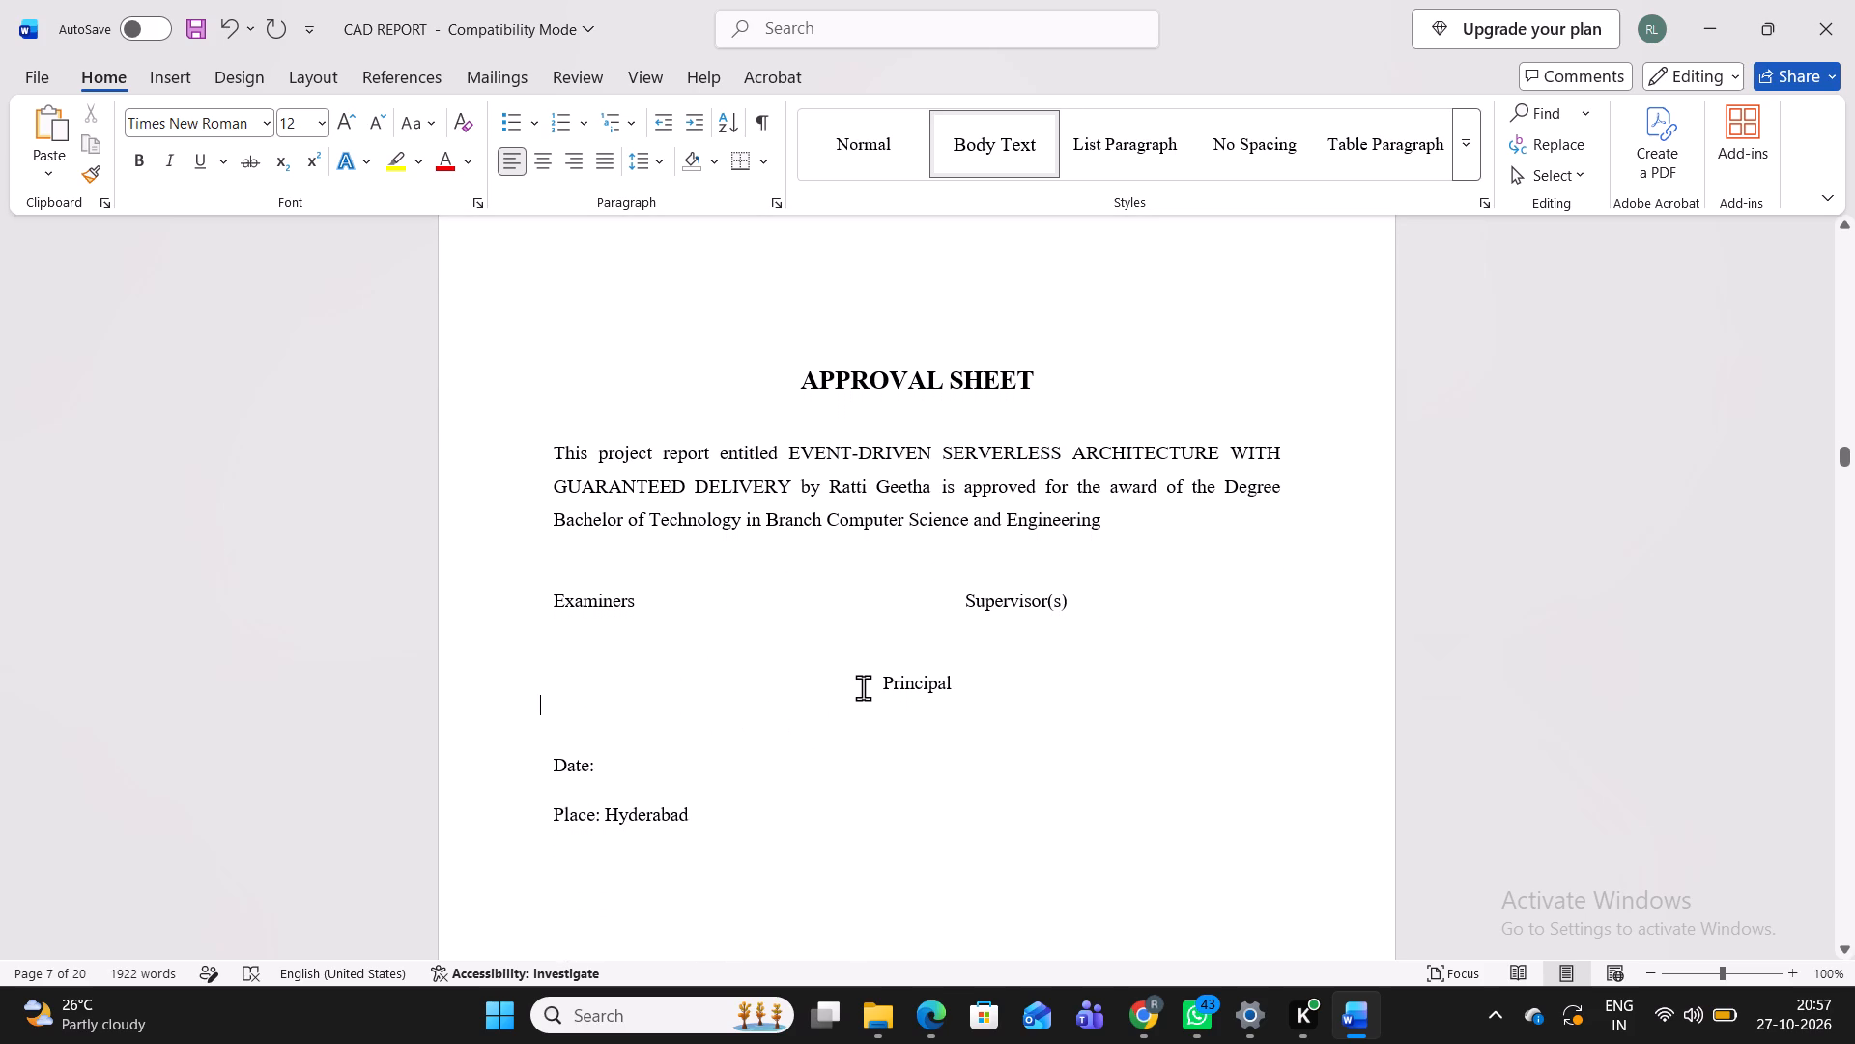
pyautogui.click(867, 685)
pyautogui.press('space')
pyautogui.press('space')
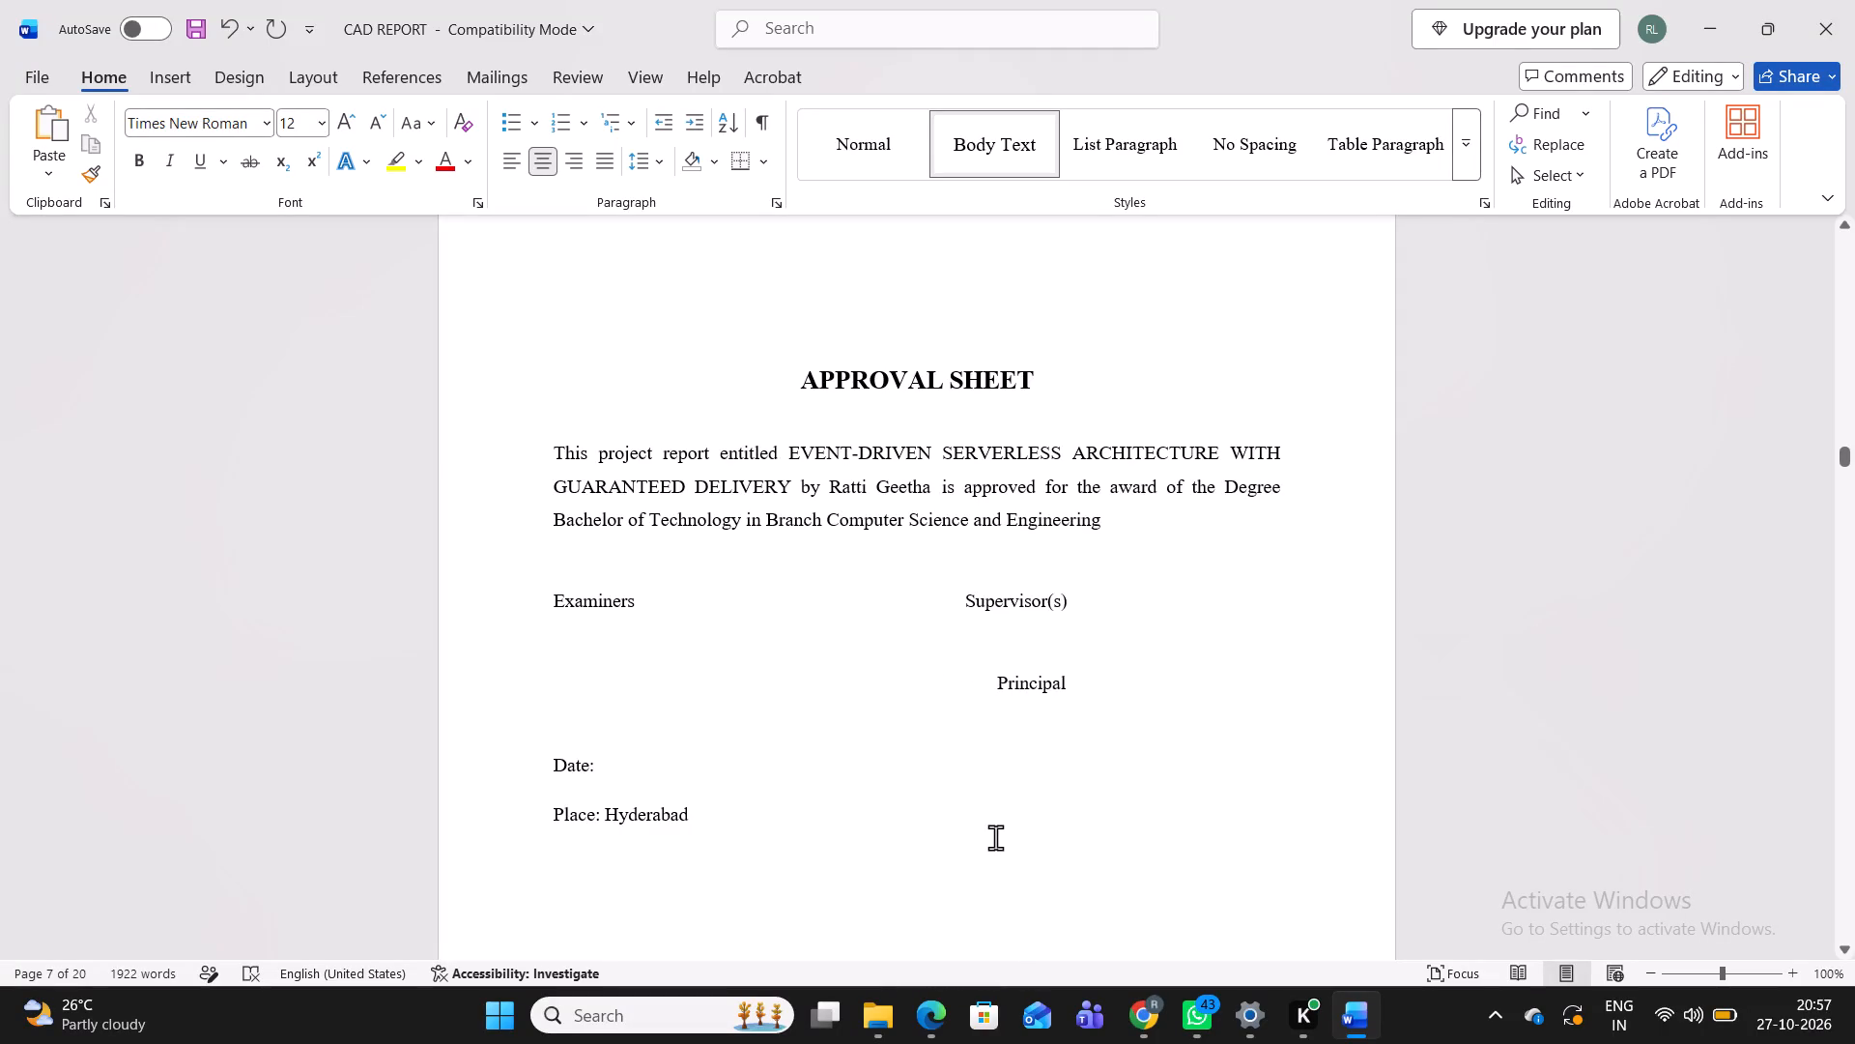
# Replace the old project title in the APPROVAL SHEET paragraph with the copied "Compliance drift detection in dynamic infrastructure".
pyautogui.scroll(-1, 995, 837)
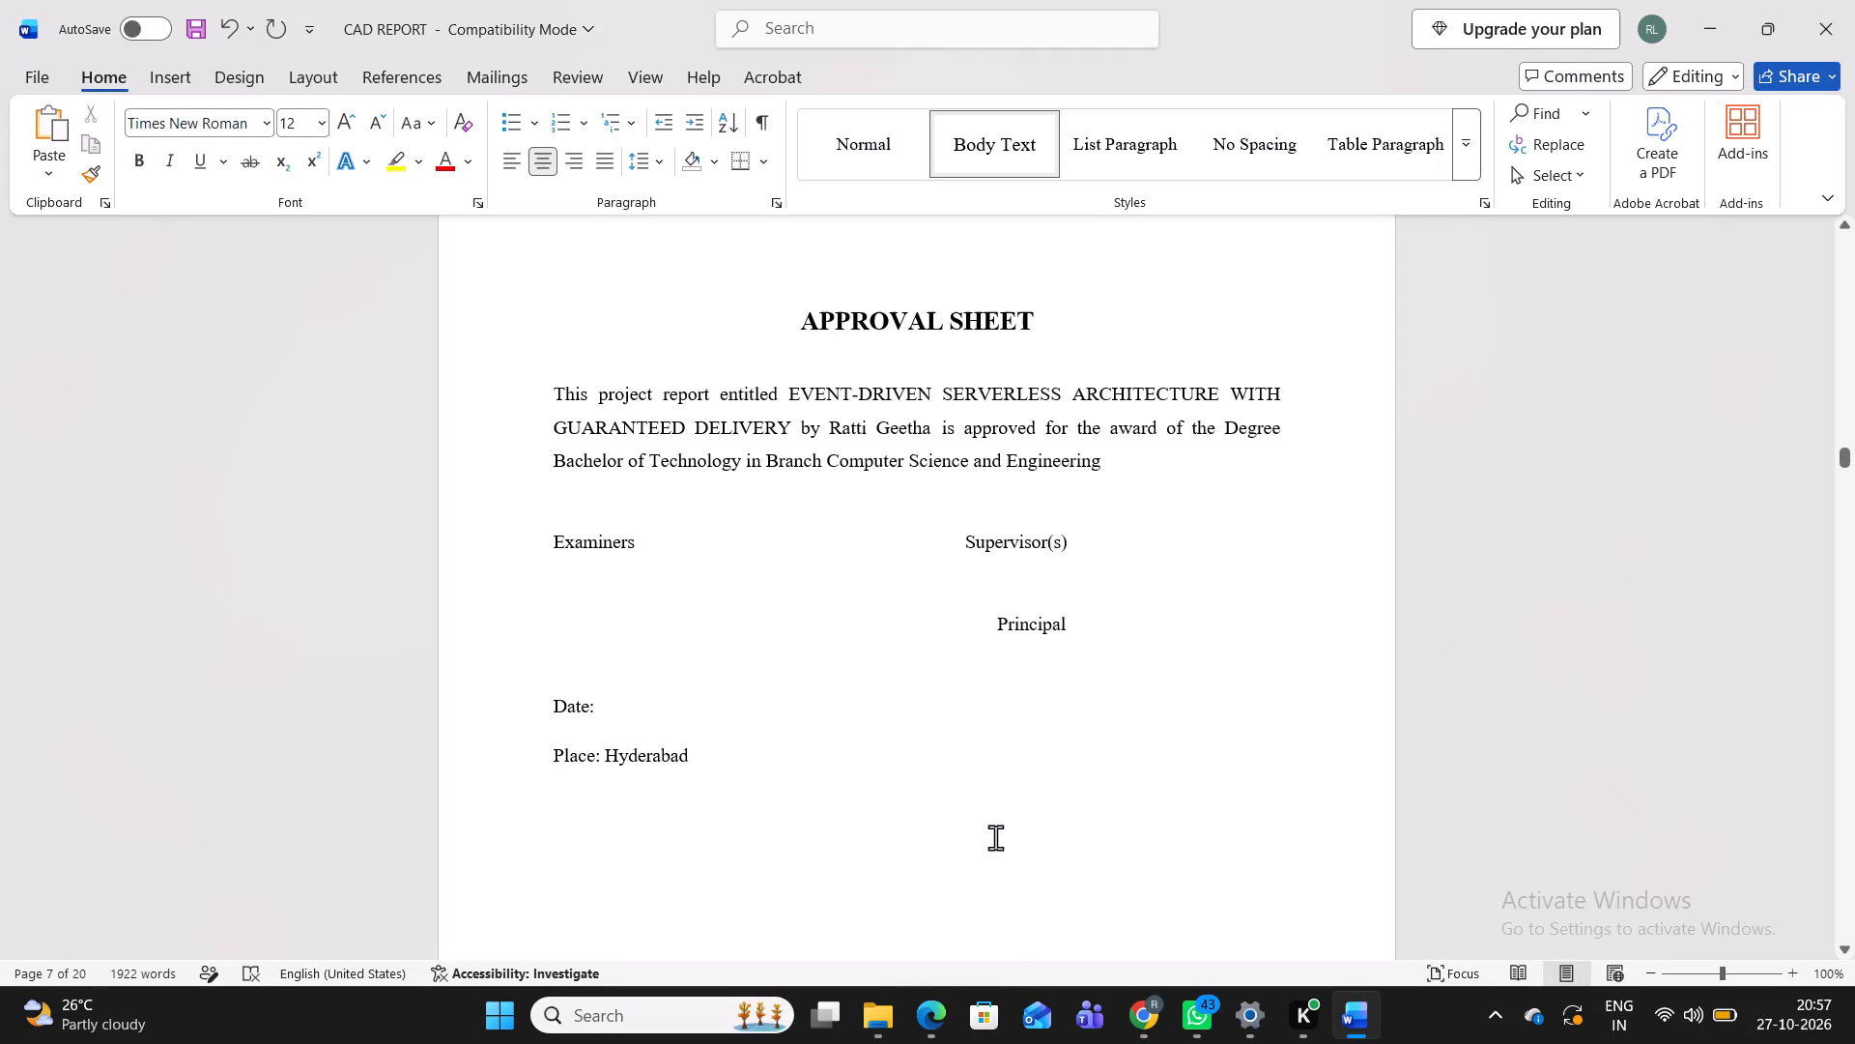
pyautogui.scroll(-3, 995, 837)
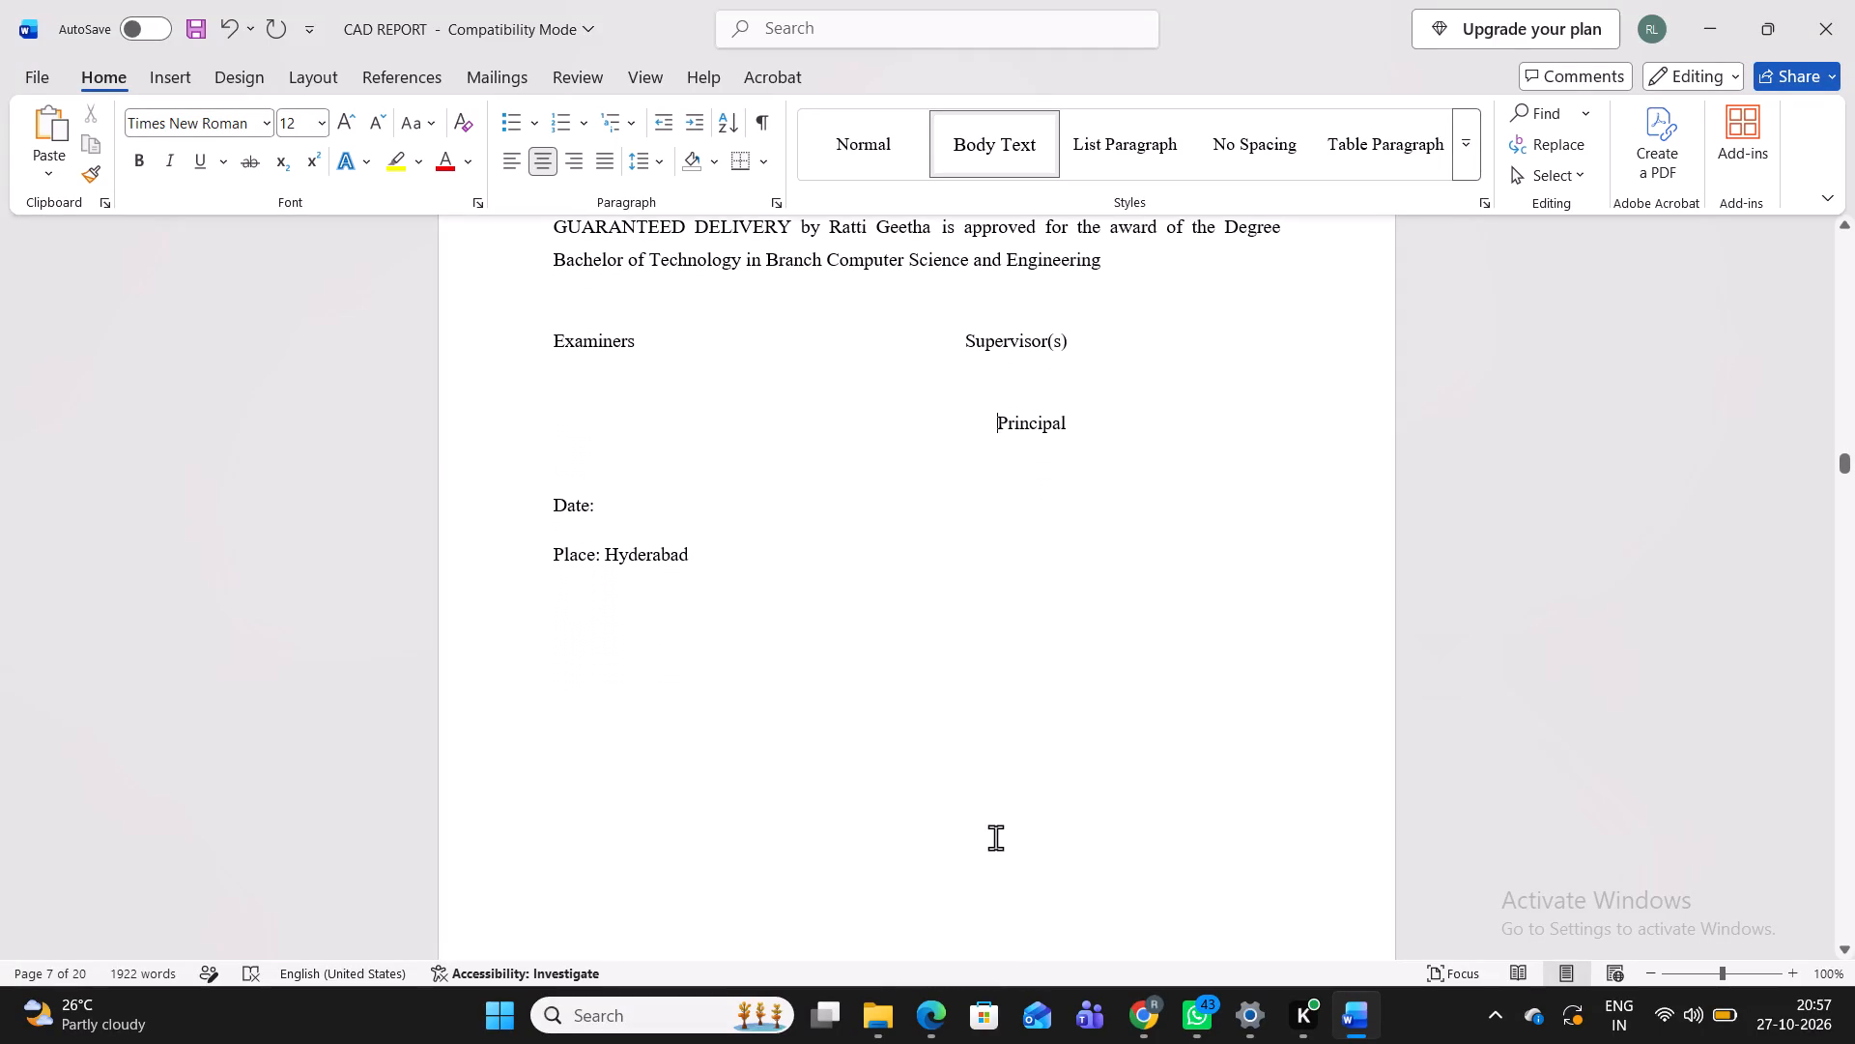
pyautogui.scroll(-4, 995, 837)
pyautogui.scroll(1, 995, 837)
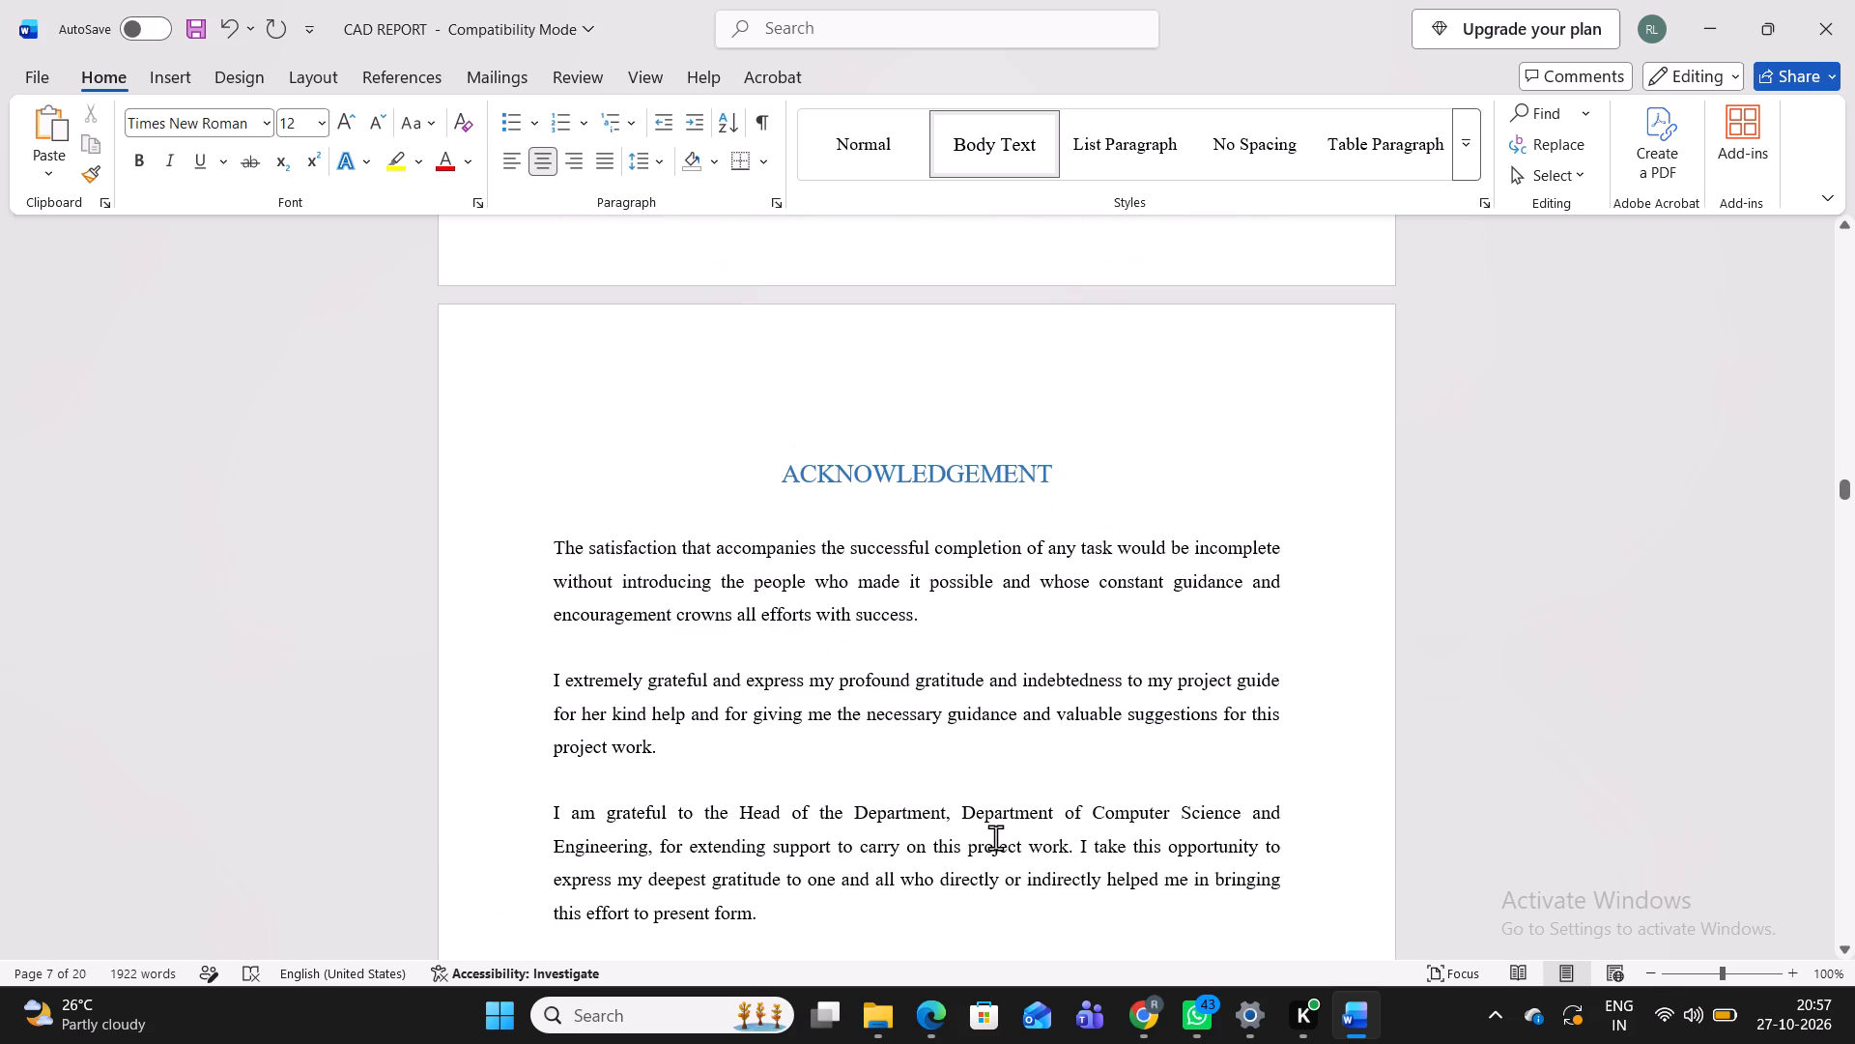
pyautogui.scroll(1, 995, 837)
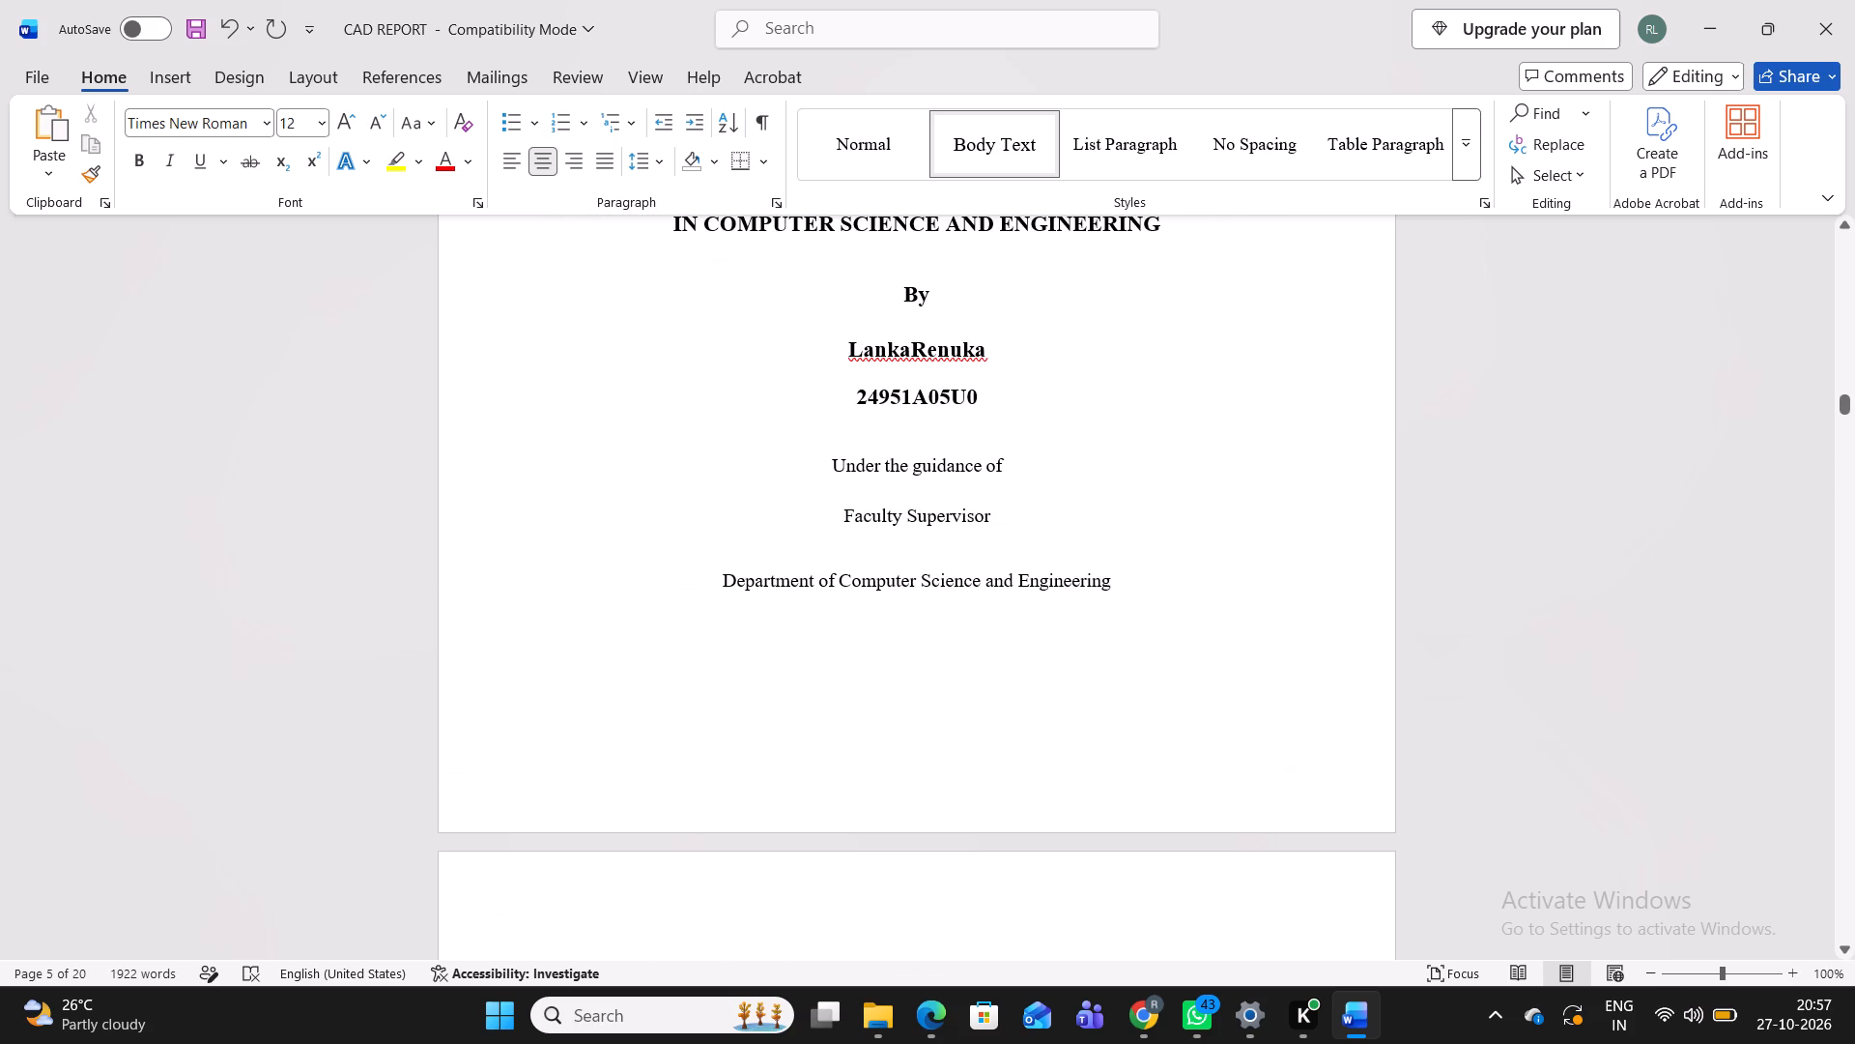
pyautogui.scroll(-4, 995, 837)
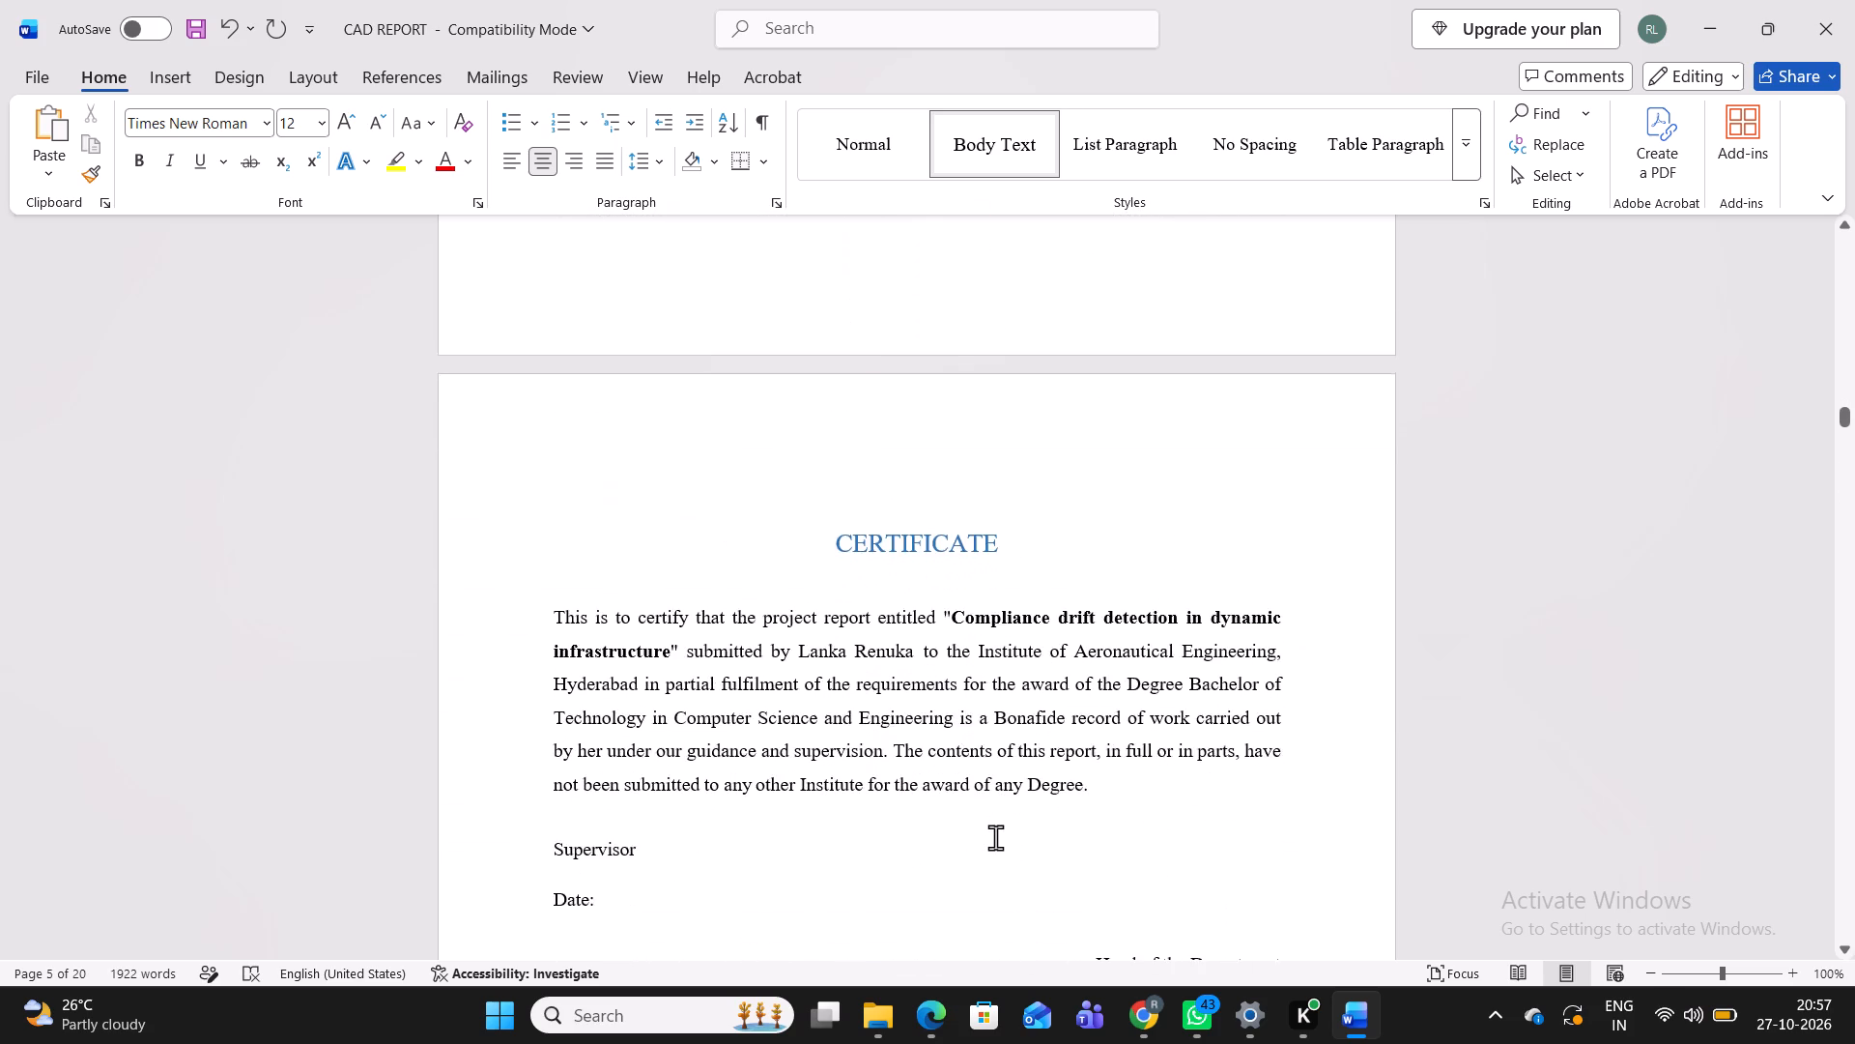
pyautogui.scroll(-5, 995, 837)
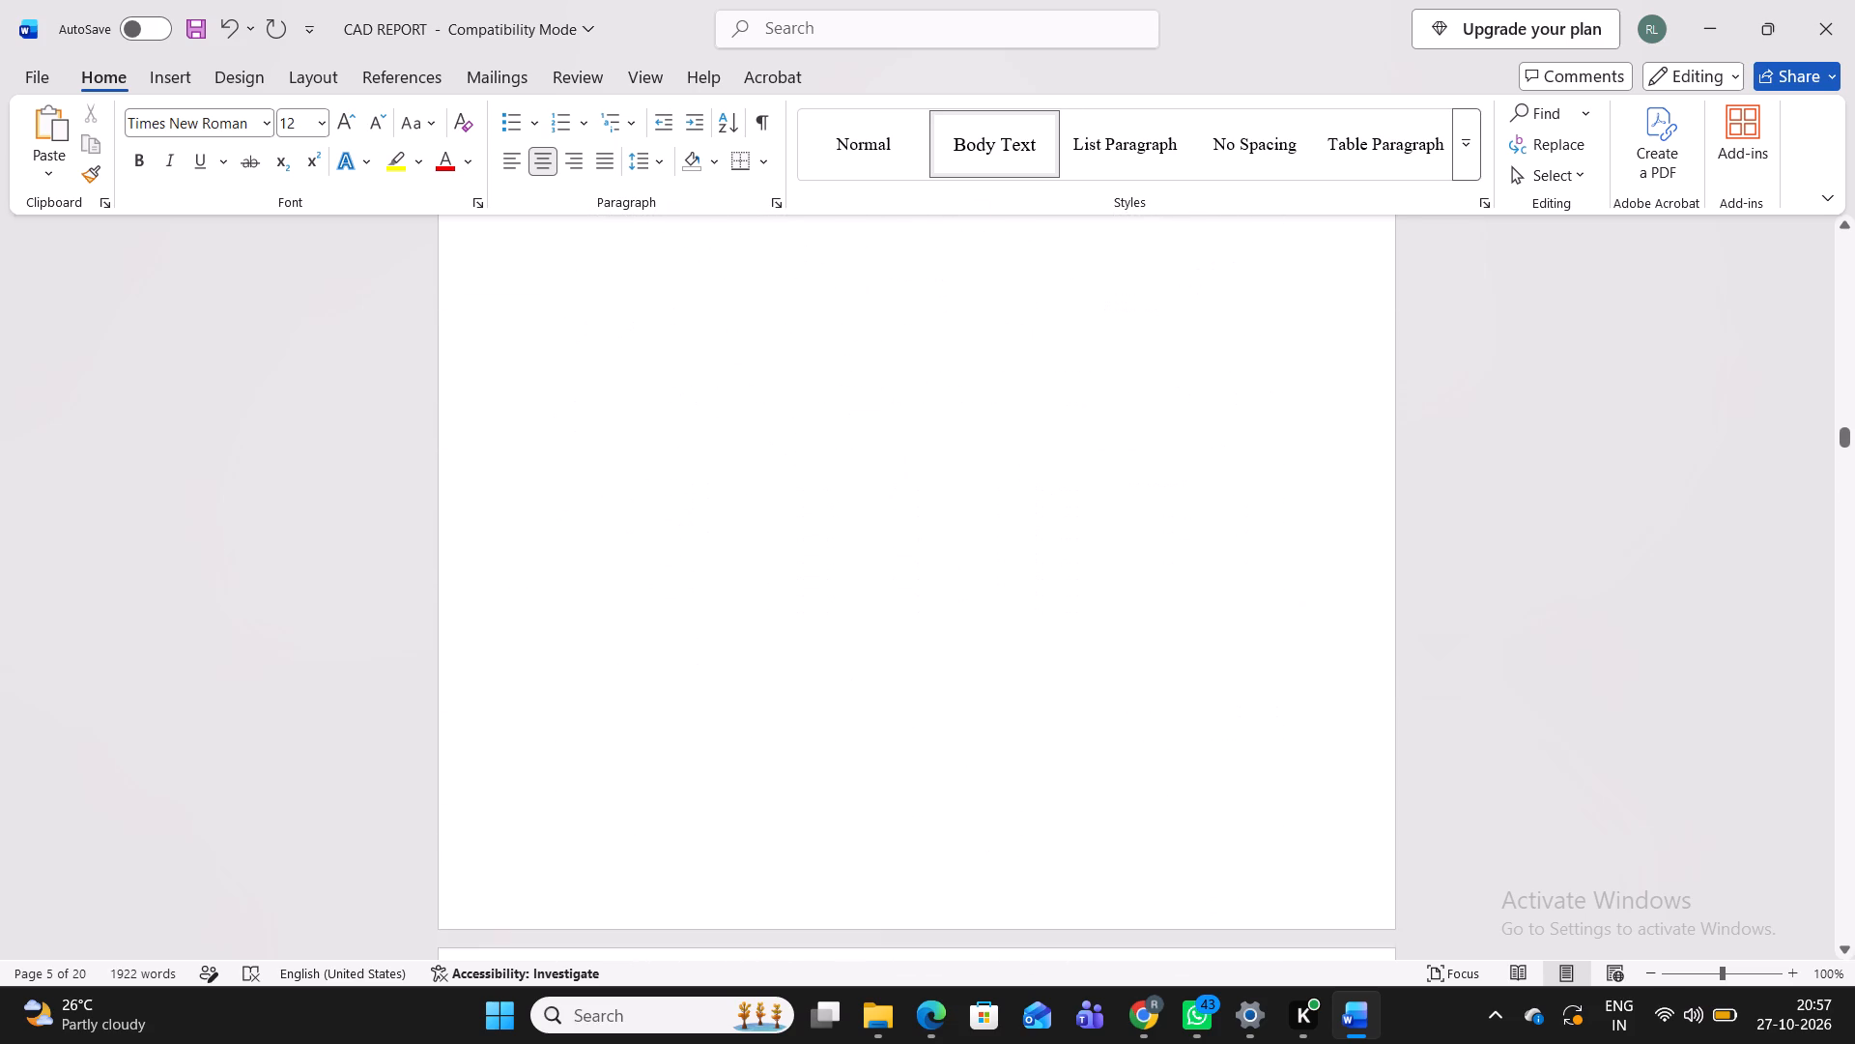
pyautogui.scroll(-3, 995, 837)
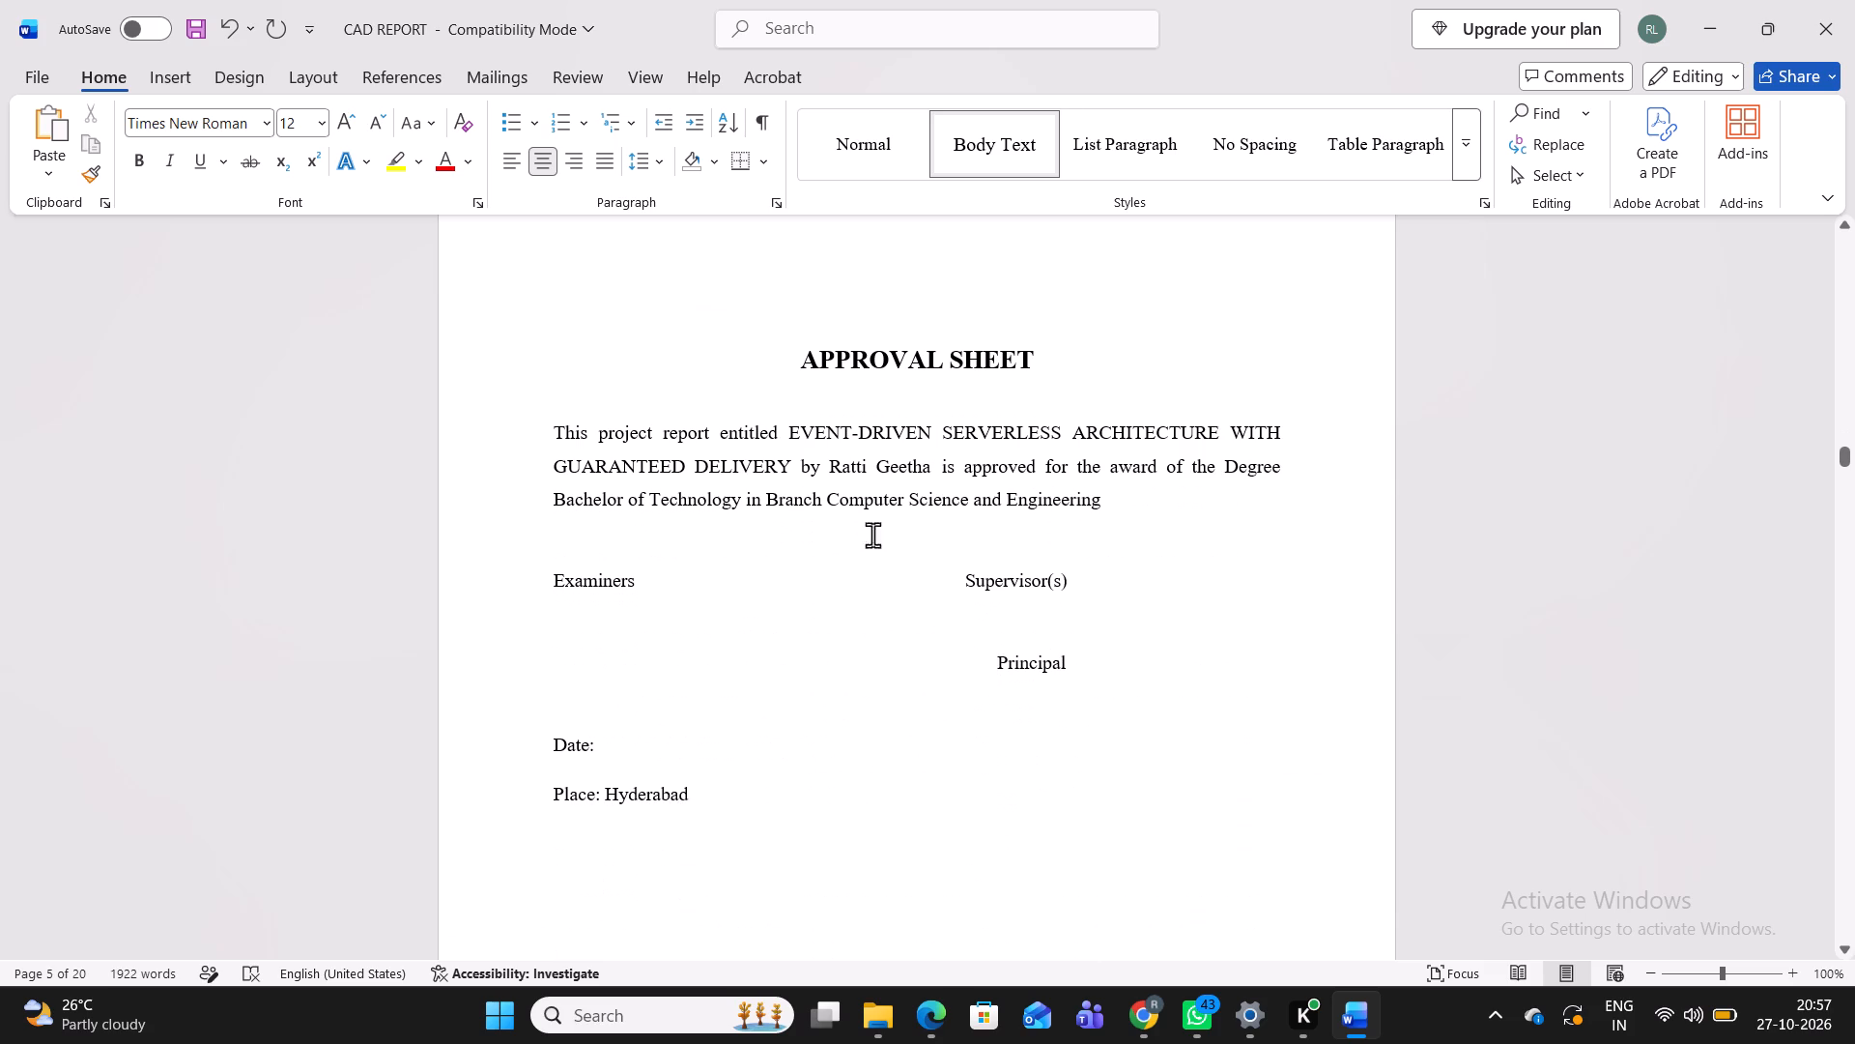
pyautogui.moveTo(787, 432); pyautogui.dragTo(821, 465)
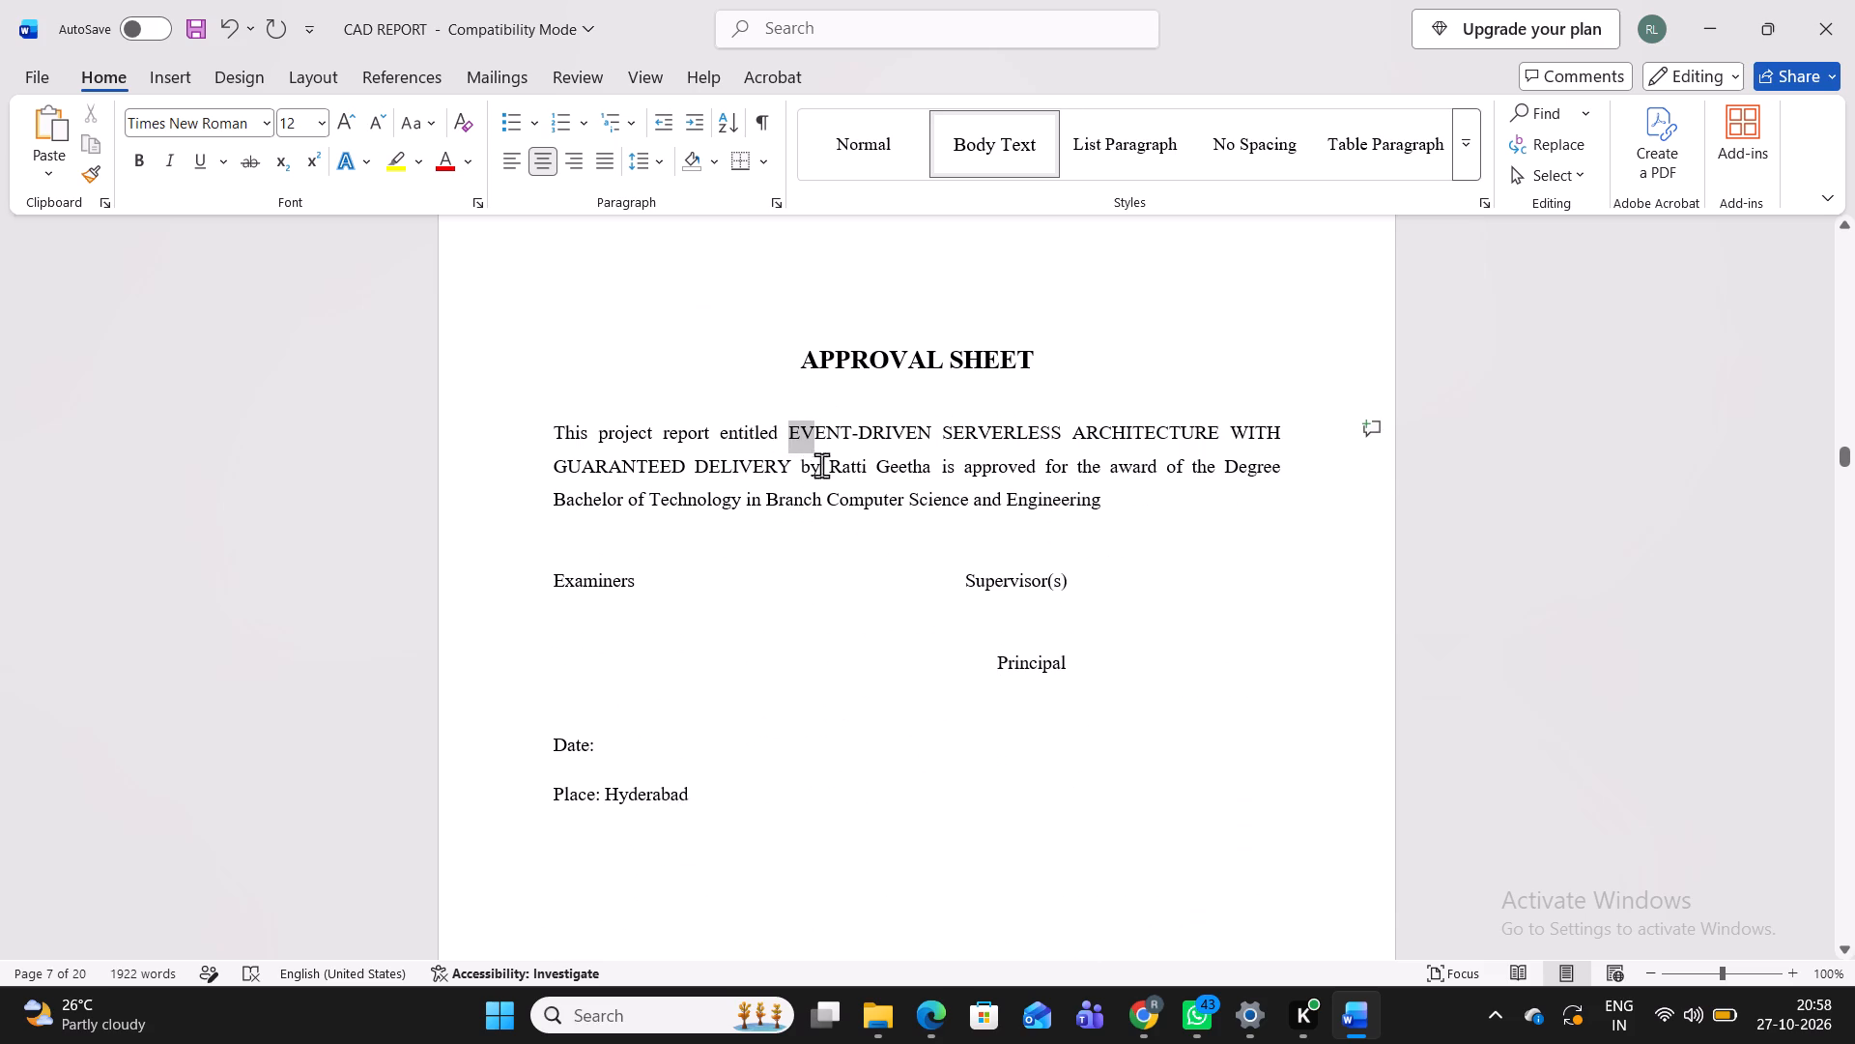
pyautogui.moveTo(821, 465); pyautogui.dragTo(787, 462)
pyautogui.hotkey('ctrl', 'v')
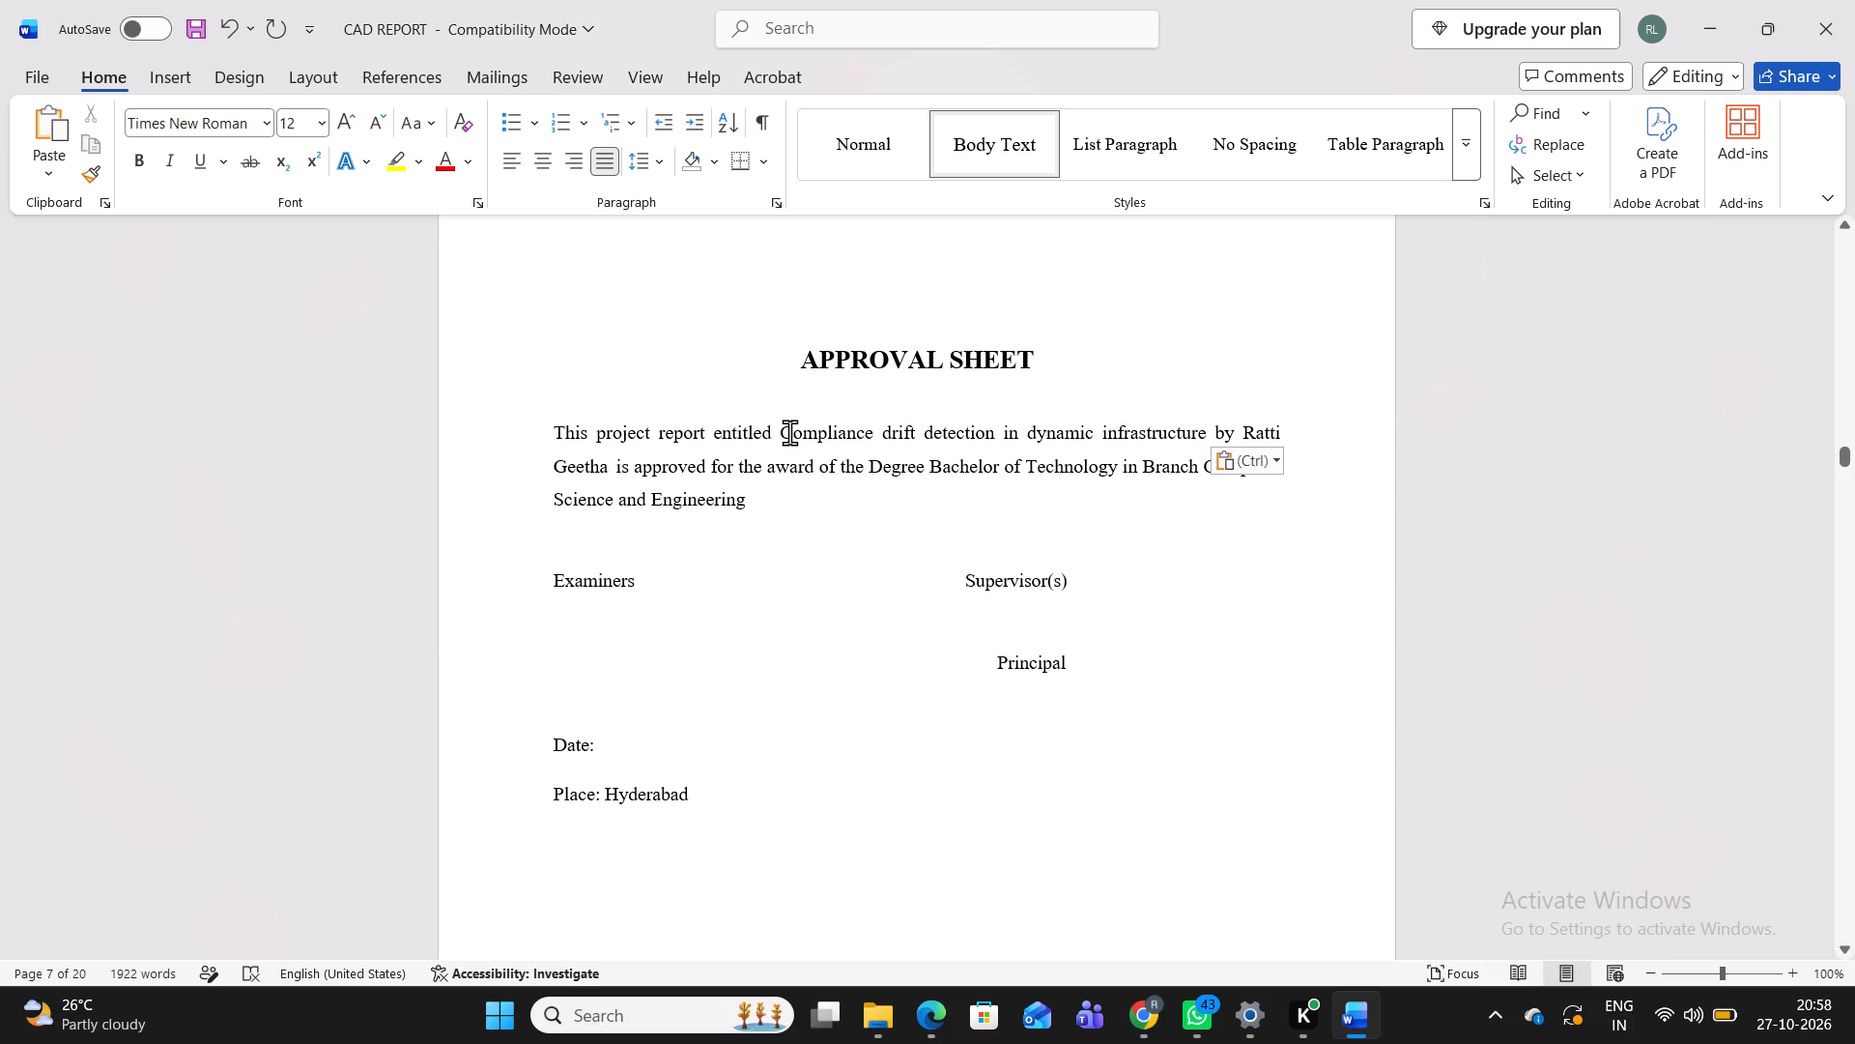
# Rewrite the APPROVAL SHEET's project title in capitals as COMPLIANCE DRIFT DETECTION IN DYNAMIC INFRASTRUCTURE, deleting all of the lowercase wording.
pyautogui.click(872, 437)
pyautogui.press('BackSpace')
pyautogui.press('BackSpace')
pyautogui.press('BackSpace')
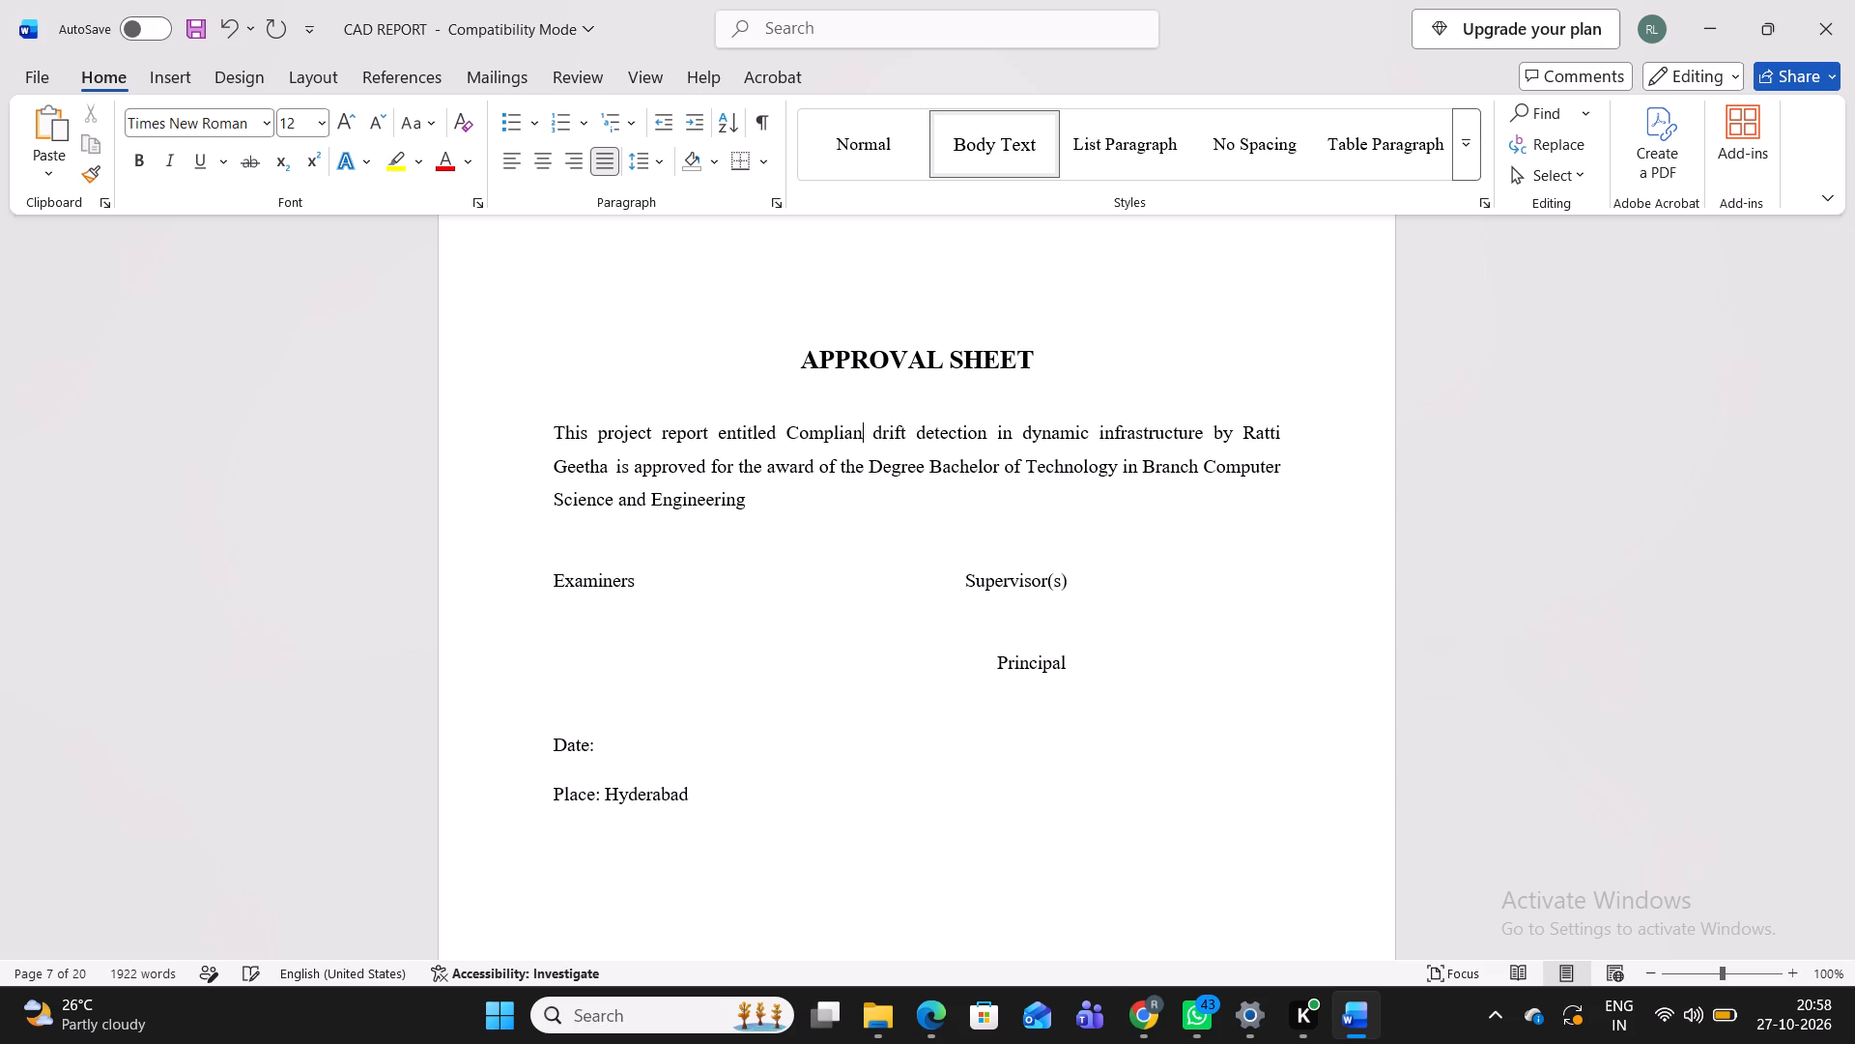
pyautogui.press('BackSpace')
pyautogui.press('BackSpace')
pyautogui.press('BackSpace')
pyautogui.press('BackSpace')
pyautogui.press('BackSpace')
pyautogui.press('BackSpace')
pyautogui.press('BackSpace')
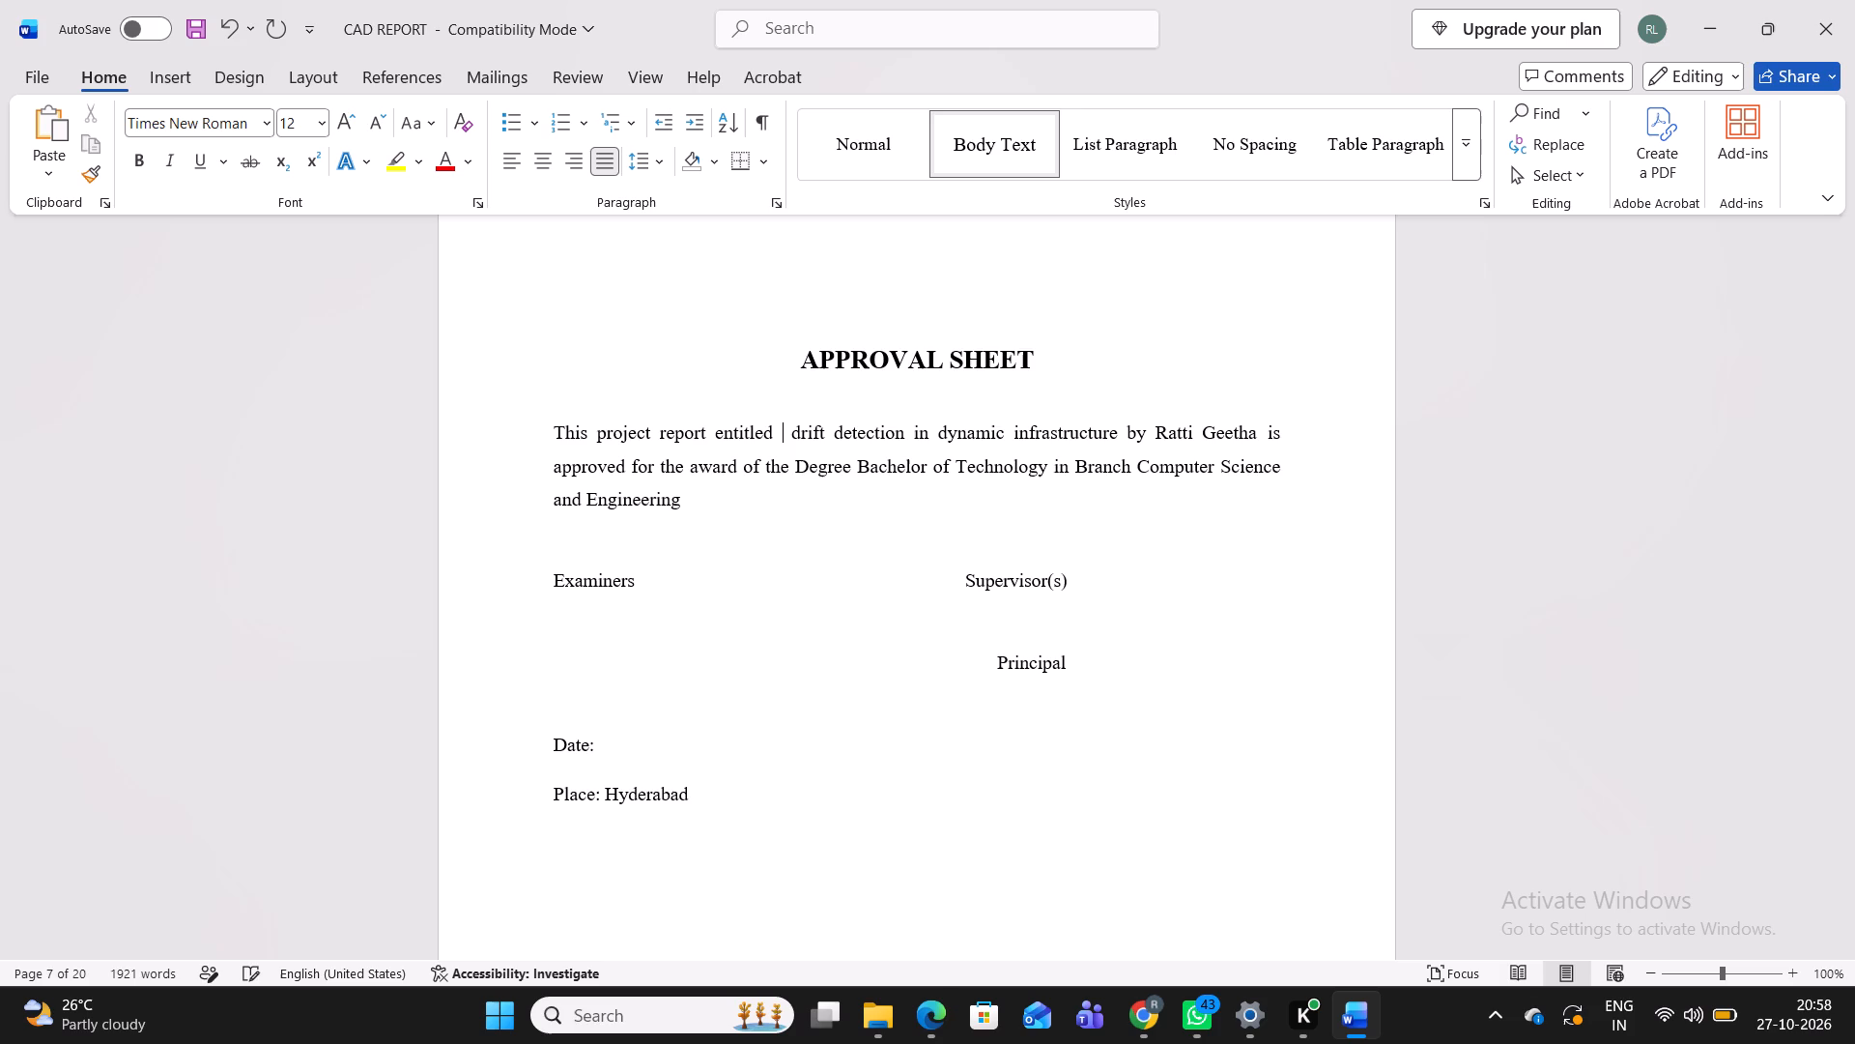
pyautogui.write('COMPLIANCE')
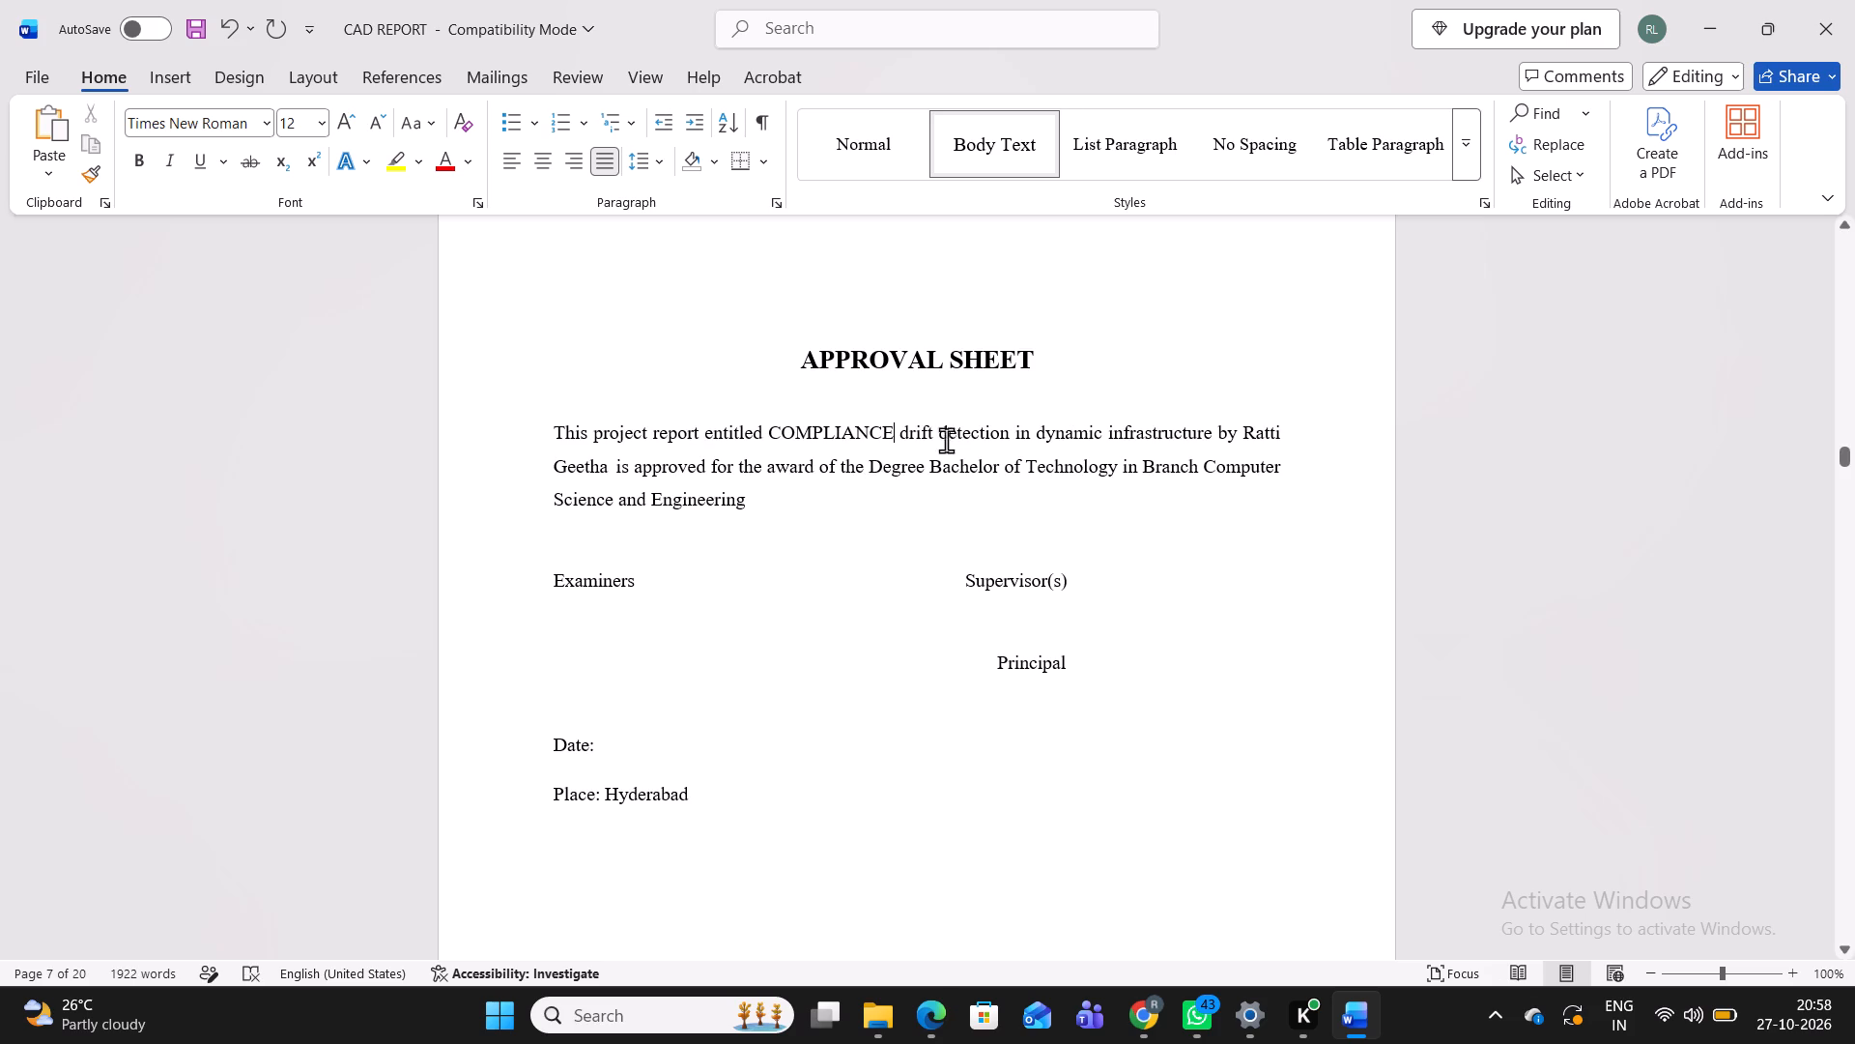
pyautogui.press('space')
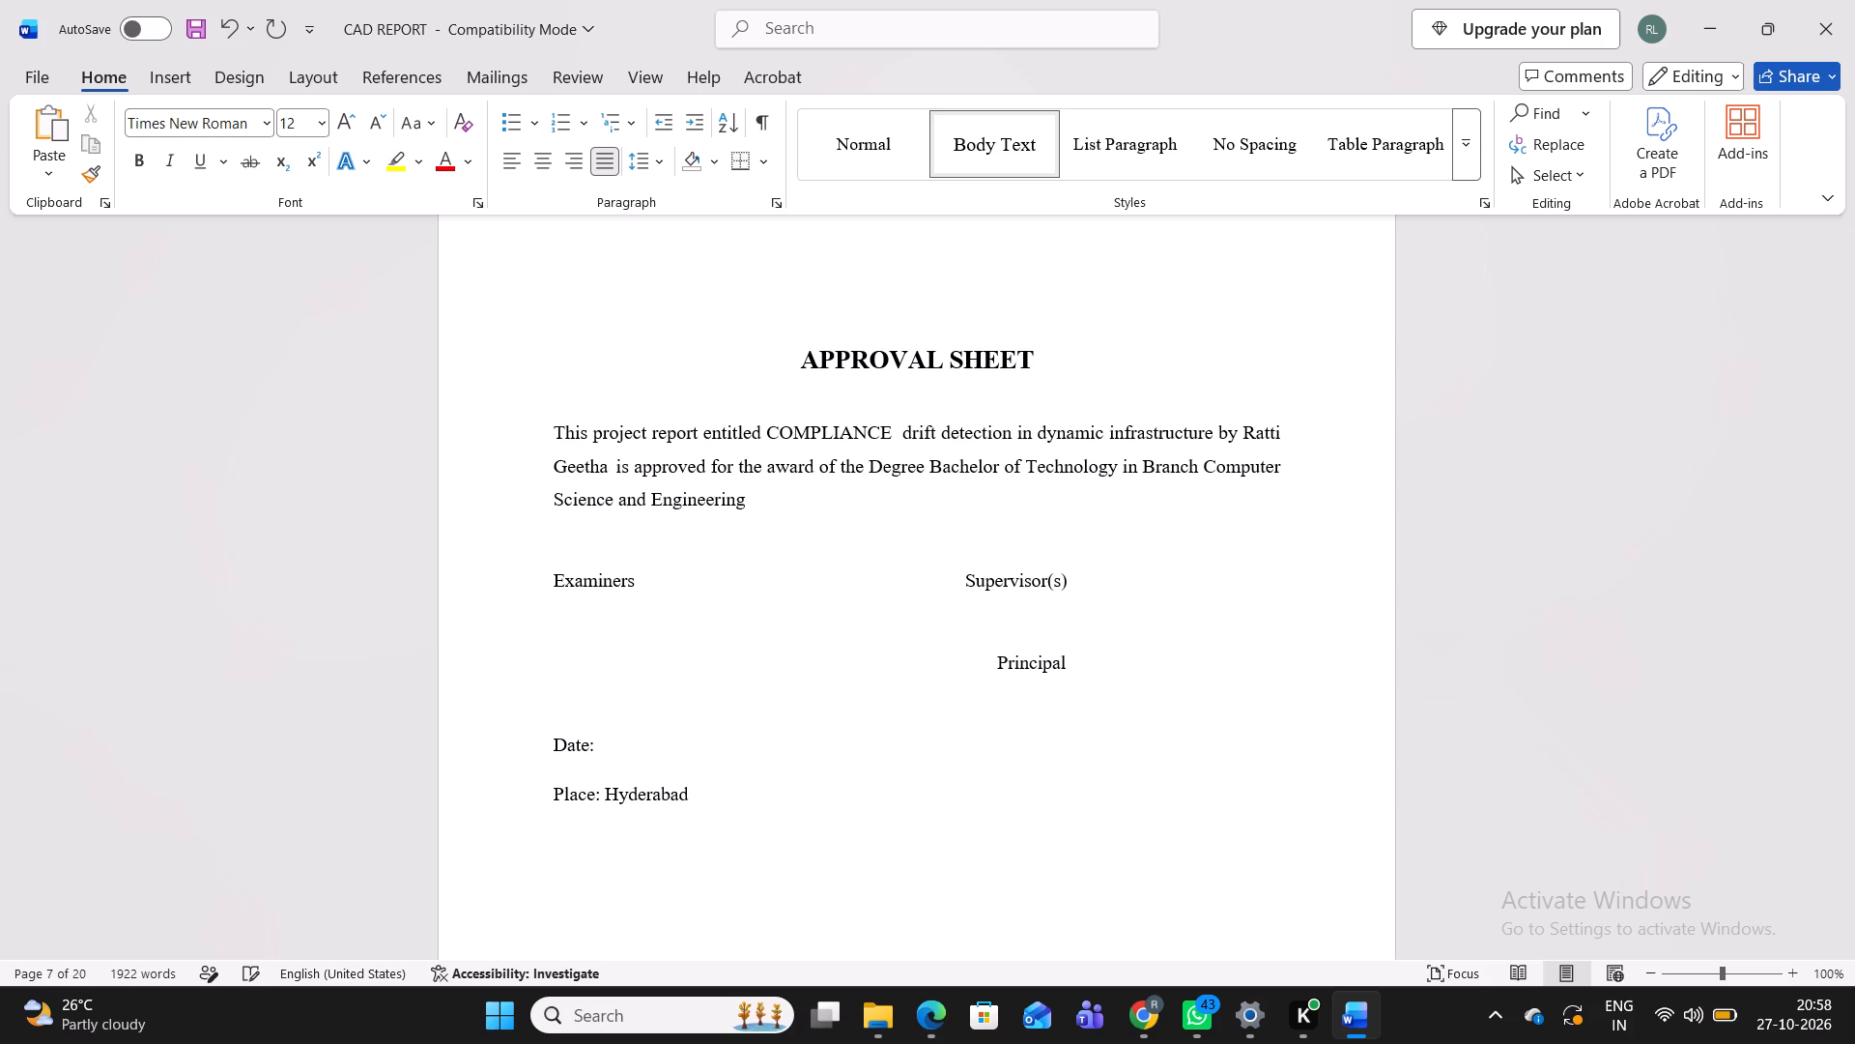
pyautogui.write('DR')
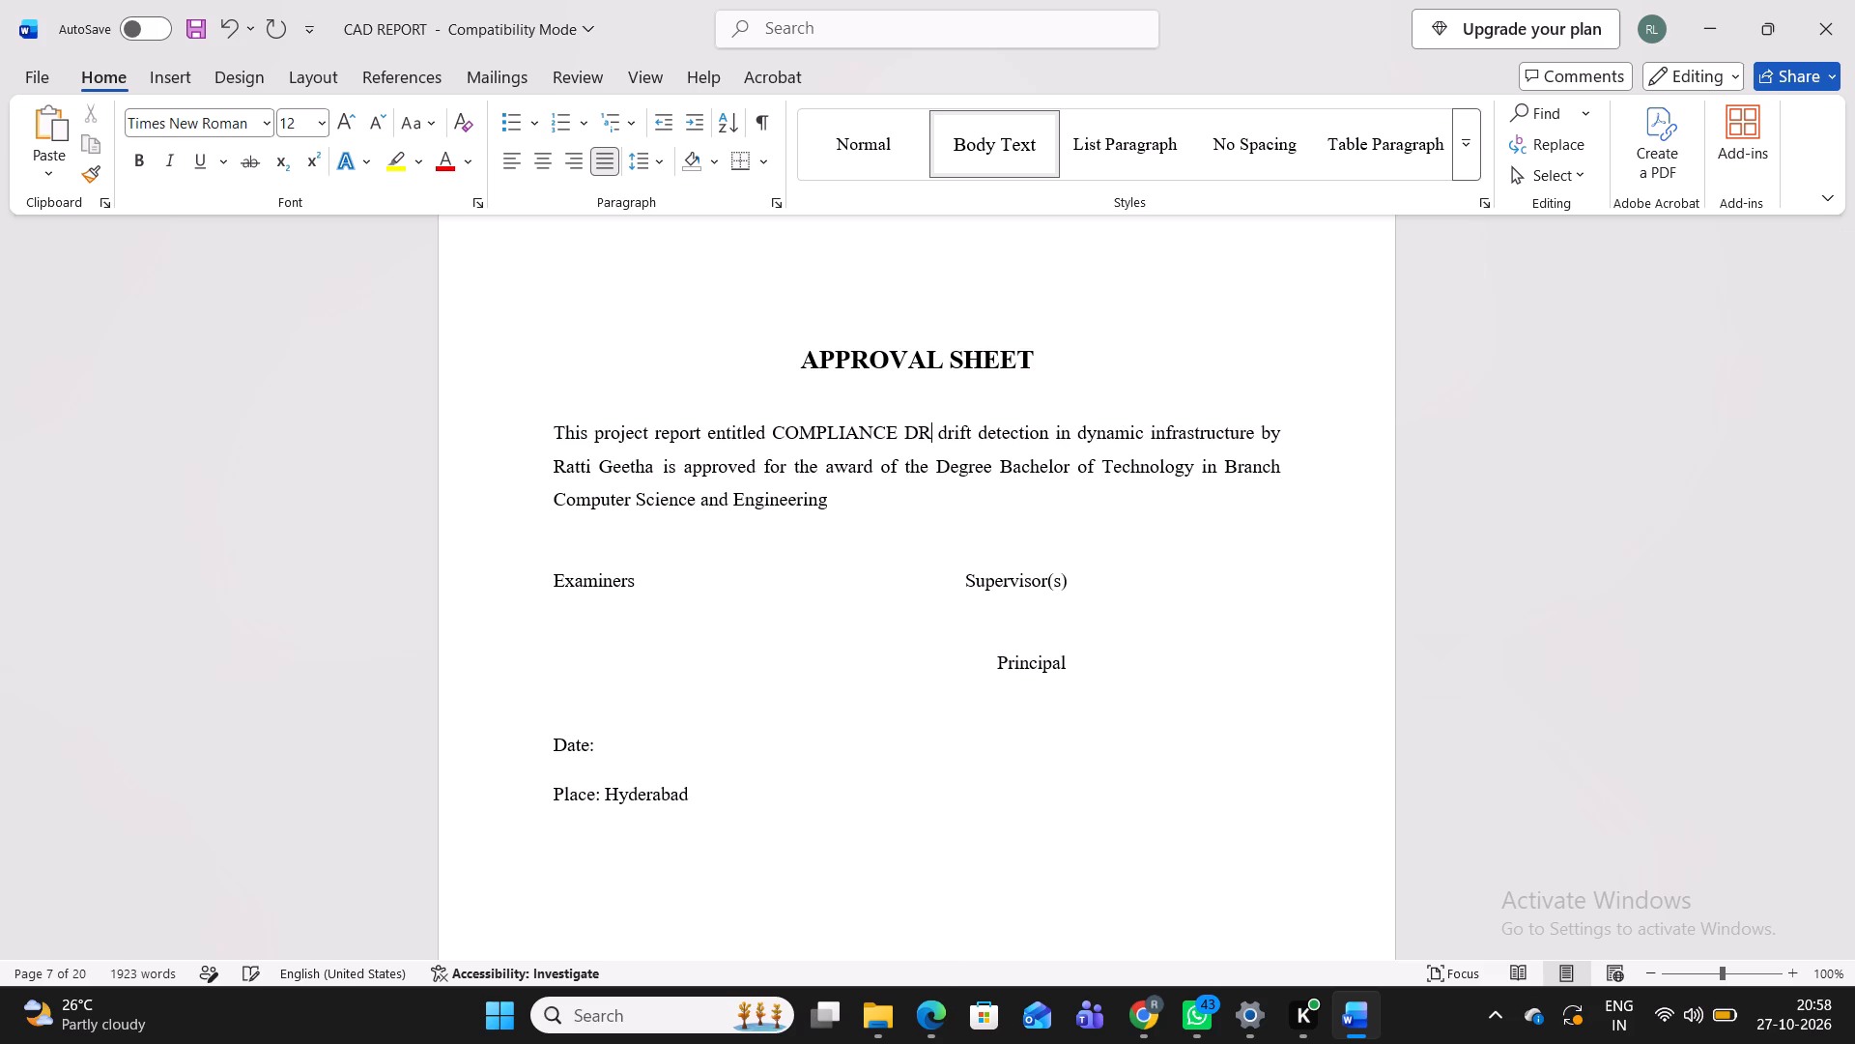
pyautogui.write('IFT')
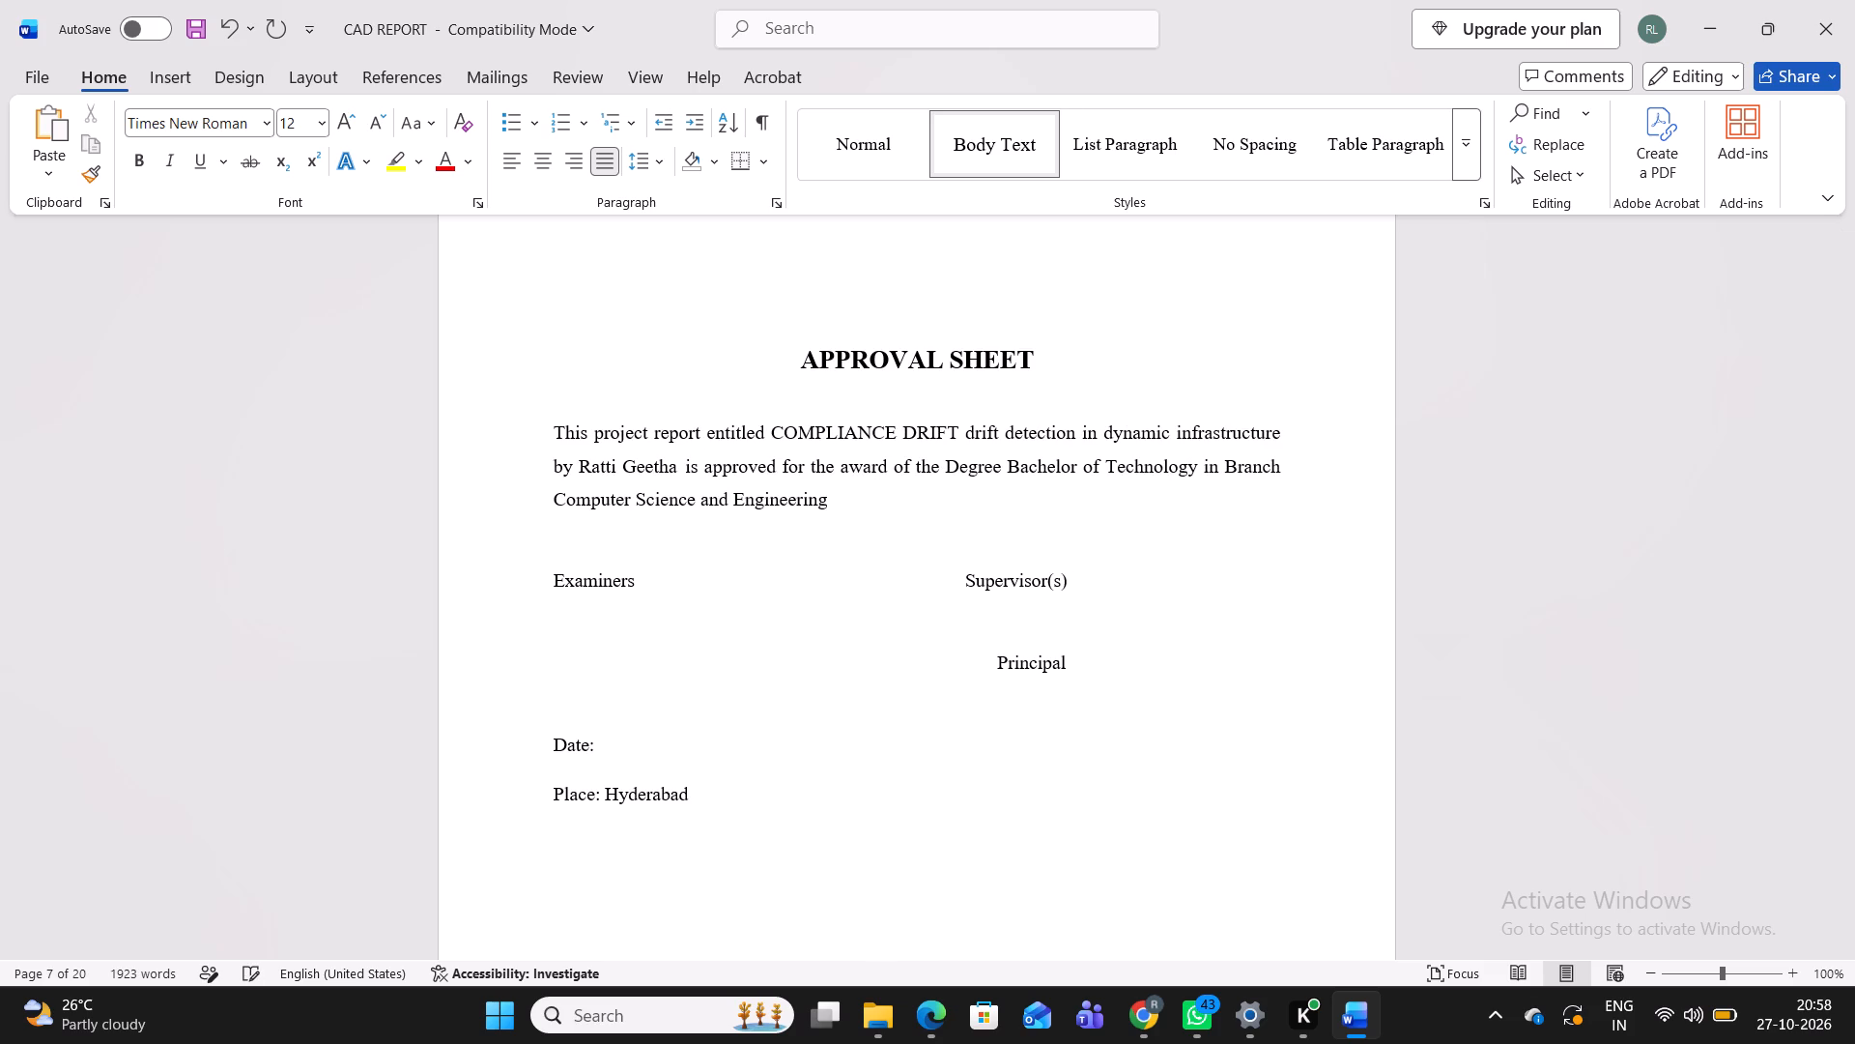
pyautogui.press('space')
pyautogui.write('DETECTION')
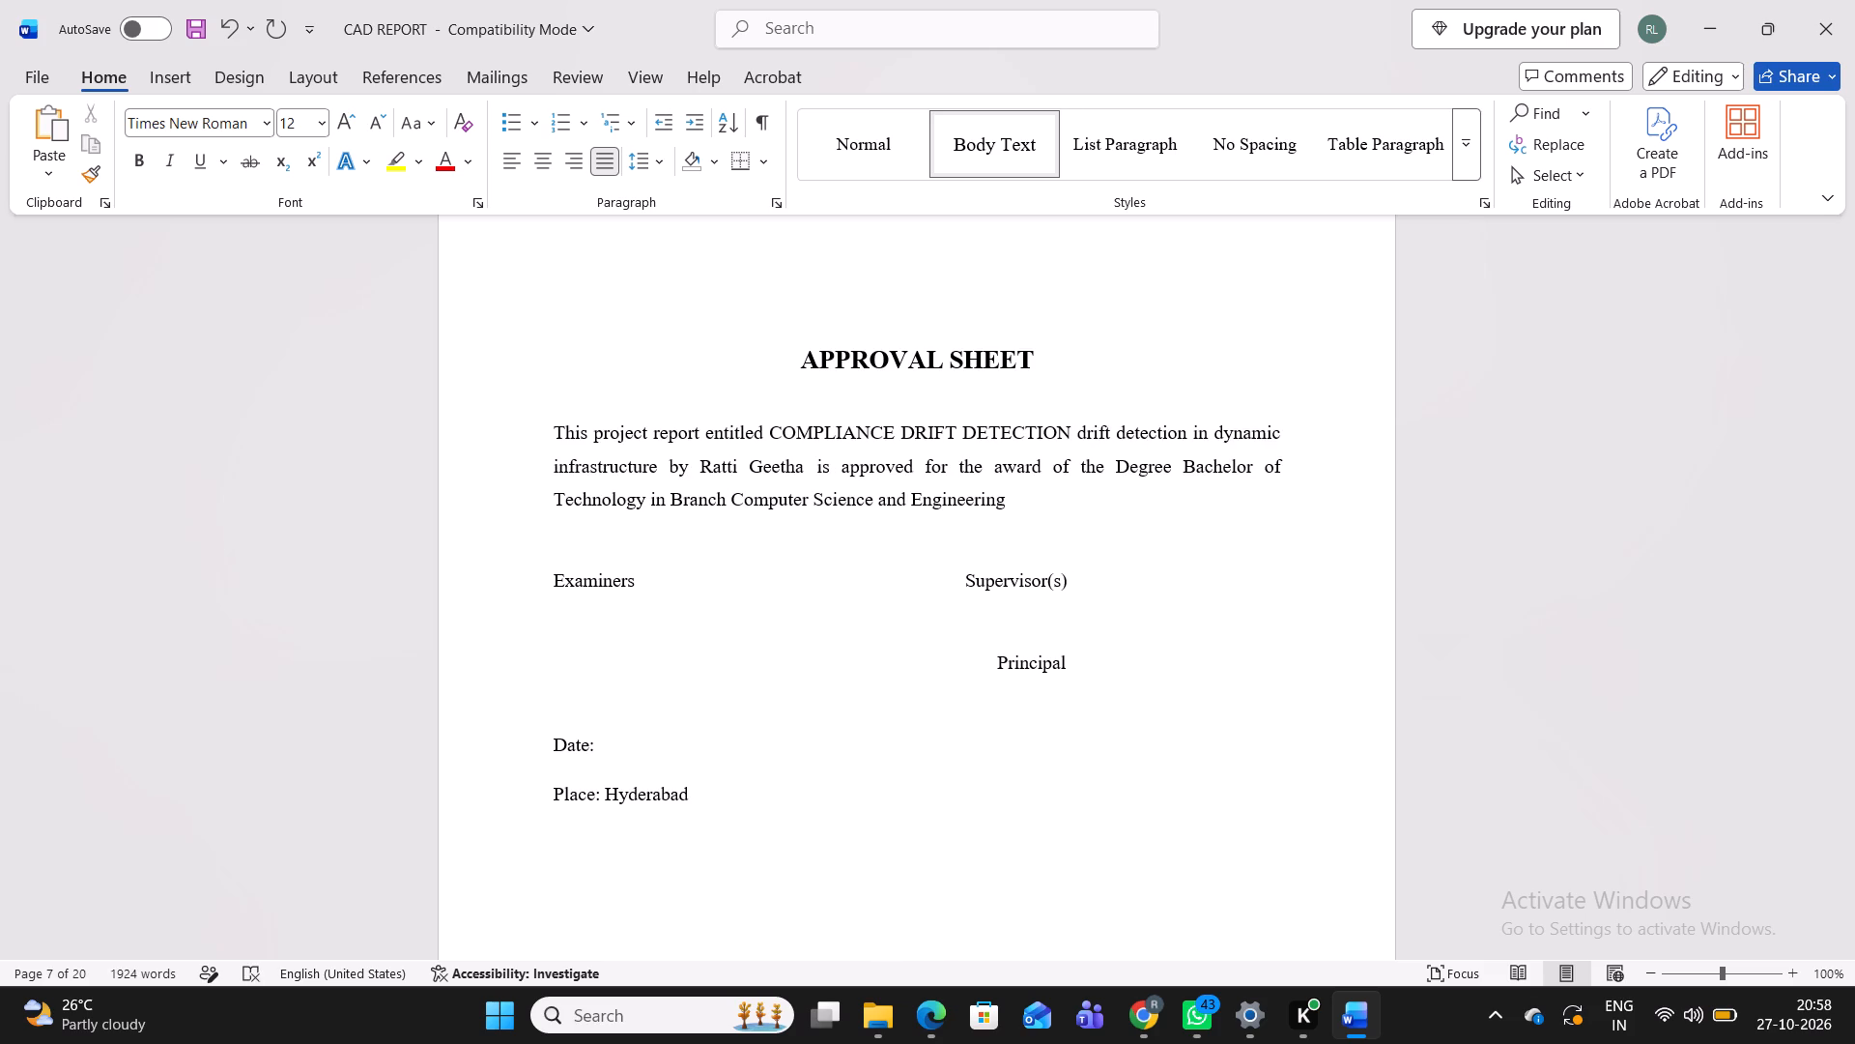
pyautogui.press('space')
pyautogui.write('IN DYNAMIC')
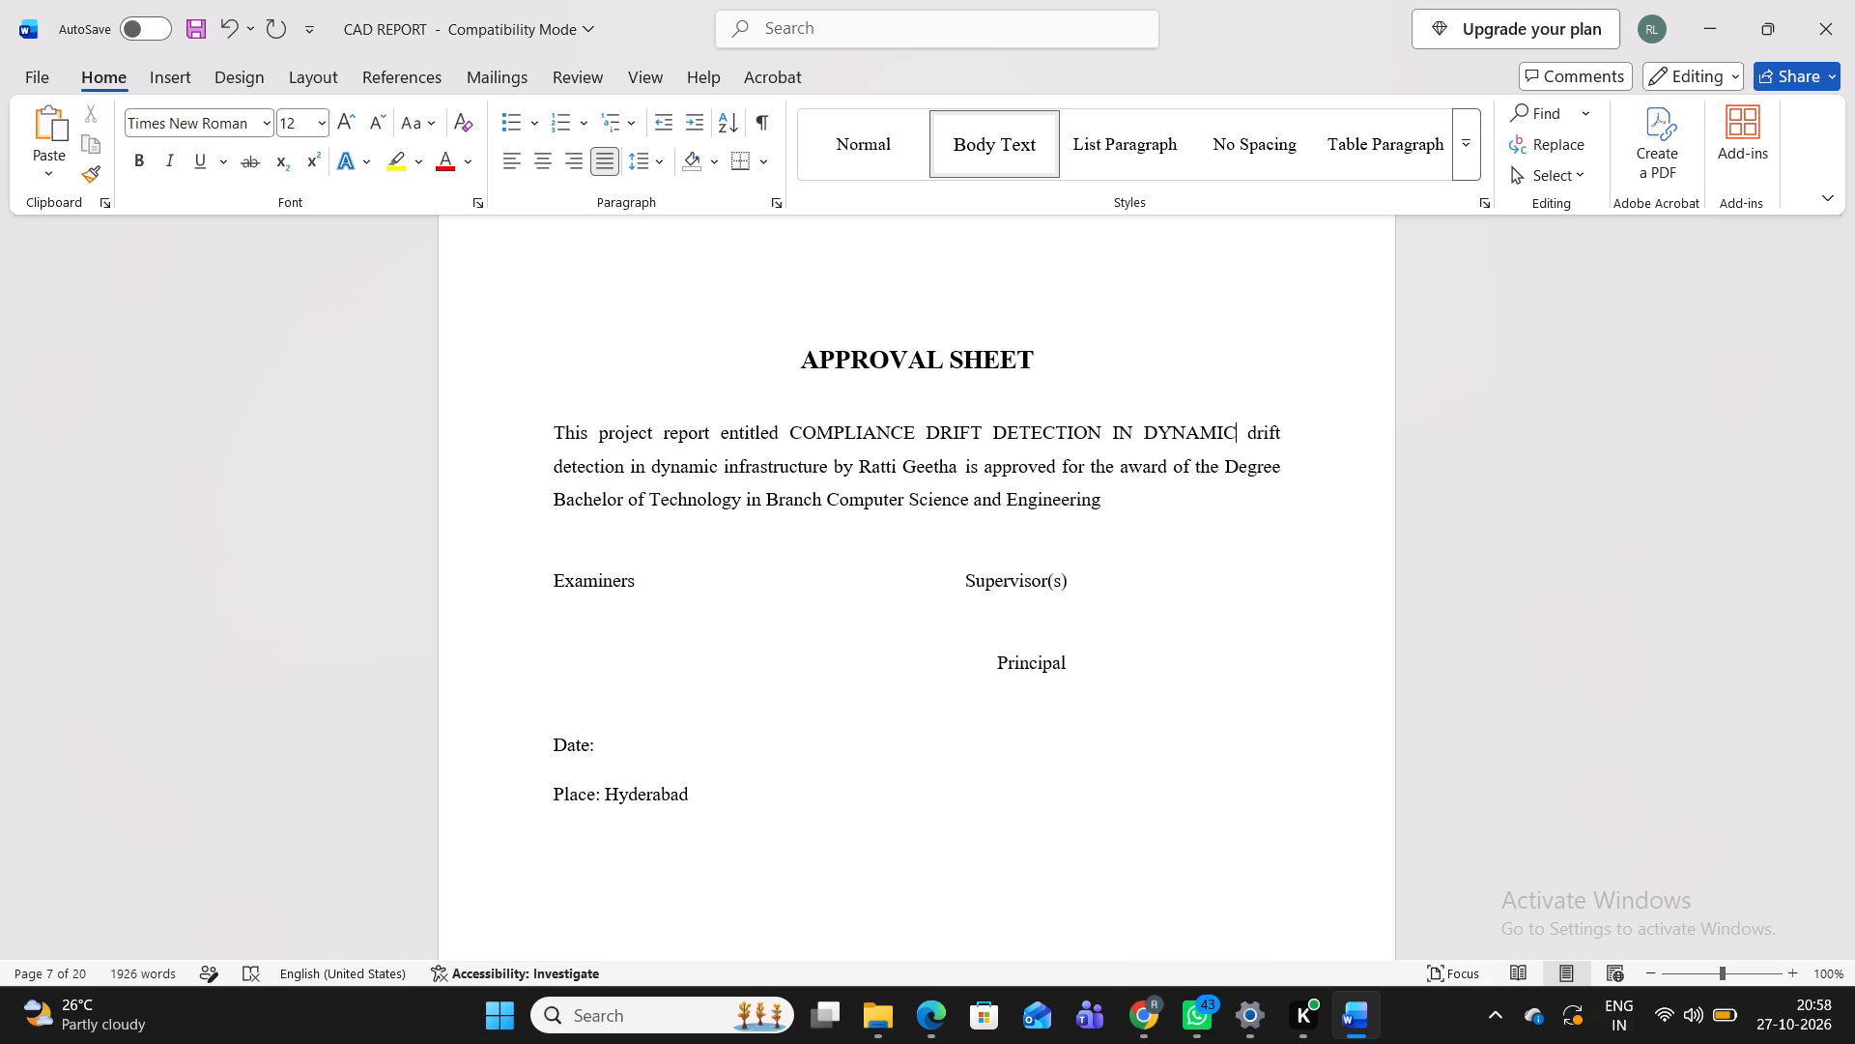
pyautogui.press('space')
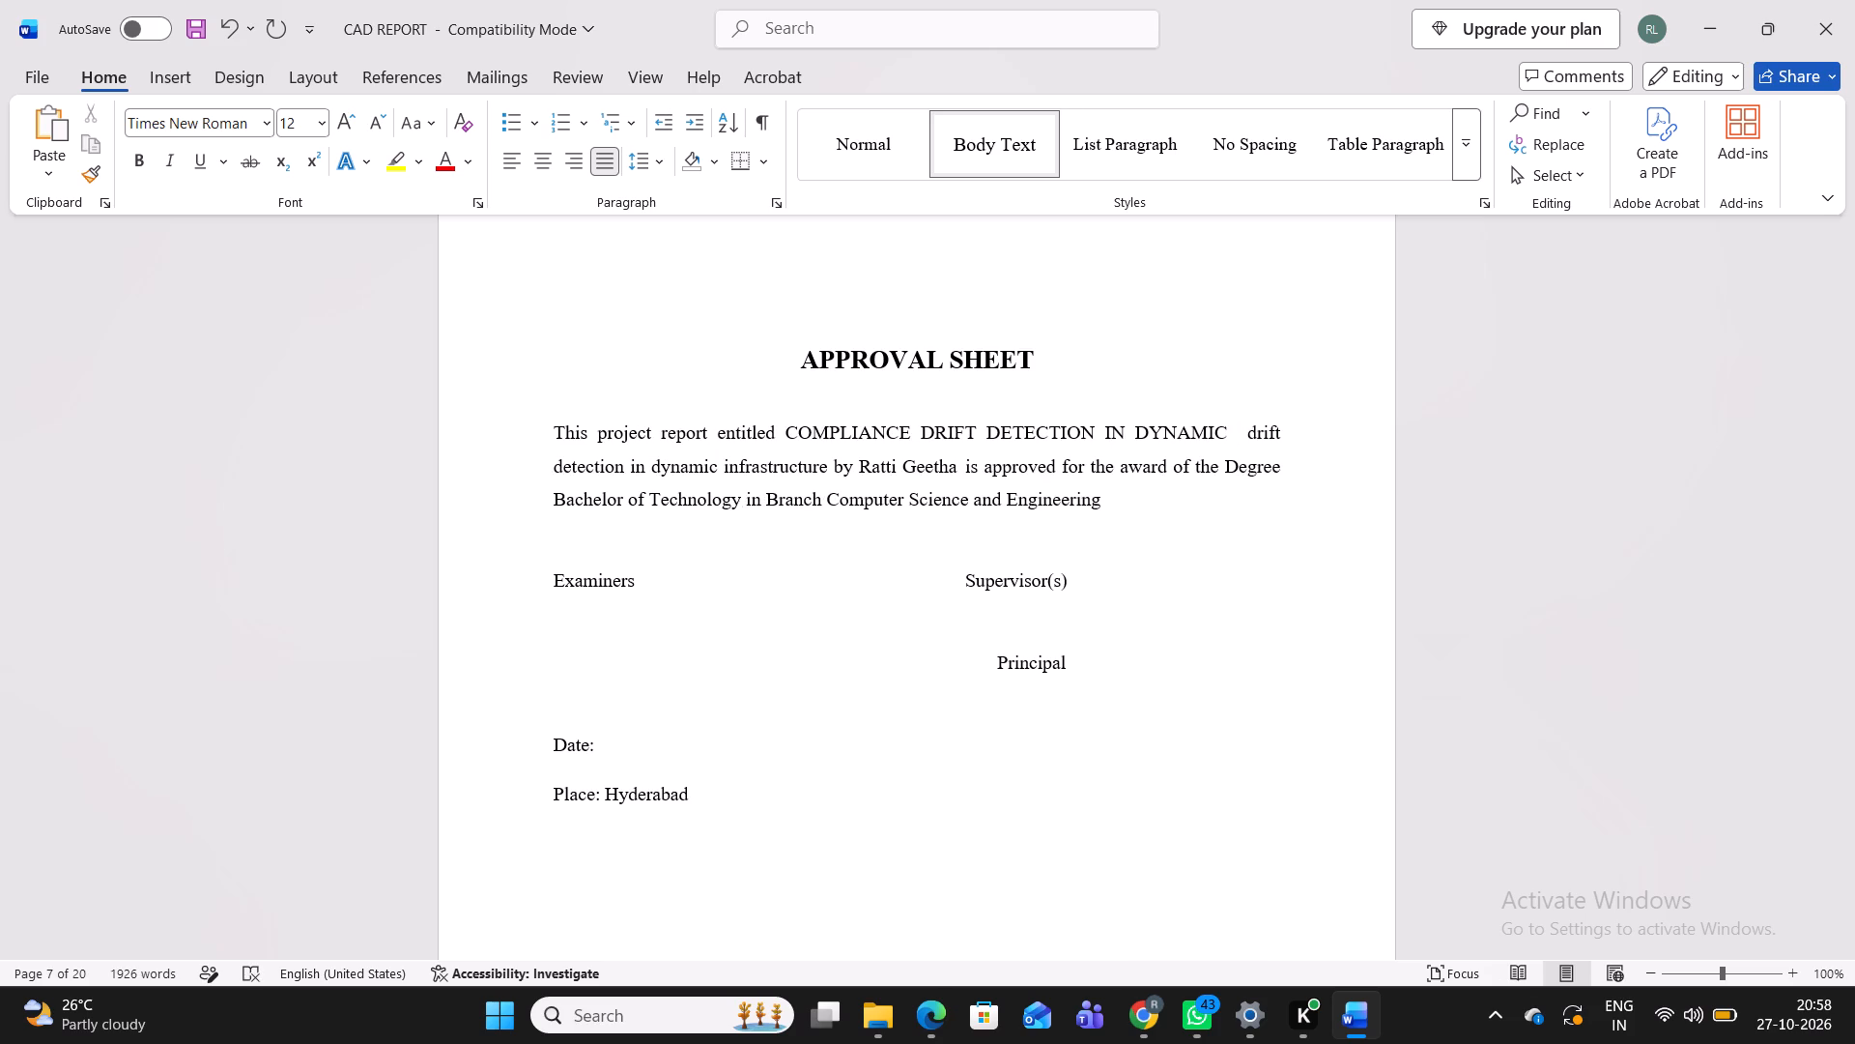
pyautogui.write('INFRAST')
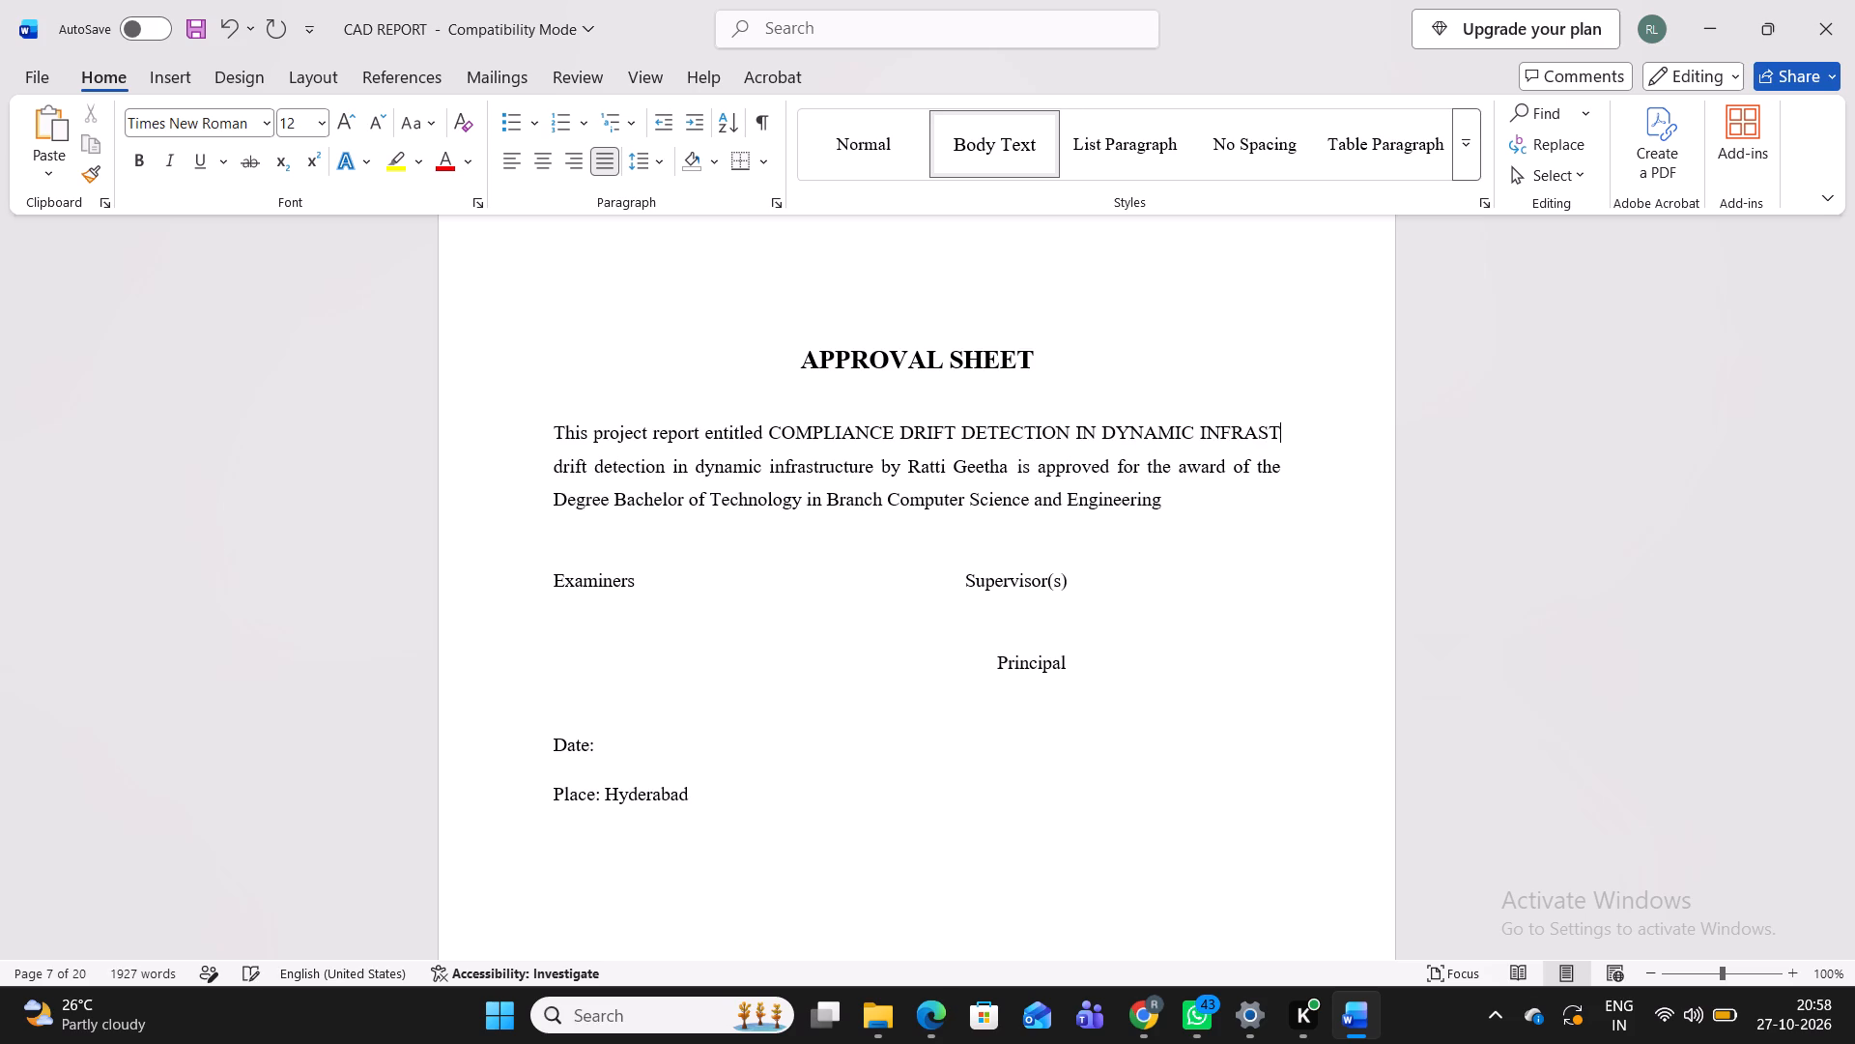
pyautogui.press('c')
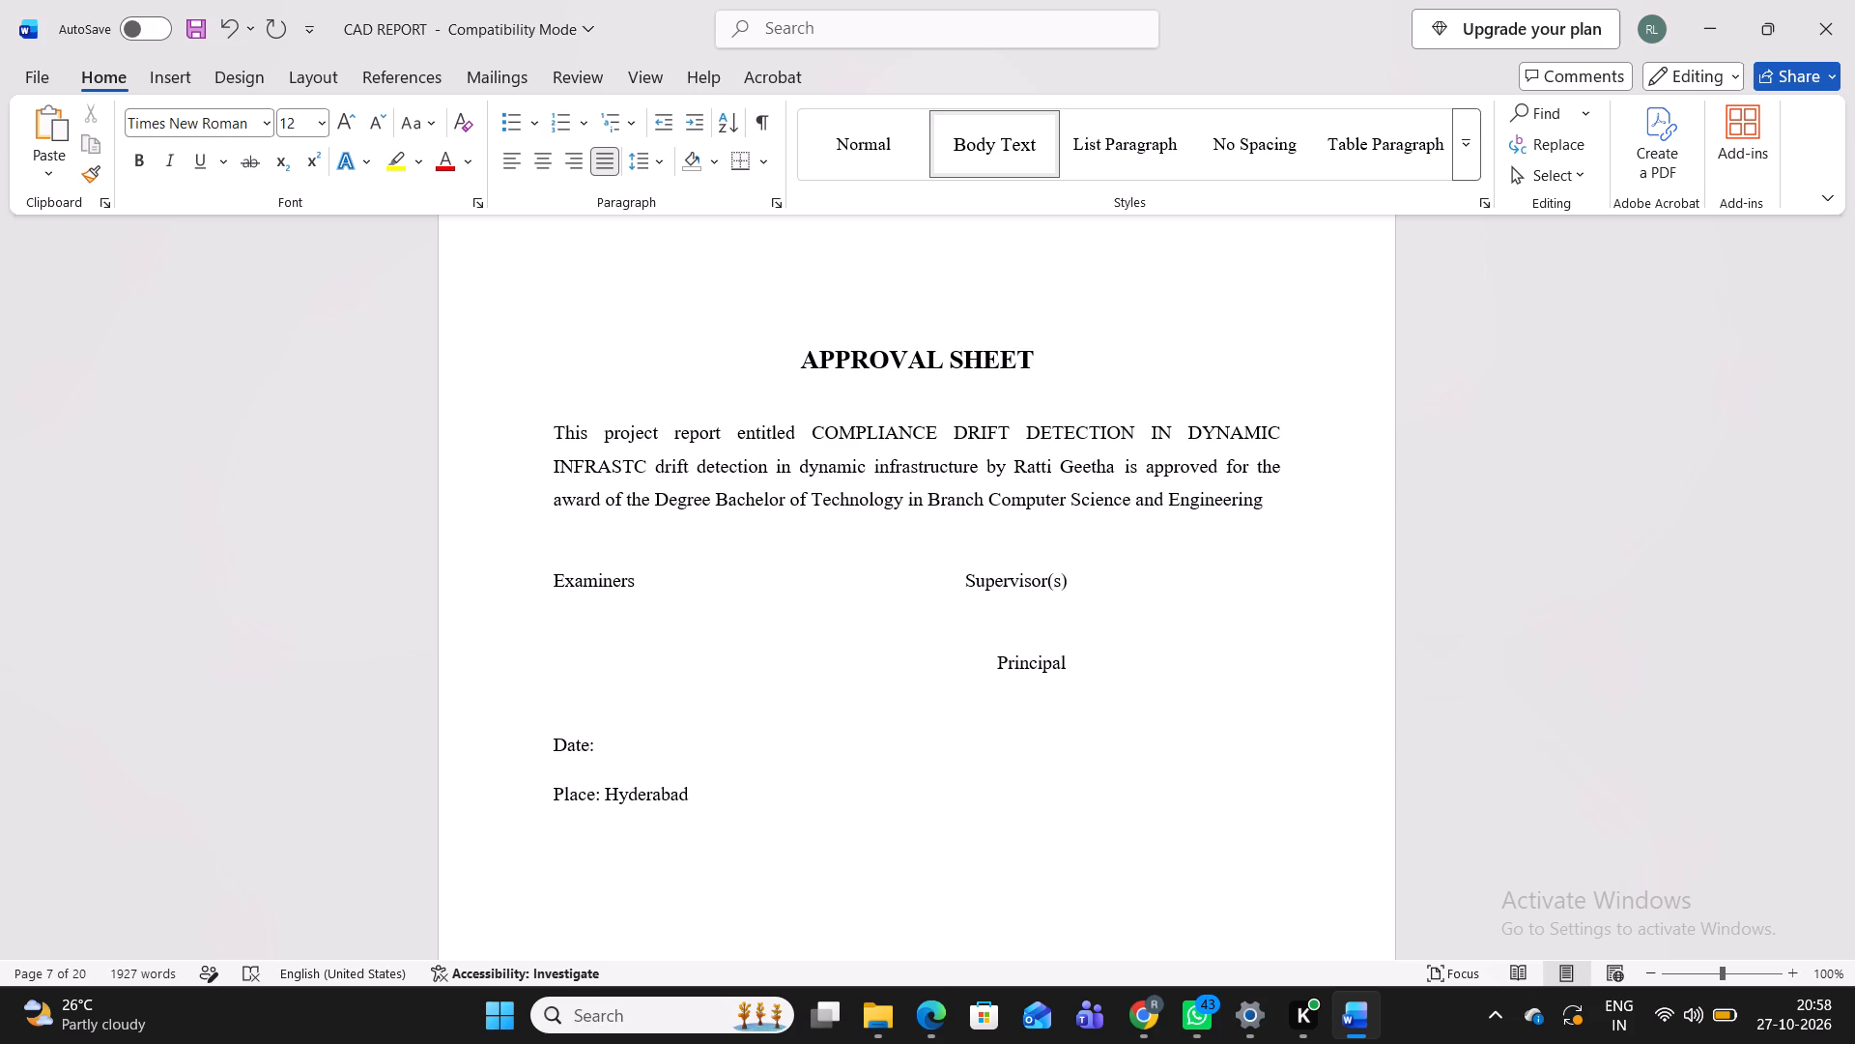
pyautogui.press('BackSpace')
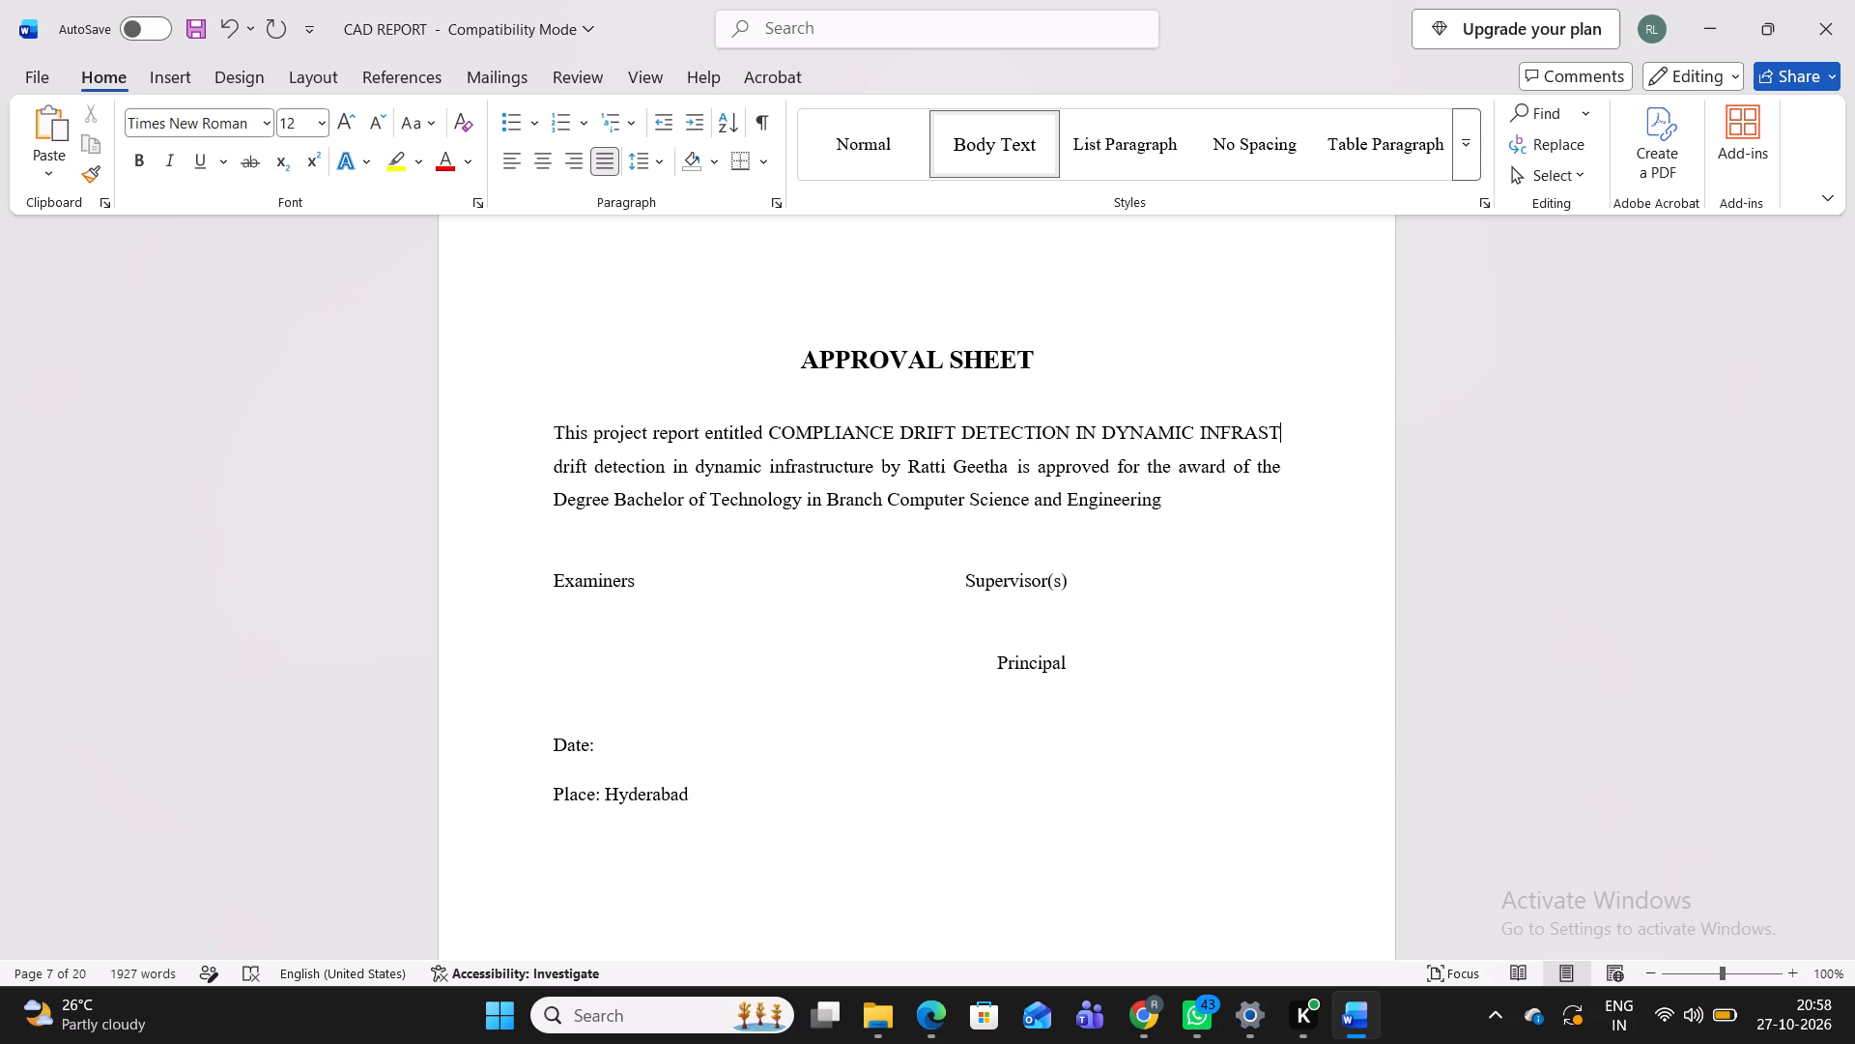
pyautogui.write('RUCTURE')
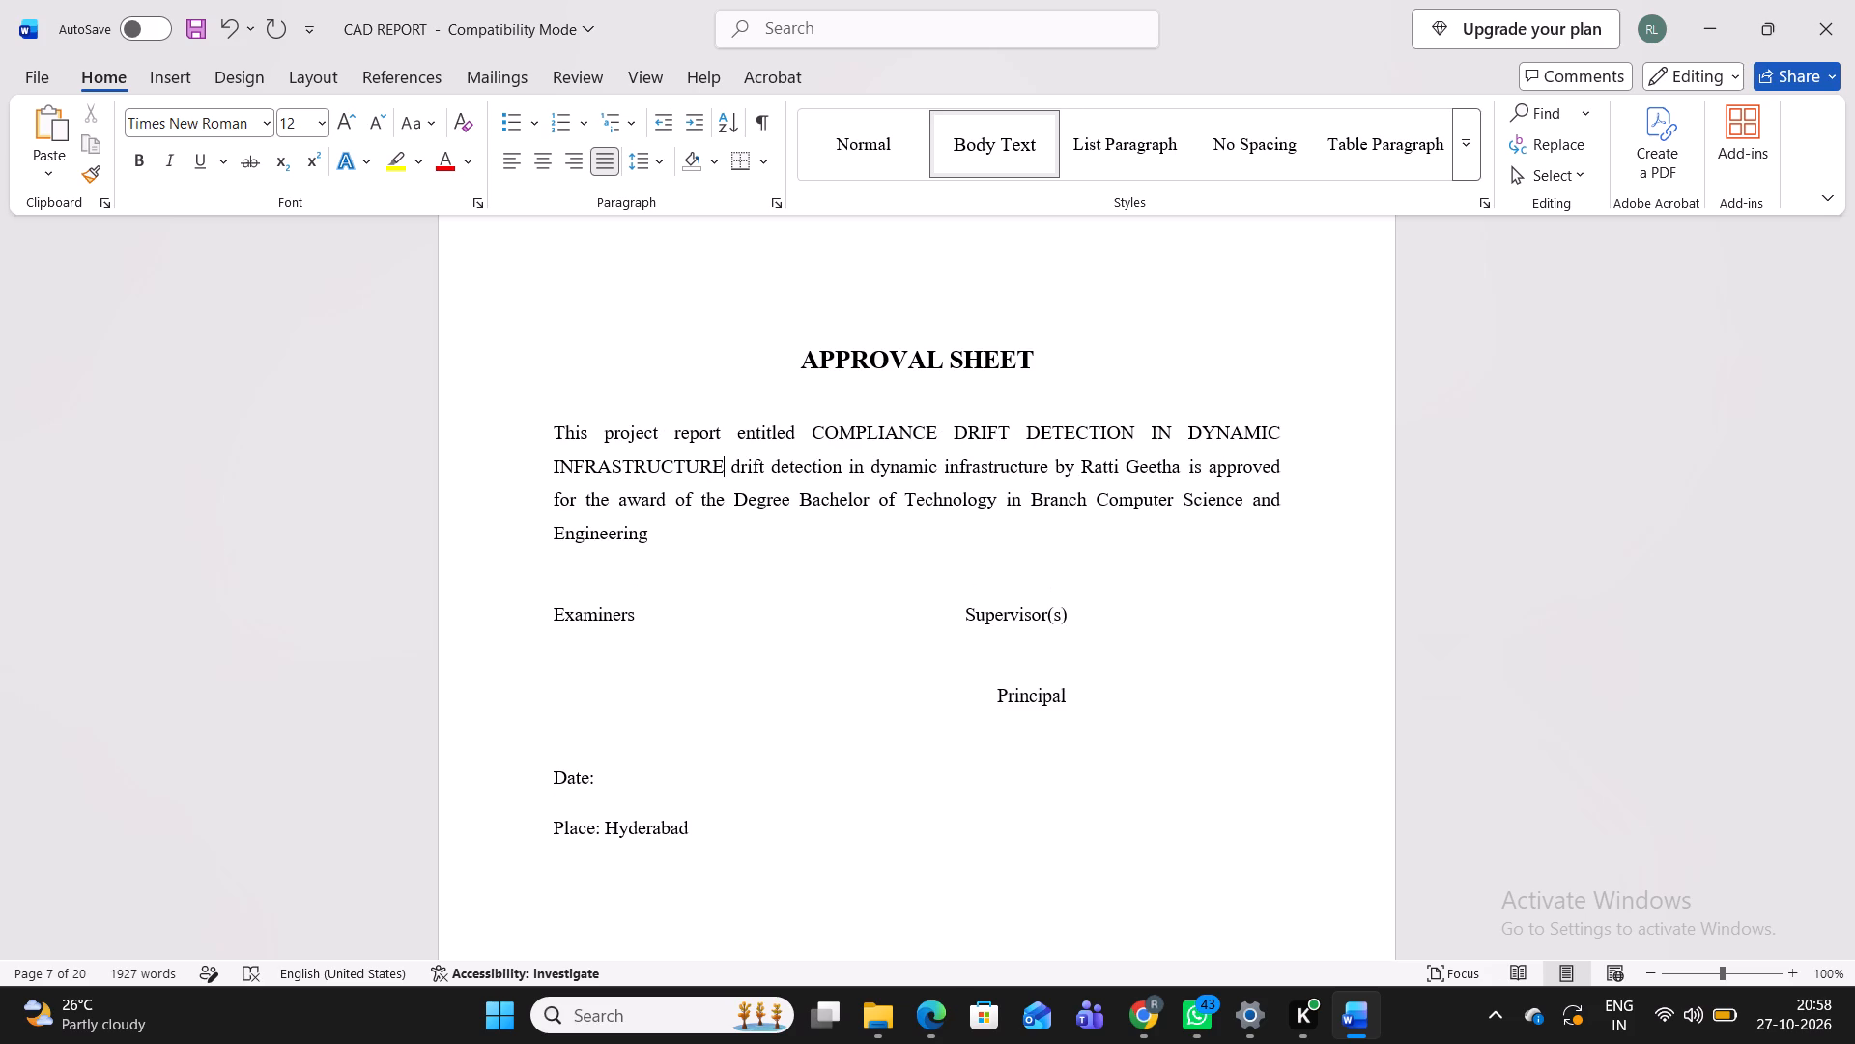
pyautogui.moveTo(735, 464); pyautogui.dragTo(1047, 471)
pyautogui.press('BackSpace')
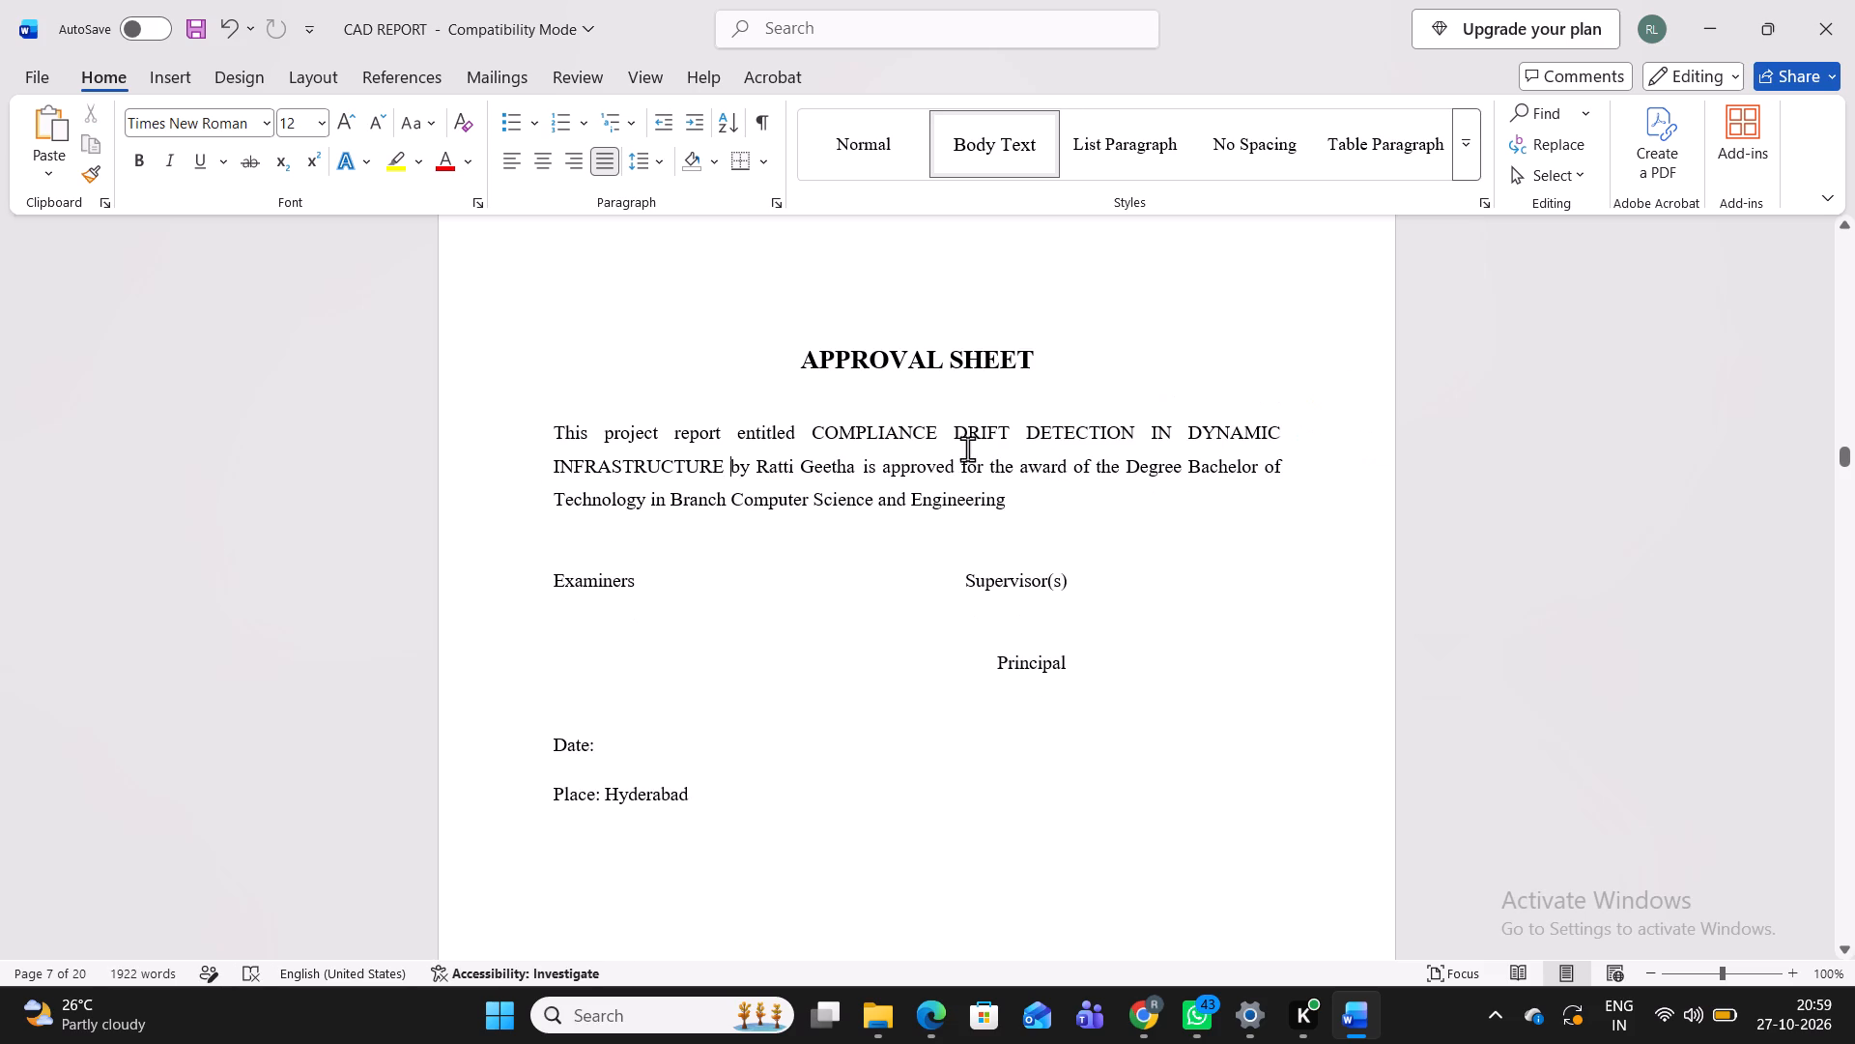
pyautogui.click(813, 435)
# Replace the name after "by" in the APPROVAL SHEET paragraph with the submitting student's name.
pyautogui.moveTo(862, 470); pyautogui.dragTo(769, 469)
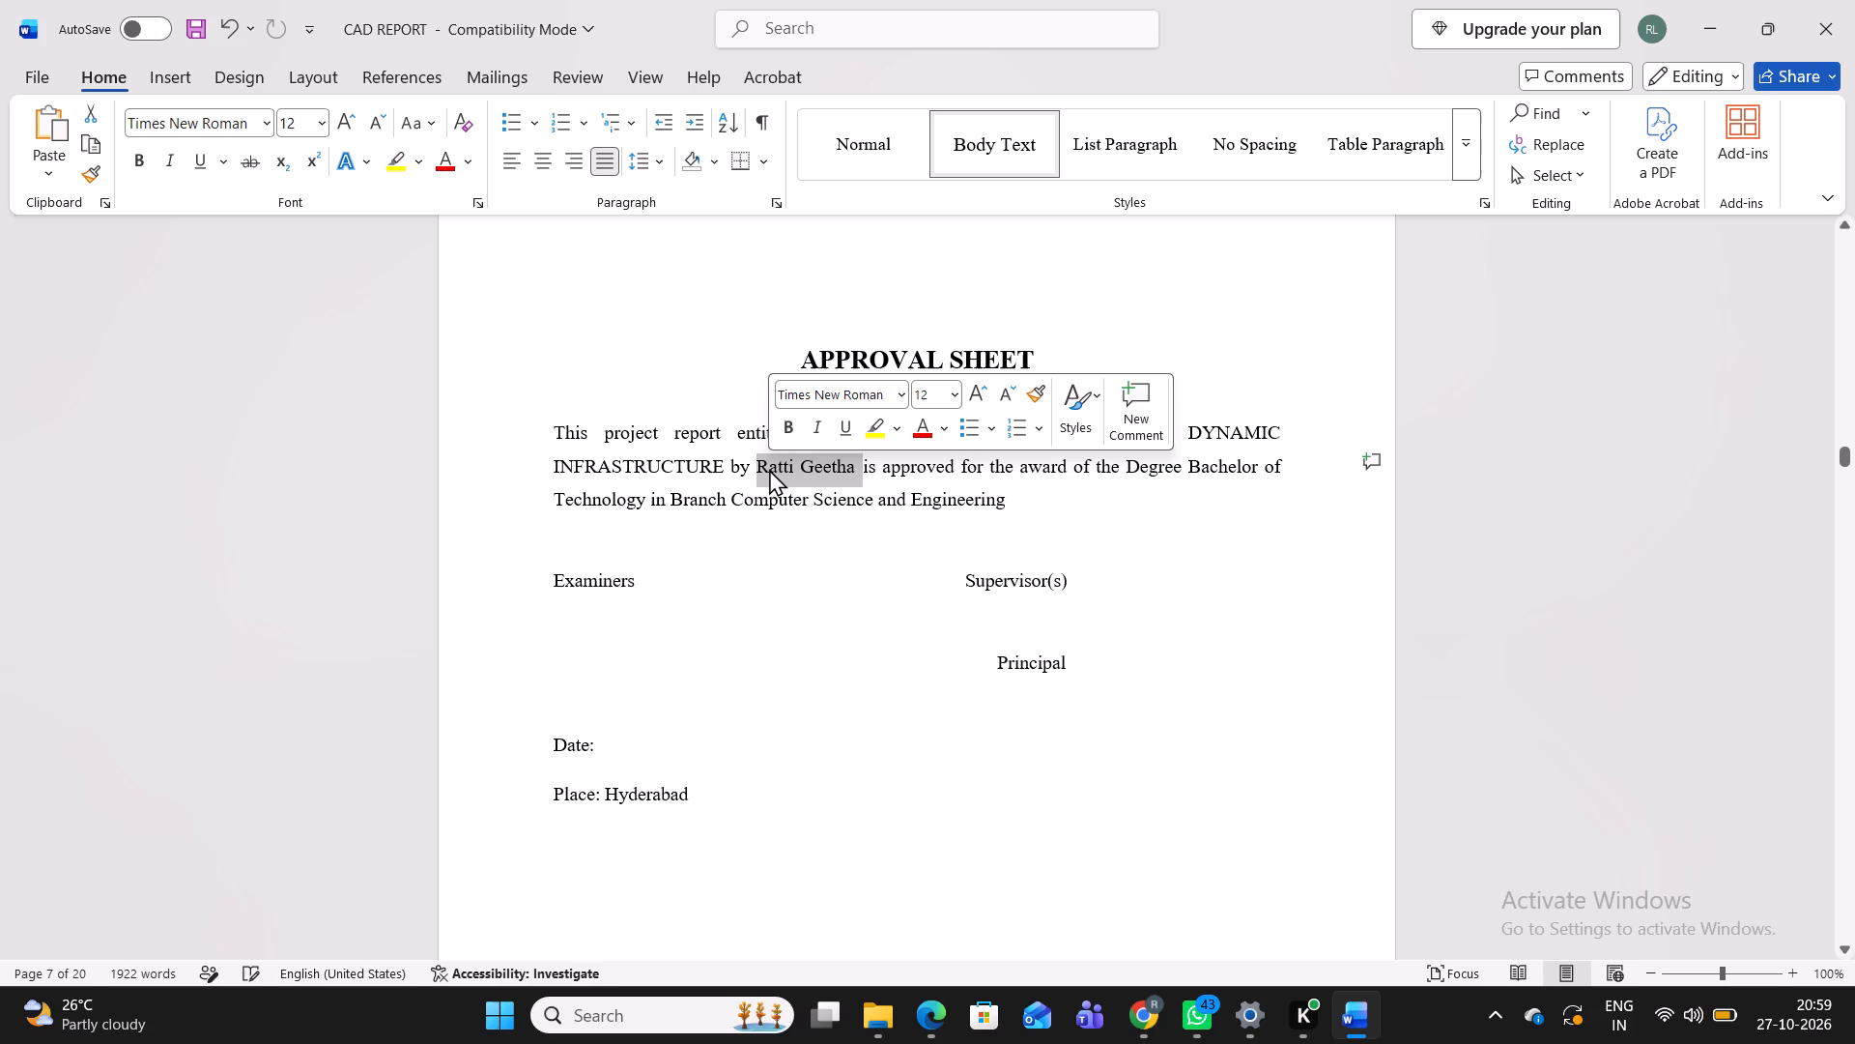
pyautogui.press('l')
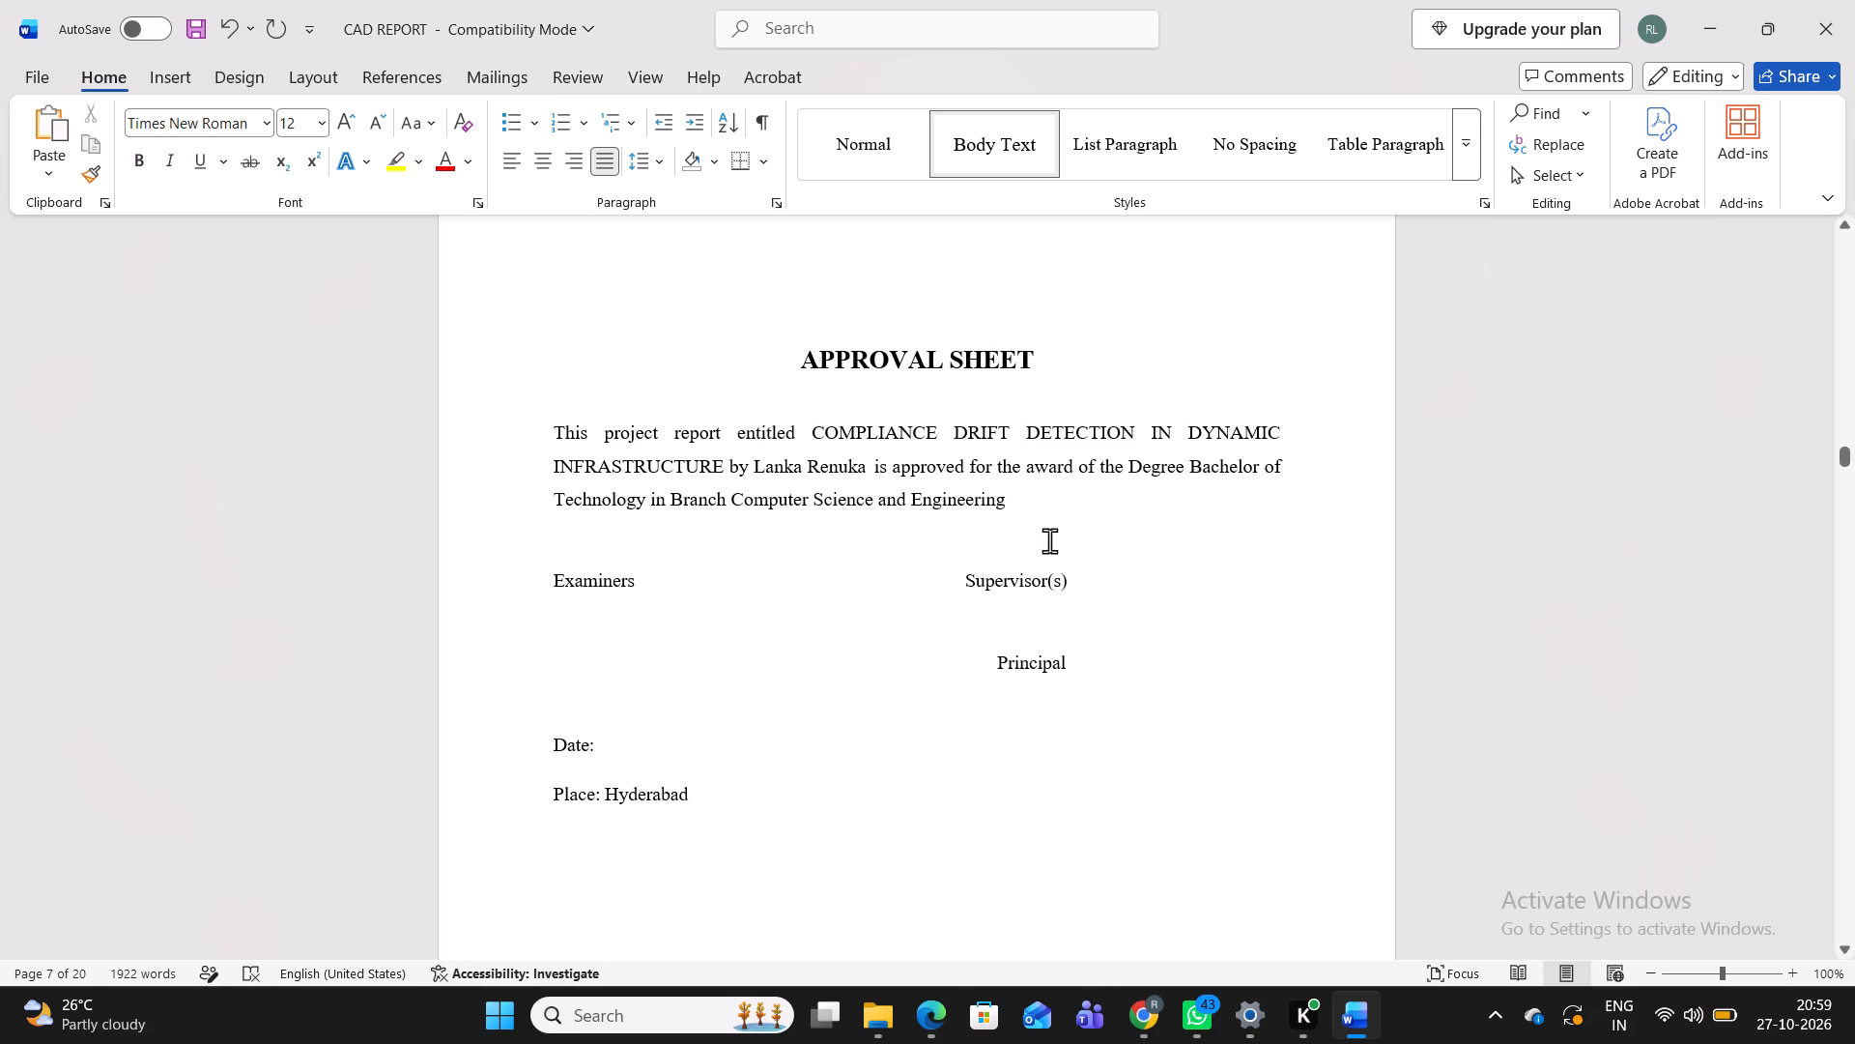
# Replace the student name at the start of the DECLARATION paragraph with the submitting student's name.
pyautogui.scroll(-7, 1049, 540)
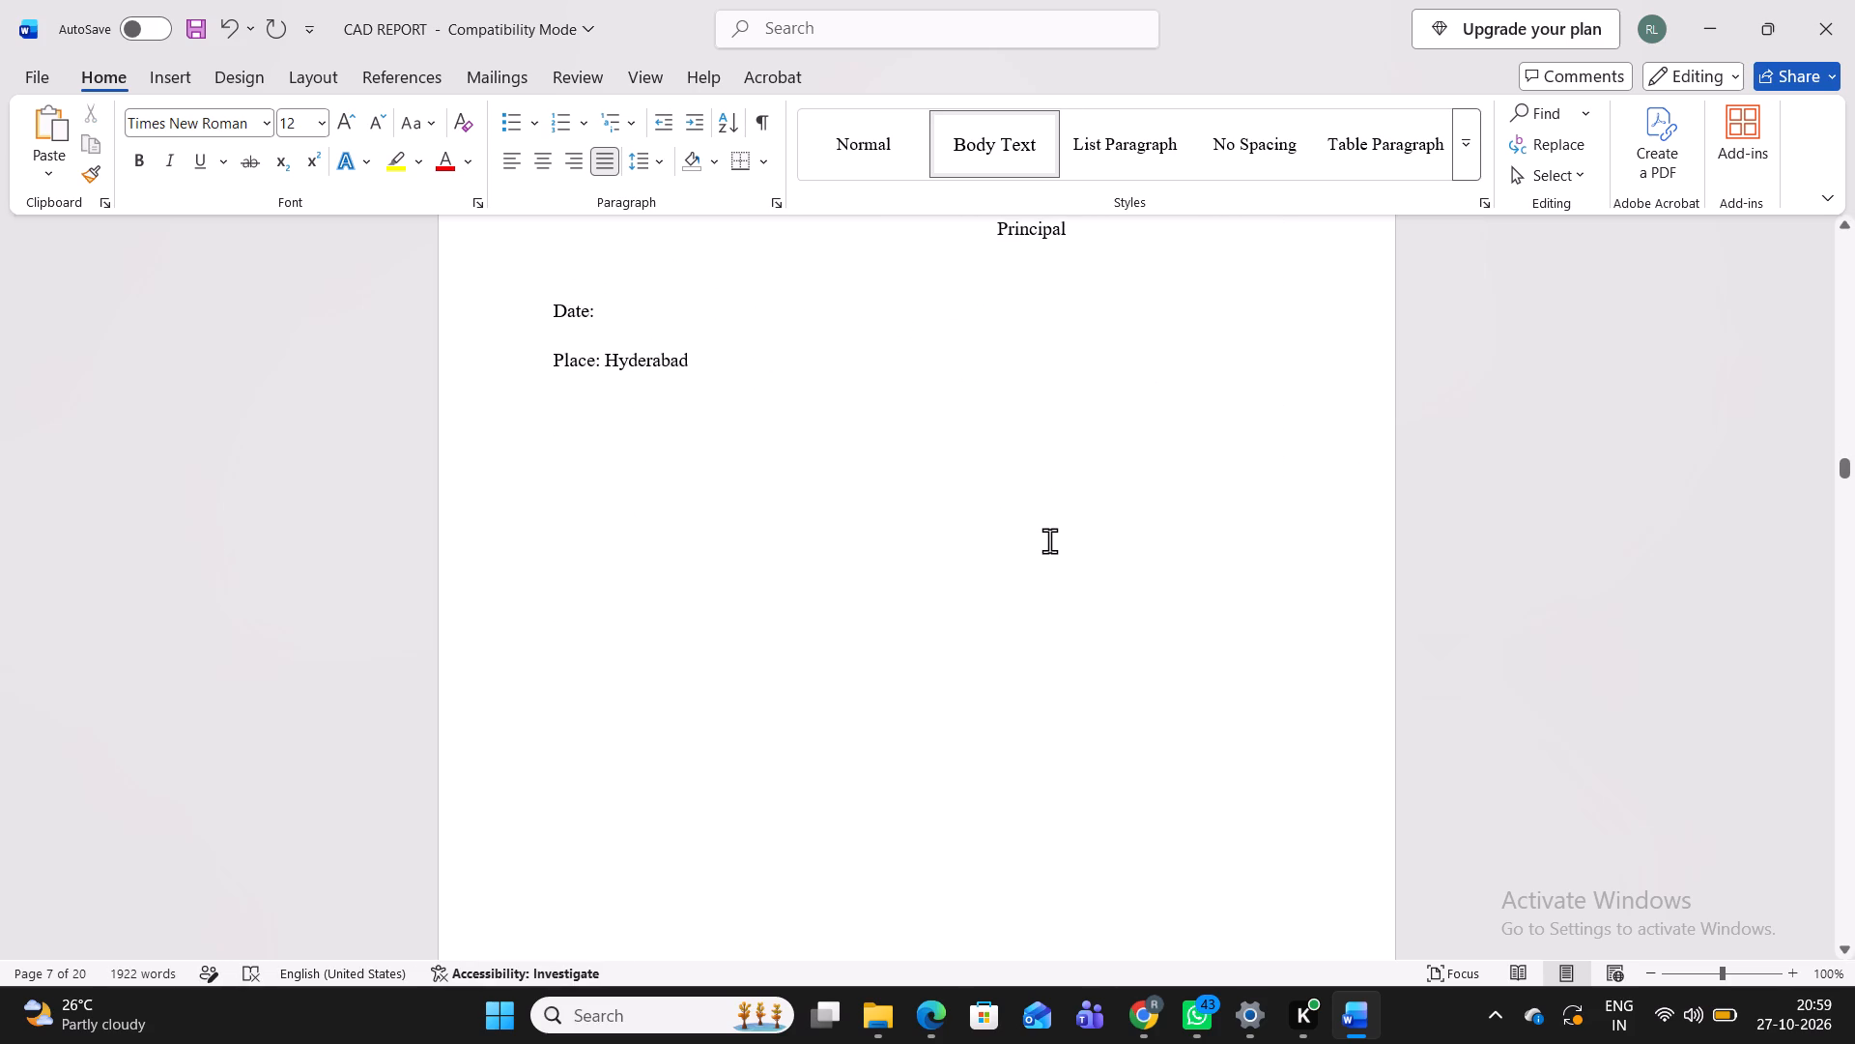
pyautogui.scroll(-5, 1049, 540)
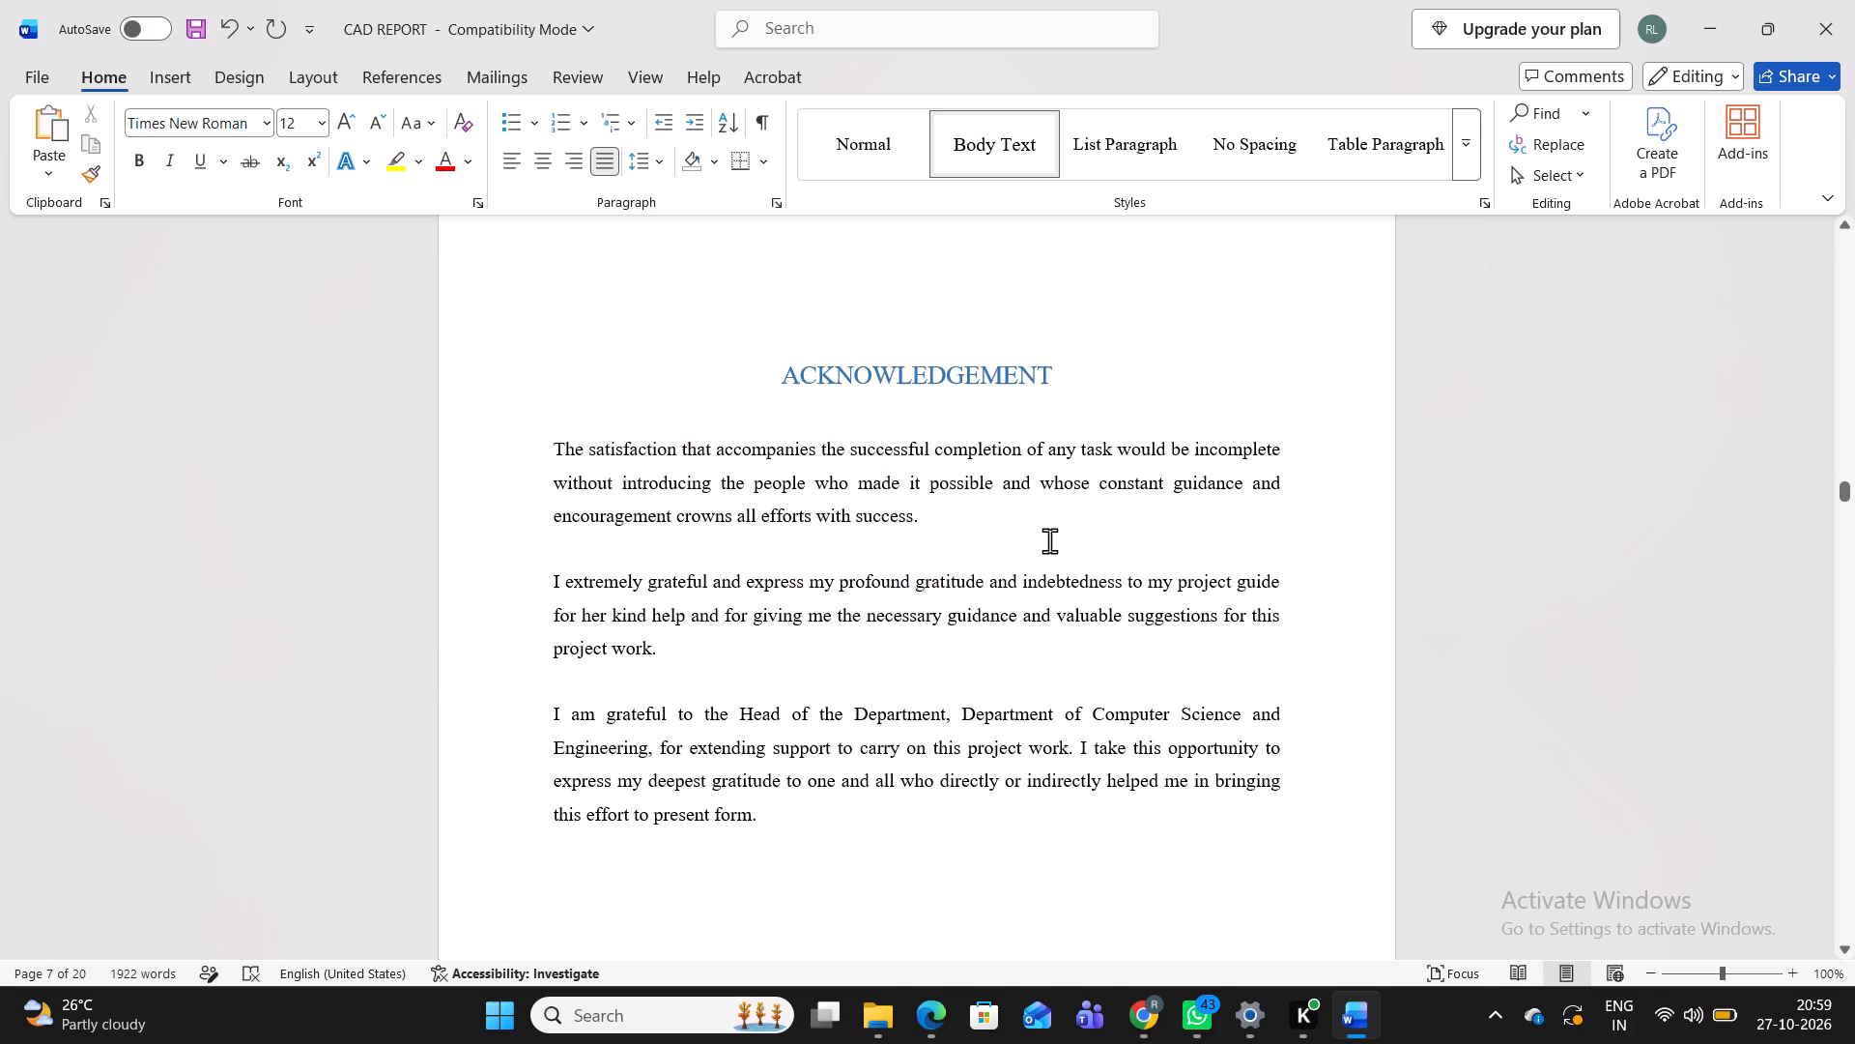
pyautogui.scroll(-2, 1049, 540)
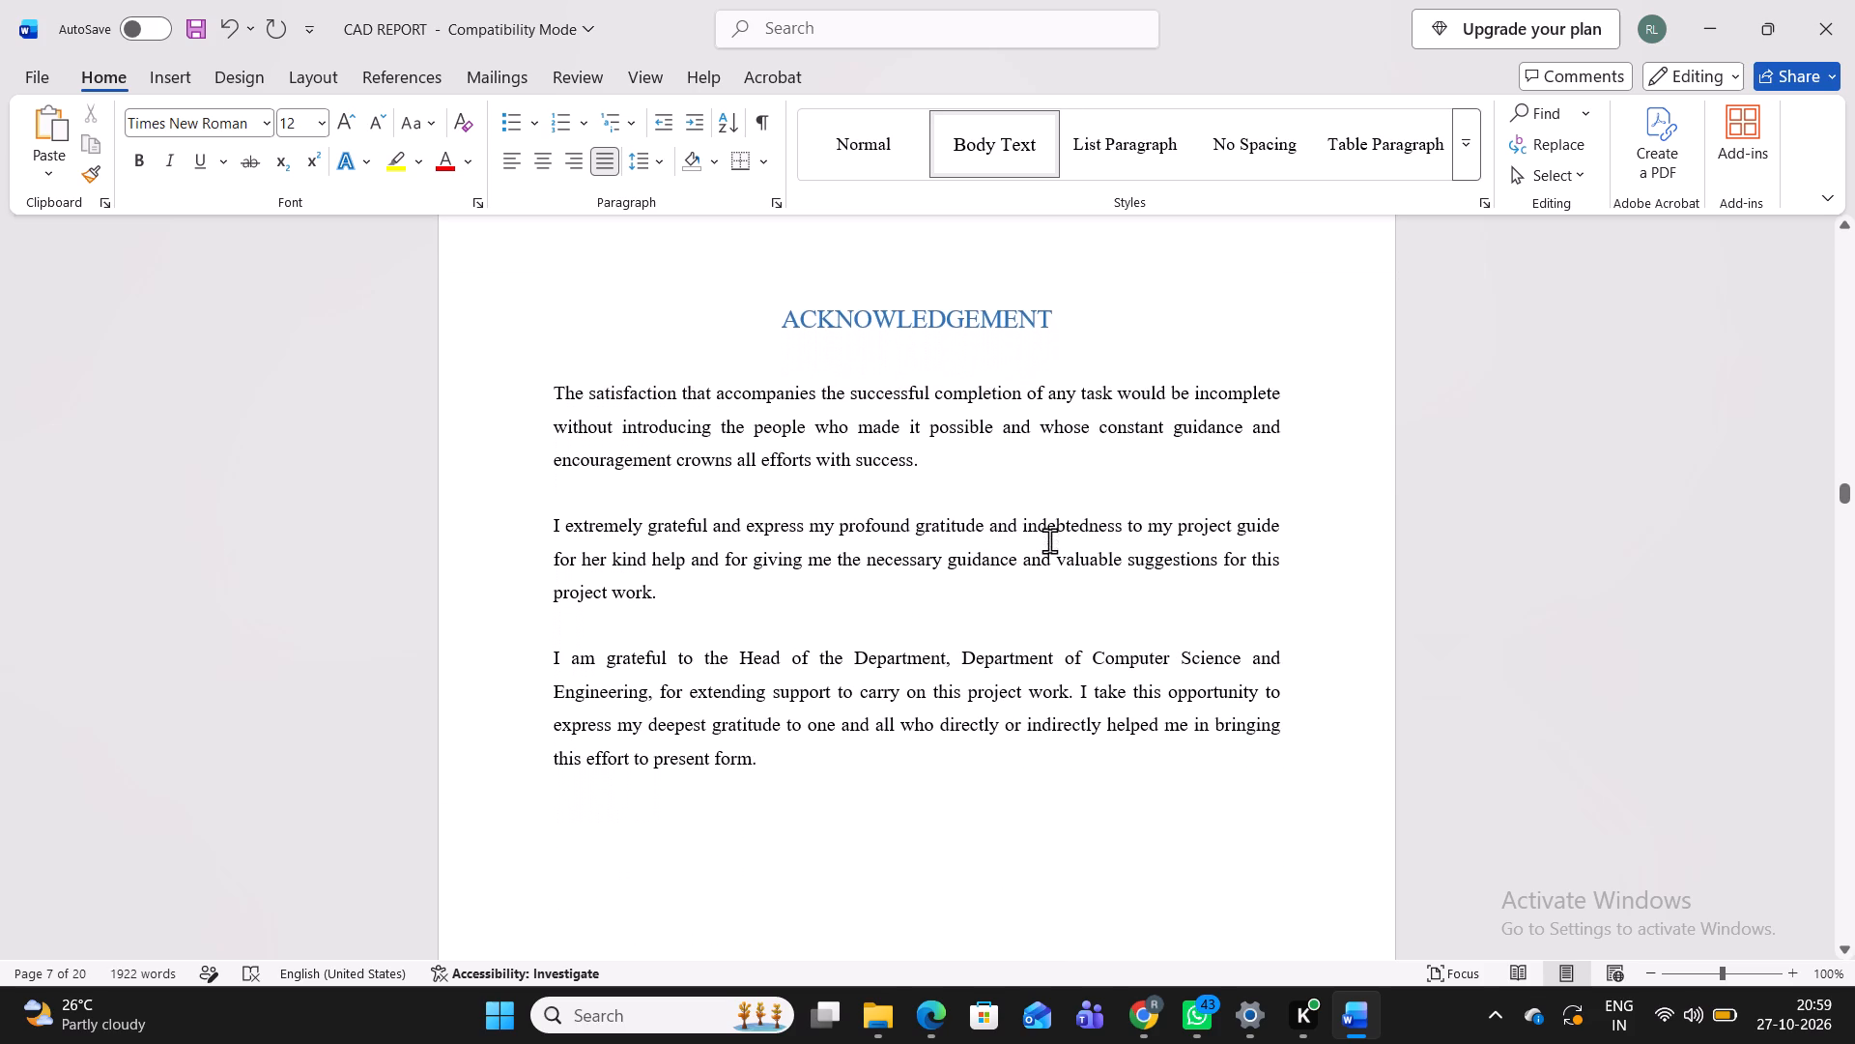
pyautogui.scroll(-6, 1049, 540)
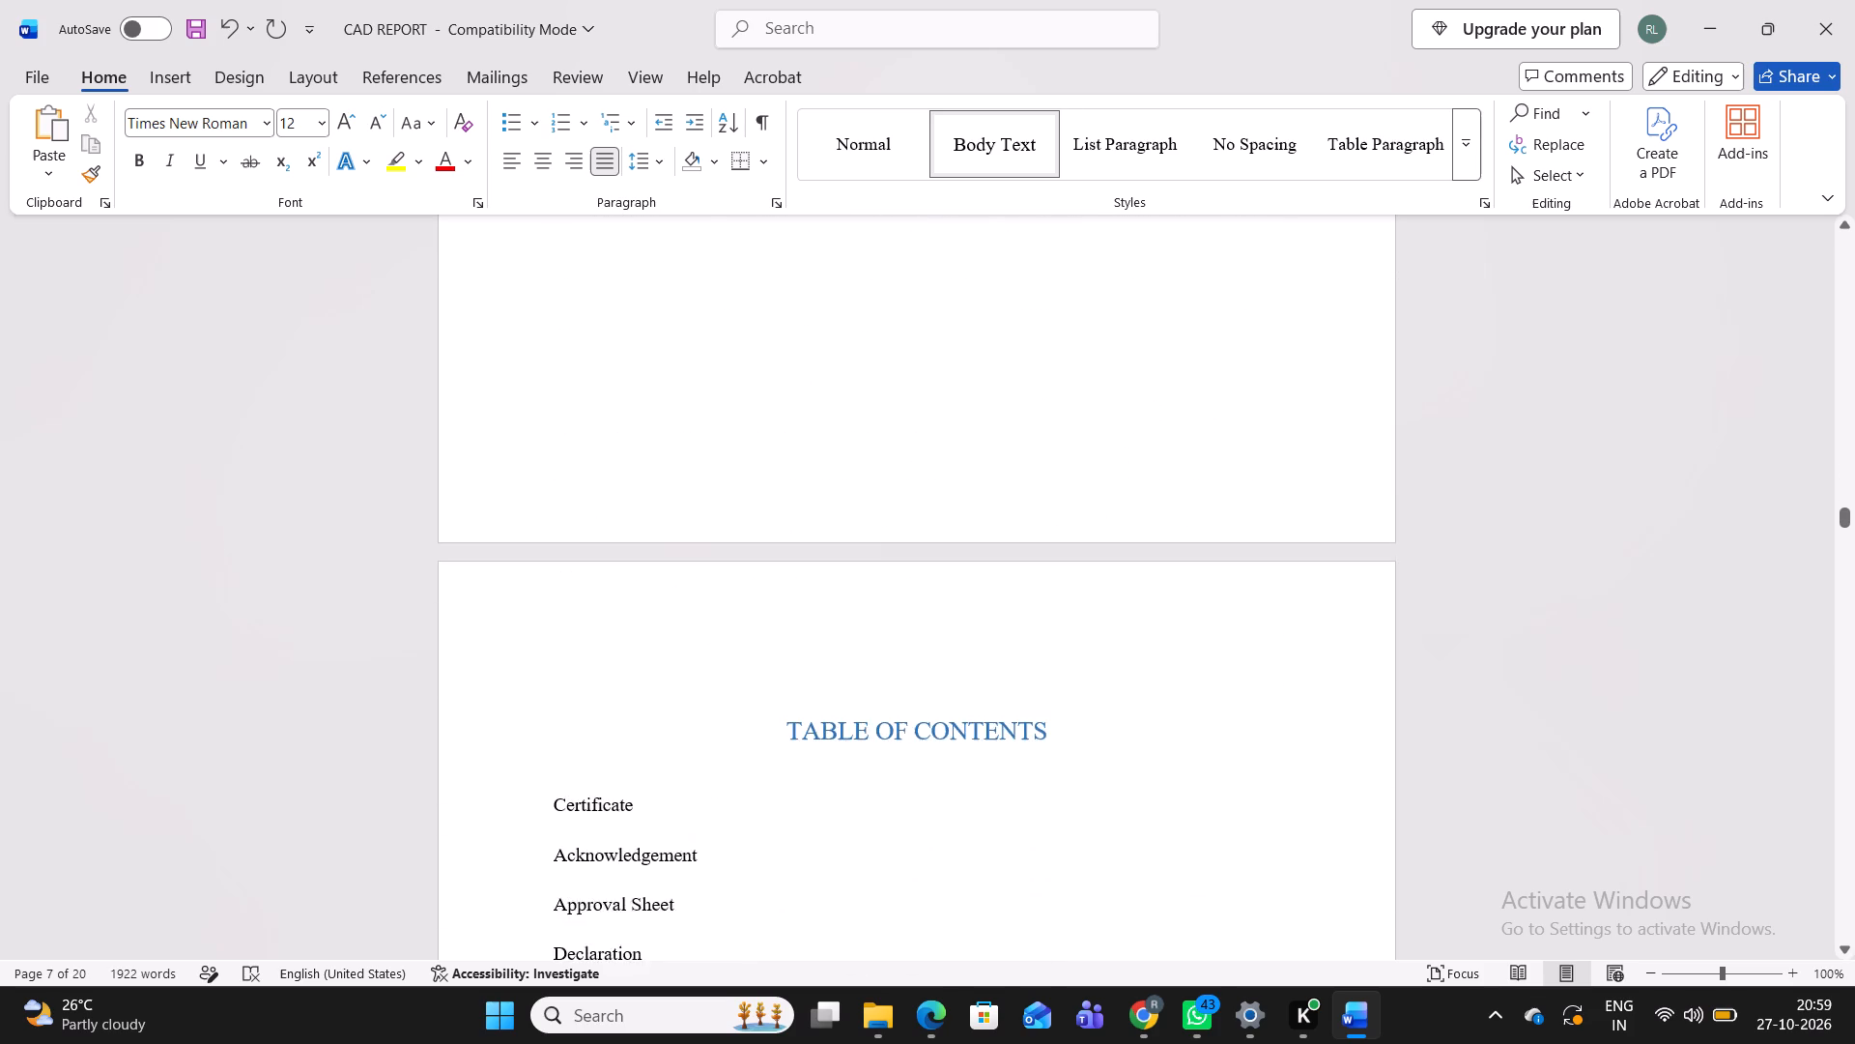
pyautogui.scroll(-7, 1049, 540)
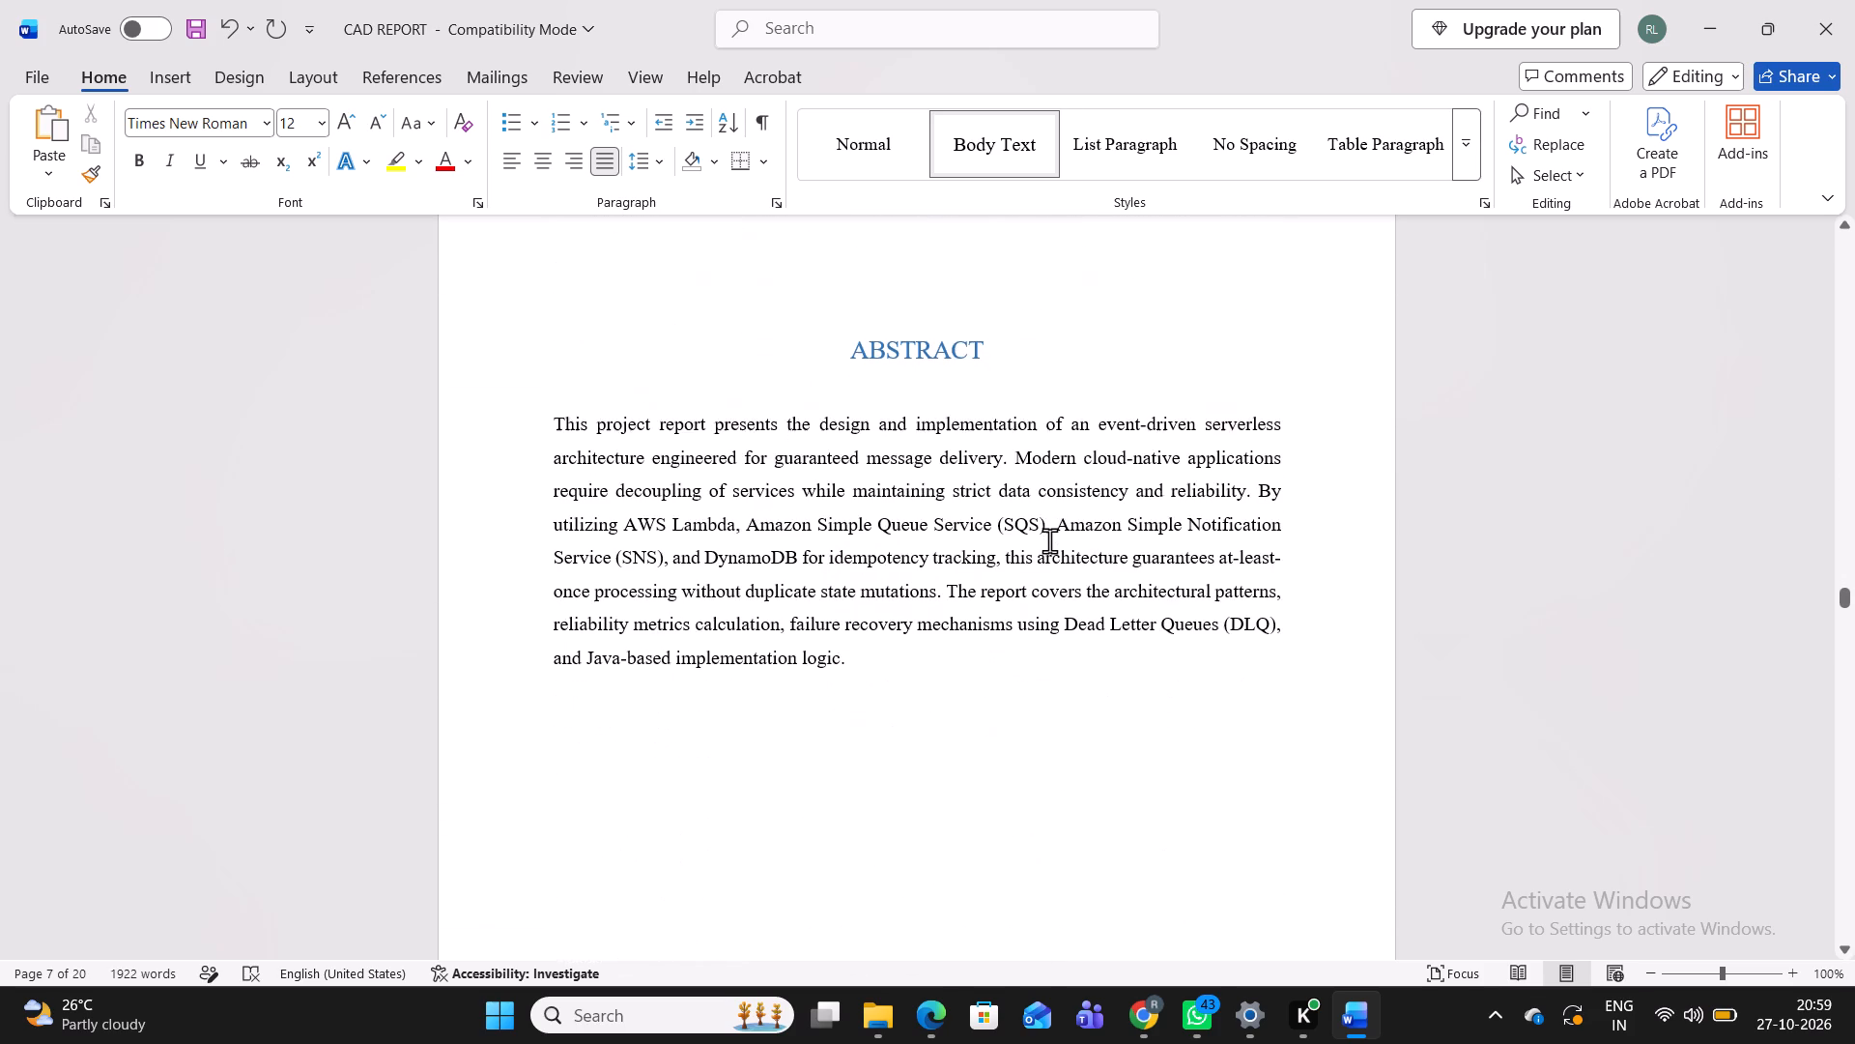
pyautogui.scroll(6, 1049, 540)
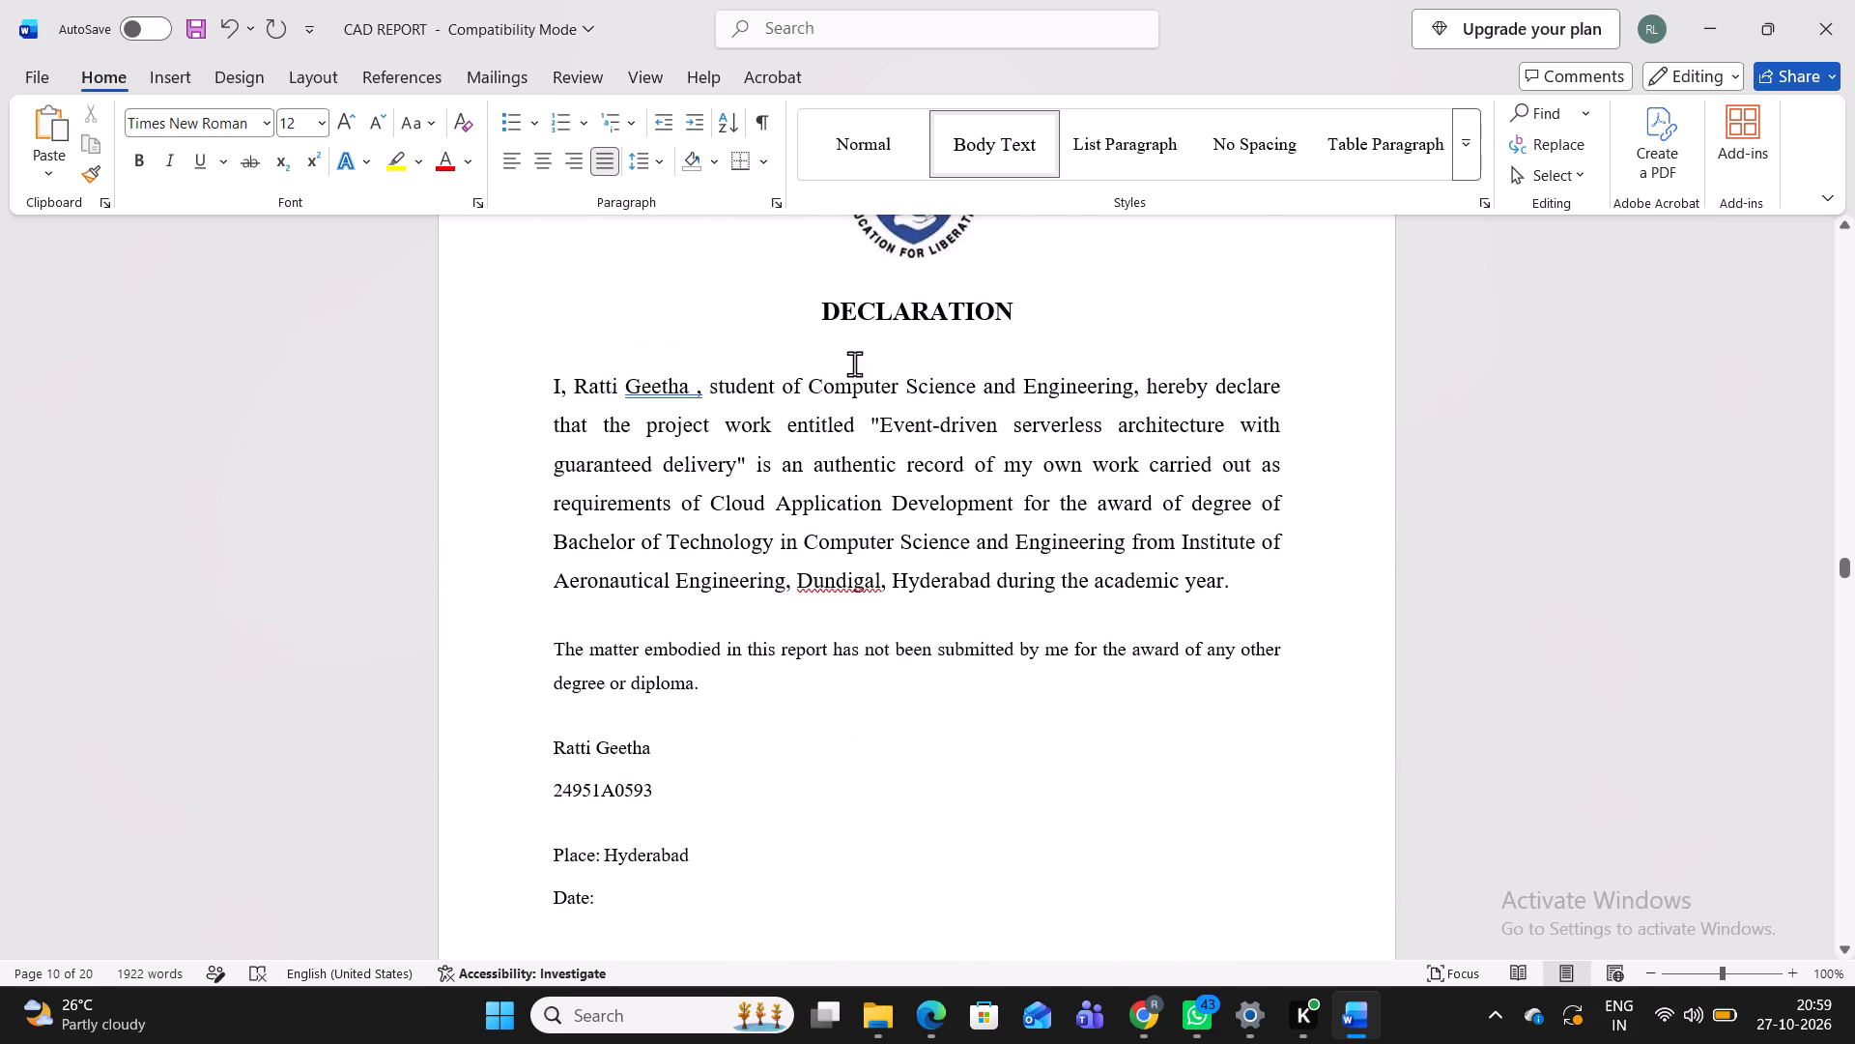
pyautogui.click(691, 383)
pyautogui.press('BackSpace')
pyautogui.press('BackSpace')
pyautogui.press('BackSpace')
pyautogui.press('BackSpace')
pyautogui.press('BackSpace')
pyautogui.press('BackSpace')
pyautogui.press('BackSpace')
pyautogui.press('BackSpace')
pyautogui.press('BackSpace')
pyautogui.press('BackSpace')
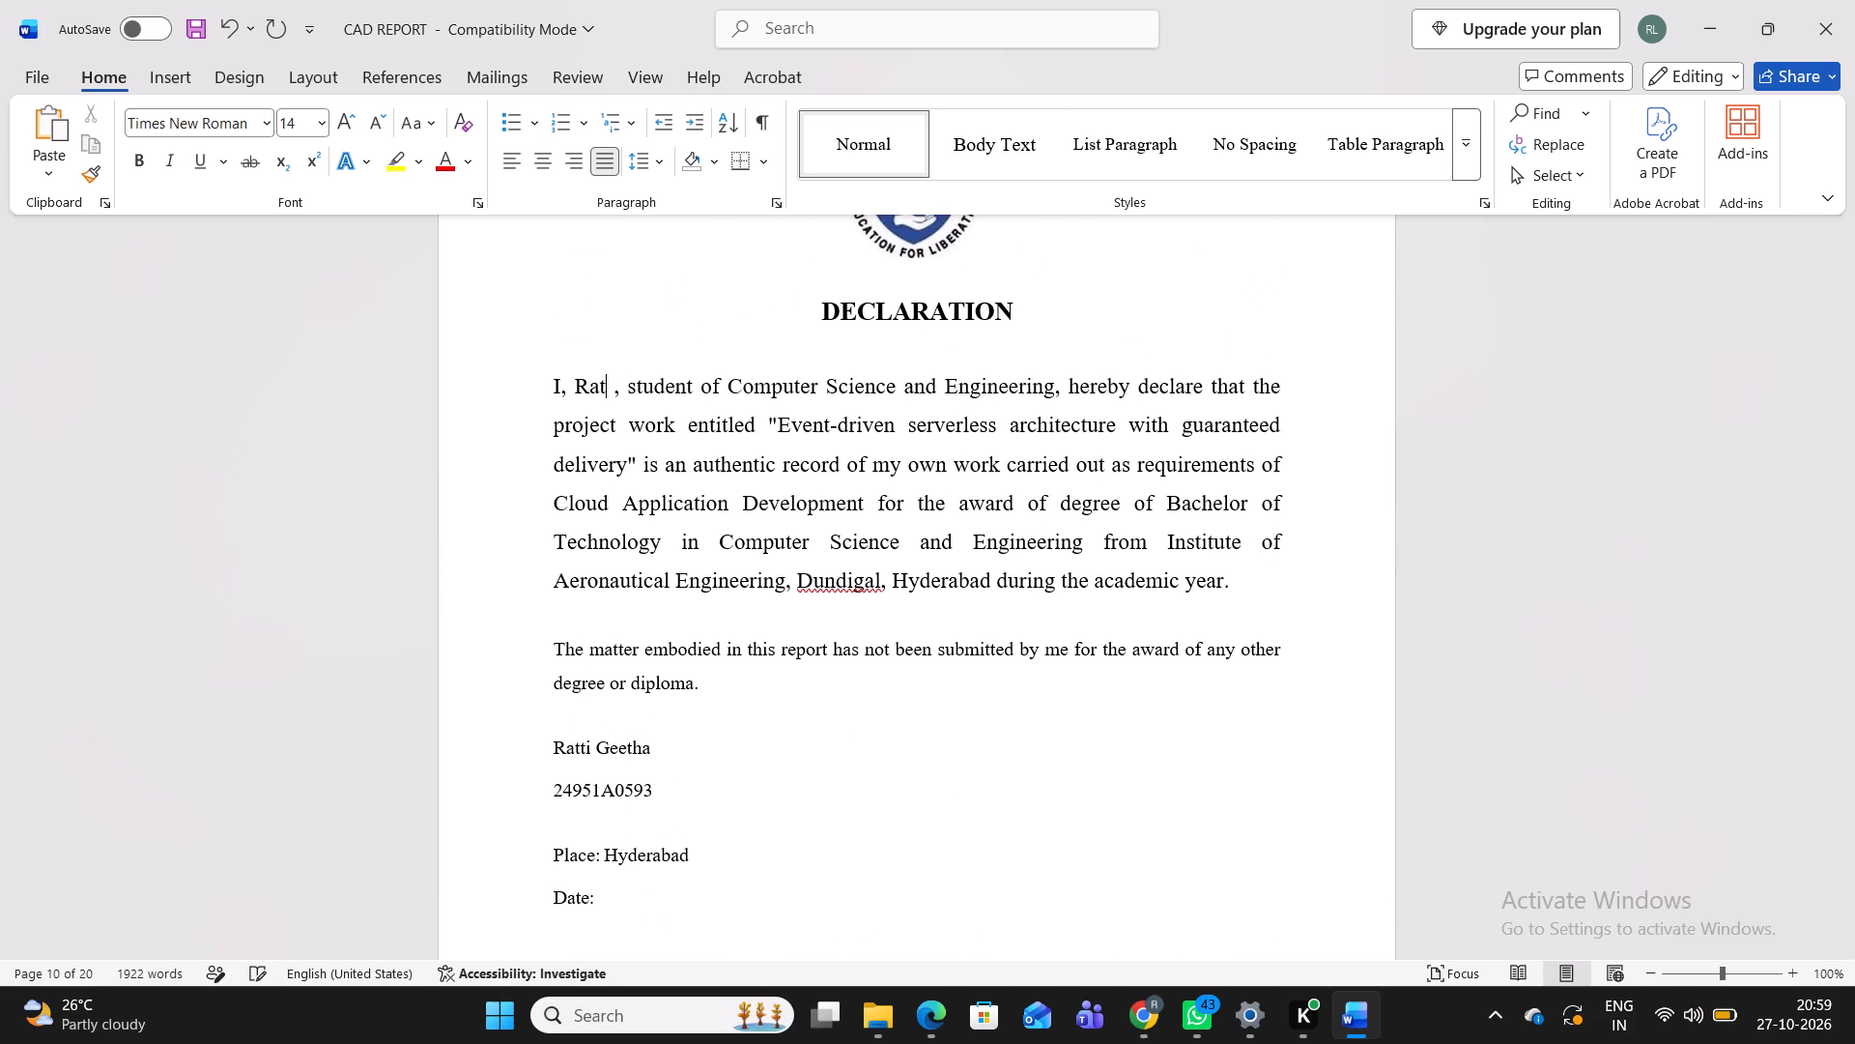
pyautogui.press('BackSpace')
pyautogui.press('BackSpace')
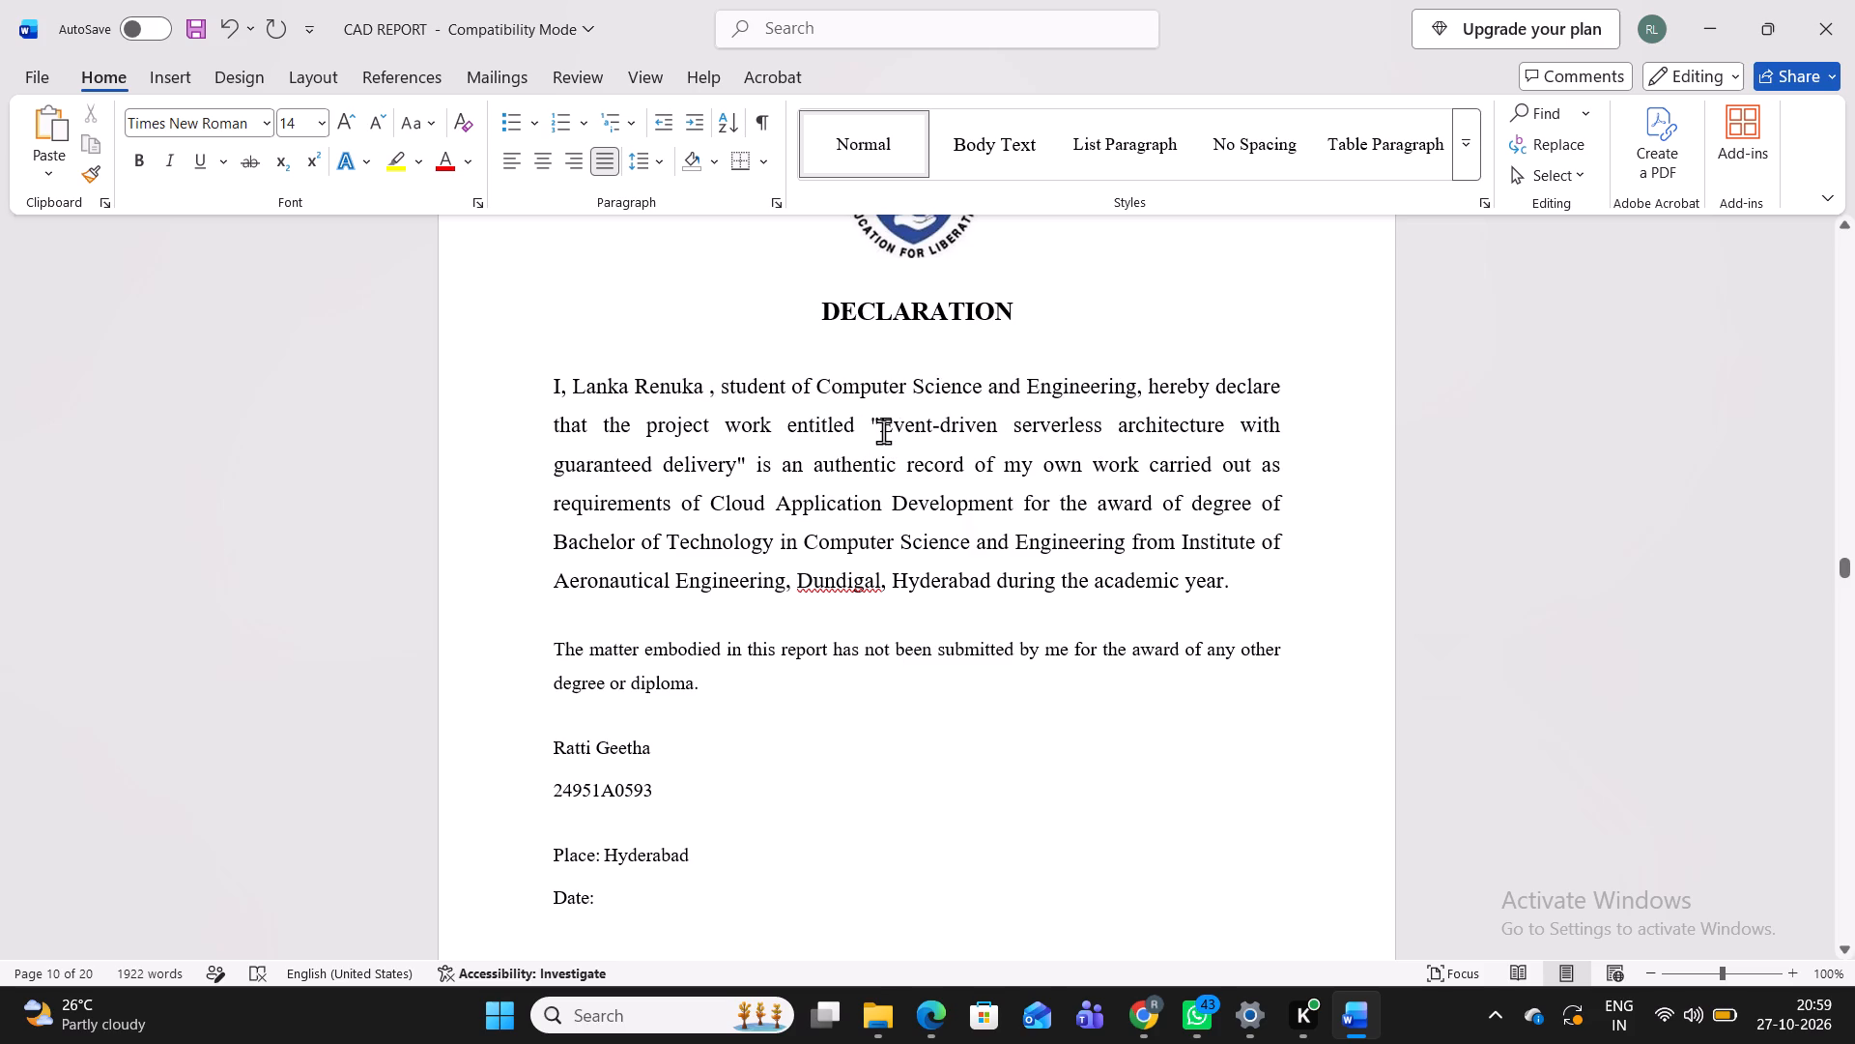
# Replace the quoted project title in the DECLARATION paragraph with the copied "Compliance drift detection in dynamic infrastructure".
pyautogui.moveTo(883, 426); pyautogui.dragTo(740, 463)
pyautogui.hotkey('ctrl', 'v')
pyautogui.keyDown('ctrl'); pyautogui.click(740, 463); pyautogui.keyUp('ctrl')
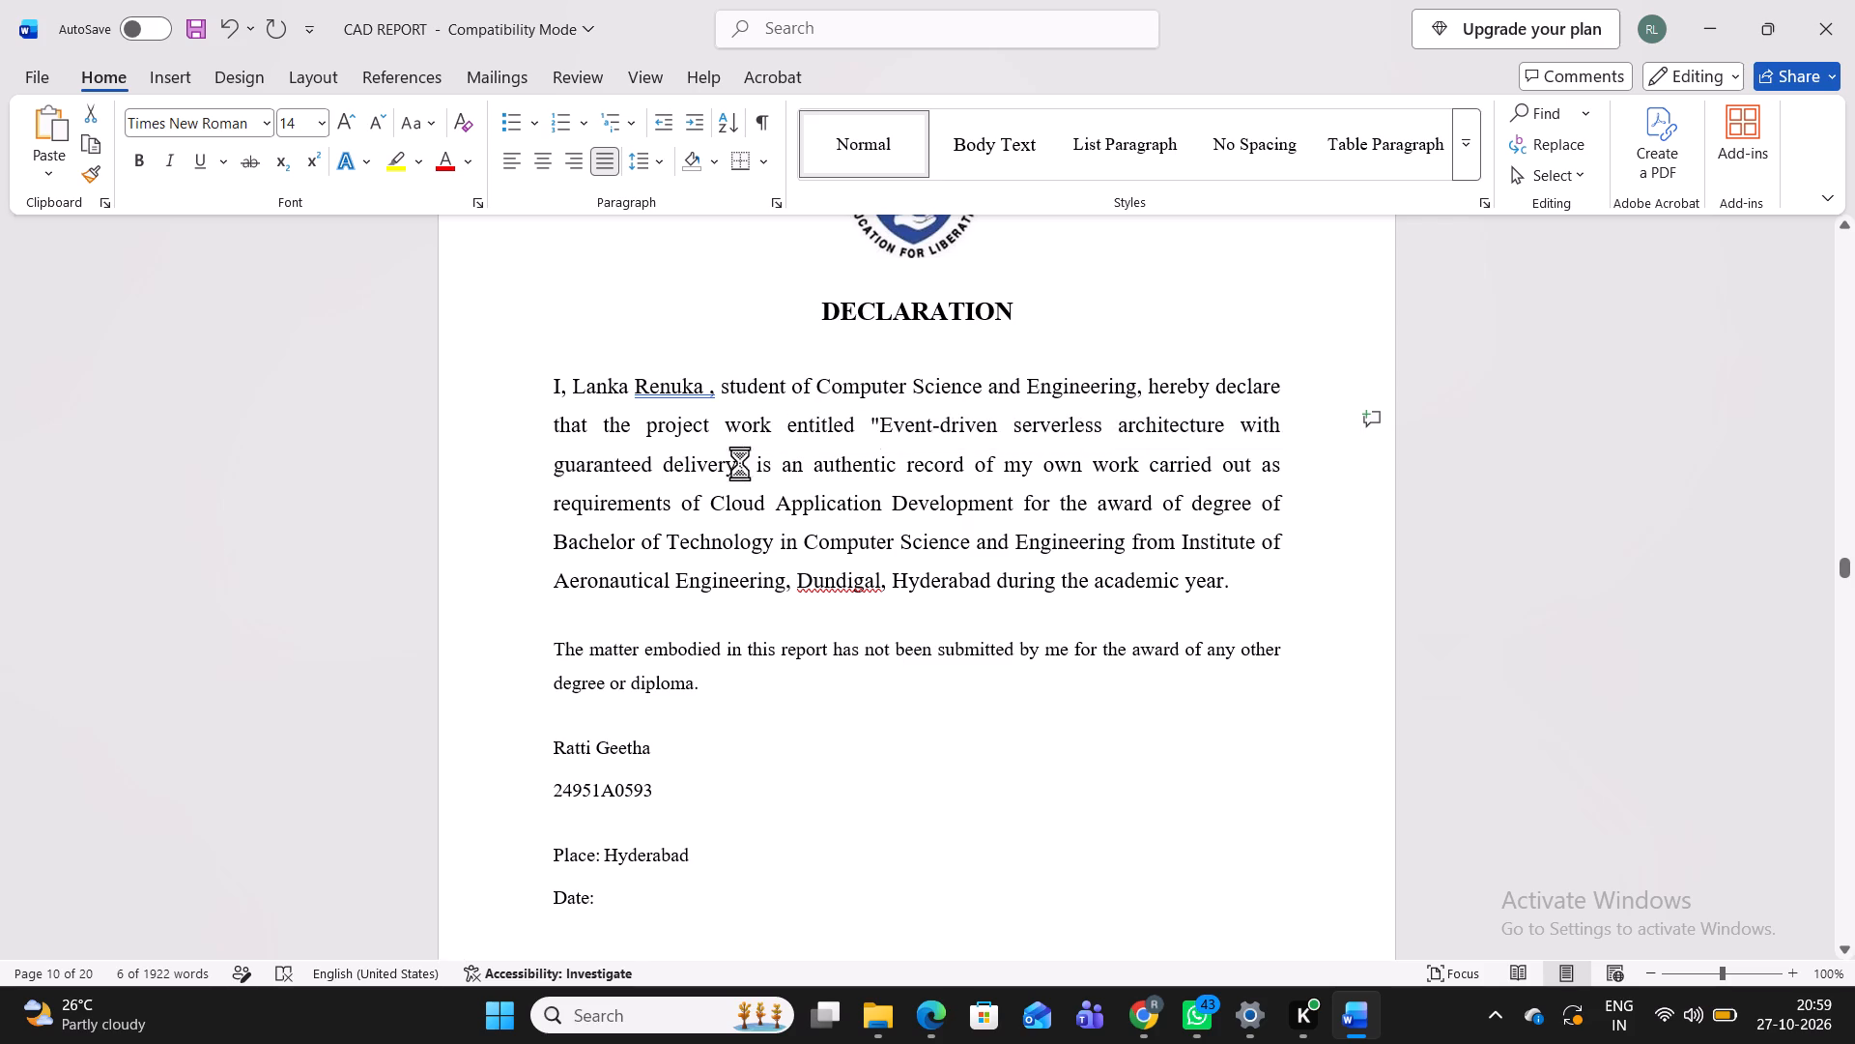
pyautogui.click(901, 644)
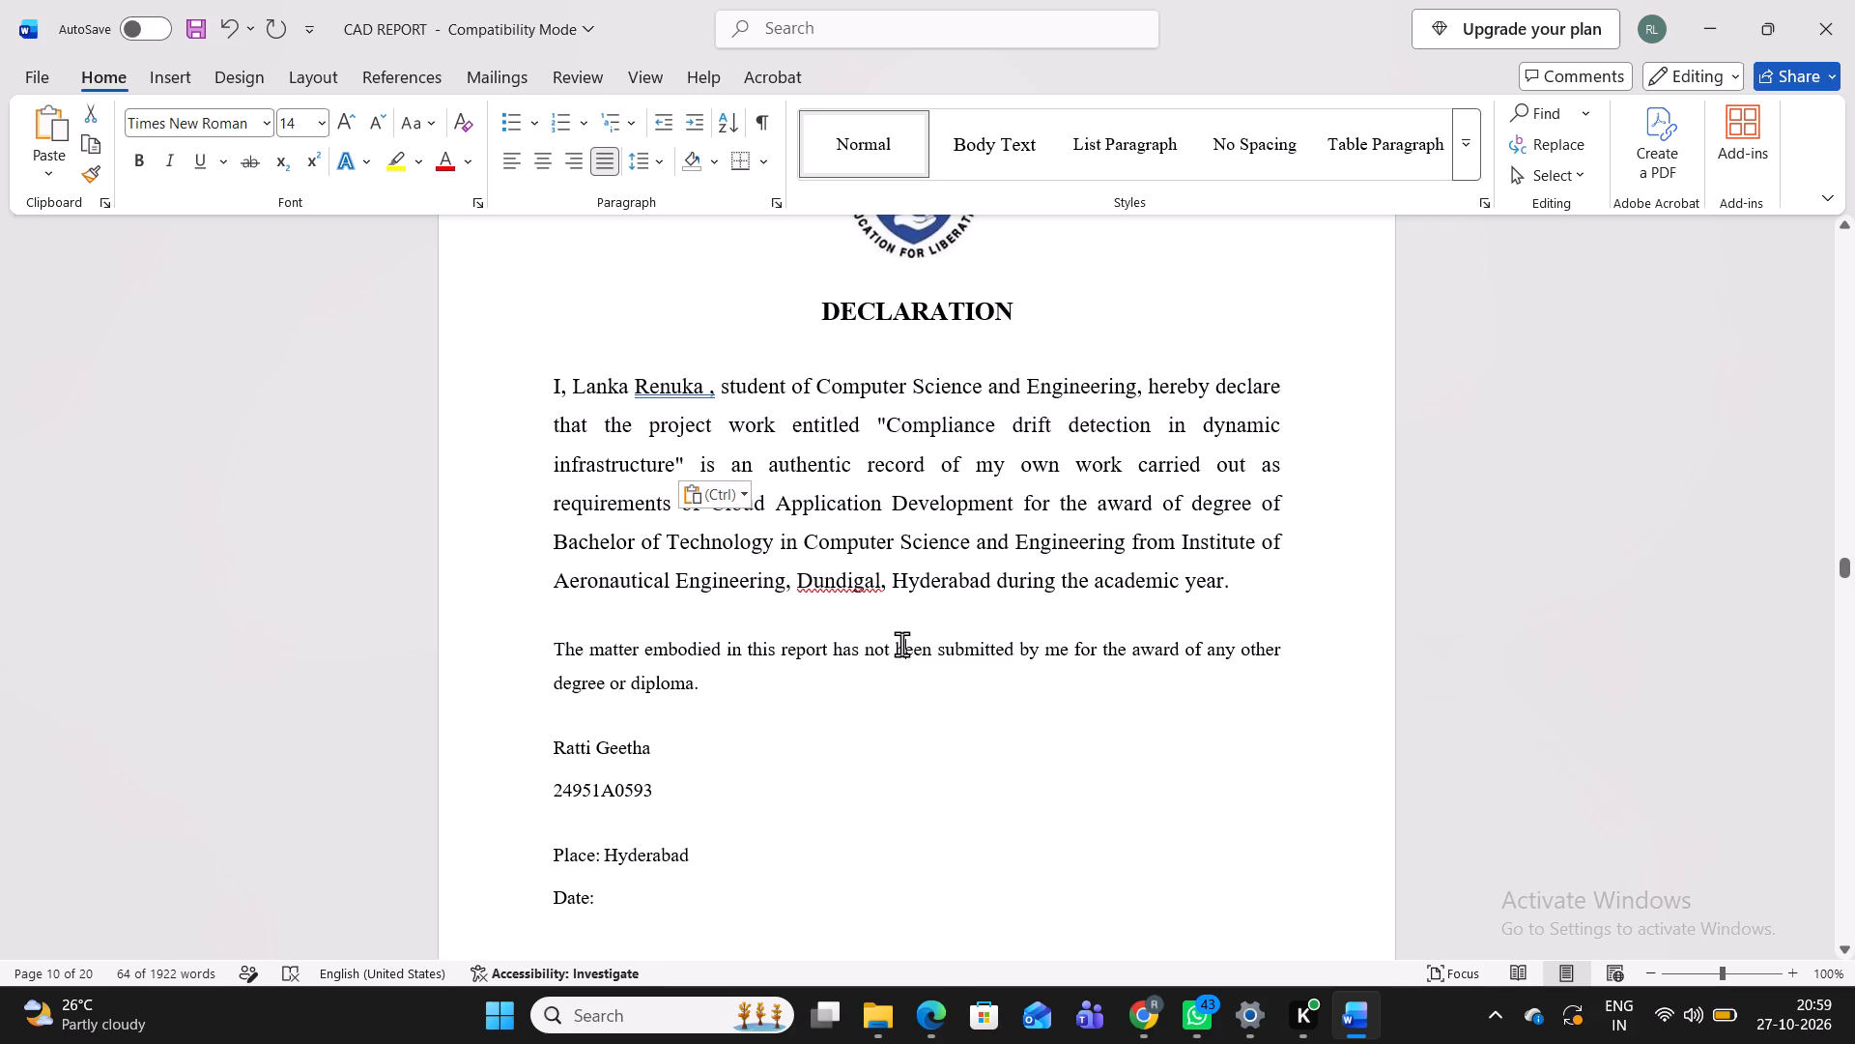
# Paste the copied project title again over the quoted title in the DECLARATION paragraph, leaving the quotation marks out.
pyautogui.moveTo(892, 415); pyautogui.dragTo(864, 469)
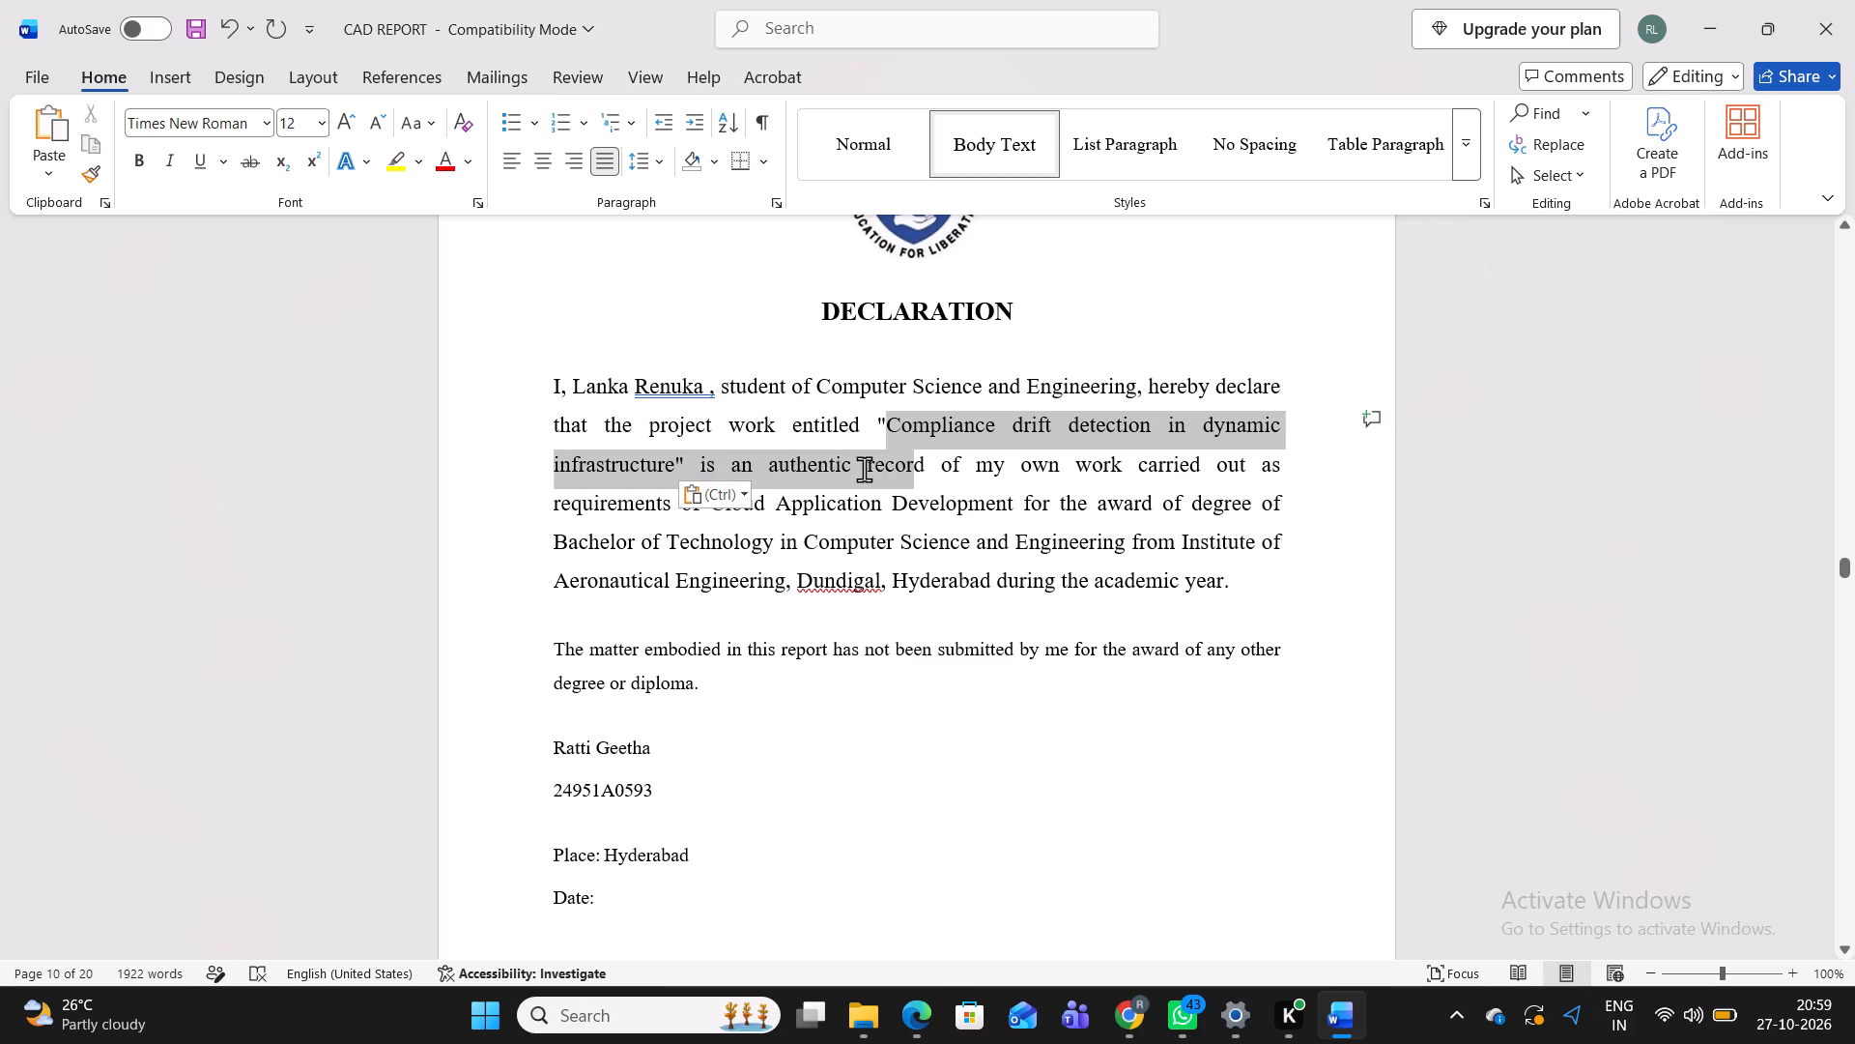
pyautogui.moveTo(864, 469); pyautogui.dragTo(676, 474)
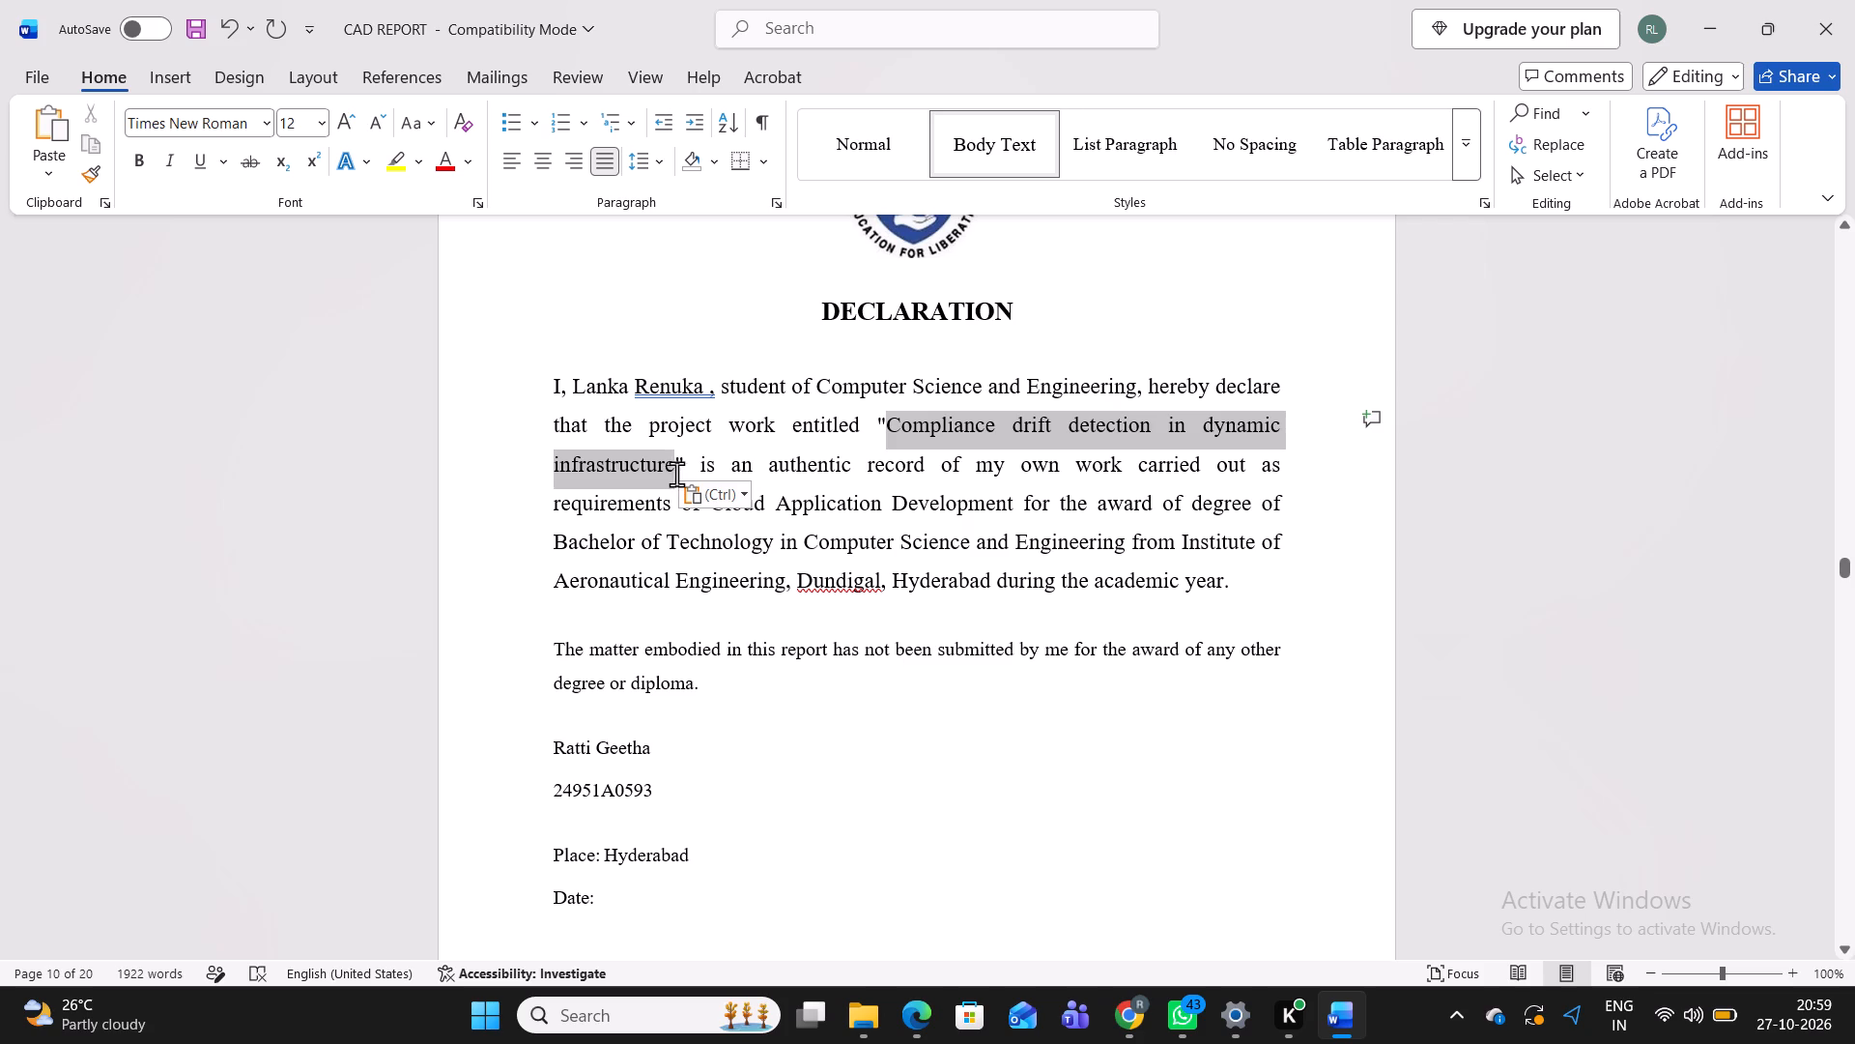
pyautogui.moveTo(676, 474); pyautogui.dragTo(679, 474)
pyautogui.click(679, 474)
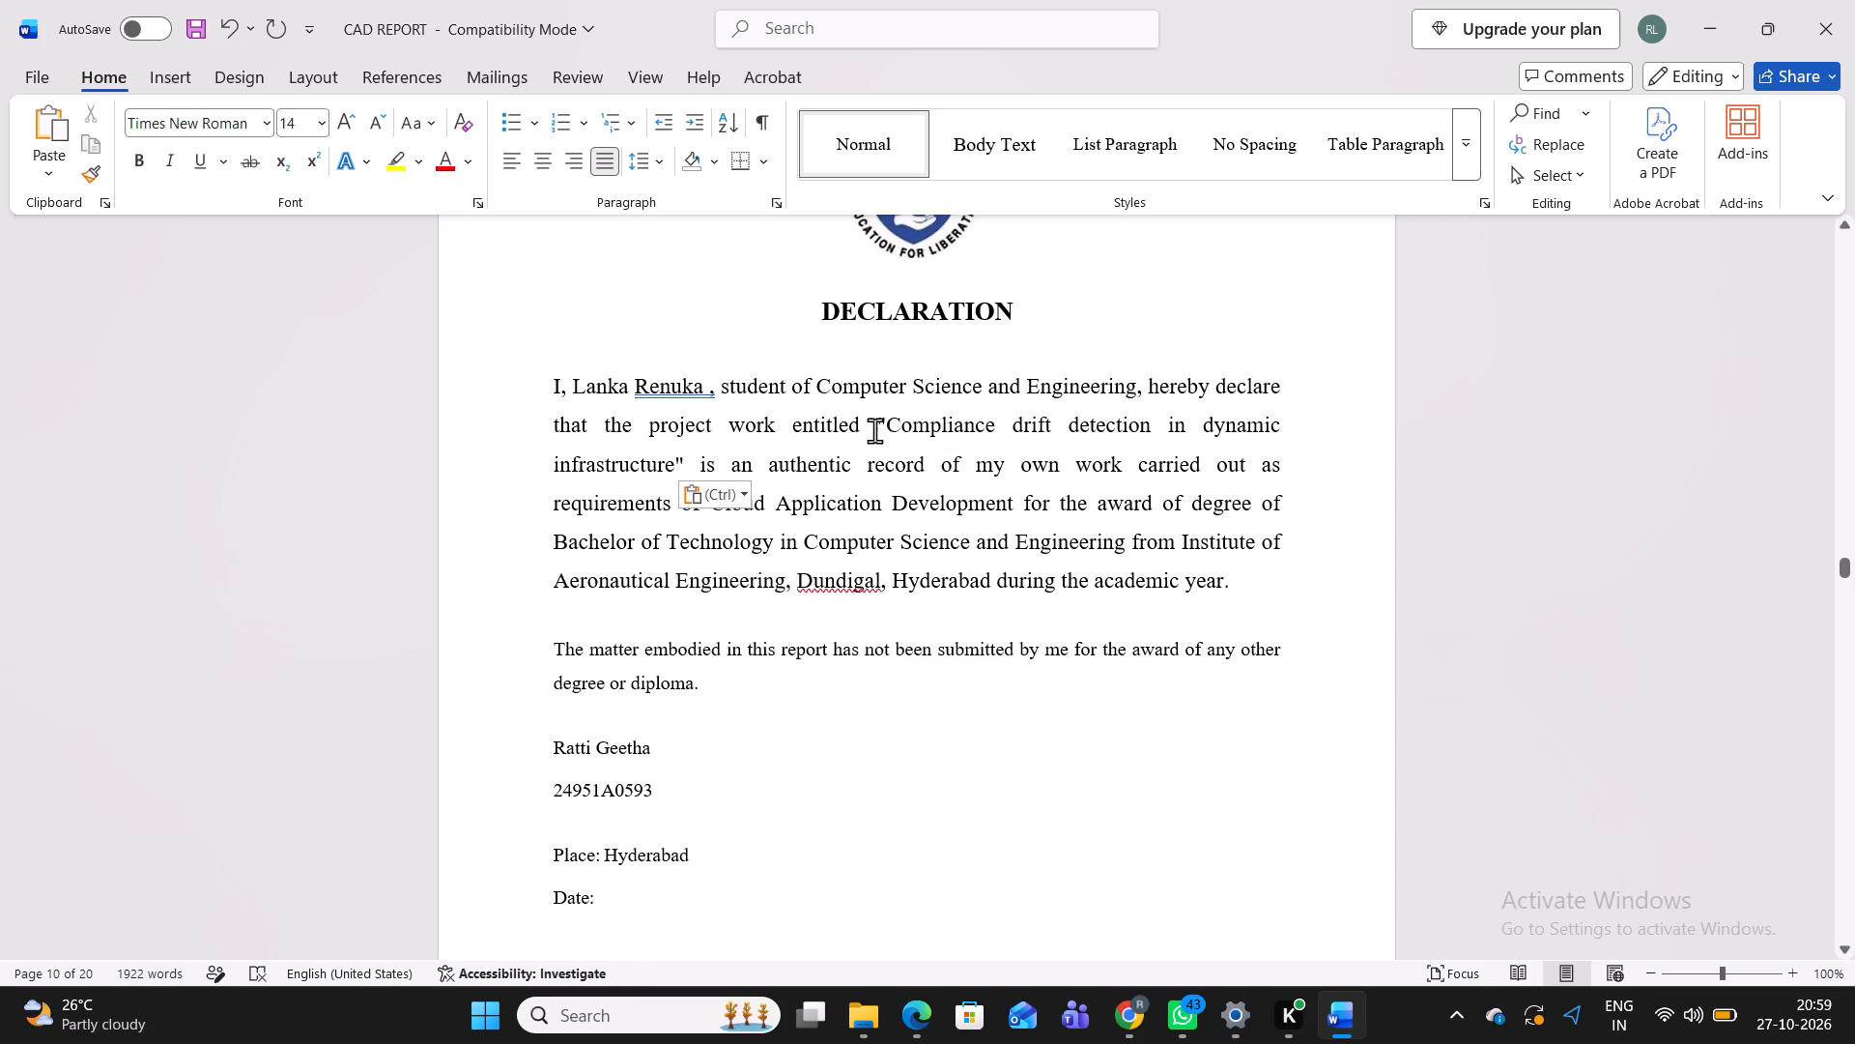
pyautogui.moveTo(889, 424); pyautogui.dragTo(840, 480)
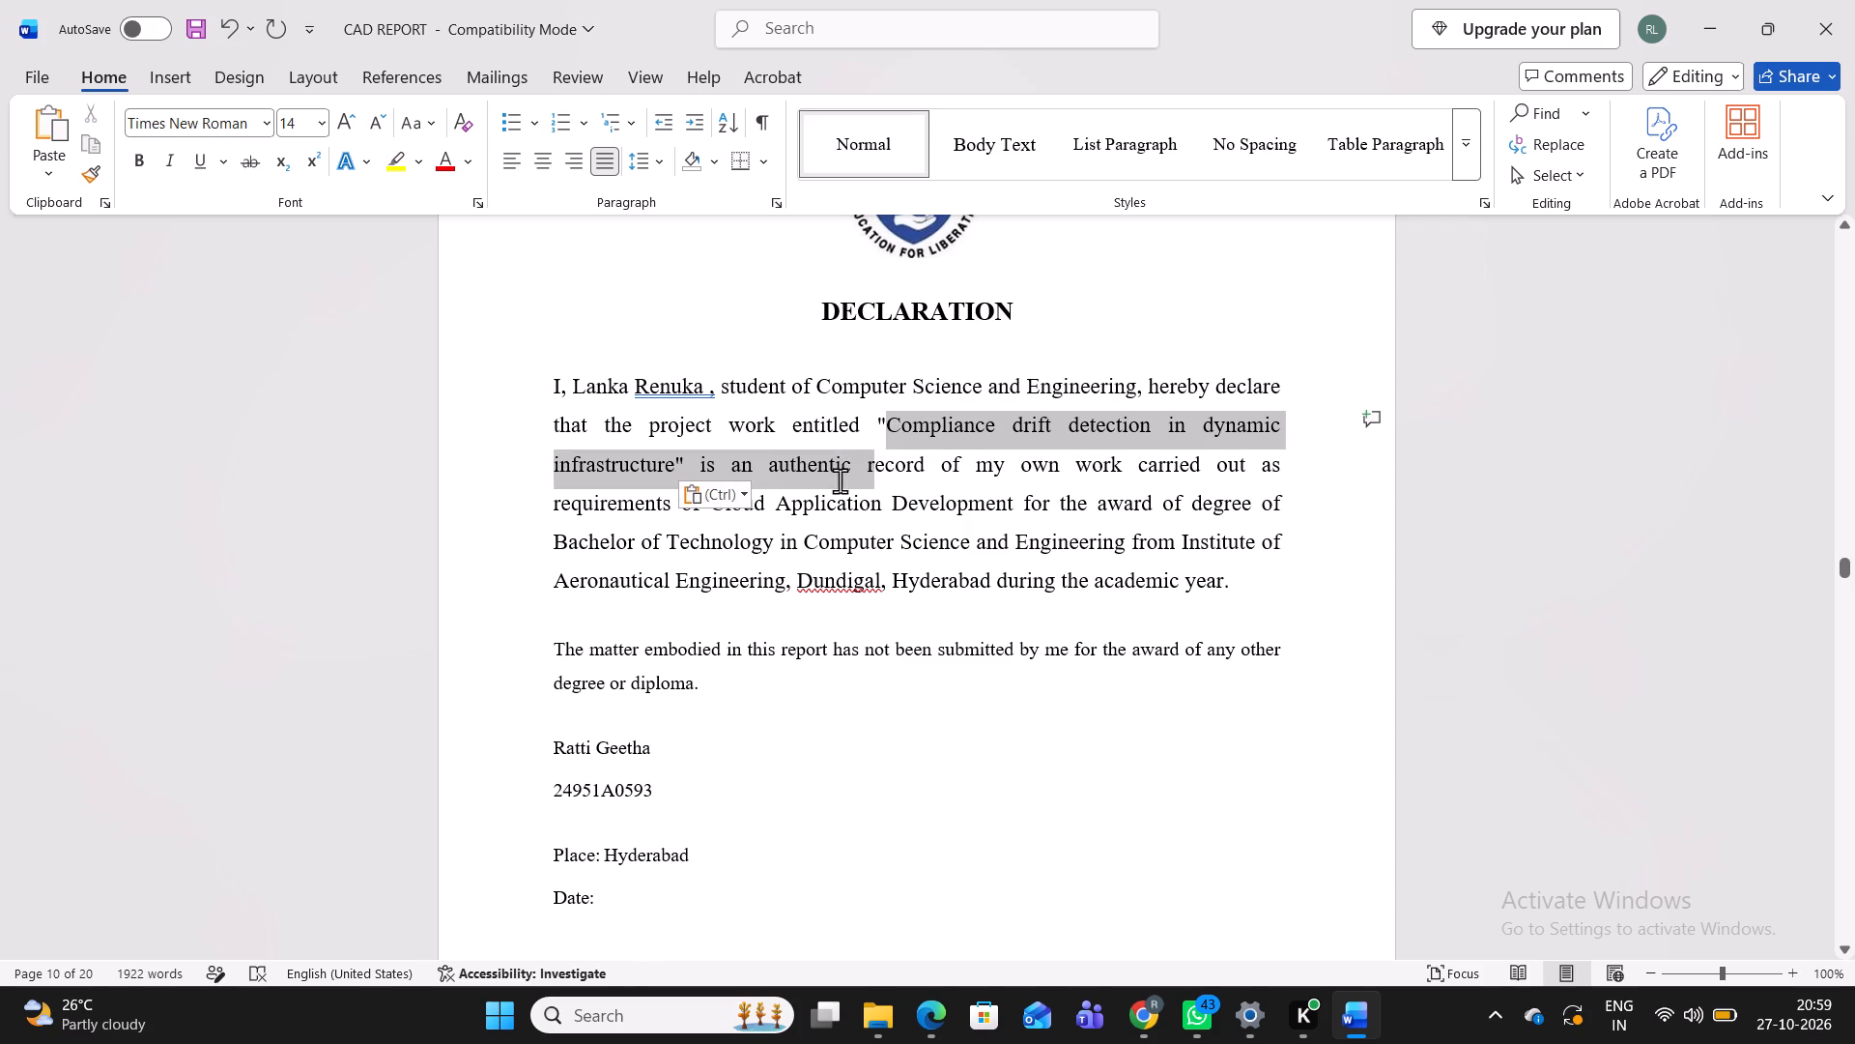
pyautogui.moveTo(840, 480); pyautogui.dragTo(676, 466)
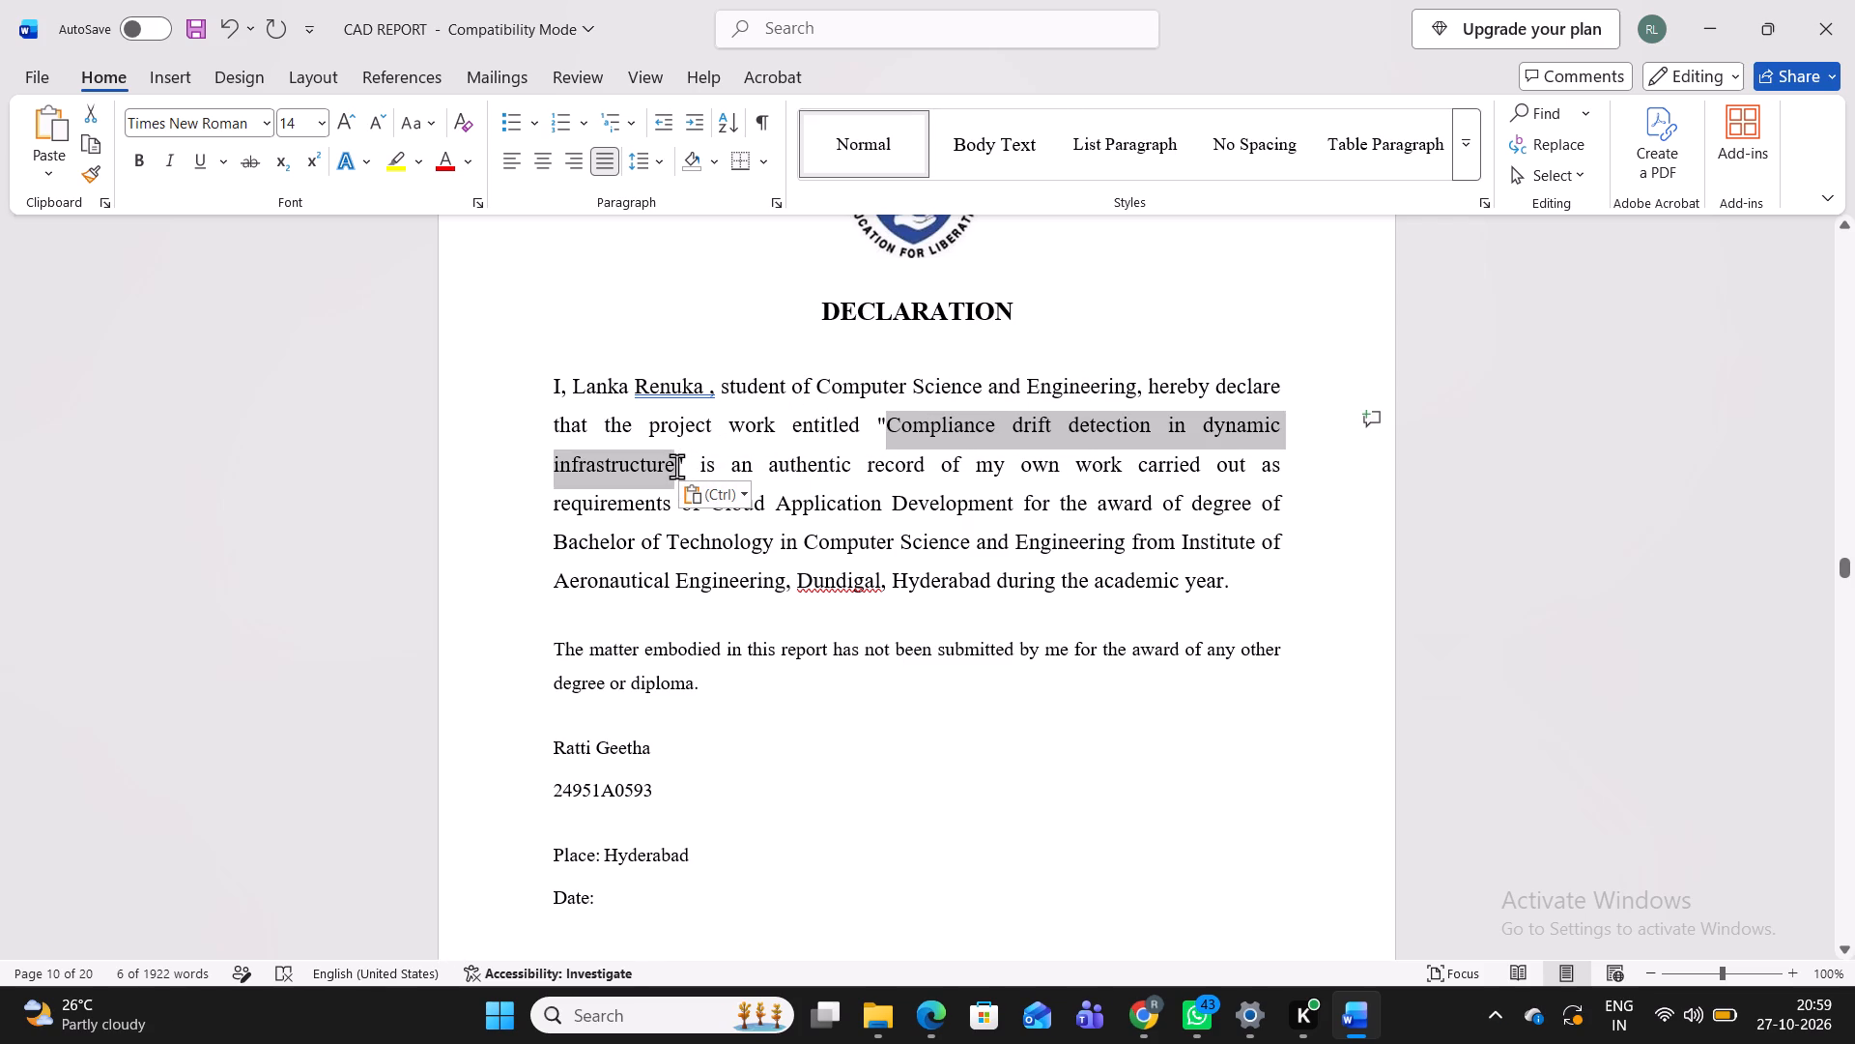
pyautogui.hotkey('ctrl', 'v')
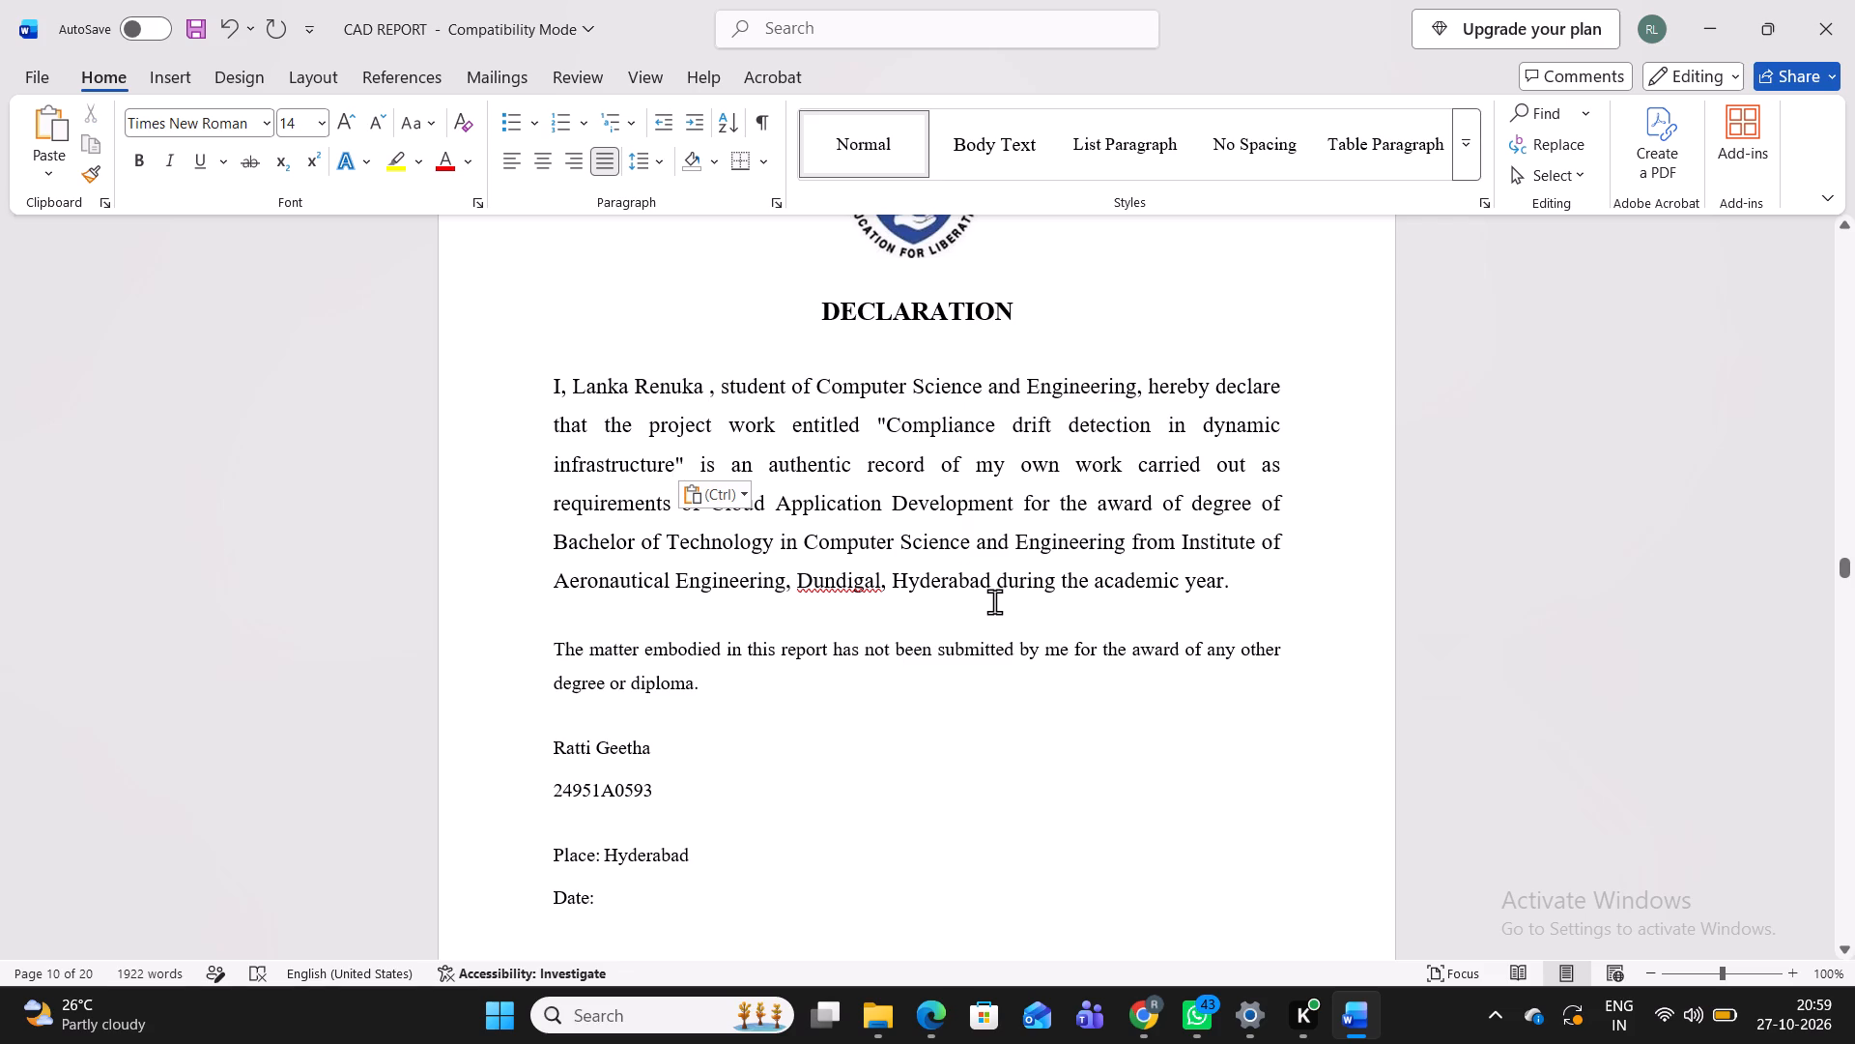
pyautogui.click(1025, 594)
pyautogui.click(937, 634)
# Replace the name and roll number in the signature lines below the DECLARATION text with the submitting student's details.
pyautogui.scroll(-1, 937, 634)
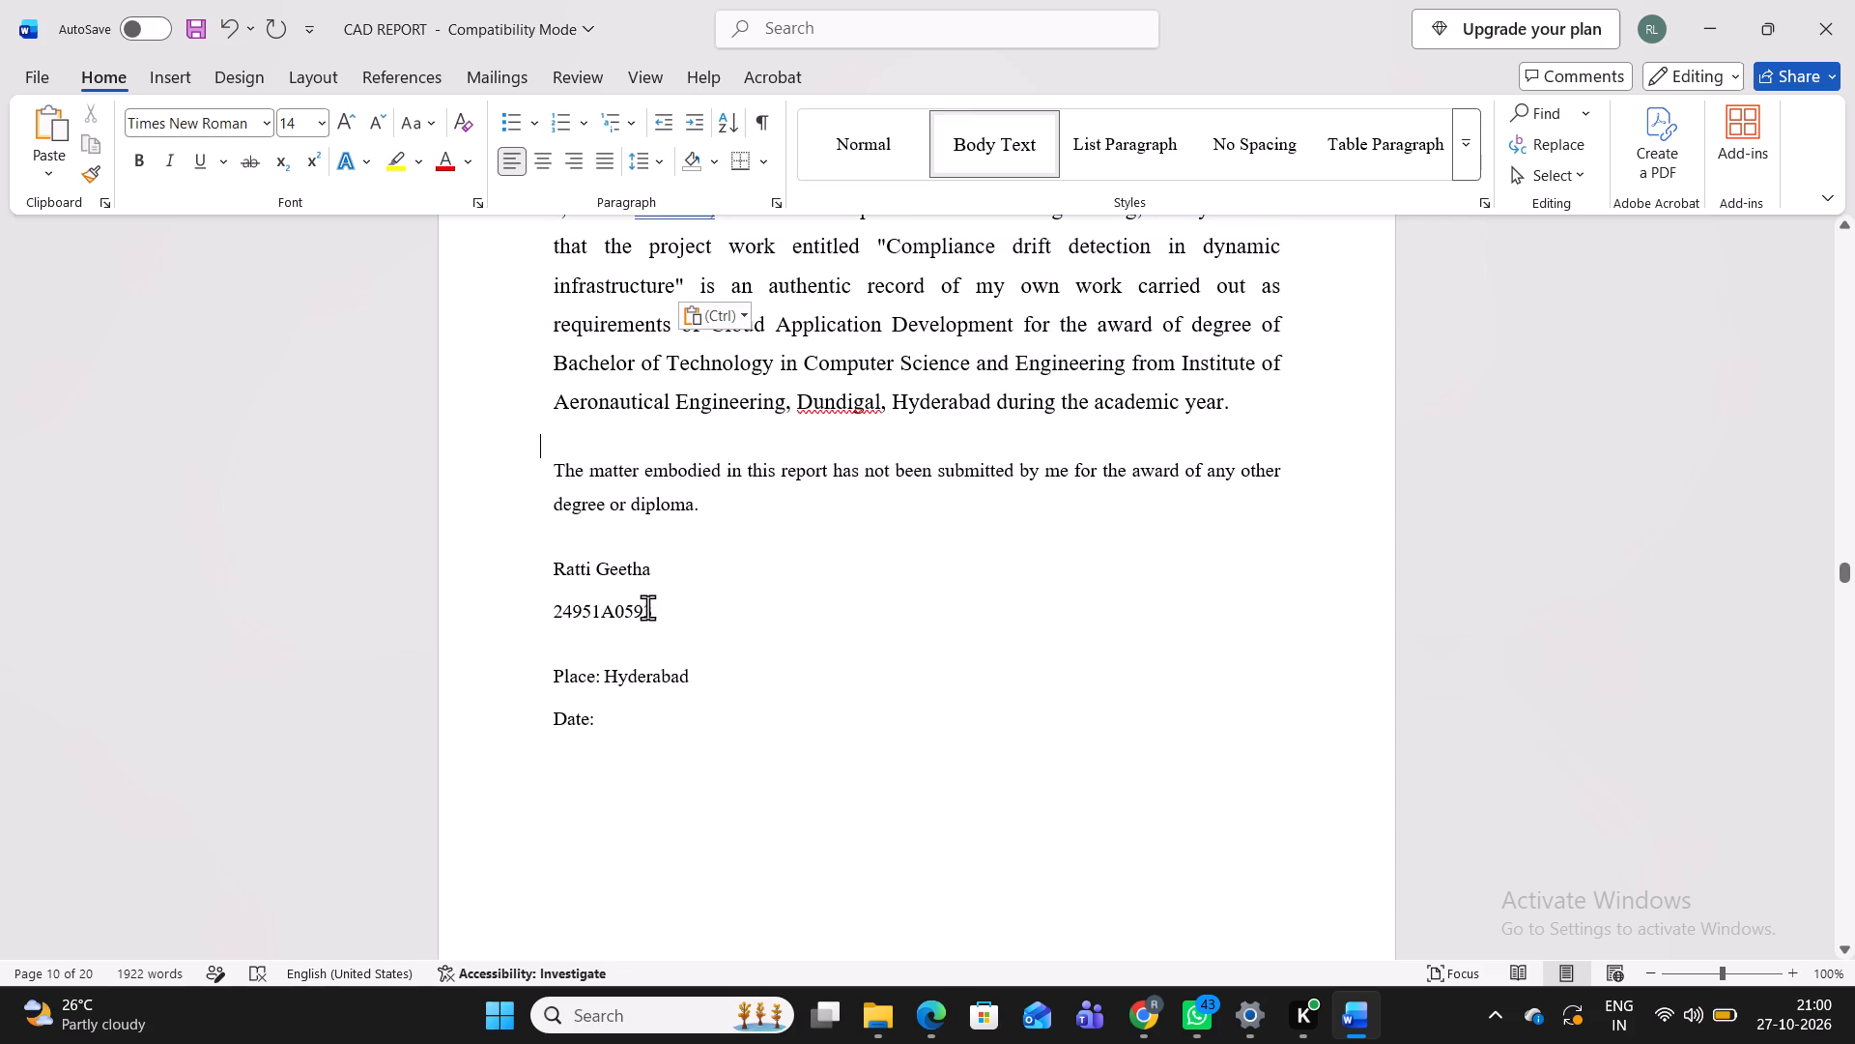
pyautogui.moveTo(654, 573); pyautogui.dragTo(538, 554)
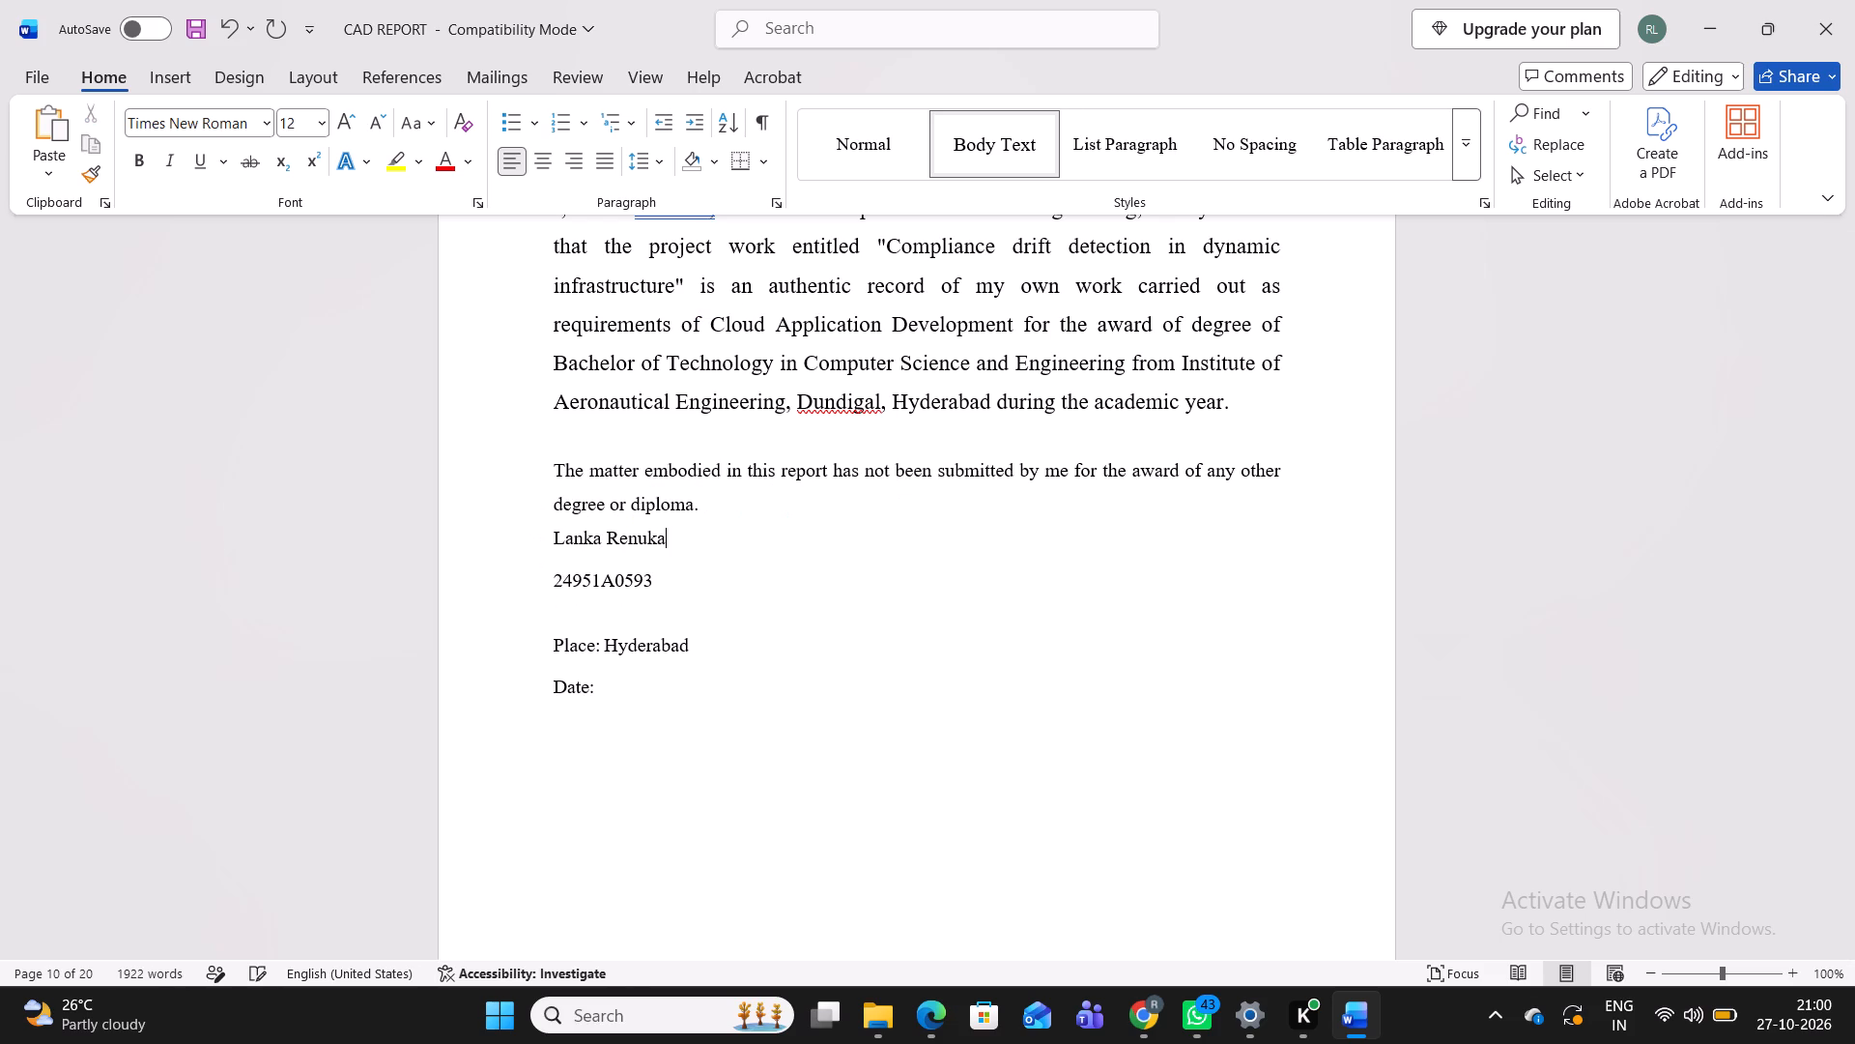
pyautogui.click(657, 588)
pyautogui.press('BackSpace')
pyautogui.press('BackSpace')
pyautogui.press('0')
# Look through the abstract and the chapters to the end of the report for content about the old project.
pyautogui.scroll(-5, 671, 675)
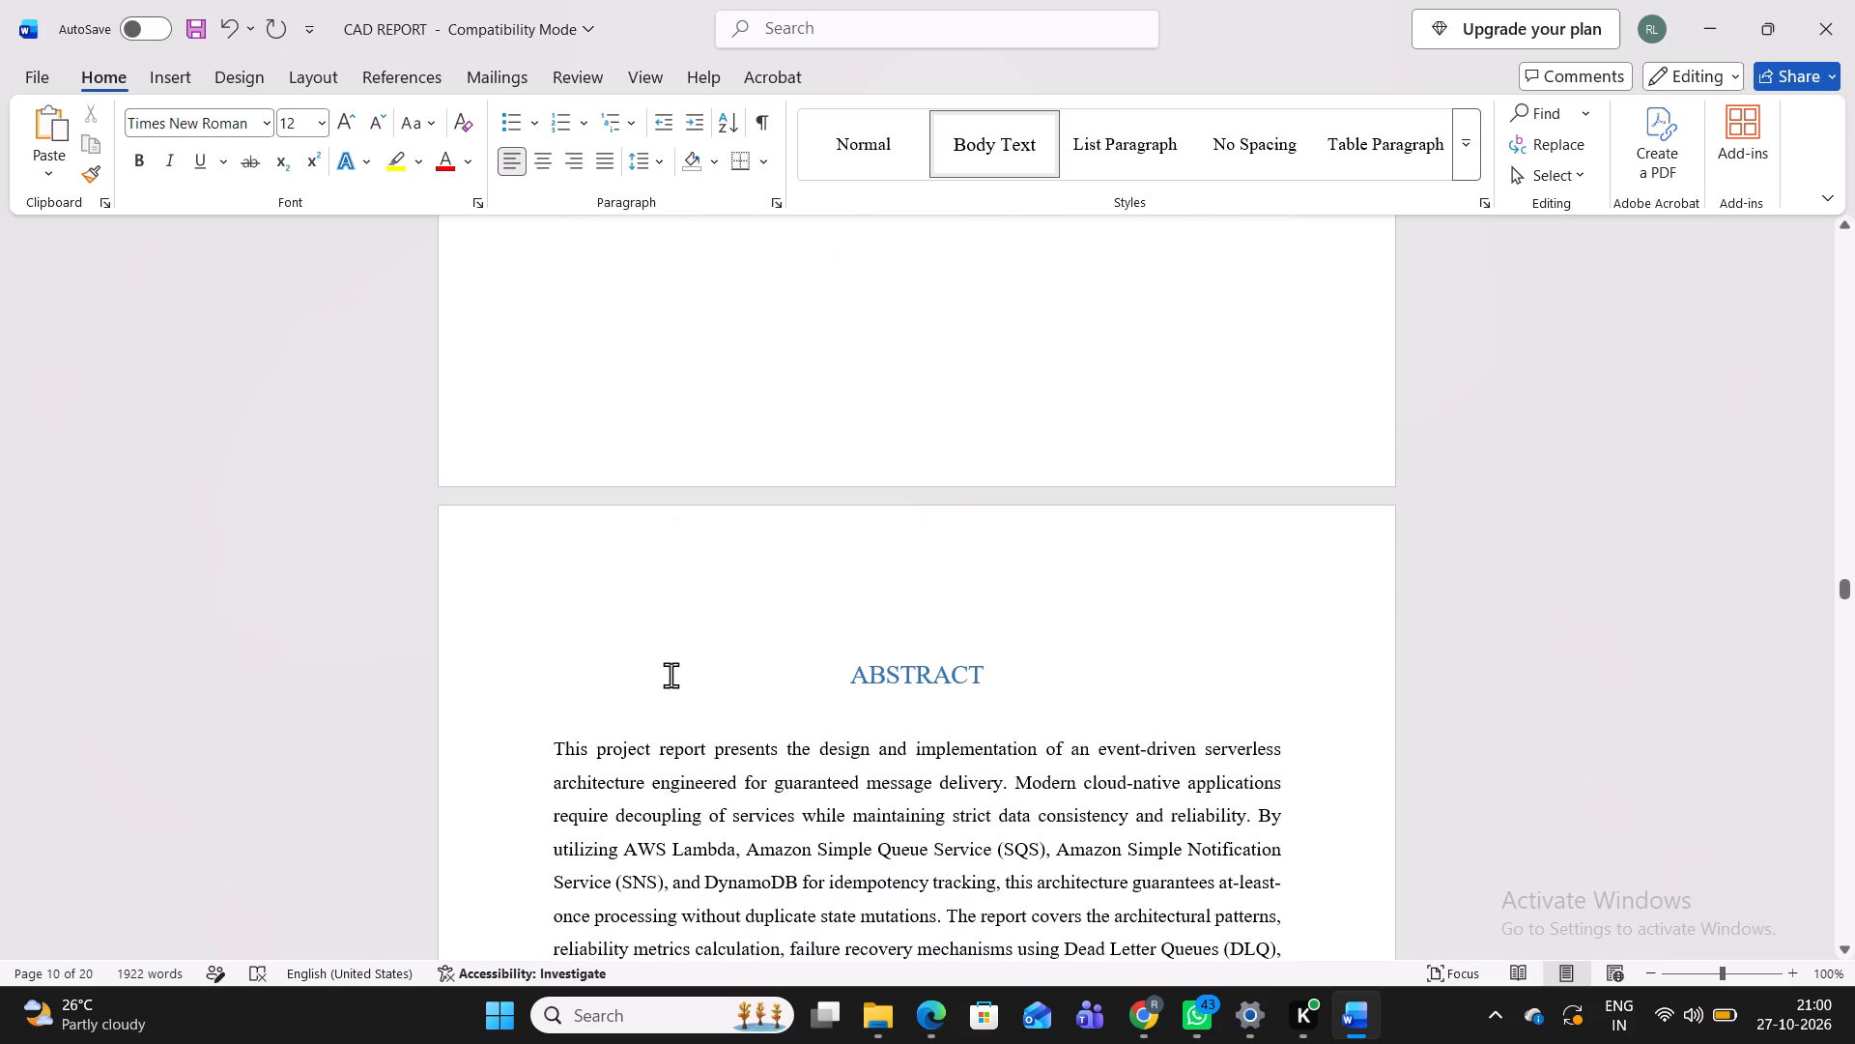
pyautogui.scroll(-2, 671, 675)
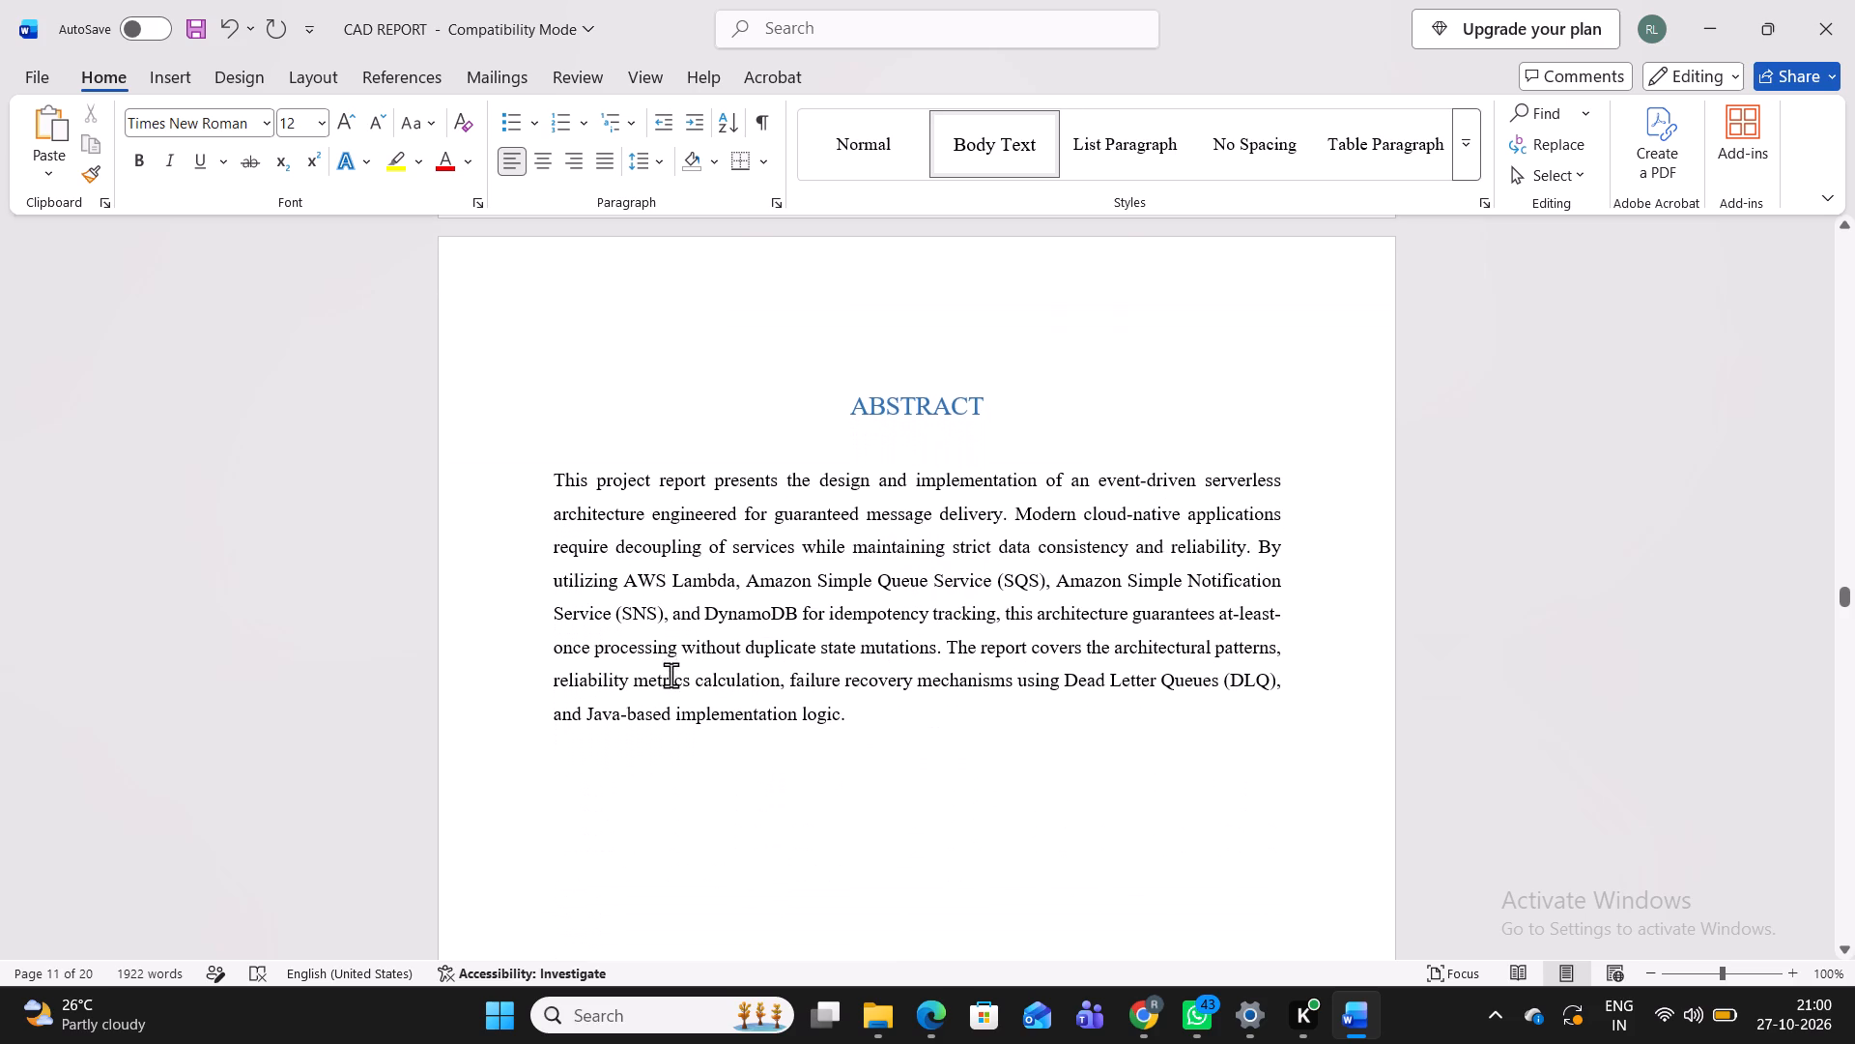
pyautogui.scroll(-14, 671, 675)
pyautogui.scroll(1, 671, 675)
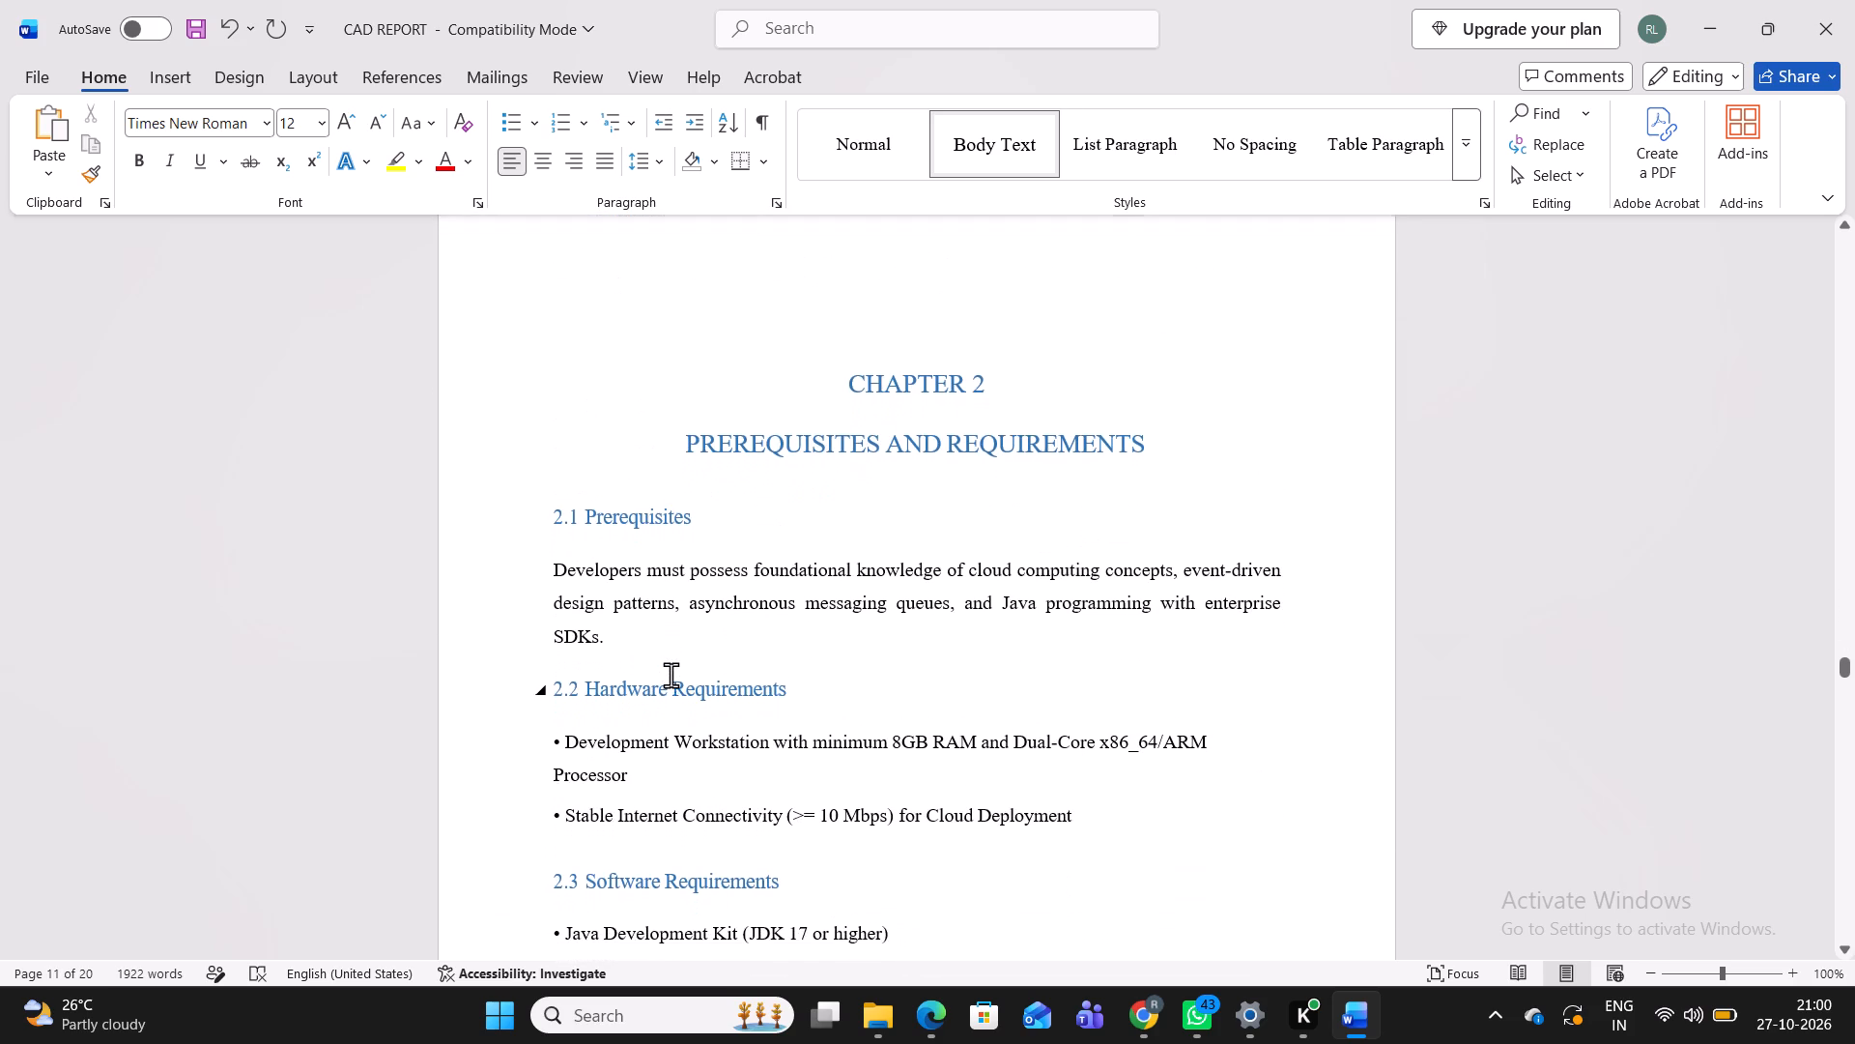
pyautogui.scroll(2, 671, 675)
pyautogui.hscroll(1, 671, 675)
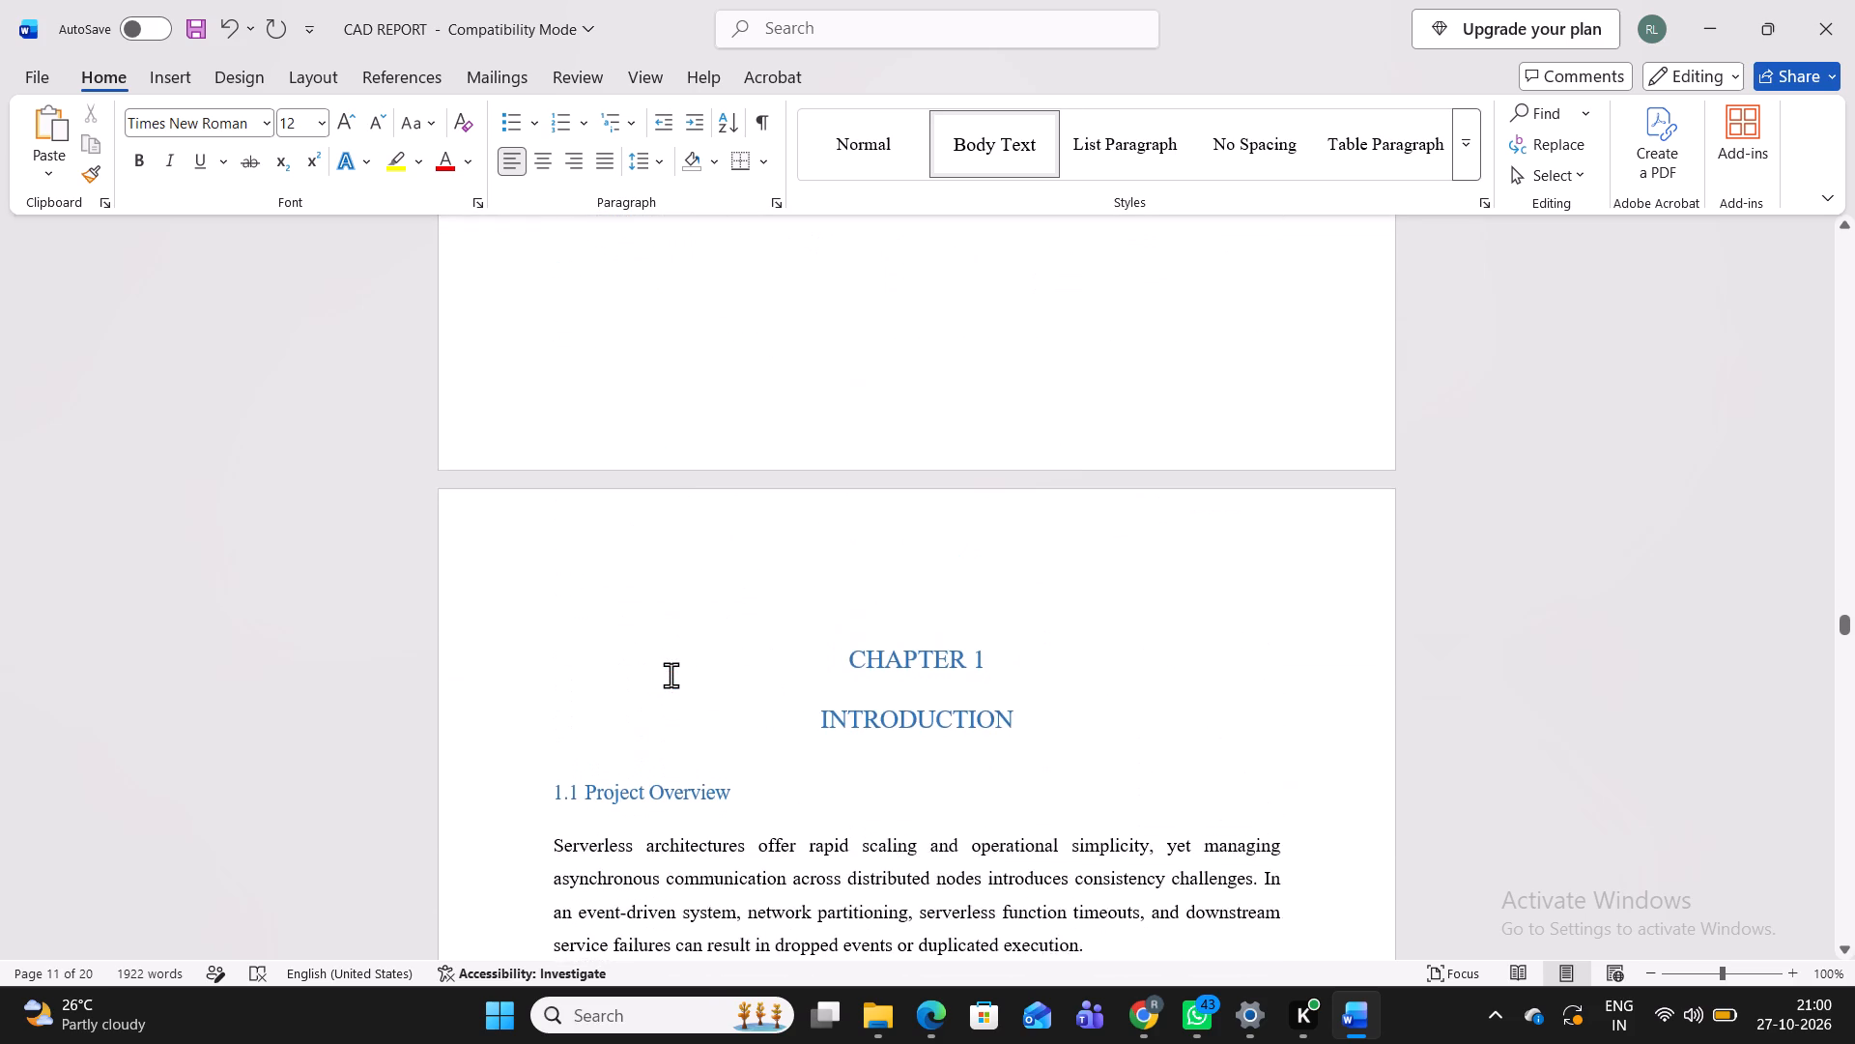
pyautogui.hscroll(1, 671, 675)
pyautogui.scroll(1, 671, 675)
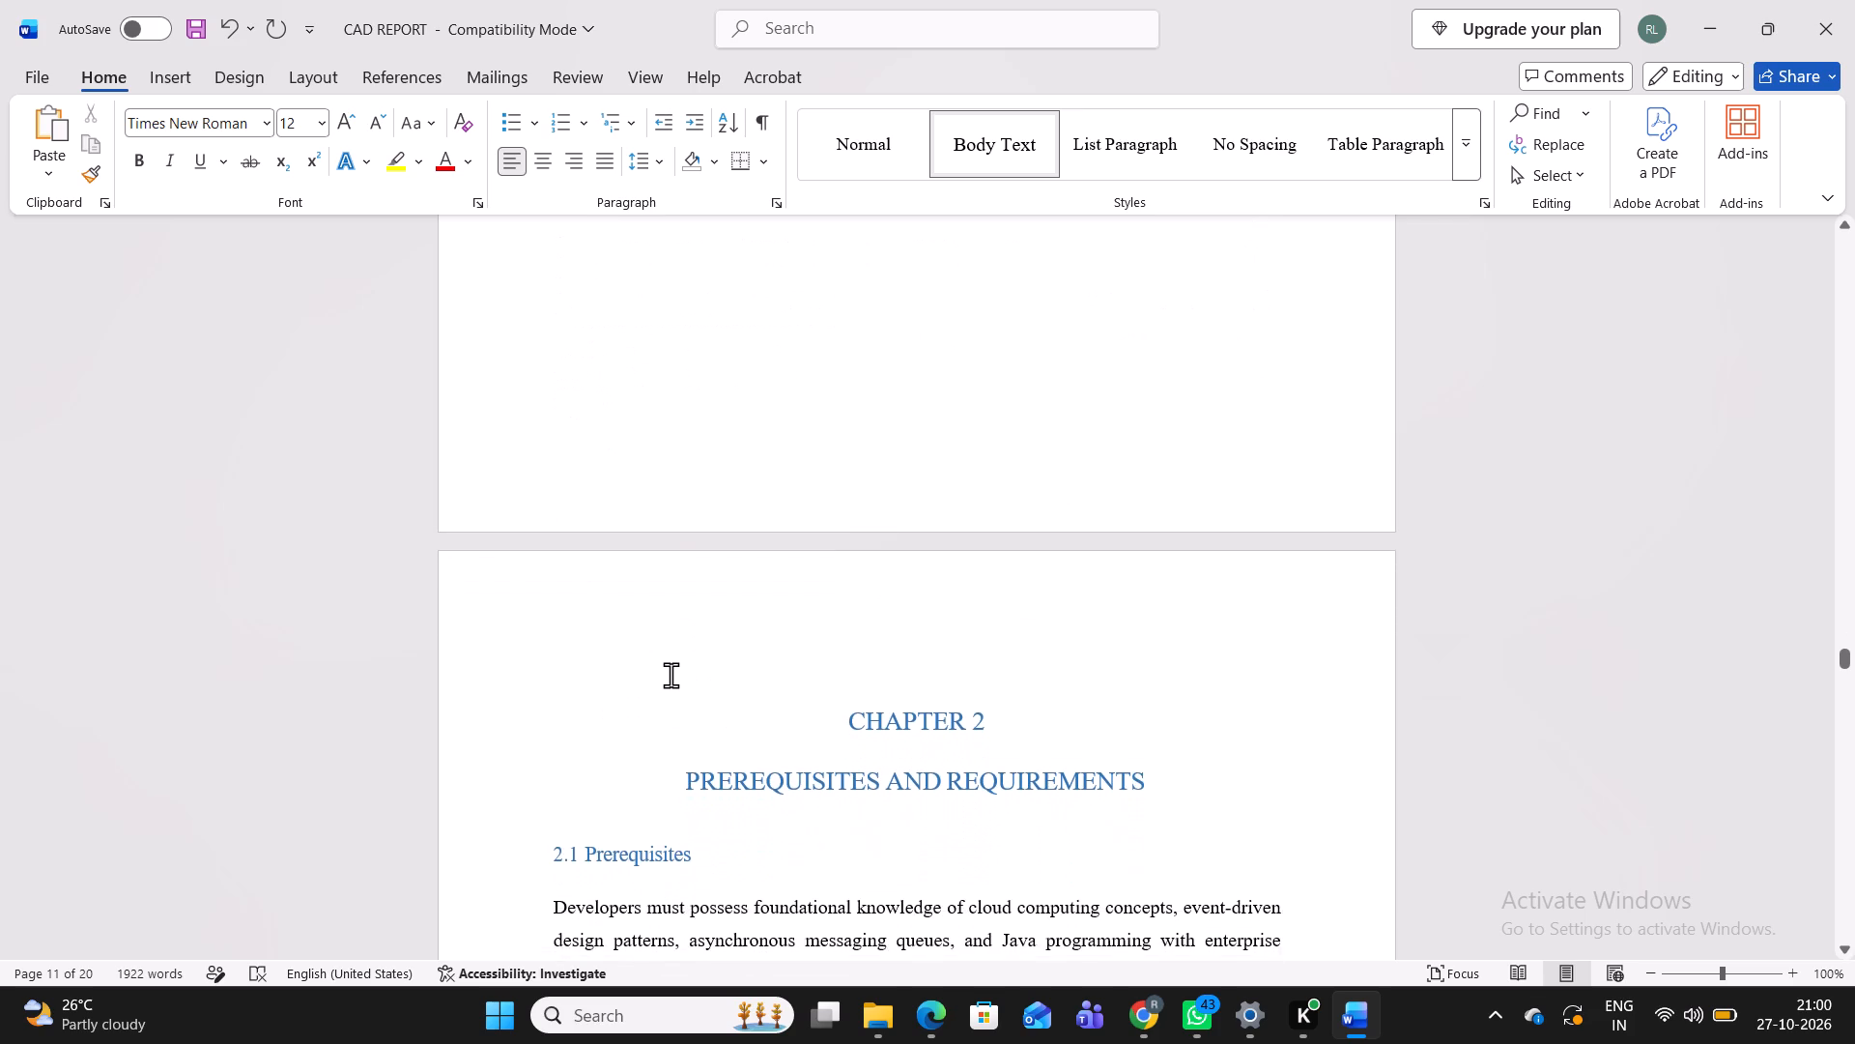
pyautogui.scroll(1, 671, 675)
pyautogui.scroll(-4, 671, 675)
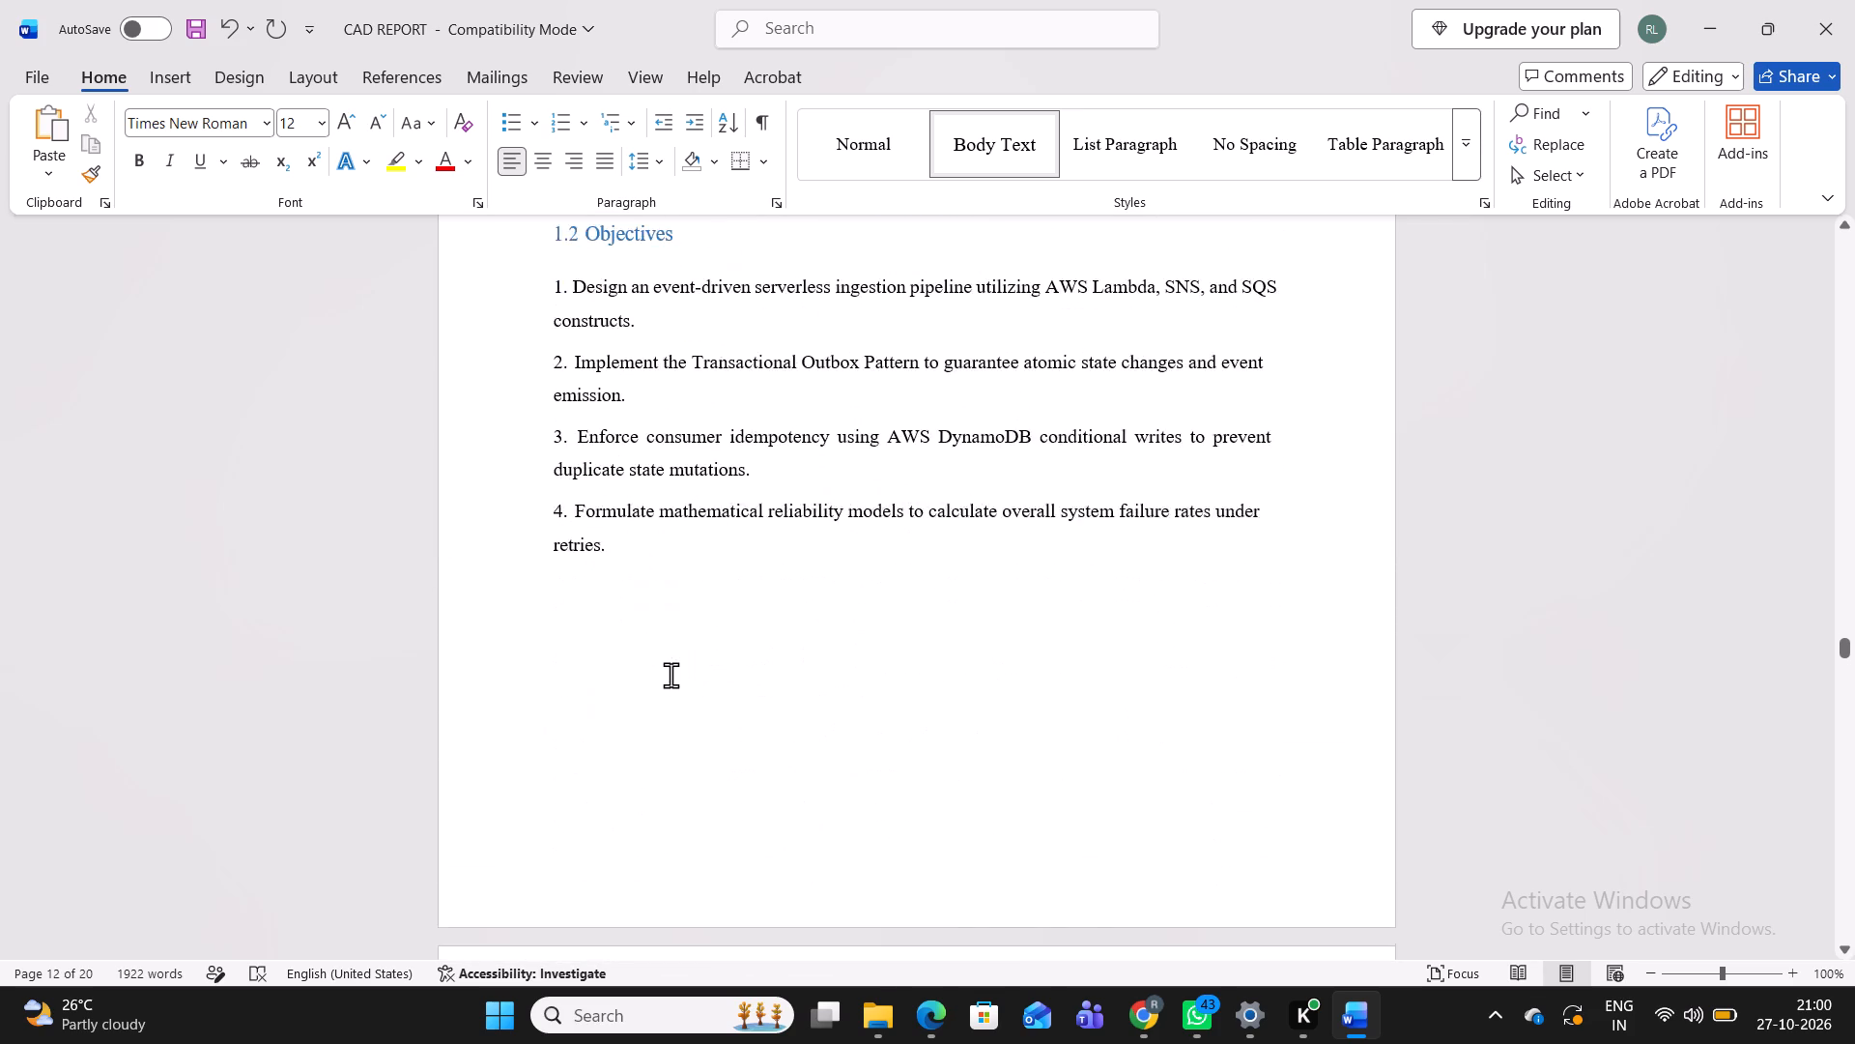
pyautogui.scroll(-9, 671, 675)
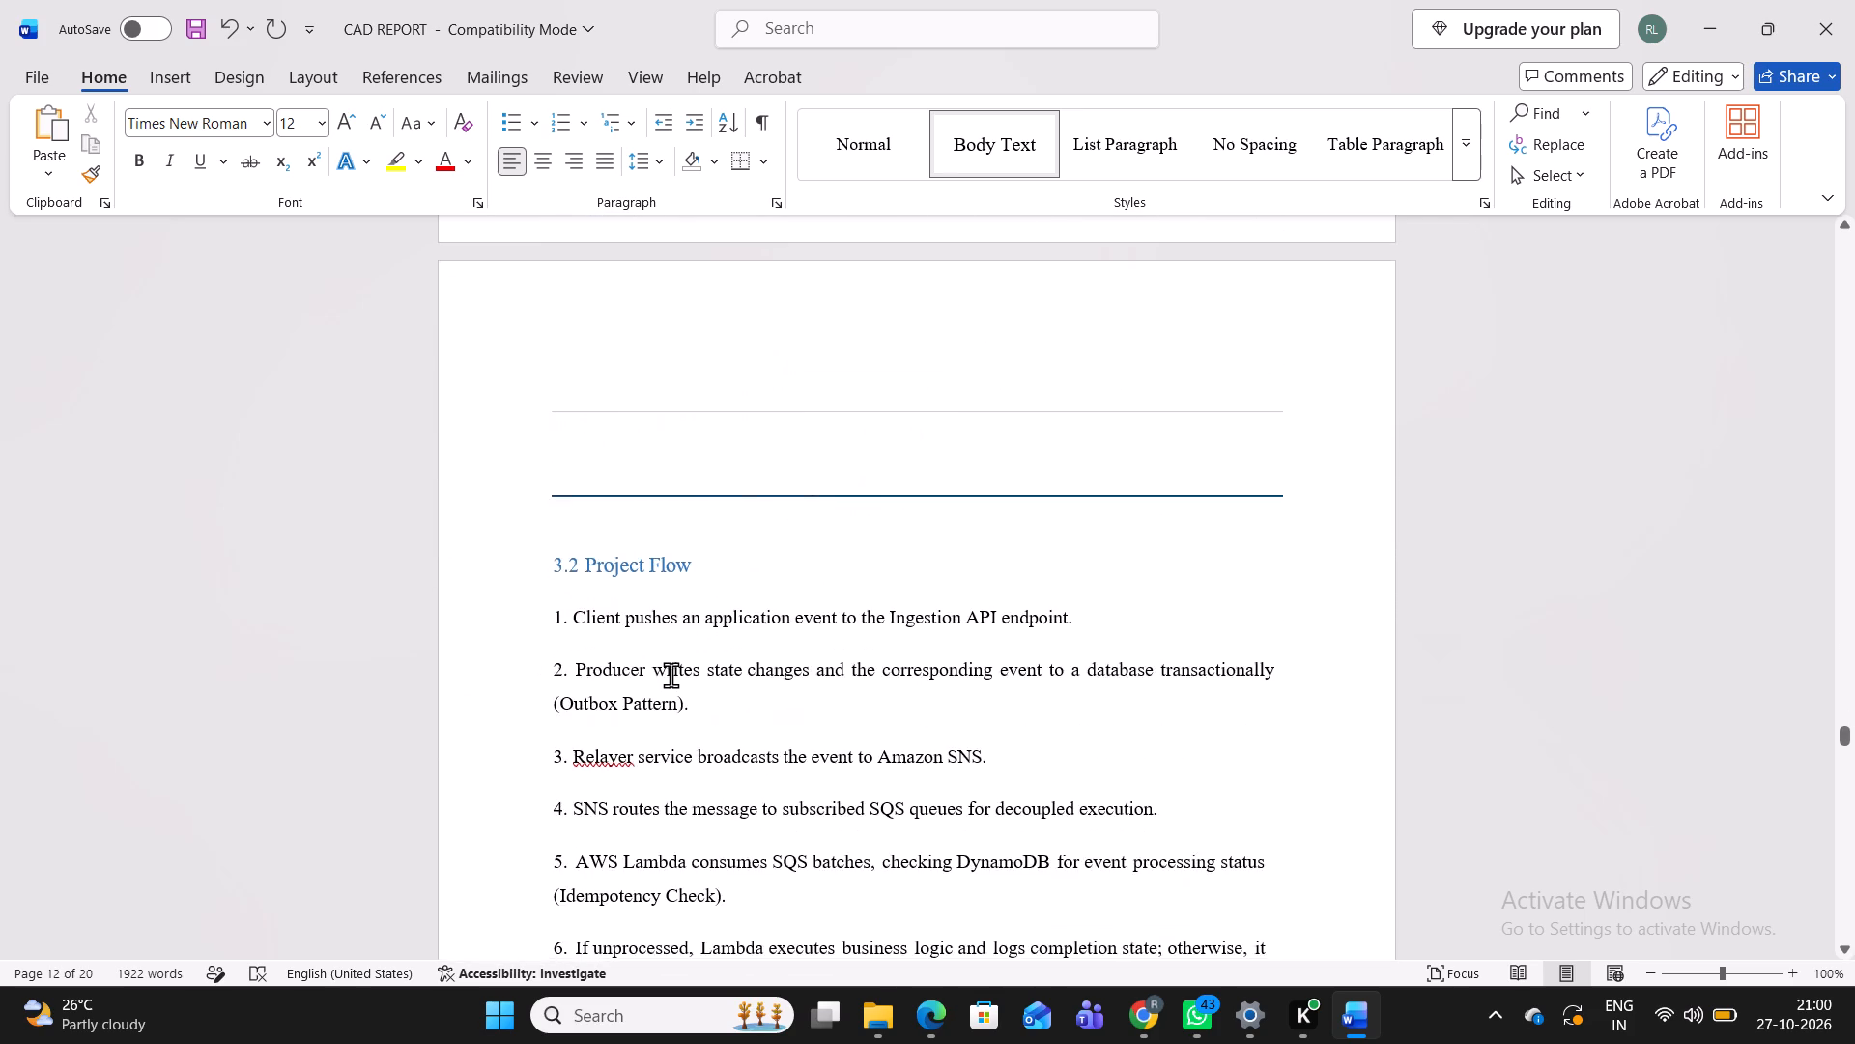
pyautogui.scroll(-11, 671, 675)
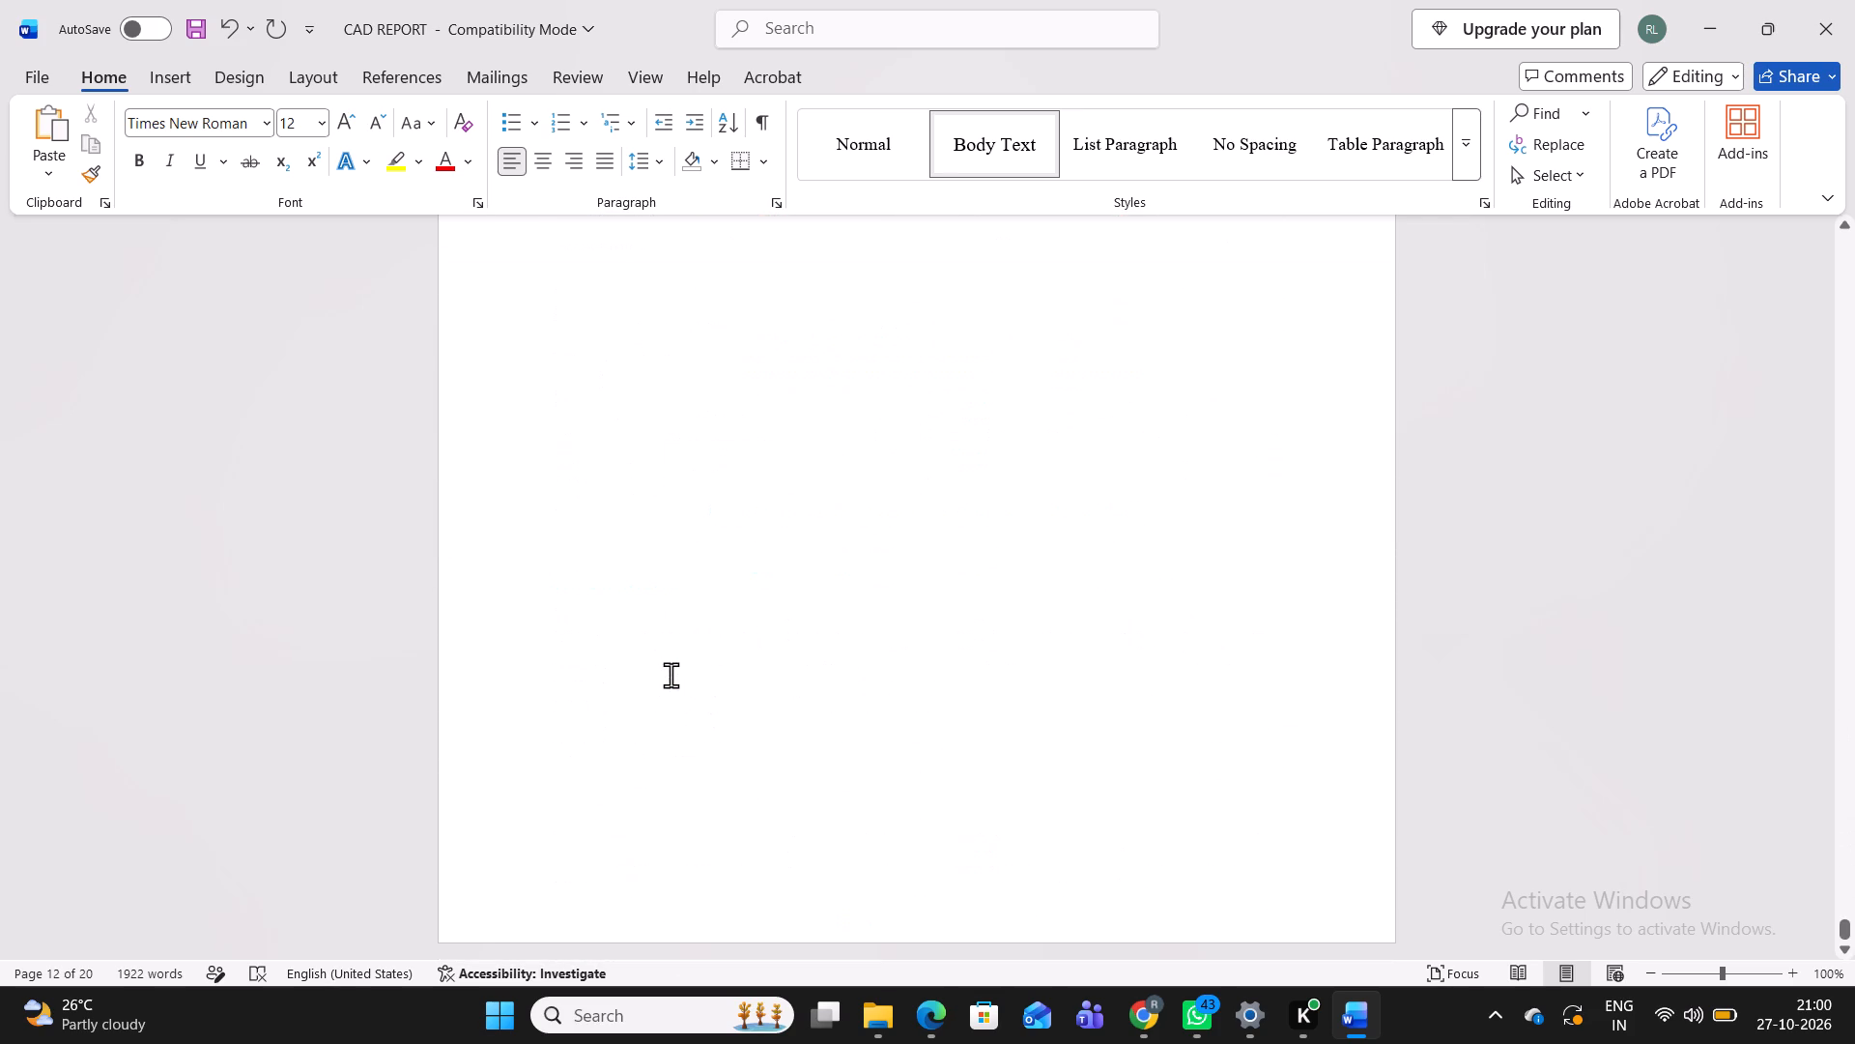
pyautogui.scroll(-8, 671, 675)
# Check the Complex Problem Solving Self-Assessment Form from the student details through the tick tables to the signature line.
pyautogui.scroll(8, 671, 675)
pyautogui.scroll(20, 671, 675)
pyautogui.scroll(8, 671, 675)
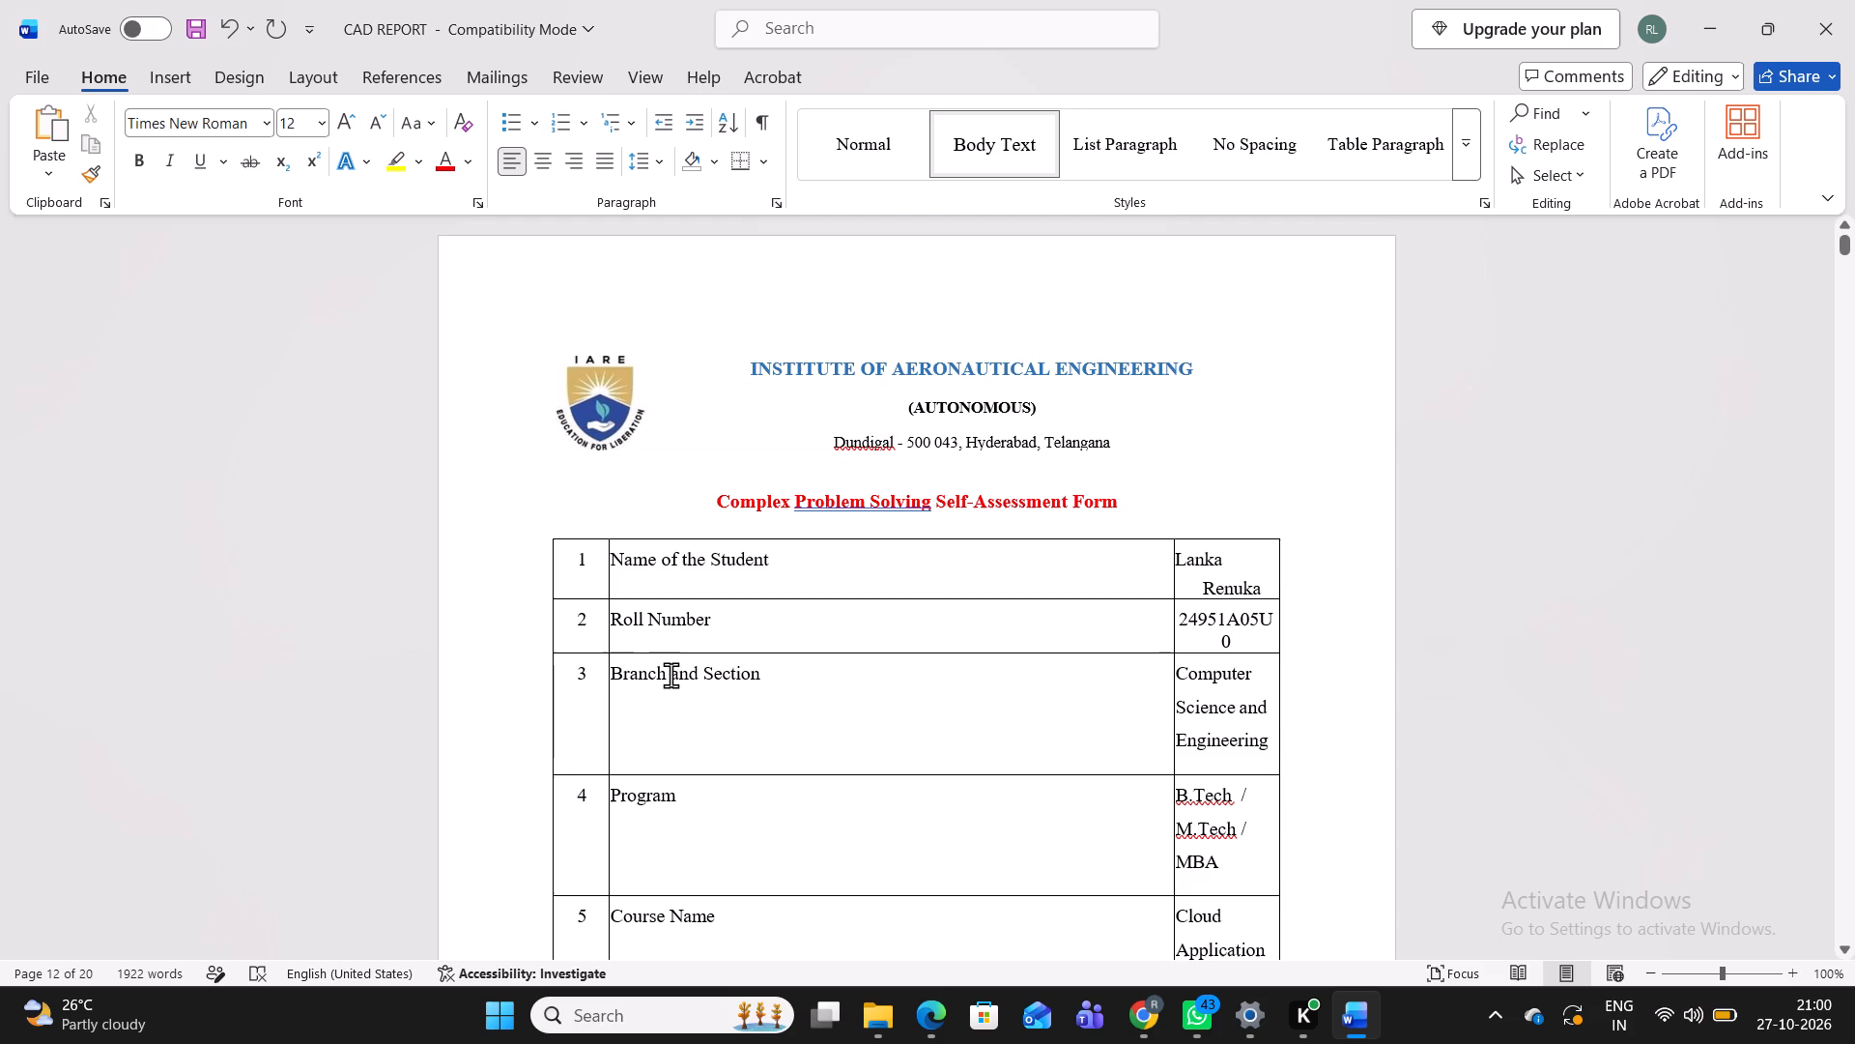
pyautogui.scroll(-3, 671, 675)
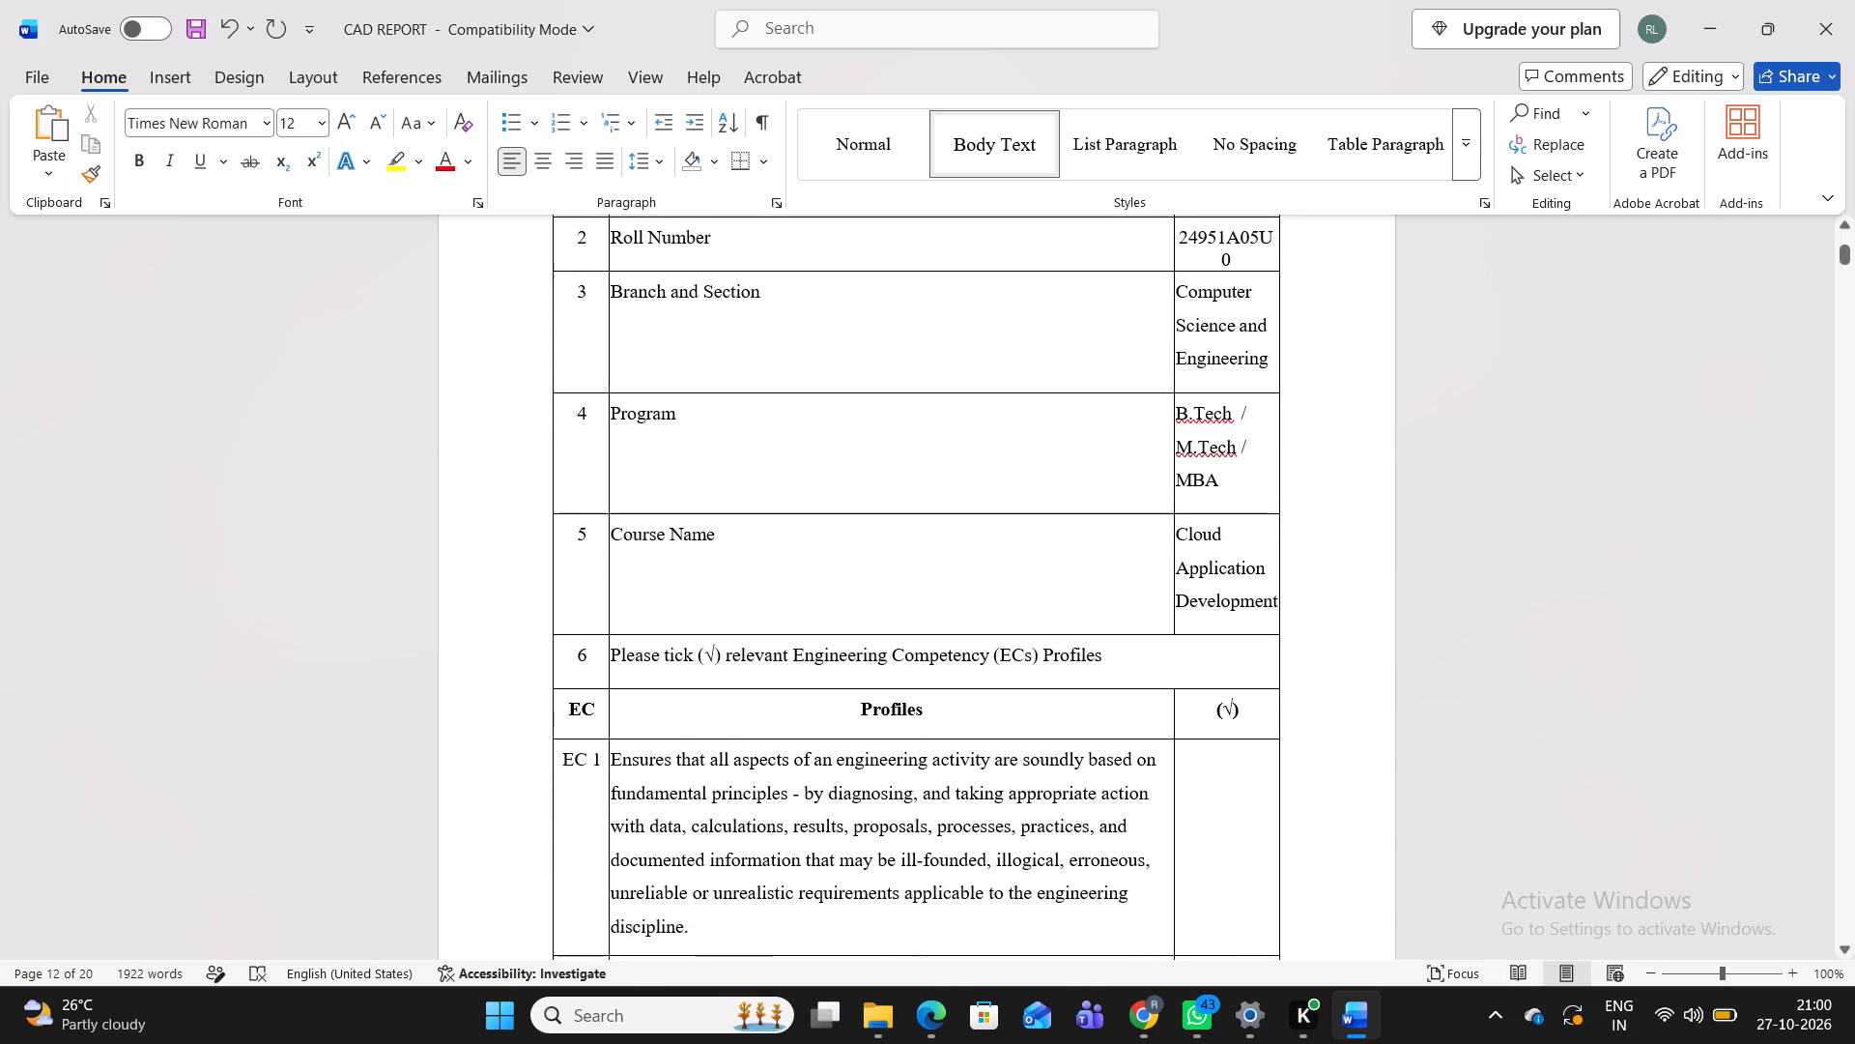
pyautogui.scroll(-8, 671, 675)
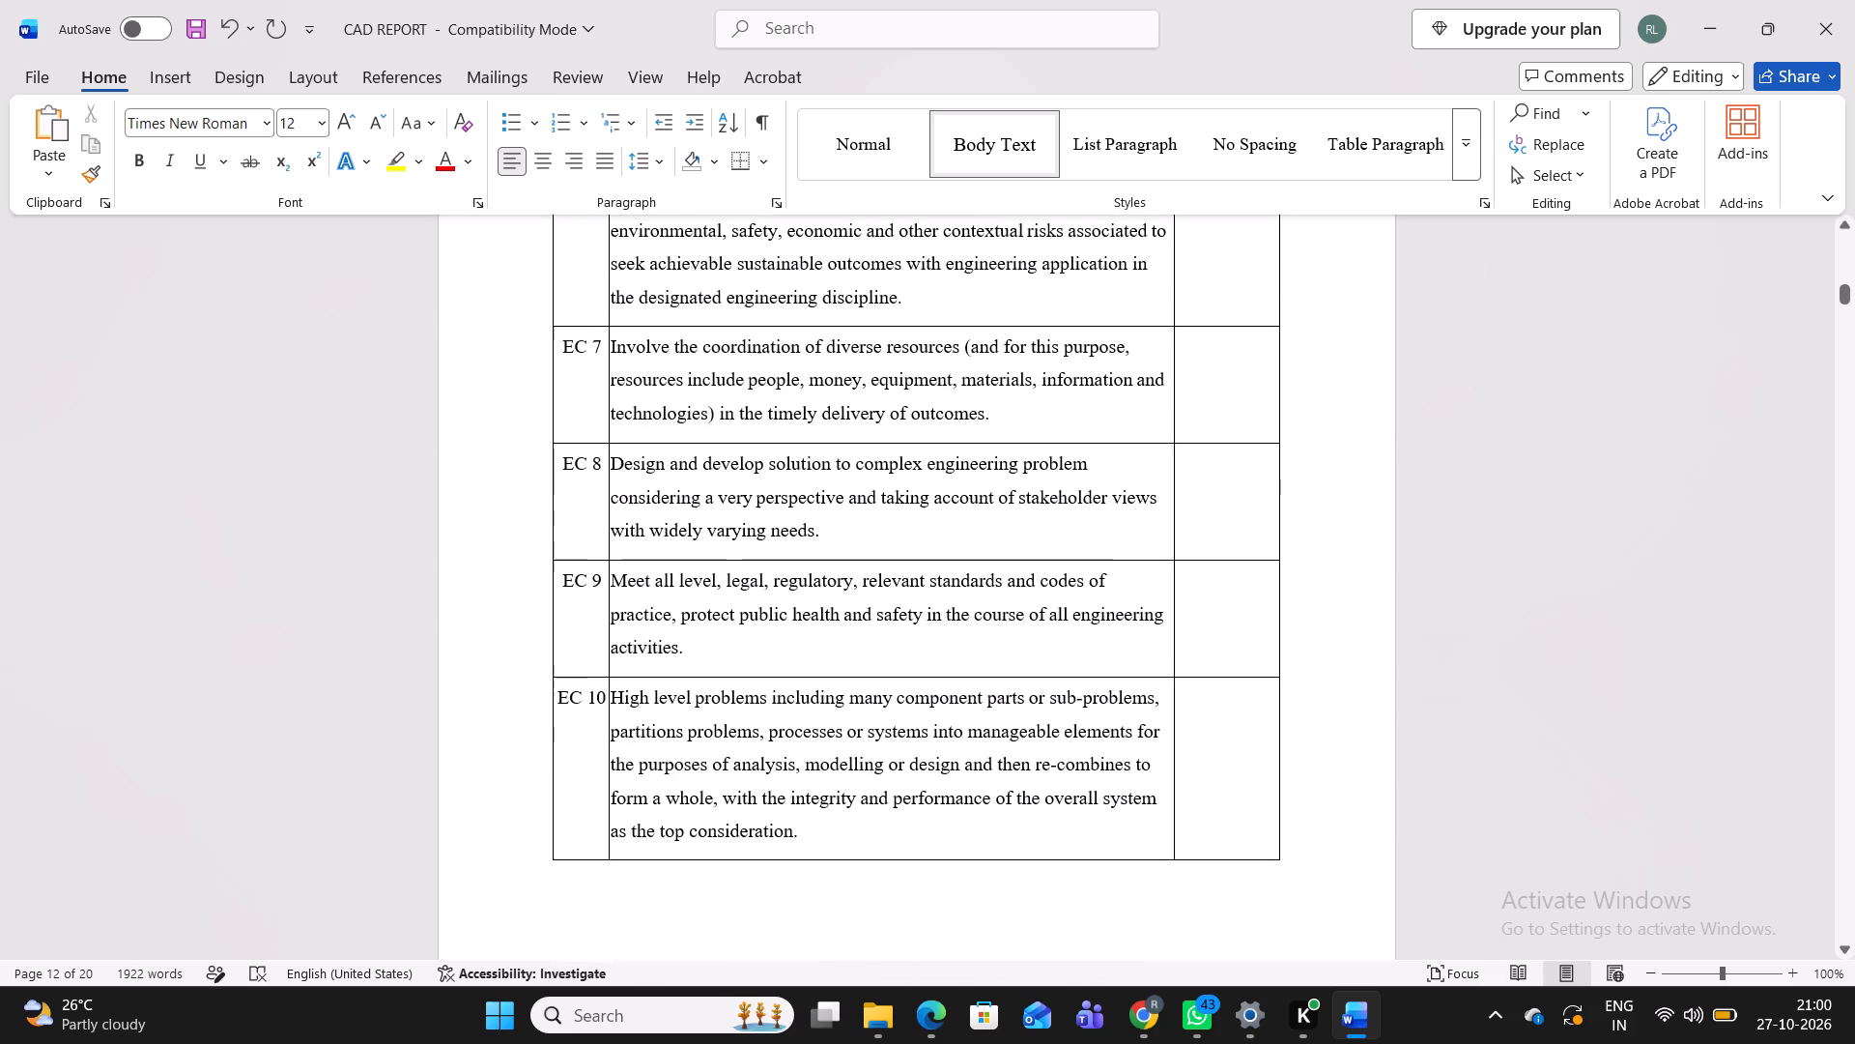
pyautogui.hscroll(2, 671, 675)
pyautogui.scroll(8, 671, 675)
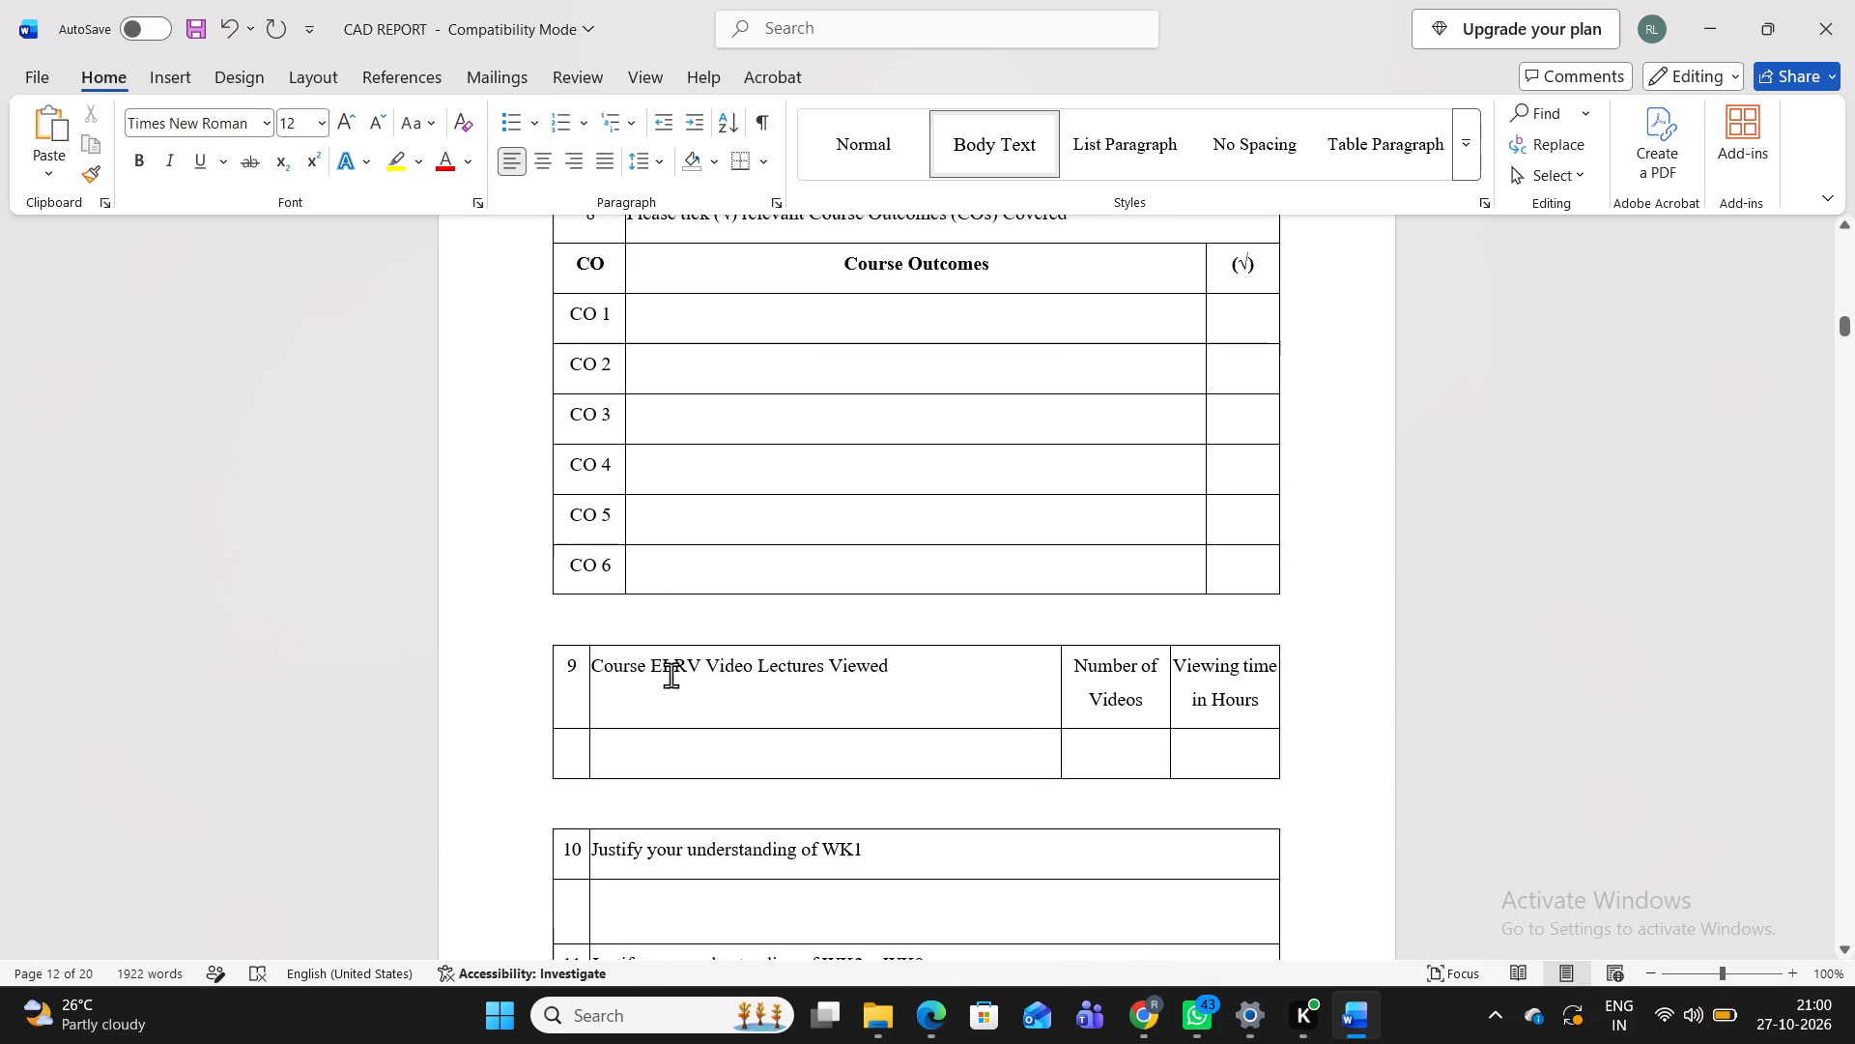
pyautogui.scroll(10, 671, 675)
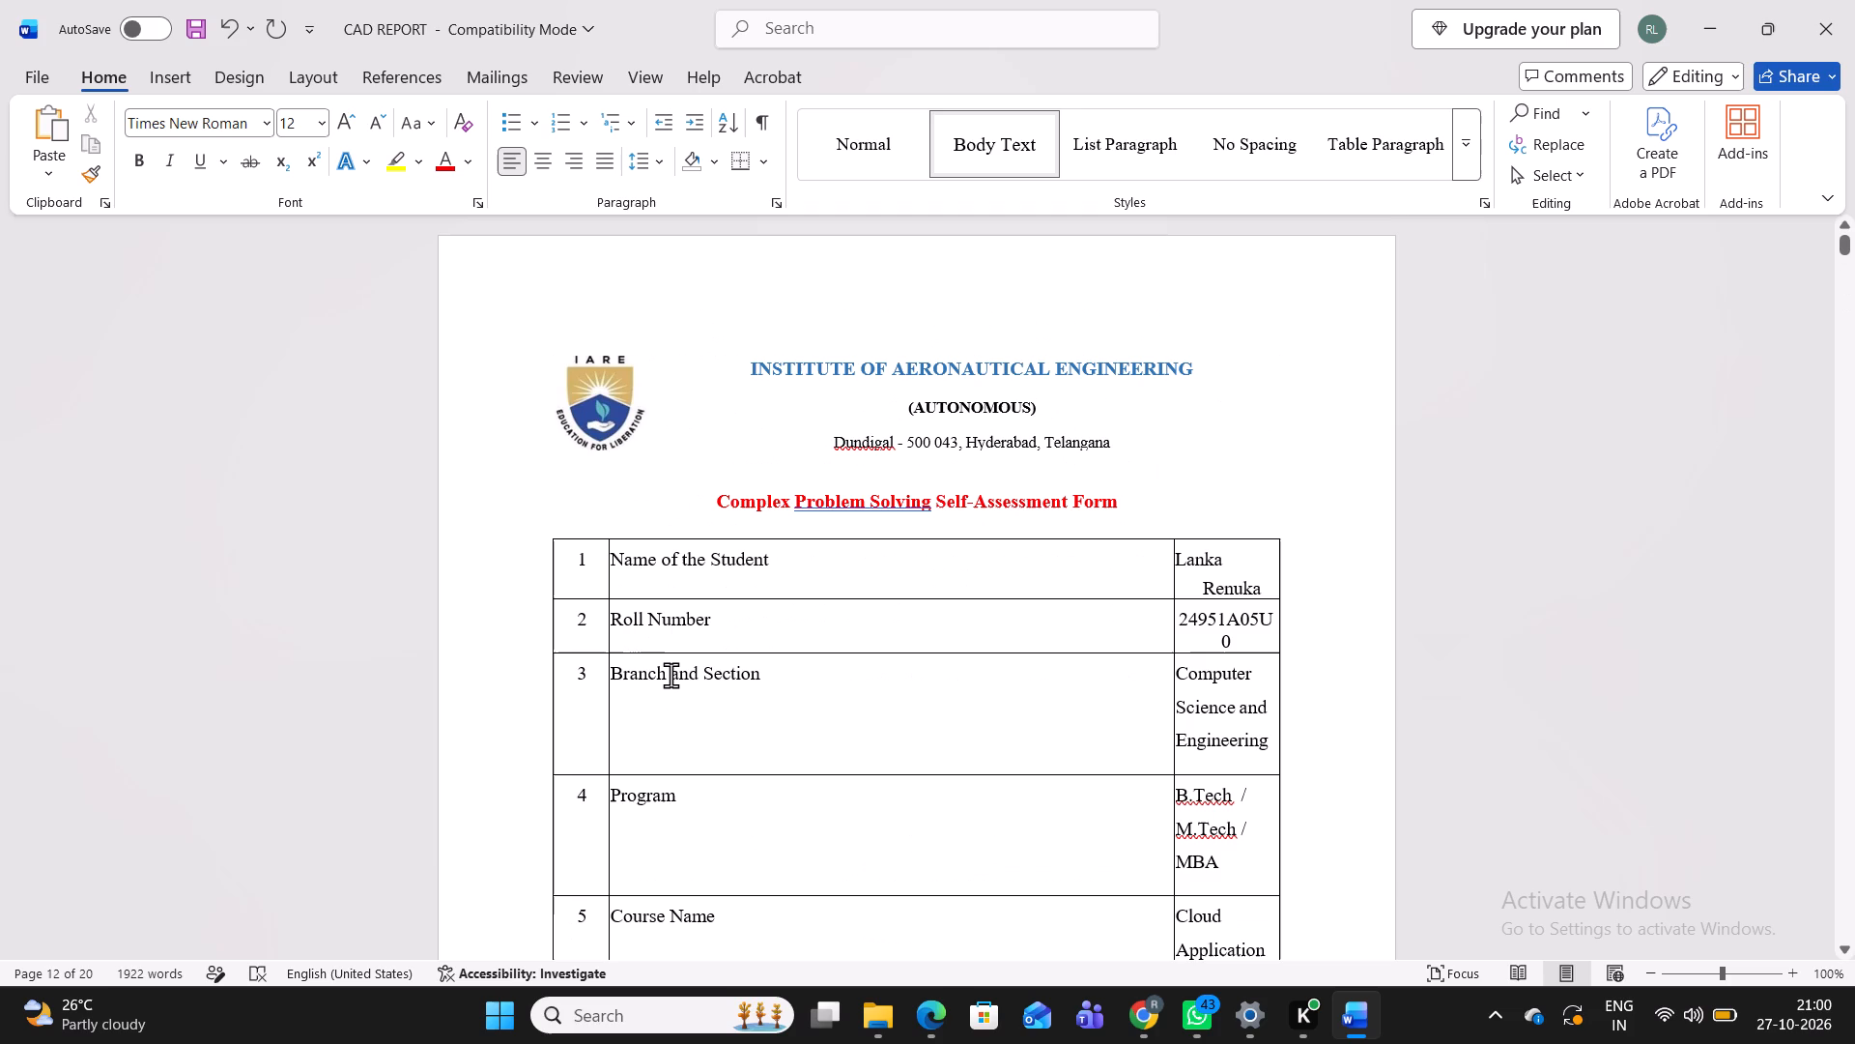
pyautogui.scroll(-2, 671, 675)
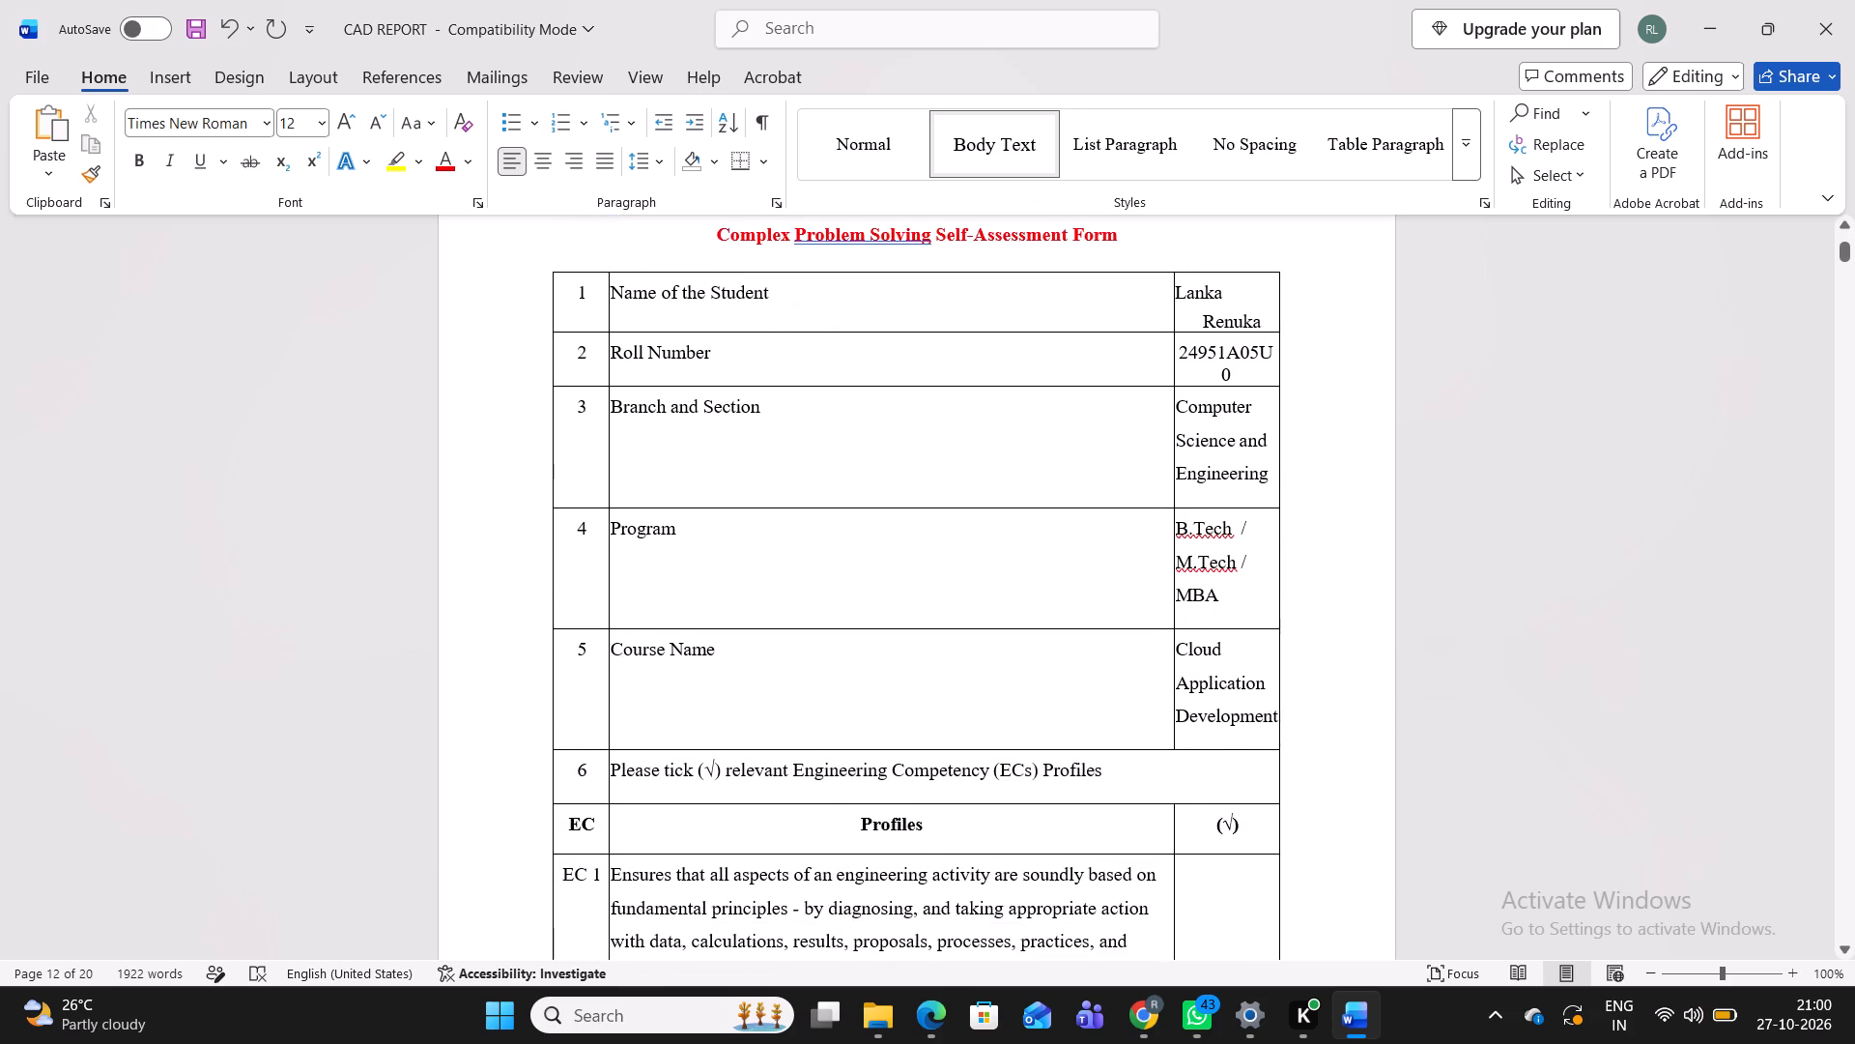
pyautogui.scroll(-11, 671, 675)
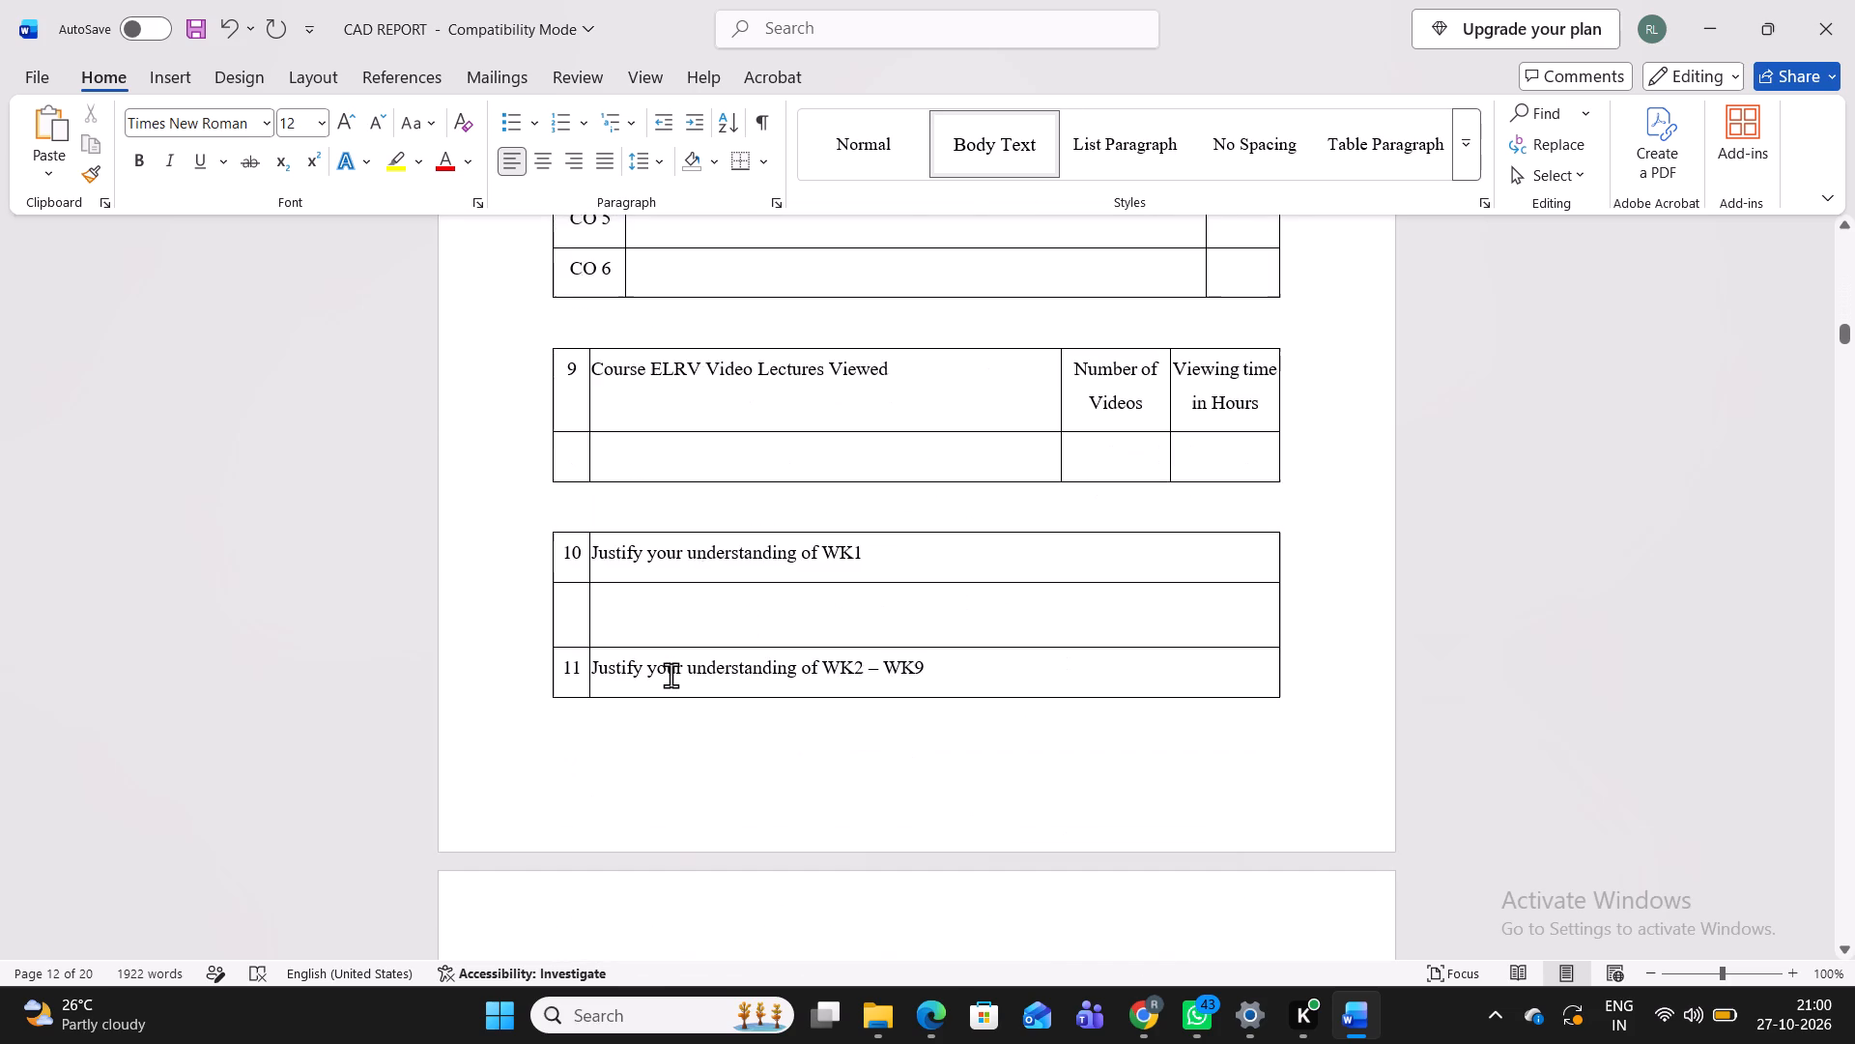
pyautogui.scroll(-2, 671, 675)
pyautogui.scroll(2, 671, 675)
pyautogui.scroll(-2, 671, 675)
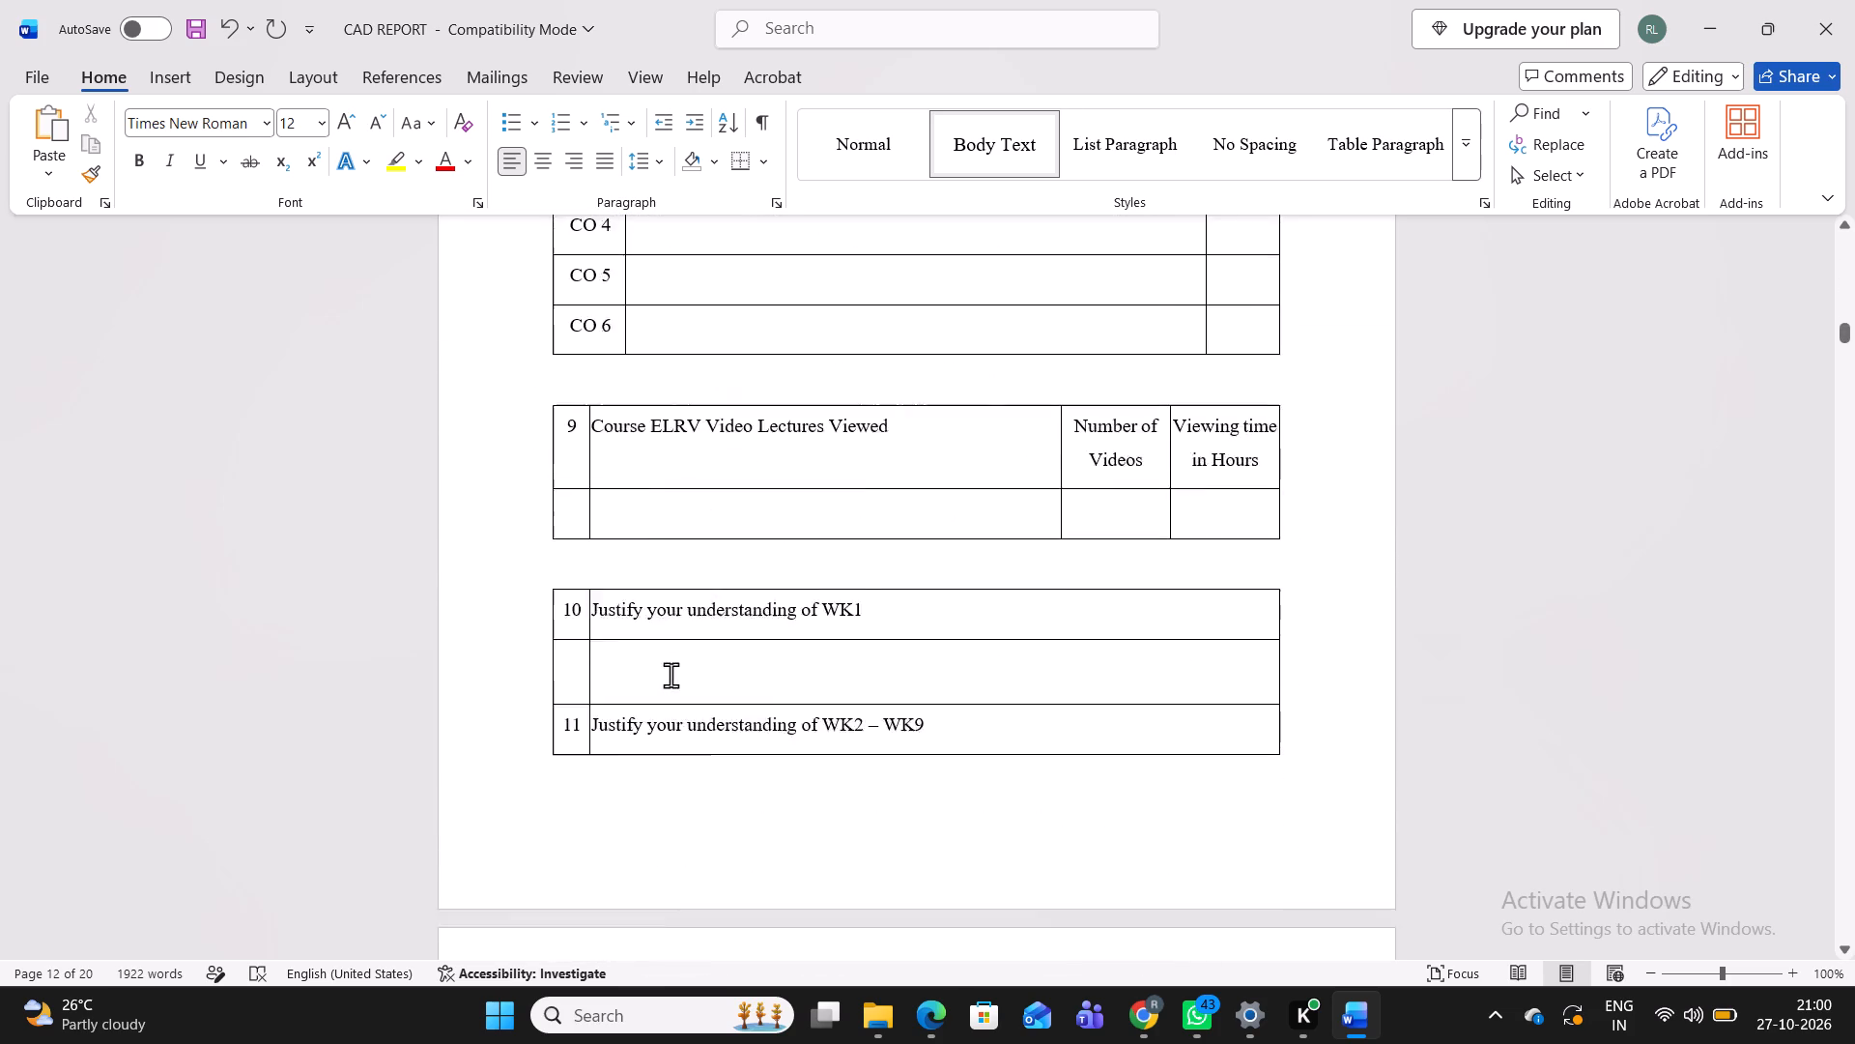
pyautogui.scroll(-3, 671, 675)
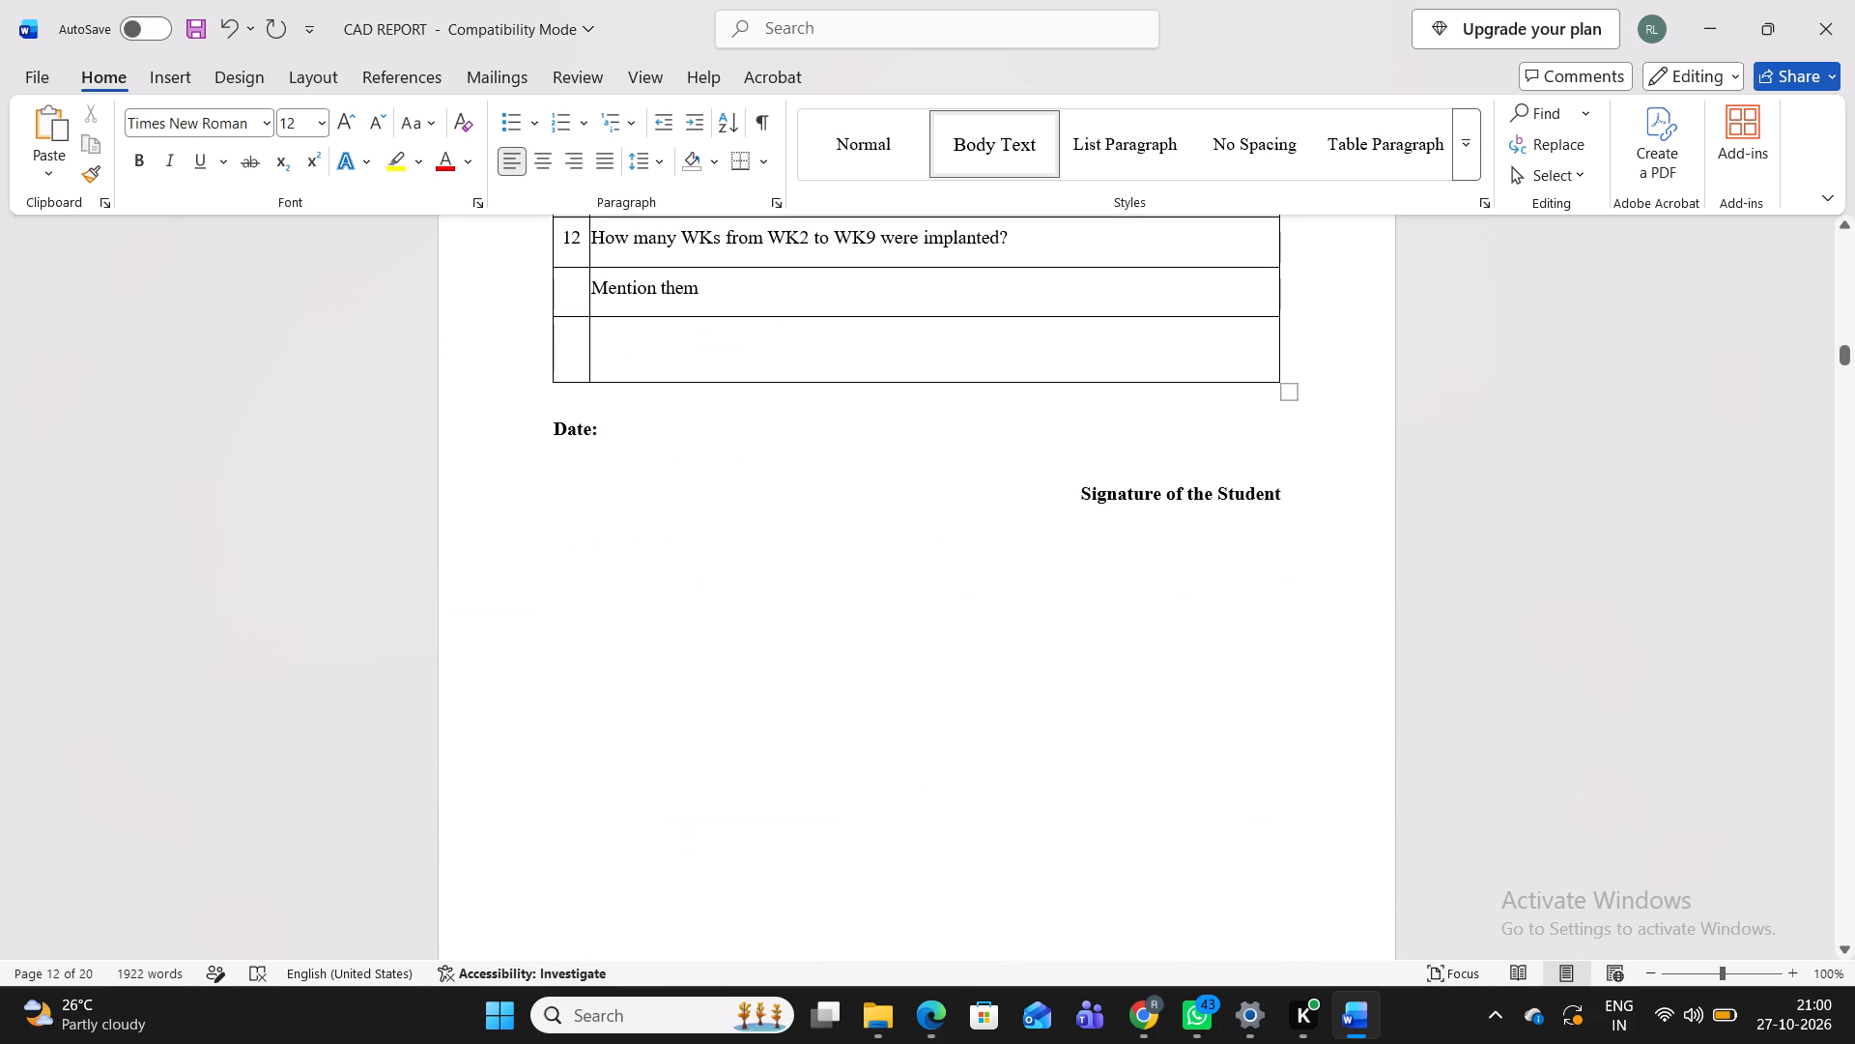
pyautogui.scroll(-1, 671, 675)
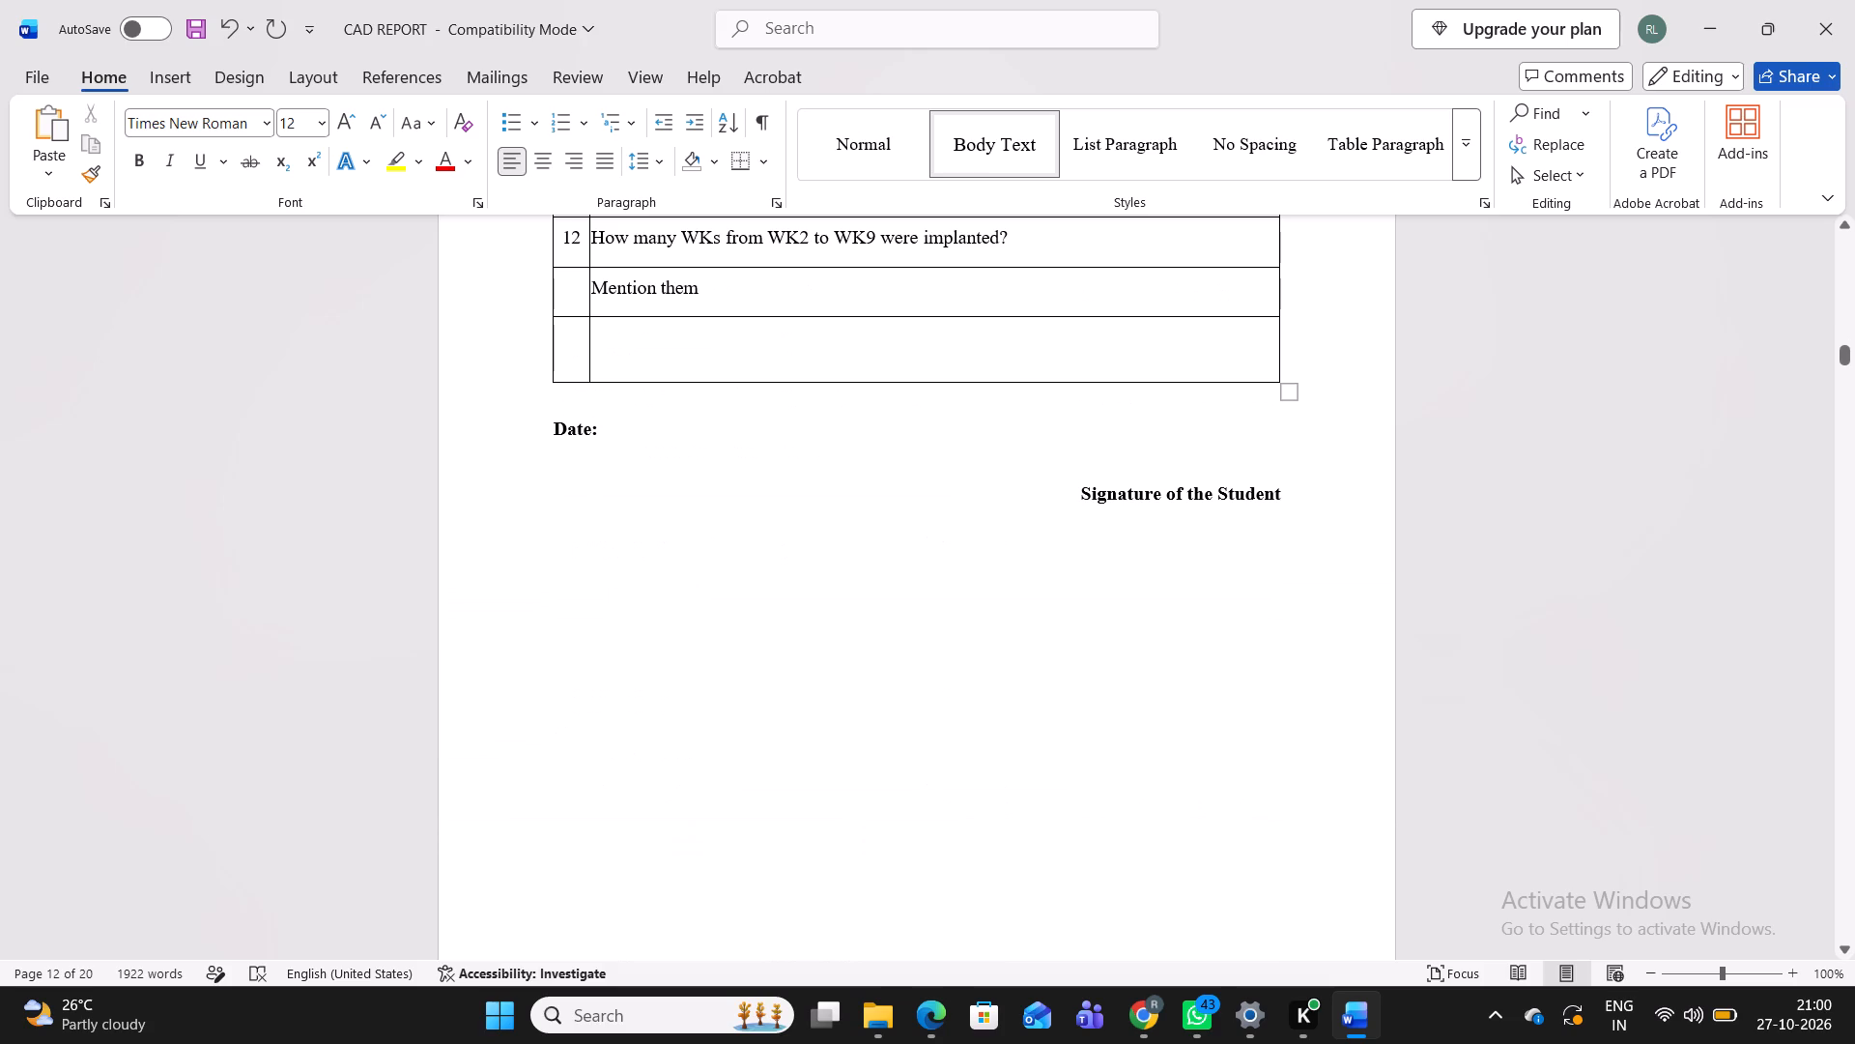